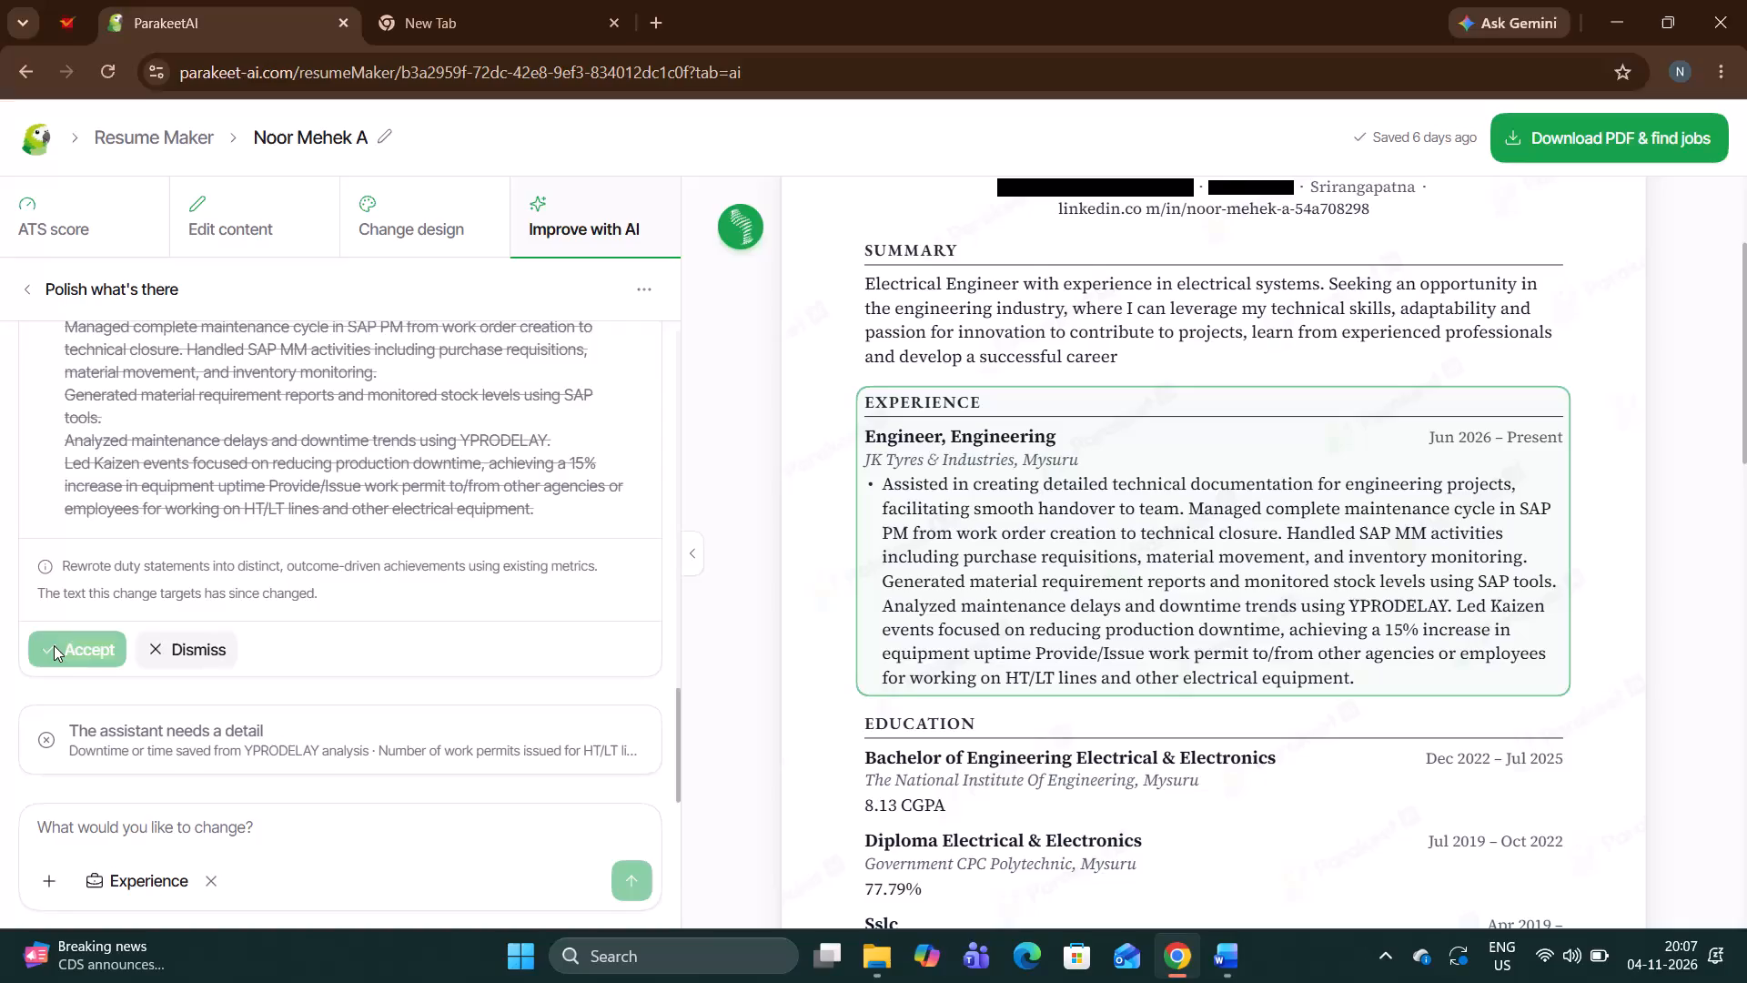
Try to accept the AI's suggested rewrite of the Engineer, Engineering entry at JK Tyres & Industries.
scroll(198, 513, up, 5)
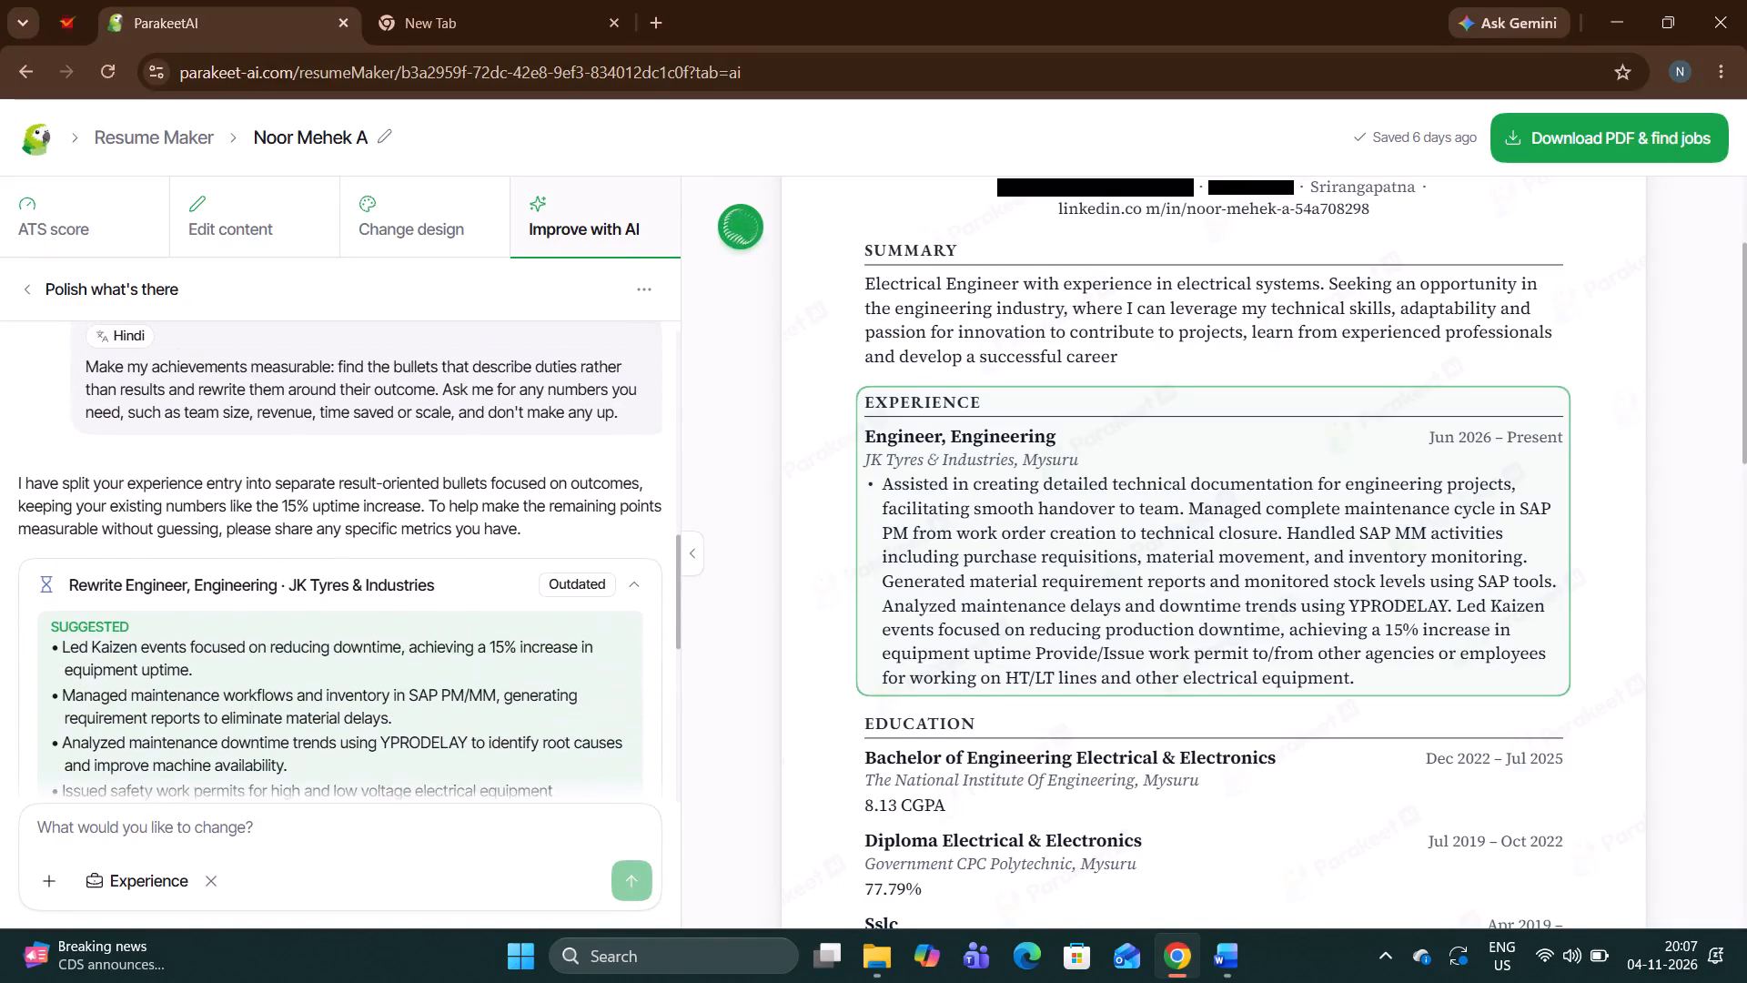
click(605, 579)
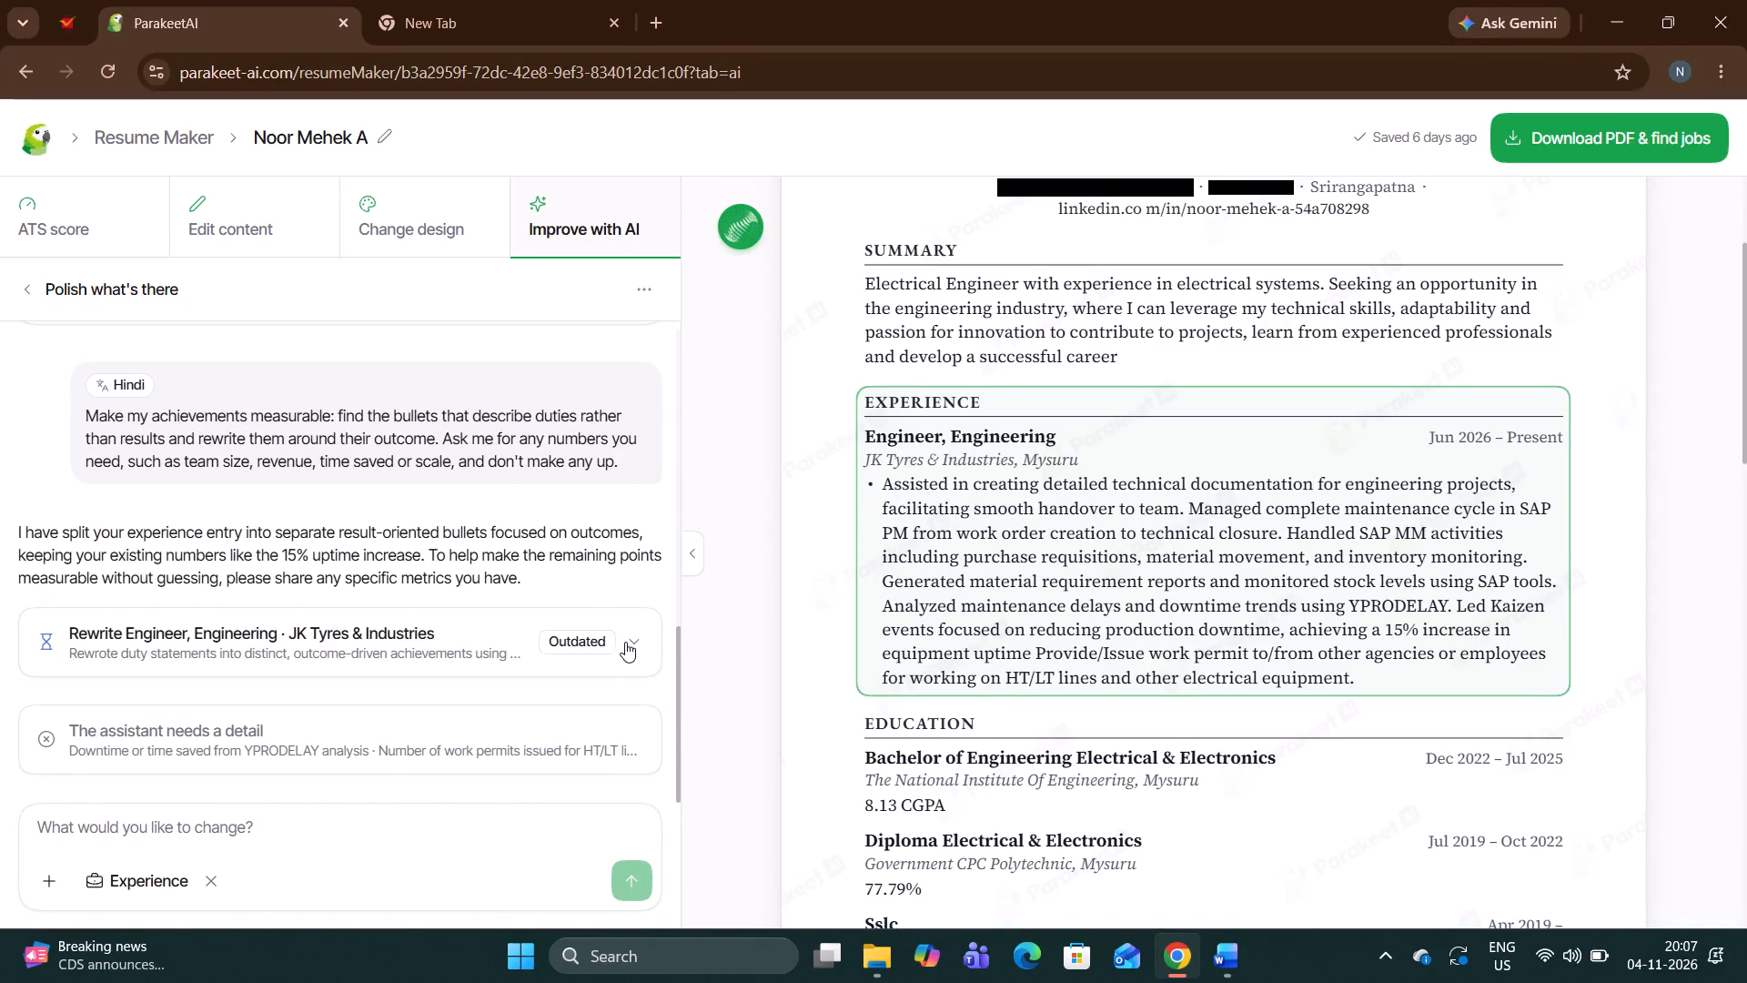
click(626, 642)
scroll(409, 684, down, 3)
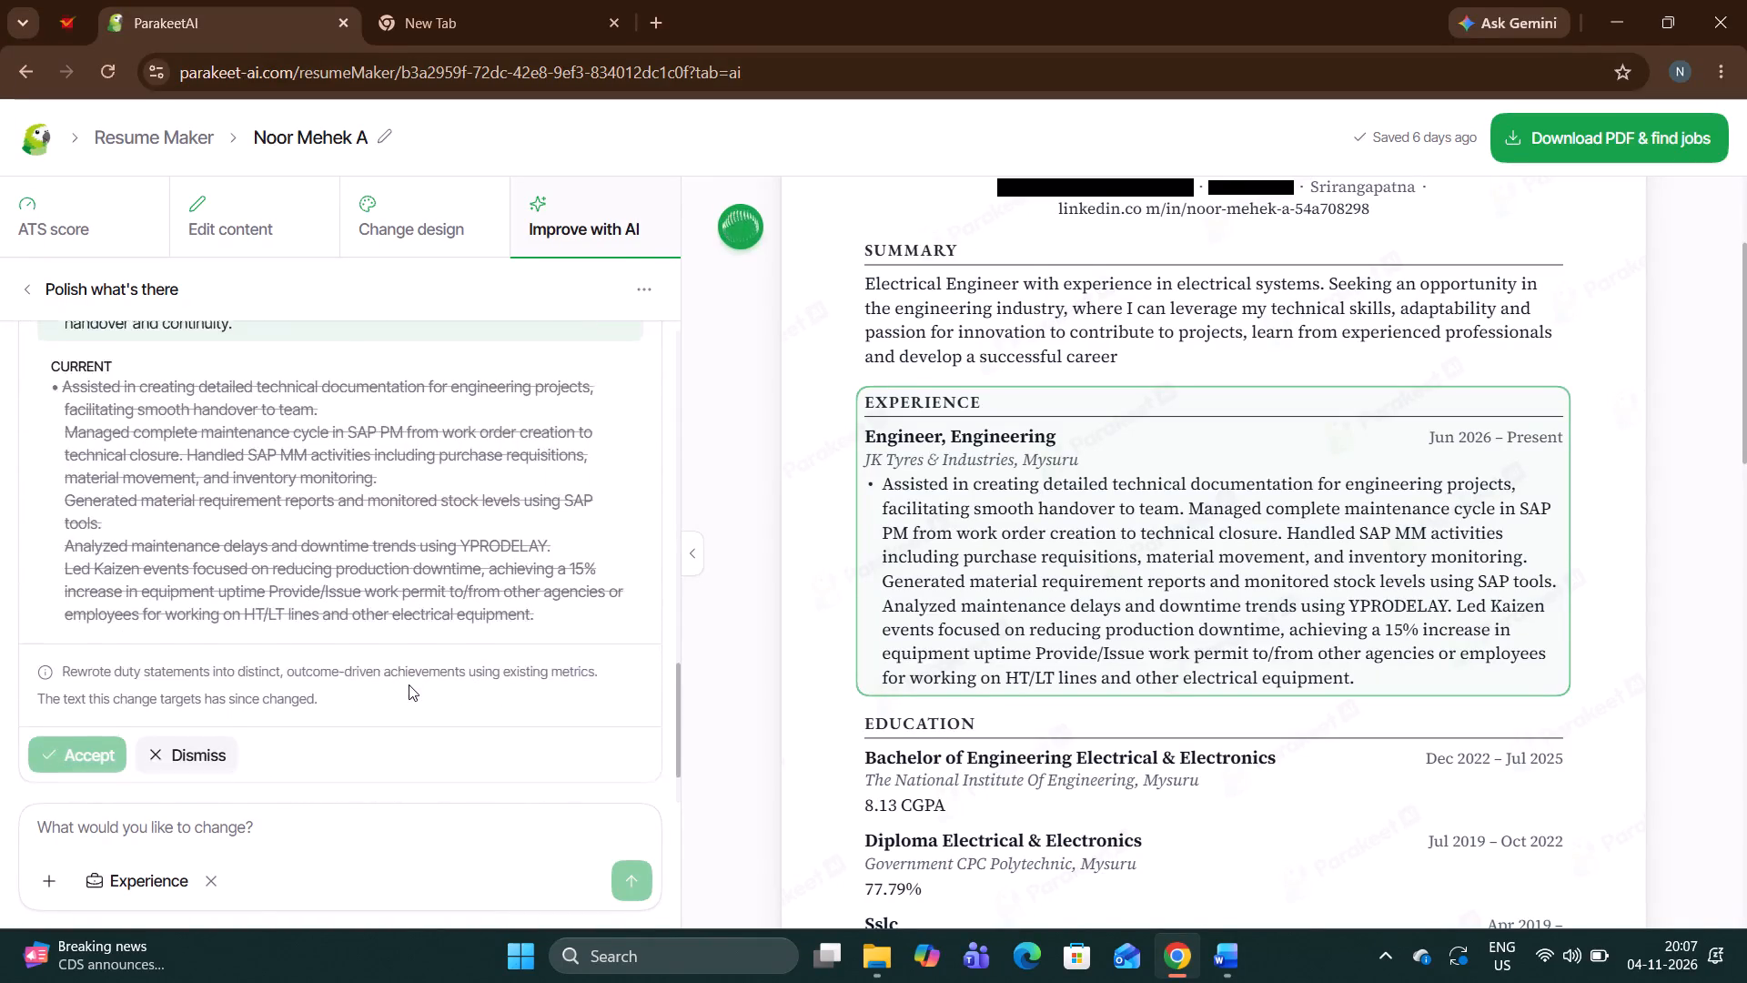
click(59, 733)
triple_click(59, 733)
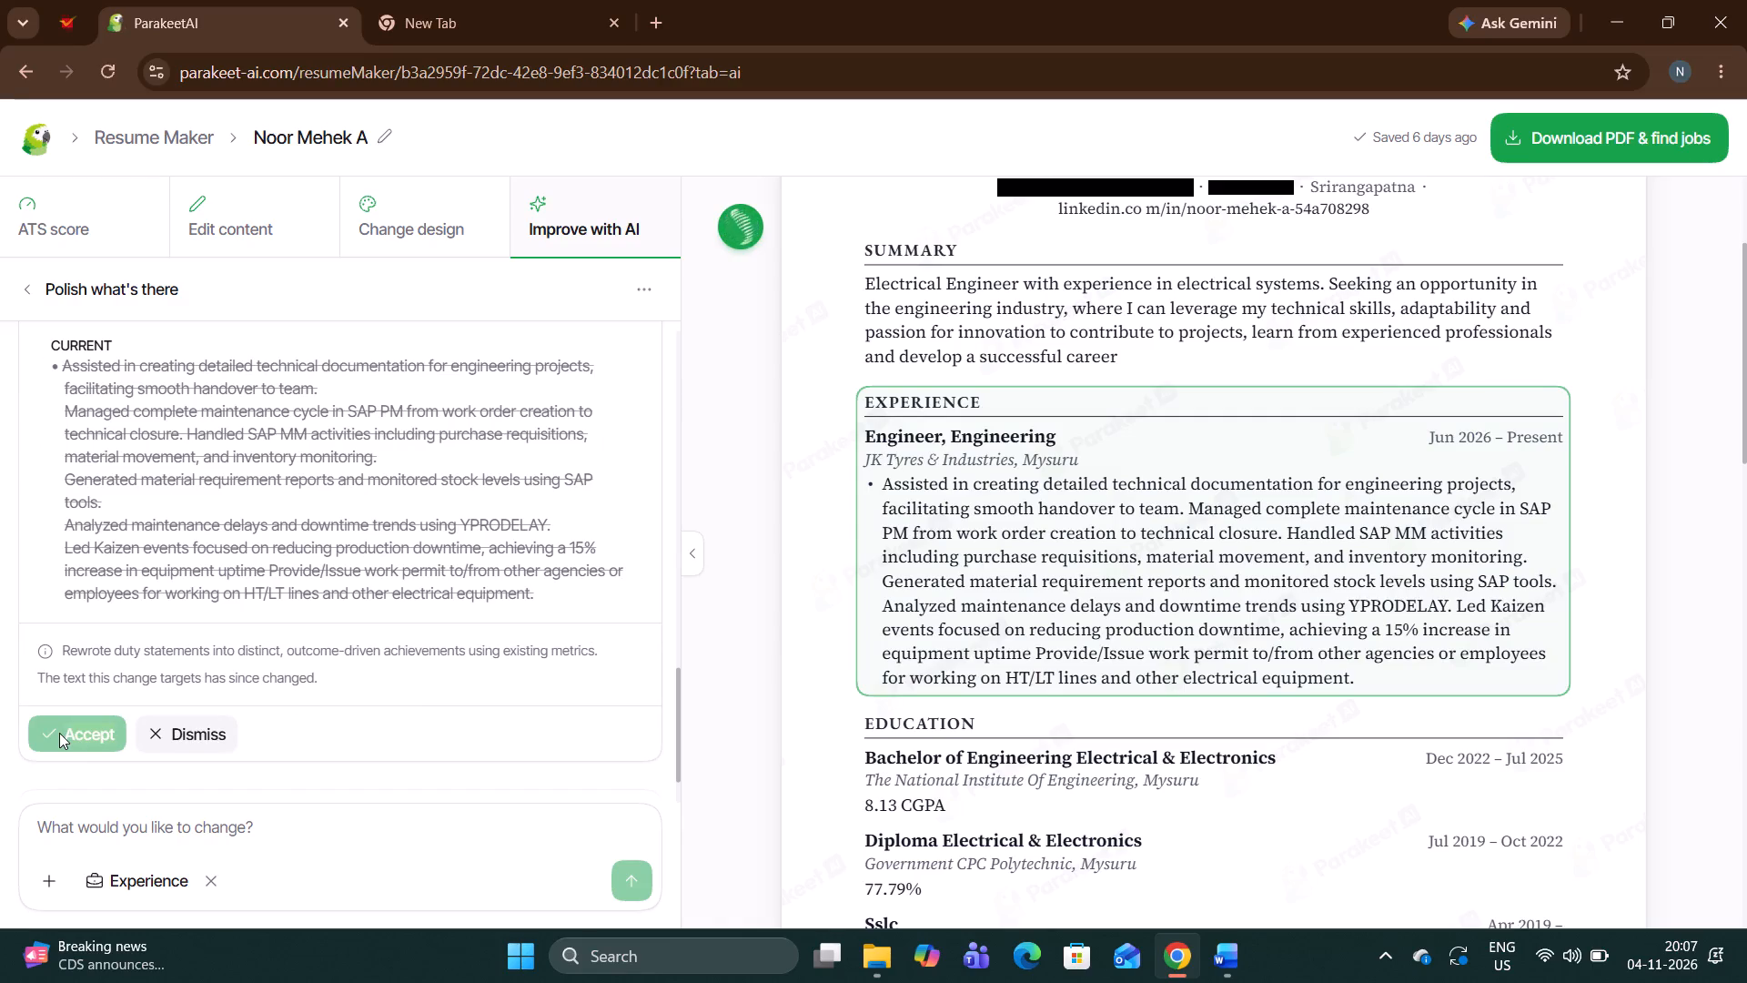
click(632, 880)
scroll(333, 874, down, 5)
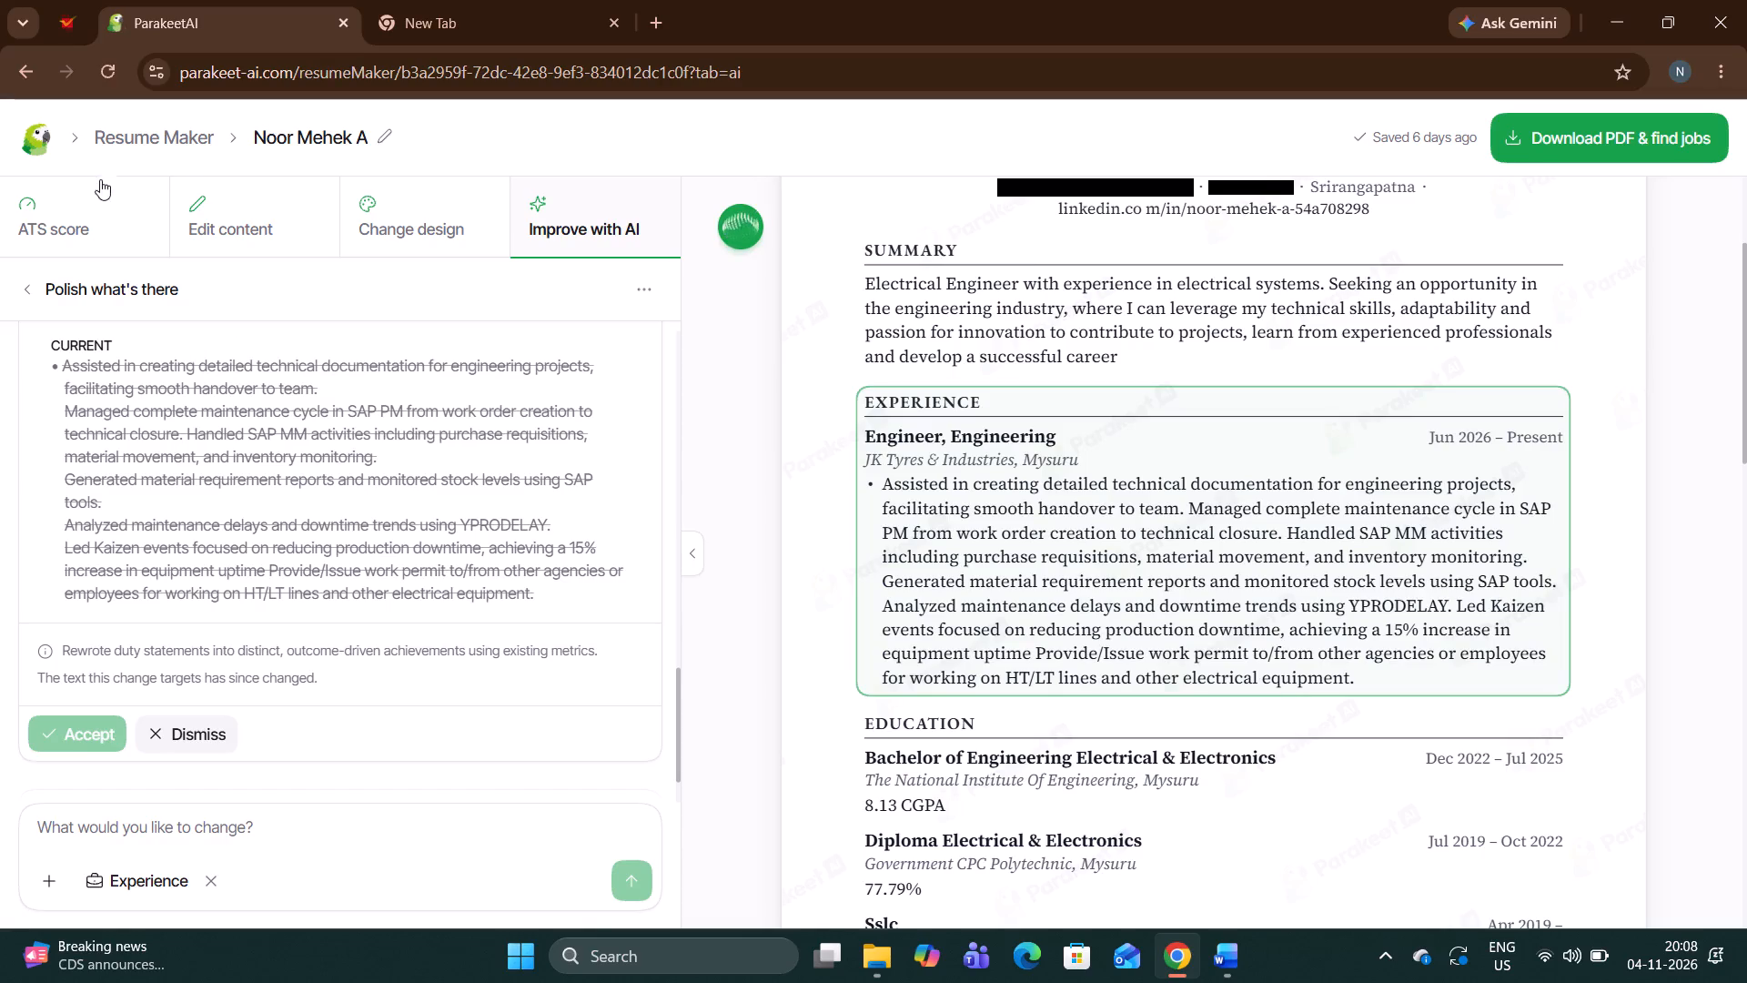
Rescore the resume's ATS score and review the breakdown for measurable impact, structure and readability.
click(76, 269)
click(86, 218)
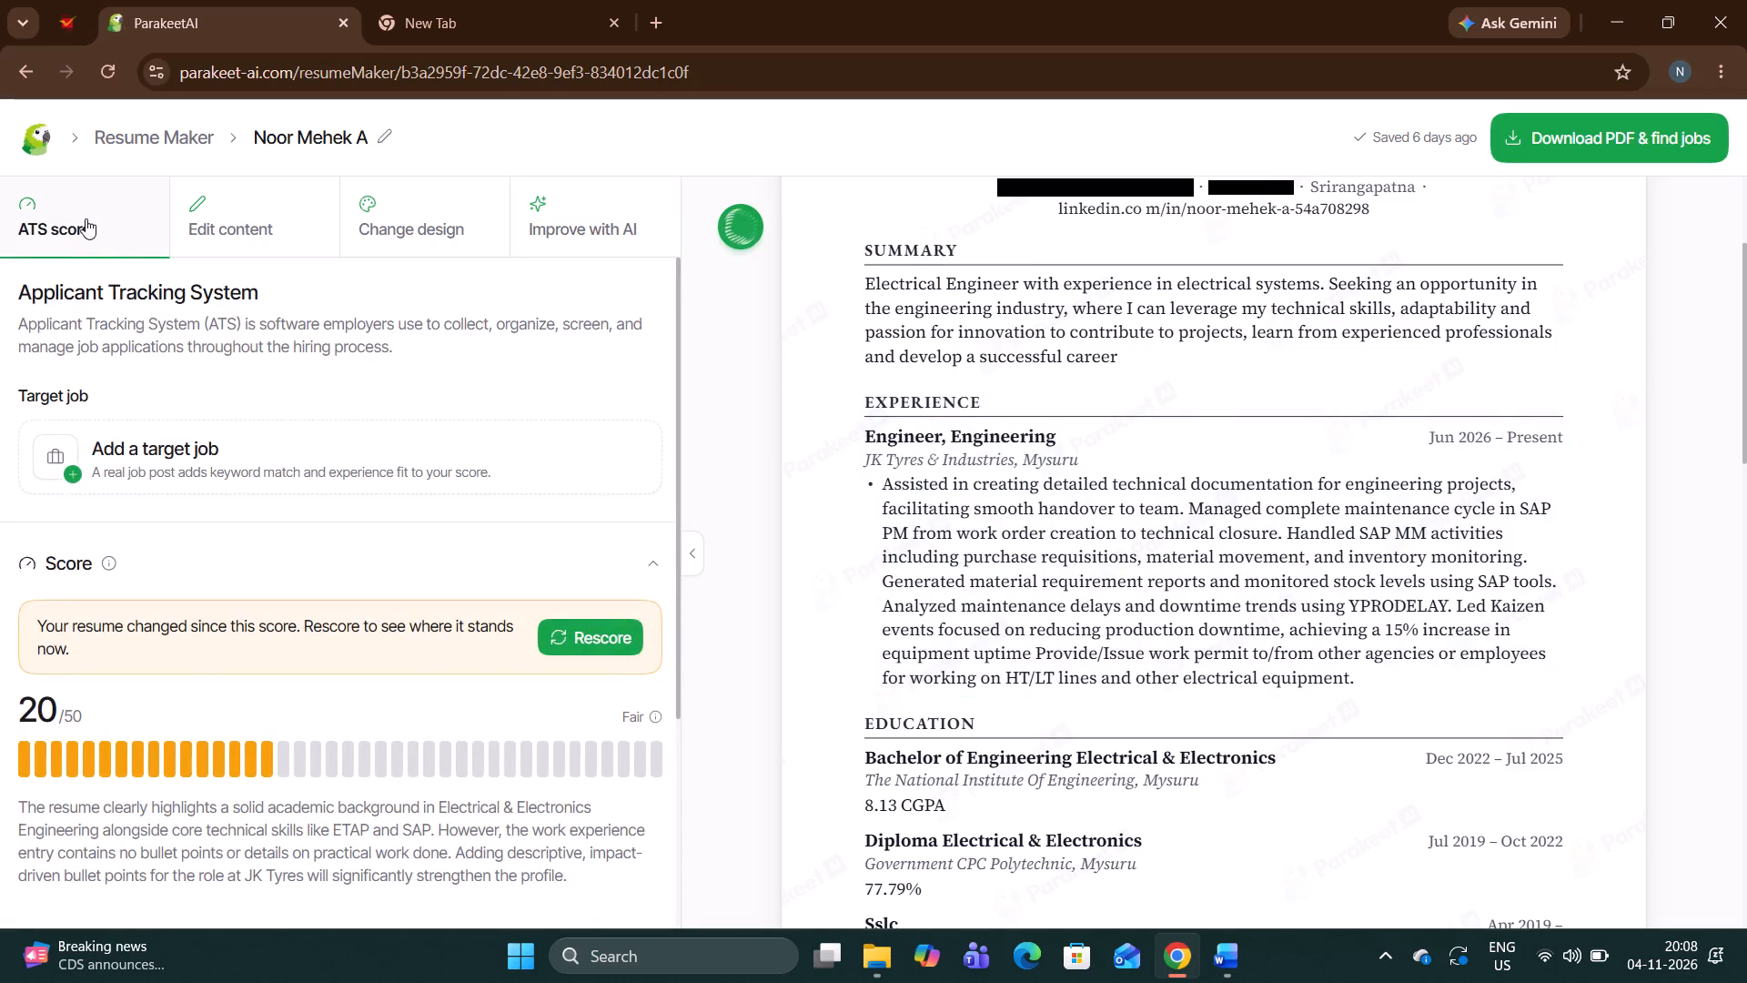
click(582, 634)
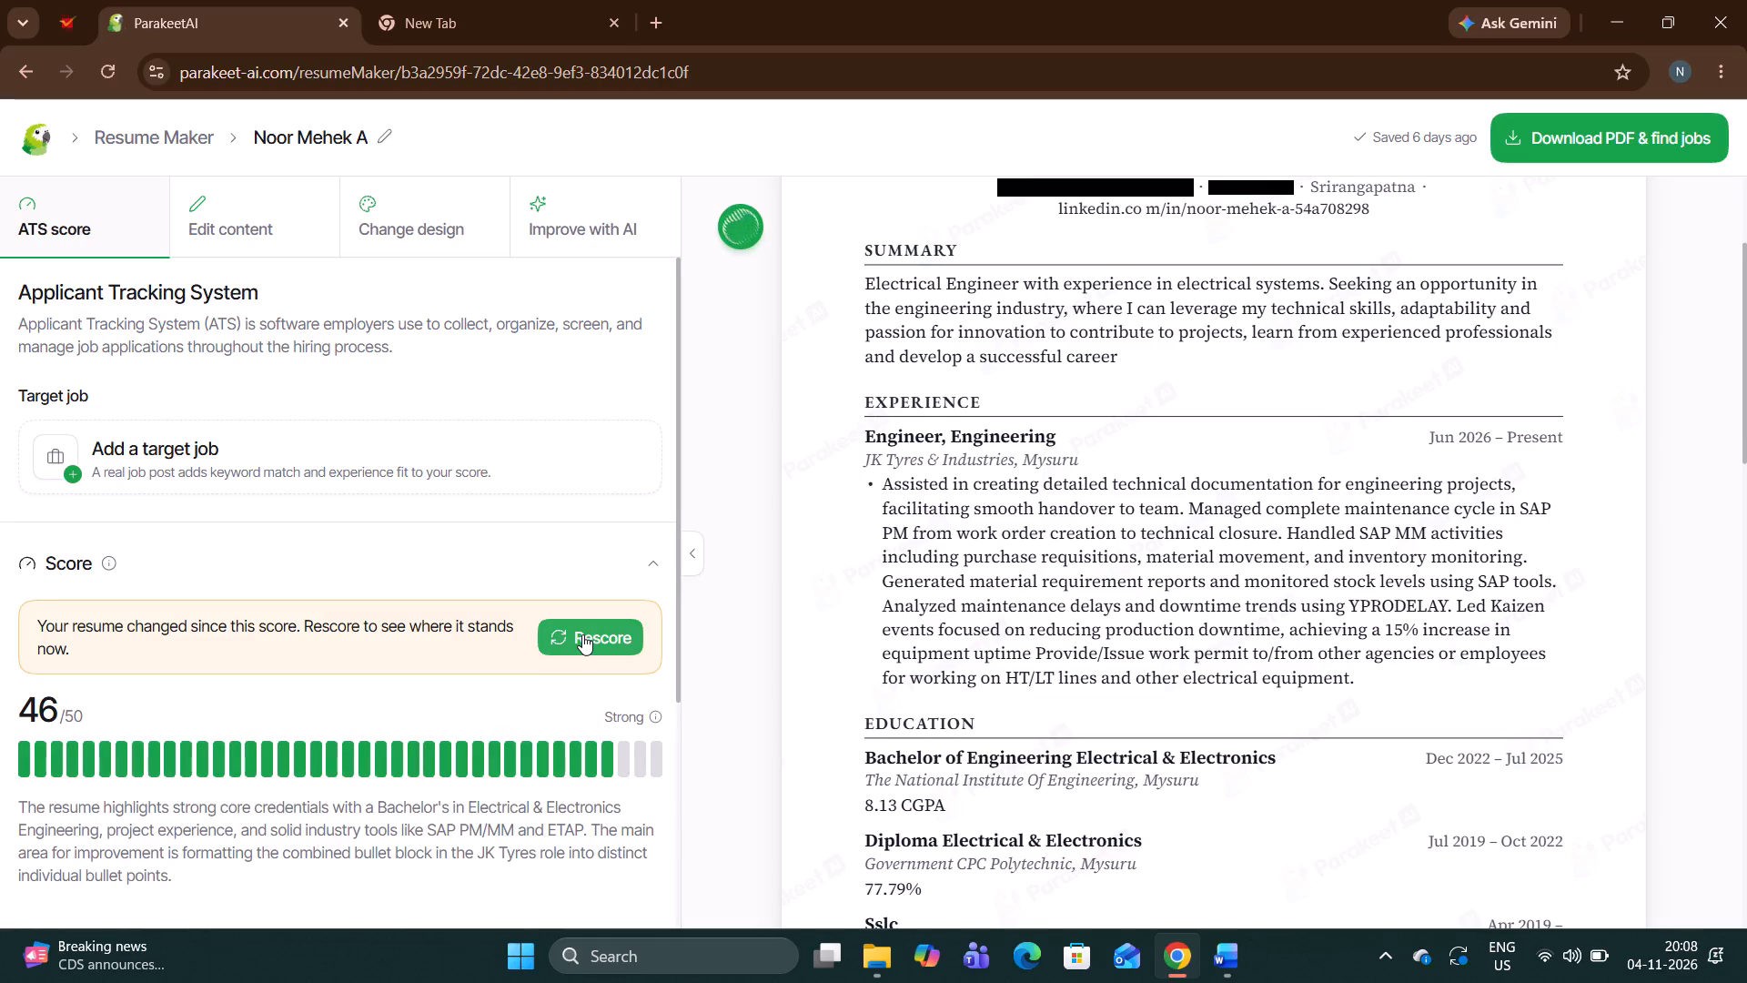
scroll(350, 797, down, 3)
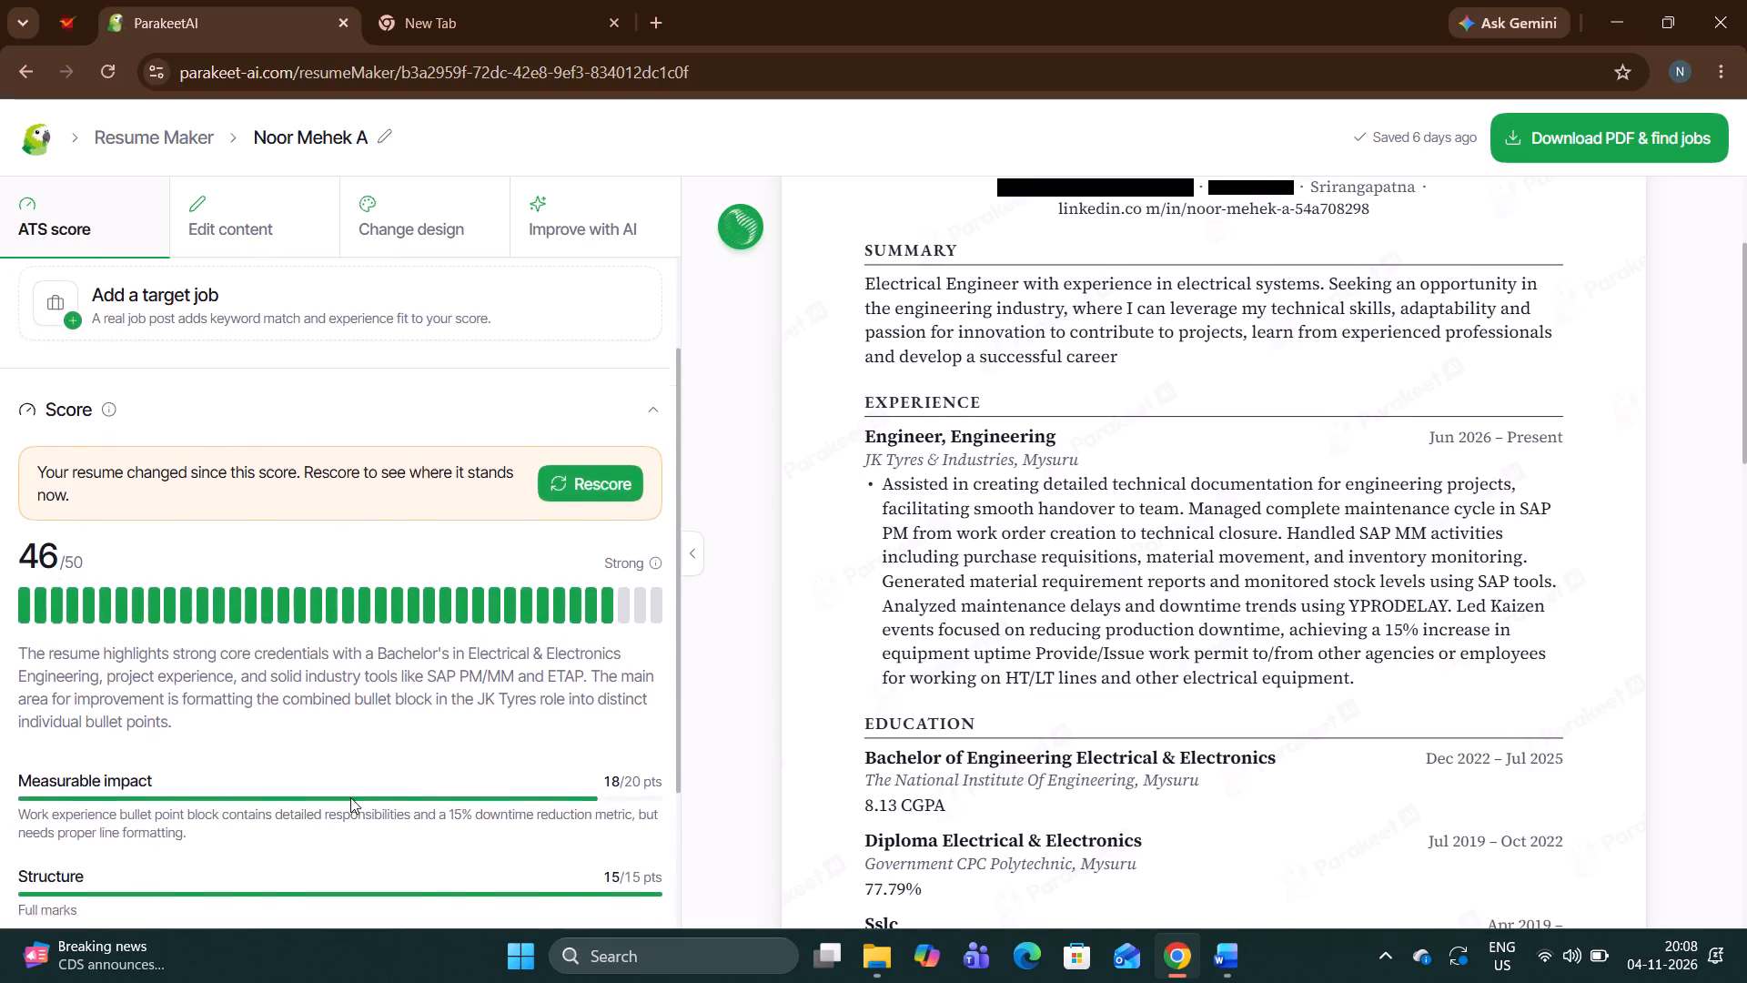
scroll(350, 797, down, 2)
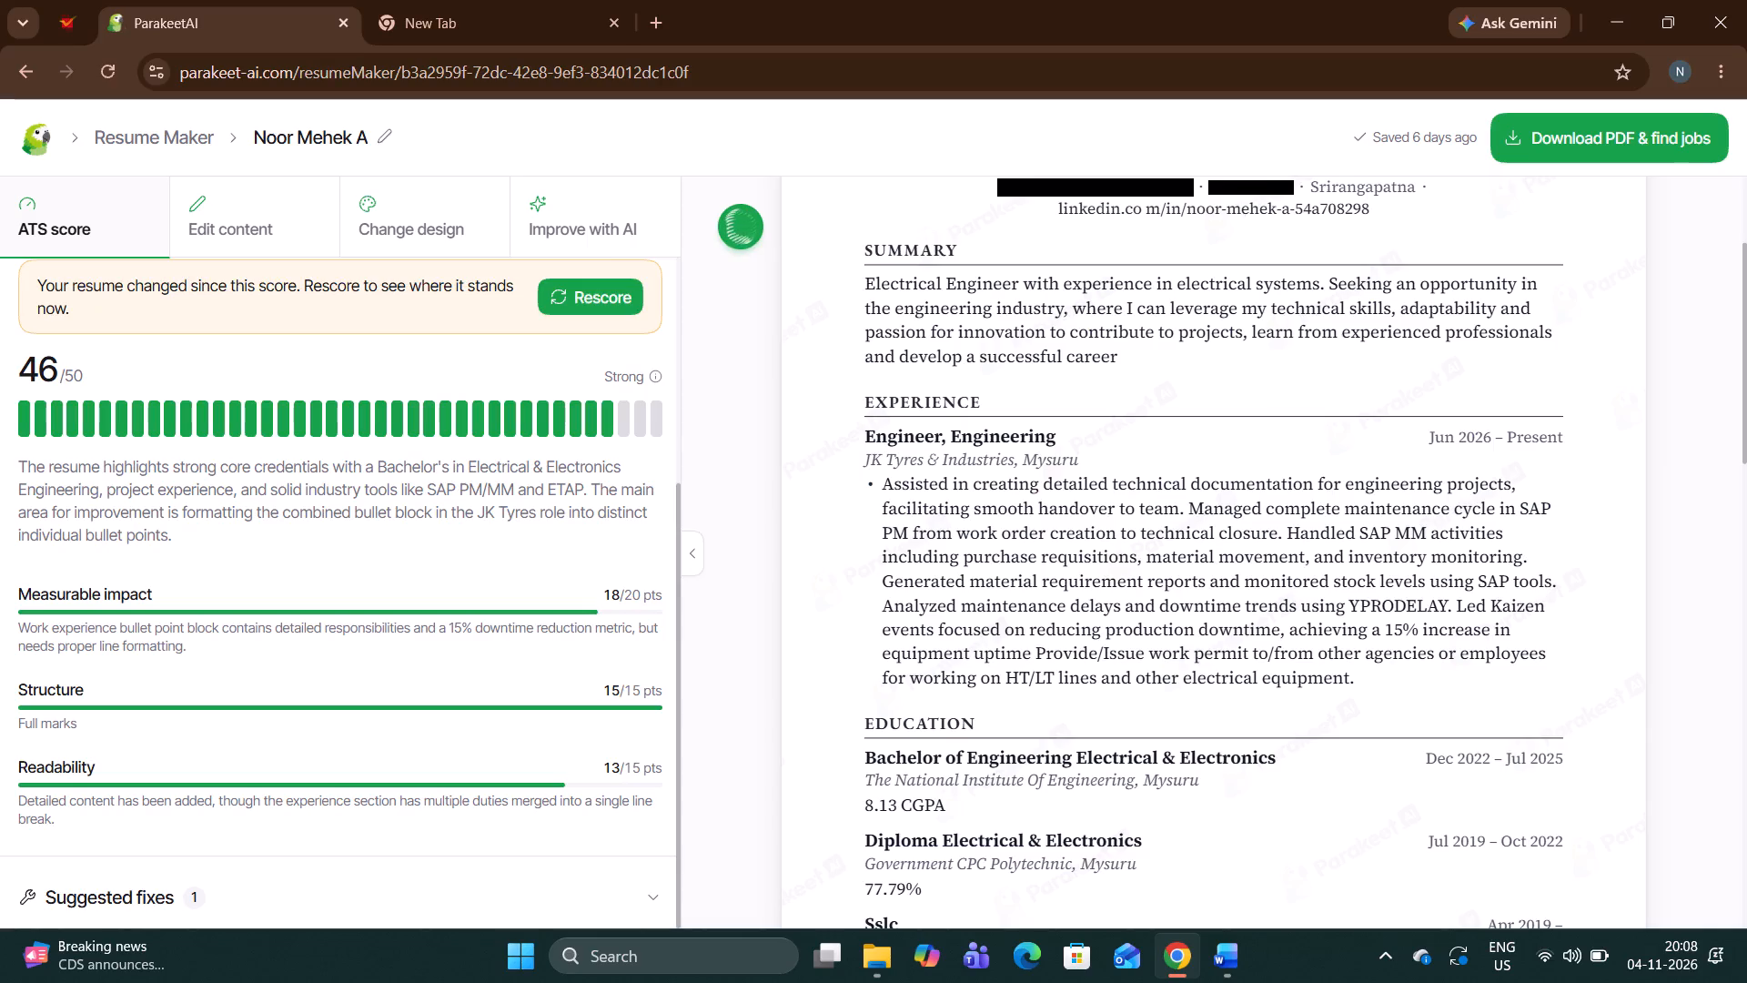
scroll(350, 797, up, 4)
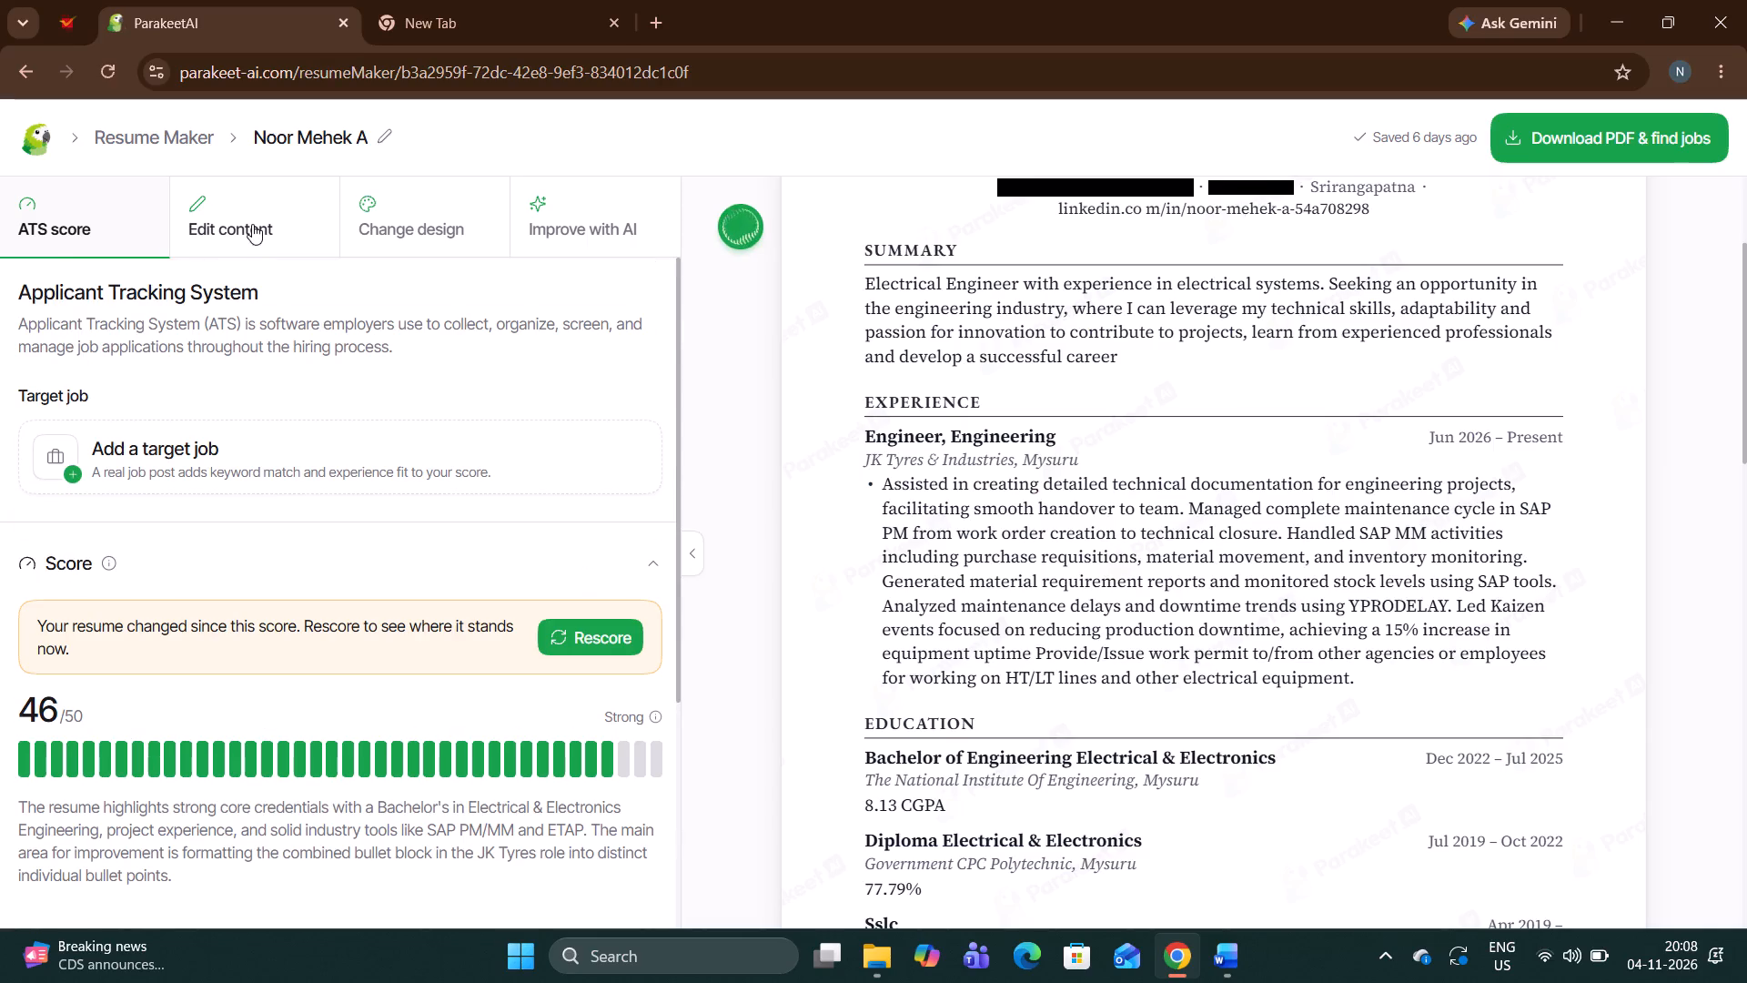
Return to the AI improvement chat and review its earlier requests and rewrite suggestions.
click(252, 224)
click(469, 223)
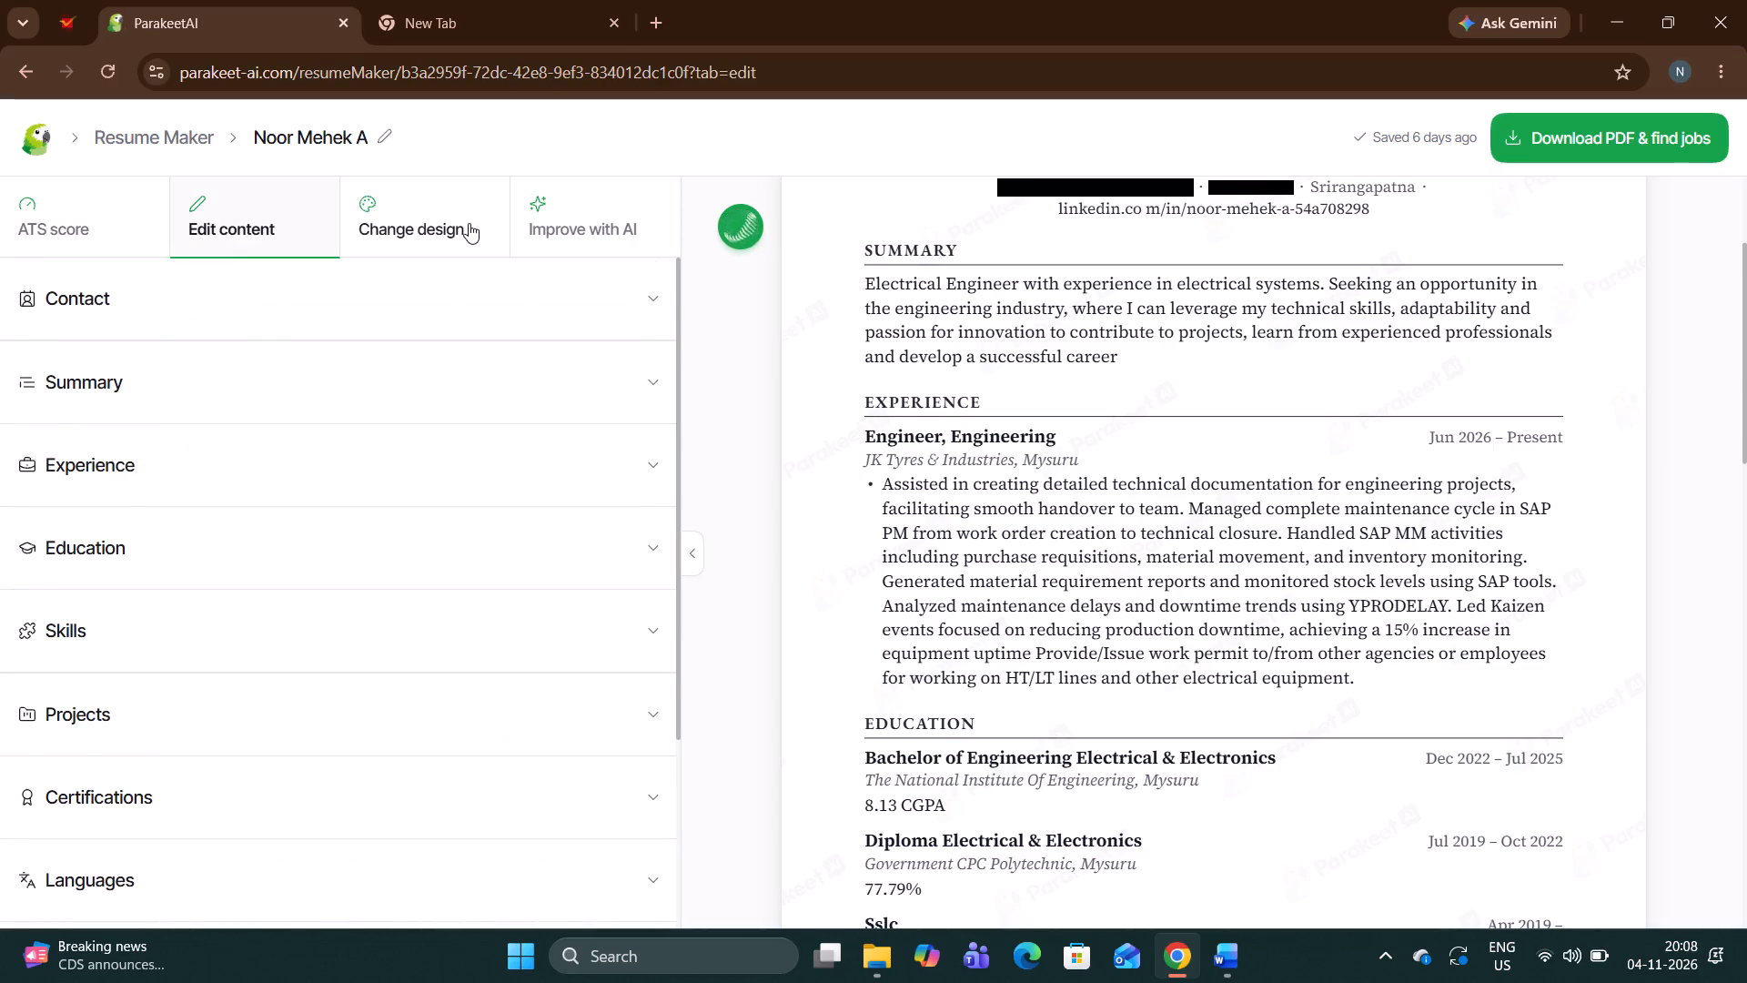
click(588, 208)
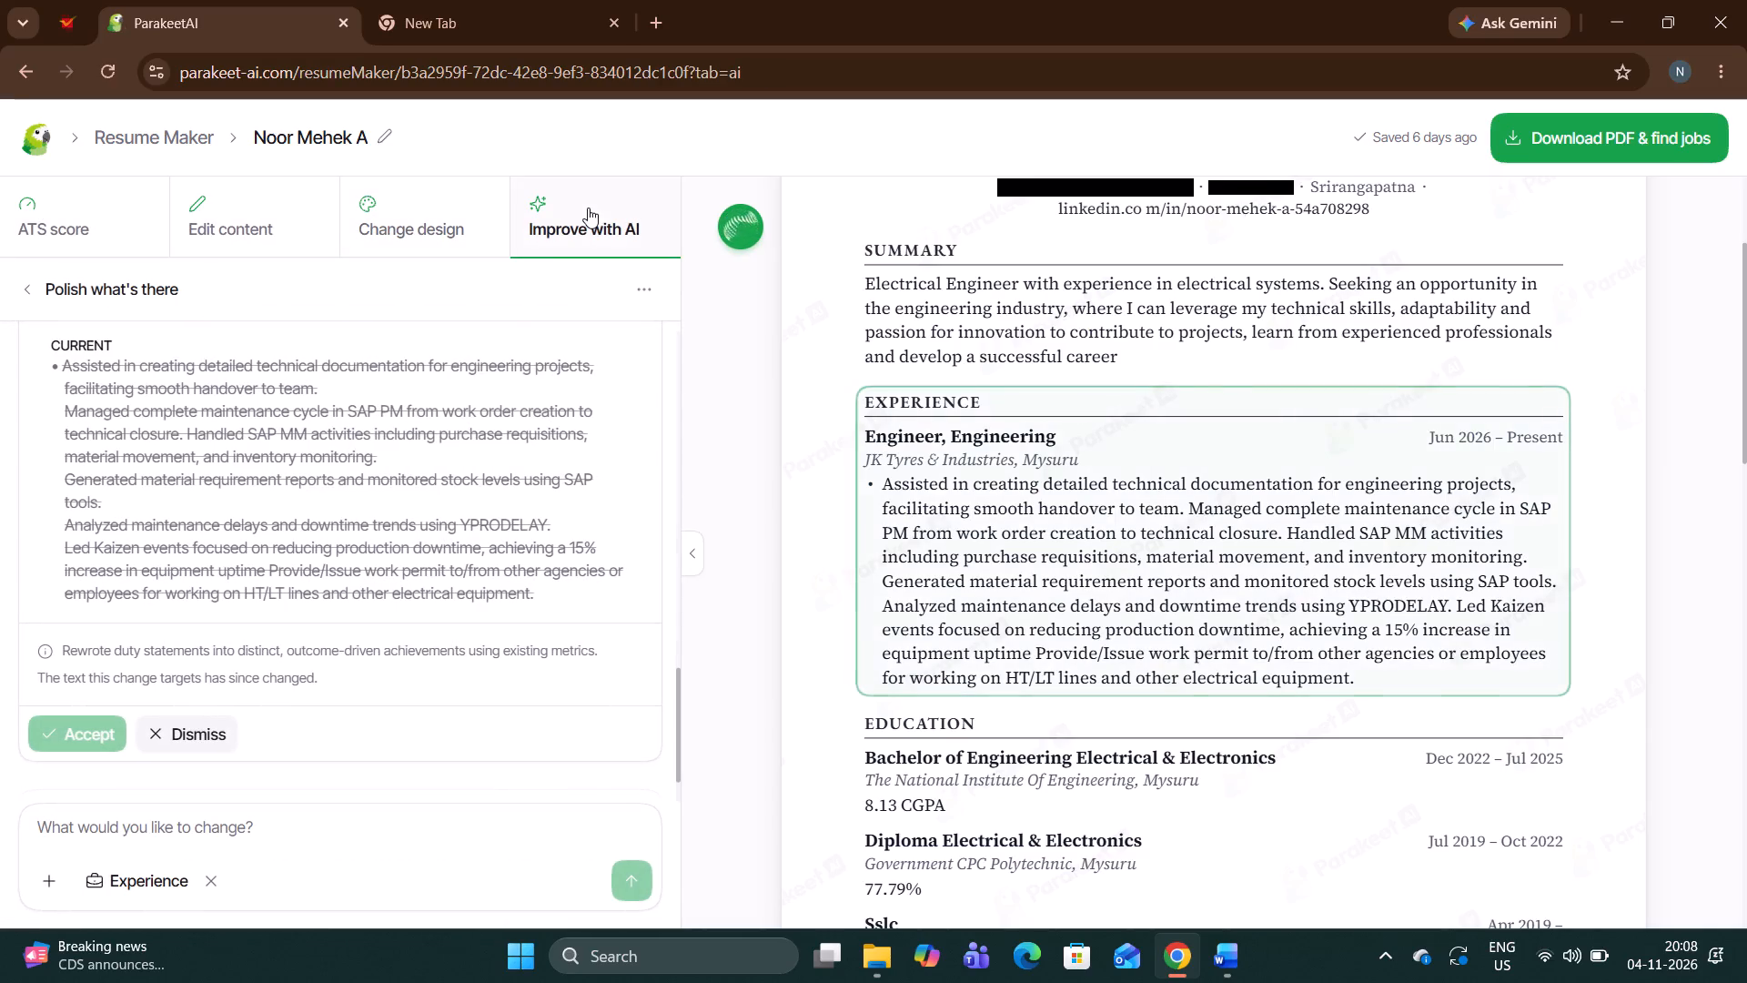
scroll(77, 764, down, 1)
scroll(77, 764, up, 7)
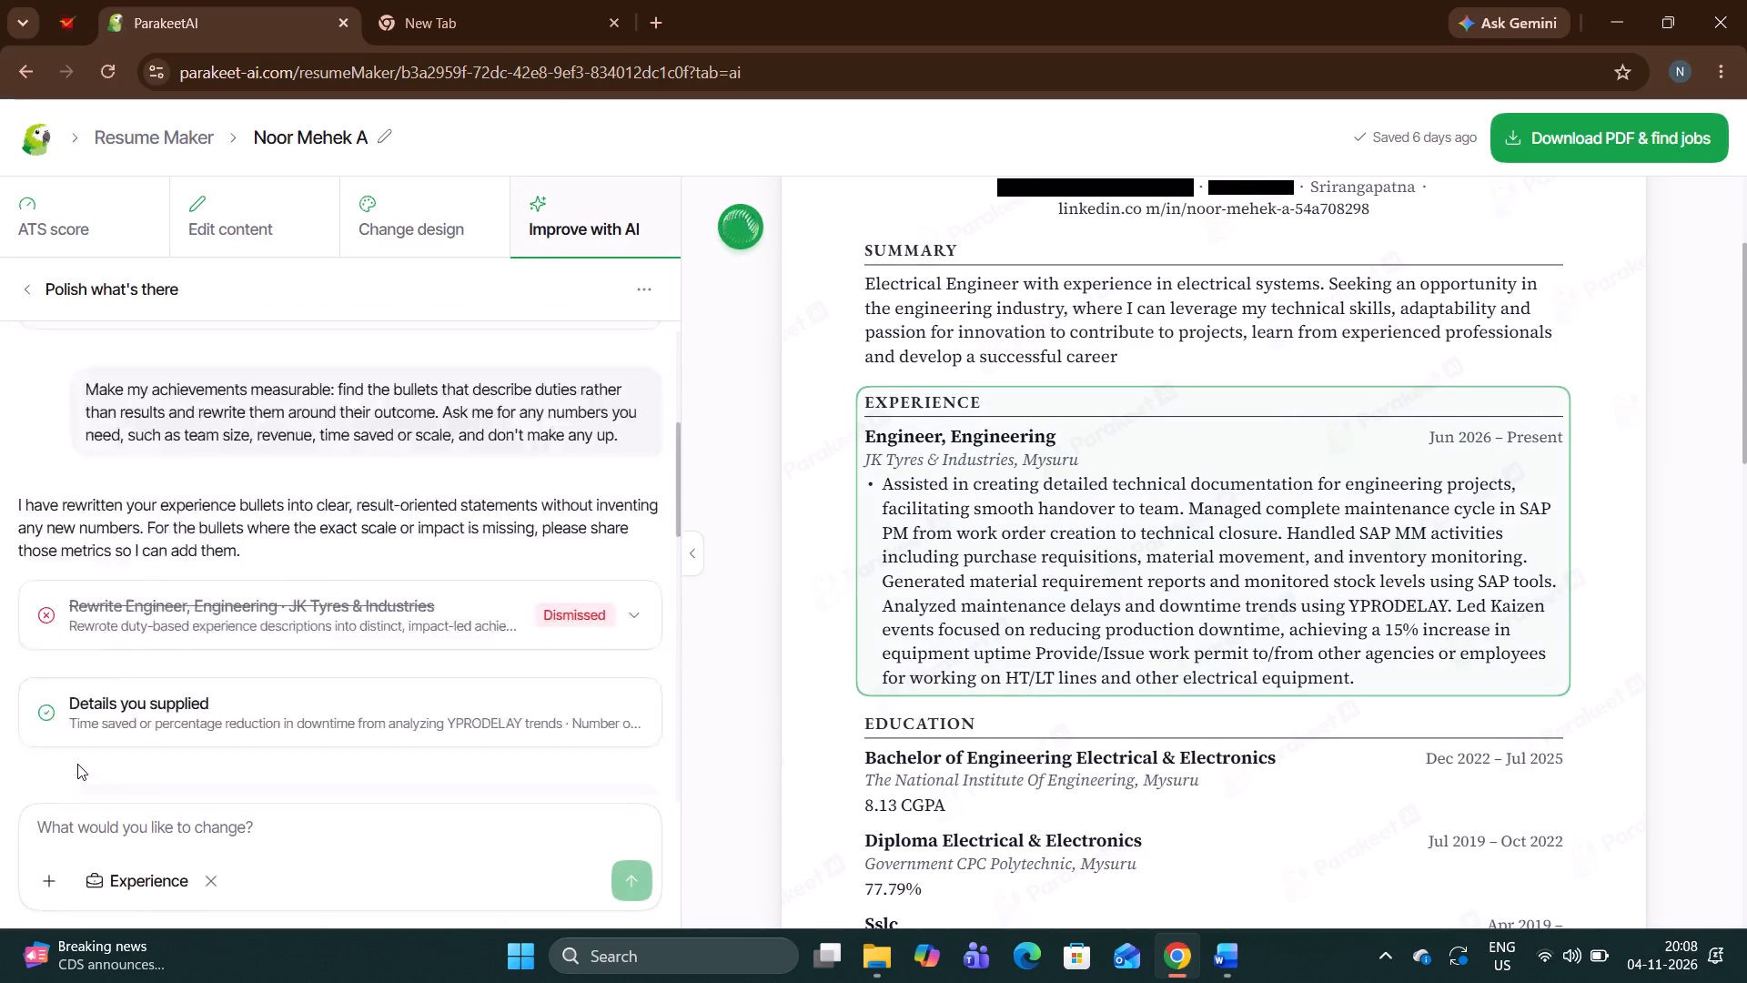
scroll(77, 764, up, 16)
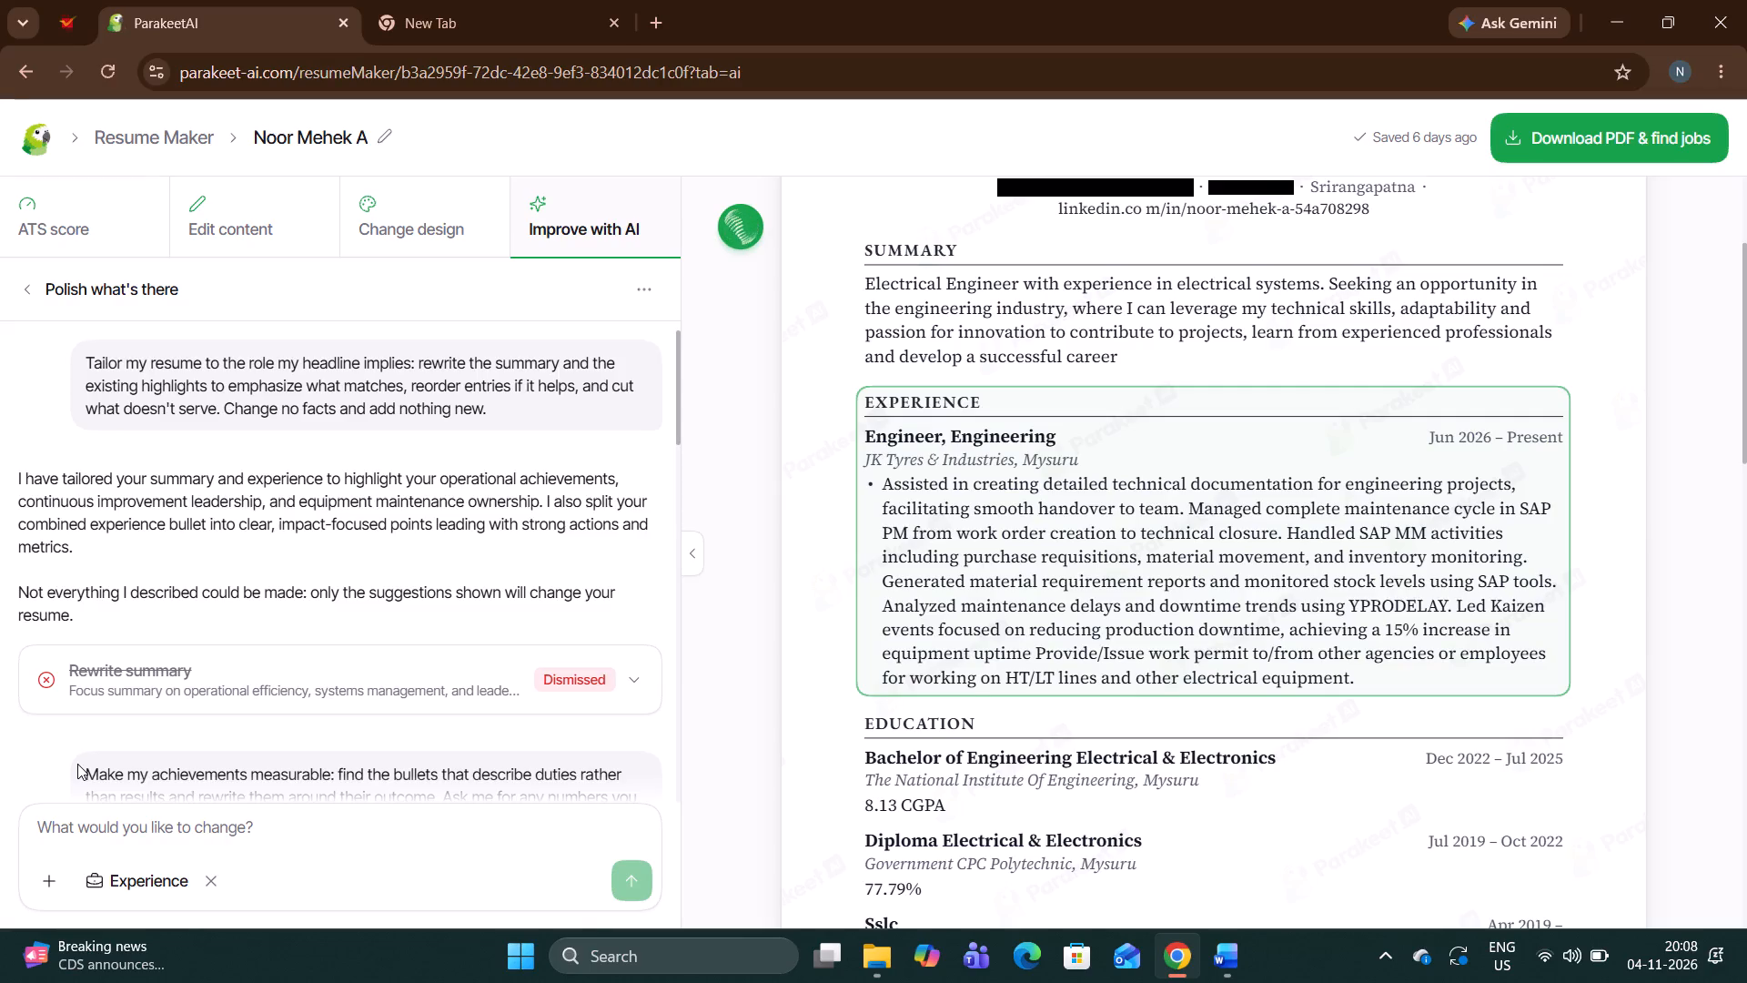
scroll(77, 764, down, 5)
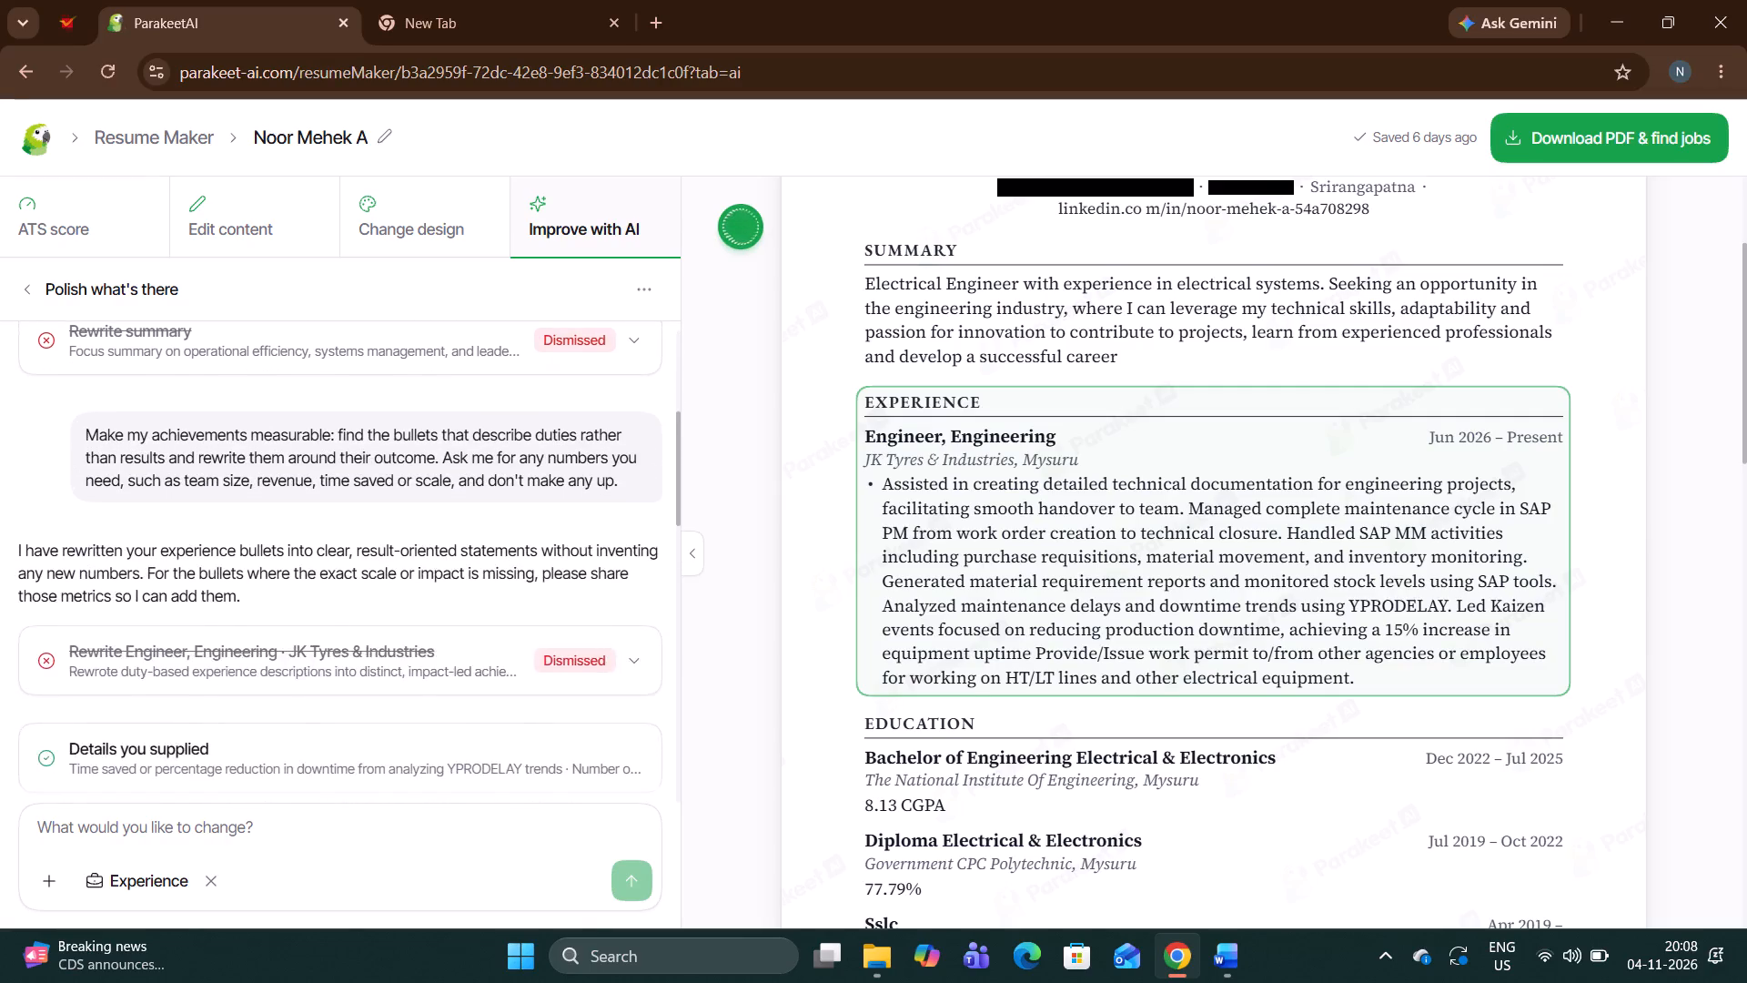
scroll(77, 764, down, 2)
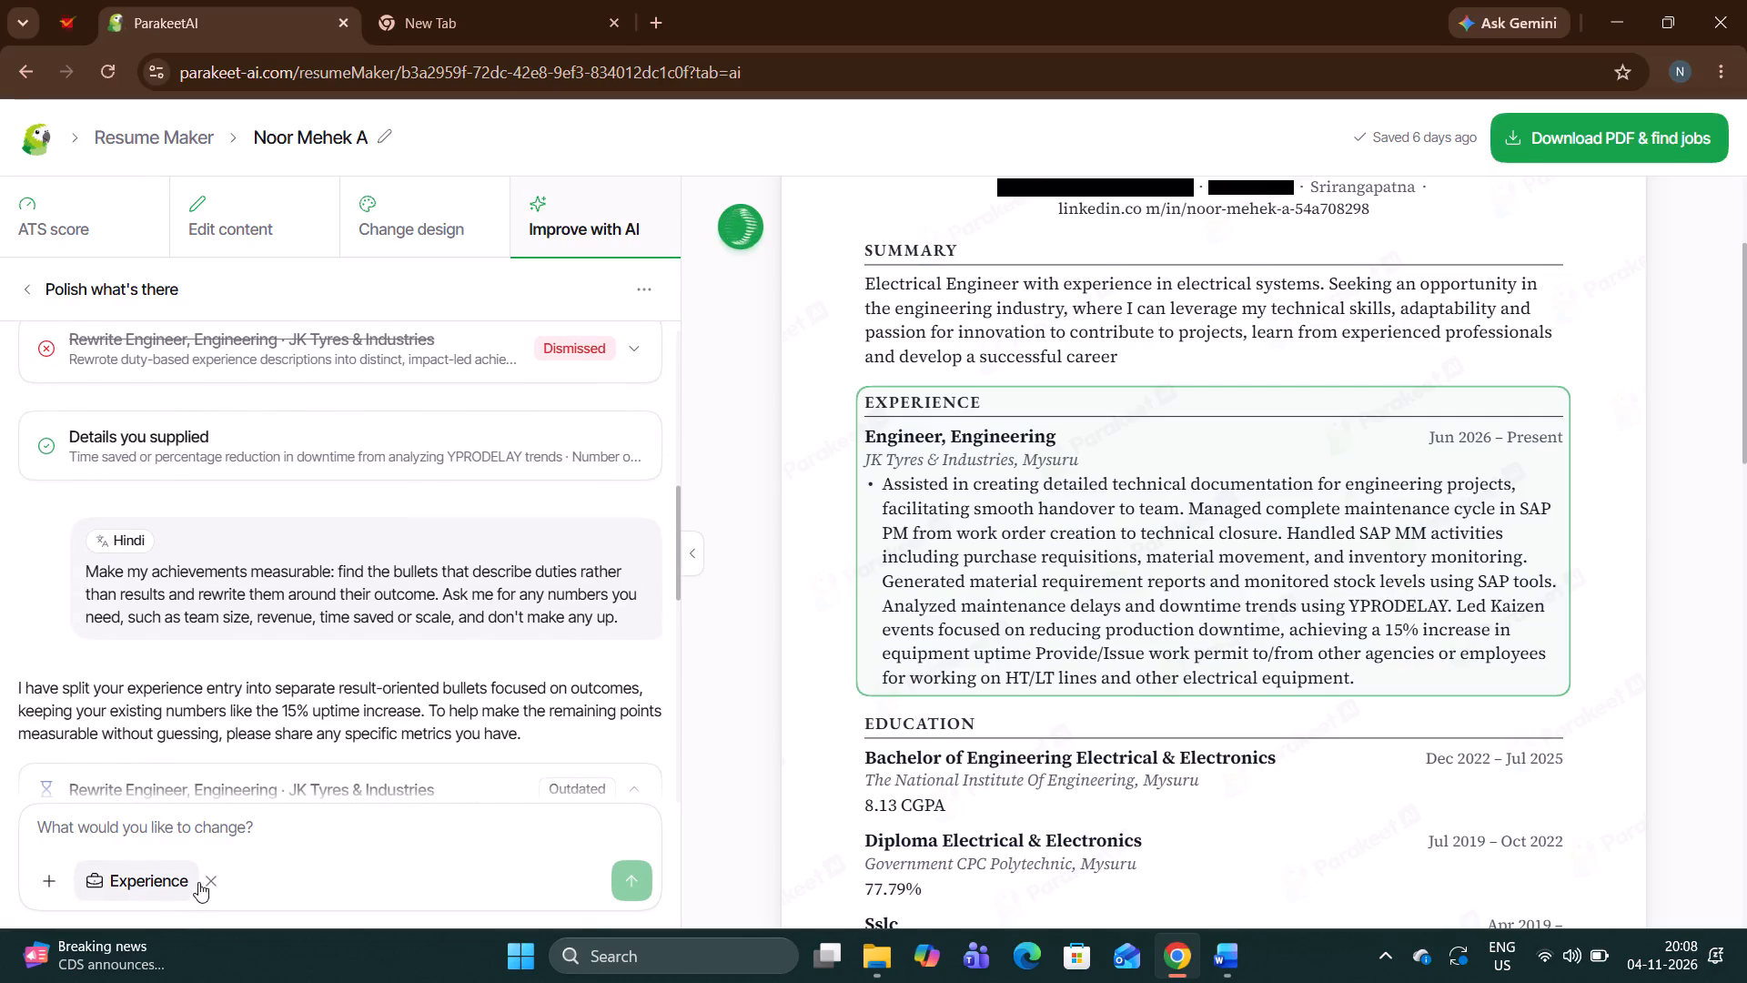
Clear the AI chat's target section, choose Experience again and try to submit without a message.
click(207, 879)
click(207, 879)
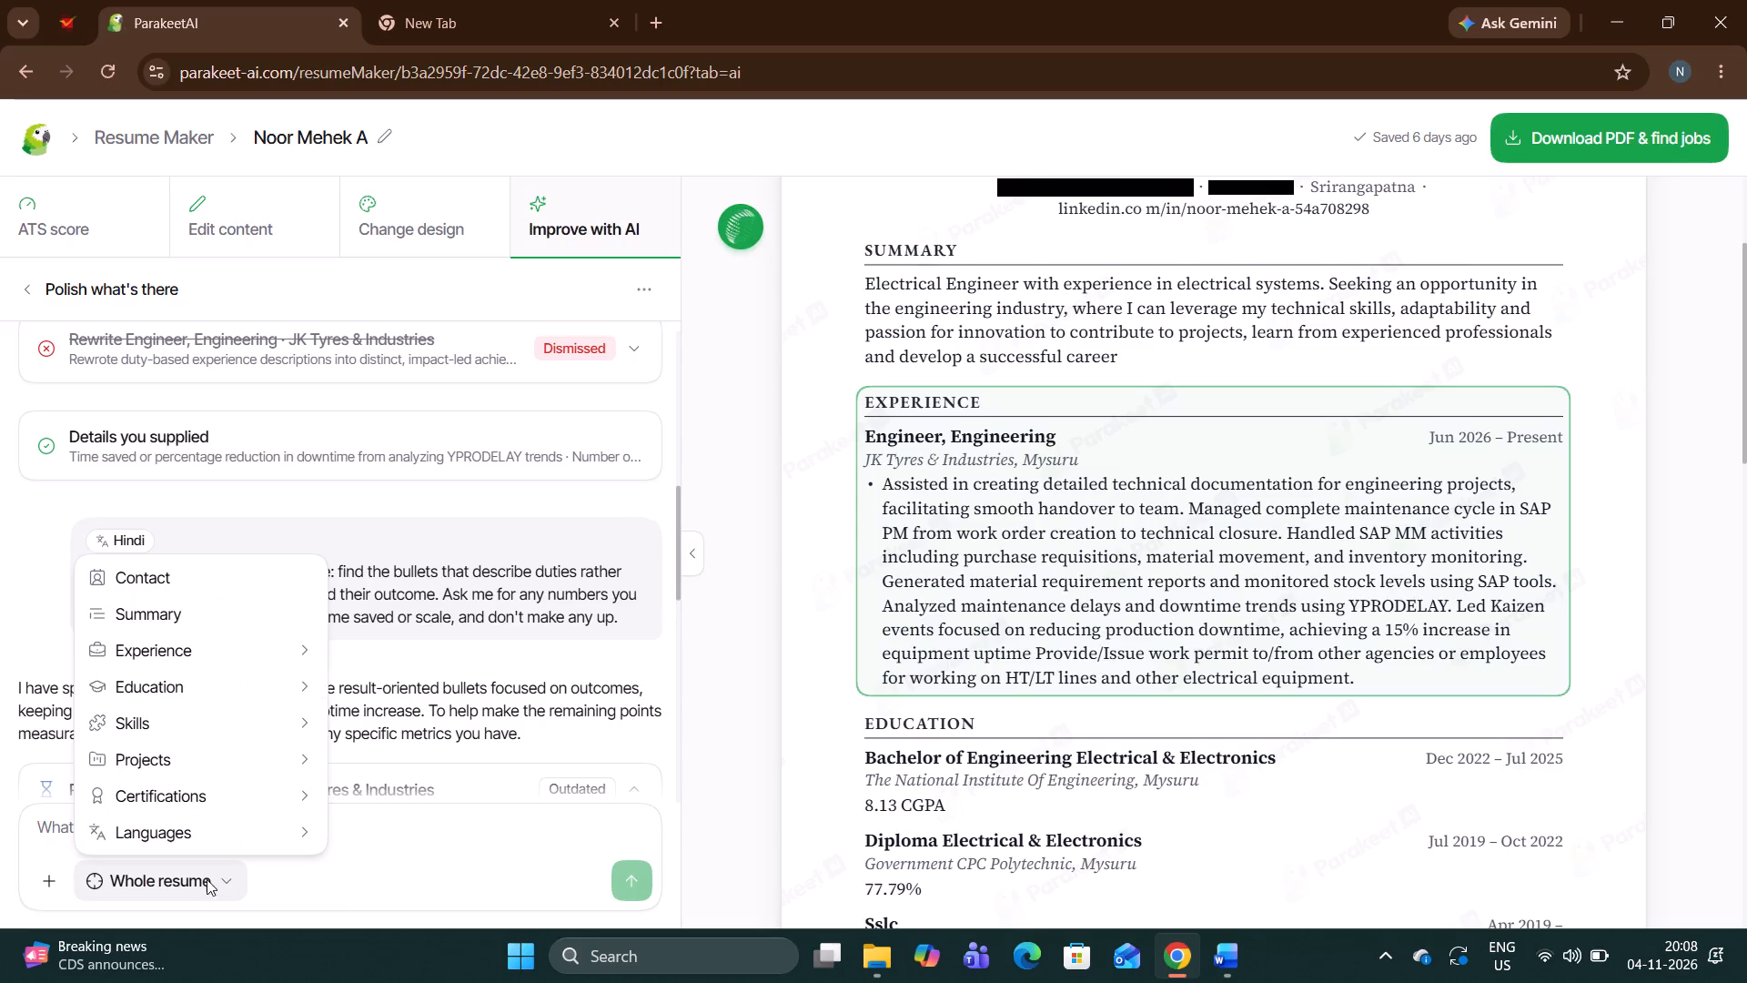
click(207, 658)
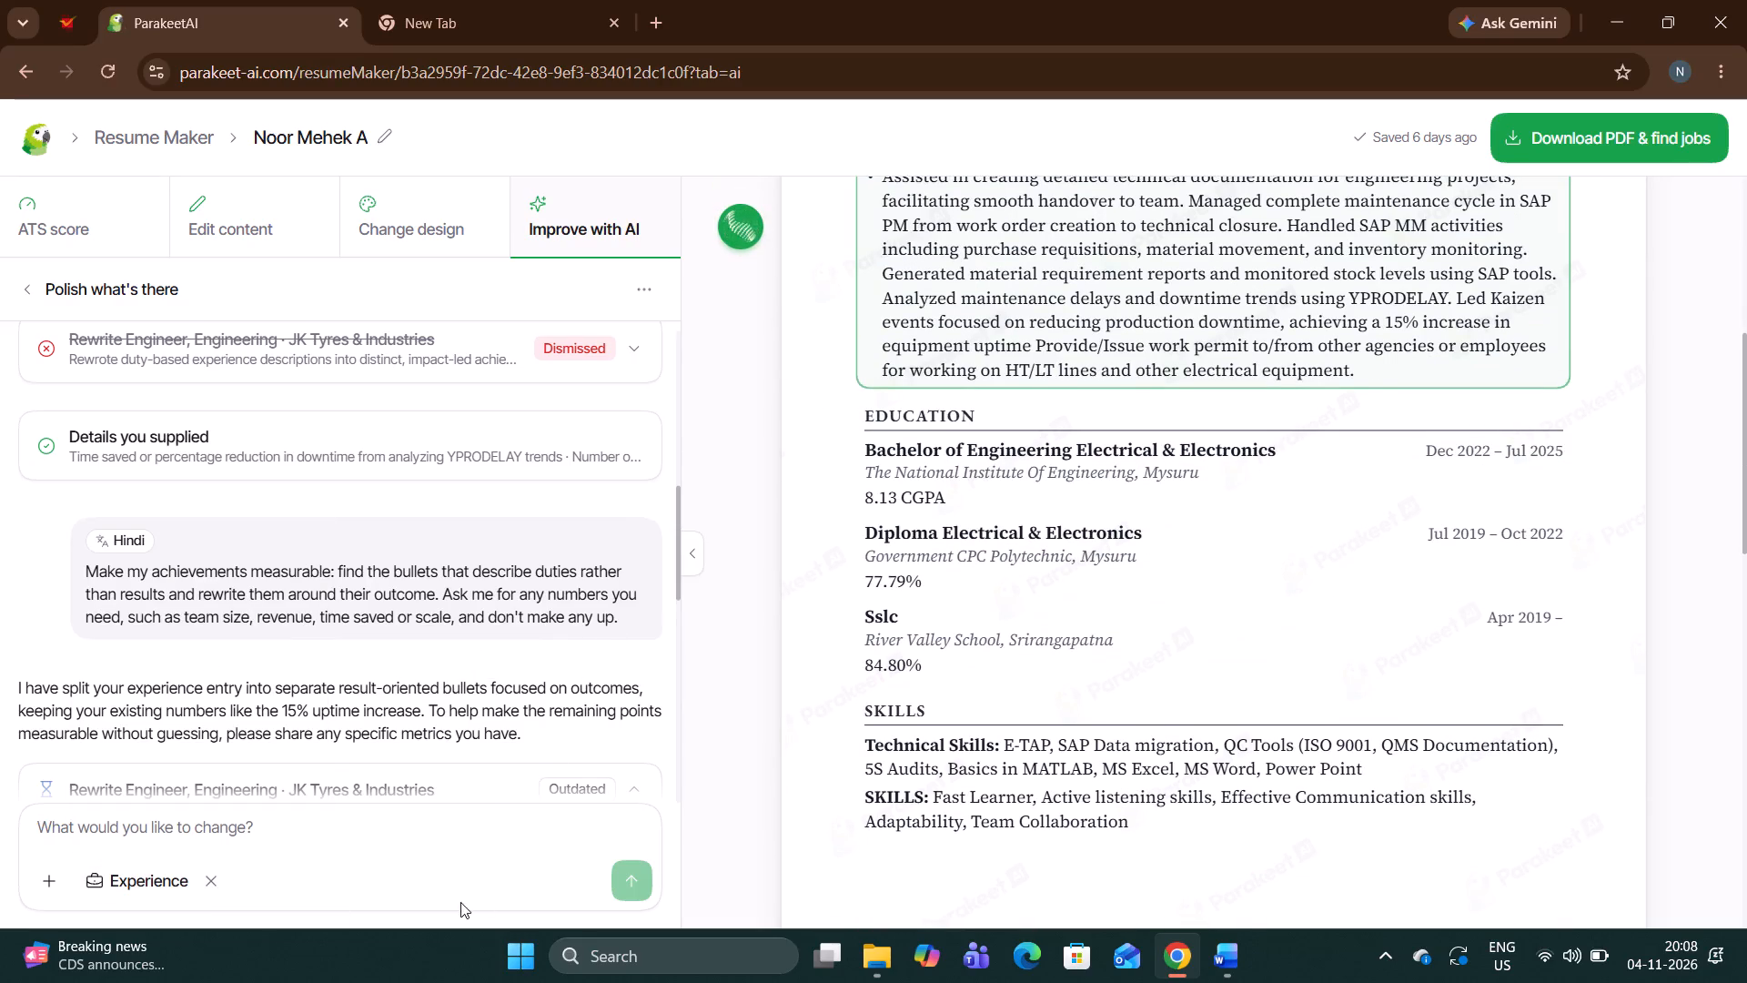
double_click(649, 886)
Copy all the suggested achievement bullets from the JK Tyres & Industries rewrite, from the Kaizen events bullet to the technical documentation bullet.
scroll(494, 678, down, 6)
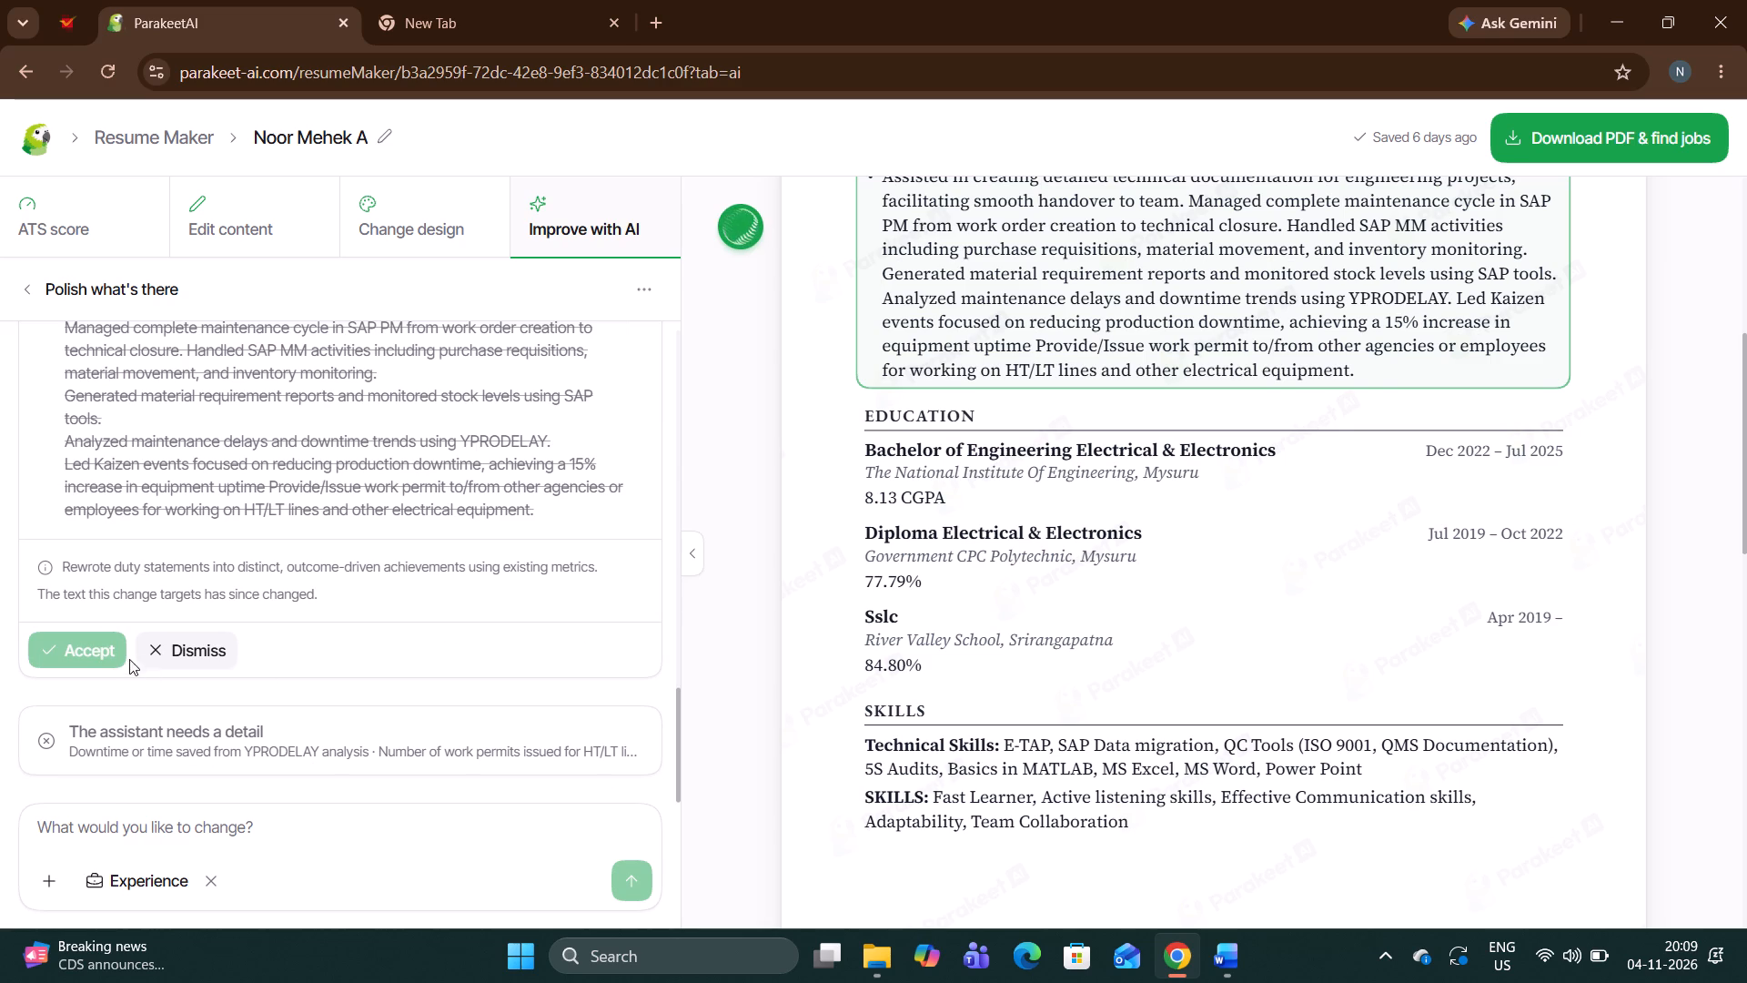
scroll(524, 390, up, 5)
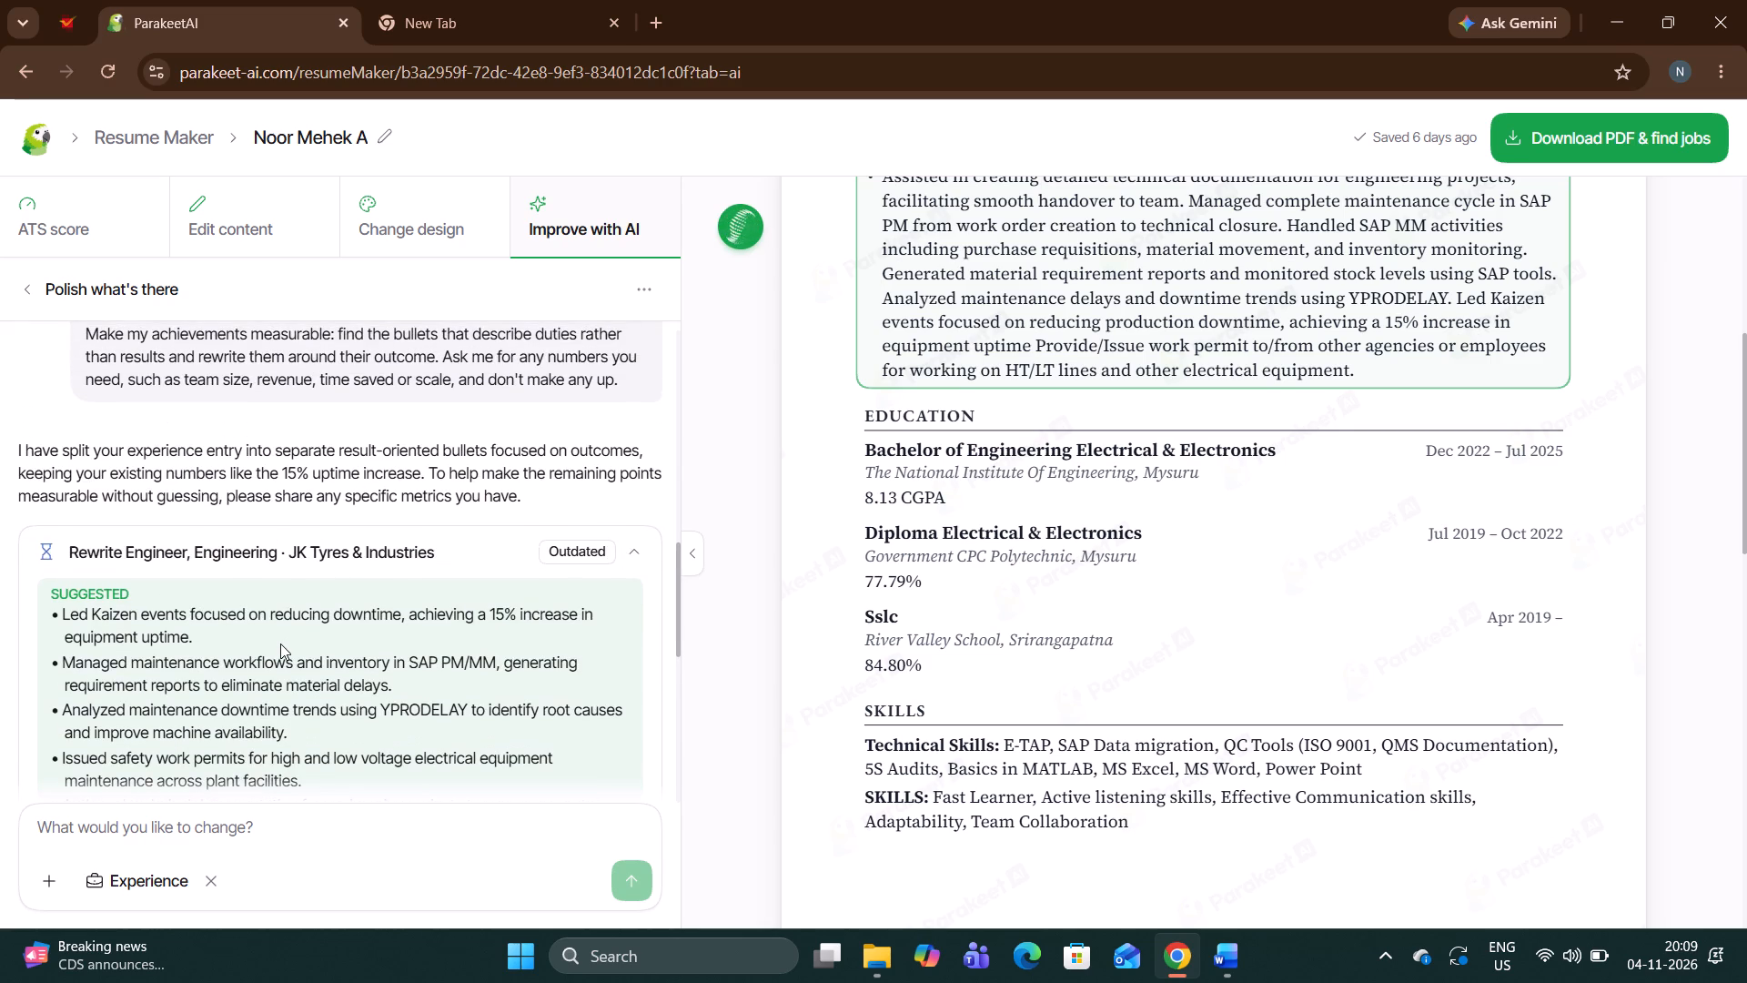
click(280, 644)
double_click(280, 644)
double_click(98, 626)
drag(67, 619, 109, 644)
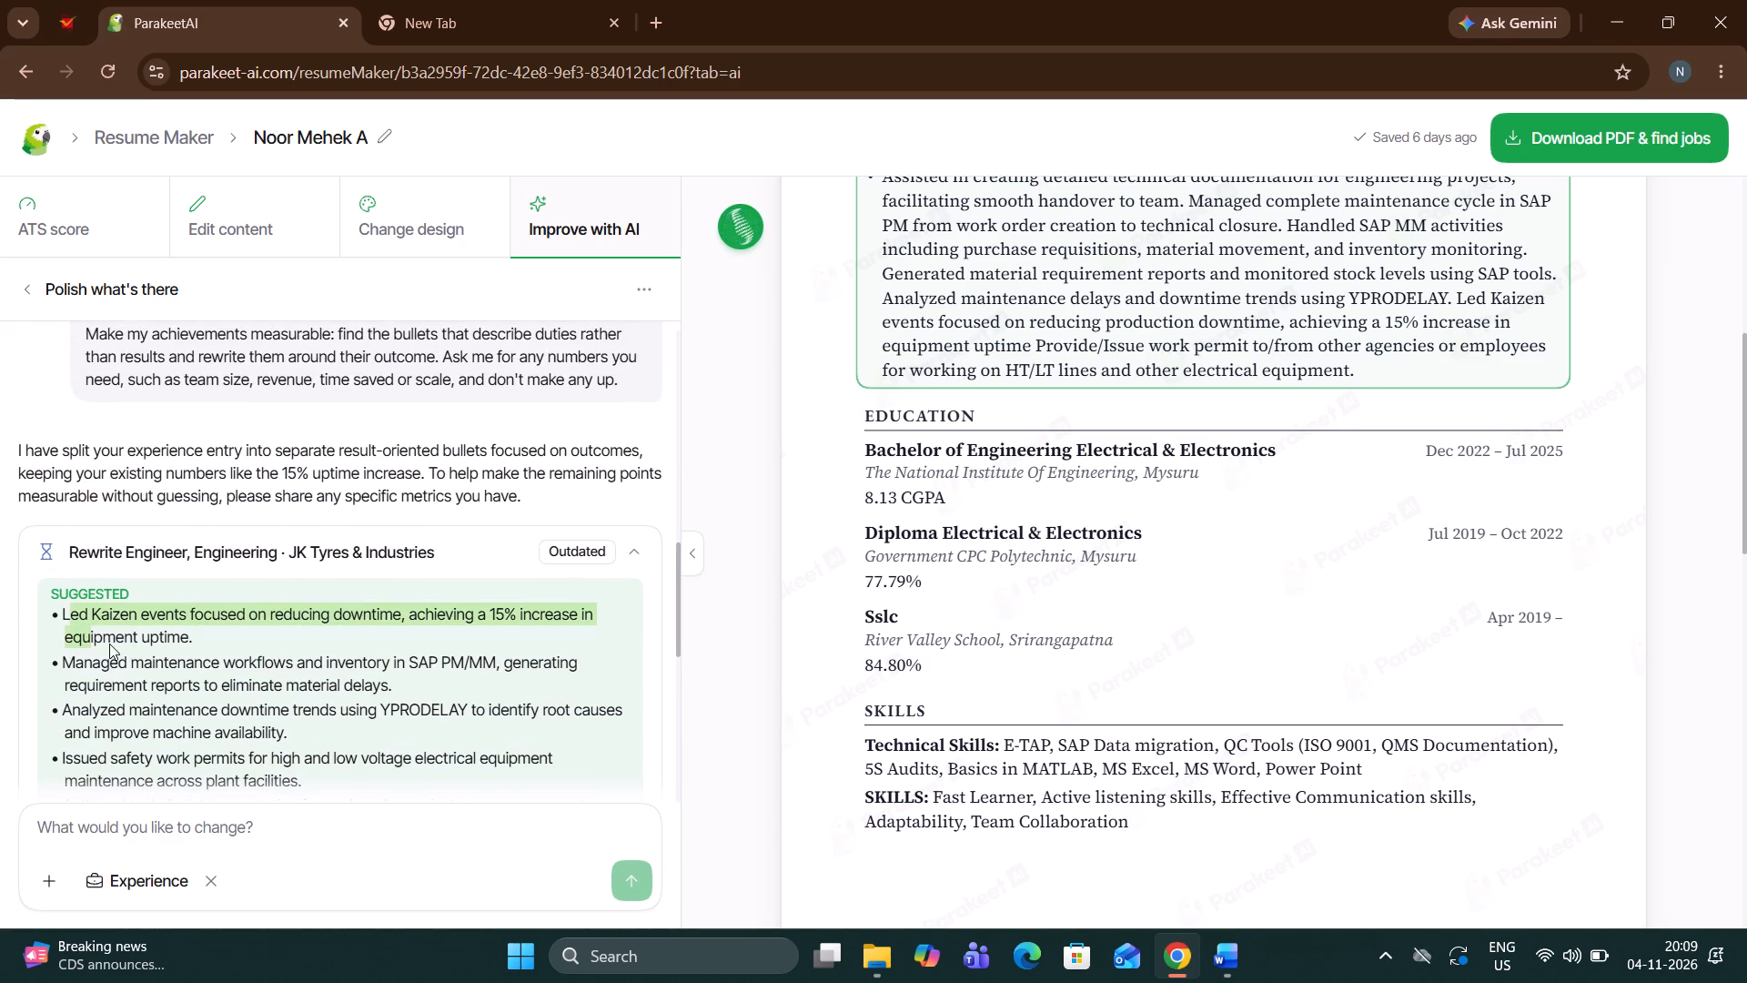
drag(109, 644, 211, 756)
drag(60, 617, 220, 431)
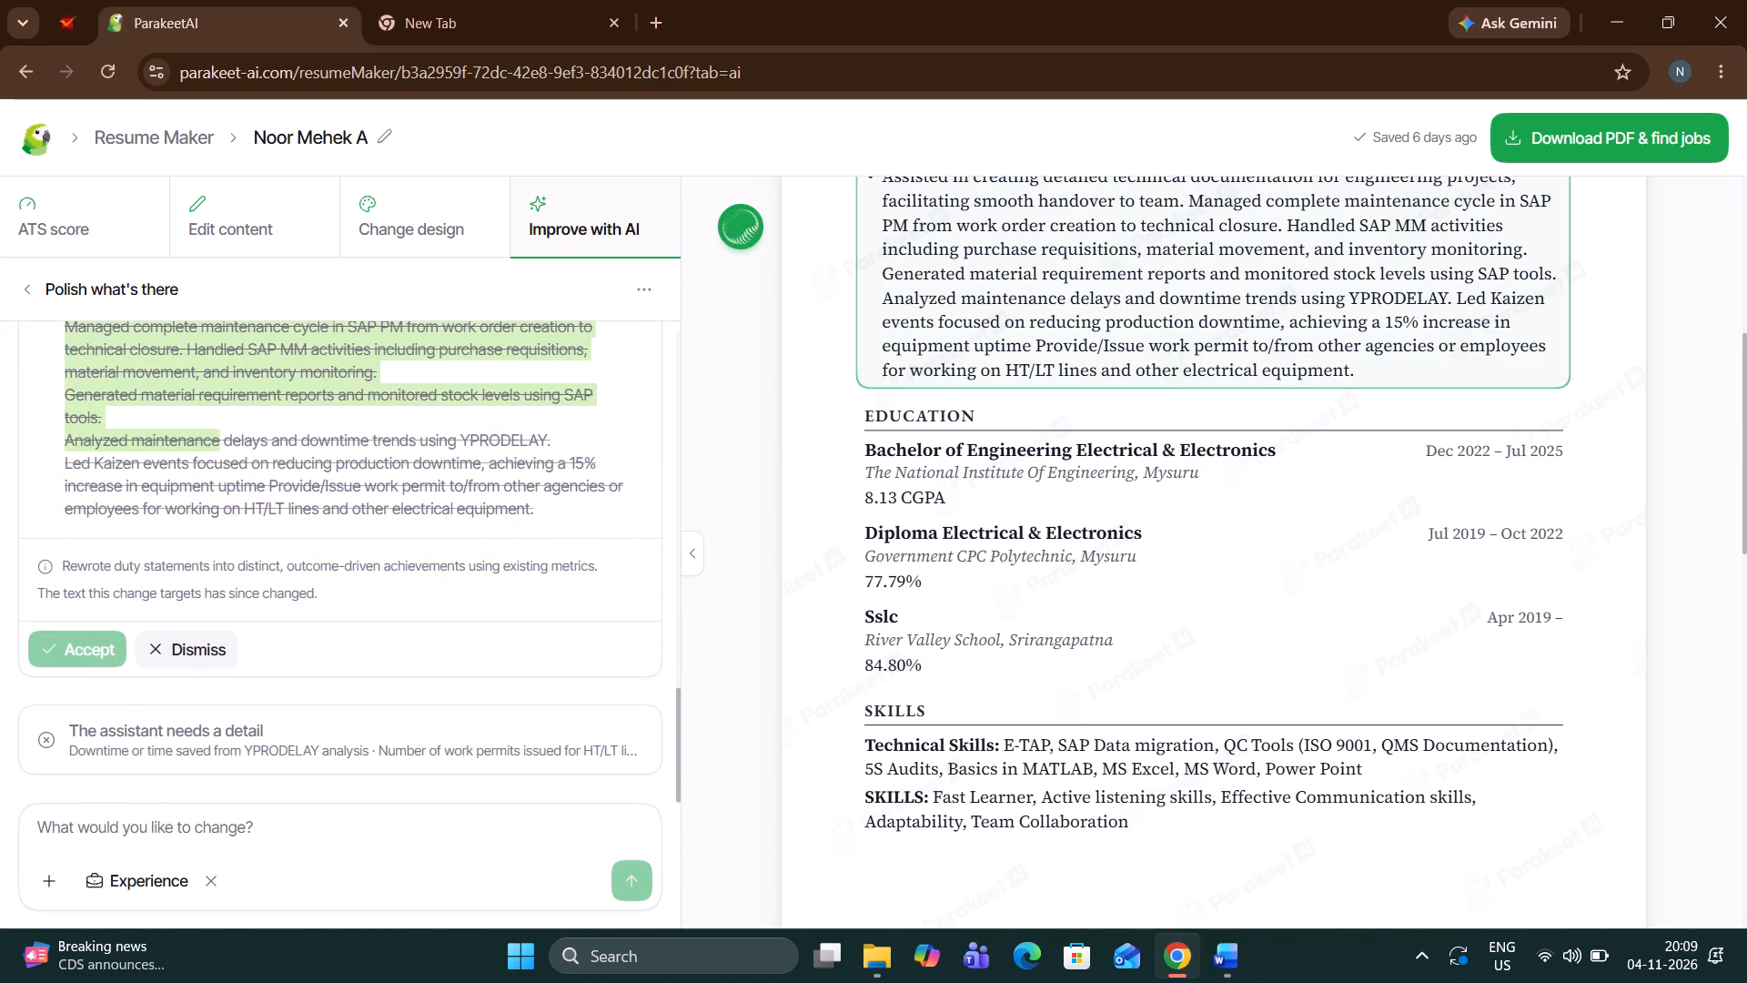
drag(220, 431, 237, 519)
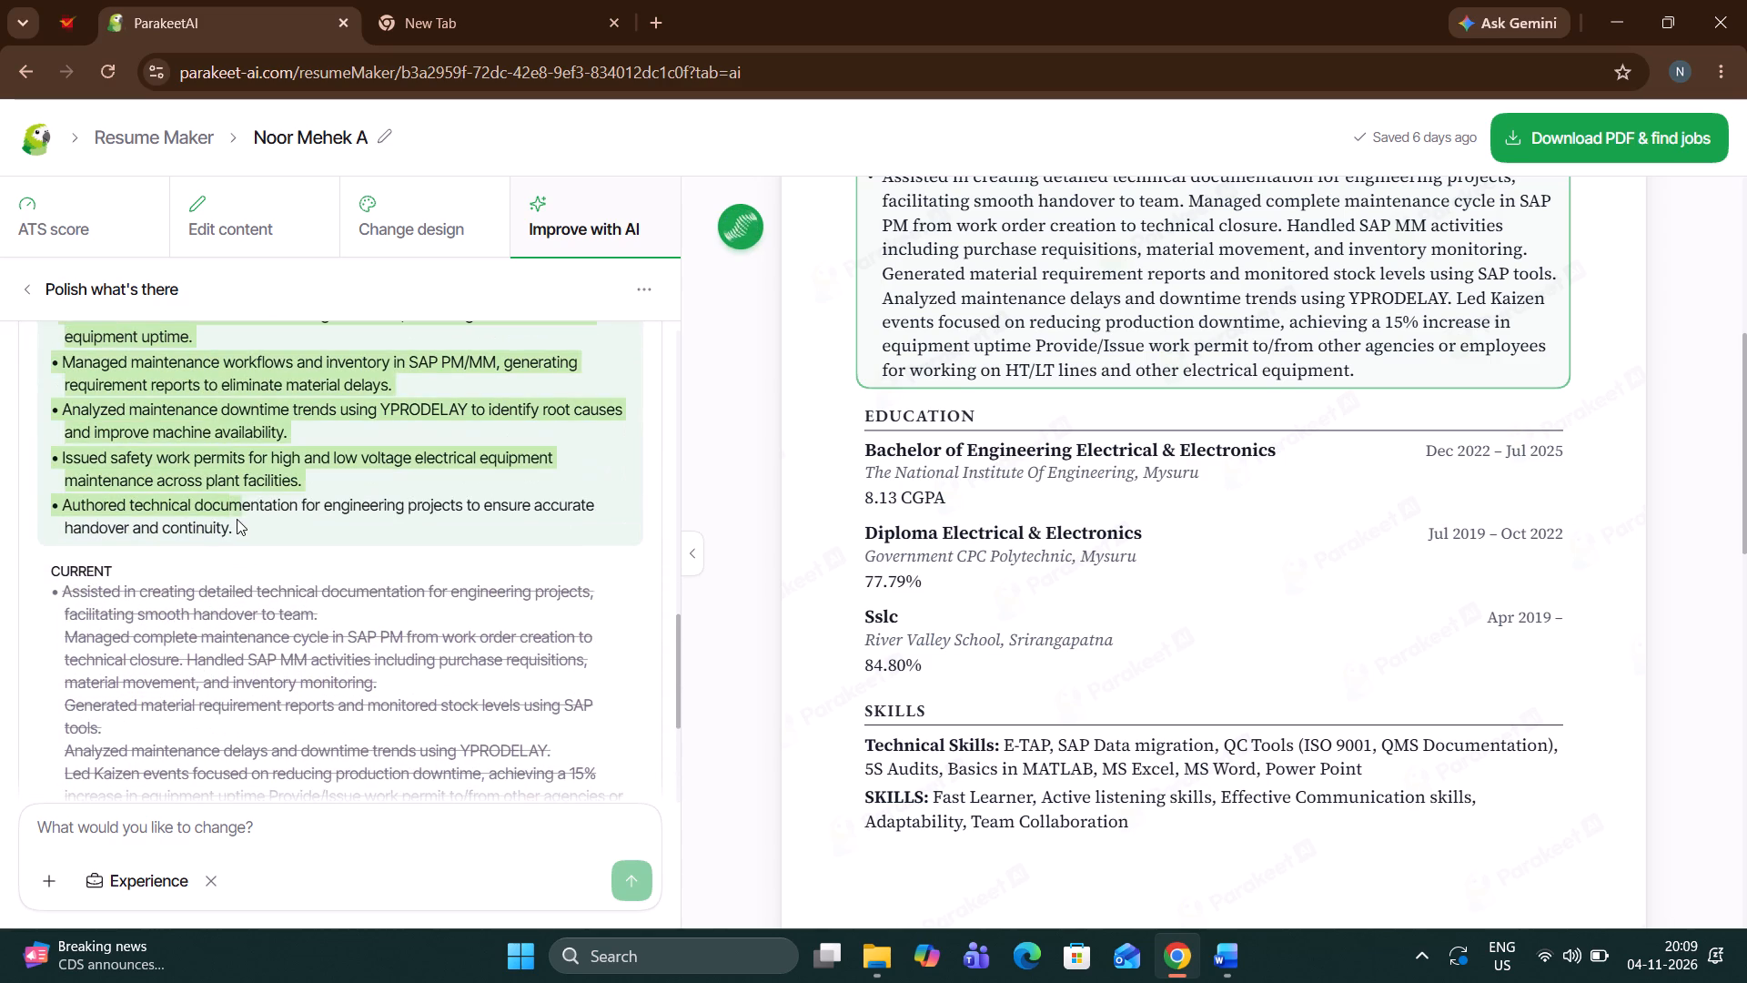
drag(237, 519, 242, 522)
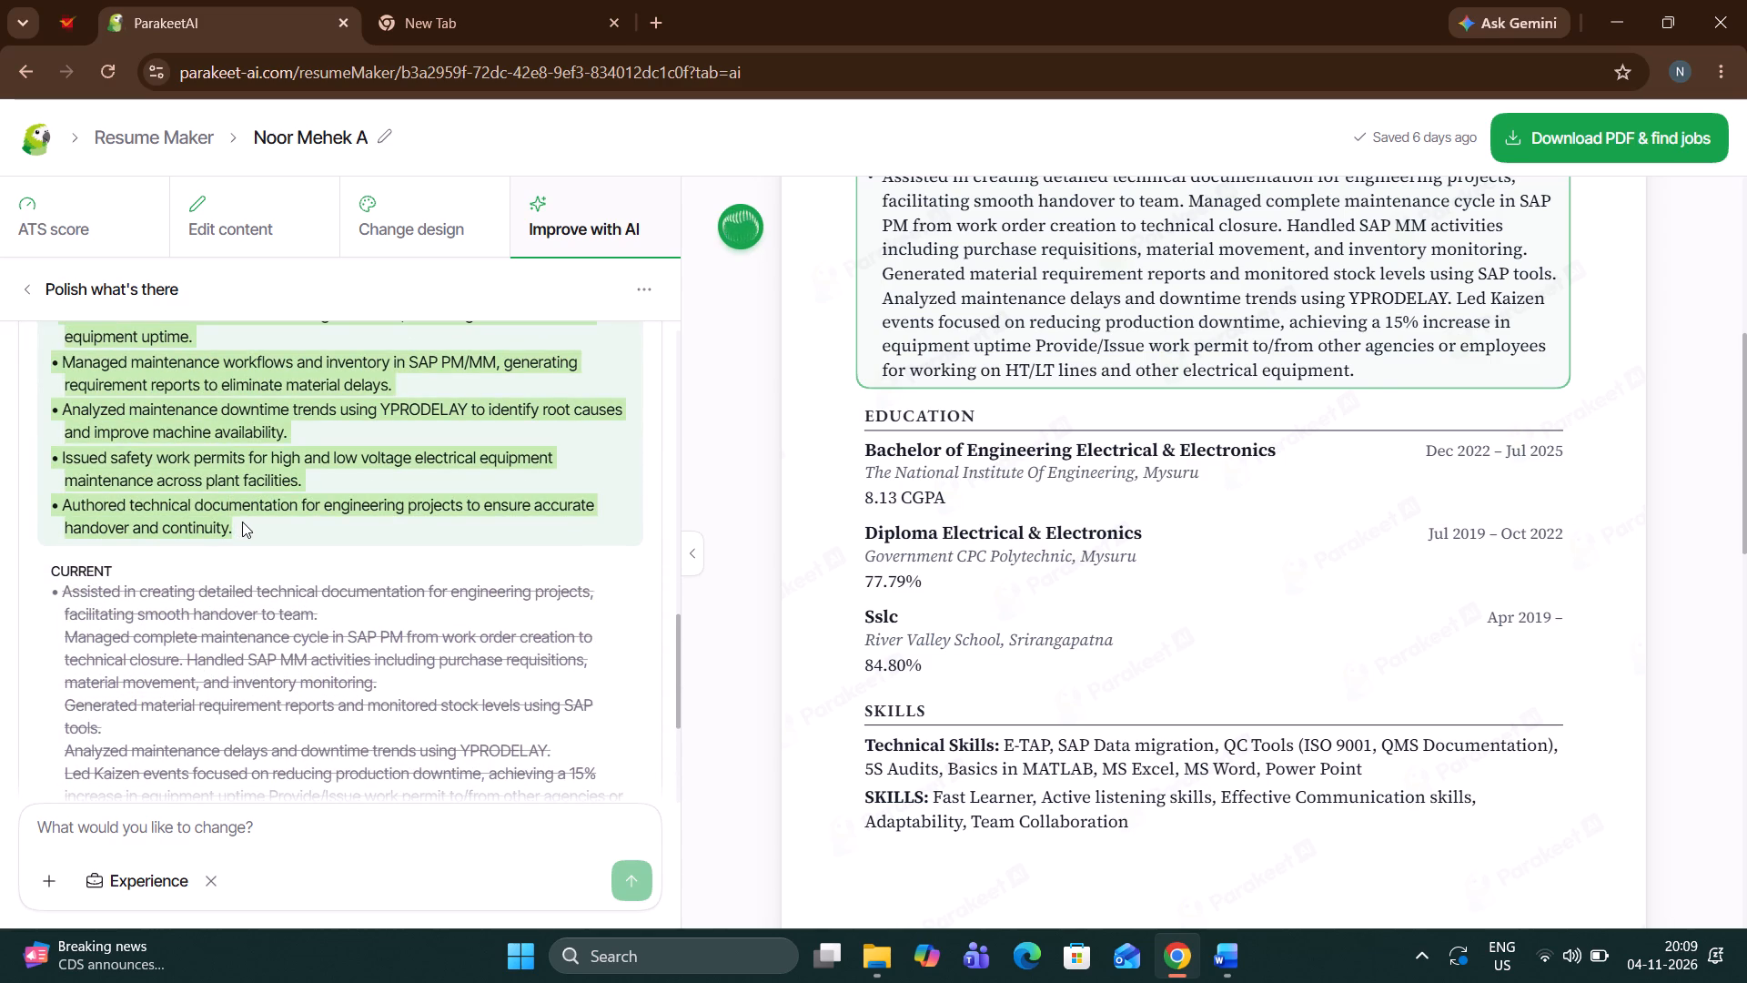
key(ctrl+c)
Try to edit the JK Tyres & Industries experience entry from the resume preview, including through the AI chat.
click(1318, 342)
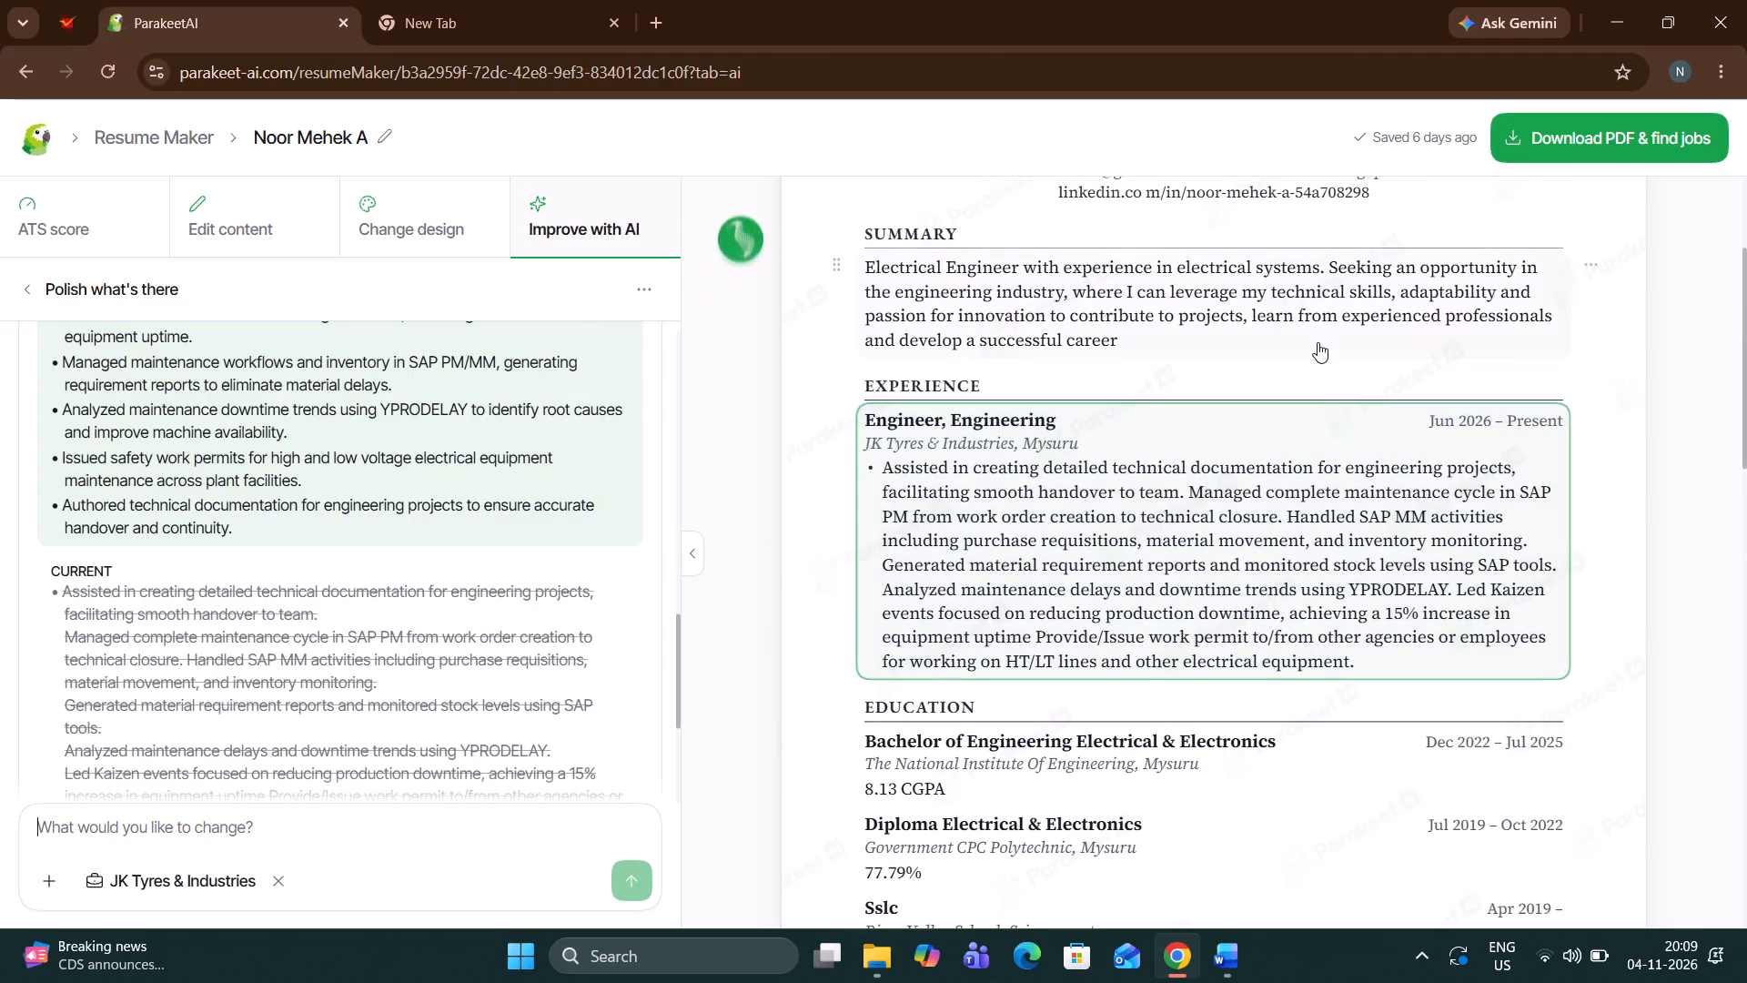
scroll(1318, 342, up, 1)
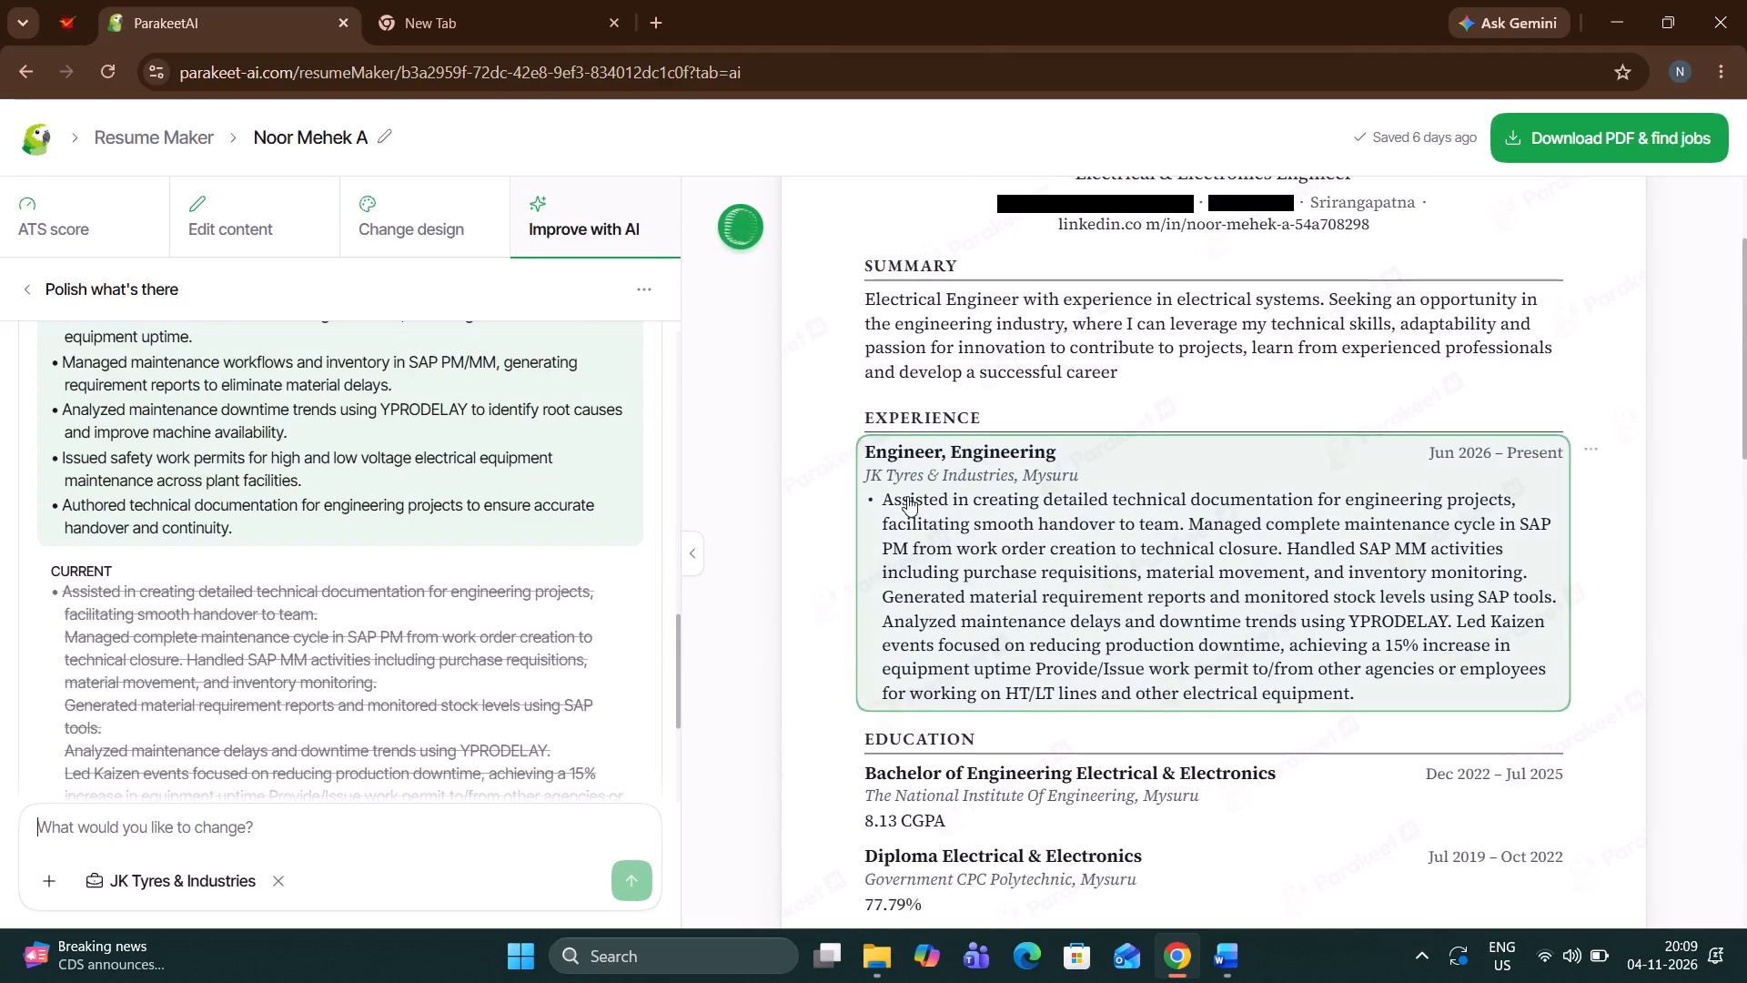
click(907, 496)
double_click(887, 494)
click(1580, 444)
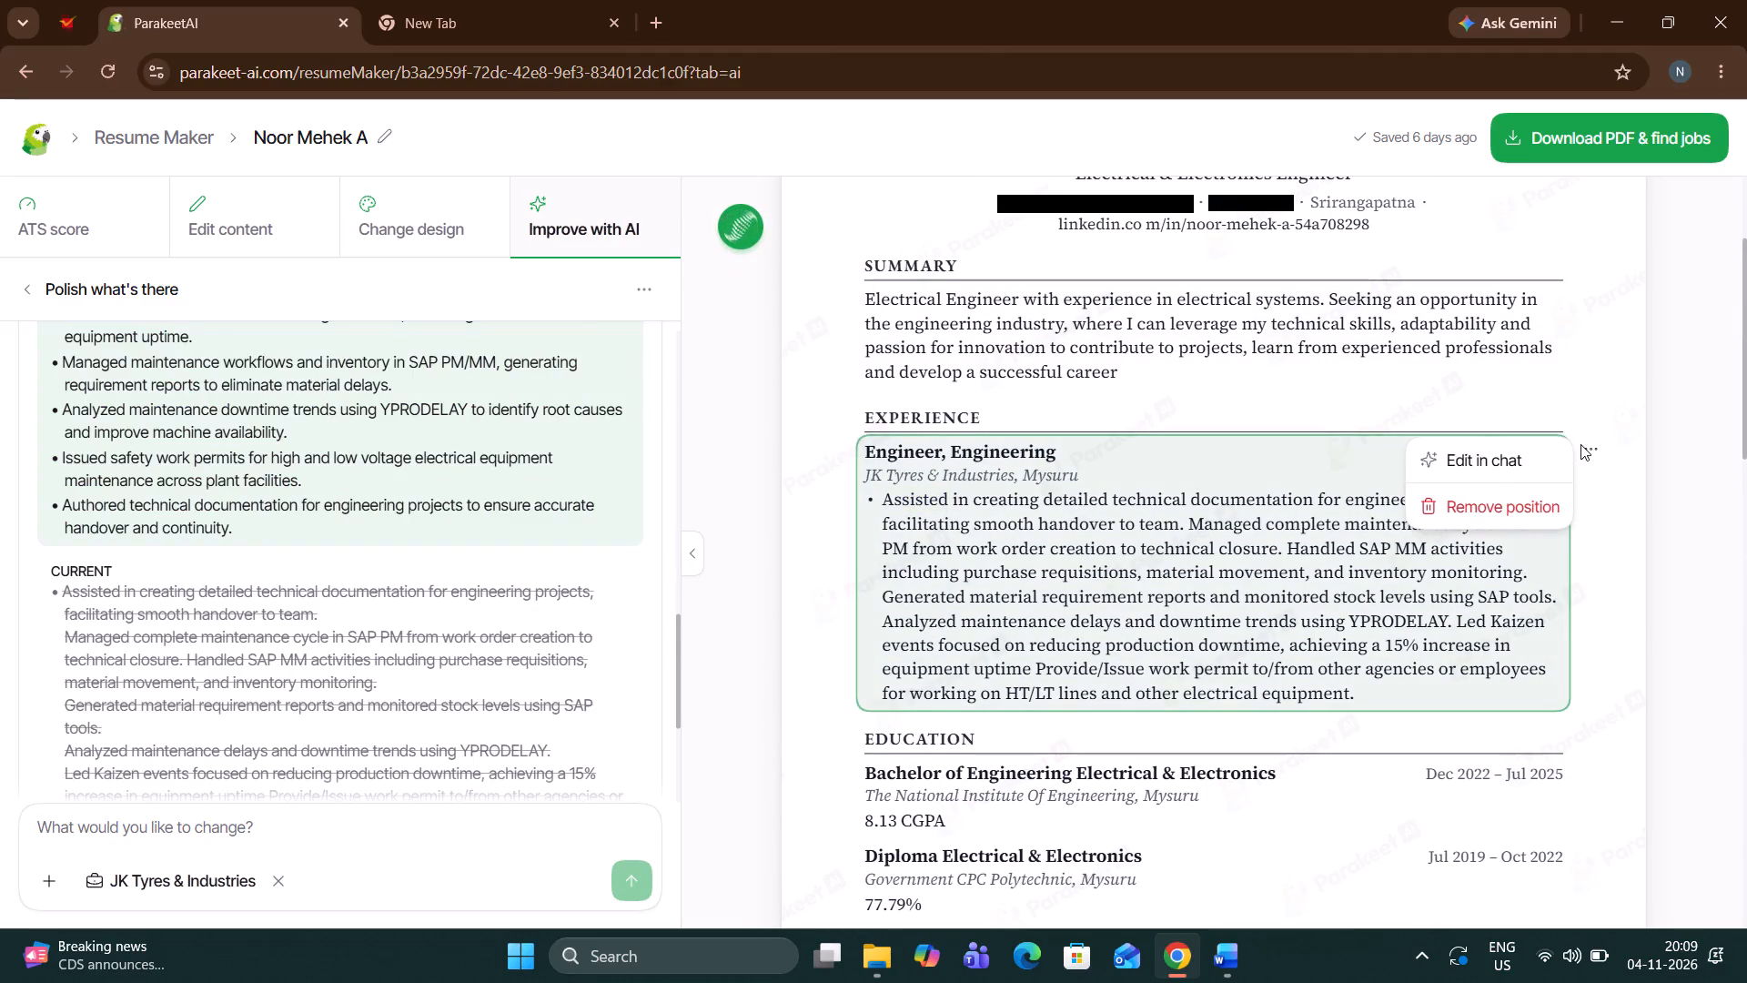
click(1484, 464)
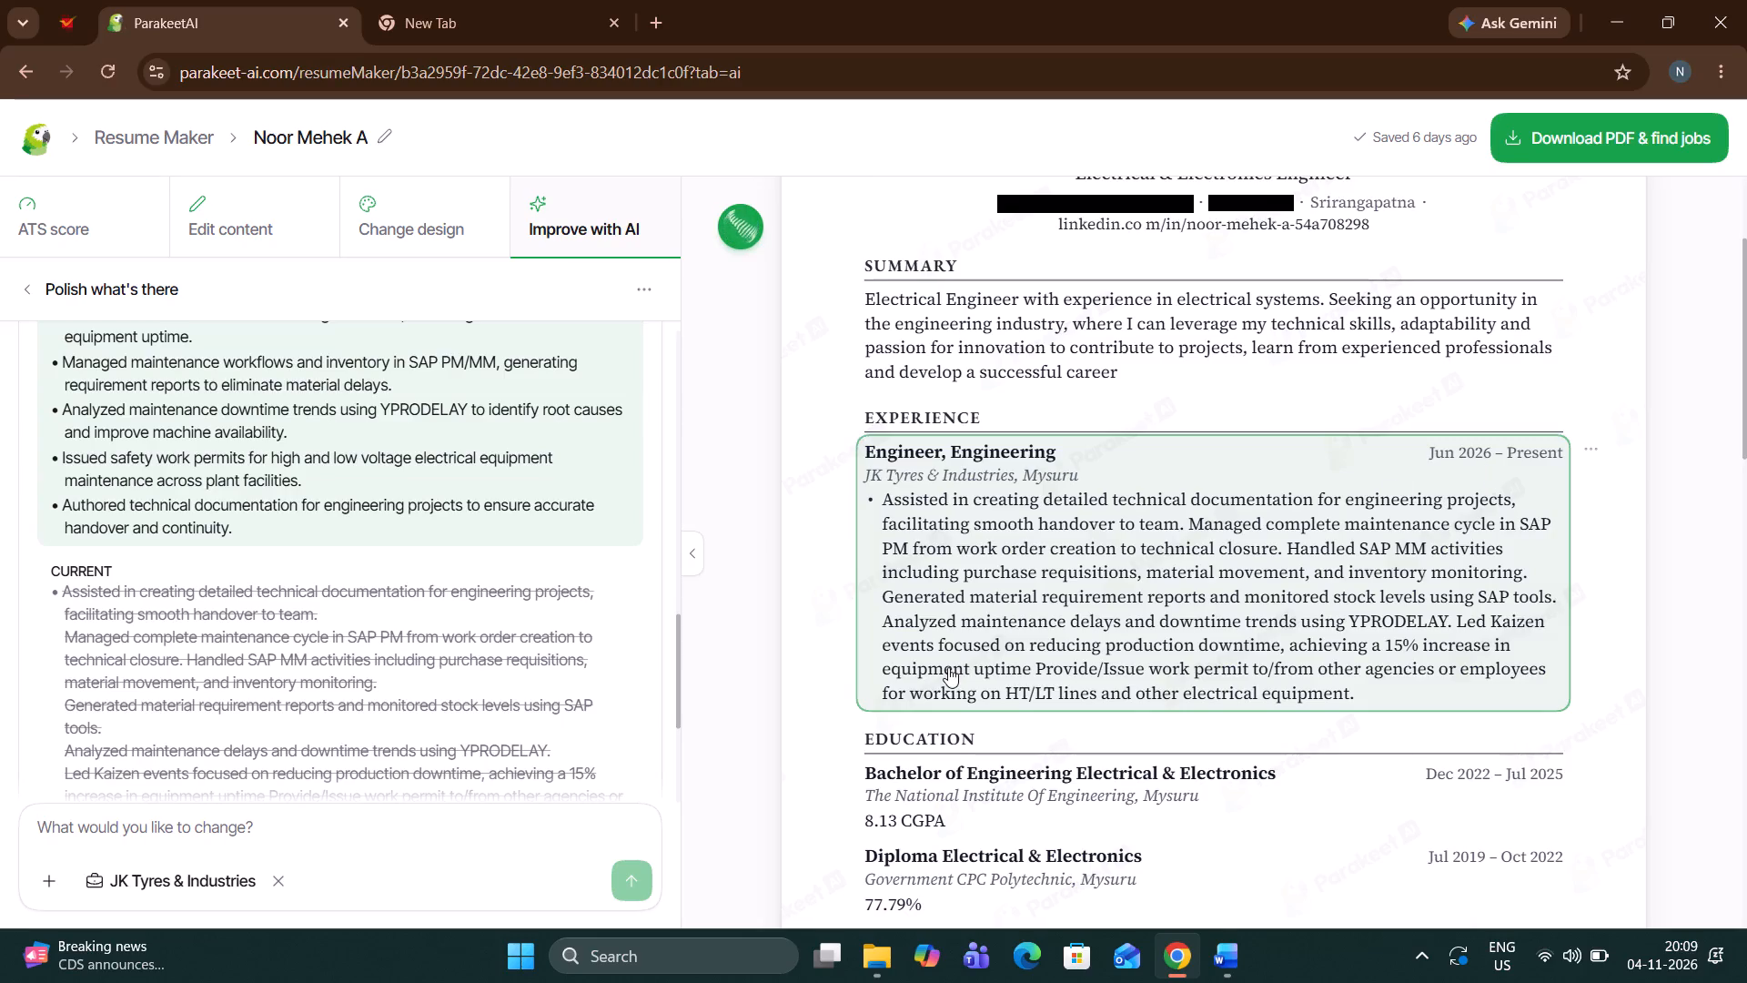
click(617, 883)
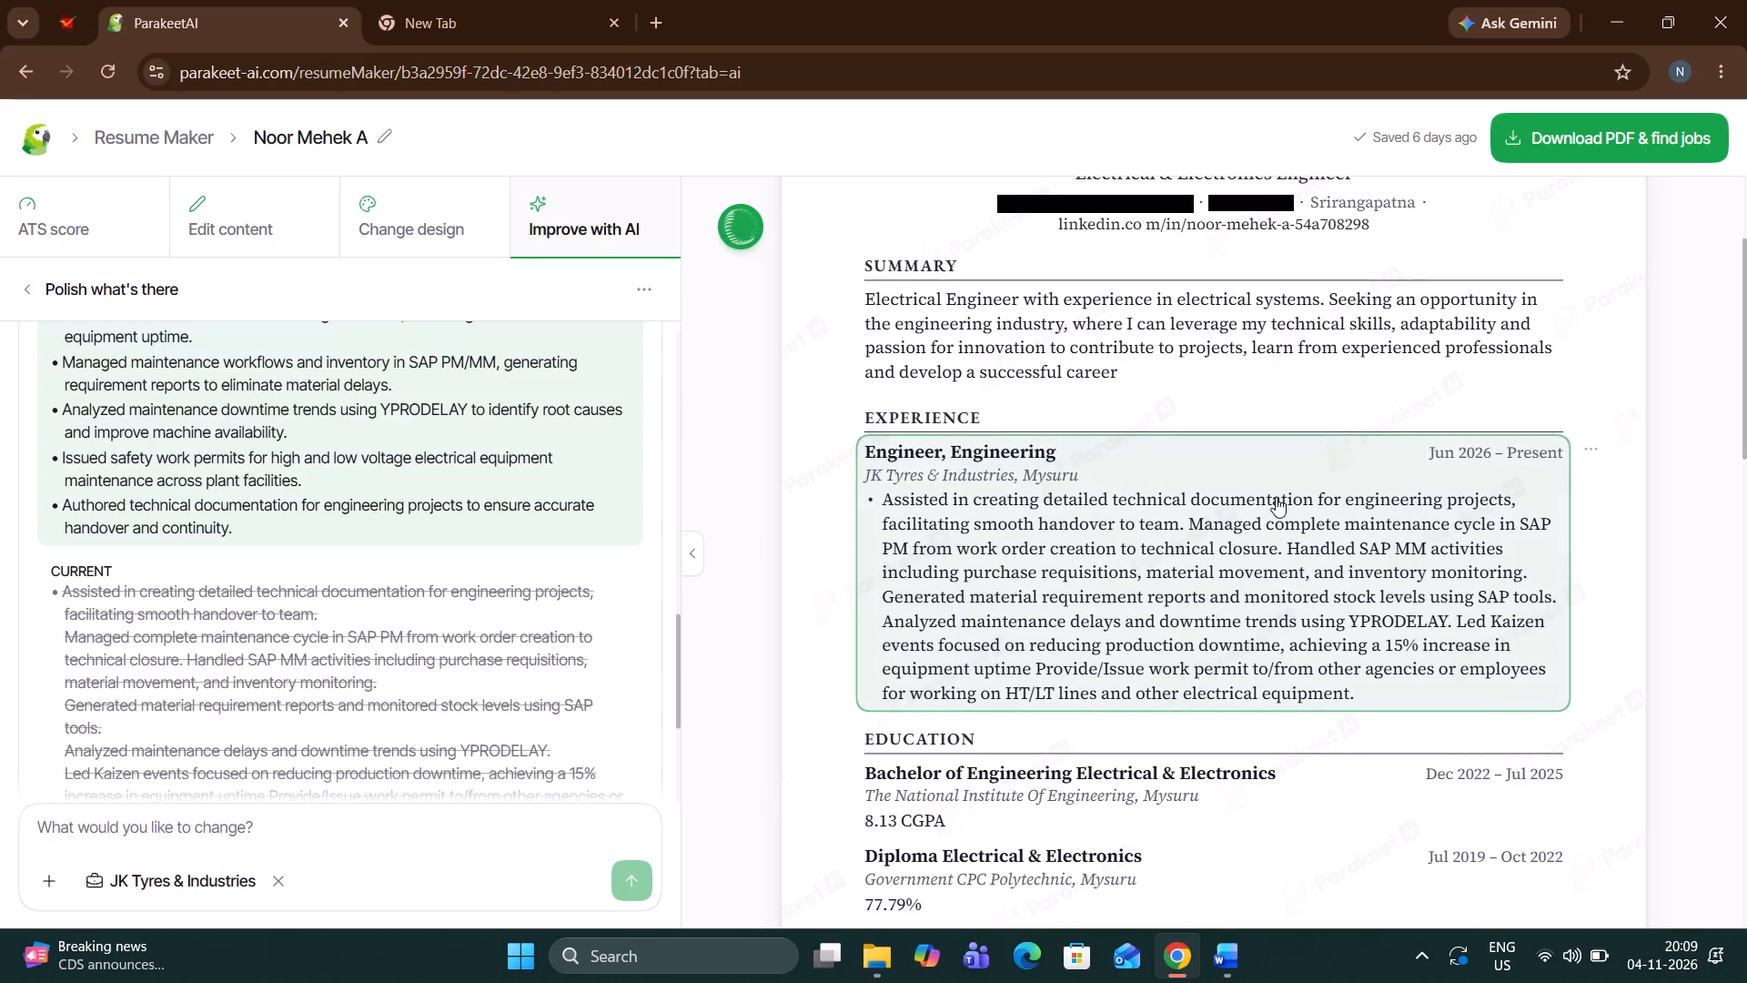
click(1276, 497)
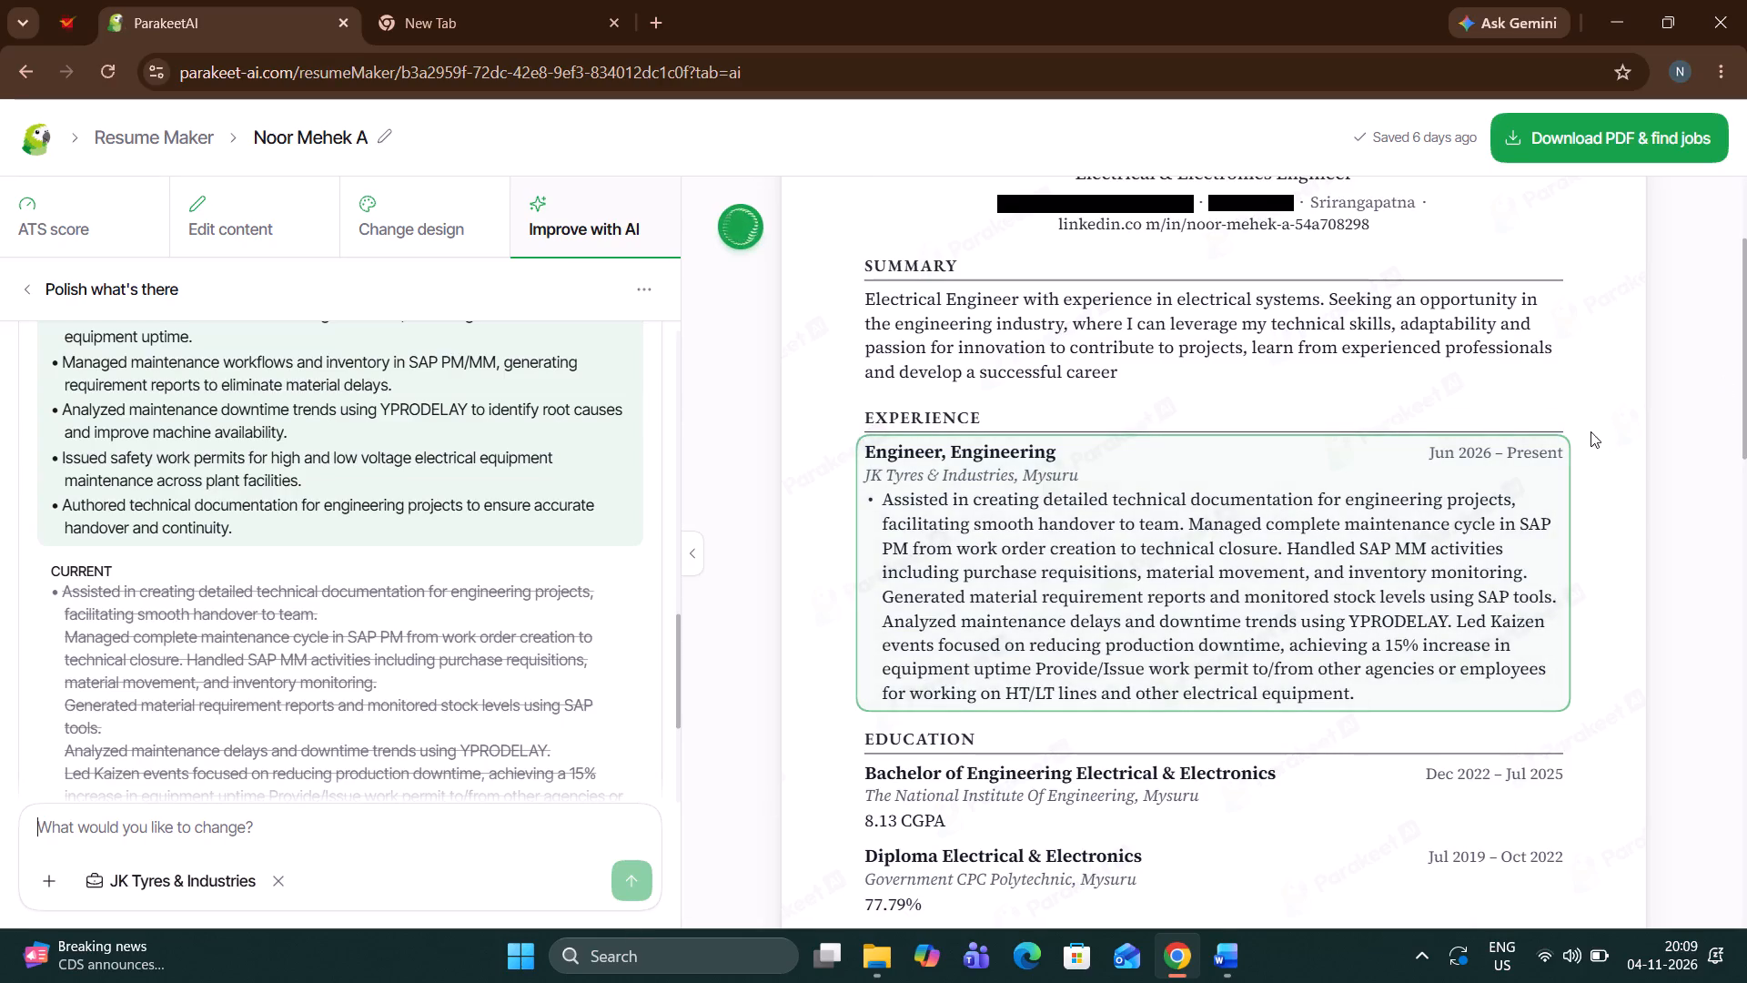
Remove the Engineer, Engineering position at JK Tyres & Industries from the resume.
click(1582, 439)
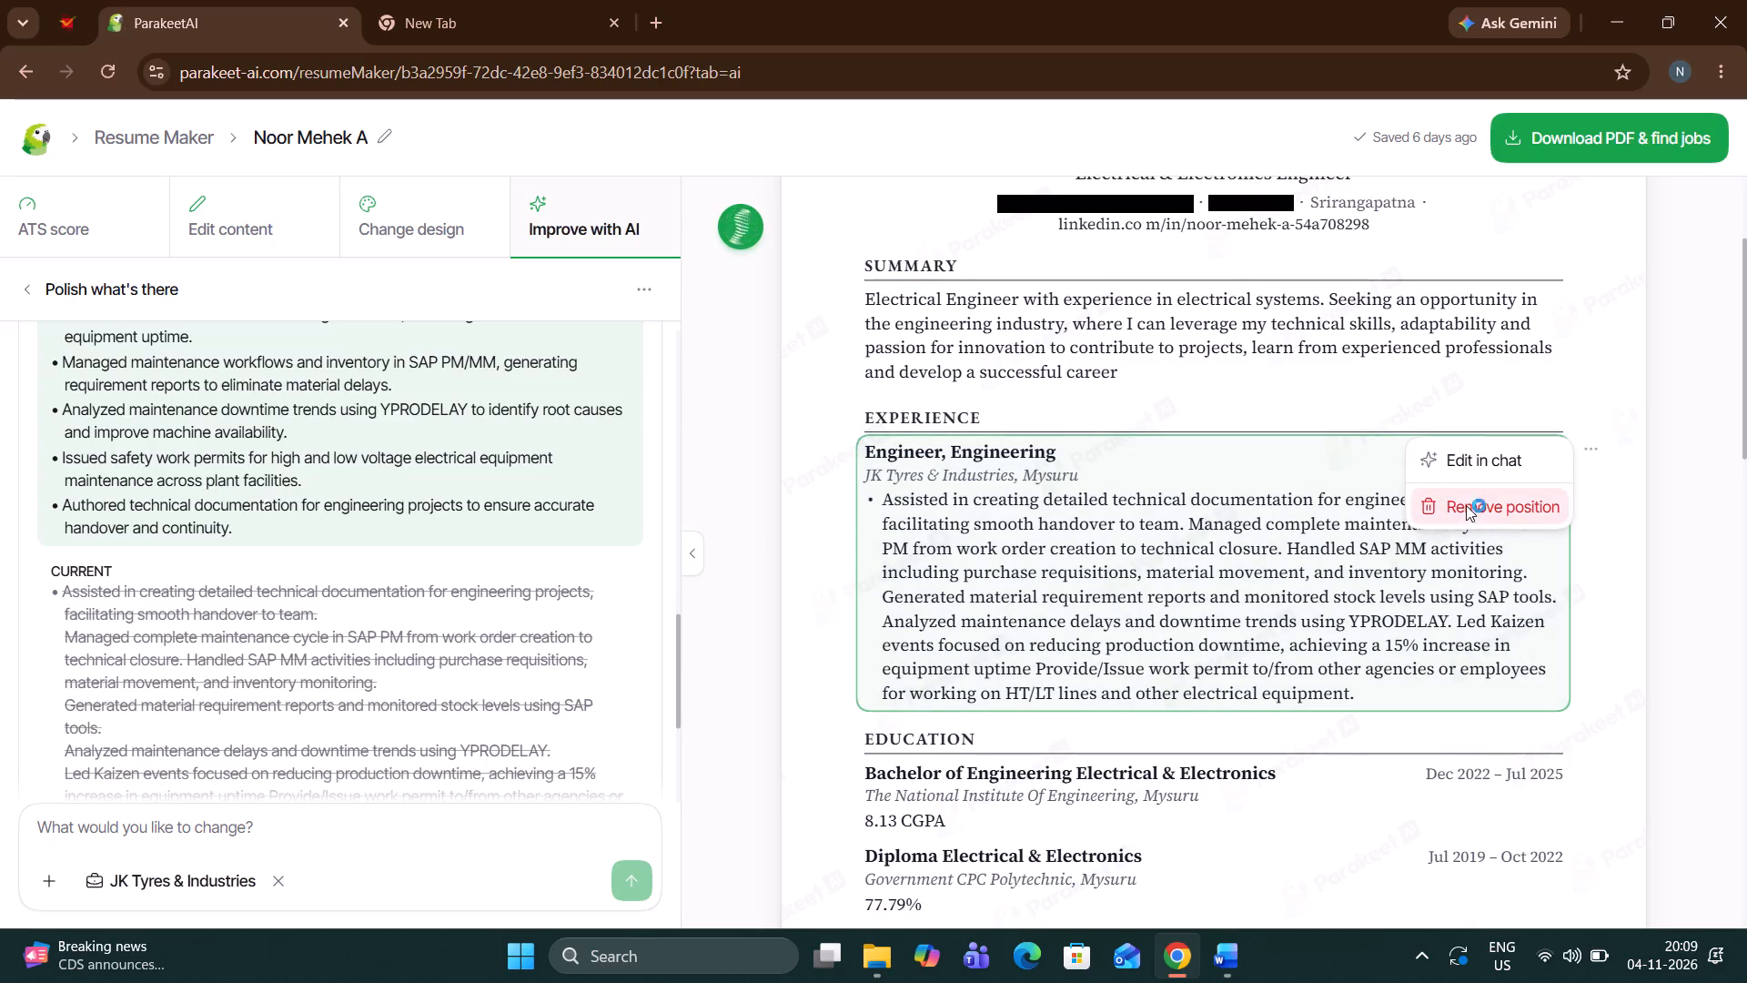
click(1464, 506)
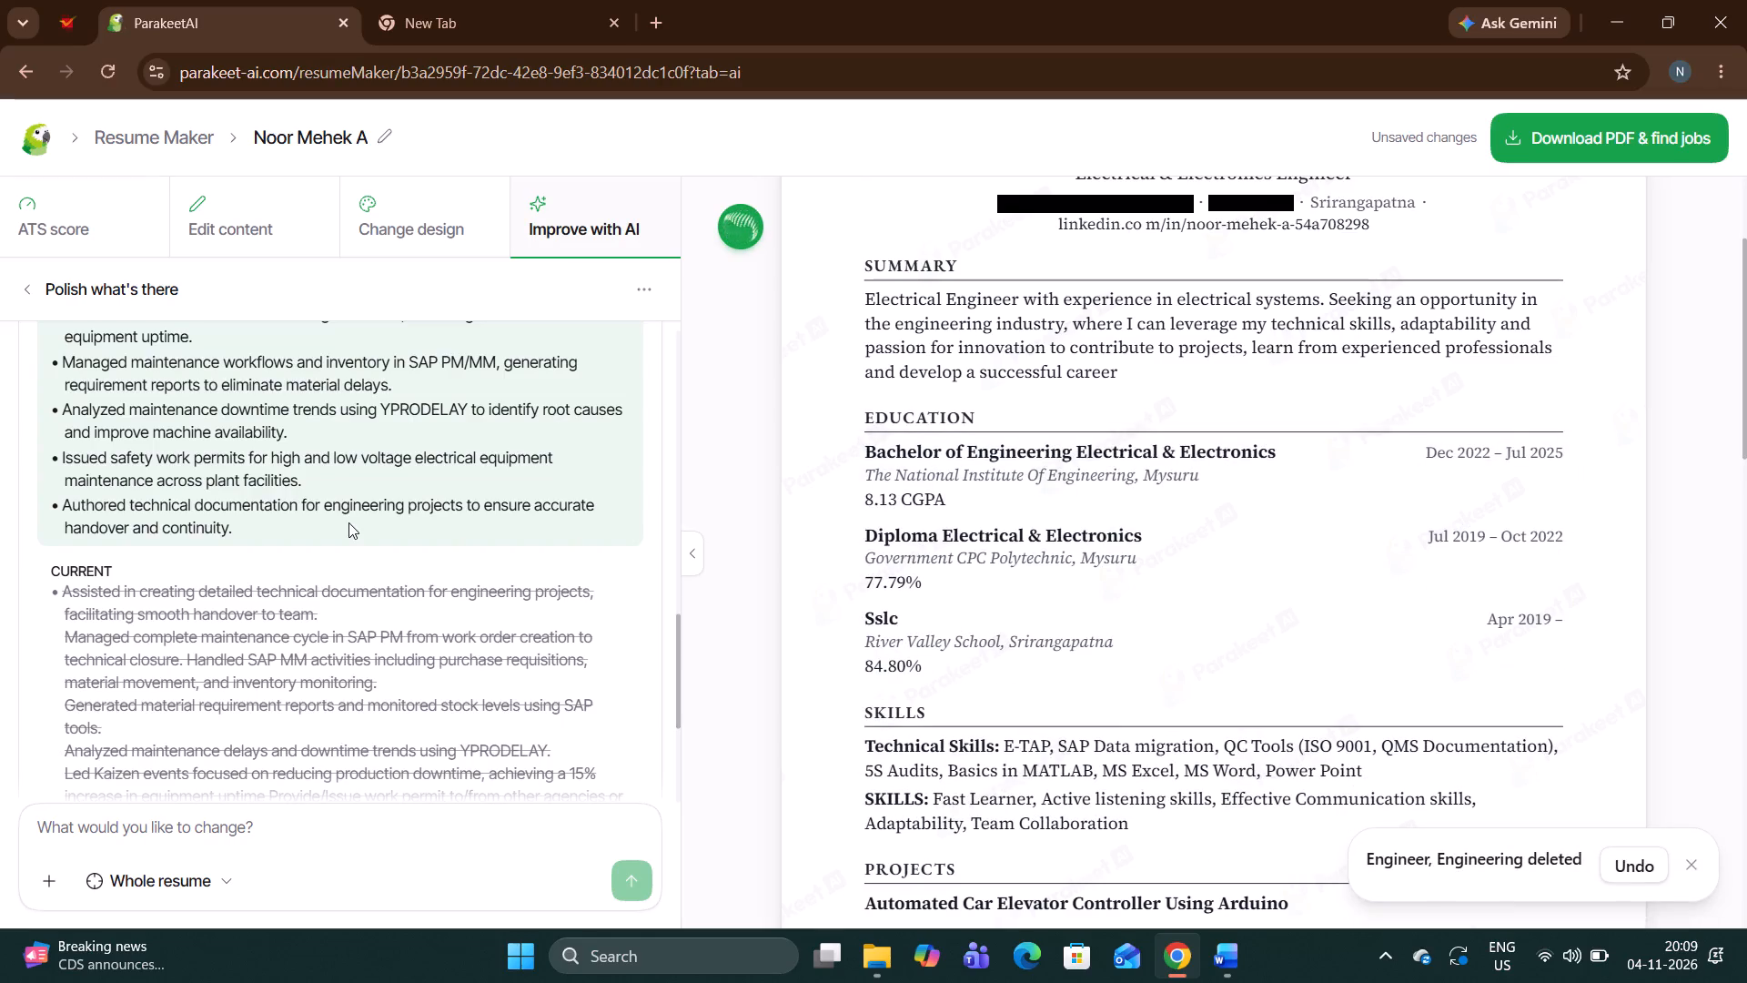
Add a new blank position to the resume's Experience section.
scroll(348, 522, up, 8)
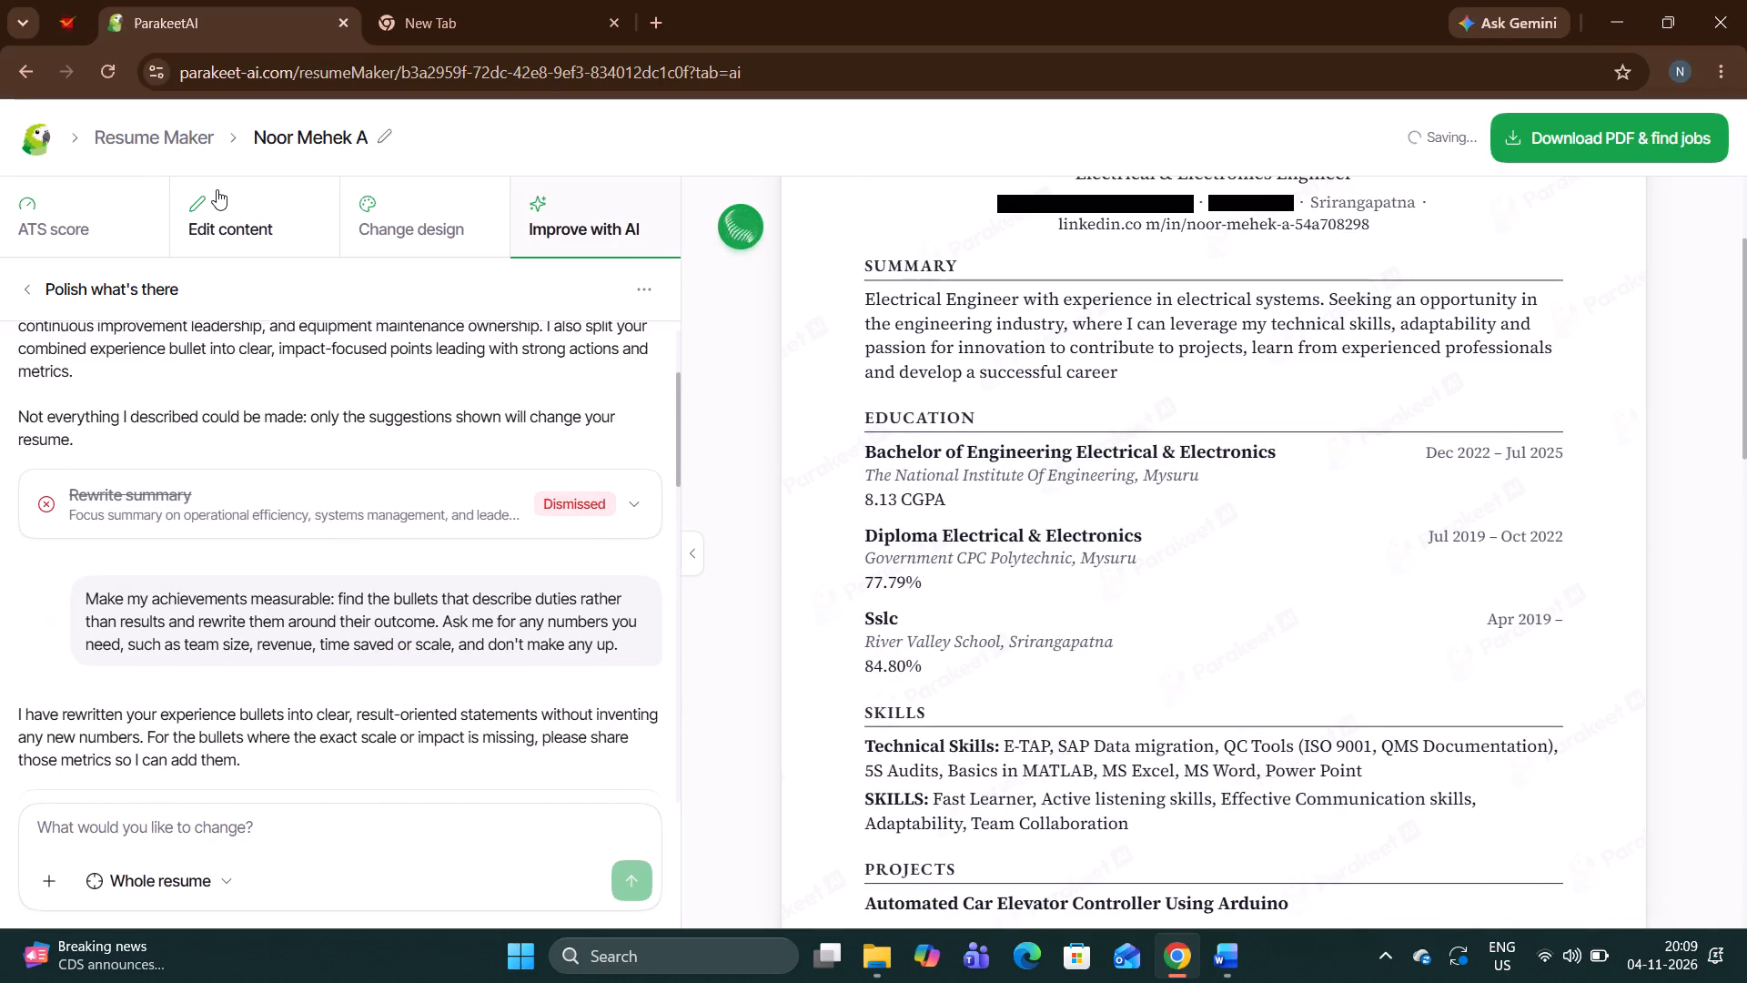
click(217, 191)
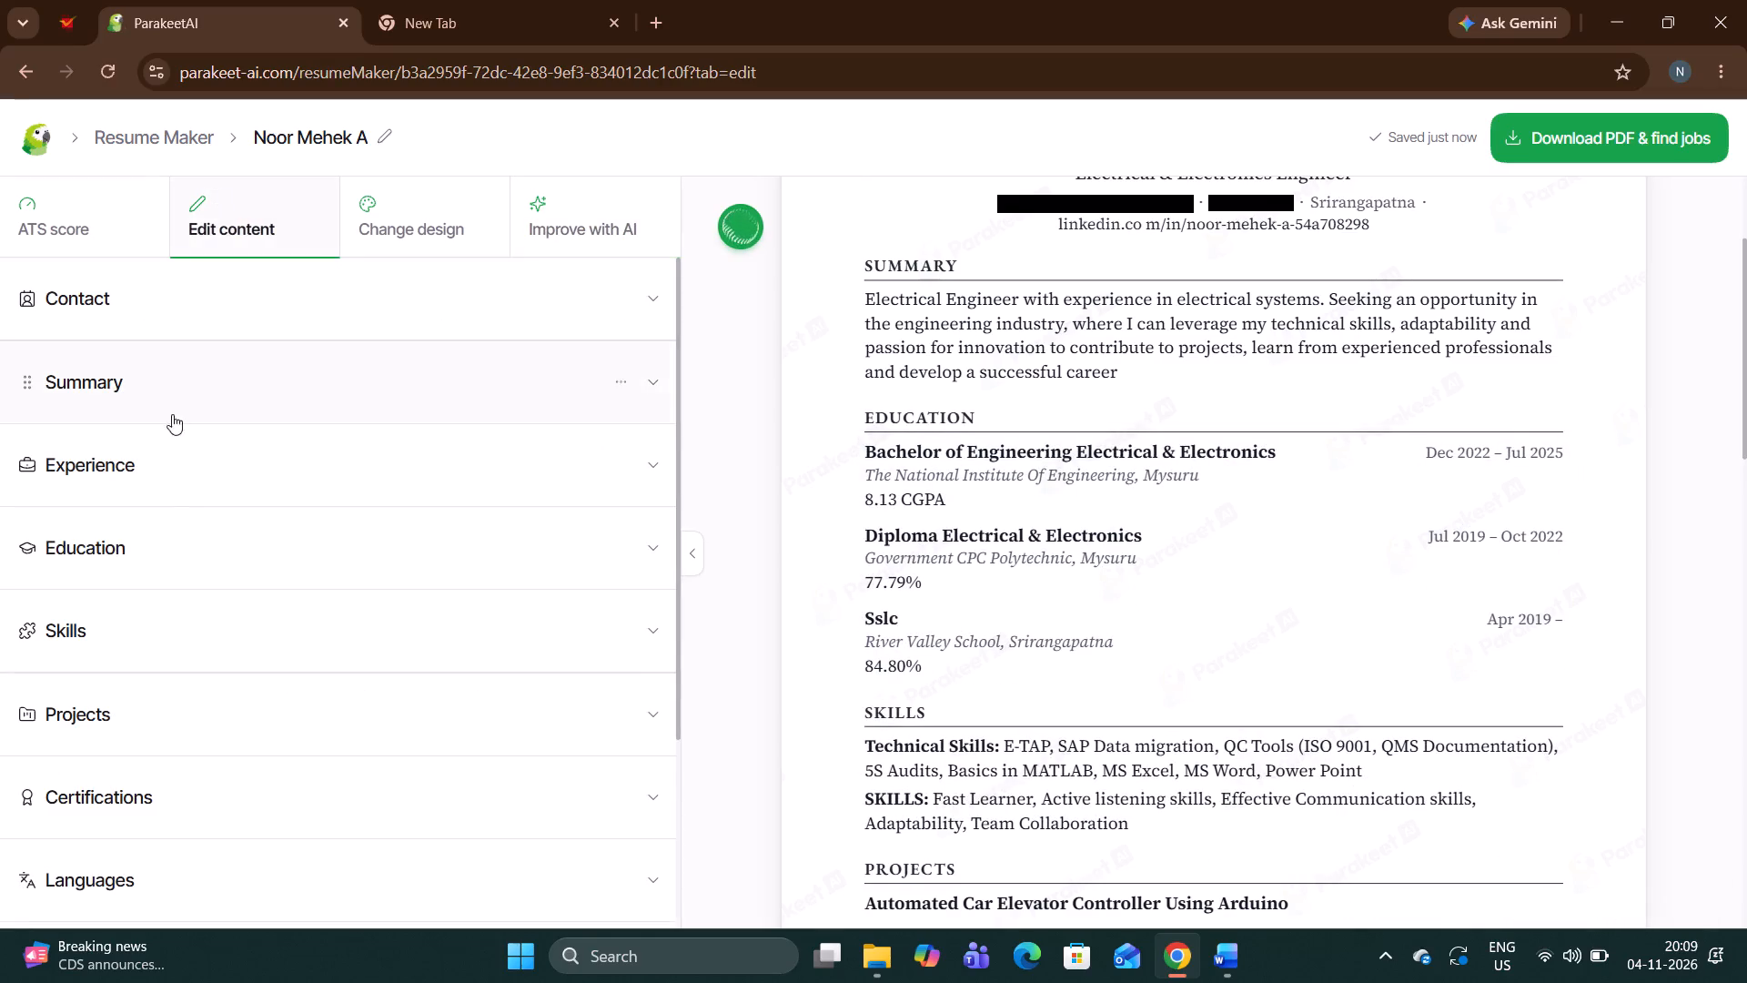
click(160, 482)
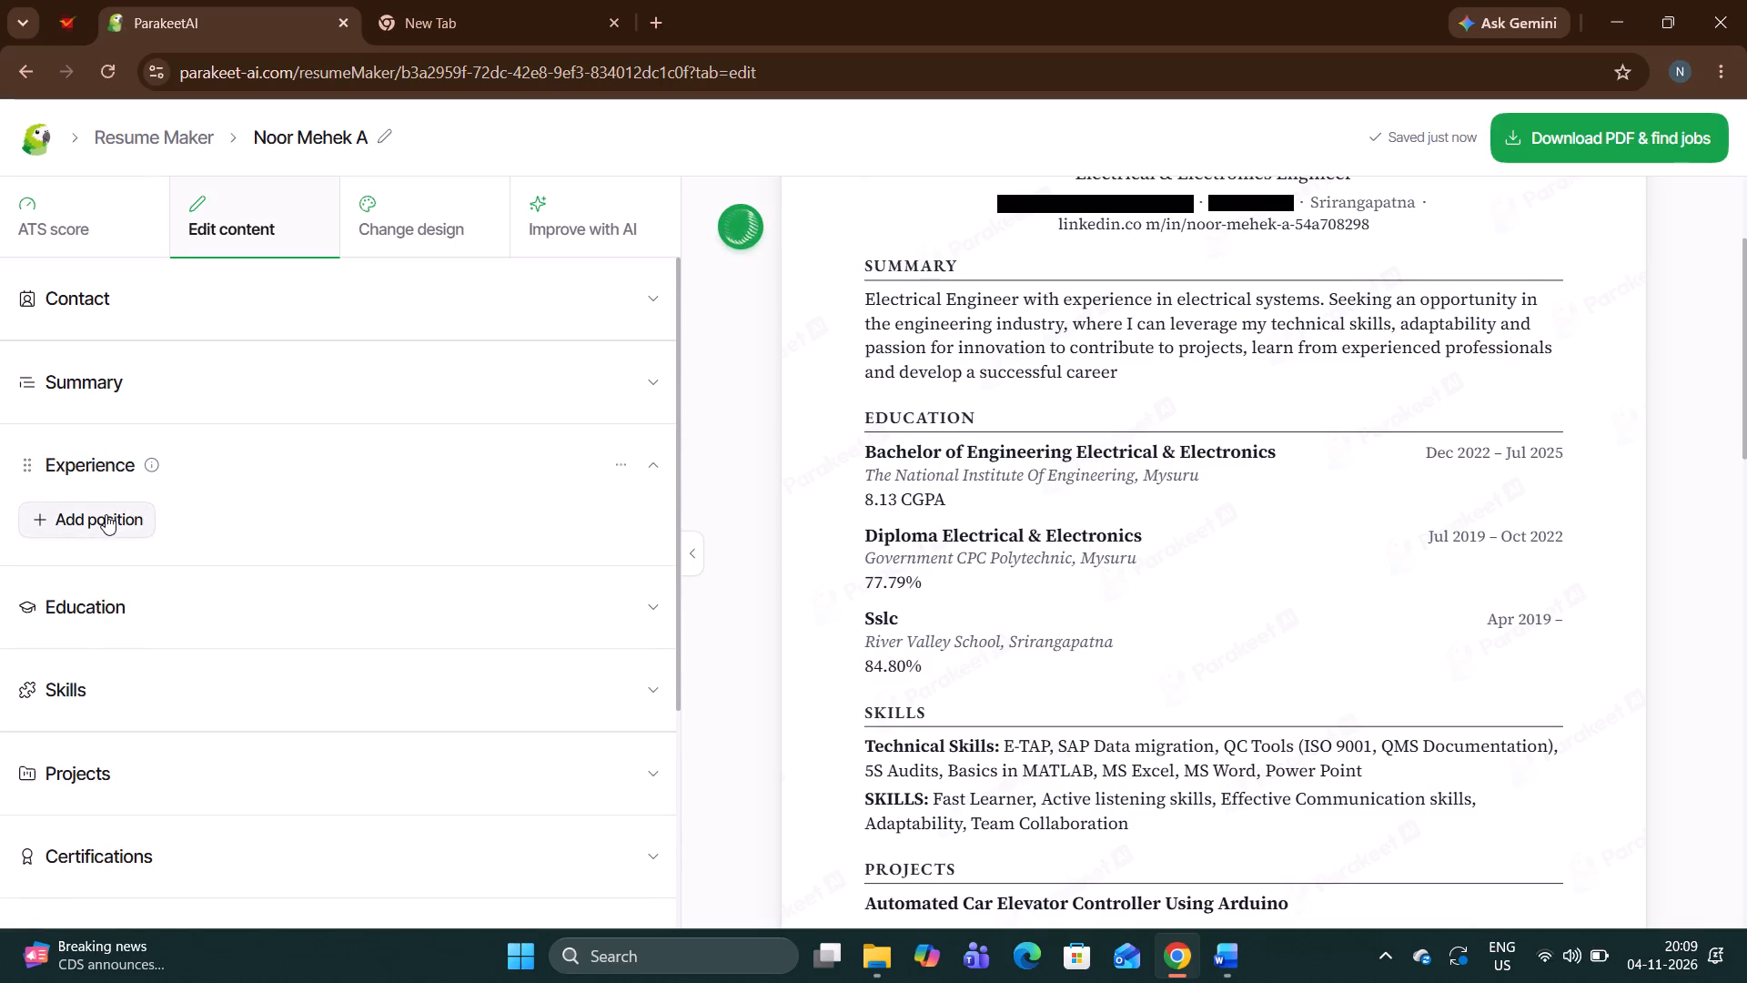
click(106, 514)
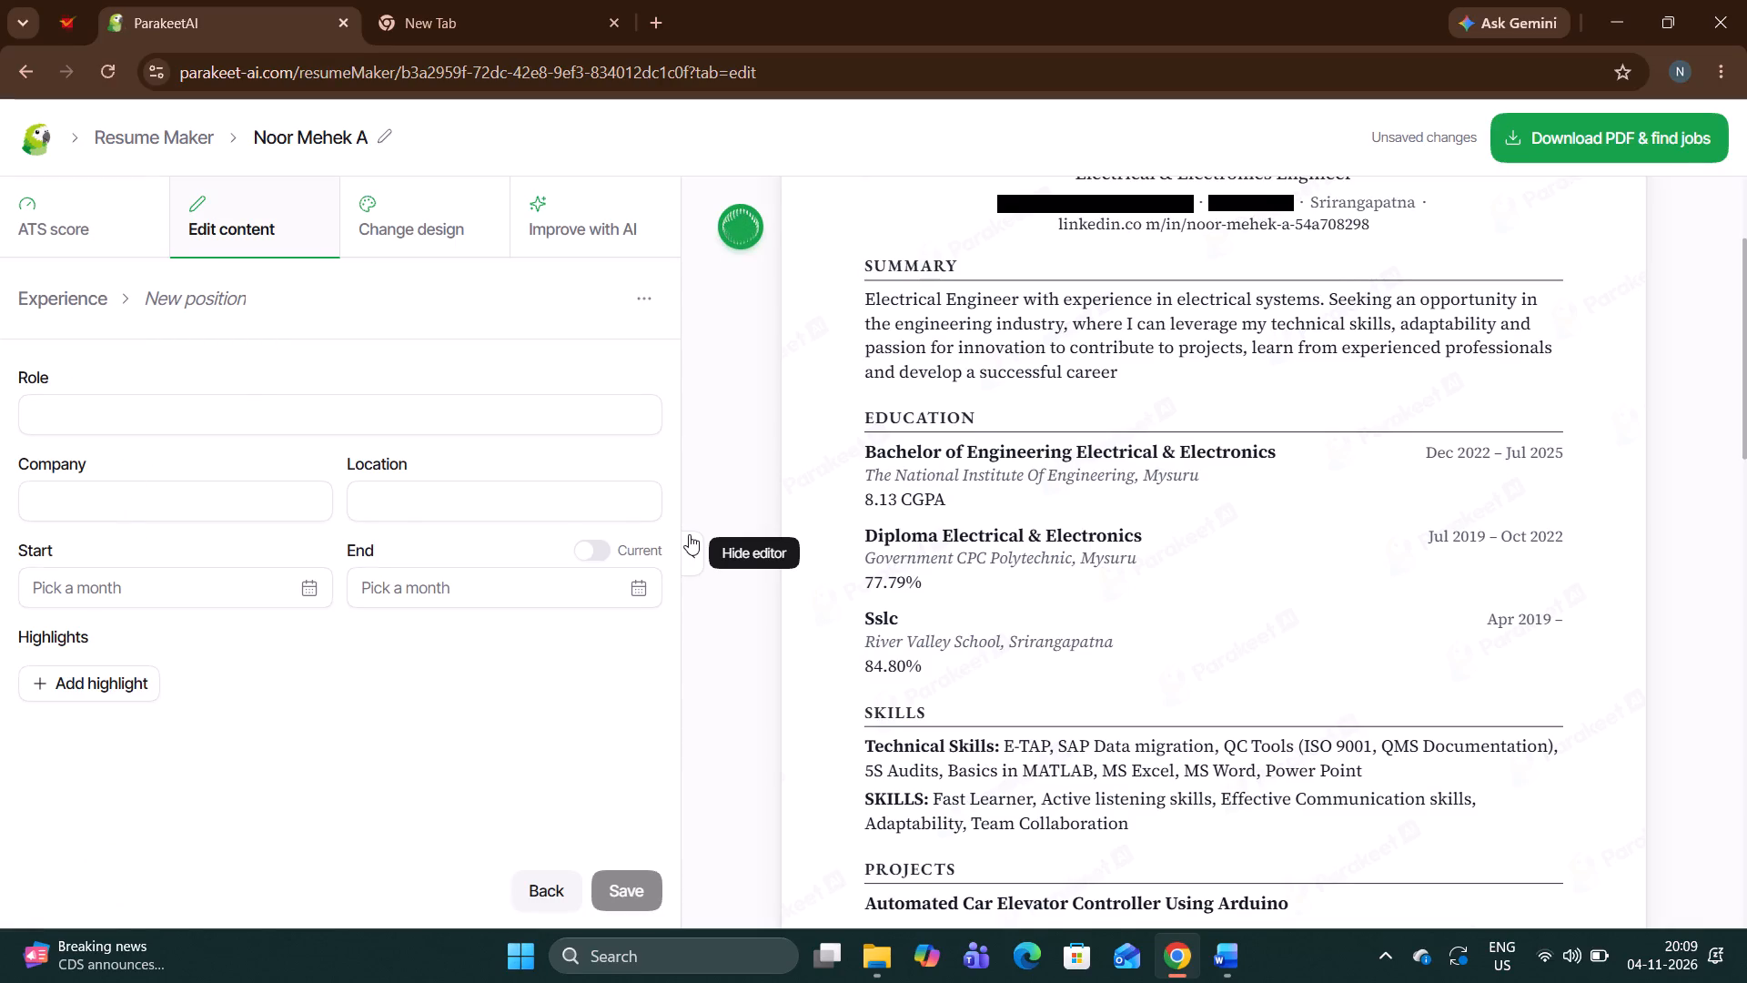
Undo the added position and the removal of the JK Tyres & Industries entry.
key(ctrl+z)
key(ctrl+z)
key(ctrl+z)
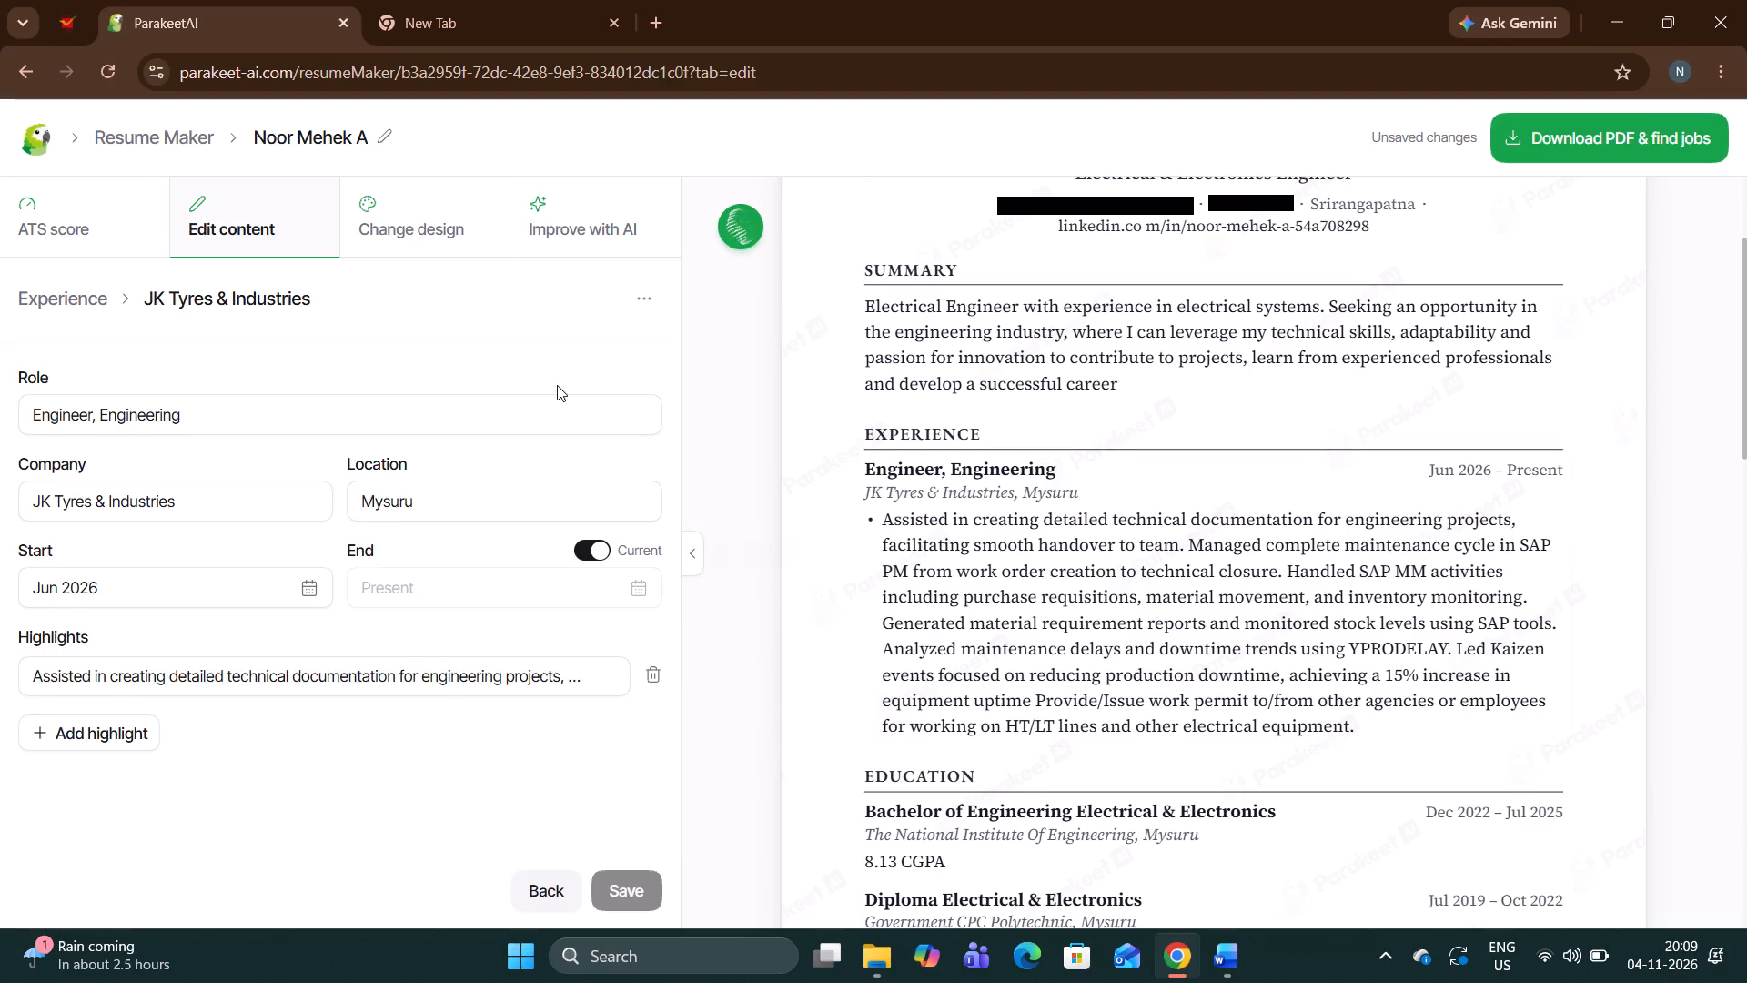
click(273, 219)
Replace the JK Tyres & Industries highlight text with the copied achievement bullets, from Kaizen events to technical documentation, and save the entry.
click(414, 679)
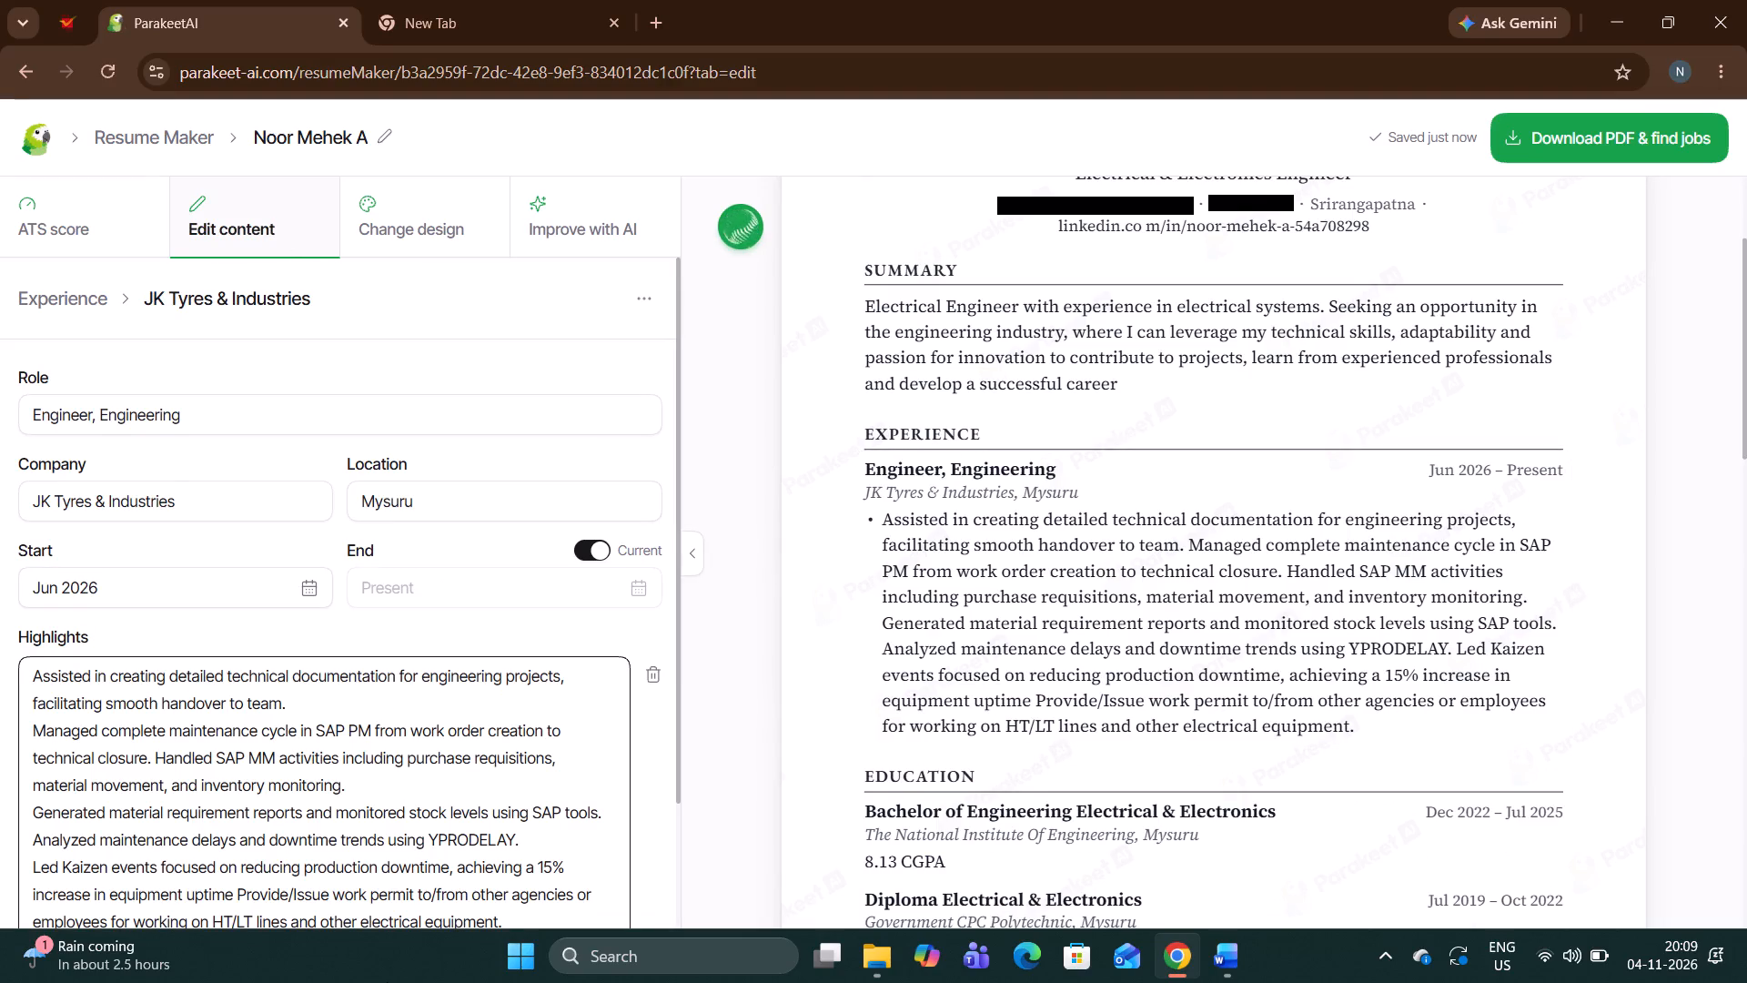
scroll(387, 982, down, 3)
scroll(101, 878, down, 3)
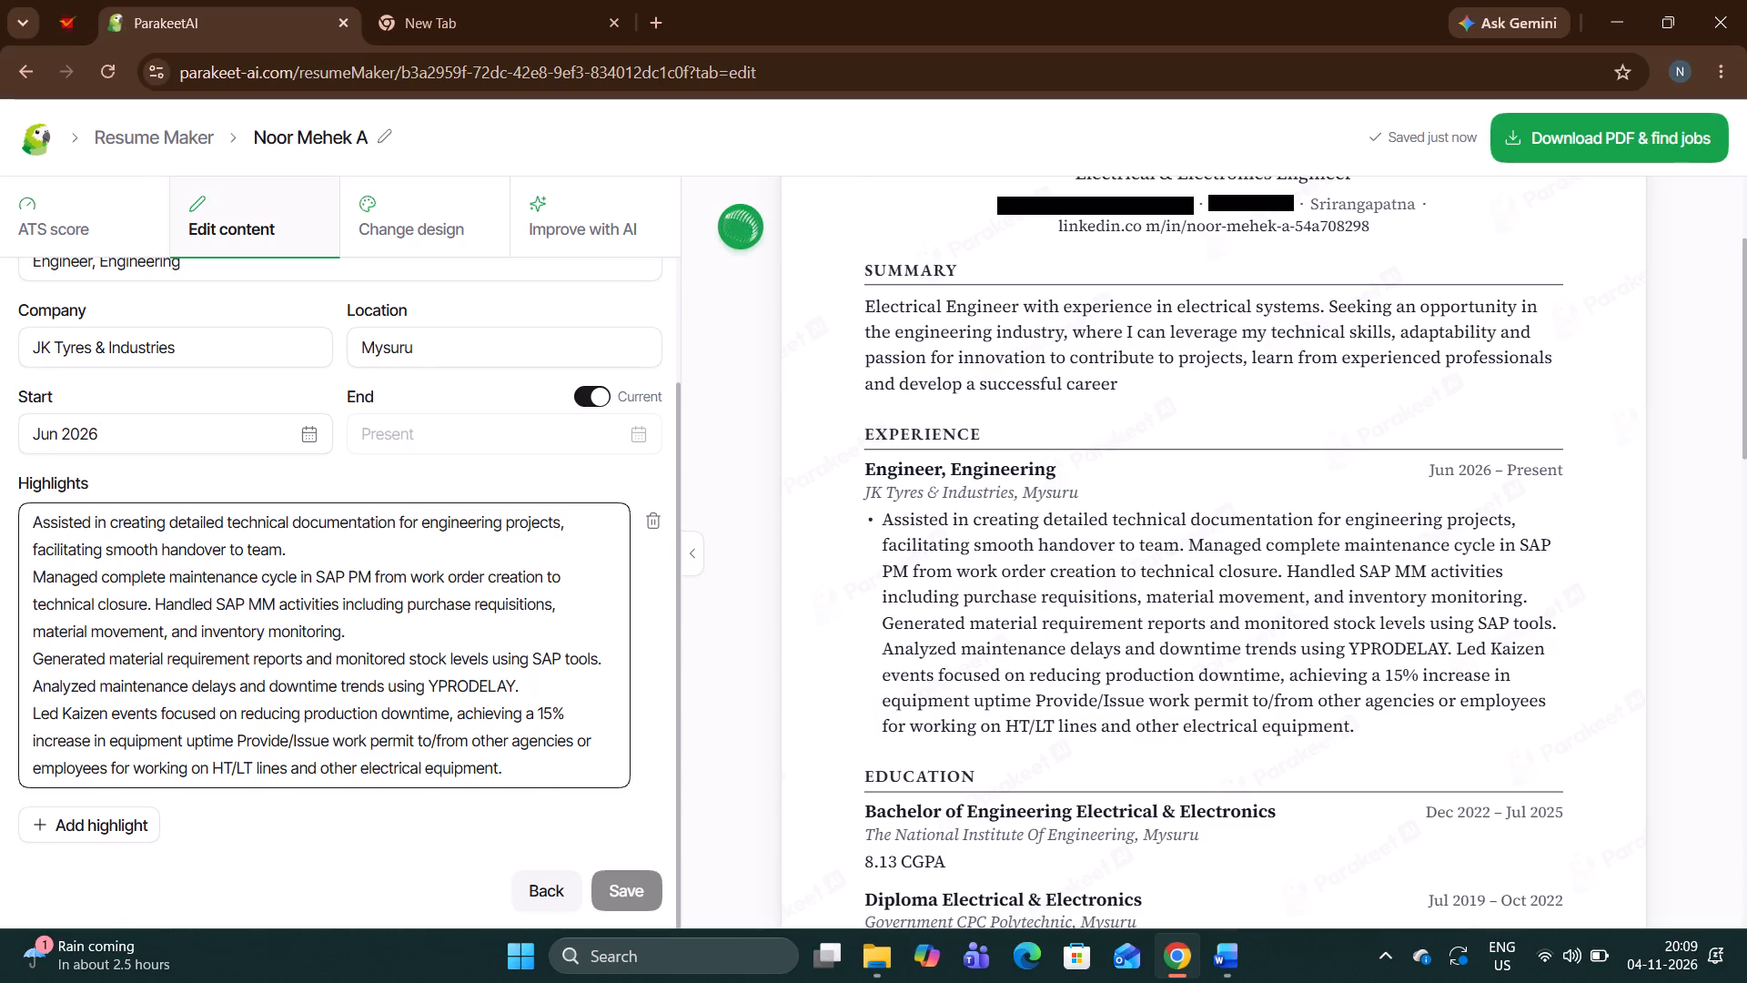
drag(504, 774, 32, 494)
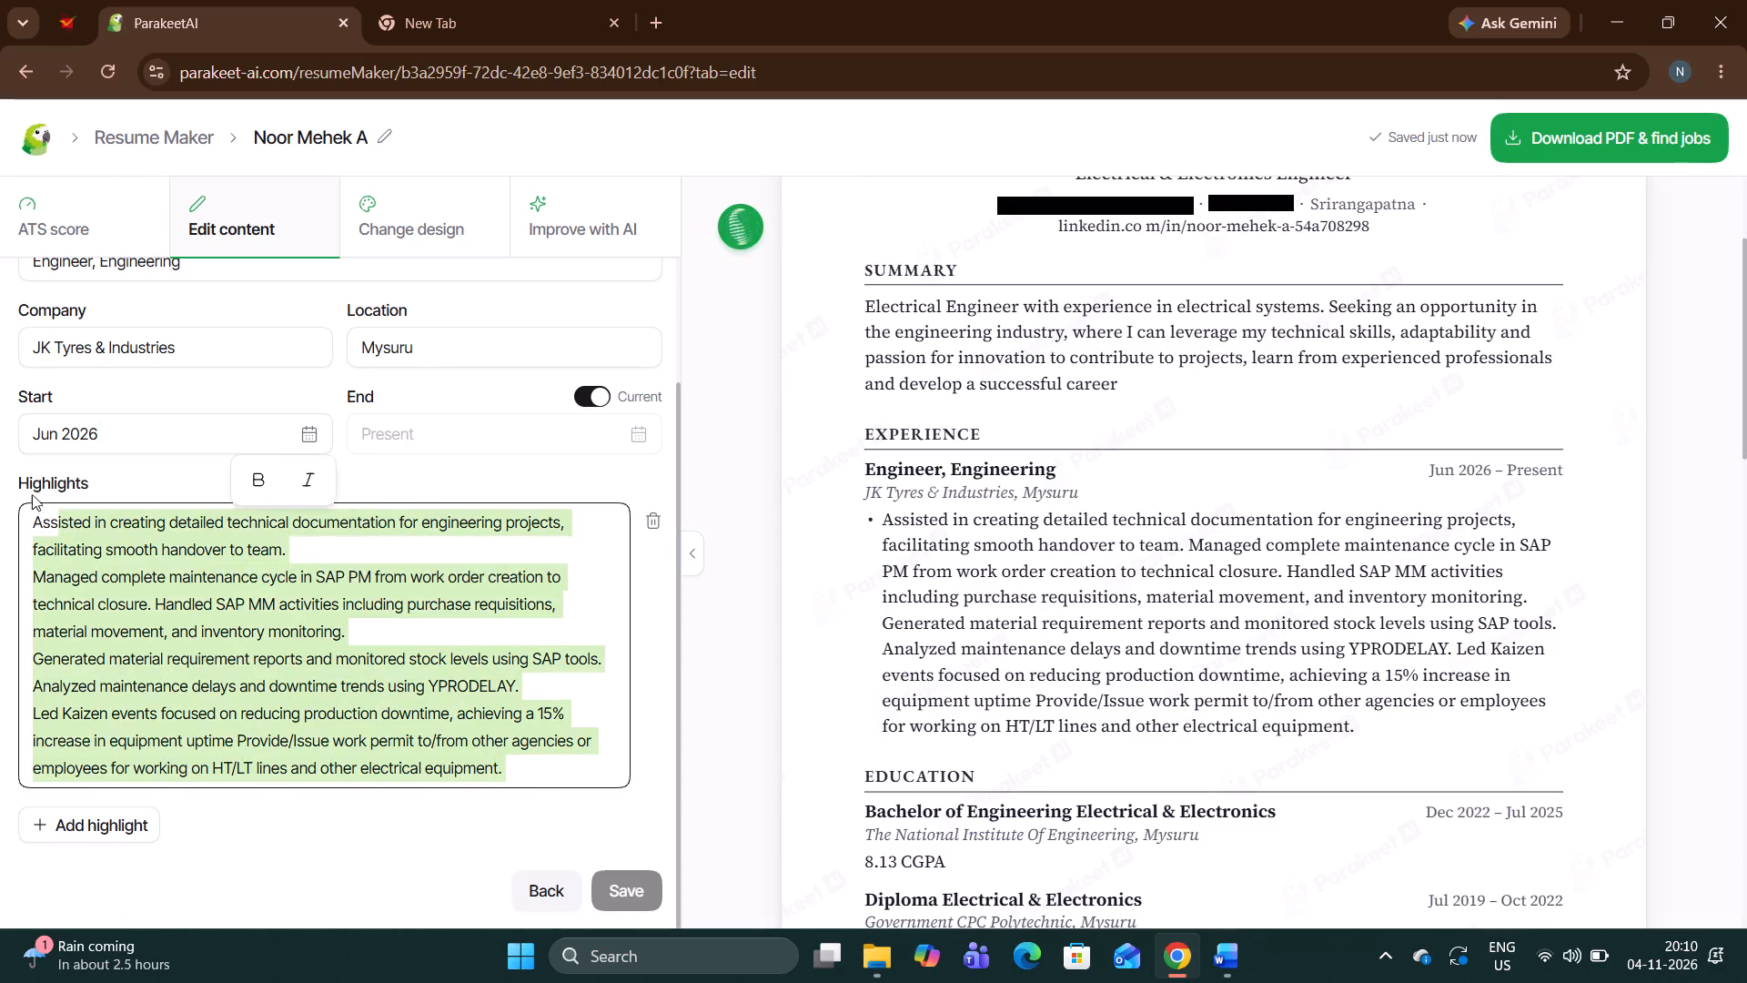
drag(32, 494, 1, 492)
key(ctrl+v)
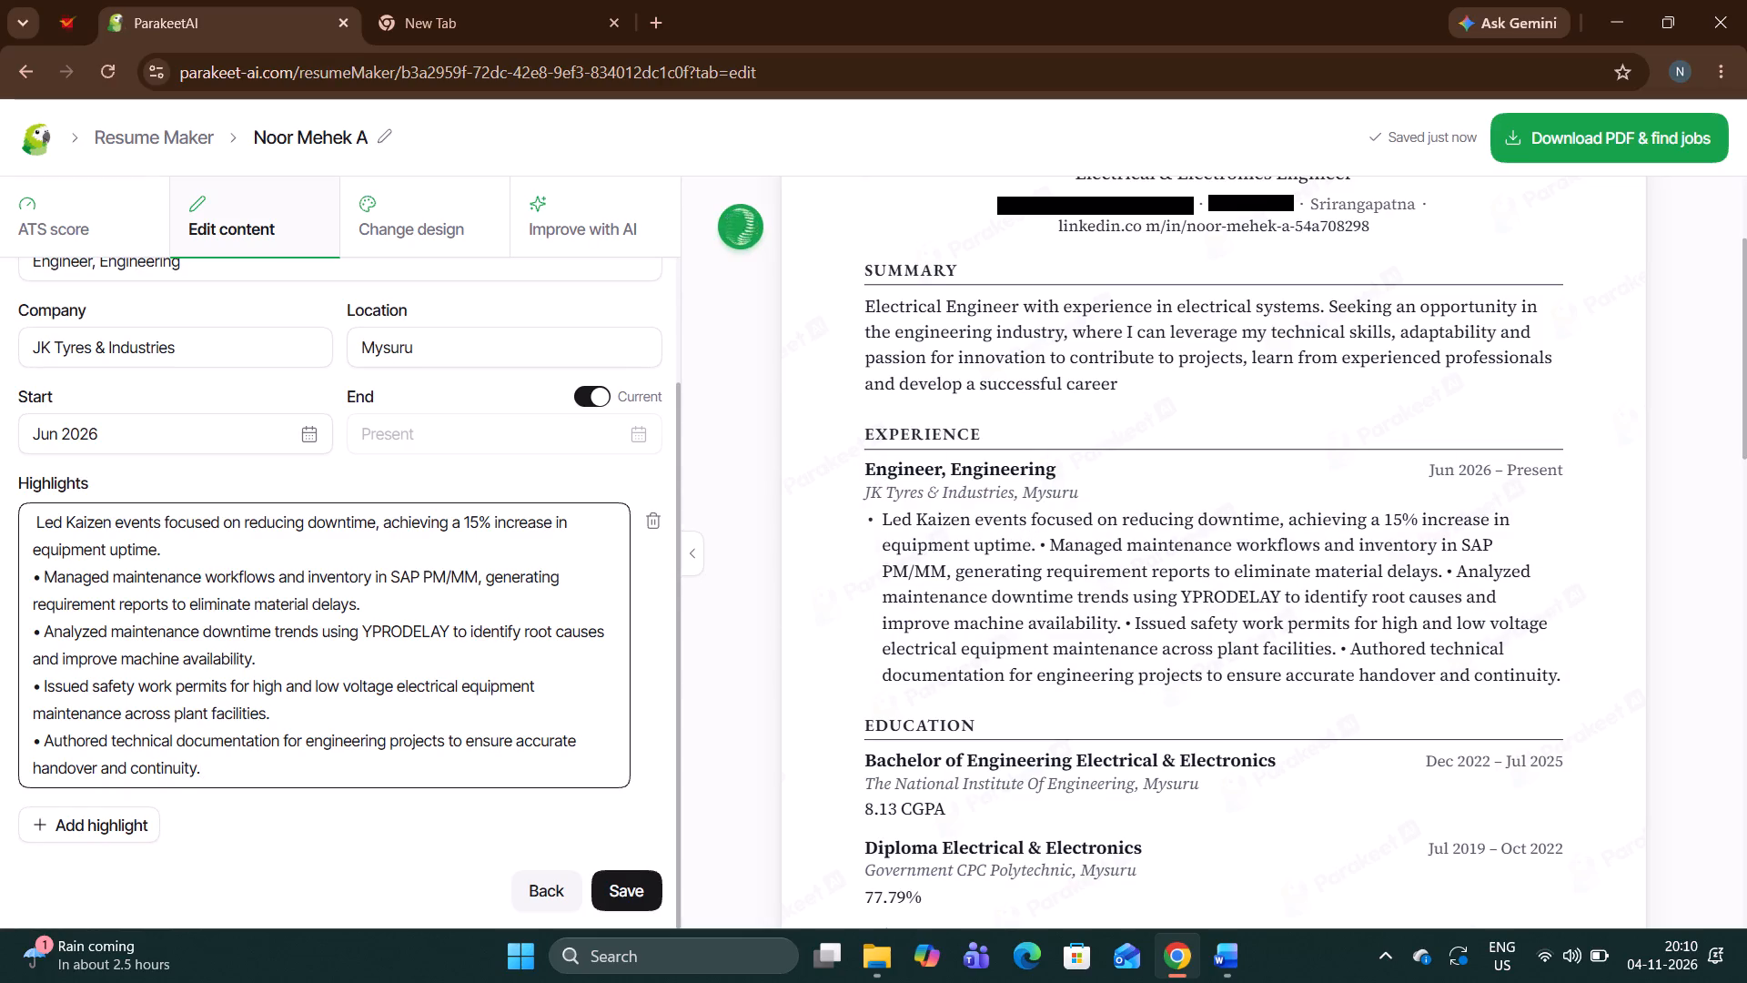
scroll(35, 575, down, 3)
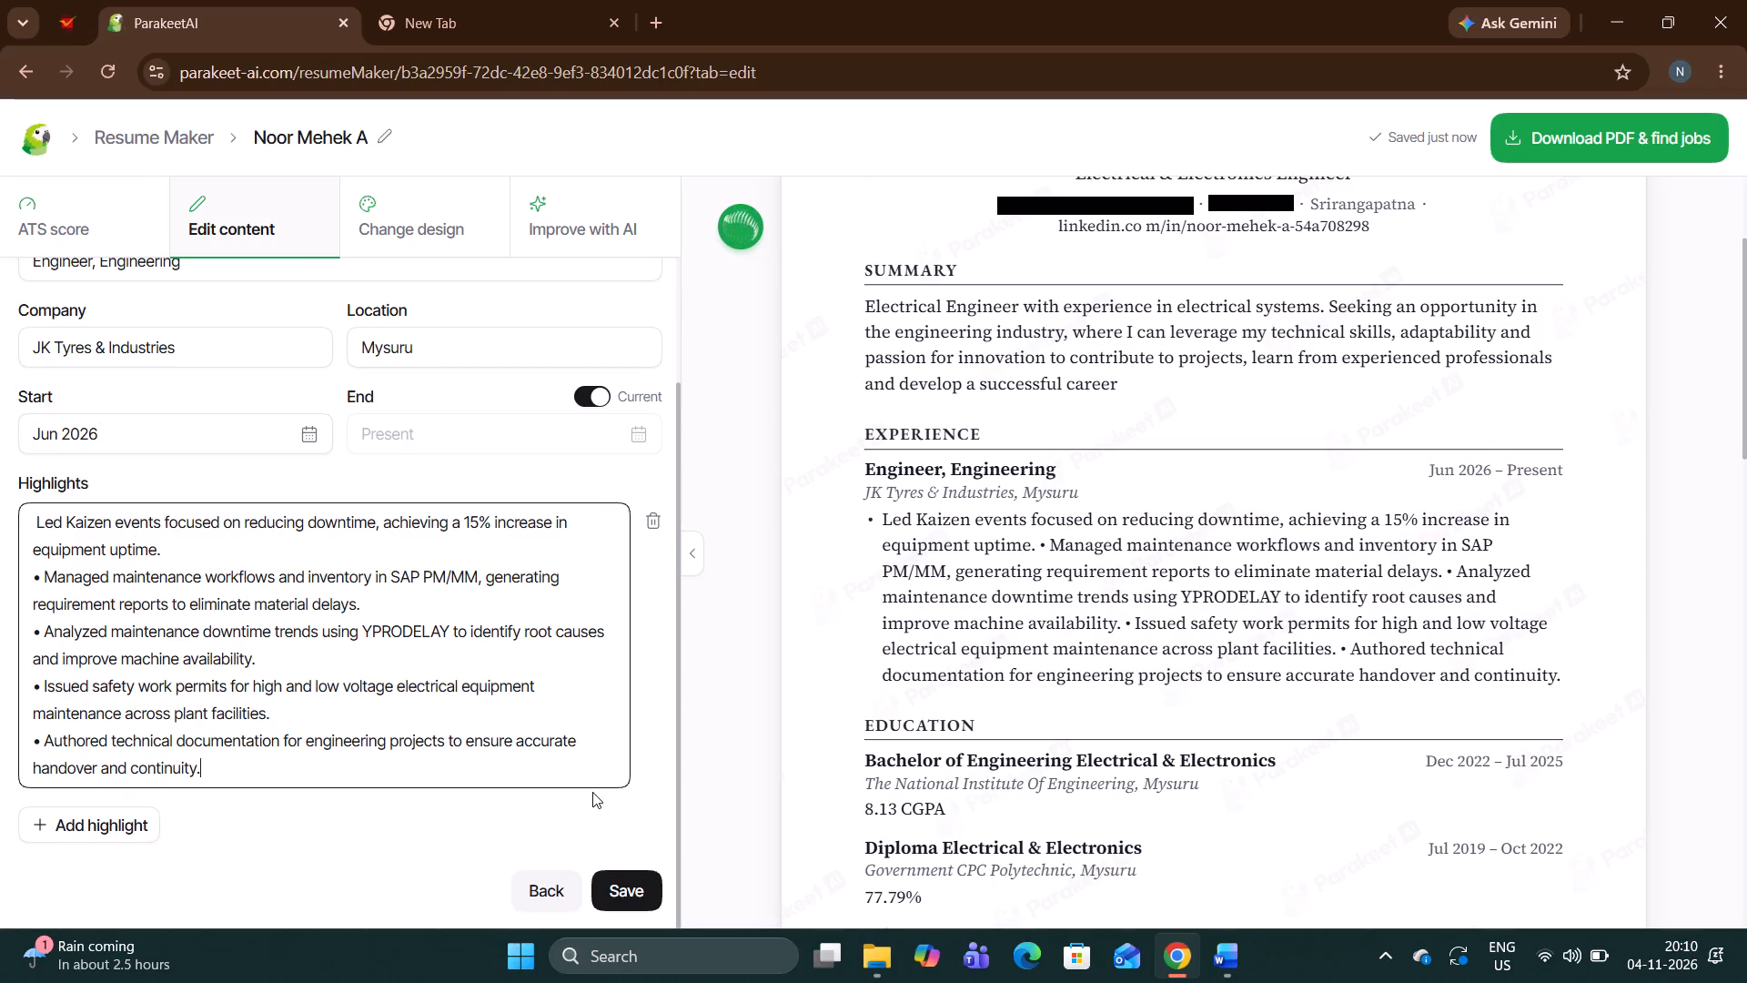
scroll(527, 753, down, 2)
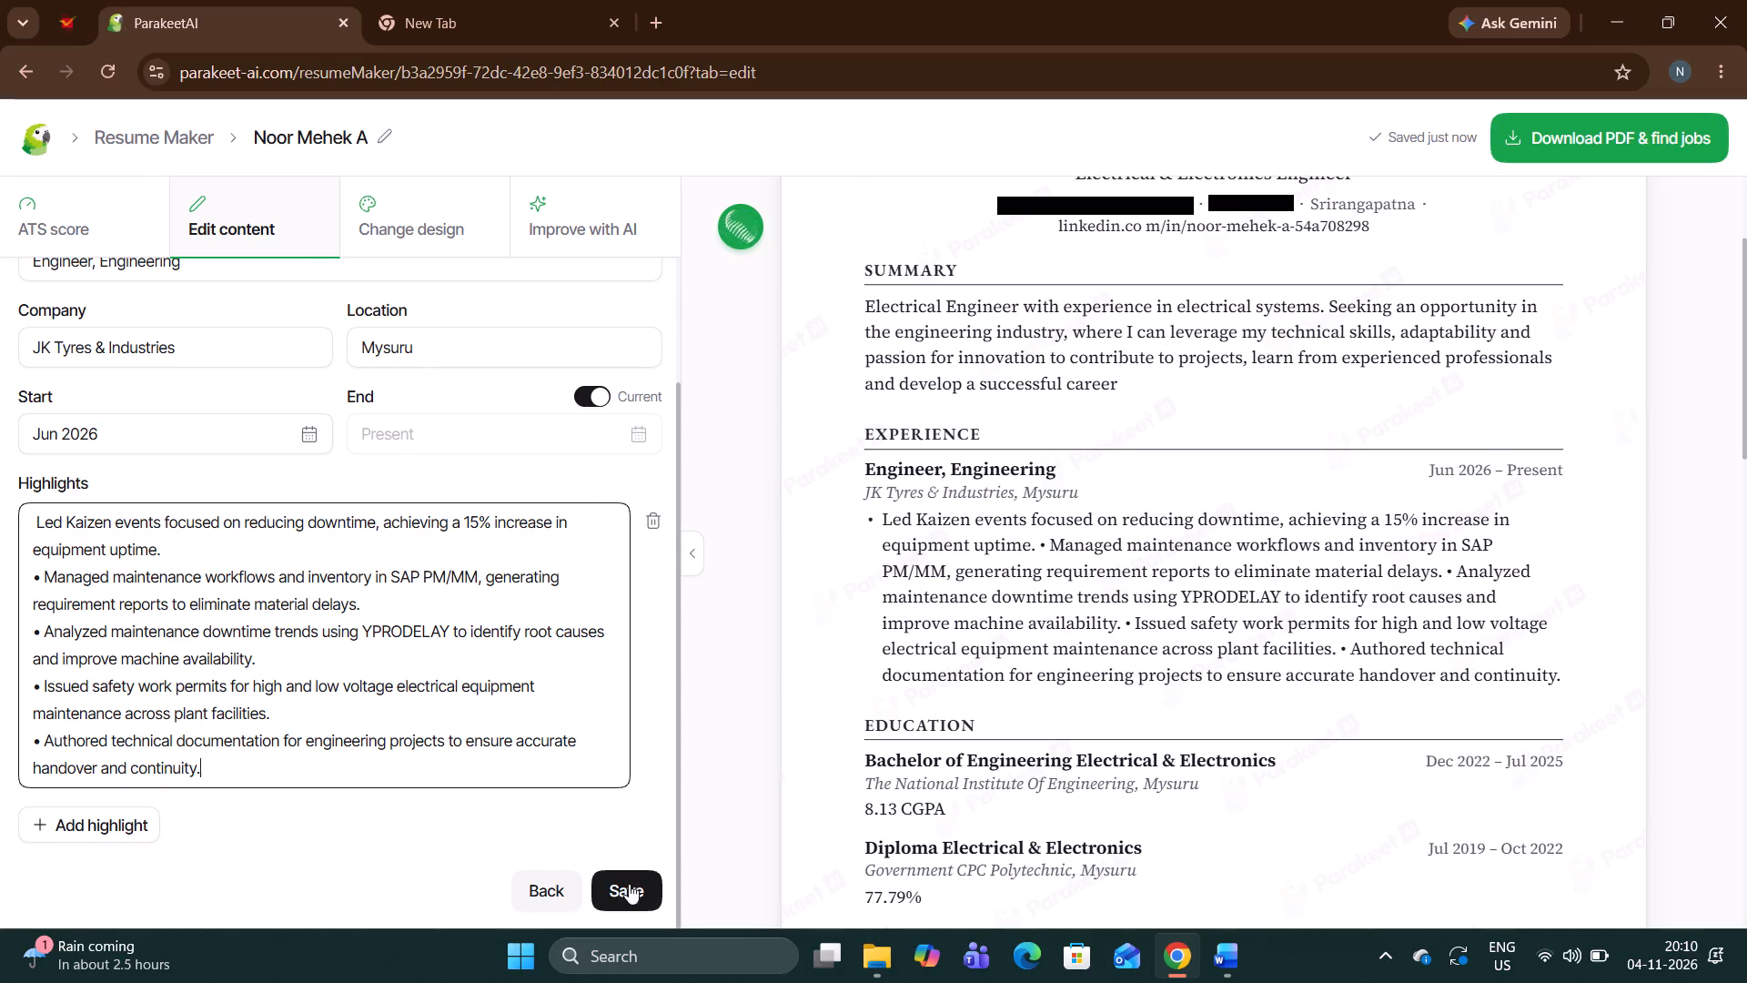
click(628, 883)
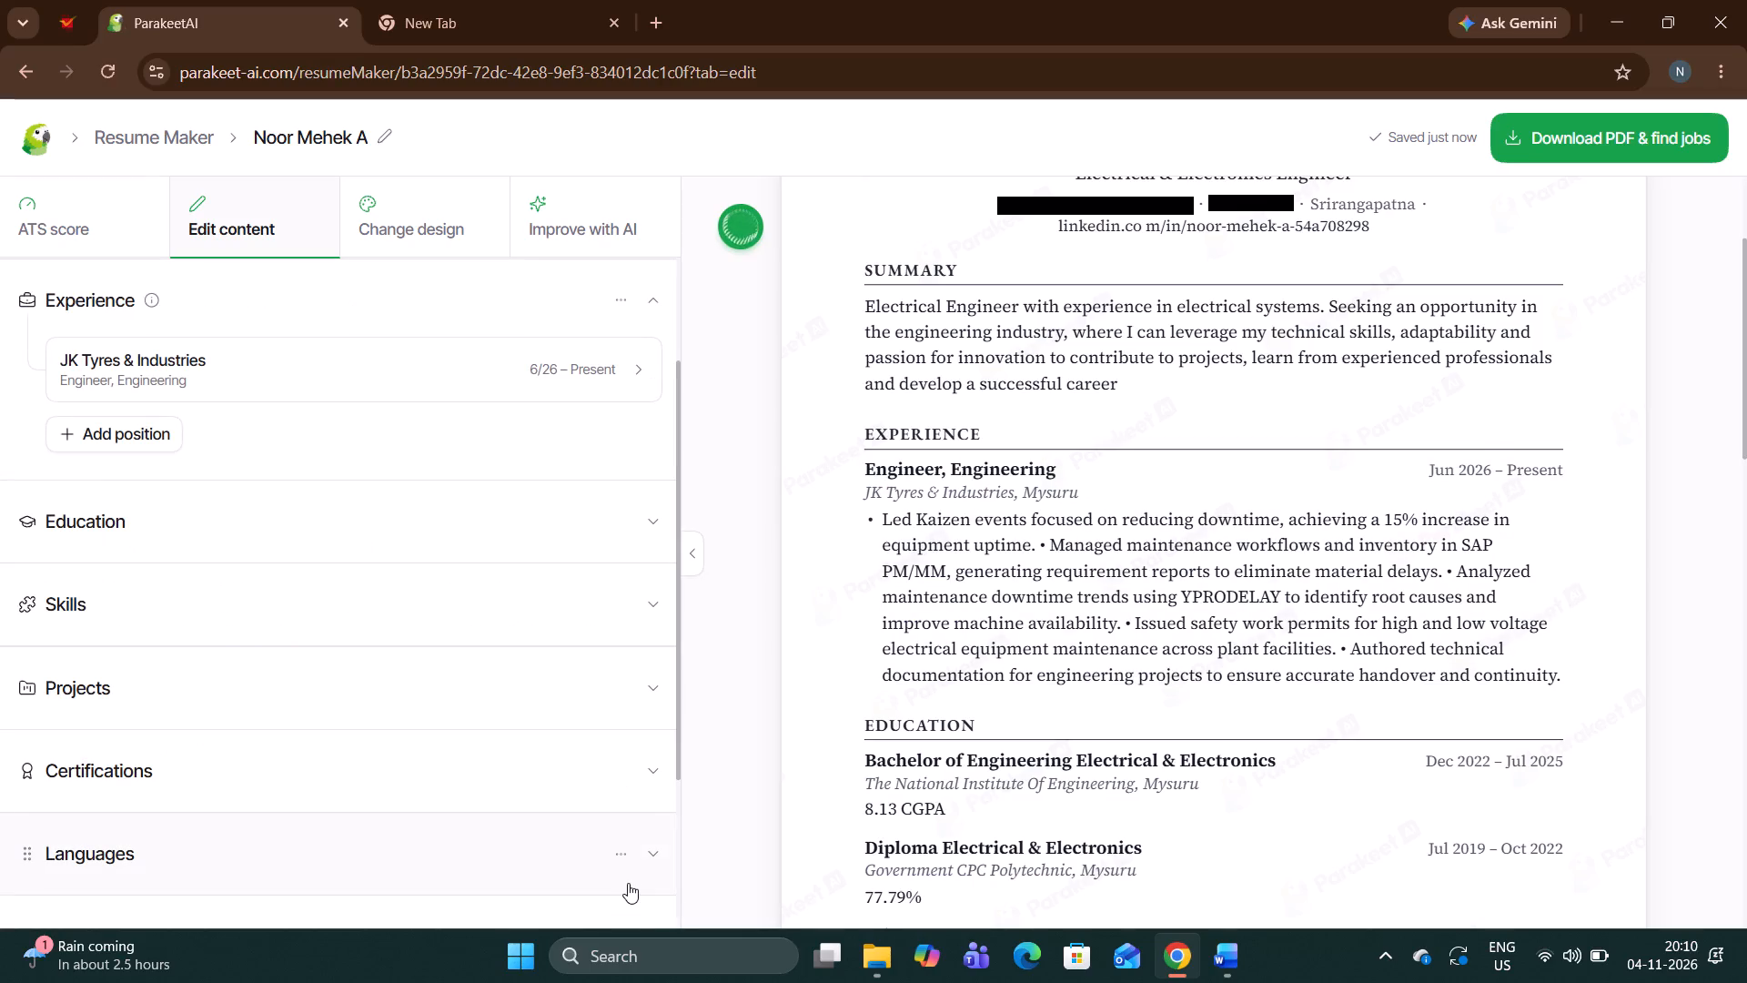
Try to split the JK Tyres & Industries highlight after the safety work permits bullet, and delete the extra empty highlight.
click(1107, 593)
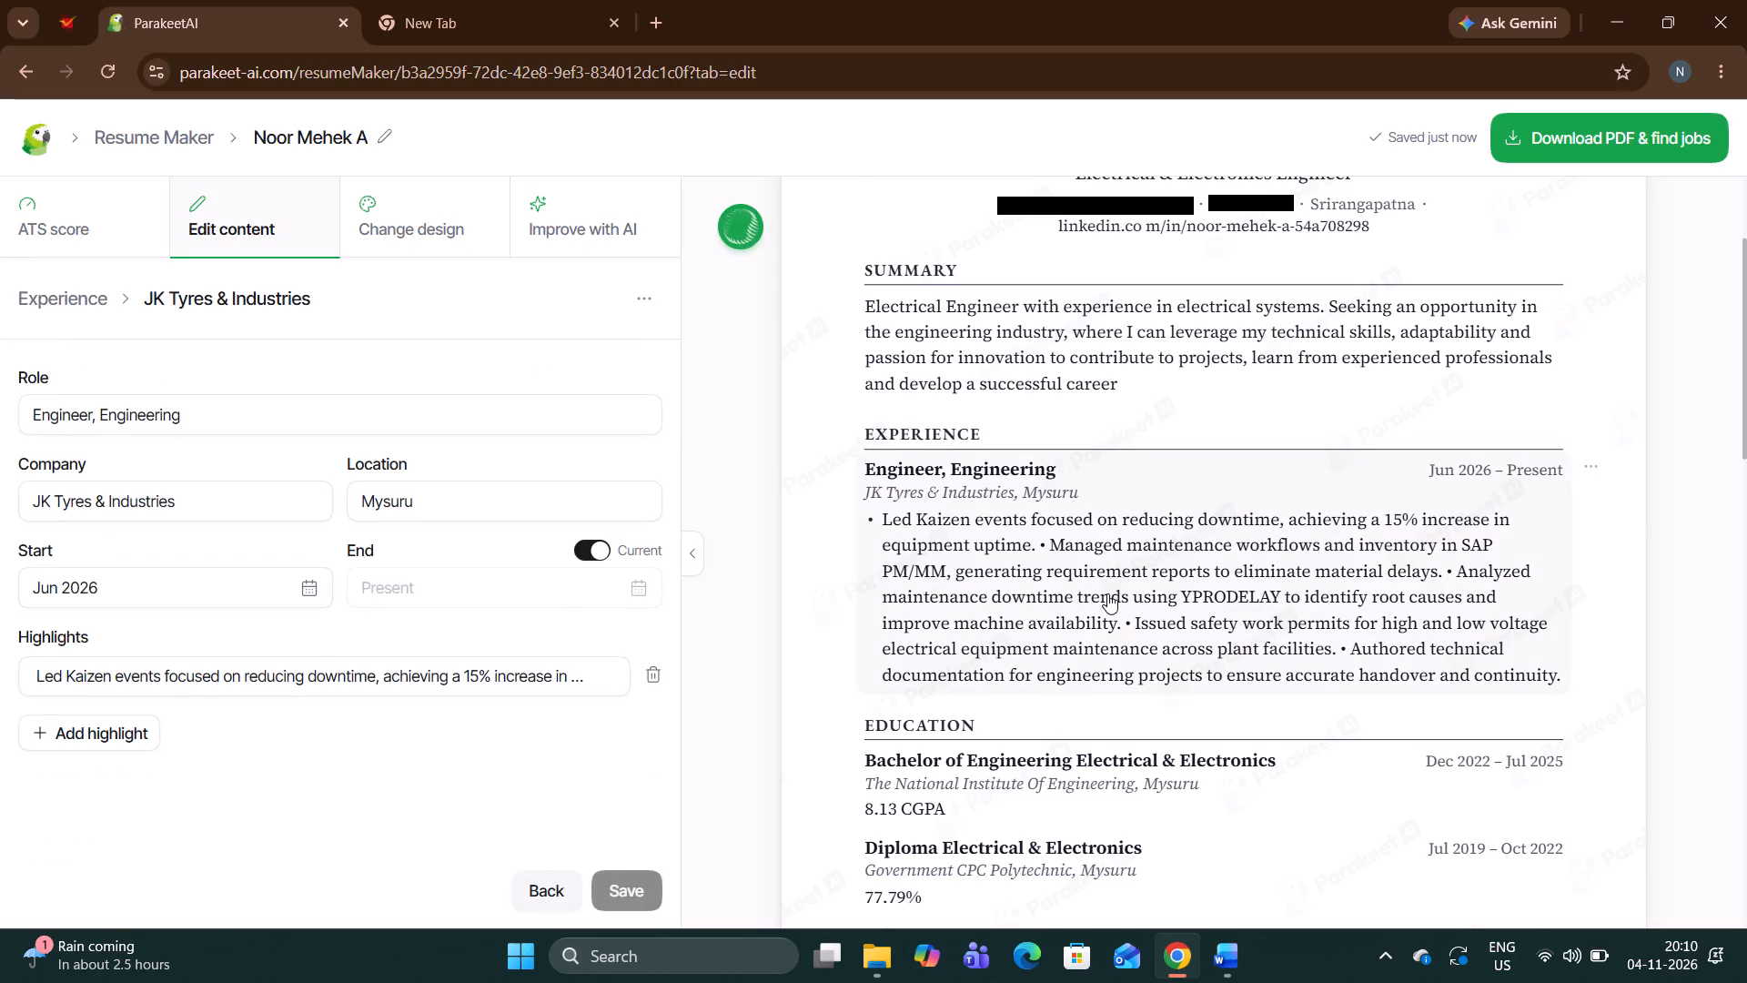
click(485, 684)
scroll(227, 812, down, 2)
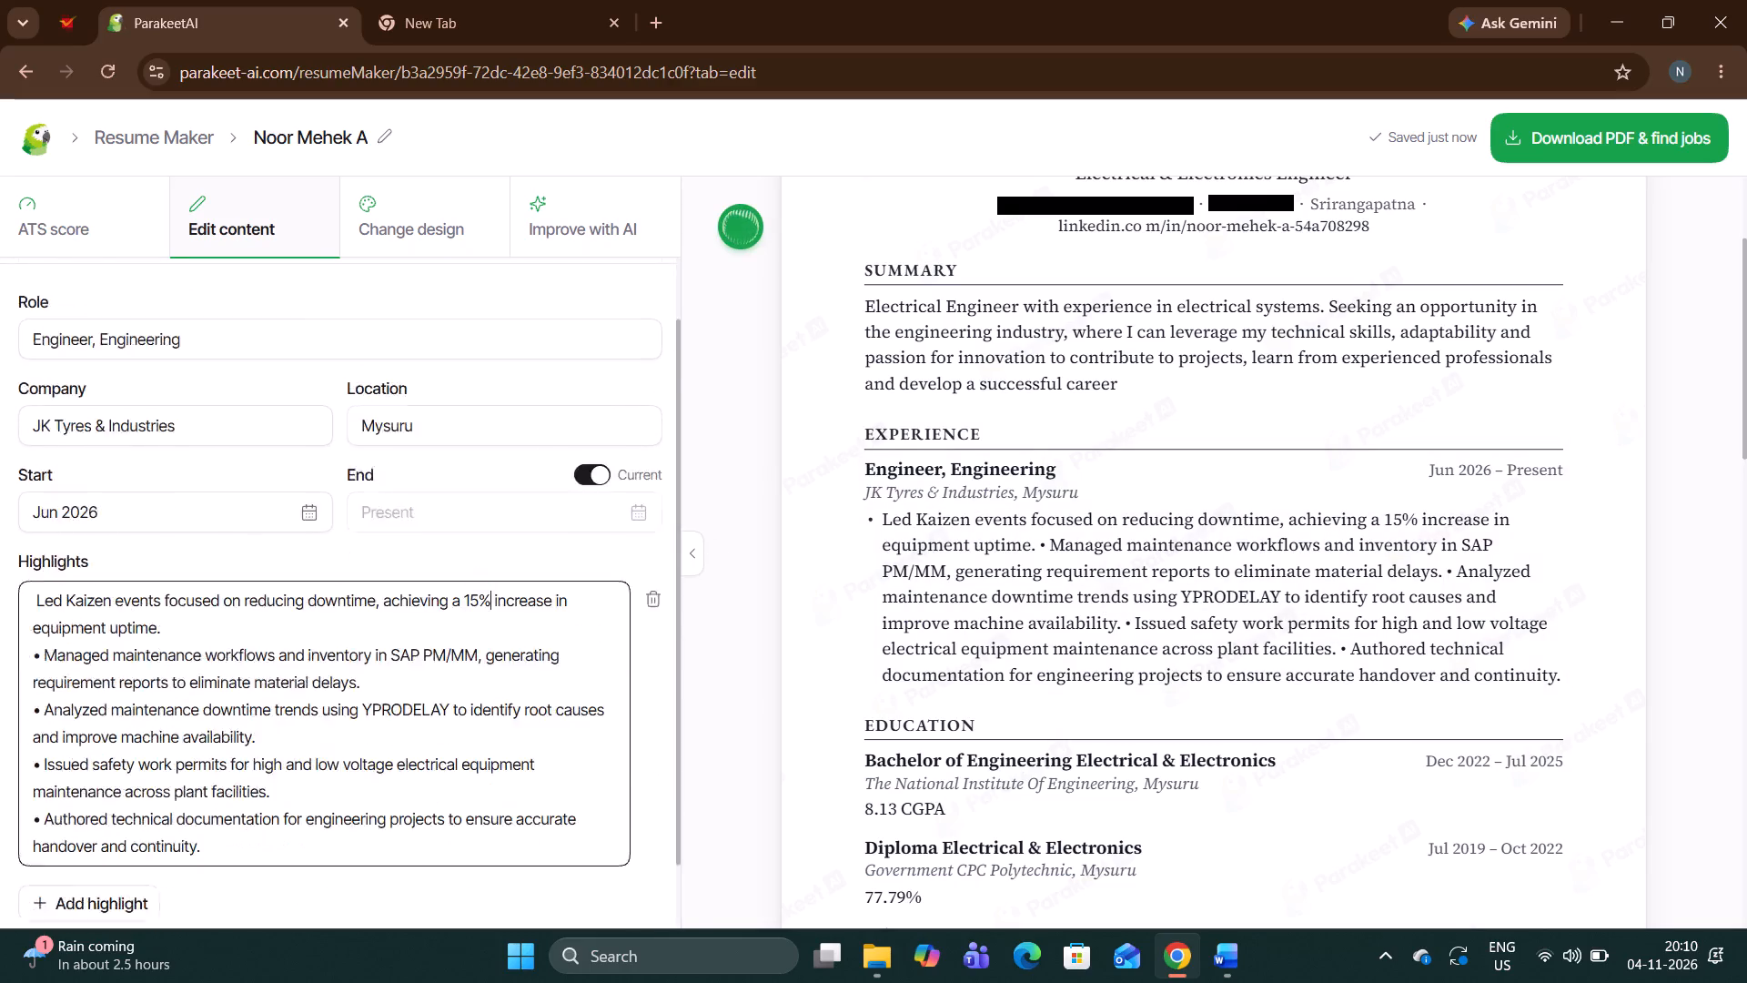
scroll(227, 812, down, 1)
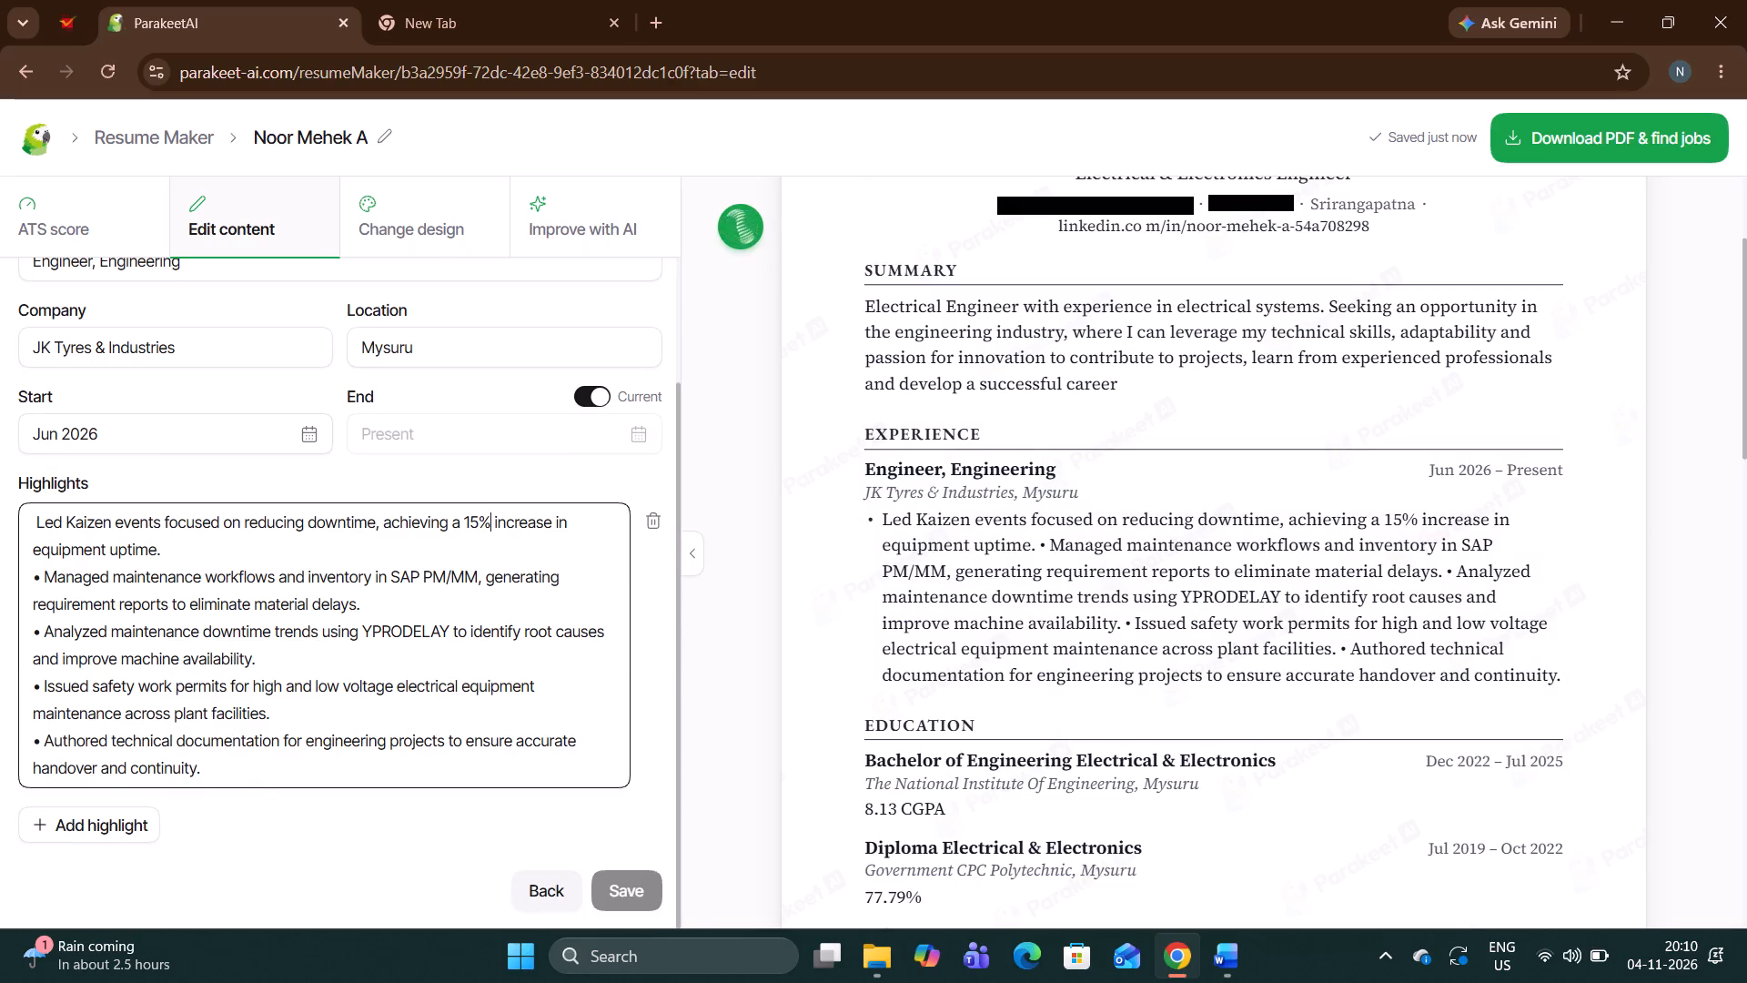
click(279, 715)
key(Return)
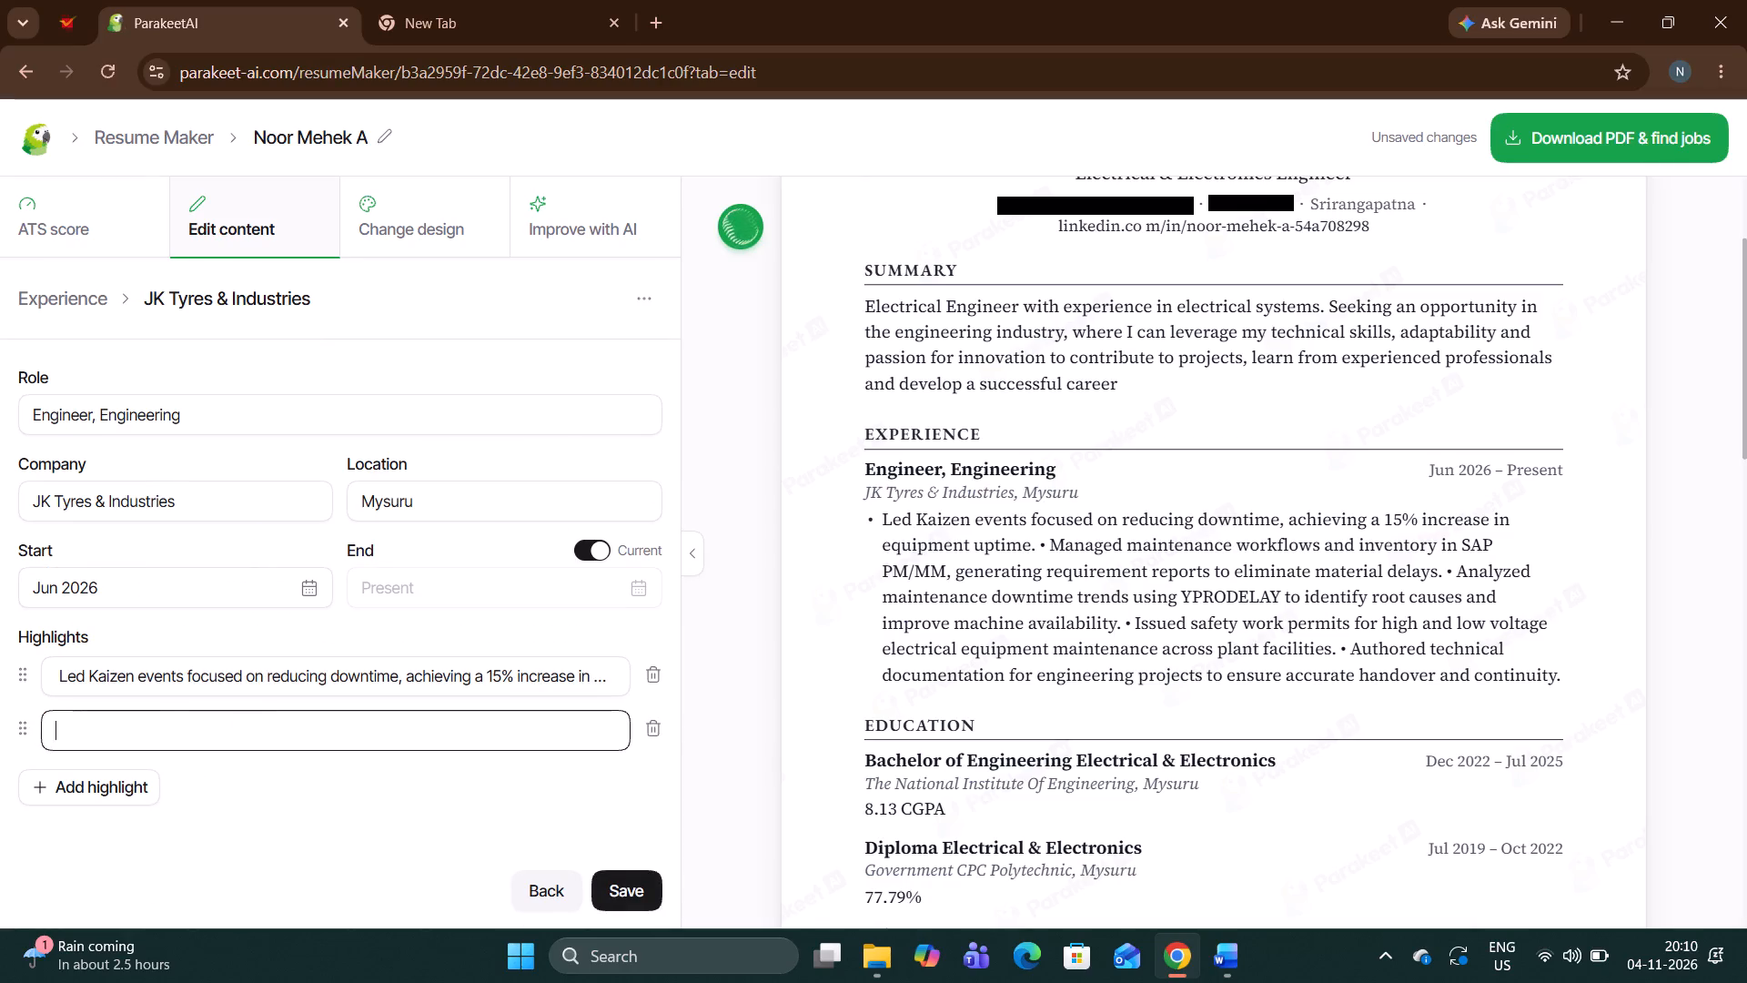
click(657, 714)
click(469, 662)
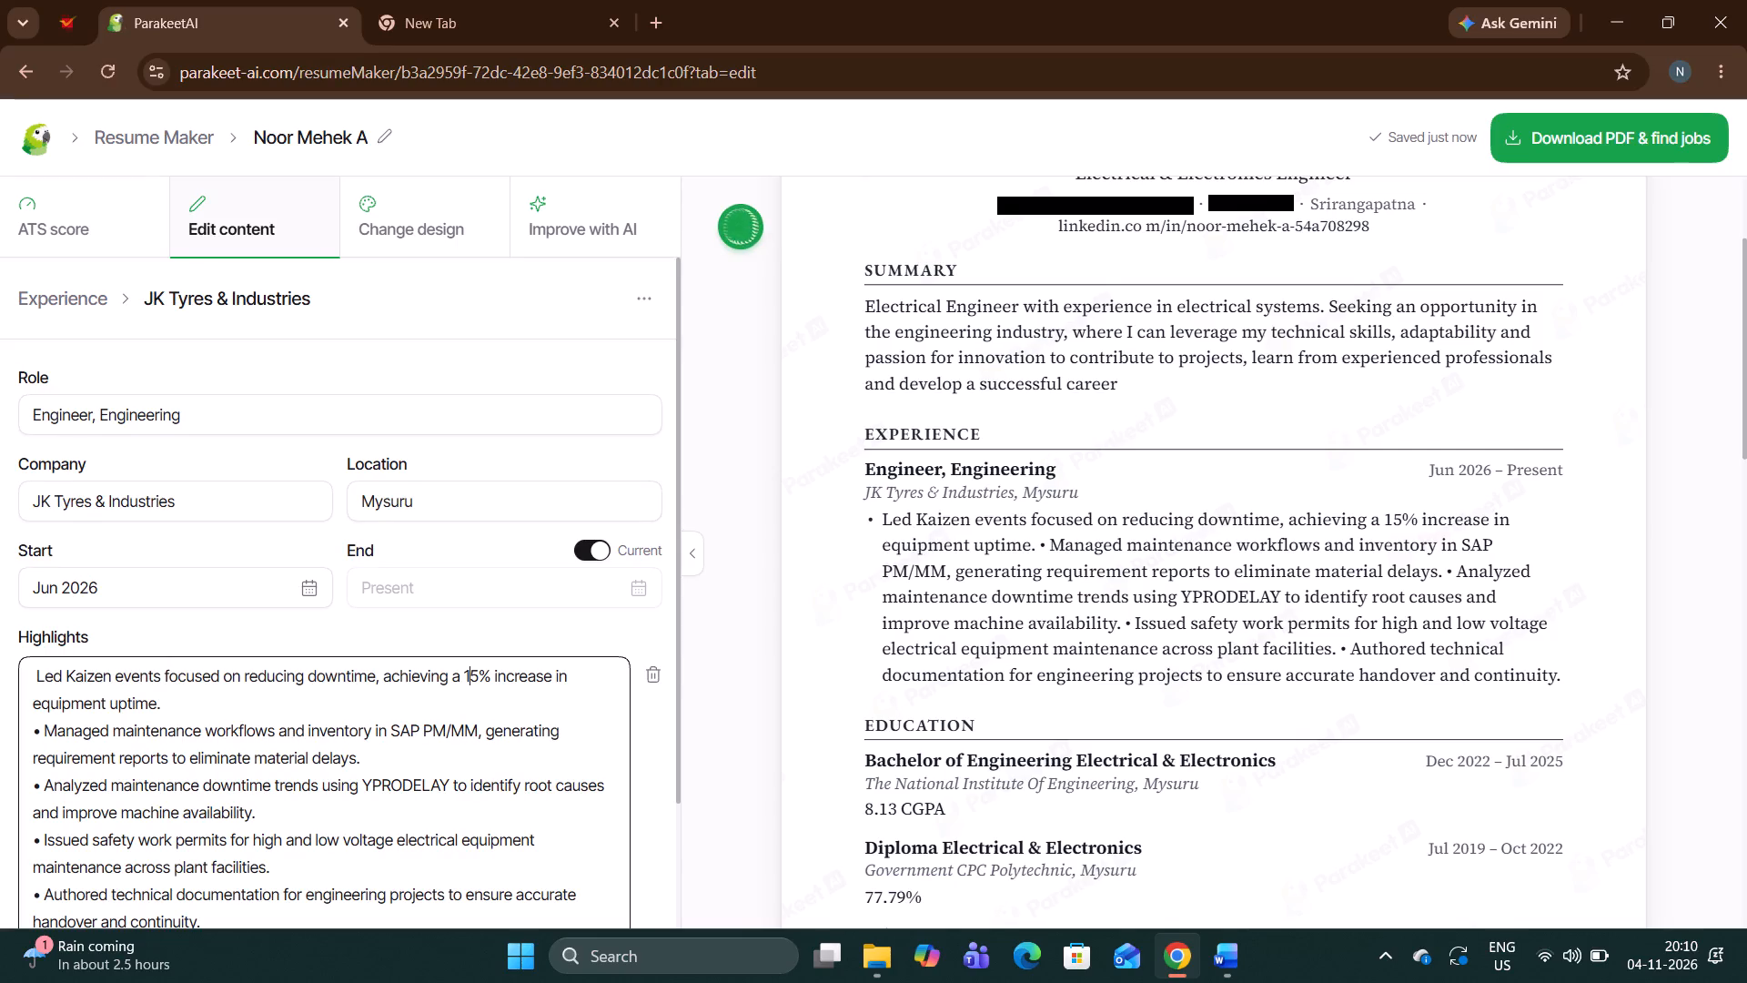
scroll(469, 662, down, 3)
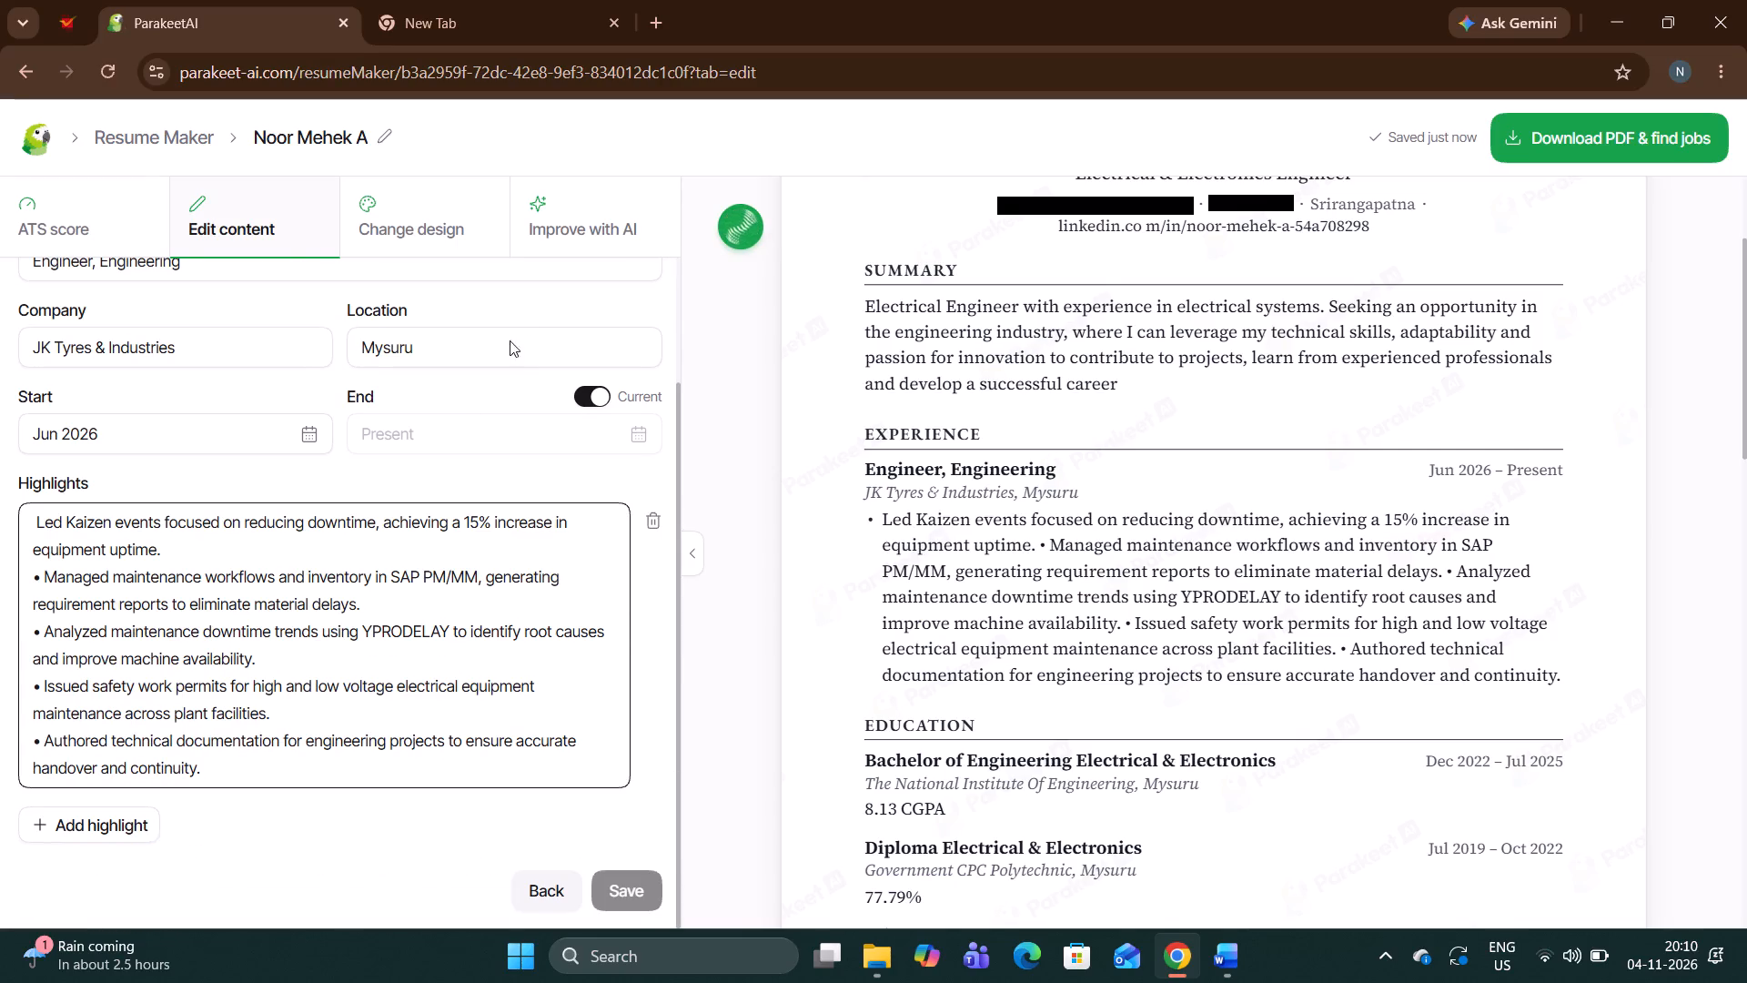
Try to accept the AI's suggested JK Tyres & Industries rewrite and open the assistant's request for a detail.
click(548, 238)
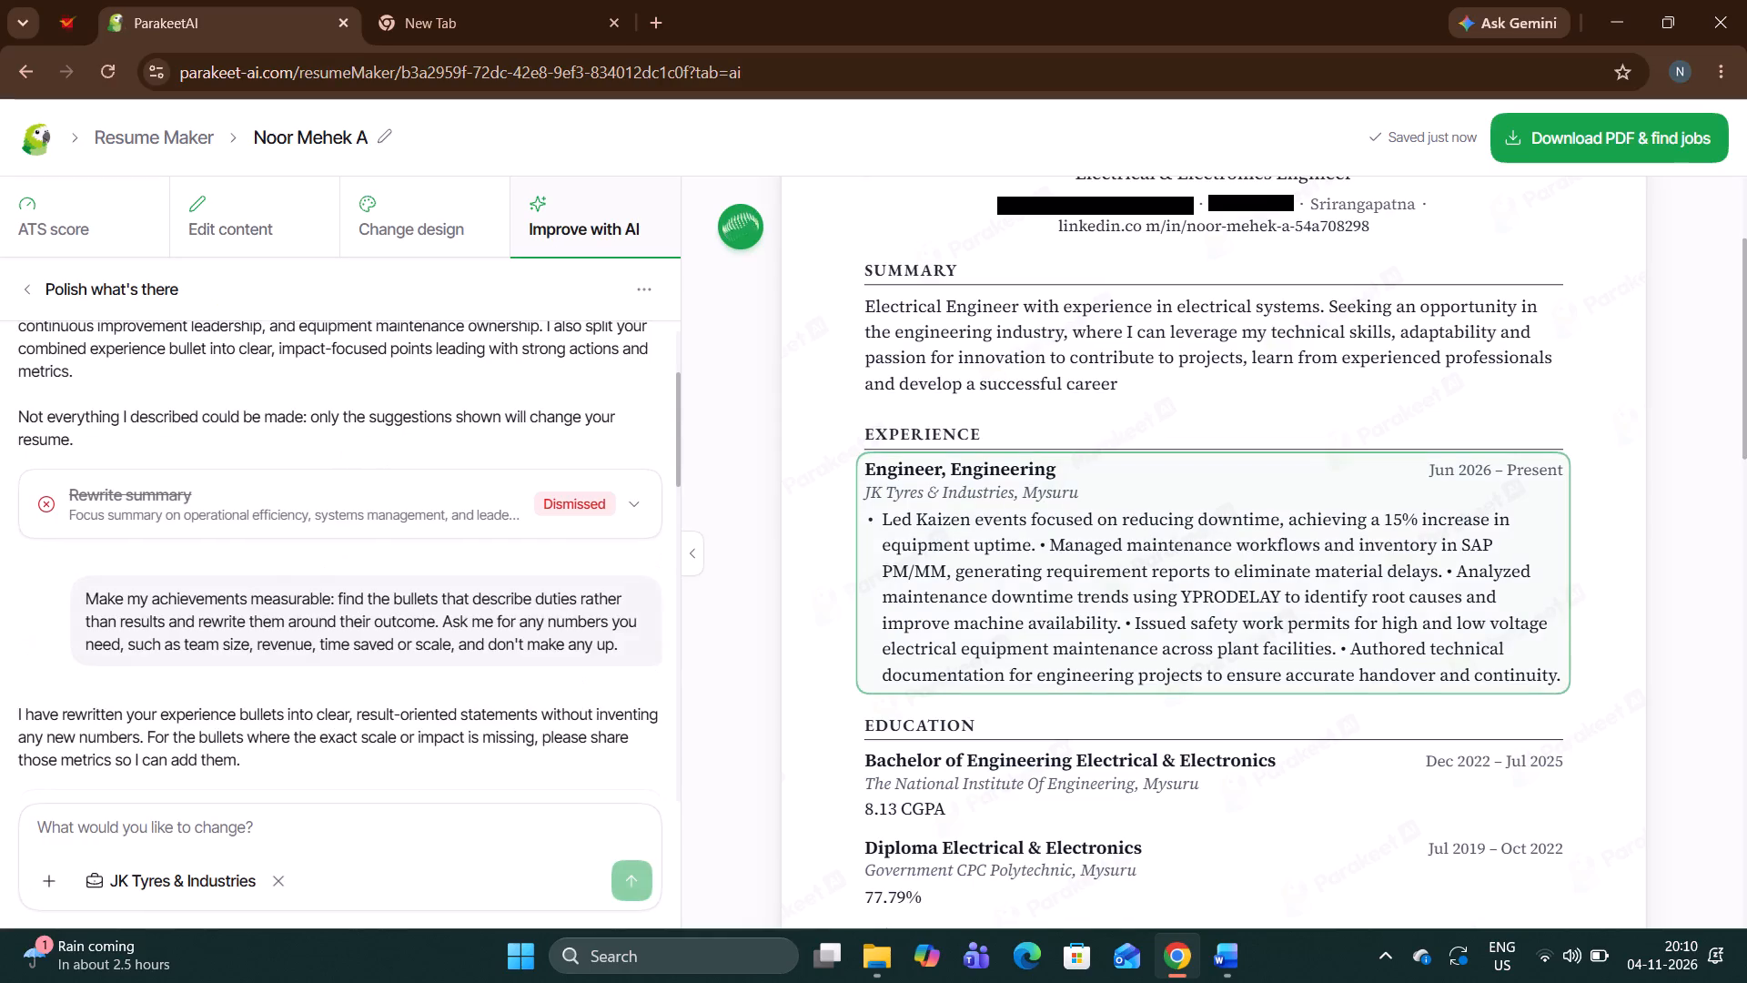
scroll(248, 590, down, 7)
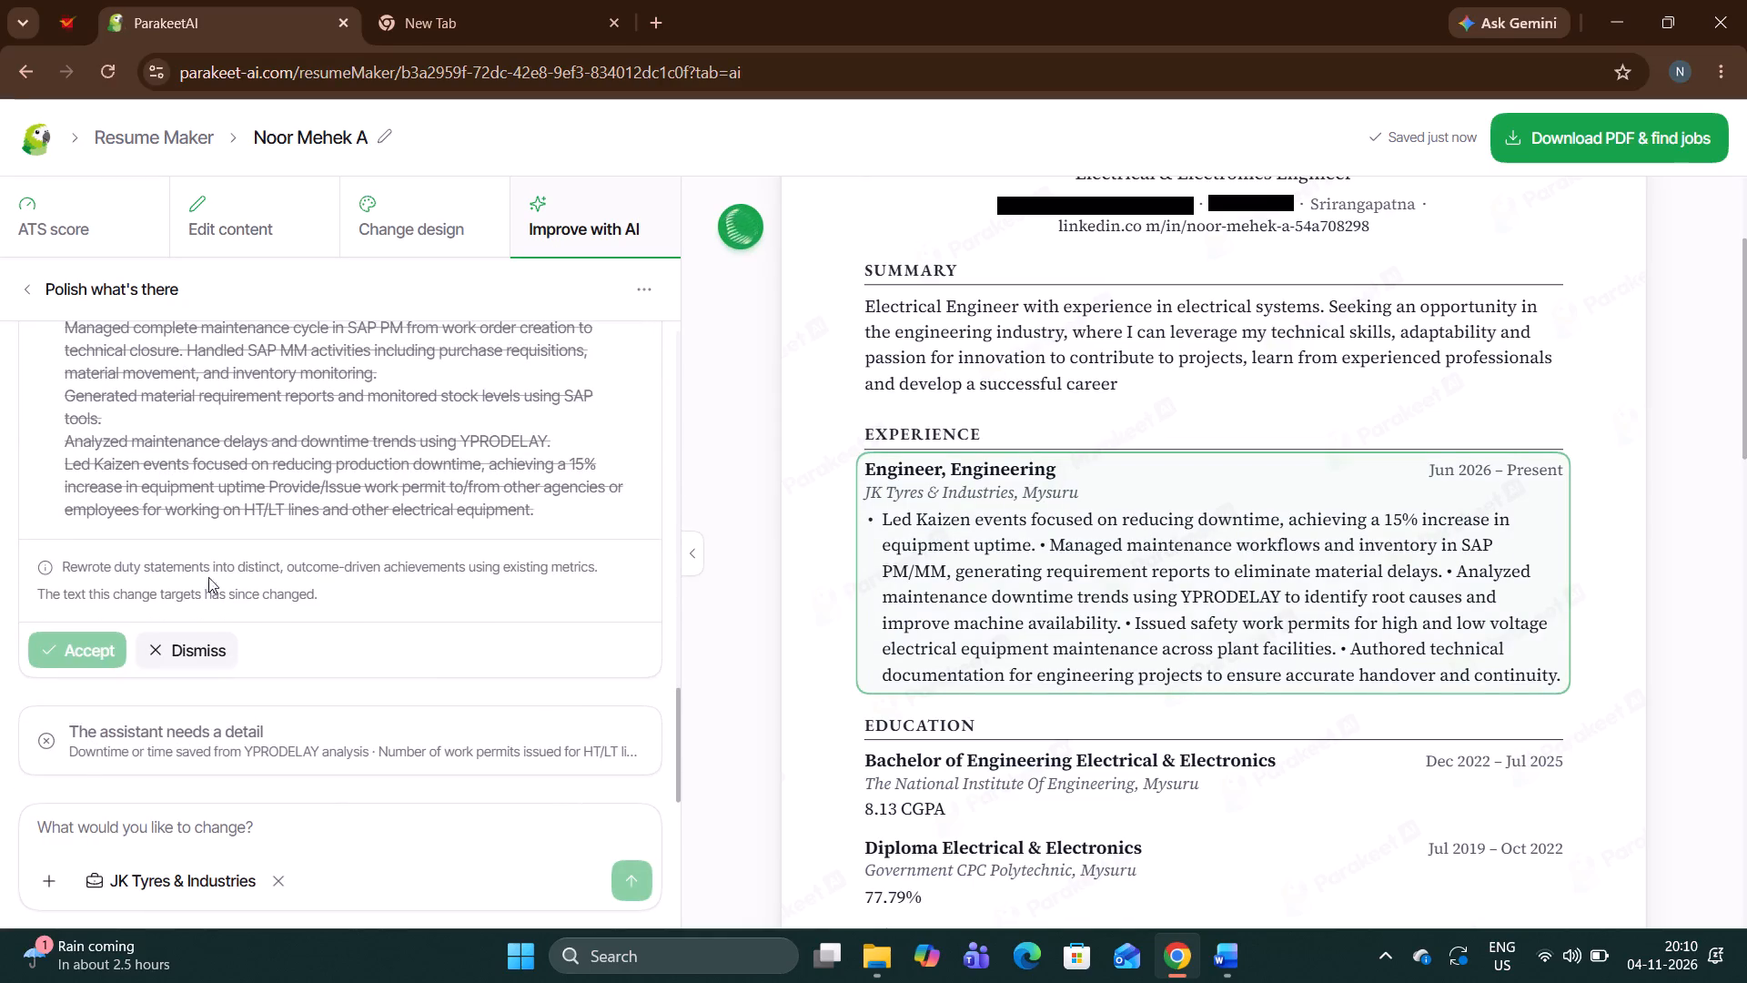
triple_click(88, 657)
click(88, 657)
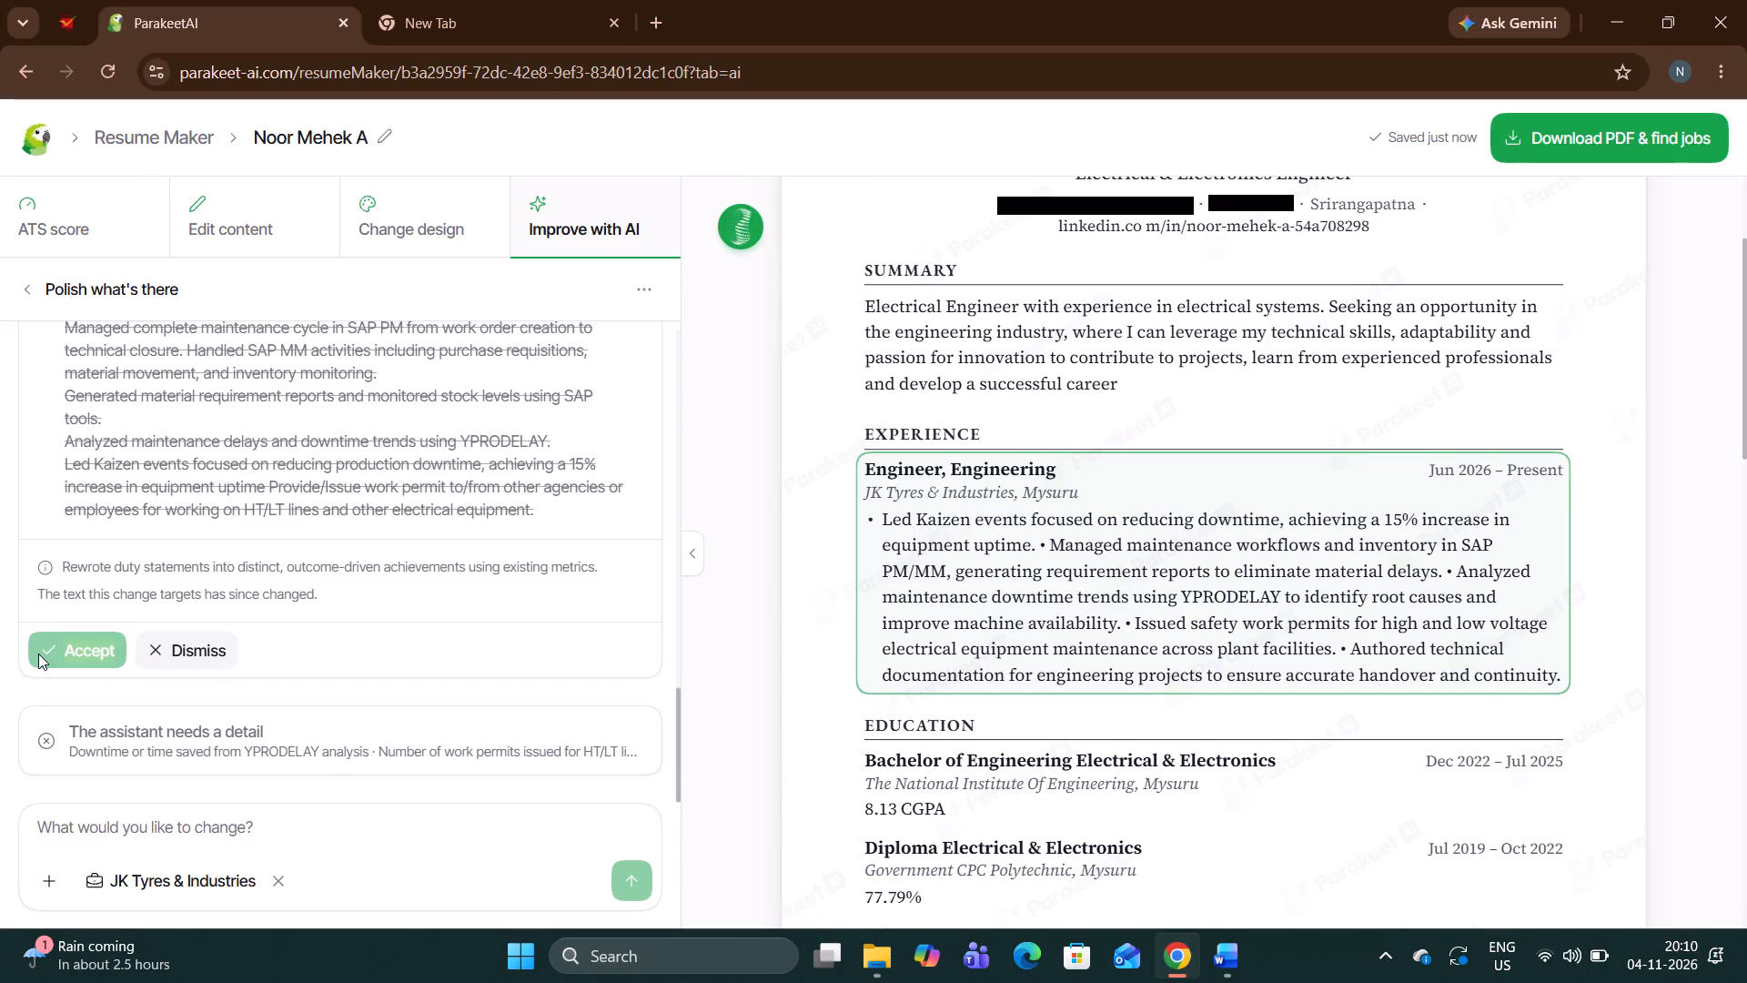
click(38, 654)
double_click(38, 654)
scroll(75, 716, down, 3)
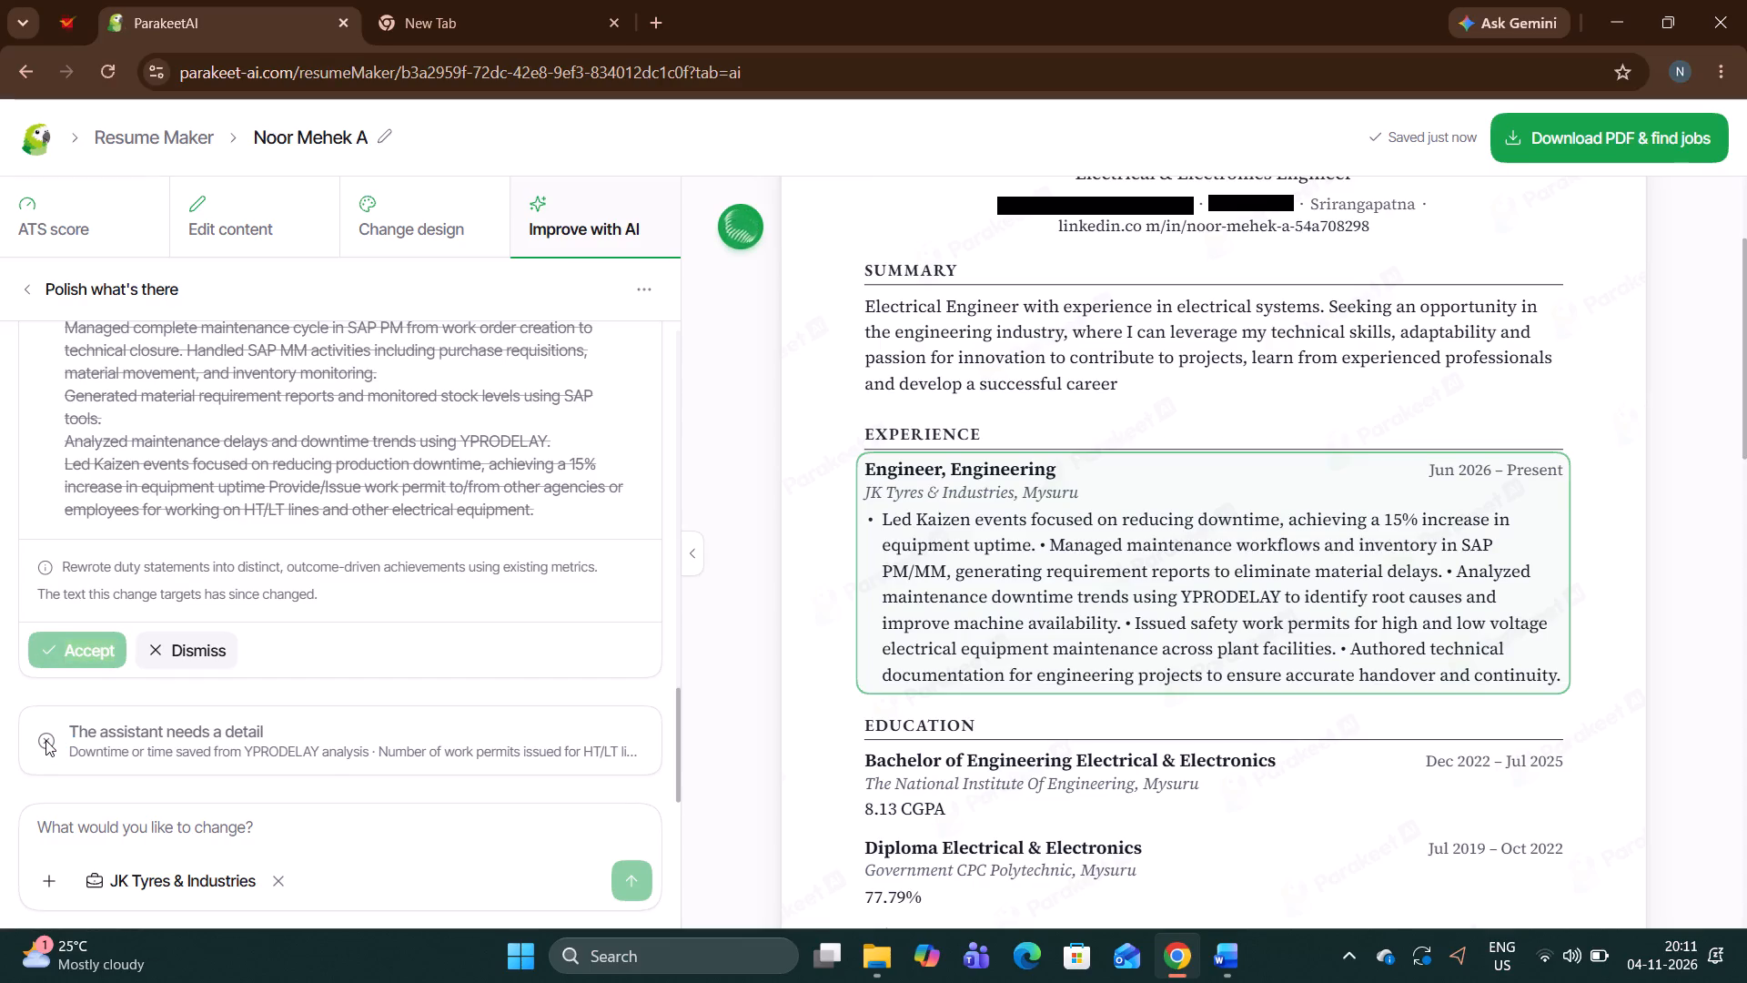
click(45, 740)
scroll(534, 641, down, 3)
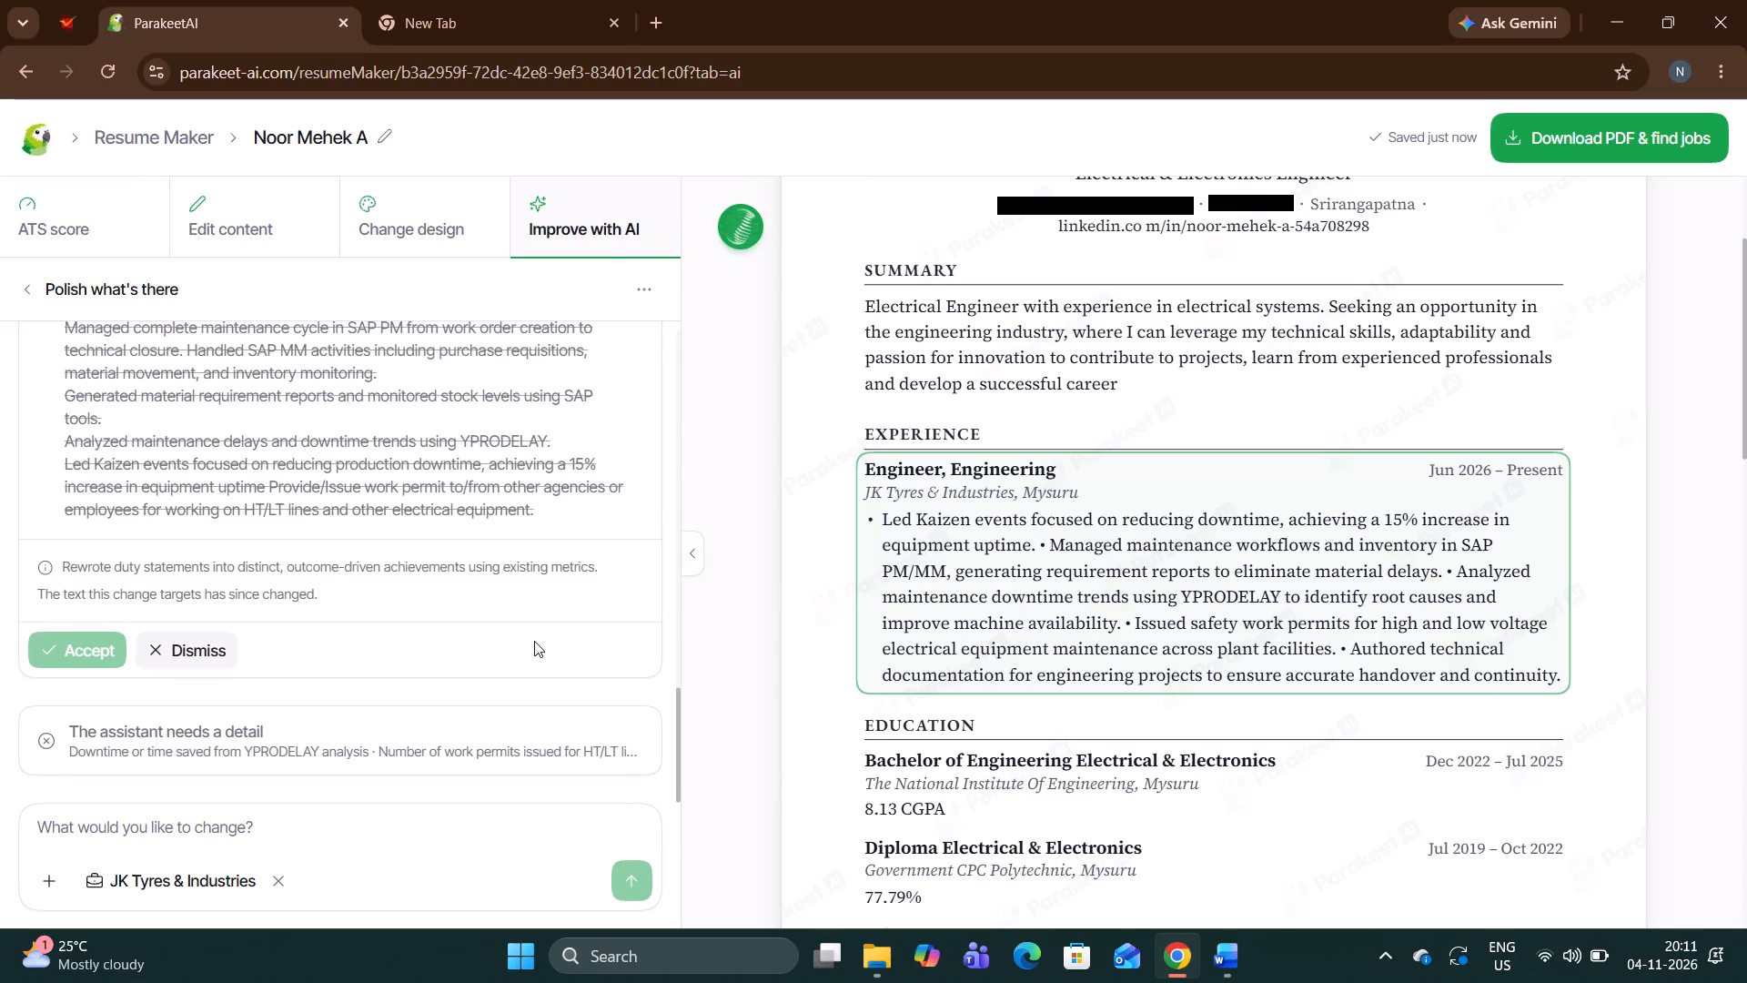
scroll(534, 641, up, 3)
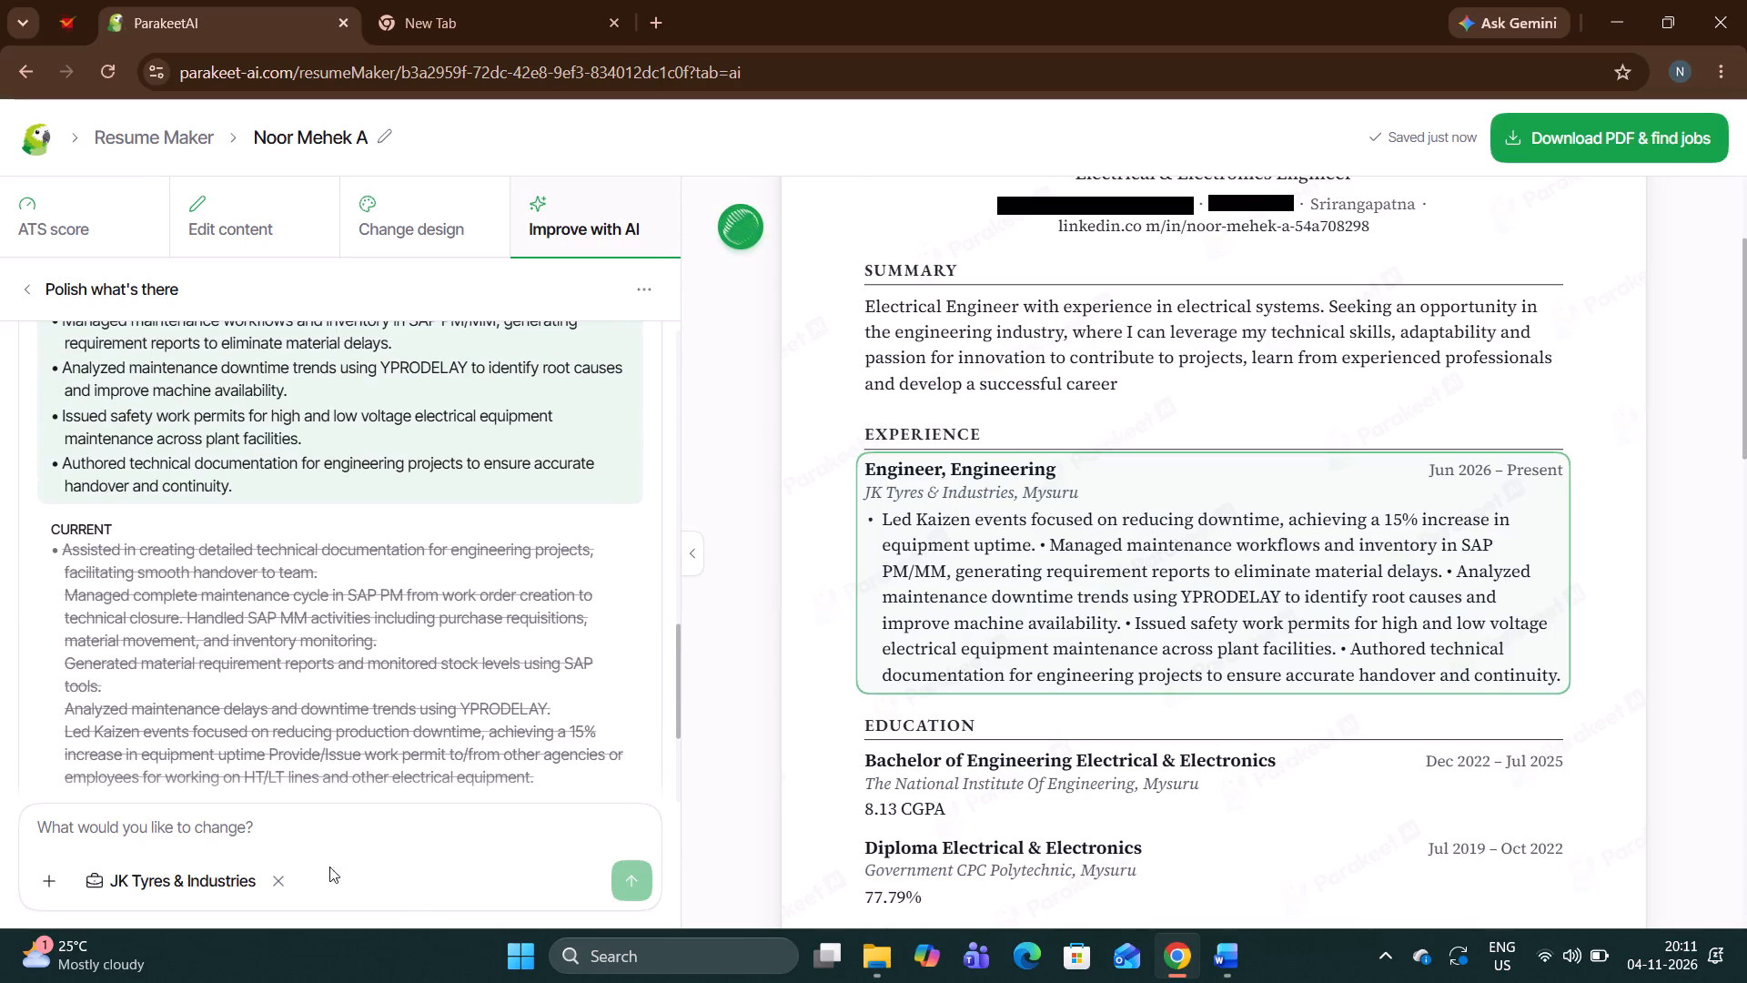
Switch the AI chat's target from JK Tyres & Industries to Summary and request a spelling and grammar fix.
click(276, 874)
scroll(377, 646, up, 4)
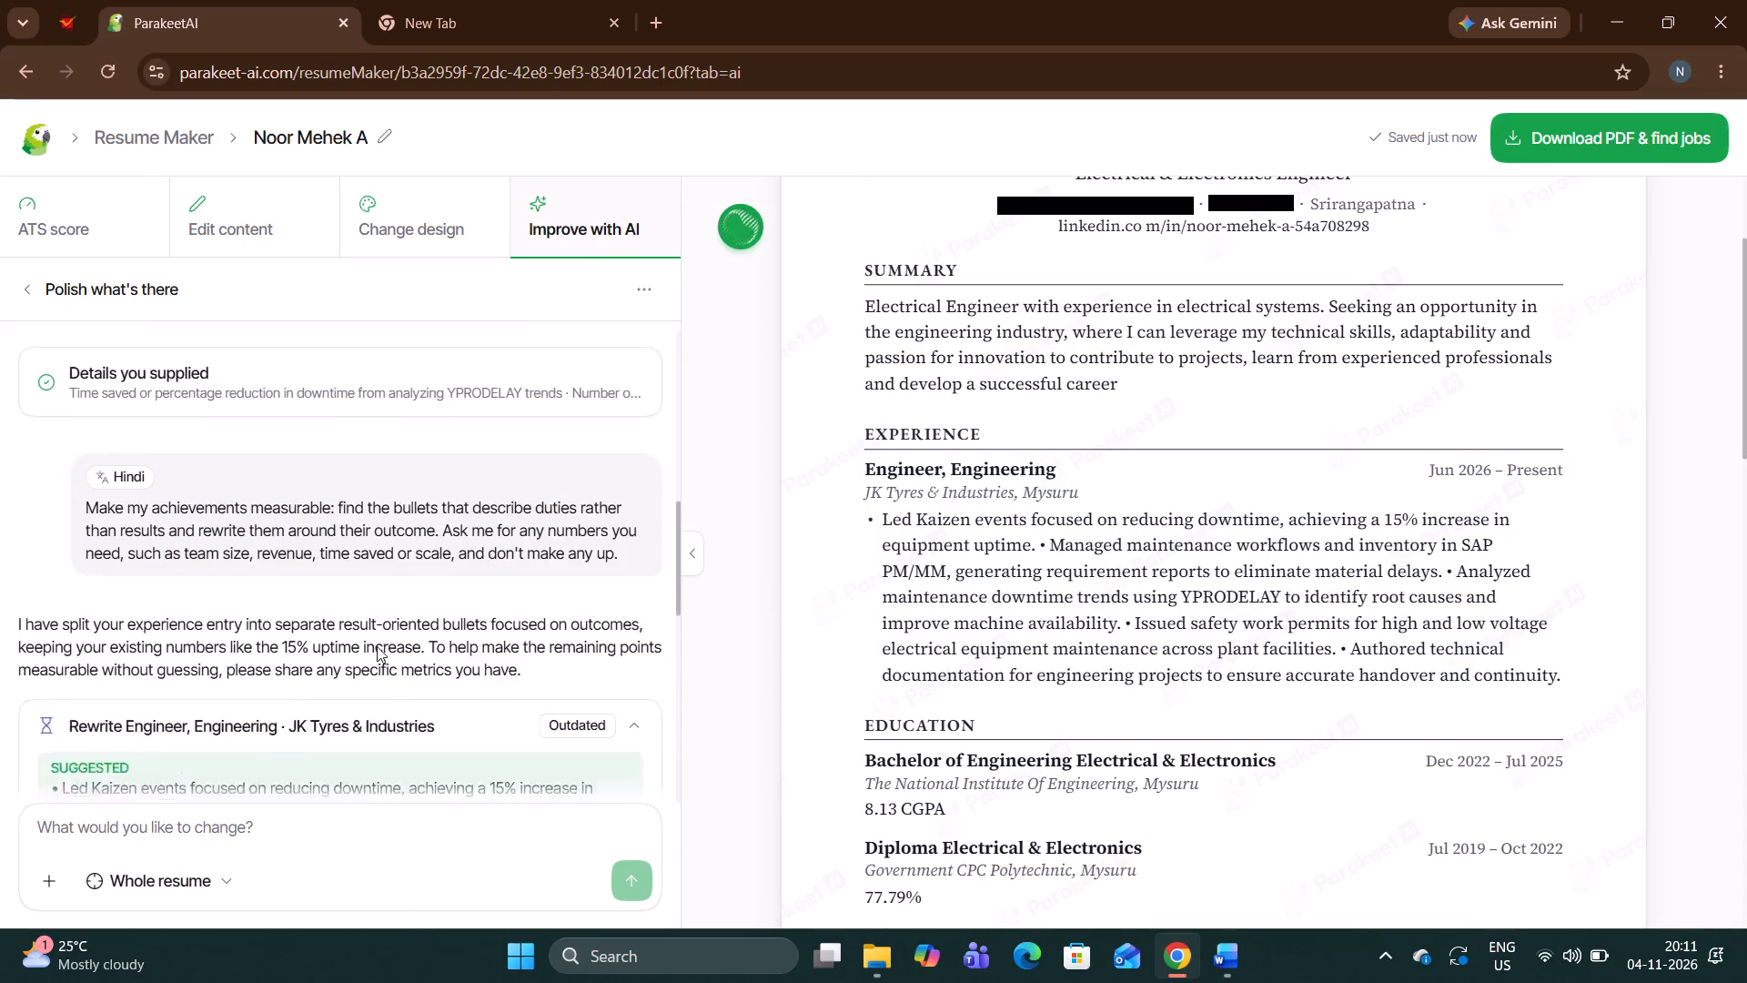
scroll(377, 646, up, 7)
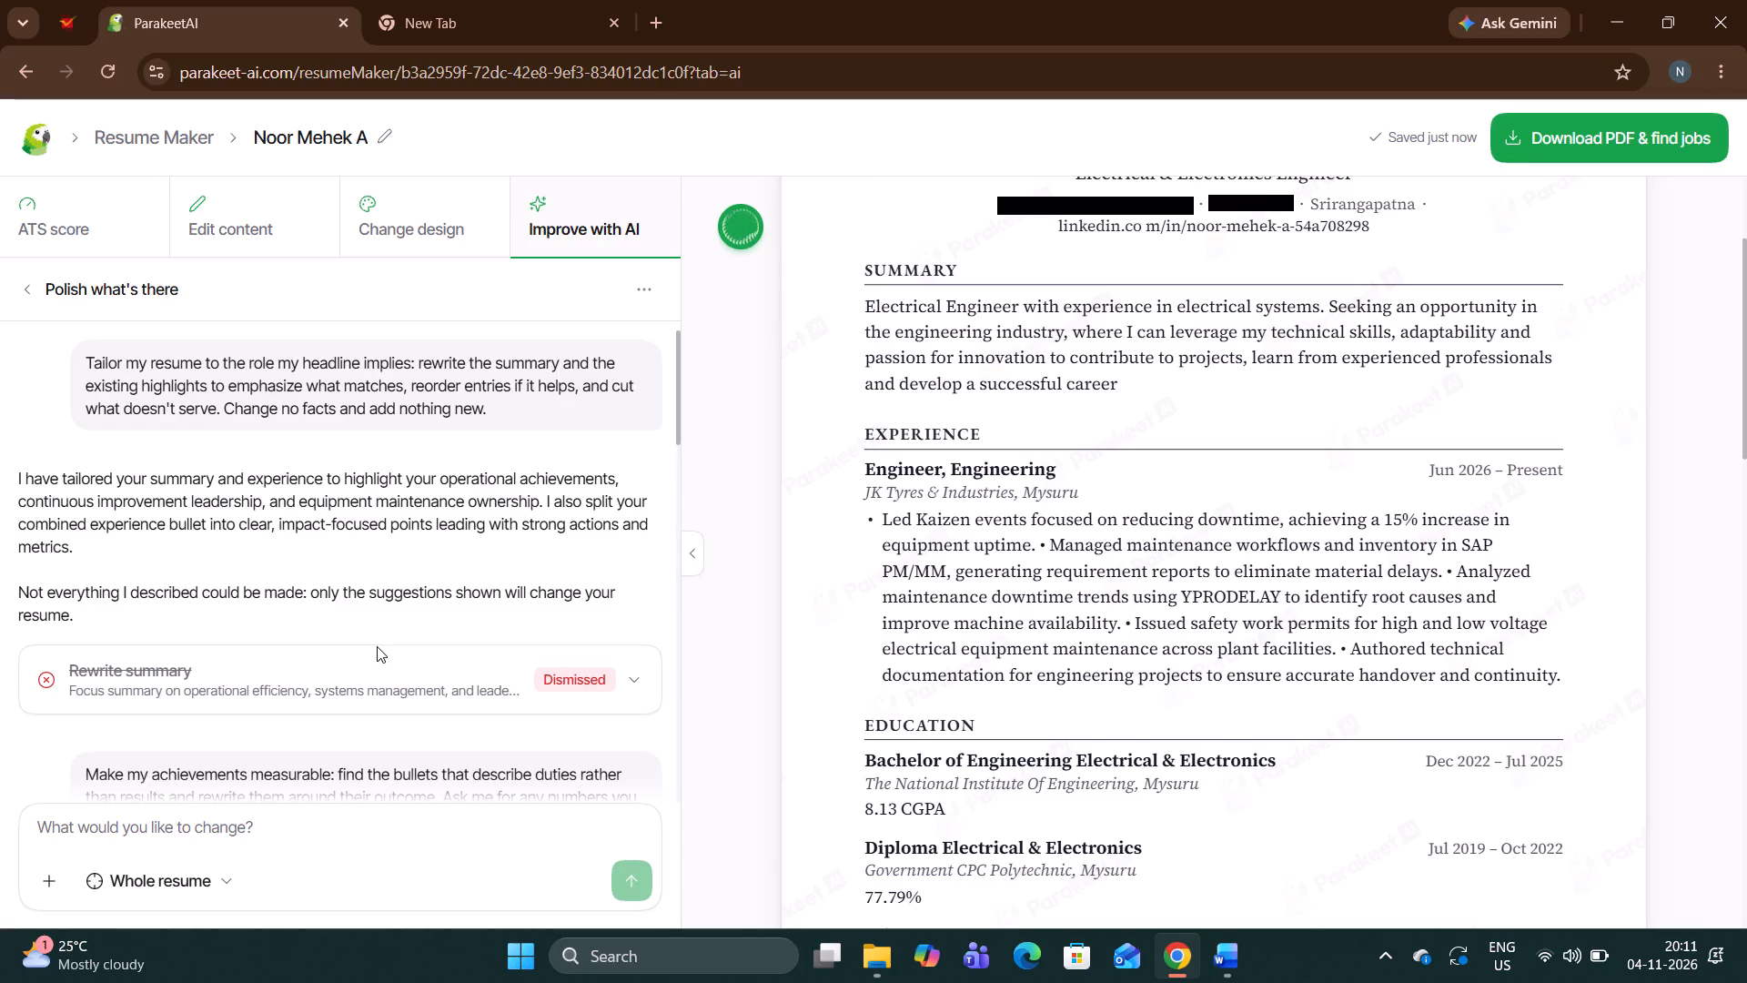
scroll(377, 646, down, 7)
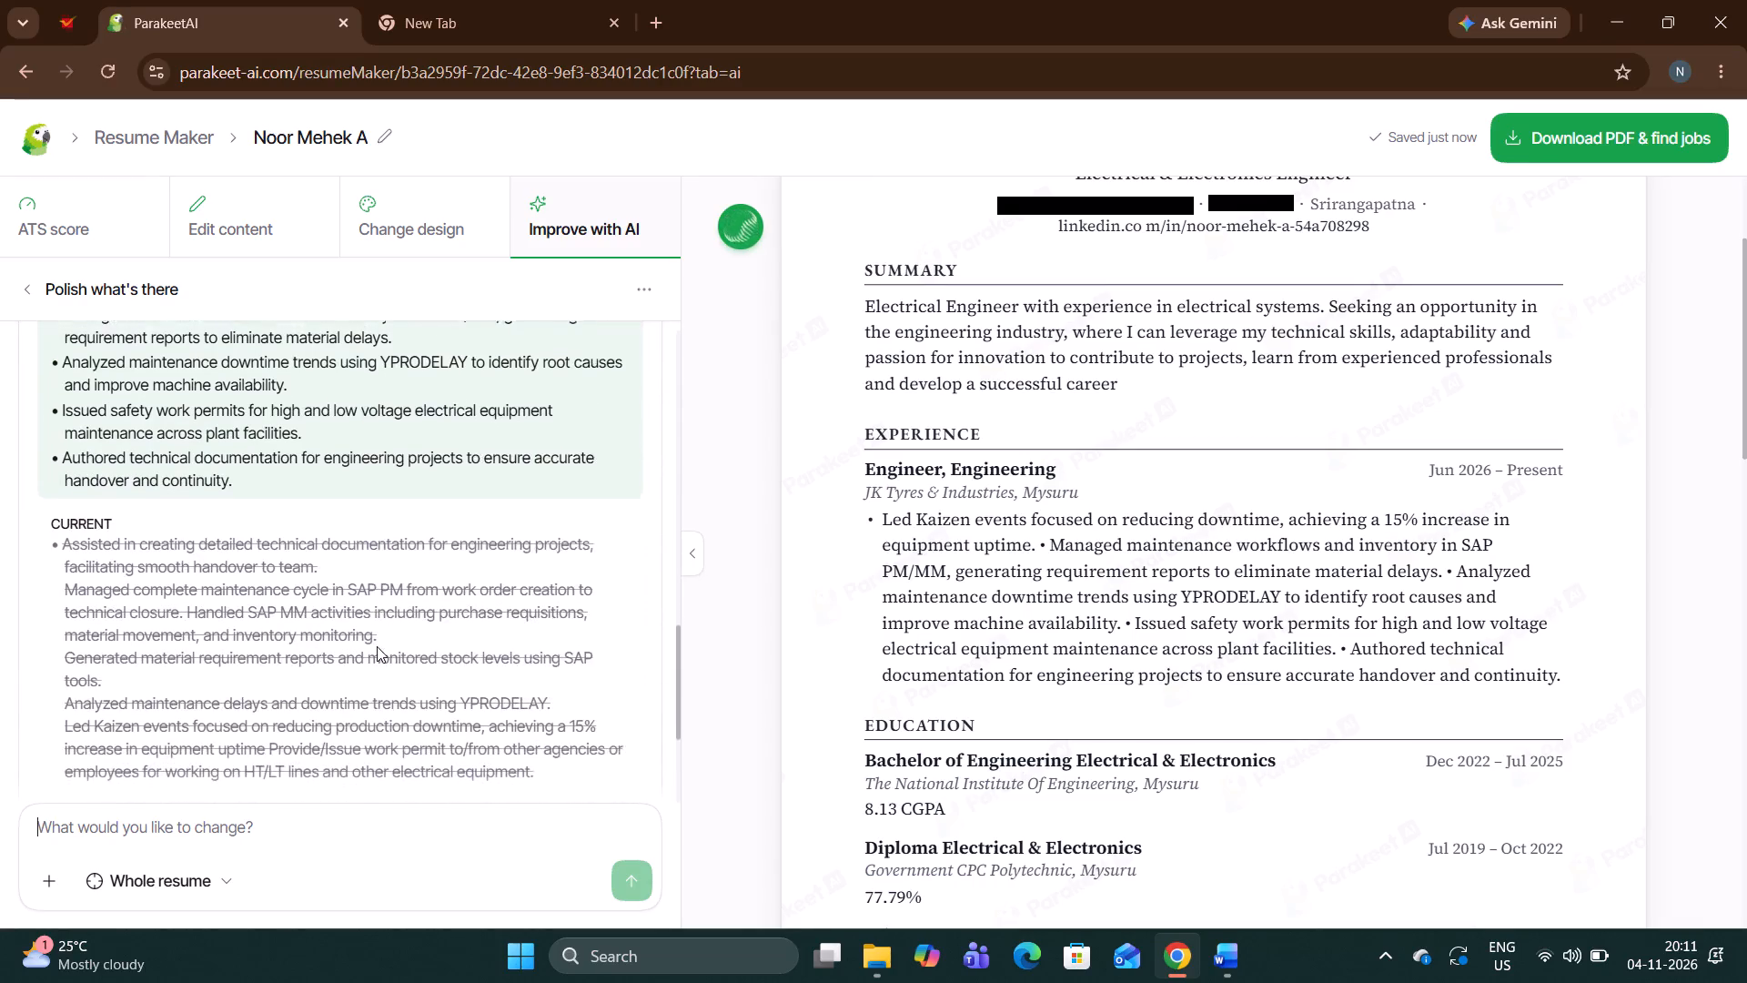
scroll(377, 646, down, 3)
click(136, 872)
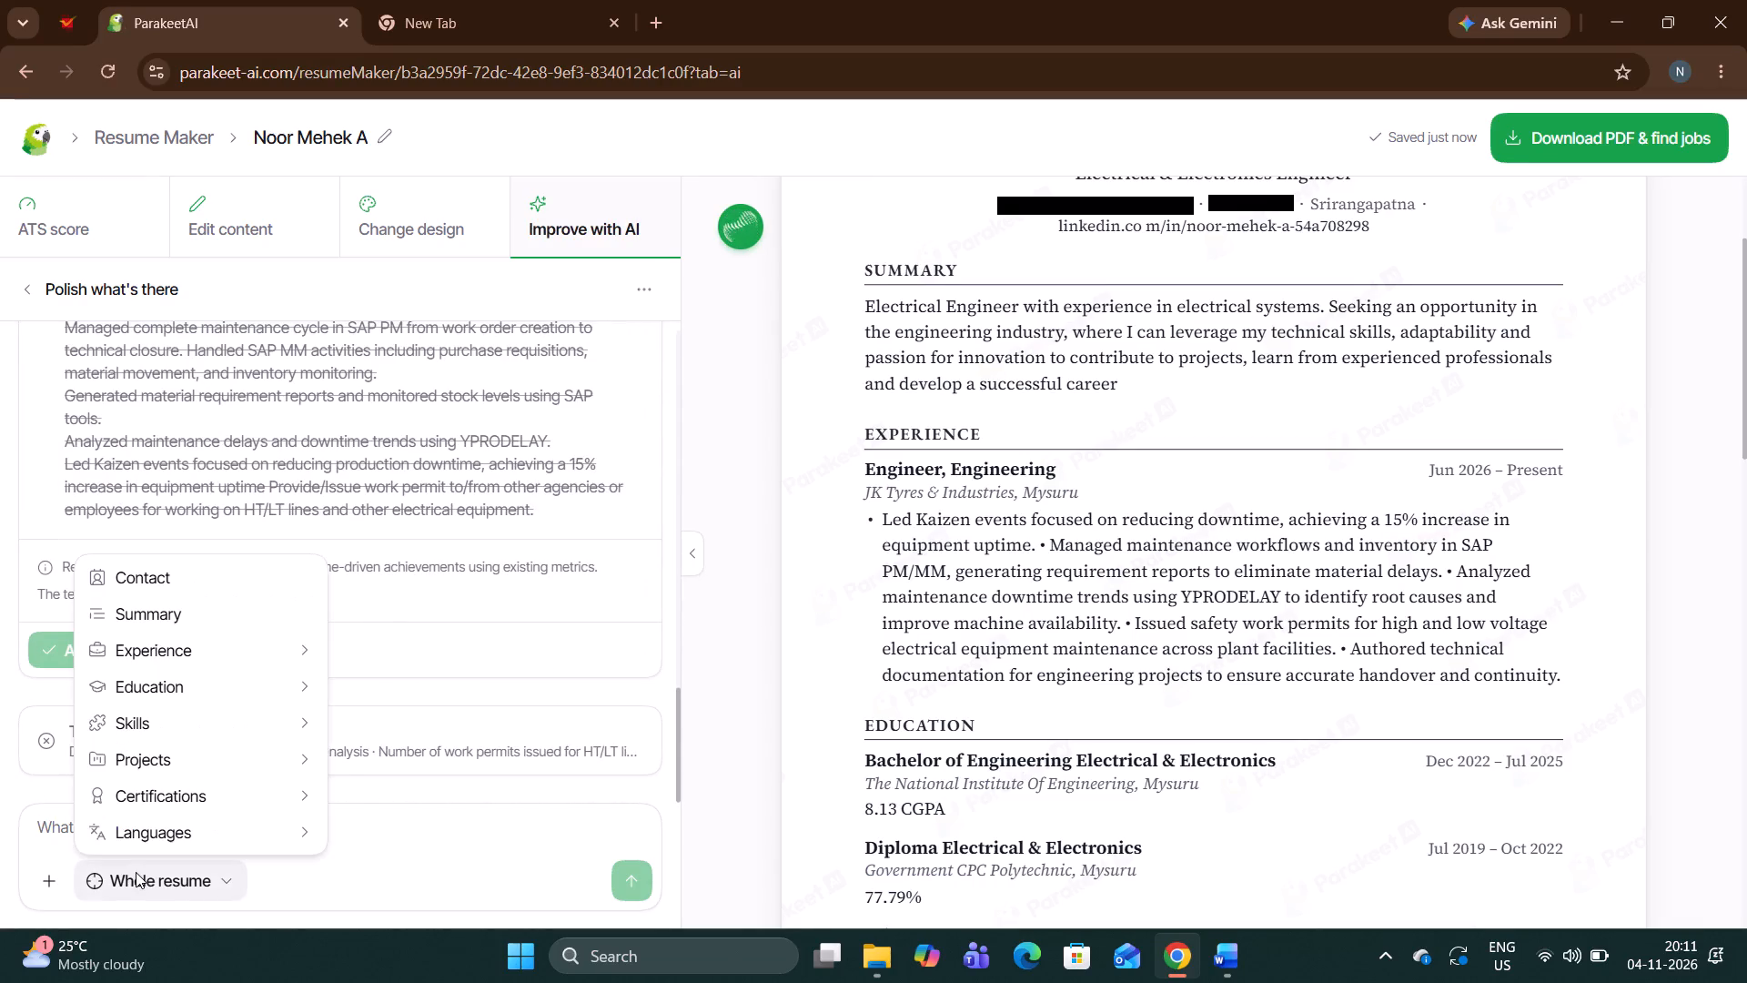
click(179, 611)
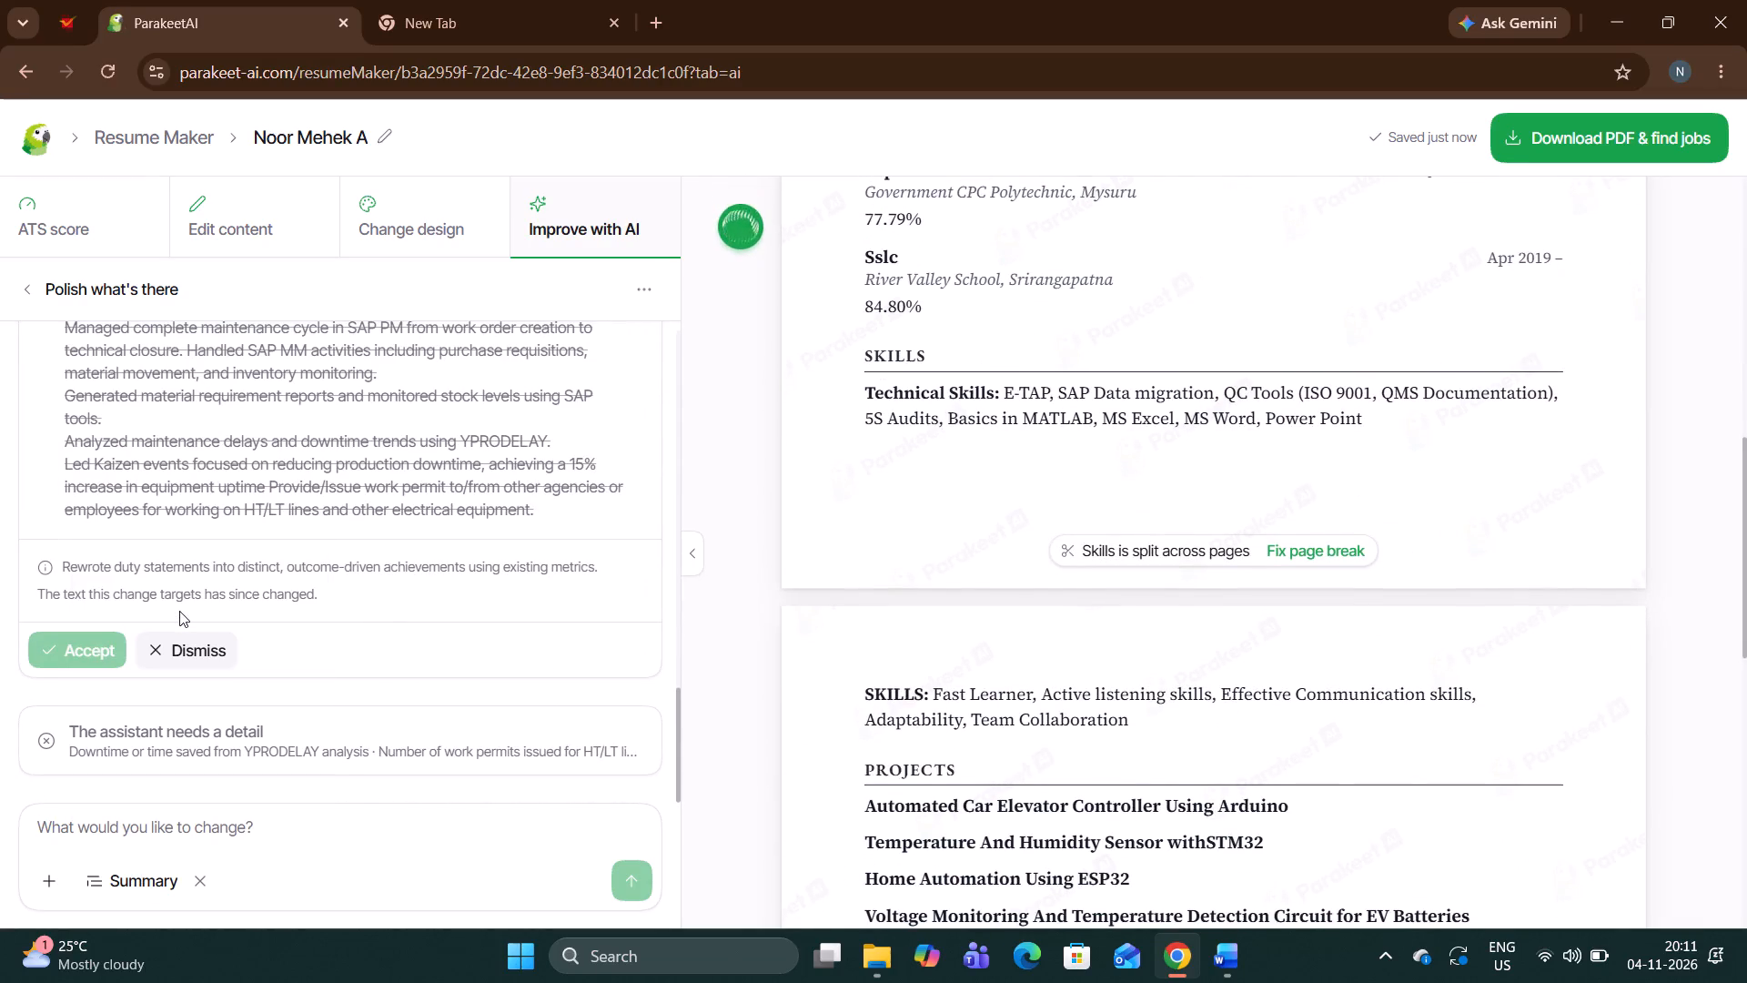
scroll(314, 816, down, 2)
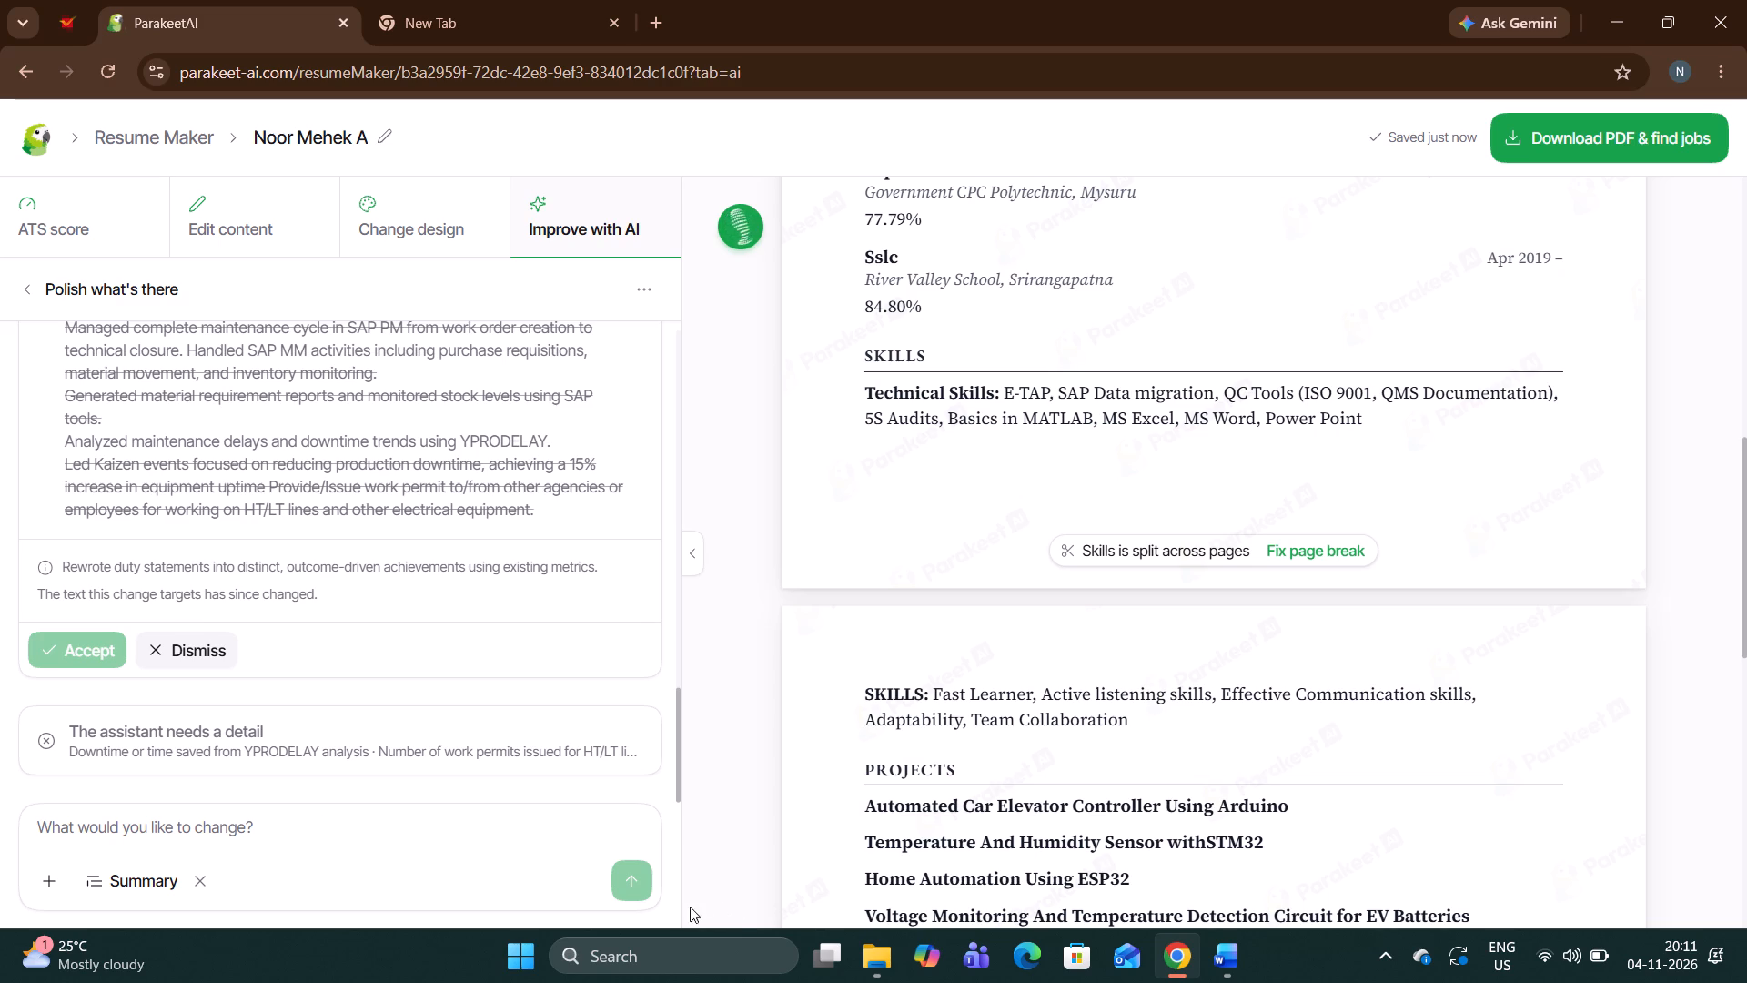
click(633, 887)
click(54, 884)
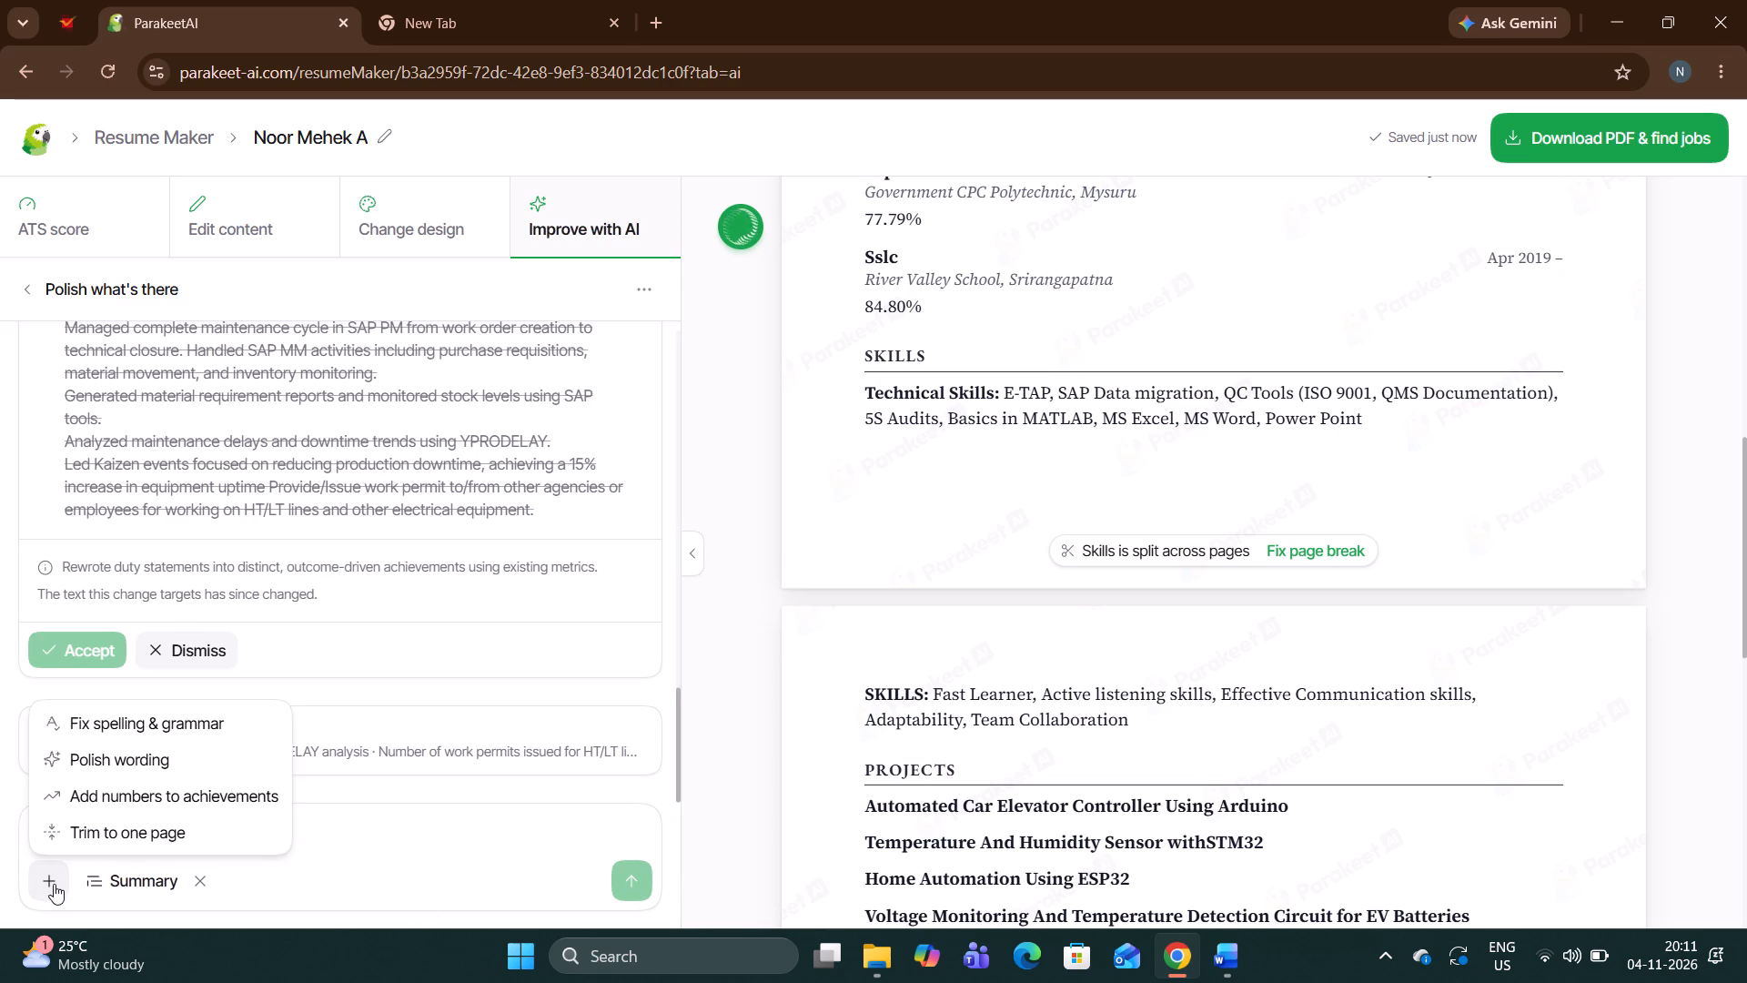
click(137, 732)
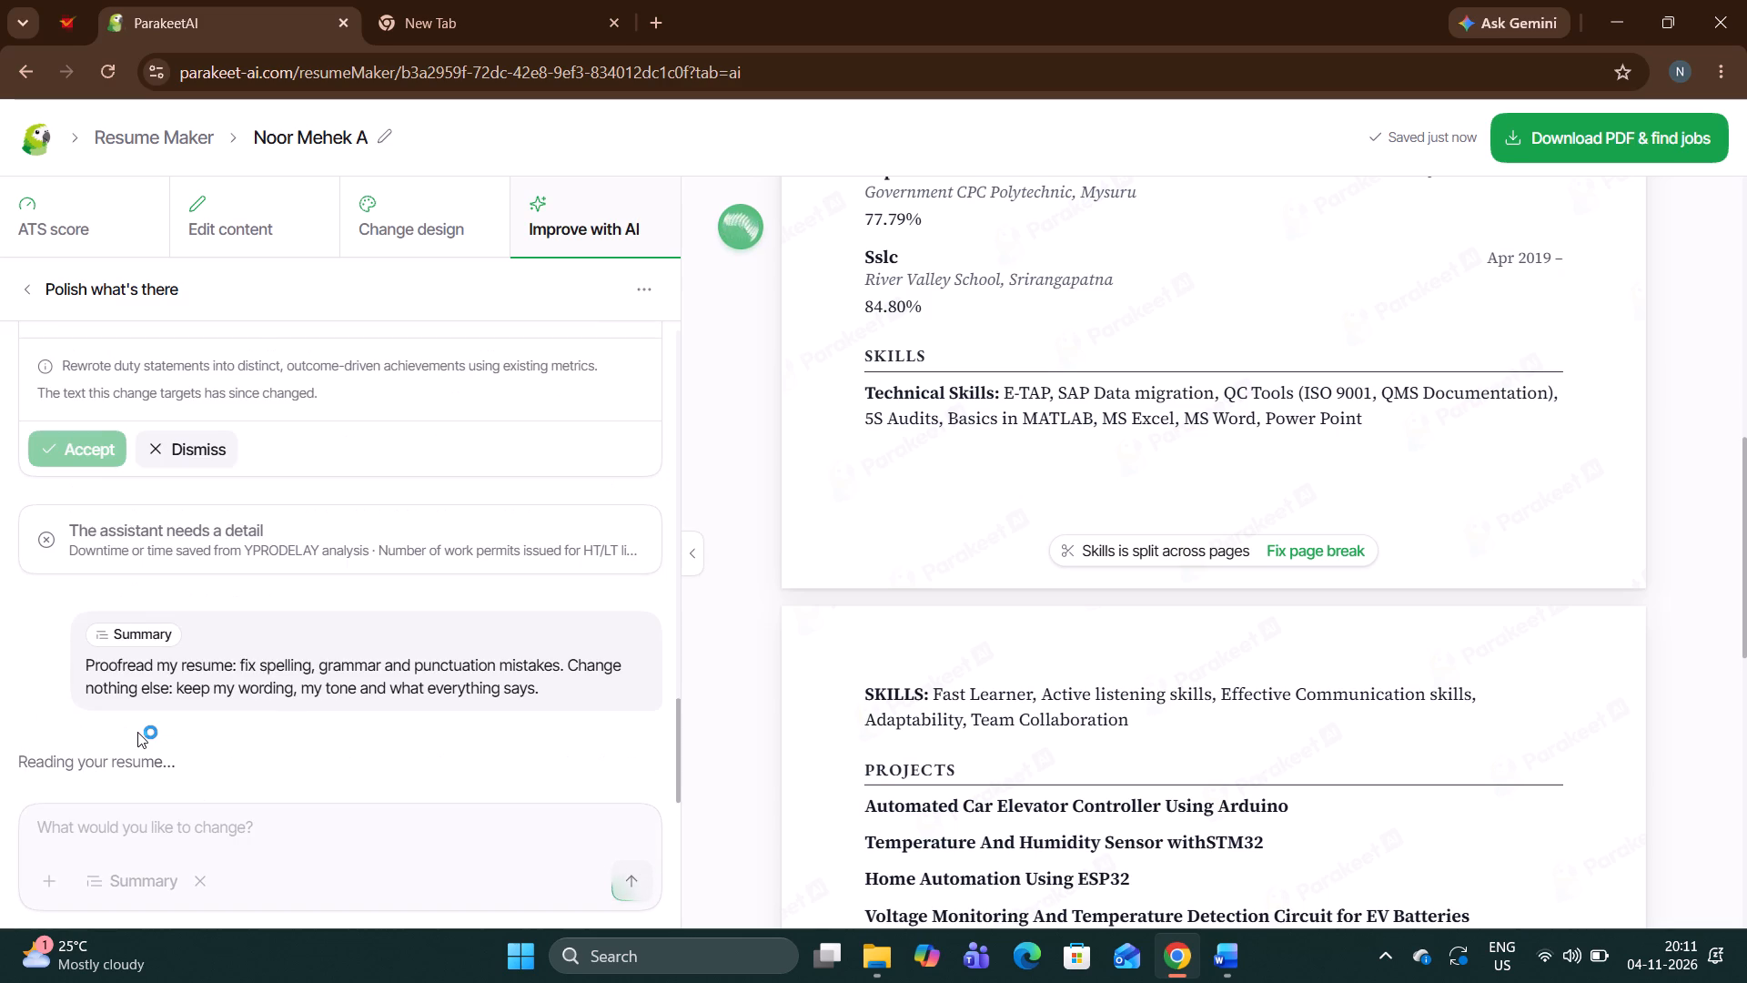
click(81, 437)
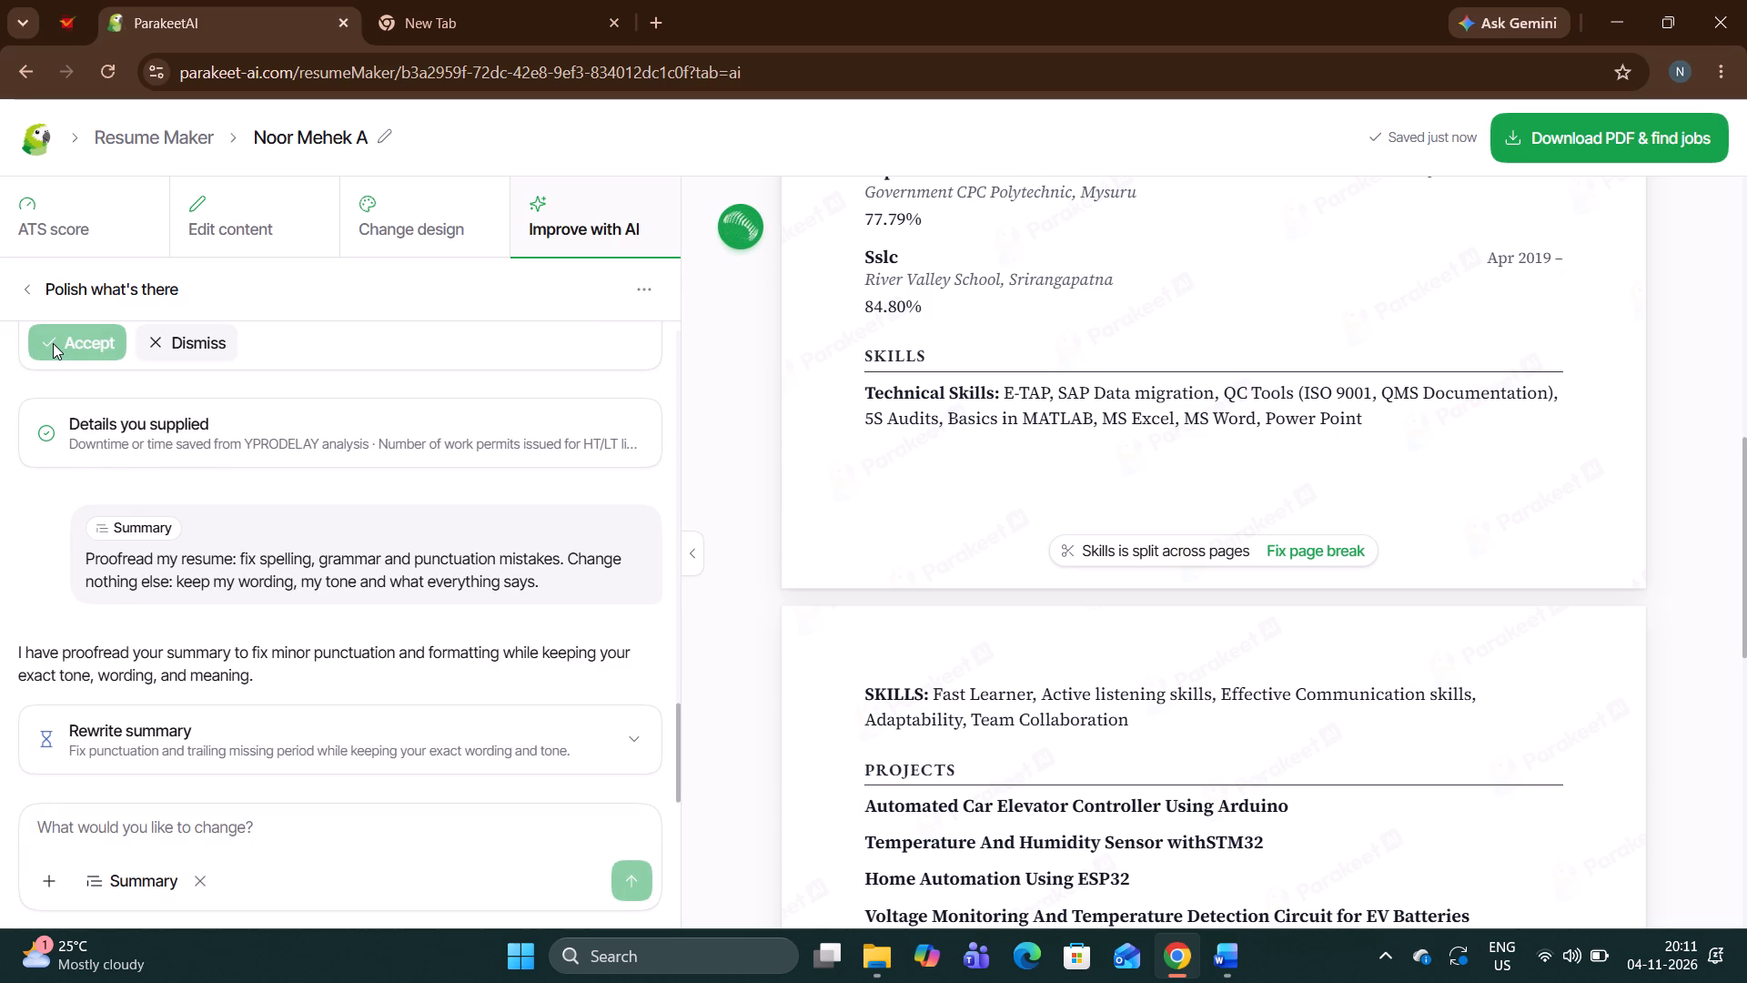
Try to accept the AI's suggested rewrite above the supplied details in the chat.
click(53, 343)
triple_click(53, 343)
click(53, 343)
Fix the page break that splits the Skills section across two pages.
click(1284, 546)
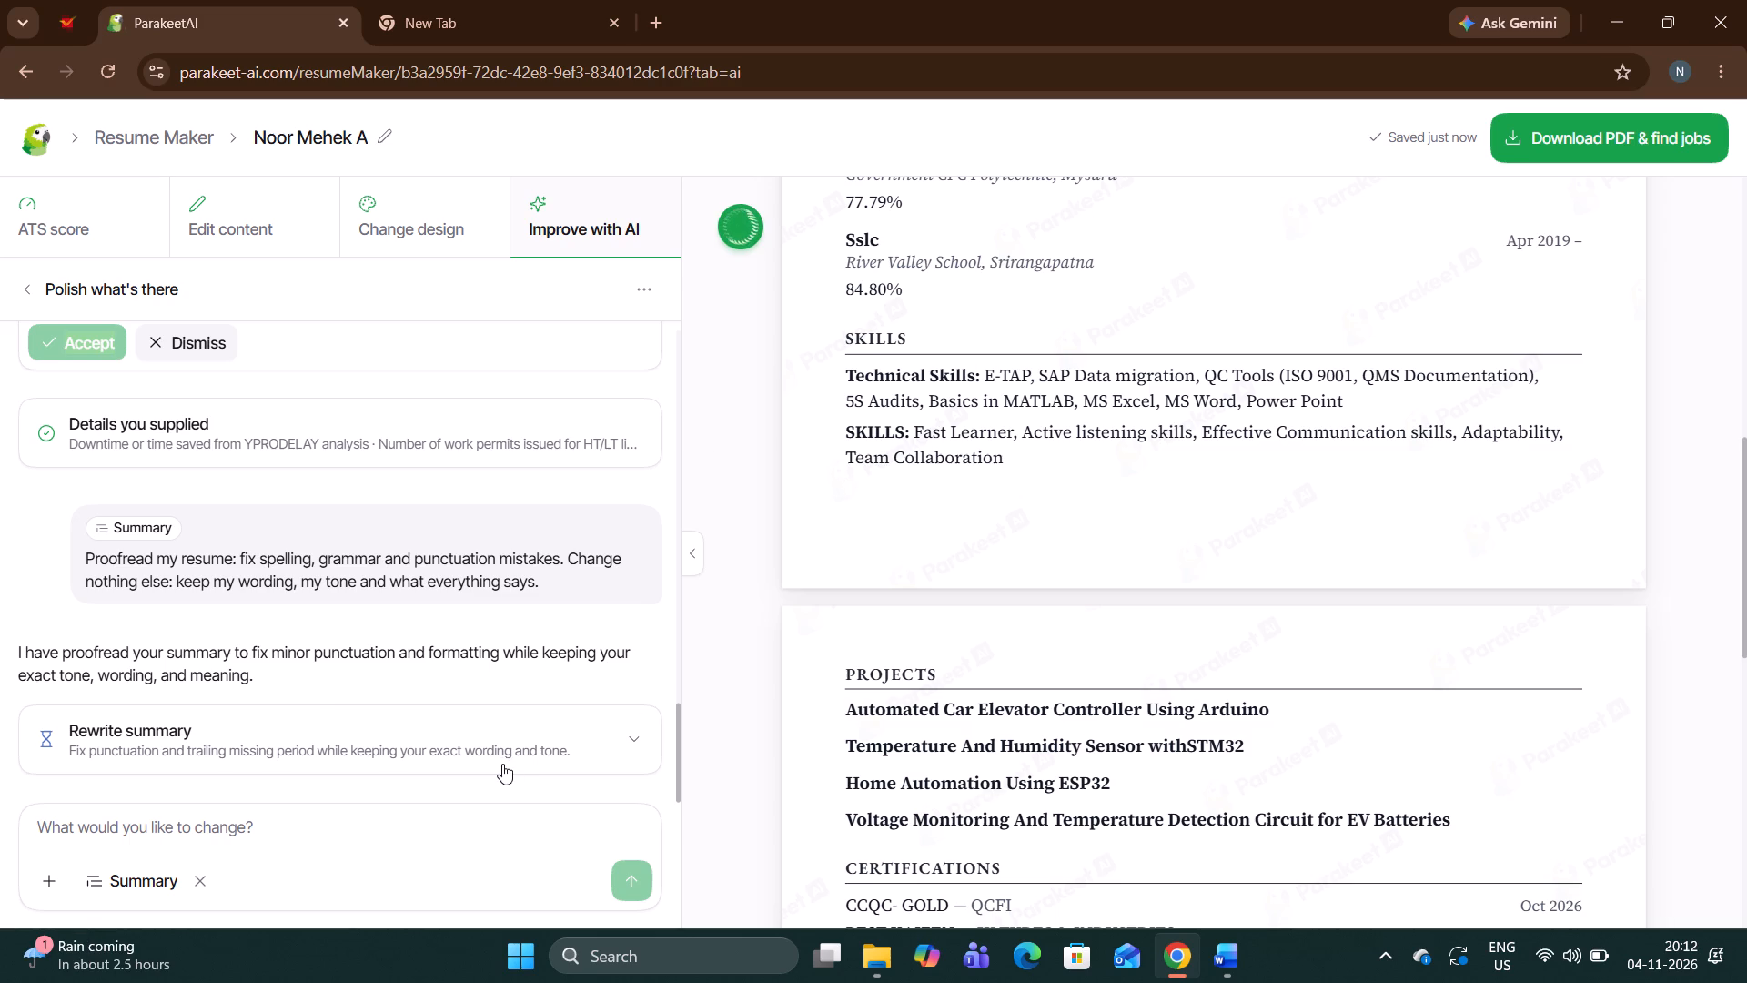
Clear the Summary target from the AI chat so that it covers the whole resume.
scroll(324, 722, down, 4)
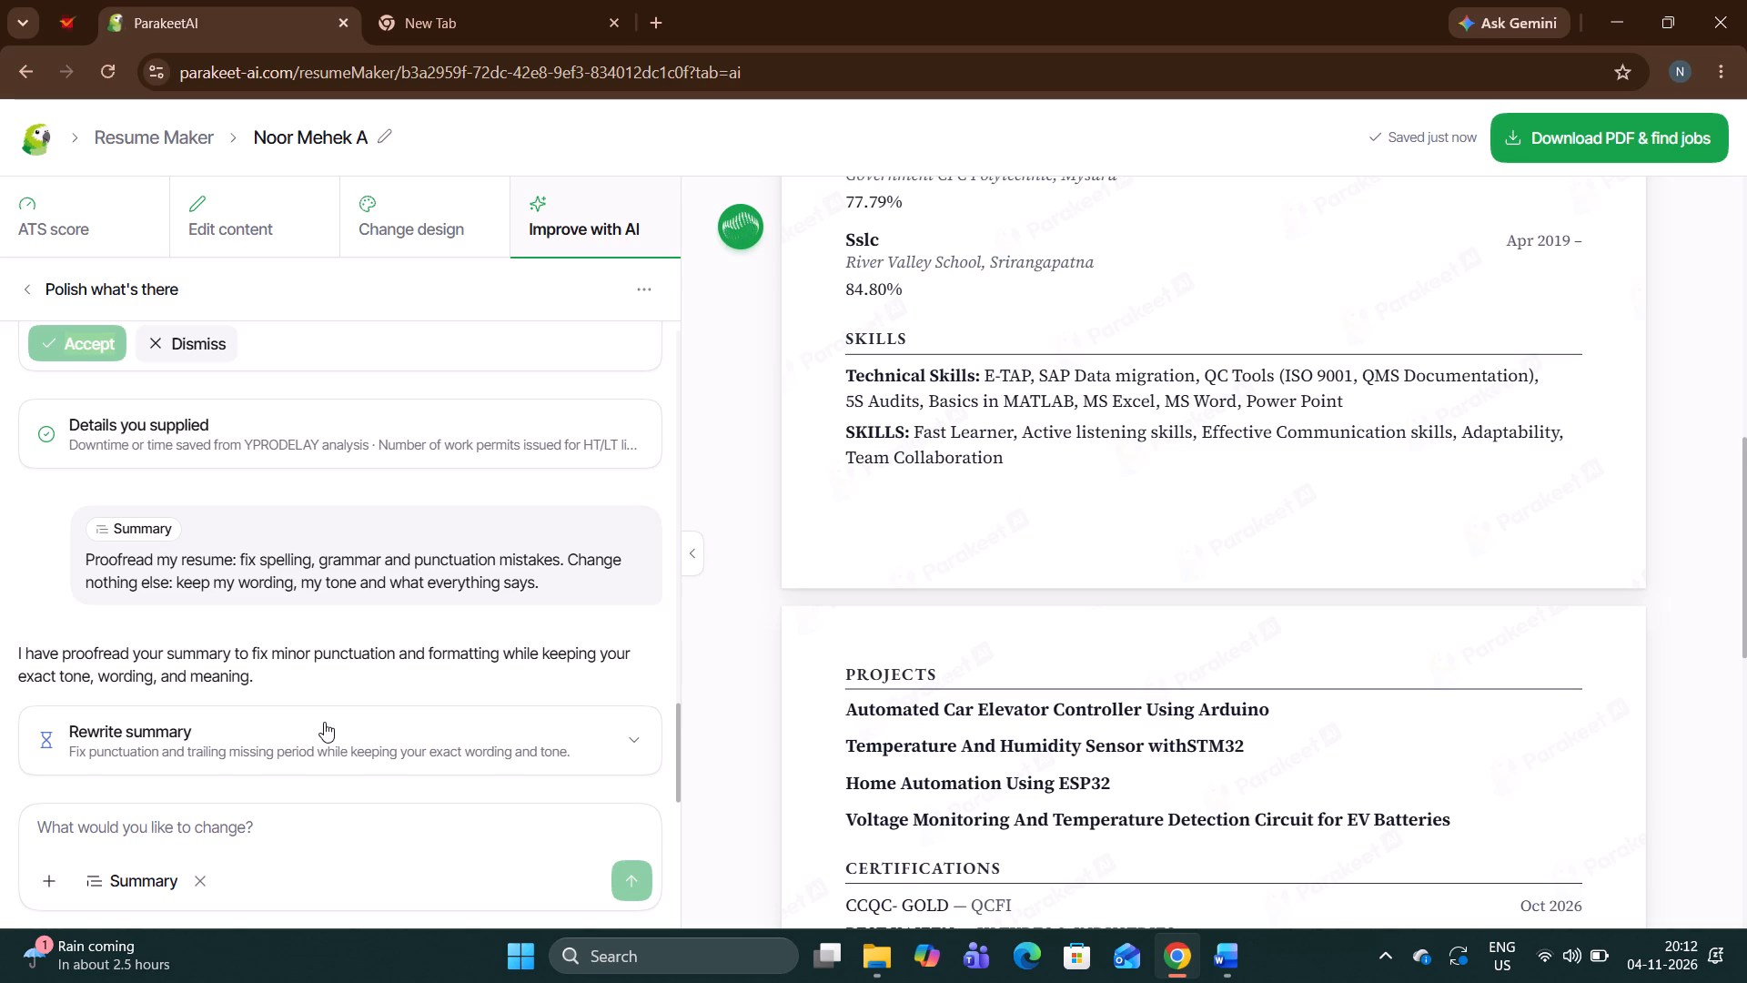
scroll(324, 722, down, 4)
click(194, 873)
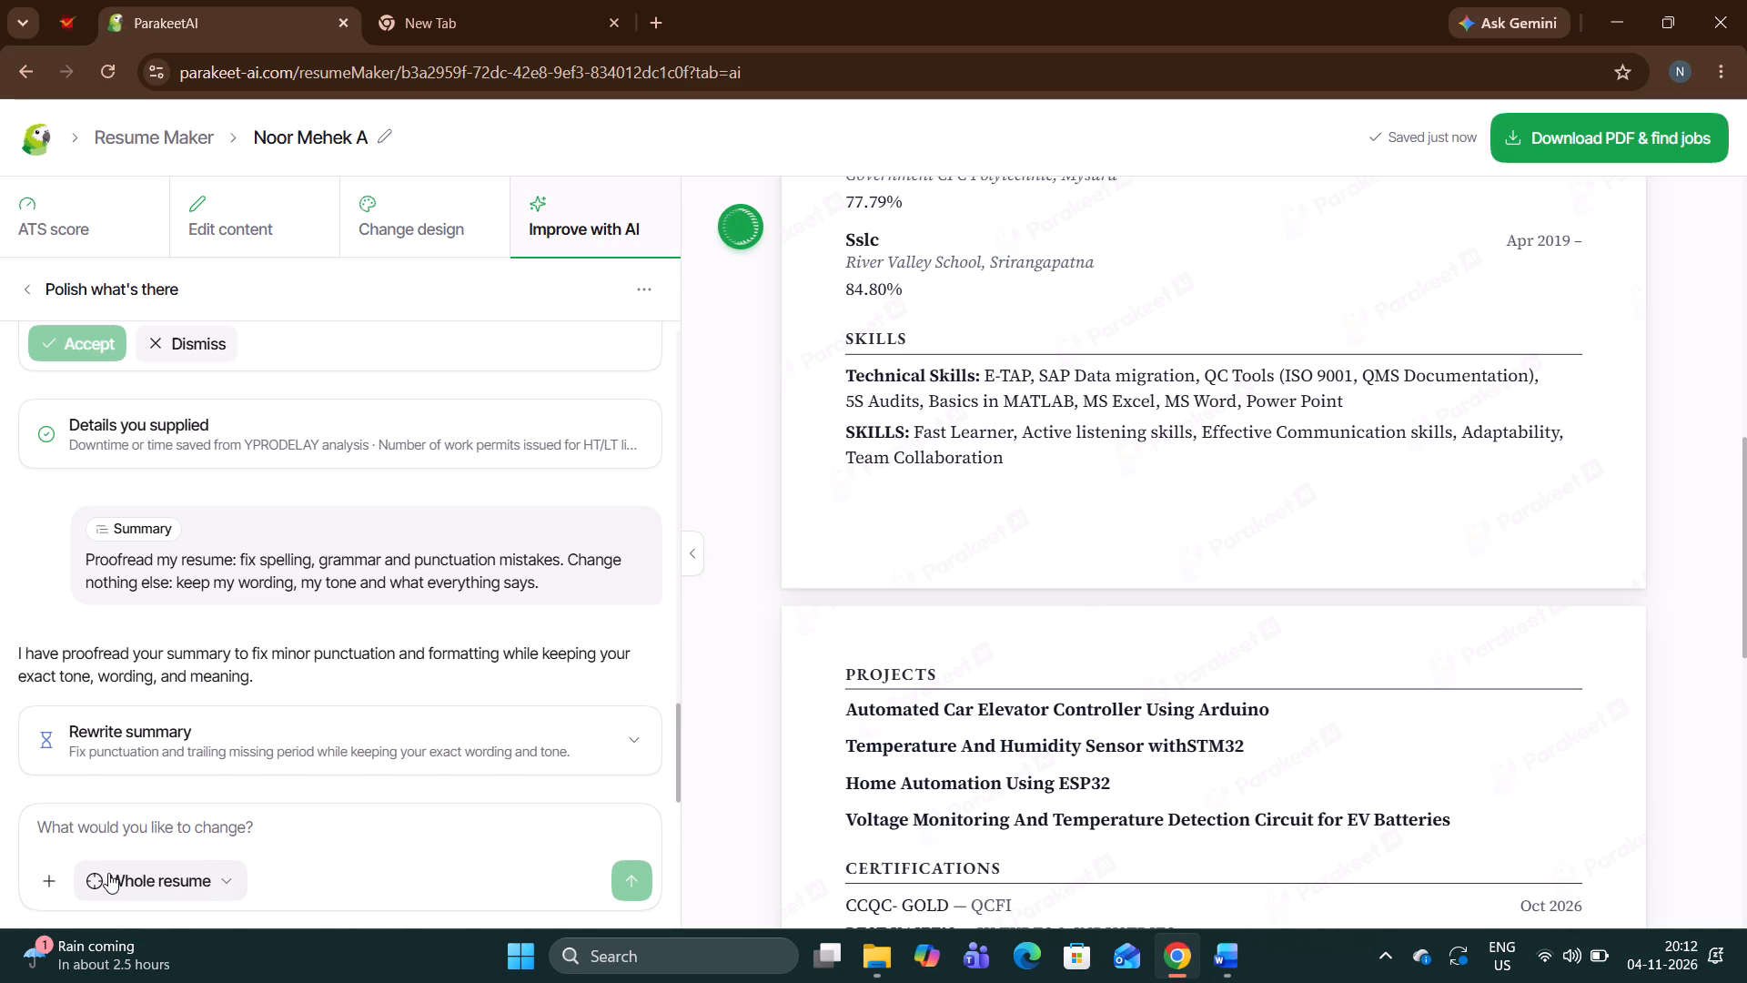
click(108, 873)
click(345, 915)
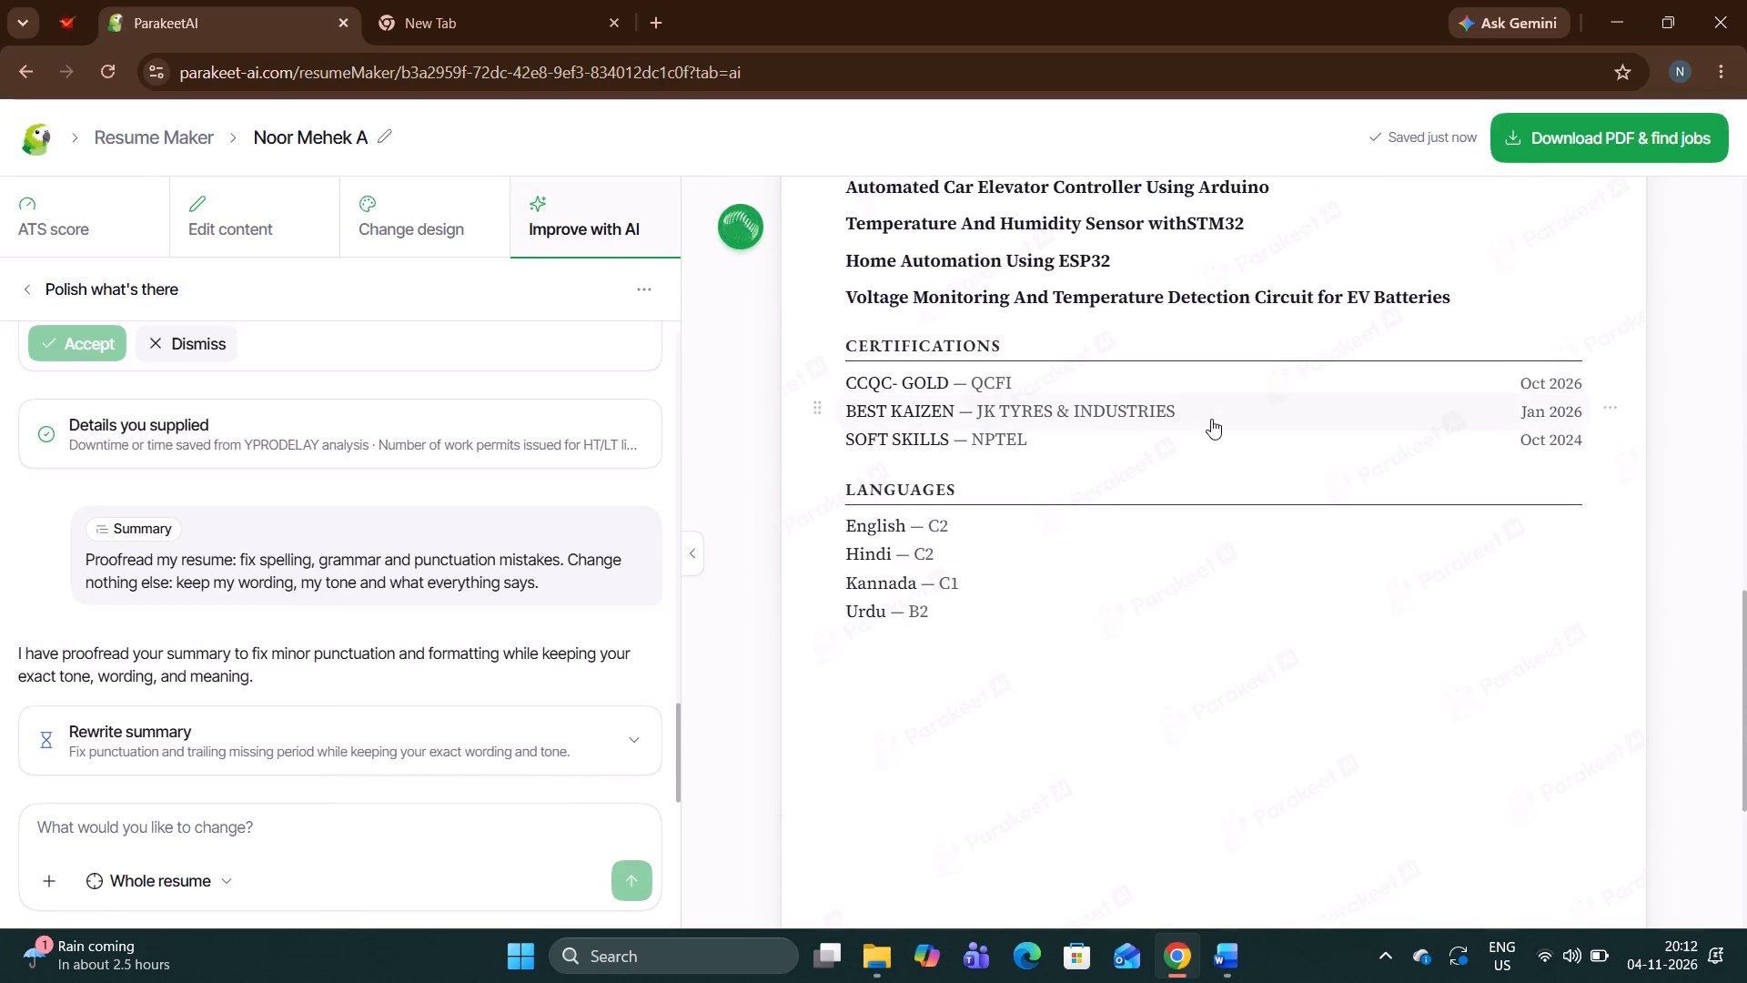
Review the resume preview from the summary and experience through skills, projects, certifications and languages.
scroll(943, 460, up, 7)
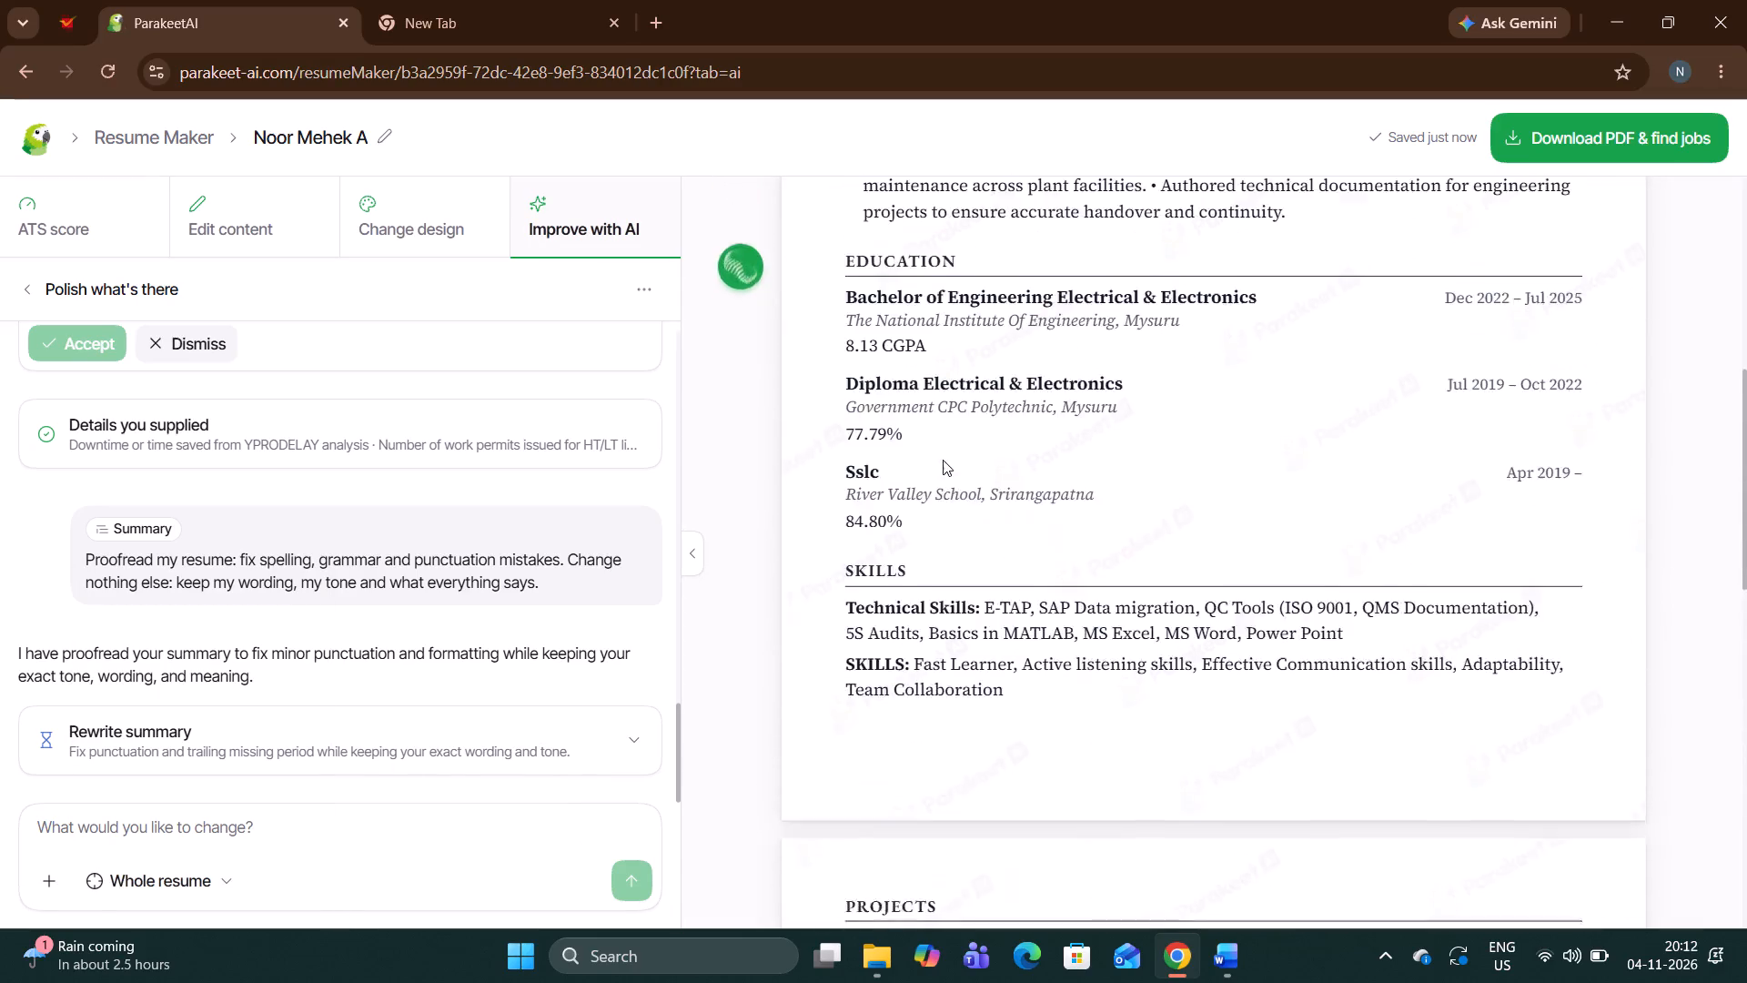
scroll(943, 460, up, 3)
scroll(943, 460, down, 1)
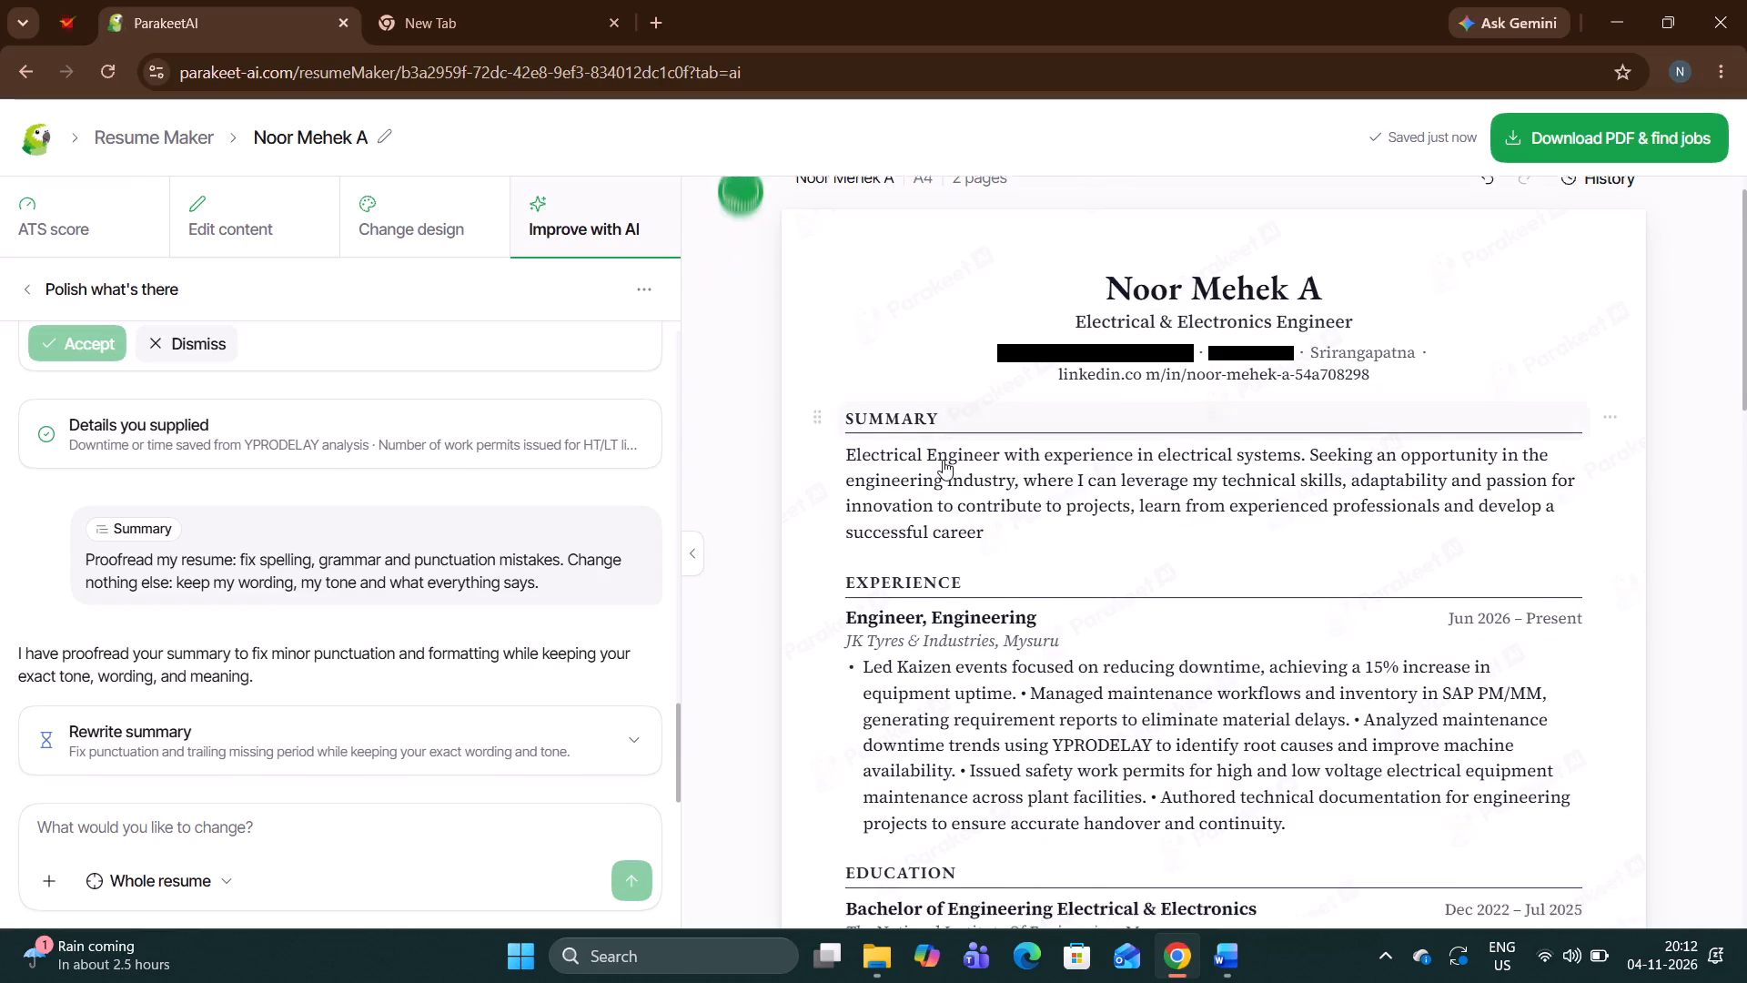
scroll(943, 460, down, 3)
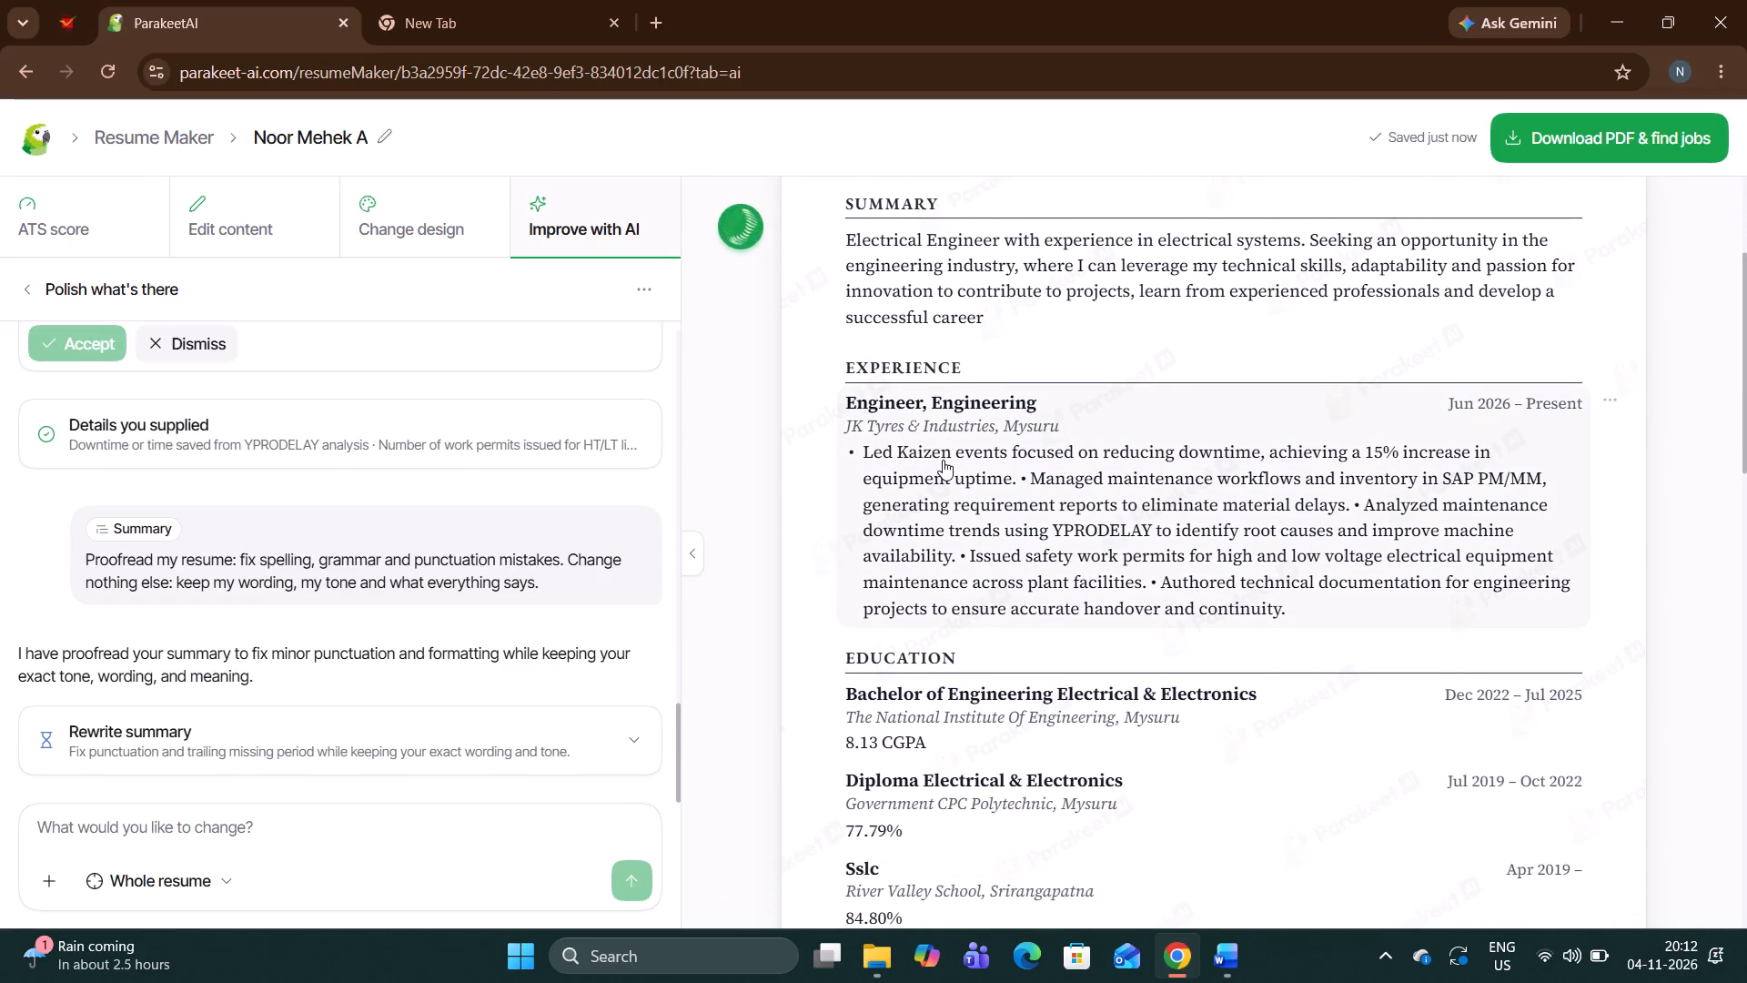
scroll(943, 460, down, 5)
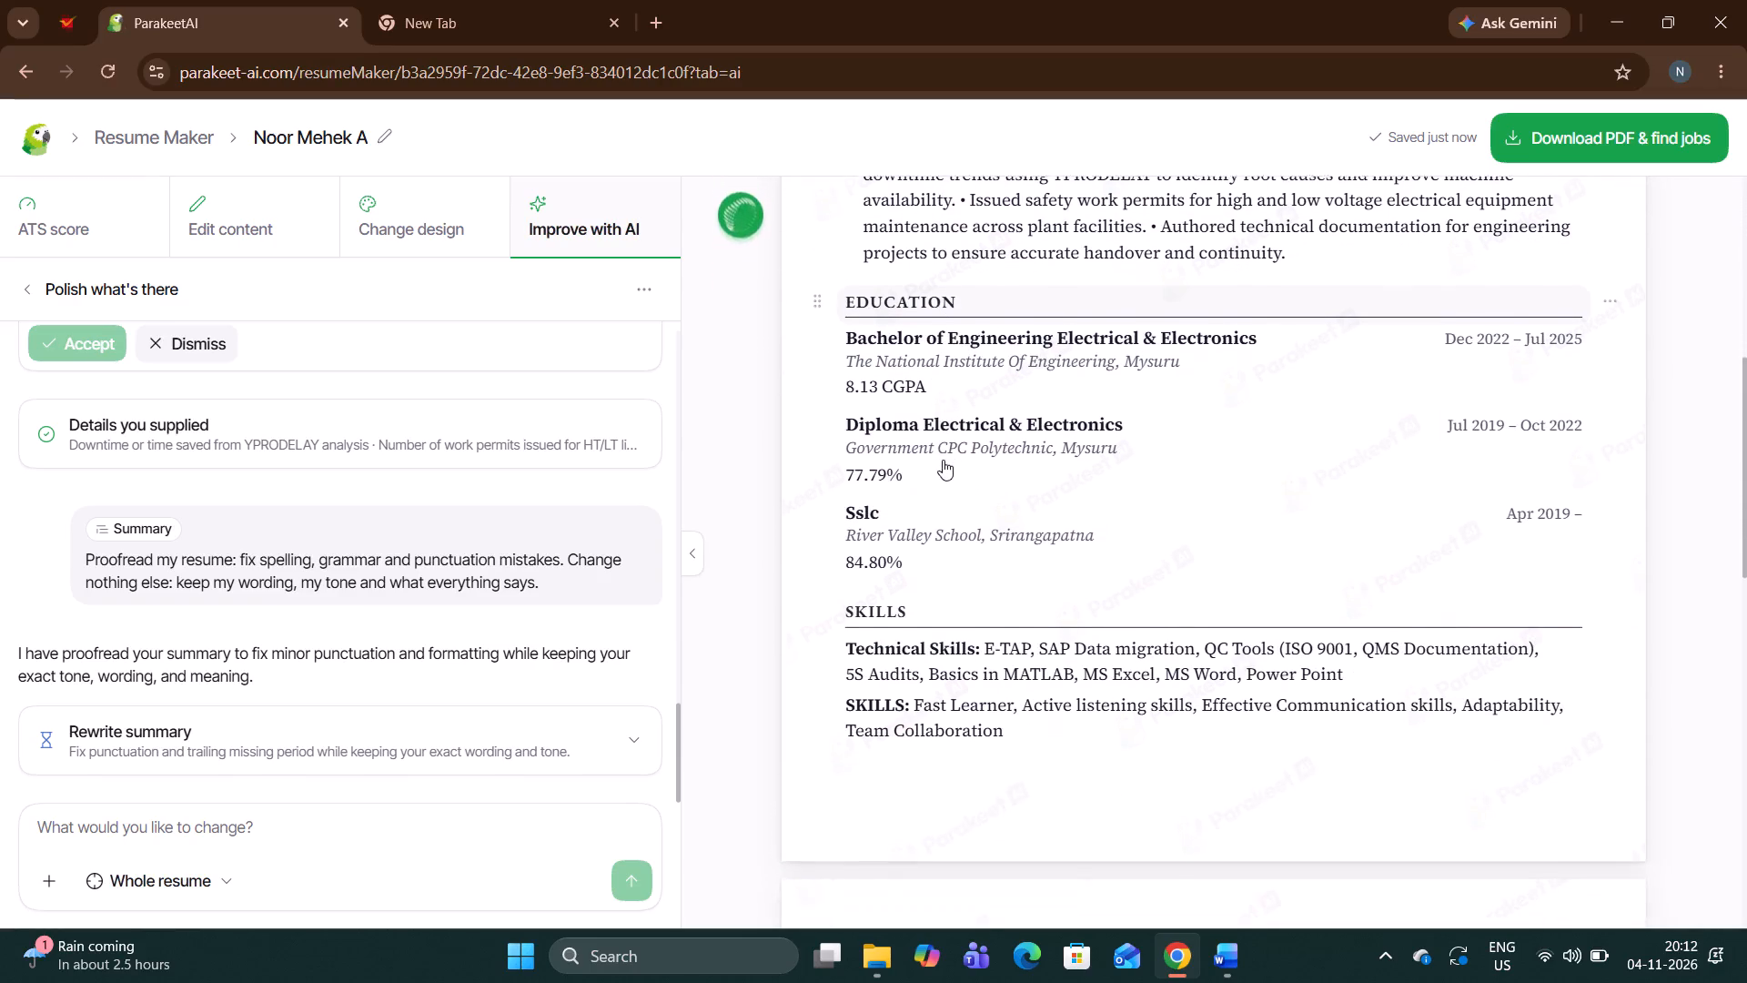
scroll(943, 460, down, 2)
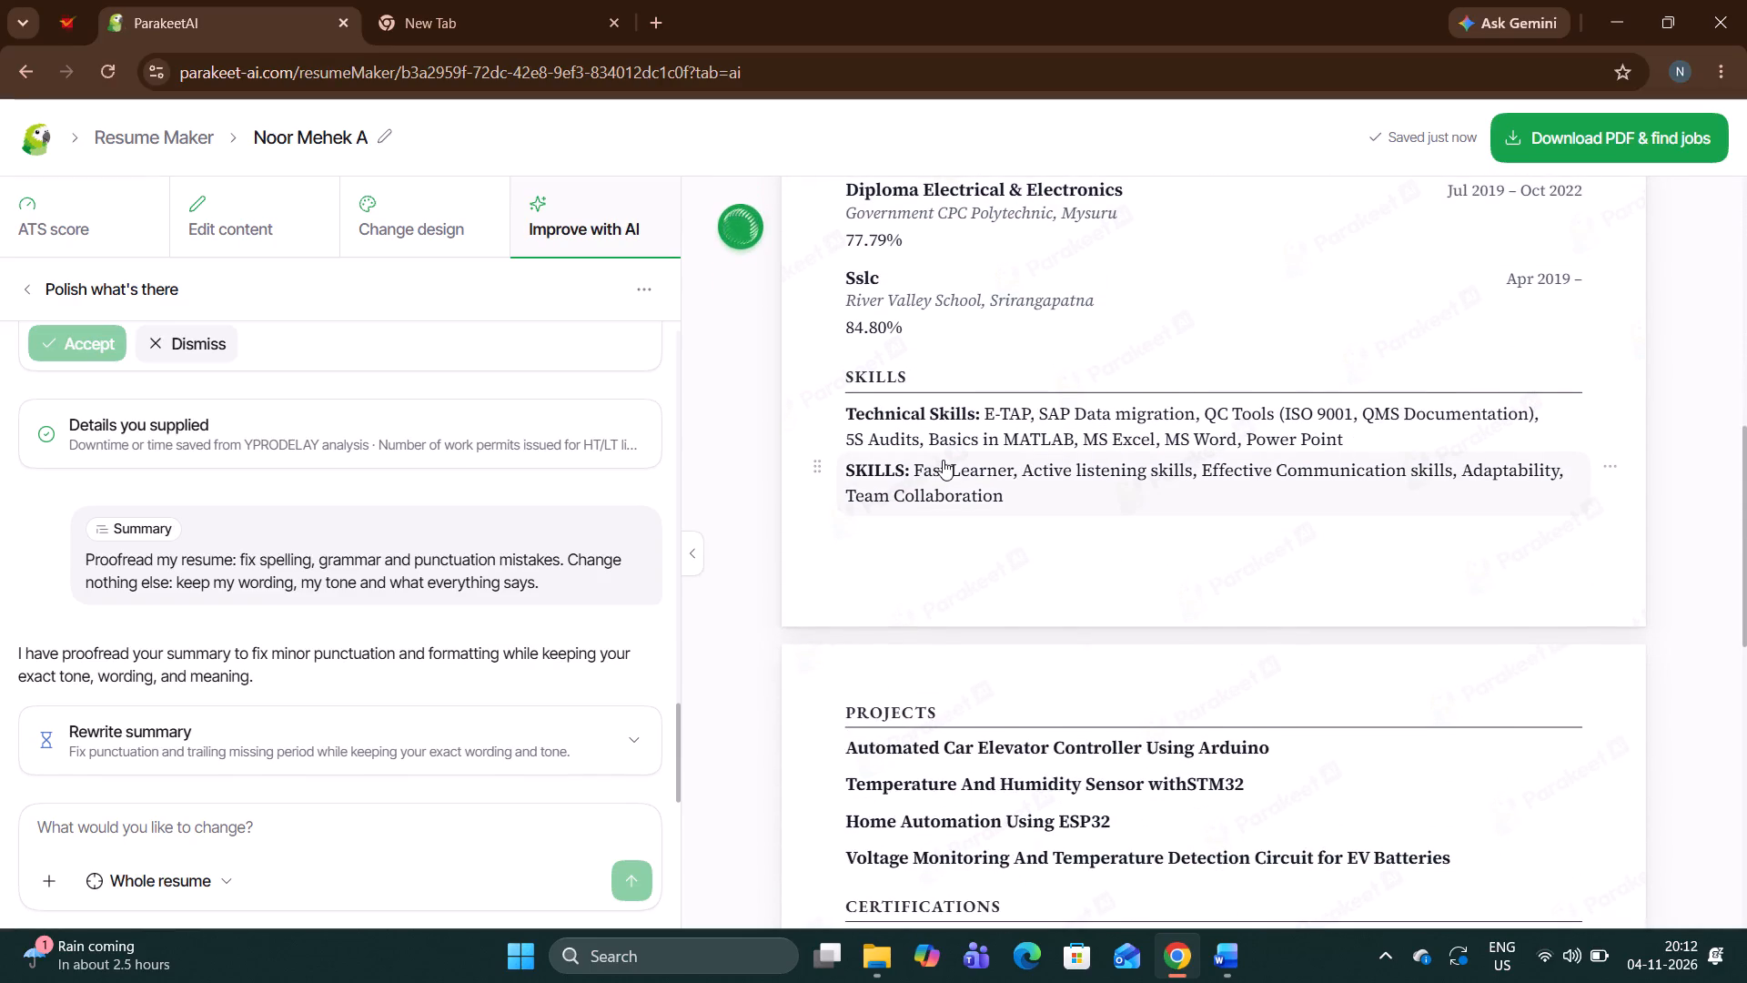
scroll(943, 460, down, 2)
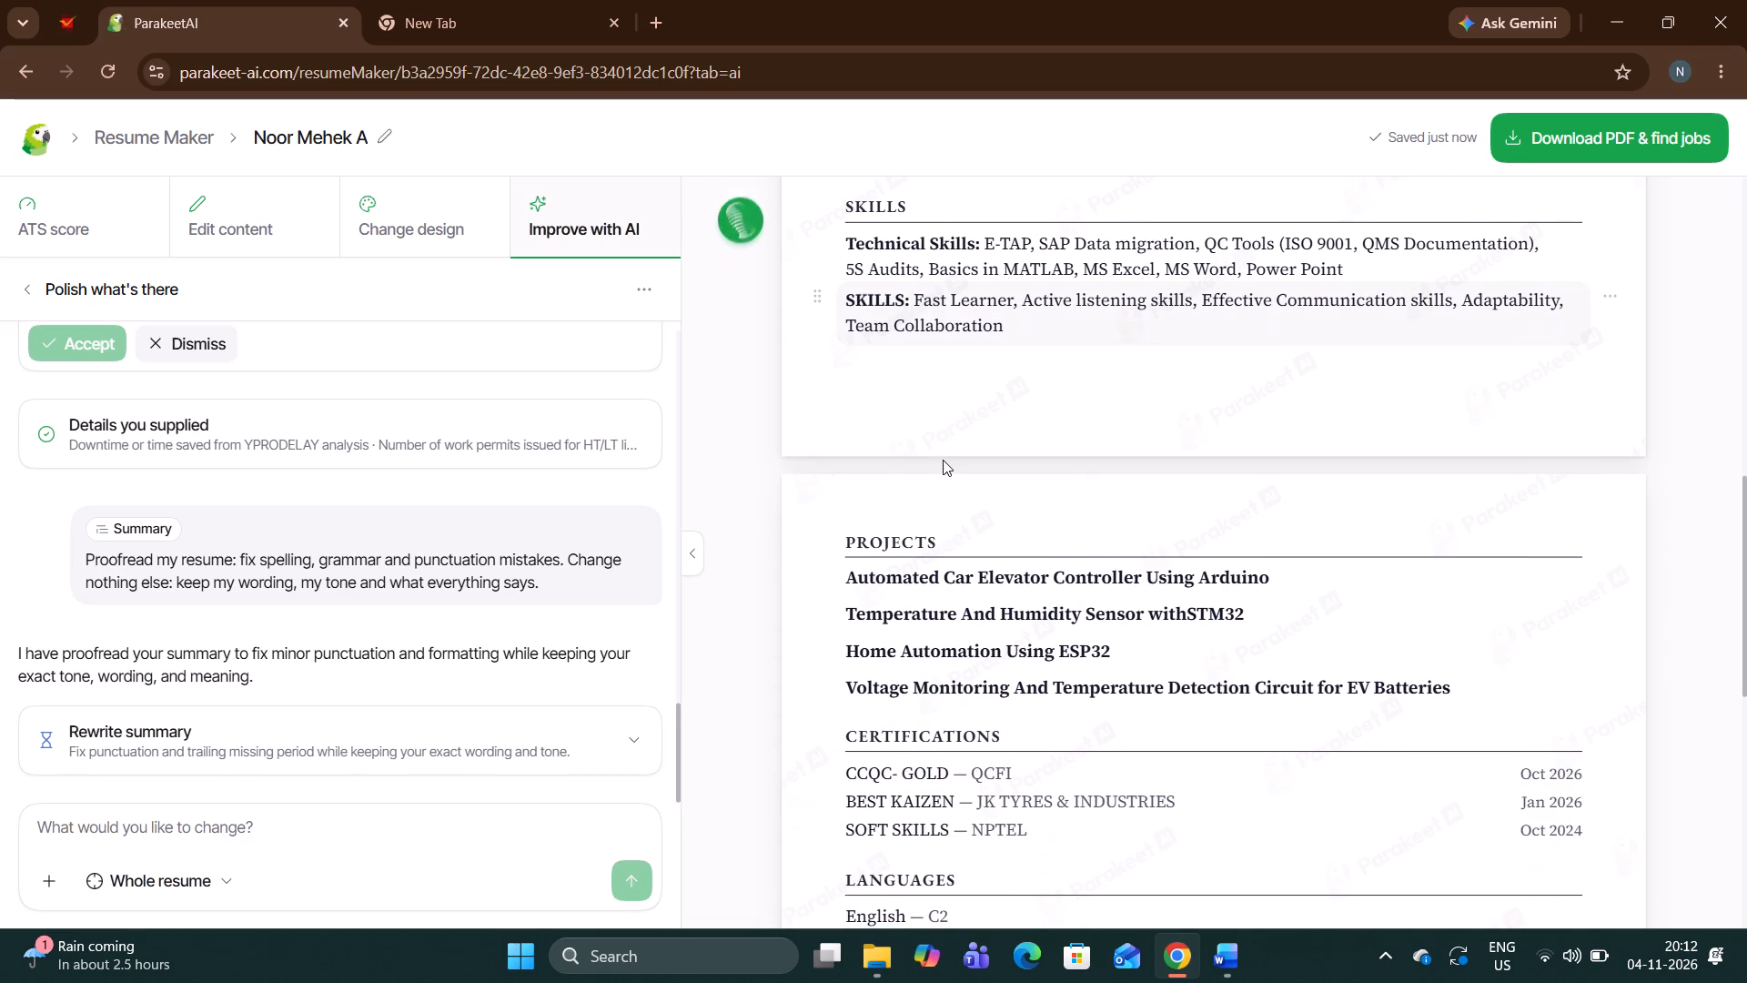
scroll(943, 460, down, 2)
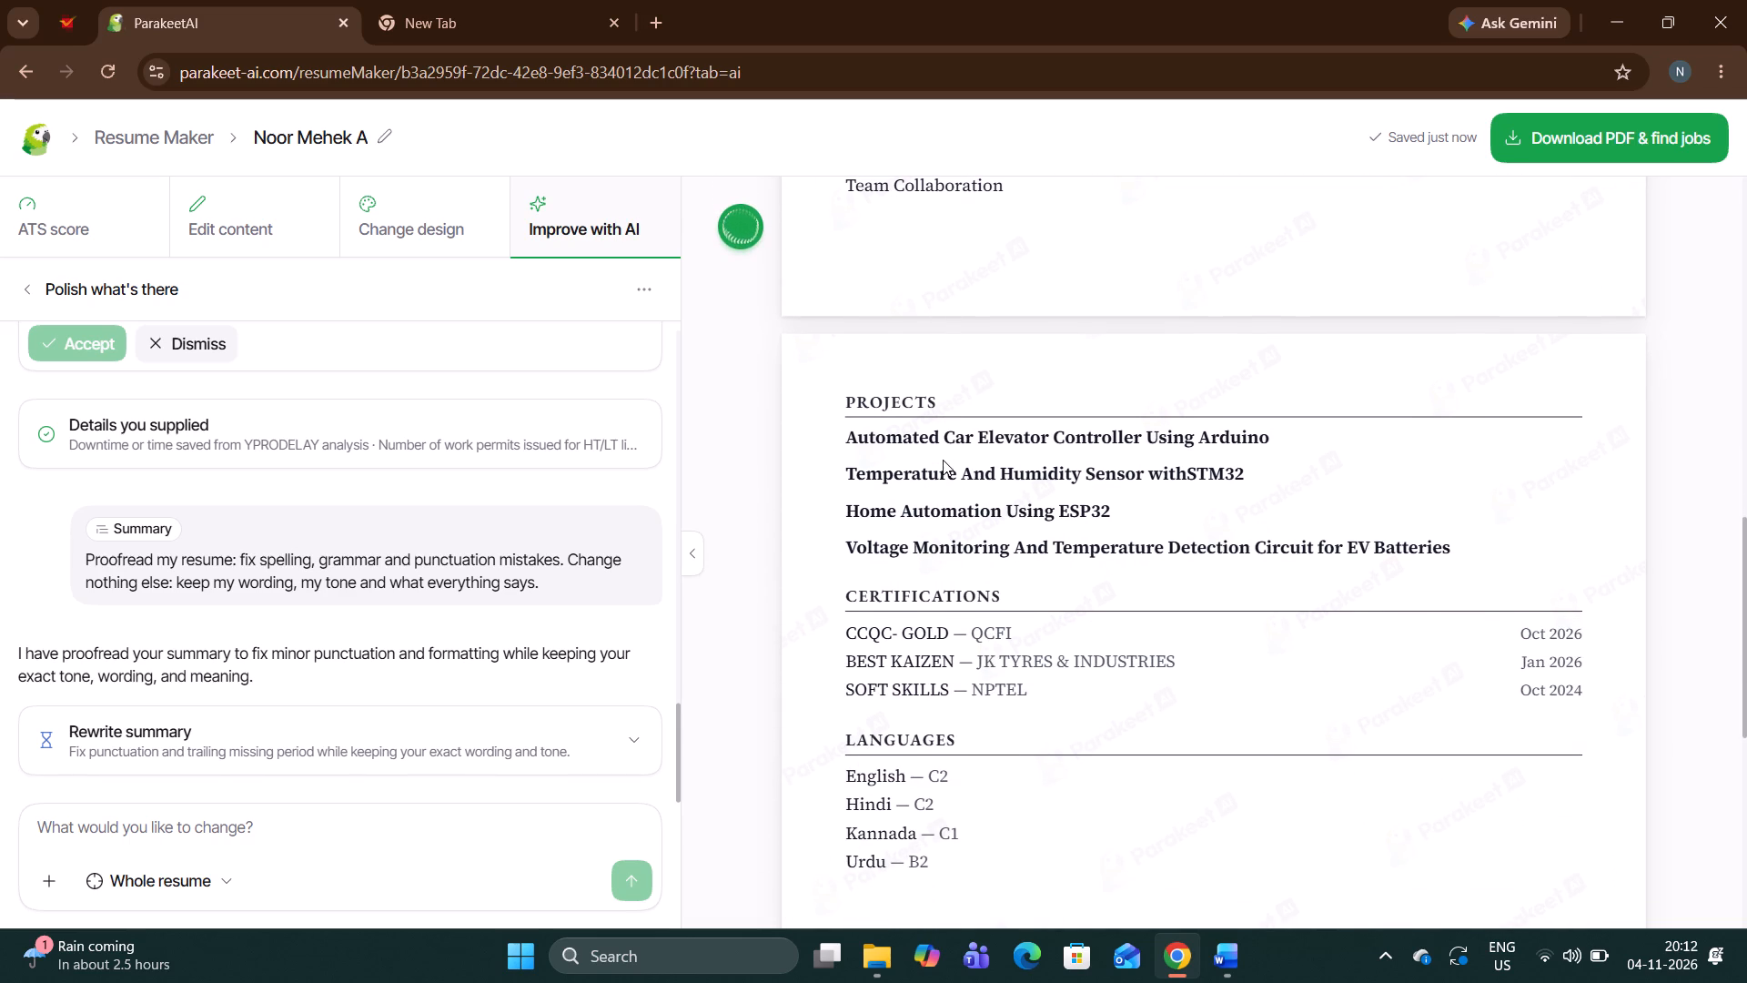
click(943, 460)
Switch to content editing and expand the Projects section to list its entries.
click(244, 229)
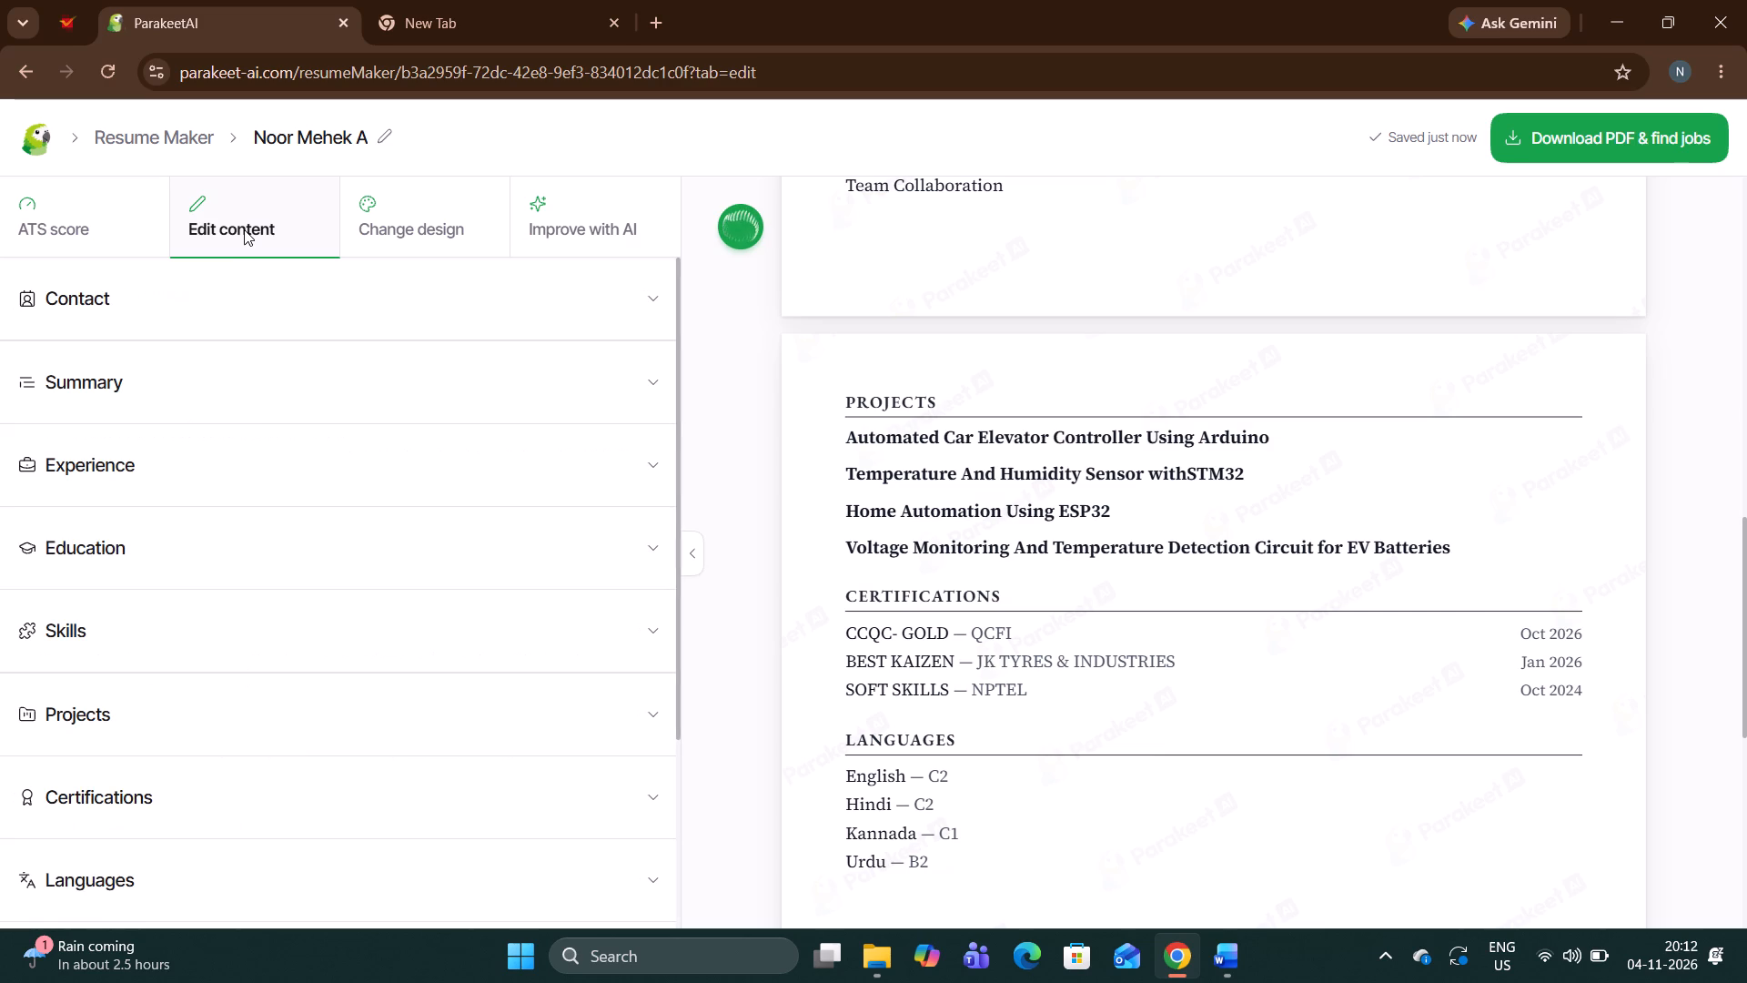
click(288, 731)
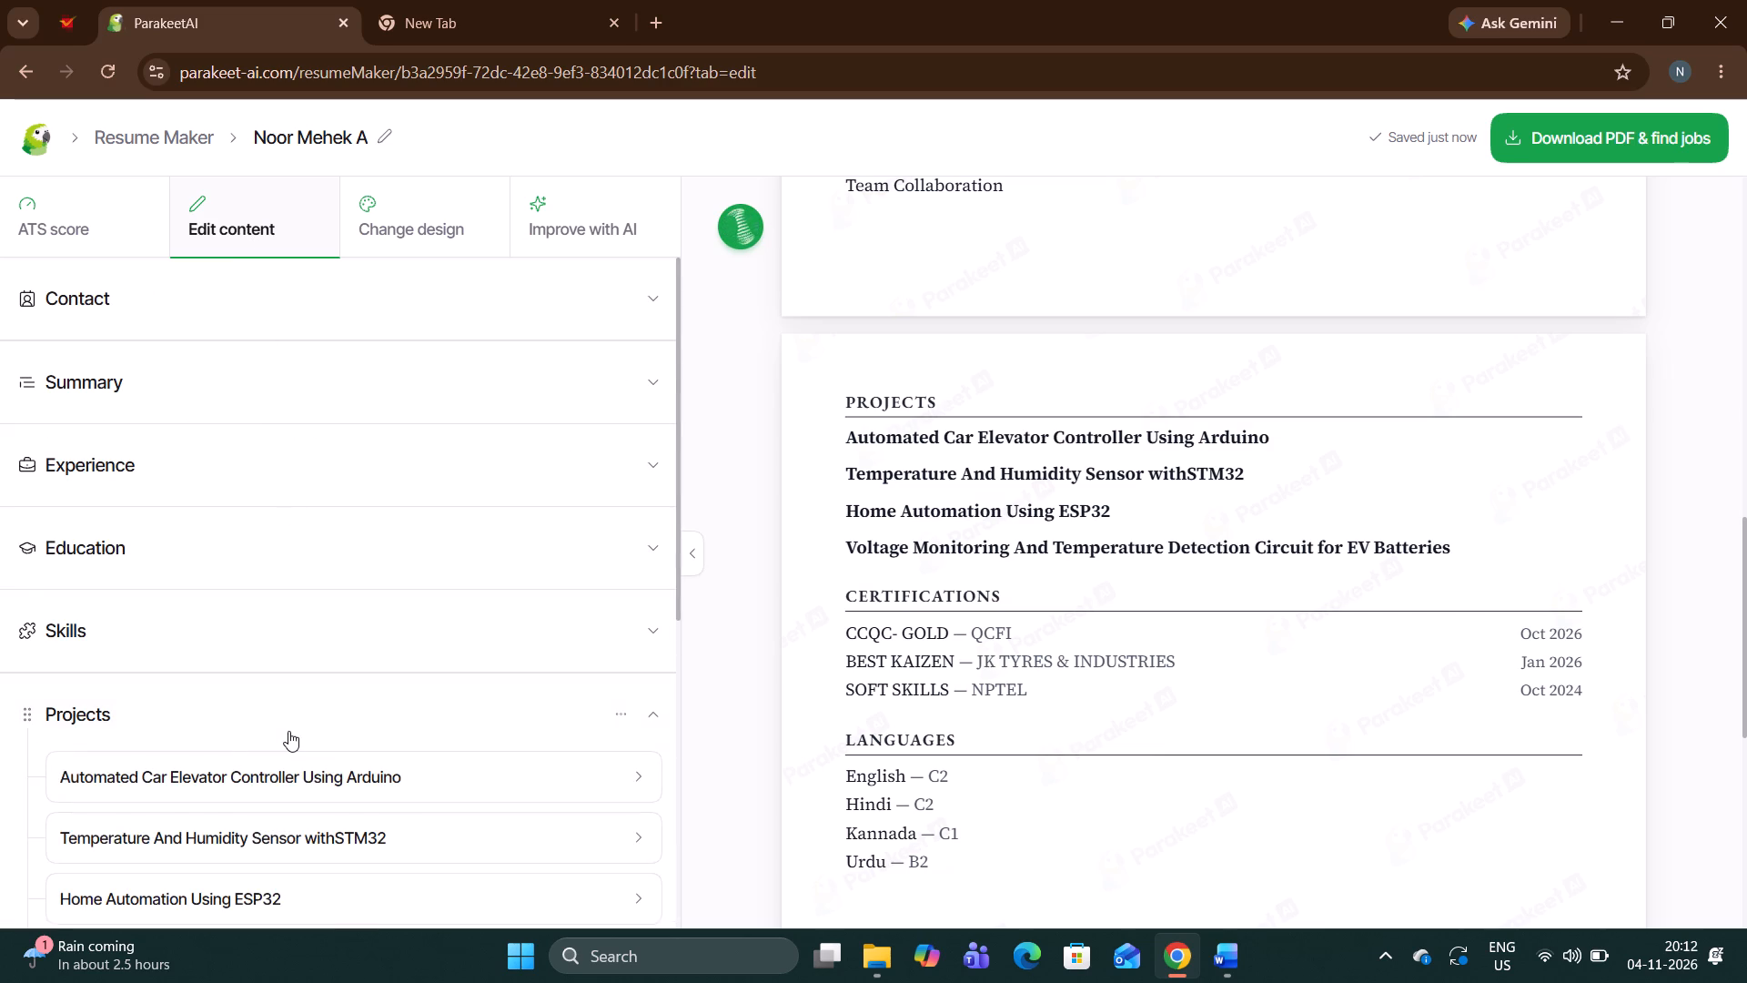
scroll(288, 731, down, 2)
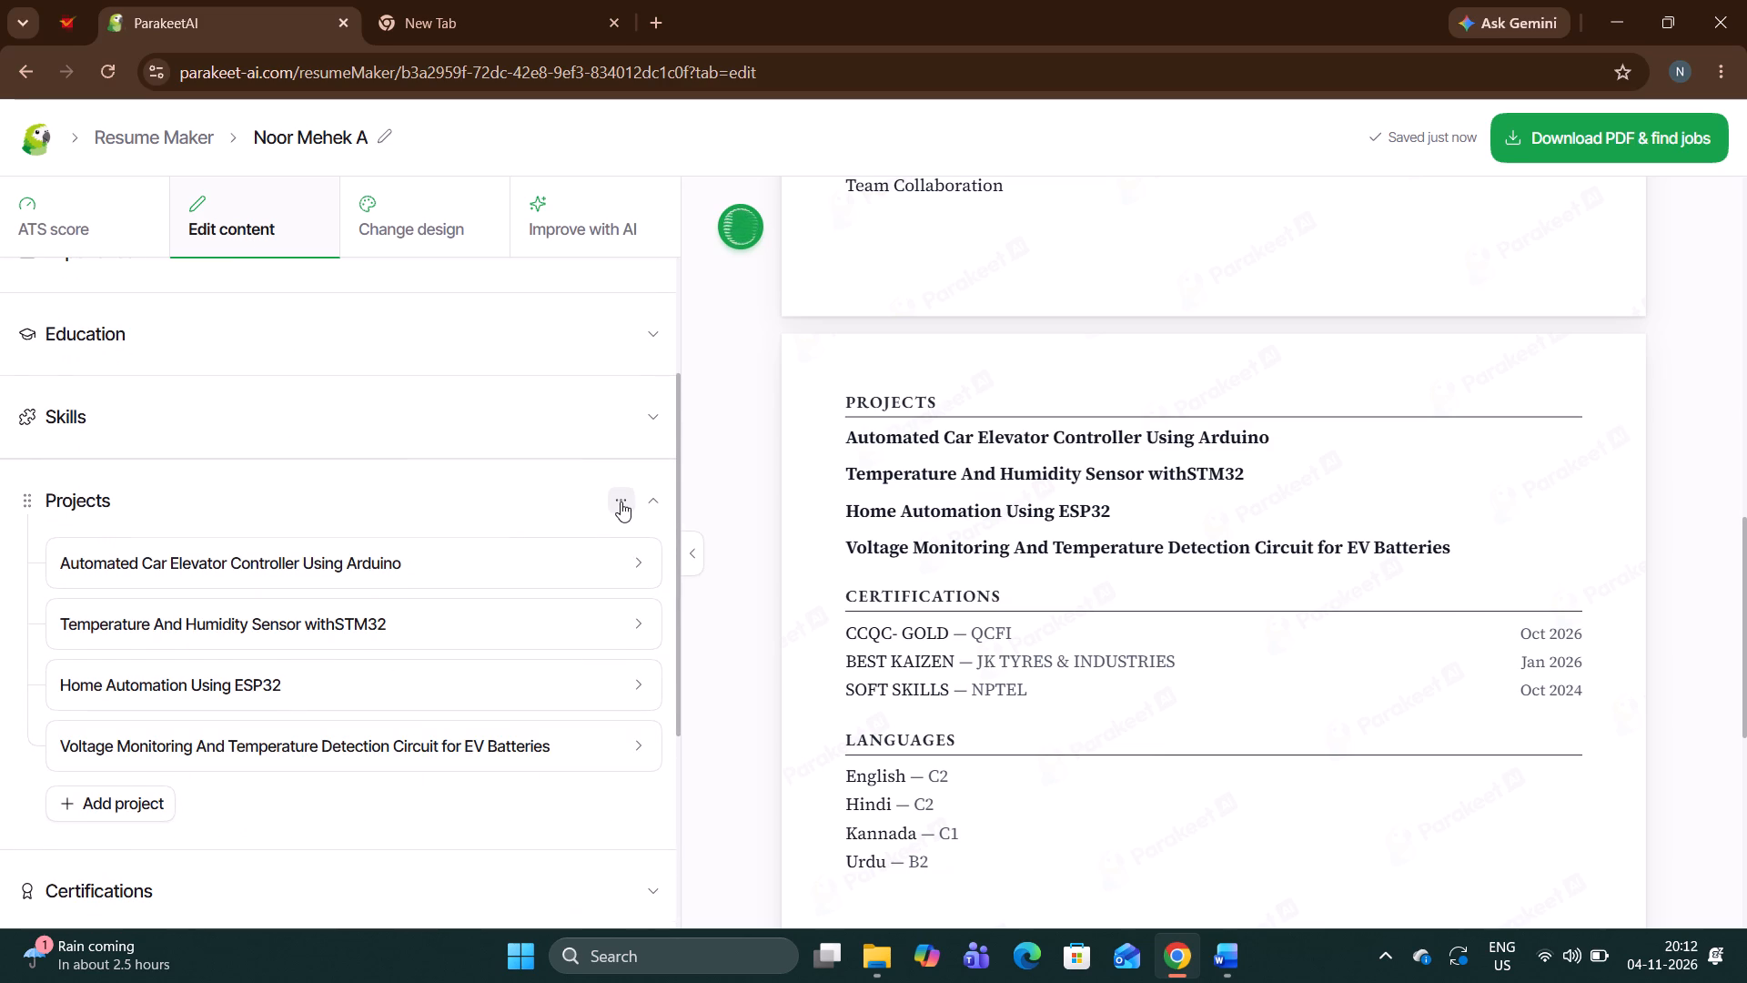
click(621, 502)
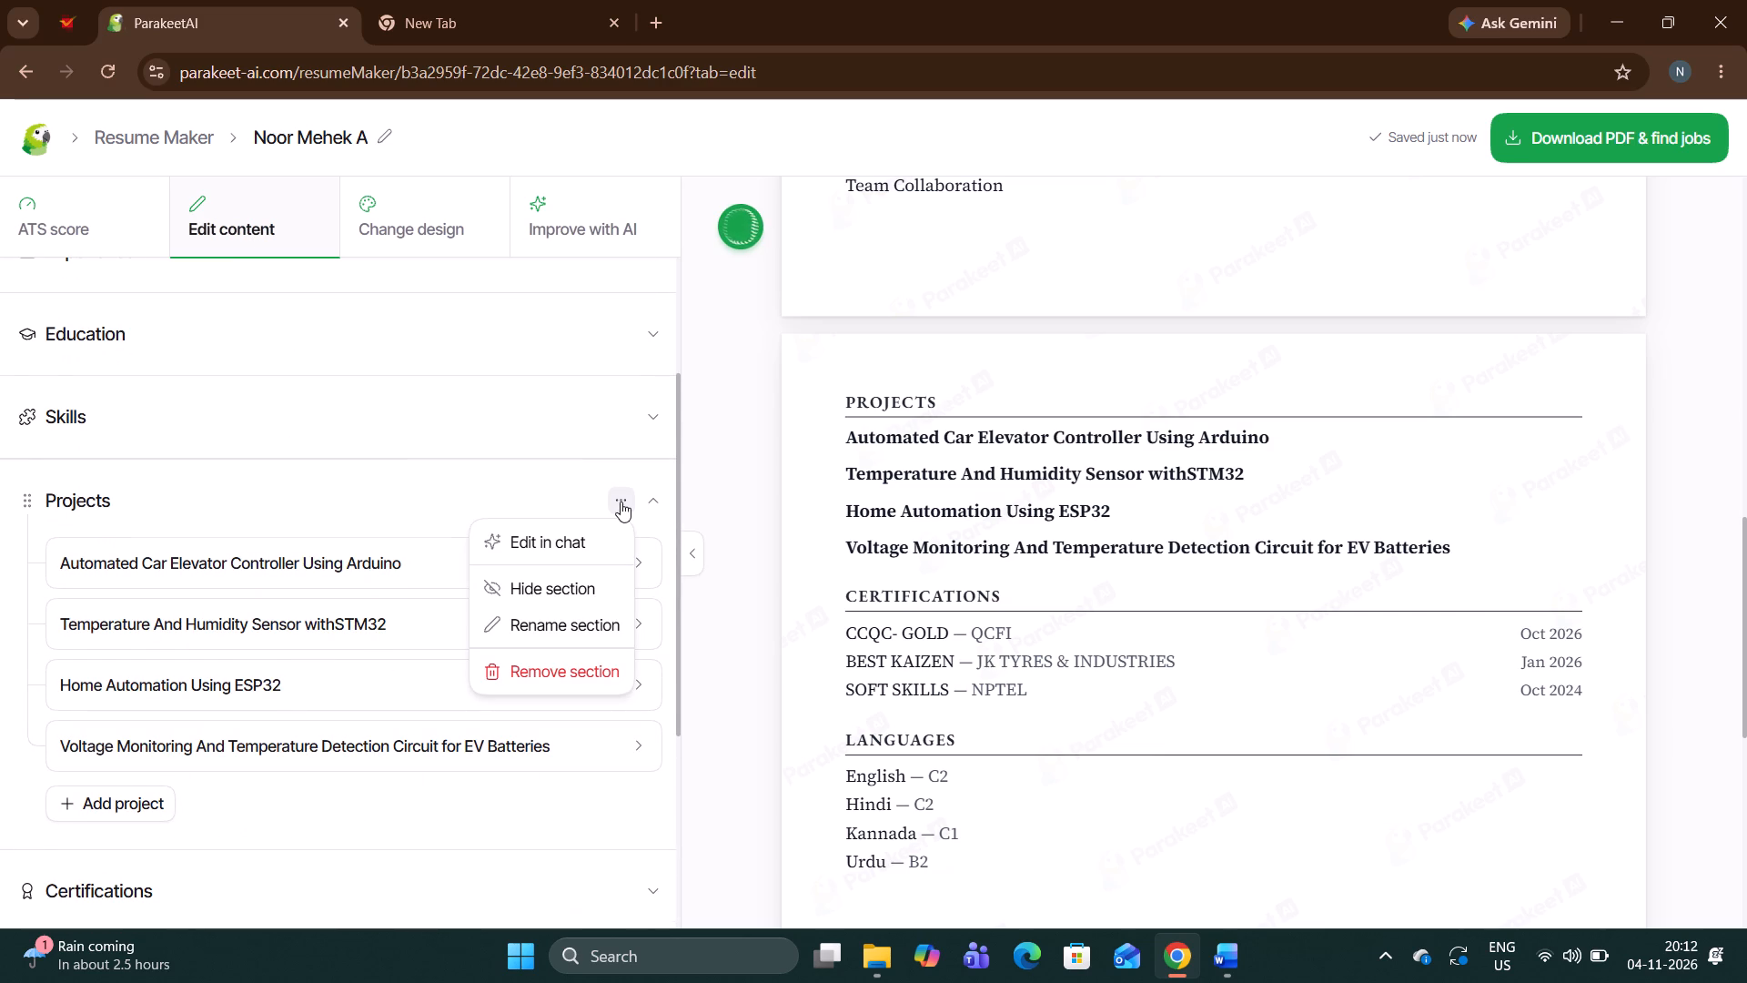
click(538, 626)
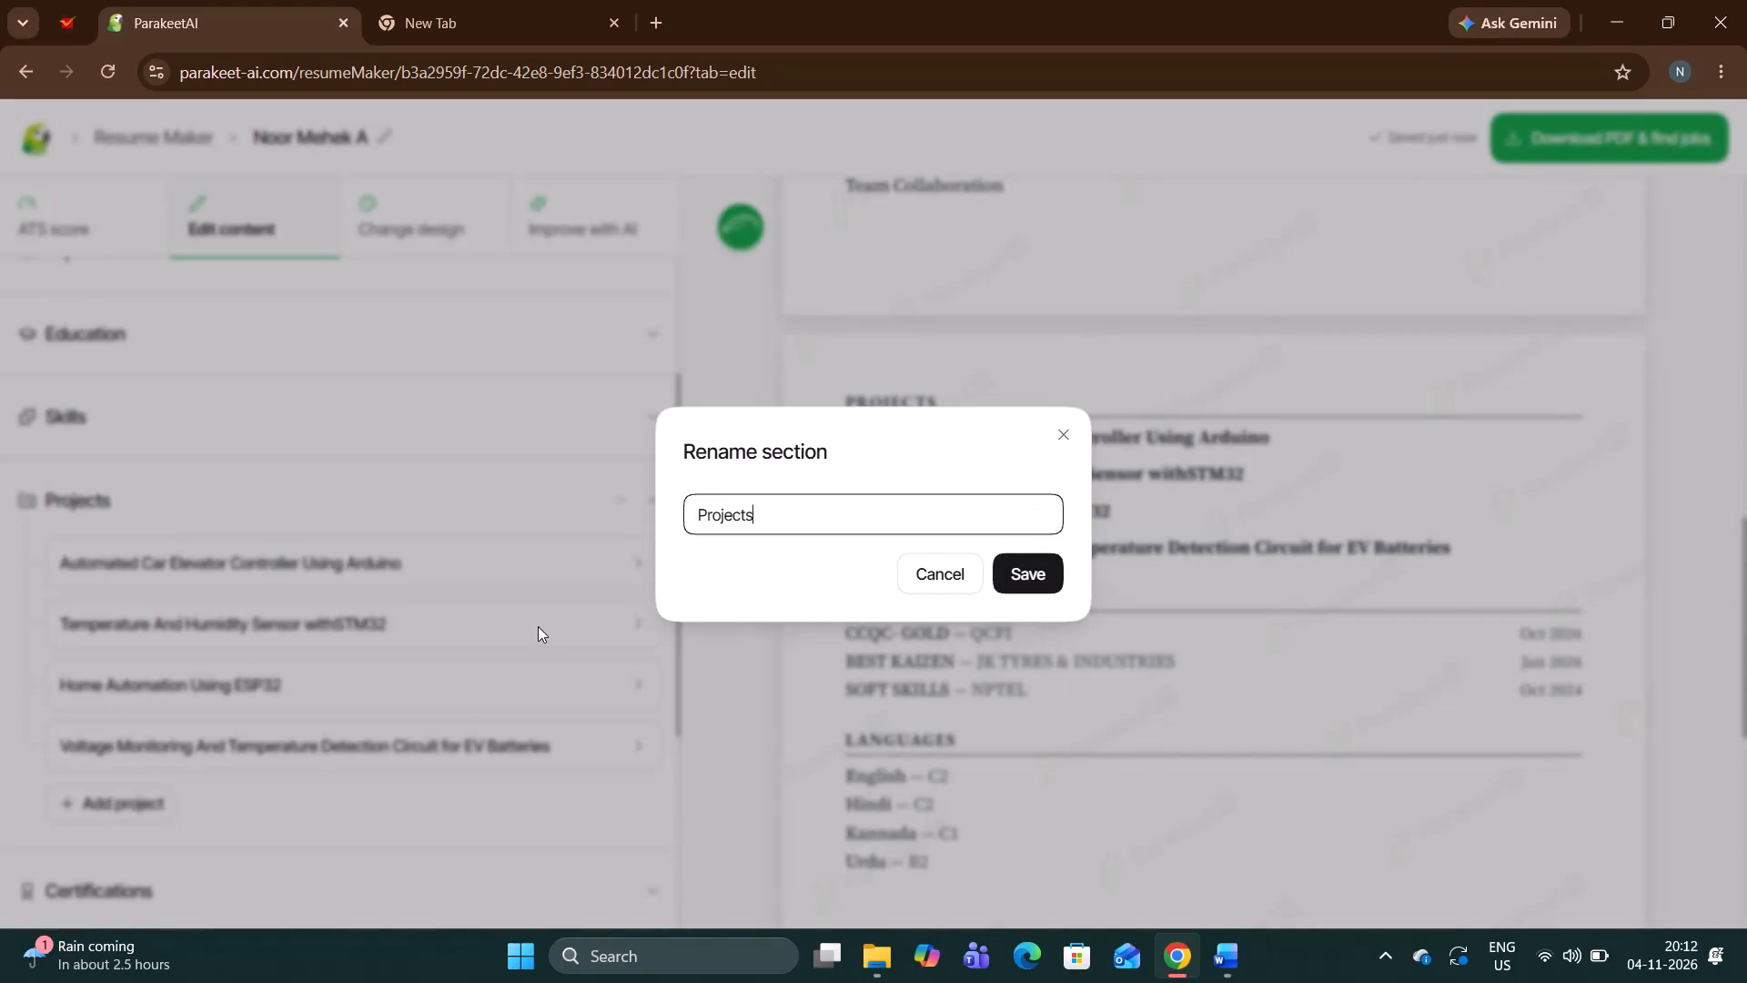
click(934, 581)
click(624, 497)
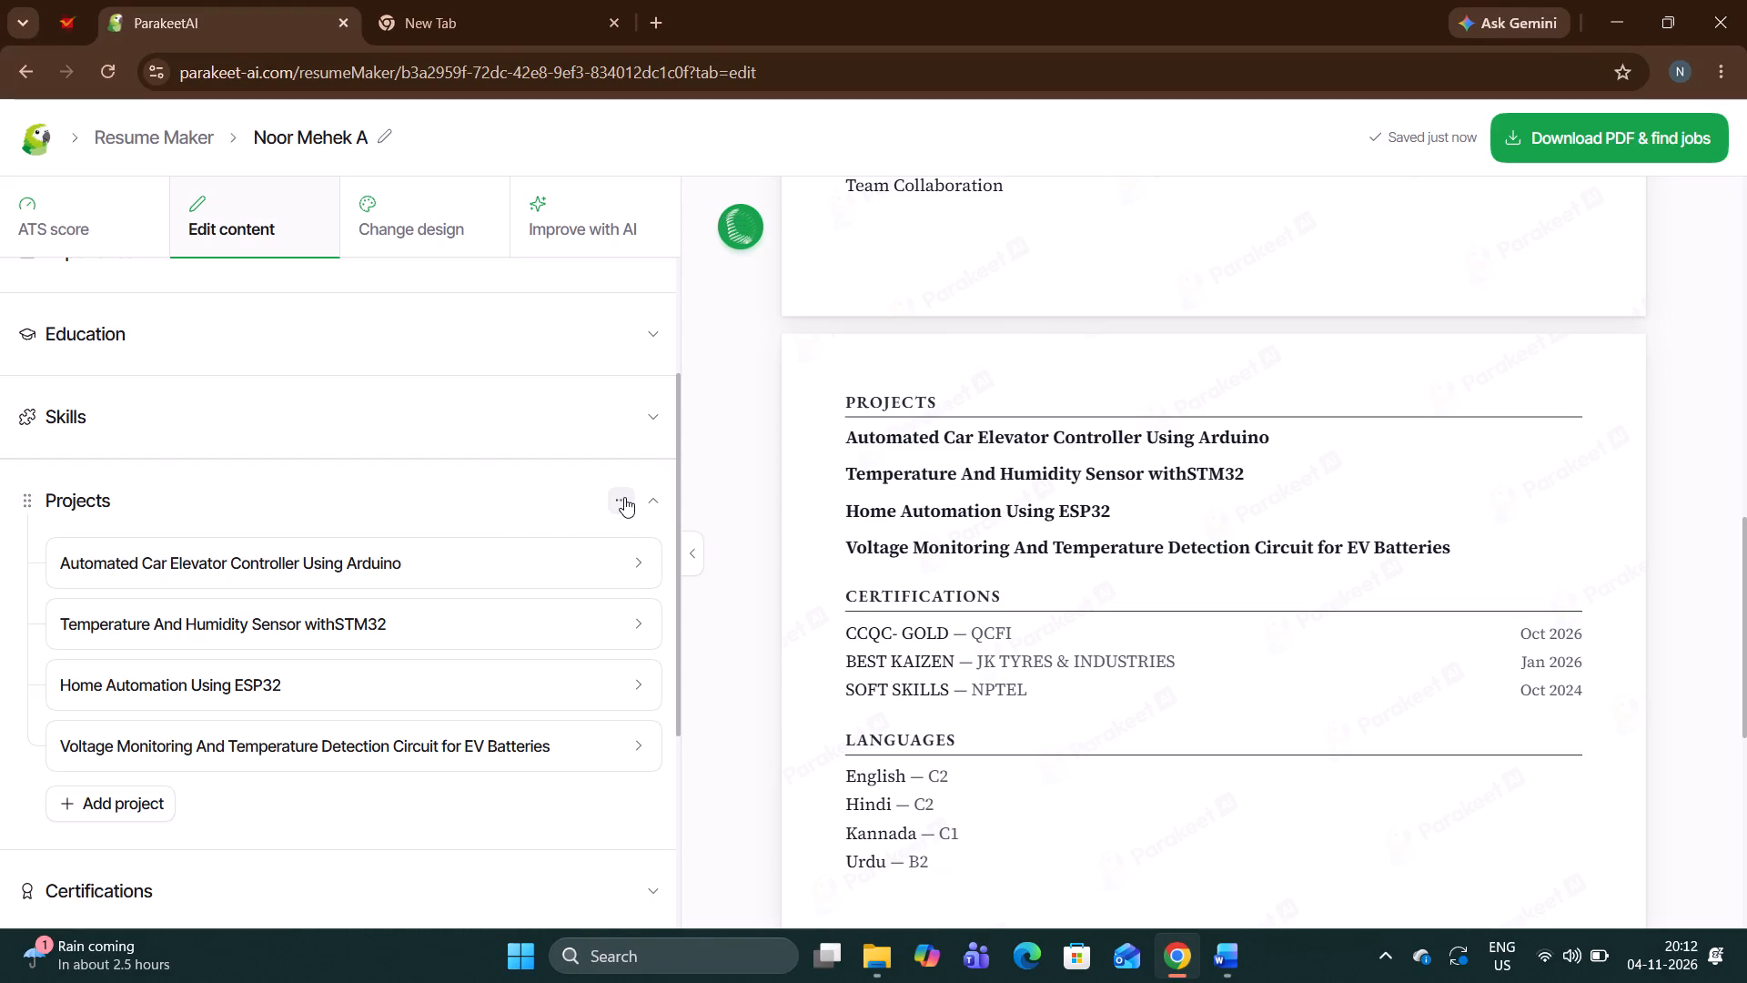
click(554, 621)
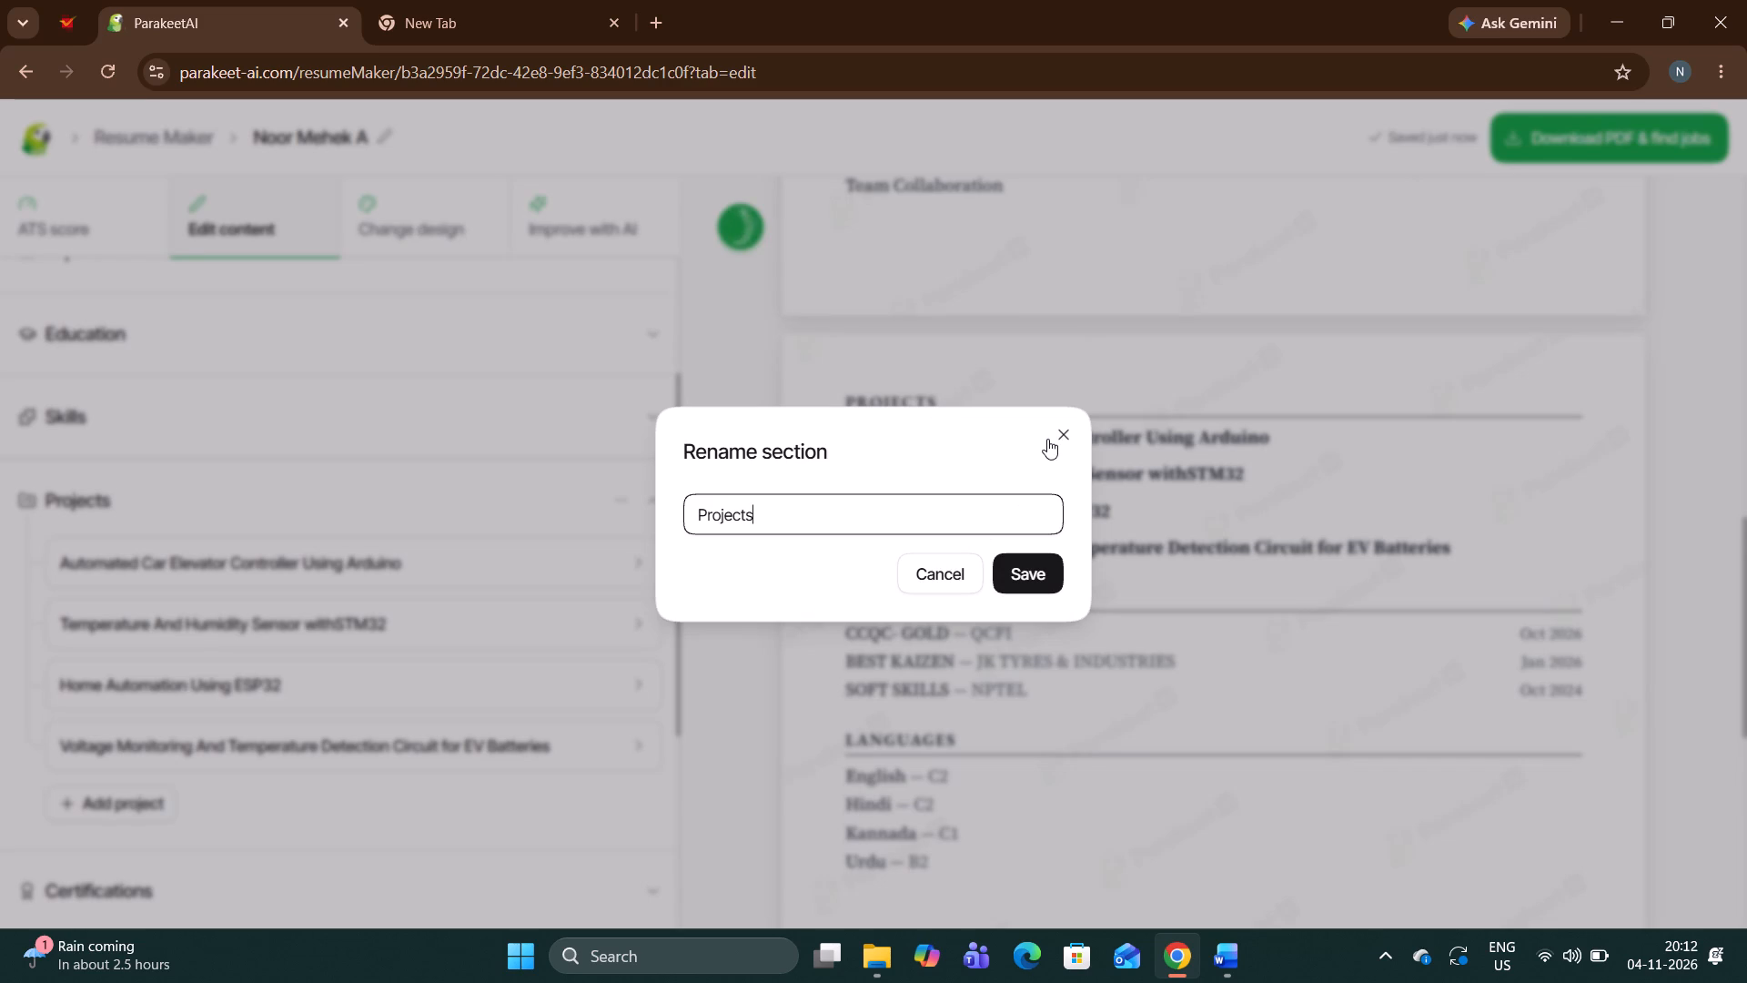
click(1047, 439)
click(620, 496)
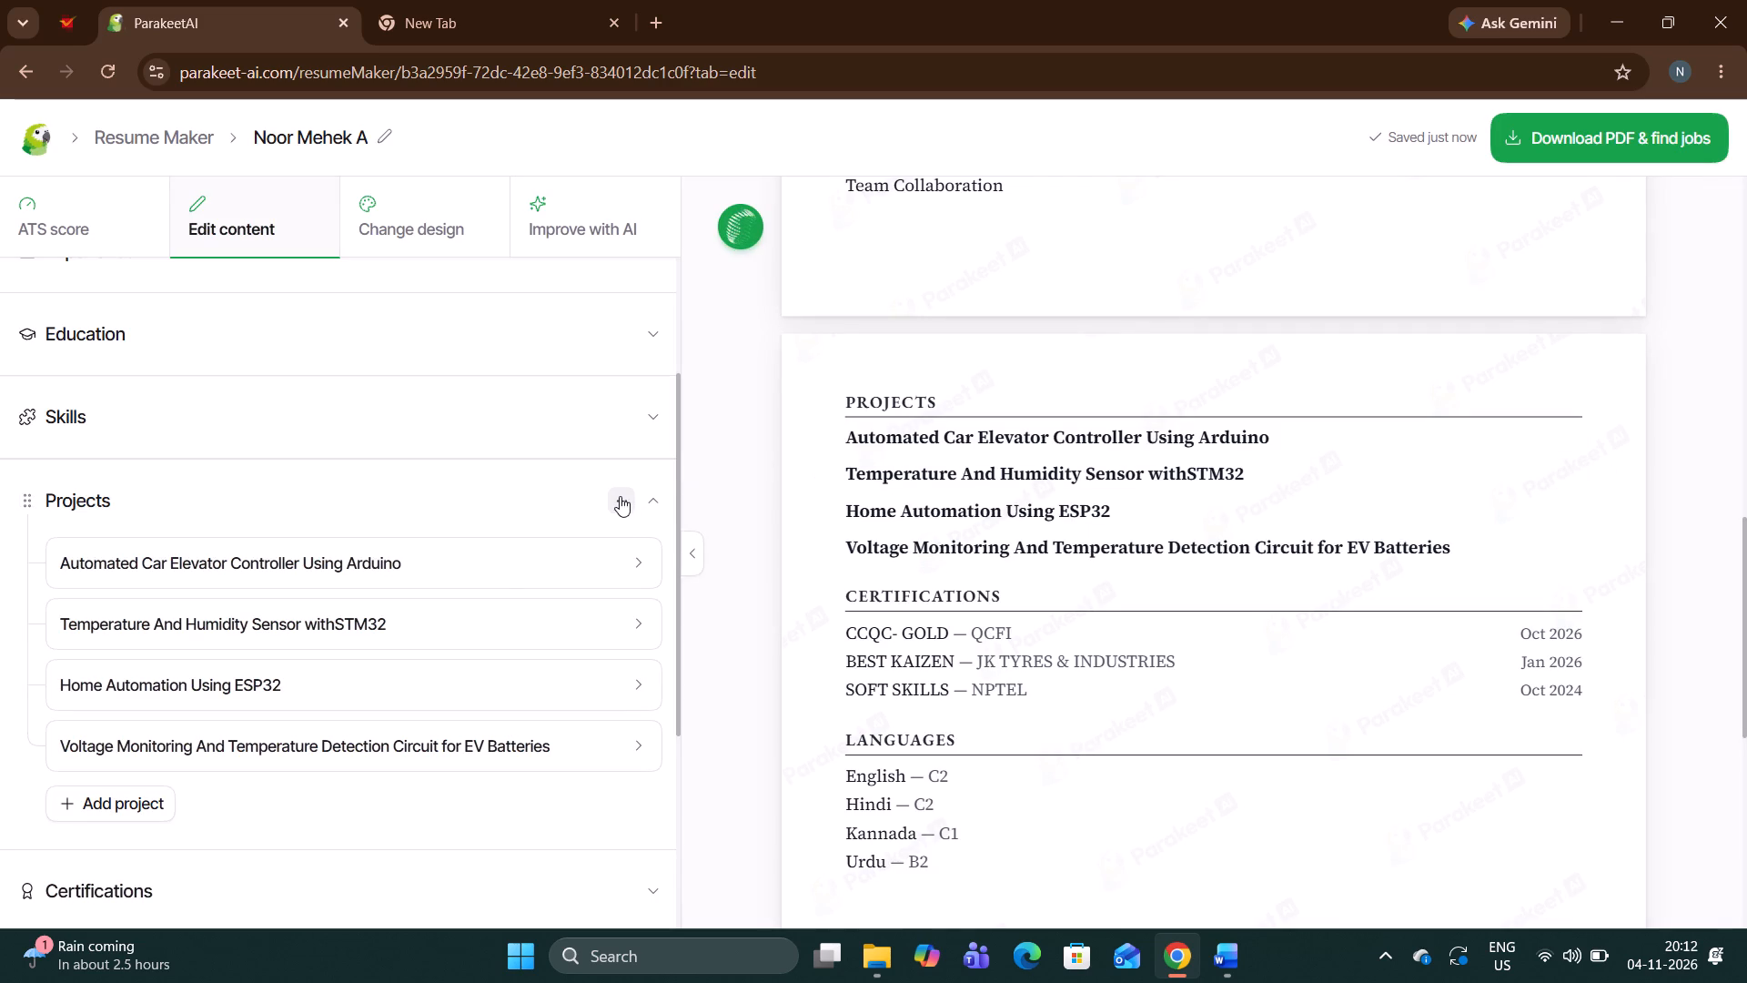
click(550, 545)
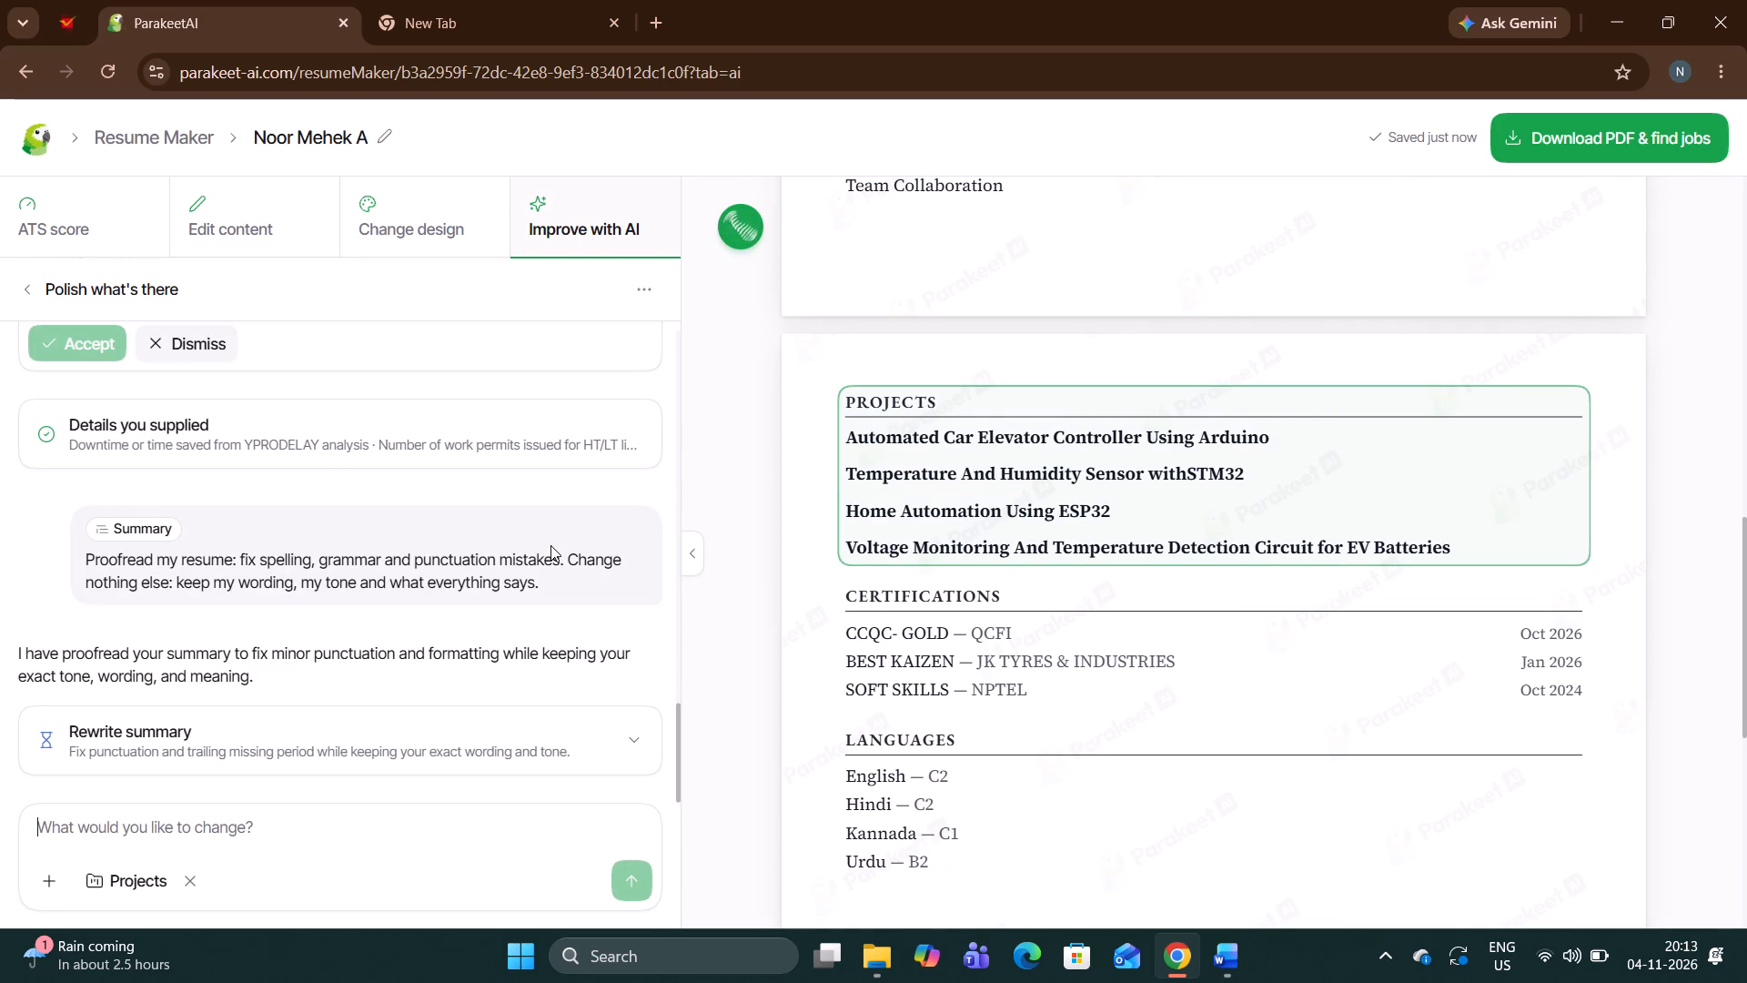
scroll(289, 820, down, 2)
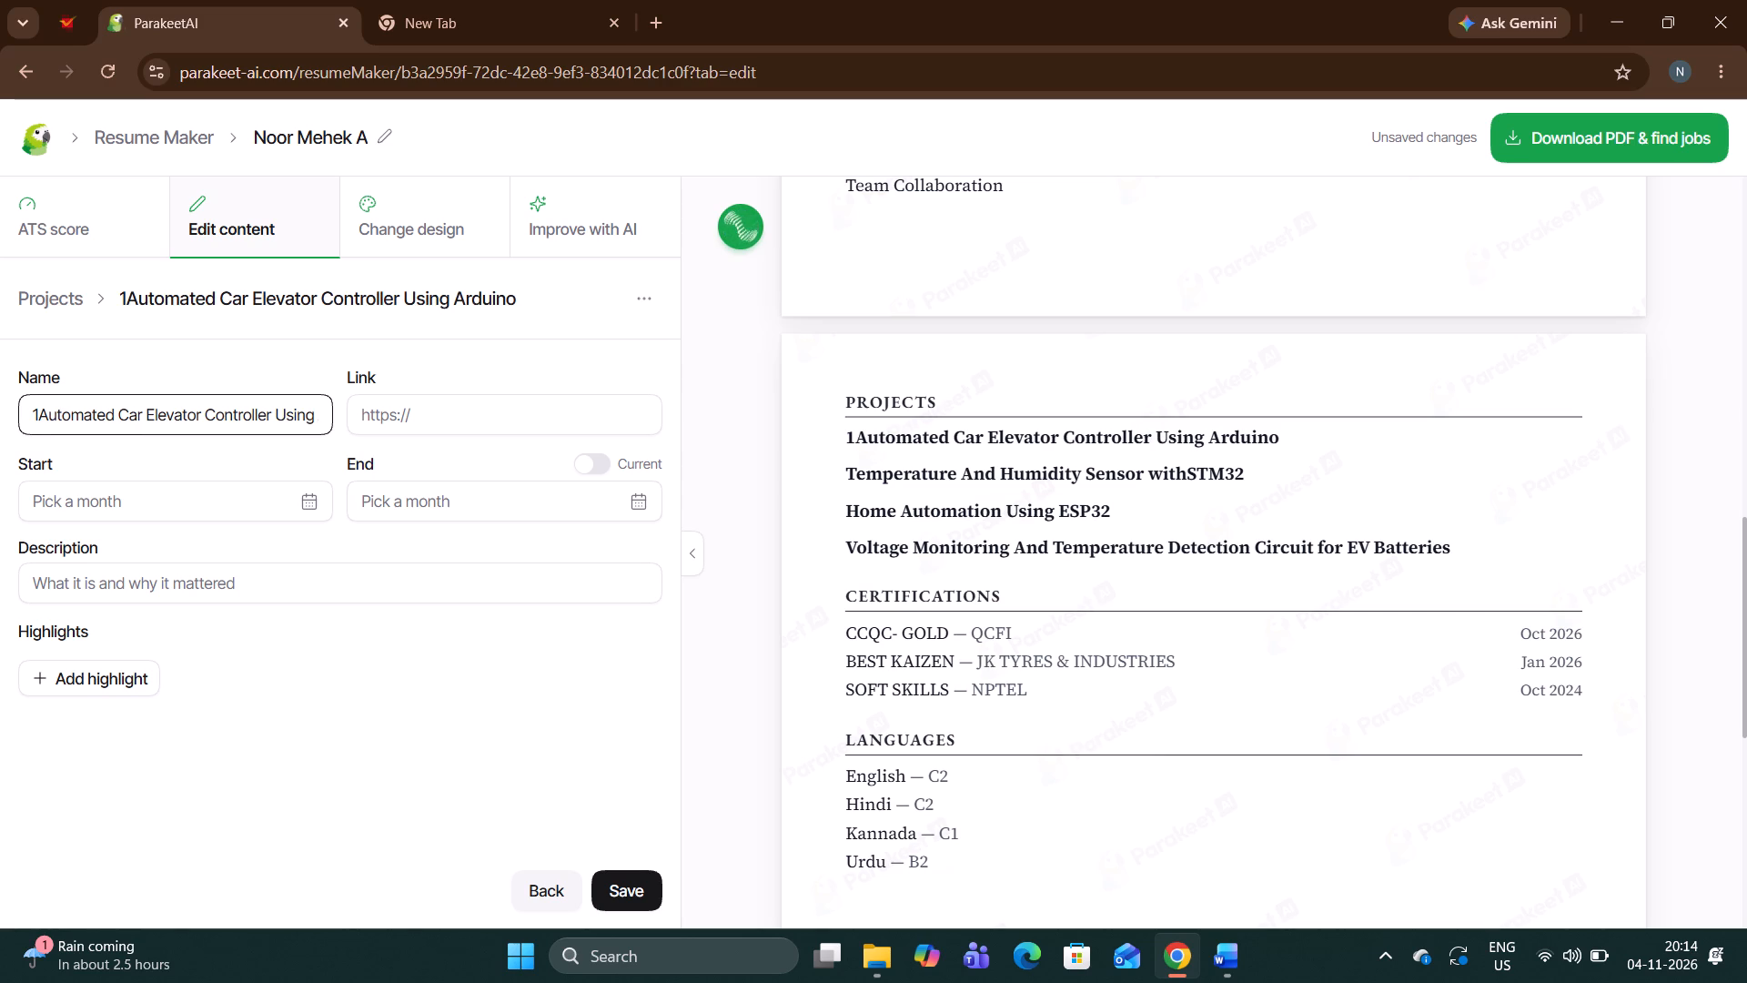
text(.)
key(space)
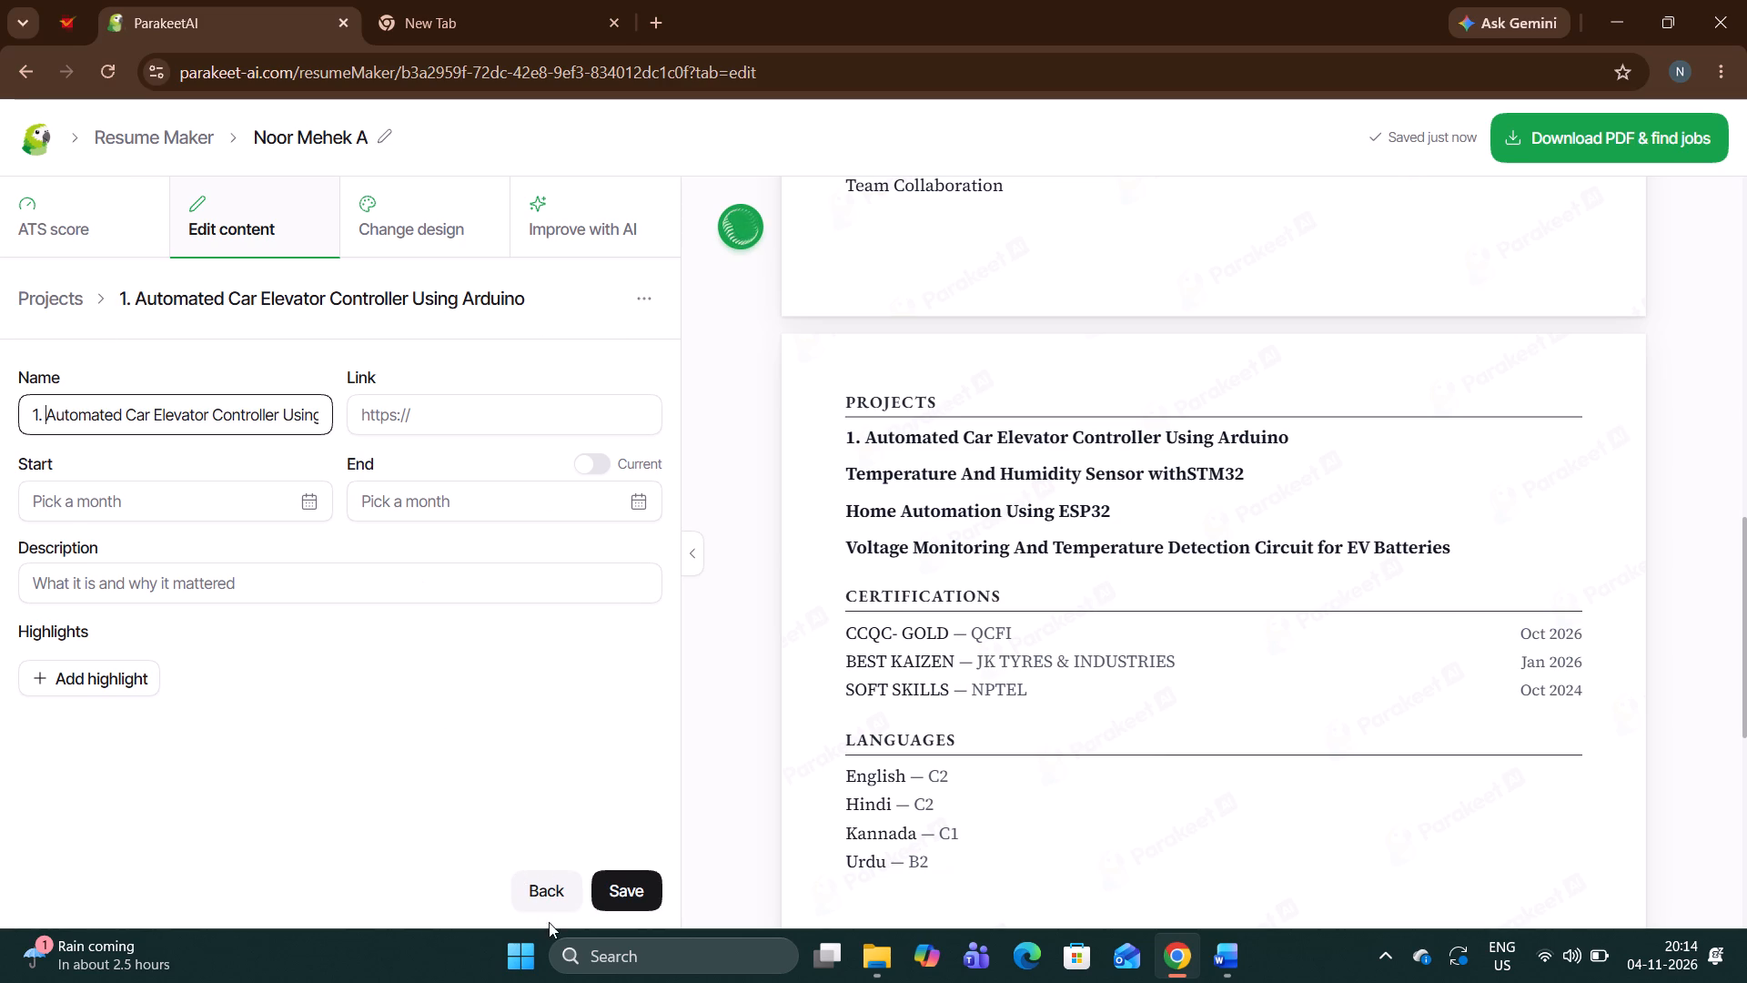
Leave the first project's entry without discarding its edits, returning to the resume list and reopening the resume.
click(525, 879)
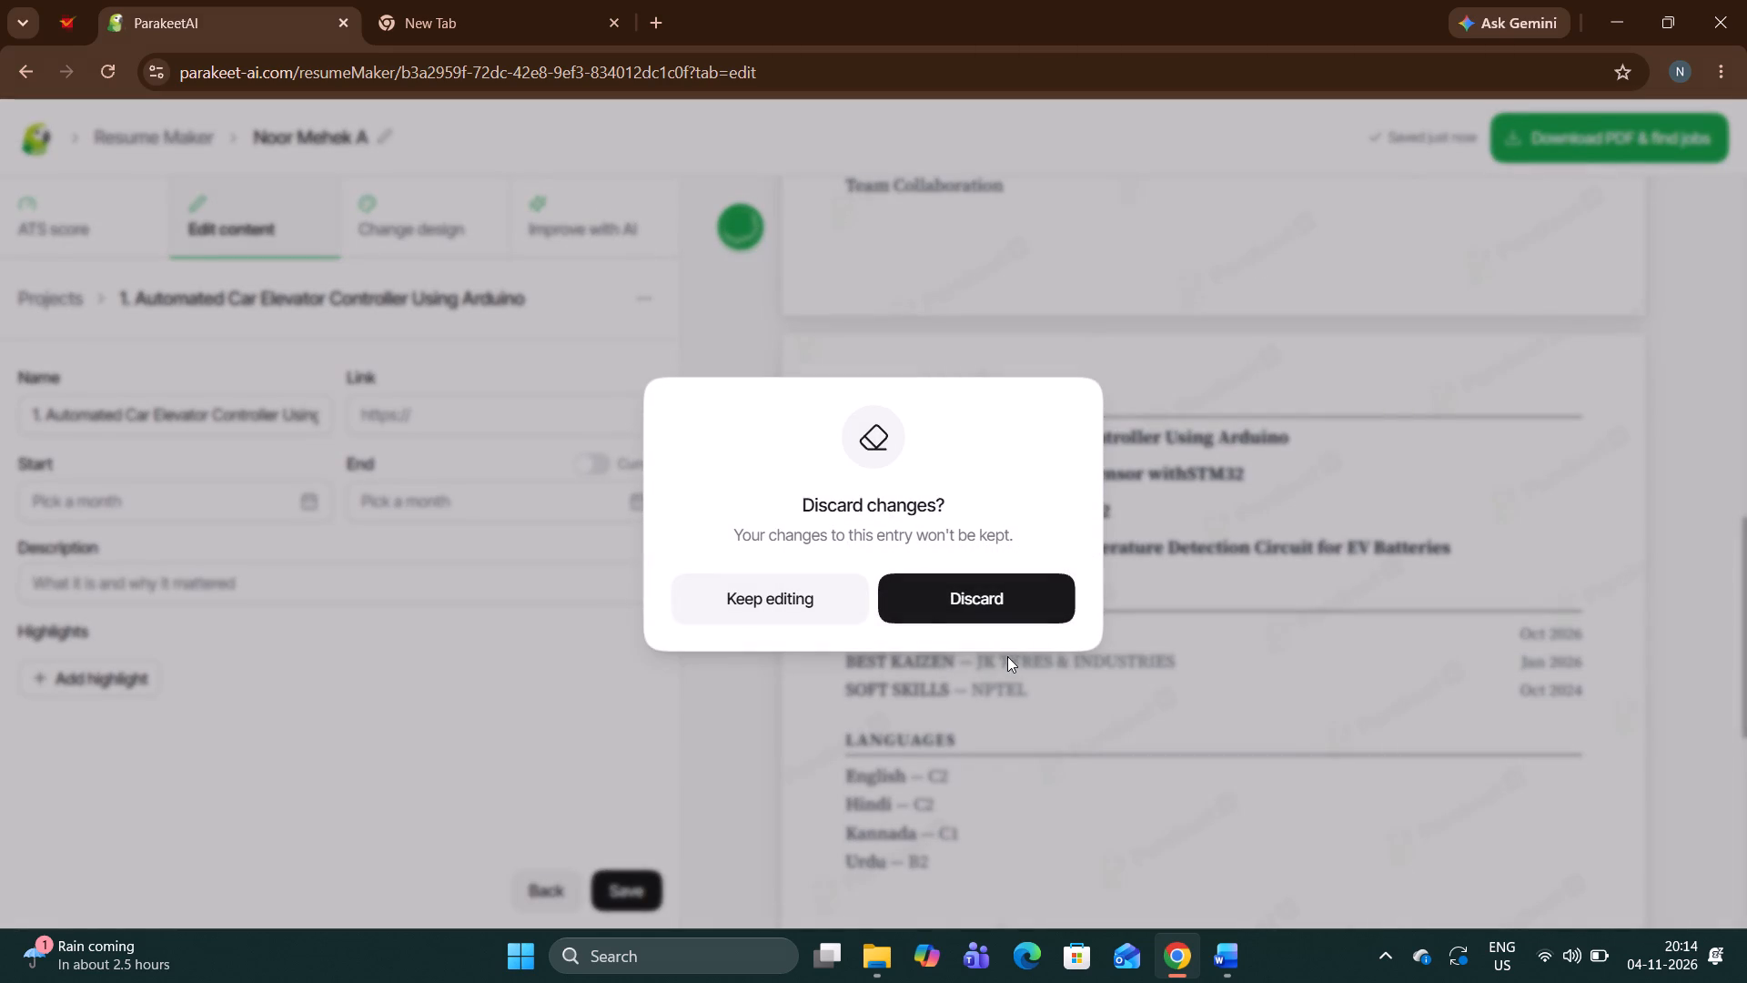
click(843, 601)
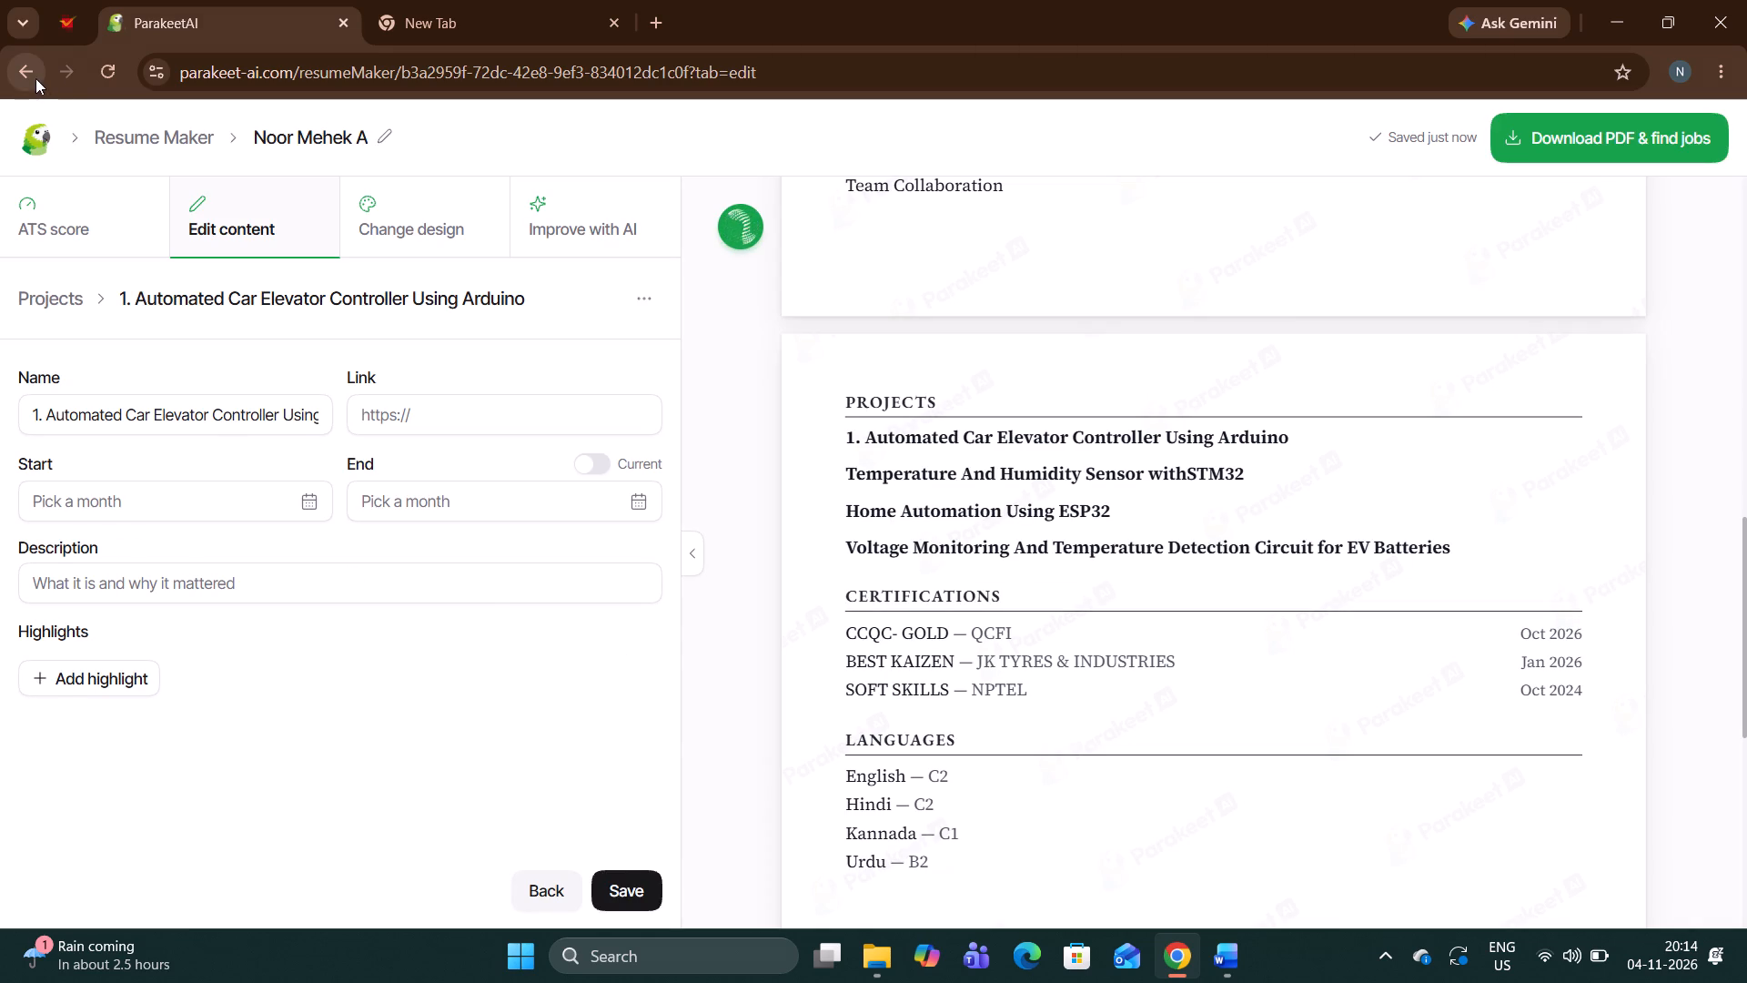
click(48, 165)
click(74, 131)
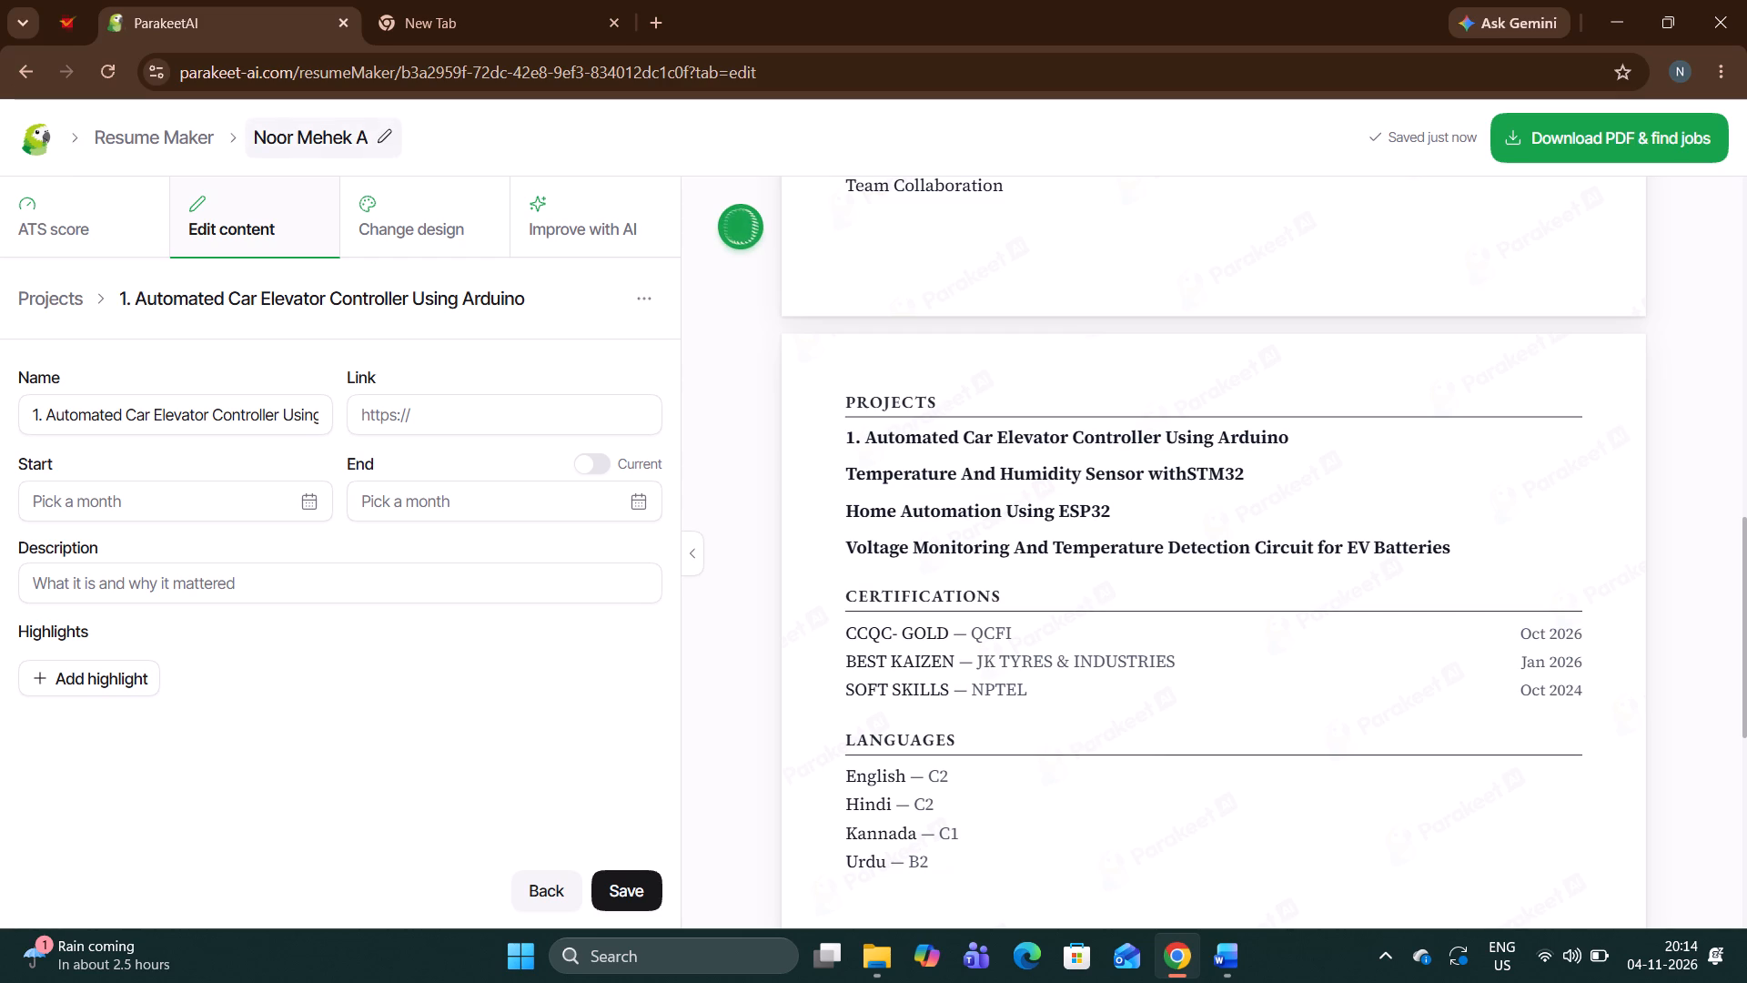
click(318, 147)
click(526, 883)
click(791, 611)
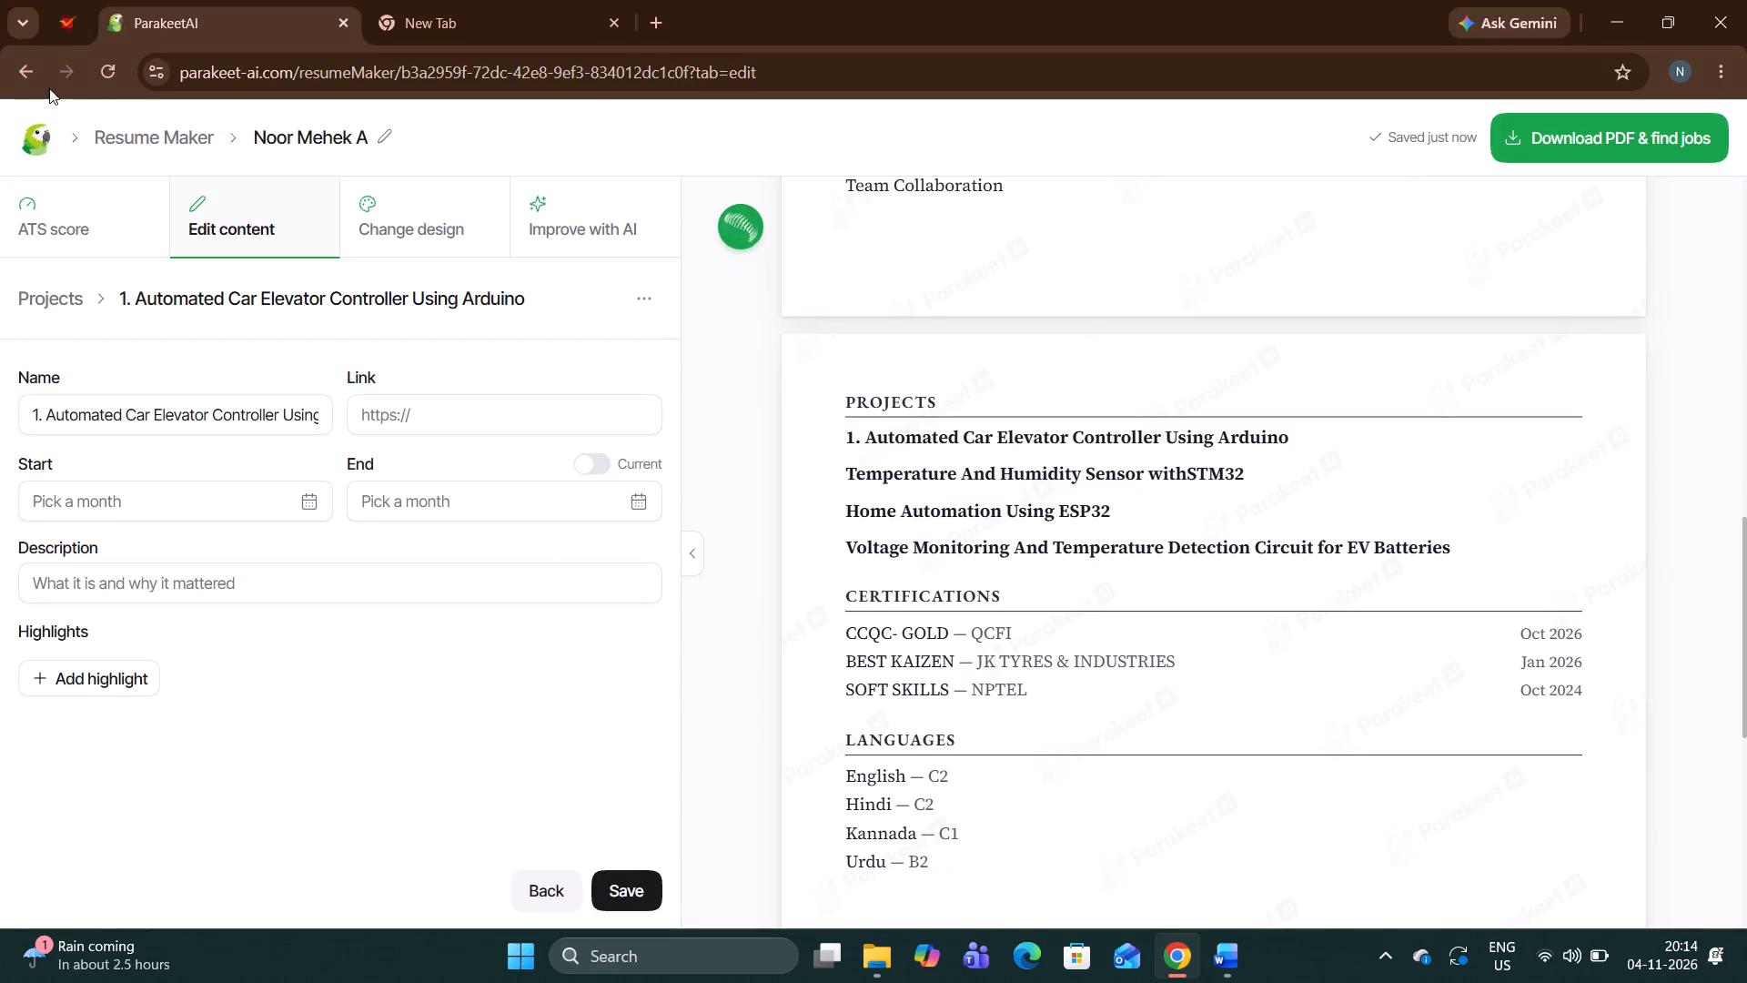
click(37, 76)
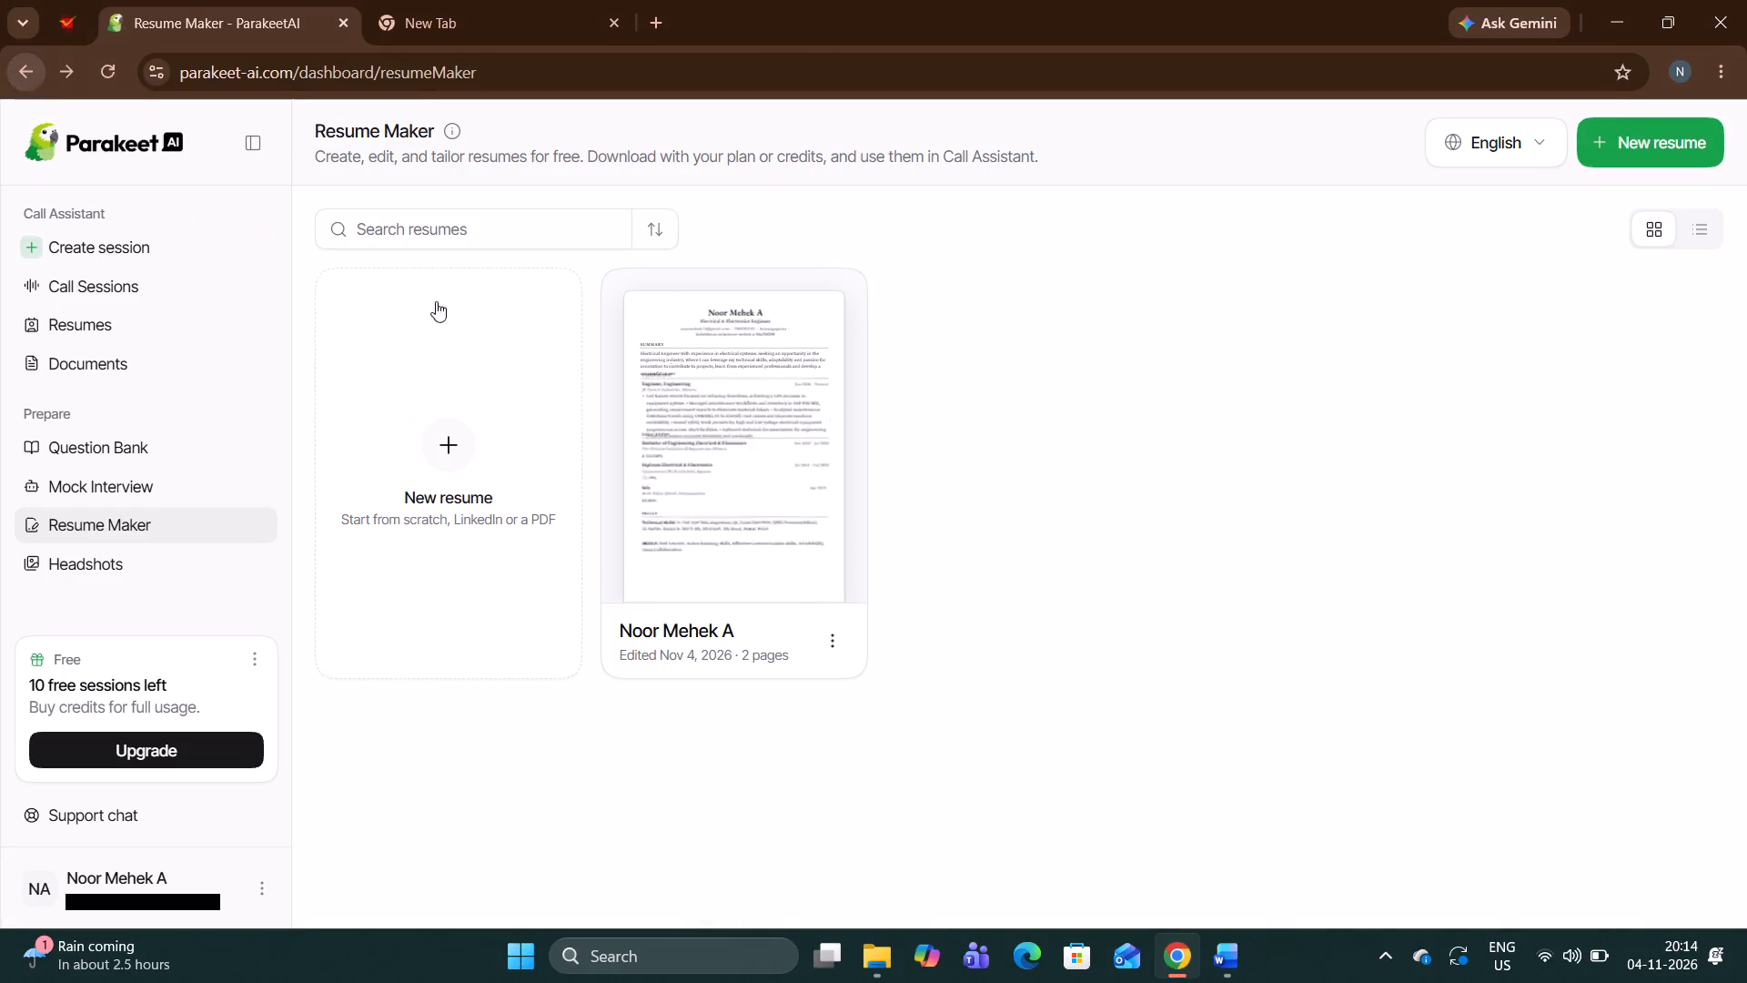
click(638, 471)
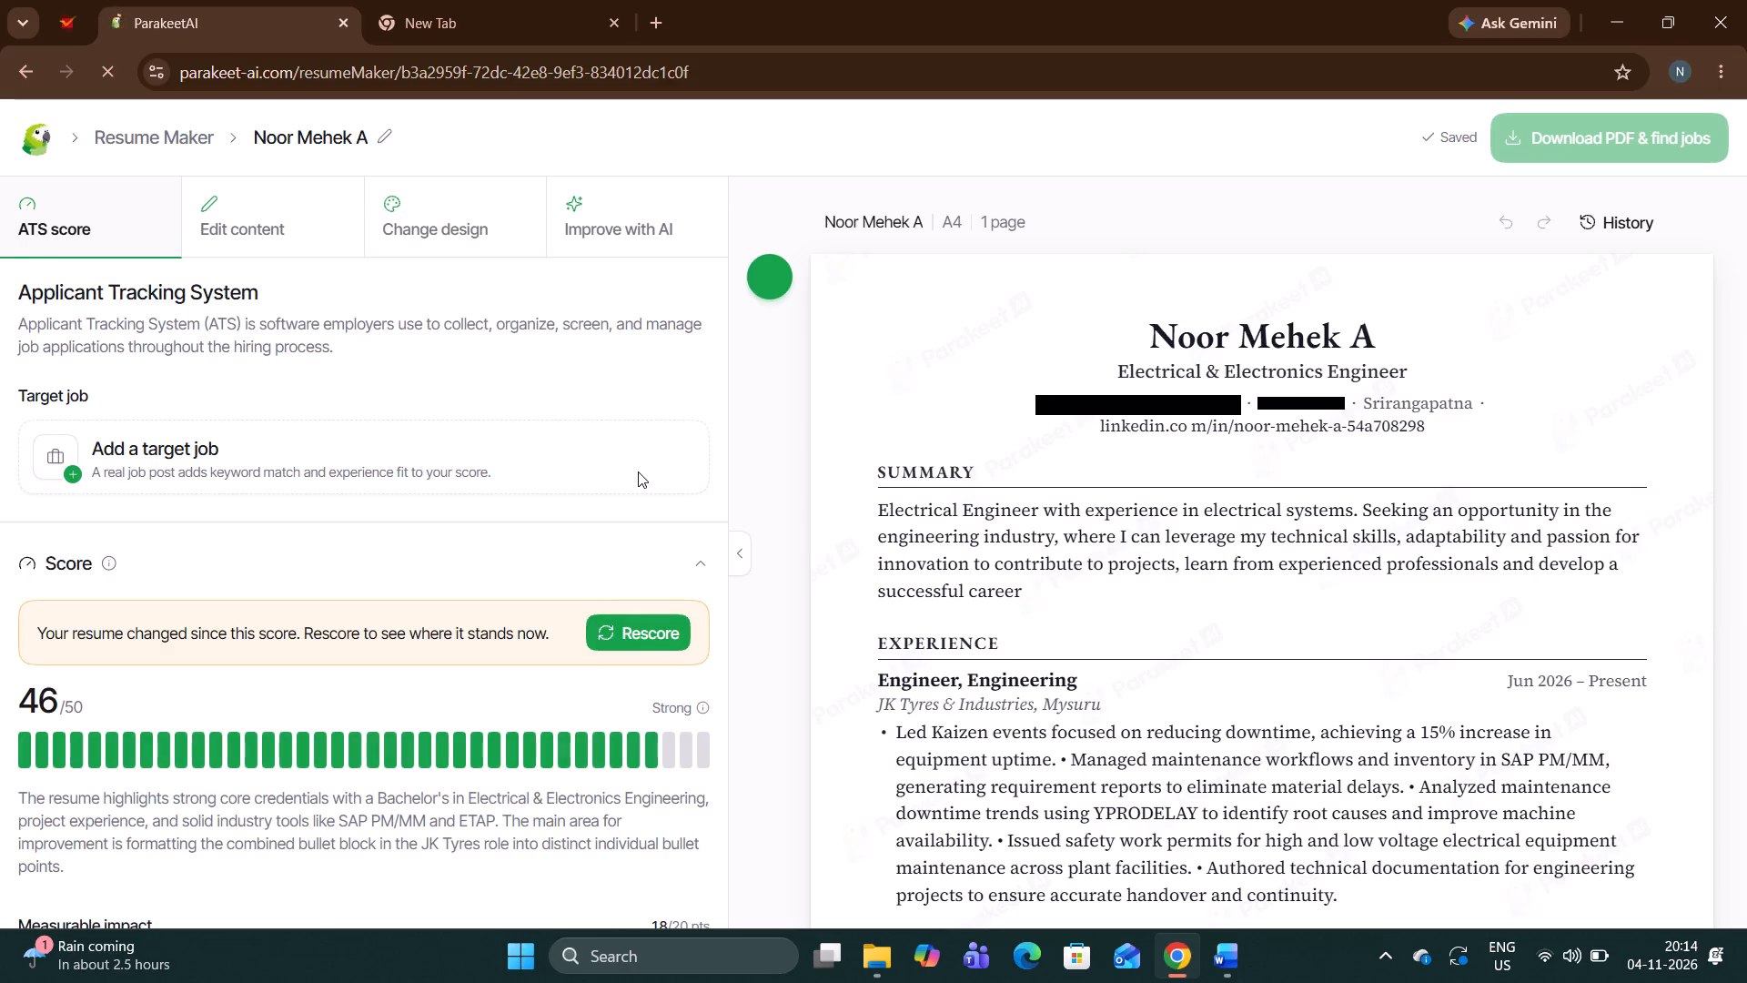
In content editing, prefix the Temperature And Humidity Sensor project's name with "2. " and save the entry.
click(251, 226)
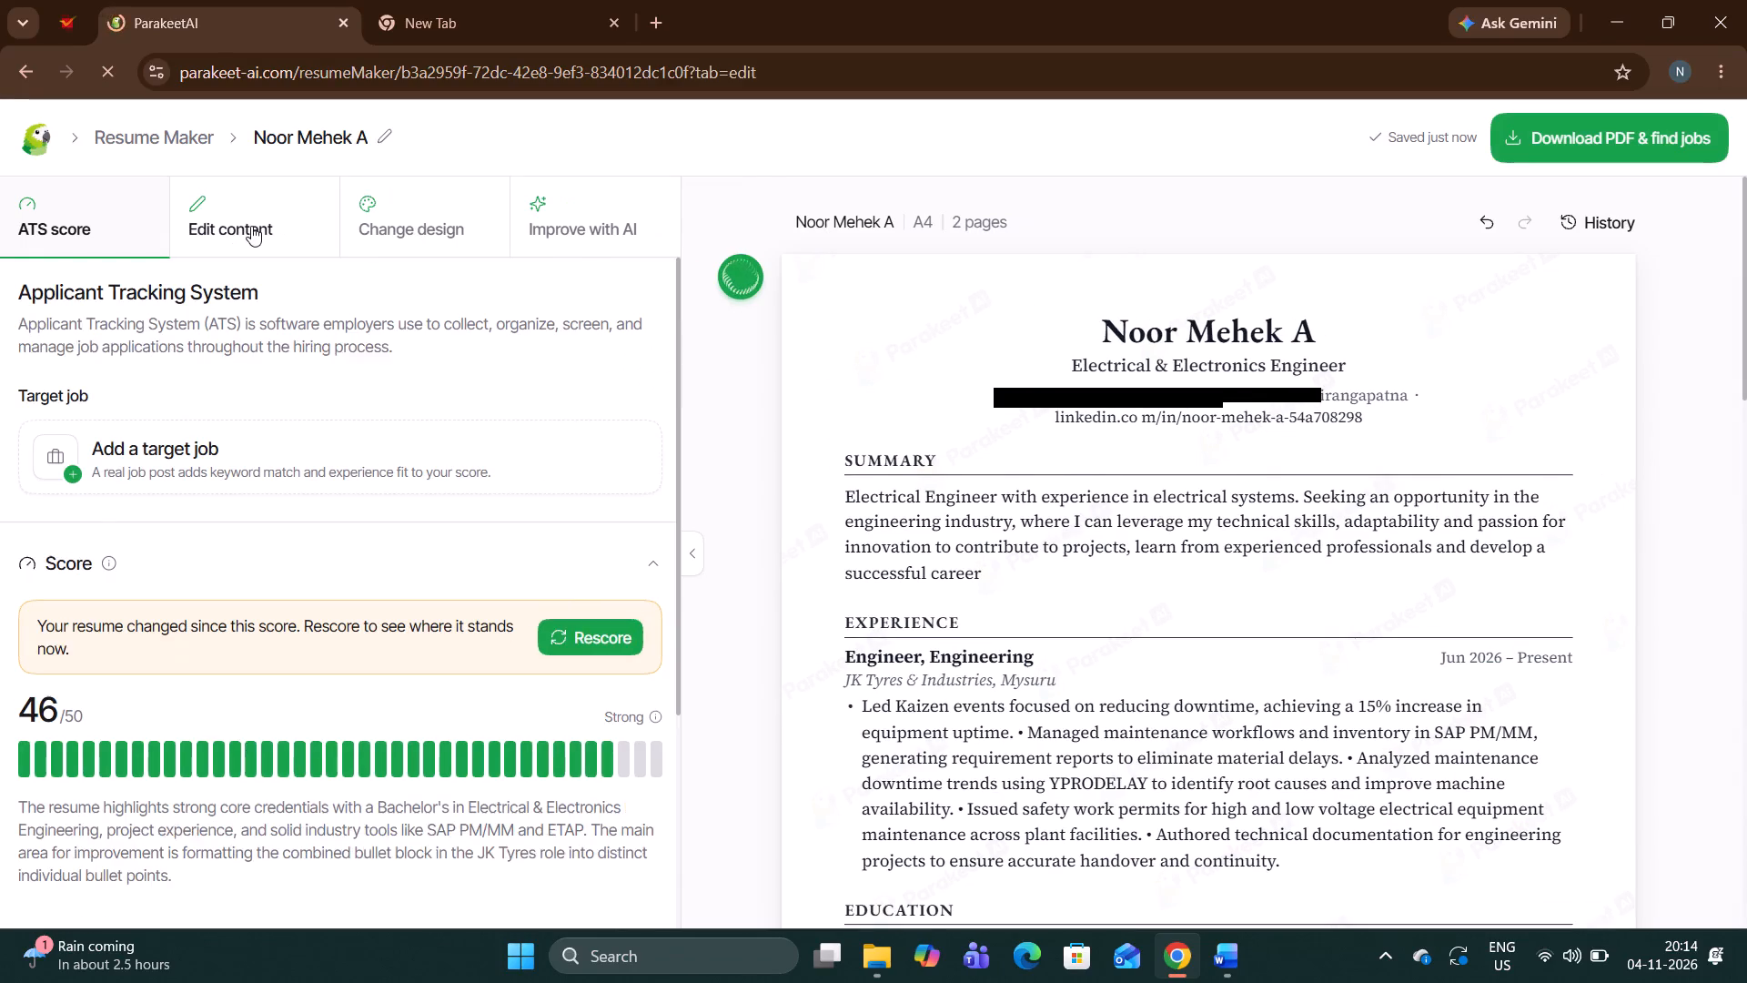
click(304, 711)
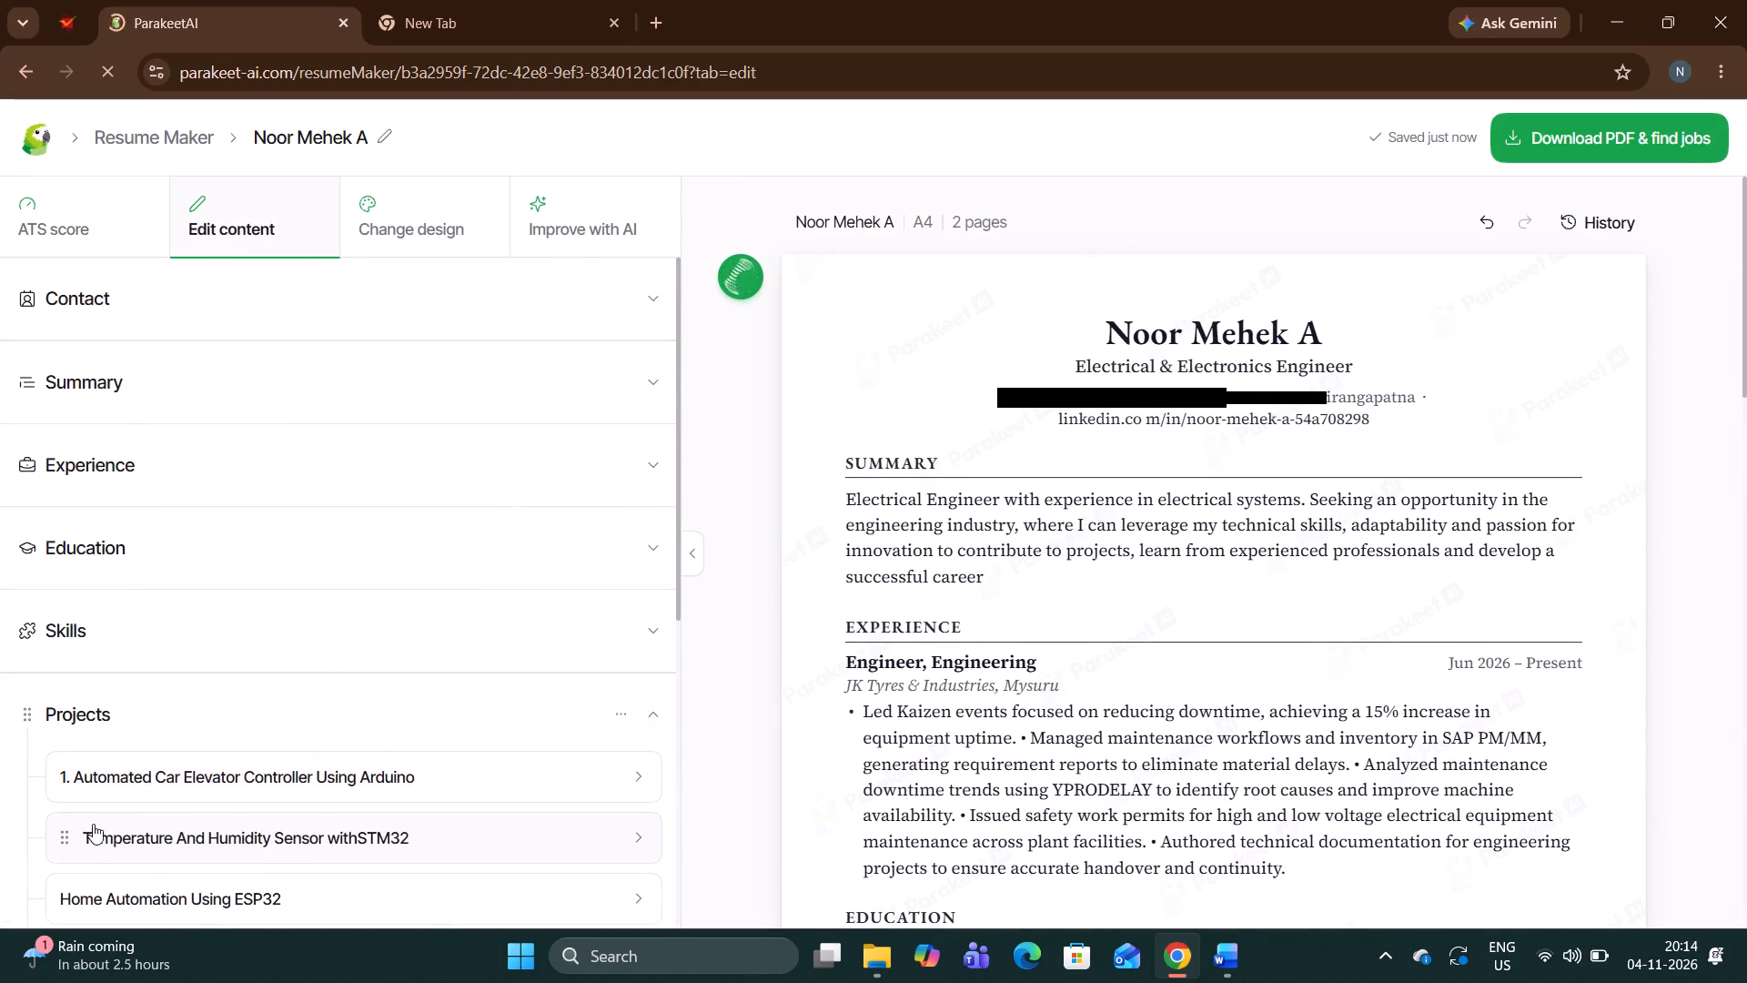
click(94, 830)
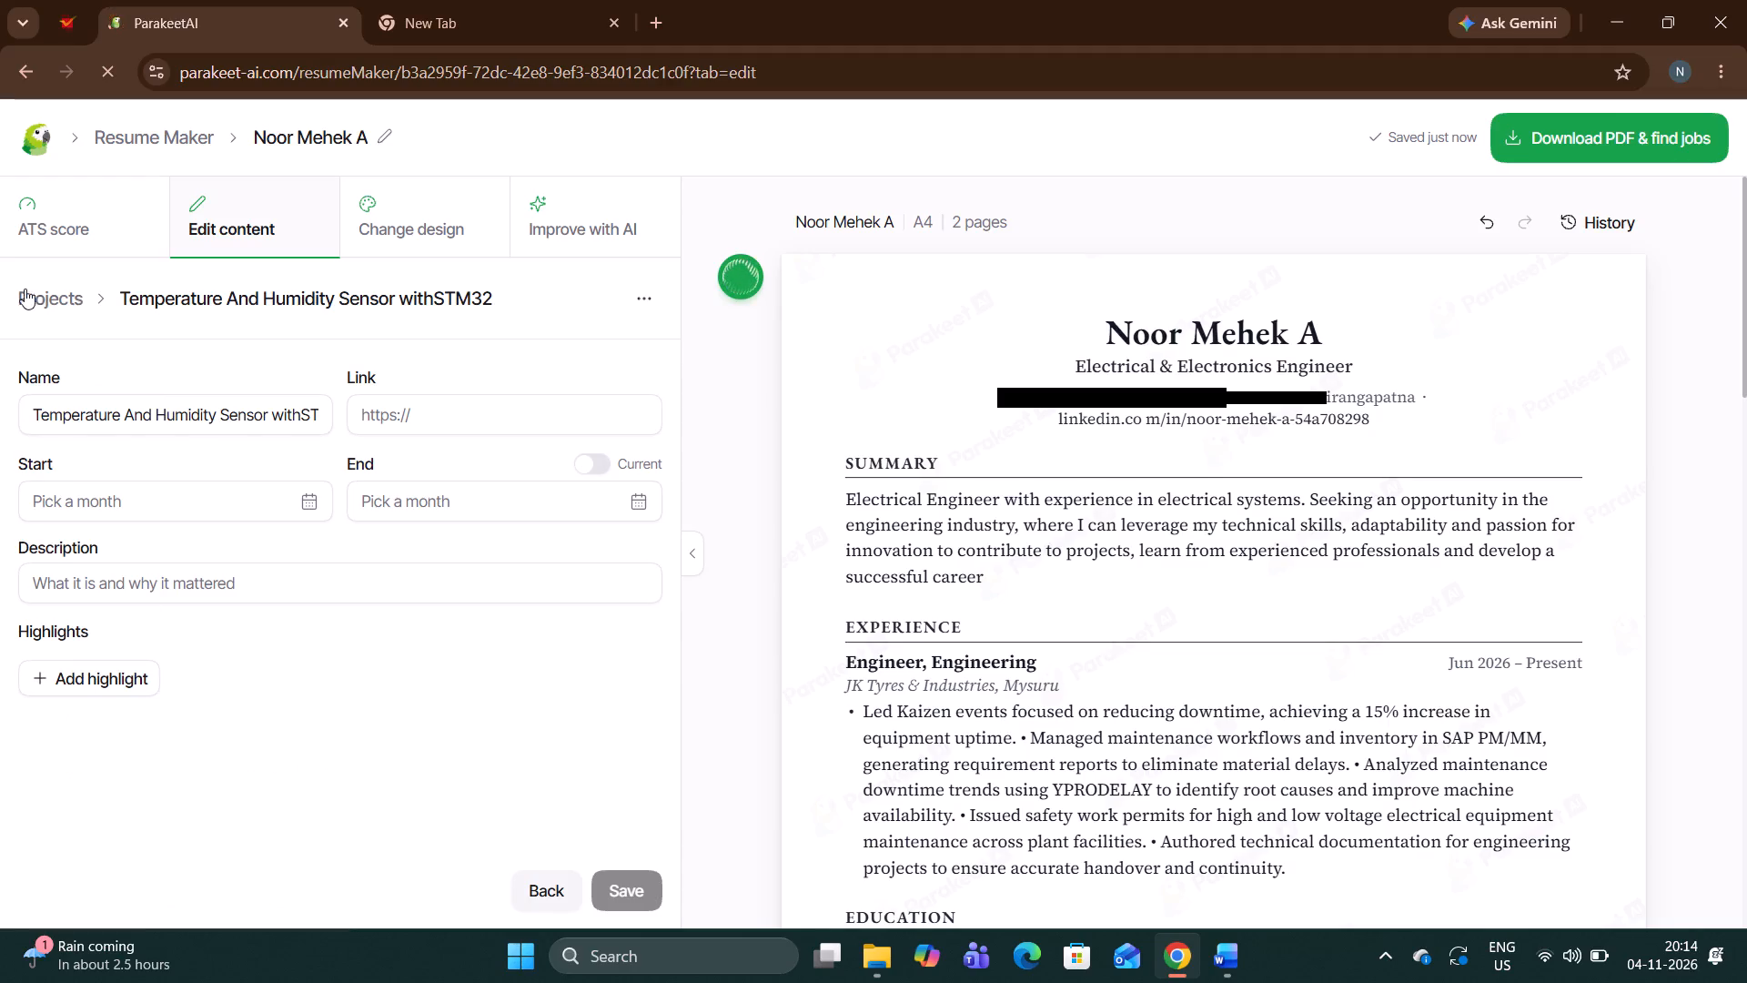
click(35, 412)
key(2)
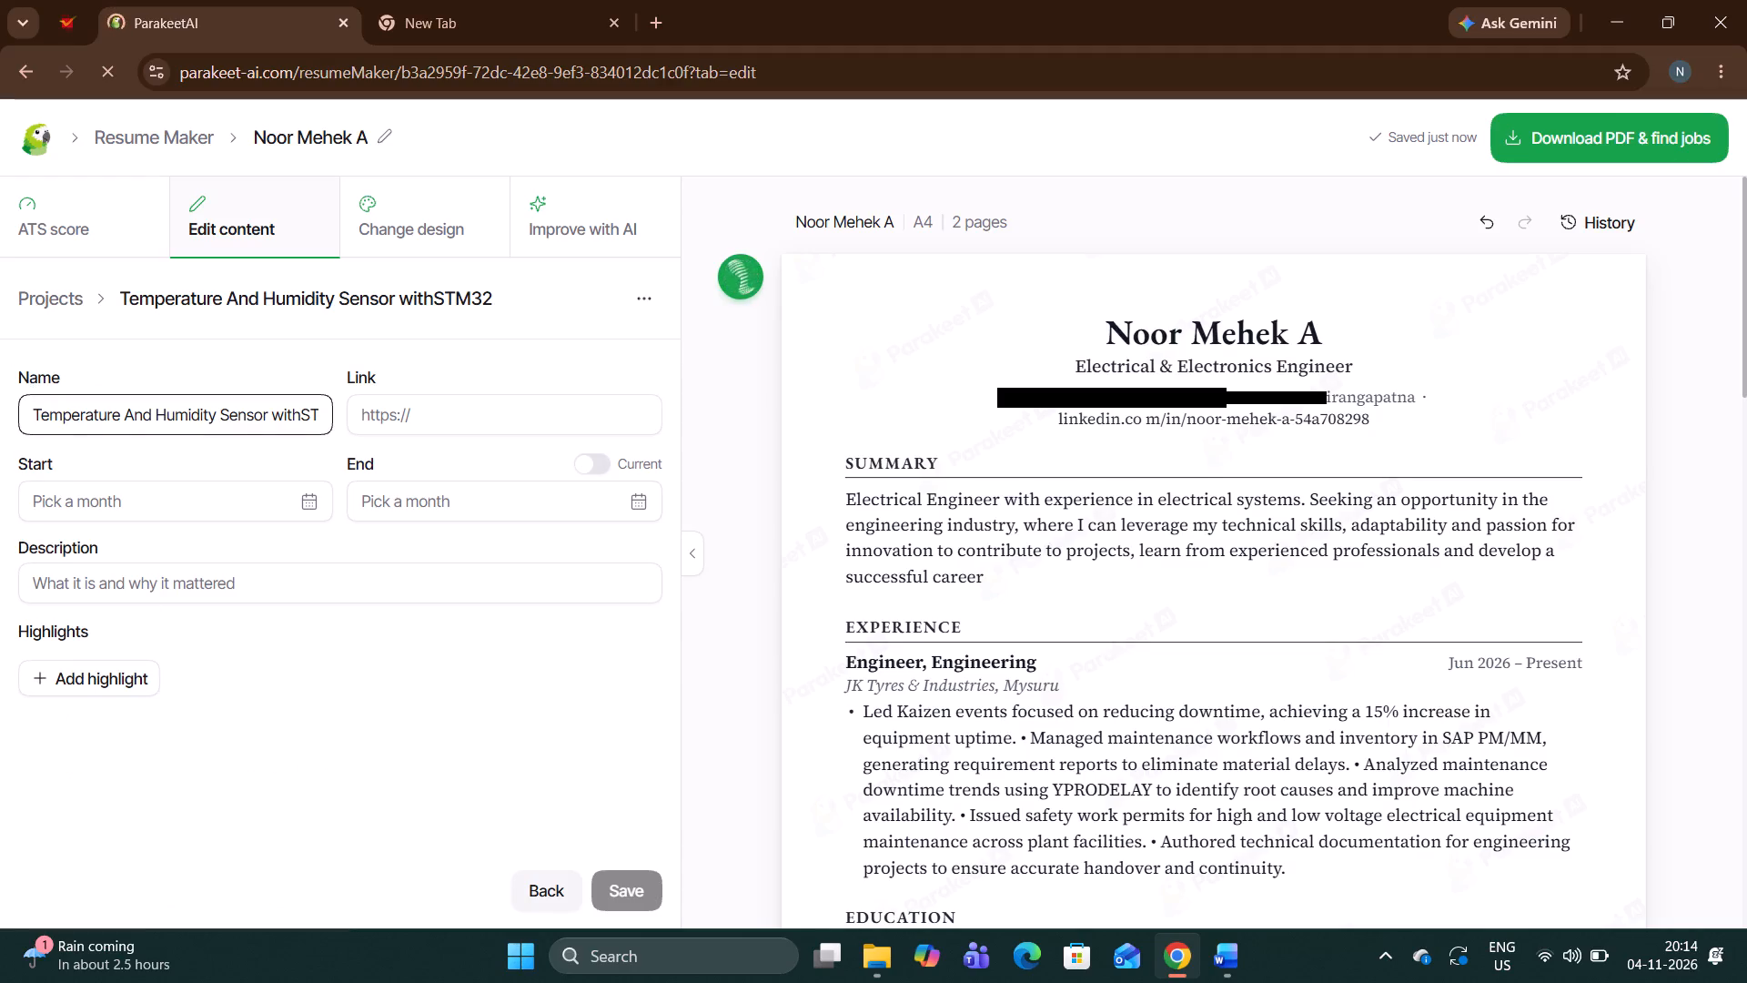
text(.)
key(space)
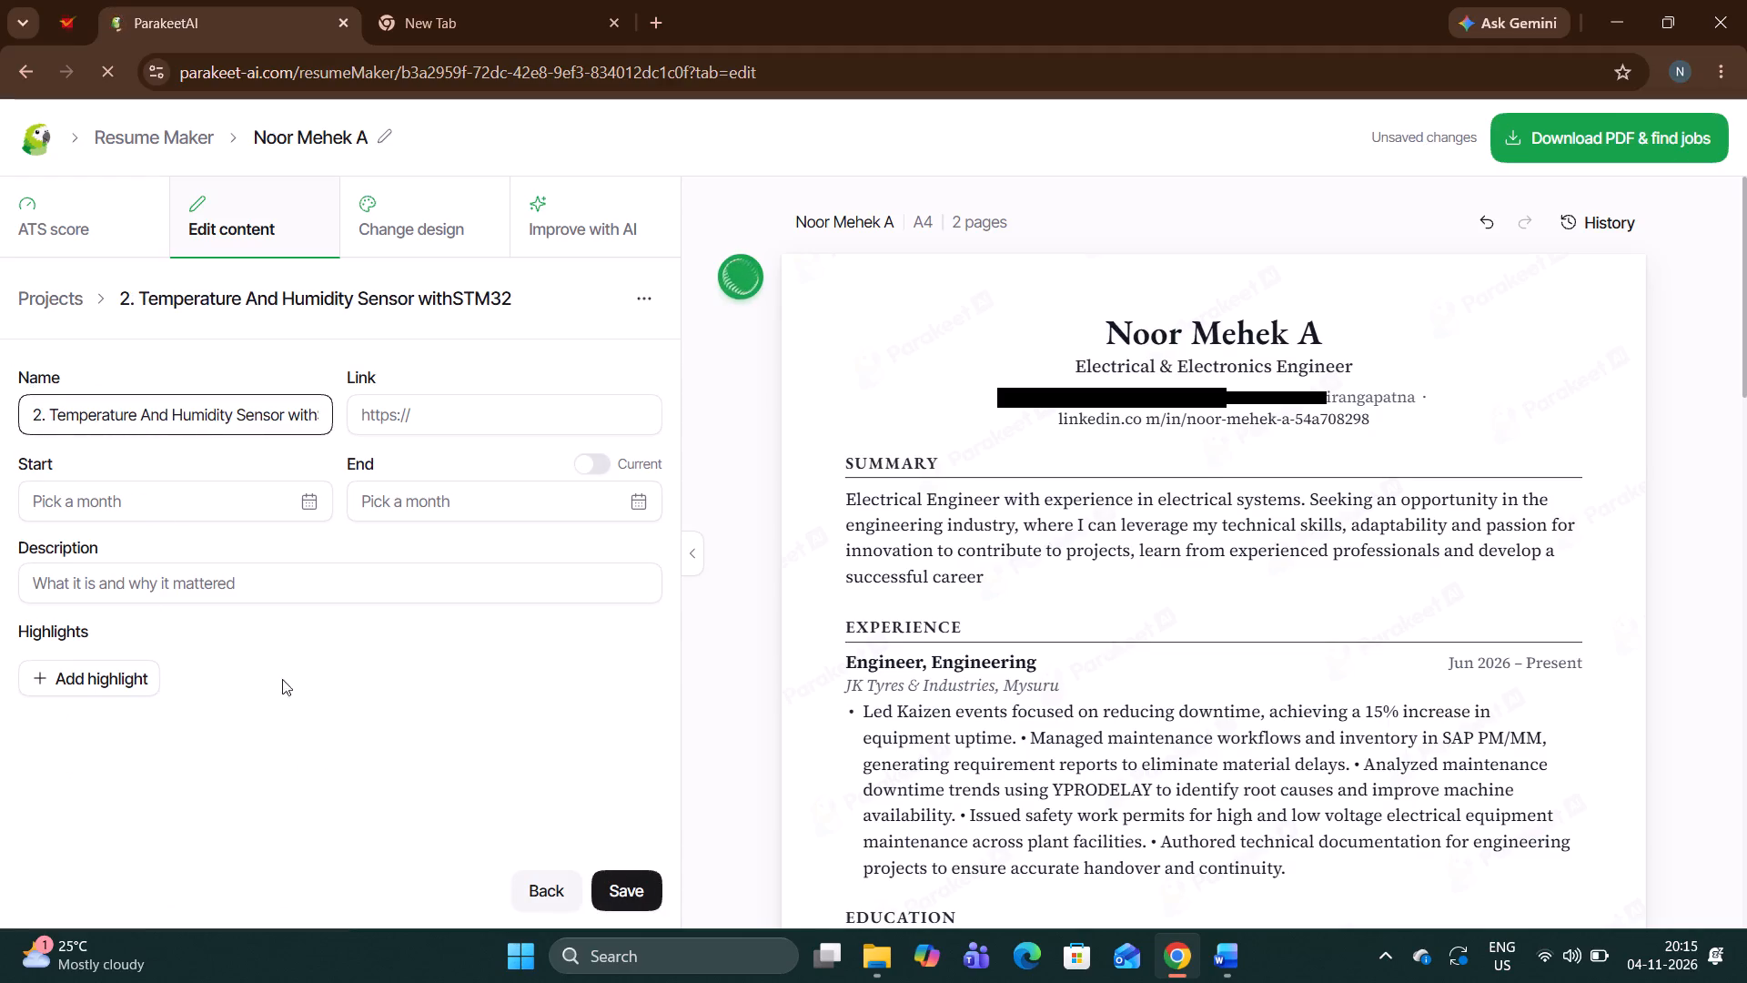
click(631, 881)
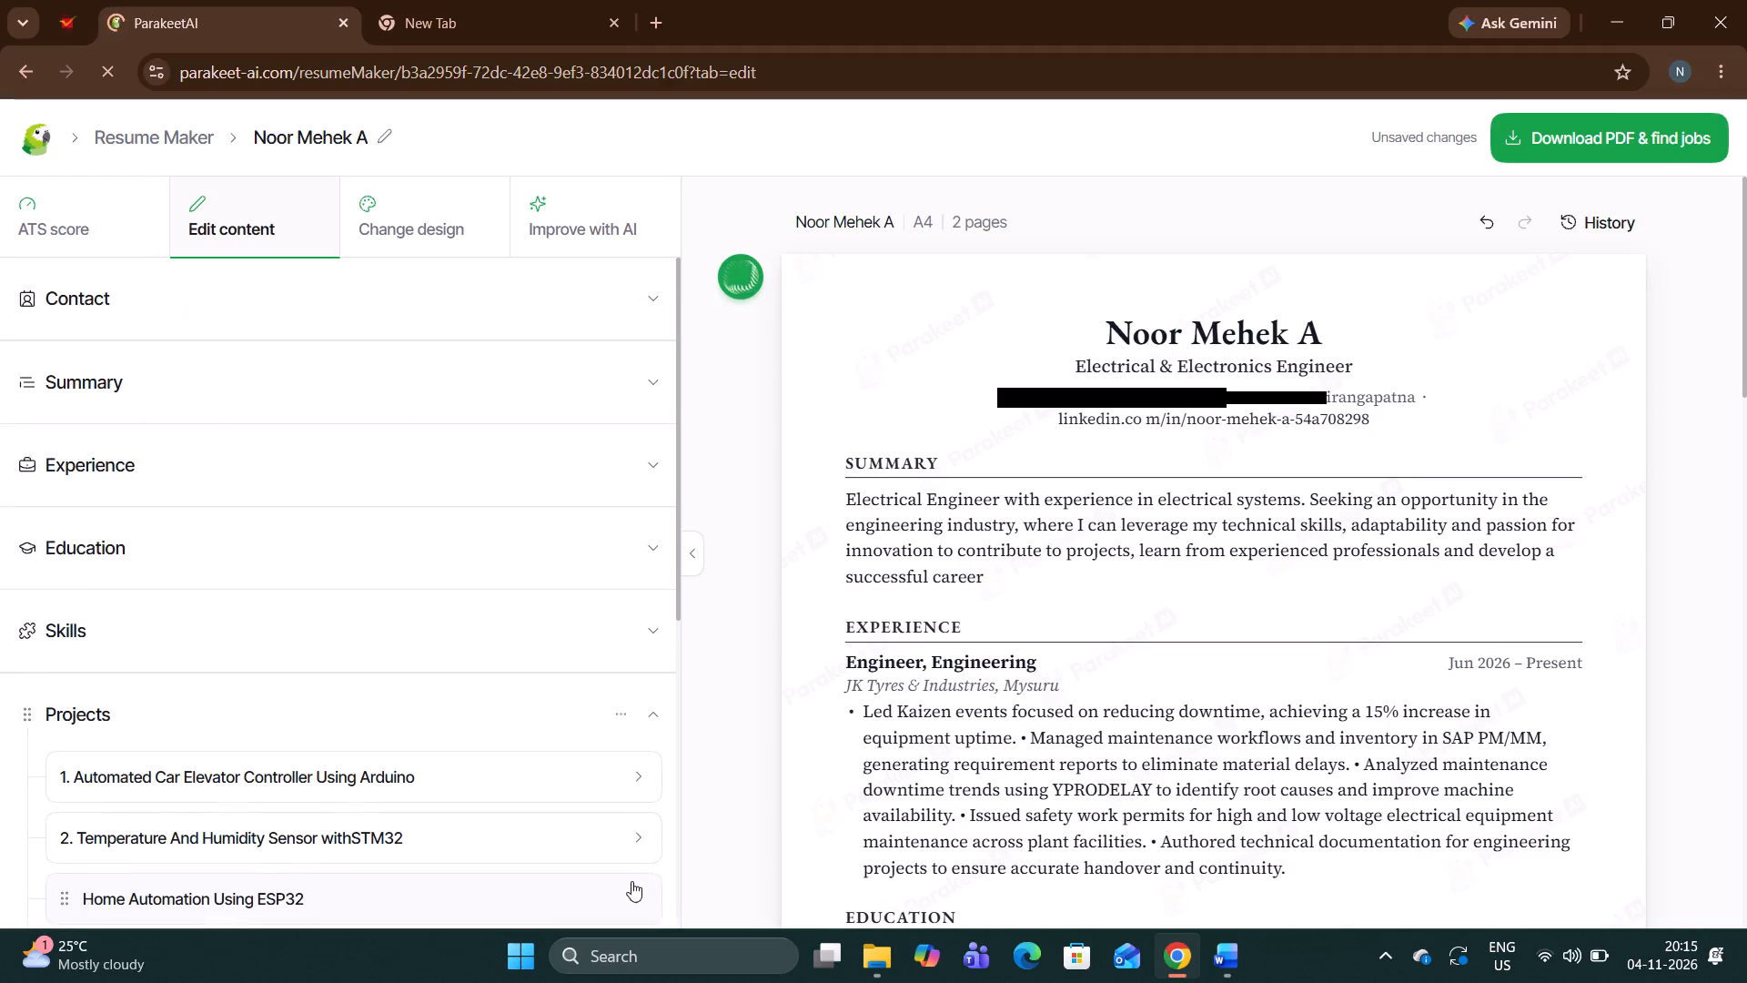
Prefix the Home Automation Using ESP32 project's name with "3. " and save the entry.
click(139, 874)
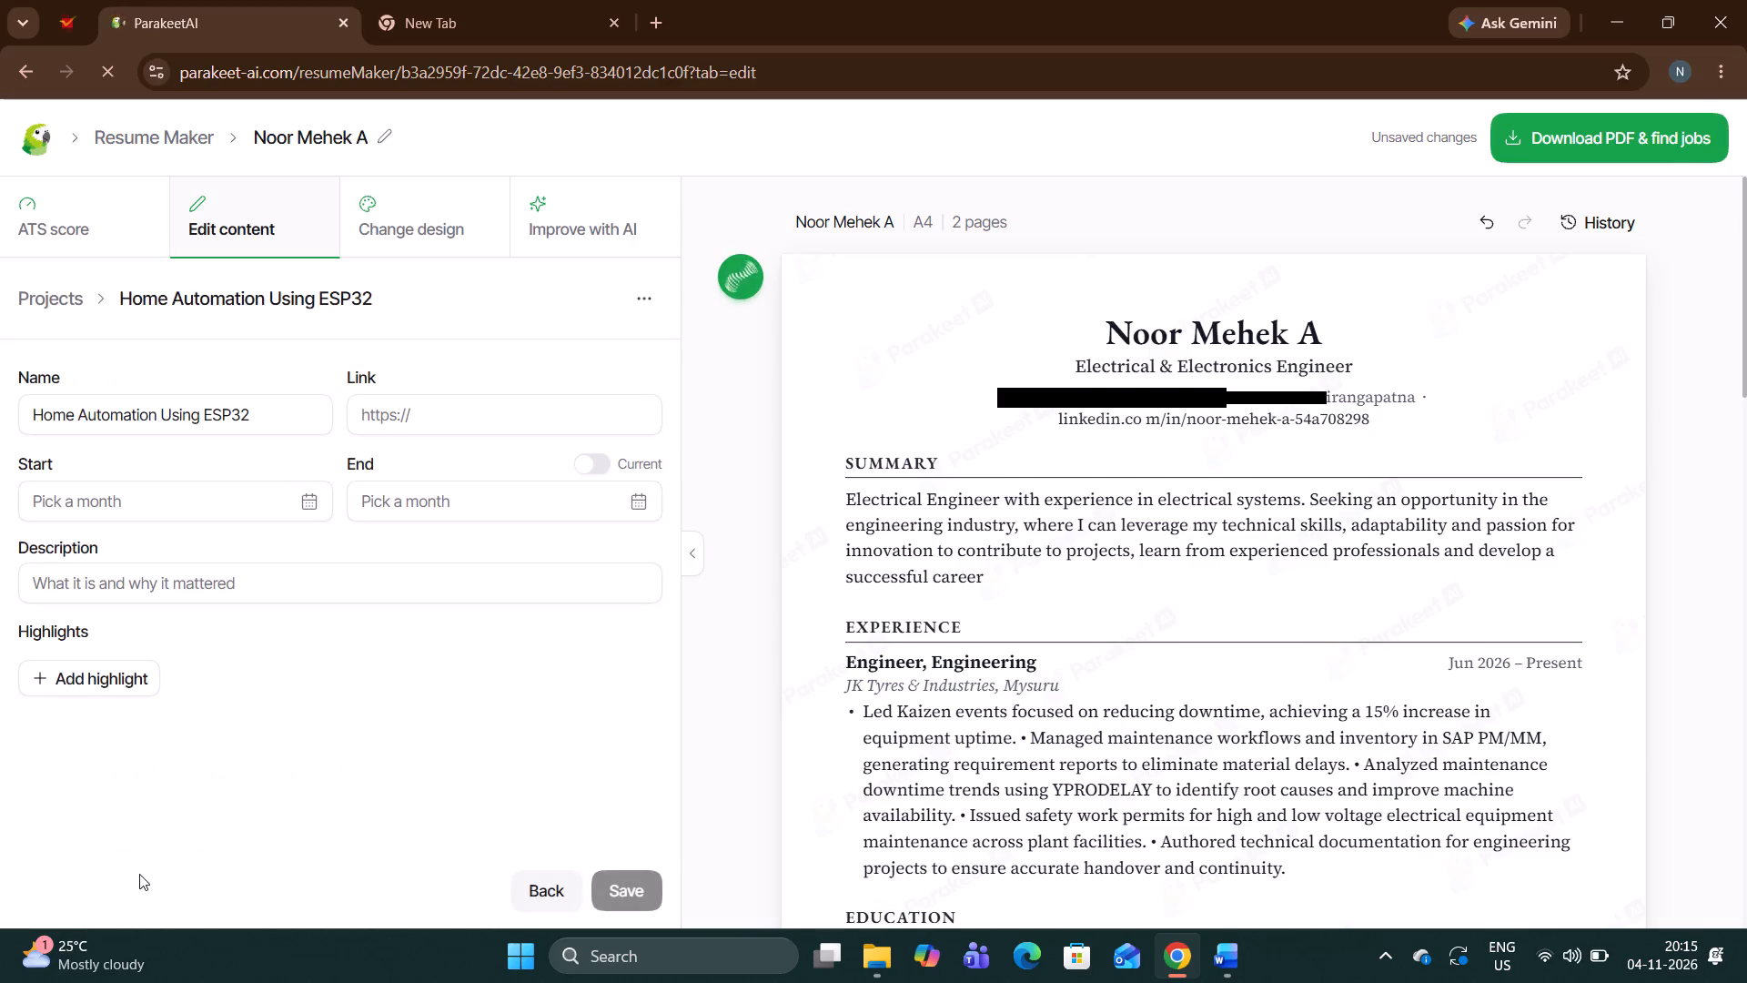
click(37, 419)
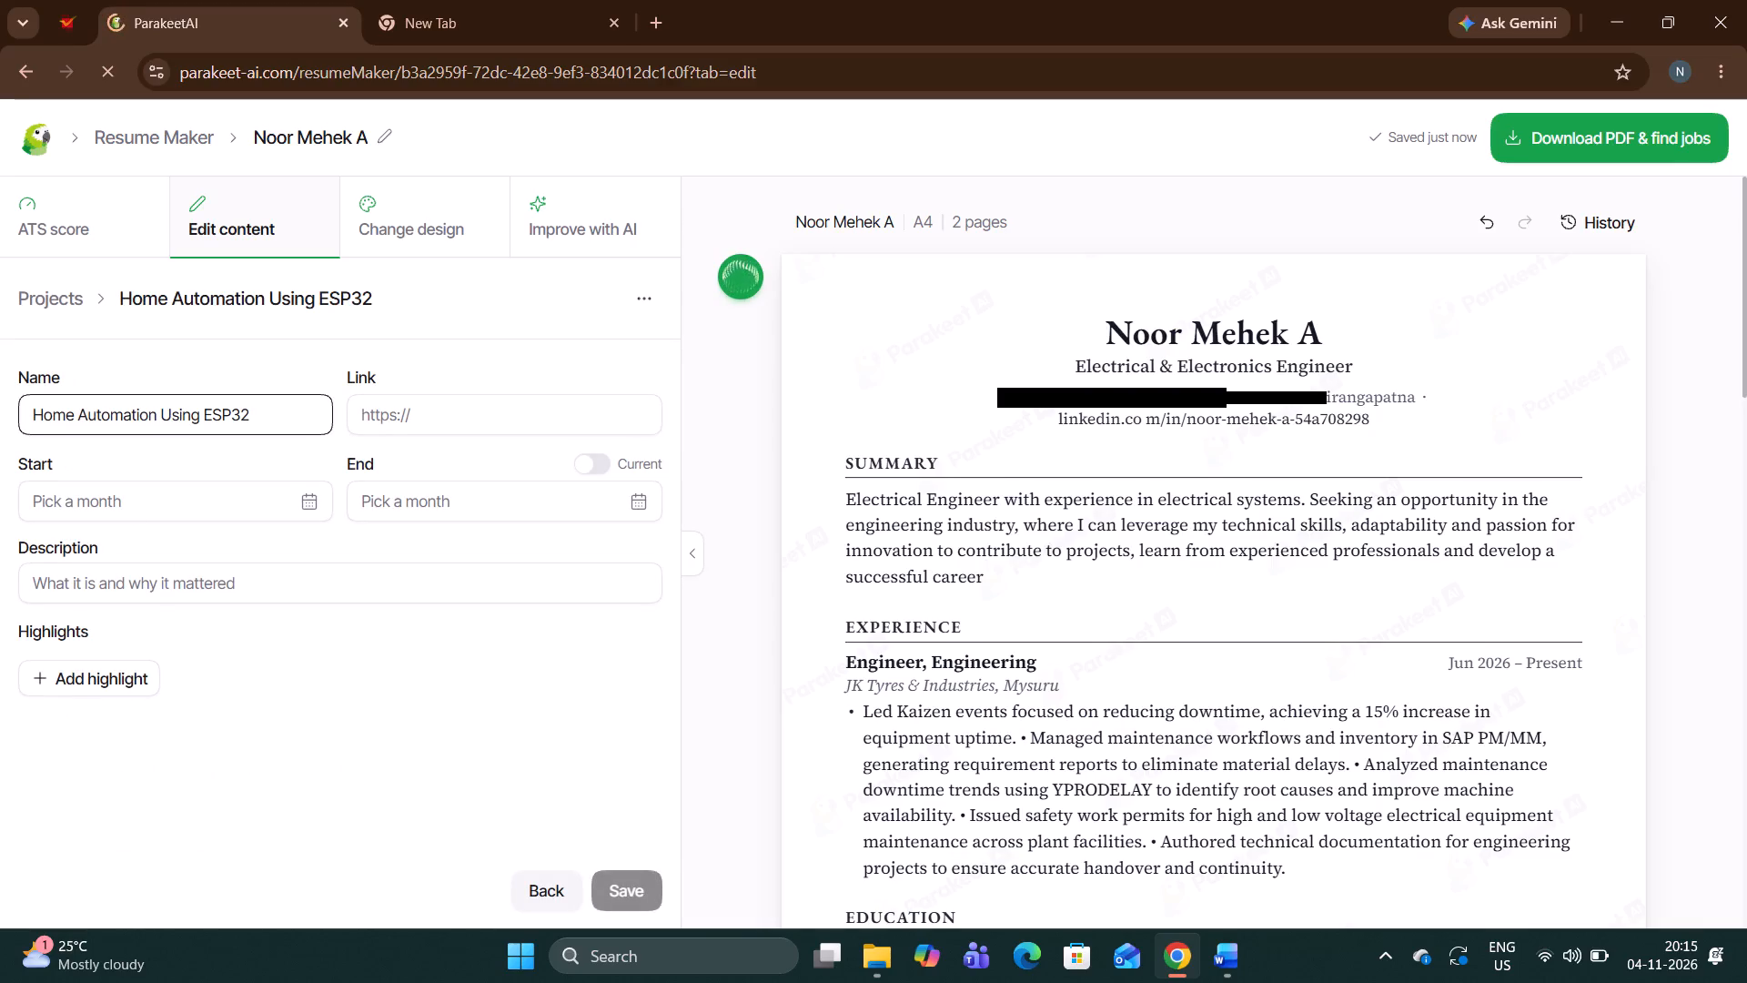
text(3.)
key(space)
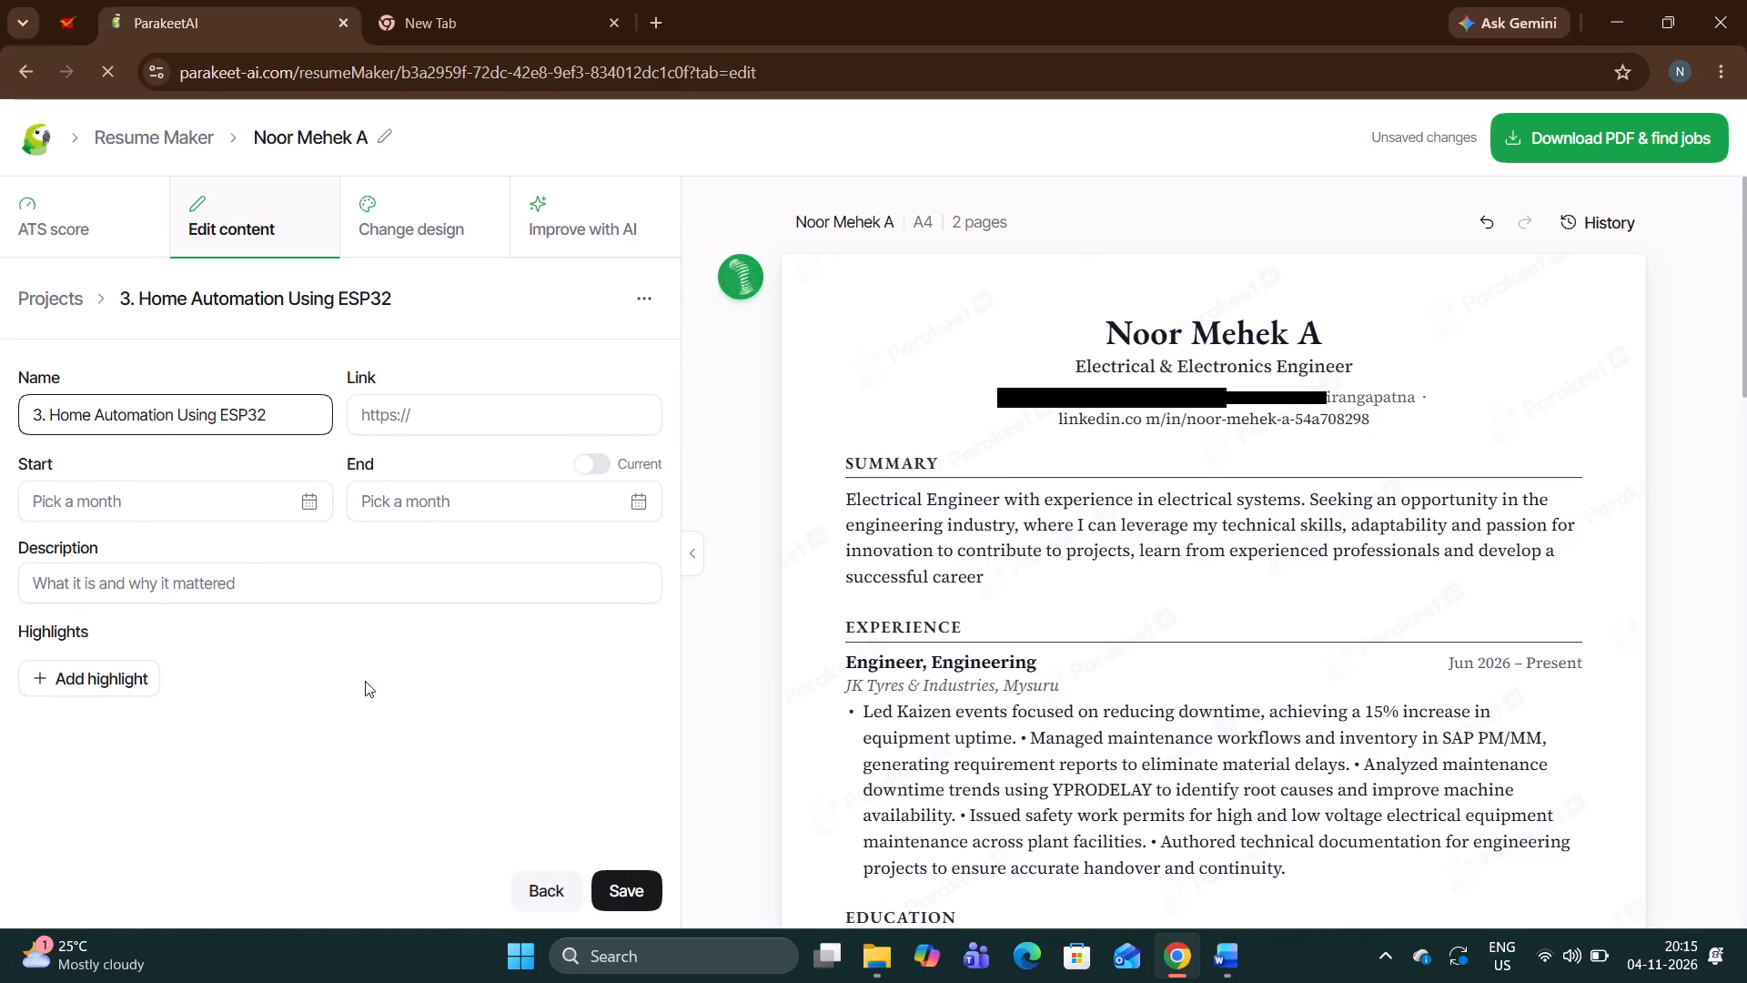
click(632, 887)
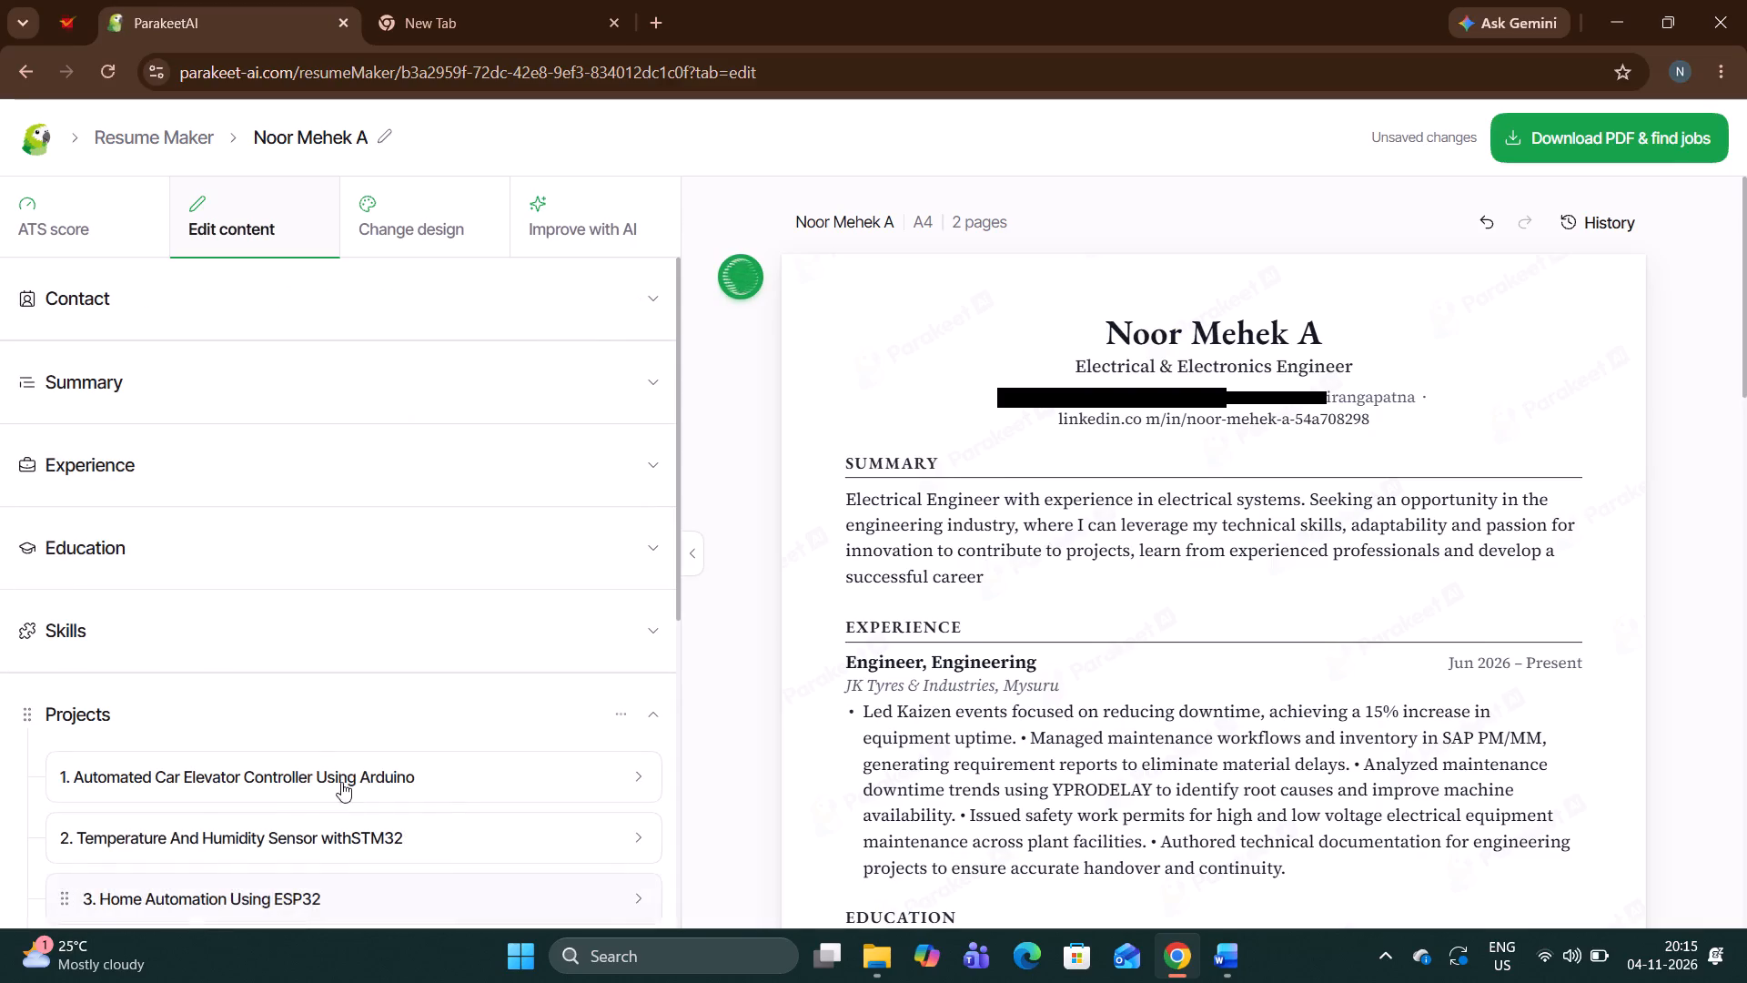
Prefix the Voltage Monitoring And Temperature Detection Circuit for EV Batteries project's name with "4. " and save the entry.
scroll(321, 777, down, 2)
click(321, 777)
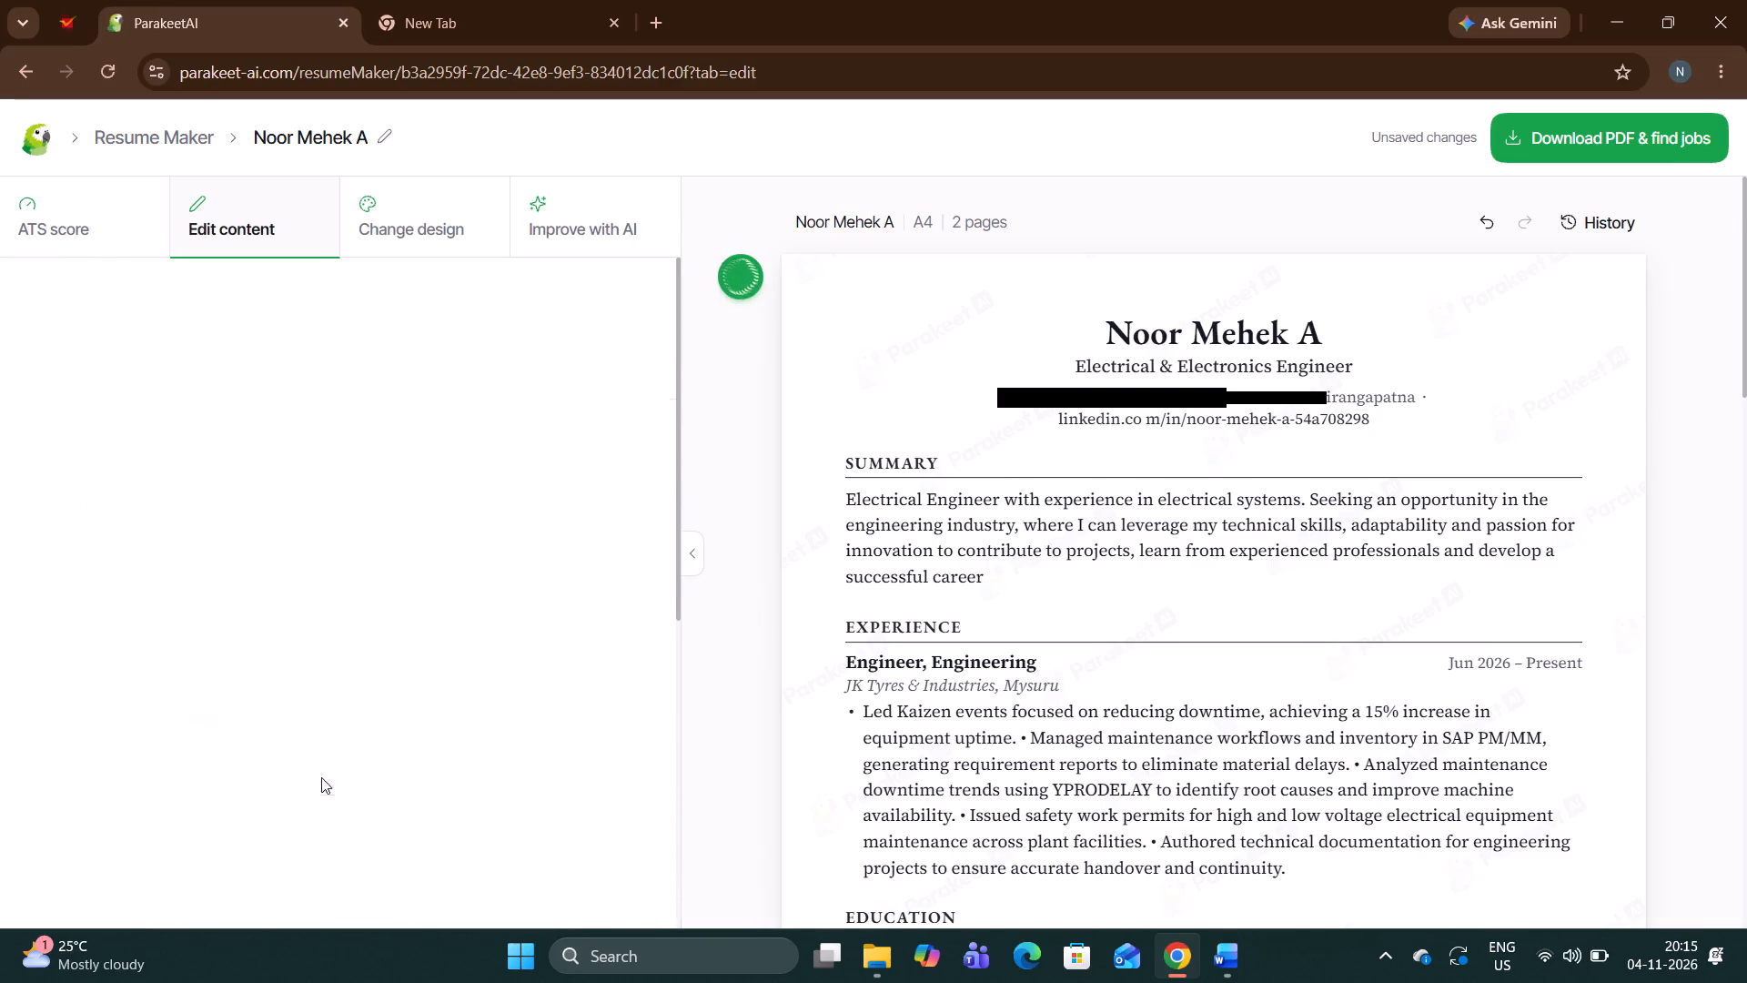
click(31, 411)
text(4.)
key(space)
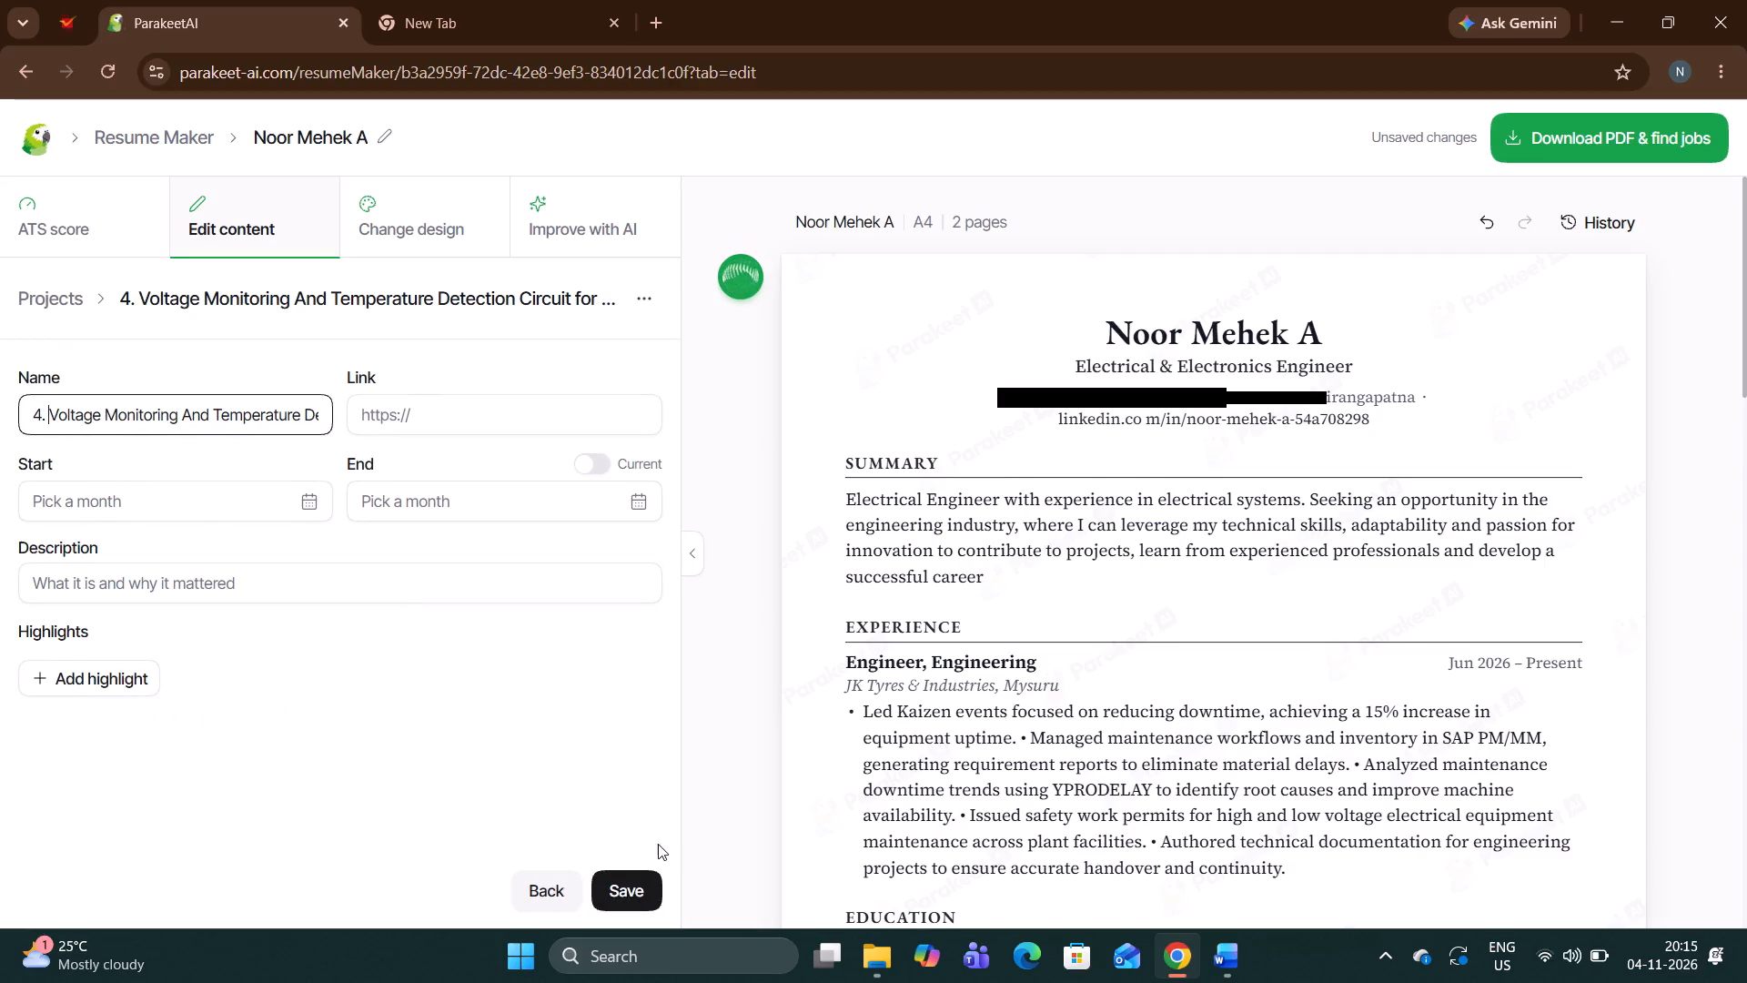
click(637, 885)
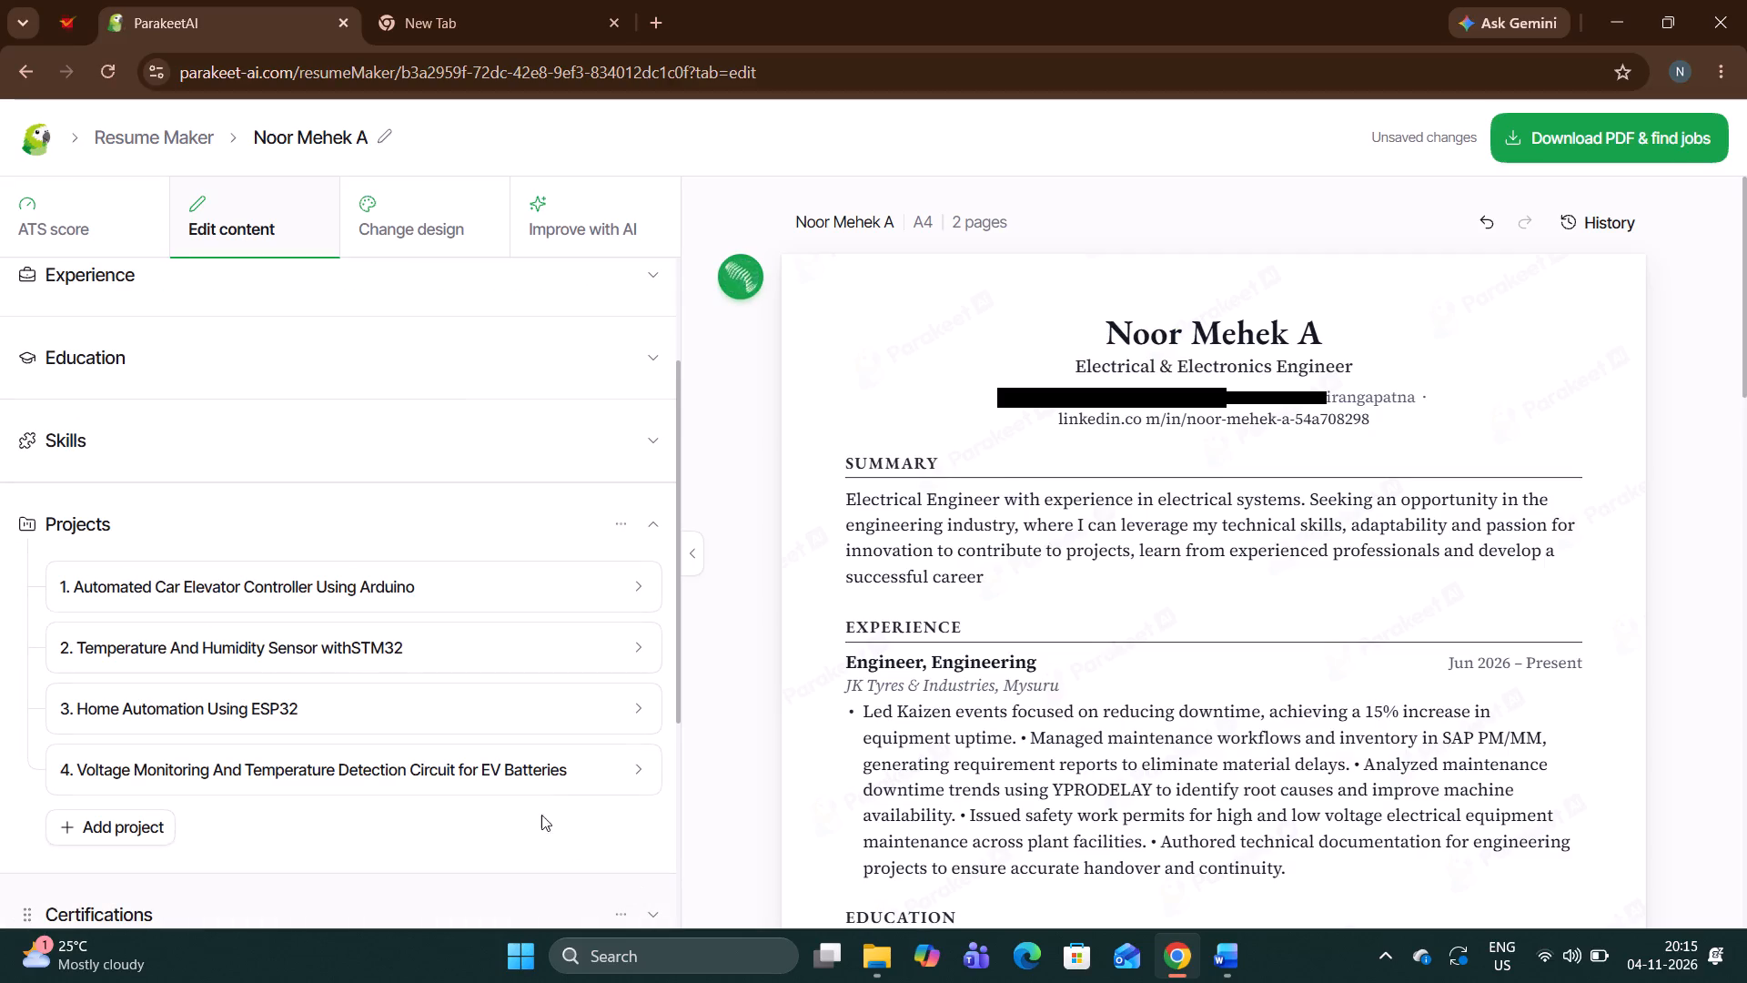
In the River Valley School education entry, set the degree to "SSLC" in capitals and save it.
scroll(520, 804, down, 3)
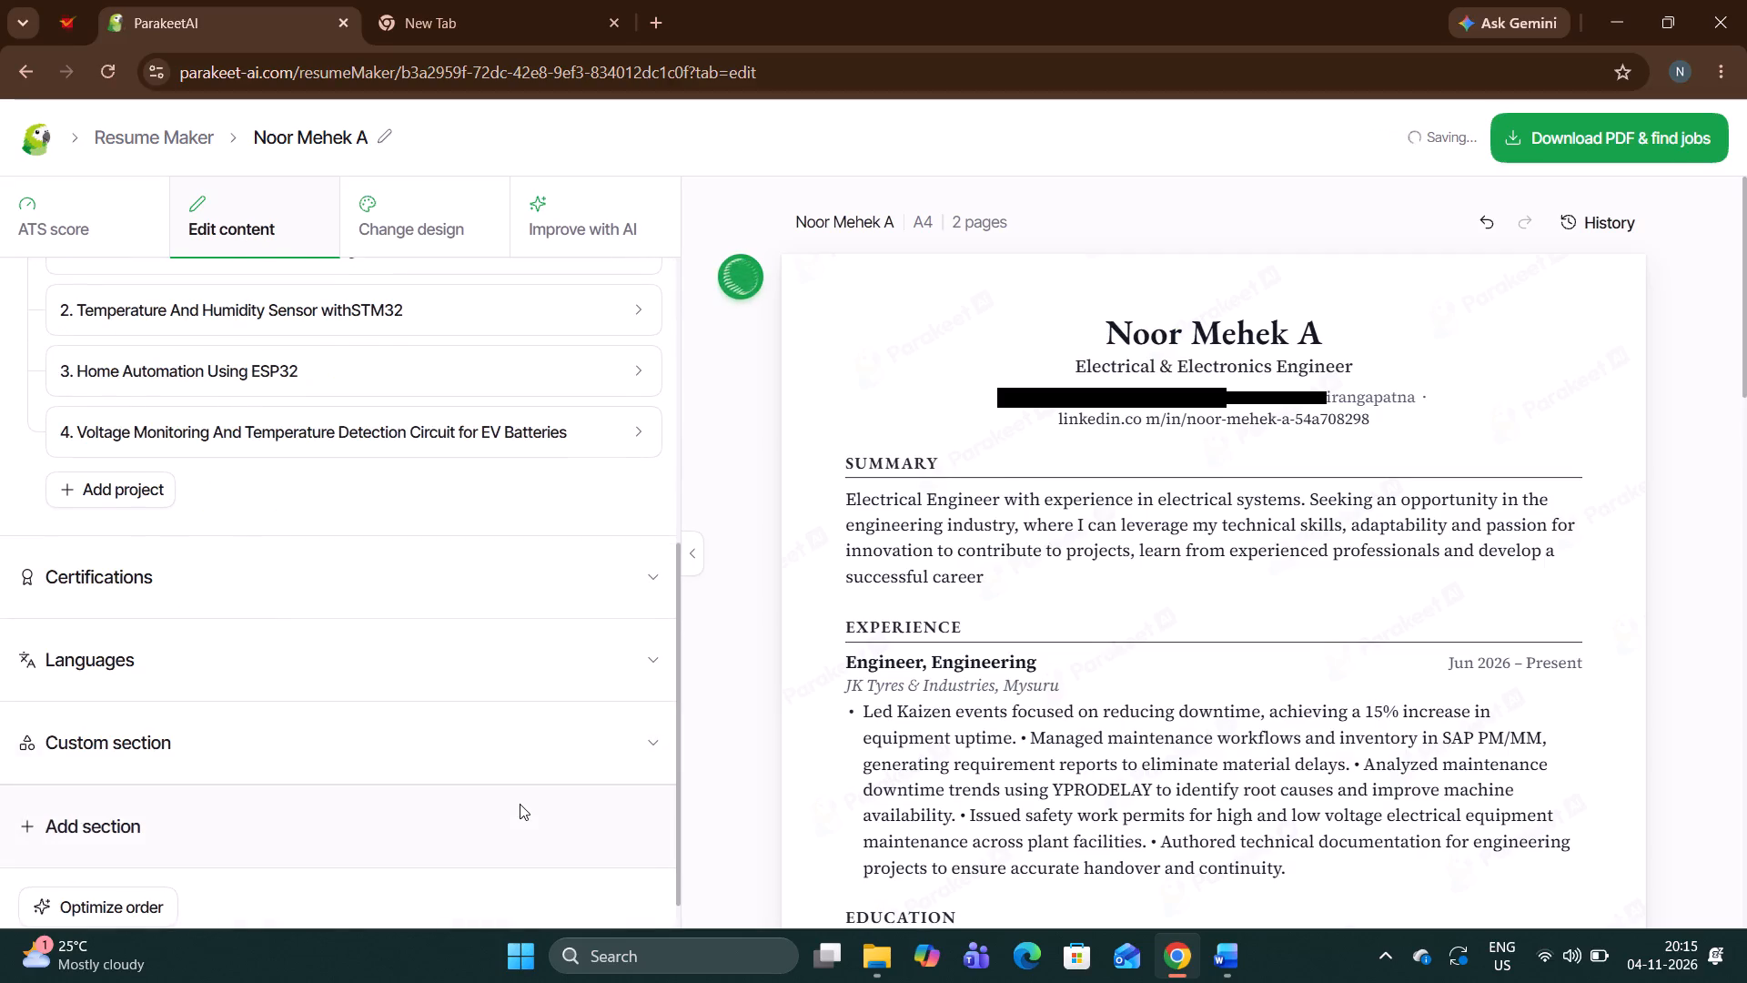
scroll(520, 804, down, 1)
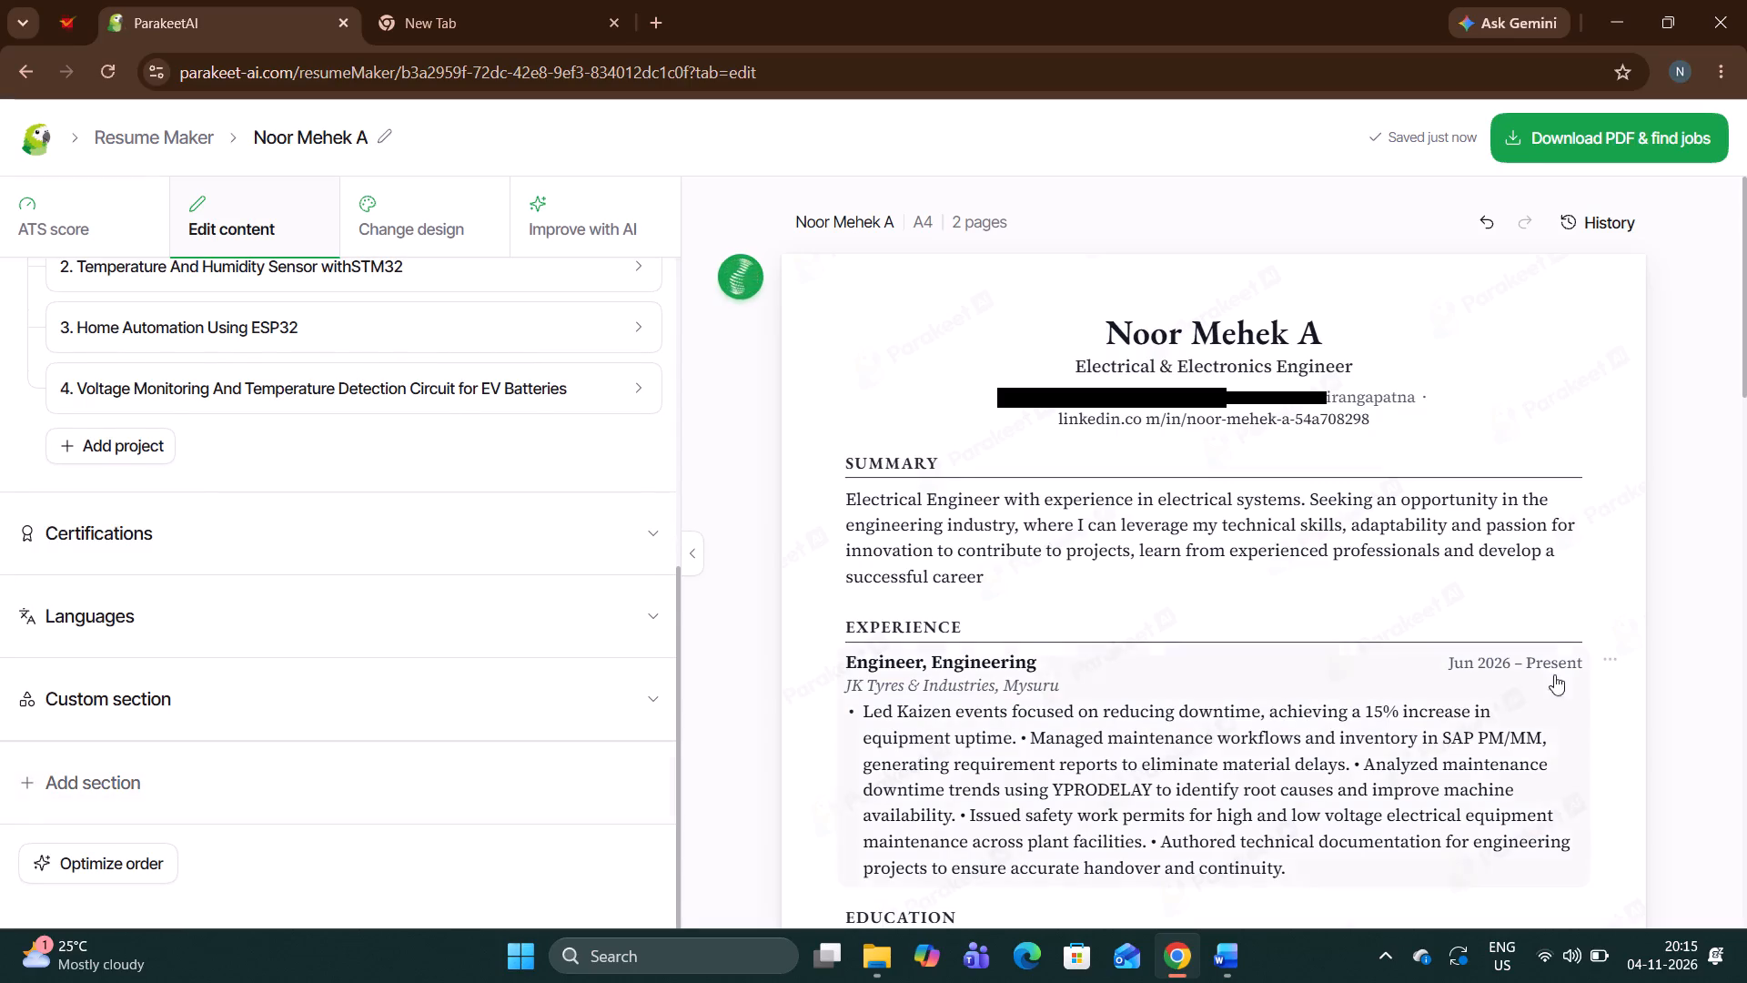
scroll(1303, 634, down, 1)
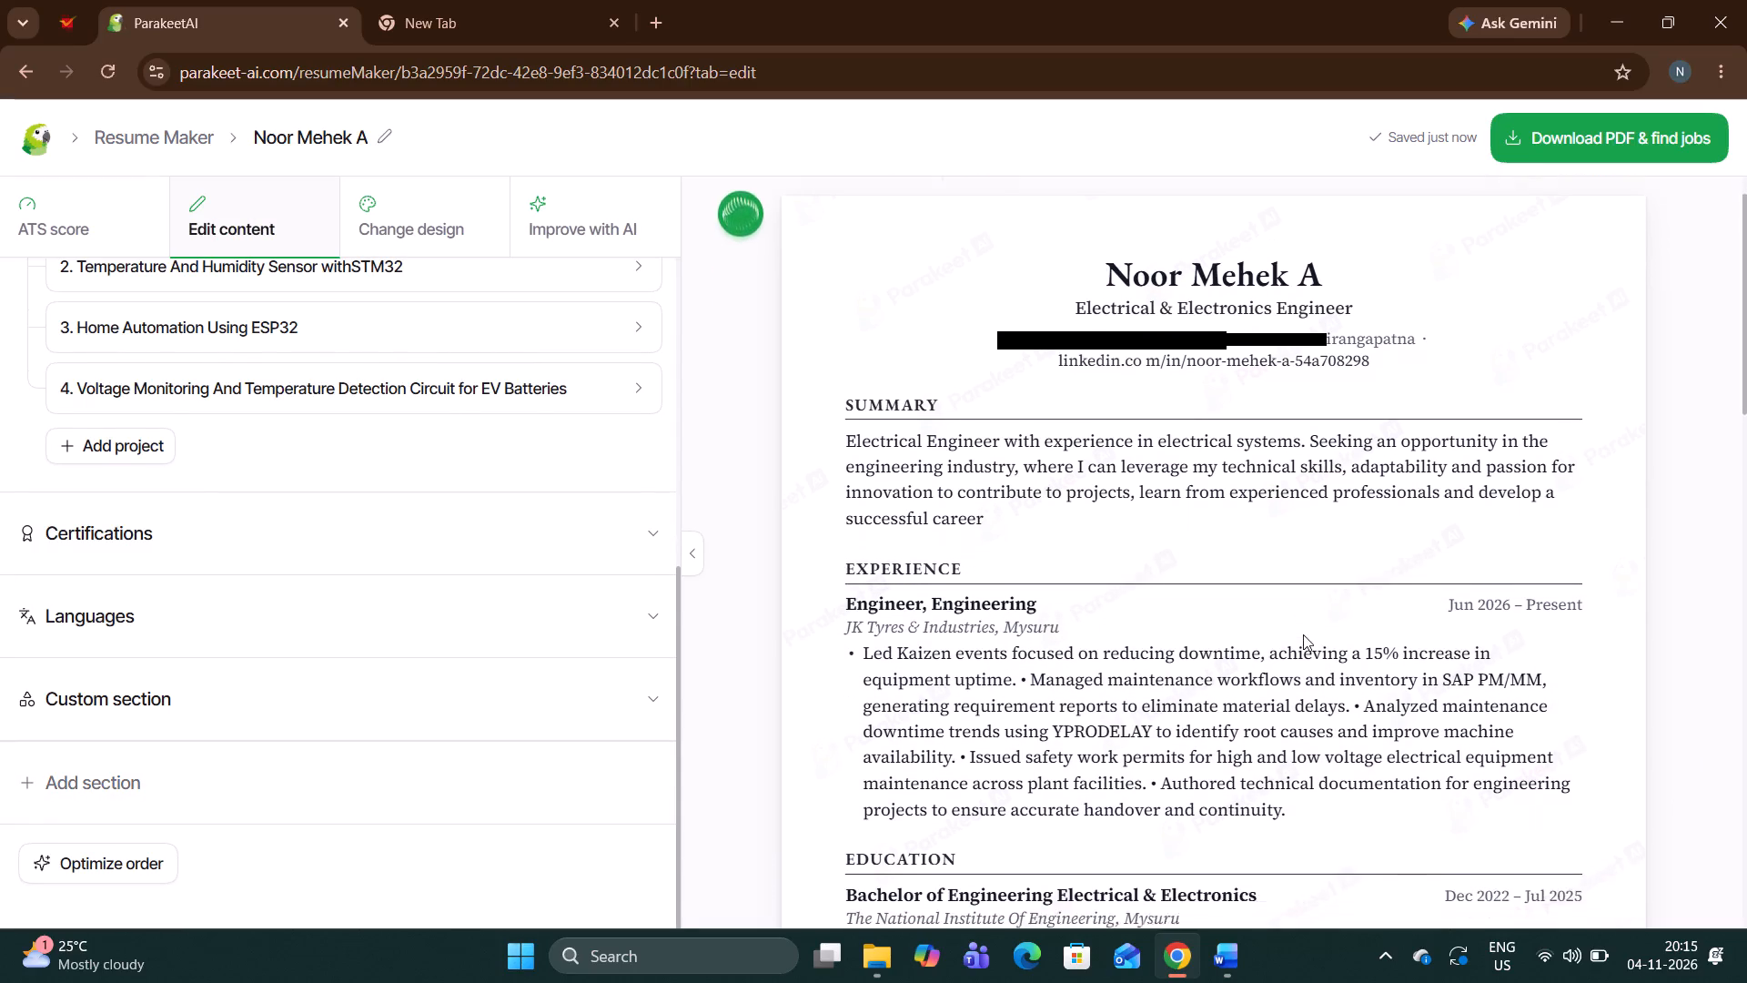
scroll(1303, 634, down, 3)
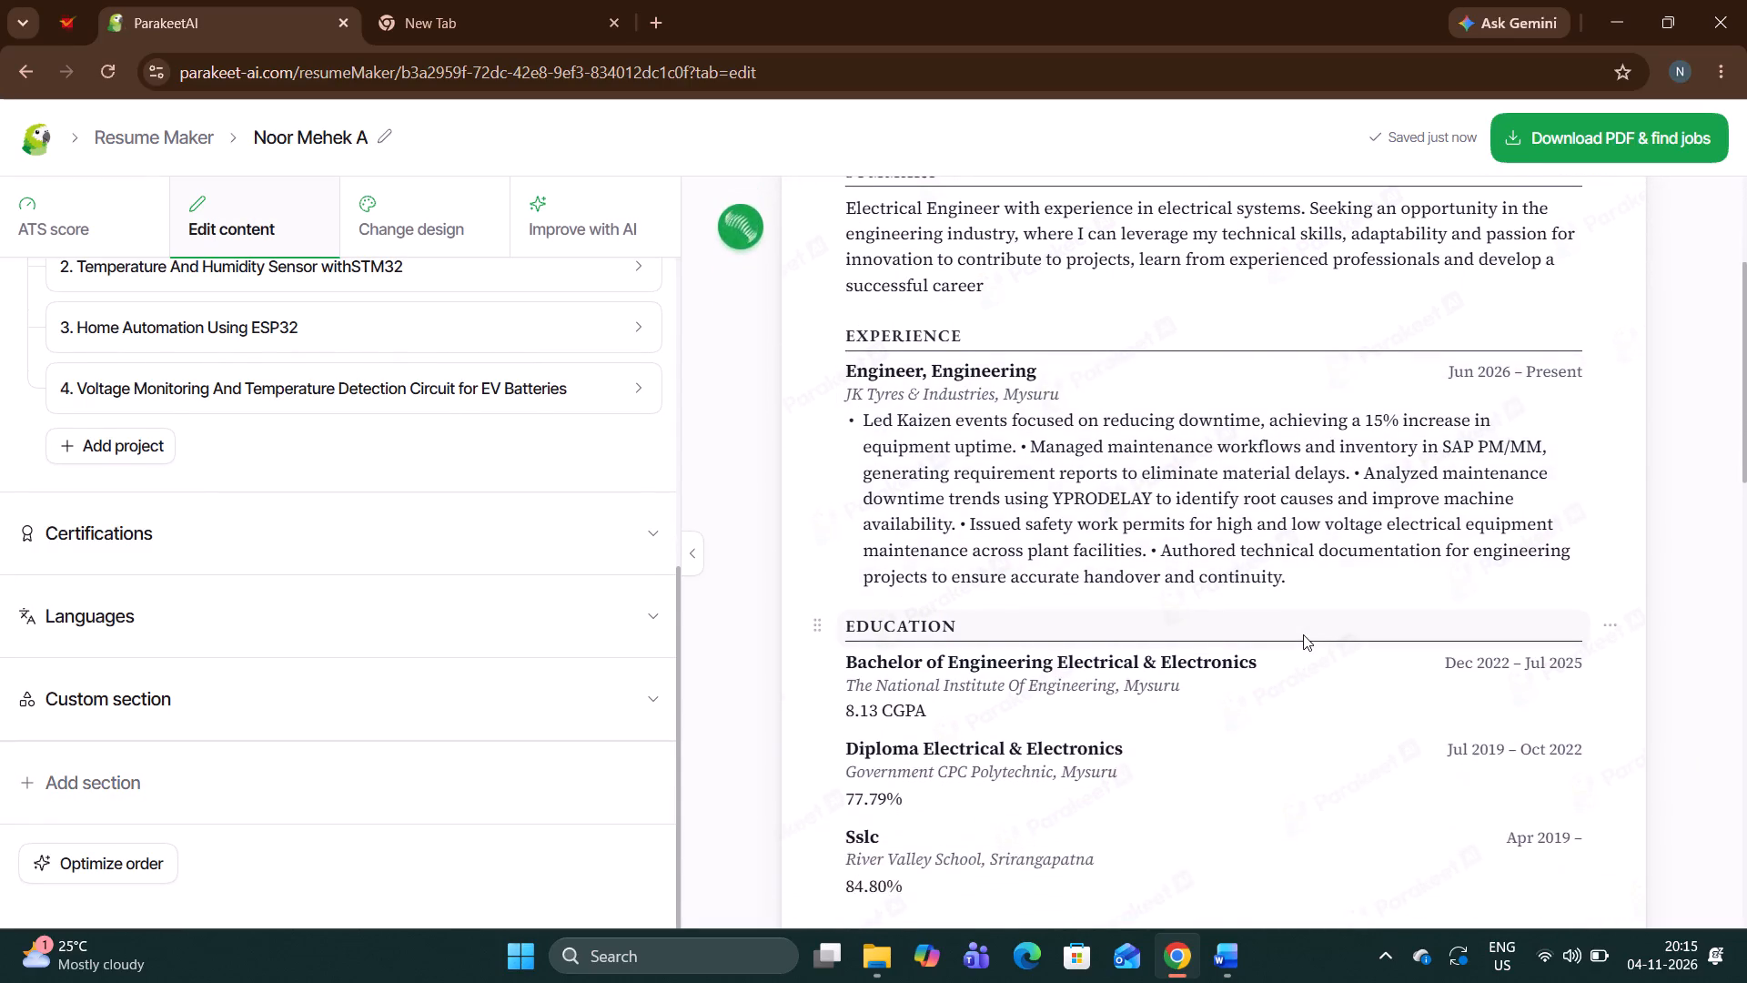
scroll(1303, 634, down, 2)
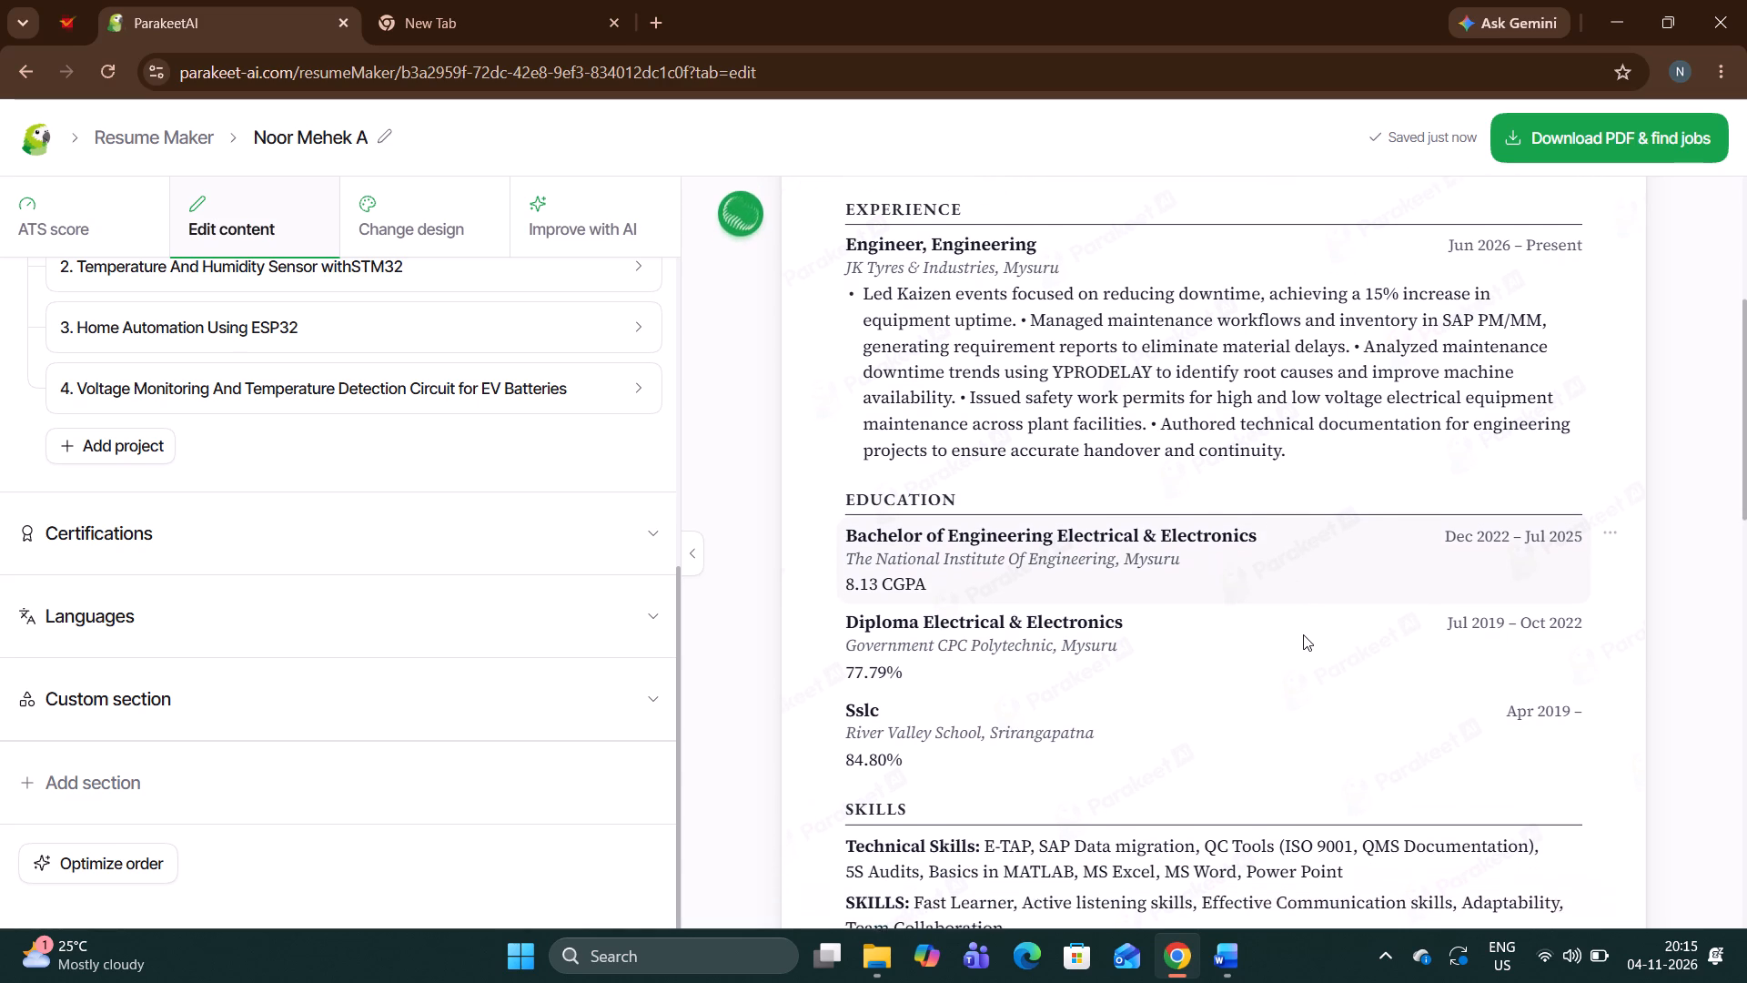
scroll(1303, 634, down, 2)
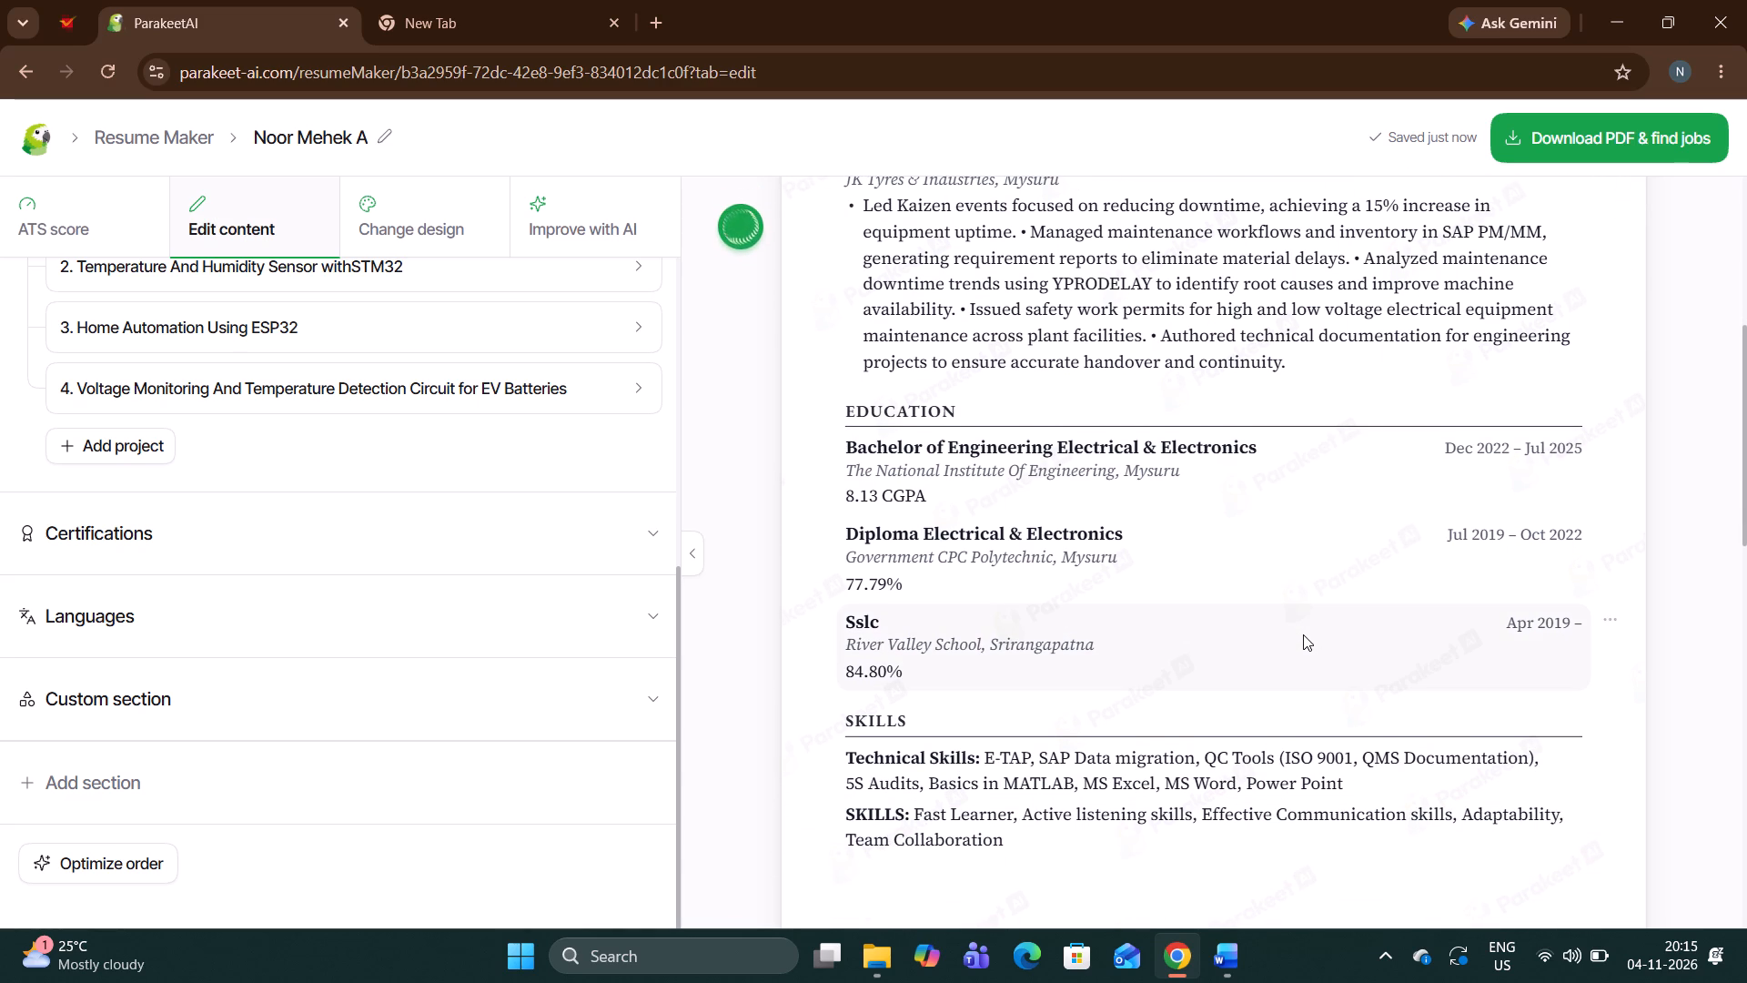
scroll(1303, 634, down, 1)
click(1166, 523)
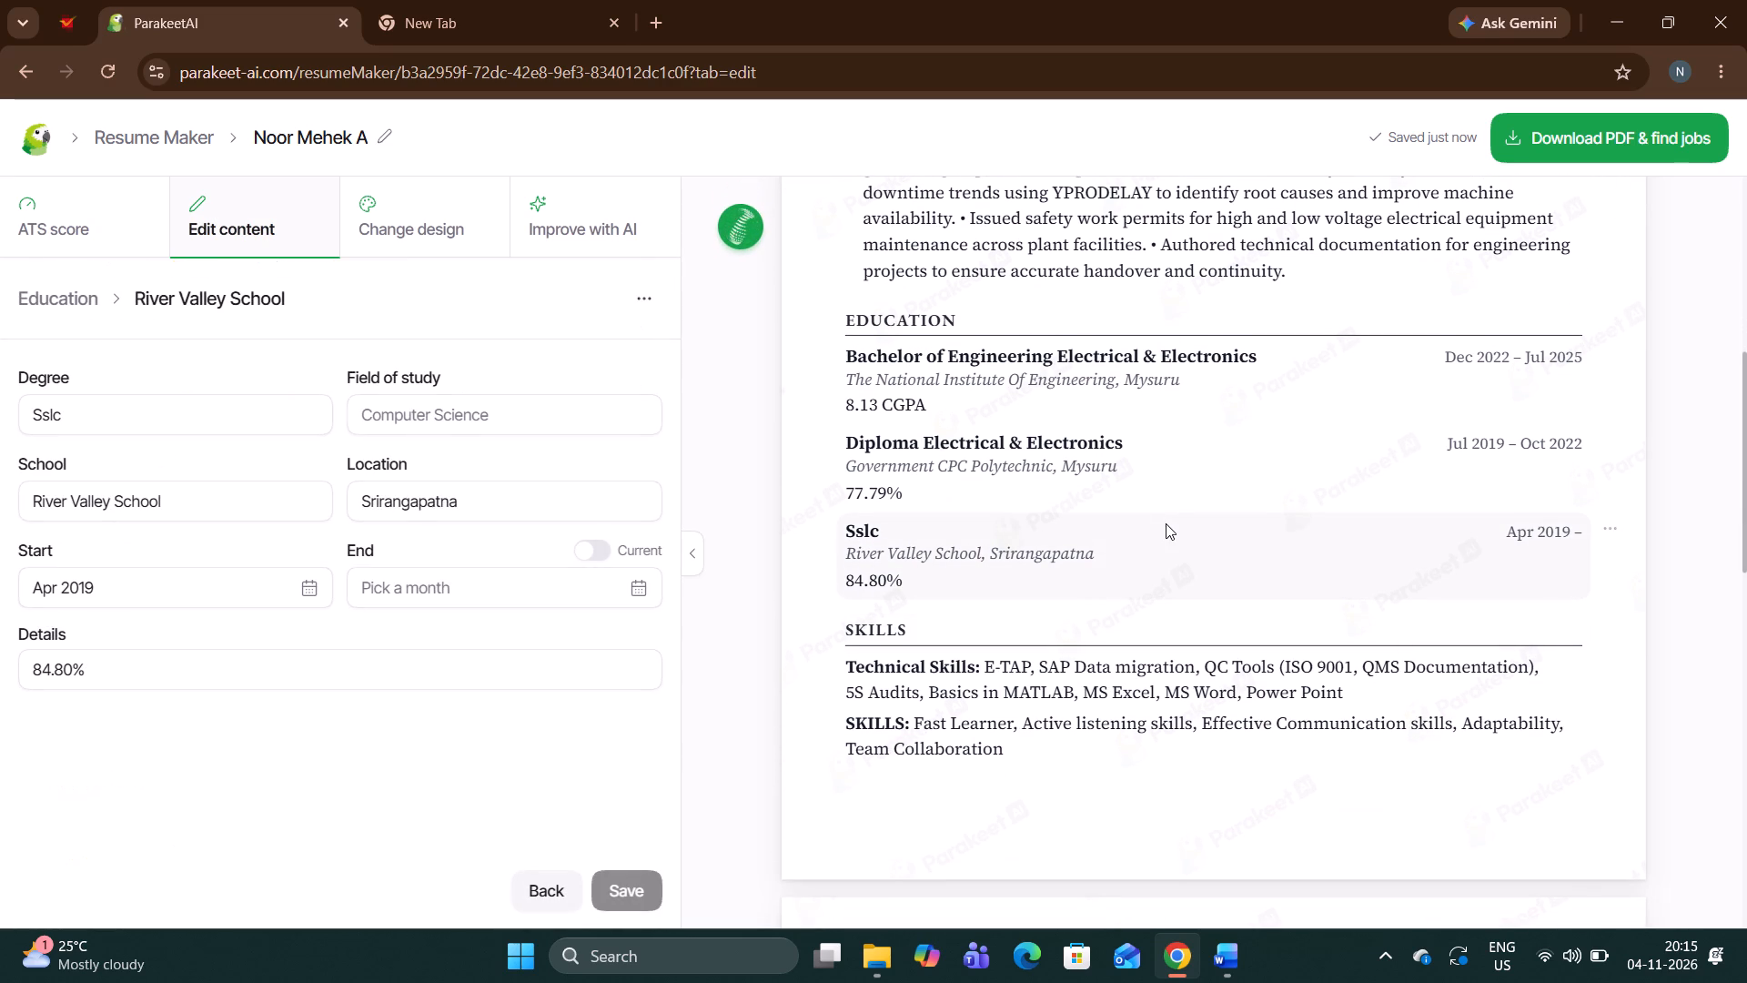
click(63, 421)
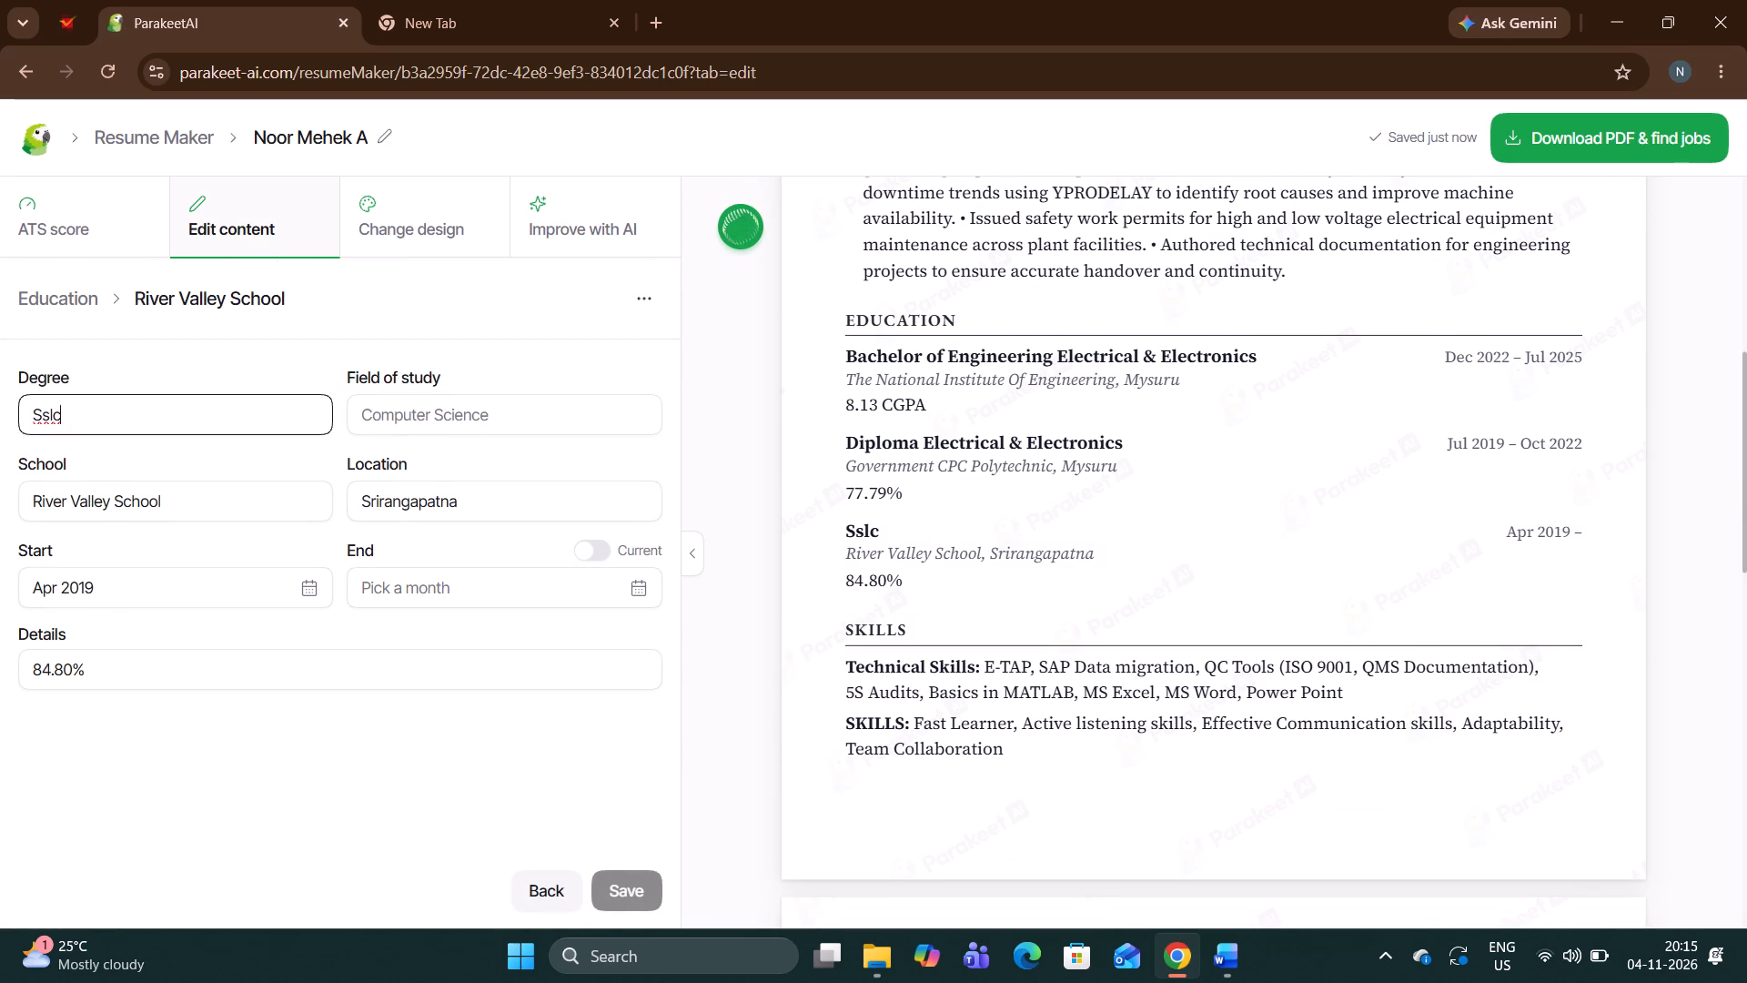
key(BackSpace)
key(BackSpace)
key(BackSpace)
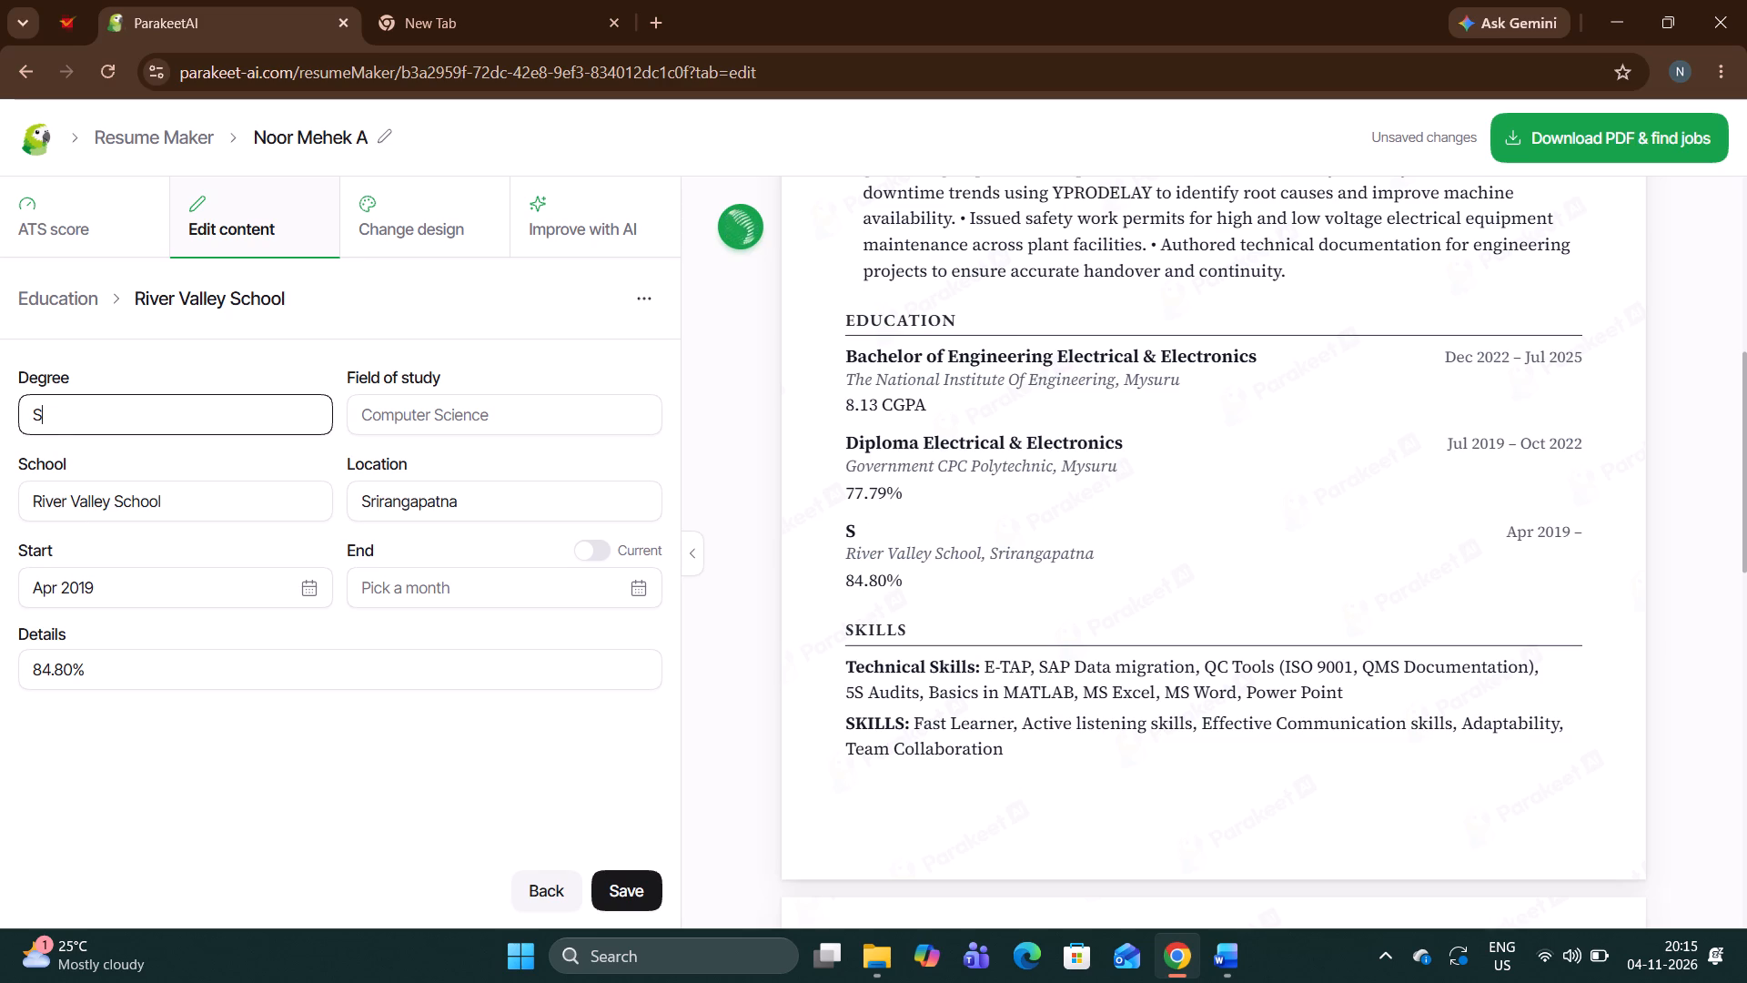
text(SLC)
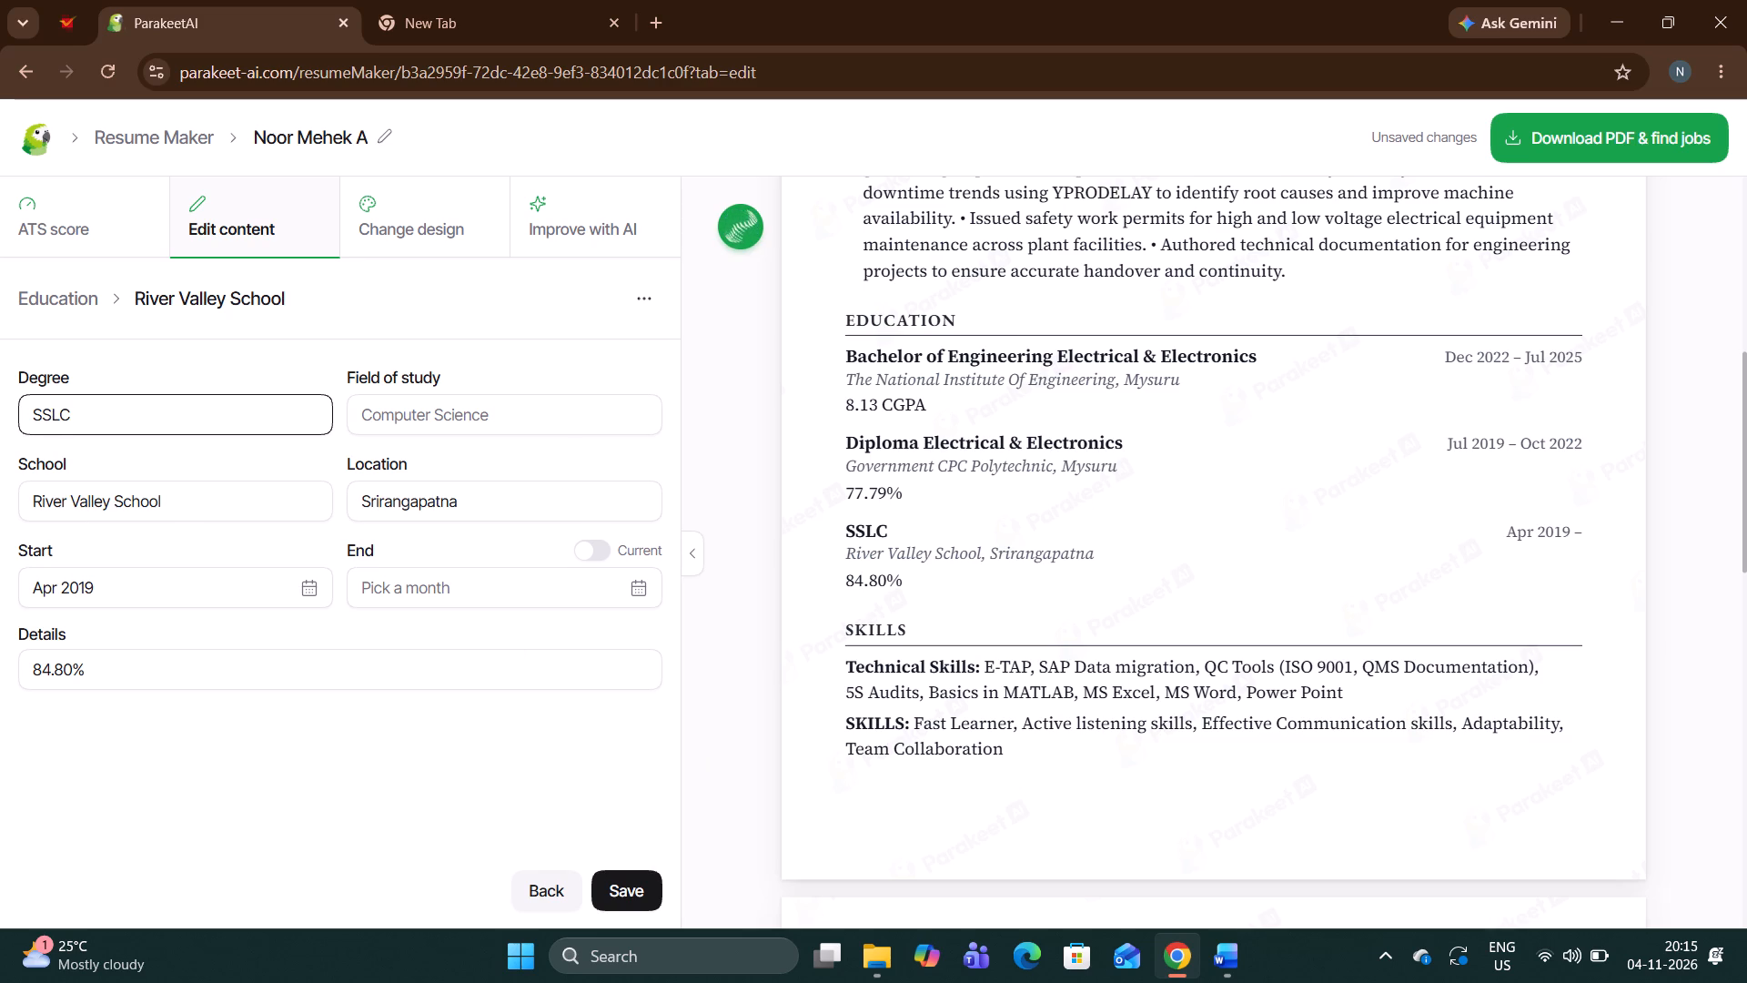
click(631, 894)
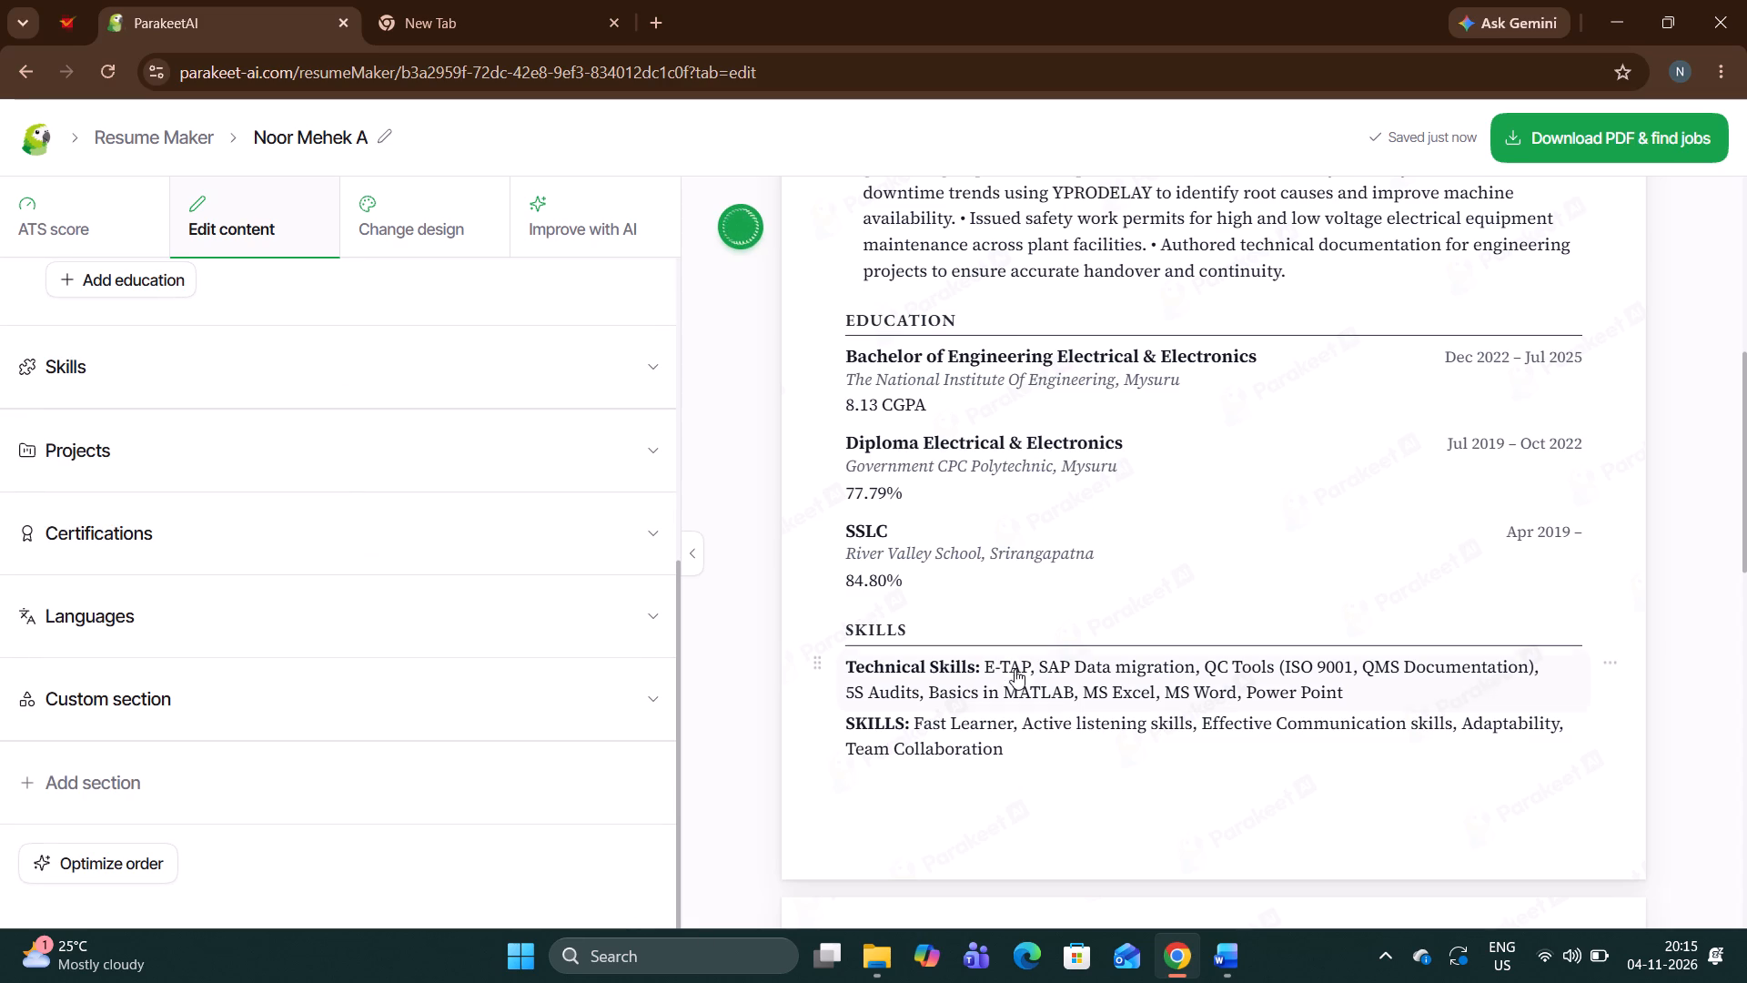
Move the Education section above Experience in the resume preview, directly after the Summary.
scroll(1017, 656, down, 3)
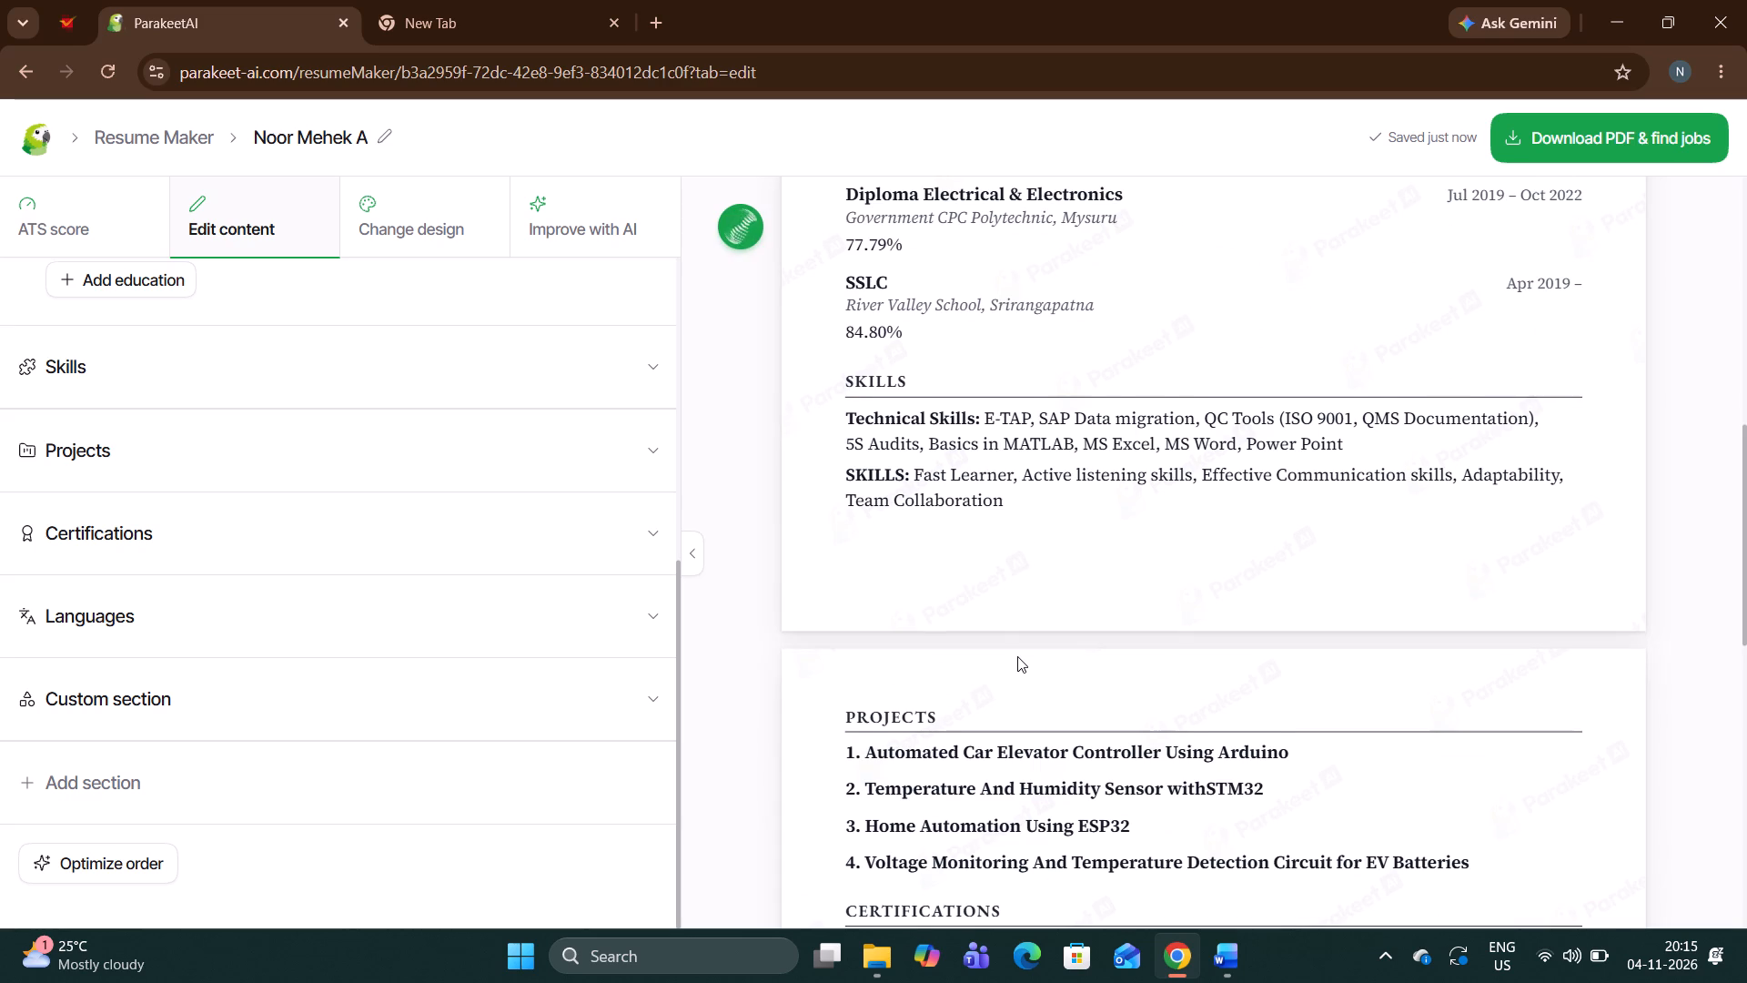
scroll(1017, 656, up, 2)
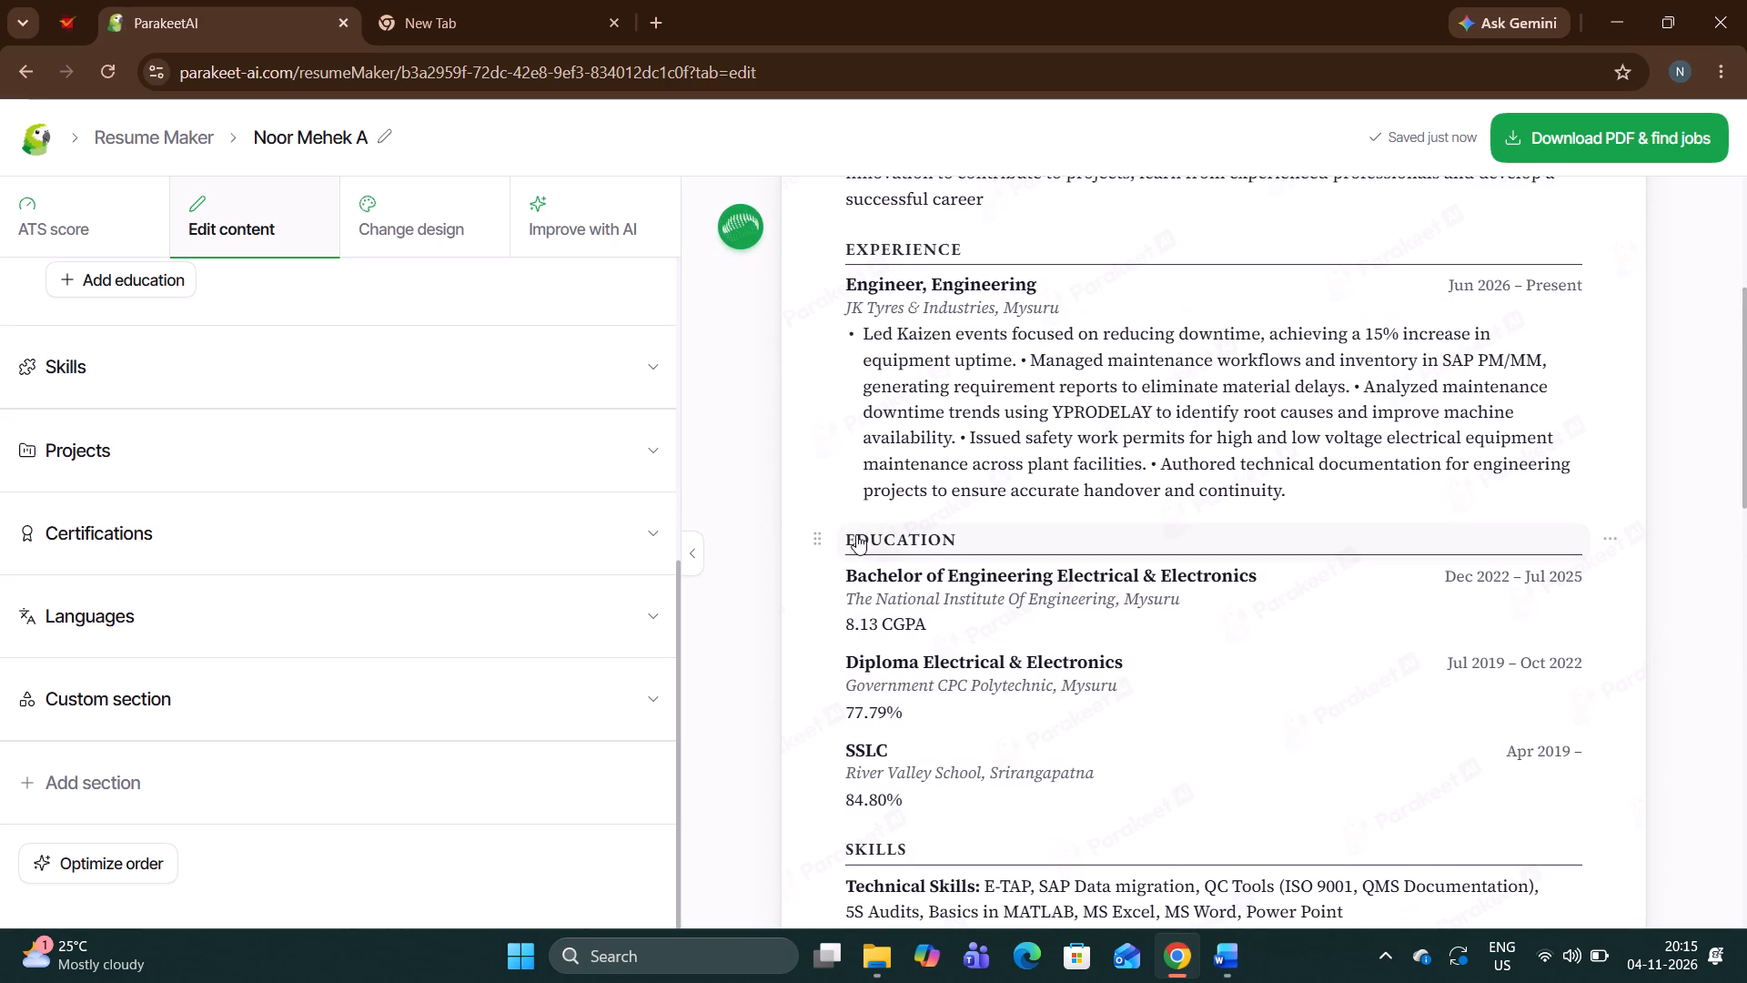
drag(818, 535, 785, 325)
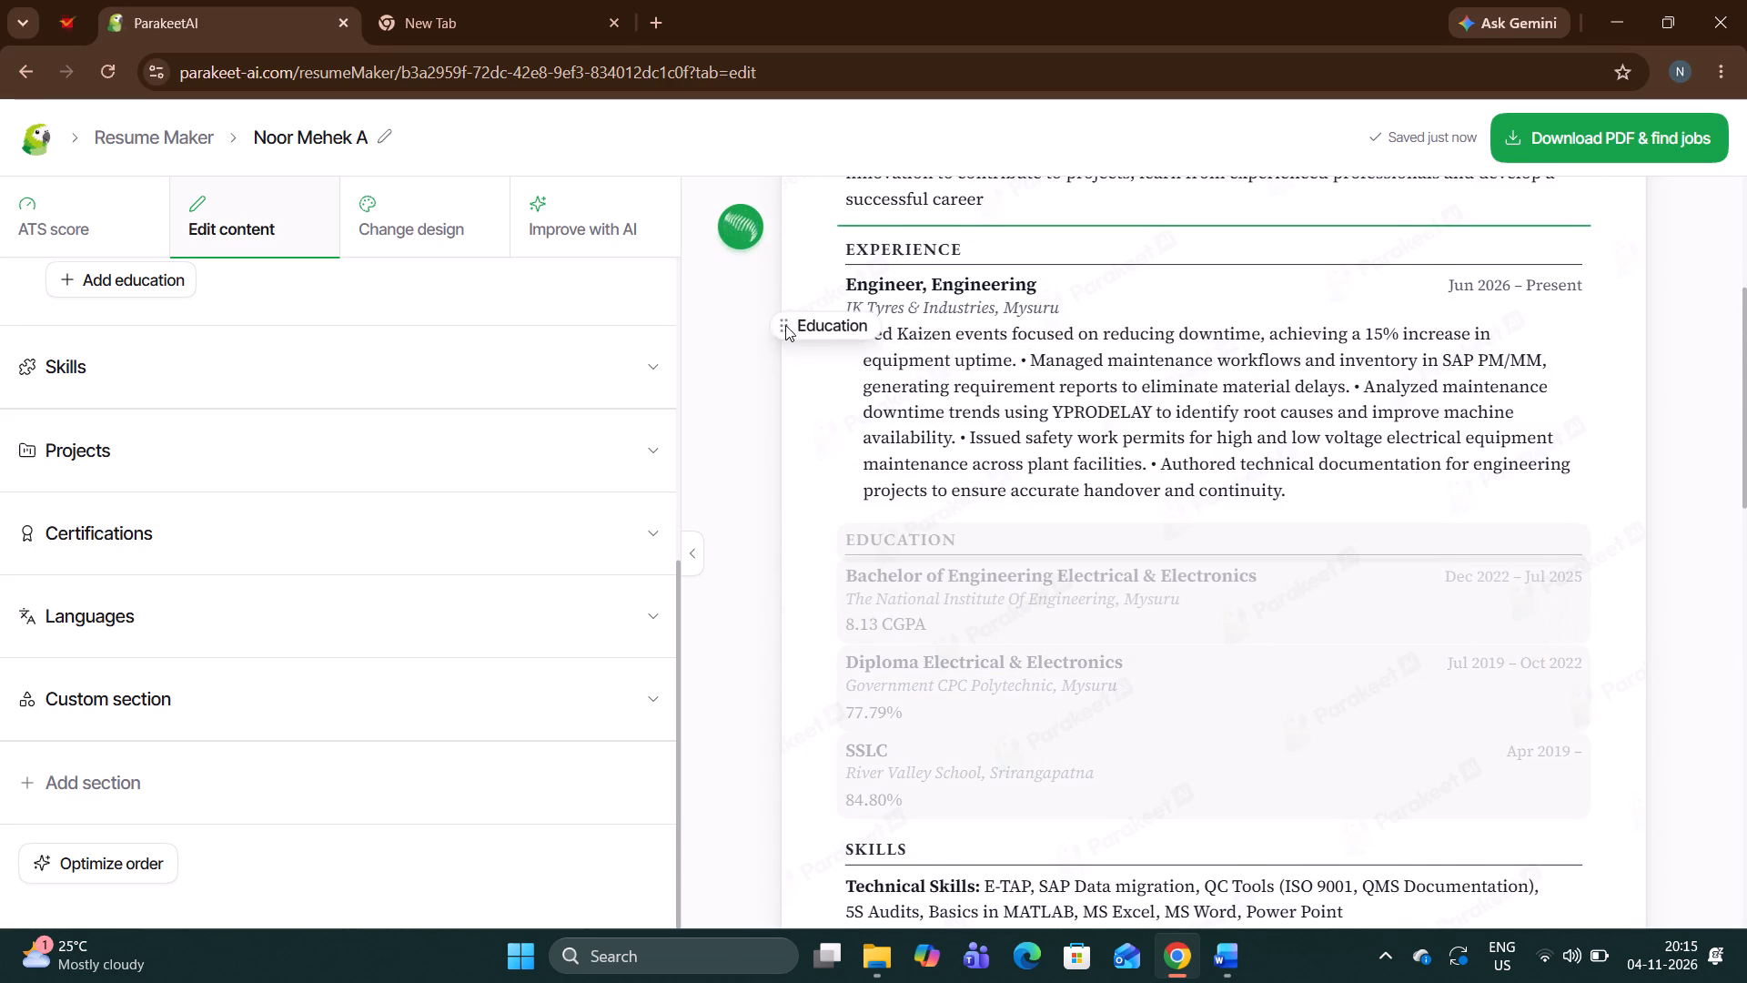
drag(785, 325, 847, 319)
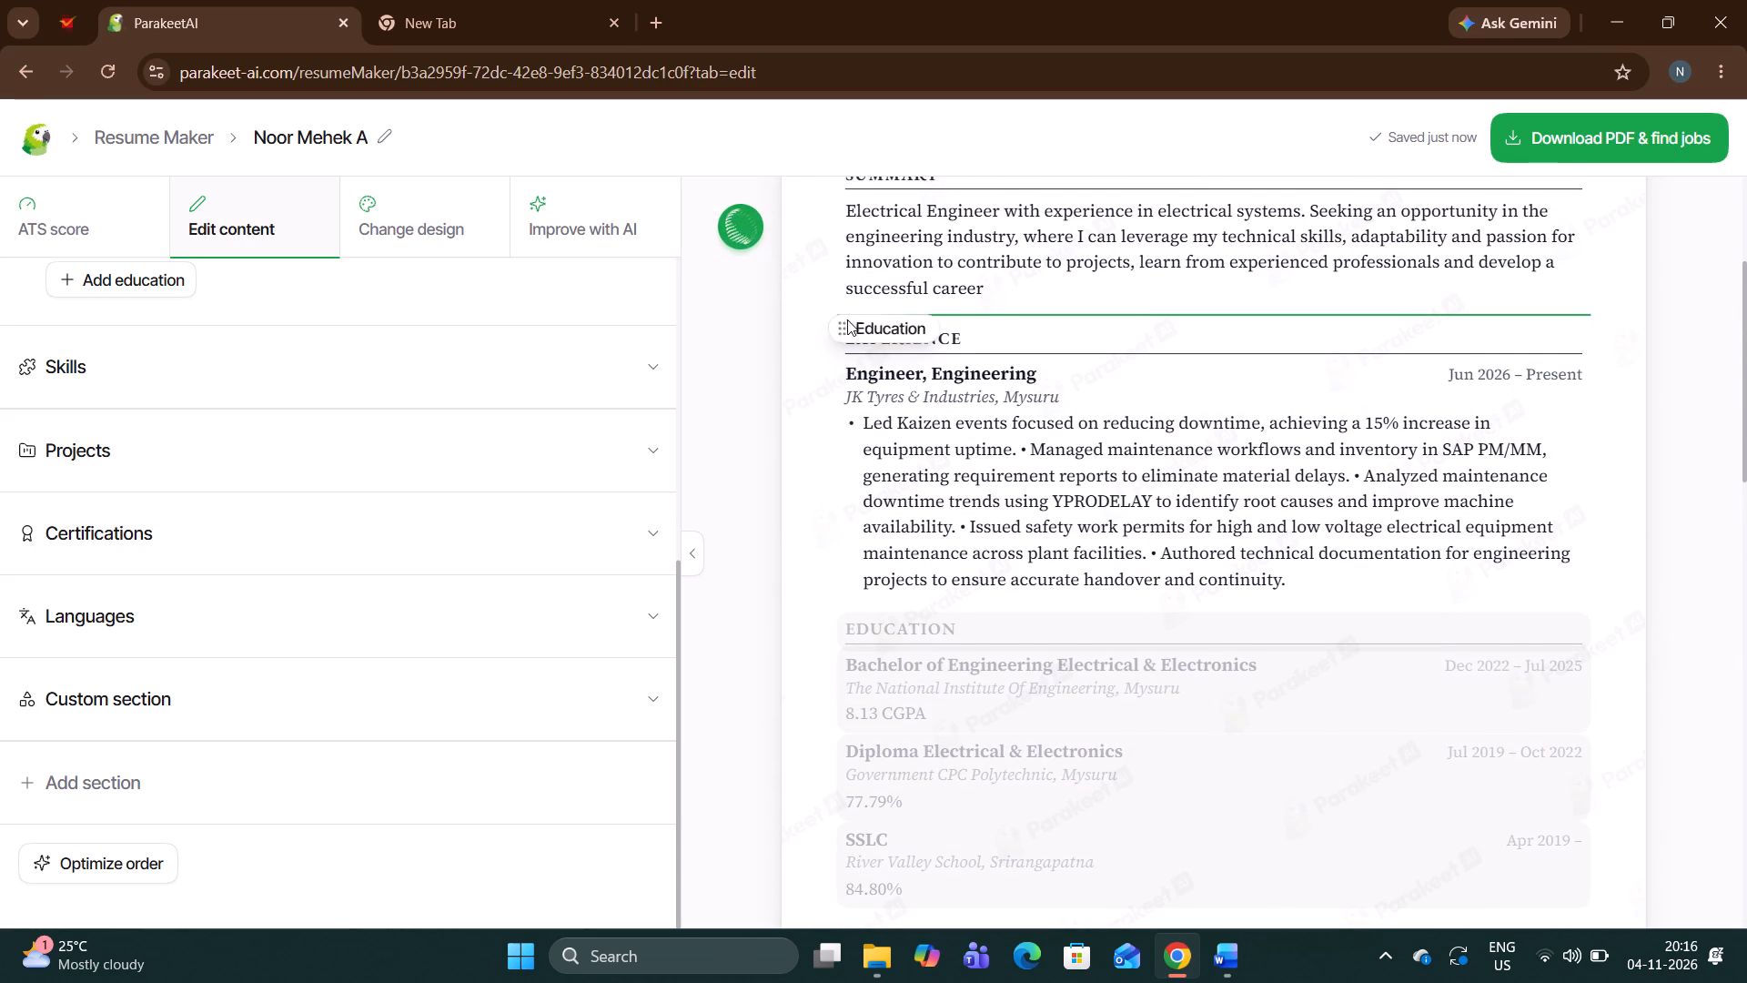
drag(847, 319, 845, 362)
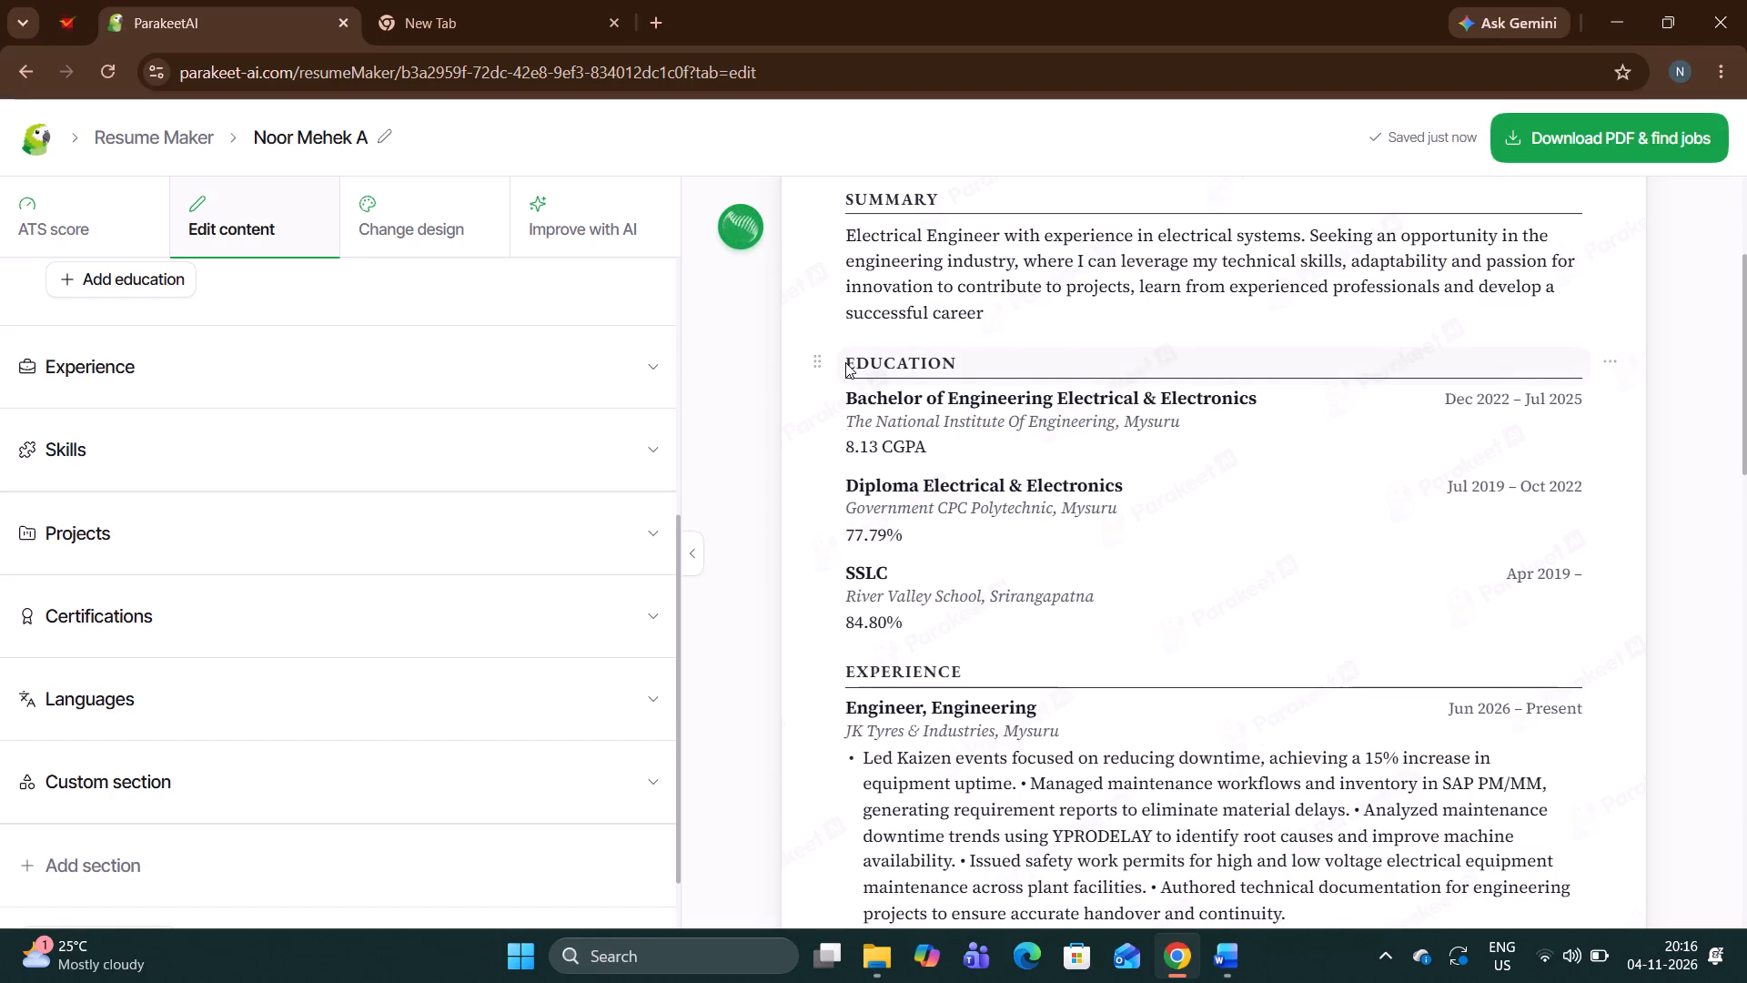
In the Contact section, remove the stray space from "linkedin.com" in the LinkedIn link.
scroll(845, 362, up, 2)
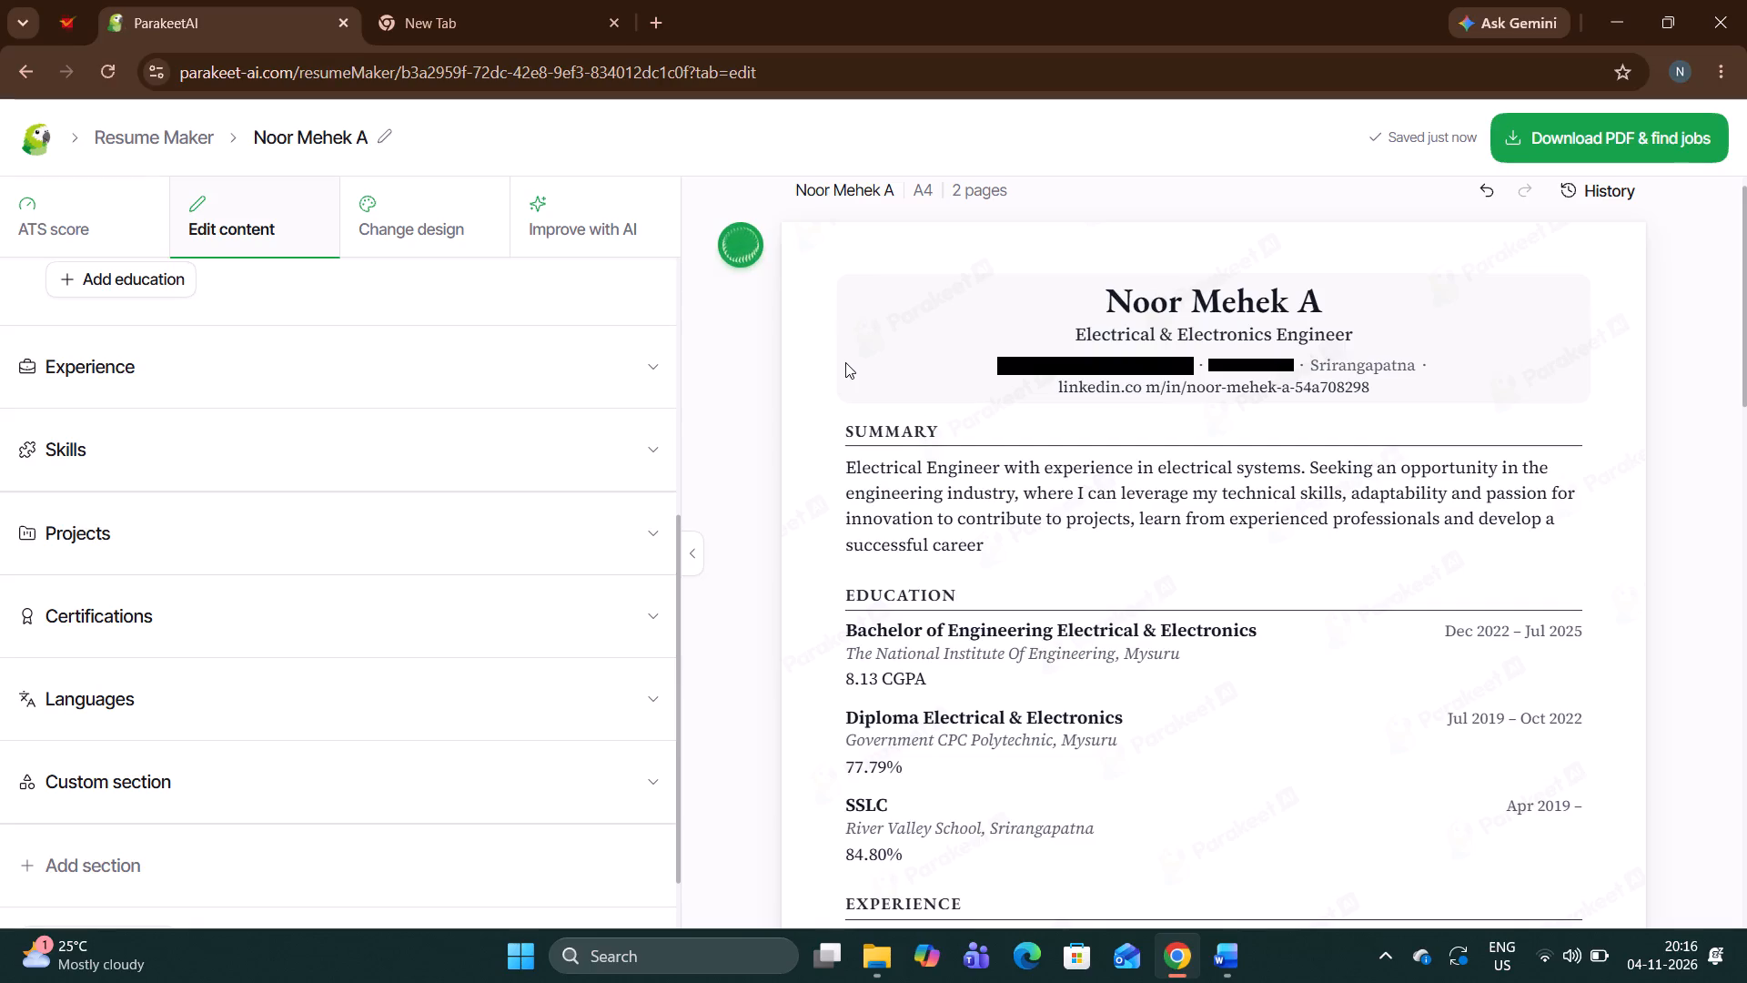
click(903, 373)
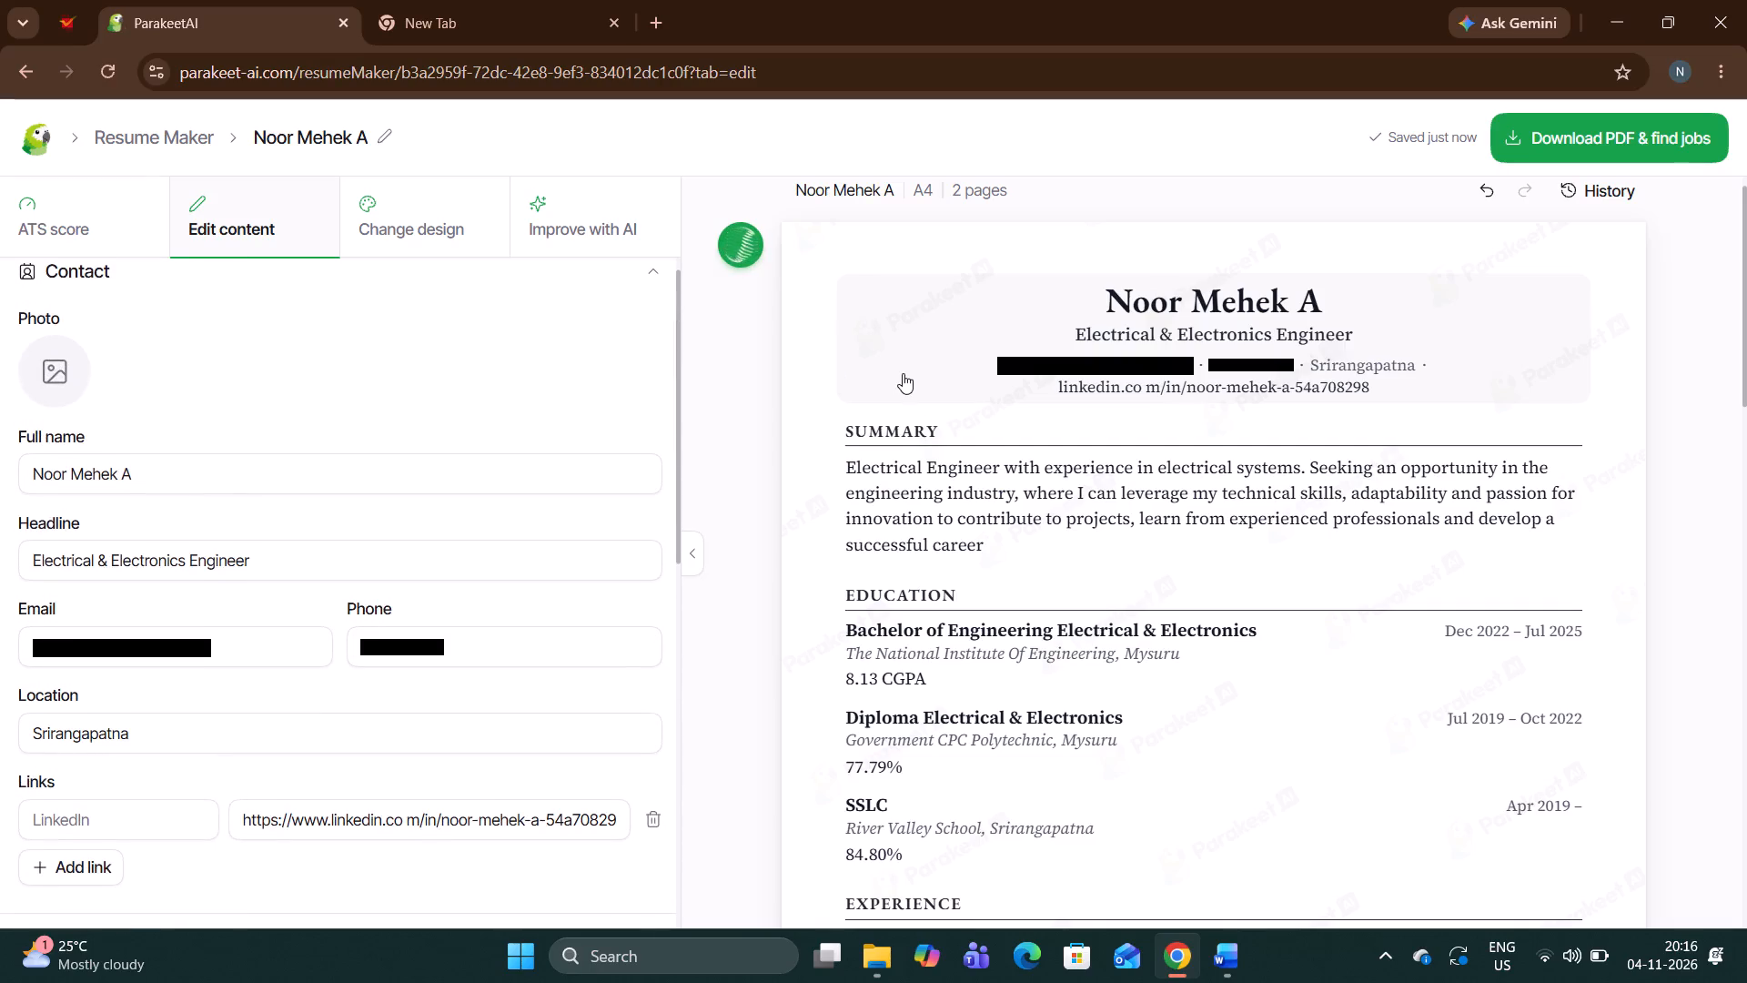
click(407, 820)
key(BackSpace)
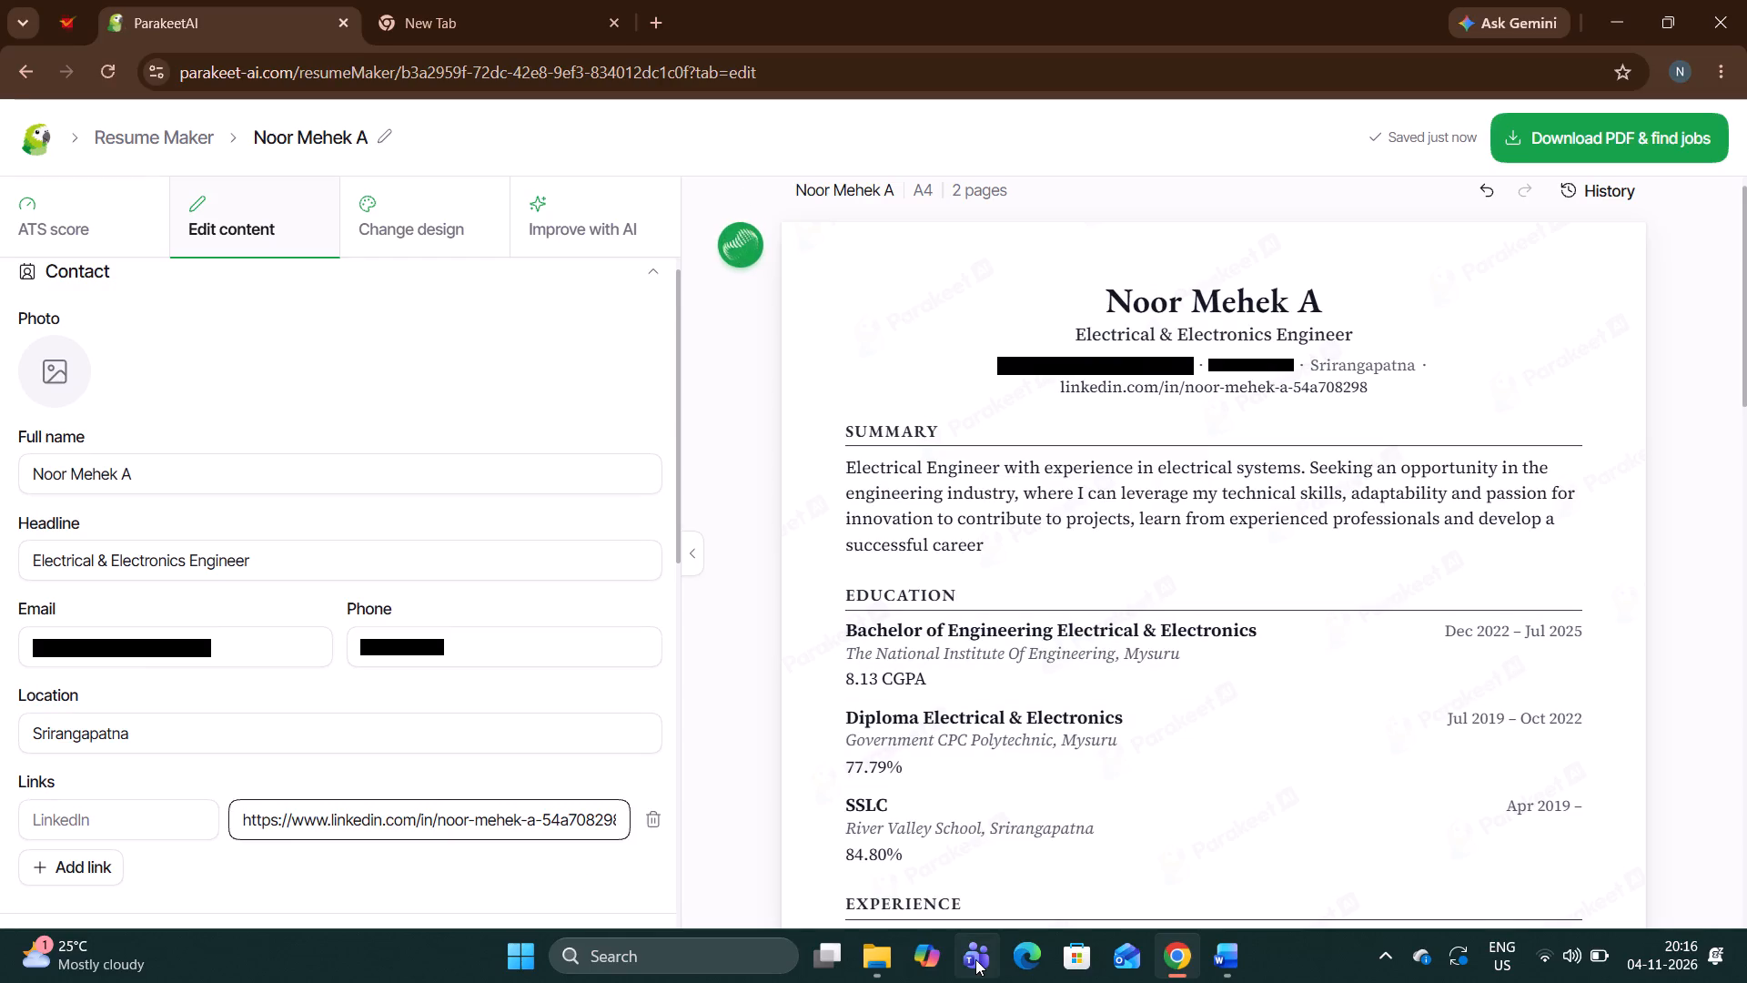
Switch to File Explorer and try to open the recent Word documents: the resume ending in "UPDATED1" and "RESUME (2)".
click(877, 965)
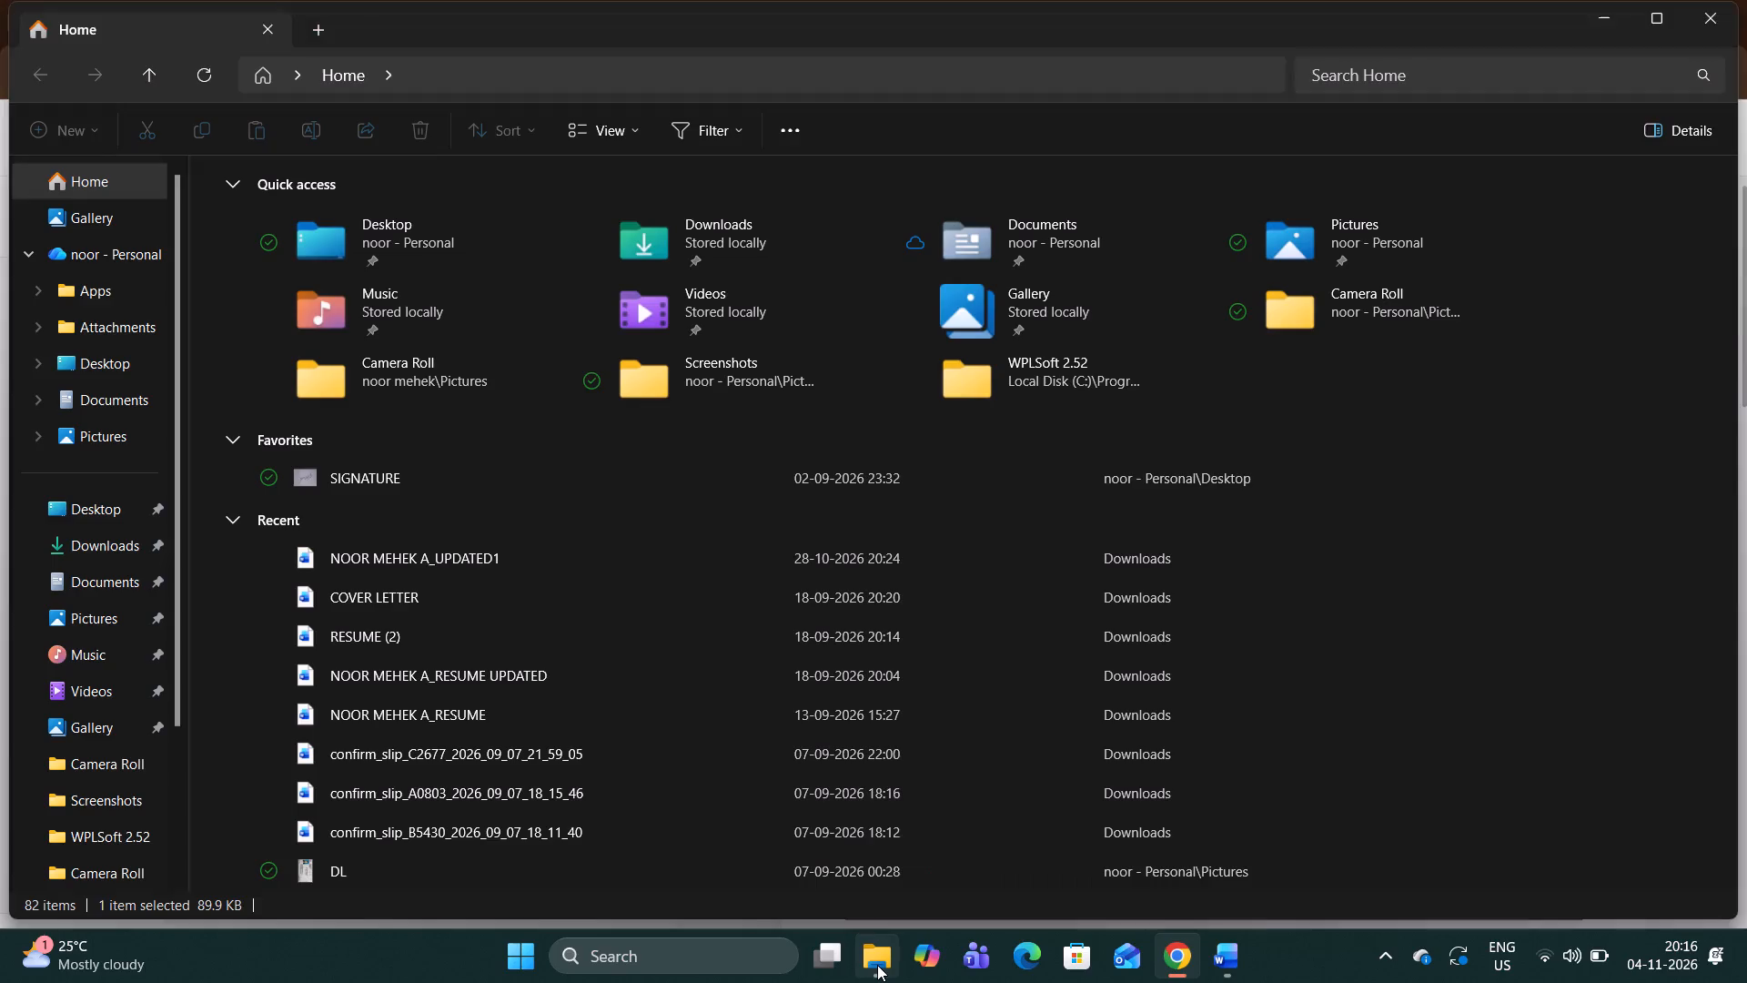
double_click(515, 570)
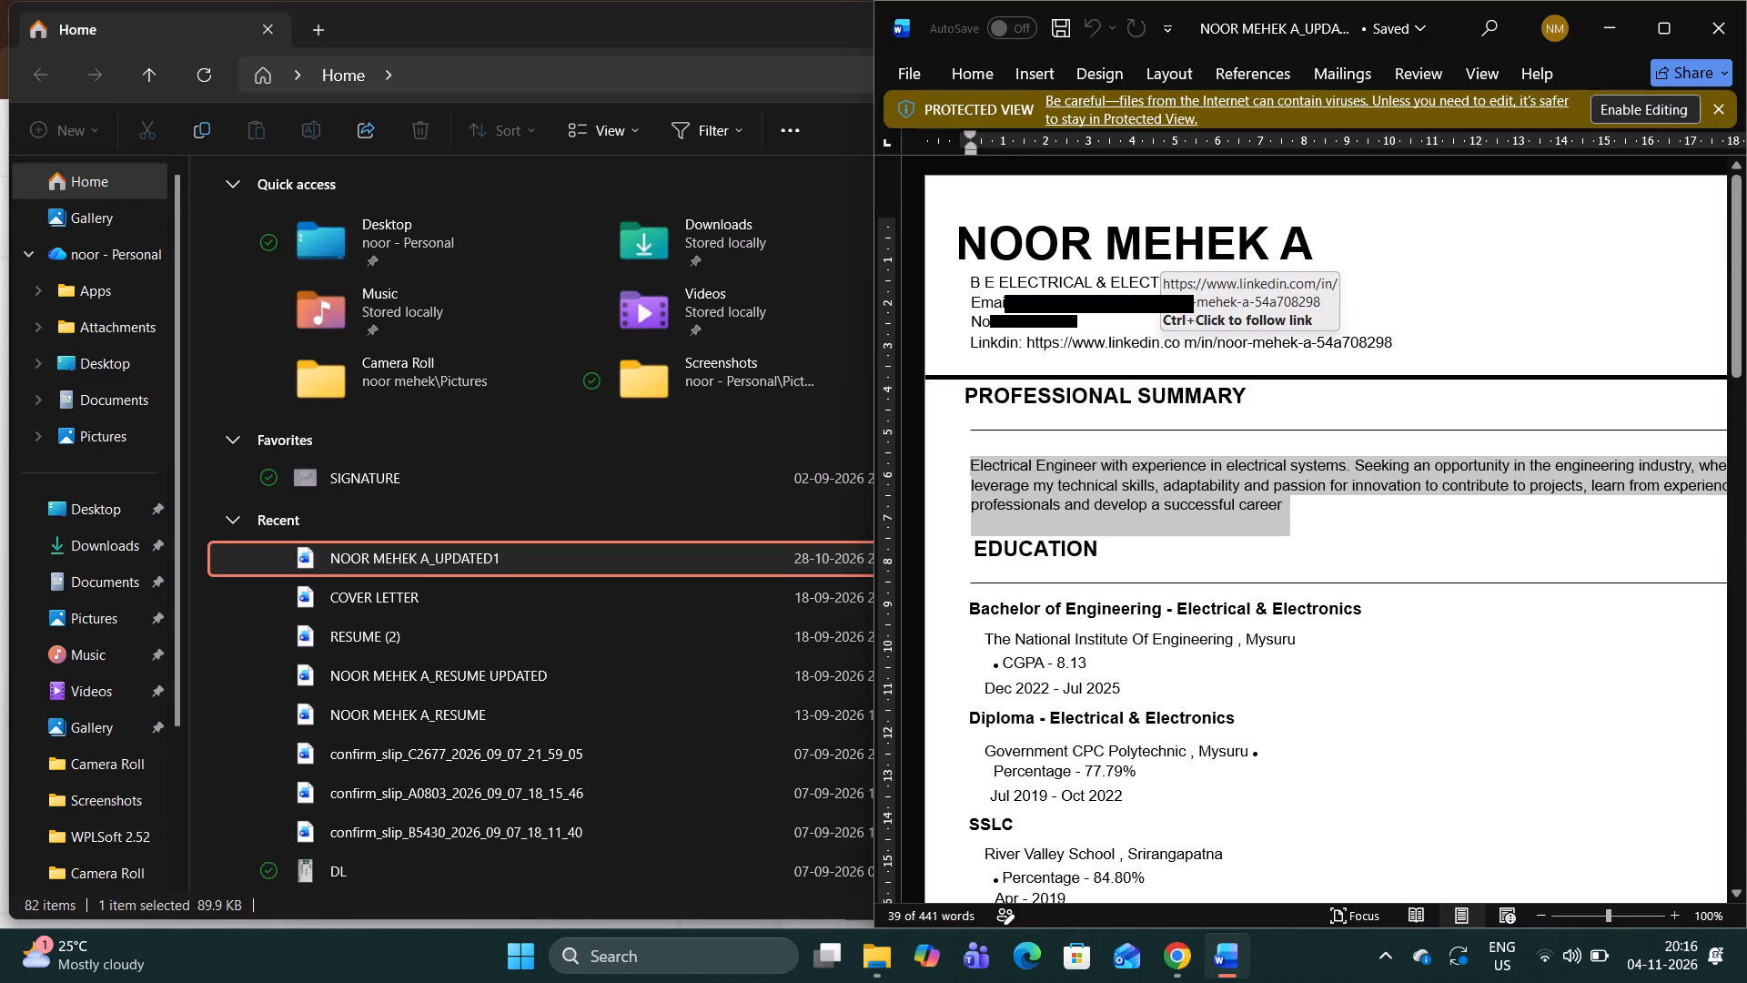
double_click(460, 626)
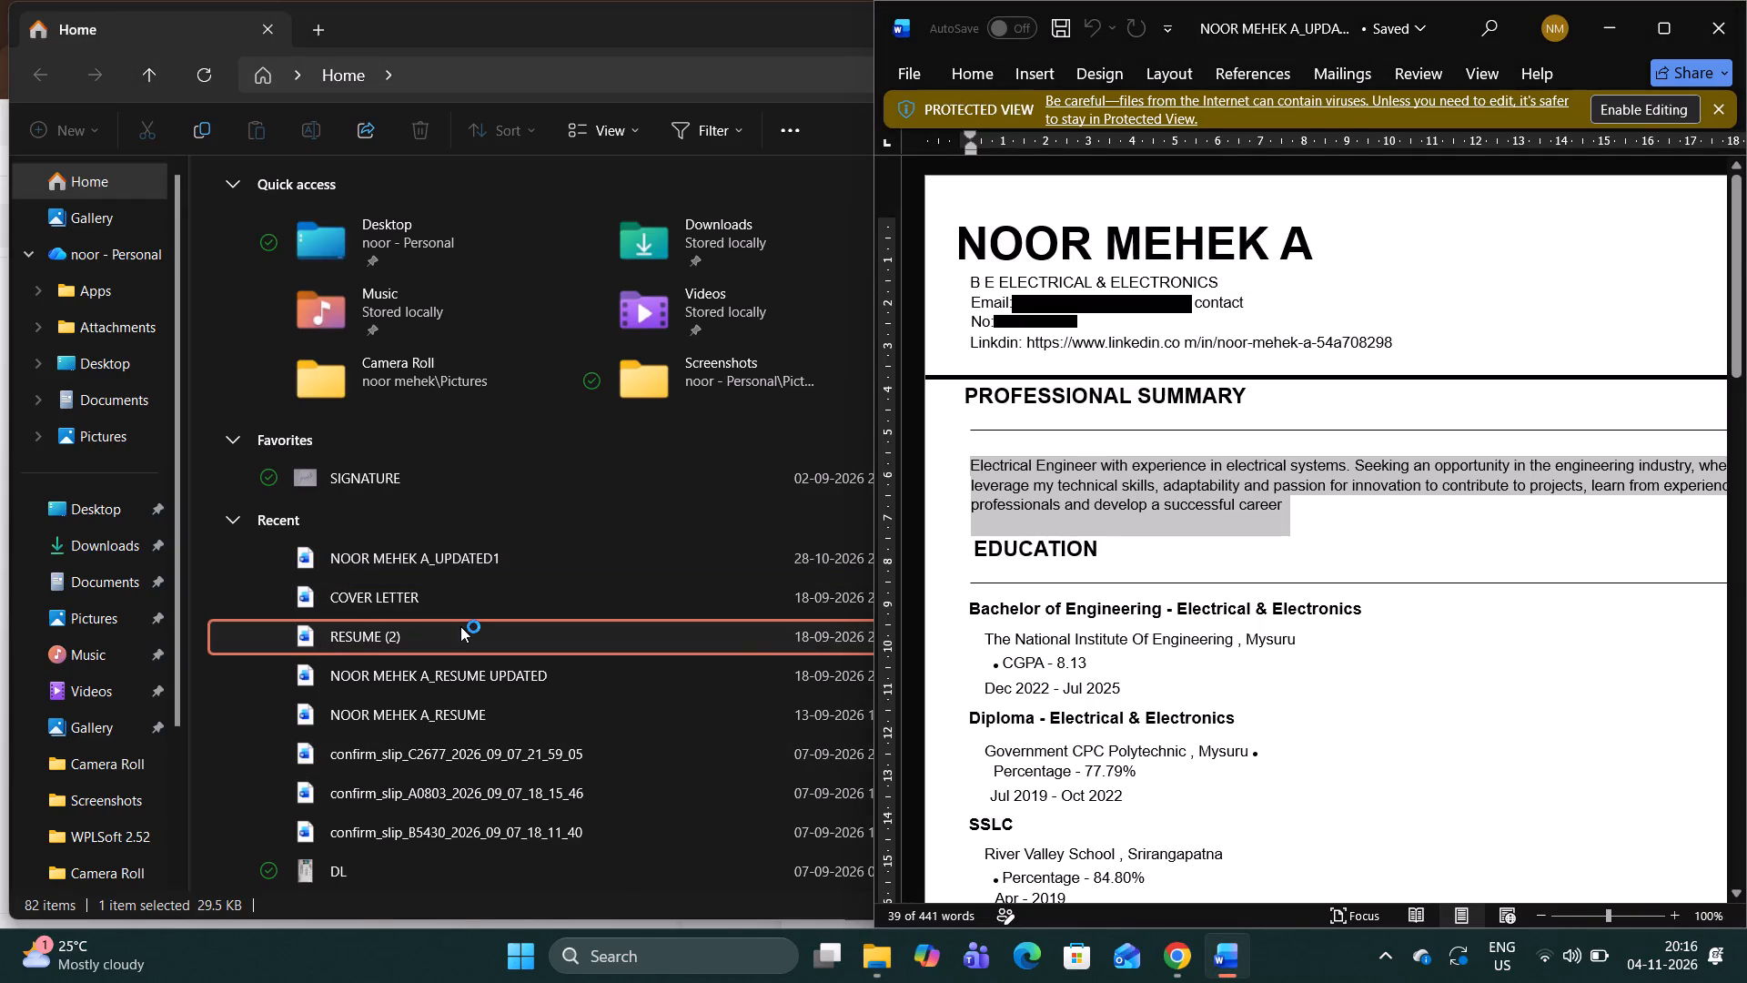
double_click(460, 626)
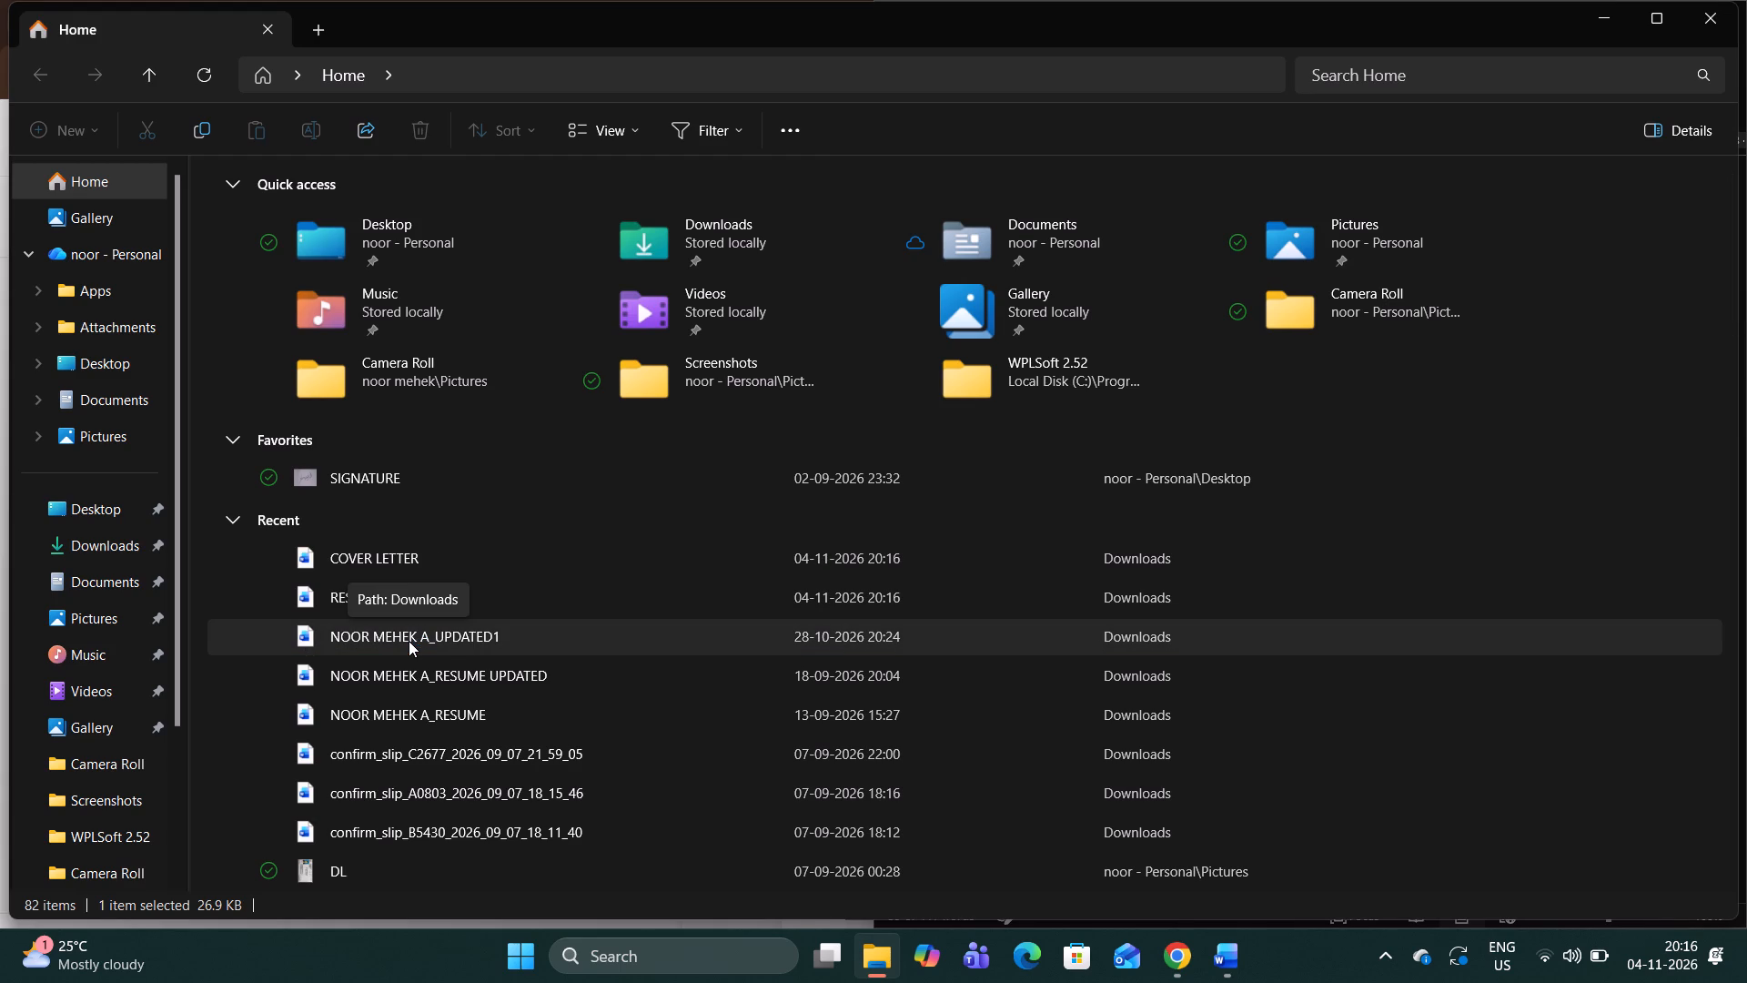
double_click(409, 641)
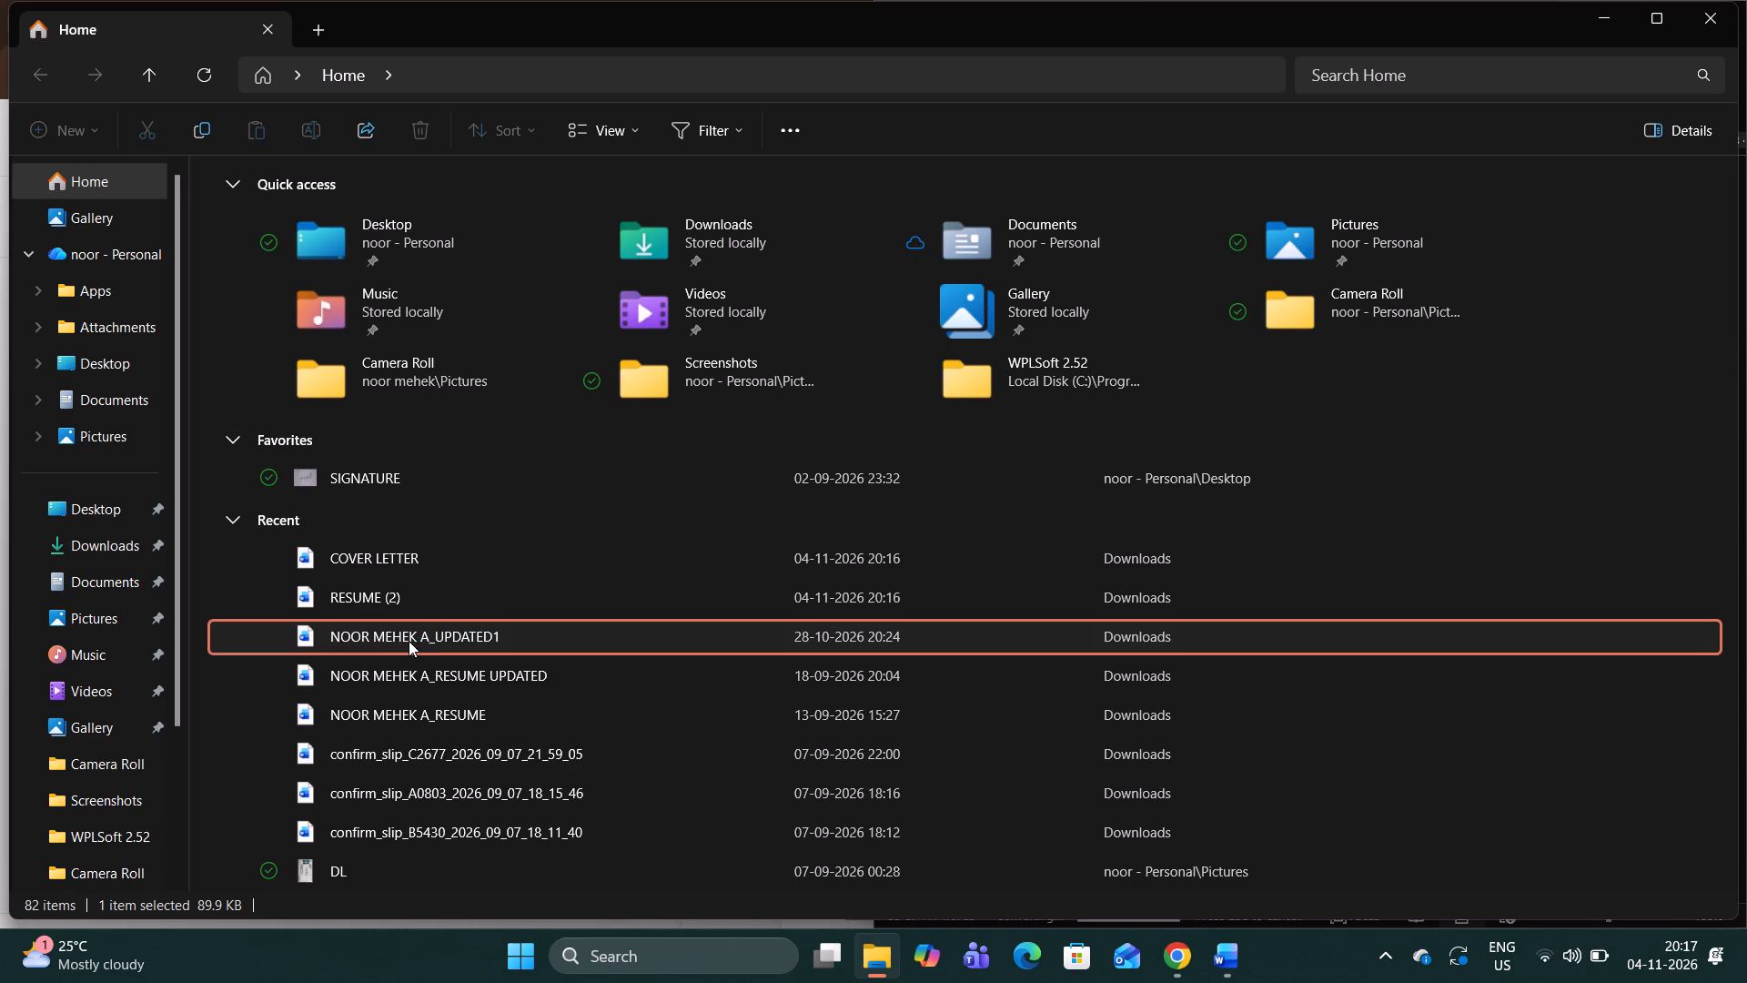
double_click(409, 641)
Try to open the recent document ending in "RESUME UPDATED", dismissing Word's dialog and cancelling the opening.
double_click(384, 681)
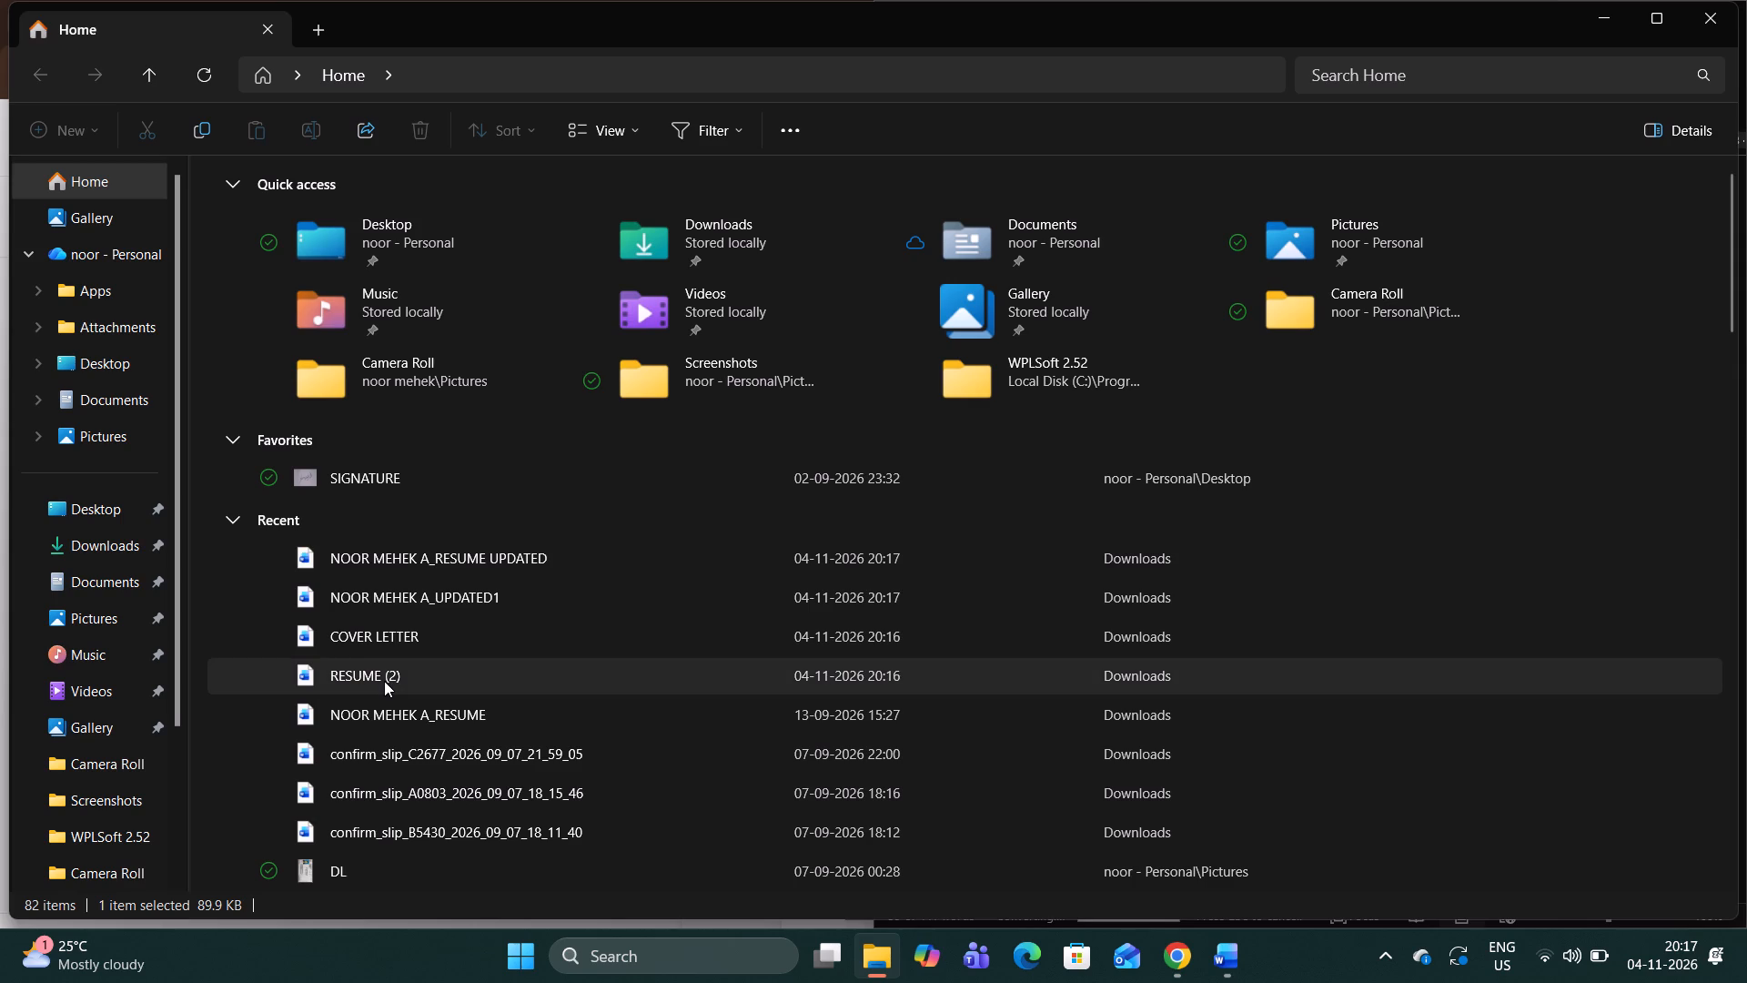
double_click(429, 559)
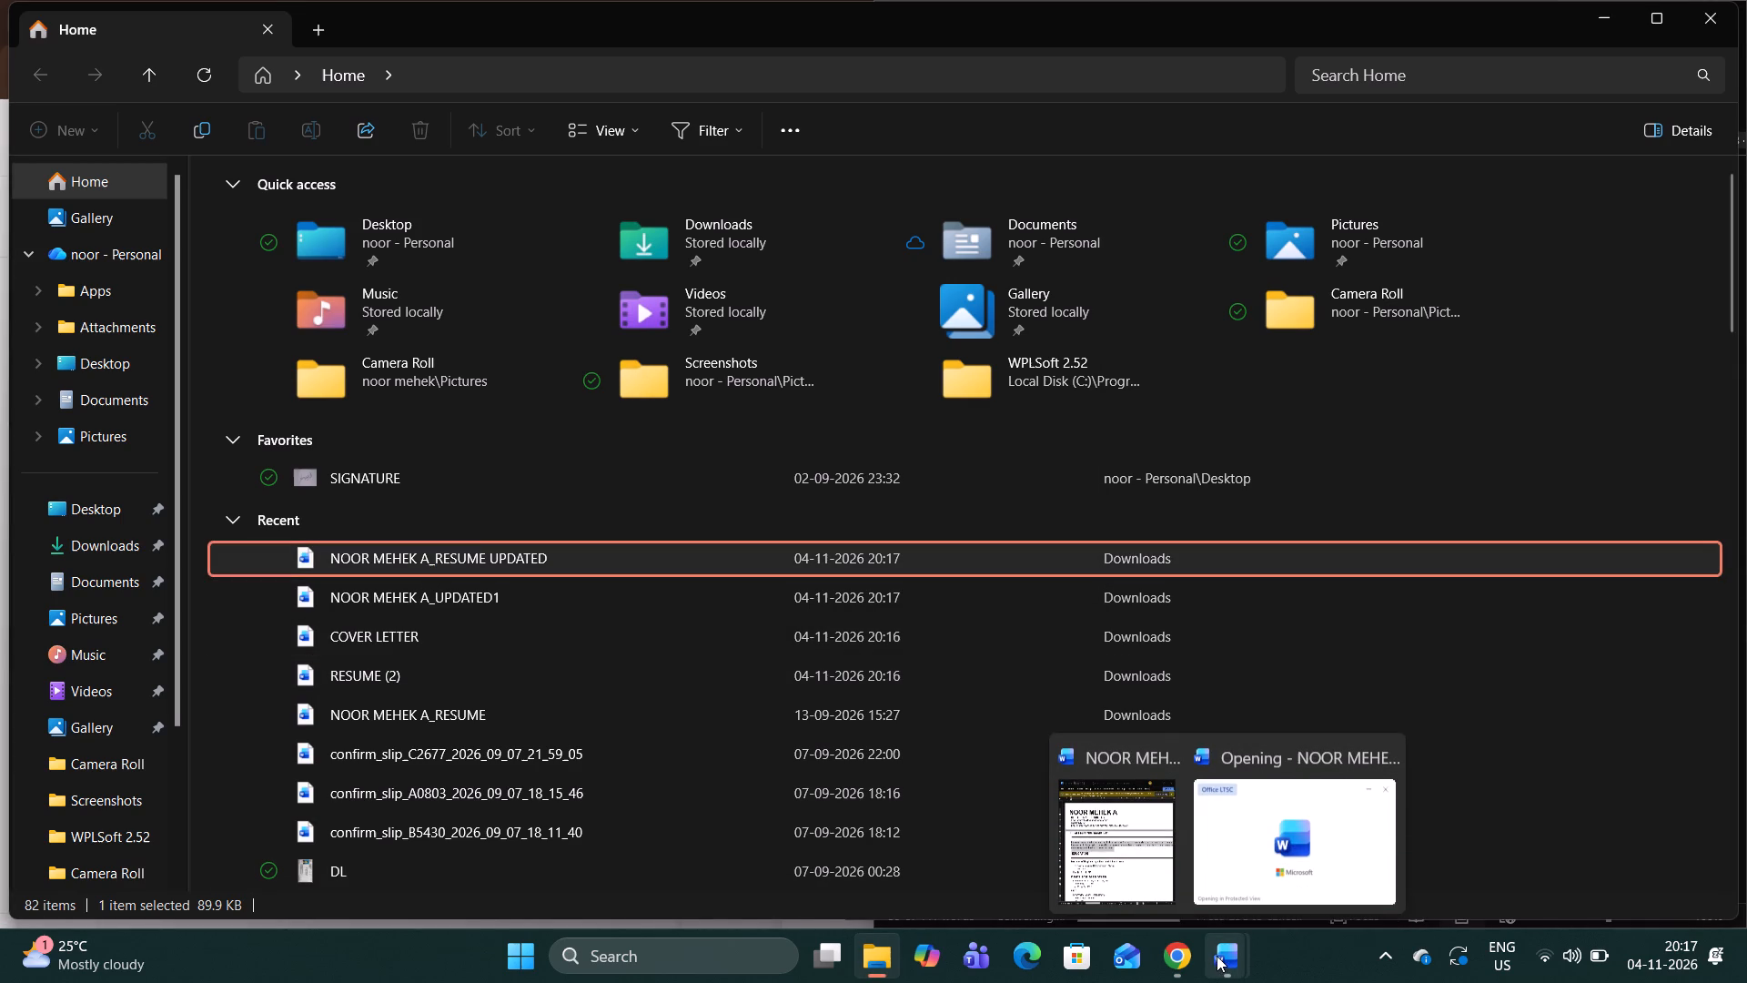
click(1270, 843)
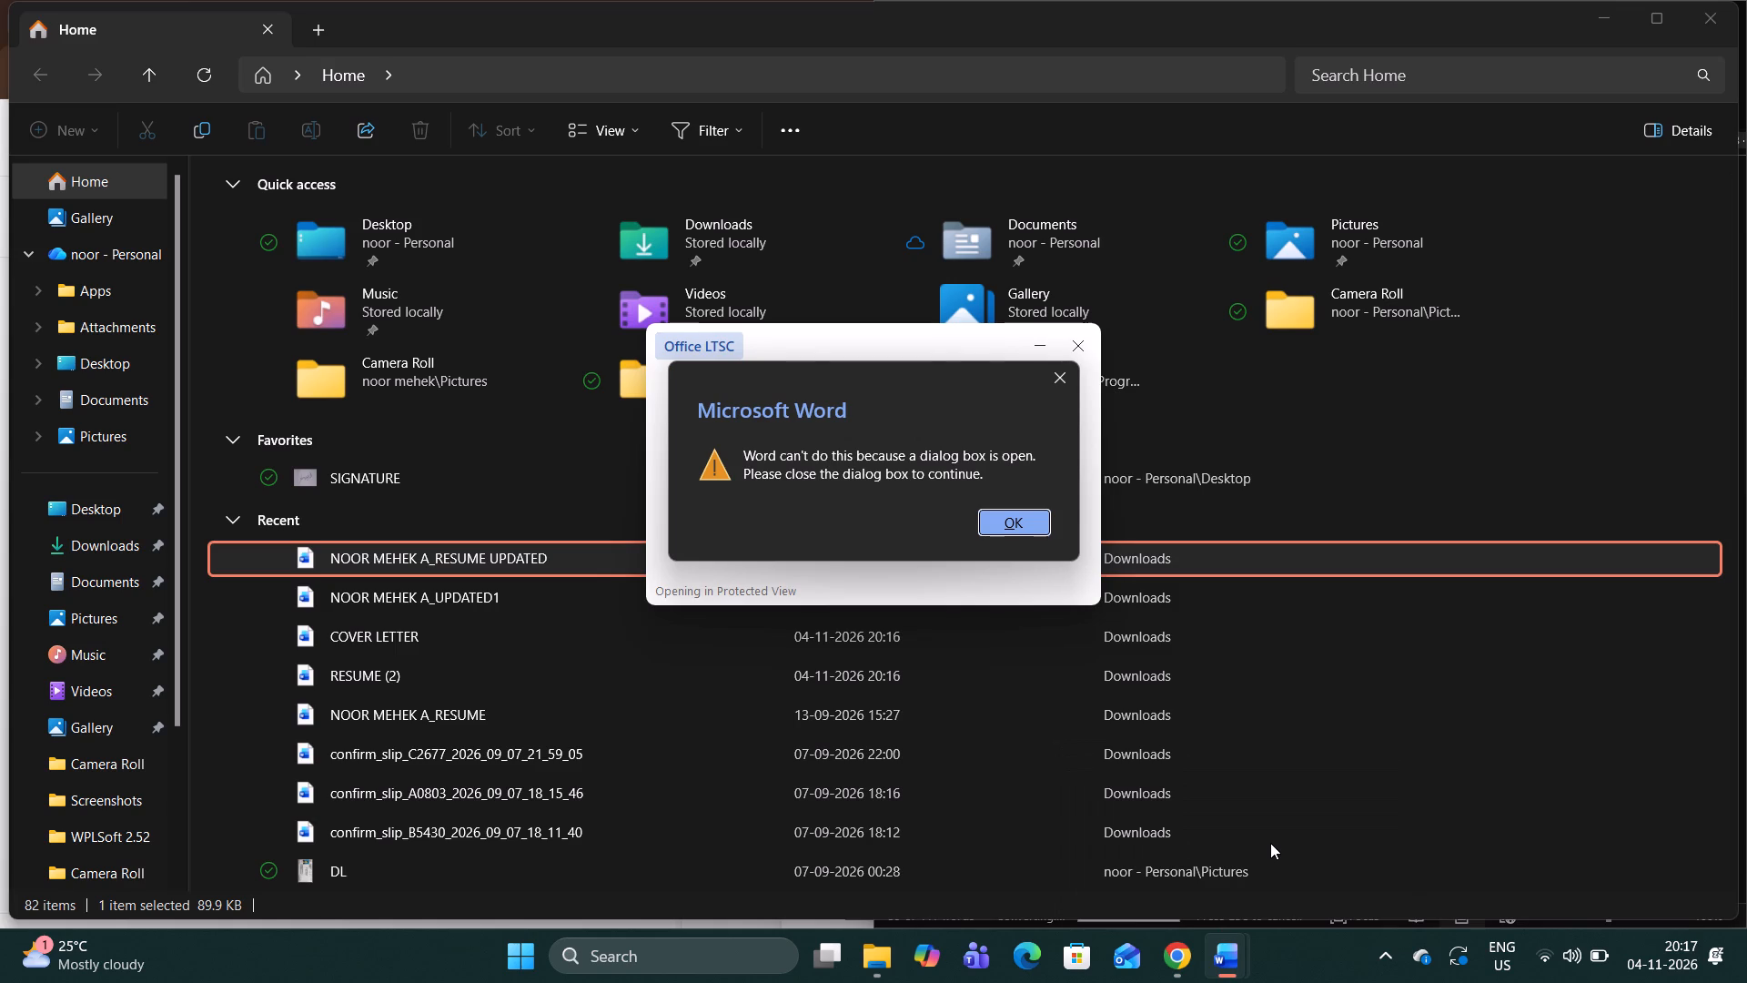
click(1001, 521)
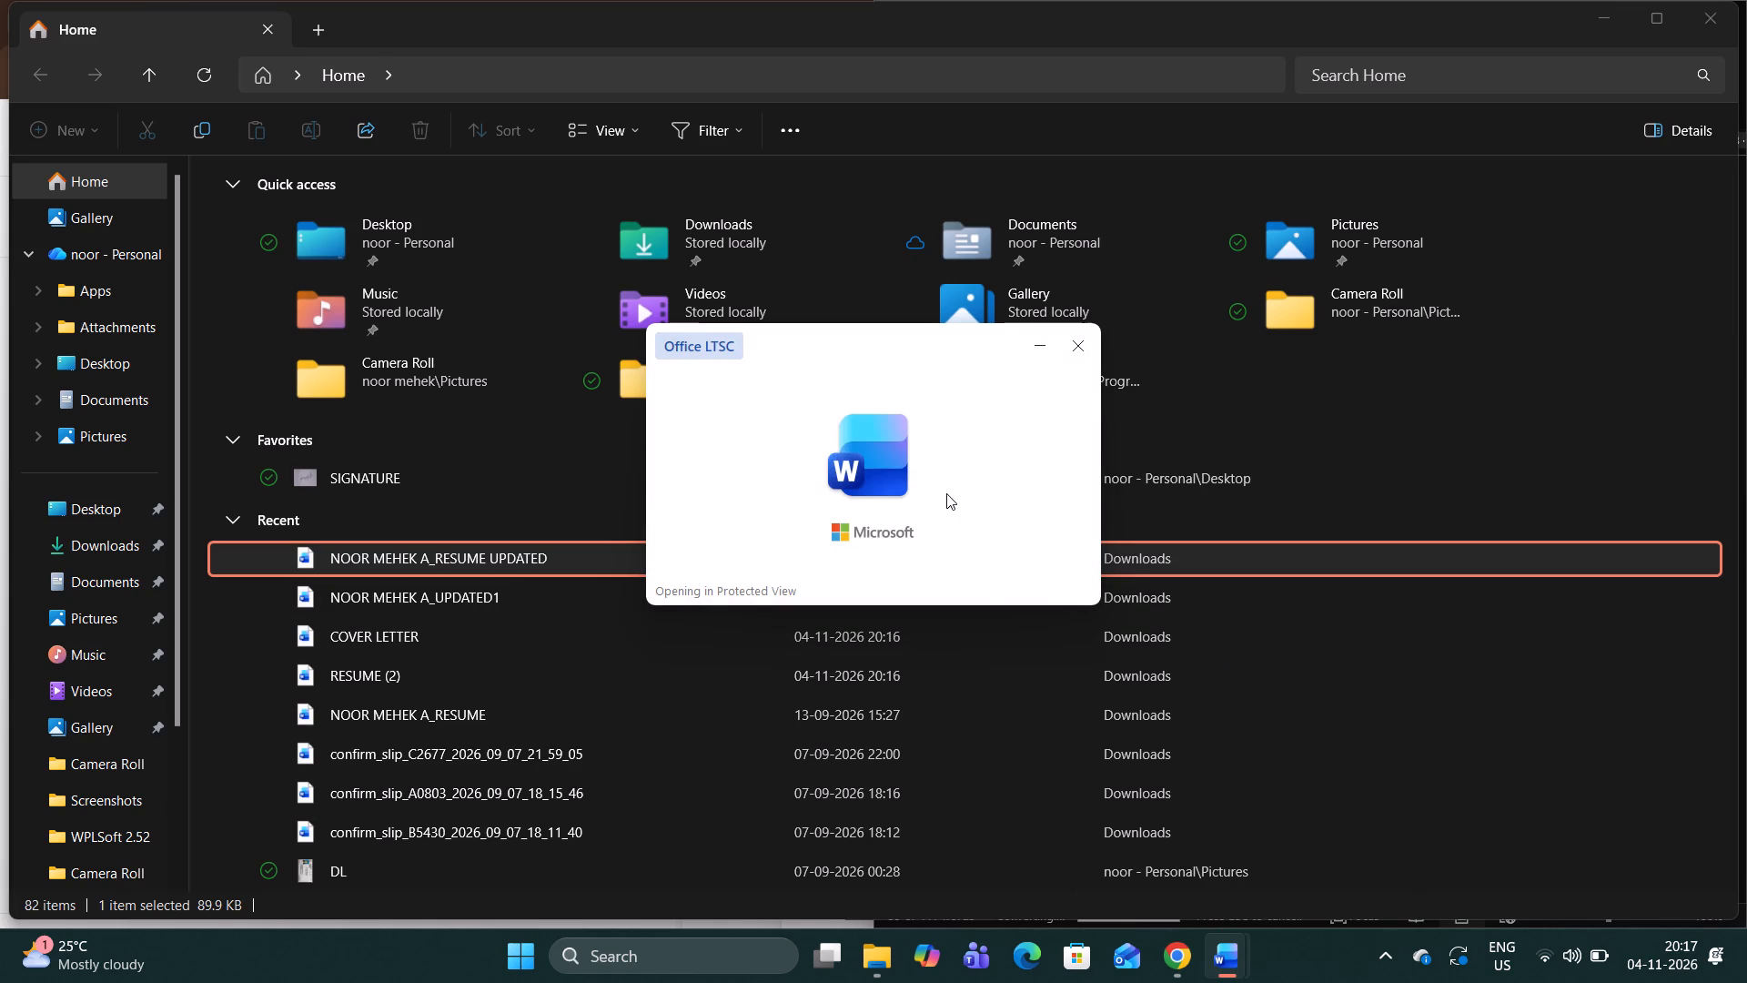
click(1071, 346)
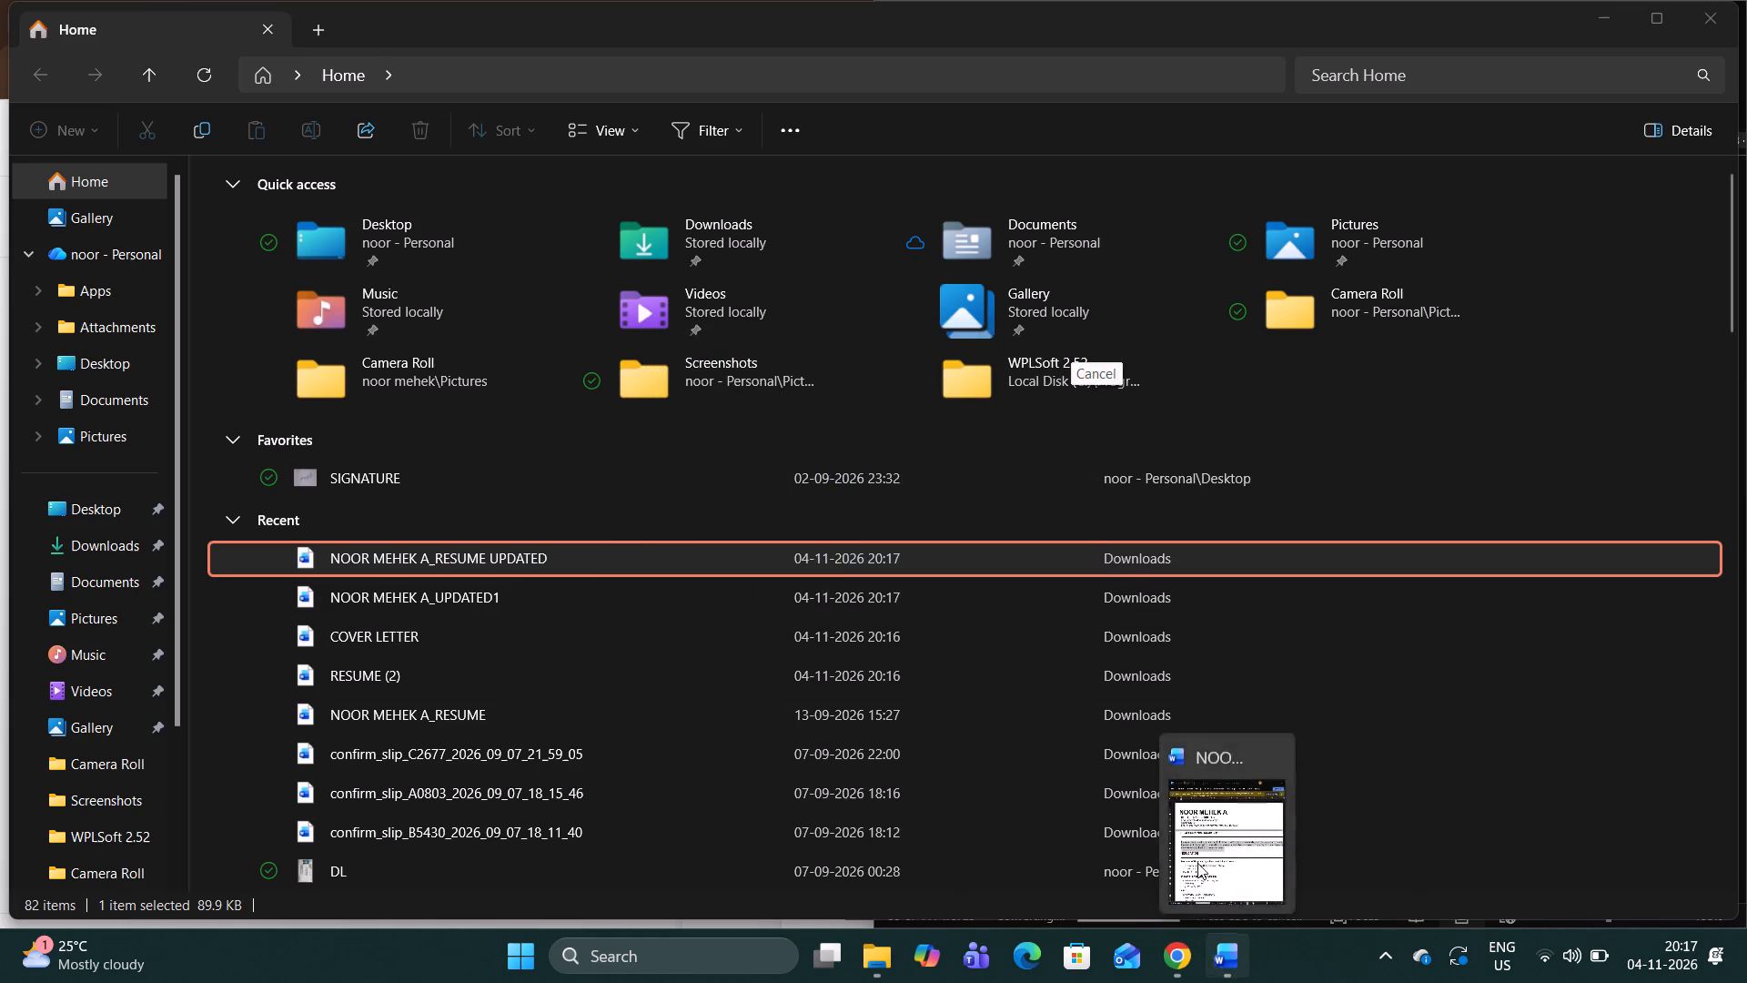
Bring up the resume ending in "UPDATED1" in Word and close its window.
click(1197, 846)
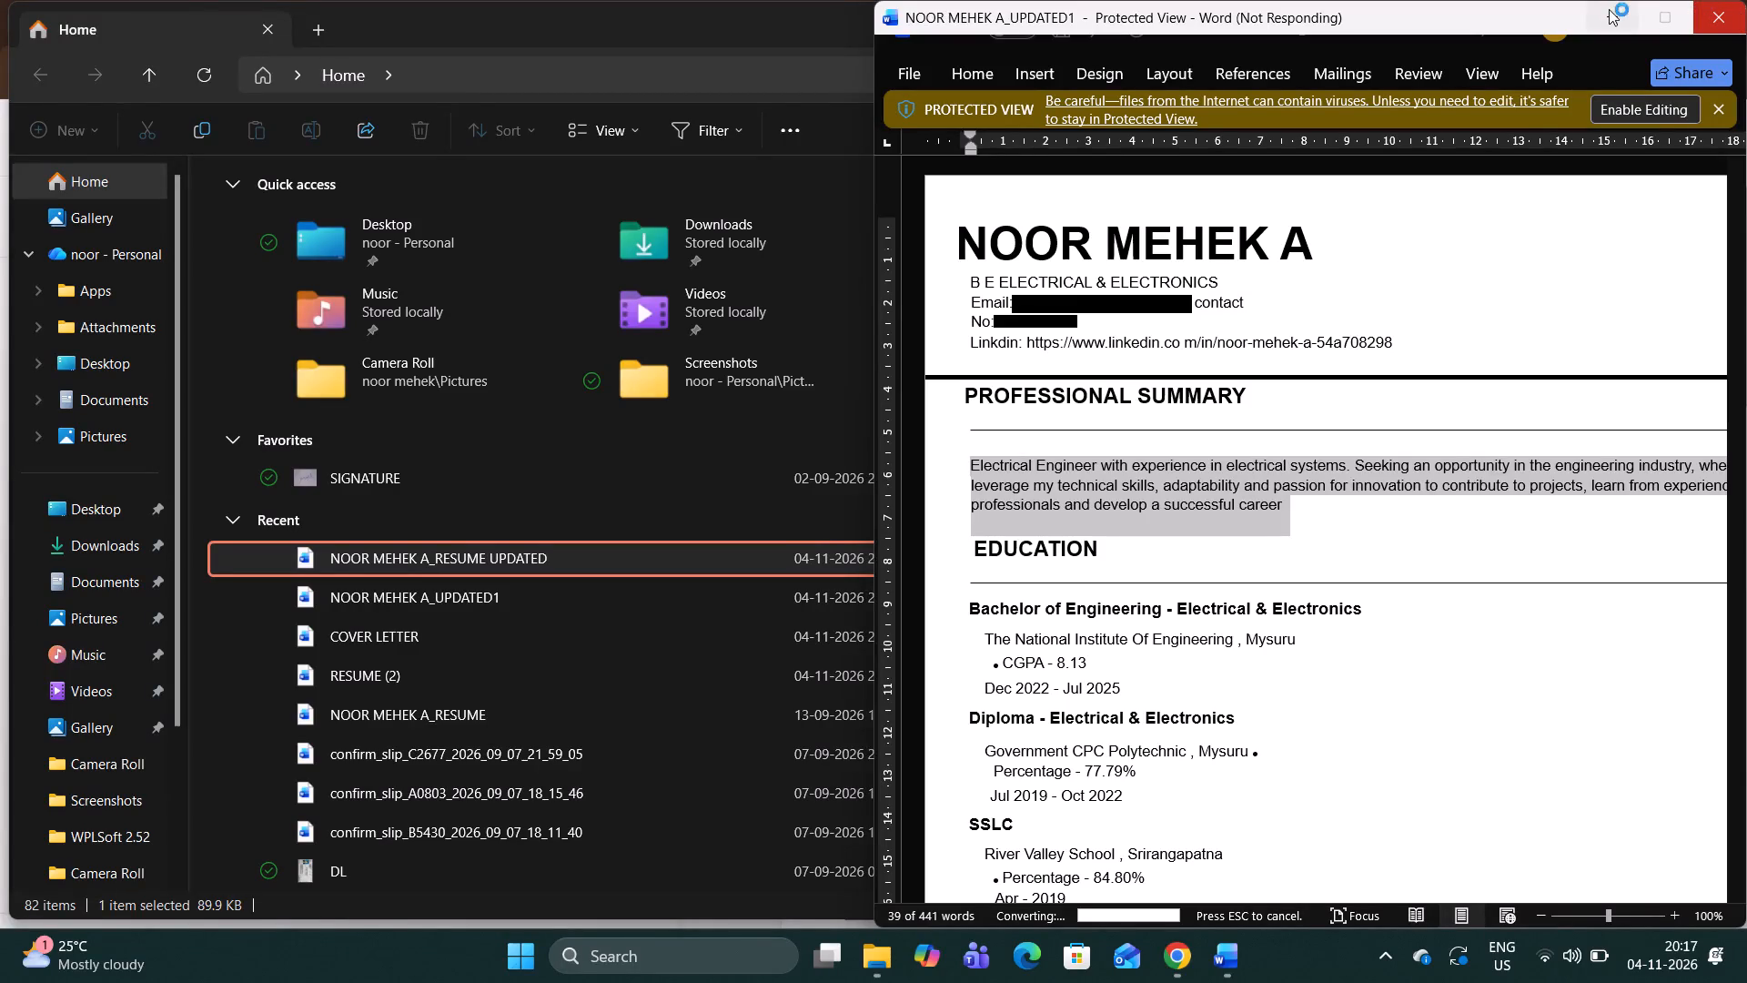
right_click(1240, 948)
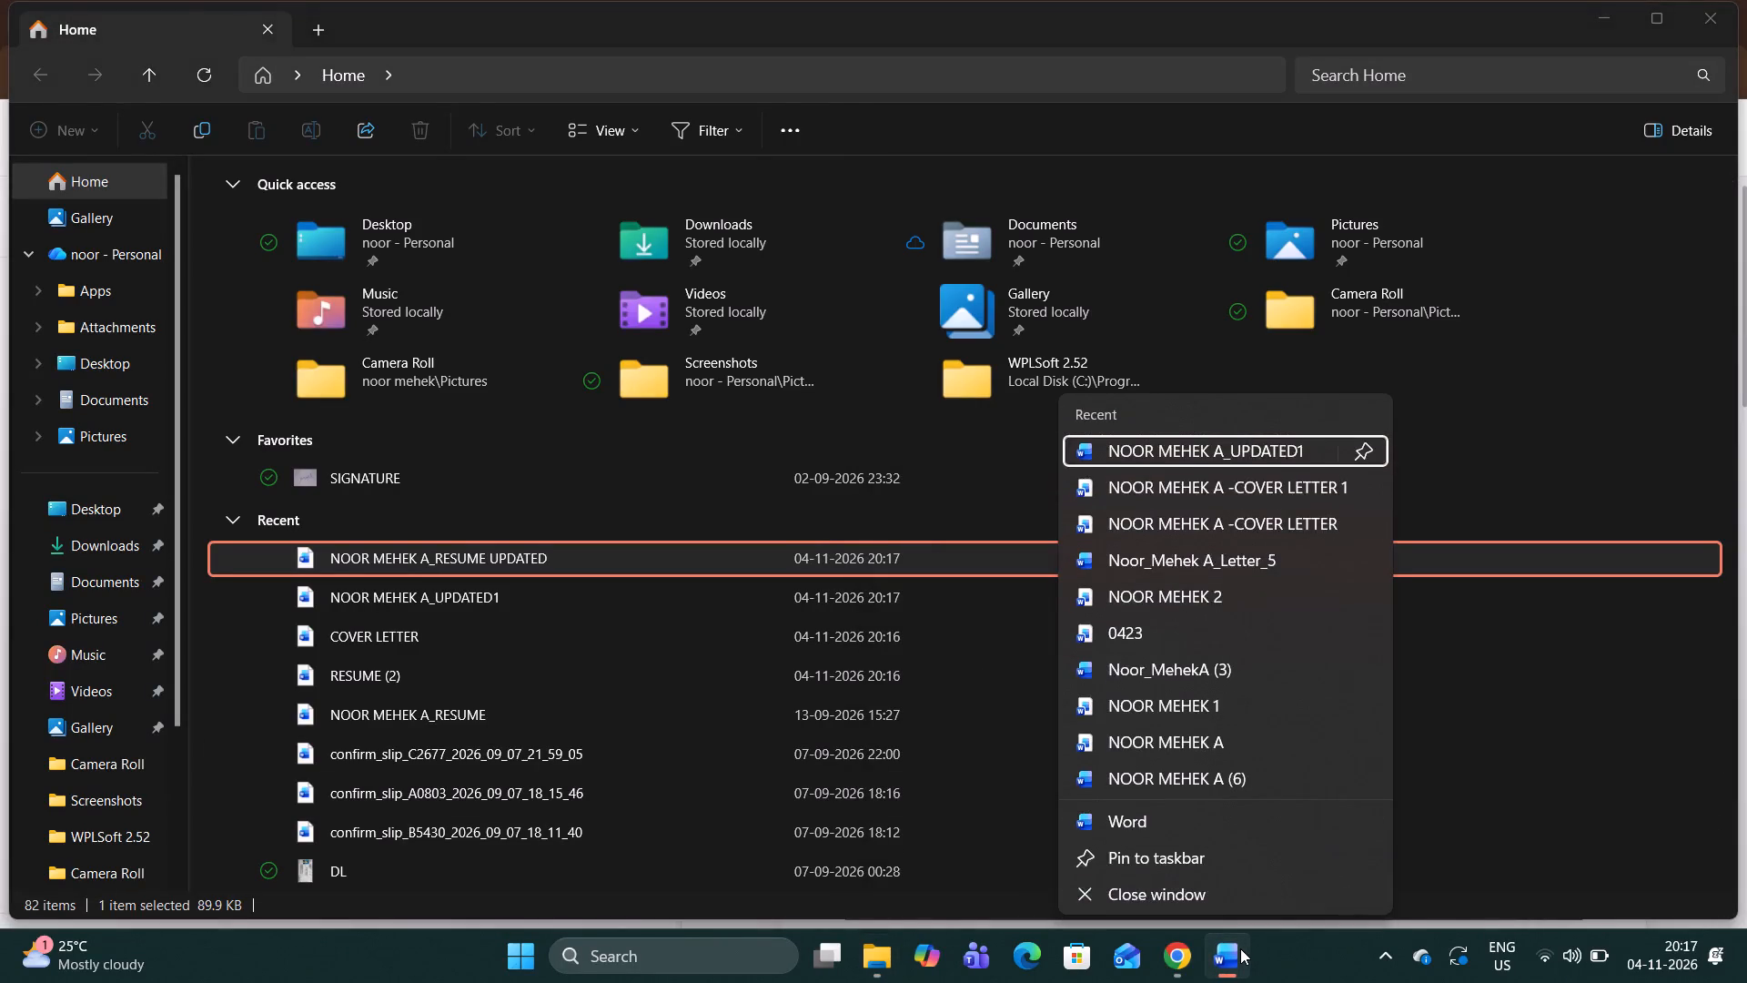
click(1192, 895)
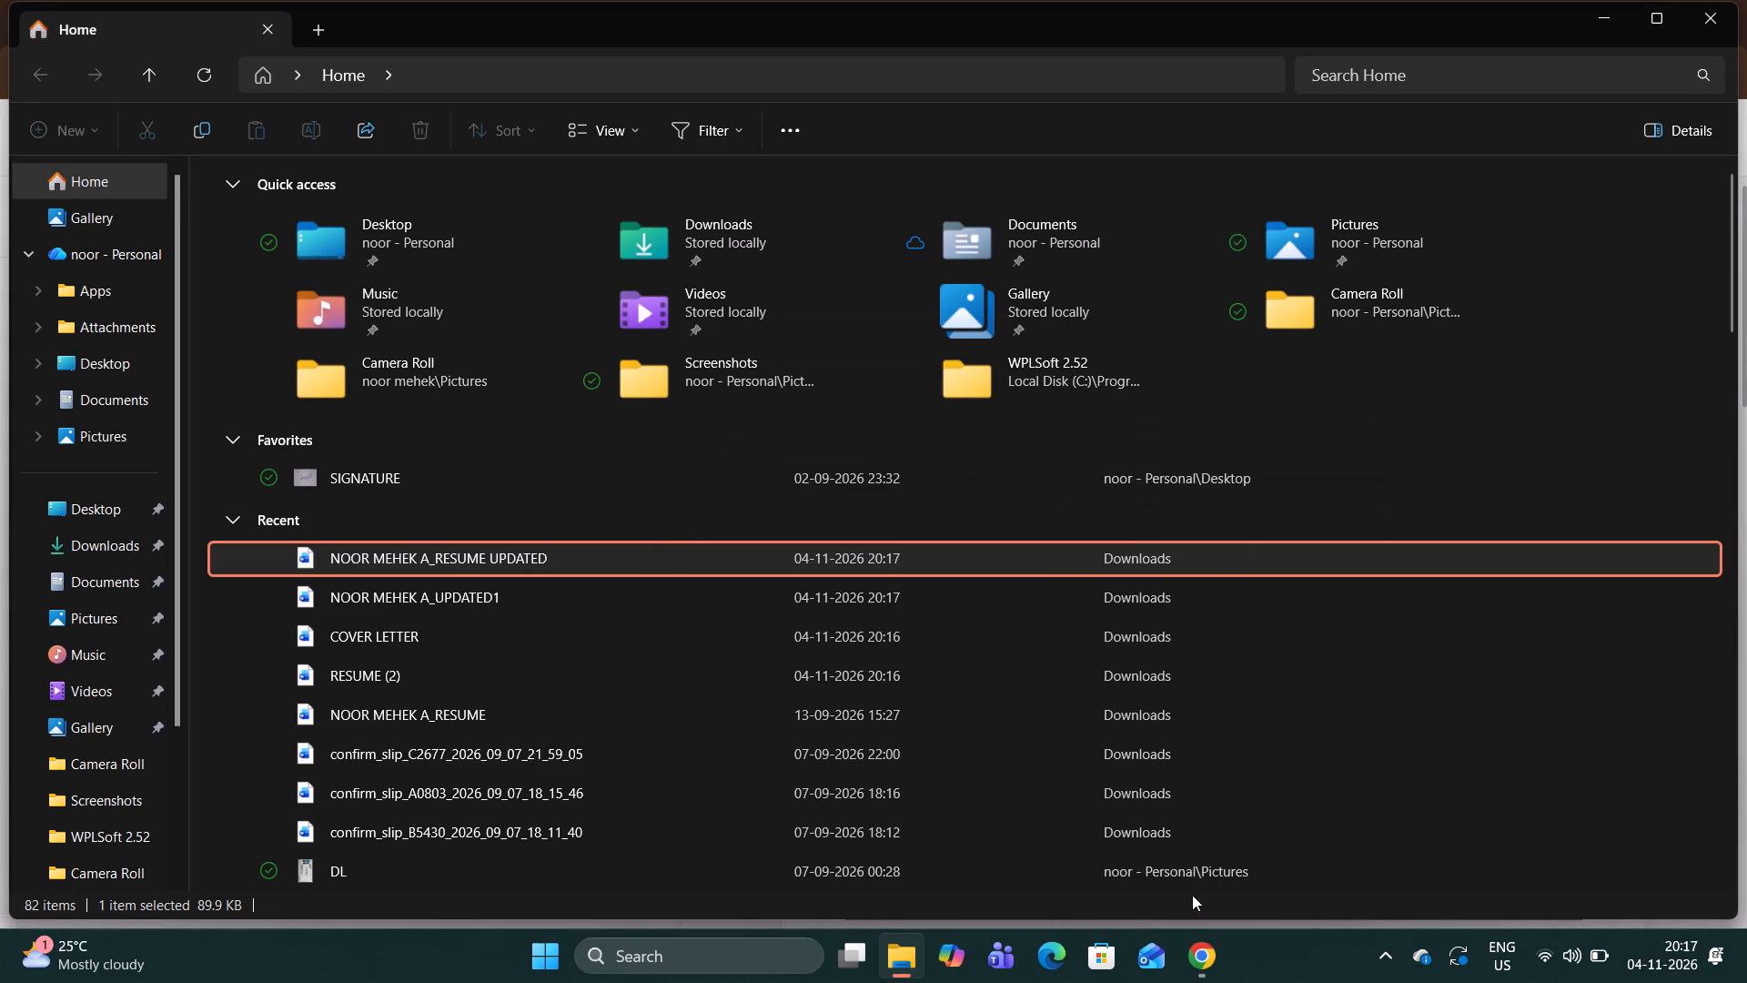
Open the recent document ending in "RESUME UPDATED" in Word and enable editing.
double_click(700, 546)
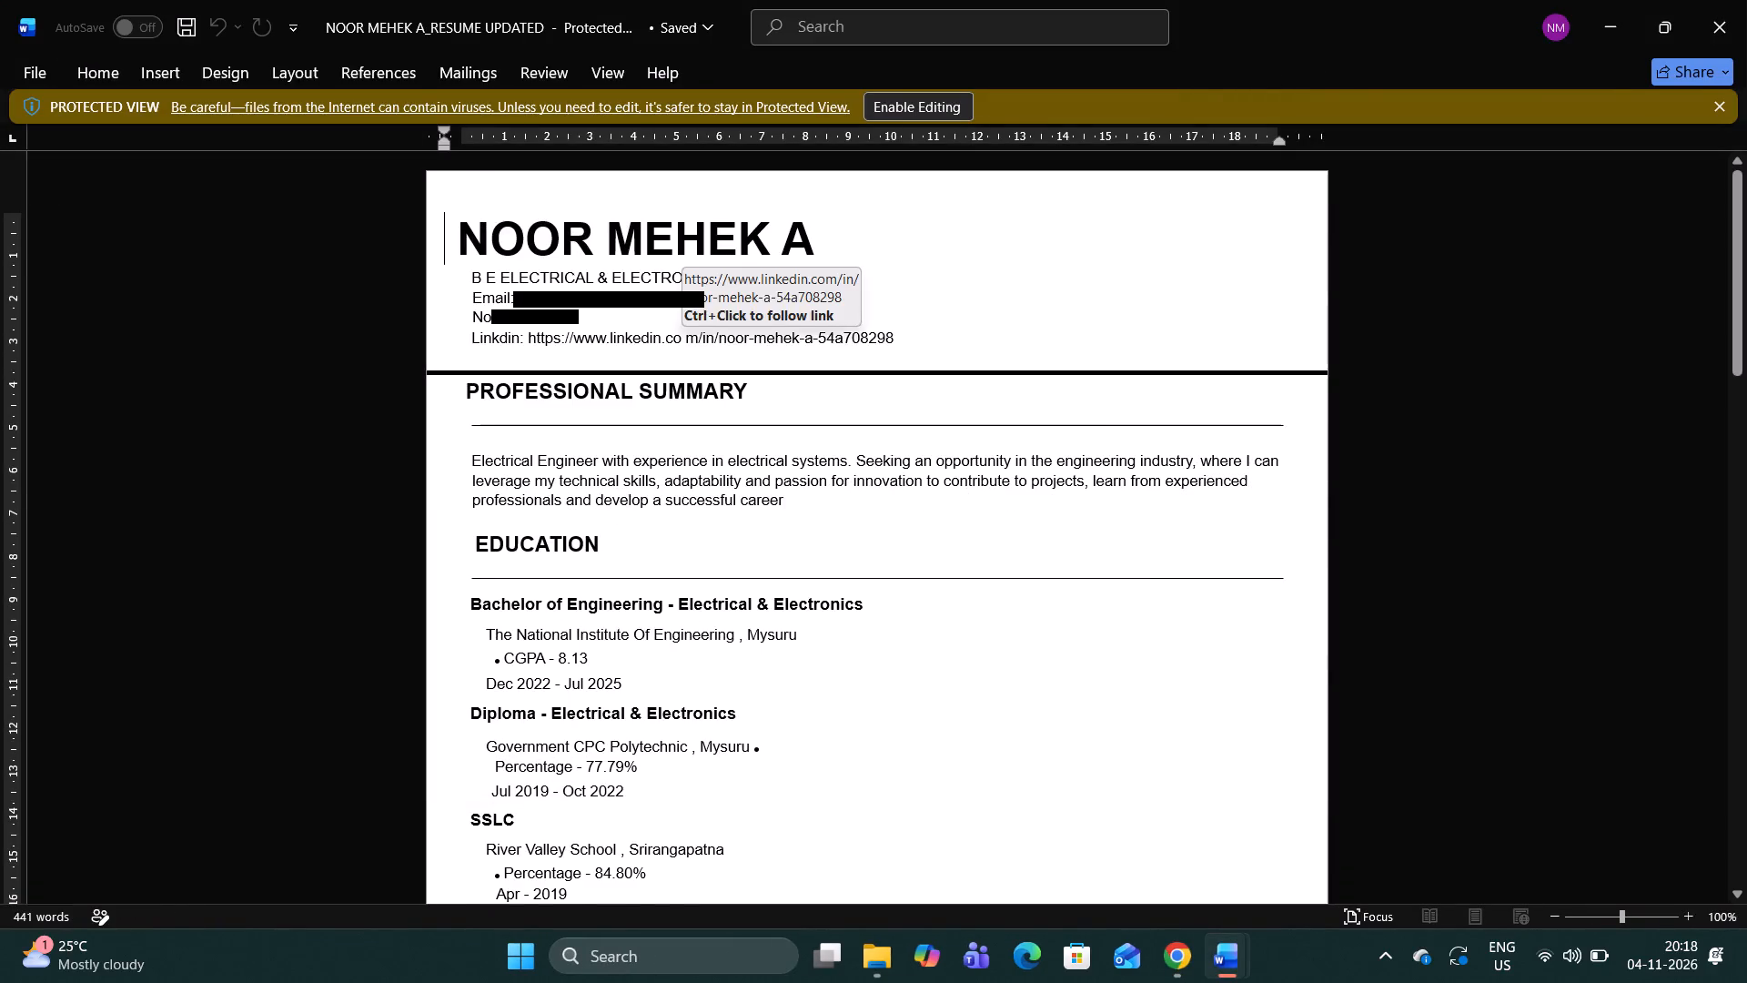
click(905, 100)
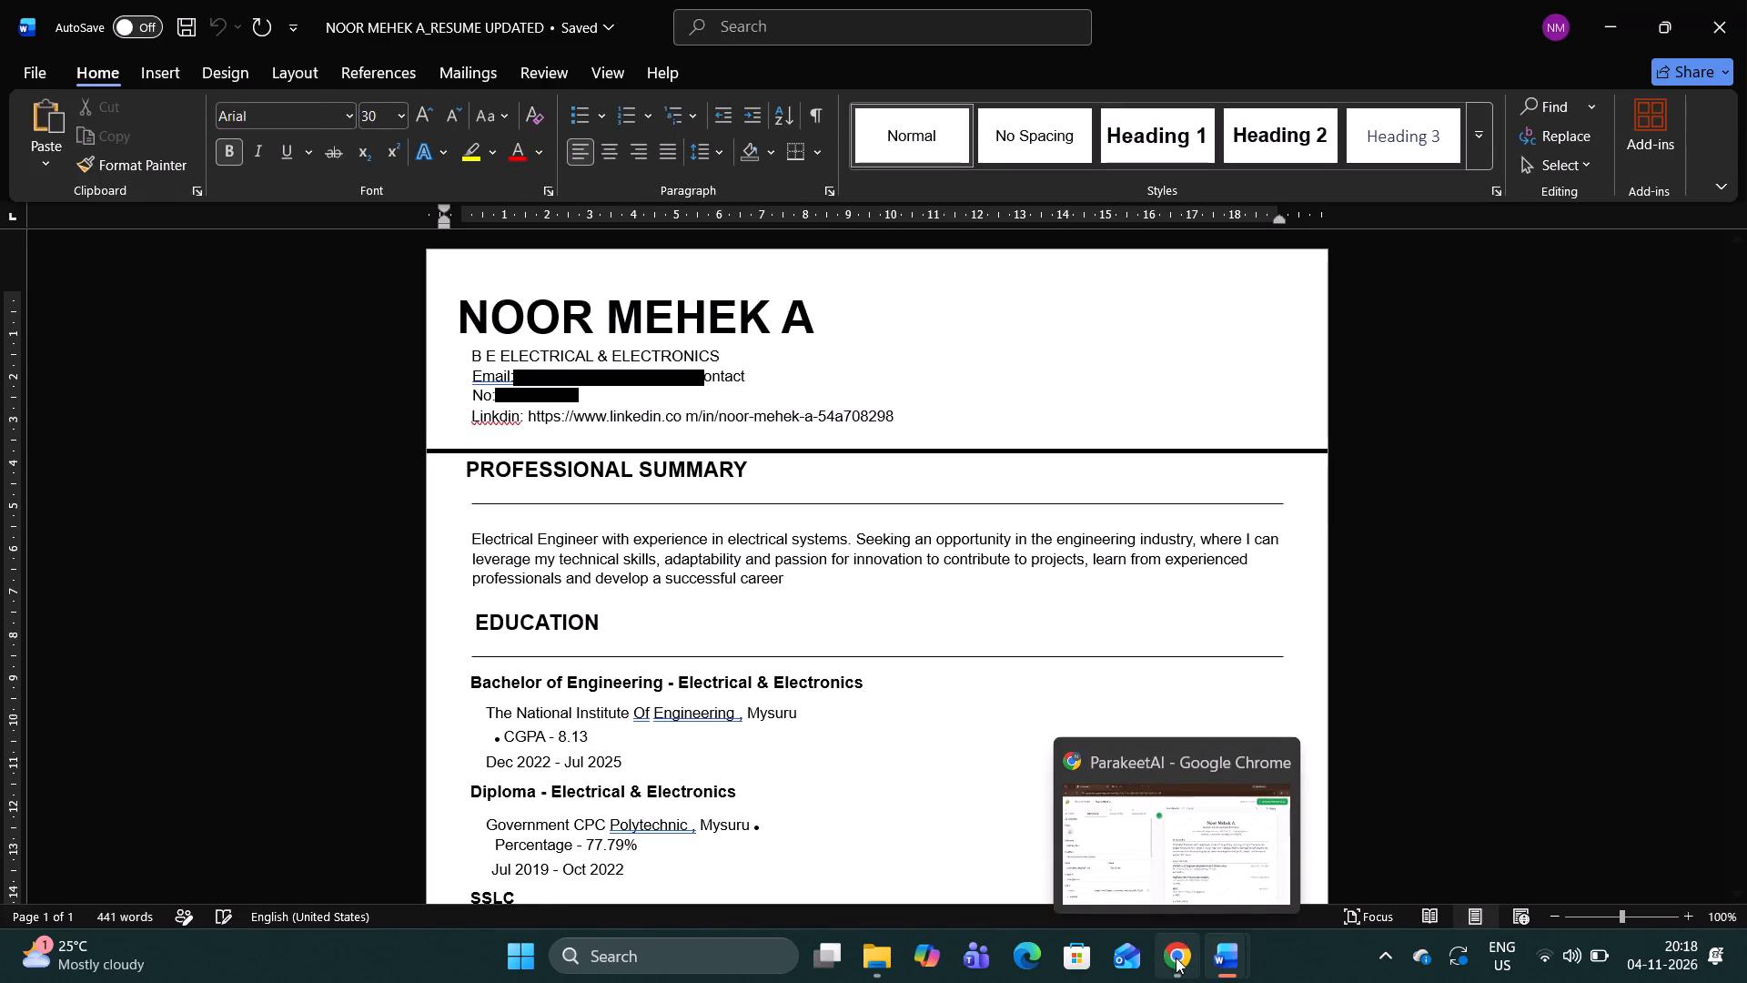
Switch to ParakeetAI in Chrome, follow the resume preview's LinkedIn link to check the profile, and close the browser window.
click(1175, 877)
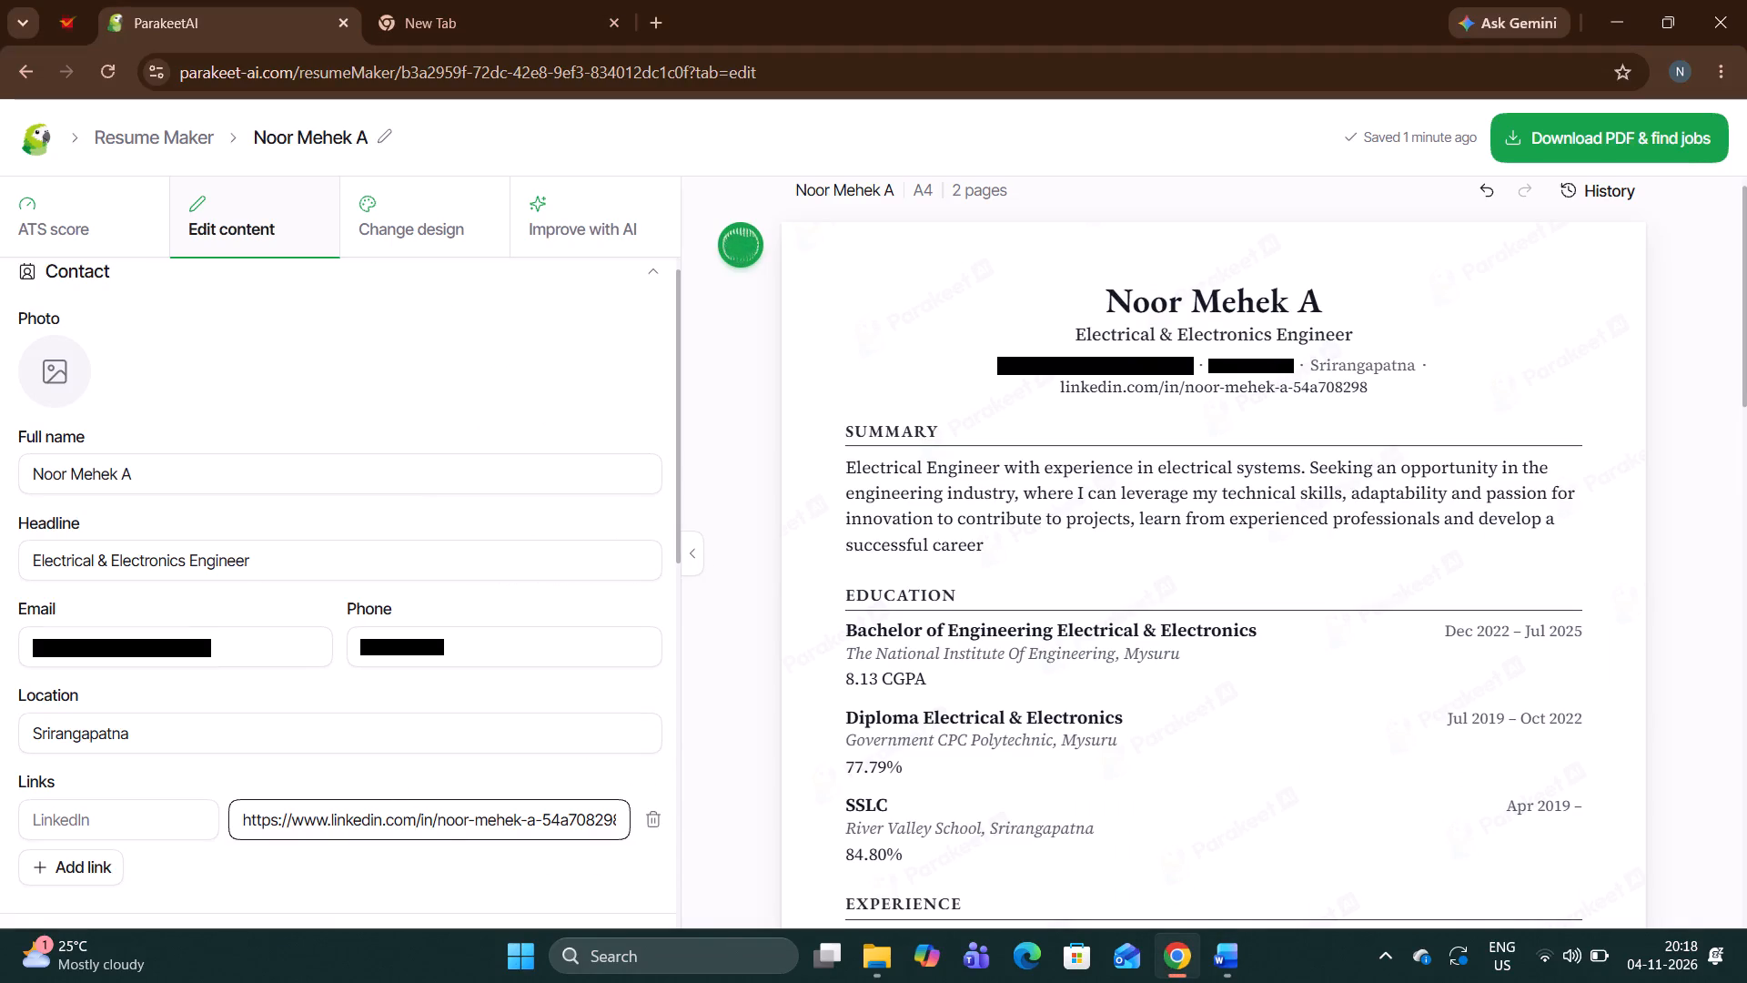
click(449, 842)
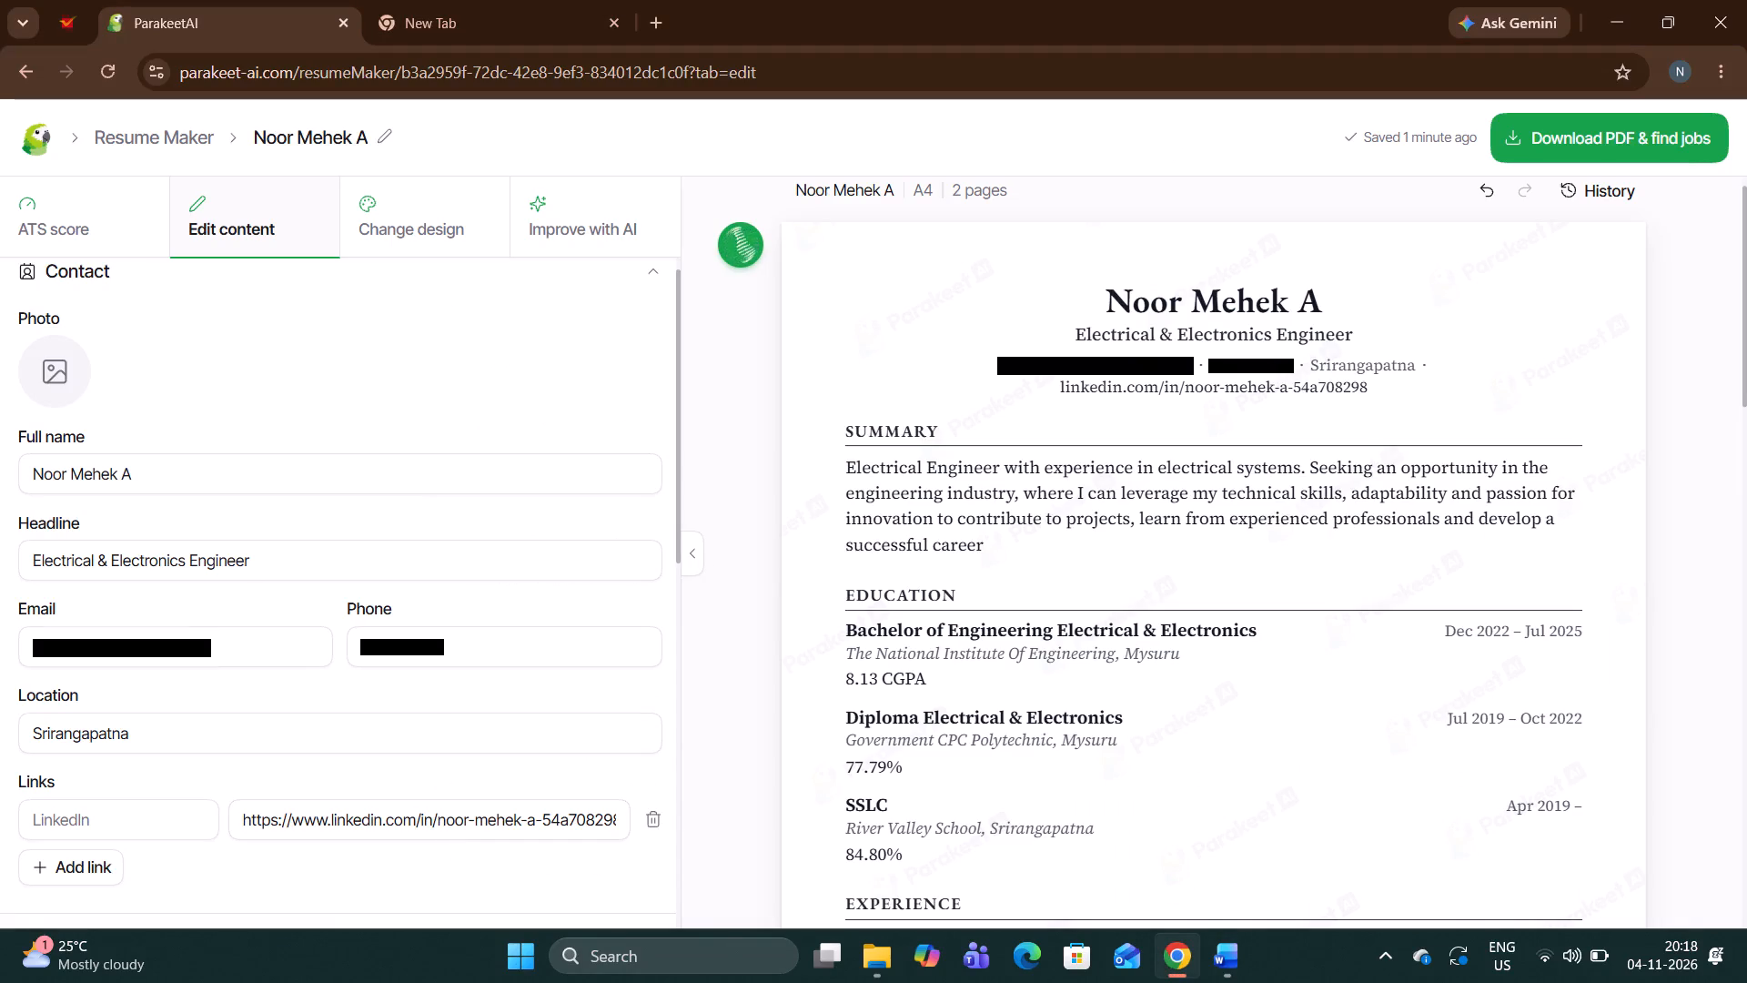
click(425, 714)
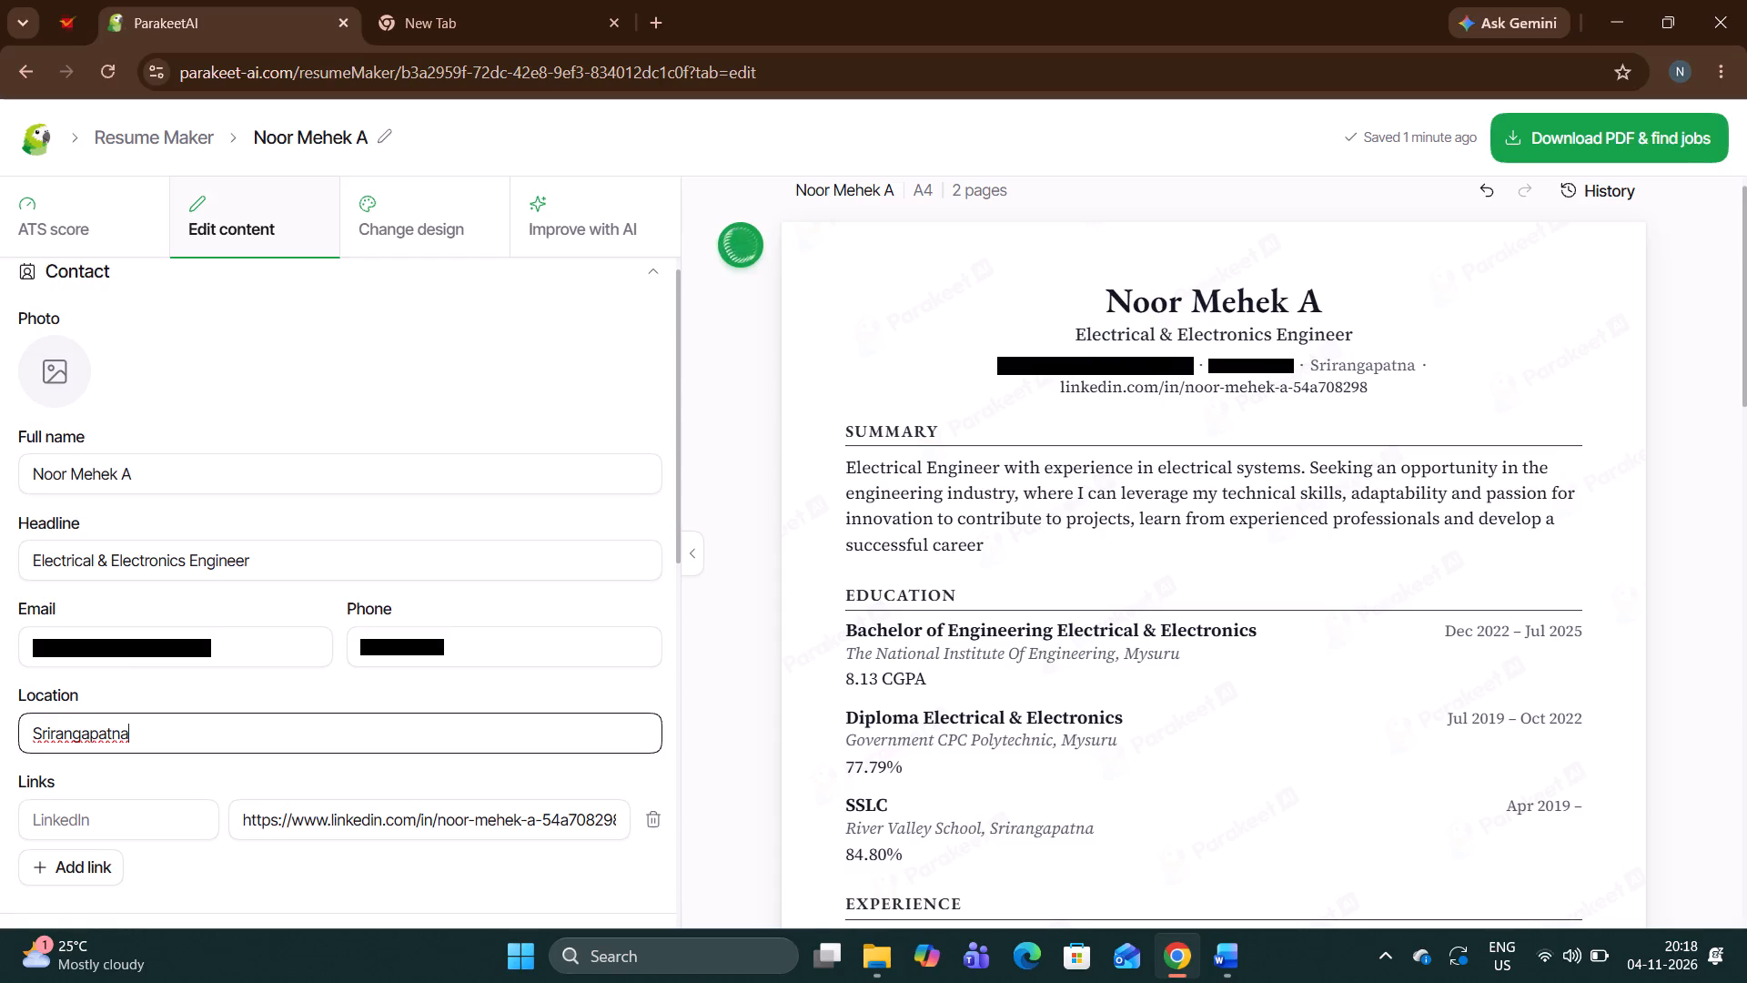
click(1121, 393)
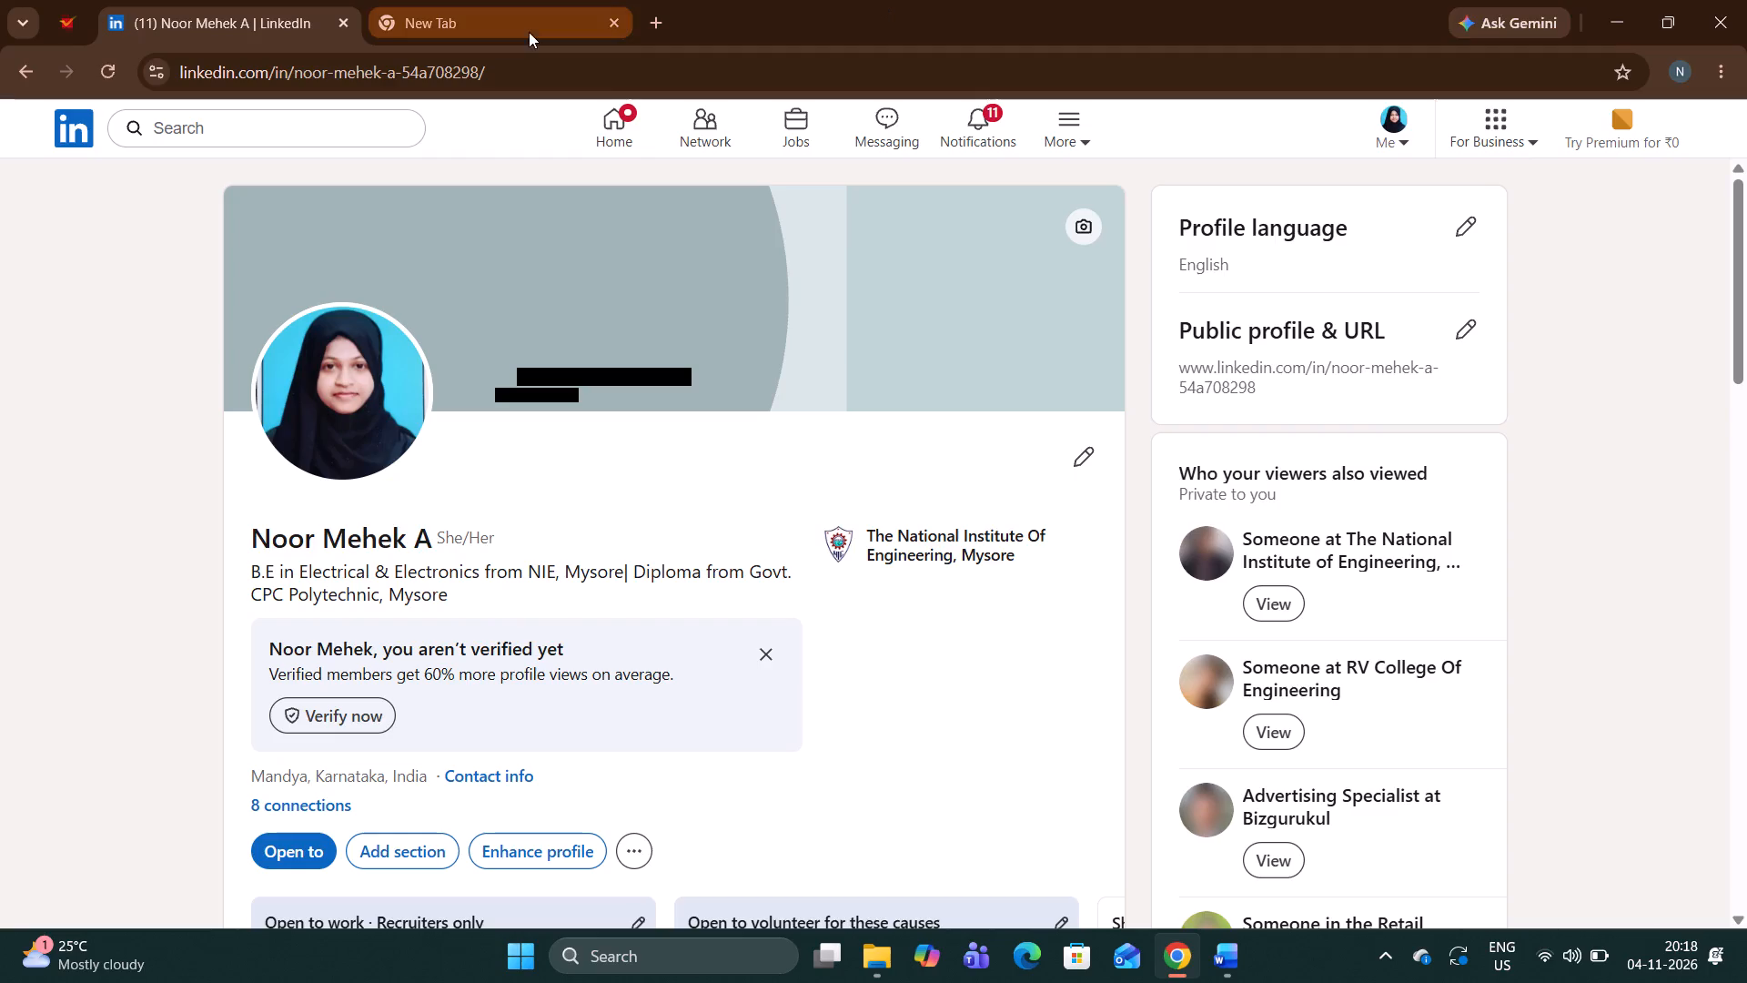
click(1746, 0)
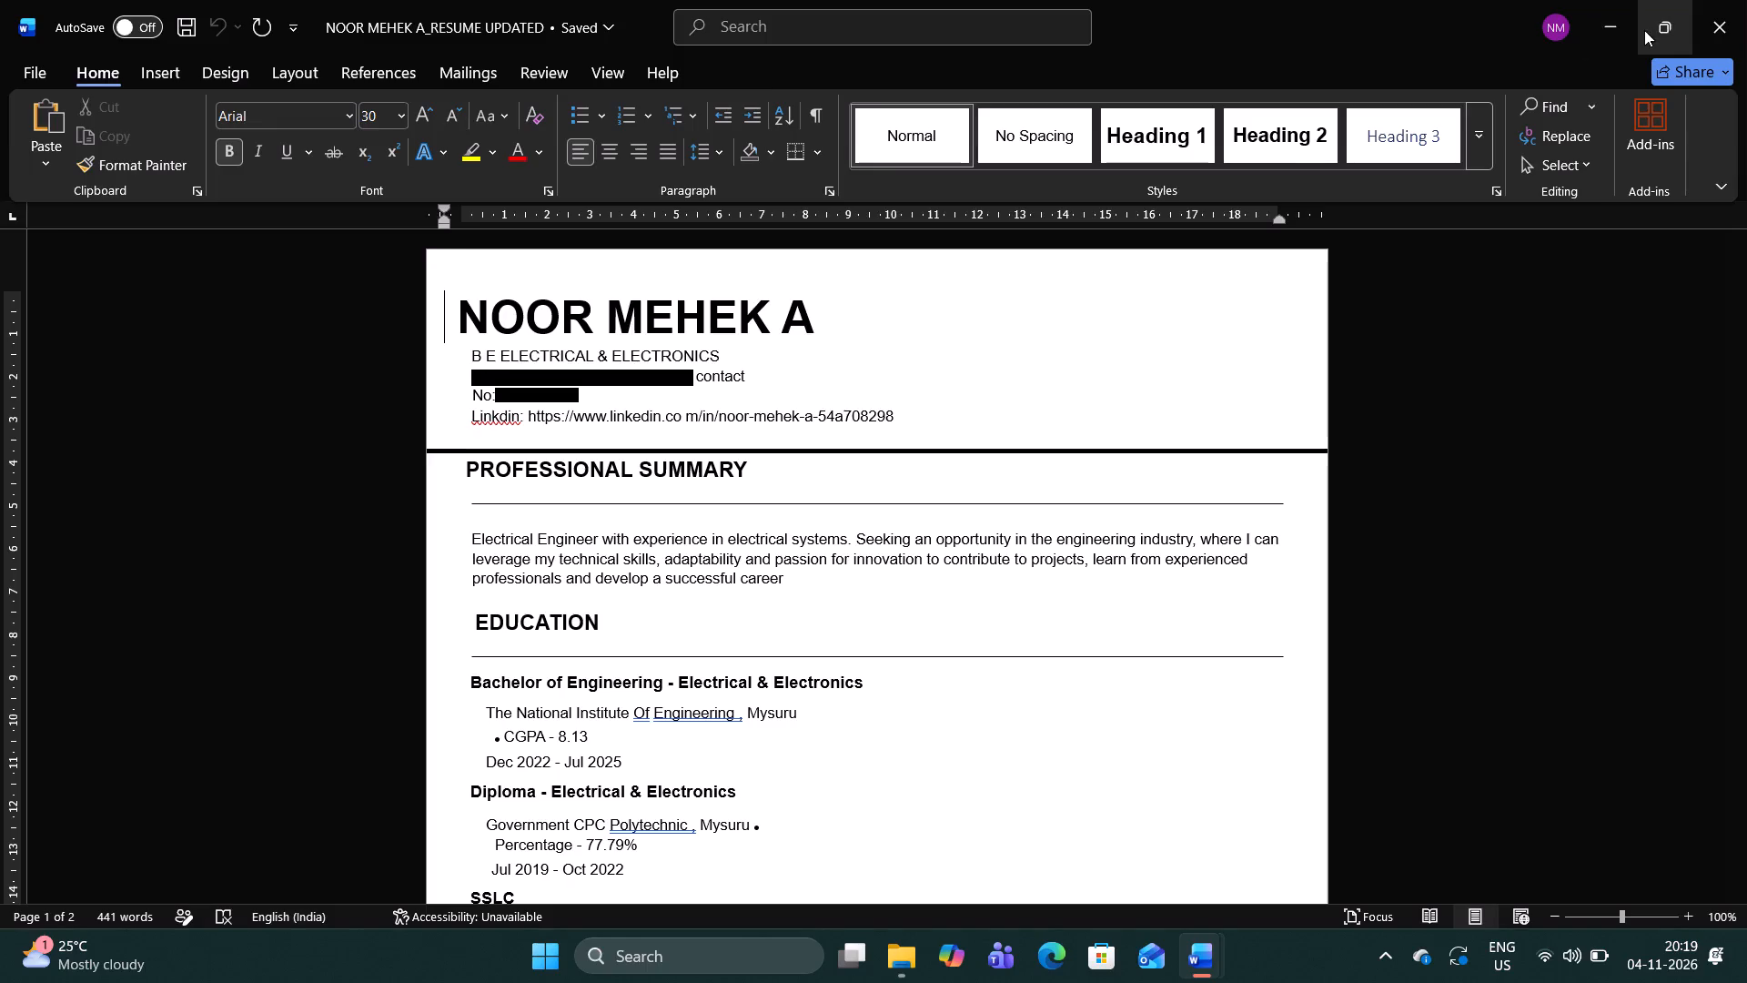
Minimise the open Word resumes and close File Explorer to reach the desktop.
click(1610, 21)
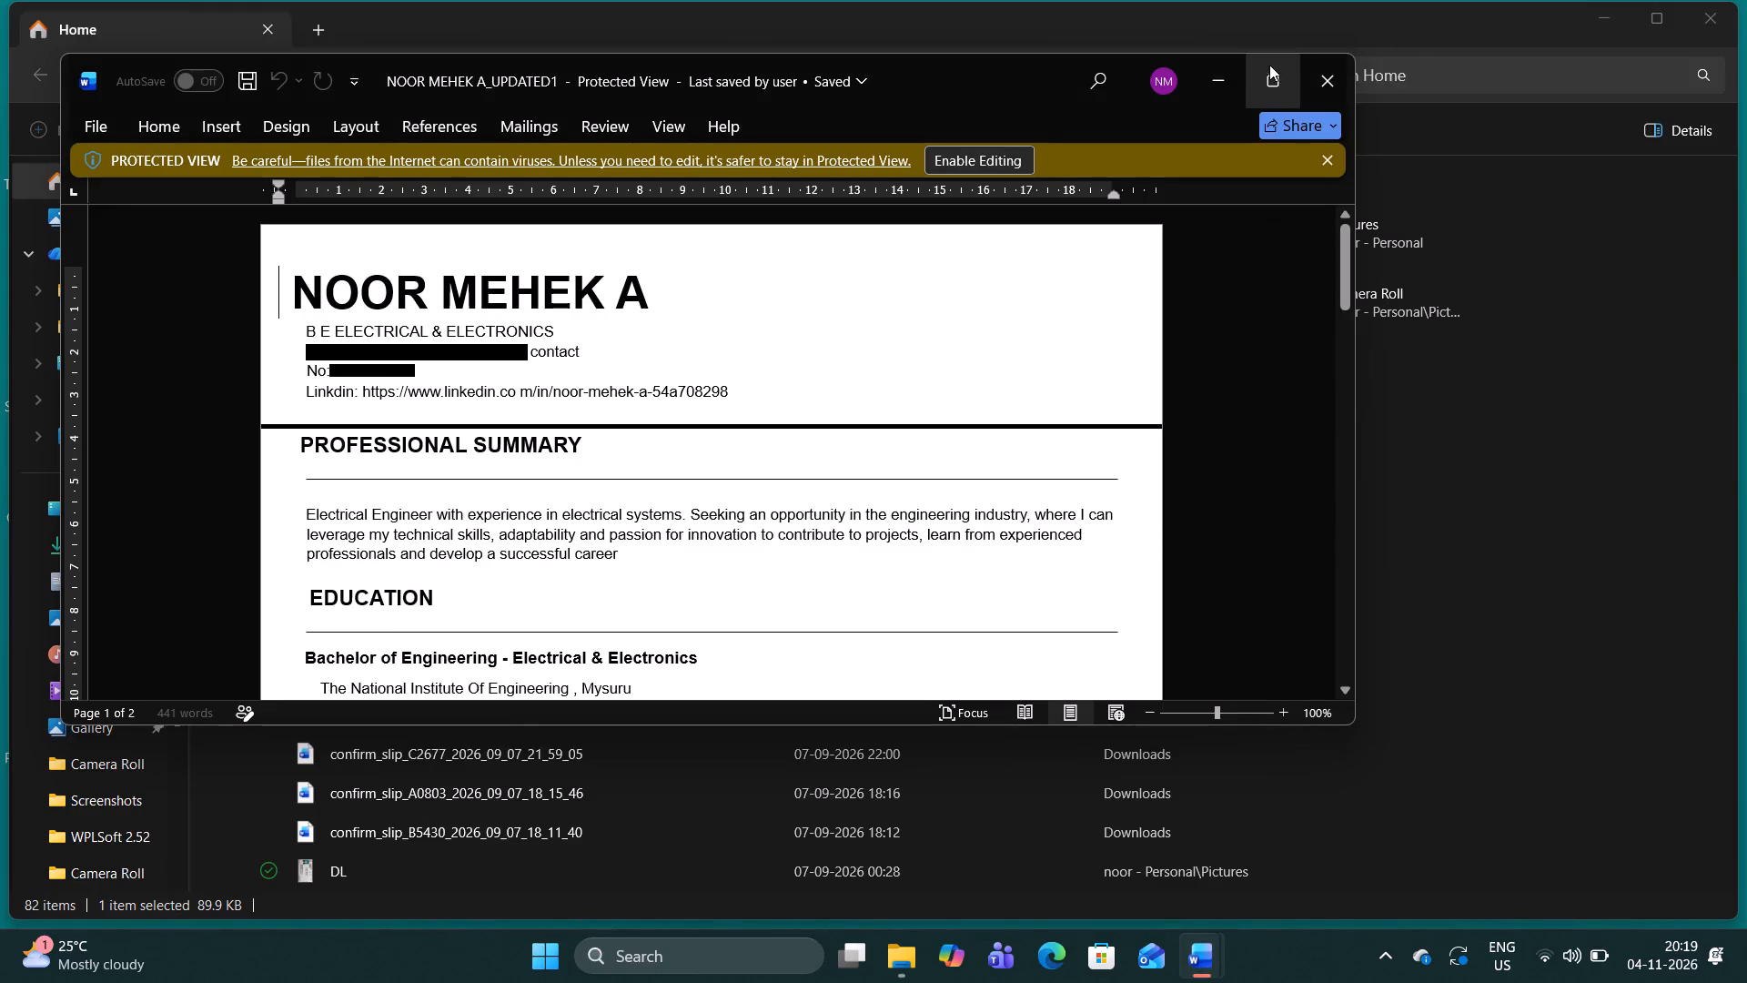
click(1198, 74)
click(1725, 4)
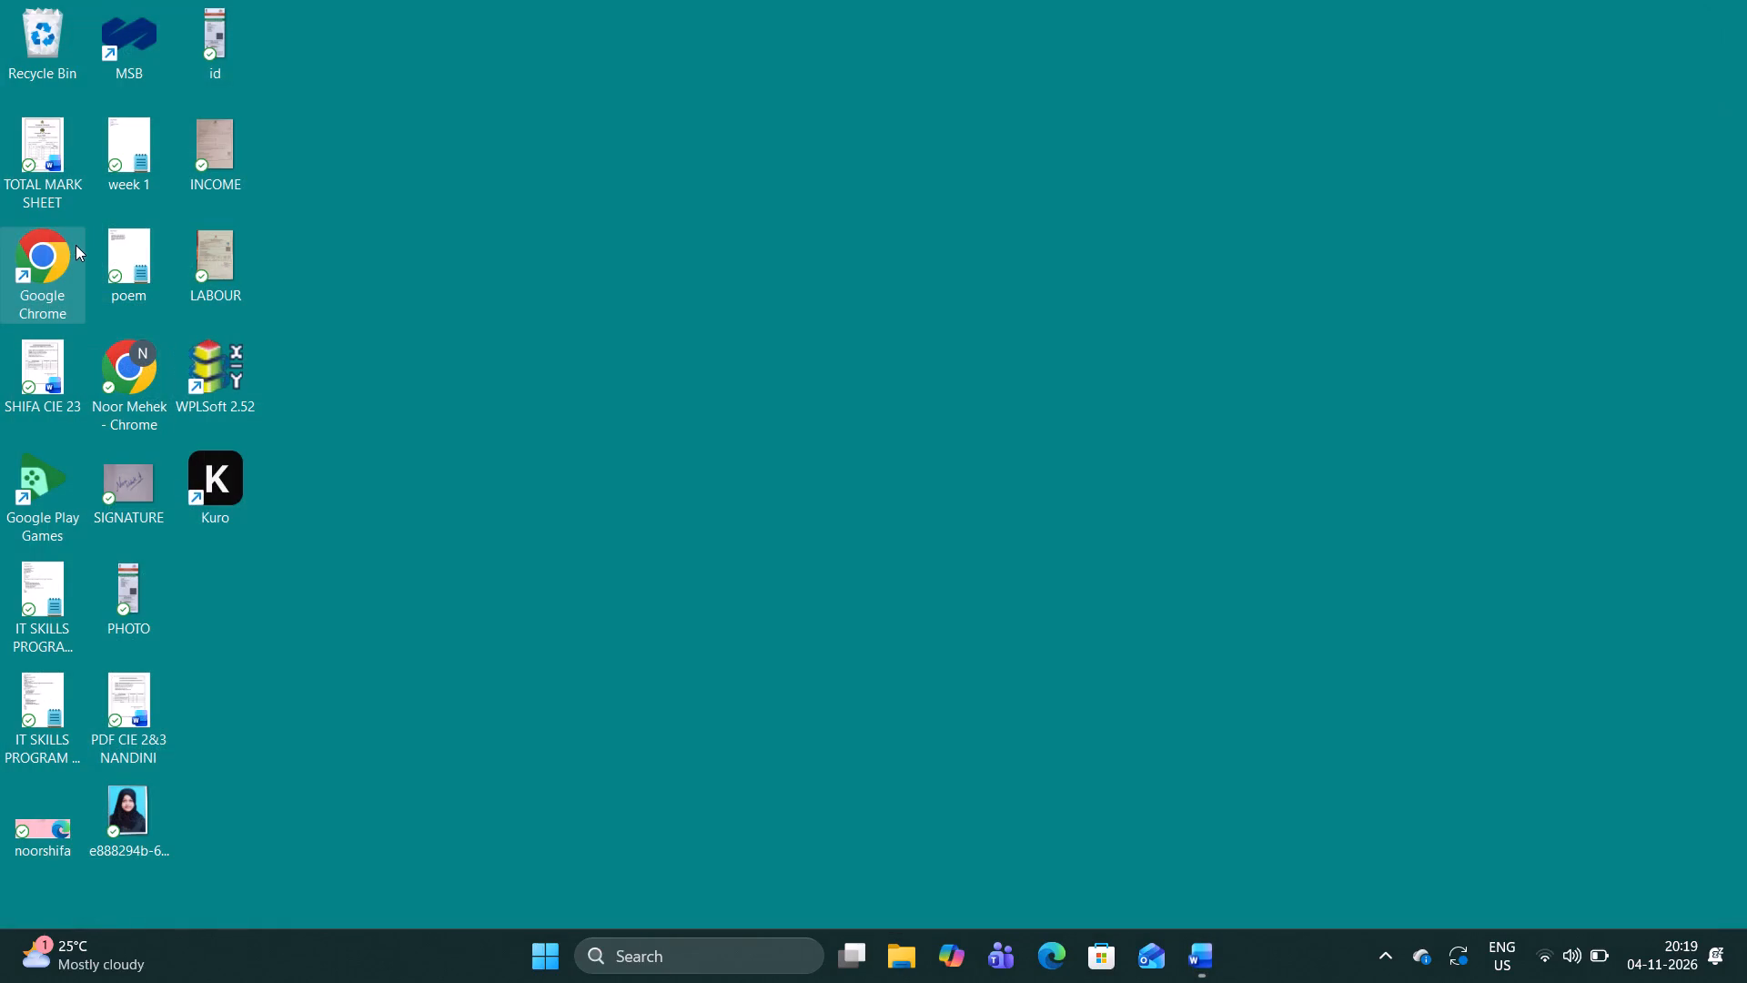
Reopen Google Chrome from the desktop with the "Person 1" profile.
double_click(76, 245)
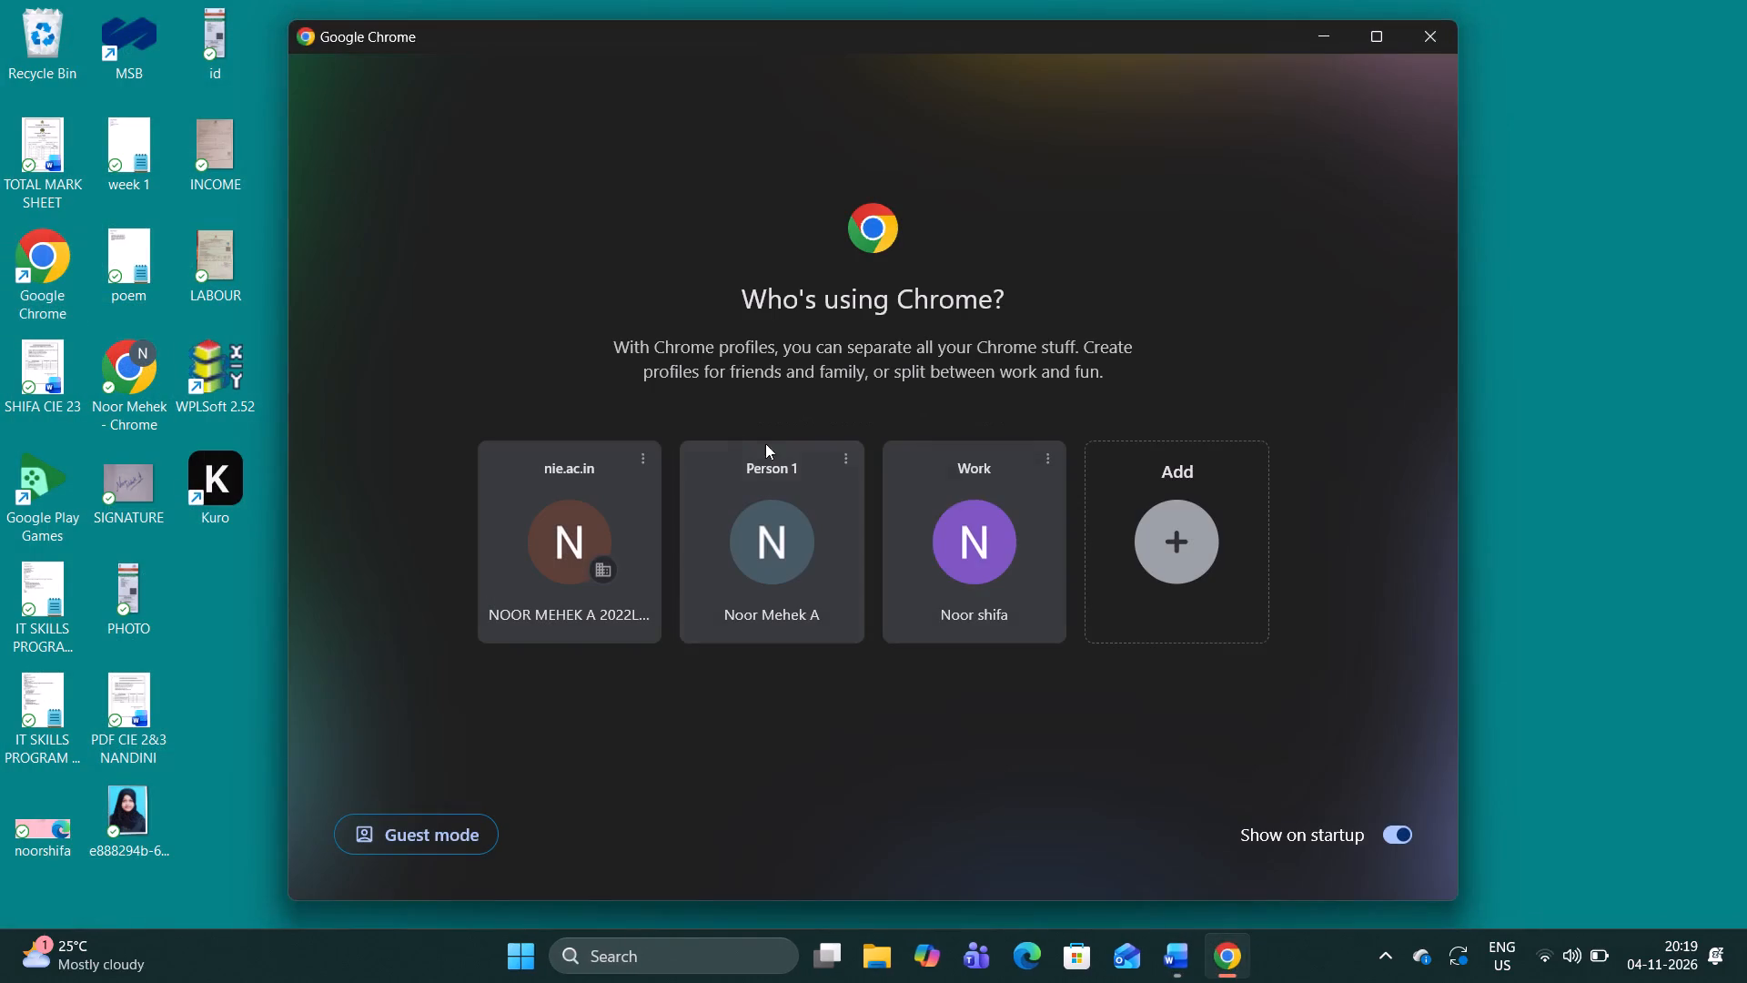
click(790, 556)
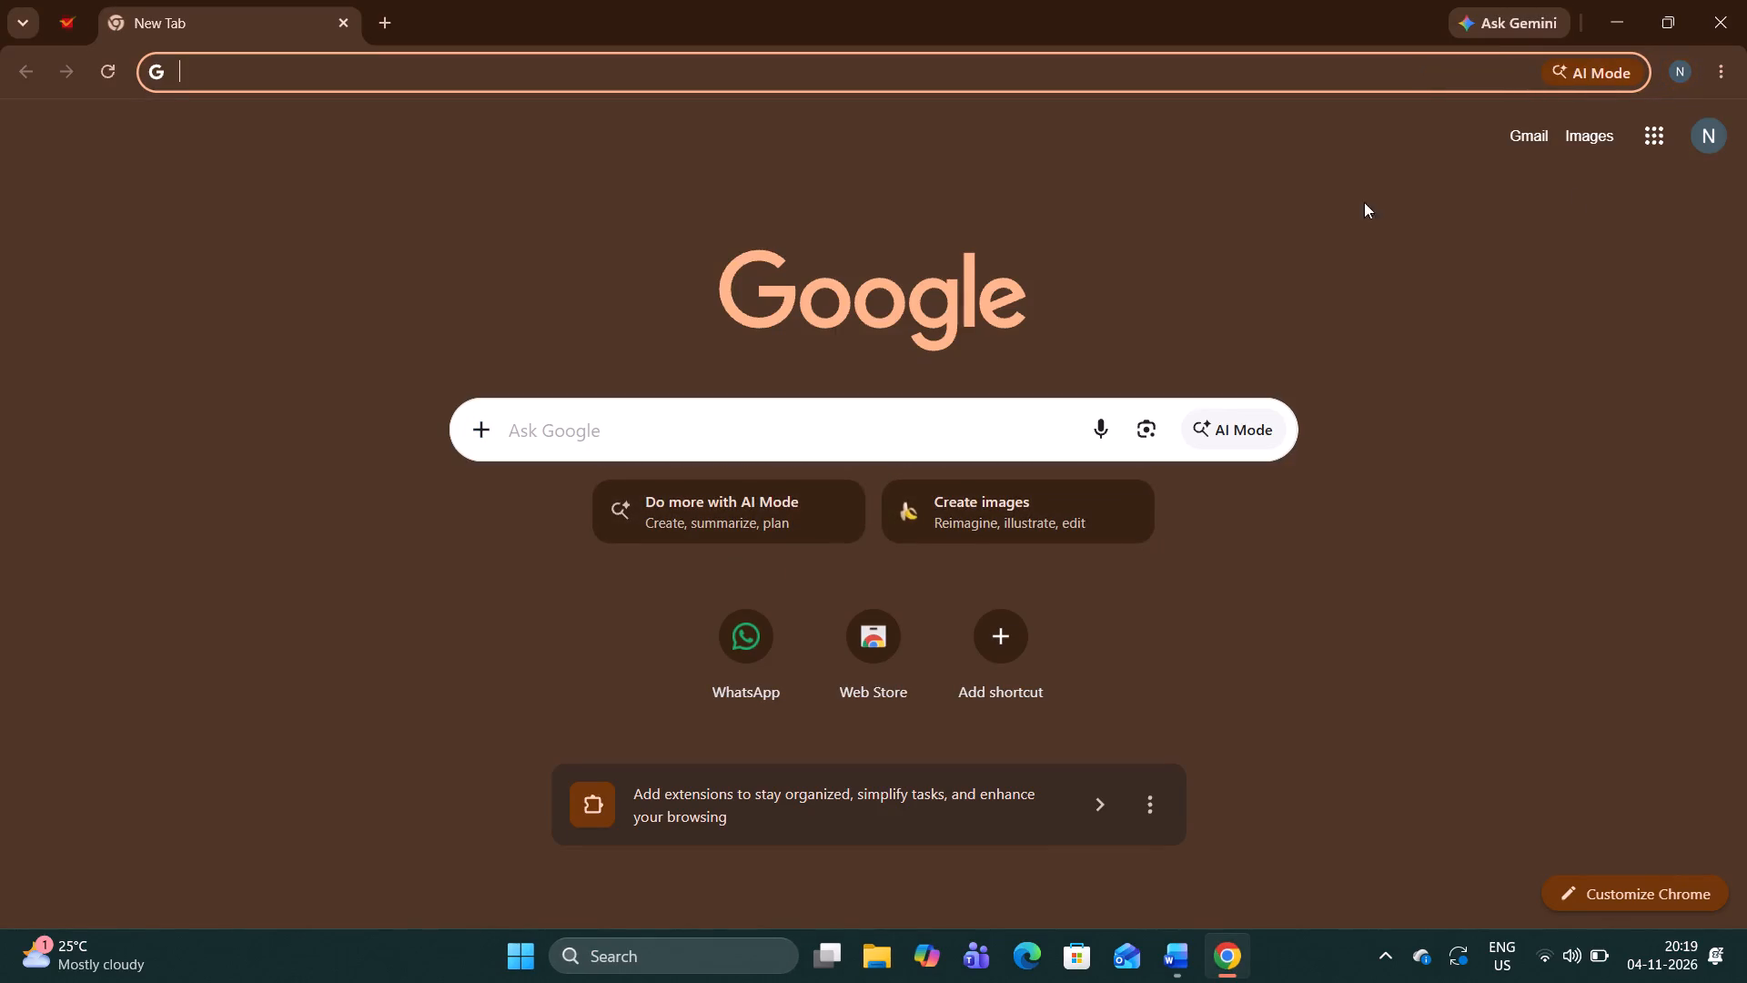
Open the Google Account's Personal info page from the account profile and look through its details.
click(1708, 141)
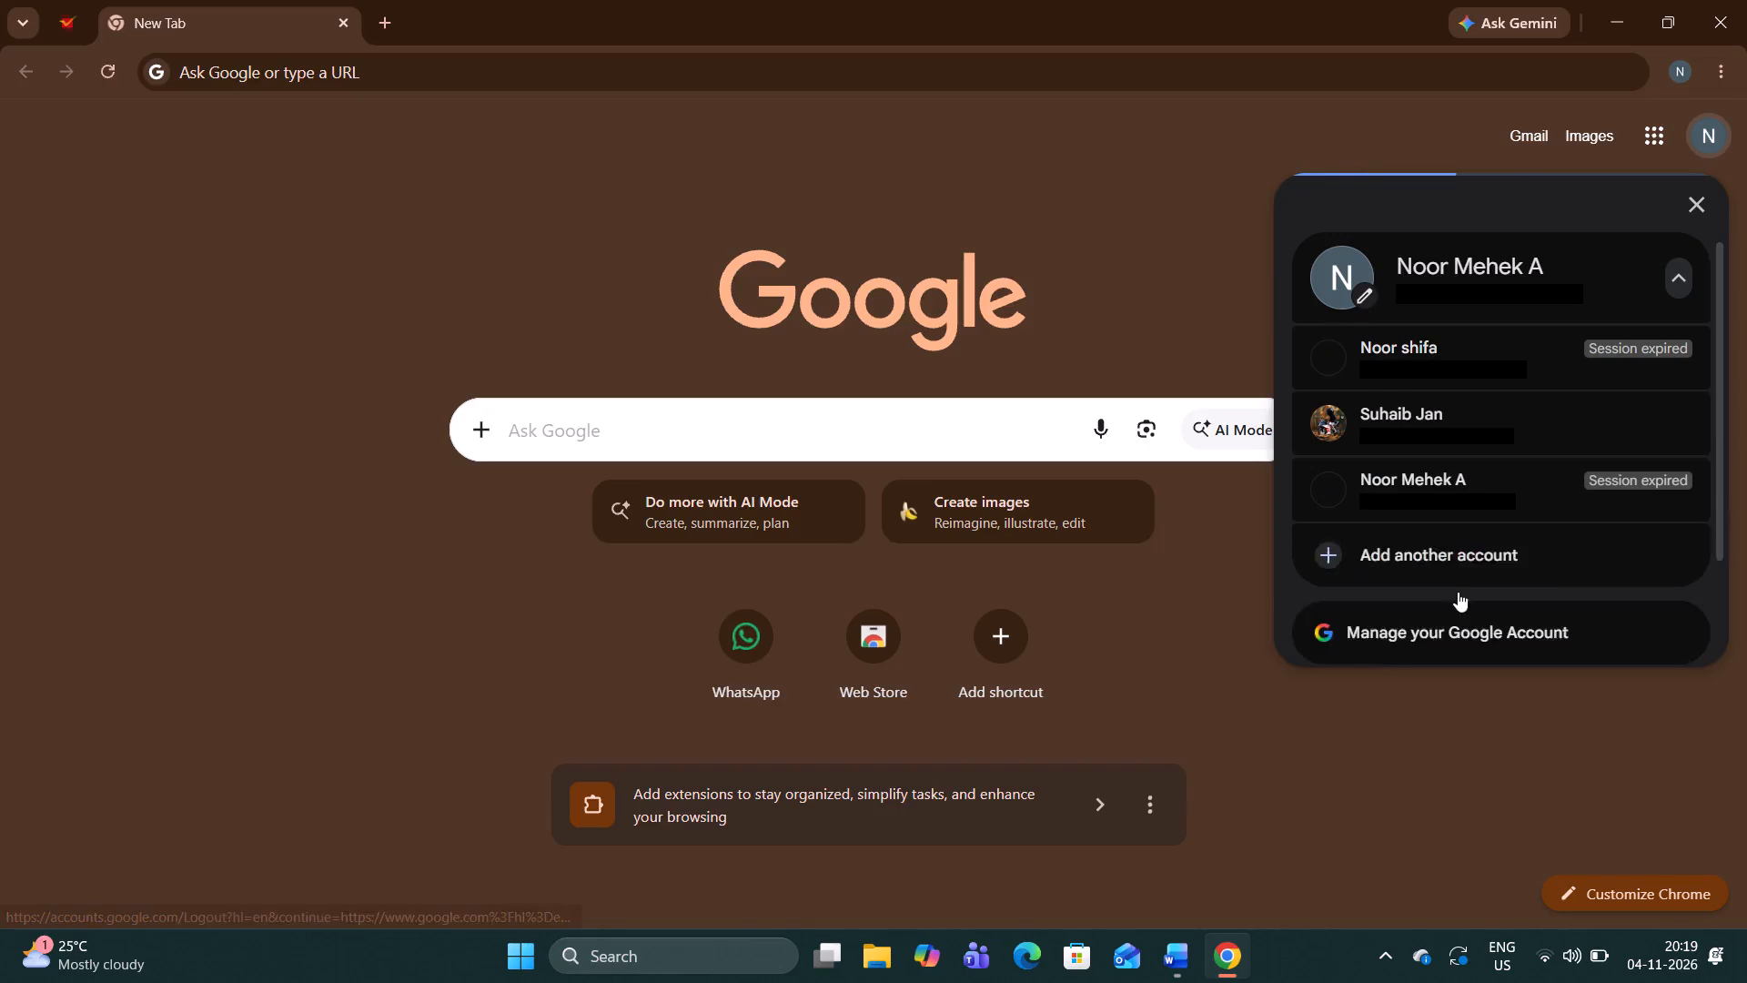
click(1468, 276)
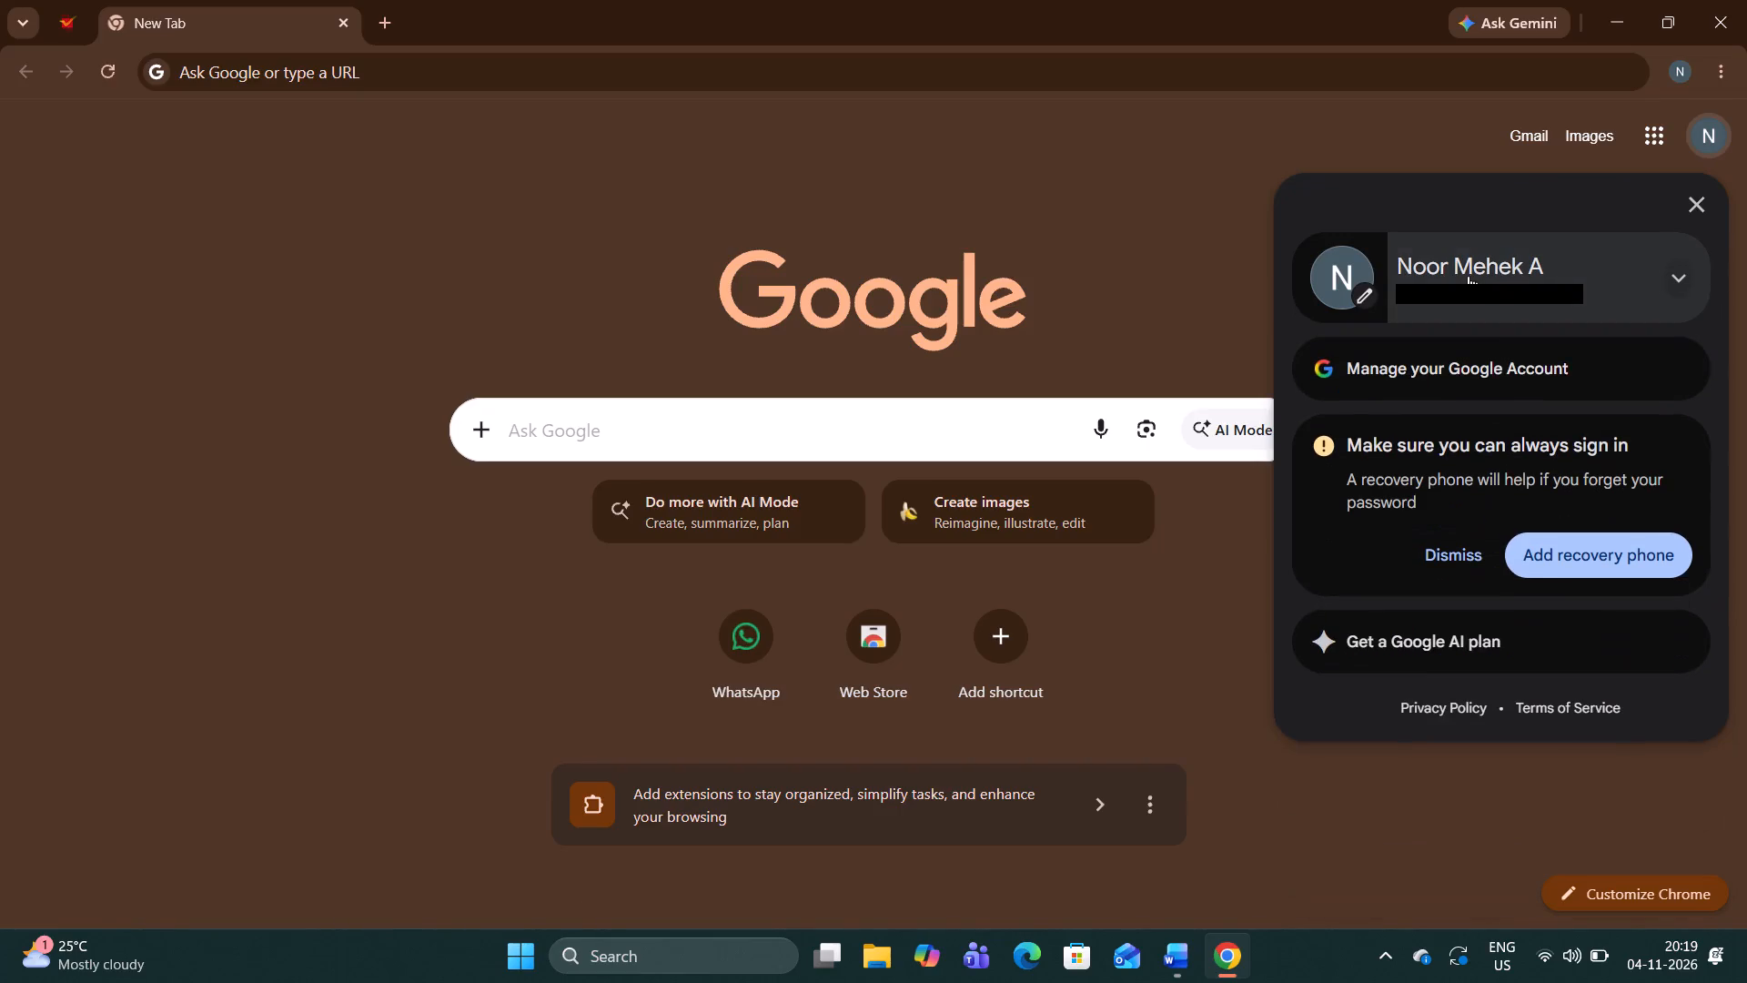
click(1468, 276)
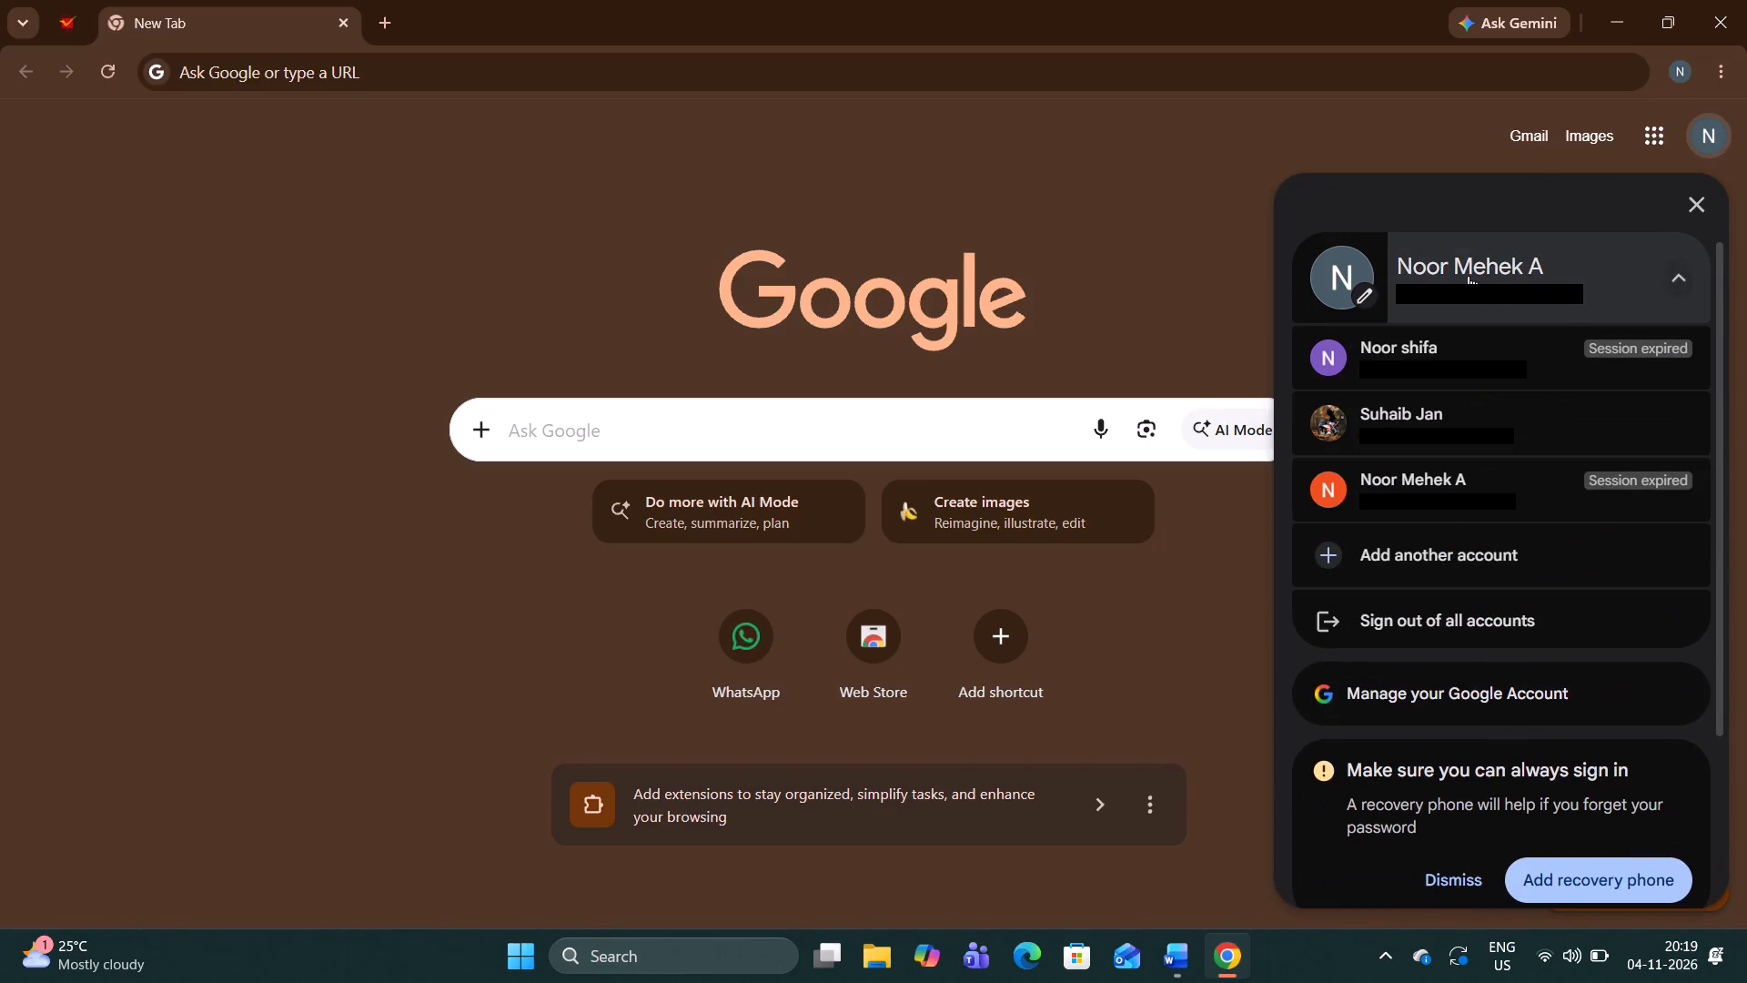
click(1362, 268)
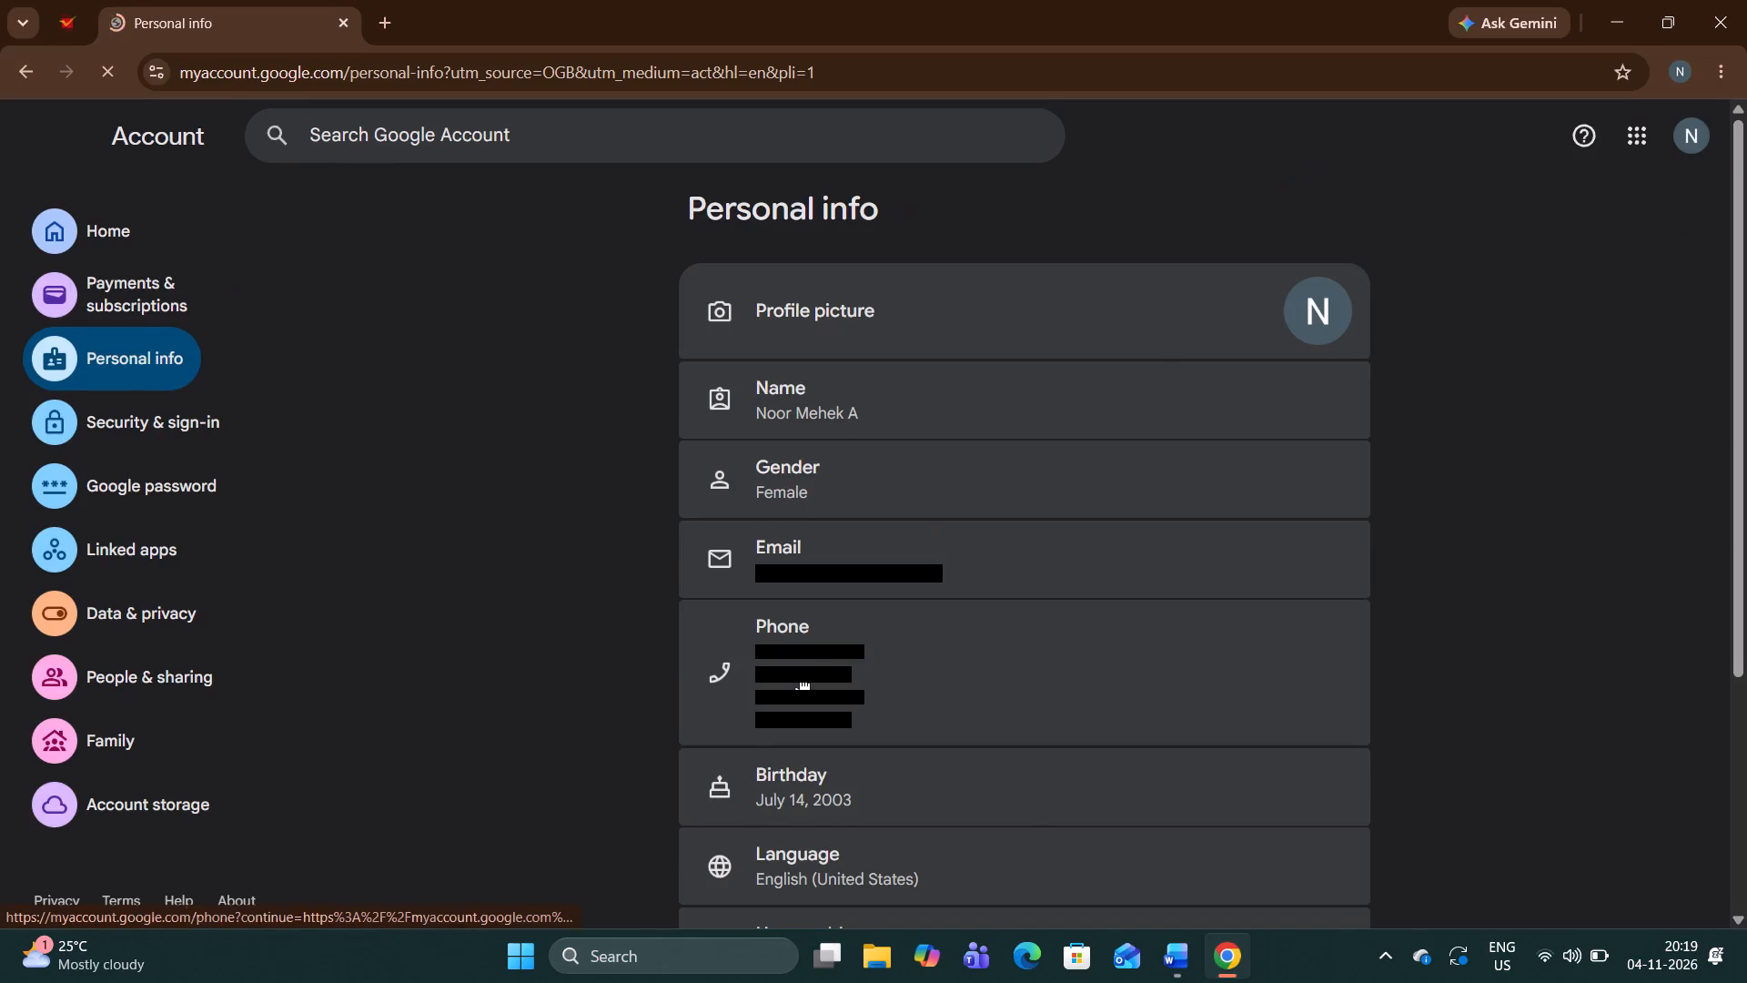
scroll(800, 676, down, 6)
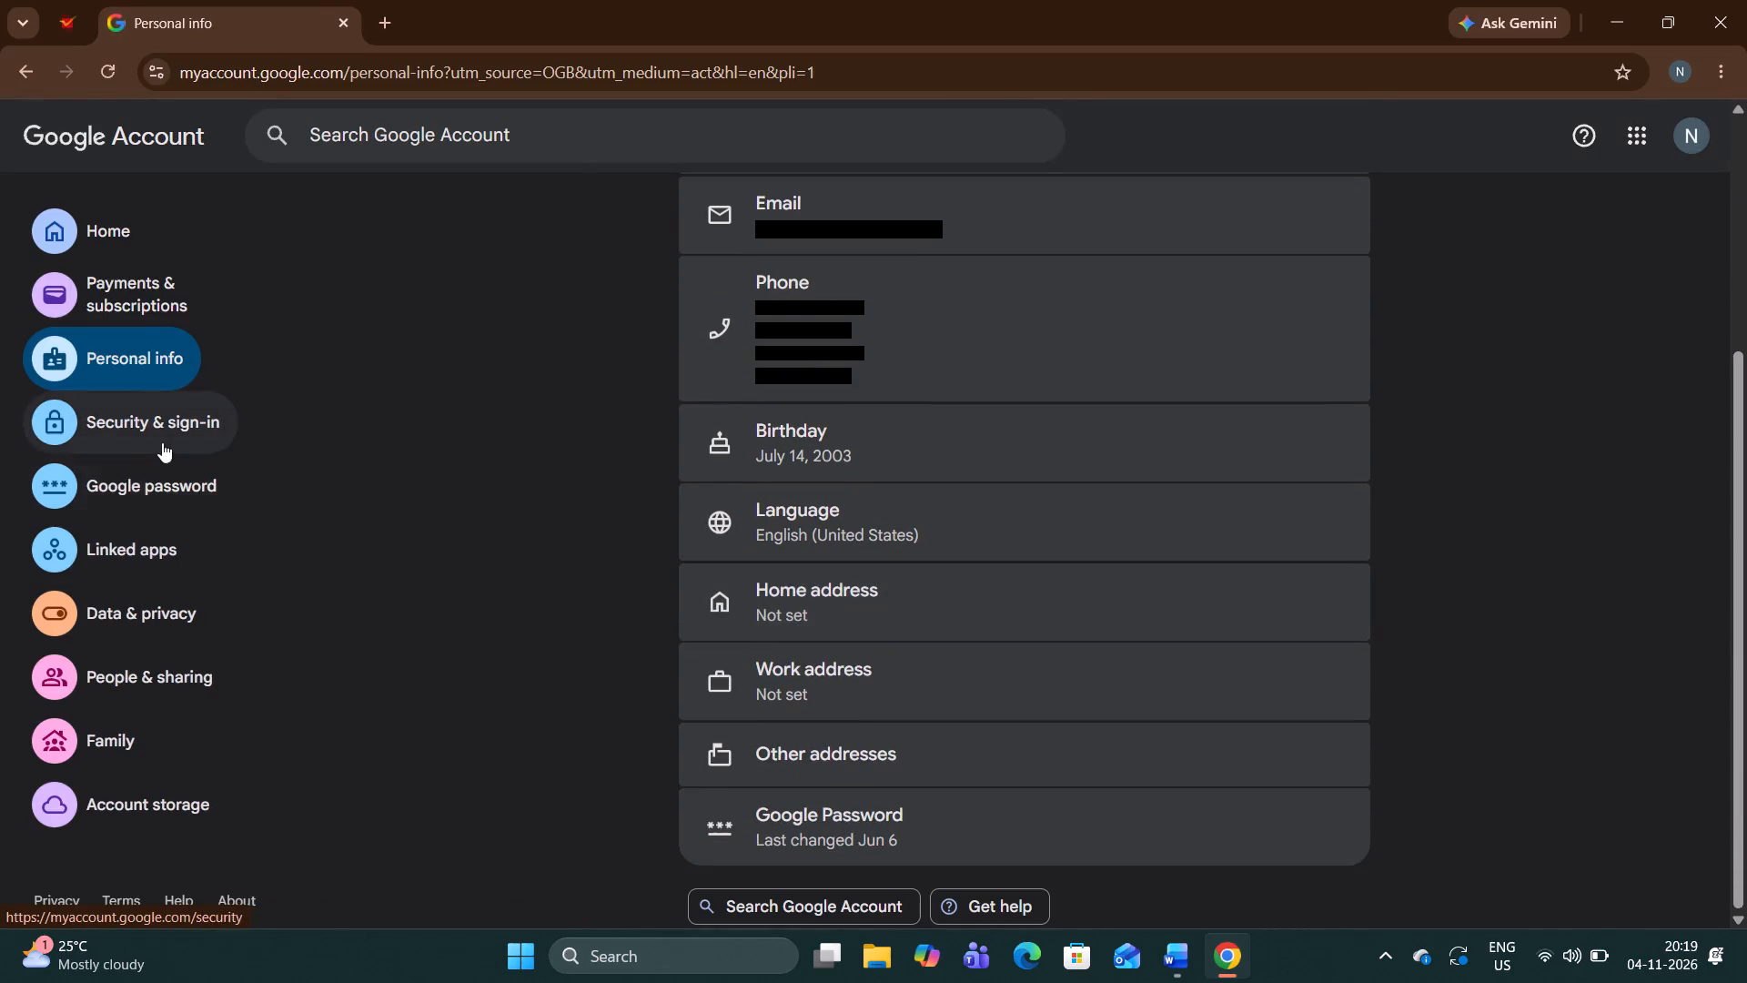
scroll(141, 708, down, 1)
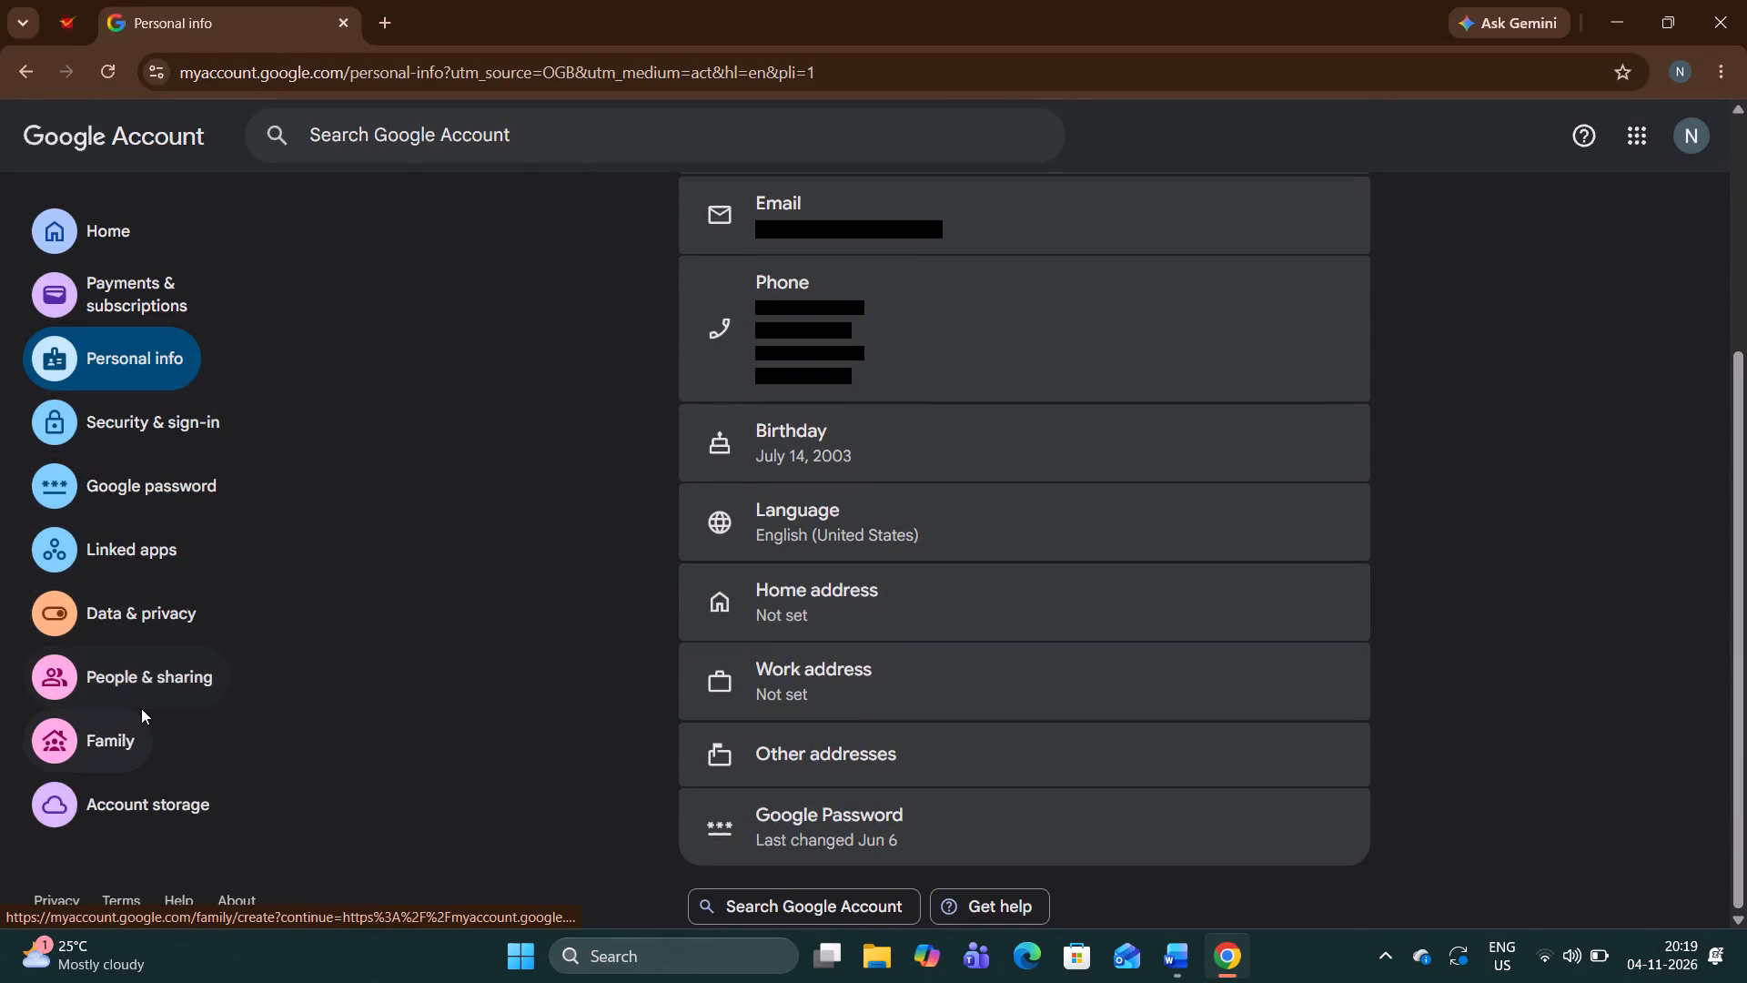
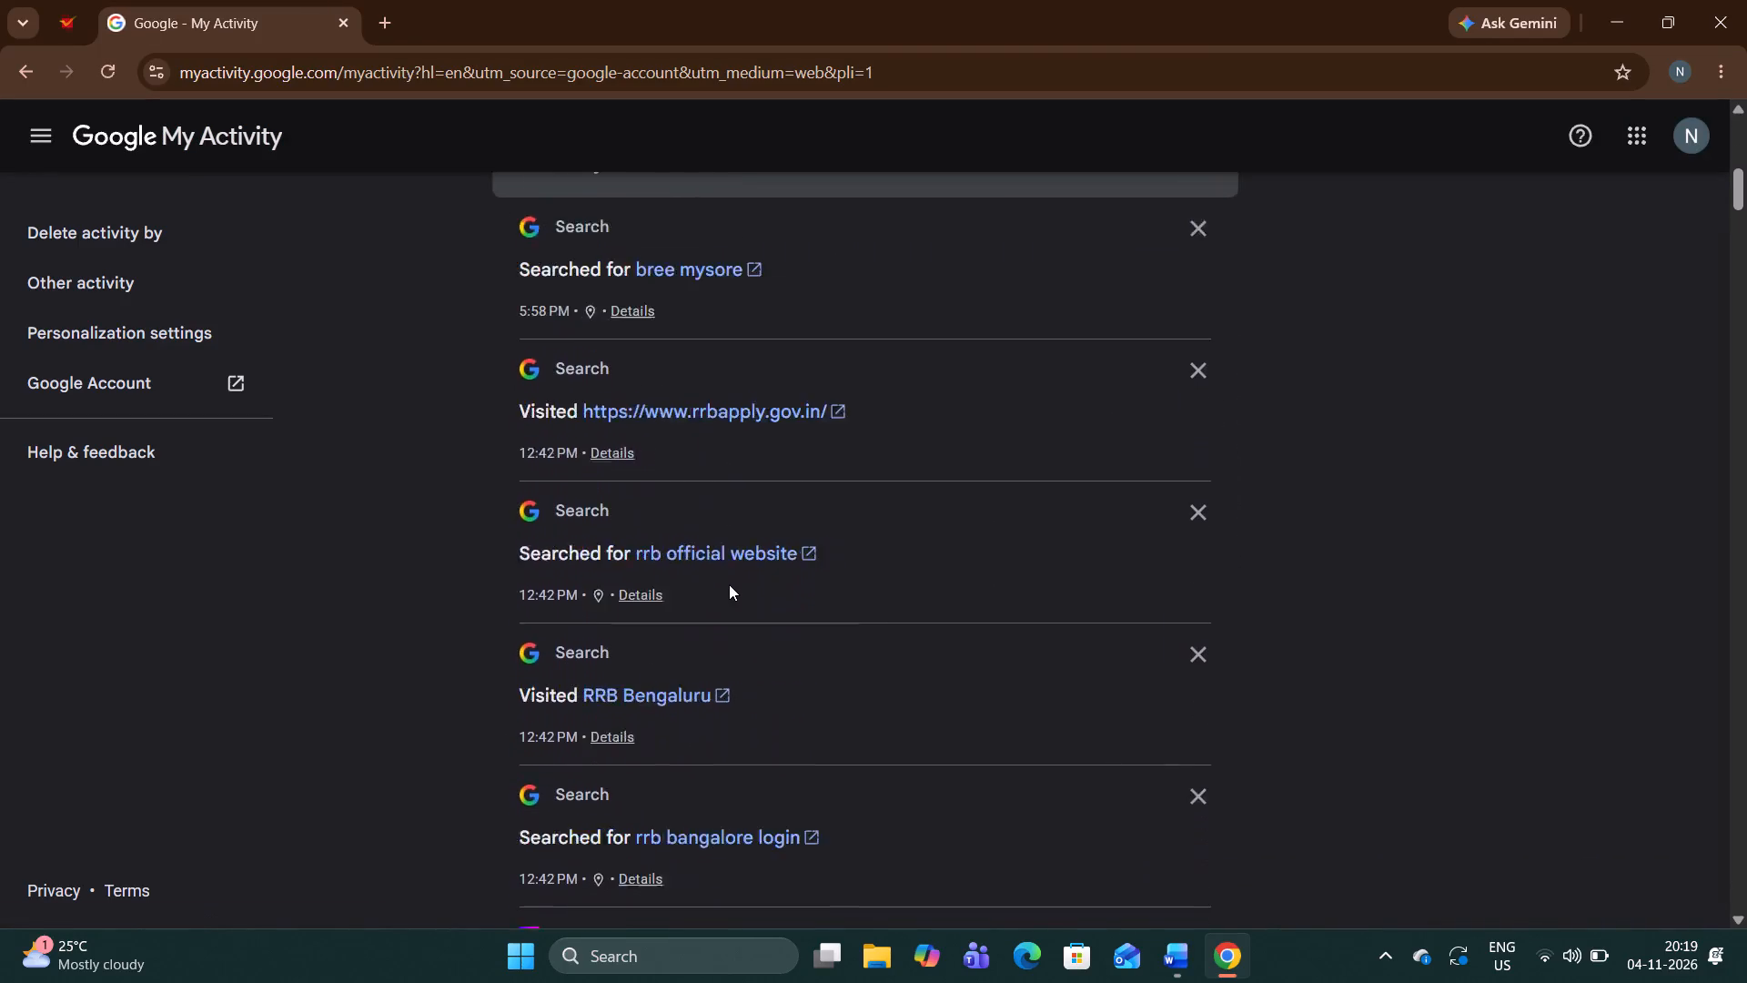
Look through the recent entries in Google My Activity and close that page.
scroll(729, 584, down, 5)
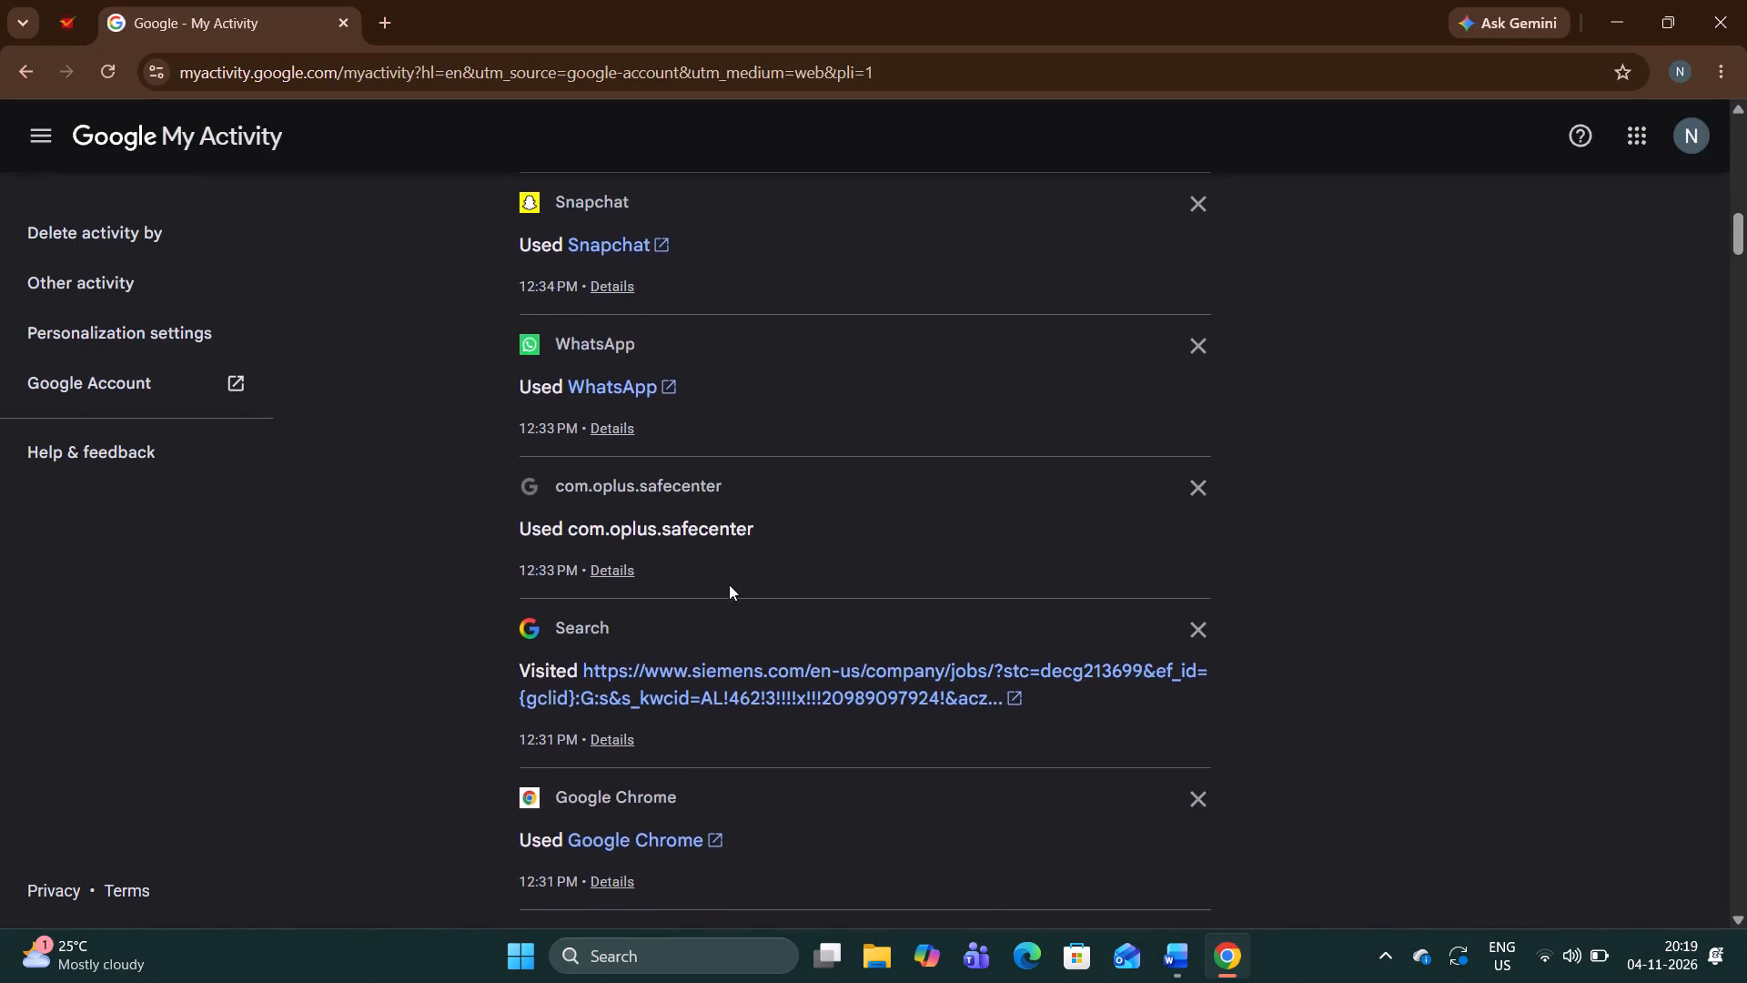
scroll(729, 584, down, 1)
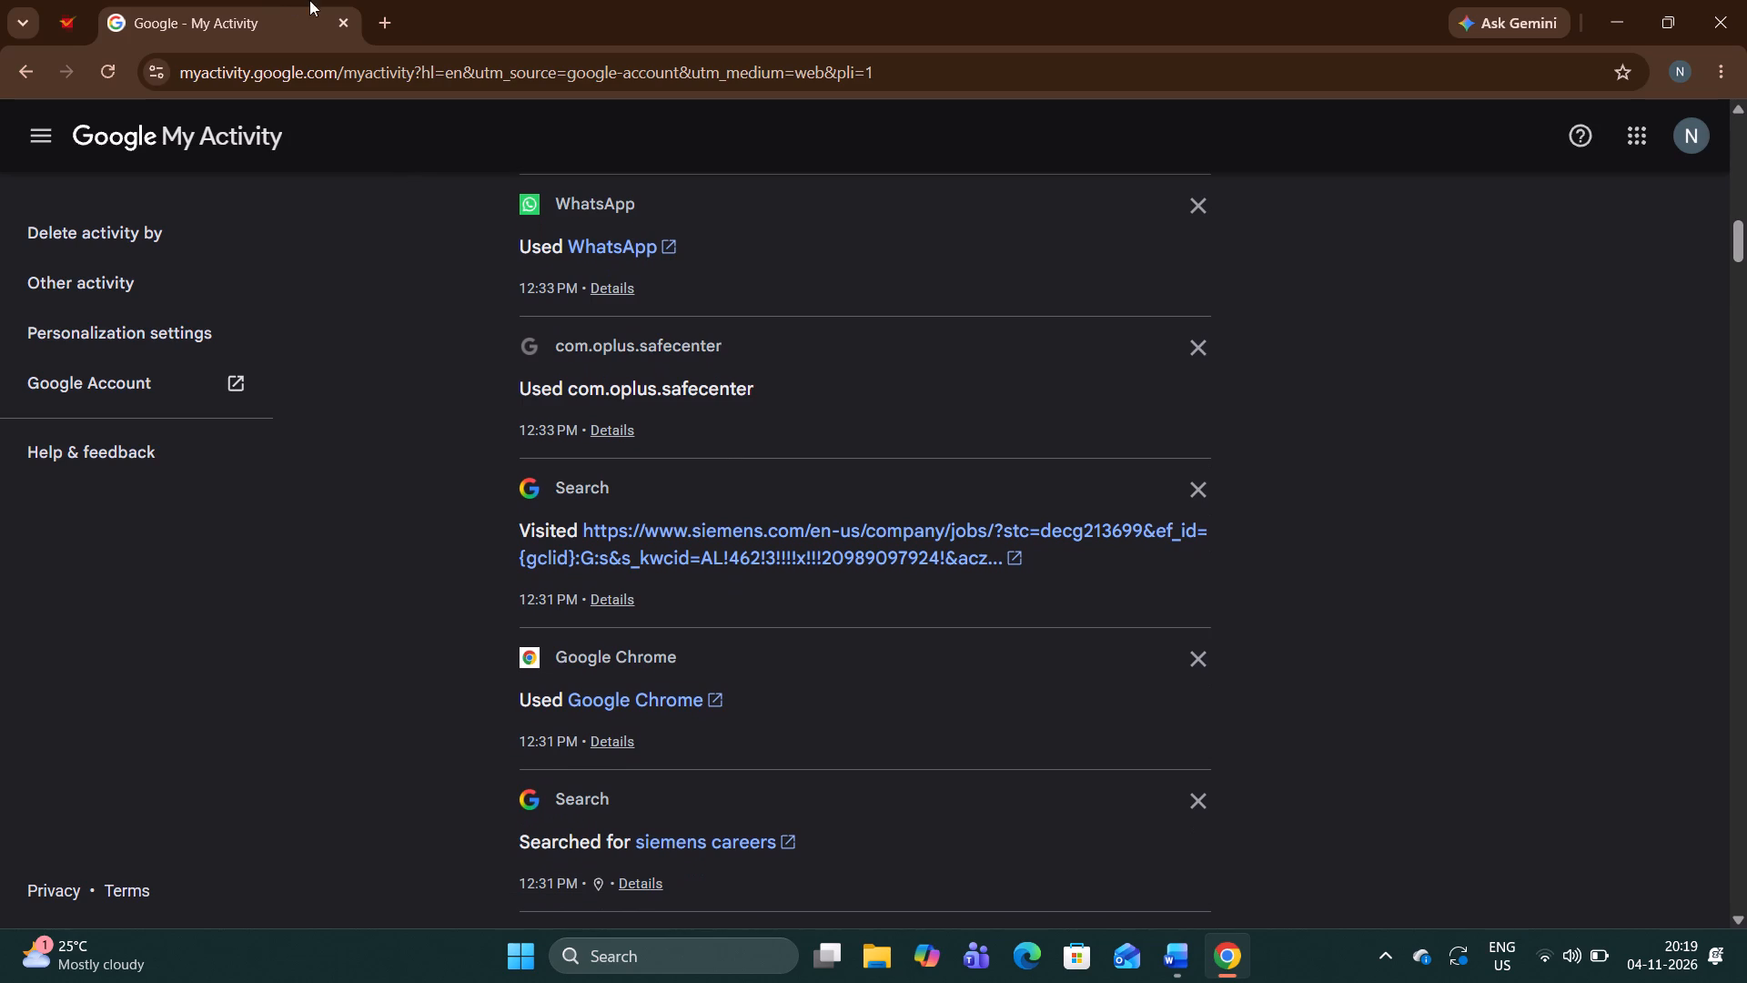
click(337, 21)
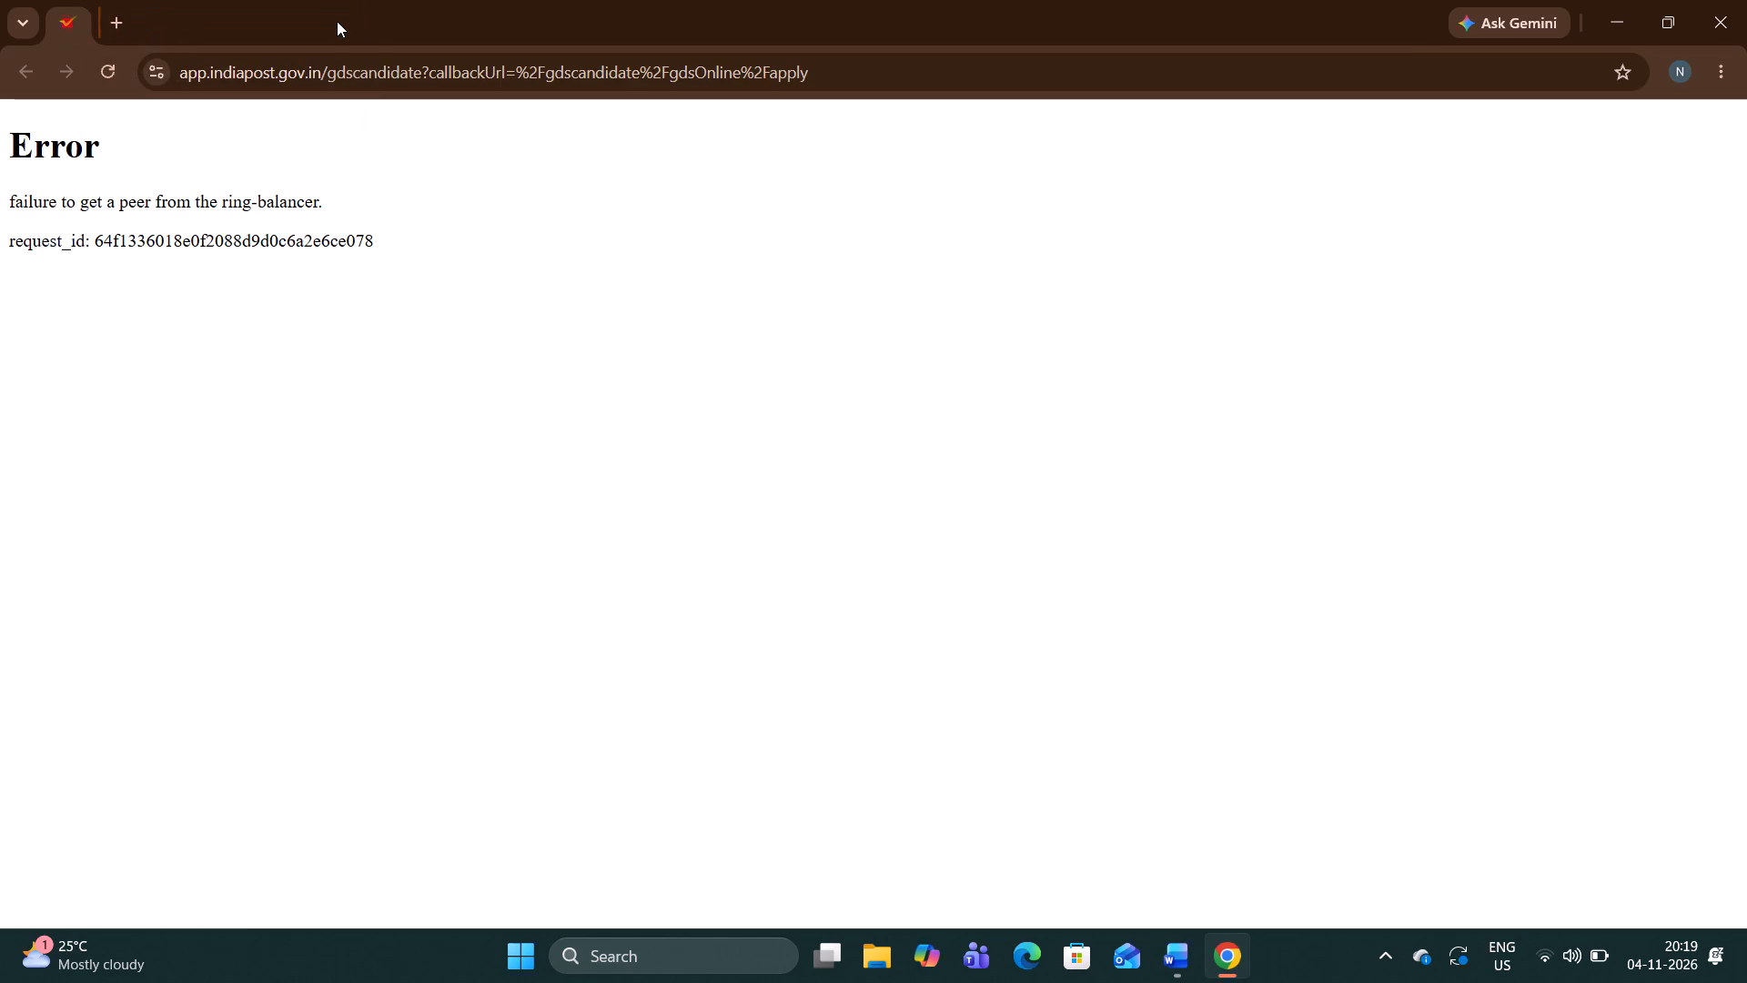
Search for parakeetai in a new browser tab and open its AI Resume Maker page.
click(101, 5)
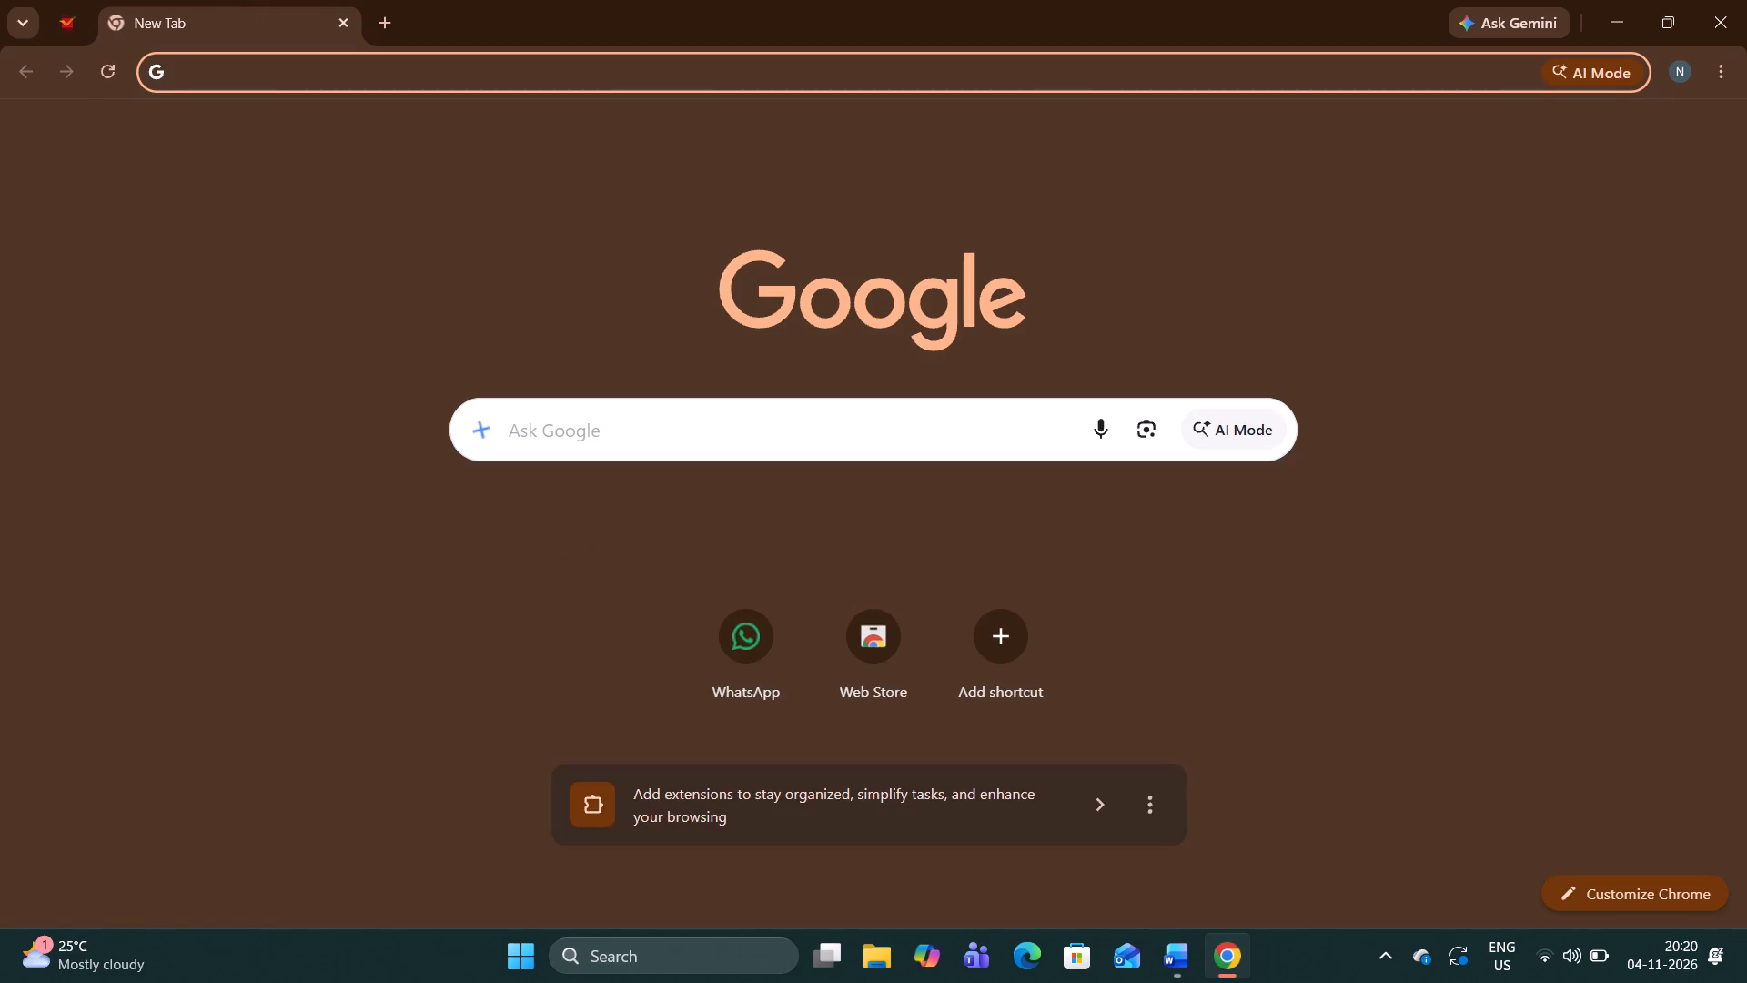
click(575, 420)
text(PARA)
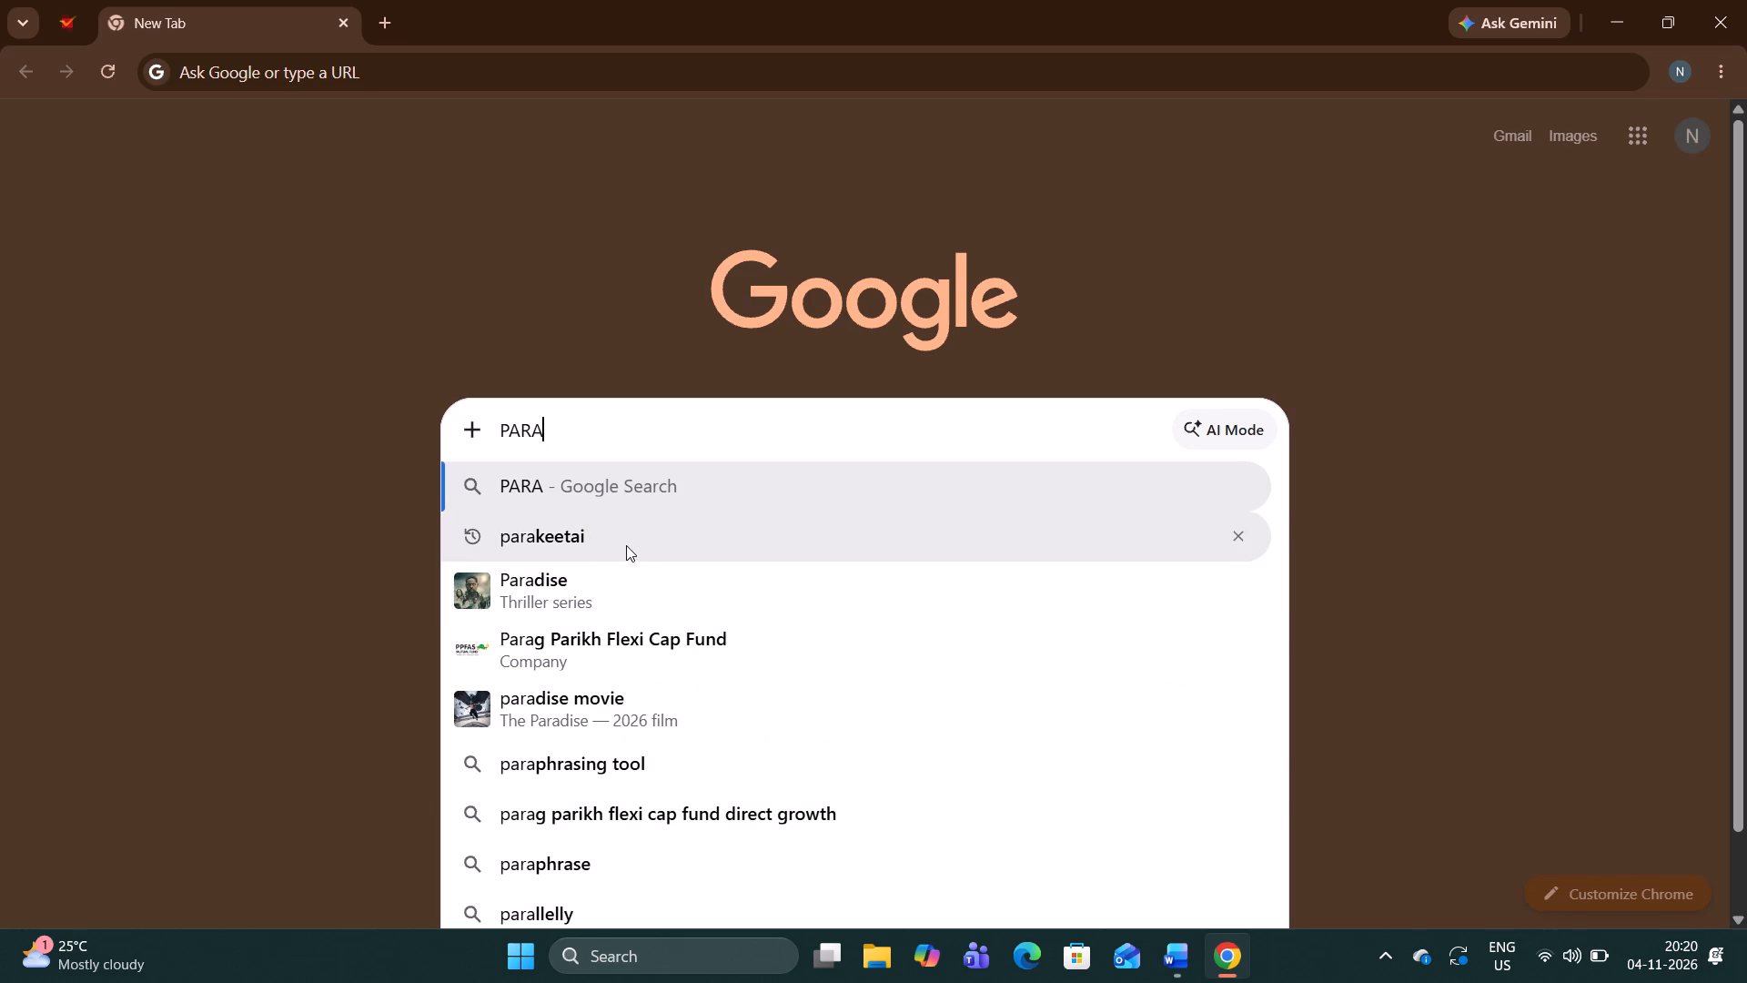
click(626, 545)
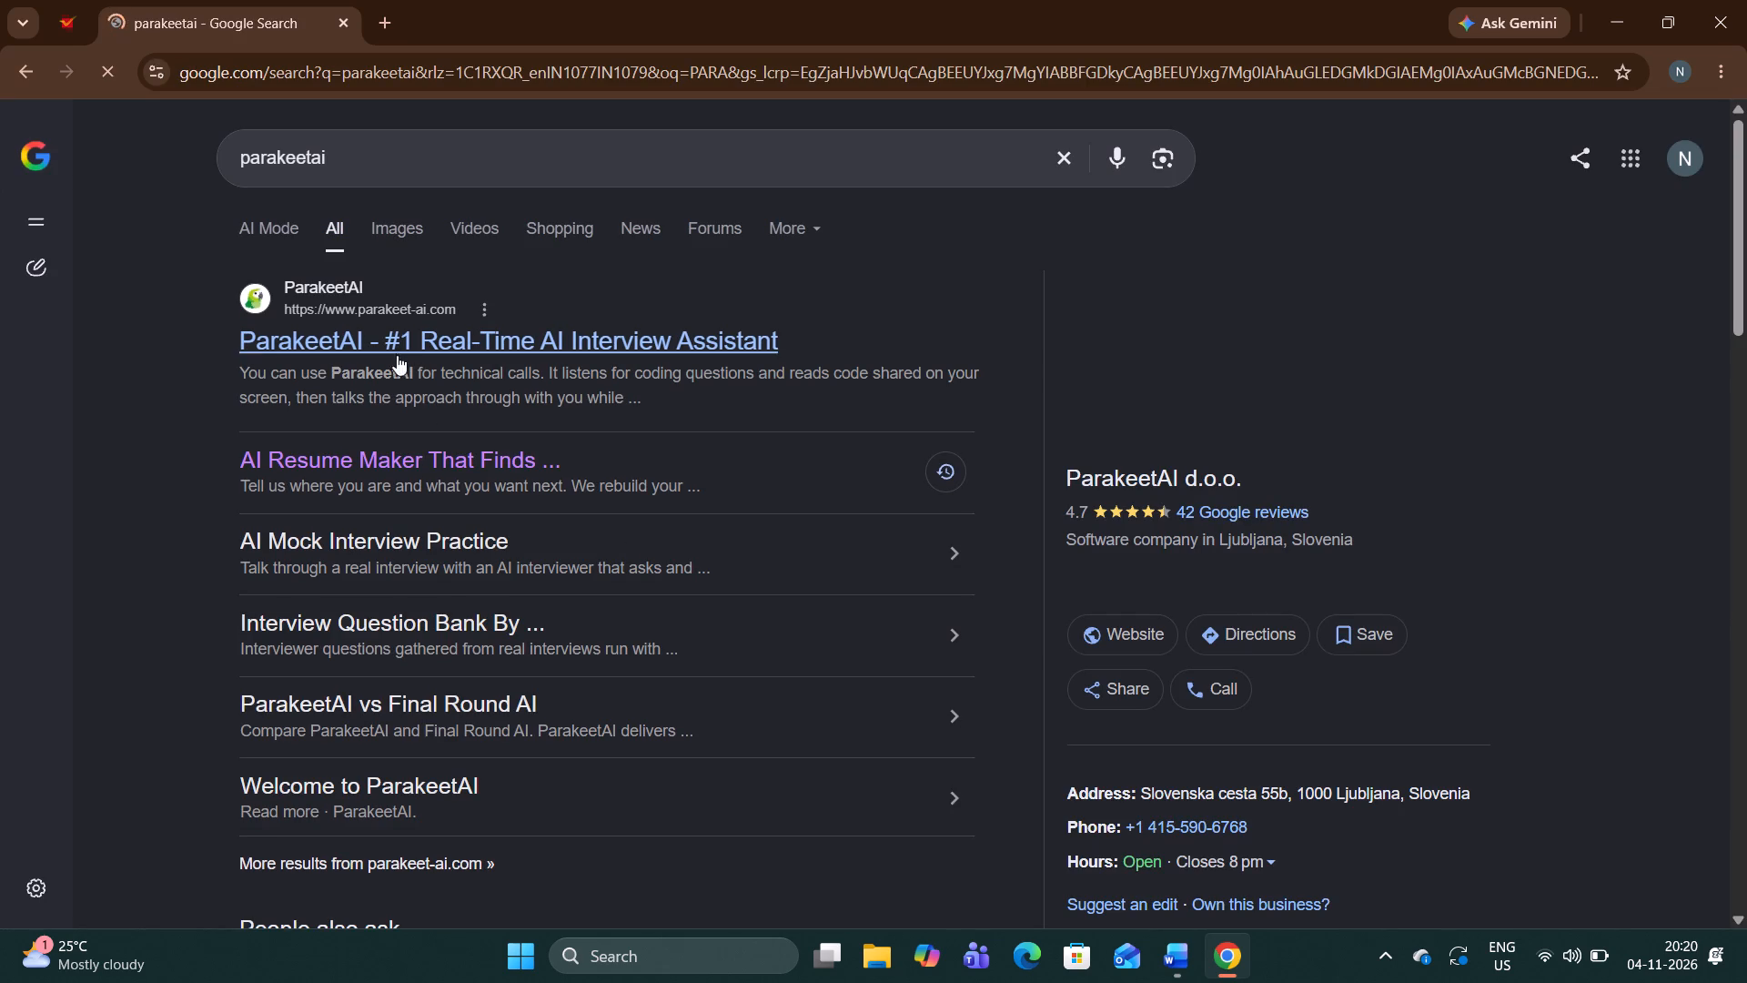
click(357, 463)
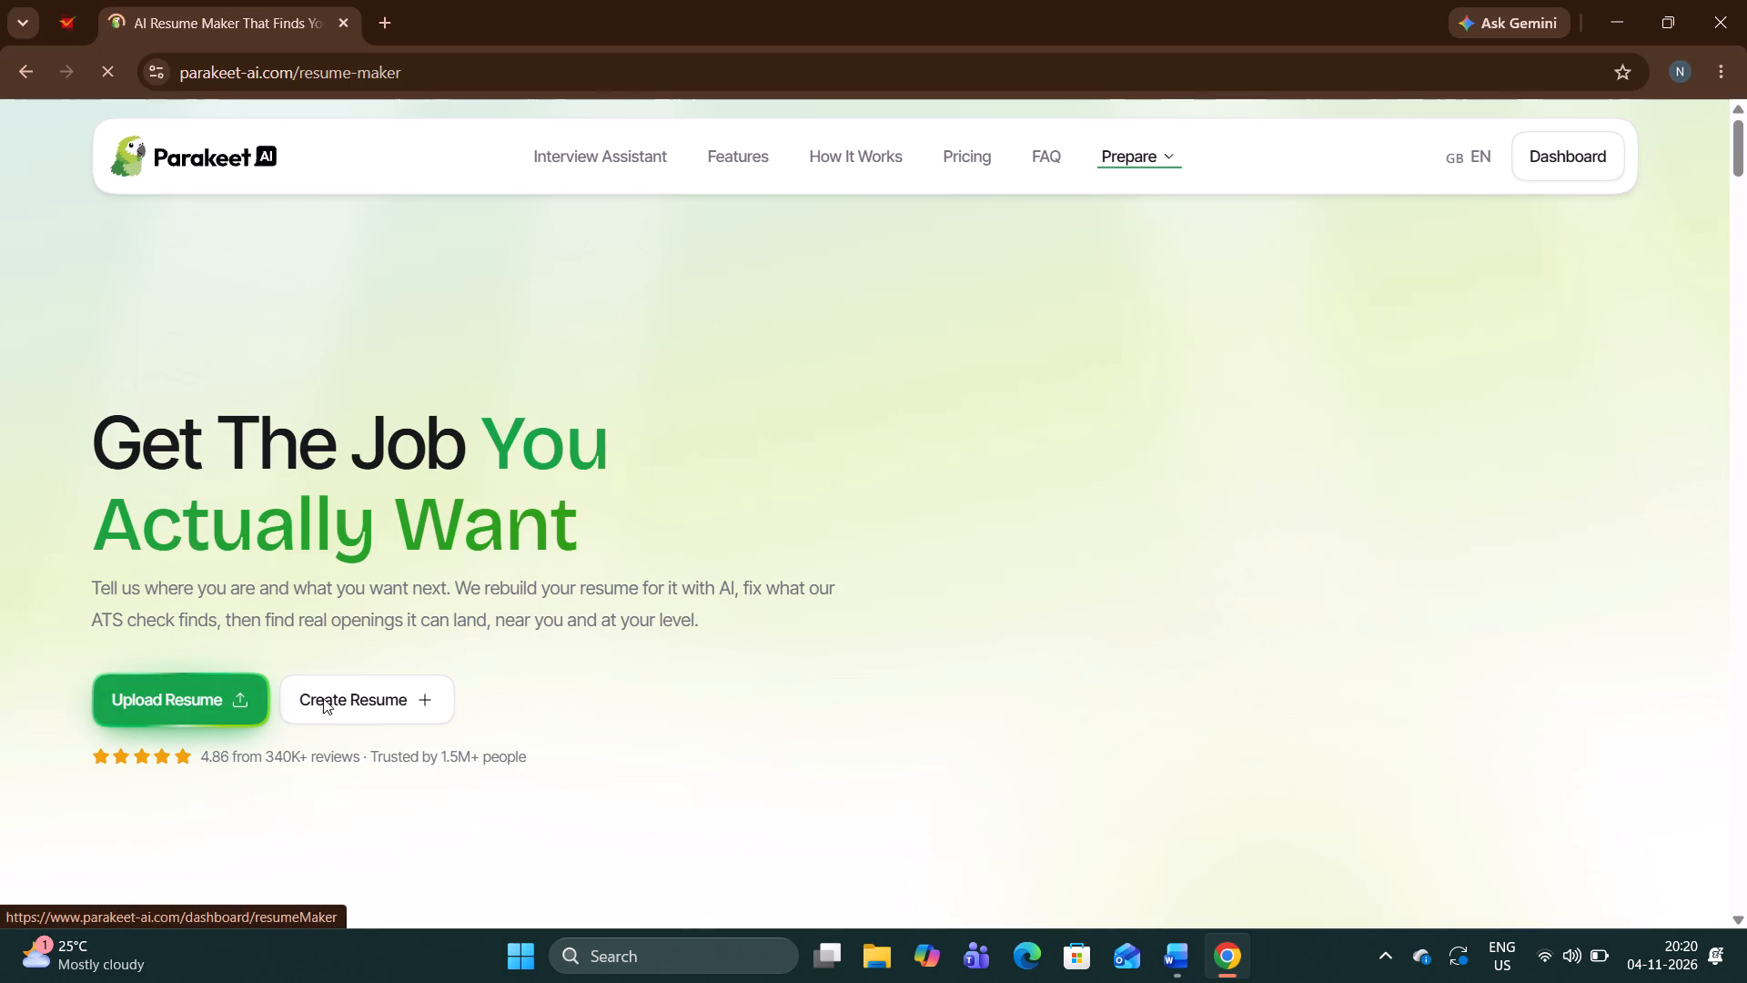
Go to the ParakeetAI Resume Maker dashboard and open the existing resume edited Nov 4, 2026.
scroll(929, 452, down, 3)
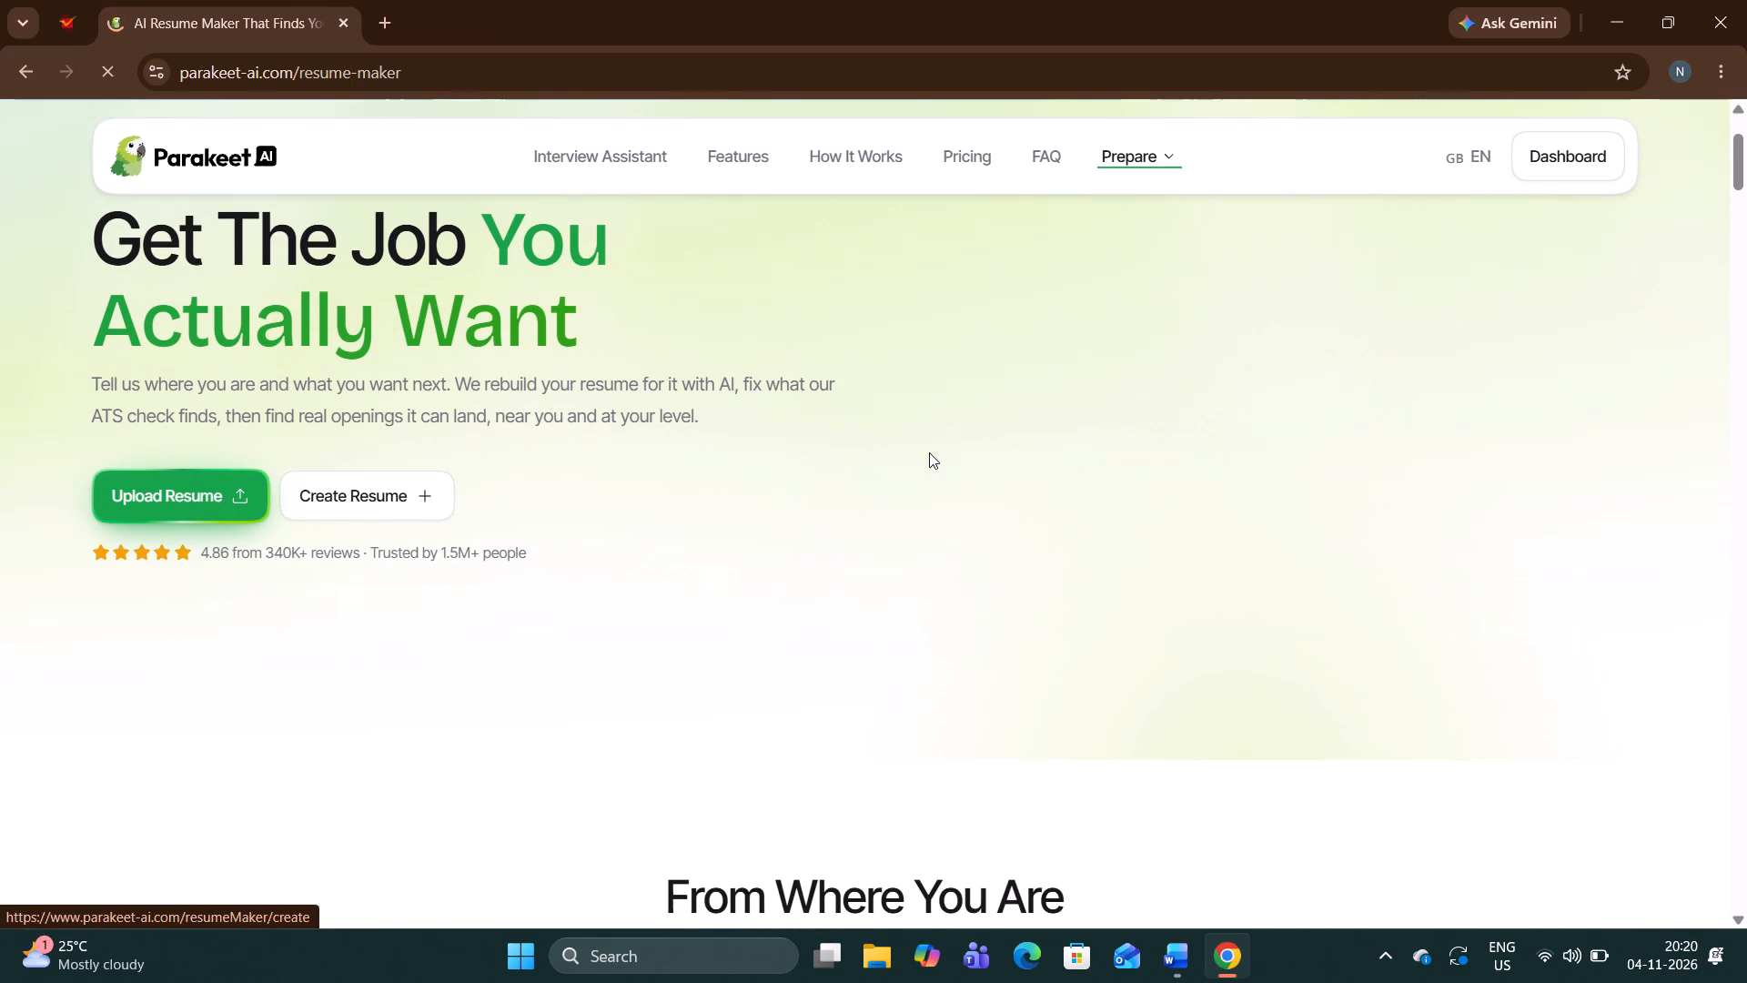
scroll(929, 452, down, 1)
scroll(929, 452, up, 6)
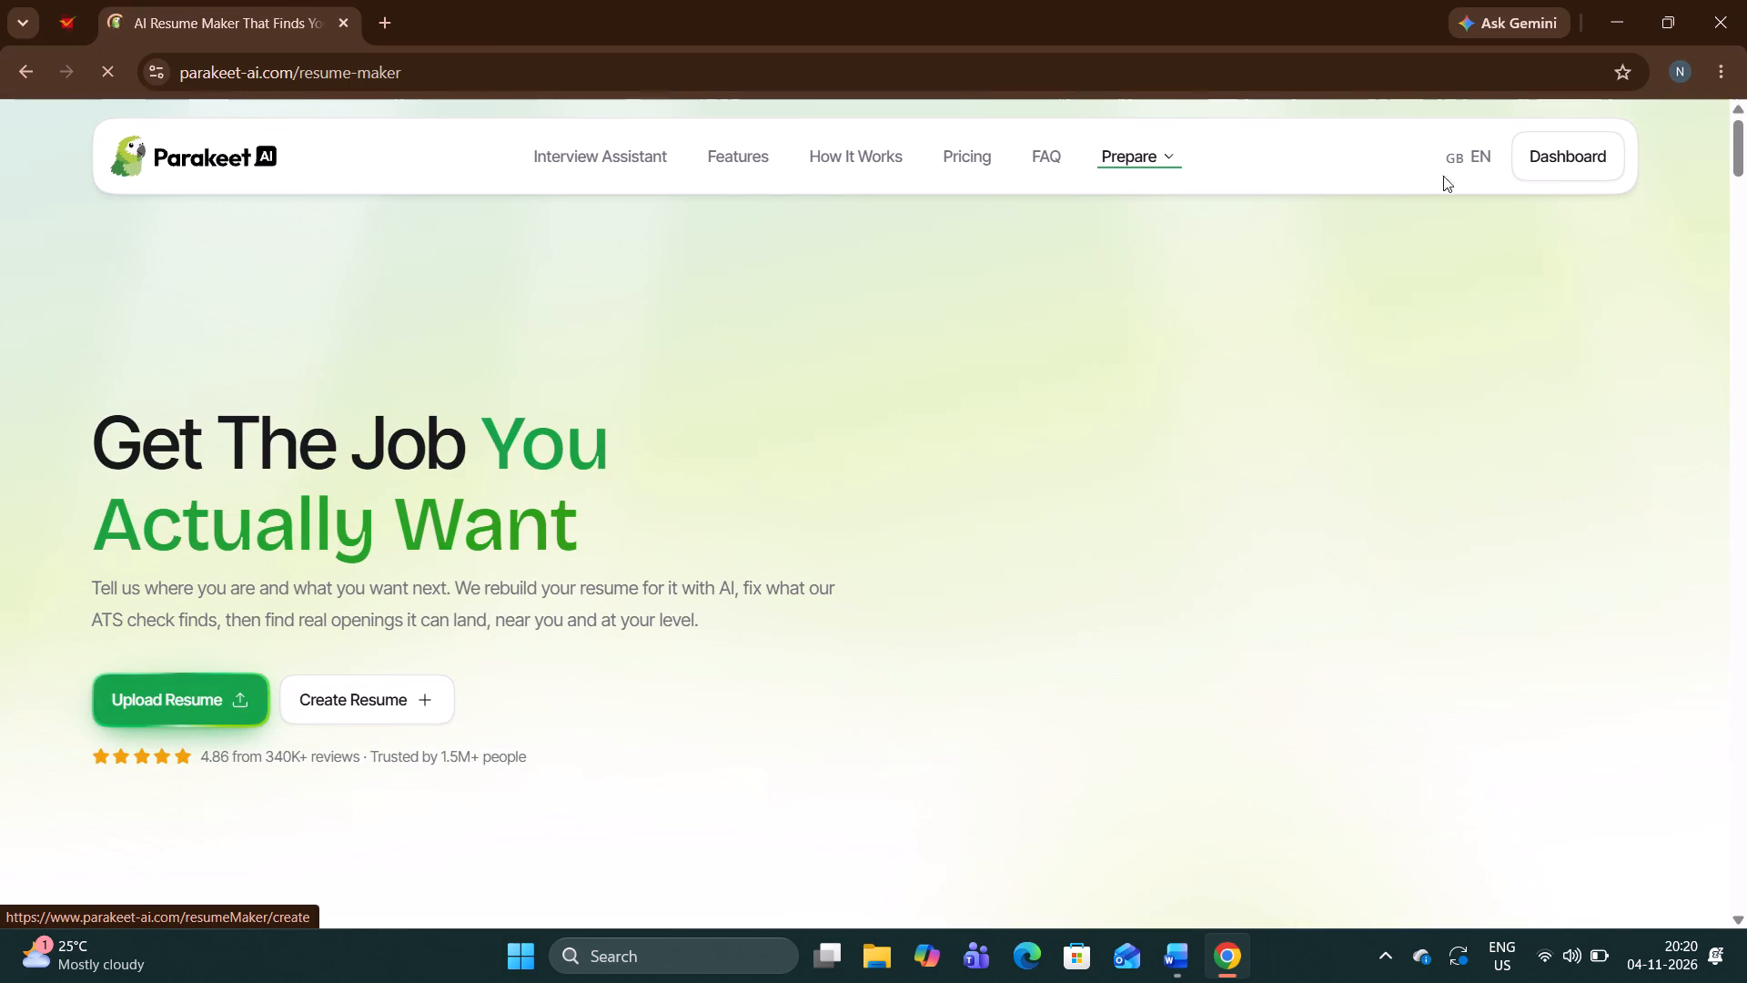
click(1542, 153)
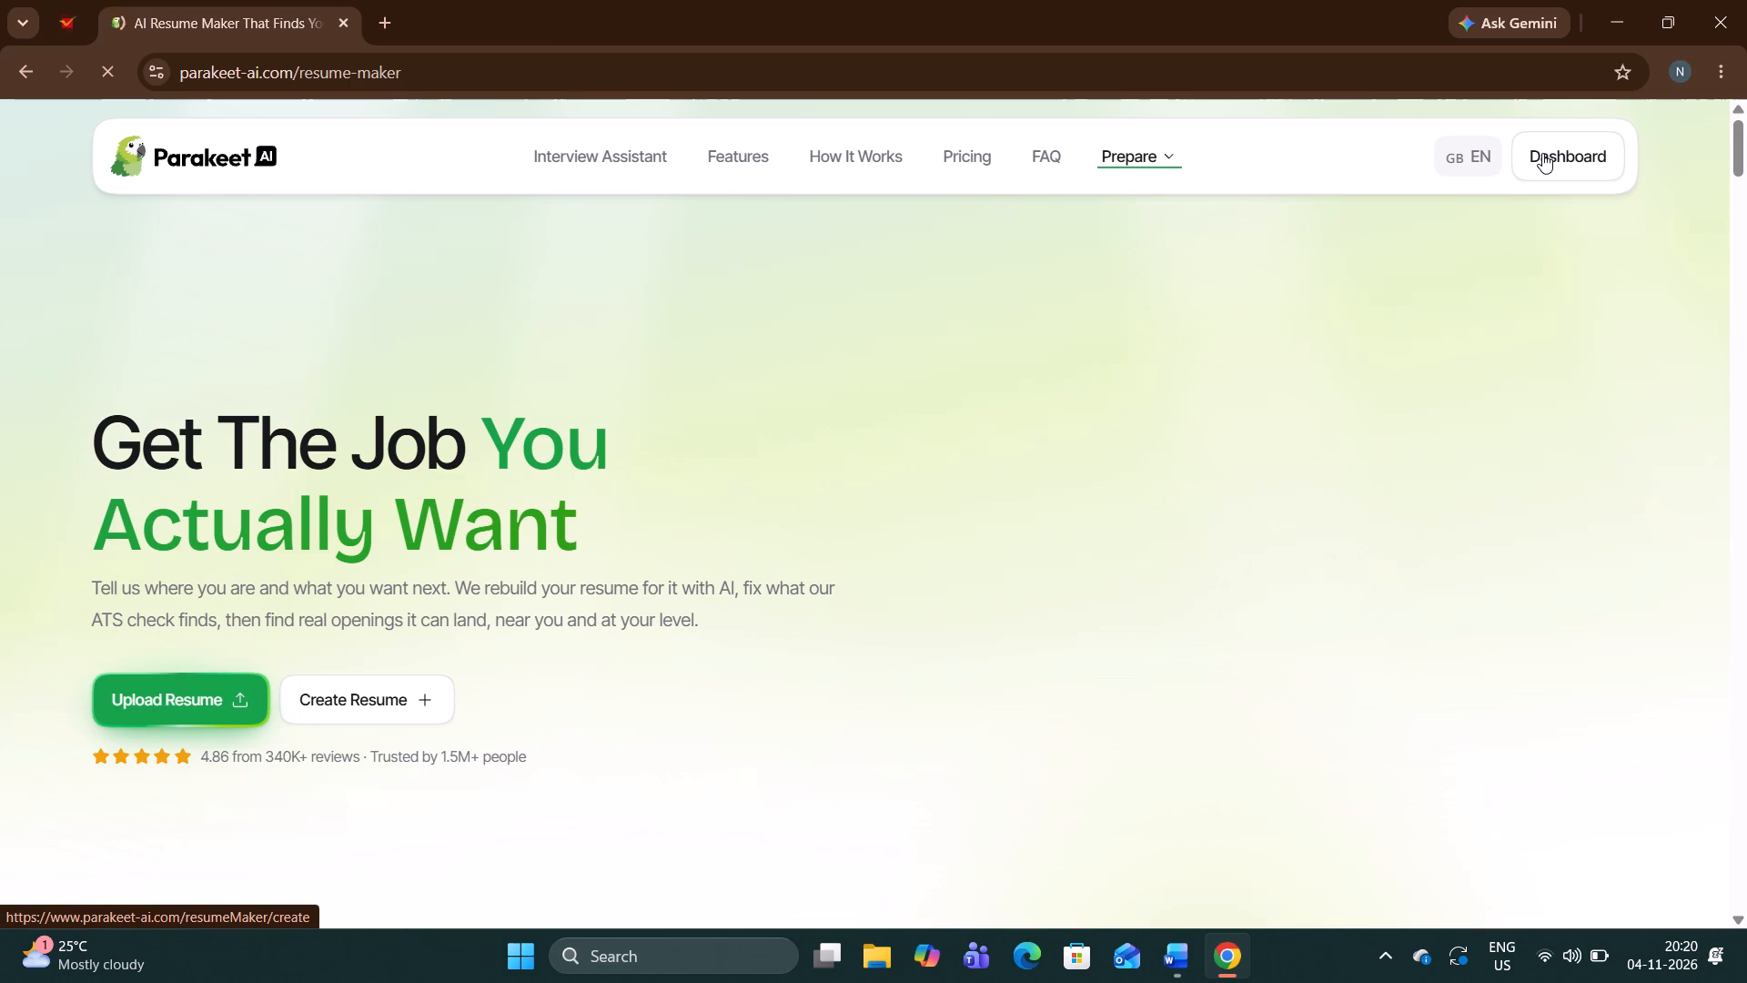
click(1542, 153)
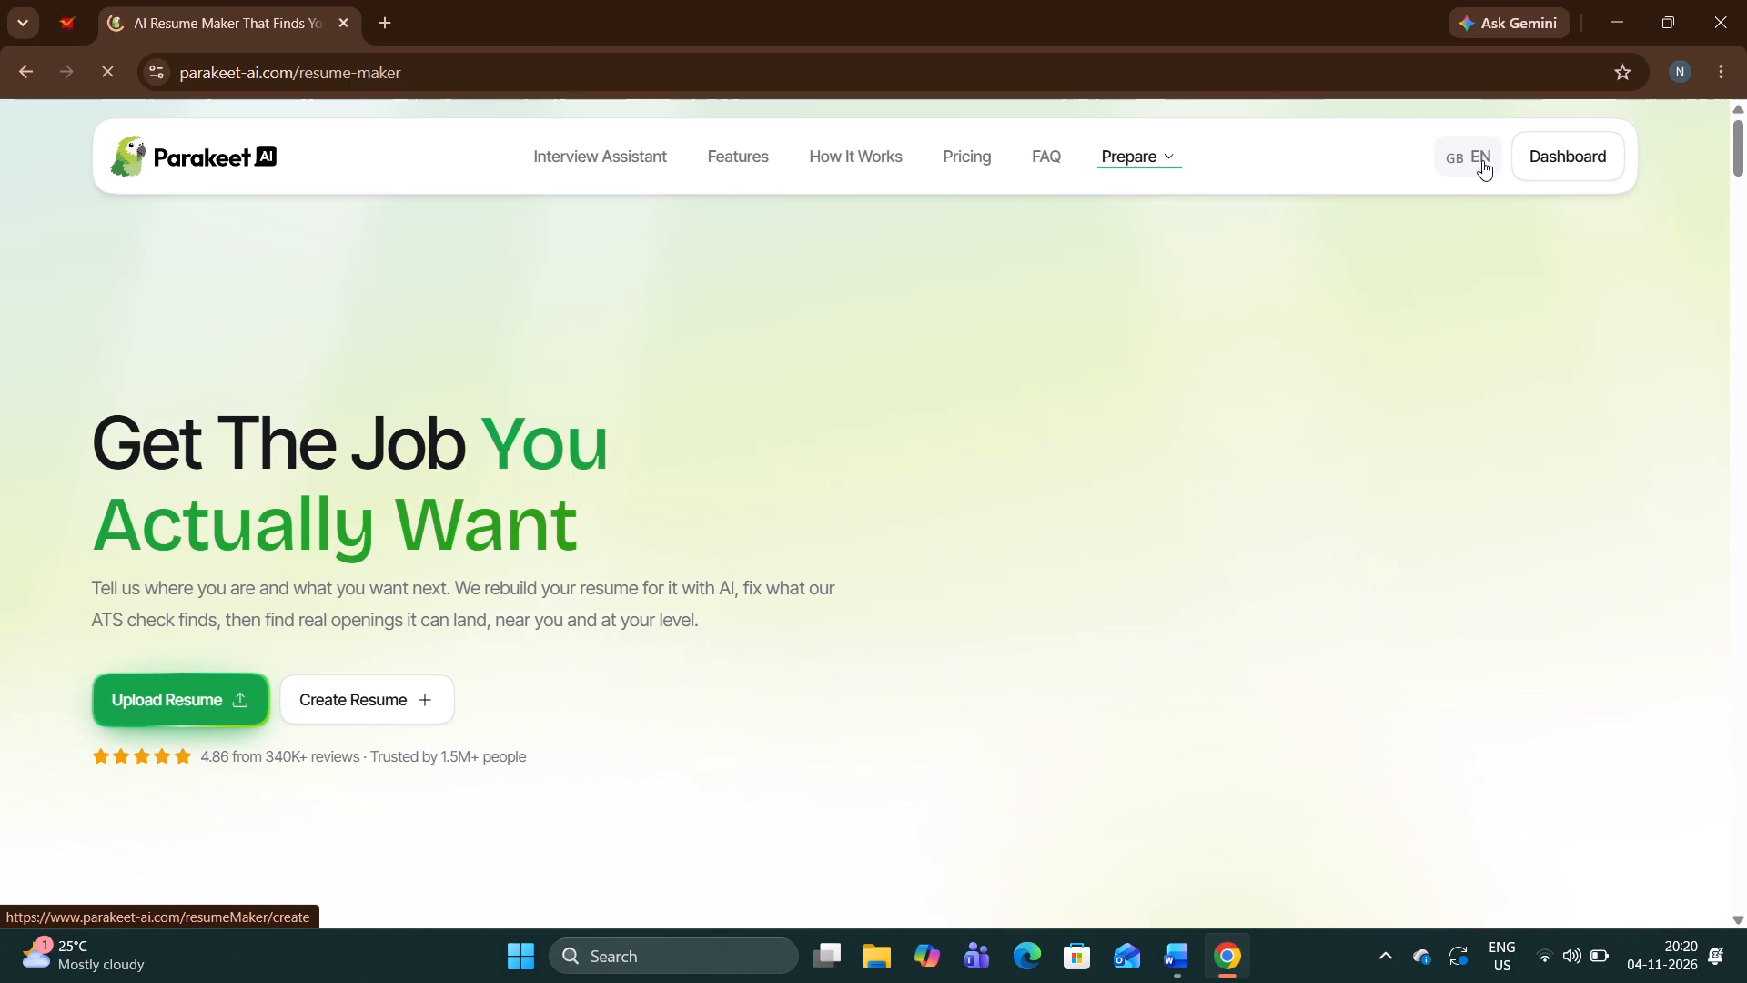
click(1482, 160)
click(824, 644)
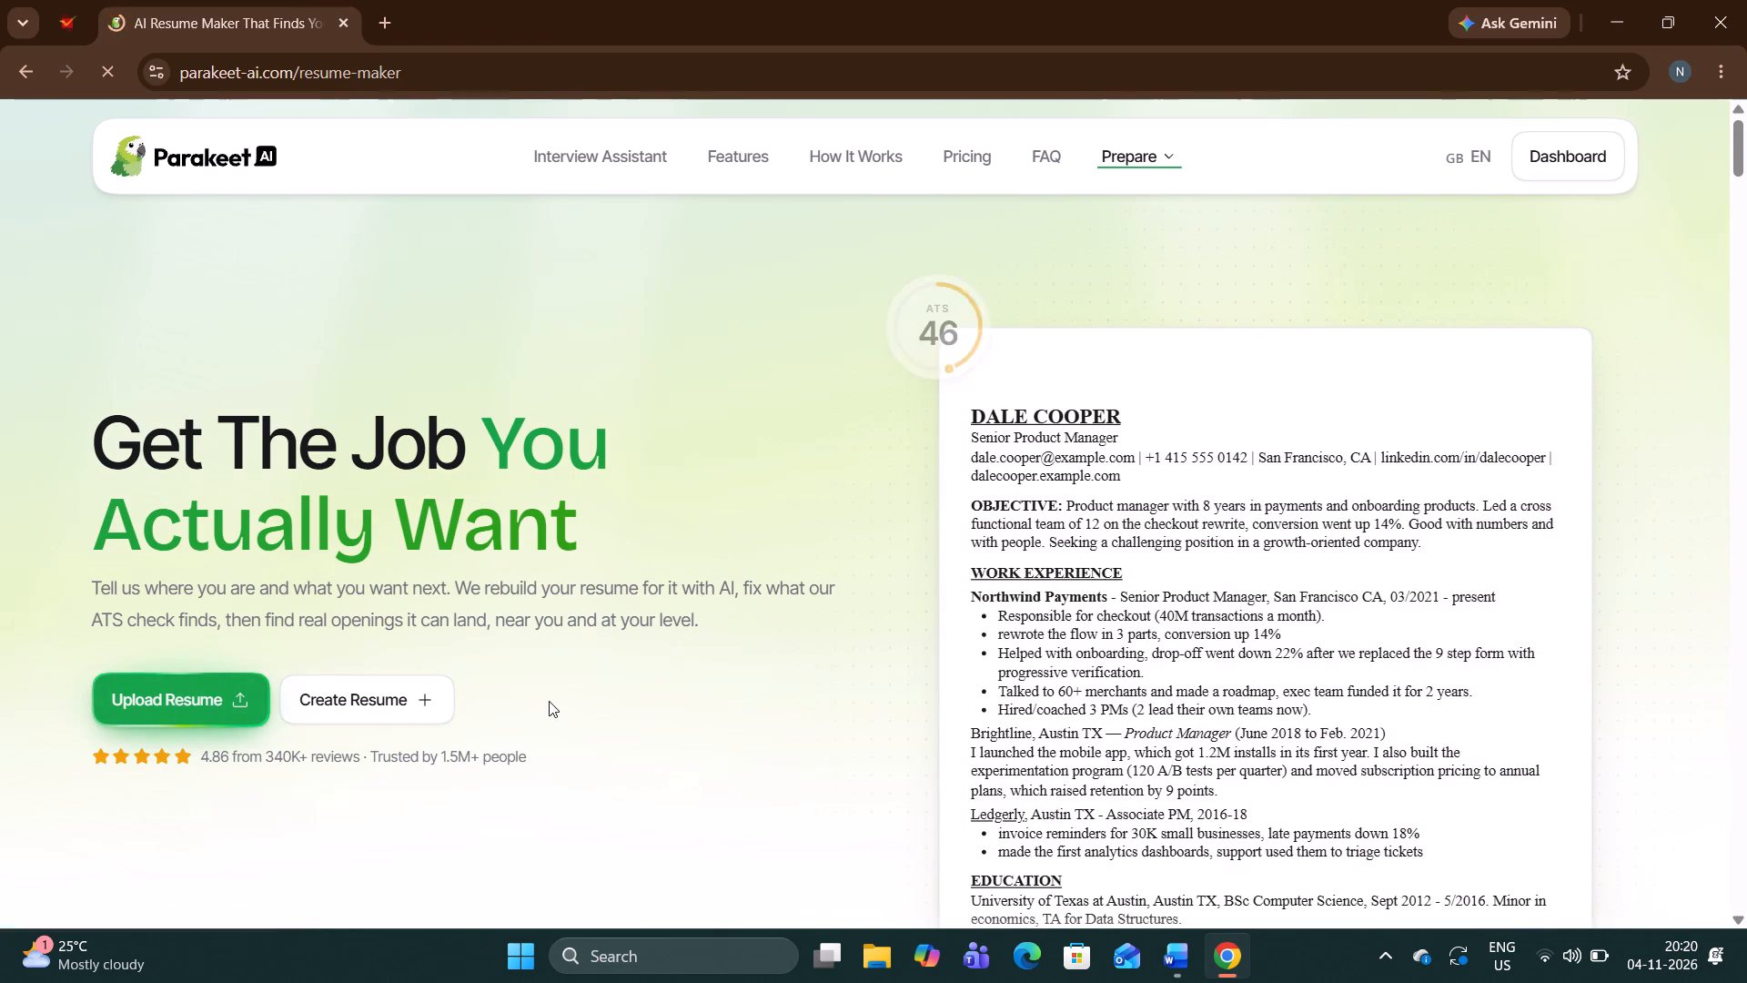
click(342, 696)
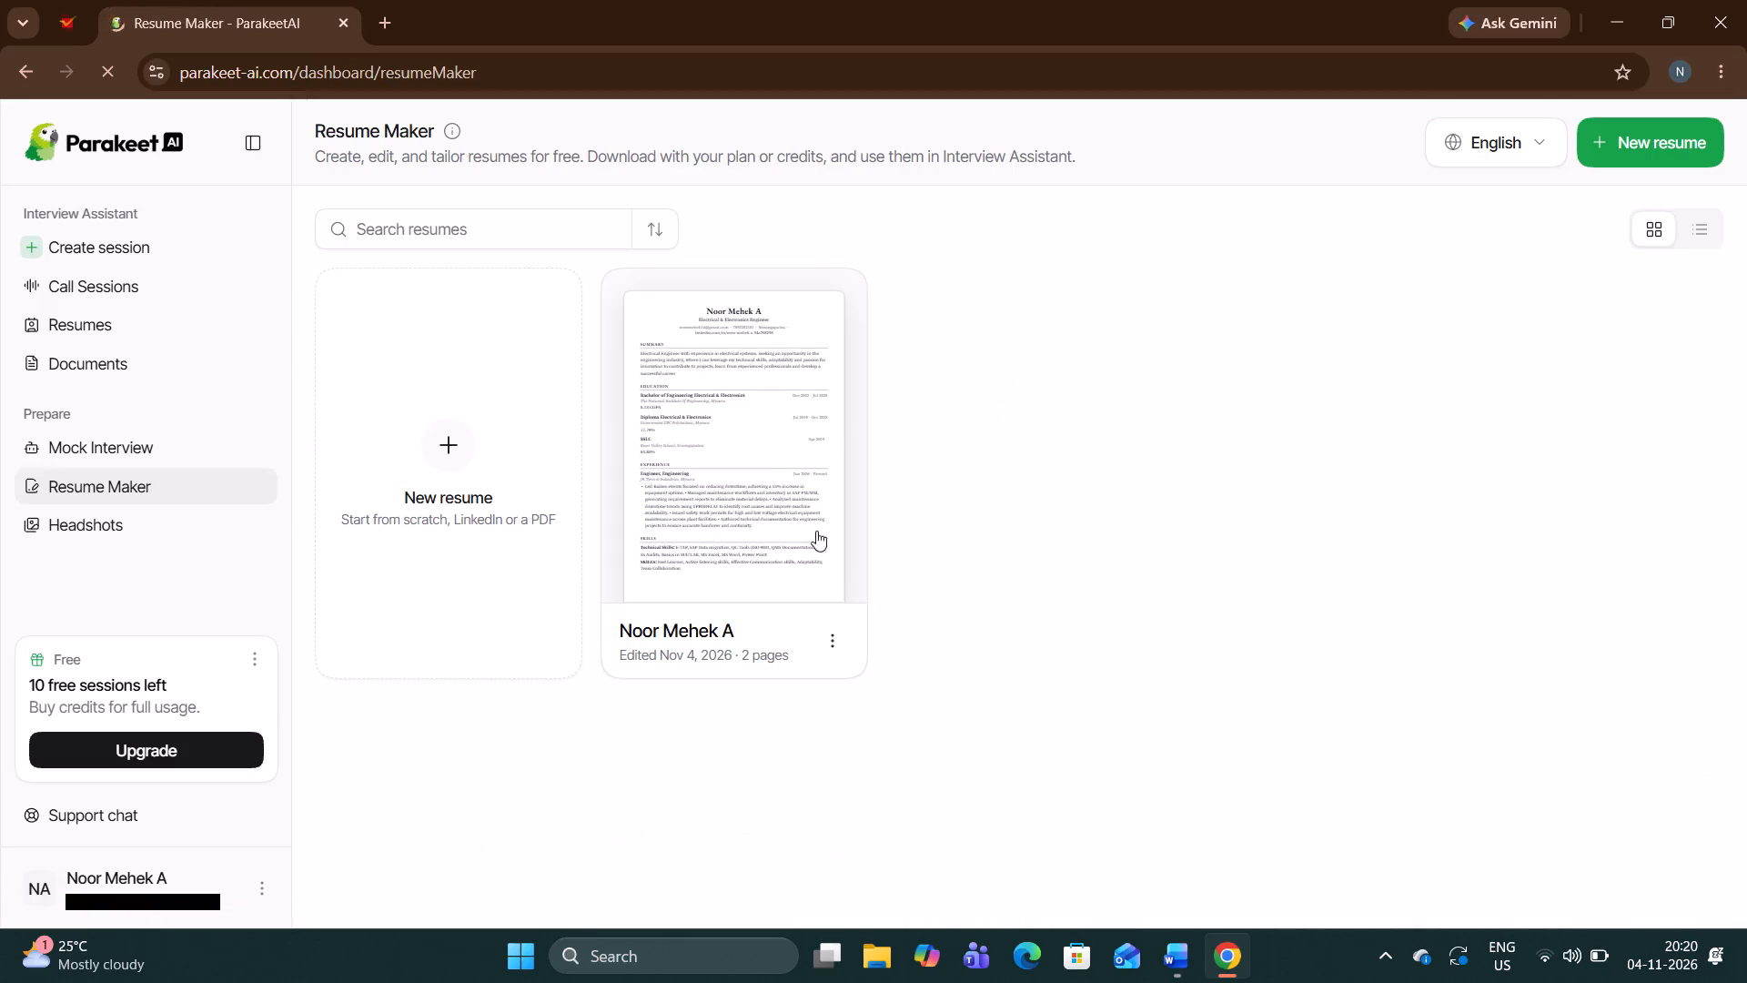
click(781, 461)
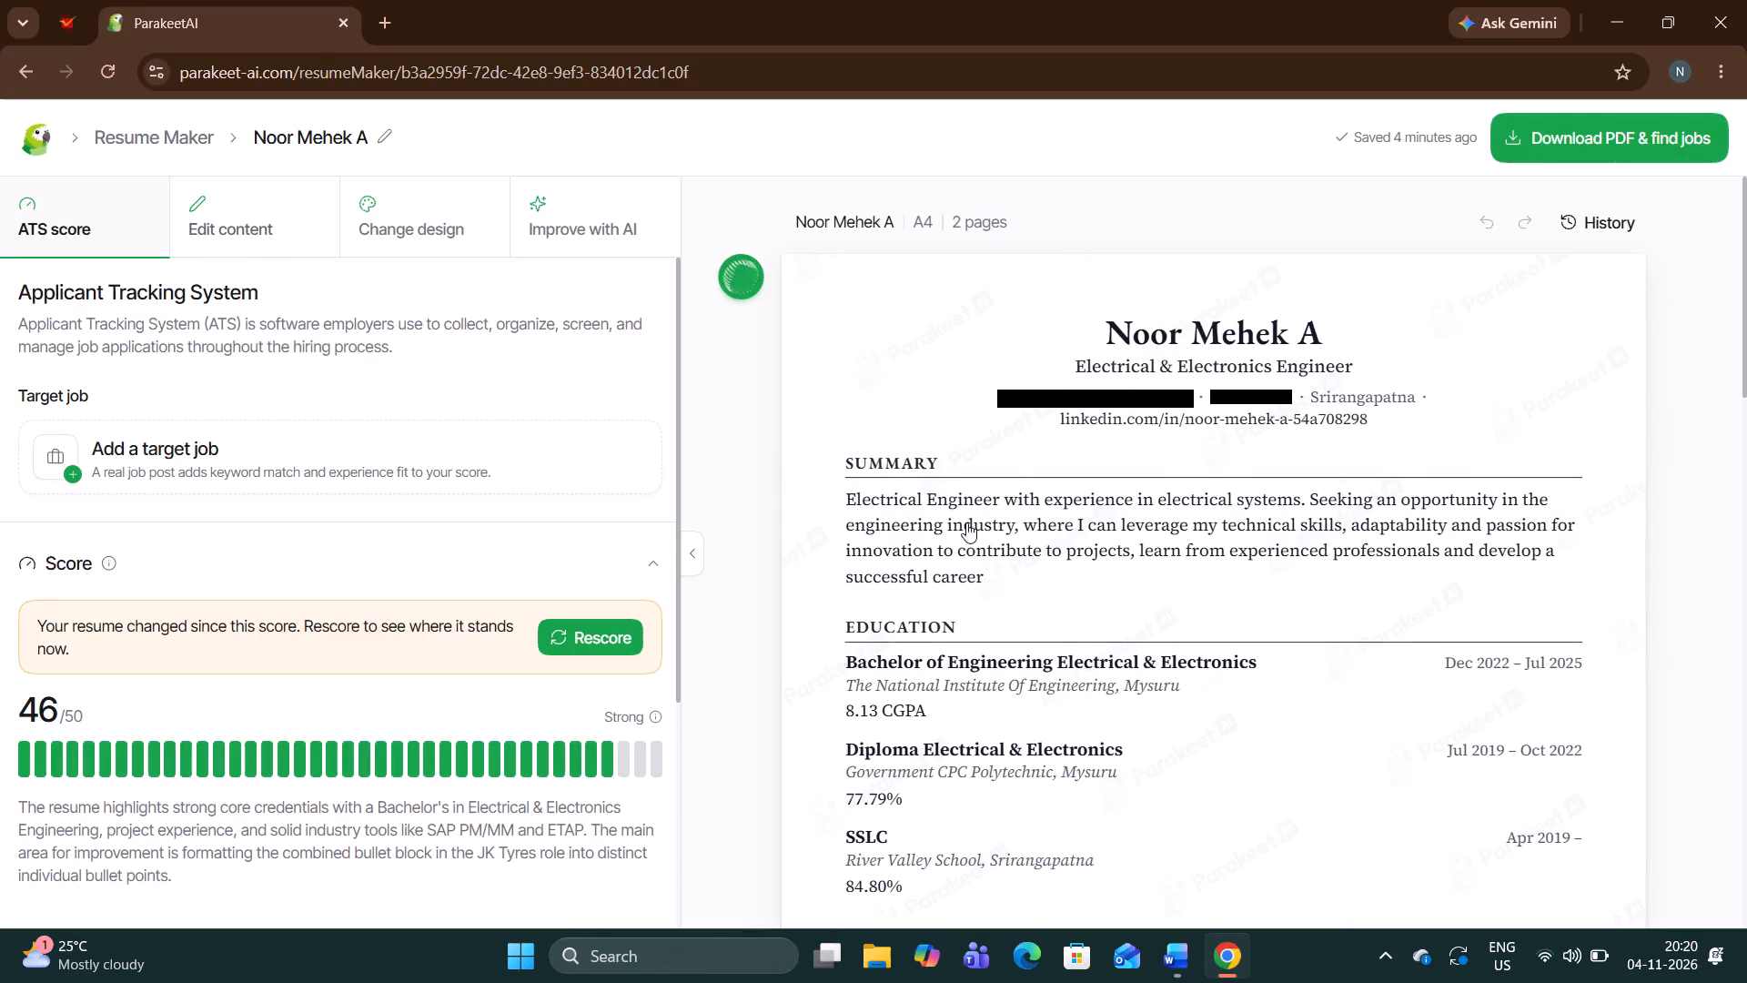
Review the full resume preview, from education and experience to projects, certifications and languages.
scroll(934, 574, down, 4)
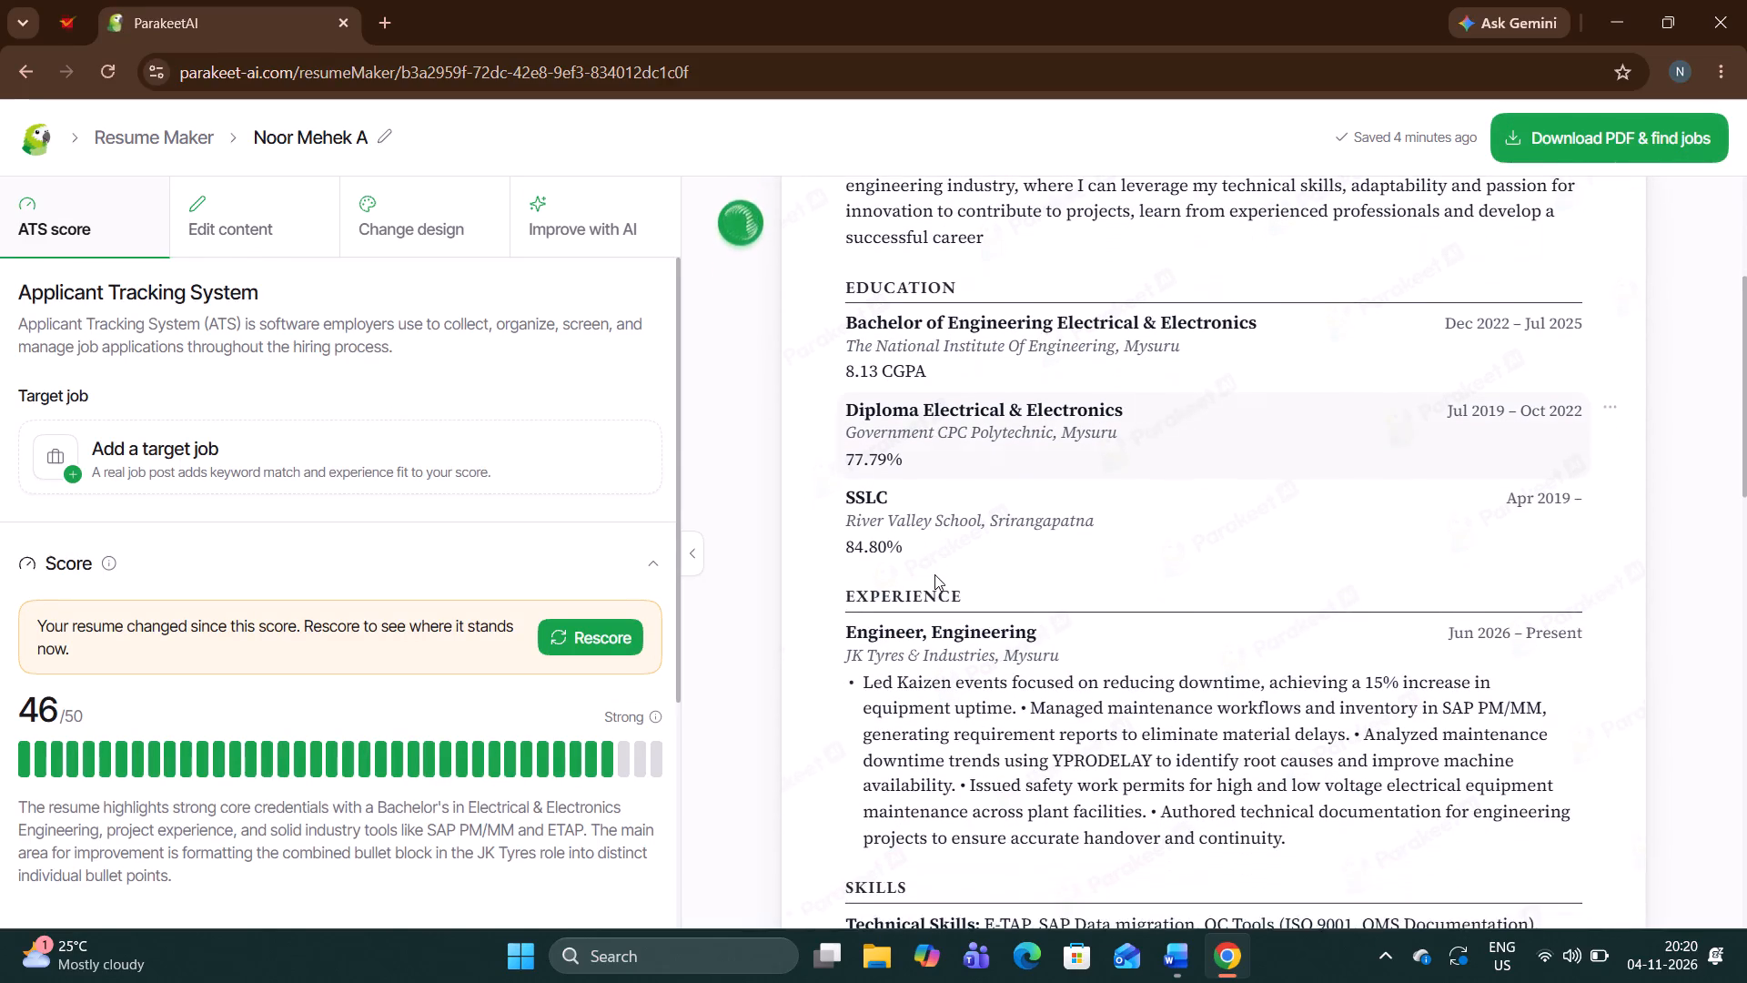
scroll(934, 574, down, 3)
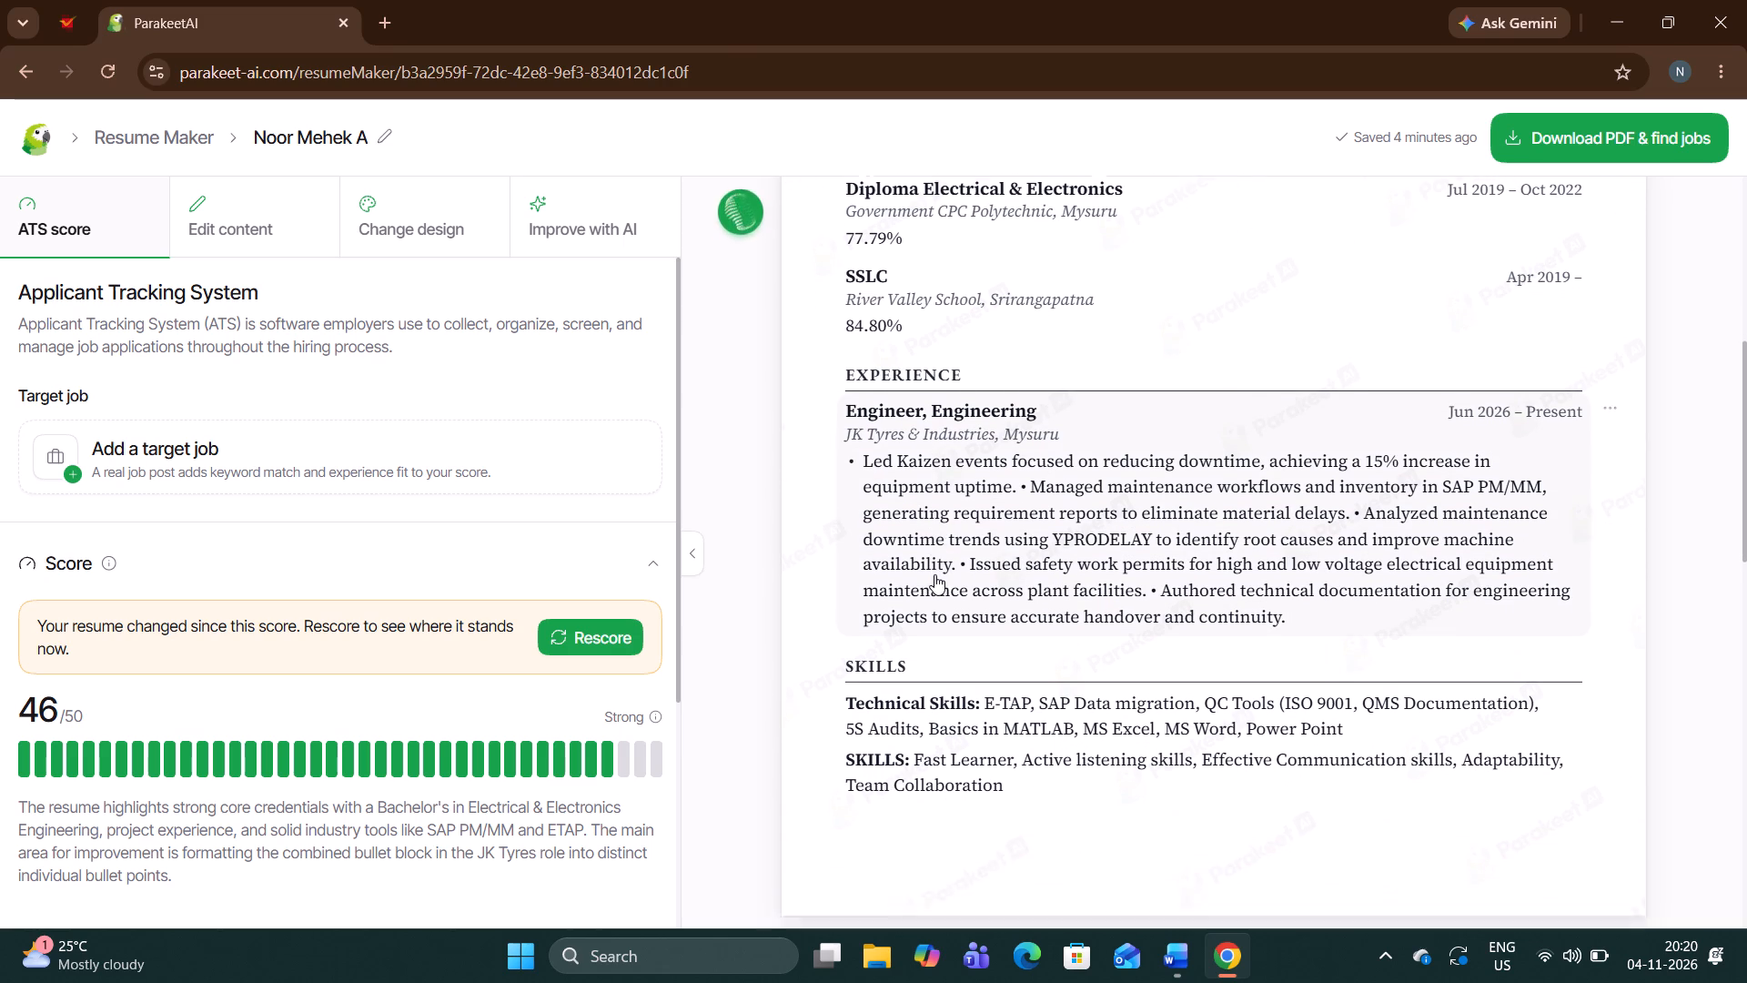
scroll(934, 574, down, 5)
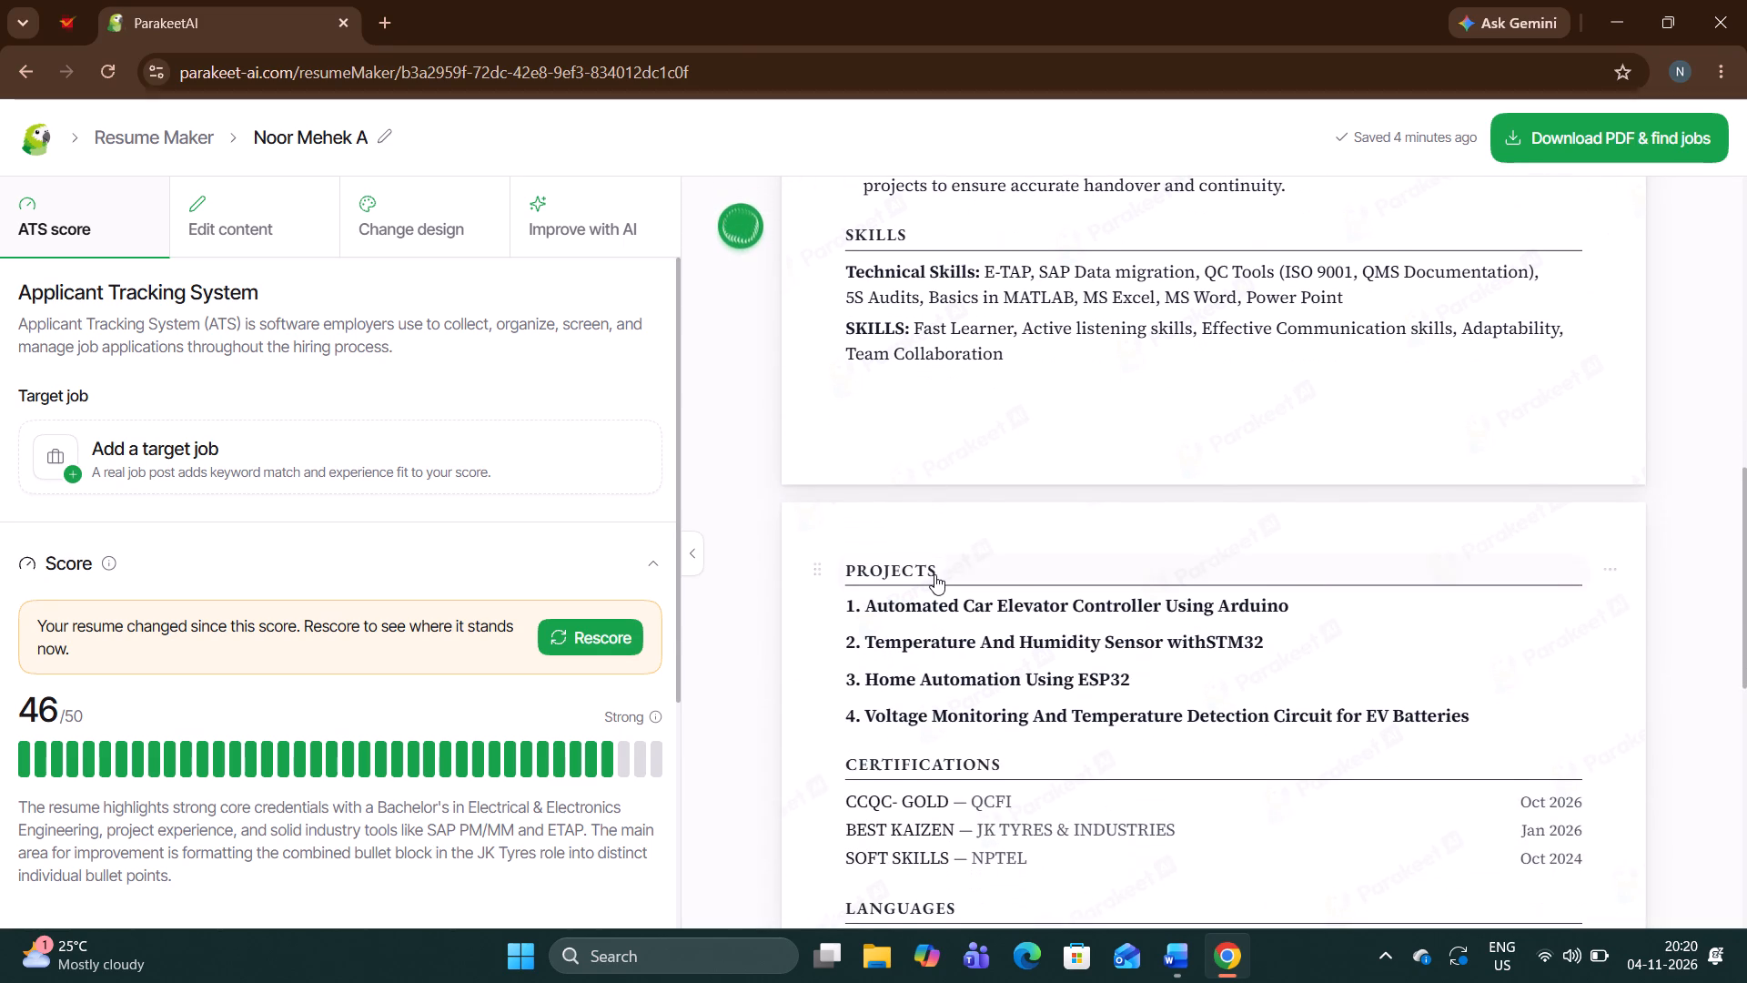
scroll(934, 574, down, 2)
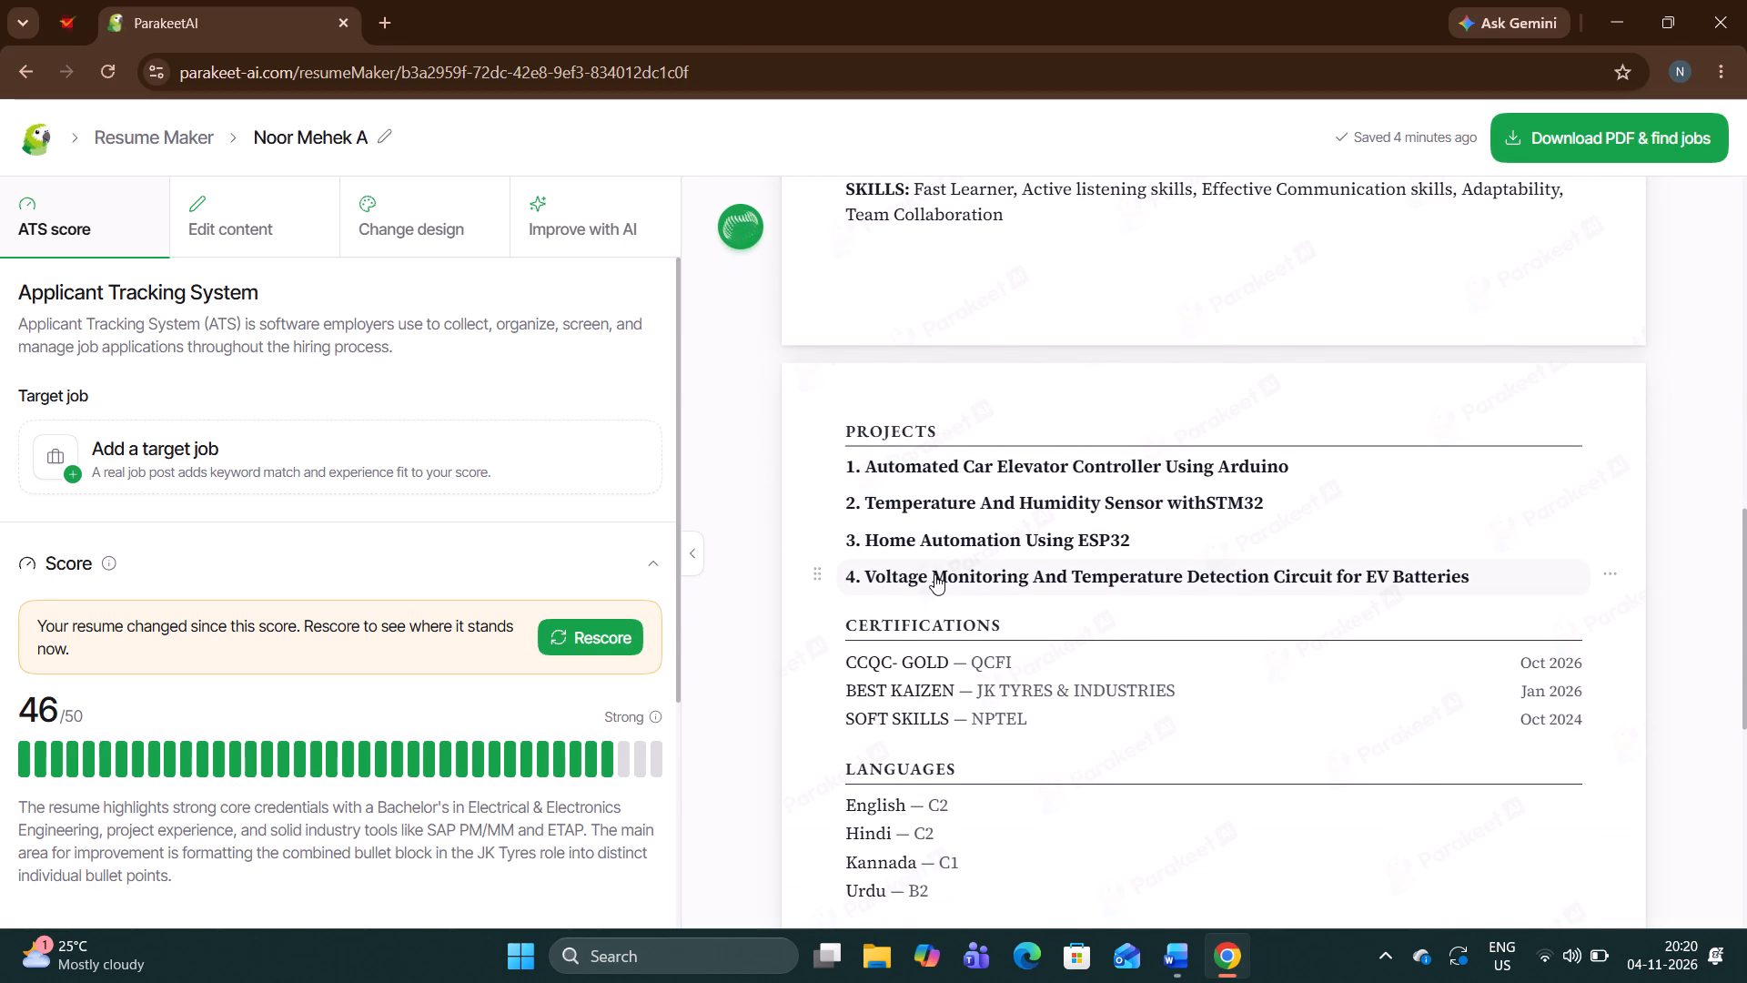
scroll(934, 574, down, 3)
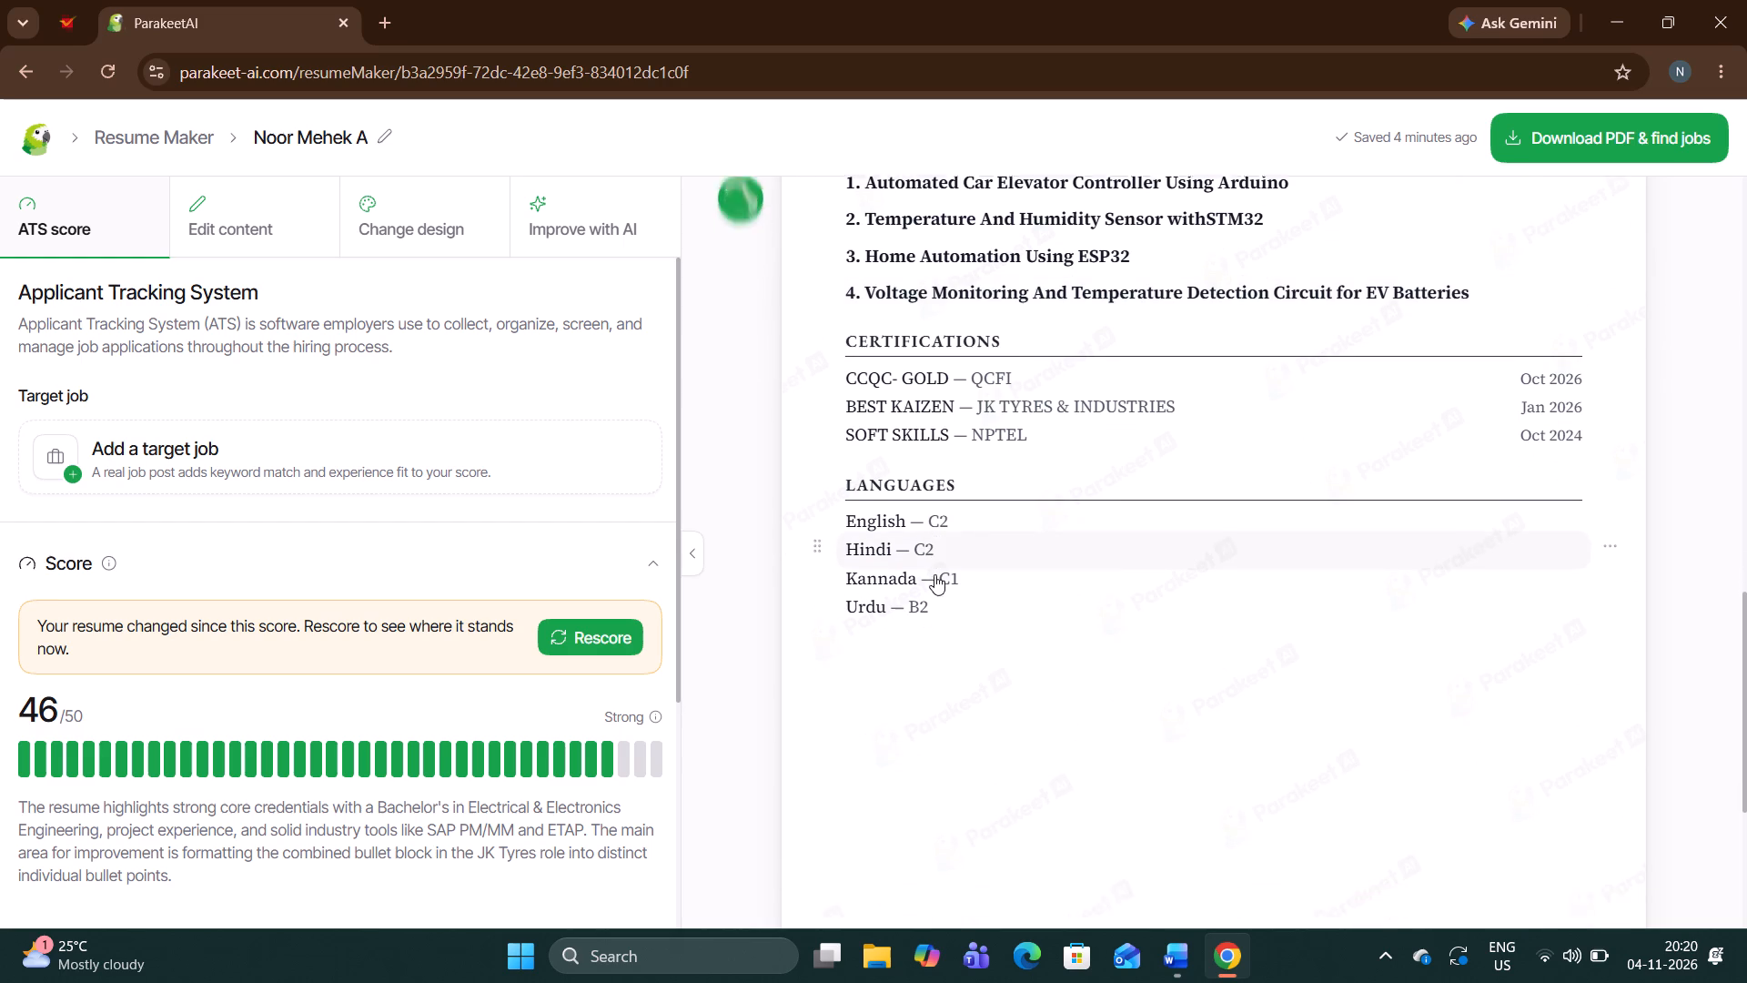
scroll(934, 574, down, 1)
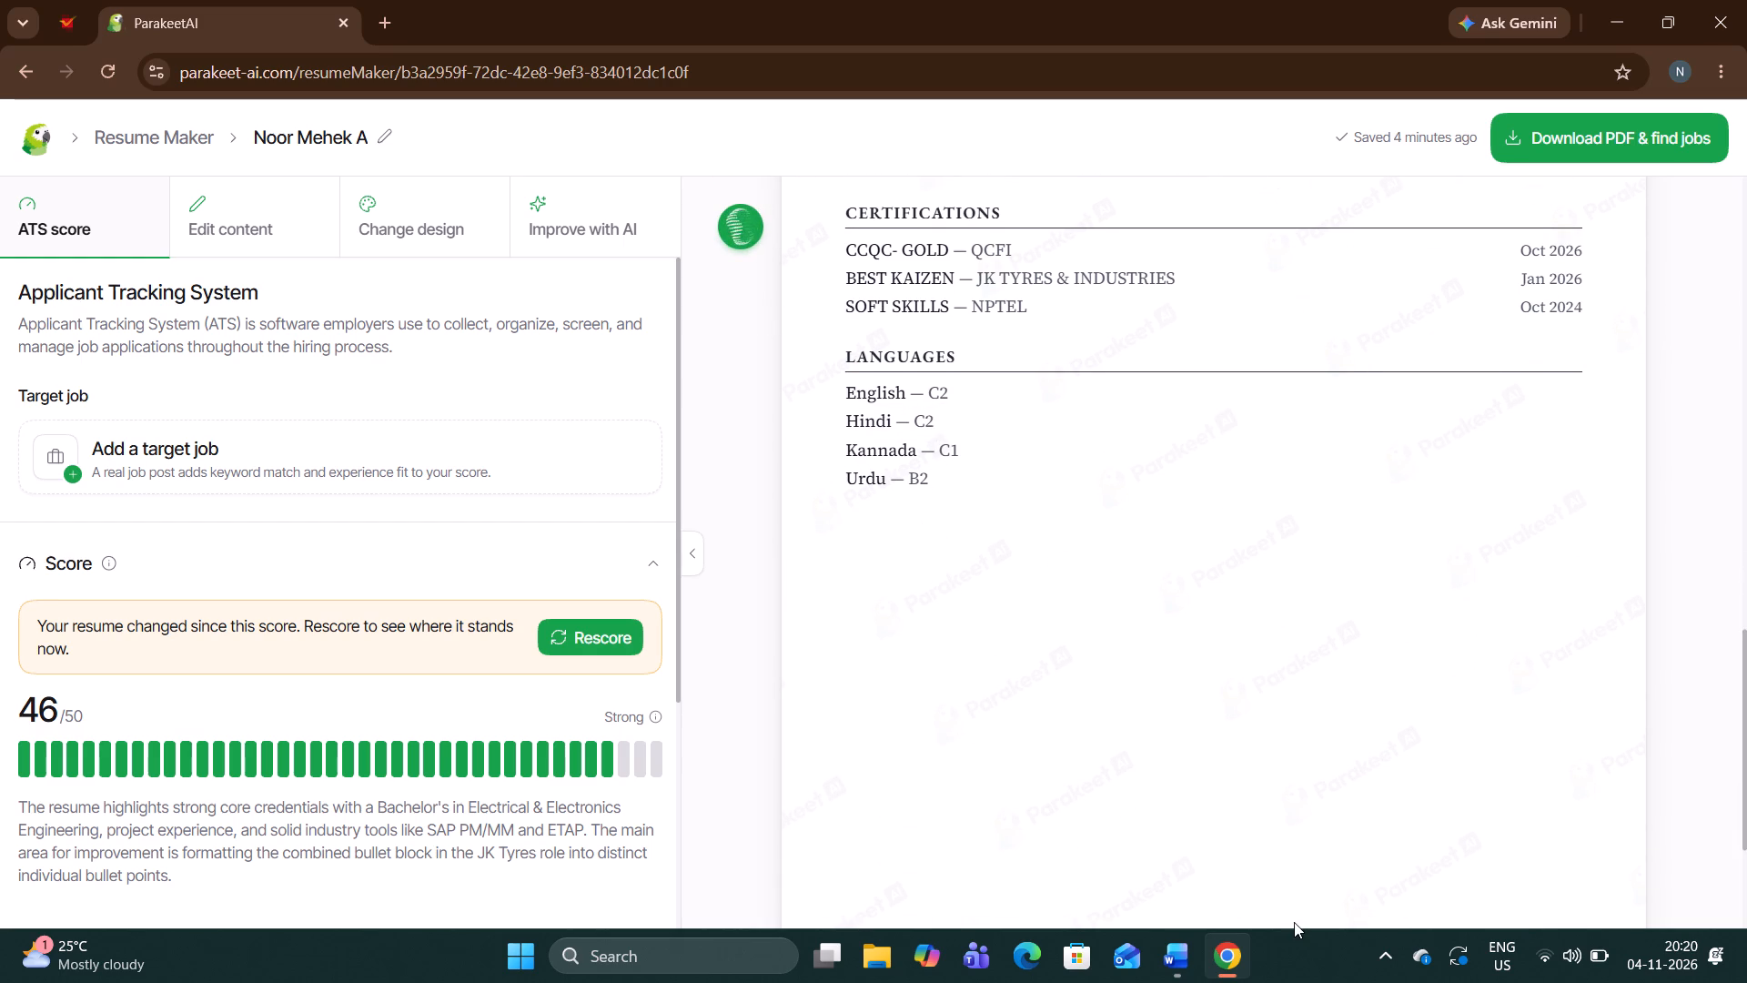
Switch to the updated resume in Word and review its work experience, technical skills, training and projects sections.
click(1257, 865)
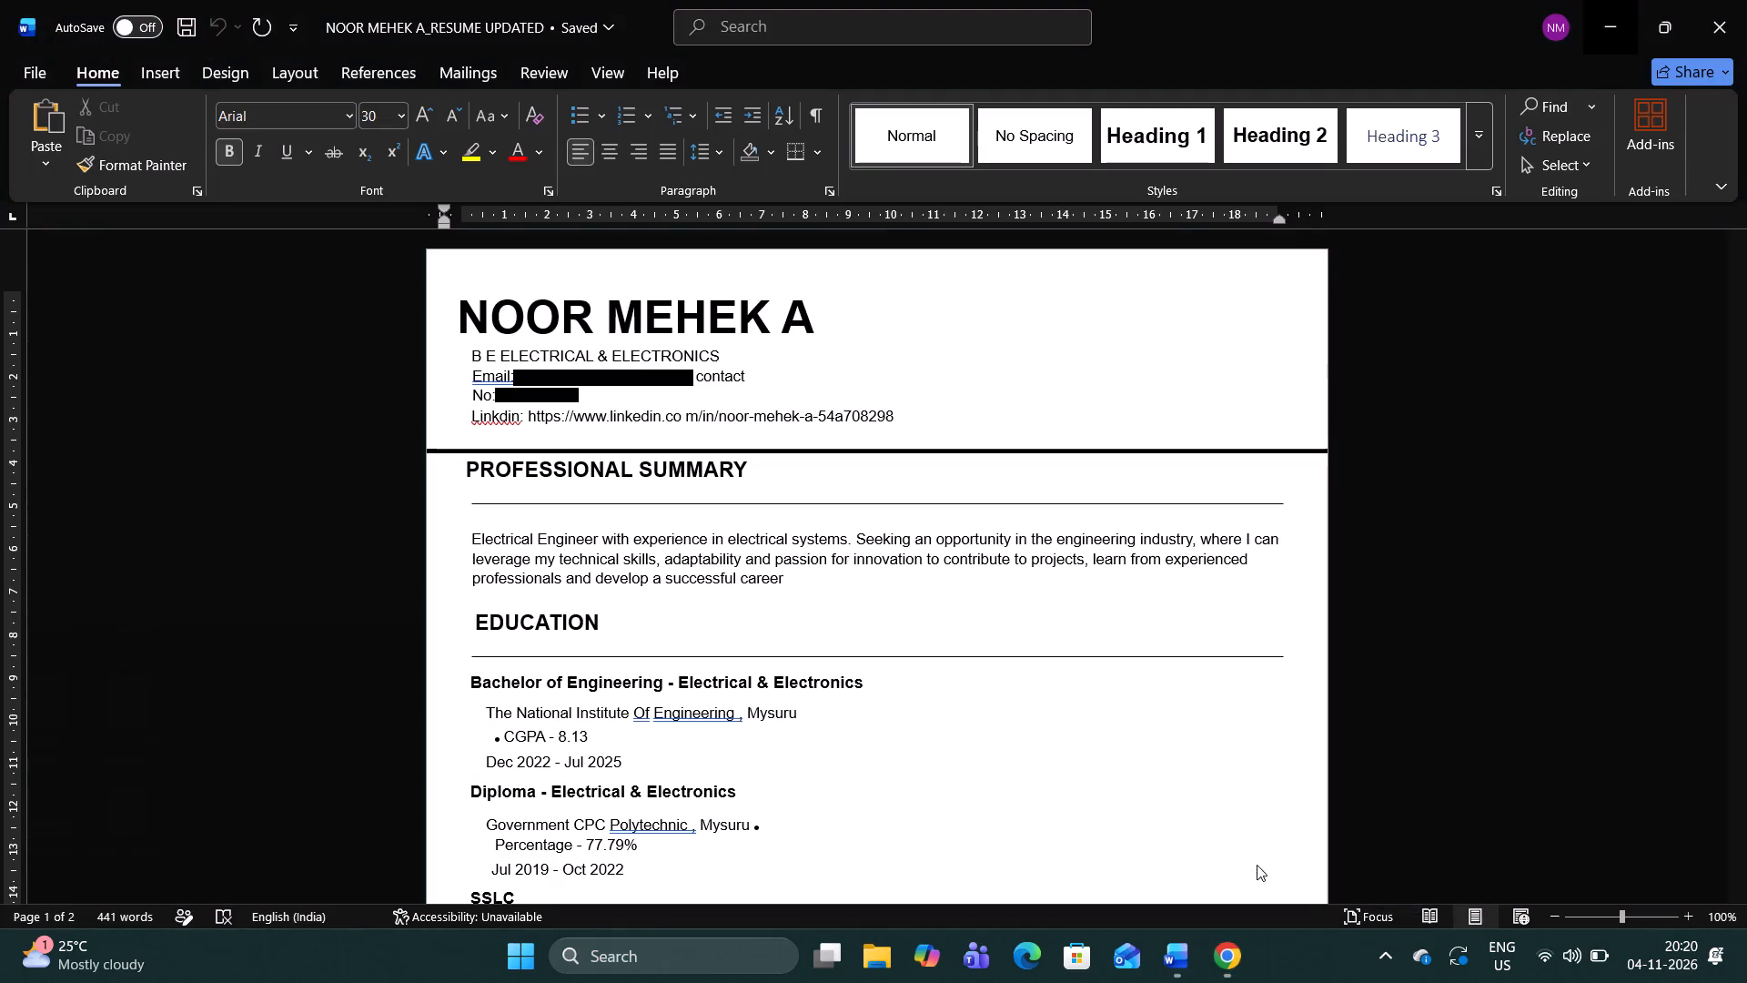
scroll(985, 597, down, 7)
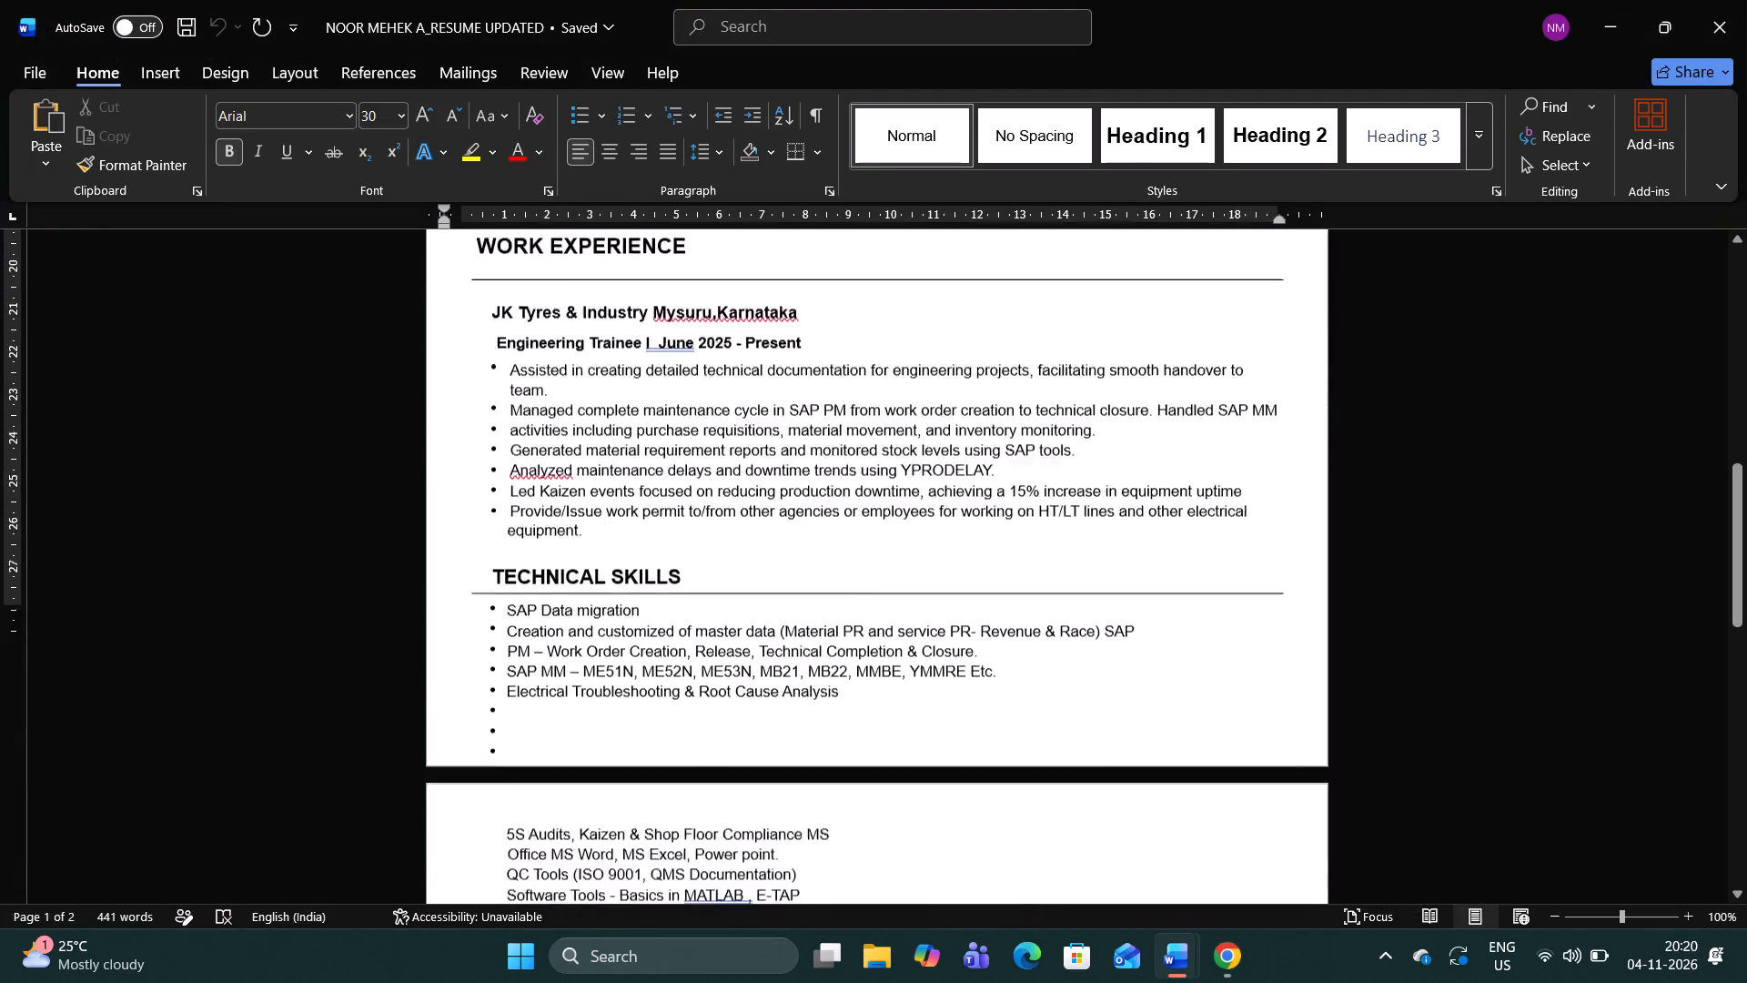
scroll(985, 597, down, 4)
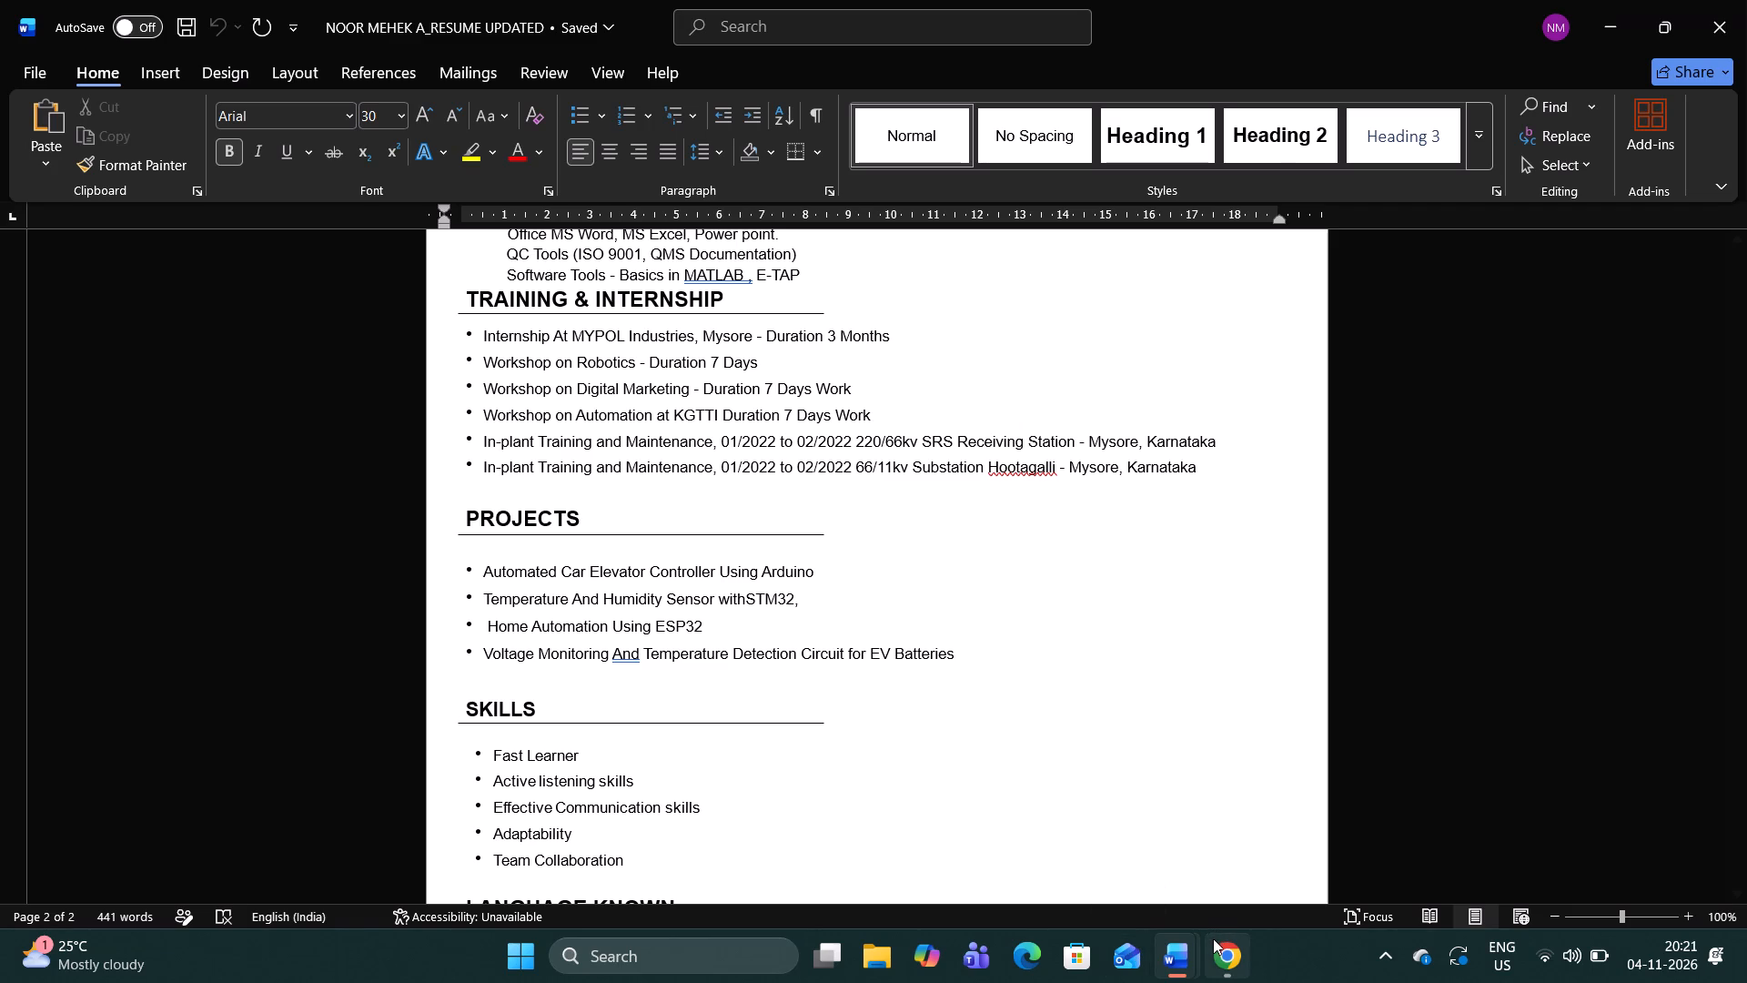
Switch back to ParakeetAI in Chrome and add a new skill group to the resume's Skills section.
click(1208, 832)
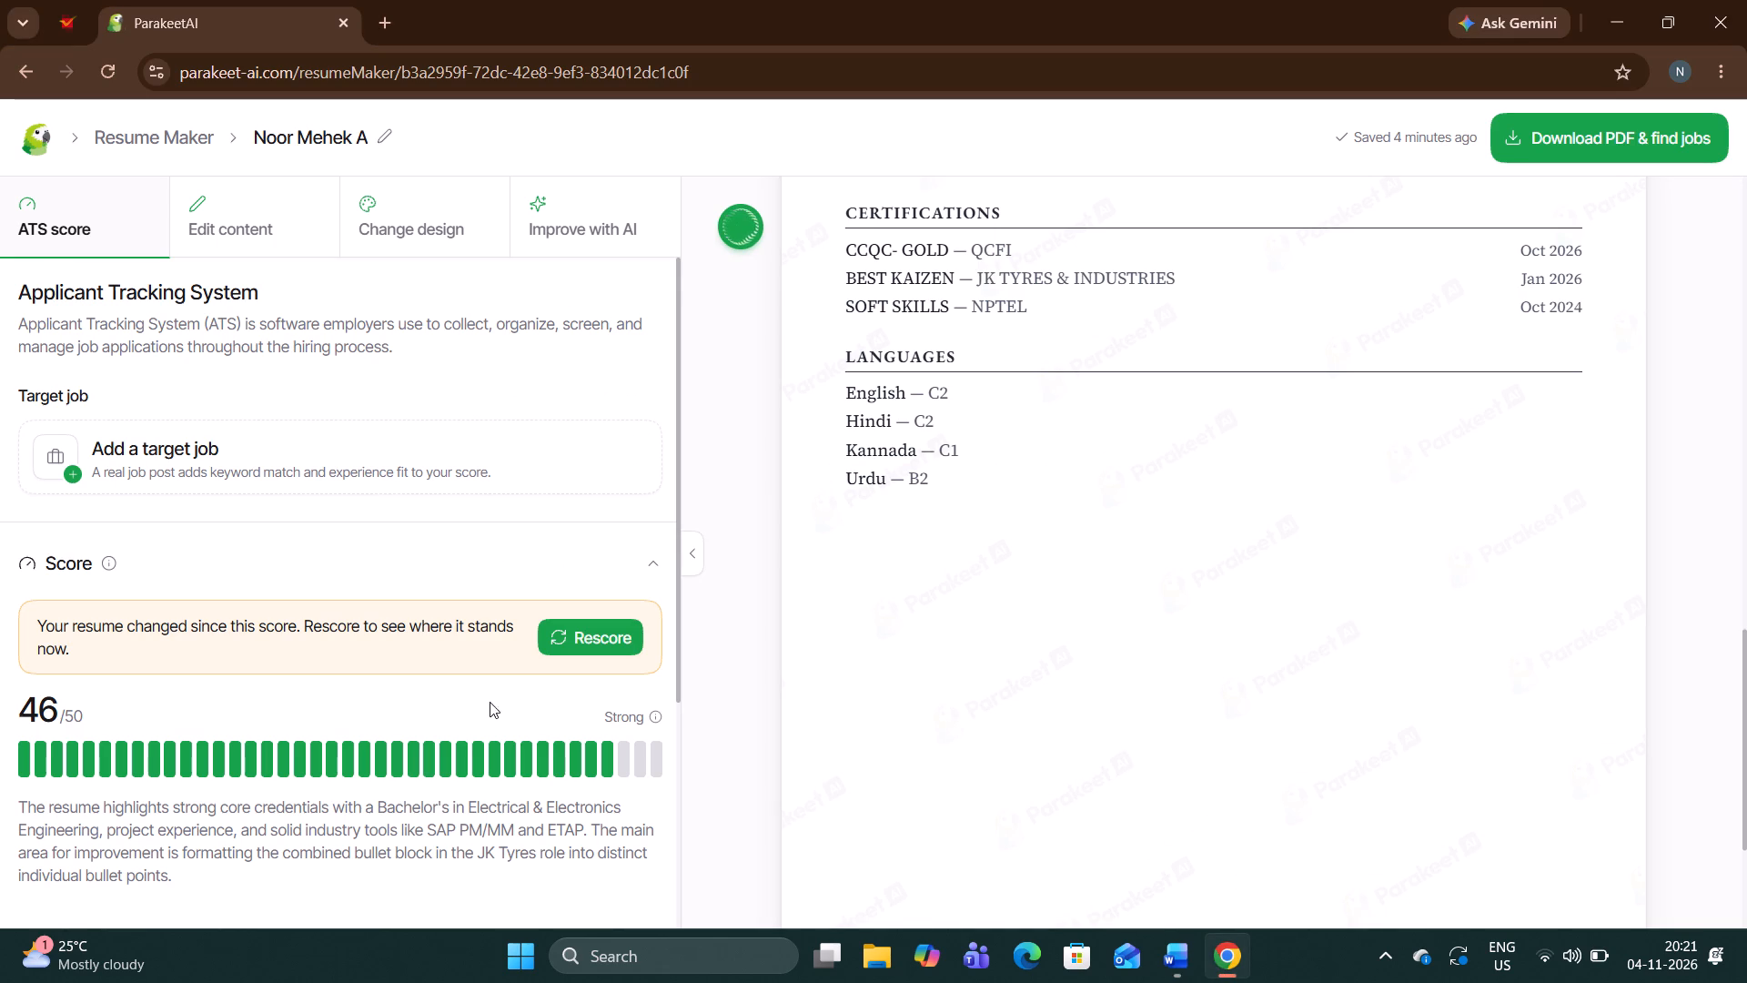
click(266, 217)
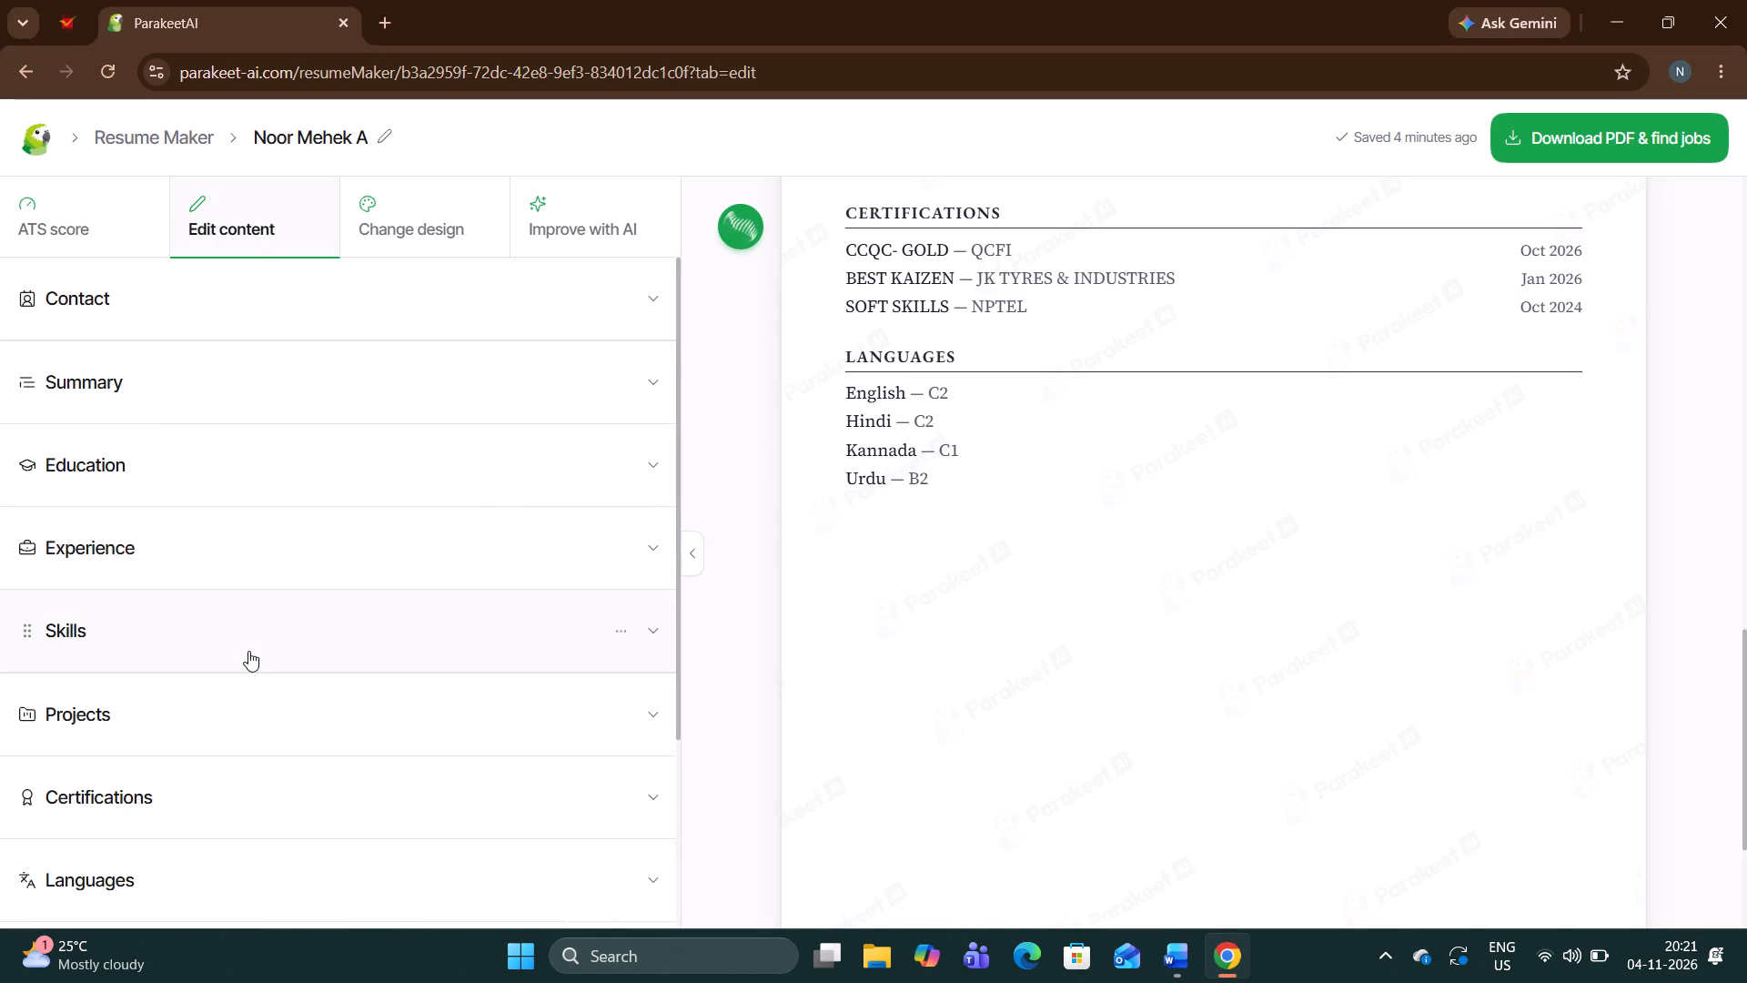
click(293, 569)
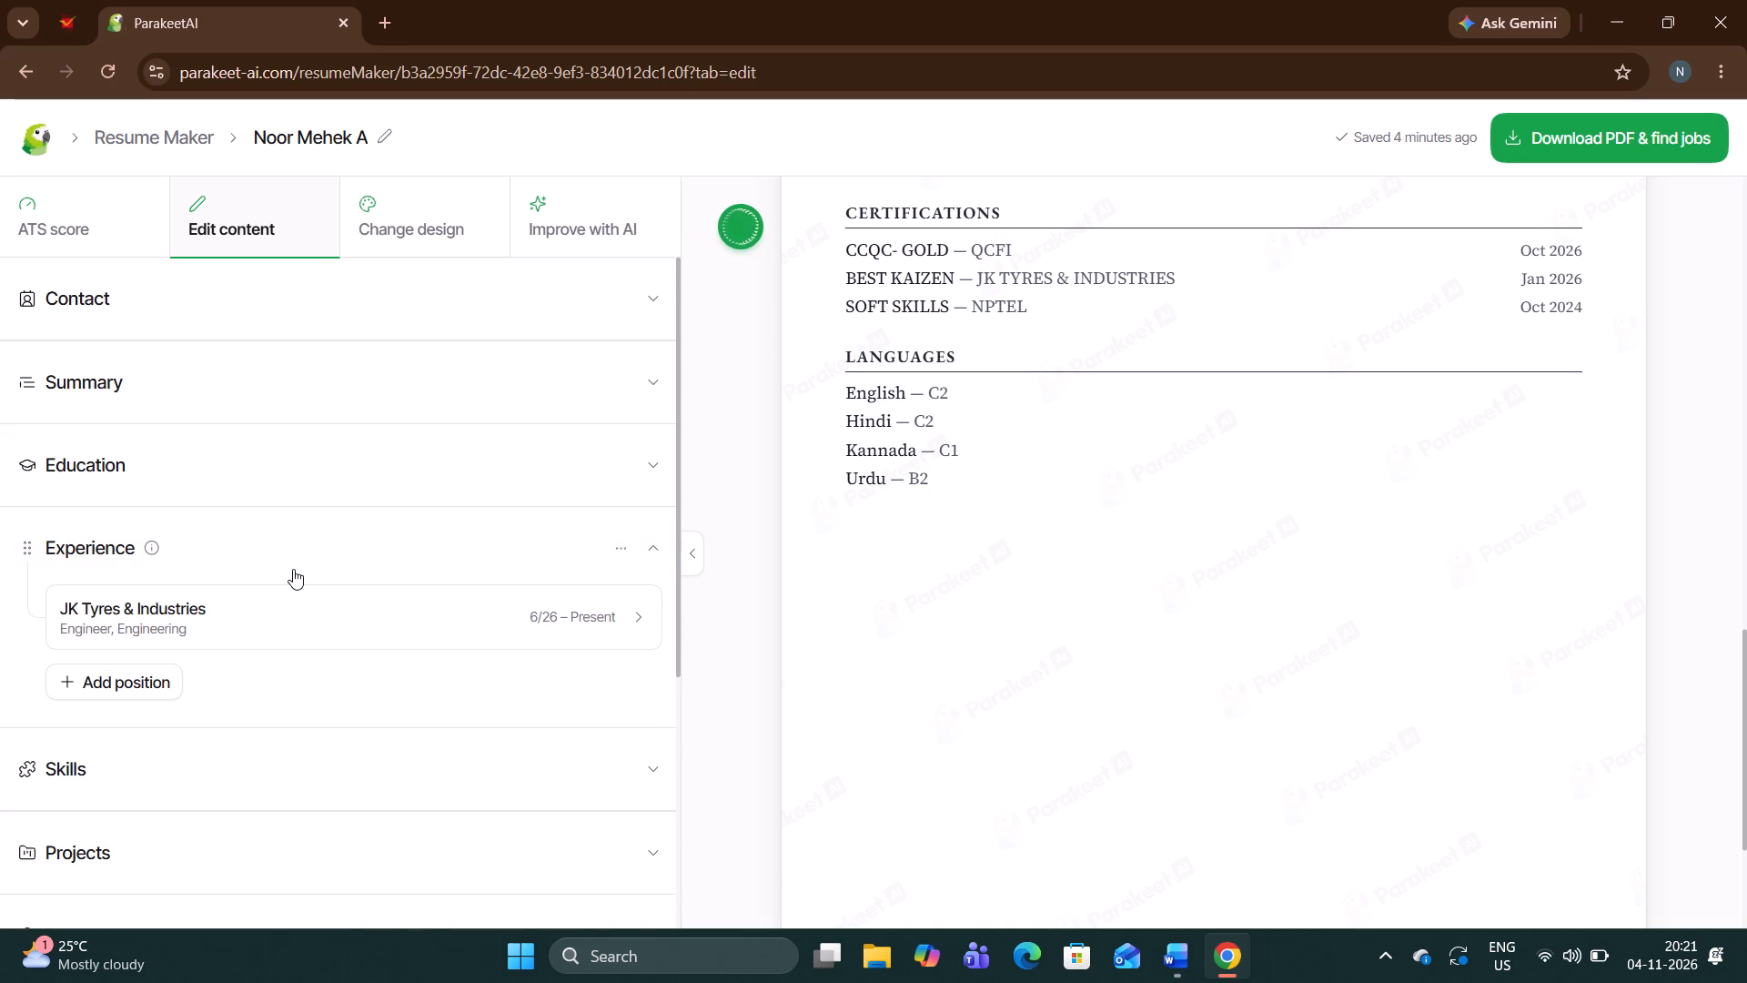
scroll(367, 755, down, 1)
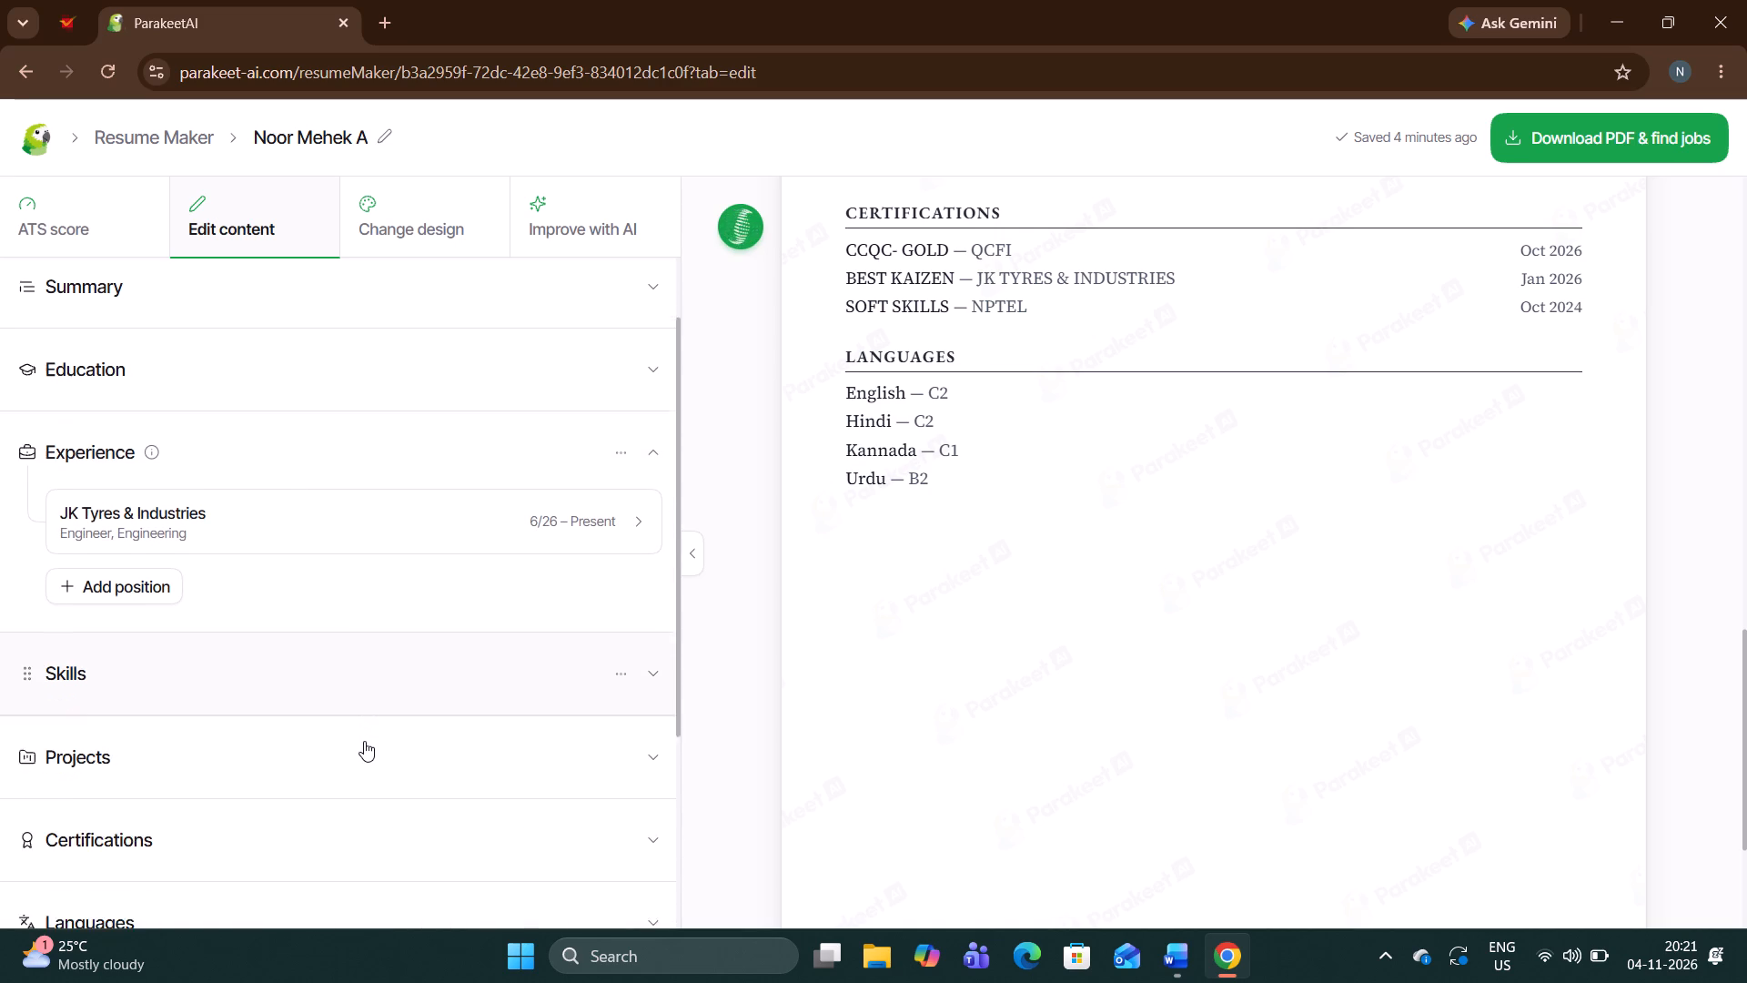
scroll(364, 741, down, 1)
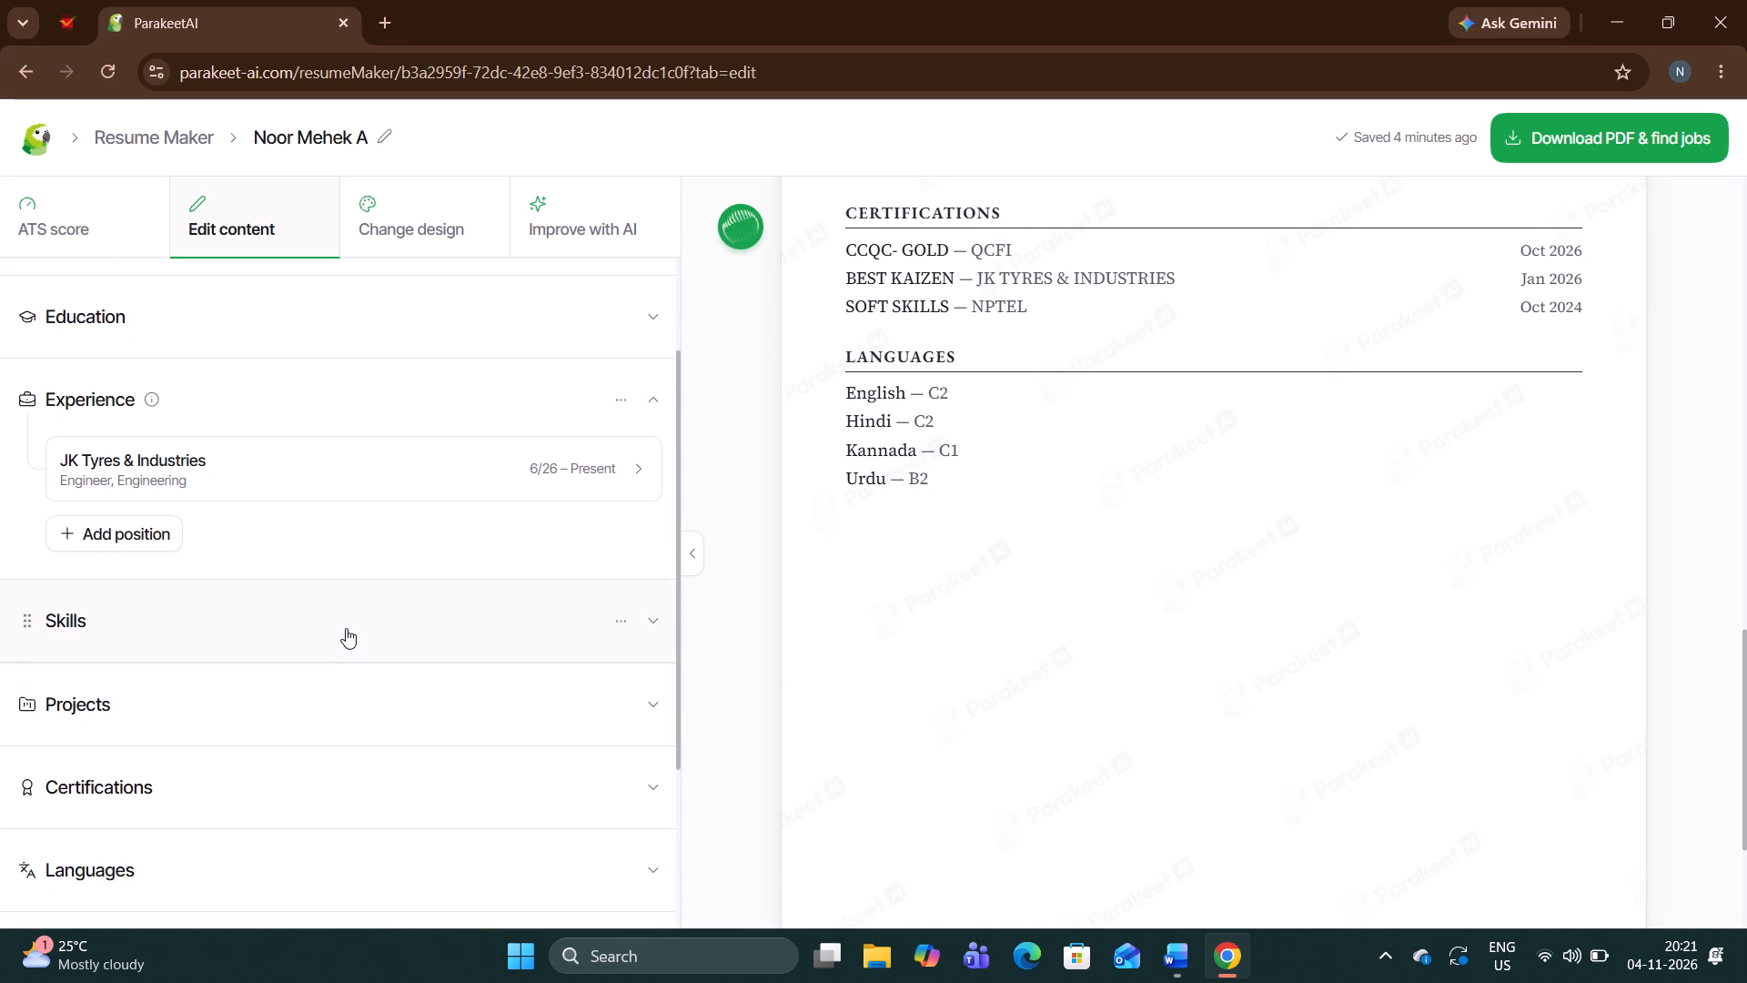
click(346, 628)
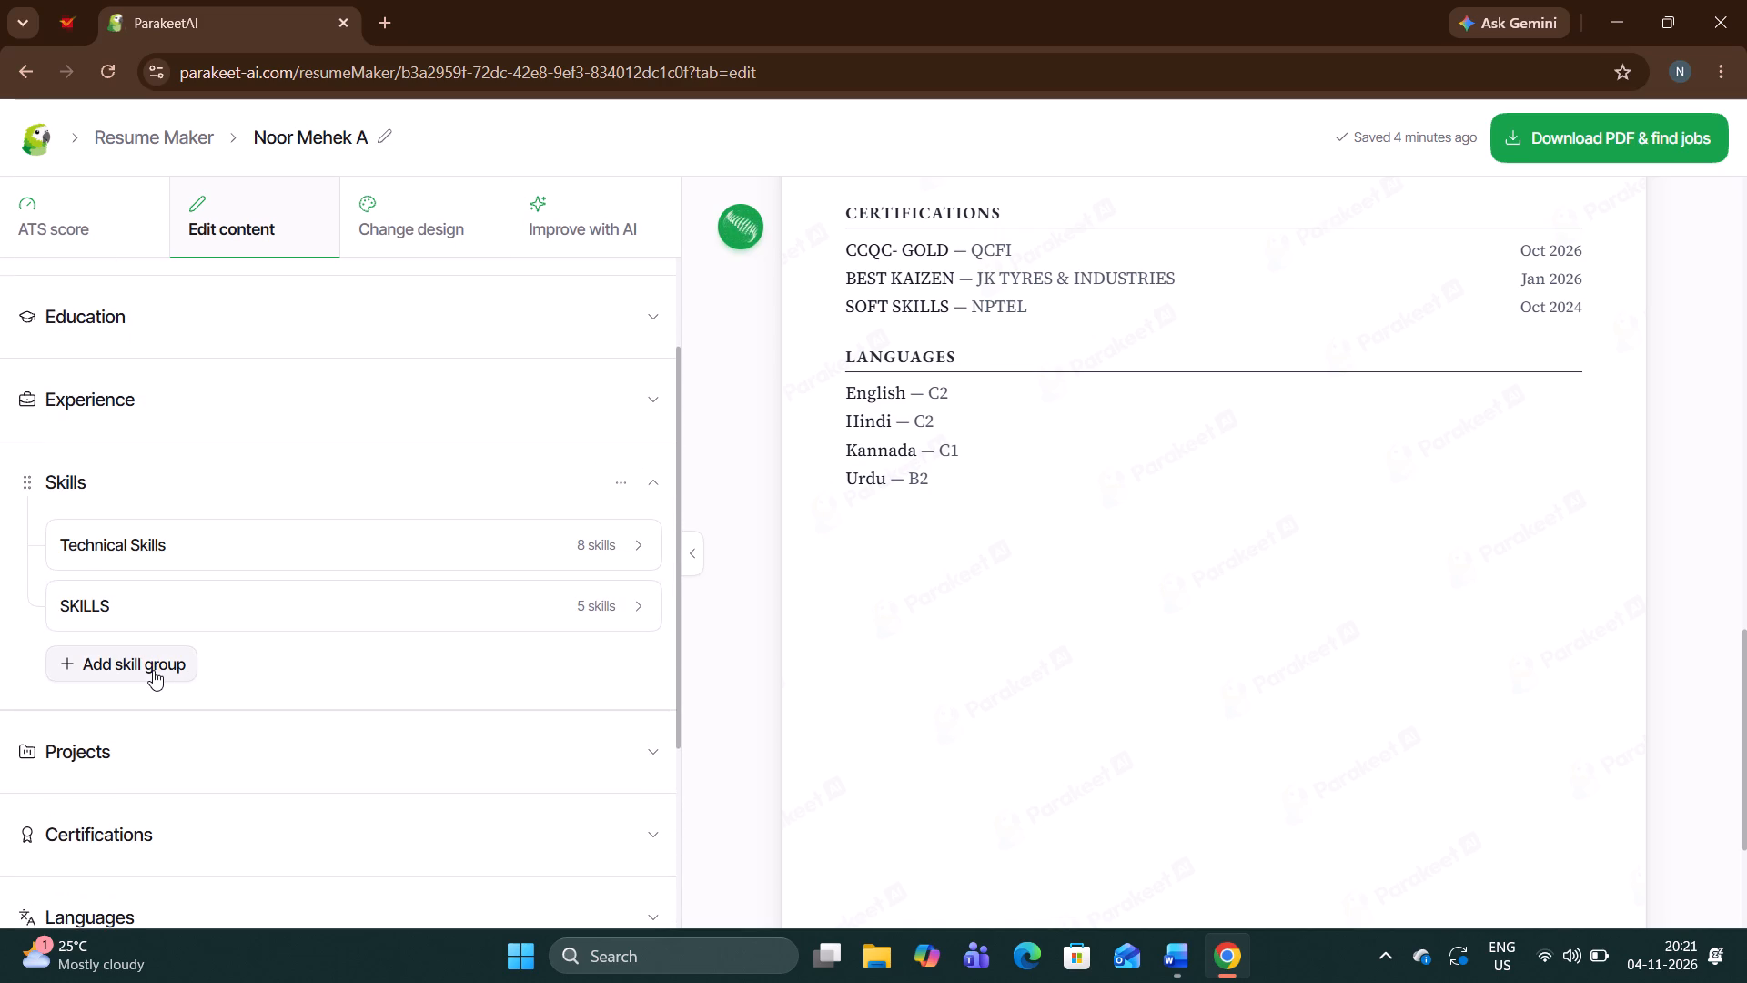
click(153, 670)
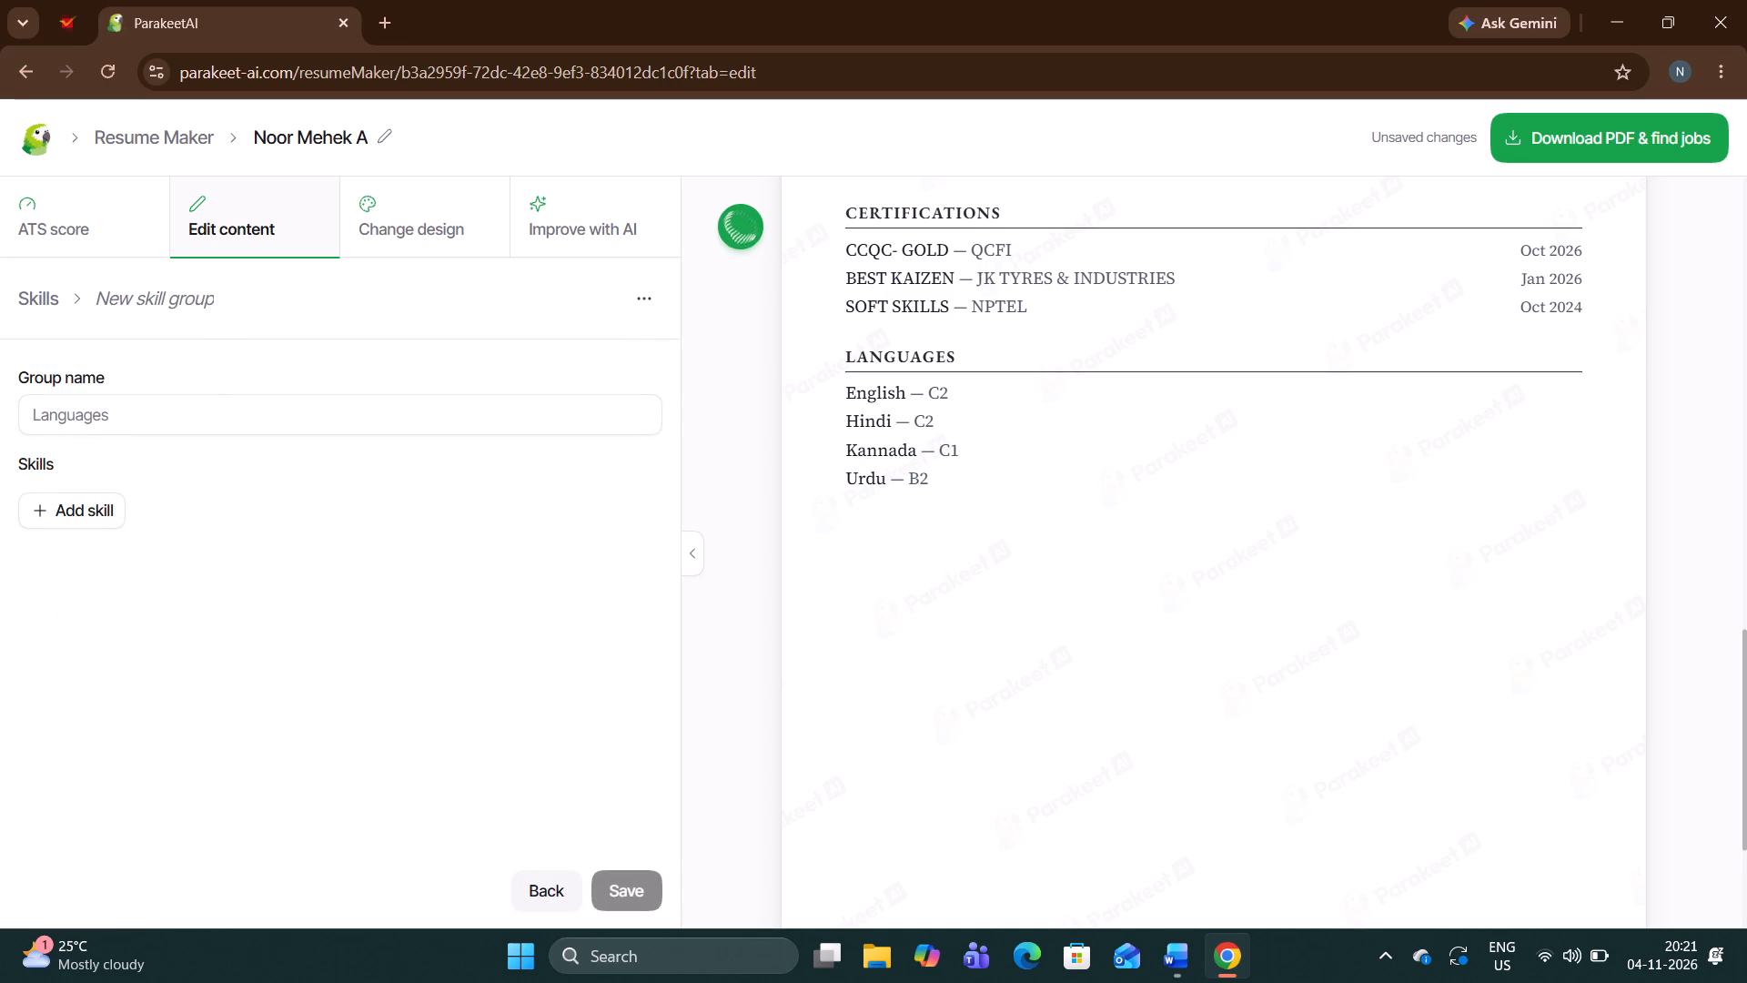
Name the new skill group "Training & Internship", checking the section heading in the Word resume.
click(137, 421)
key(t)
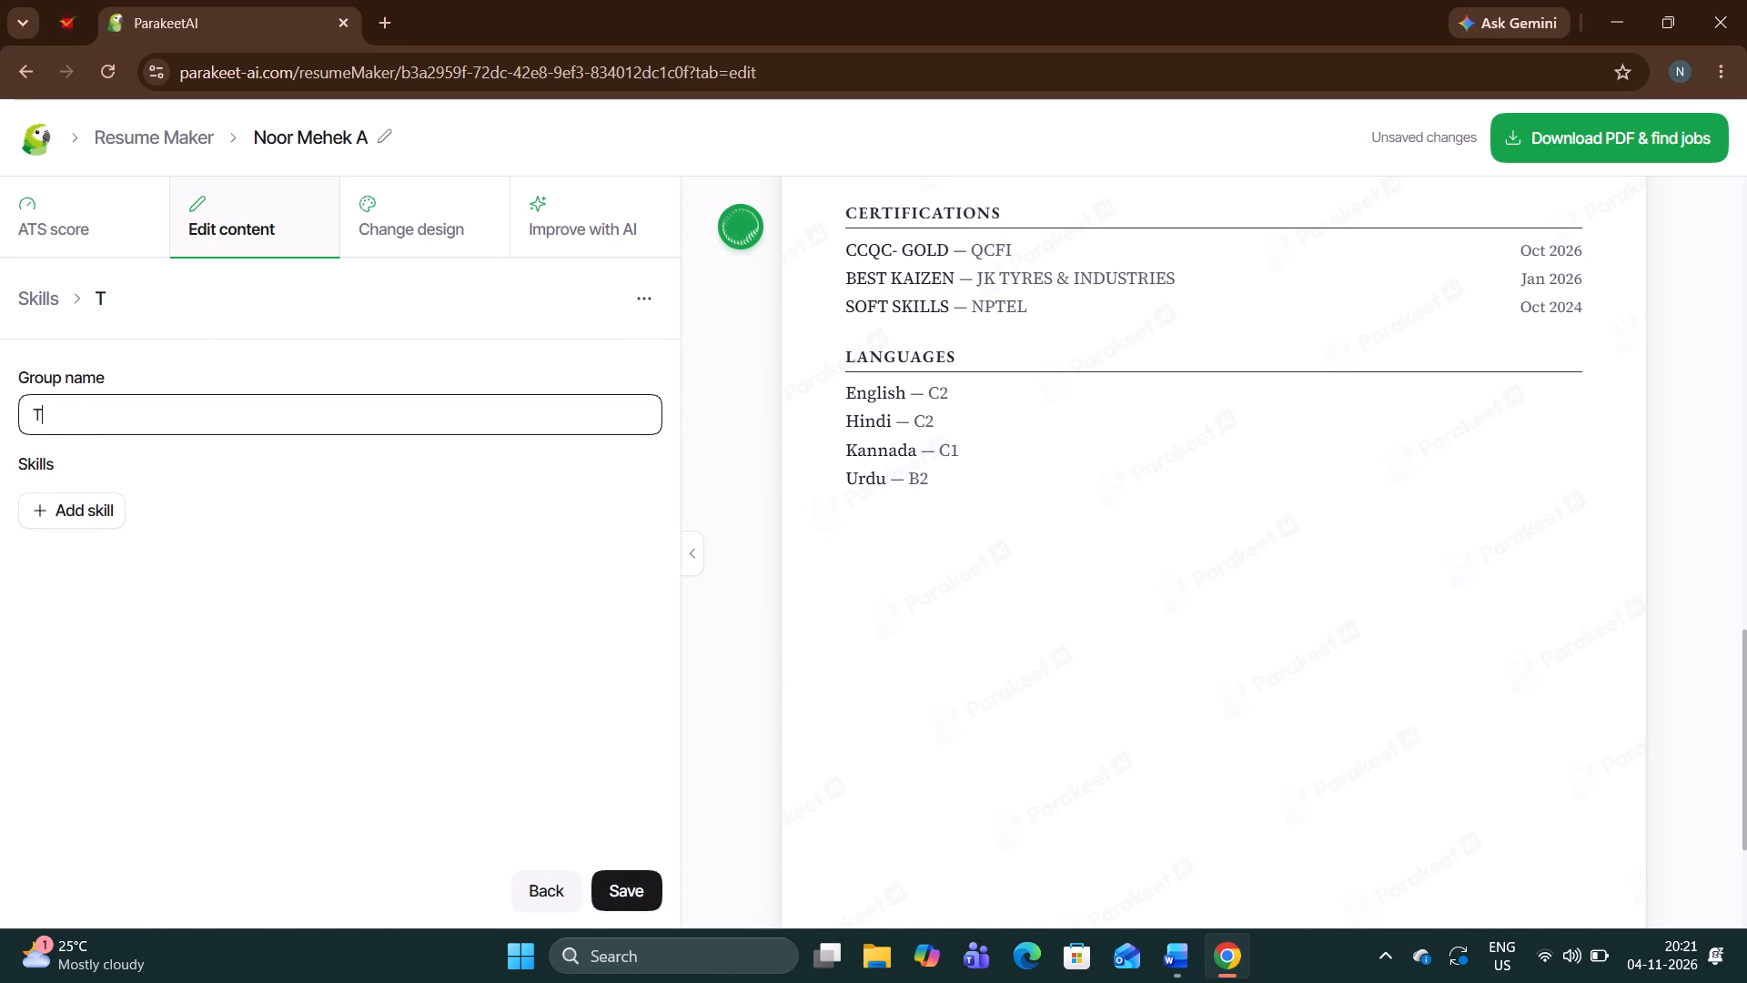
text(raining)
key(space)
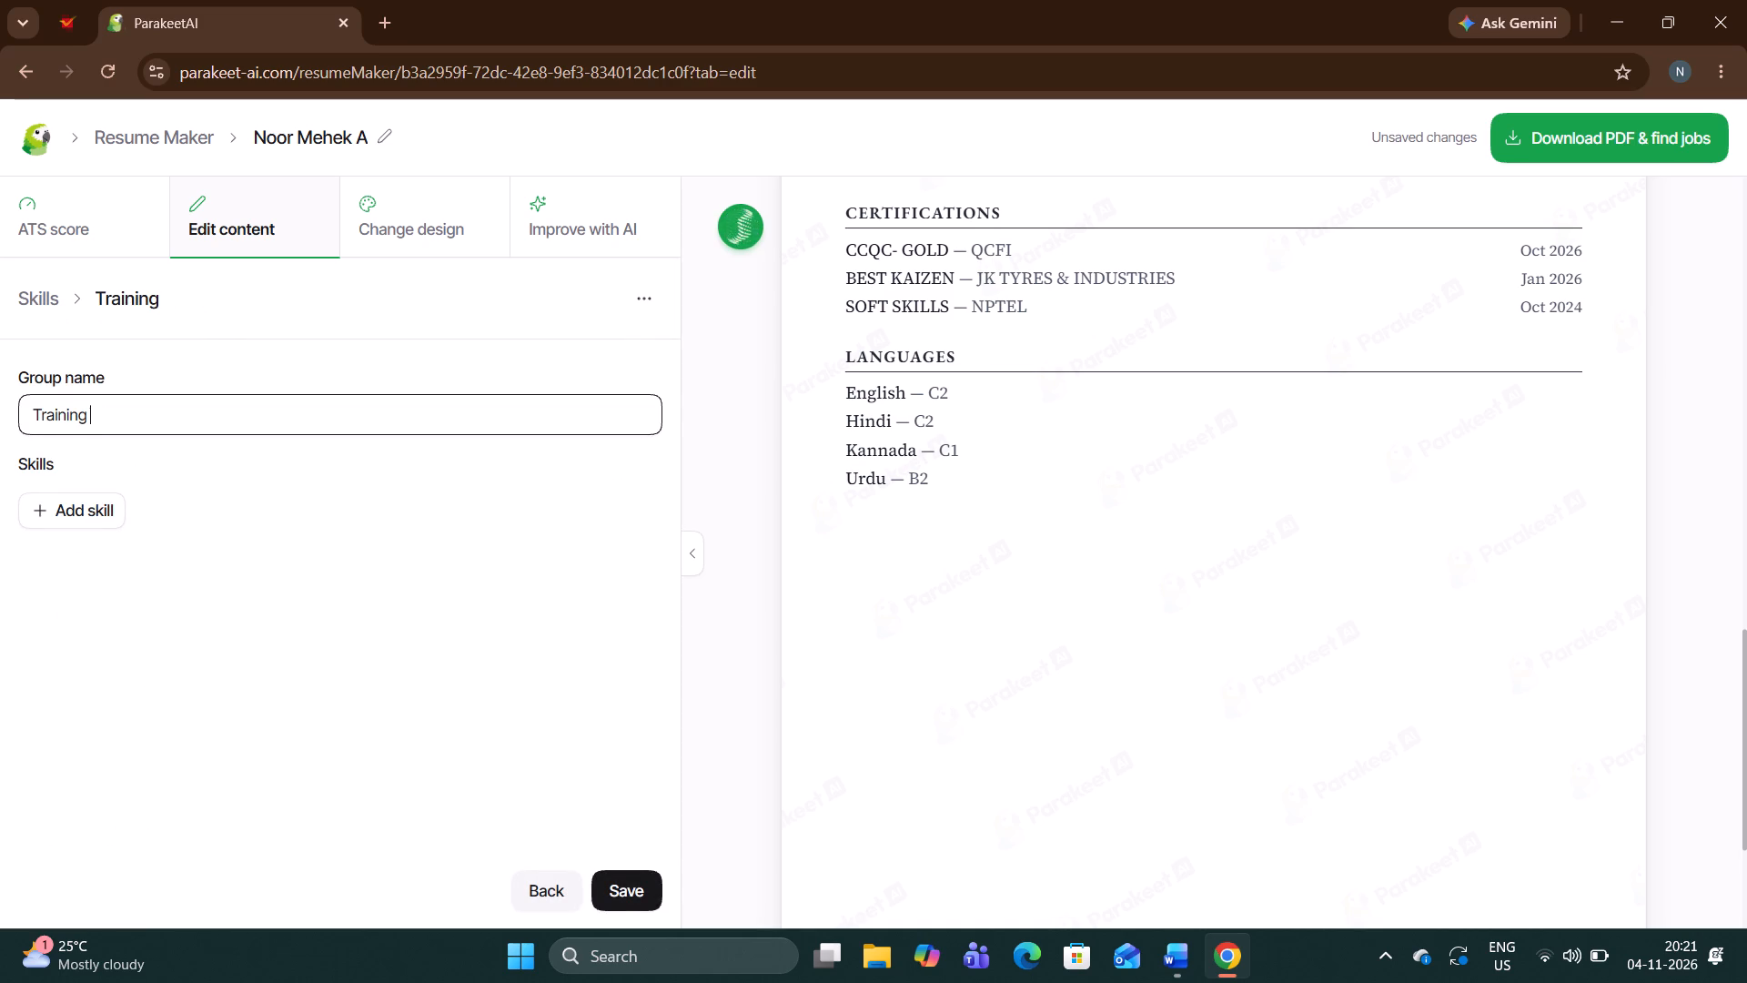
key(shift+asterisk)
key(BackSpace)
key(shift+ampersand)
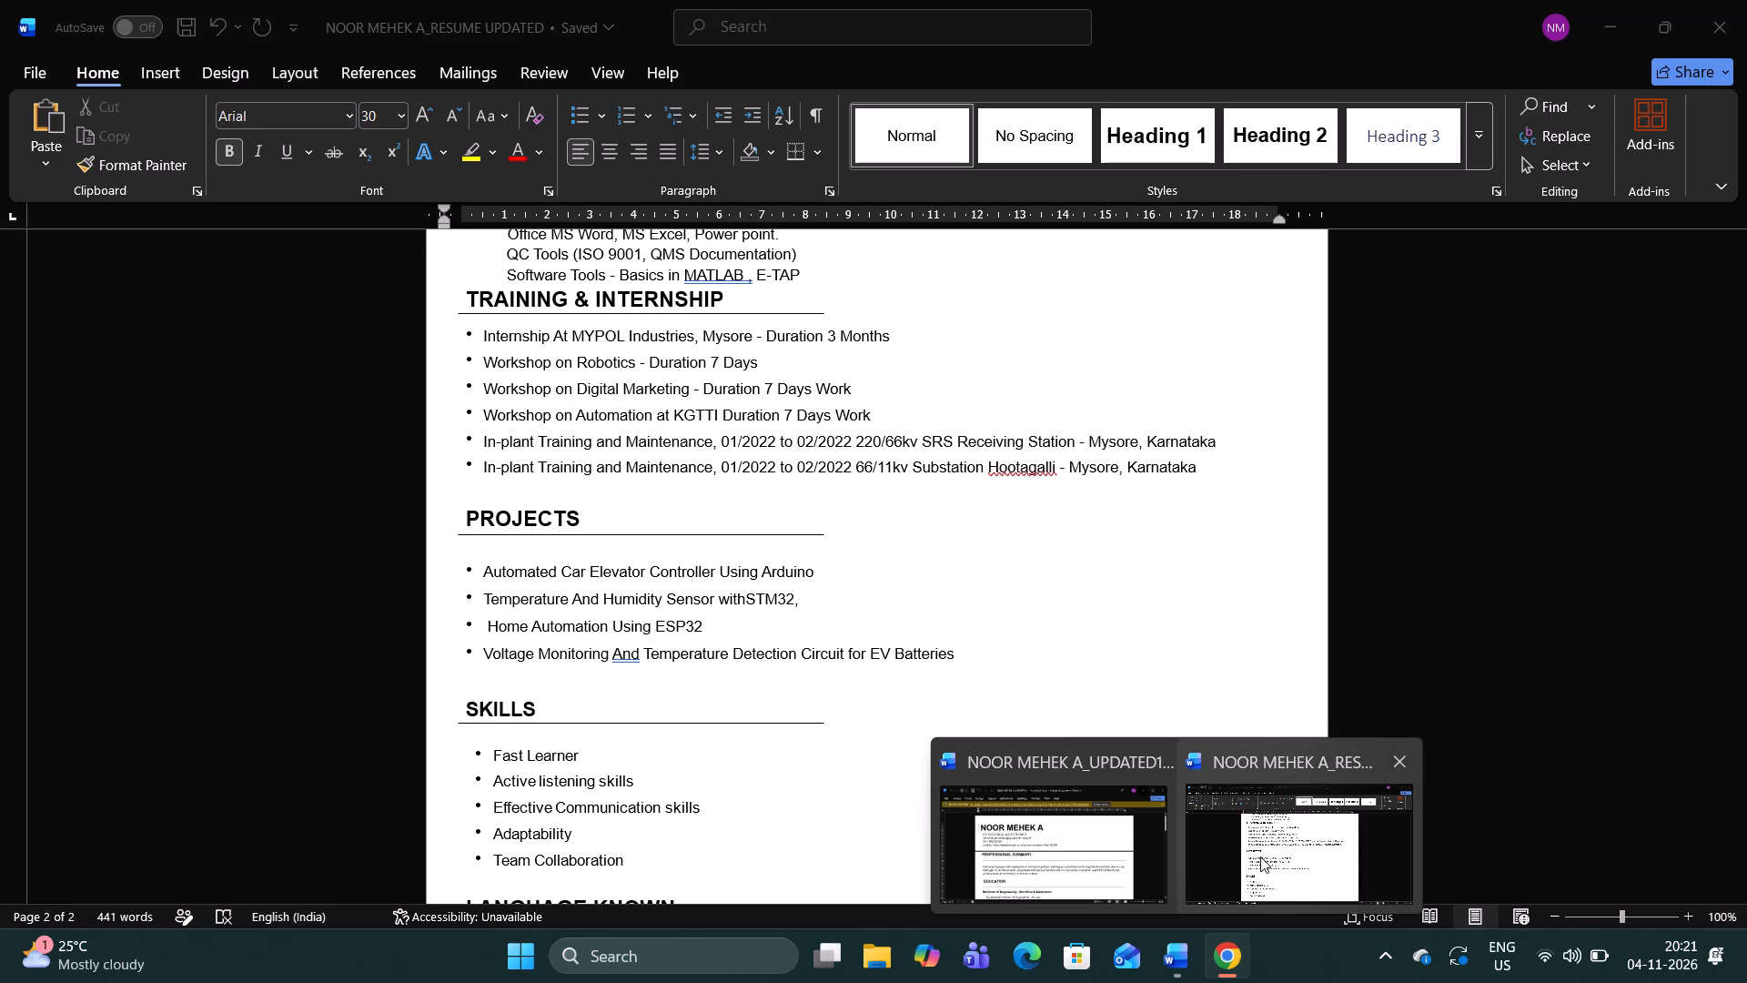
click(1206, 880)
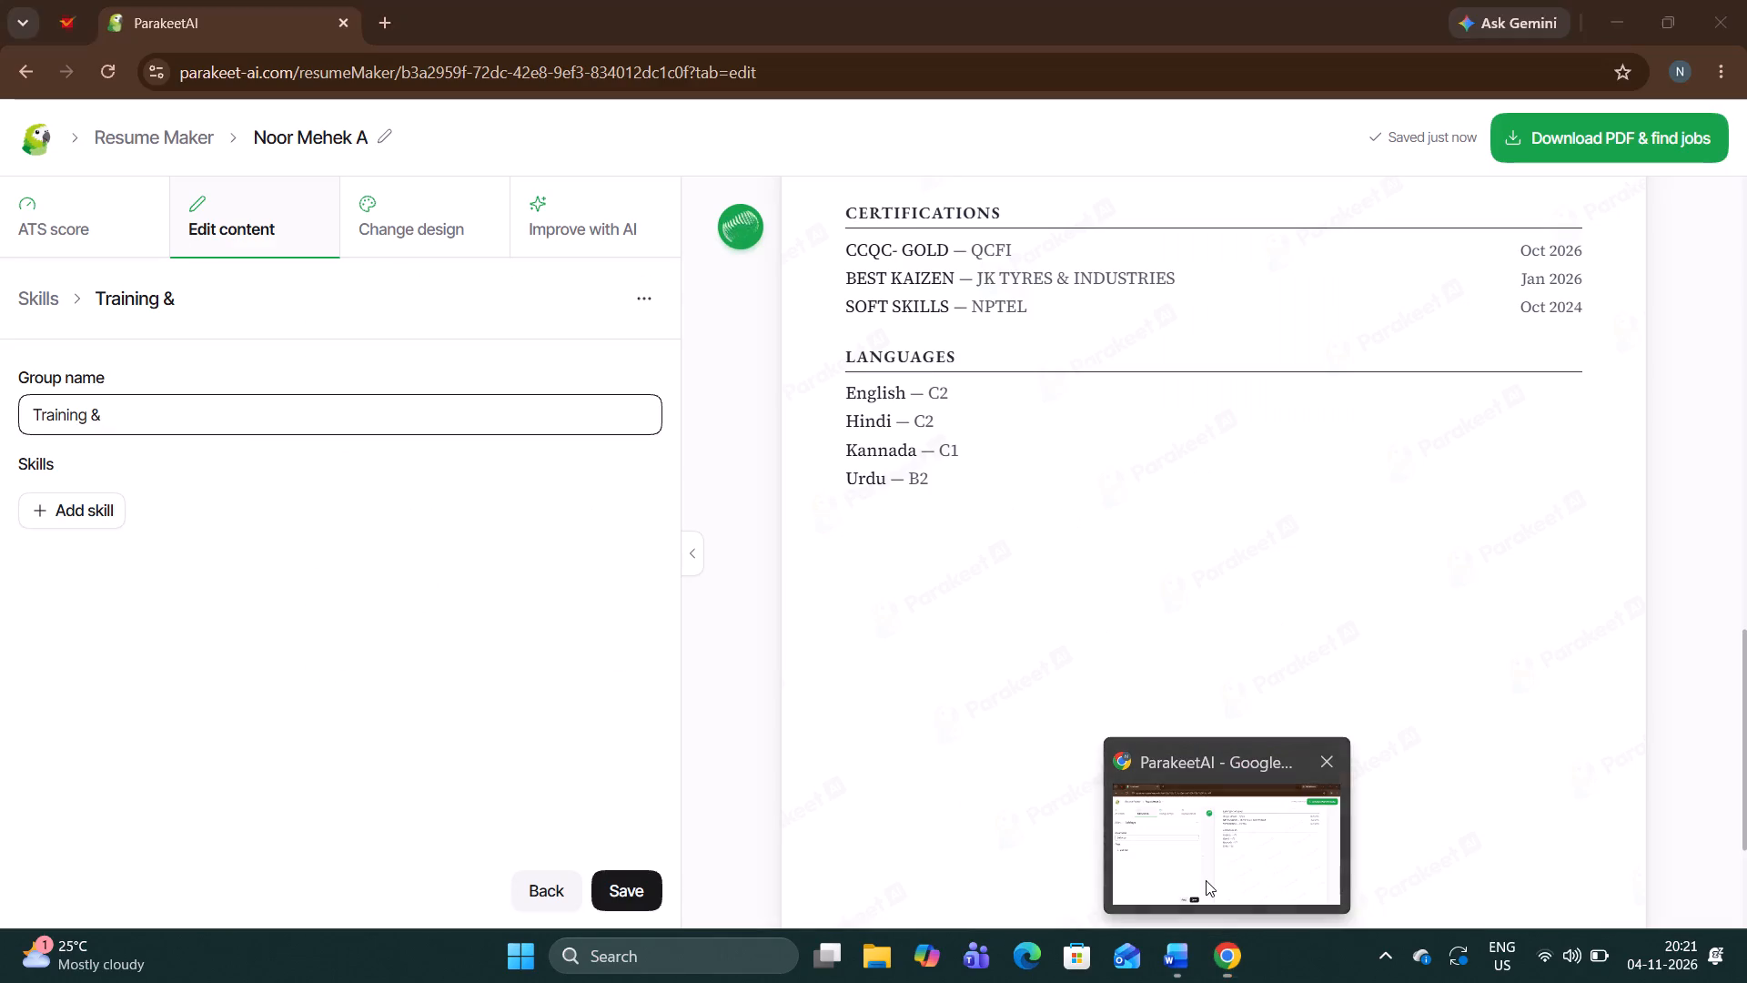
text(n)
key(space)
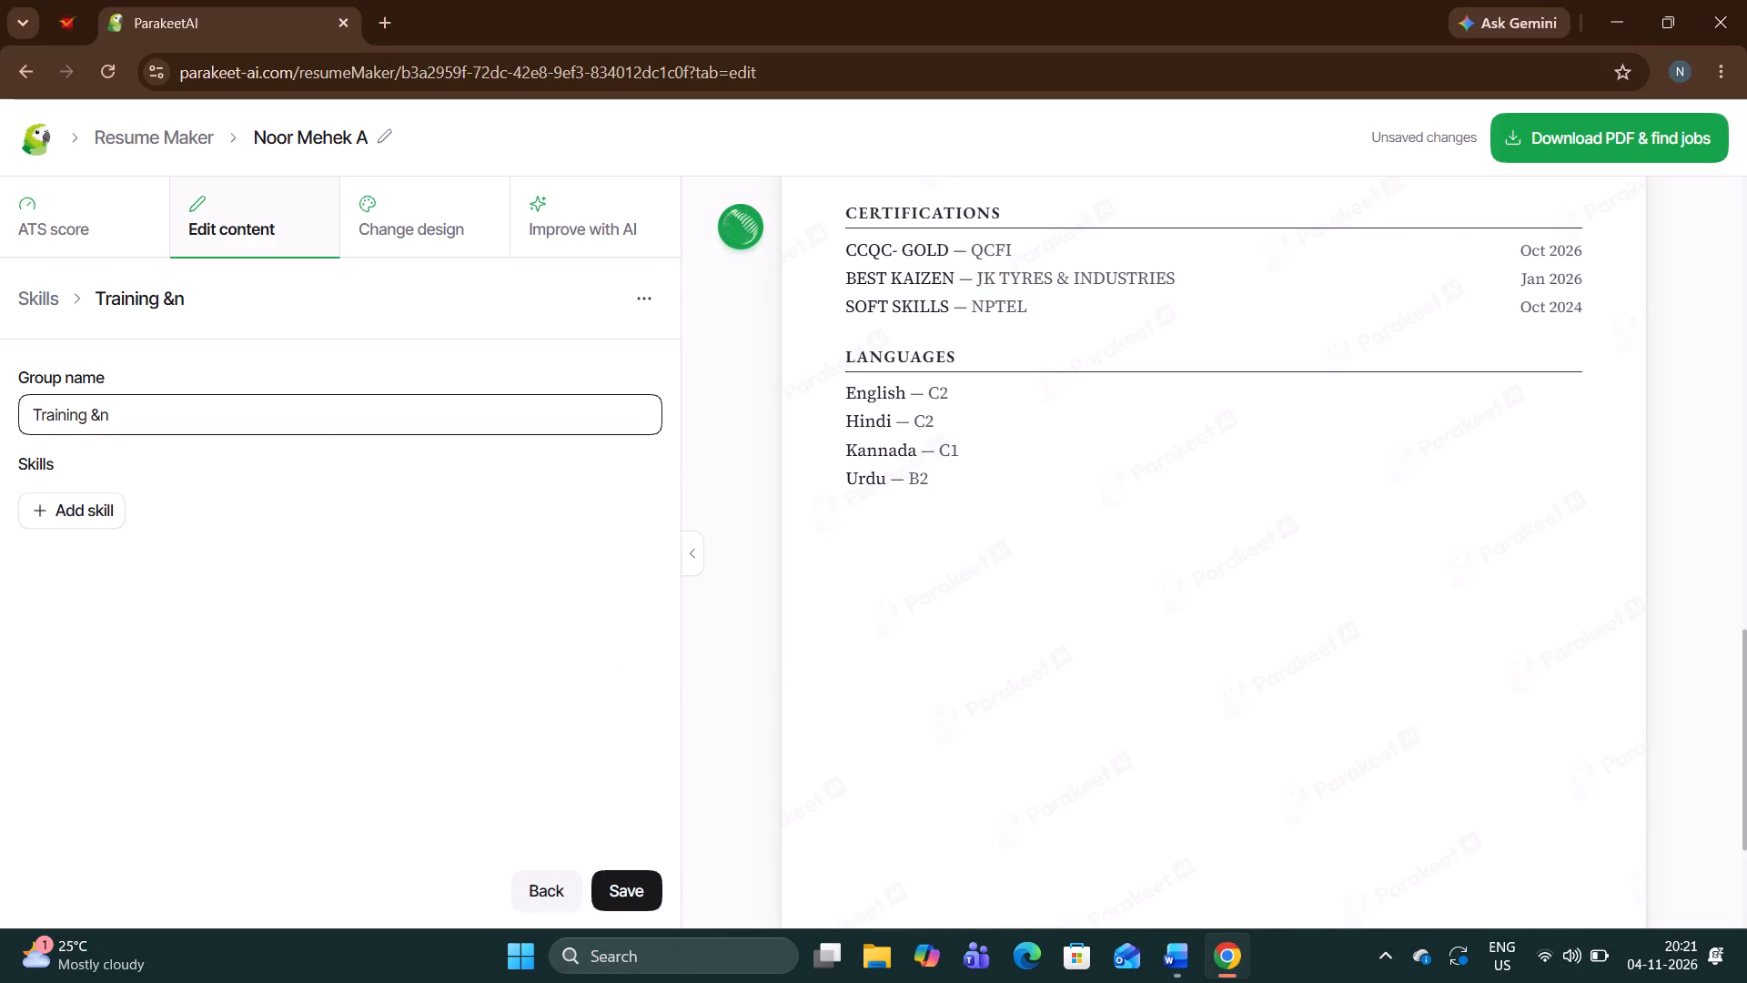
key(BackSpace)
key(BackSpace)
text(nternship)
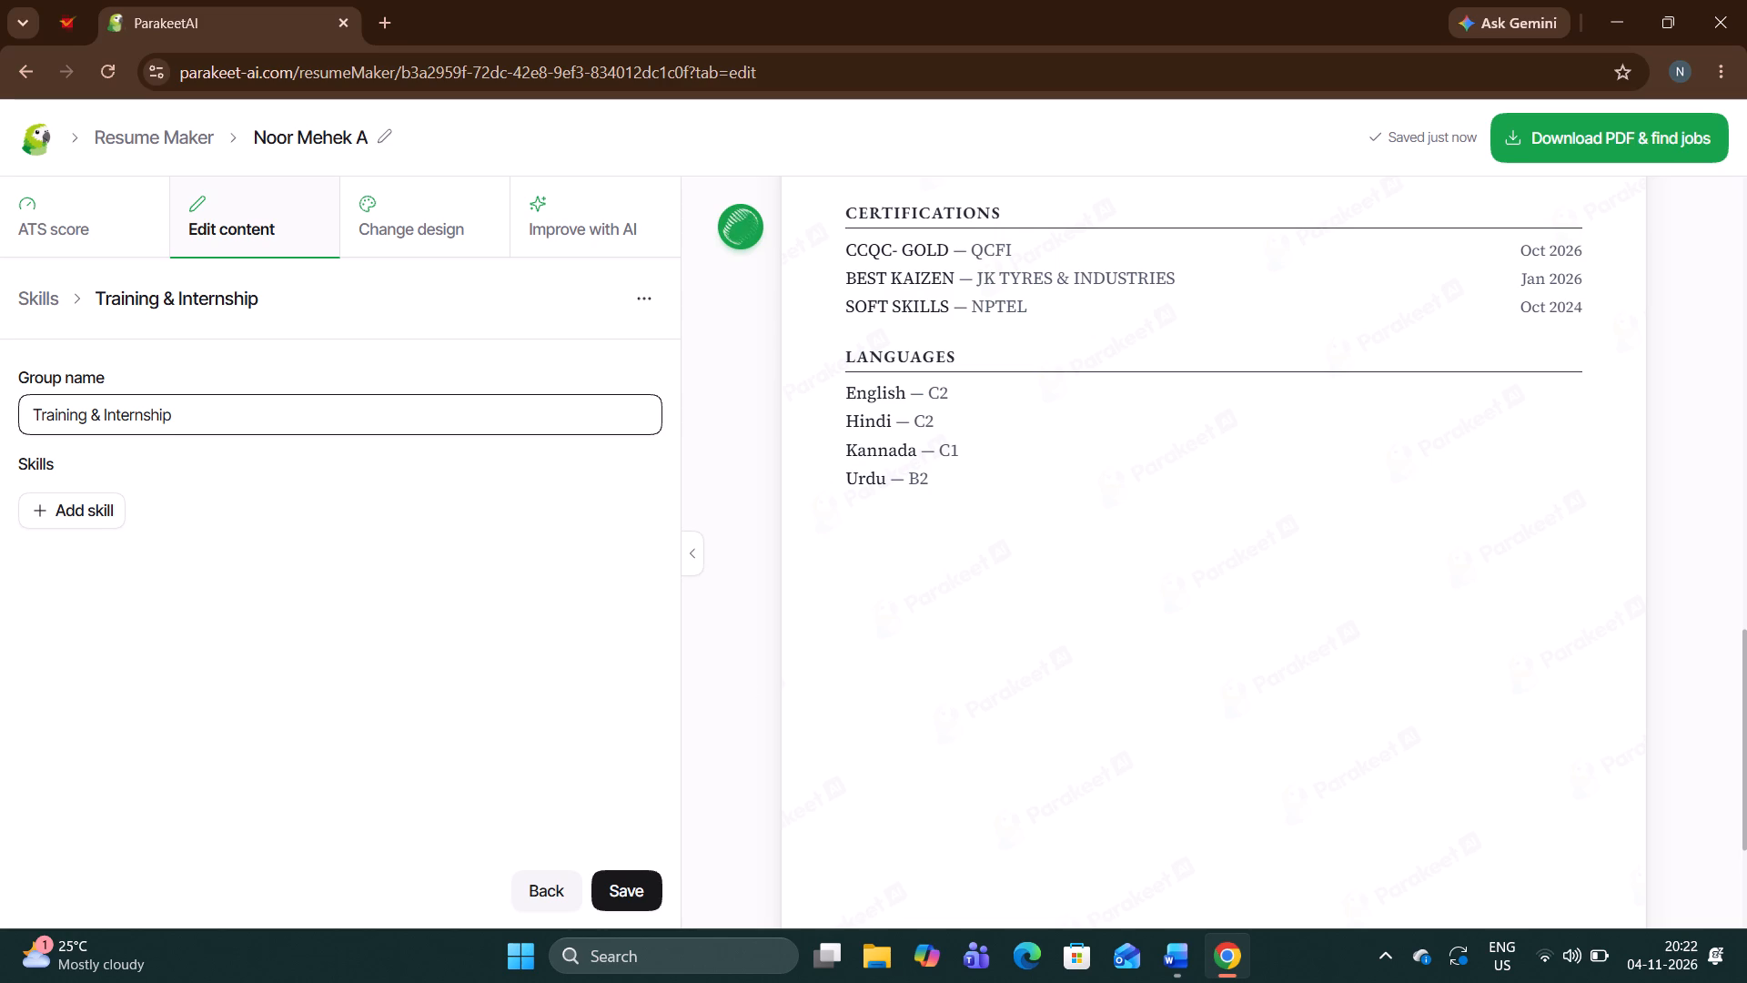
Add four blank skill entries to the Training & Internship group.
click(76, 512)
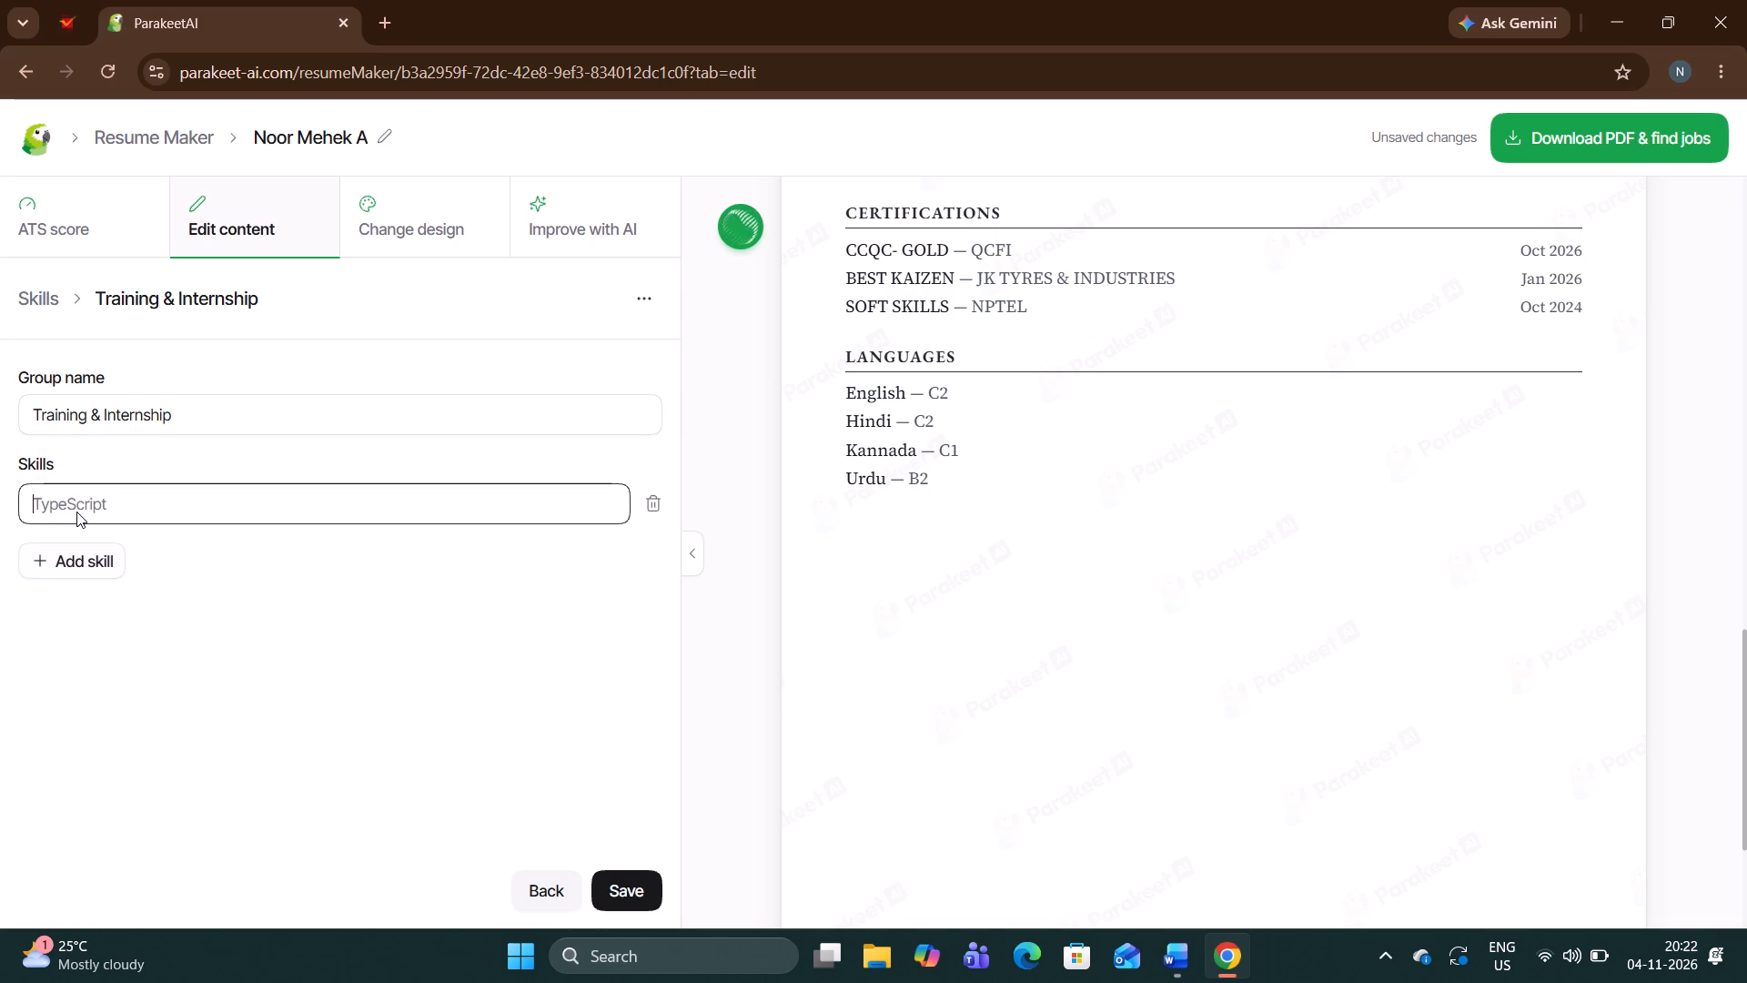
click(45, 550)
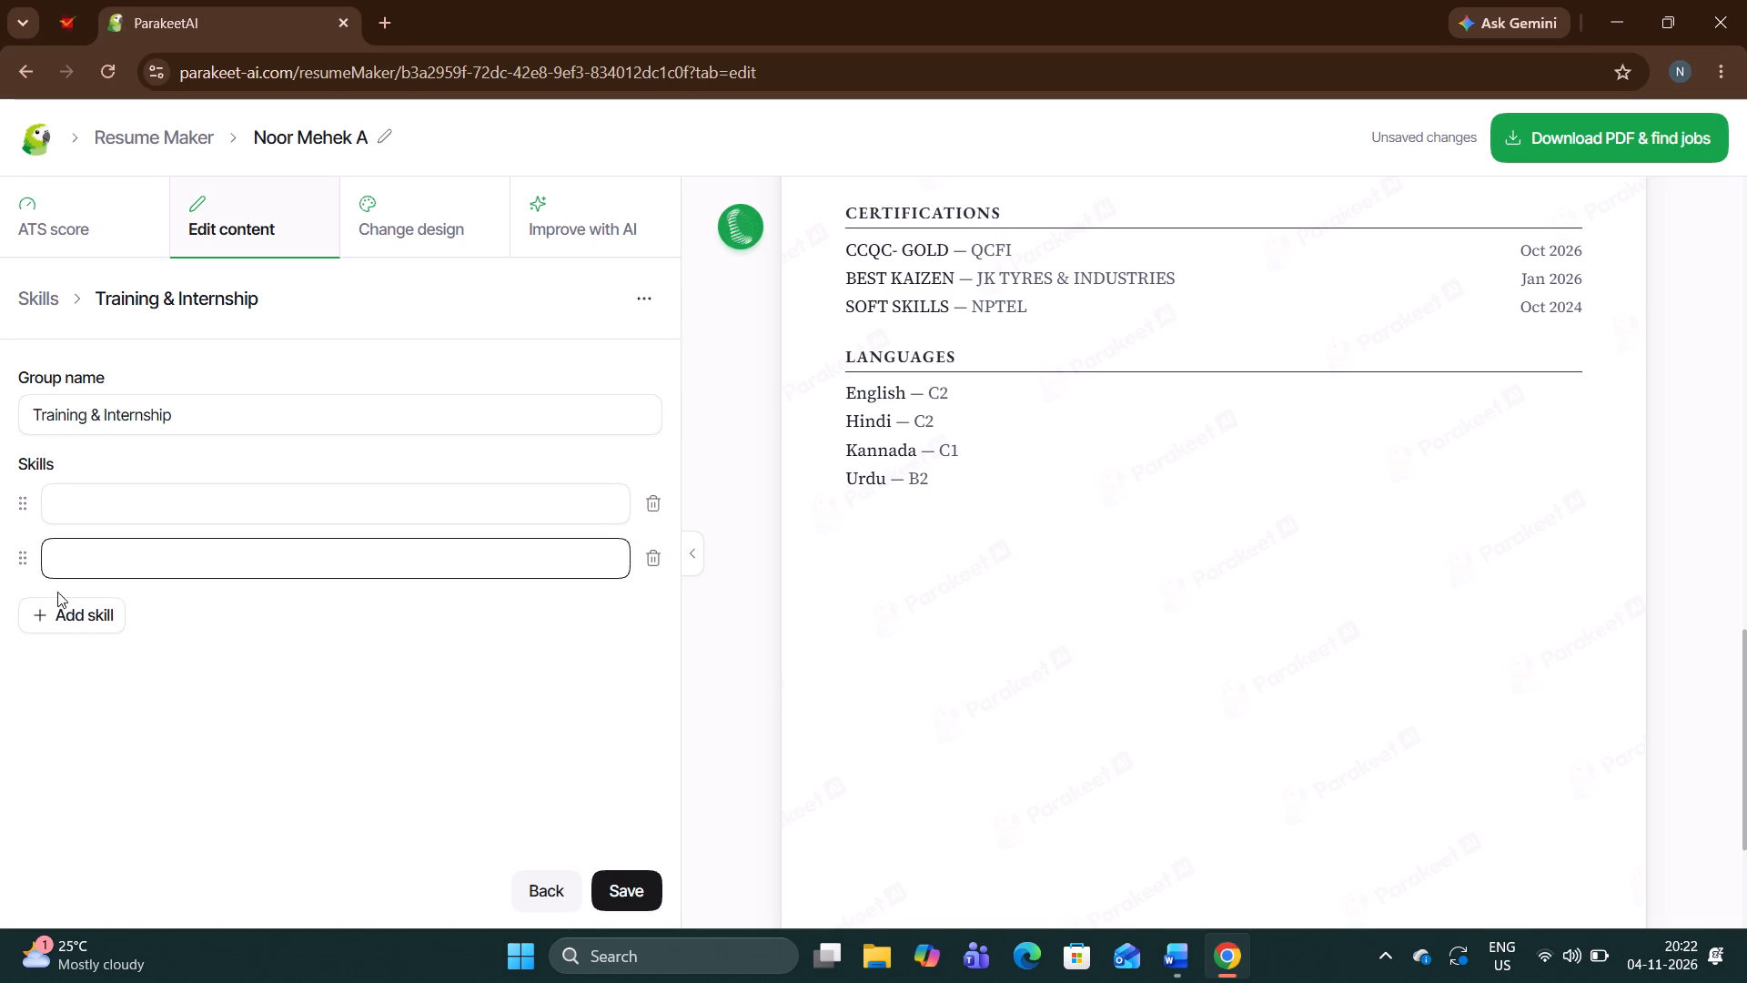
click(49, 612)
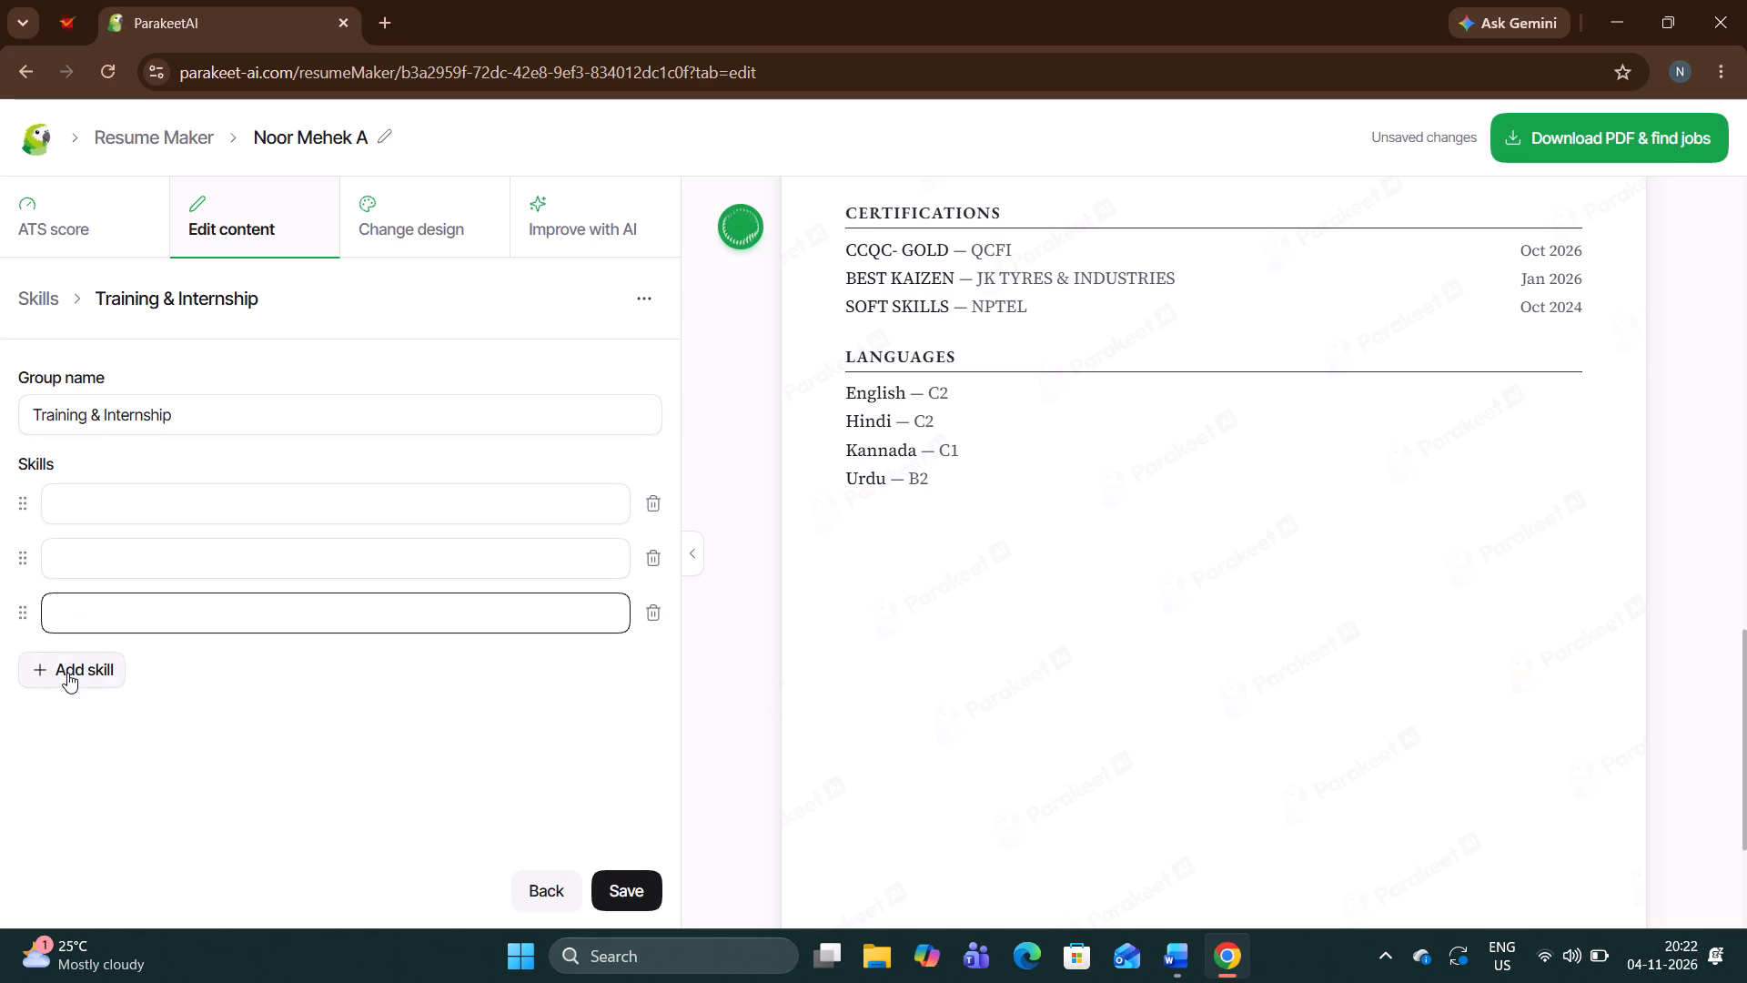
click(67, 673)
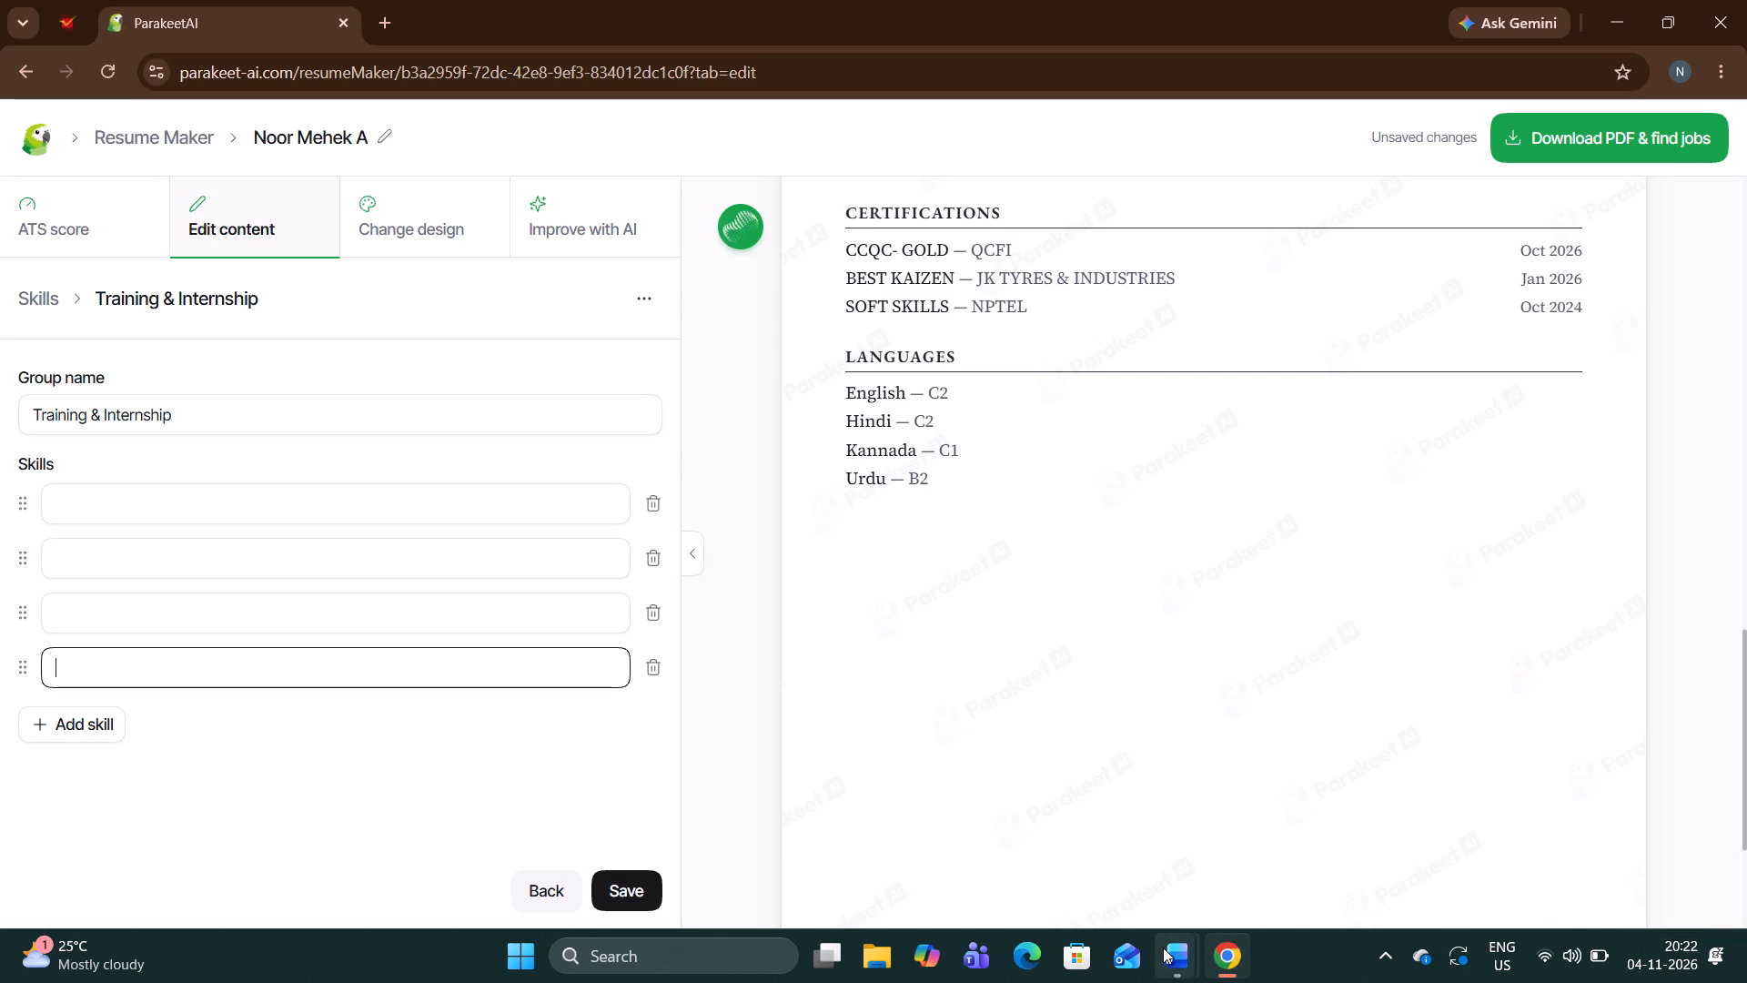
Copy "Internship At MYPOL Industries, Mysore - Duration 3 Months" from the Word resume into the group's first skill entry in ParakeetAI.
click(1211, 871)
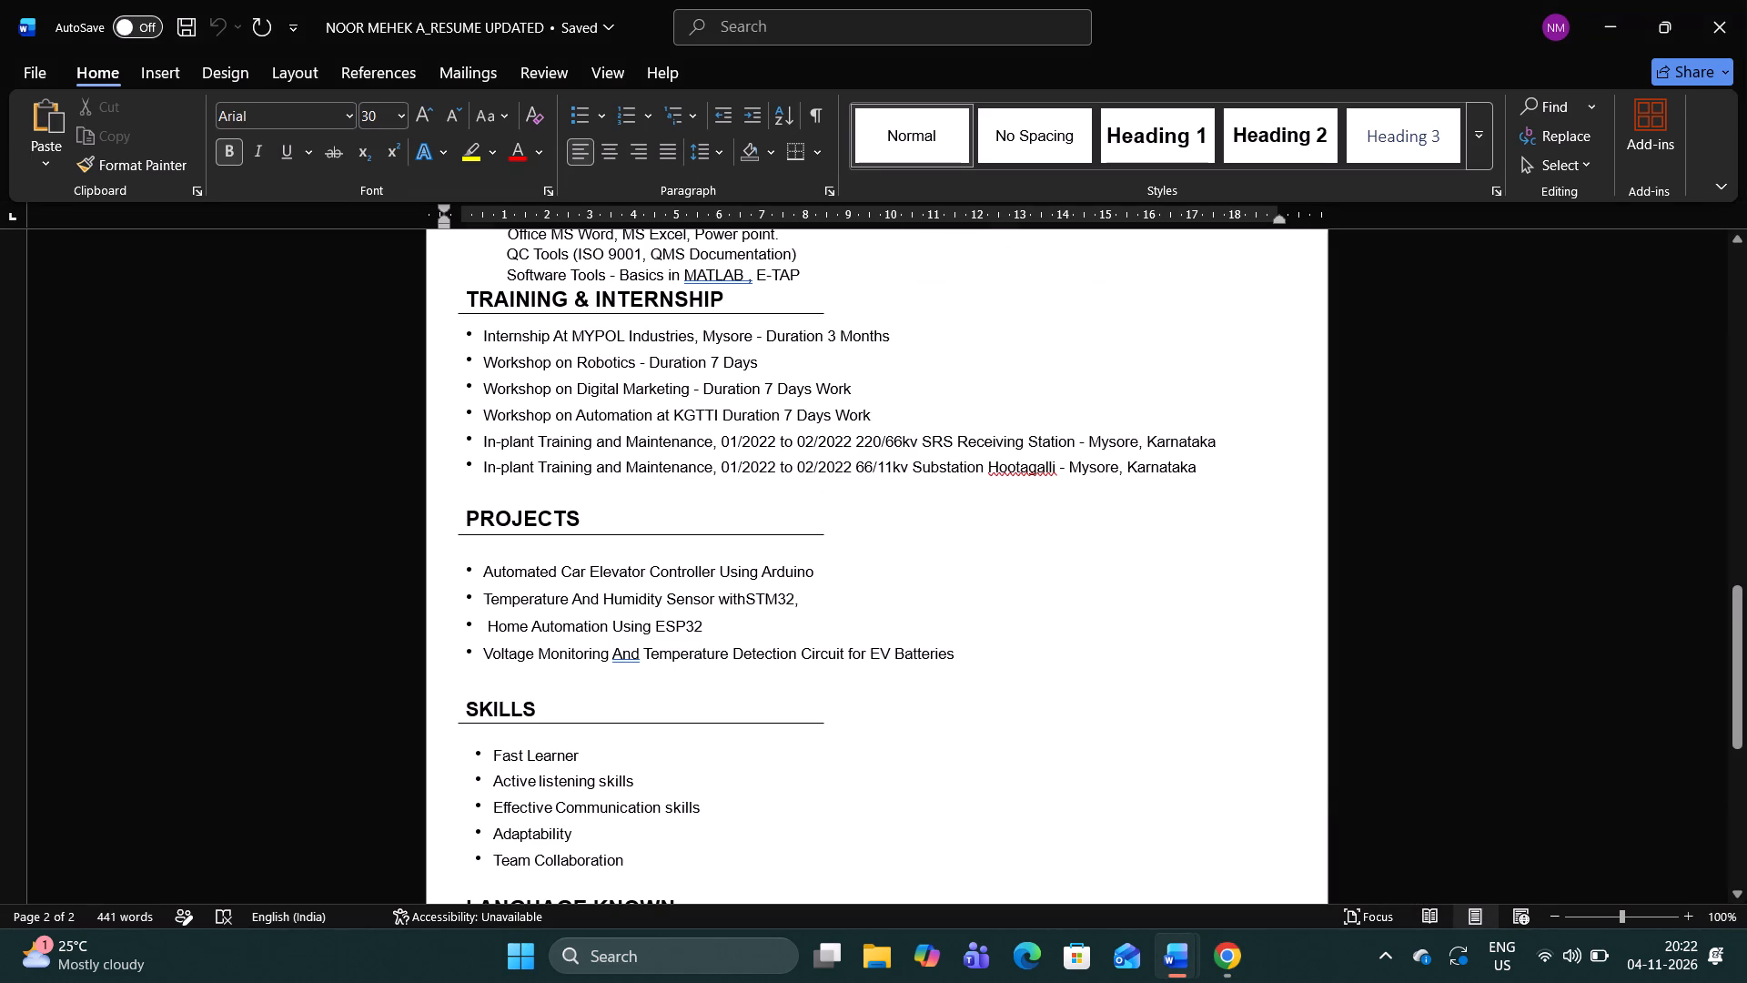
drag(480, 337, 877, 323)
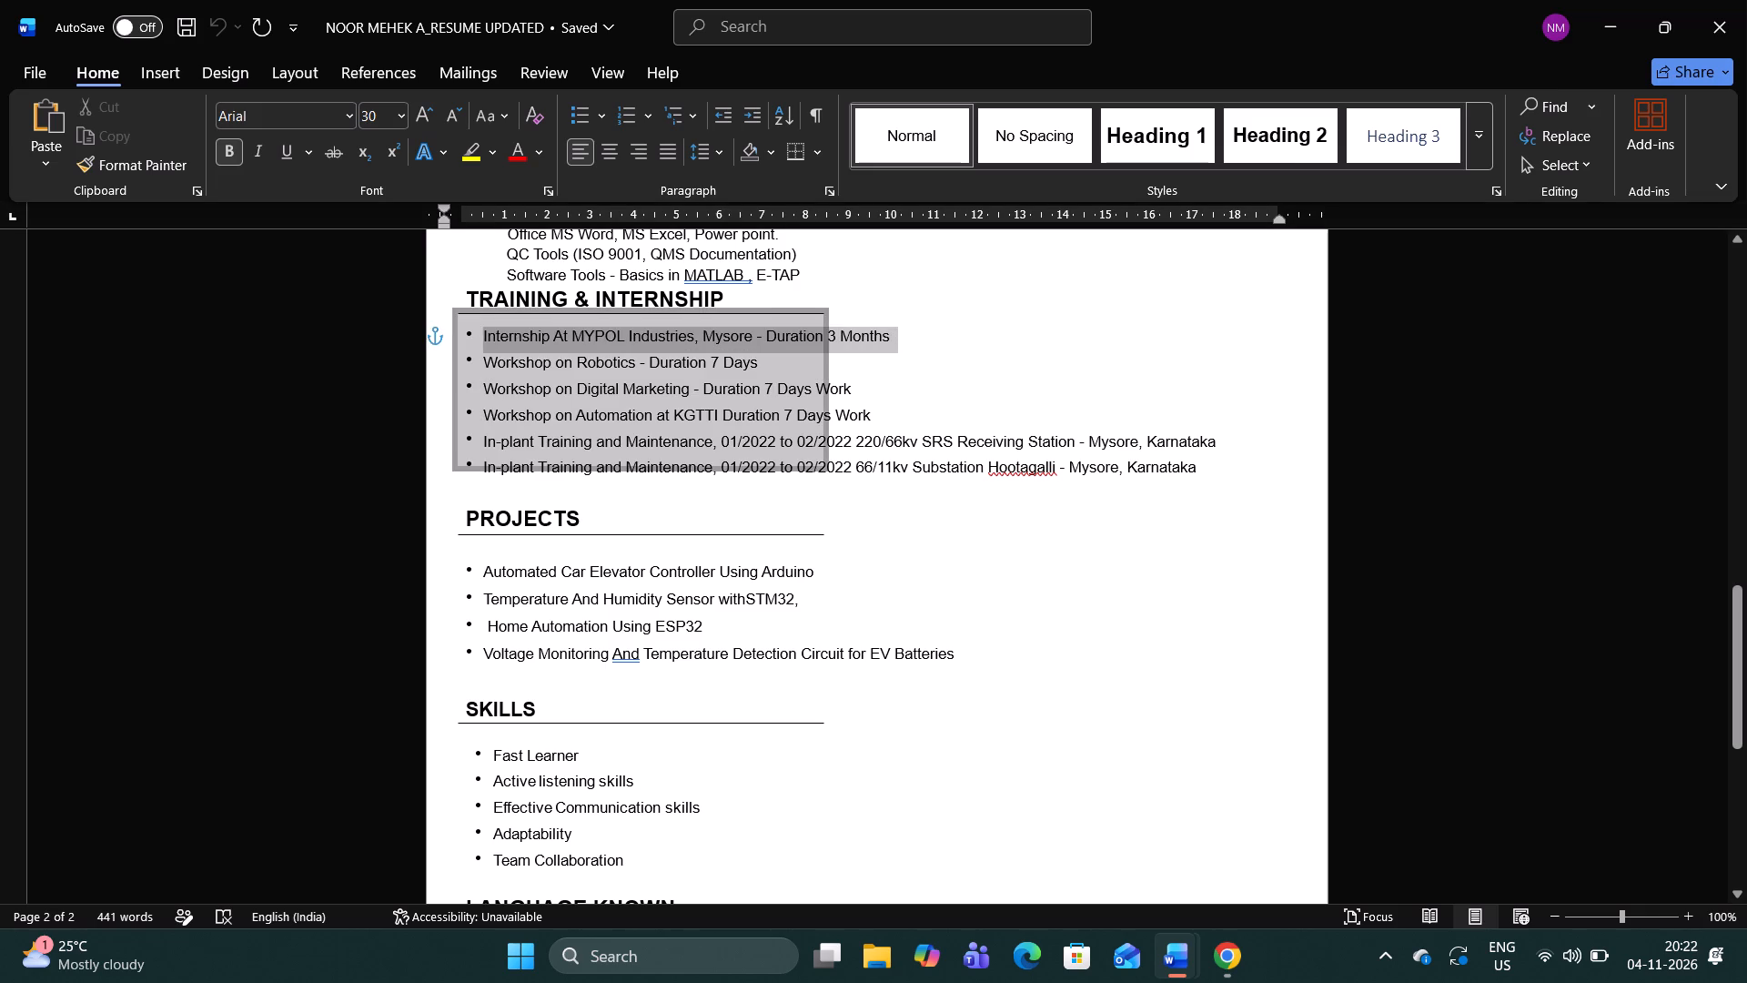
drag(877, 323, 886, 334)
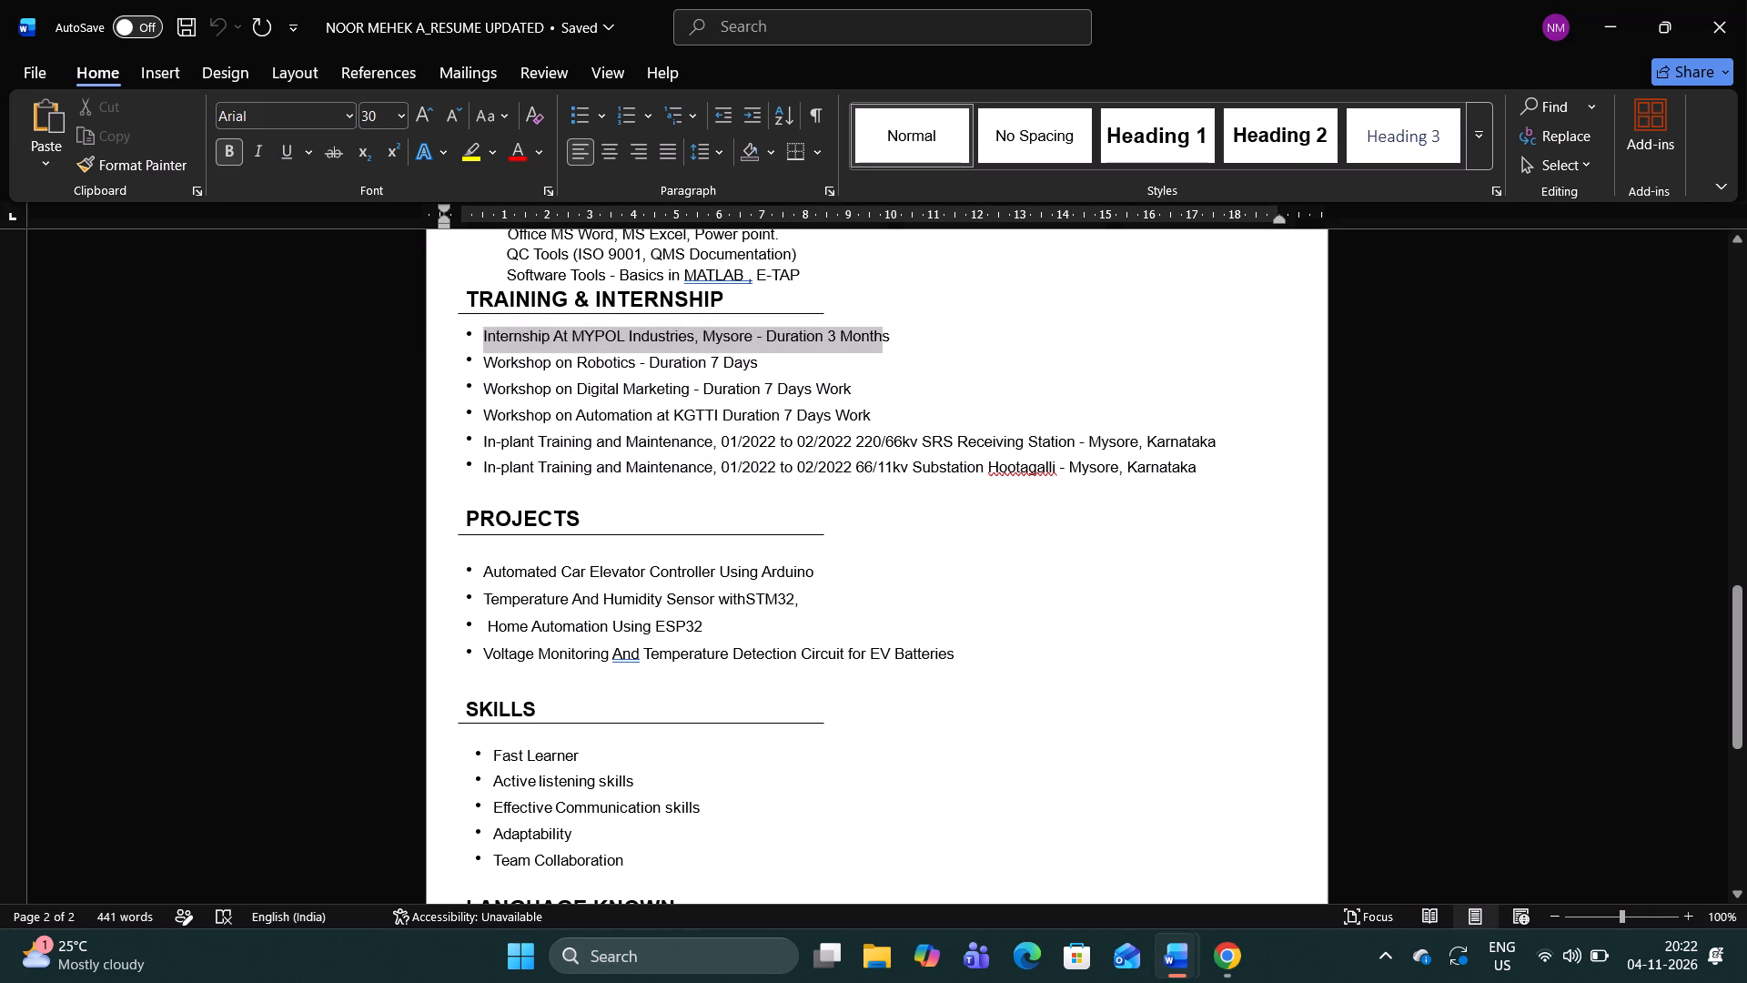
drag(886, 334, 891, 332)
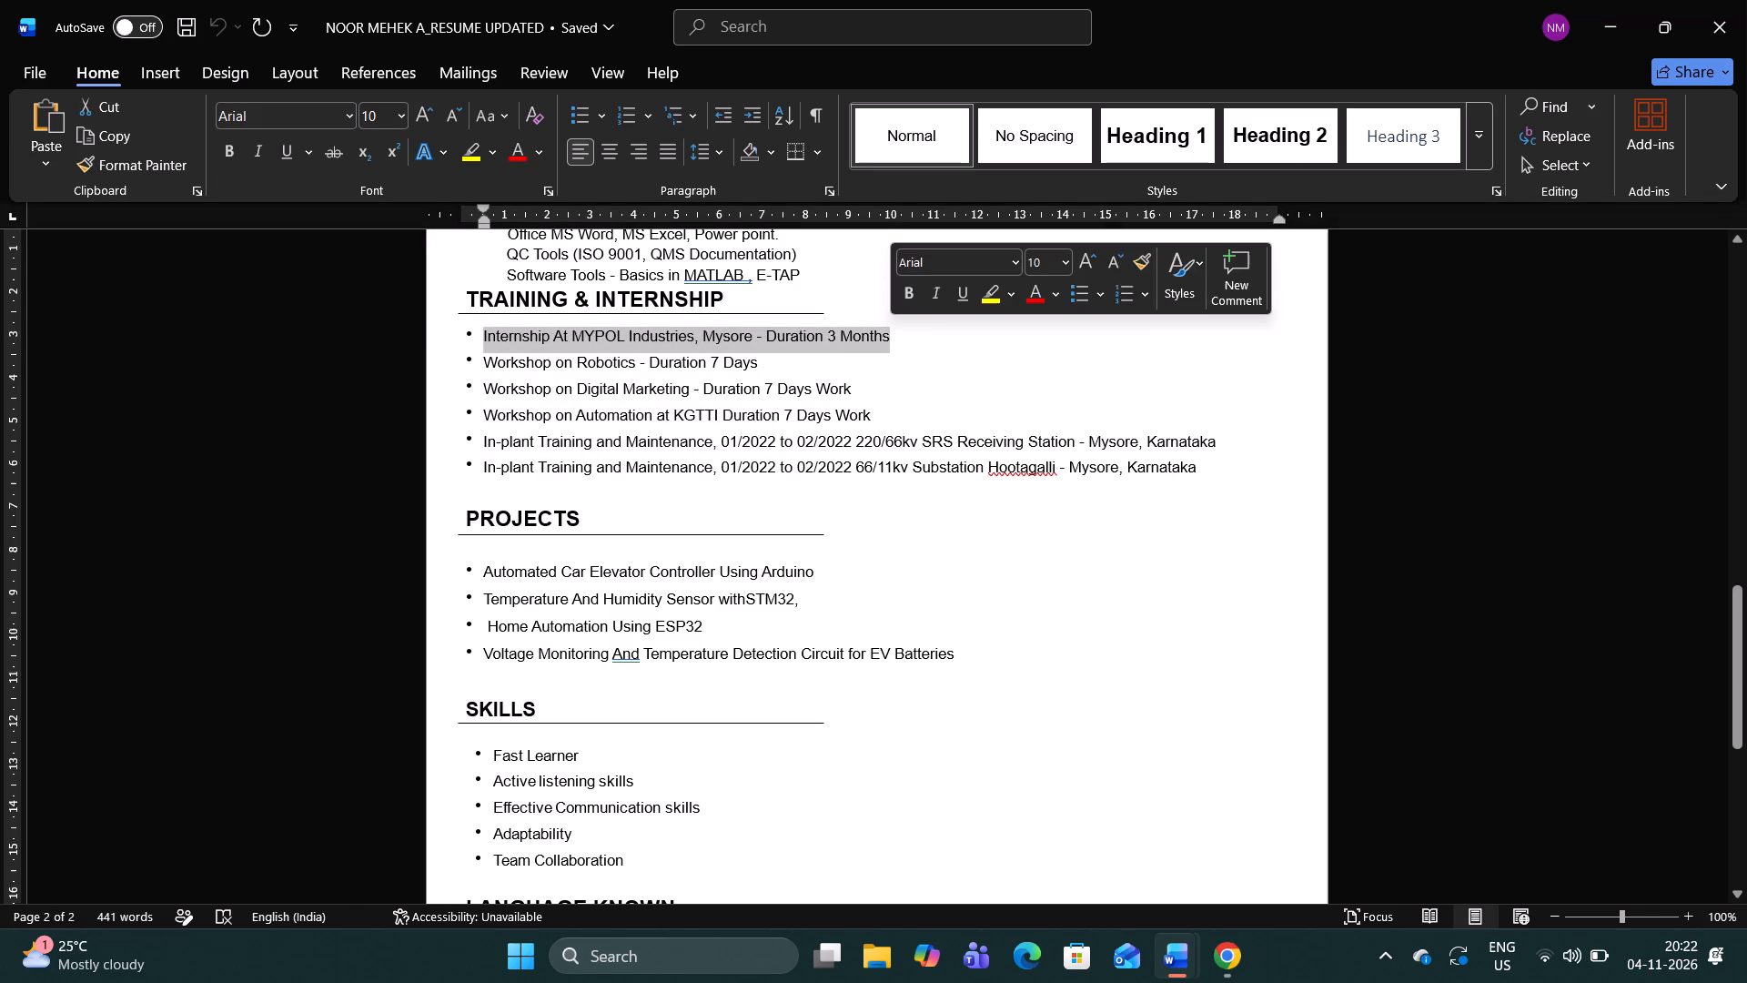
key(ctrl+c)
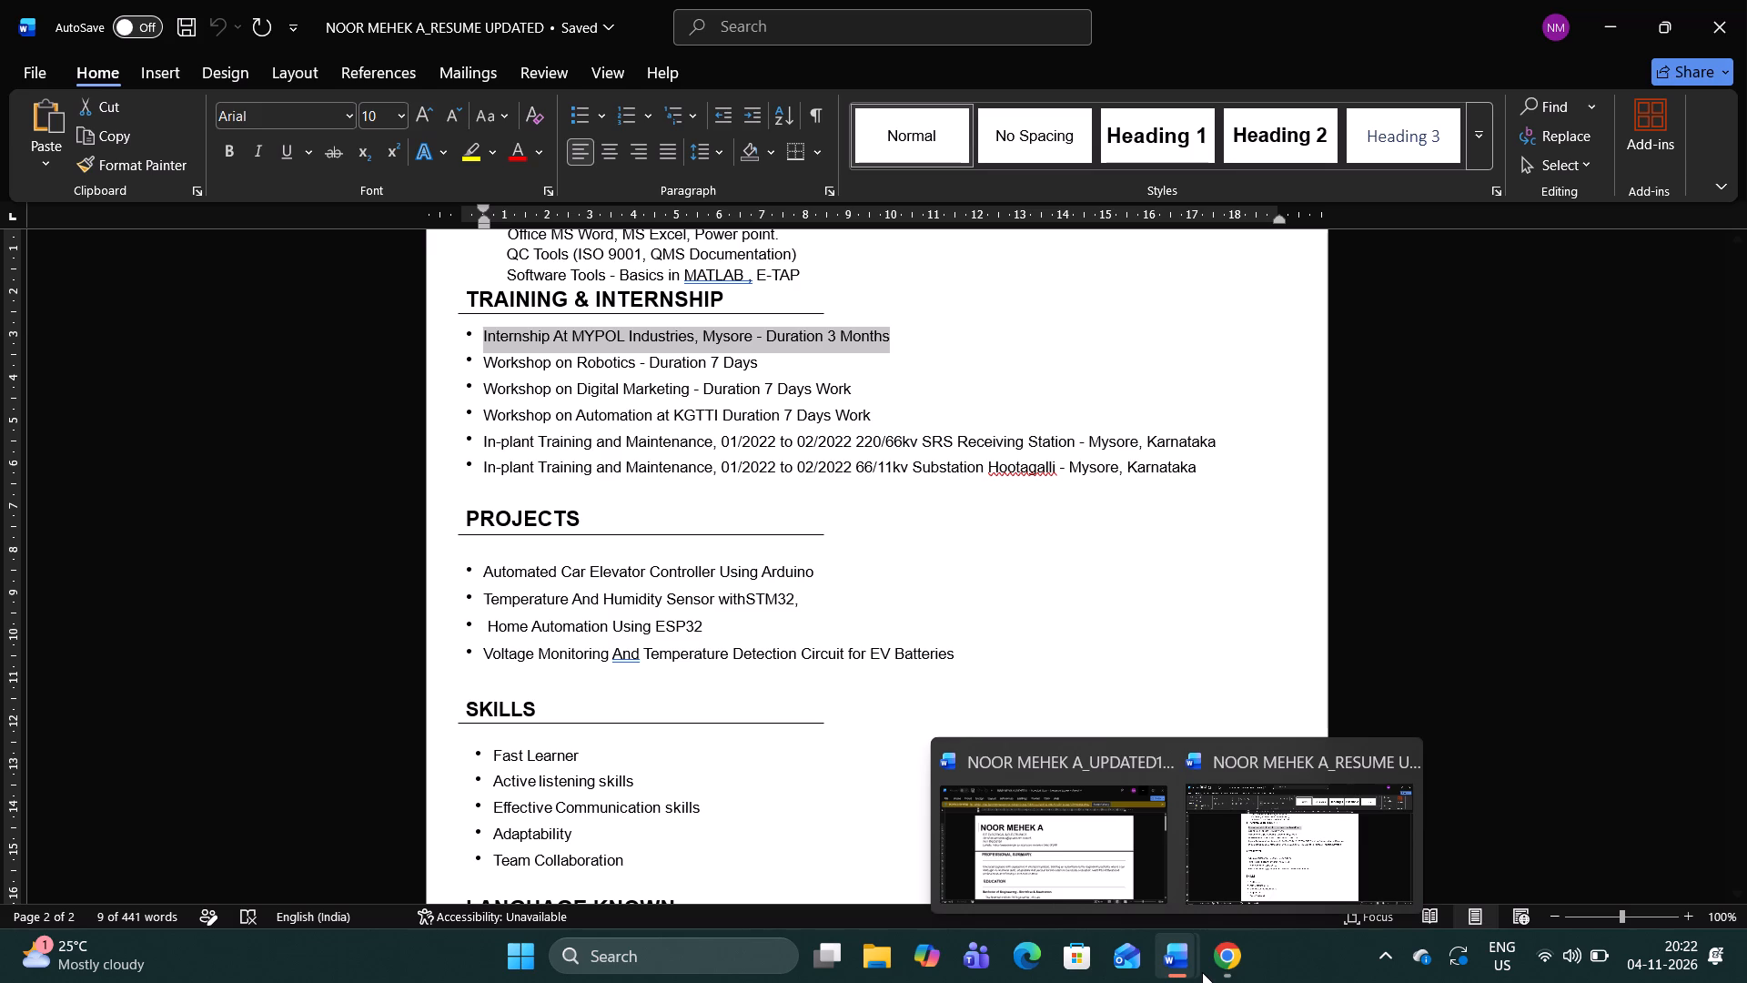
click(1209, 886)
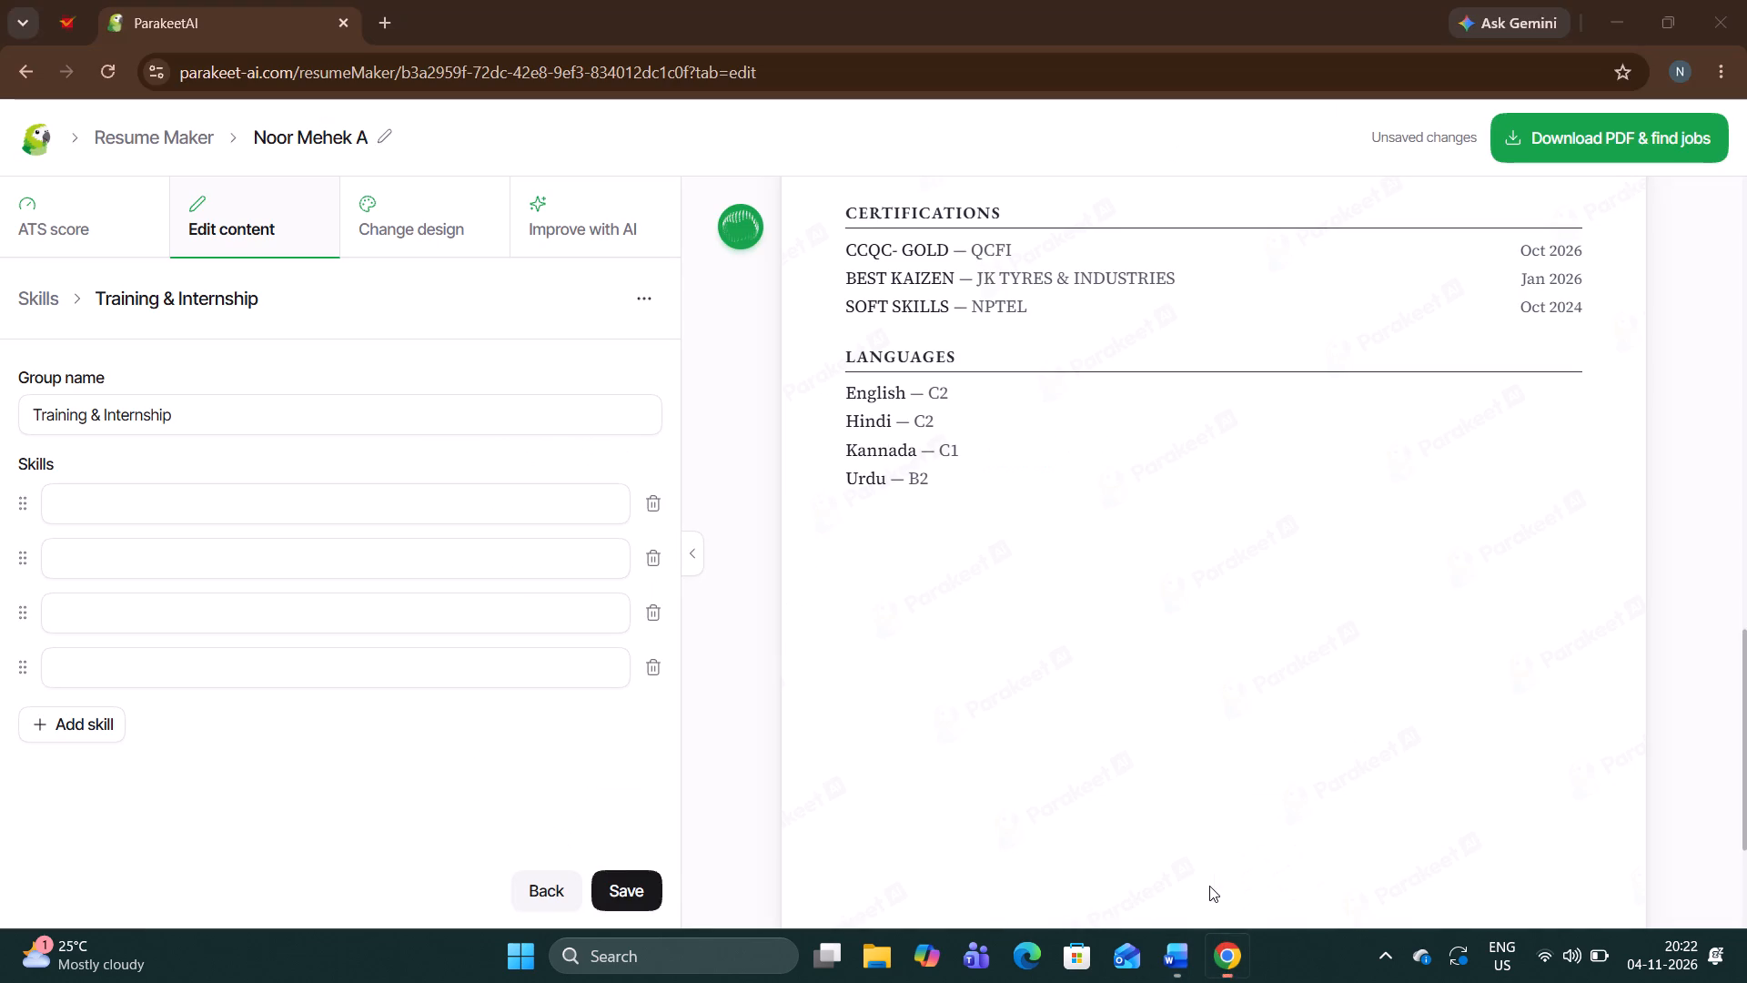
drag(302, 472, 274, 507)
click(274, 507)
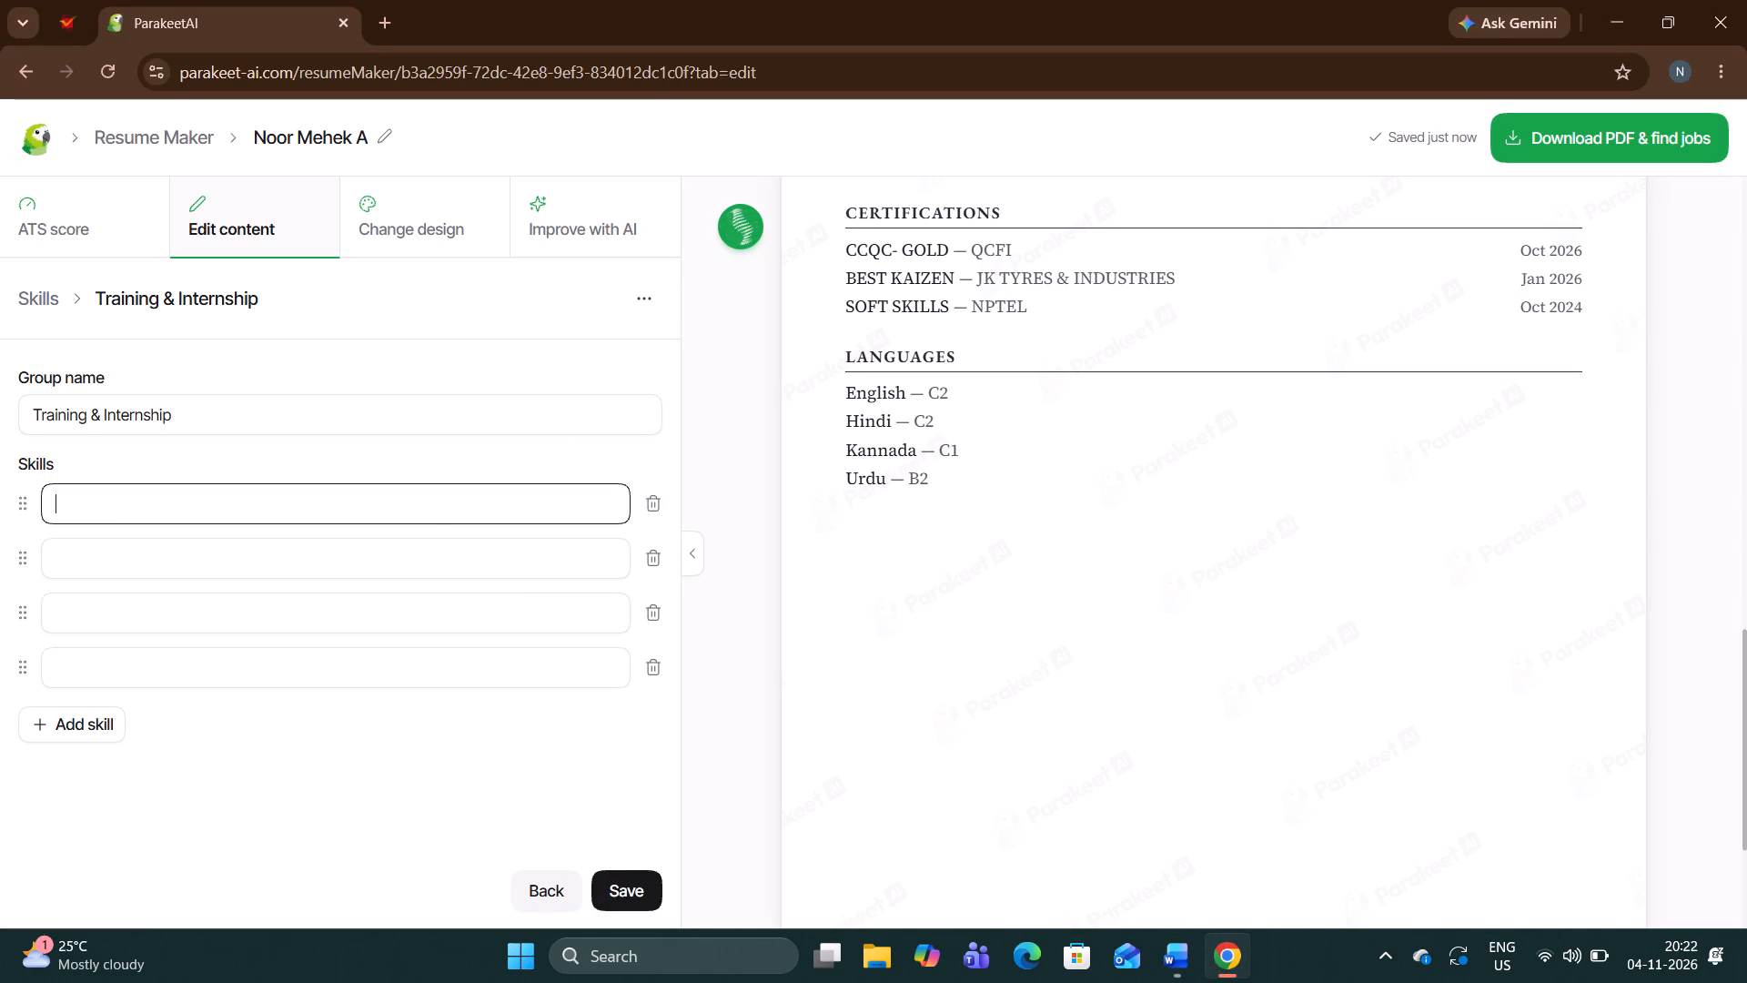
key(ctrl+v)
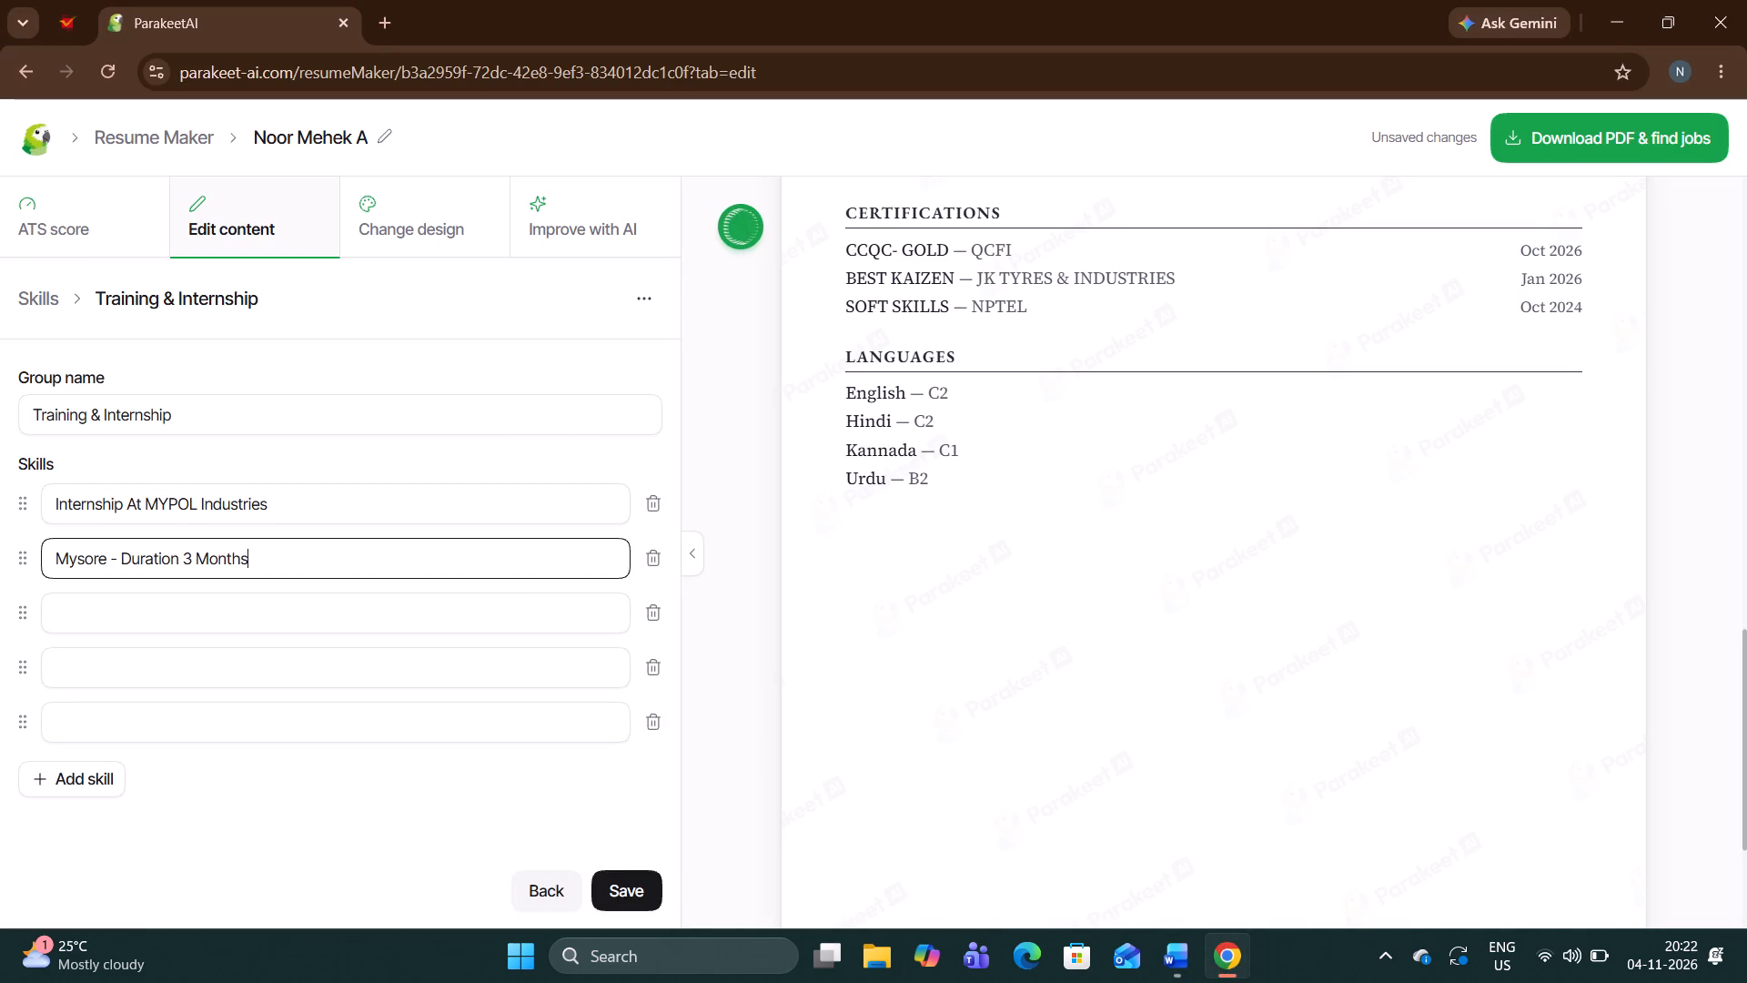
Move "Mysore - Duration 3 Months" from the second skill entry to the end of the first, after "Internship At MYPOL Industries".
drag(253, 557, 48, 545)
key(ctrl+x)
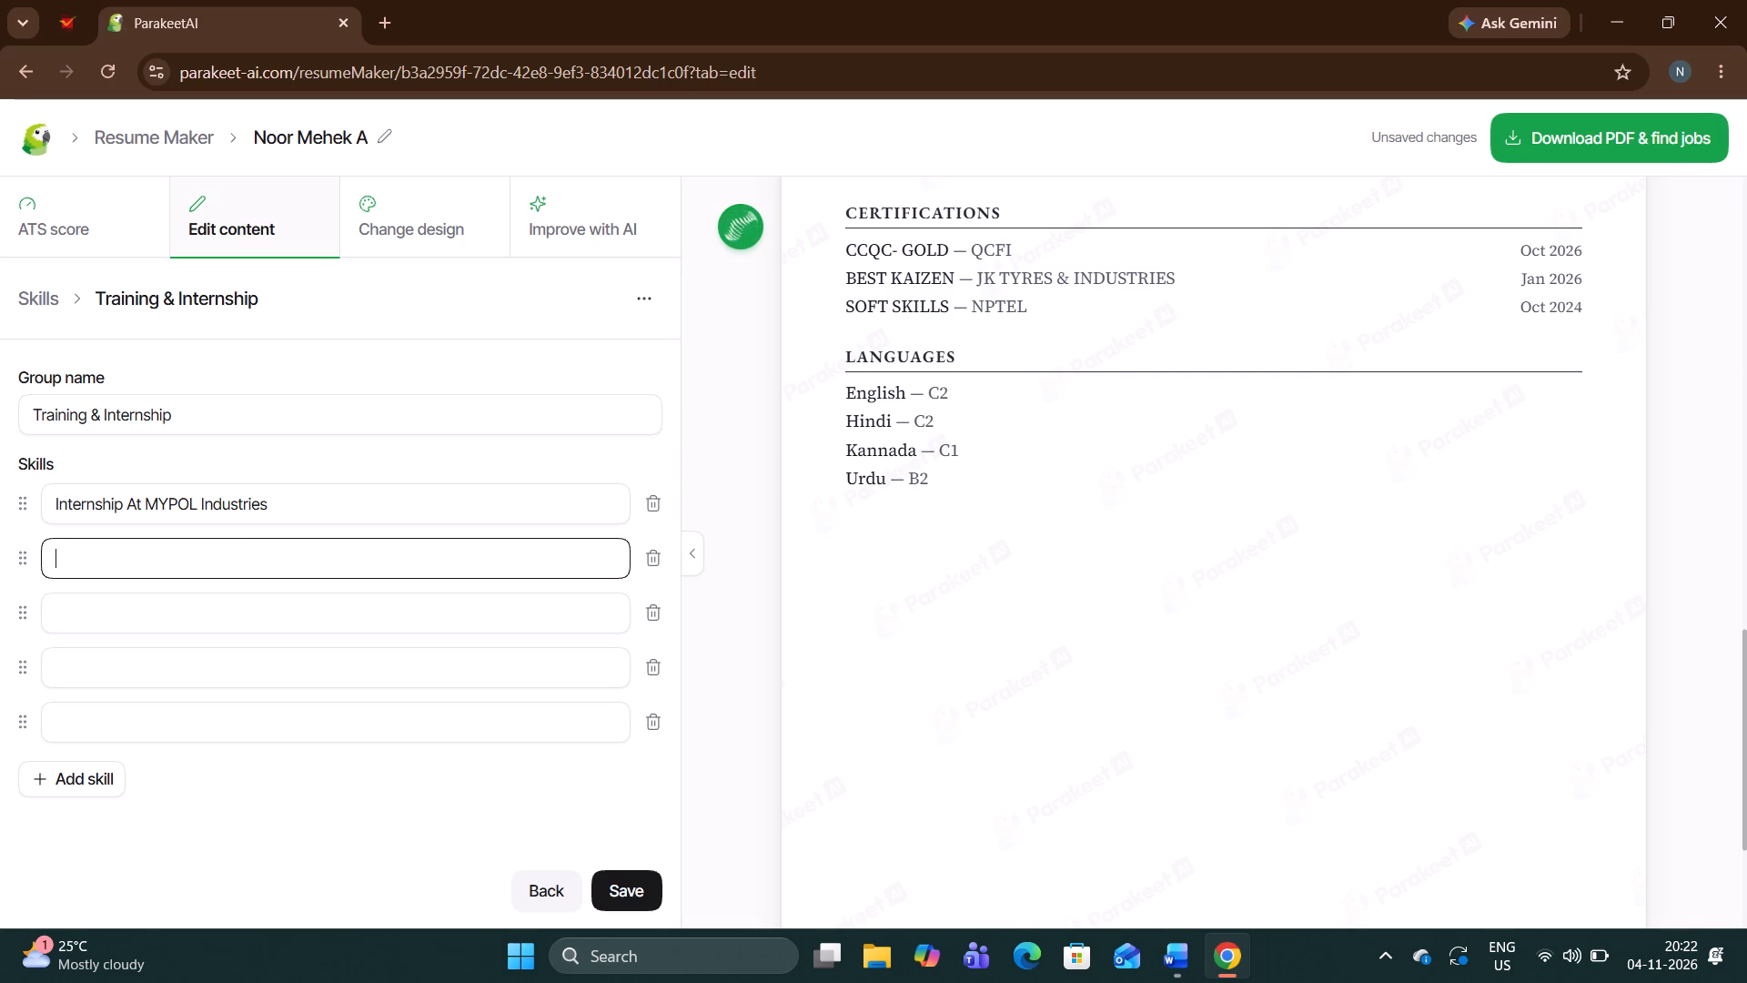
click(268, 506)
key(space)
key(ctrl+v)
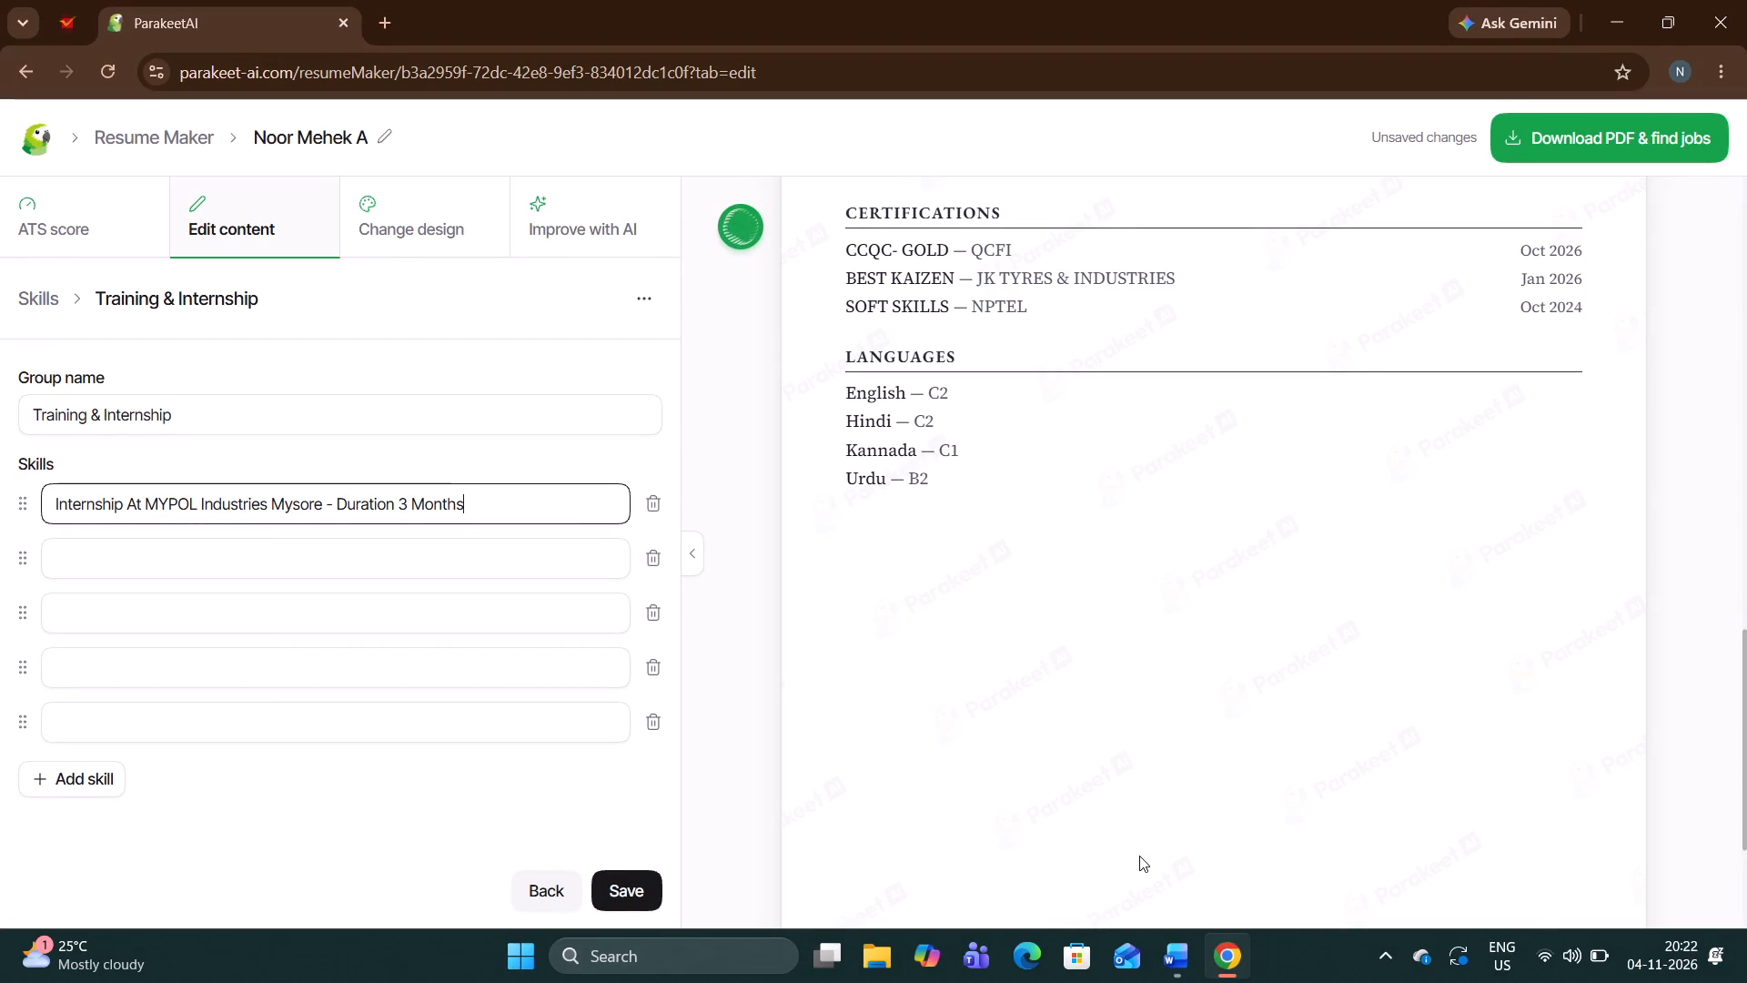
Copy "Workshop on Digital Marketing - Duration 7 Days Work" from the Word resume into the second skill entry in ParakeetAI.
click(1231, 814)
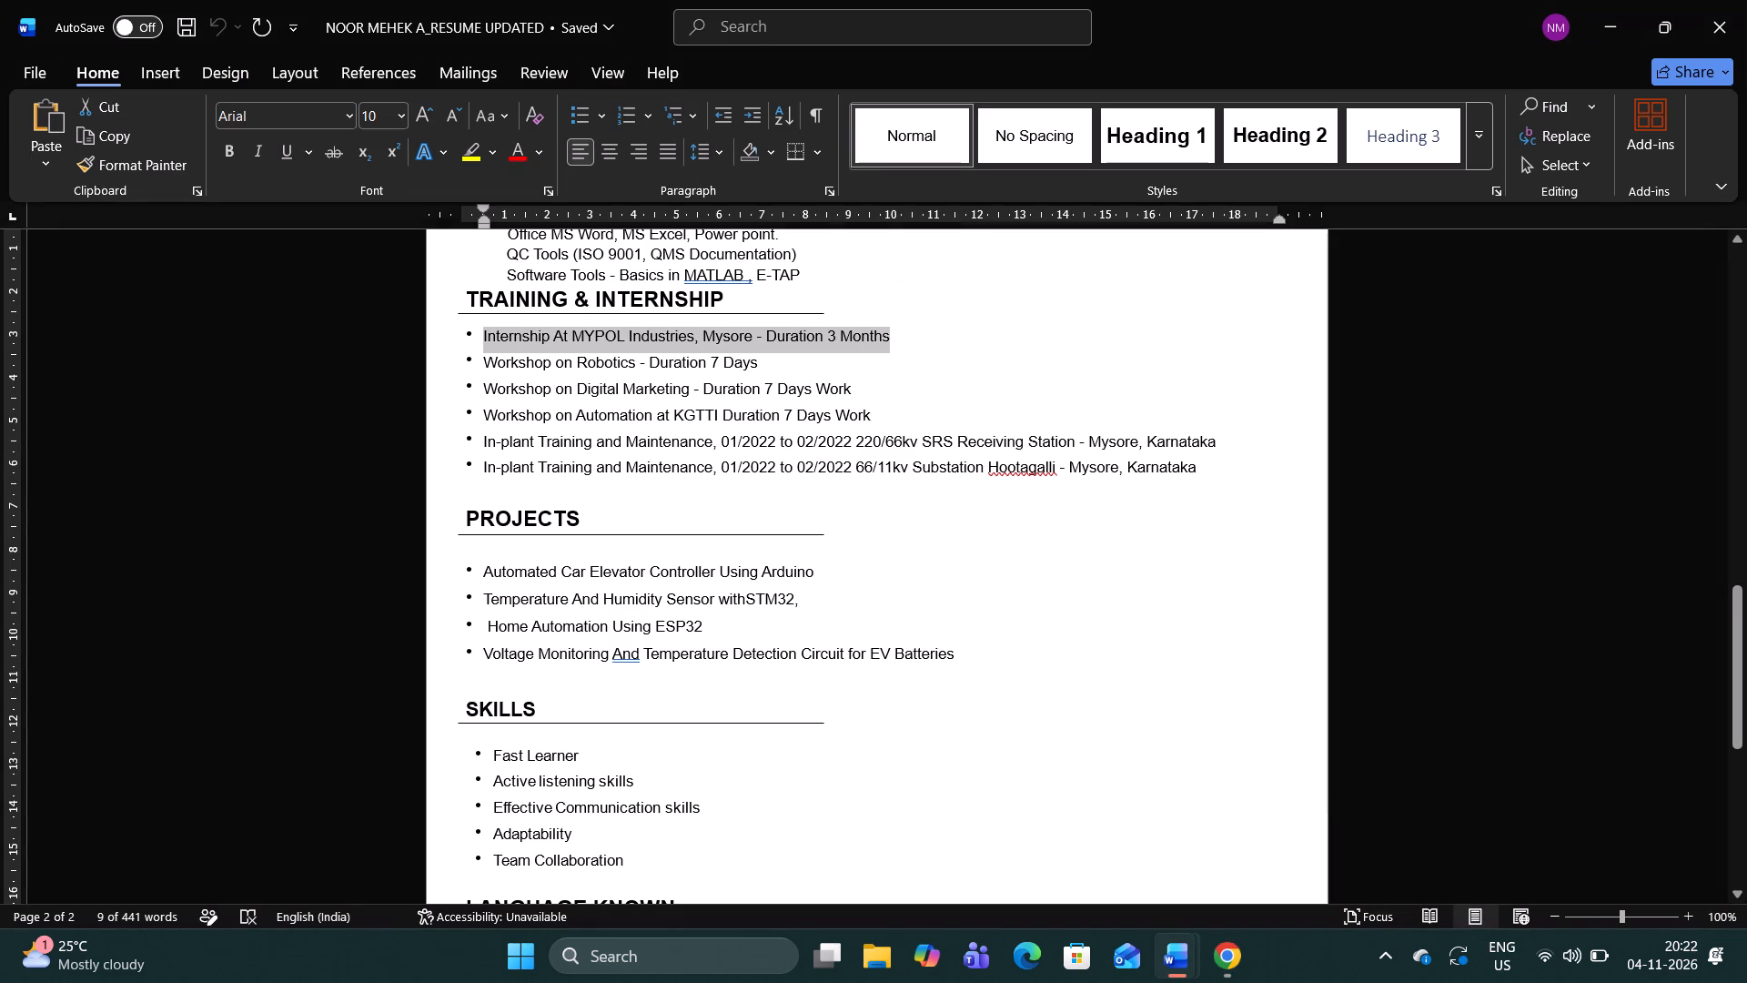
drag(480, 386, 848, 386)
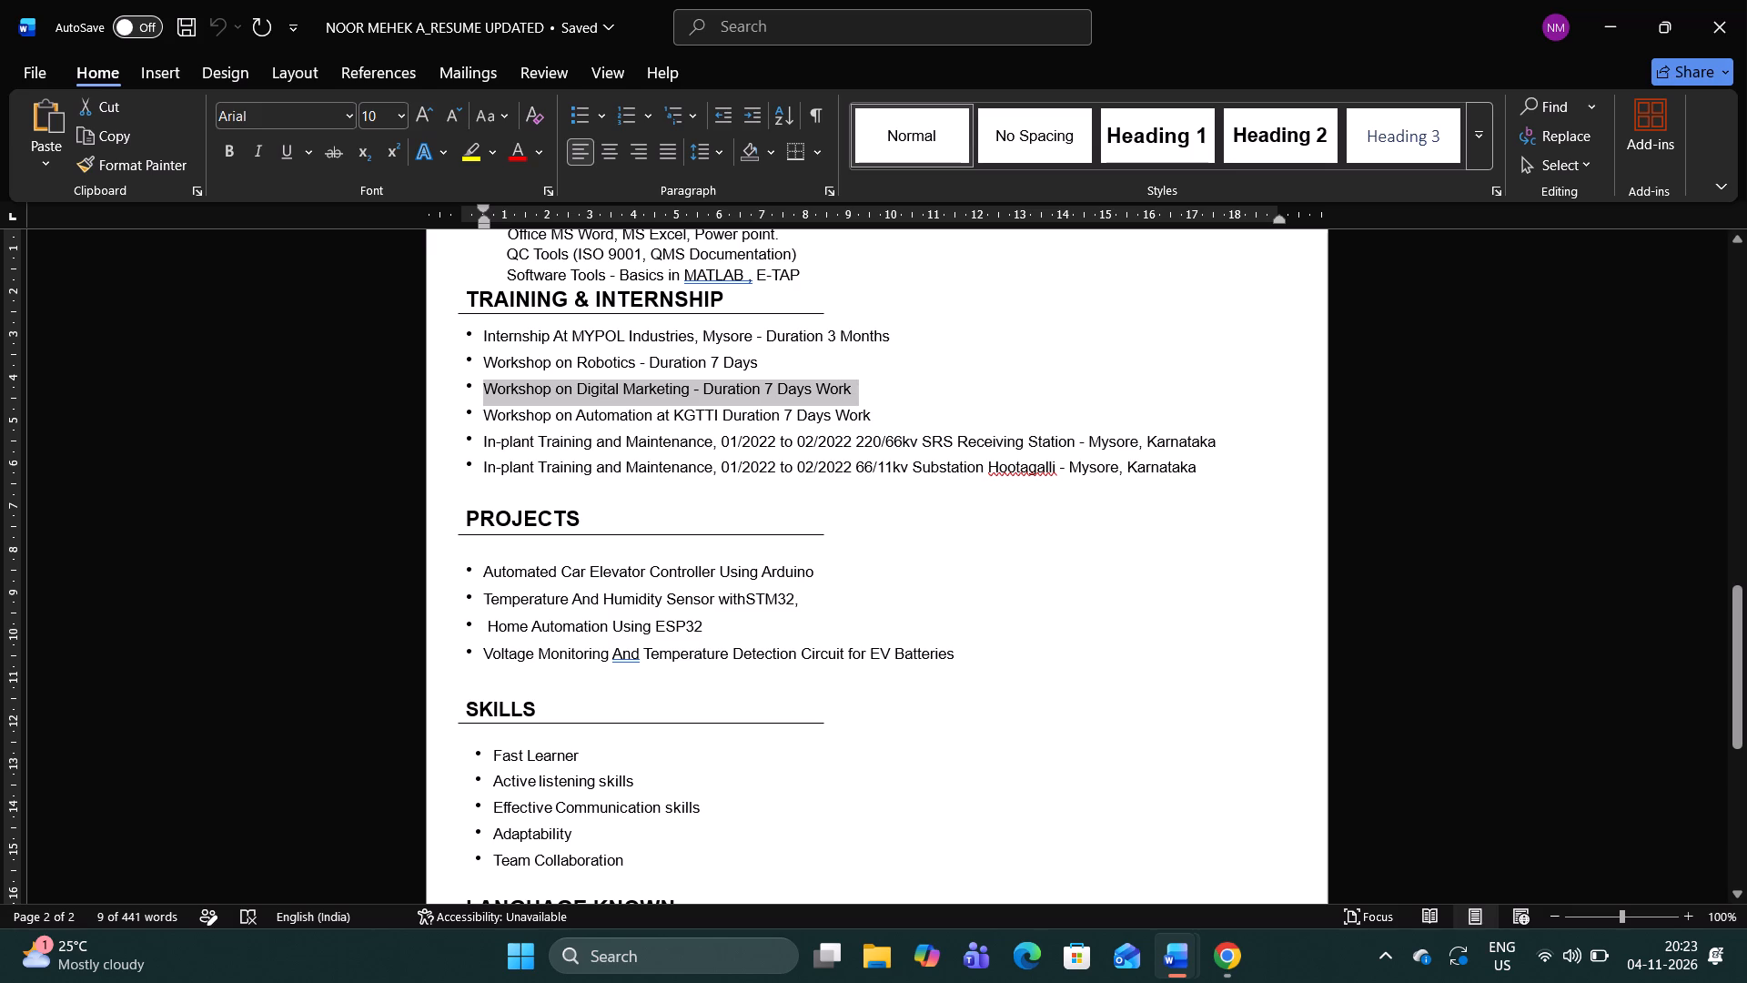
drag(848, 386, 849, 386)
key(ctrl+c)
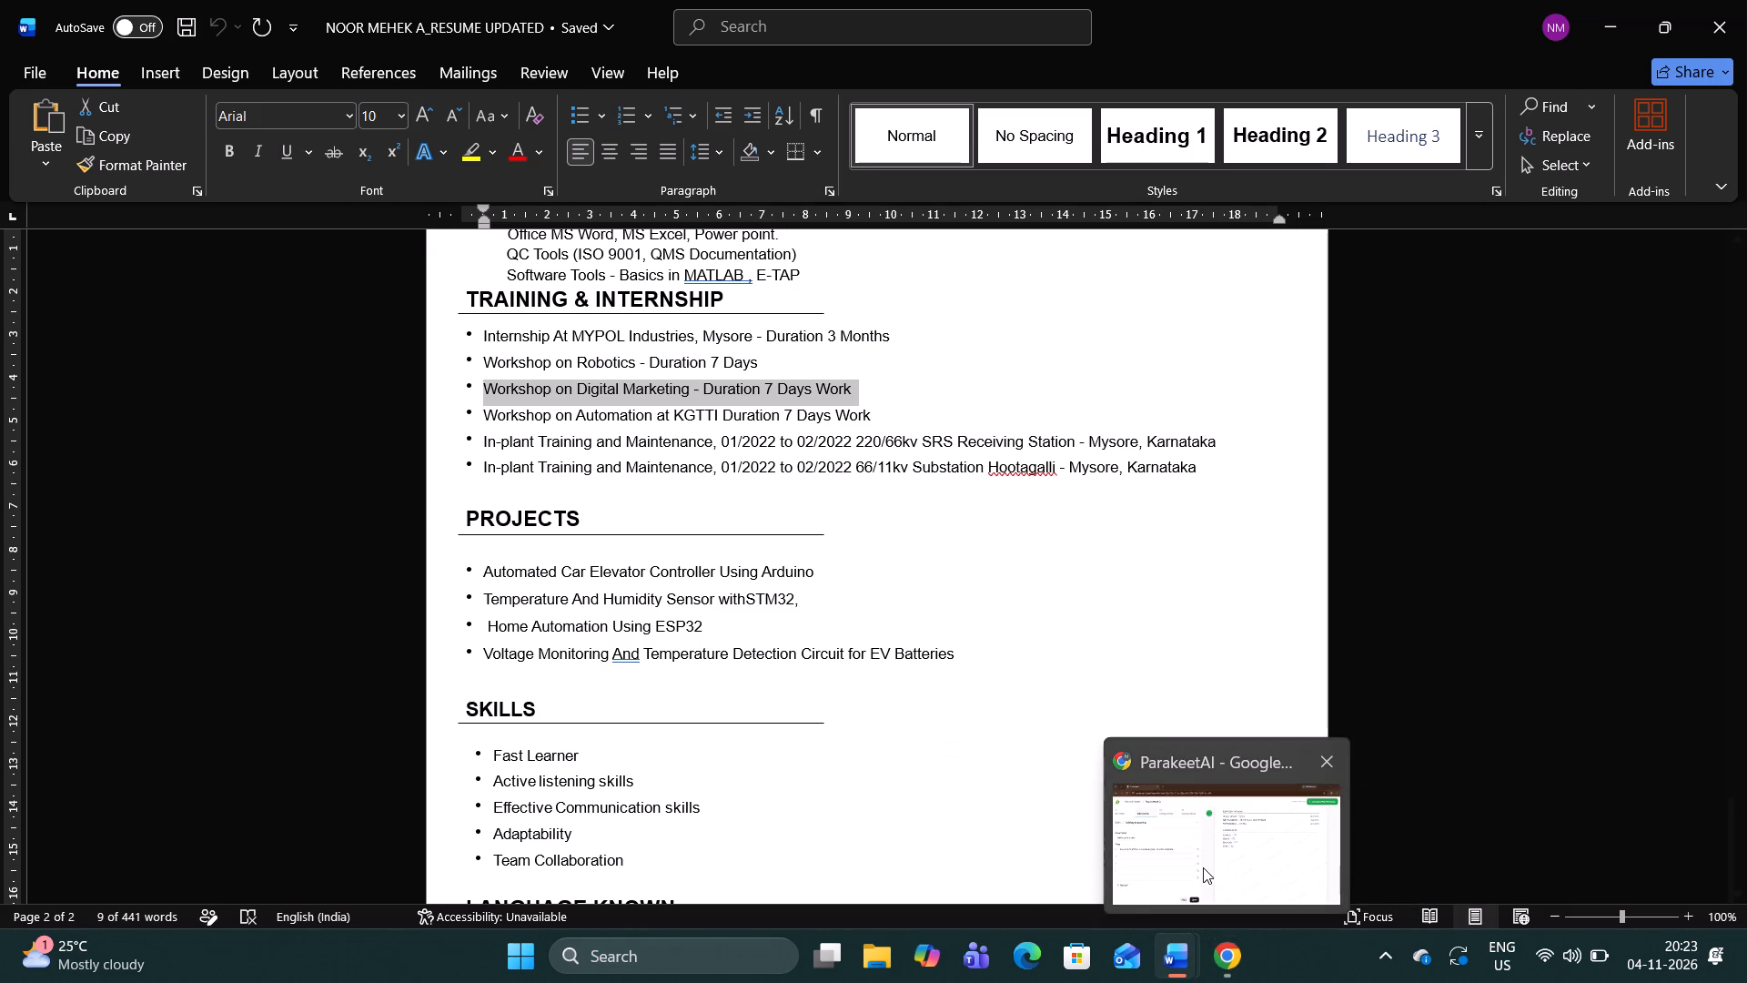
click(1203, 867)
click(283, 551)
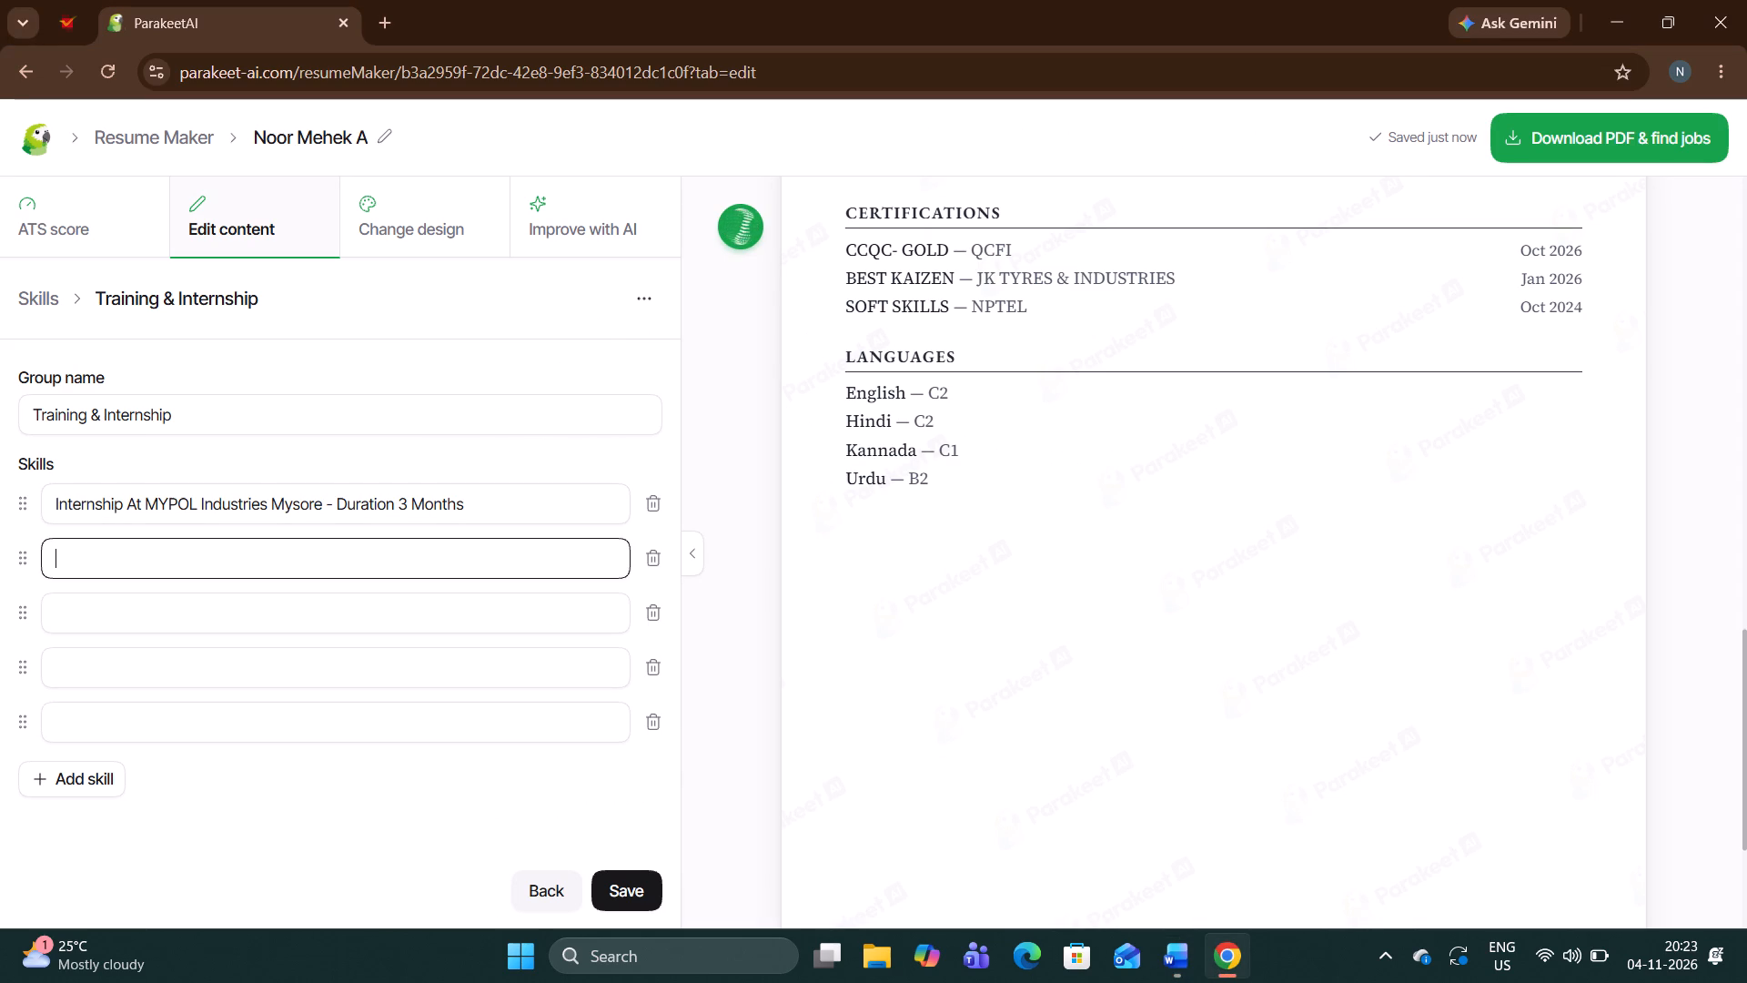
key(ctrl+v)
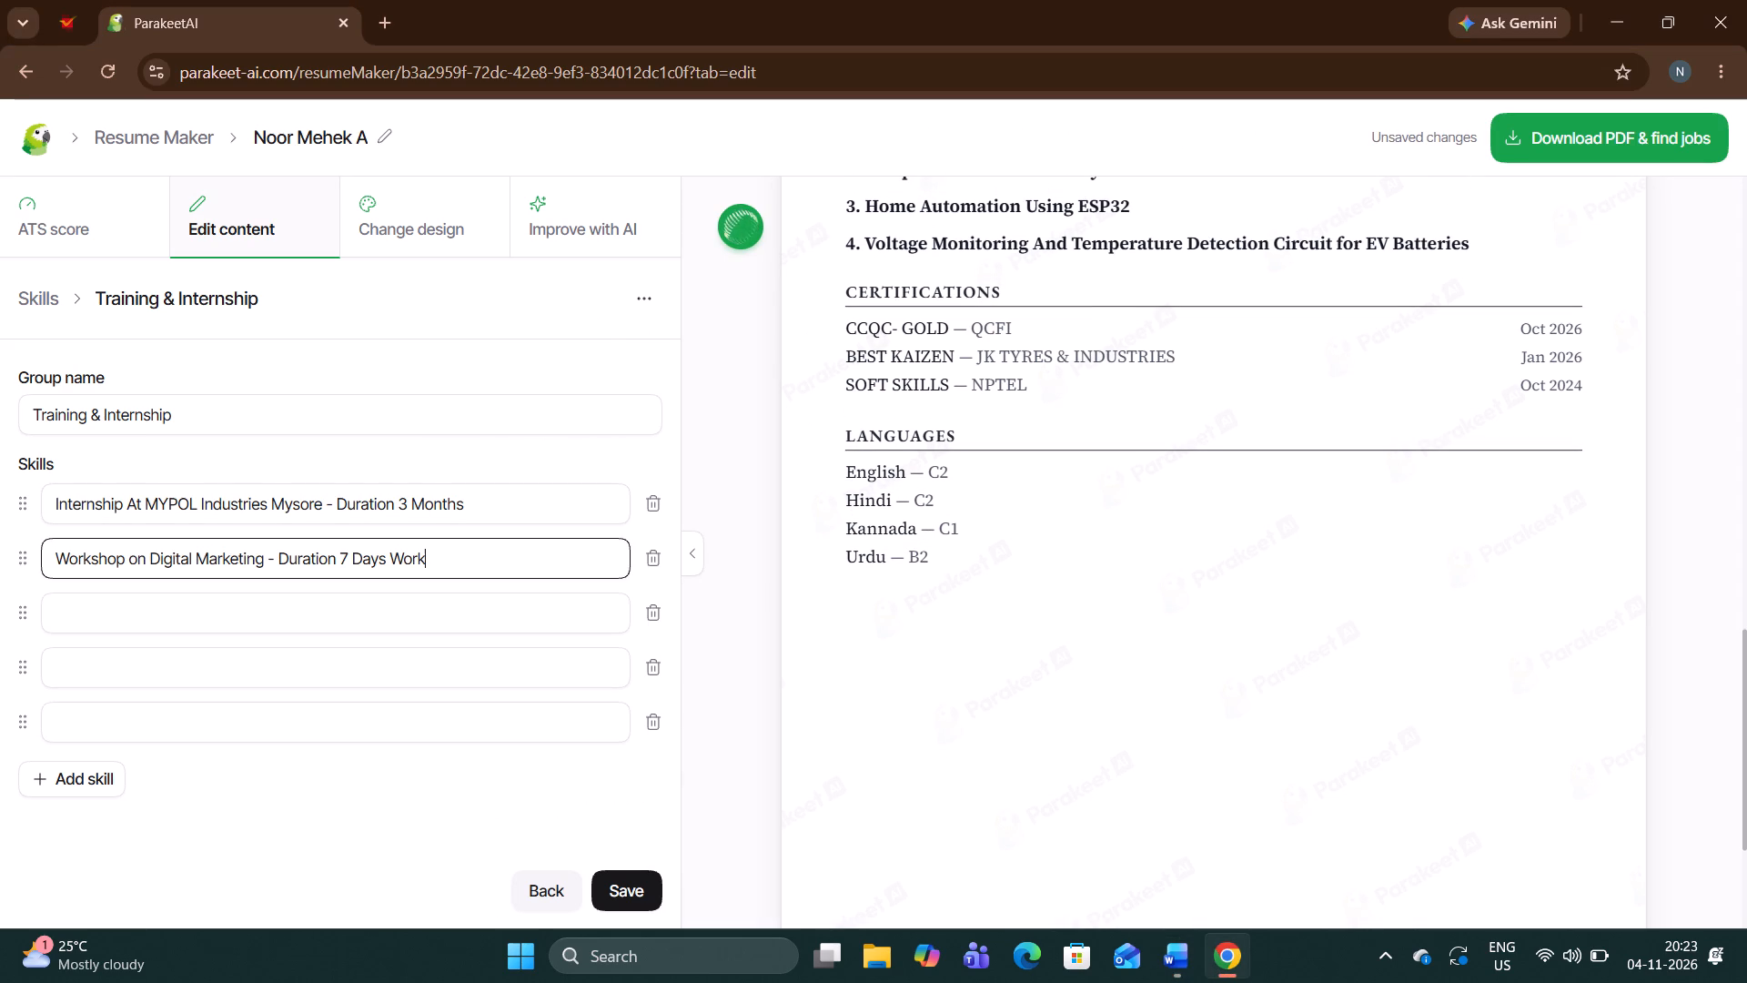
Copy "Workshop on Automation at KGTTI Duration 7 Days Work" from the Word resume into the third skill entry in ParakeetAI.
click(294, 621)
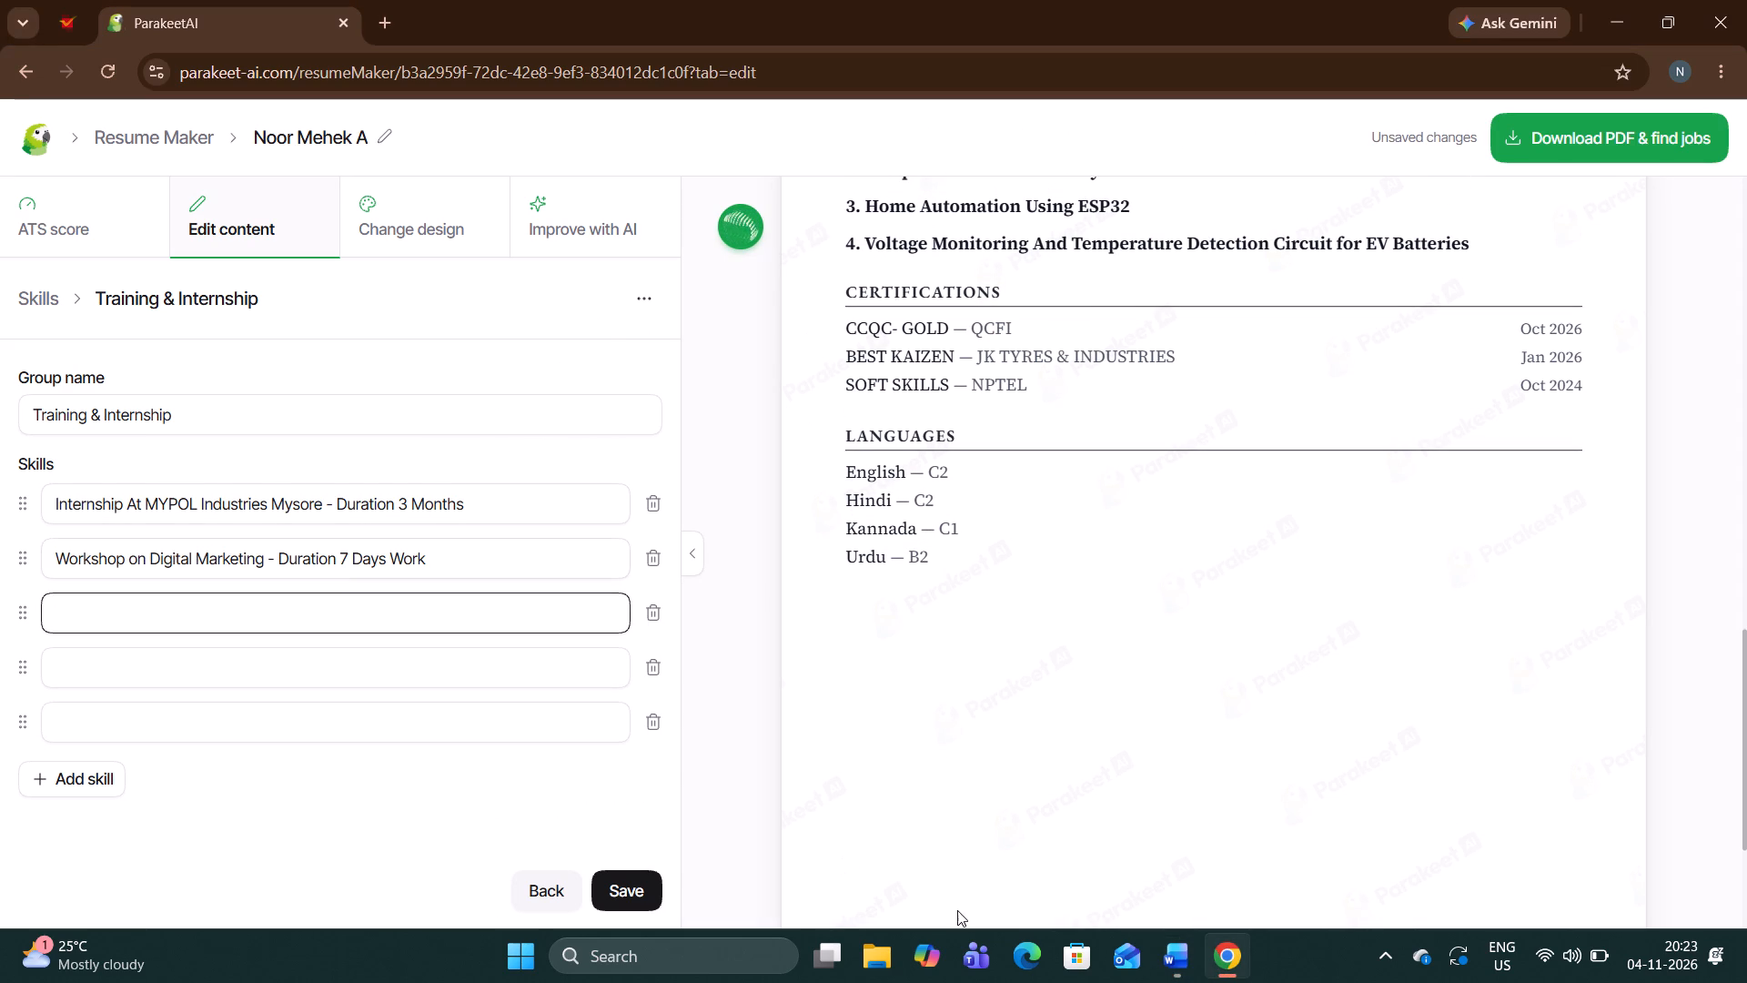
click(1224, 869)
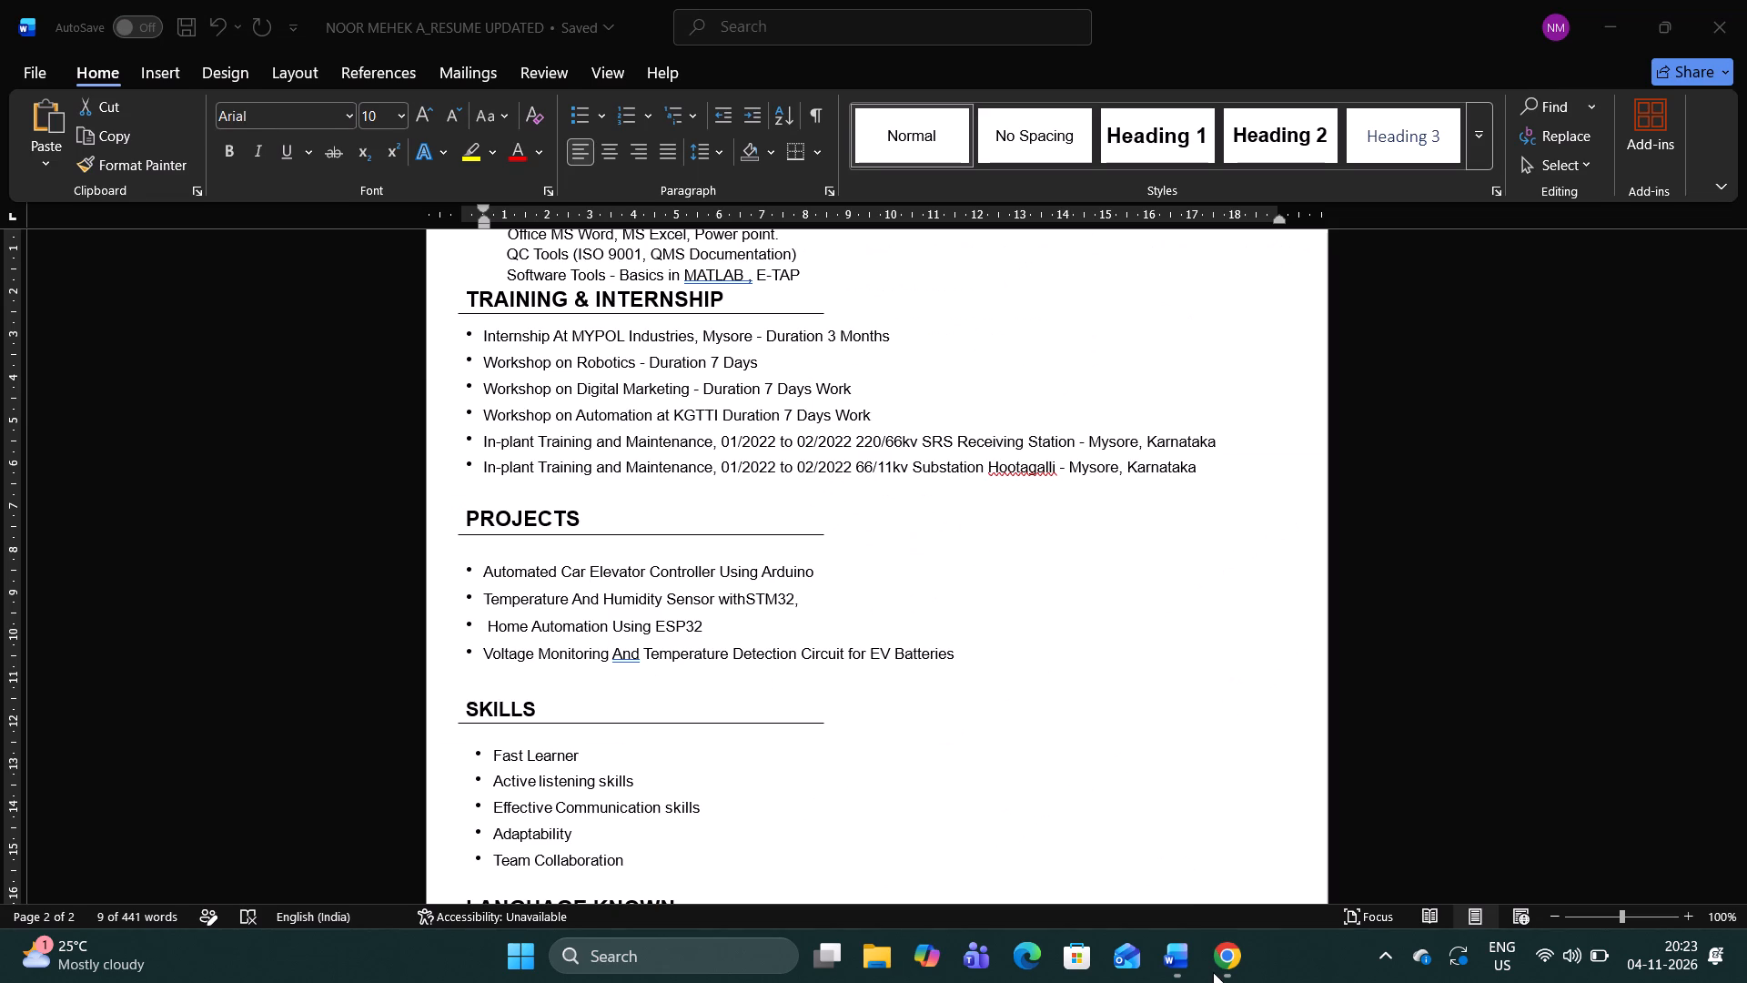
click(1218, 836)
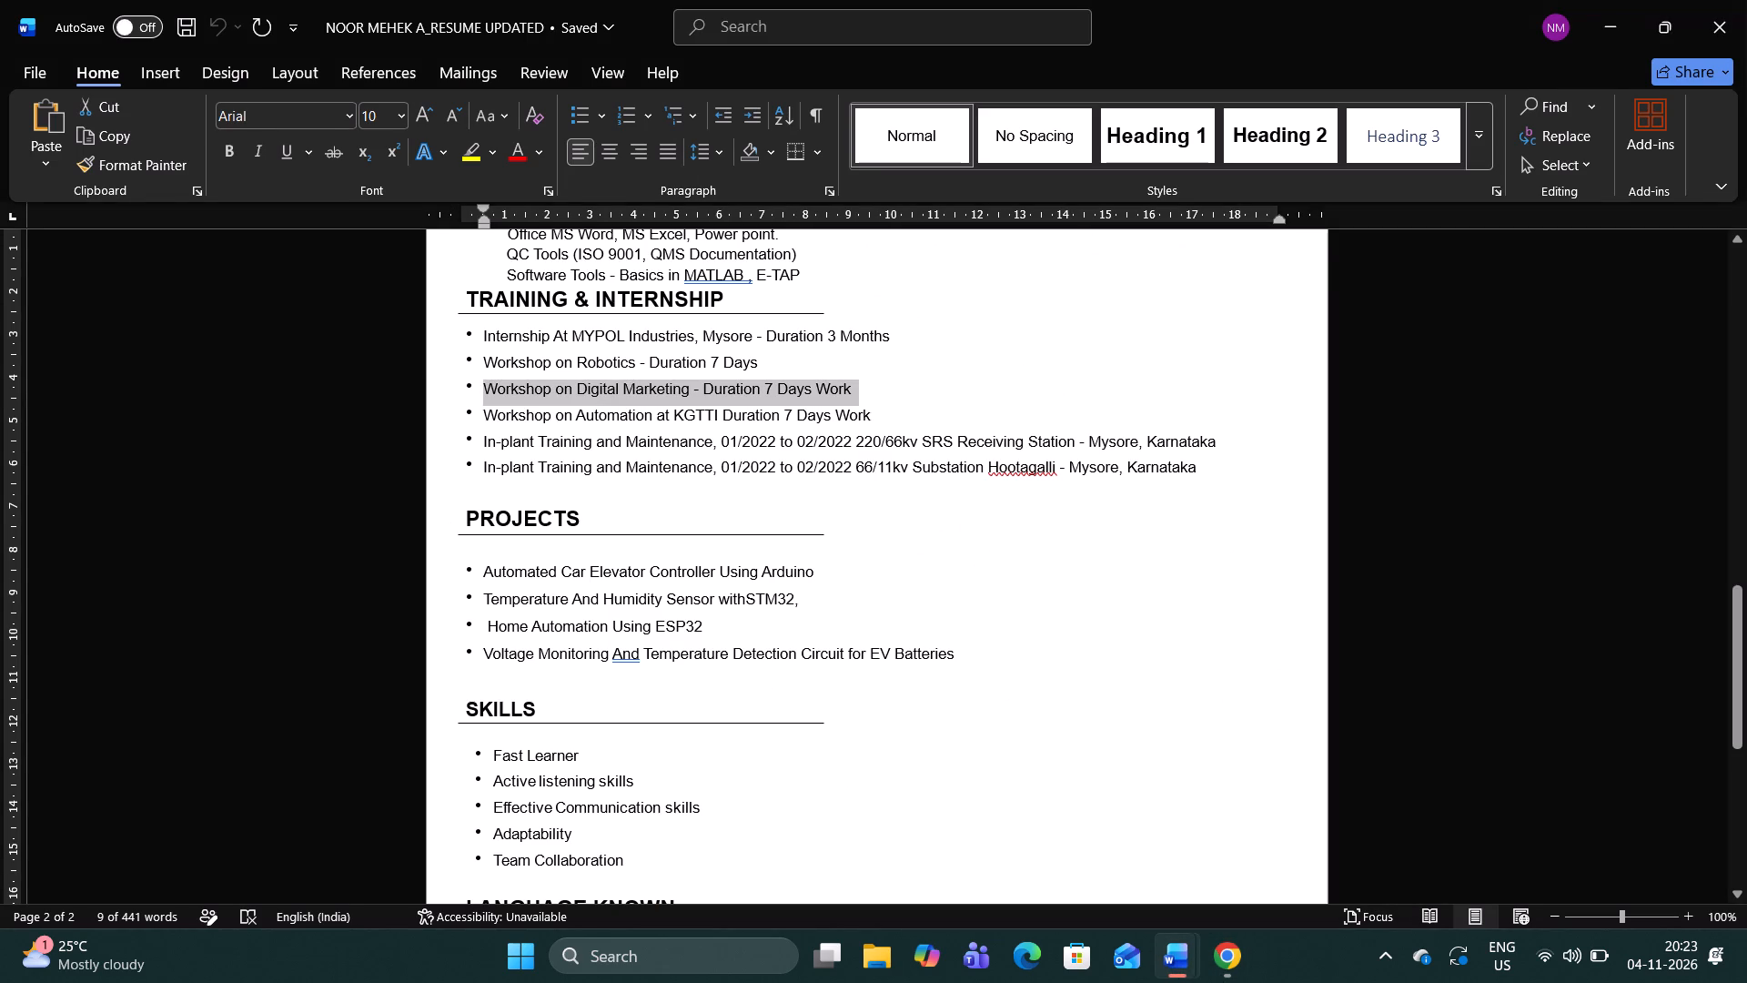
drag(483, 415, 846, 421)
key(ctrl+c)
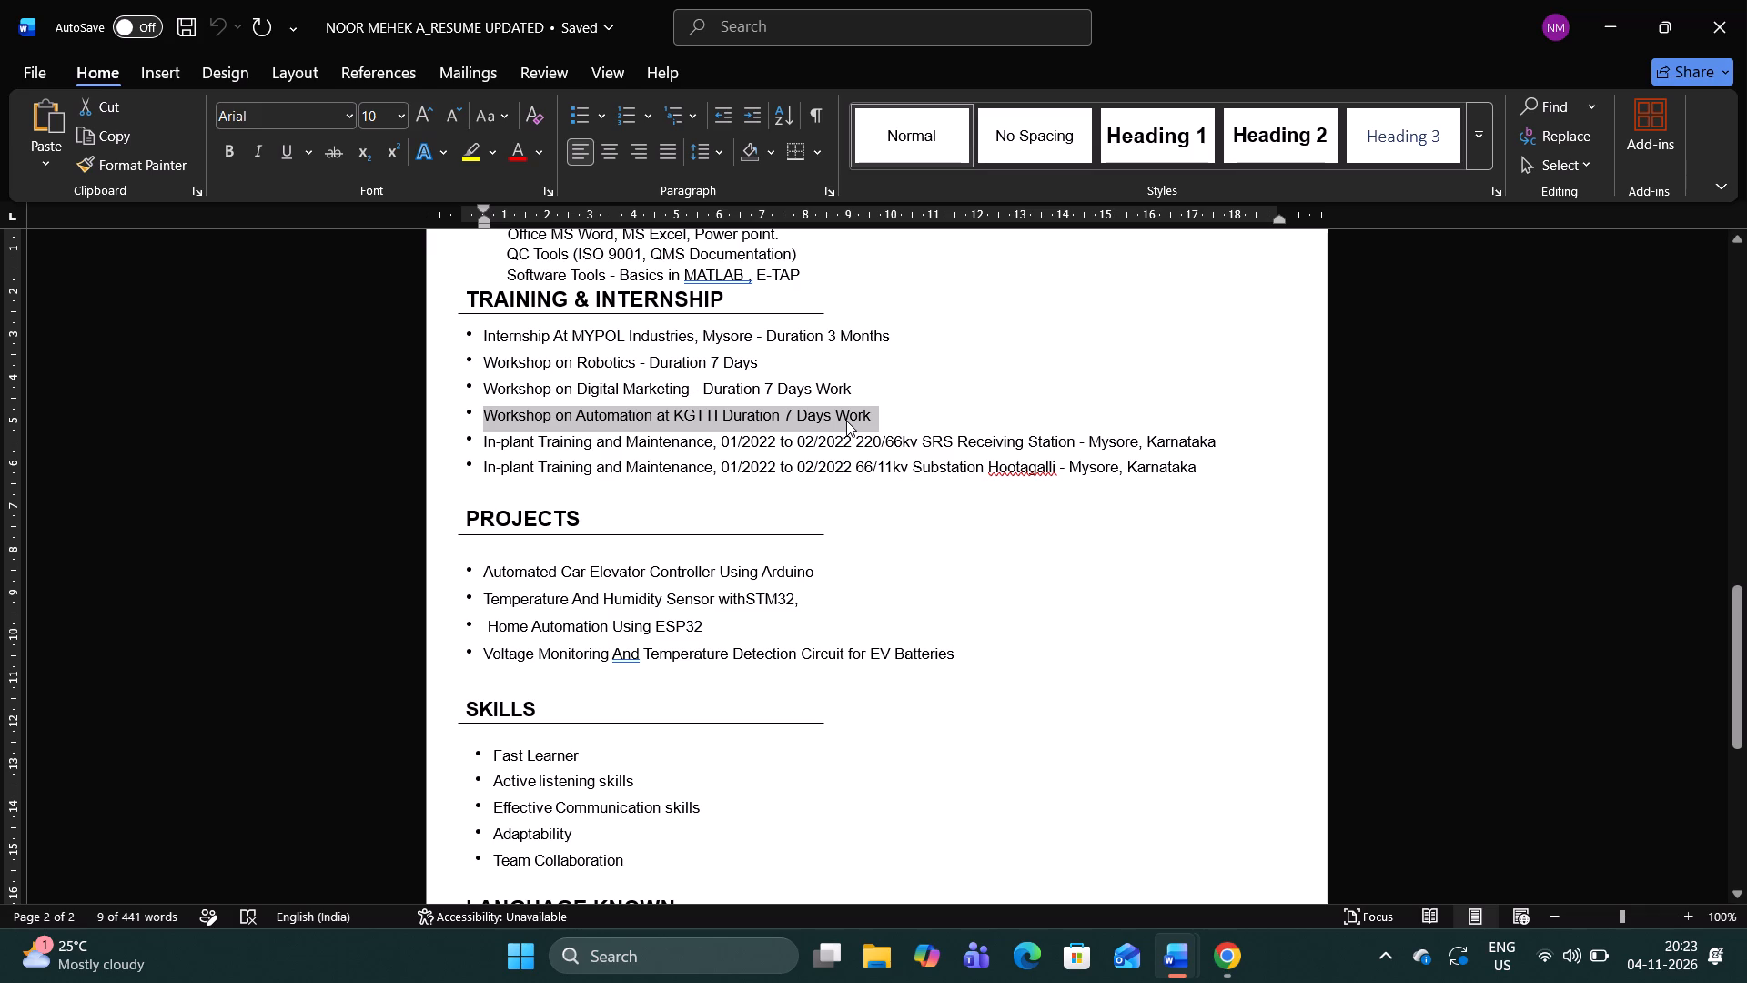
click(1234, 832)
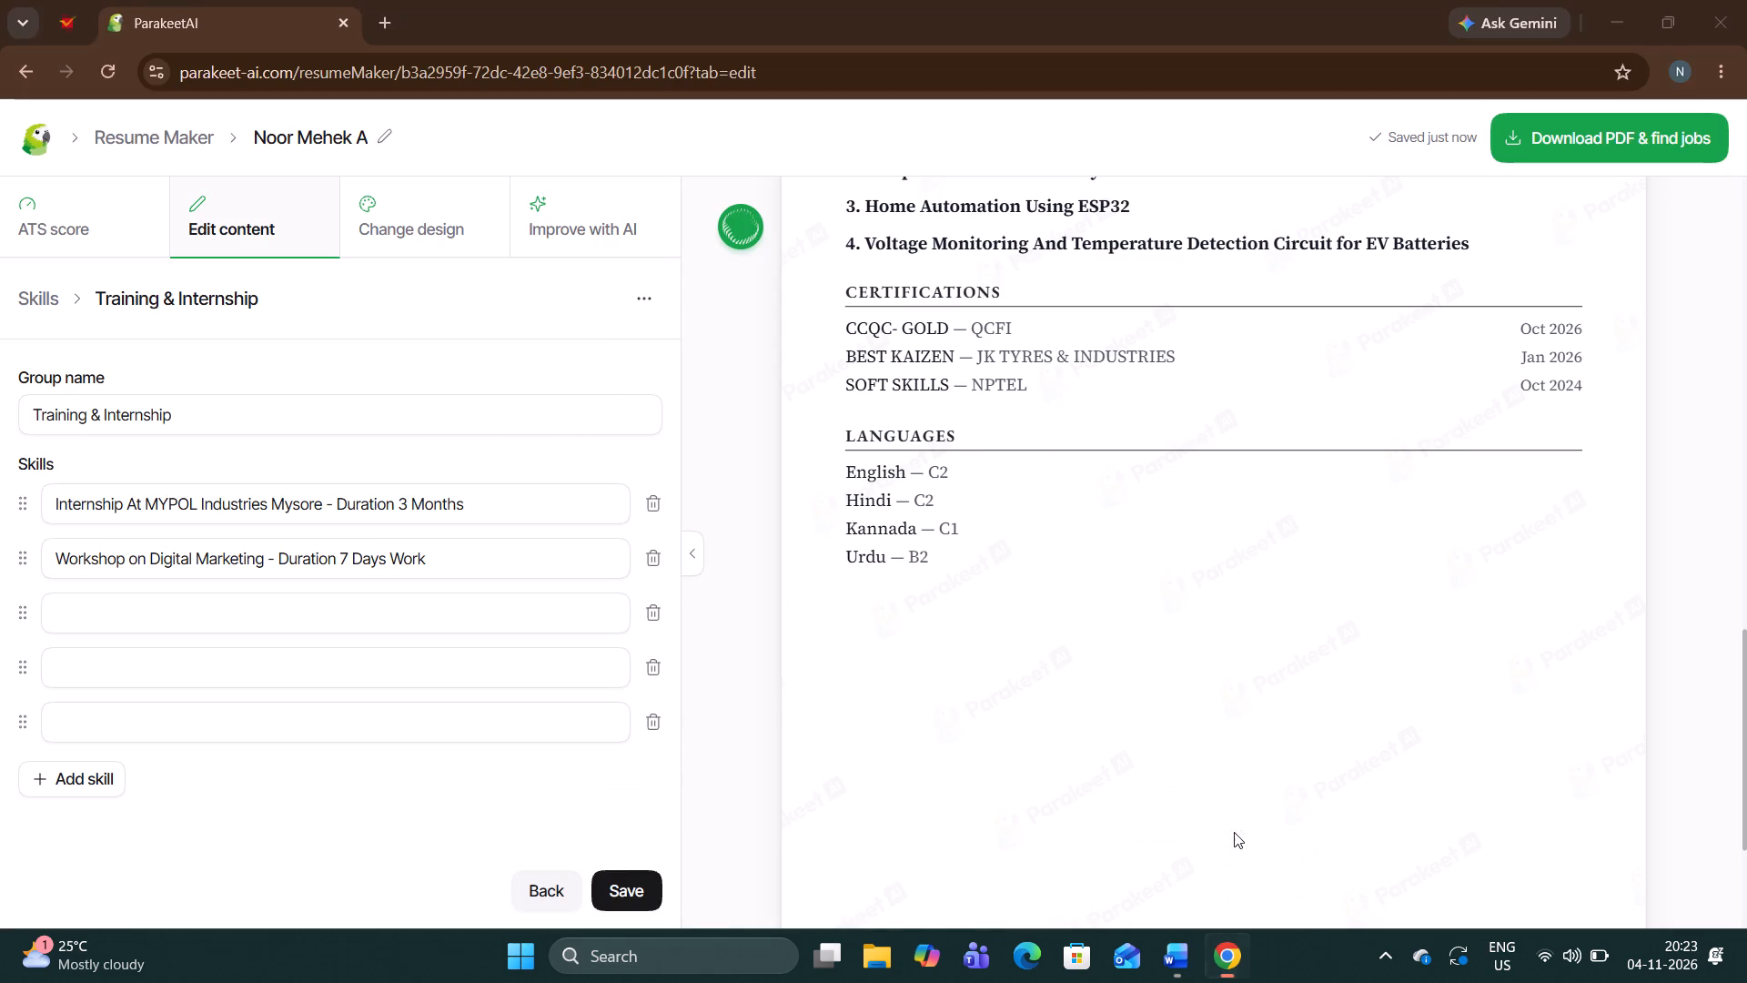
key(ctrl+v)
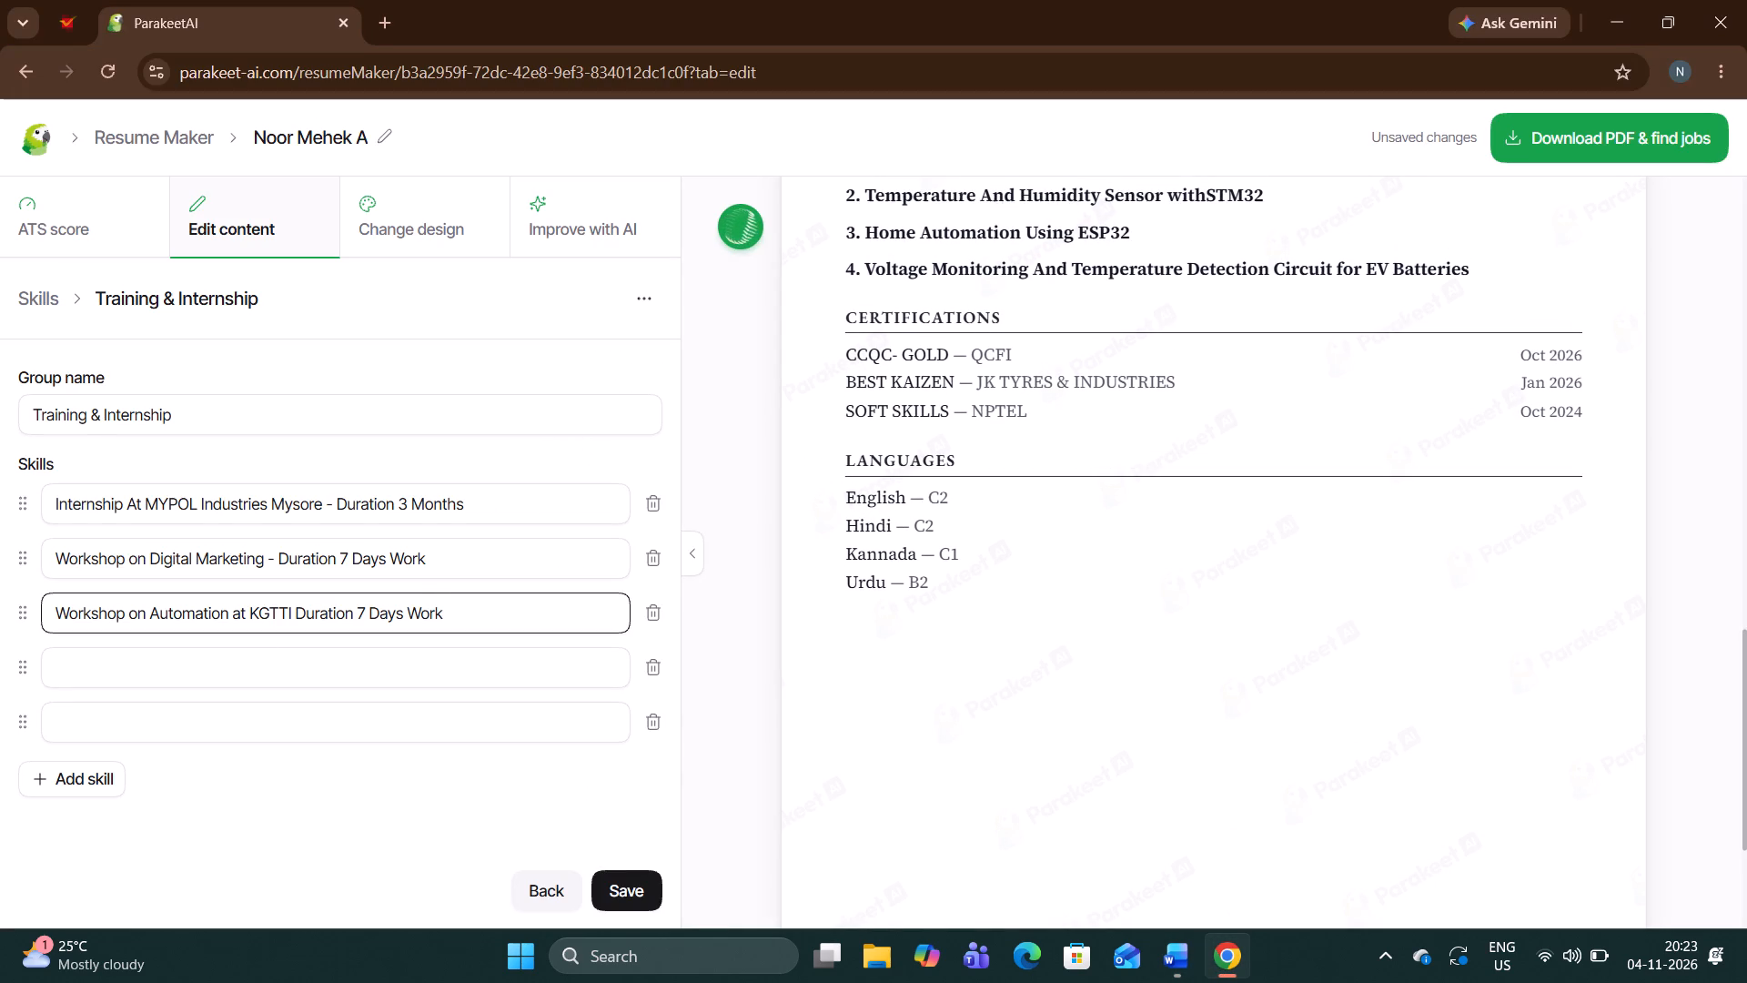
Copy "In-plant Training and Maintenance, 01/2022 to 02/2022 220/66kv SRS Receiving Station - Mysore, Karnataka" from the Word resume into ParakeetAI's fourth skill entry.
click(269, 674)
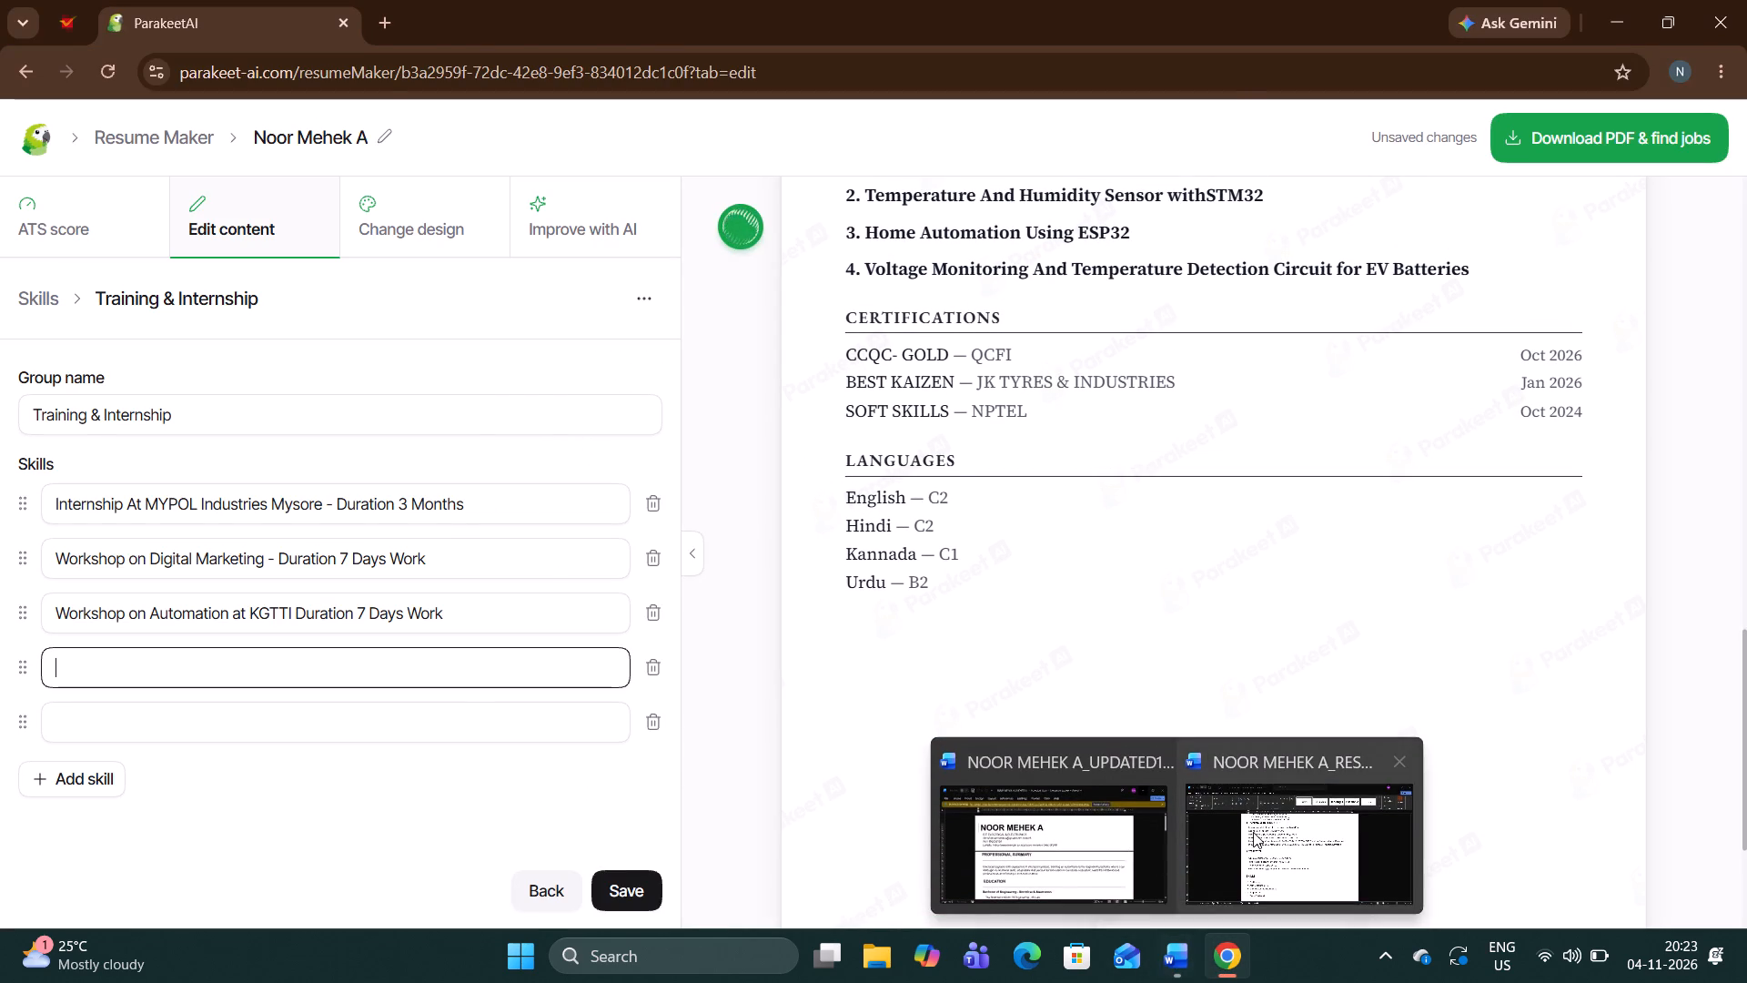
click(1253, 831)
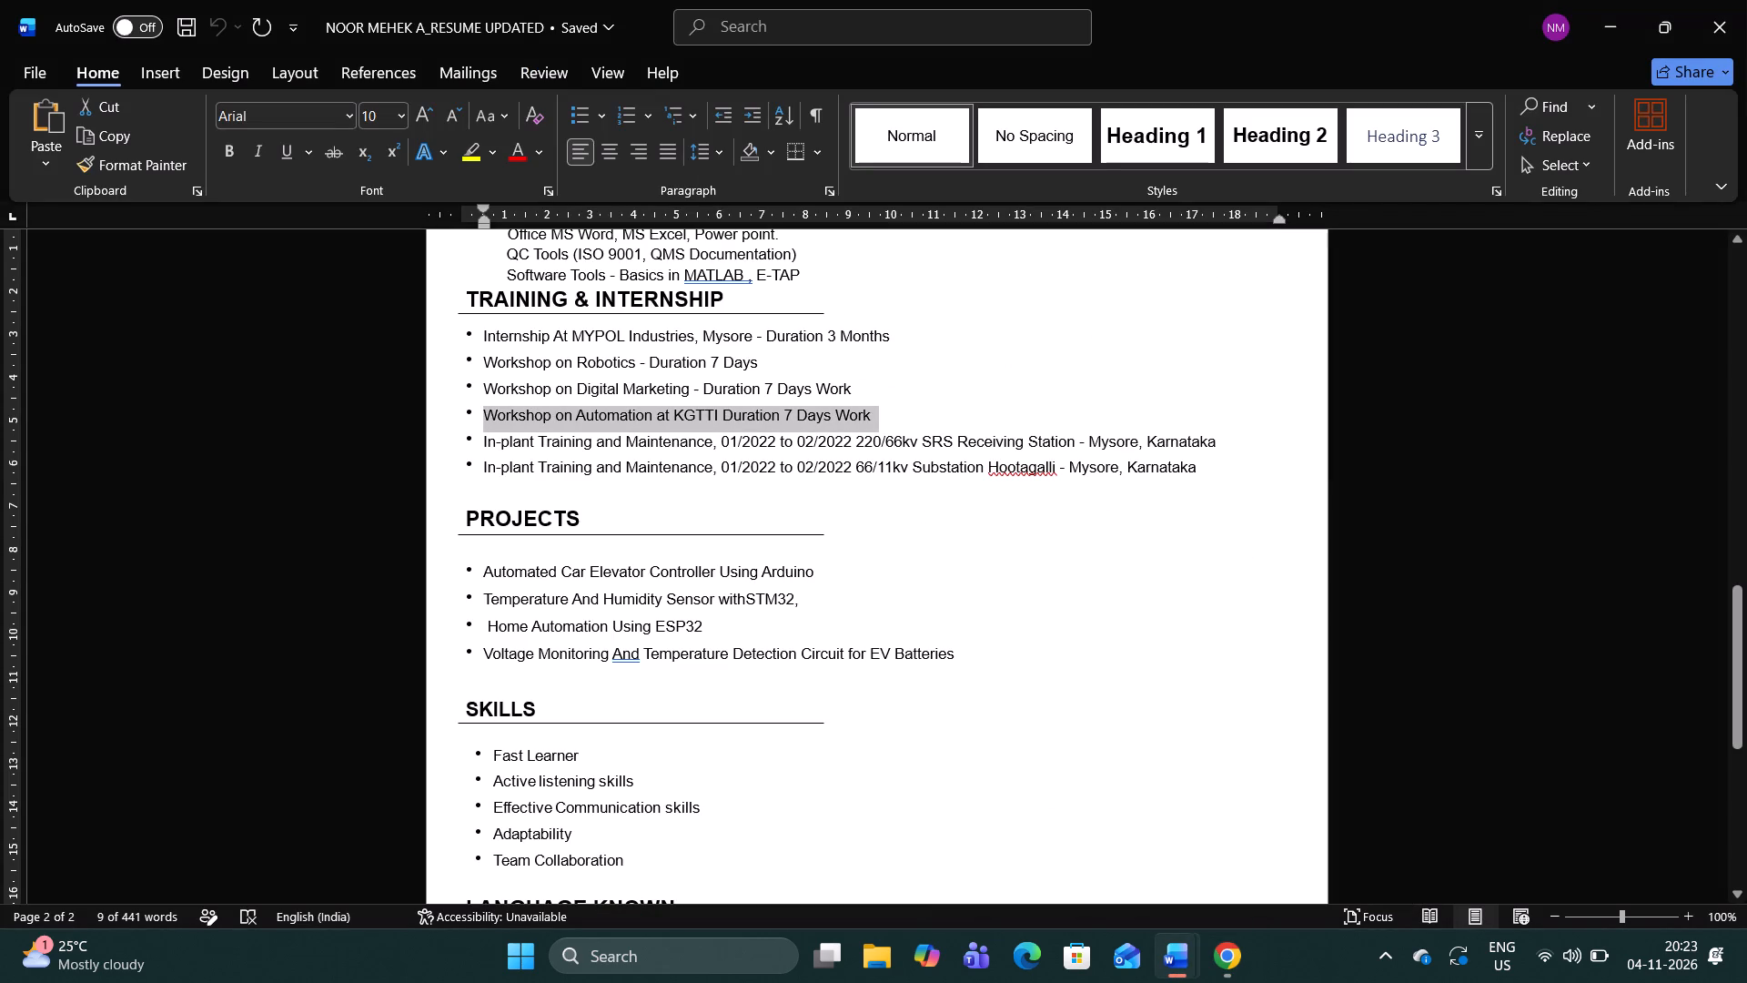
drag(481, 441, 1086, 439)
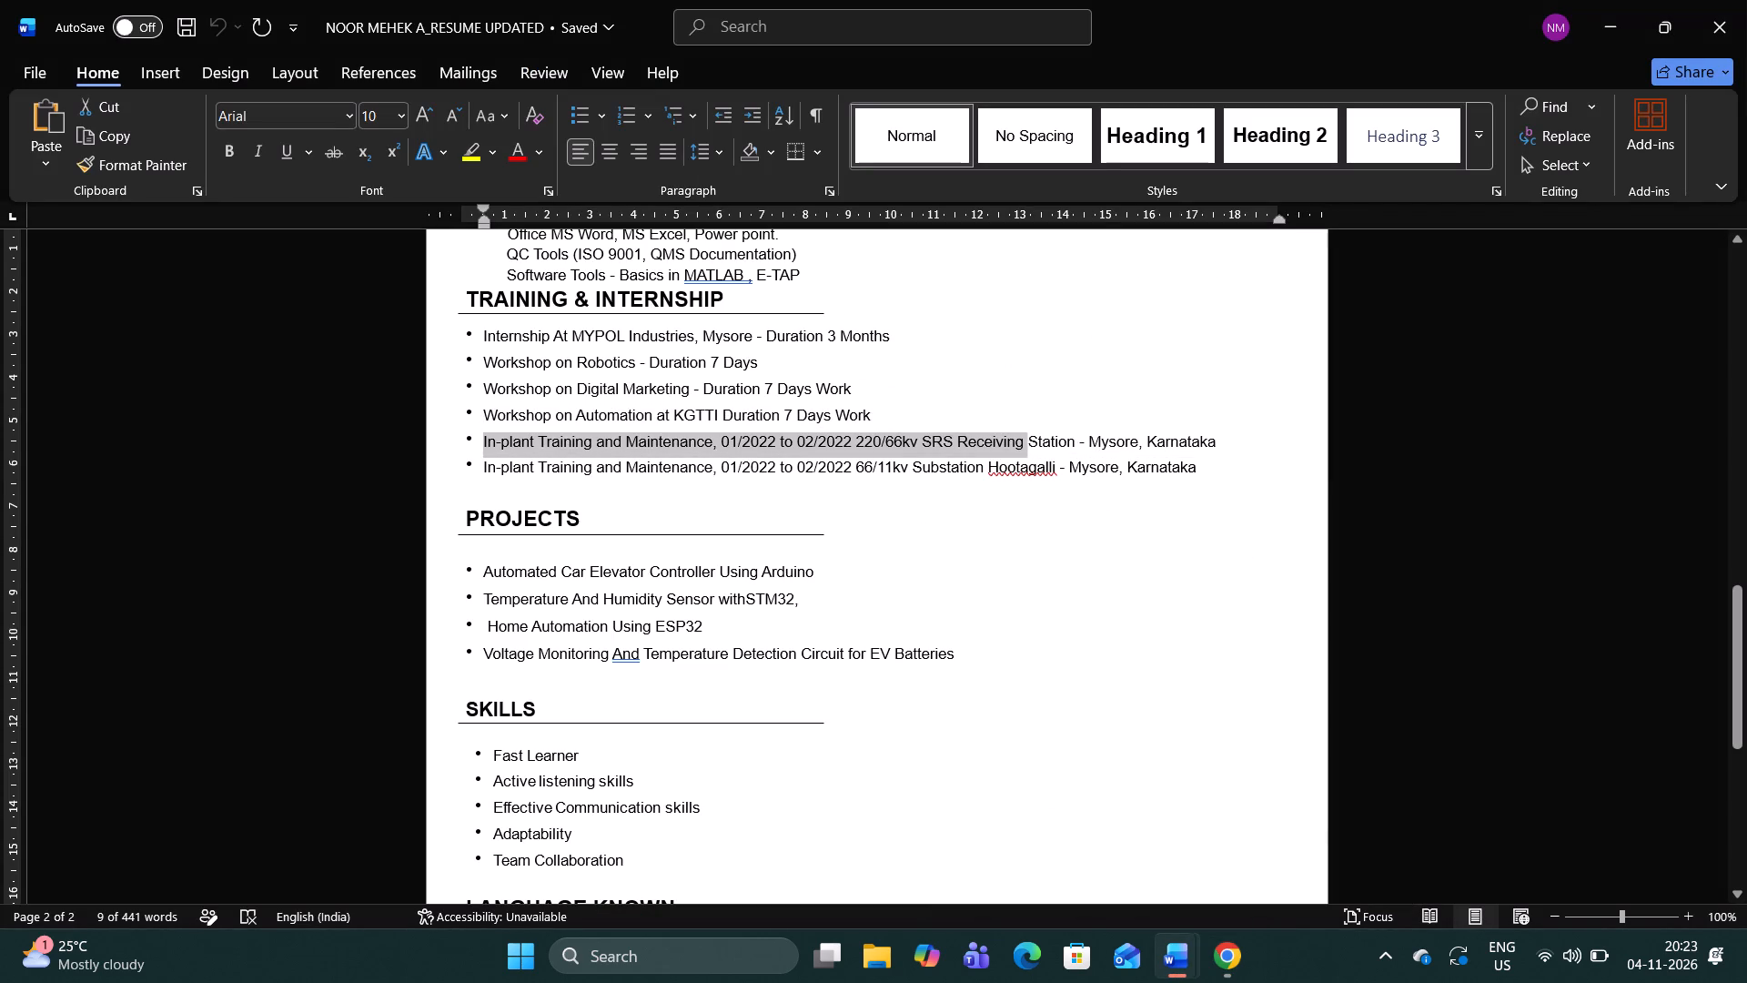
drag(1086, 439, 1221, 440)
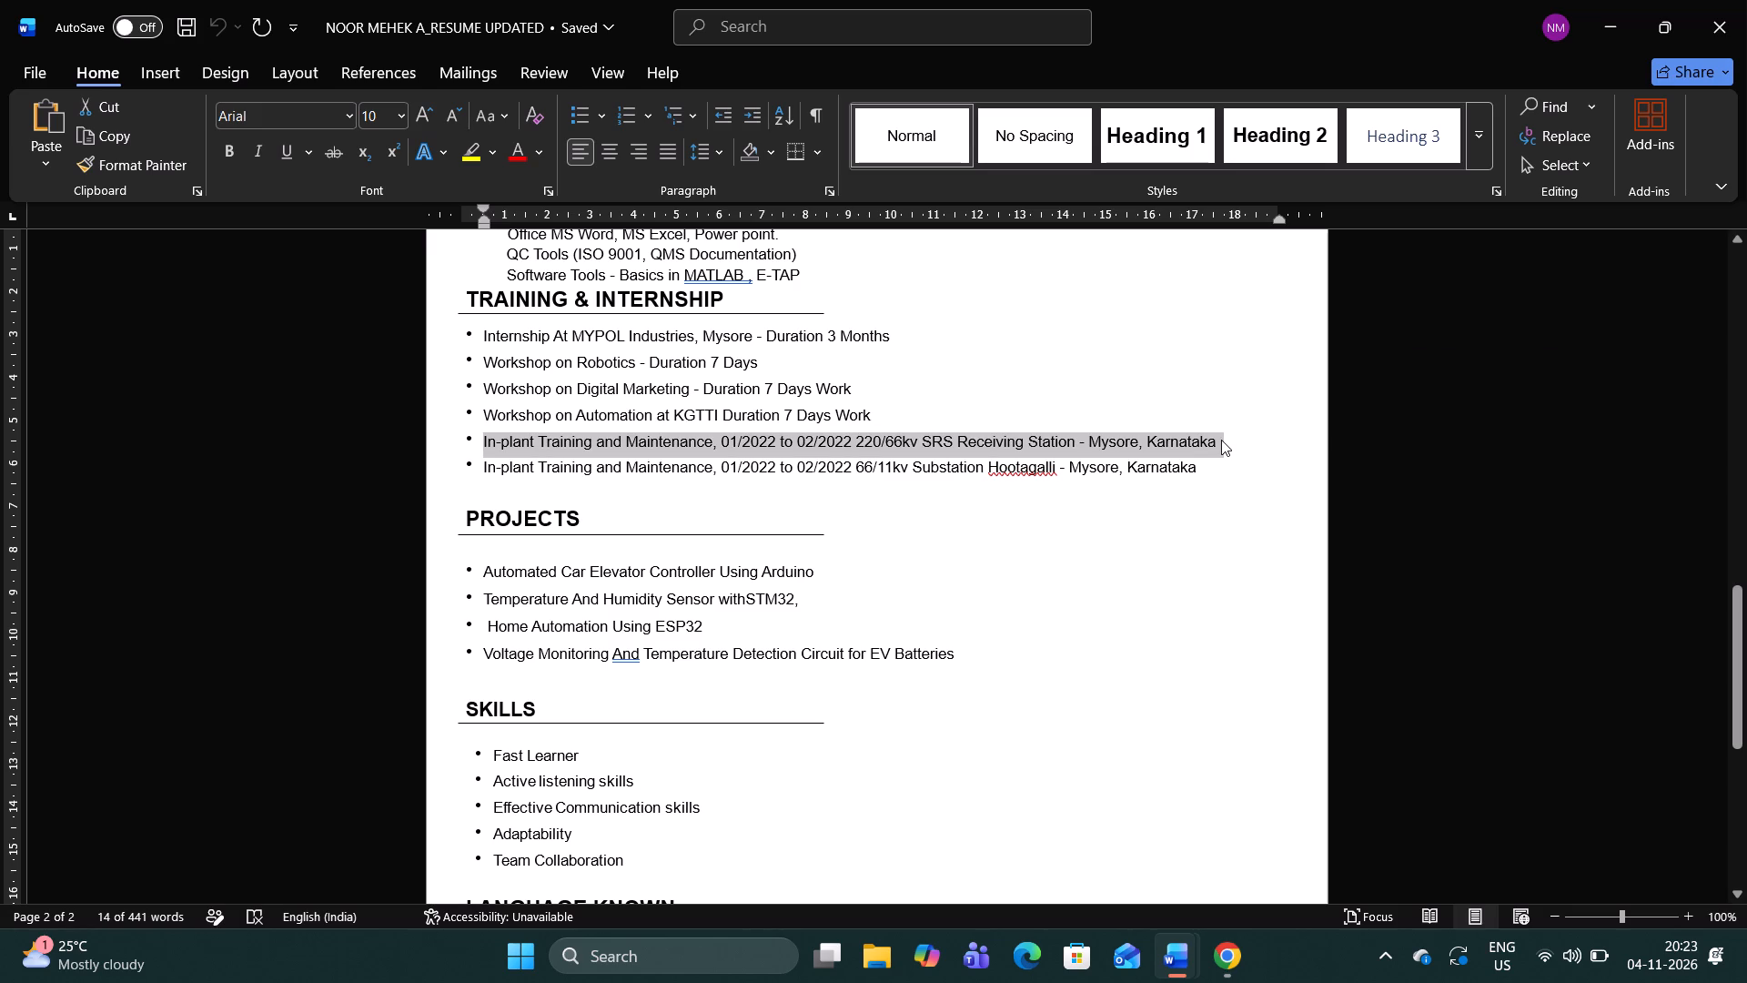
key(ctrl+c)
click(1188, 824)
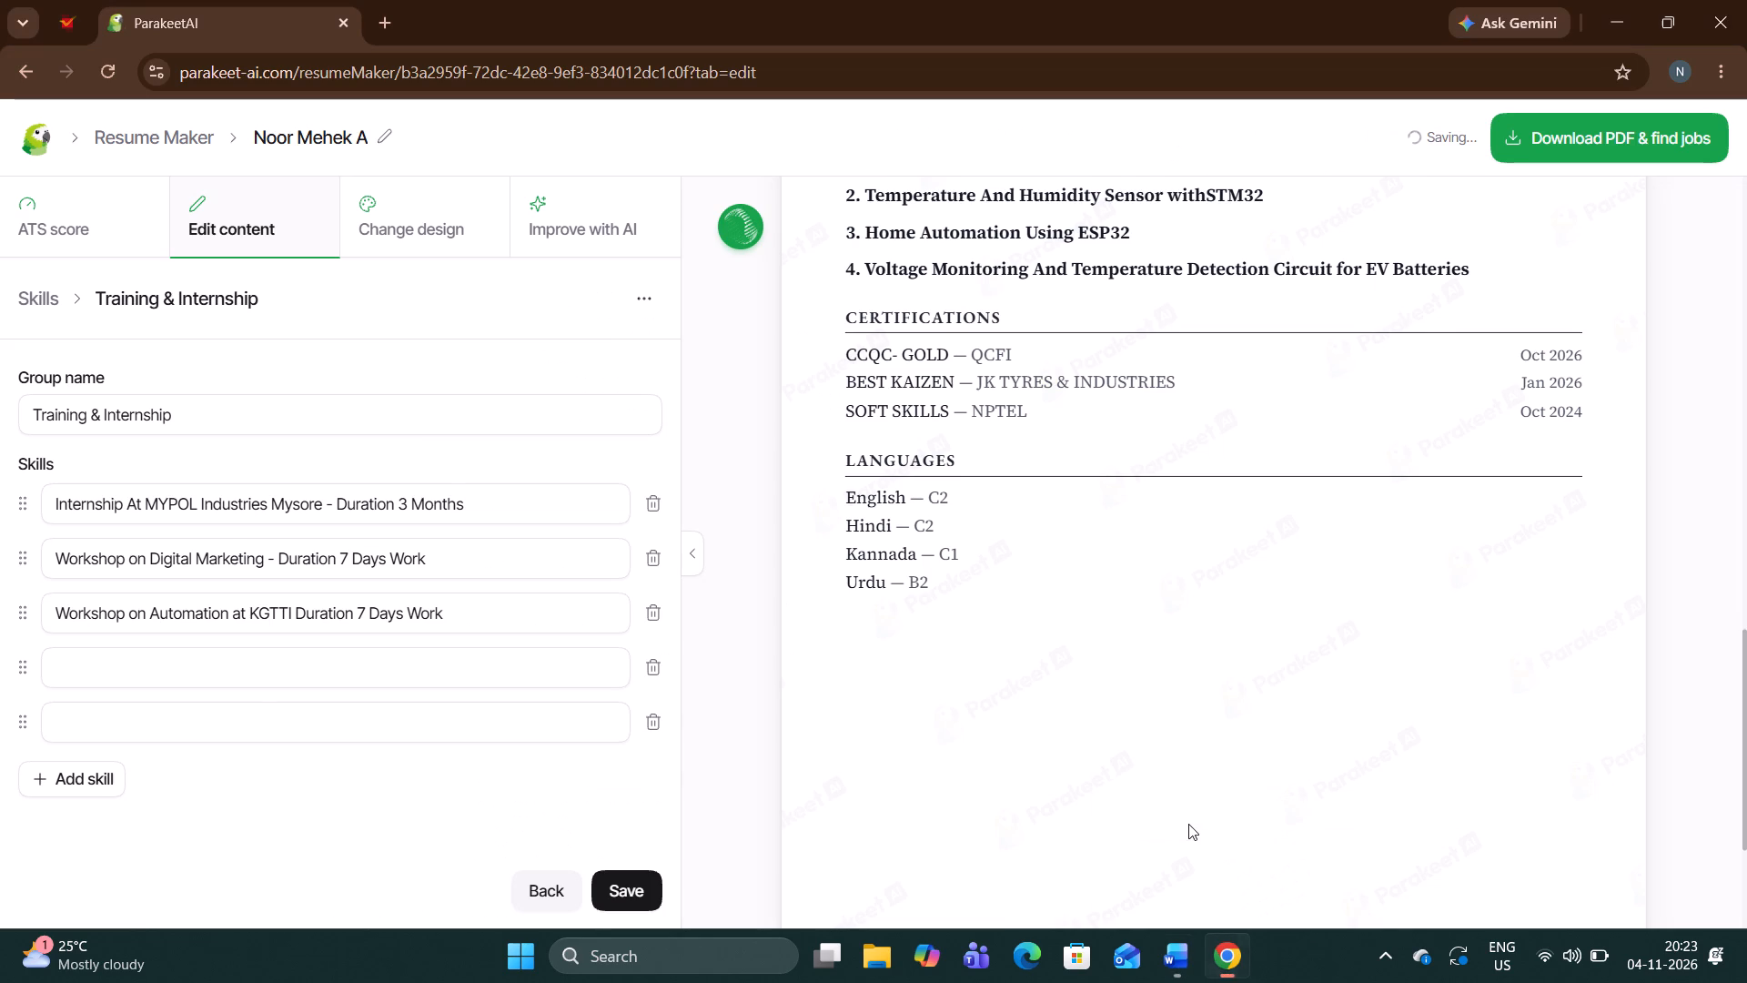
key(ctrl+v)
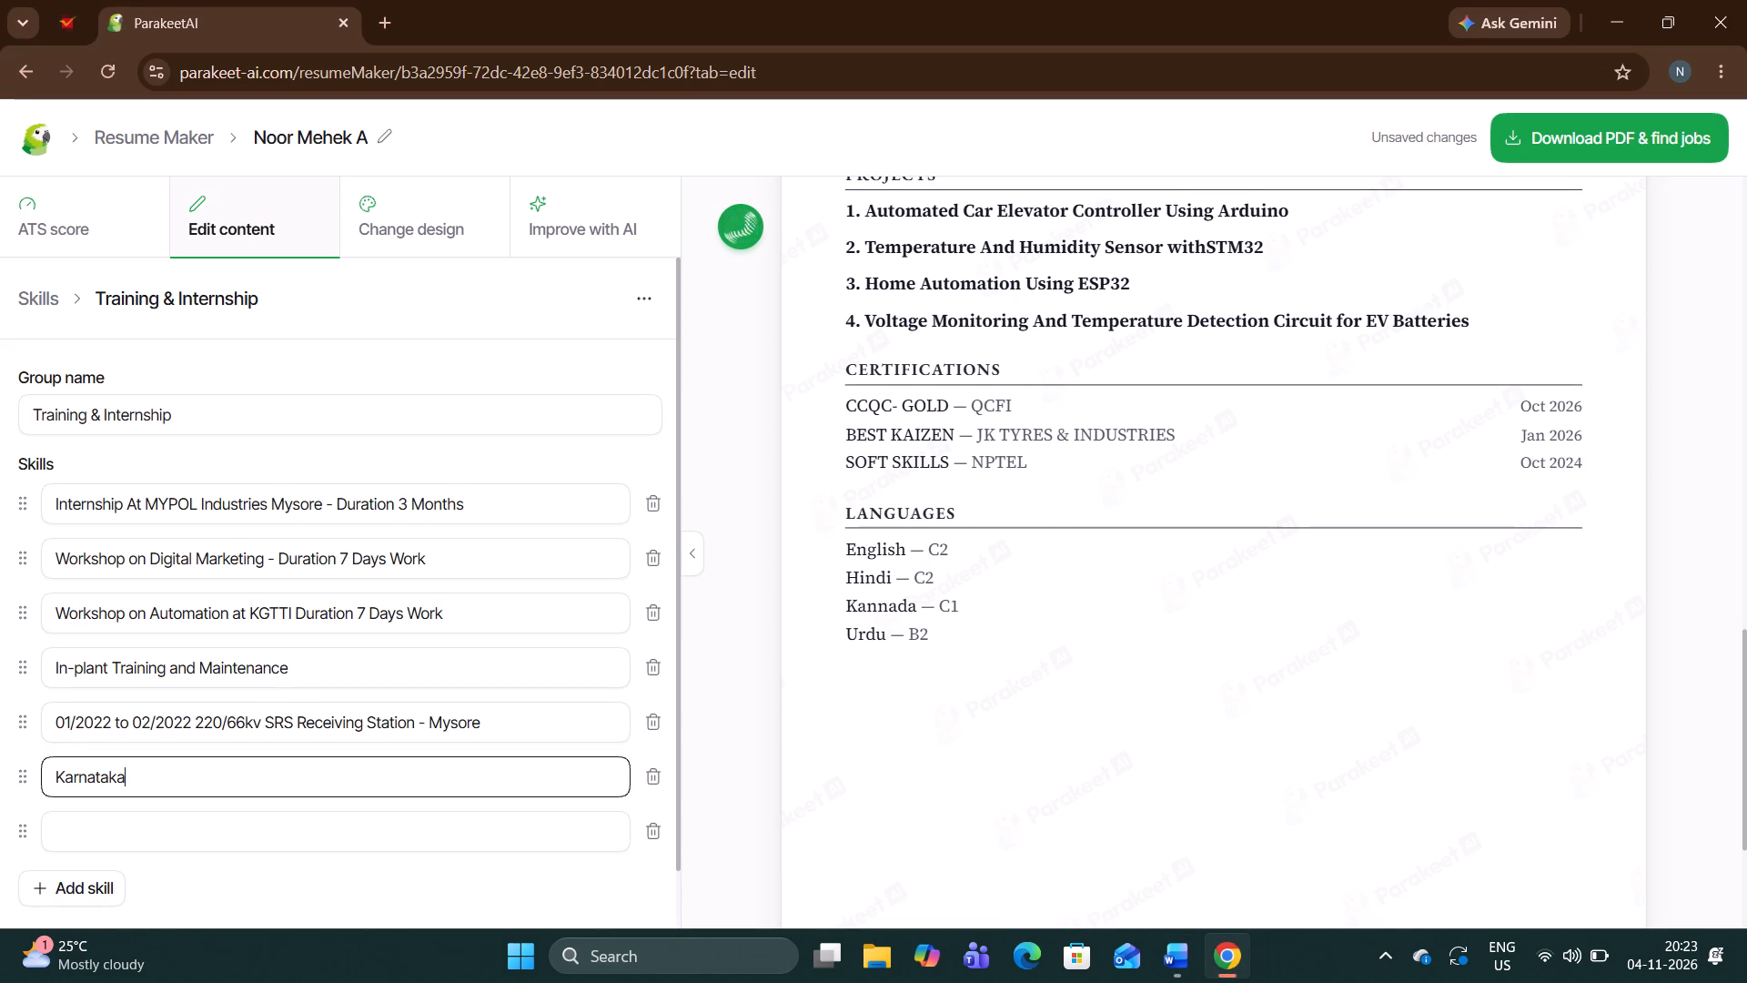
Copy "220/66kv SRS Receiving Station - Mysore" from the fifth skill entry to the end of the fourth, after "In-plant Training and Maintenance".
drag(198, 725, 442, 735)
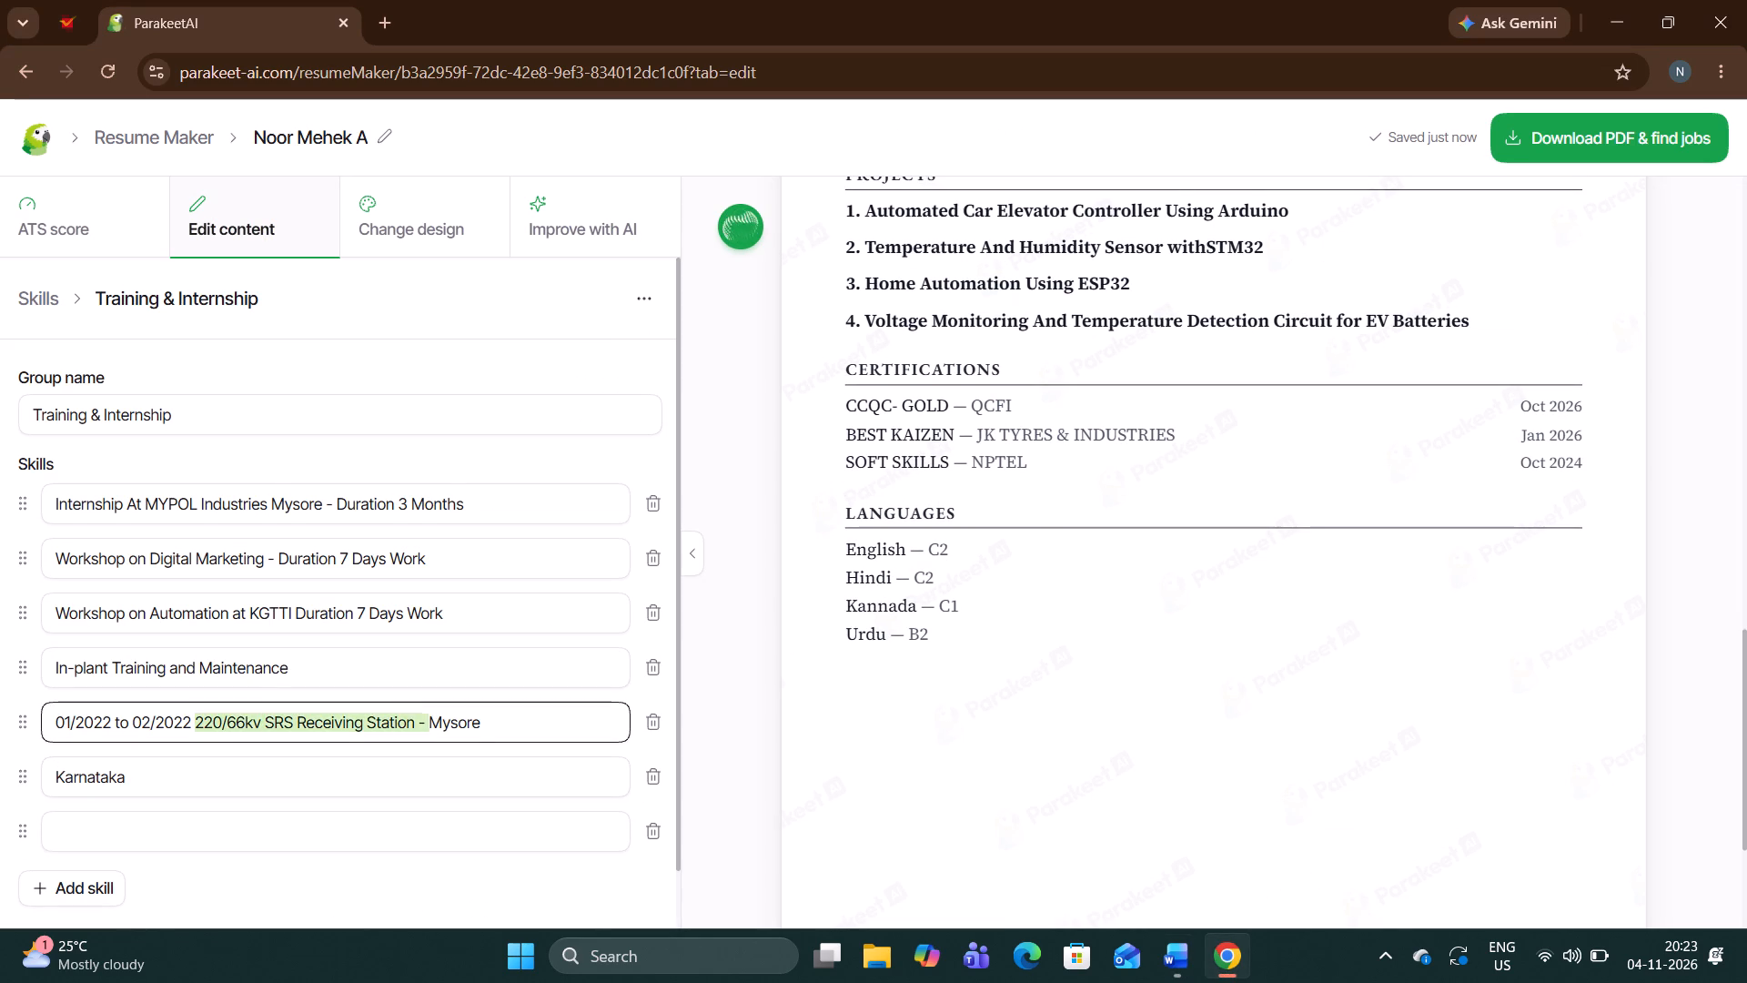
drag(442, 735, 491, 731)
key(ctrl+c)
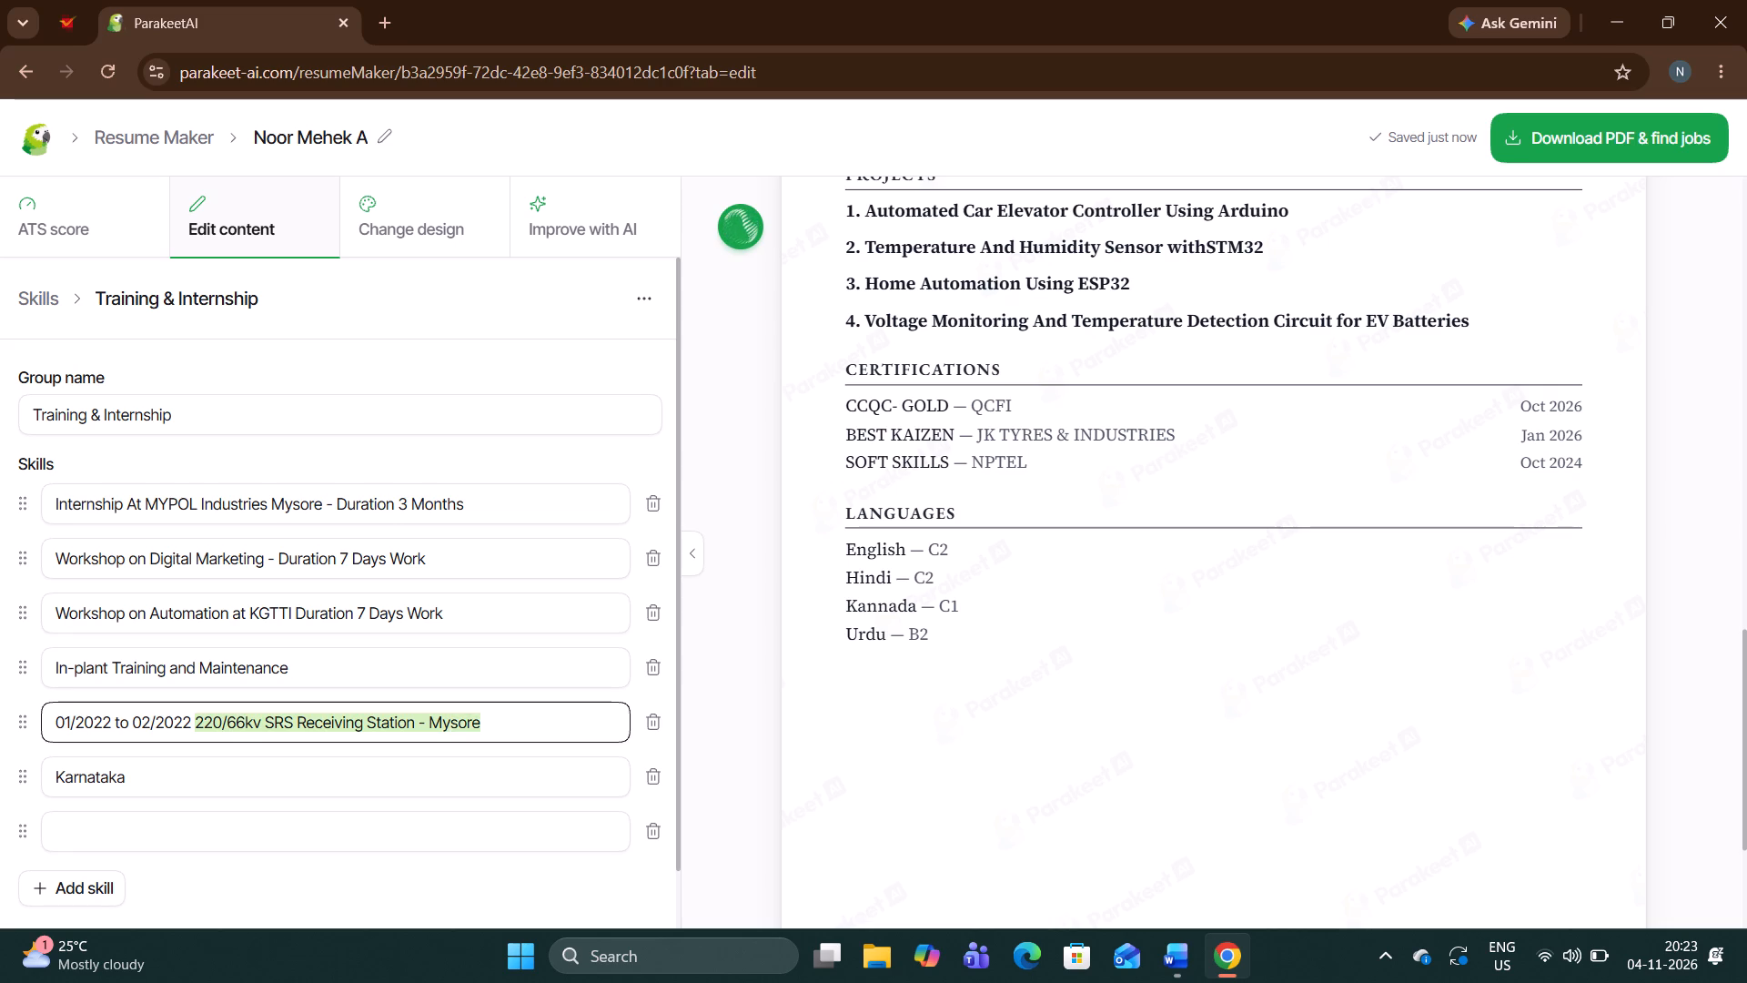
click(326, 667)
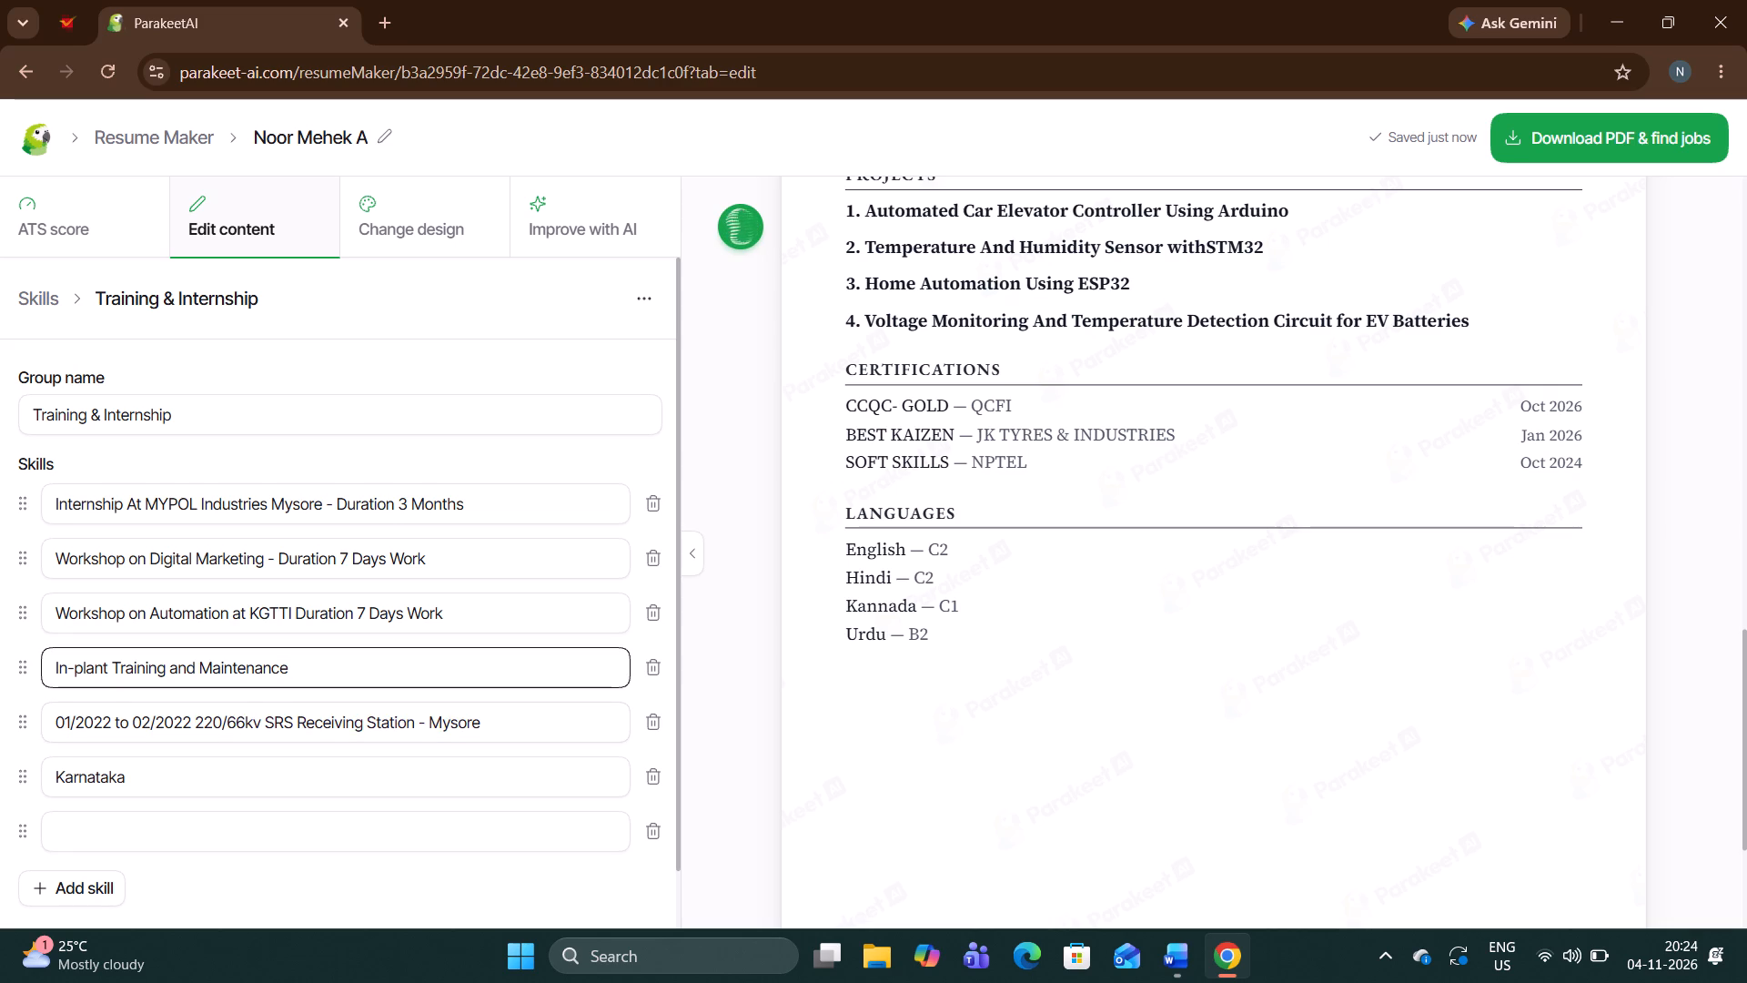
key(space)
key(ctrl+v)
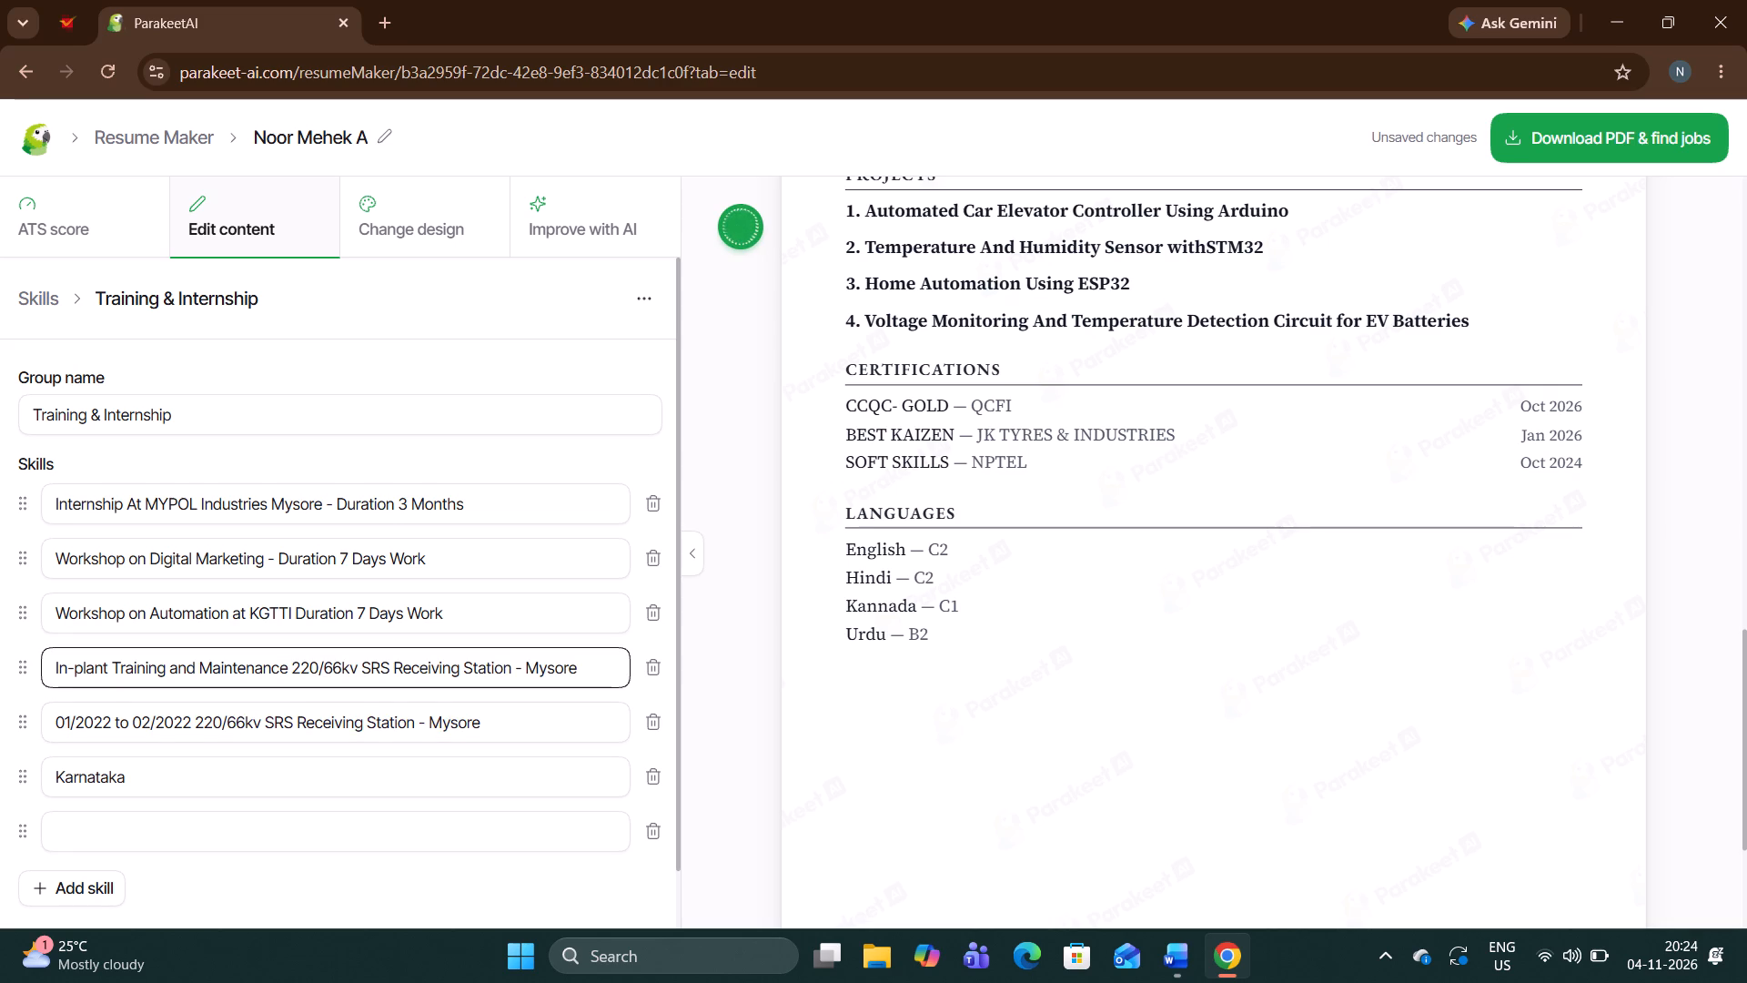
Delete the leftover date, "Karnataka" and empty skill entries below the in-plant training entry.
click(644, 725)
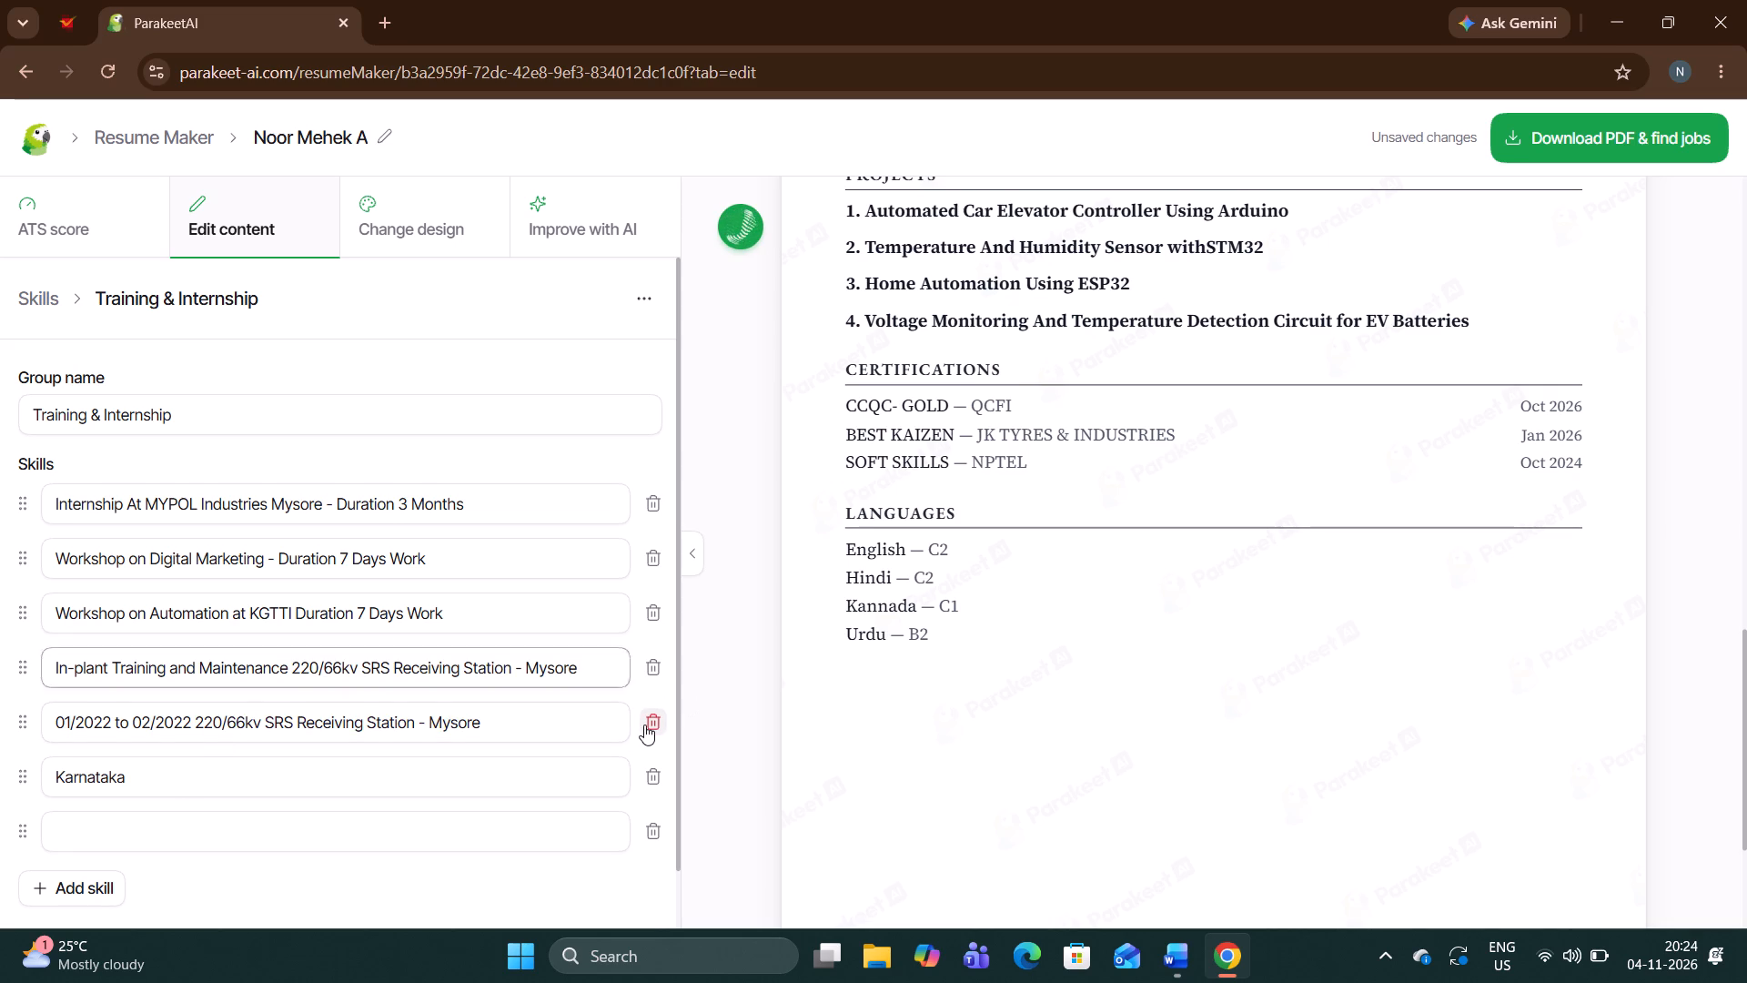
click(644, 725)
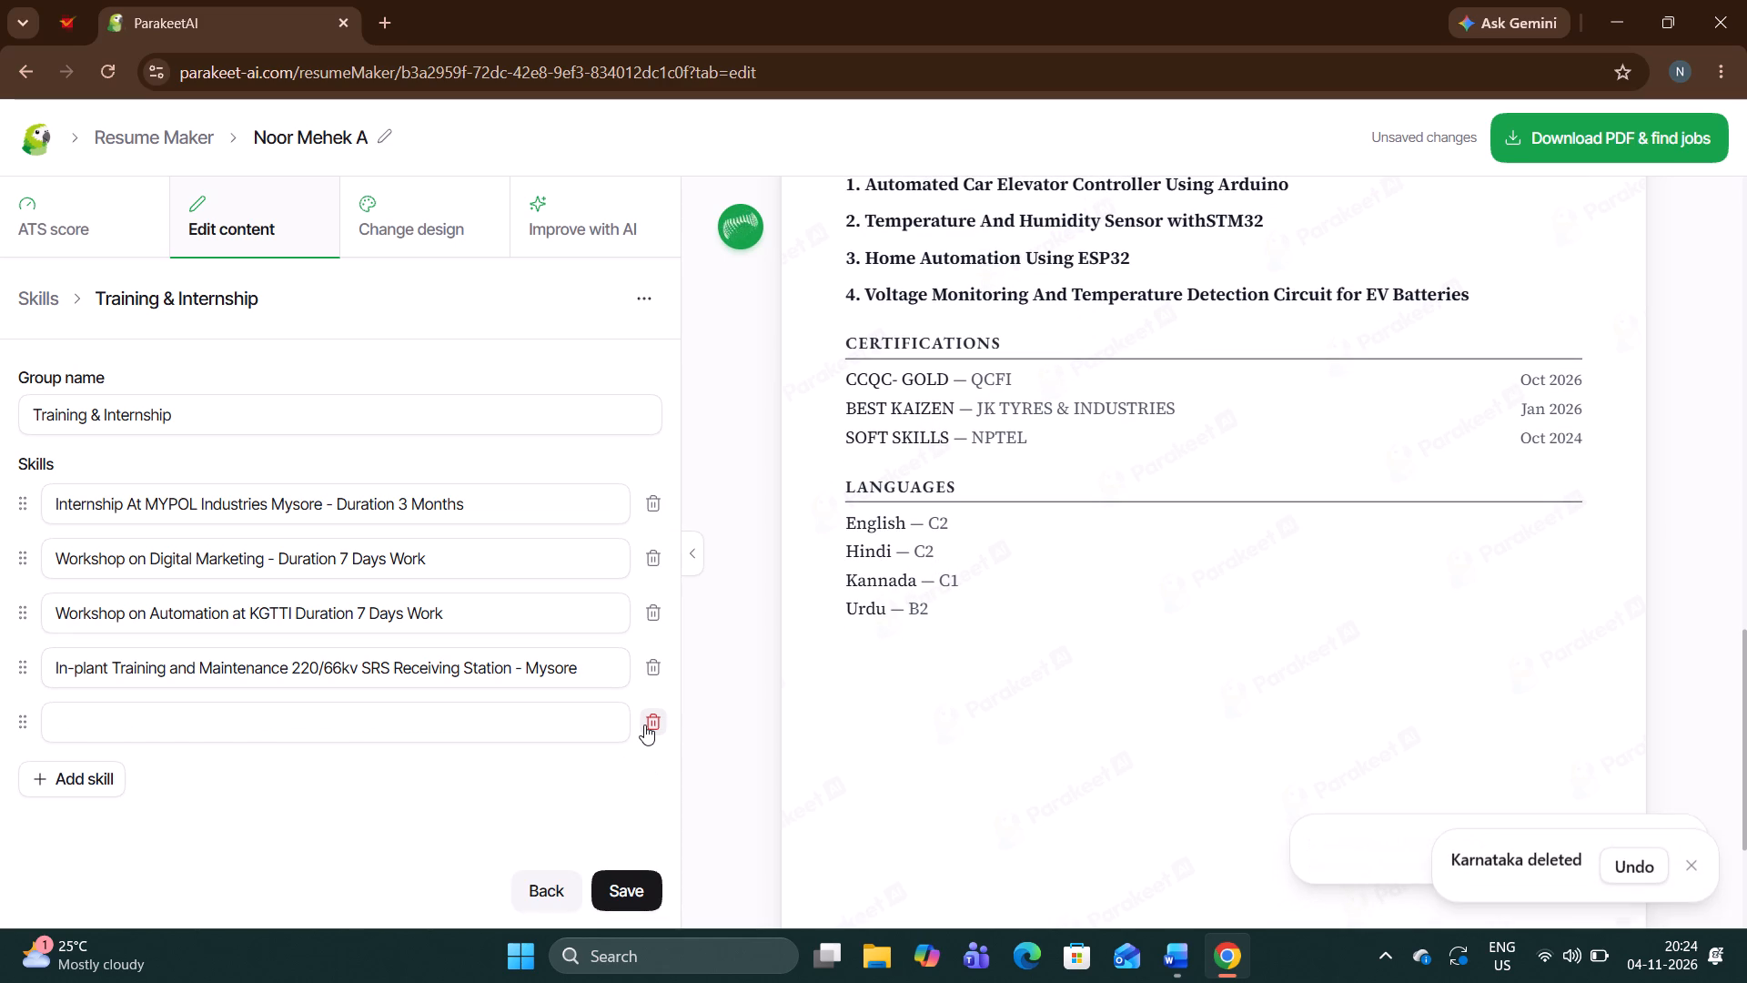
click(644, 725)
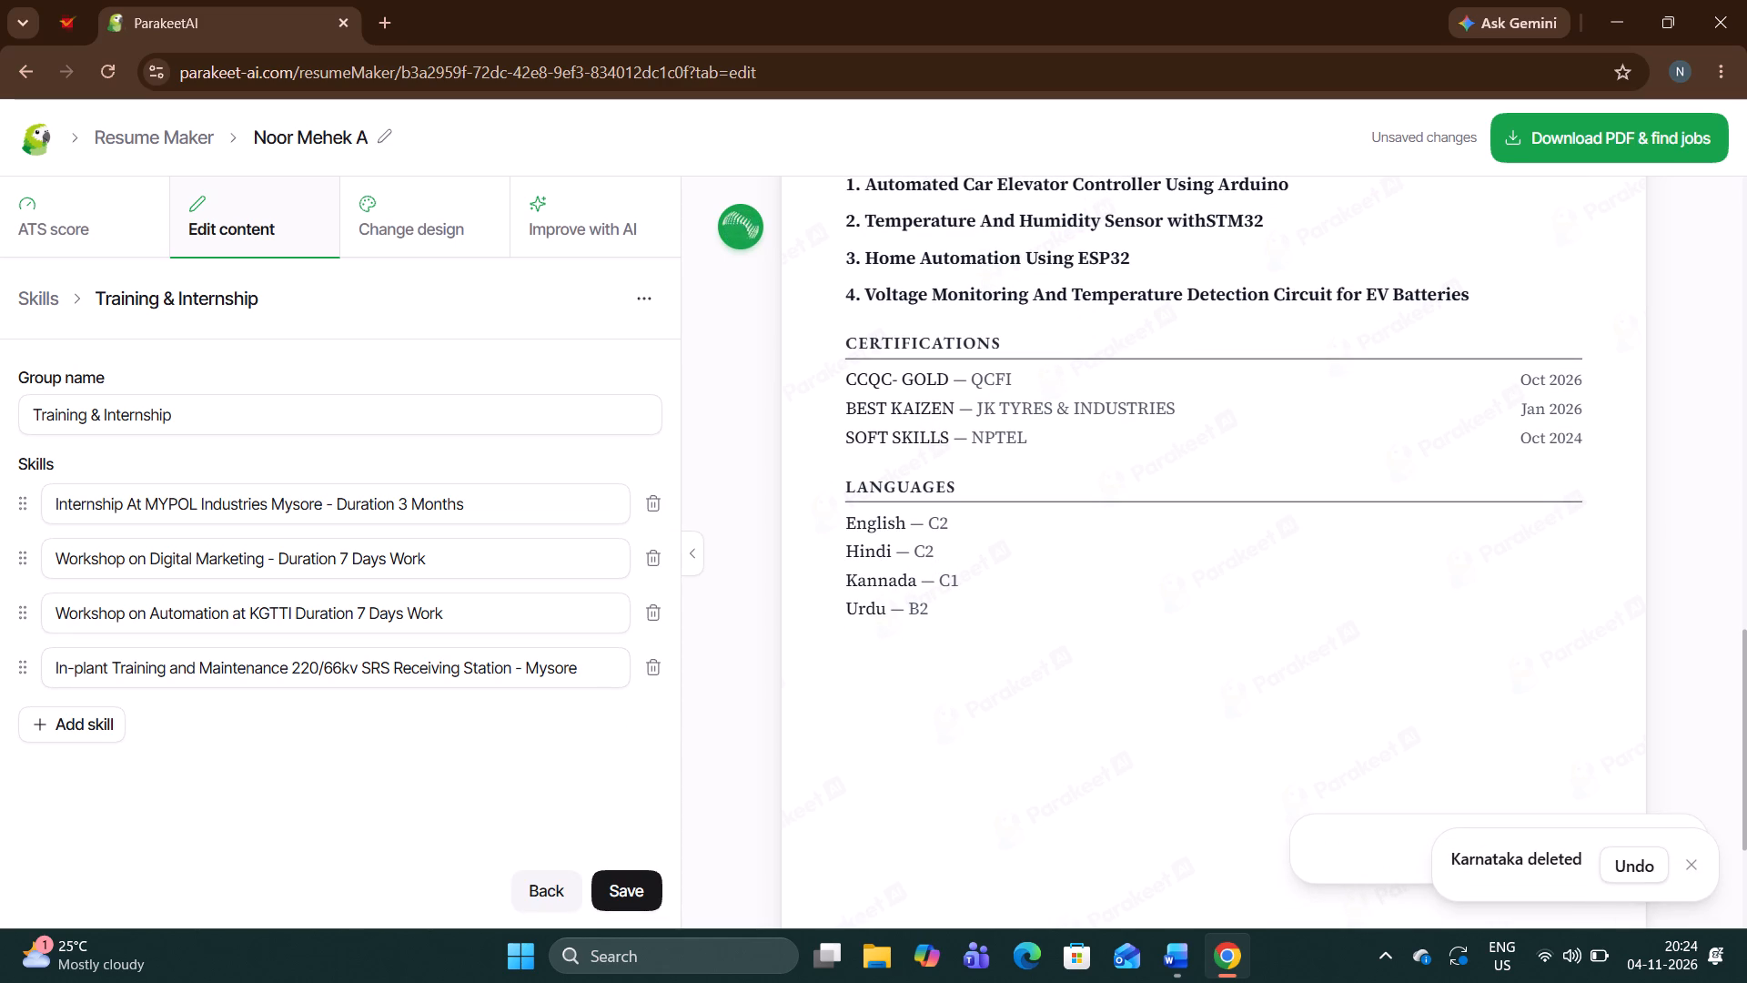
Insert "& Substation" after "SRS Receiving Station" in the in-plant training entry.
click(513, 673)
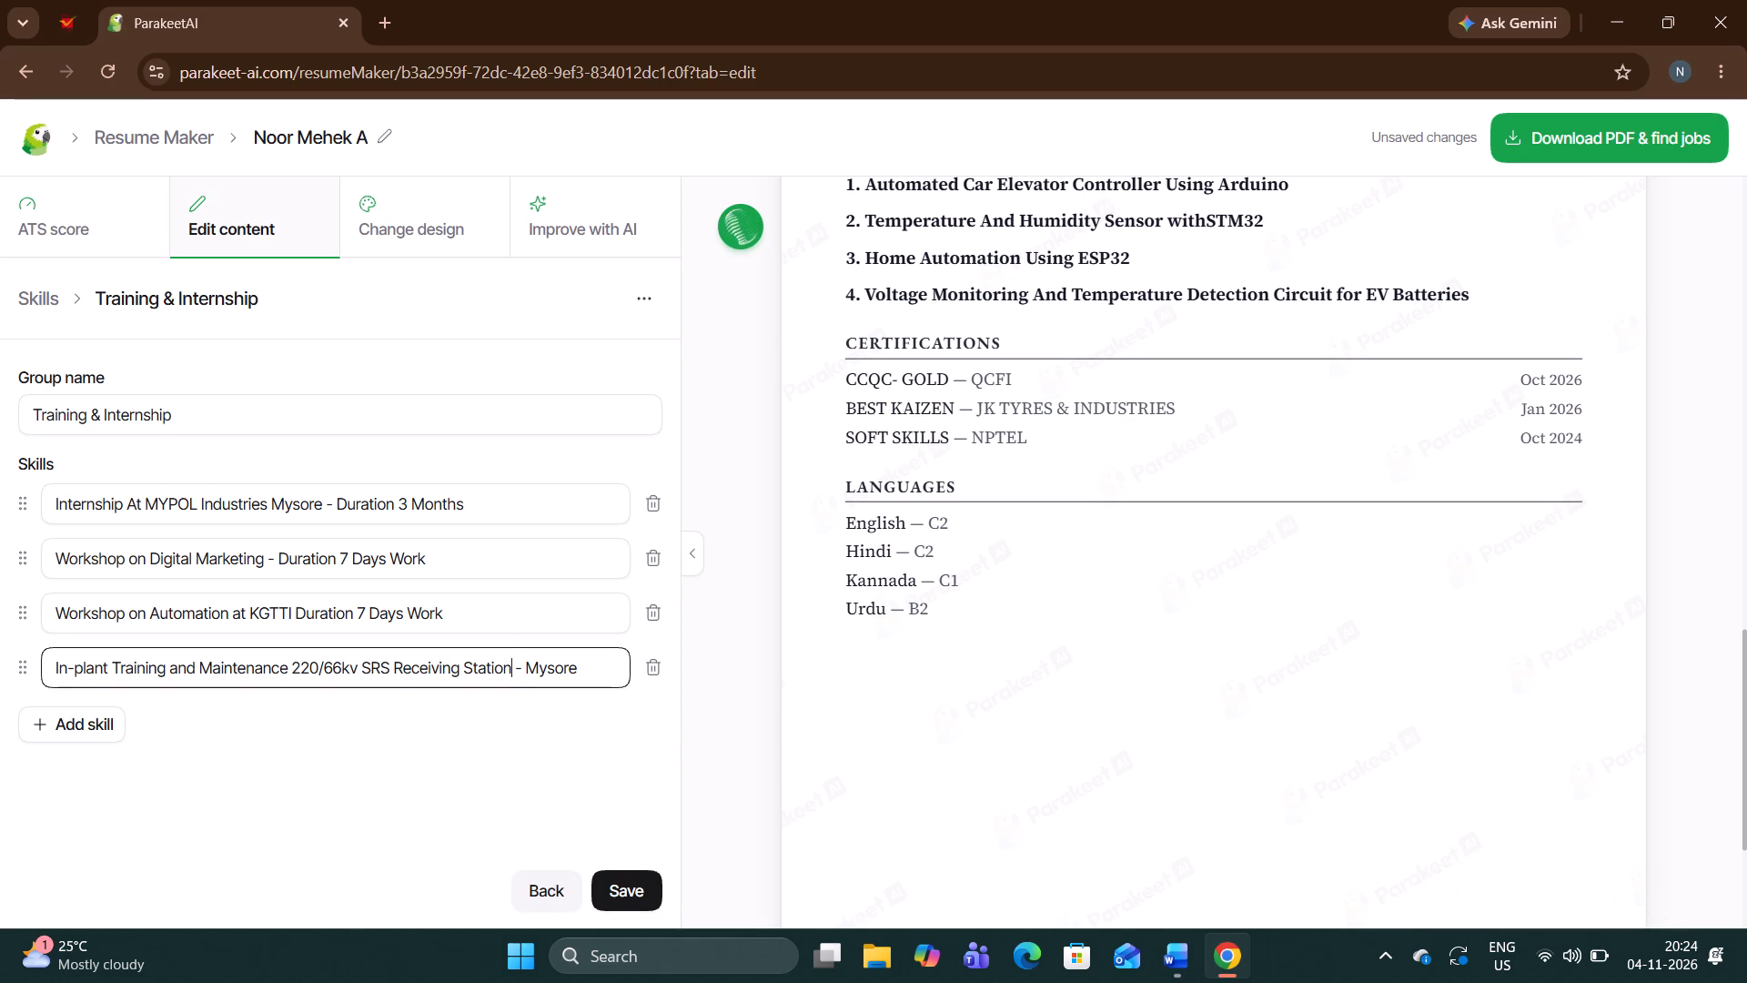
key(space)
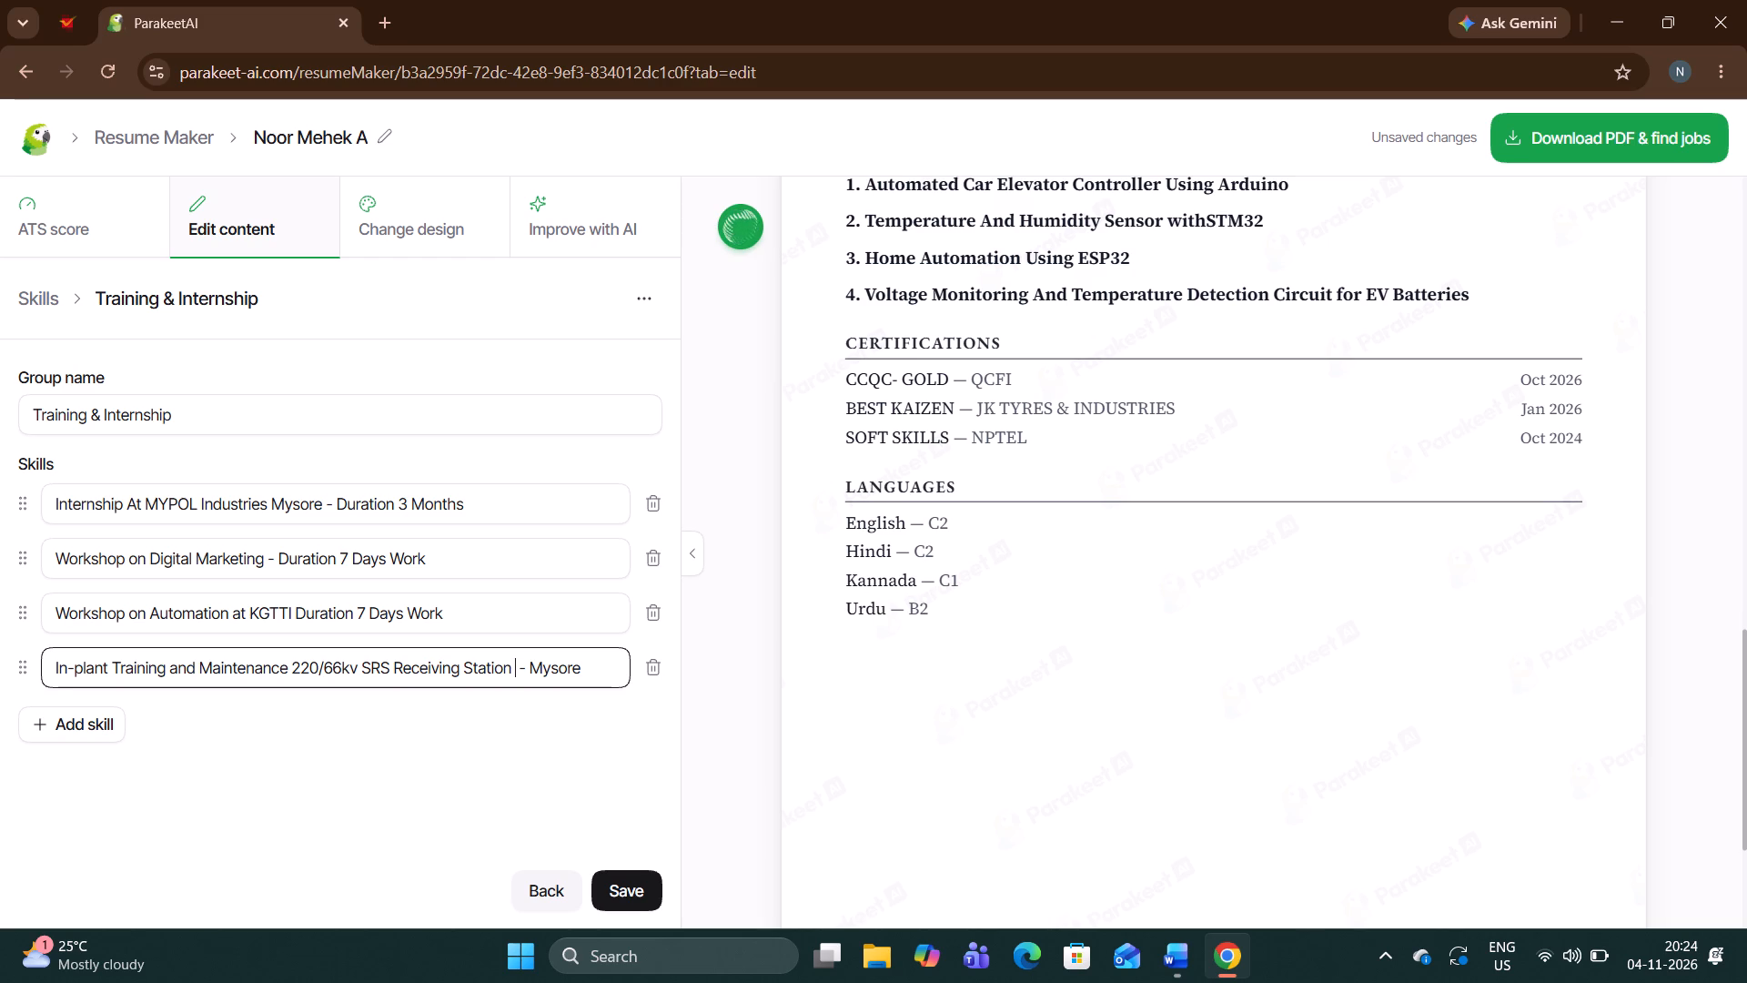
key(ctrl+7)
key(space)
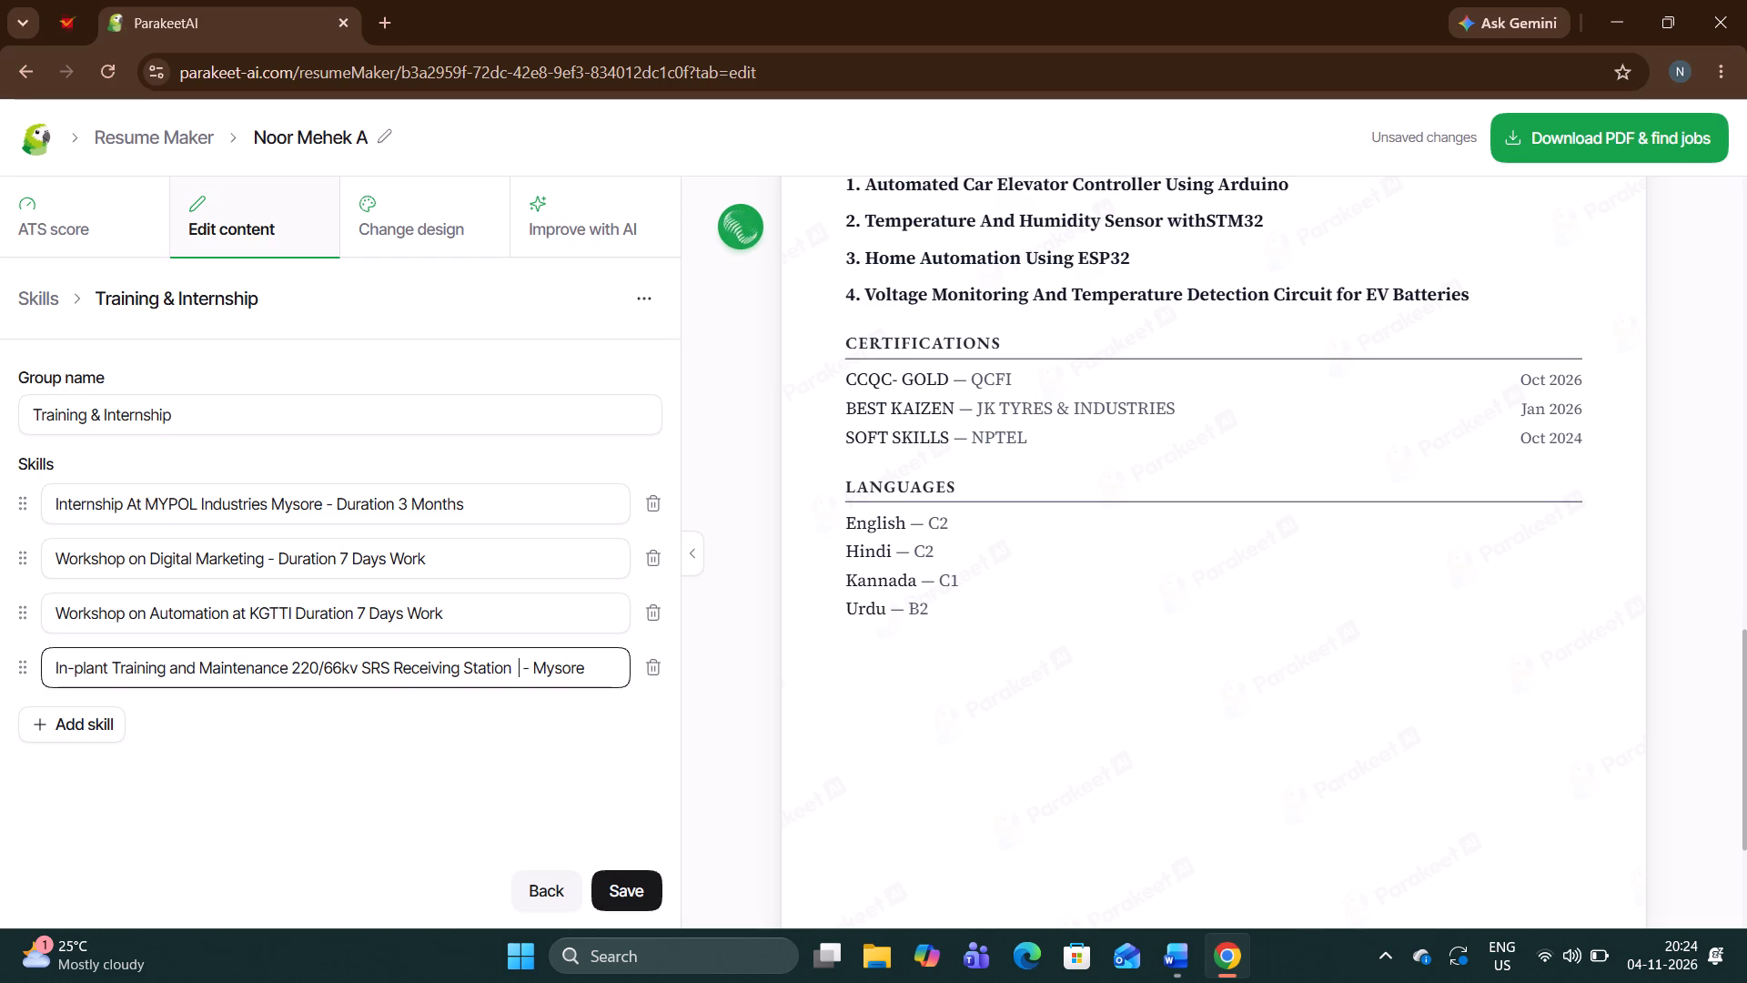
key(shift+ampersand)
key(BackSpace)
key(BackSpace)
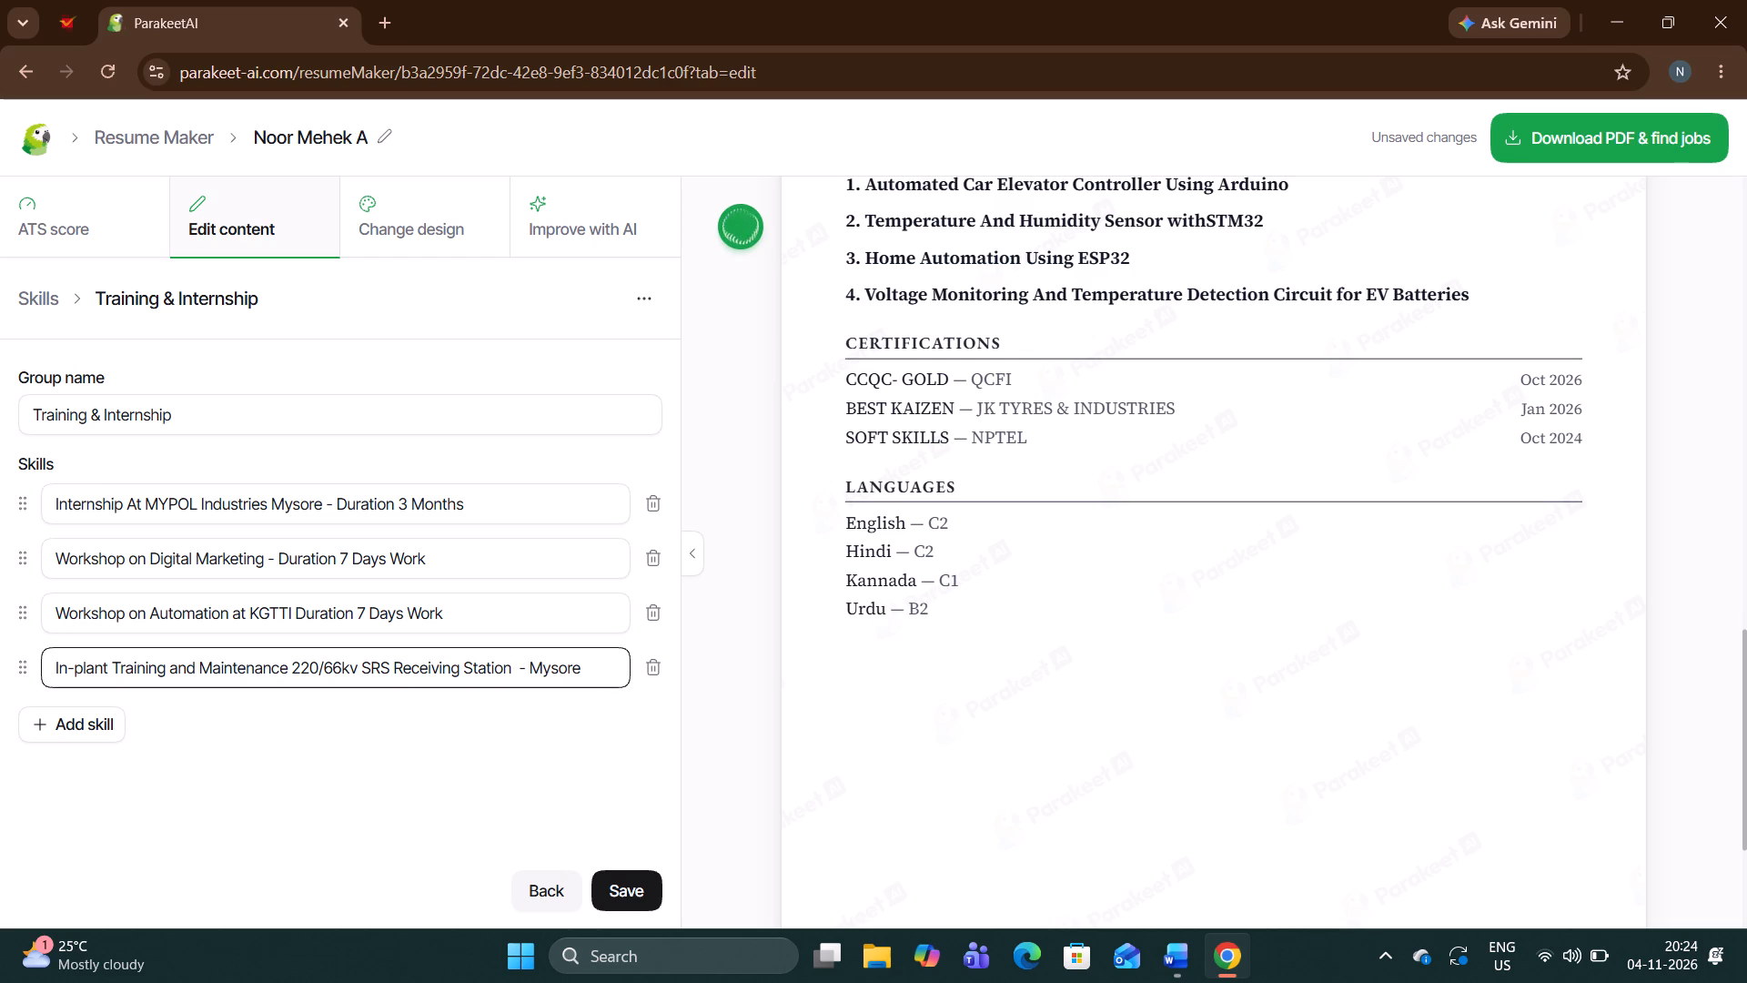
text(&)
key(space)
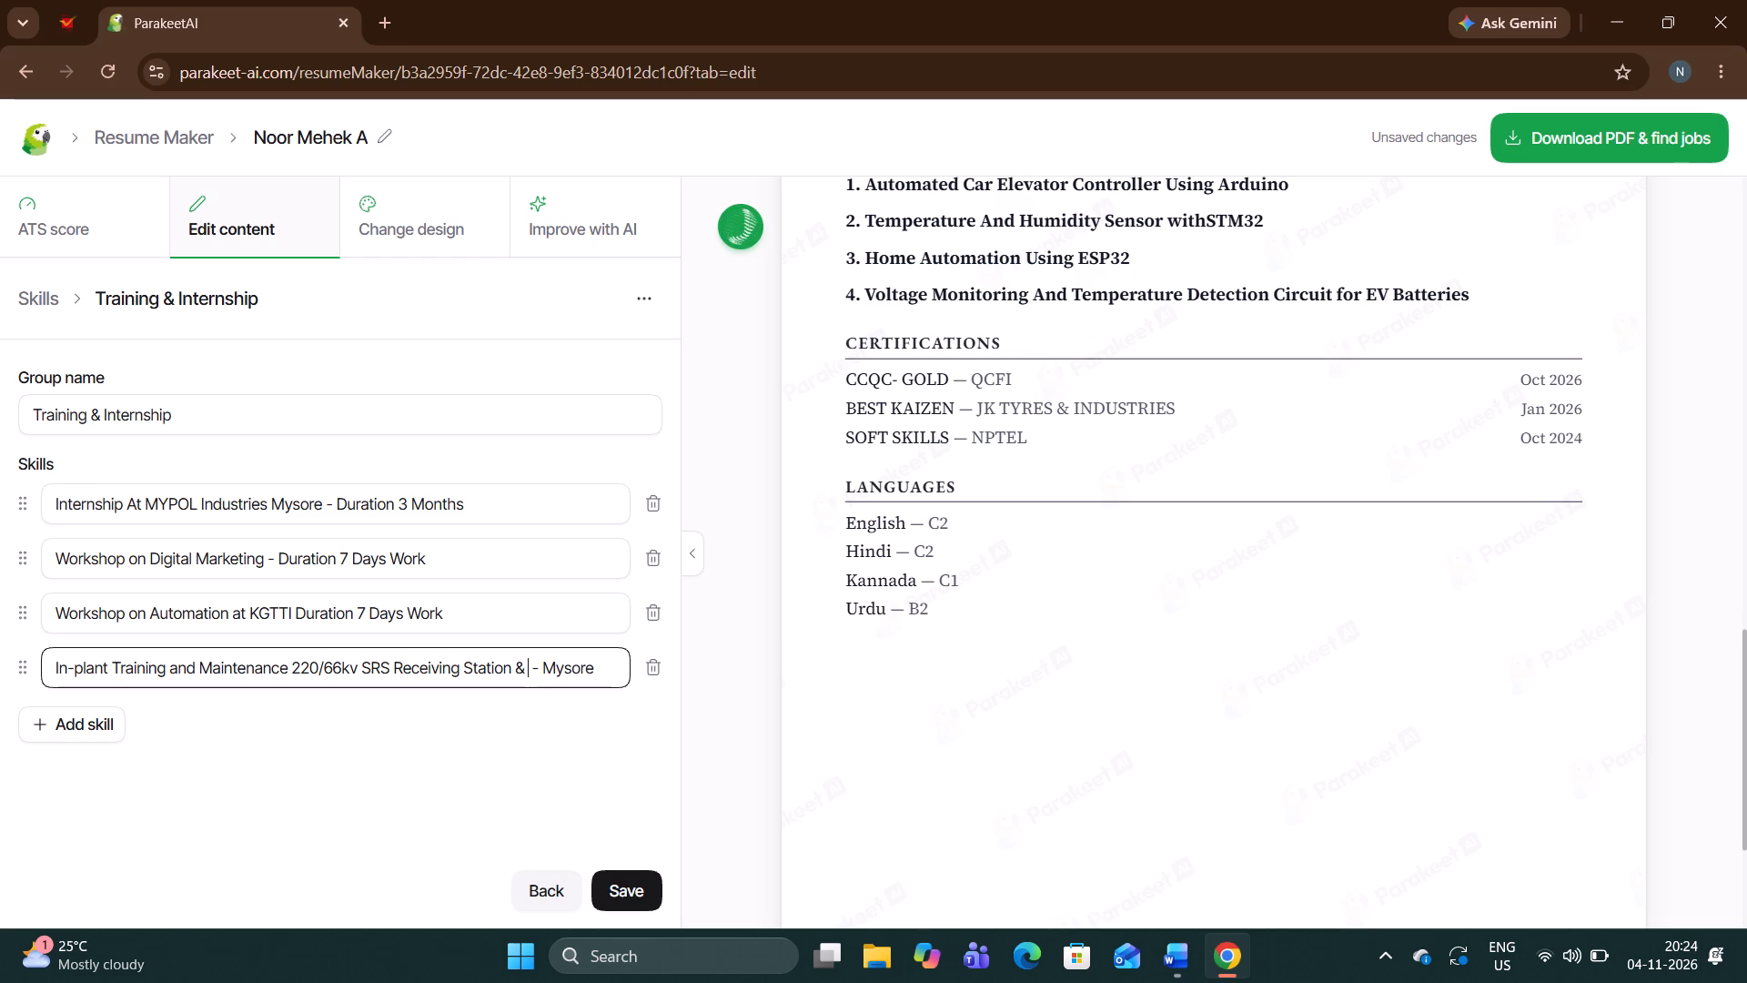
text(ubsta)
text(tion)
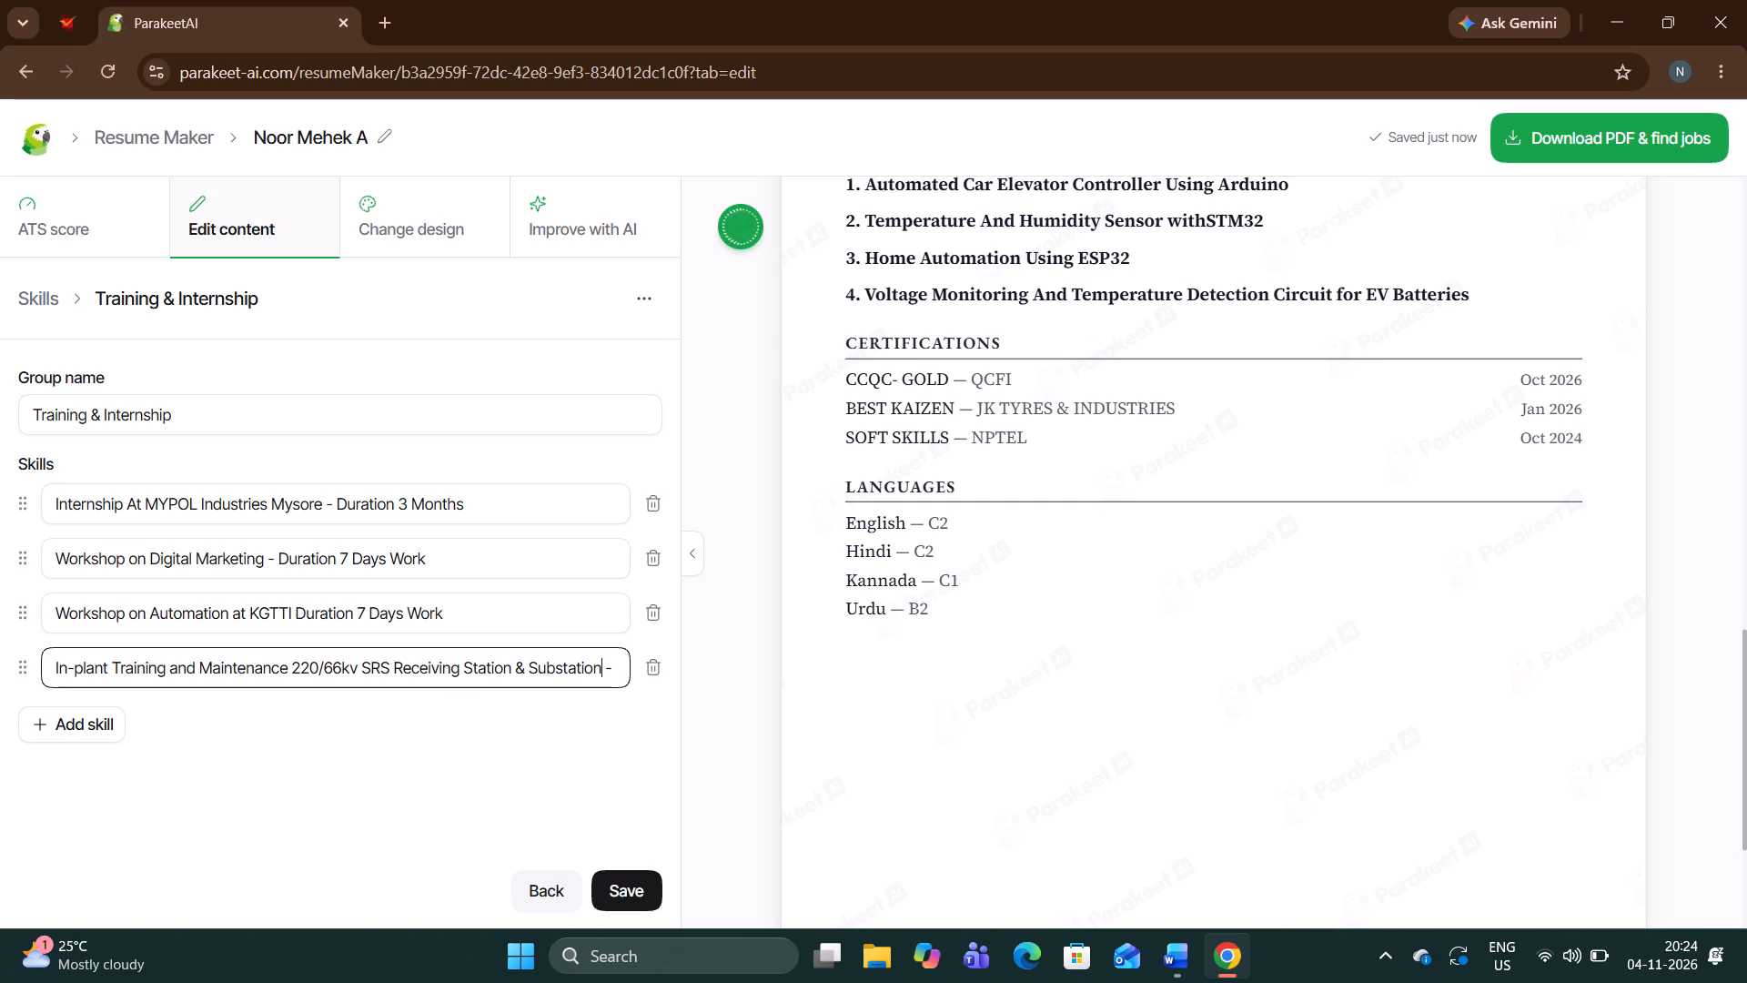
Review how the Training & Internship group and the Experience and Skills sections read in the resume preview.
click(405, 508)
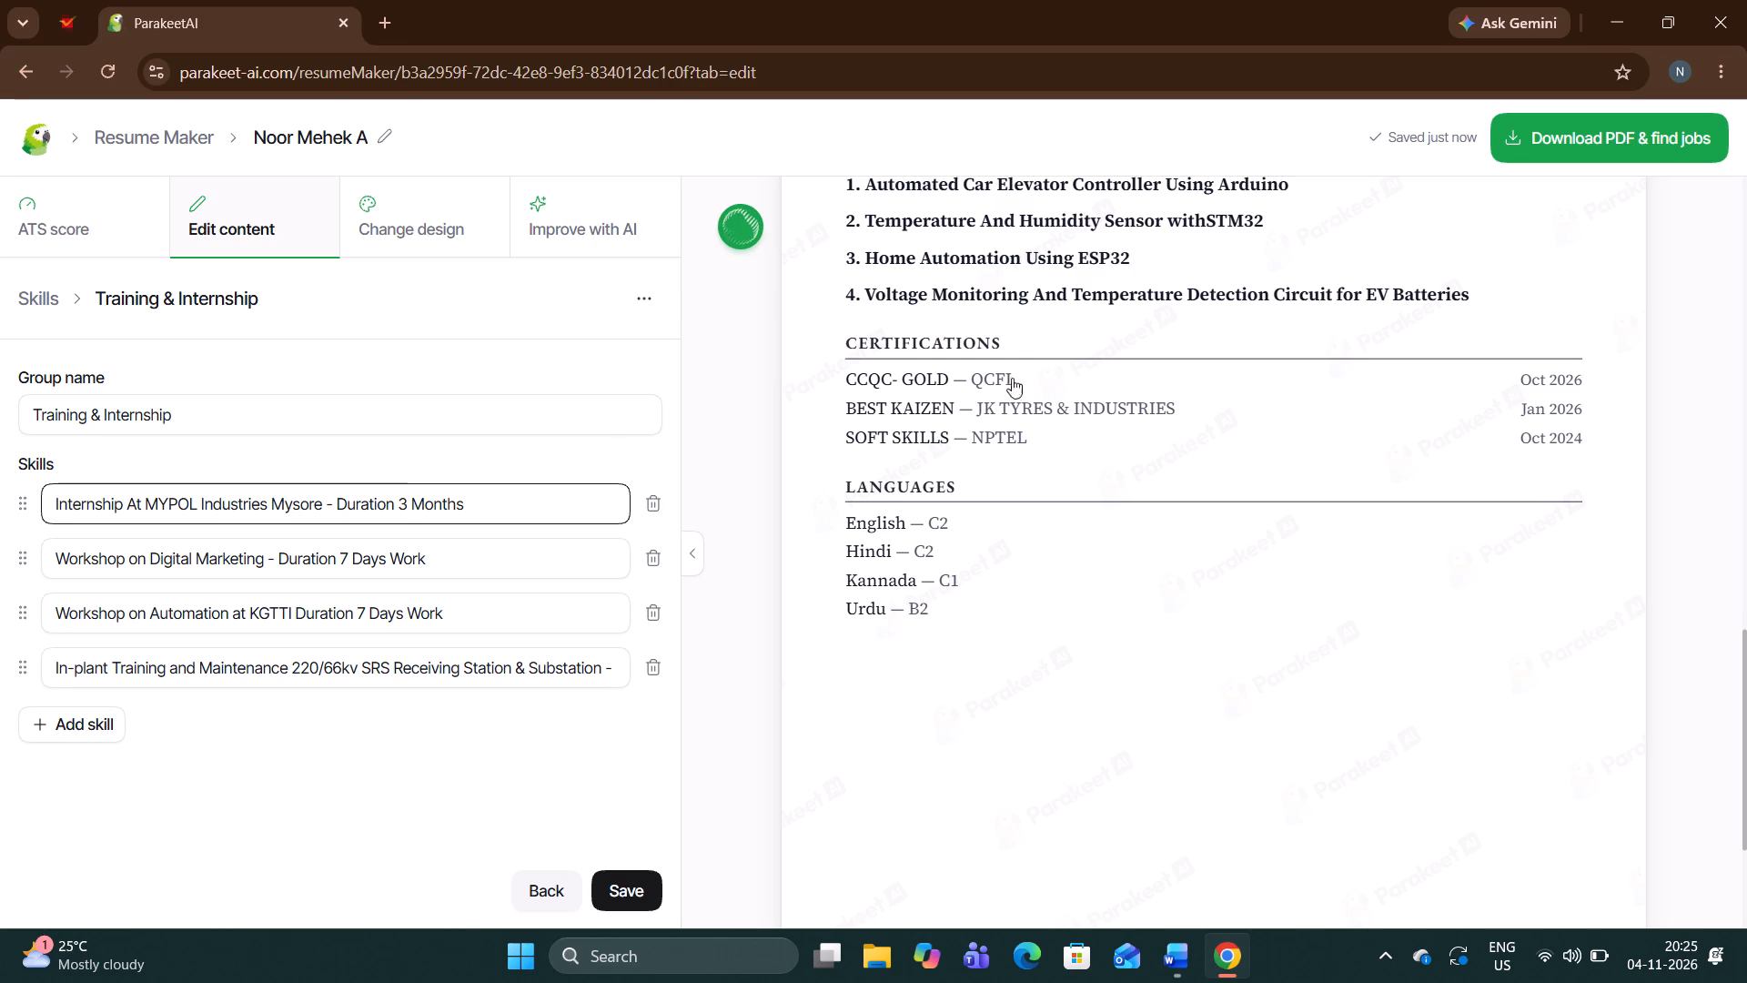
scroll(1094, 469, up, 2)
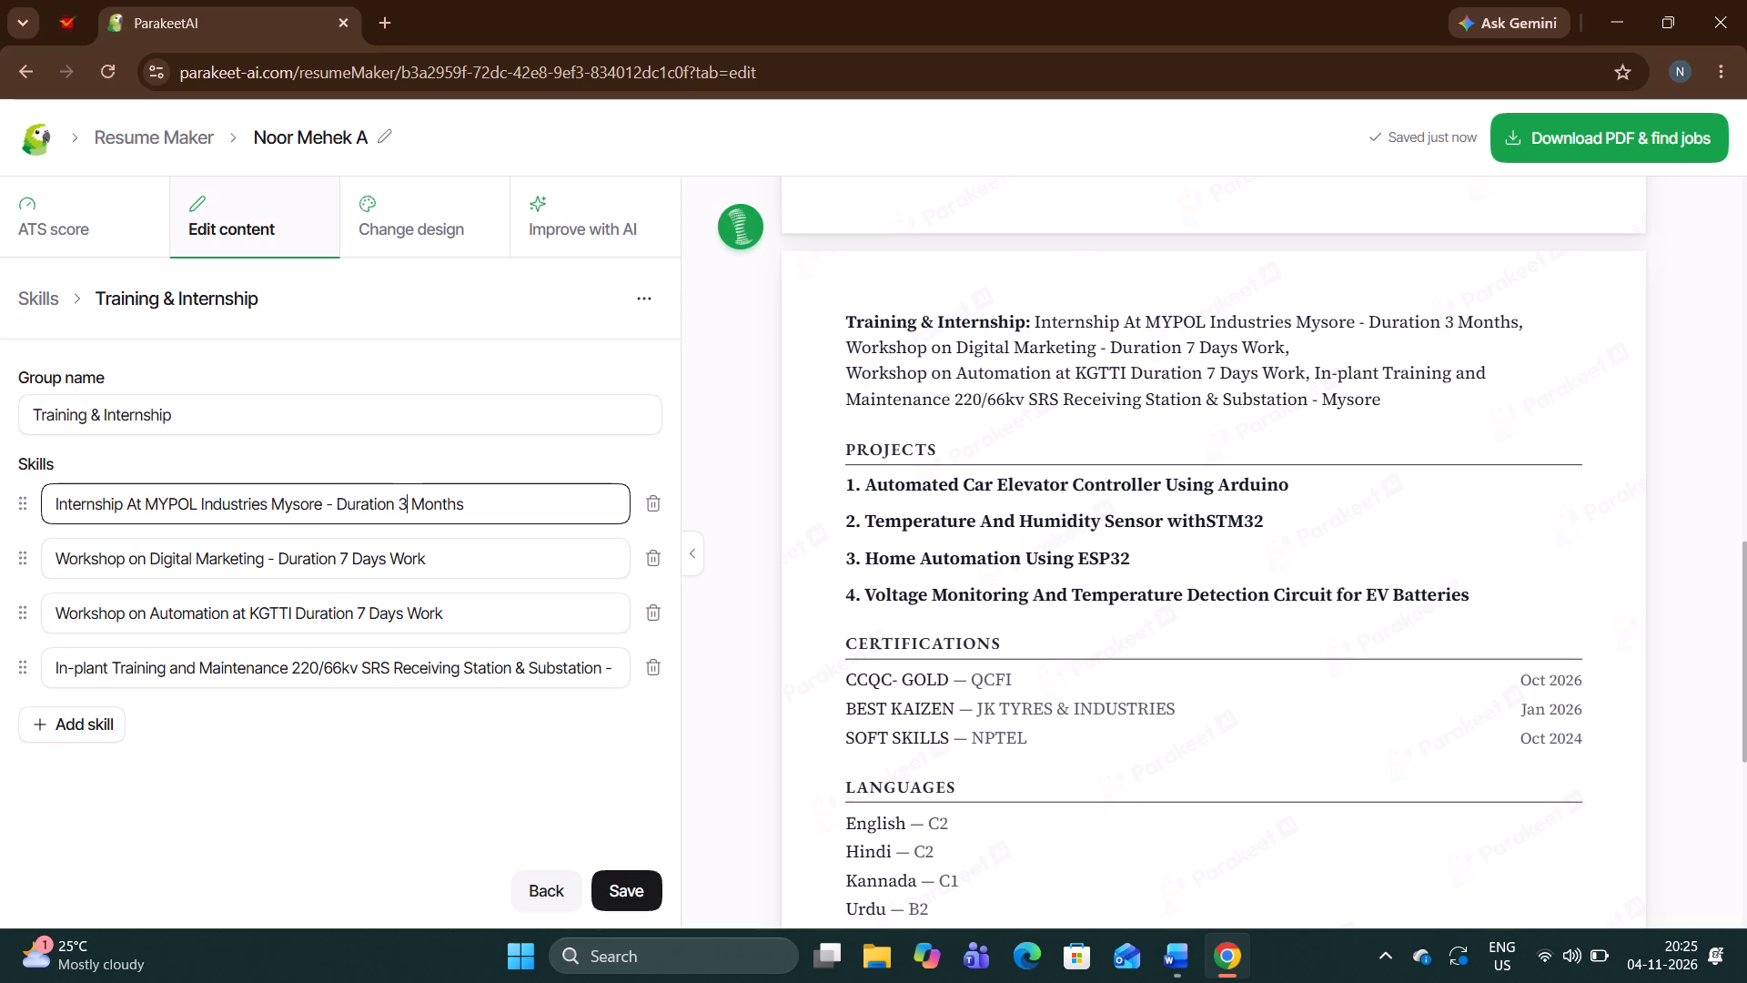
scroll(104, 649, up, 2)
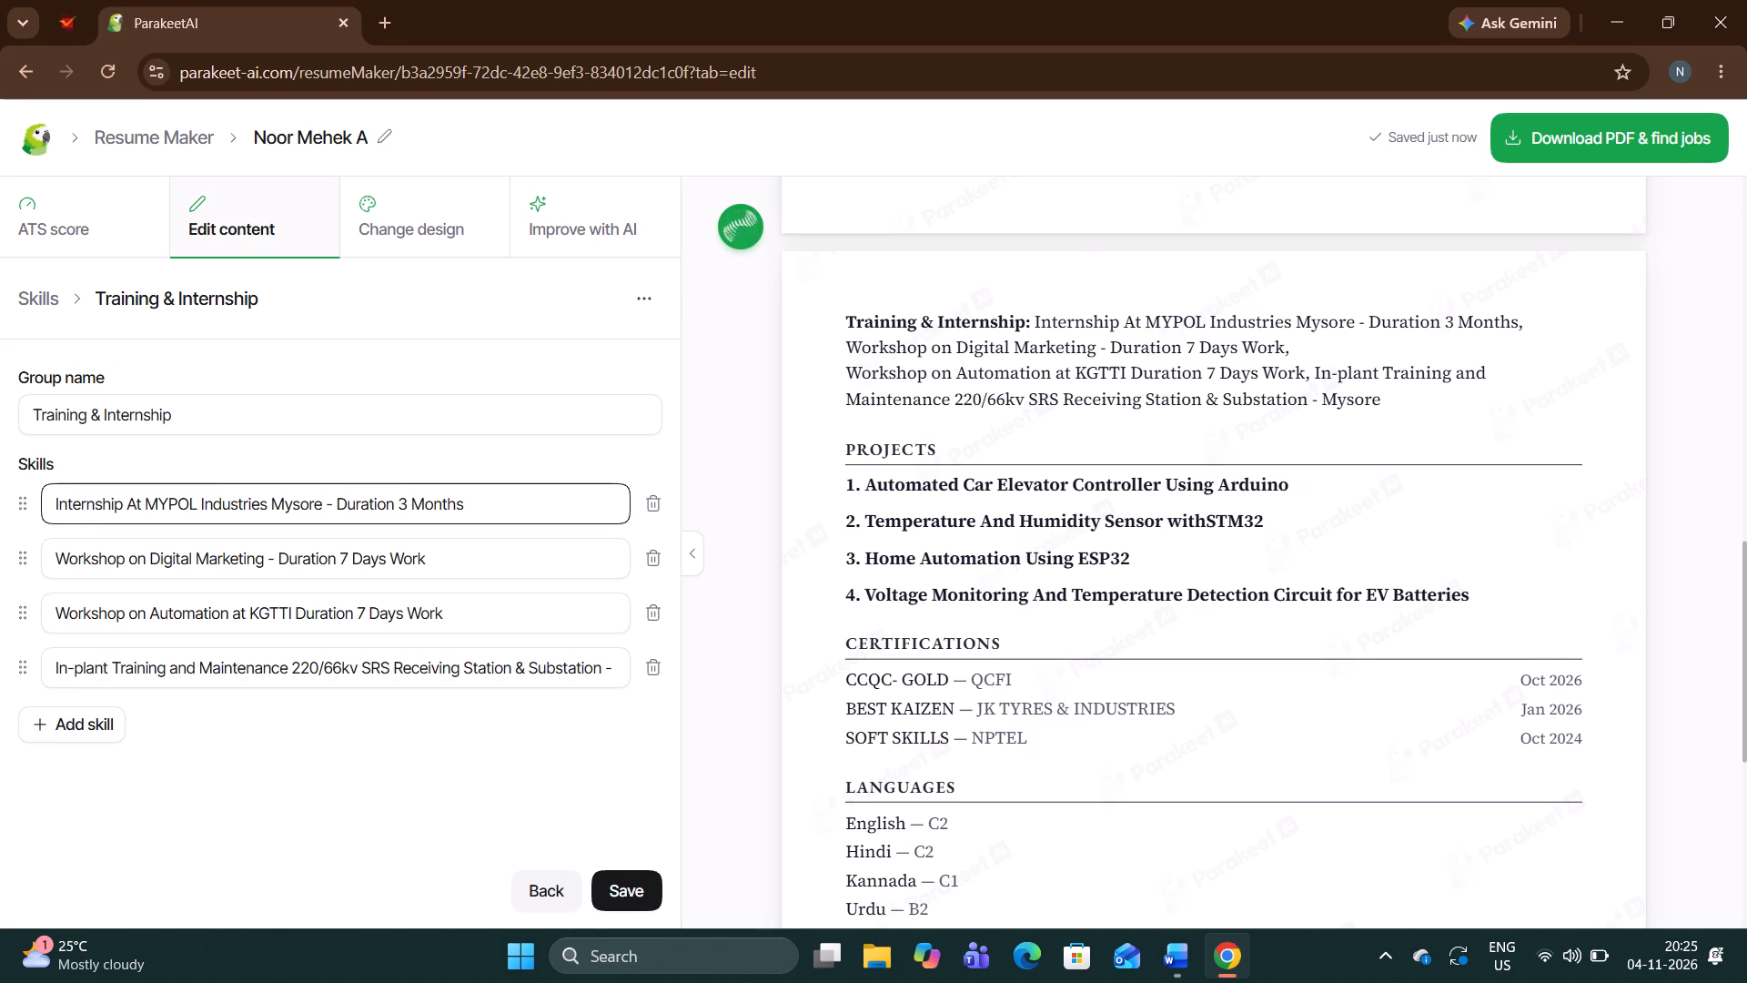
click(50, 497)
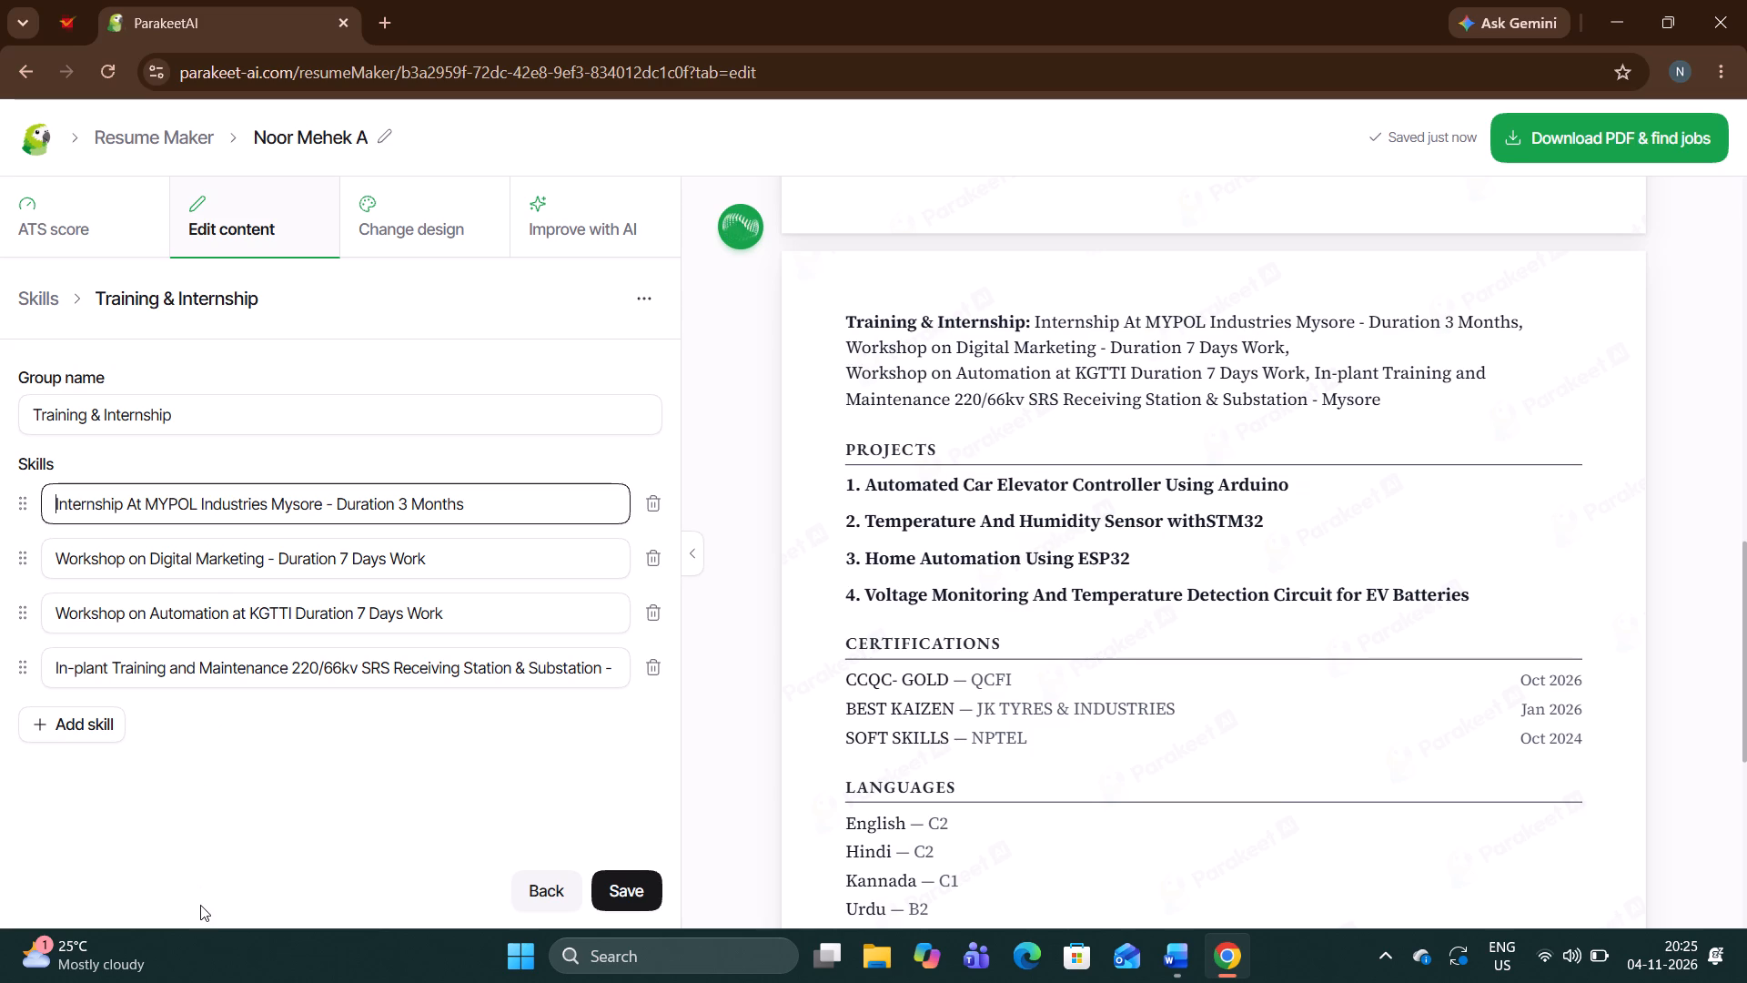
click(200, 905)
scroll(1082, 409, up, 5)
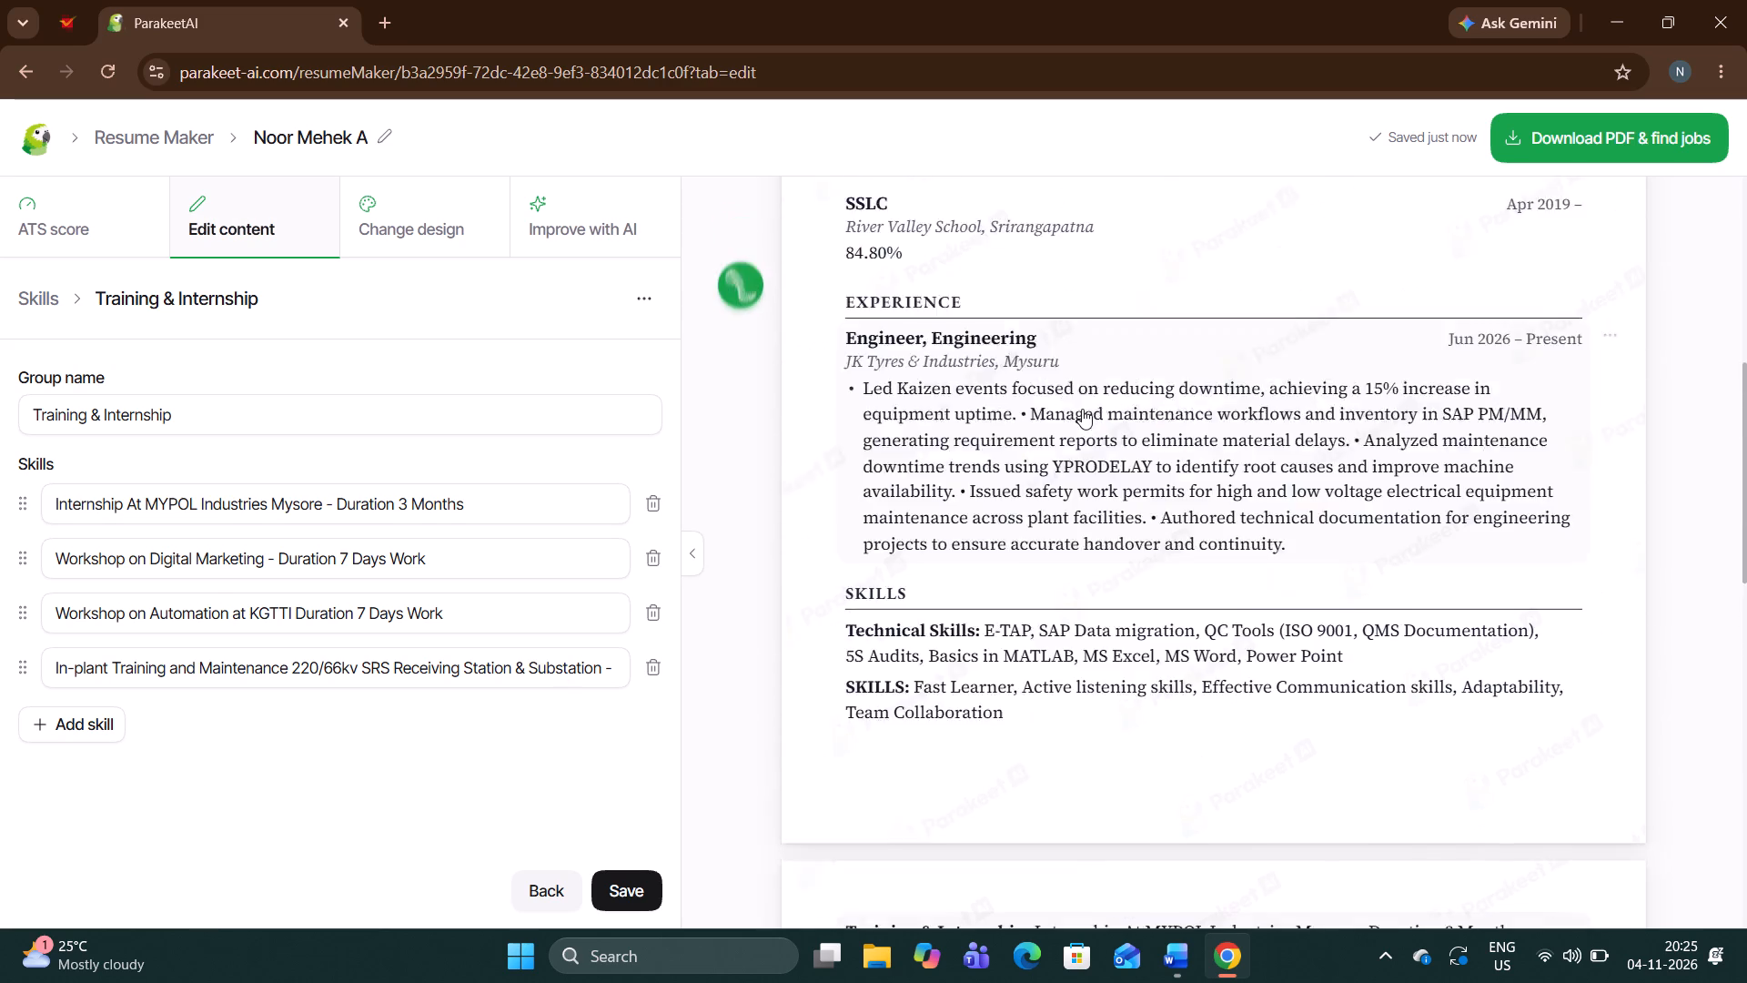
scroll(1082, 409, up, 1)
scroll(1082, 409, down, 1)
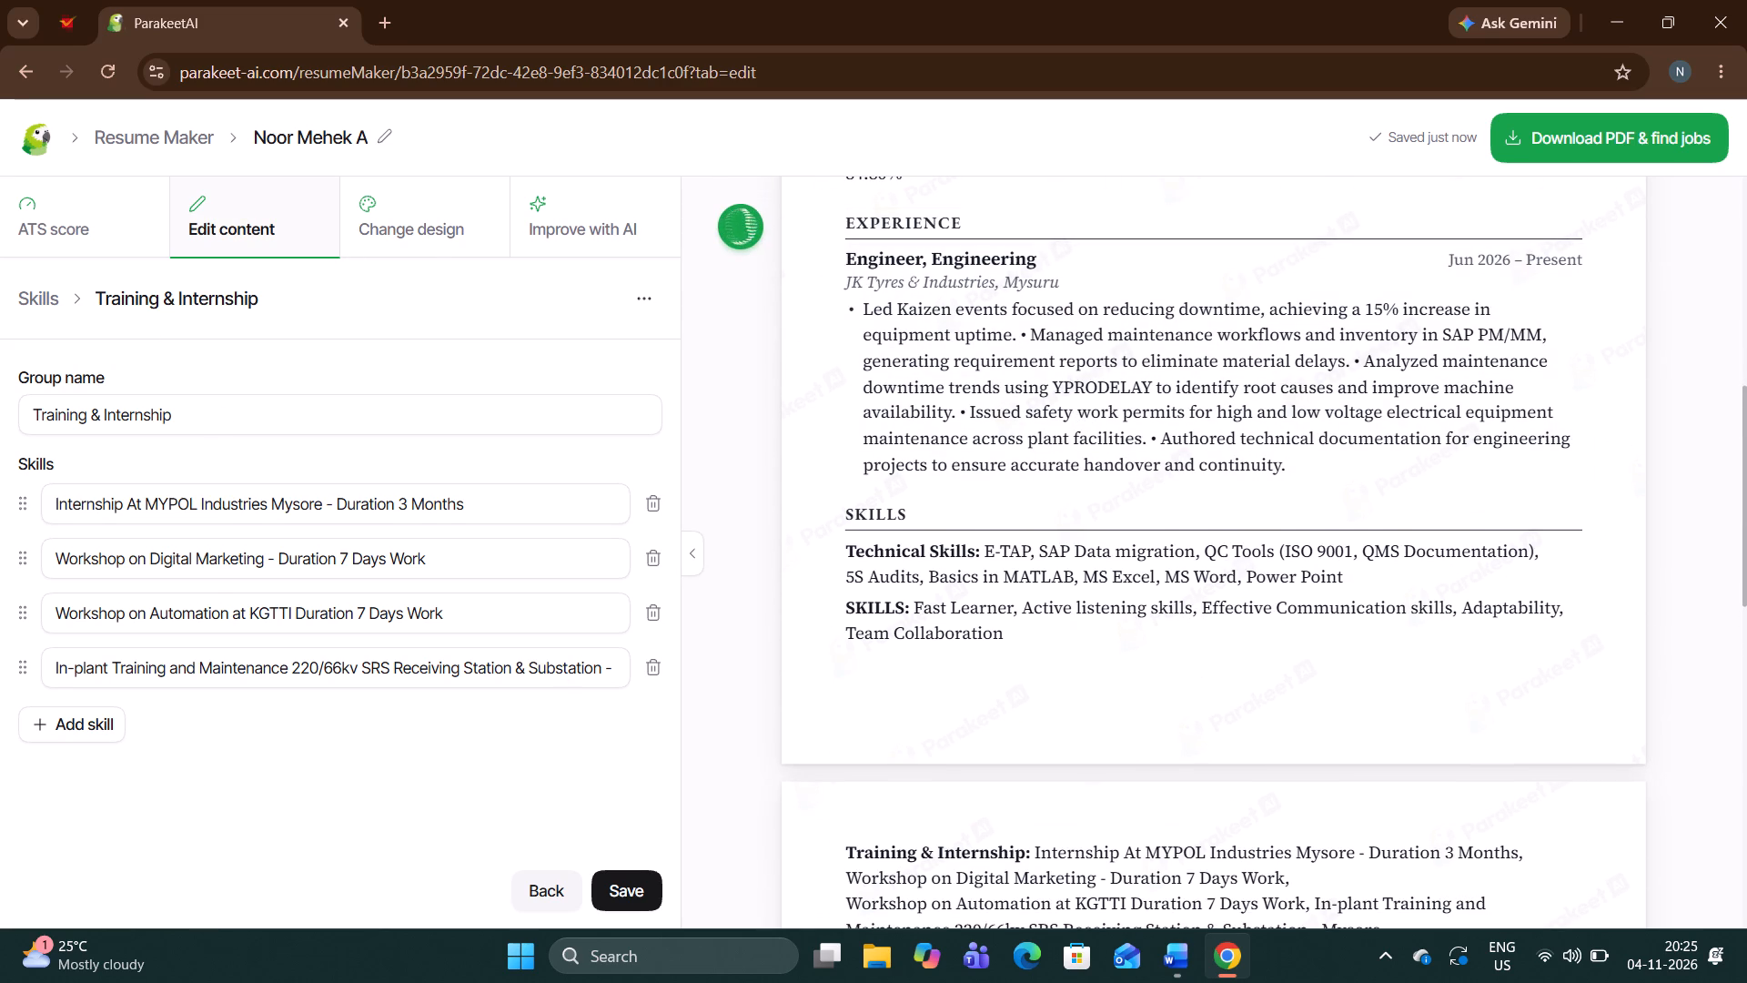
Save the Training & Internship skill group.
double_click(651, 870)
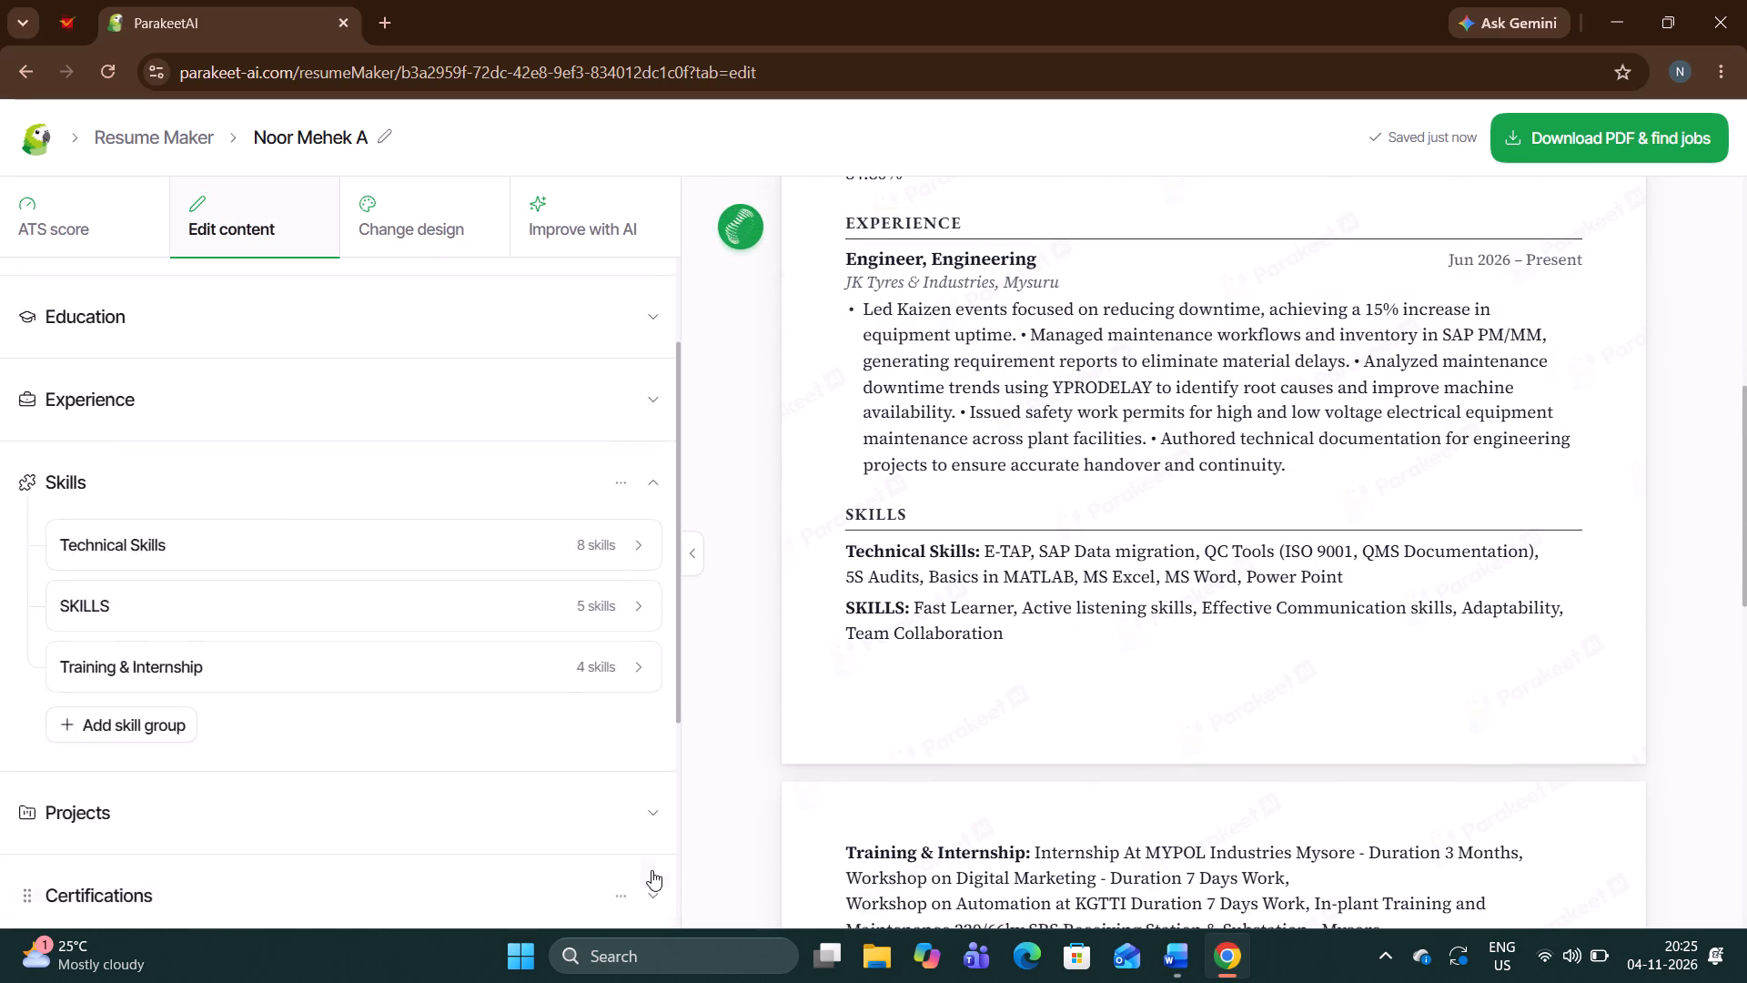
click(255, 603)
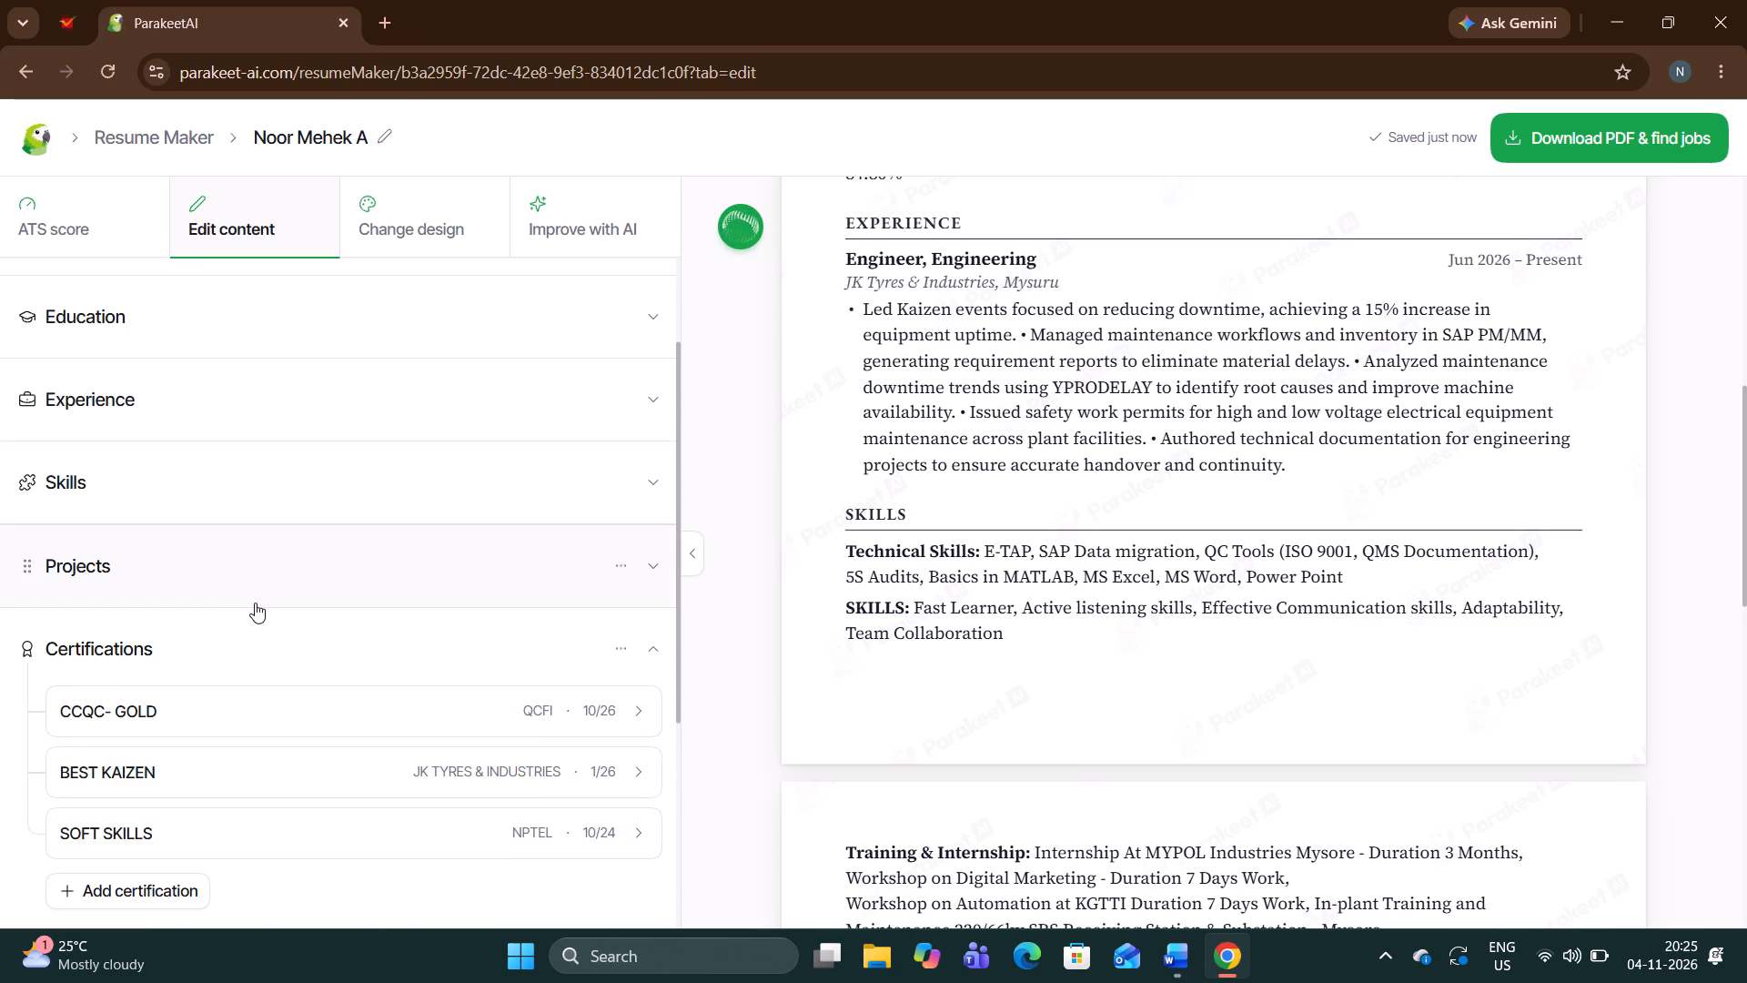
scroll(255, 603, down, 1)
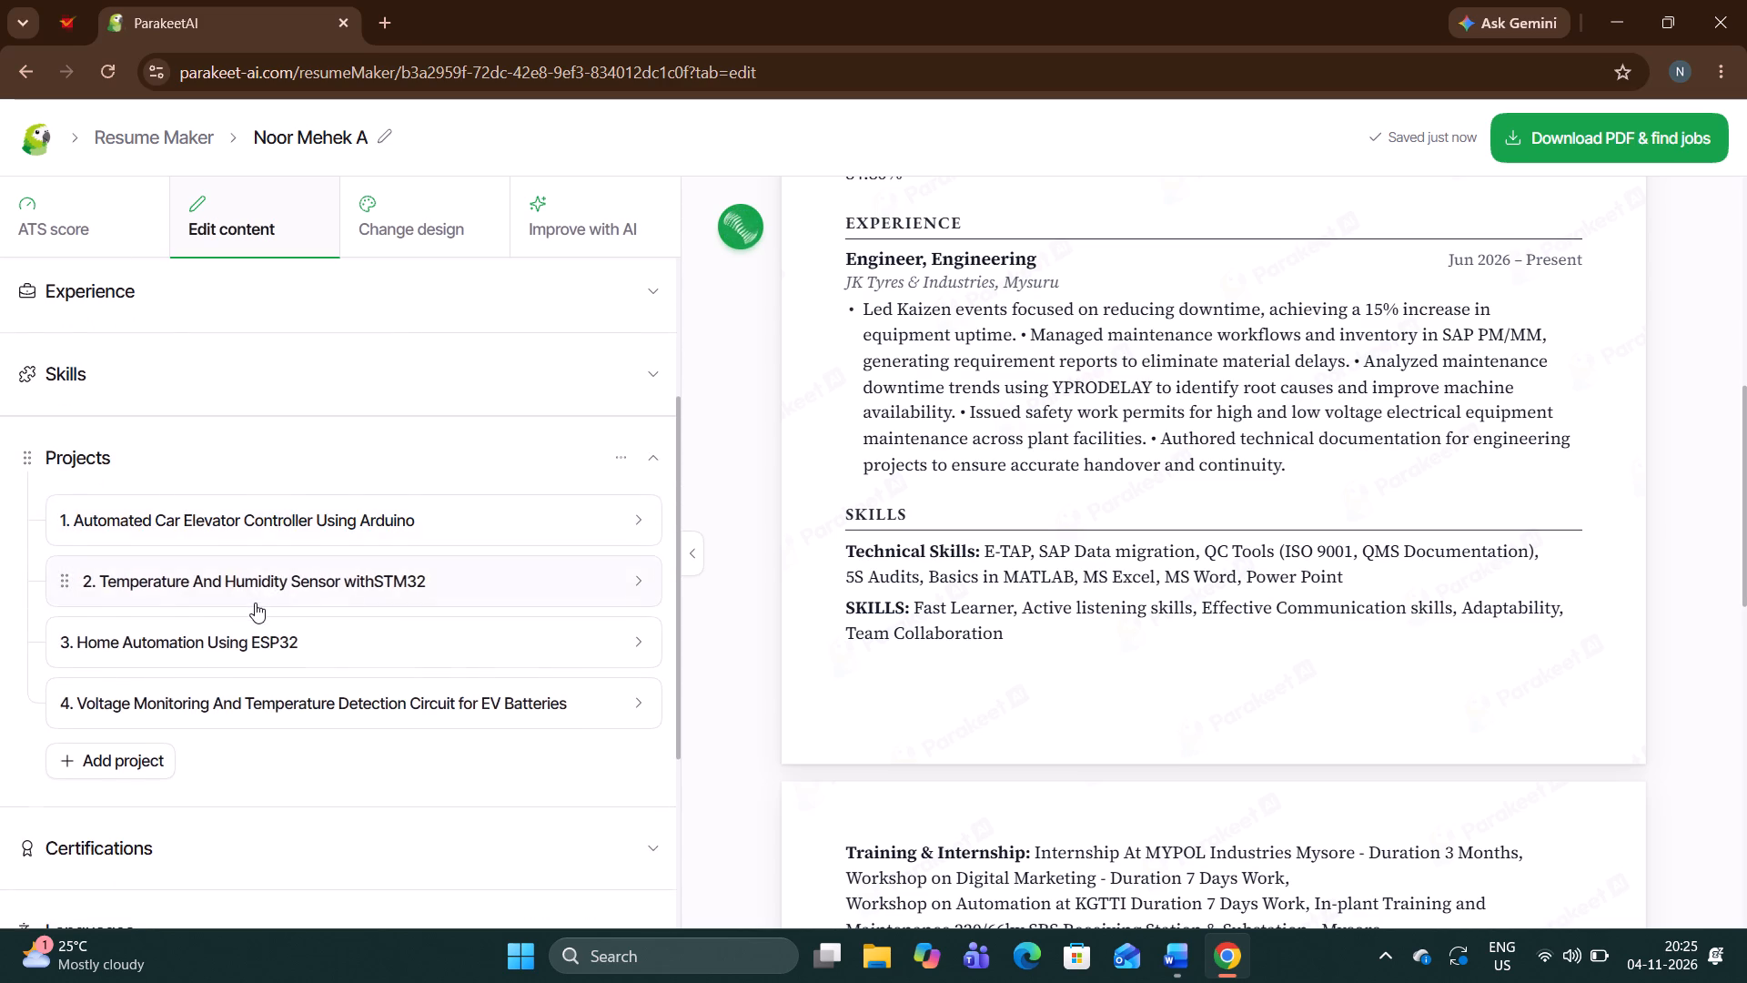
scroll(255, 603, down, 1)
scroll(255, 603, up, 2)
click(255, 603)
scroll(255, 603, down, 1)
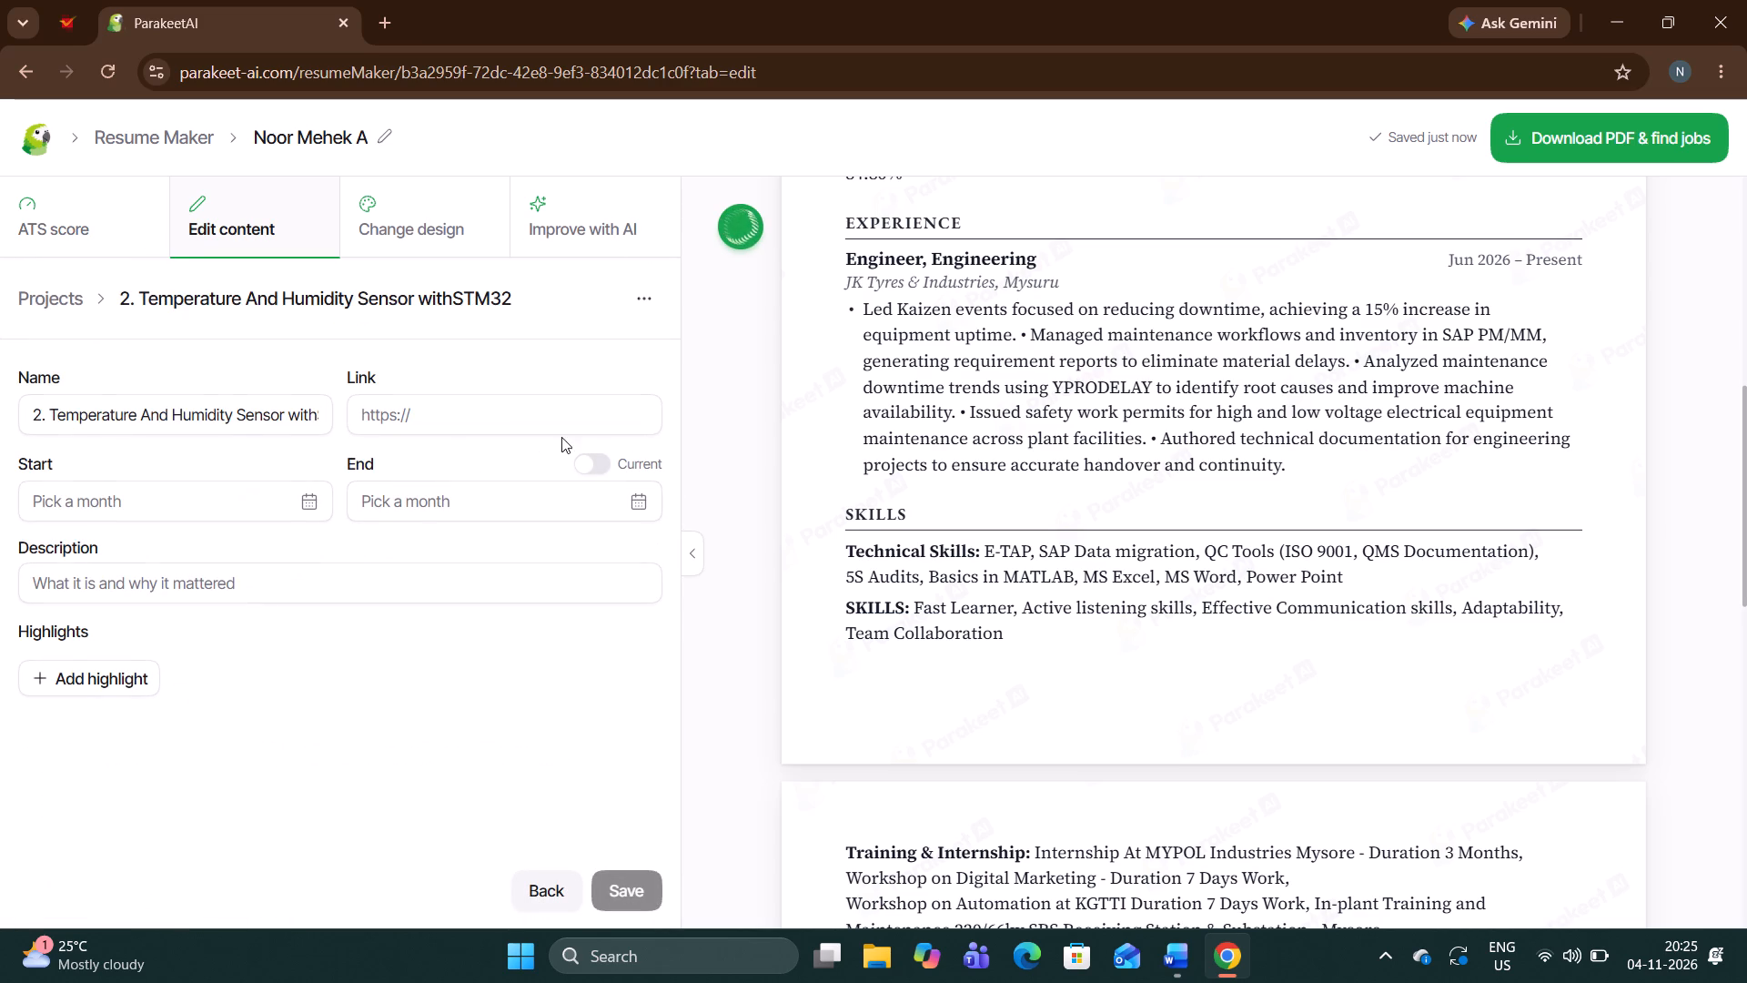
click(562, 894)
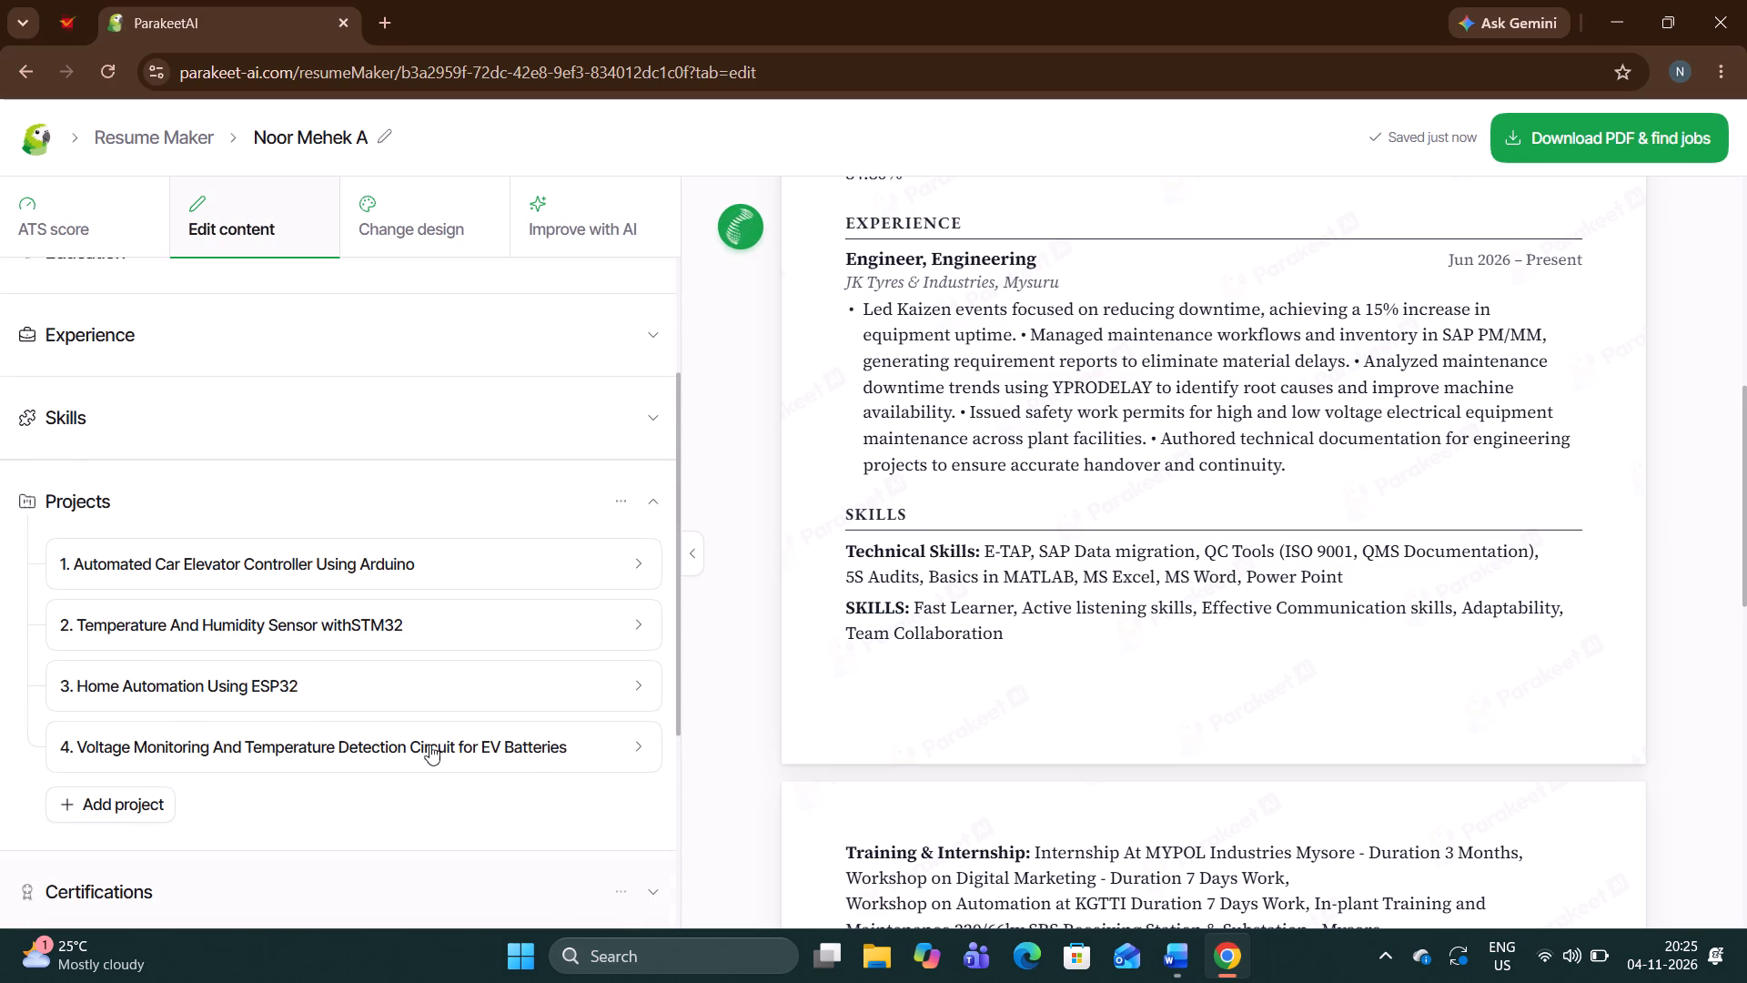
Add another custom section at the end of the resume's section list.
scroll(345, 826, down, 3)
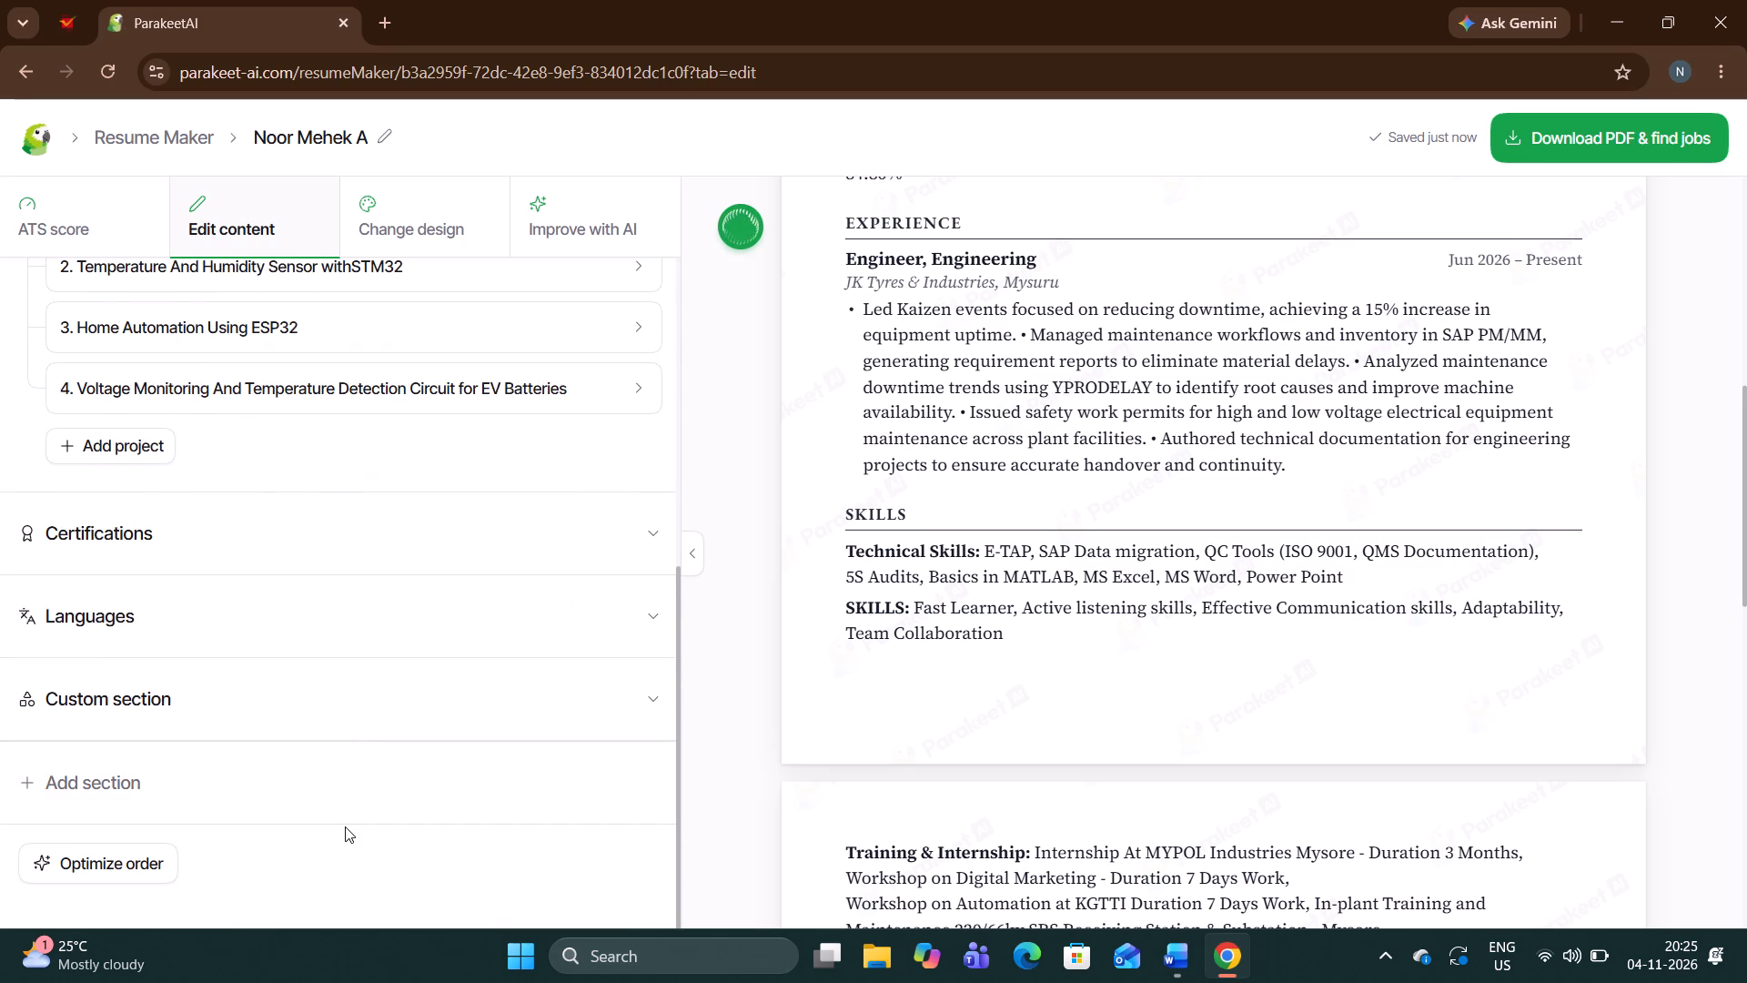
scroll(345, 826, down, 1)
click(227, 788)
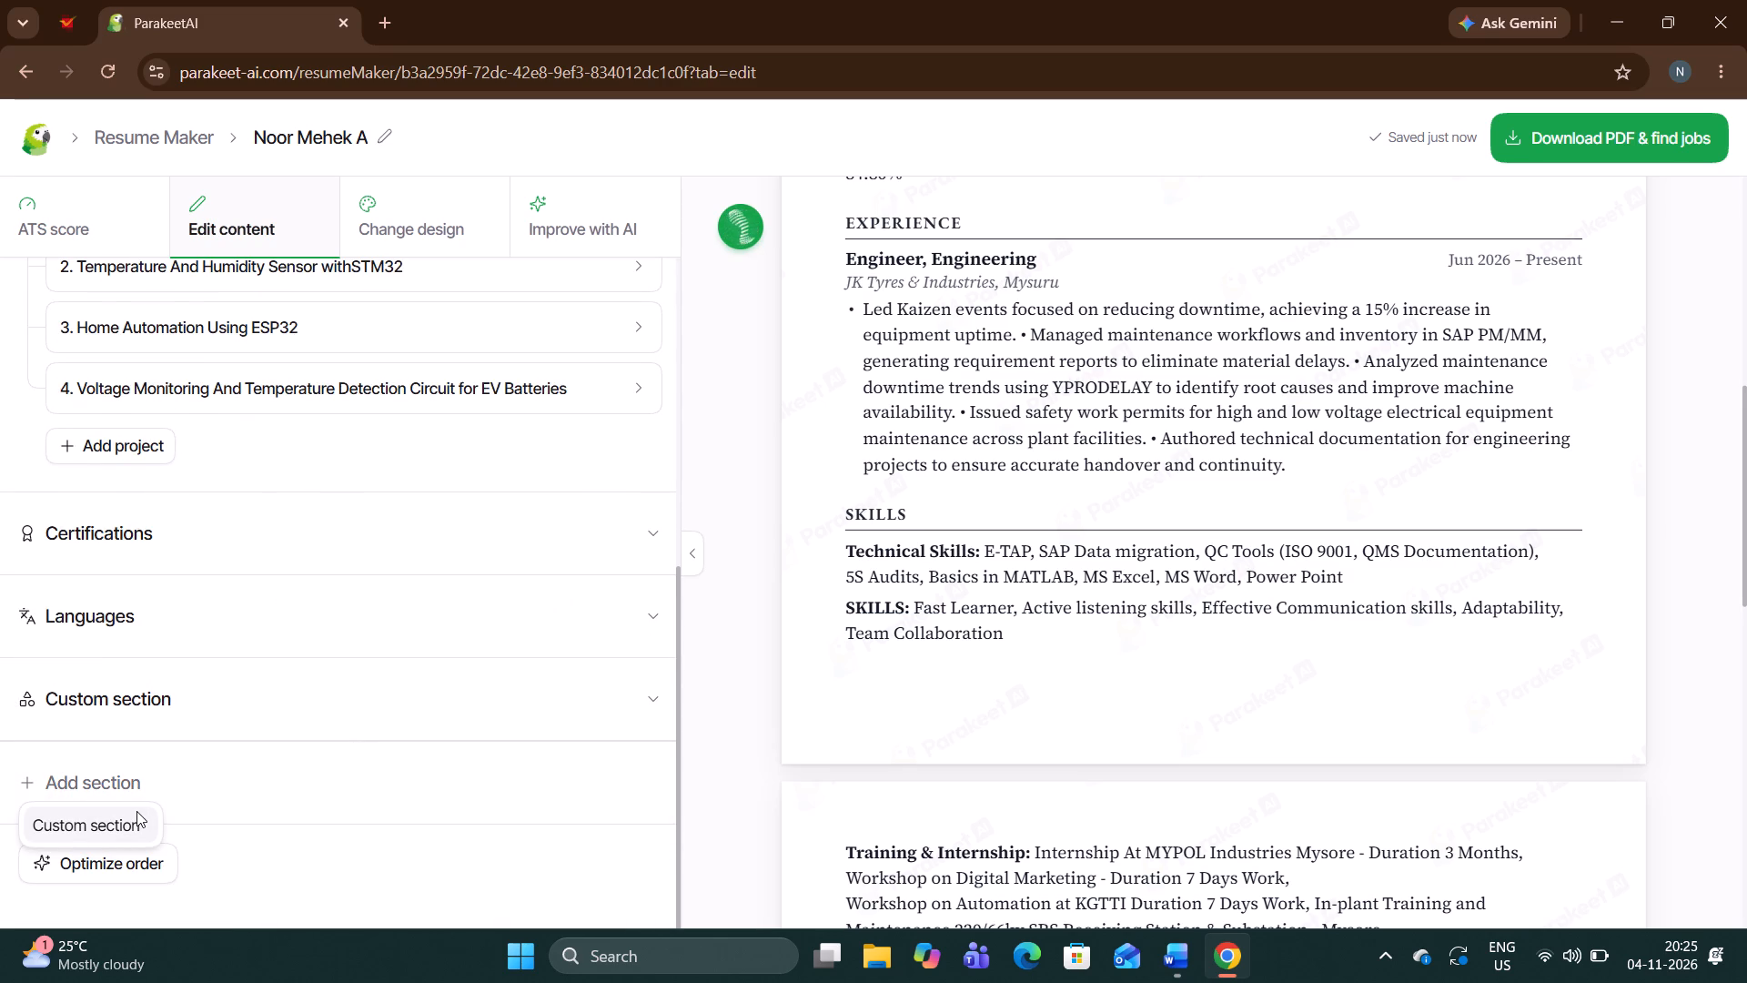
click(136, 811)
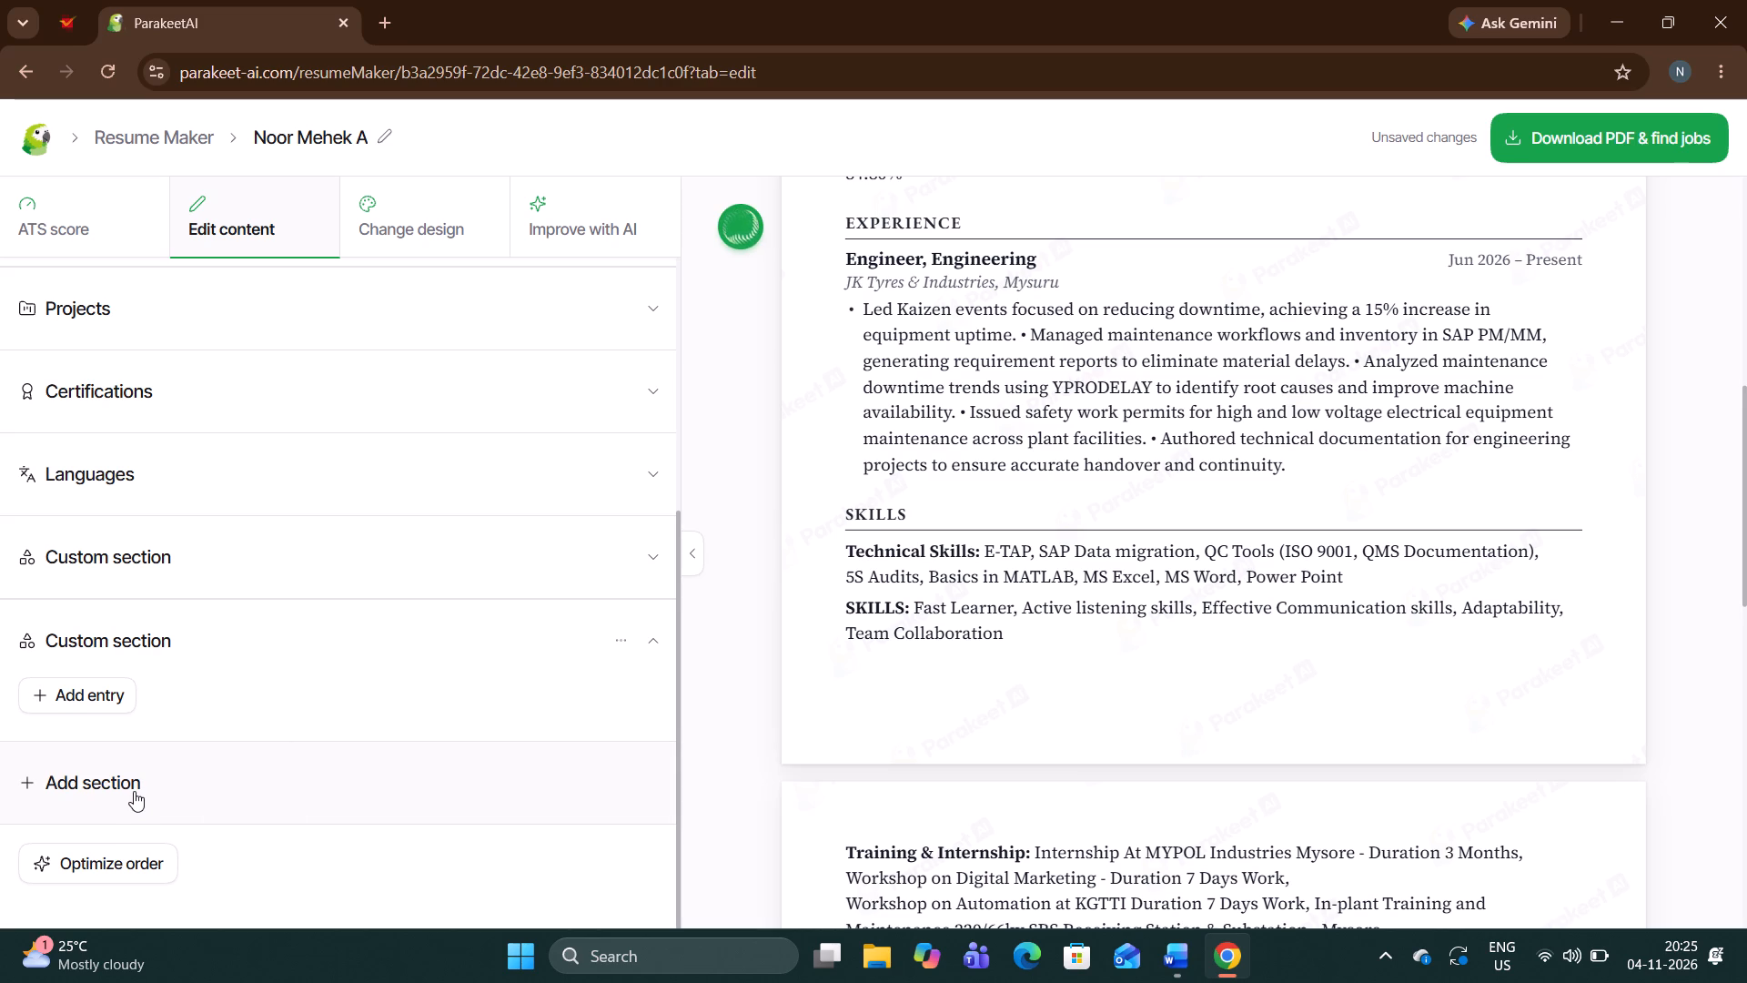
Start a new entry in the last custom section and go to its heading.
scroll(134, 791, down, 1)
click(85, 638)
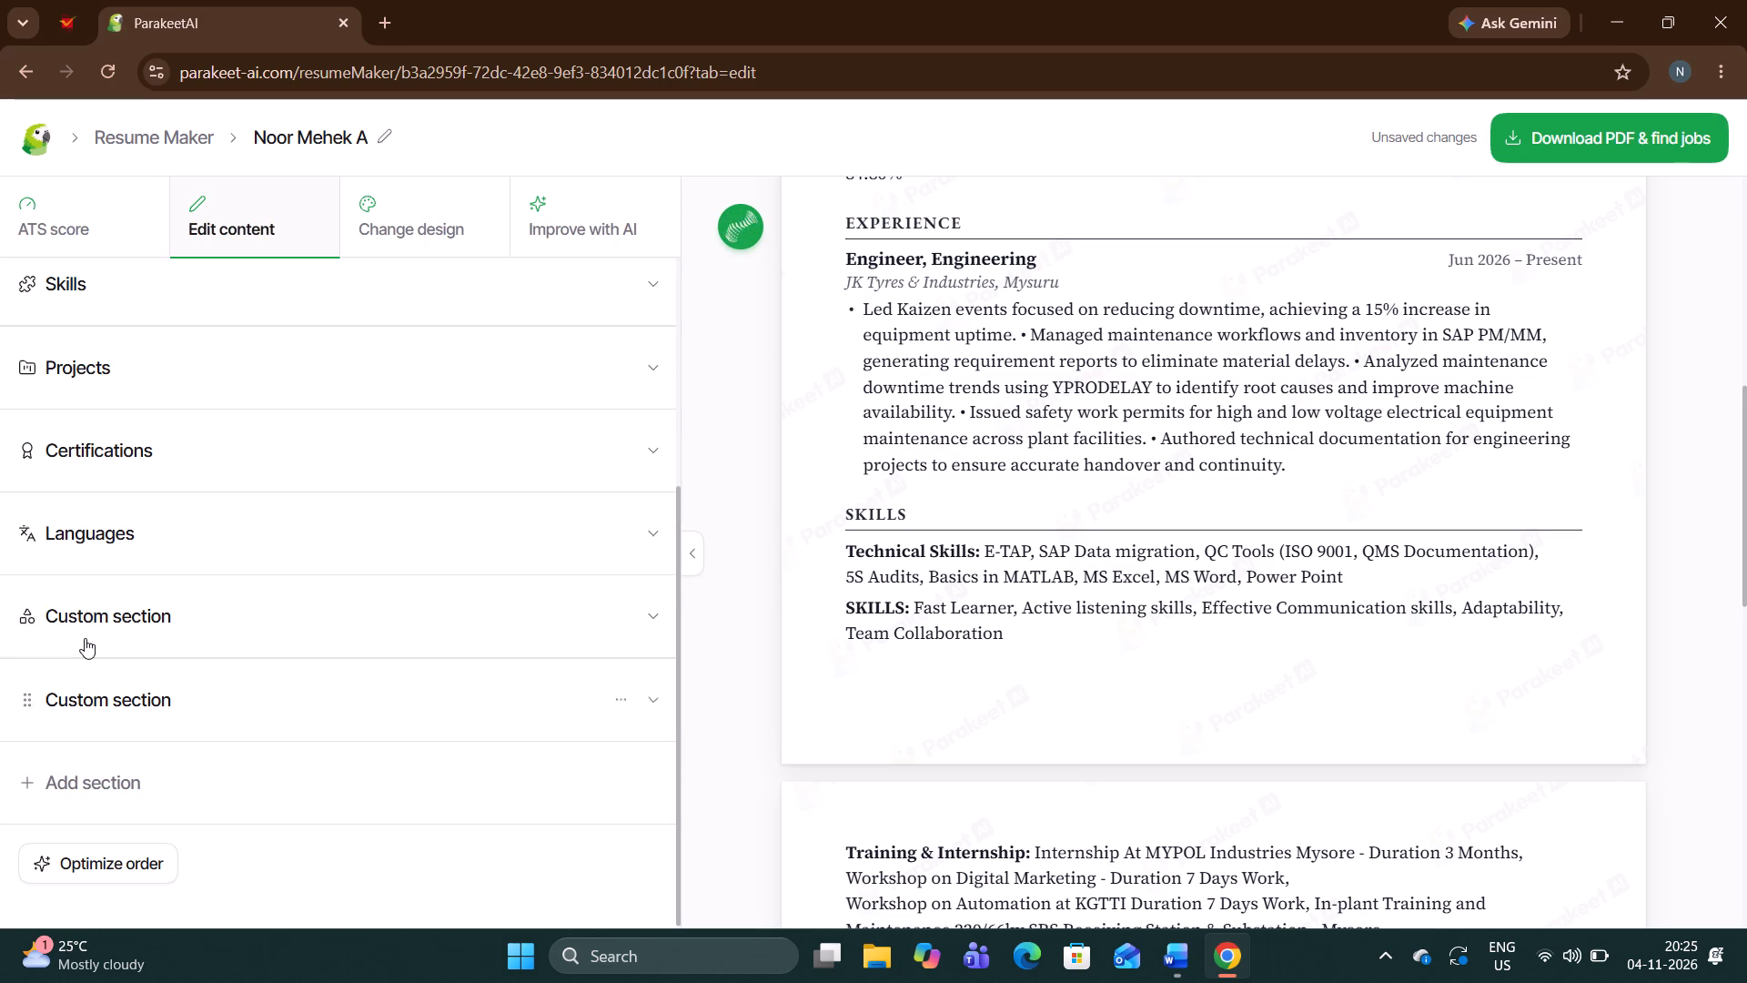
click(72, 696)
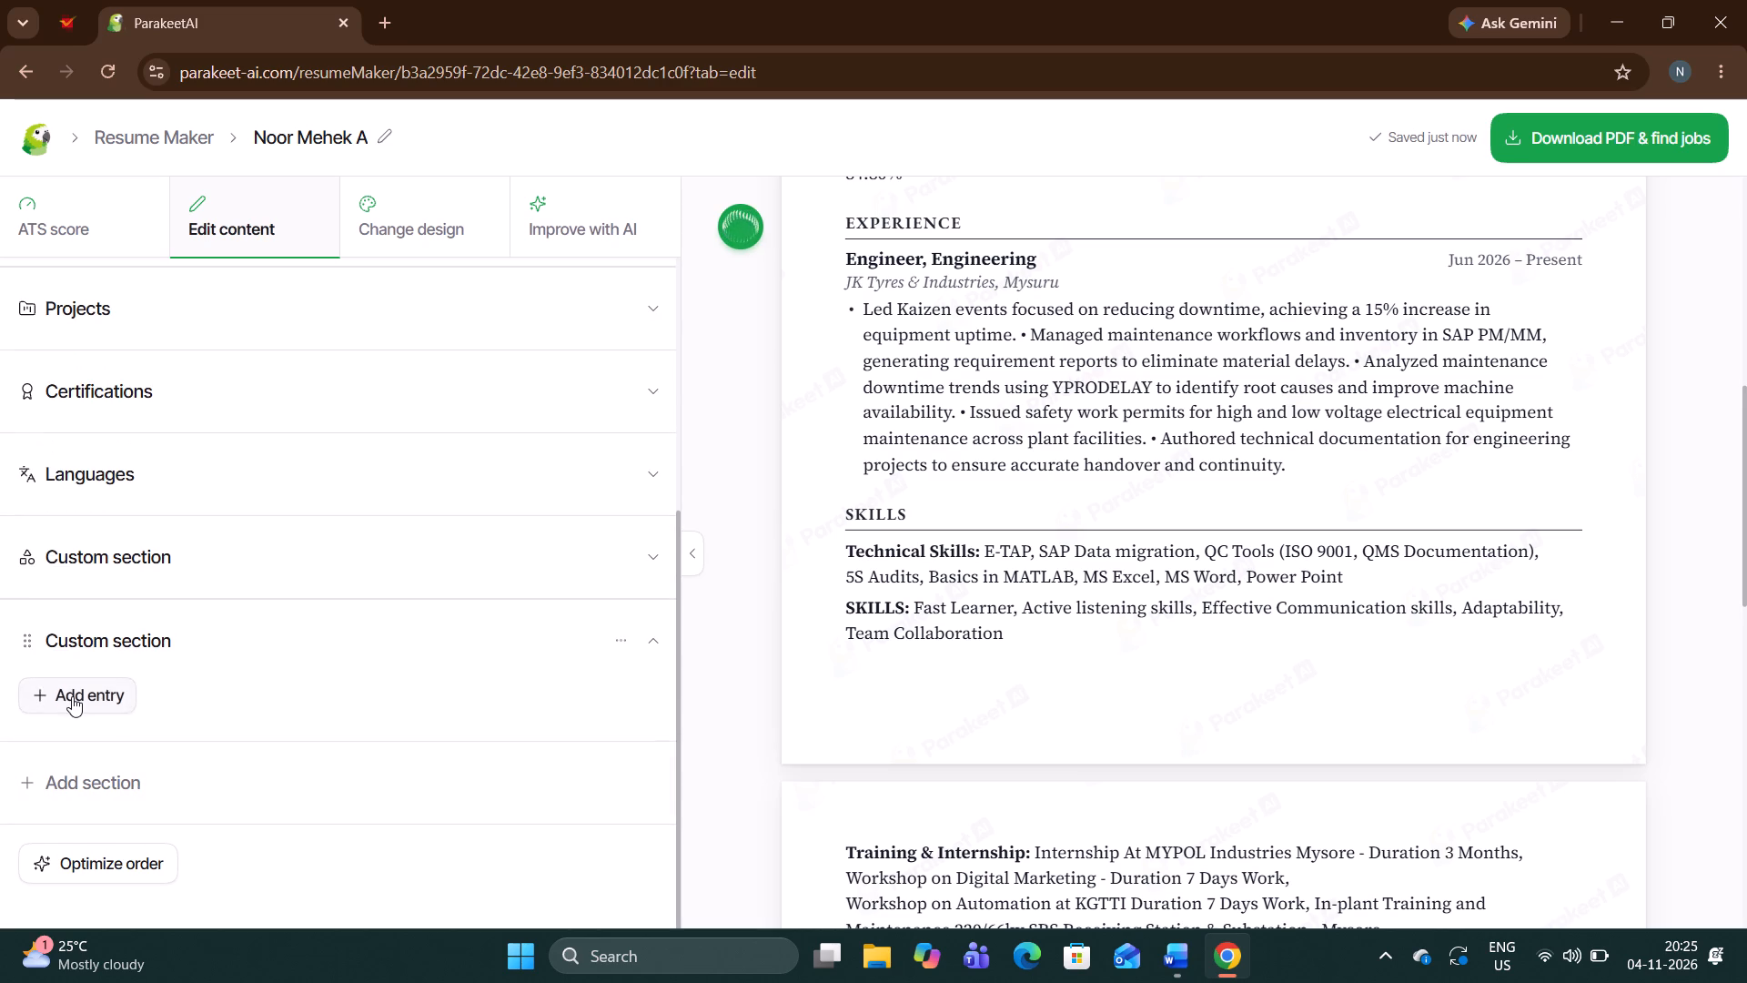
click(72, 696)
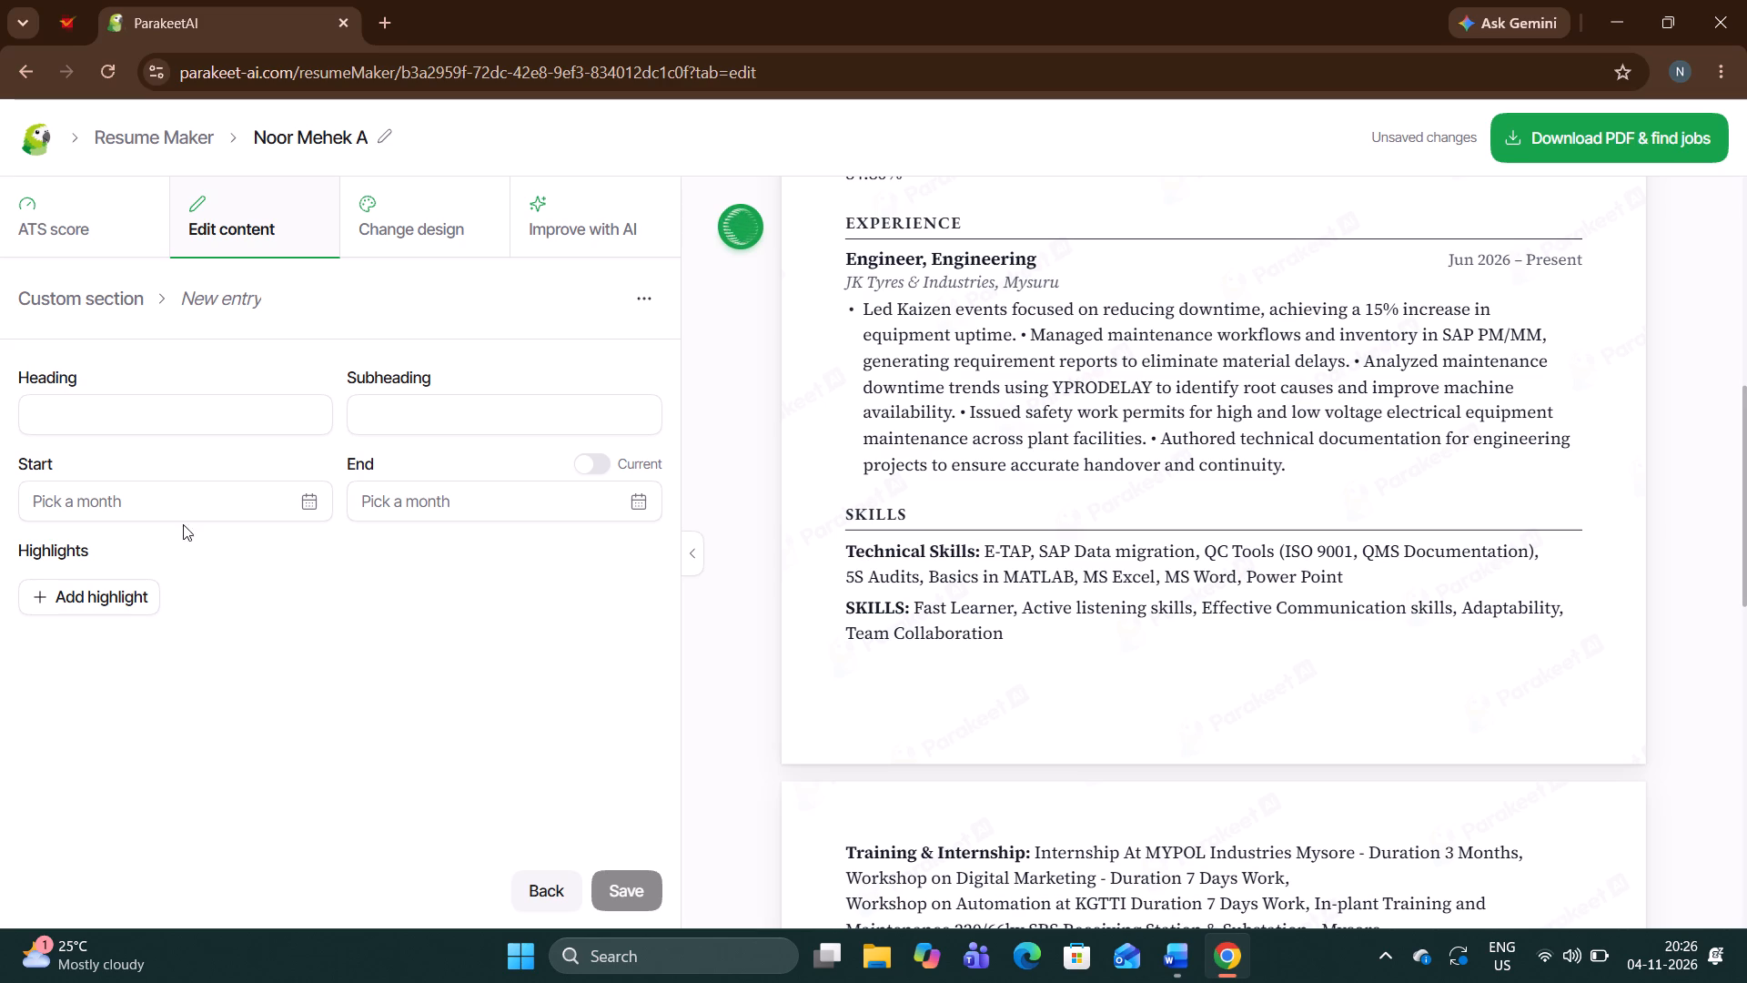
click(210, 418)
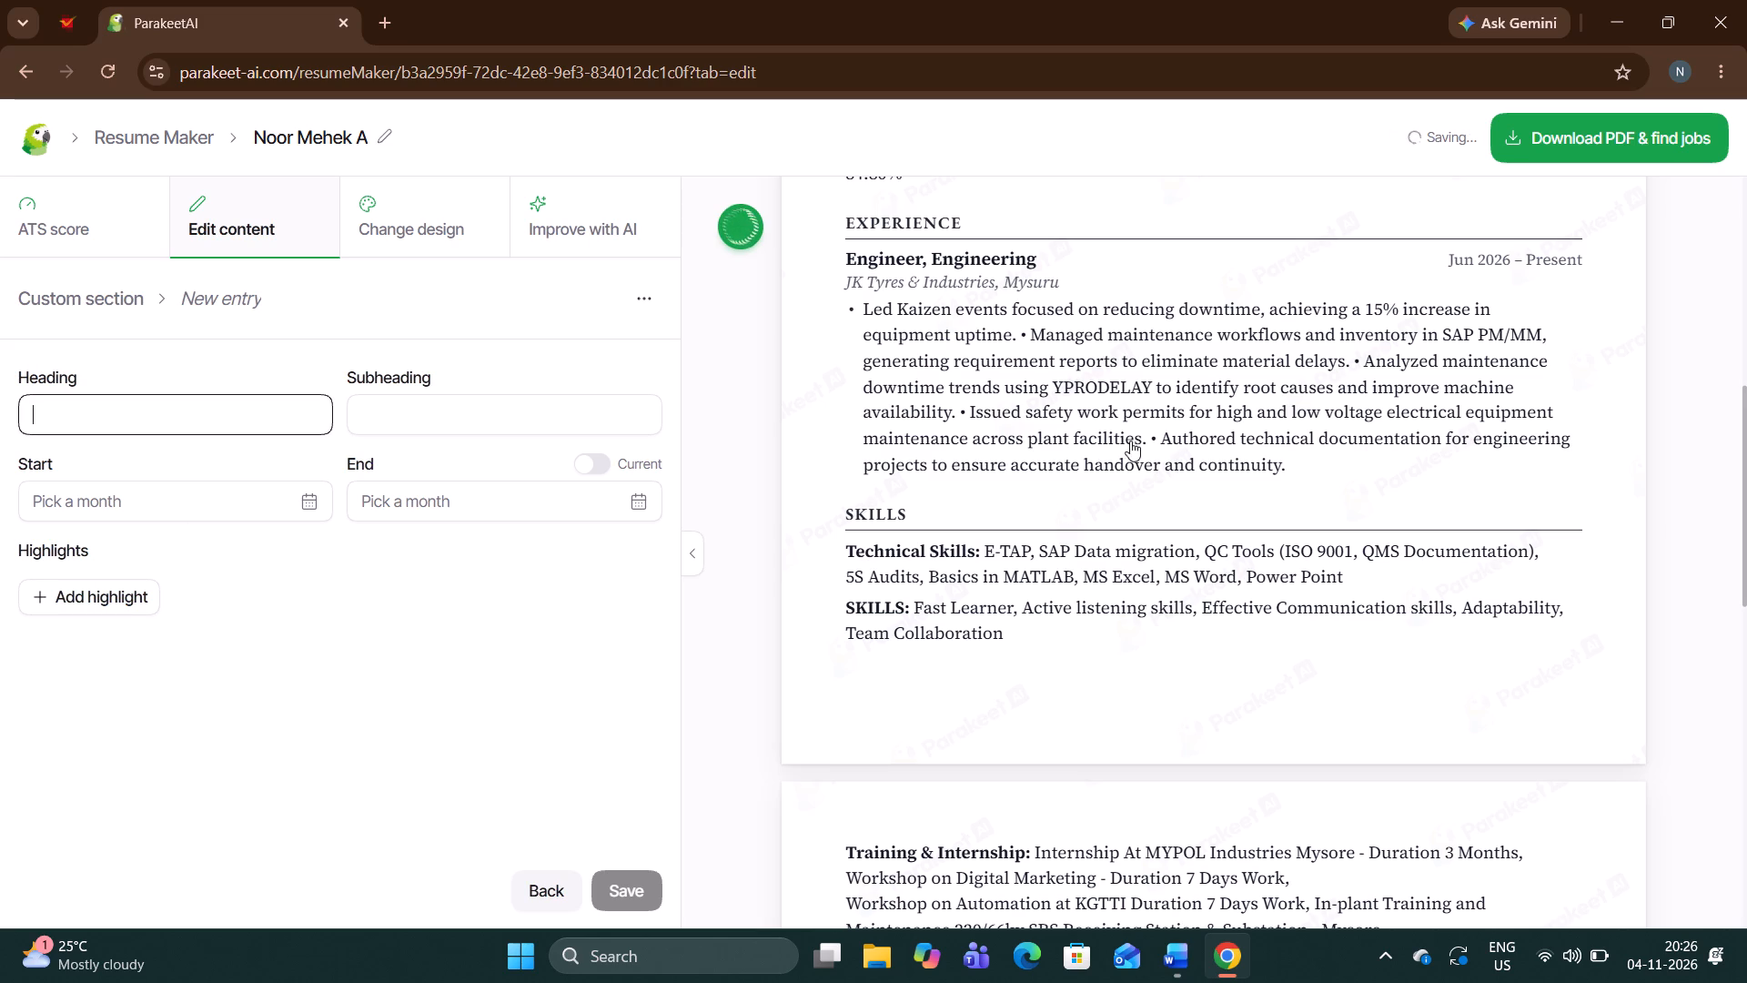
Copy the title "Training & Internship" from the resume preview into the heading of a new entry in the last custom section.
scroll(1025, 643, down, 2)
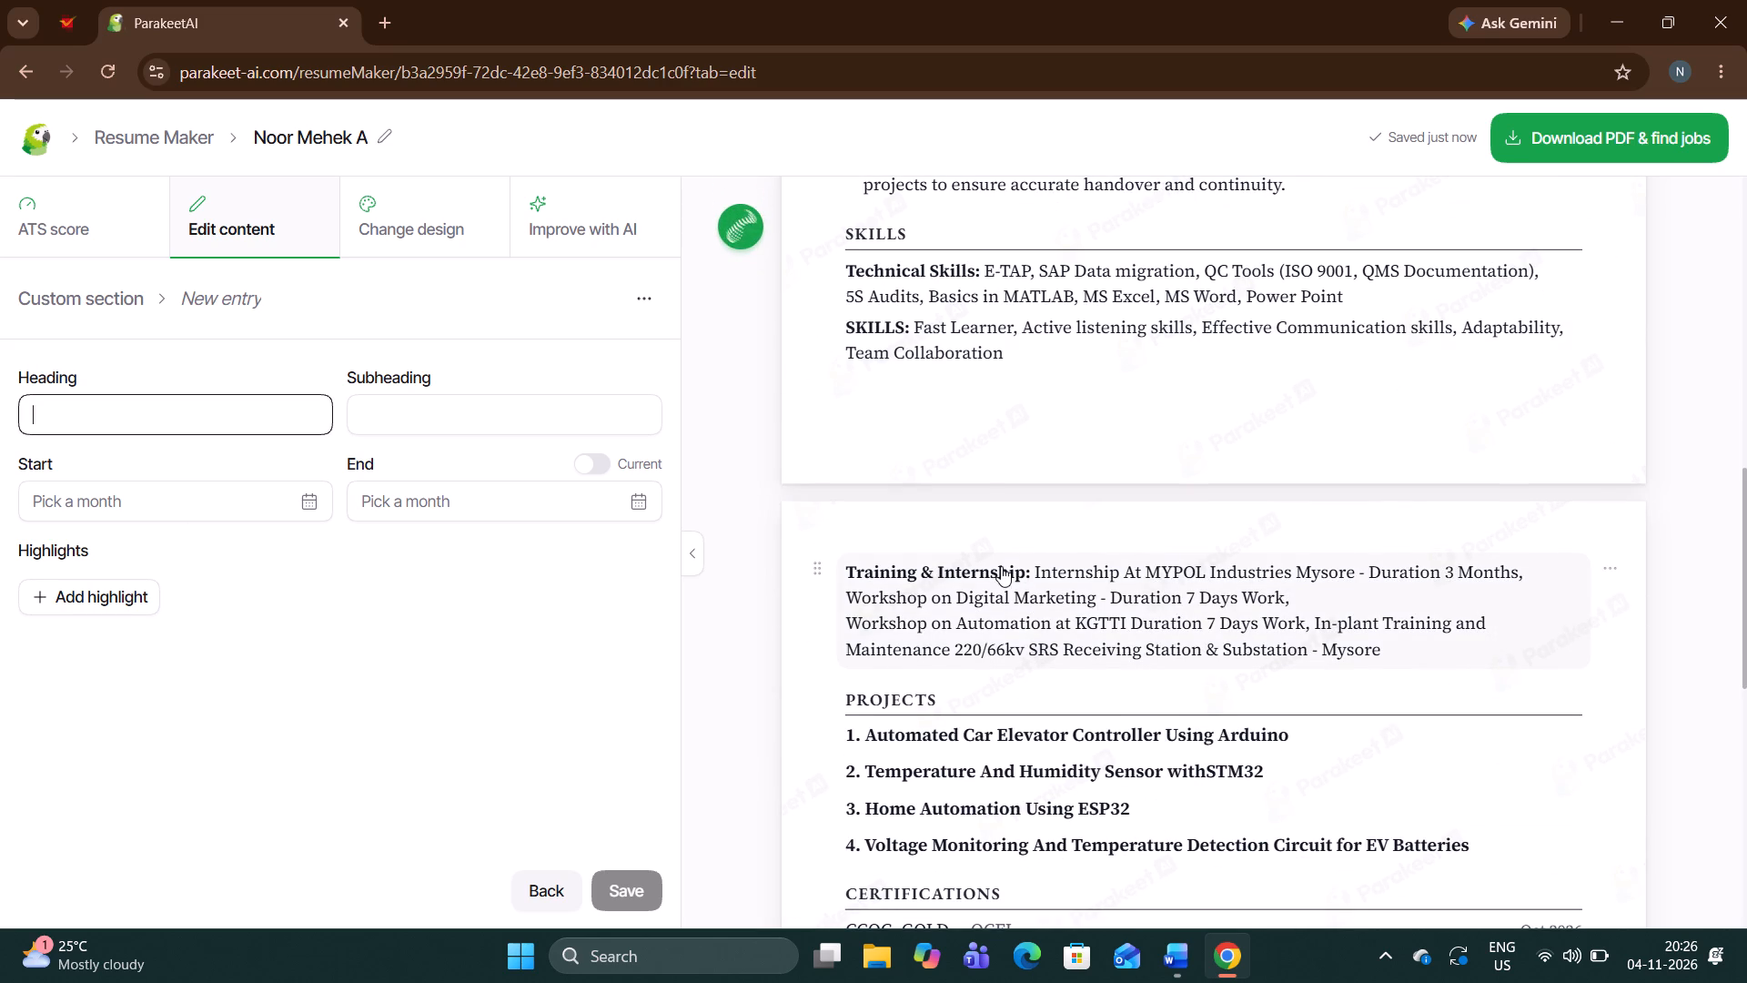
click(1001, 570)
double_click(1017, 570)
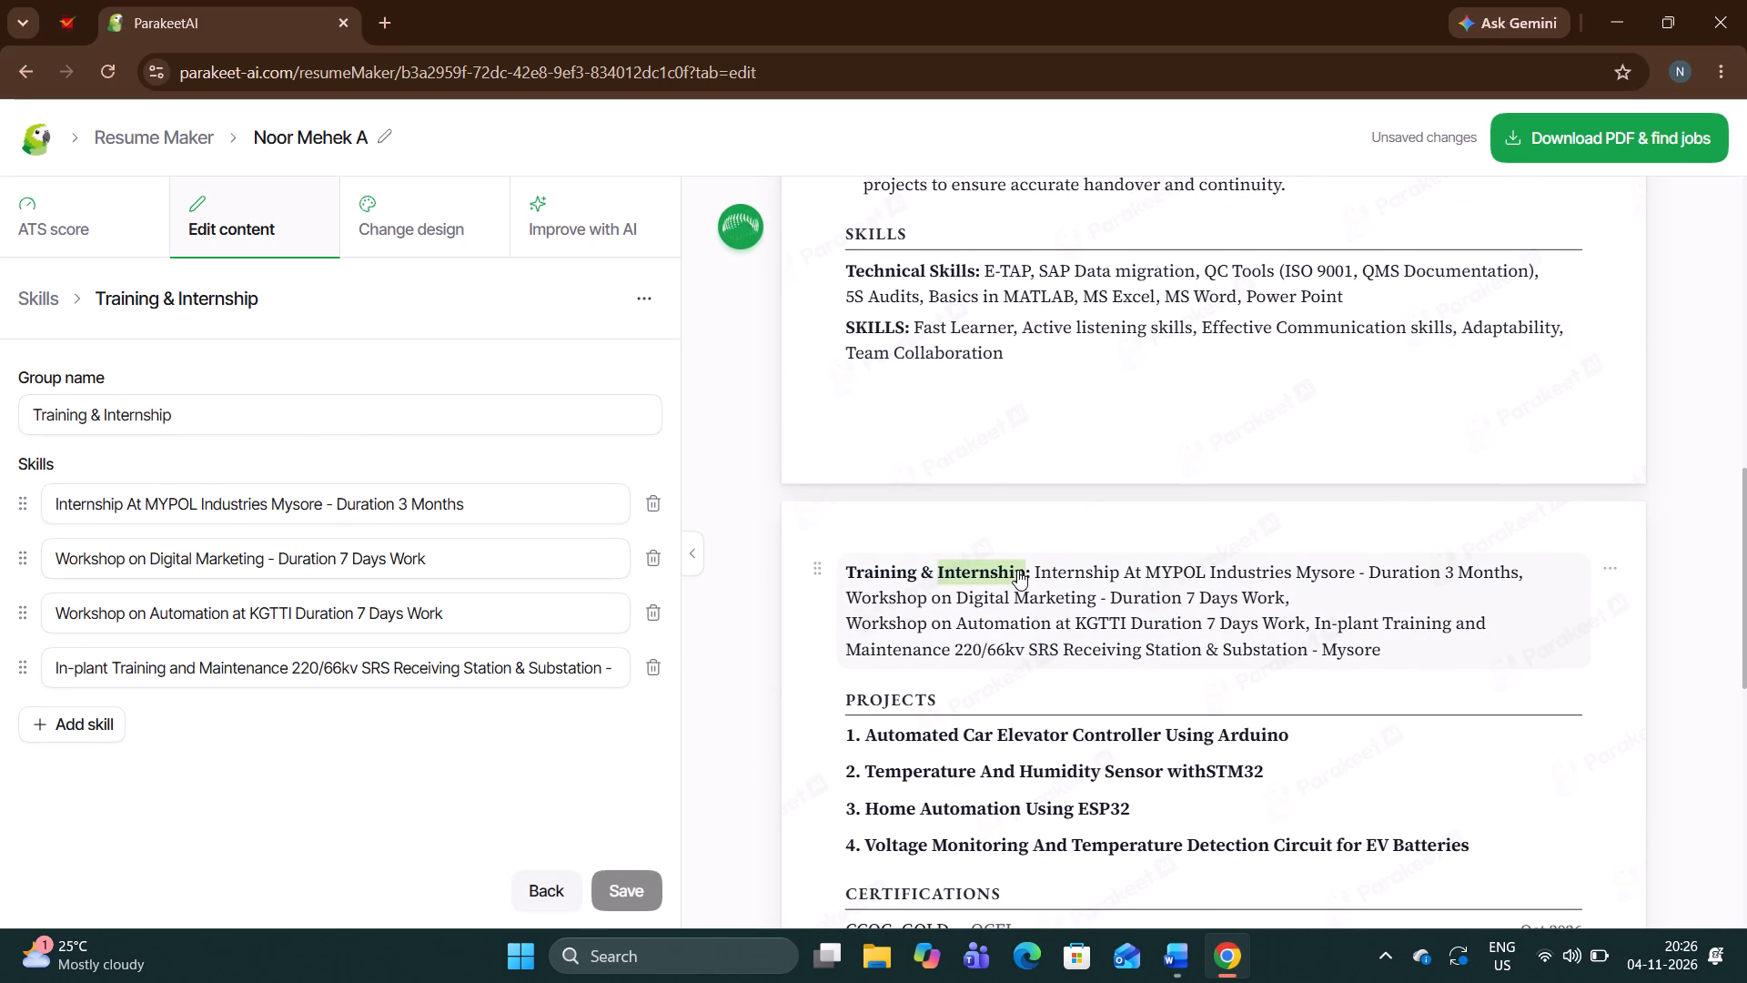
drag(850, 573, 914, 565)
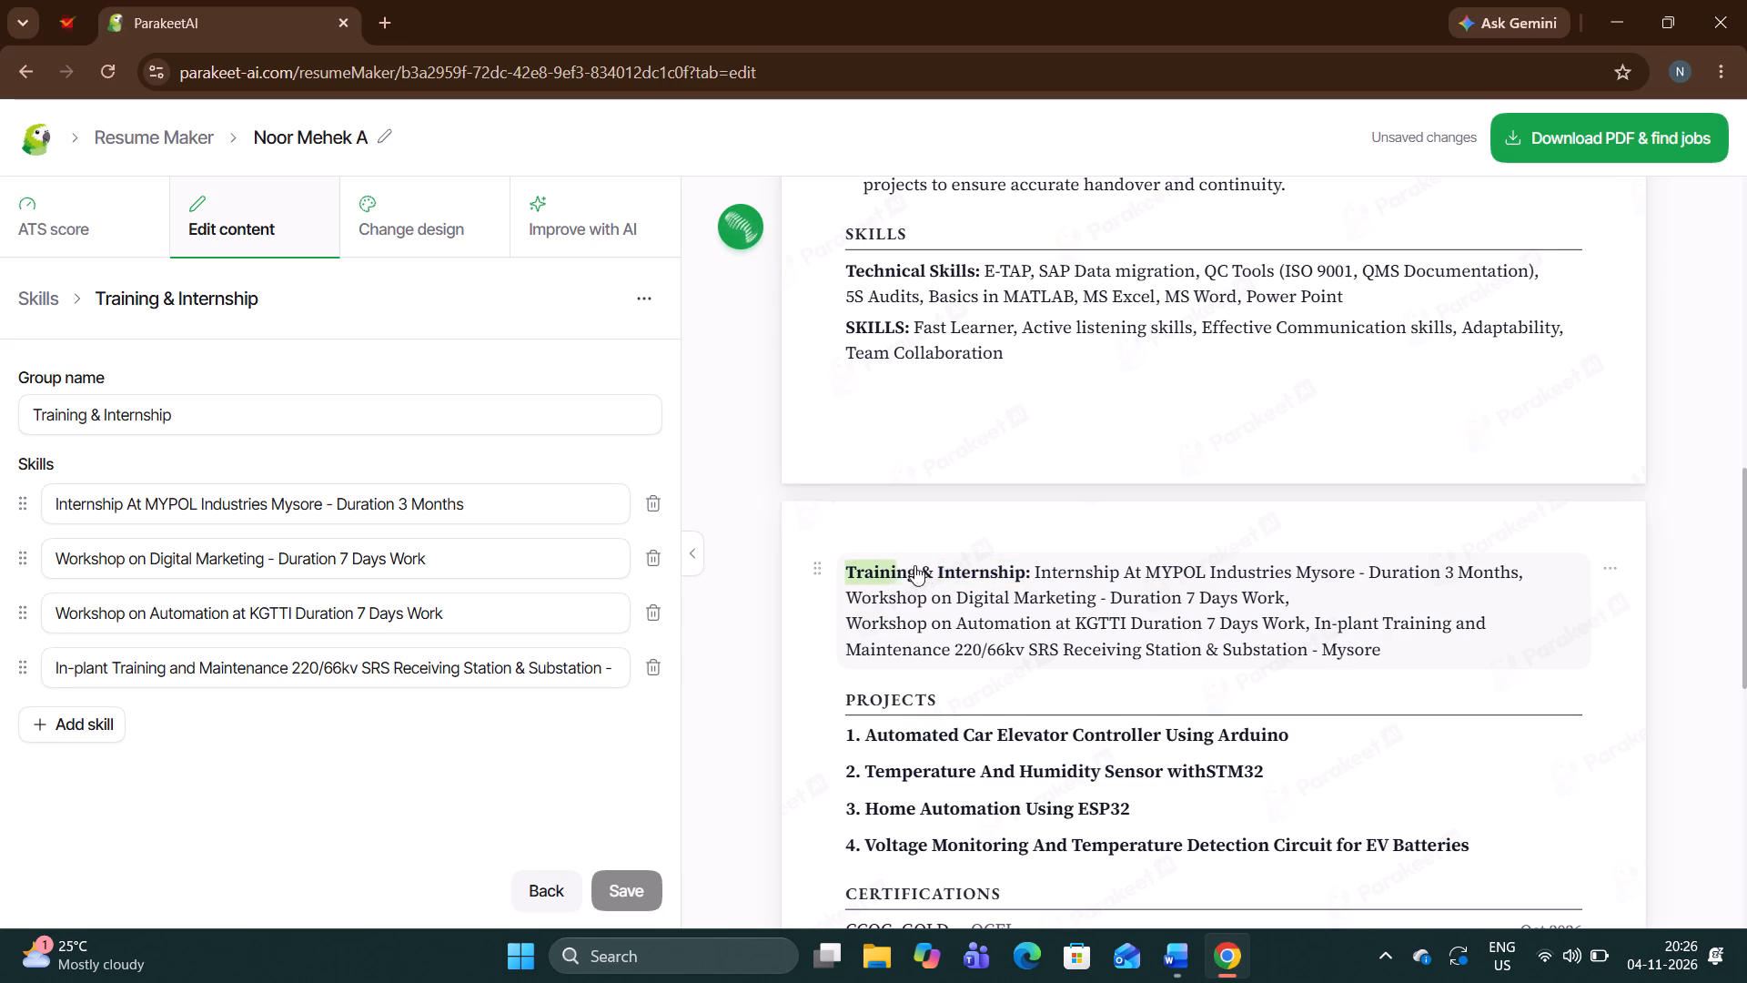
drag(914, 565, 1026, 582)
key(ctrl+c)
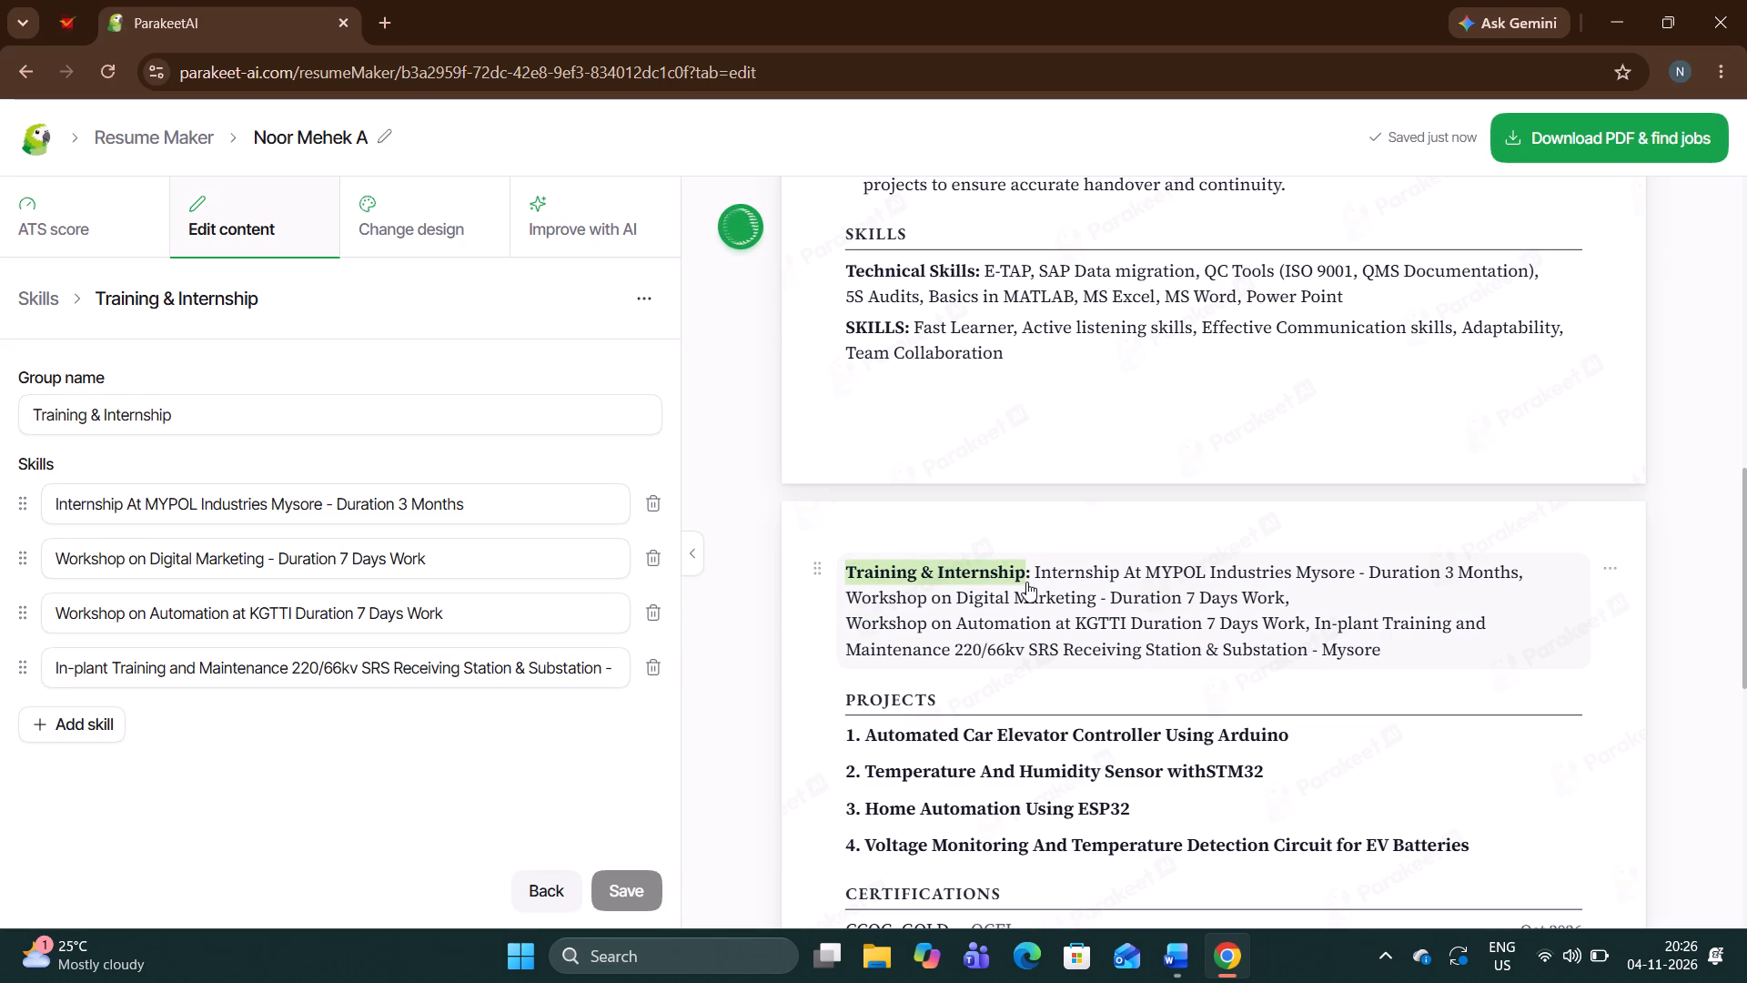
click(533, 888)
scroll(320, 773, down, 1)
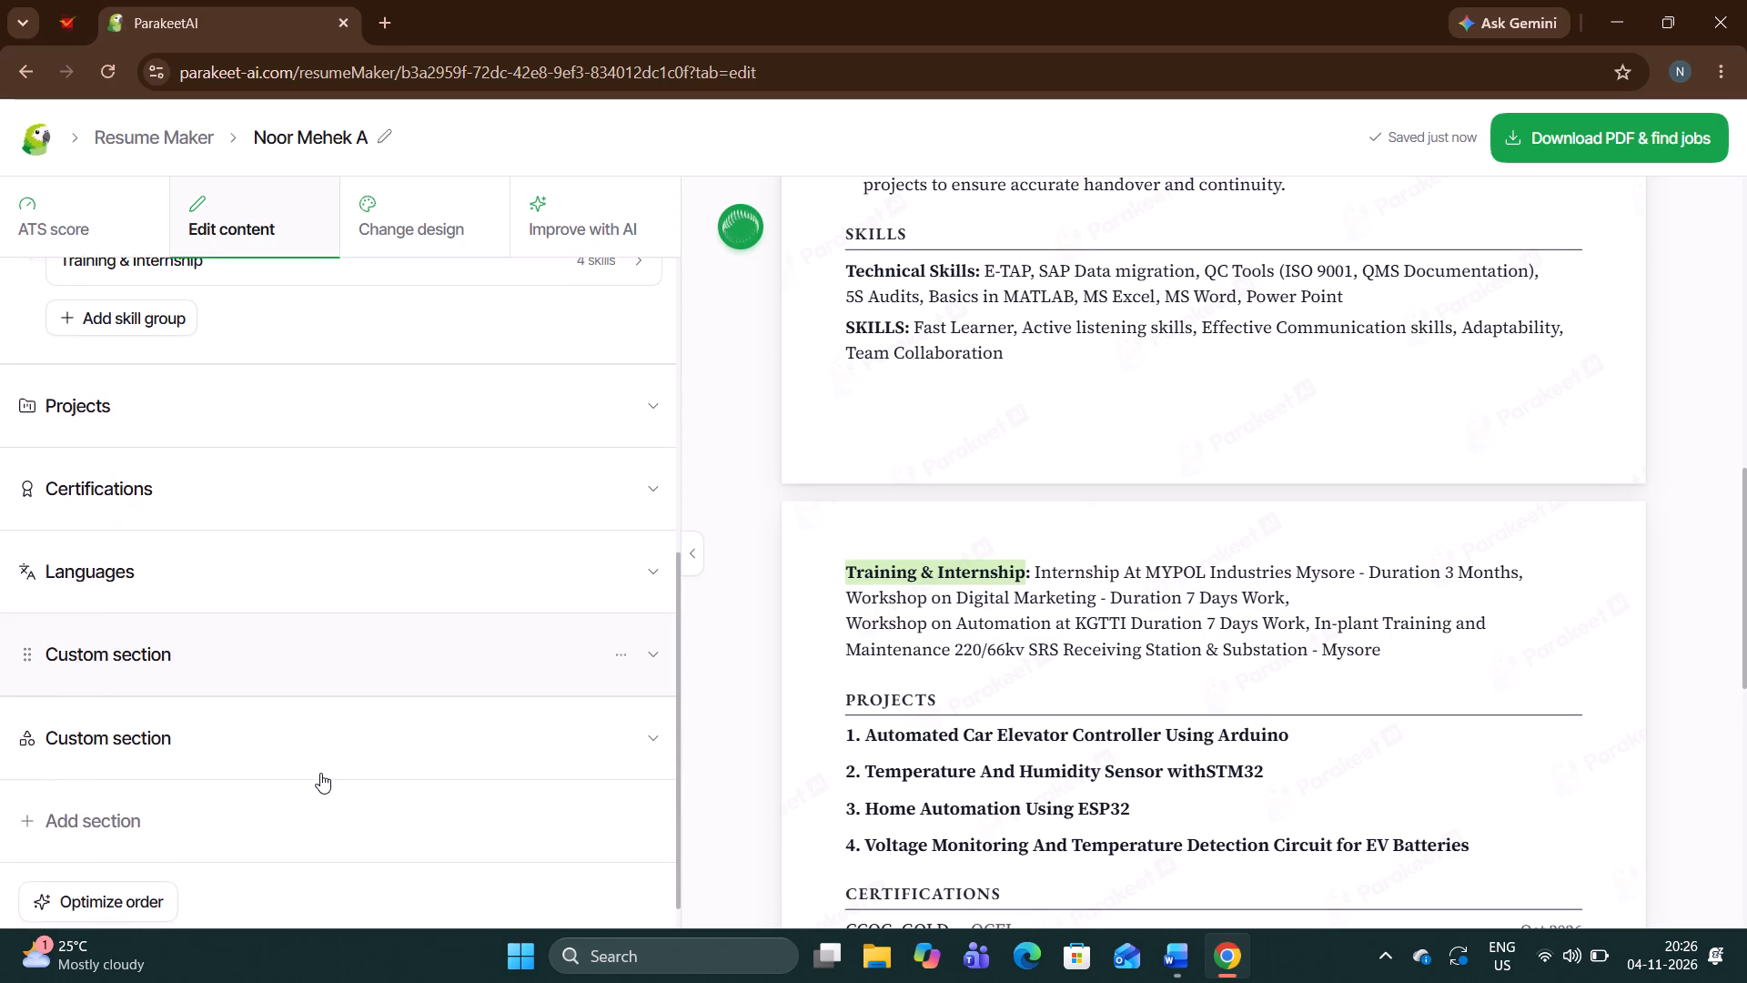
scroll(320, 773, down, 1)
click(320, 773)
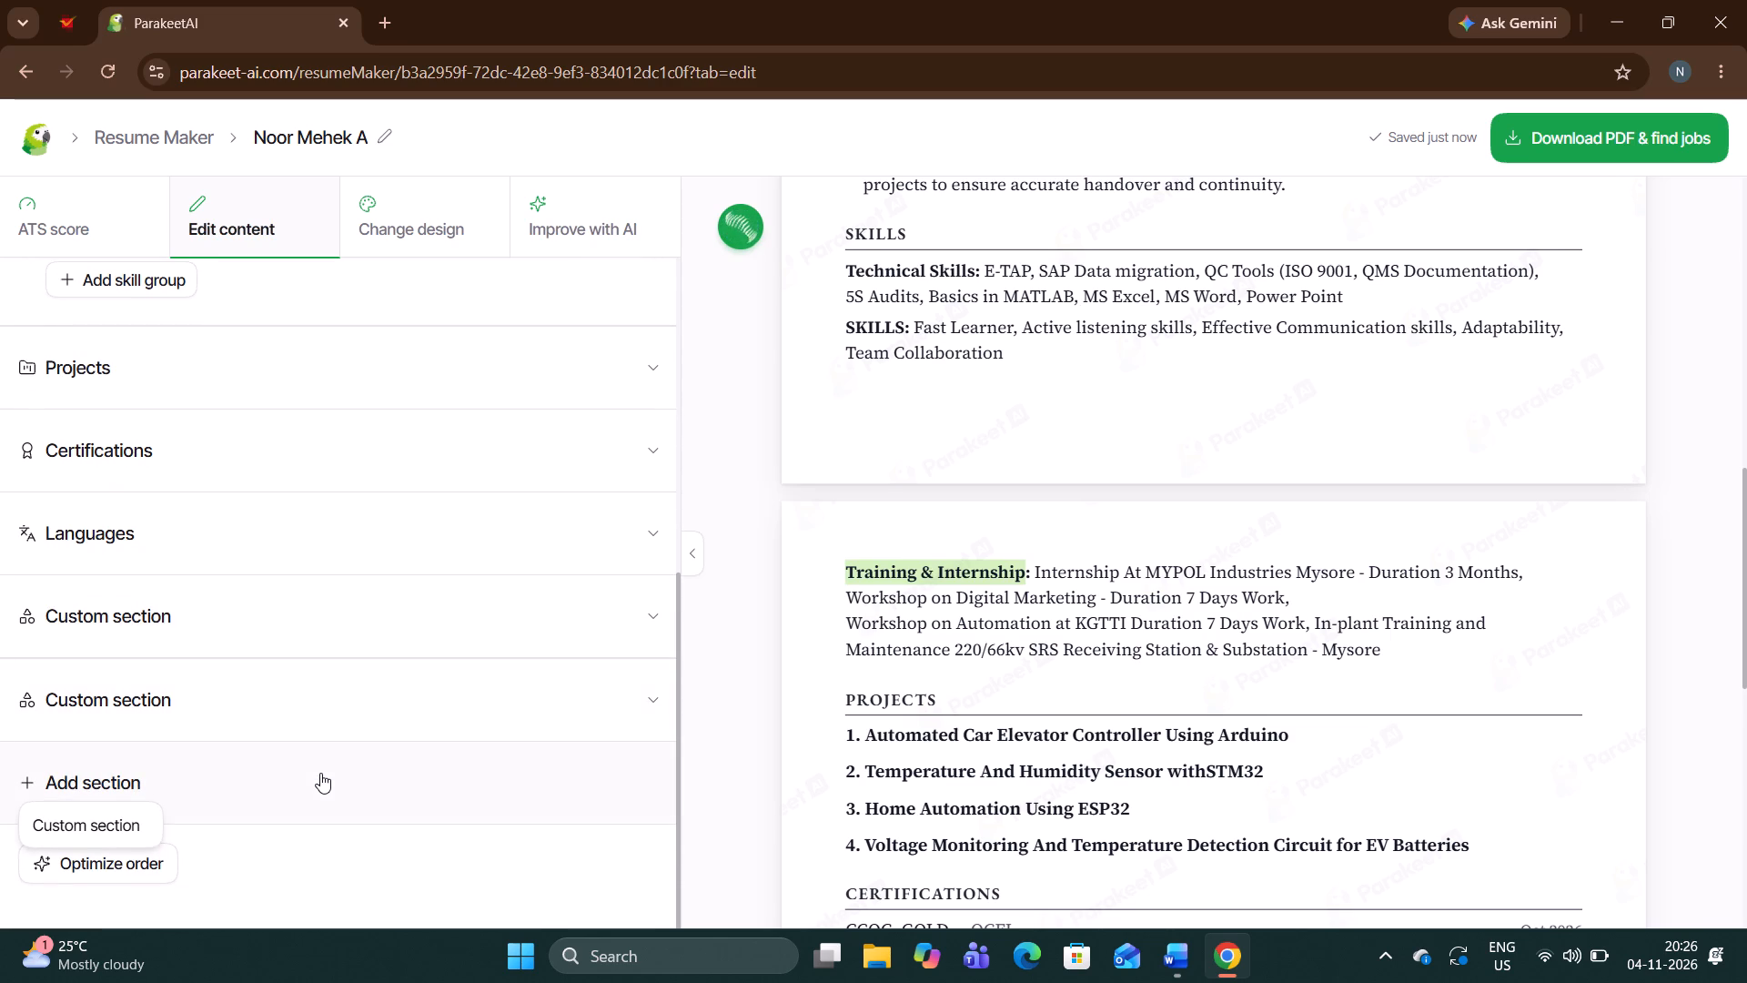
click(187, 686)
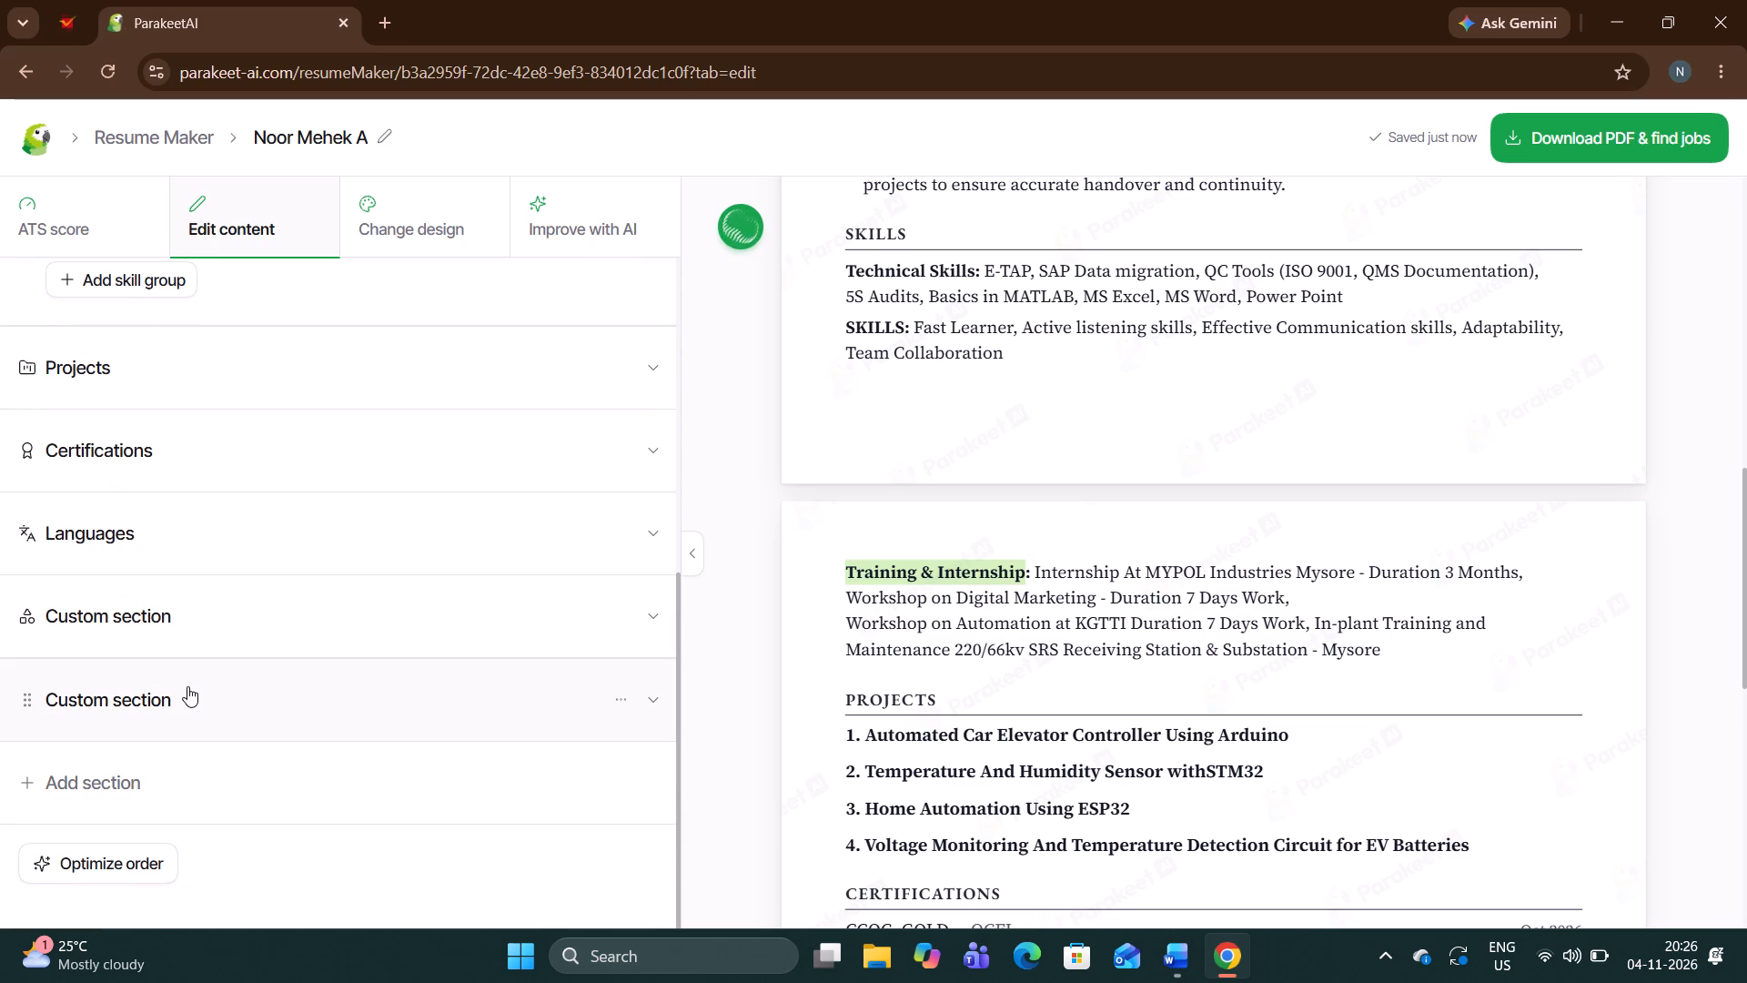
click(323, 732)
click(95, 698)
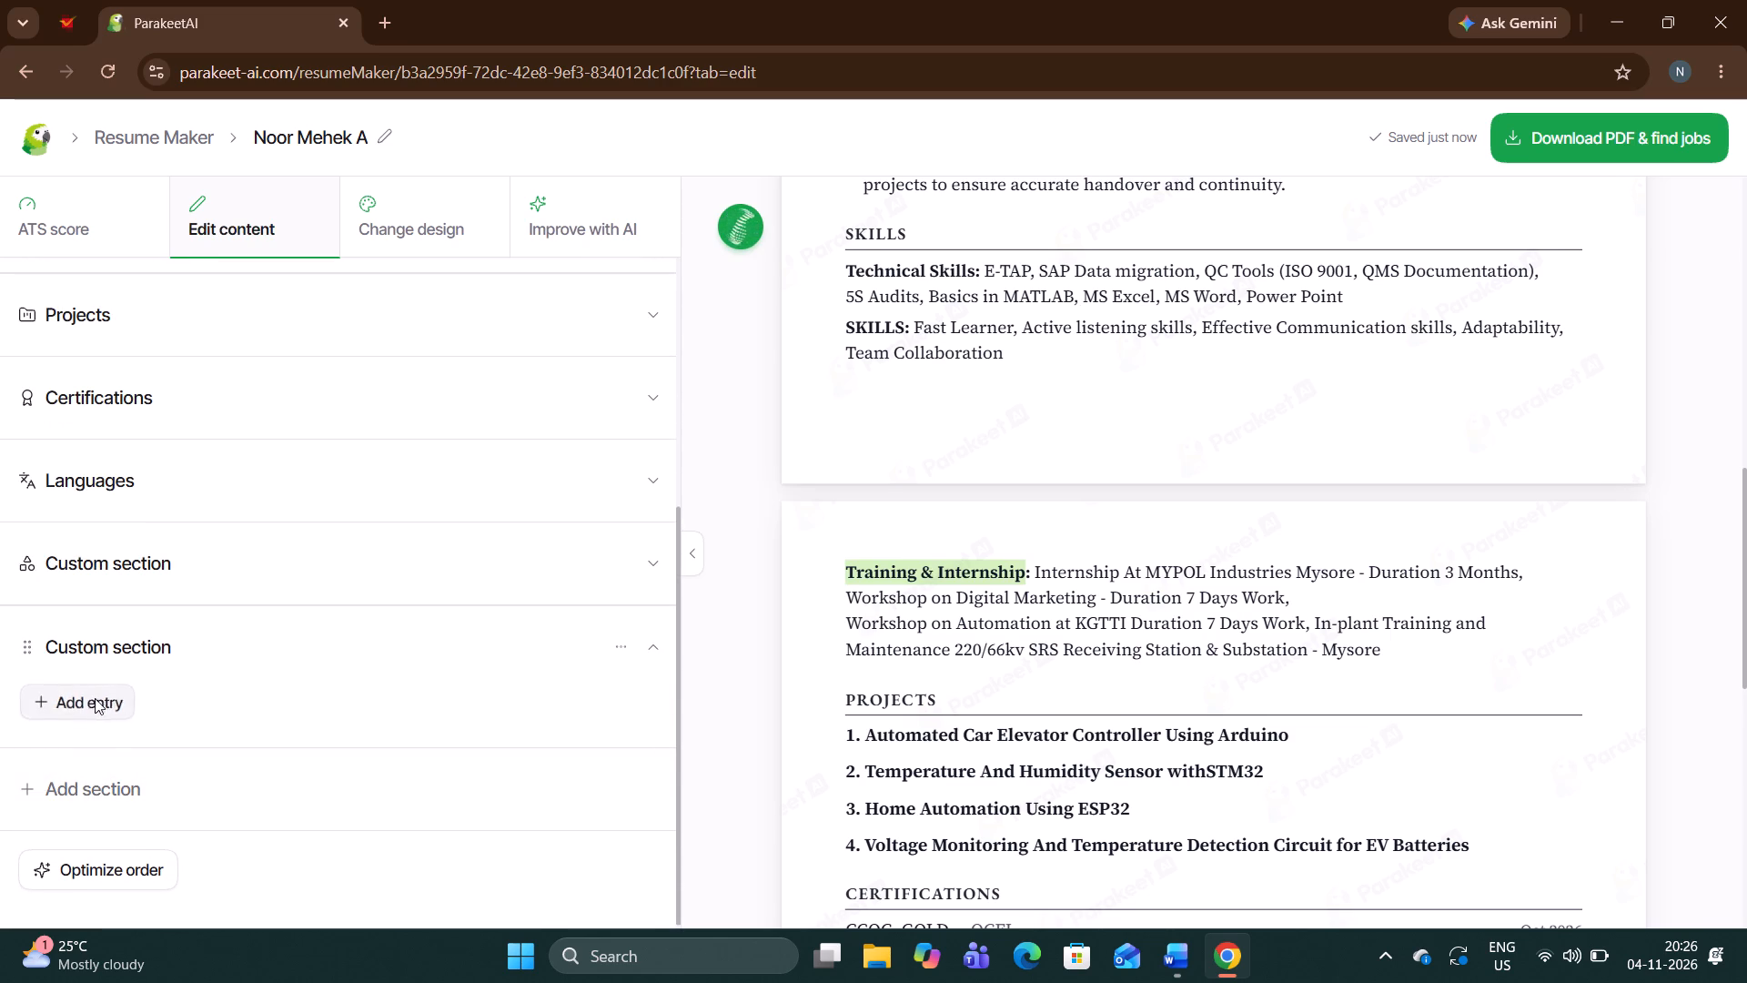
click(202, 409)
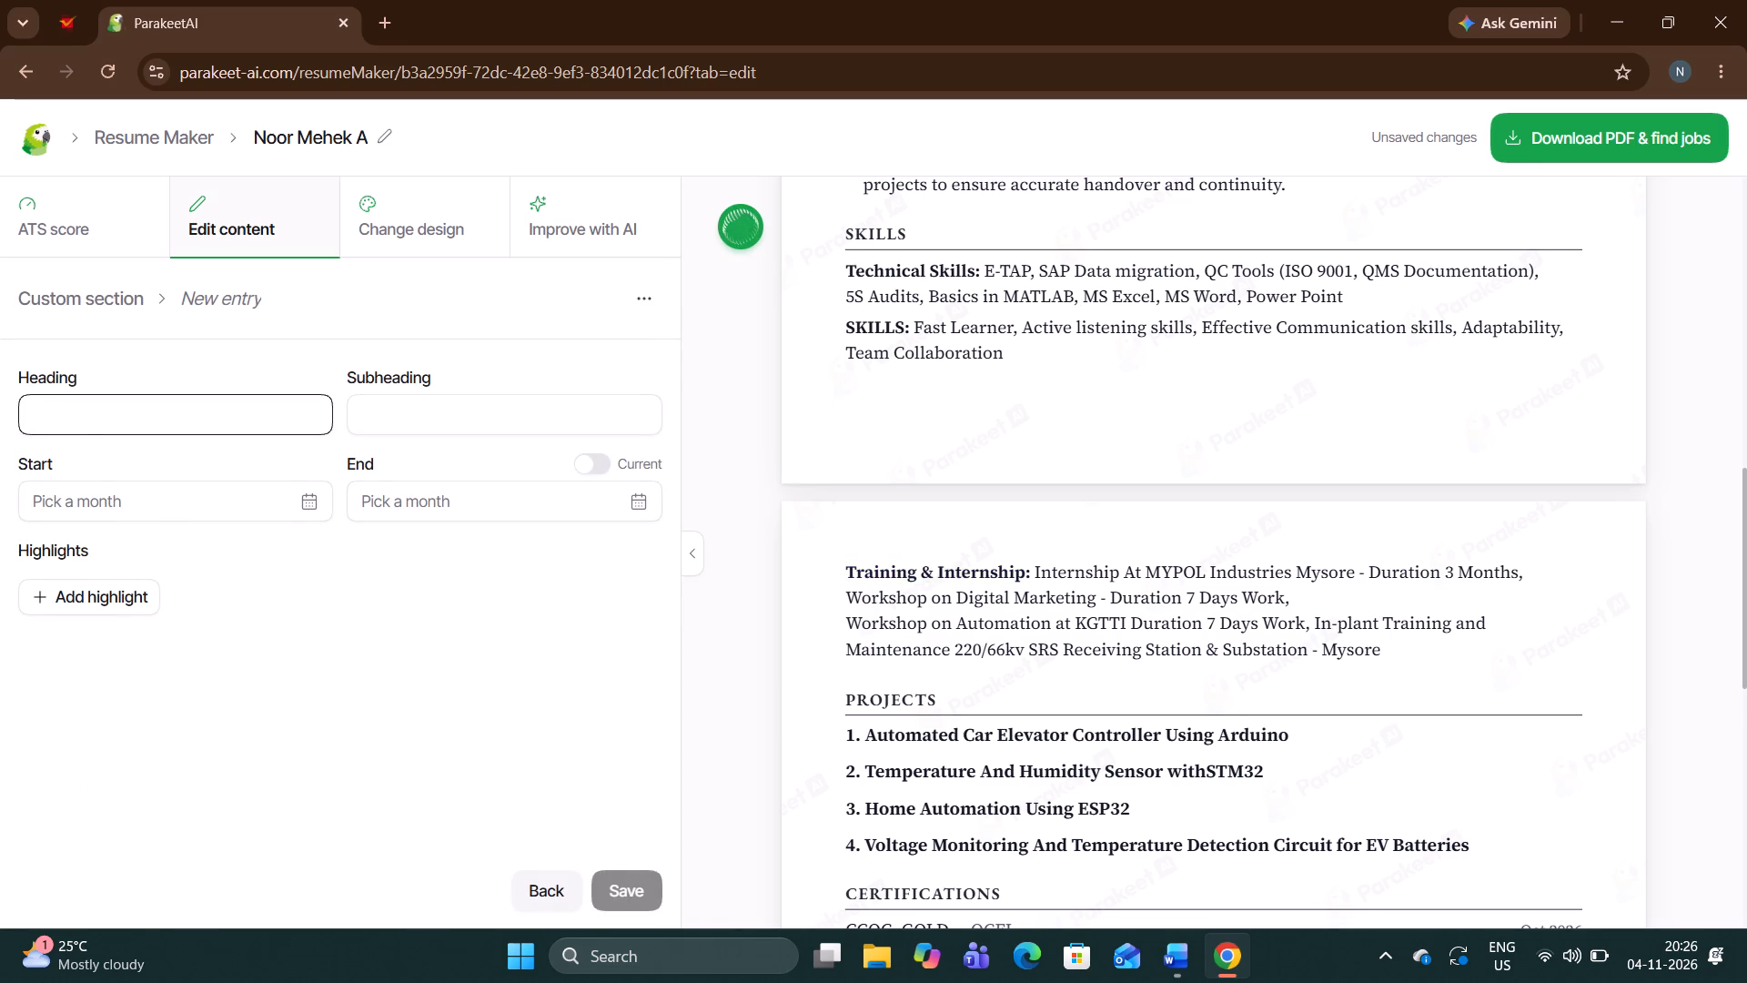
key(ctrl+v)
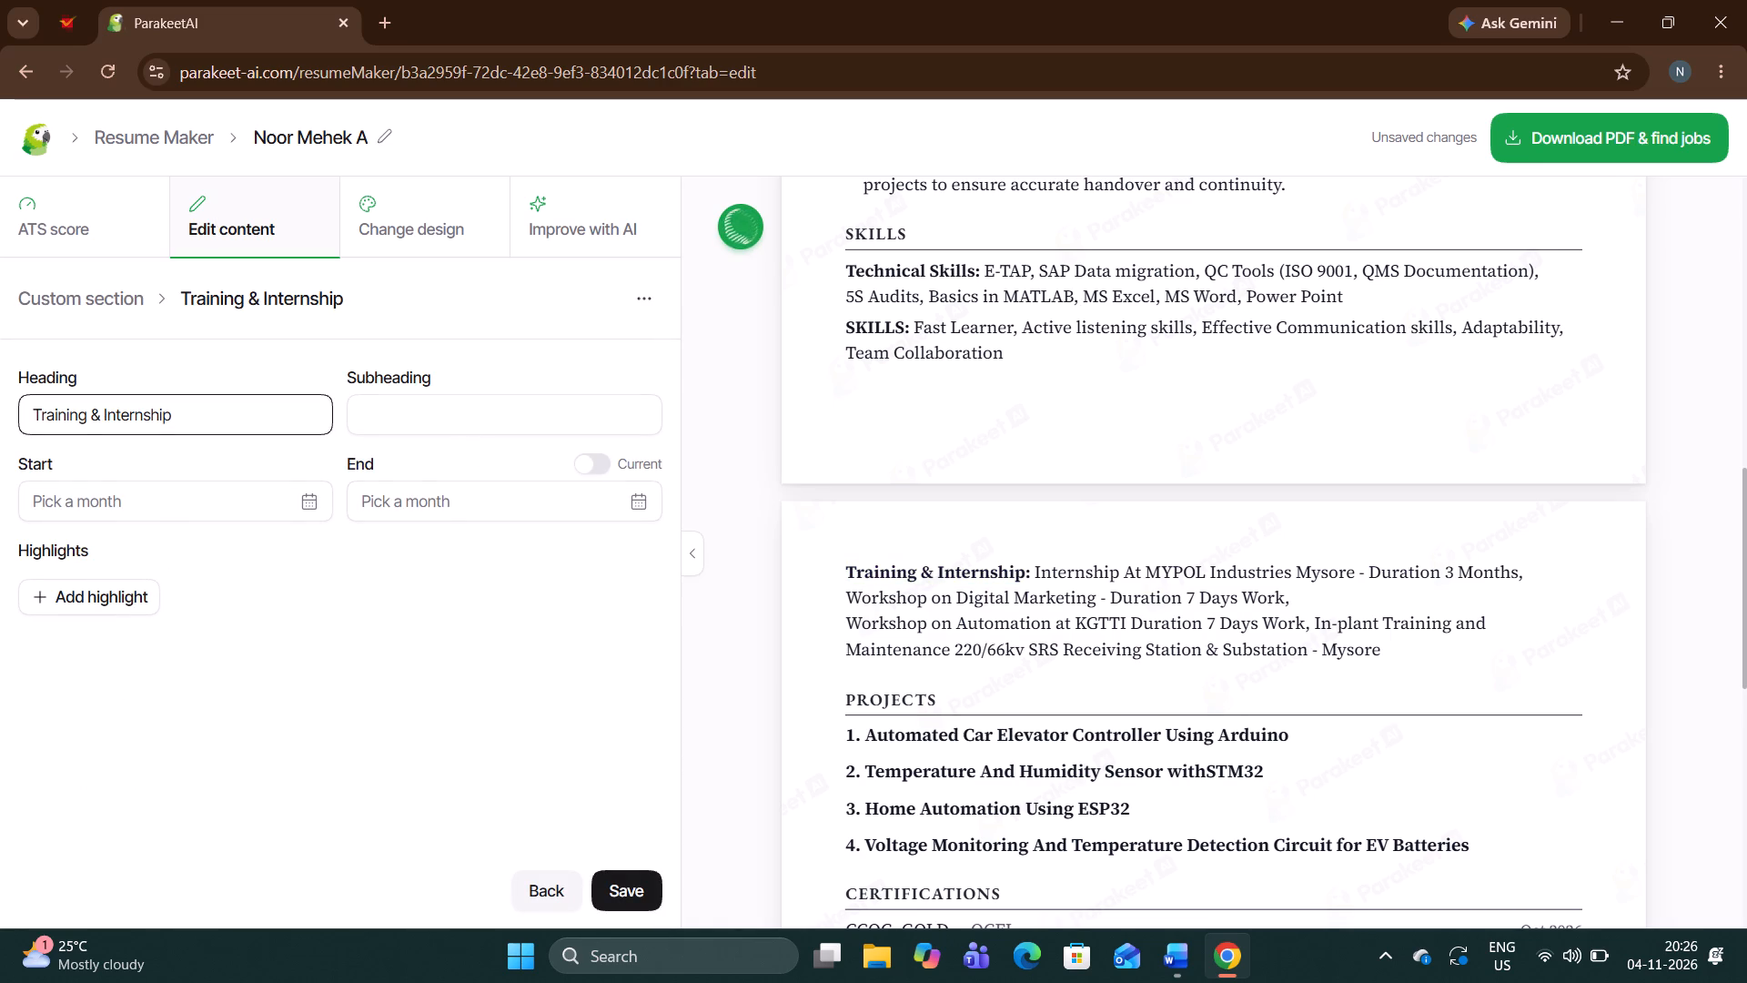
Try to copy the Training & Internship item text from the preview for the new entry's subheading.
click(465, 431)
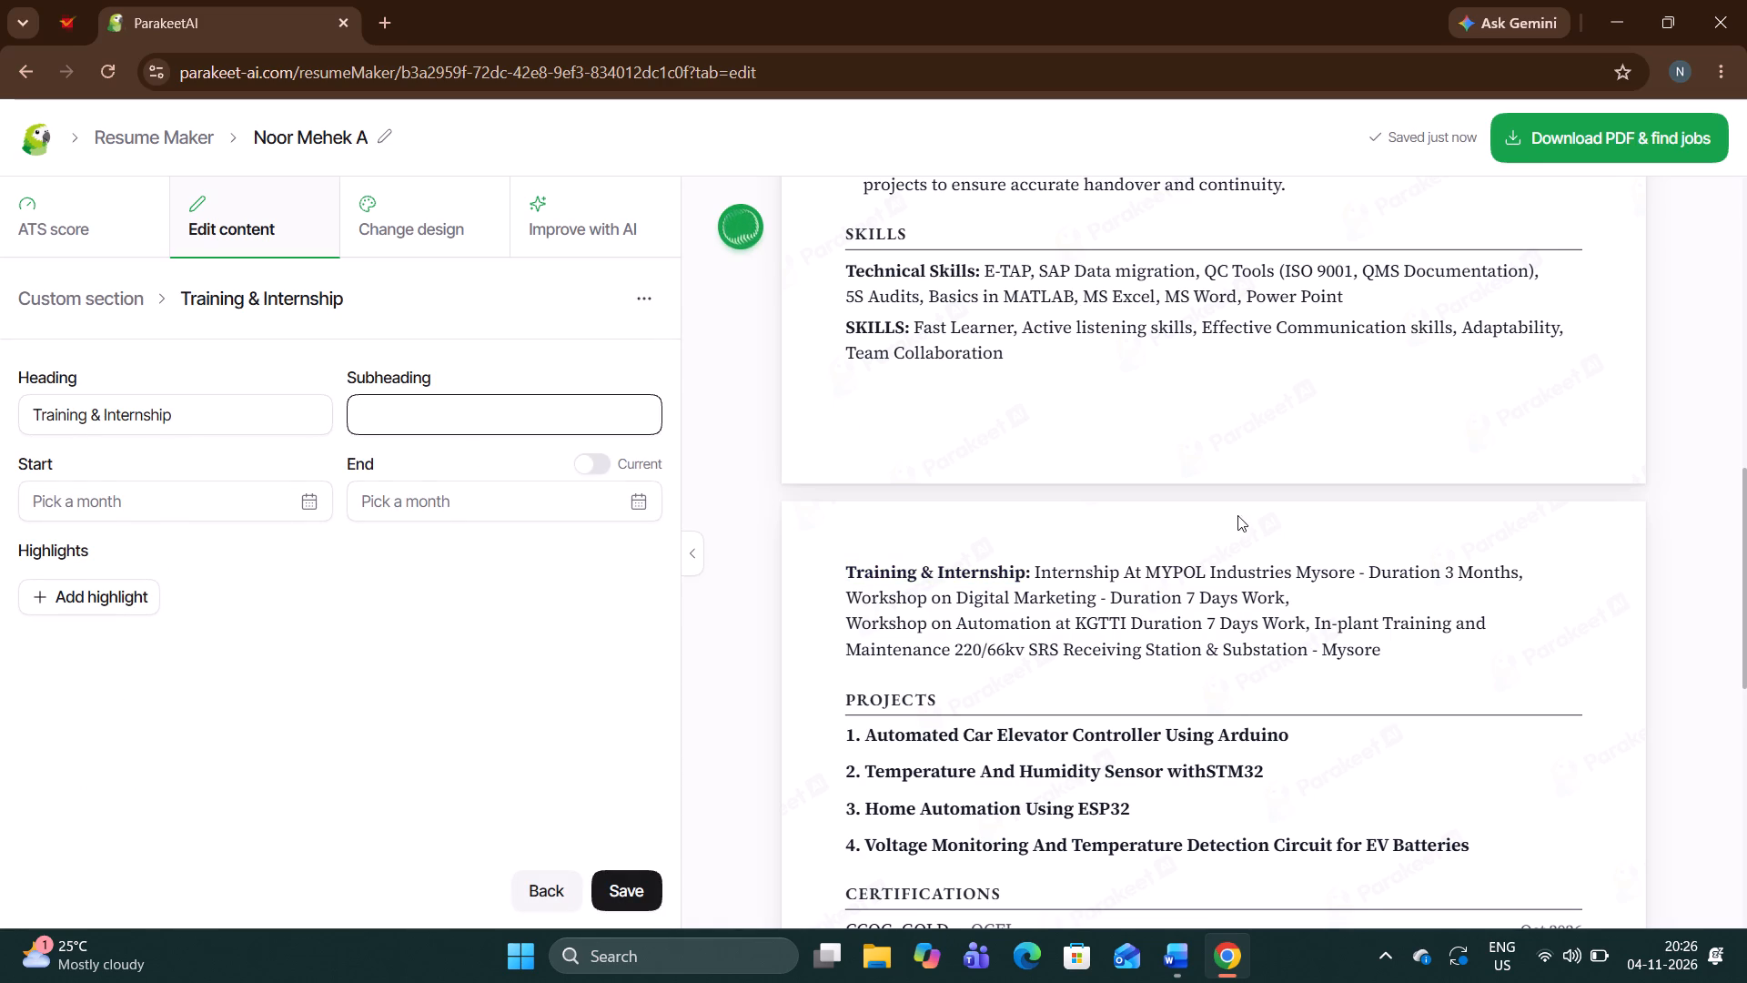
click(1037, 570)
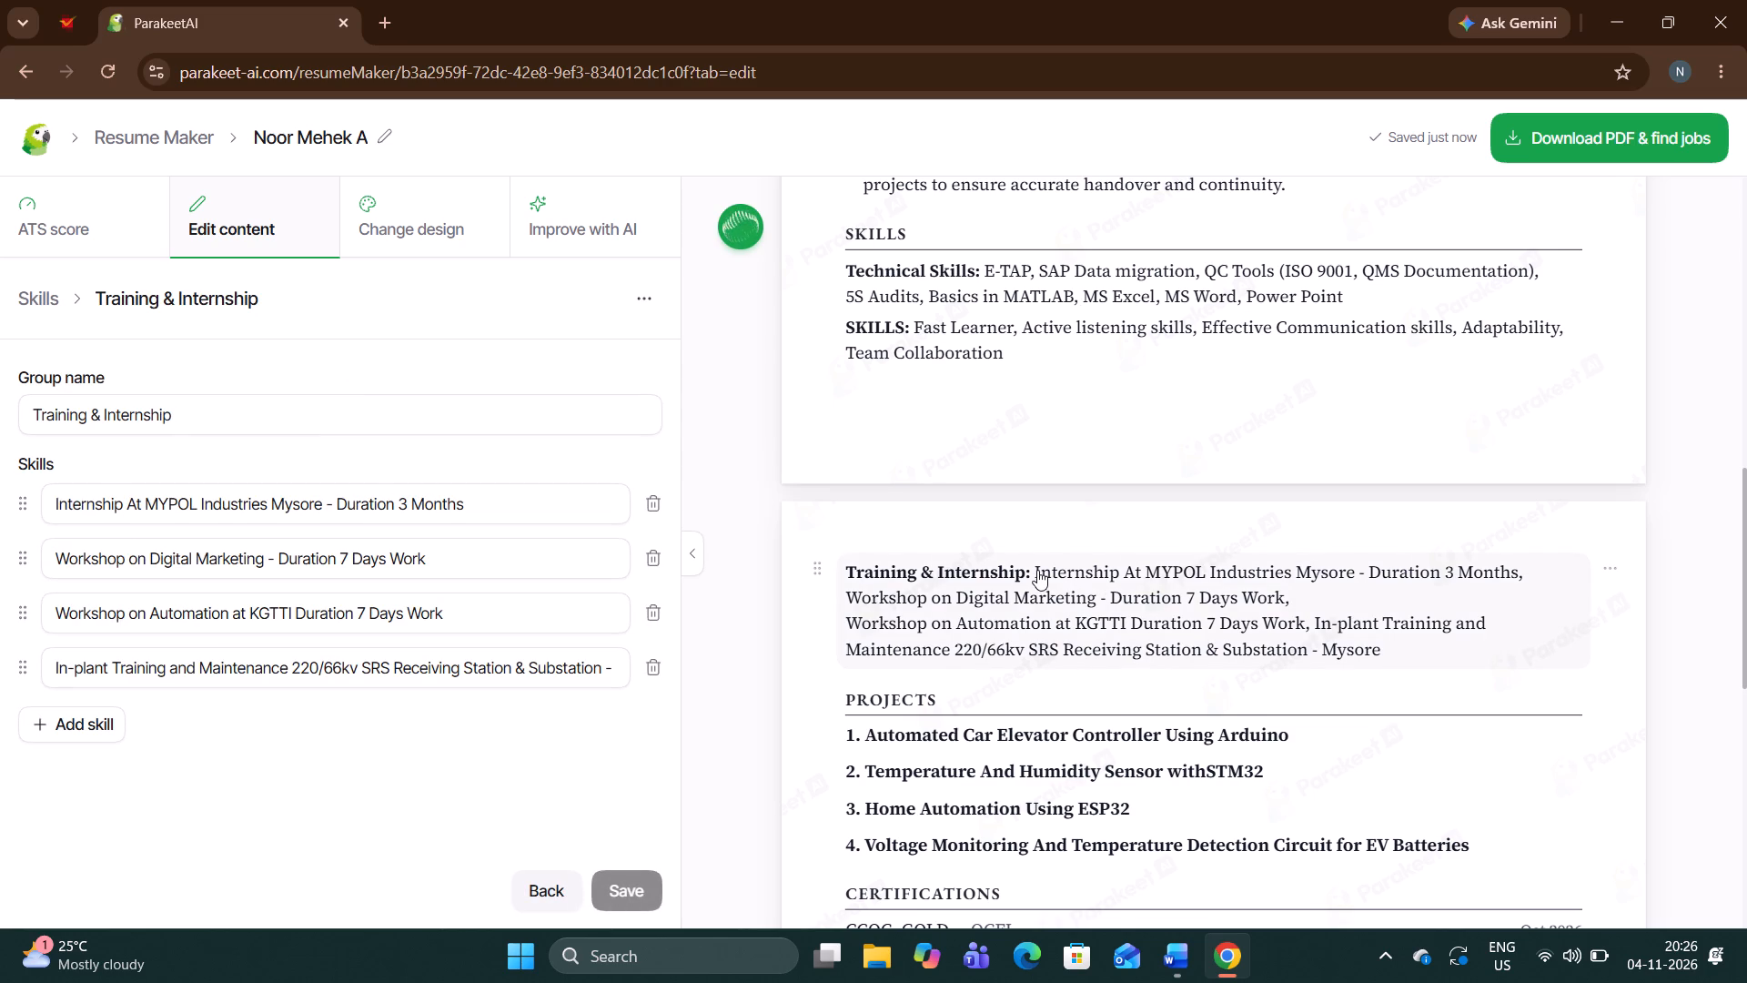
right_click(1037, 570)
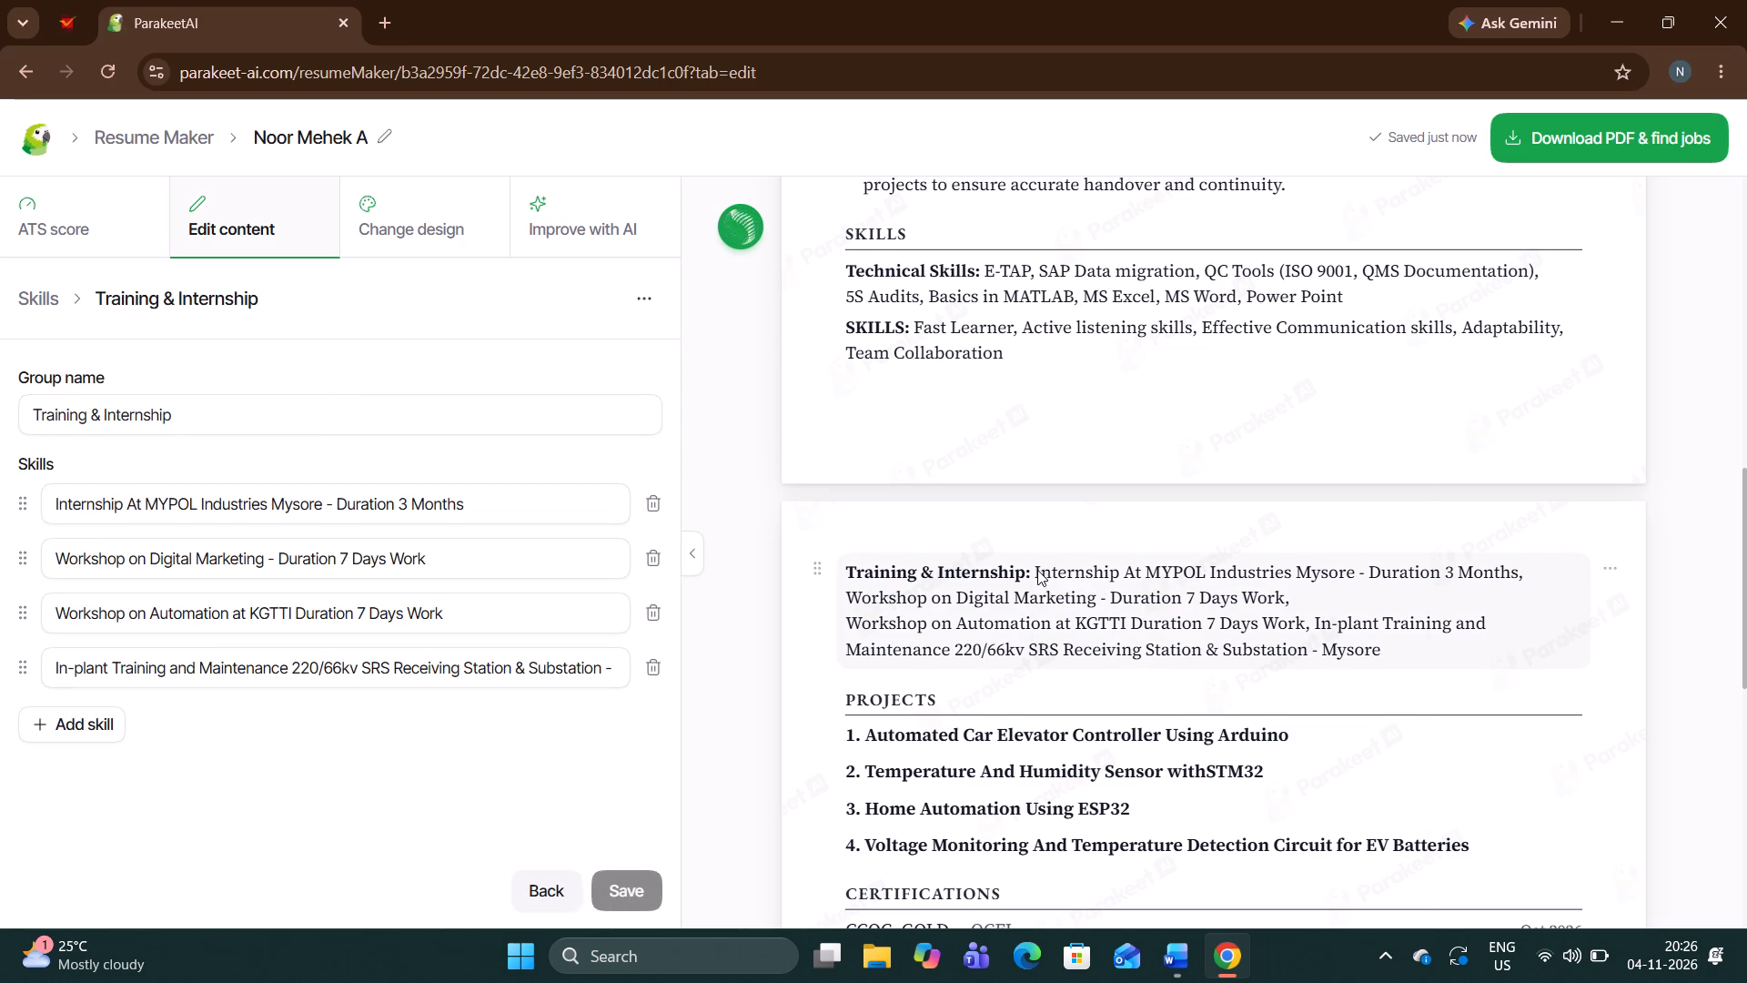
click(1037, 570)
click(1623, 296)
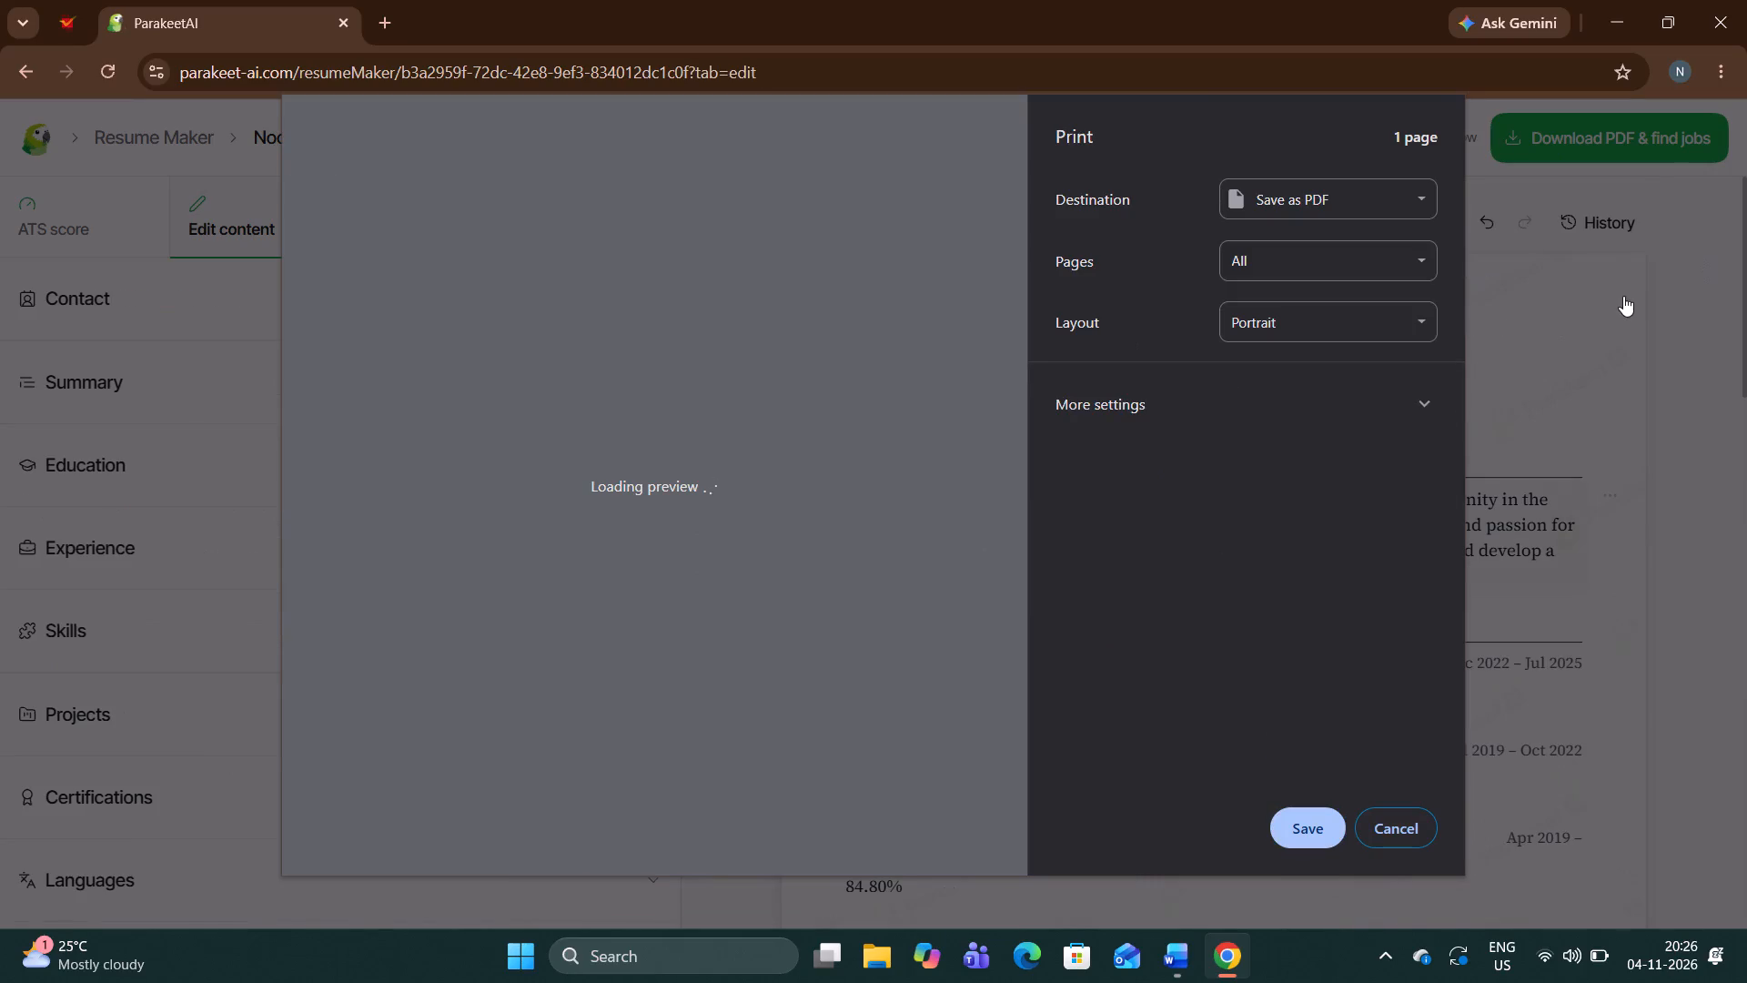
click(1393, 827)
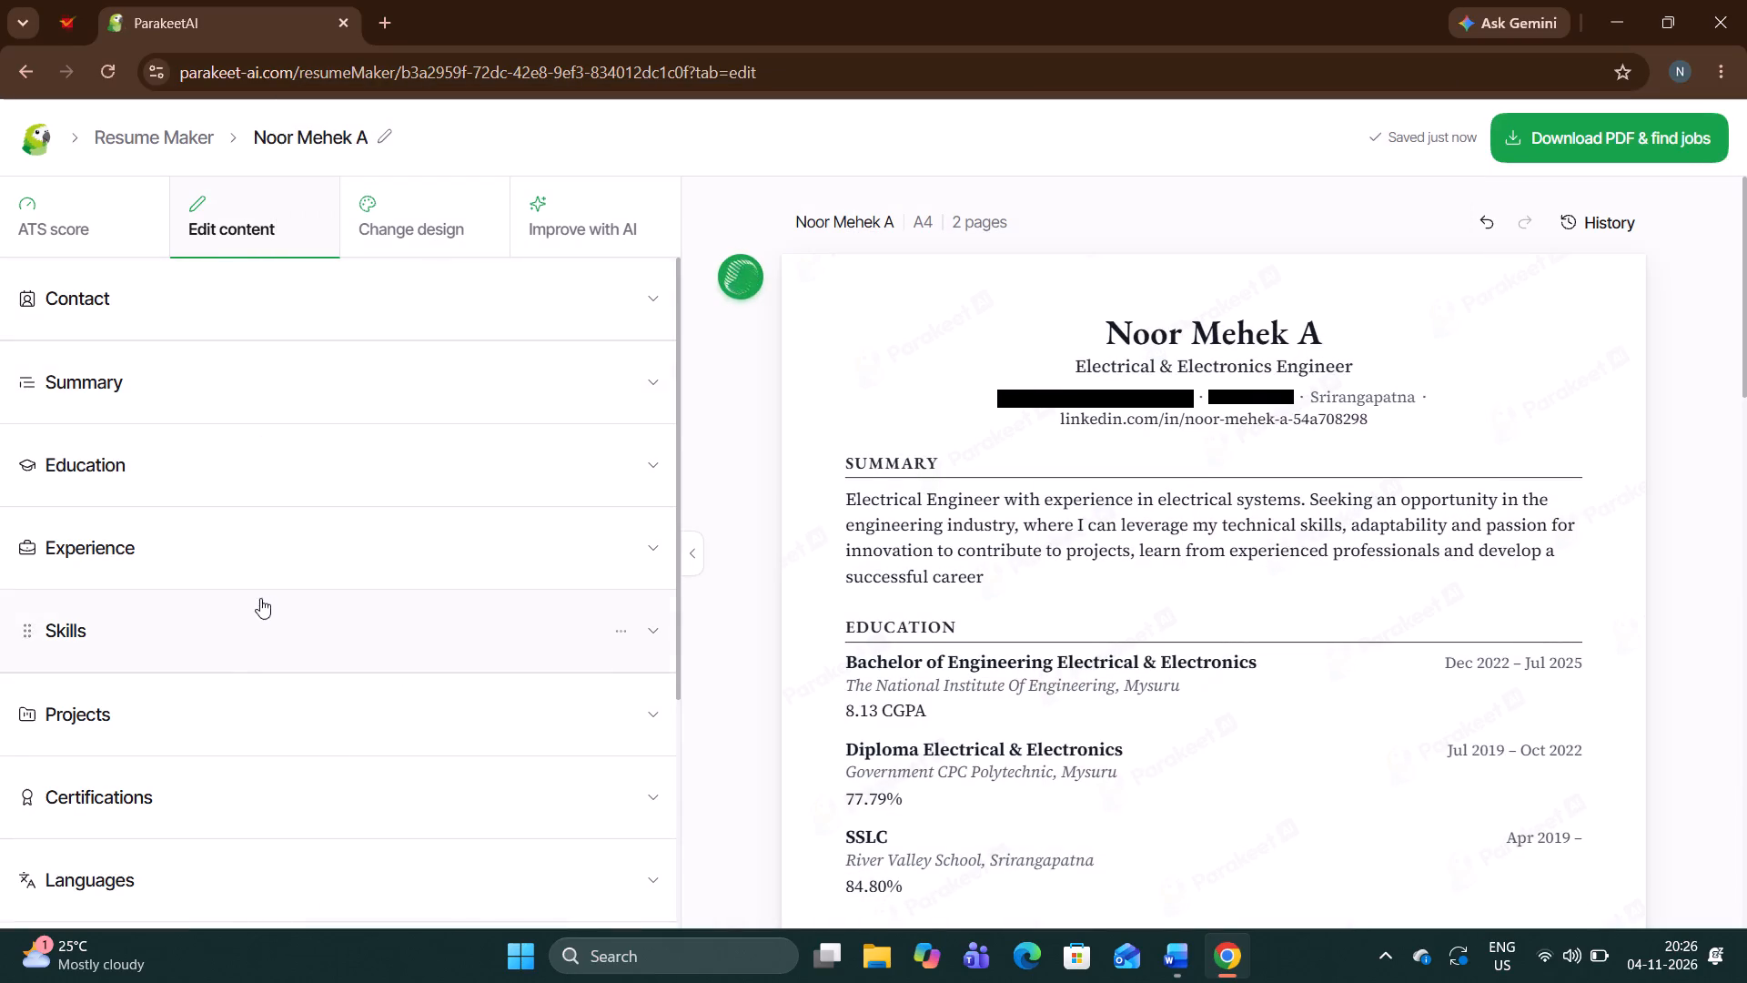
Look through the entries in the Projects, Certifications and first custom sections.
click(202, 720)
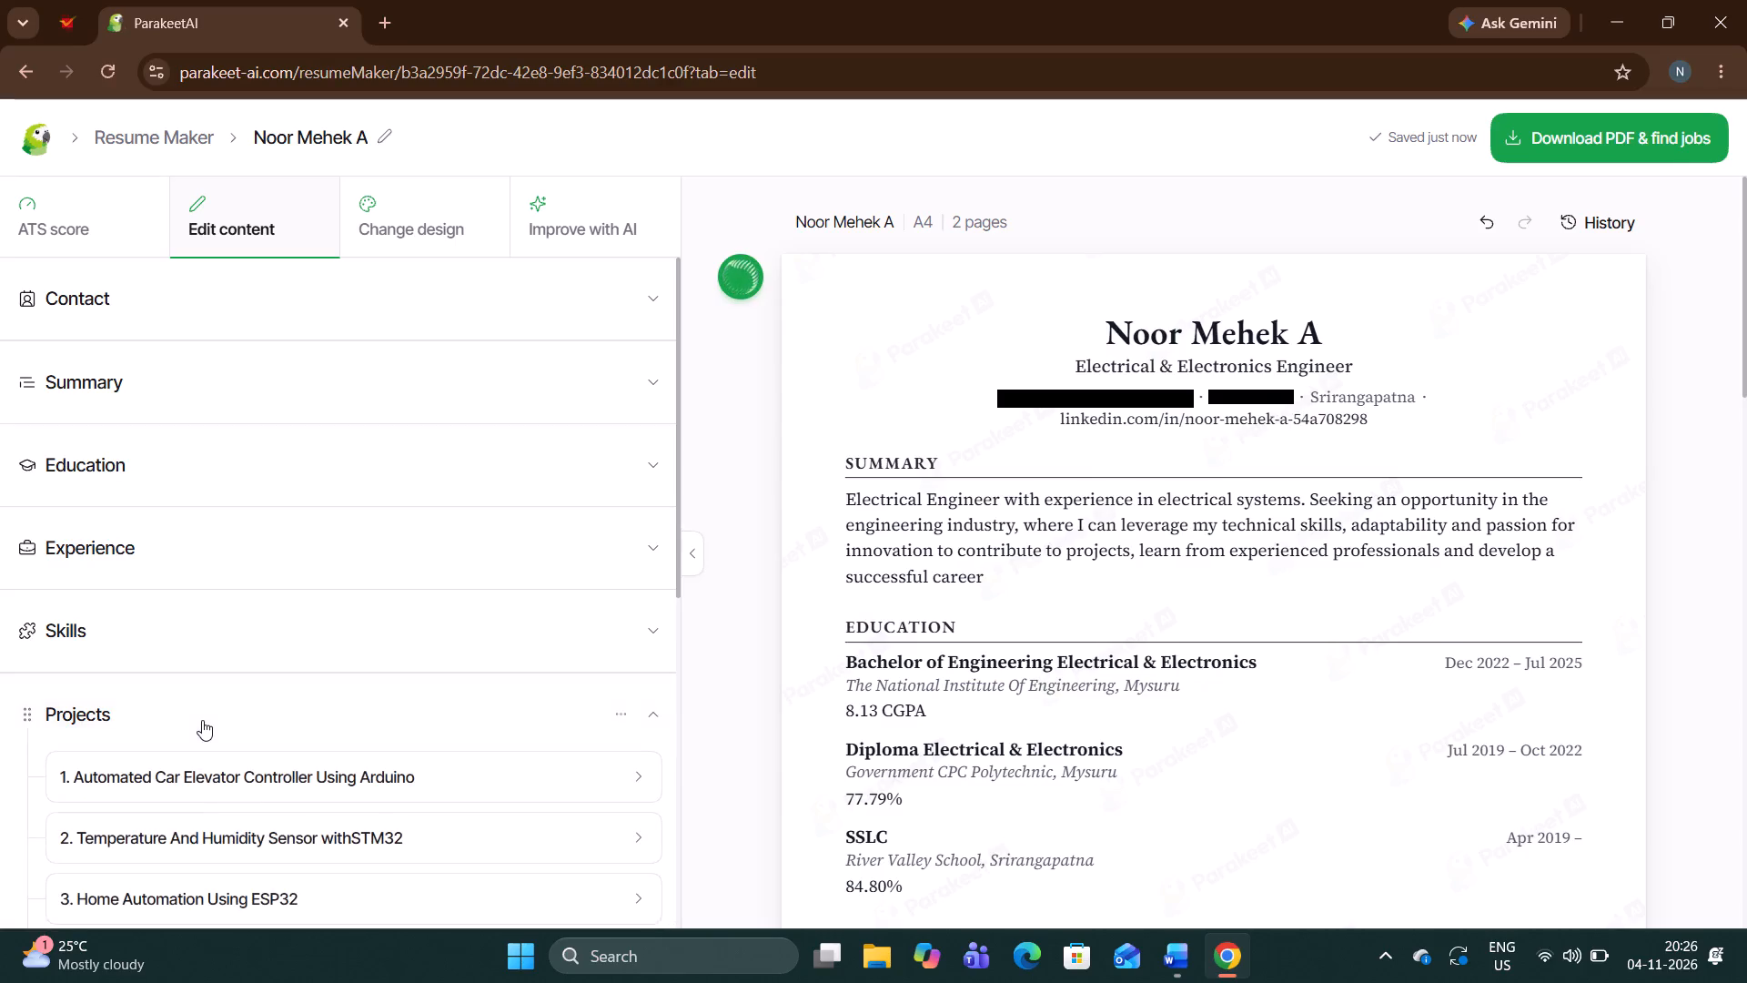
scroll(202, 720, down, 3)
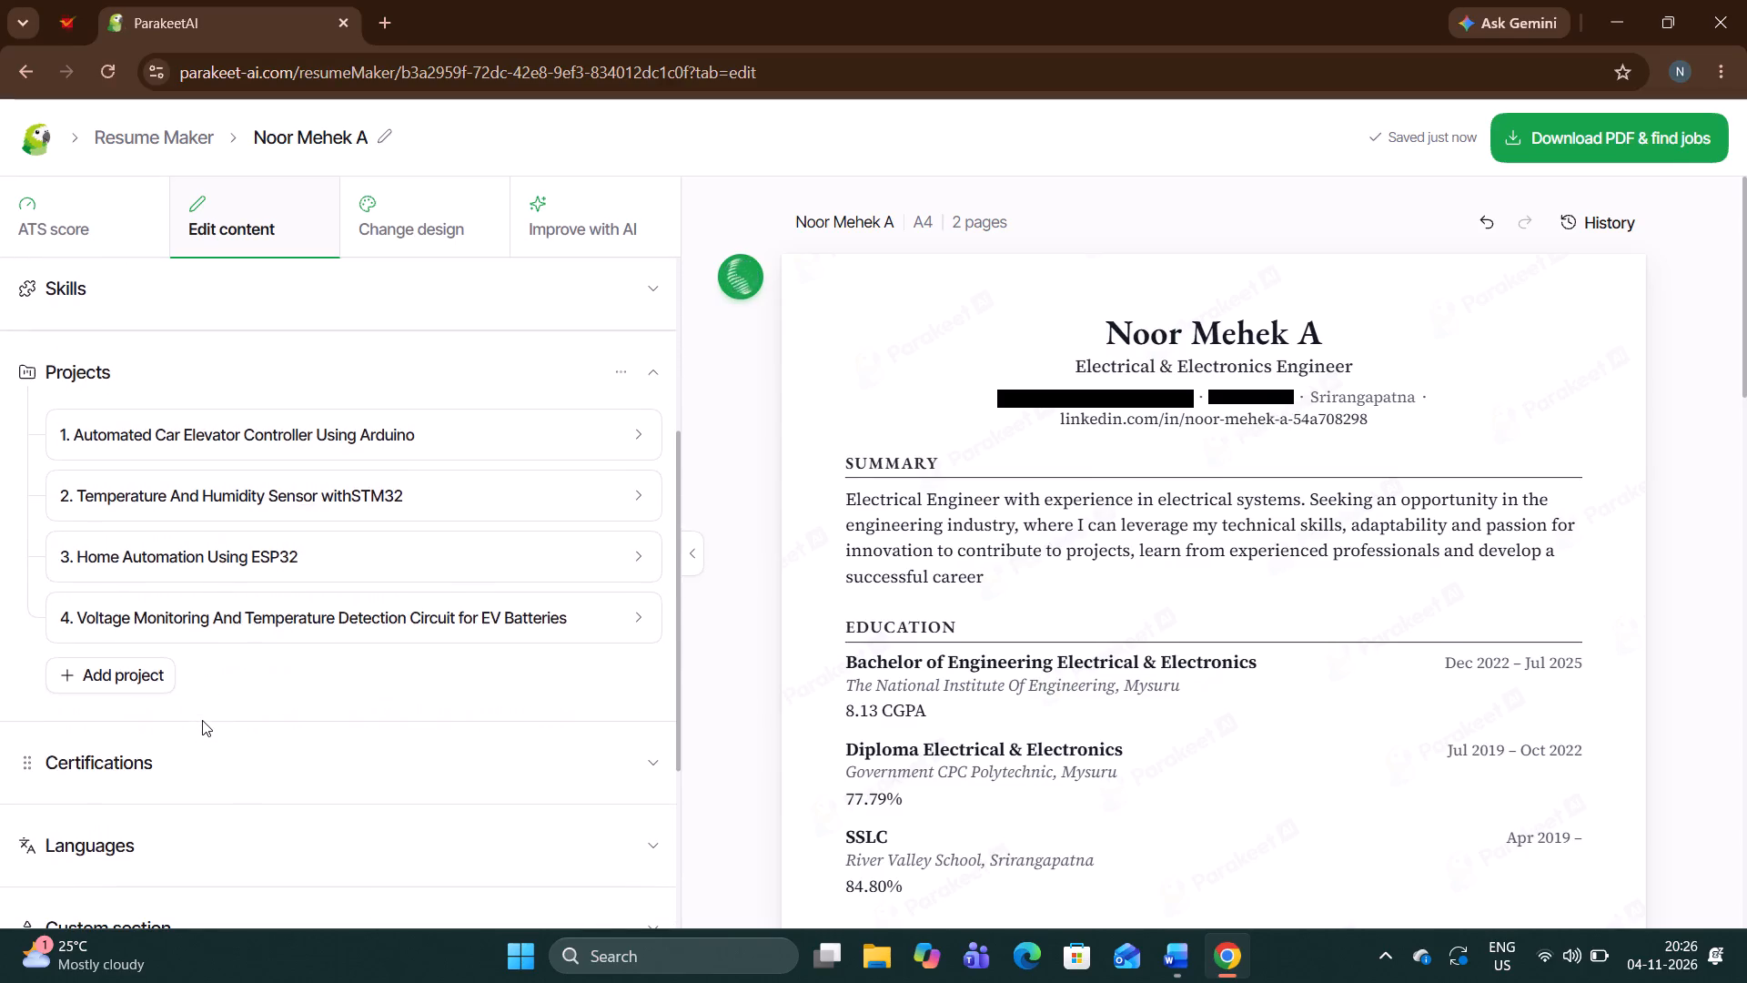
scroll(202, 720, down, 2)
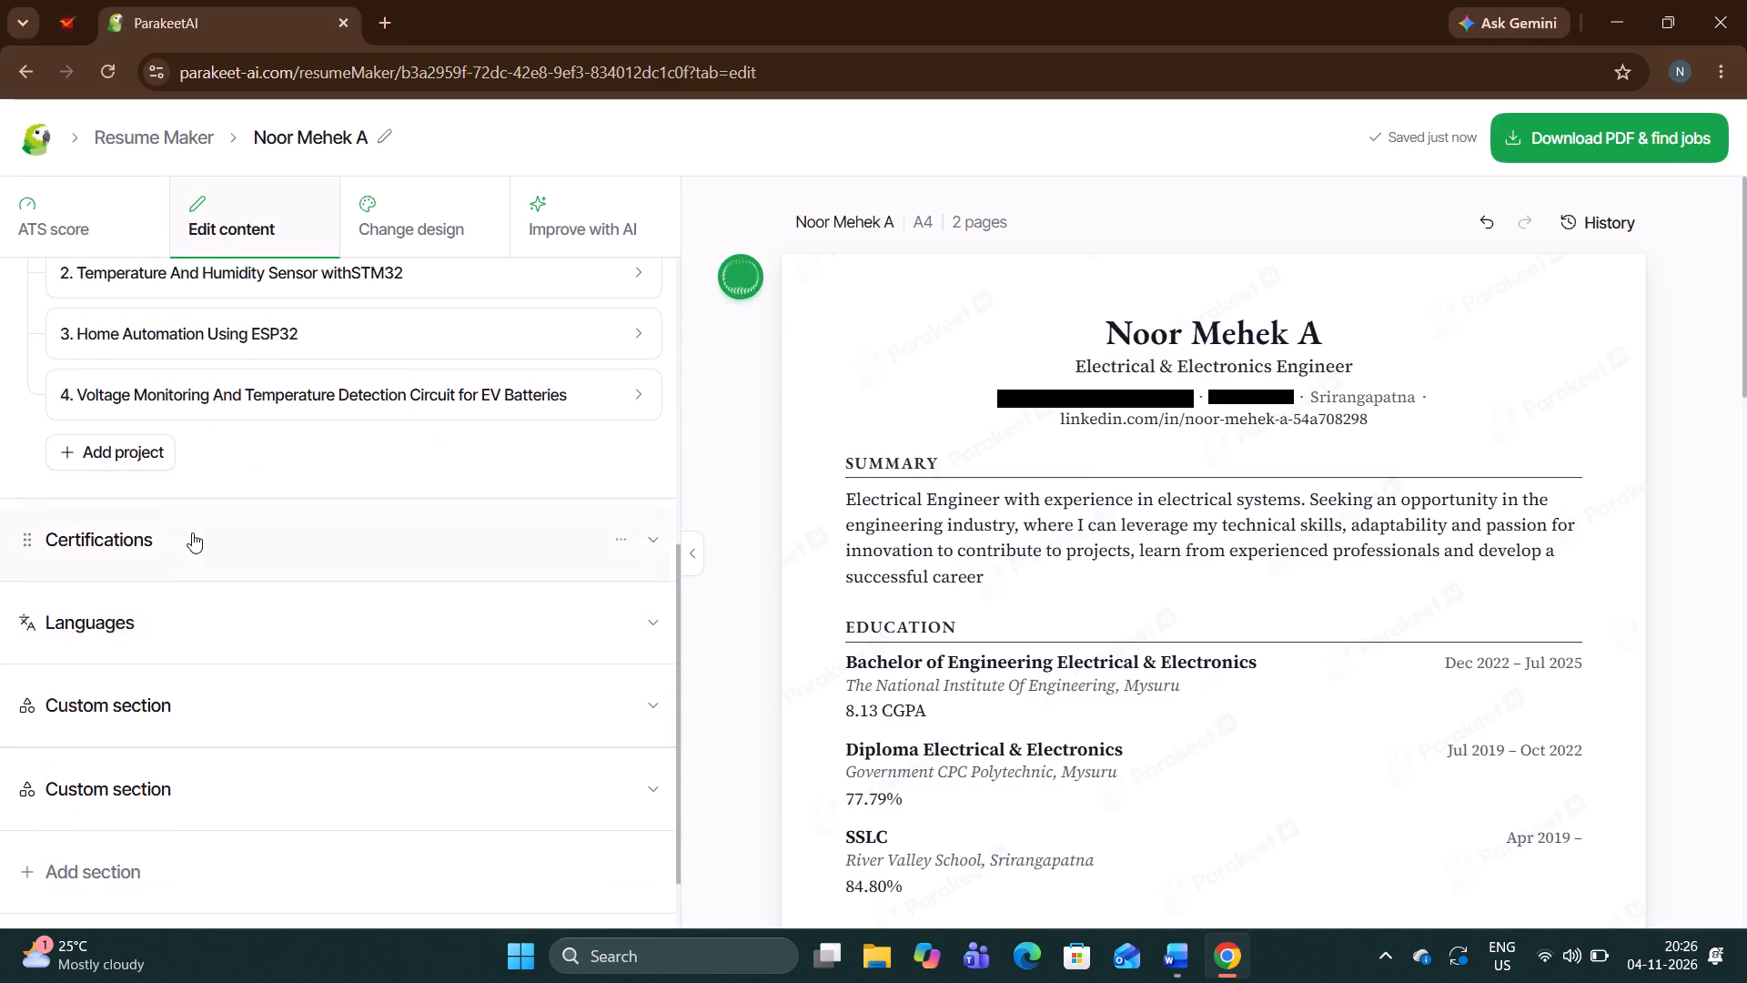
click(192, 532)
scroll(192, 532, up, 1)
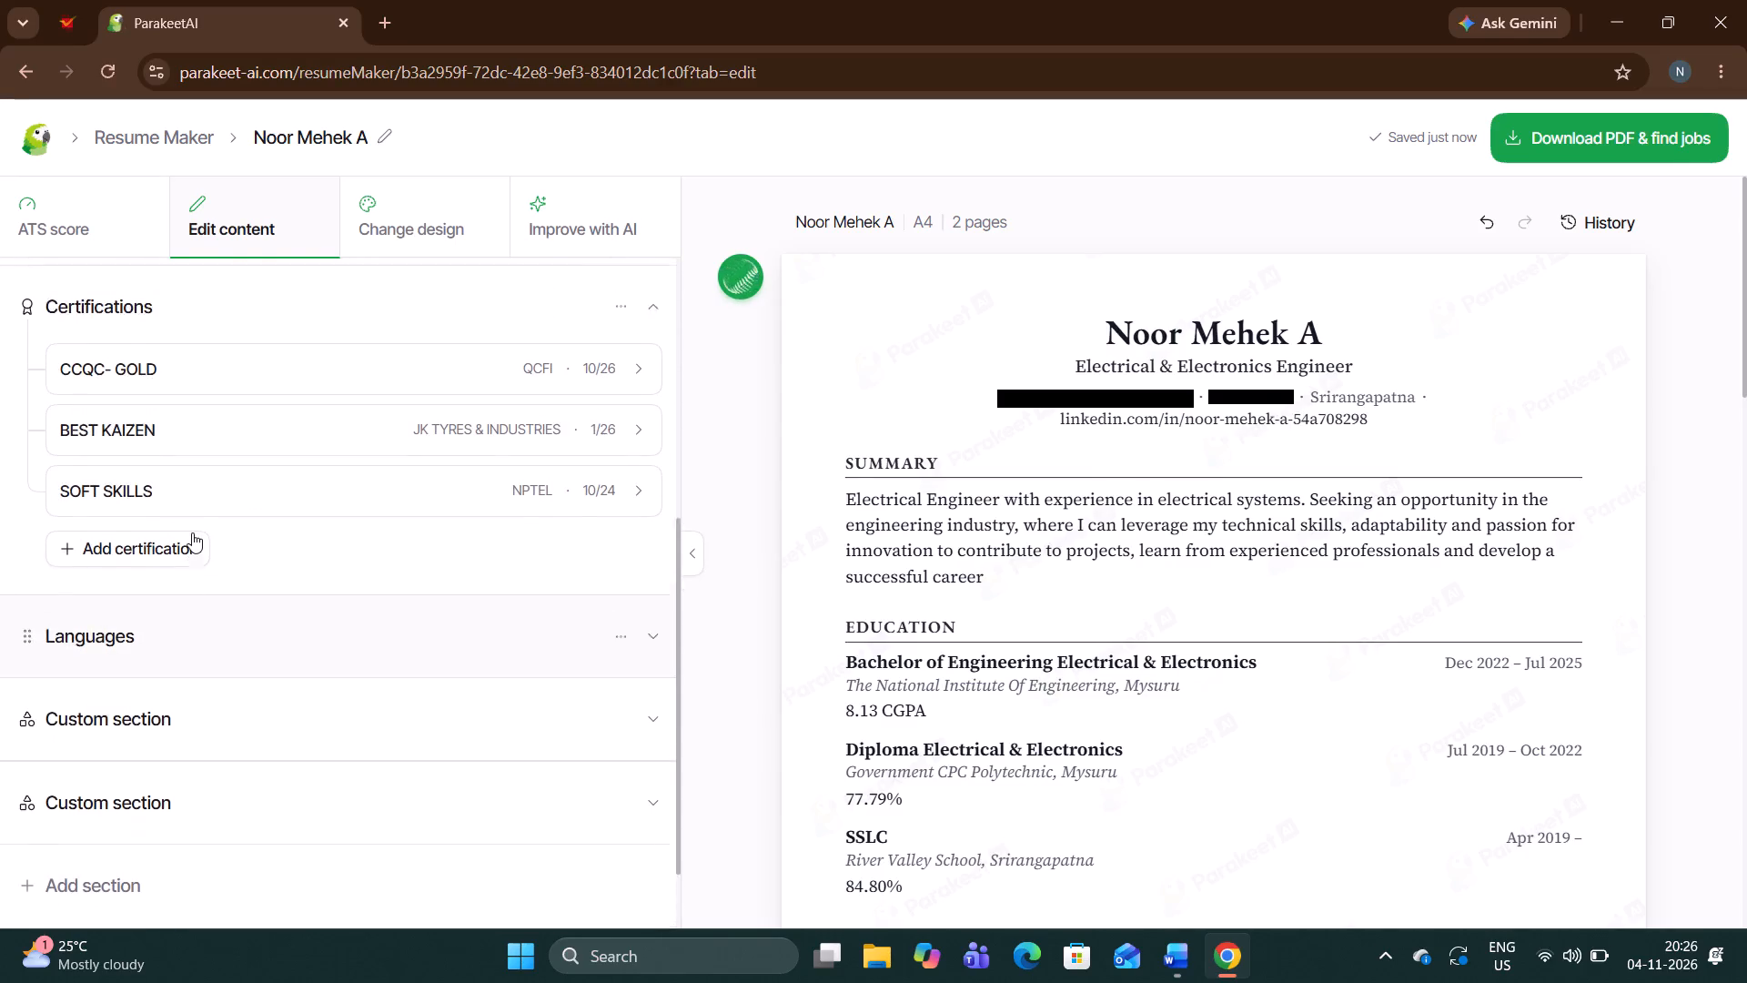
scroll(192, 532, up, 1)
scroll(192, 532, down, 2)
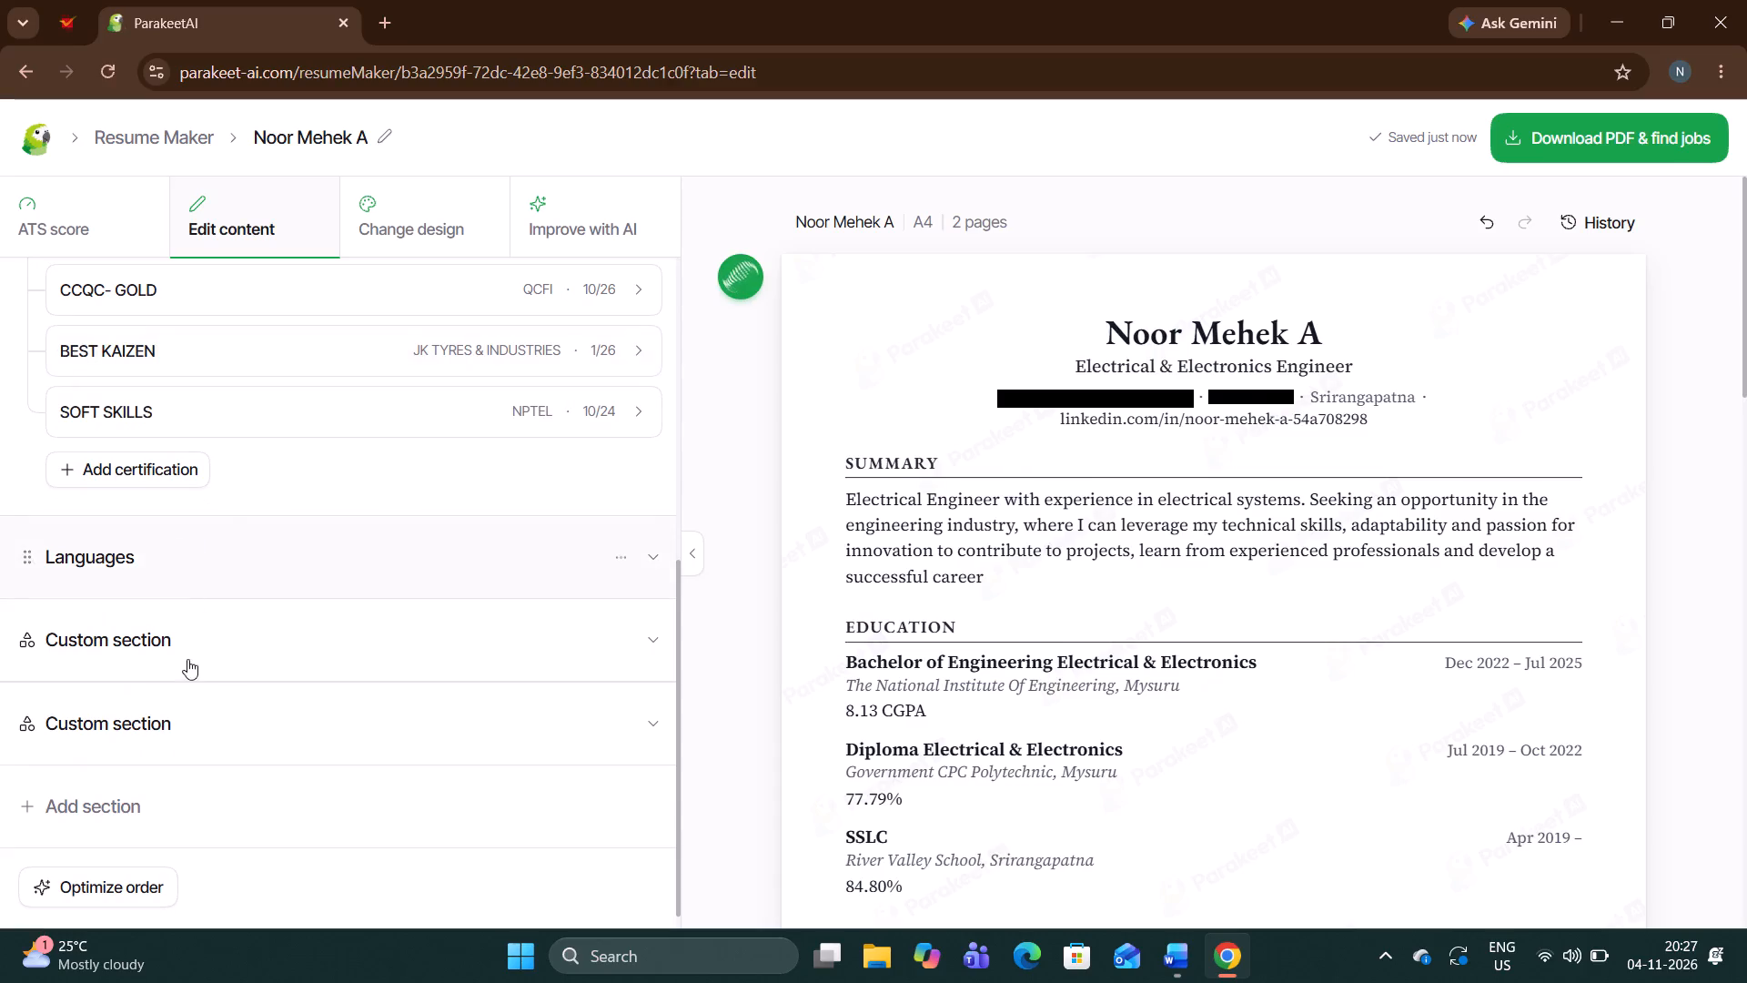
click(159, 631)
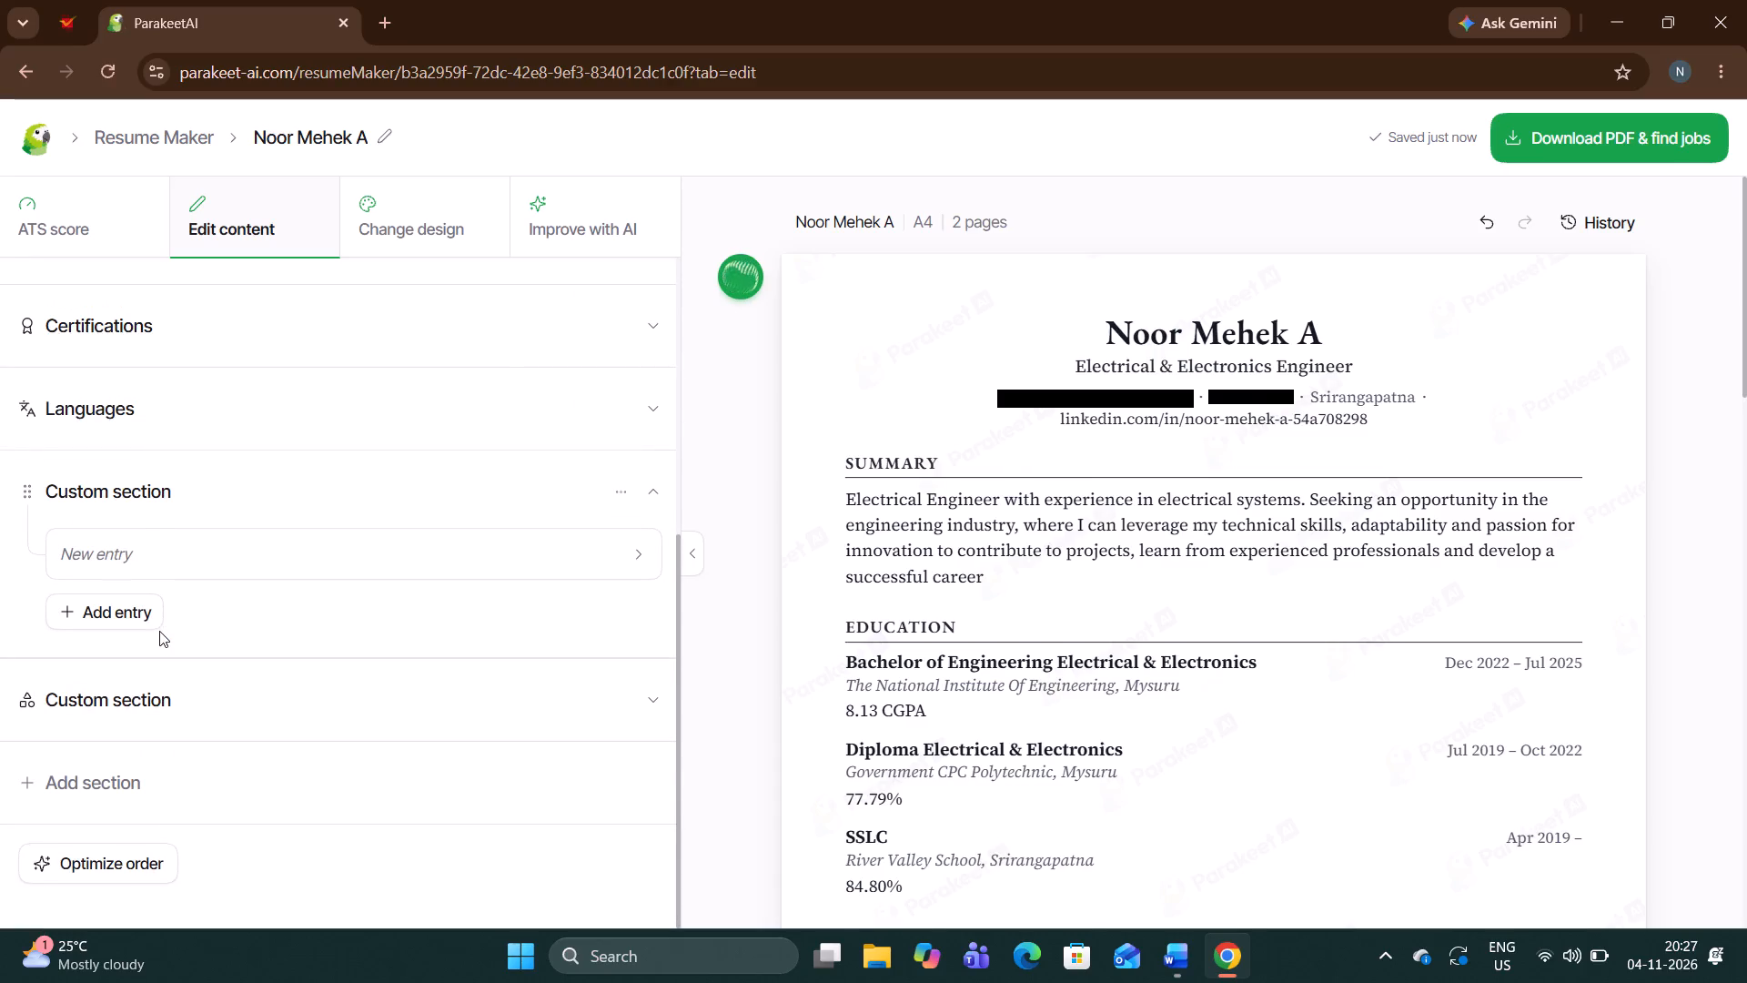
Remove the last custom section from the resume's section list.
scroll(159, 631, down, 1)
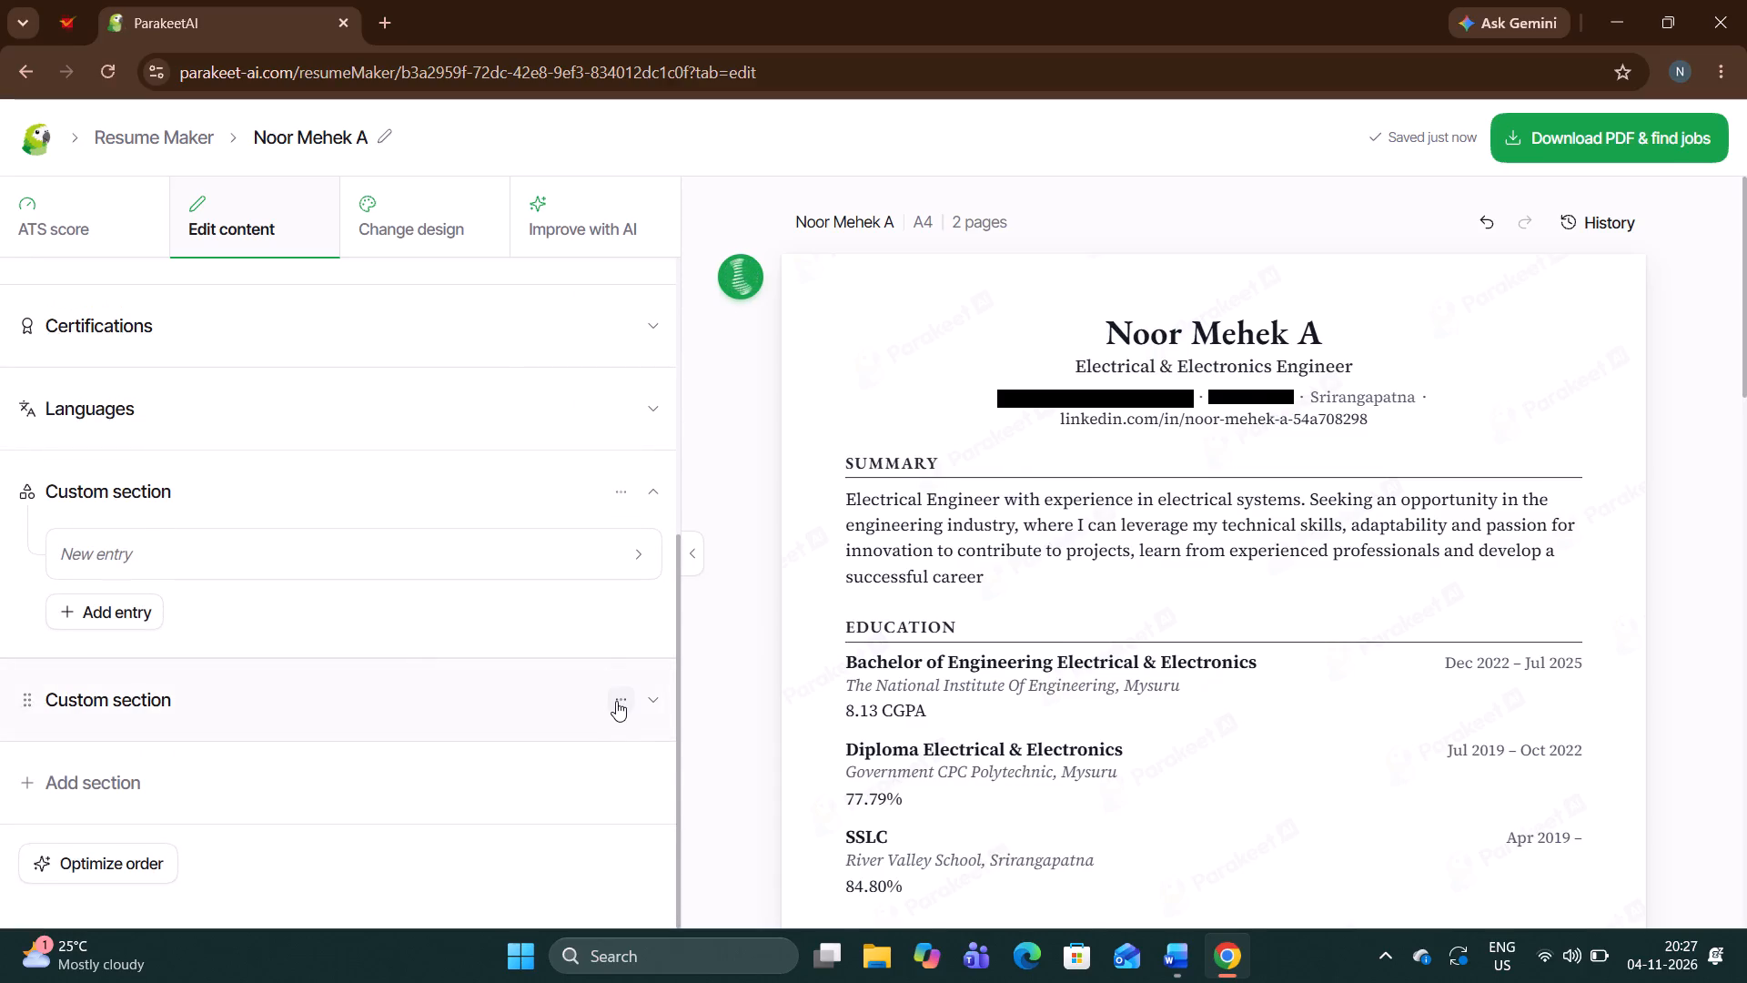
click(617, 698)
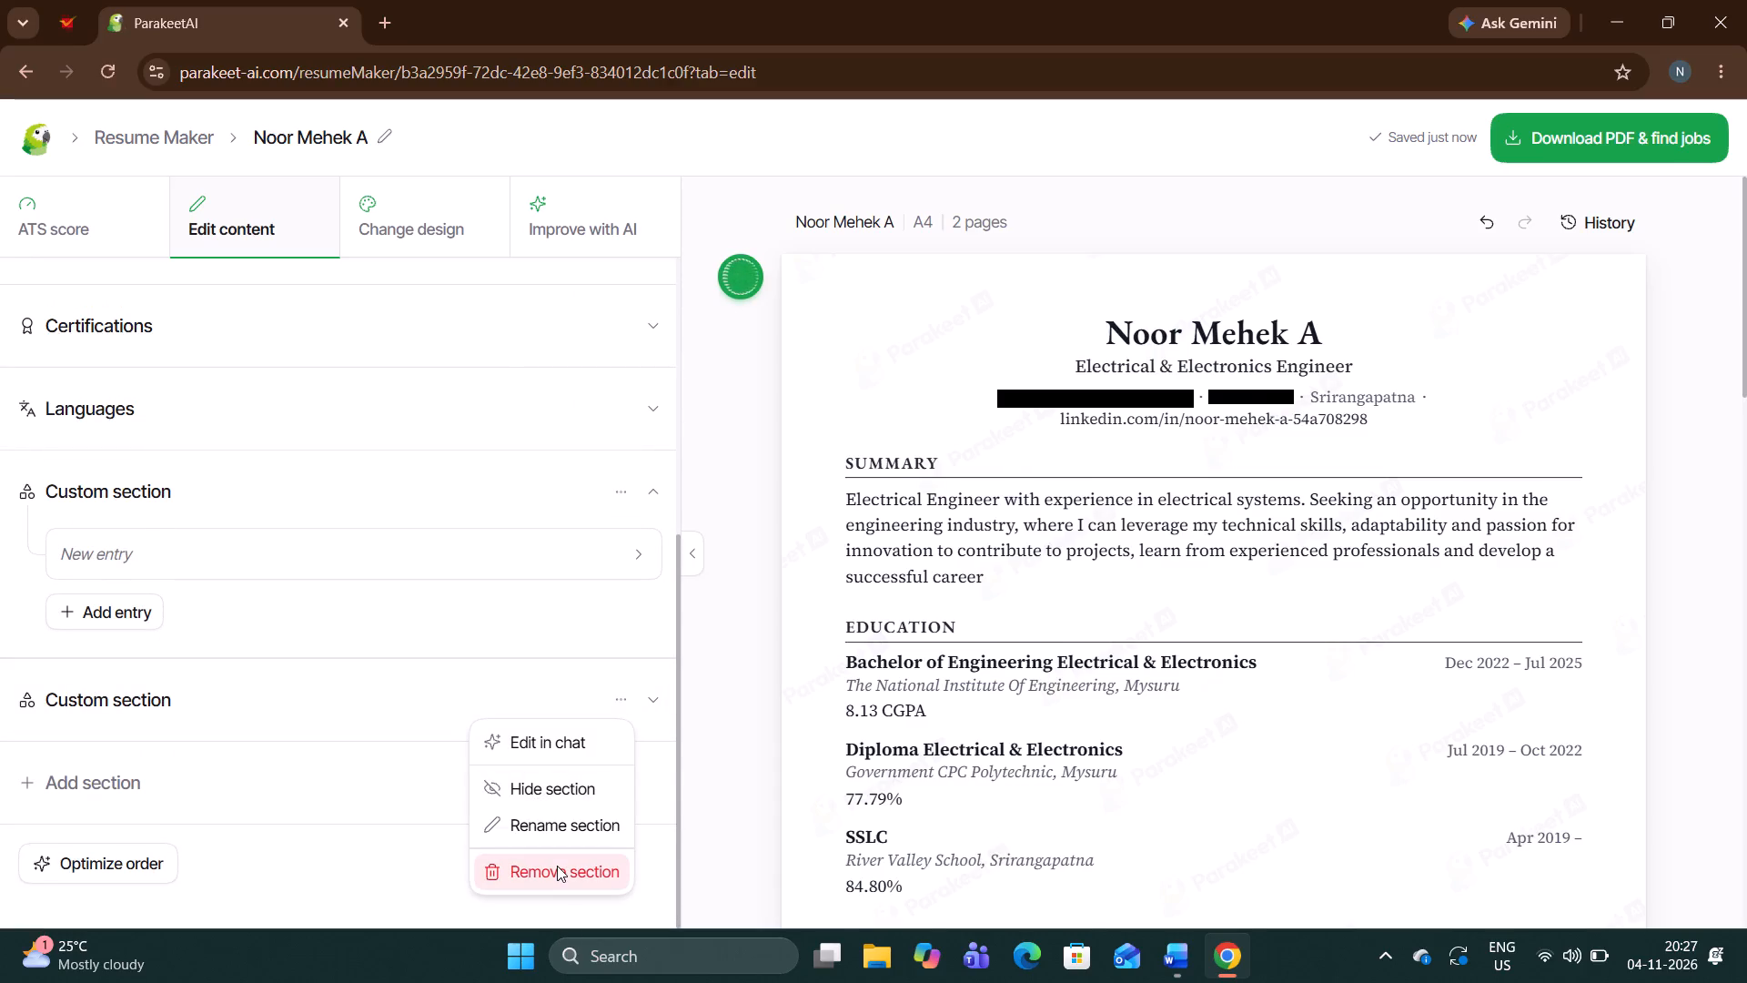
click(557, 866)
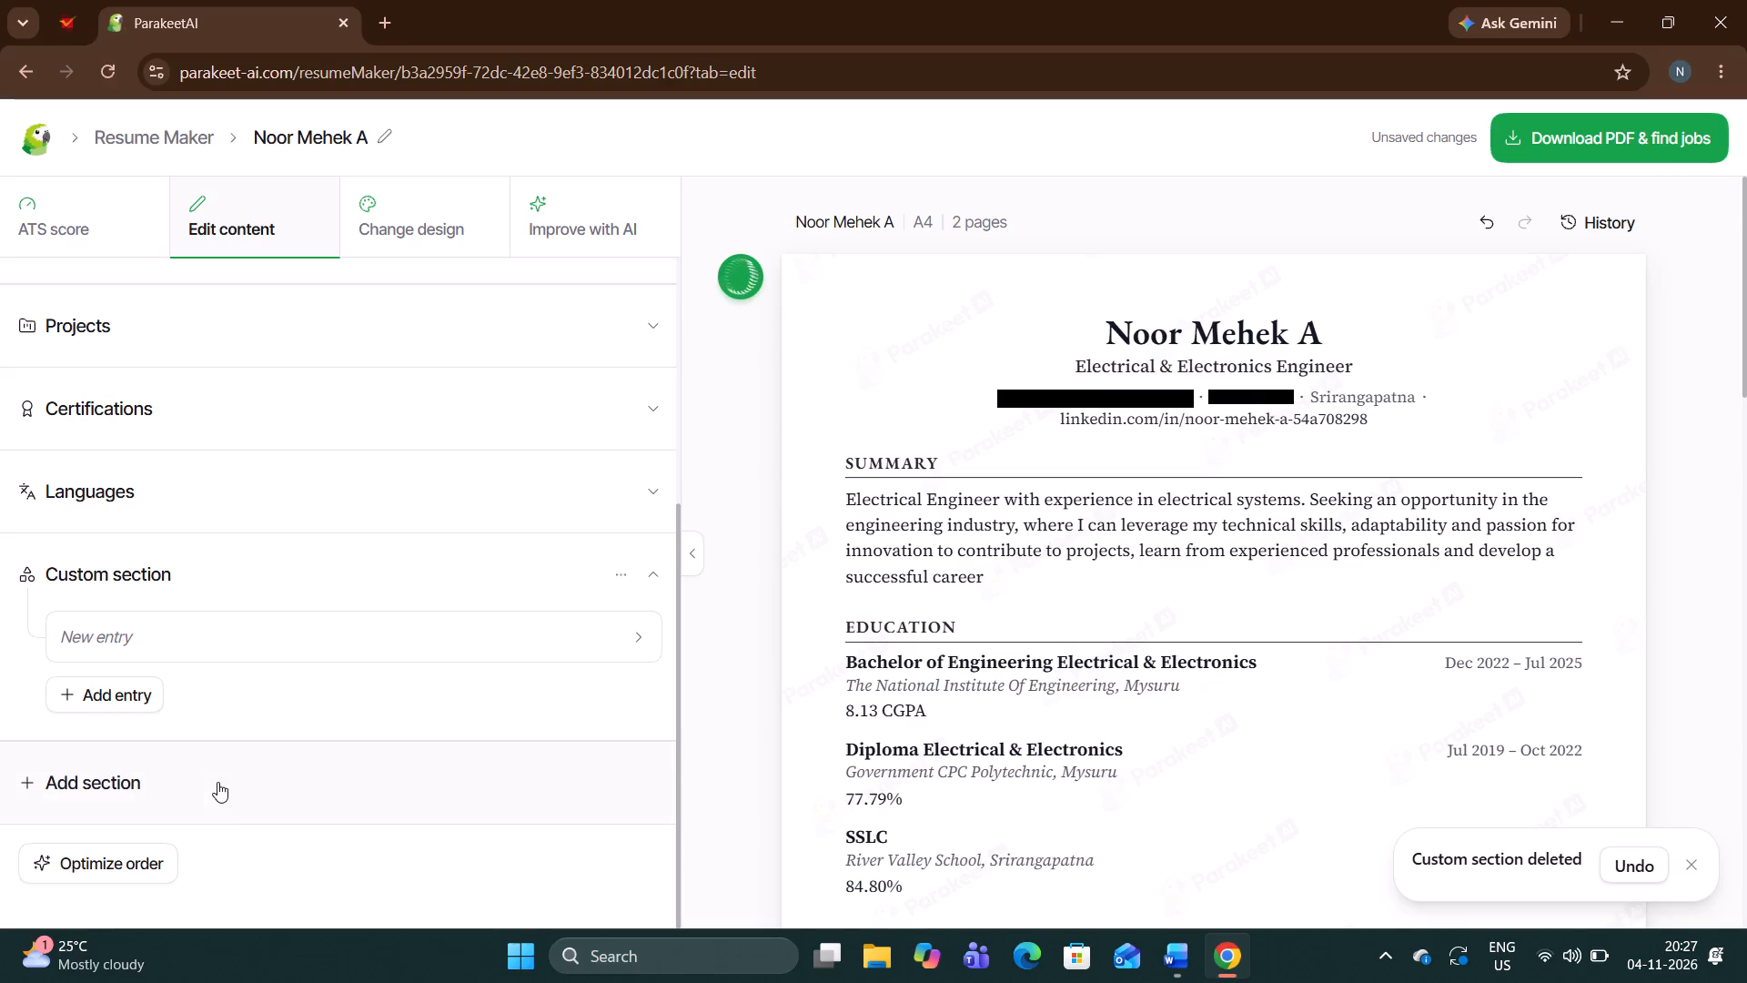
Examine the Experience position and the Skills groups, and how both sections read in the resume preview.
scroll(307, 719, up, 4)
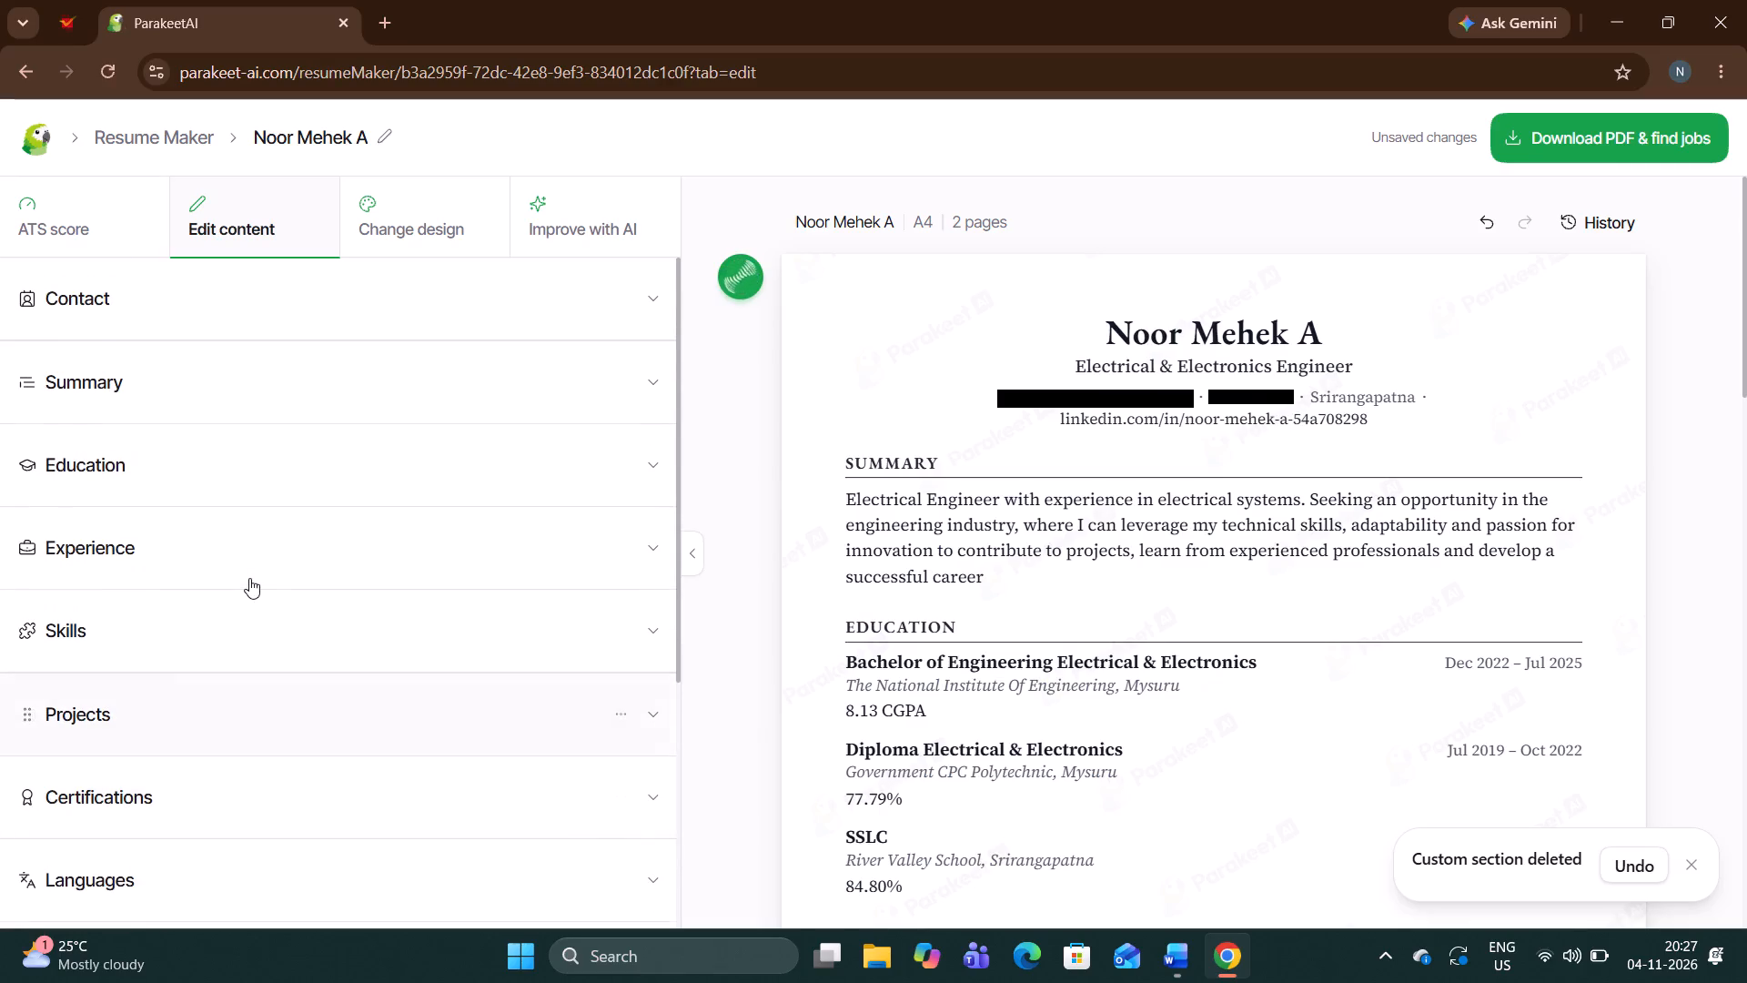
click(249, 578)
click(81, 763)
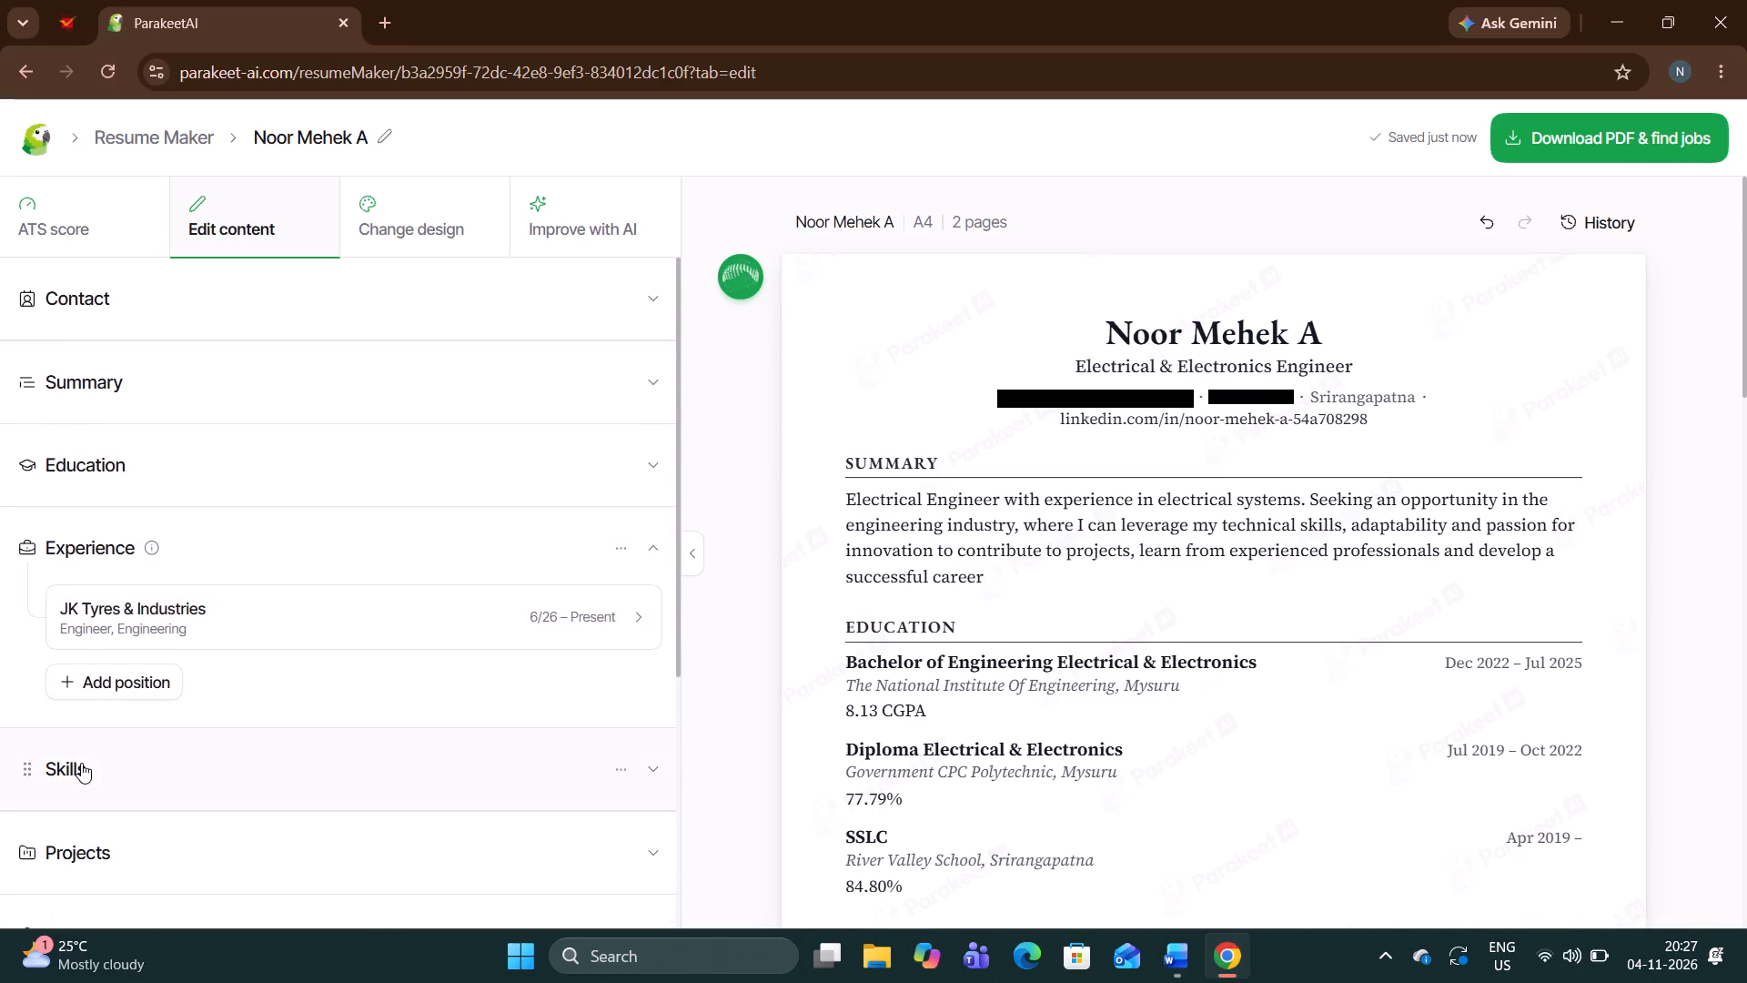
scroll(324, 601, down, 2)
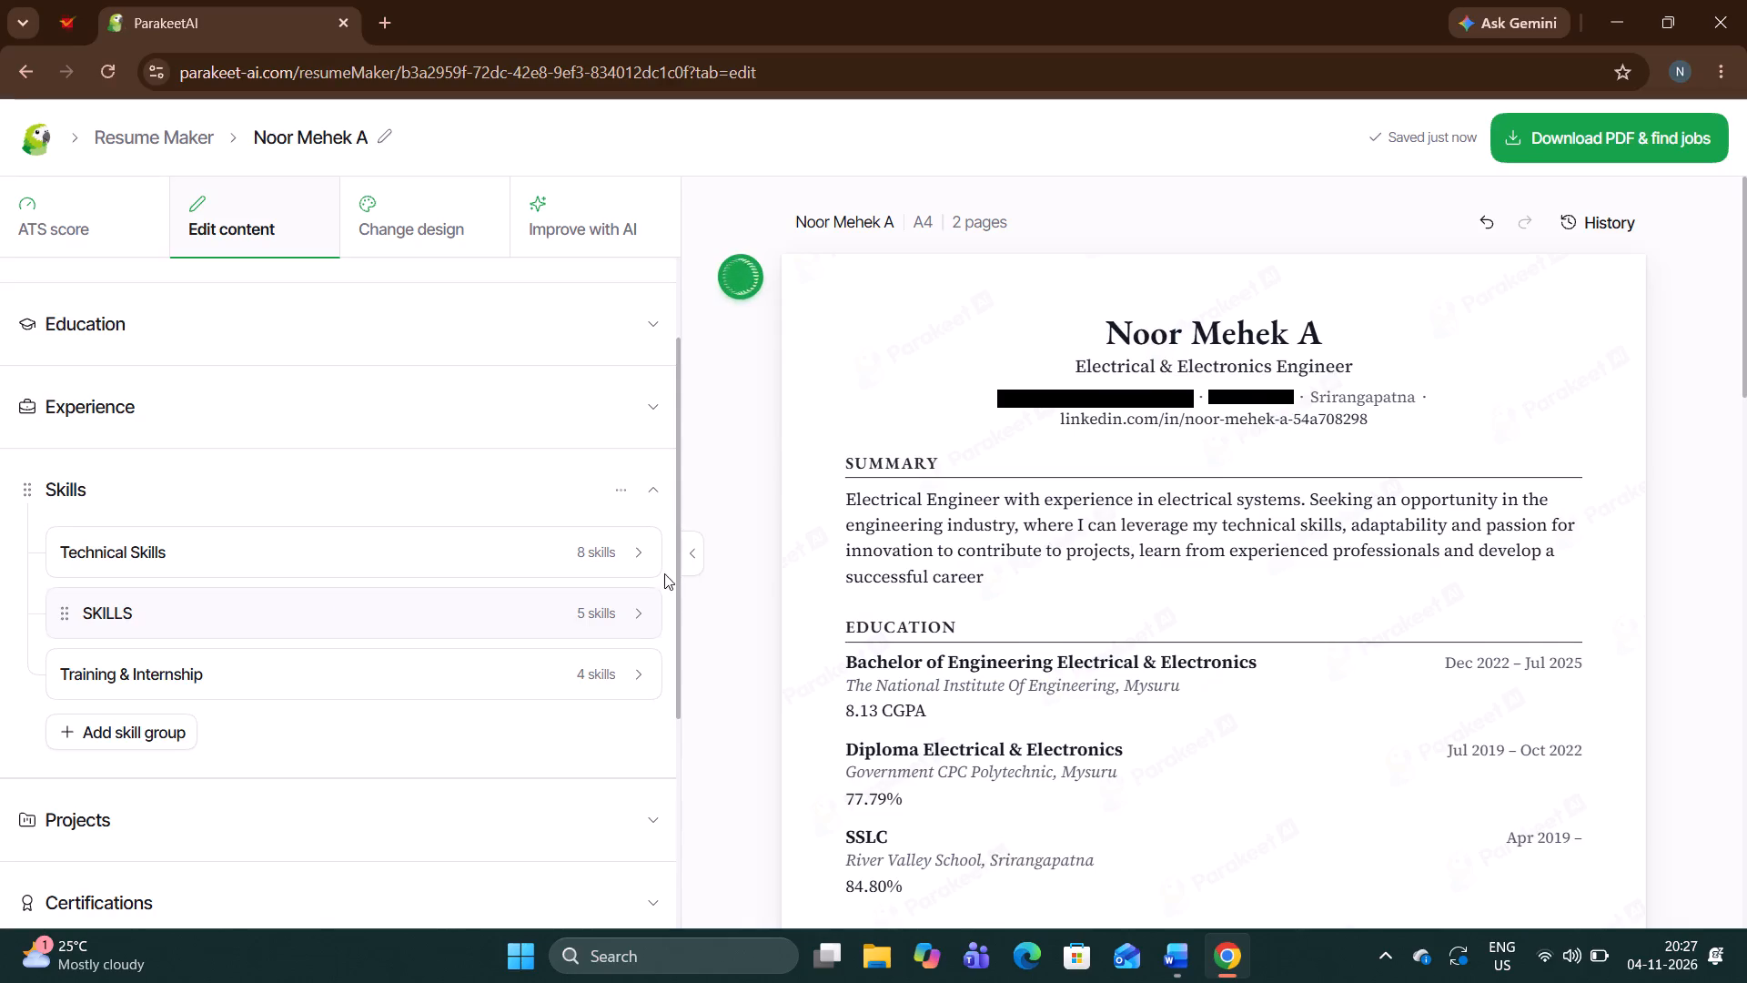
scroll(1005, 810, down, 5)
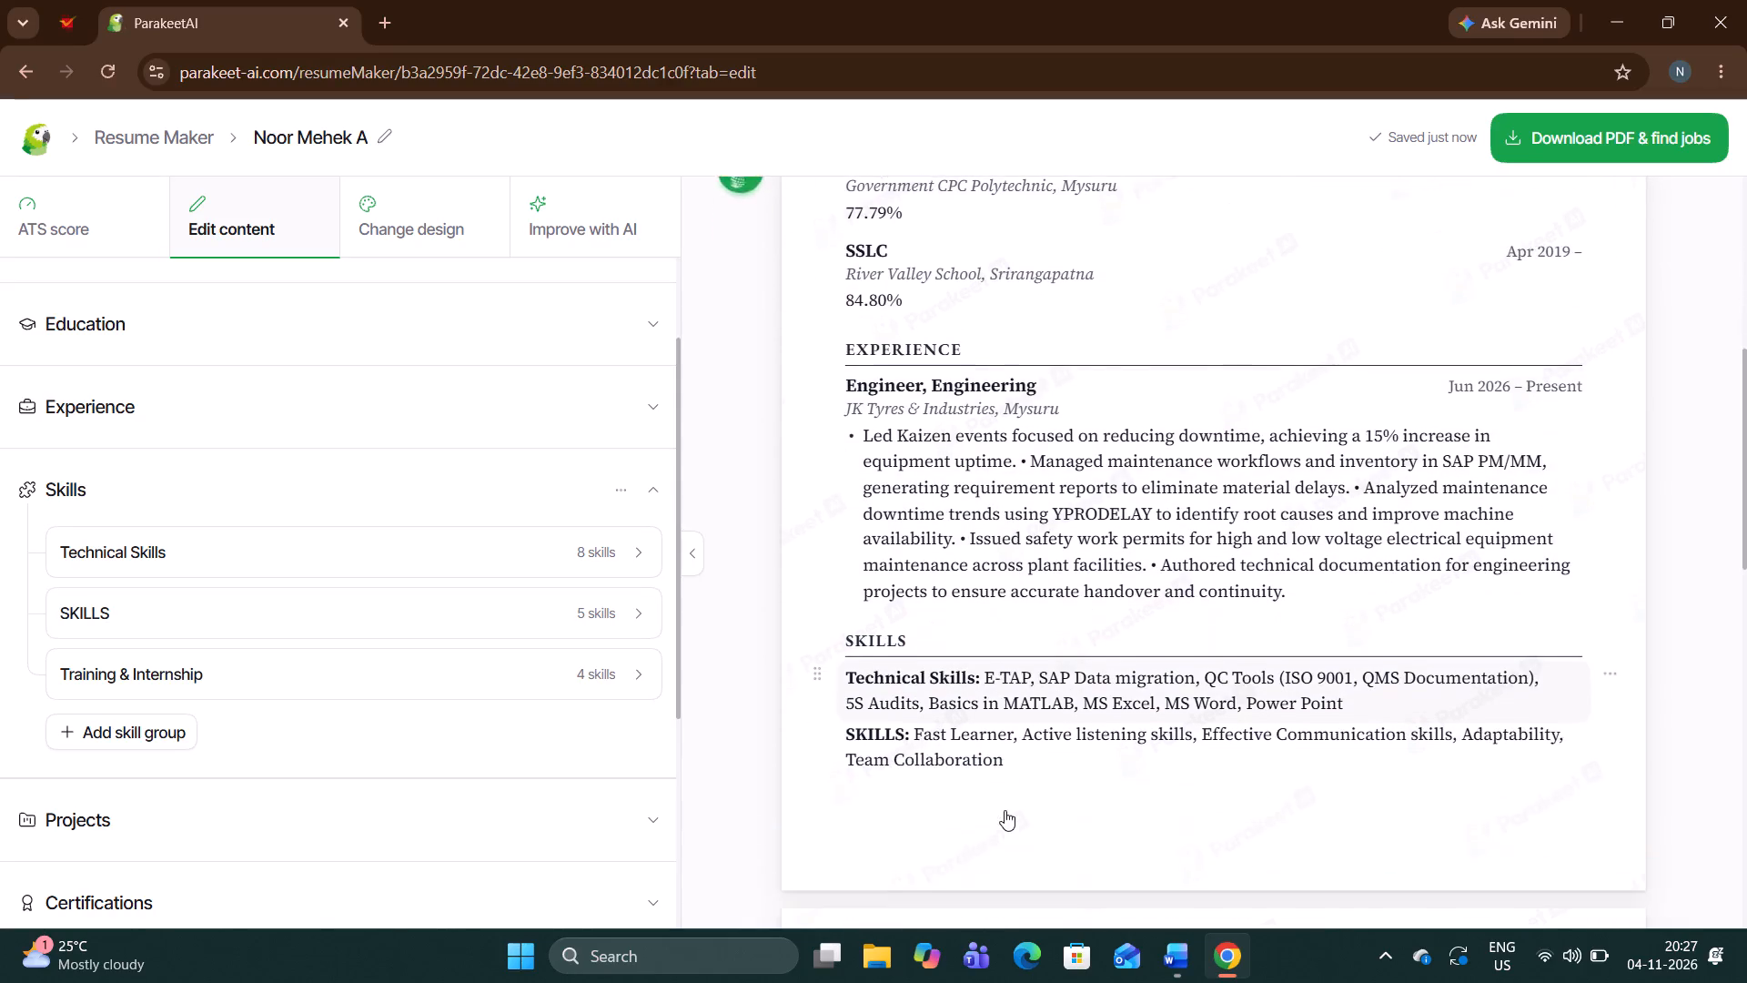
scroll(1005, 810, down, 1)
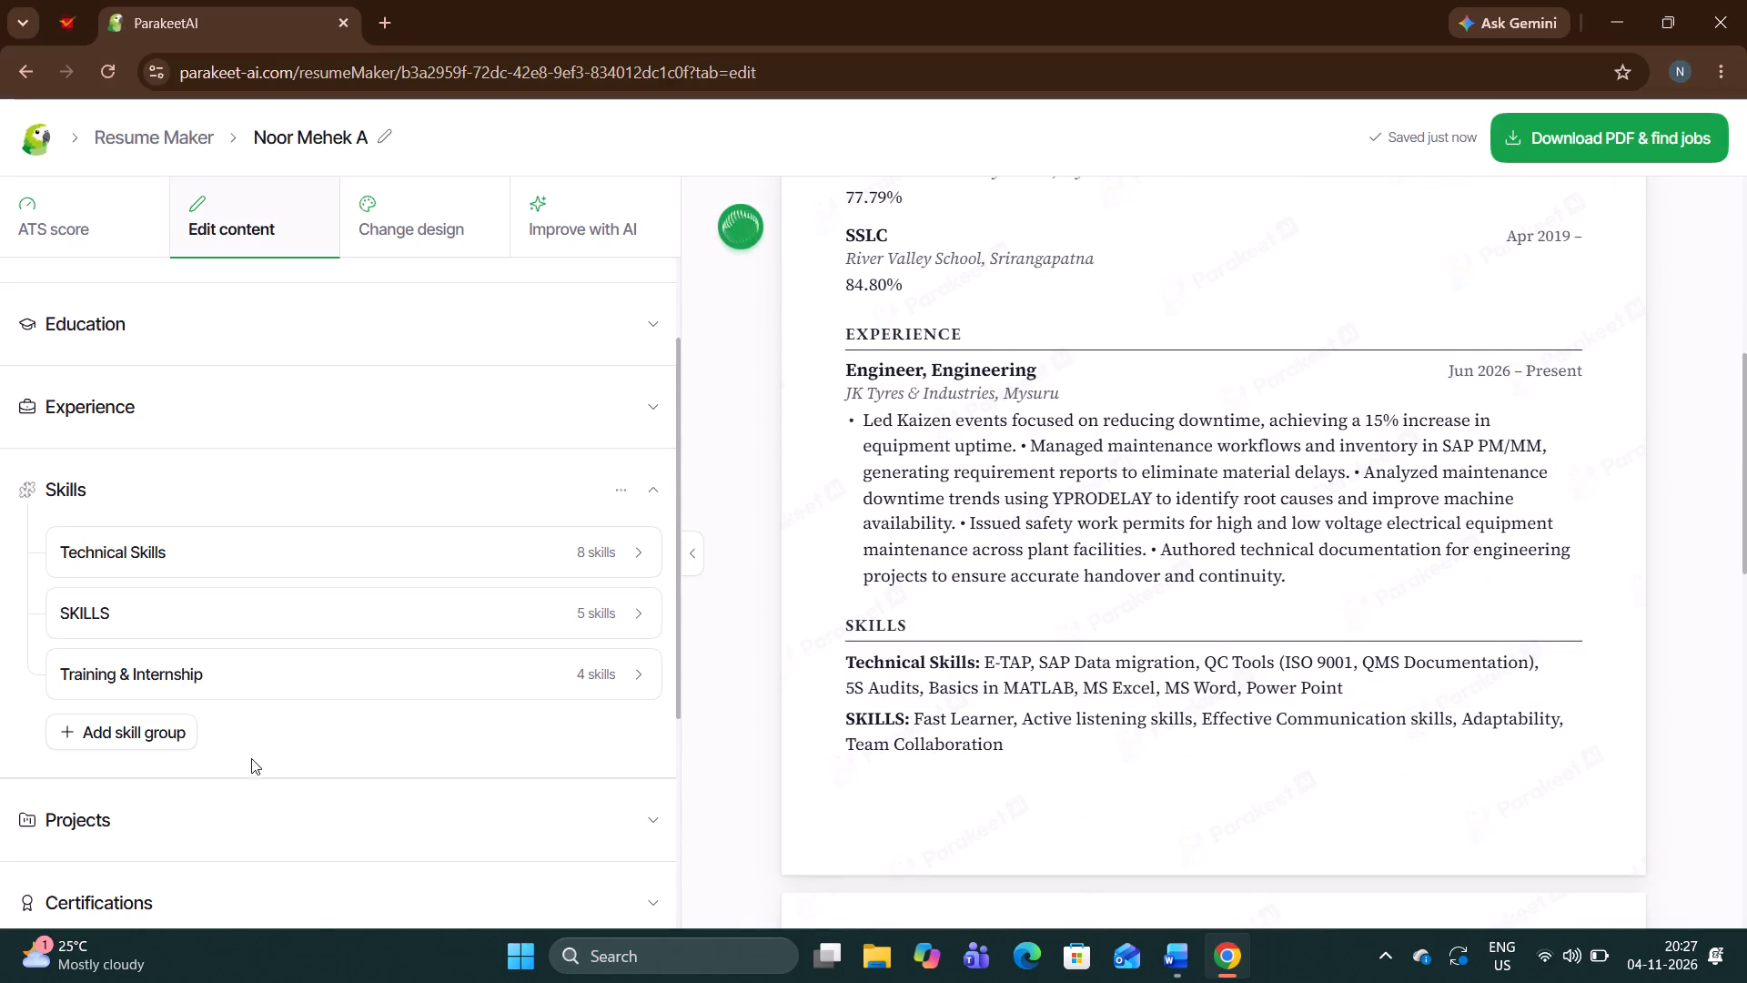
Remove all four training, workshop and internship items from the Training & Internship skill group, and delete the group.
right_click(252, 685)
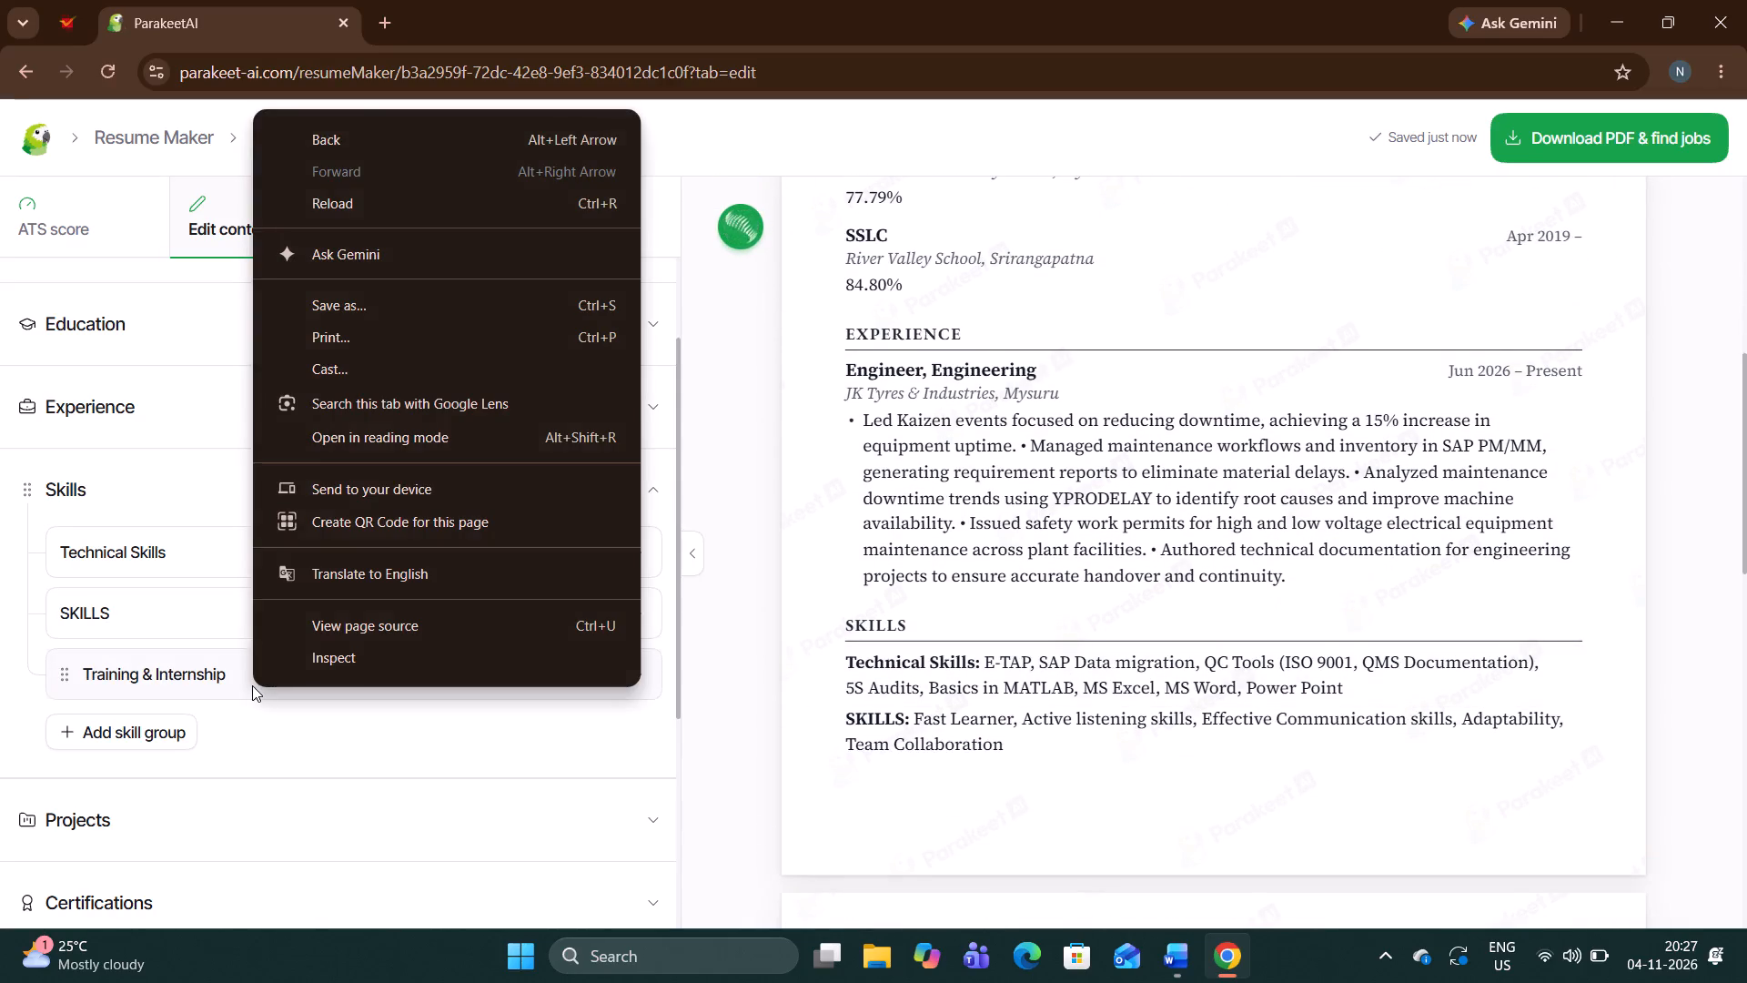
click(462, 741)
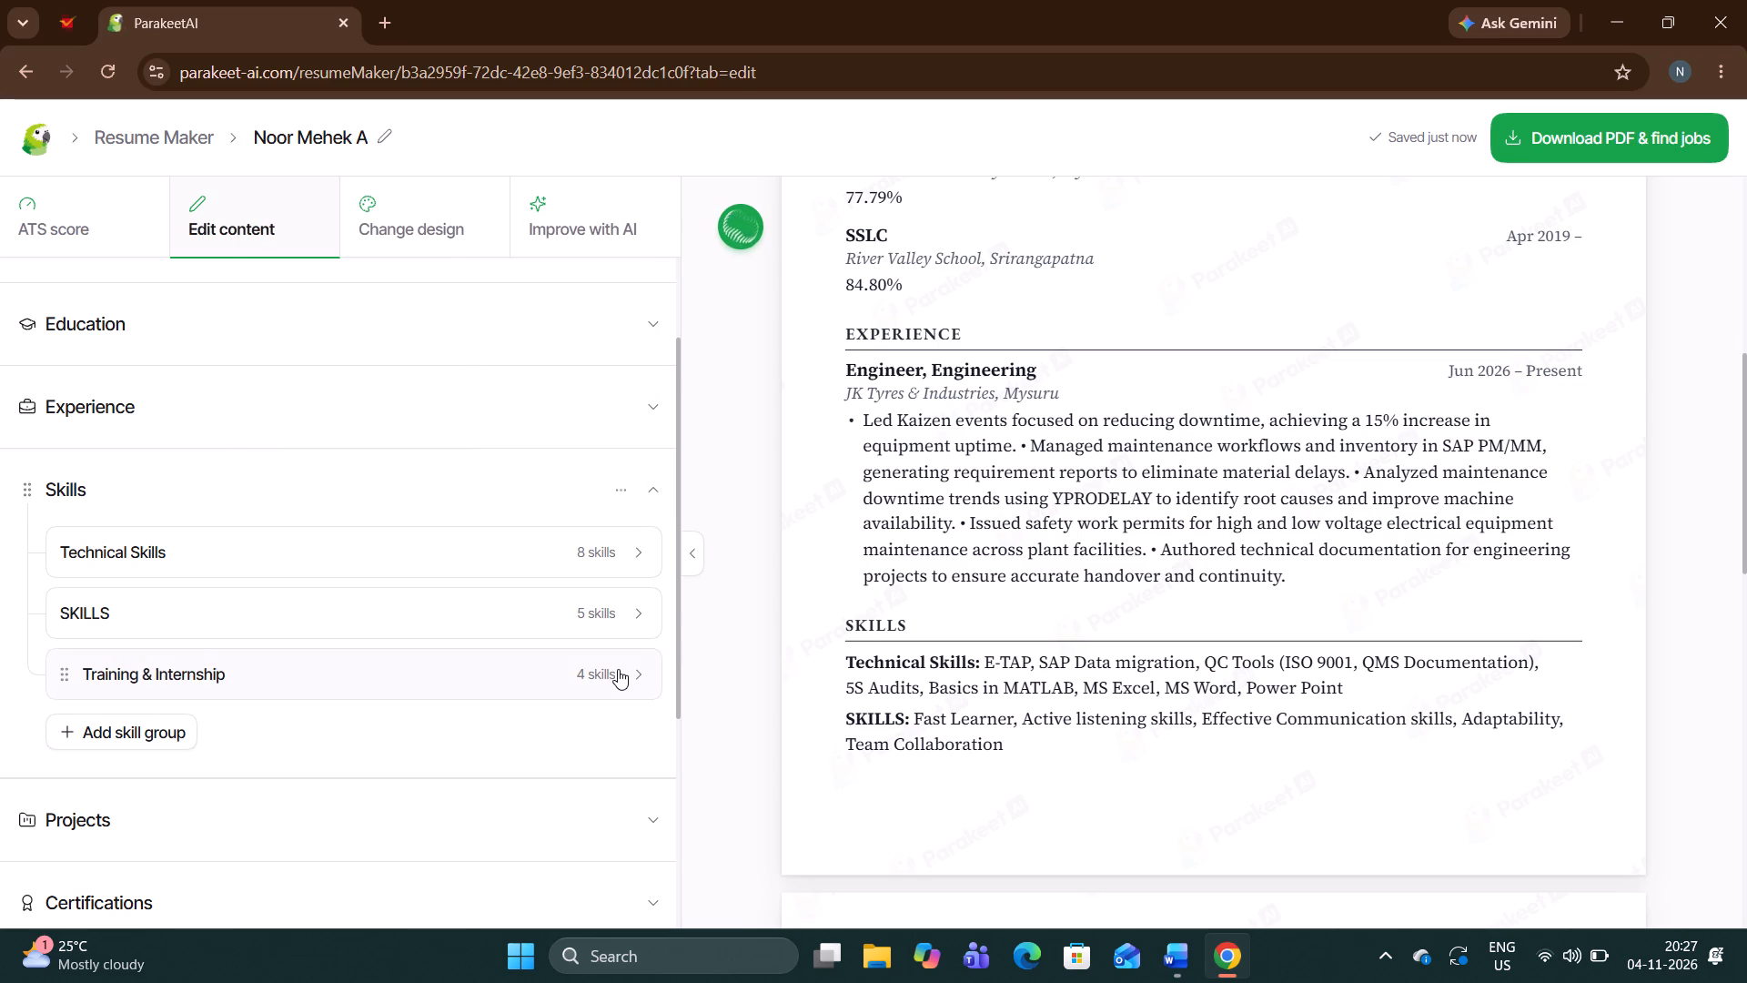
right_click(618, 669)
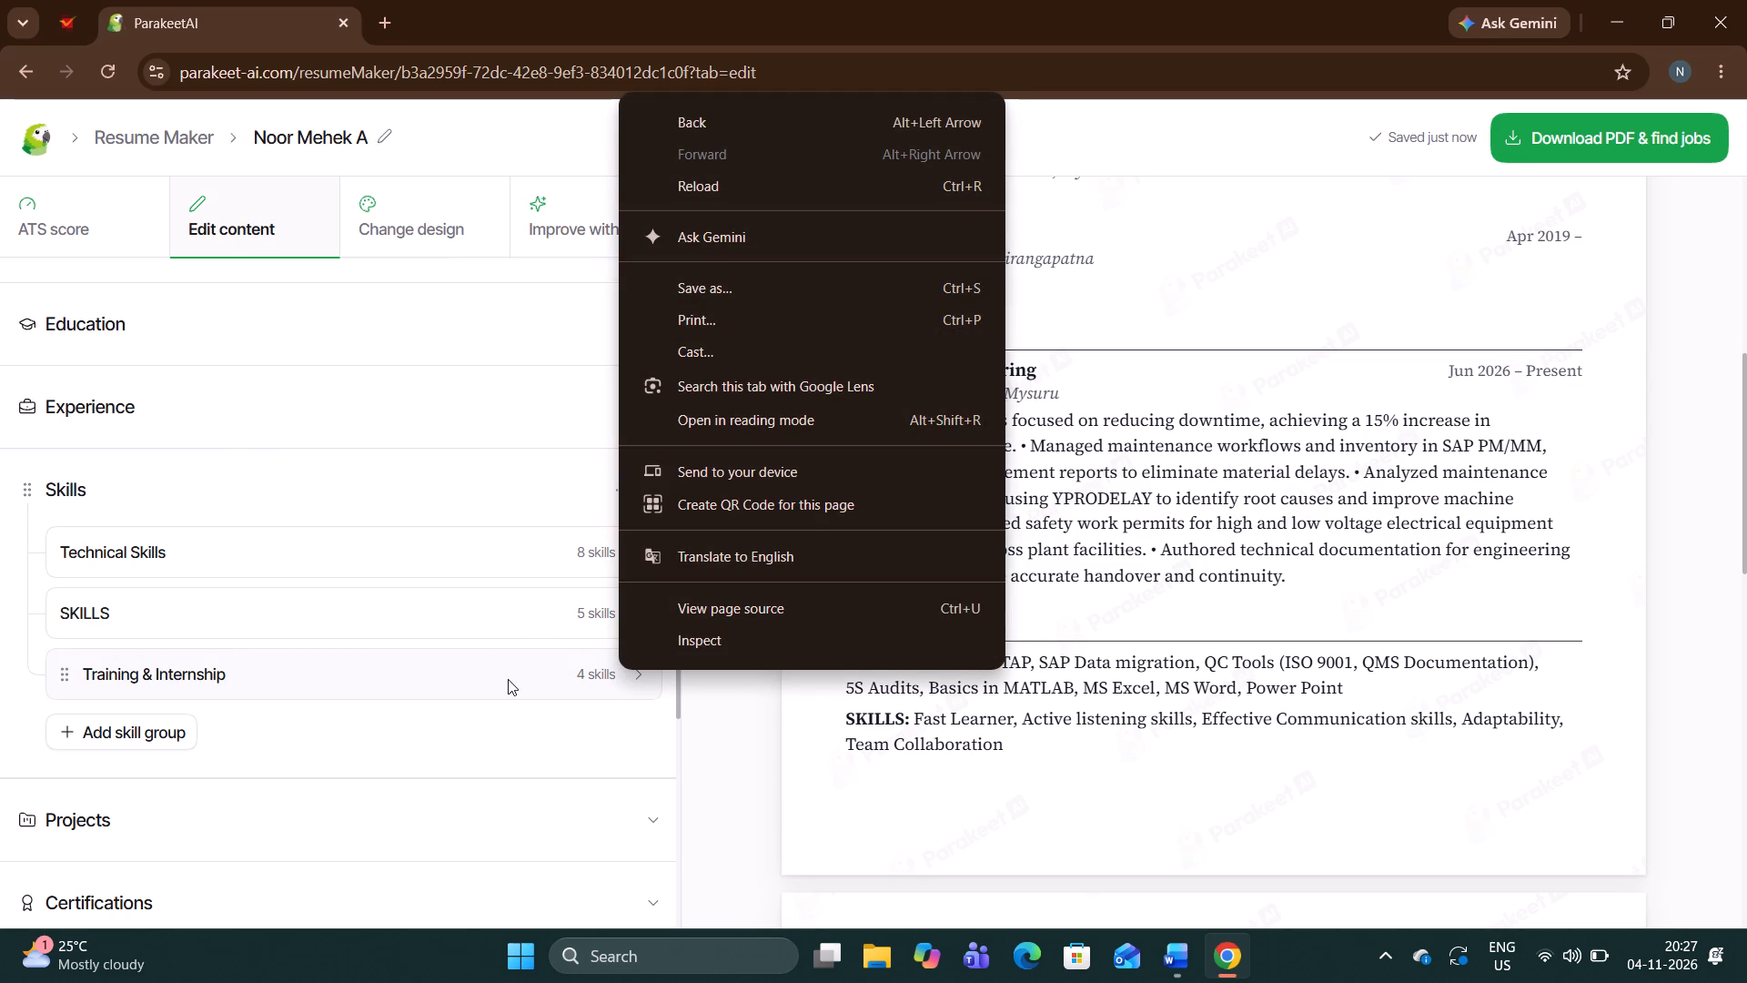
click(62, 667)
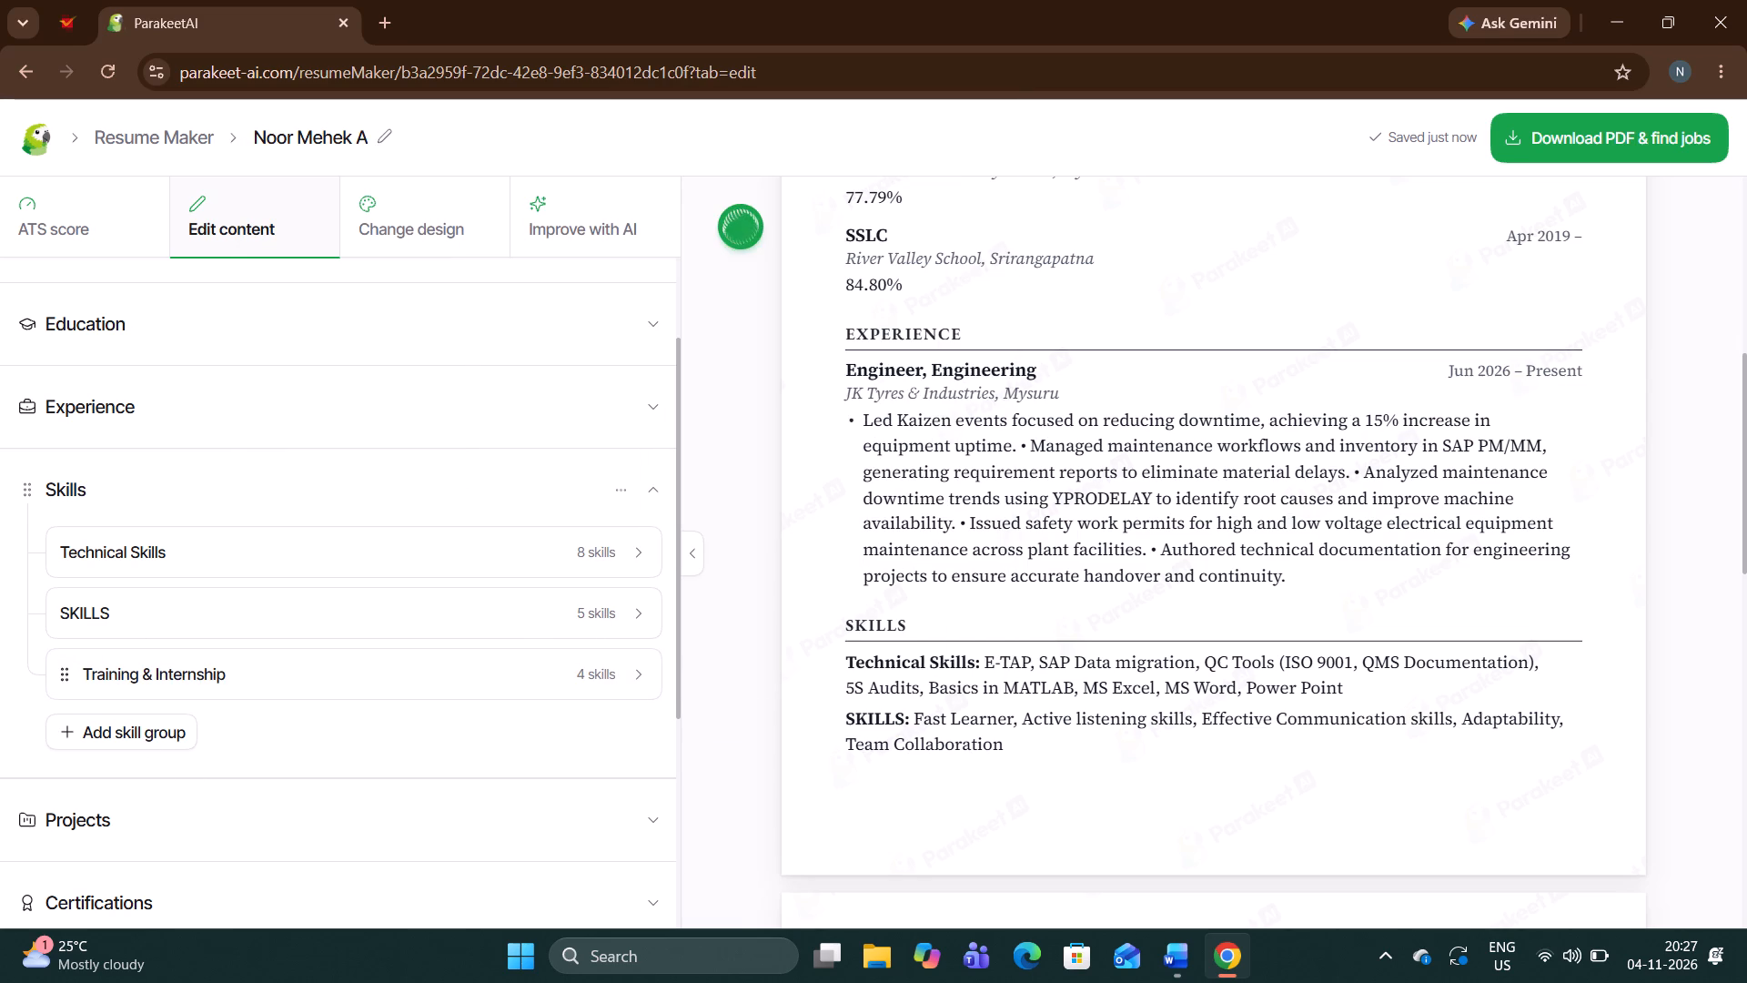
click(638, 676)
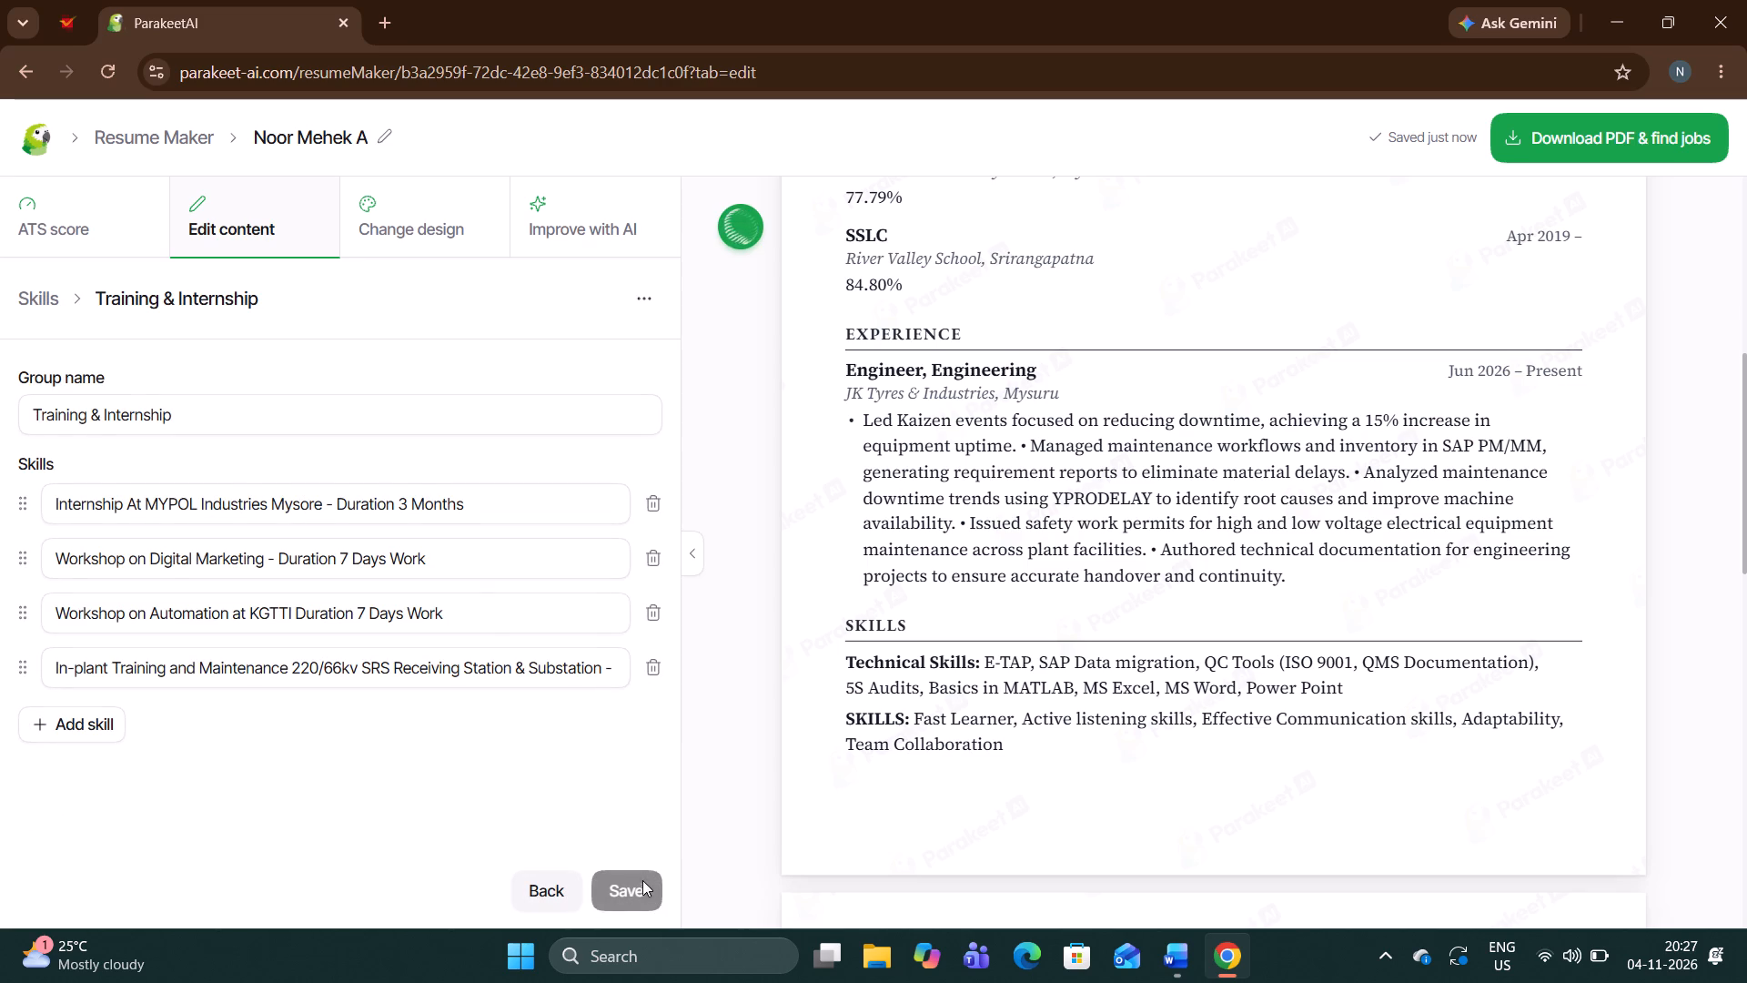
click(645, 506)
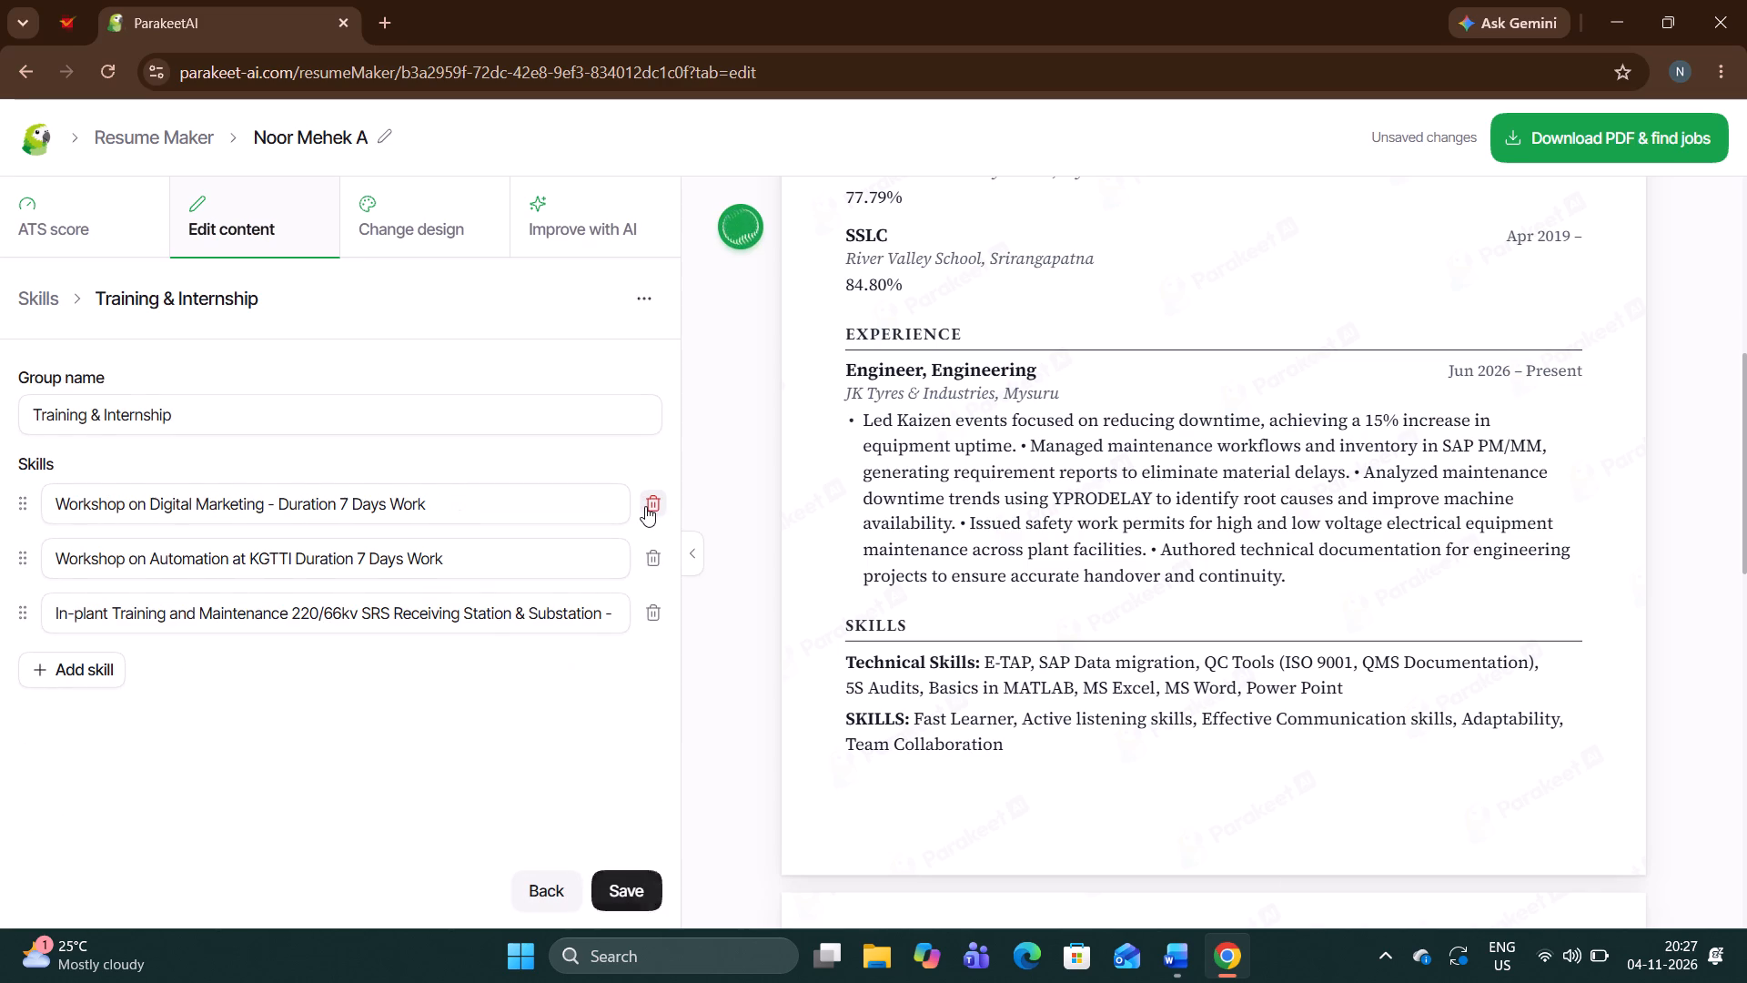
click(645, 509)
click(645, 515)
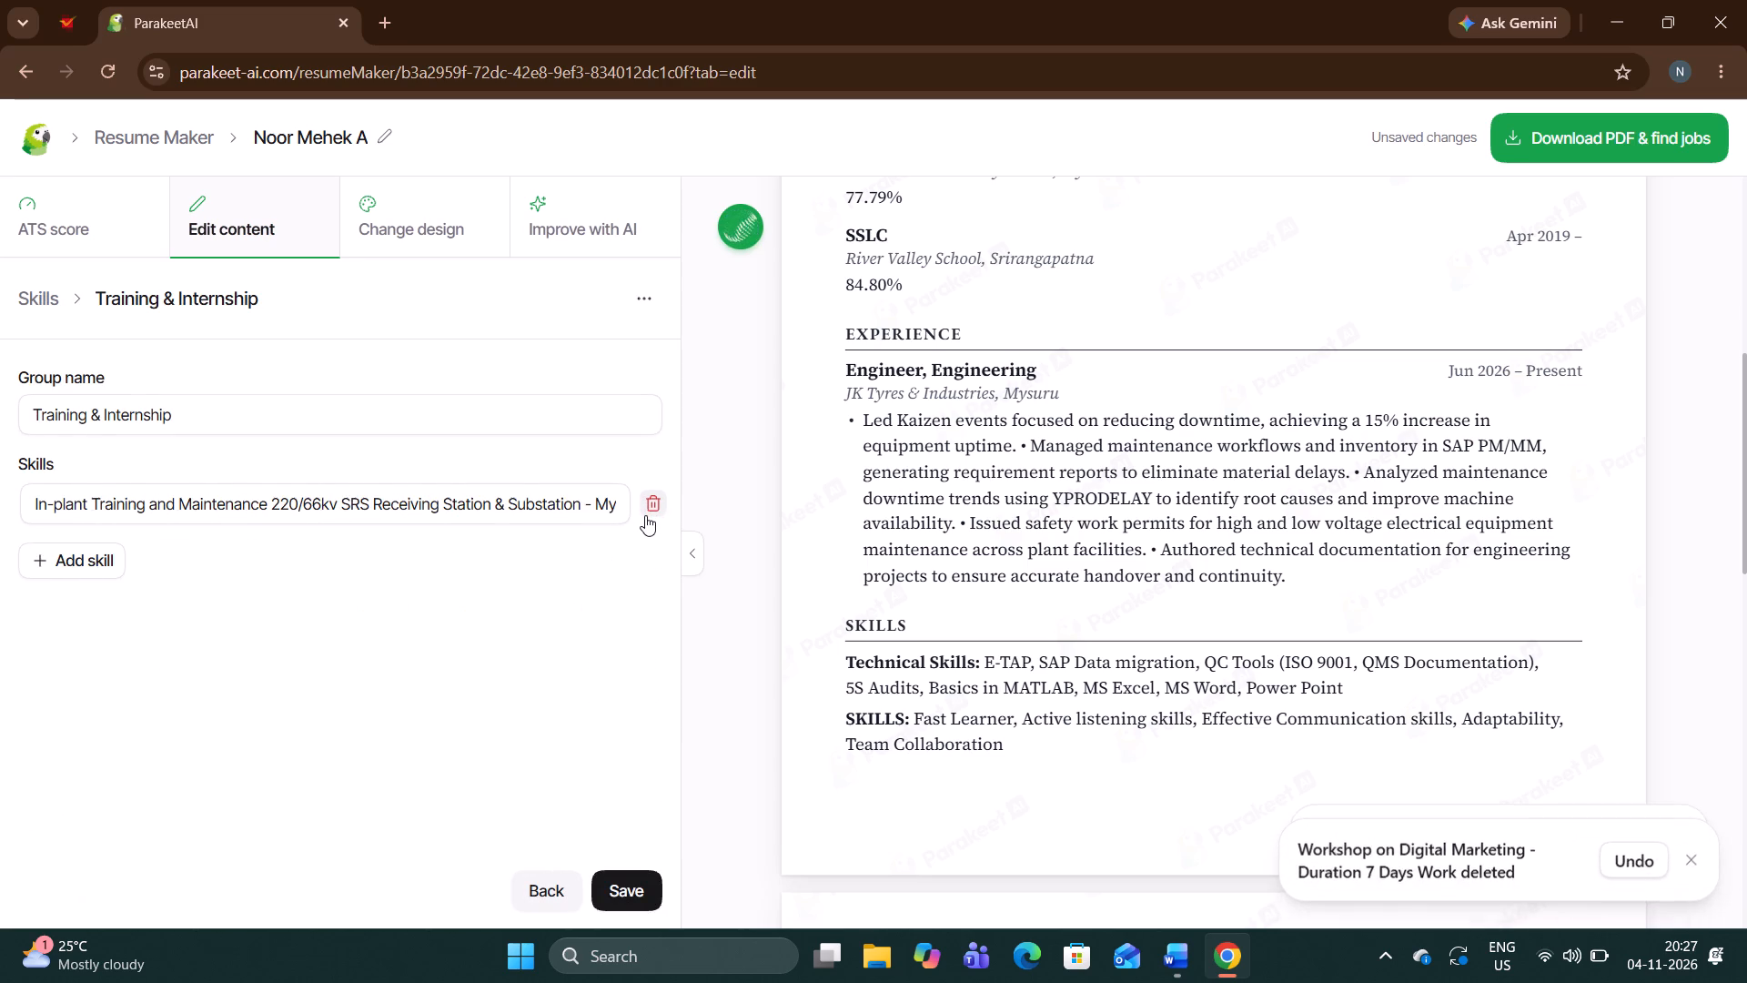
click(645, 504)
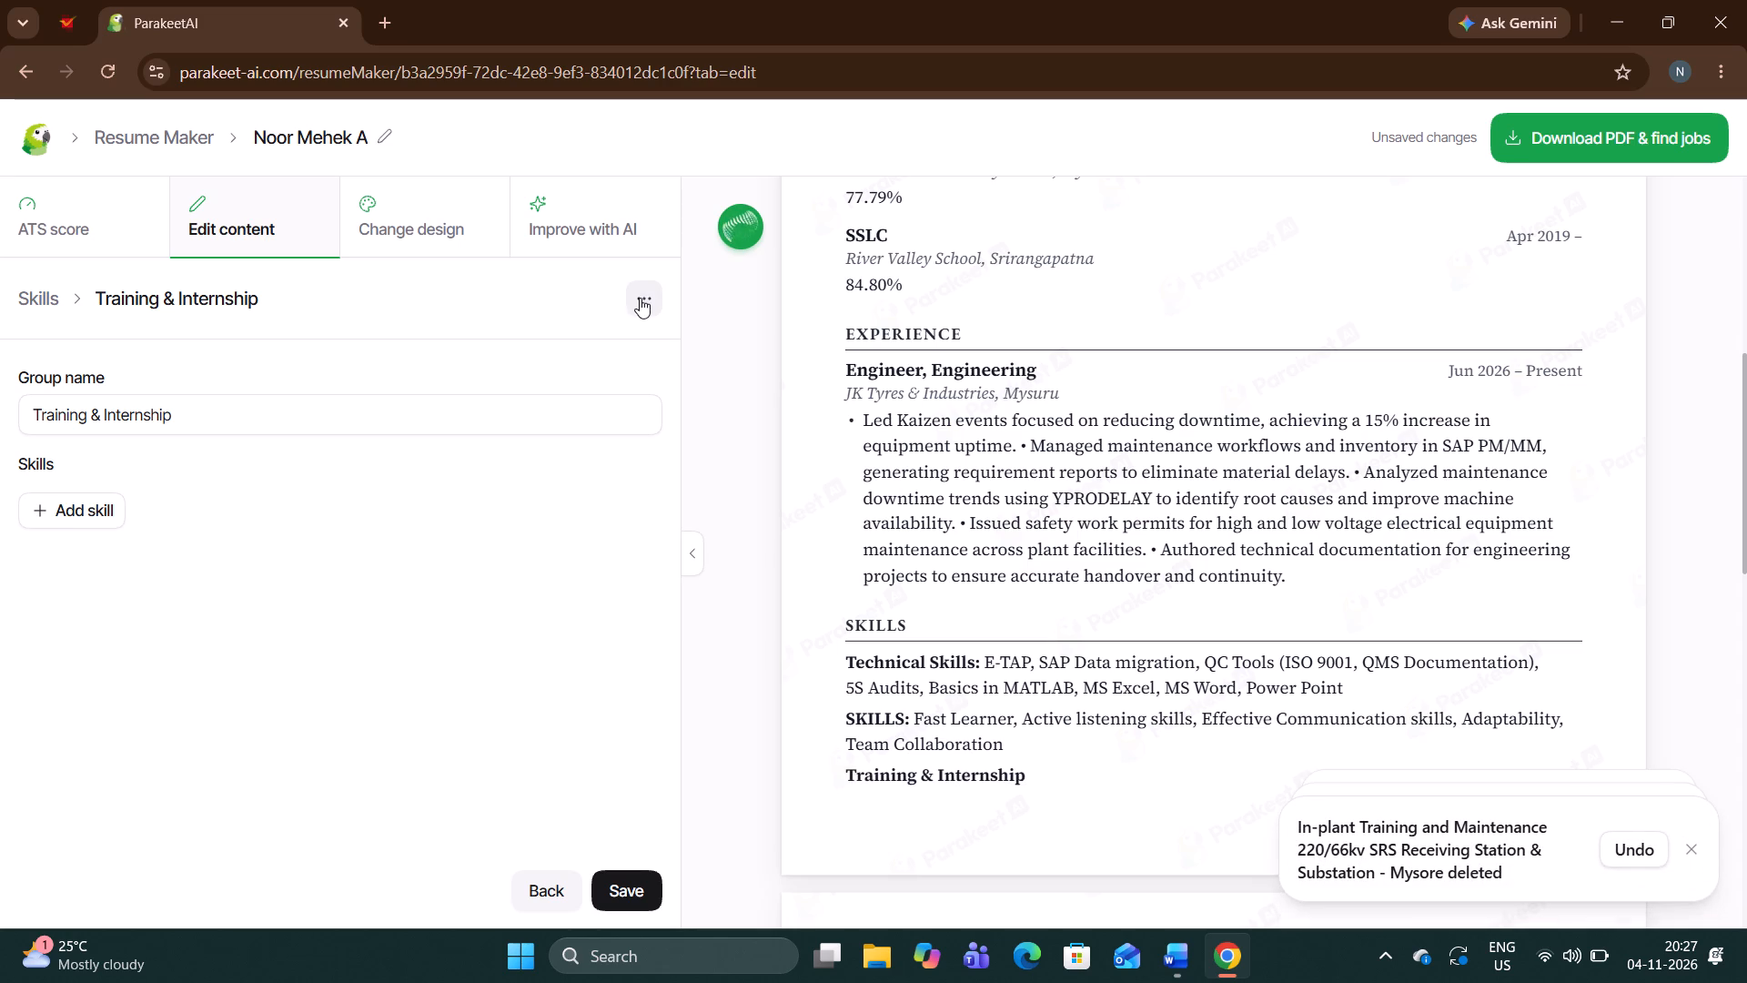
click(640, 298)
click(567, 380)
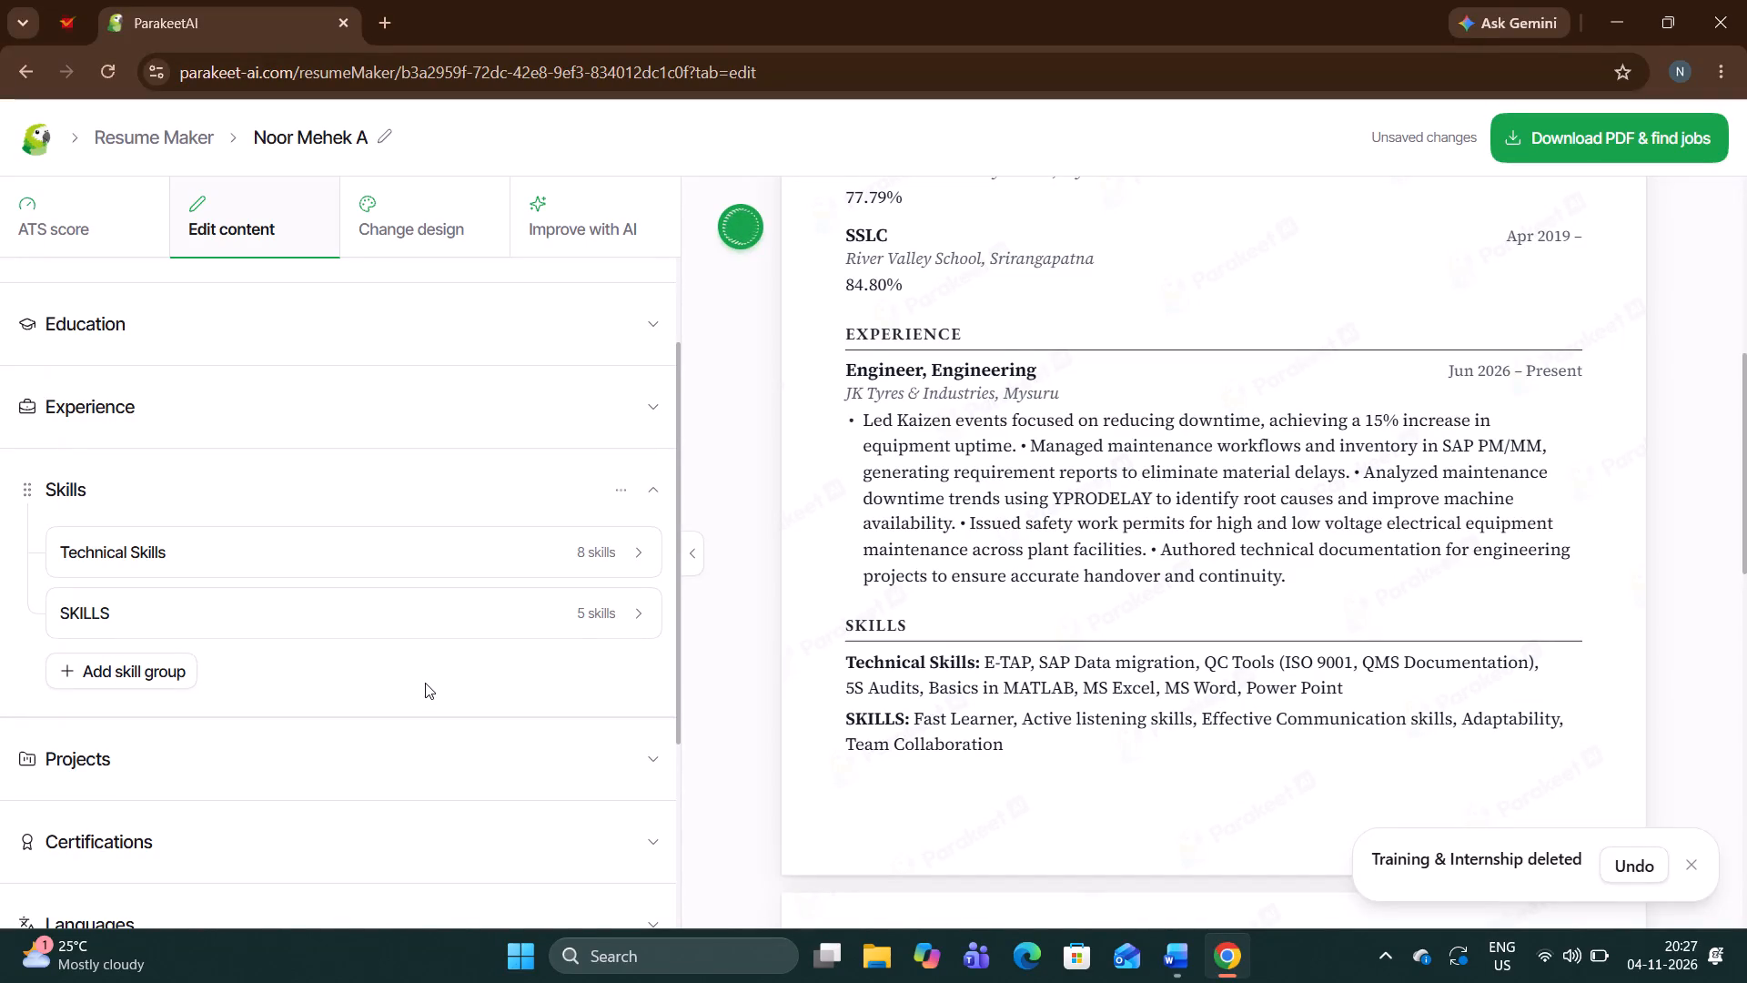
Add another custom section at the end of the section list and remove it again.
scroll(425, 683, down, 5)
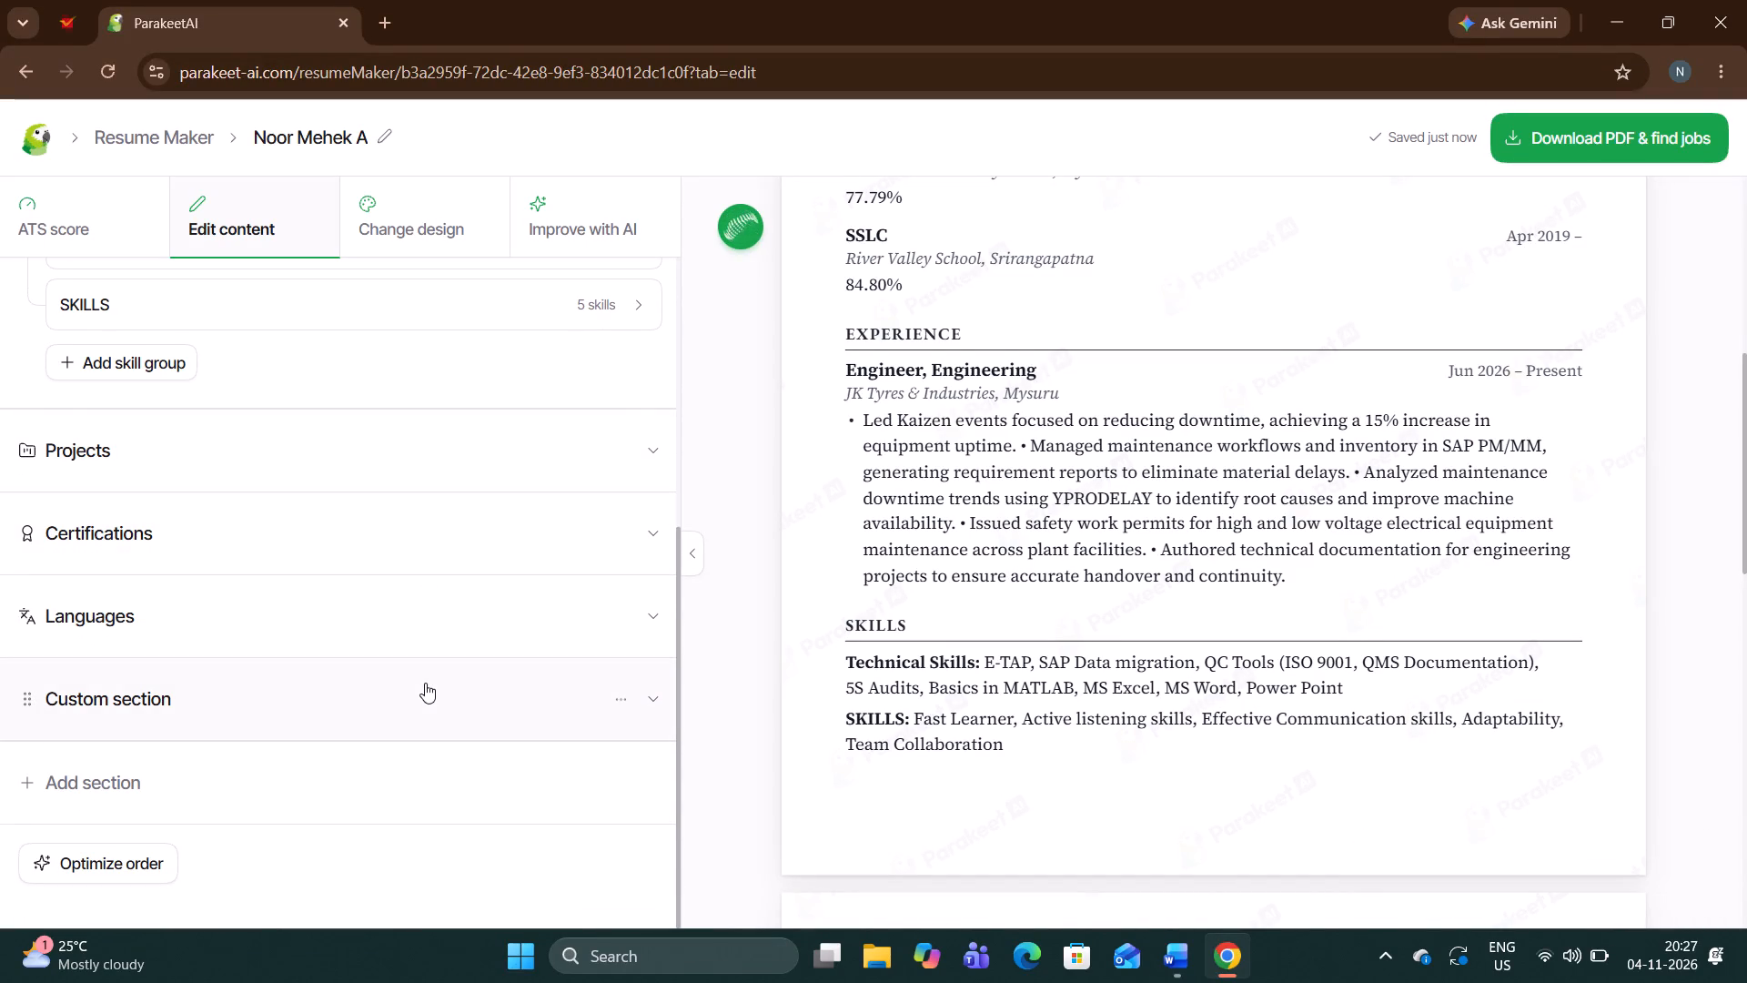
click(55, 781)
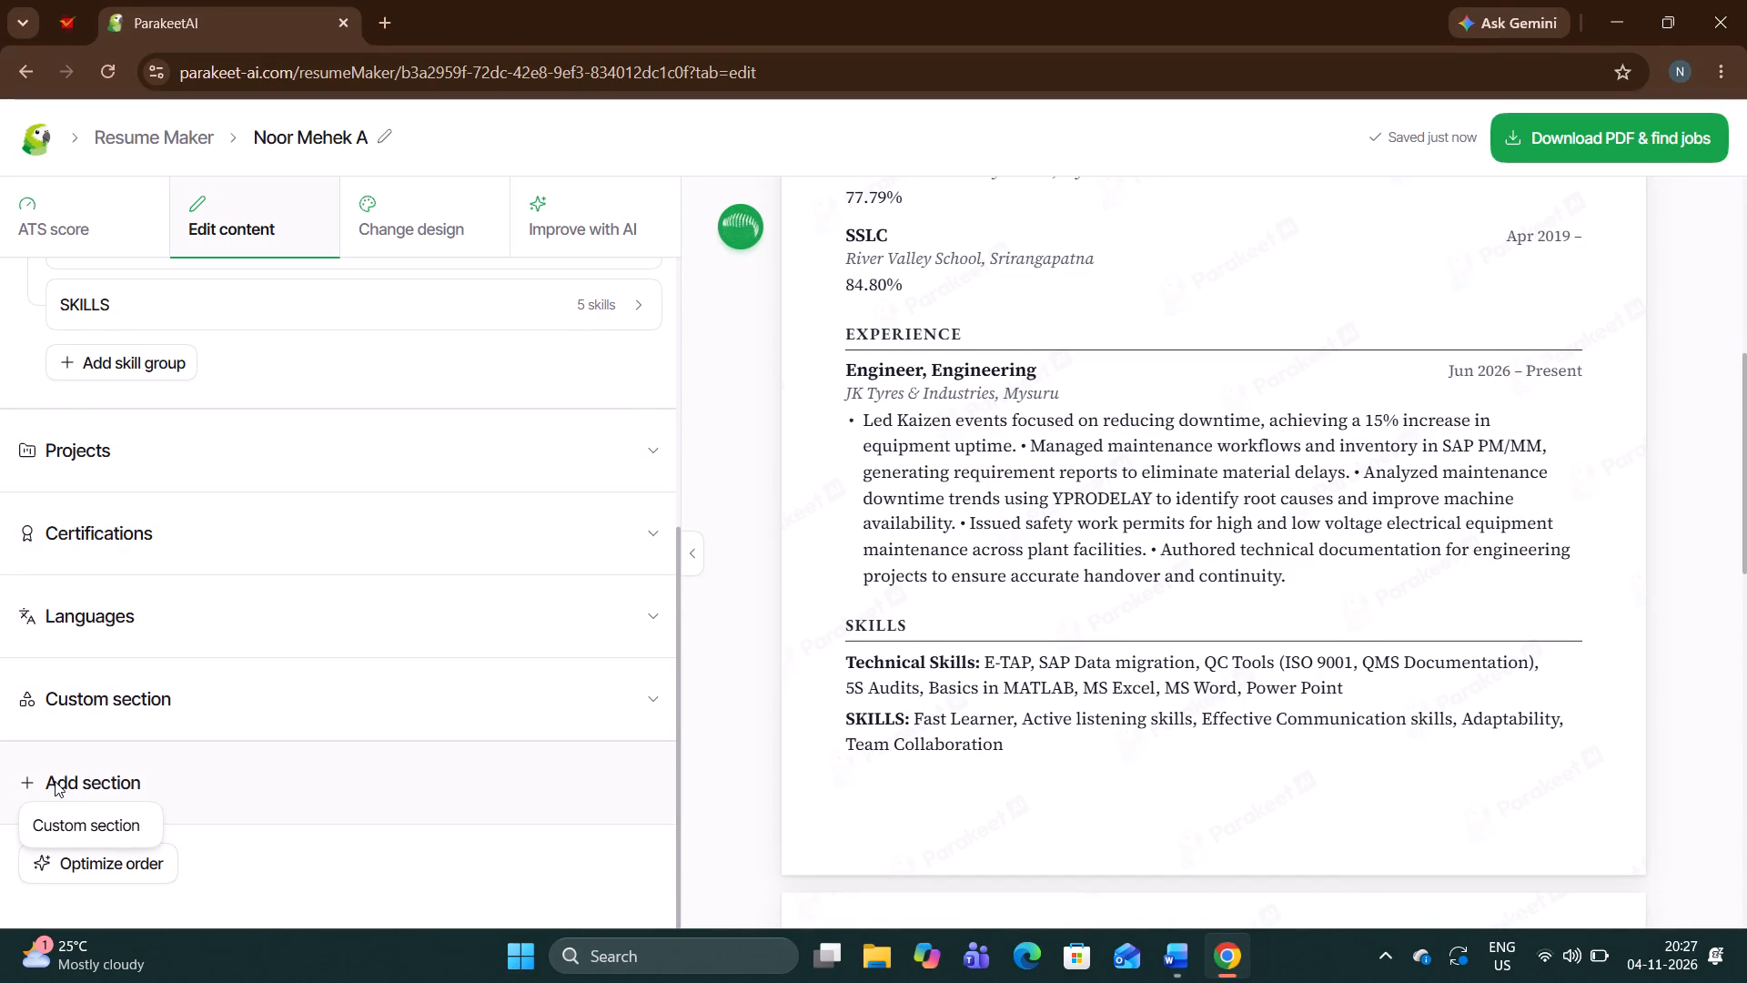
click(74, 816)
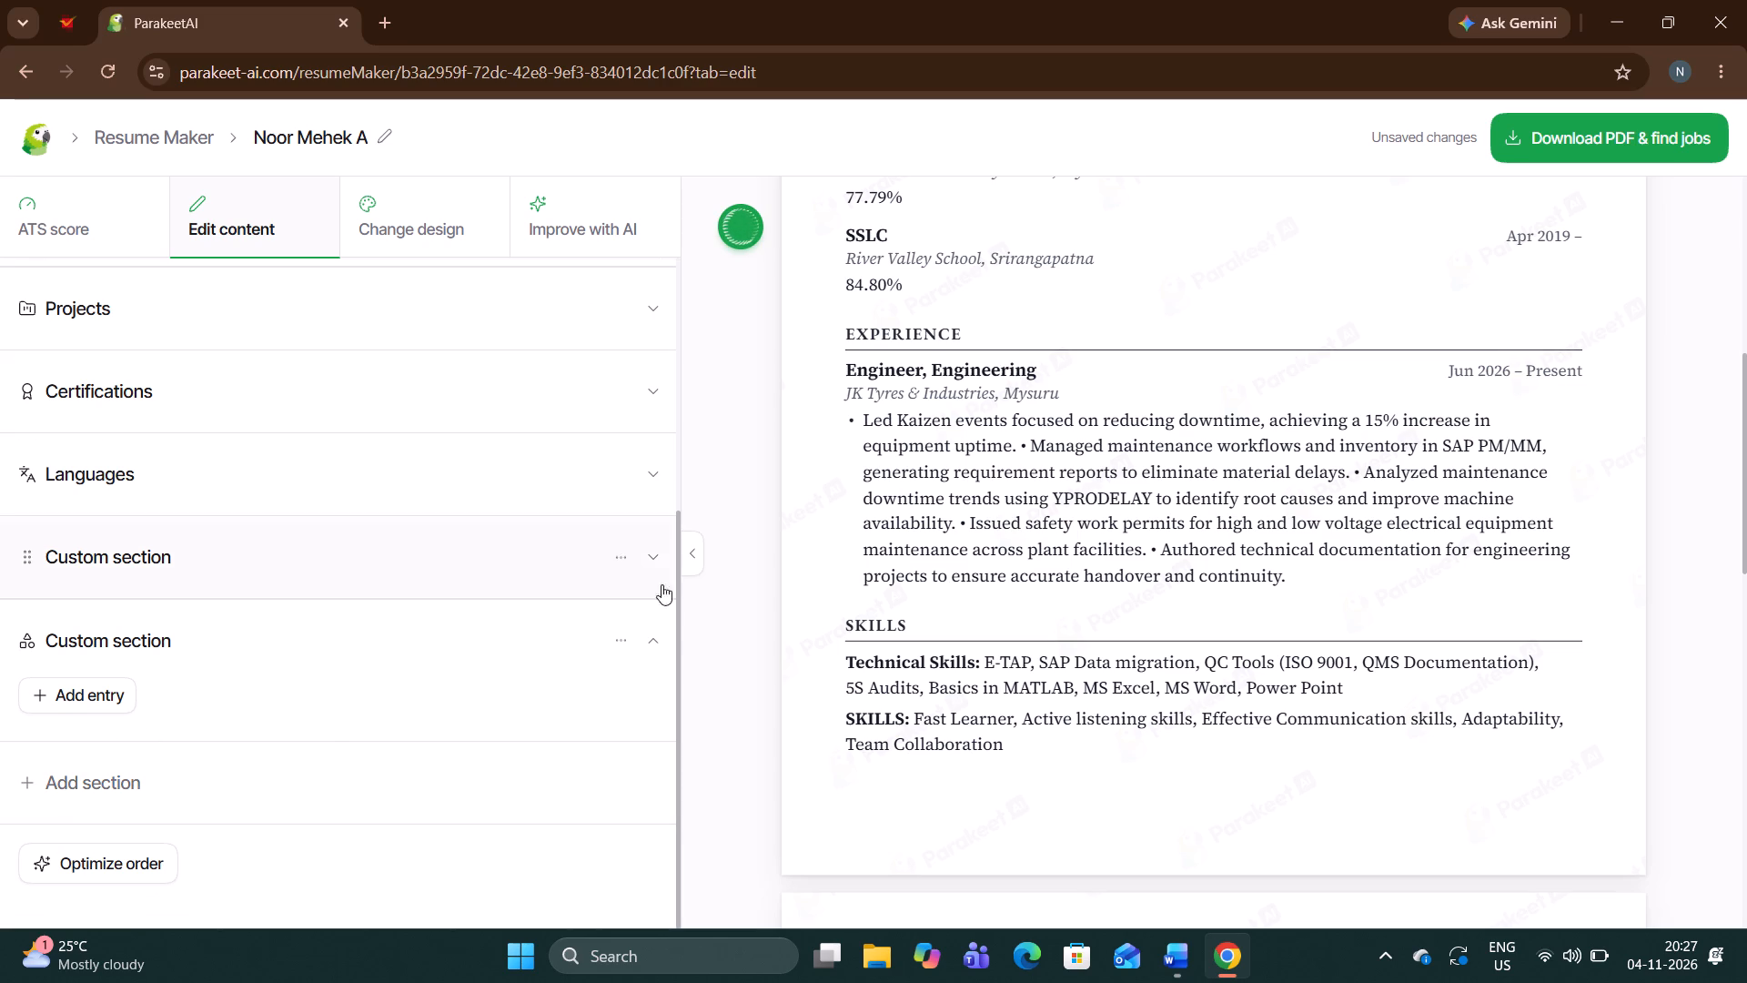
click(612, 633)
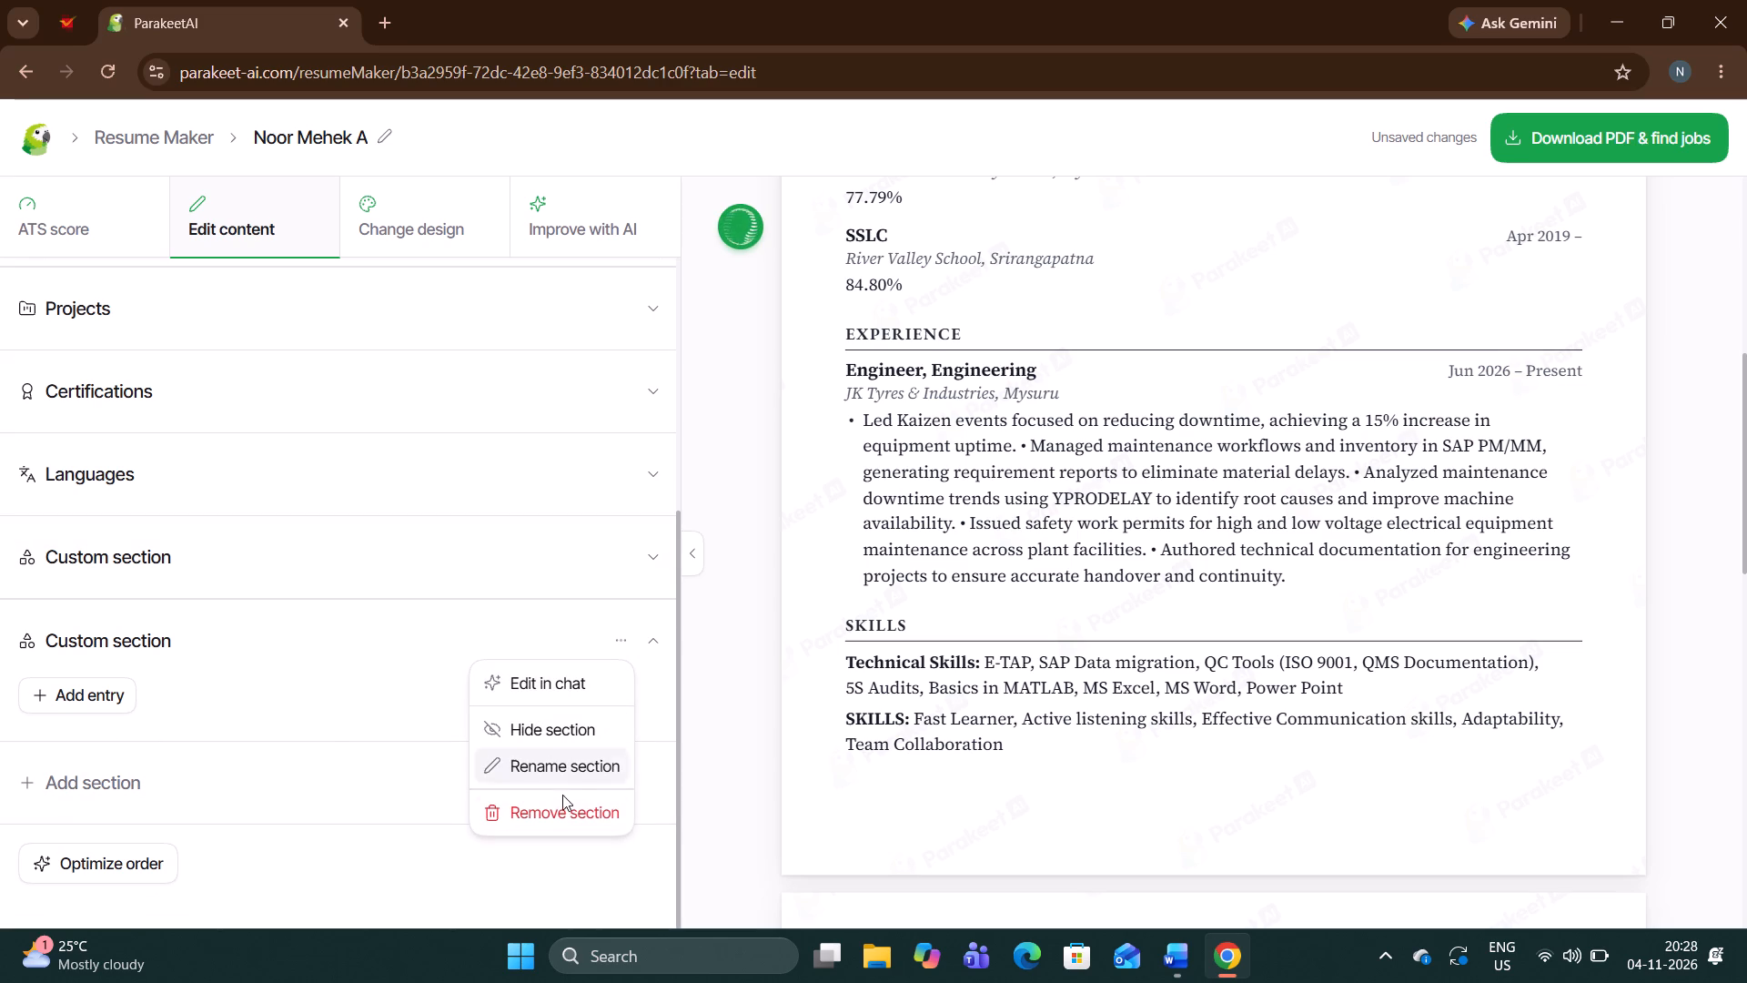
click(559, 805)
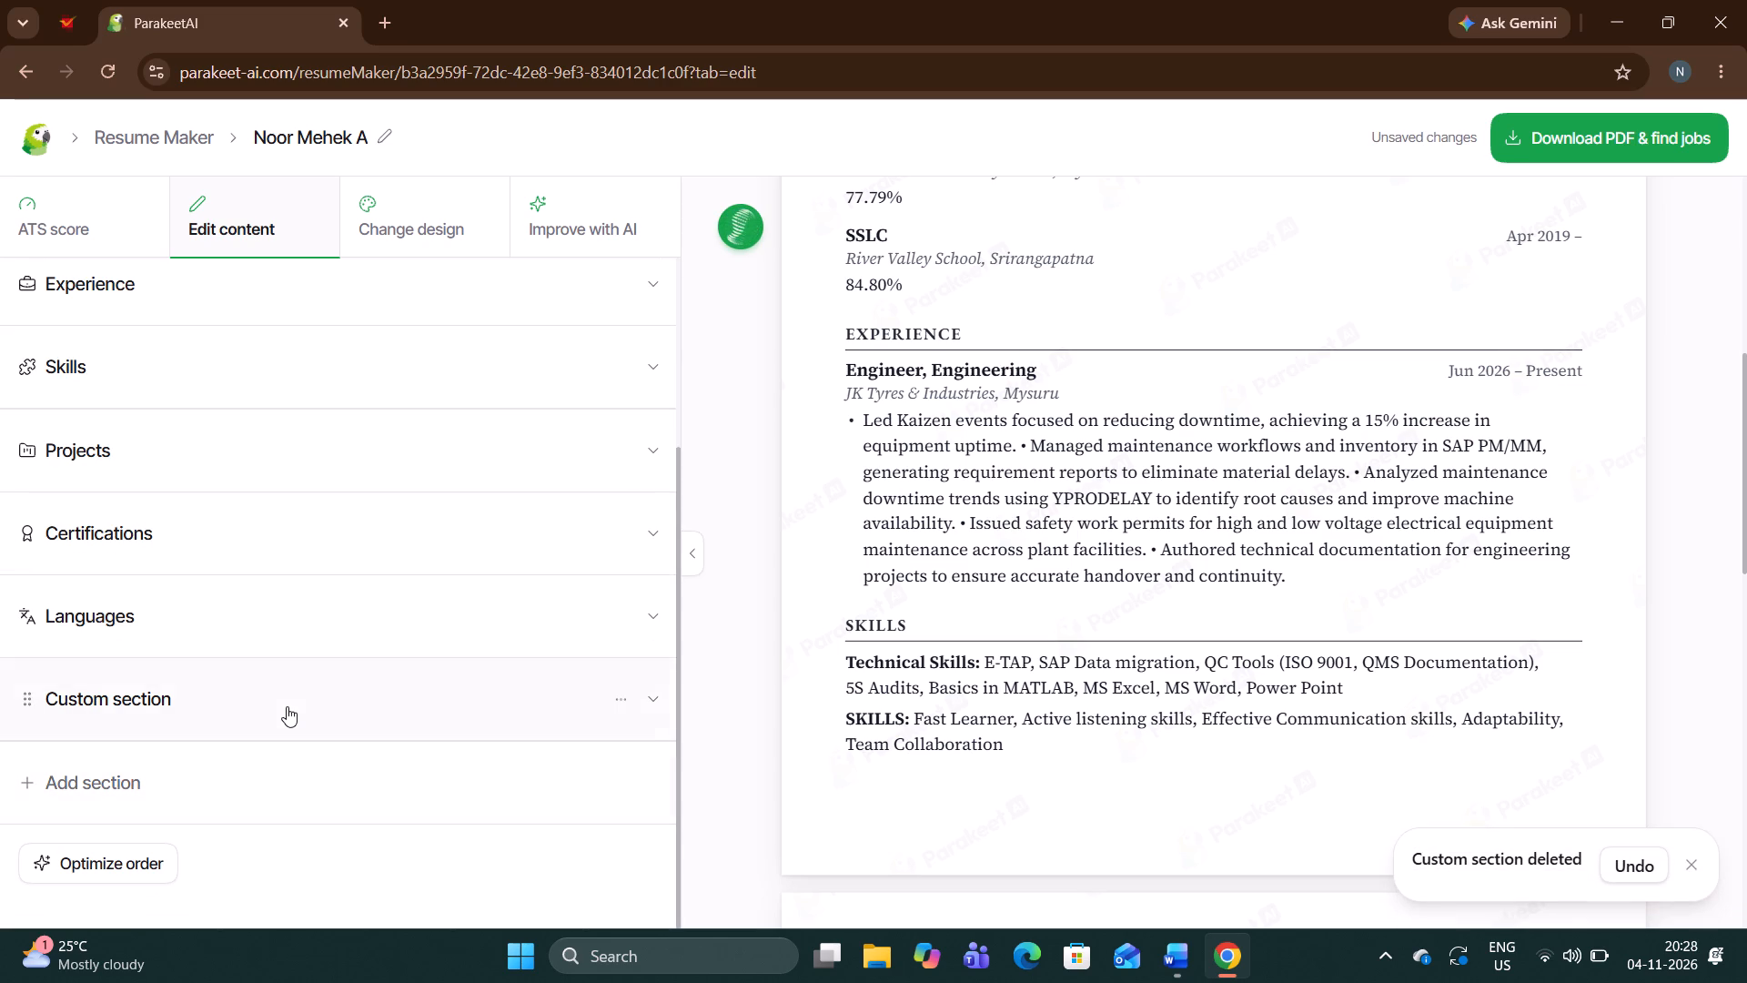
Open the blank entry in the remaining custom section and back out of it without filling in a heading.
click(287, 706)
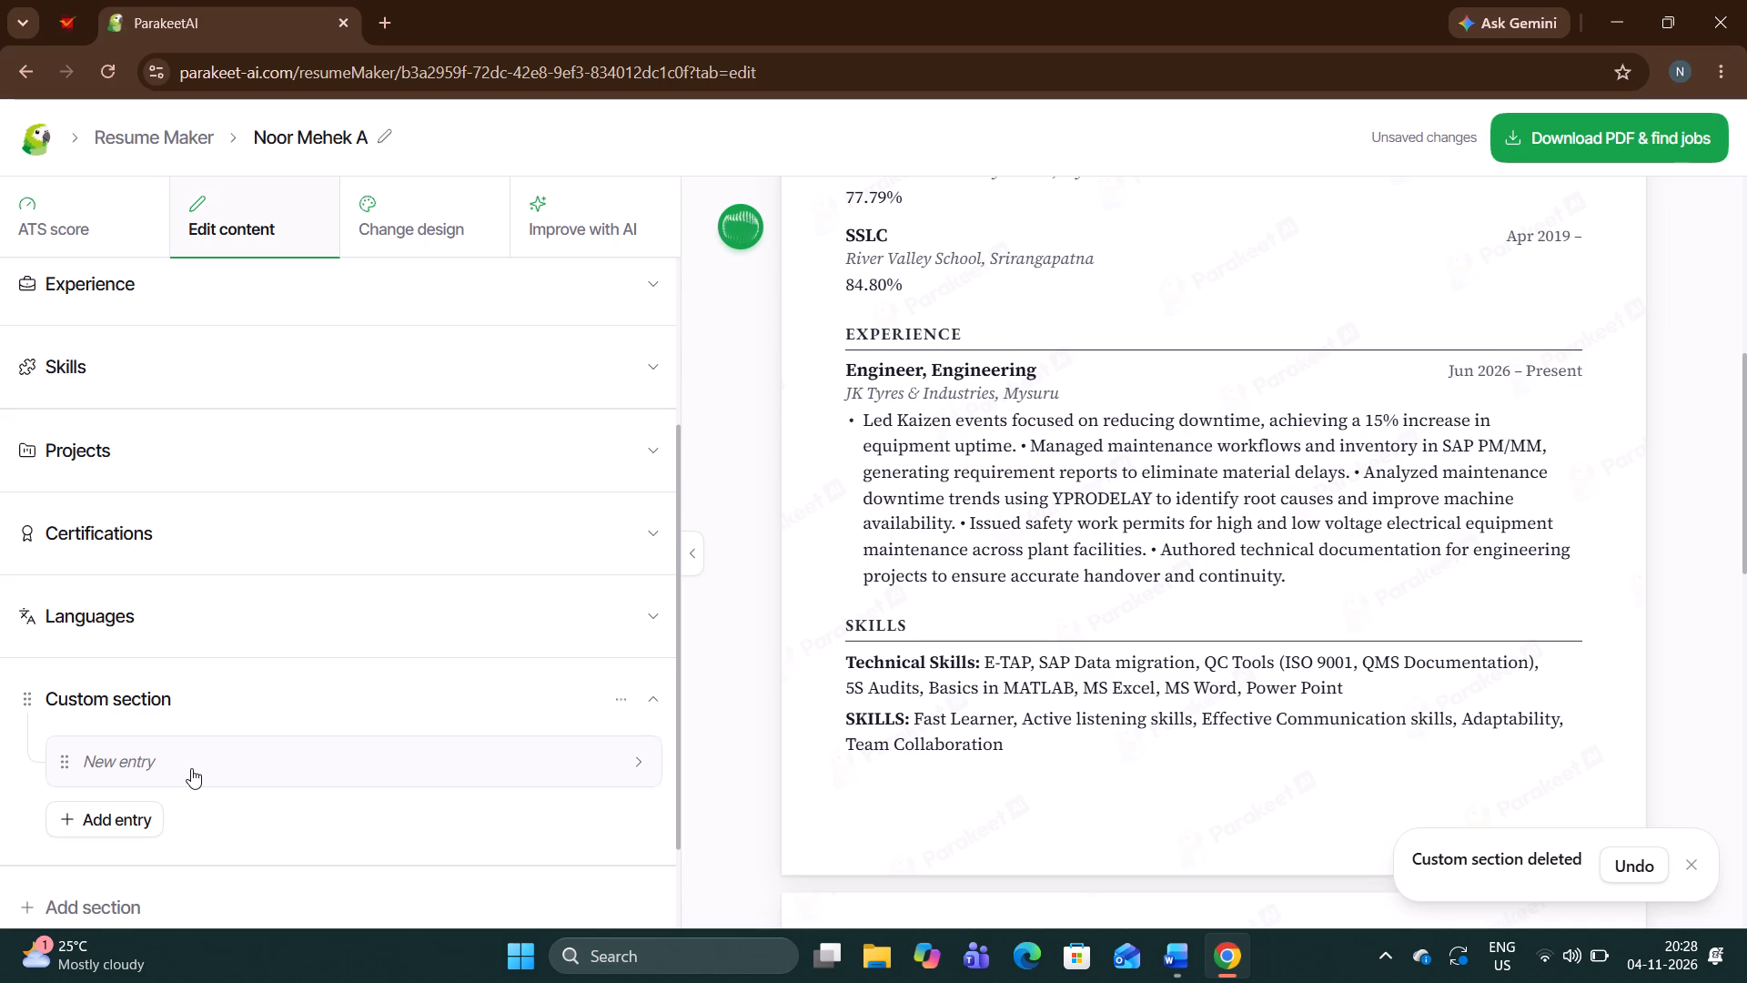
click(191, 768)
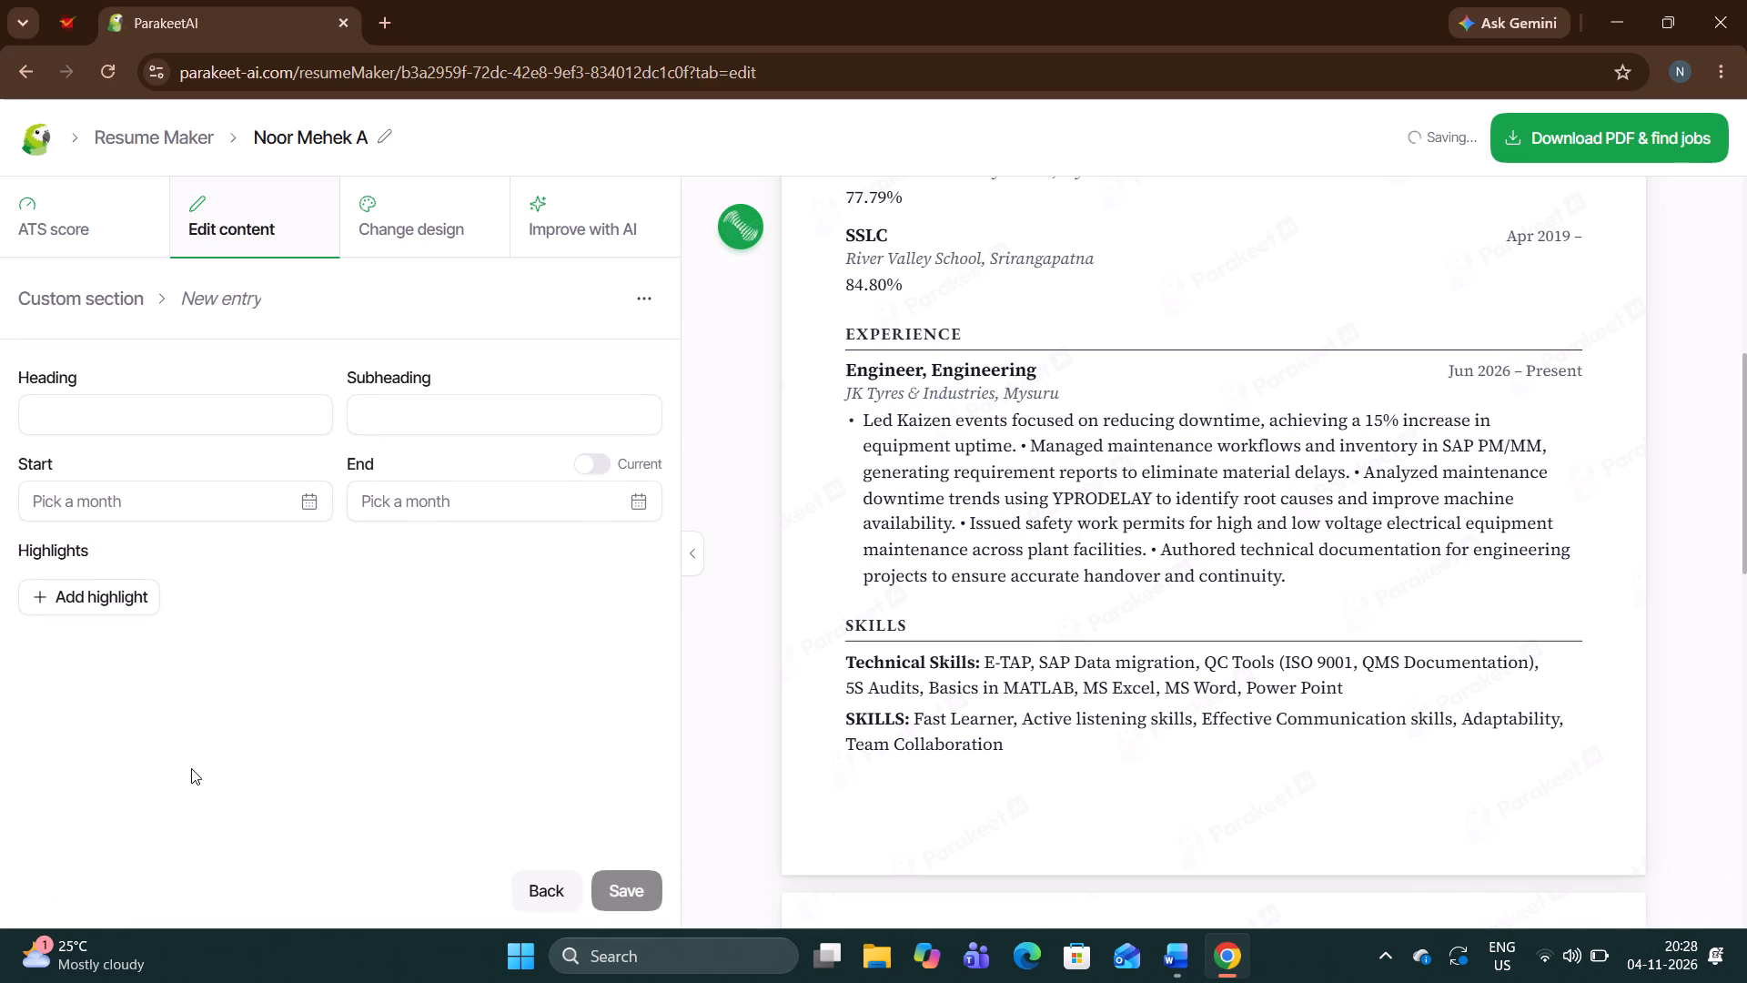
click(235, 422)
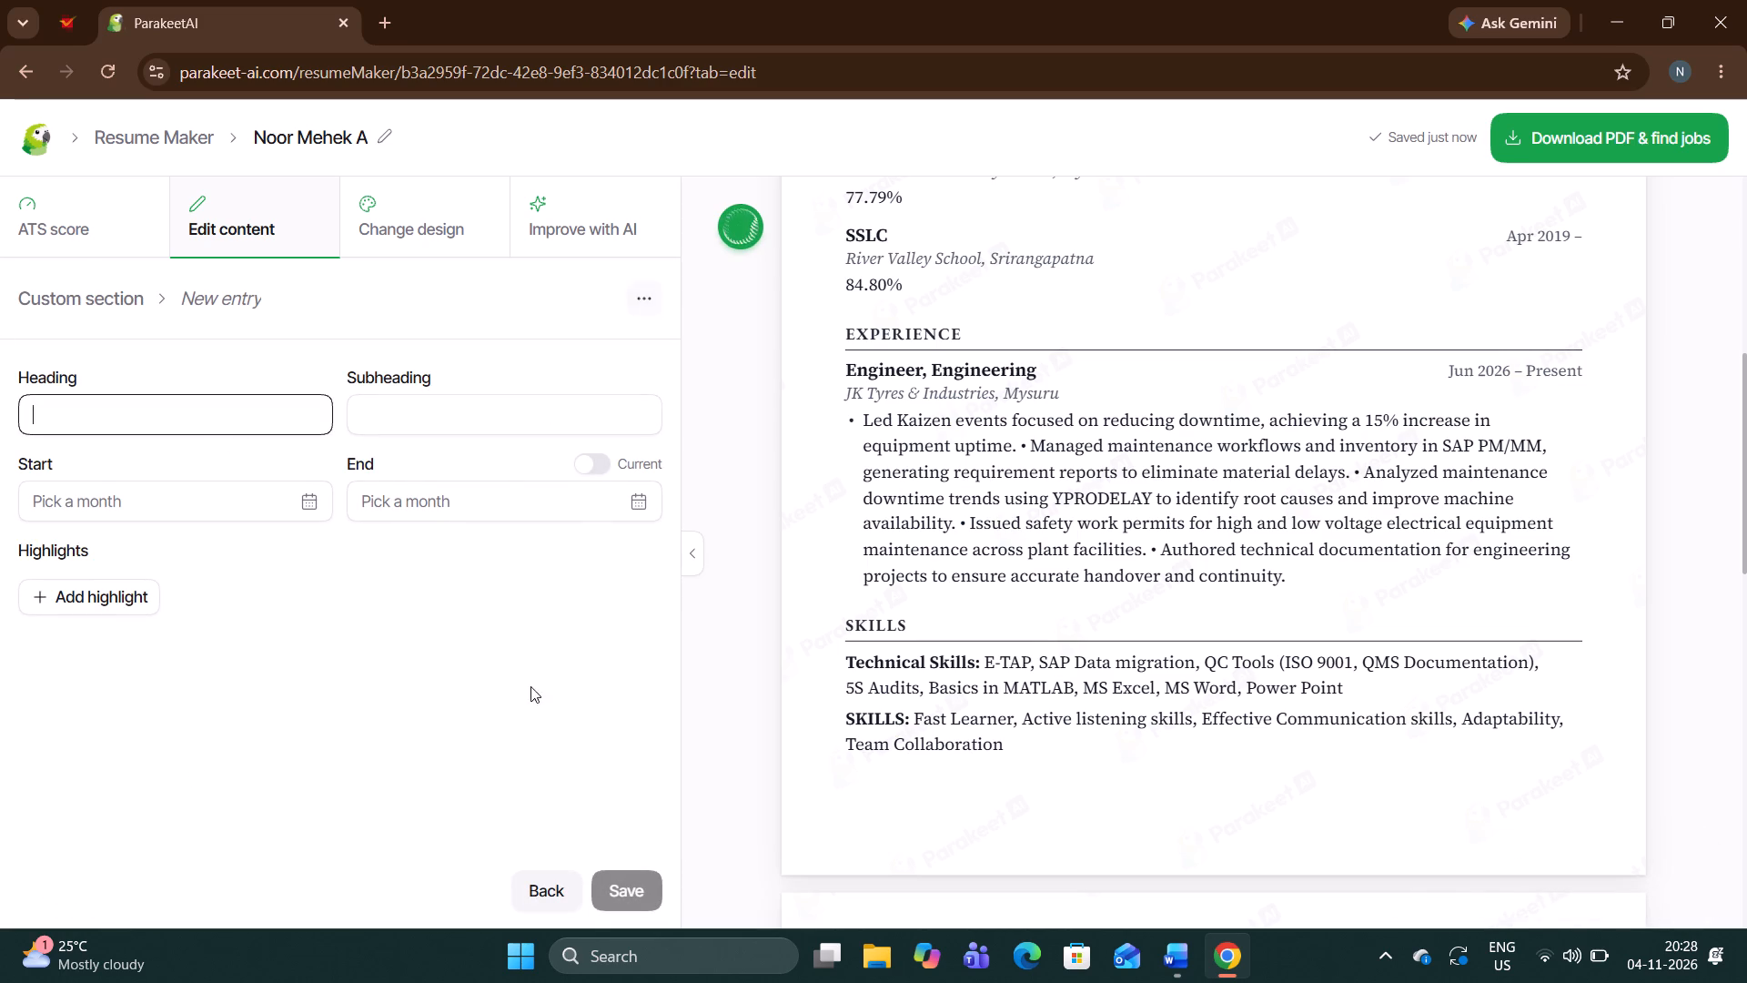
click(519, 893)
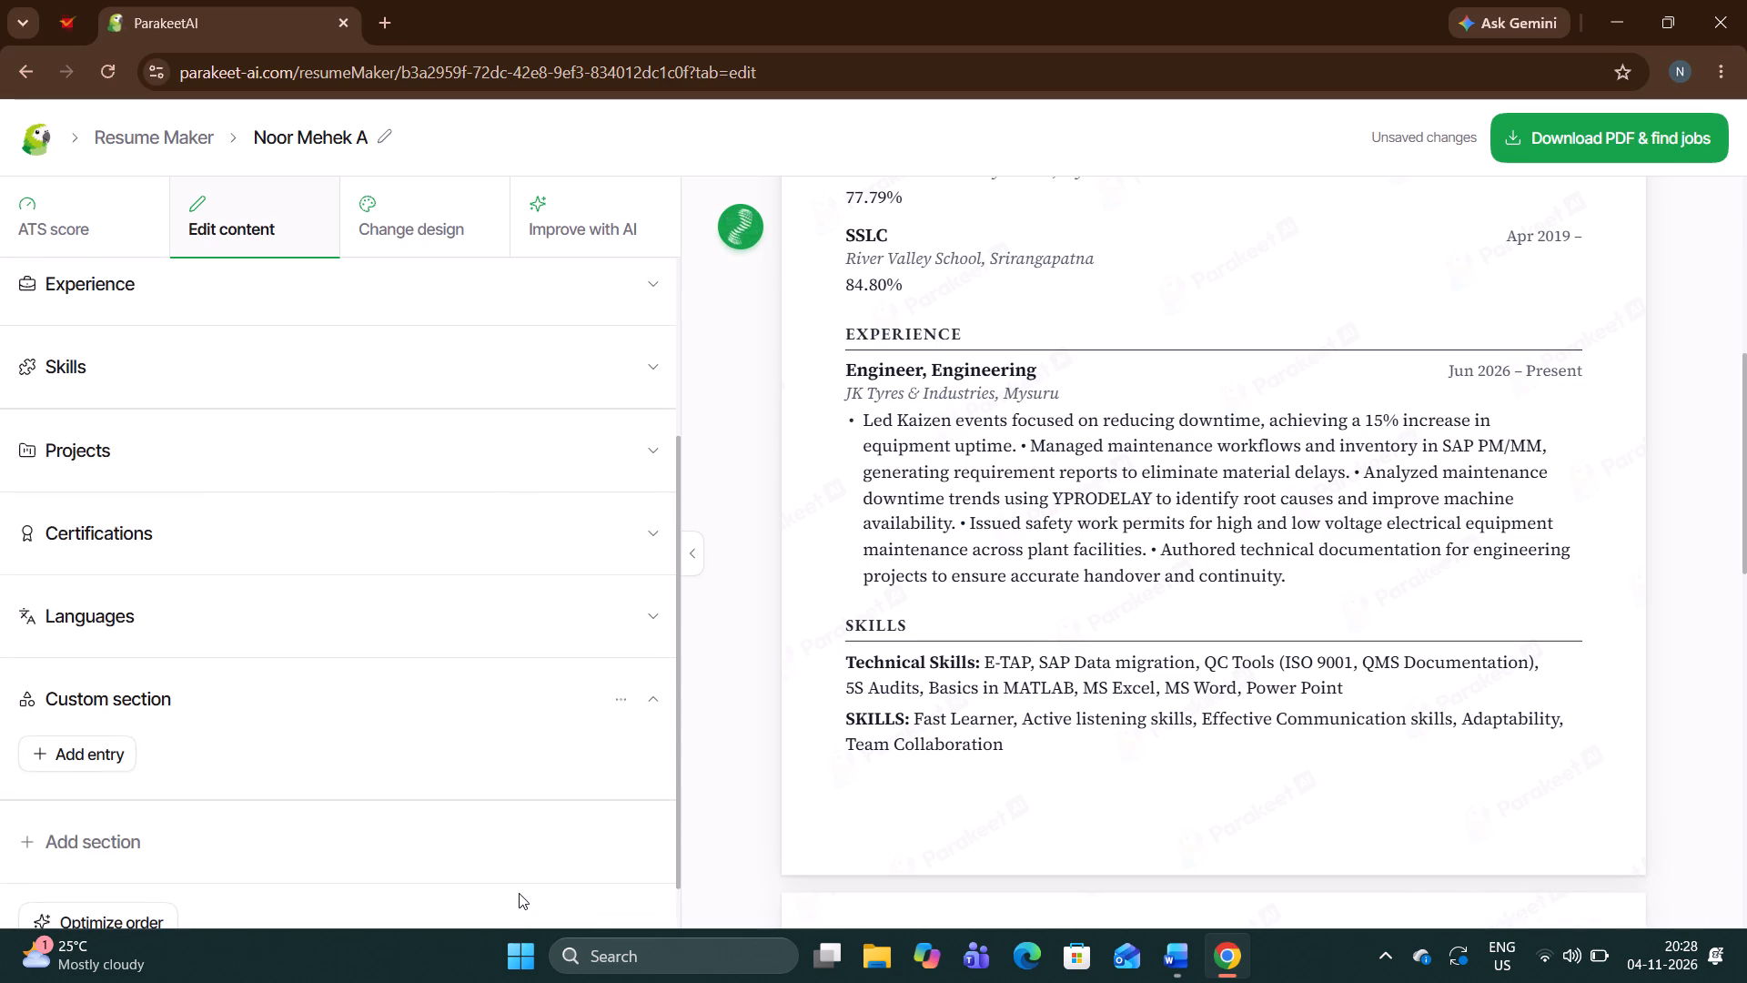
Collapse the remaining custom section and try to bring up its options.
click(144, 698)
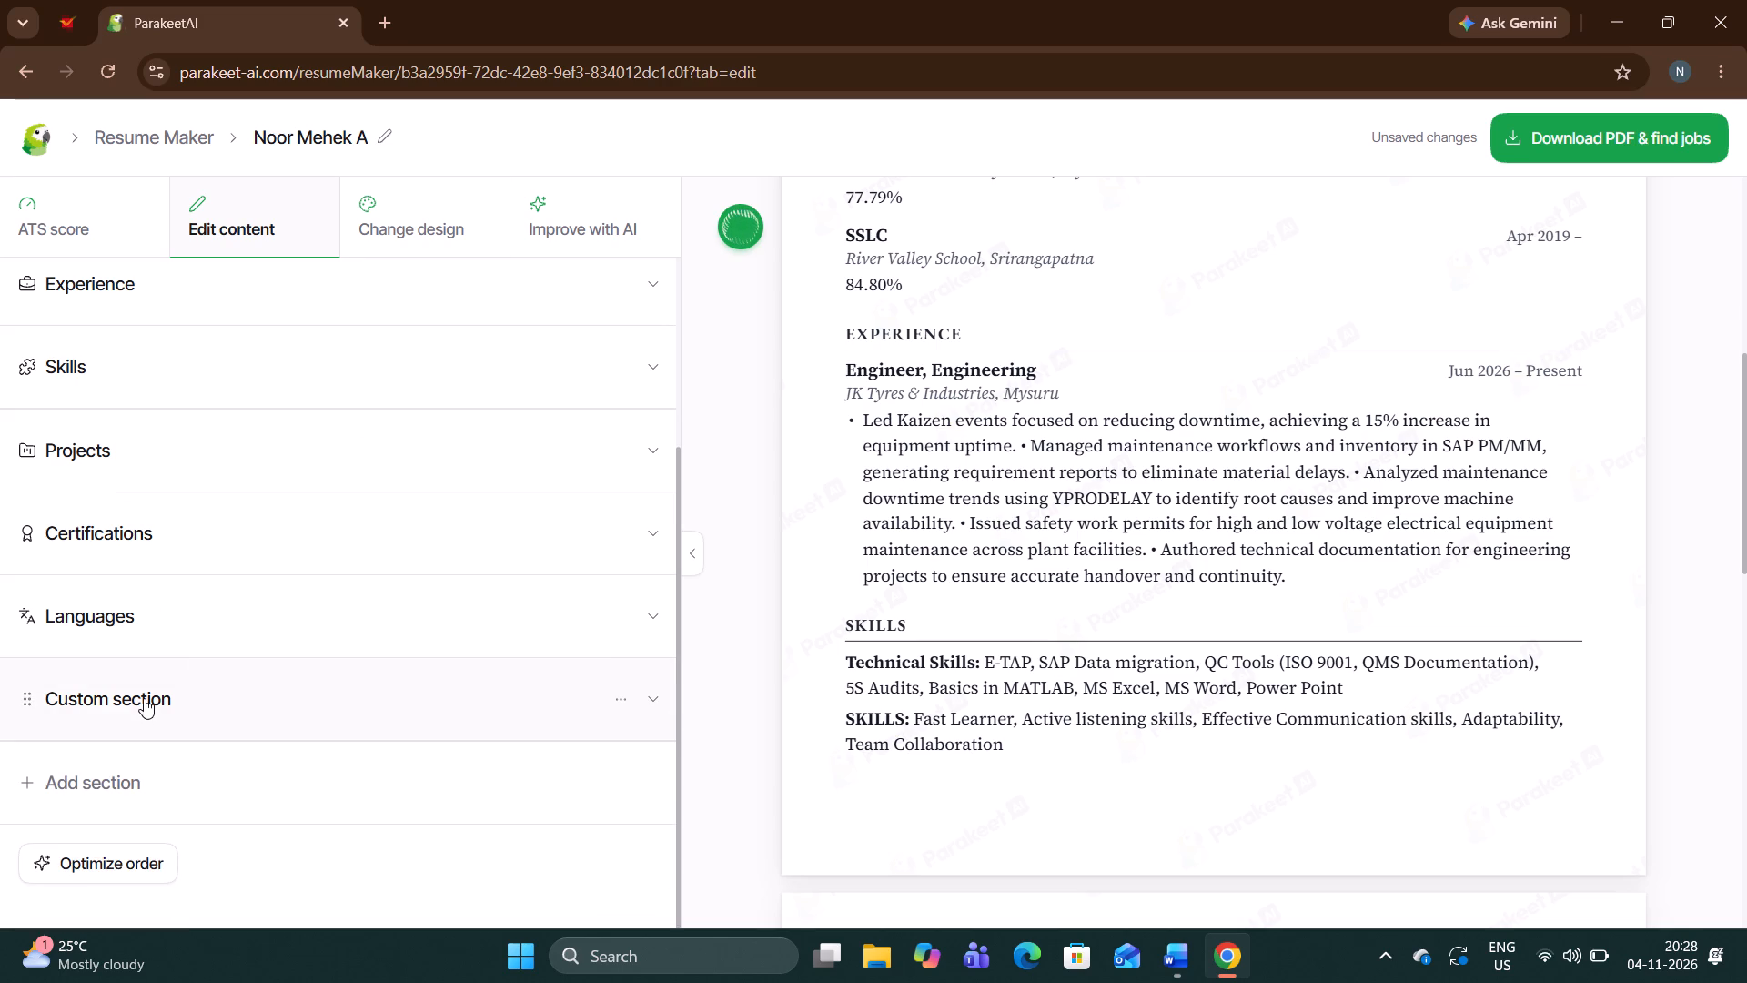
right_click(144, 698)
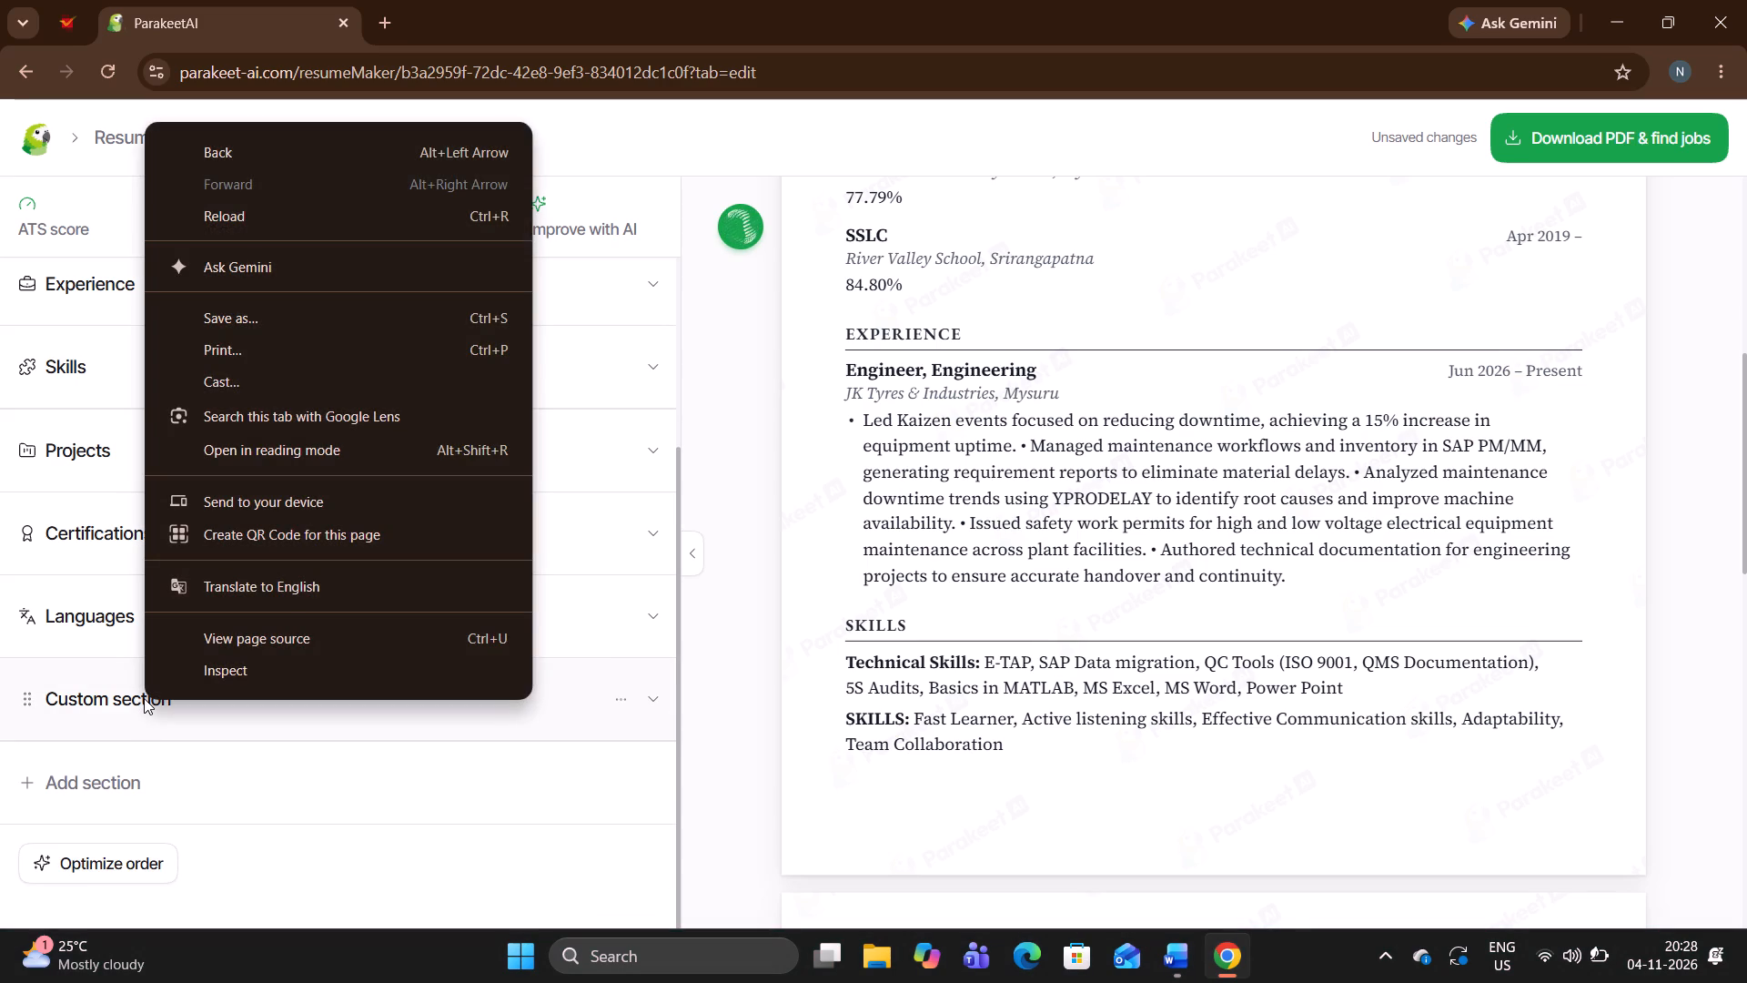
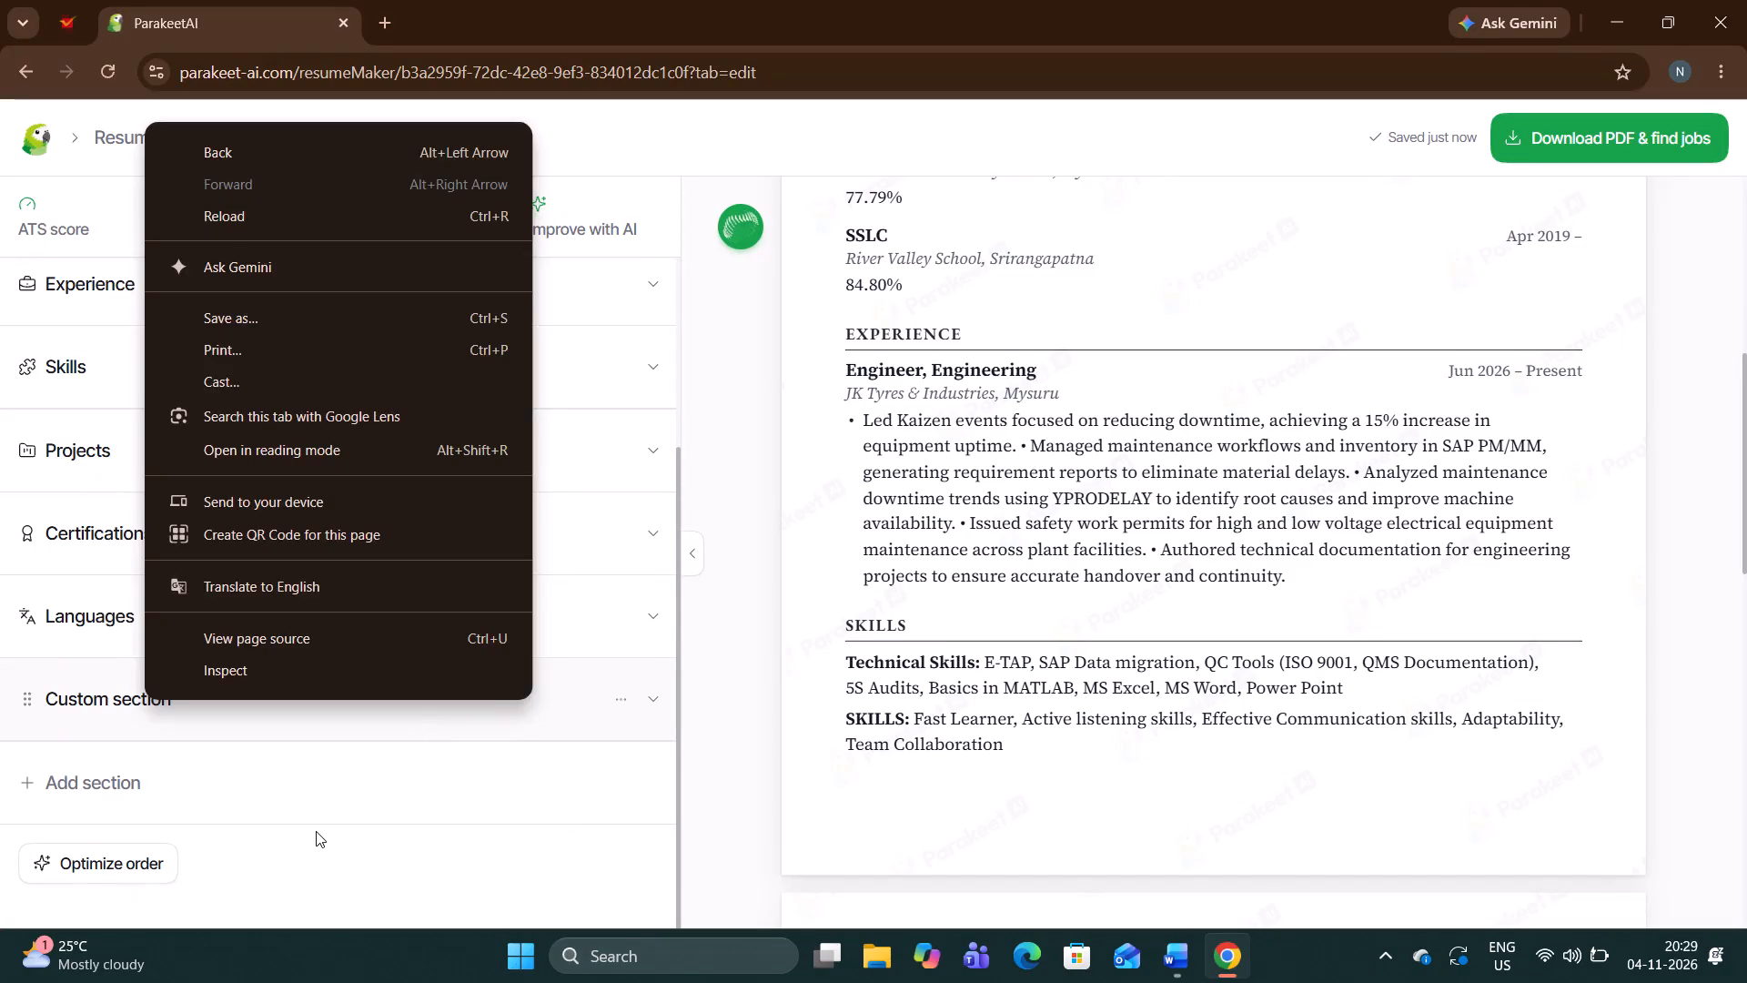
Open the blank entry in the remaining custom section and enter the heading "Training & internship".
click(316, 831)
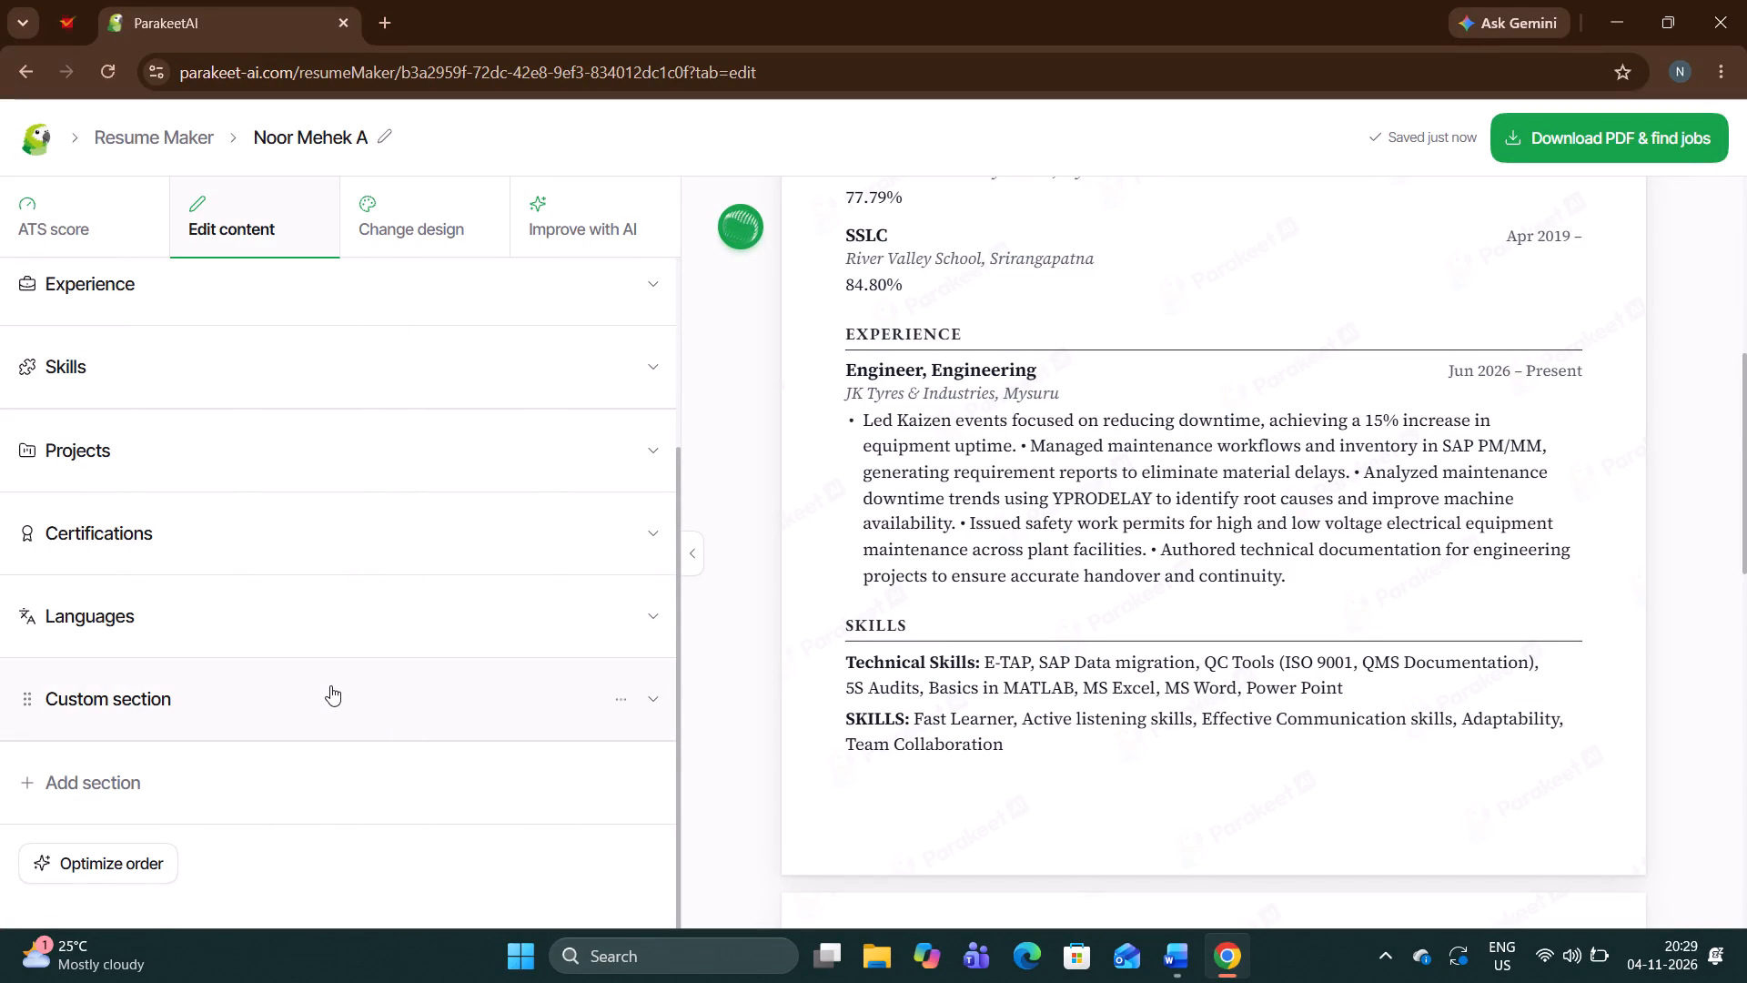
click(330, 685)
click(68, 748)
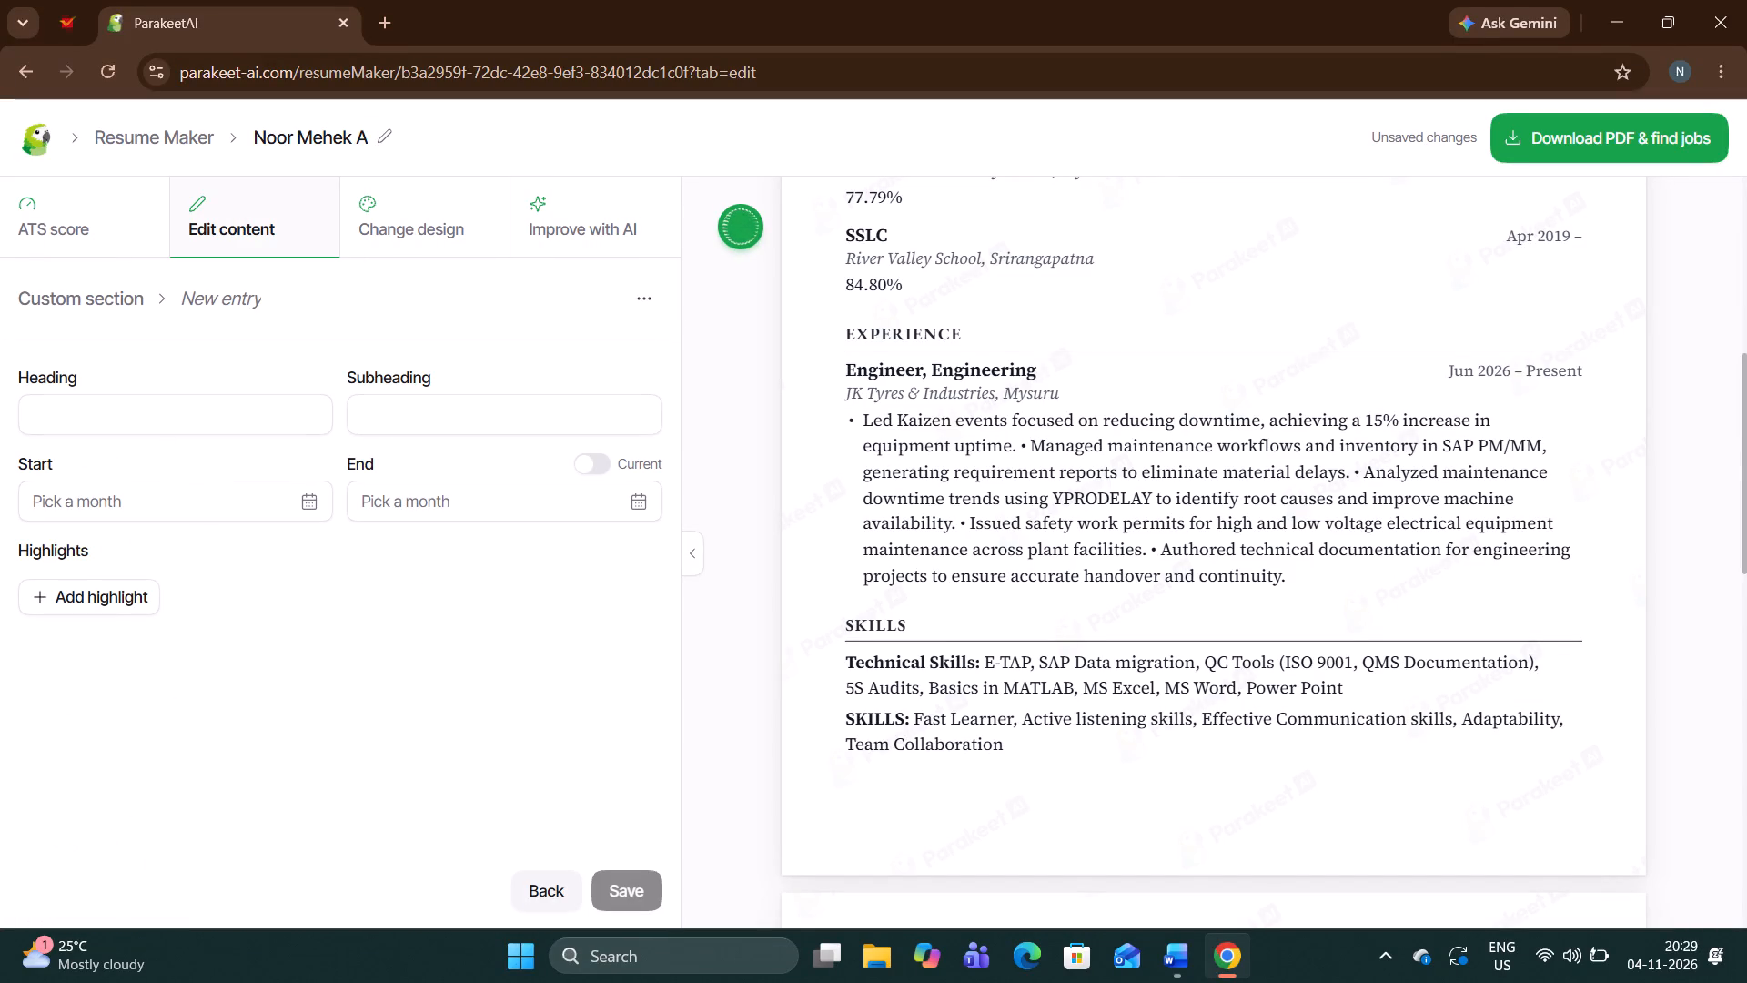
click(163, 426)
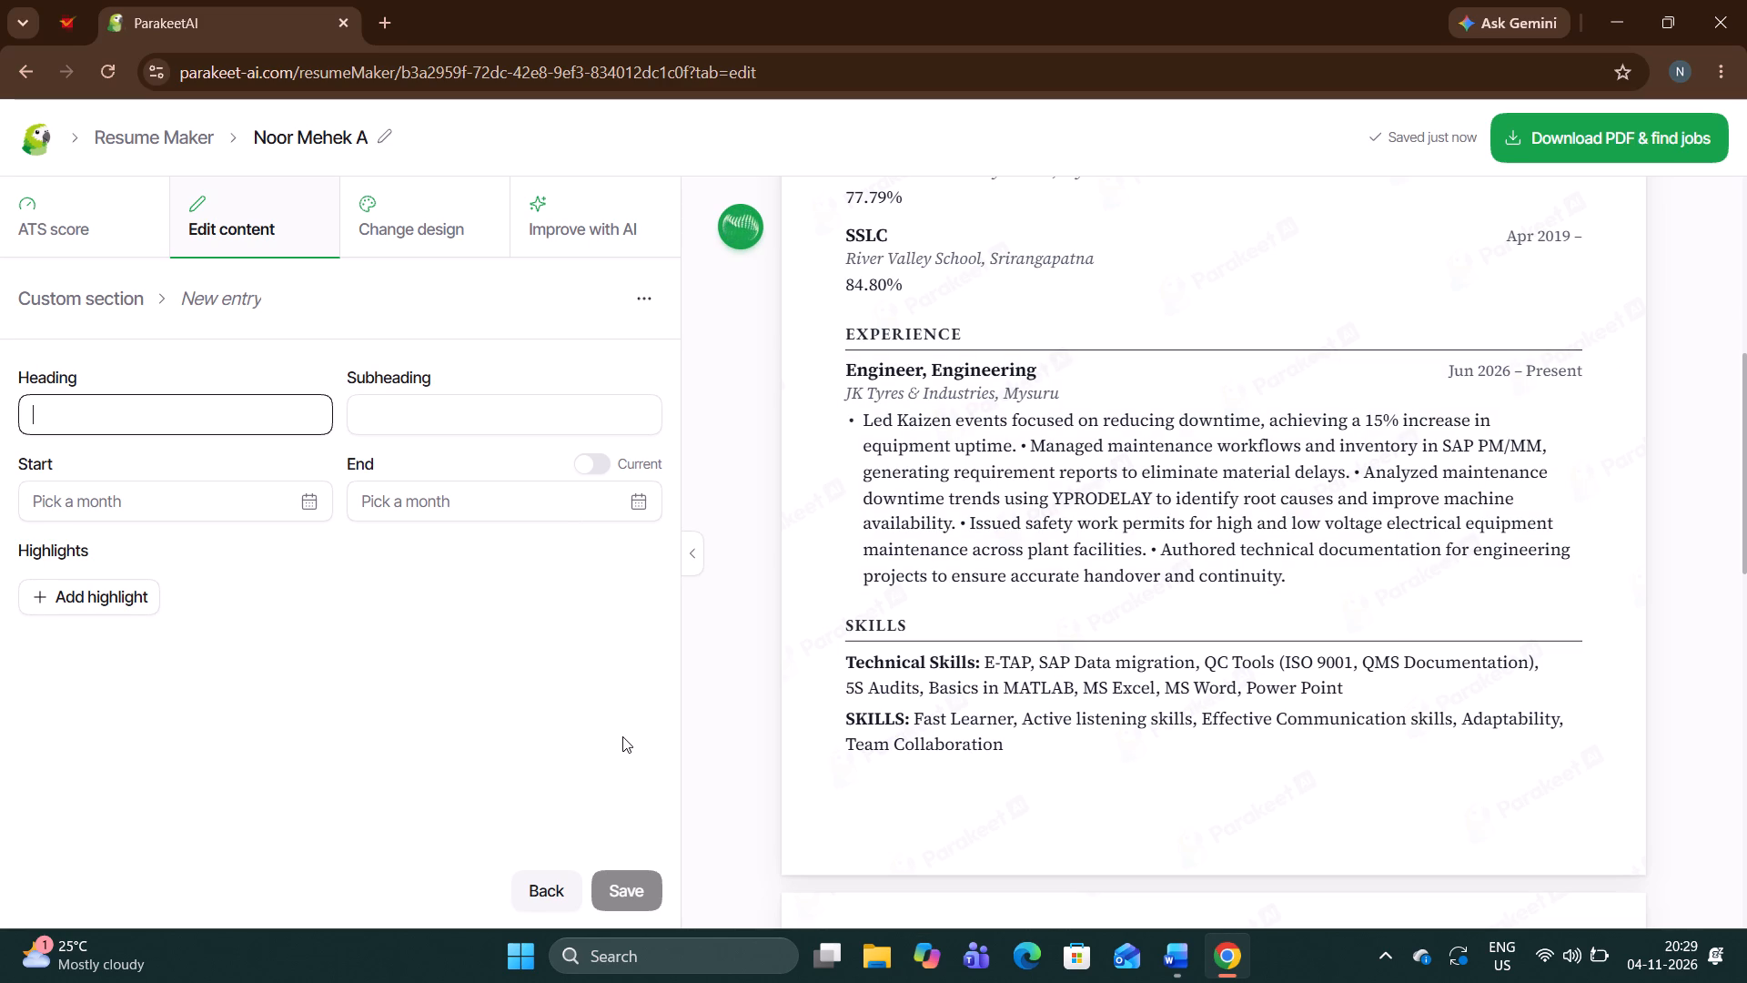
key(t)
key(BackSpace)
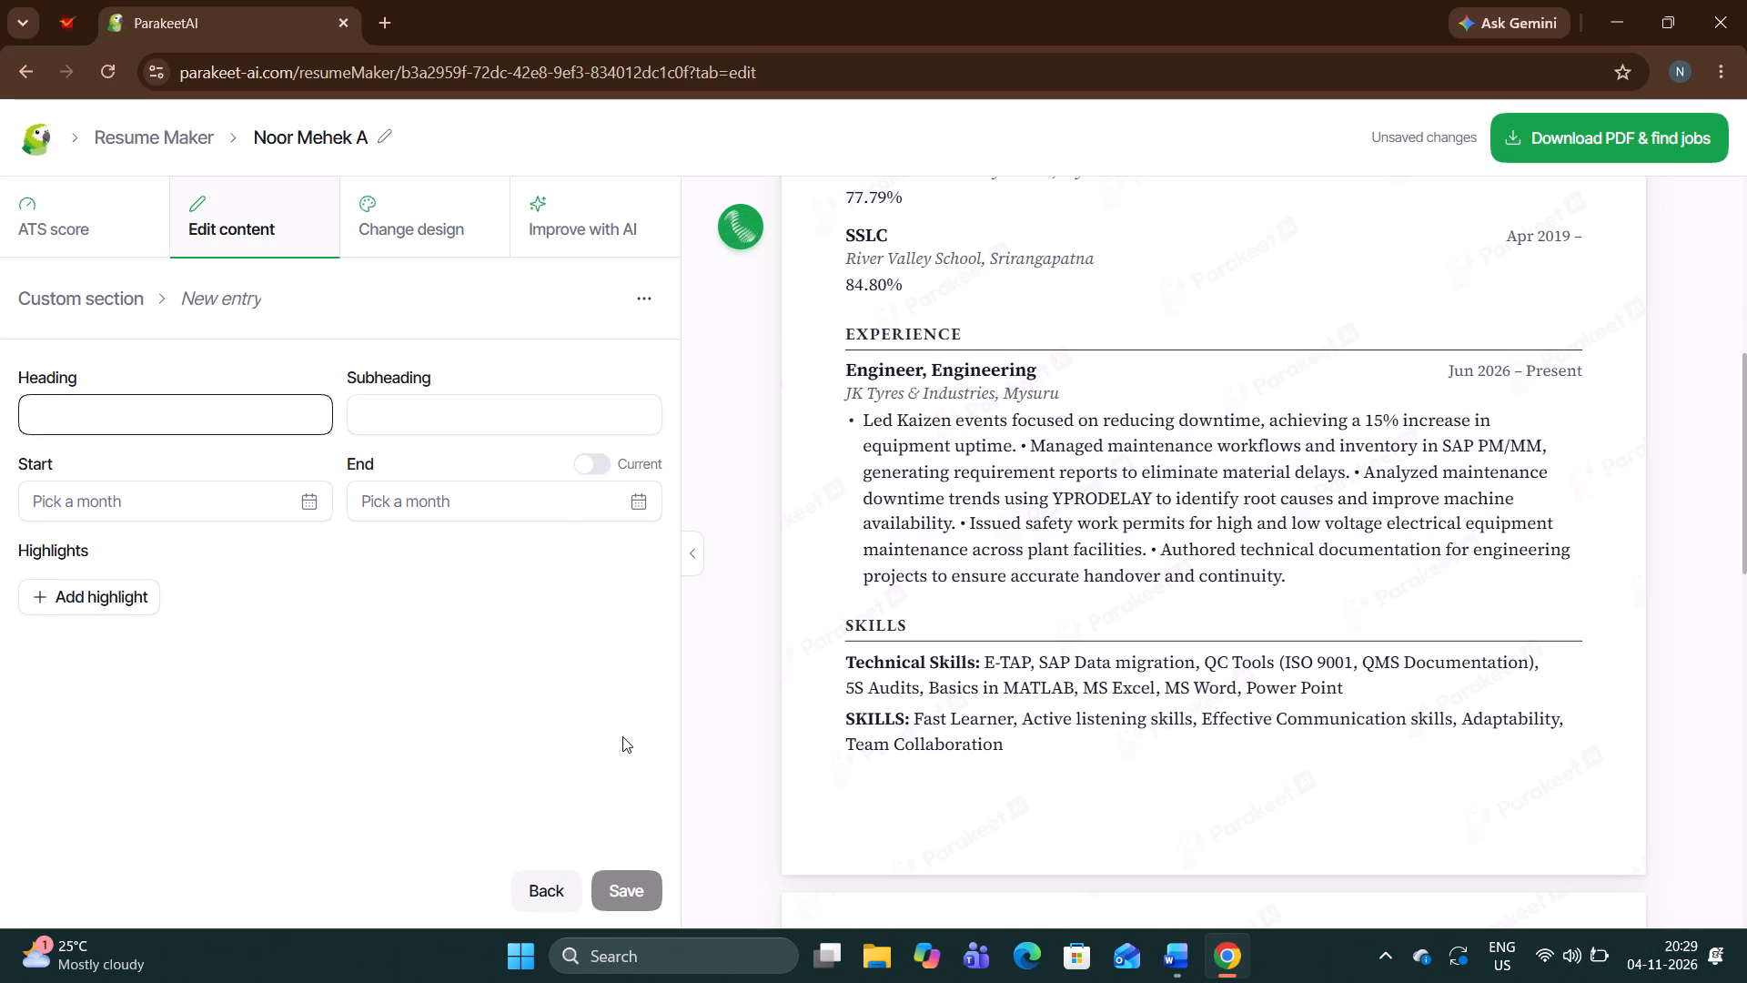
key(t)
key(r)
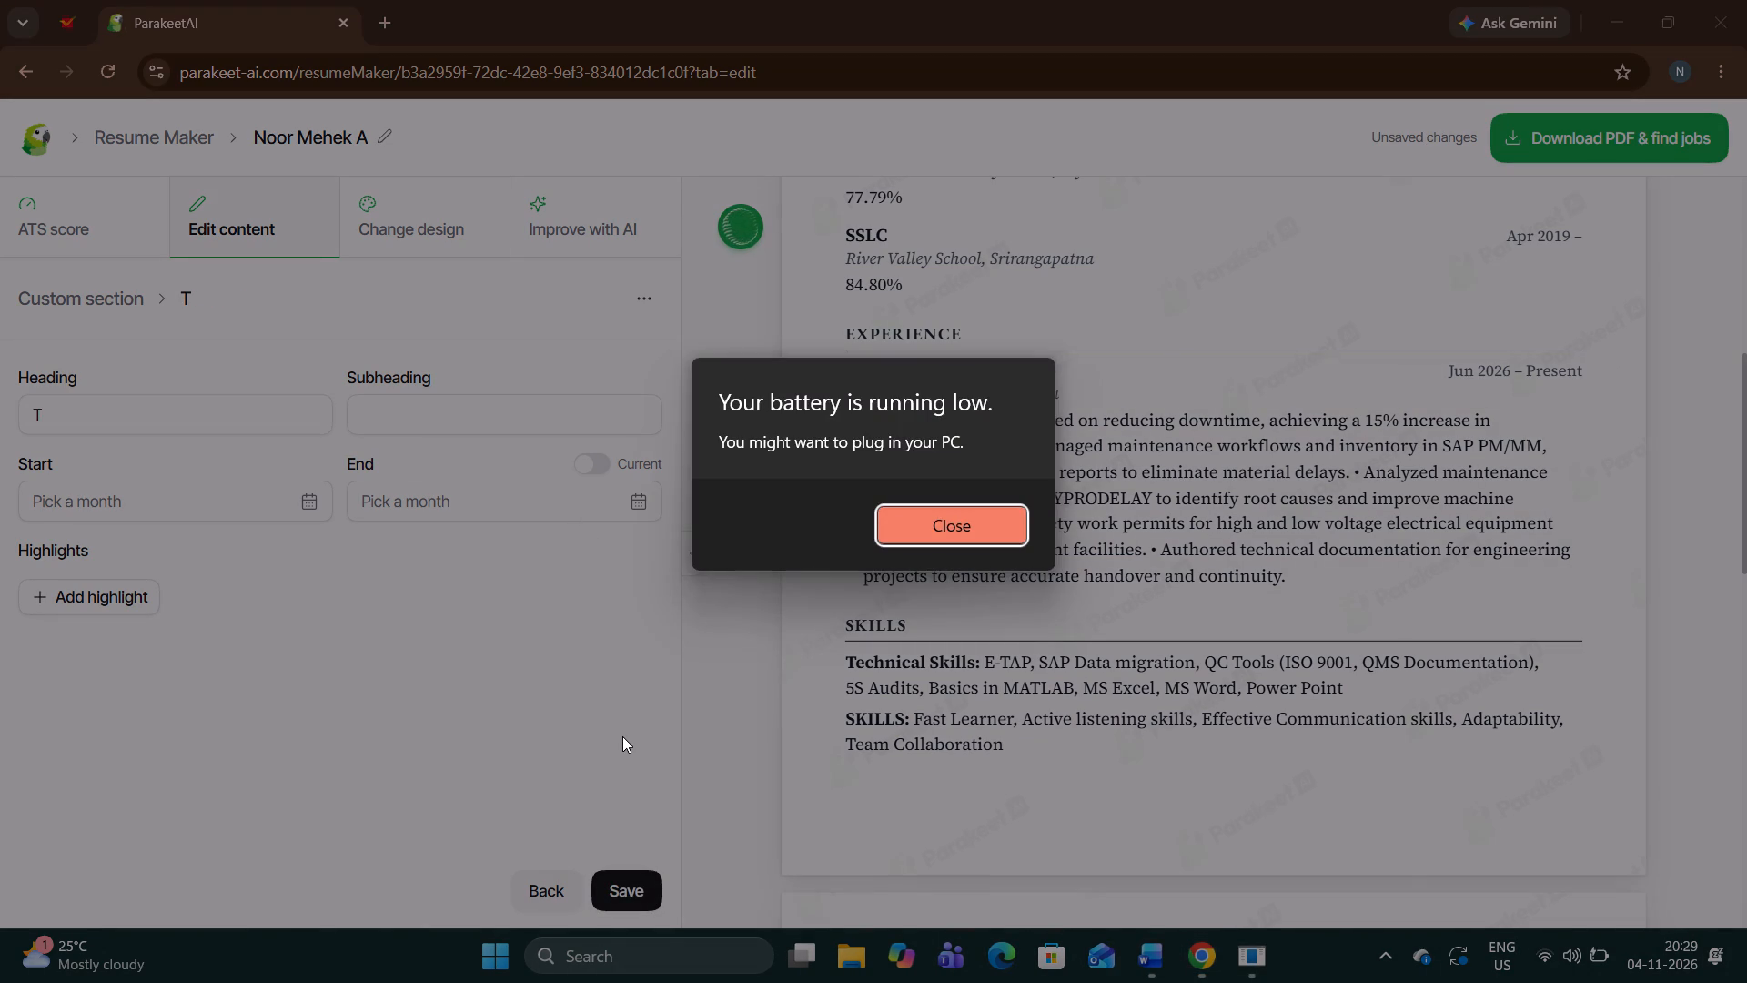
click(1108, 697)
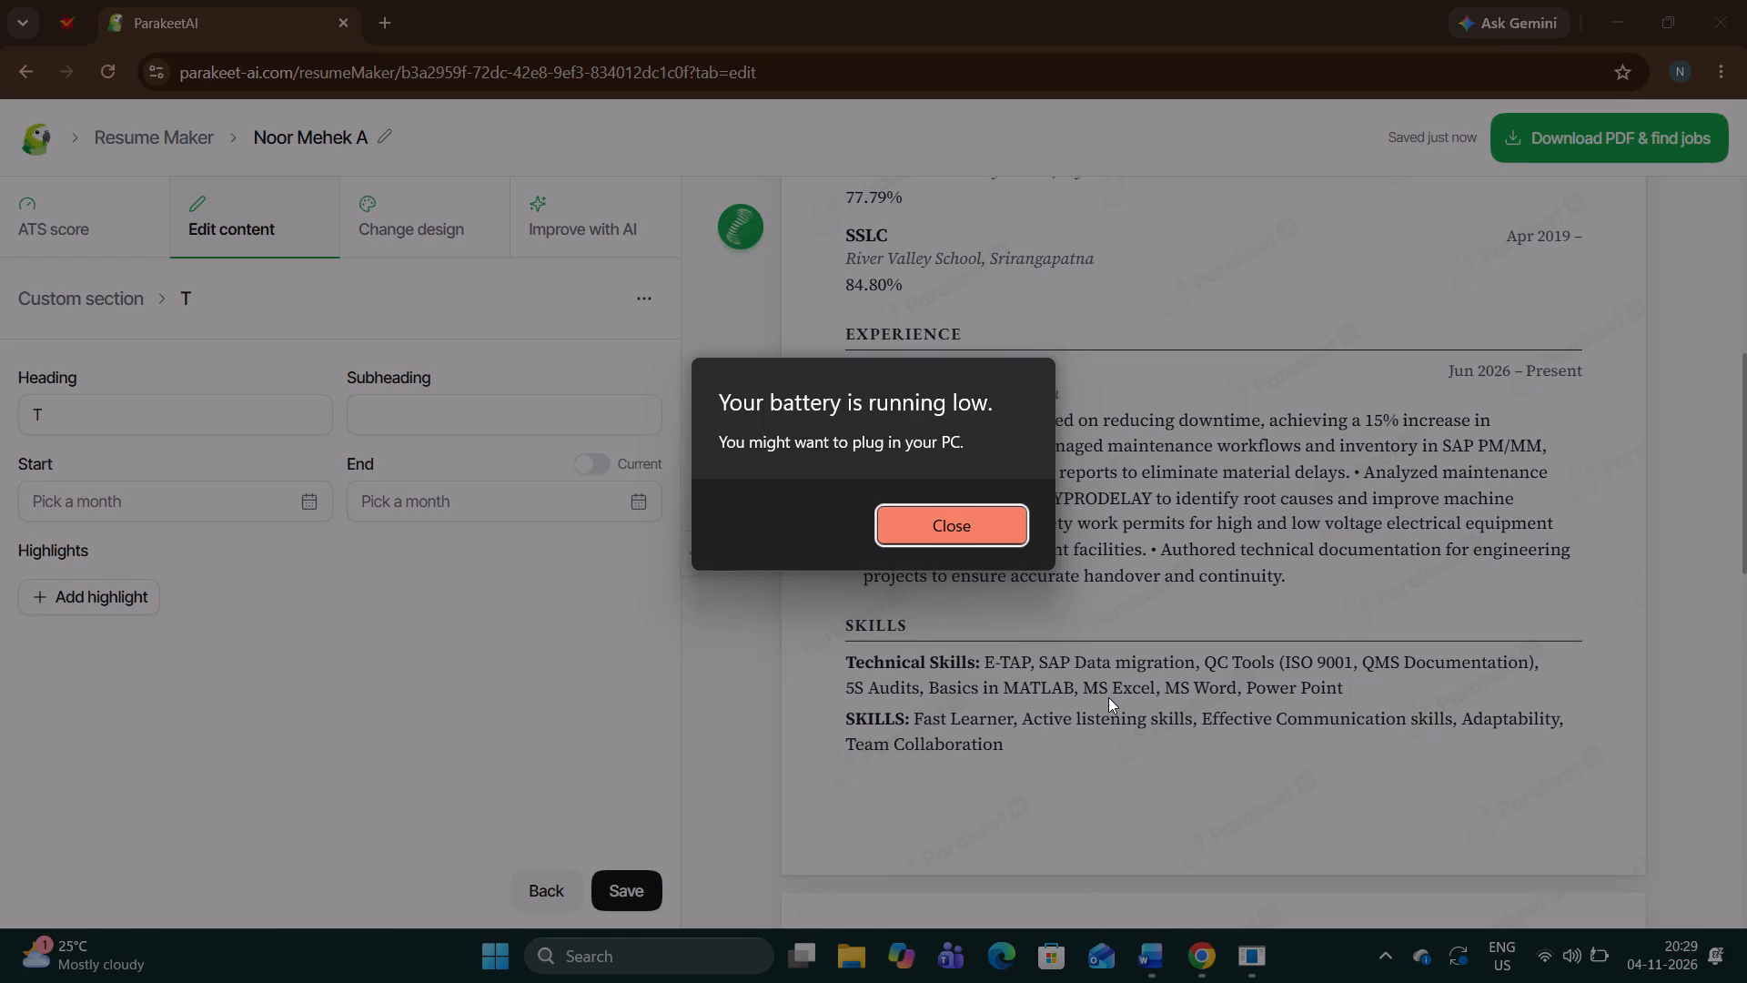
click(894, 657)
click(967, 526)
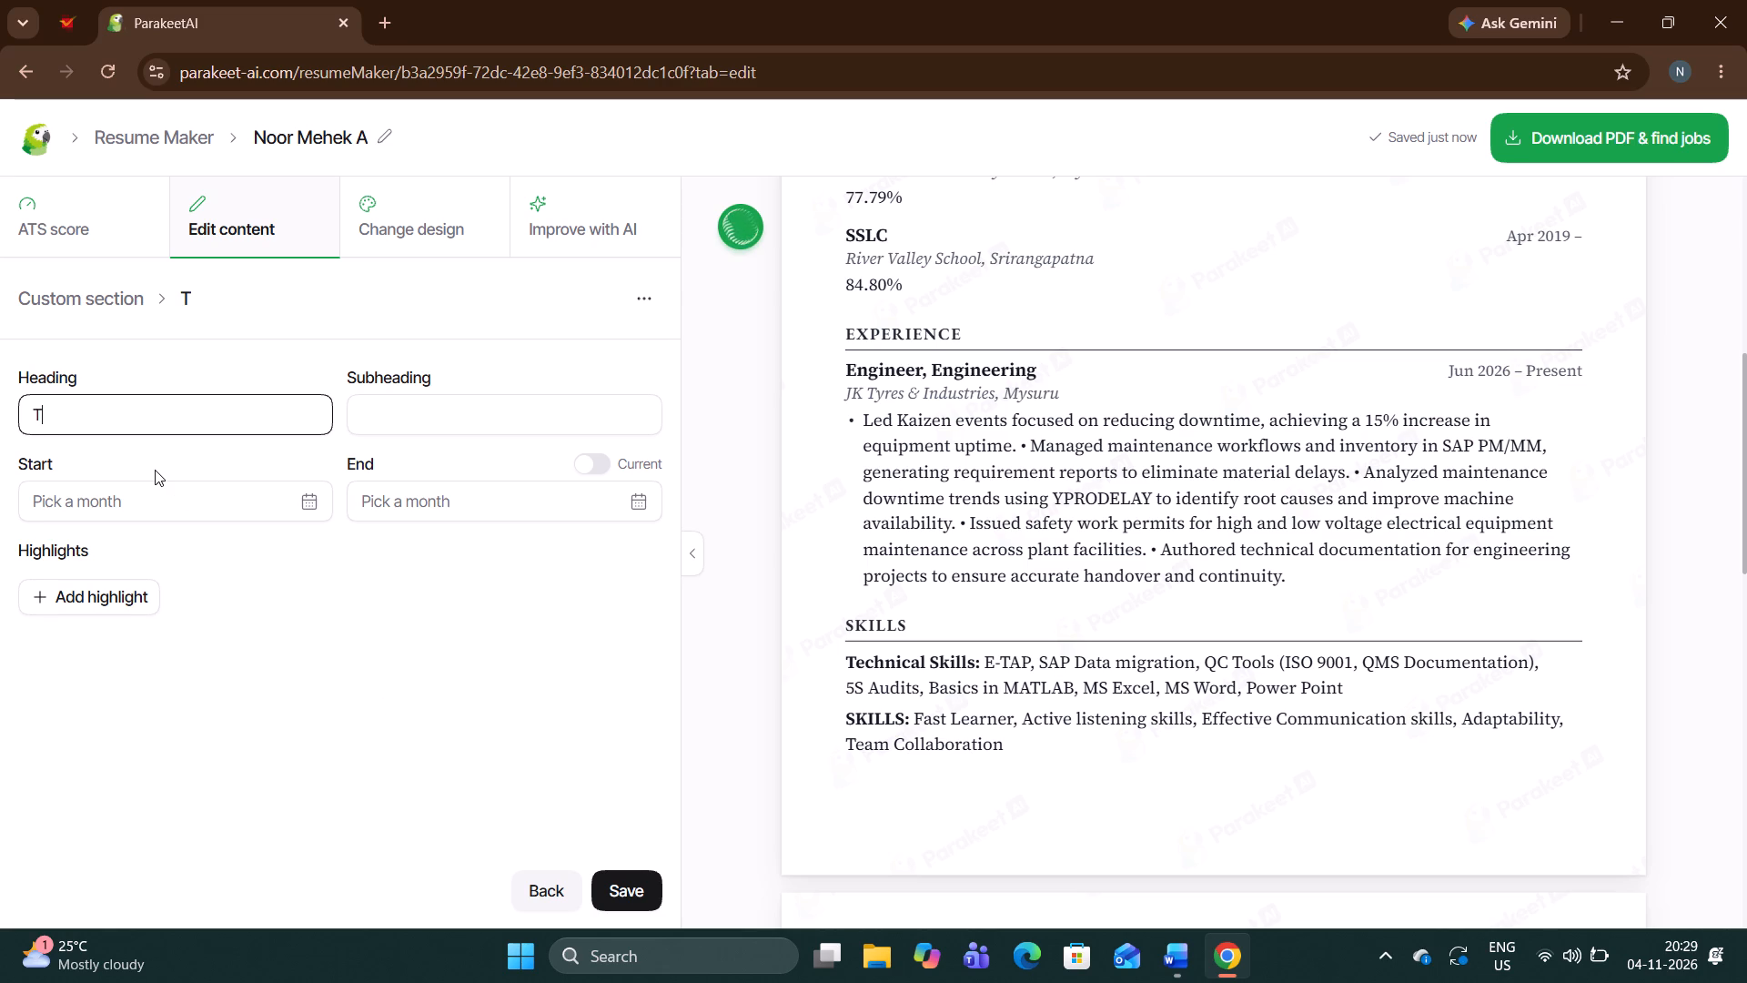
key(r)
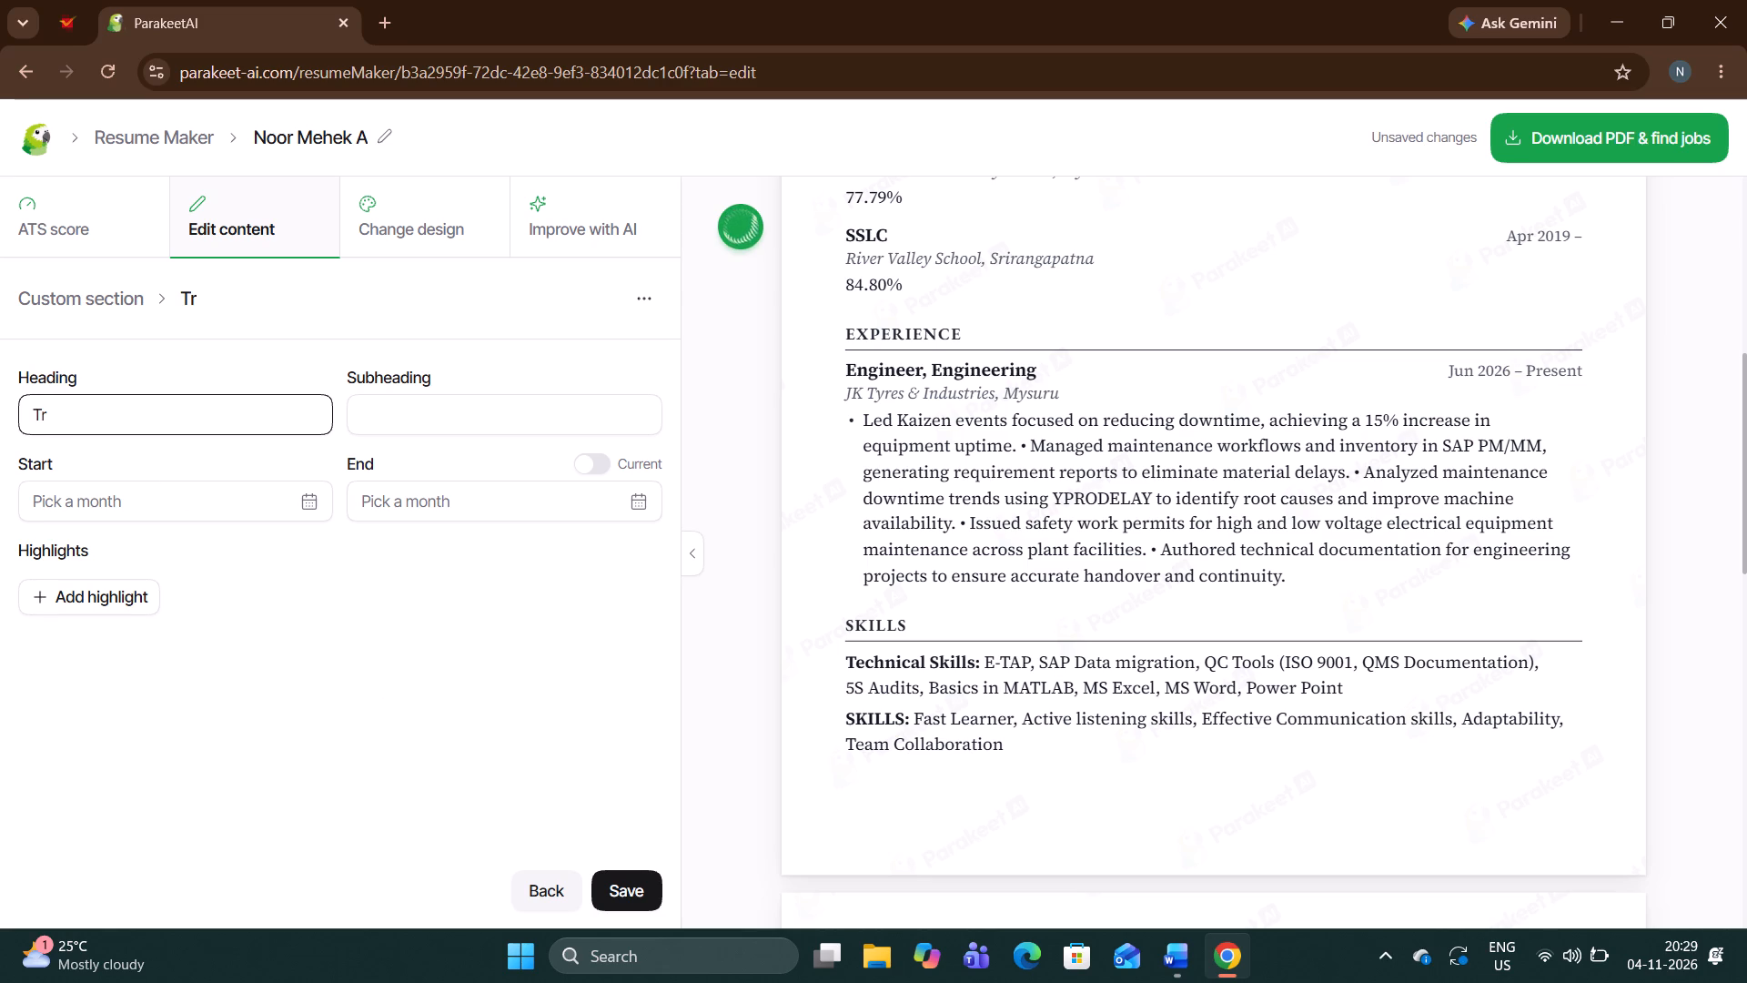
text(aining)
key(space)
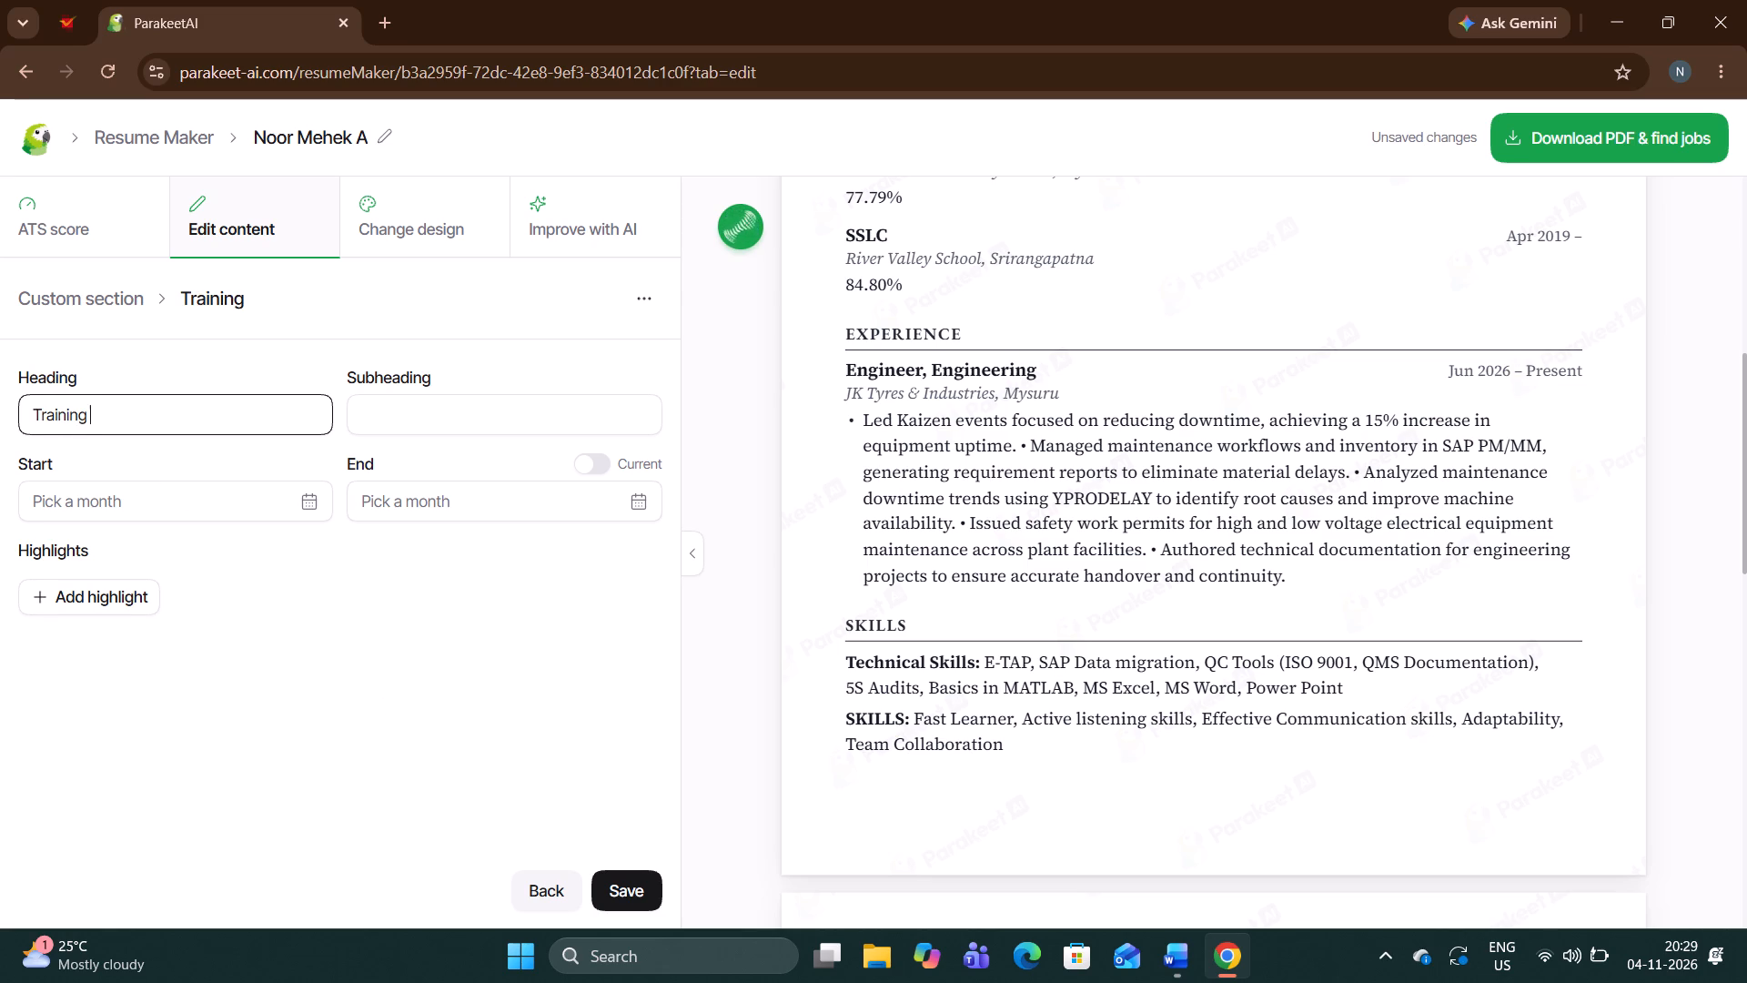
text(&)
key(space)
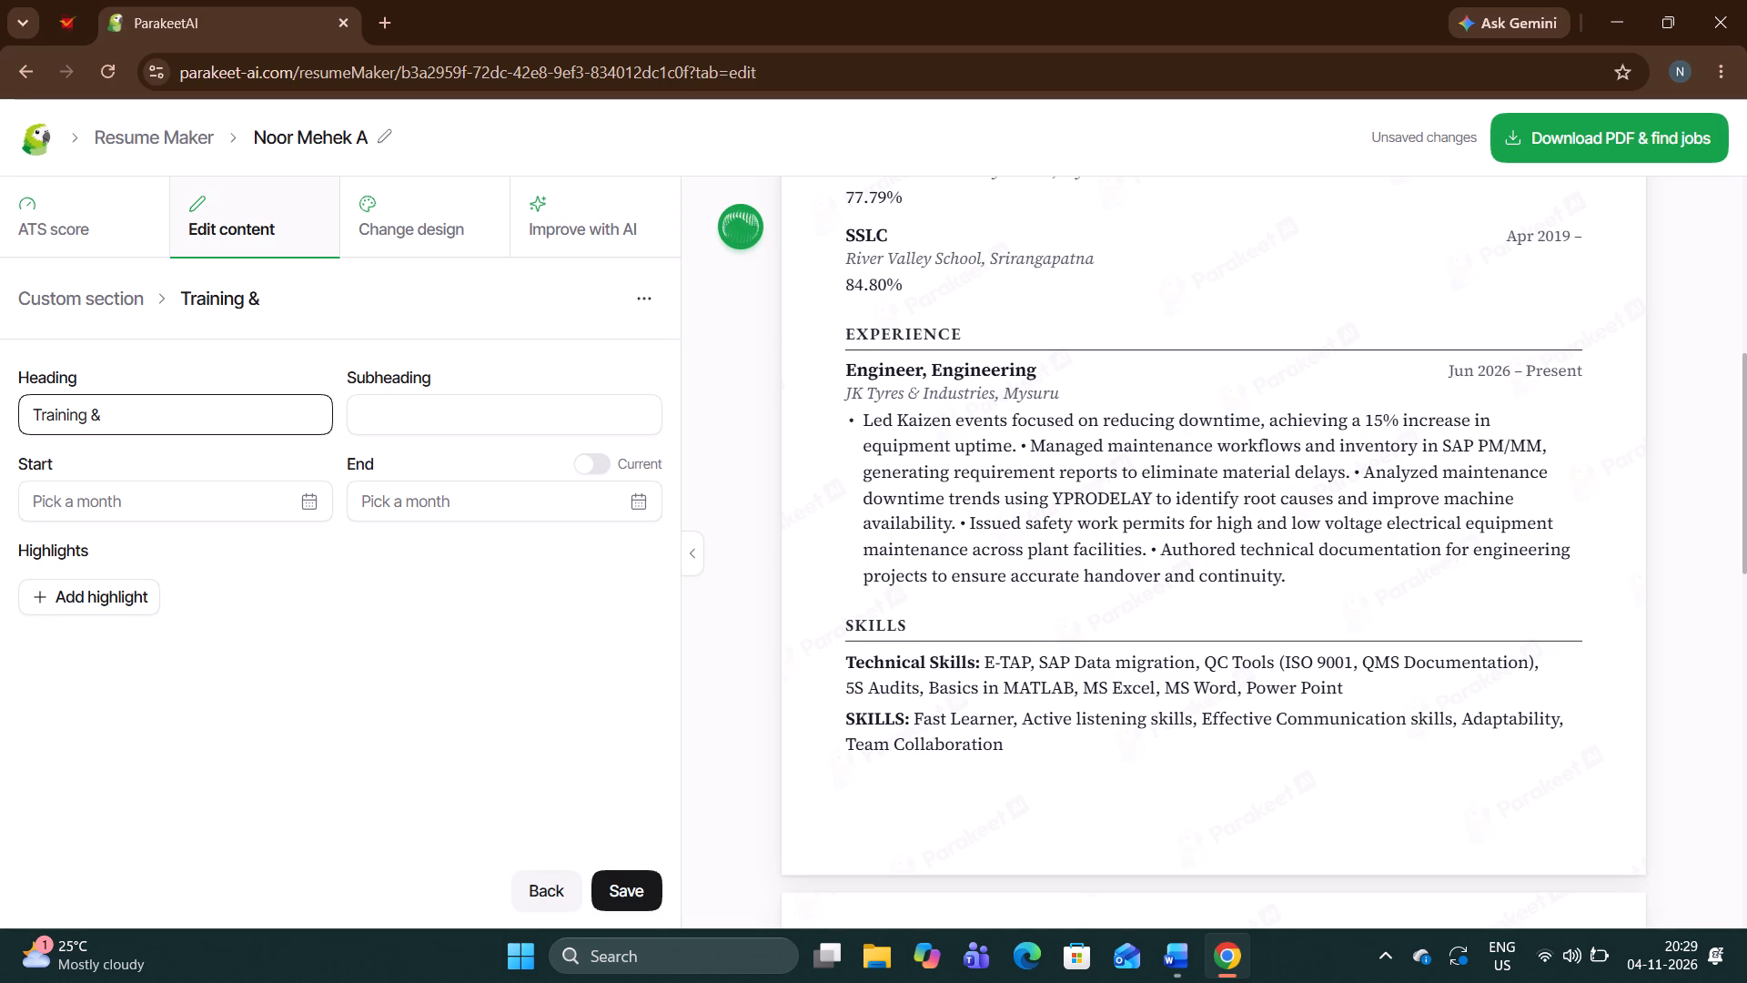
text(internship)
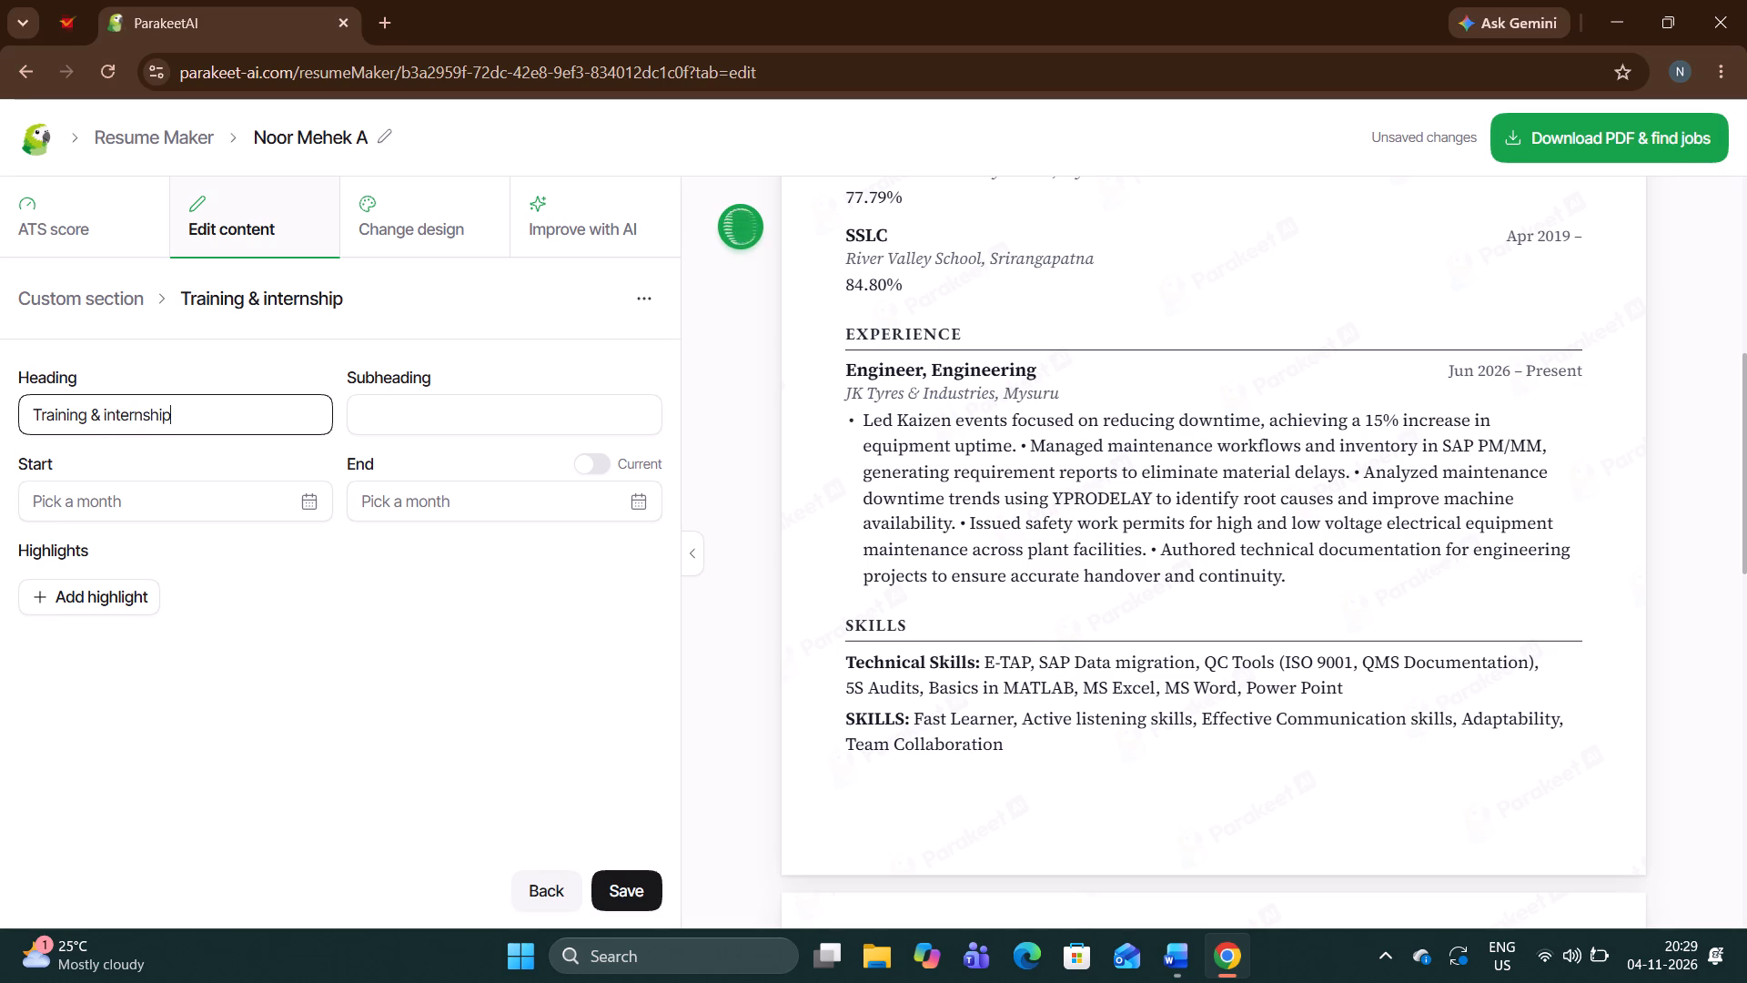
Capitalise "Internship" in the entry's heading so it reads "Training & Internship", and save the entry.
click(105, 404)
key(Right)
key(i)
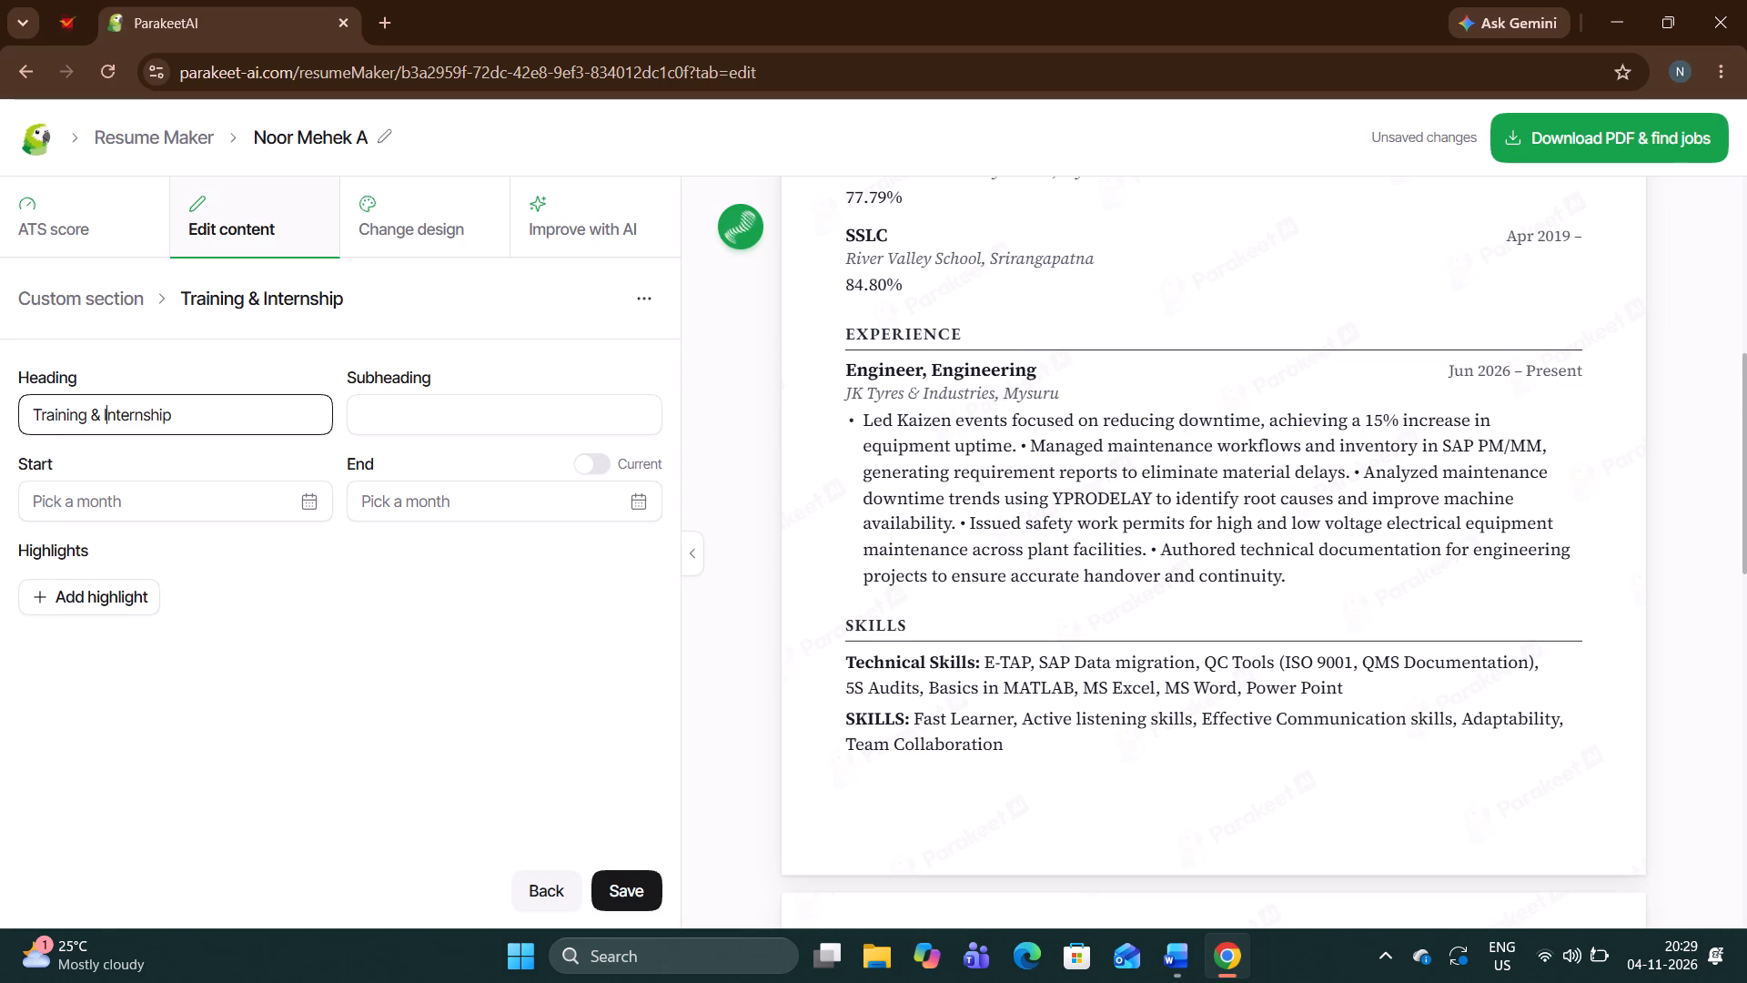
click(269, 675)
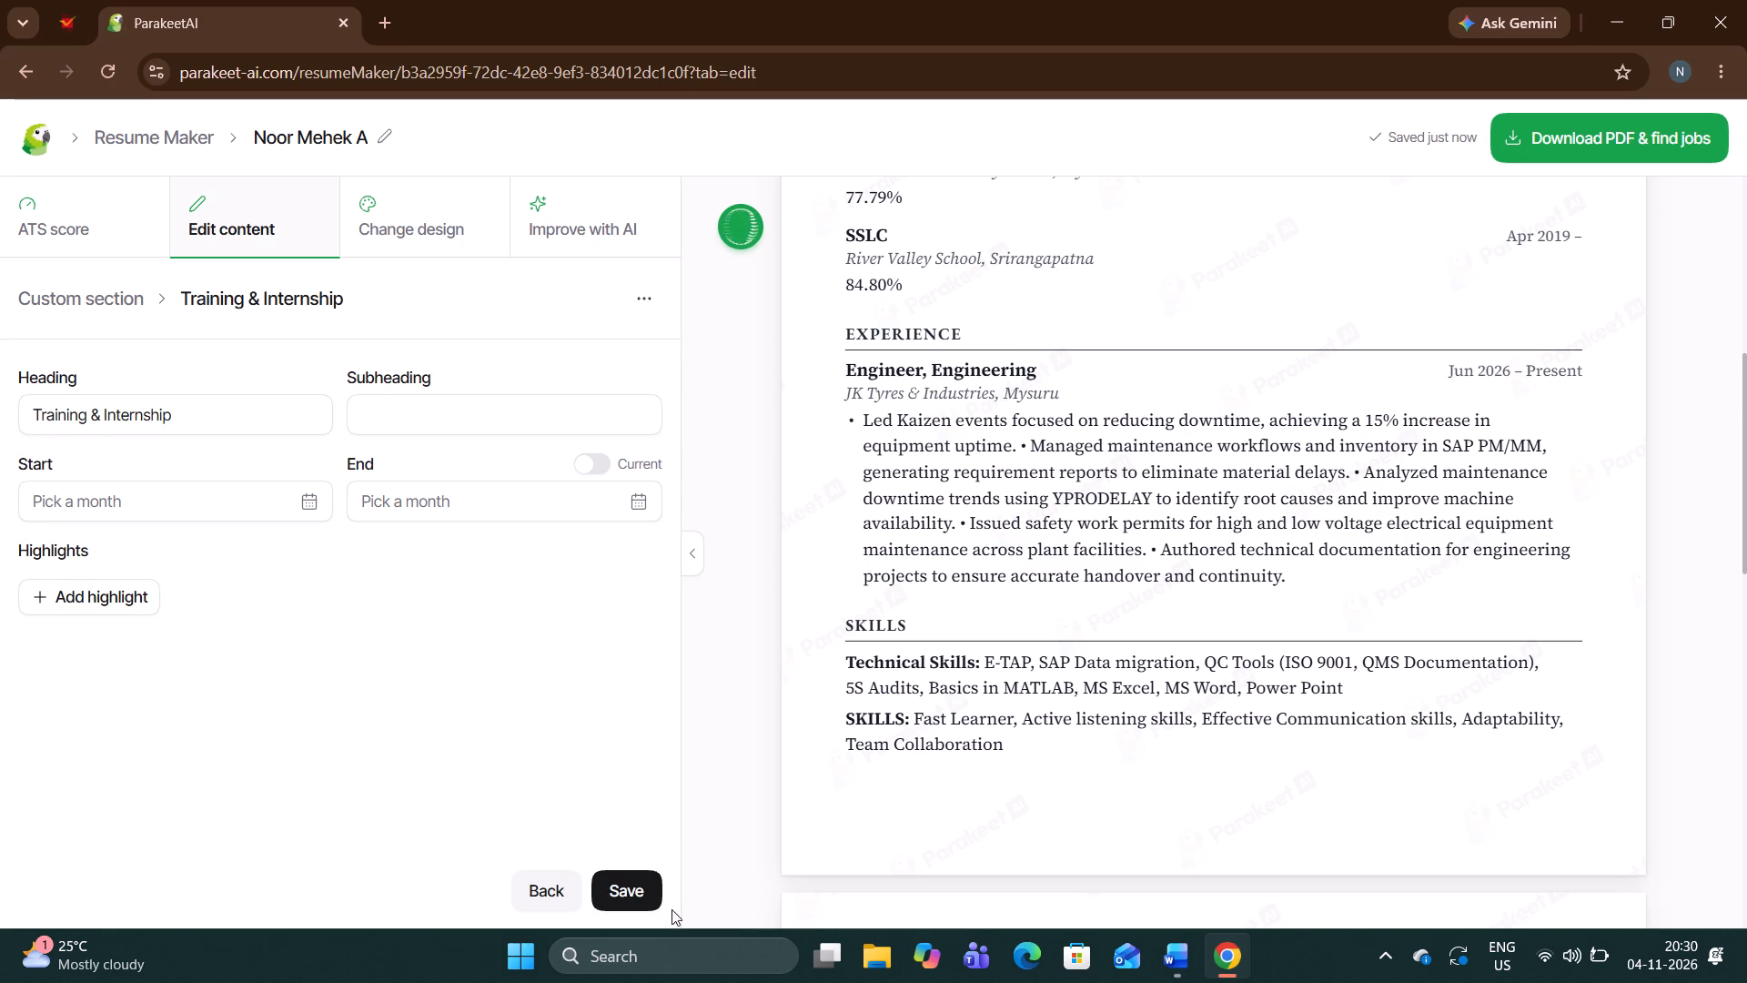
click(617, 888)
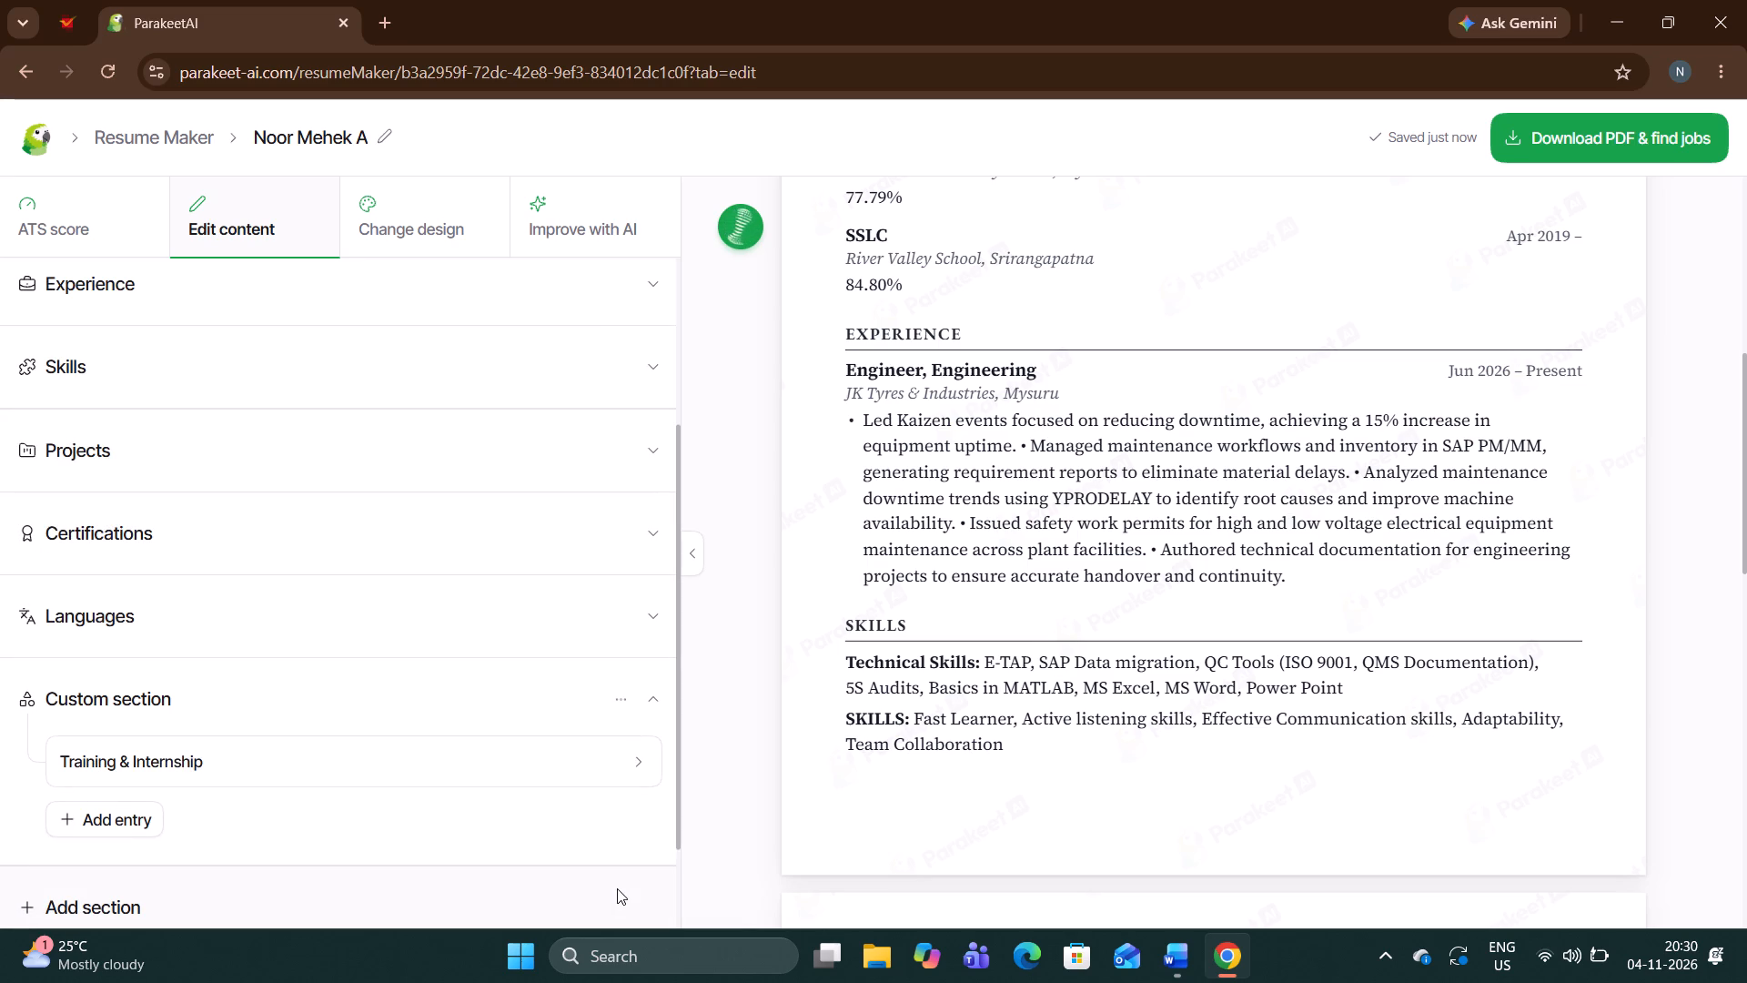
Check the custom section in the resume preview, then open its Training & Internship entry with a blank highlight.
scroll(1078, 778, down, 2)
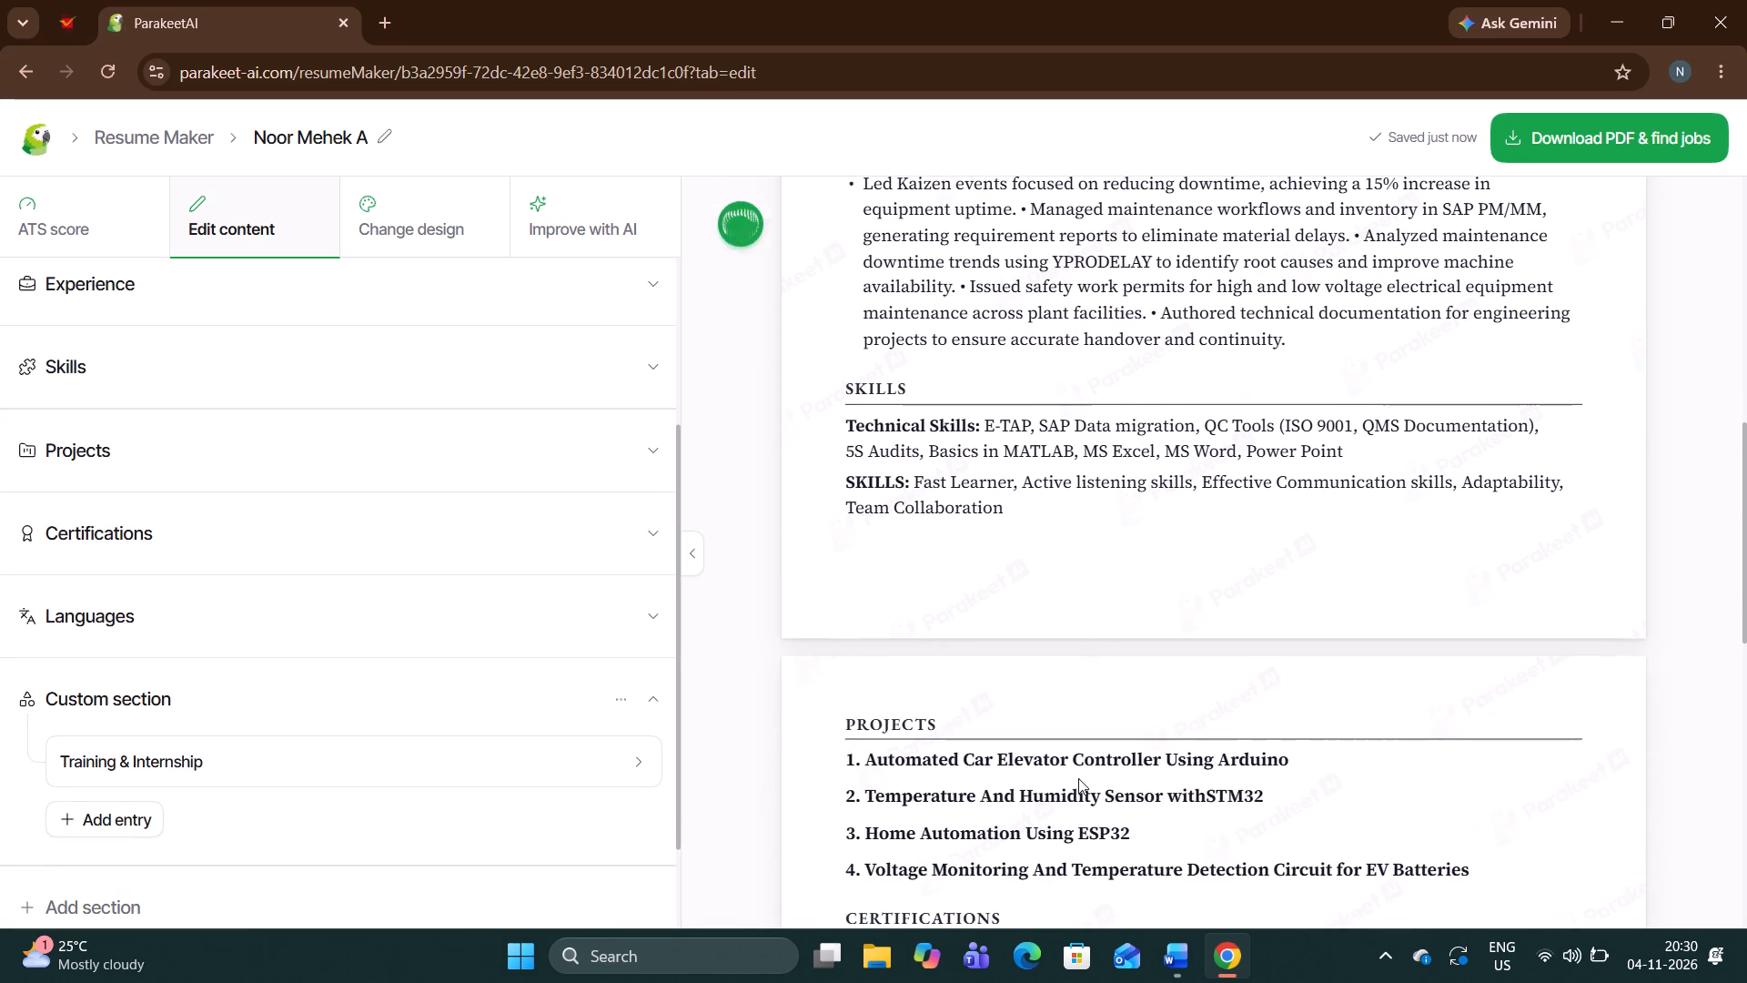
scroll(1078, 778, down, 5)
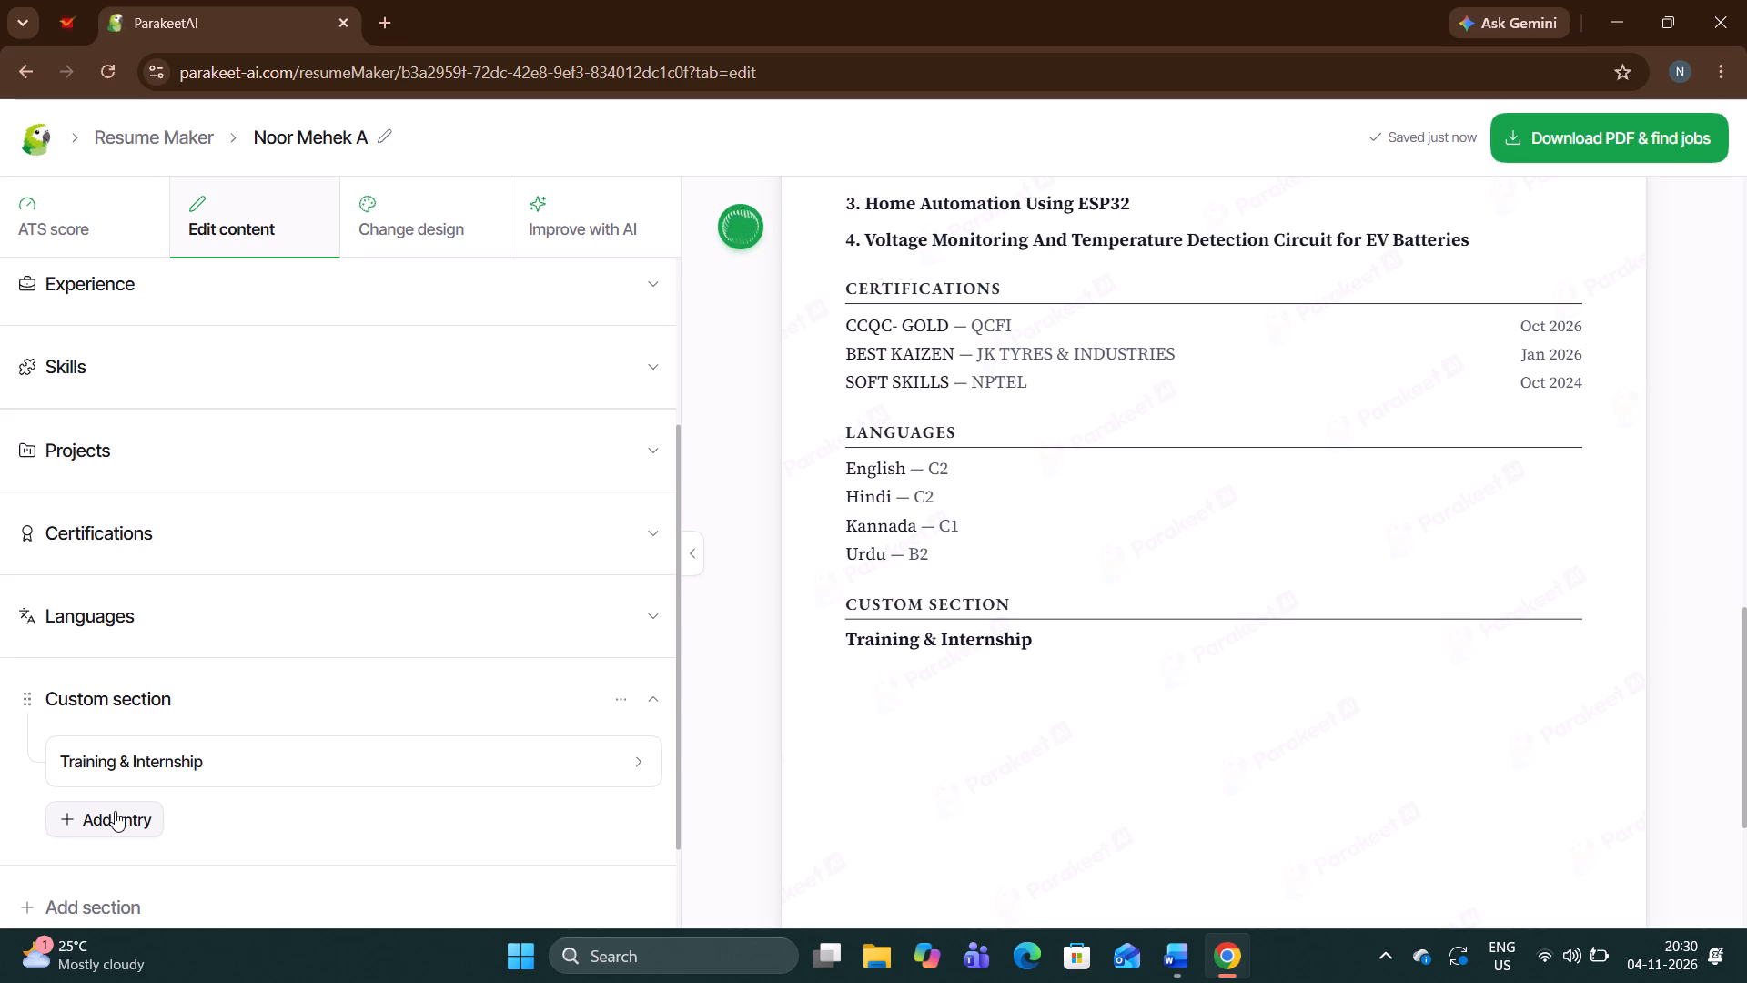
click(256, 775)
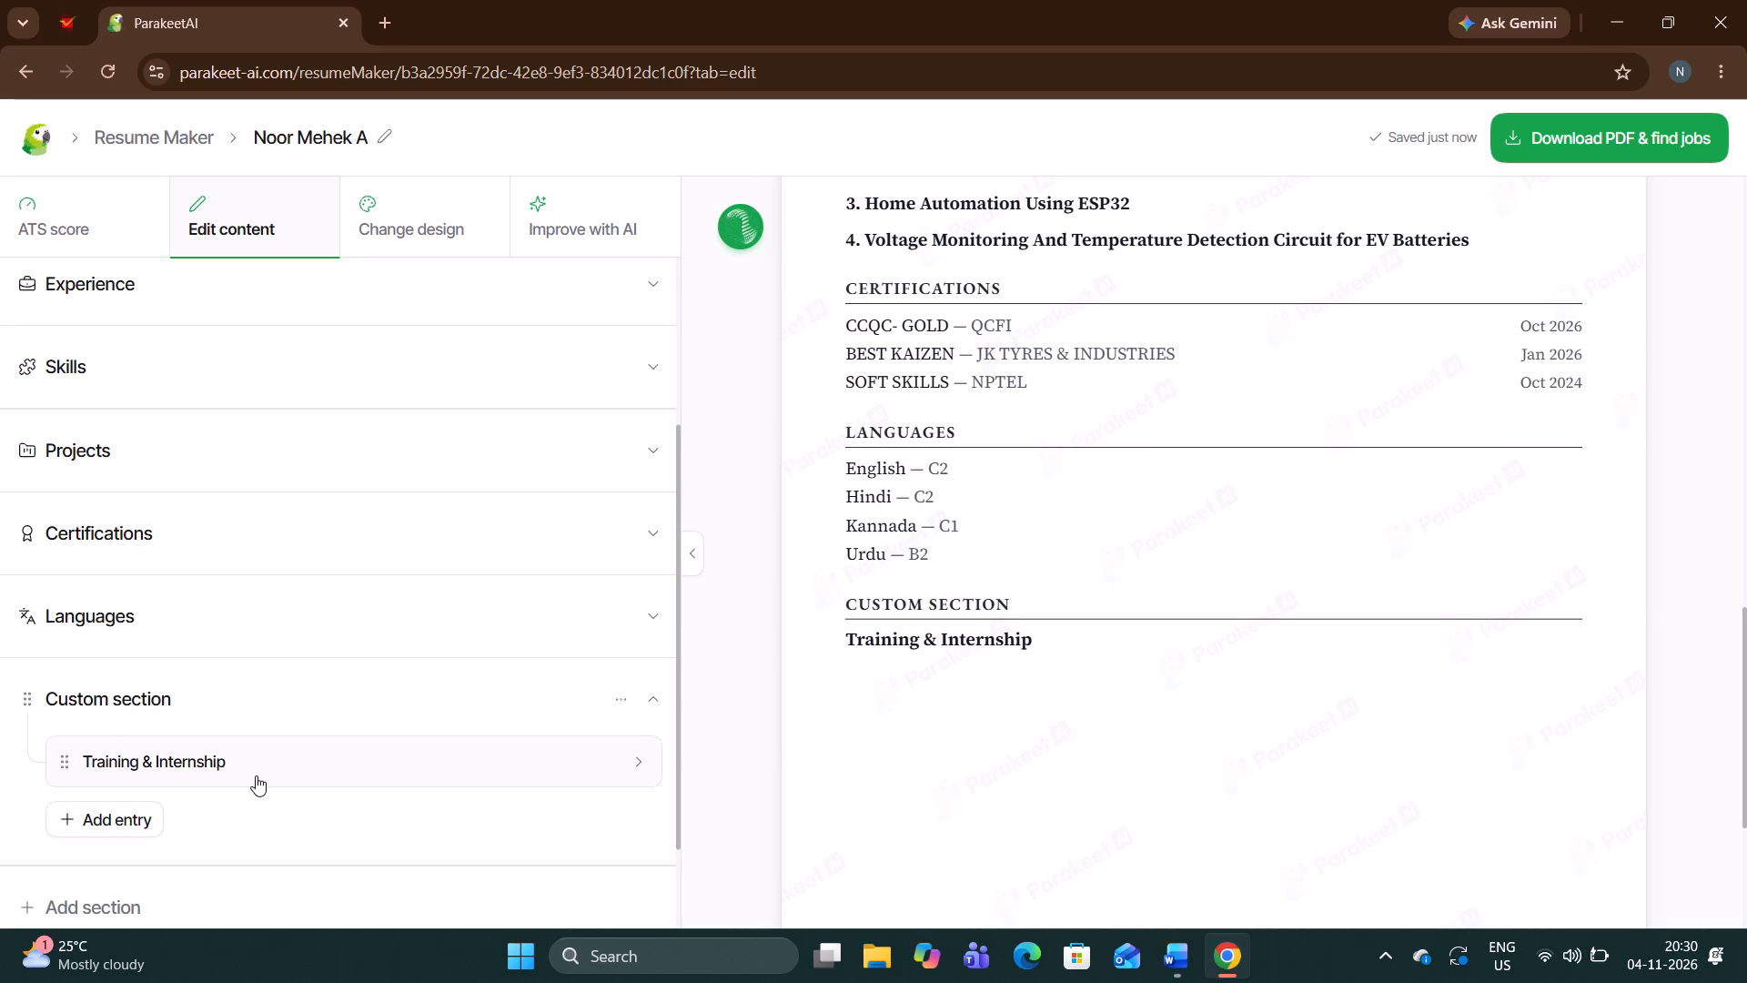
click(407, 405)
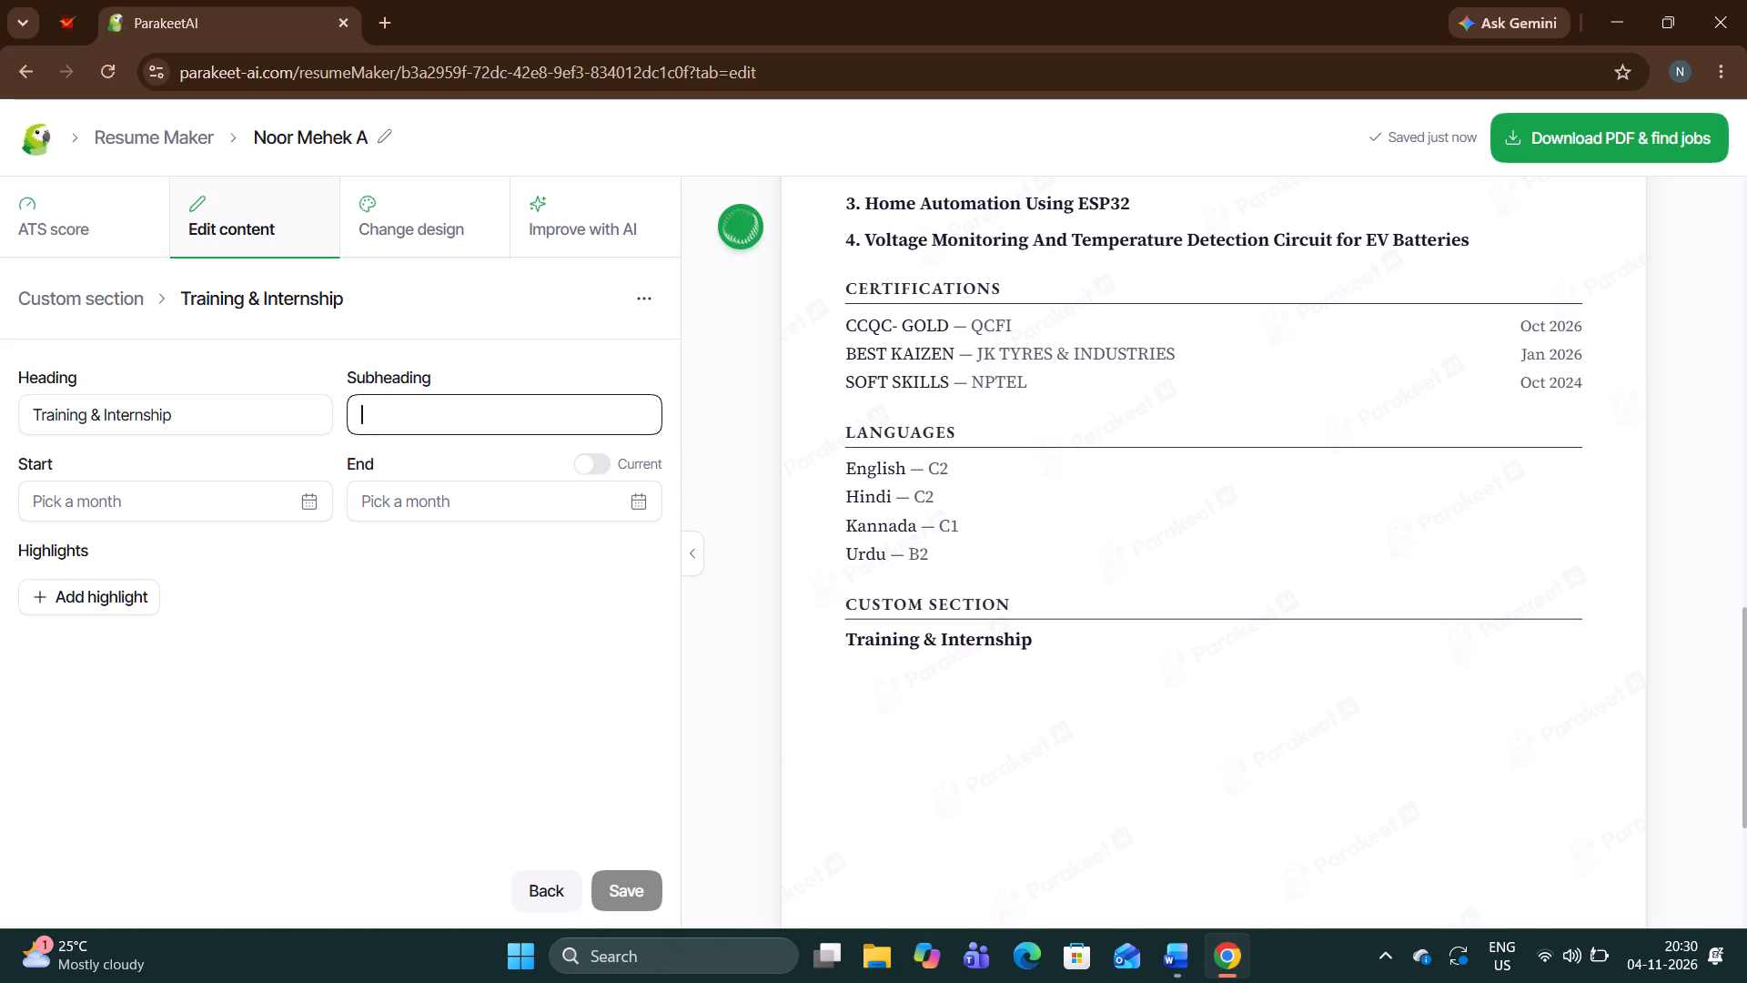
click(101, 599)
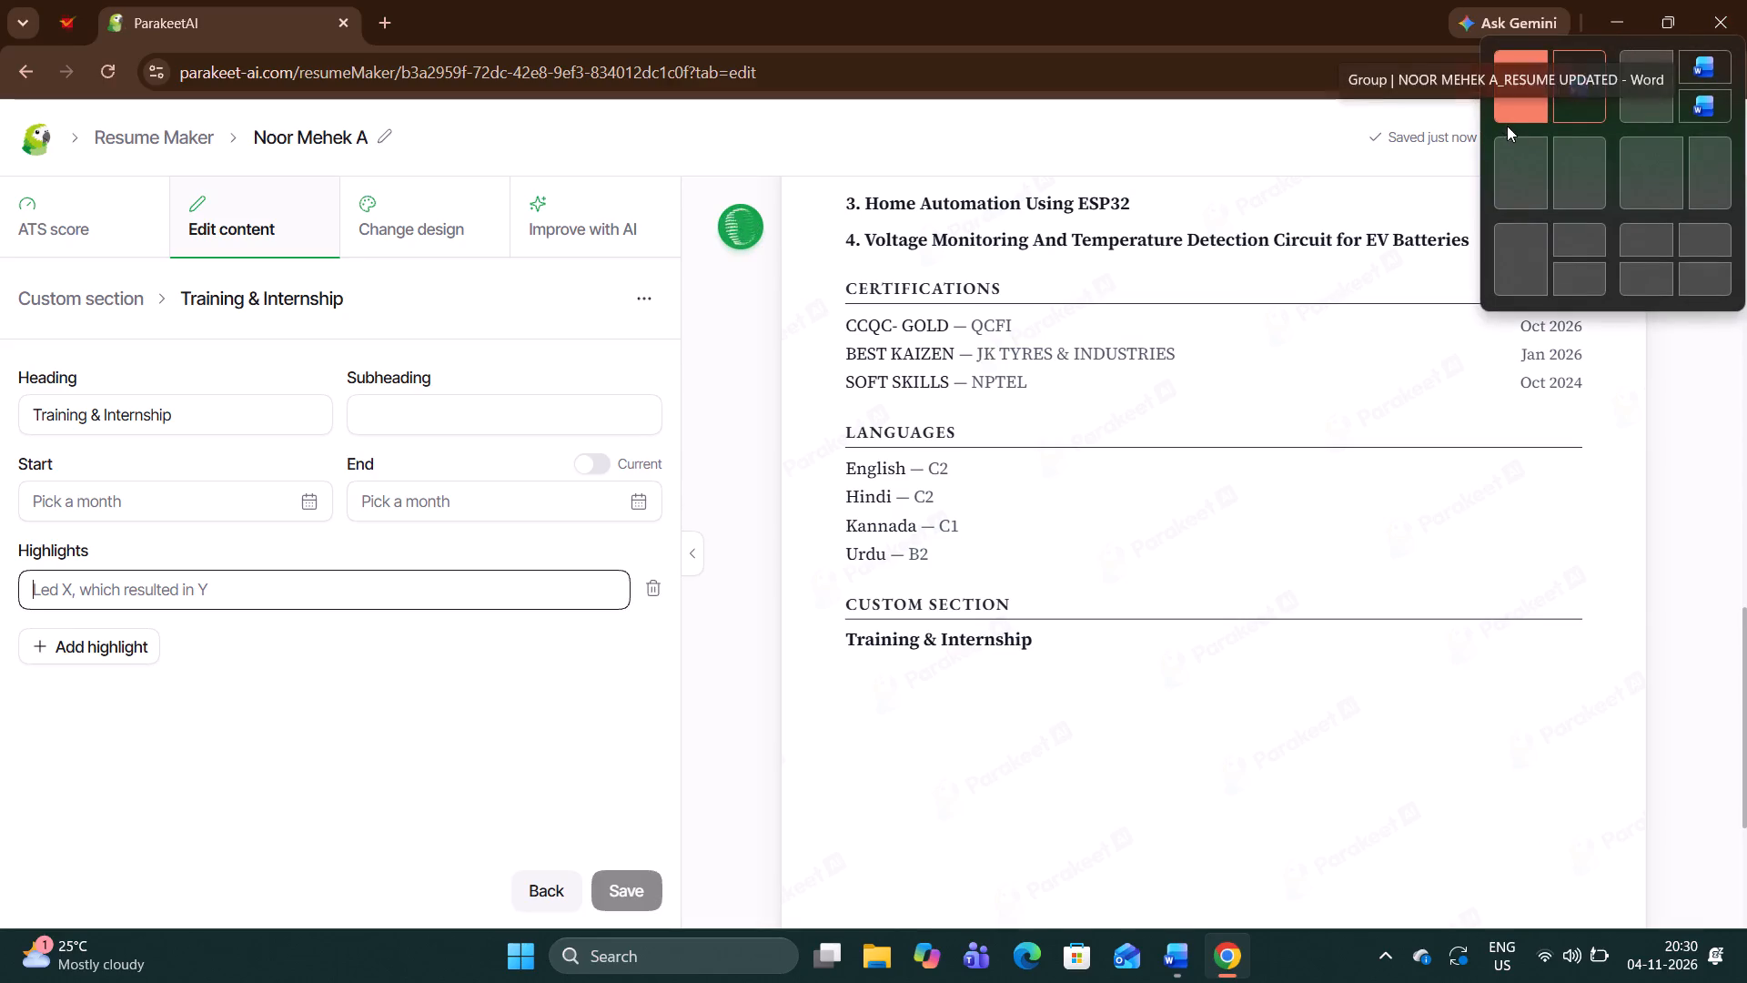
Arrange the resume editor and the Word resume side by side, giving the browser the wider share of the screen.
click(1507, 115)
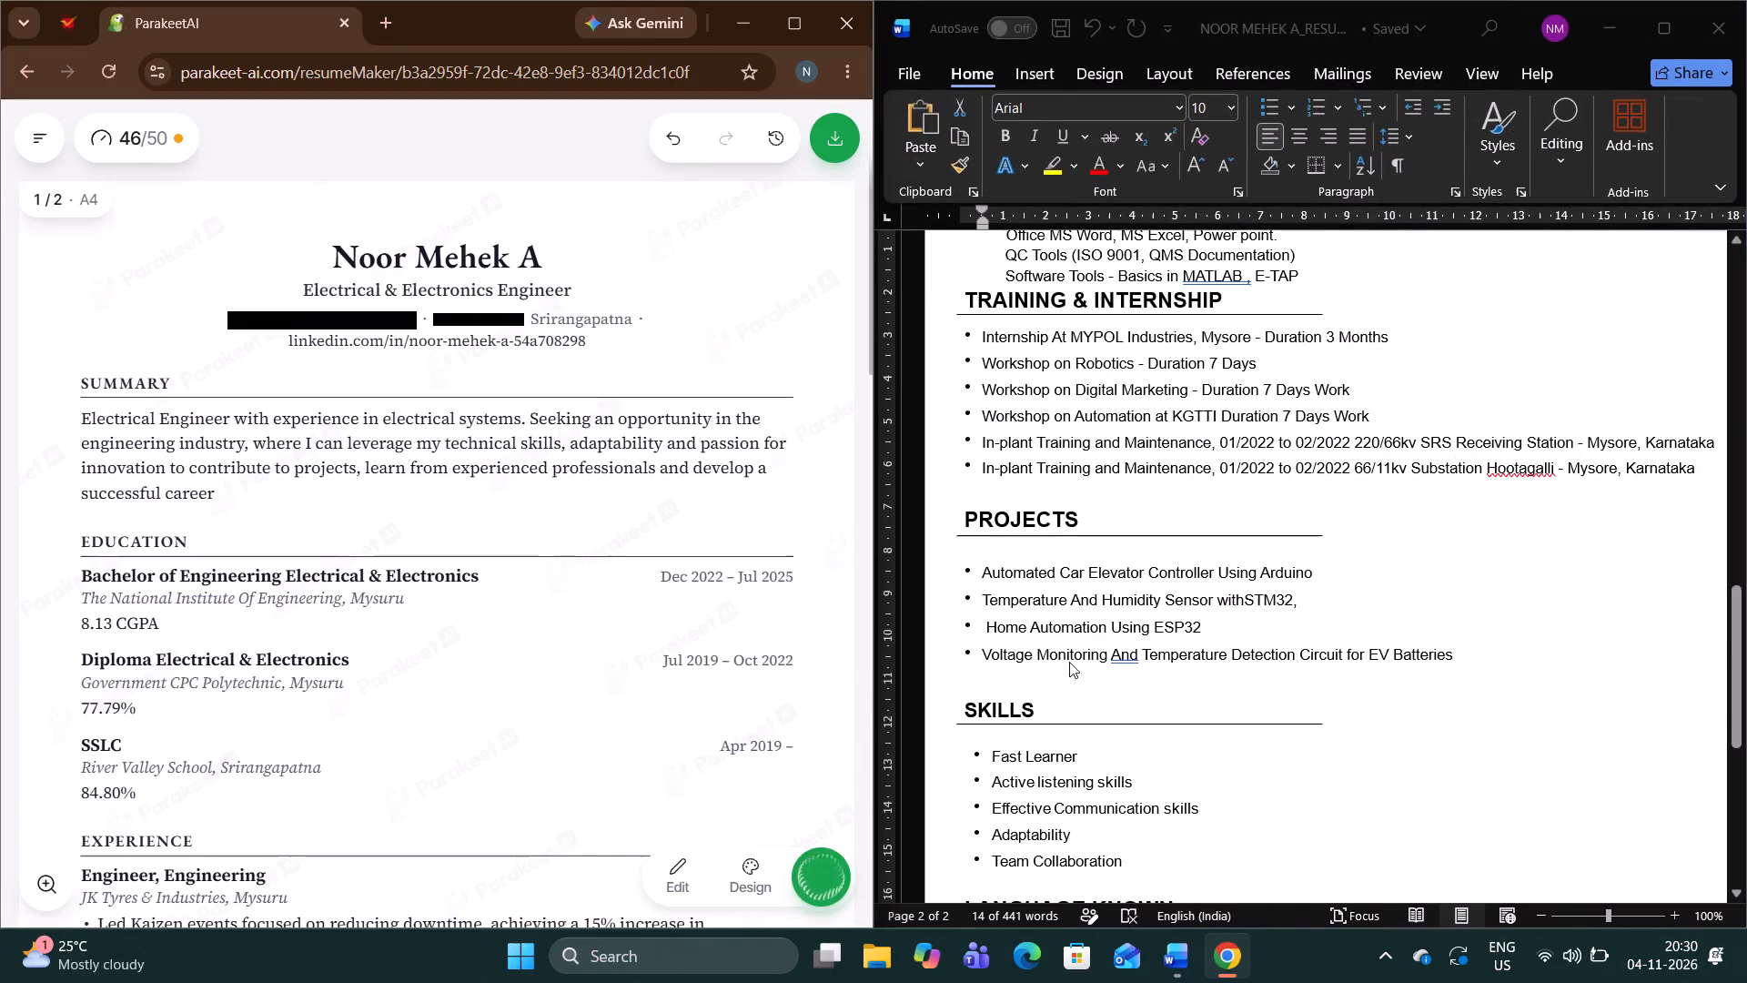
scroll(1069, 662, down, 6)
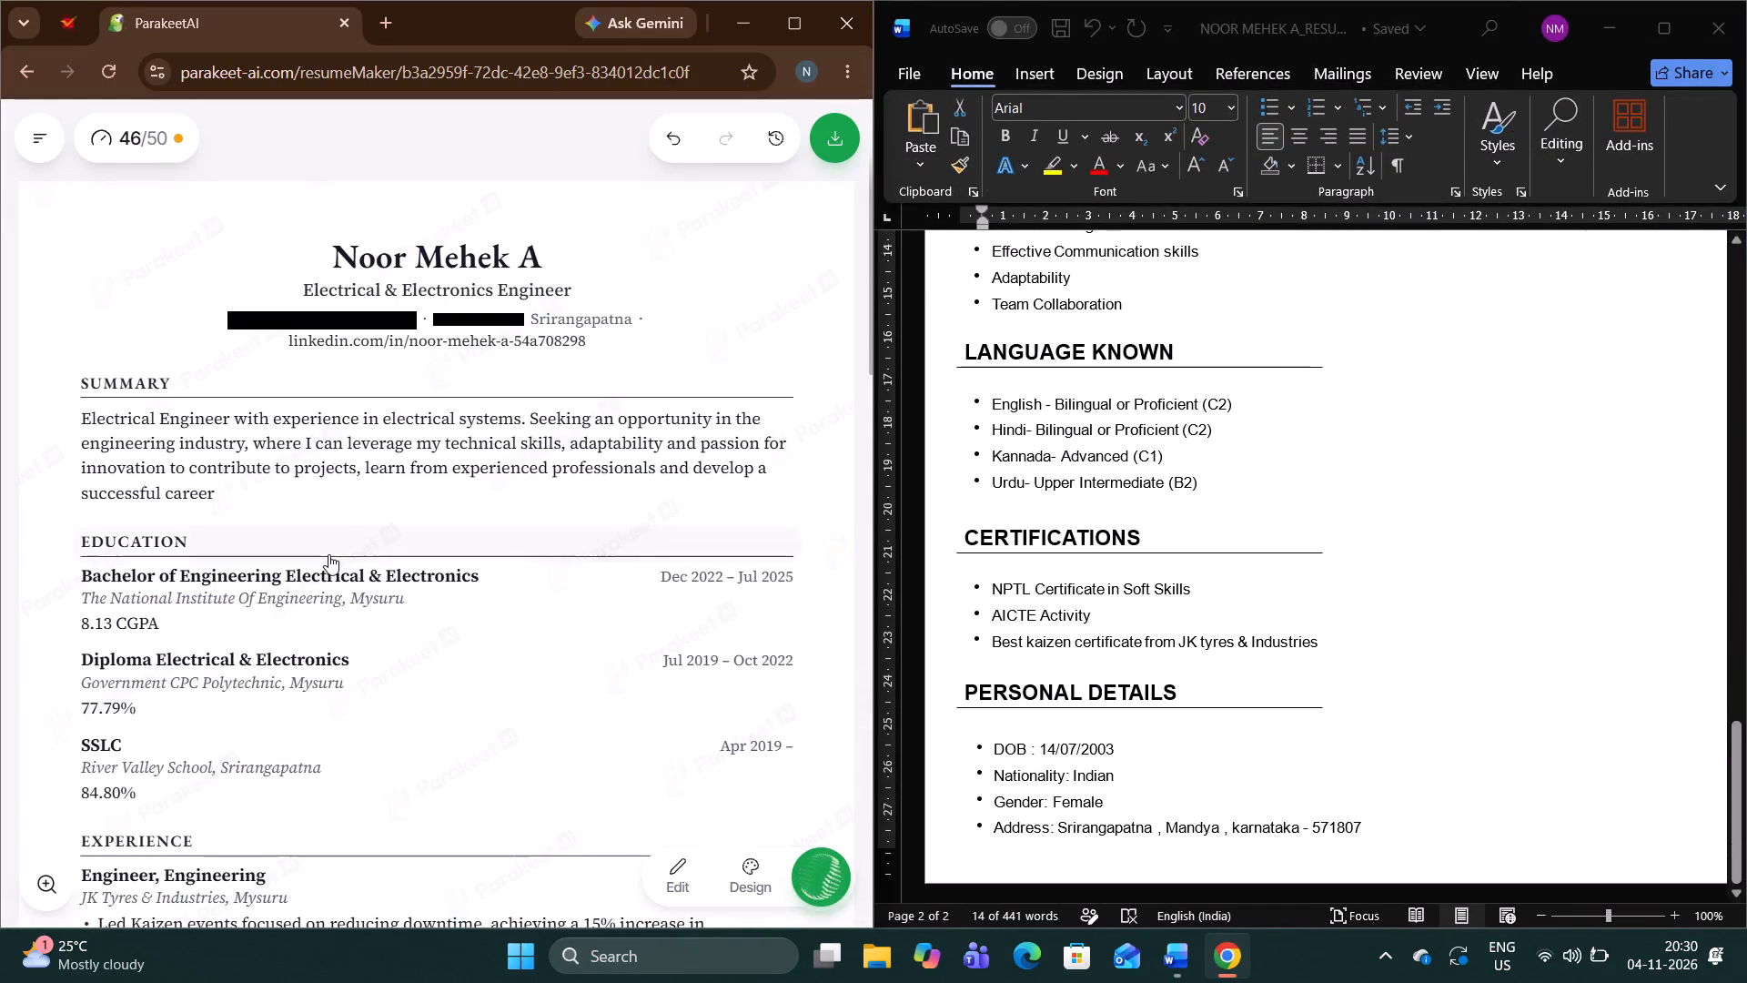
scroll(328, 554, right, 1)
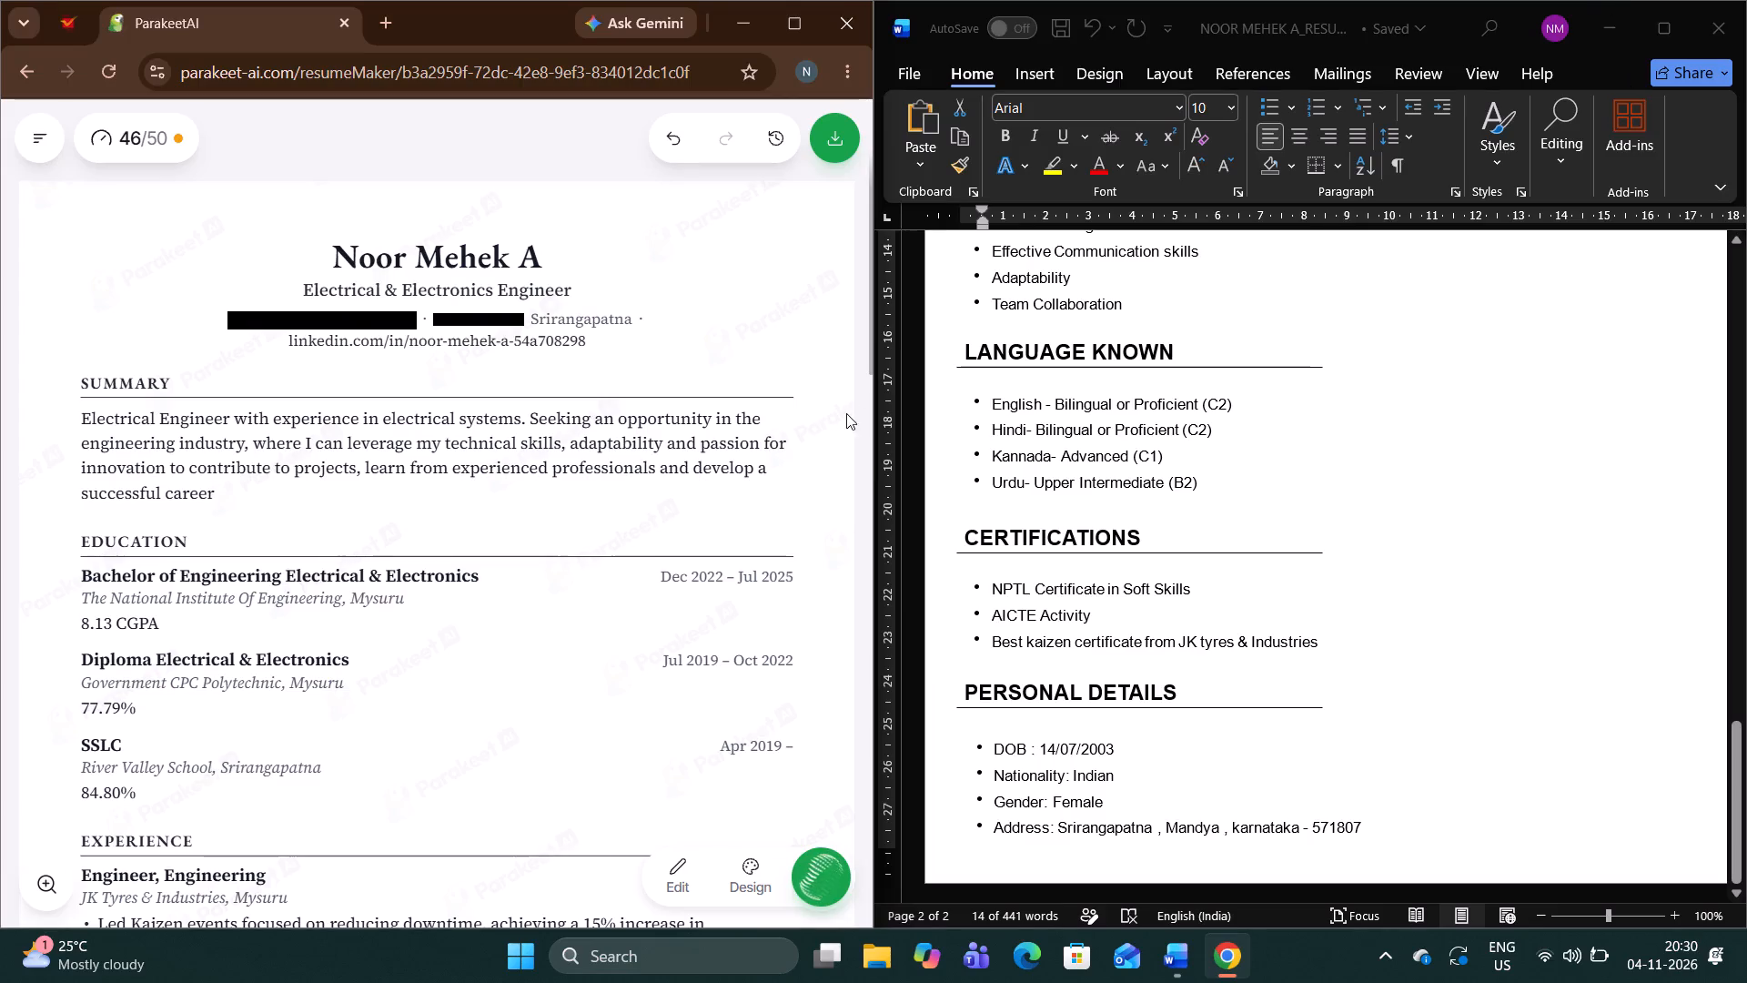
drag(873, 480, 1257, 424)
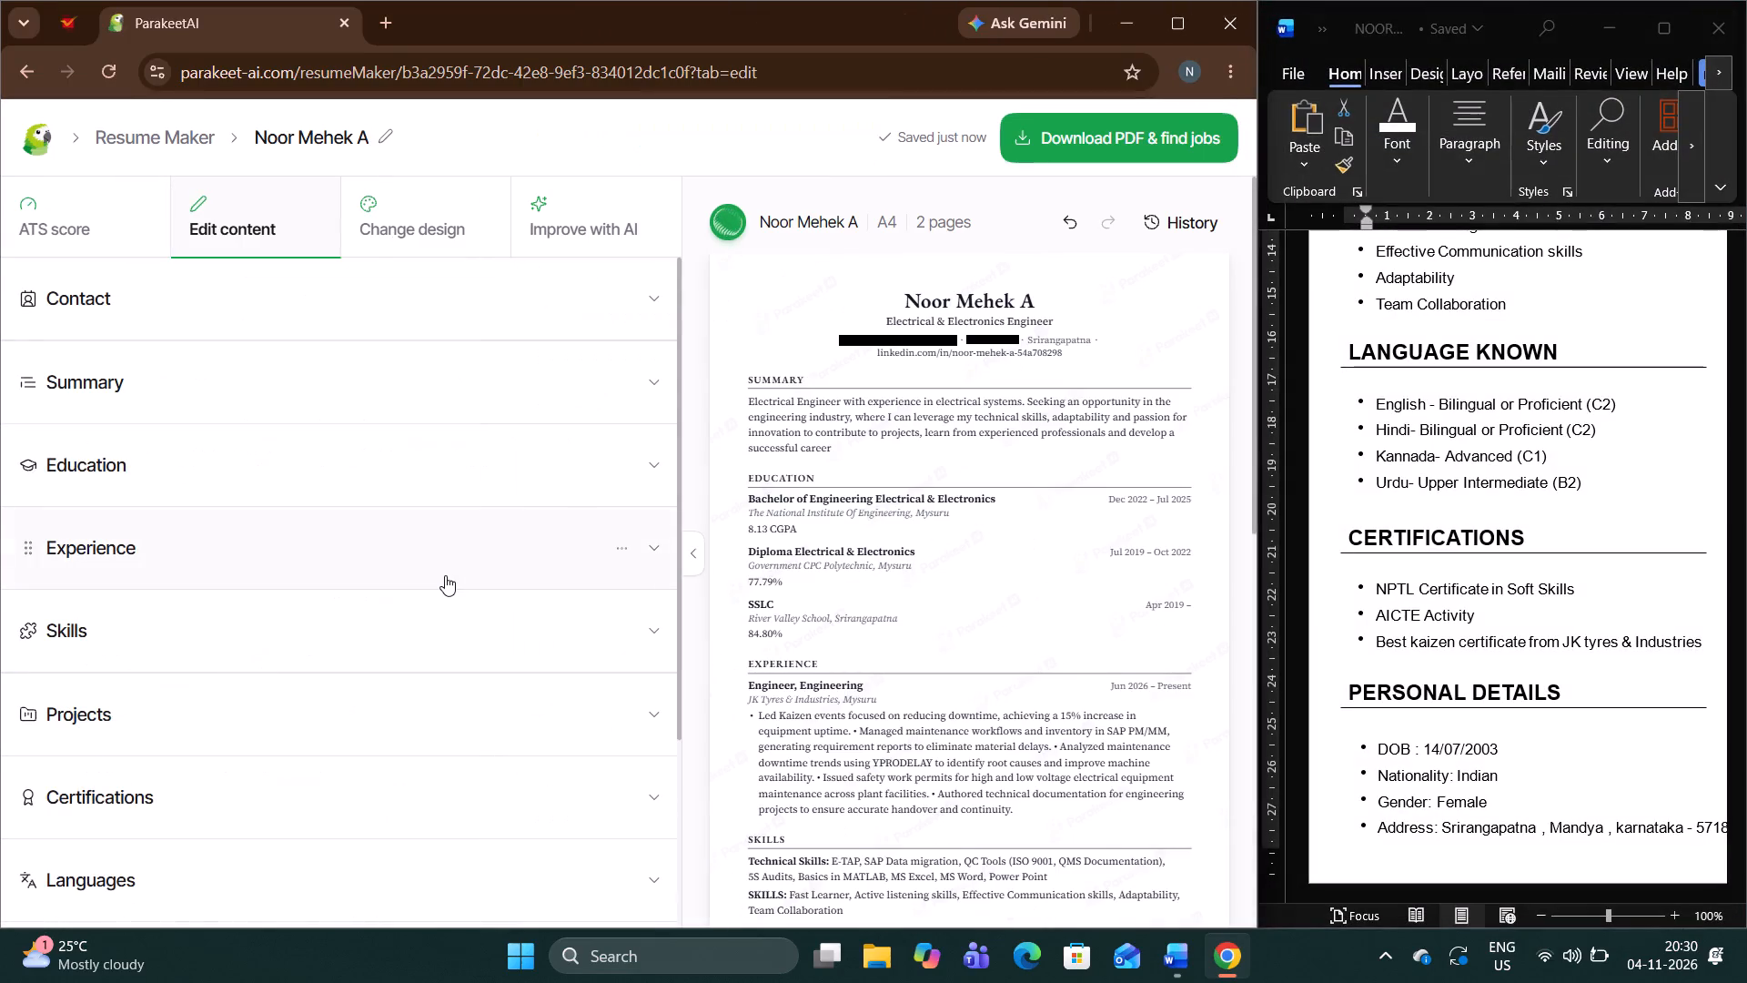
Reopen the Training & Internship entry in the custom section and add a blank highlight to it.
click(445, 575)
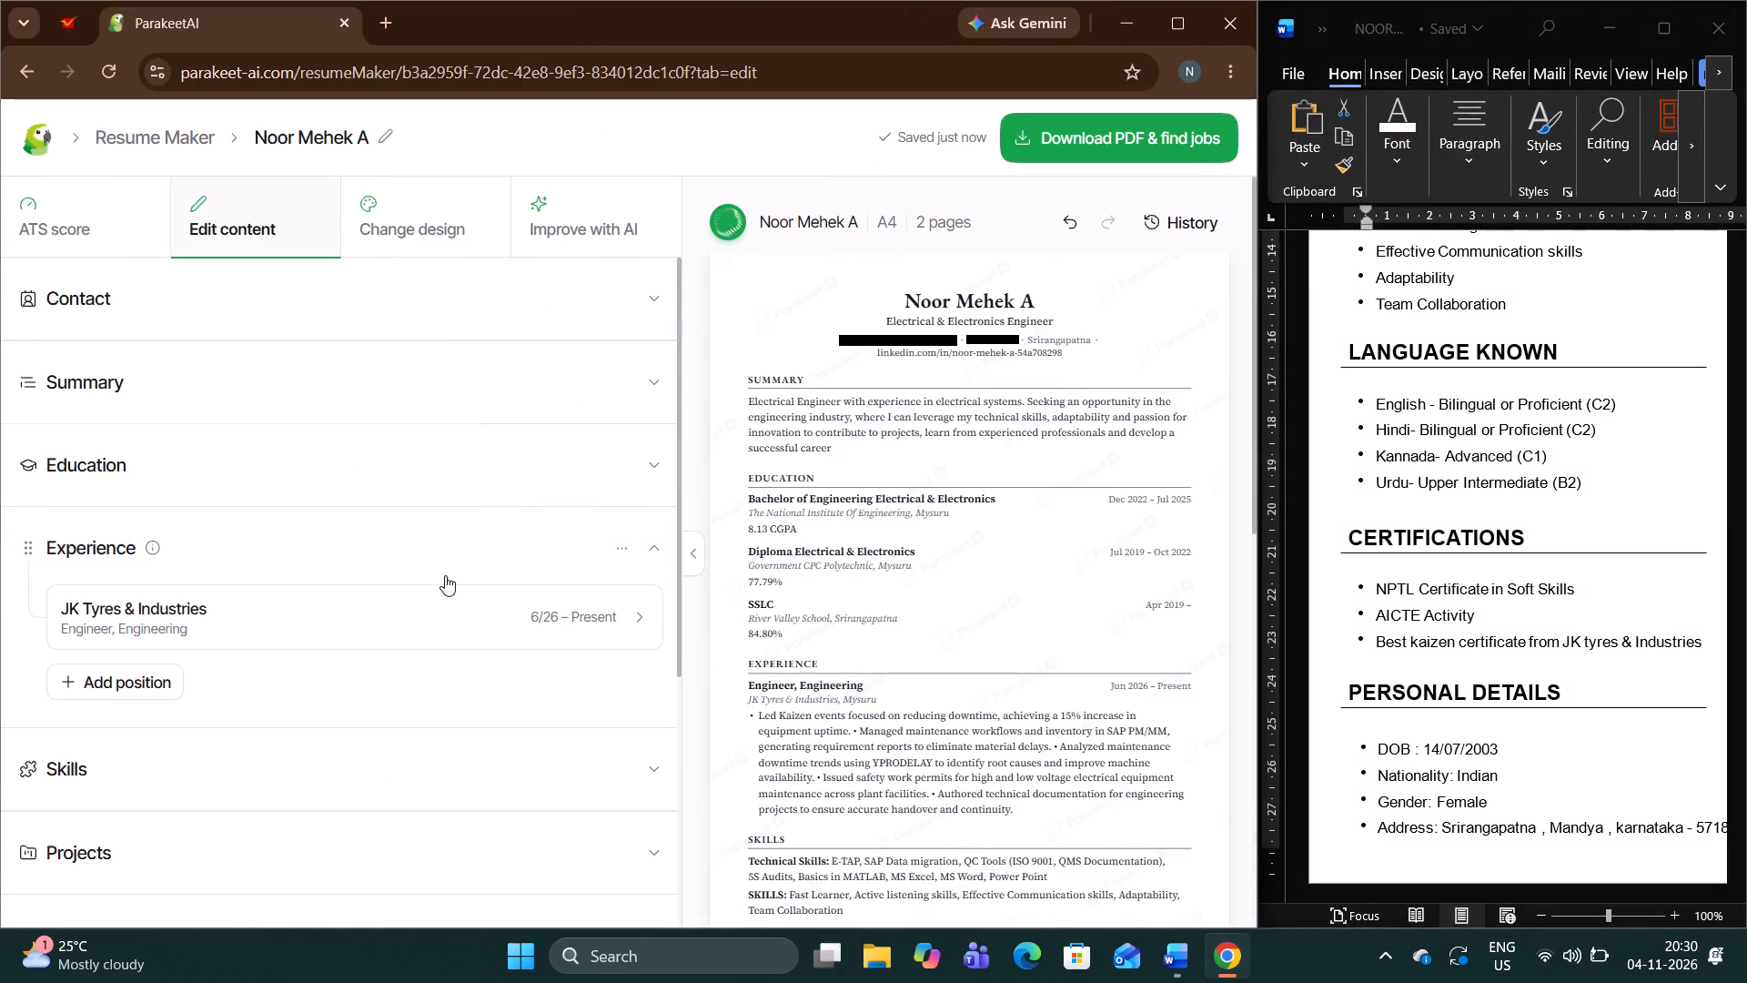
click(316, 782)
scroll(316, 782, down, 3)
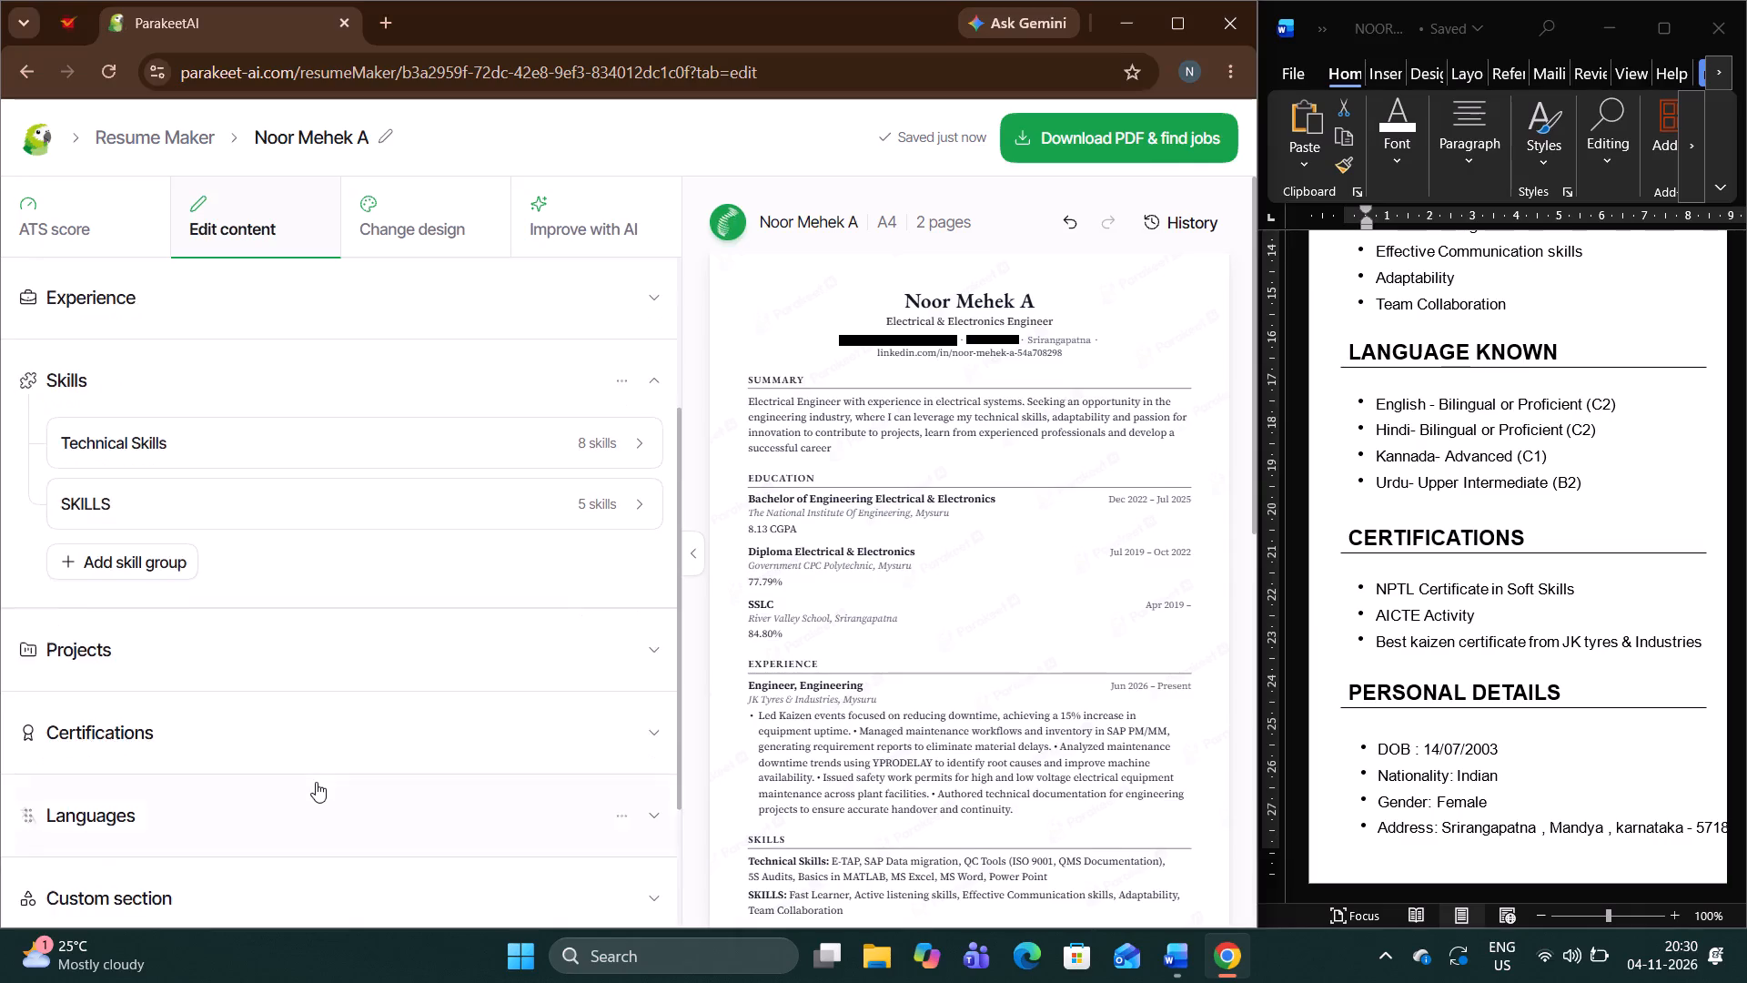
scroll(316, 782, down, 2)
click(250, 689)
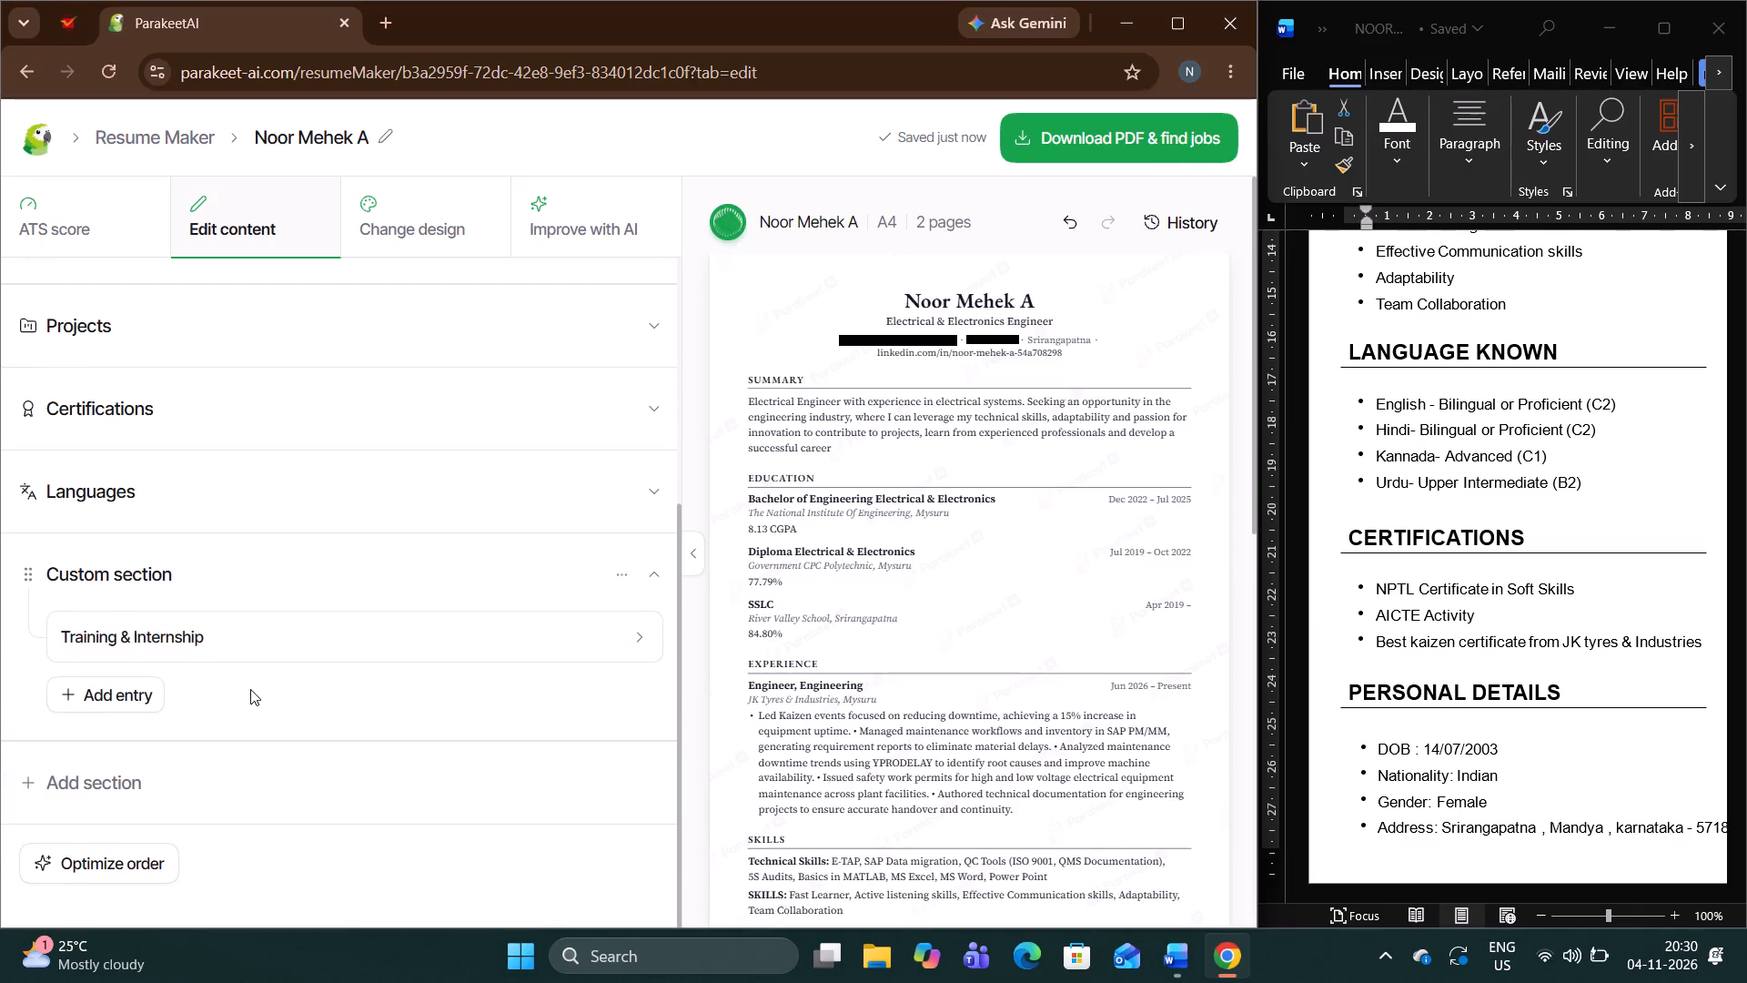
click(109, 623)
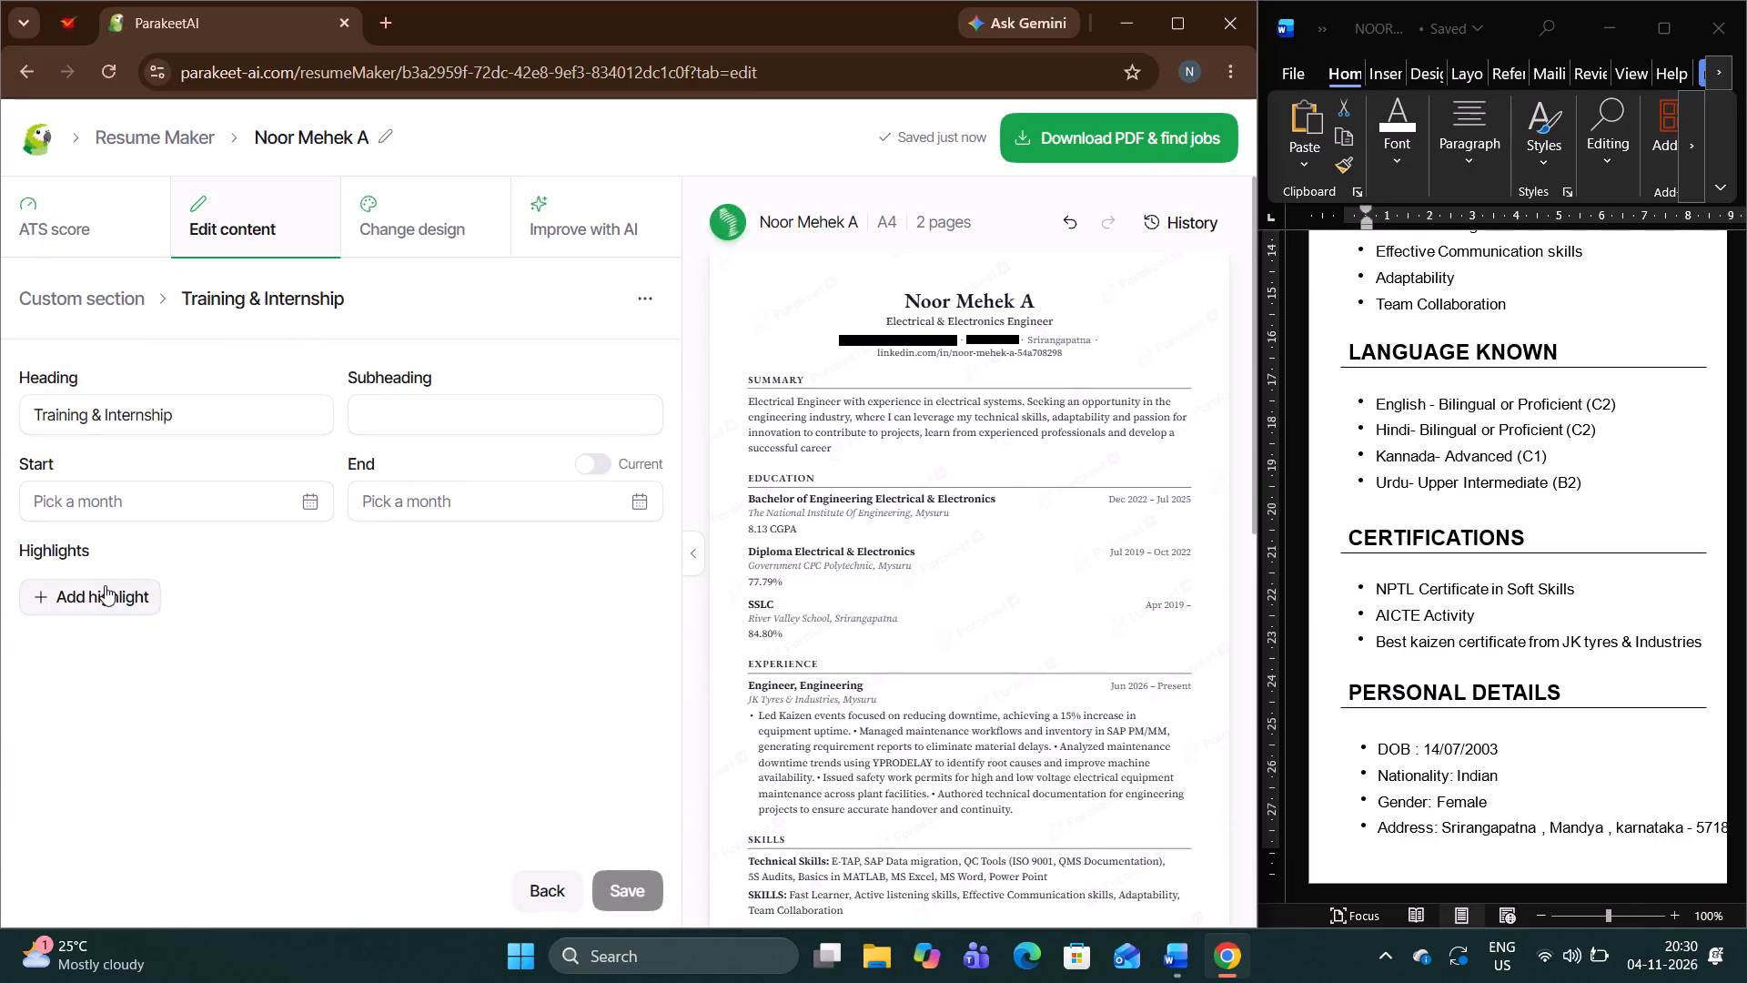
click(105, 585)
In the Word resume's Training & Internship section, copy the line "Internship At MYPOL Industries, Mysore - Duration 3 Months".
scroll(1472, 720, down, 1)
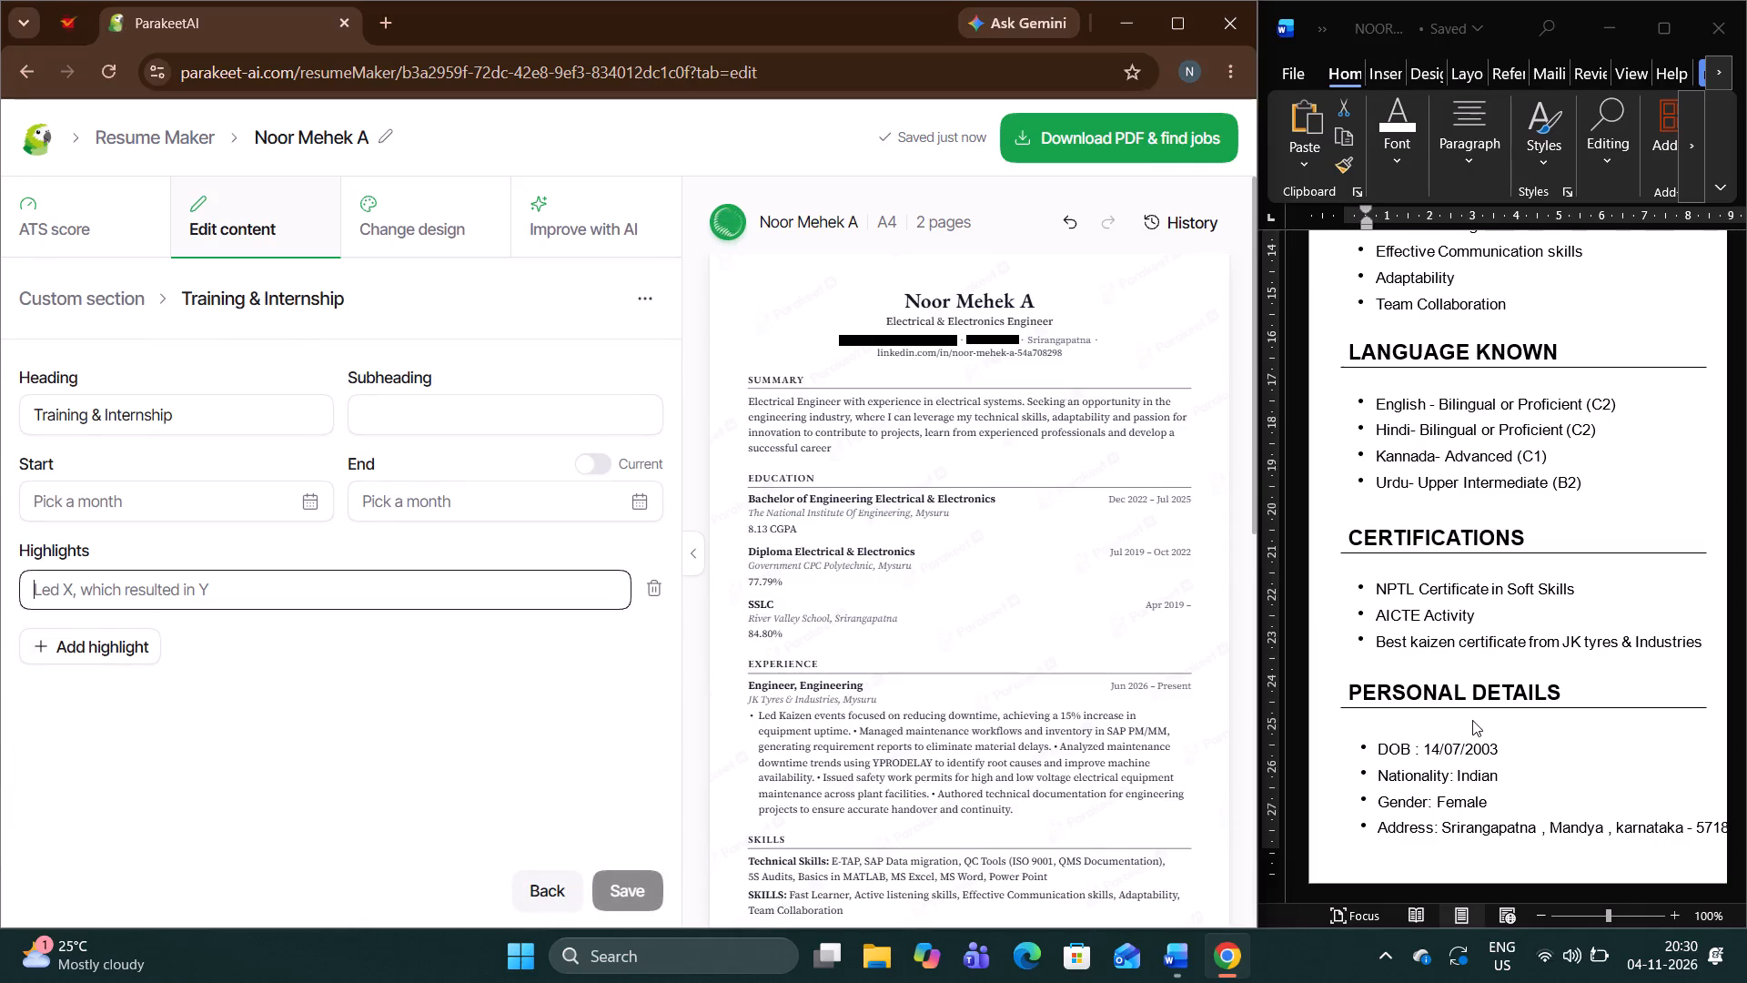
scroll(1472, 720, down, 1)
click(1472, 720)
scroll(1472, 720, down, 5)
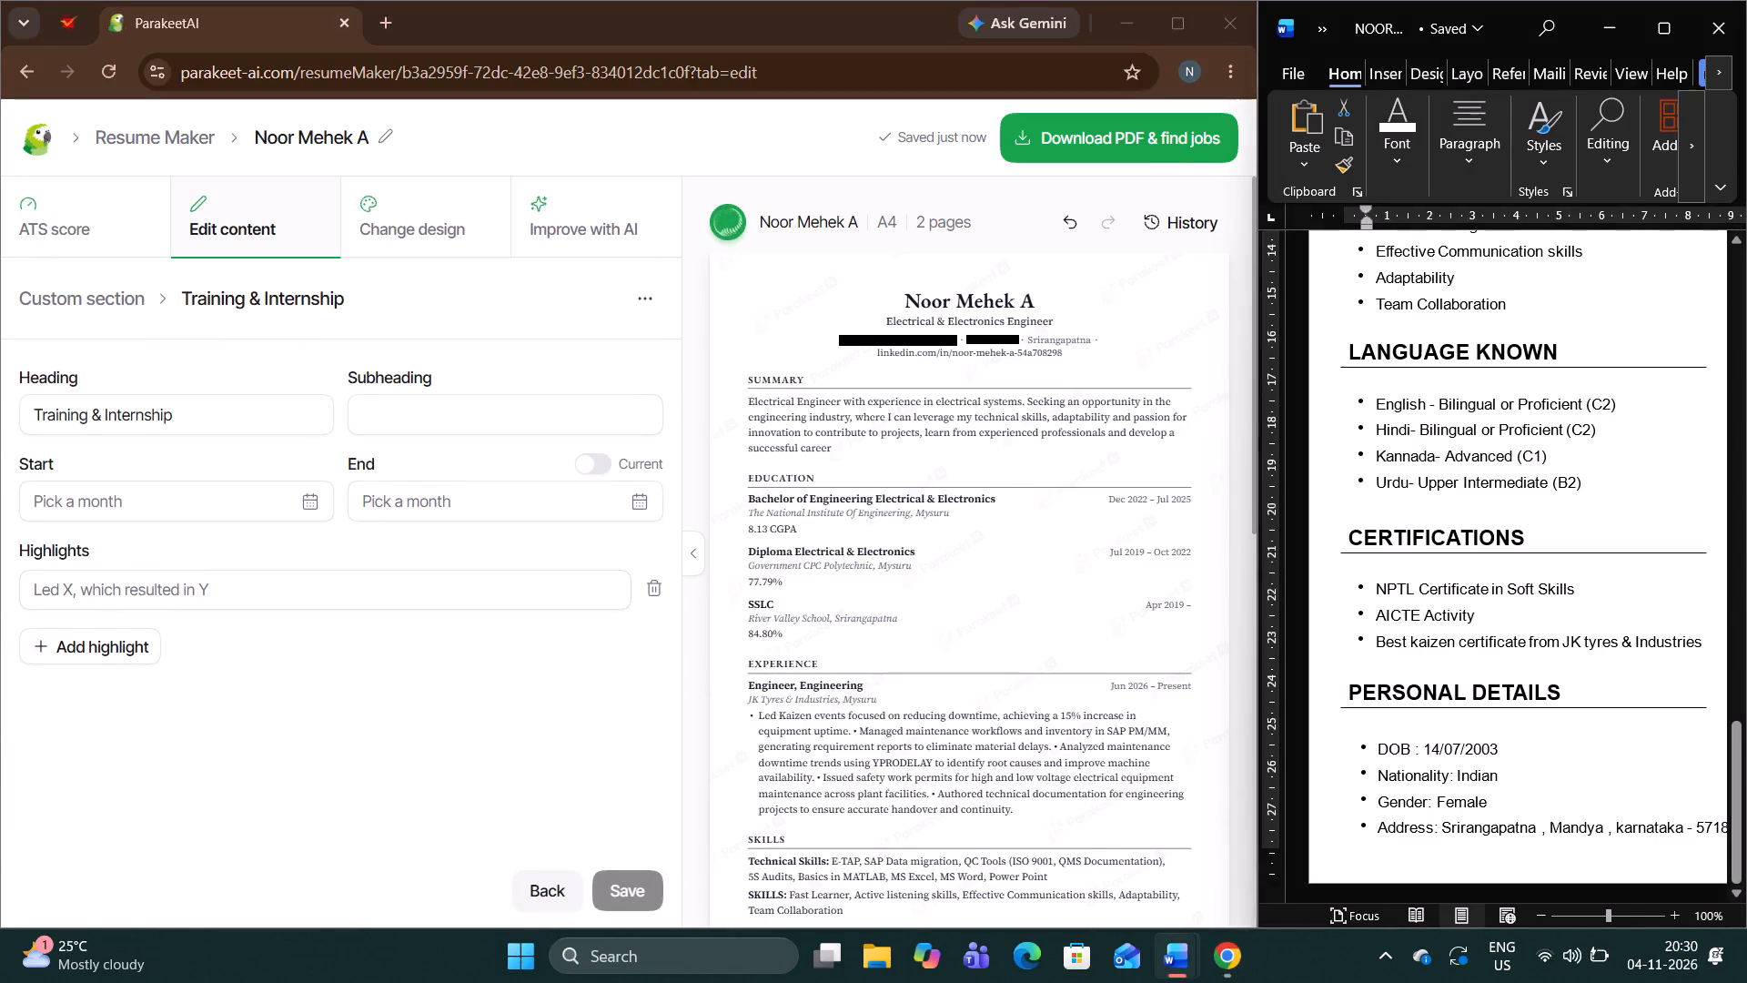
drag(1737, 822, 1666, 591)
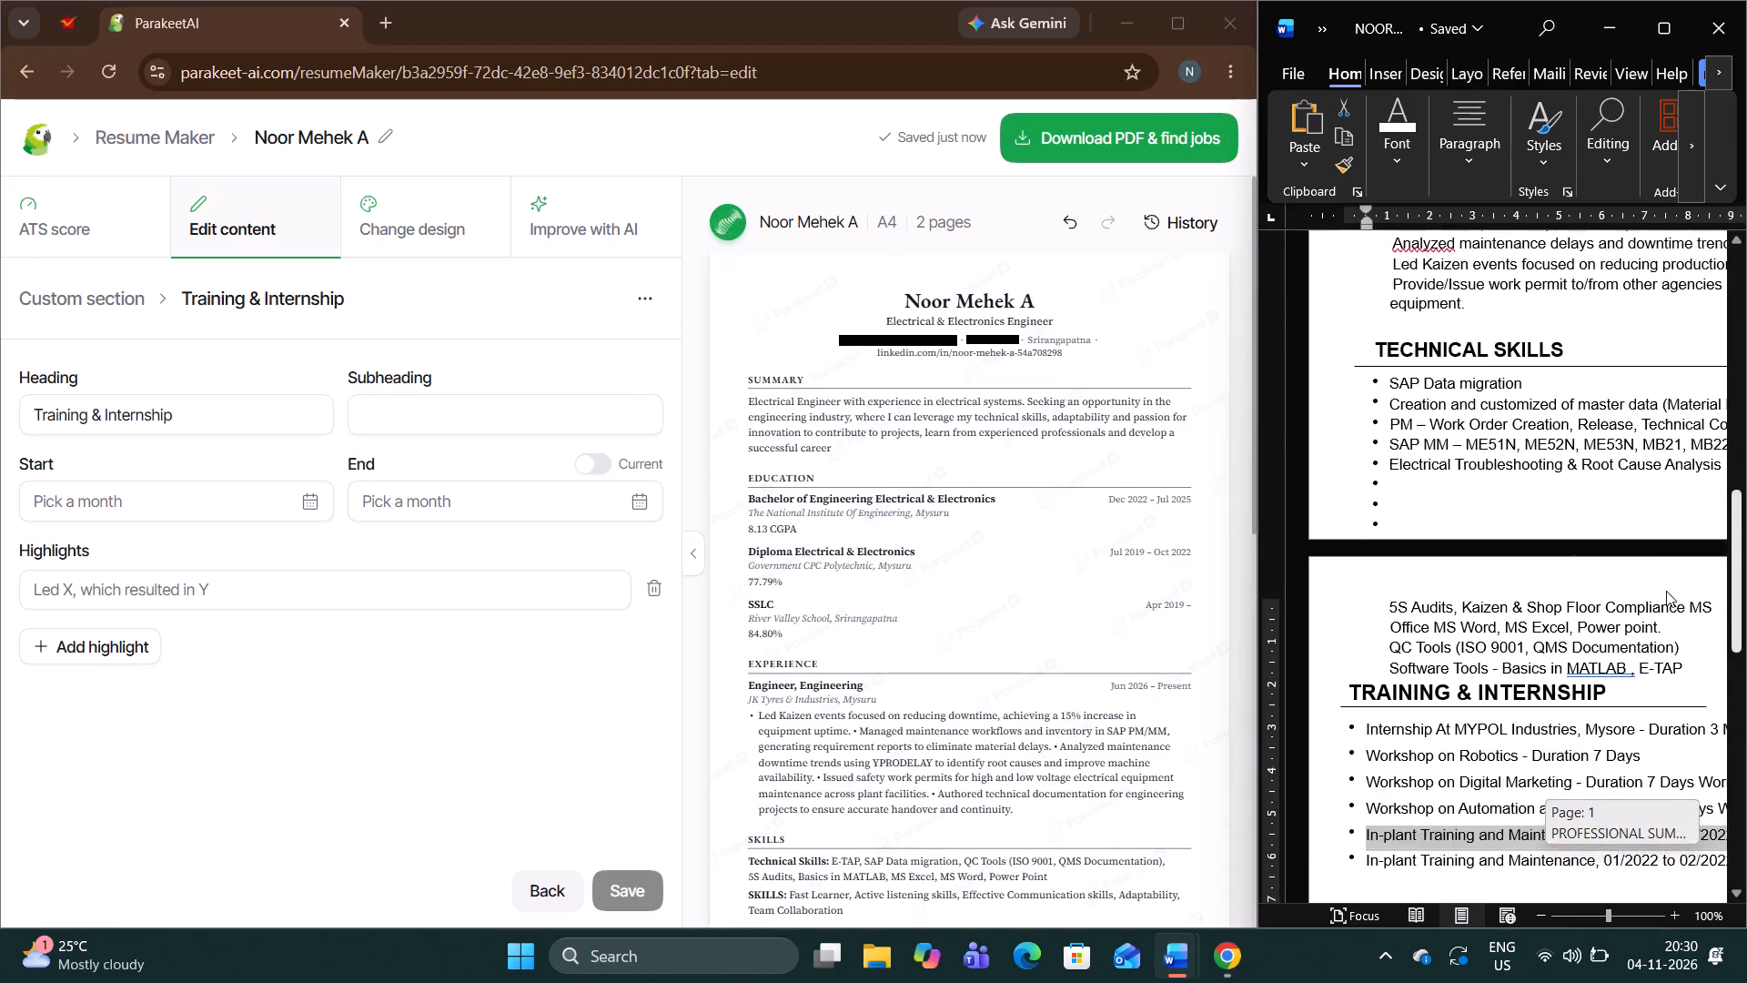
drag(1666, 591, 1670, 676)
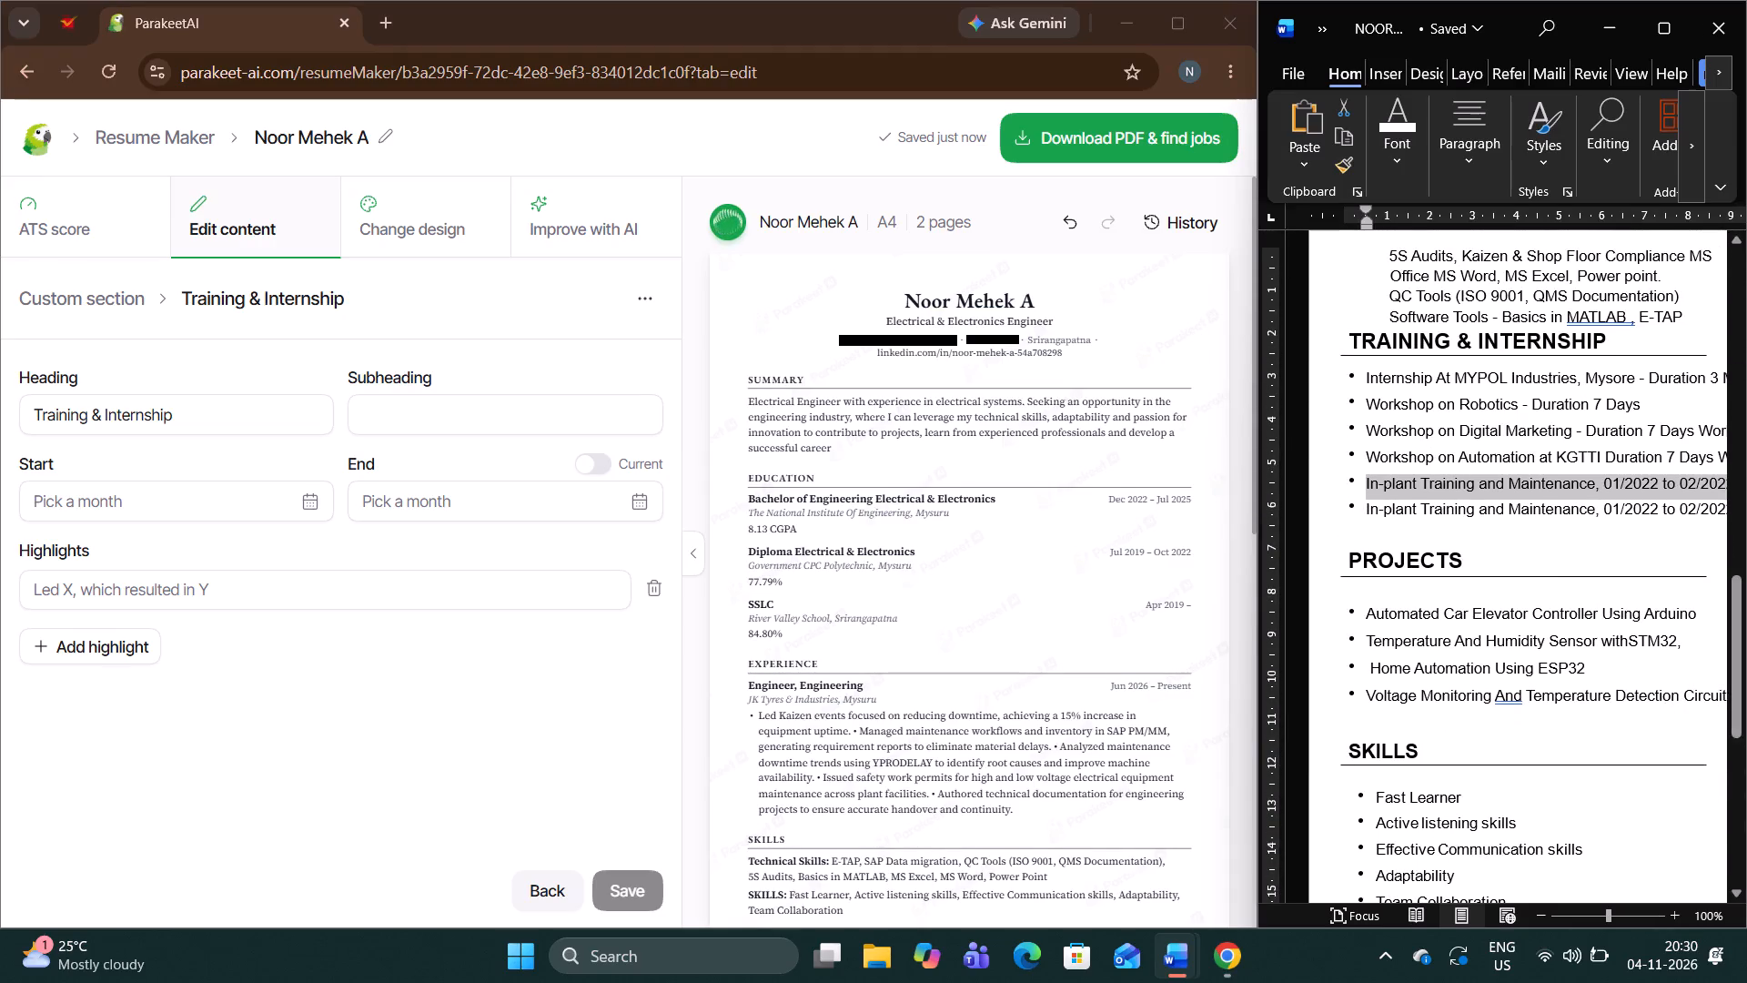
drag(1366, 379, 1714, 373)
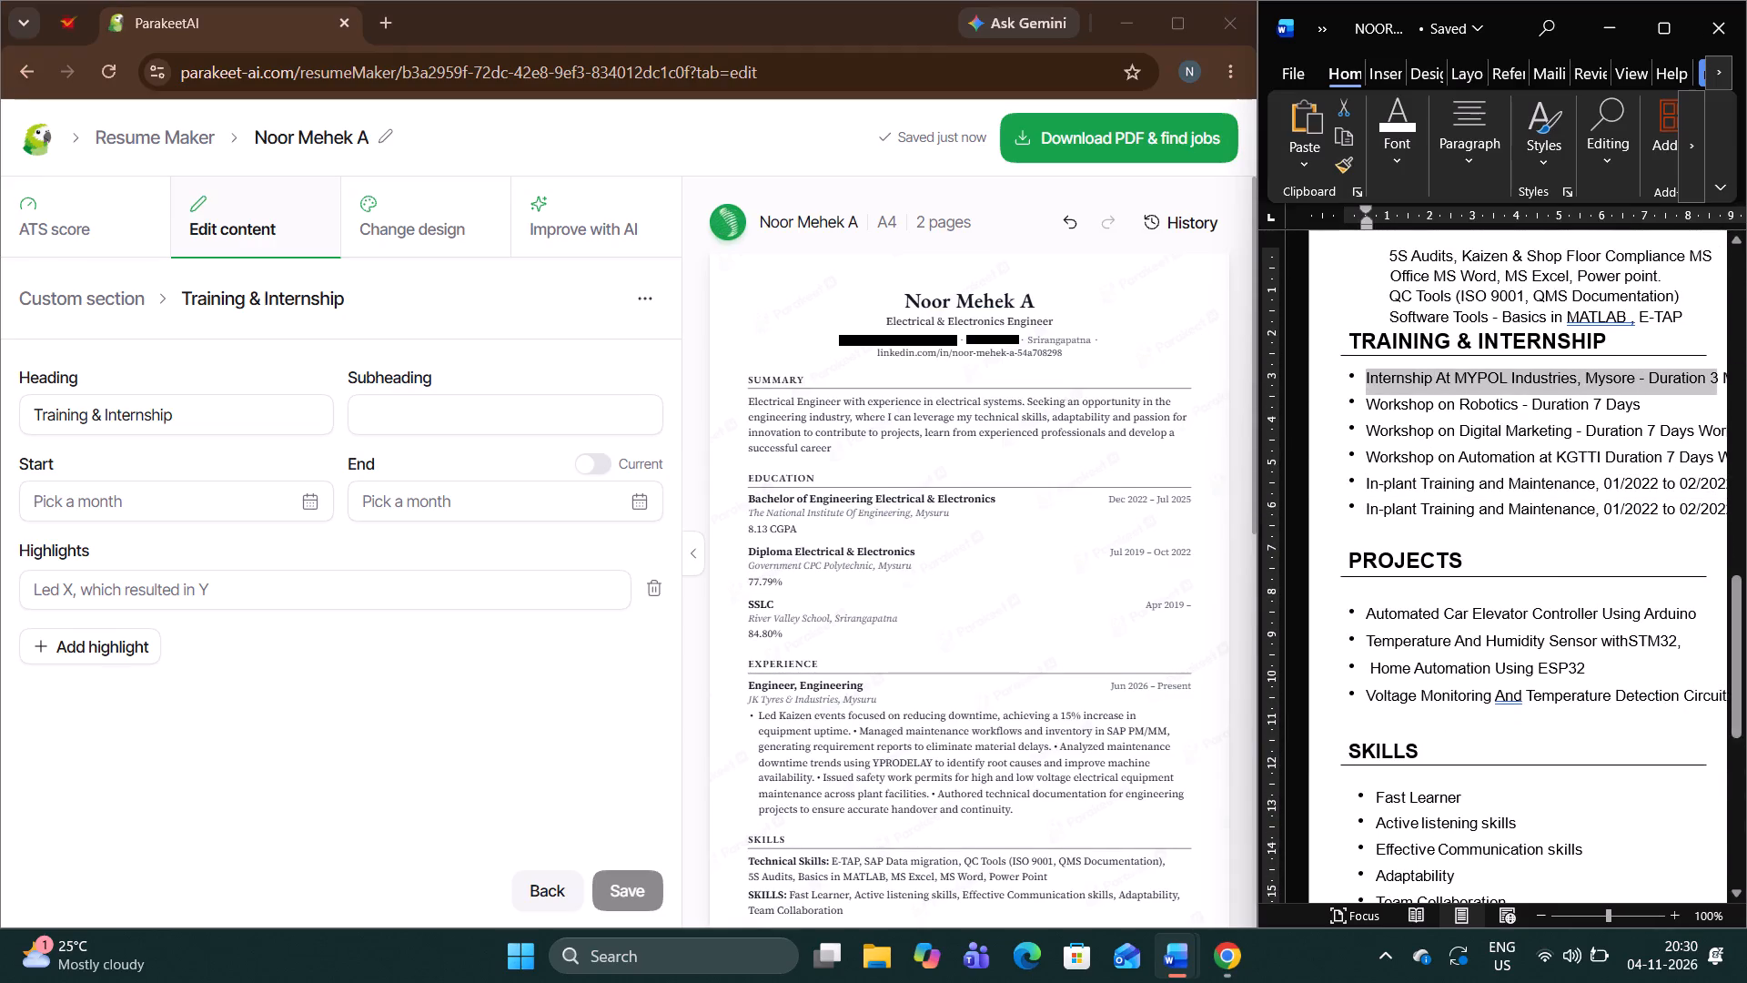
drag(1714, 373, 1351, 389)
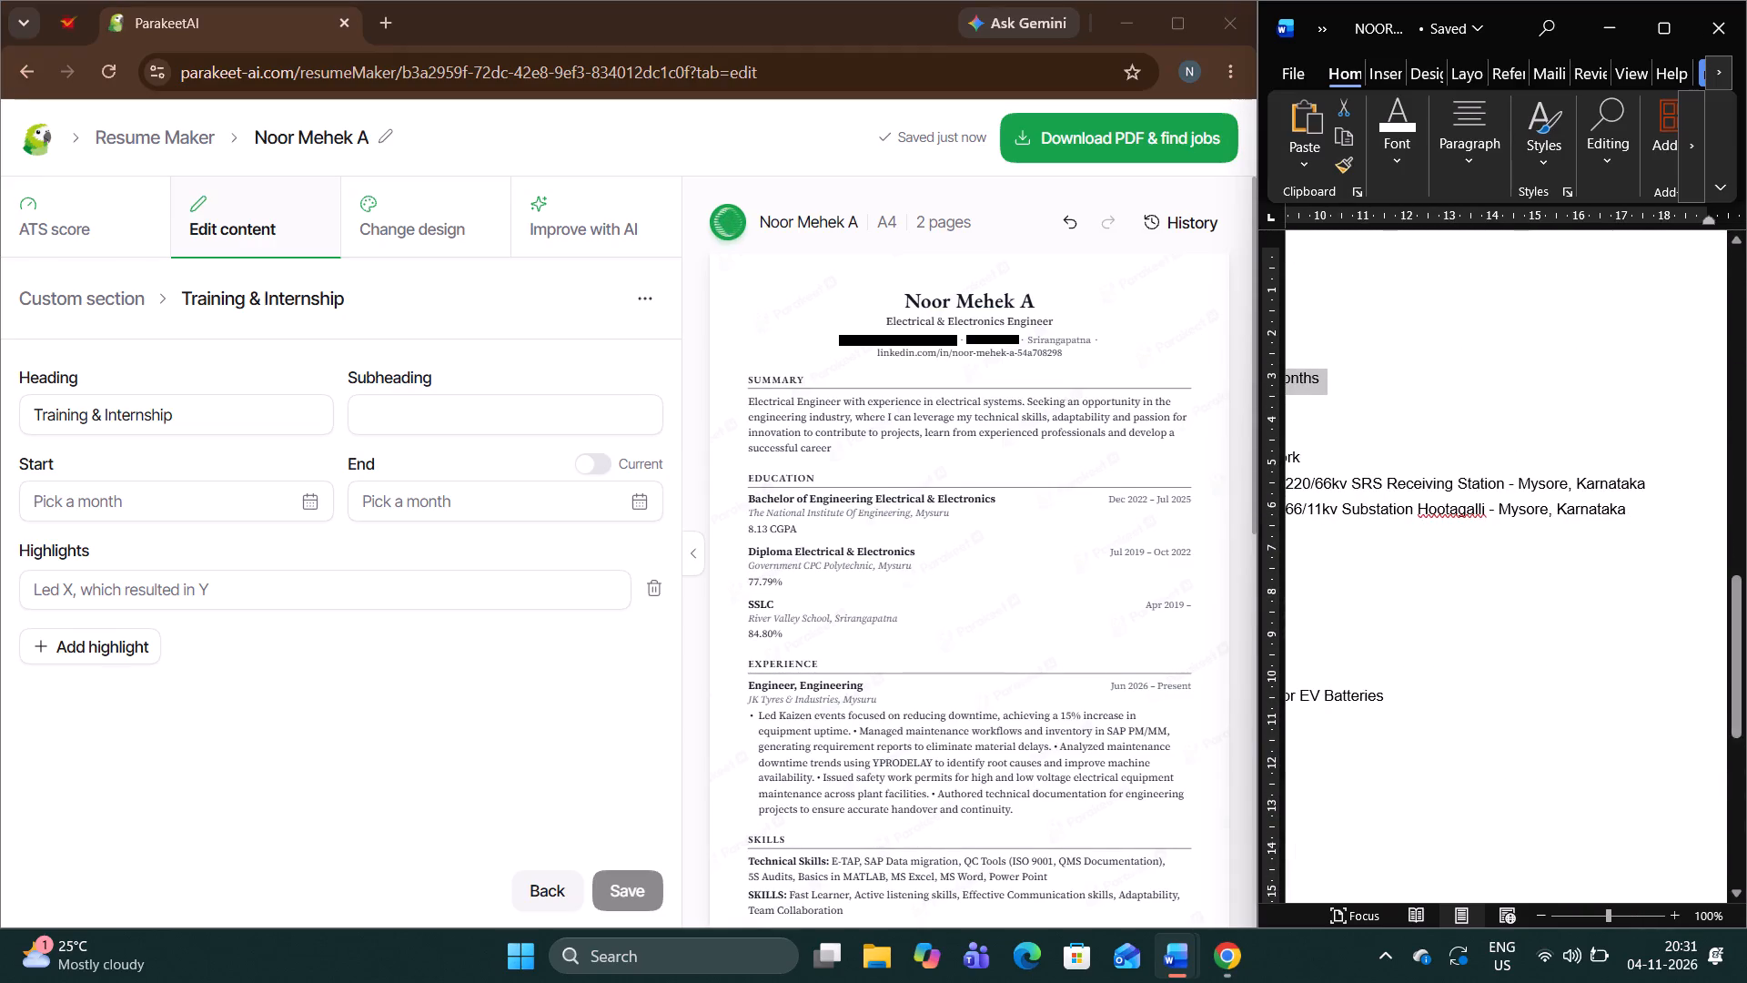
drag(1351, 389, 1322, 380)
key(ctrl+c)
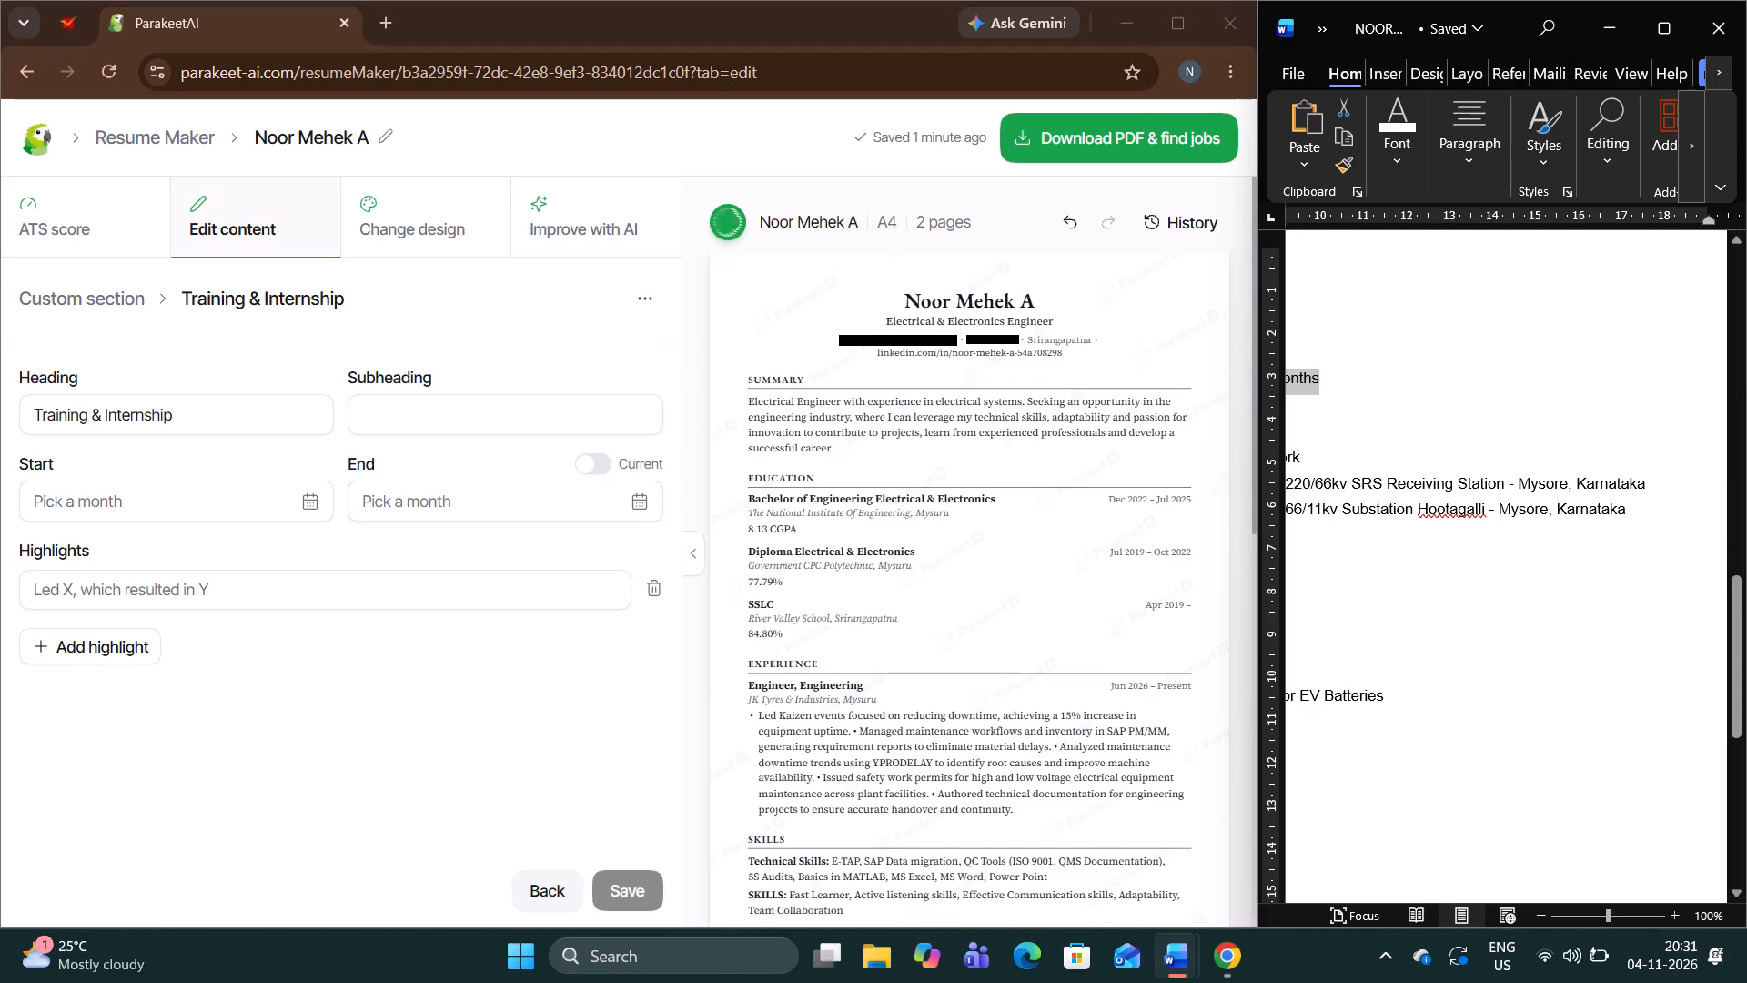
Paste the copied MYPOL internship line into the blank highlight, and add three more blank highlights to the entry.
click(182, 602)
key(ctrl+v)
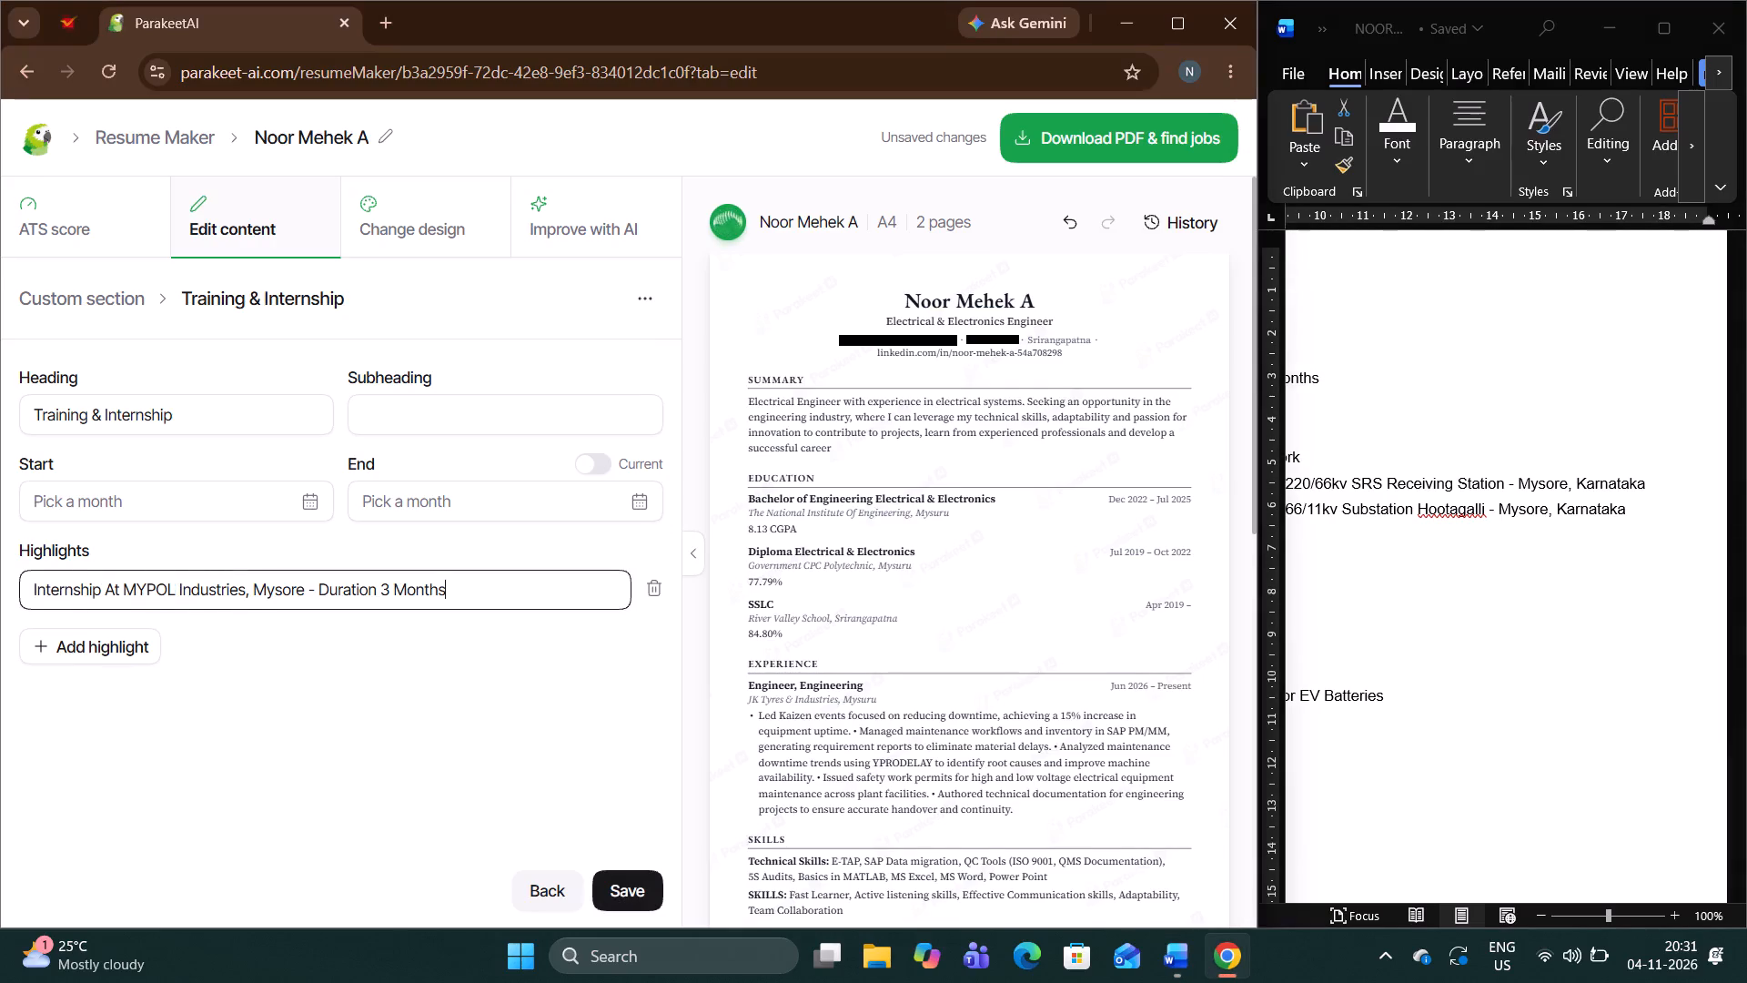
click(63, 654)
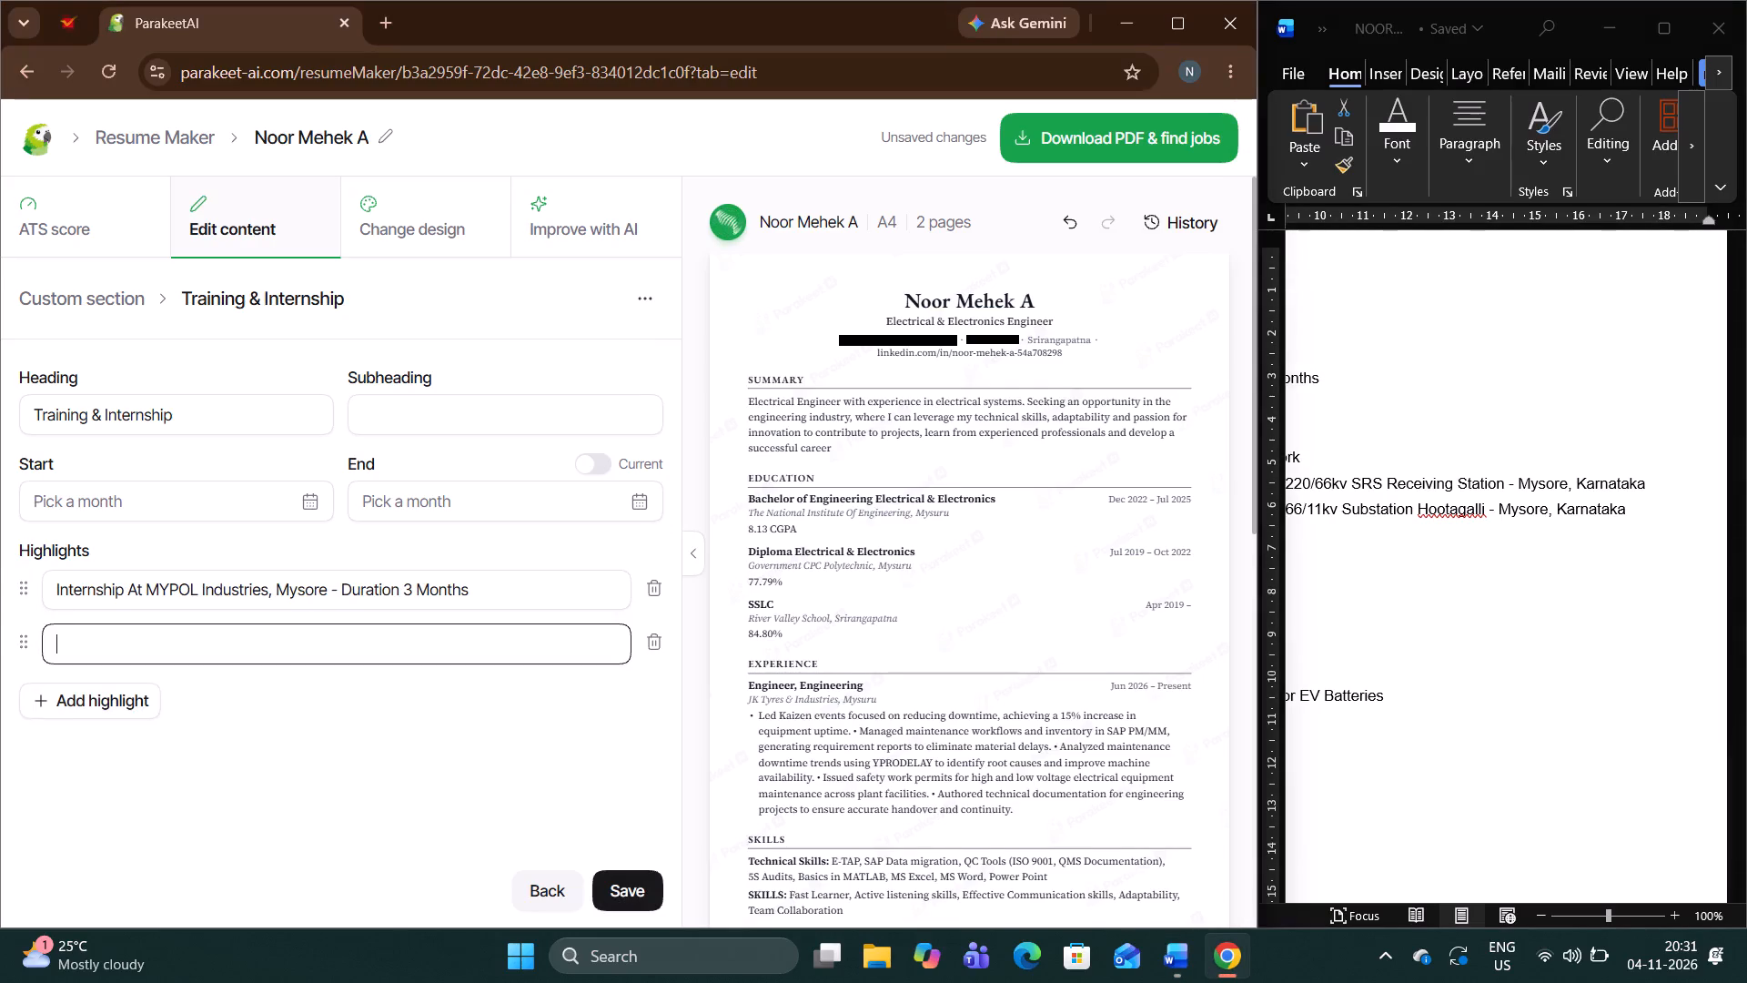
click(68, 694)
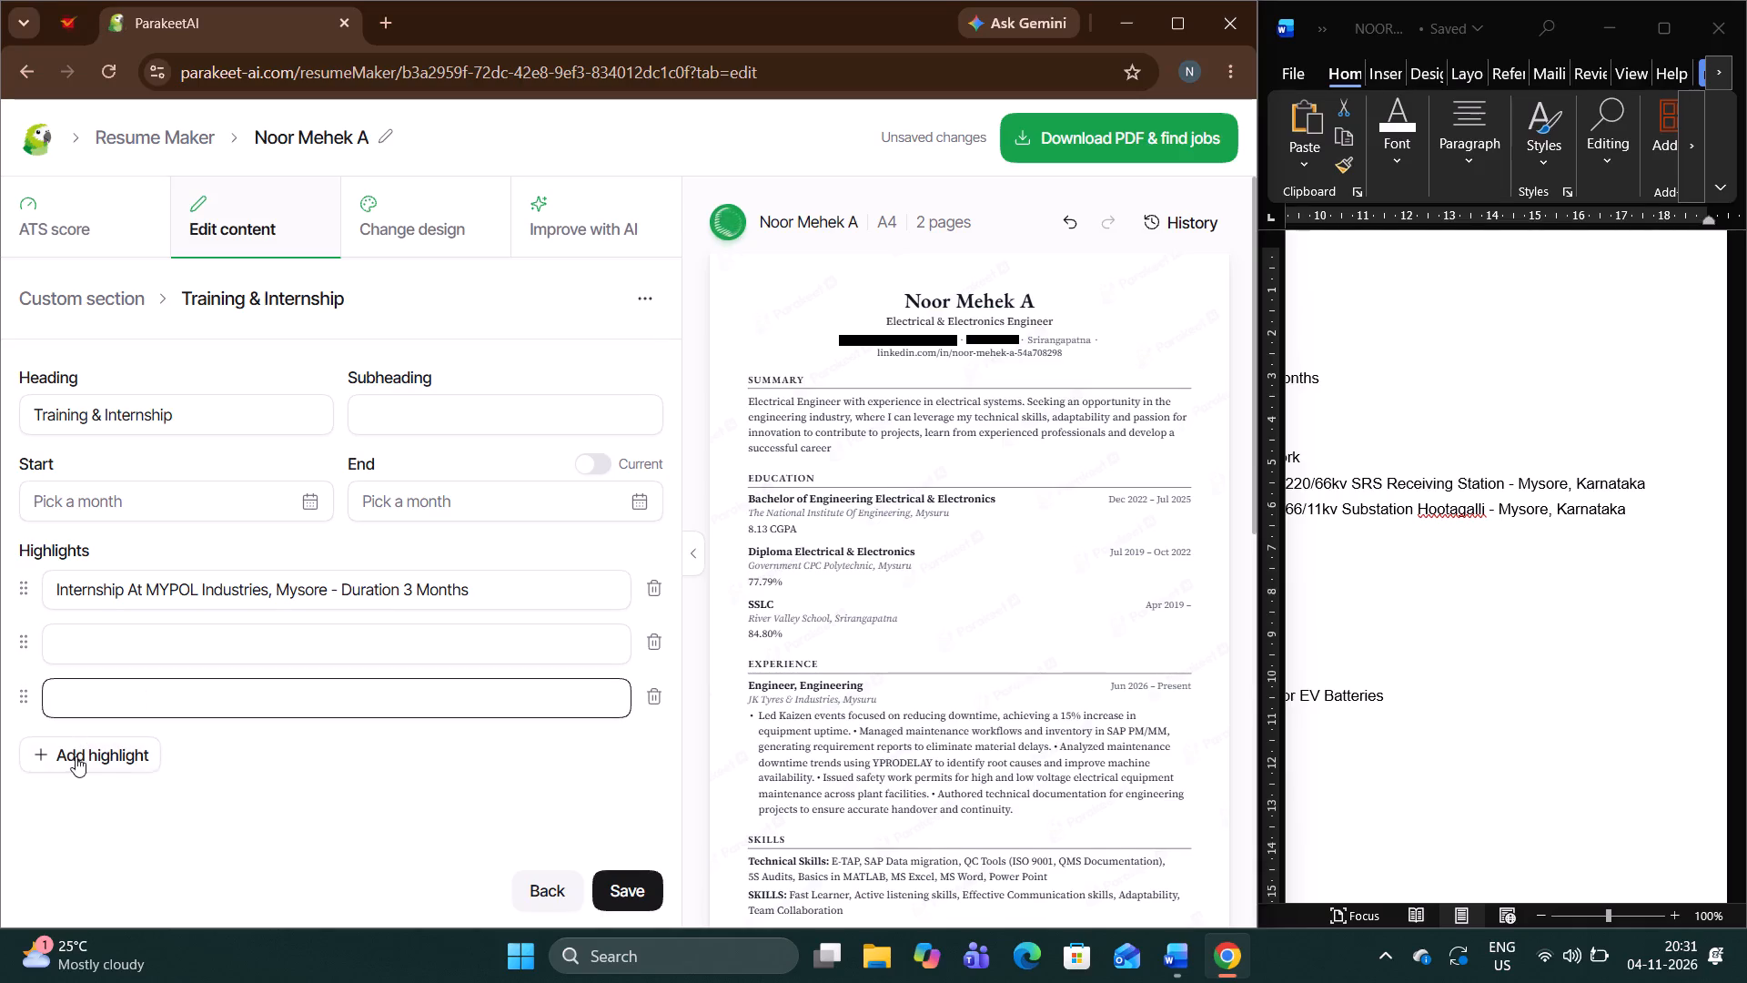
click(72, 755)
Copy the line "Workshop on Digital Marketing - Duration 7 Days Work" from the Word resume into the second highlight.
scroll(1409, 592, right, 4)
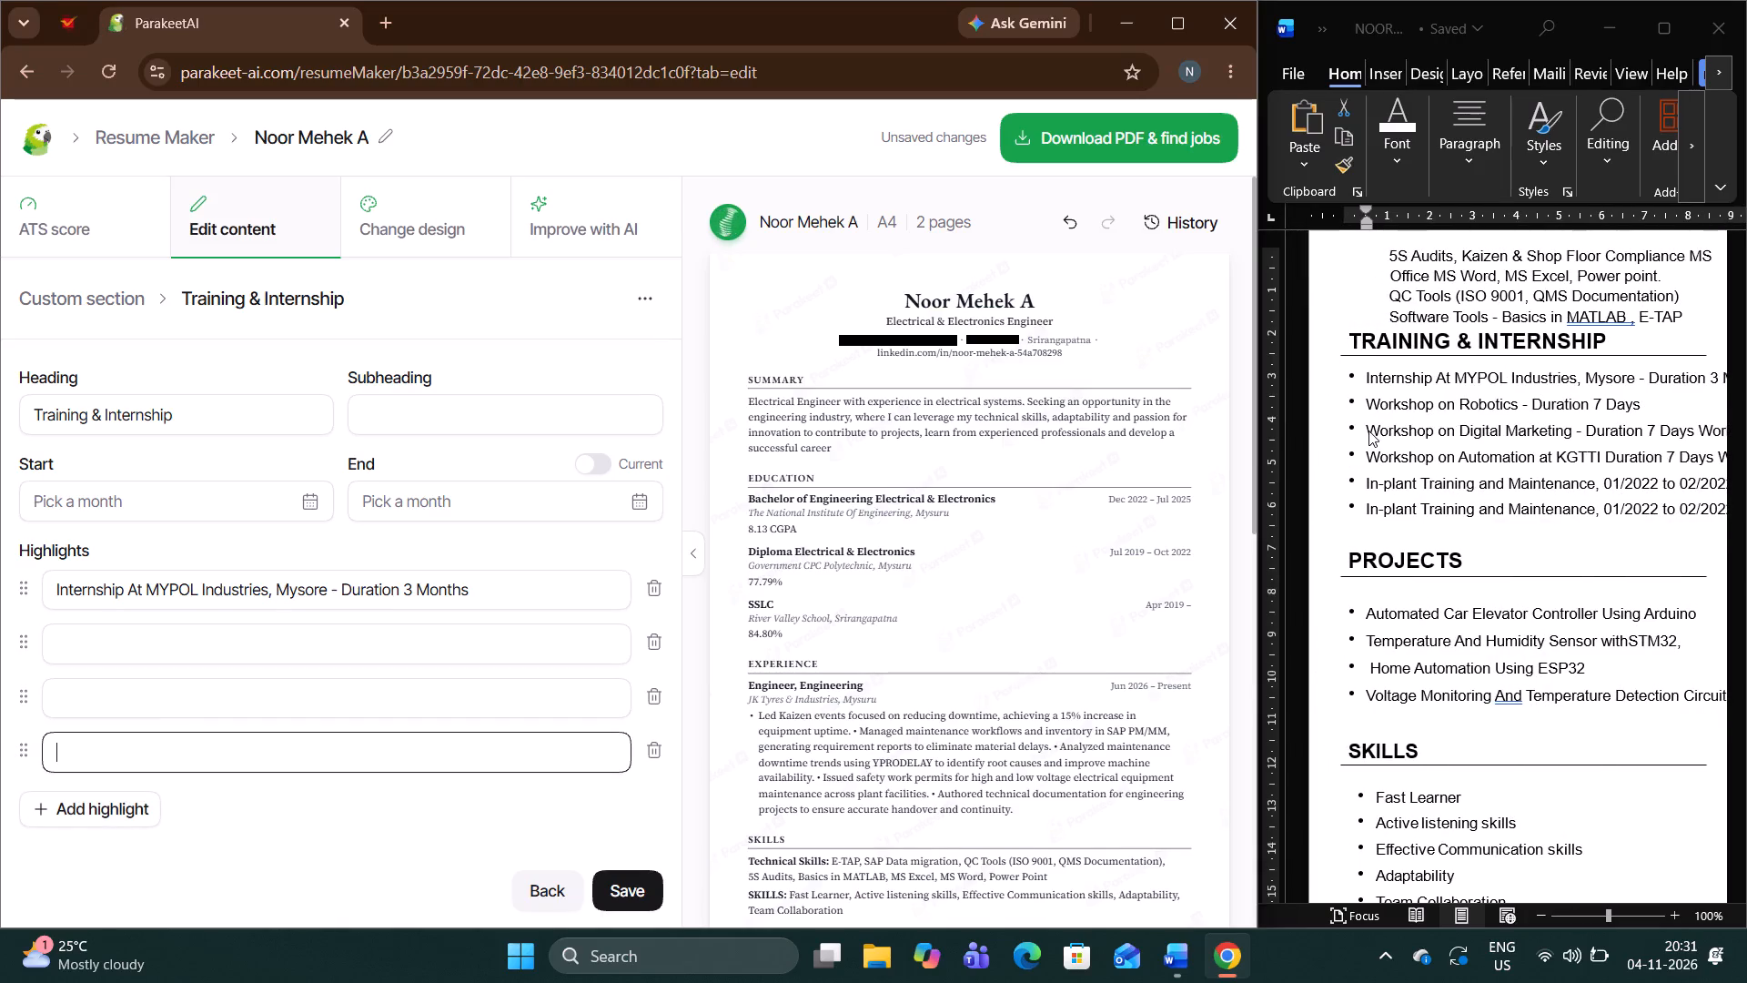
click(1368, 431)
click(1370, 434)
drag(1370, 434, 1363, 437)
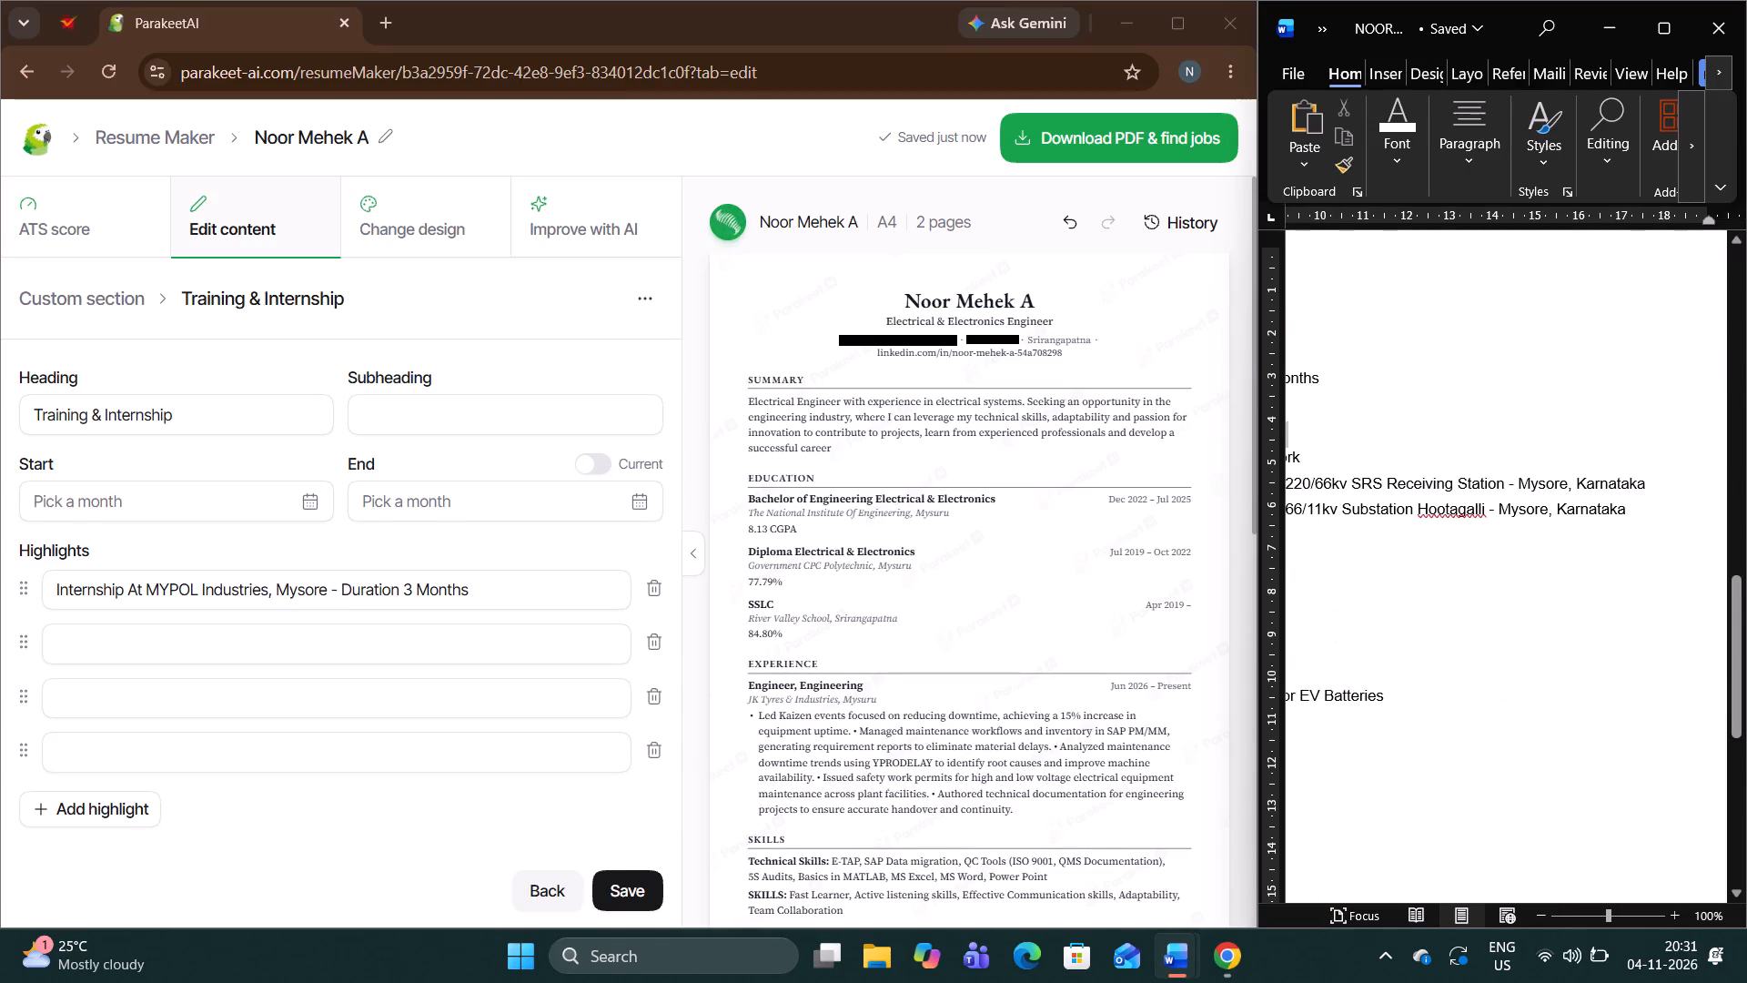
drag(1363, 437, 1359, 437)
key(ctrl+c)
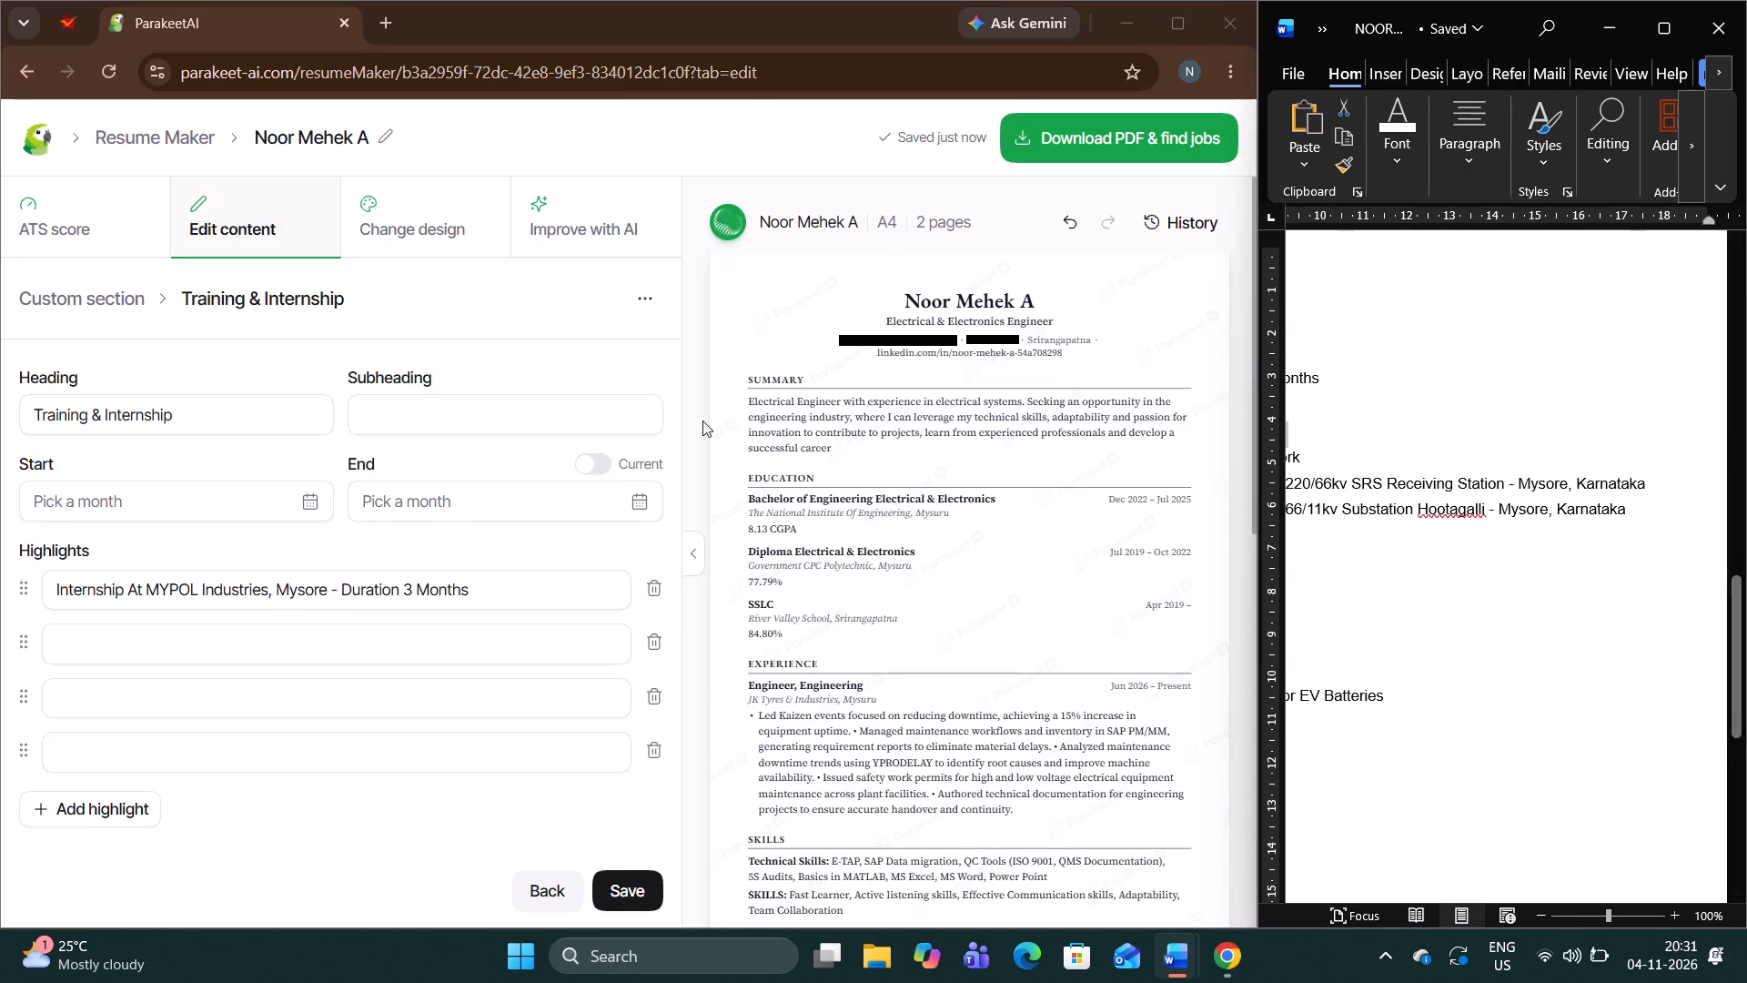
click(167, 629)
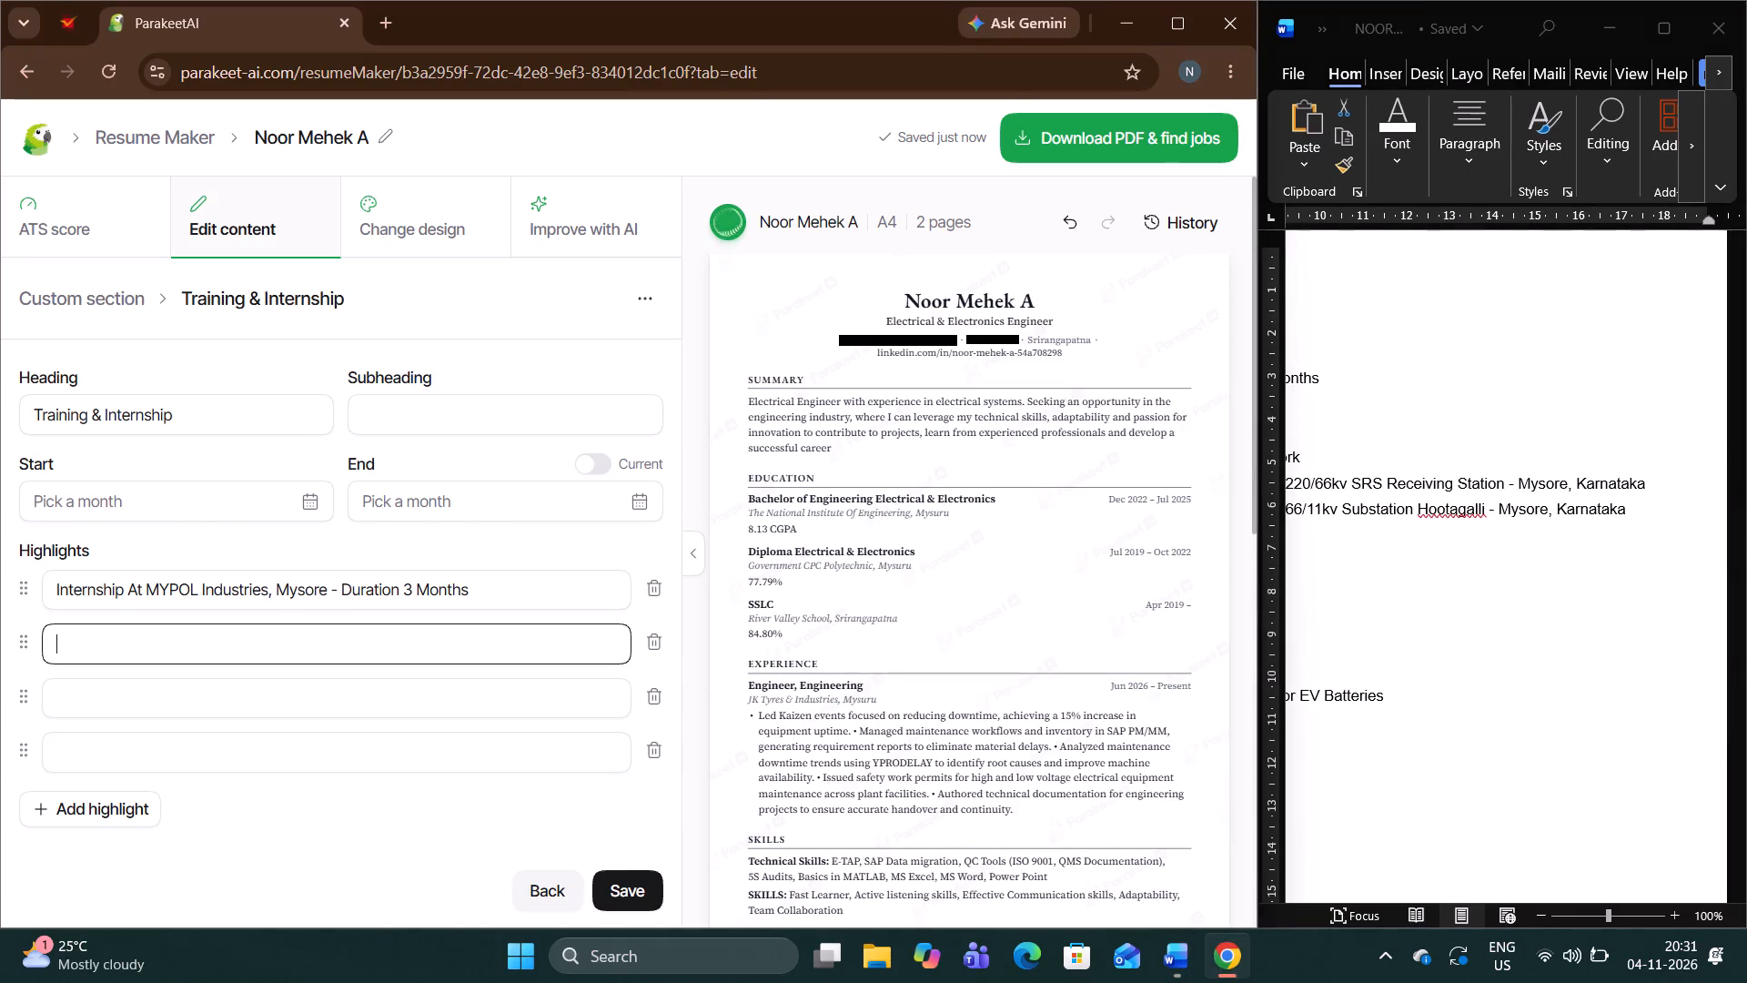
key(ctrl+v)
Copy the line "Workshop on Automation at KGTTI Duration 7 Days Work" from the Word resume into the third highlight.
click(183, 703)
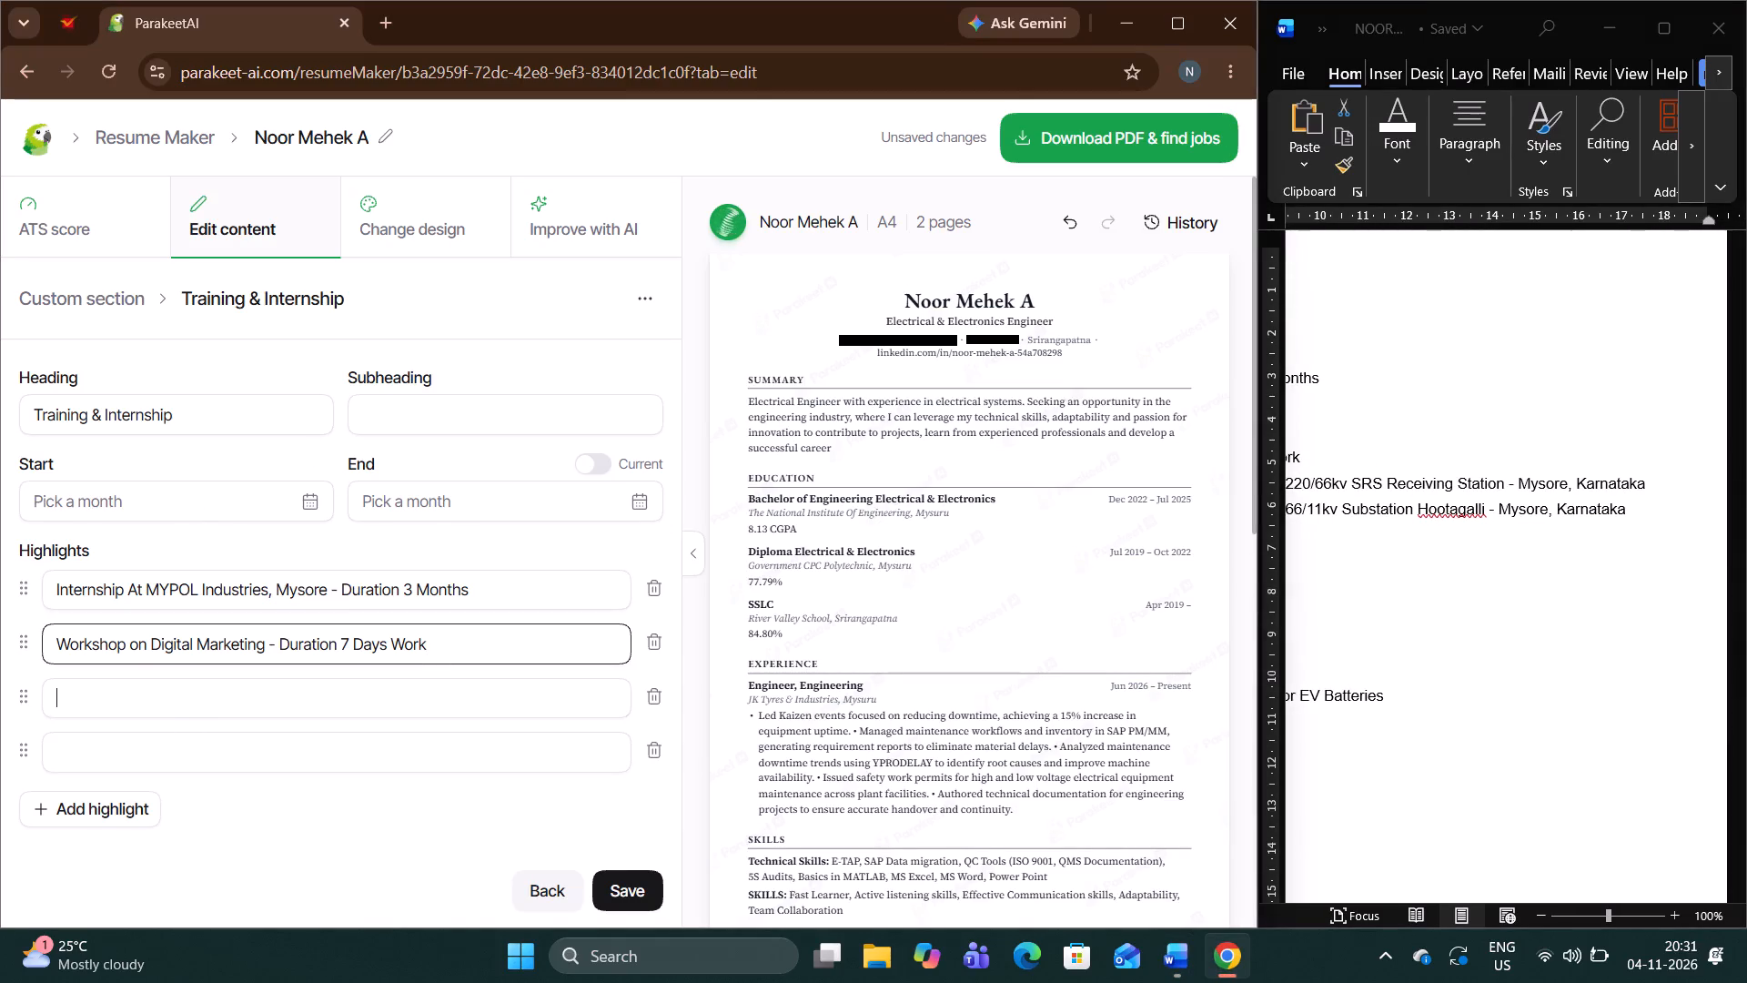
click(1437, 603)
scroll(1437, 603, right, 7)
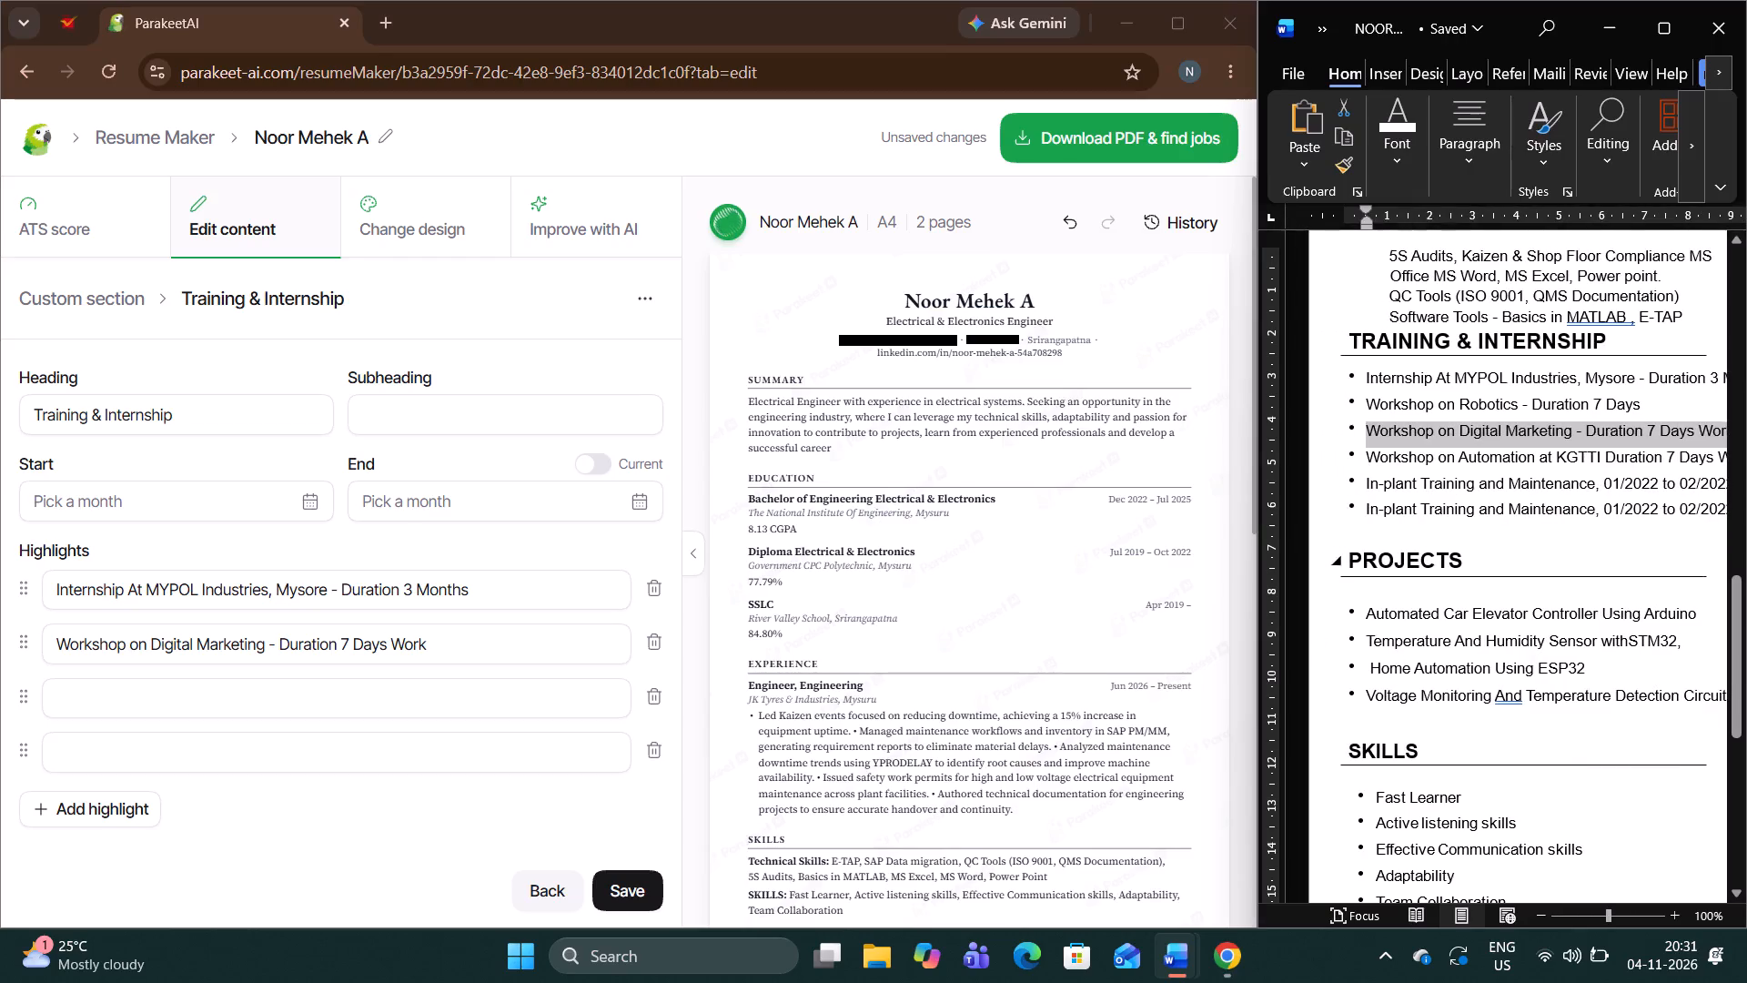
drag(1370, 462, 1398, 459)
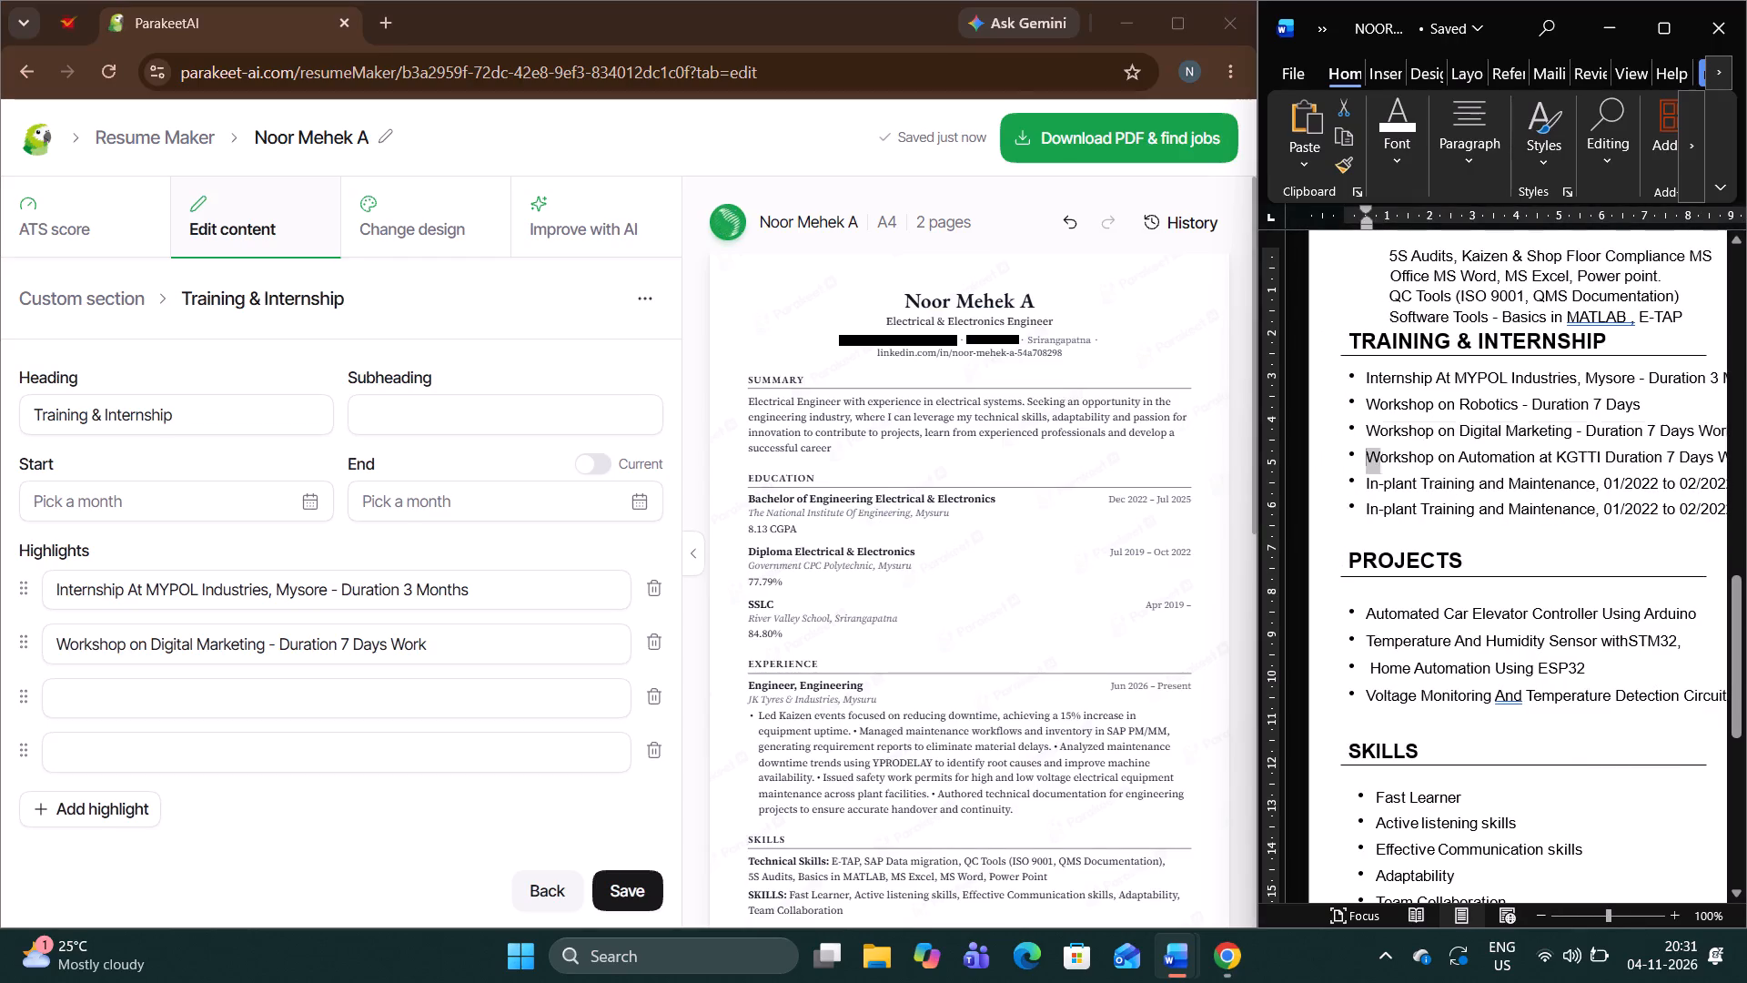
drag(1398, 459, 1639, 444)
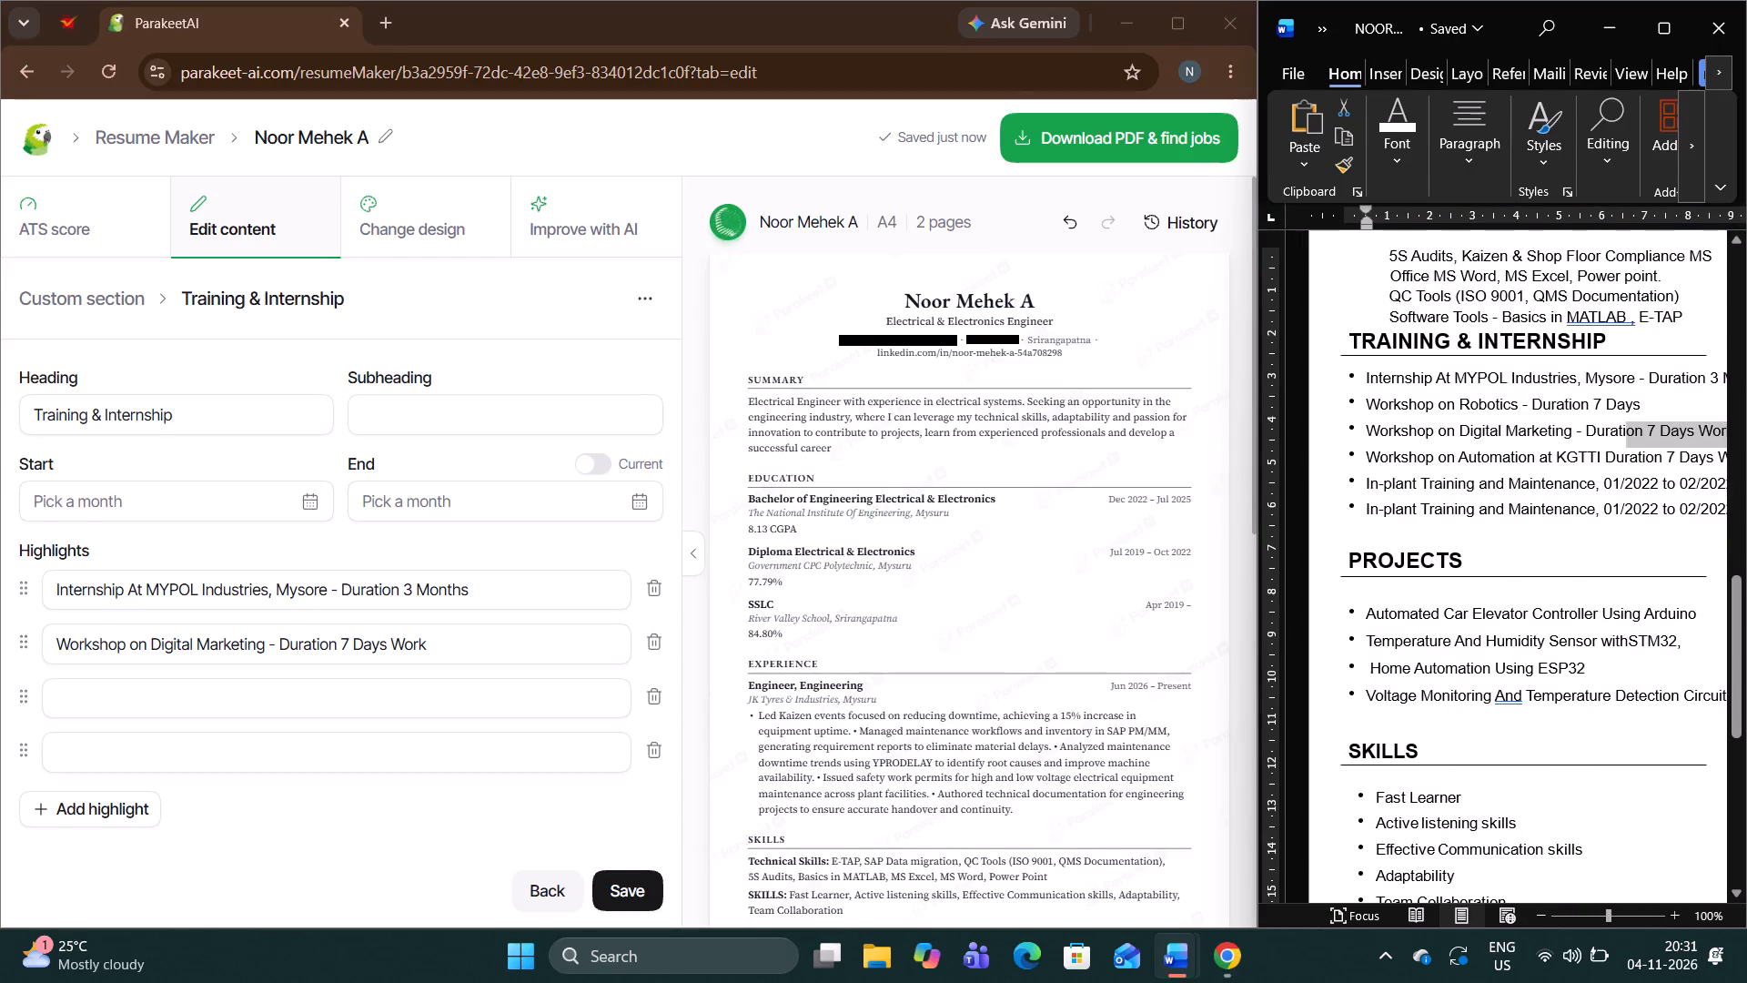
drag(1639, 444, 1718, 457)
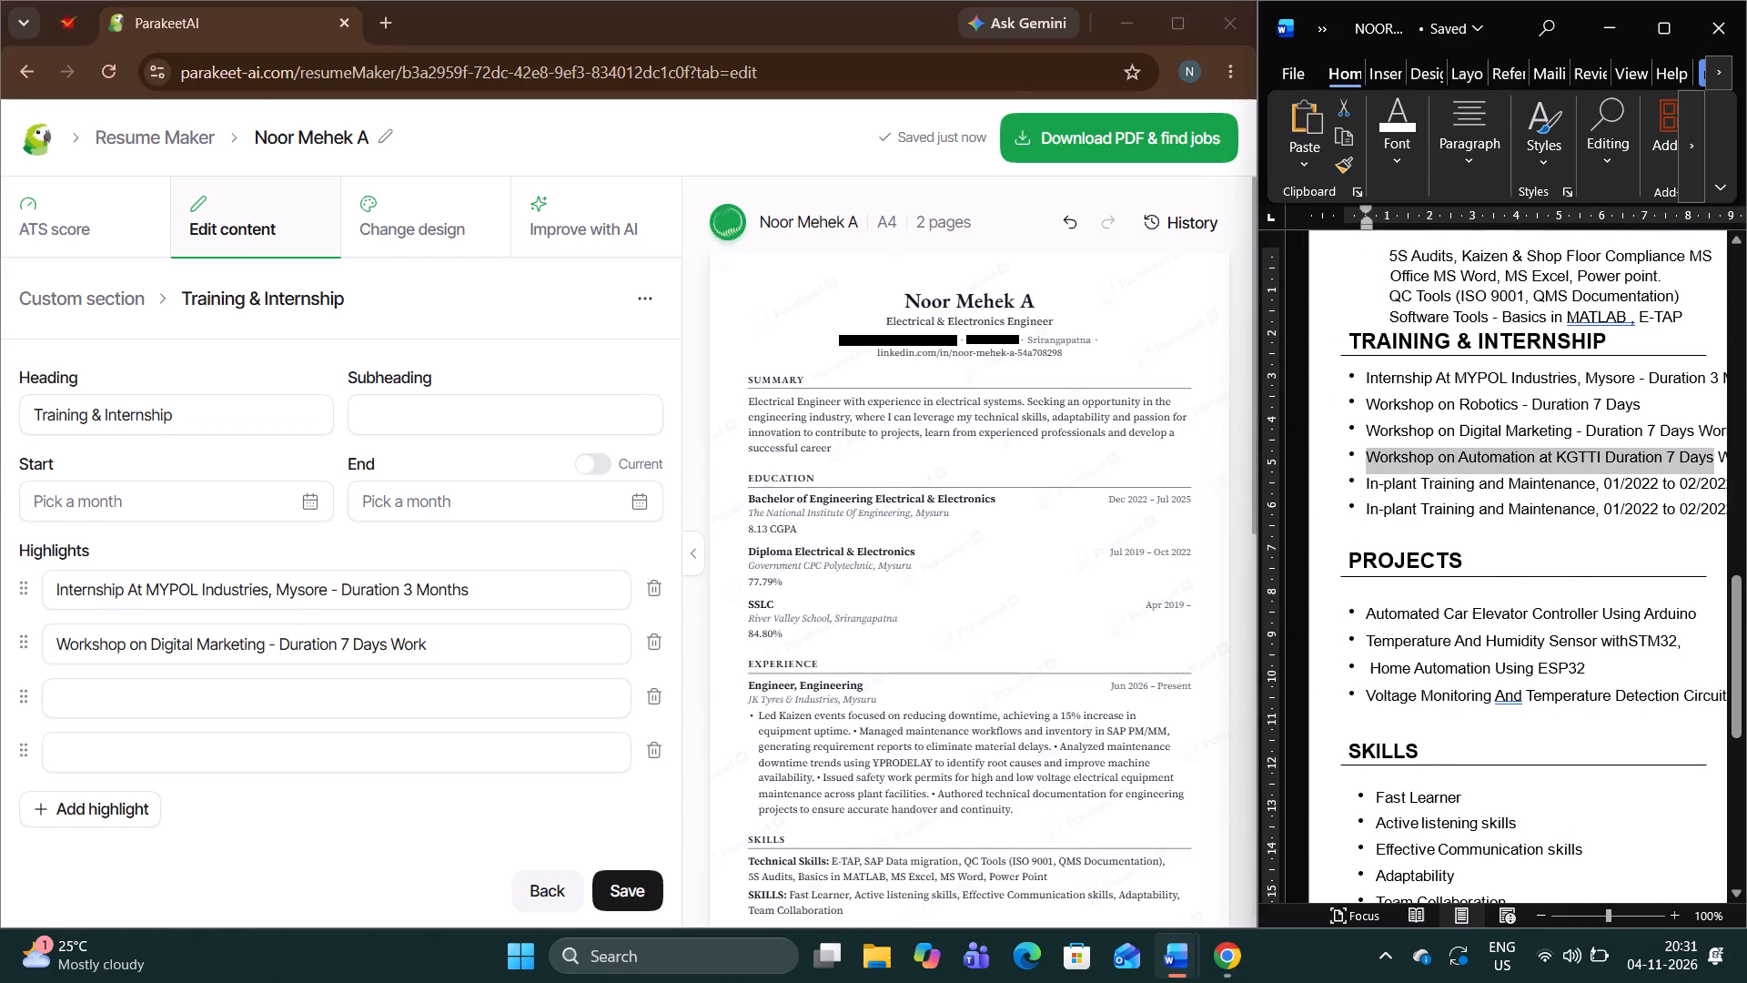
drag(1718, 457, 1414, 465)
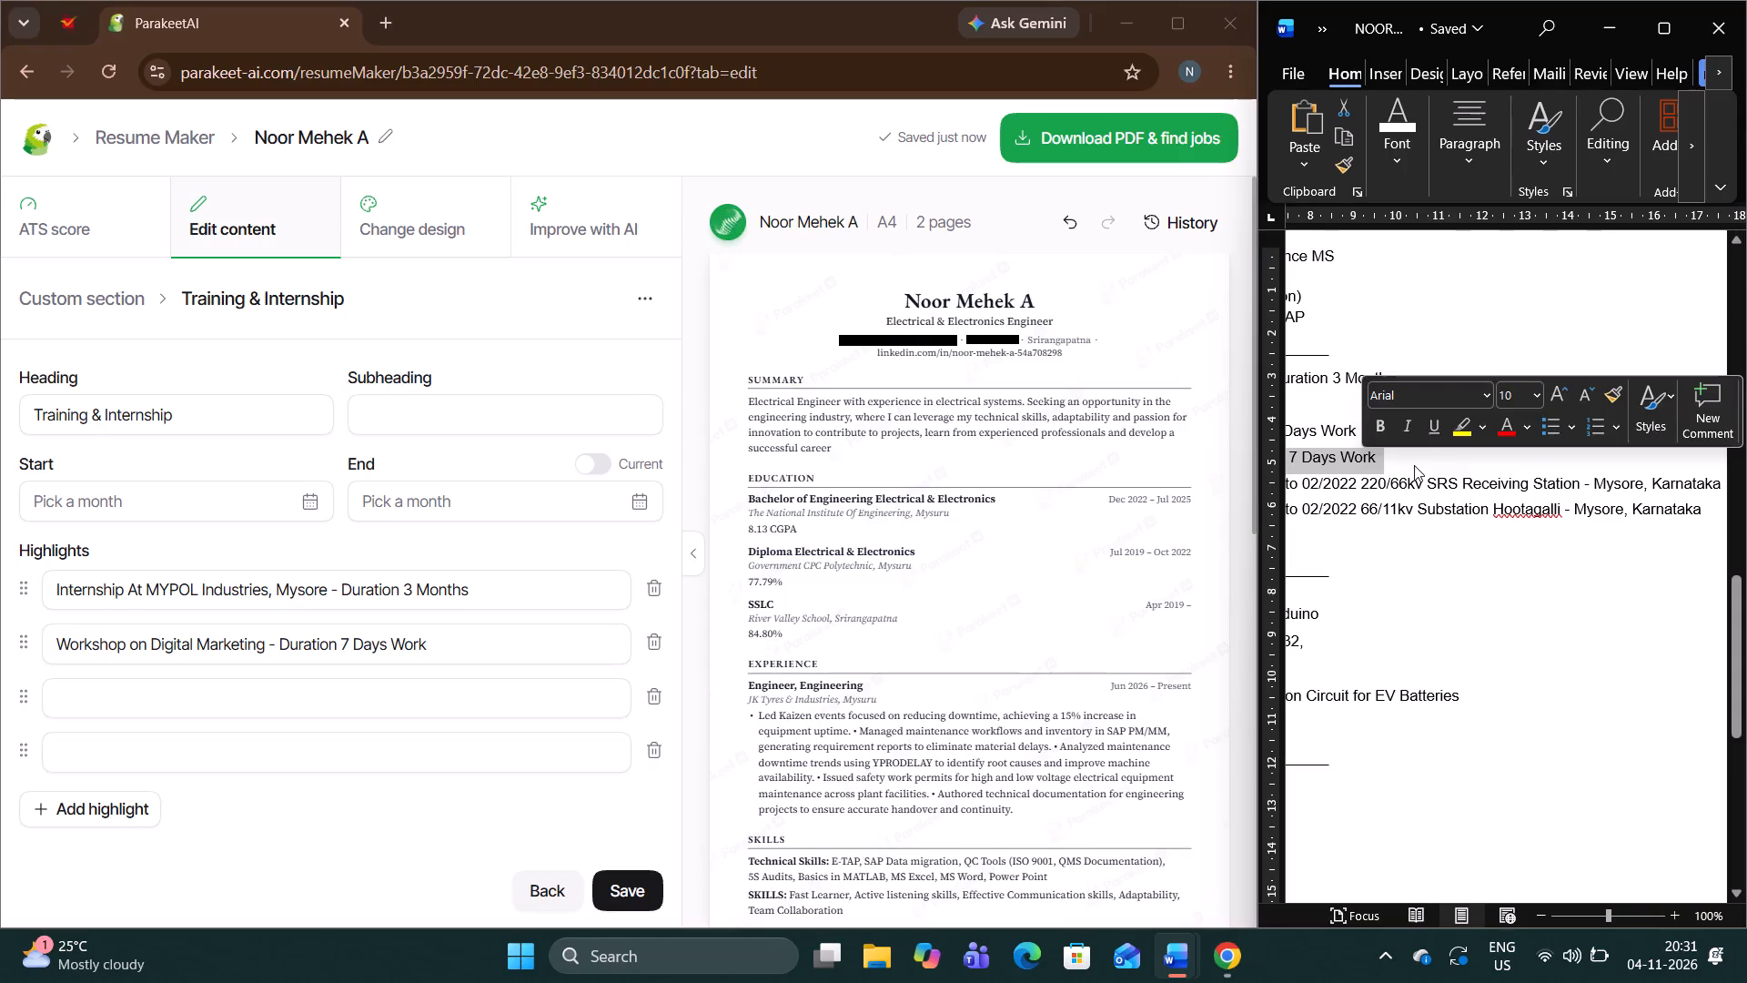
key(ctrl+c)
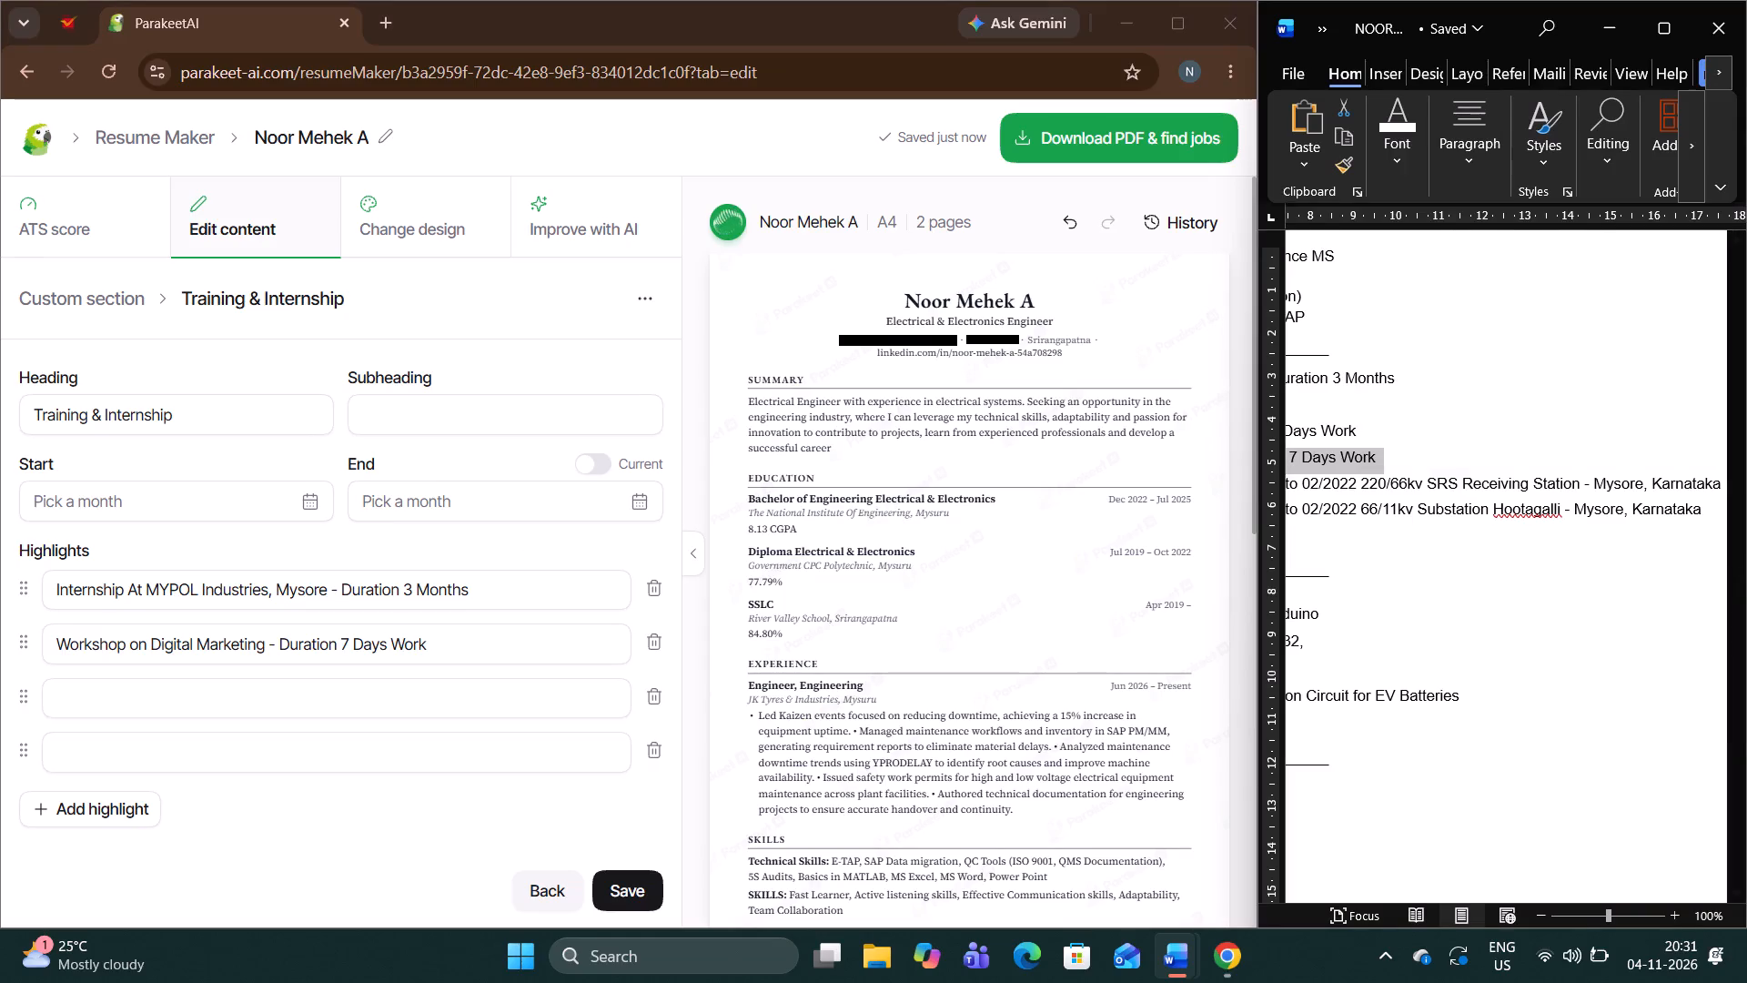
click(306, 707)
key(ctrl+v)
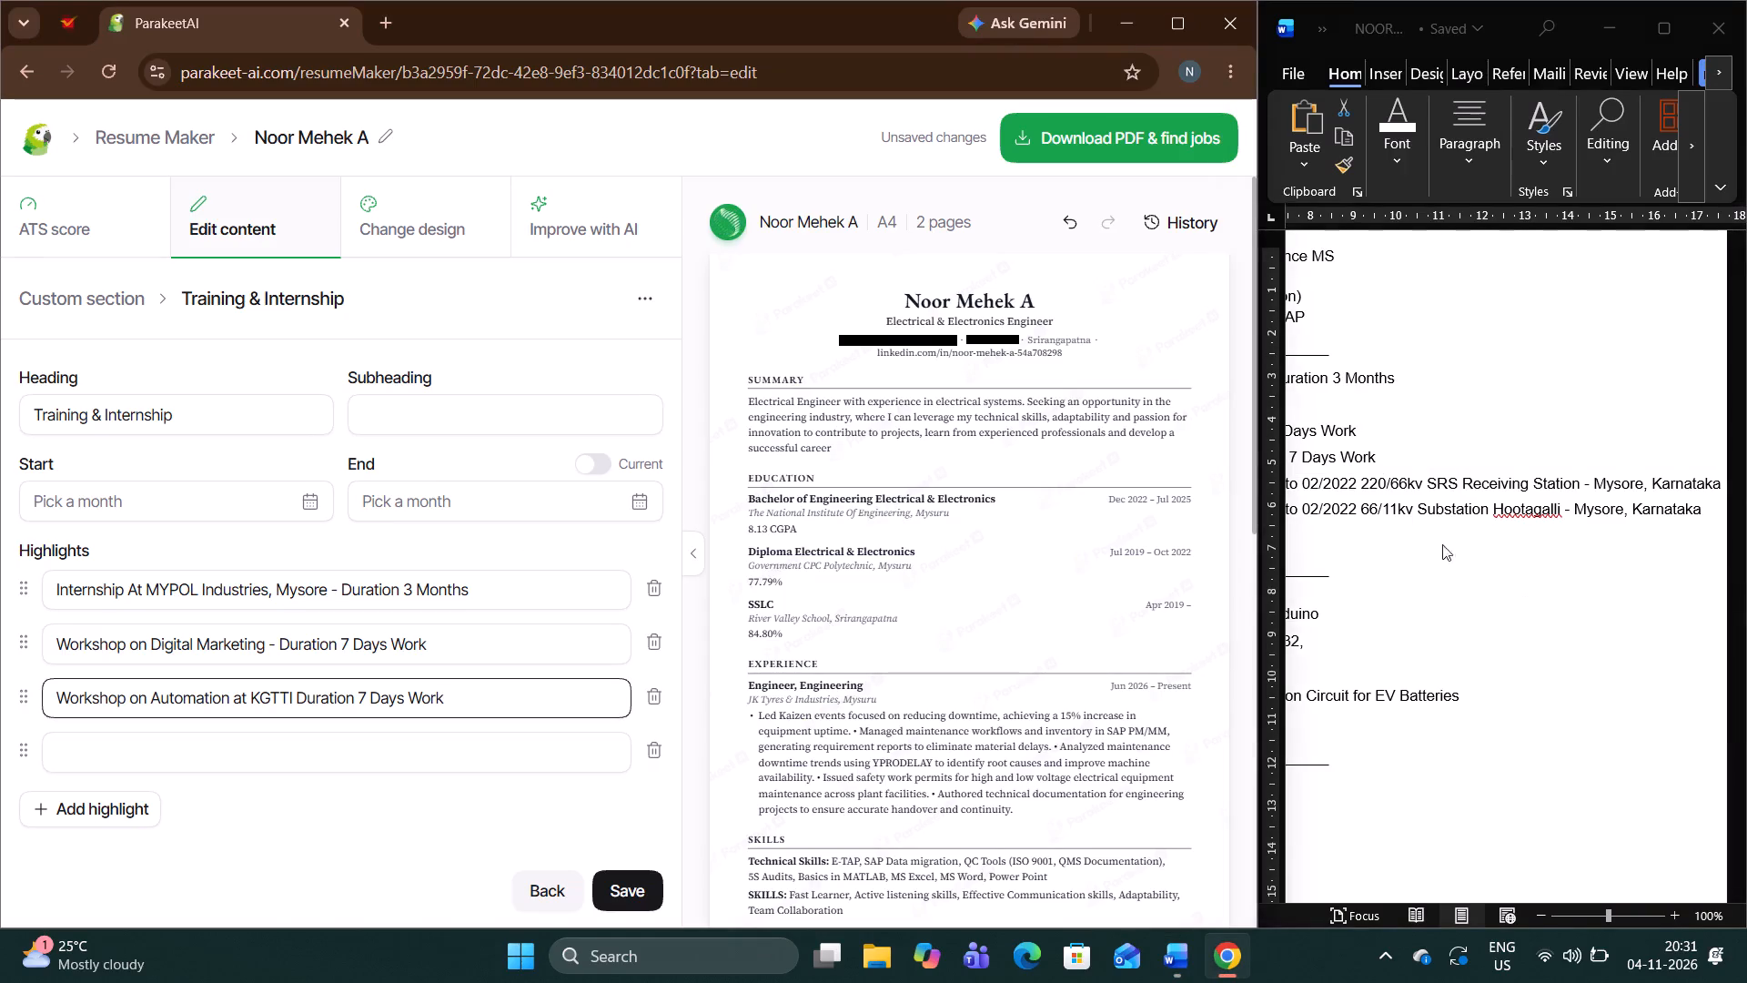
Copy the In-plant Training and Maintenance line for the 220/66kv SRS Receiving Station from the Word resume into the fourth highlight.
click(1431, 534)
scroll(1431, 534, right, 4)
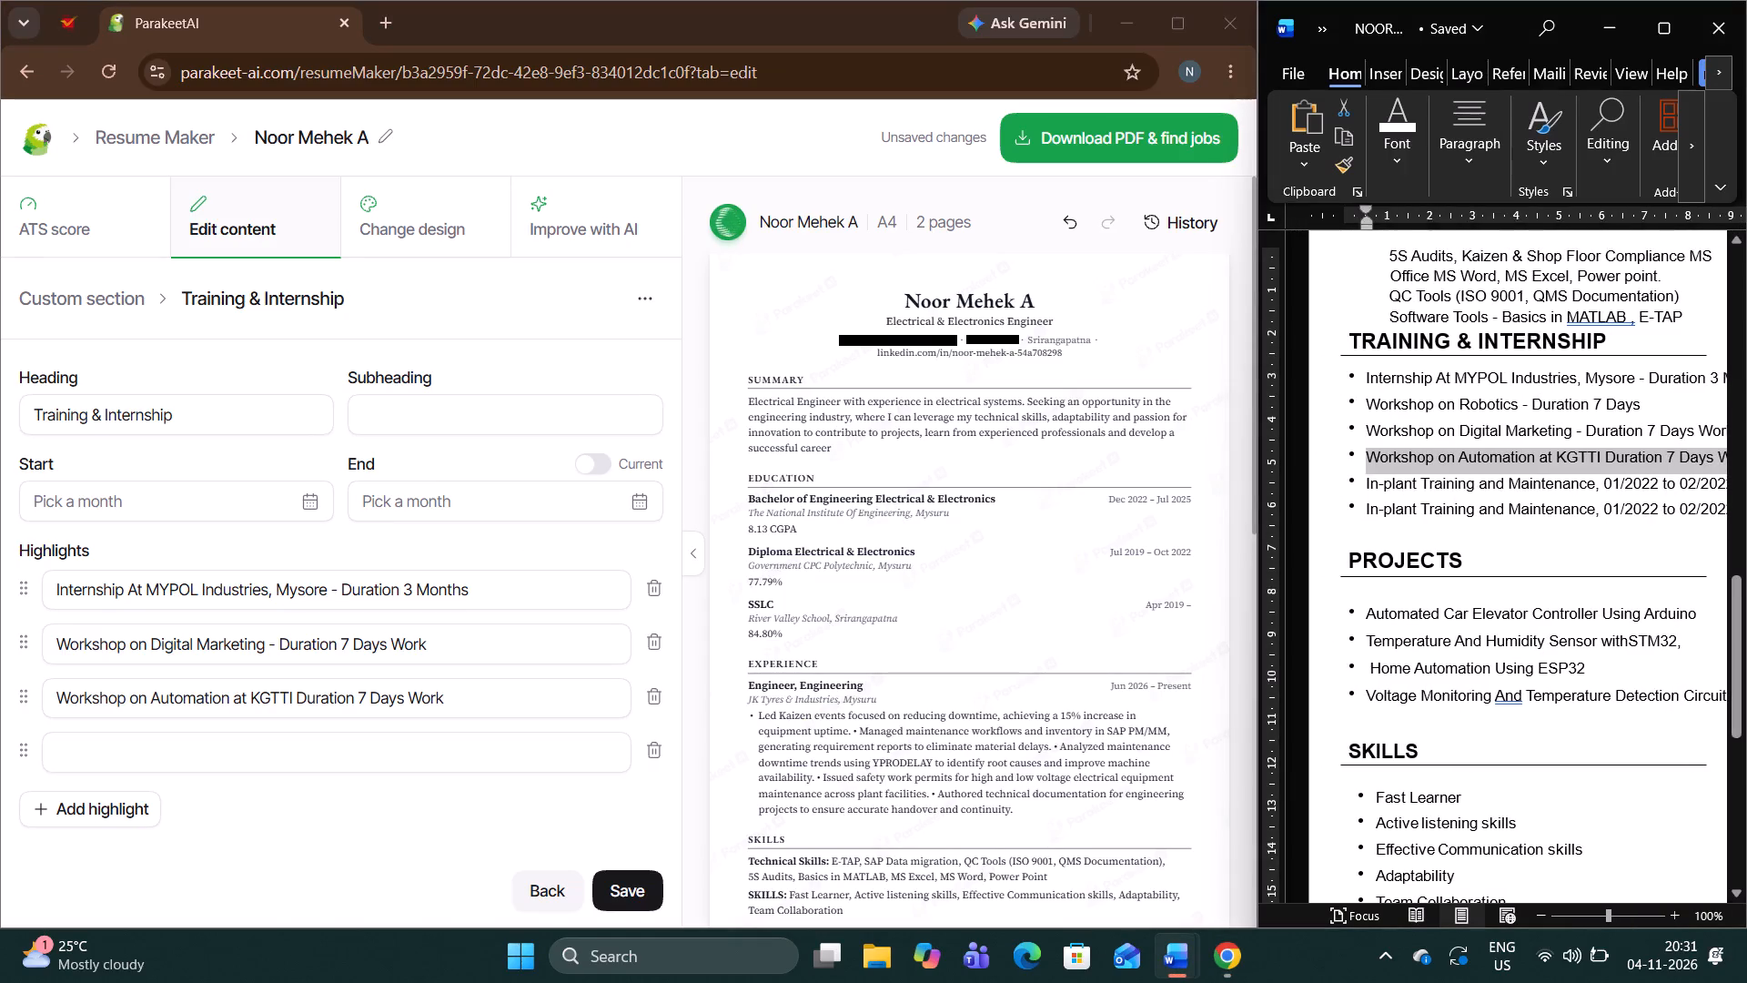
drag(1361, 485, 1689, 489)
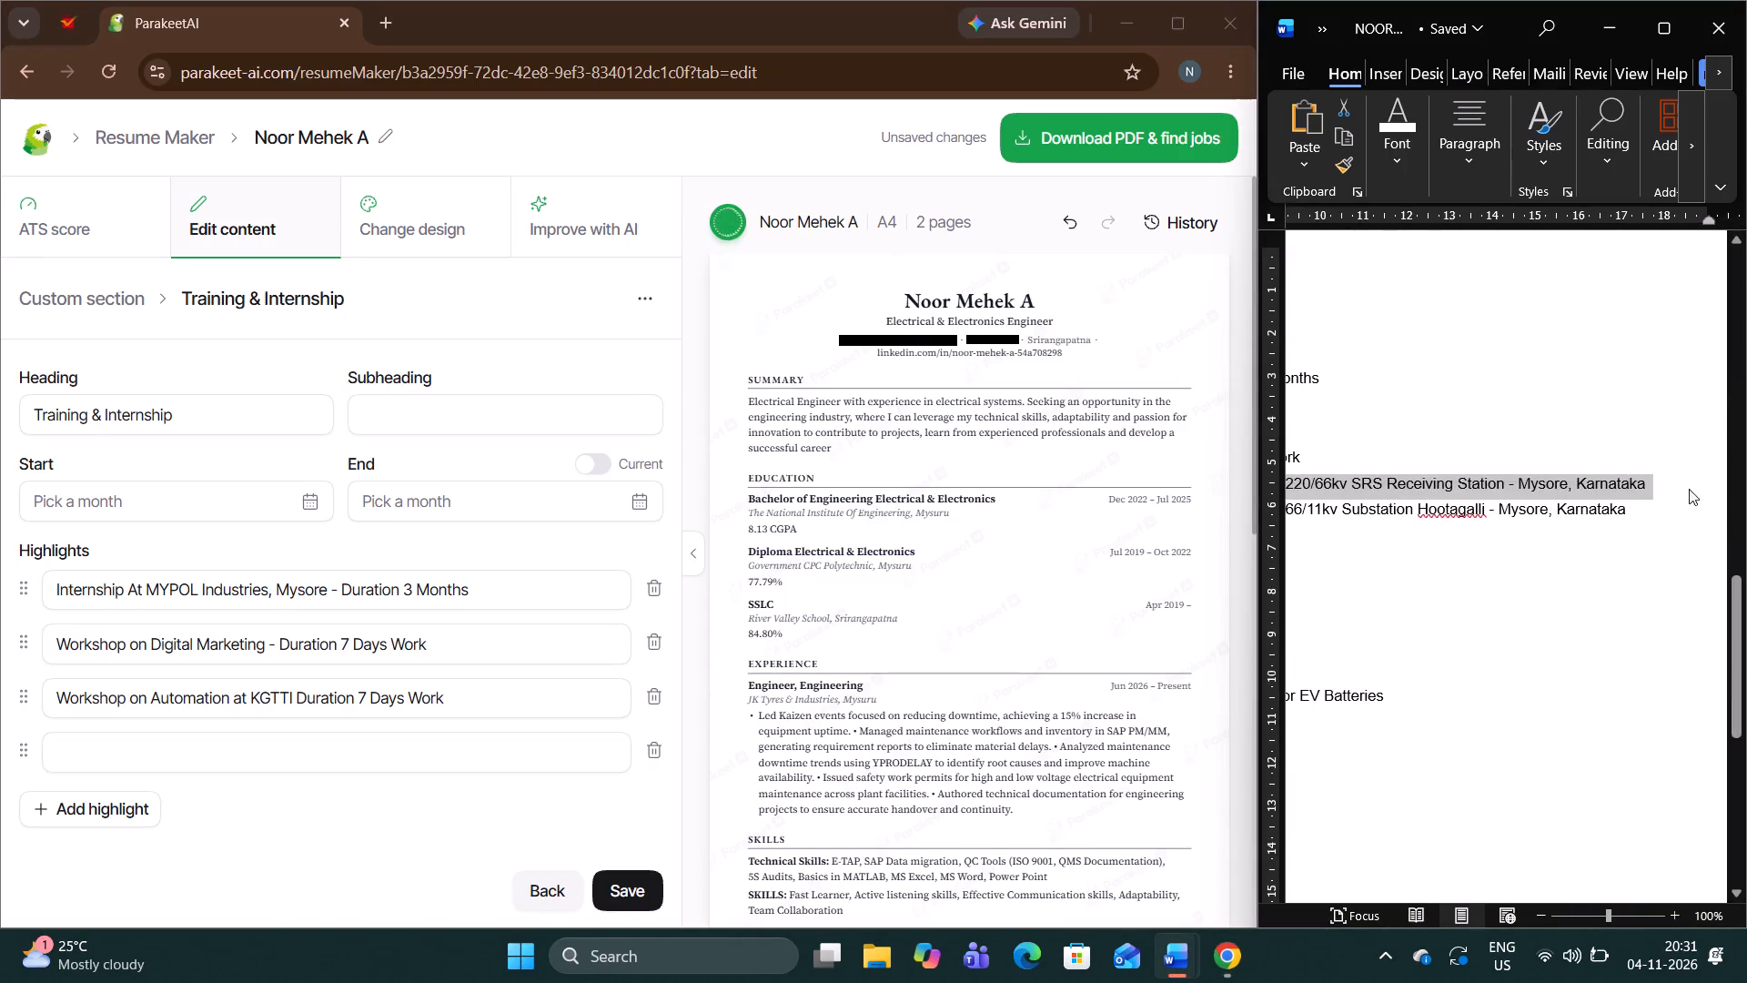
key(ctrl+c)
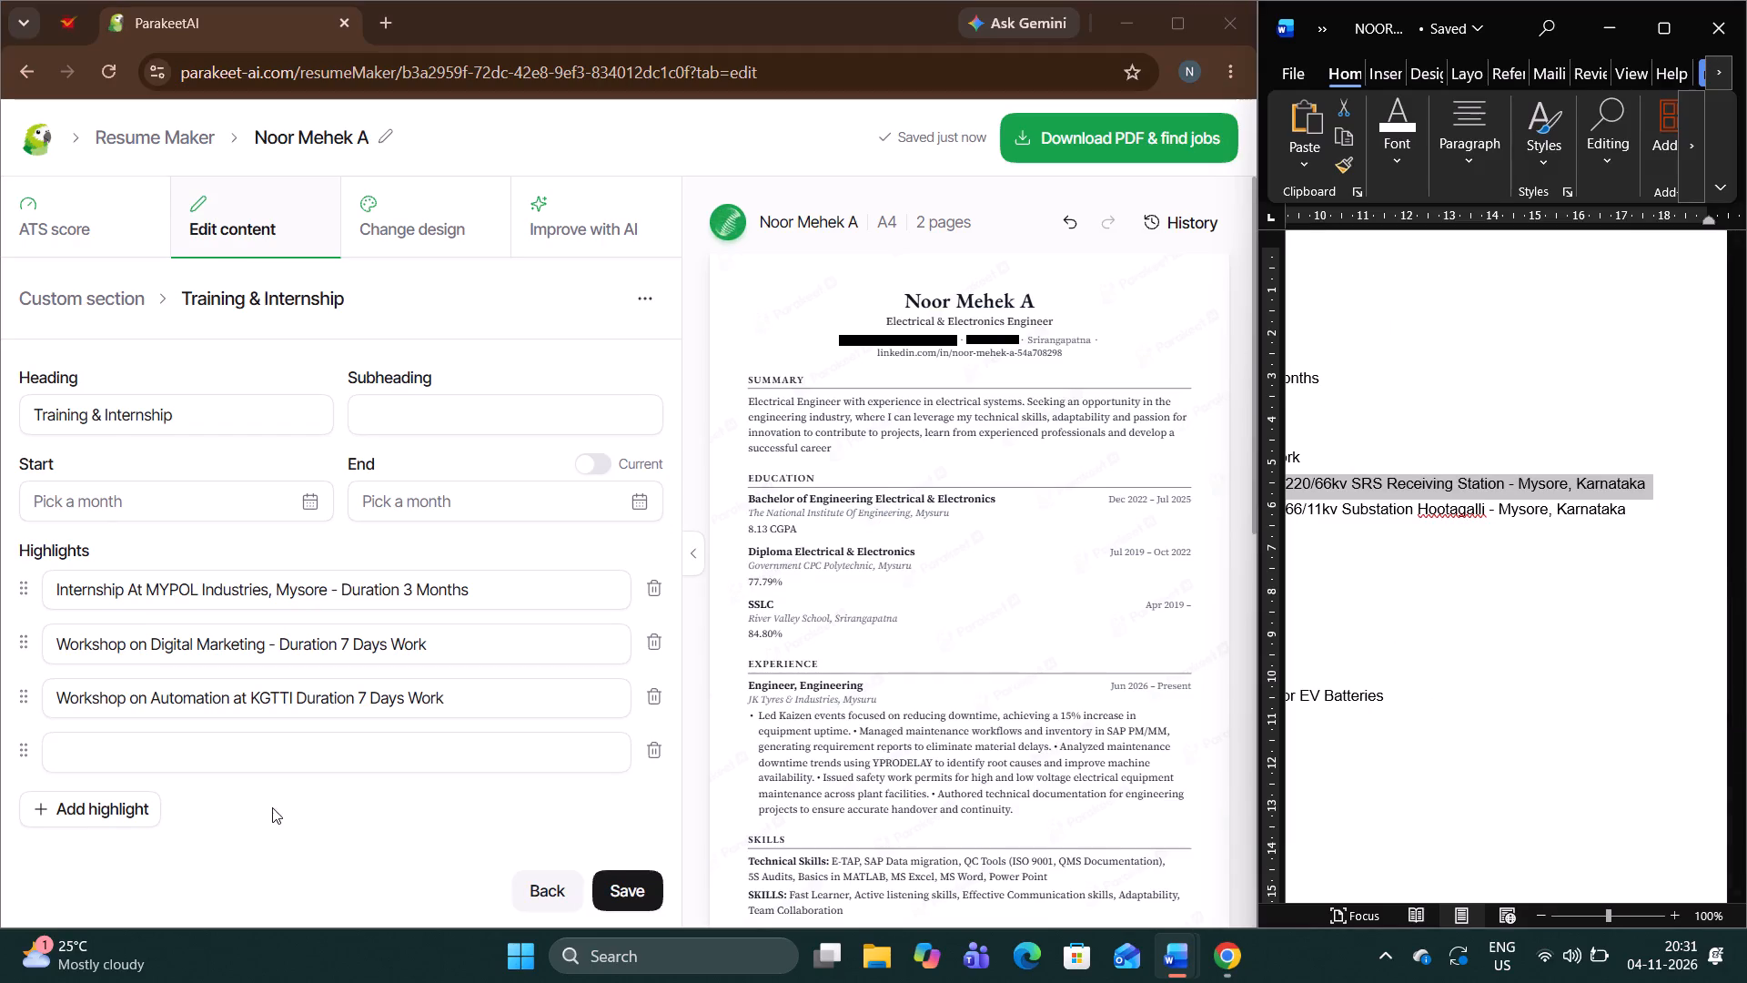
click(288, 752)
key(ctrl+v)
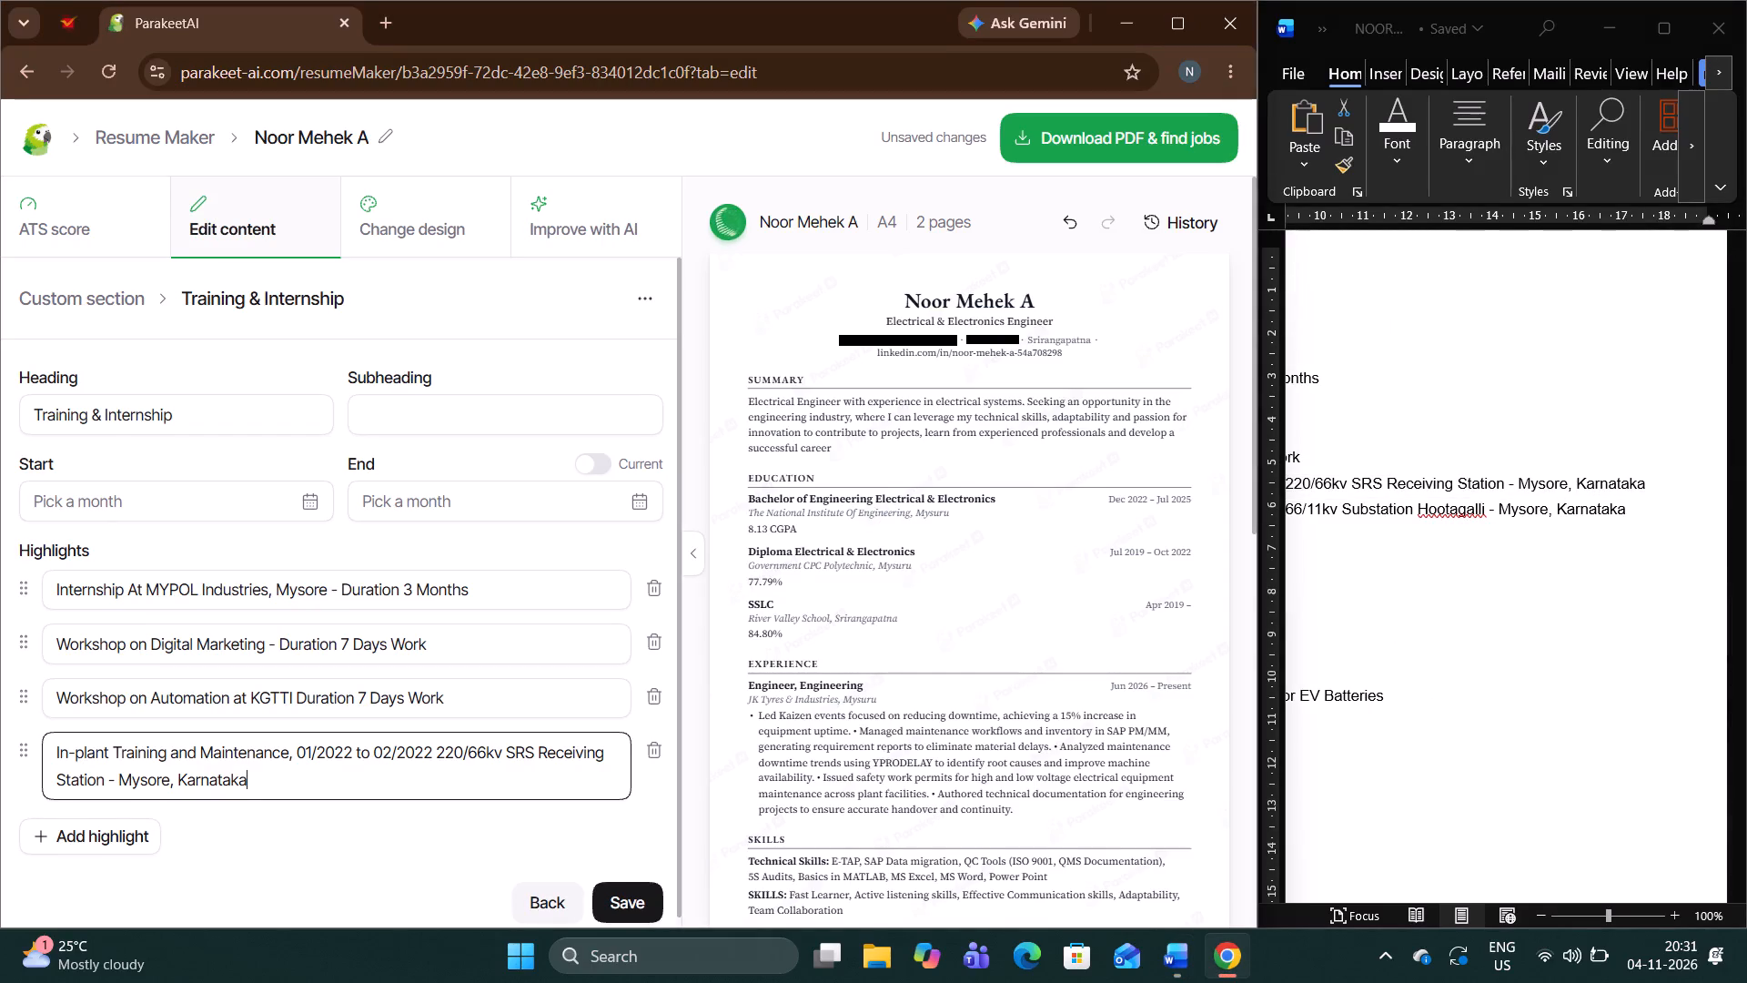
Delete the date range "01/2022 to 02/2022" from the In-plant Training and Maintenance highlight.
click(432, 749)
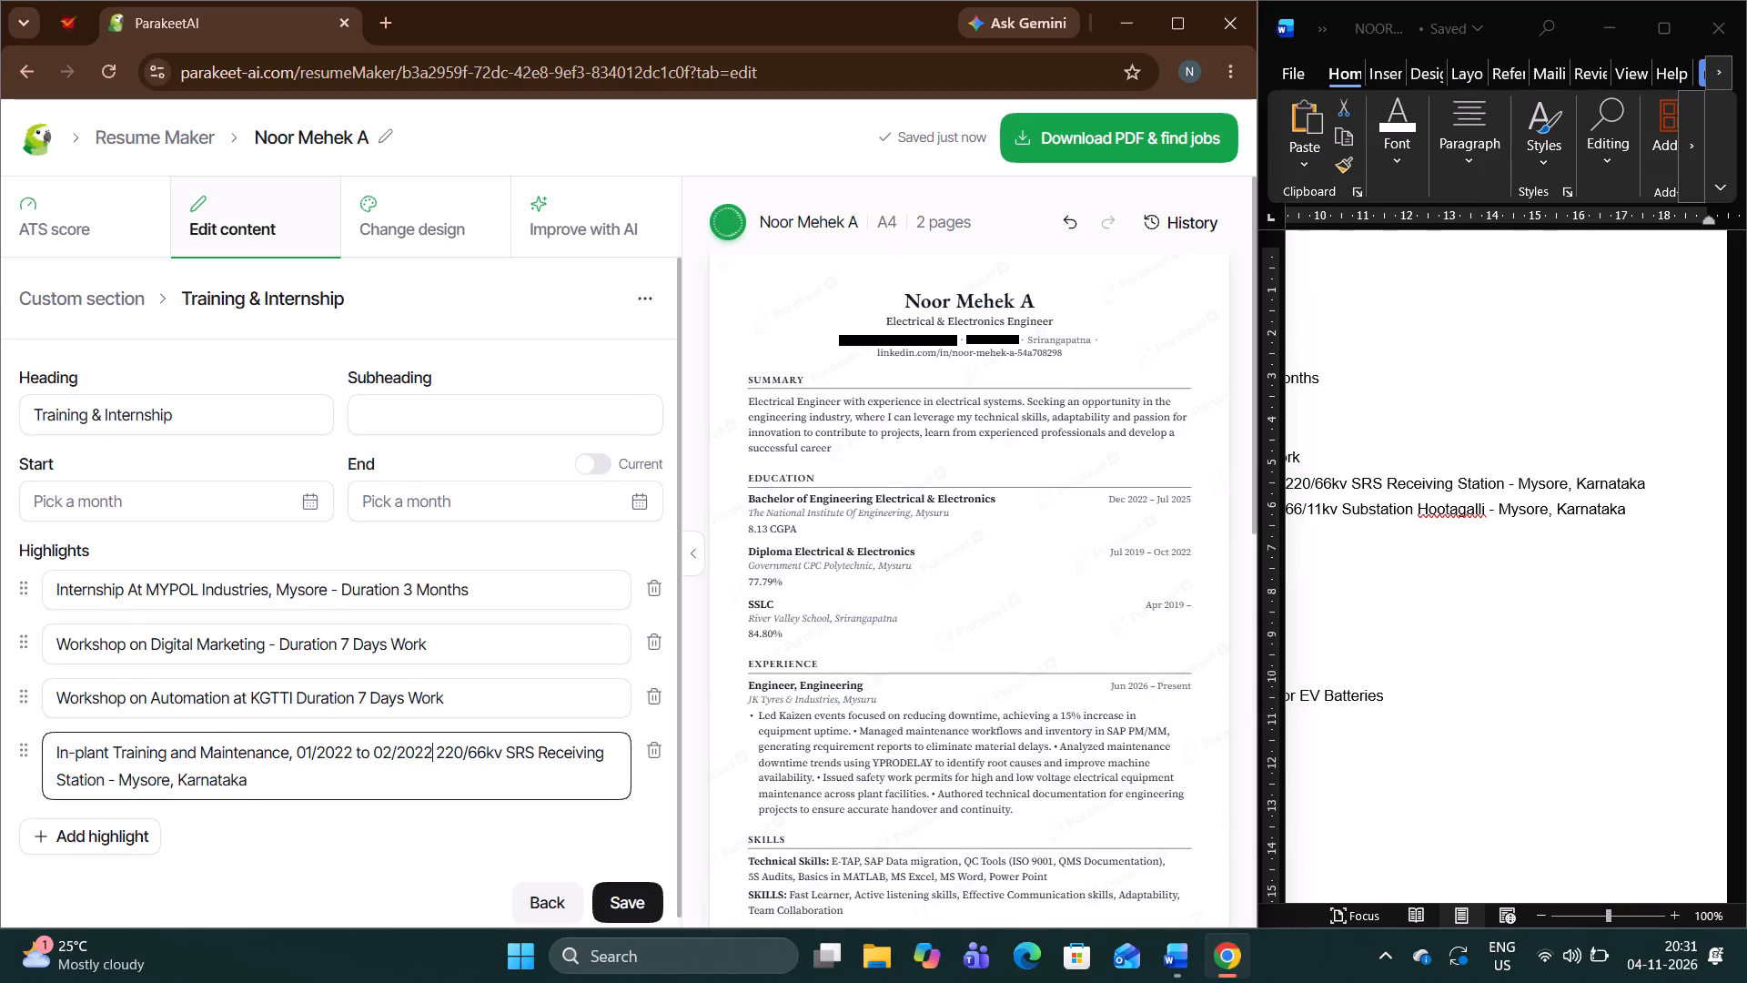
key(BackSpace)
key(BackSpace)
key(BackSpace)
key(BackSpace)
key(BackSpace)
key(BackSpace)
key(BackSpace)
key(BackSpace)
key(BackSpace)
key(BackSpace)
key(BackSpace)
key(BackSpace)
key(BackSpace)
key(BackSpace)
key(BackSpace)
key(BackSpace)
key(BackSpace)
key(BackSpace)
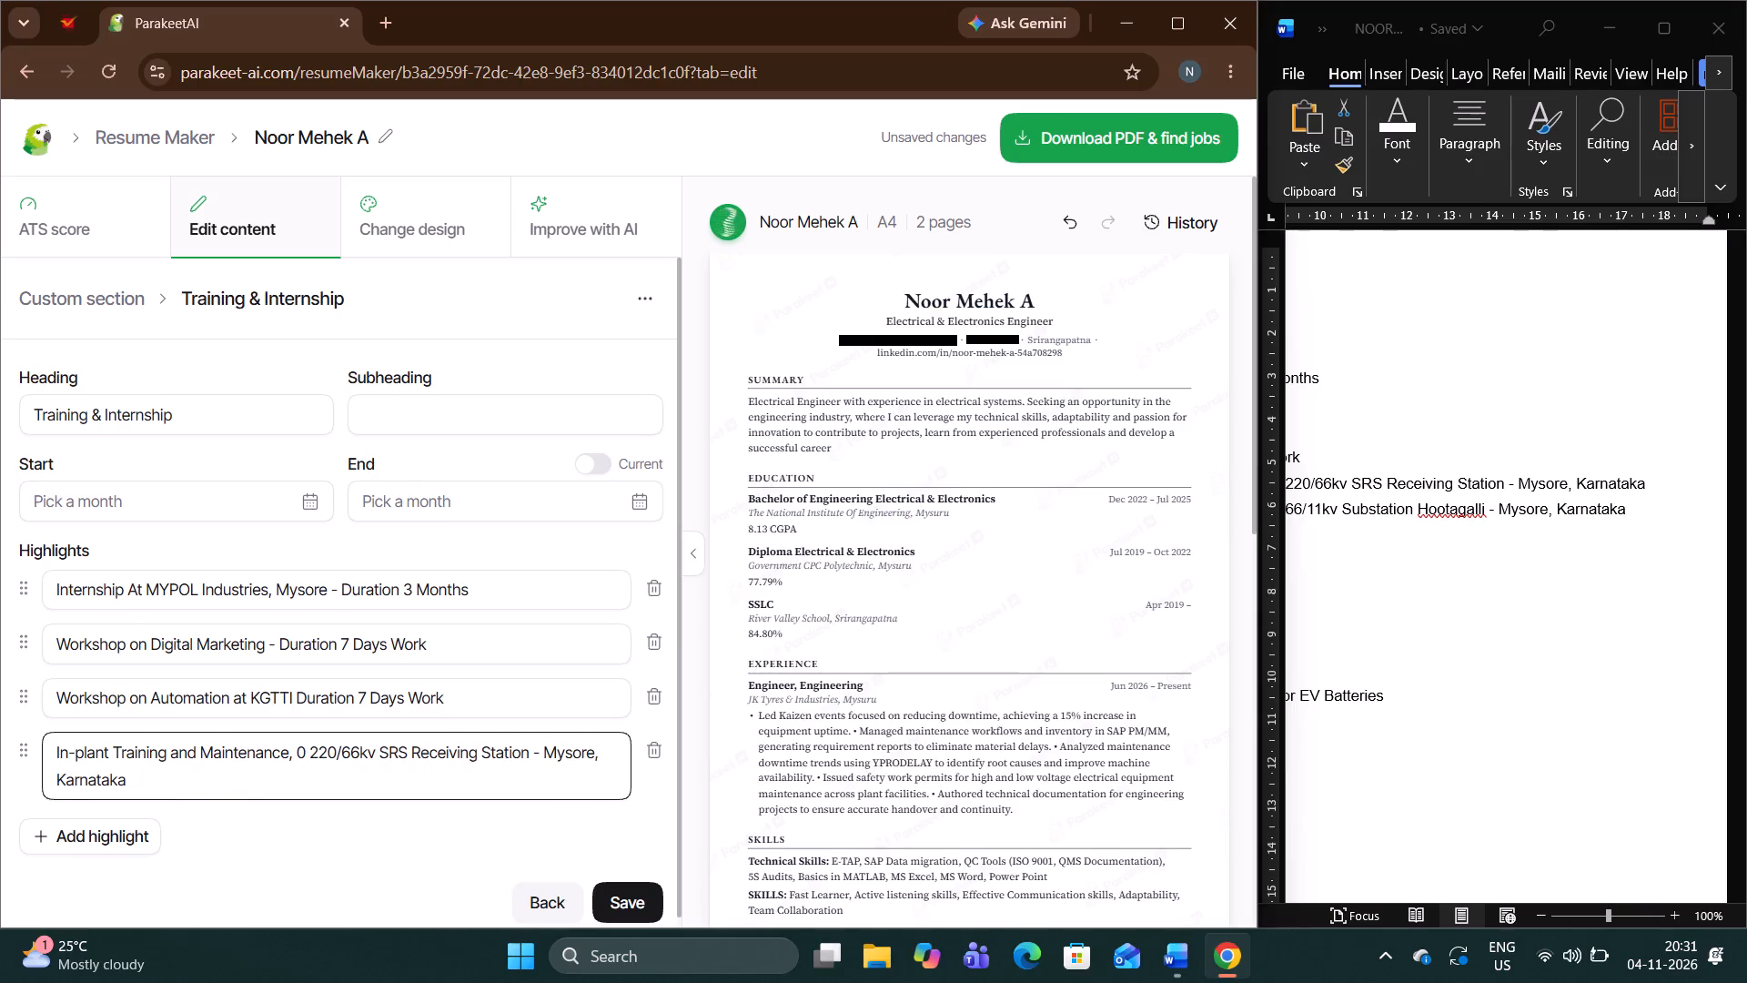
key(Right)
key(BackSpace)
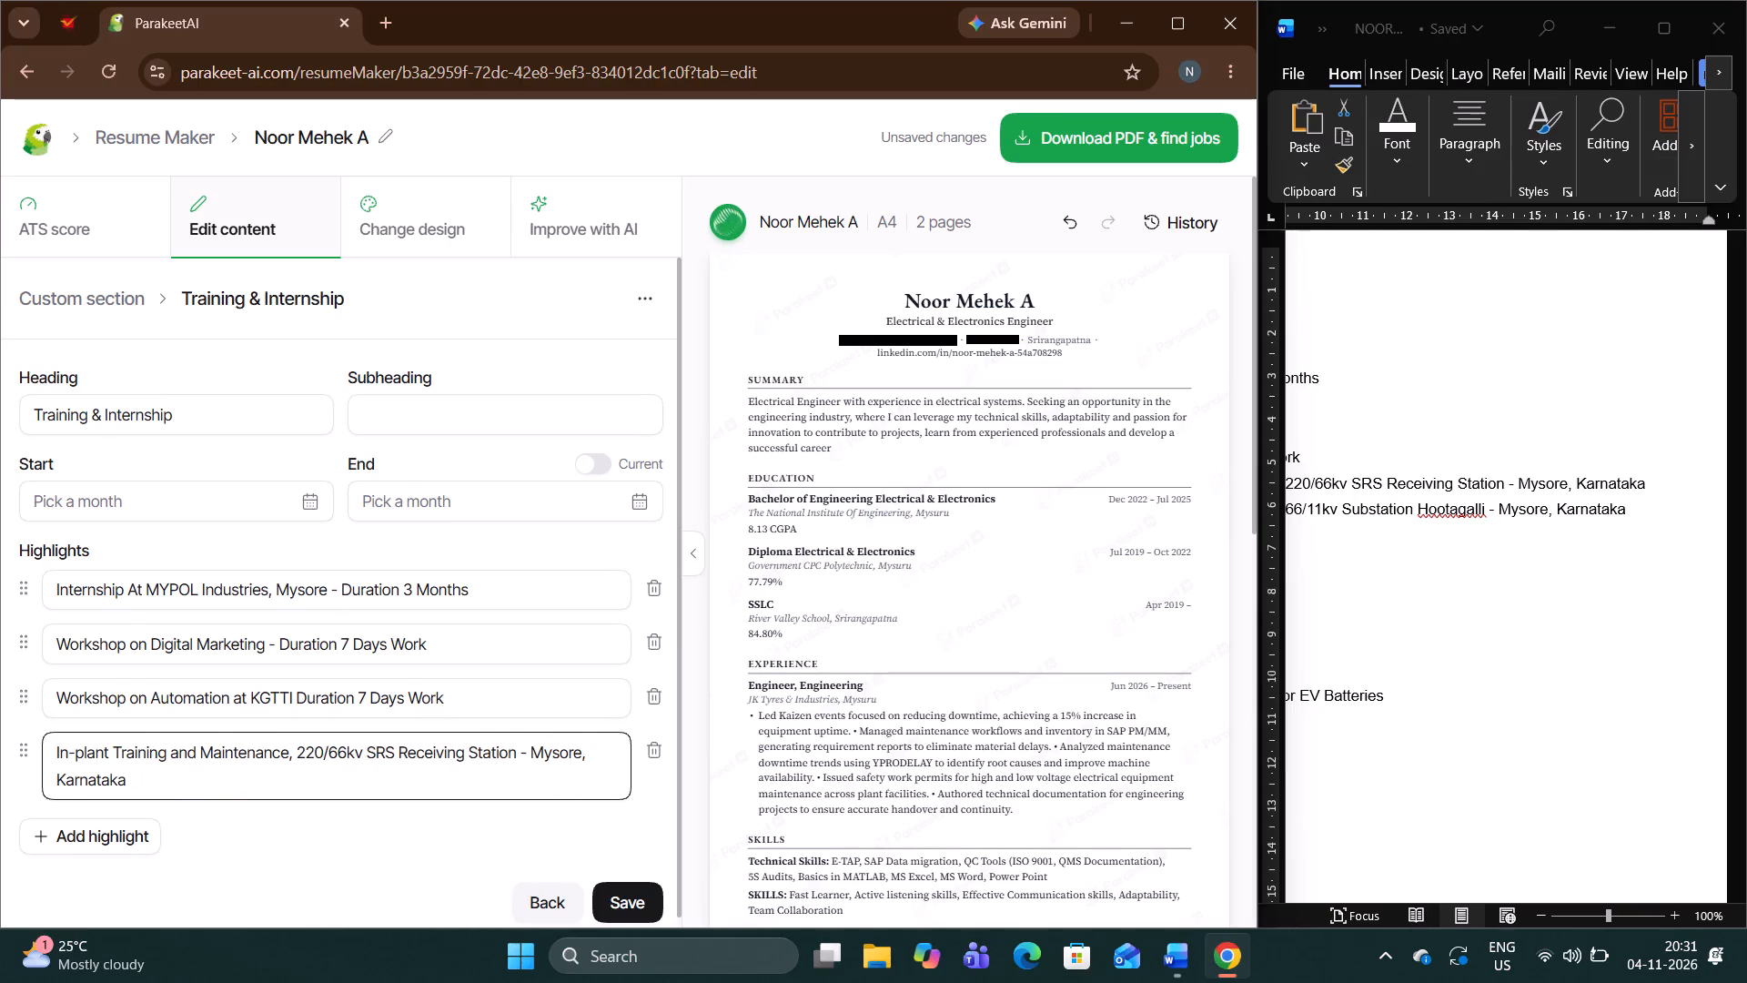
Insert "& Substation" after "Receiving Station" in the In-plant Training highlight and save the entry.
click(514, 753)
key(space)
text(&)
key(space)
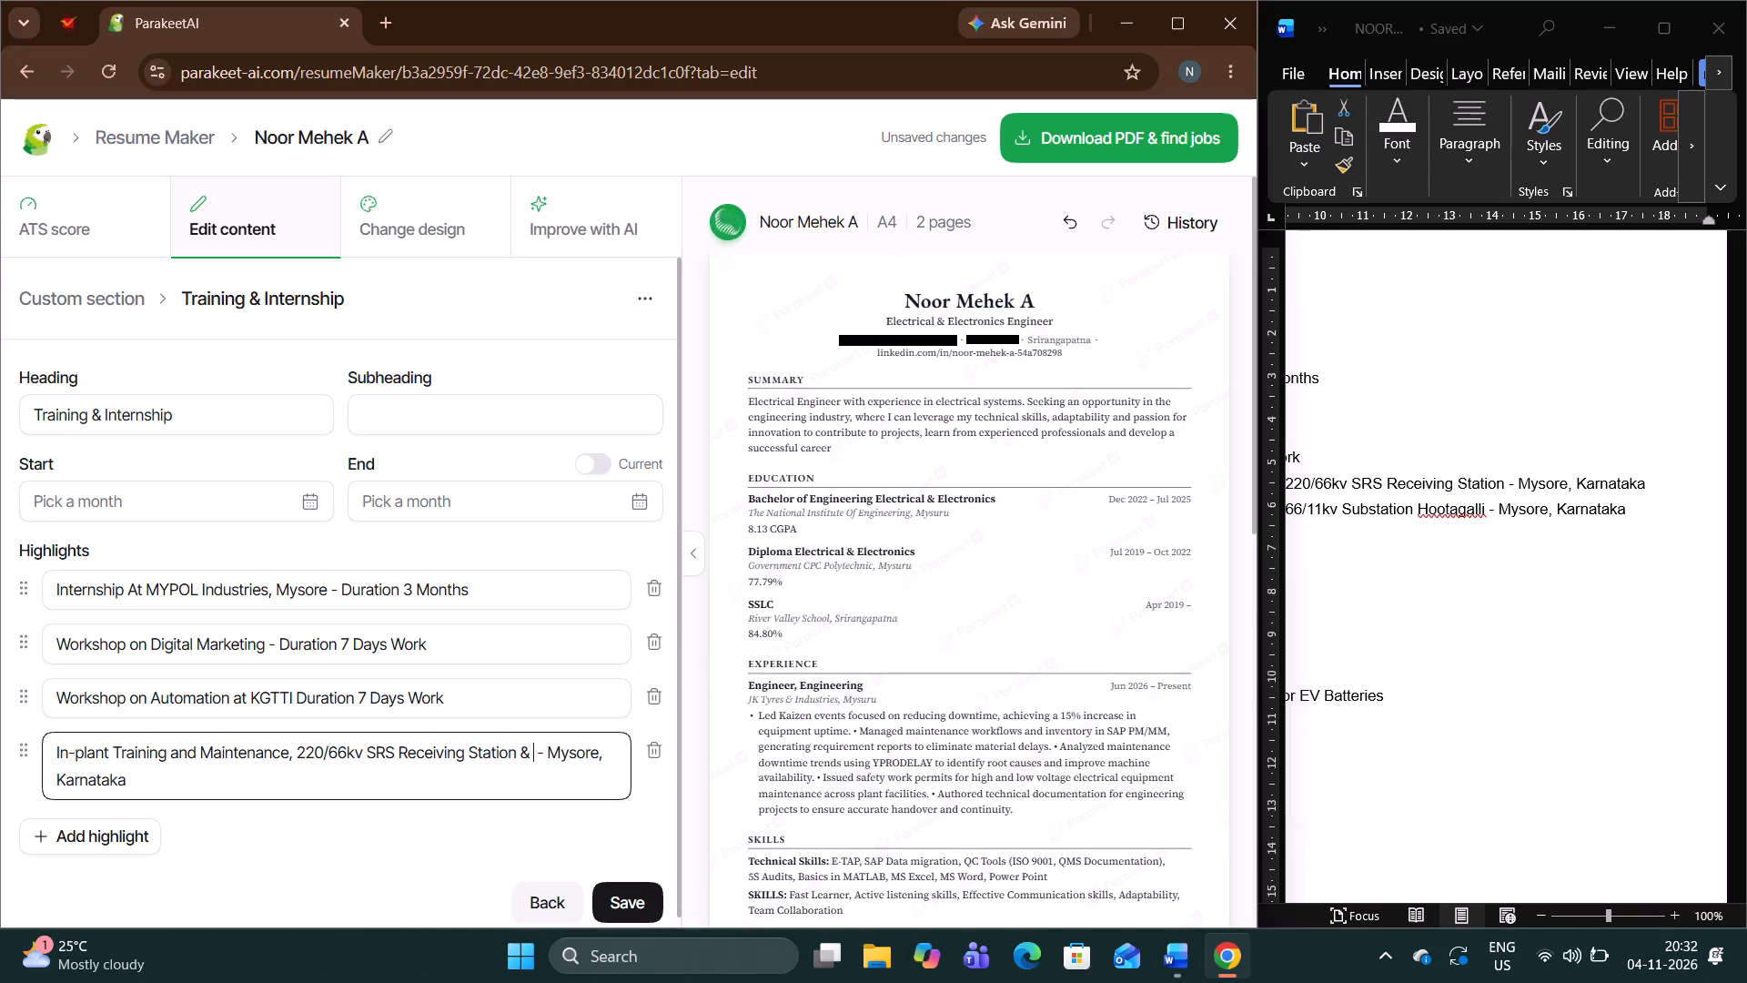
text(ubstation)
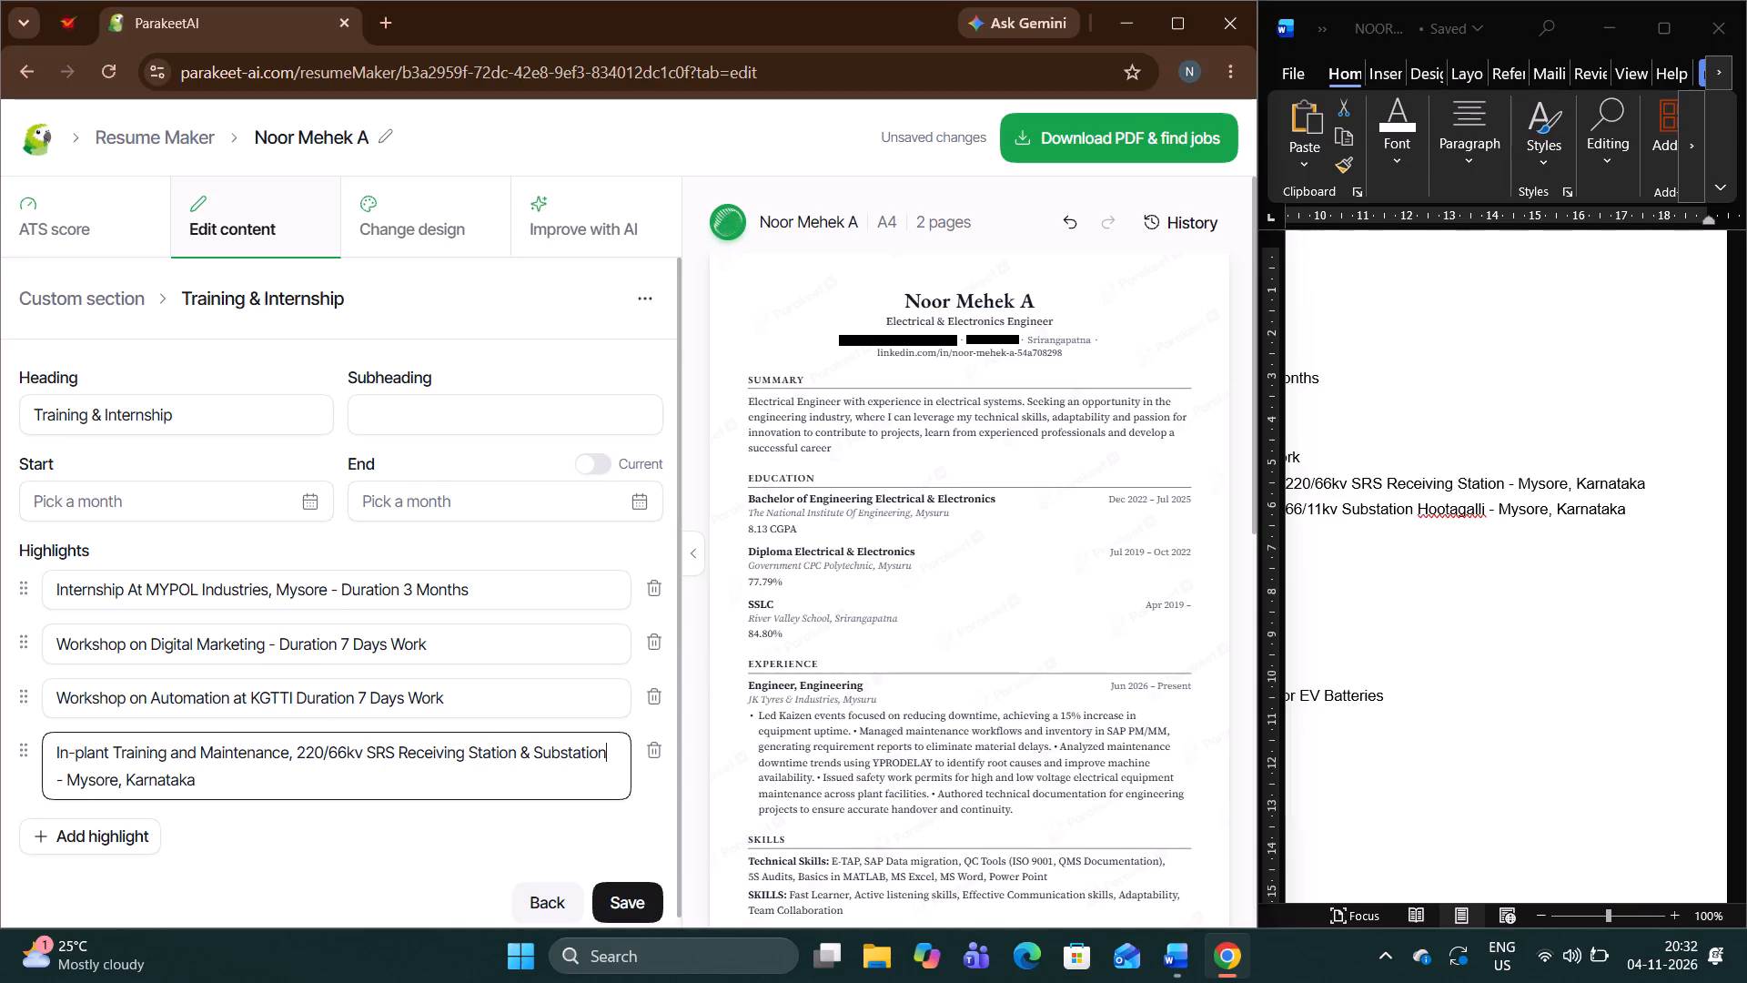
click(640, 908)
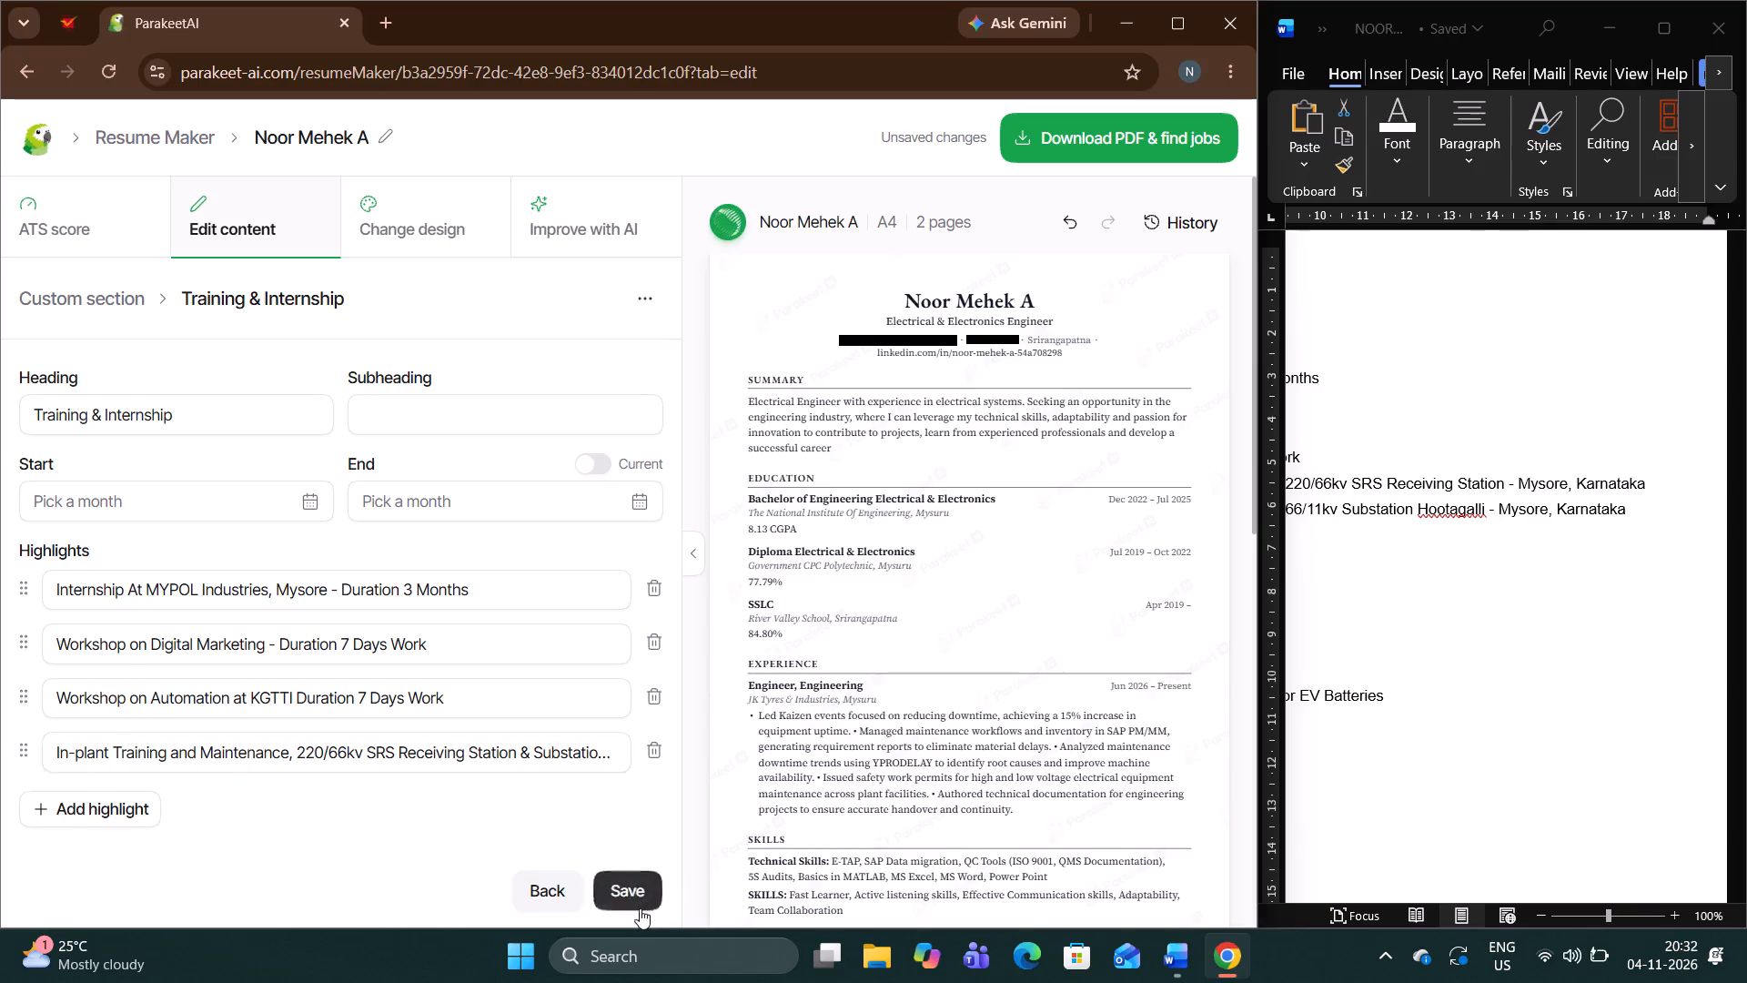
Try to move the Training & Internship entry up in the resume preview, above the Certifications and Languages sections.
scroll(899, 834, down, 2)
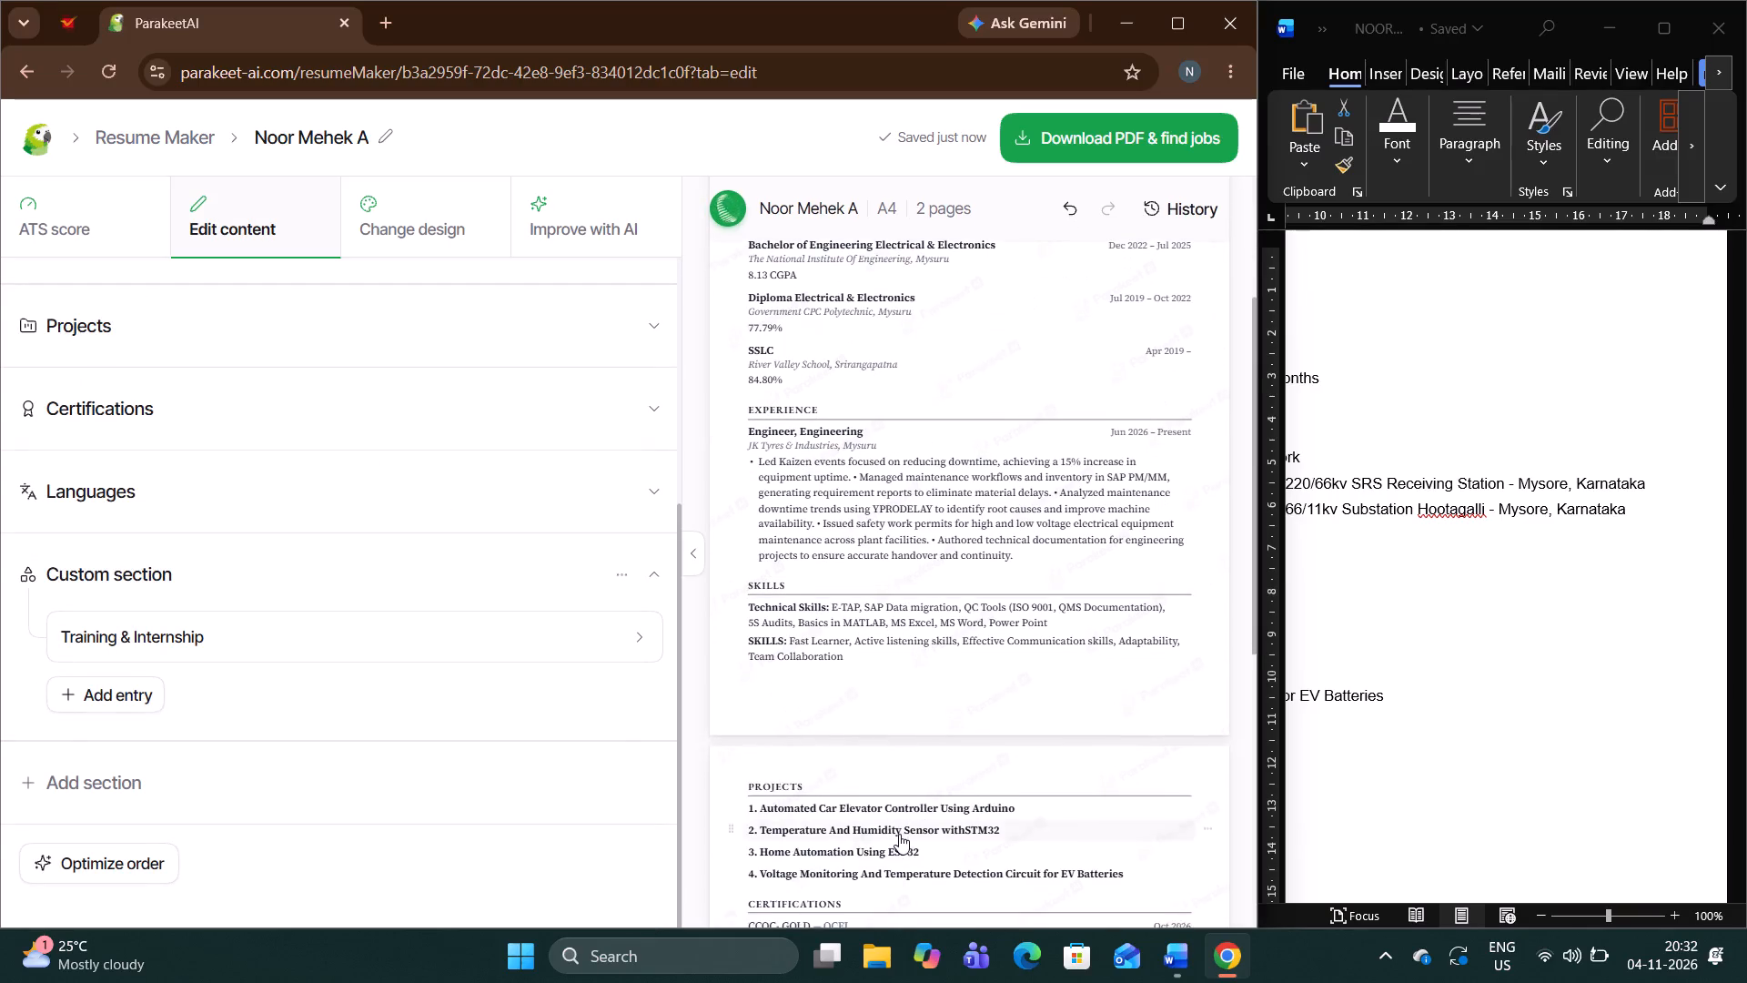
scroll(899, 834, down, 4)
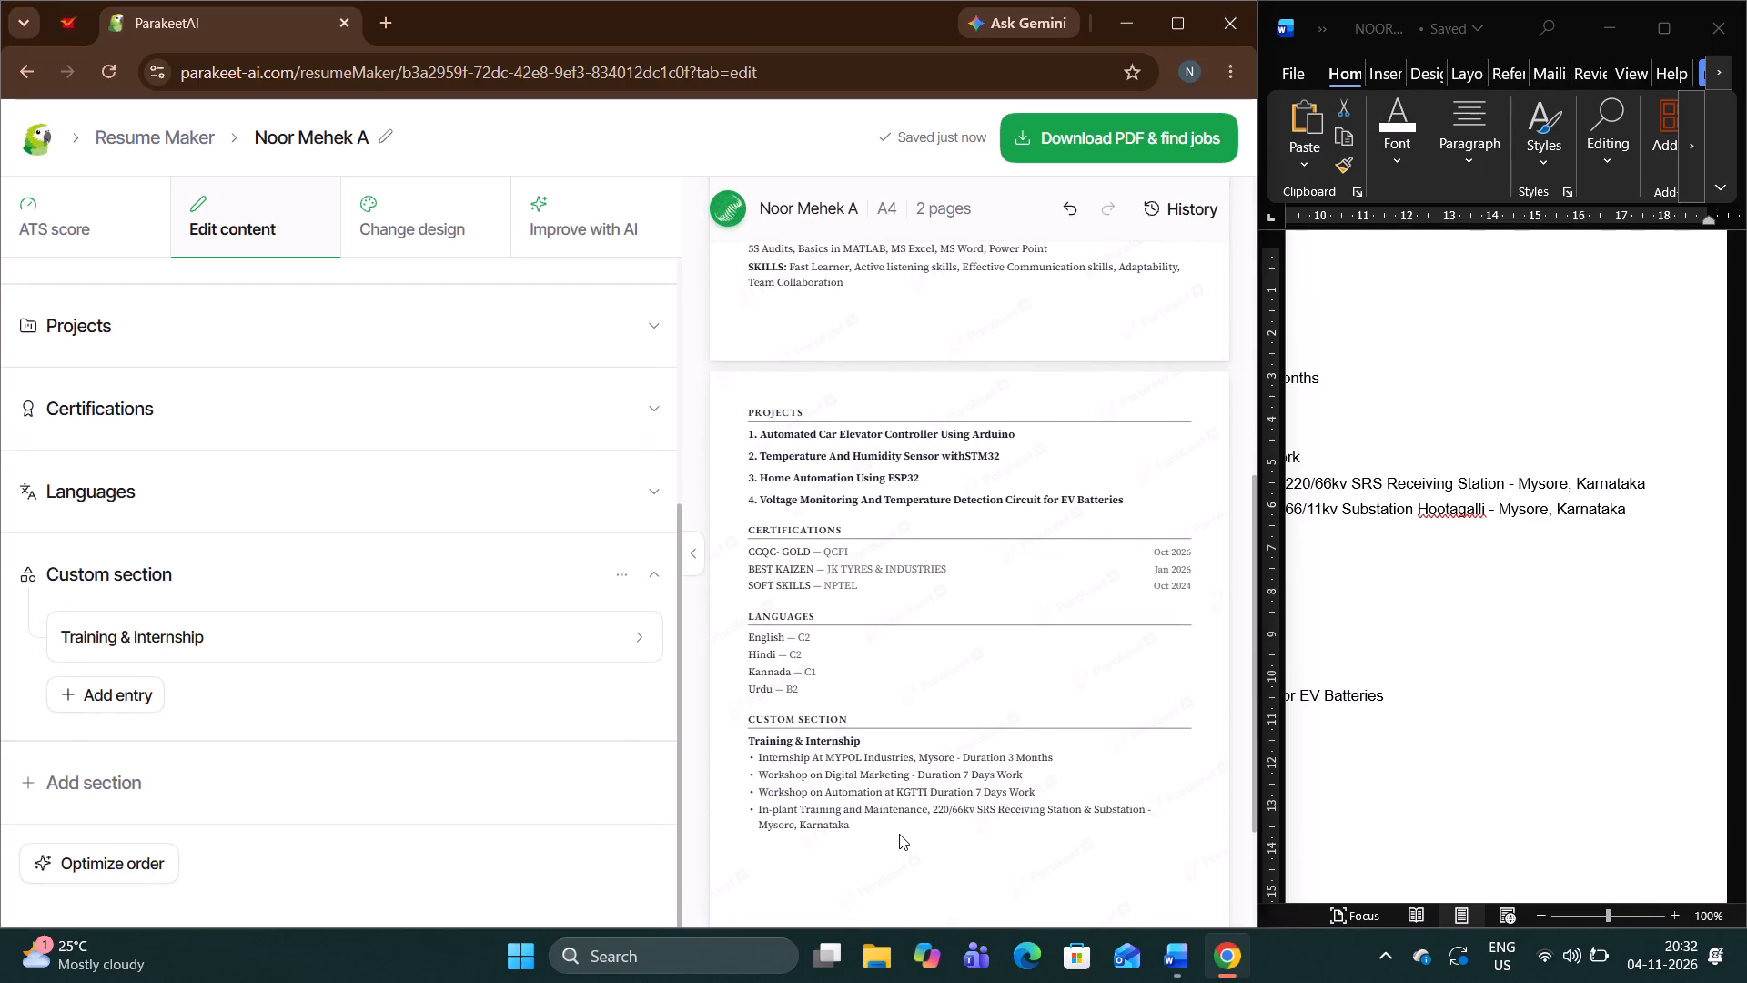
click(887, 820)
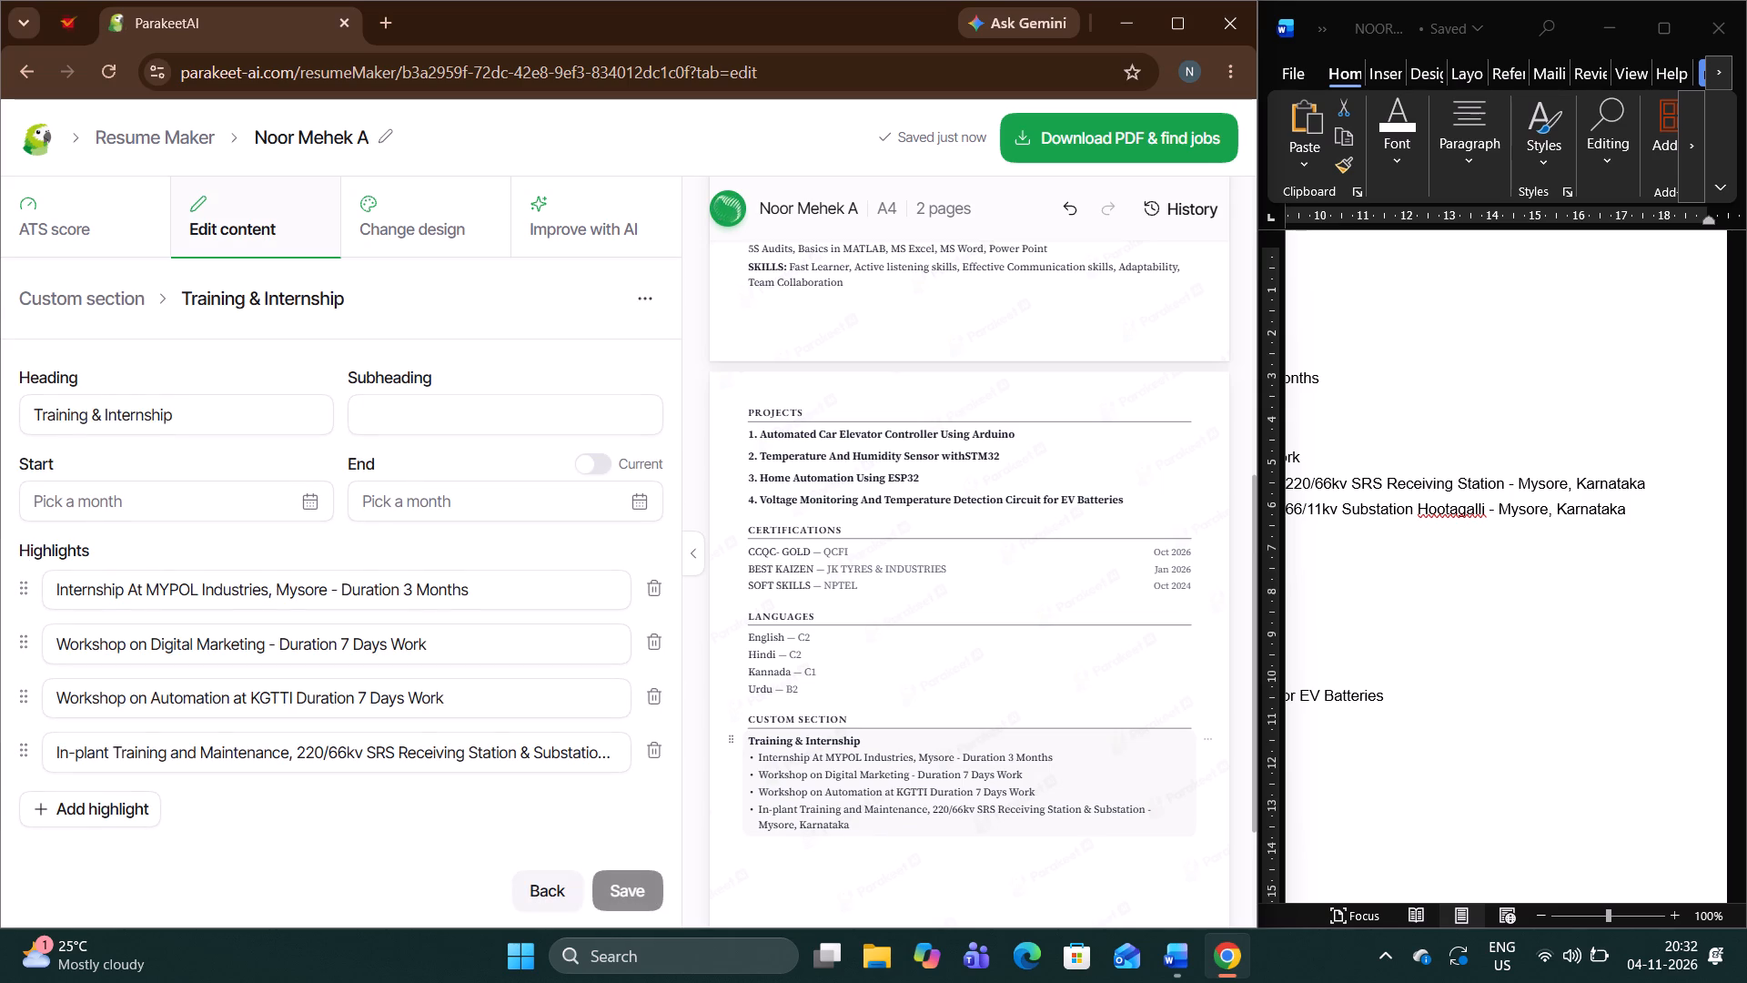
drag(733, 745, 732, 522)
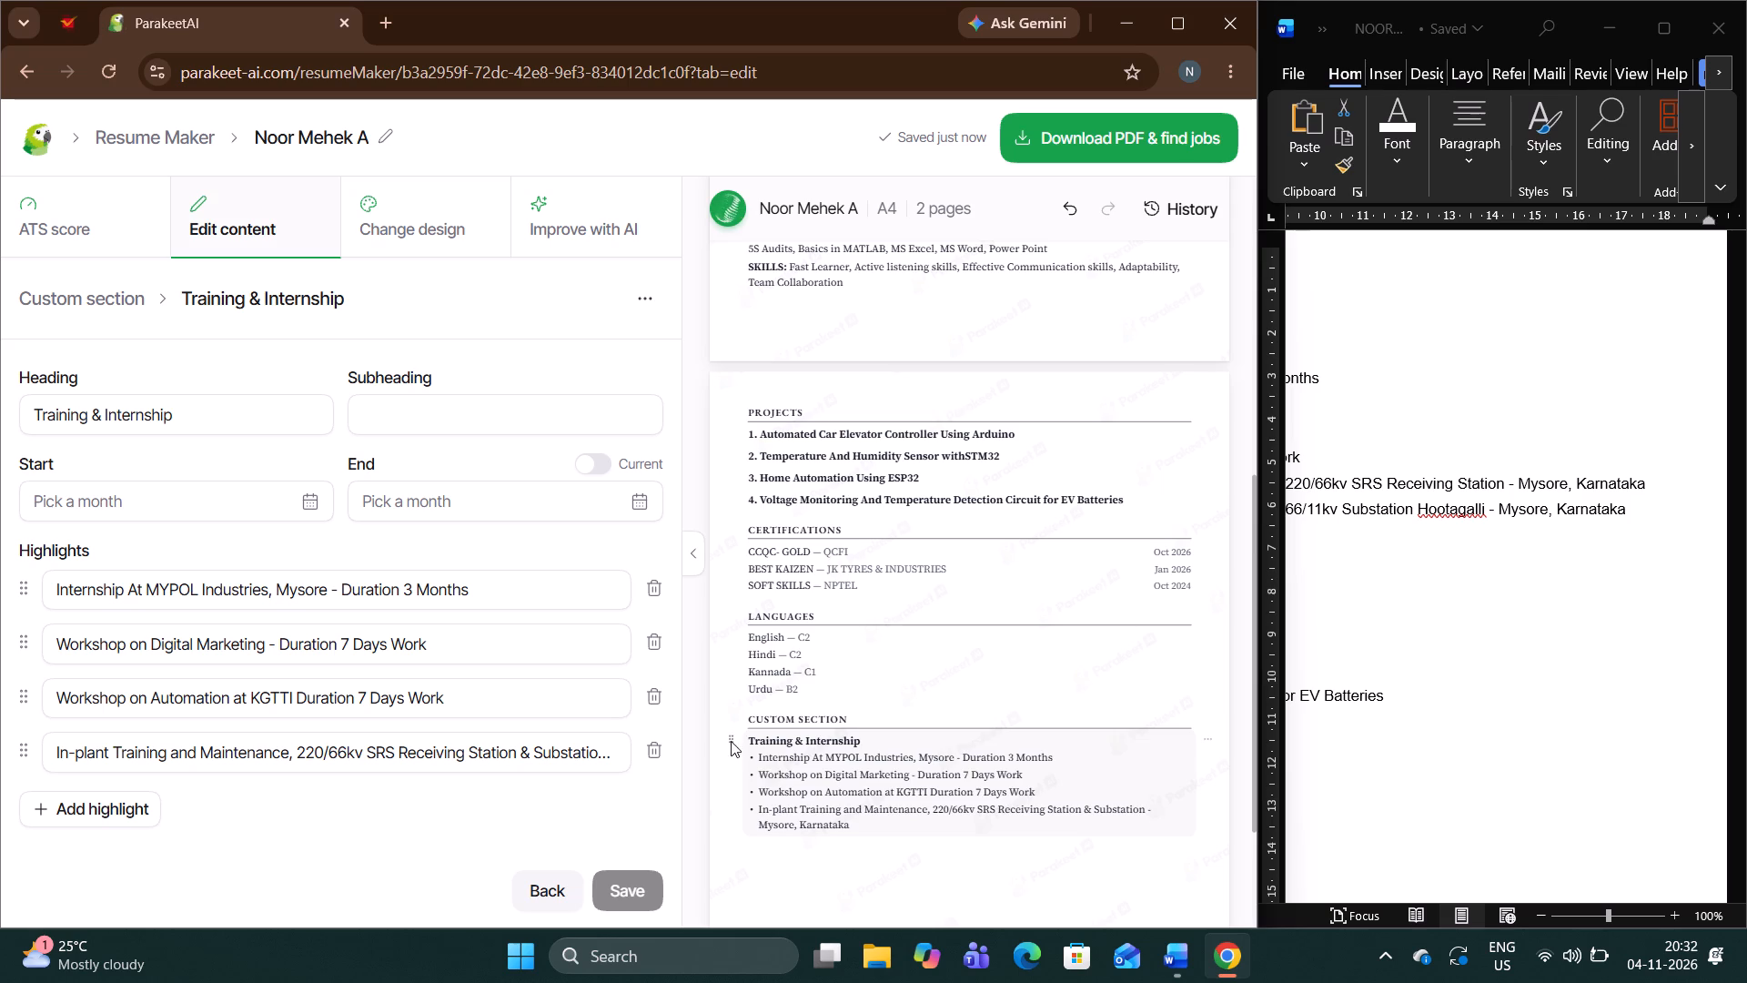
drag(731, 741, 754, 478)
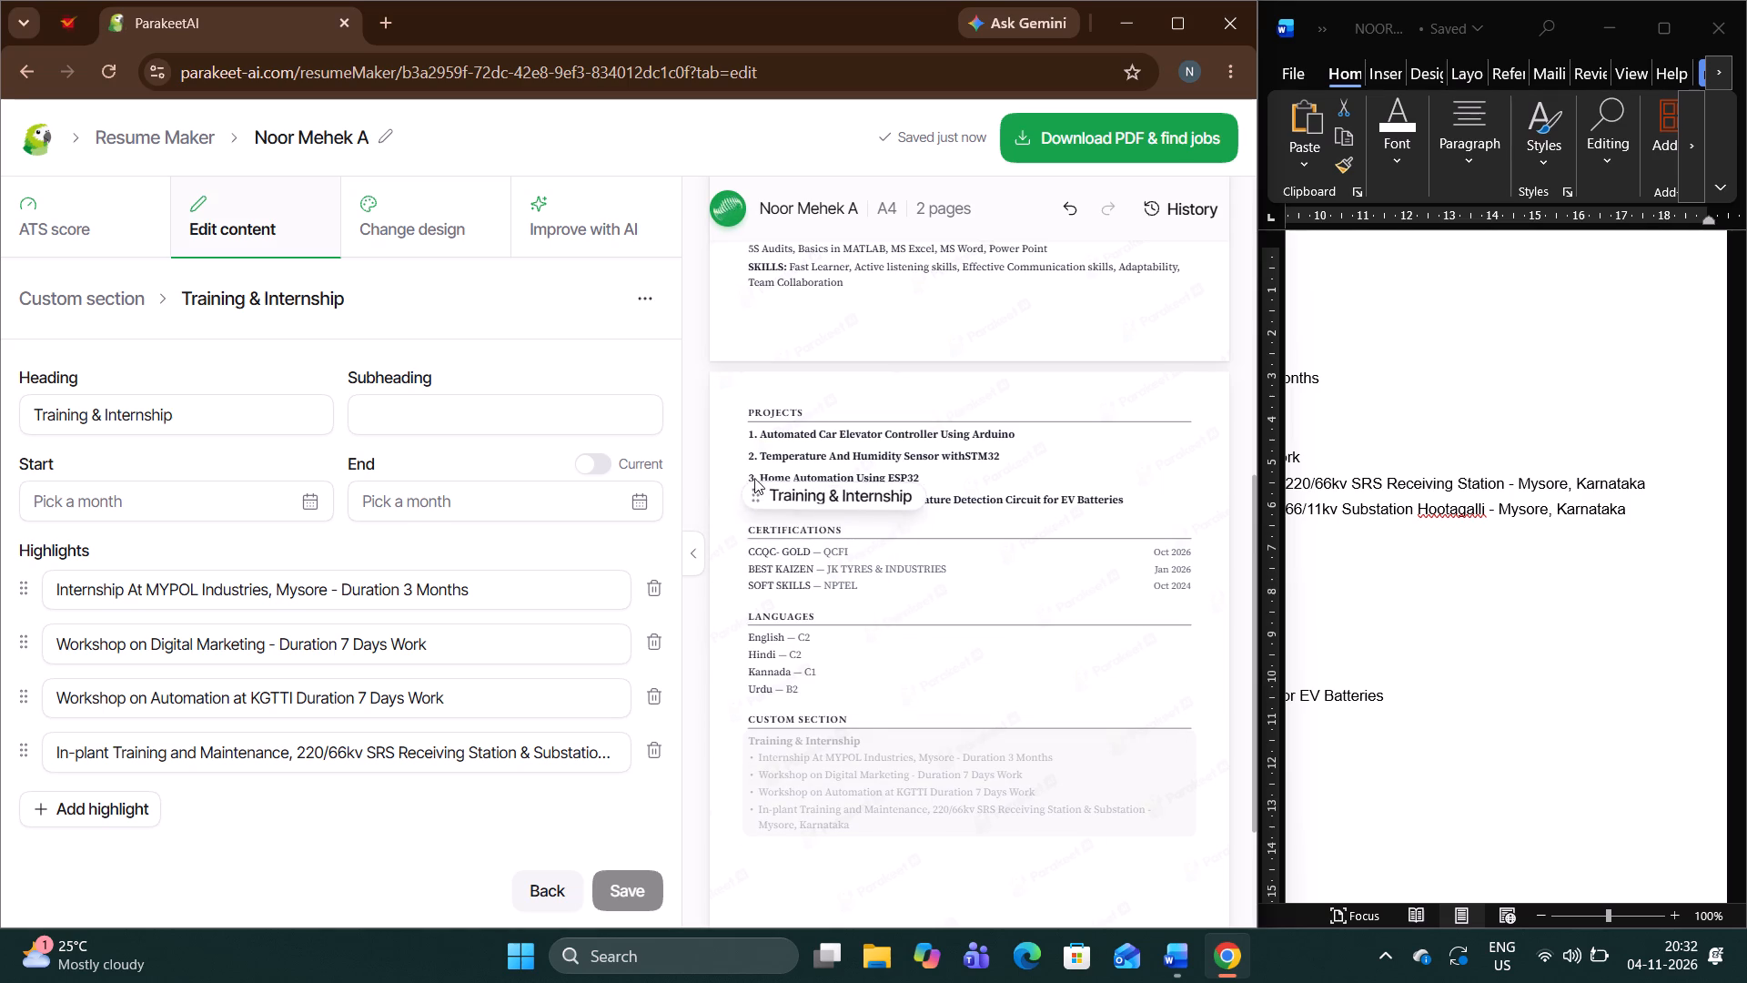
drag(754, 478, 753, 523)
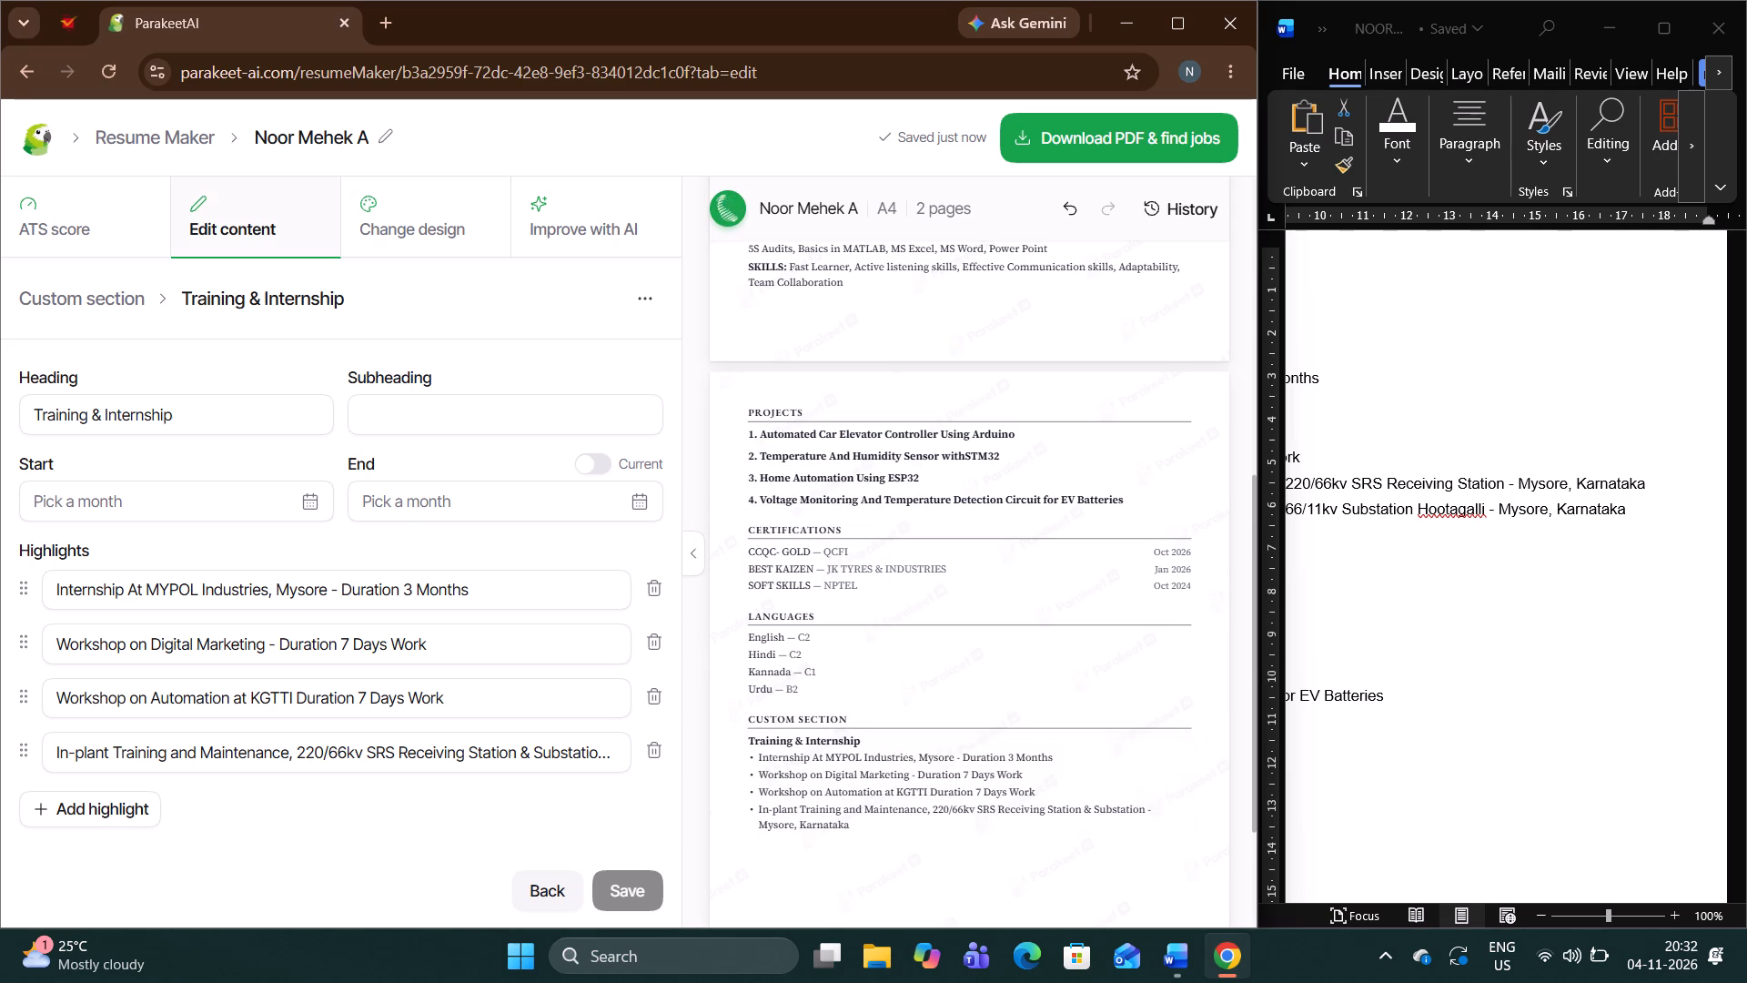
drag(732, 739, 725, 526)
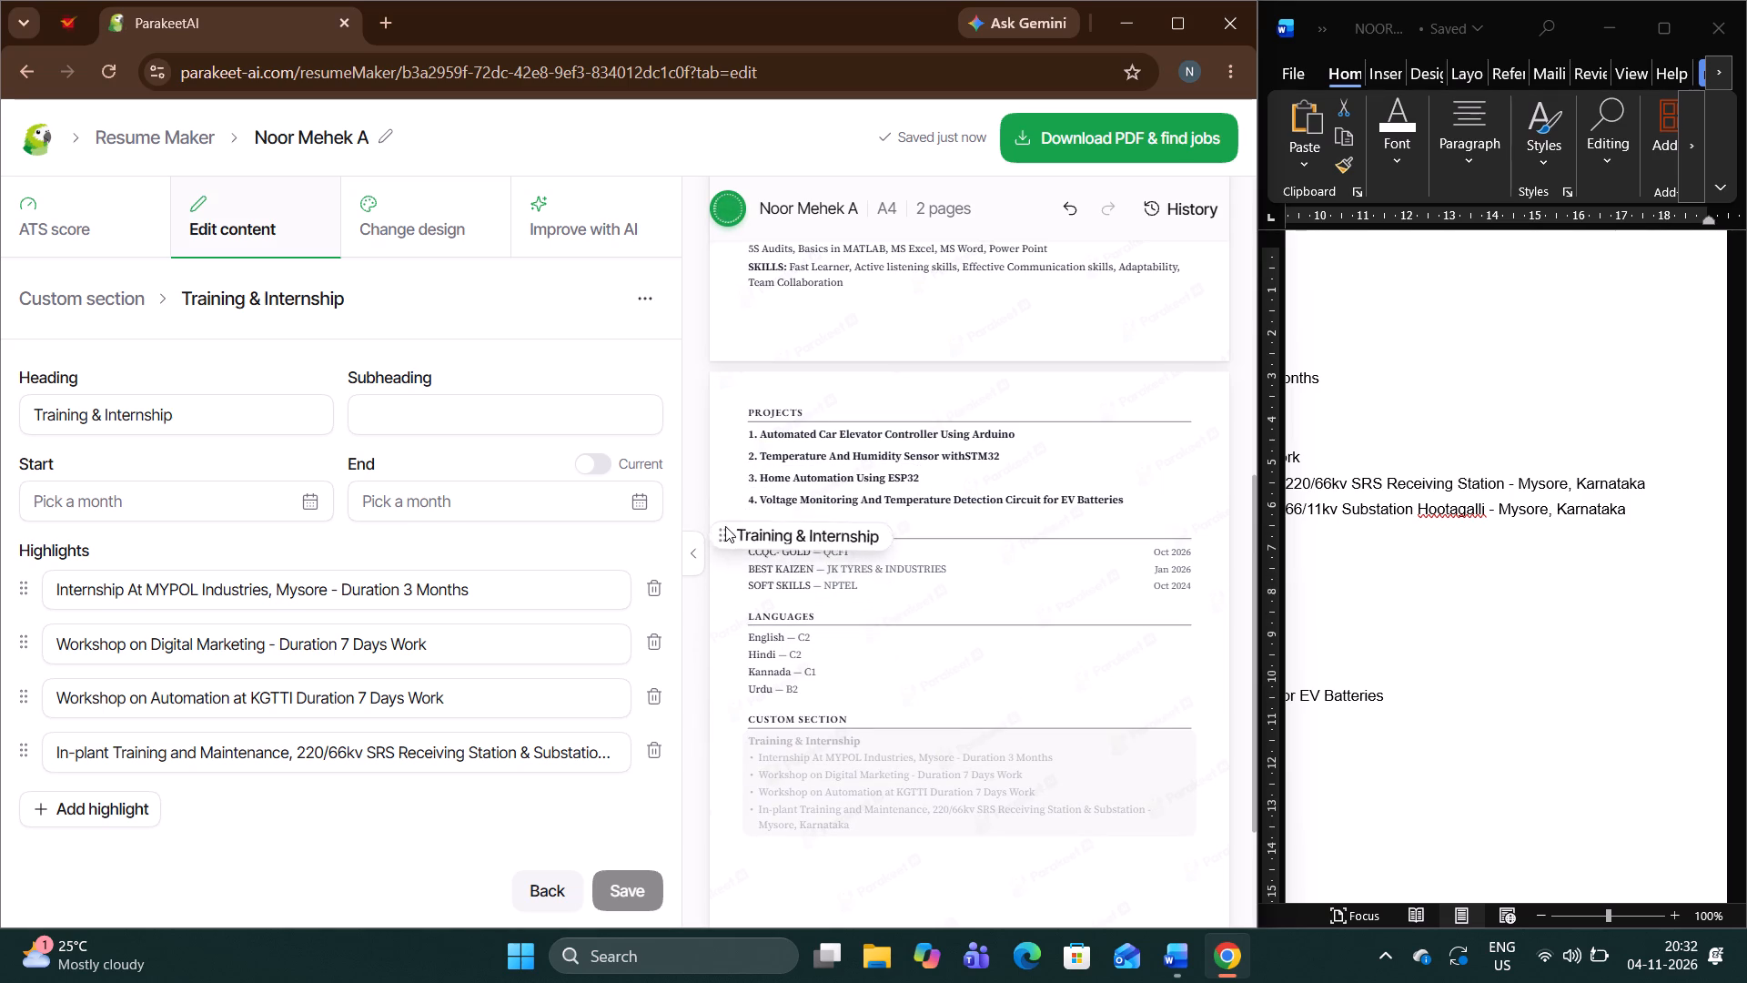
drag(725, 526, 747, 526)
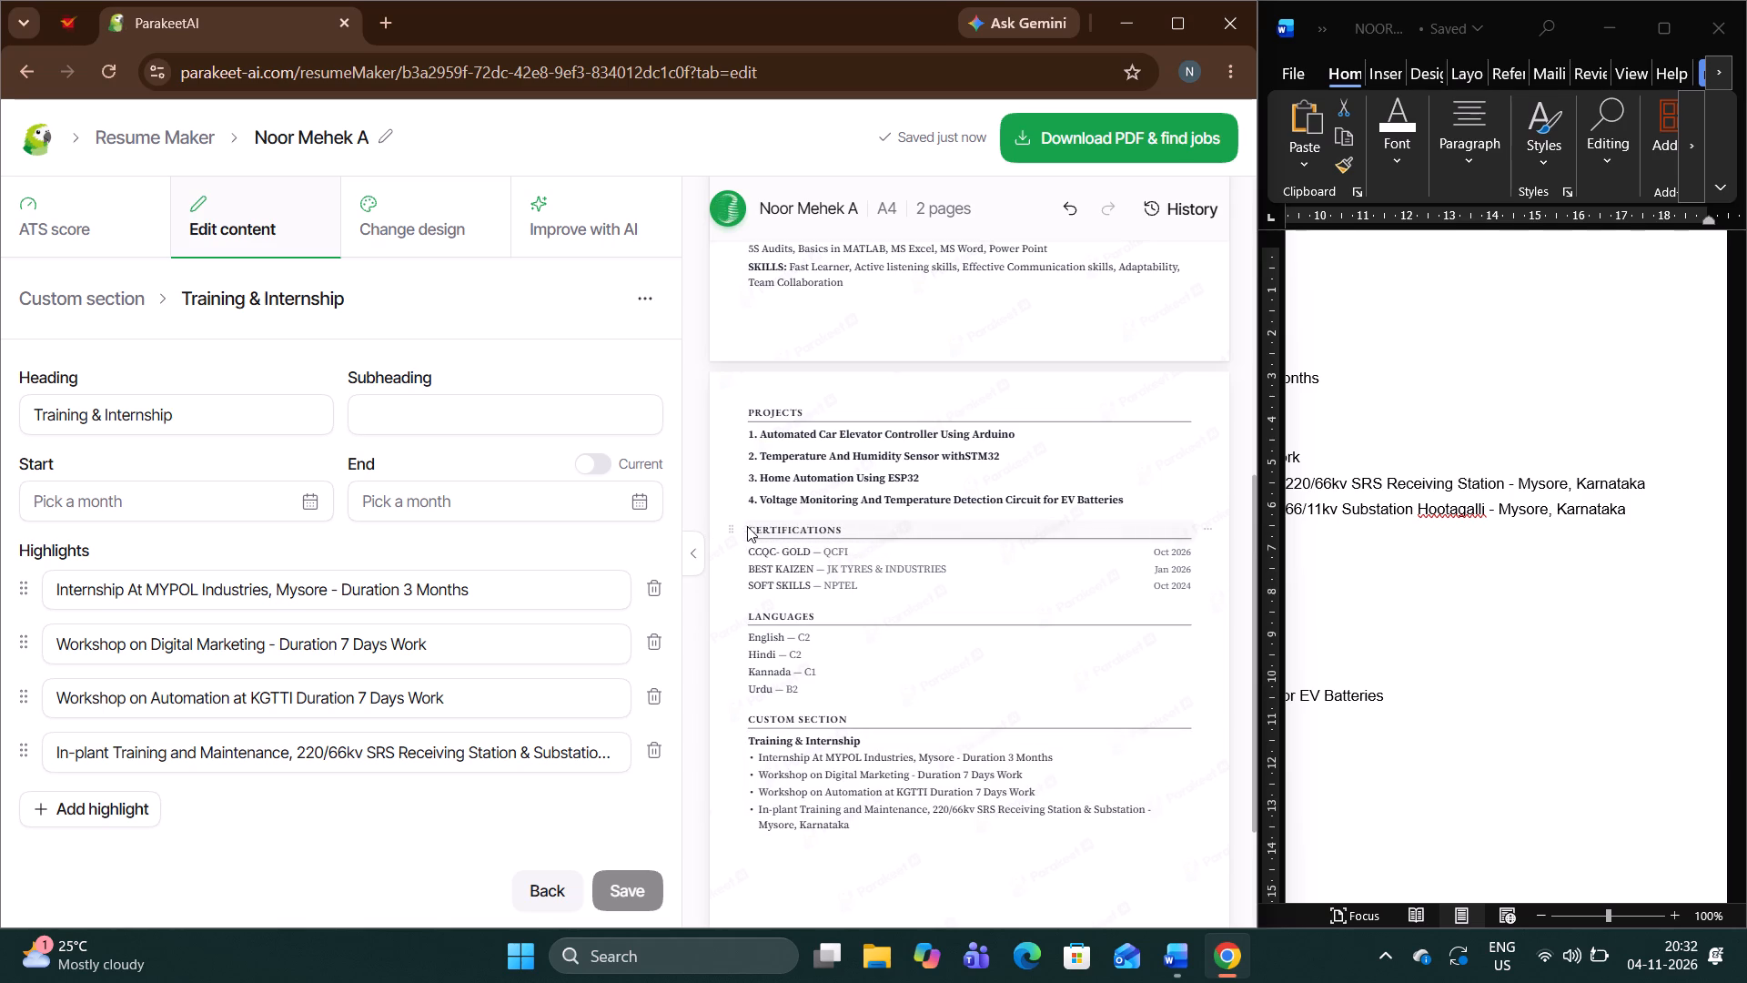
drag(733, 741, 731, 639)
Rename the resume's custom section to "Training & Internship" and save the new name.
click(135, 280)
double_click(133, 286)
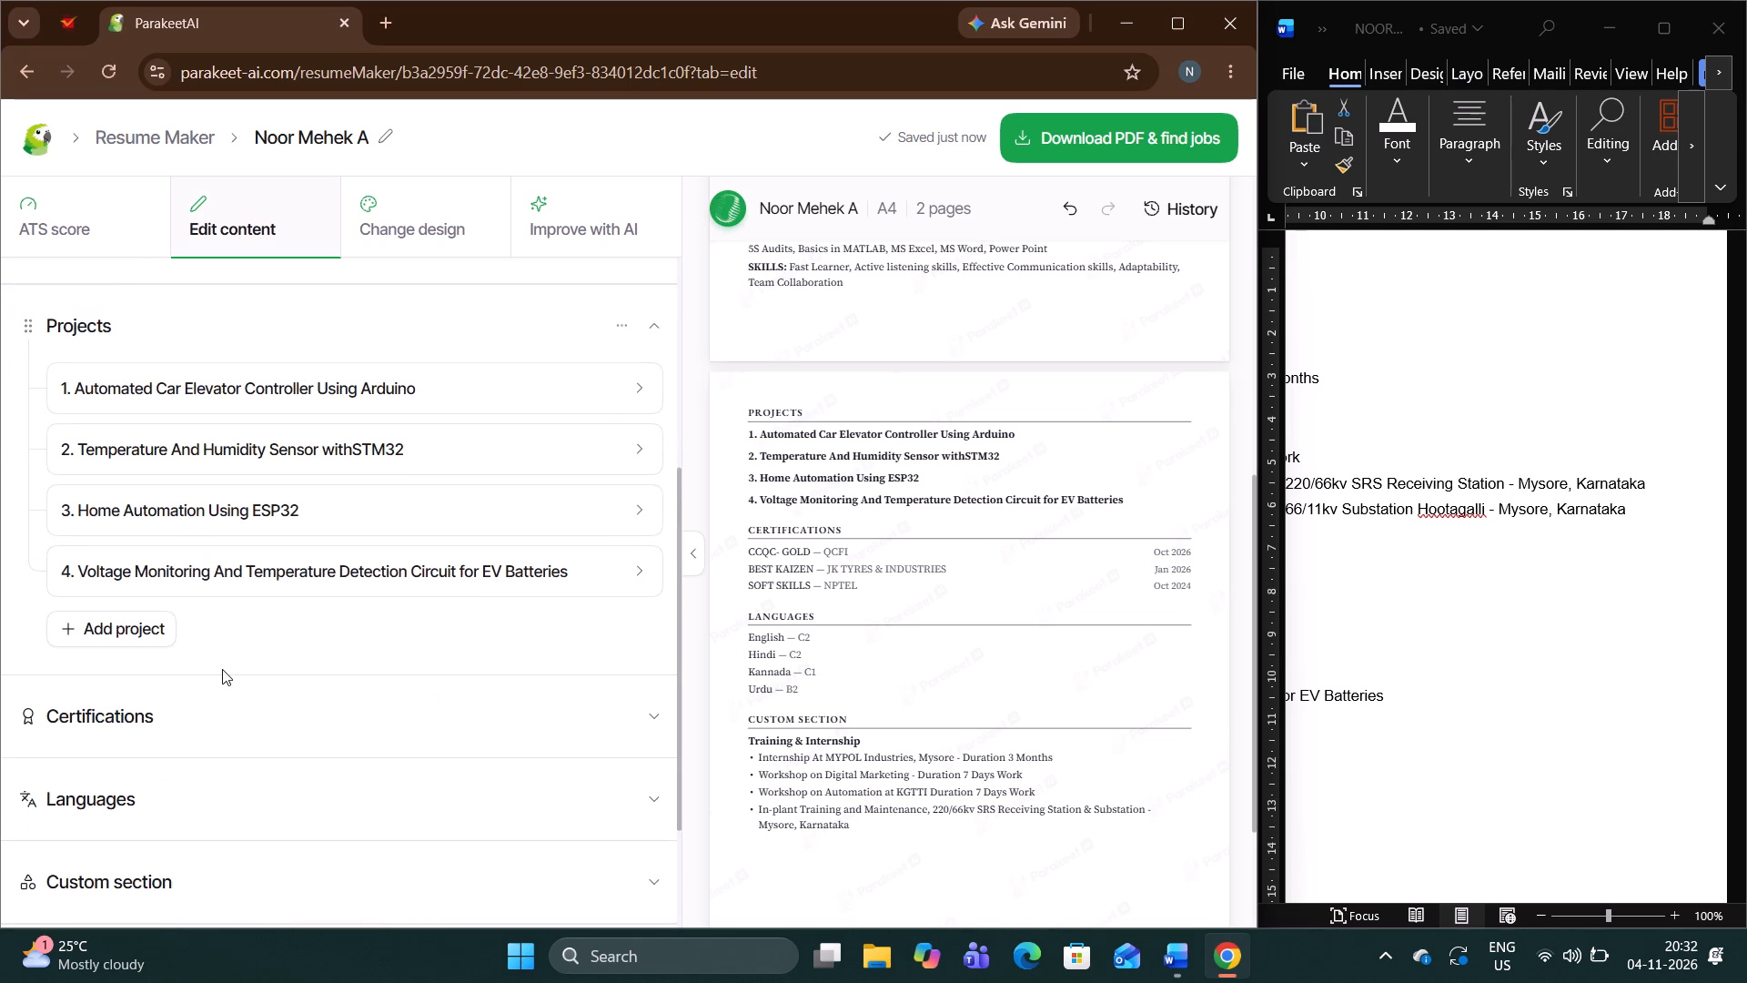
scroll(224, 671, up, 2)
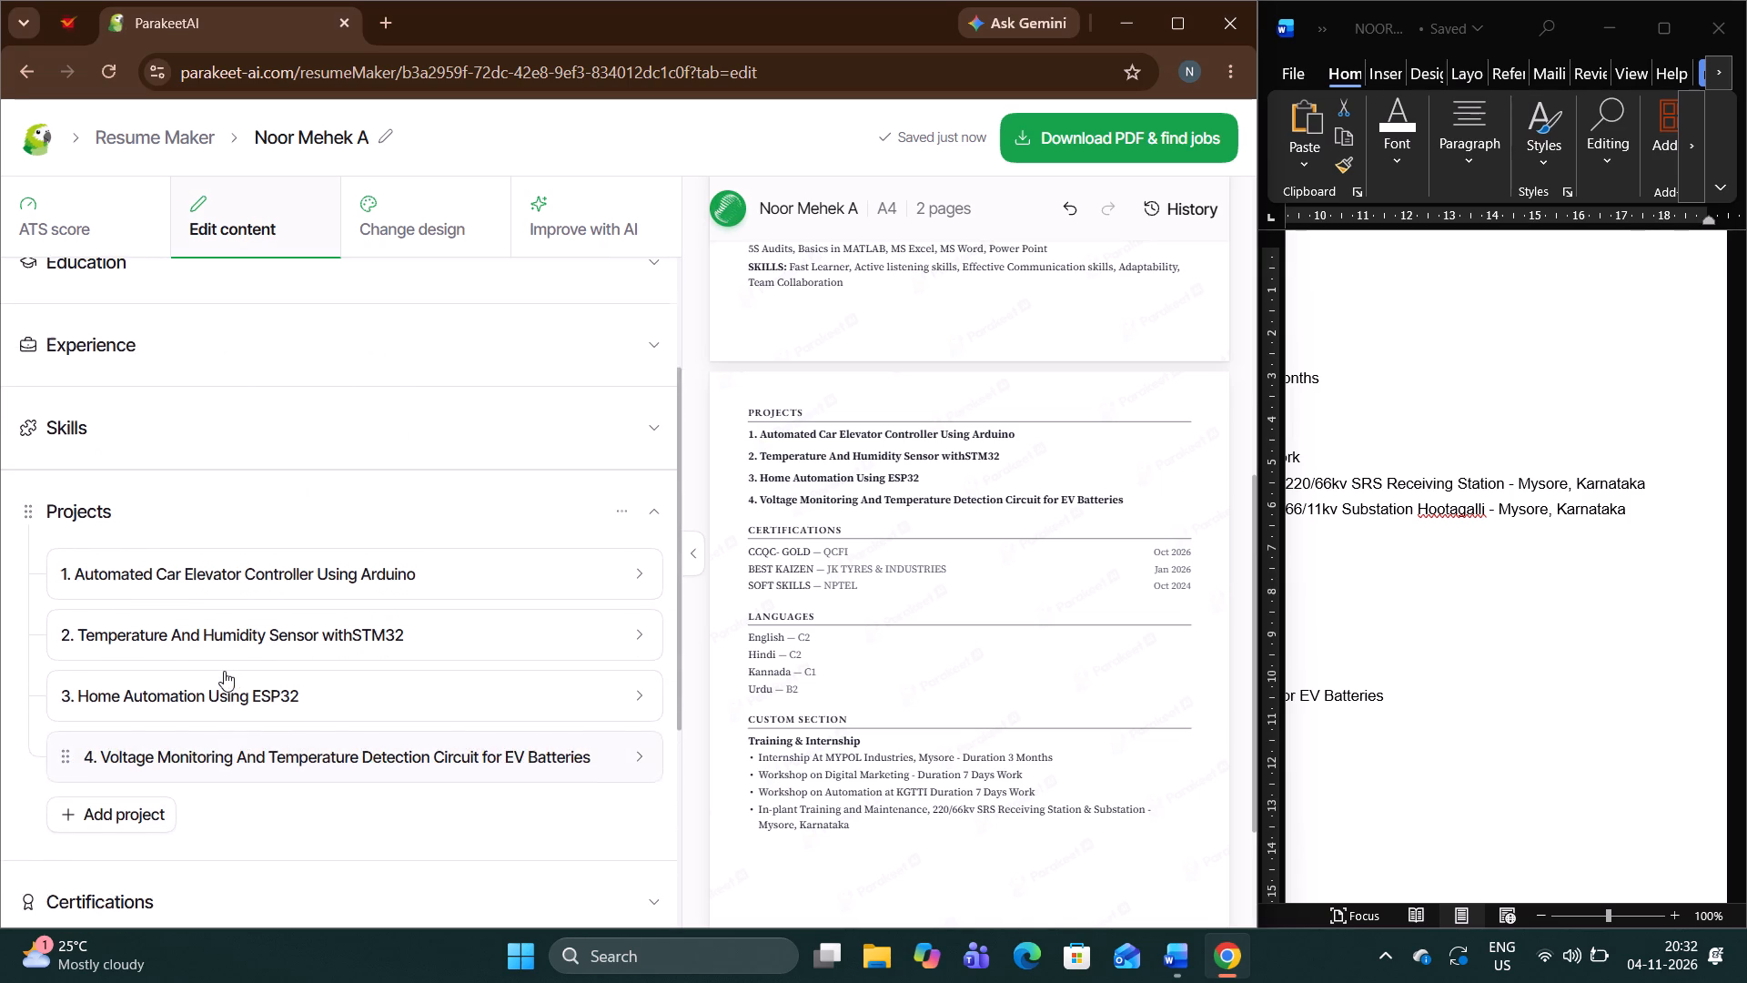
scroll(224, 671, up, 1)
scroll(224, 671, down, 4)
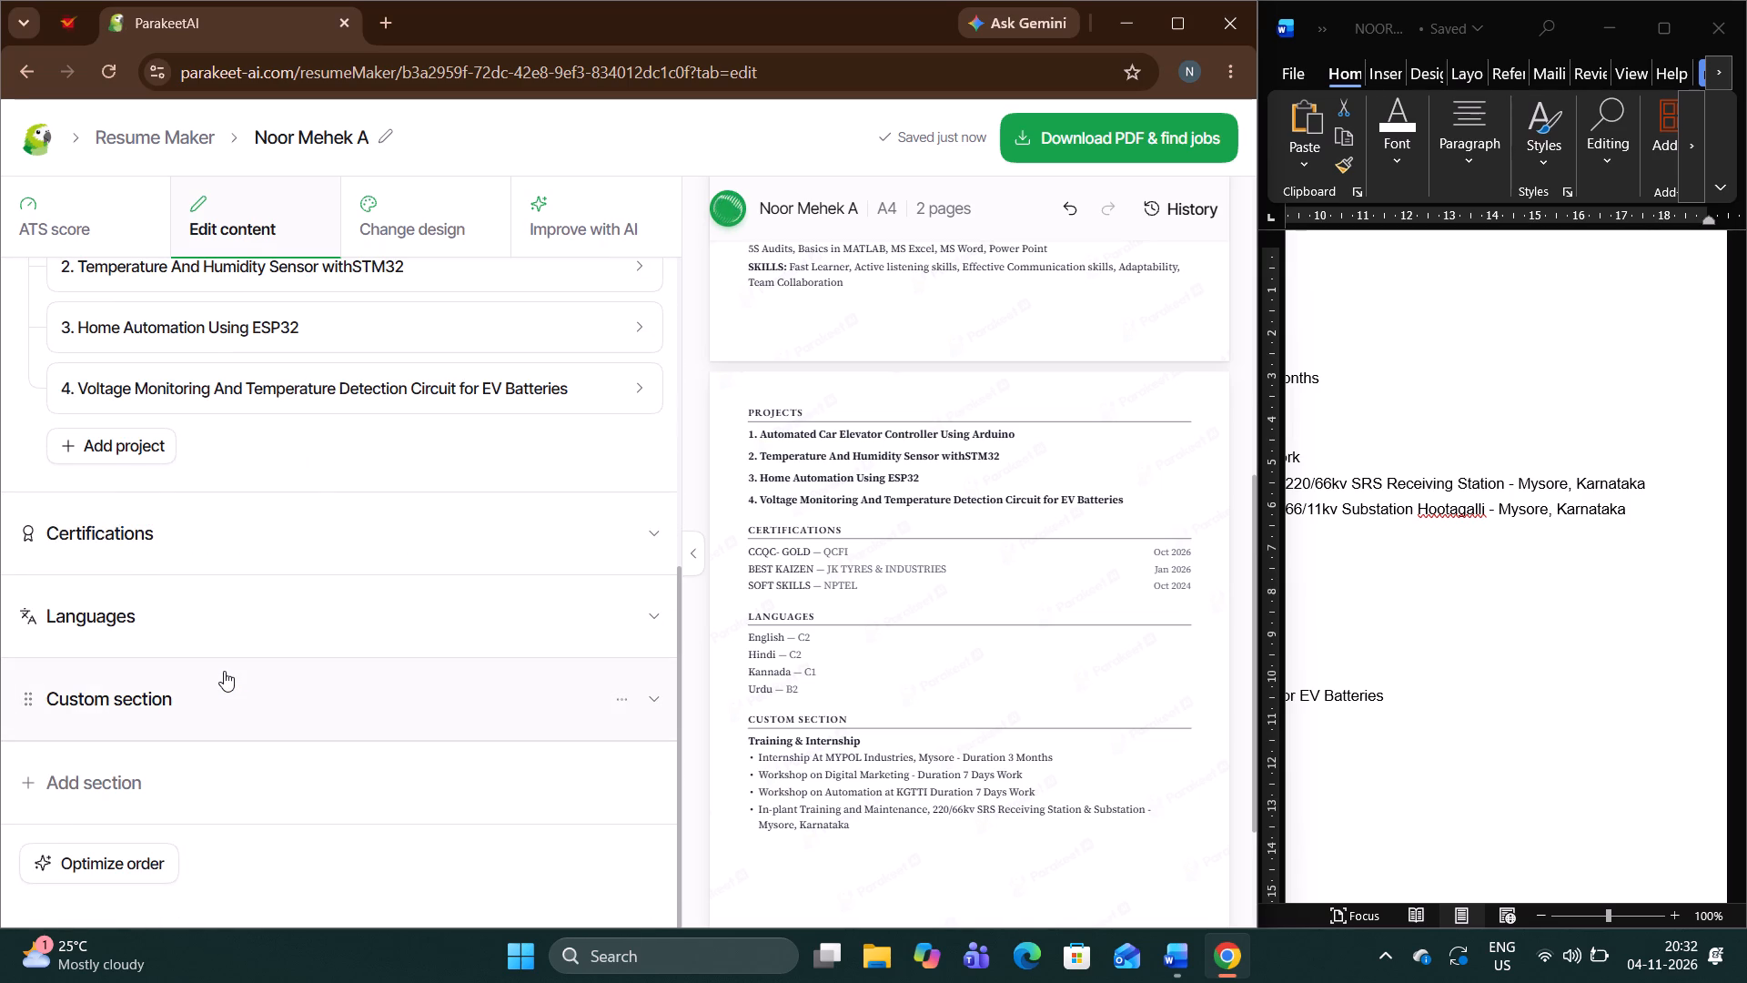
click(629, 694)
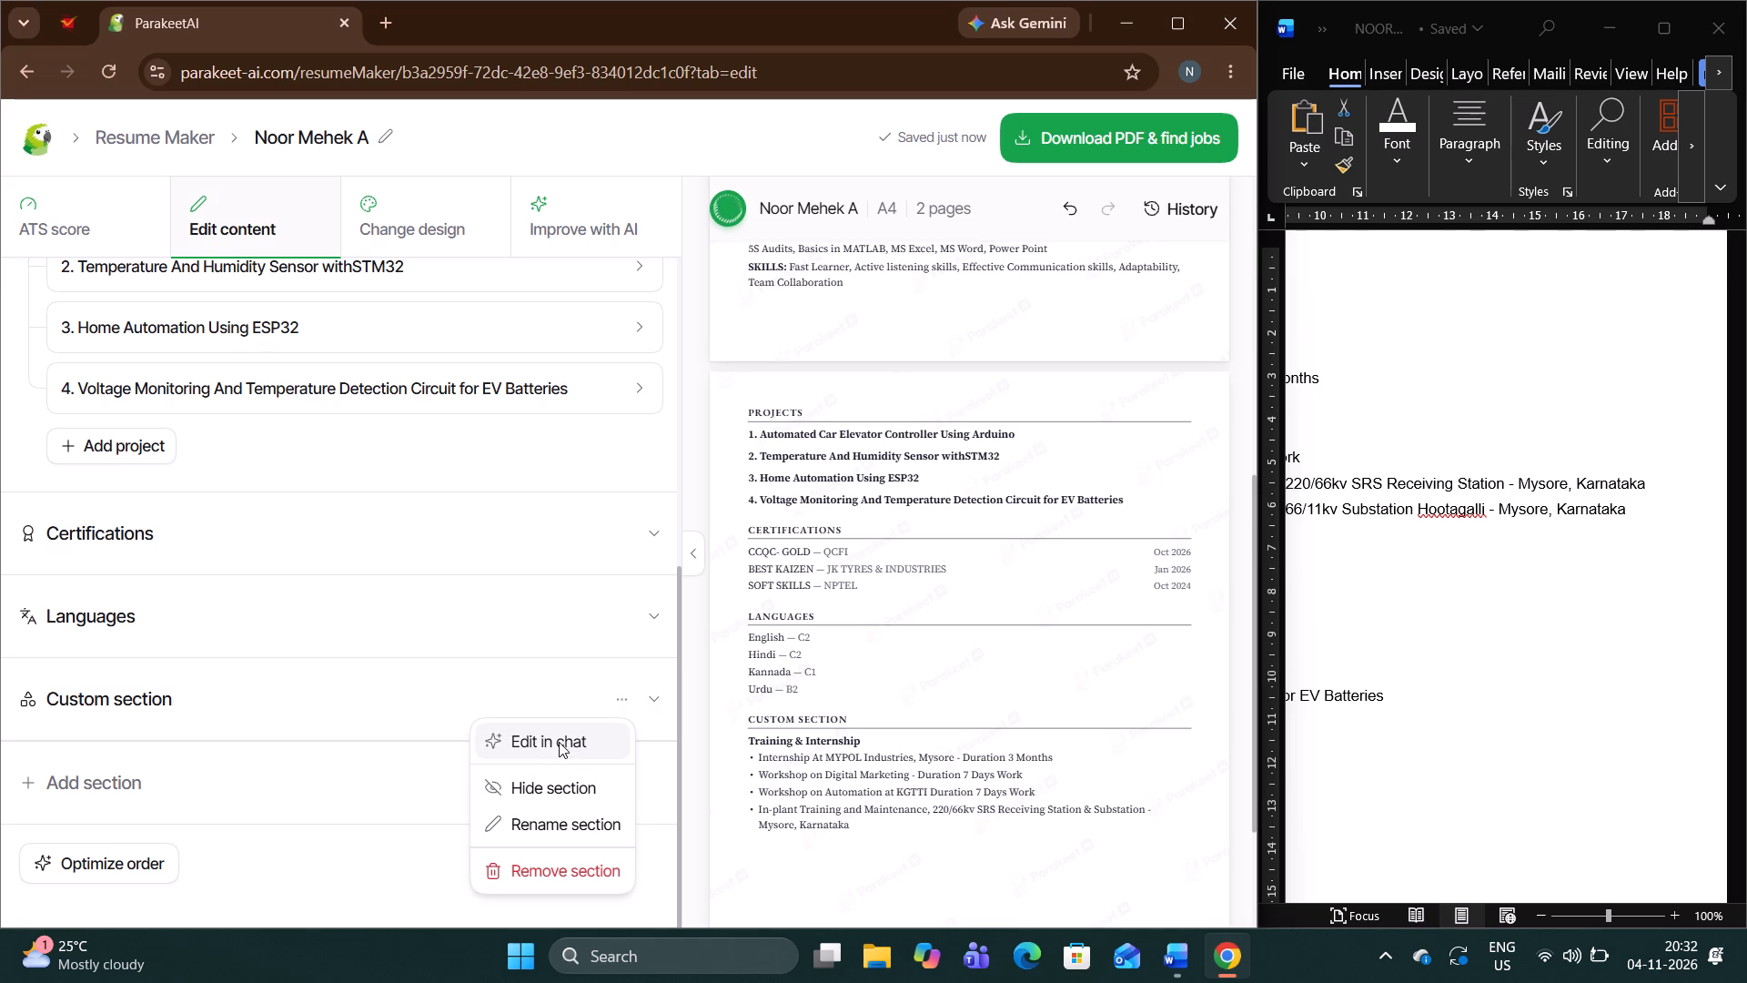
click(544, 821)
key(BackSpace)
key(BackSpace)
key(BackSpace)
key(BackSpace)
key(BackSpace)
key(BackSpace)
key(BackSpace)
key(BackSpace)
key(BackSpace)
key(BackSpace)
key(BackSpace)
key(BackSpace)
key(BackSpace)
key(BackSpace)
key(BackSpace)
key(BackSpace)
key(BackSpace)
key(BackSpace)
key(BackSpace)
key(BackSpace)
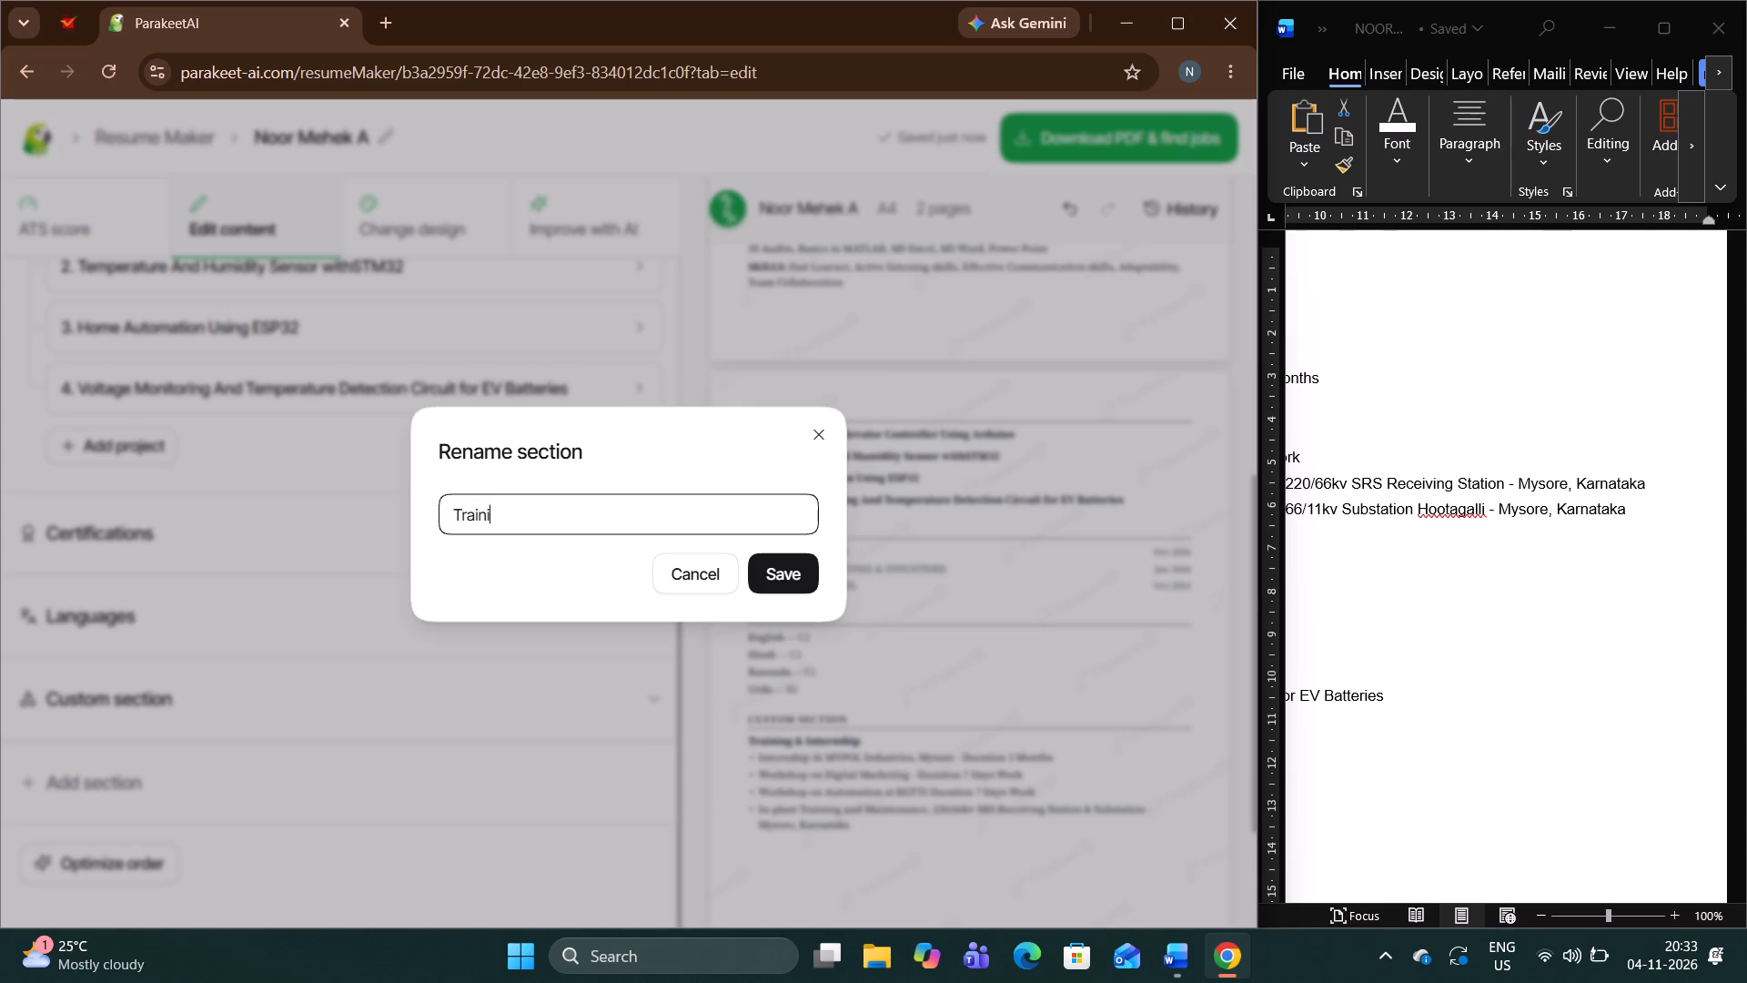
key(space)
text(&)
key(space)
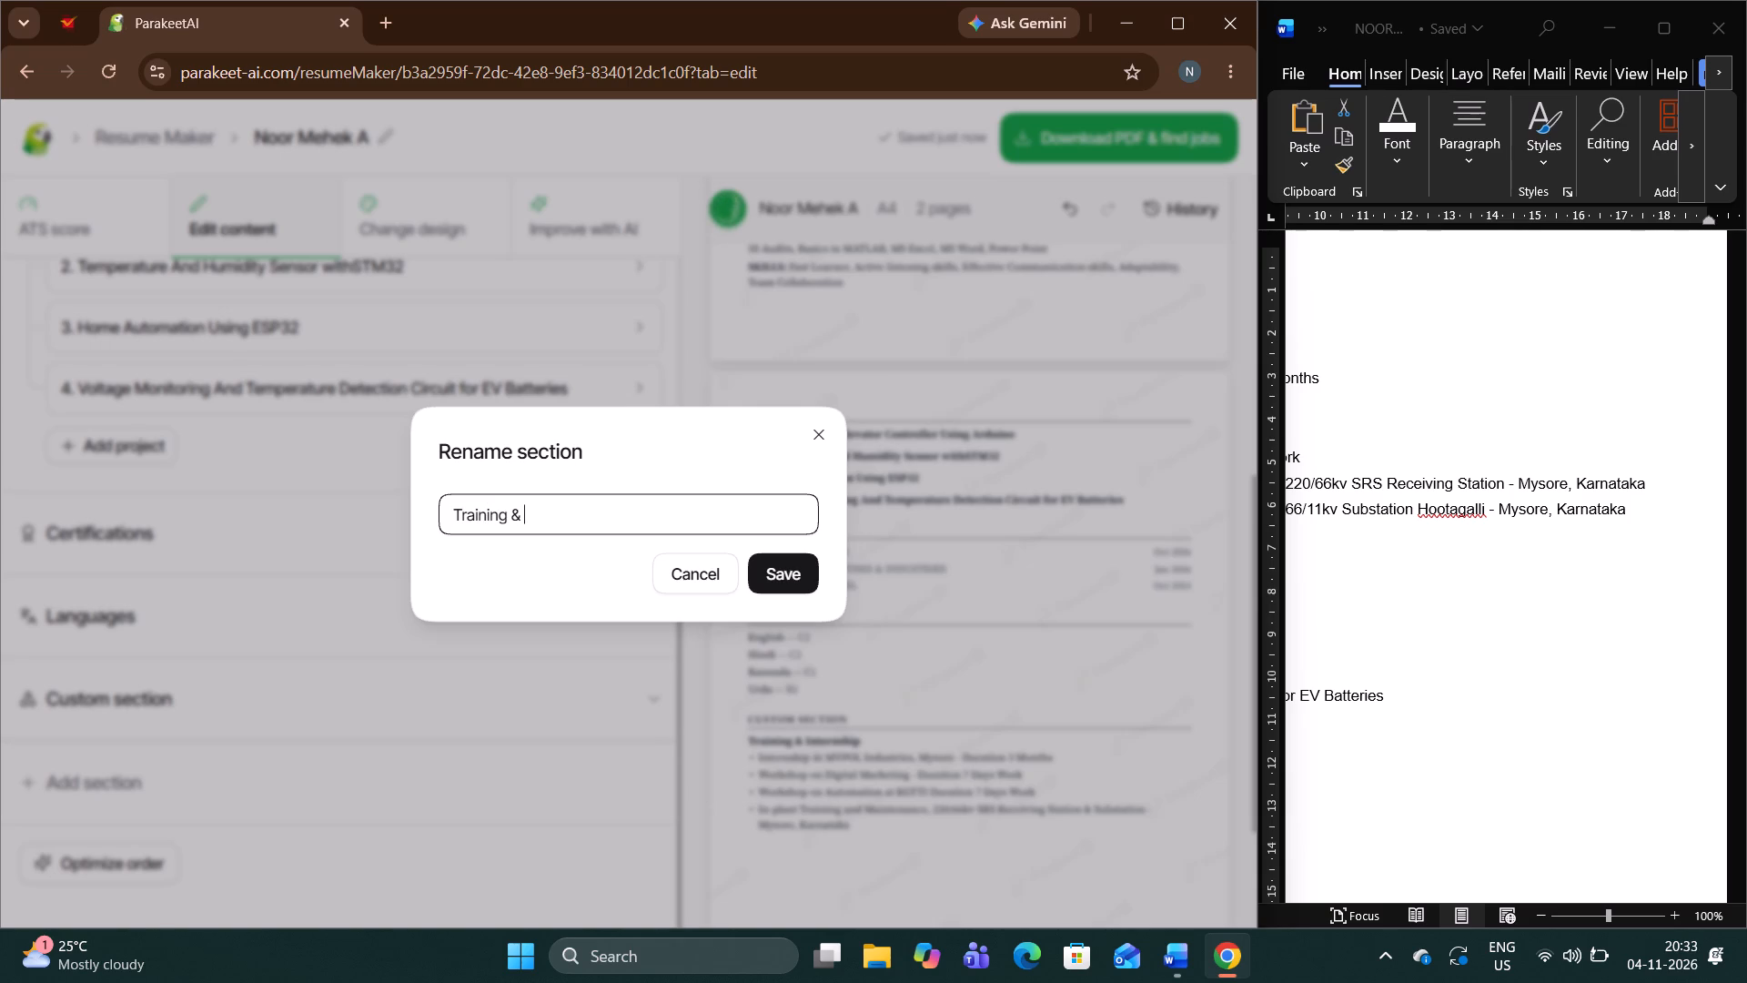
text(nternship)
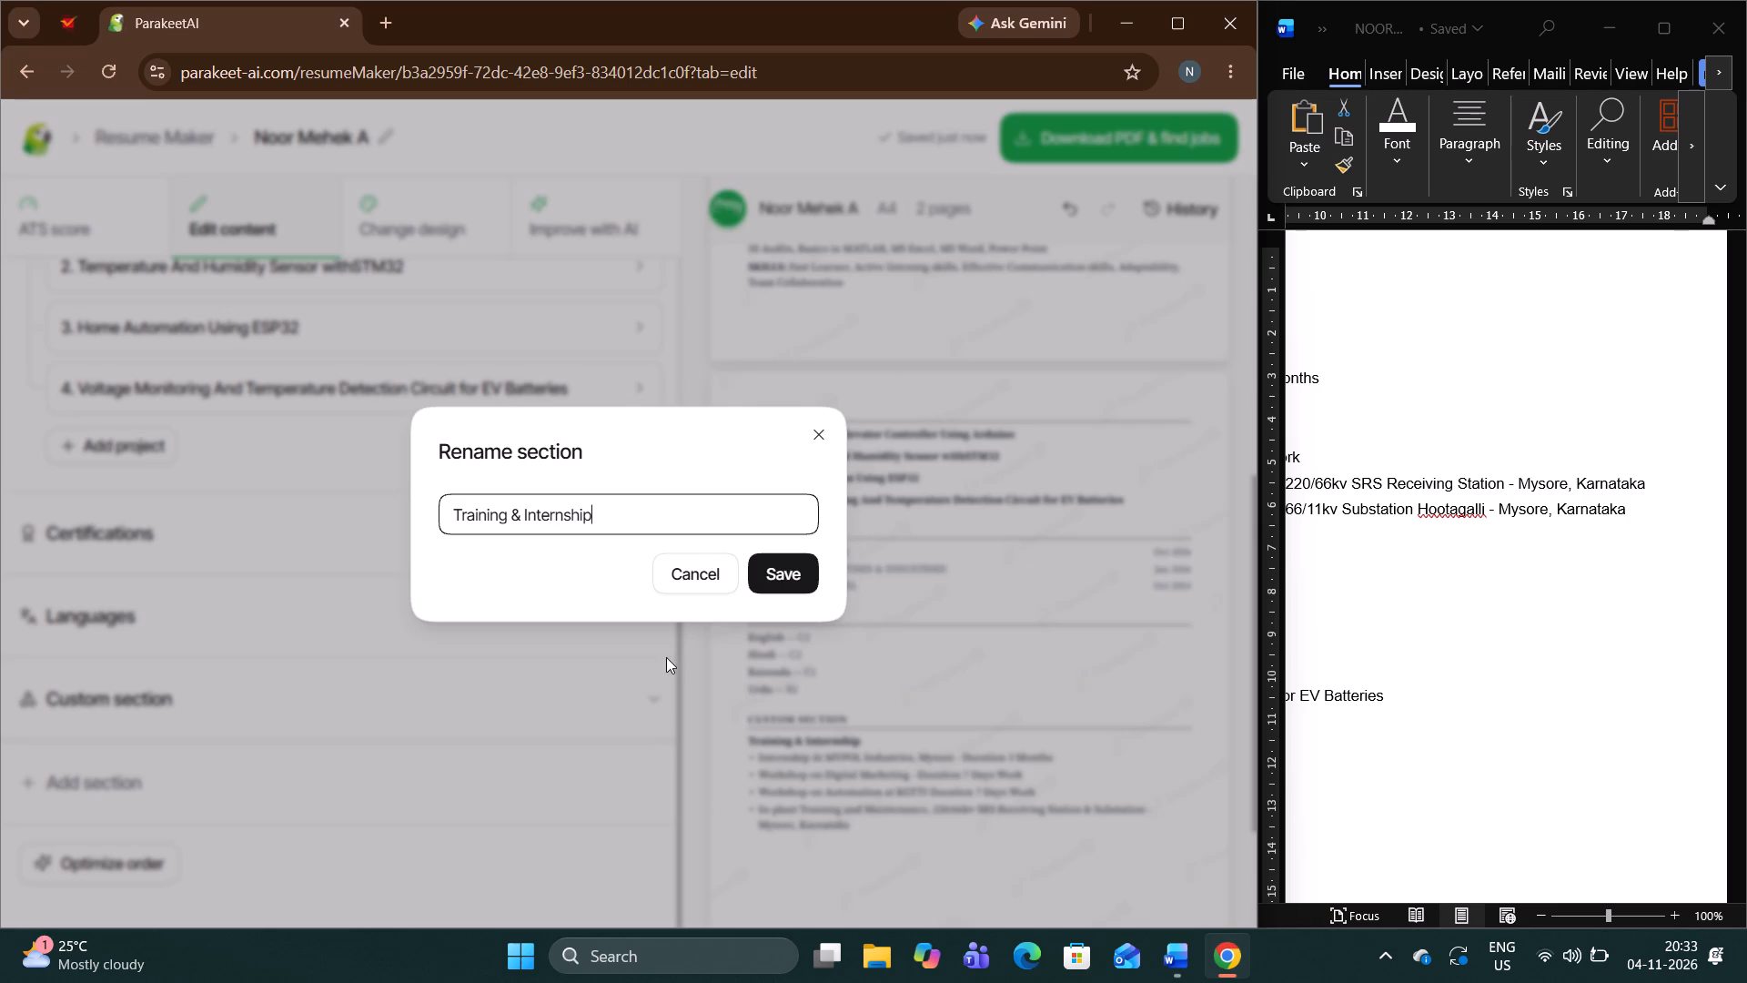
click(764, 588)
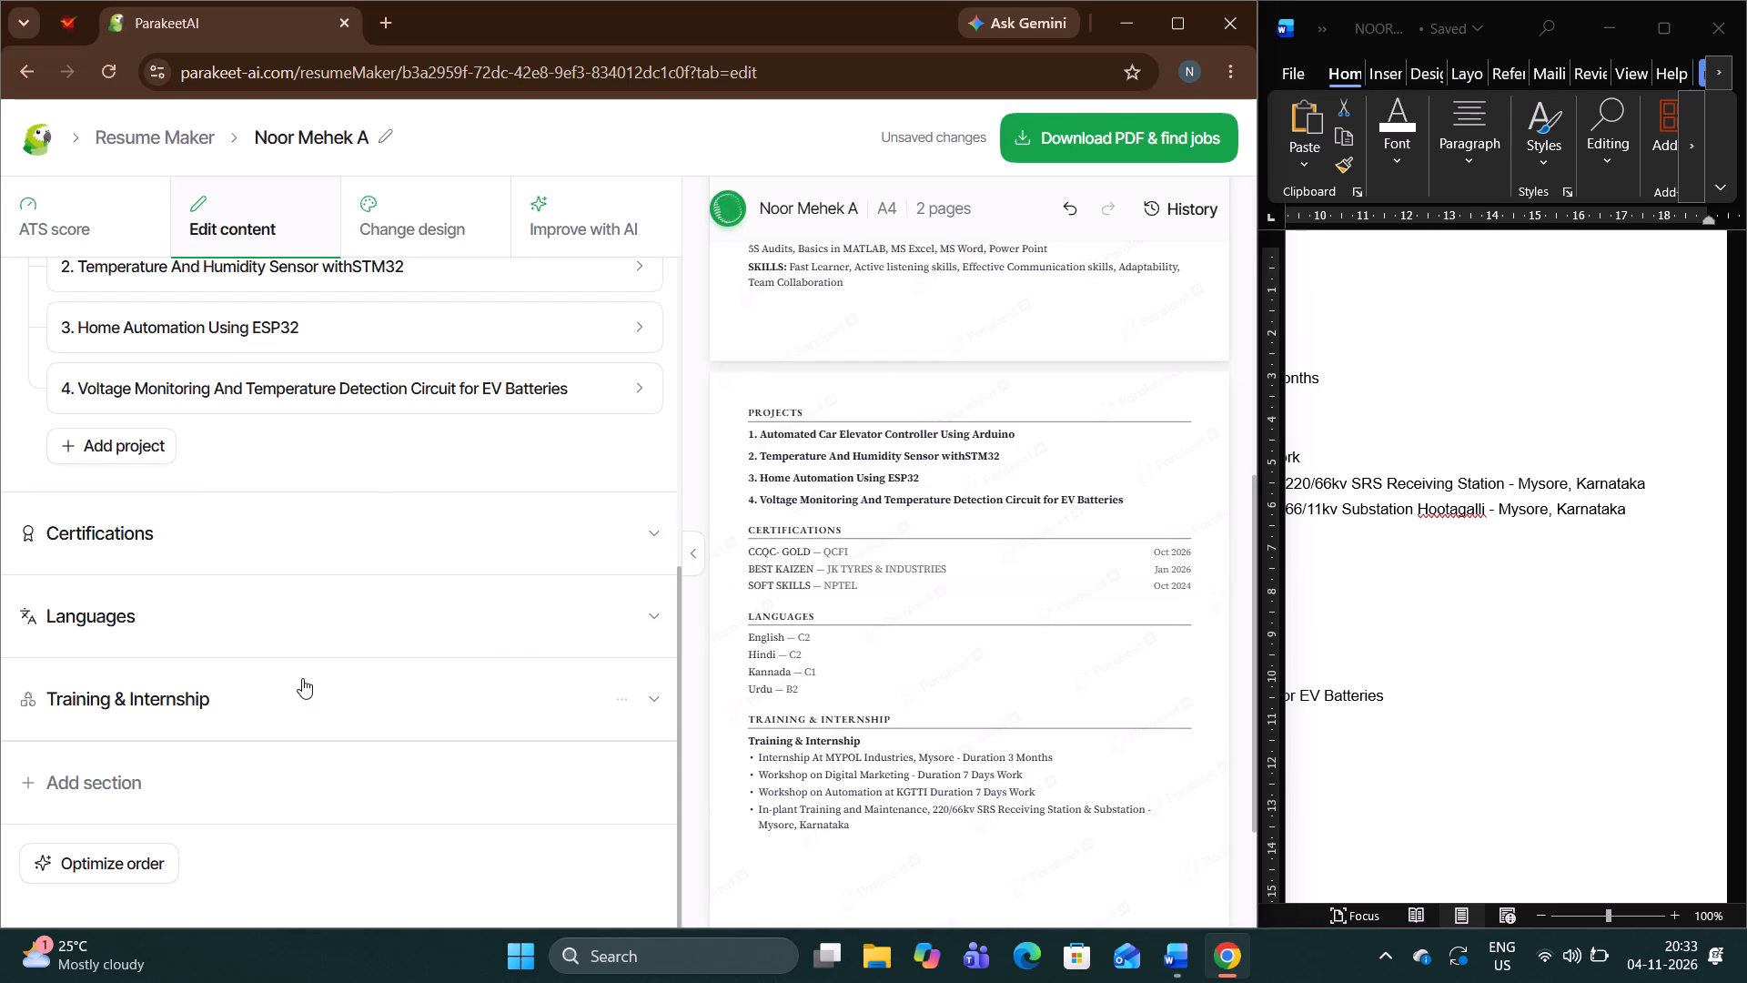
Clear the heading of the entry in the Training & Internship section, keeping its highlights, and save the entry.
click(272, 680)
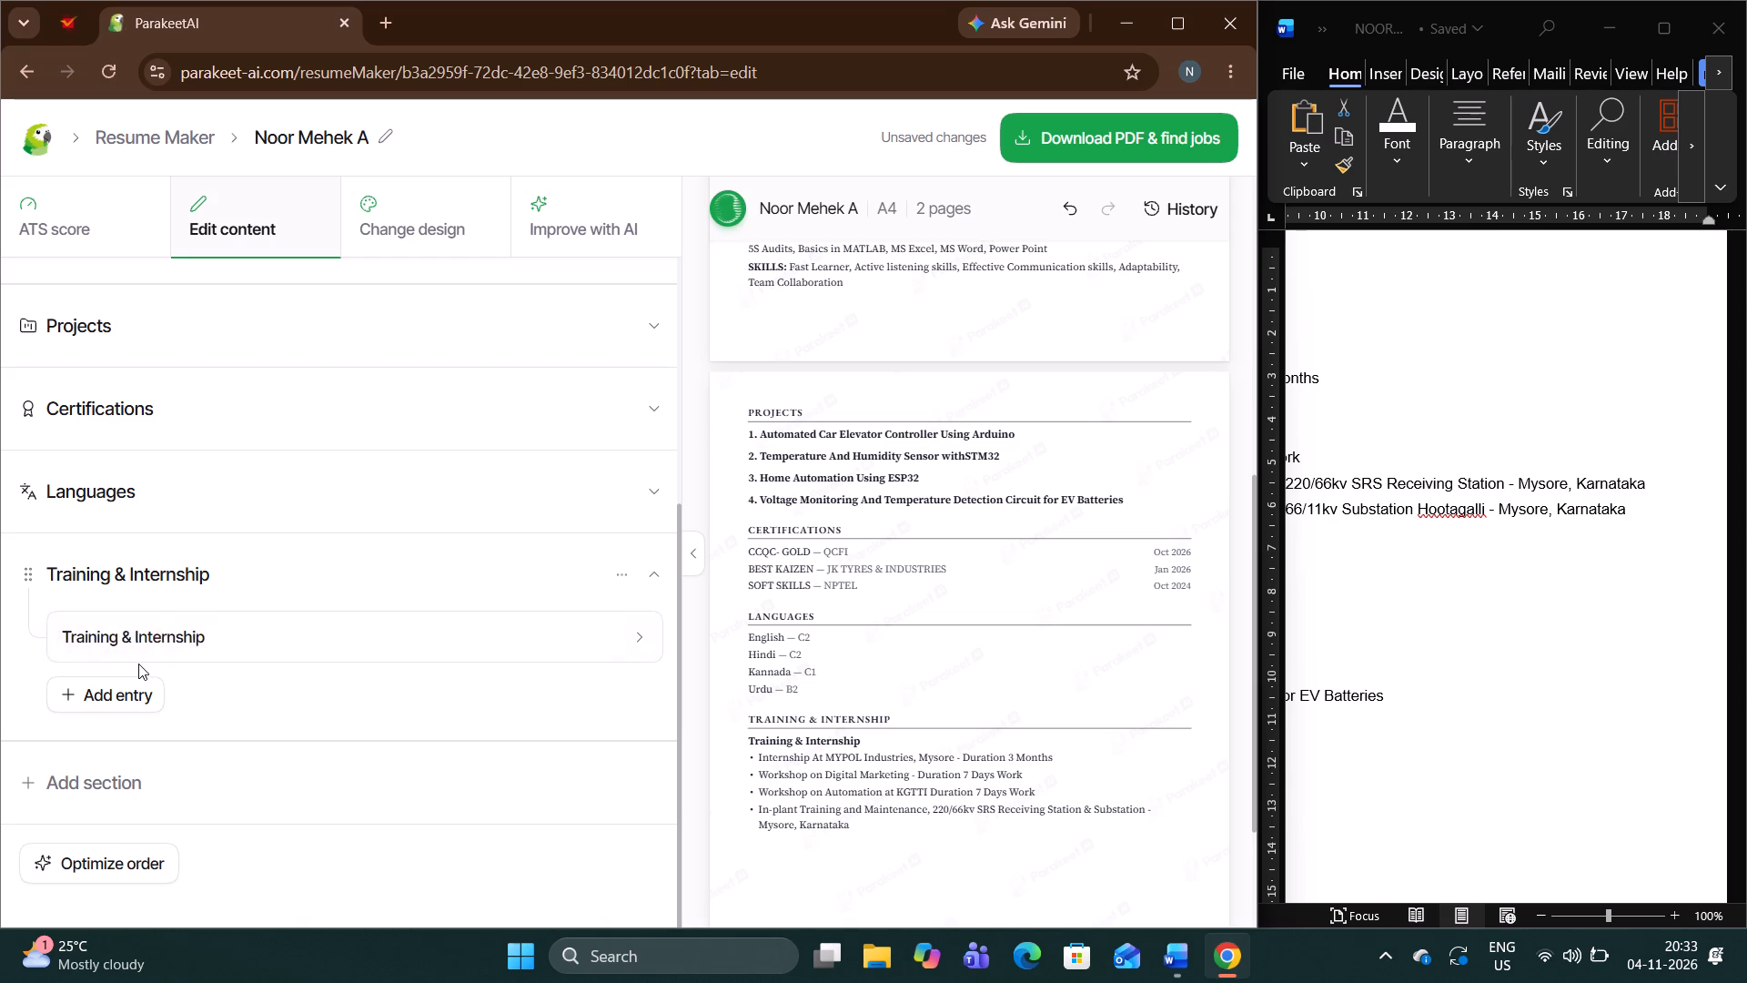
click(264, 620)
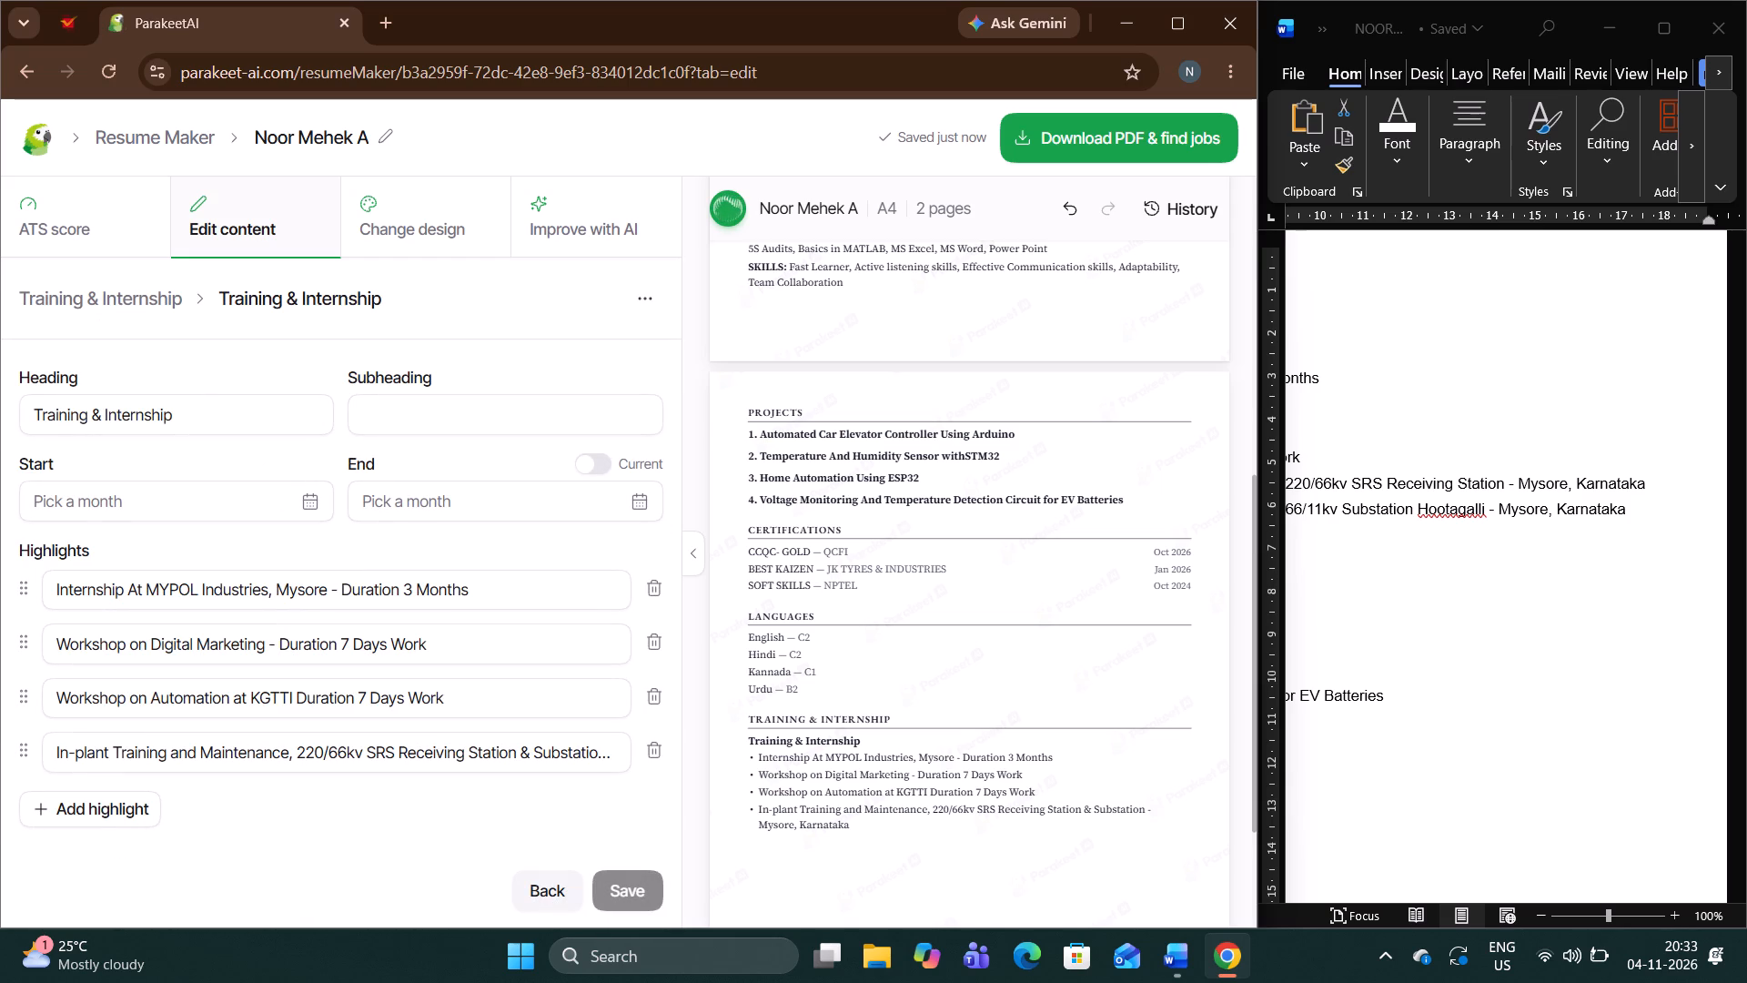
click(189, 410)
key(BackSpace)
key(BackSpace)
key(BackSpace)
key(BackSpace)
key(BackSpace)
key(BackSpace)
key(BackSpace)
key(BackSpace)
key(BackSpace)
key(BackSpace)
key(BackSpace)
key(BackSpace)
key(BackSpace)
key(BackSpace)
key(BackSpace)
key(BackSpace)
key(BackSpace)
key(BackSpace)
key(BackSpace)
key(BackSpace)
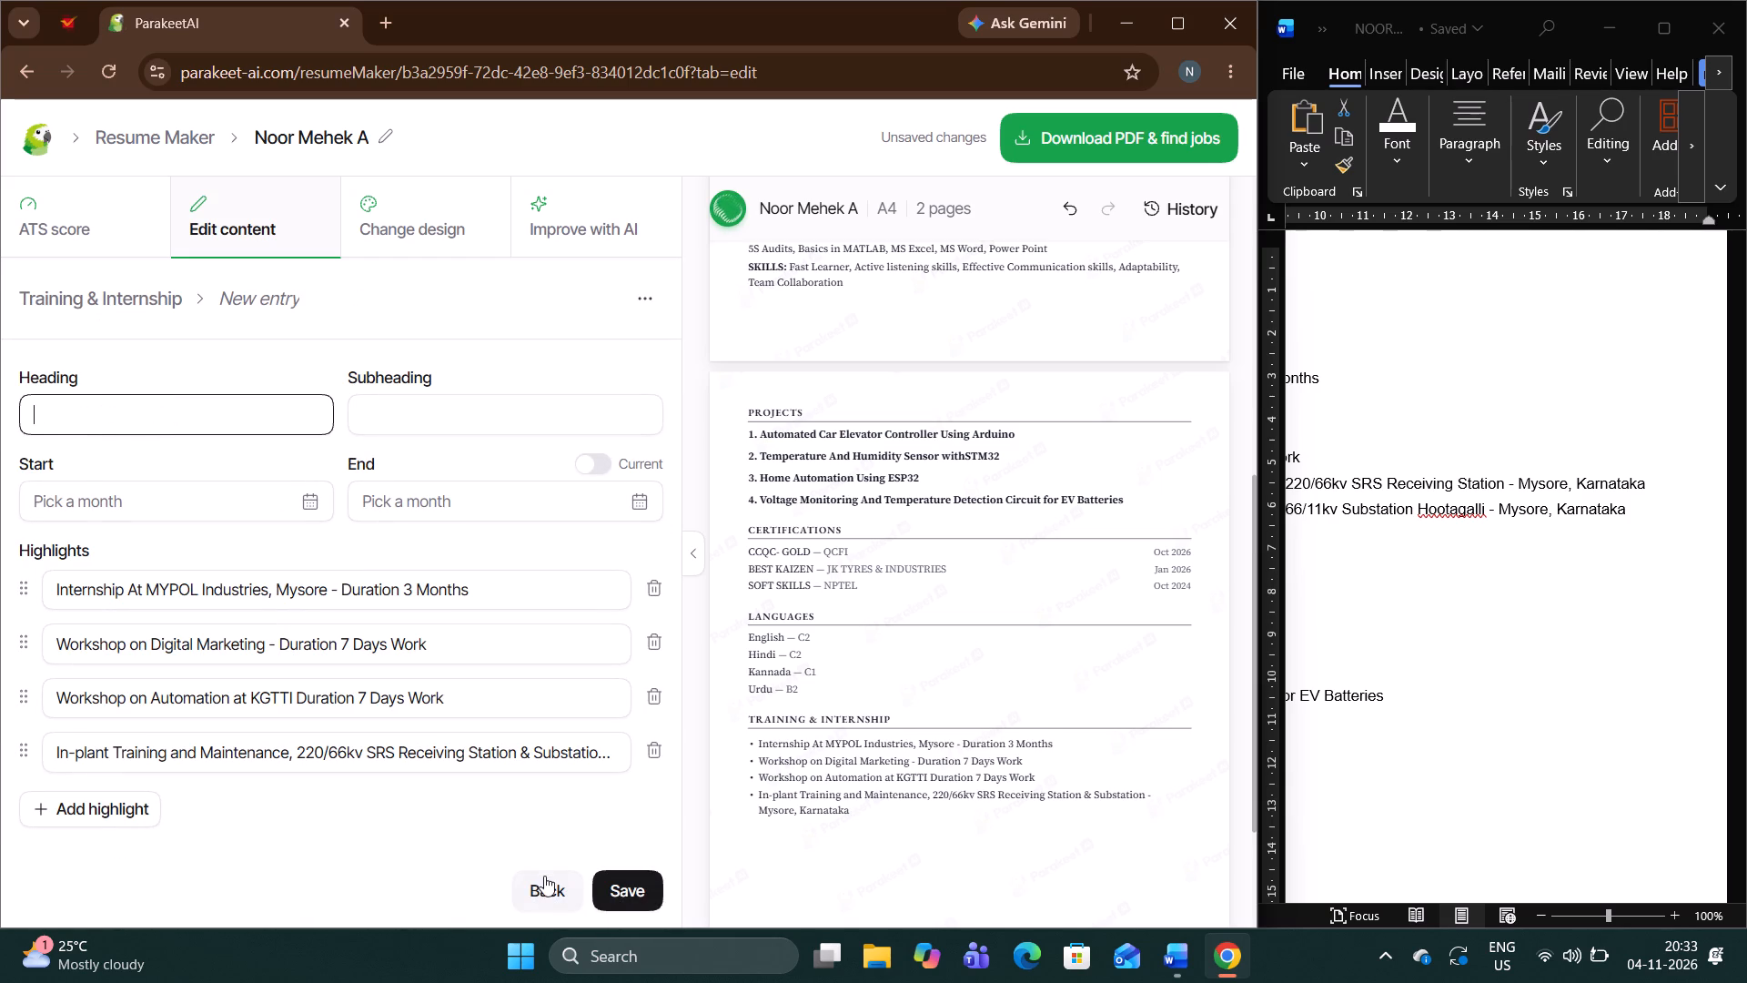
click(623, 886)
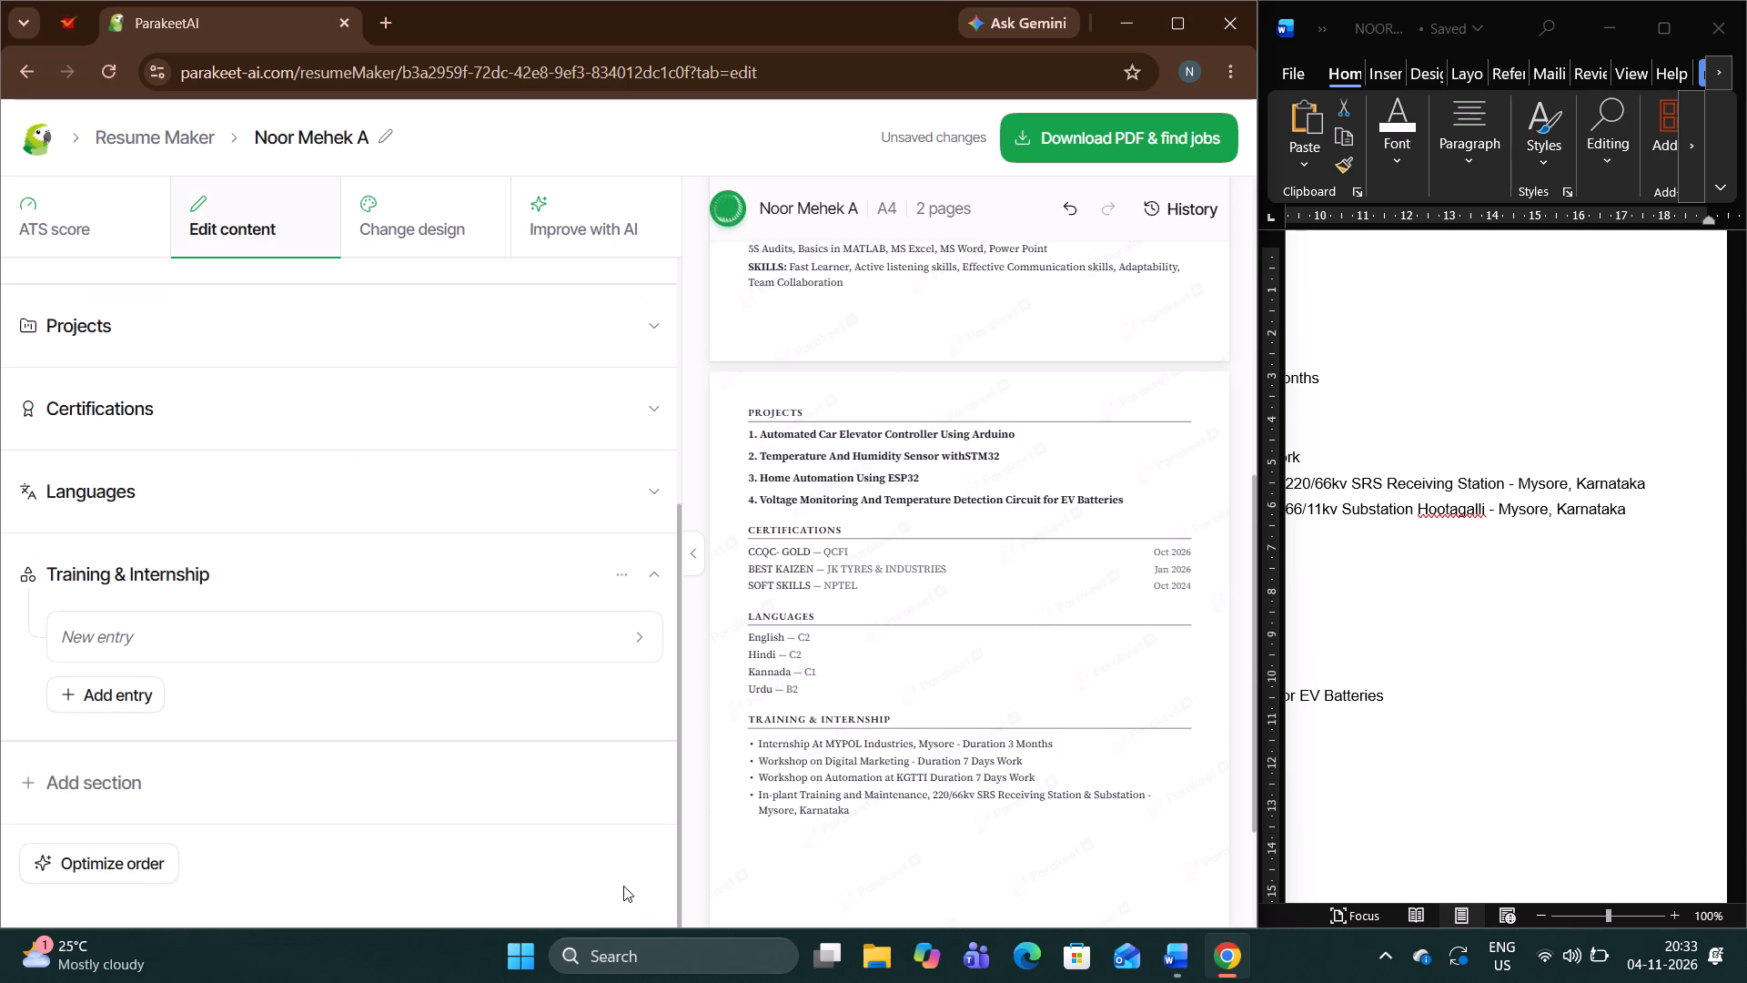
Add a highlight to the first project and remove the "1." numbering from its name, leaving "Automated Car Elevator Controller Using Arduino".
scroll(227, 576, up, 1)
click(181, 485)
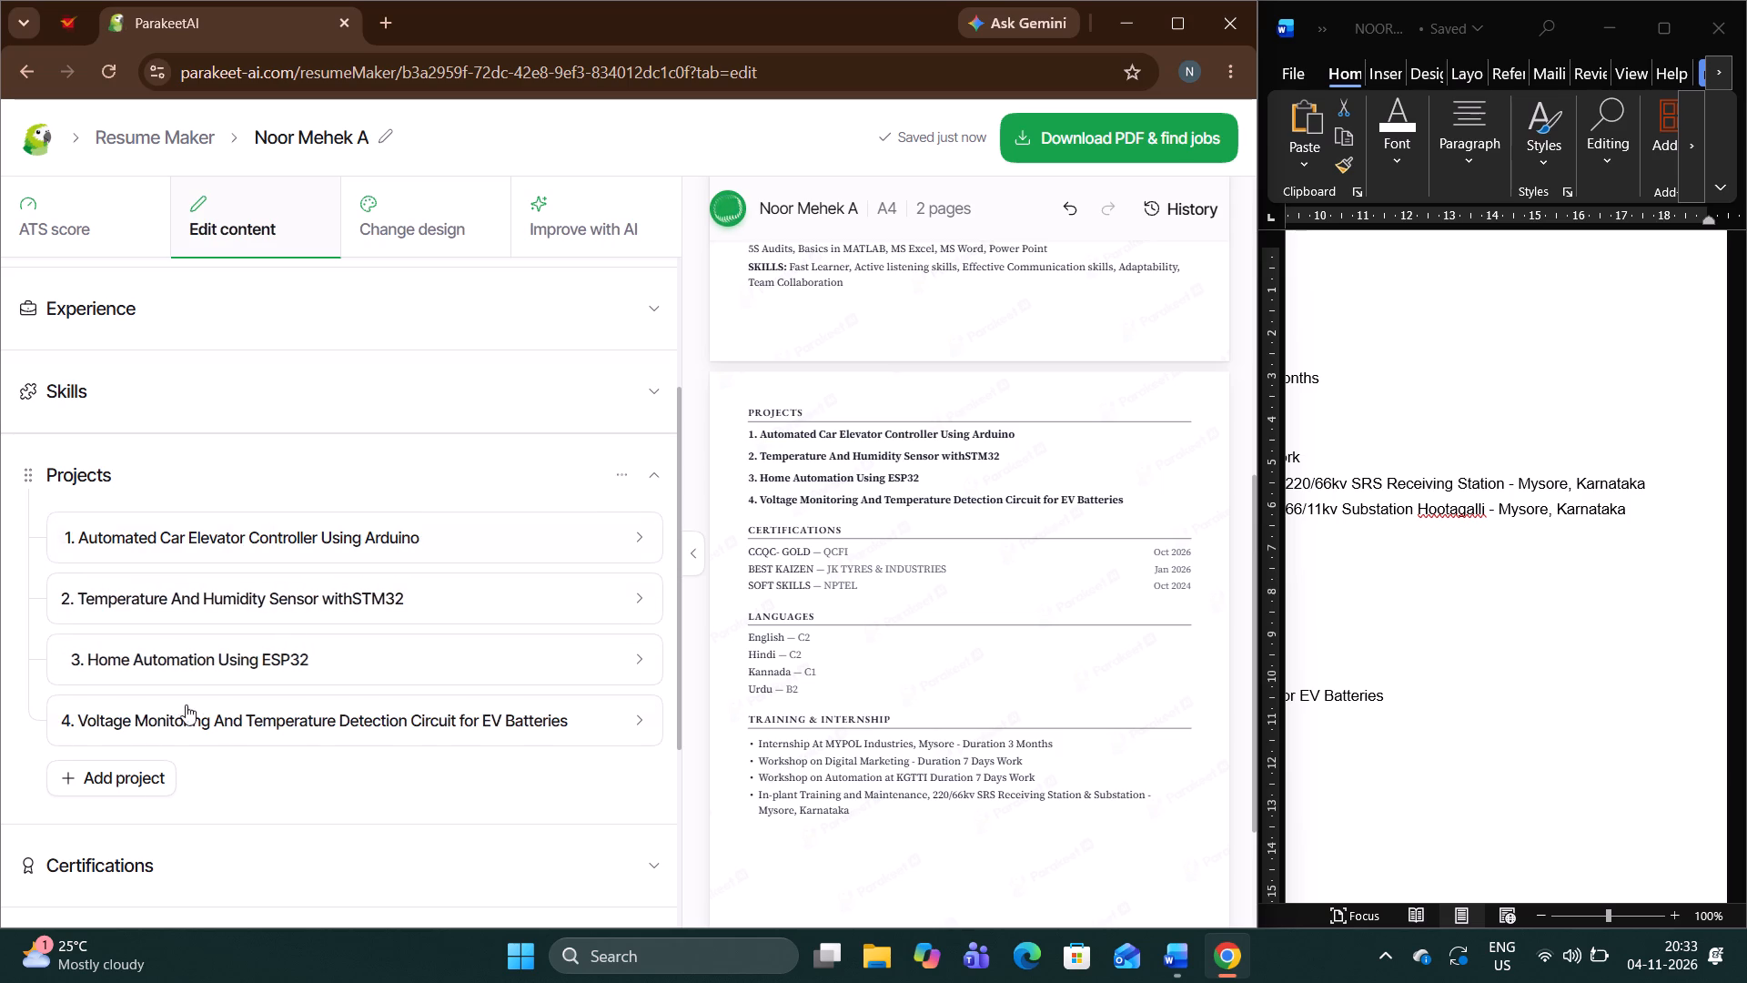
click(225, 550)
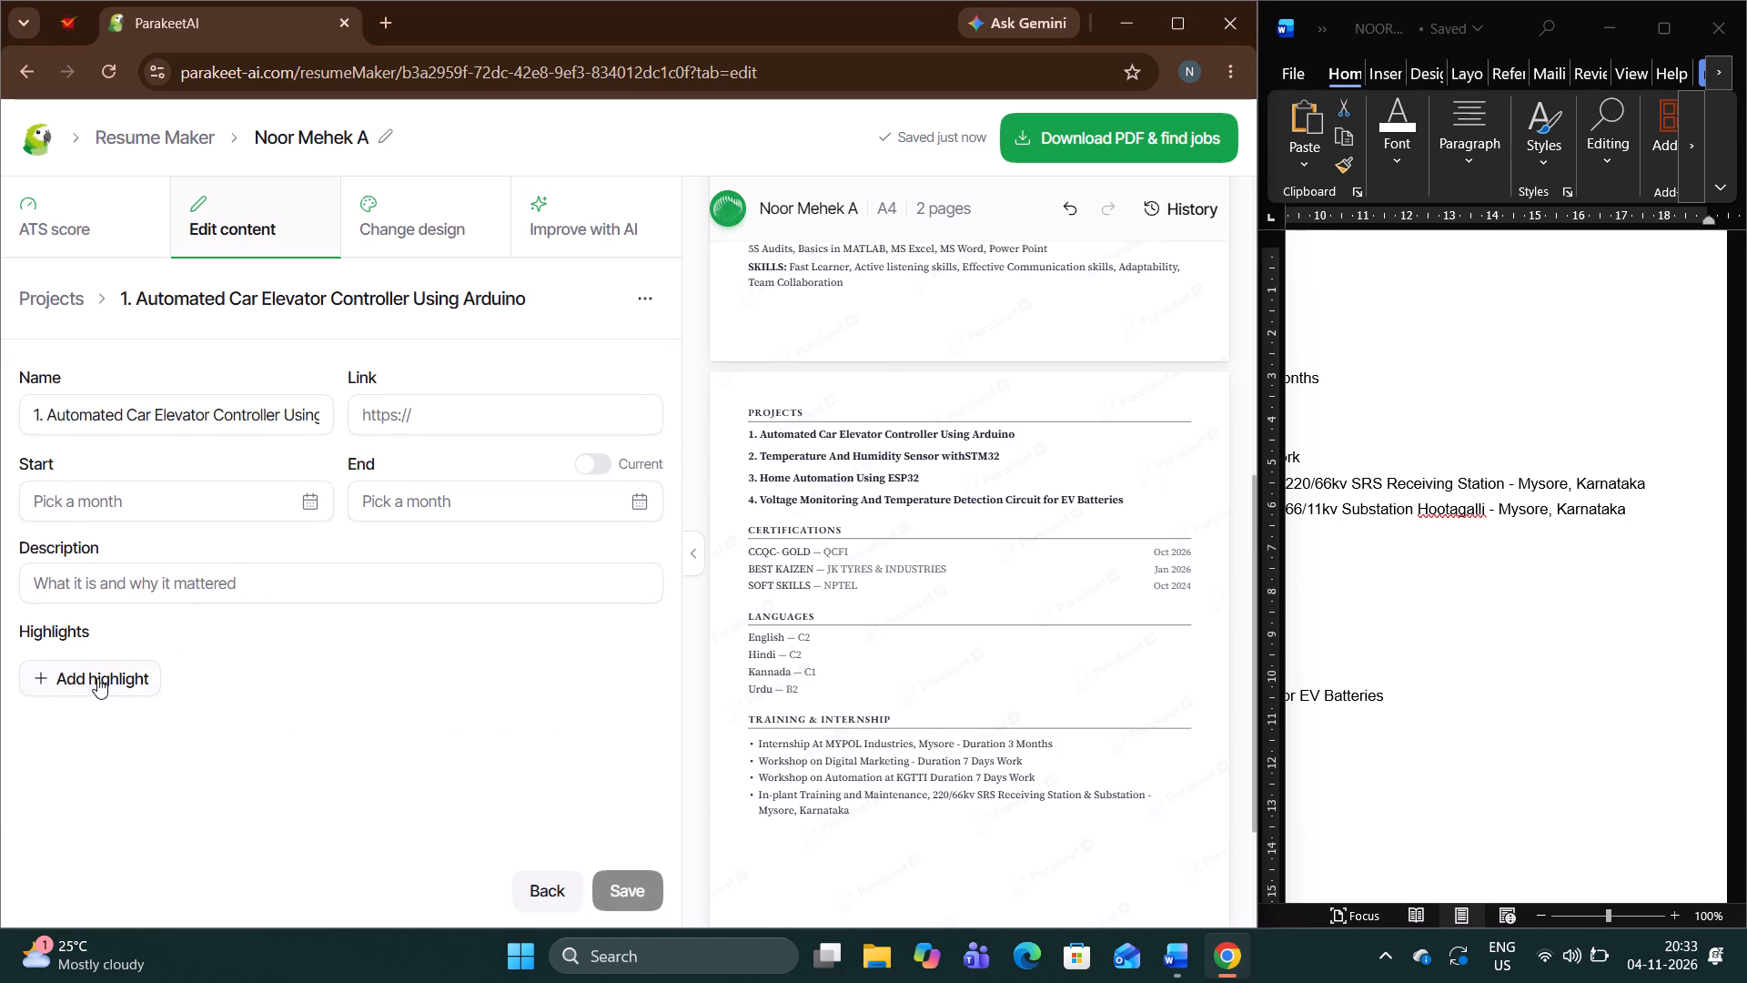
click(97, 678)
click(248, 431)
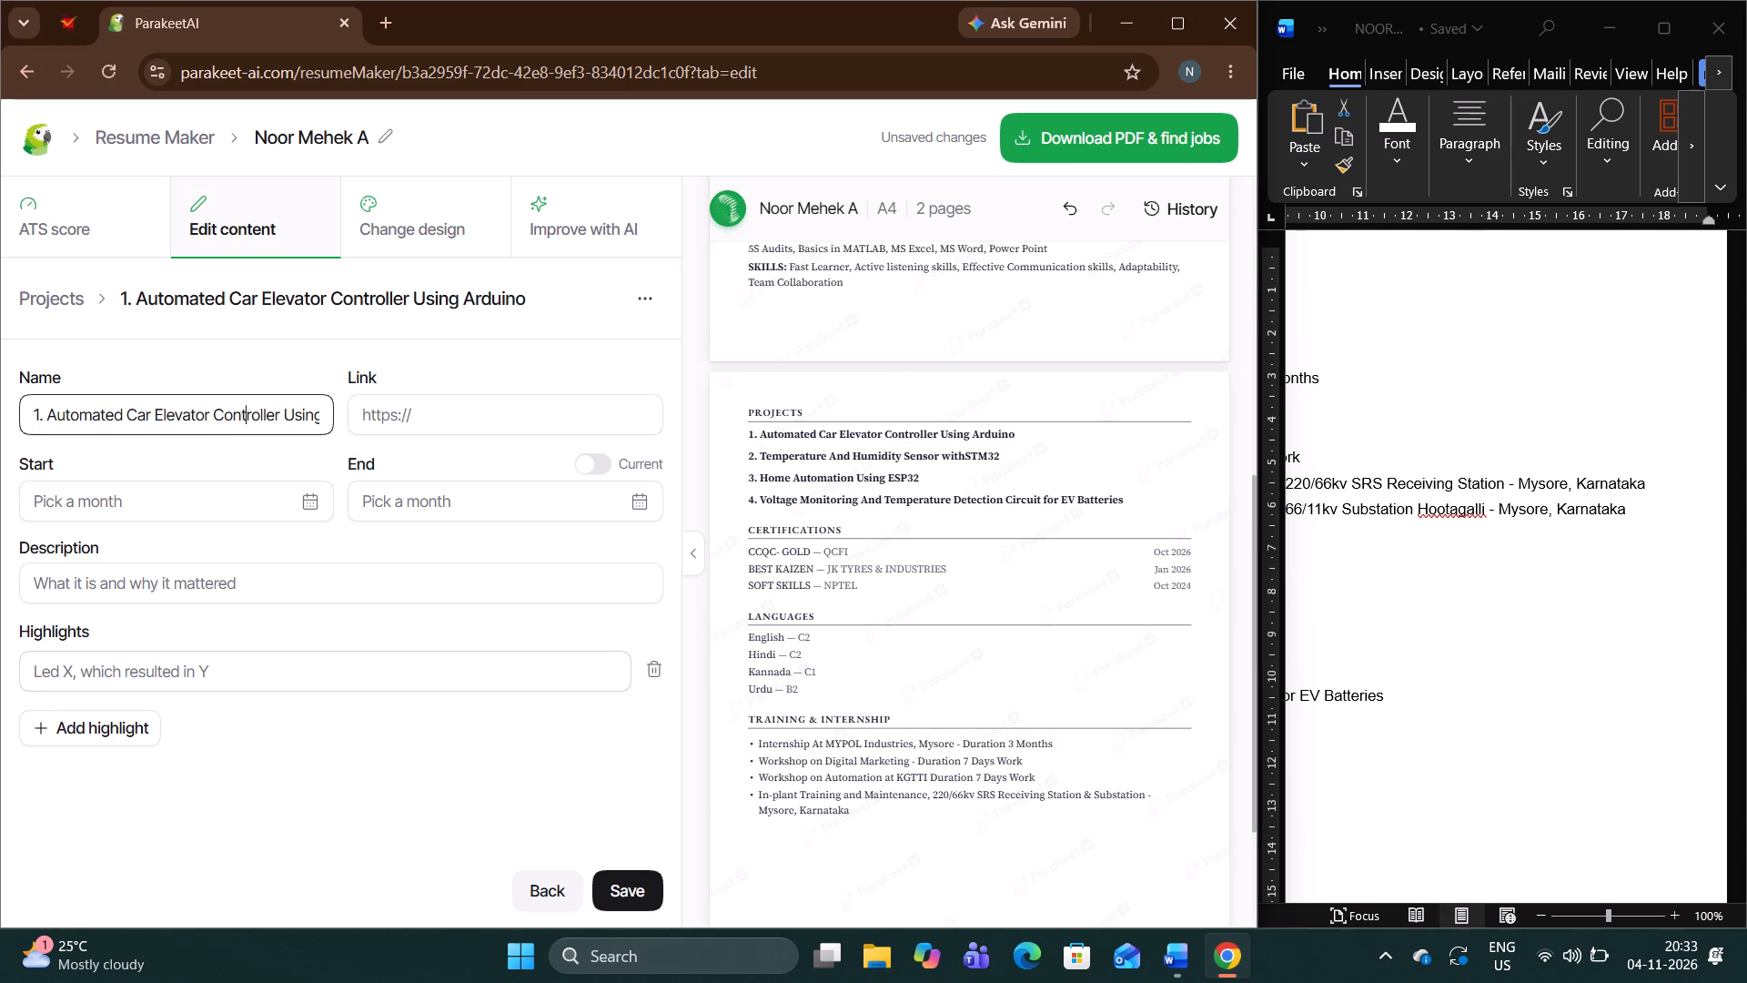
click(44, 415)
key(BackSpace)
key(BackSpace)
key(BackSpace)
key(Right)
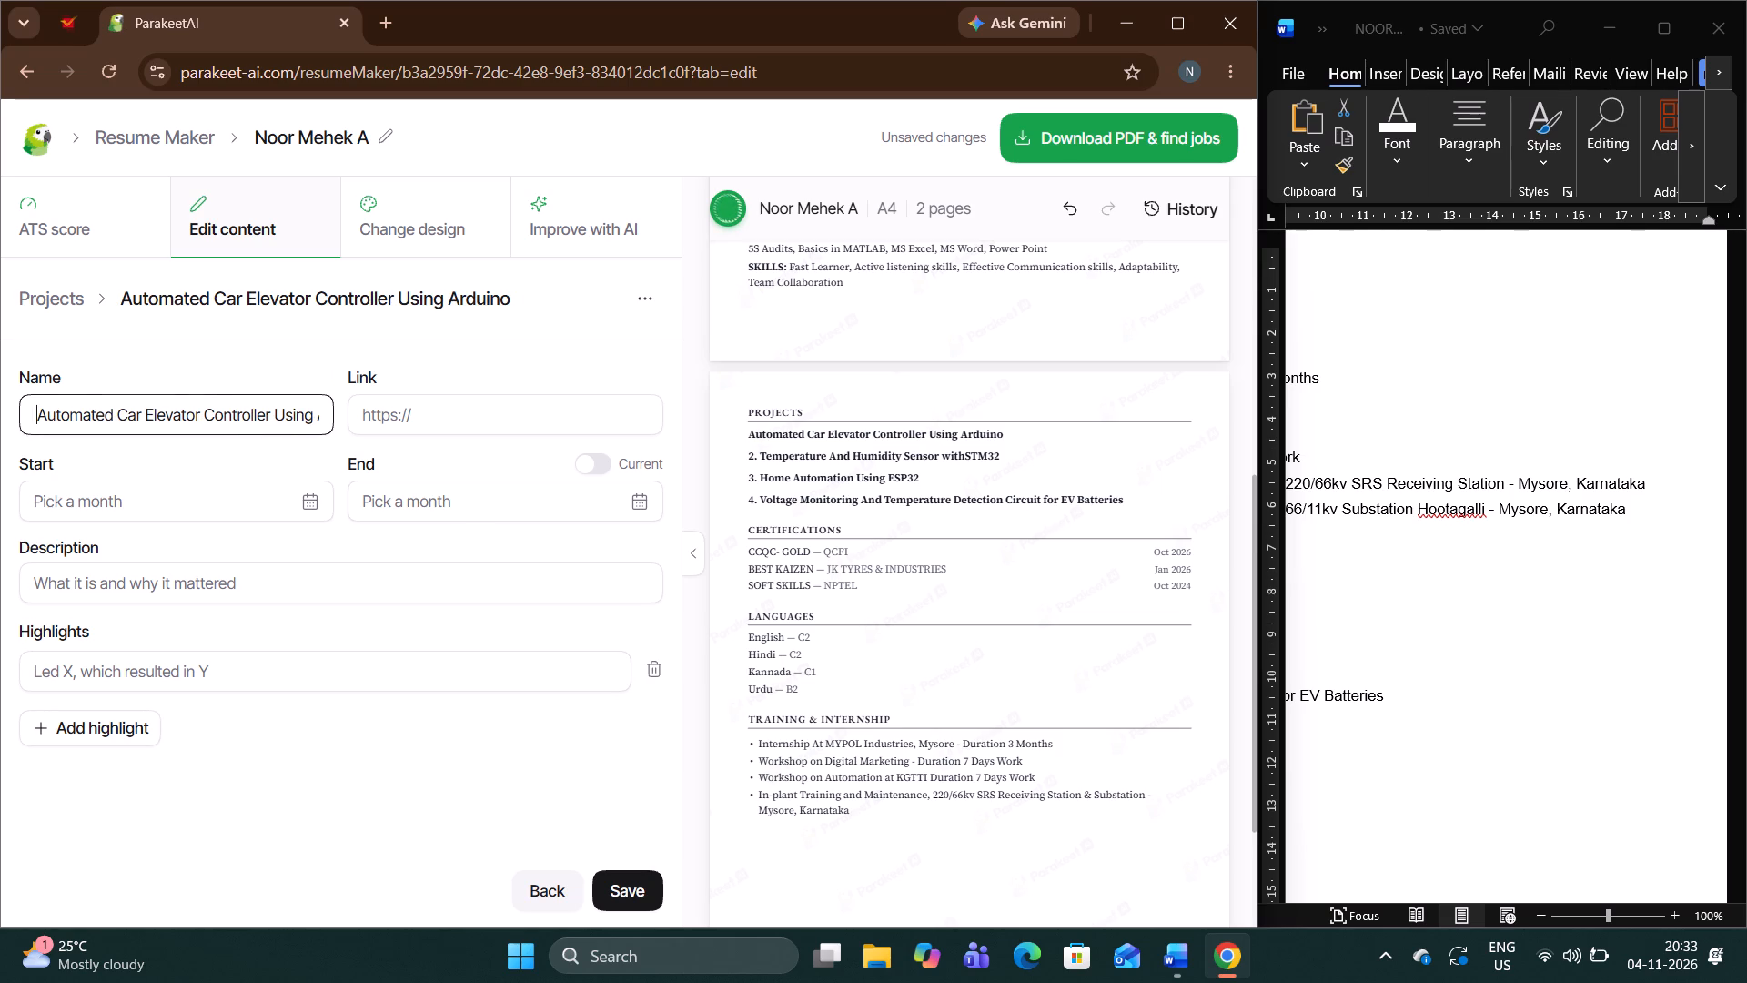
key(BackSpace)
Copy the first project's name into its highlight, add an empty second highlight, and save the project.
key(ctrl+a)
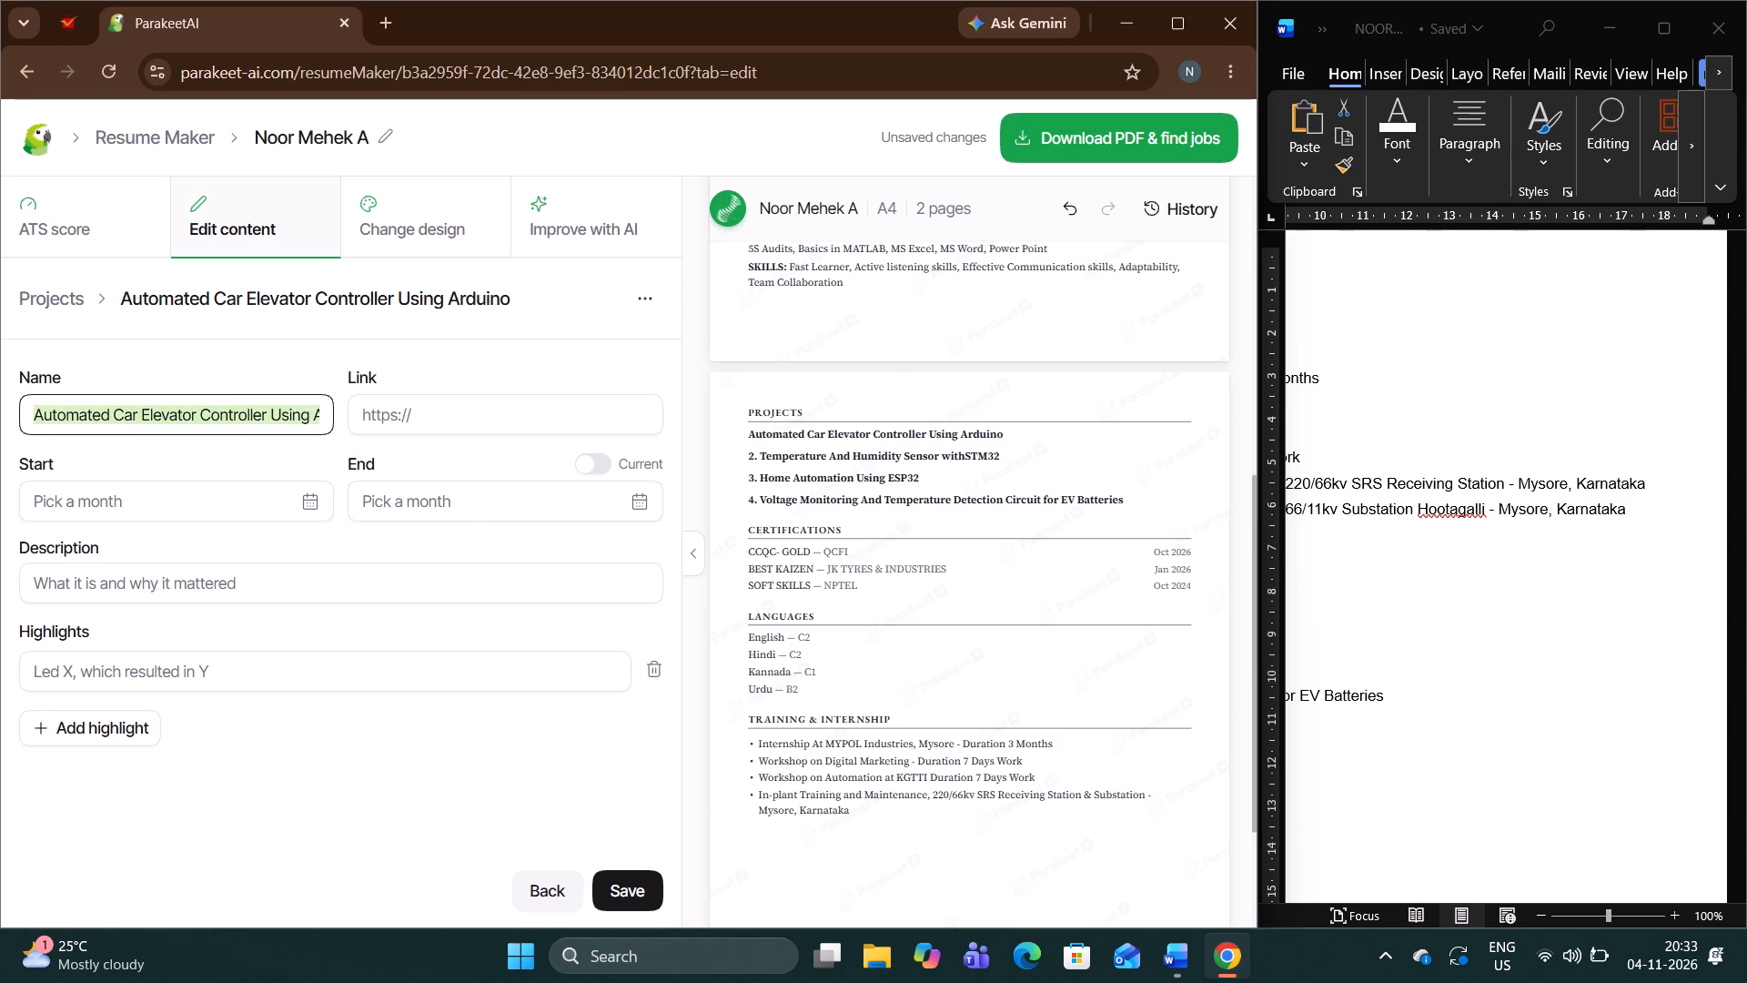
key(ctrl+c)
click(89, 666)
key(ctrl+v)
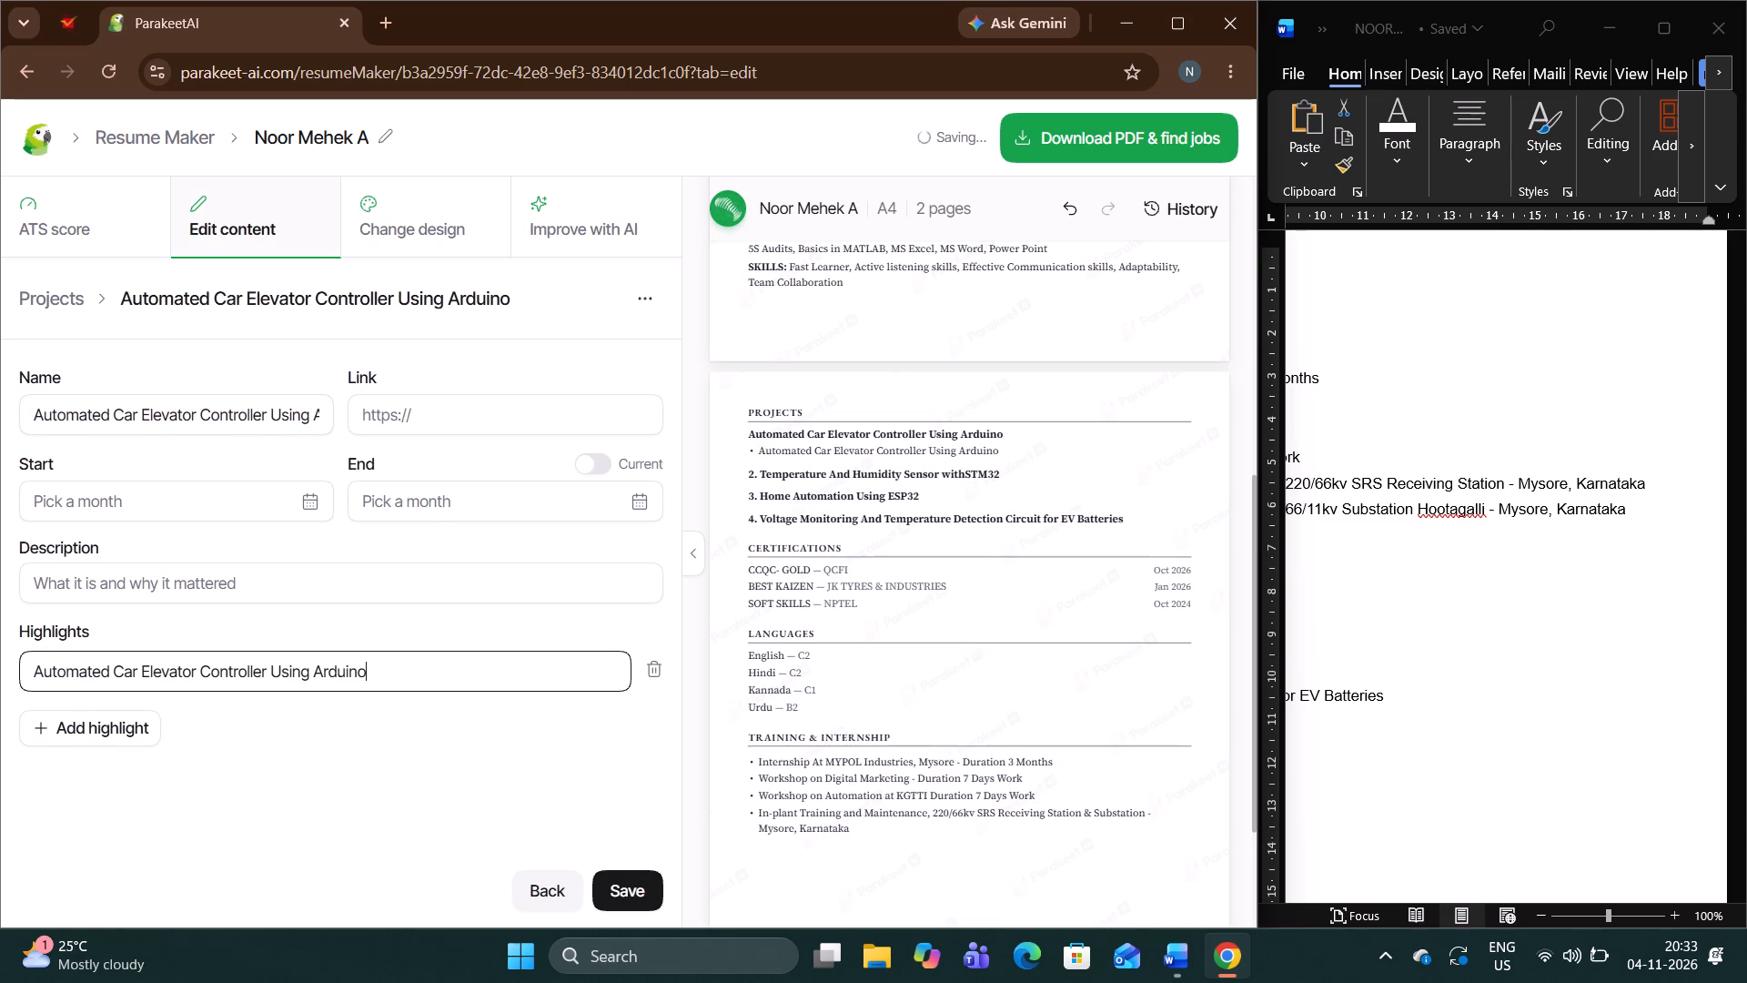
click(98, 732)
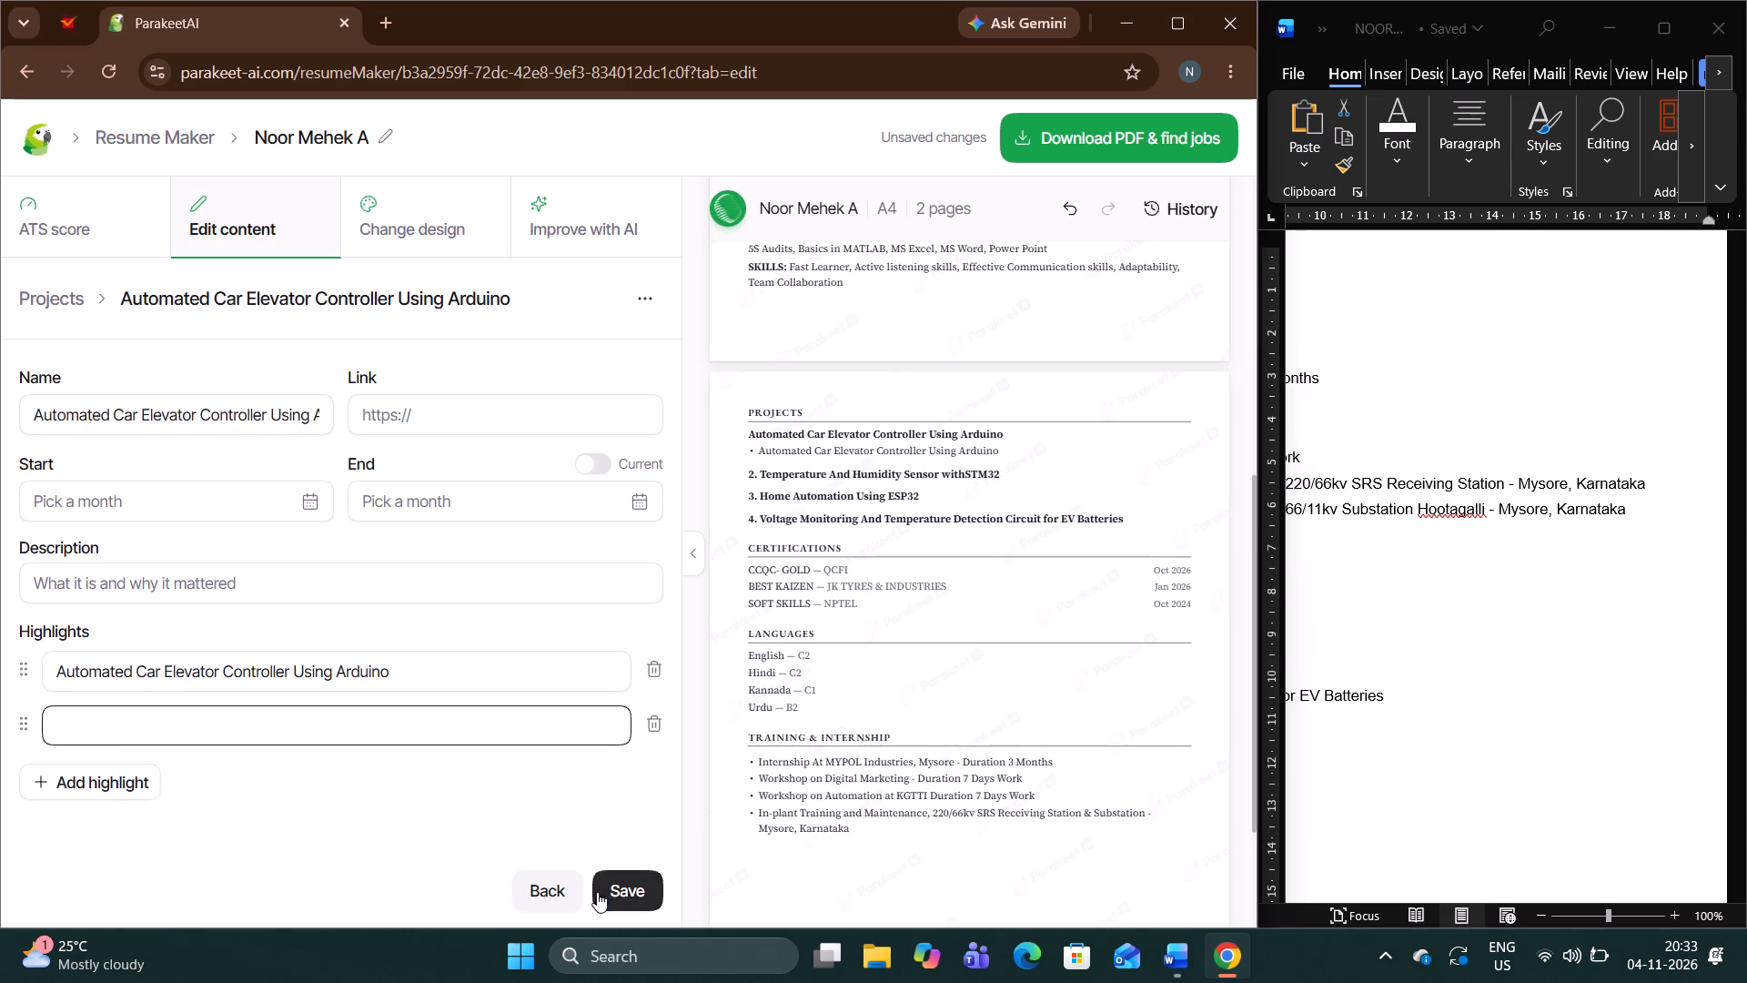
click(618, 883)
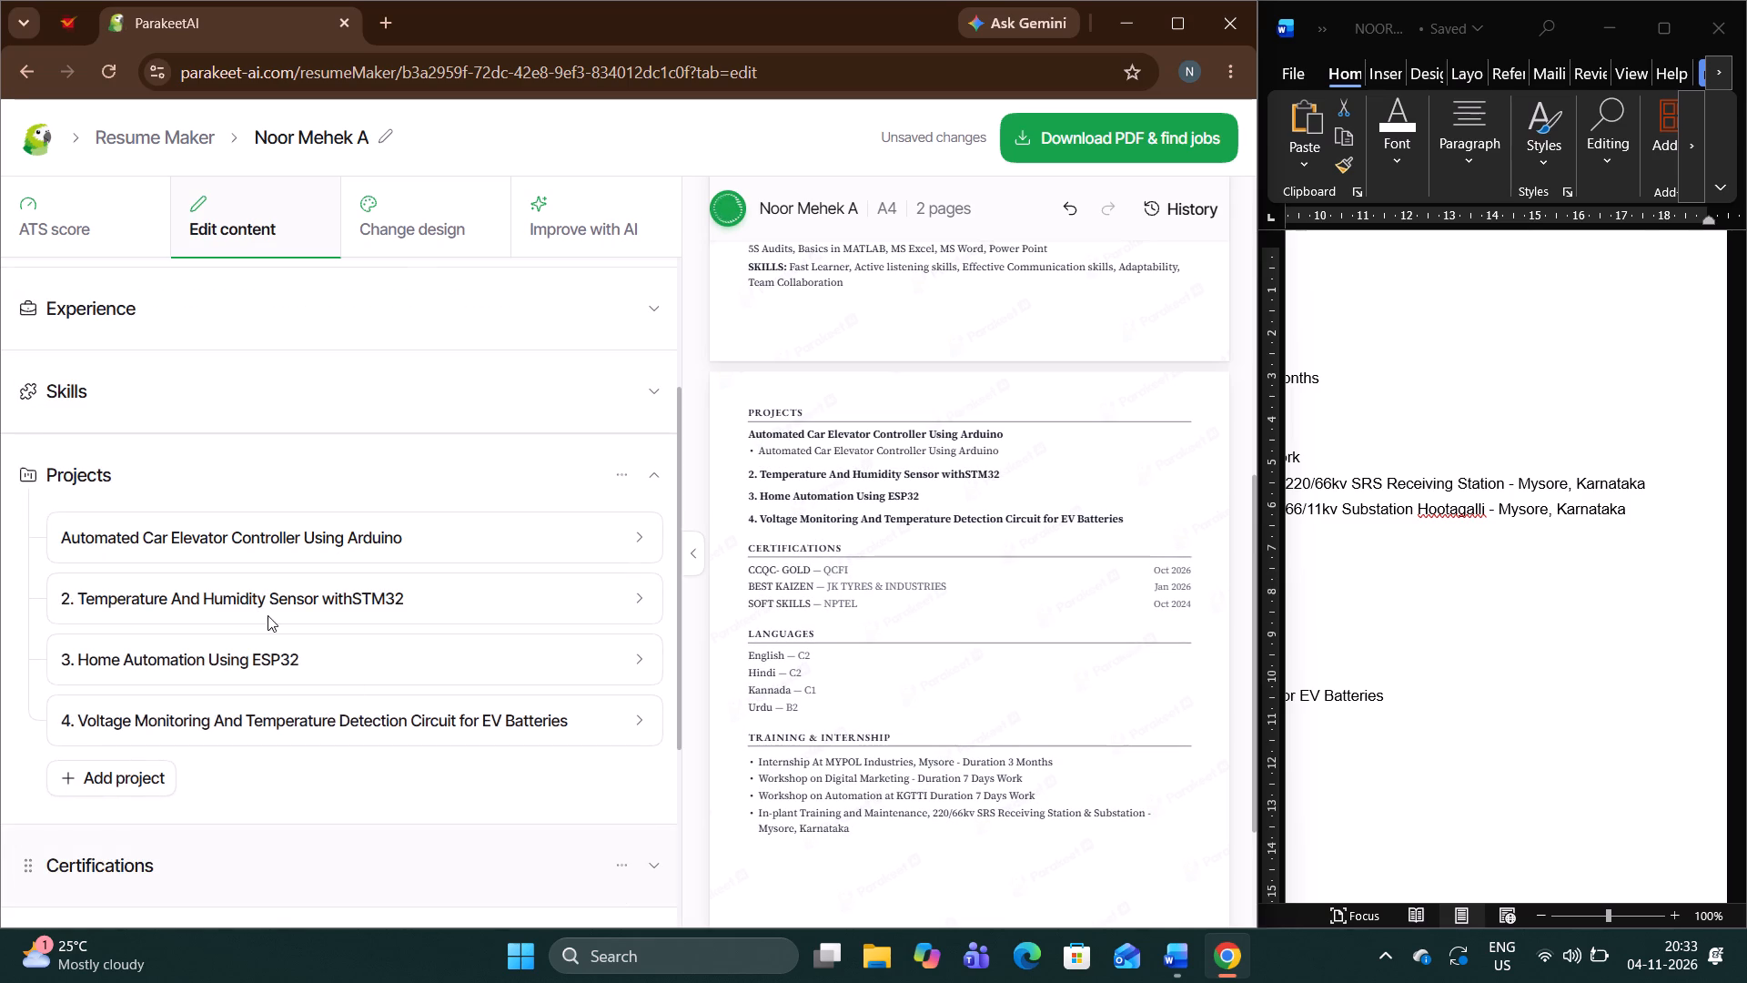
Copy the name "2. Temperature And Humidity Sensor withSTM32" into the second highlight of the Automated Car Elevator project and save.
click(266, 600)
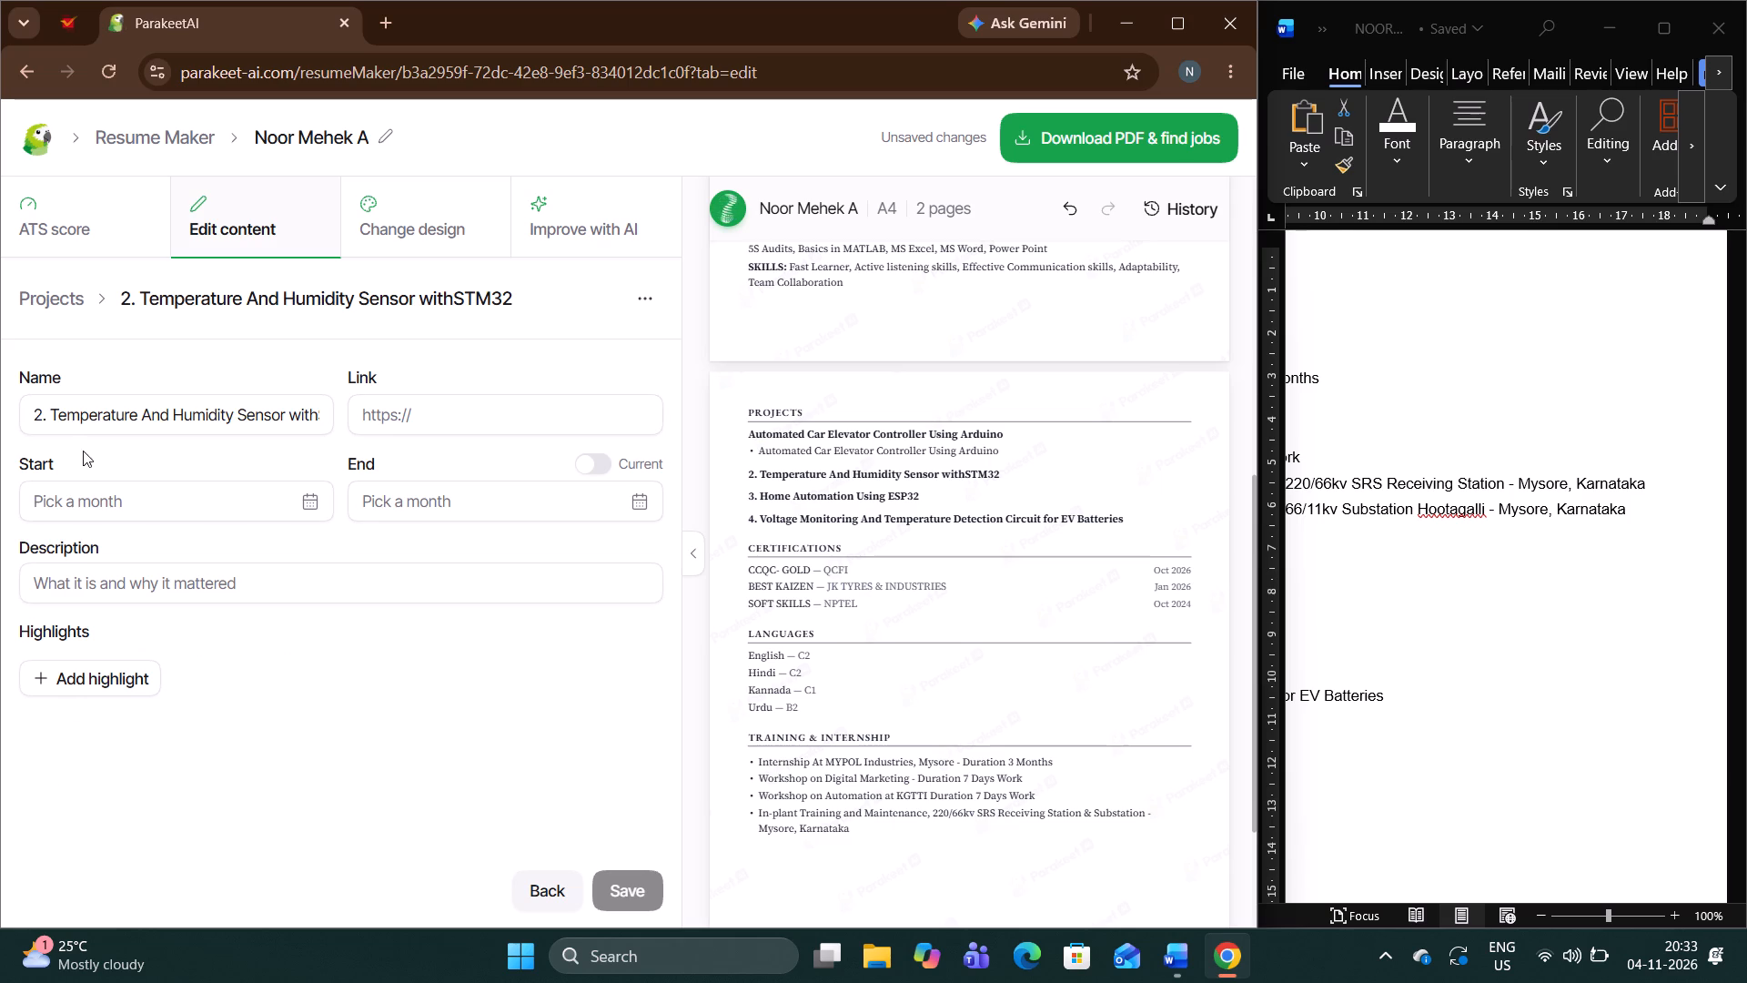
drag(25, 414, 274, 437)
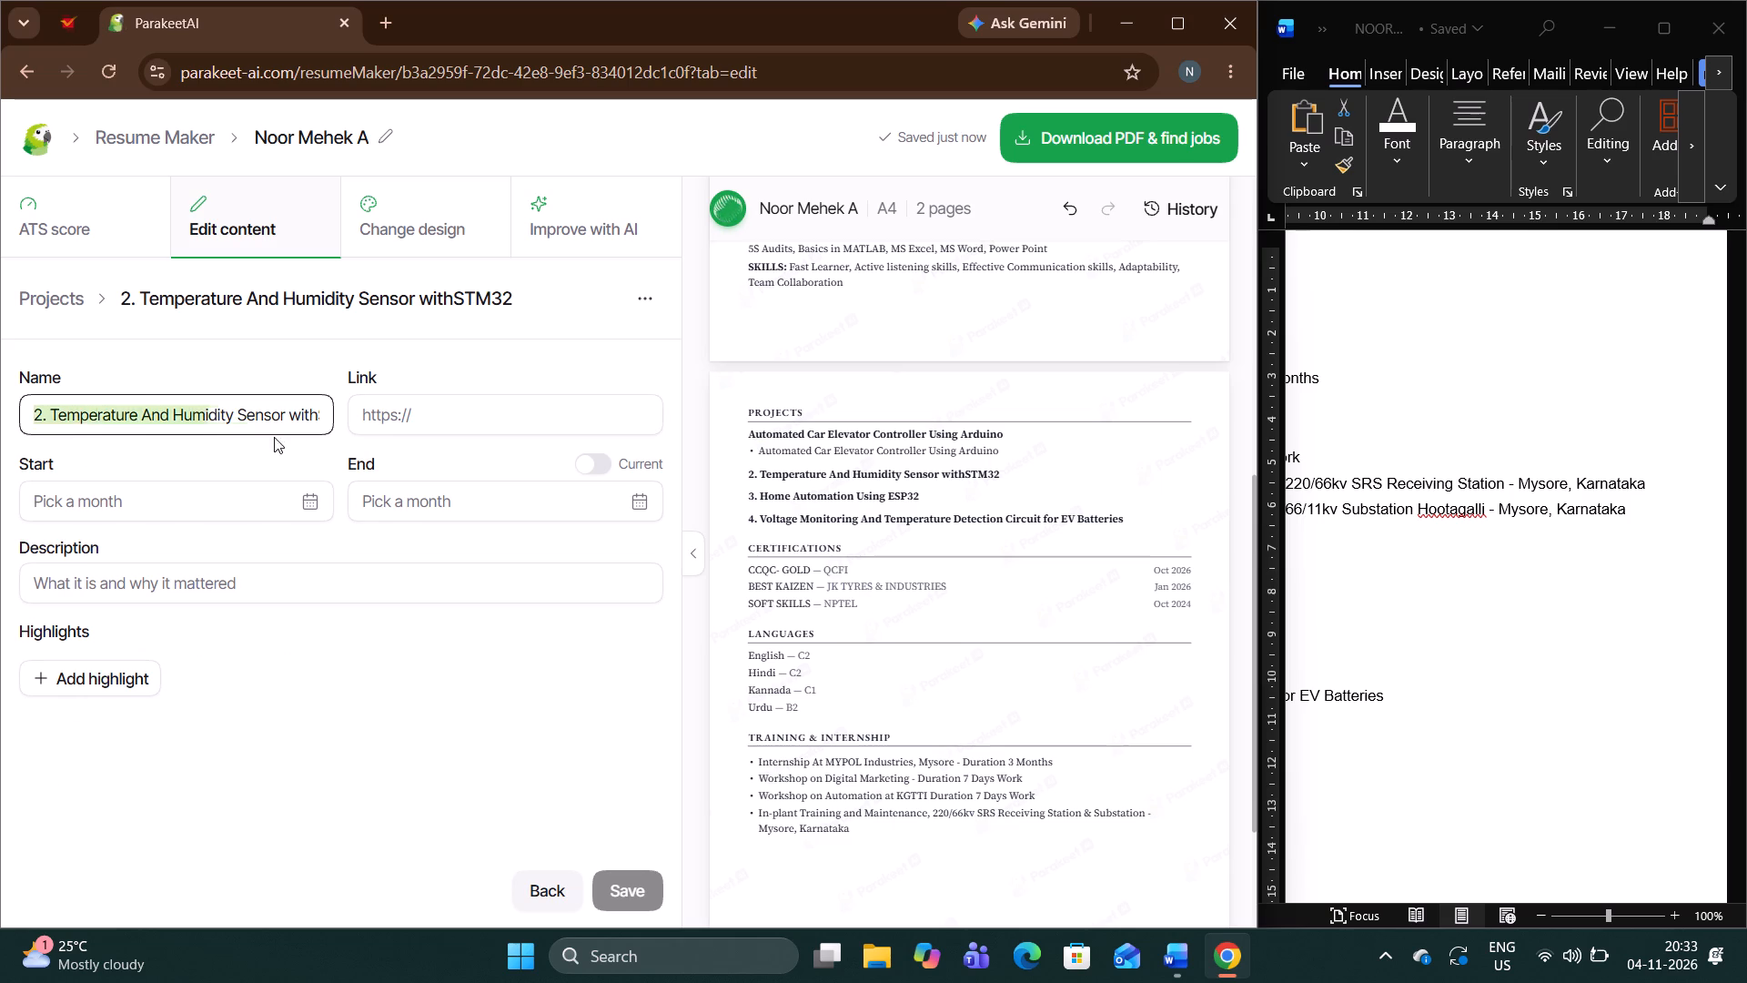
drag(274, 437, 339, 446)
key(ctrl+c)
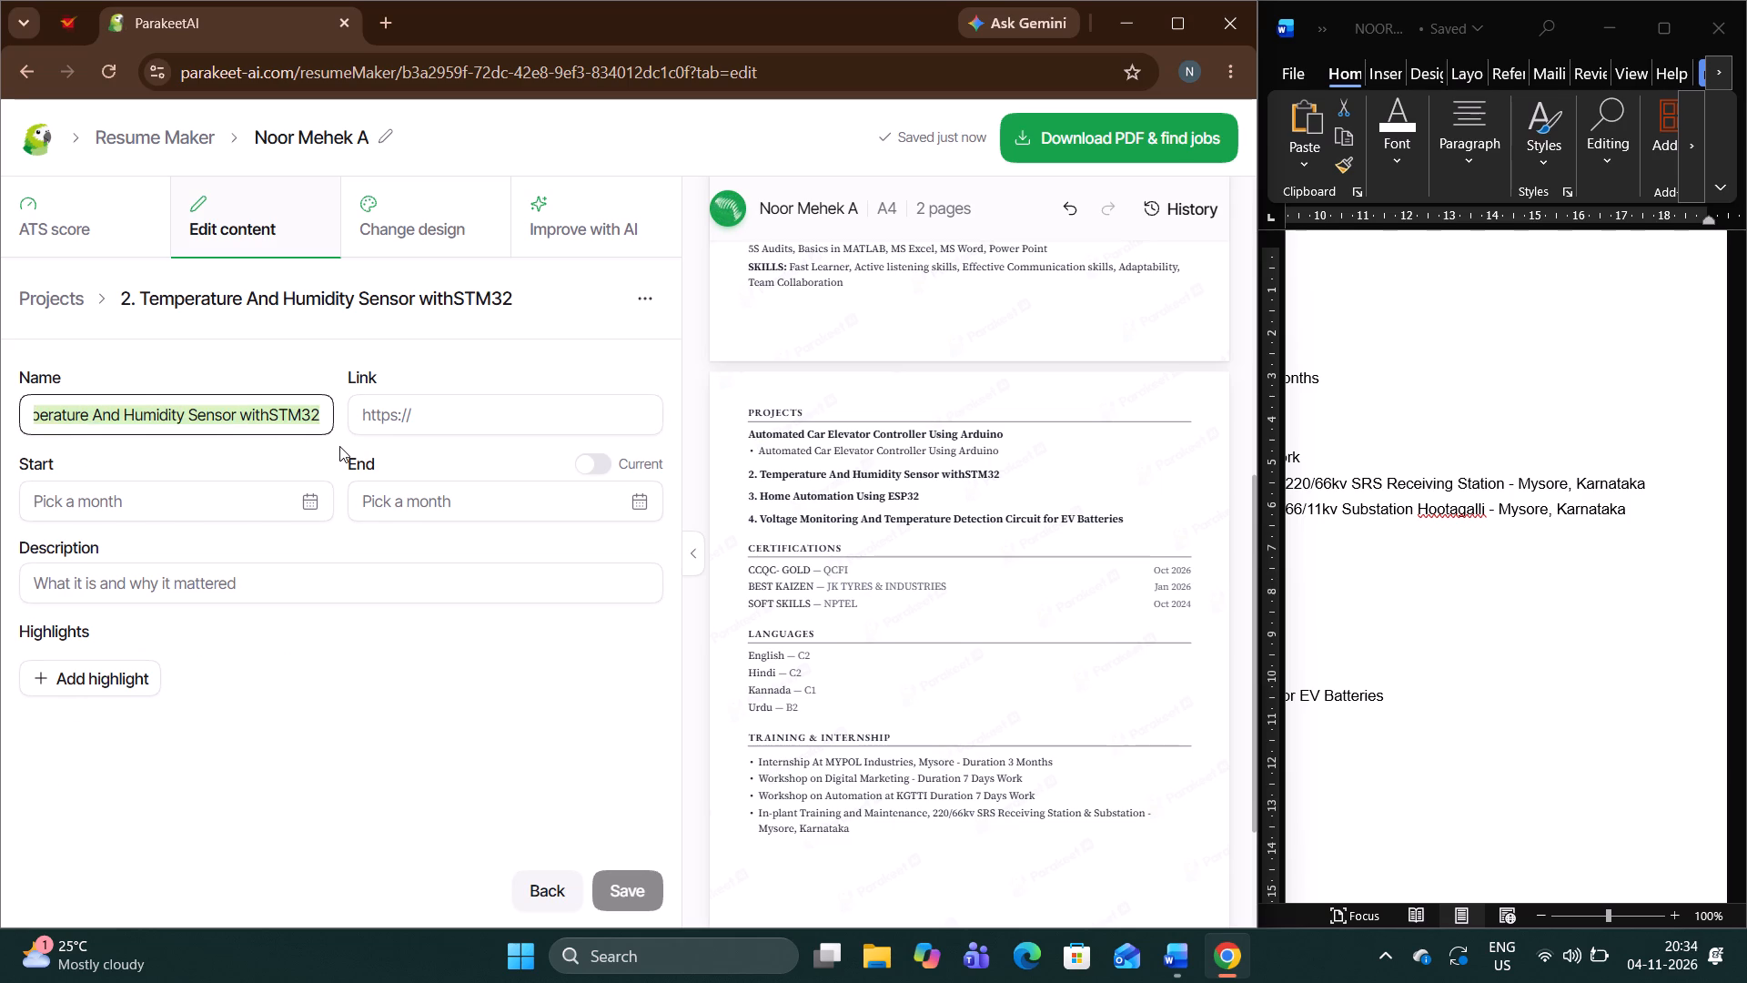
click(547, 880)
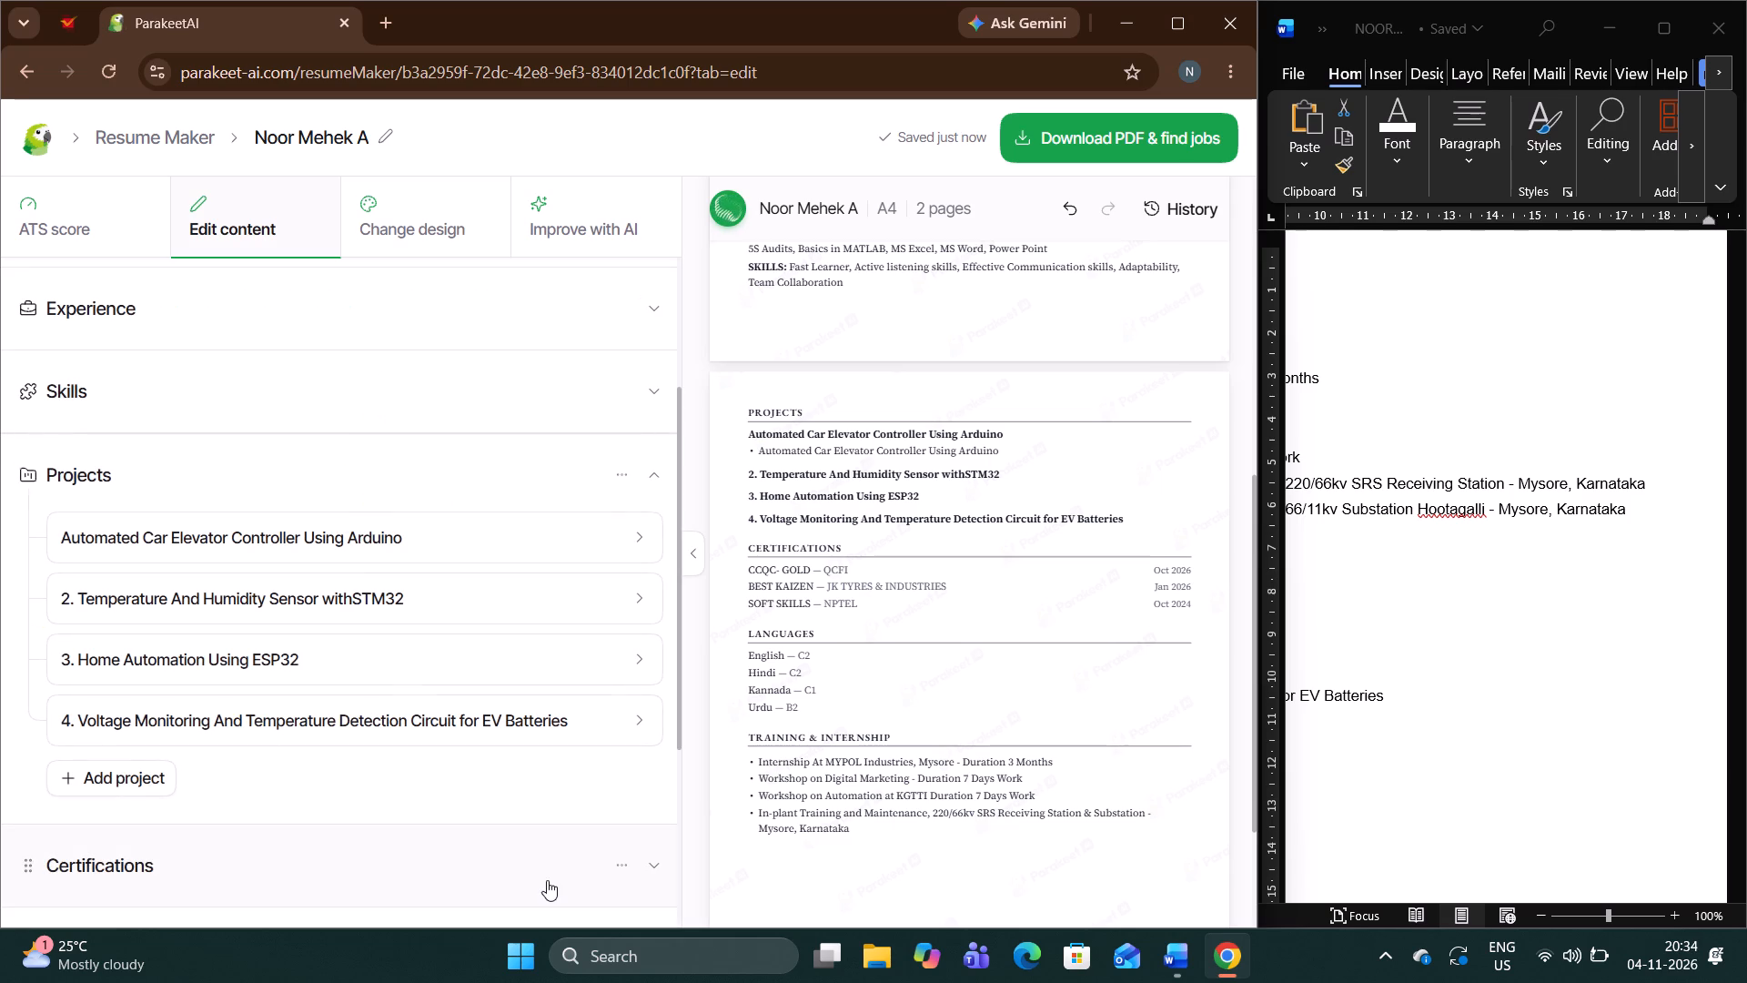
click(347, 521)
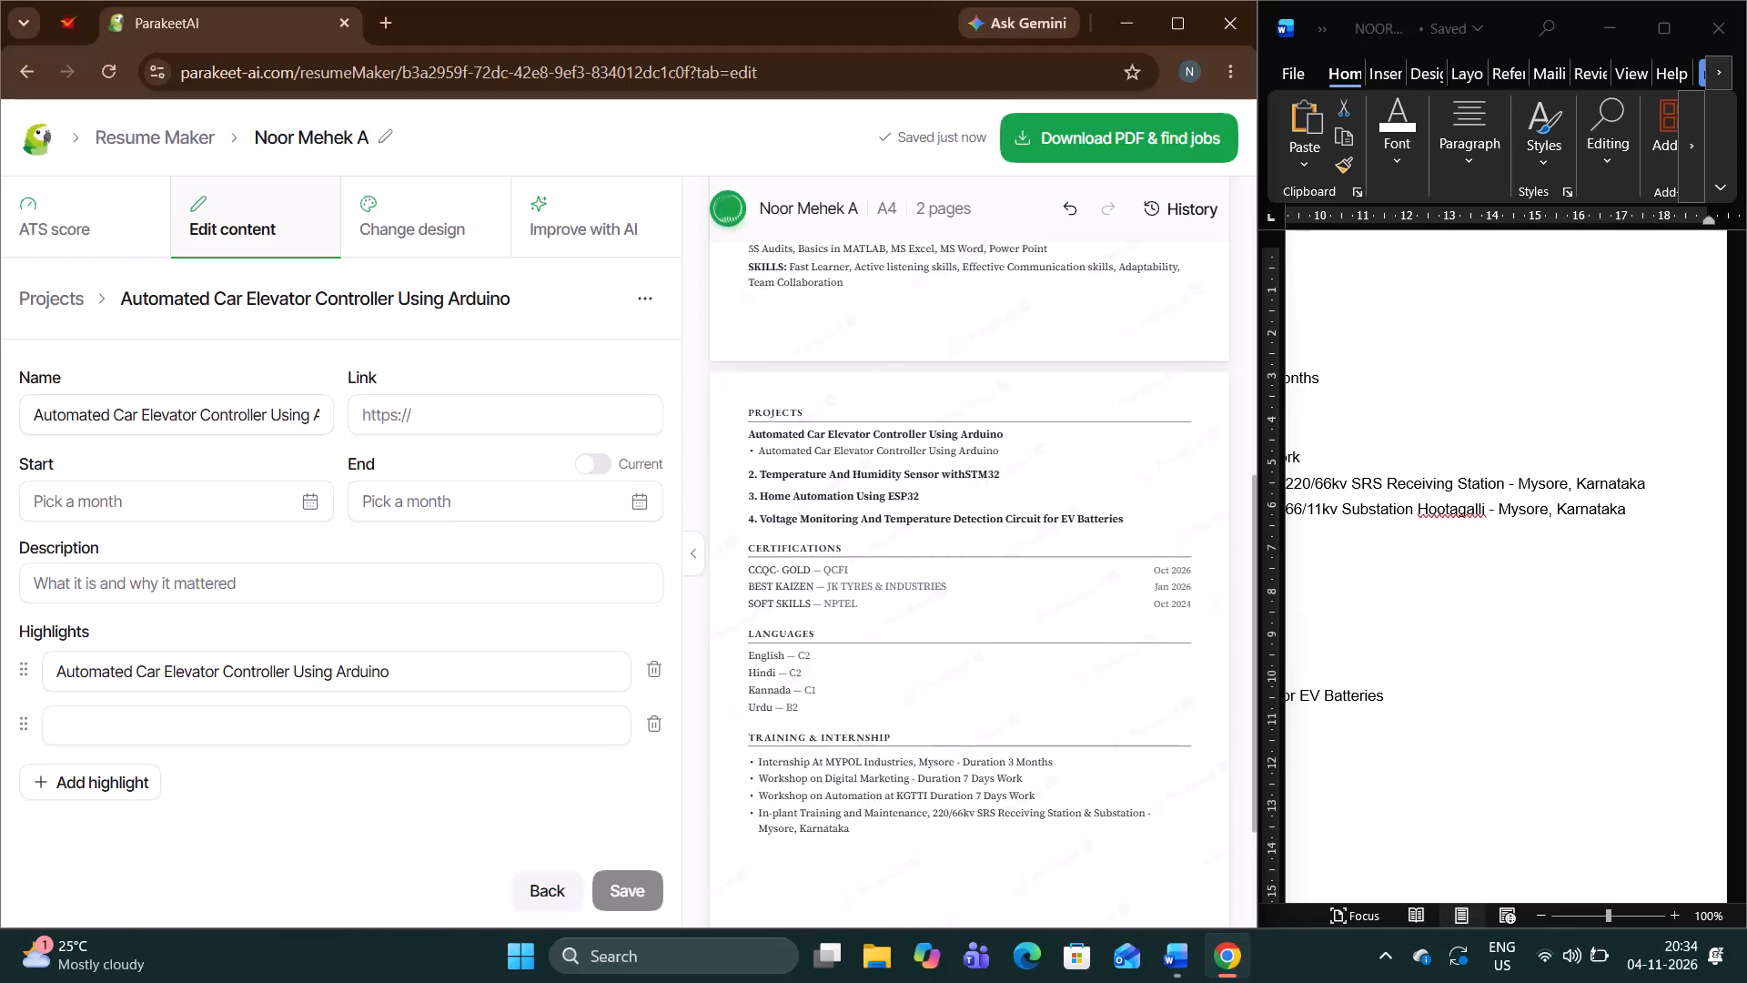
click(202, 721)
key(ctrl+v)
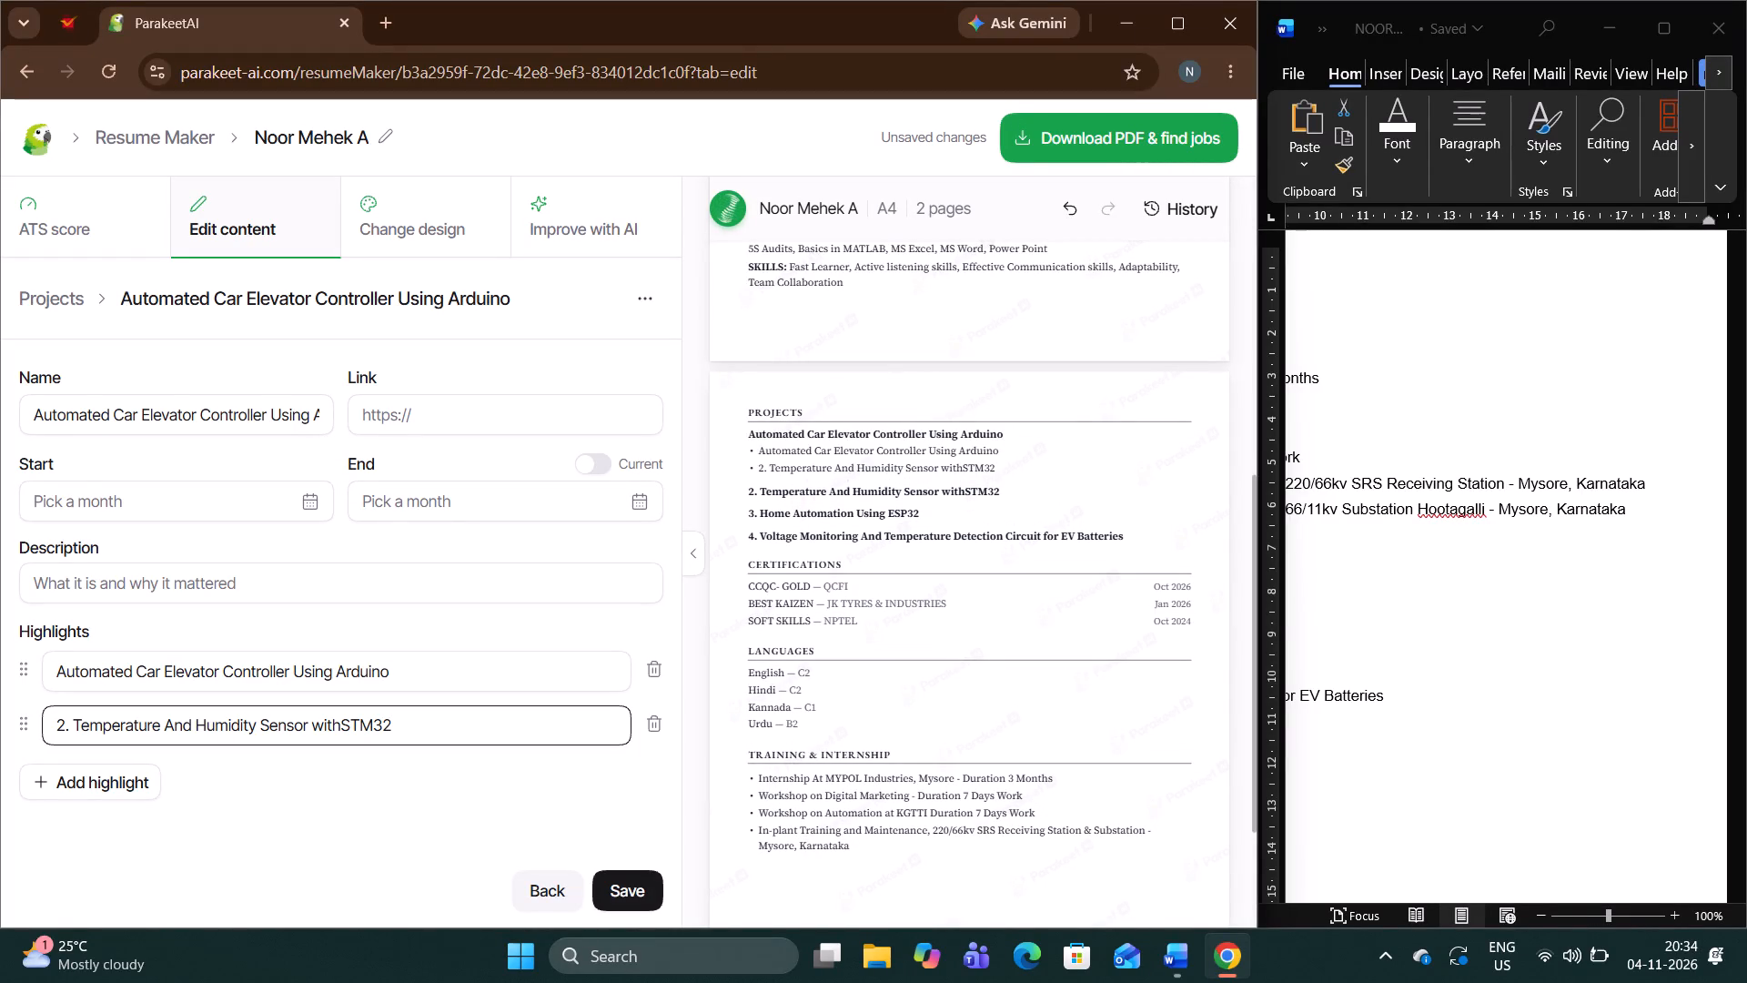
click(538, 881)
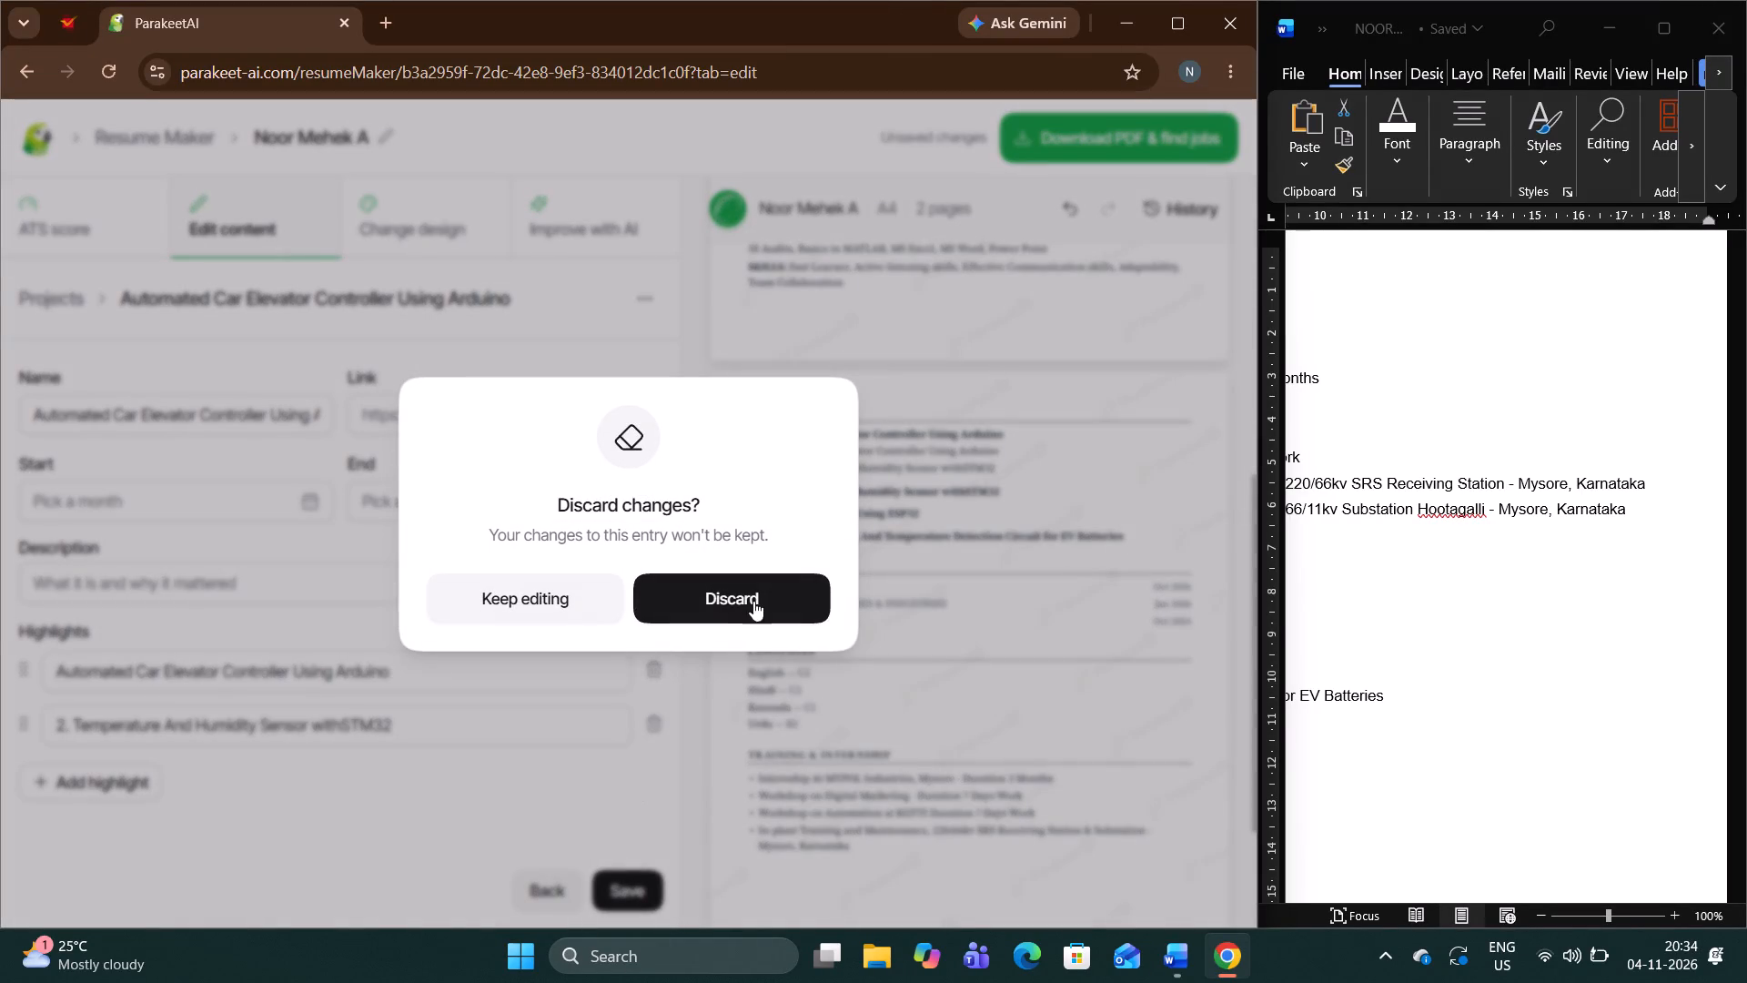
click(579, 602)
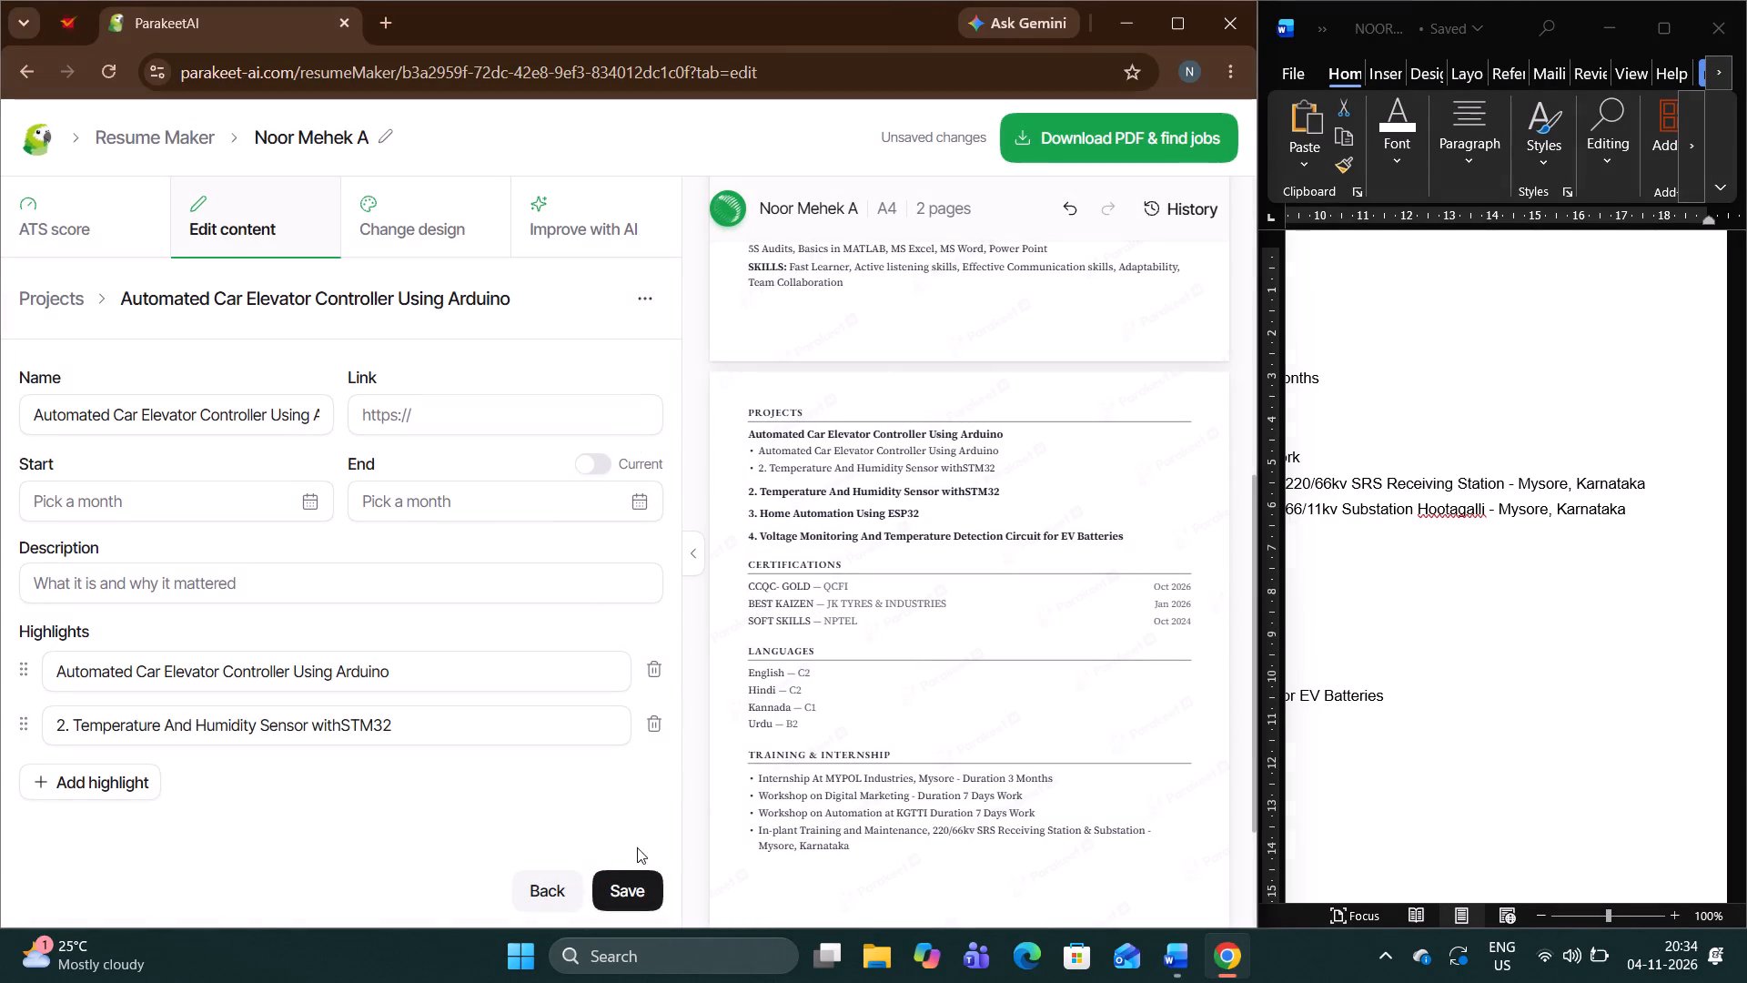
click(640, 892)
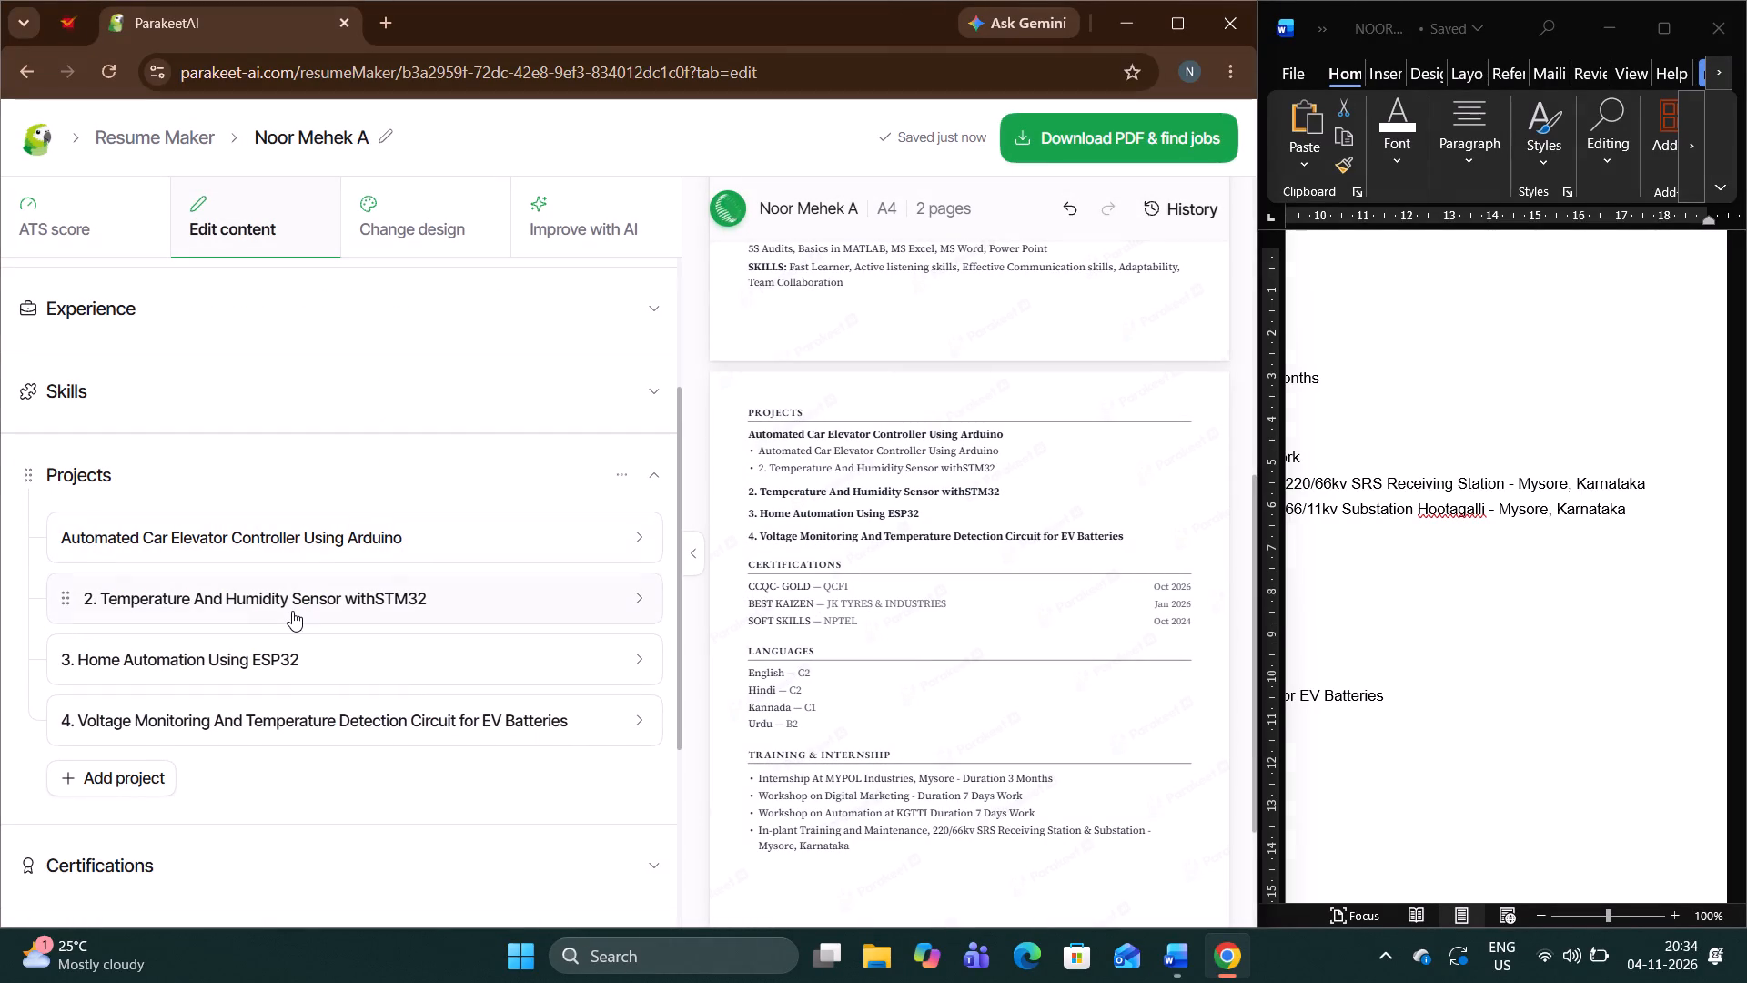
Move the name "3. Home Automation Using ESP32" out of its own project into a third highlight of the Automated Car Elevator project and save.
click(283, 656)
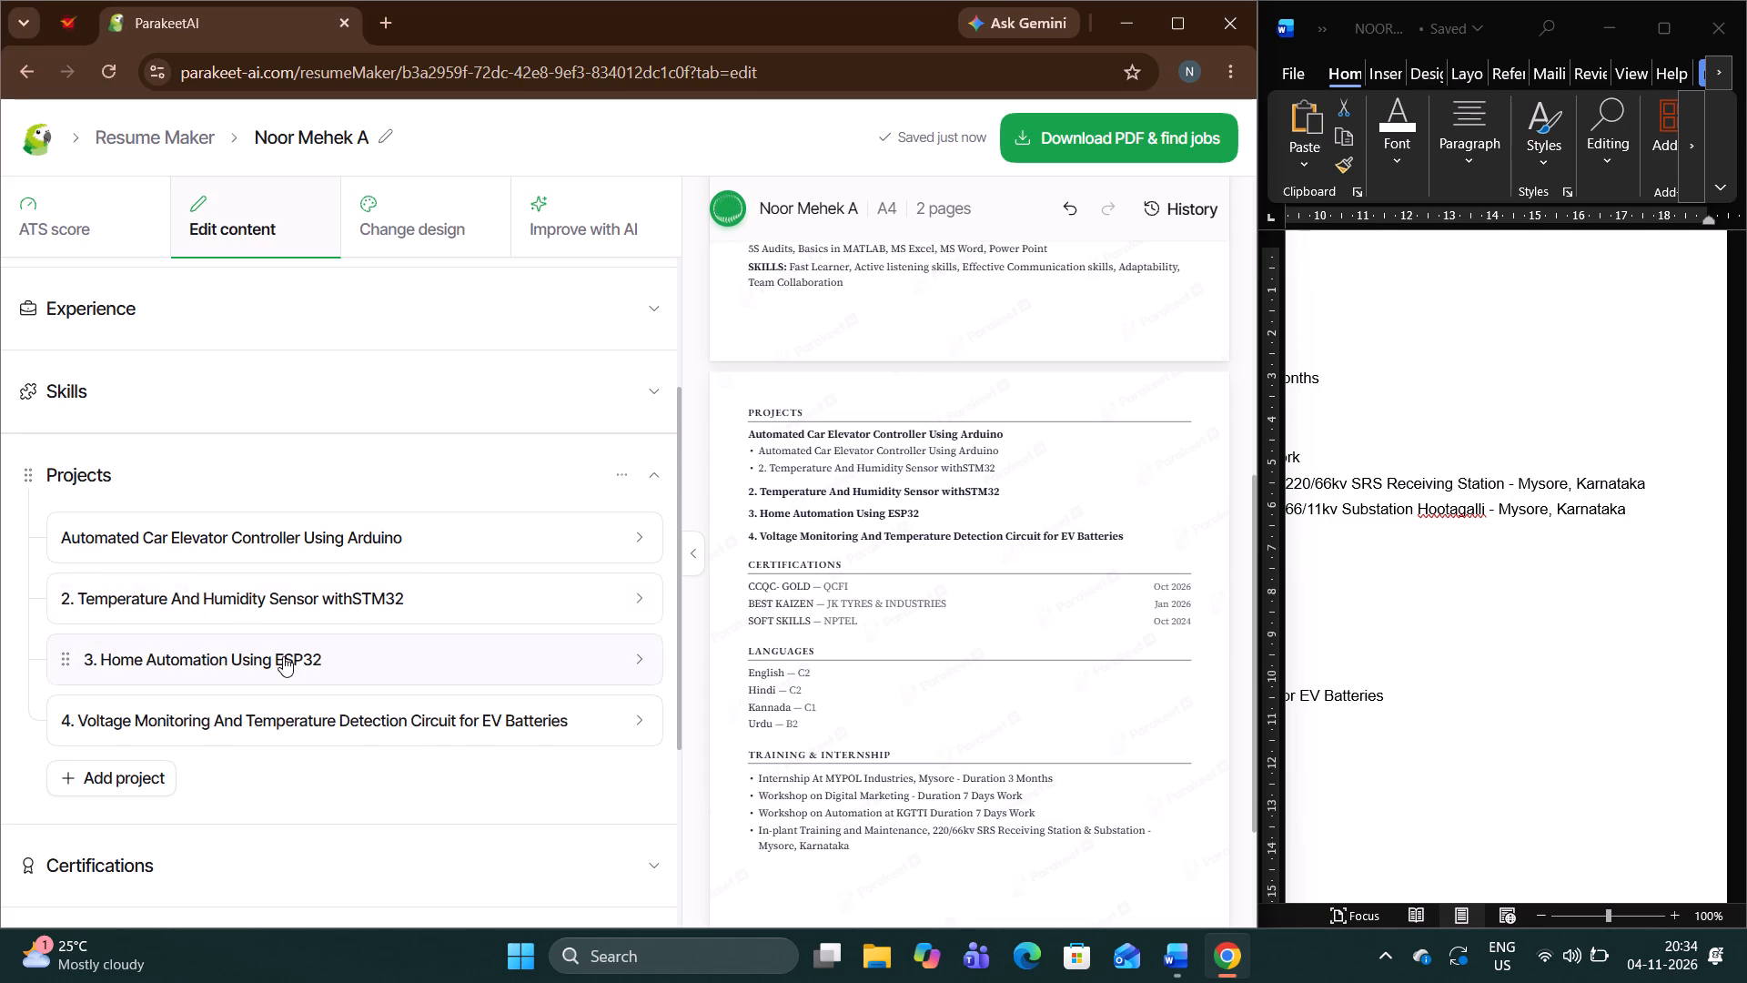
drag(273, 428, 182, 425)
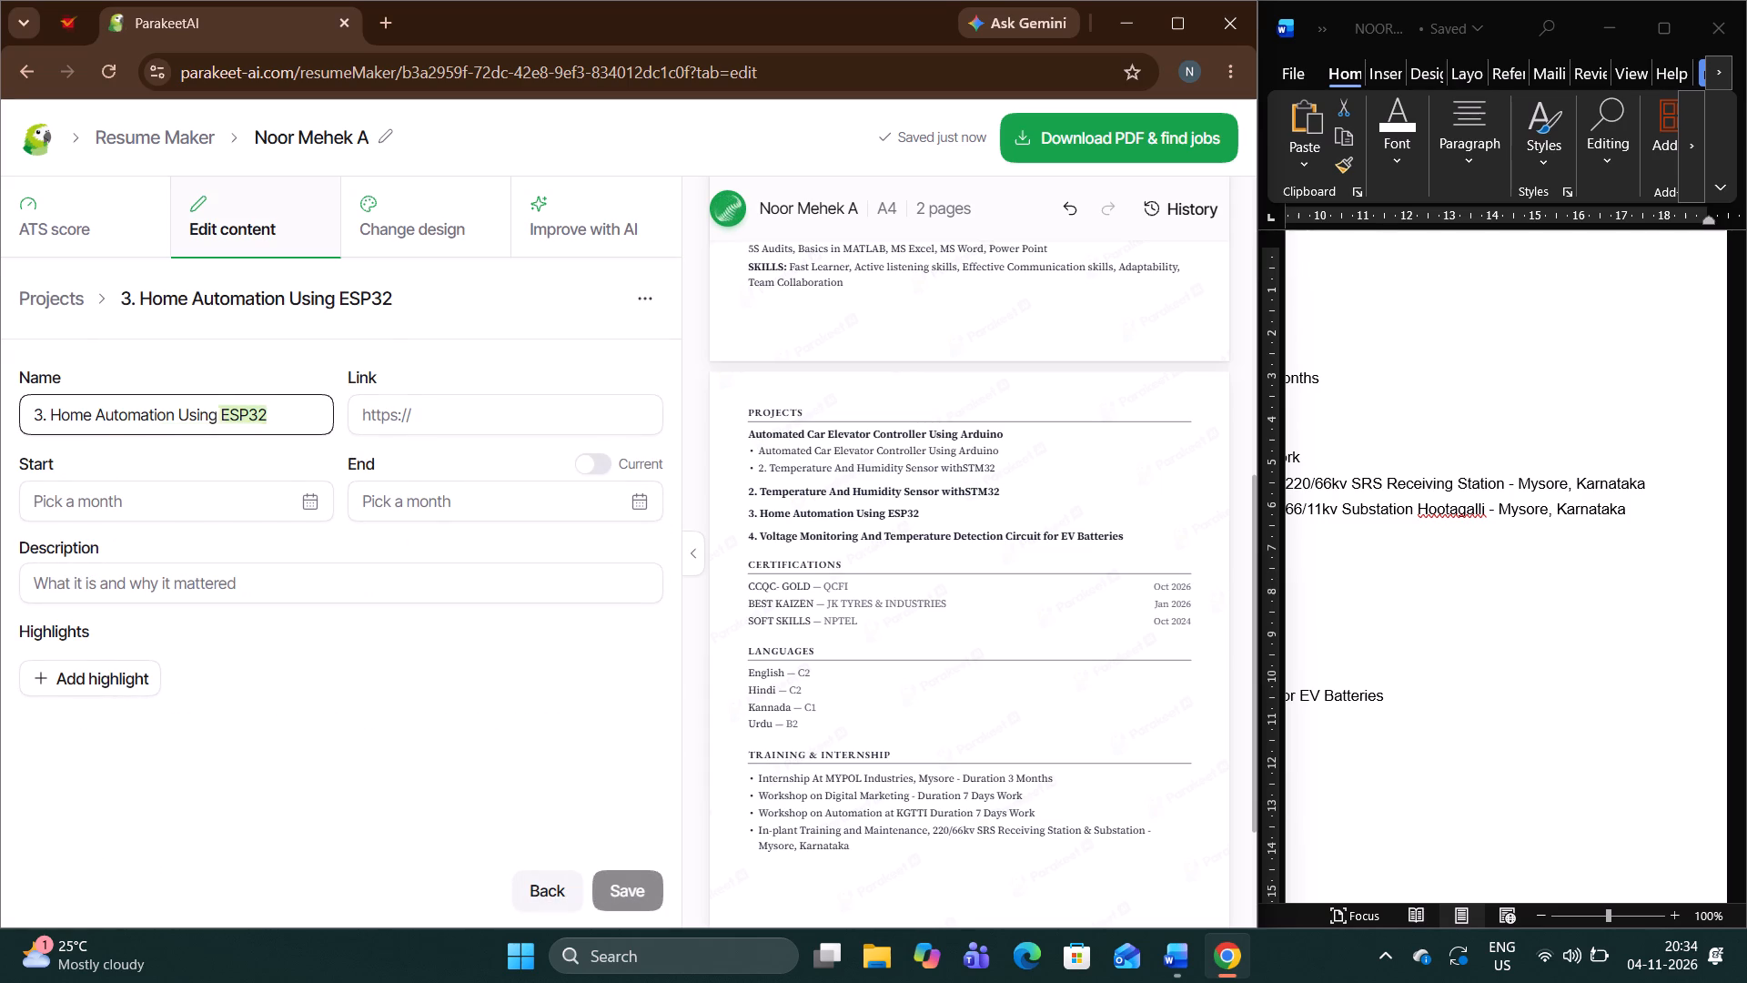
drag(182, 425, 0, 434)
key(ctrl+x)
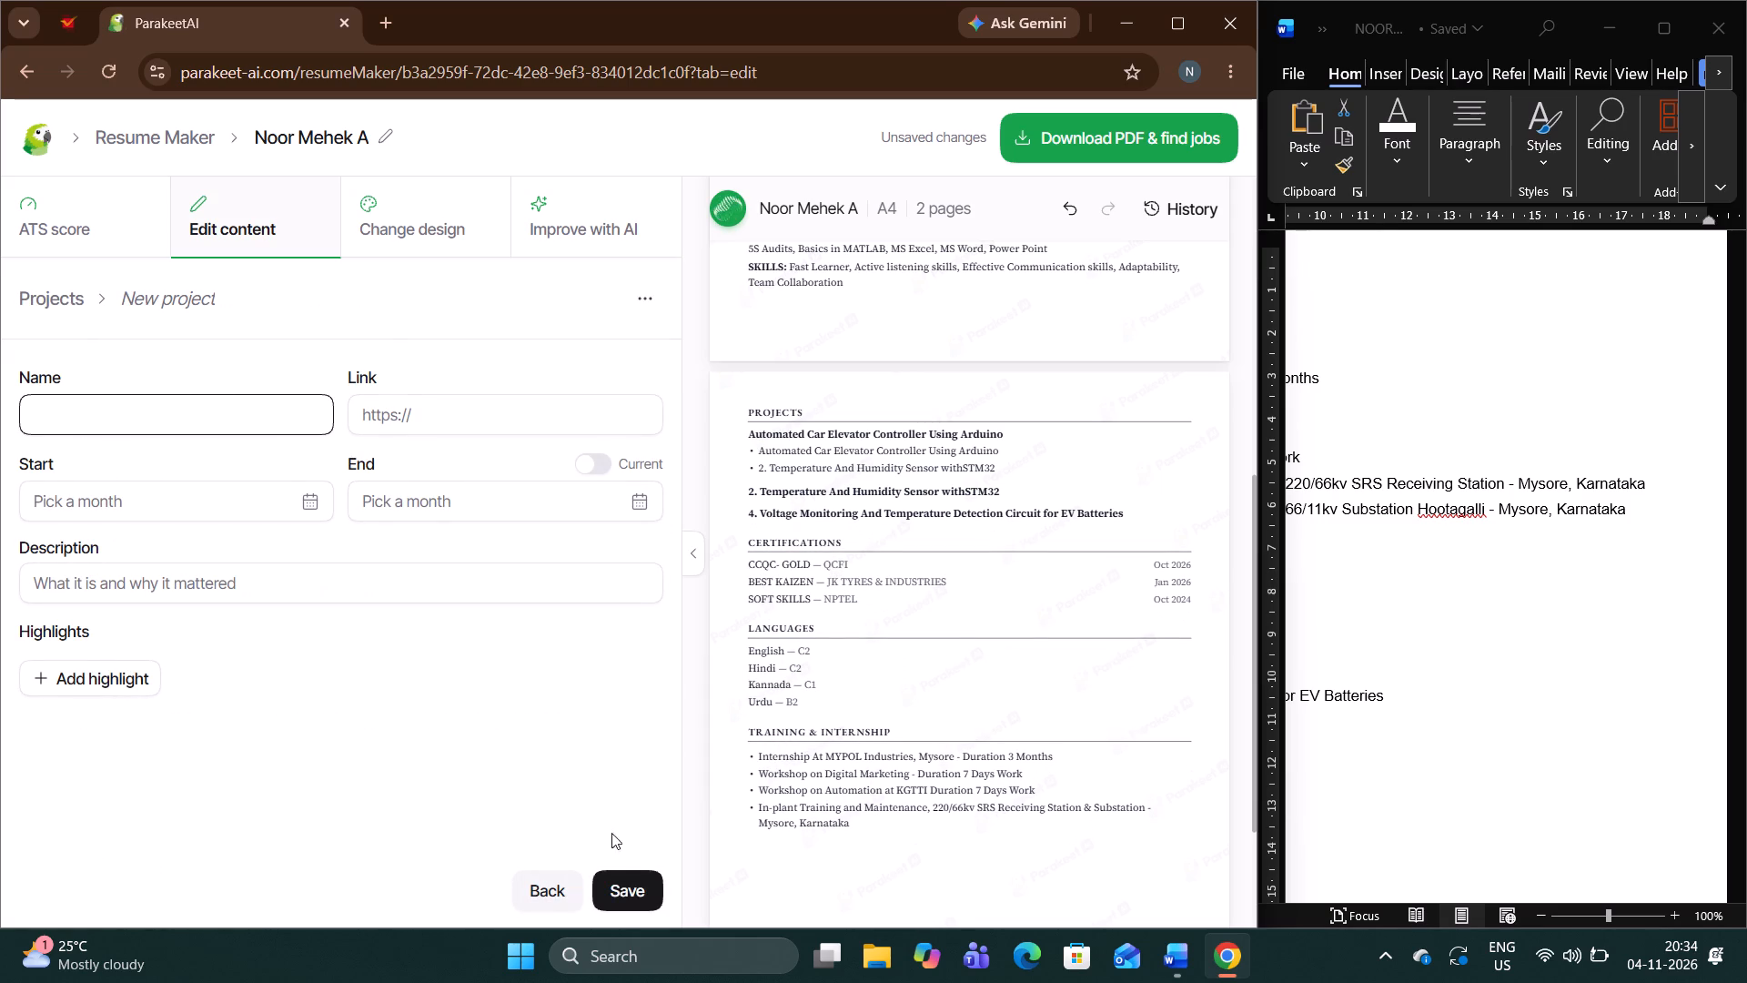
click(627, 913)
click(621, 894)
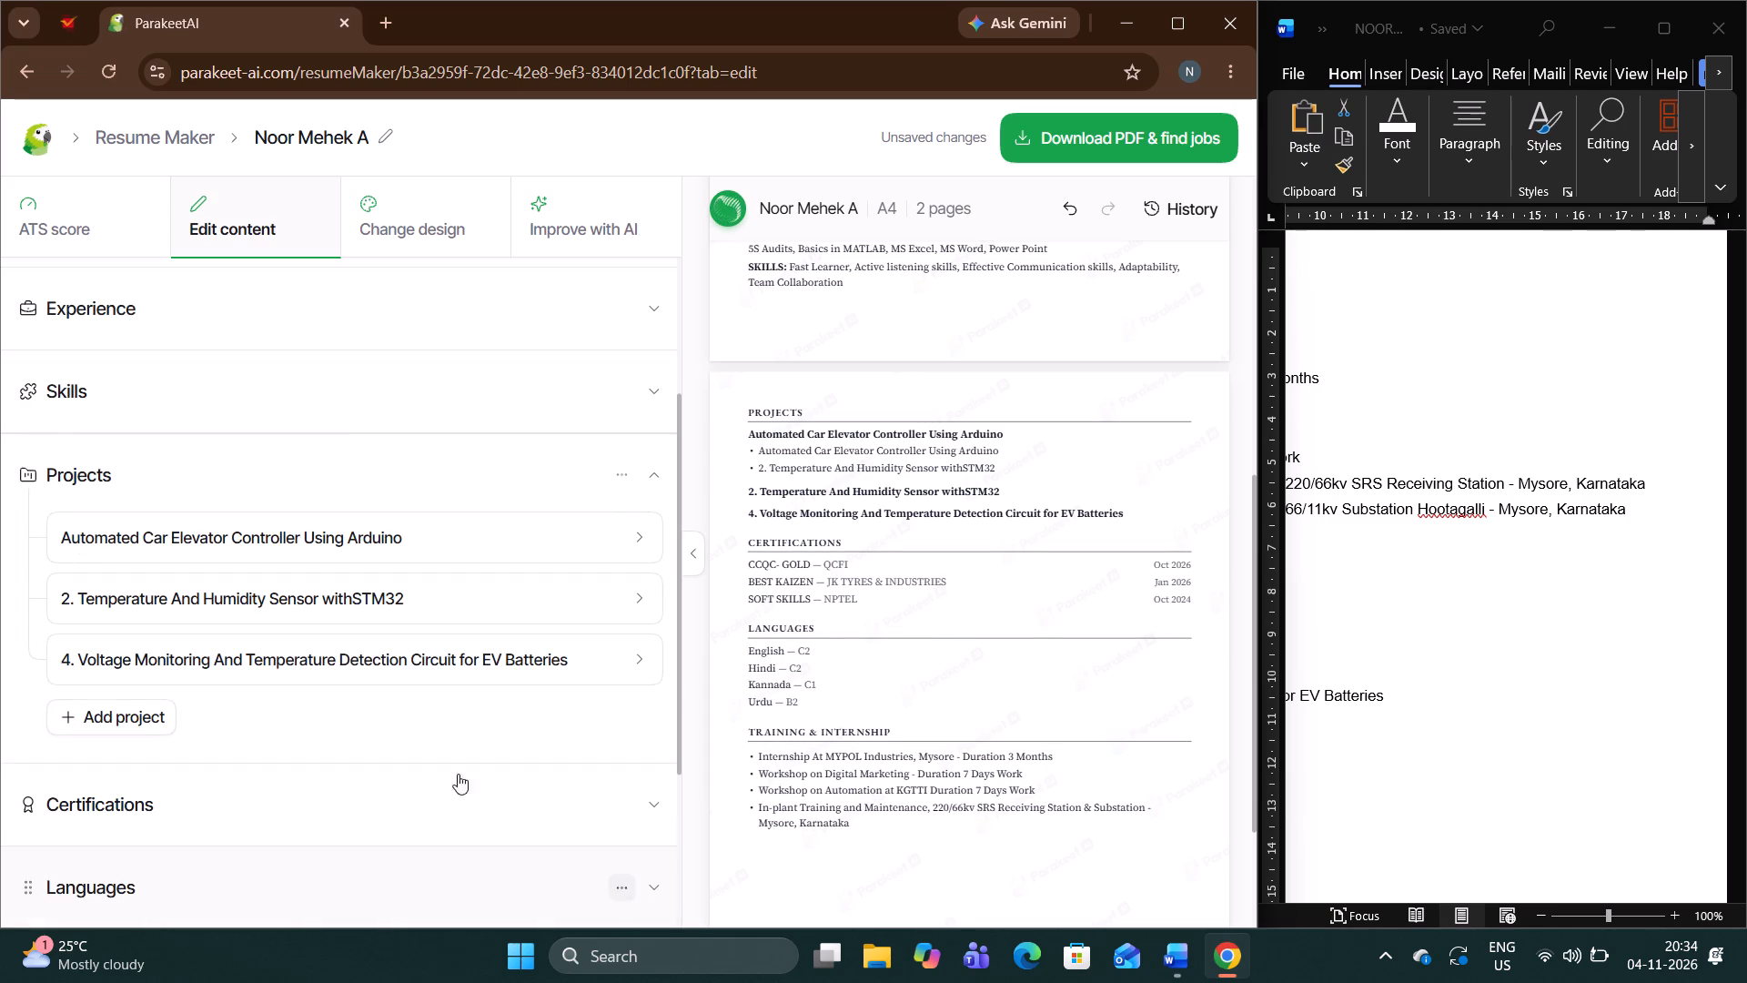
click(241, 532)
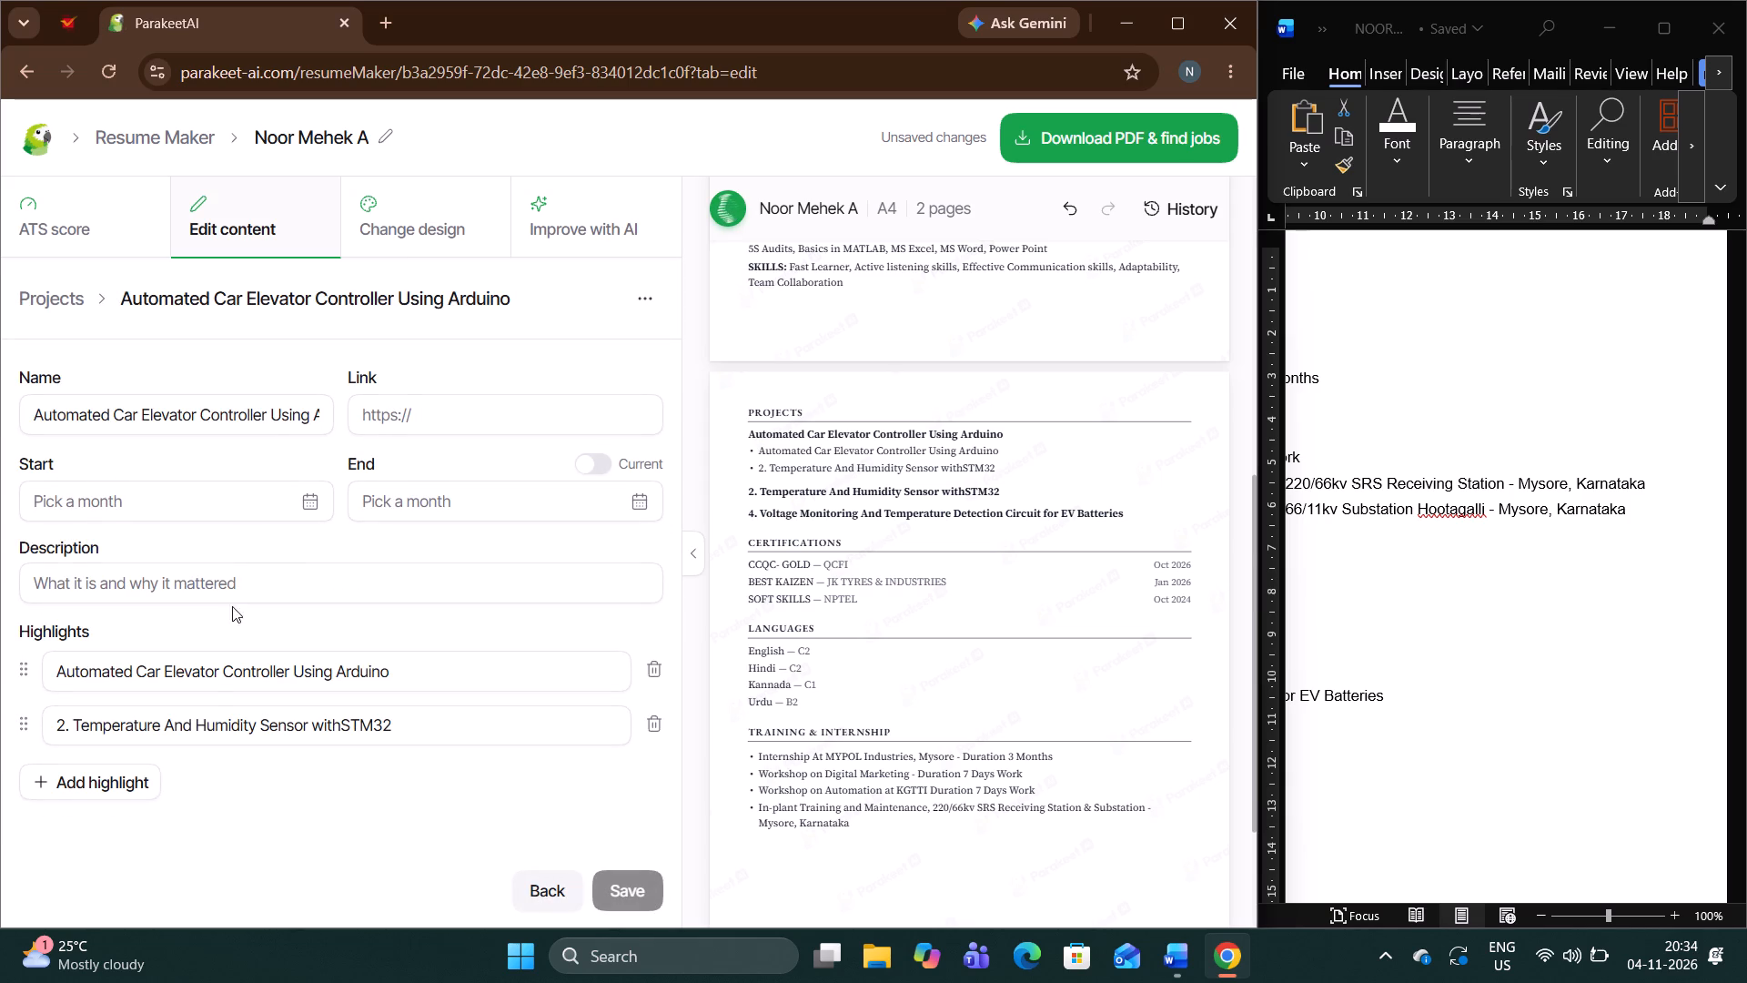
click(120, 769)
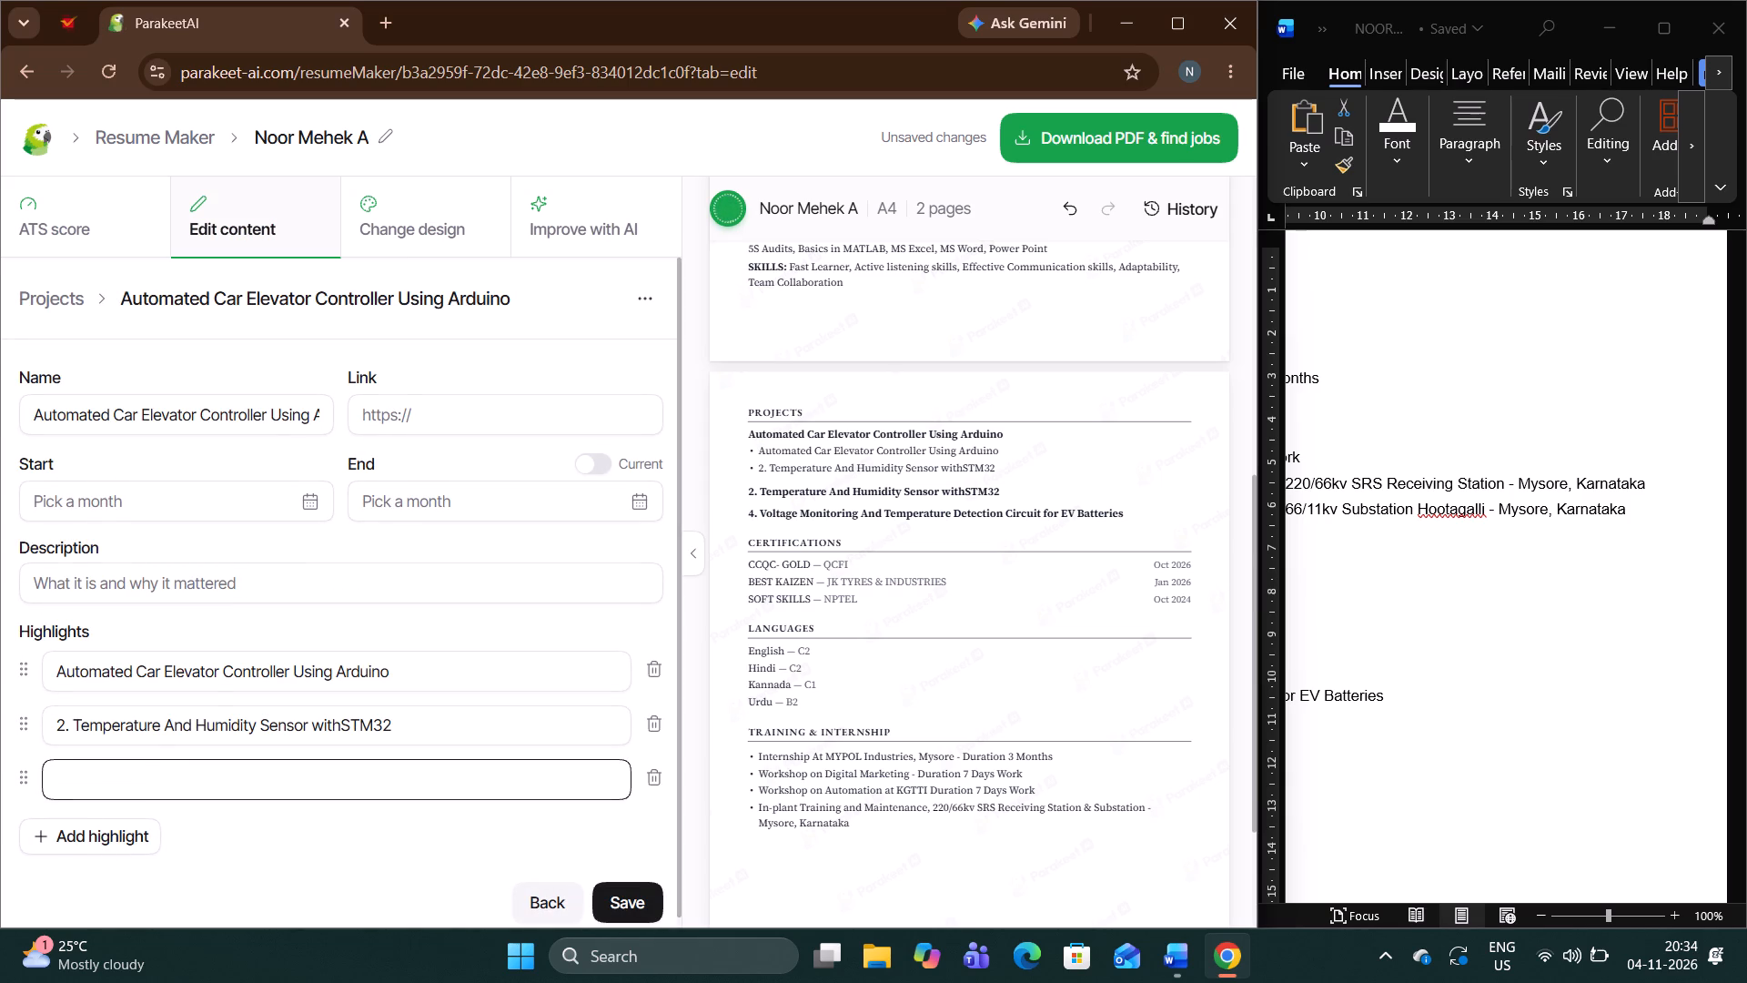
key(ctrl+v)
click(641, 911)
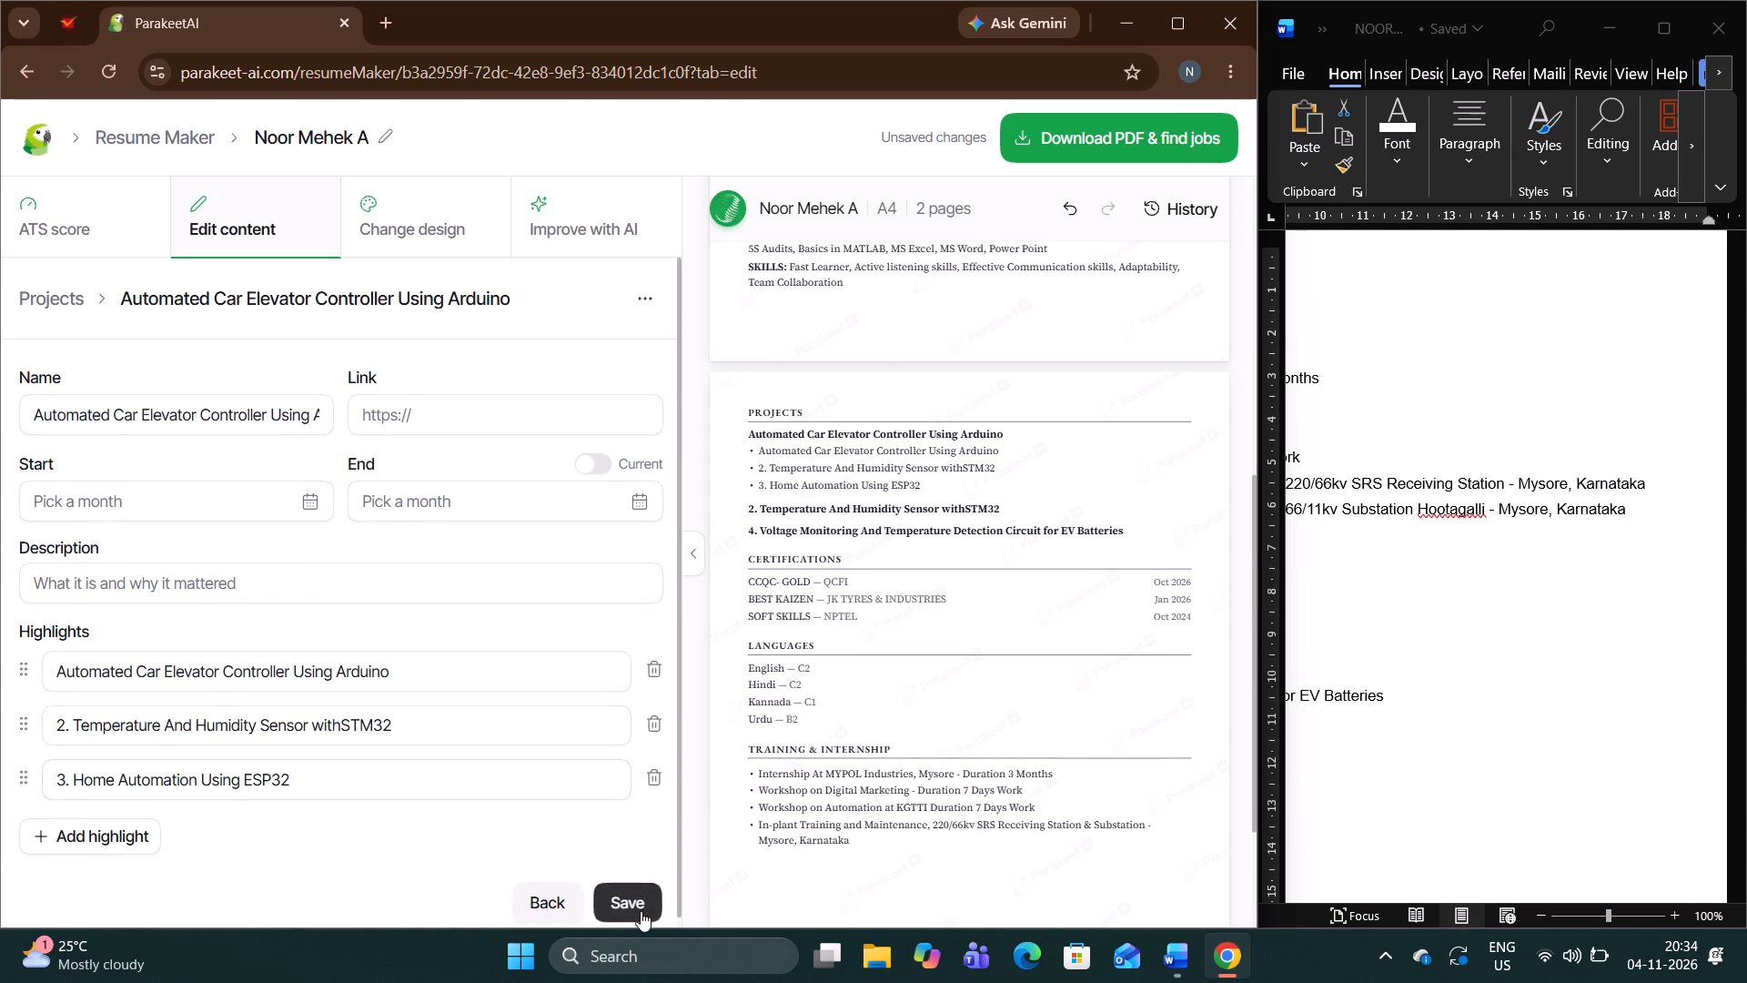
Move the name "4. Voltage Monitoring And Temperature Detection Circuit for EV Batteries" out of its project into a fourth highlight of the Automated Car Elevator project.
click(171, 670)
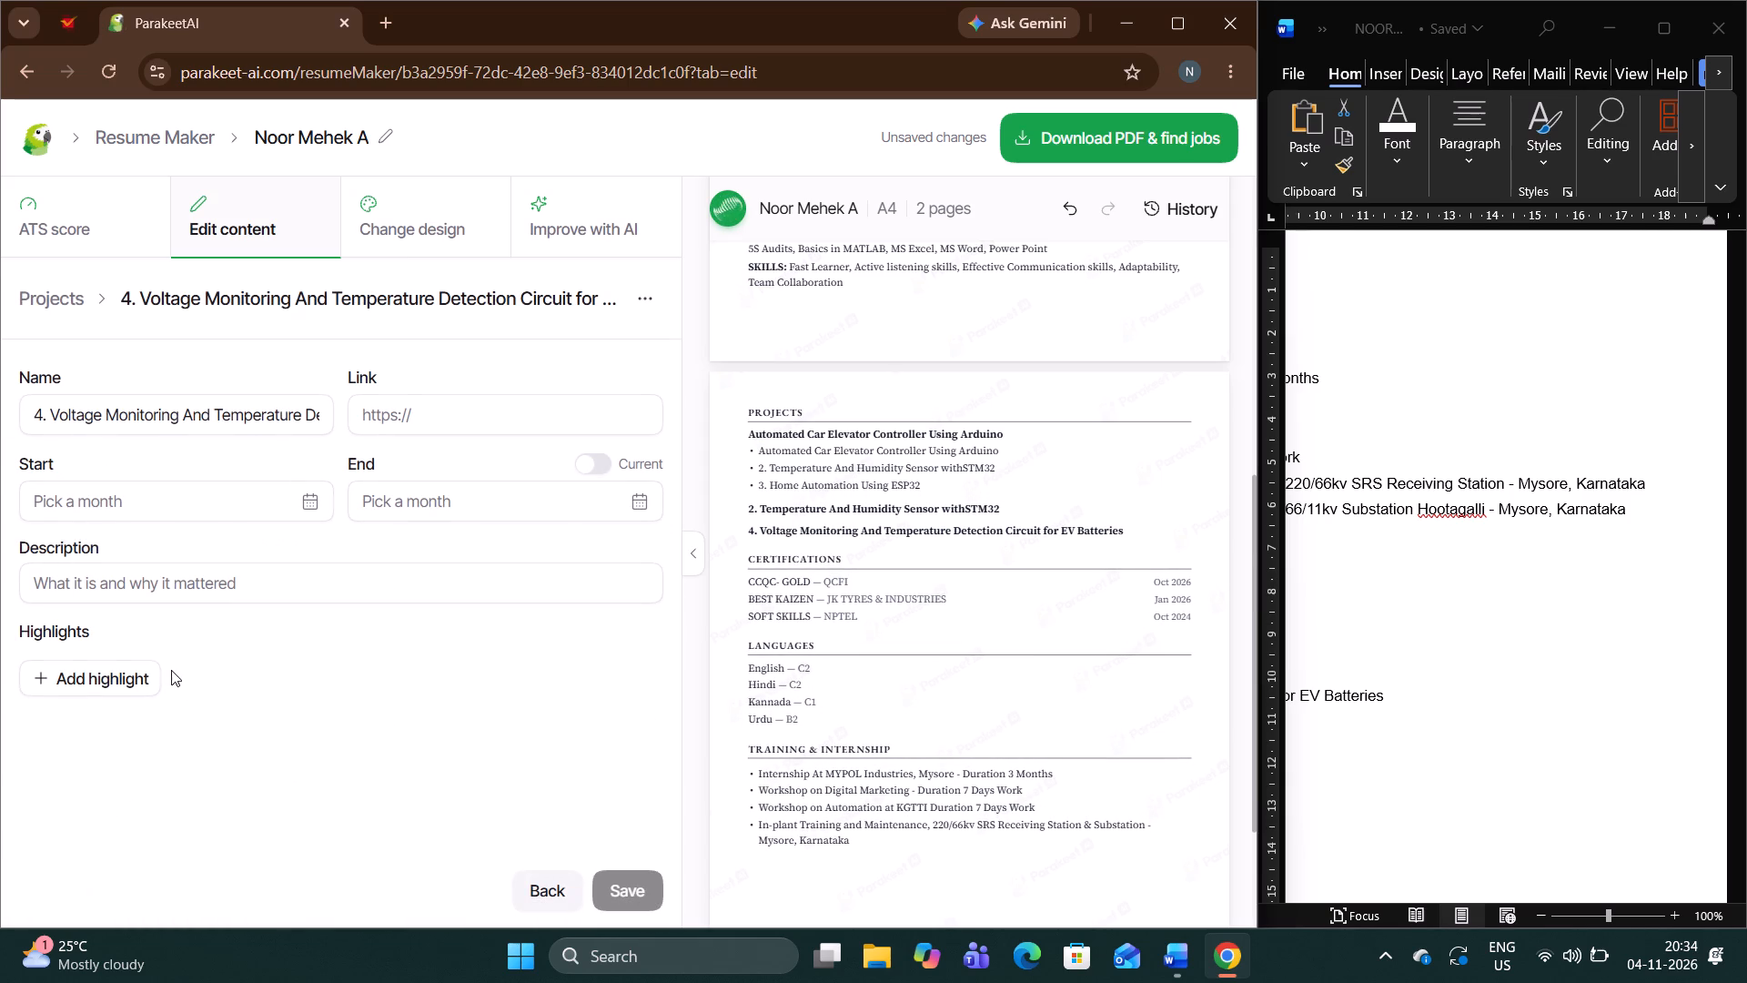
drag(30, 408, 153, 406)
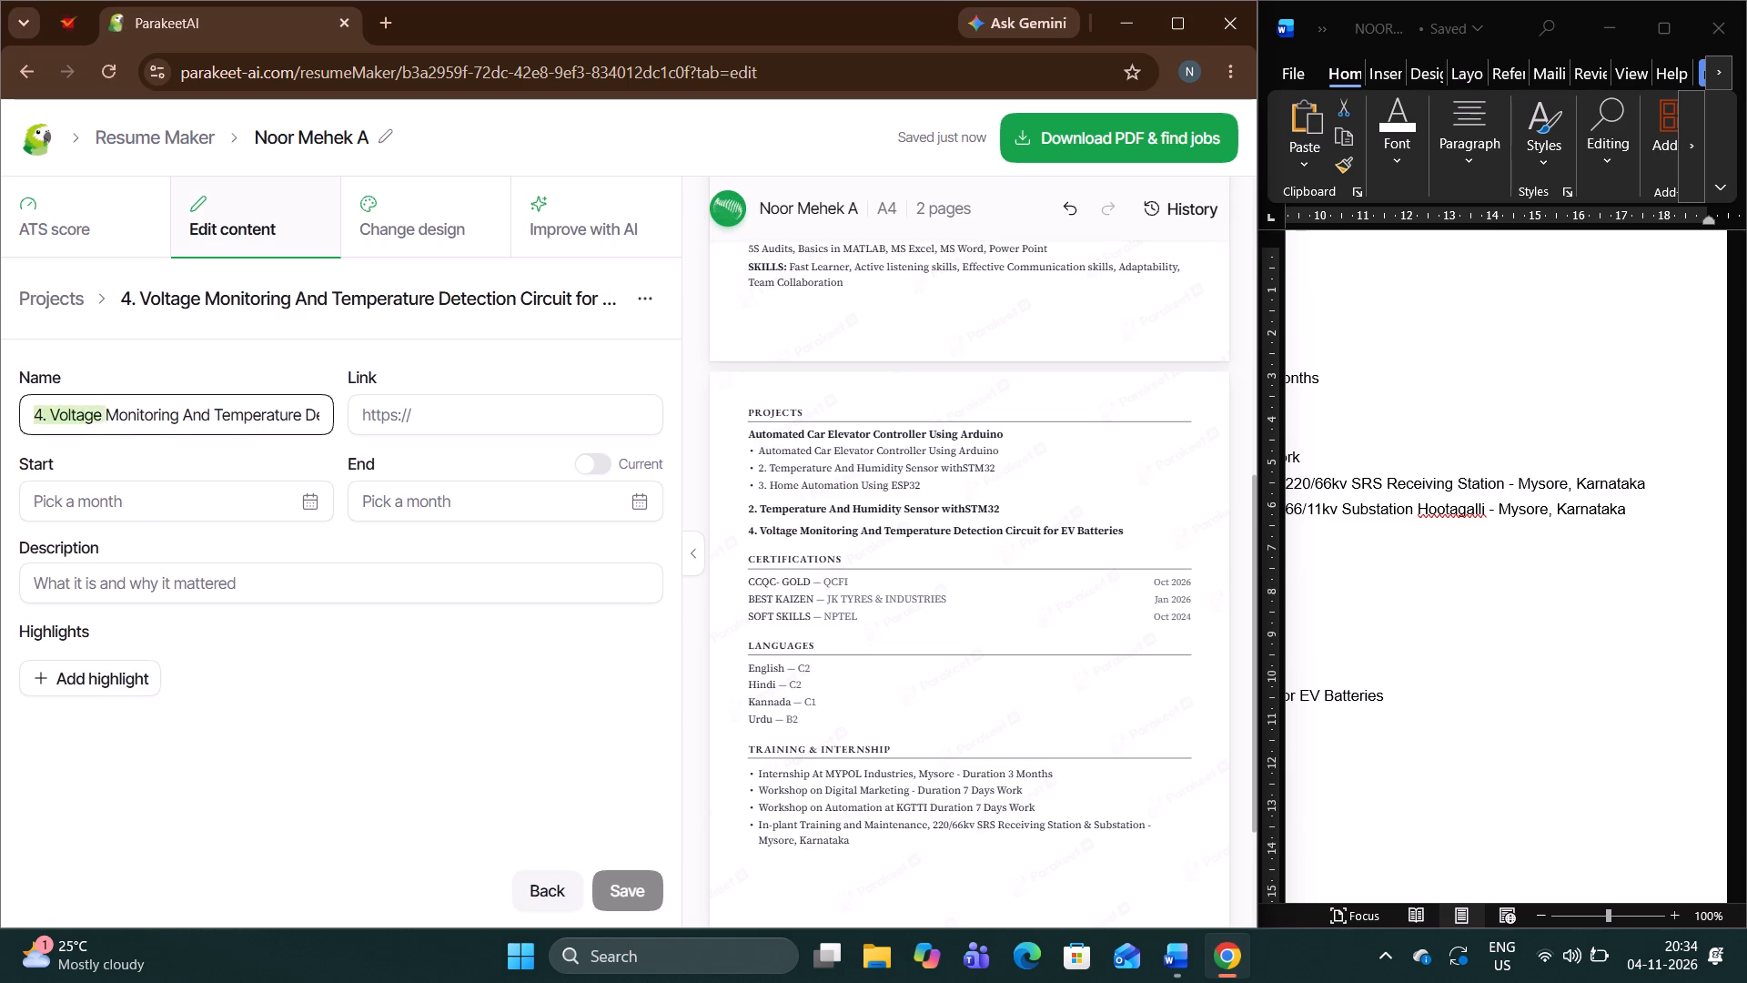
drag(153, 406, 411, 427)
key(ctrl+x)
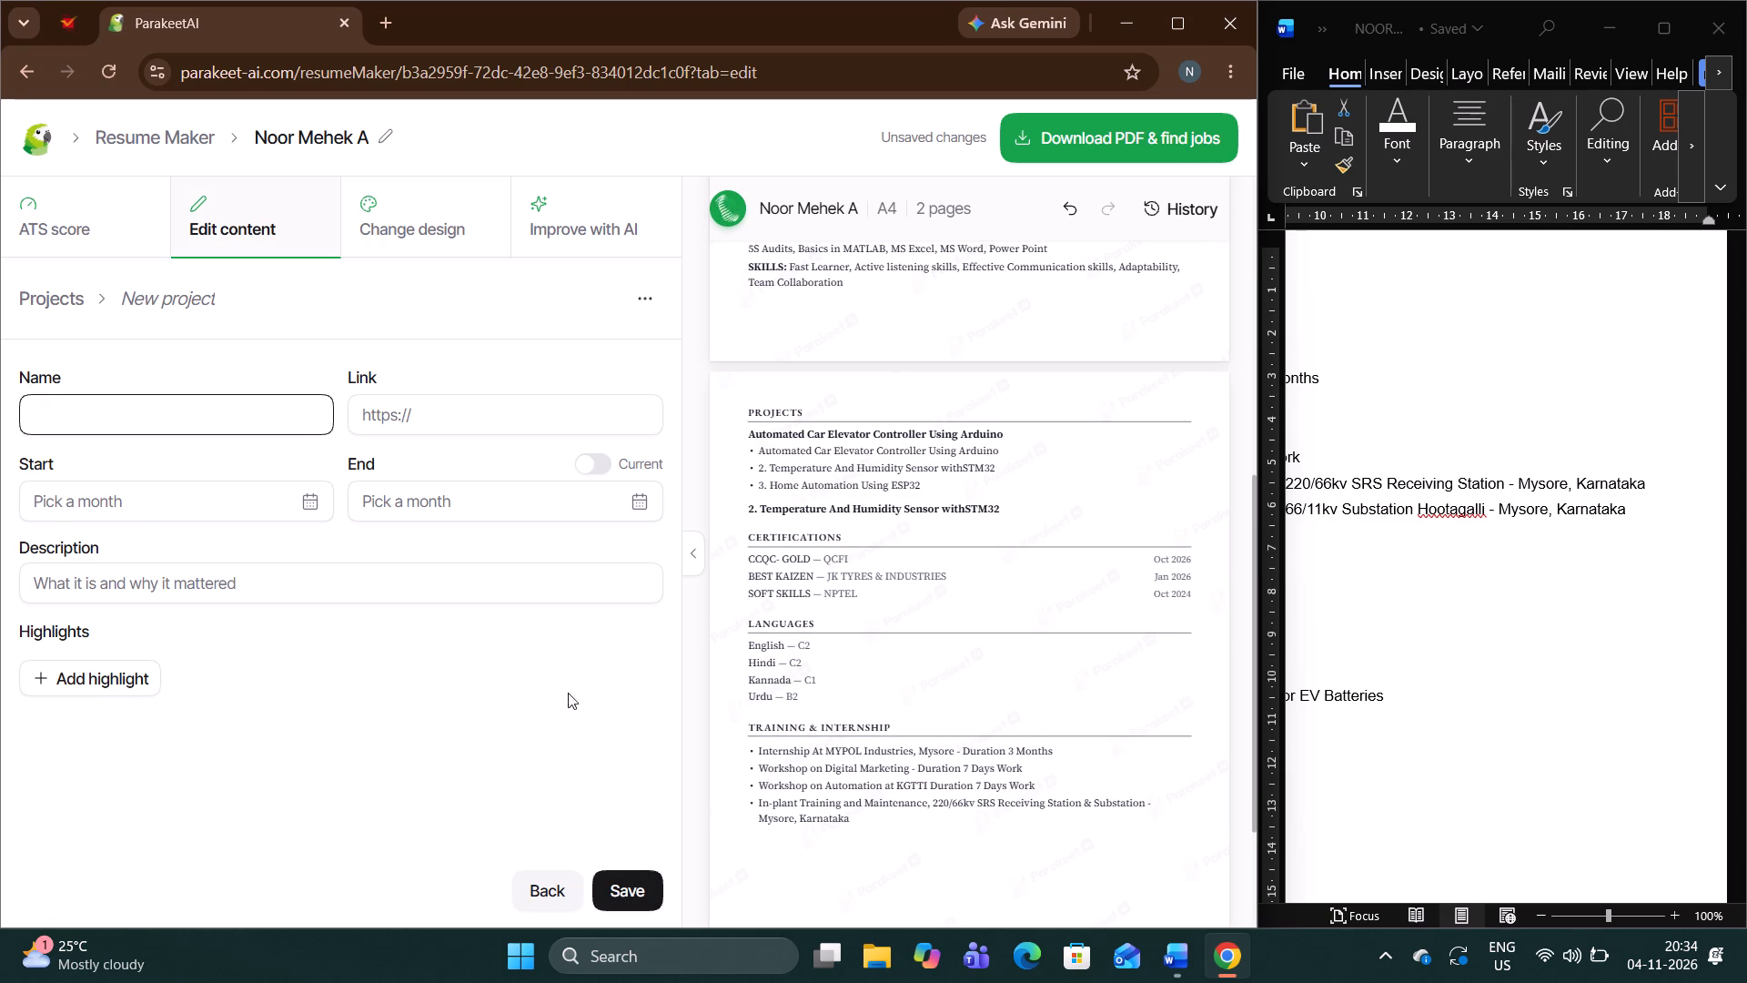
click(625, 878)
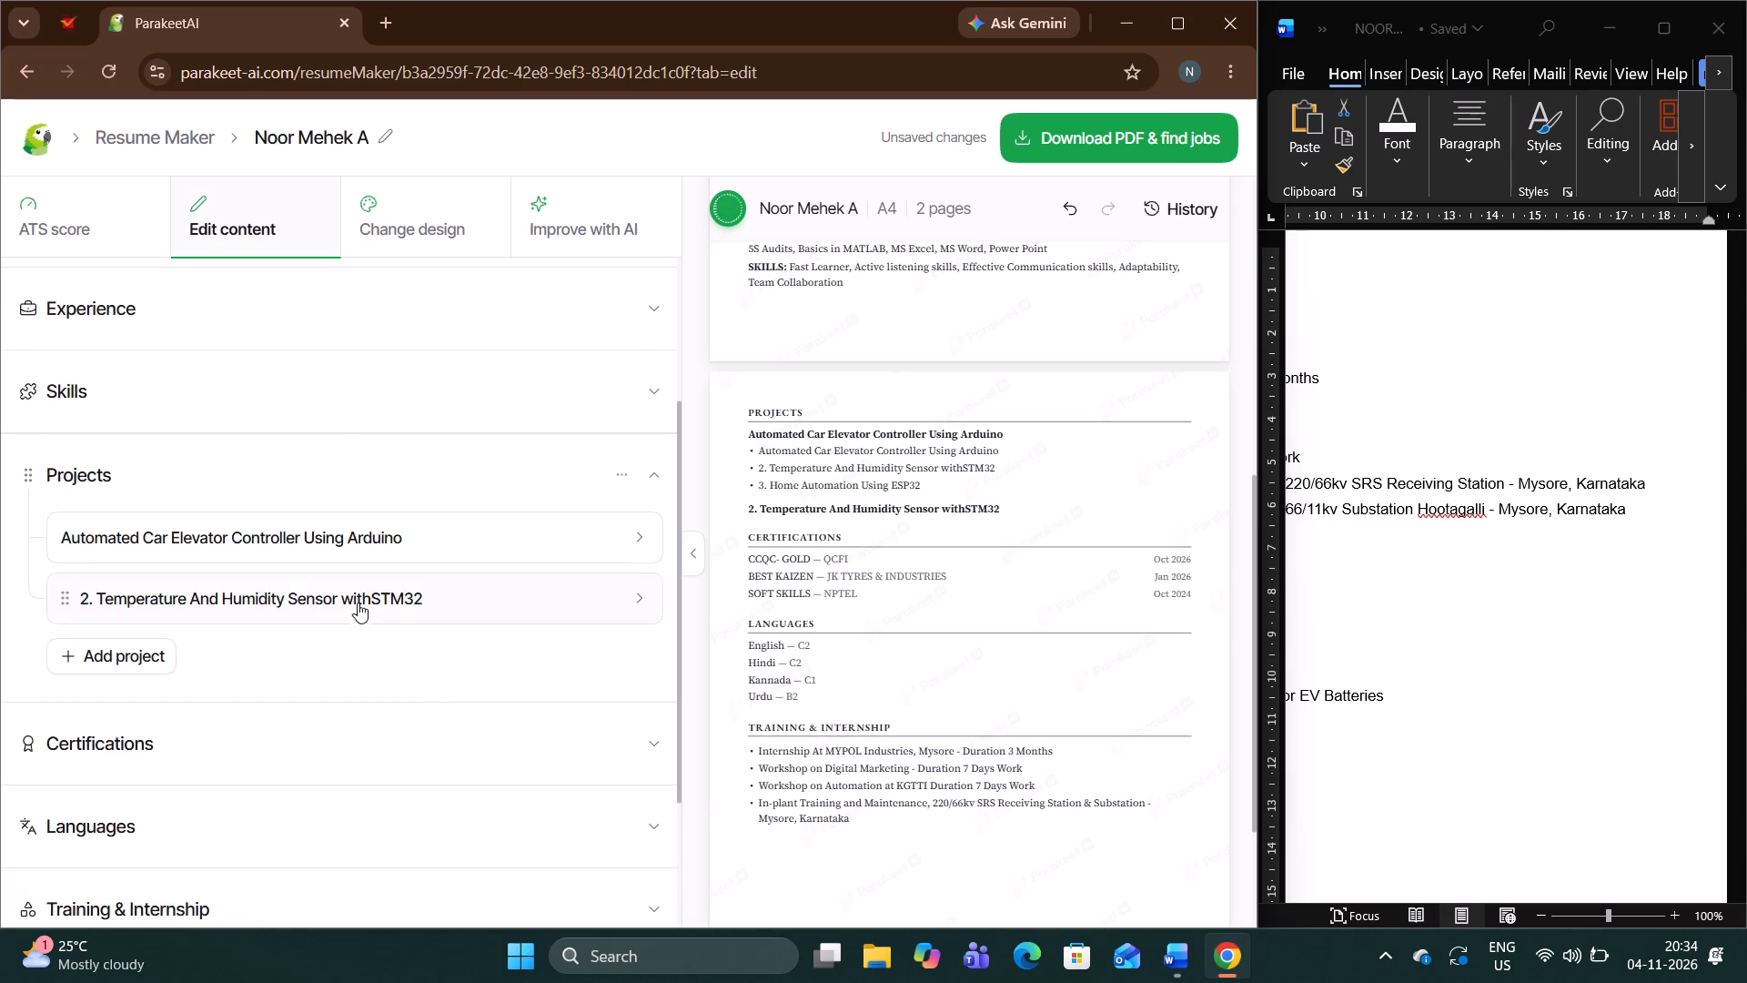
click(406, 507)
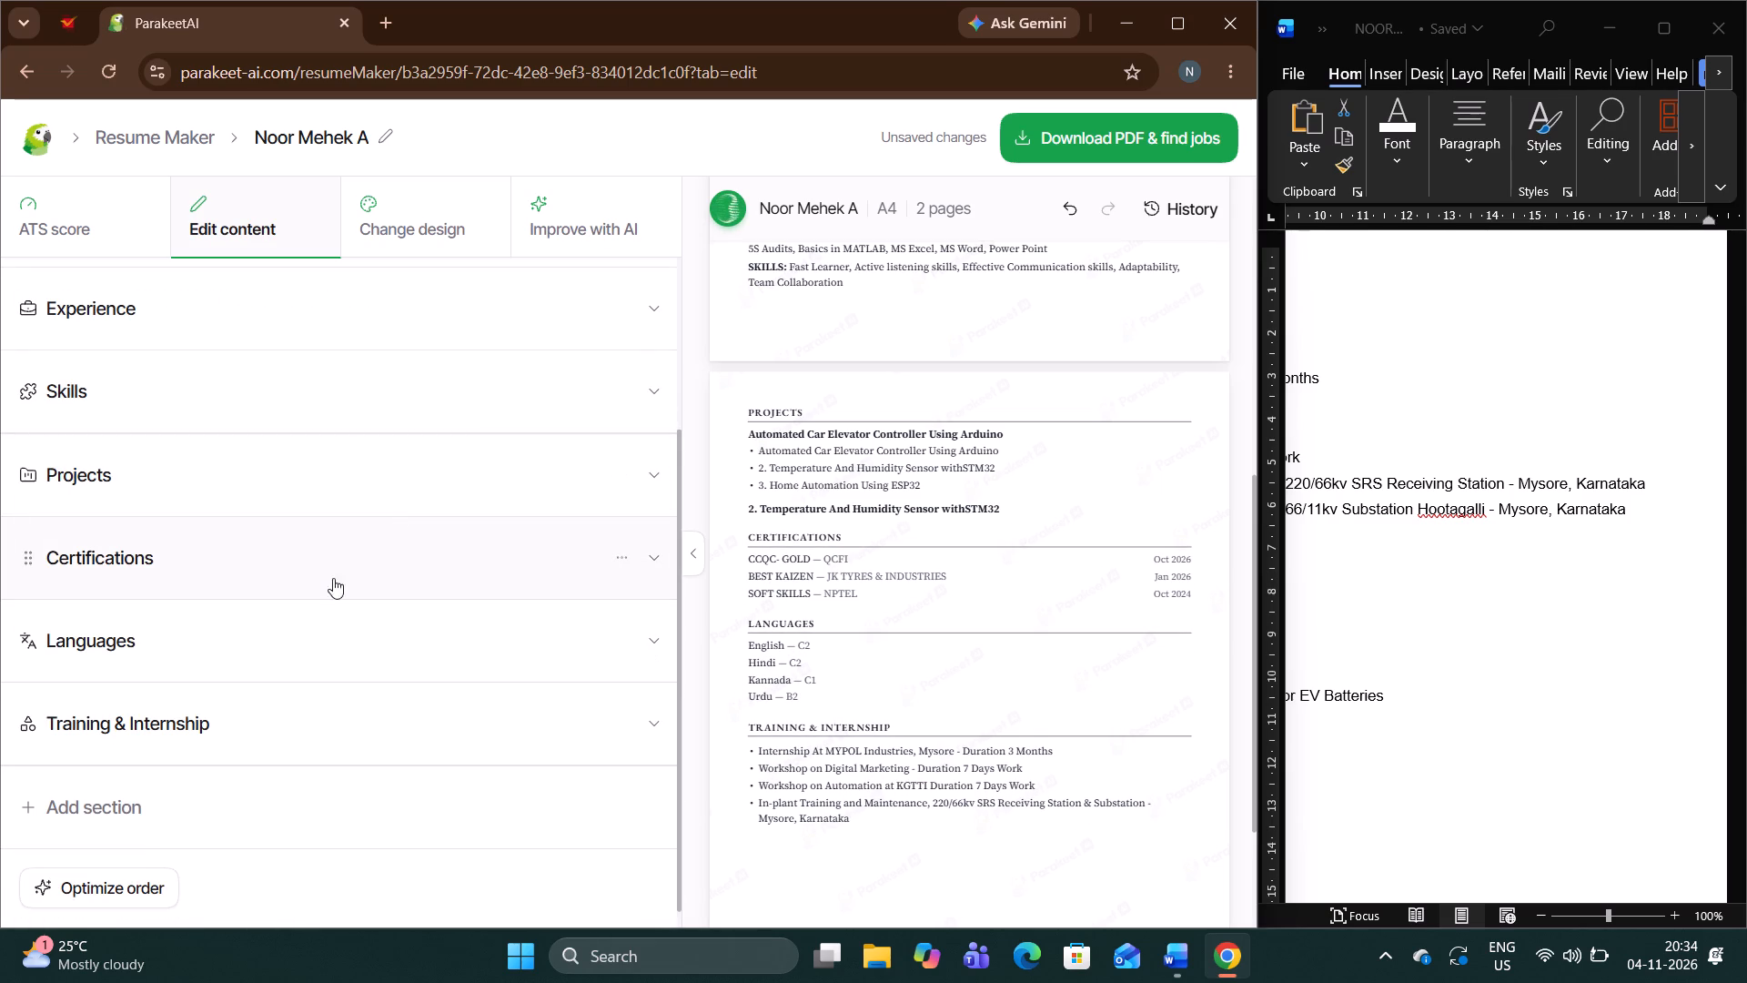
click(303, 496)
click(262, 537)
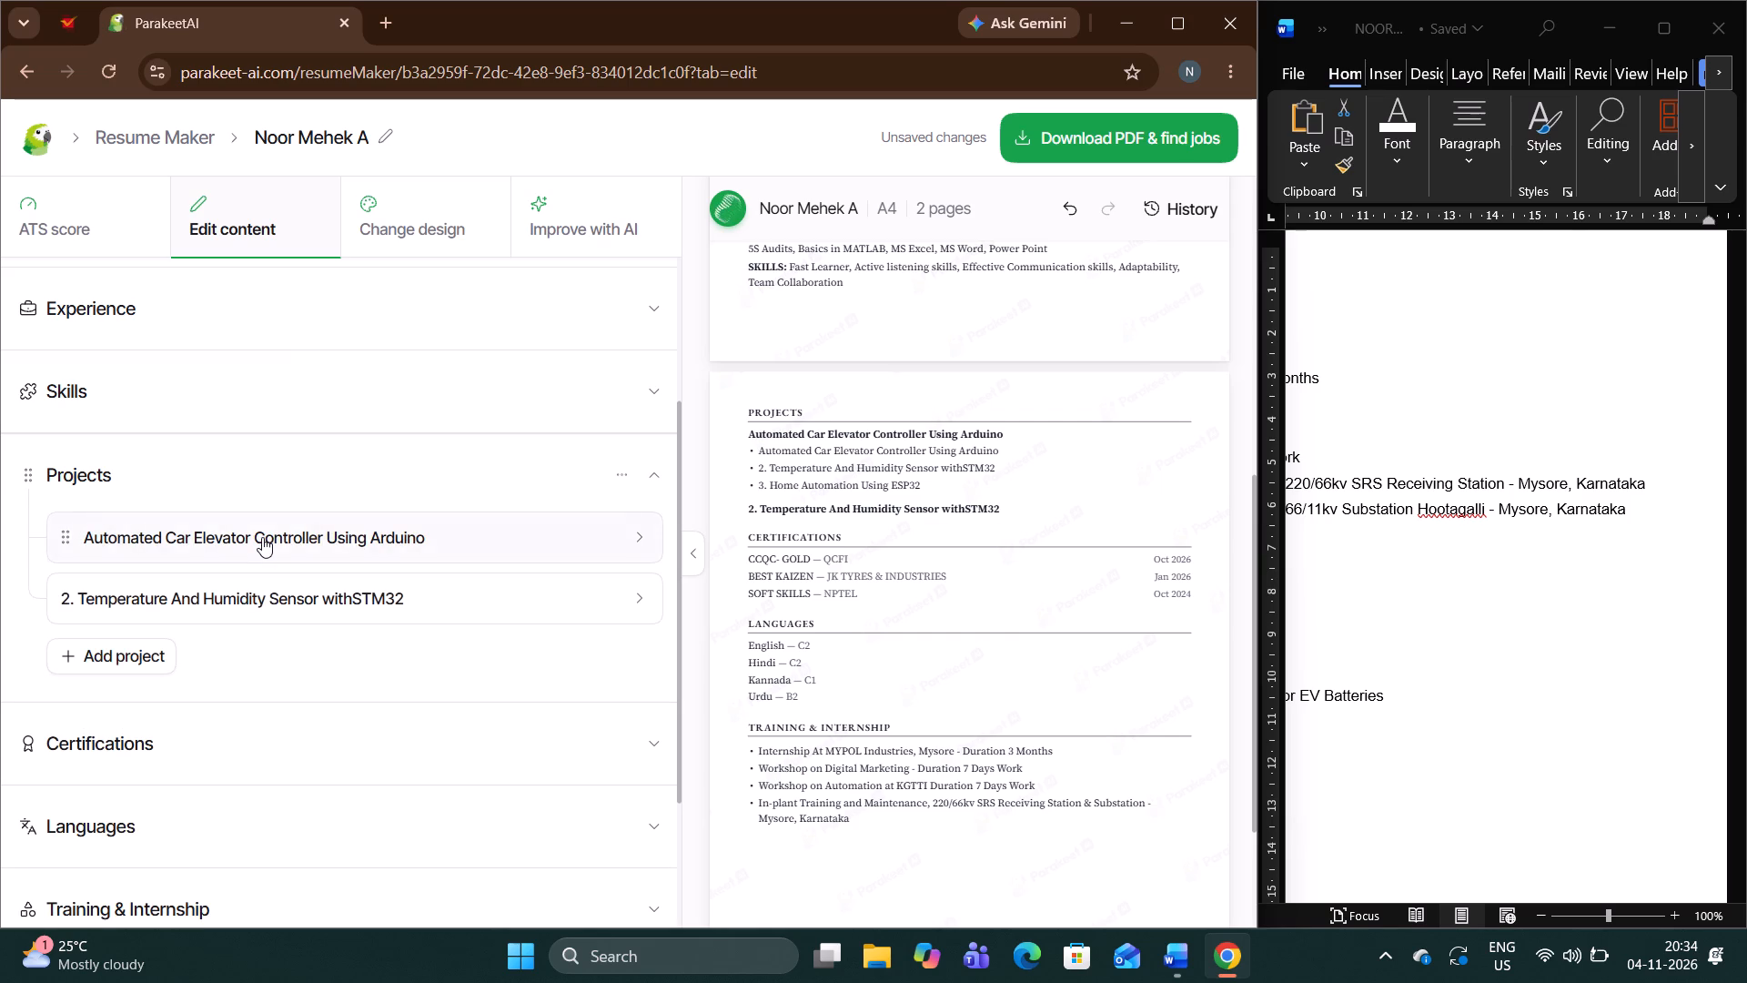
click(73, 857)
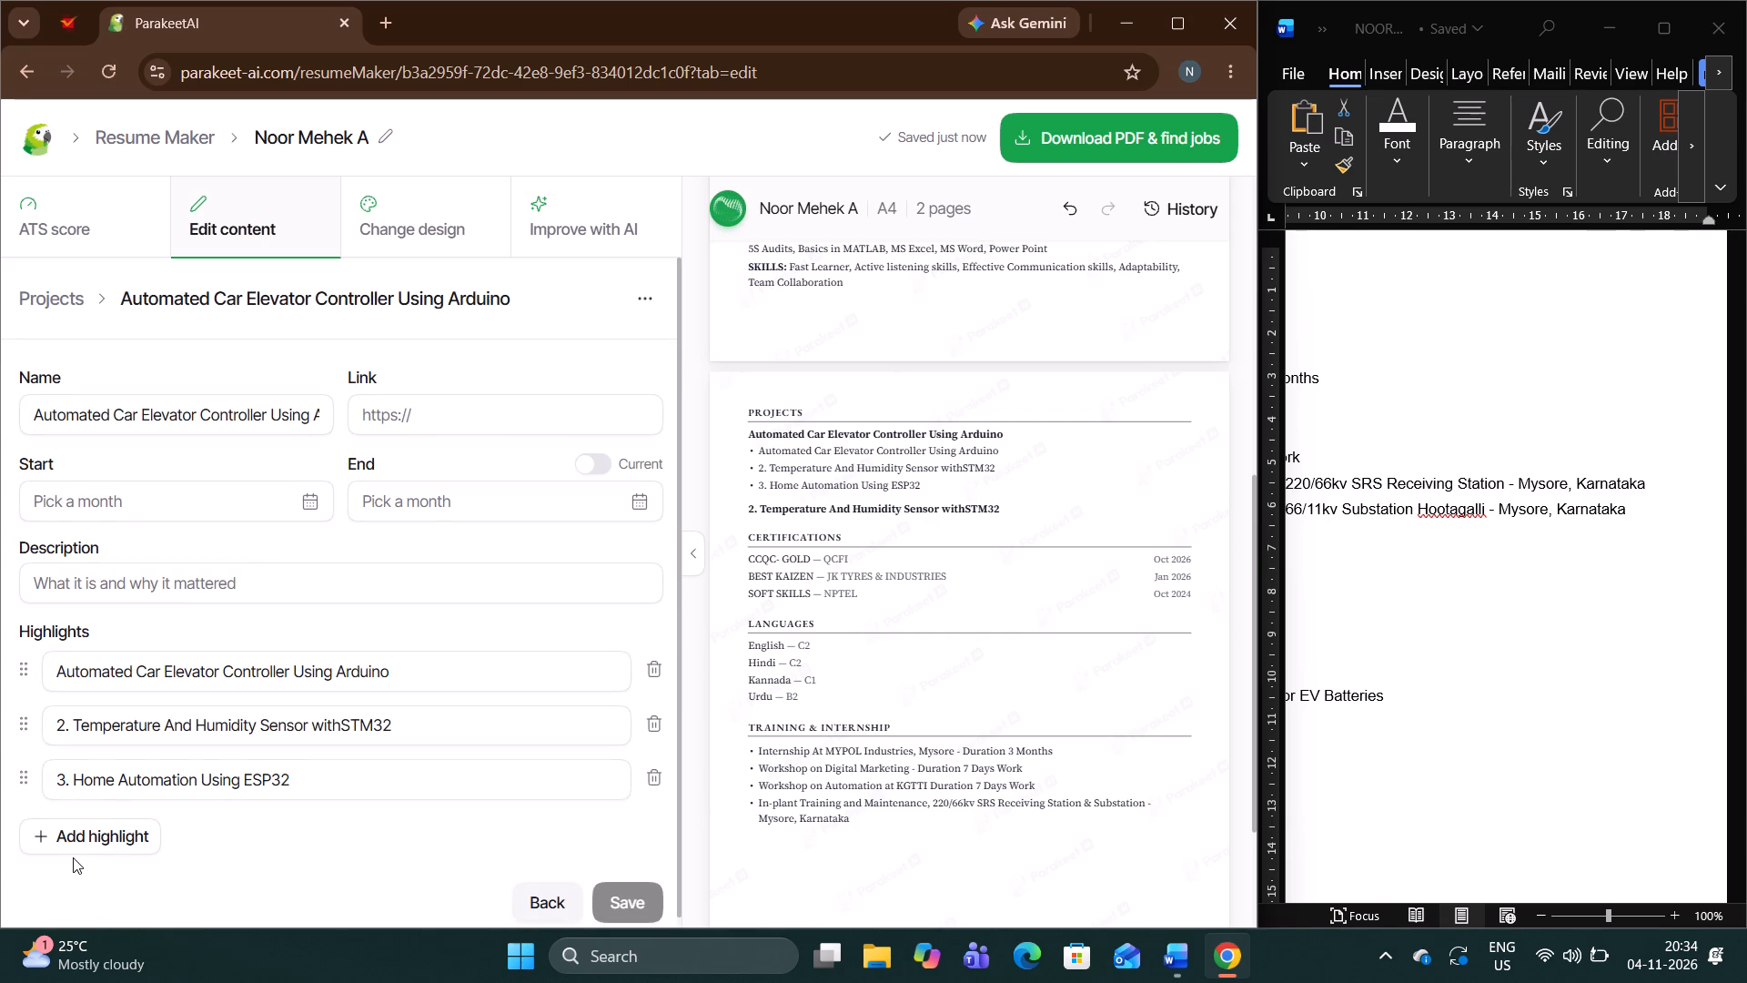
click(69, 844)
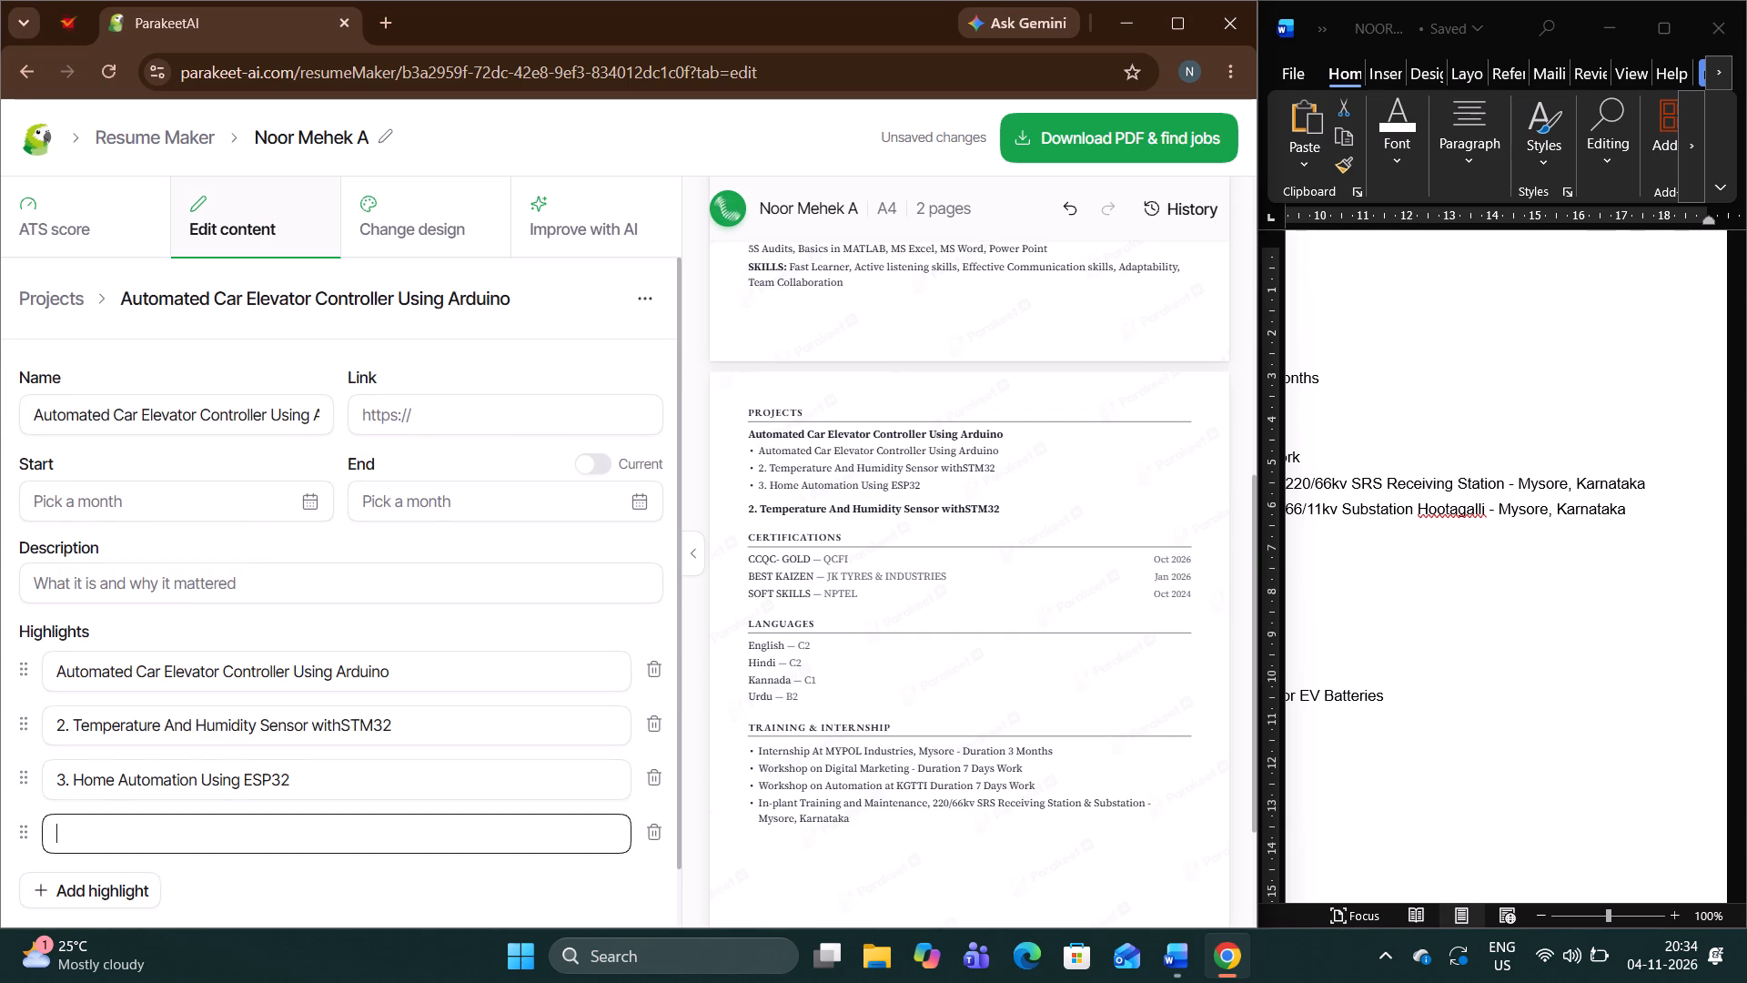
key(ctrl+v)
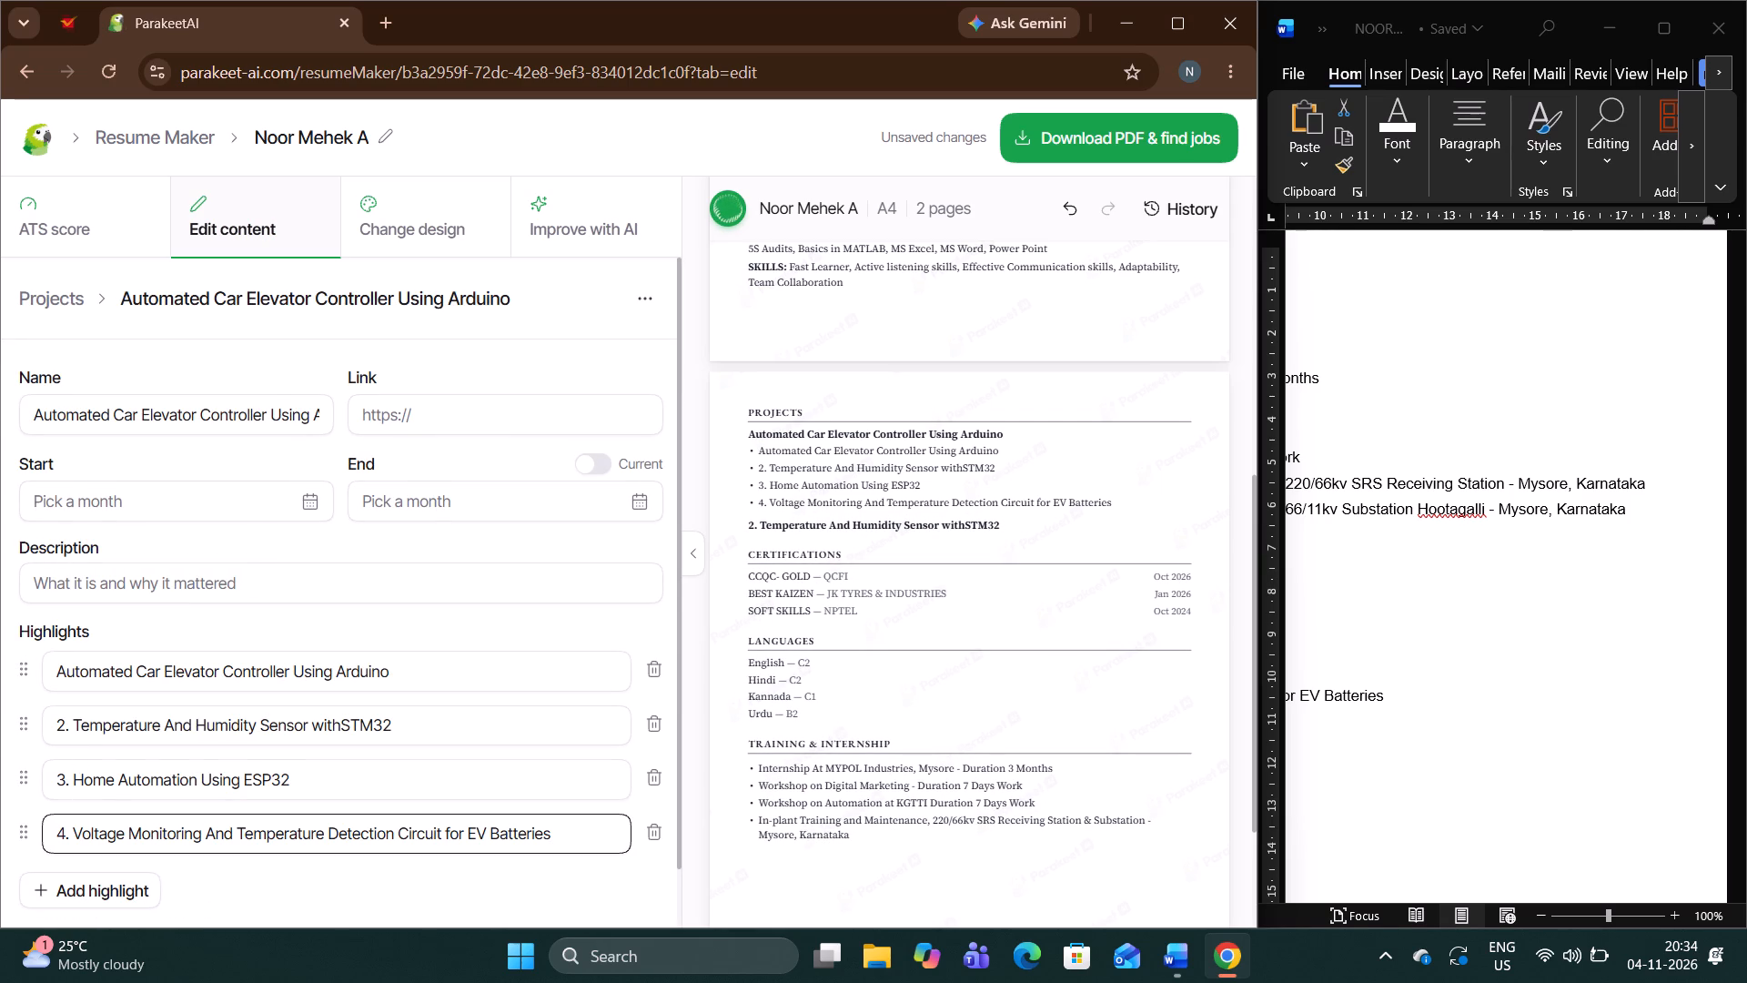
Remove the "2.", "3." and "4." numbering from the second, third and fourth highlights of the Automated Car Elevator project.
click(74, 735)
key(BackSpace)
key(BackSpace)
key(BackSpace)
key(BackSpace)
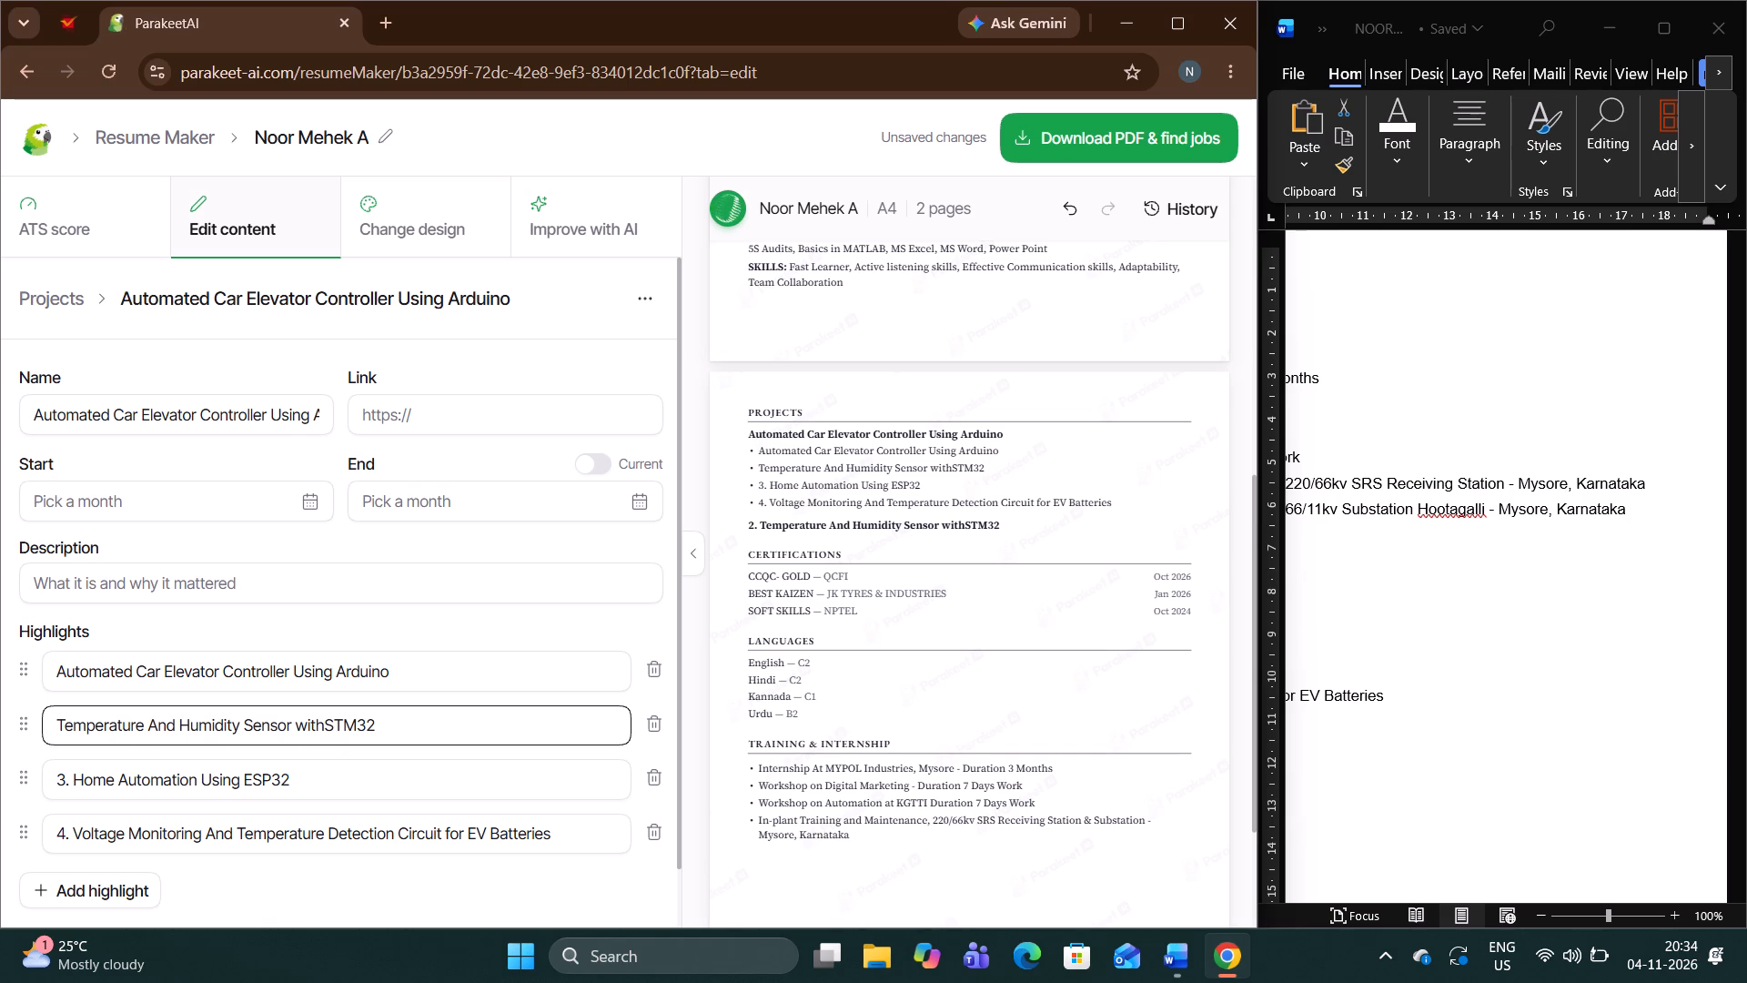
key(Down)
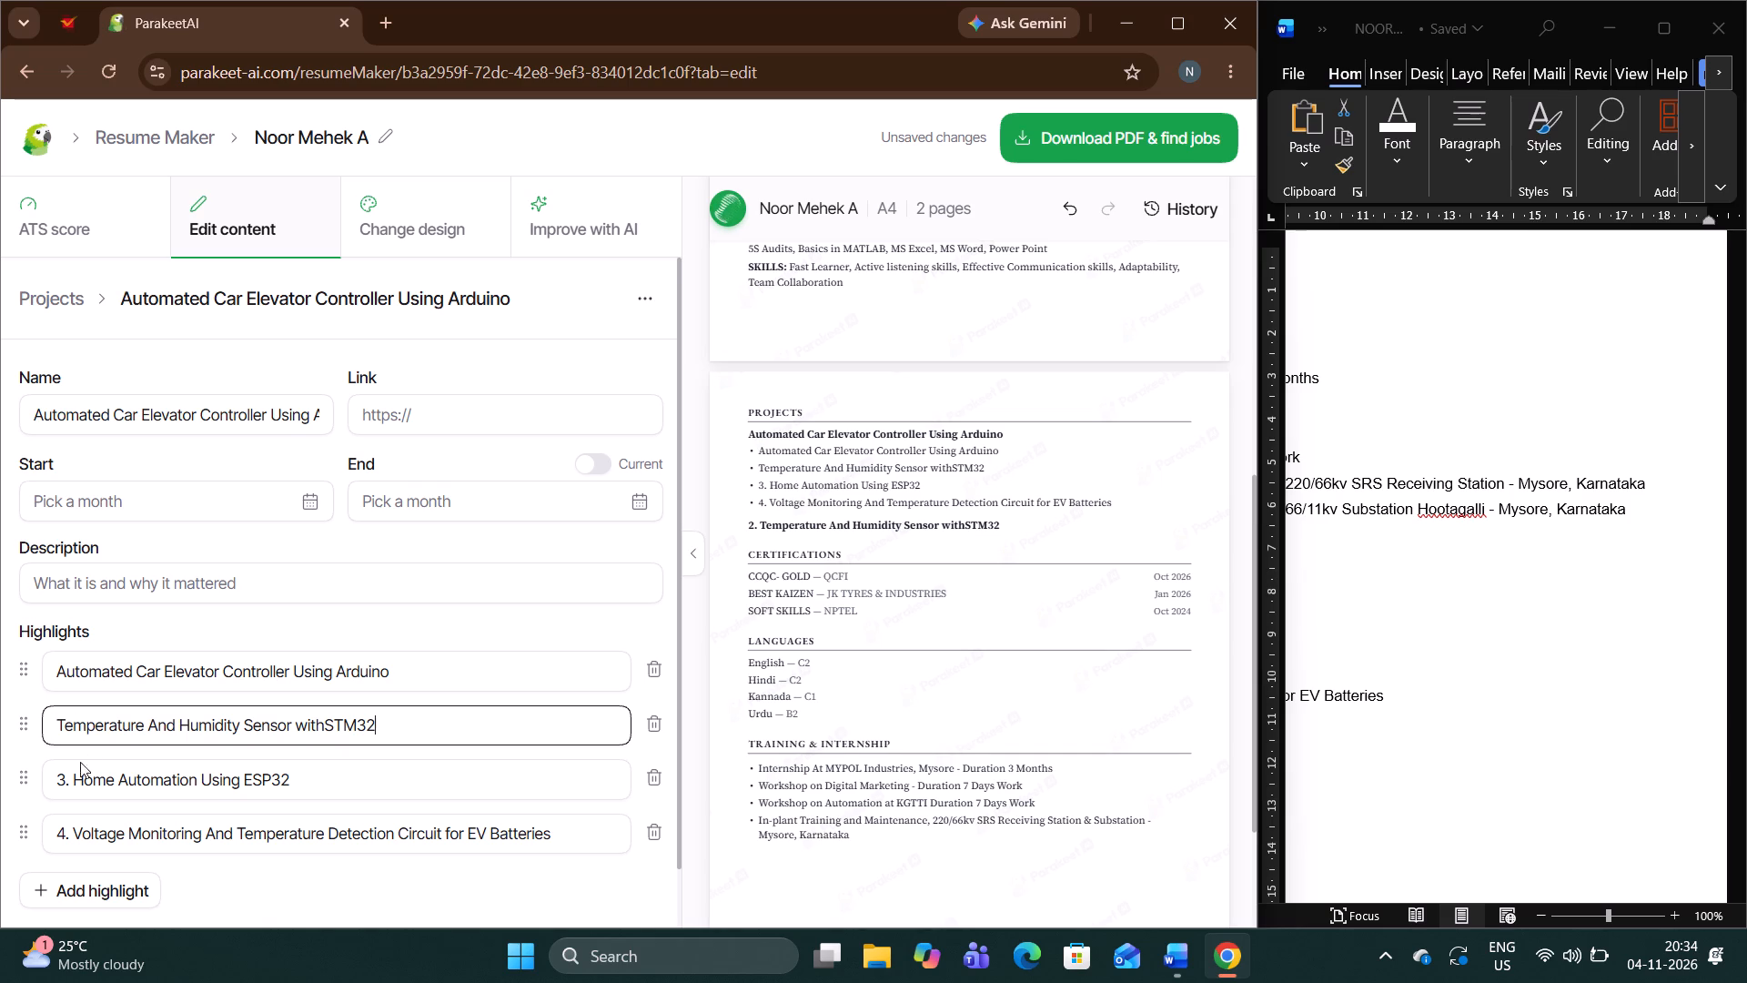
click(76, 771)
key(BackSpace)
key(BackSpace)
key(BackSpace)
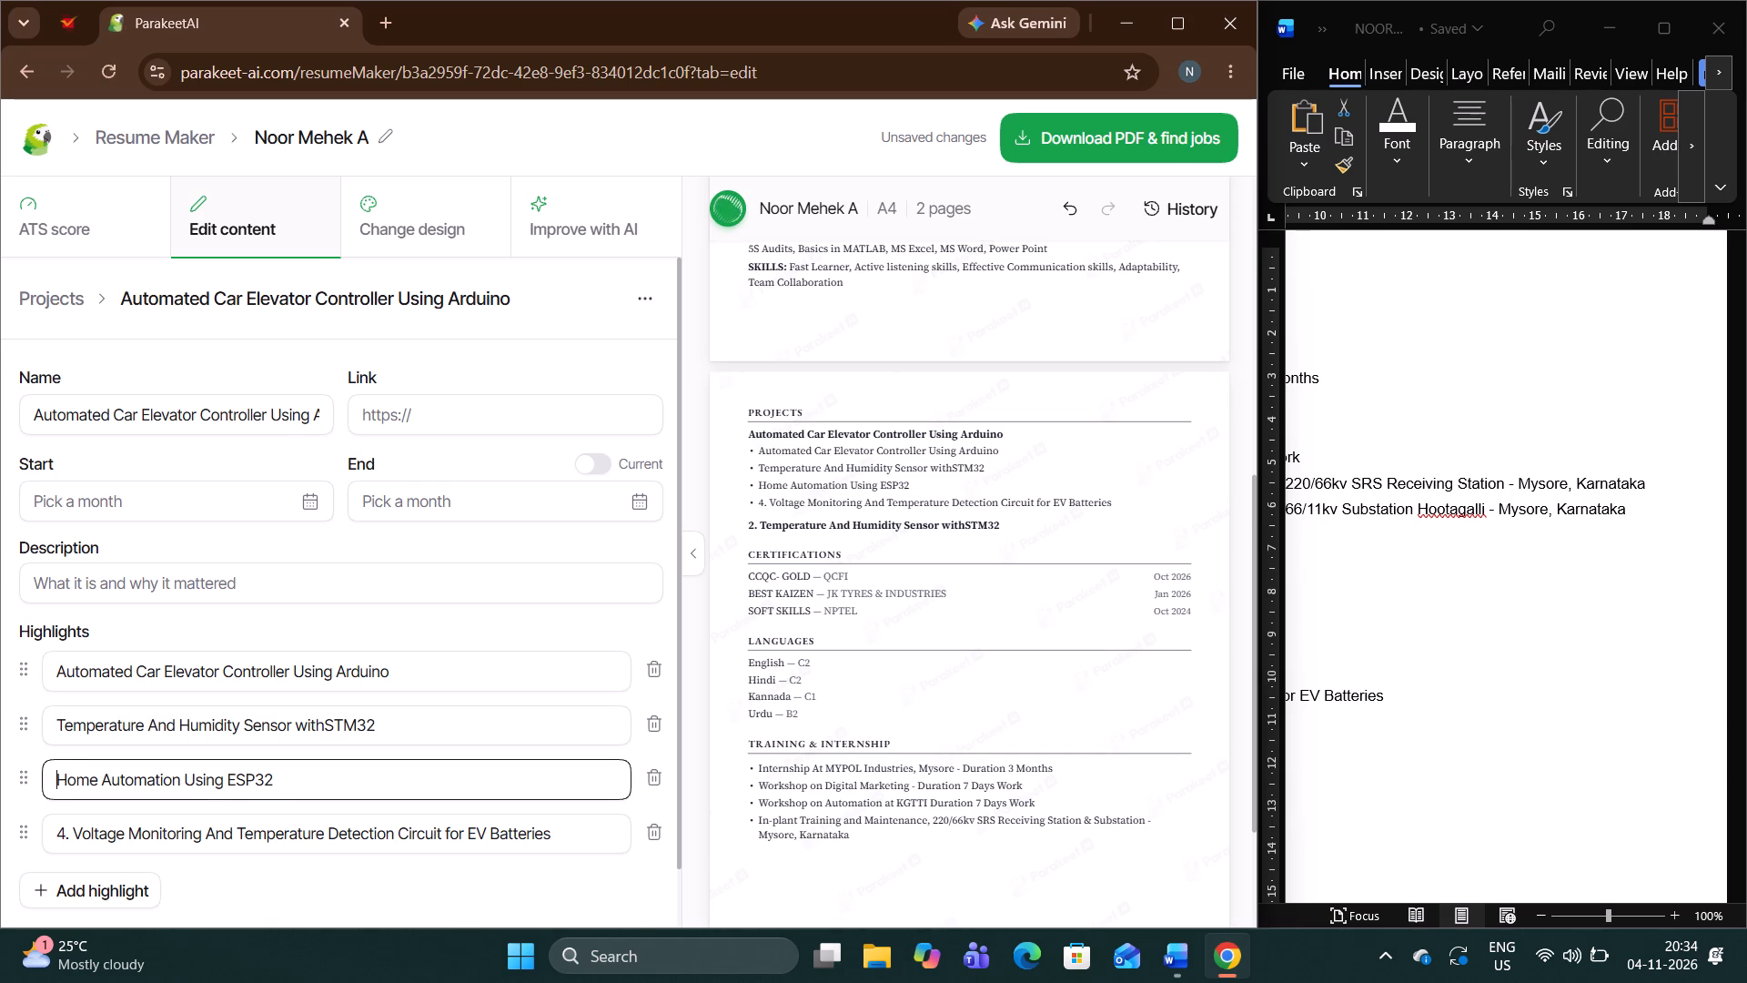
click(71, 827)
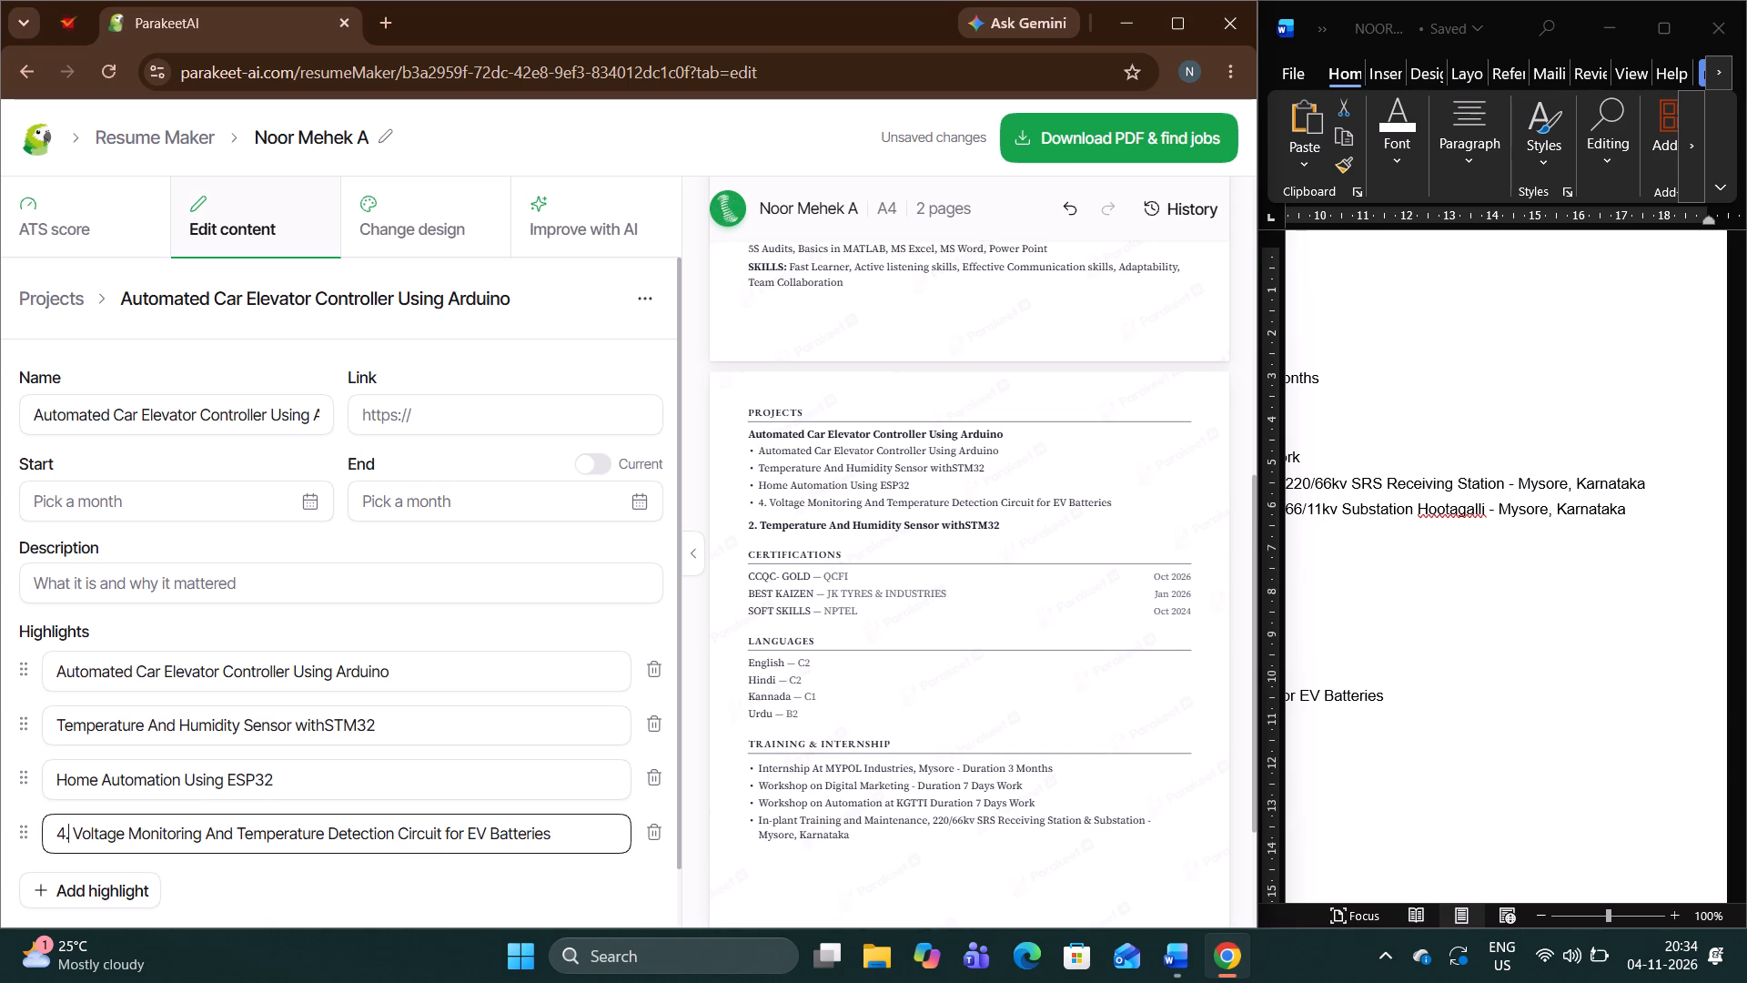
key(Right)
key(BackSpace)
key(BackSpace)
key(BackSpace)
key(BackSpace)
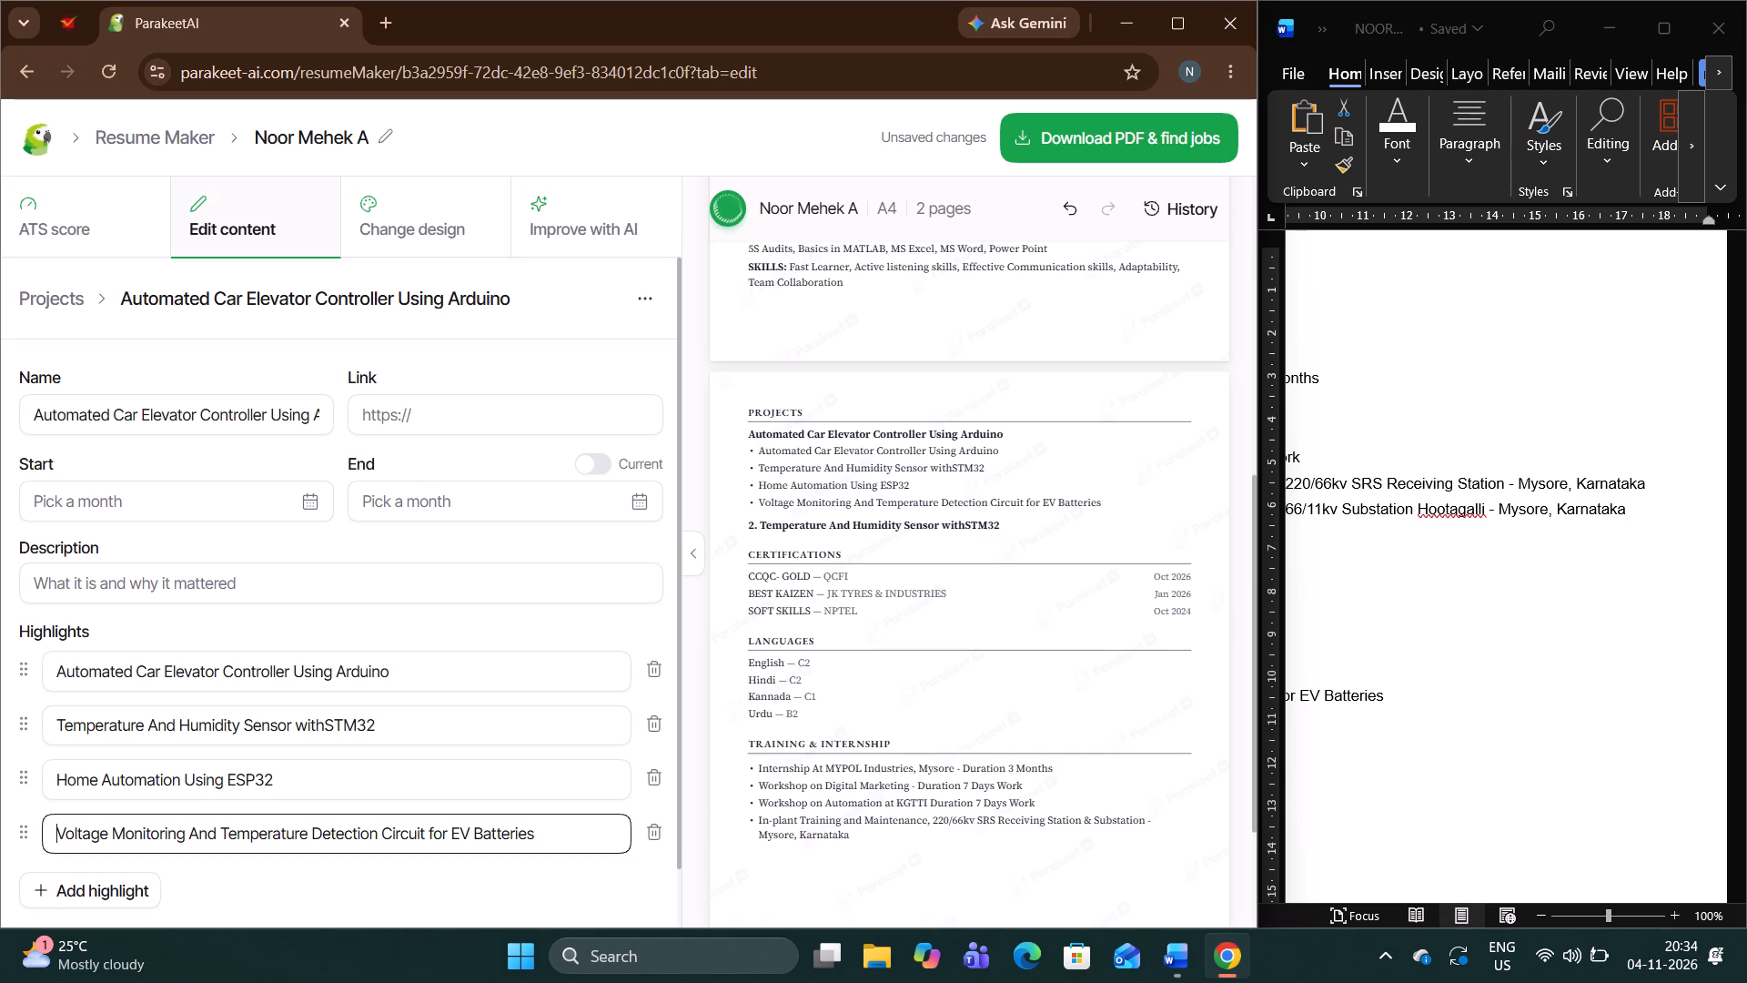
Clear the name of the Automated Car Elevator project, keeping its four highlights, and save the project.
drag(27, 412, 445, 413)
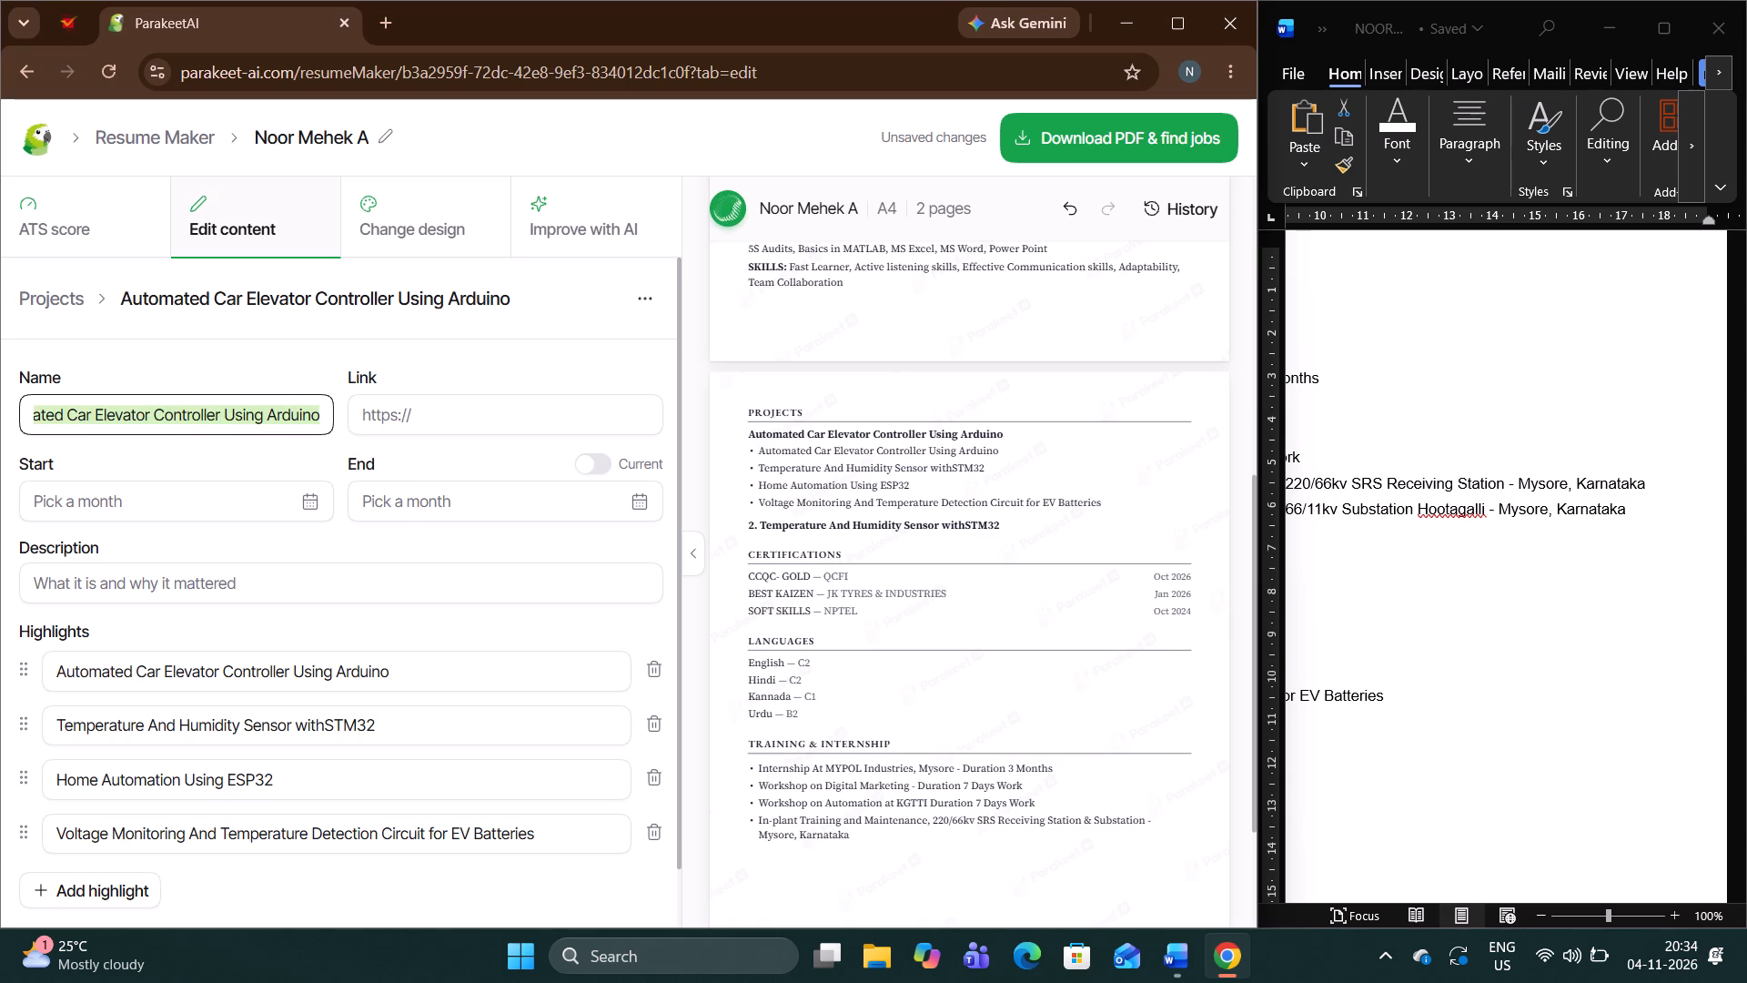
drag(445, 413, 449, 418)
key(Delete)
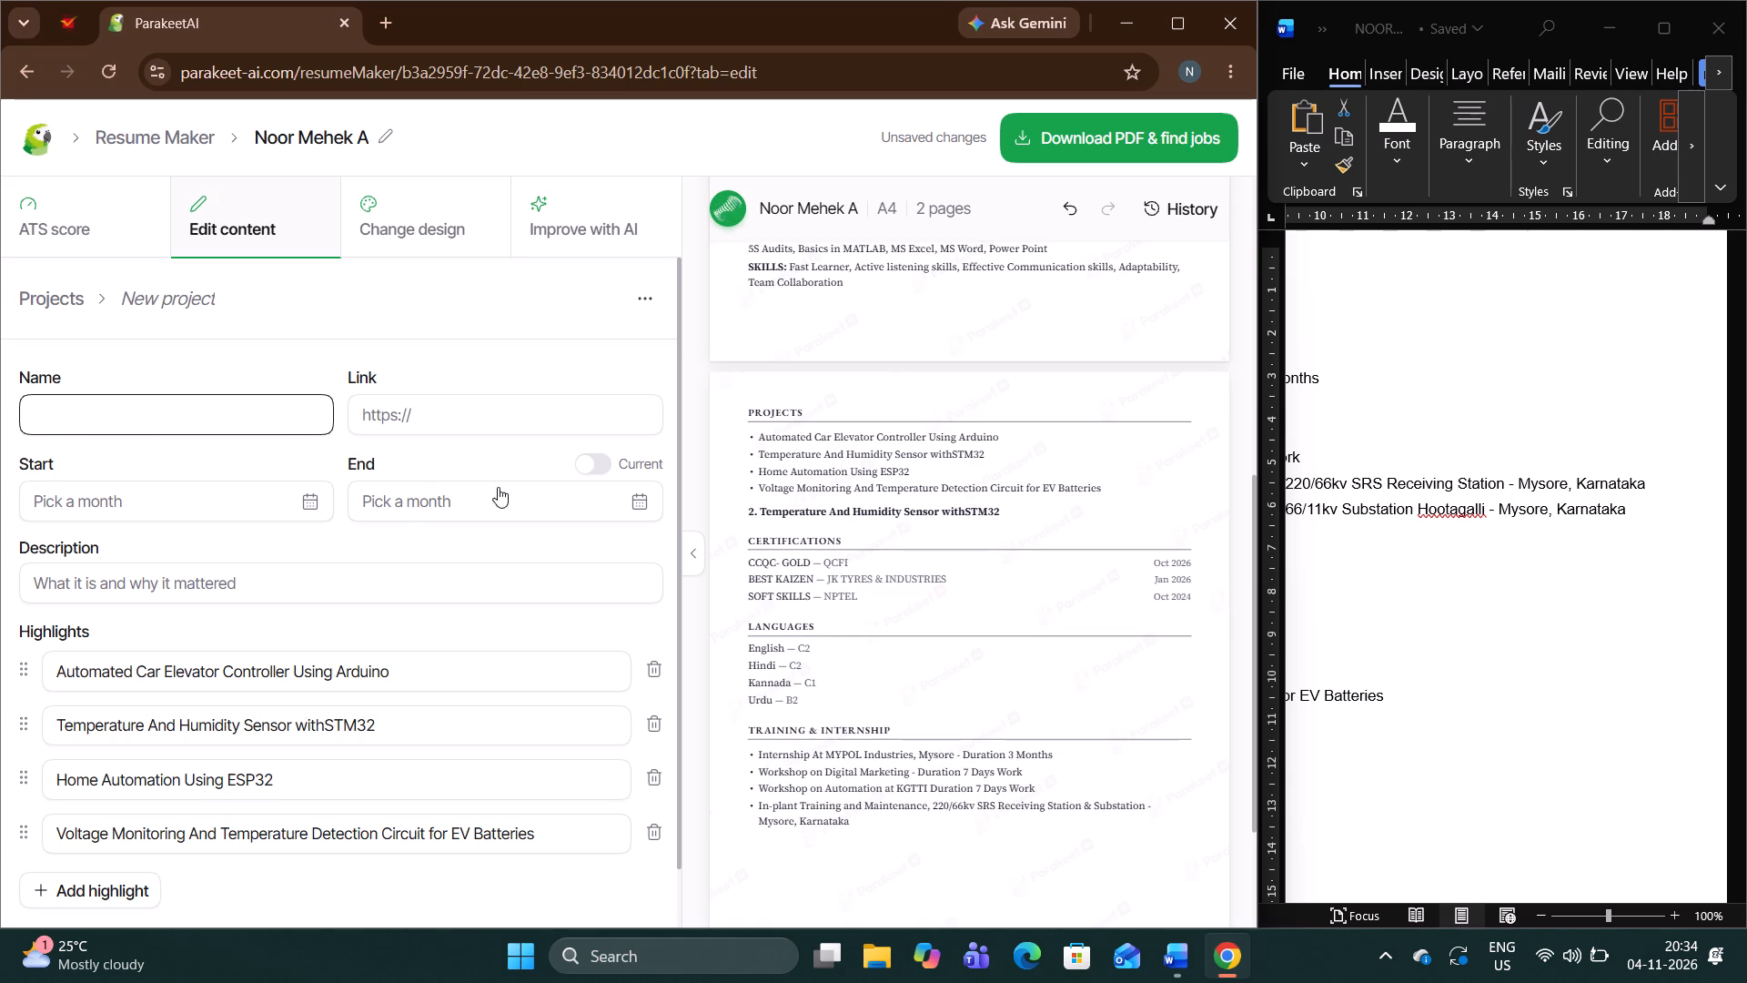
scroll(330, 508, down, 2)
click(635, 884)
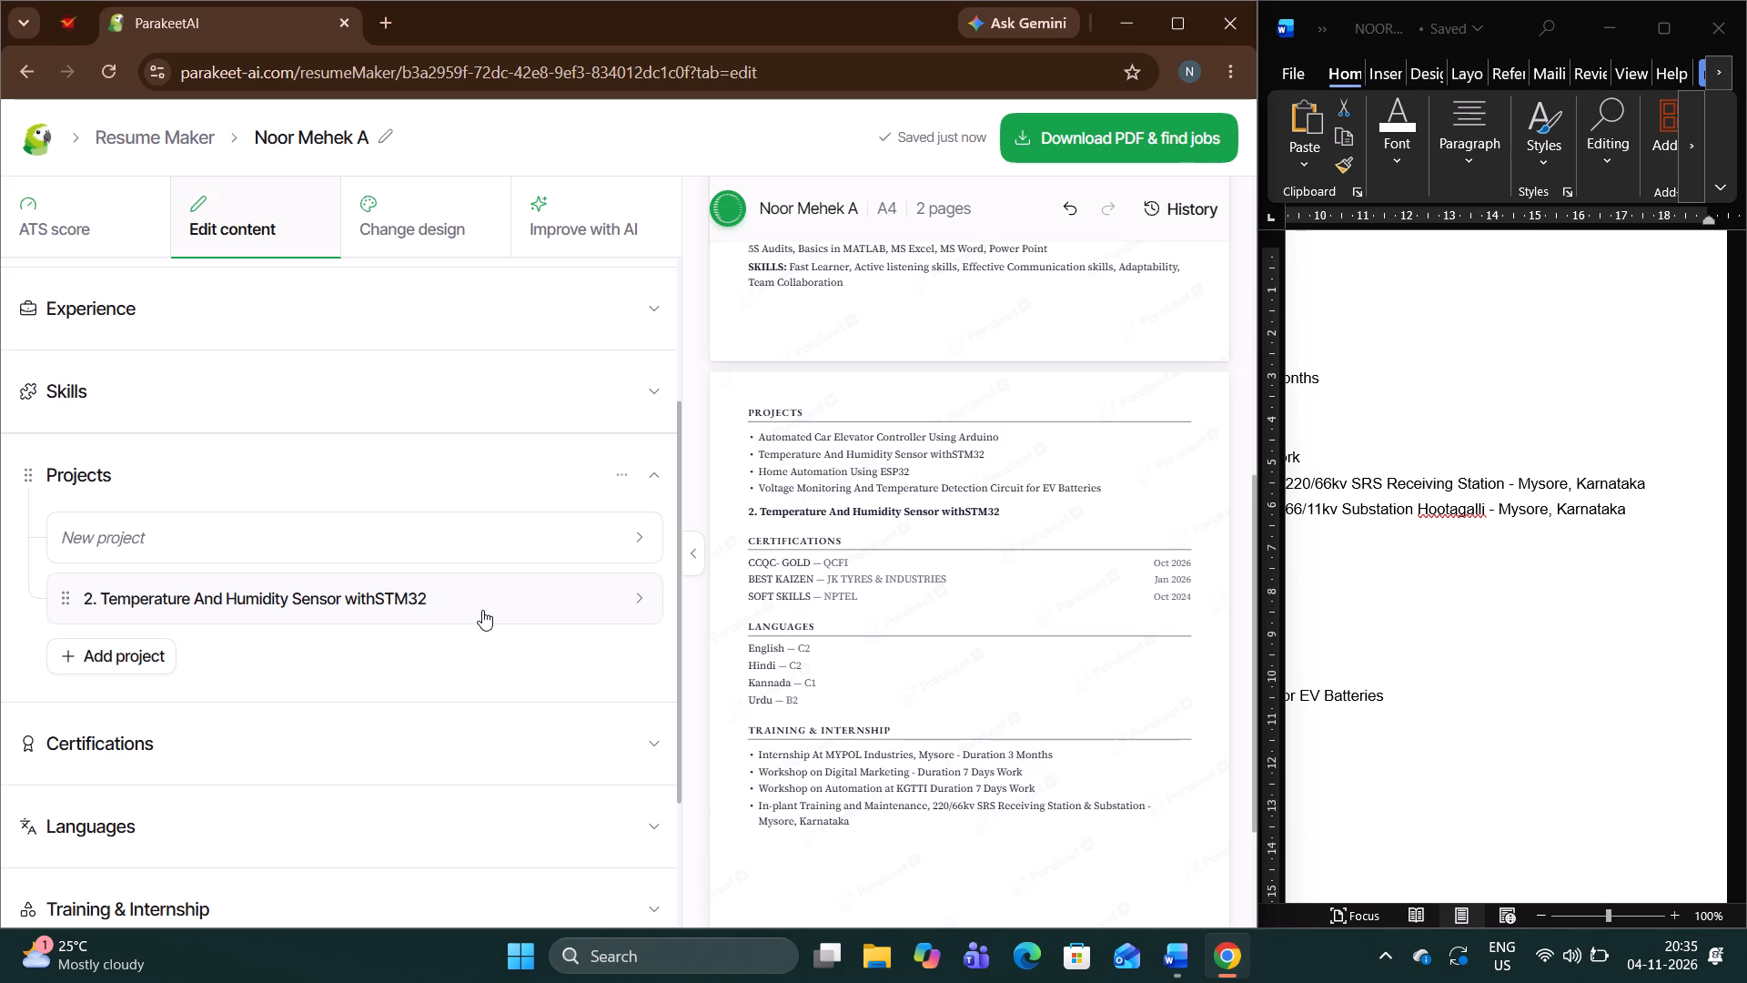
Remove the separate project "2. Temperature And Humidity Sensor withSTM32" from the Projects section.
right_click(64, 595)
click(538, 620)
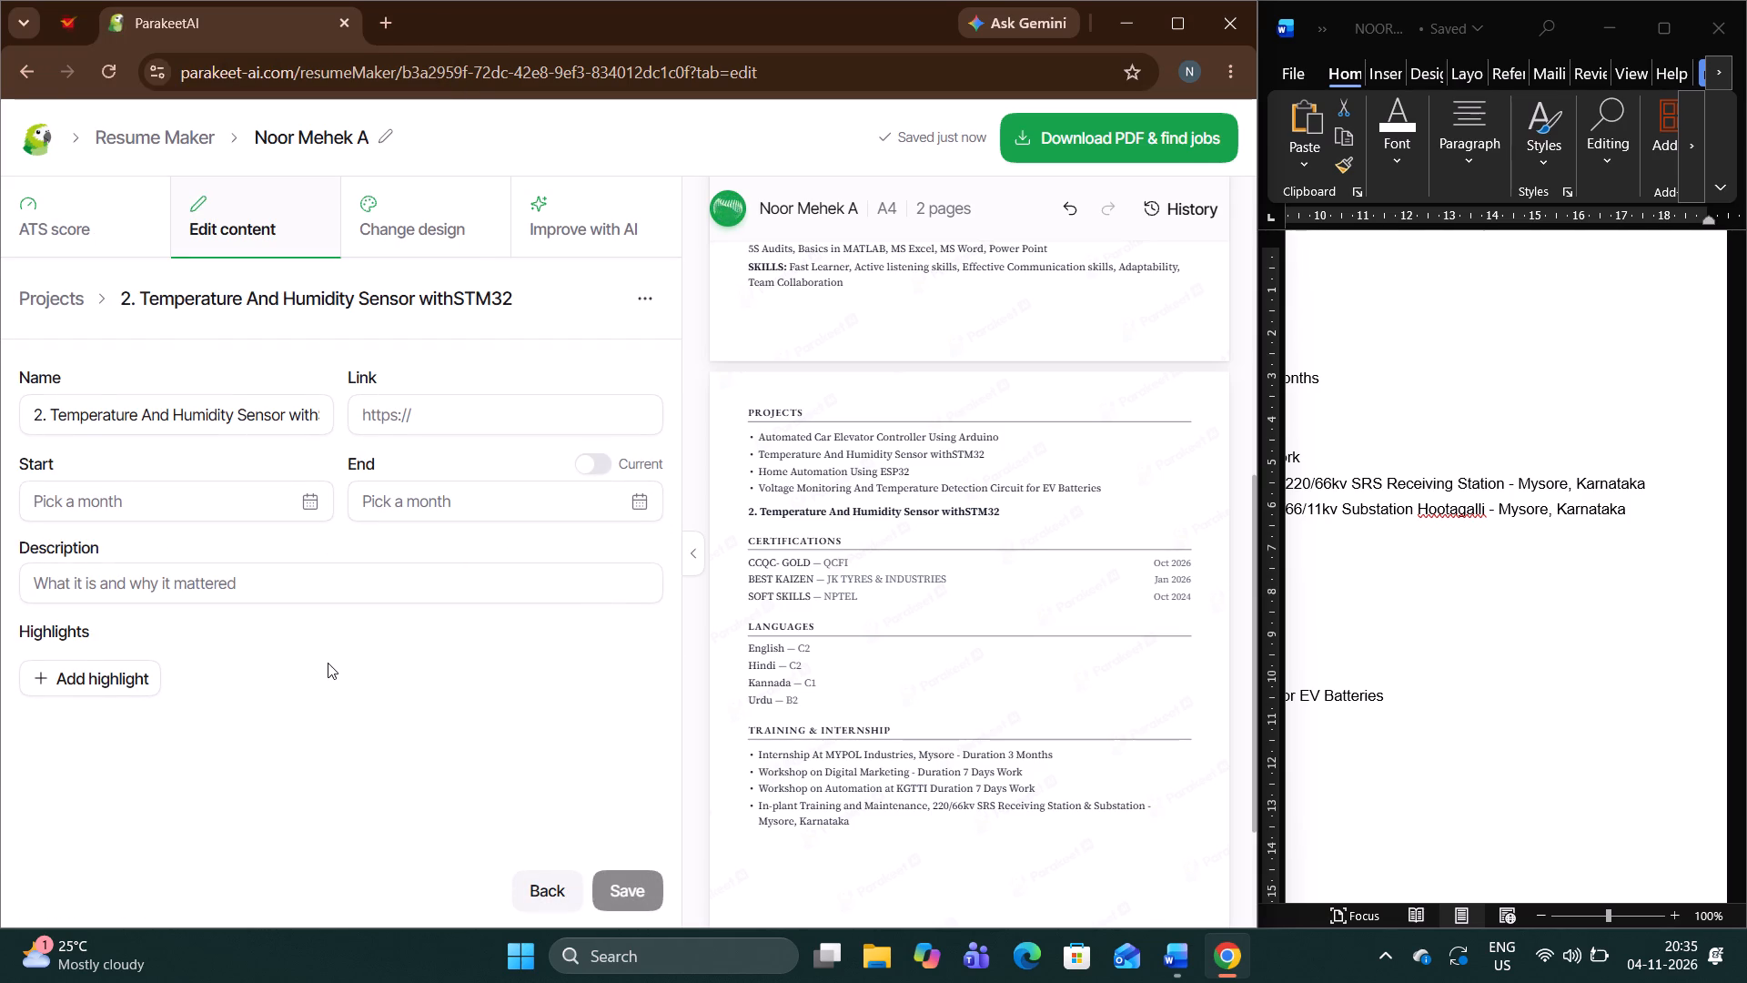
click(641, 298)
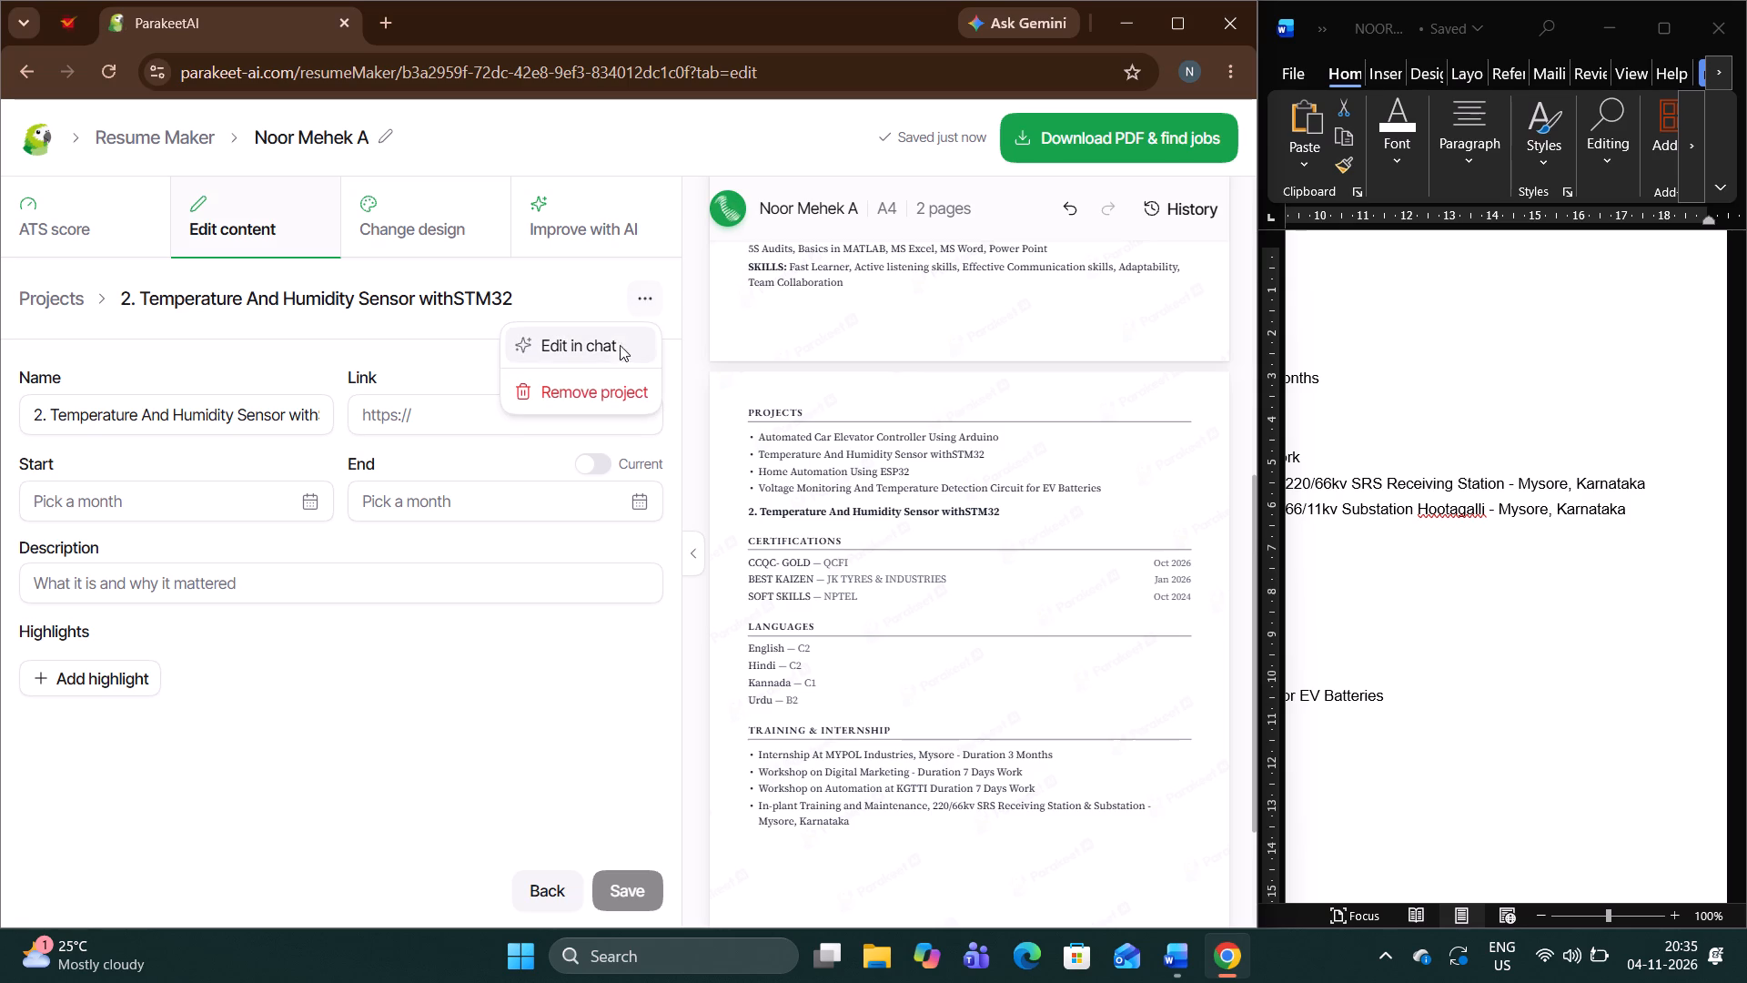
click(581, 389)
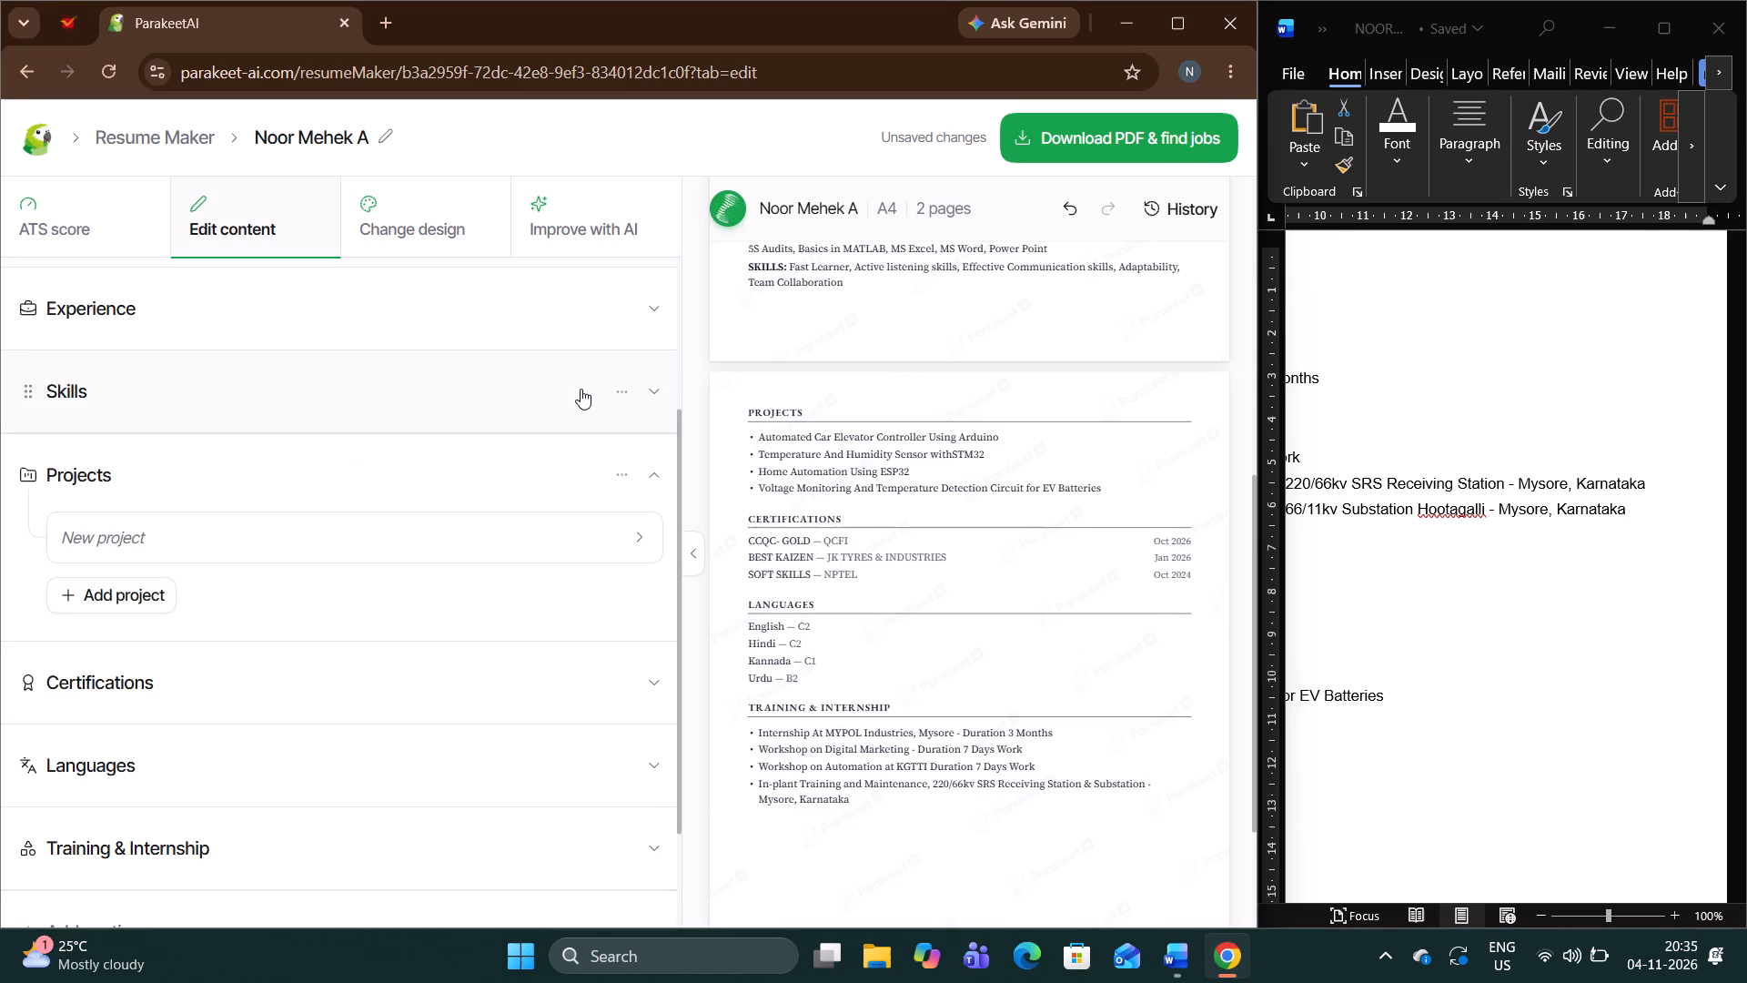
Move the Training & Internship section directly below Projects, above Certifications.
click(833, 706)
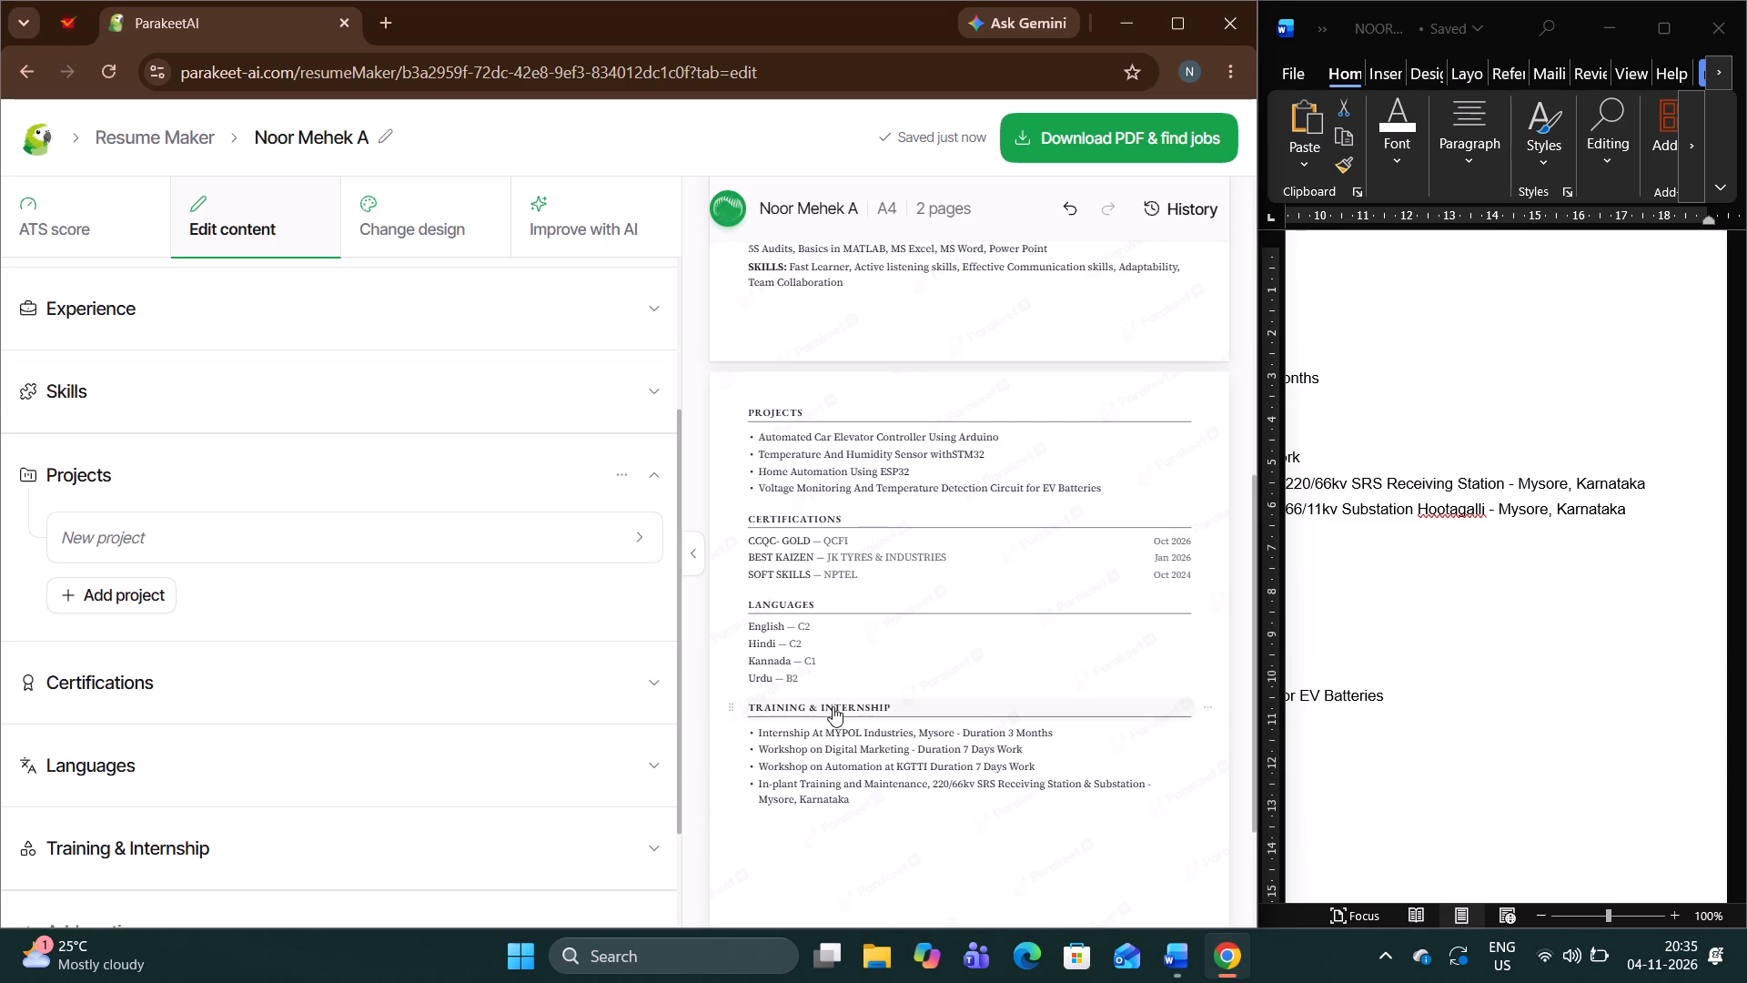
drag(731, 704, 754, 511)
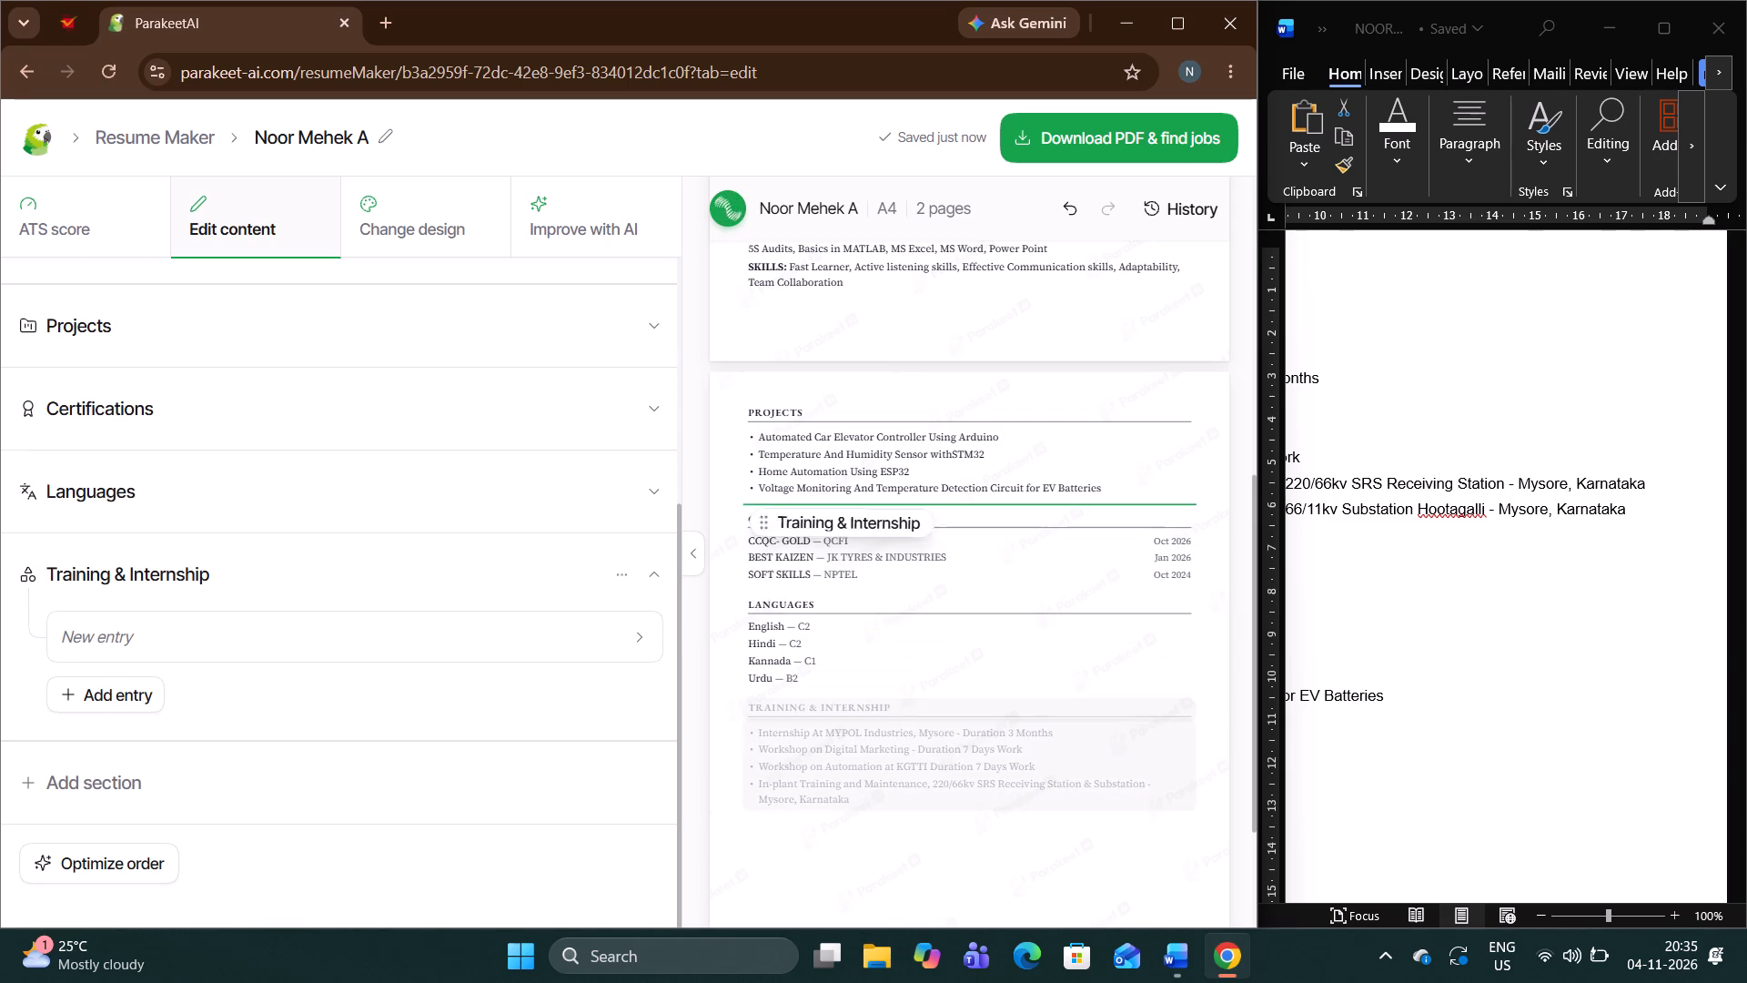
drag(754, 511, 750, 506)
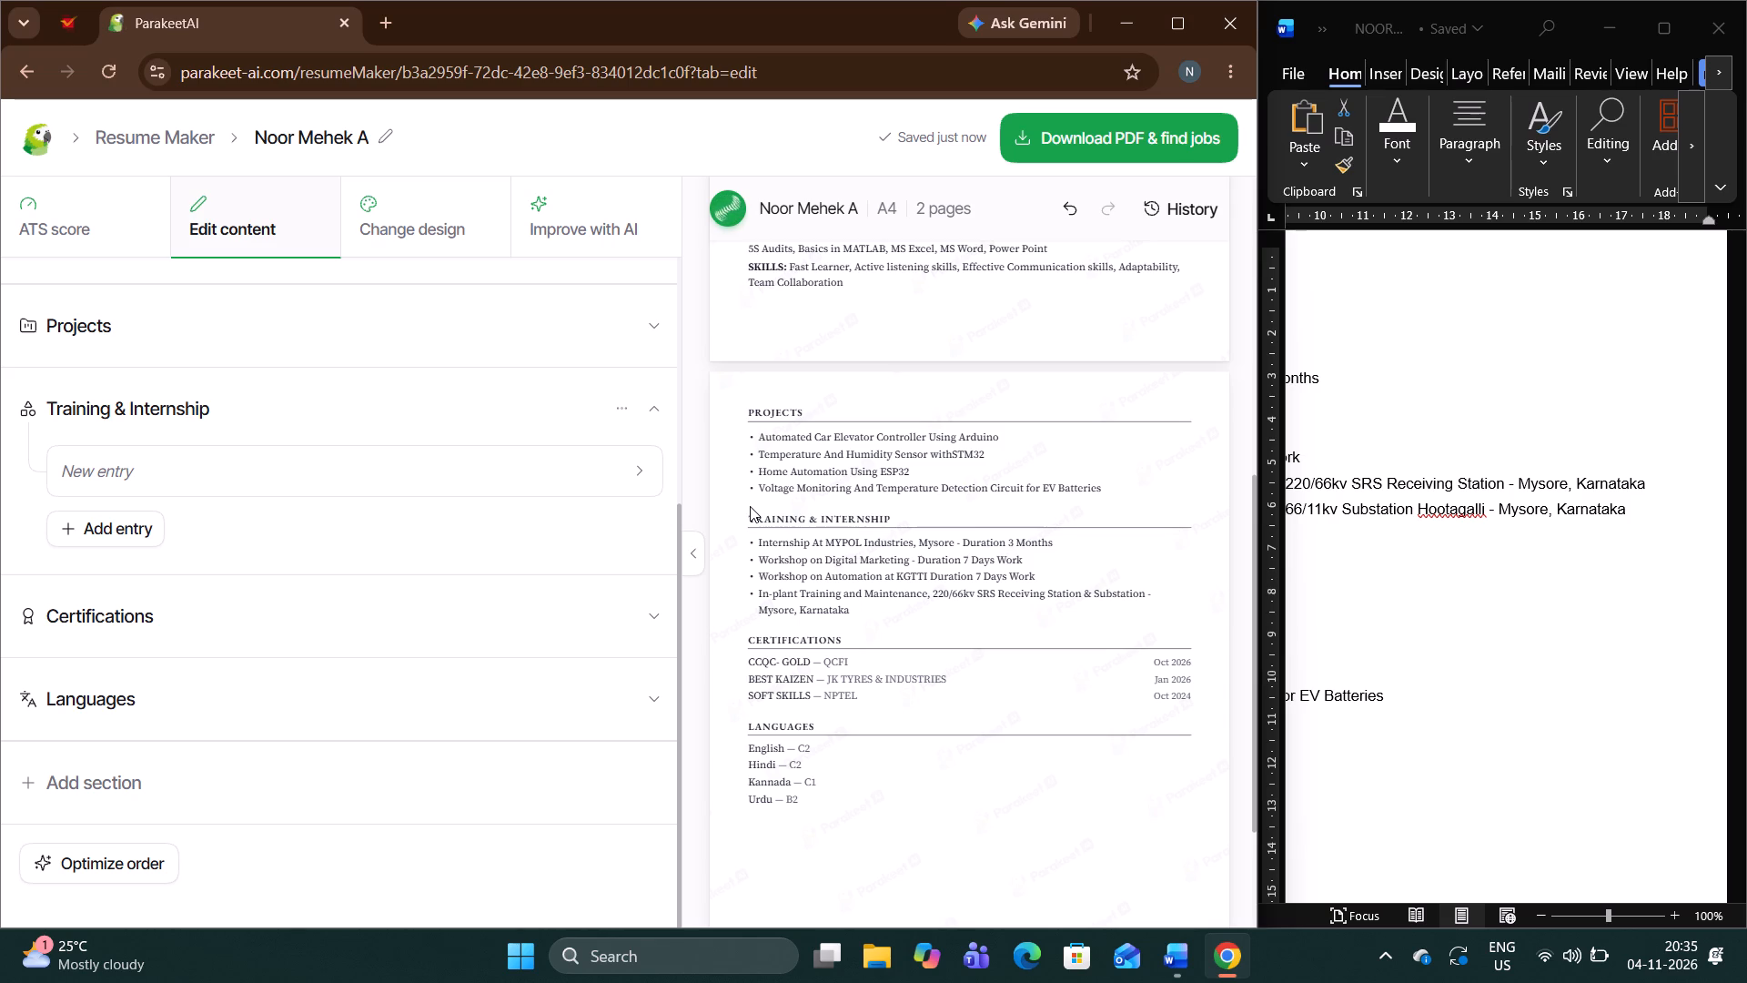
Change the BEST KAIZEN certification's name to "Best KAIZEN" and save the entry.
click(431, 648)
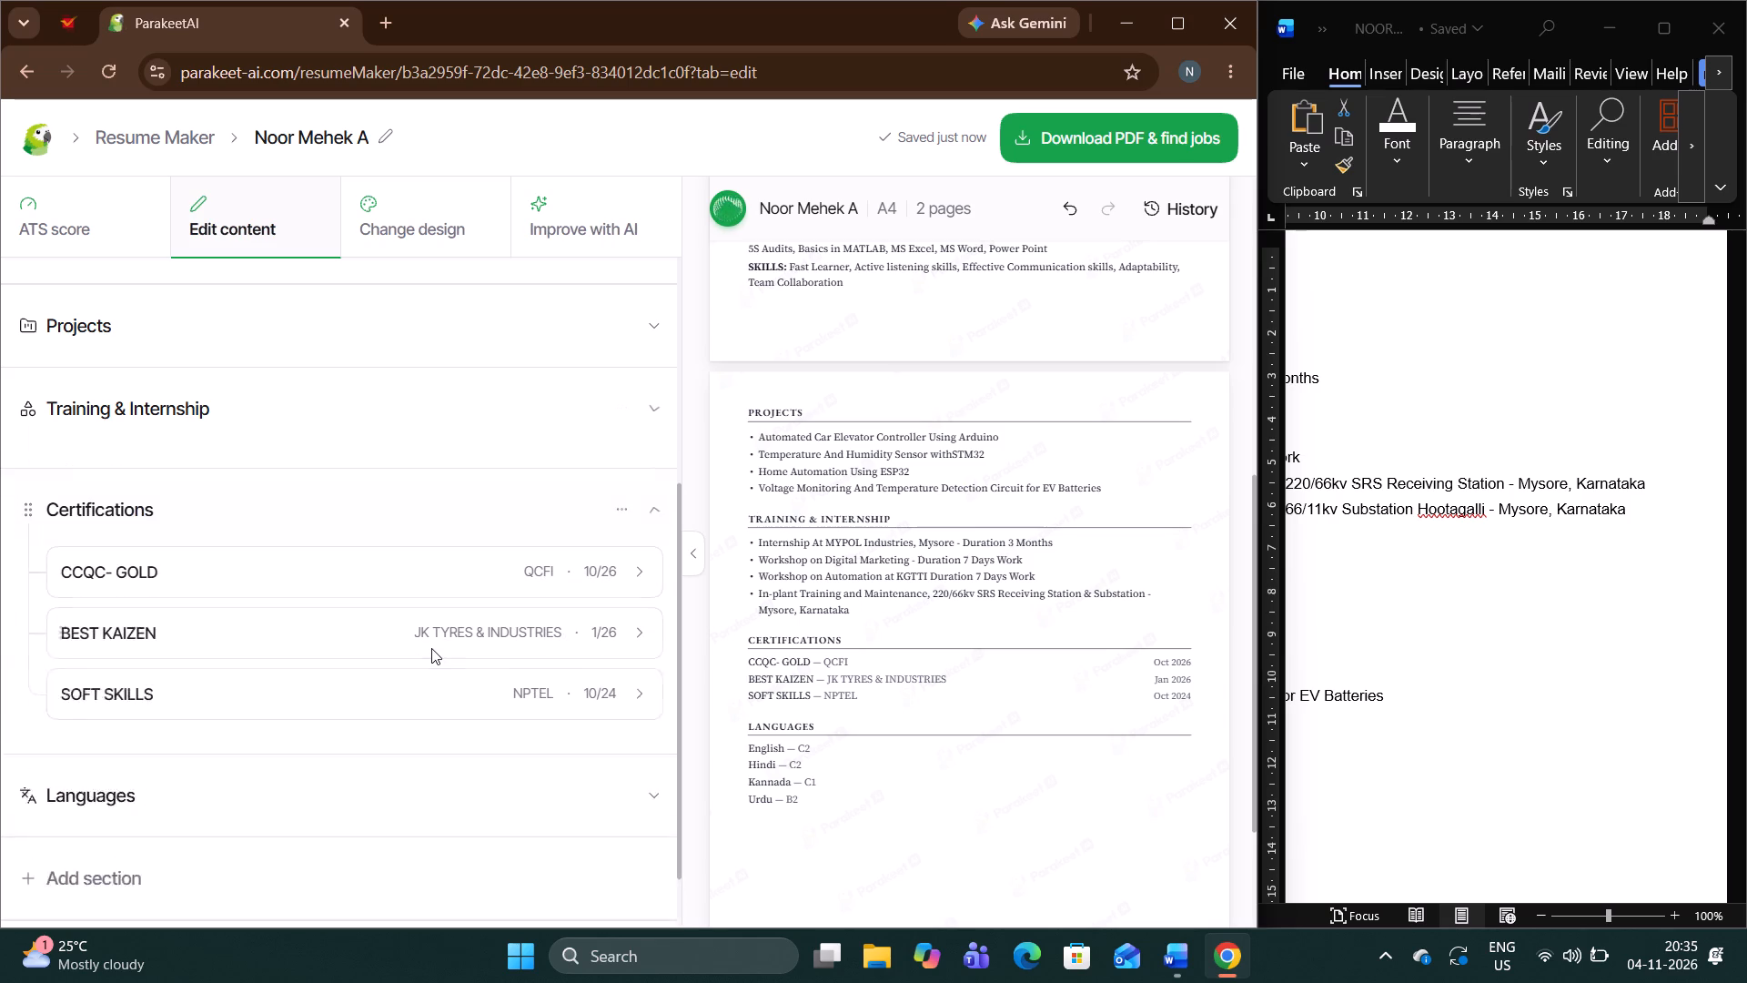
click(120, 602)
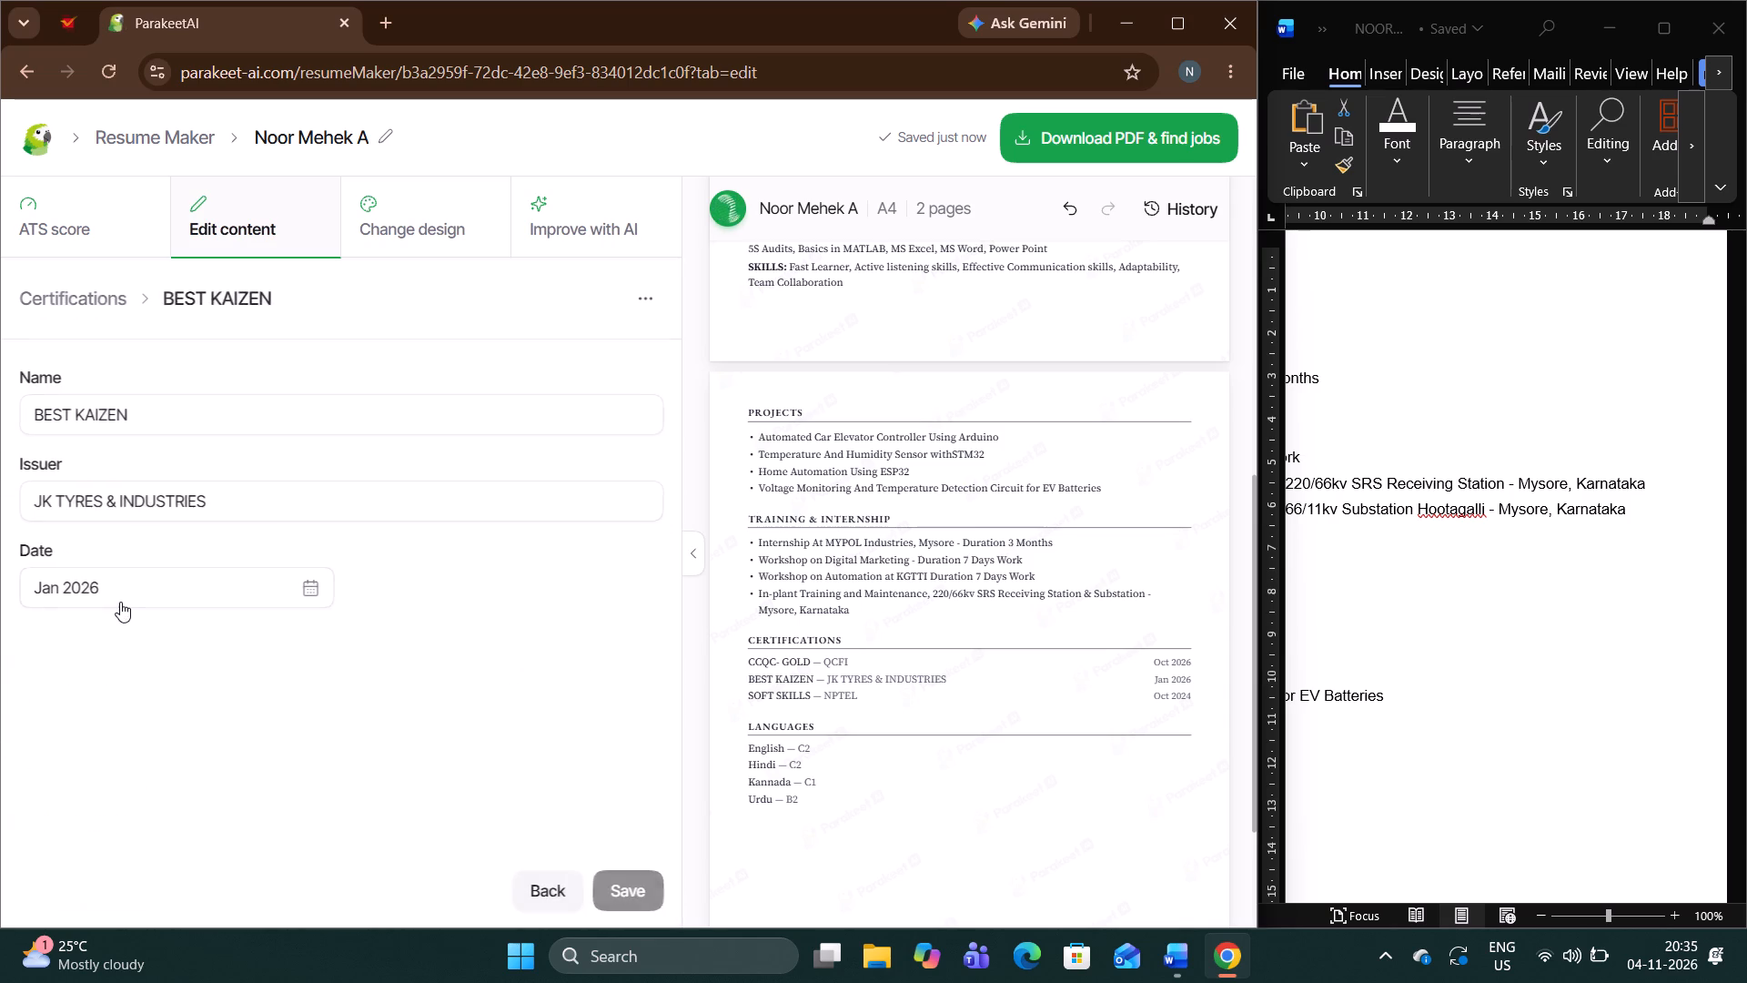
click(67, 412)
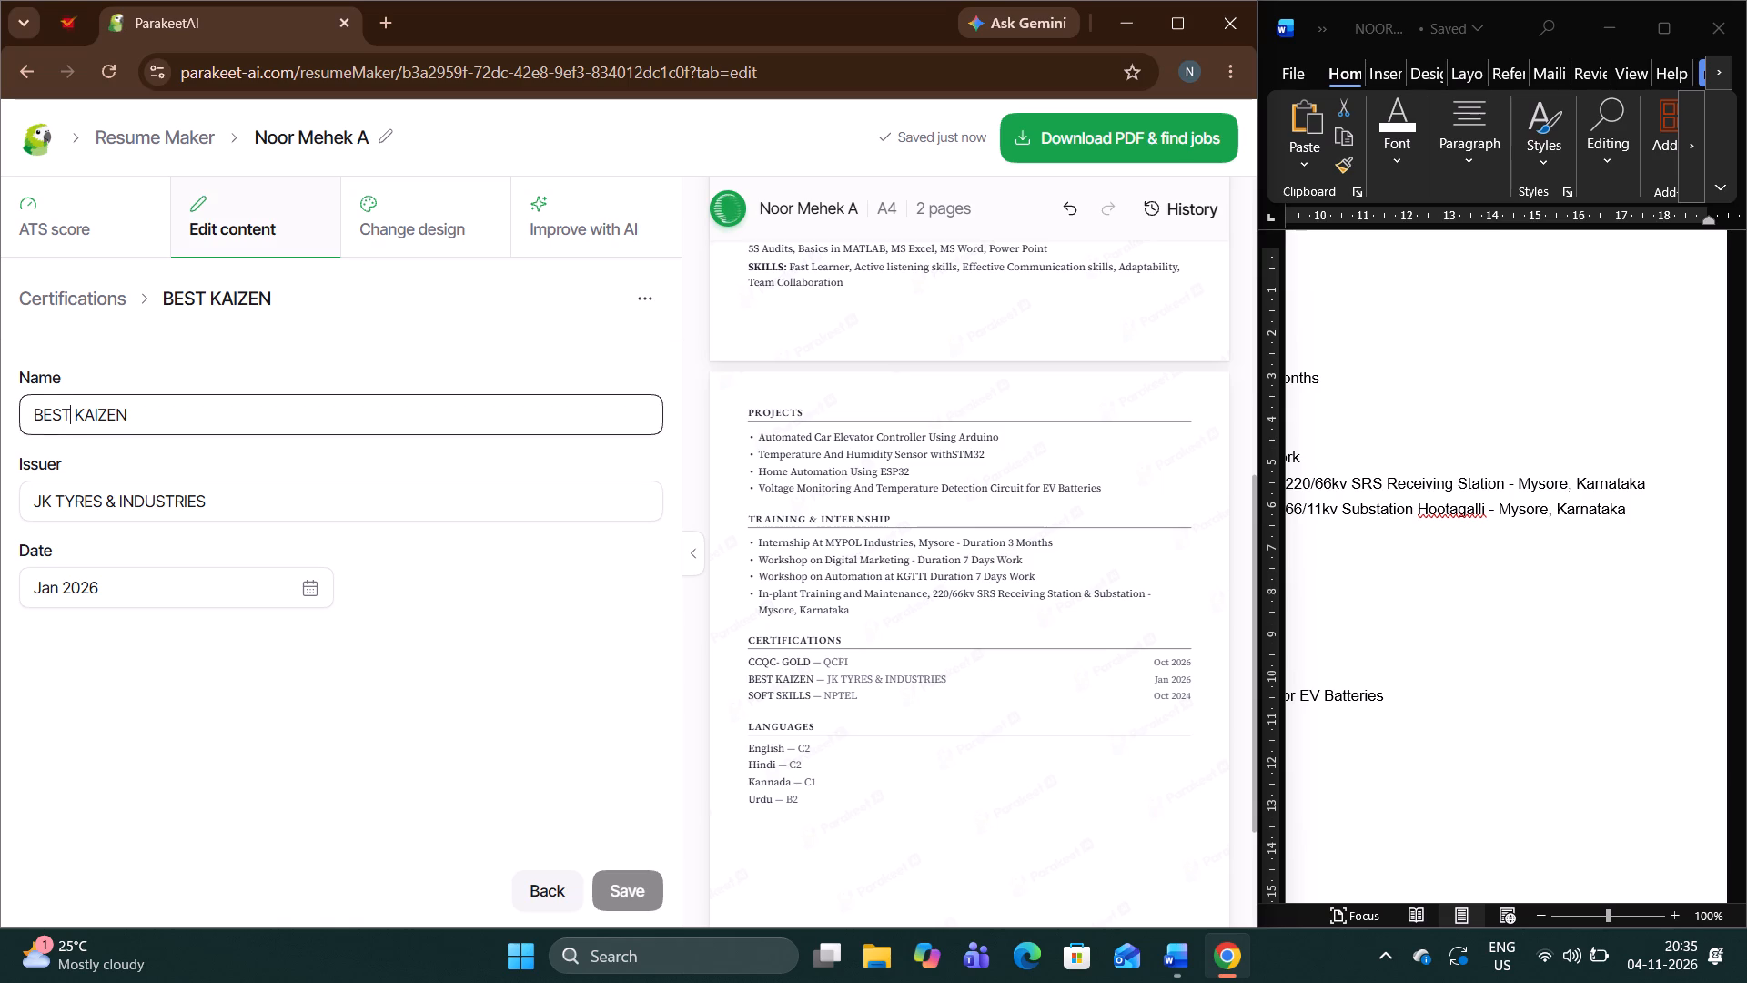
key(BackSpace)
key(BackSpace)
key(BackSpace)
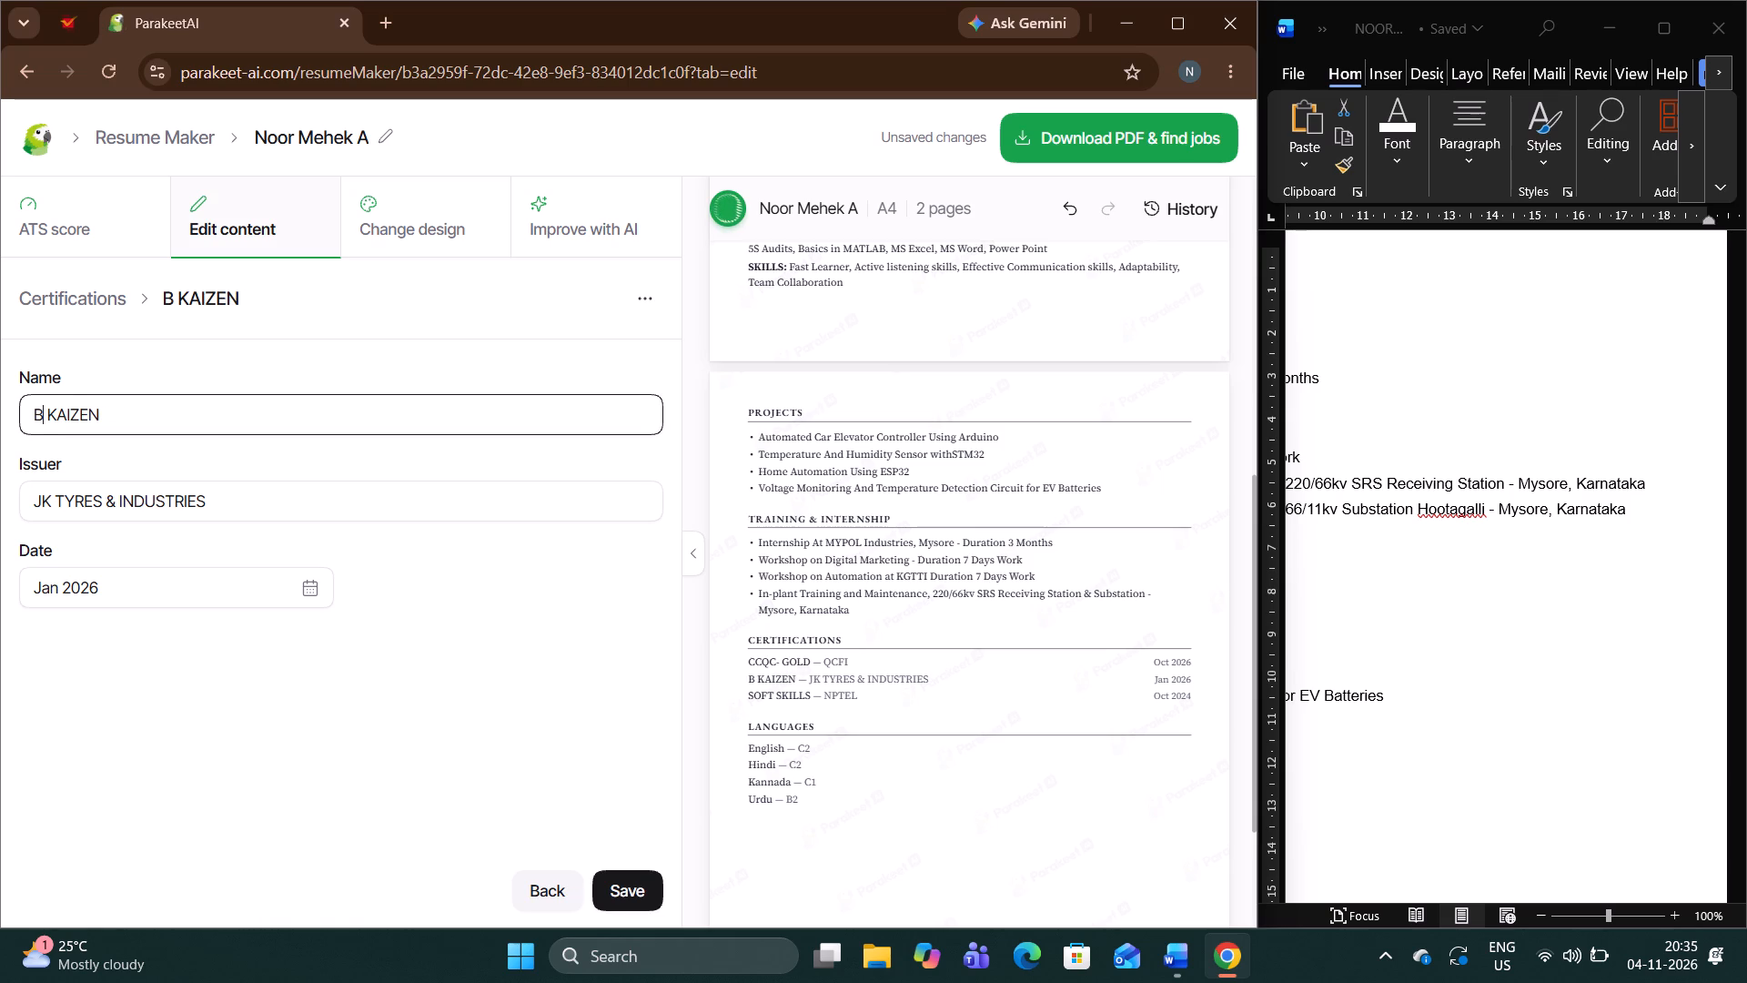
text(est)
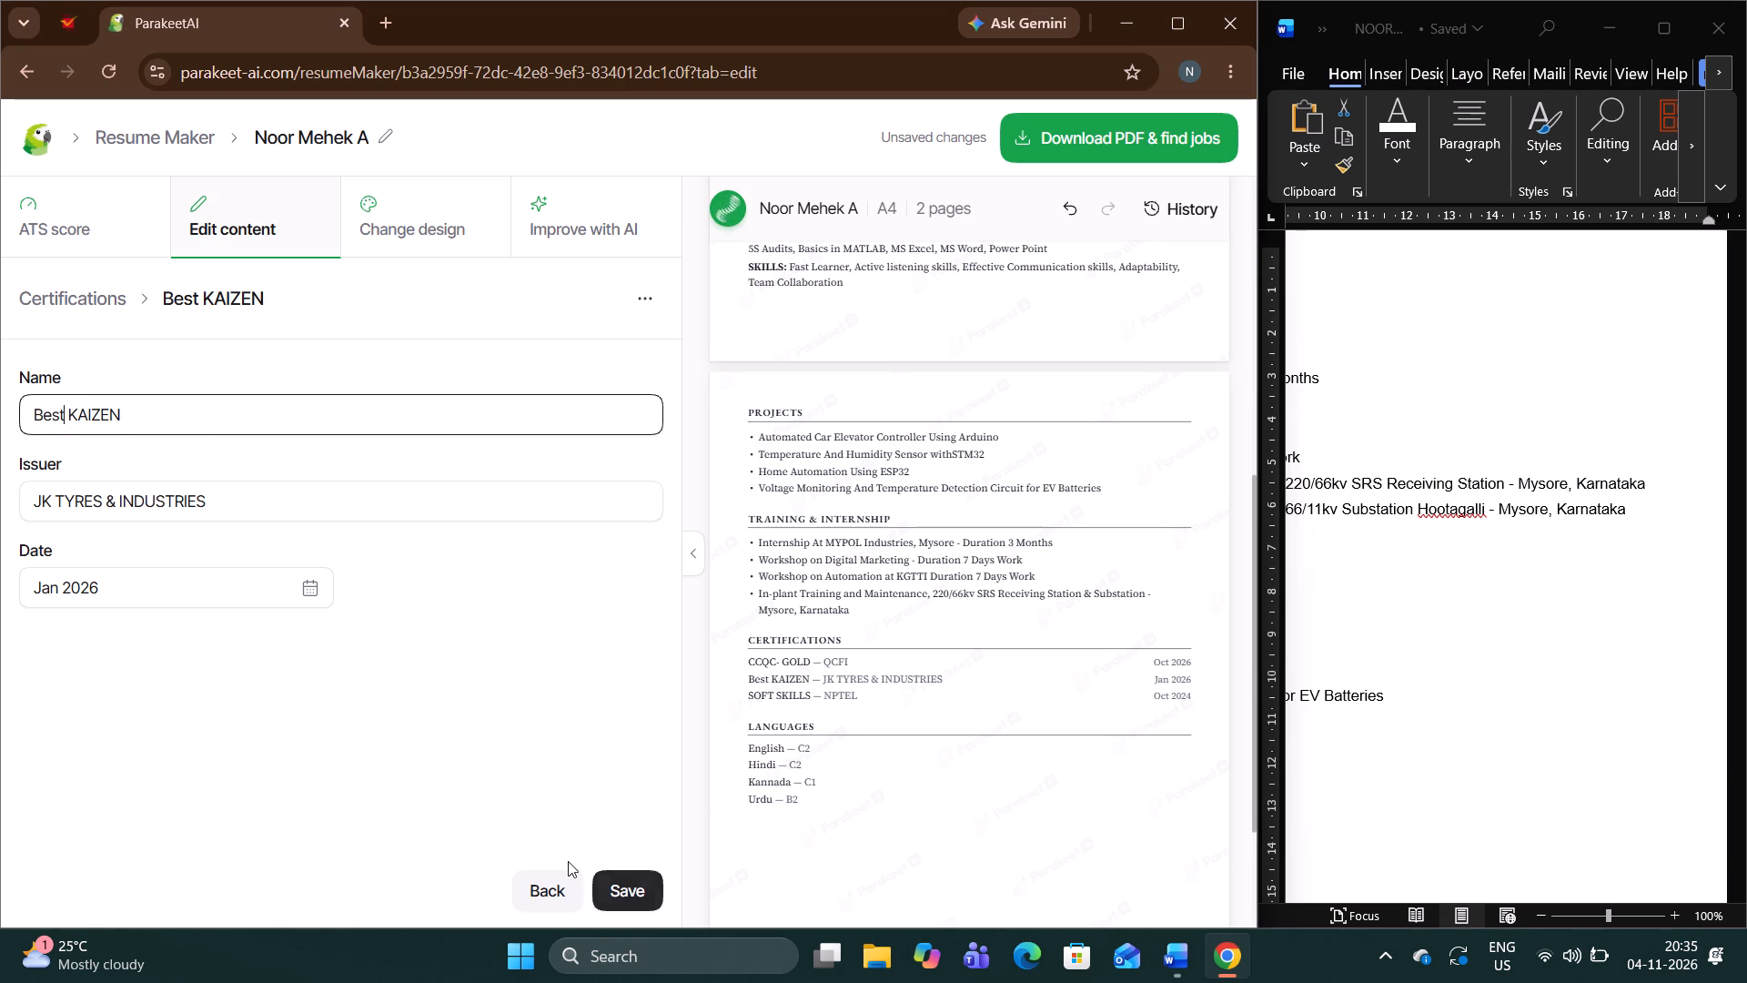
click(594, 887)
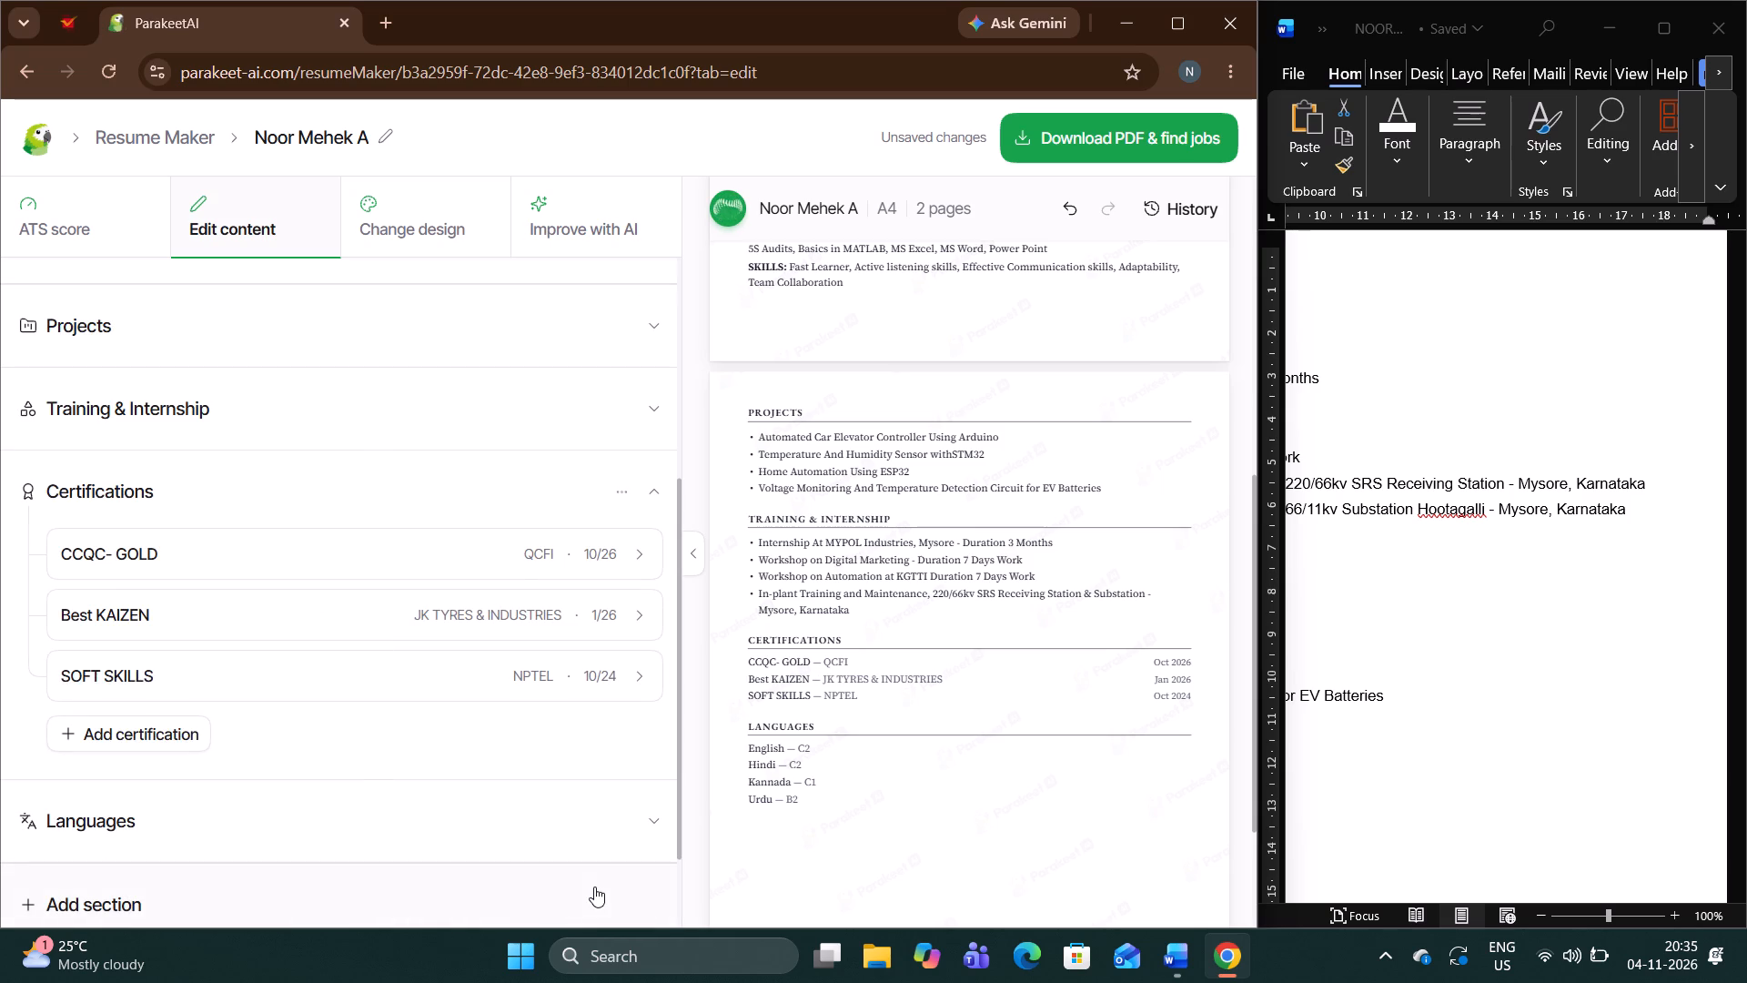
Change the SOFT SKILLS certification's name to "Soft Skills" and save the entry.
click(252, 654)
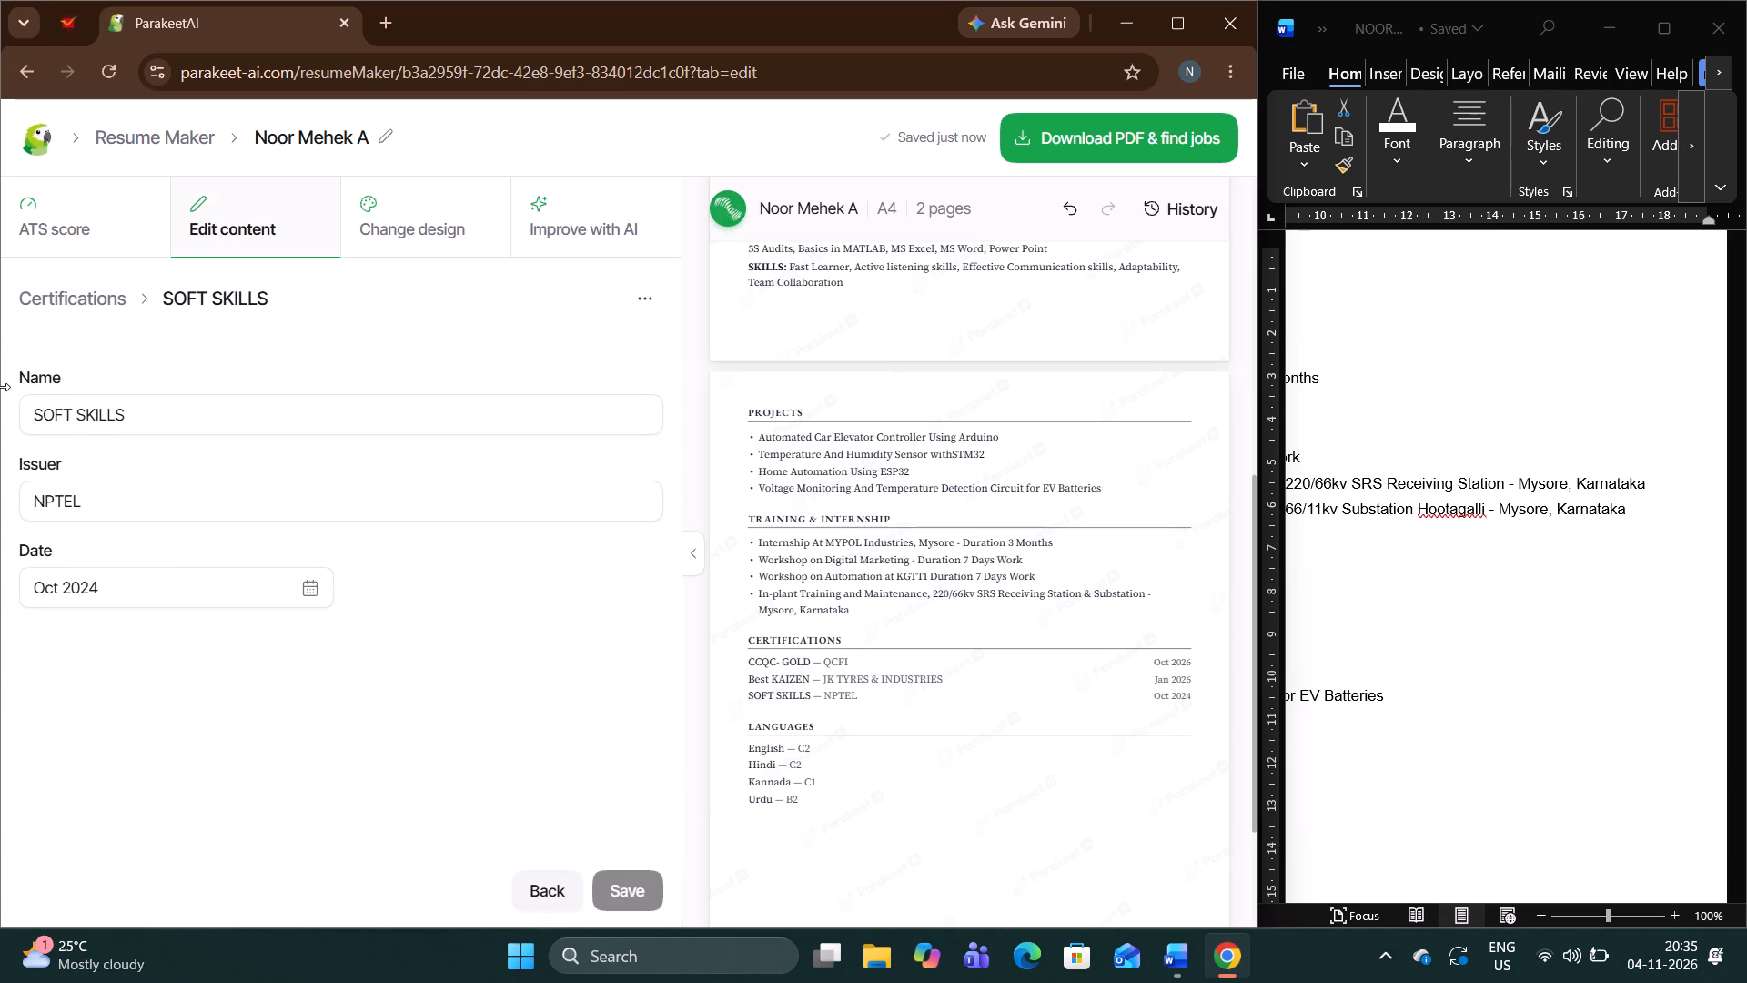
click(71, 421)
key(BackSpace)
key(BackSpace)
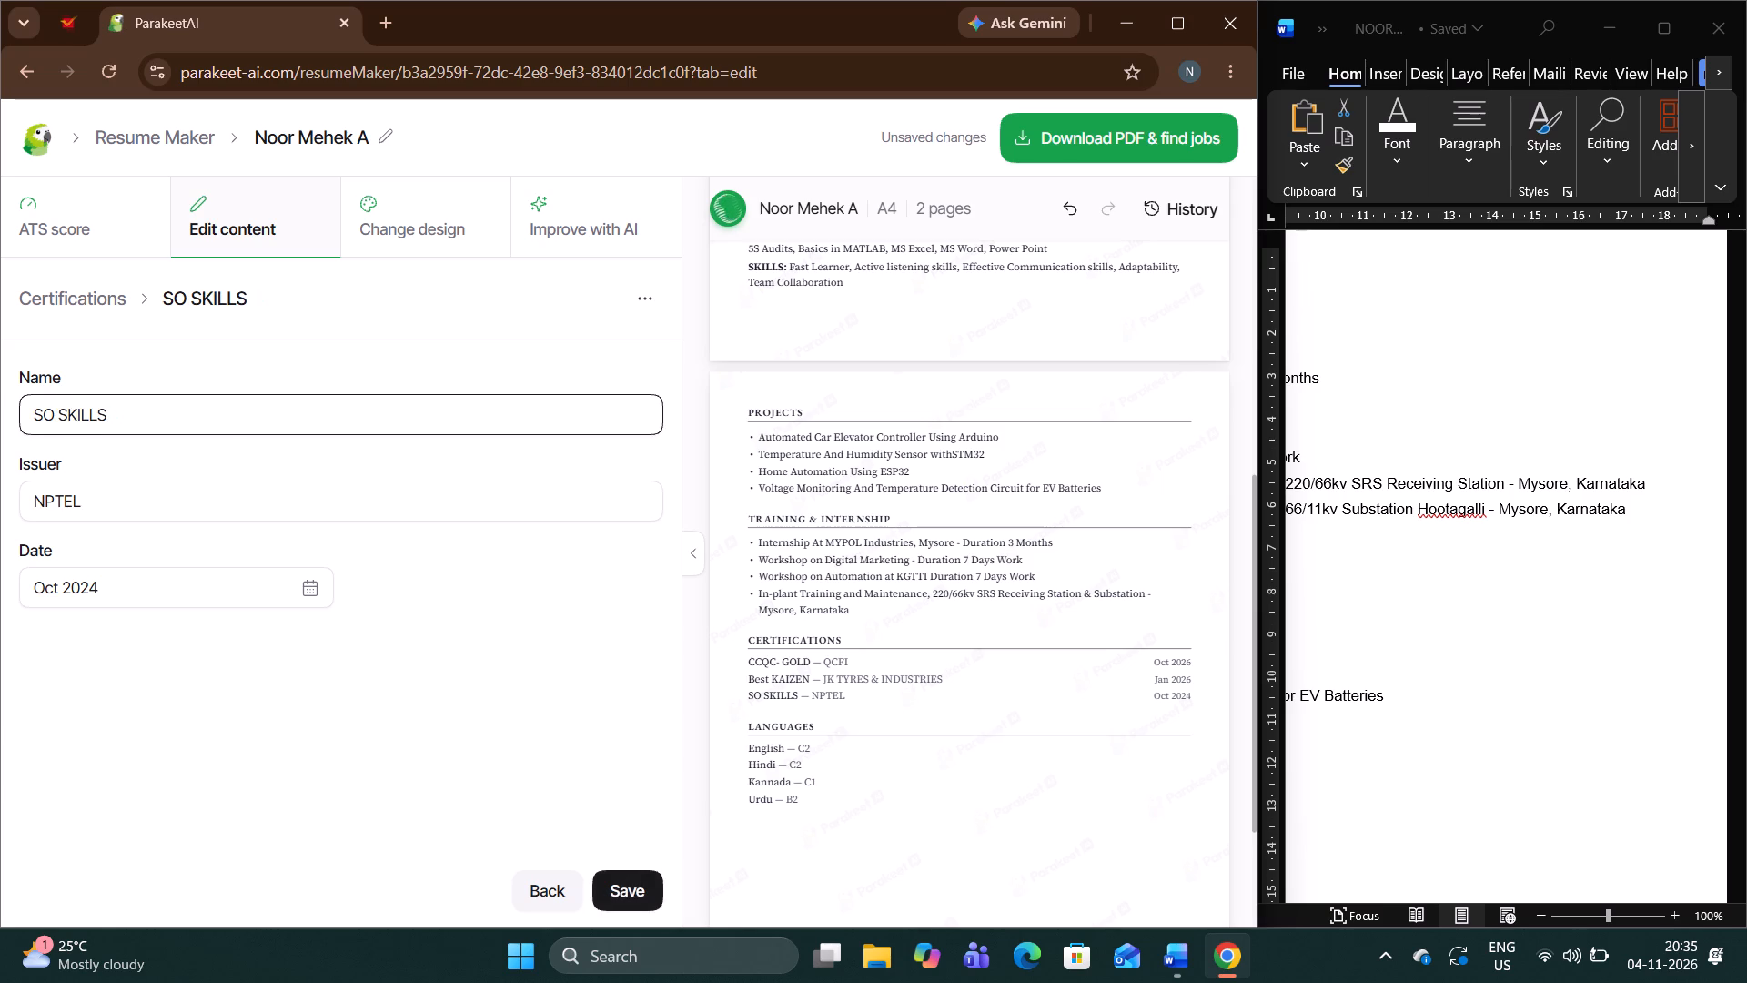
key(BackSpace)
text(oft)
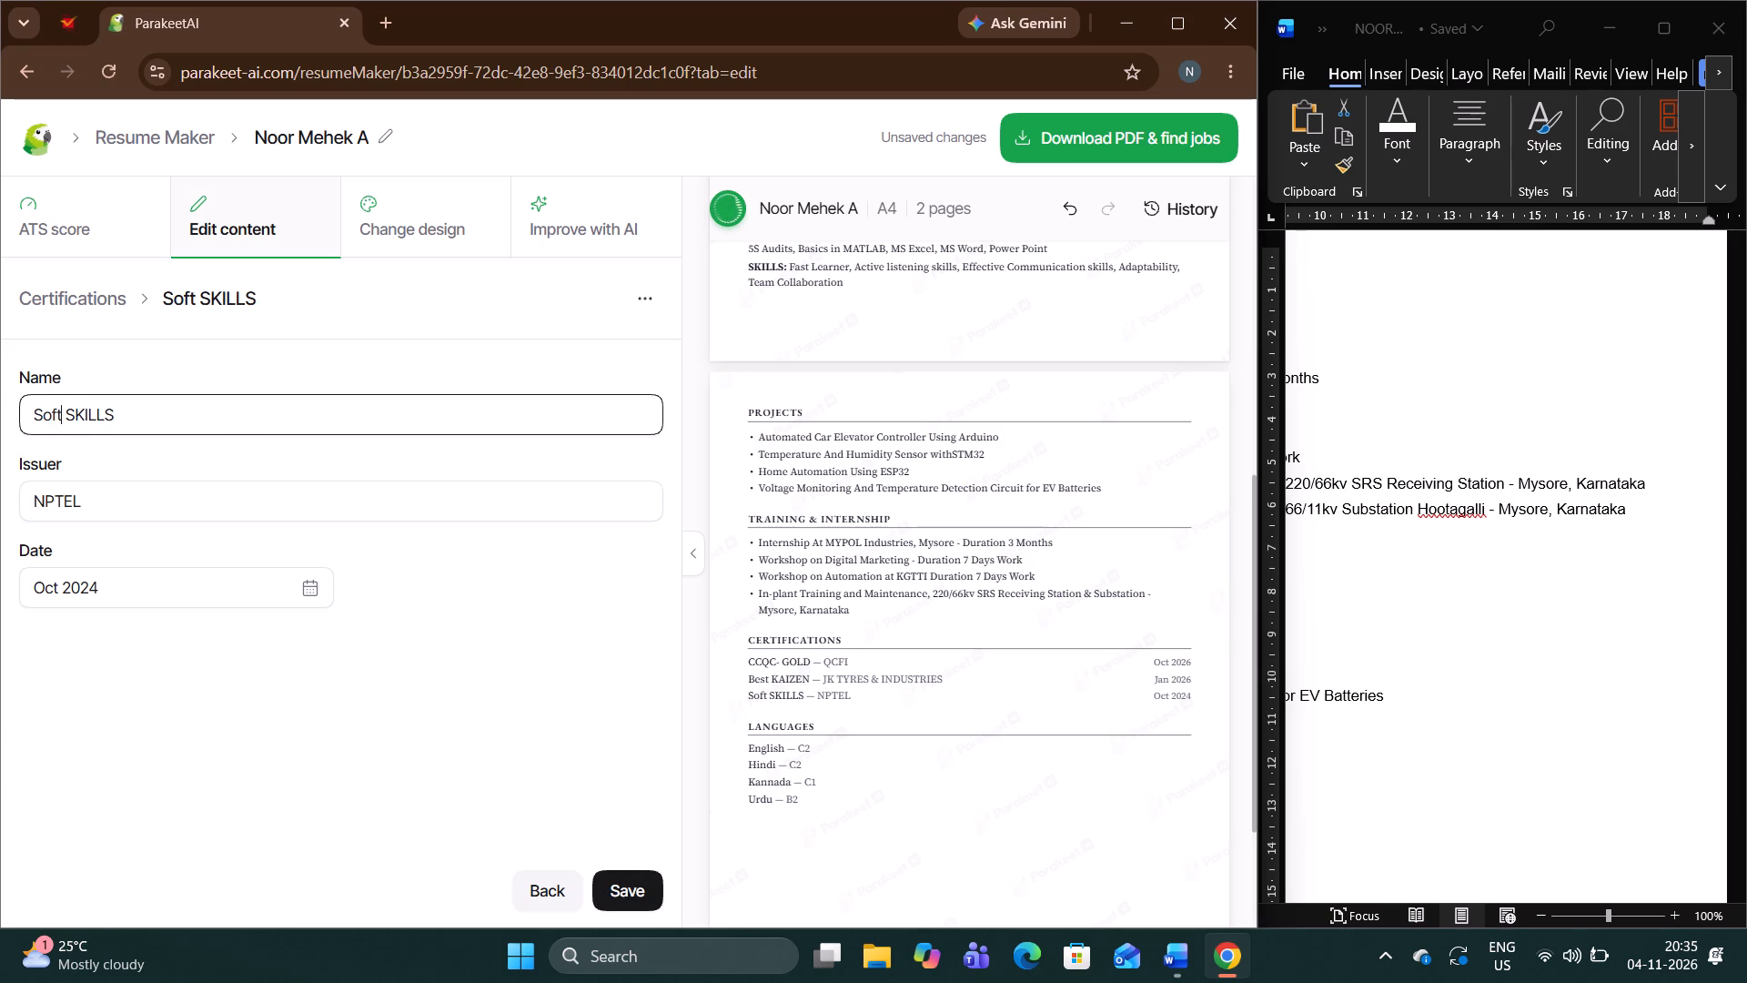
click(112, 410)
key(BackSpace)
key(BackSpace)
key(BackSpace)
key(BackSpace)
key(BackSpace)
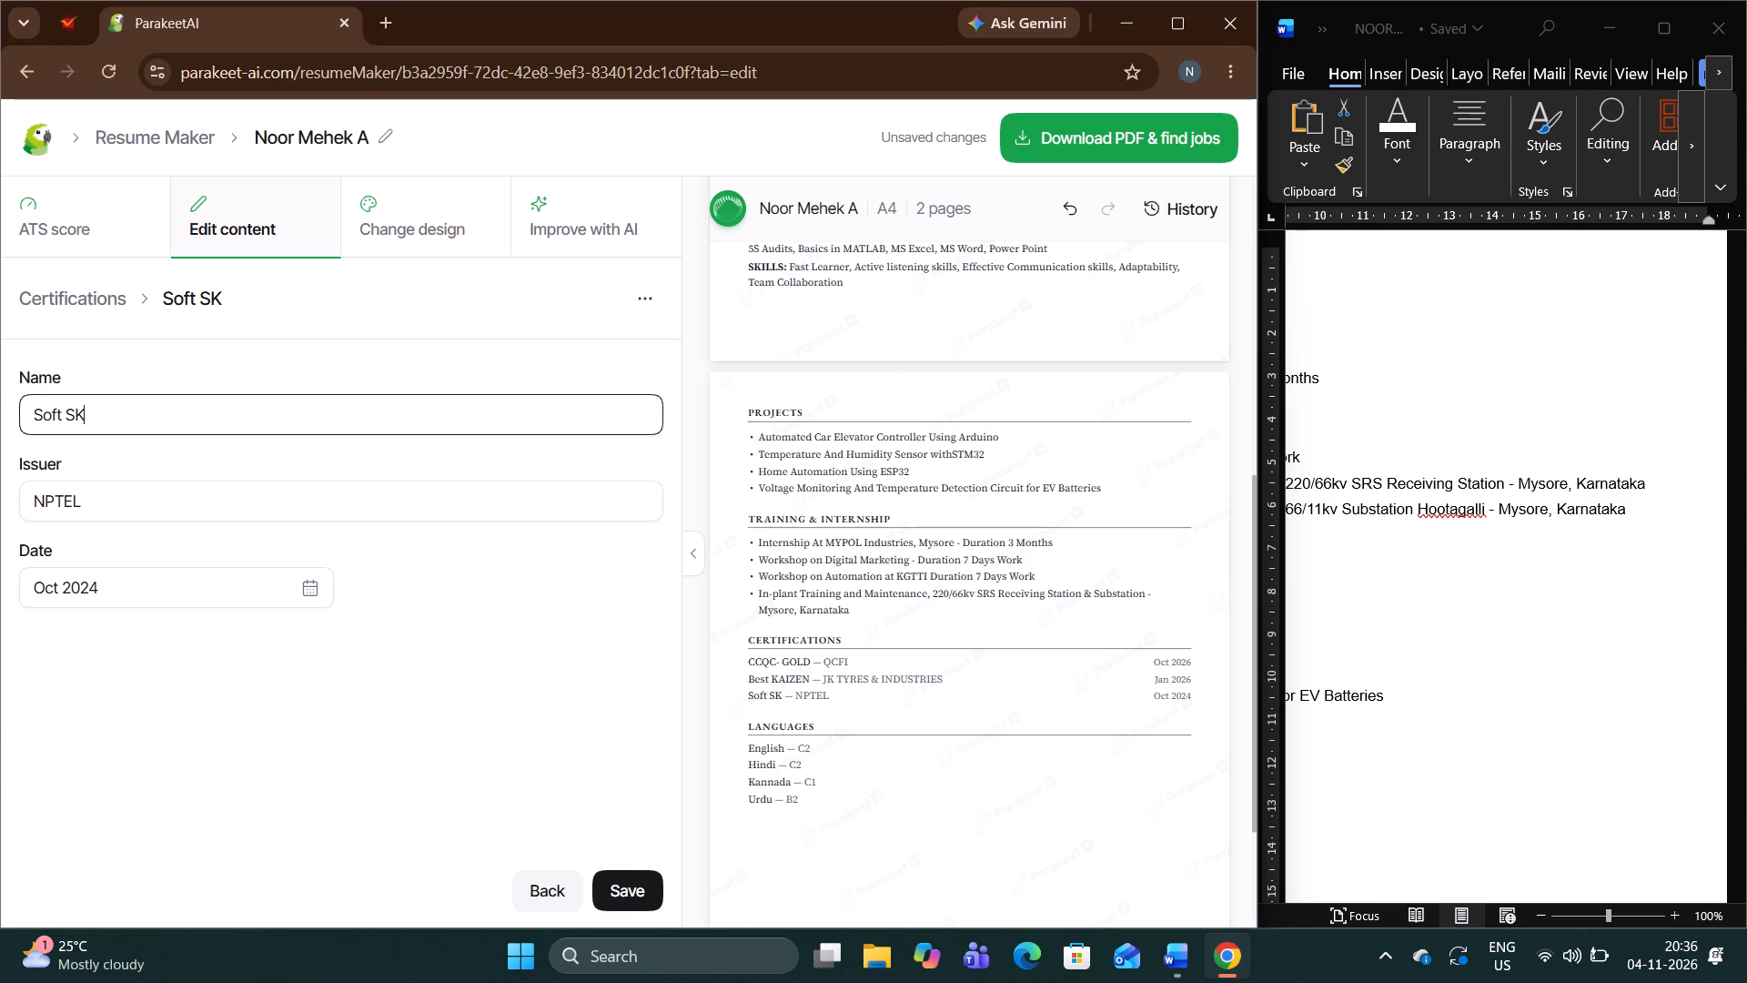
text(kills)
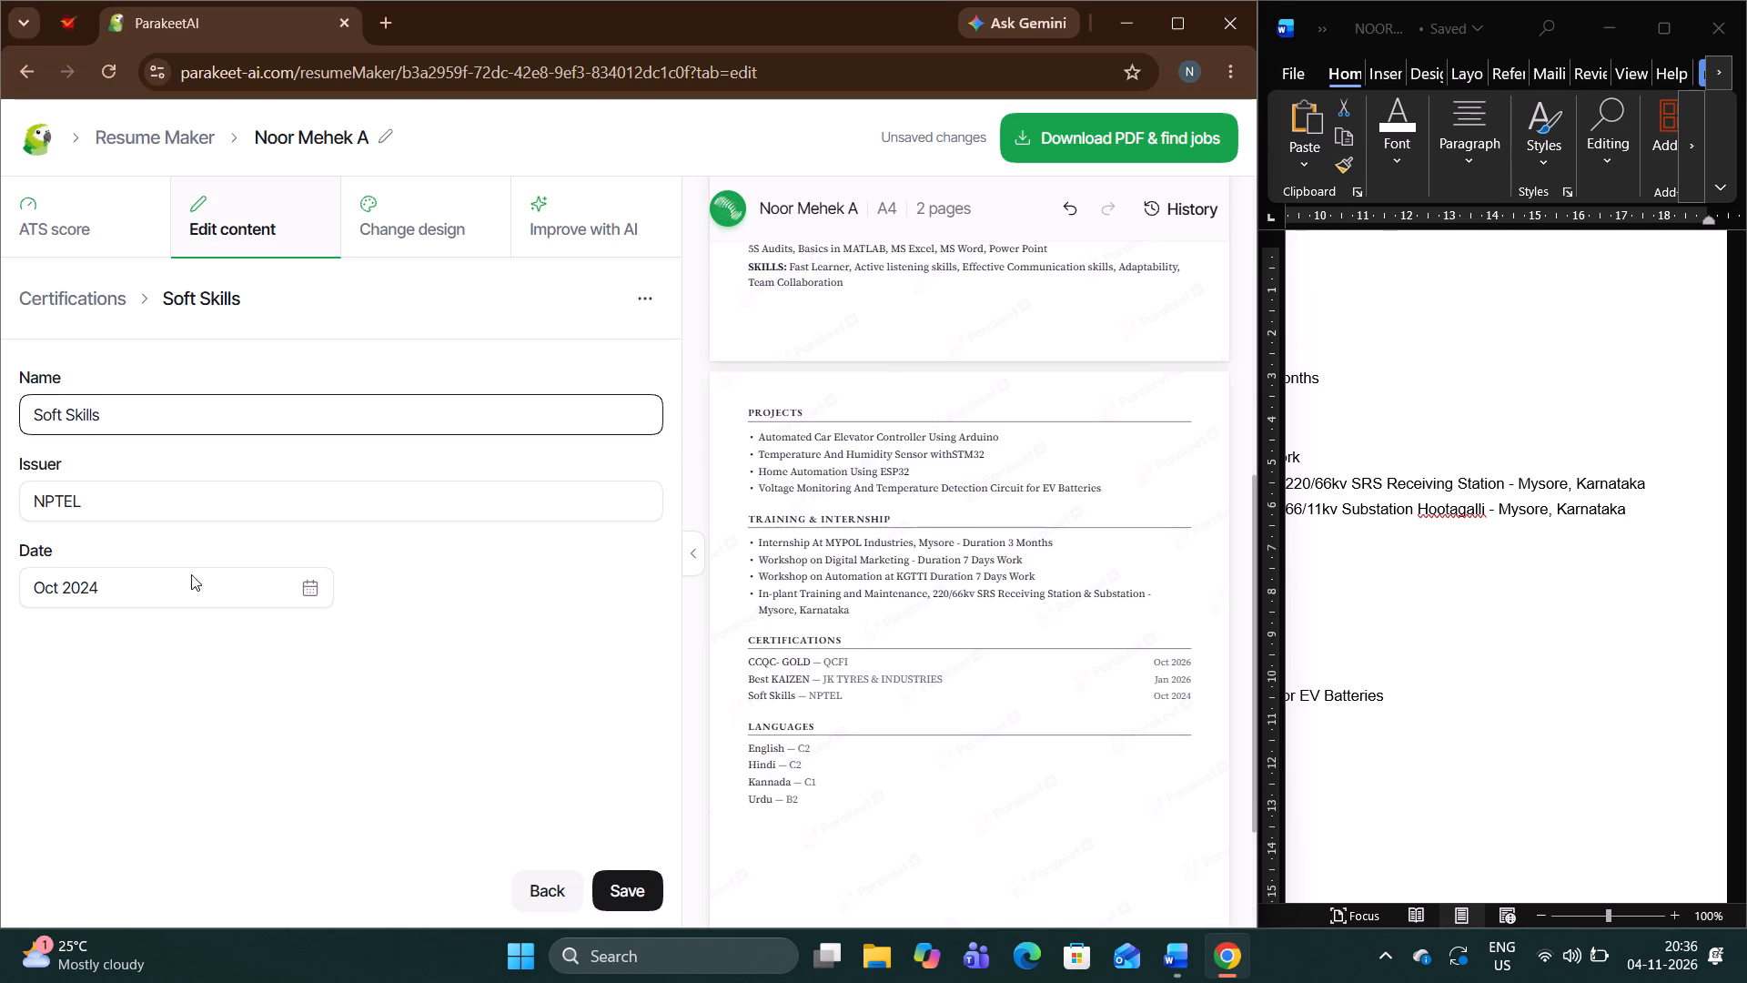
click(621, 887)
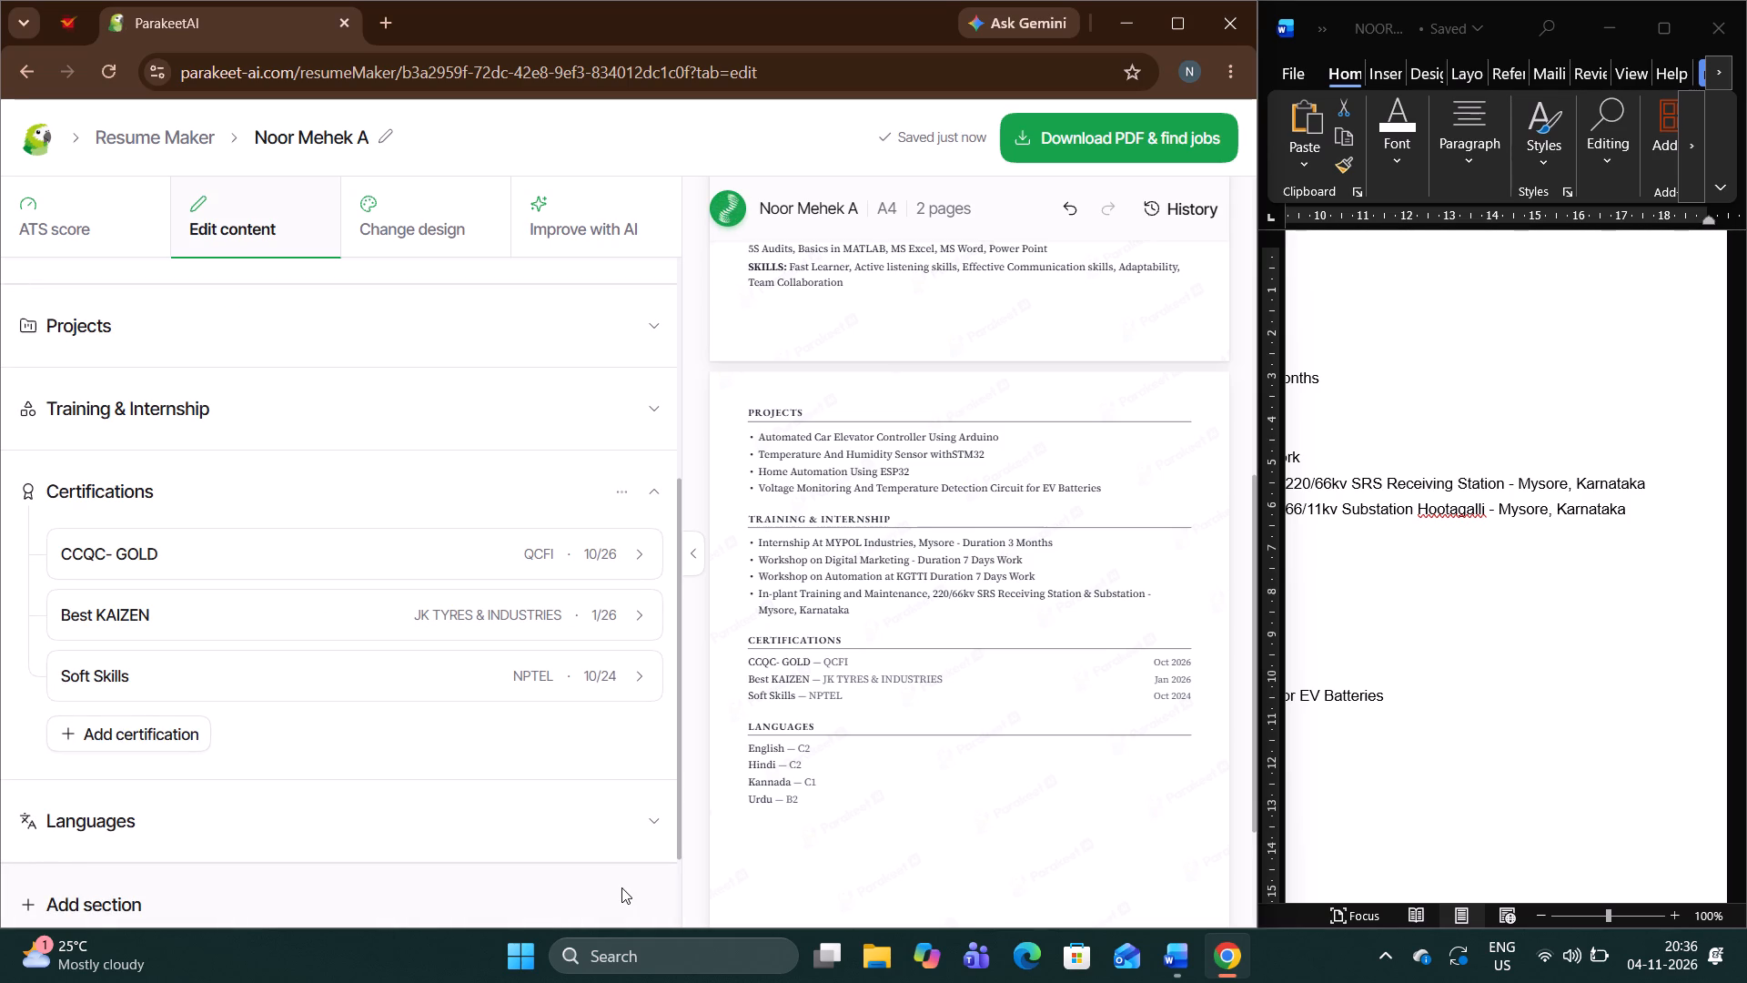
Review both pages of the resume preview, from the summary through the languages, to check the edited content and section order.
scroll(548, 796, down, 2)
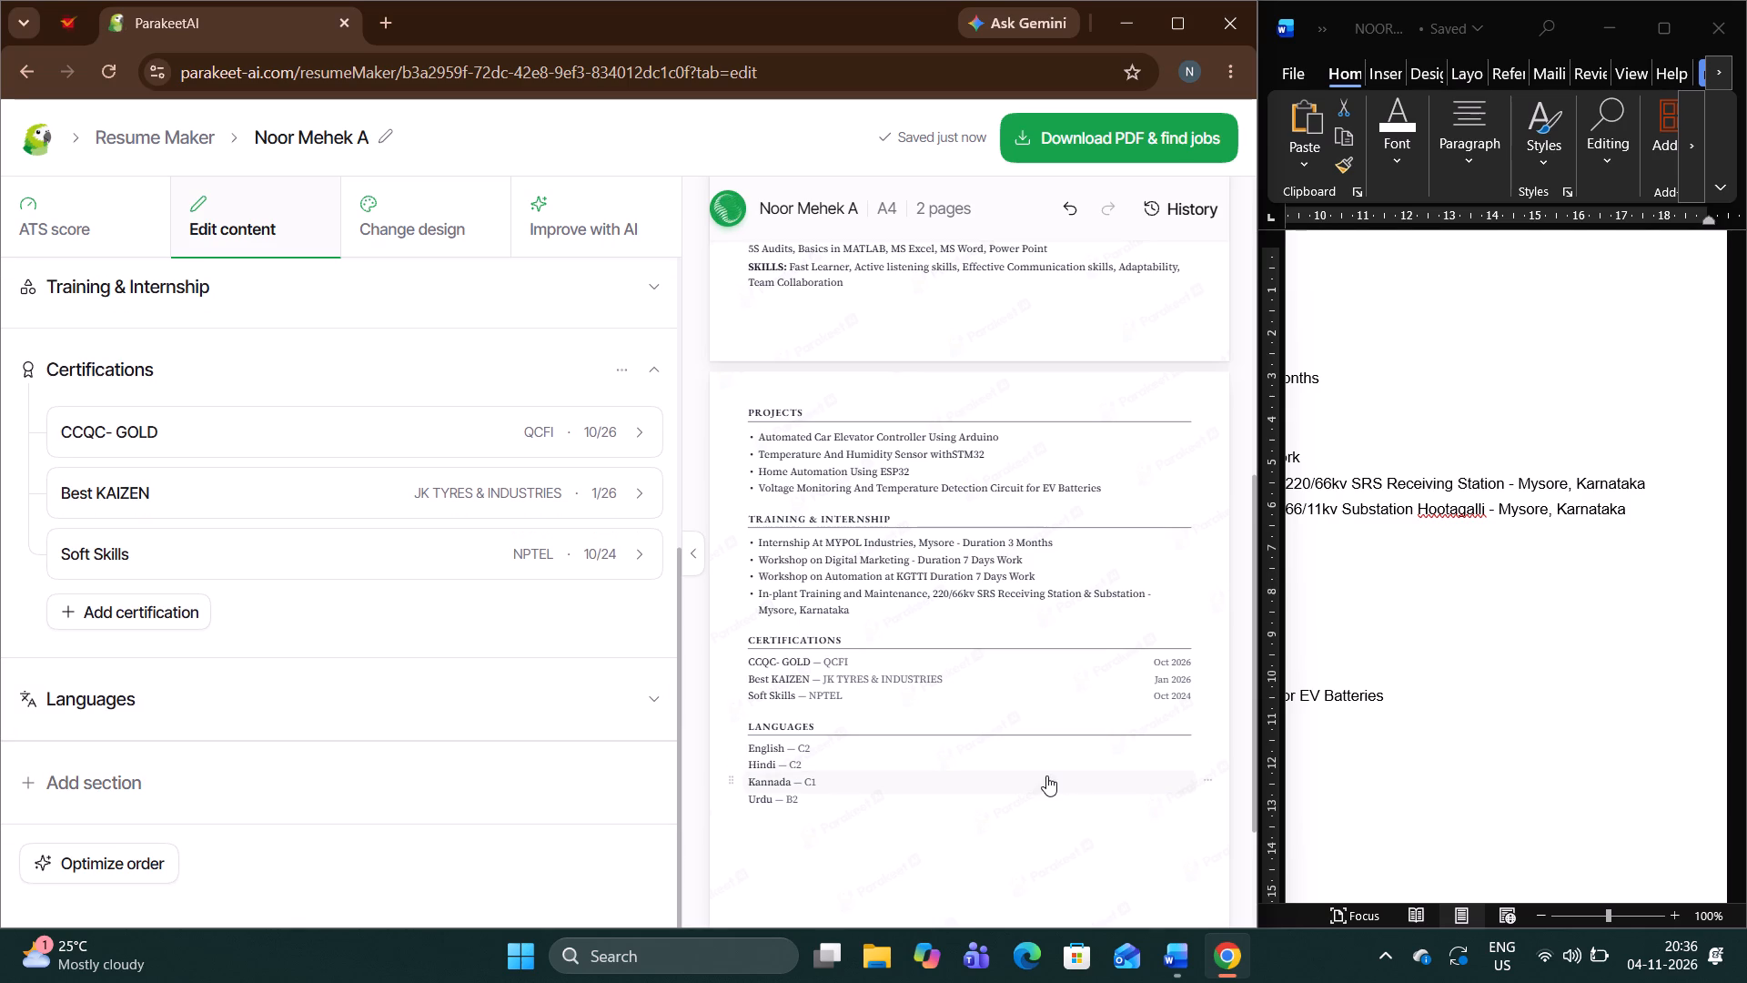
scroll(1046, 775, up, 1)
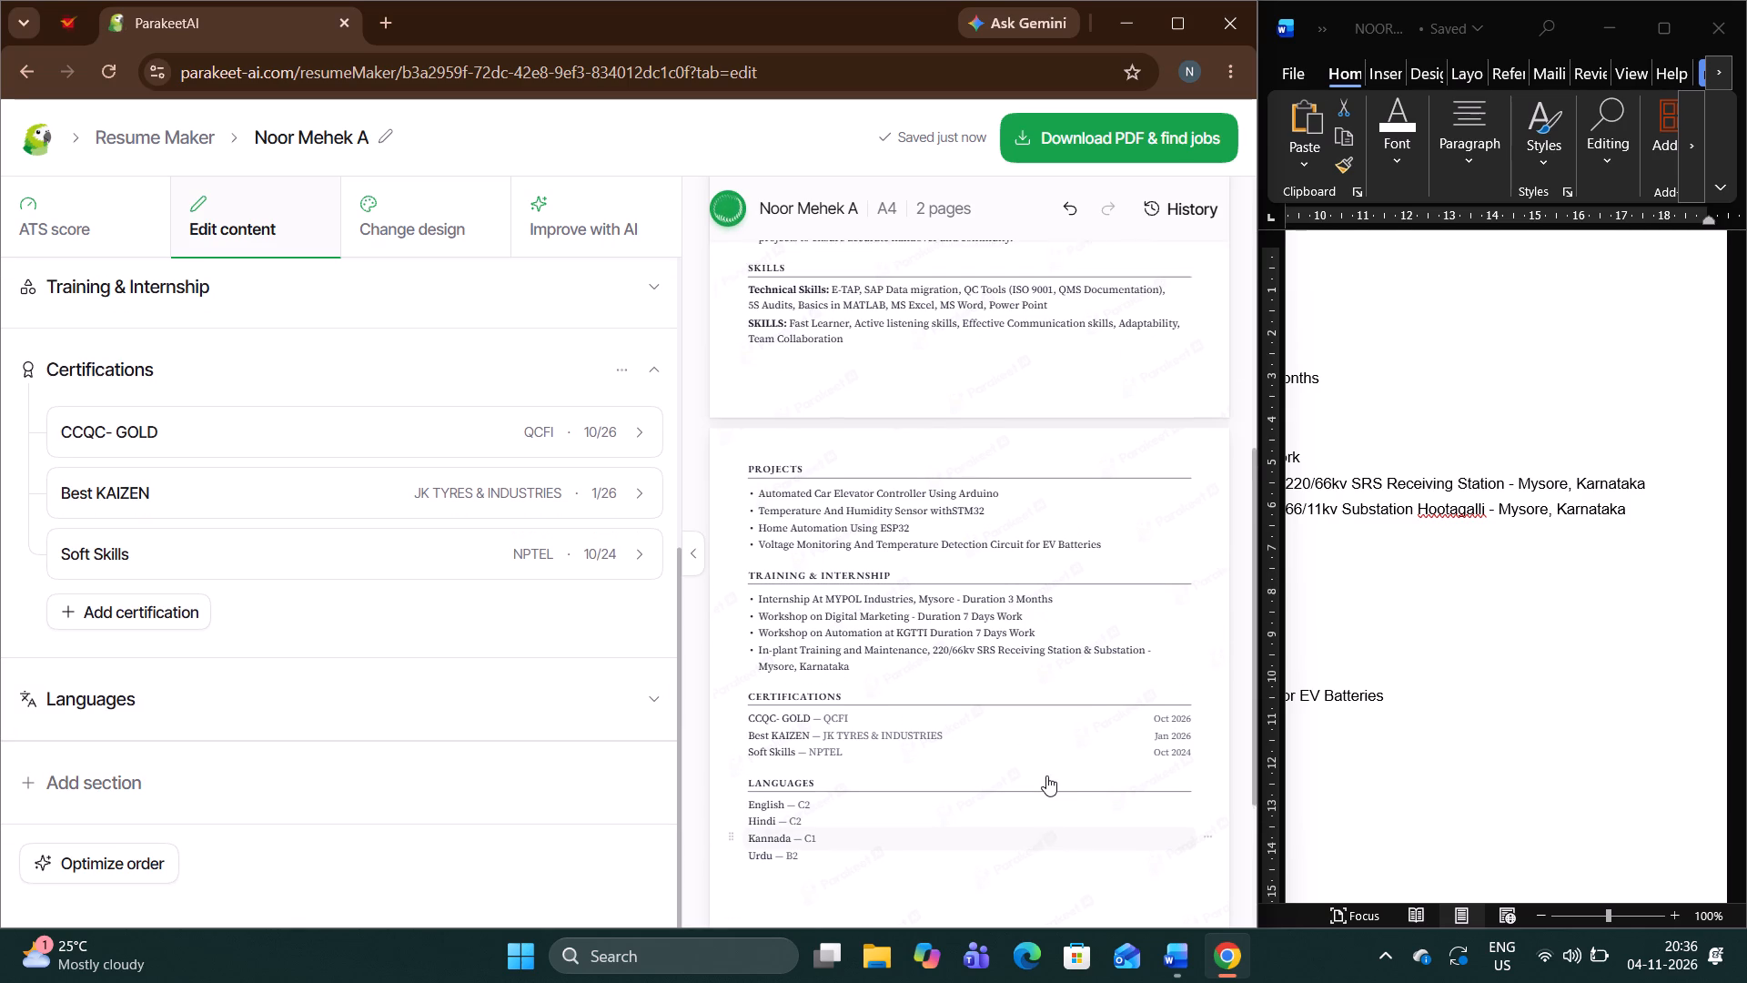
scroll(1046, 775, up, 2)
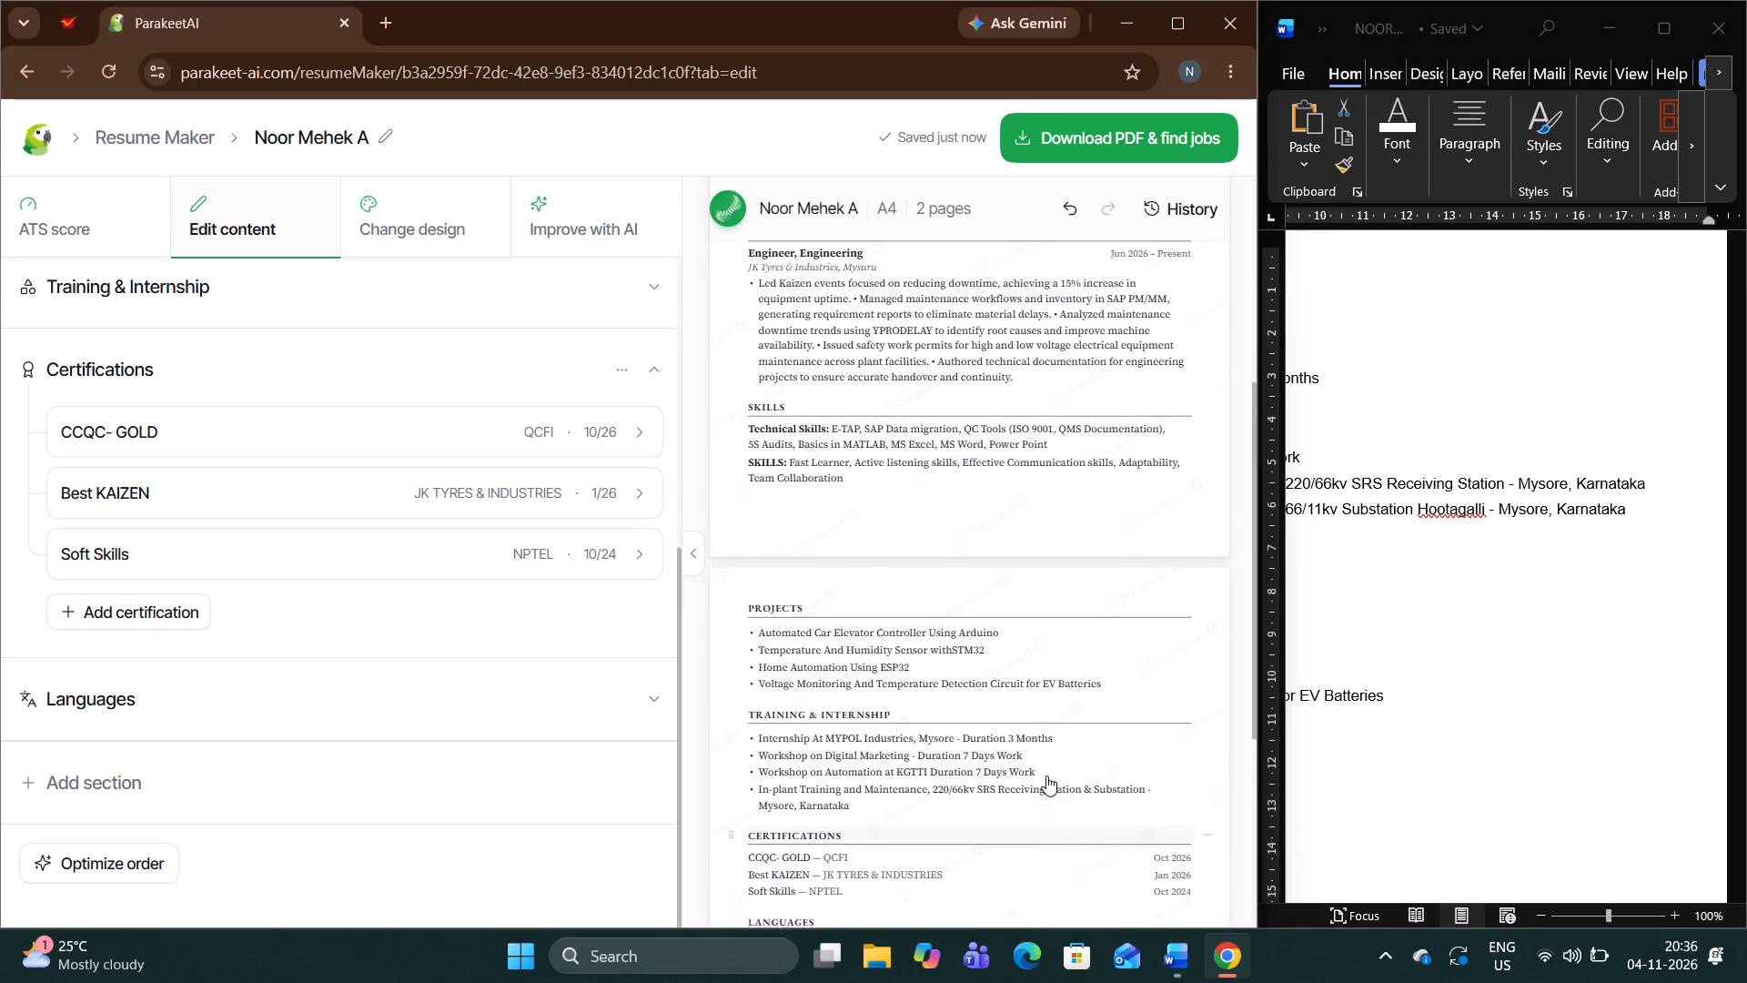
scroll(1046, 775, up, 4)
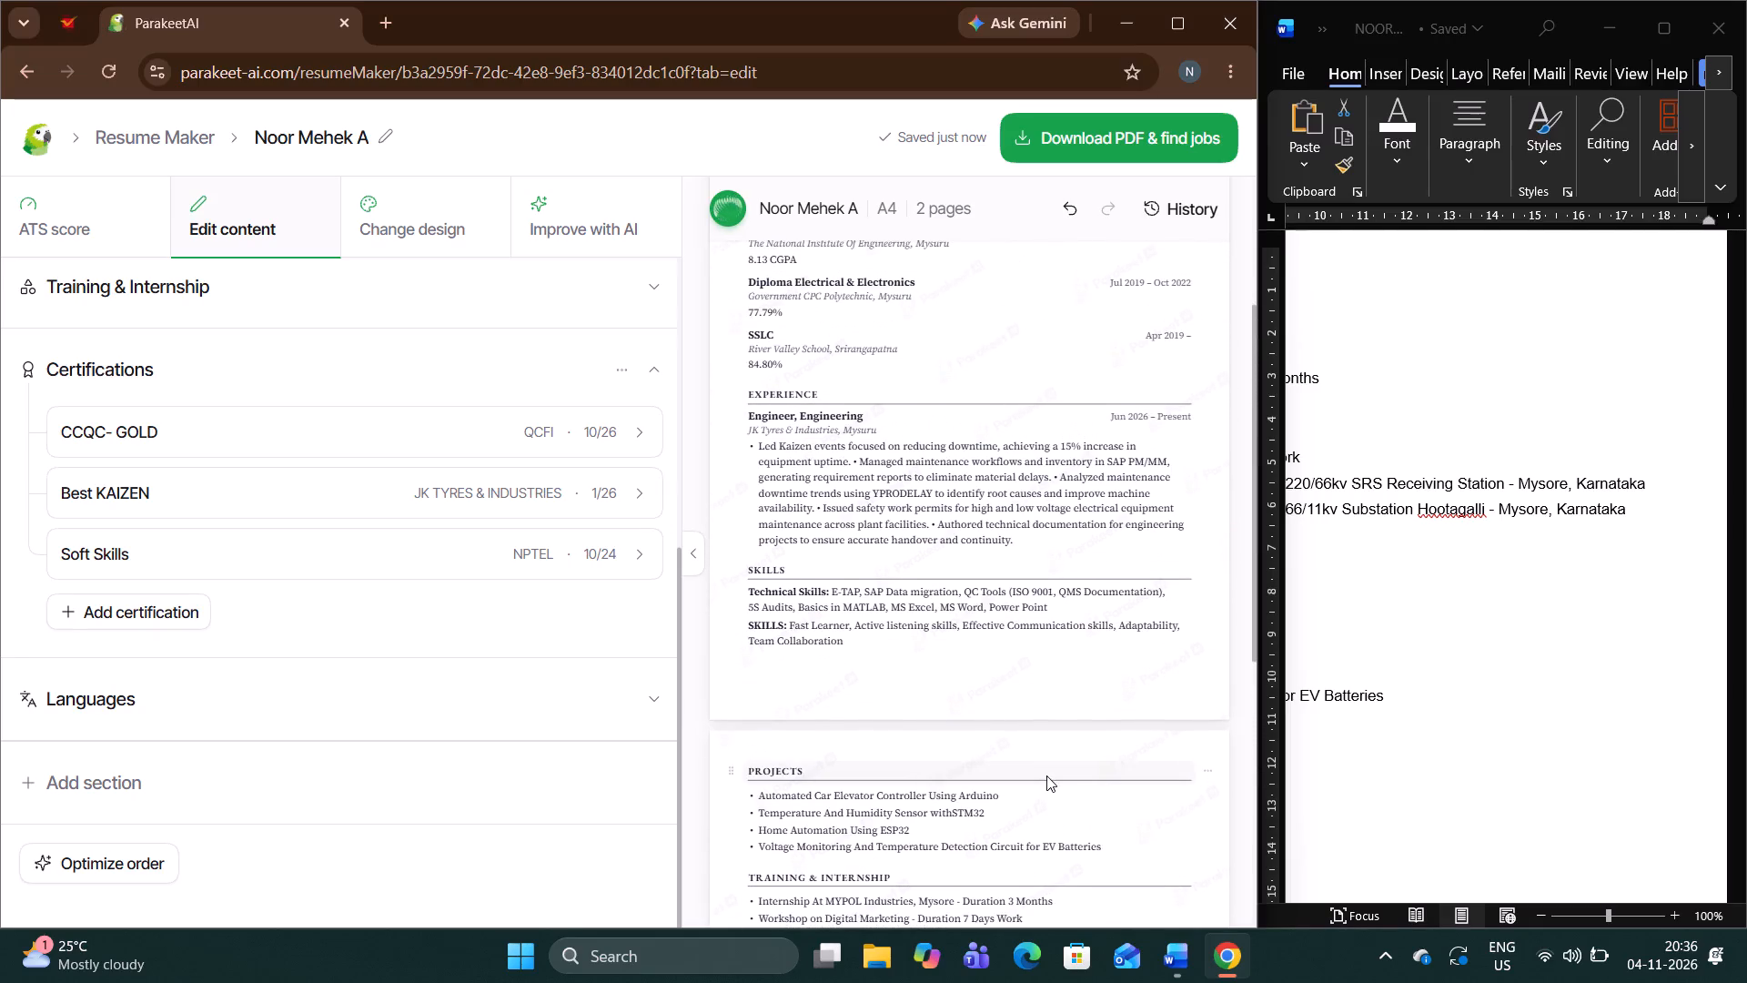
scroll(1046, 775, up, 3)
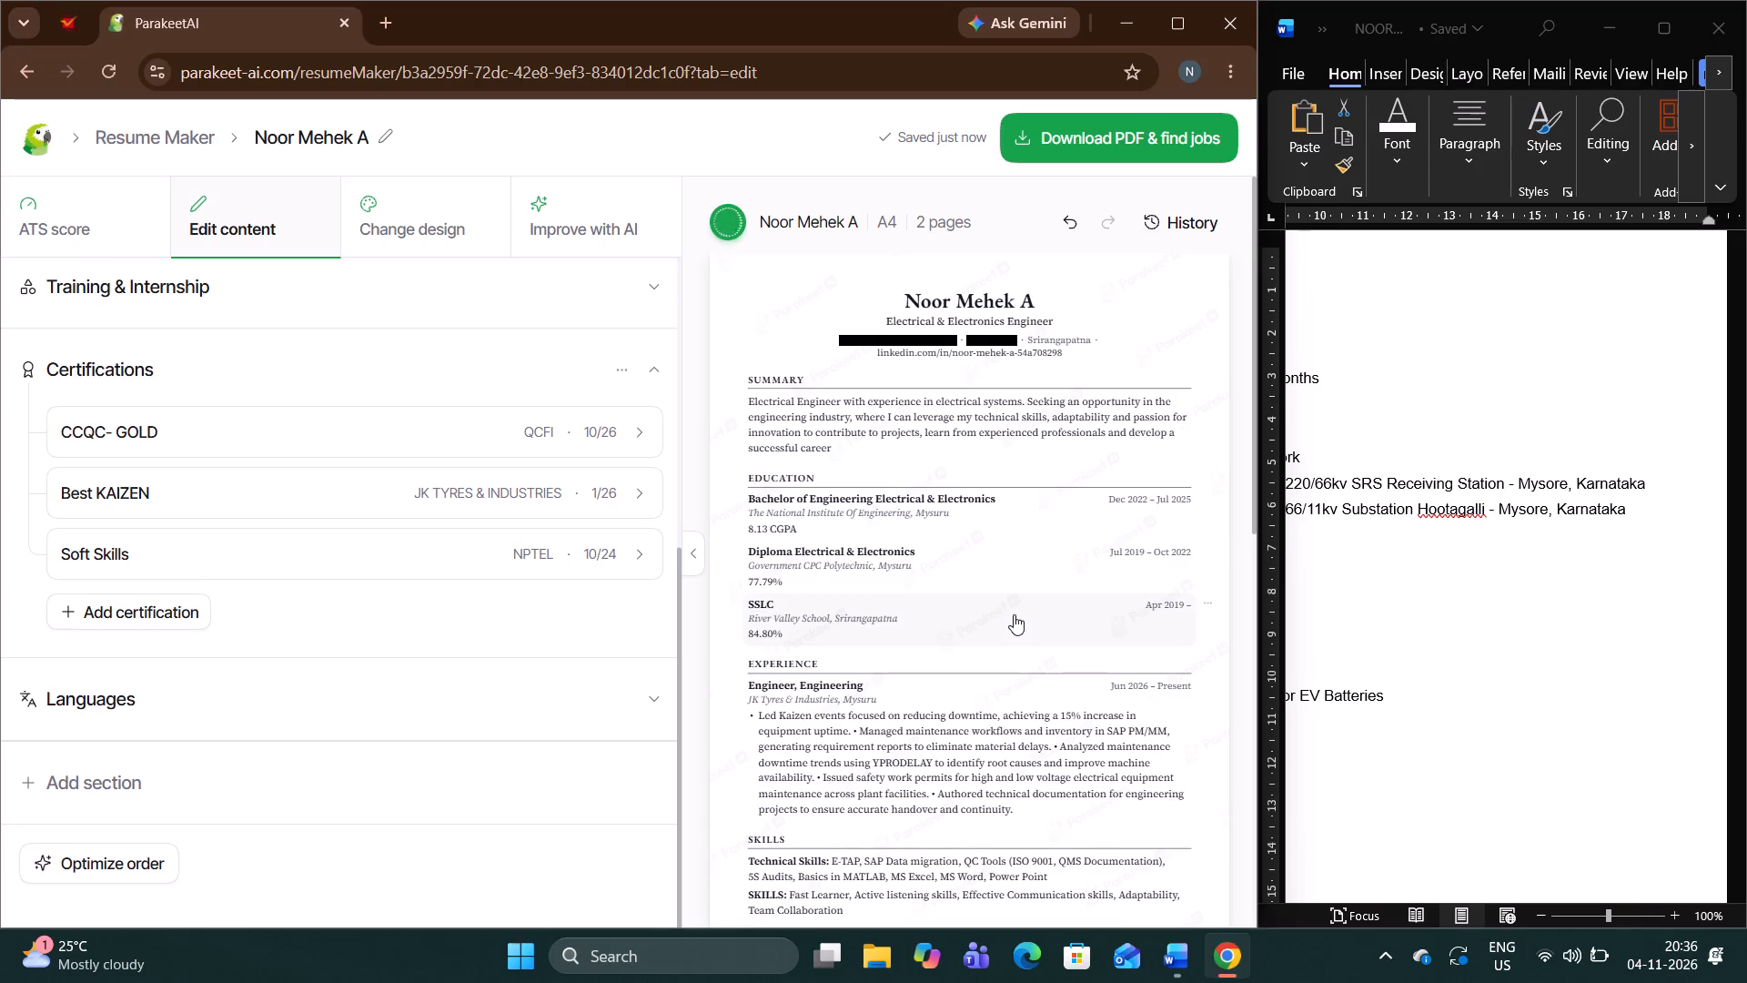
scroll(1014, 614, down, 2)
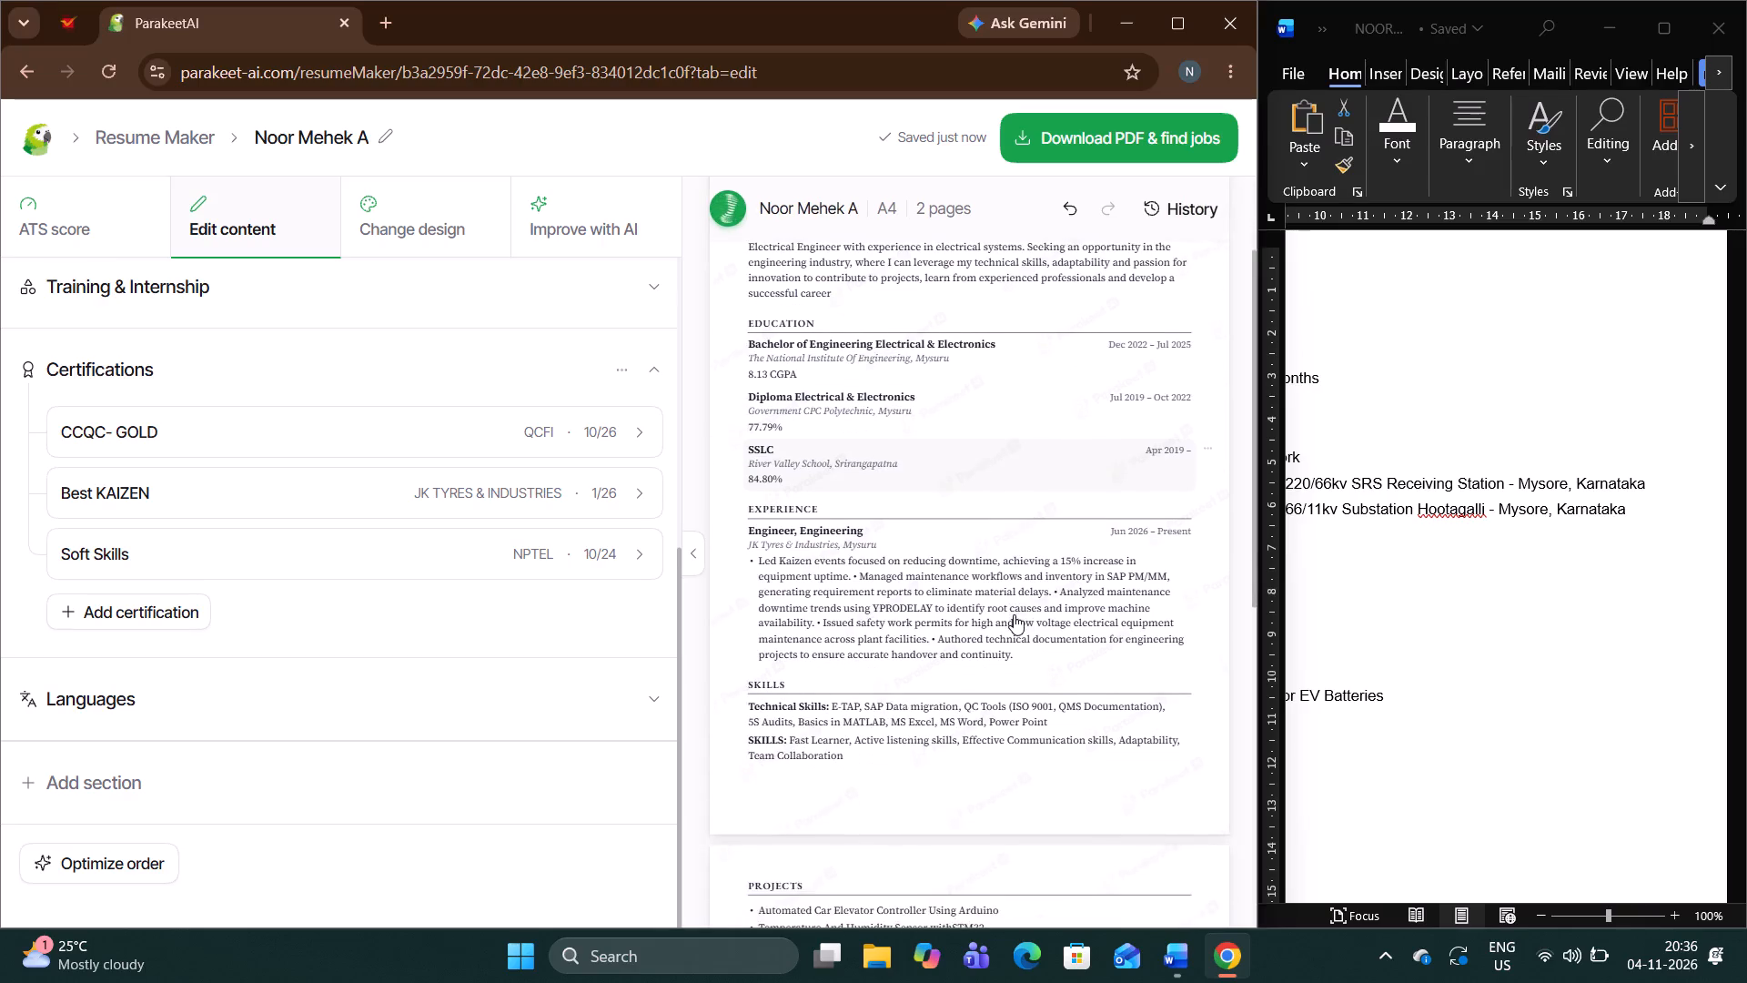
scroll(1014, 614, down, 3)
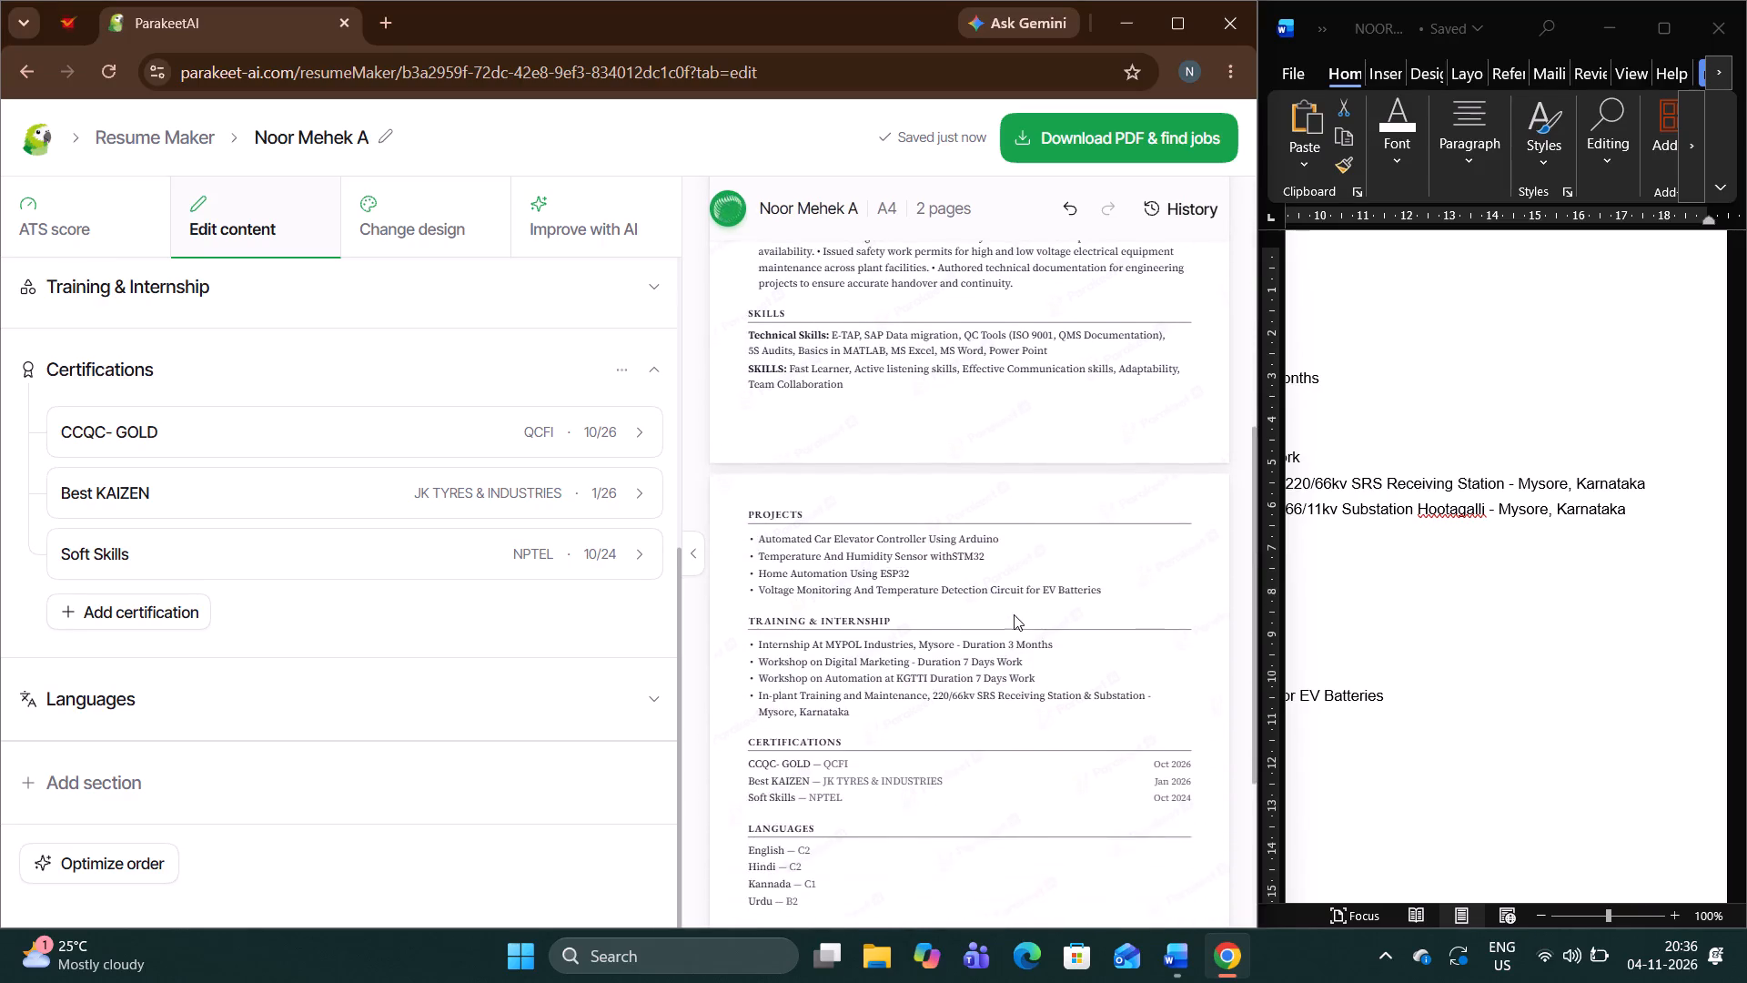
scroll(1014, 614, down, 2)
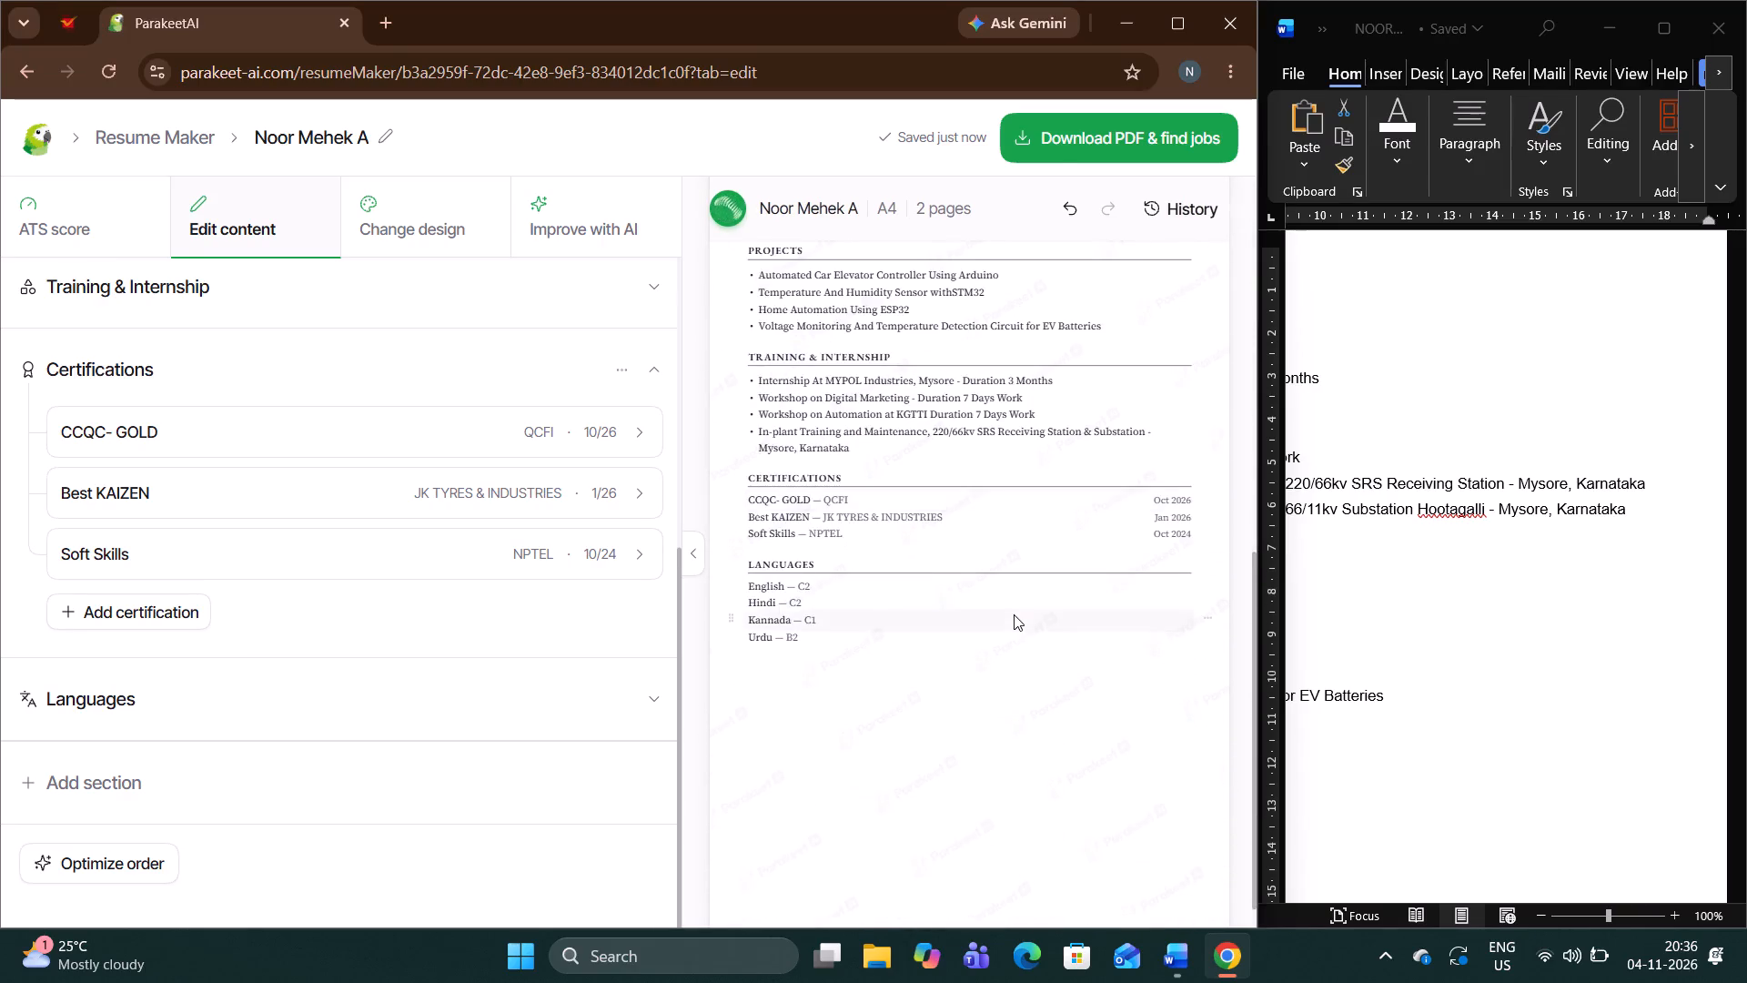
scroll(1014, 614, up, 1)
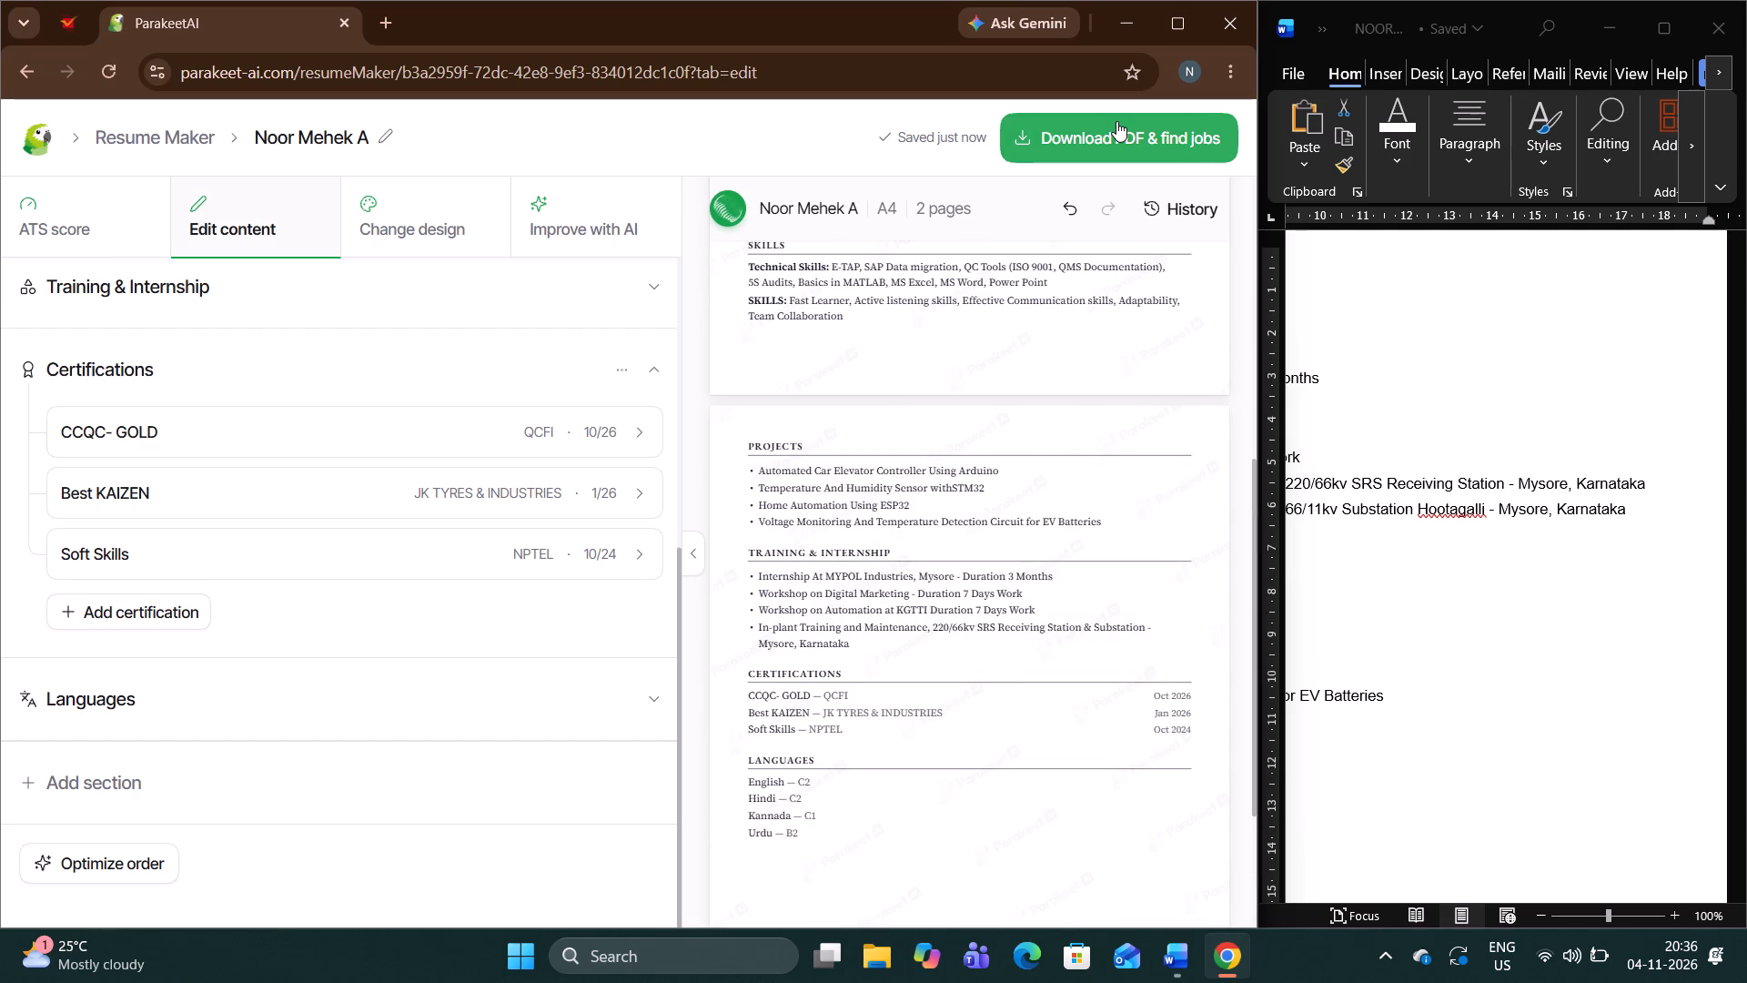
Check the PDF download offer, including the 1 download plan, and close it without purchasing.
click(1116, 121)
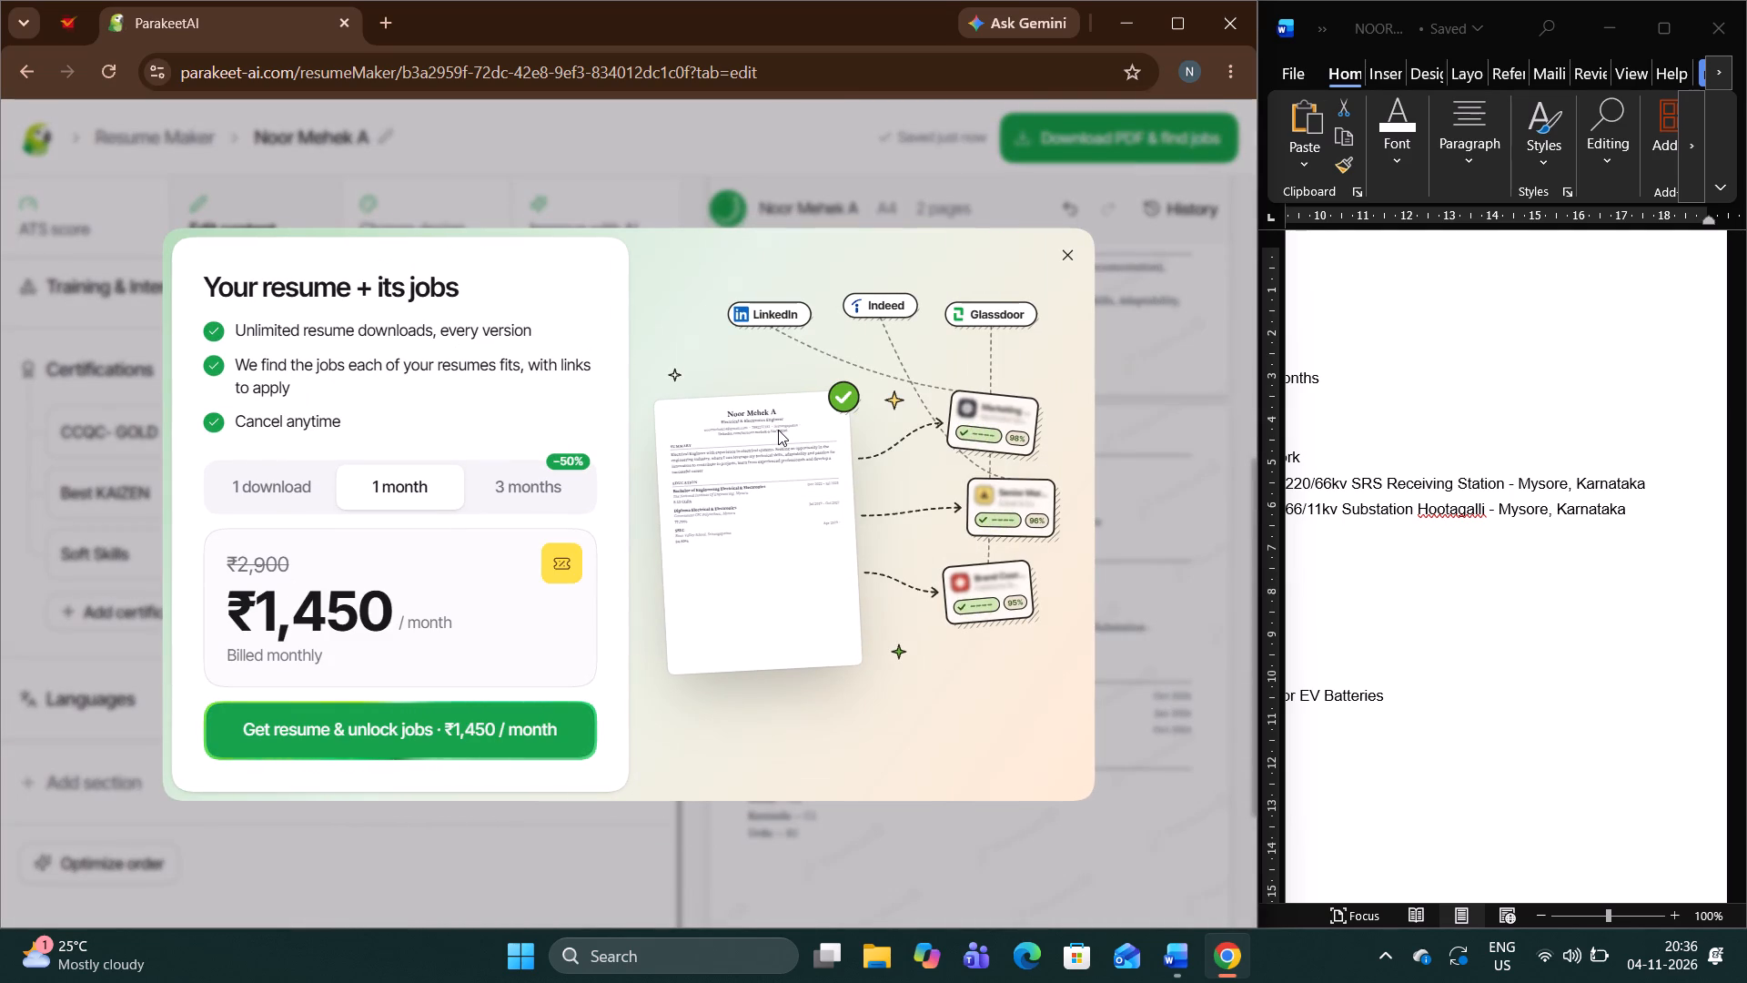
click(245, 499)
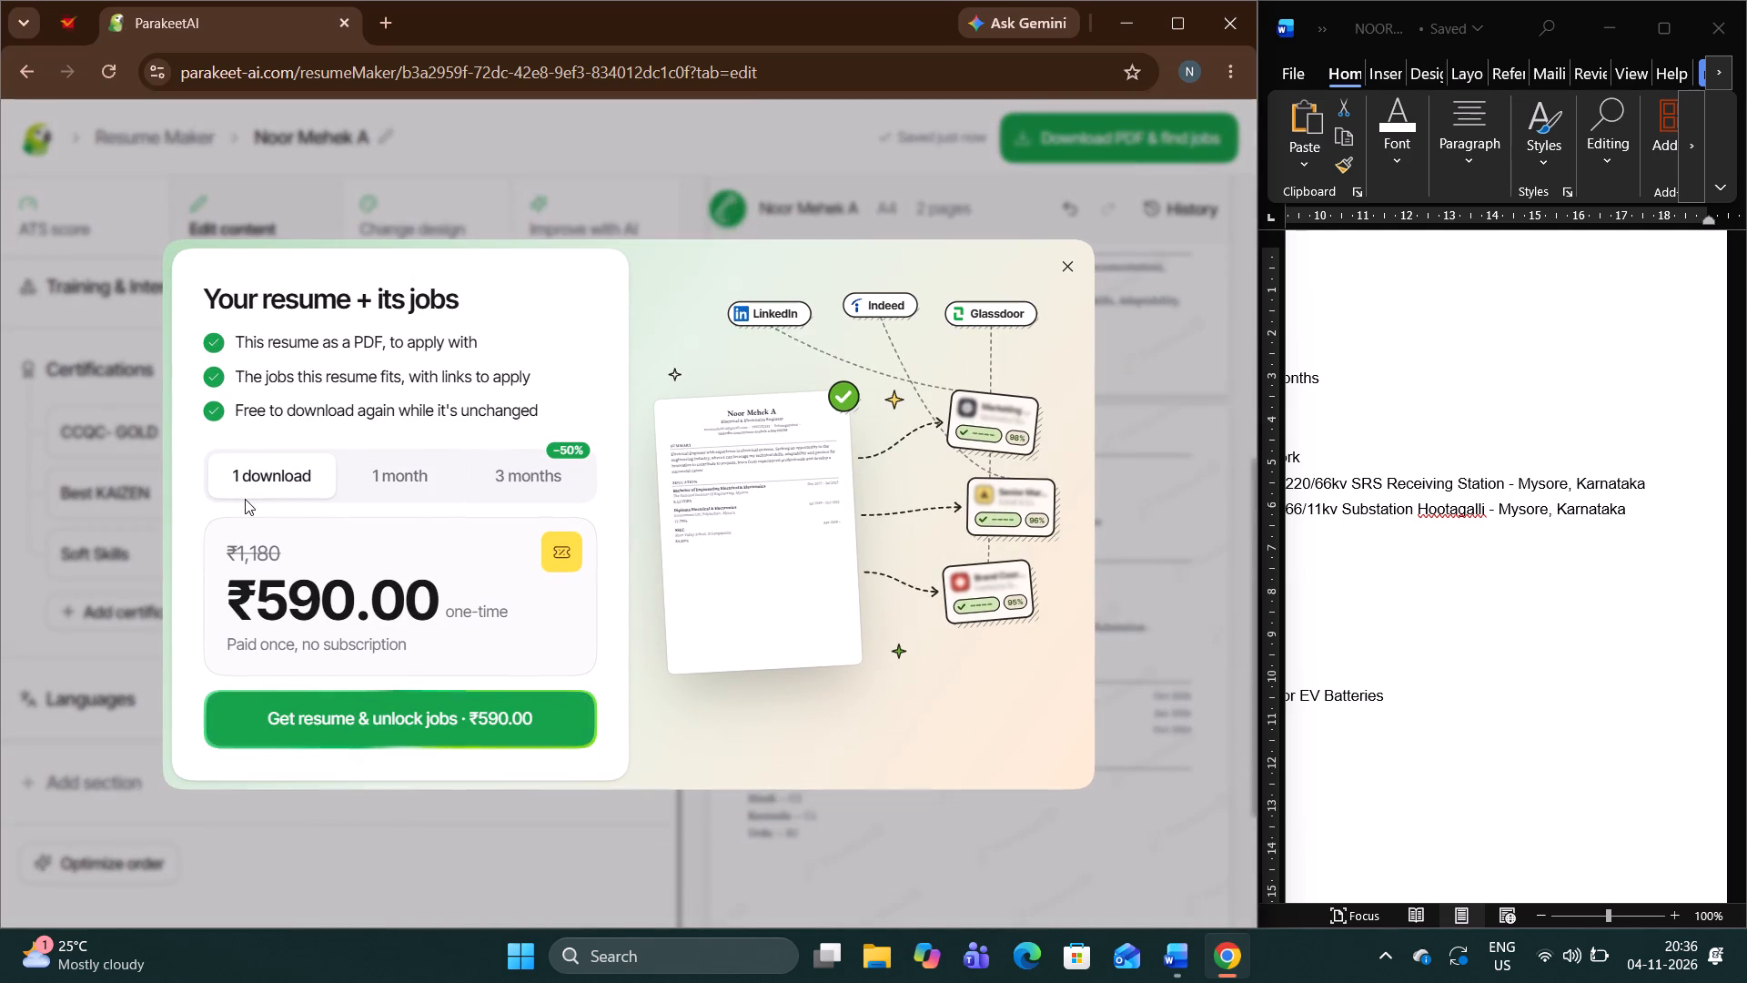
click(1063, 254)
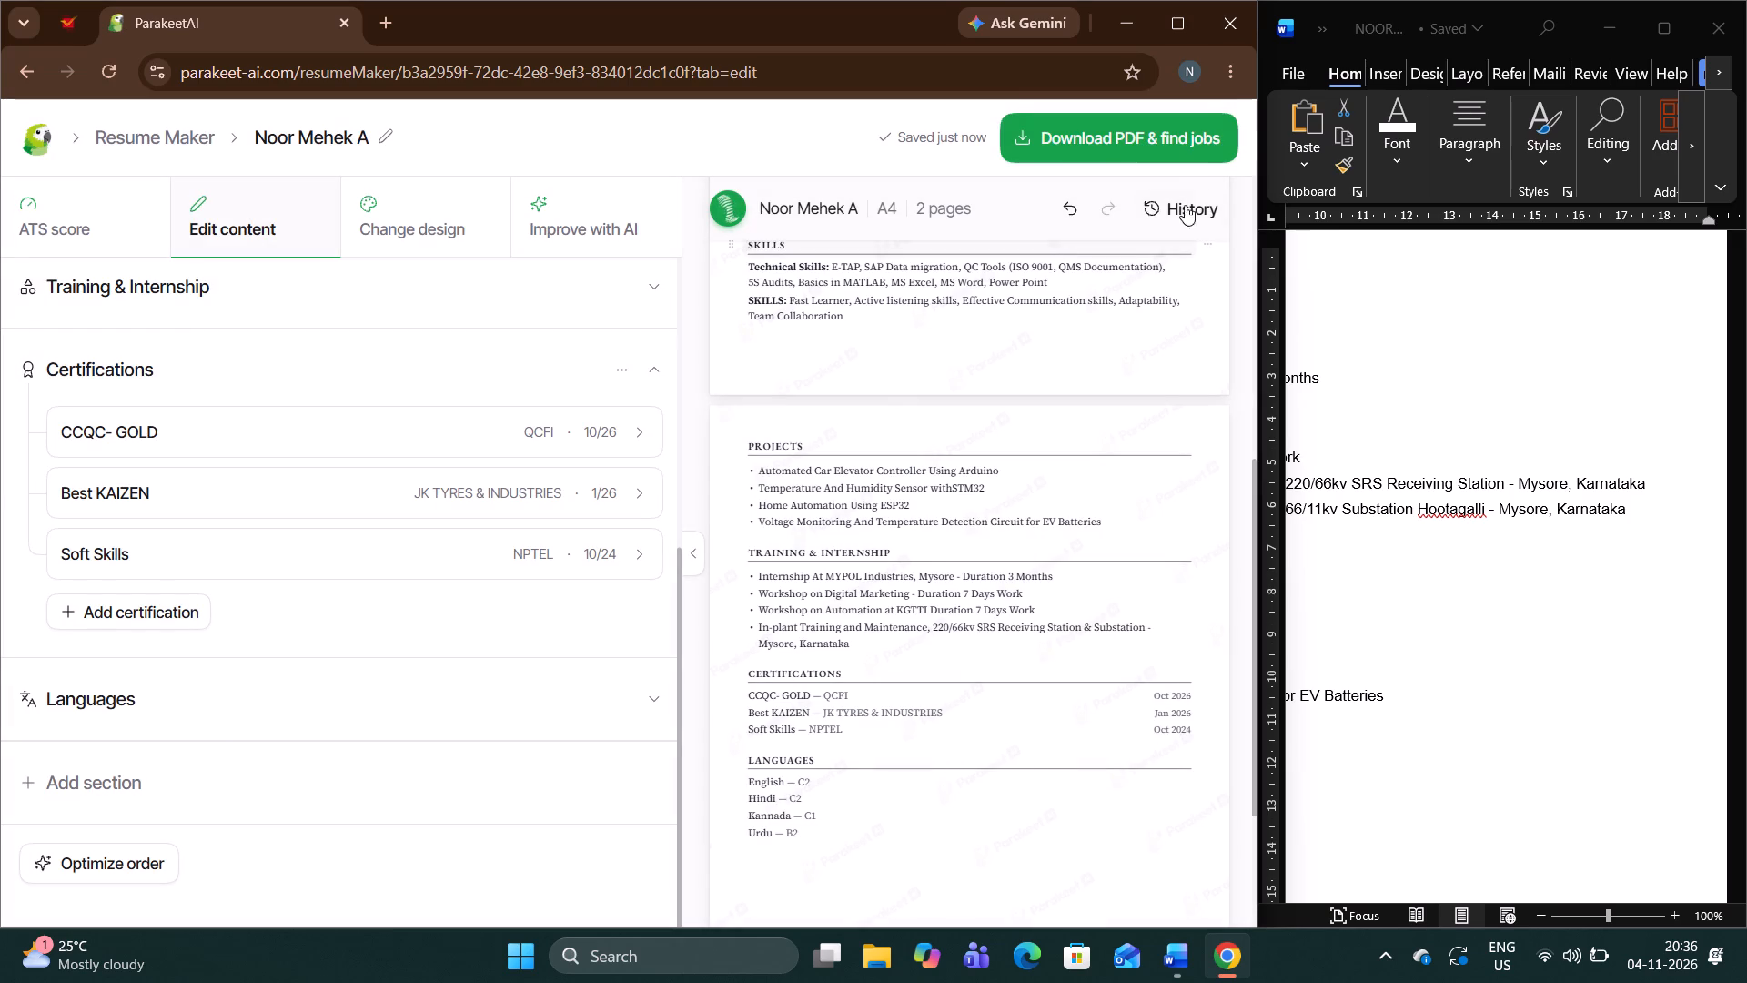
click(957, 127)
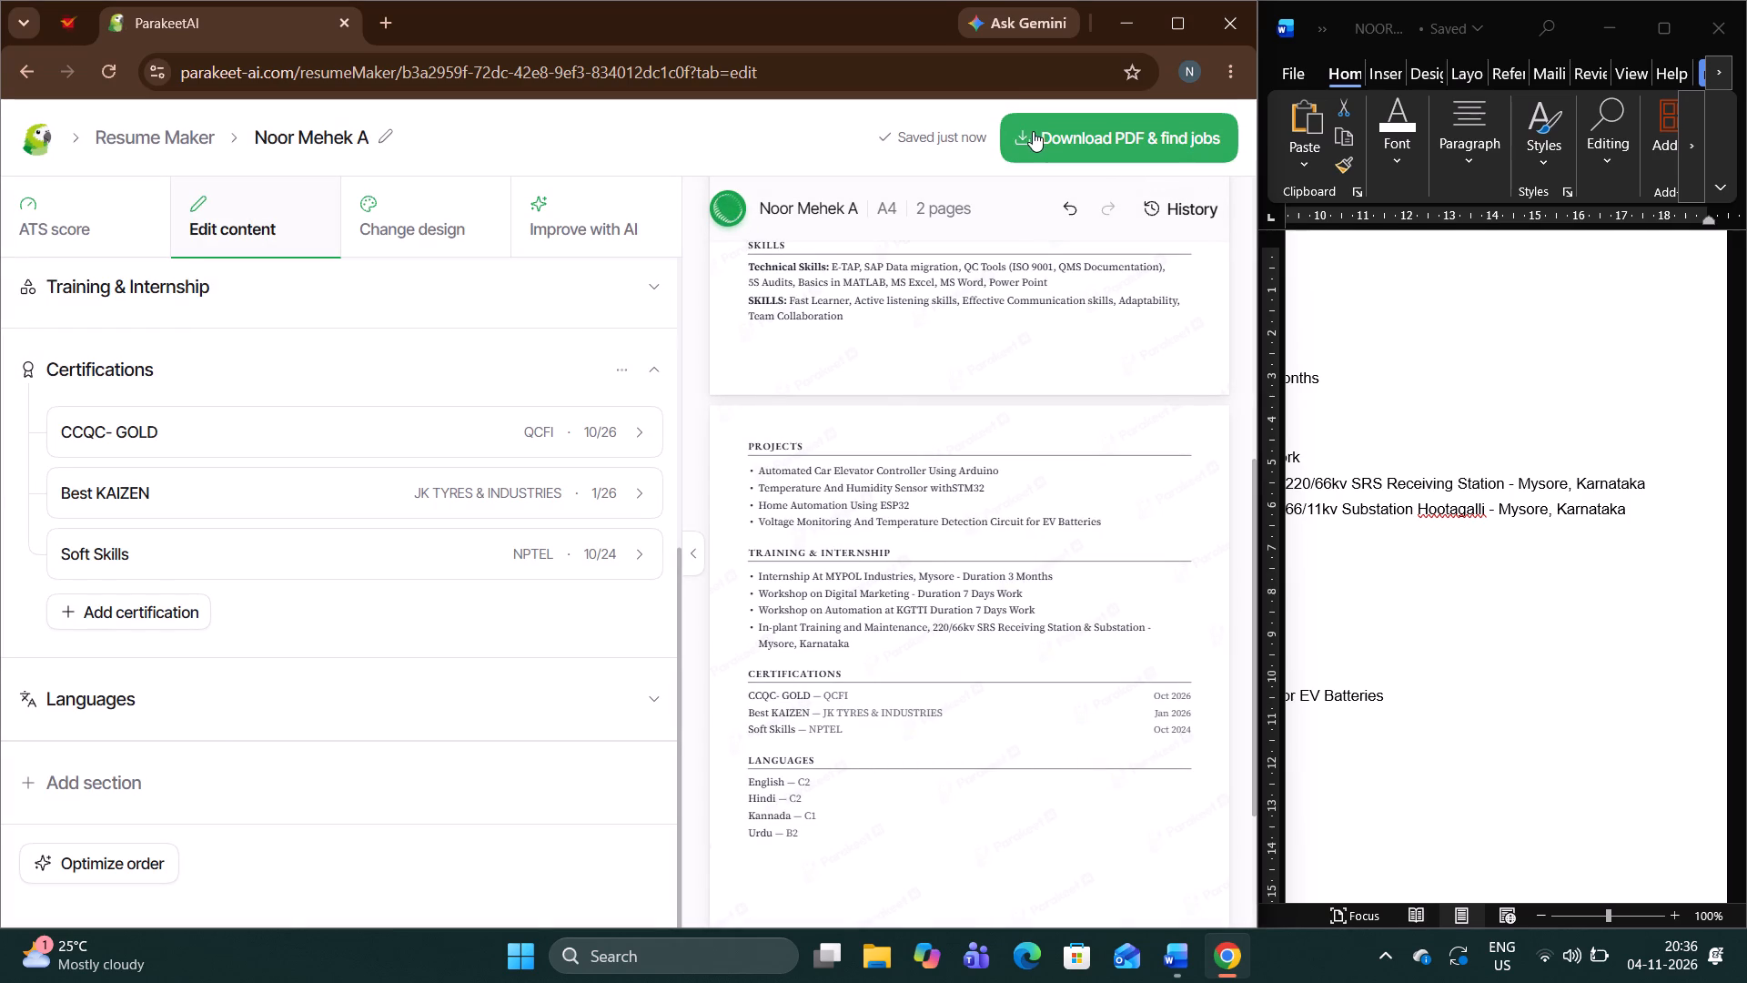
click(1032, 131)
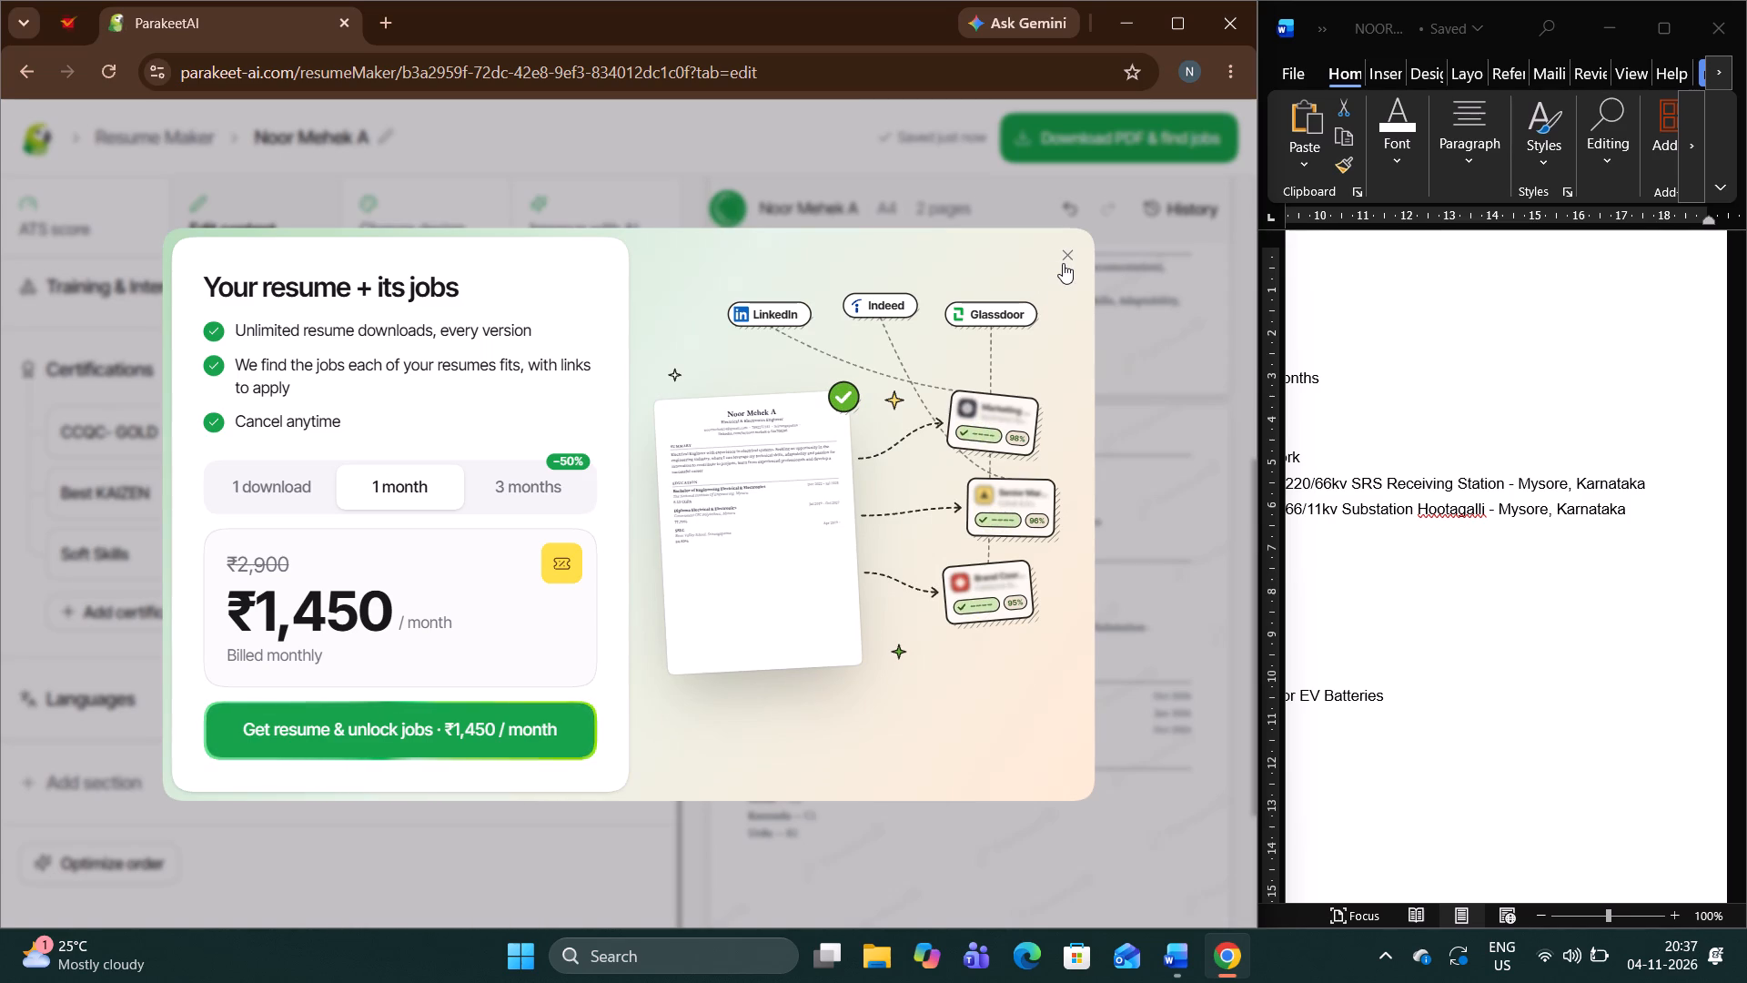
click(1056, 256)
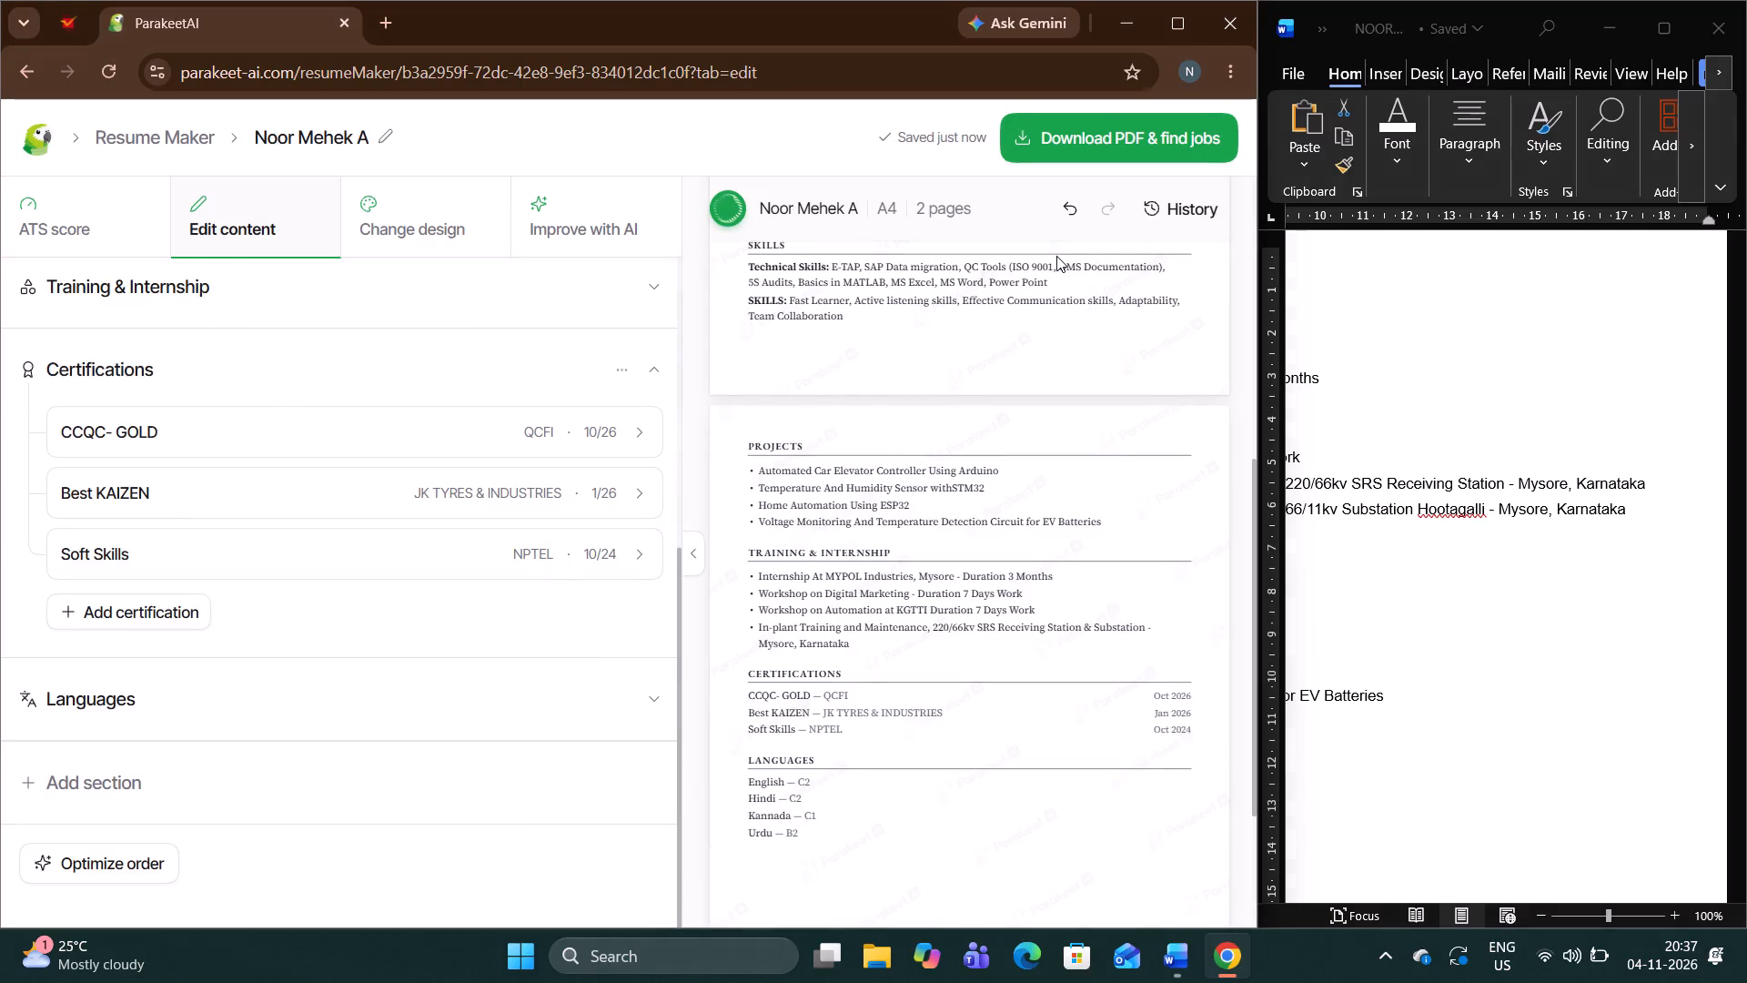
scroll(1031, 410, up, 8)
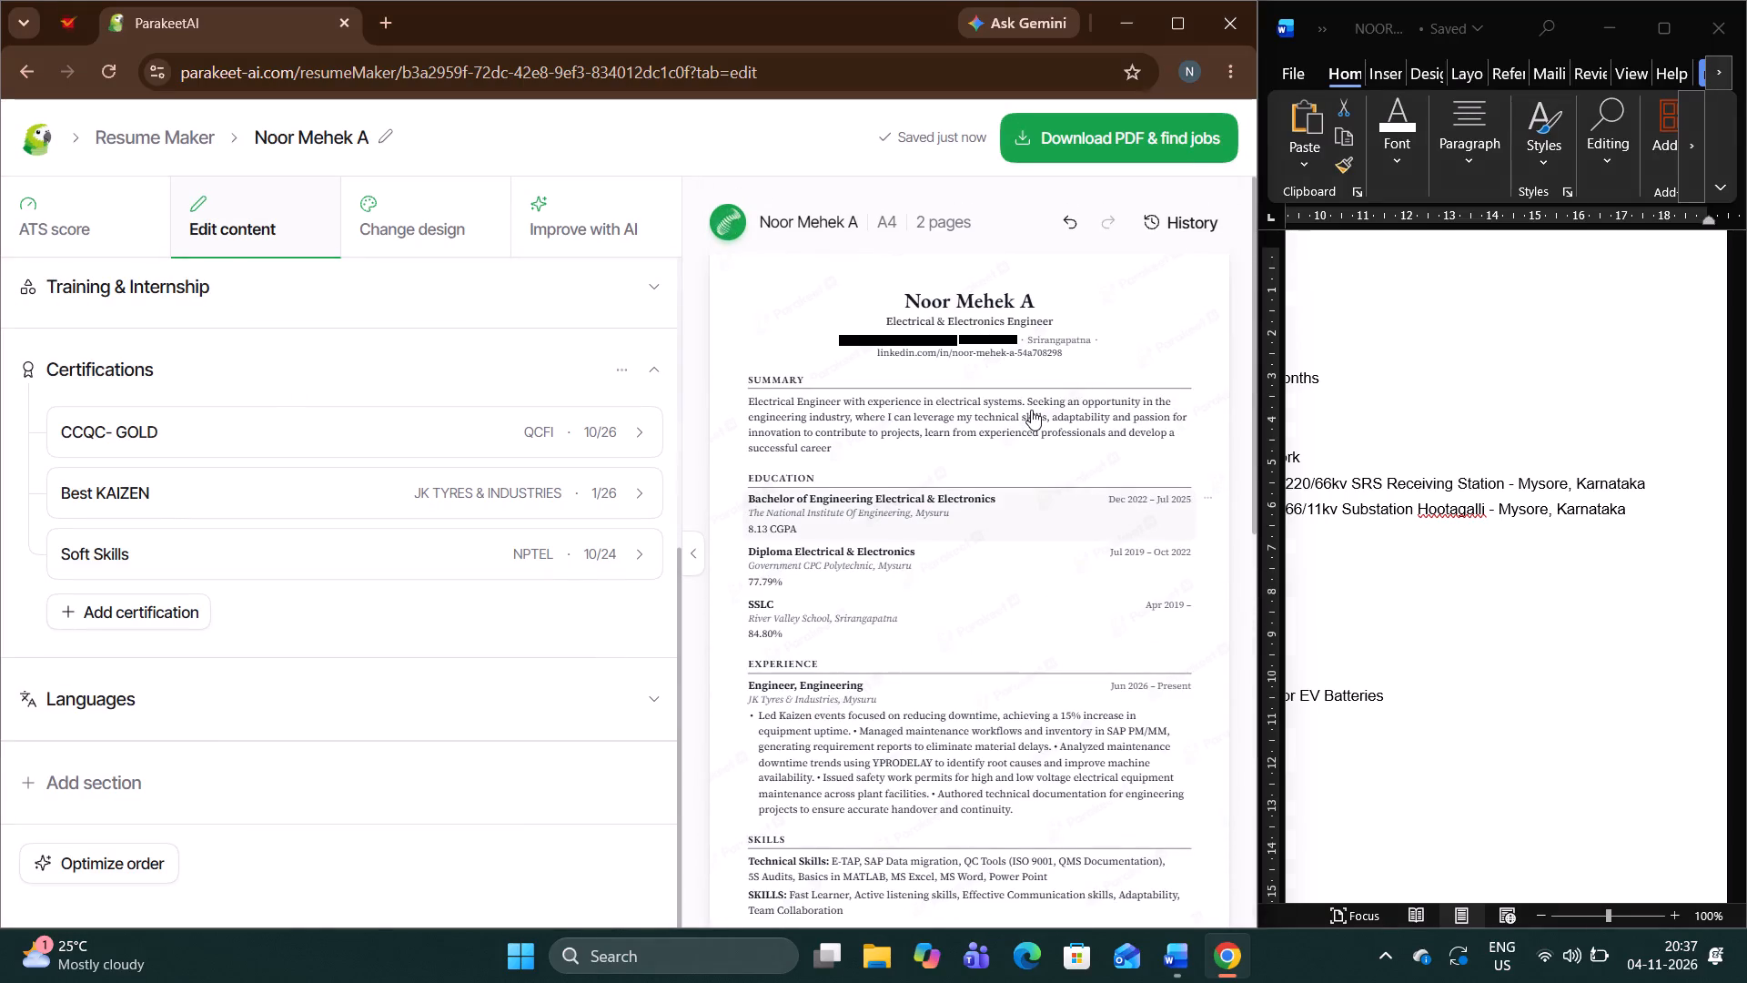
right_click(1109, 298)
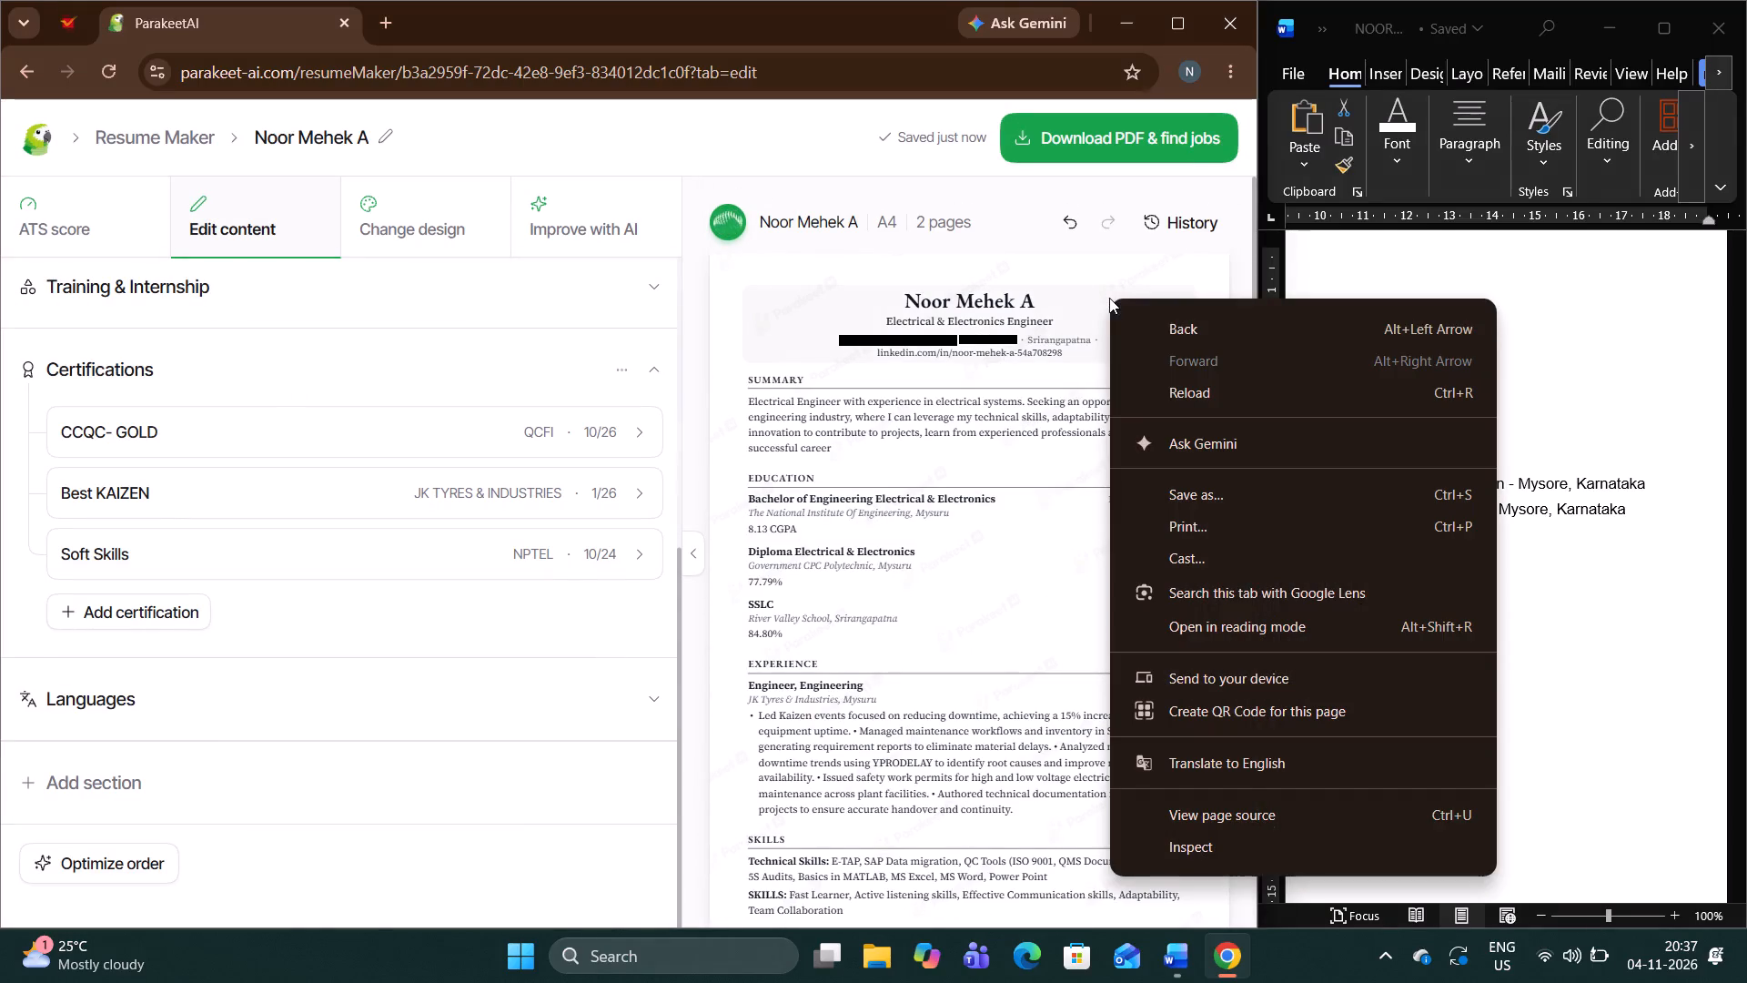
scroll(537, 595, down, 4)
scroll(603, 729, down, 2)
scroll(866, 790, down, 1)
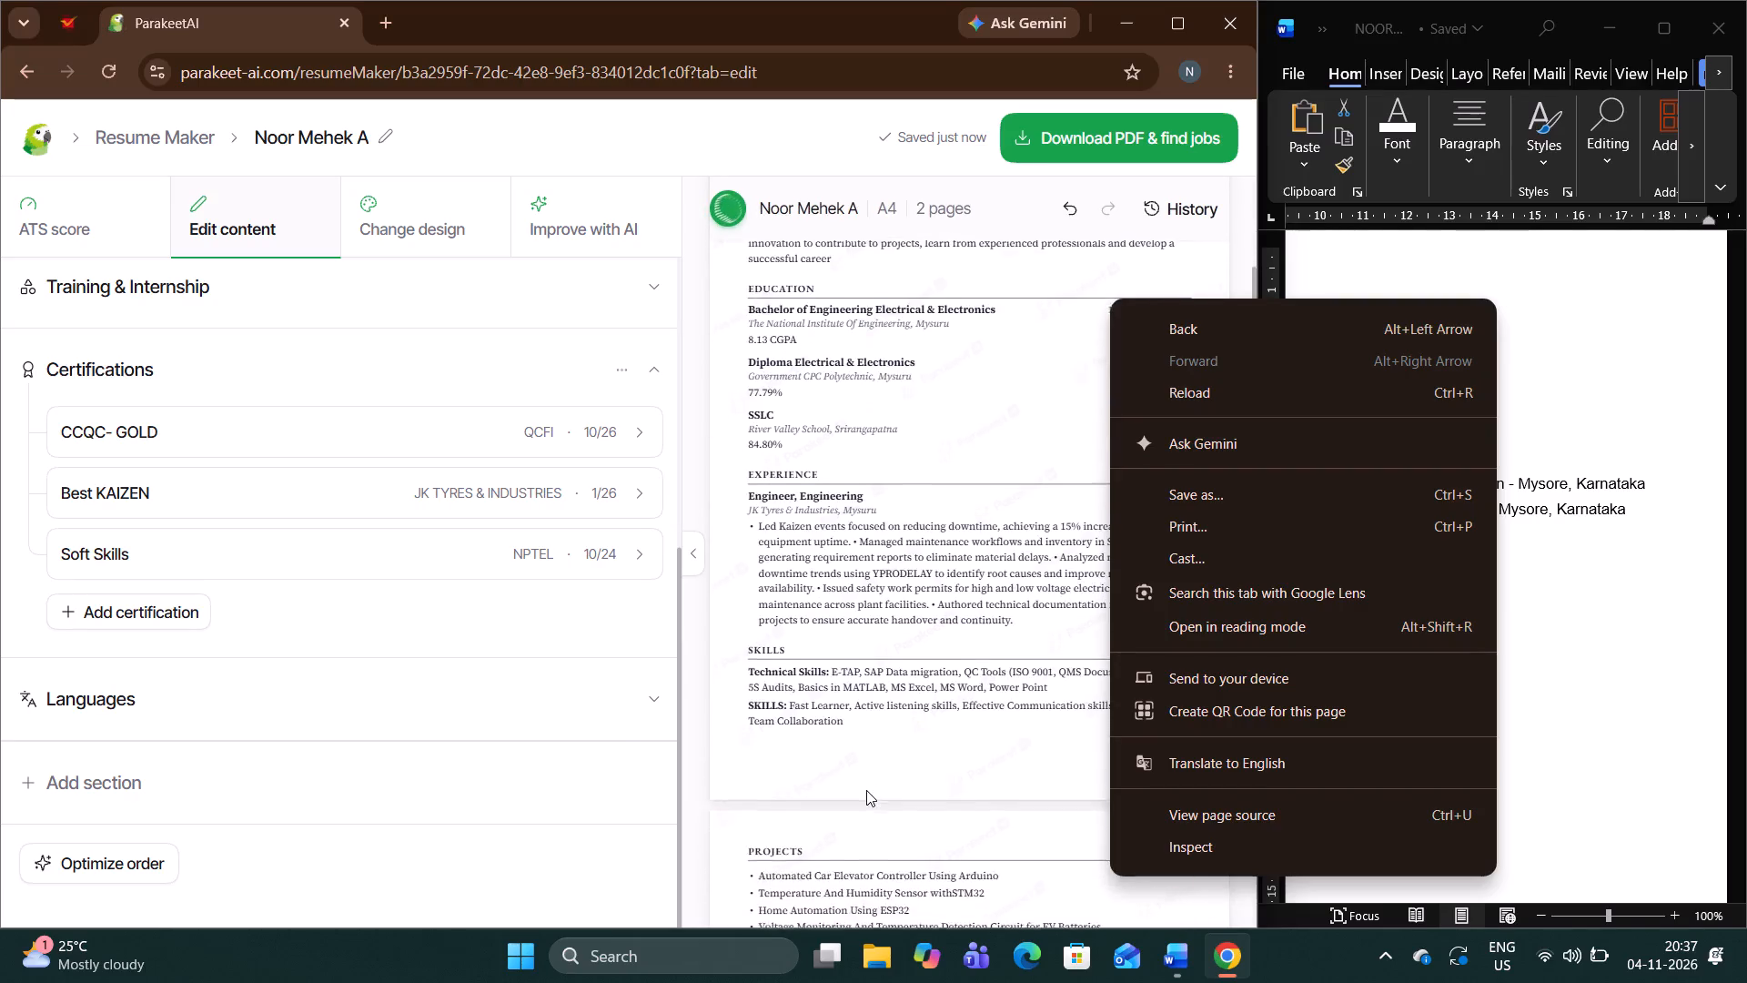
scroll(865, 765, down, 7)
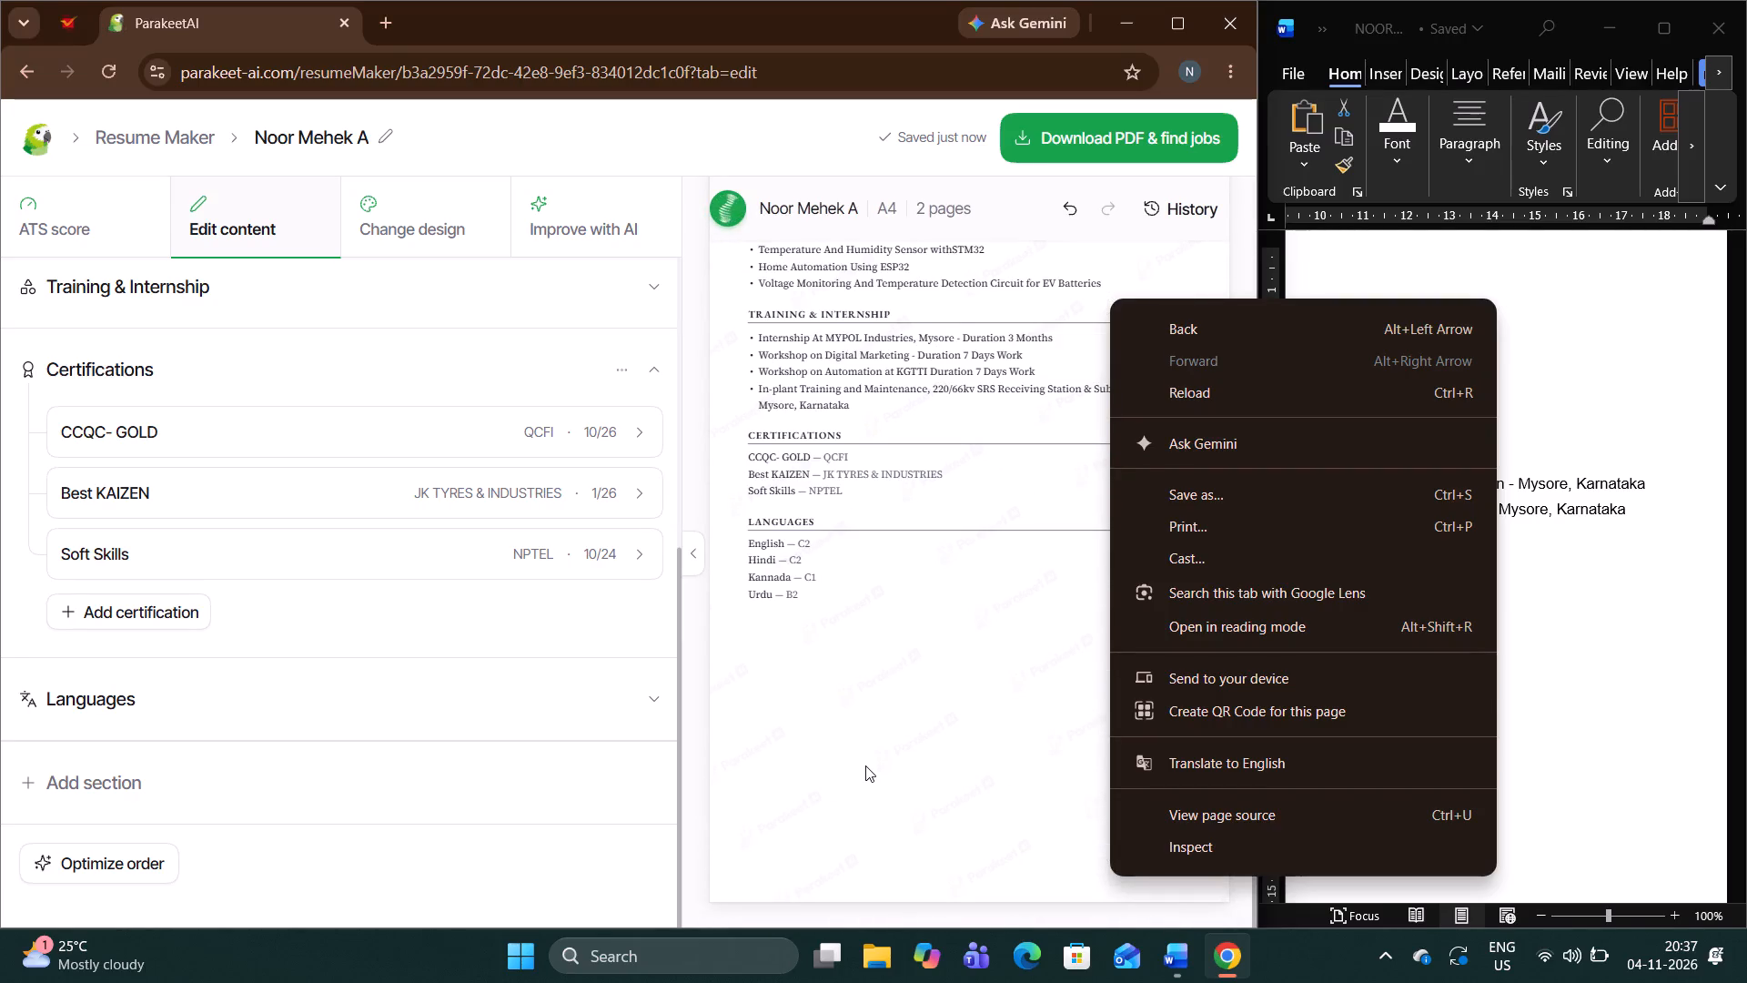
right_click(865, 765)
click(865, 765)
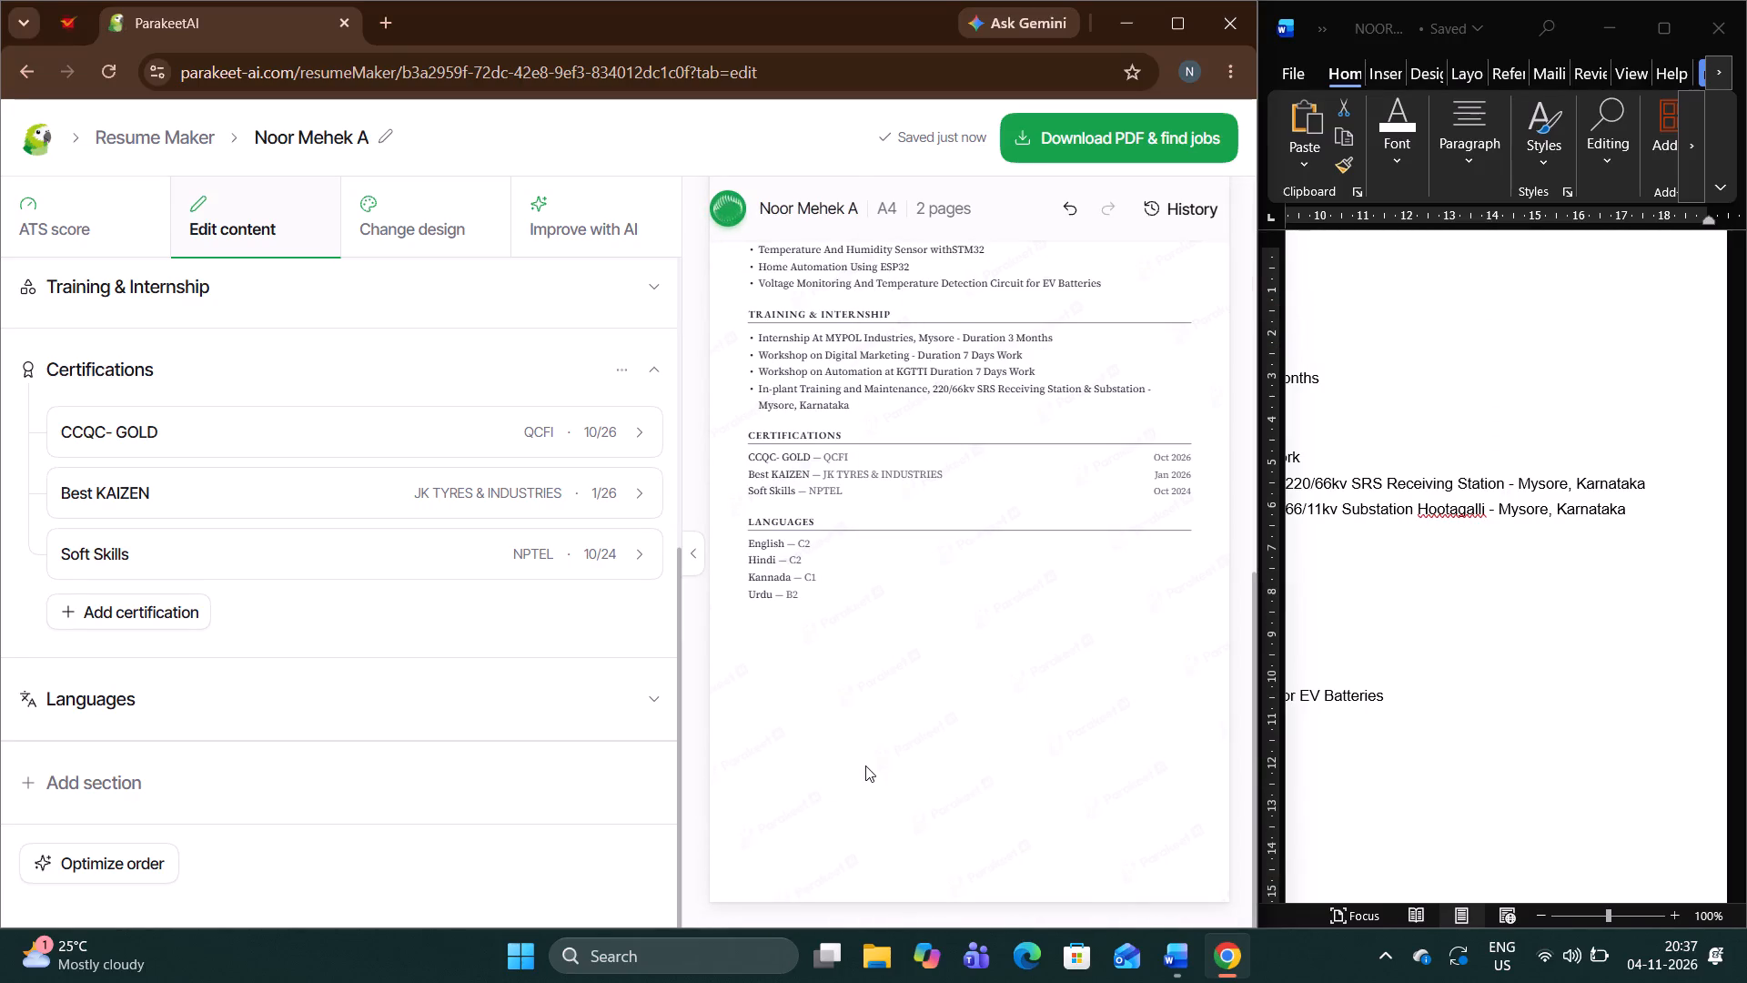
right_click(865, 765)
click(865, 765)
Check the PDF download offer with its 1 month plan again and close it without purchasing.
click(1048, 149)
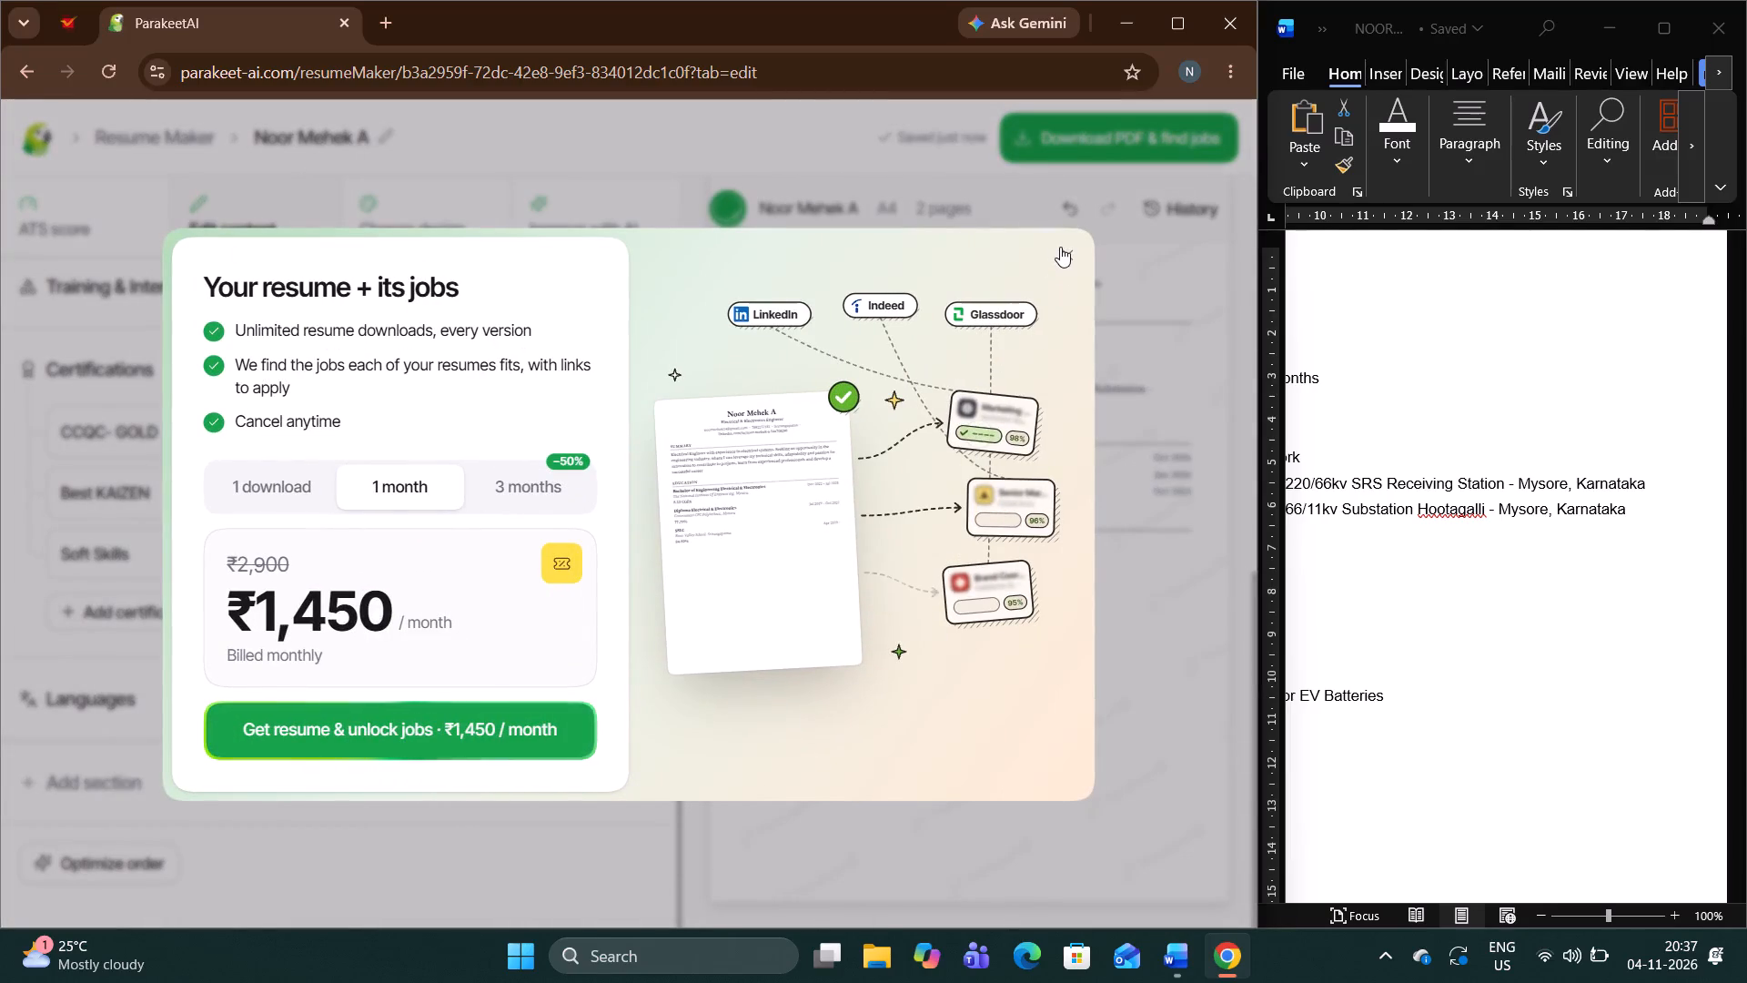
click(1060, 247)
Review both pages of the resume preview, enlarging the browser window to full size to read the sections.
scroll(991, 531, up, 3)
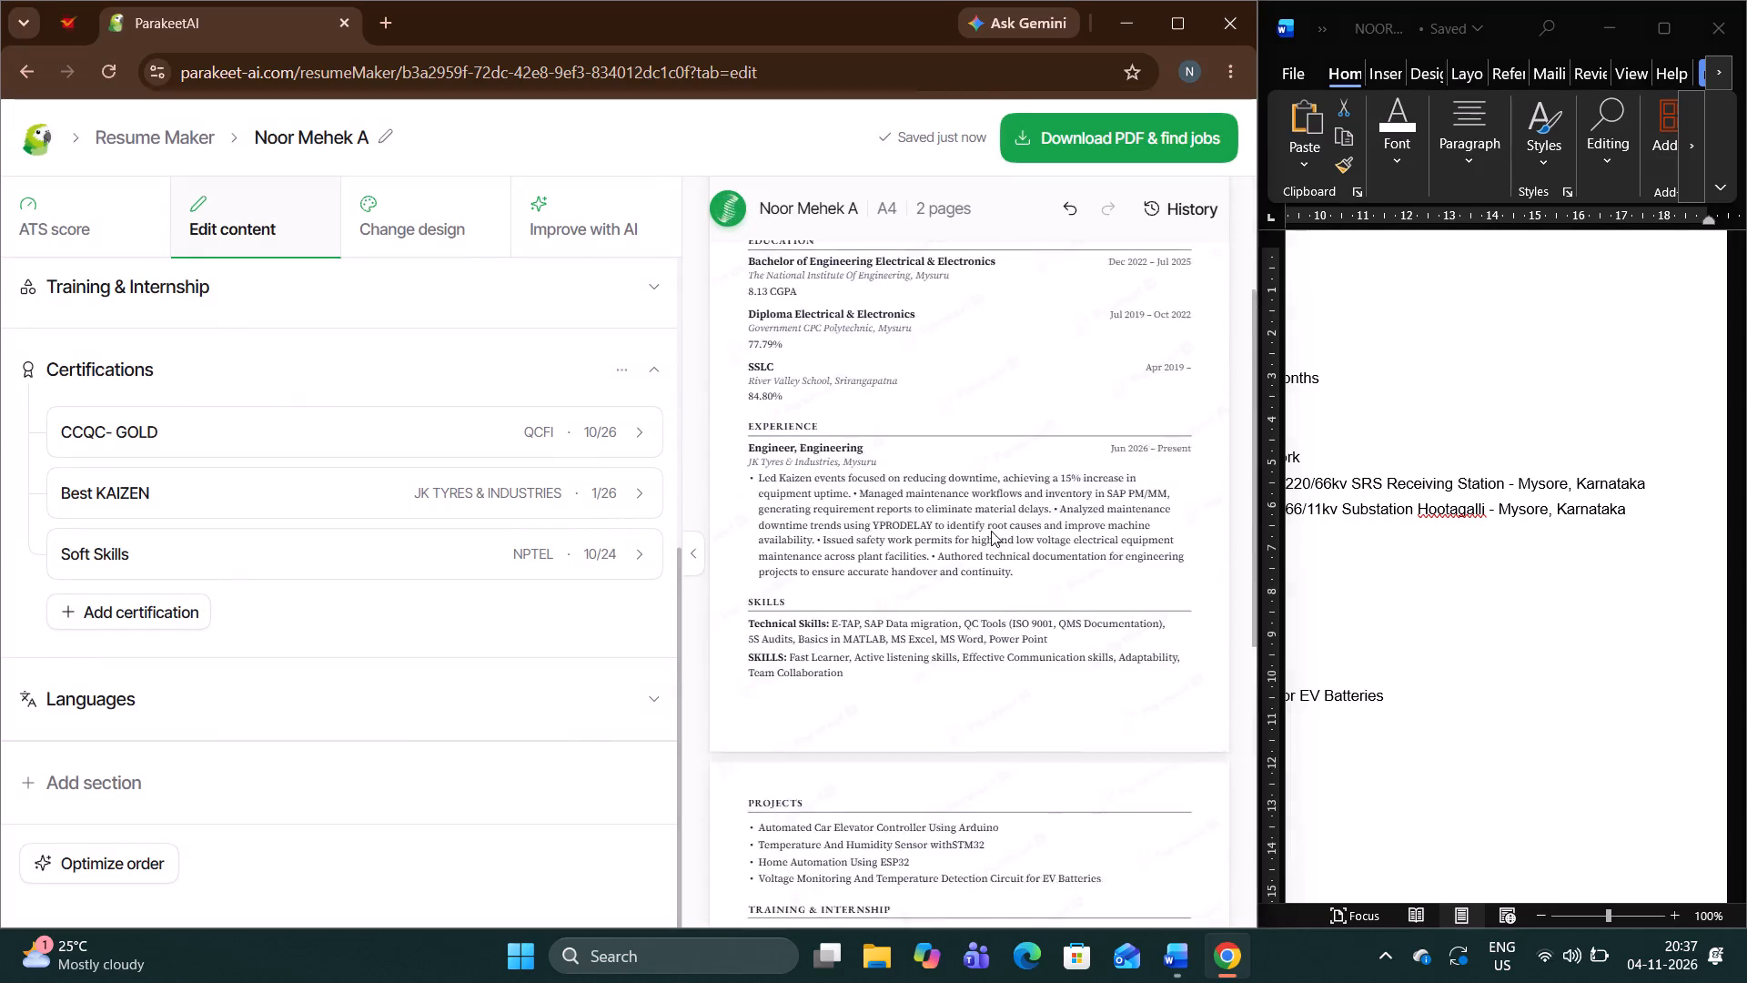
scroll(991, 531, up, 3)
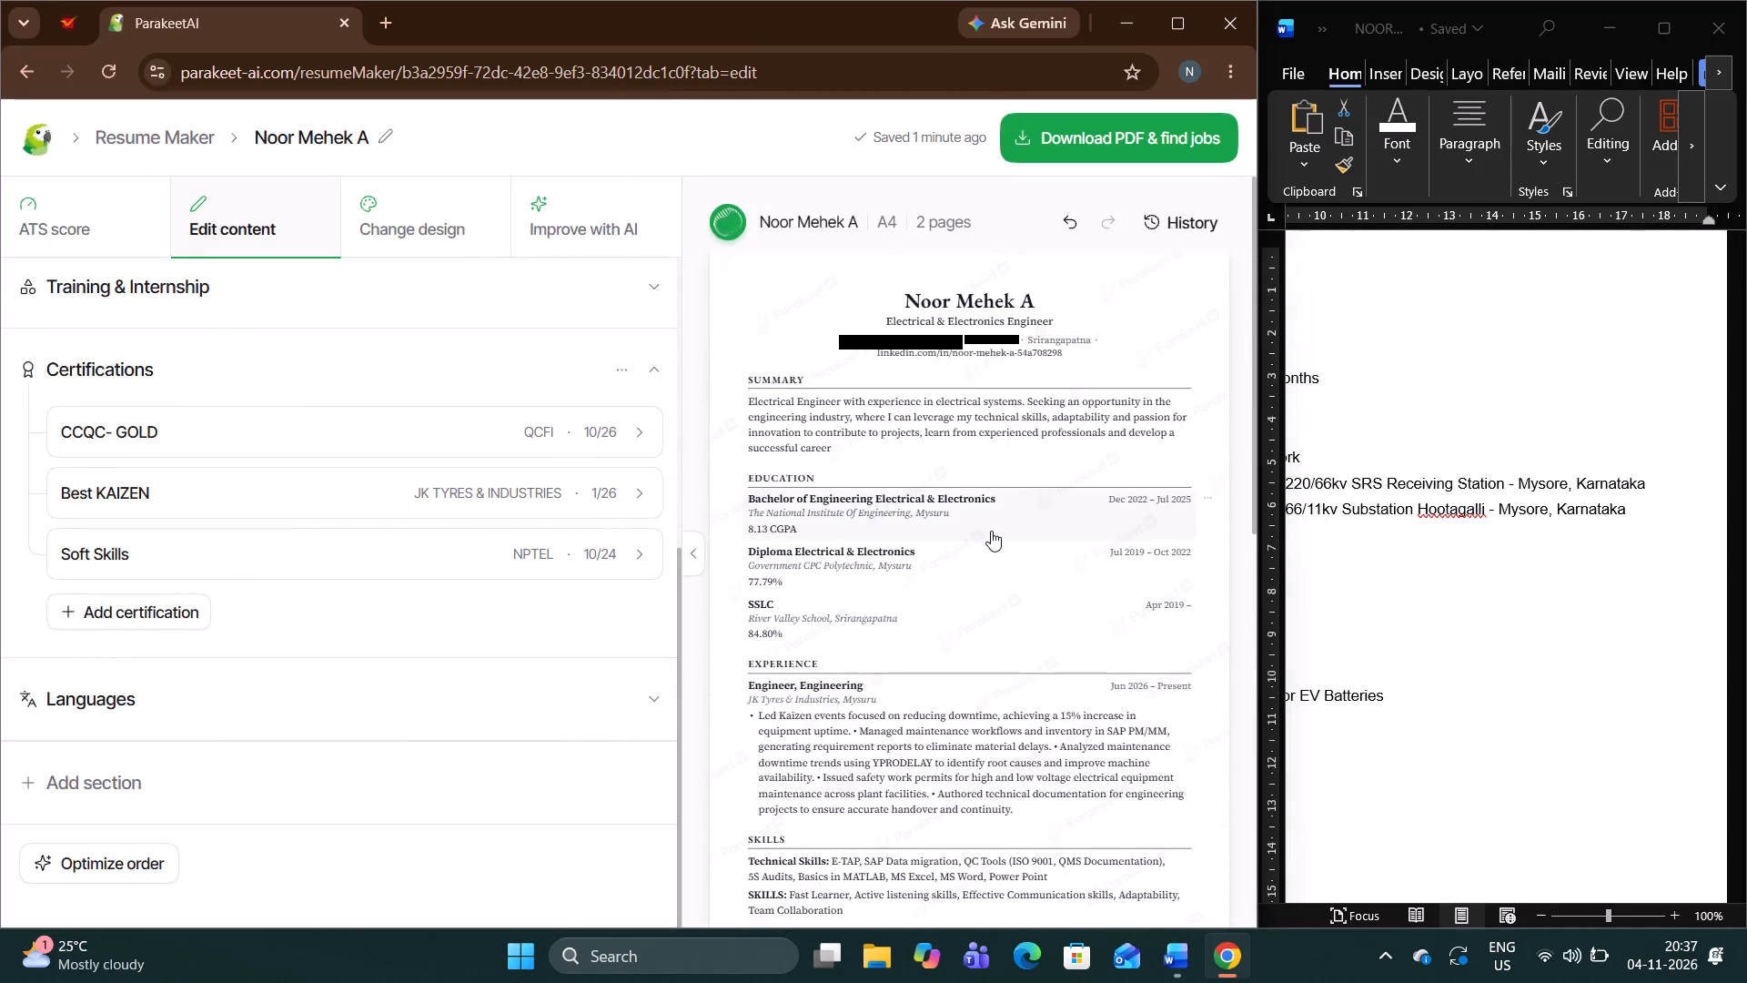
scroll(323, 699, down, 3)
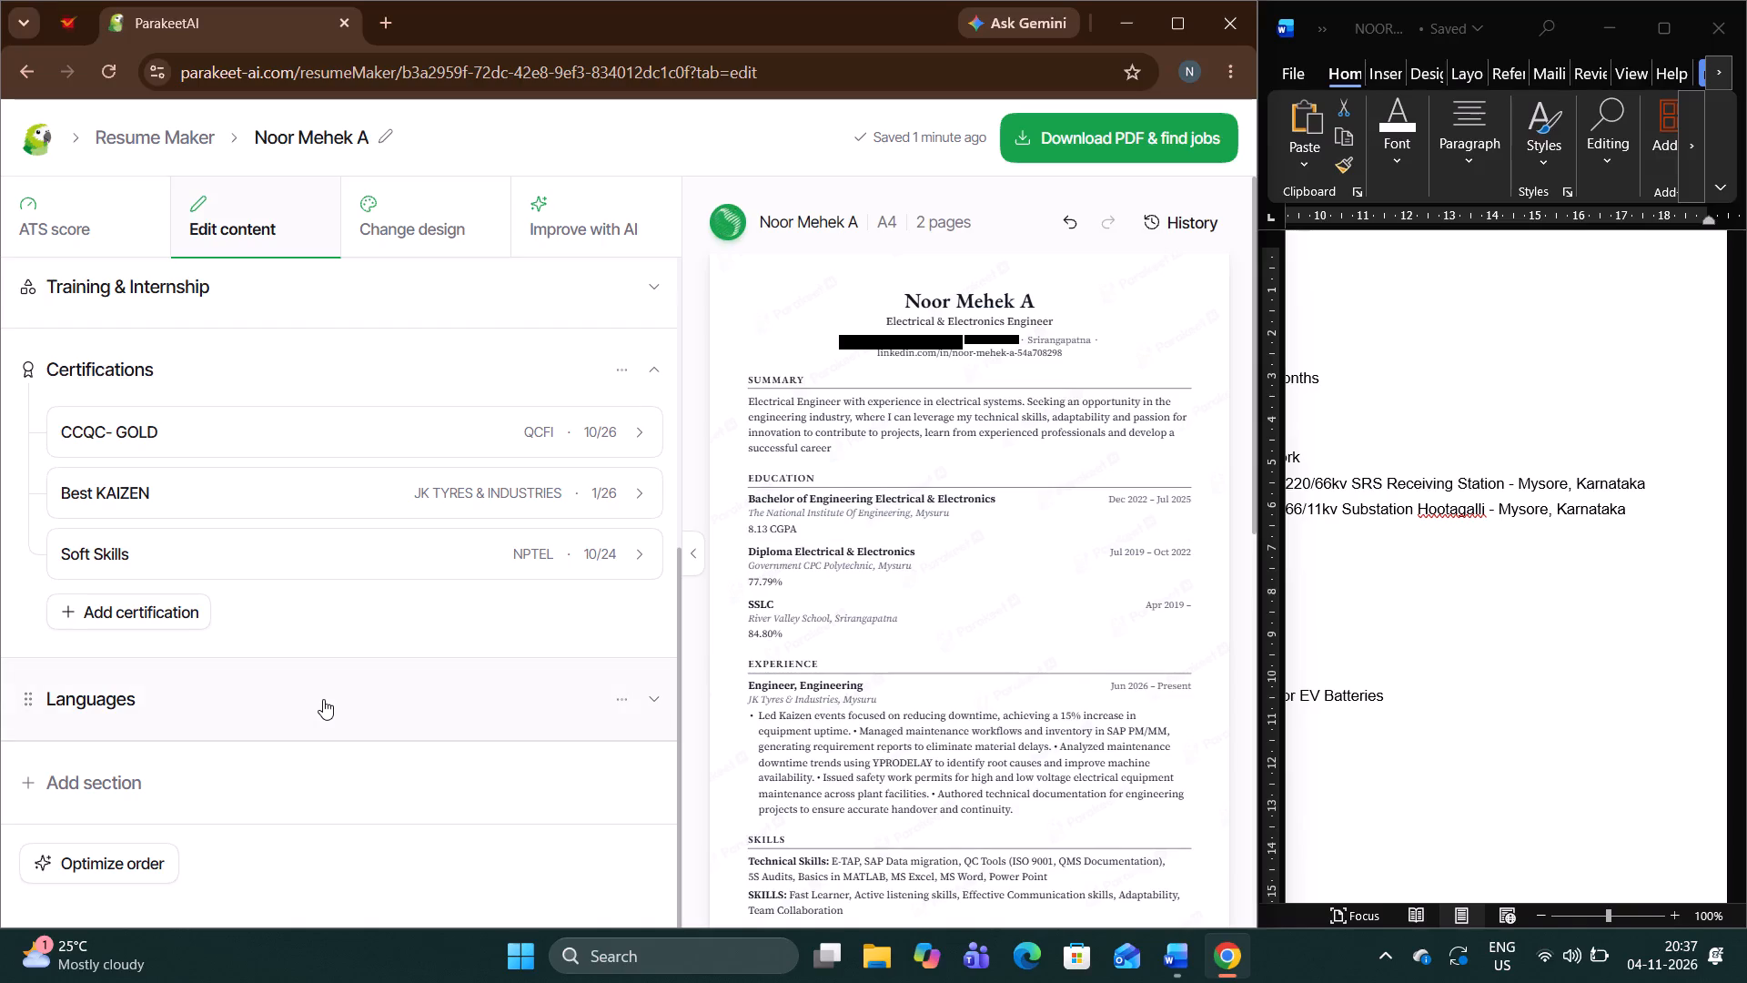
scroll(323, 699, down, 2)
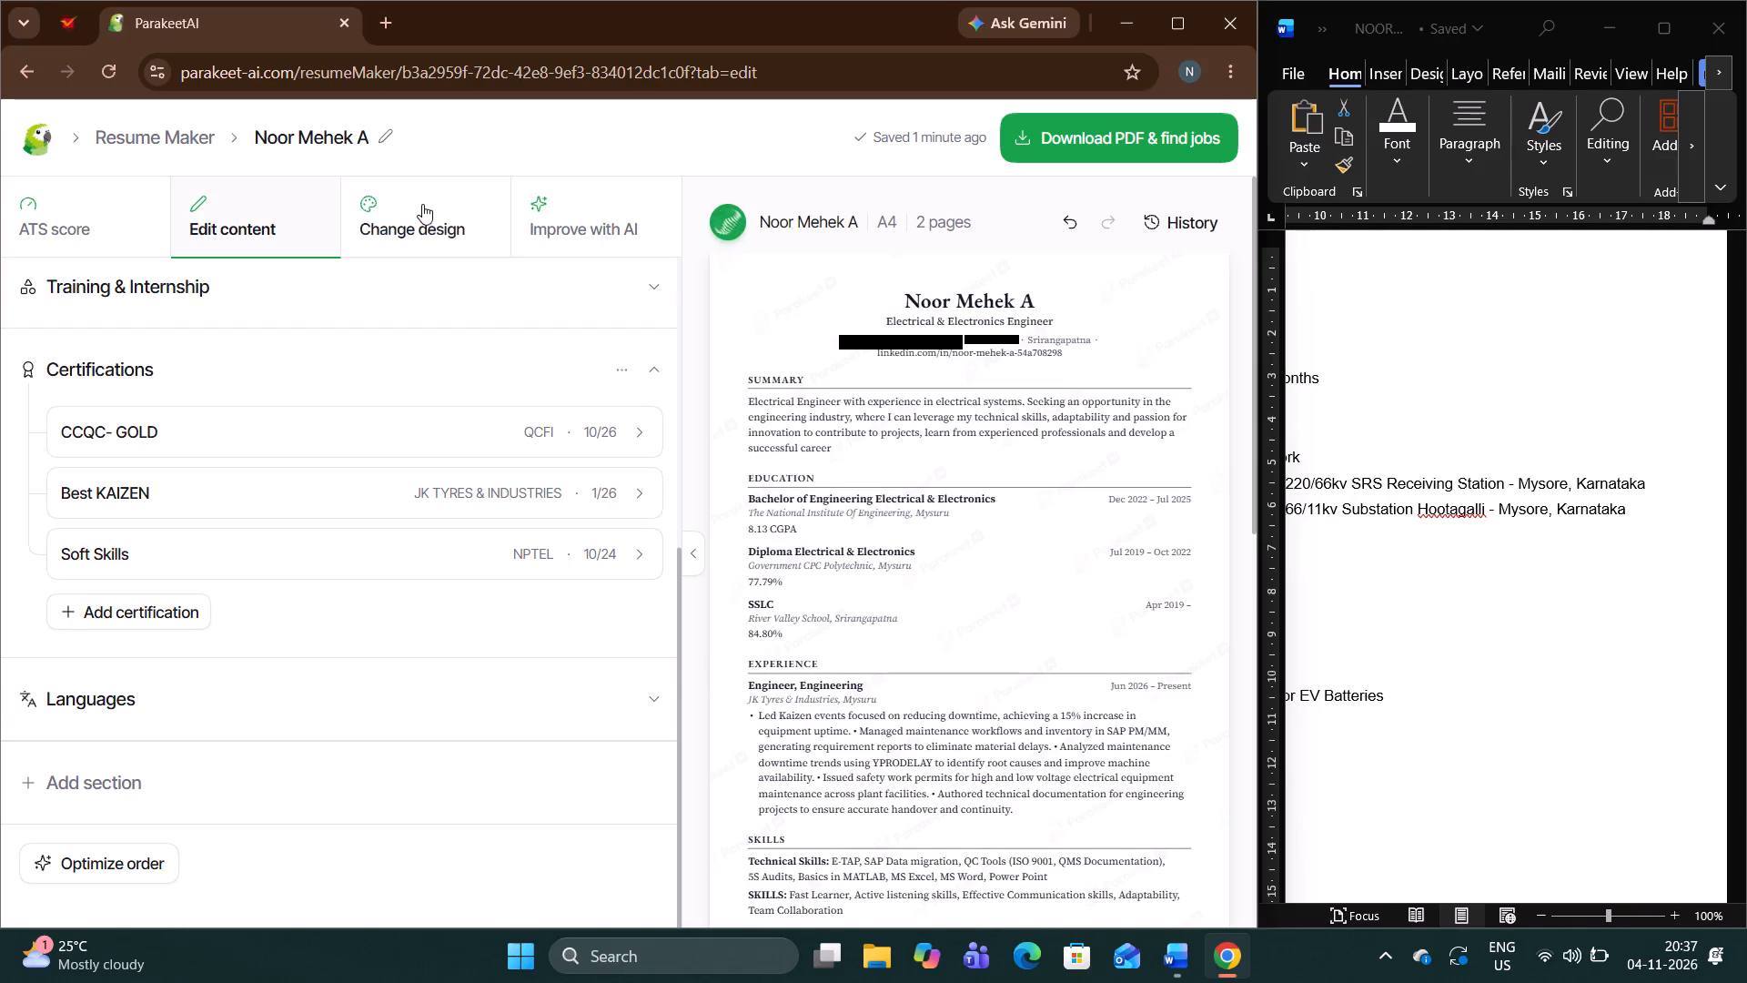
scroll(317, 717, down, 3)
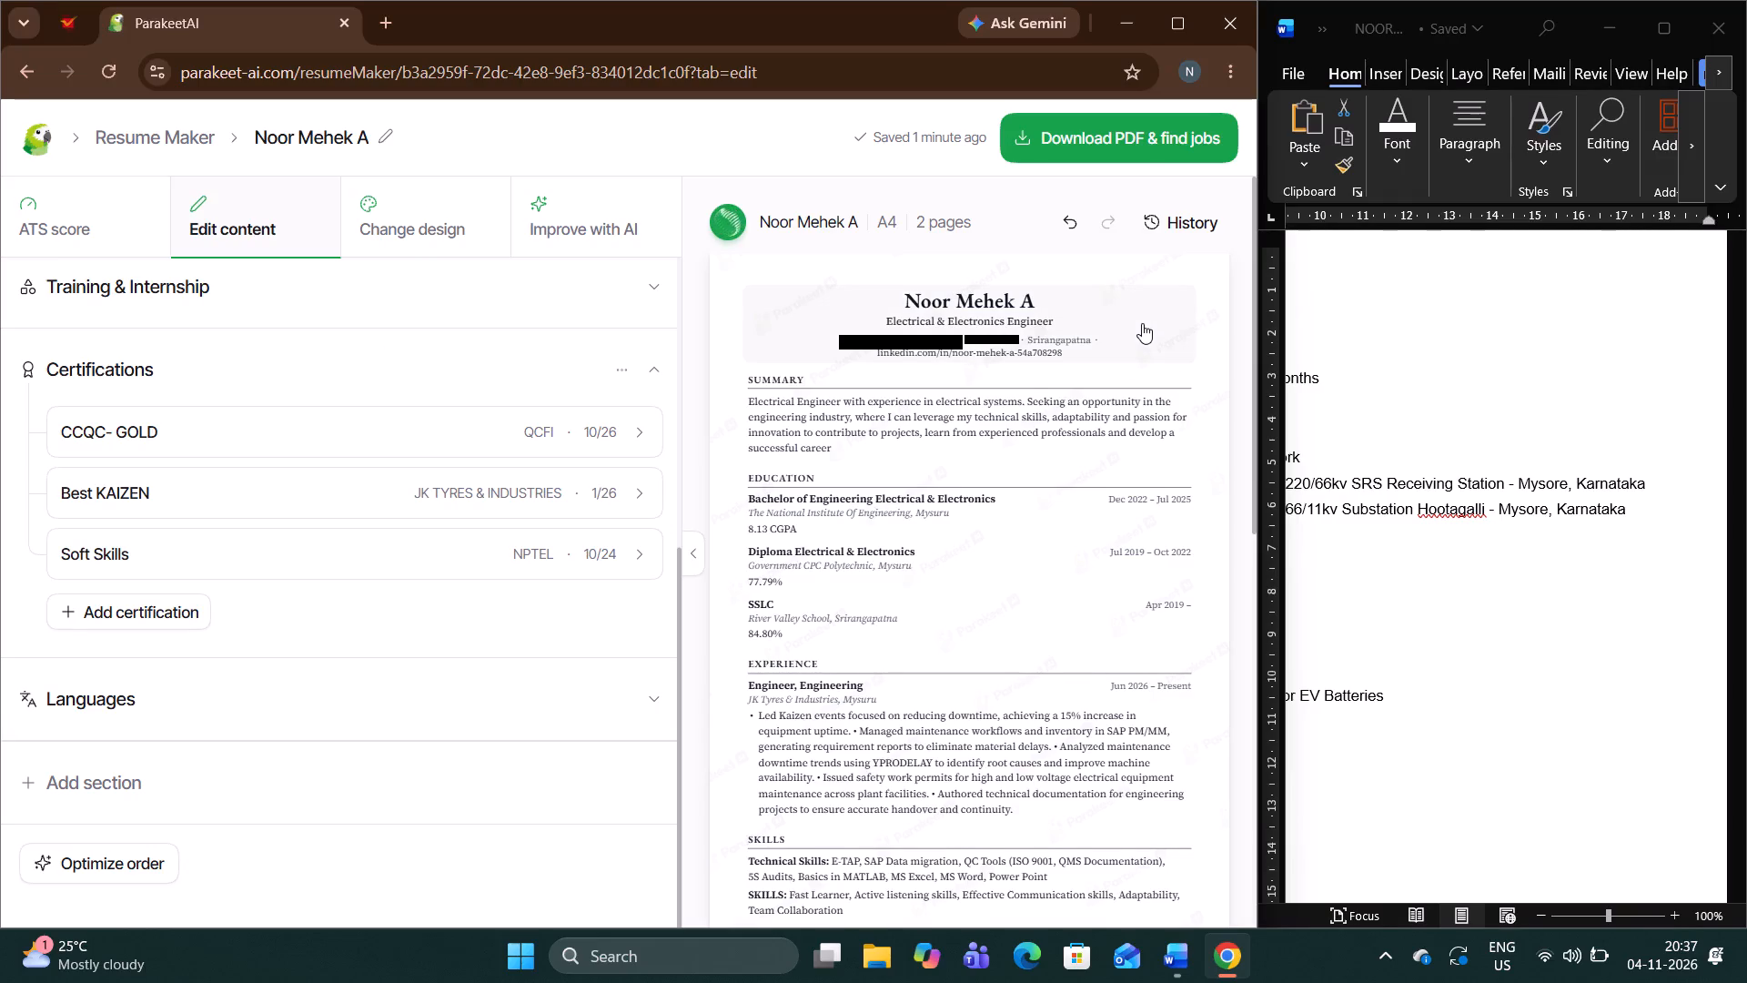
click(1177, 16)
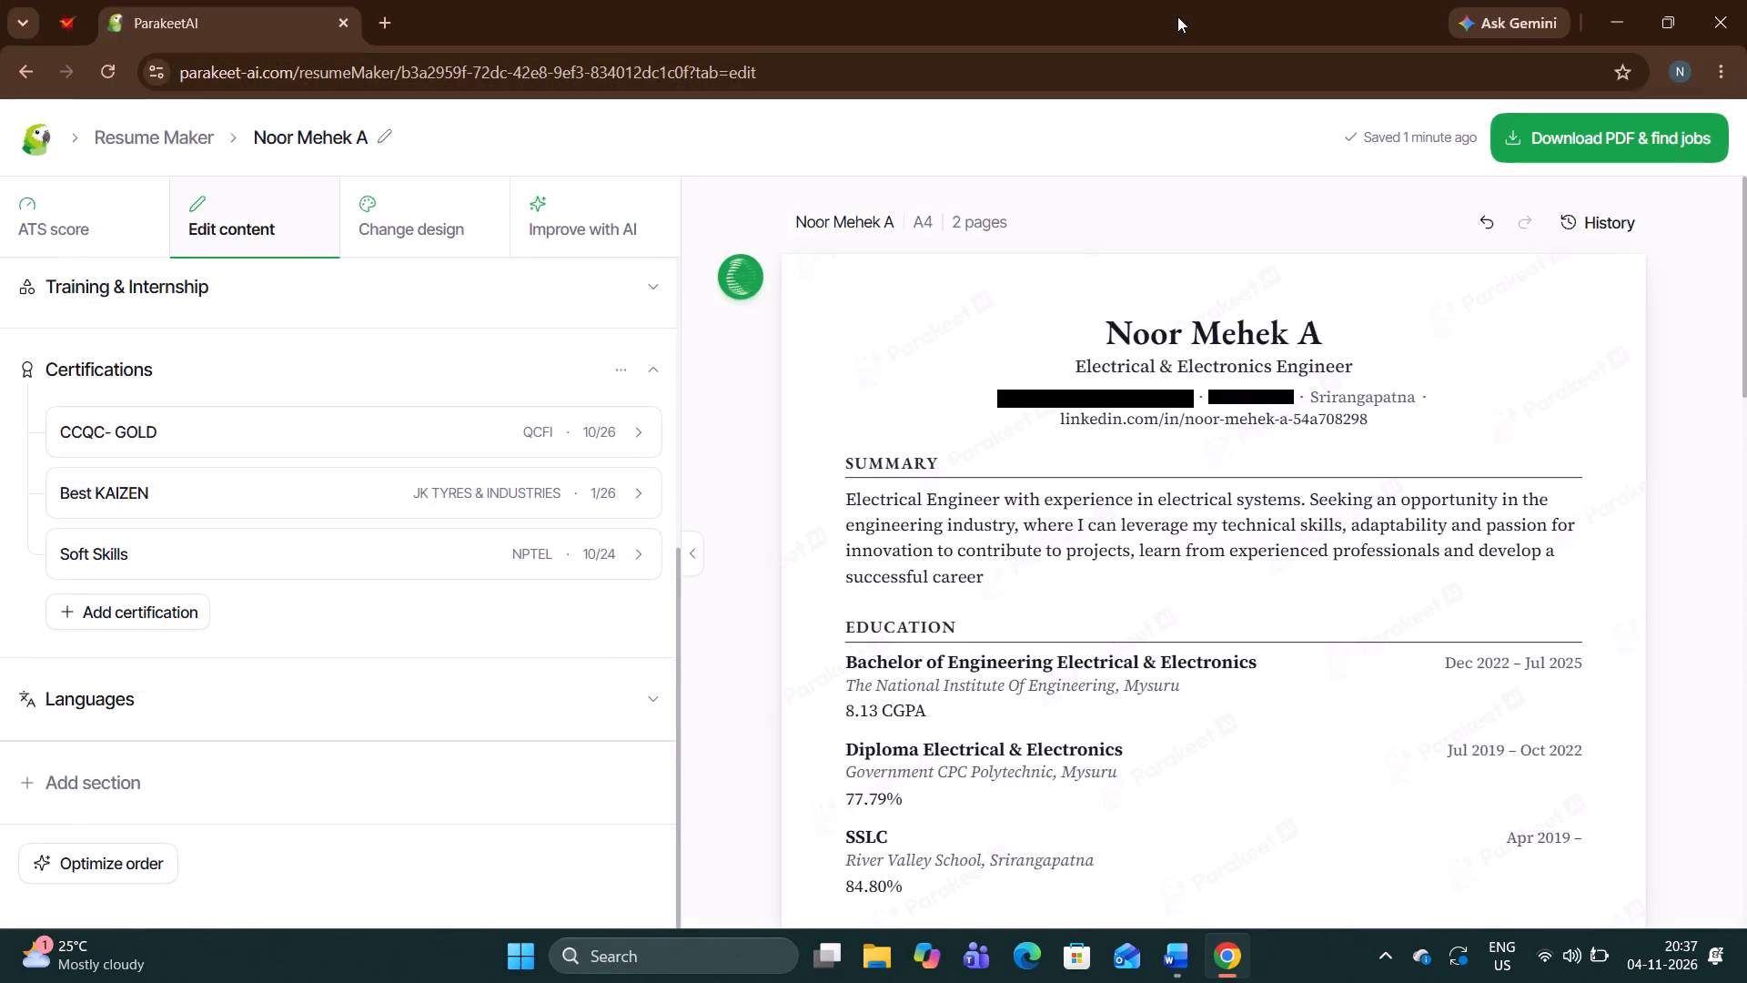
scroll(1210, 654, down, 13)
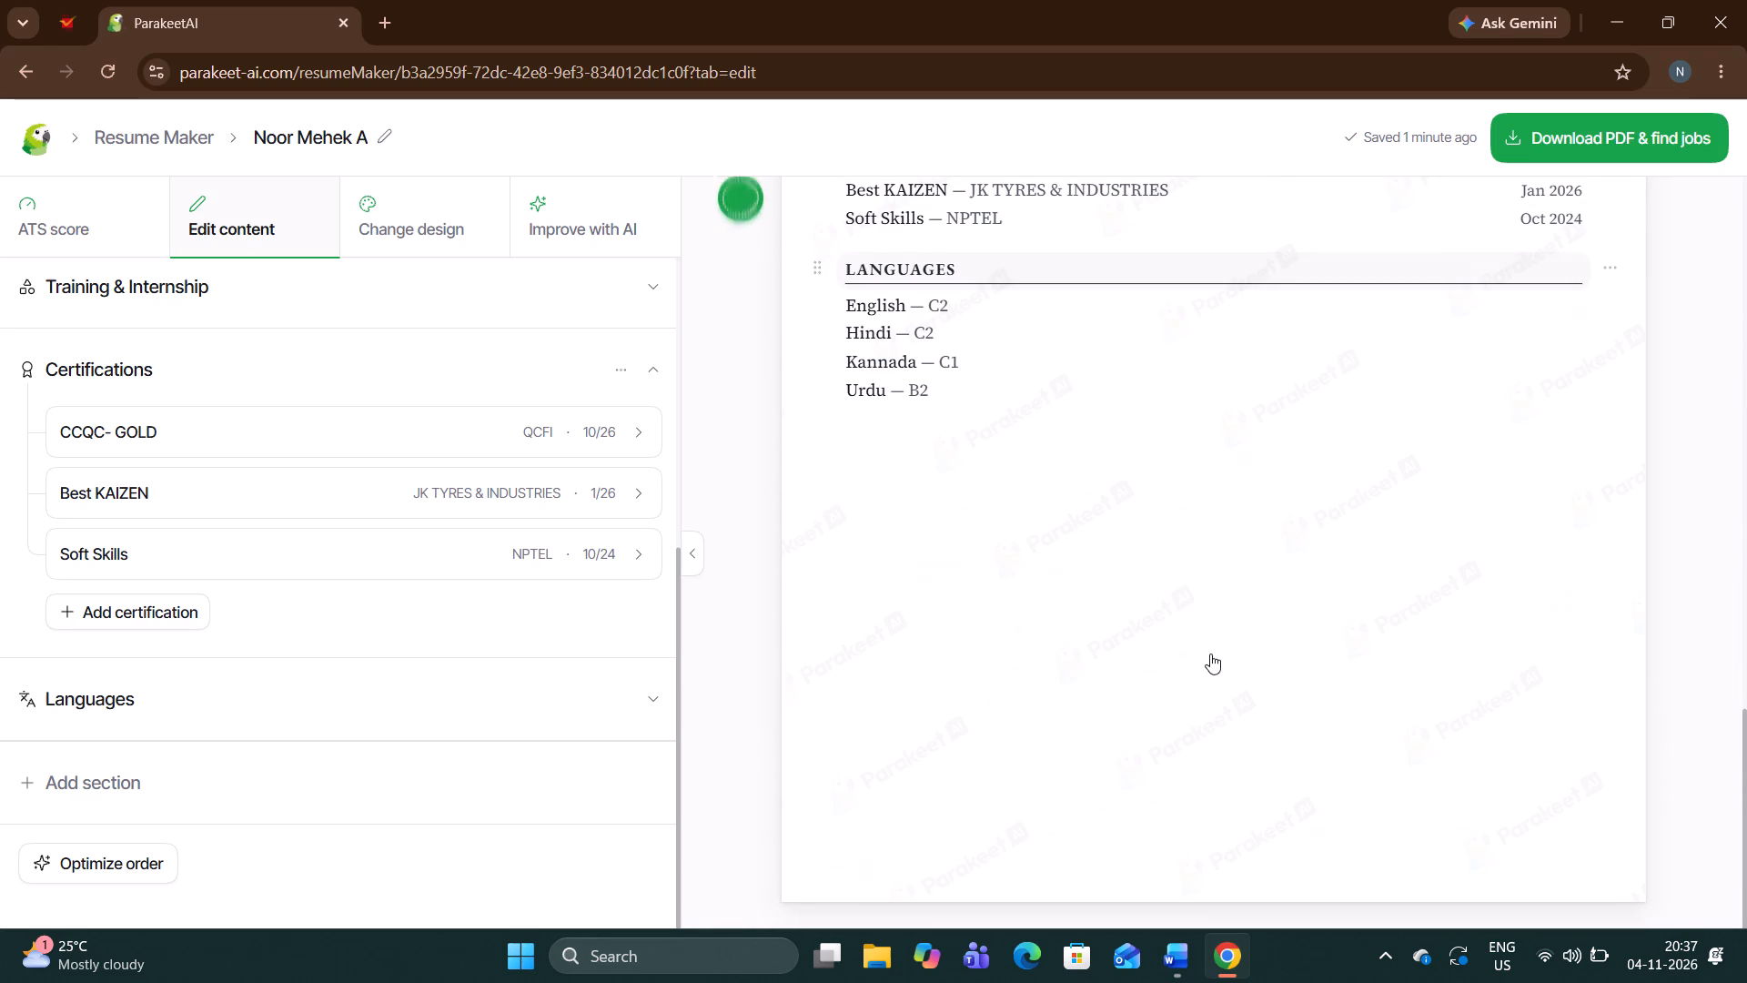
scroll(1210, 654, down, 3)
scroll(1210, 654, up, 4)
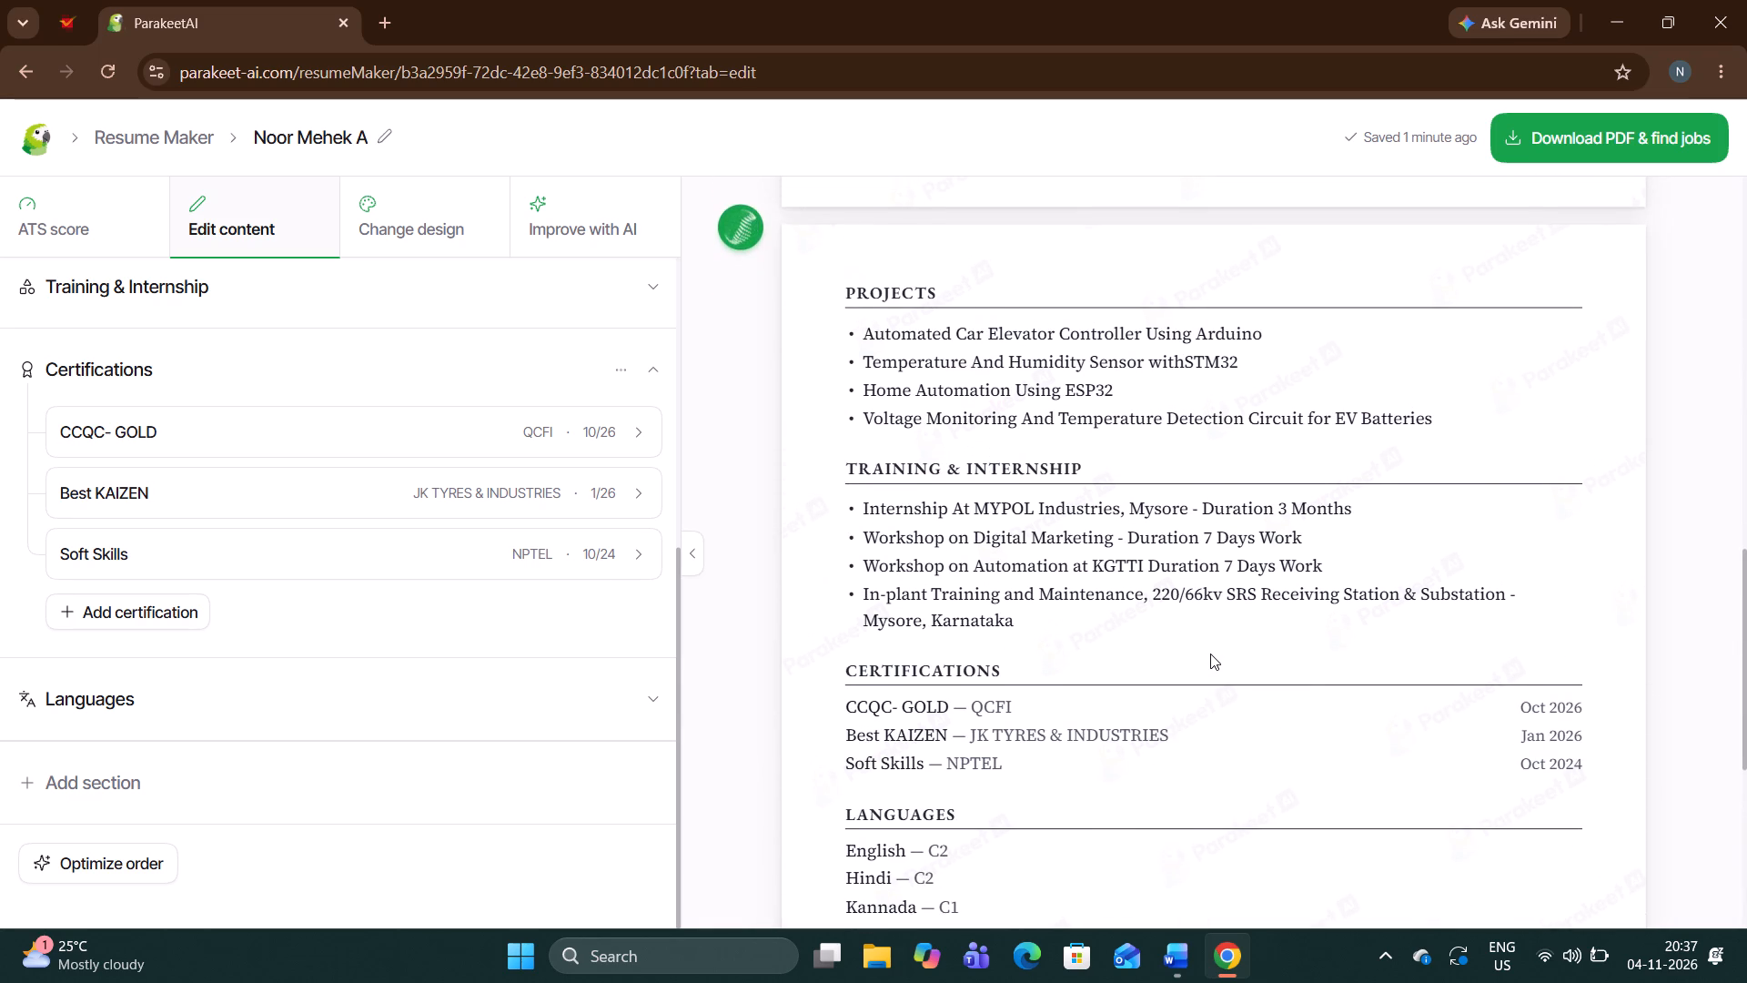
click(1210, 654)
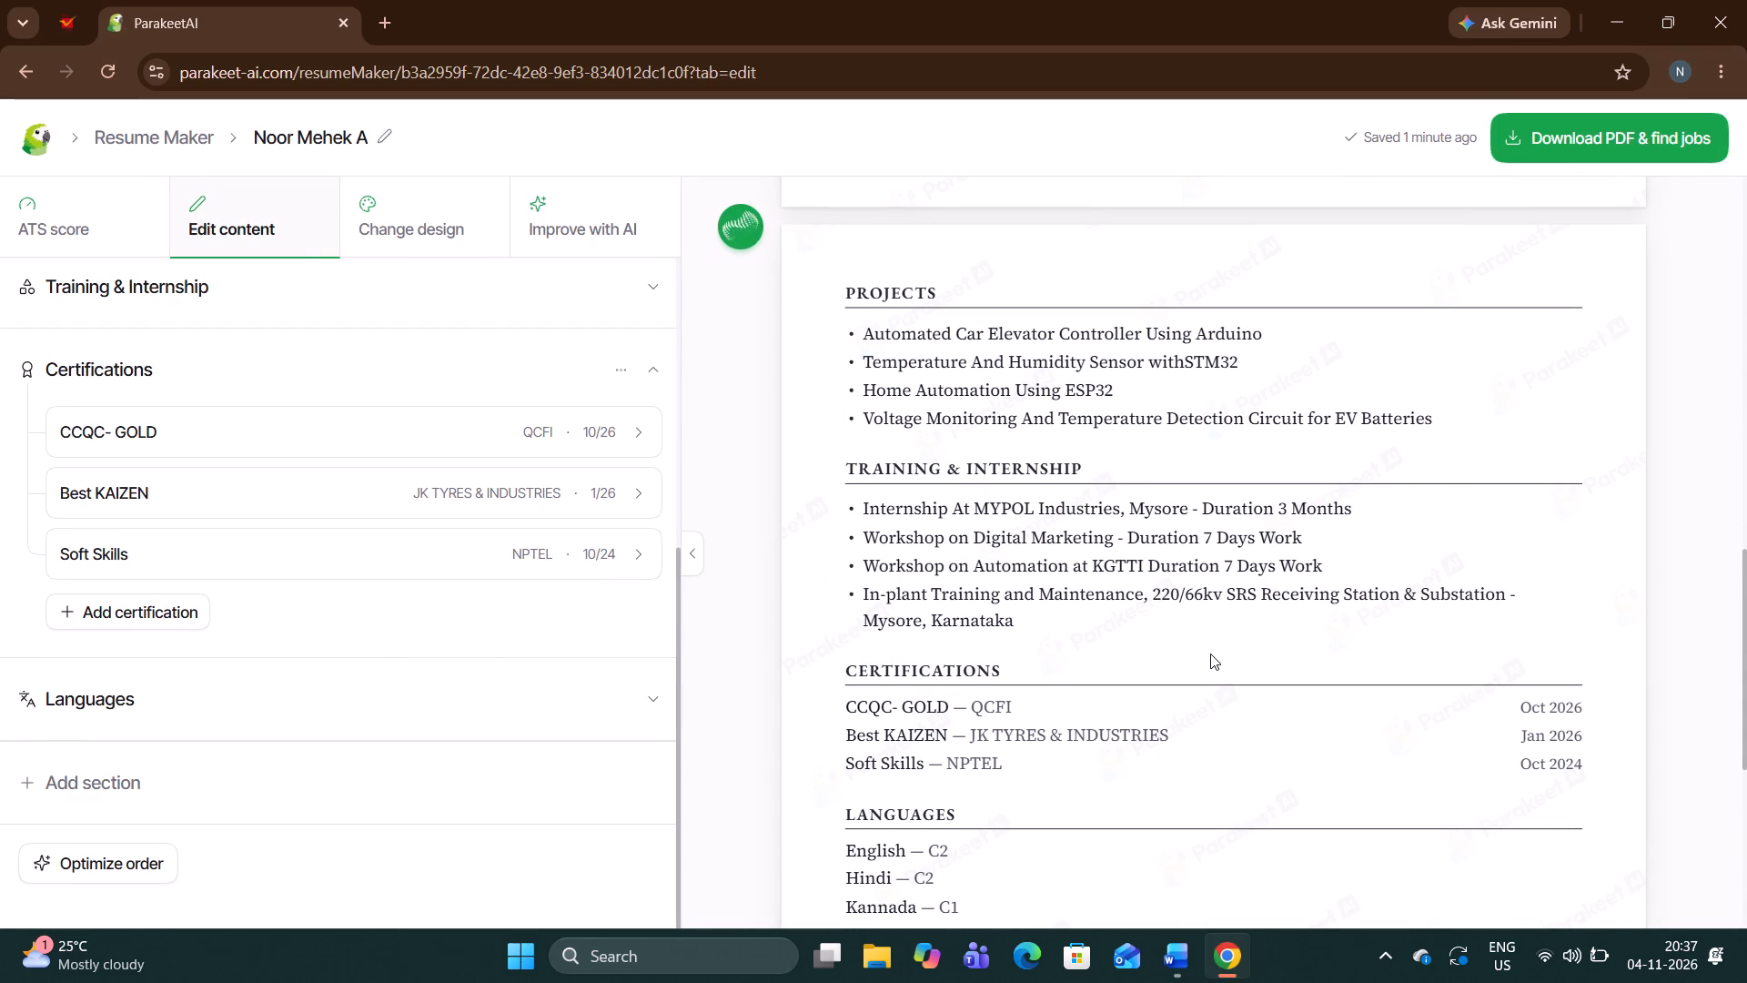
click(429, 209)
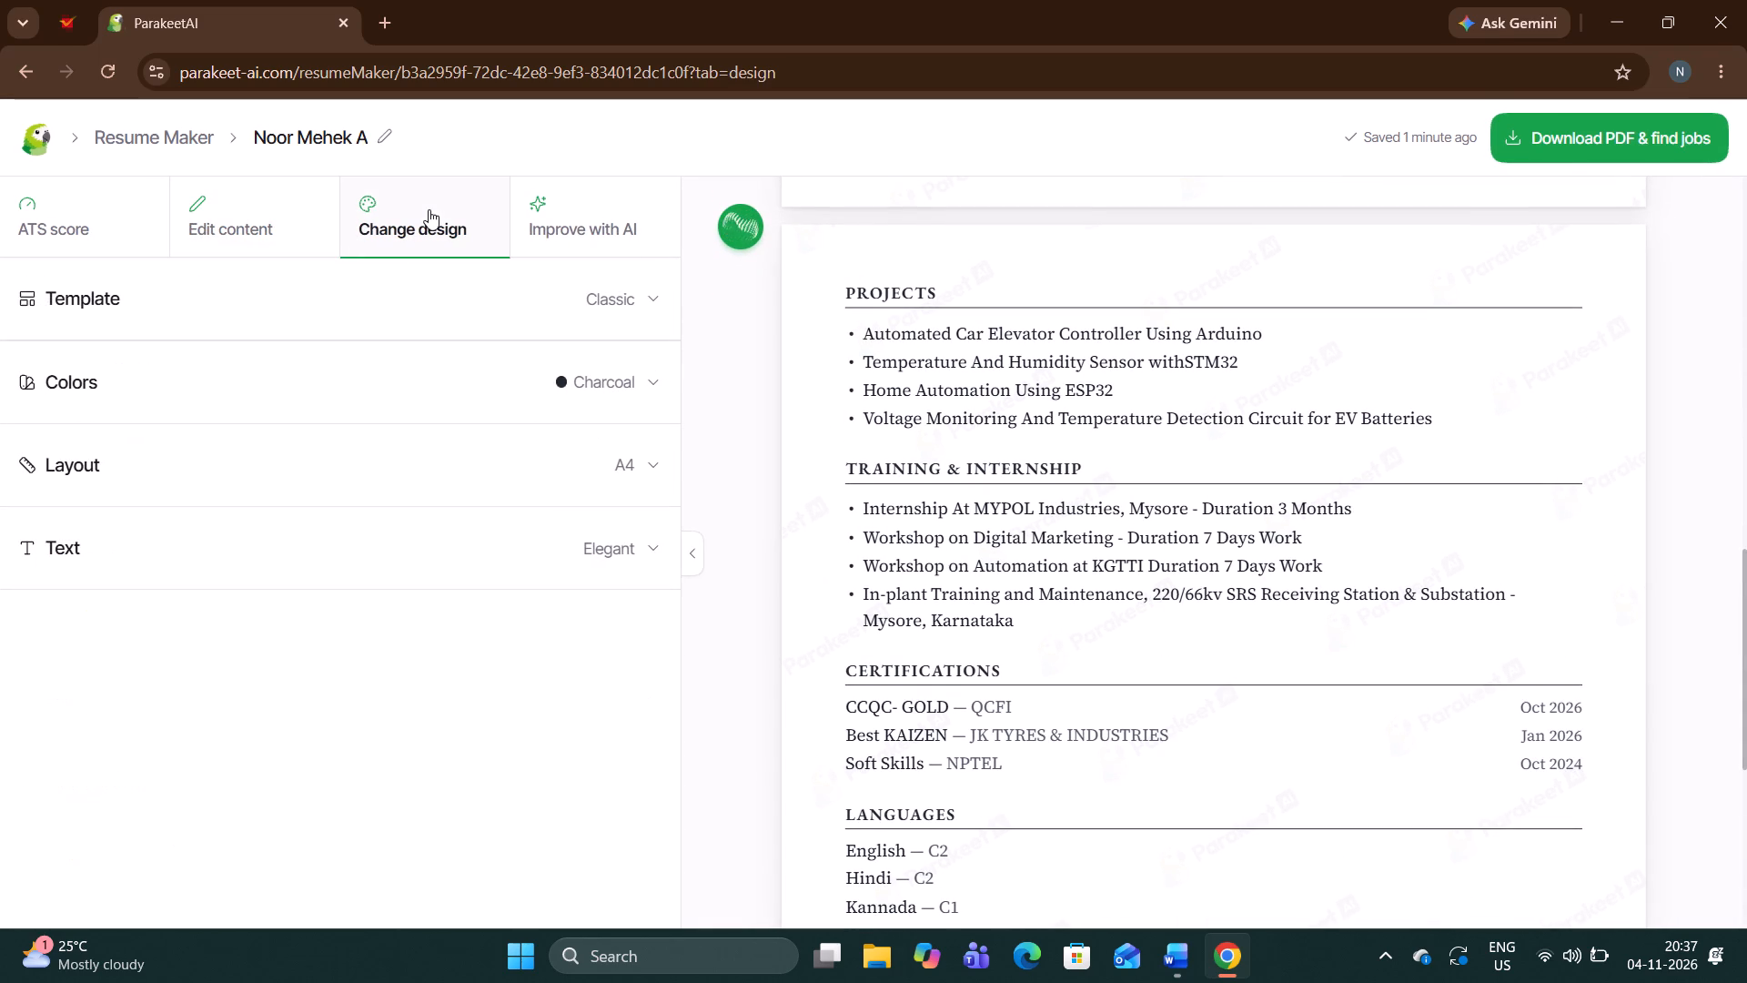
click(575, 203)
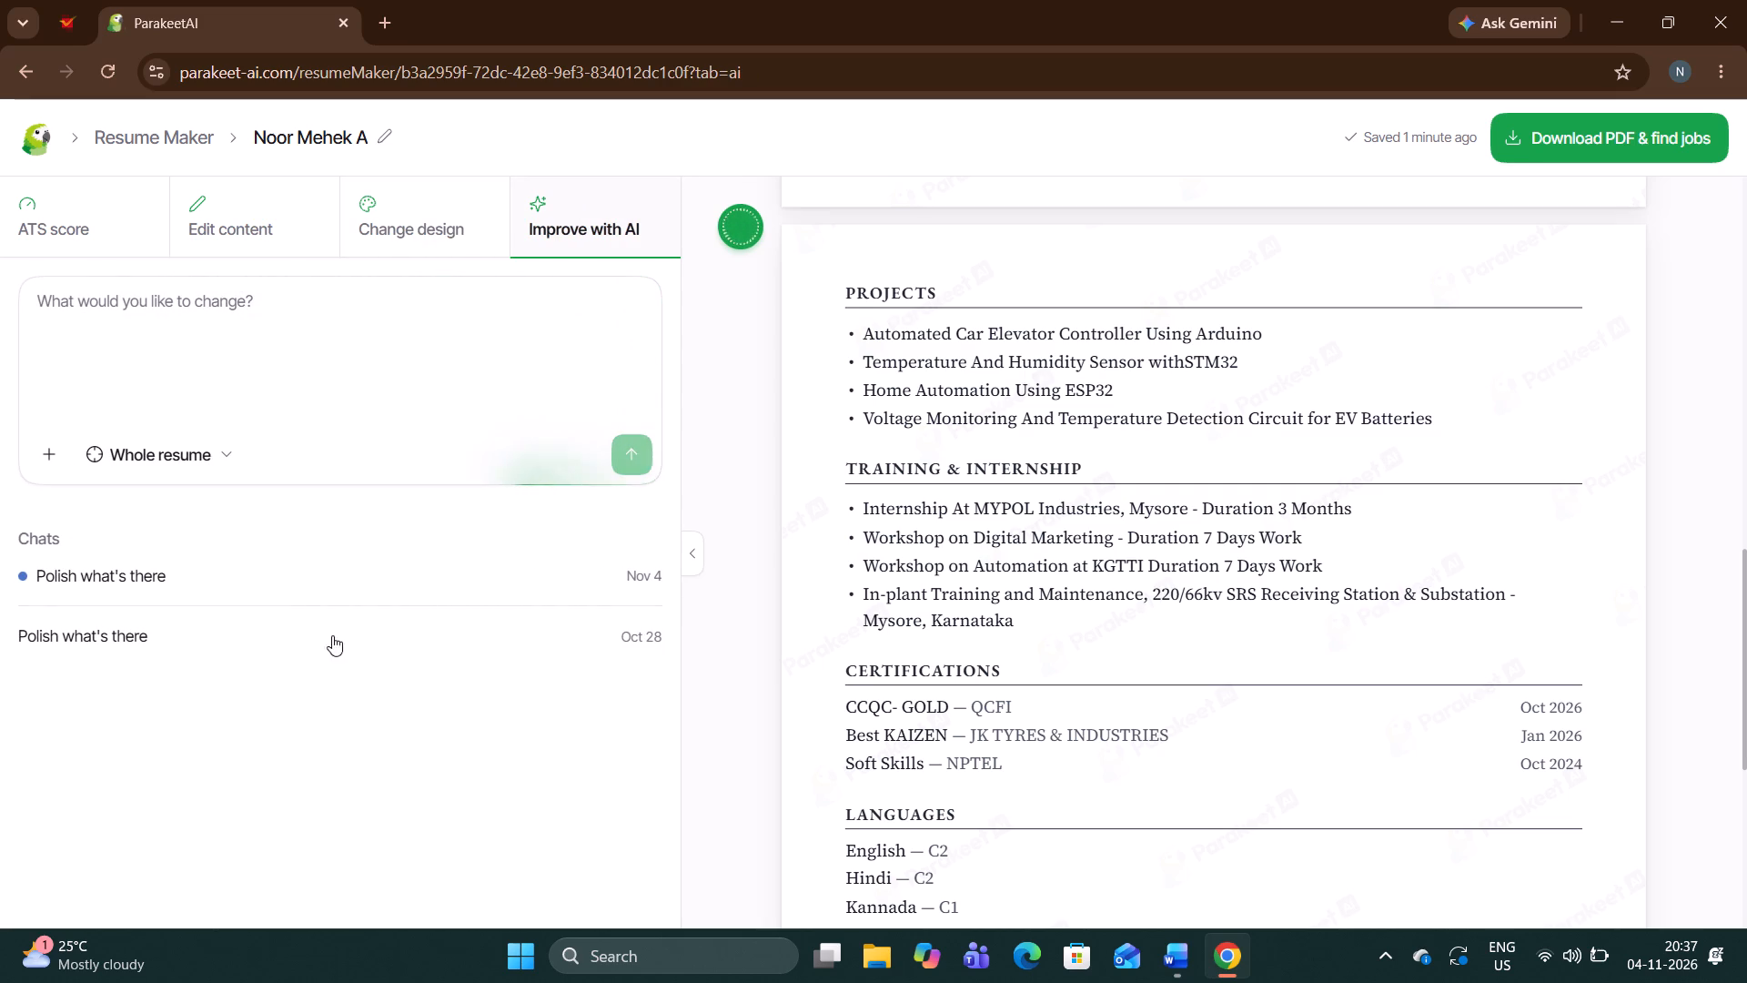
click(299, 567)
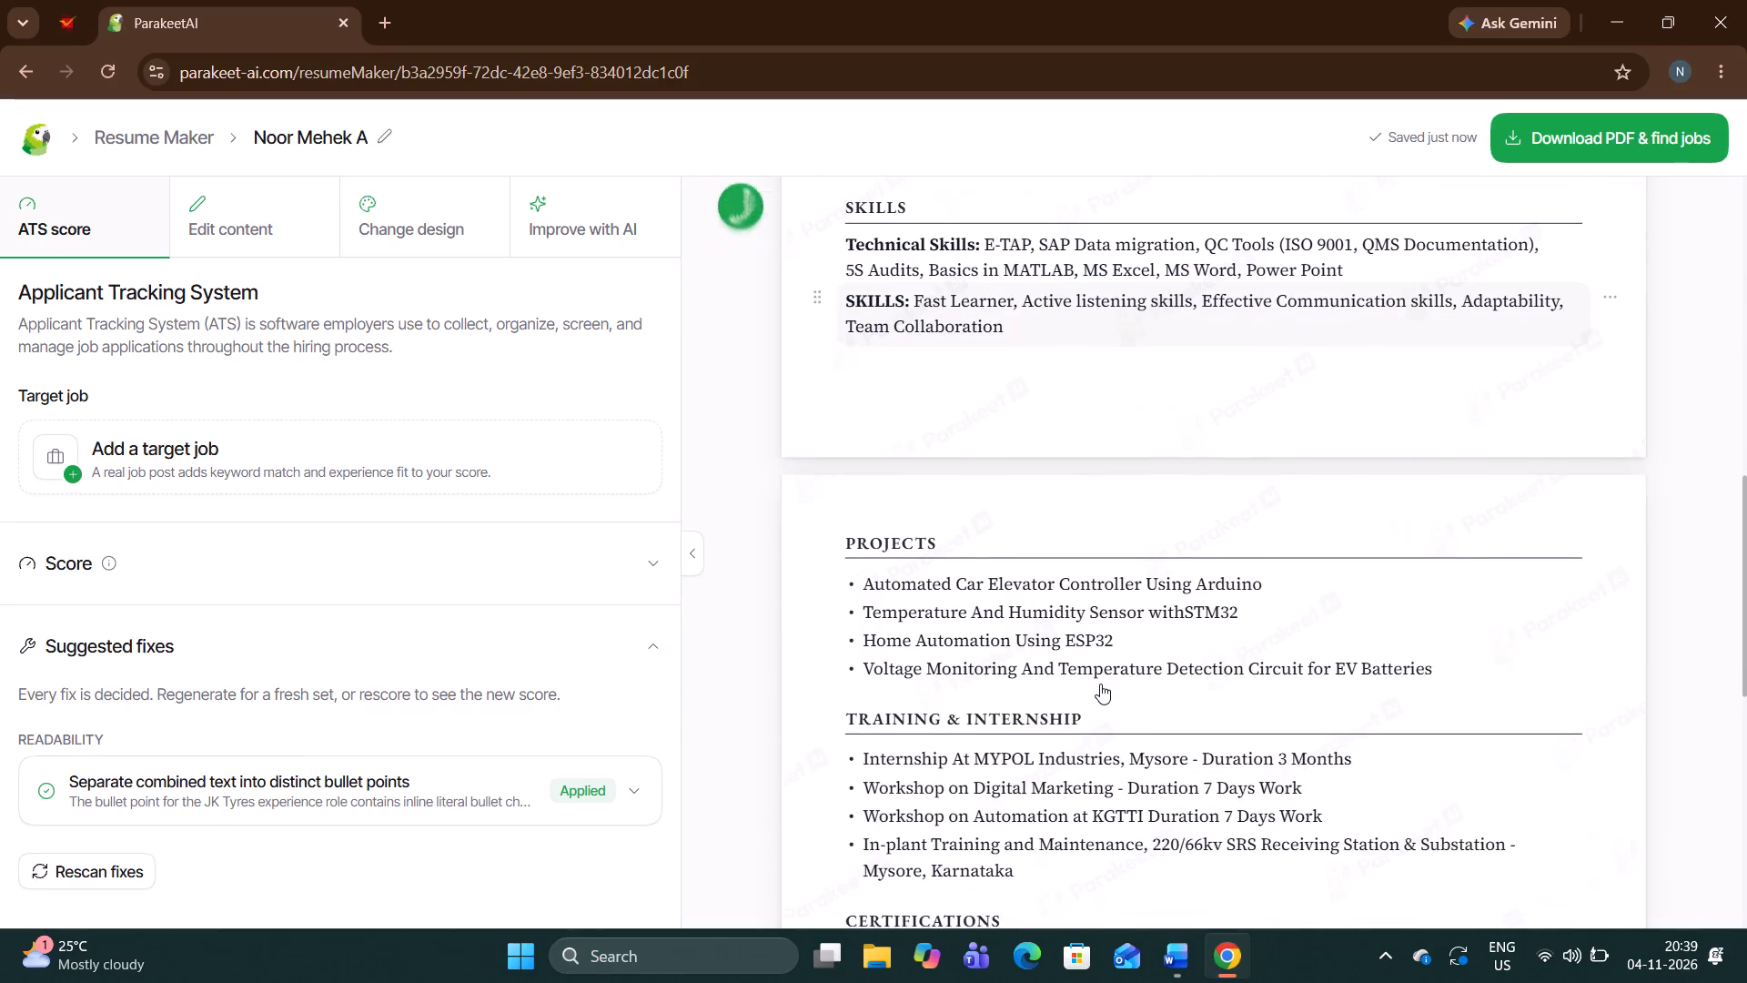
scroll(1100, 684, down, 5)
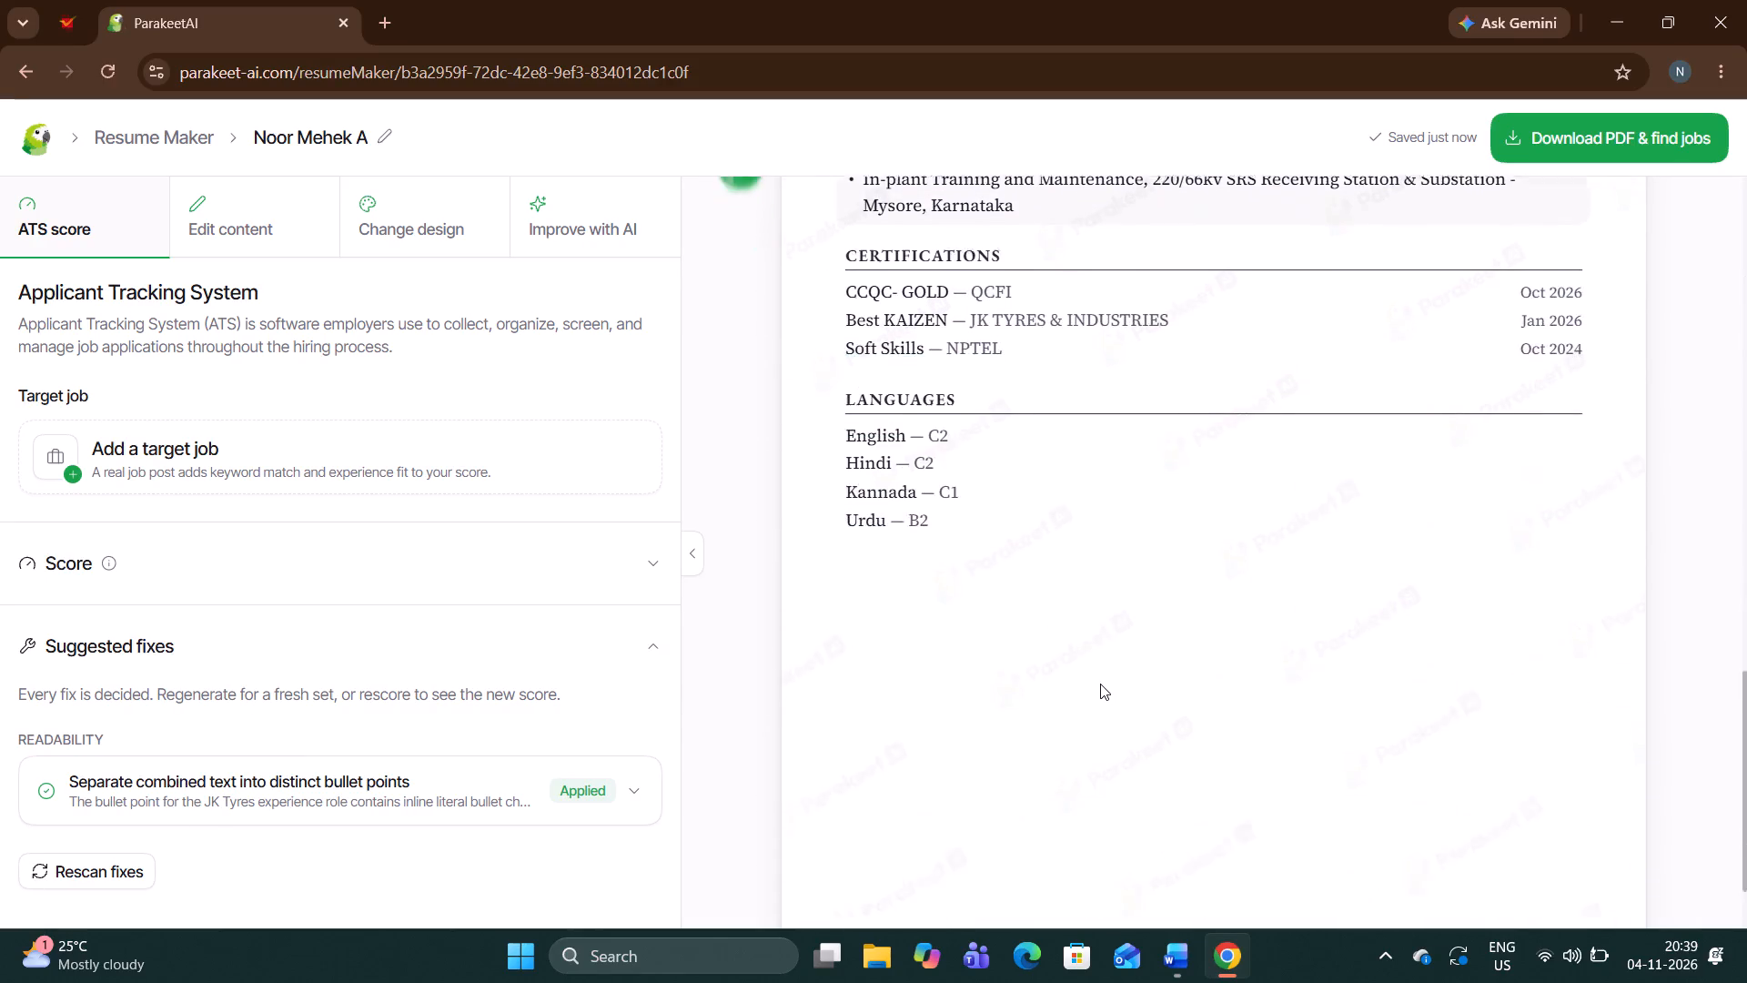
scroll(1100, 684, down, 1)
scroll(1100, 684, up, 6)
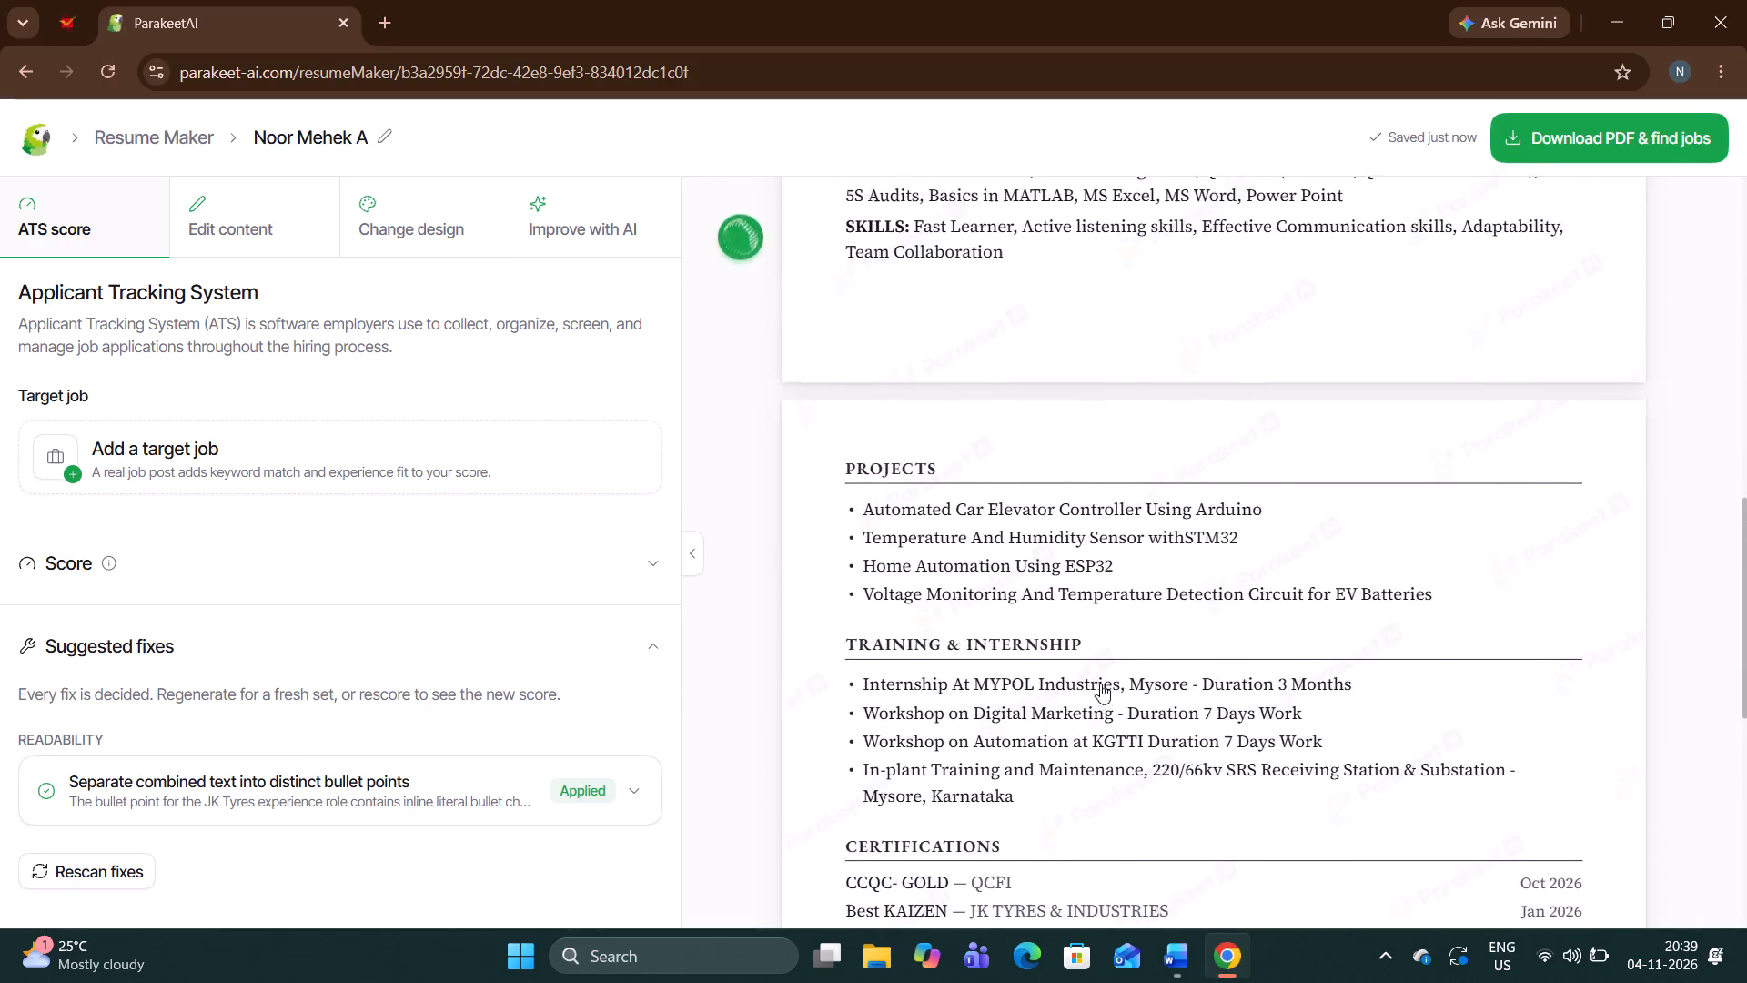
scroll(1100, 684, up, 5)
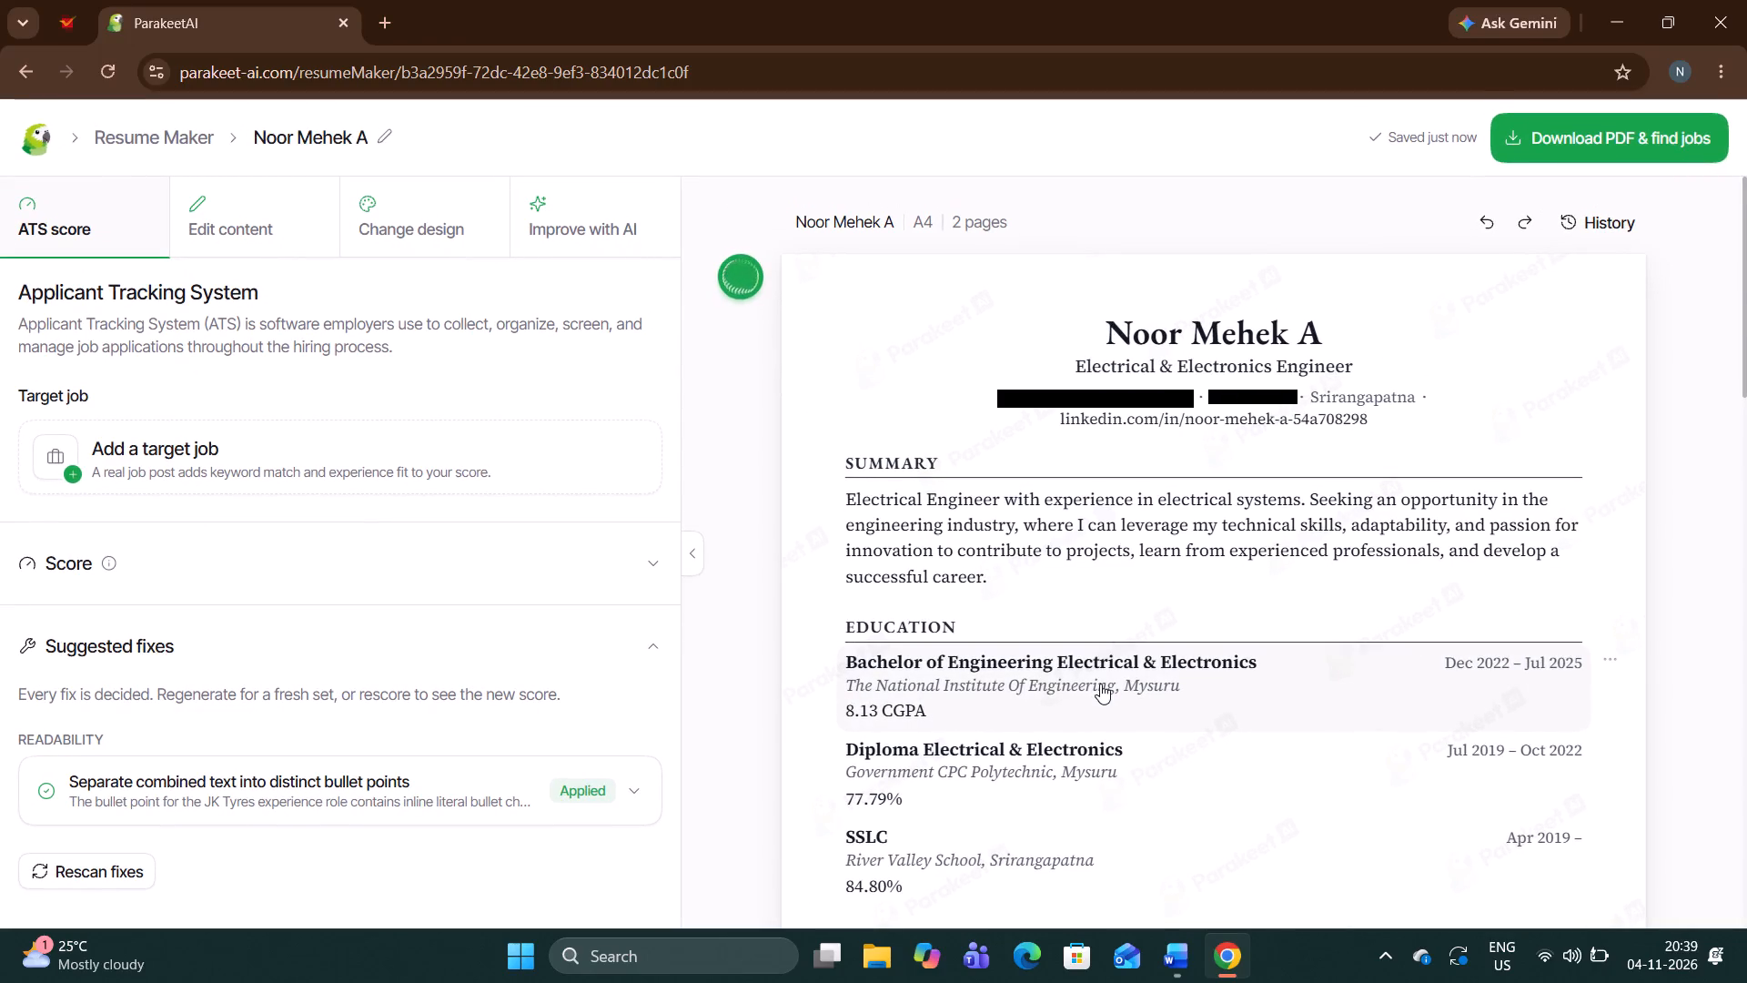
Change the resume's font style to Modern in the design settings.
click(263, 229)
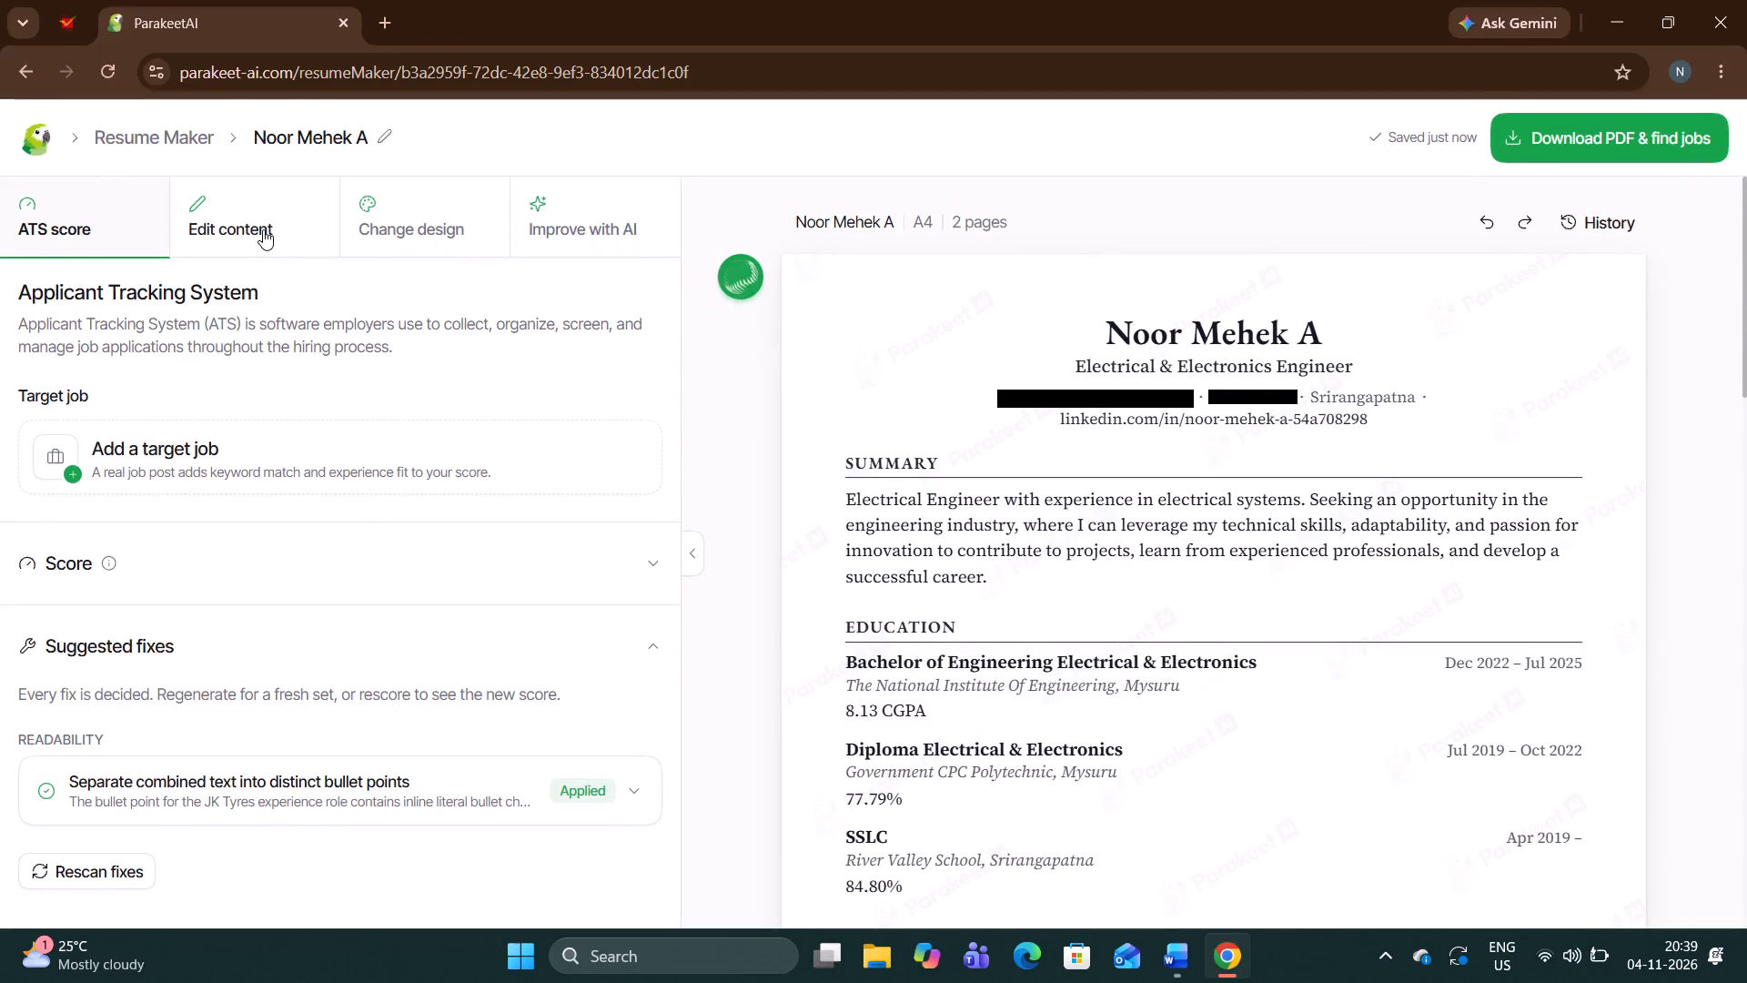
click(449, 228)
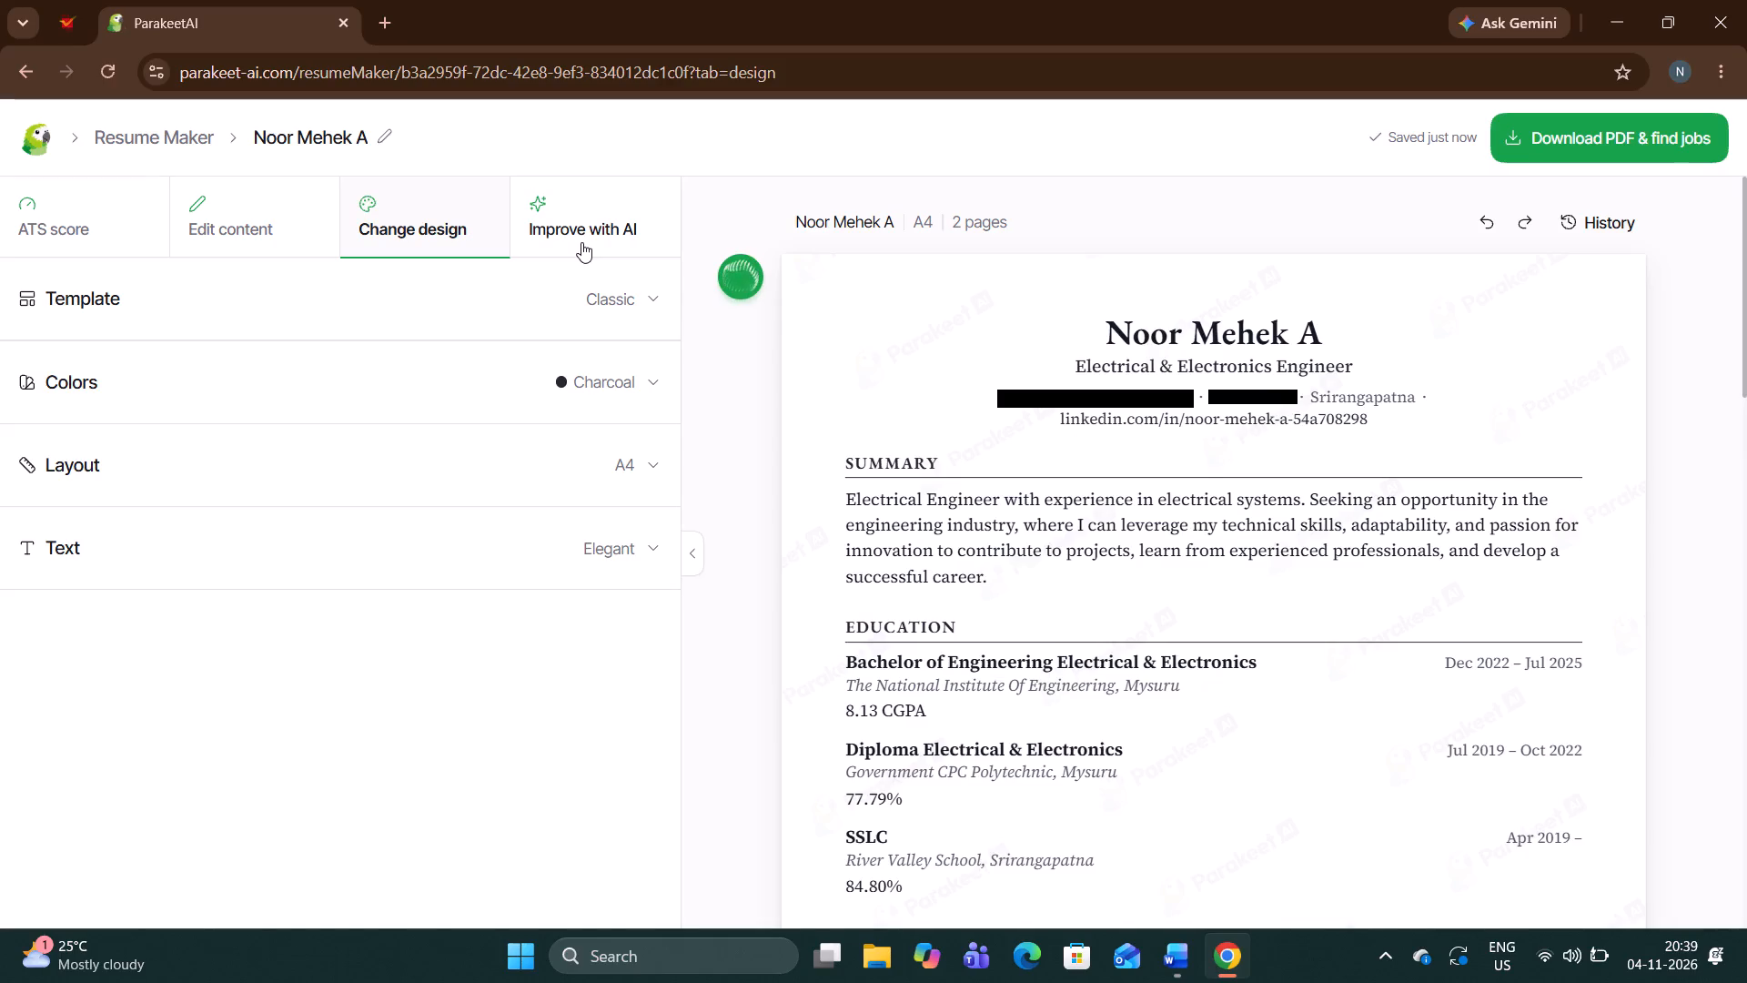
click(616, 540)
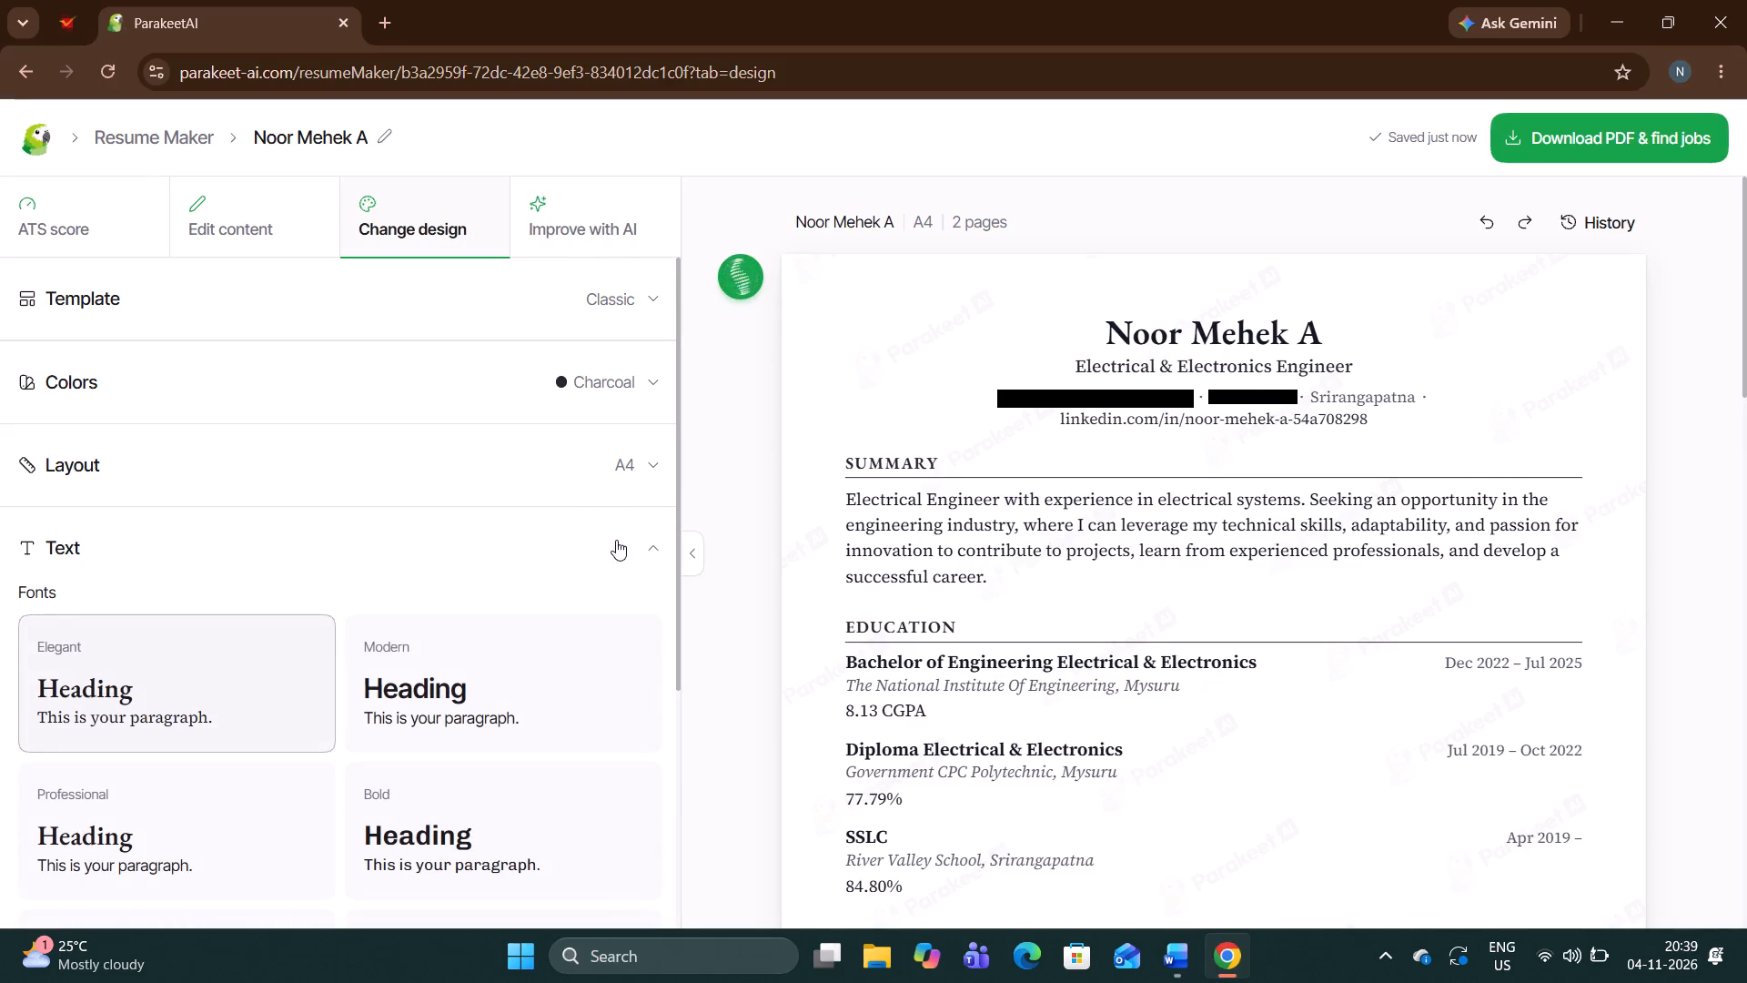
scroll(367, 618, down, 3)
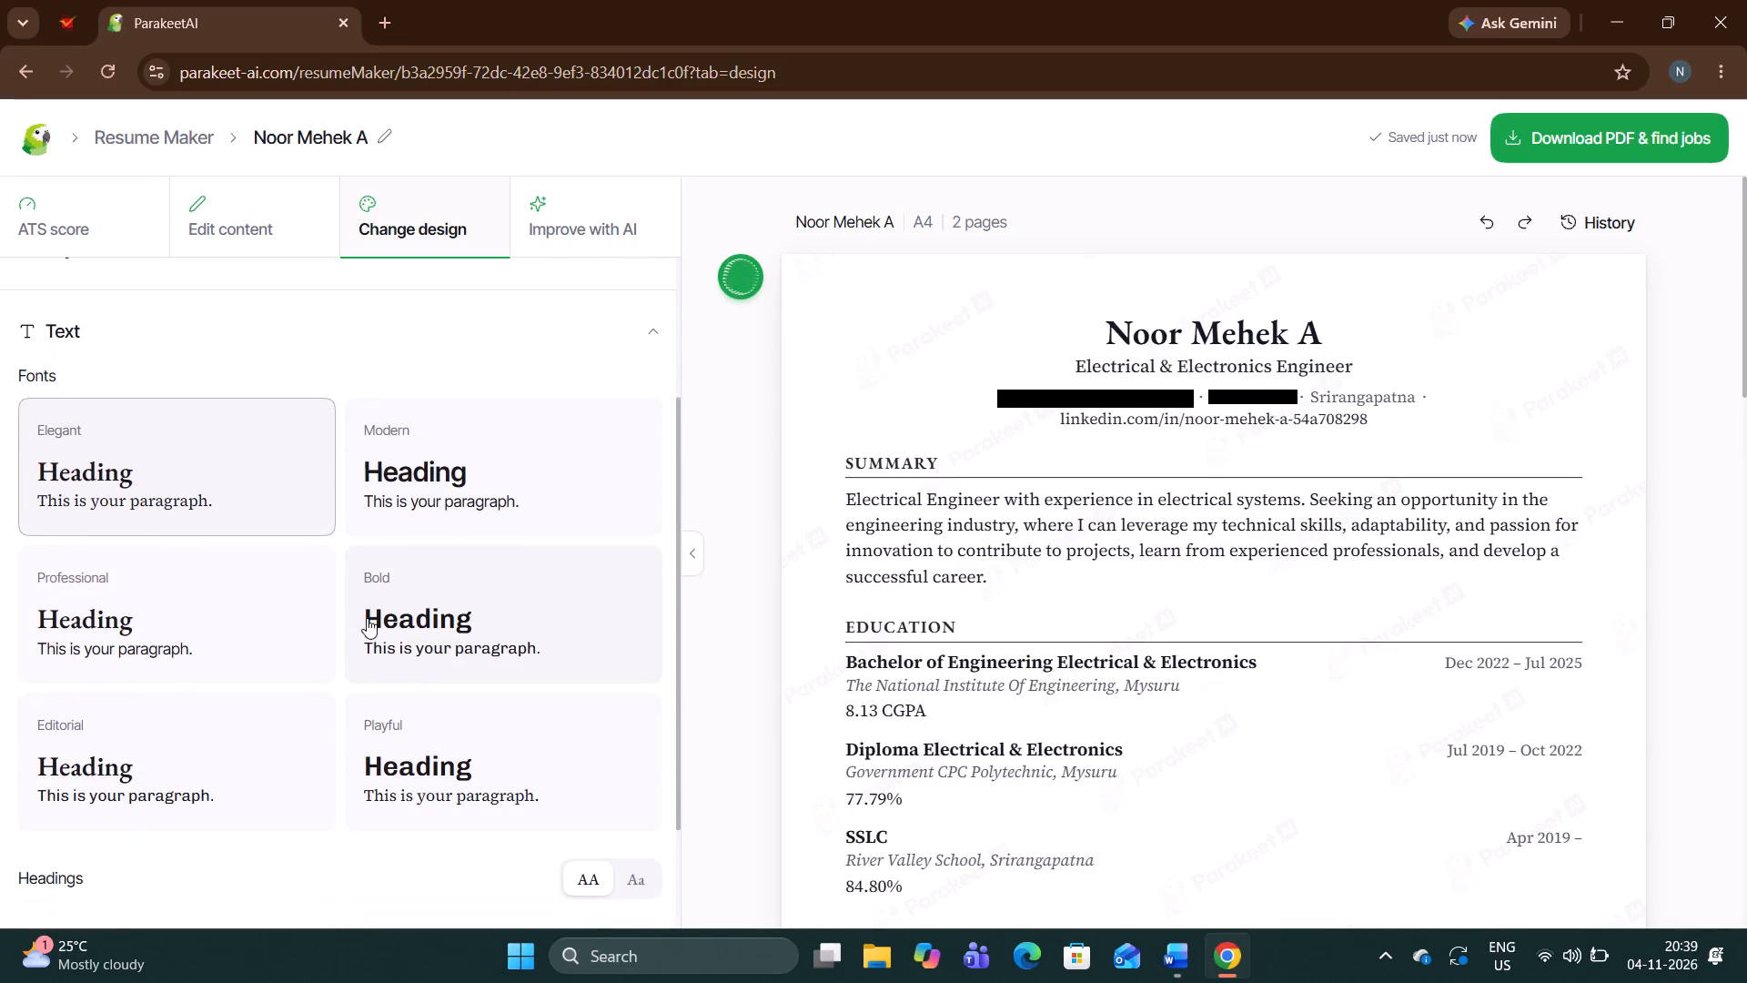
scroll(367, 618, down, 1)
click(509, 430)
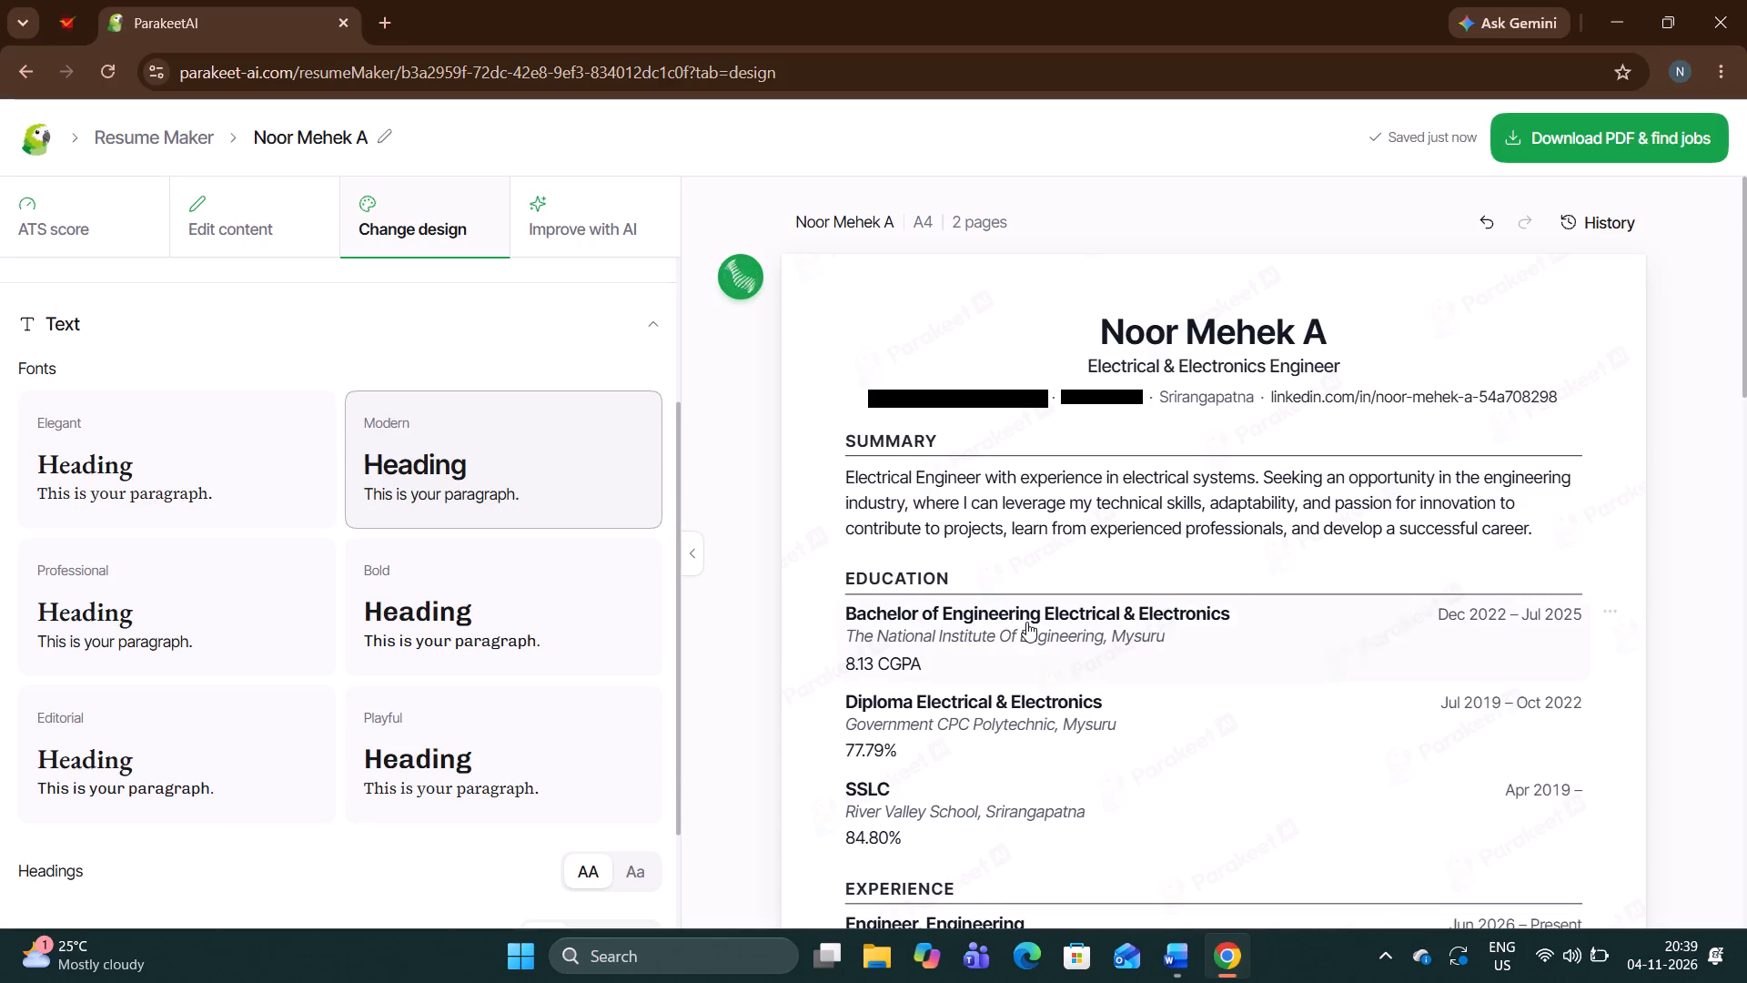
Fix the page break splitting the Projects section, and check the second page down to the languages.
scroll(1026, 622, down, 7)
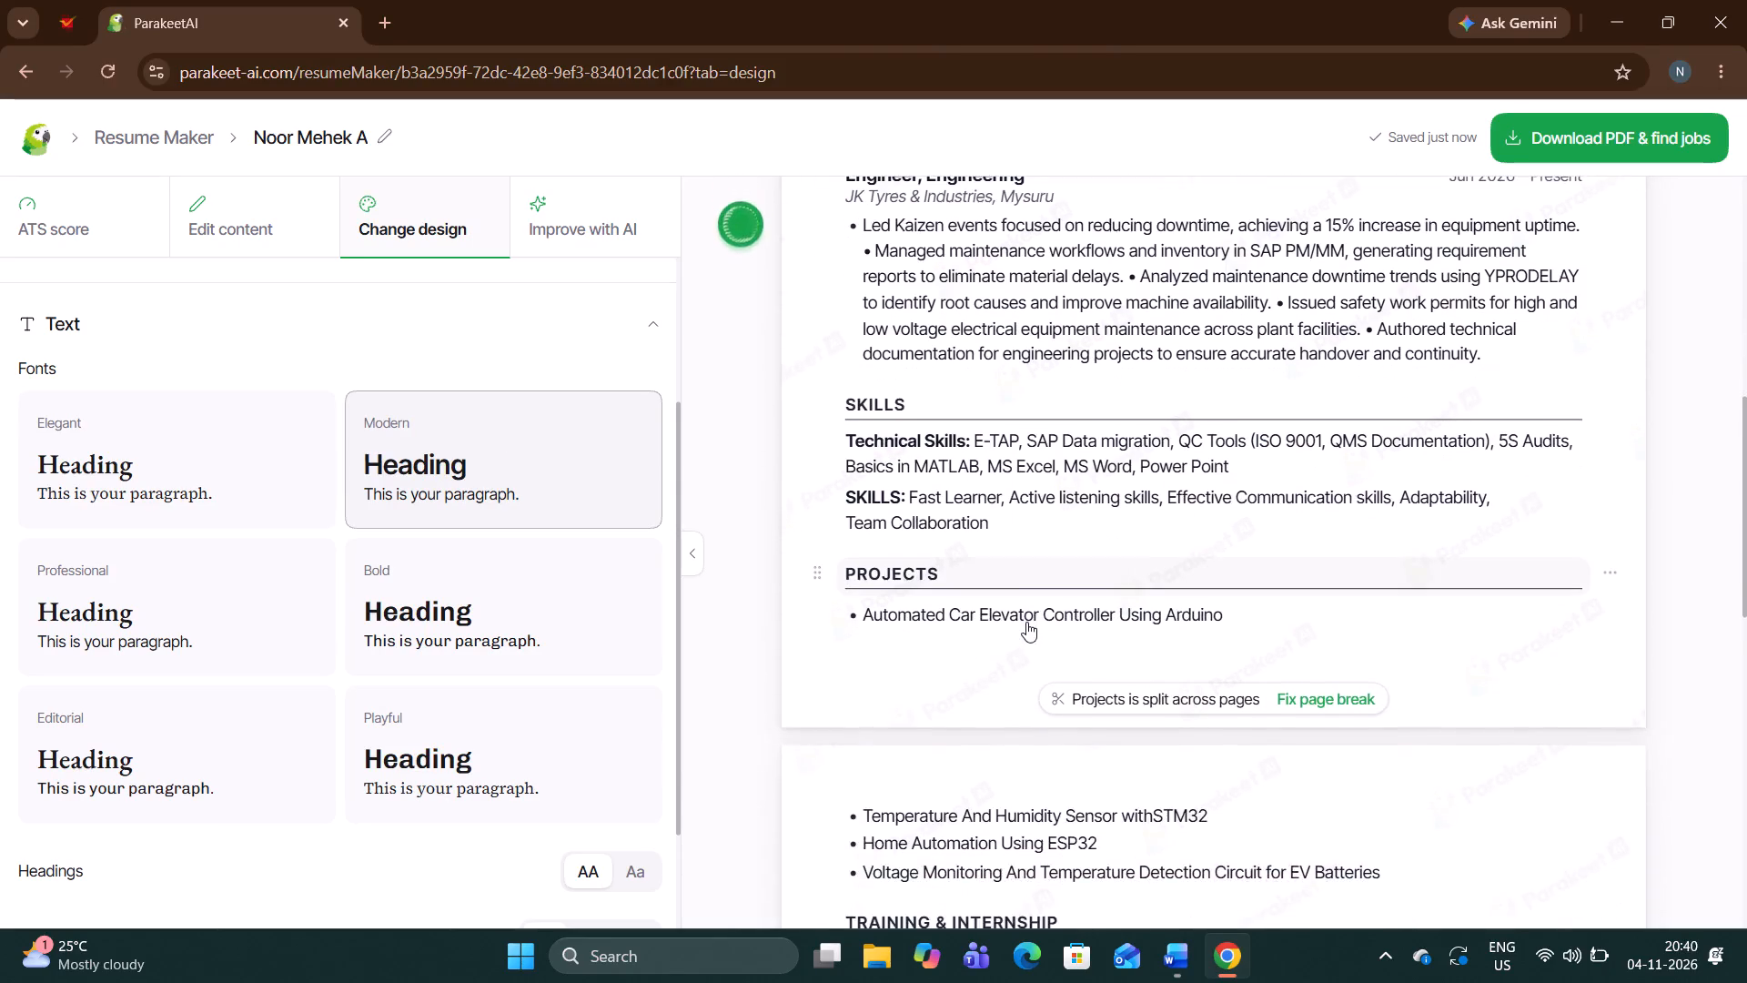
scroll(1026, 622, down, 1)
click(1261, 619)
click(1291, 615)
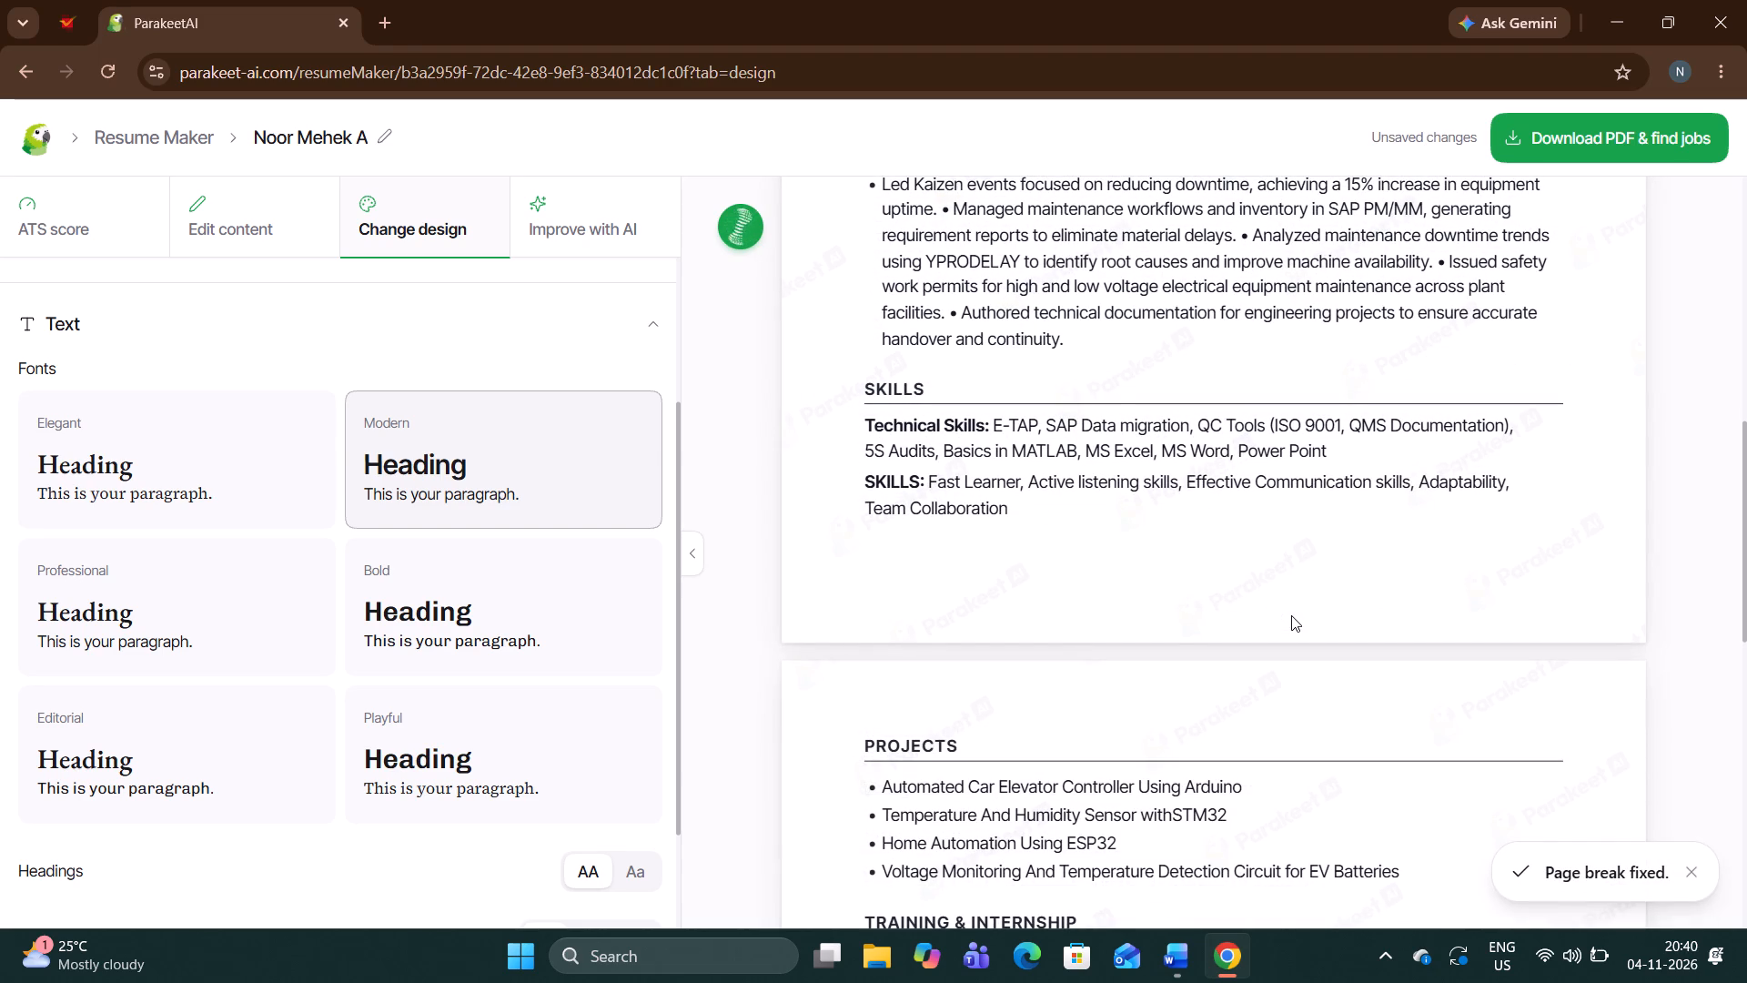
scroll(1291, 615, down, 6)
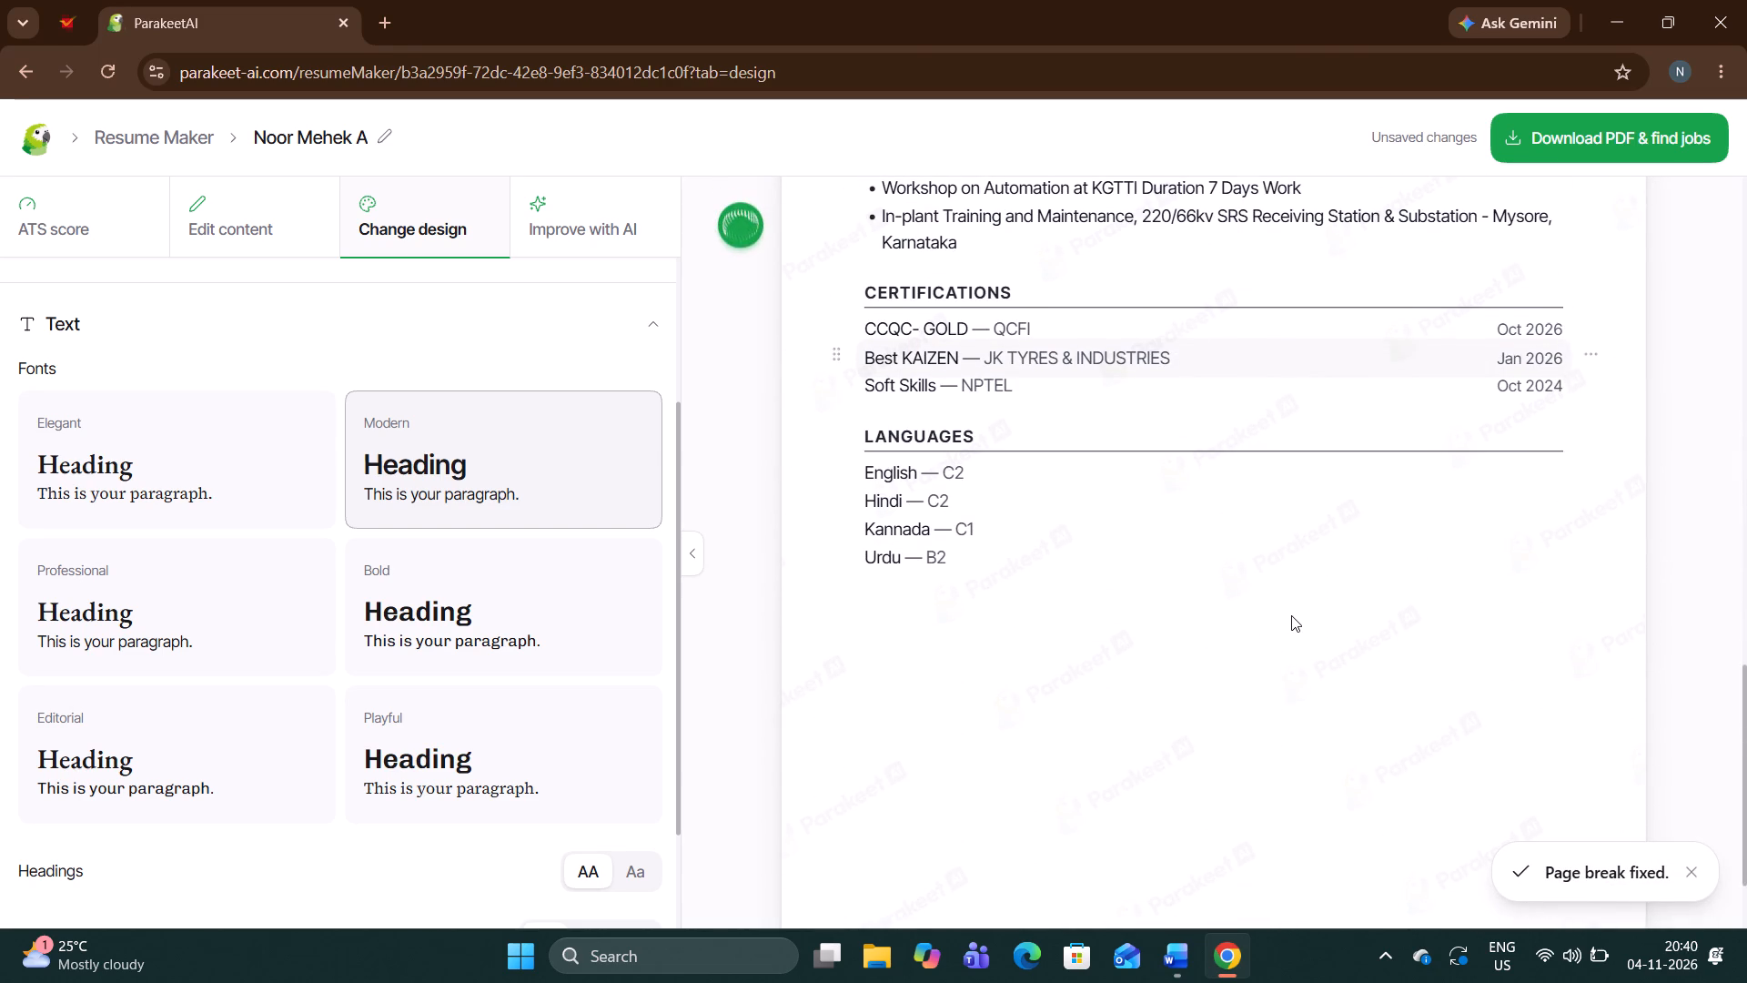
scroll(1291, 615, down, 1)
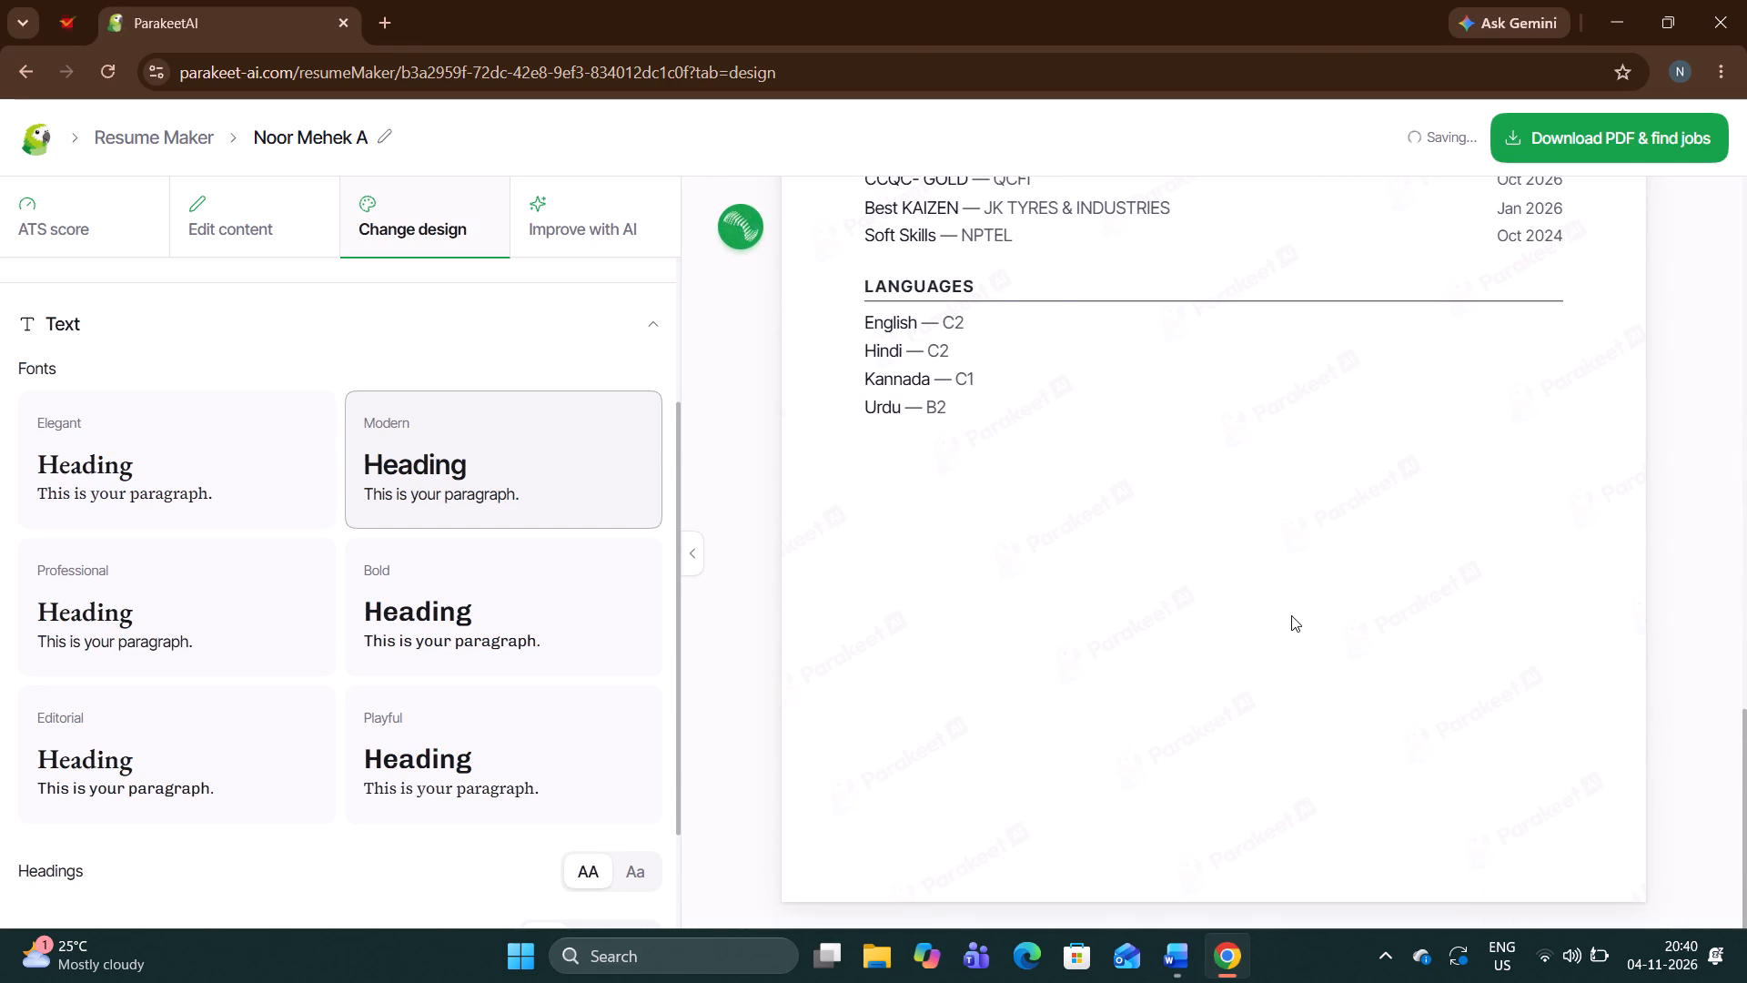
scroll(1291, 615, up, 2)
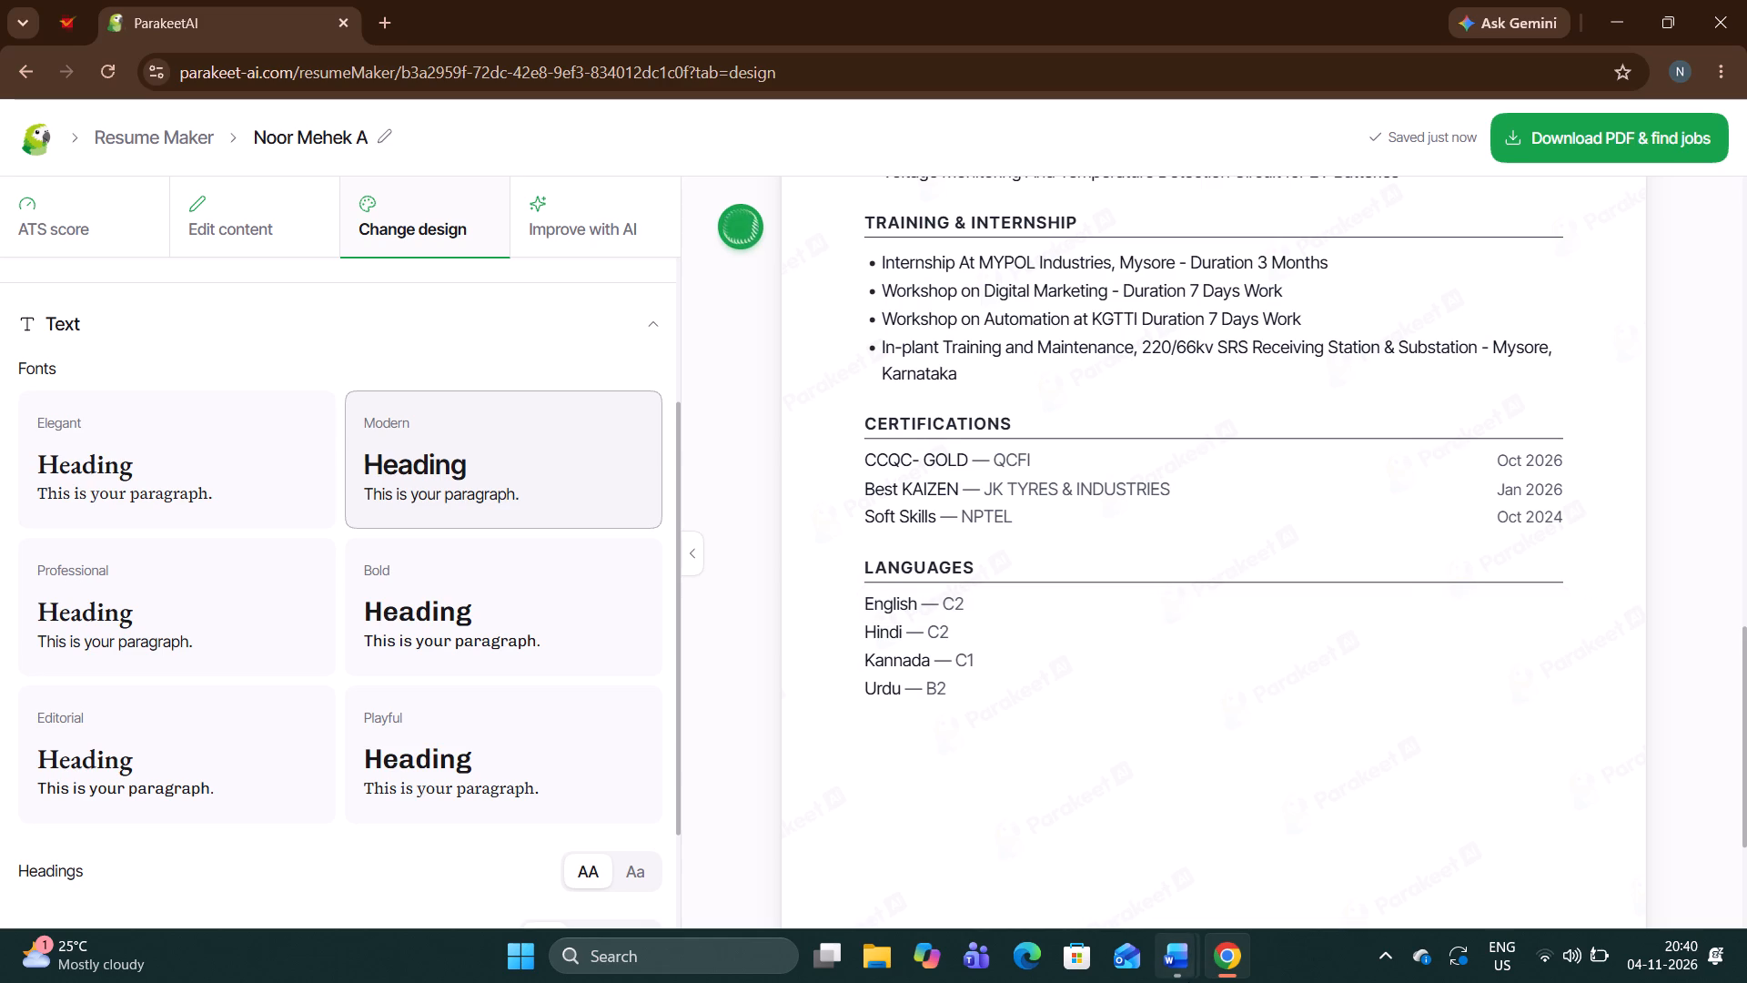
Switch to Word, create a new blank document from the open RESUME UPDATED file, and minimise the blank document.
click(1158, 917)
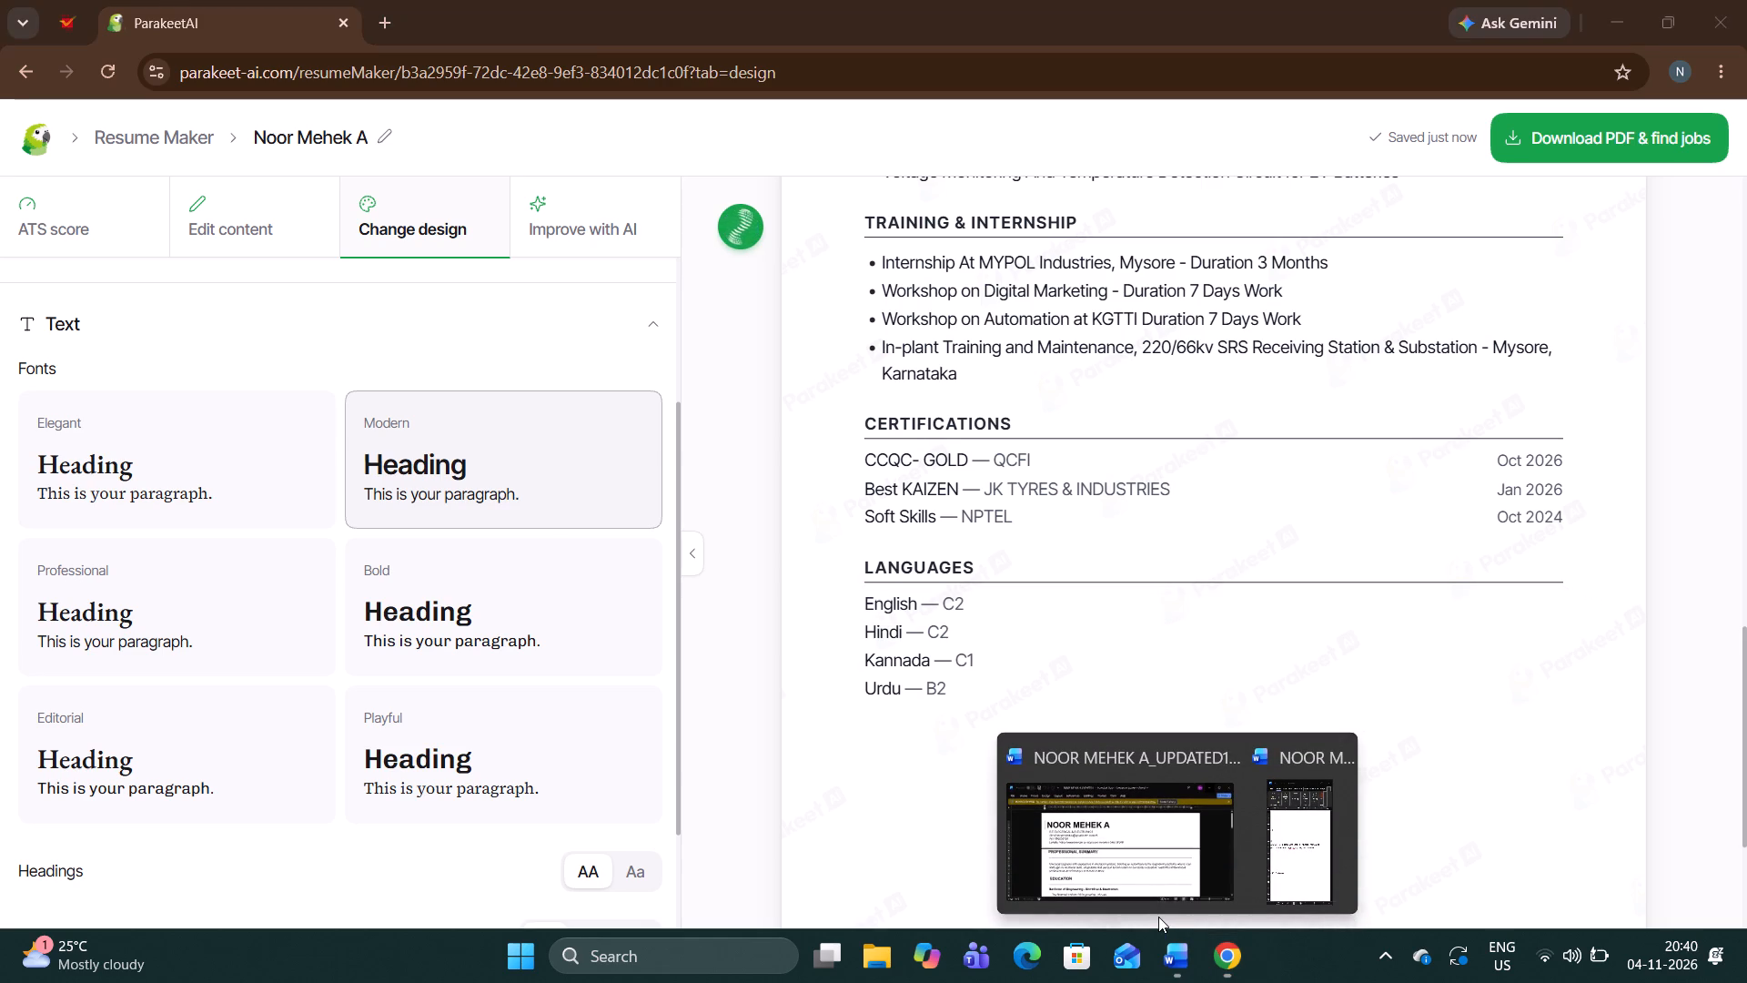
click(1132, 830)
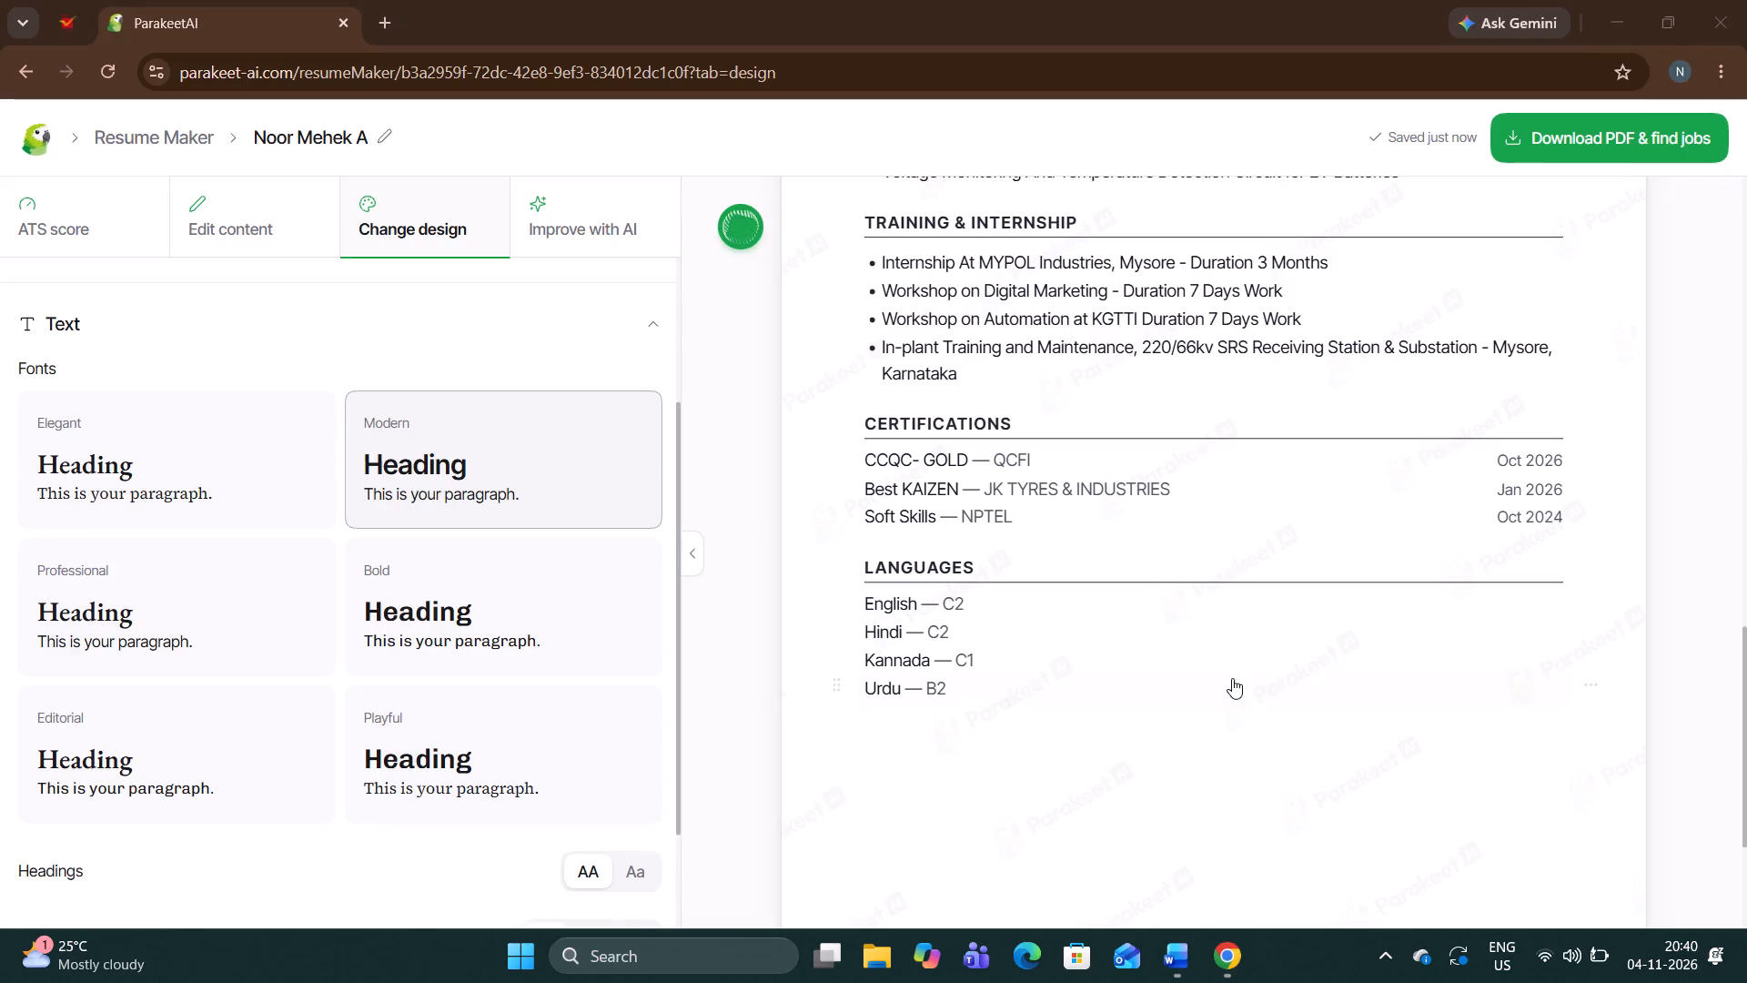
click(1161, 850)
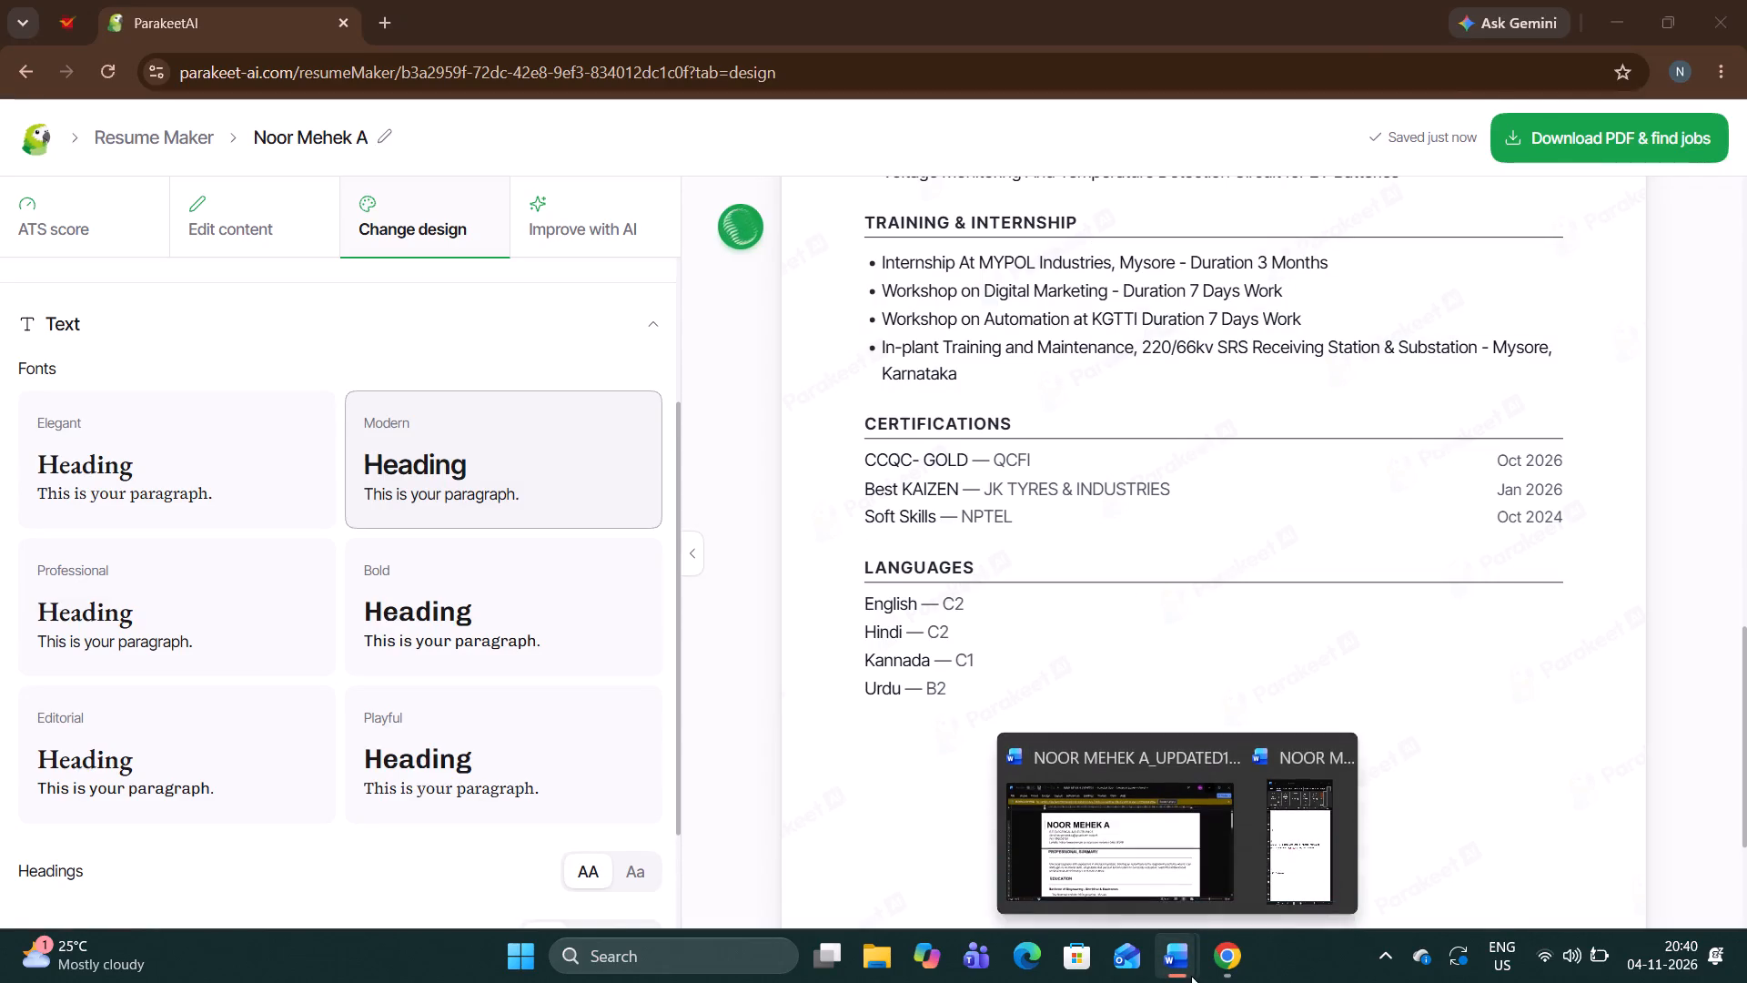
click(1284, 851)
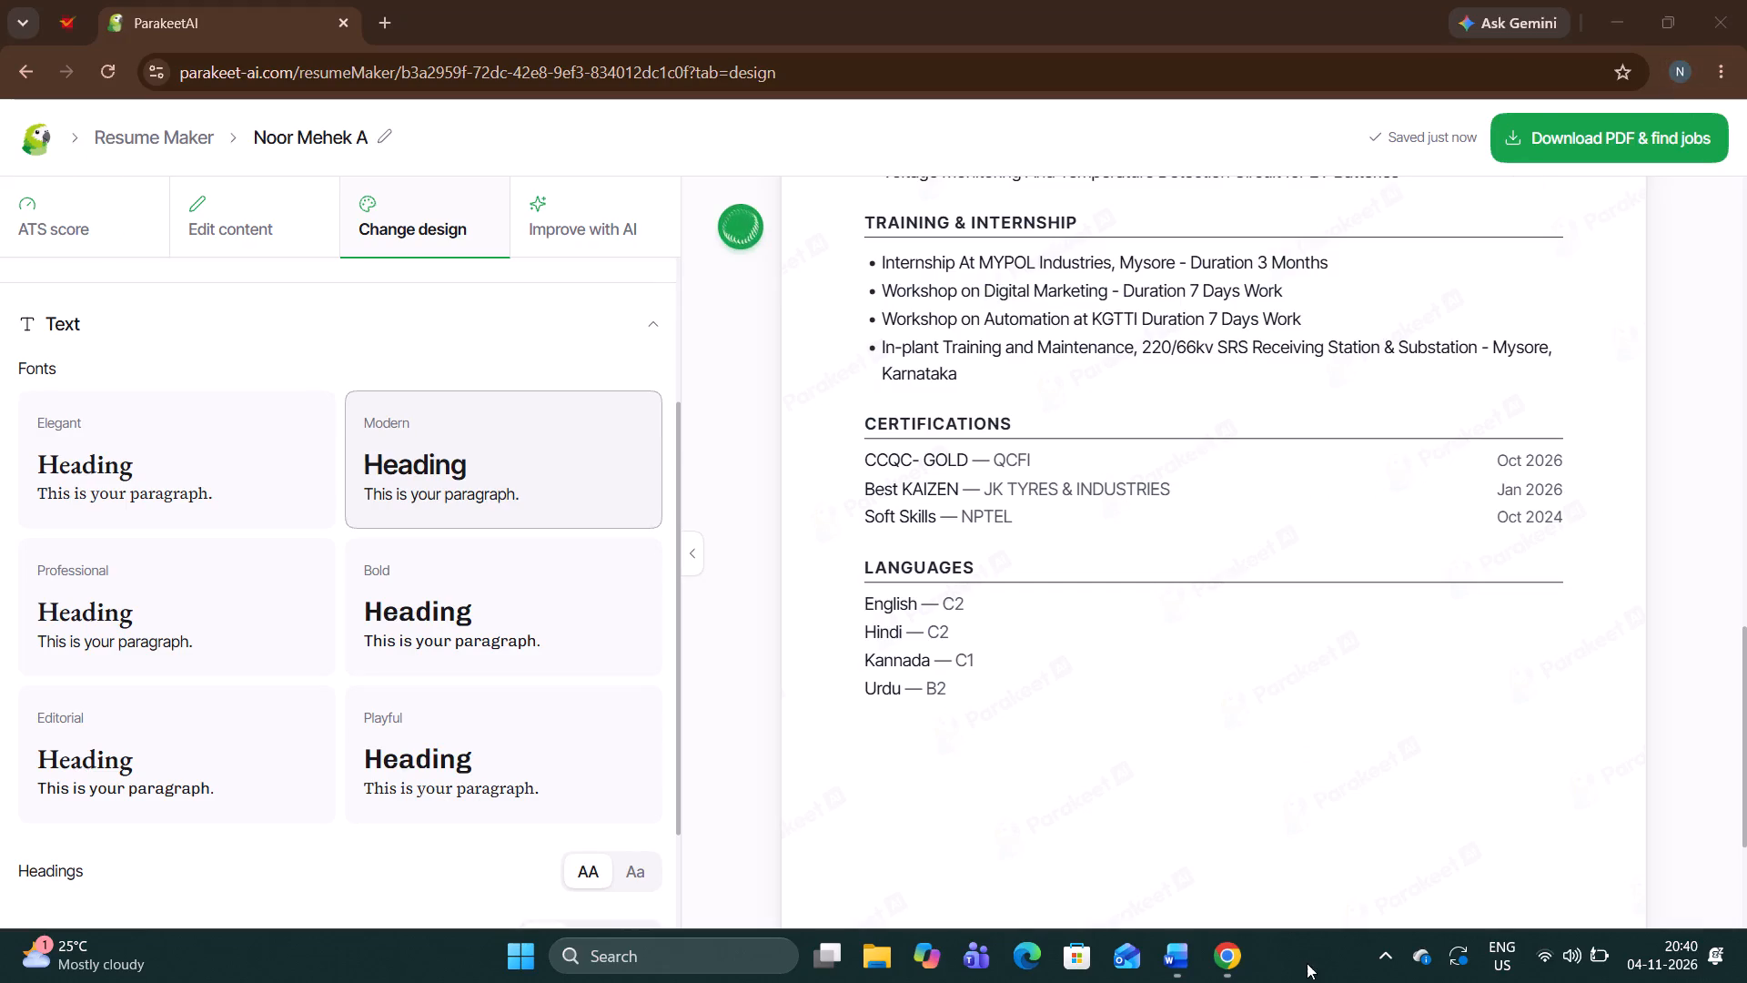
click(1394, 794)
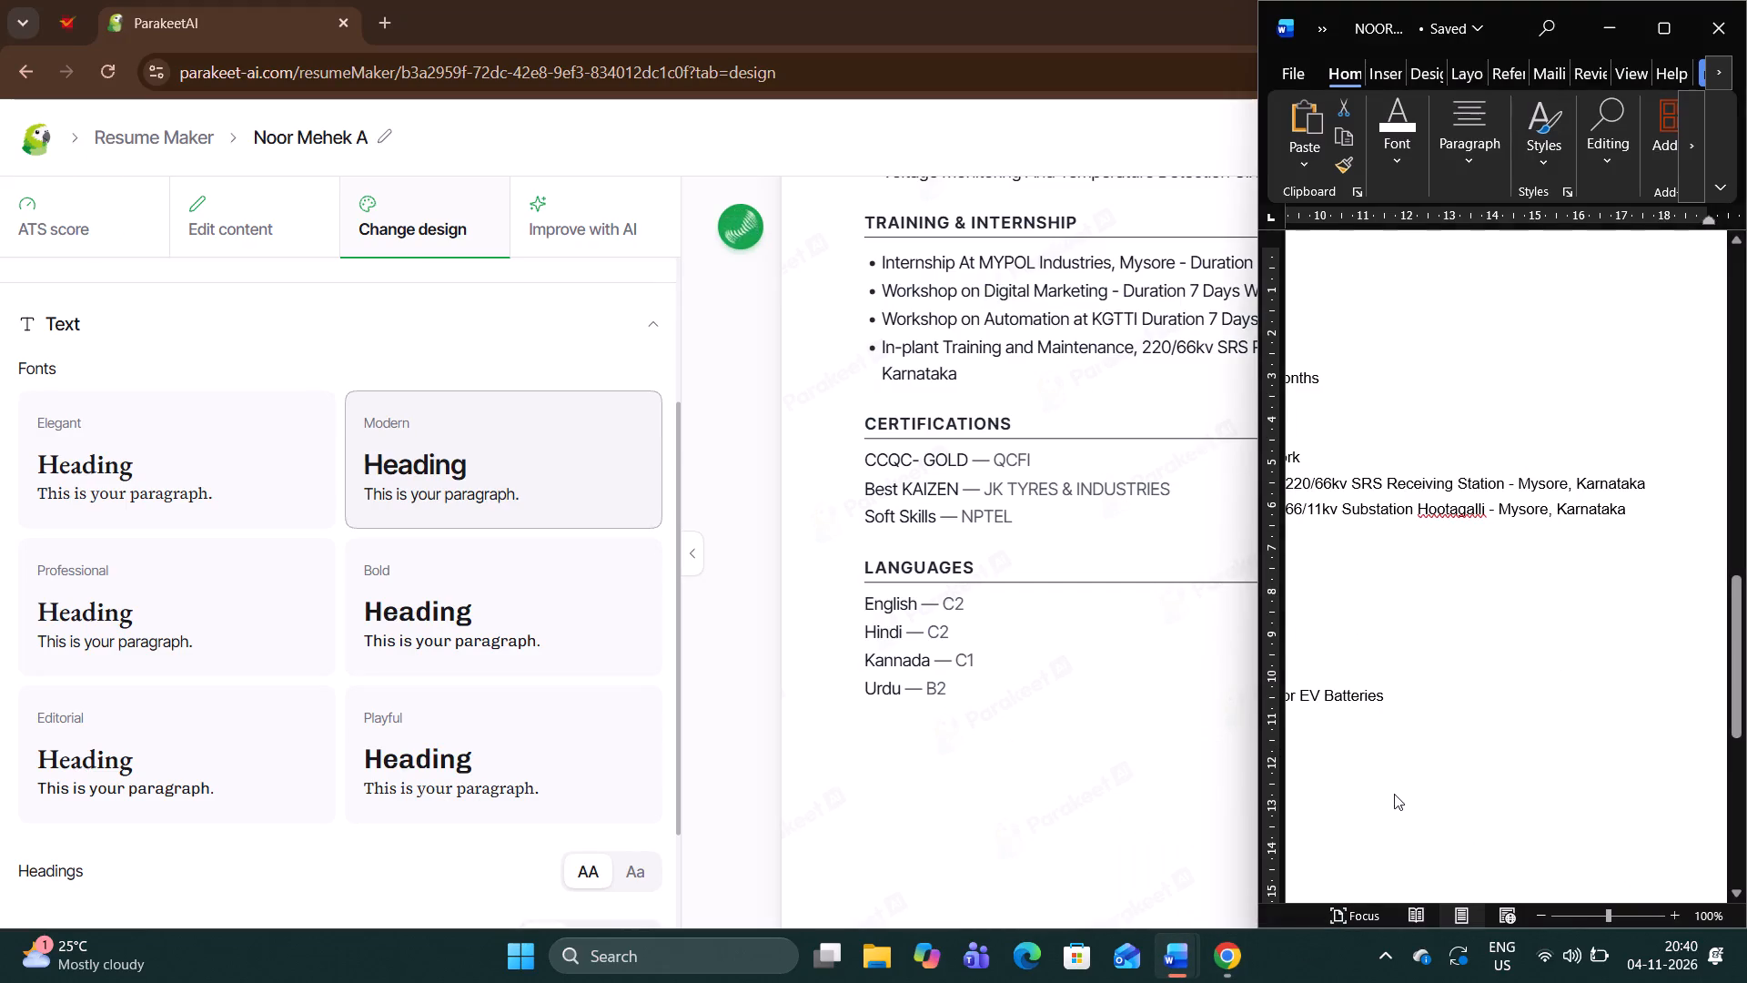
click(1661, 25)
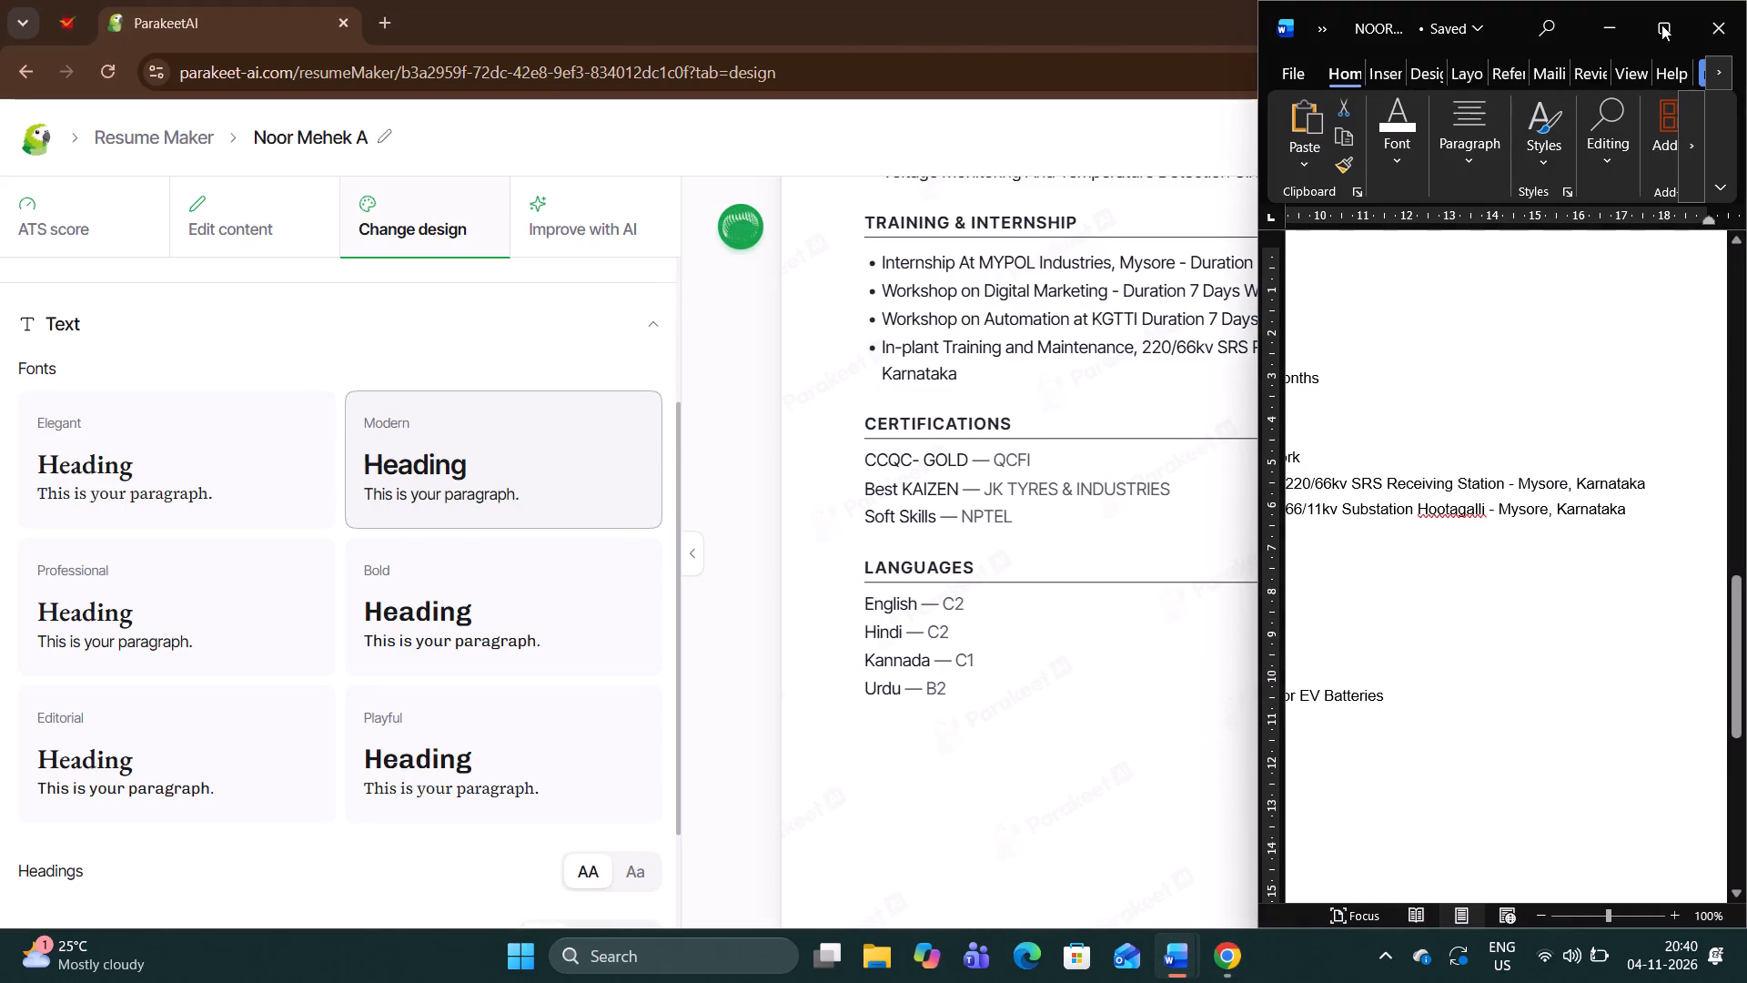
click(1661, 25)
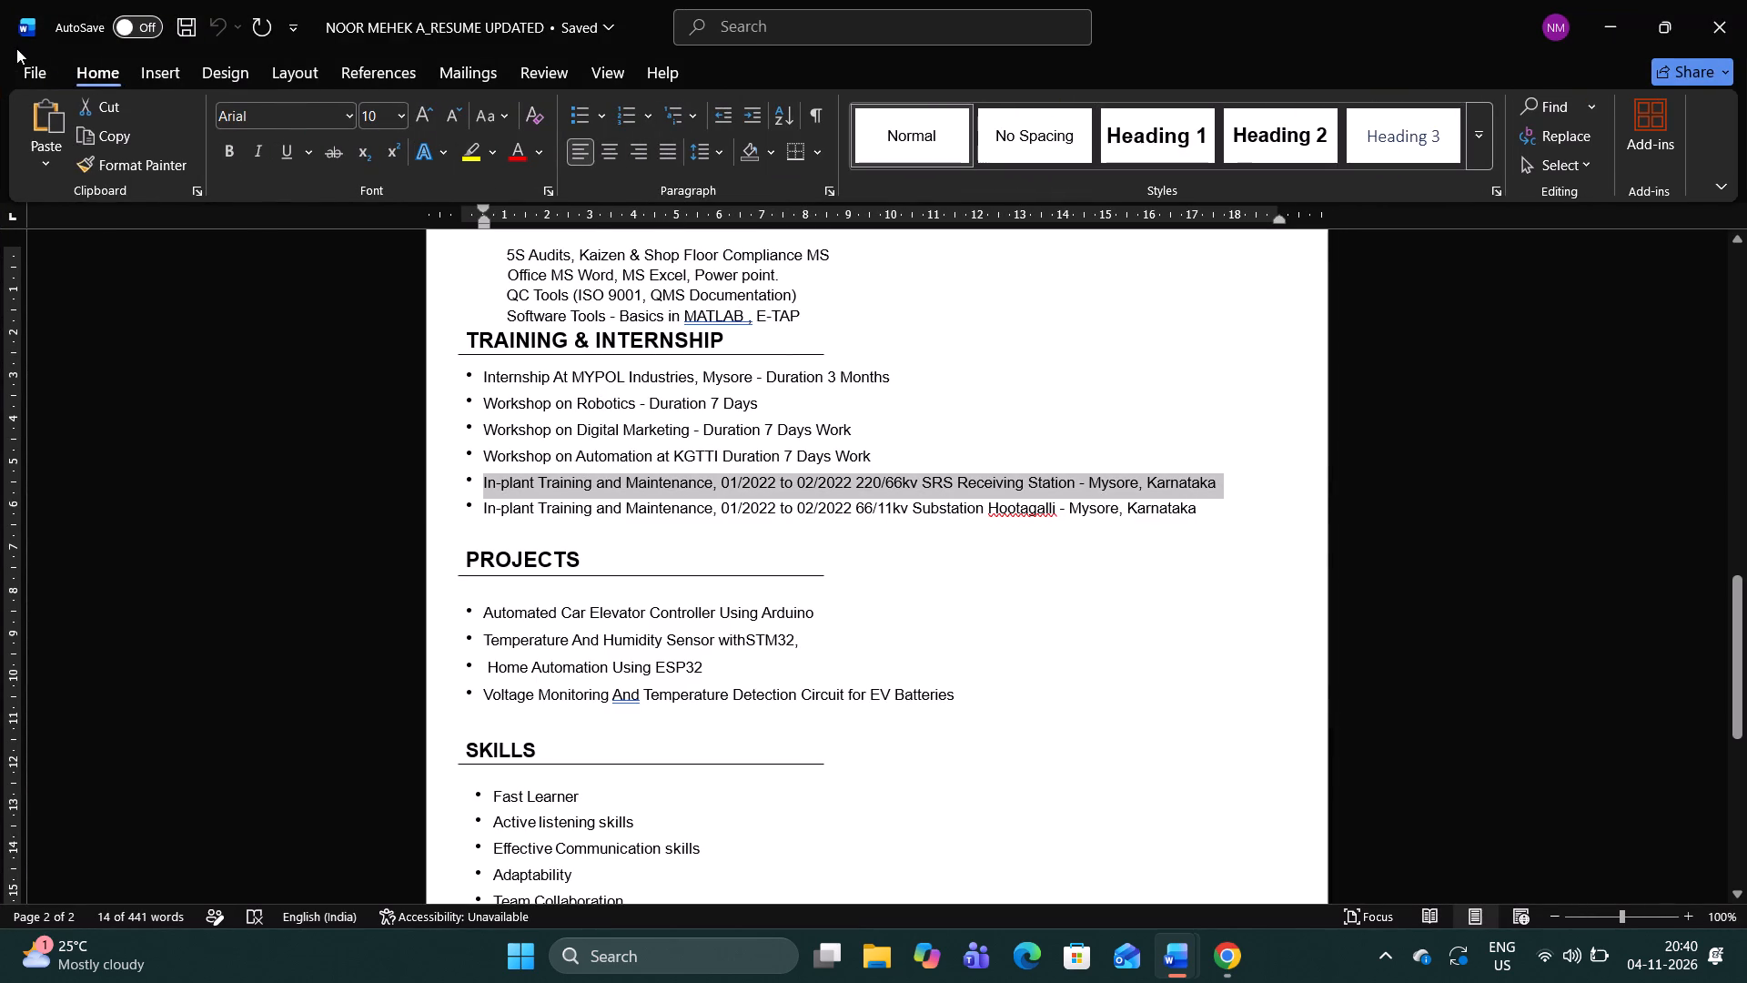
click(20, 54)
click(23, 62)
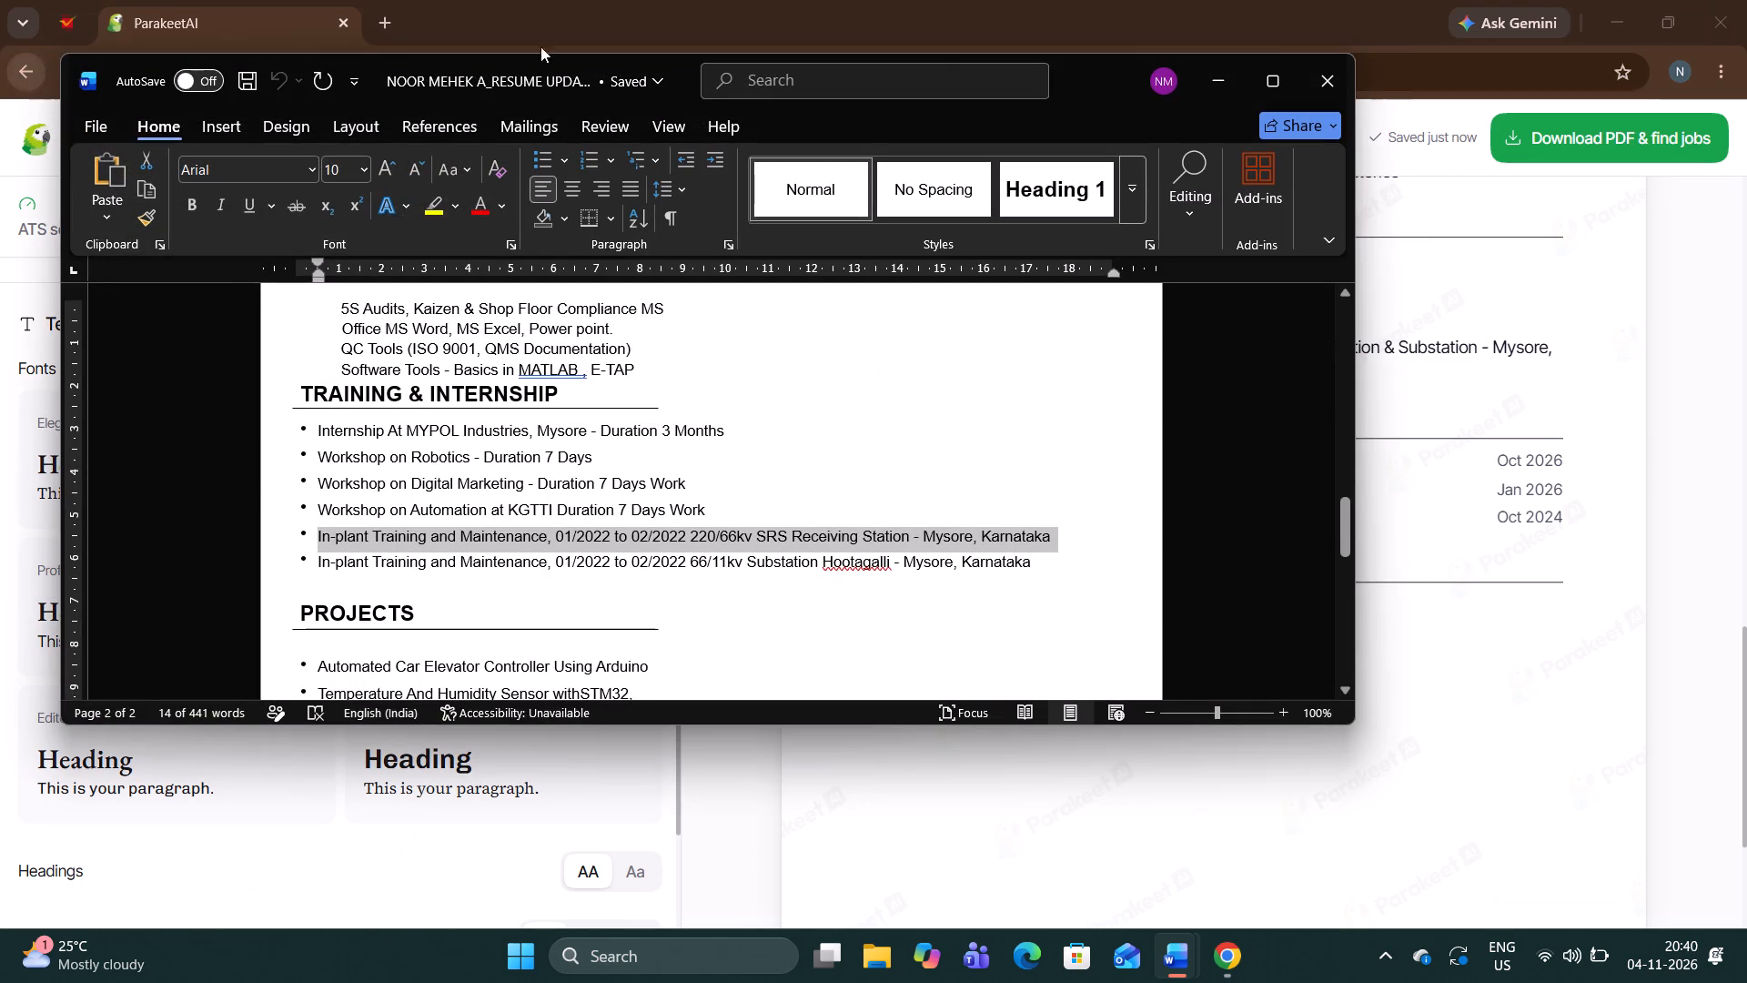
click(104, 123)
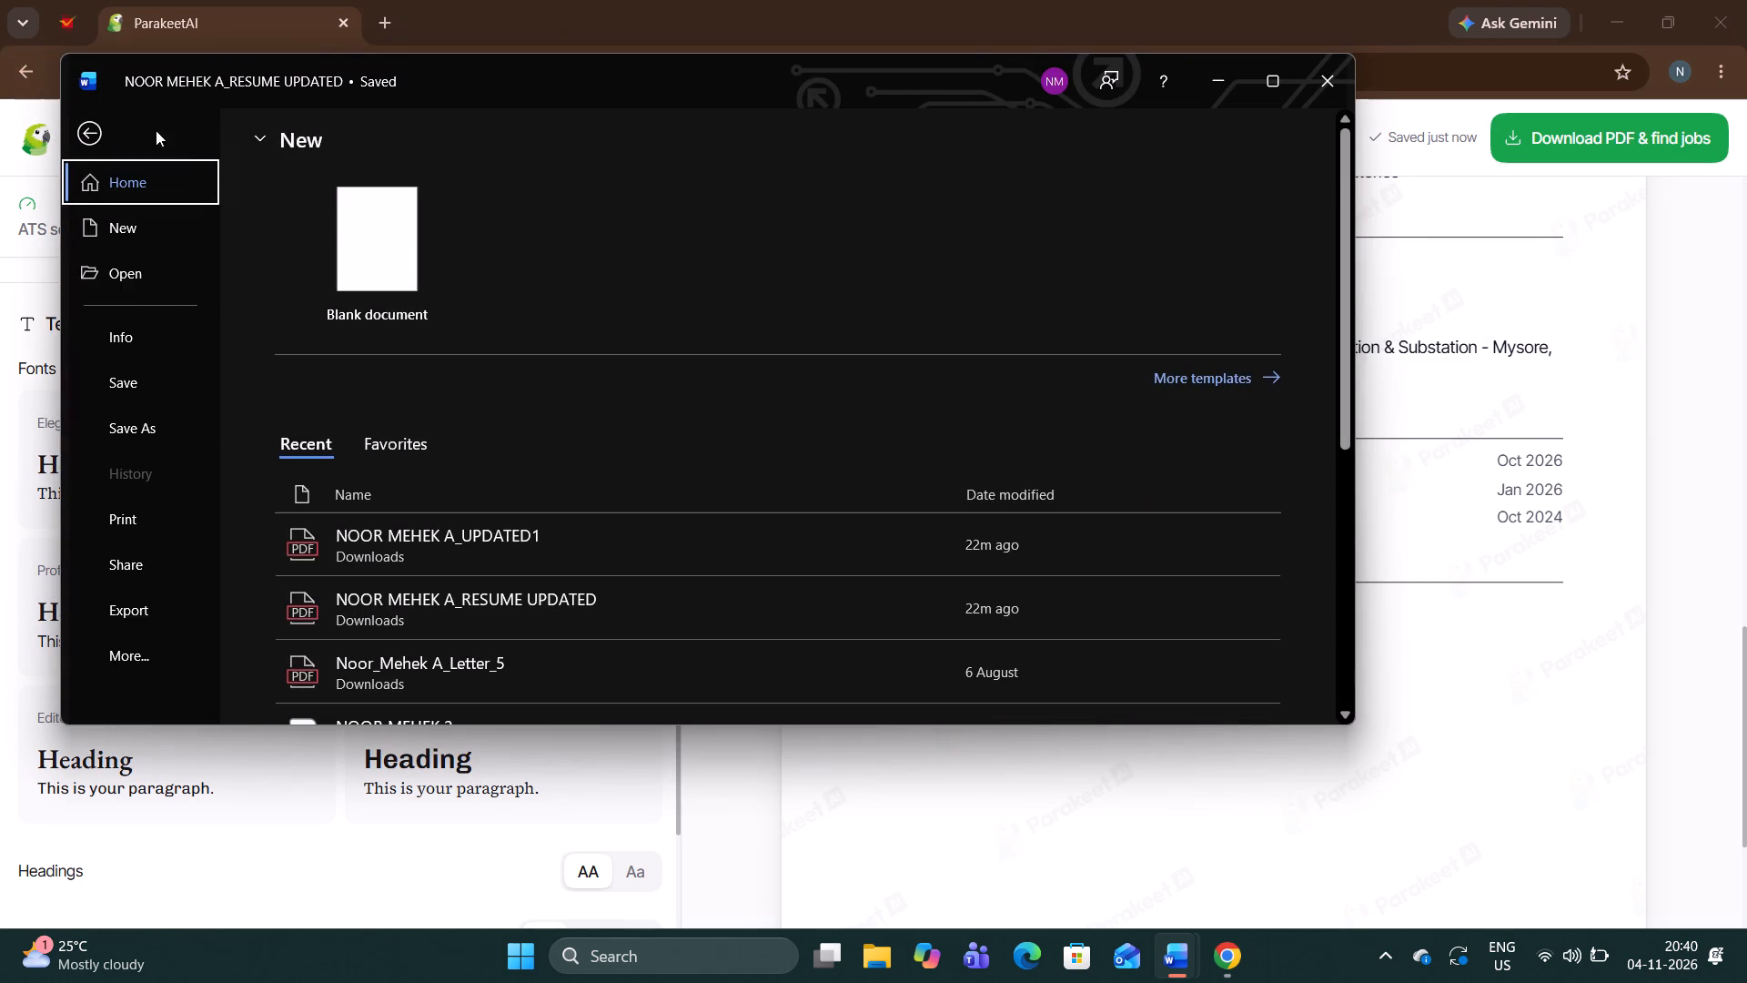
click(159, 237)
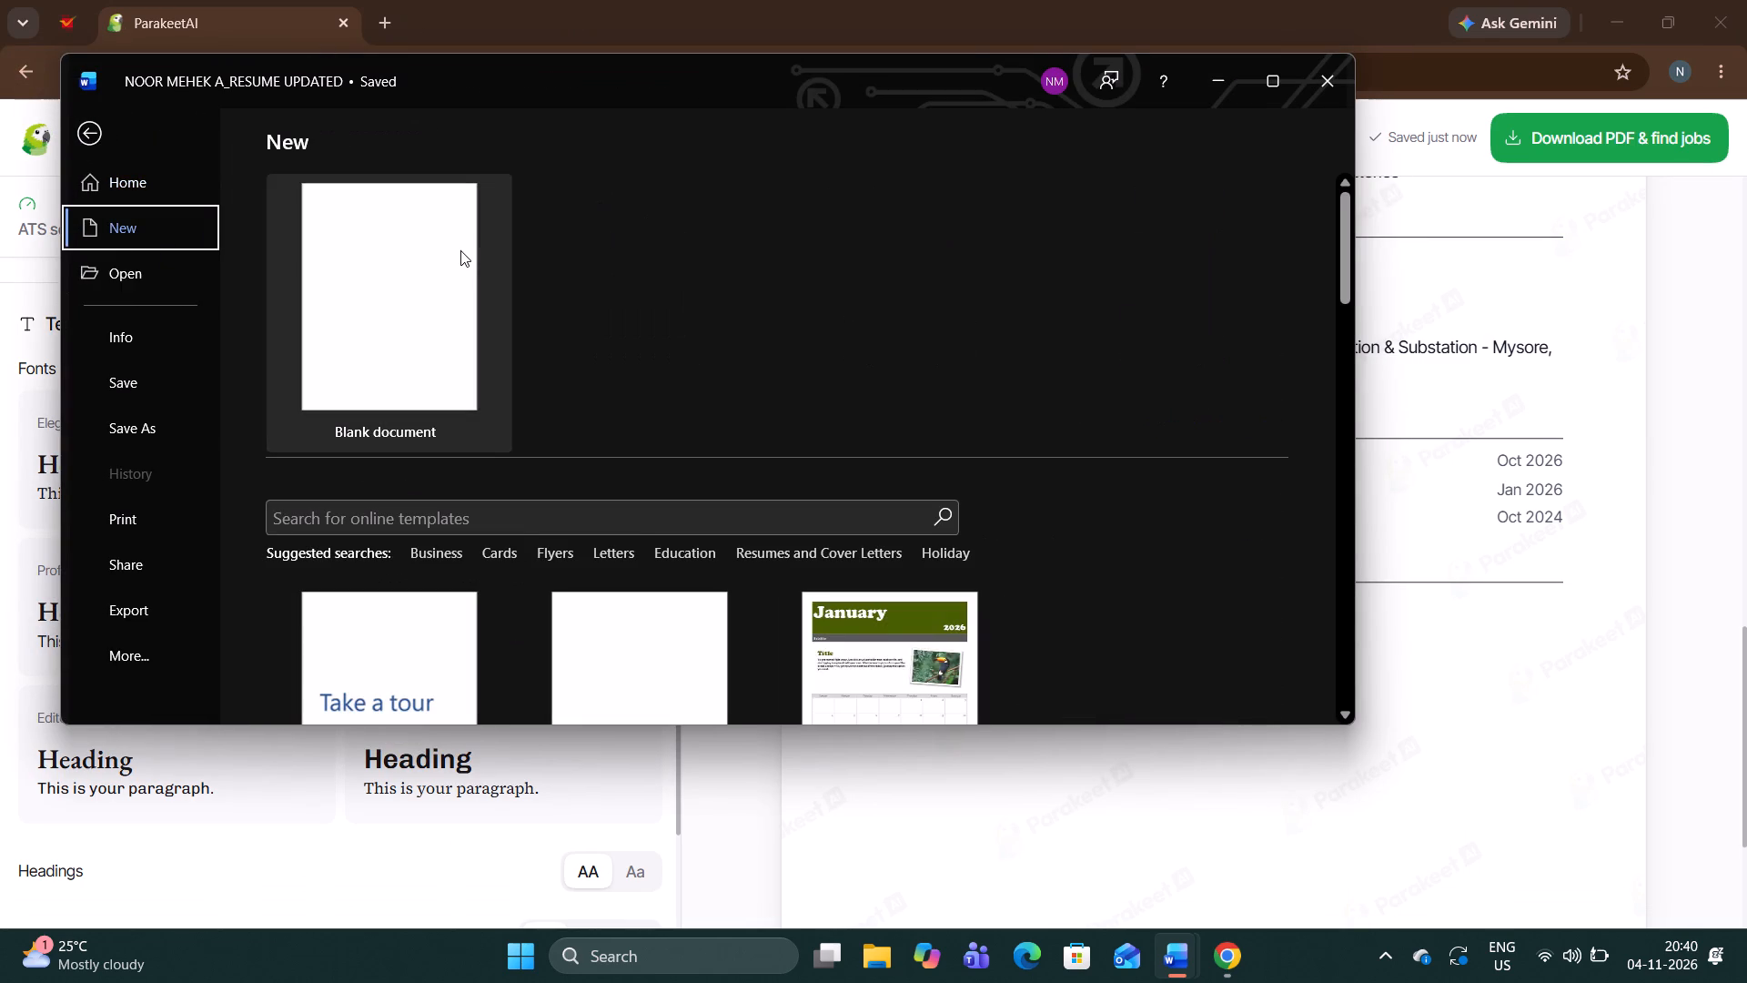
click(460, 250)
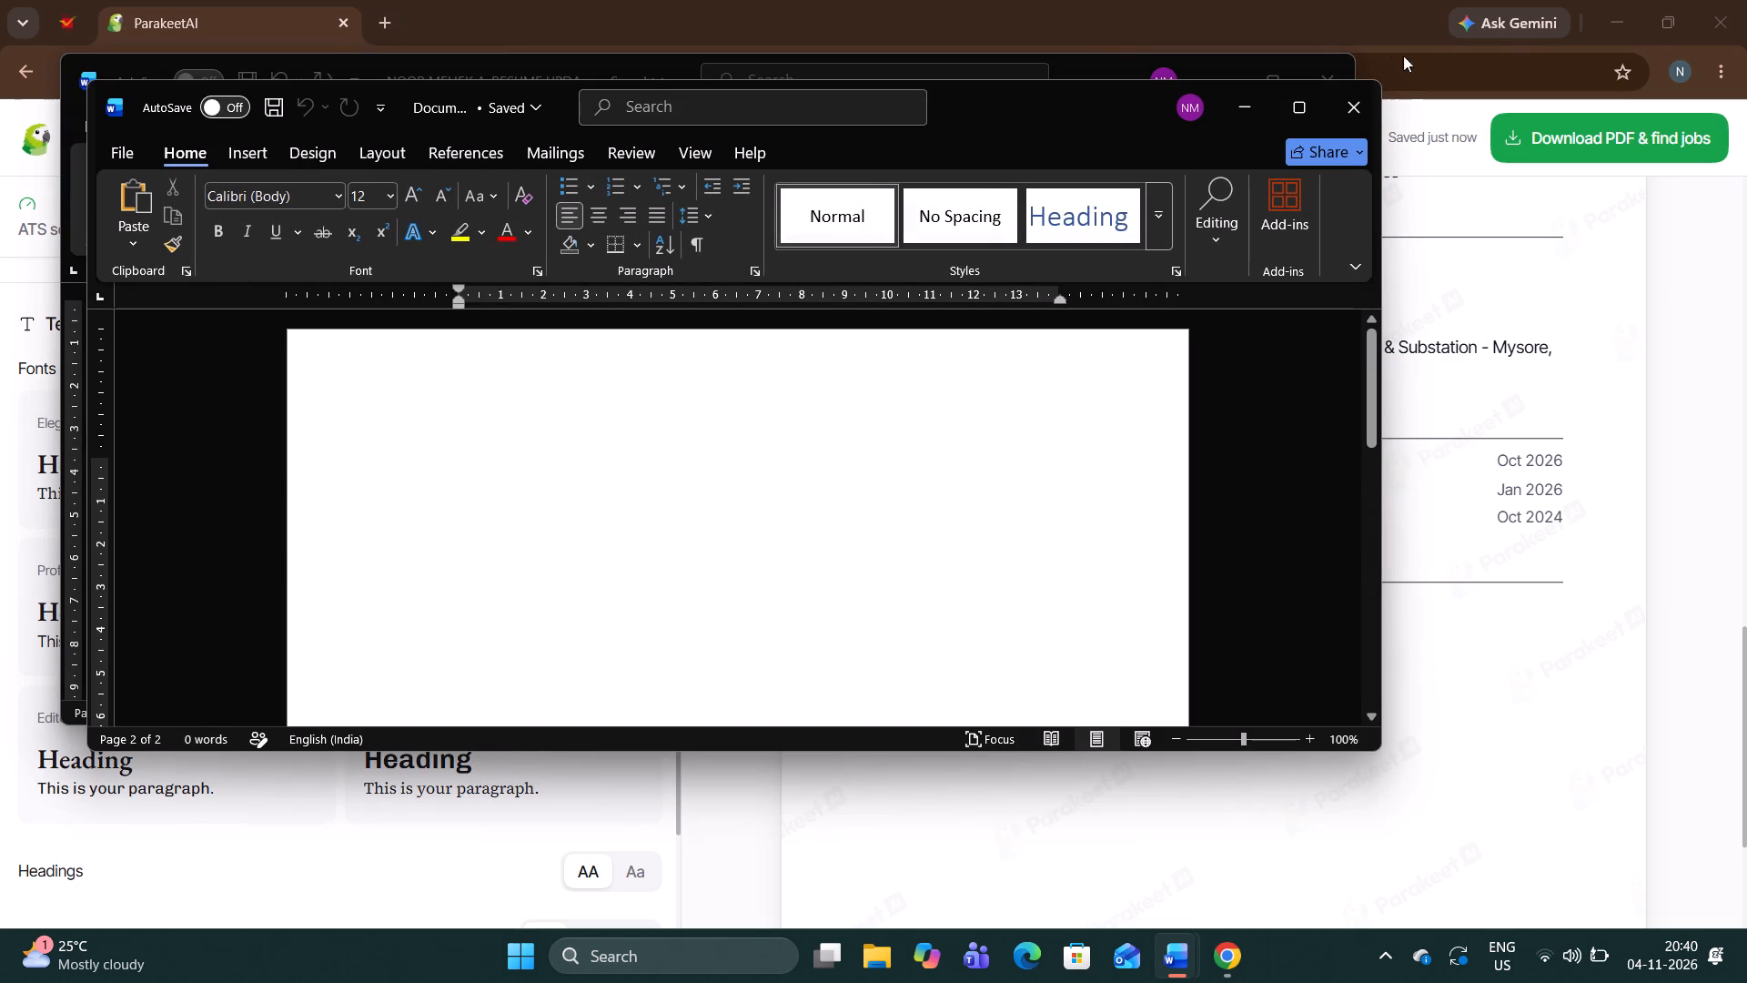
click(1286, 108)
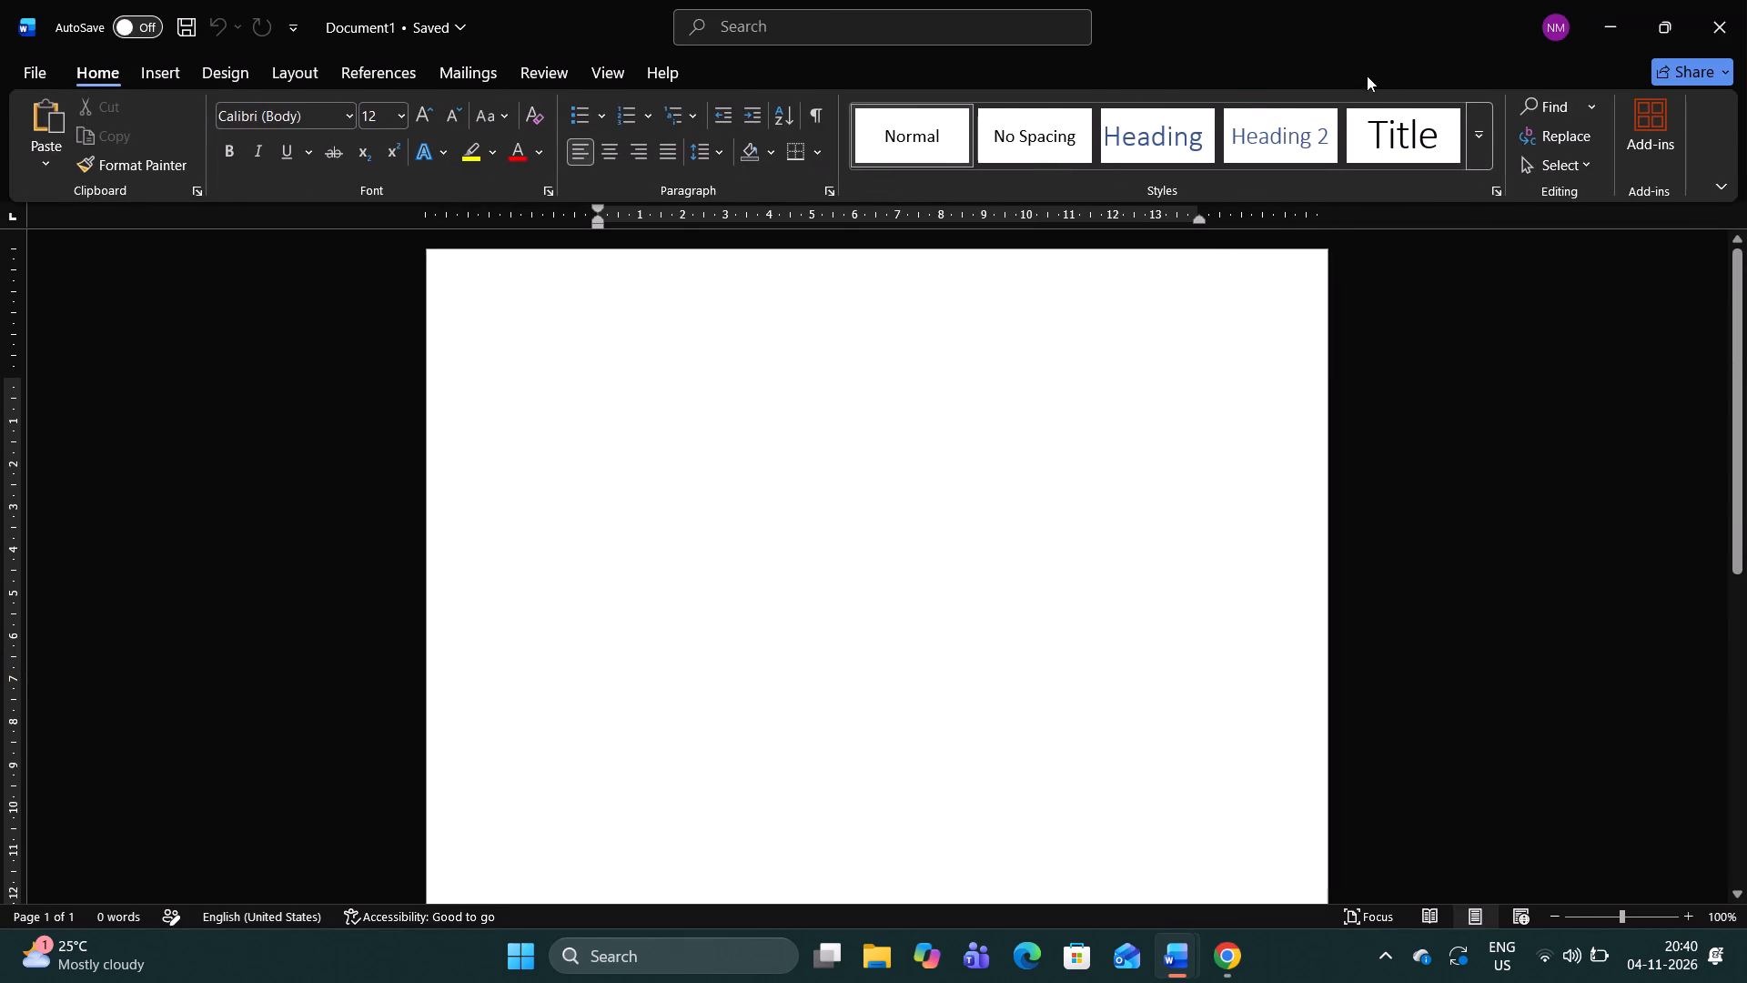
click(1590, 7)
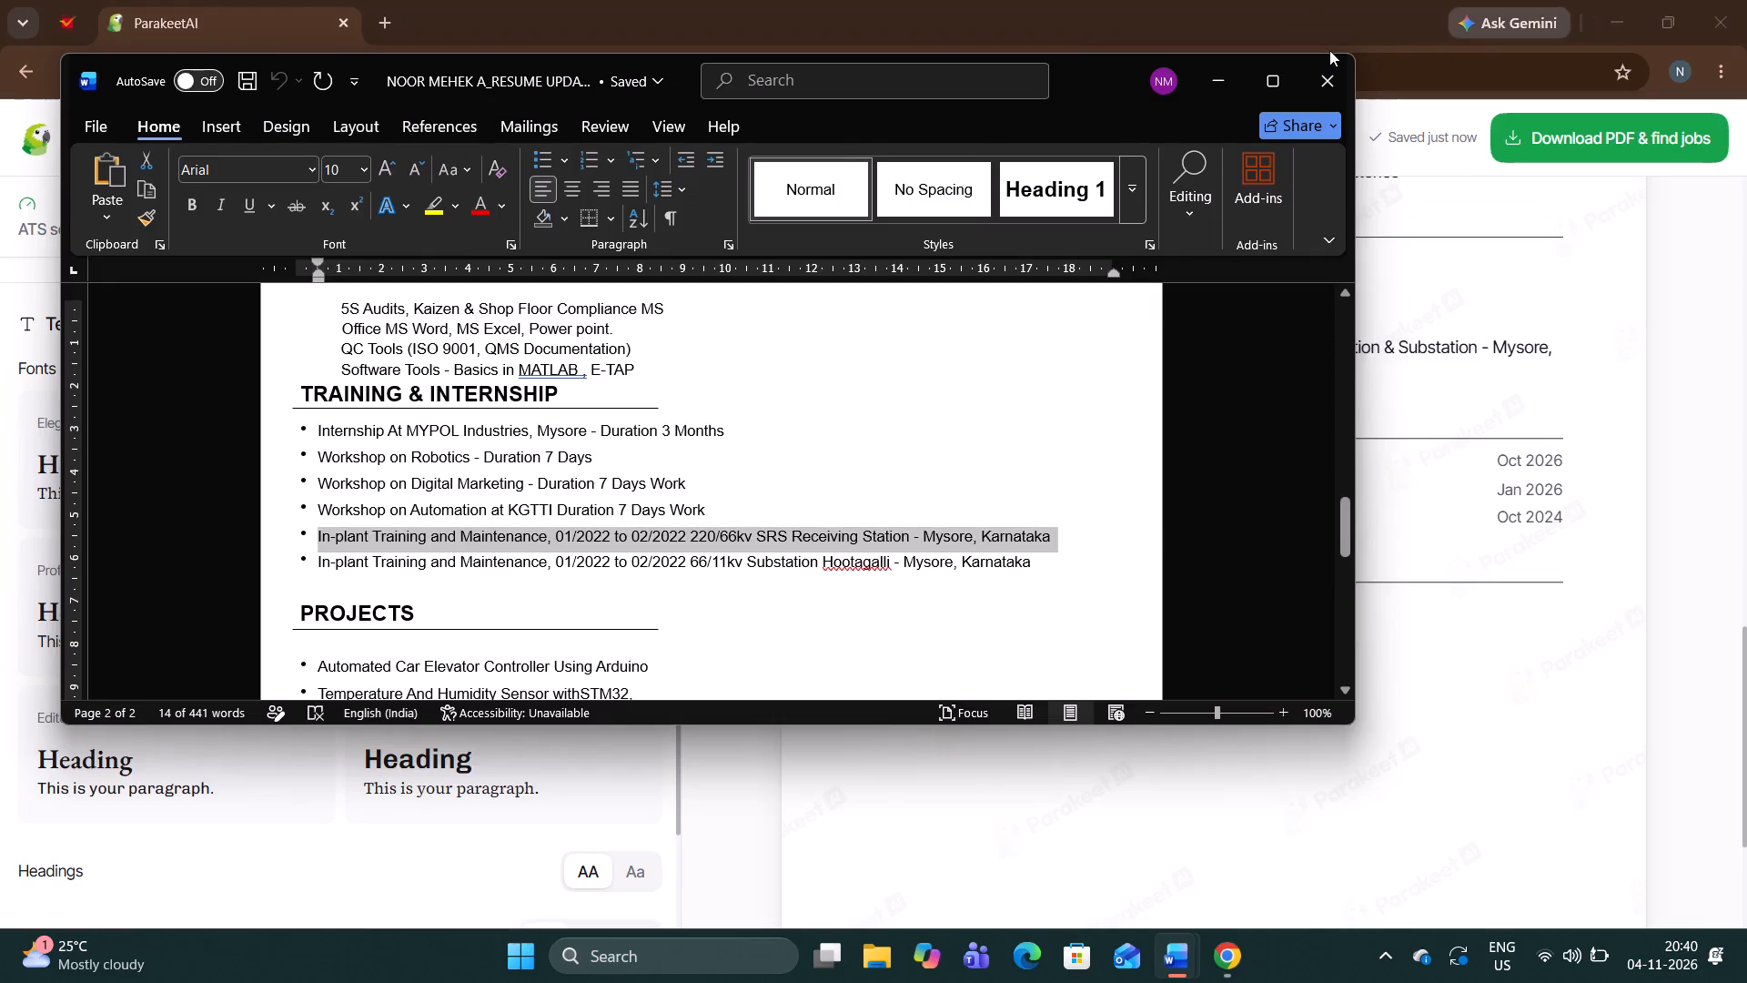
Close the RESUME UPDATED and UPDATED1 resume documents in Word.
click(1328, 73)
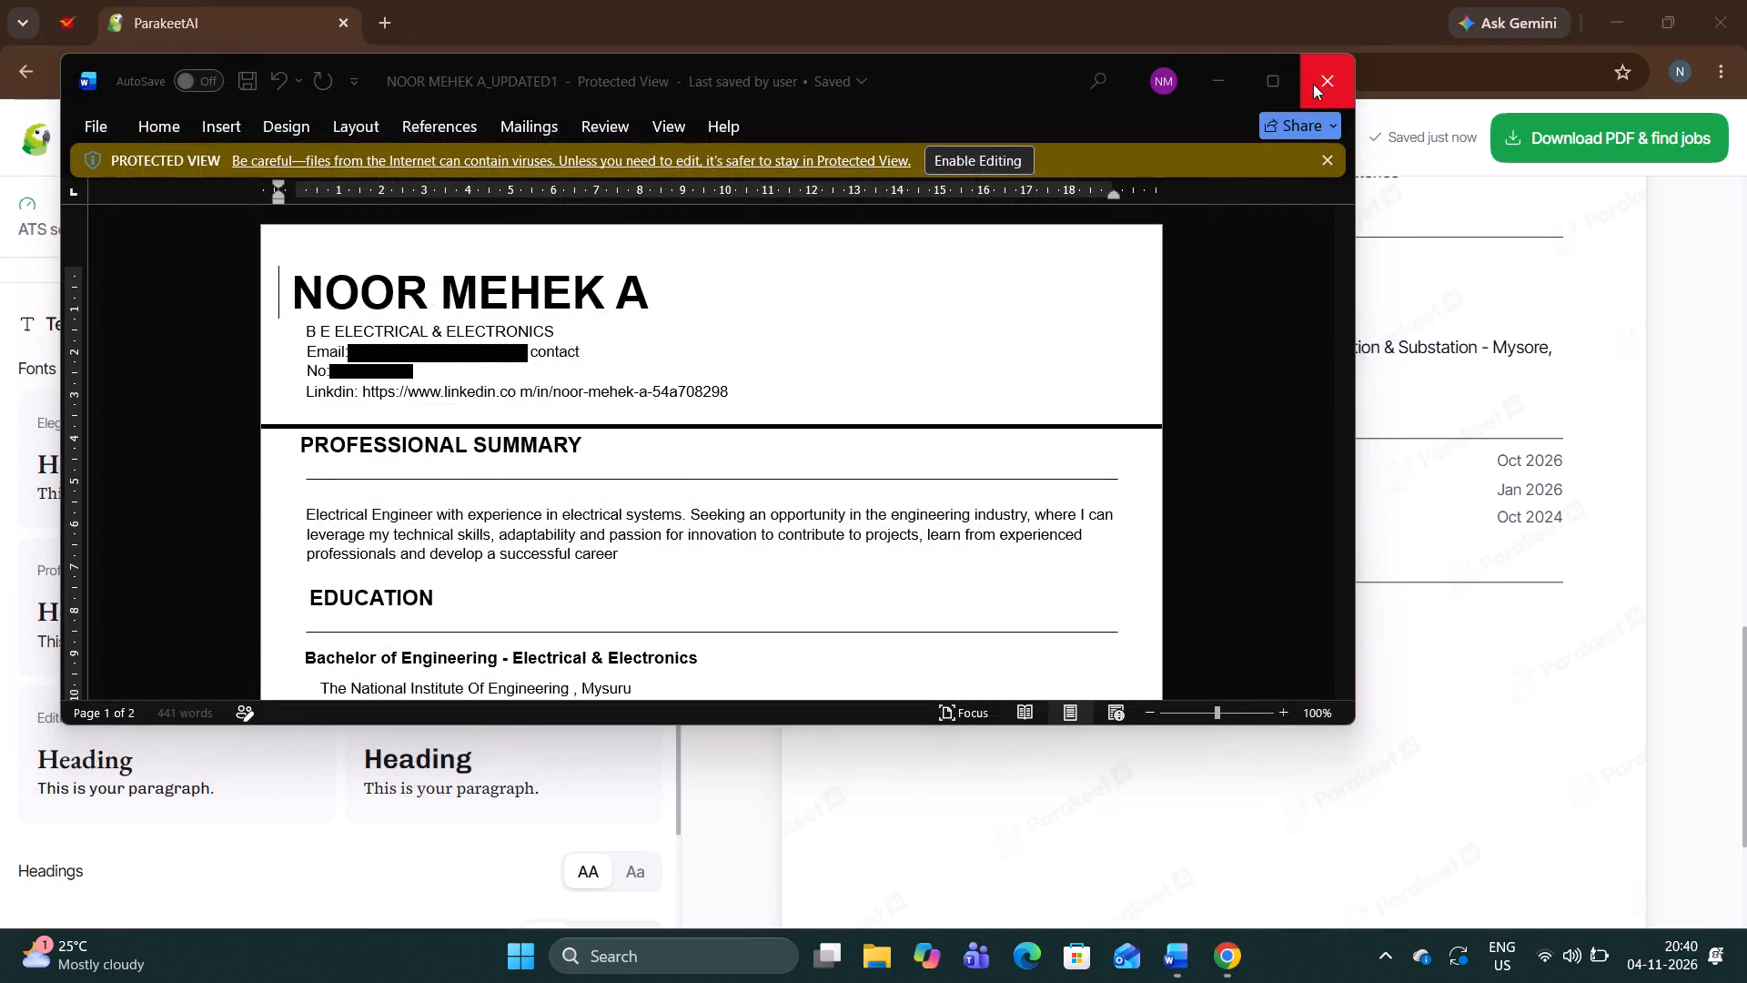
click(1313, 84)
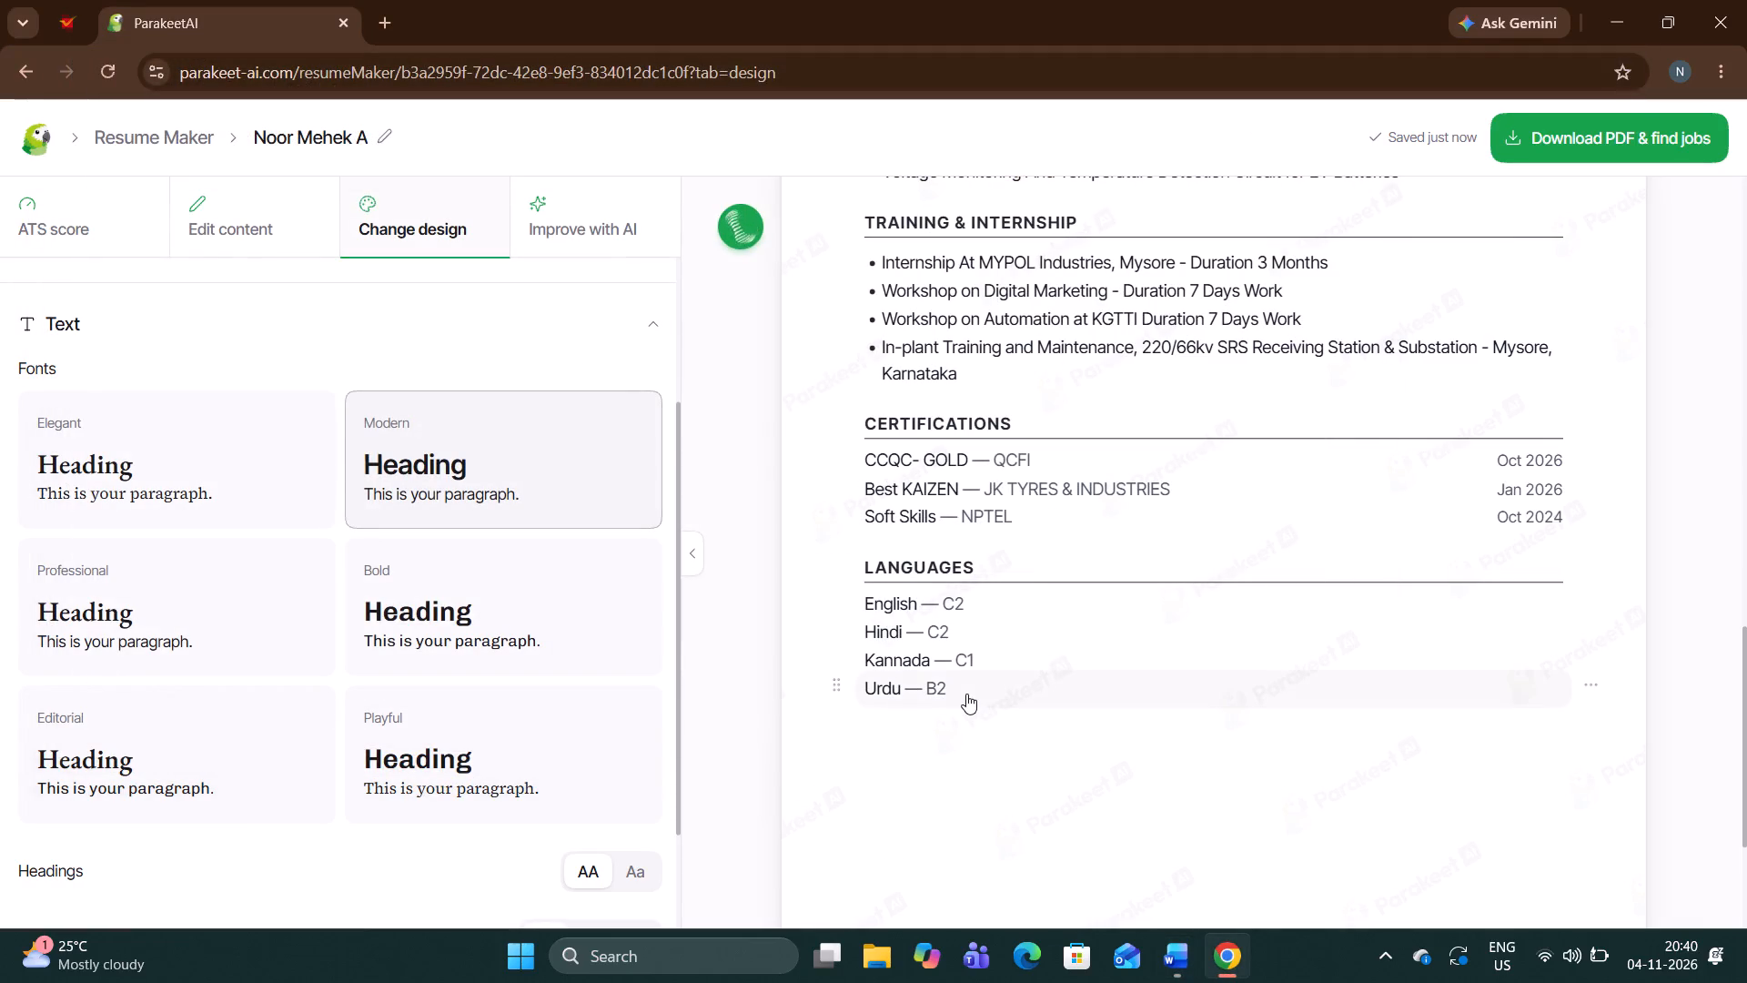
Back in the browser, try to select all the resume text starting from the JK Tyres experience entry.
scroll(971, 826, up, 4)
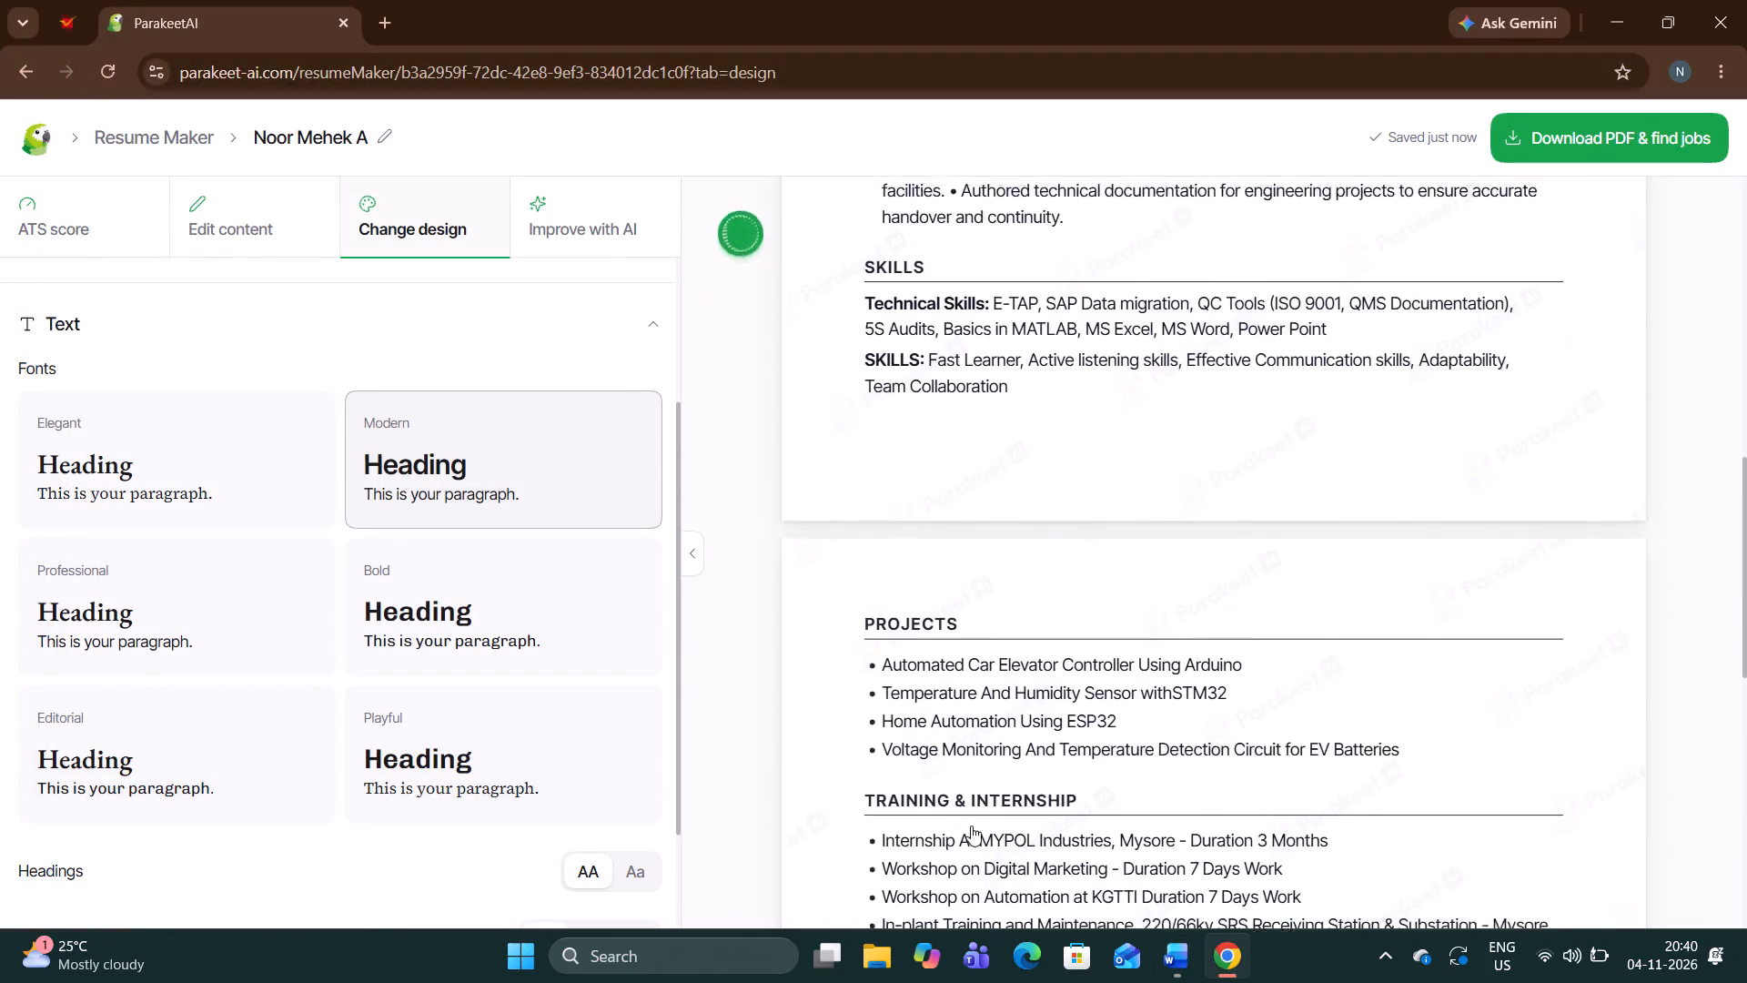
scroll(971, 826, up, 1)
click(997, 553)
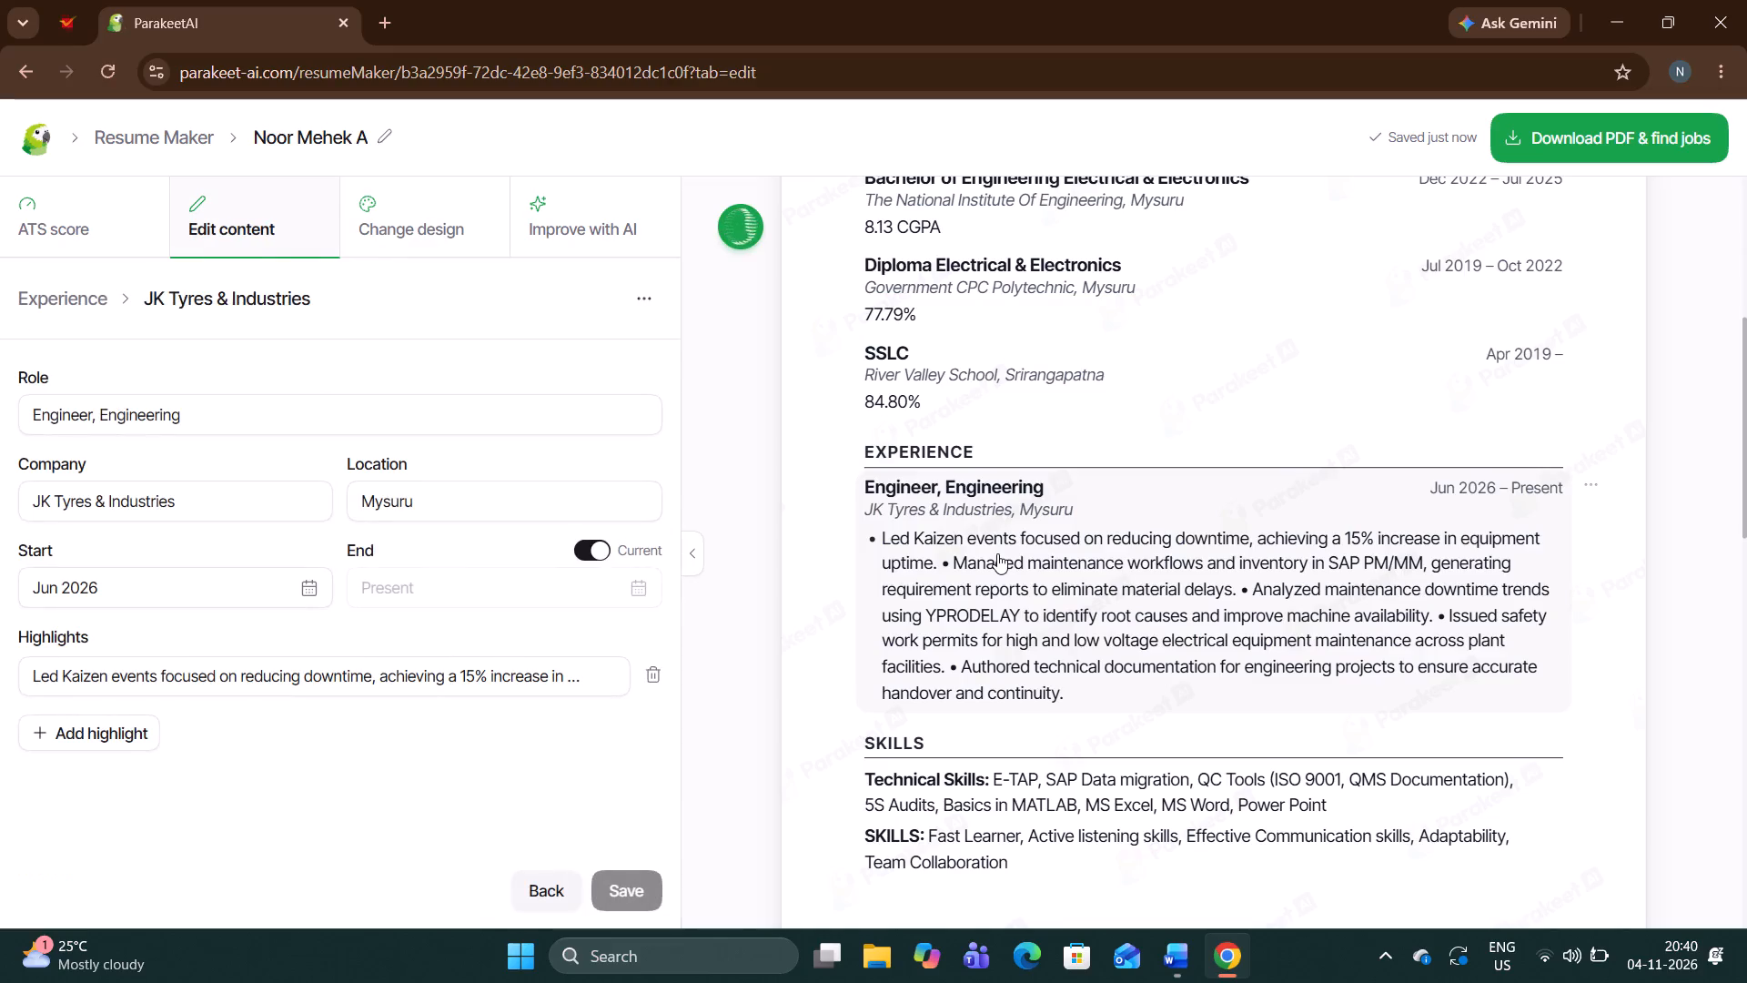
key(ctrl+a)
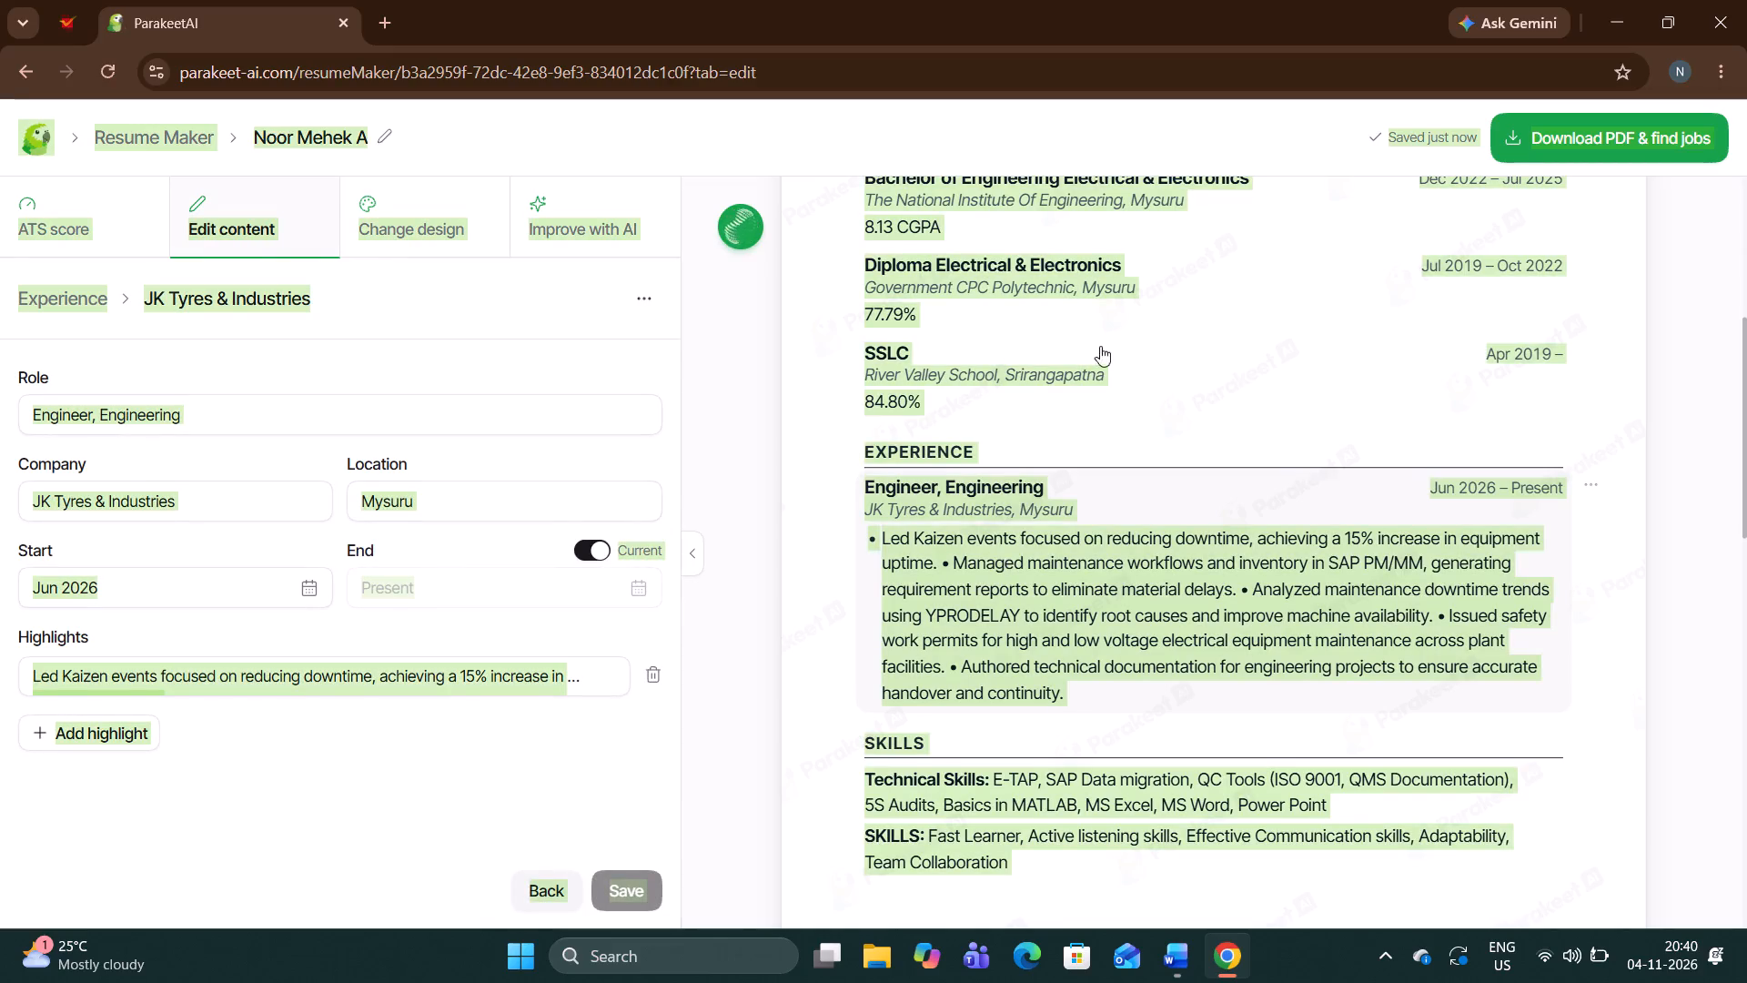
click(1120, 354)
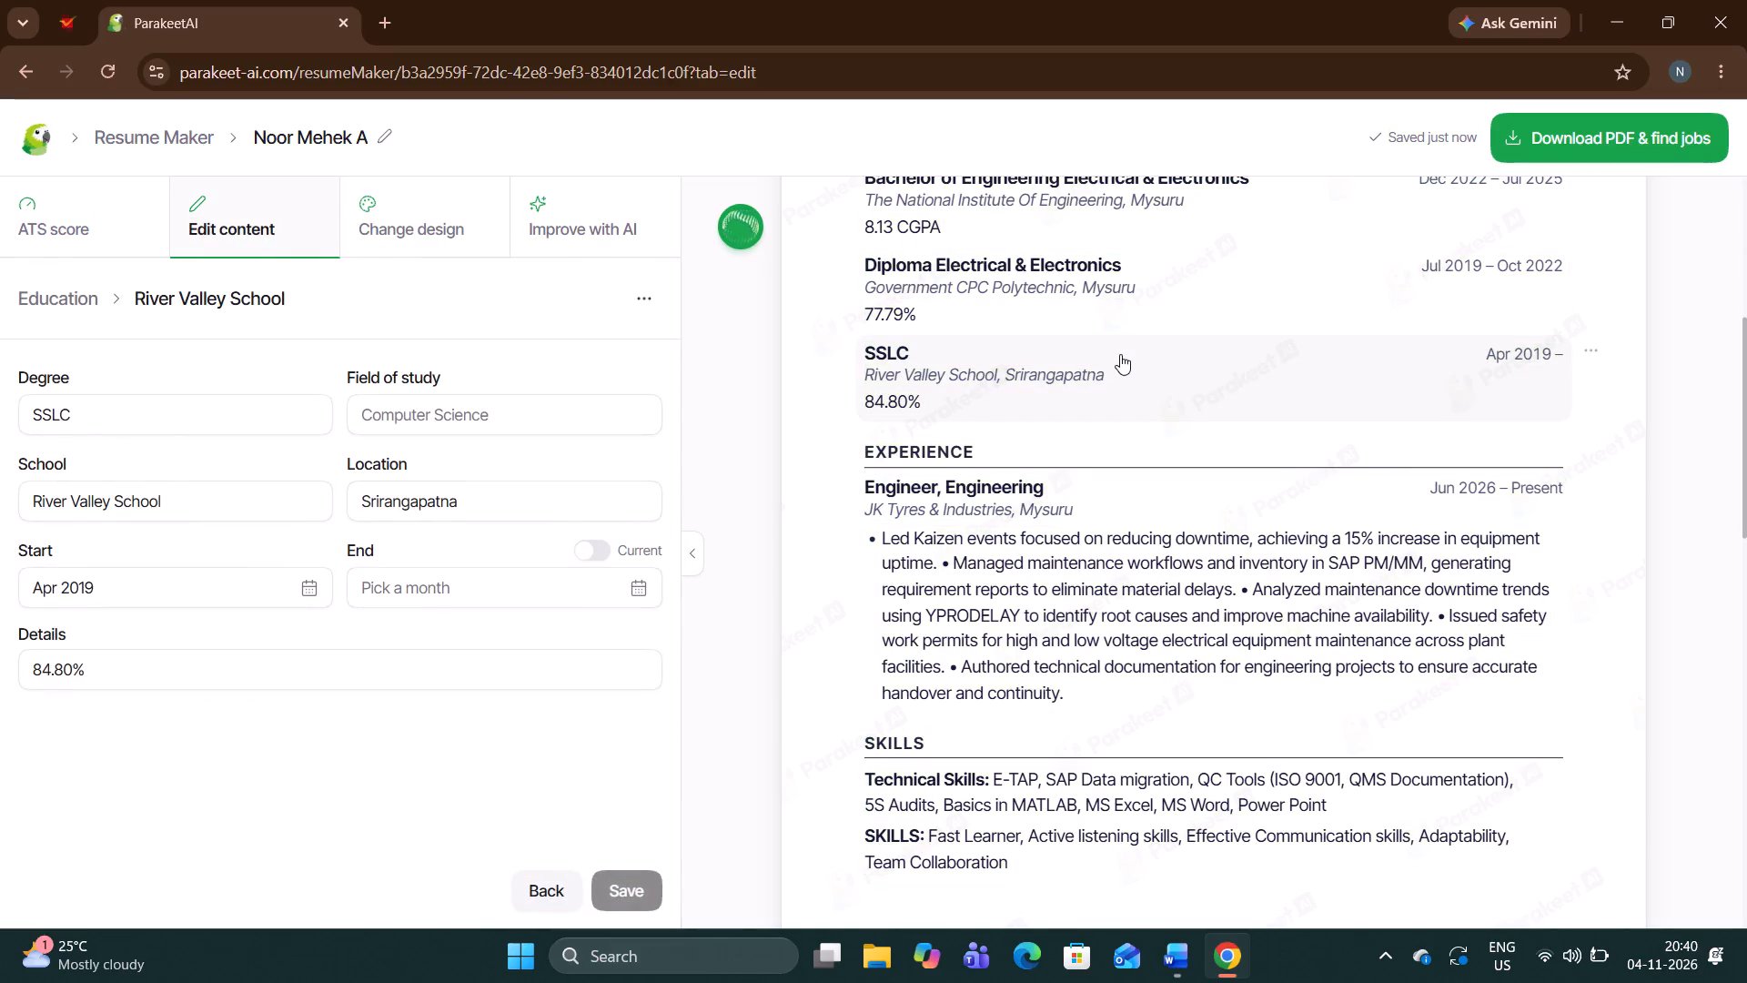
Copy the entire resume text from the preview, from the name heading down to the languages list.
scroll(1120, 354, up, 4)
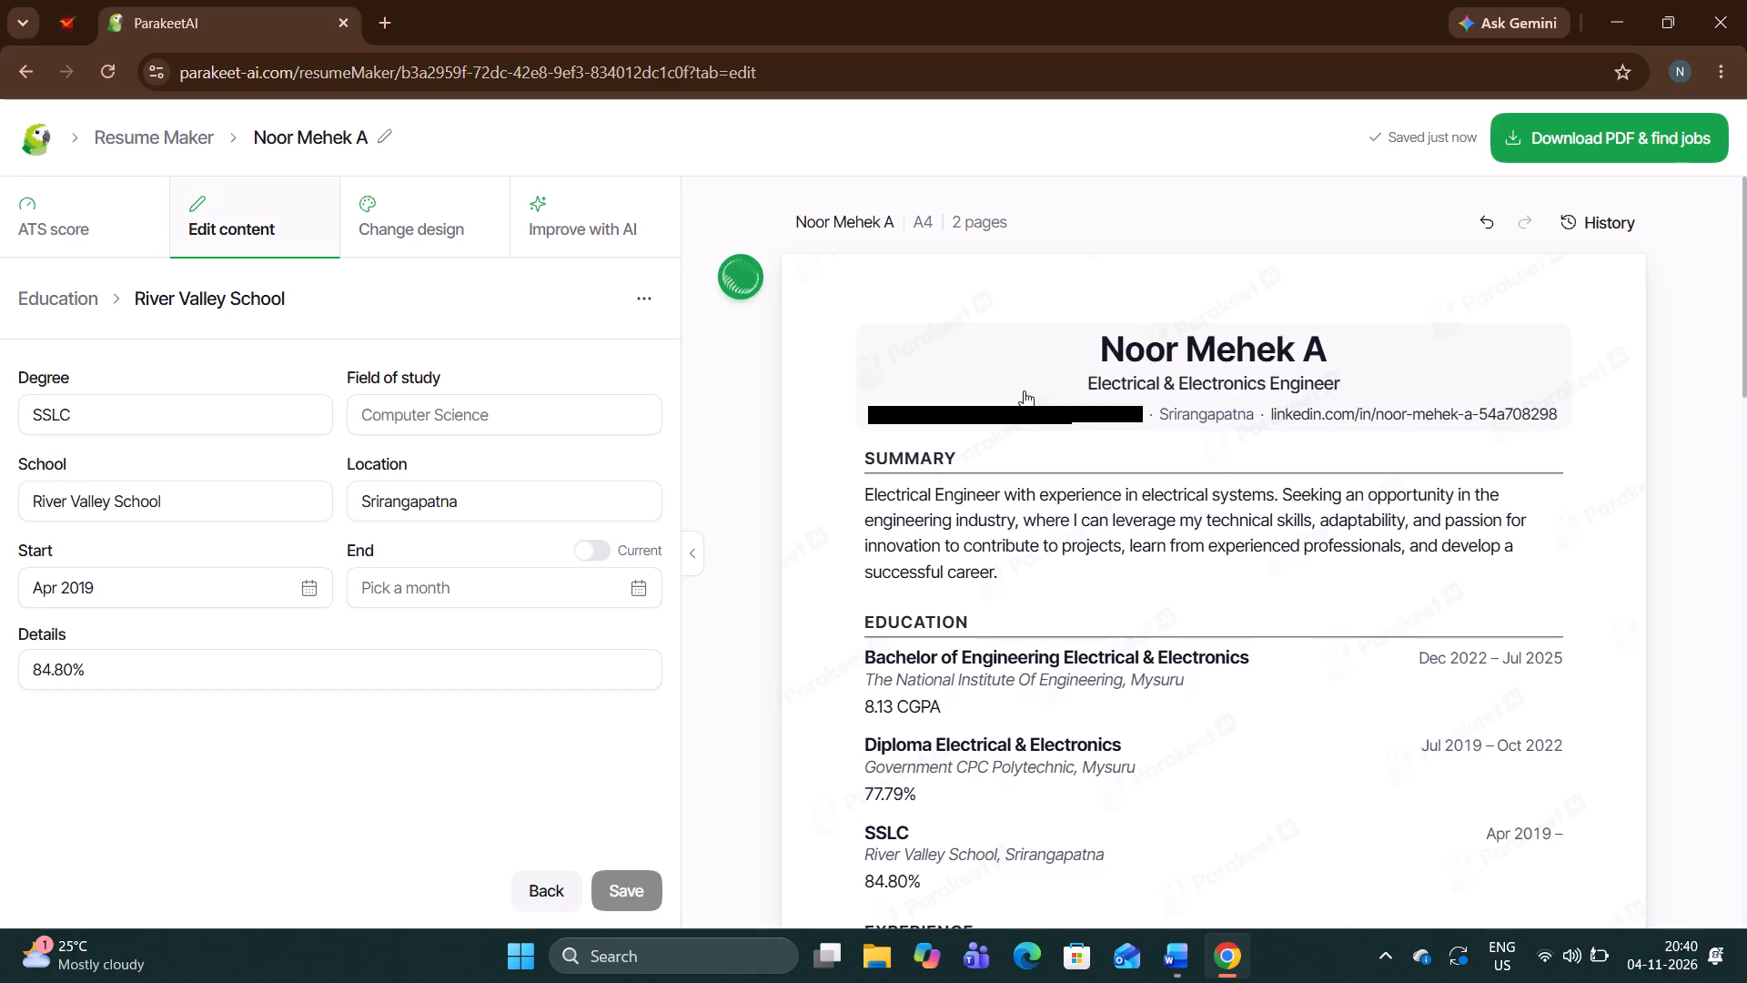
click(1184, 341)
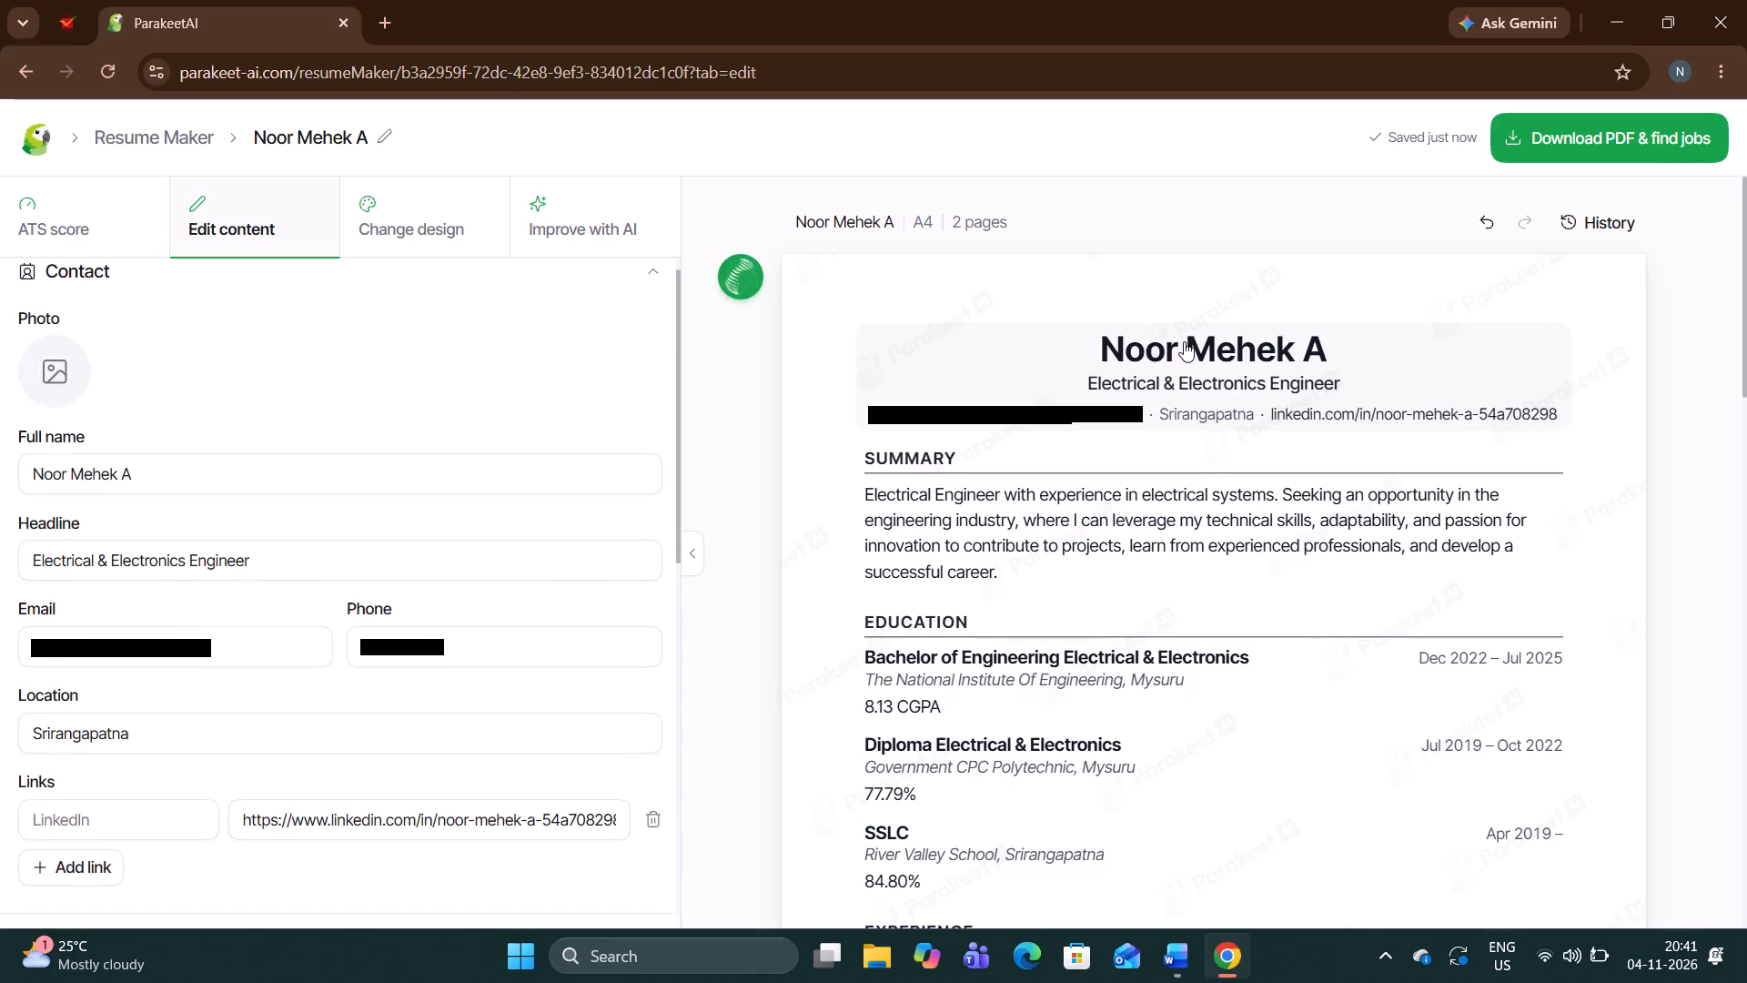
key(ctrl+a)
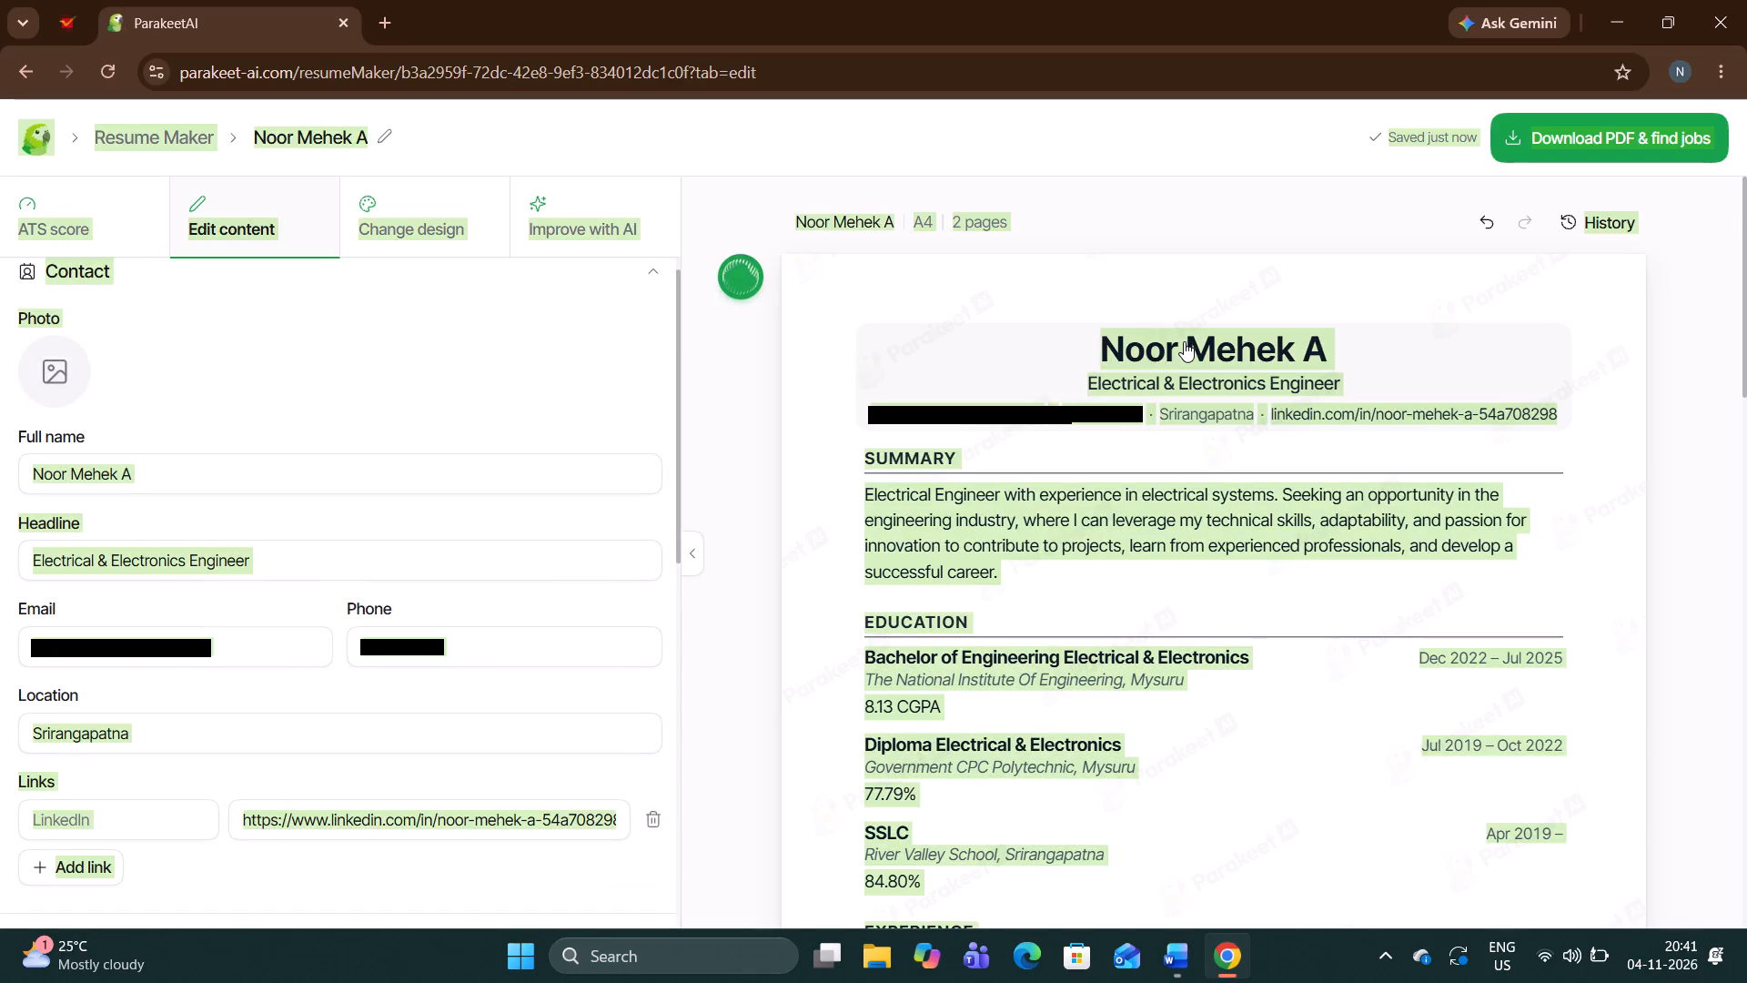
click(1184, 341)
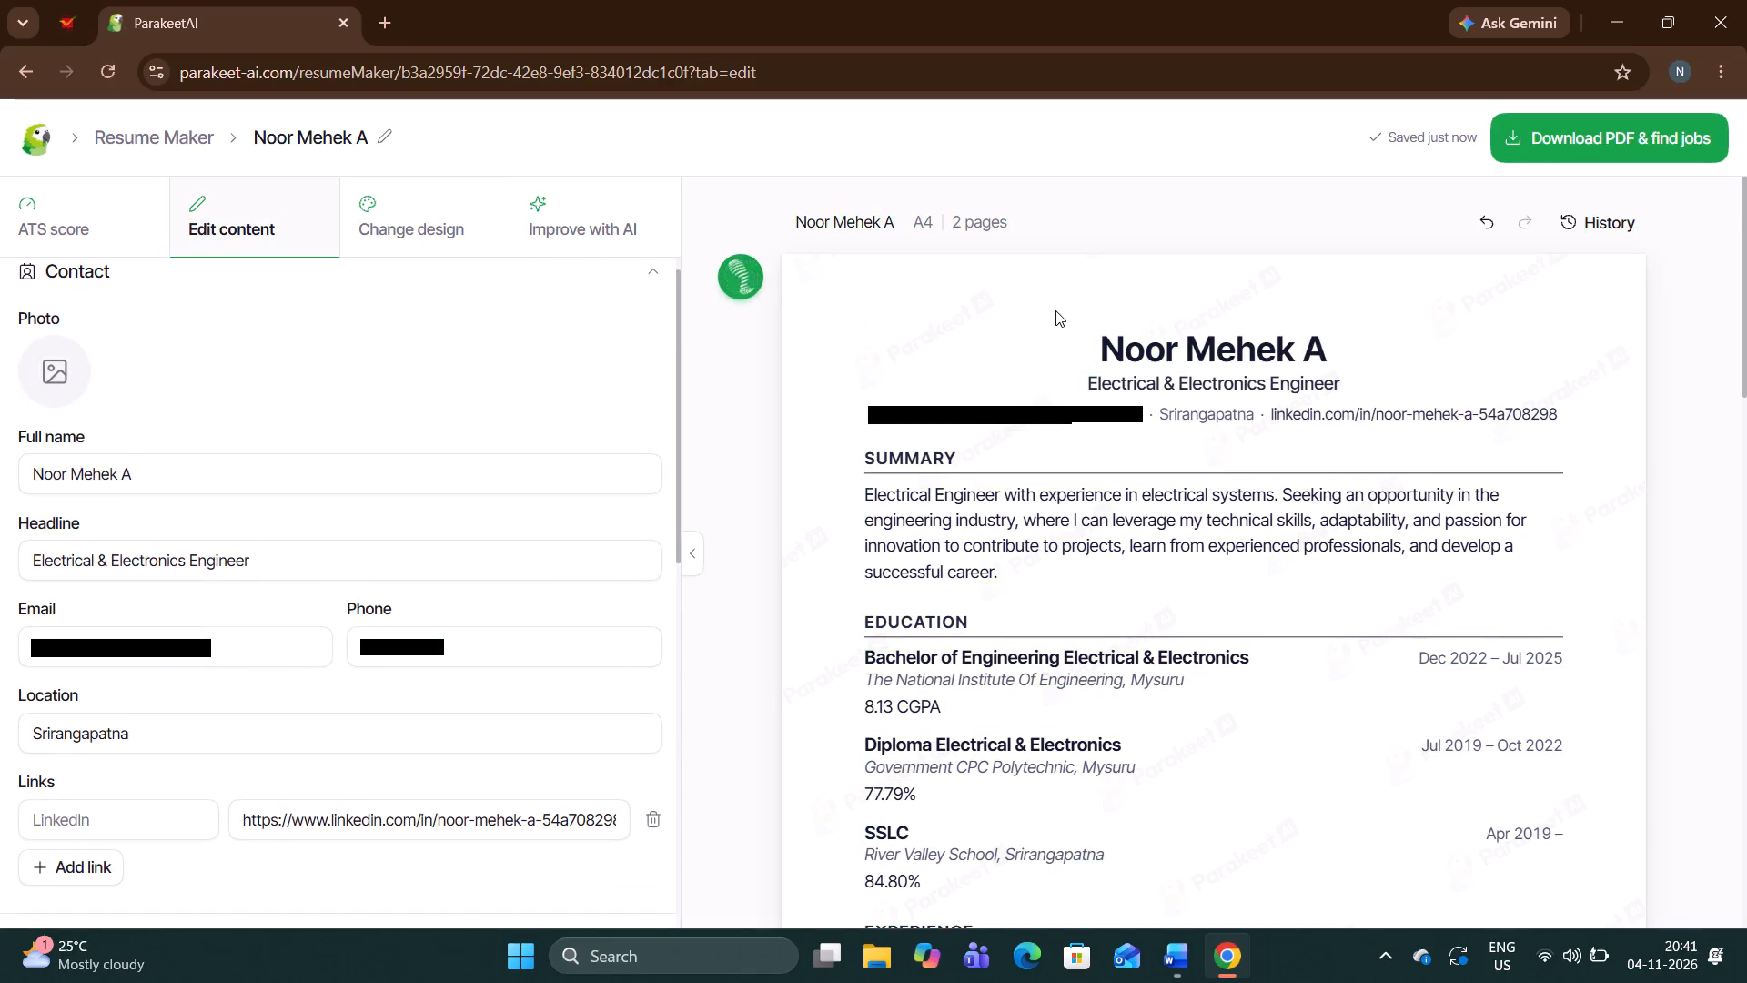
drag(1055, 310, 1223, 886)
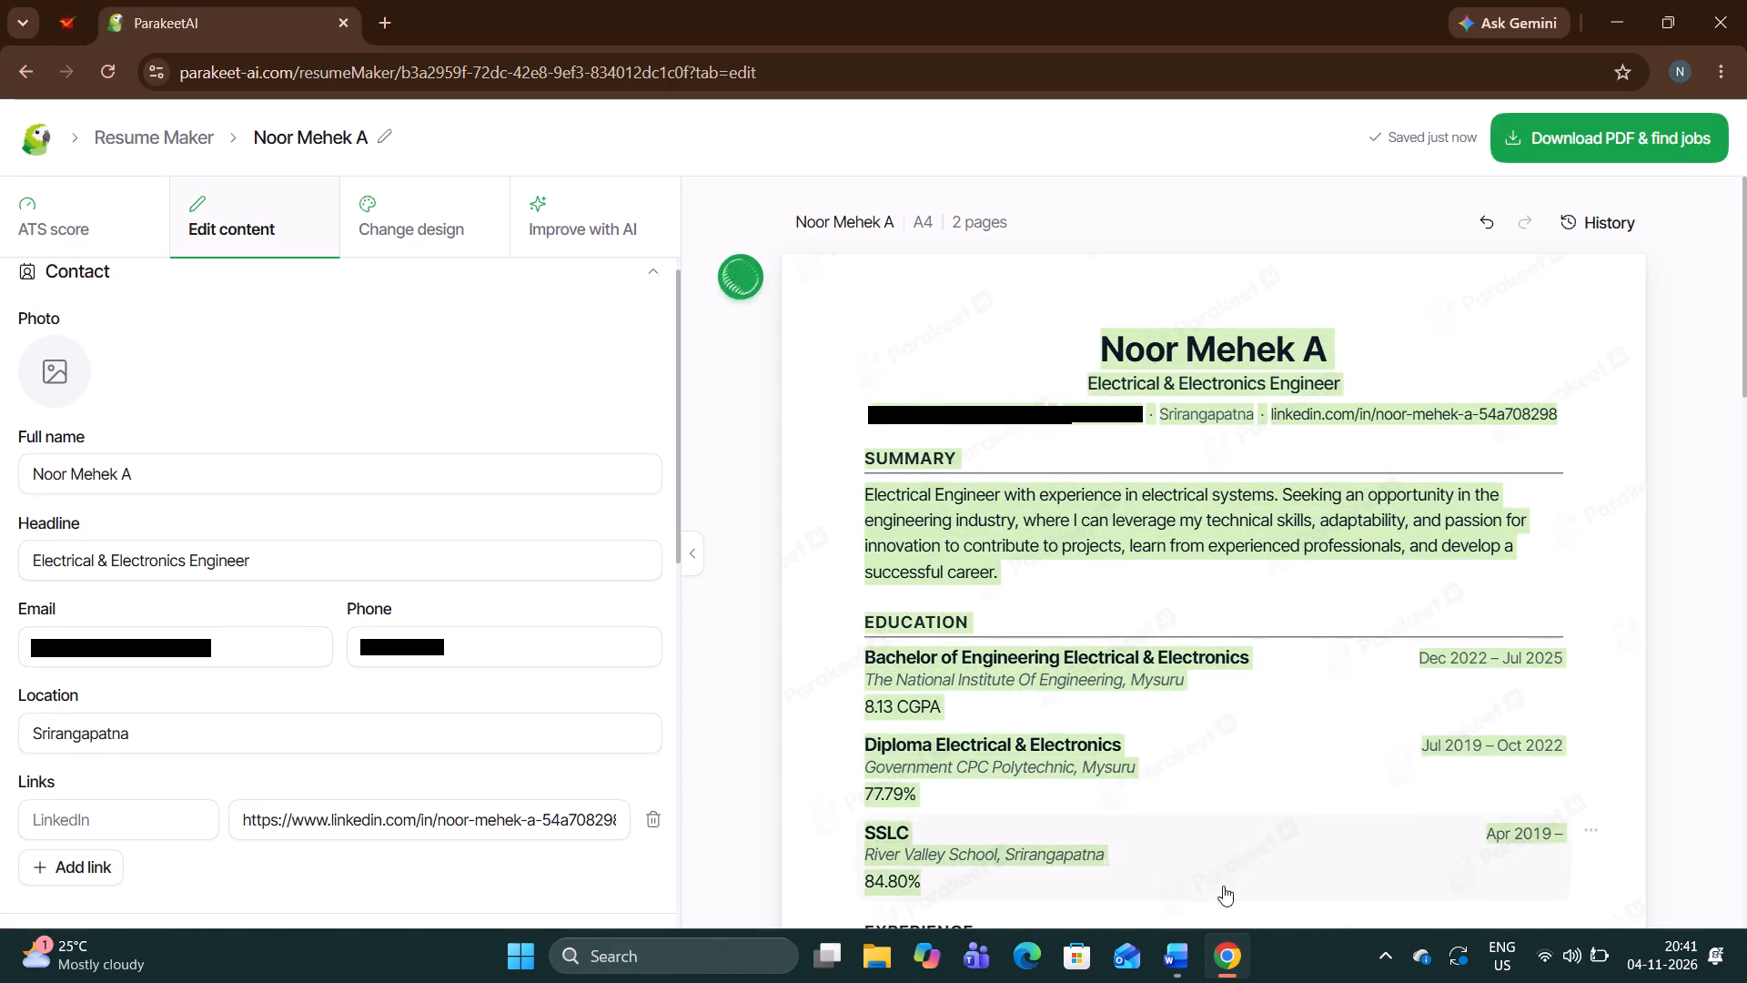
drag(1223, 886, 1074, 462)
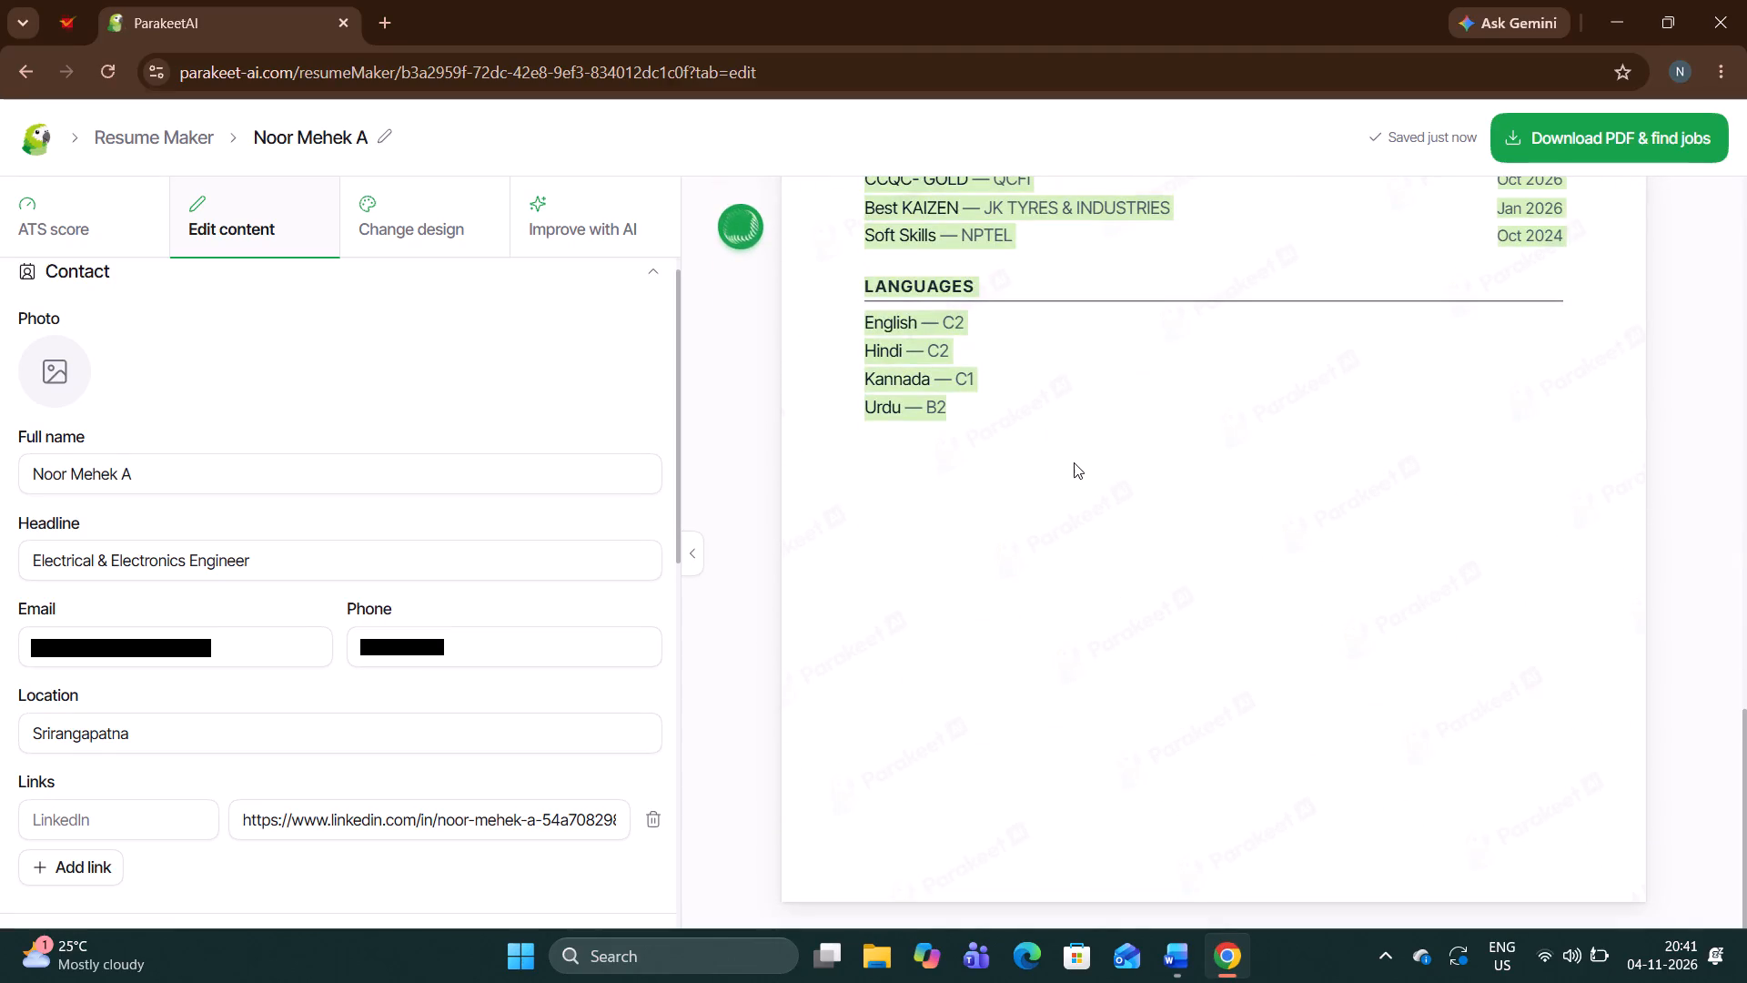
key(ctrl+c)
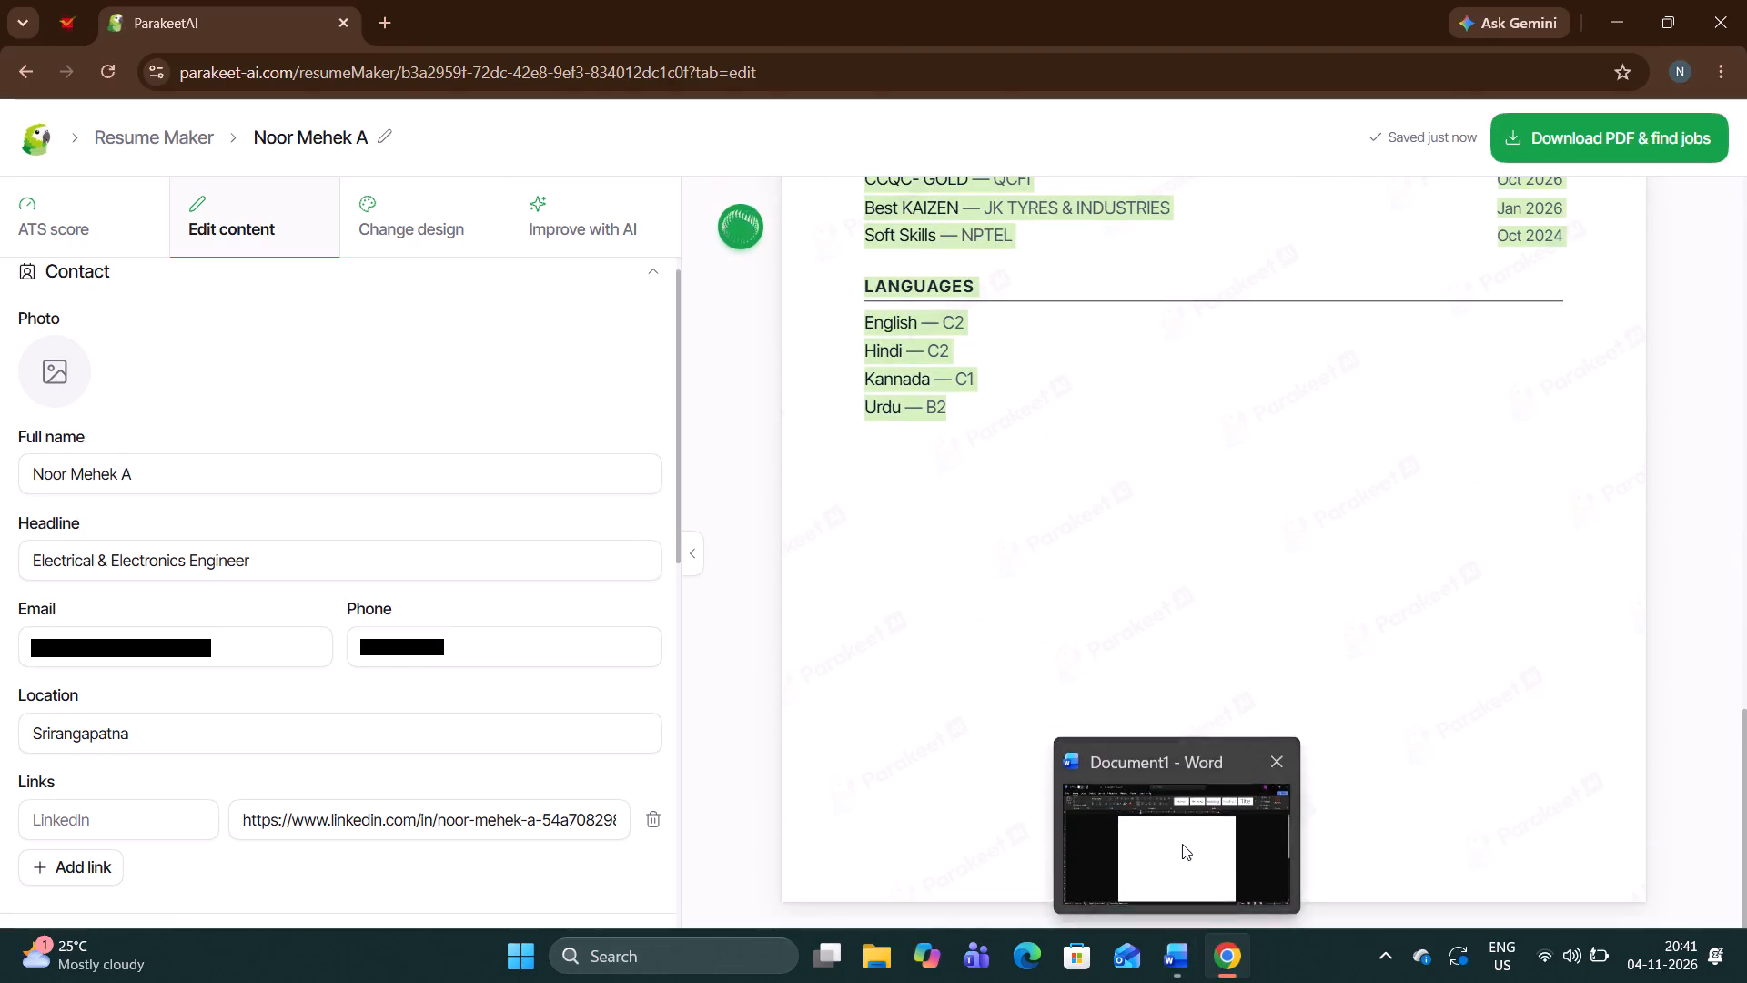
Switch to Word, paste the copied resume into the blank Document1, and check the pasted text back up to the top.
click(1182, 844)
key(ctrl+v)
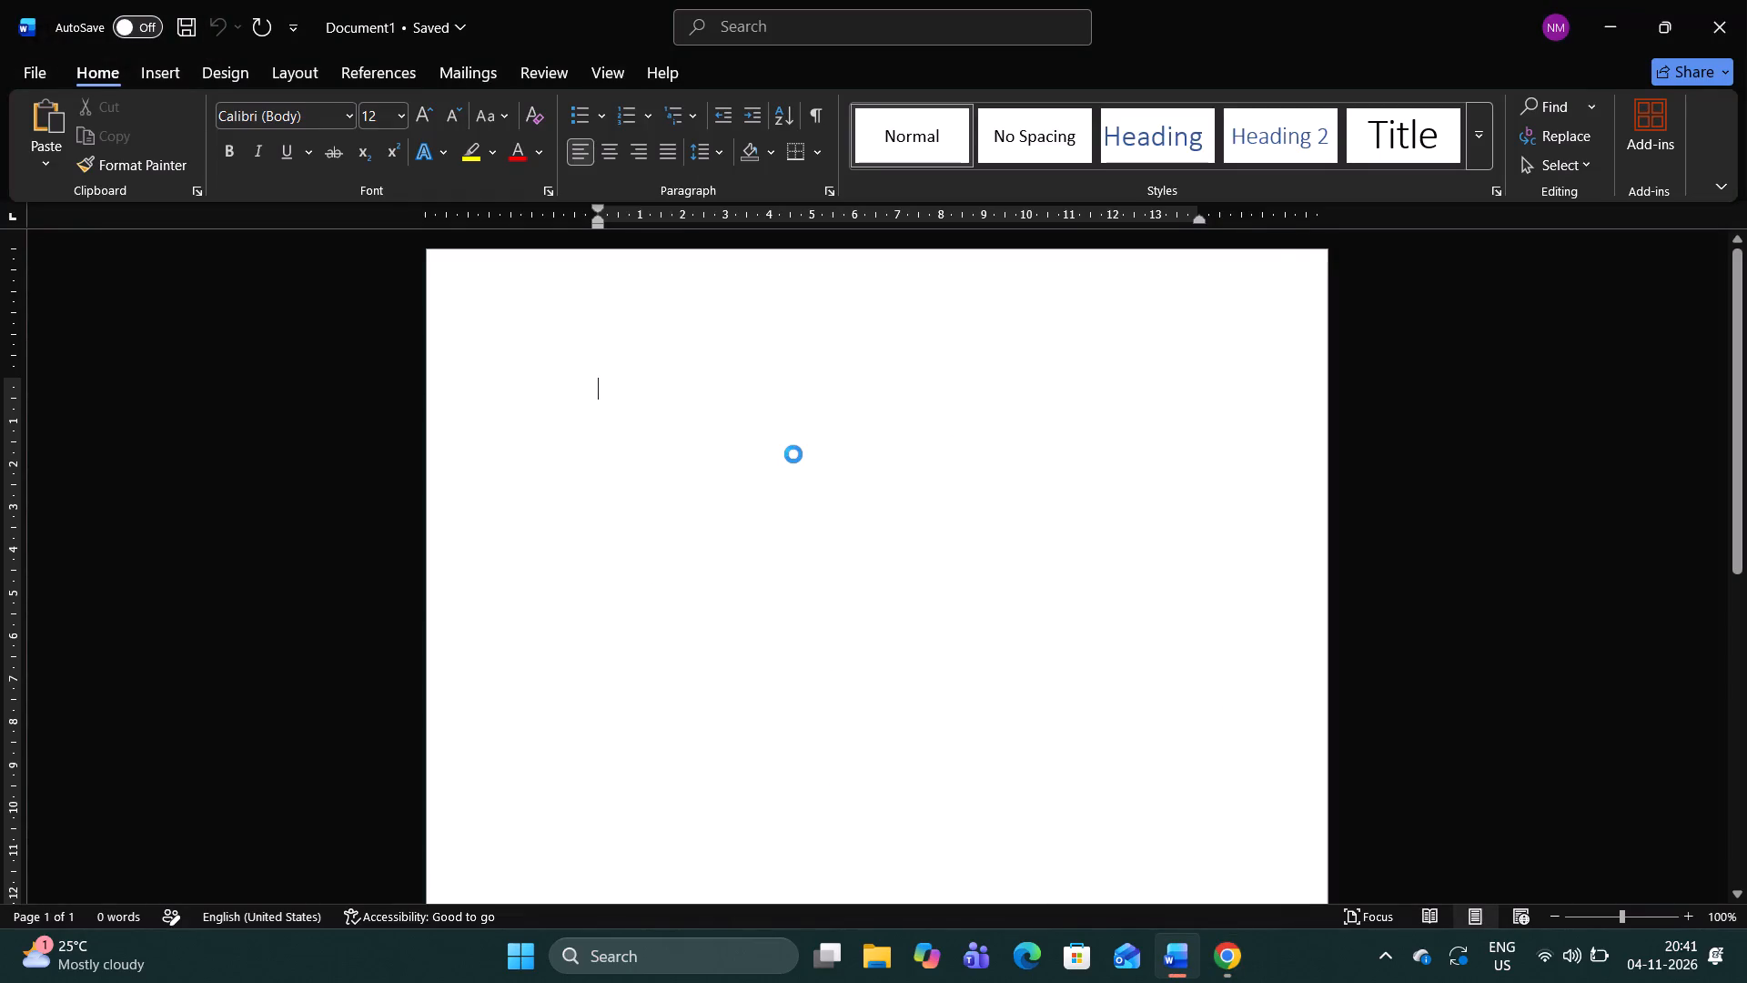
scroll(793, 454, up, 3)
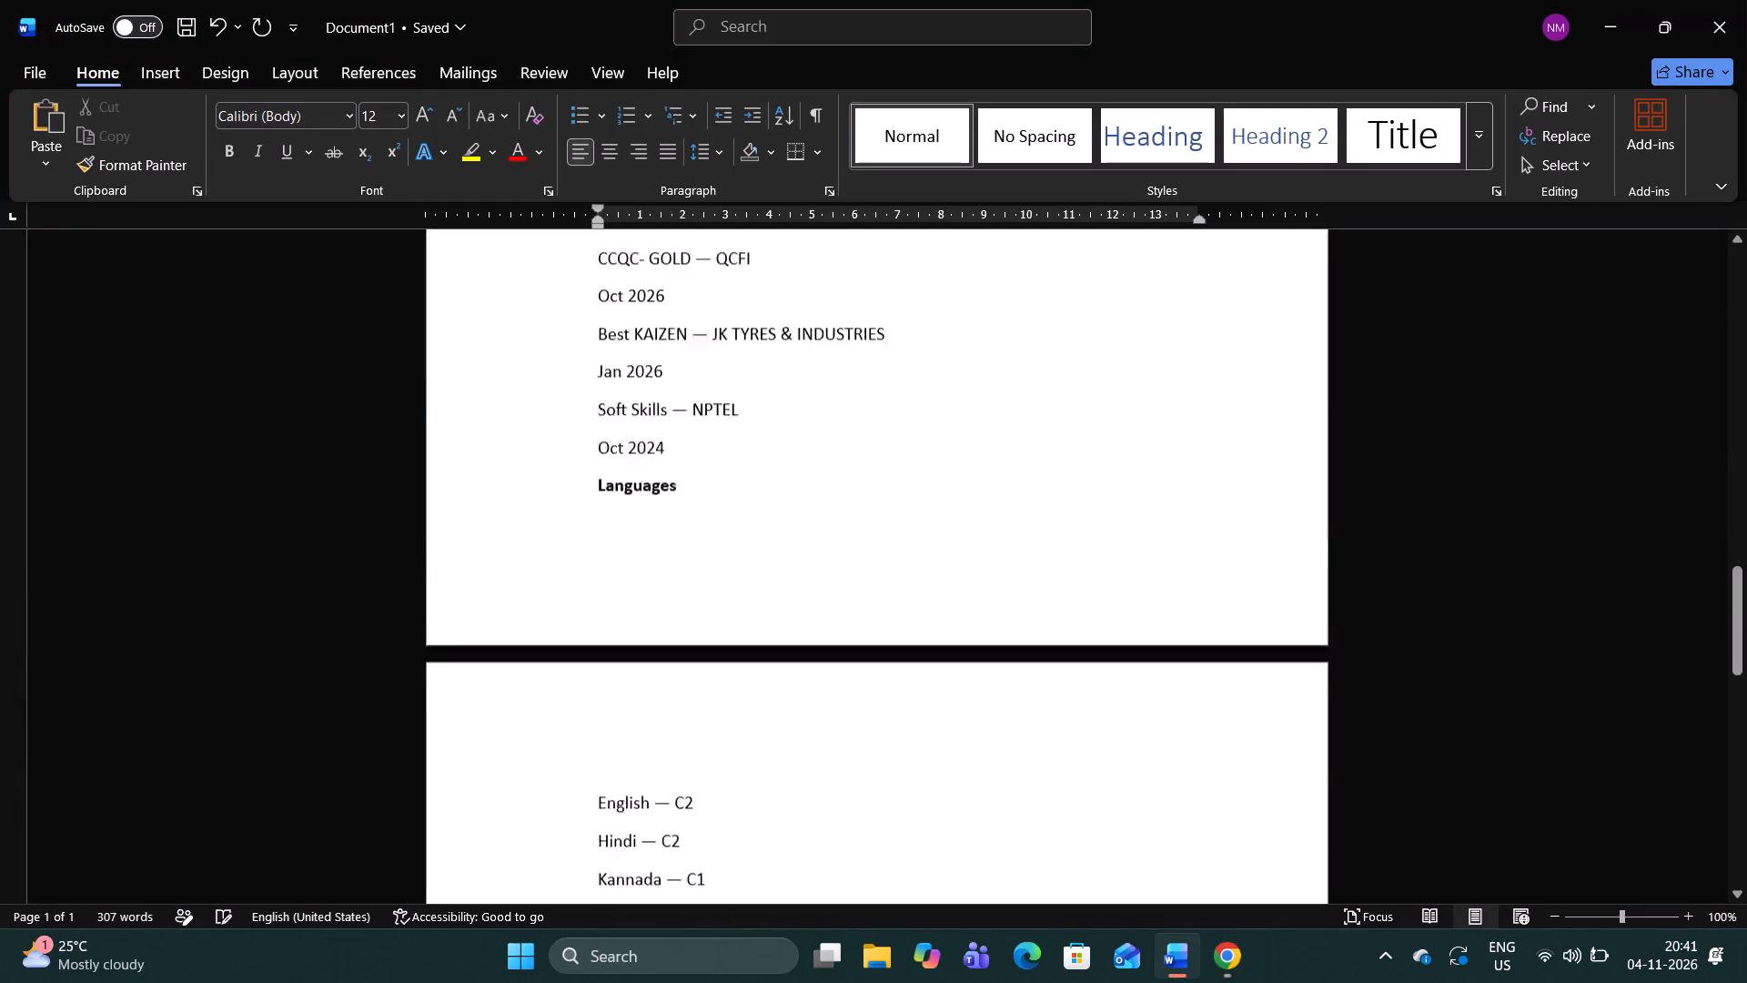
scroll(793, 454, up, 12)
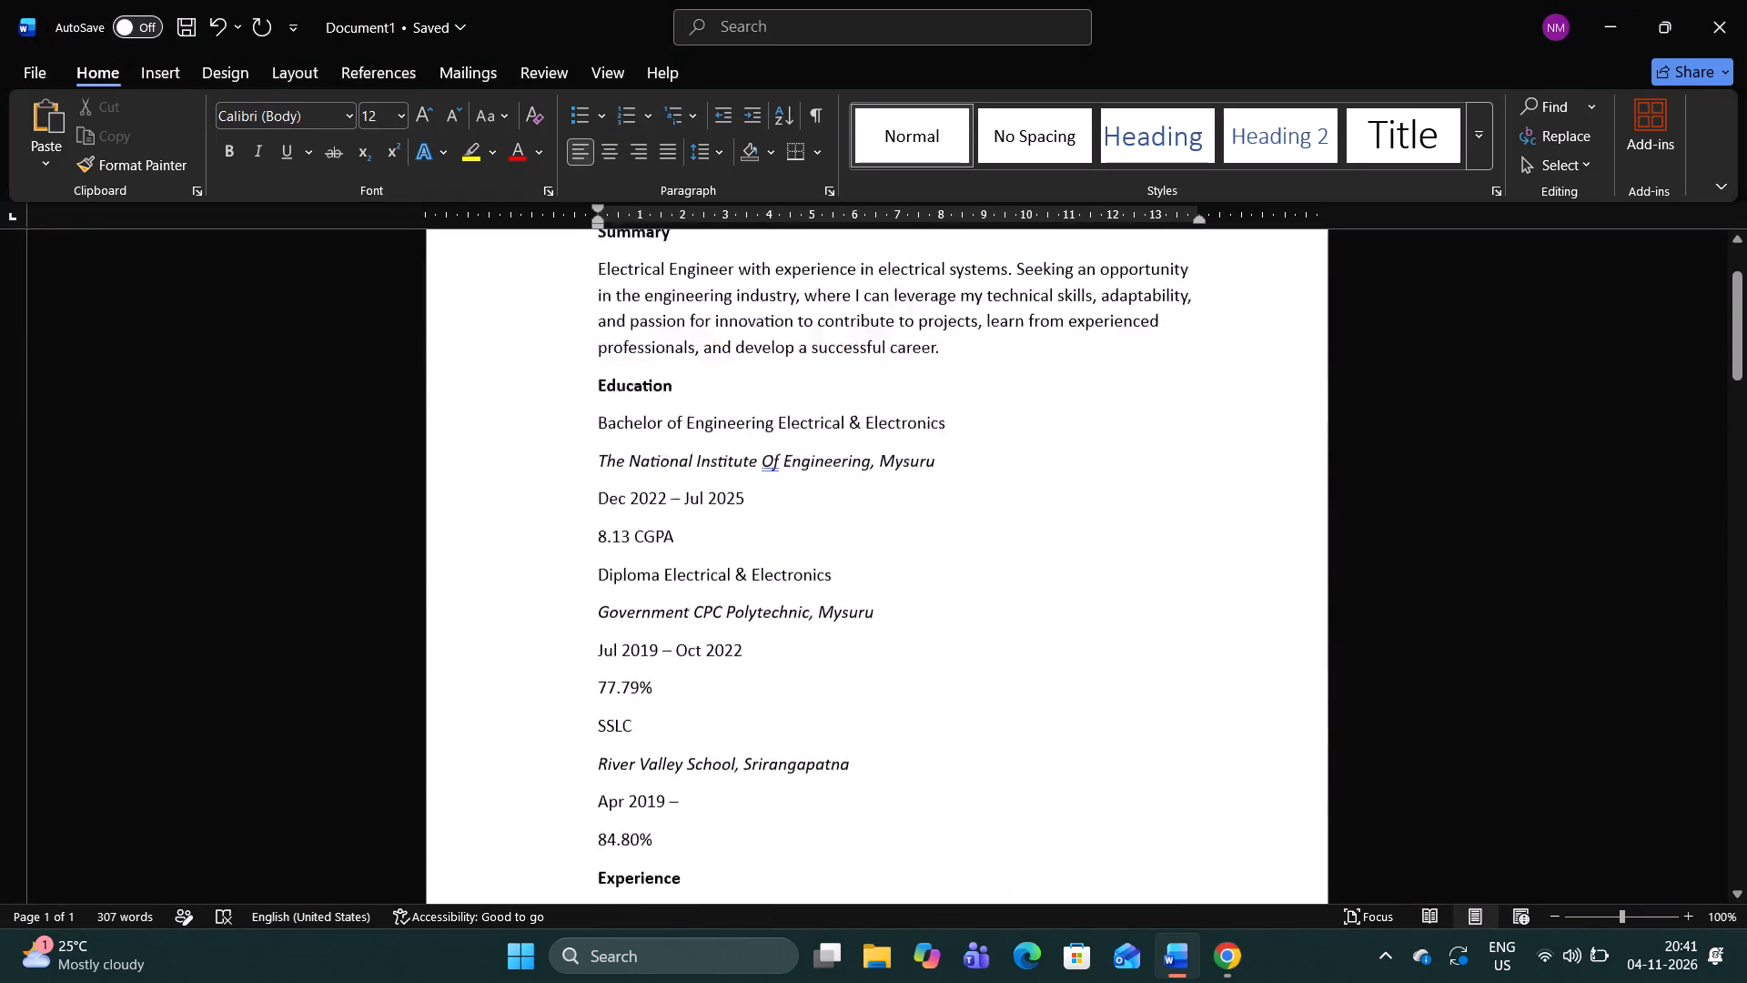
scroll(793, 454, up, 6)
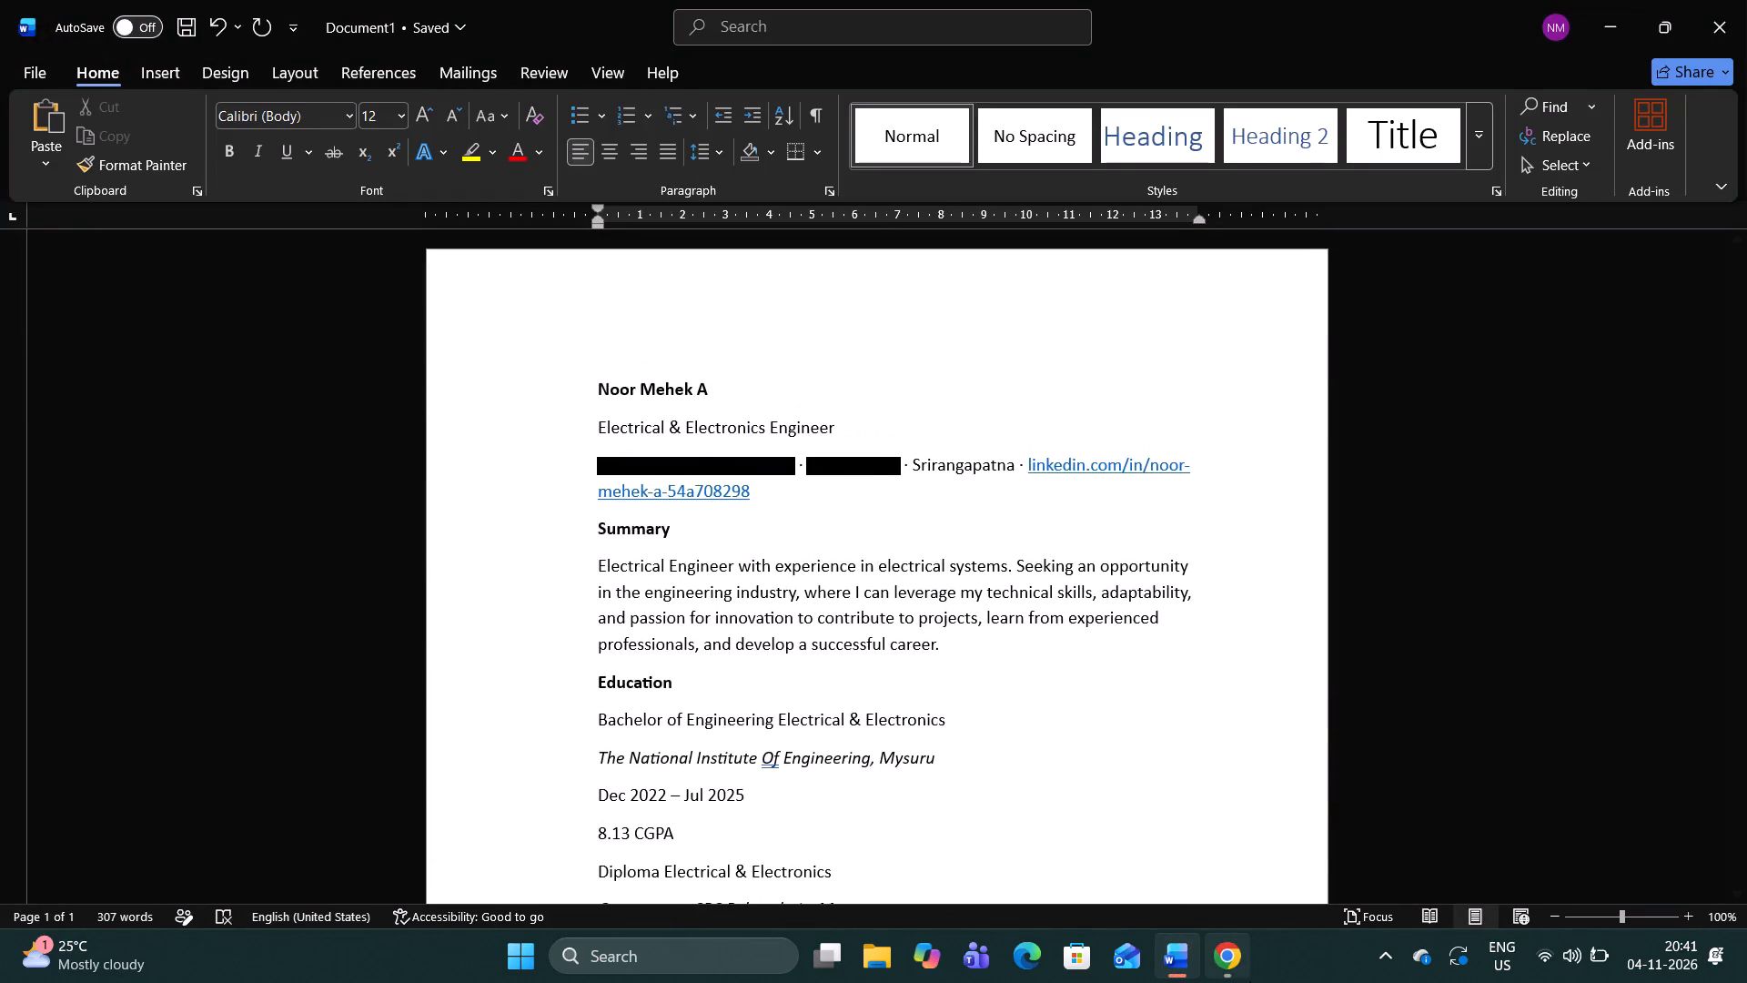
Return to the resume in the browser and clear the location from its contact details.
click(1198, 851)
click(1099, 587)
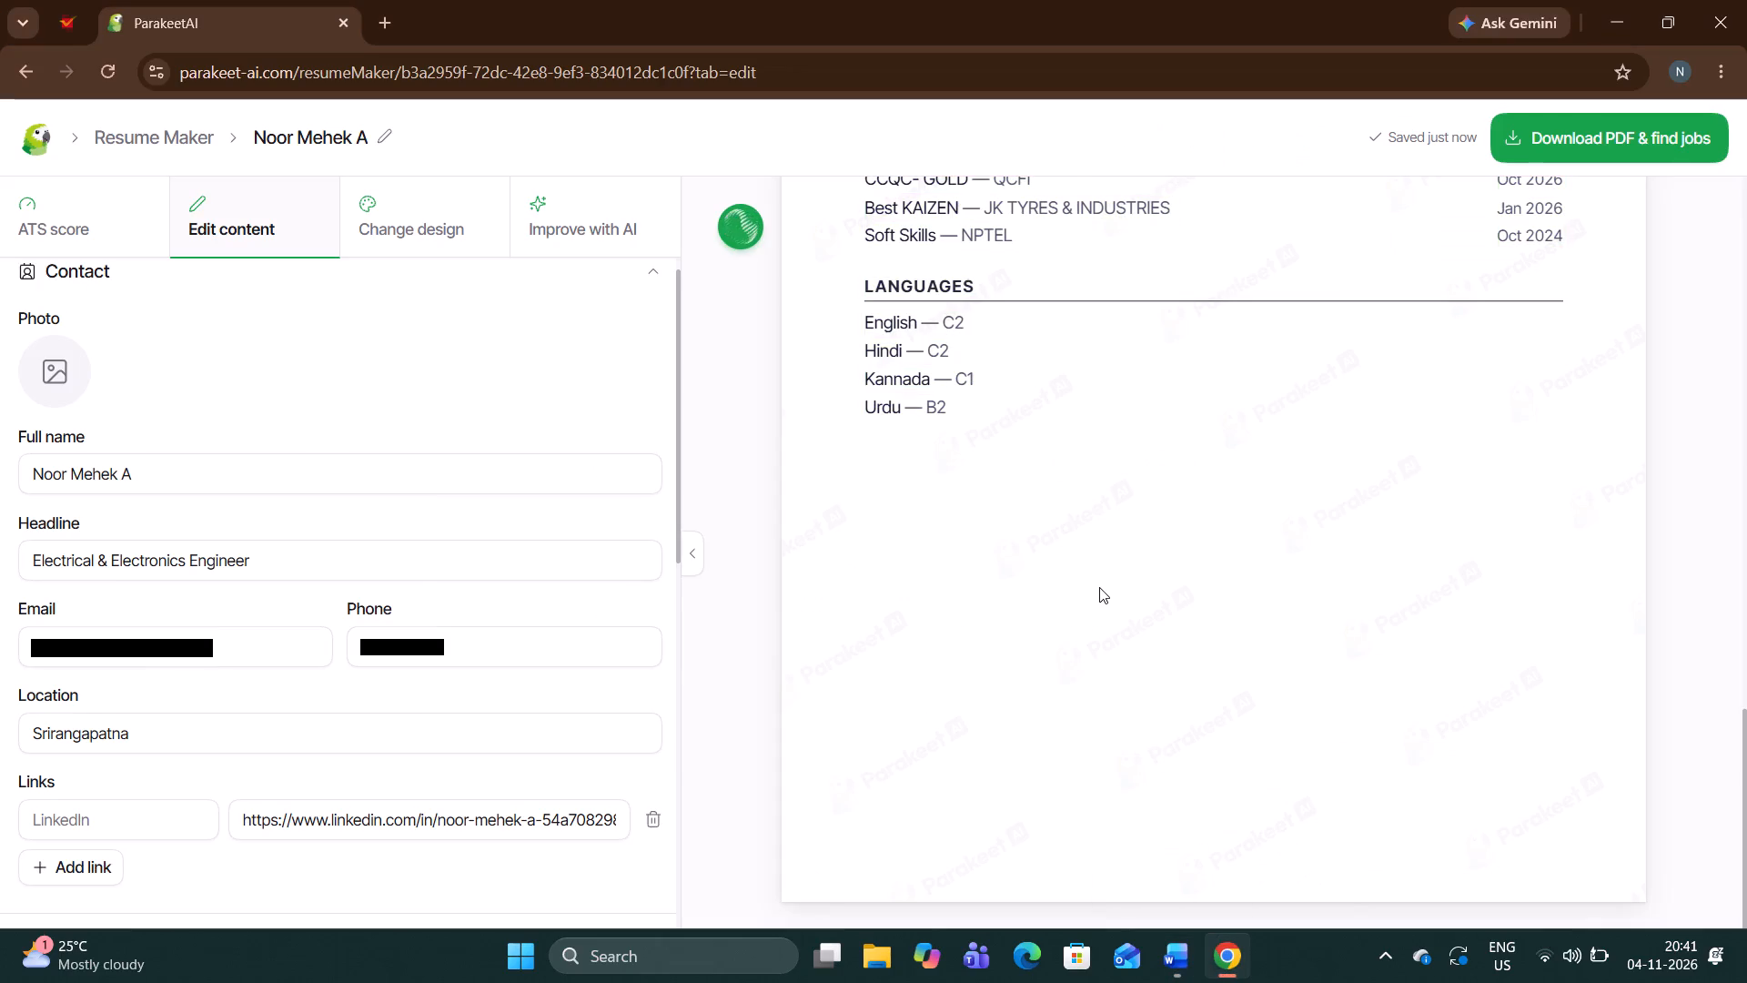
scroll(1099, 587, up, 7)
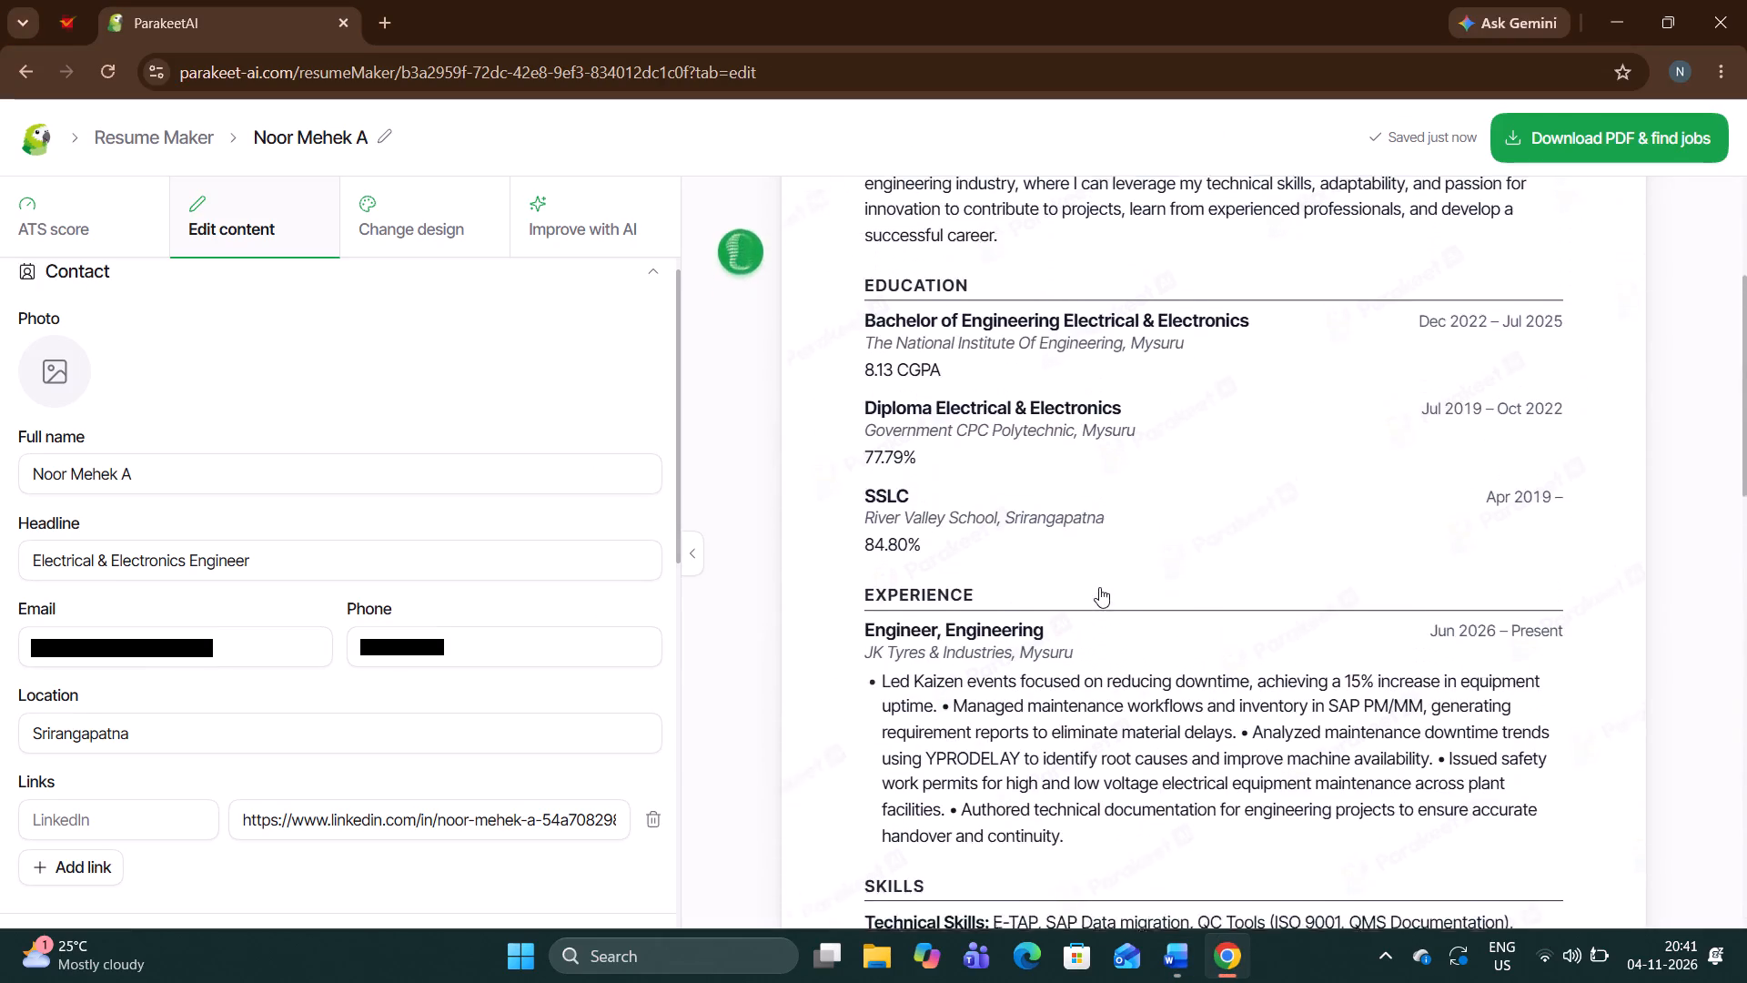
scroll(1099, 587, up, 2)
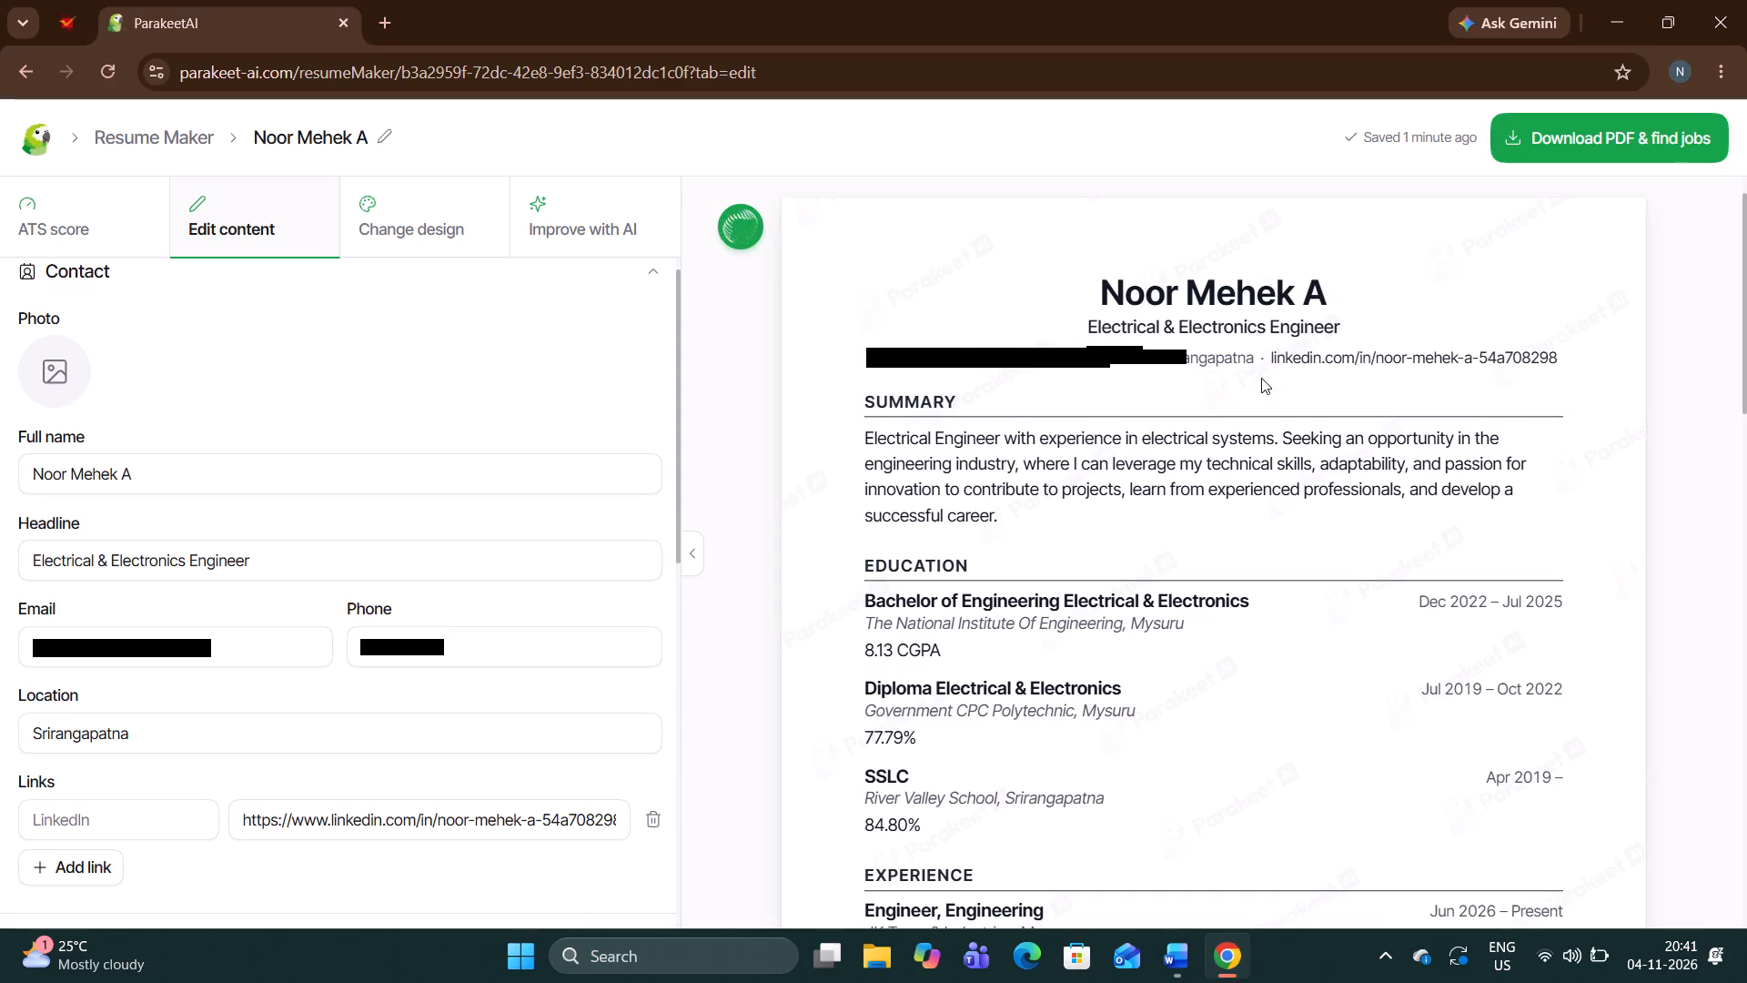
click(1228, 328)
scroll(316, 623, down, 1)
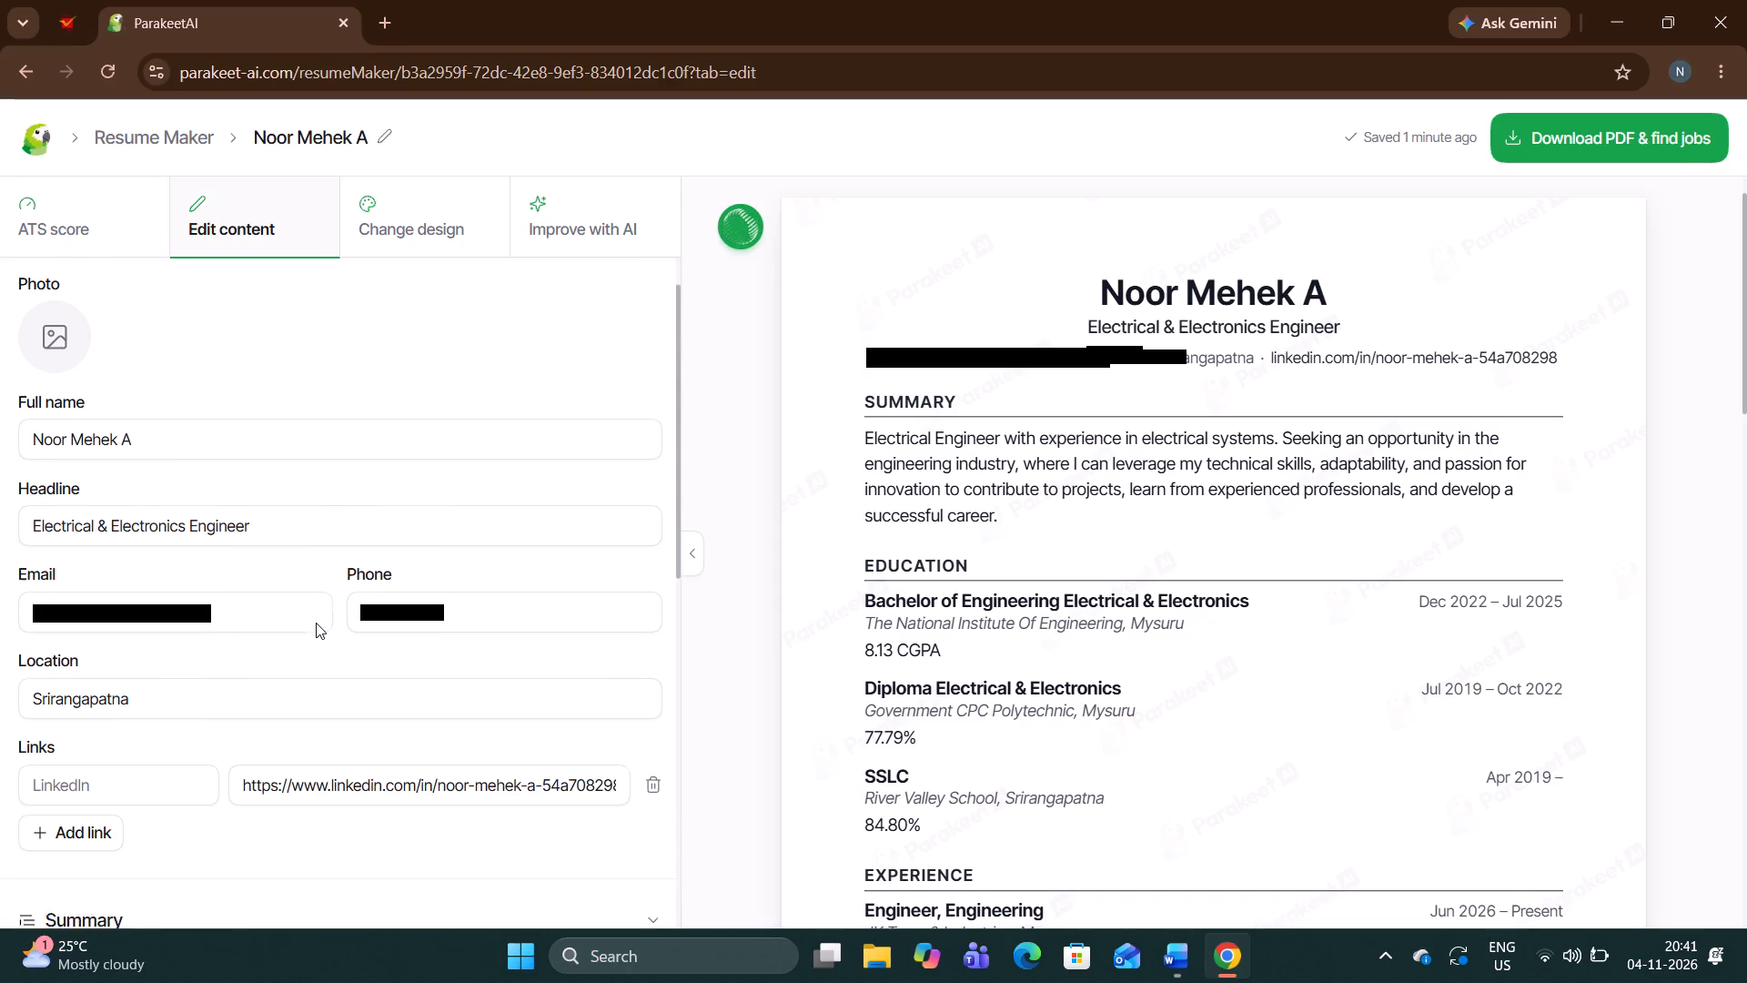
scroll(316, 623, down, 1)
click(167, 559)
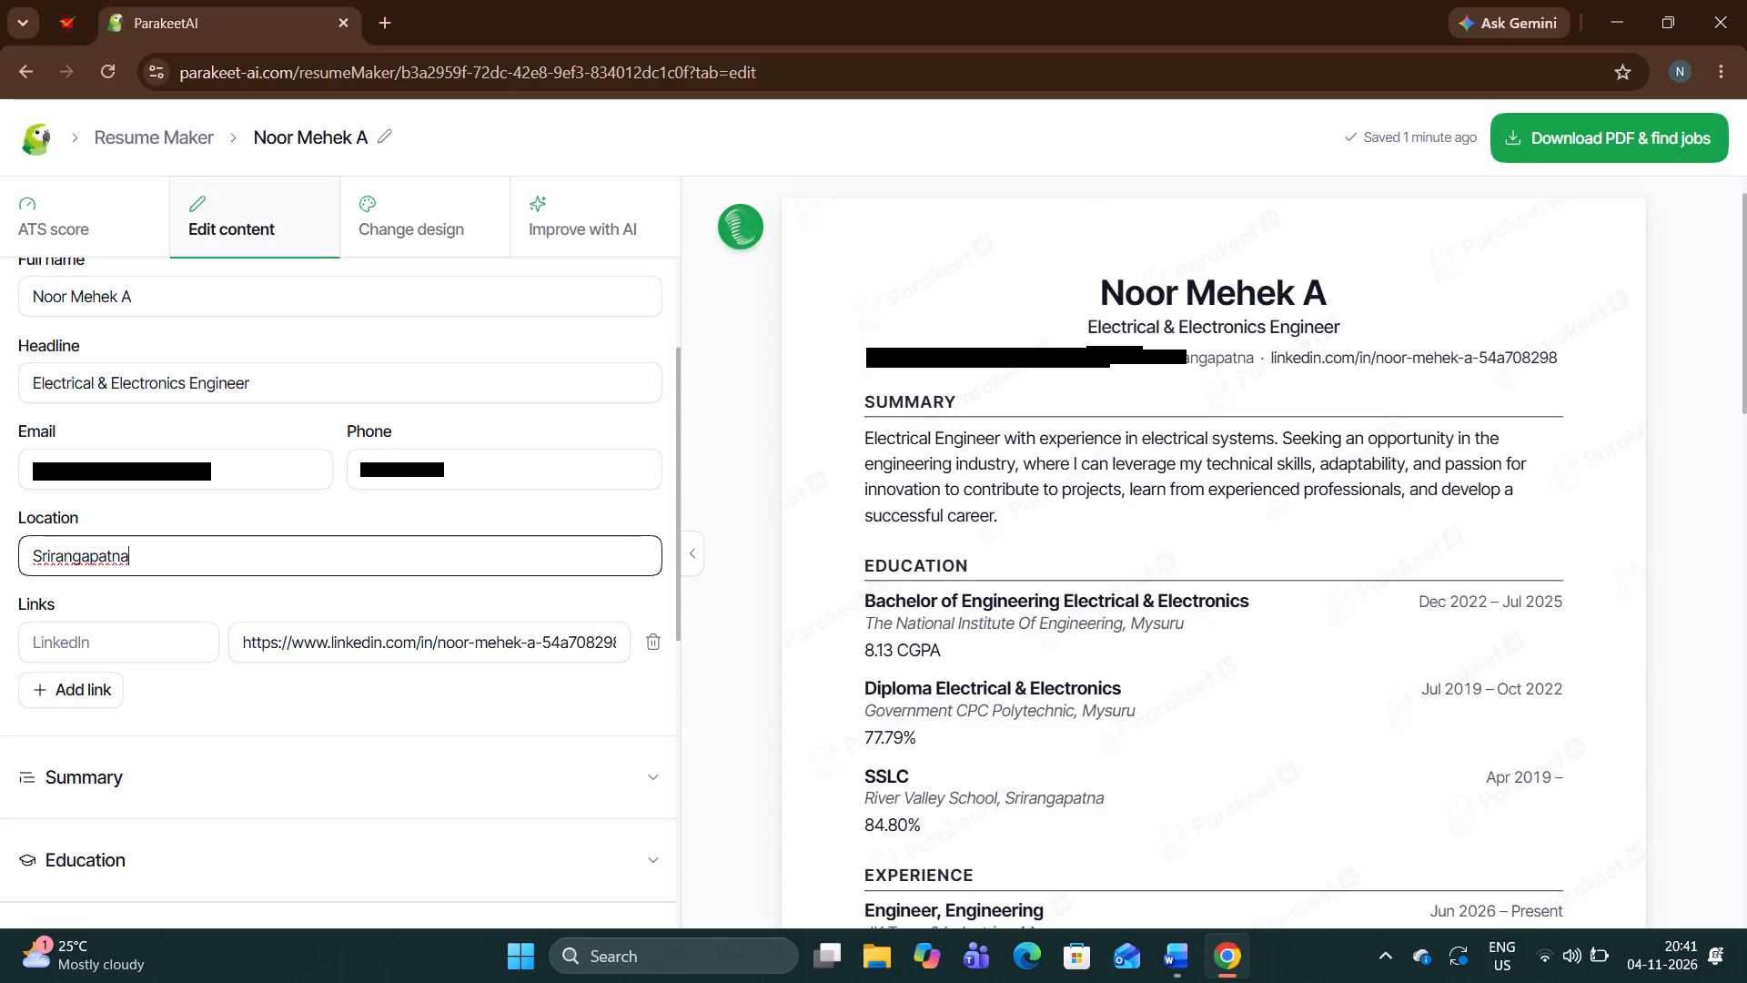
key(BackSpace)
key(BackSpace)
key(BackSpace)
key(BackSpace)
key(BackSpace)
key(BackSpace)
key(BackSpace)
key(BackSpace)
key(BackSpace)
key(BackSpace)
key(BackSpace)
key(BackSpace)
key(BackSpace)
key(BackSpace)
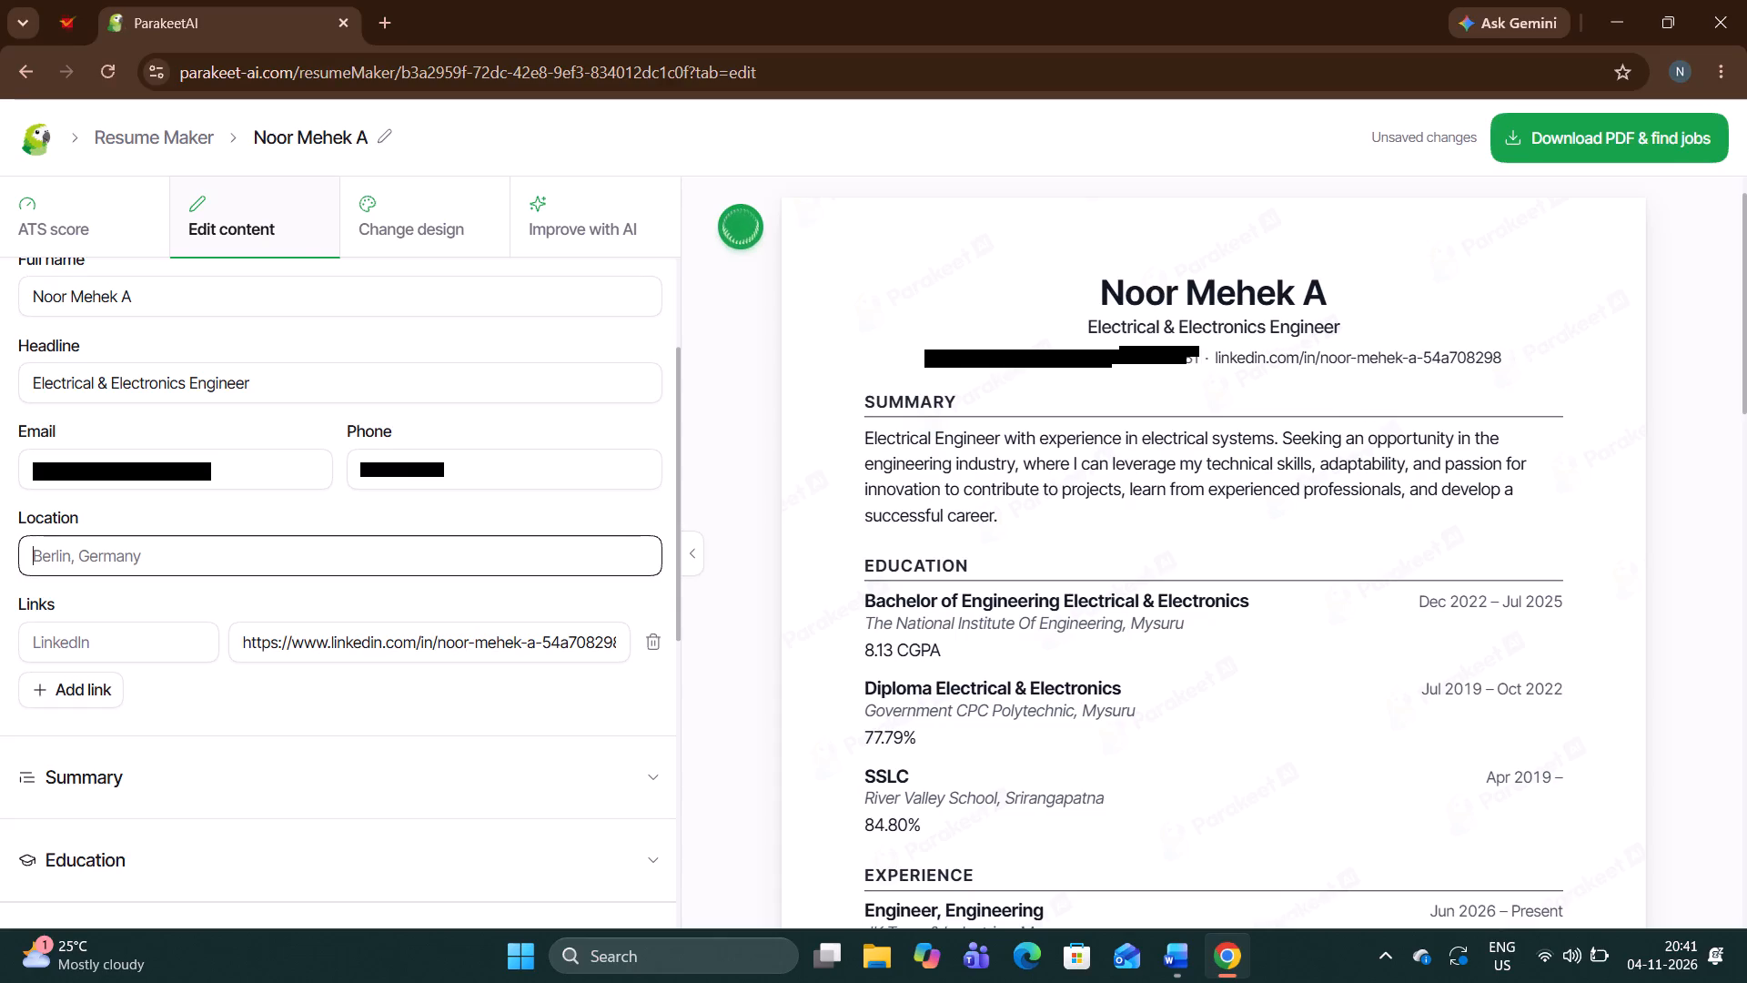
click(193, 735)
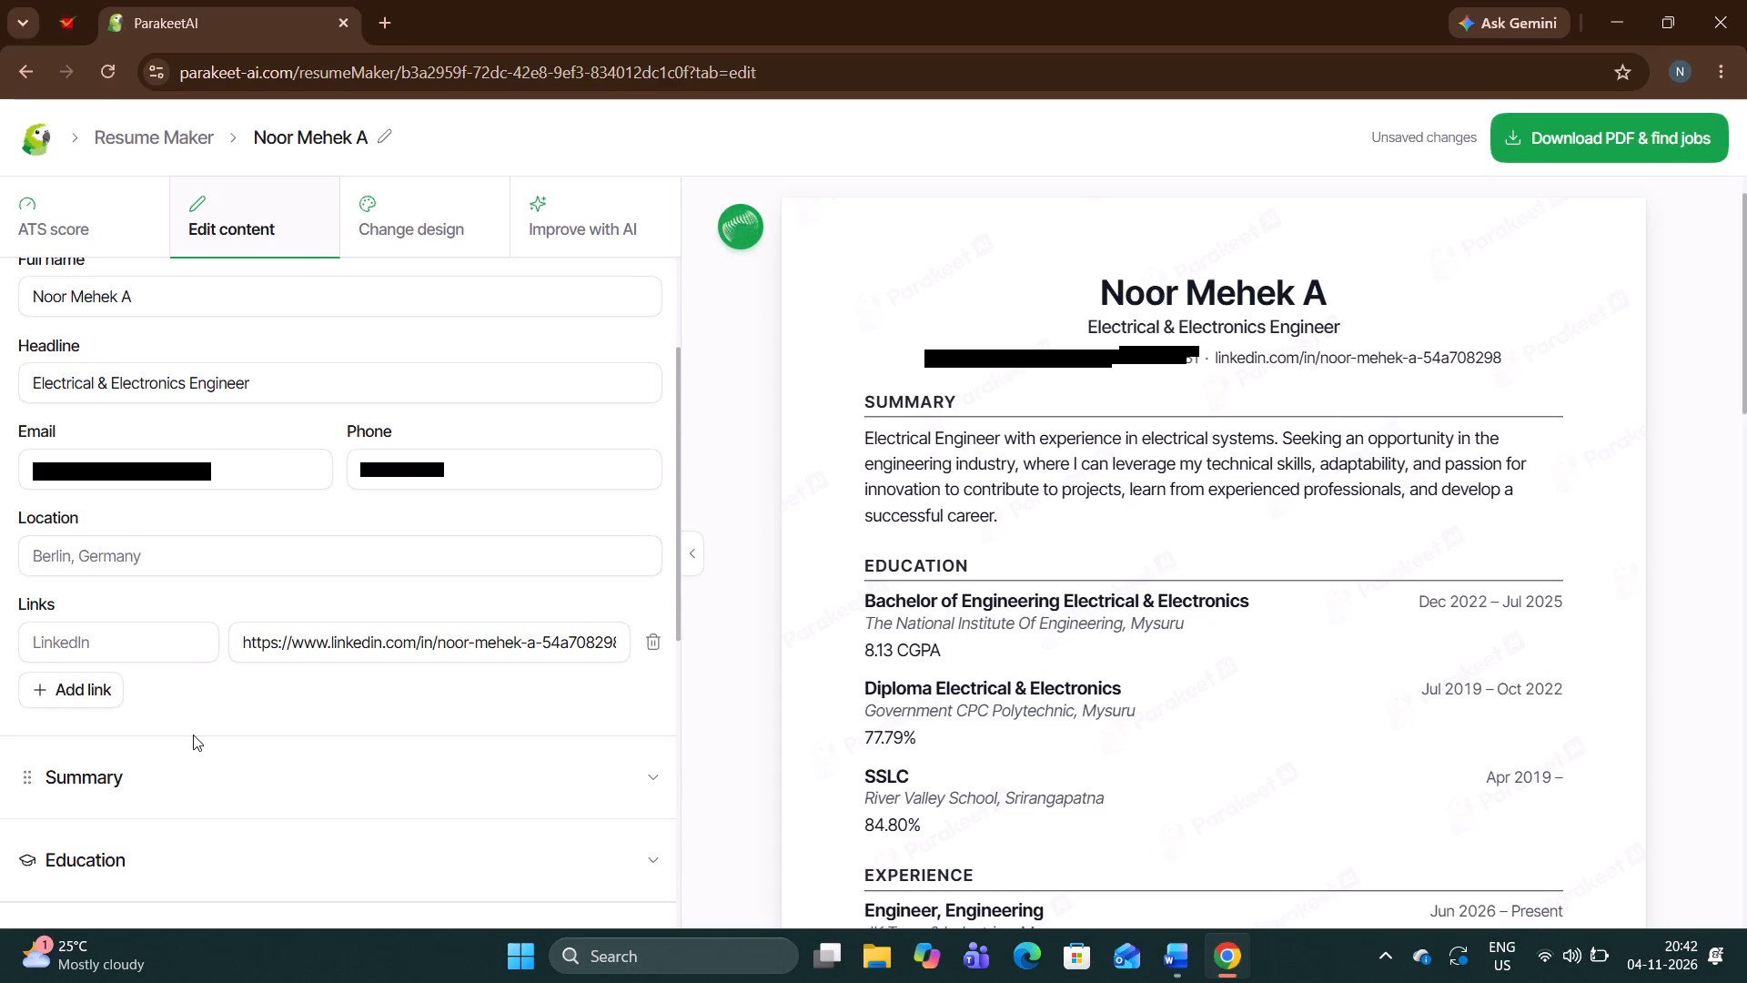
Apply the Optimize order option to rearrange the resume's sections.
scroll(193, 735, down, 1)
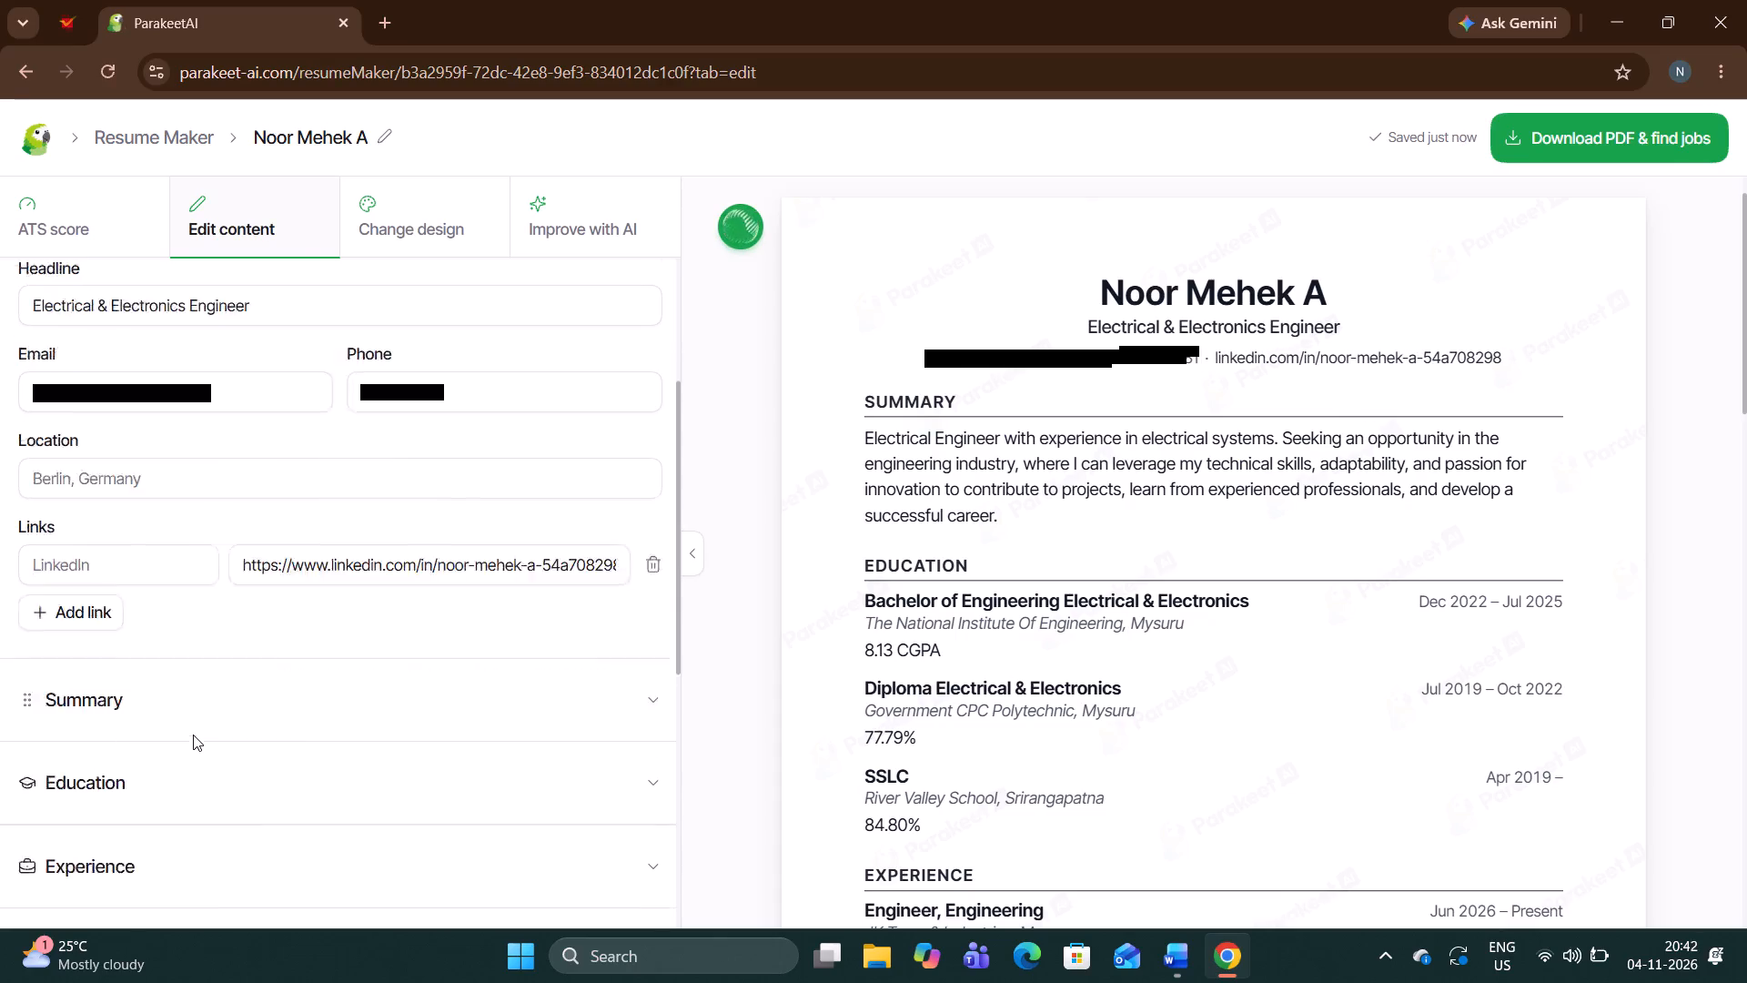
scroll(193, 735, down, 1)
scroll(193, 735, up, 5)
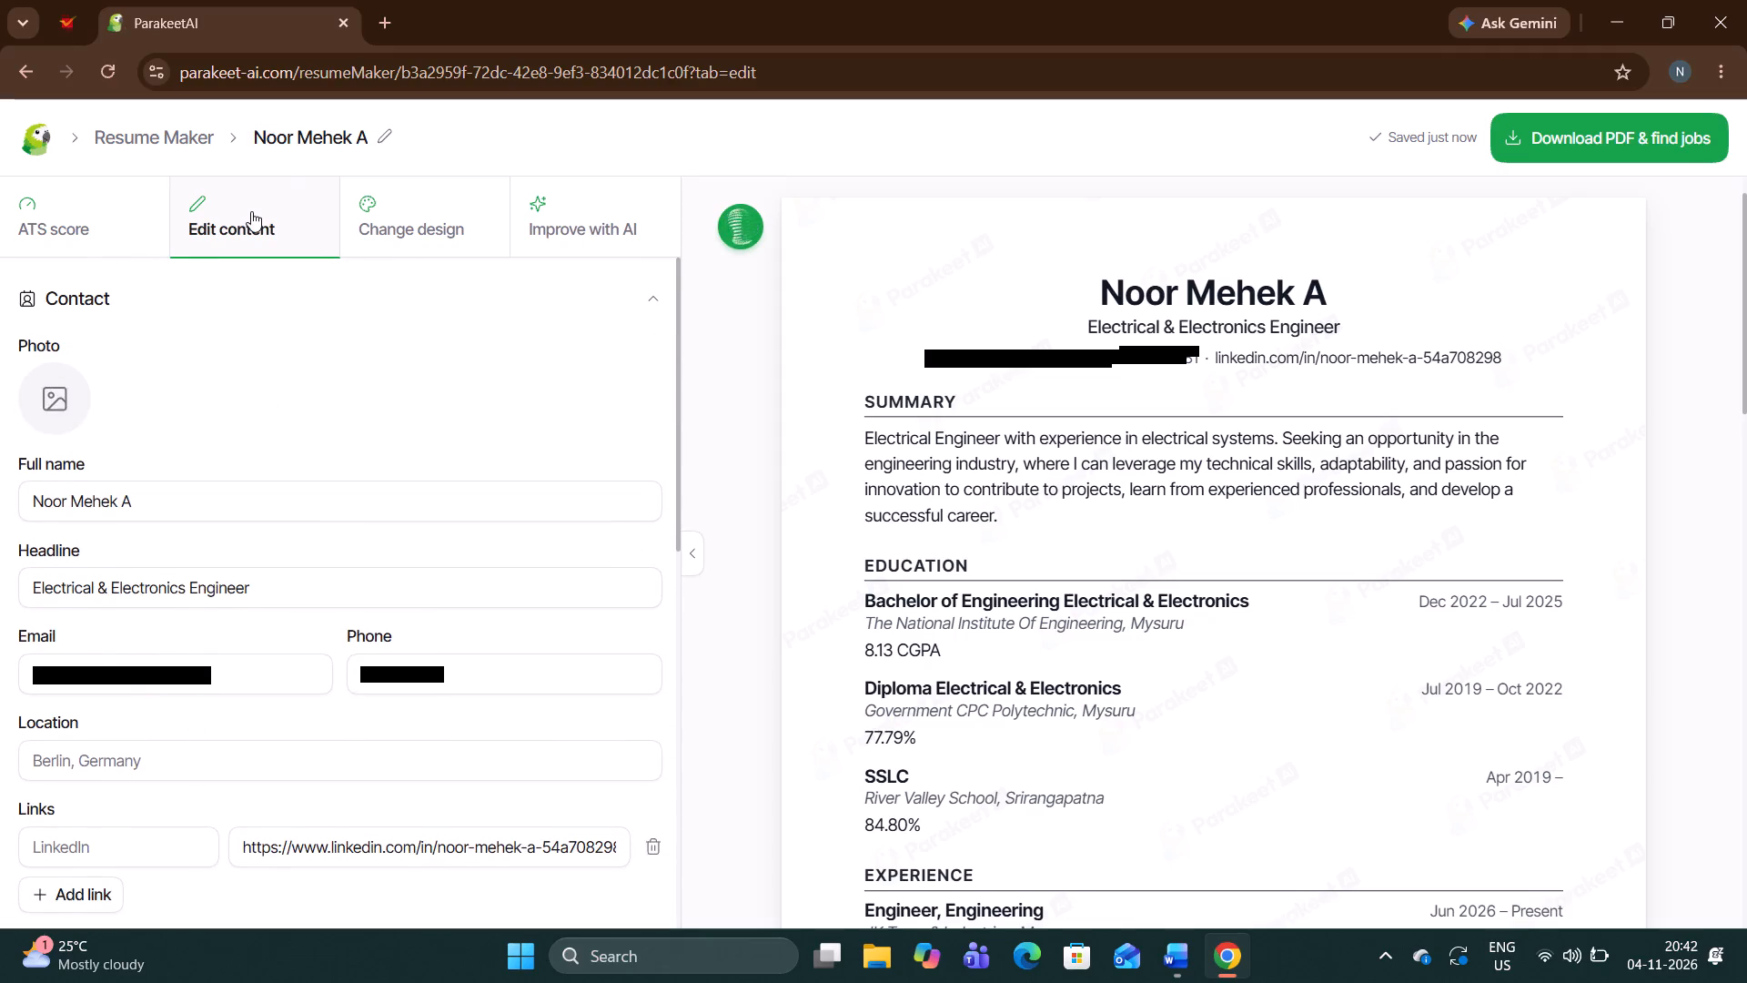
click(251, 211)
scroll(434, 444, down, 5)
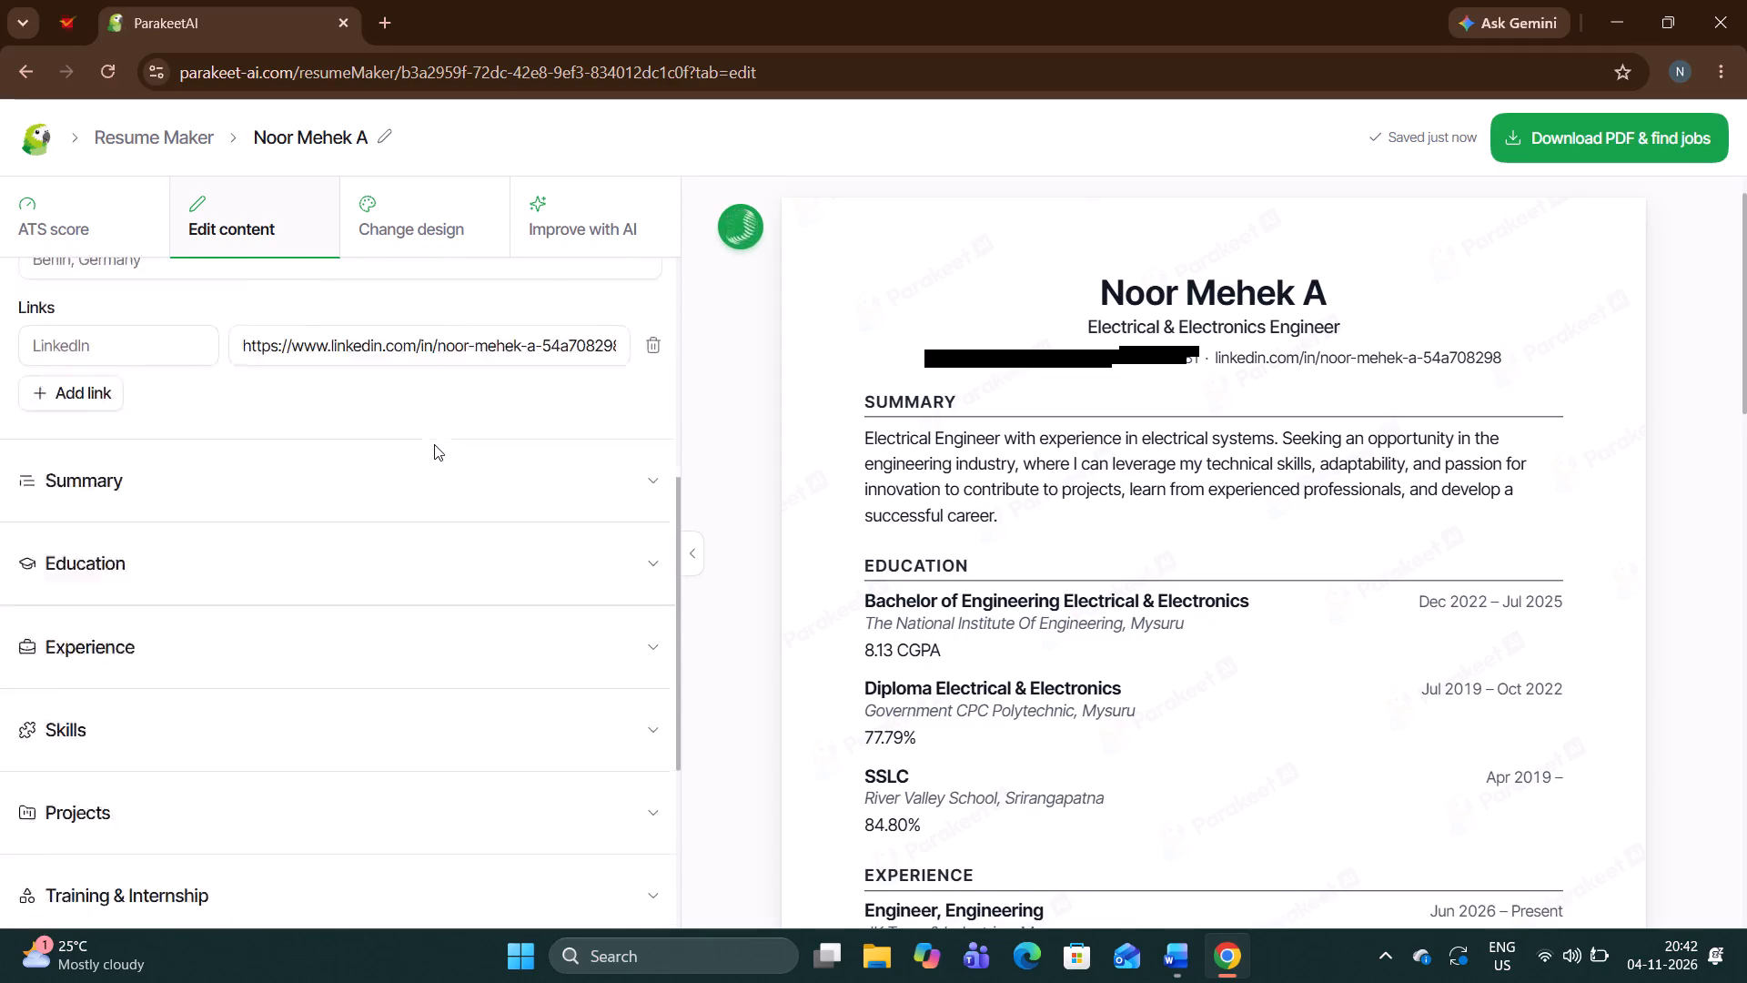
scroll(434, 444, down, 4)
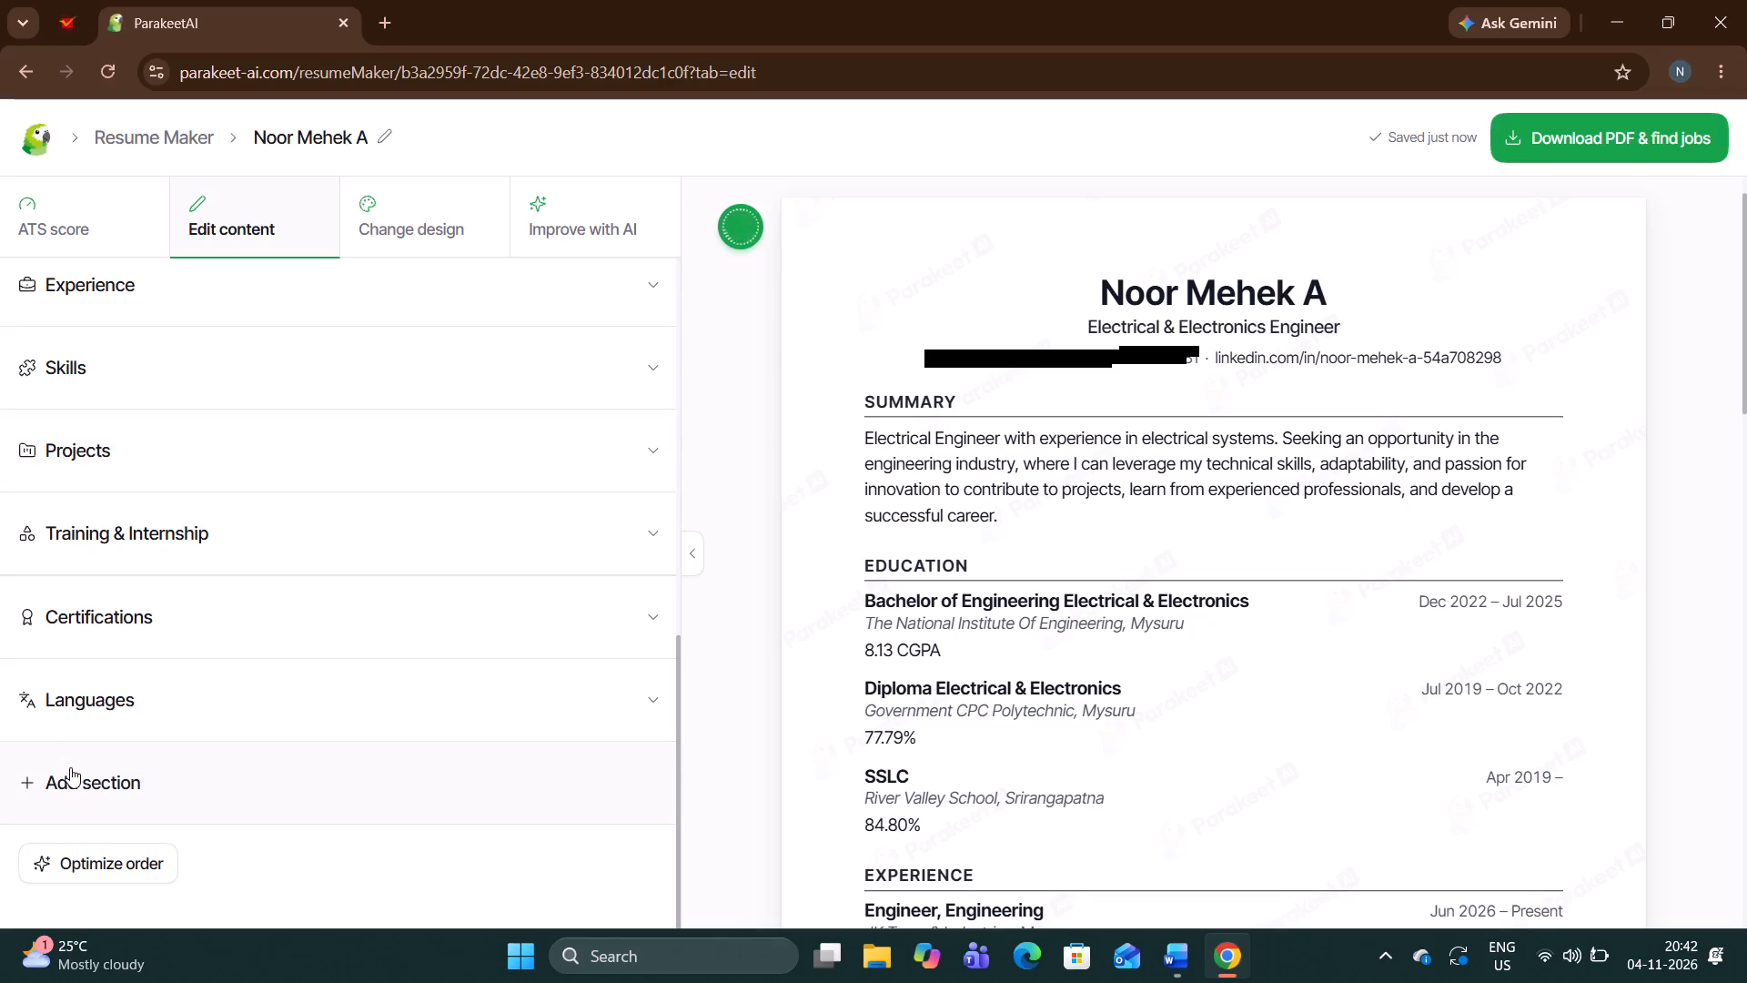
click(69, 852)
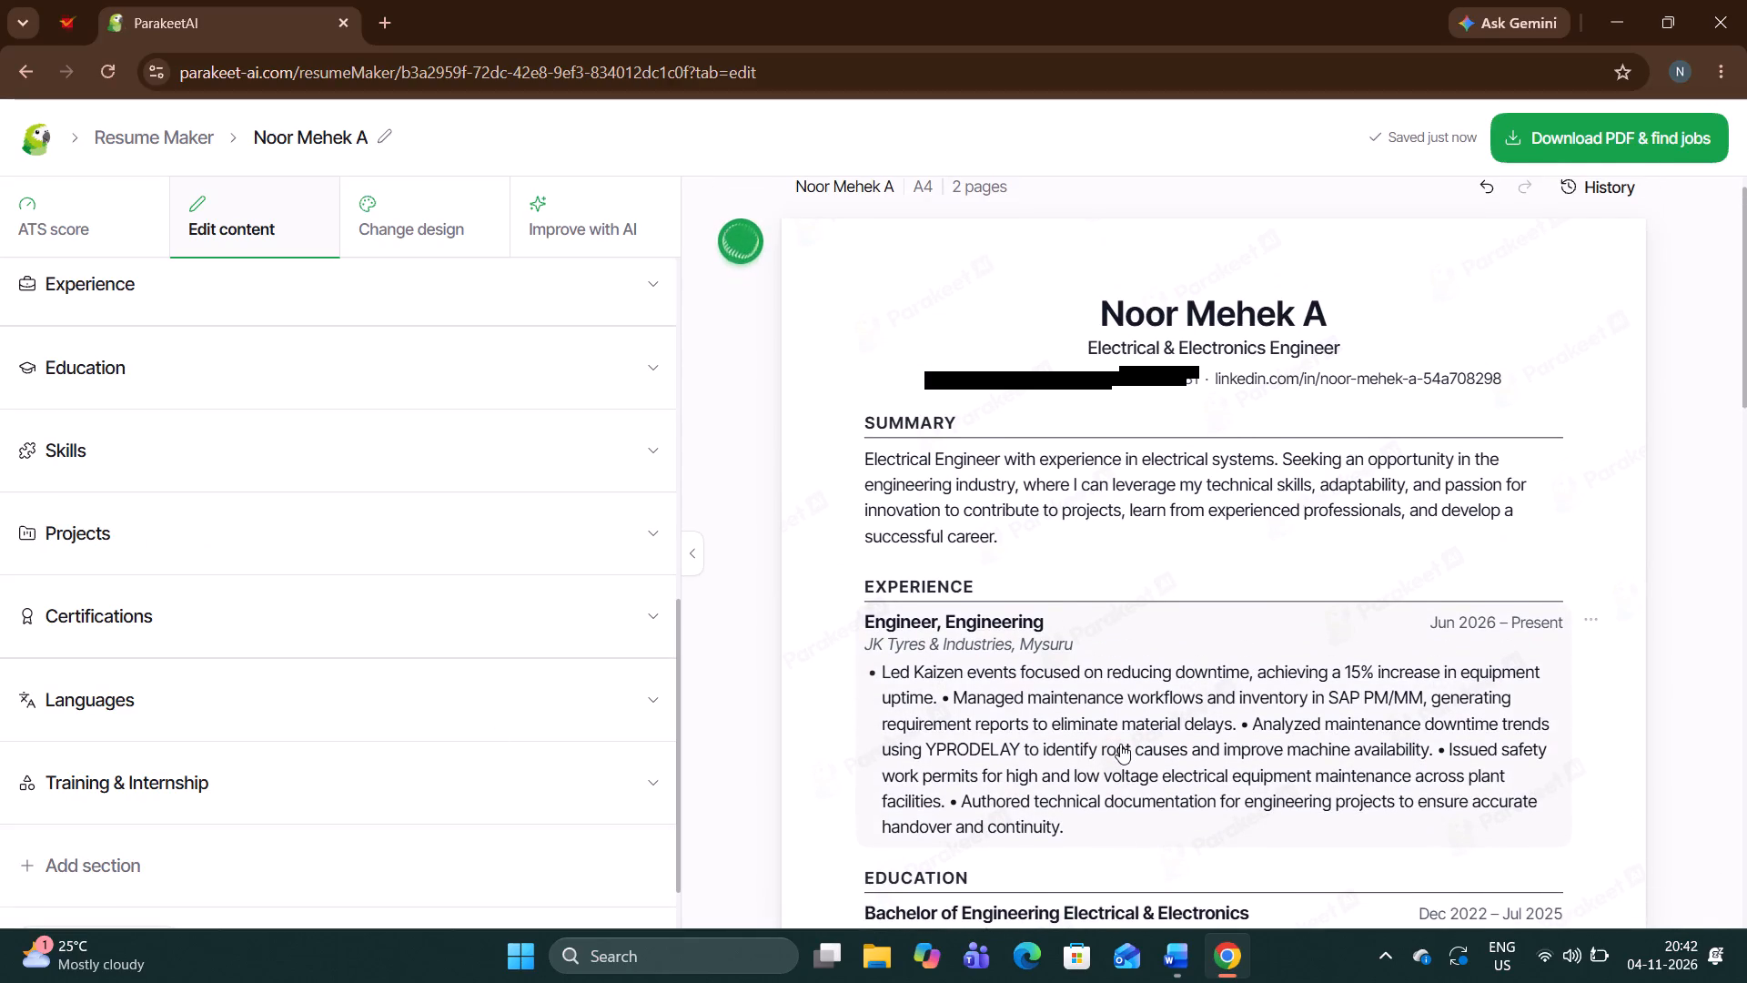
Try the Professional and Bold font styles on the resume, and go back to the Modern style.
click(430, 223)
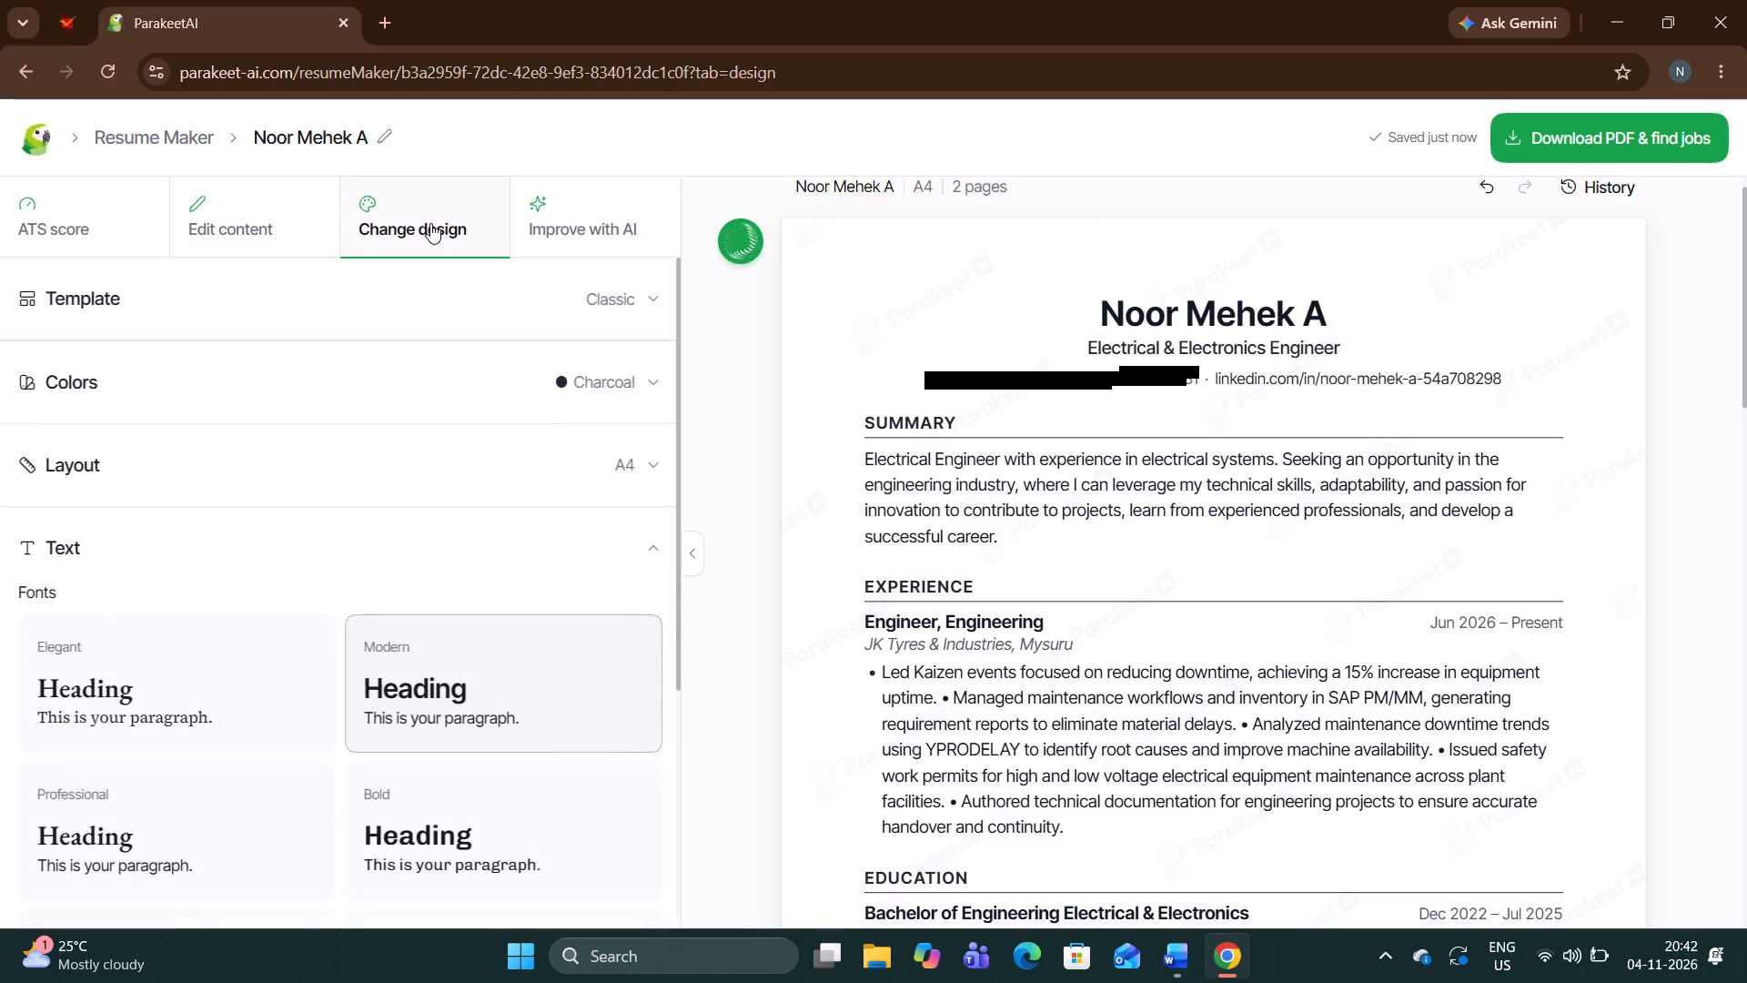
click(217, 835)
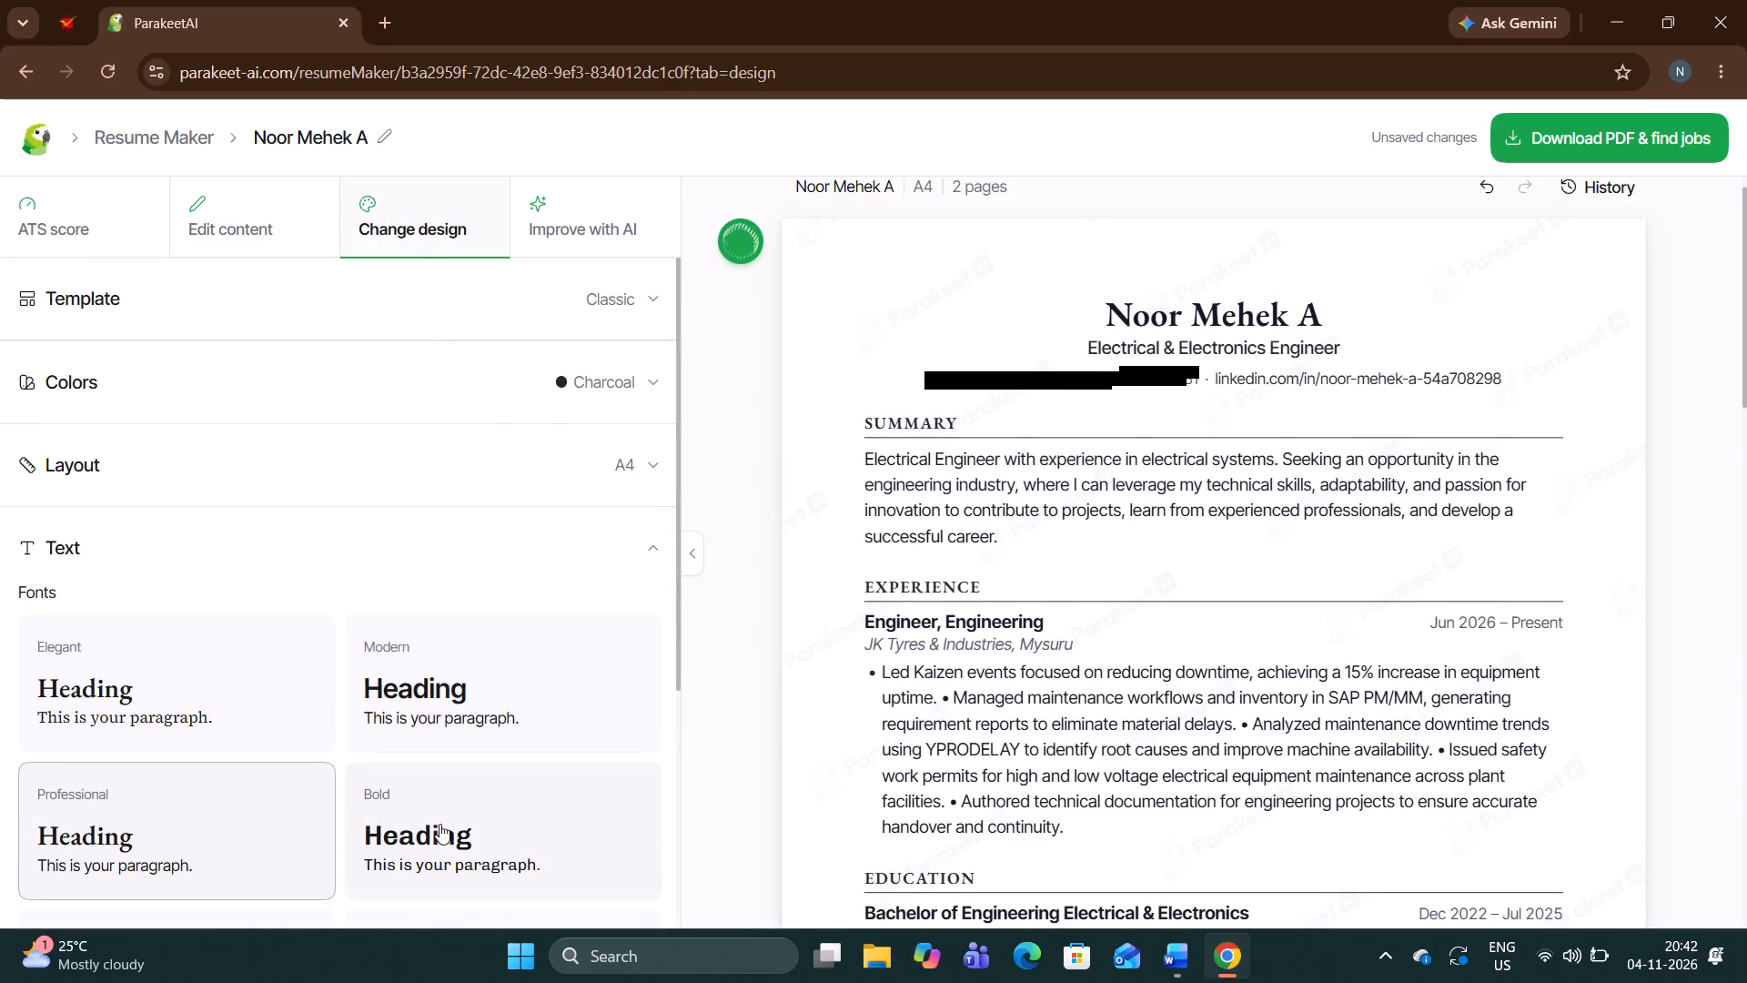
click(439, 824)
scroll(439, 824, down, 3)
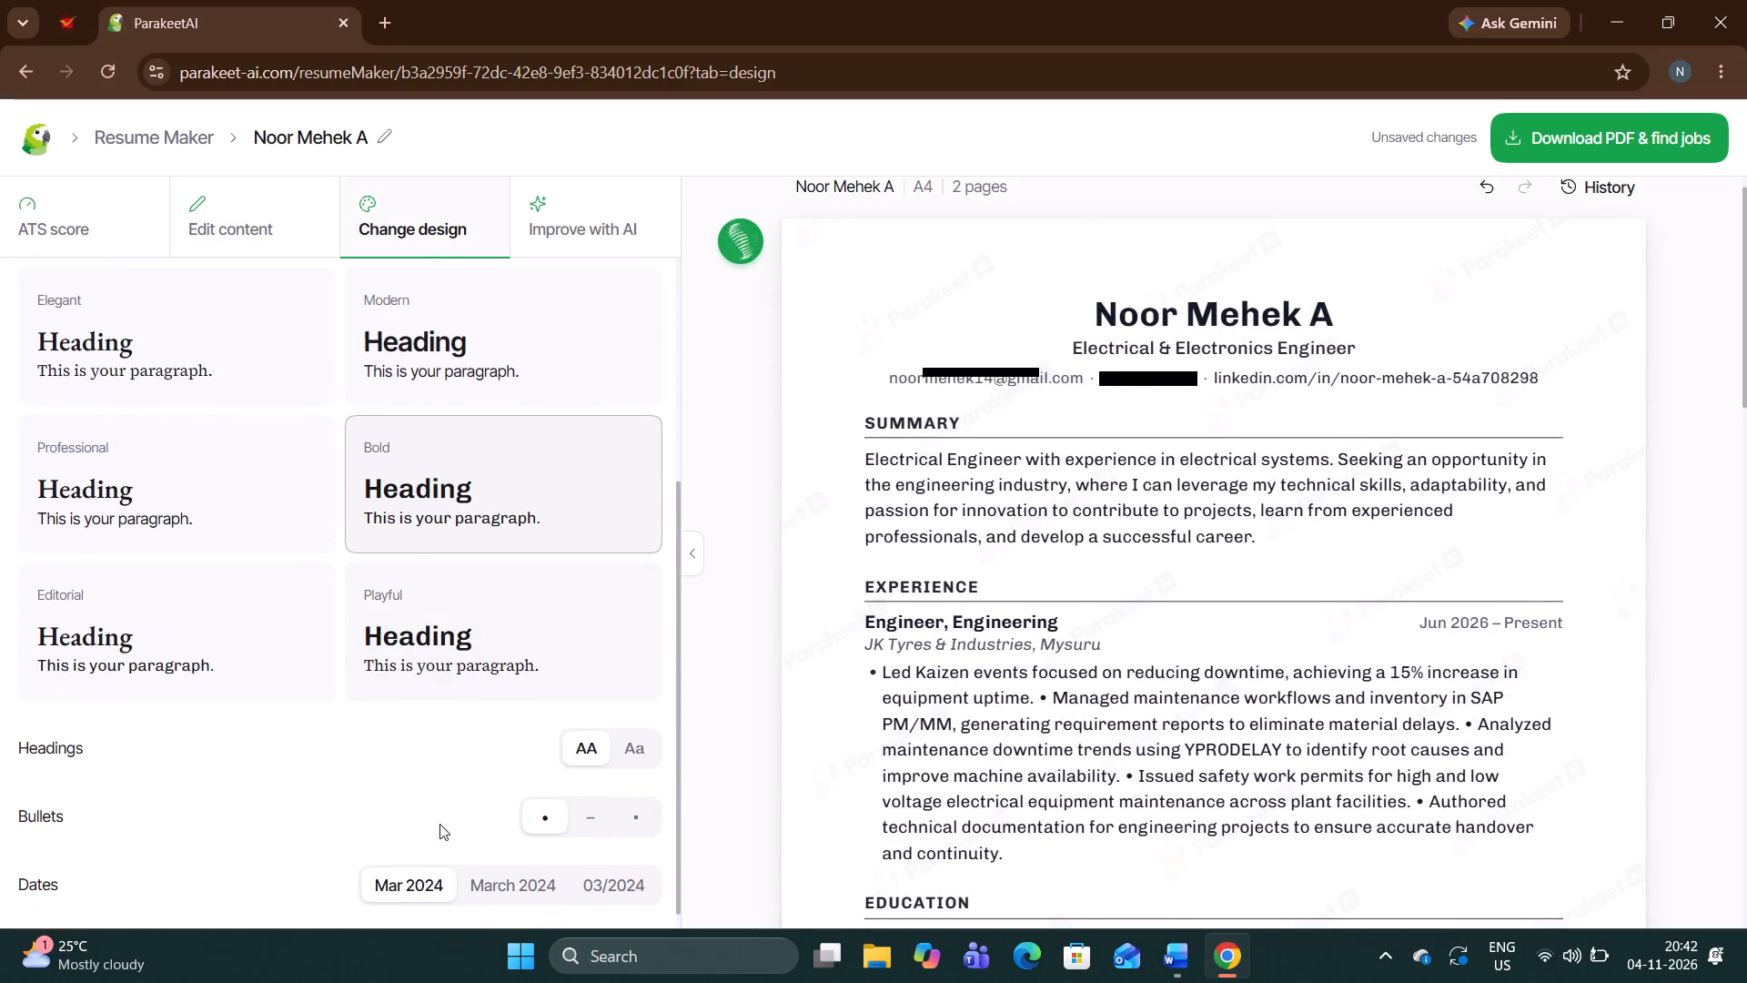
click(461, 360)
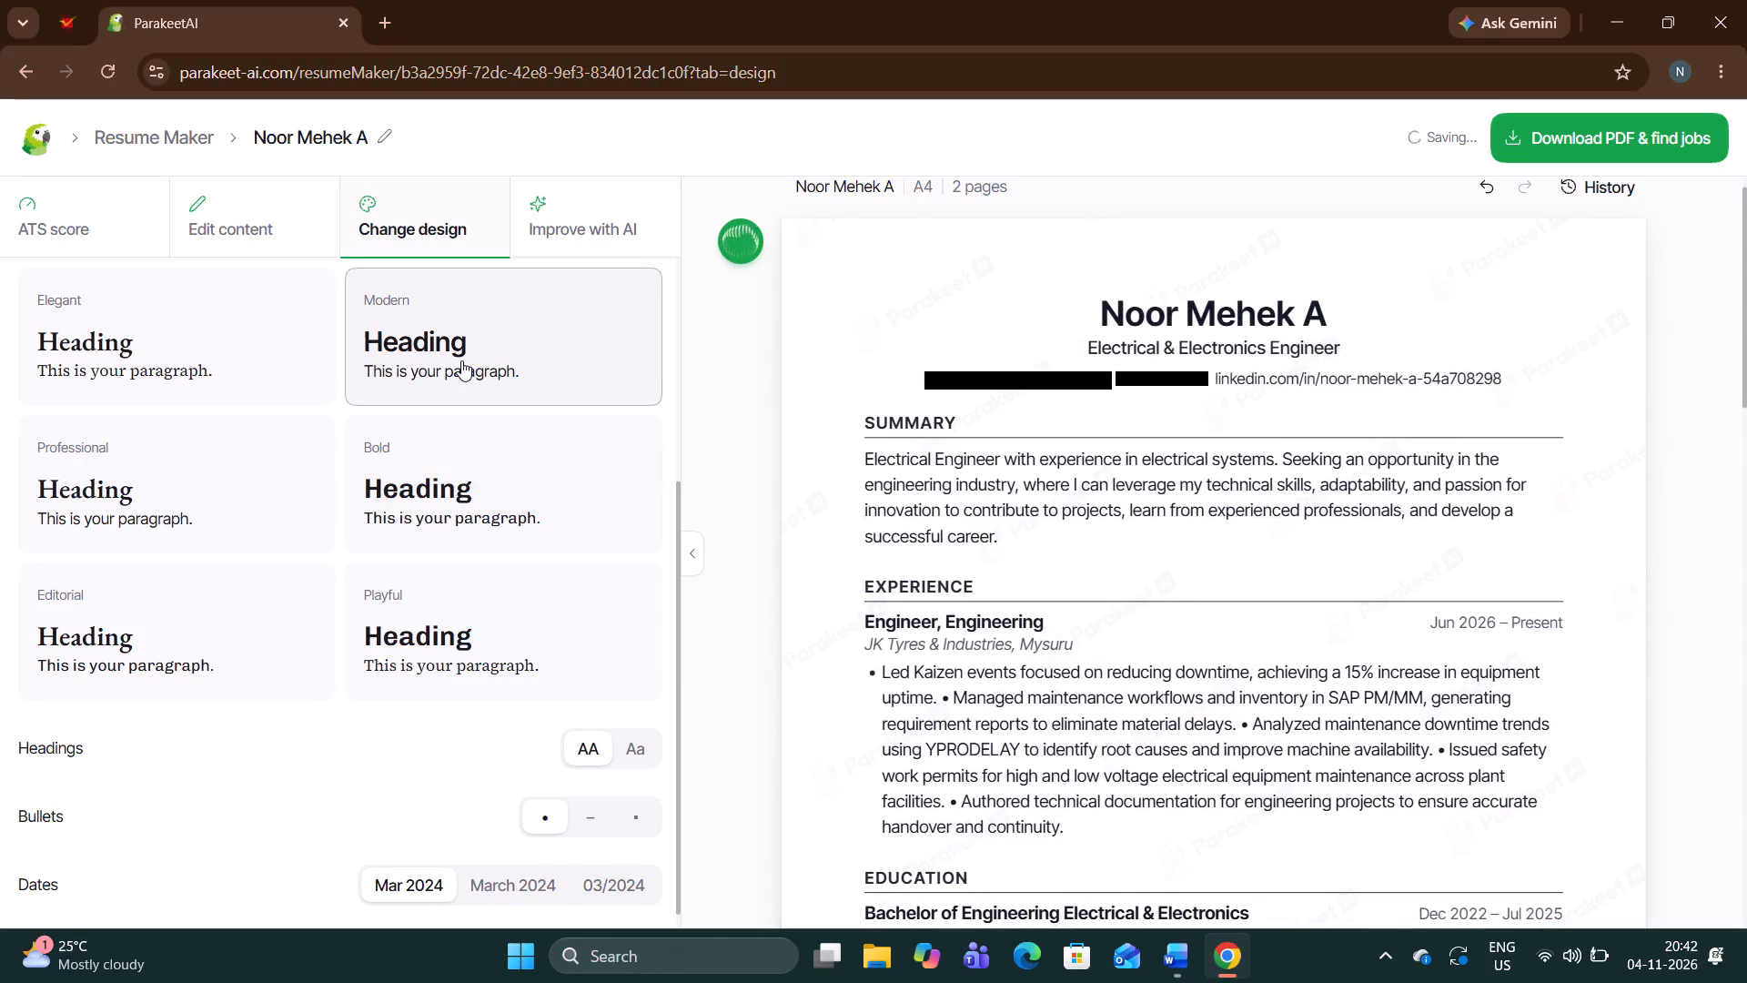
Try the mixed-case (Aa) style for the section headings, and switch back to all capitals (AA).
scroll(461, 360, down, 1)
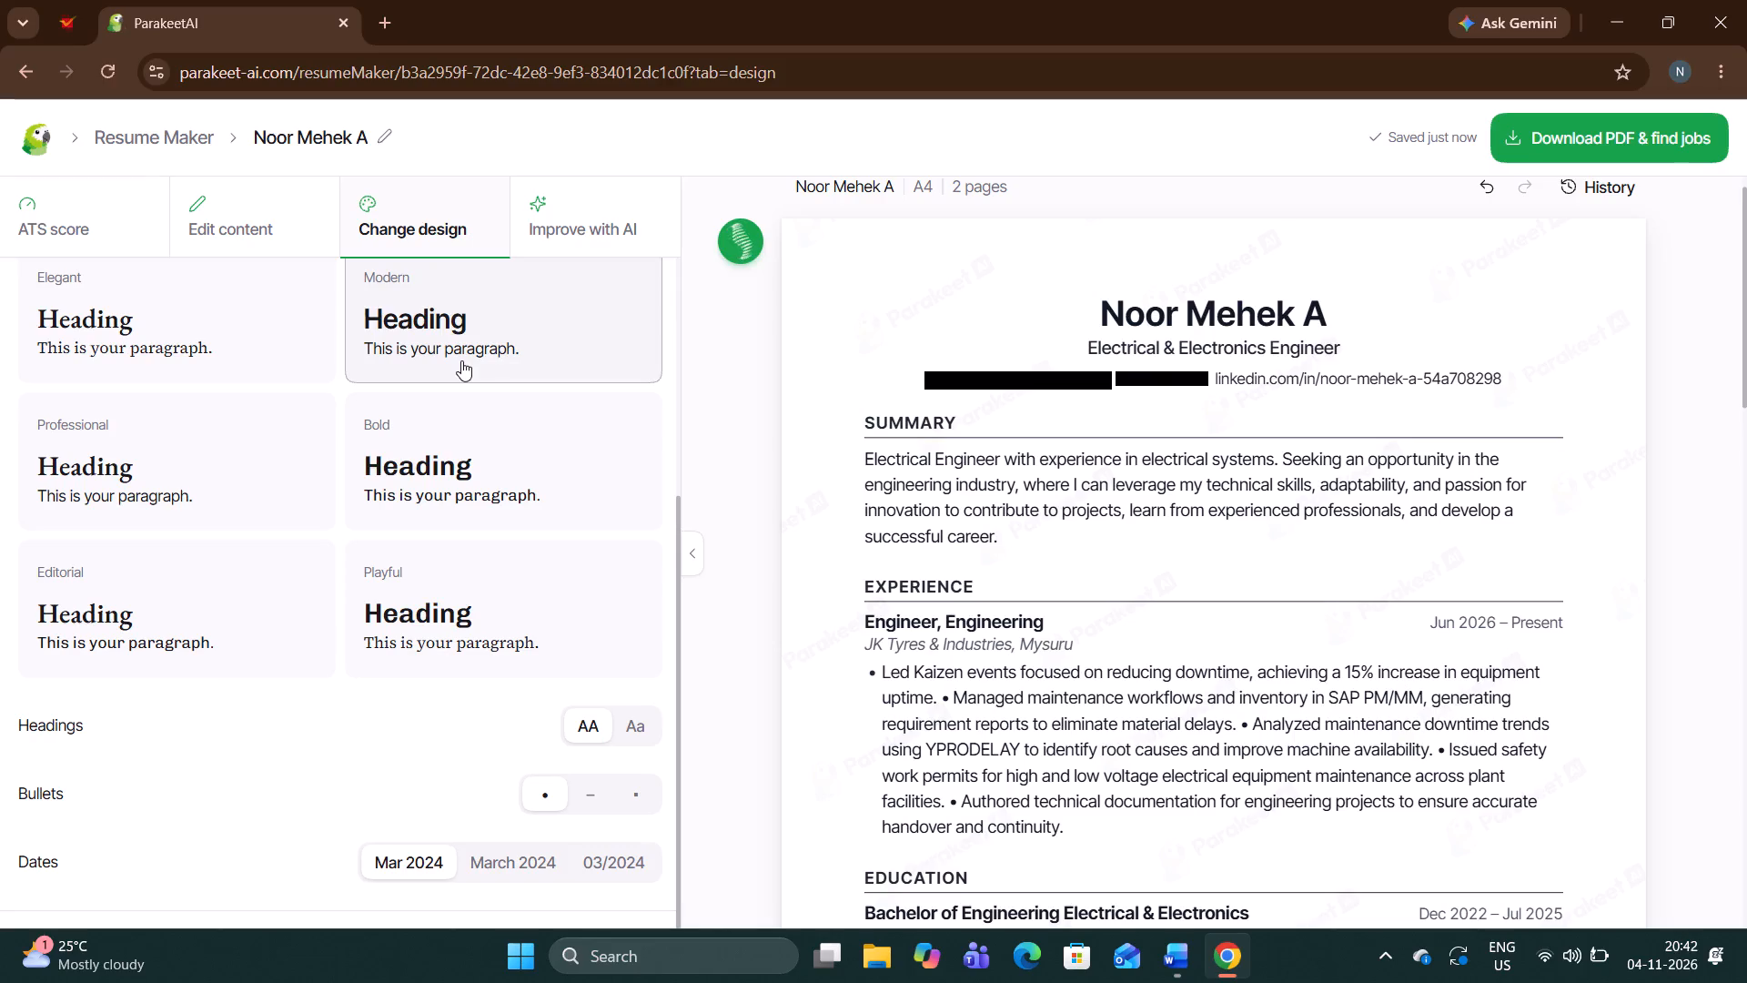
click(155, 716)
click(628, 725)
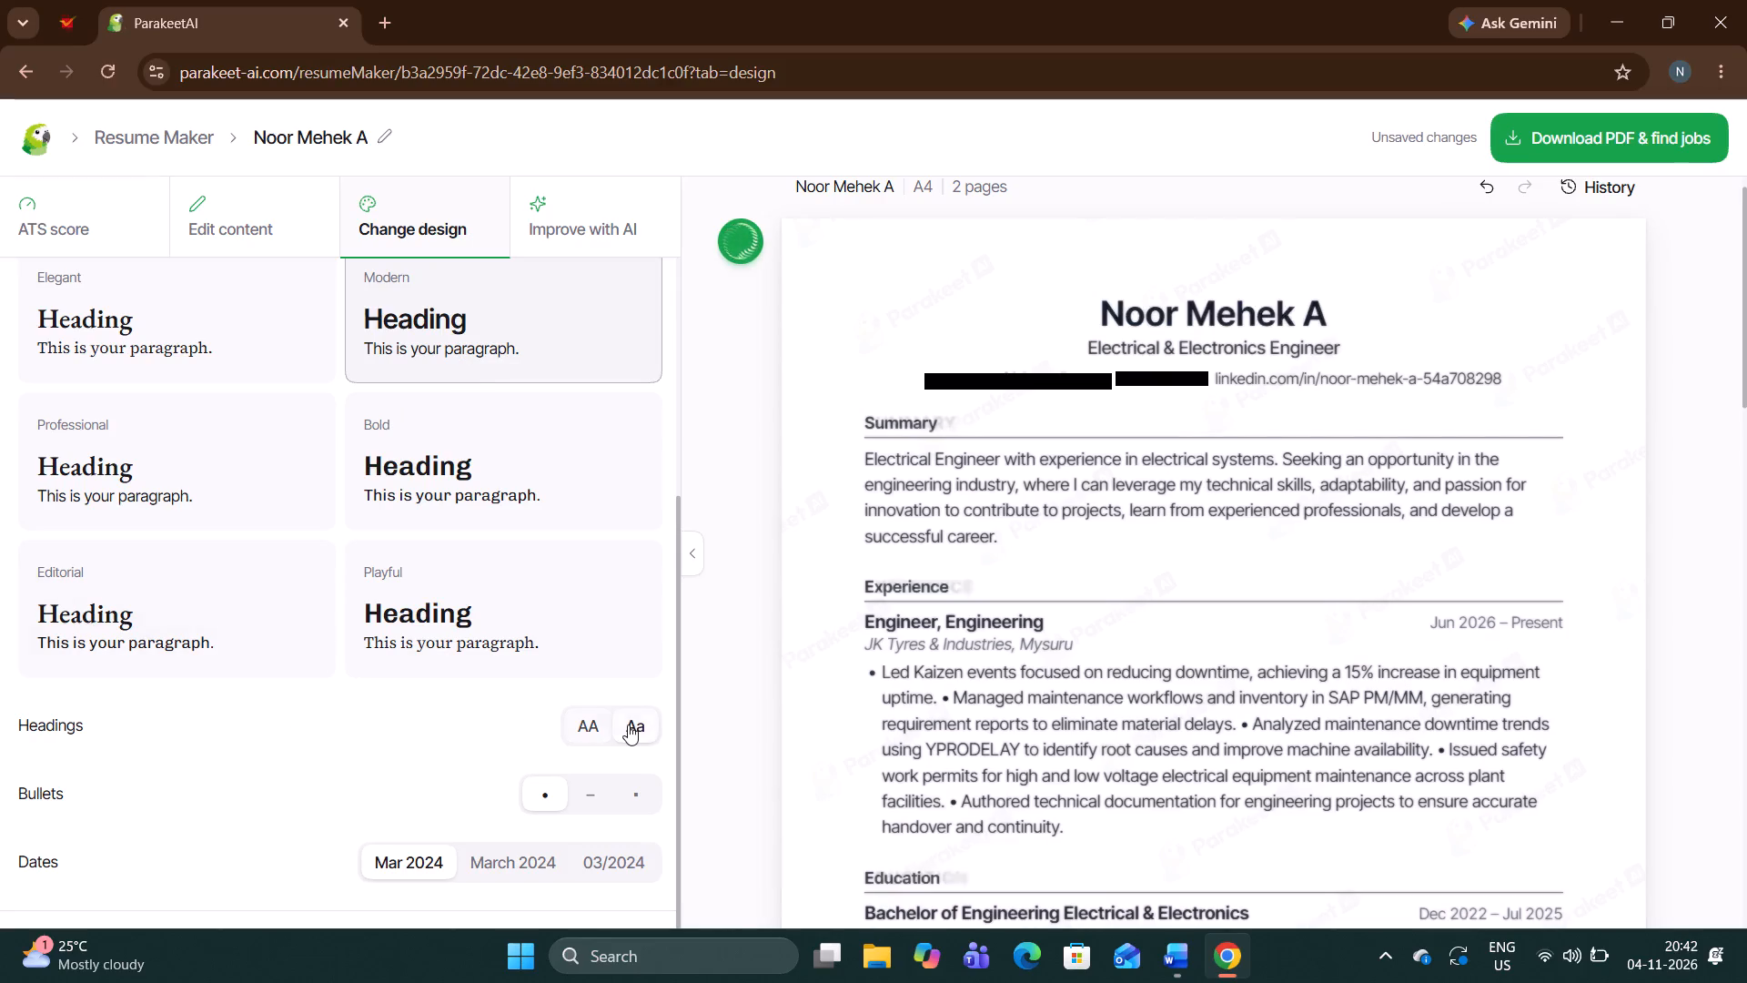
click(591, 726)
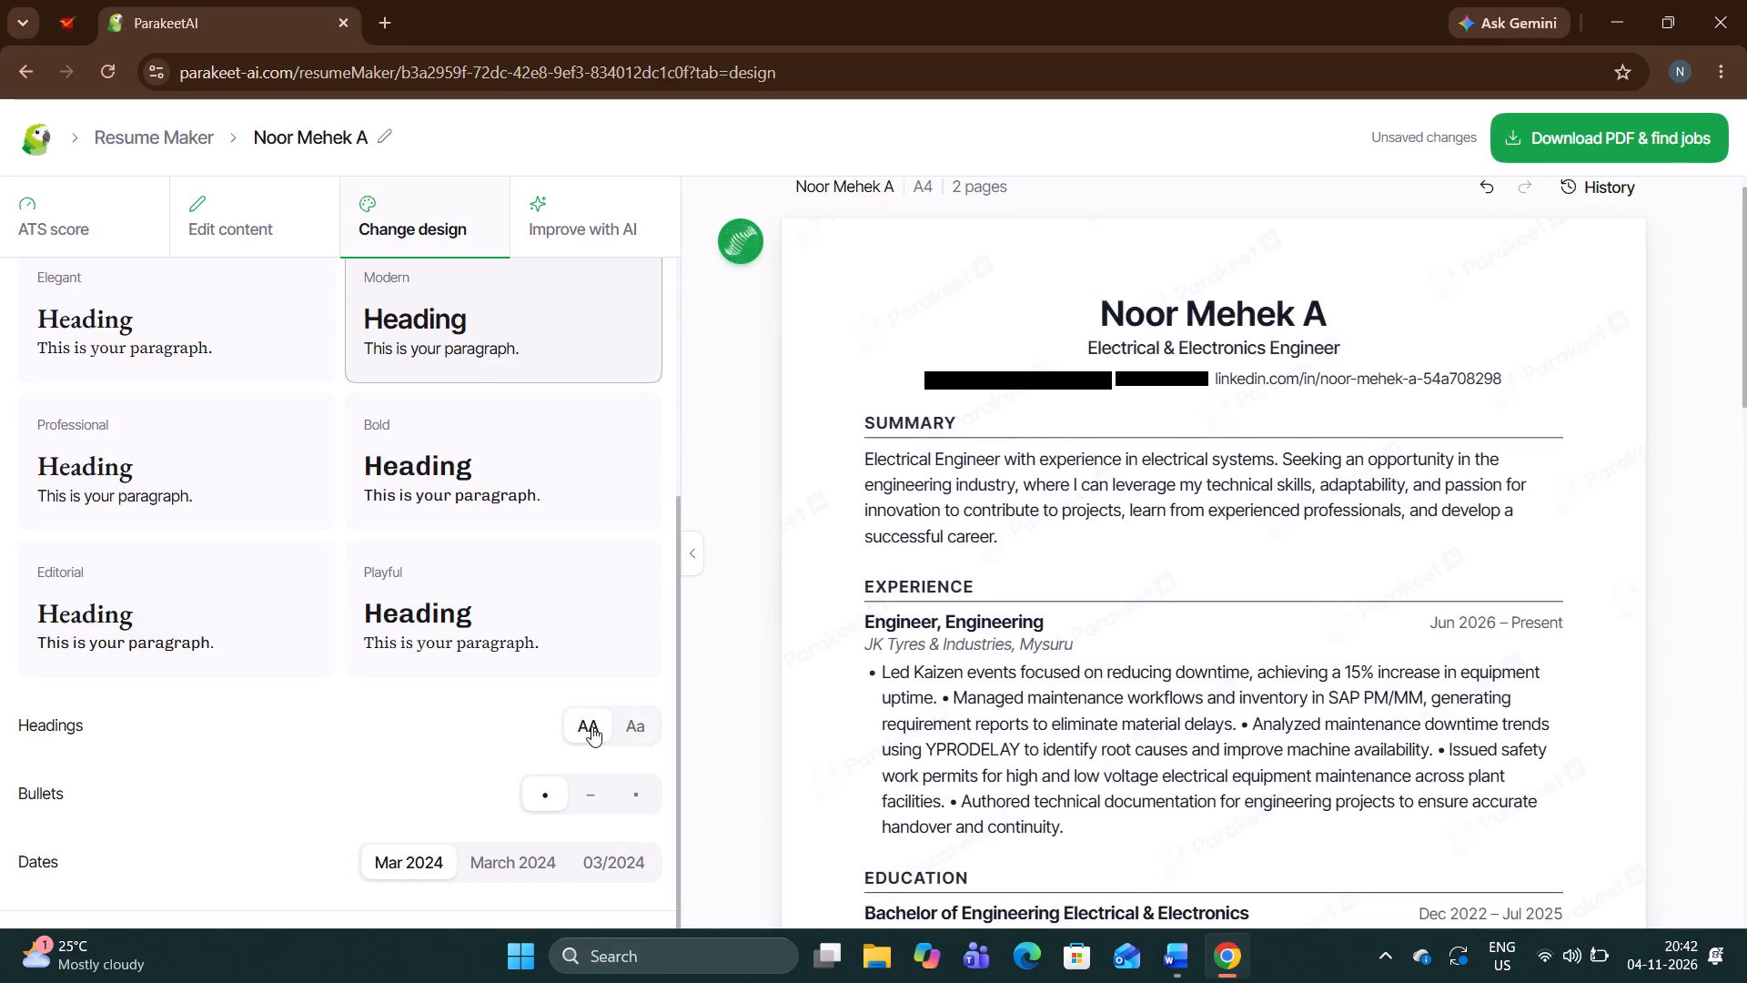
Set the resume's date format to full month names, as in March 2024.
scroll(278, 718, down, 2)
click(527, 862)
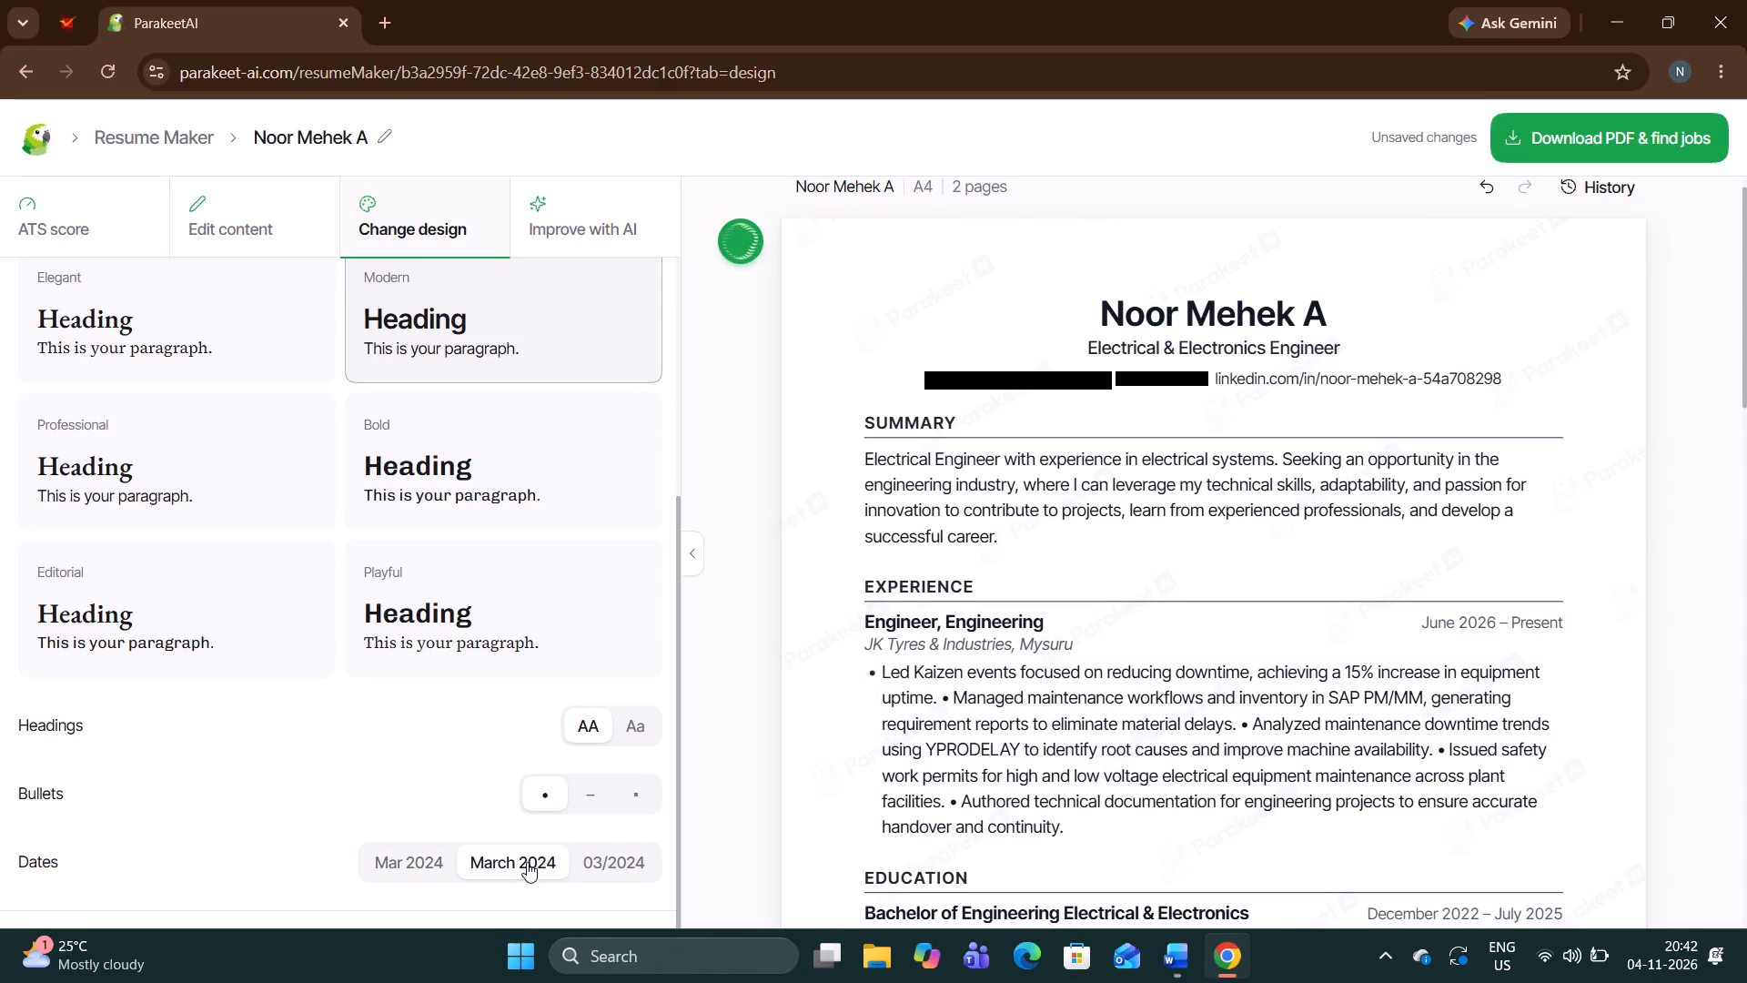
Set the resume's date format to abbreviated month names, as in Mar 2024.
click(429, 864)
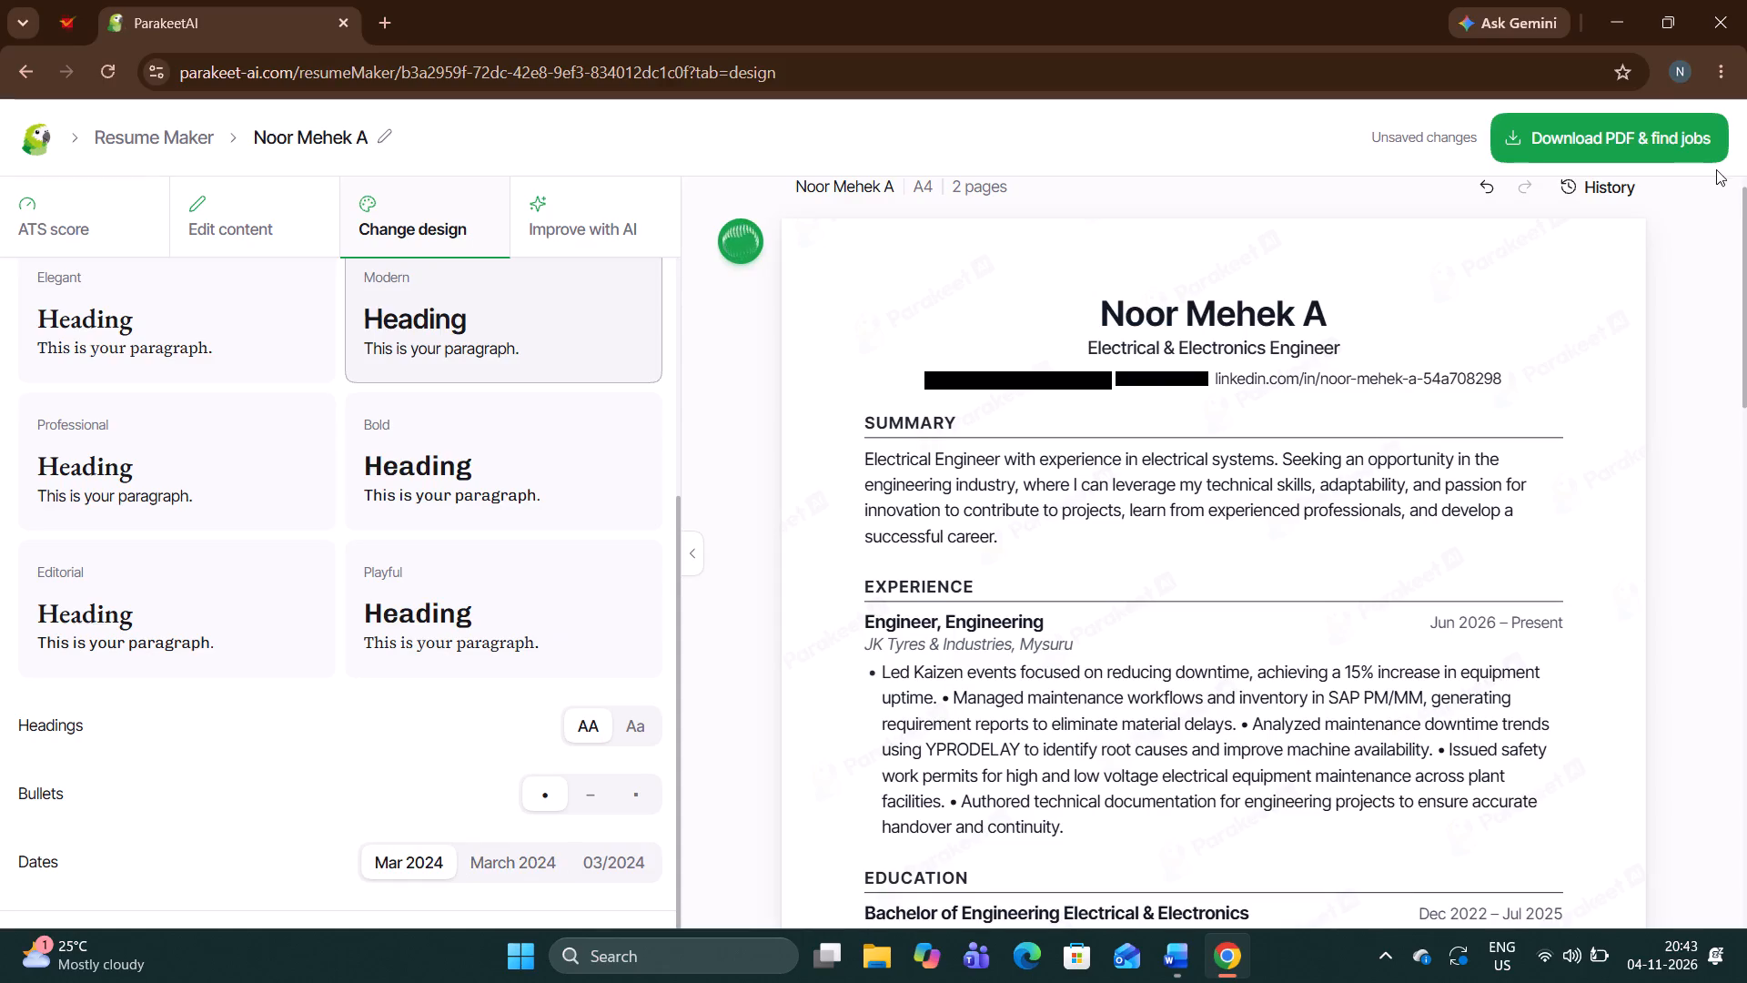
Check the PDF download pricing, including the 1 download option, and dismiss the offer.
click(1587, 122)
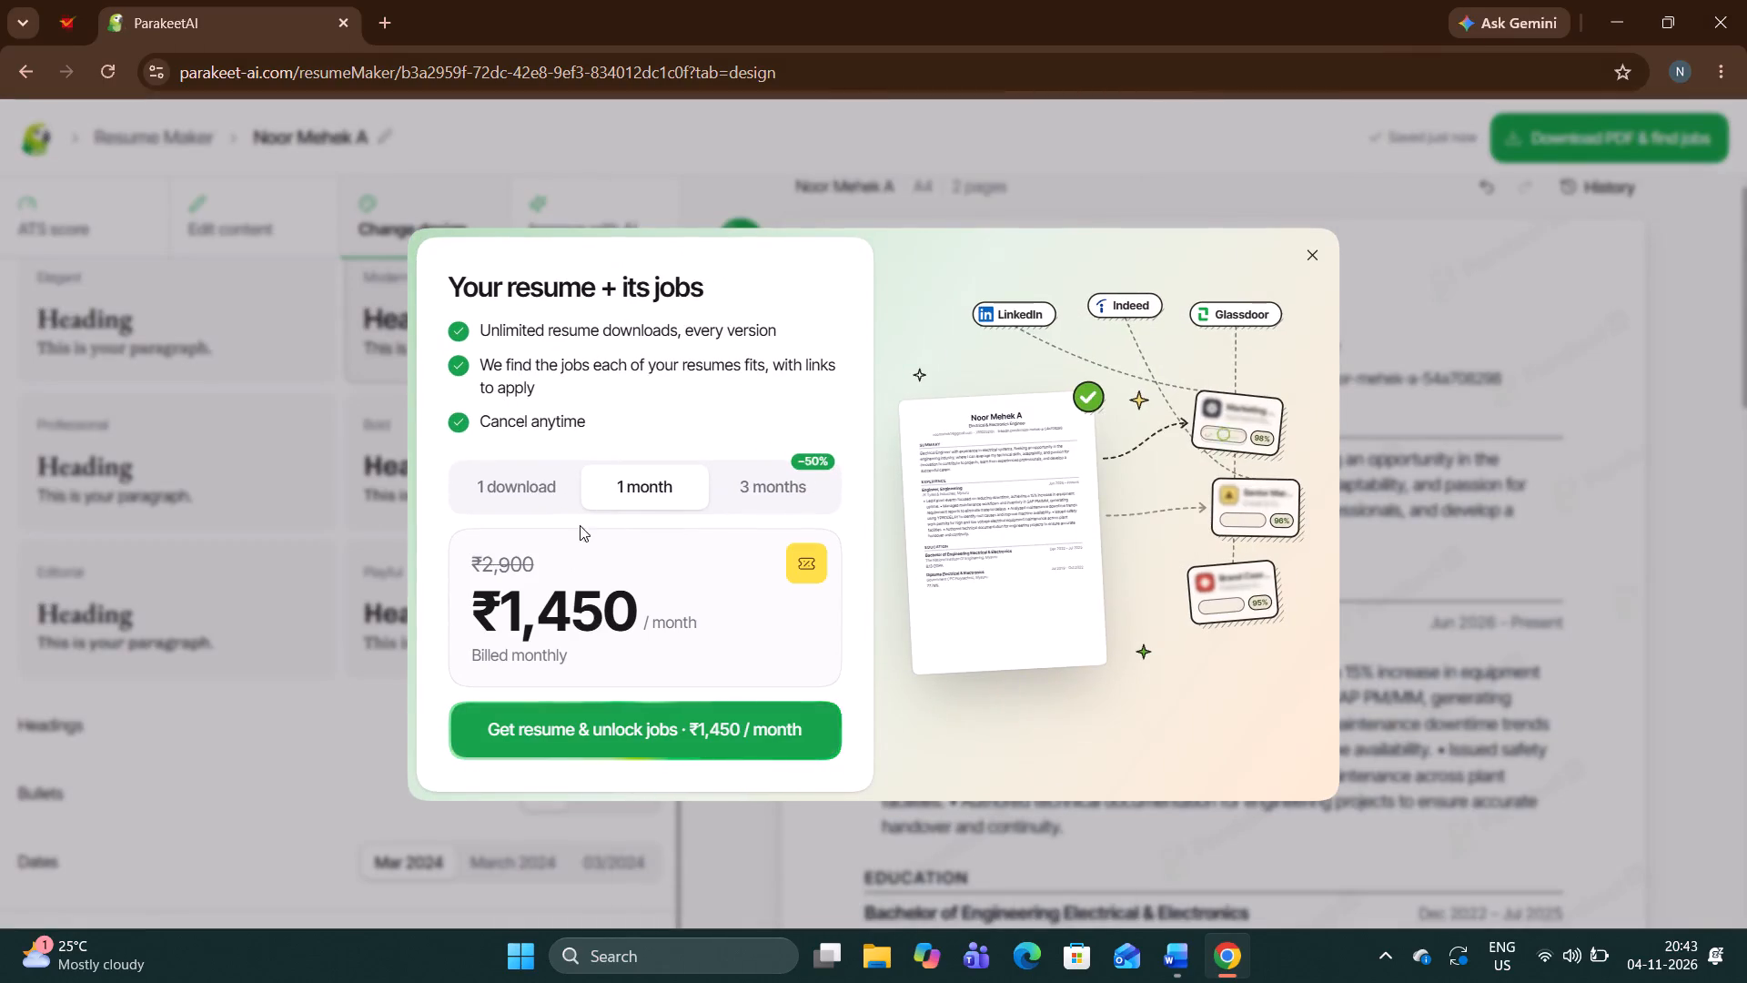
click(557, 479)
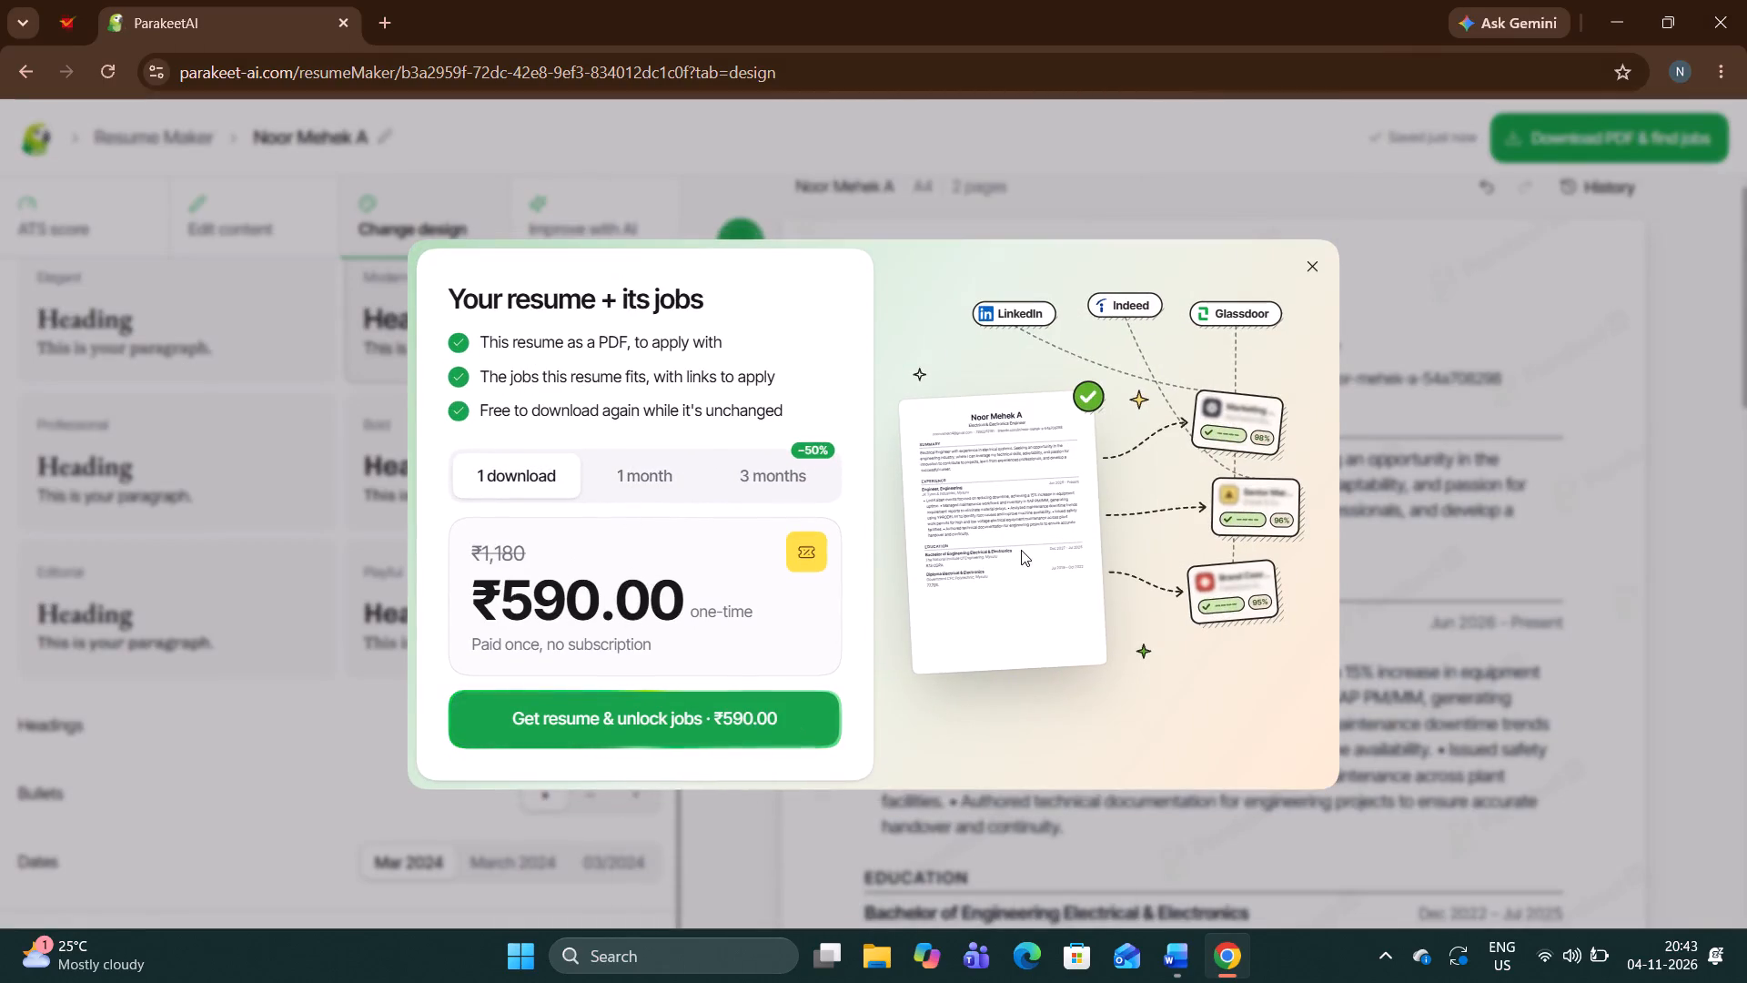
click(1310, 269)
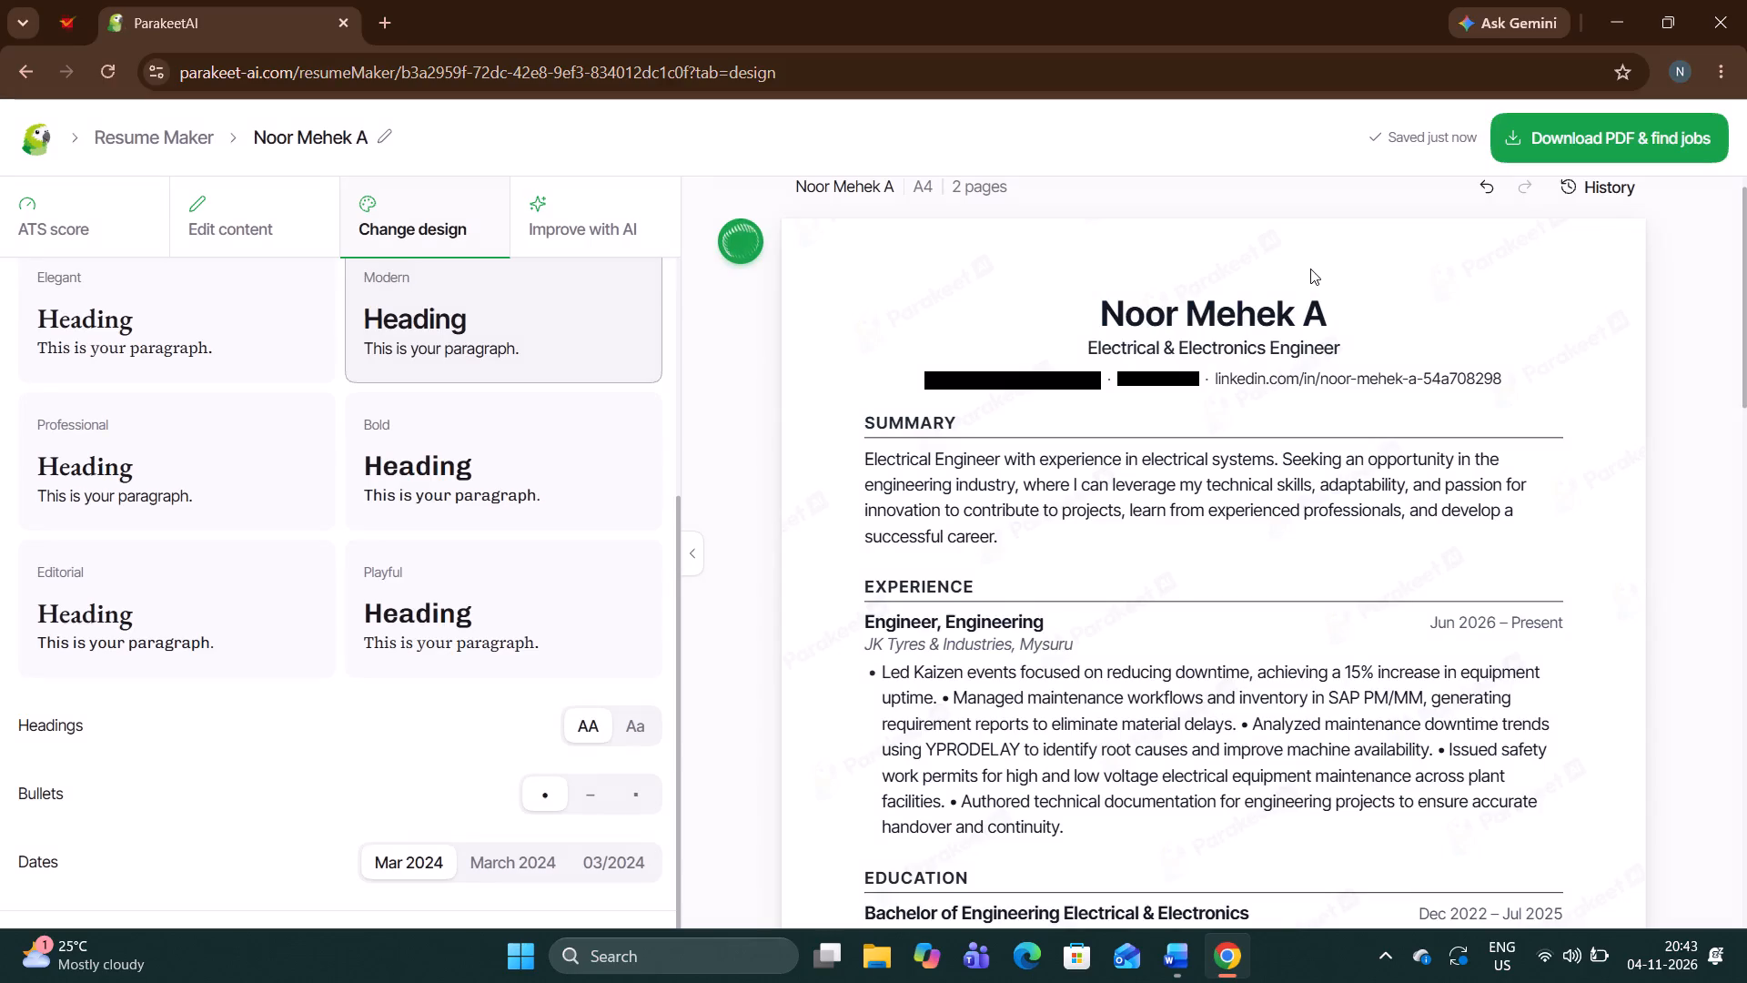
Review both pages of the resume preview, from the summary through Training & Internship.
scroll(1310, 269, down, 9)
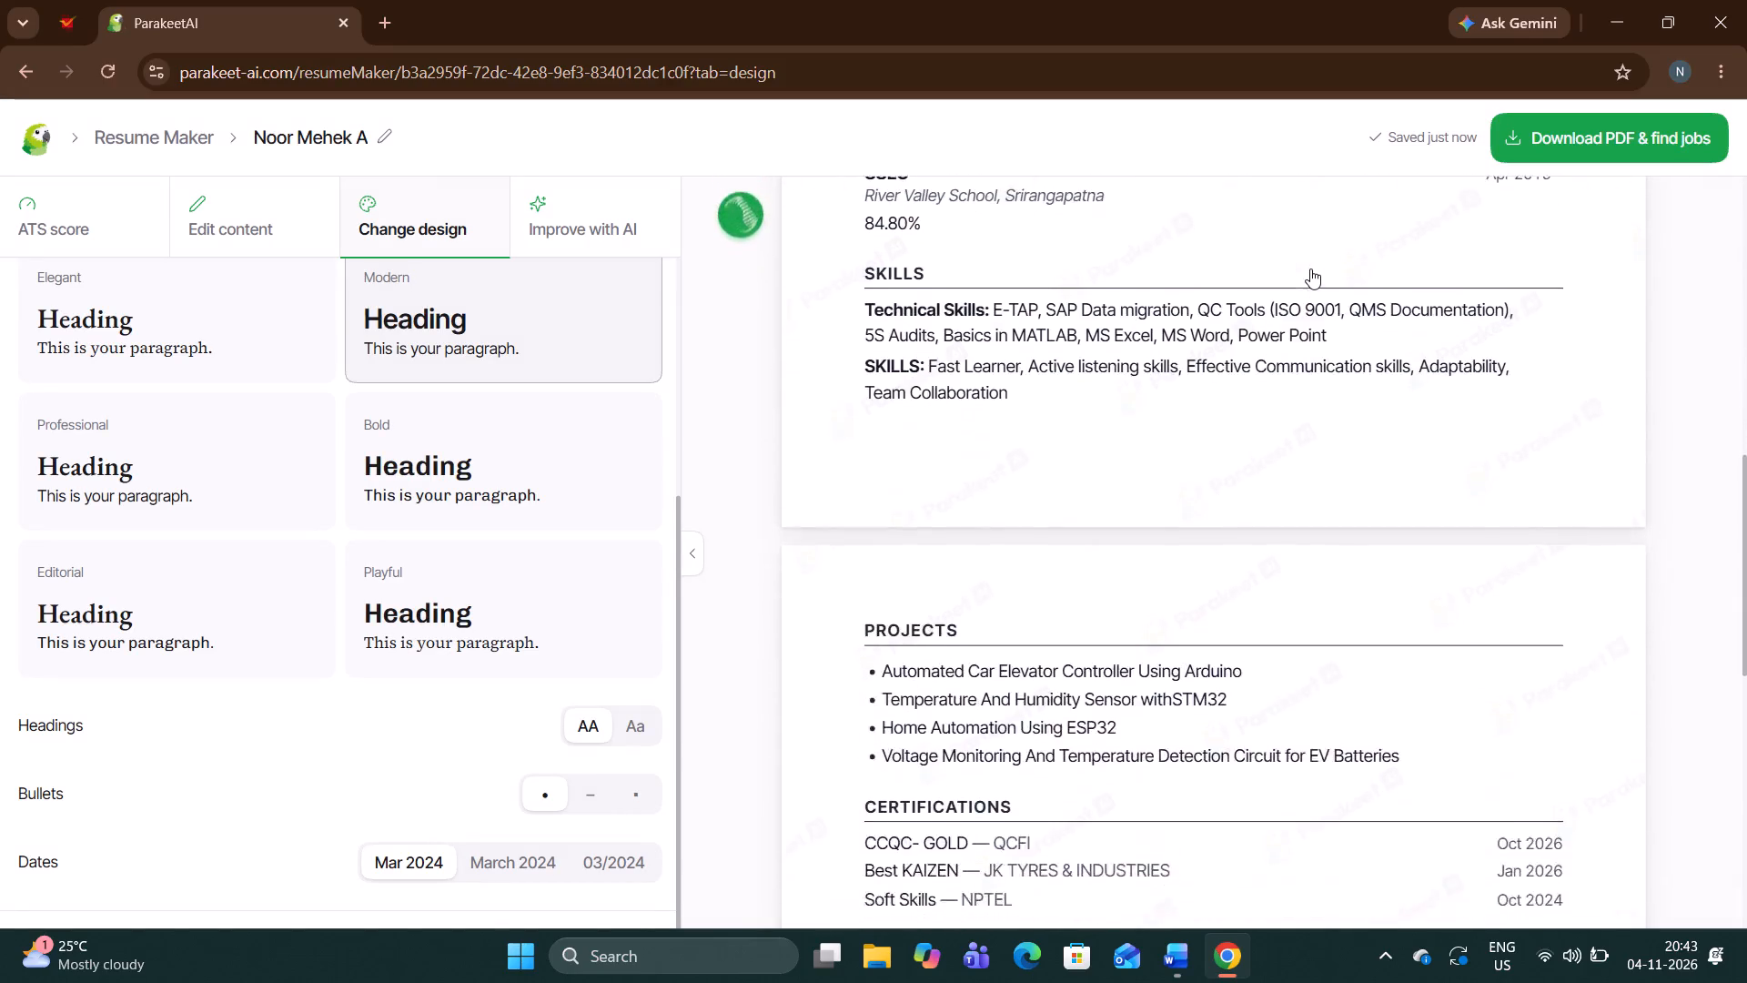
scroll(1310, 269, down, 3)
scroll(1310, 269, up, 3)
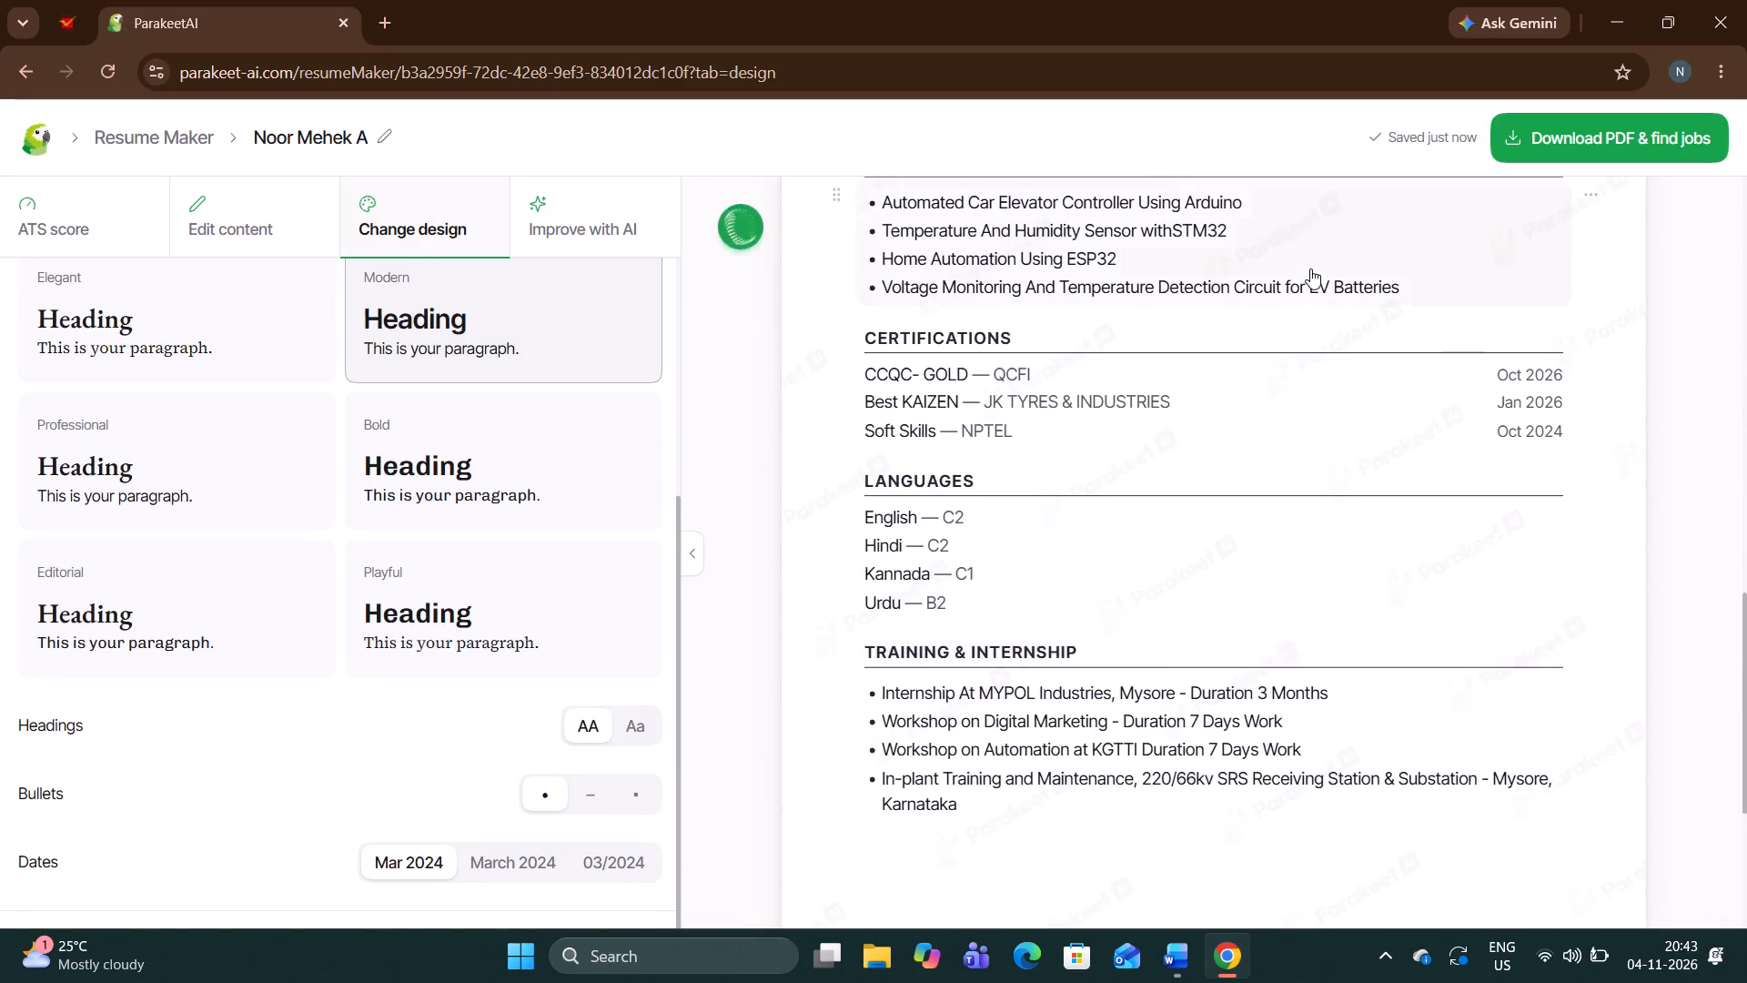
scroll(1310, 269, up, 1)
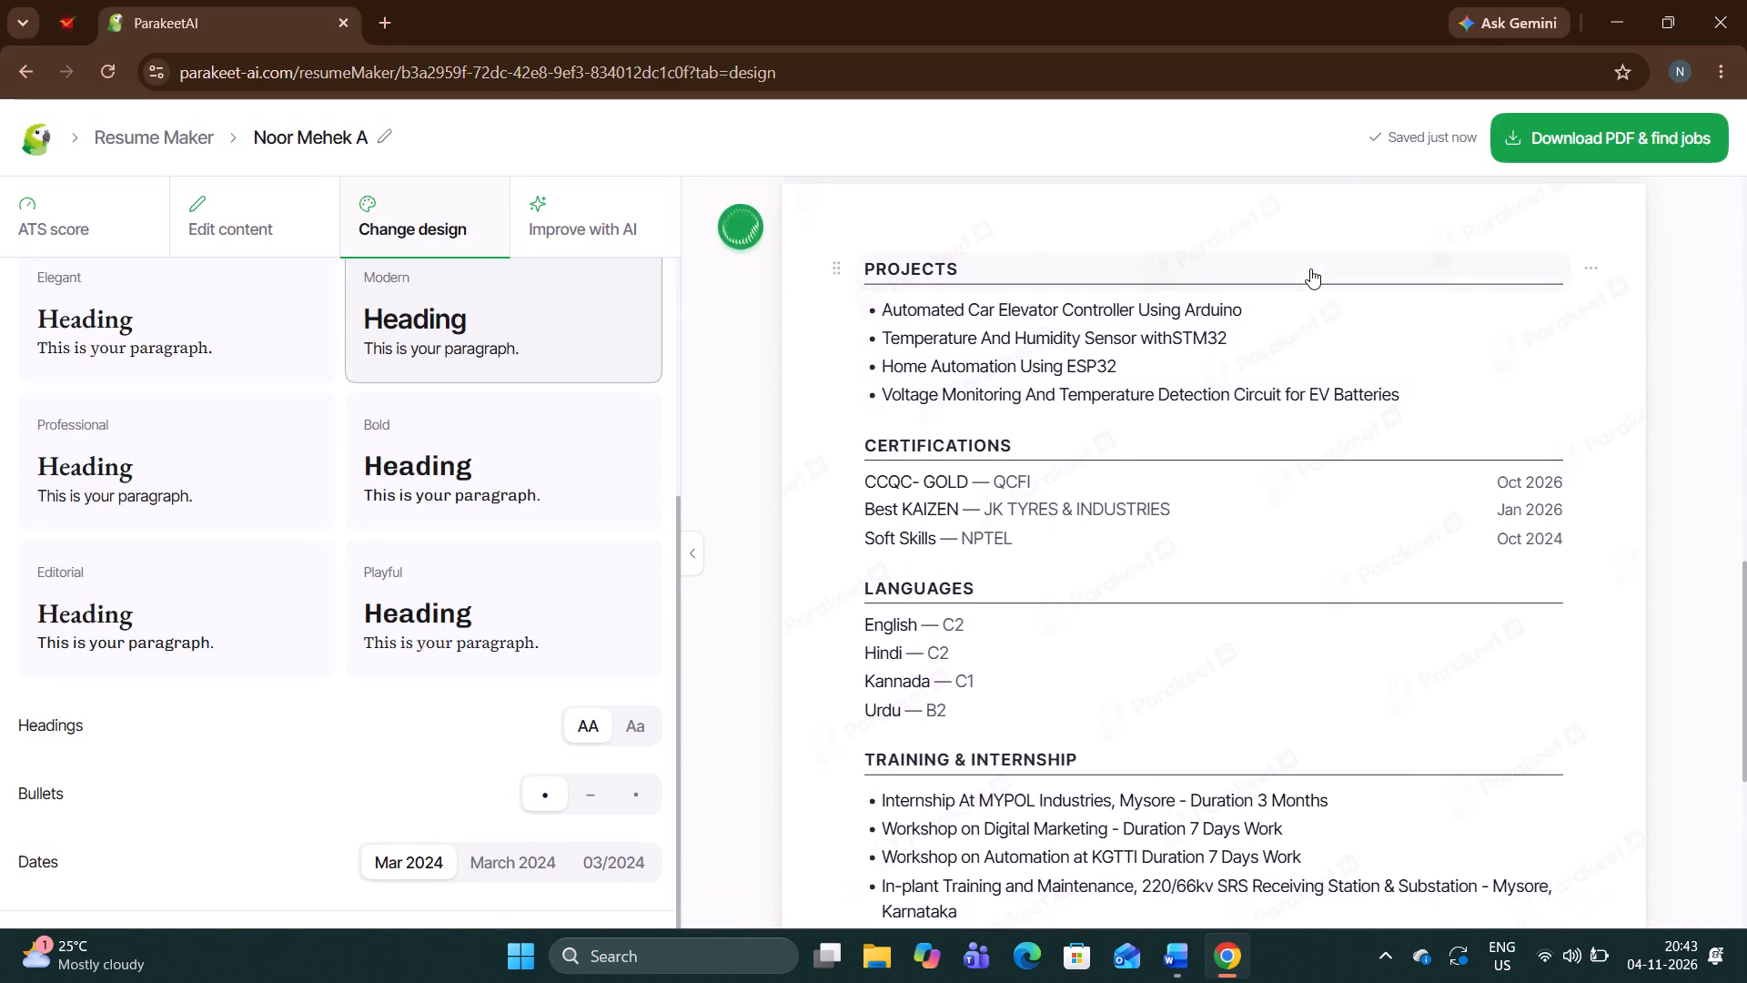
scroll(1310, 269, up, 6)
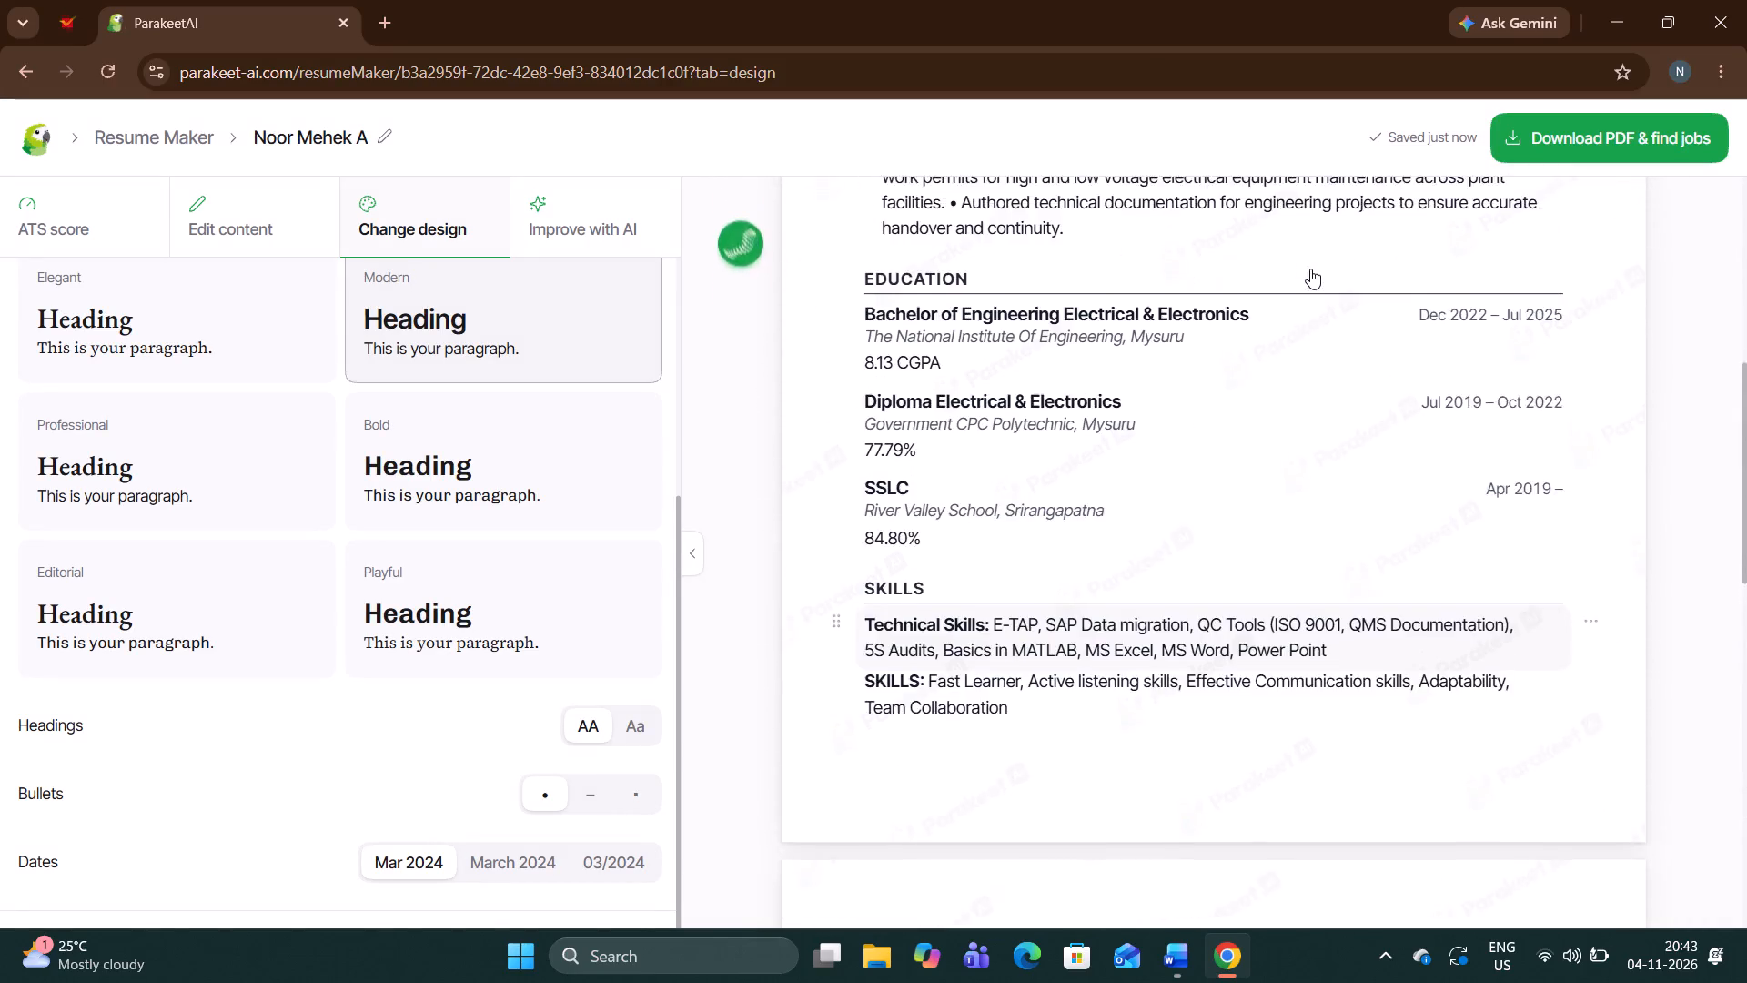
scroll(1310, 269, up, 2)
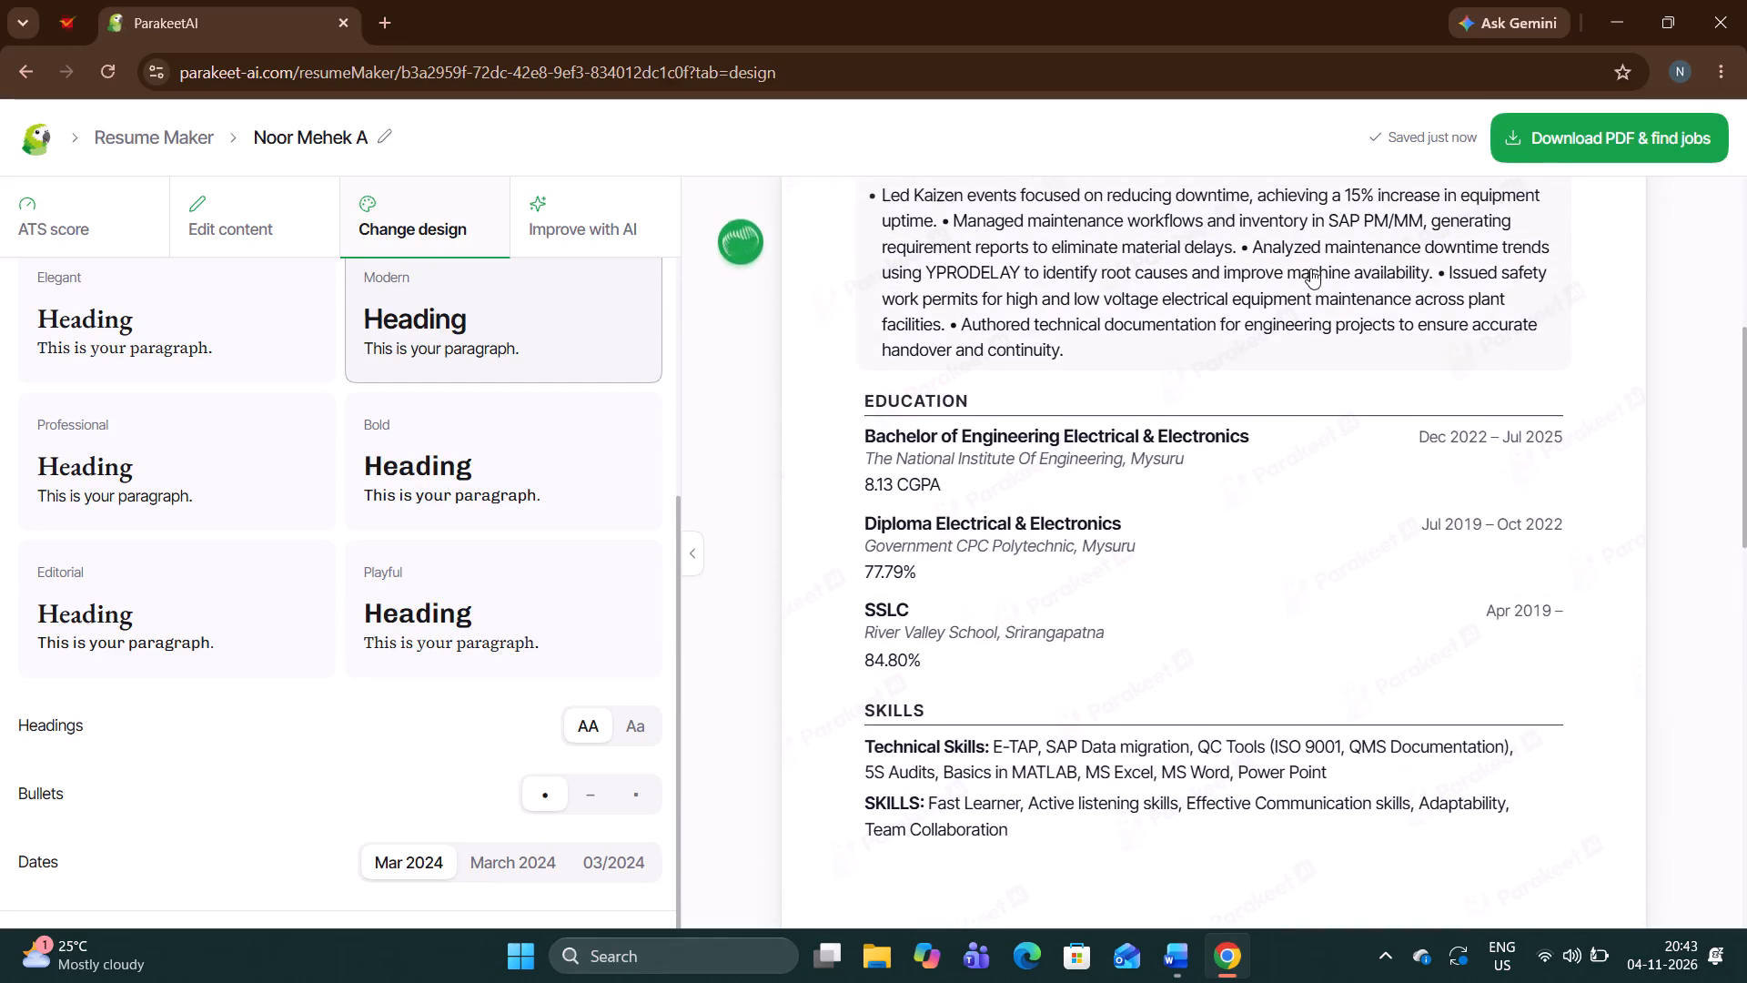
scroll(1310, 269, up, 2)
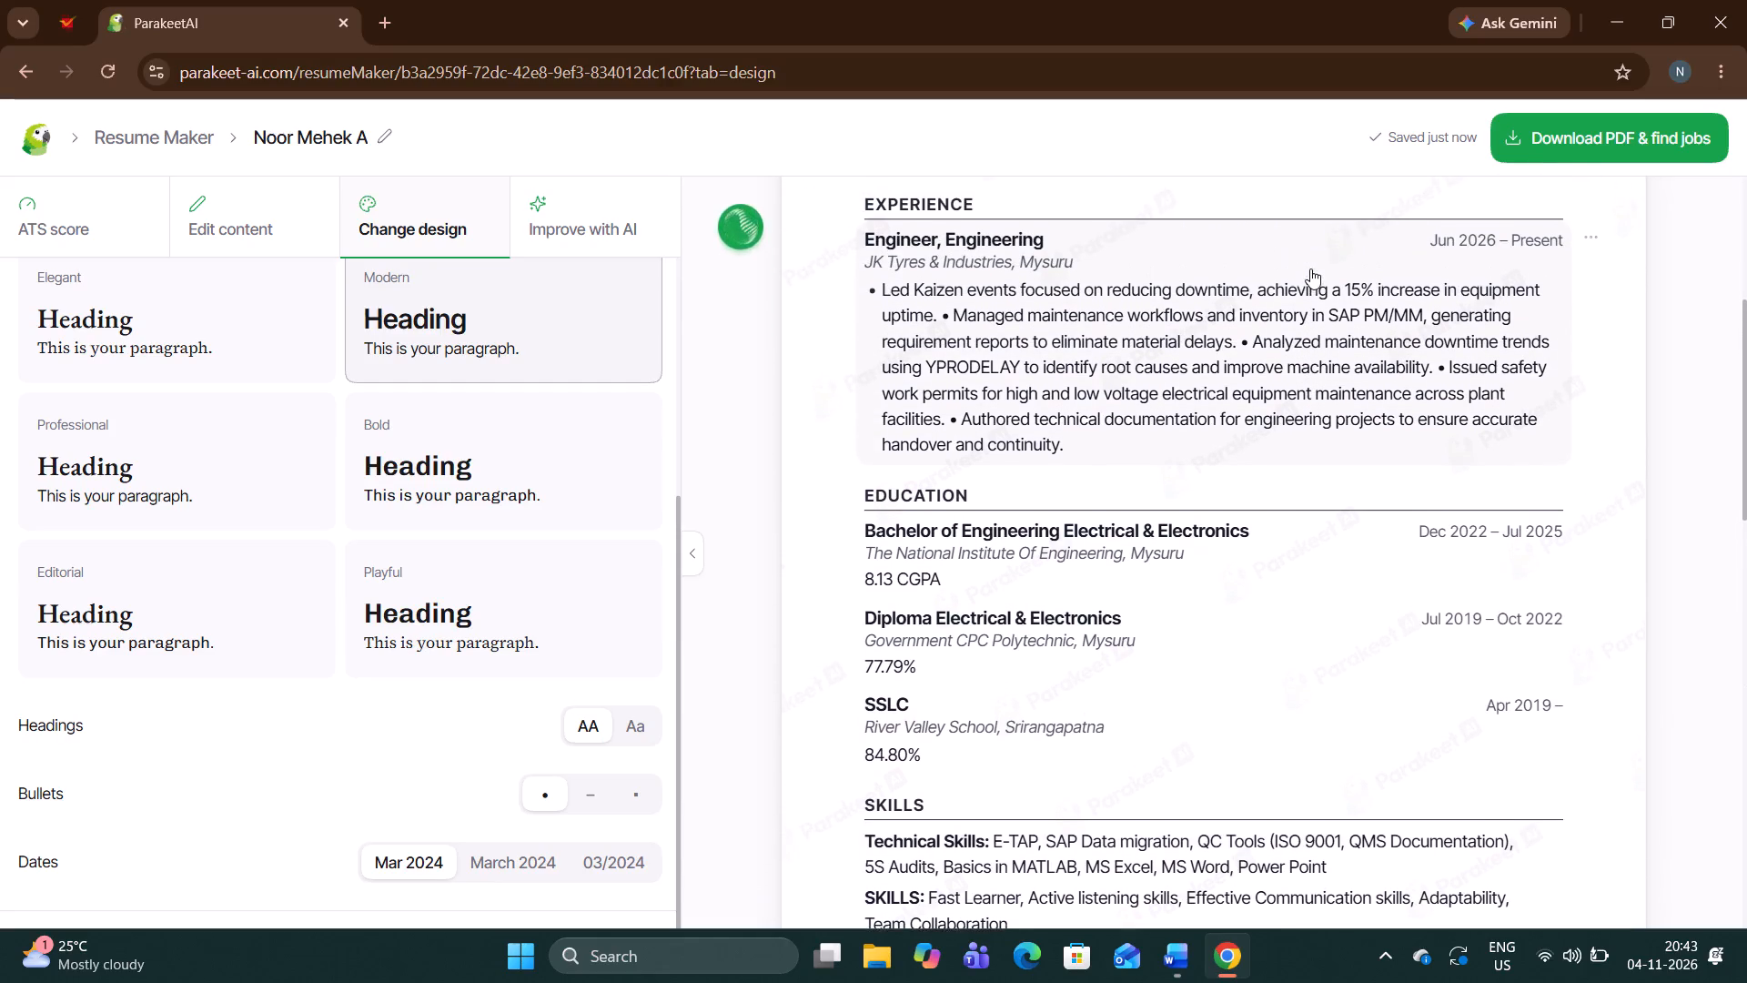
scroll(1310, 269, up, 4)
scroll(1310, 269, down, 1)
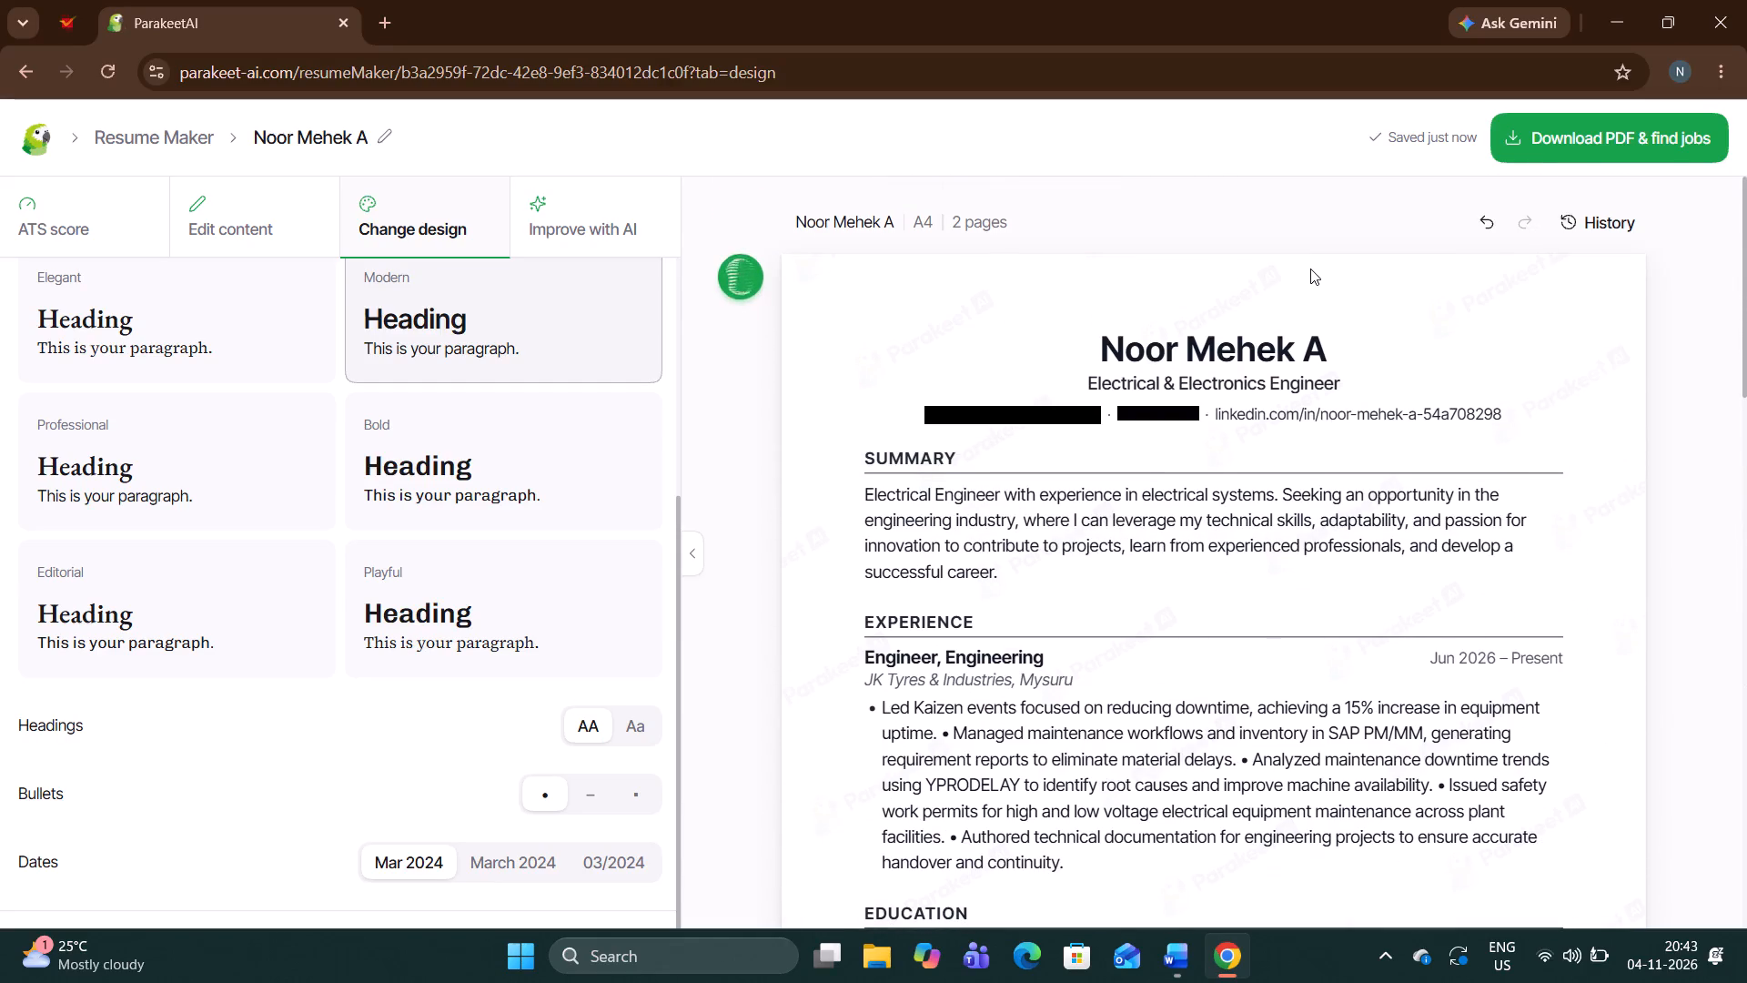
scroll(1310, 269, down, 1)
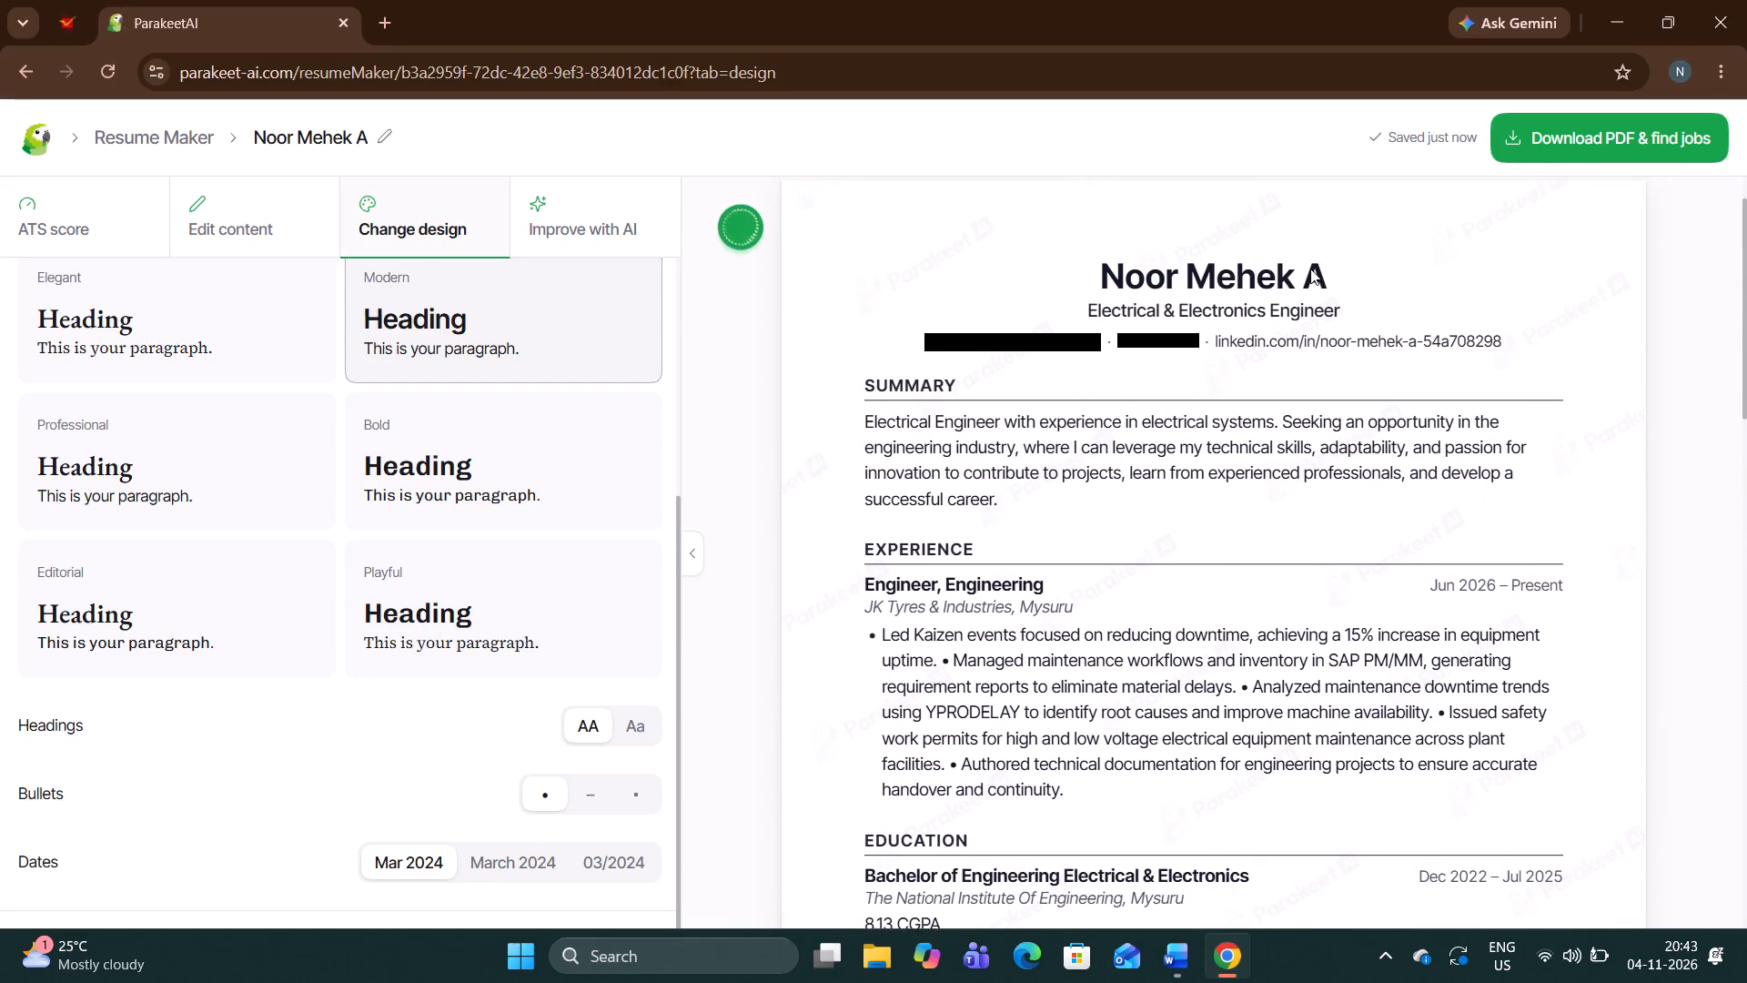
scroll(1310, 269, down, 1)
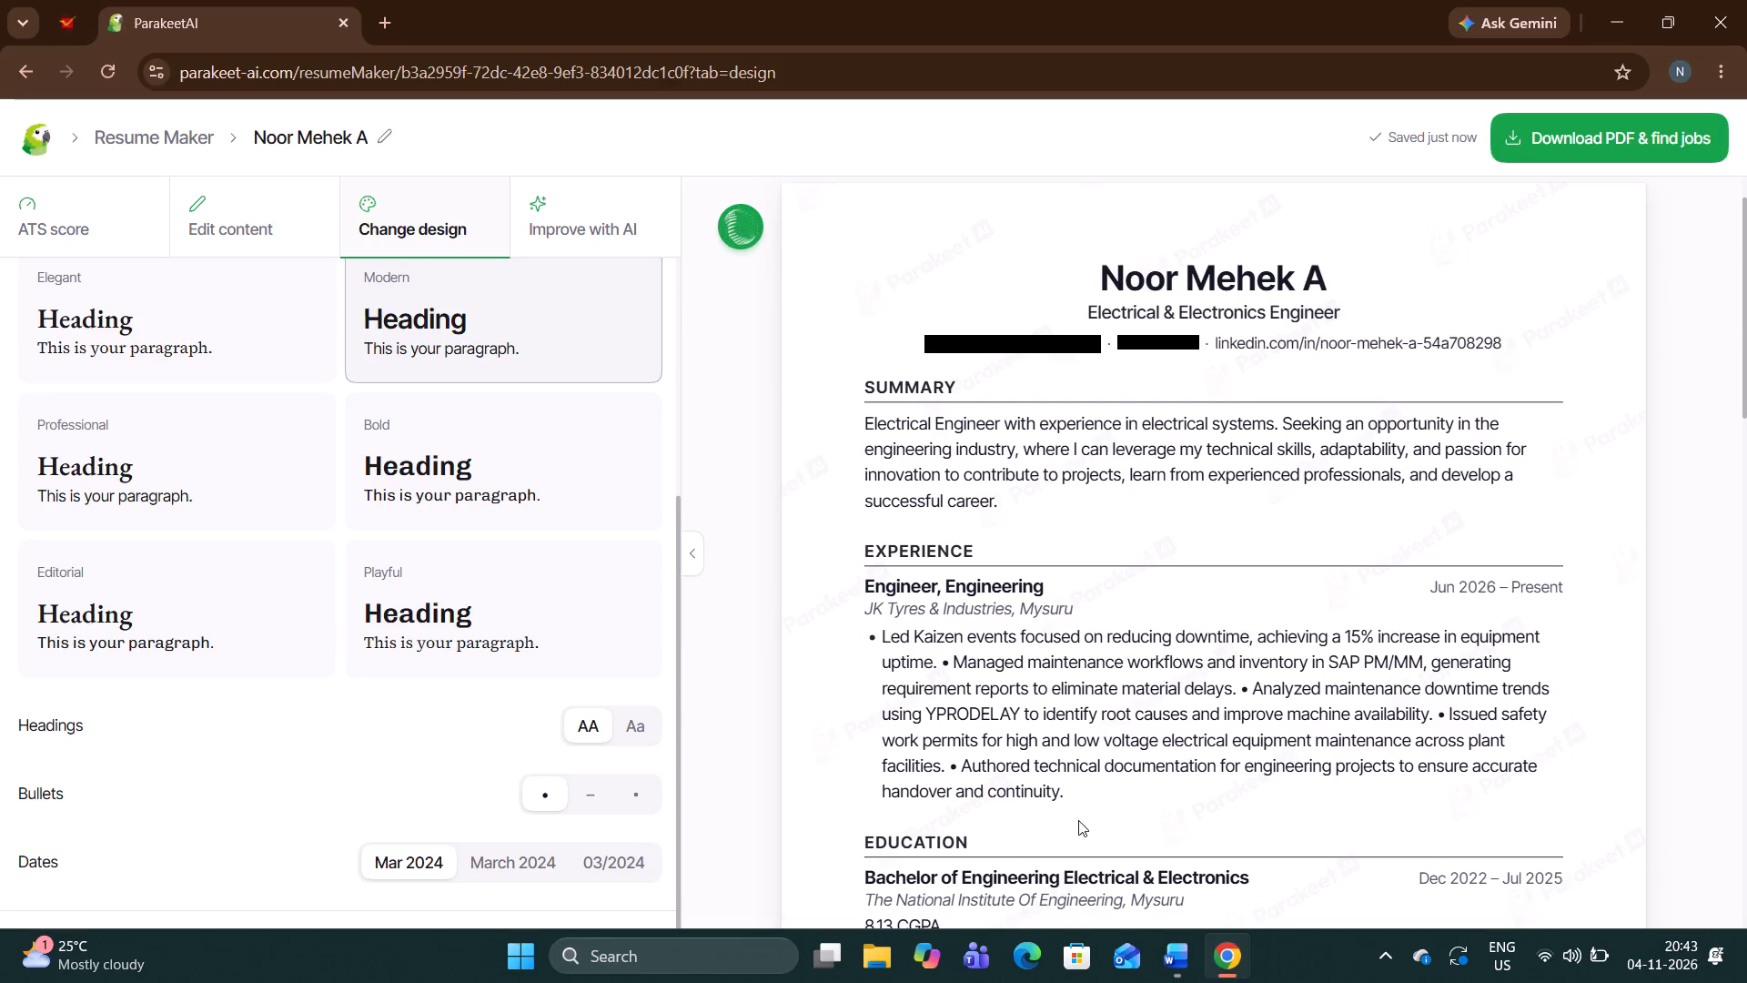
Capture the resume's first page from the name header down to the first Education entry with Snipping Tool.
click(599, 949)
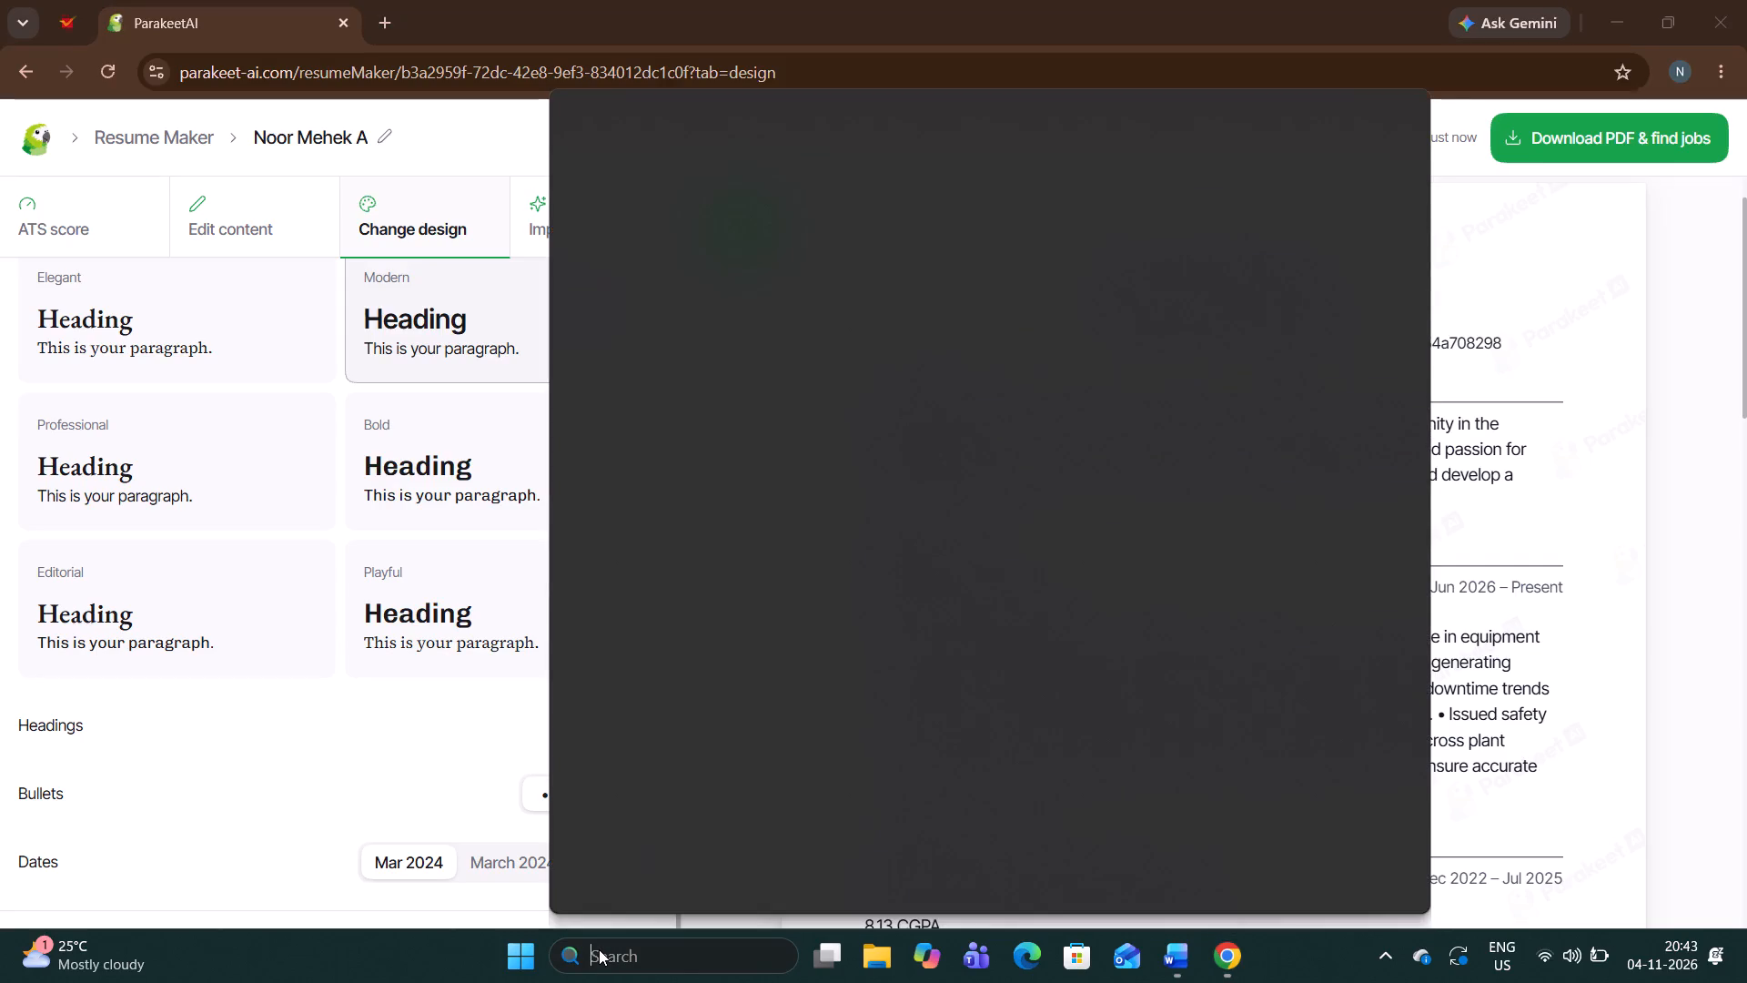
key(s)
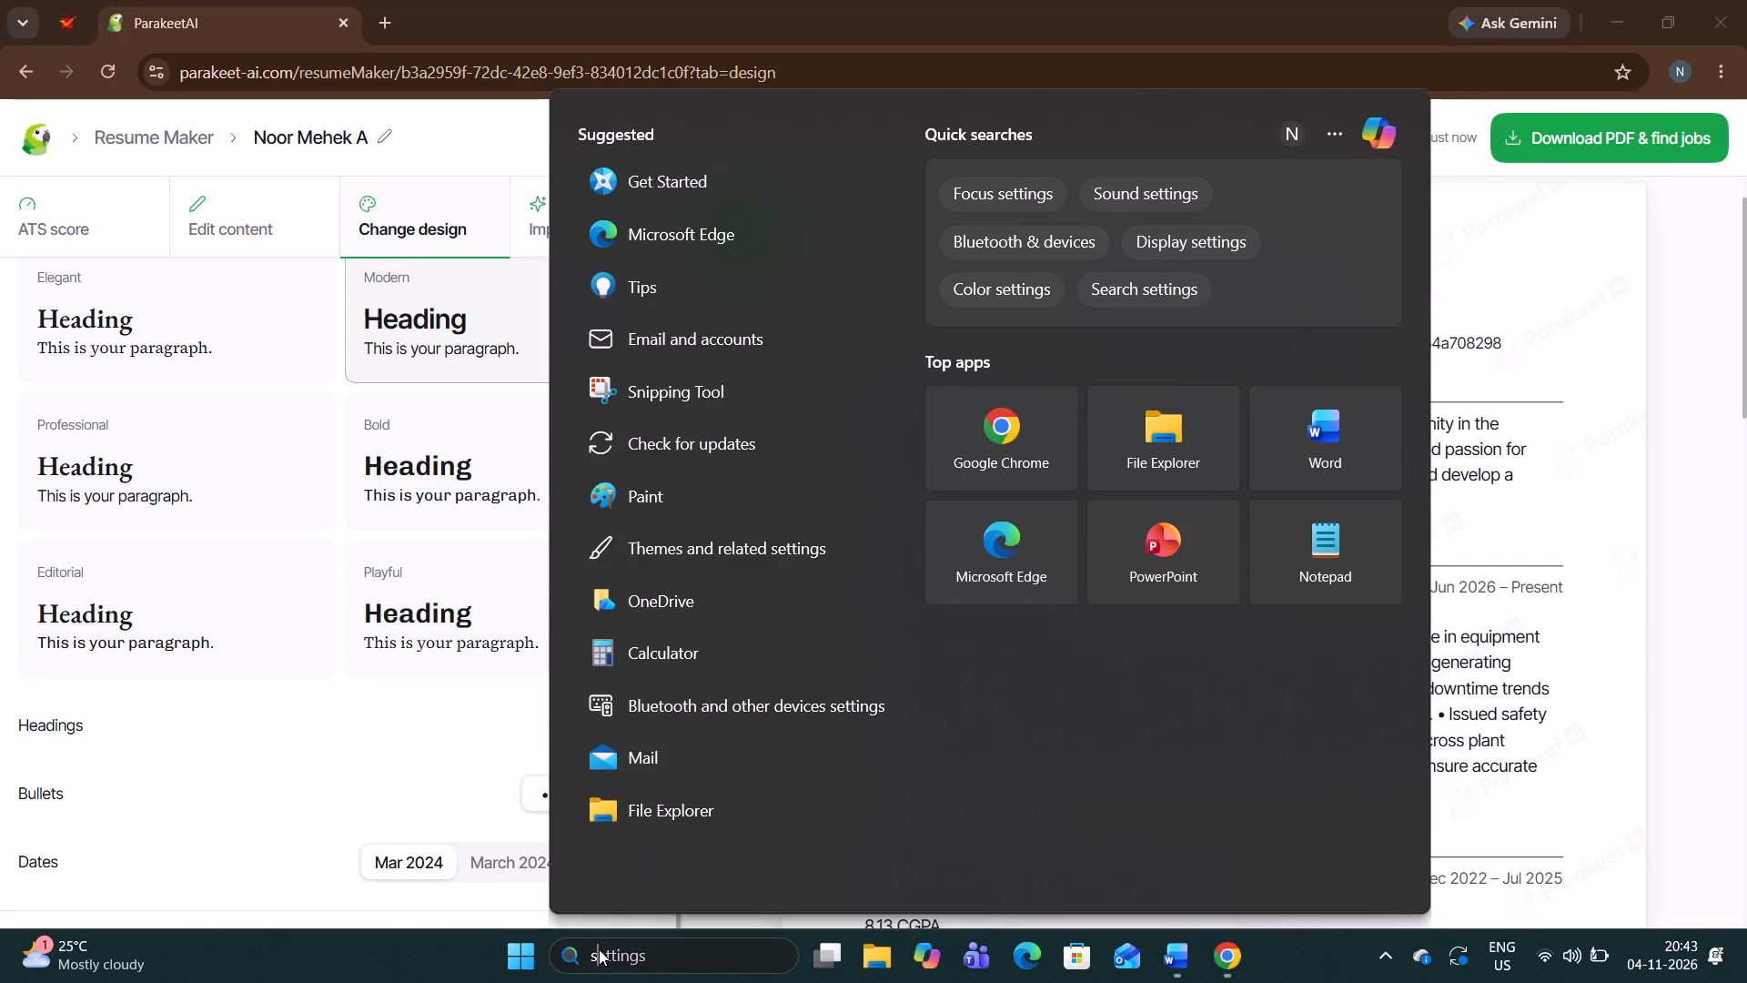
key(n)
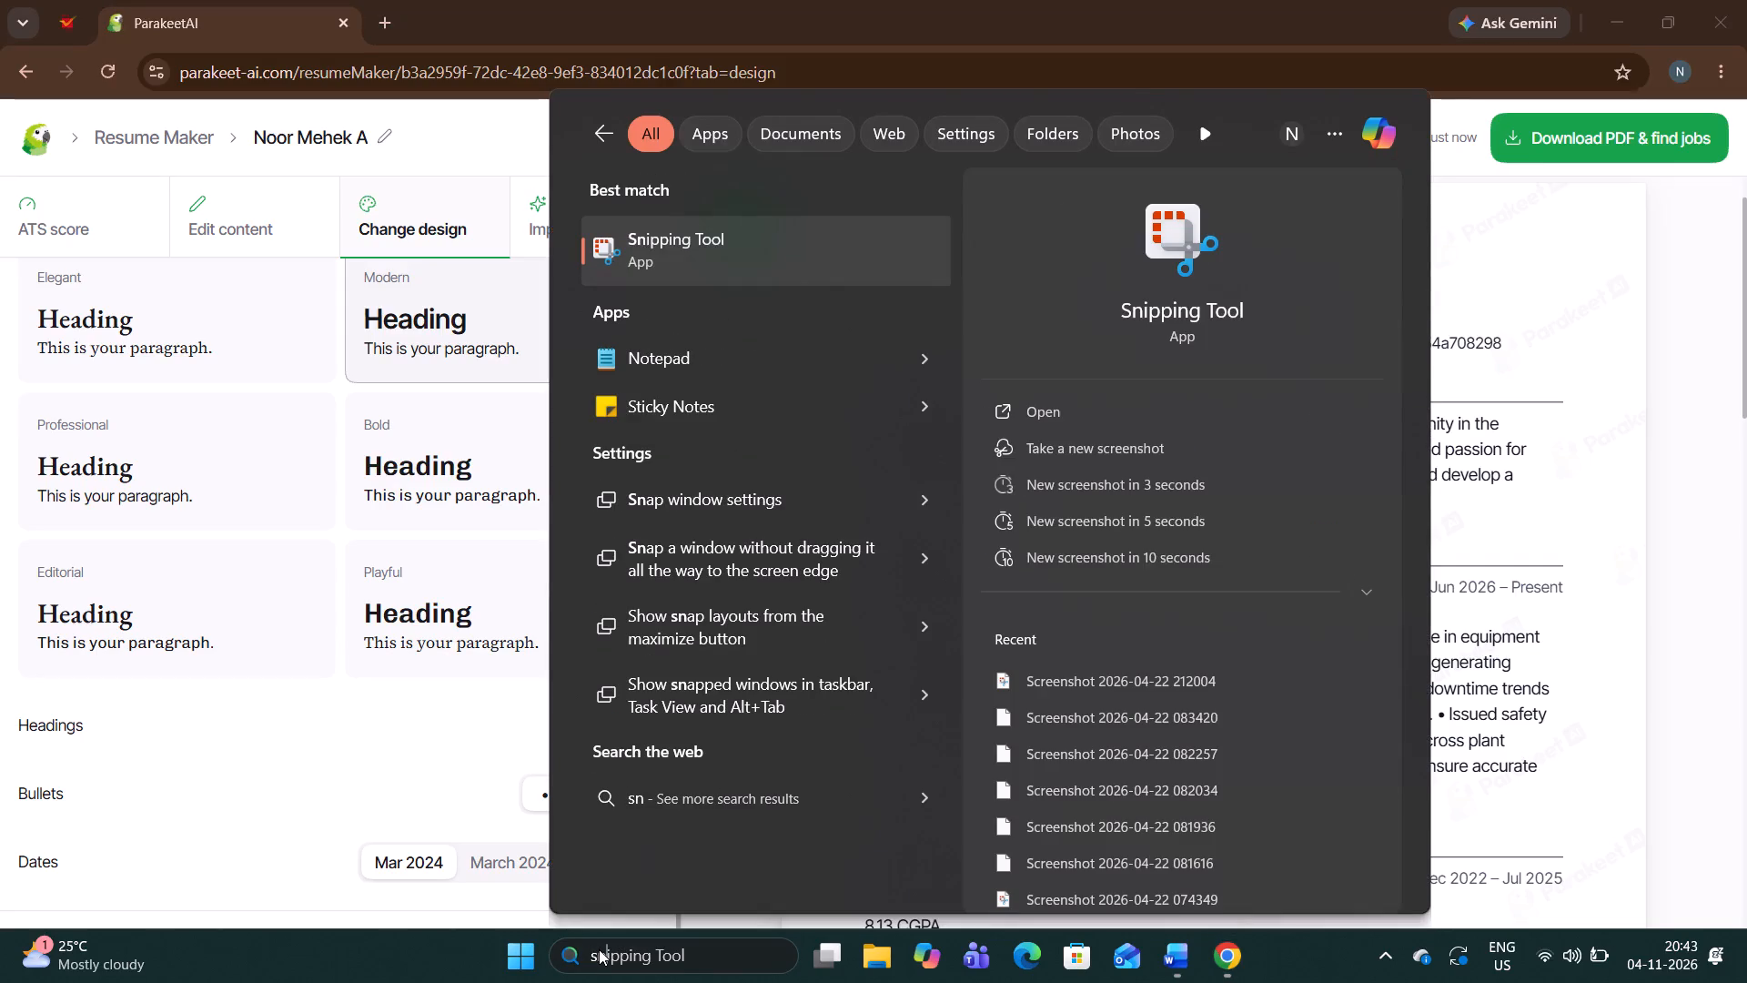
click(1063, 420)
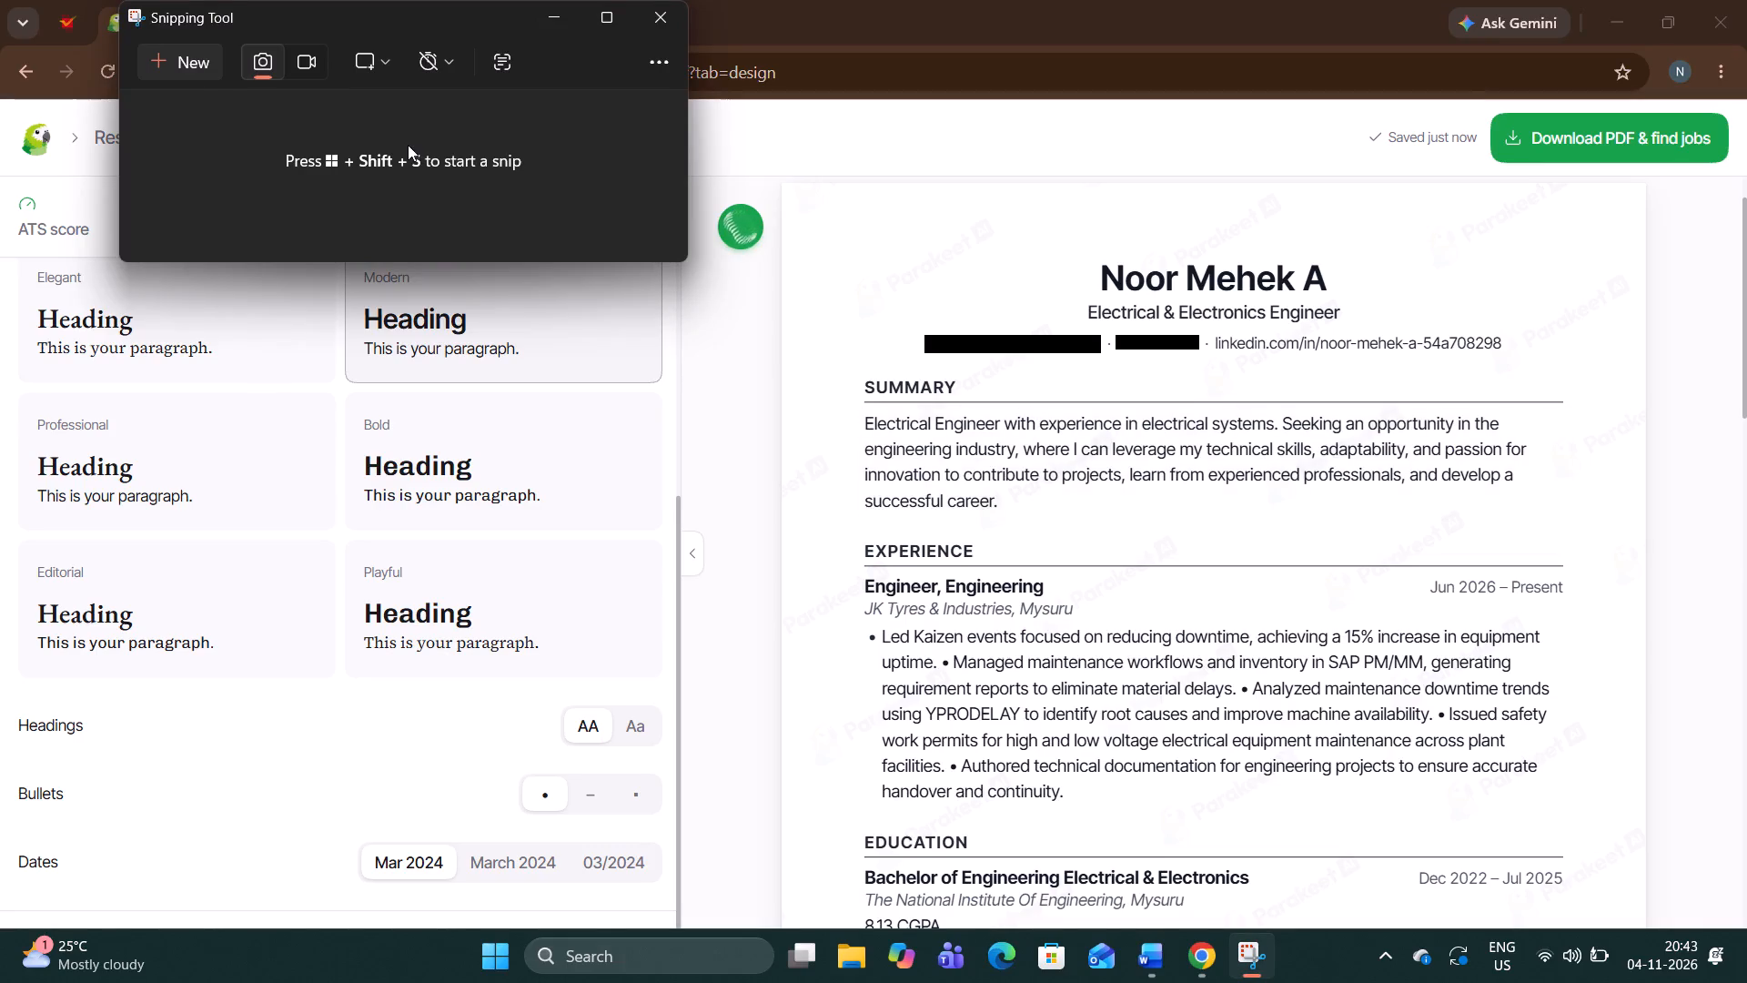
click(165, 29)
click(164, 53)
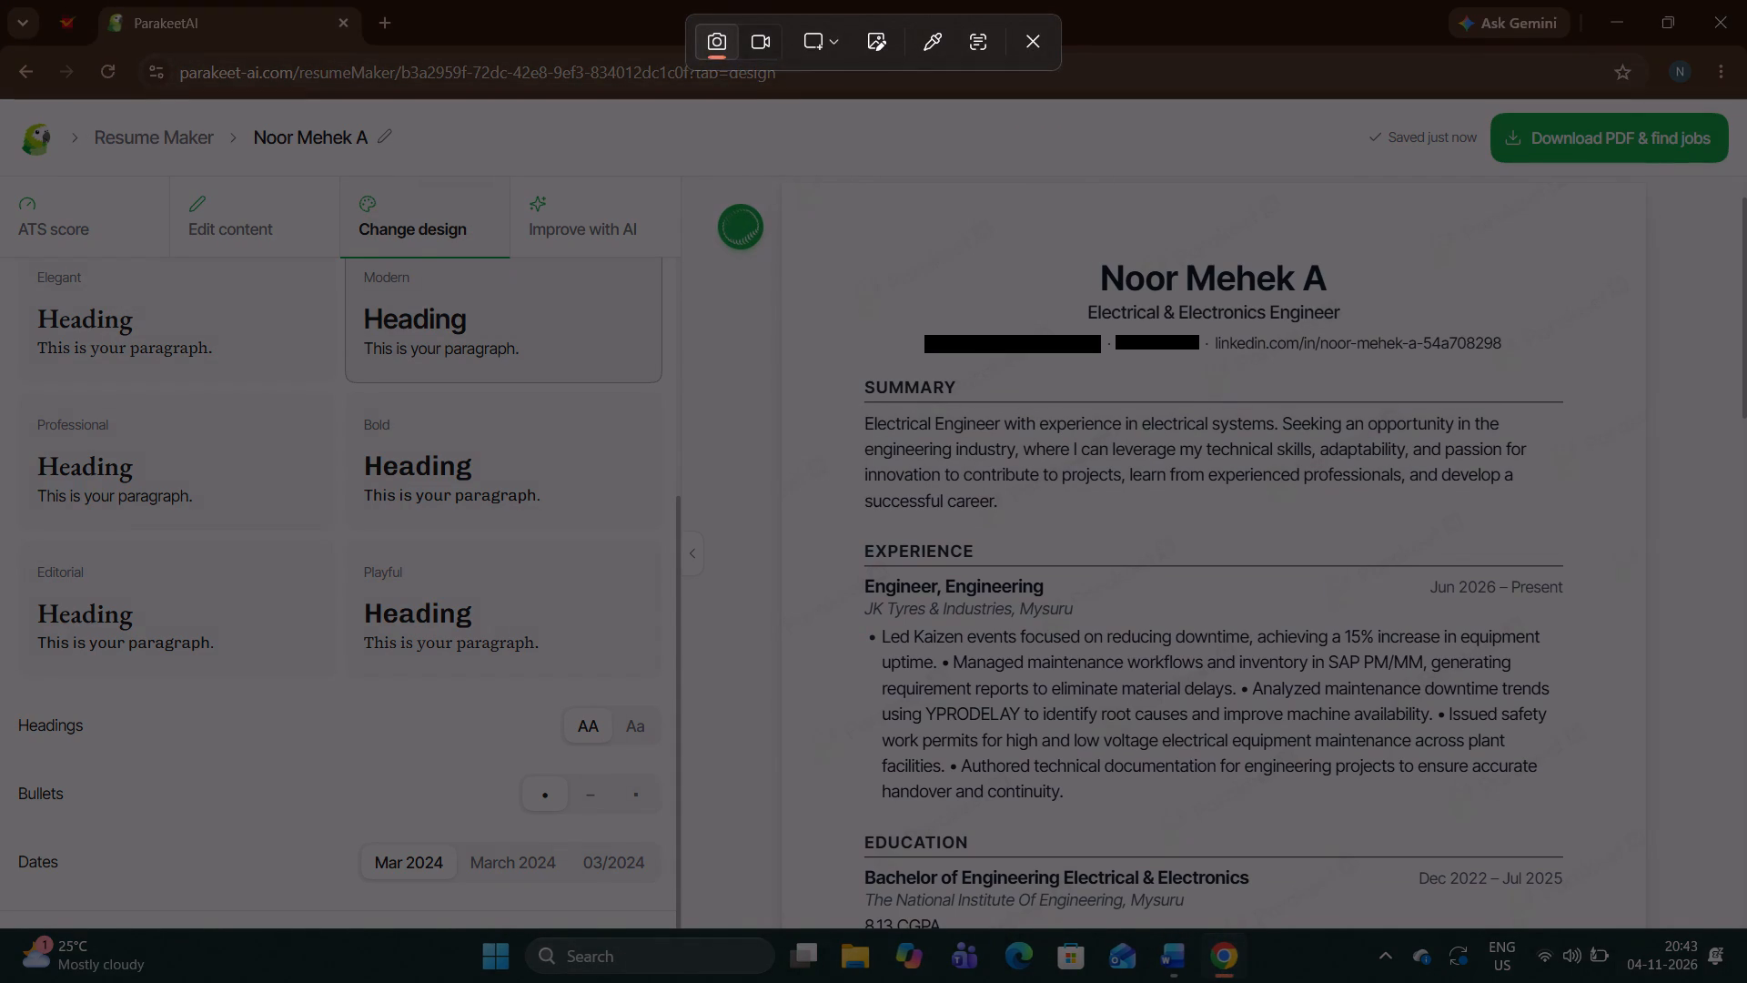
drag(784, 190, 1467, 469)
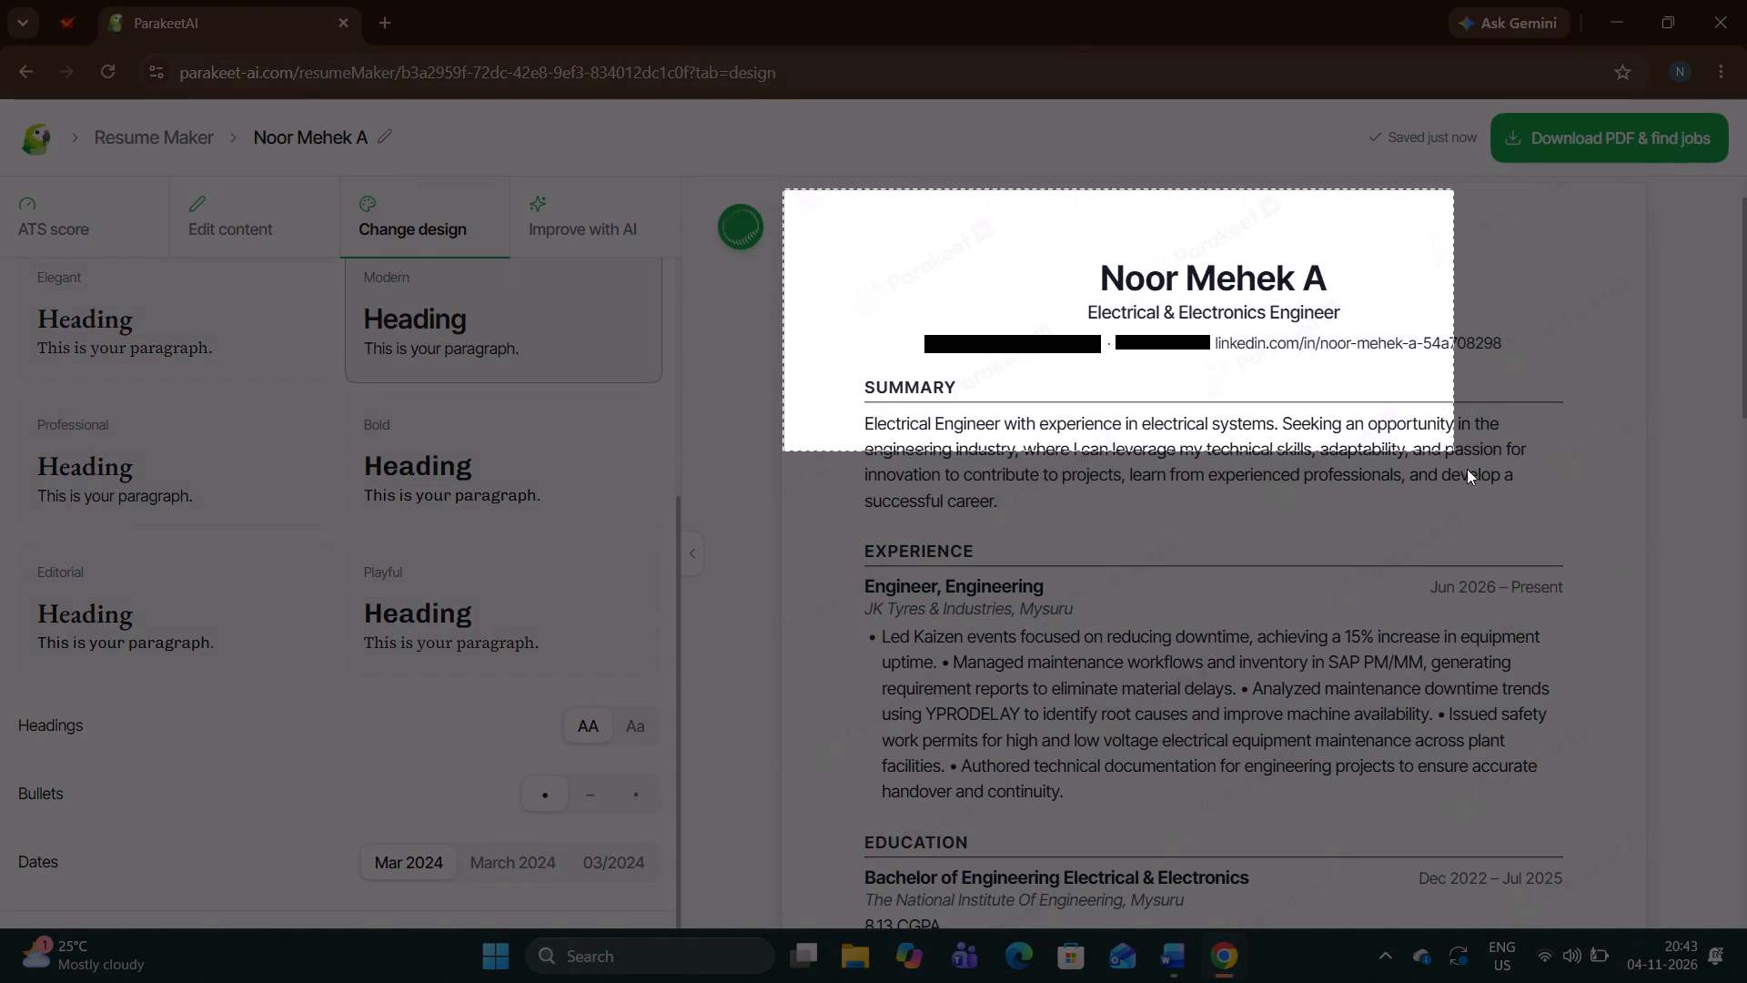
drag(1467, 469, 1615, 924)
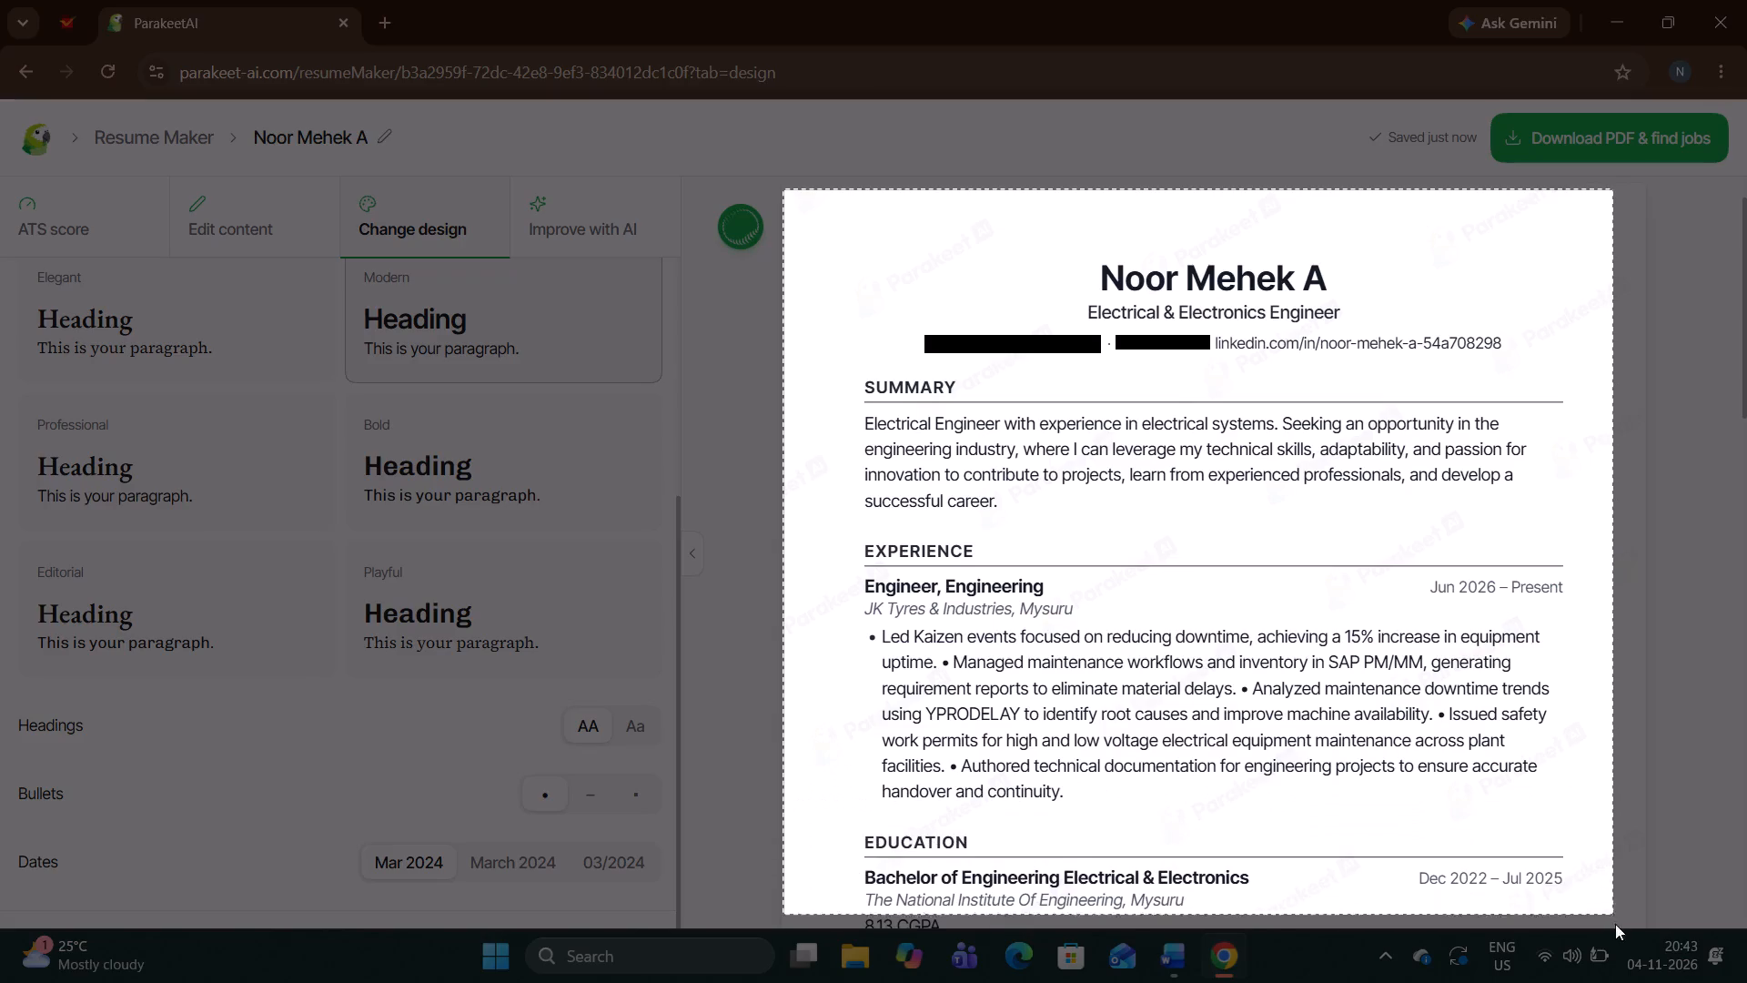
drag(1615, 924, 1641, 929)
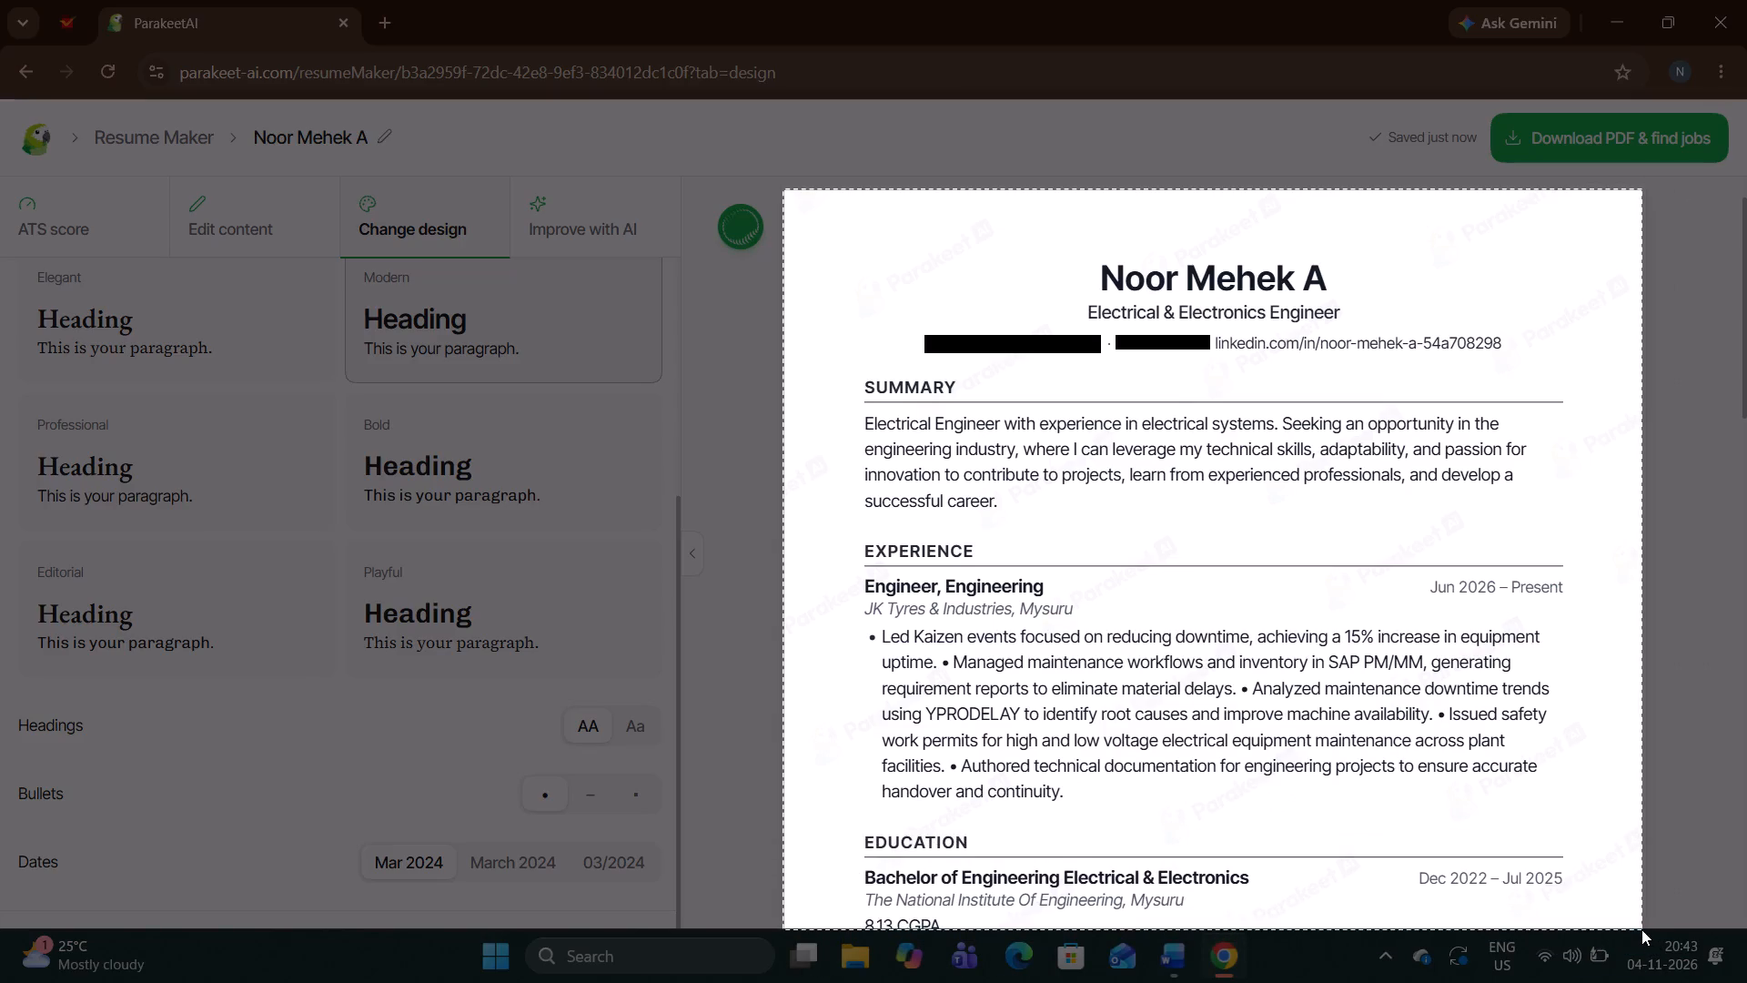
drag(1641, 929, 1634, 917)
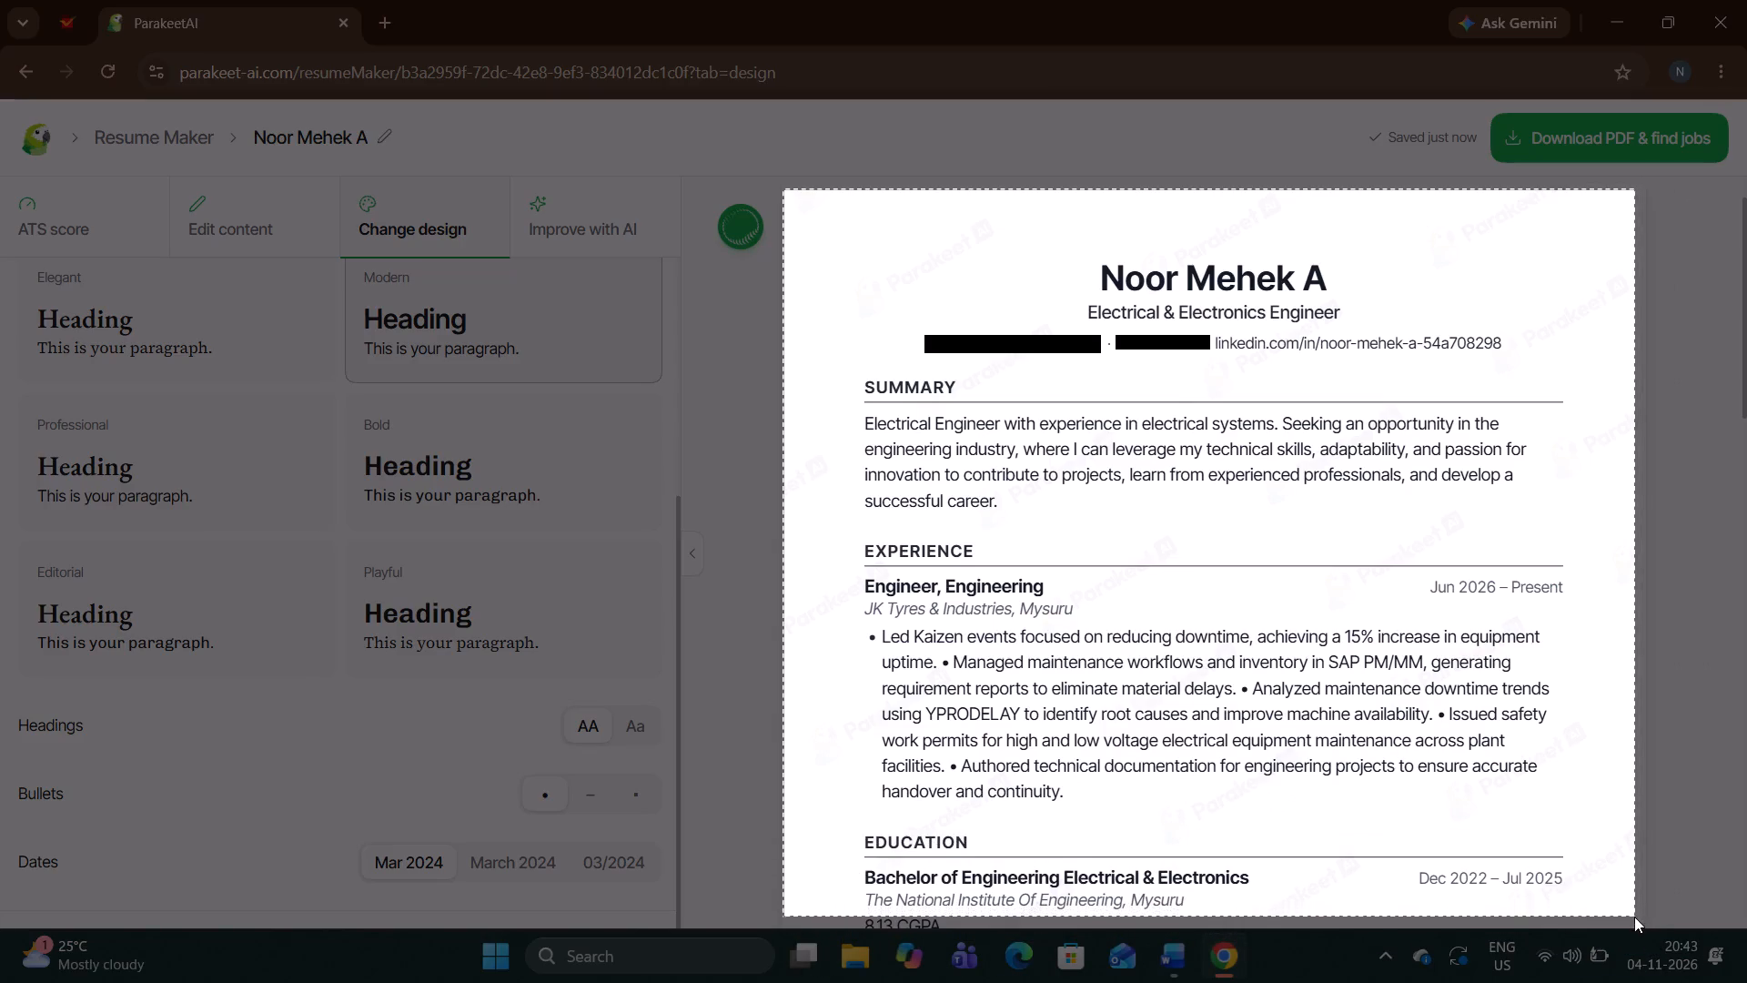
drag(1634, 917, 1634, 927)
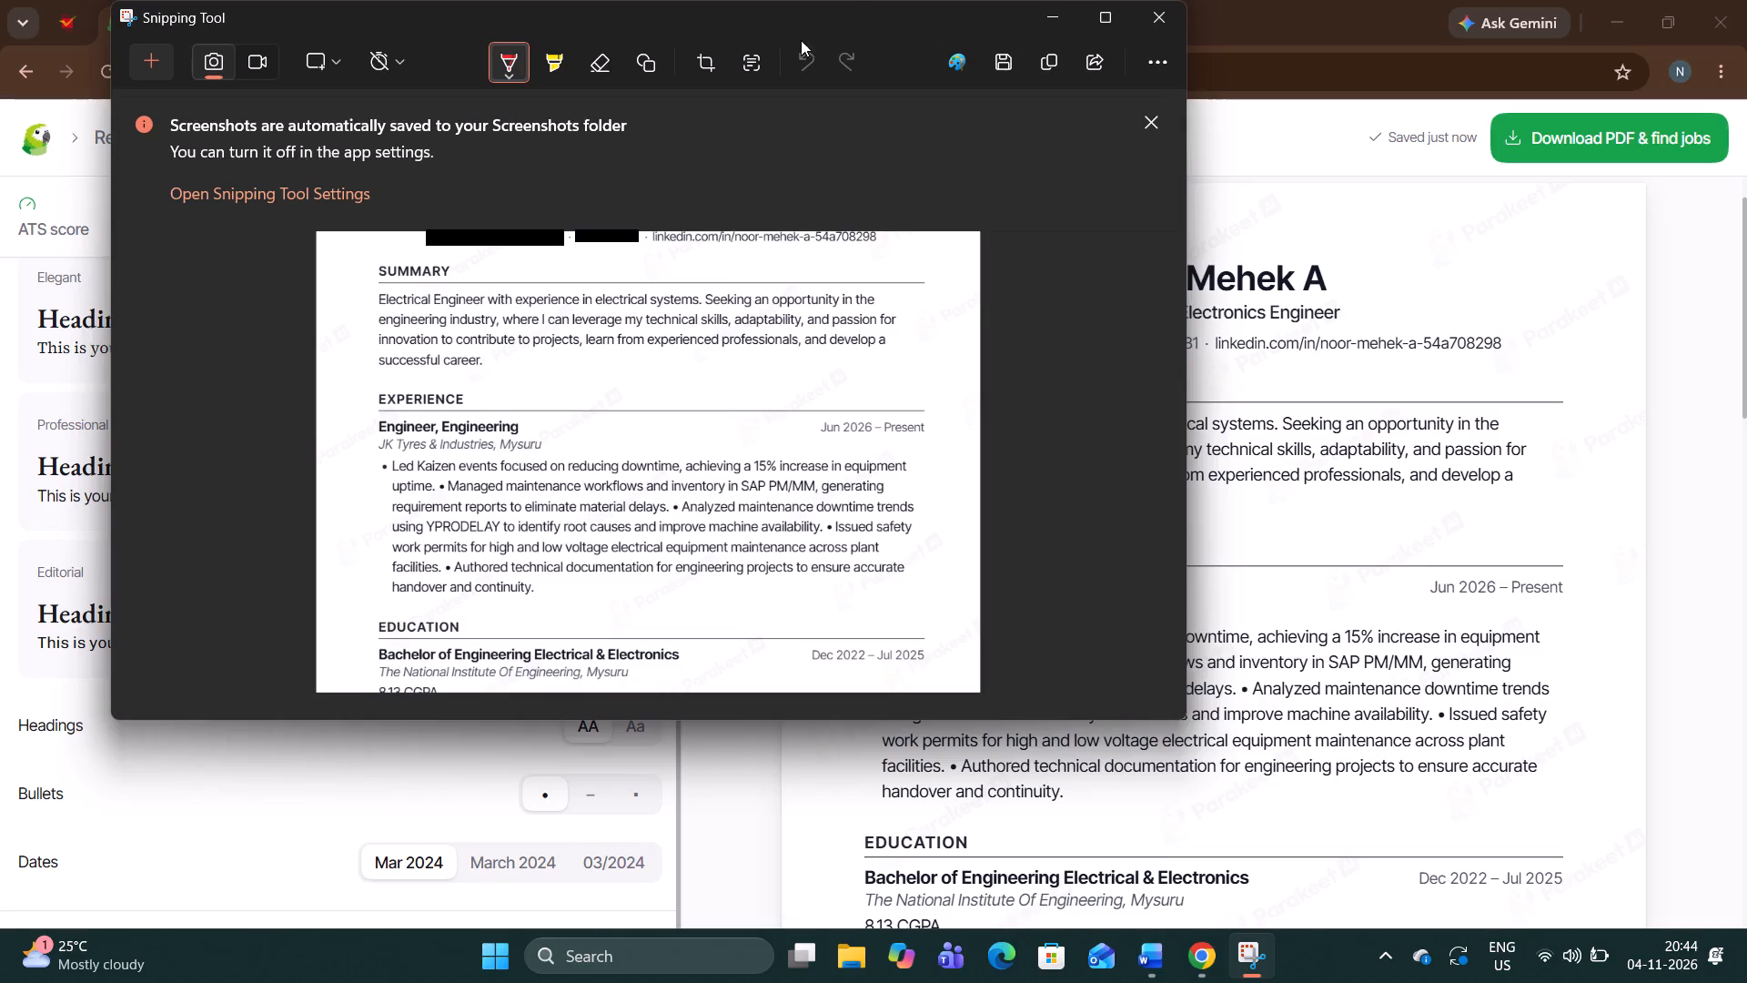
click(1056, 12)
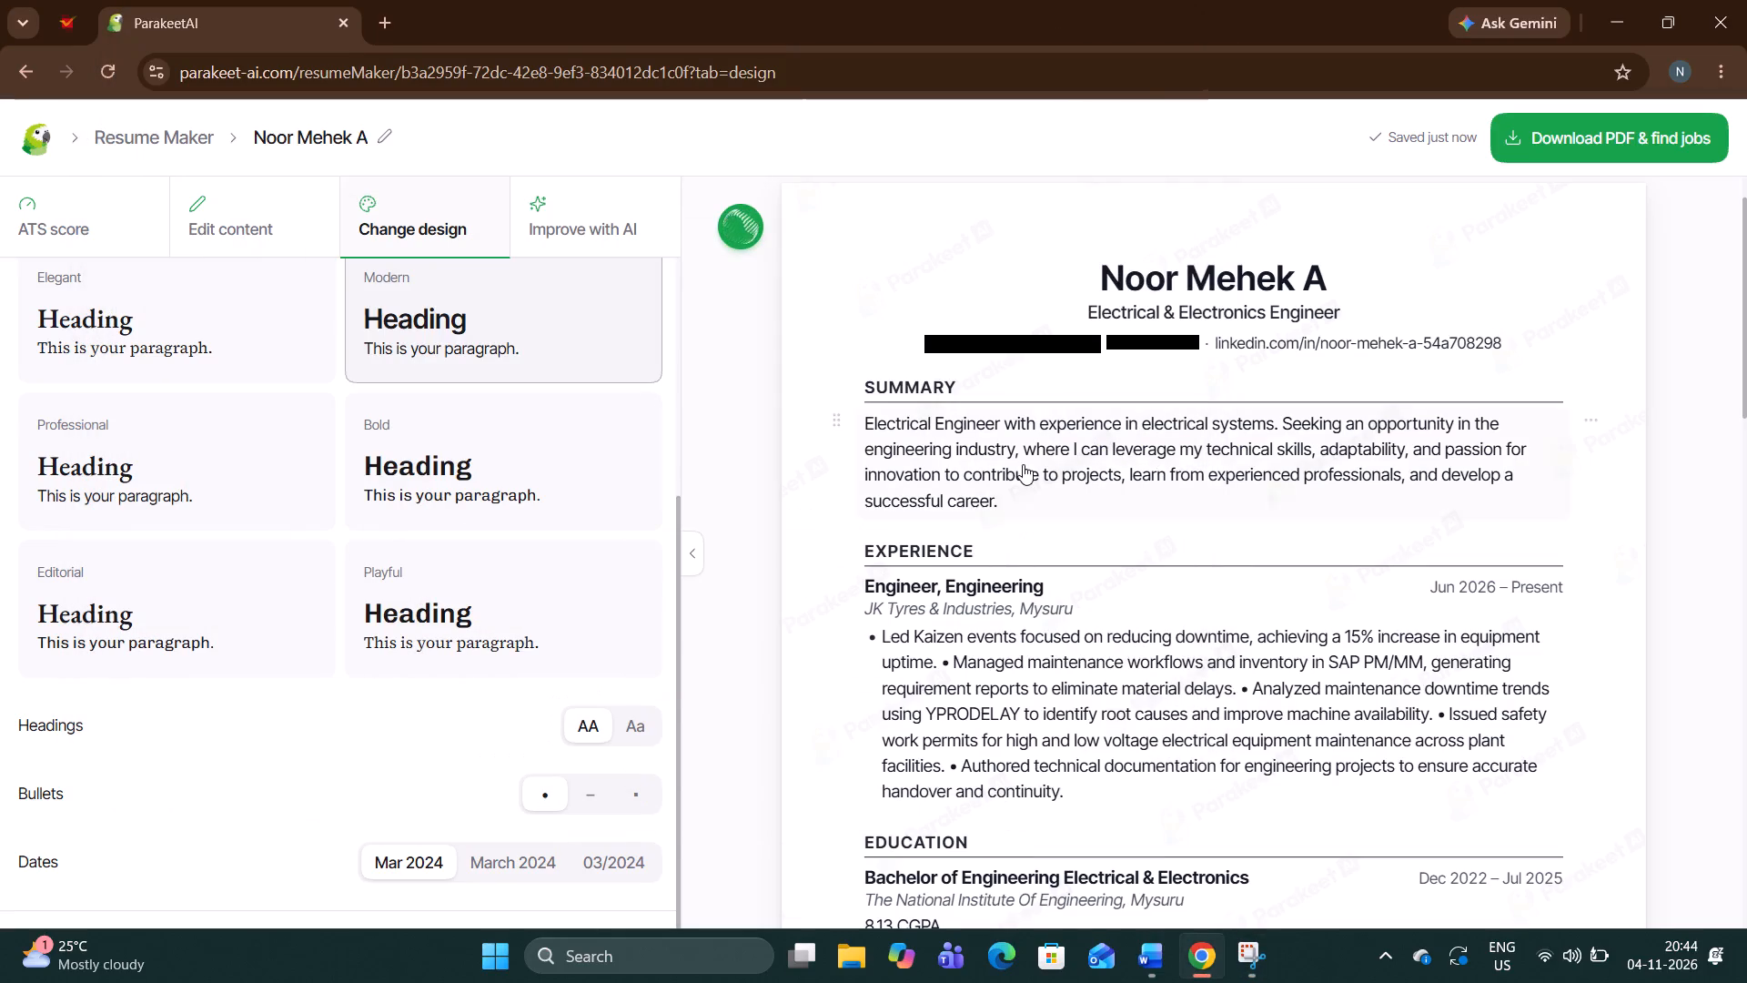
Capture the Education and Skills sections down to the end of the first resume page with Snipping Tool.
scroll(1023, 464, down, 5)
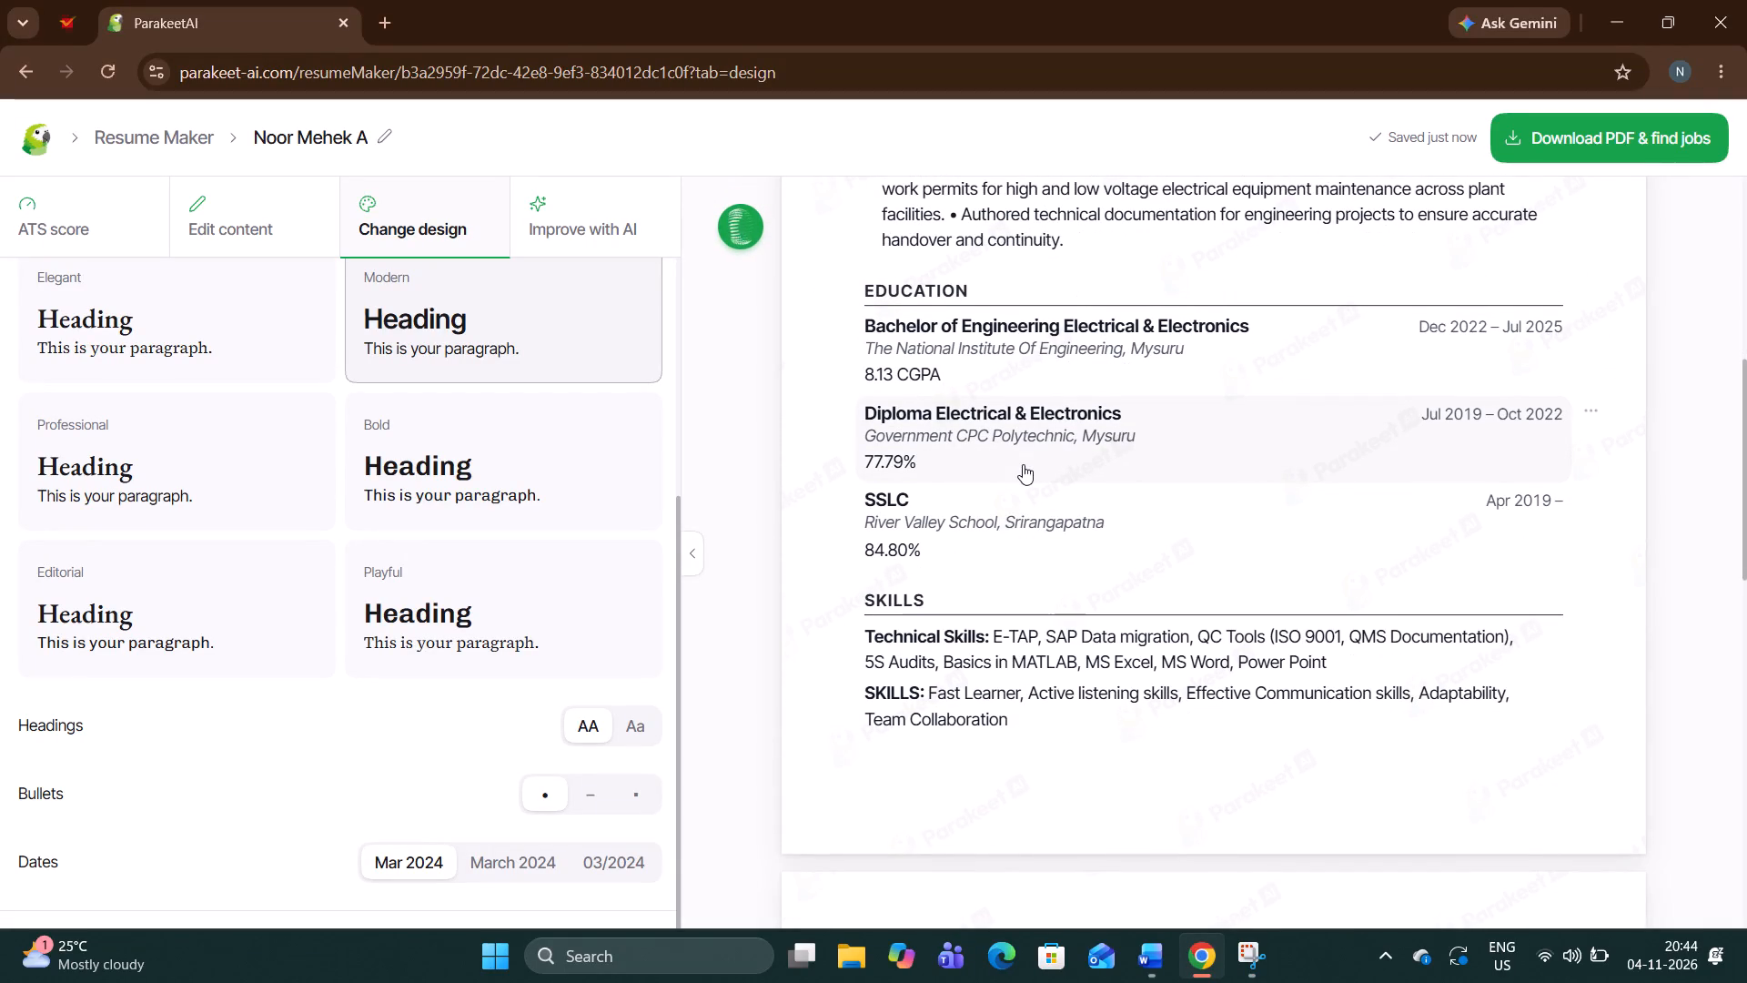
click(655, 968)
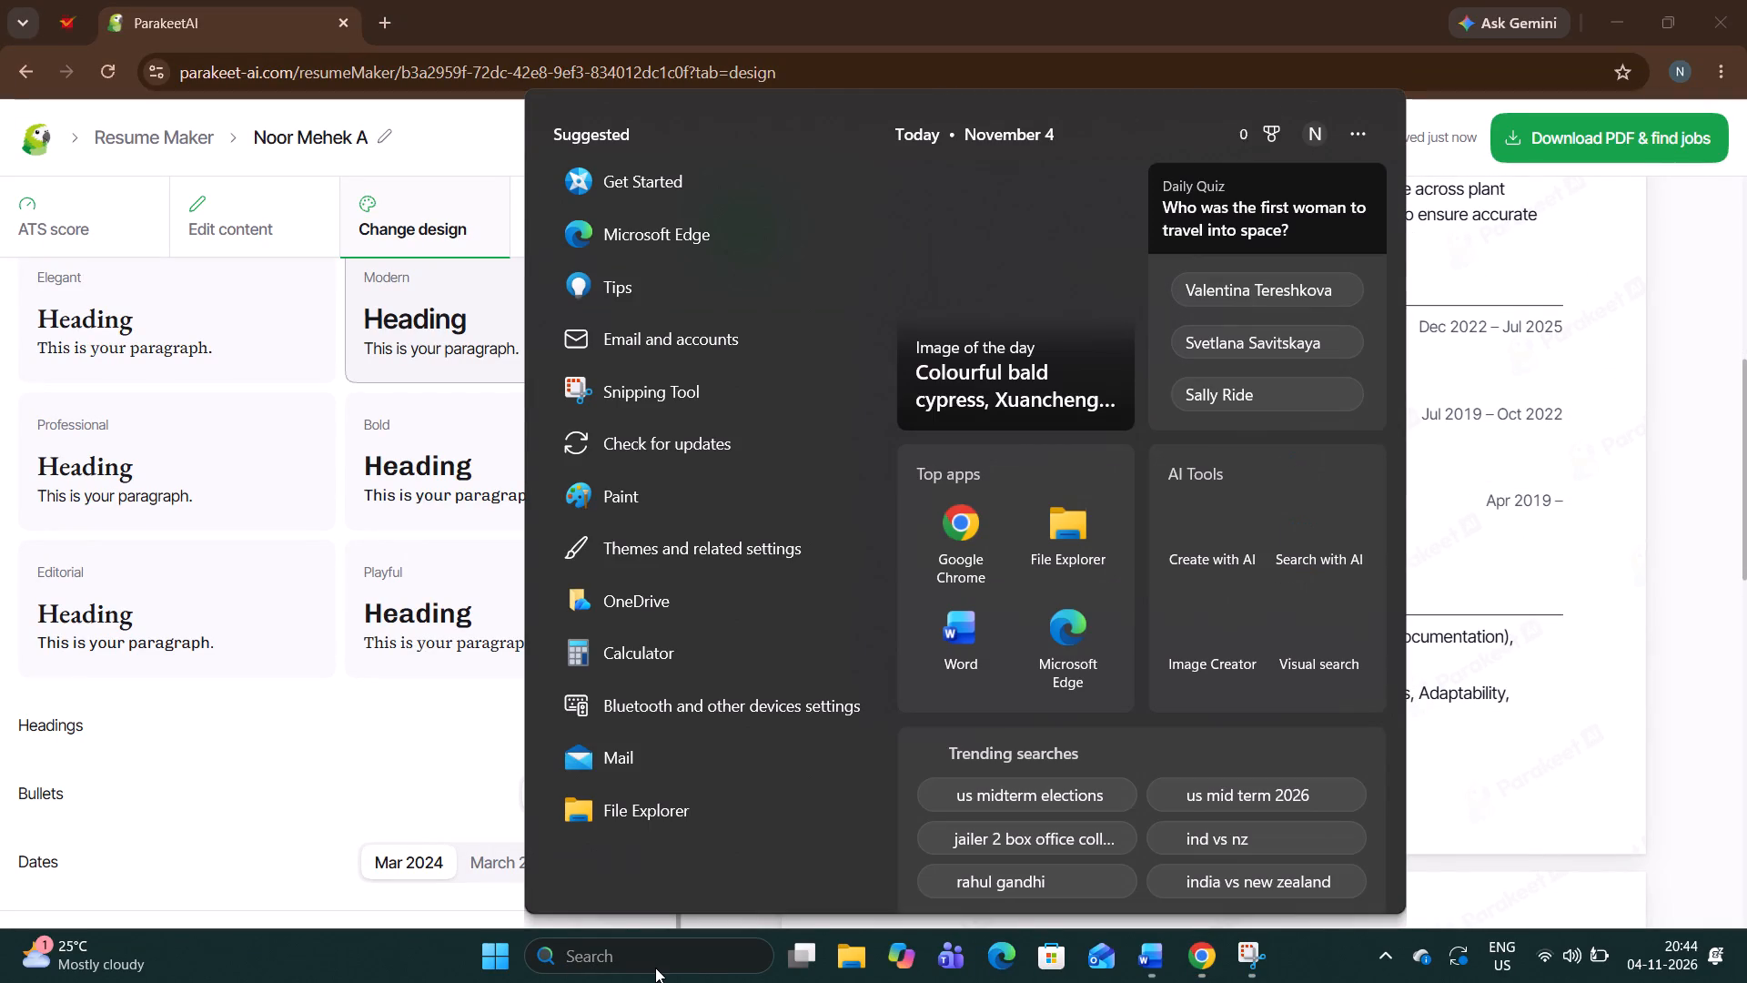
text(sni)
click(741, 261)
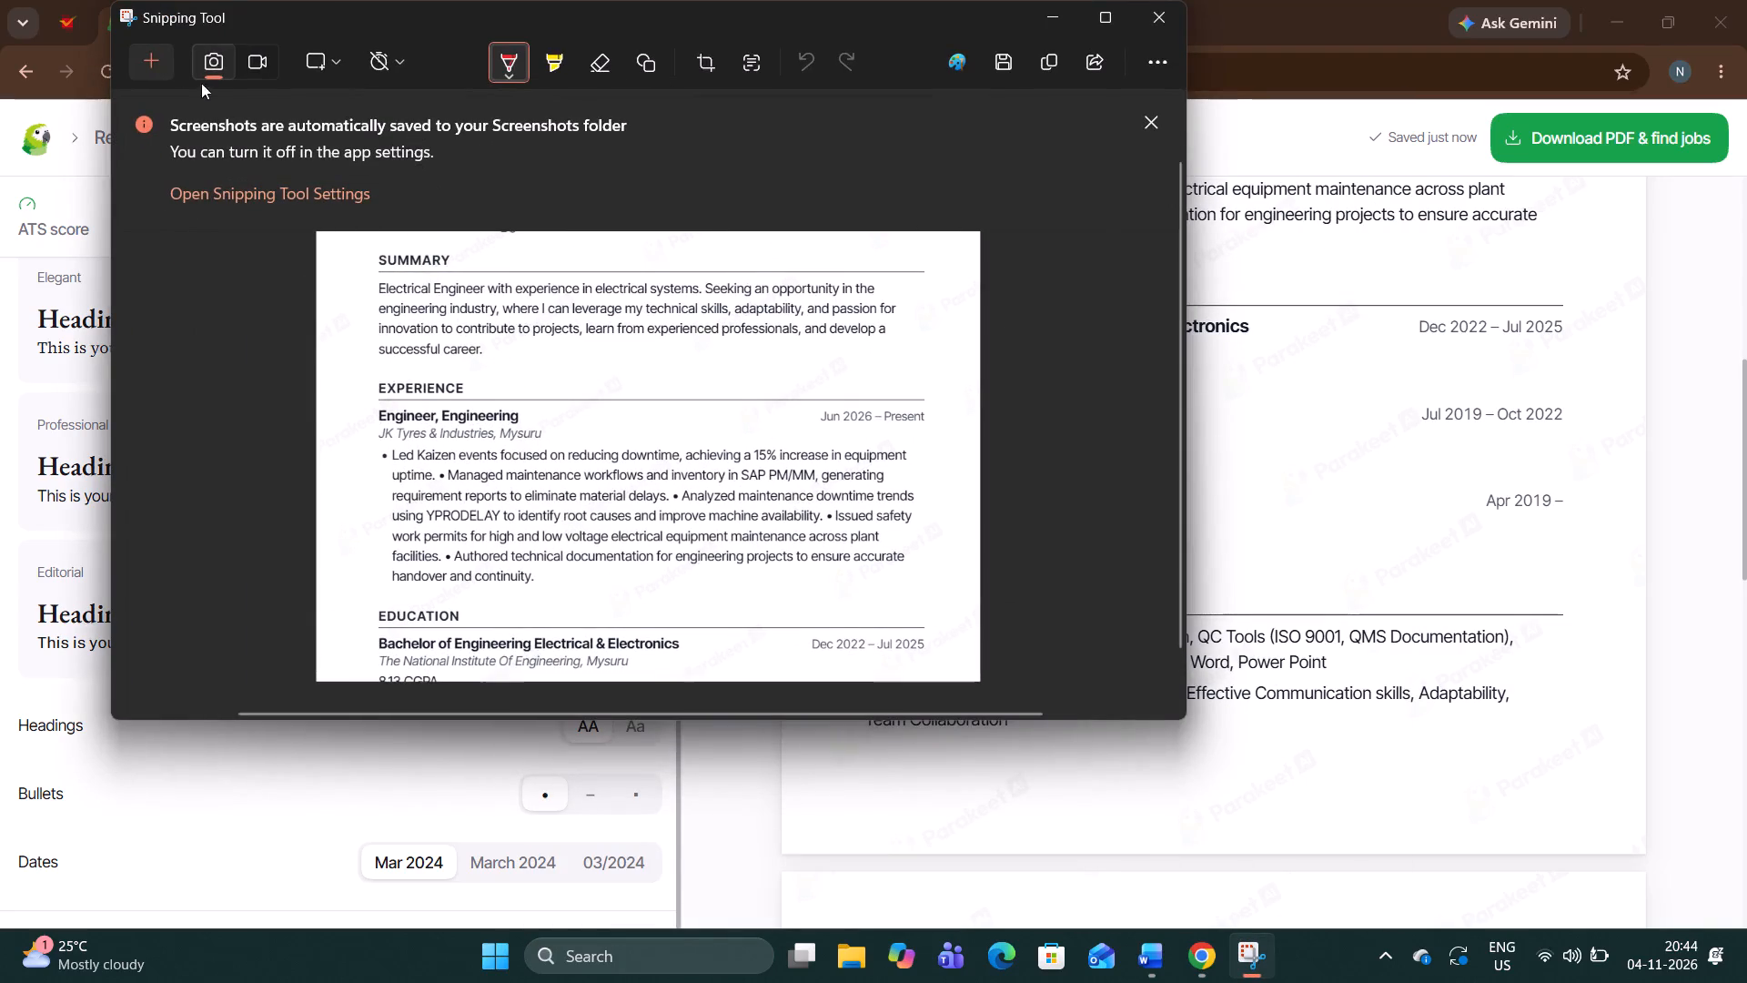
click(163, 57)
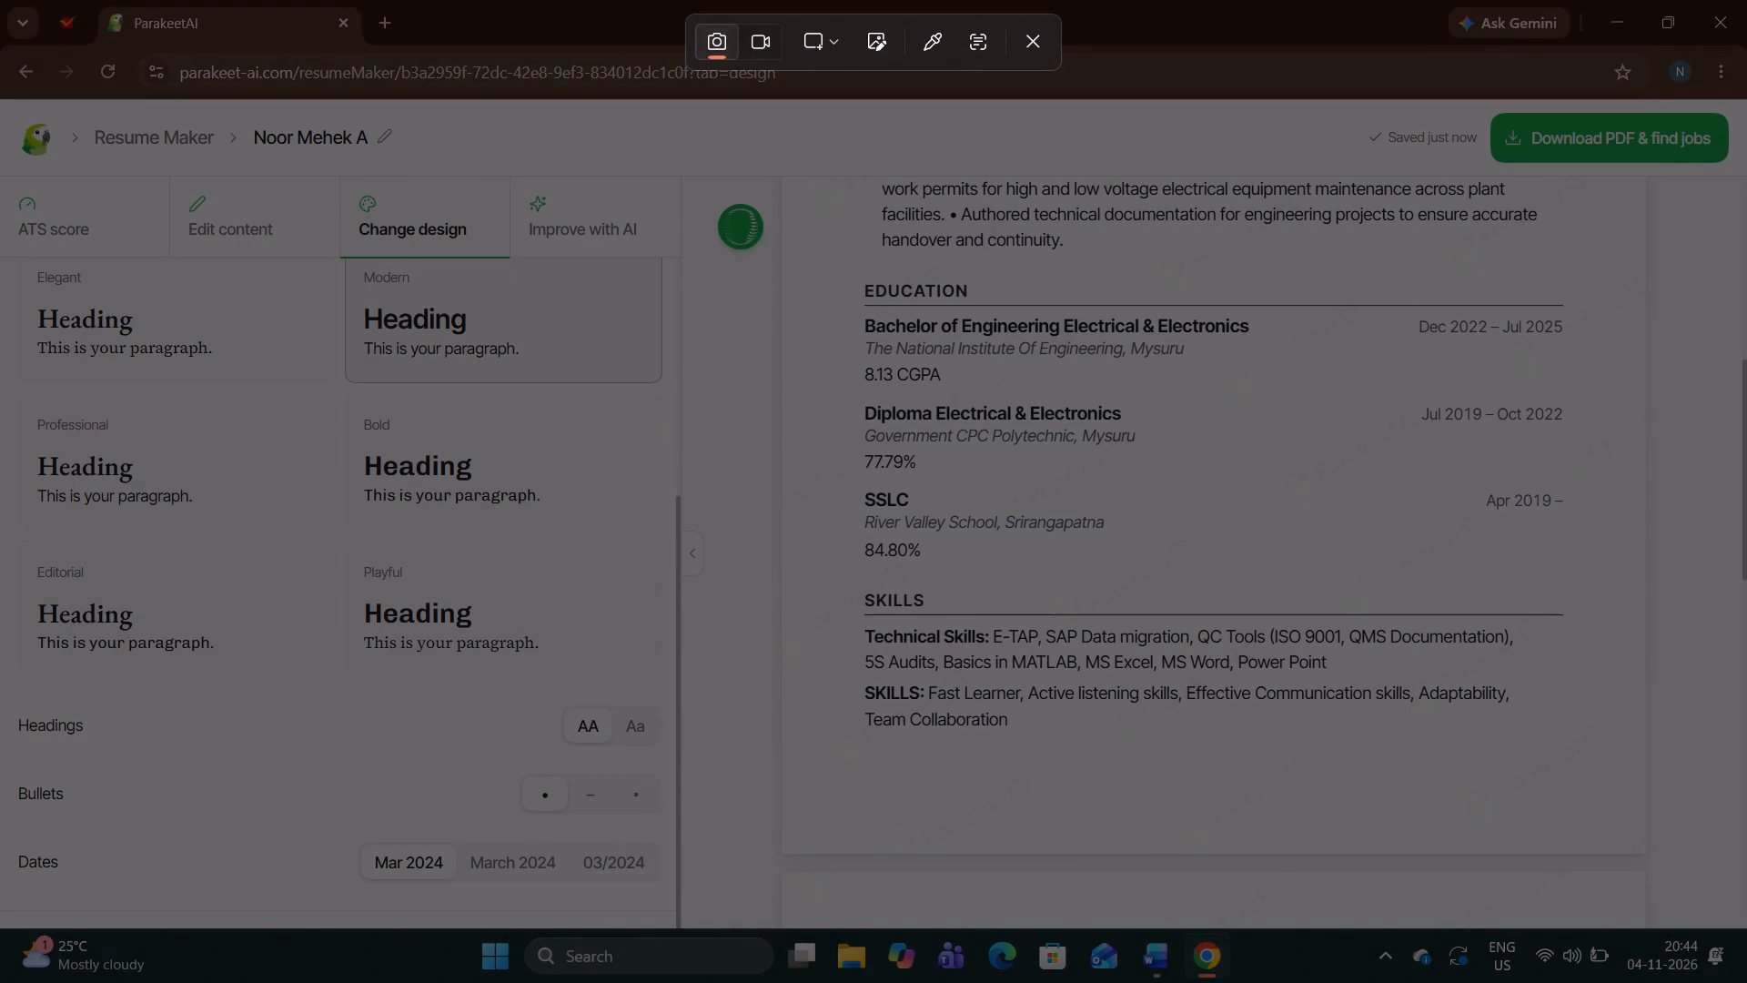
drag(787, 260, 1625, 741)
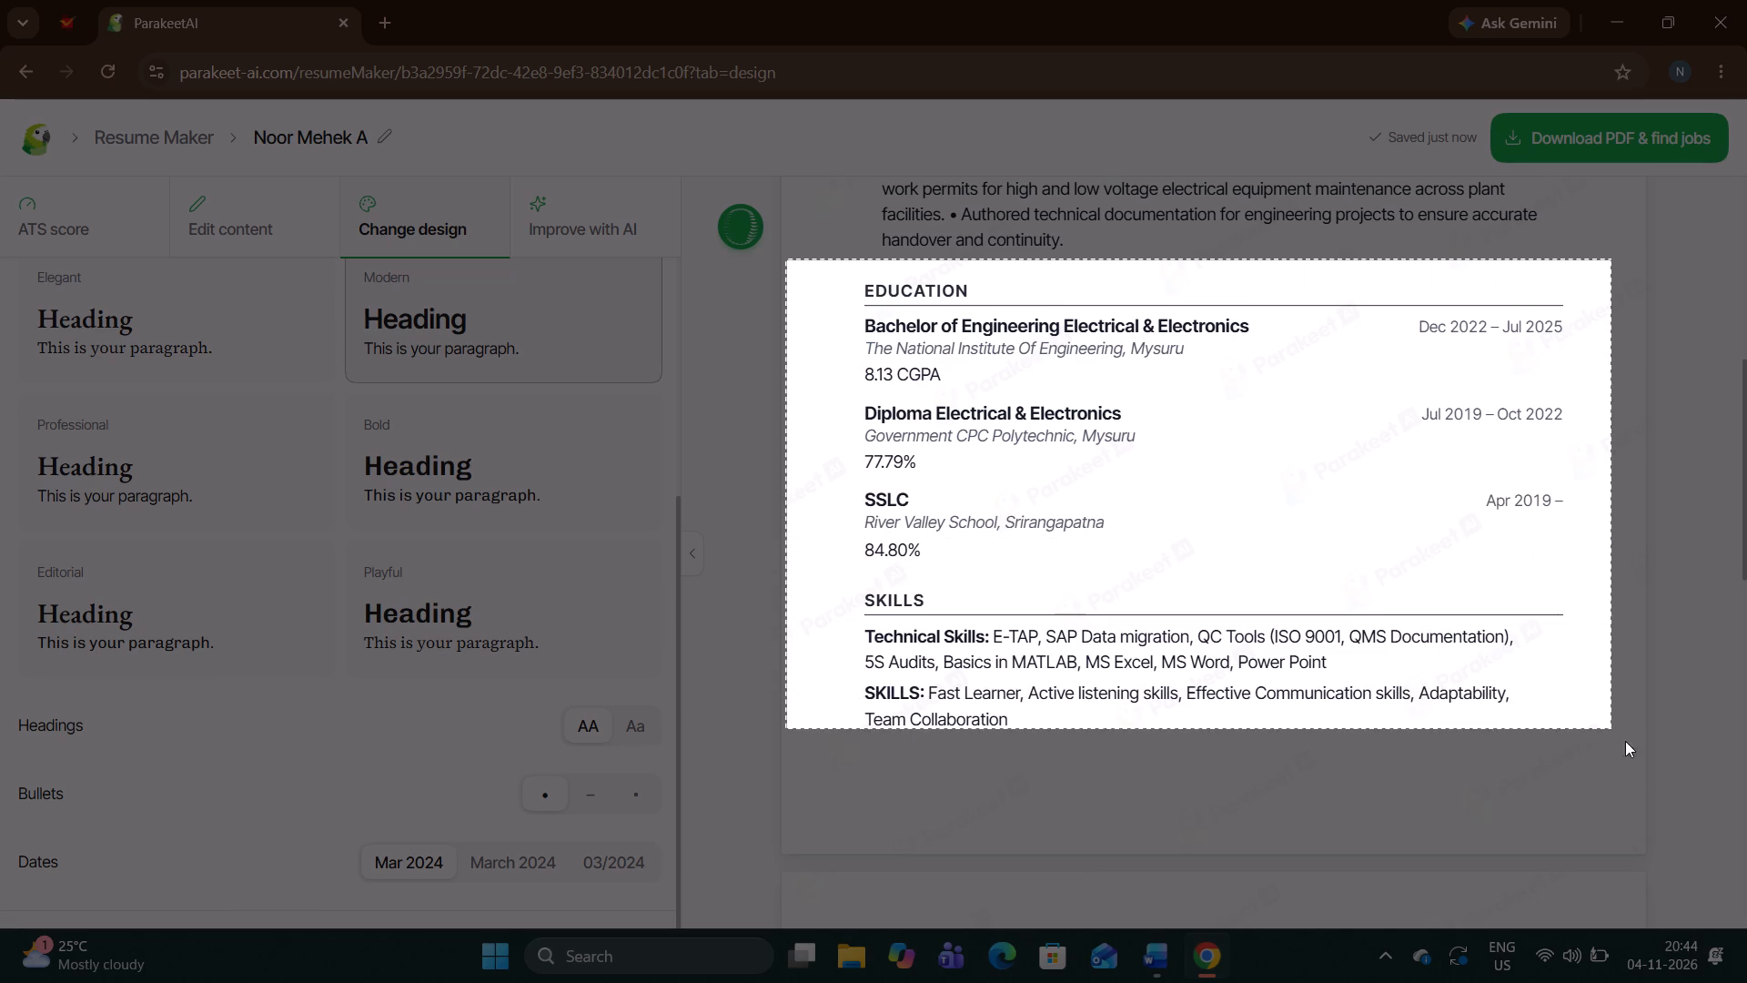
drag(1625, 741, 1721, 850)
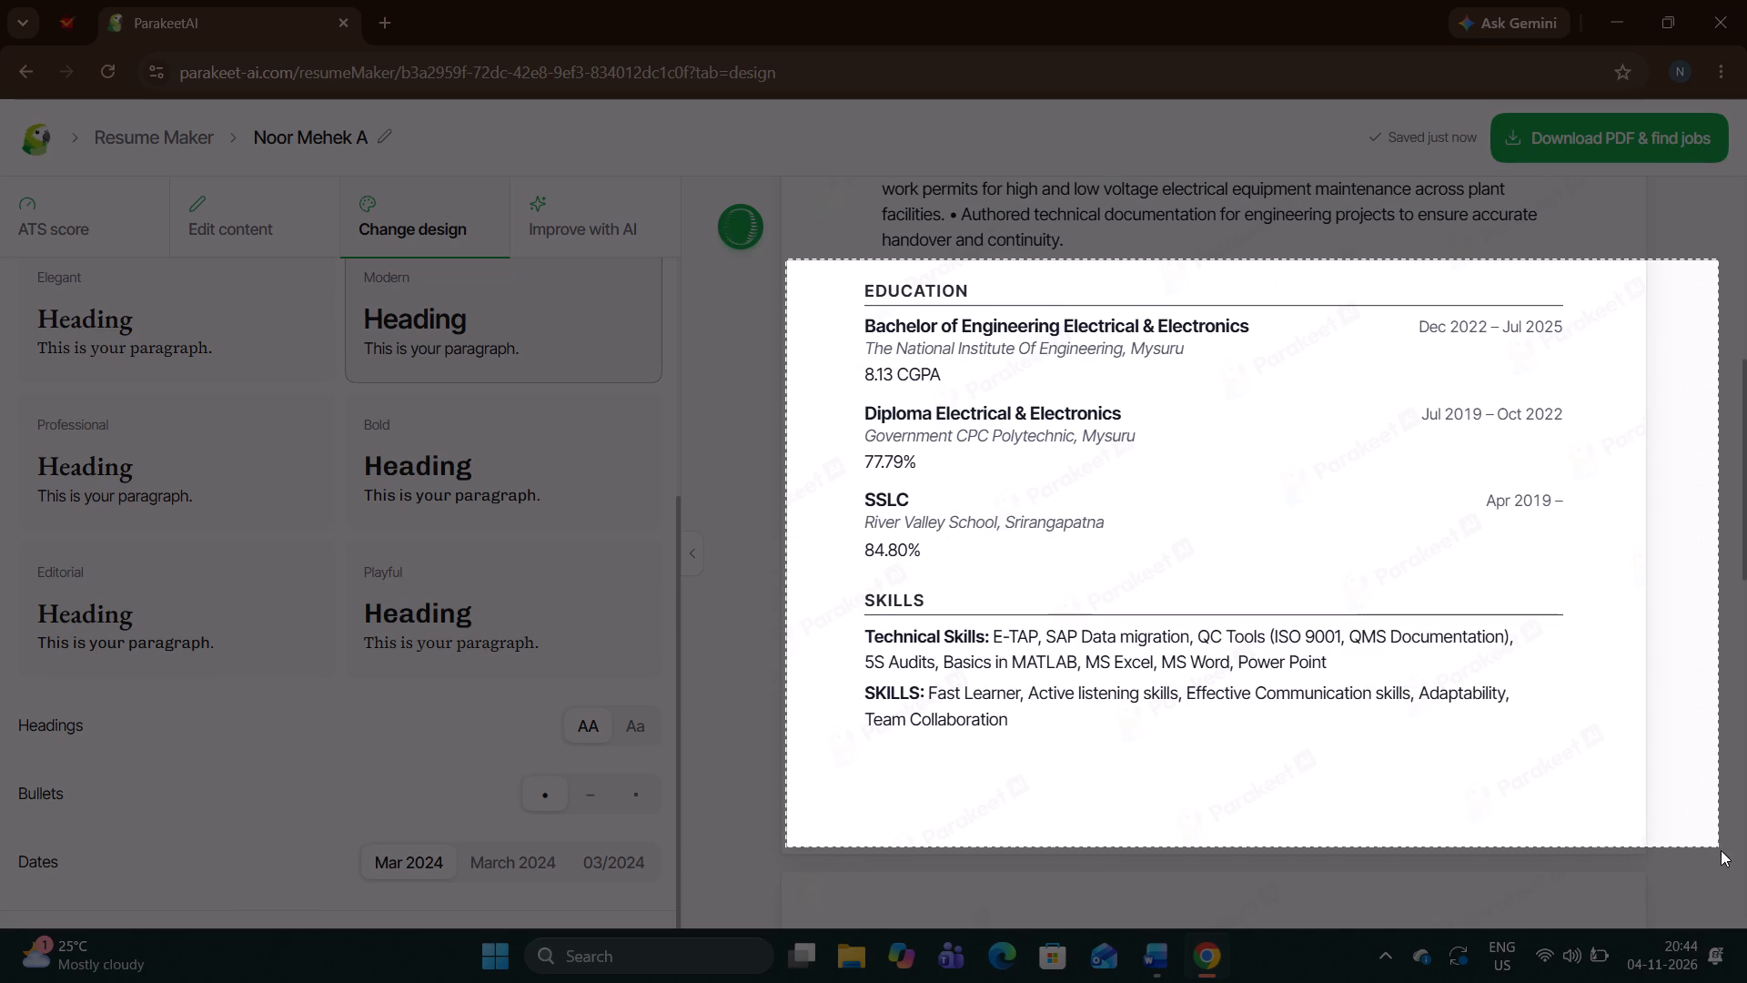
drag(1721, 850, 1642, 858)
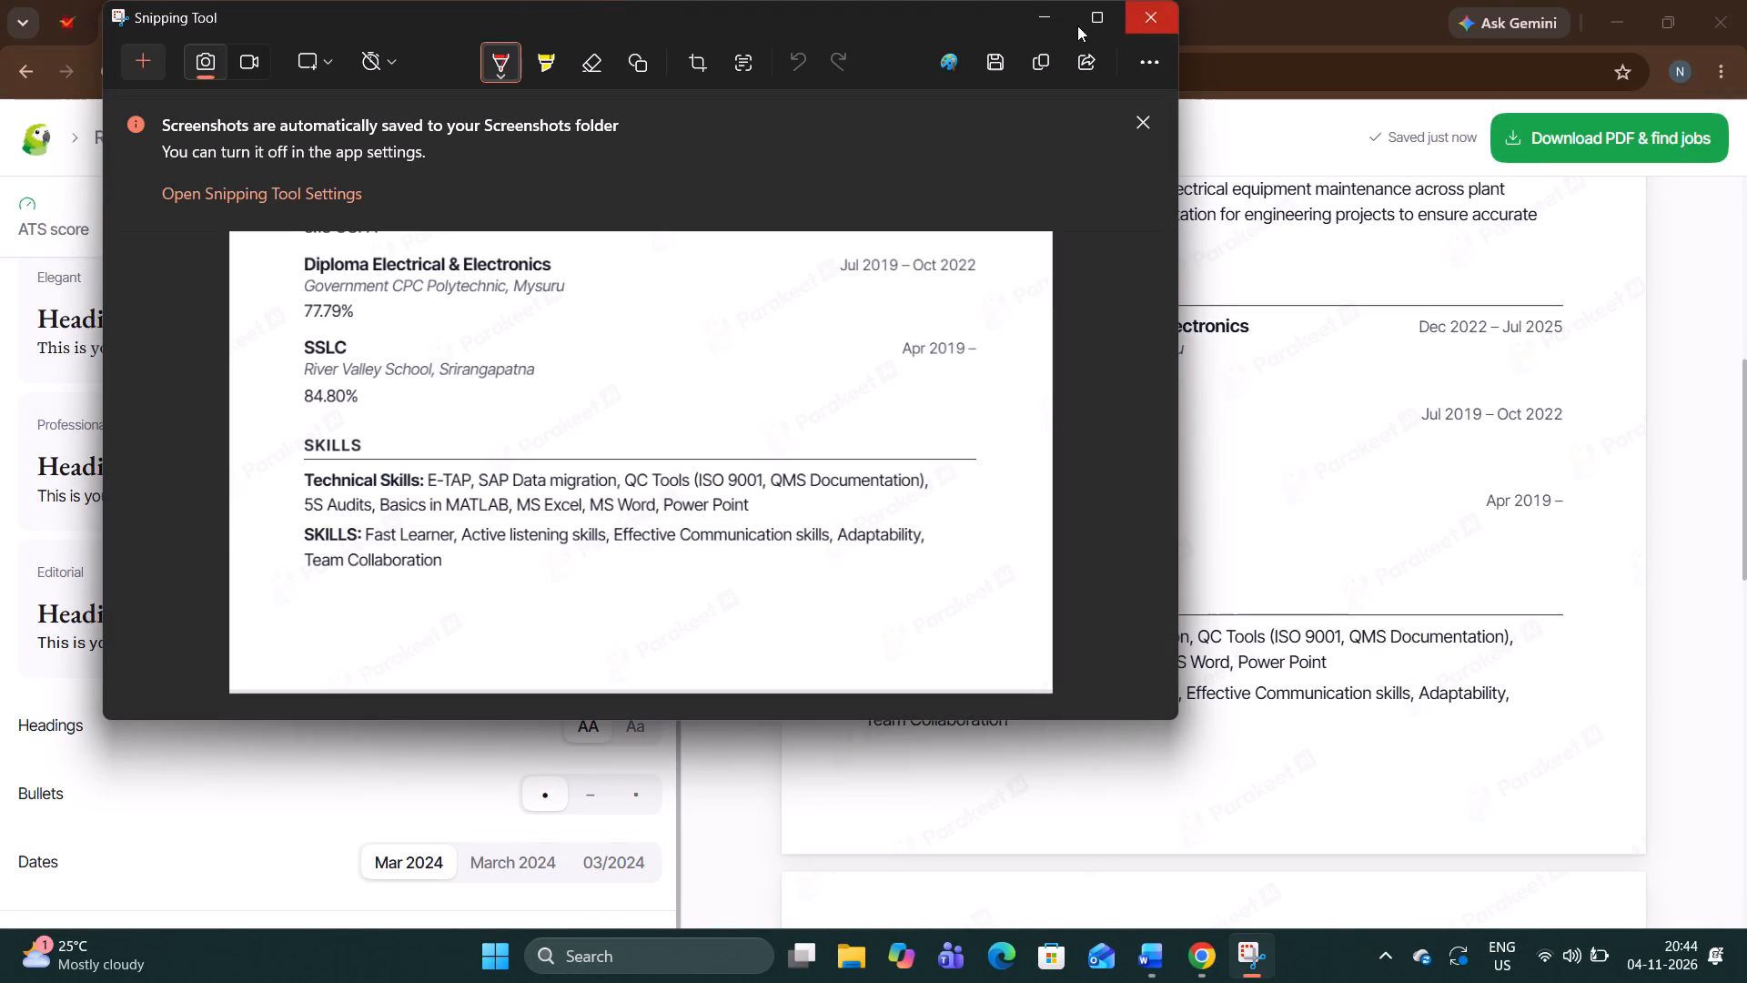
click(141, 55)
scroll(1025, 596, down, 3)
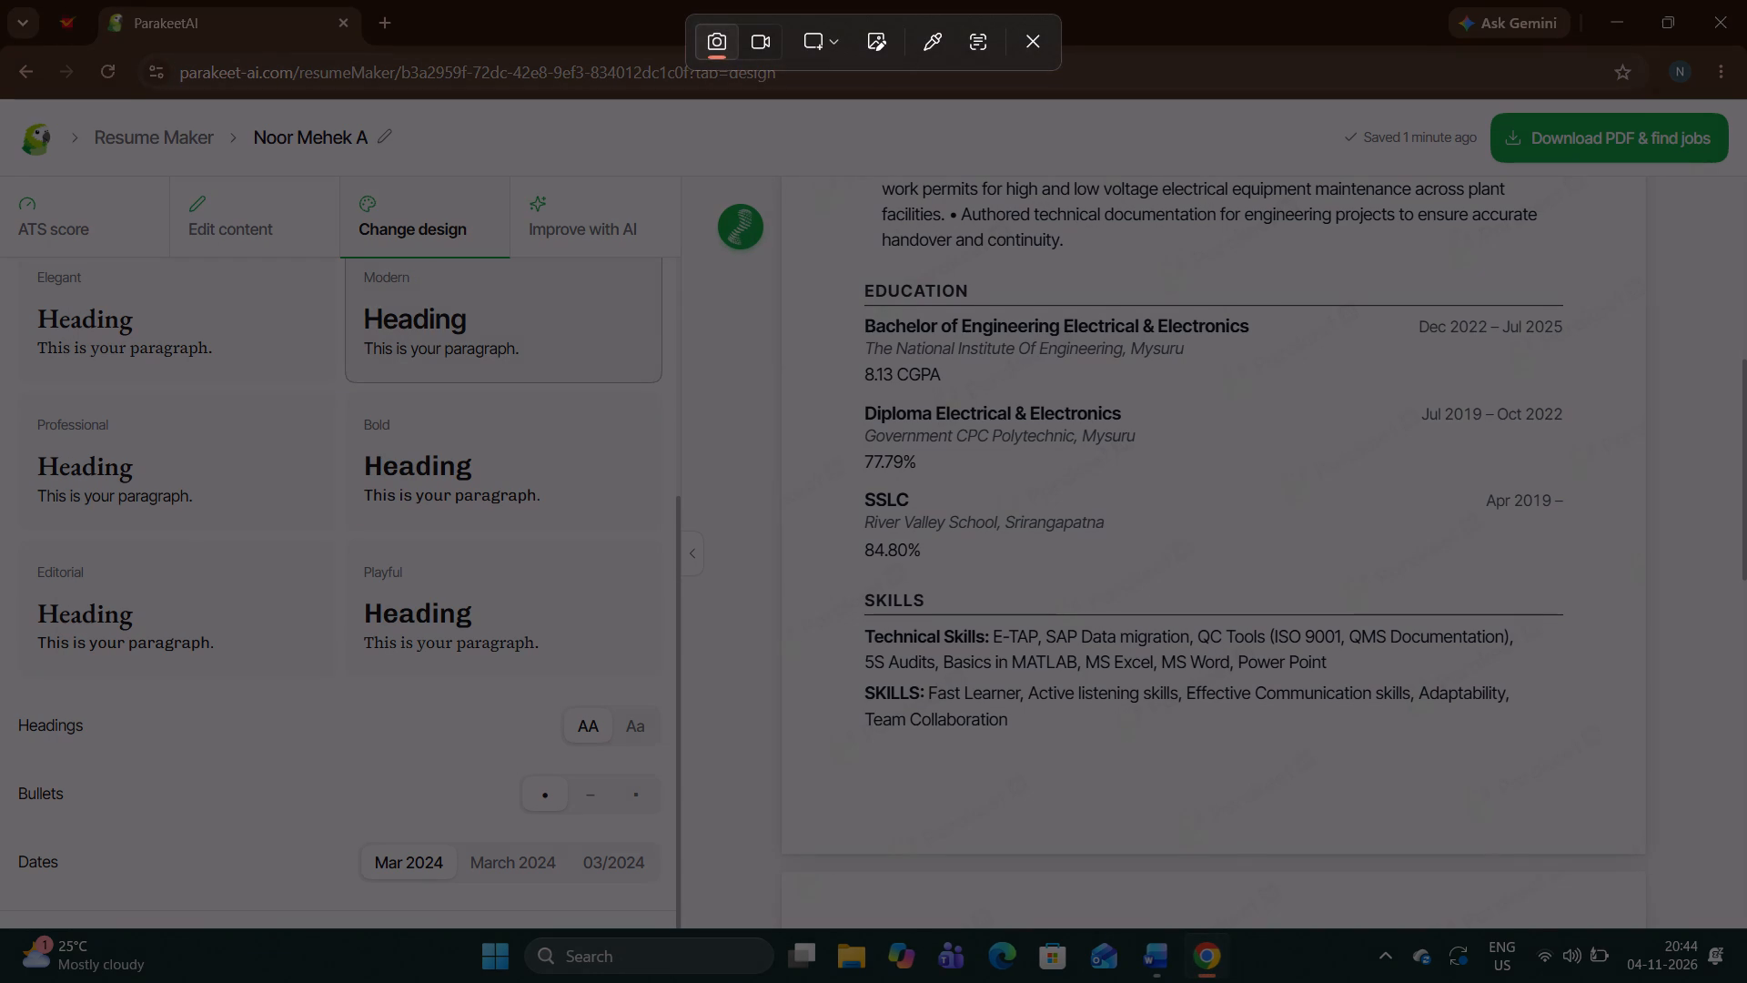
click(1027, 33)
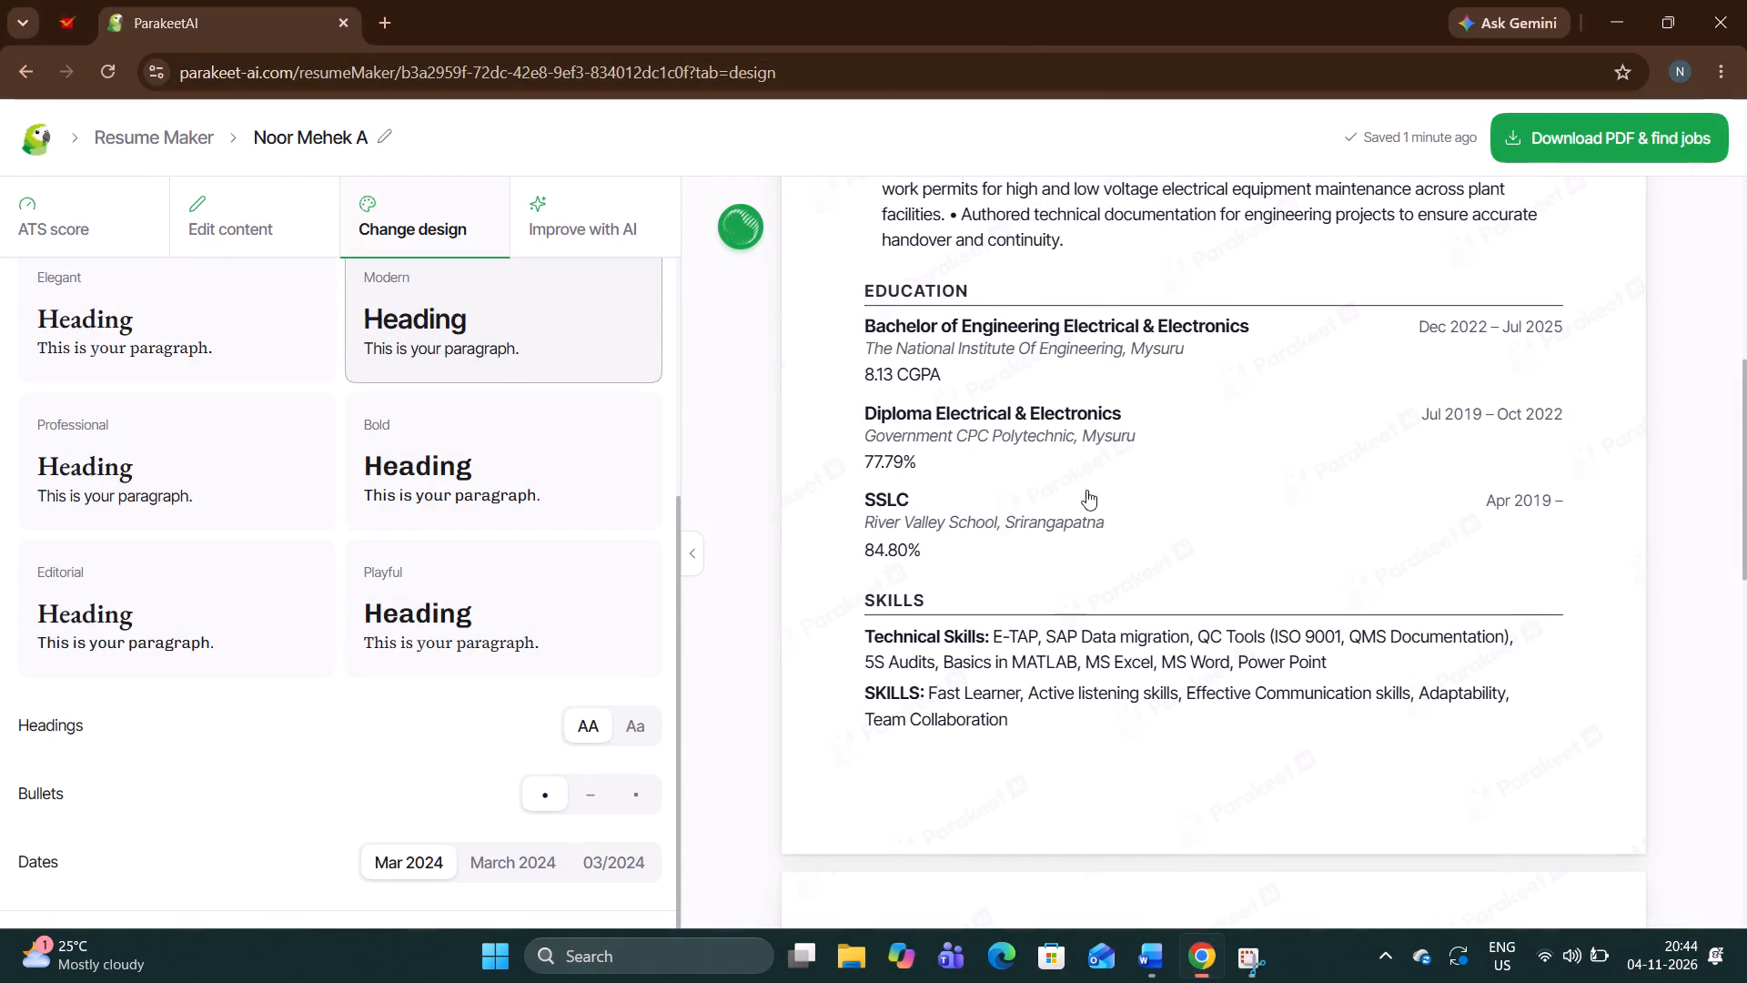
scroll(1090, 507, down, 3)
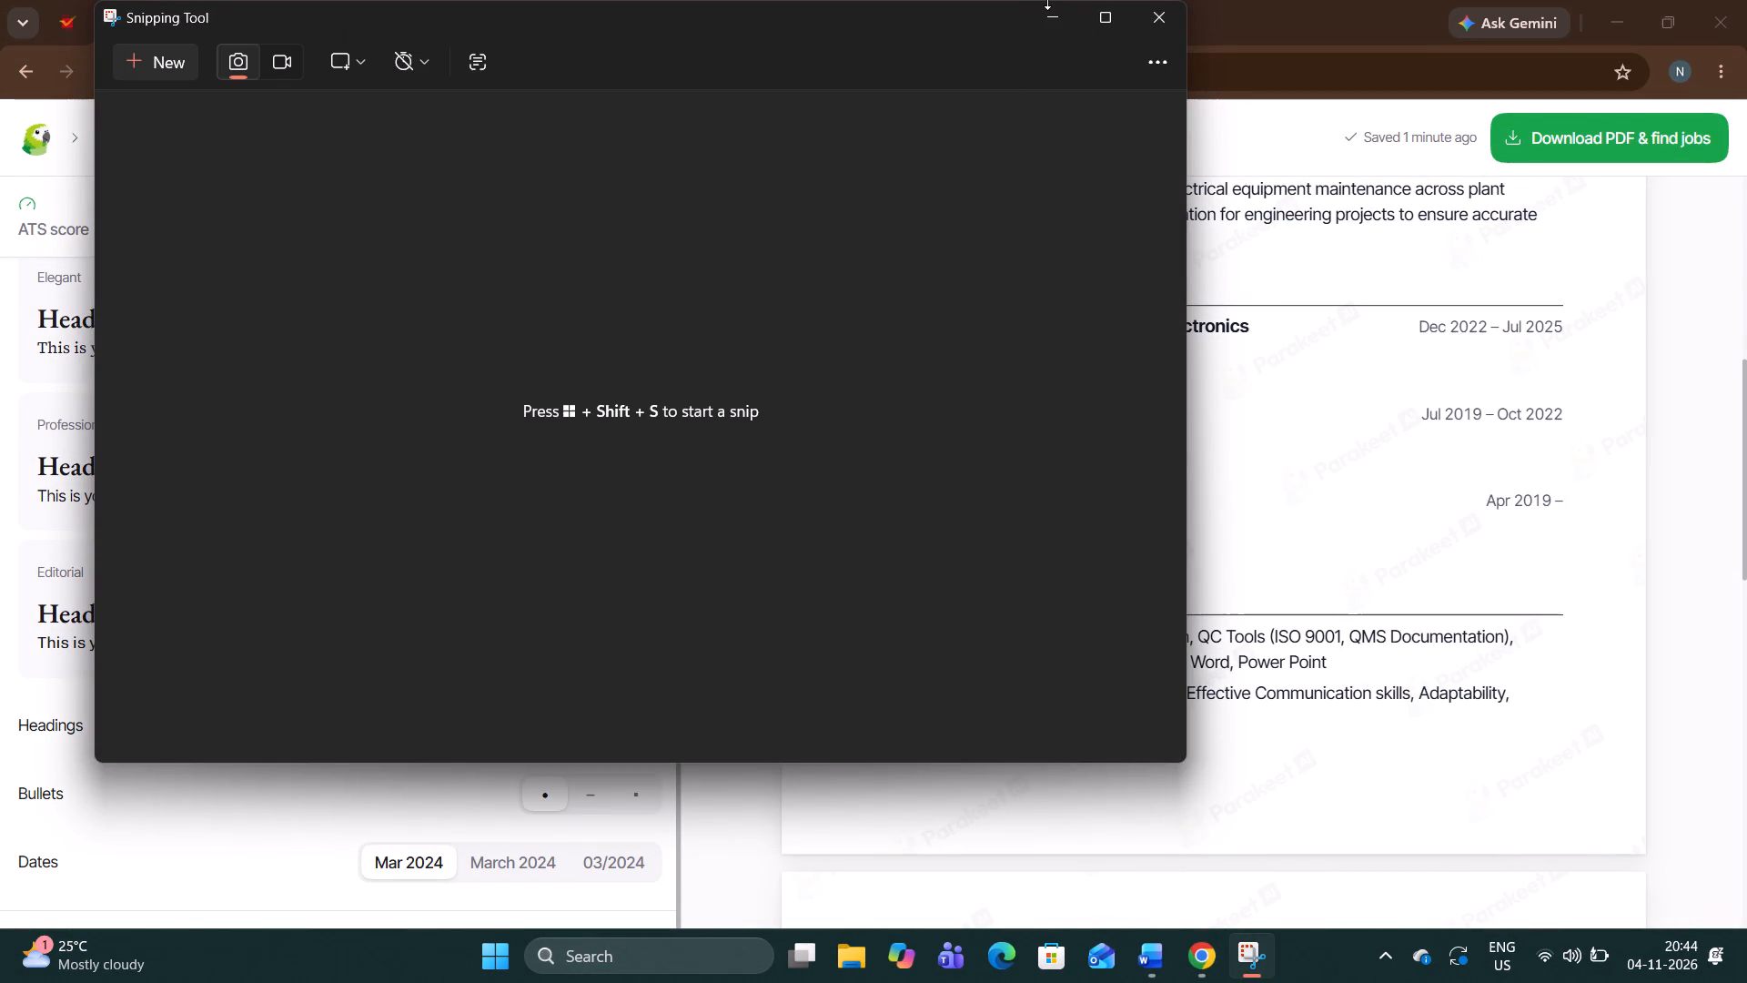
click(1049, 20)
Capture the second resume page from Projects through the end of Training & Internship with Snipping Tool, and close the tool.
scroll(1110, 505, down, 5)
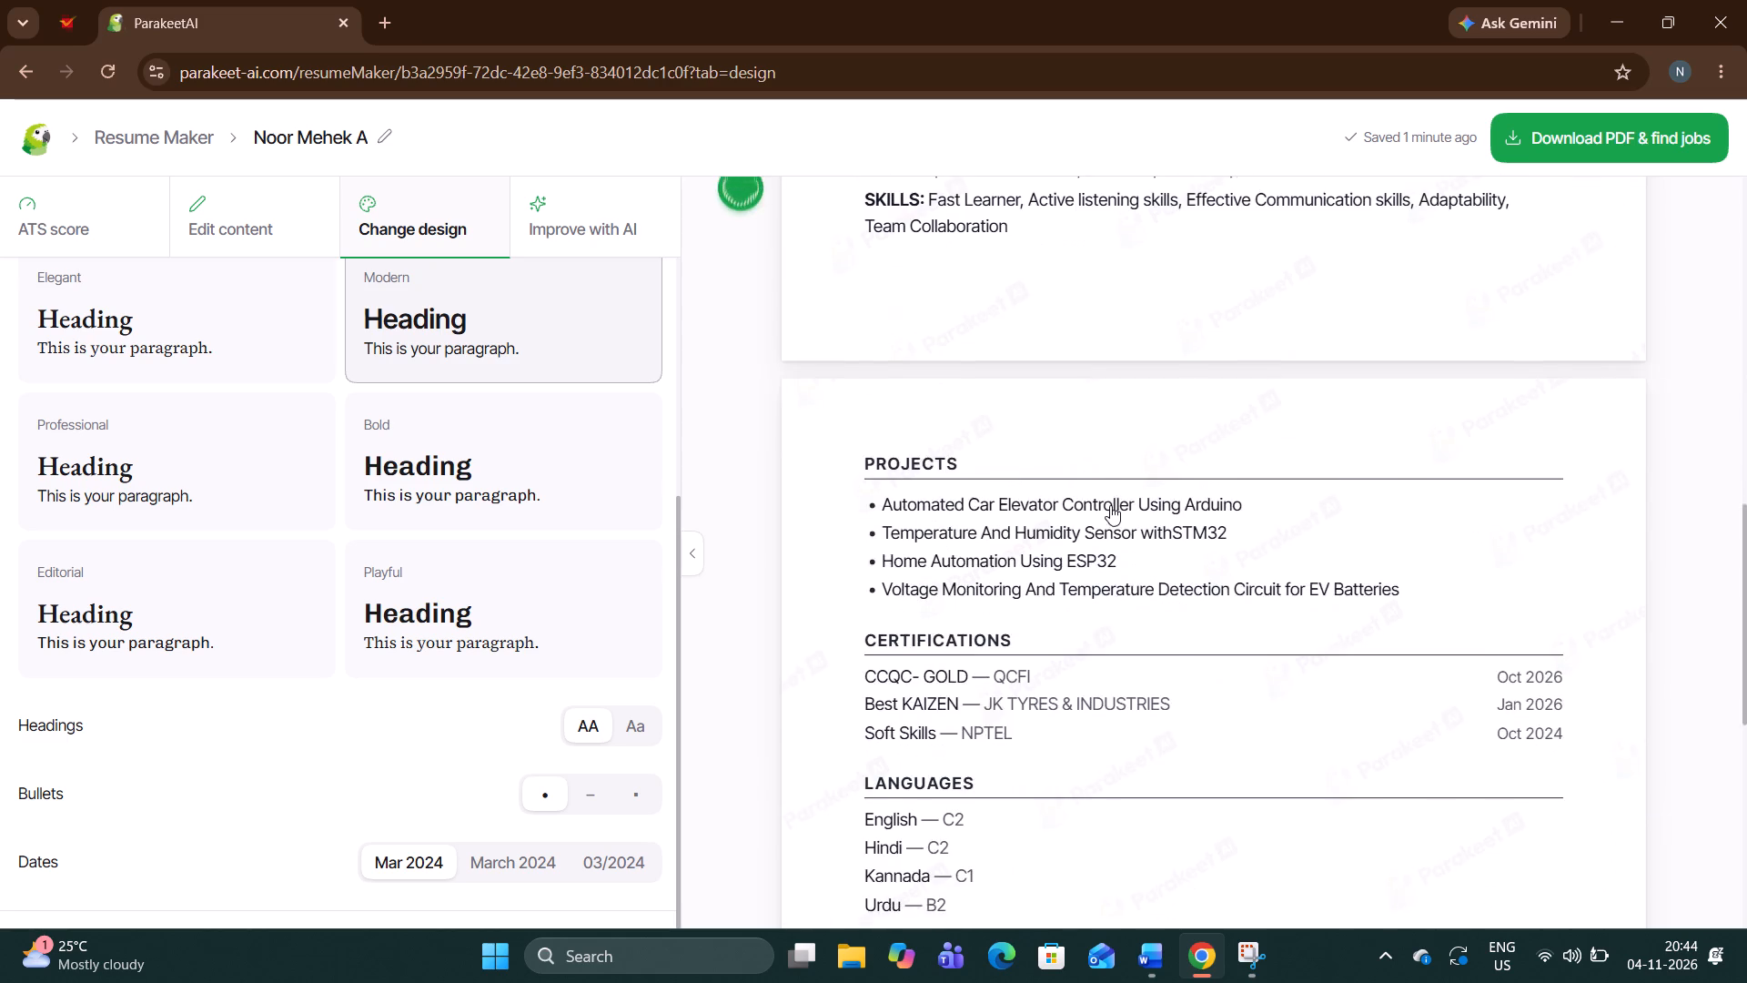
scroll(1110, 505, down, 3)
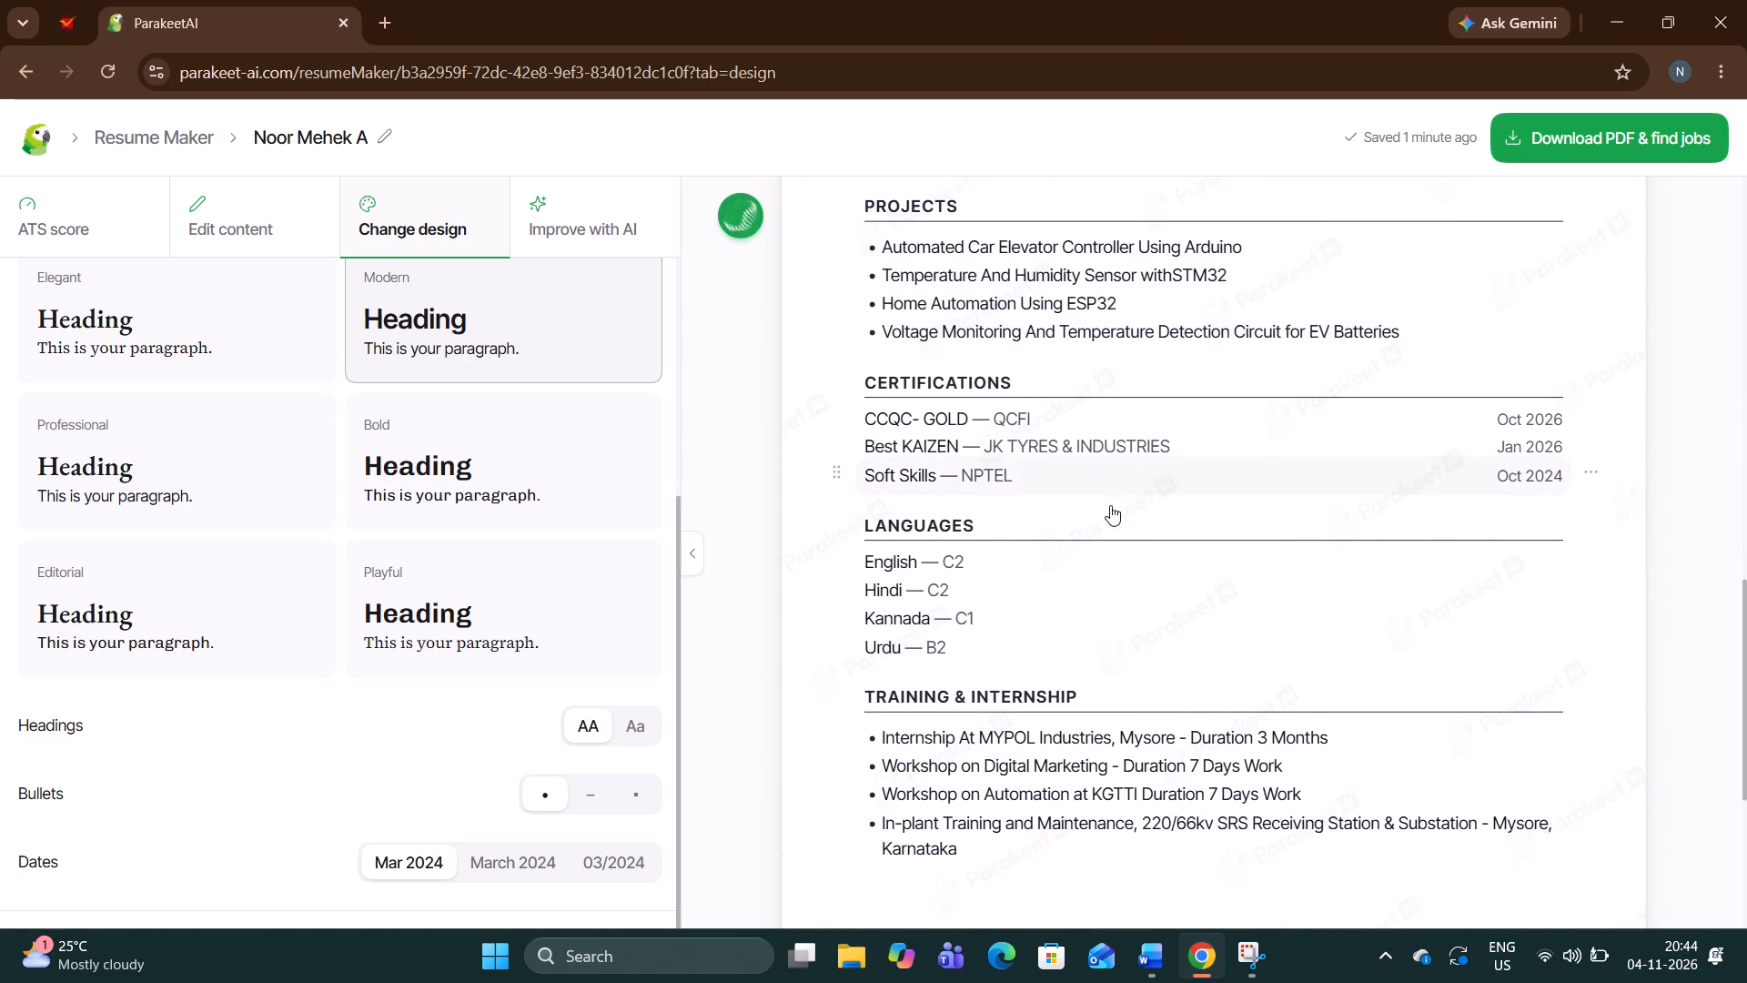
scroll(1110, 505, down, 1)
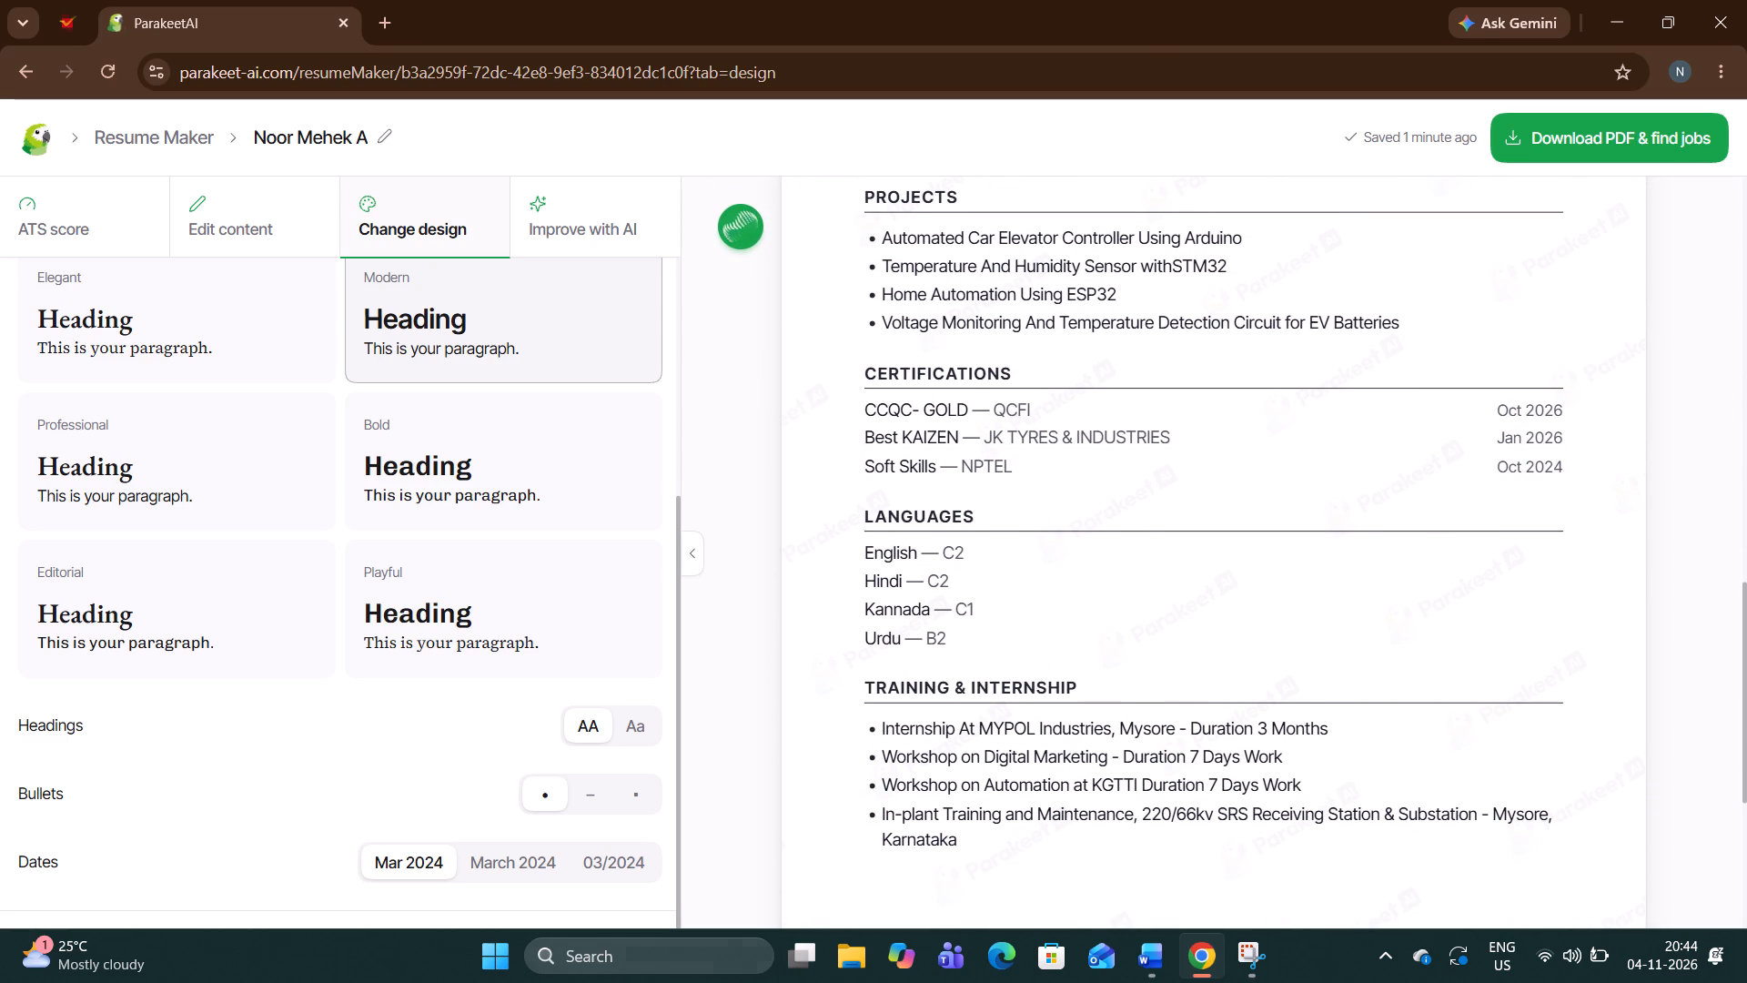
click(672, 961)
text(sni)
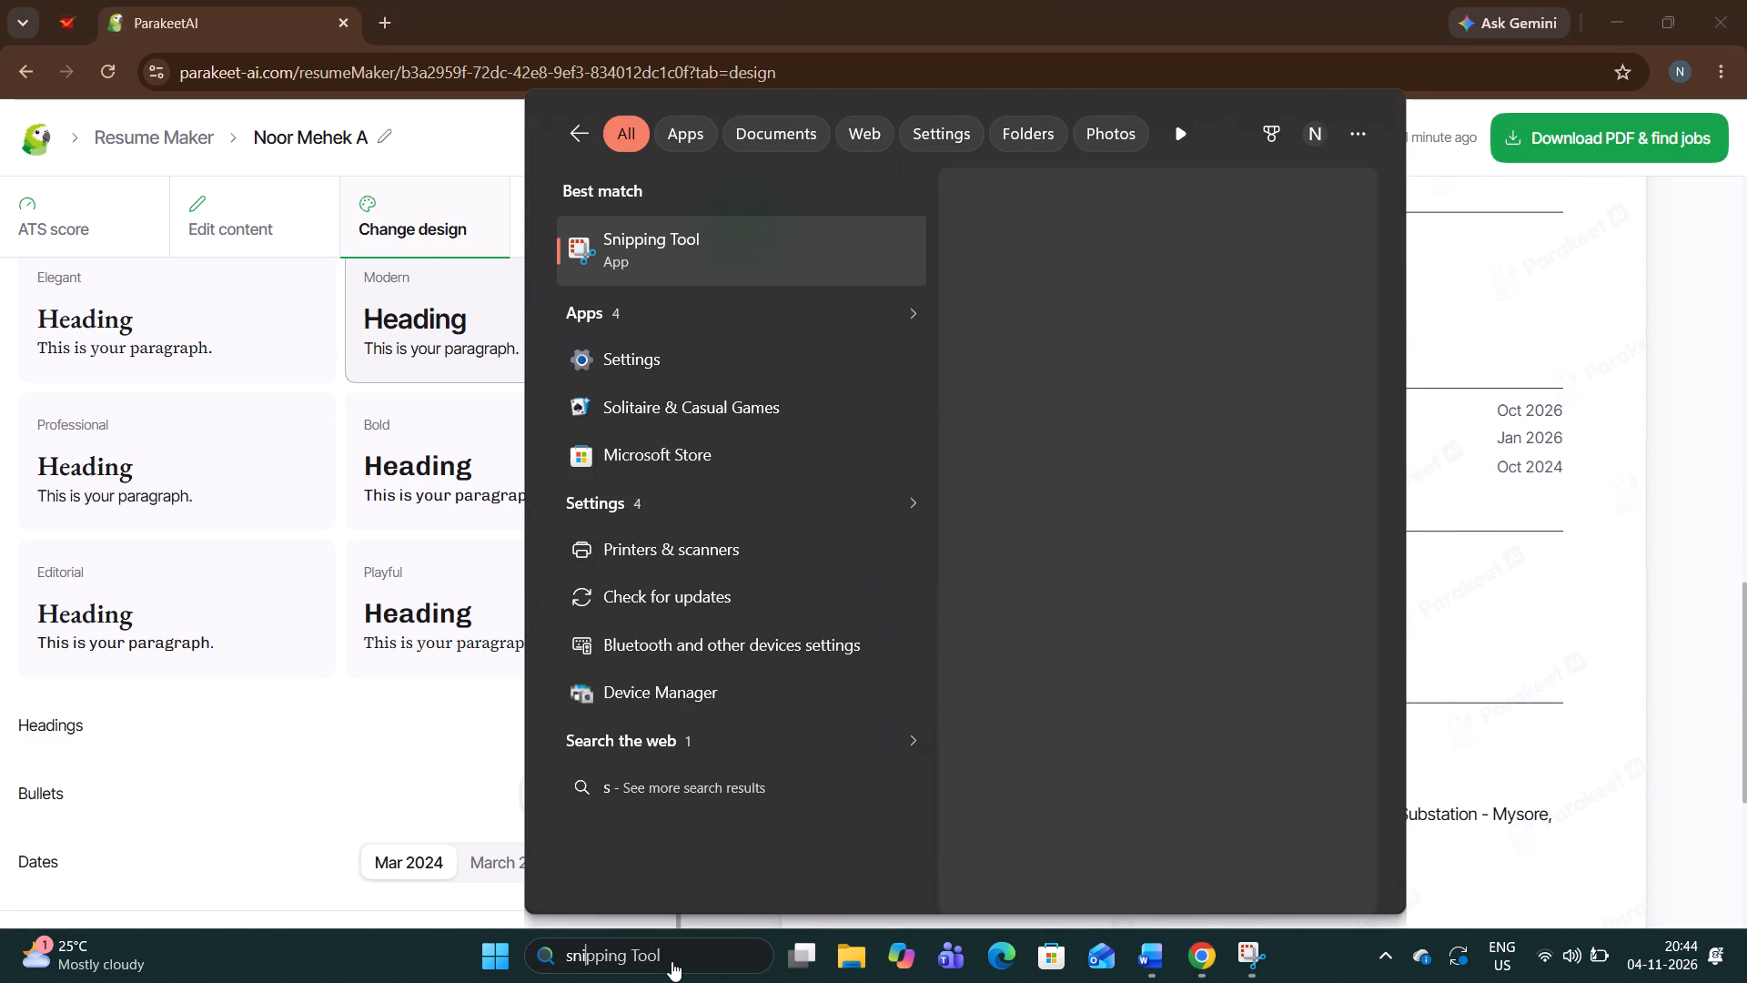
click(731, 250)
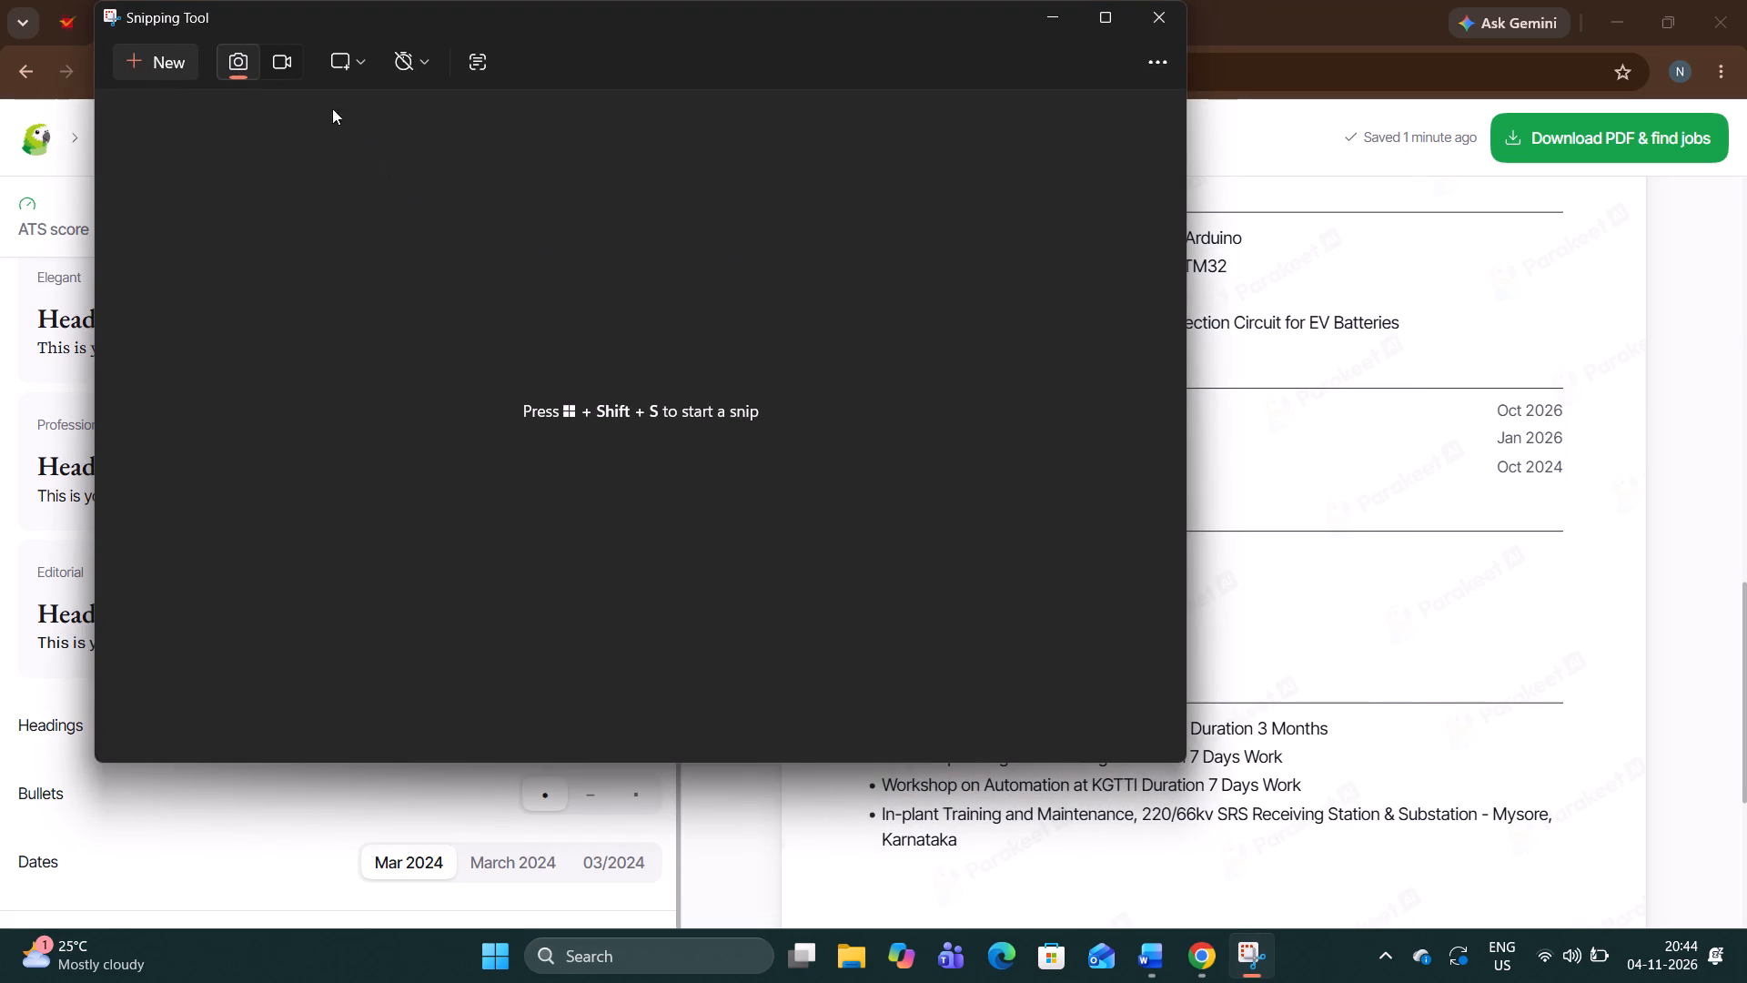
click(176, 58)
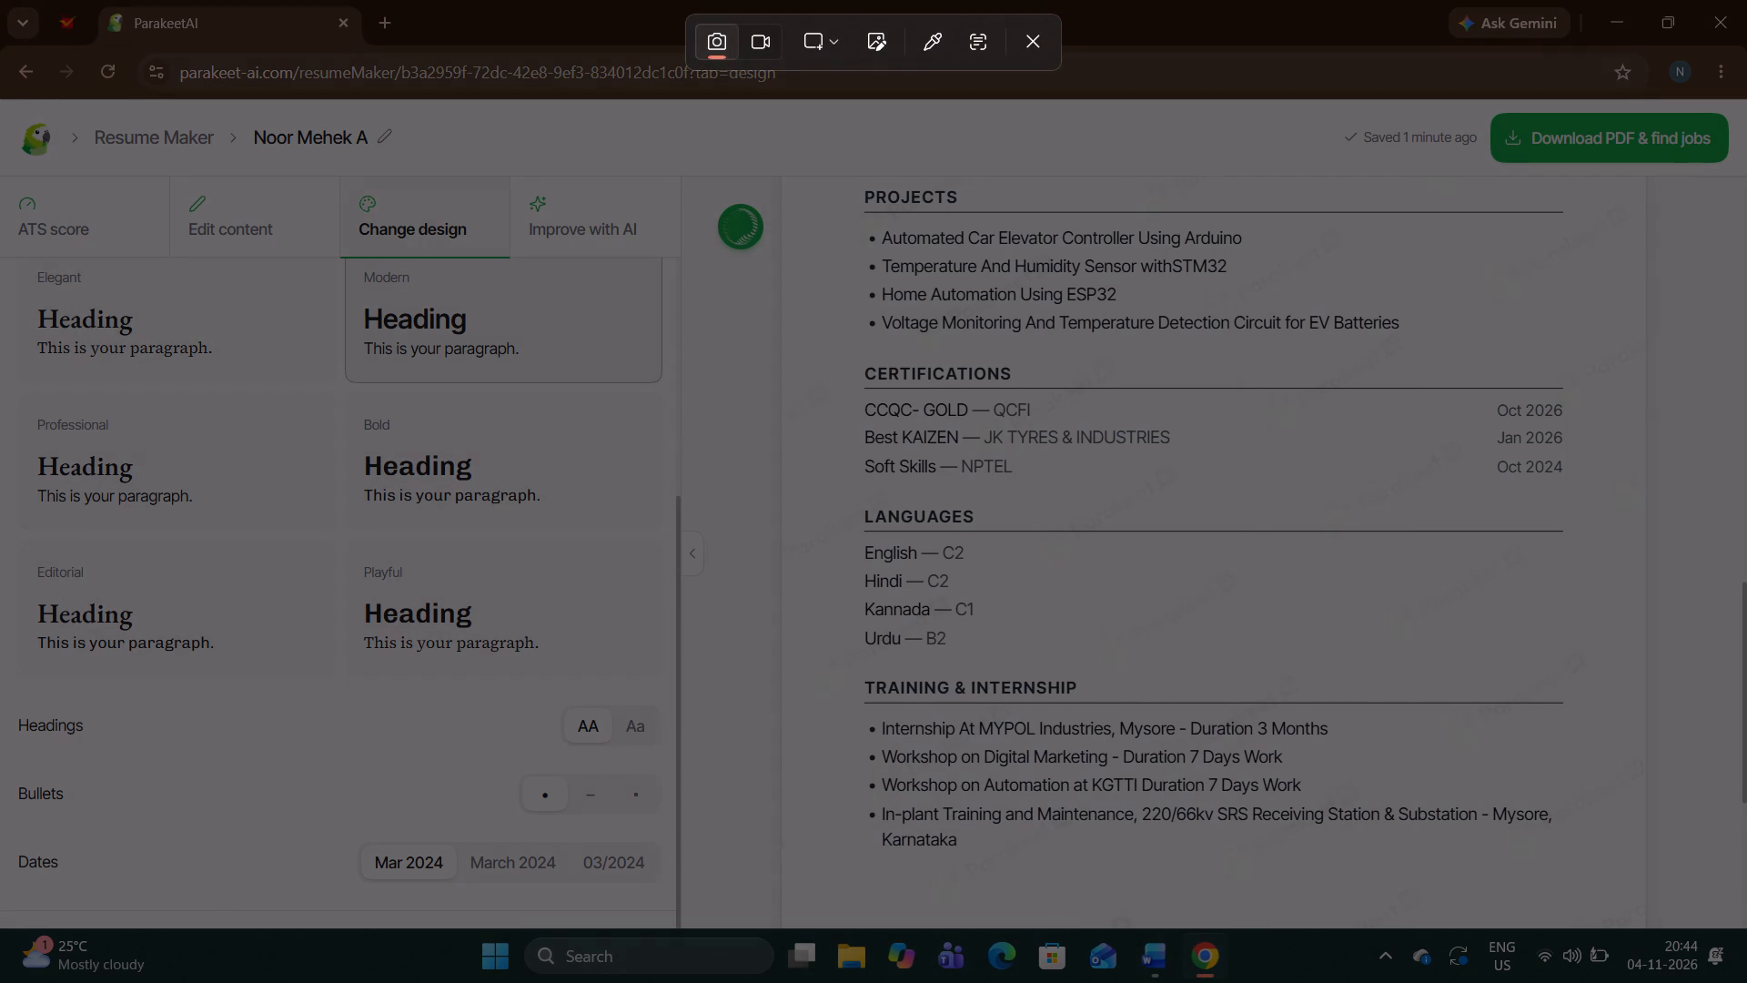
drag(788, 182, 1520, 505)
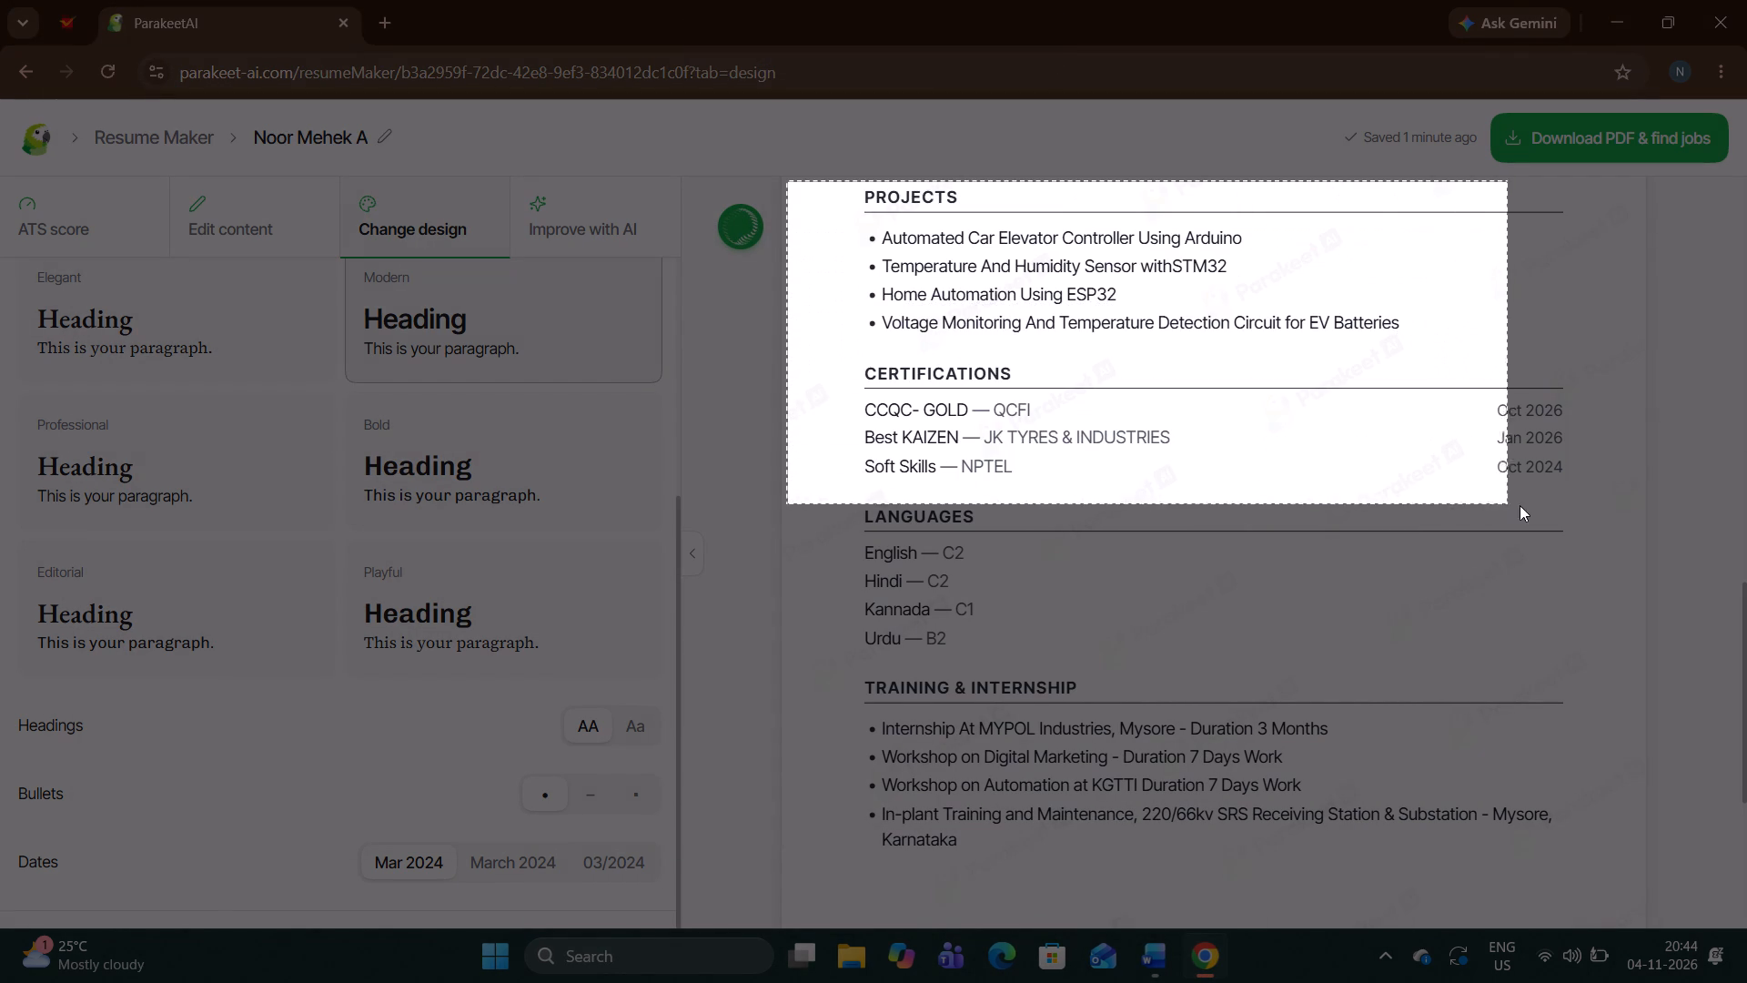
drag(1520, 505, 1655, 844)
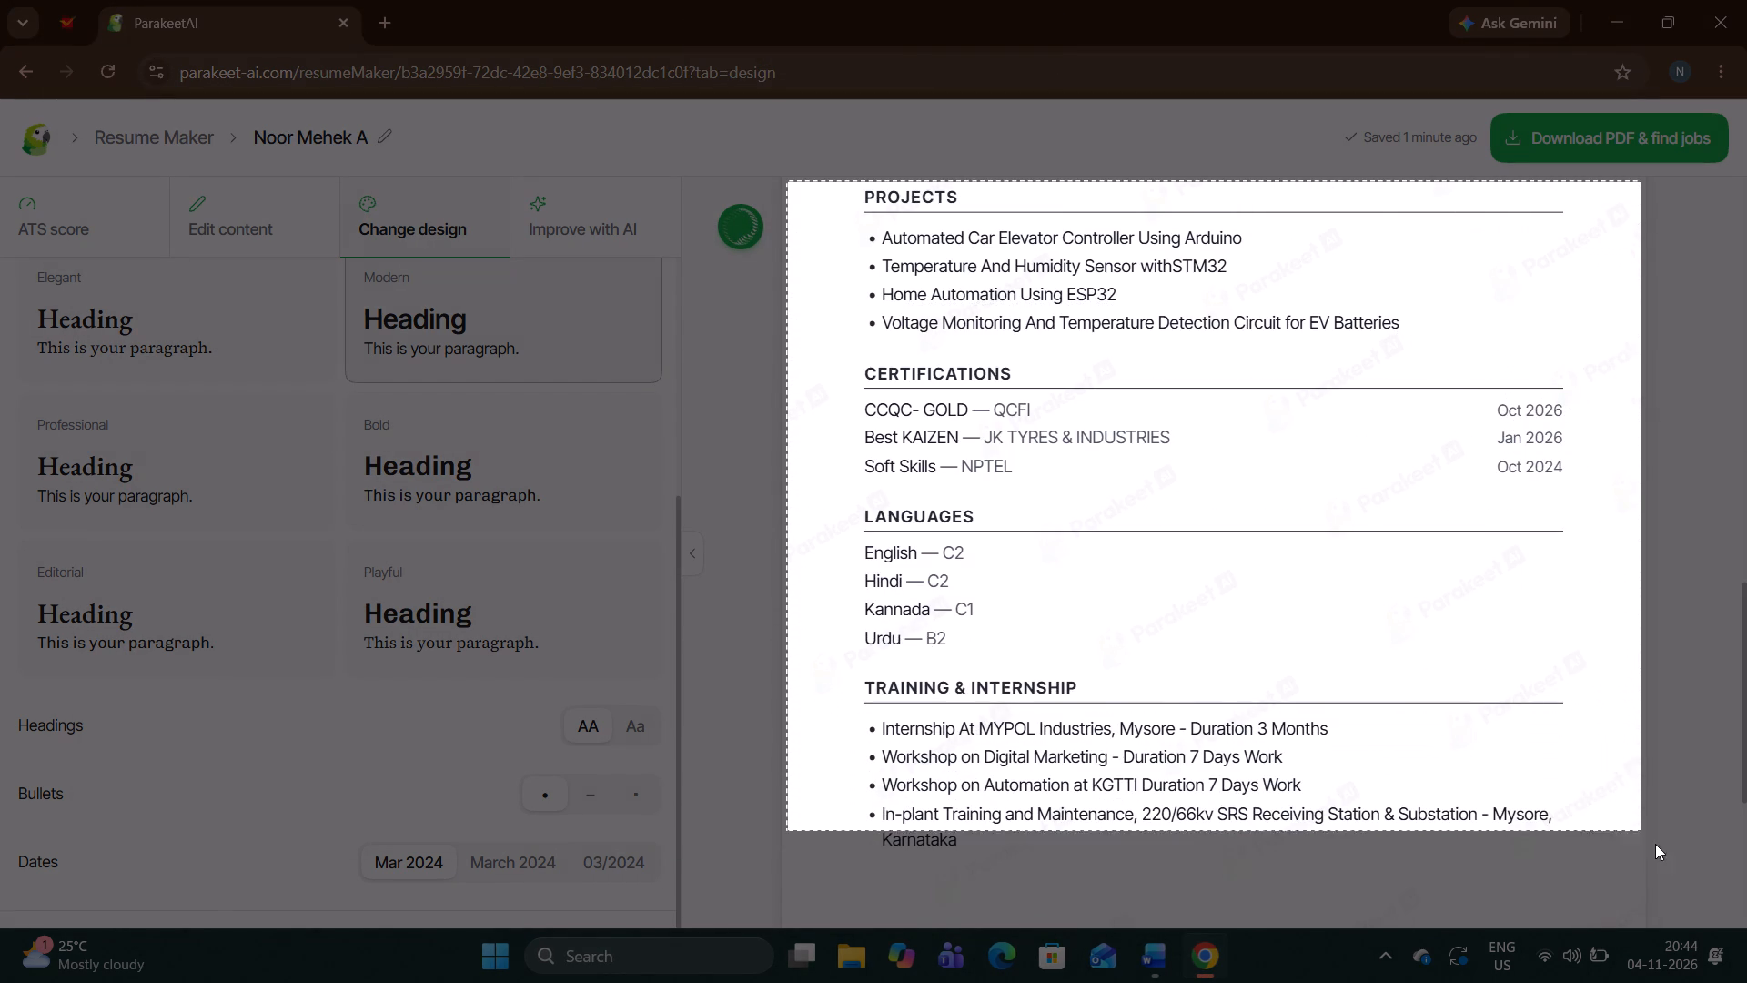
drag(1655, 844, 1599, 877)
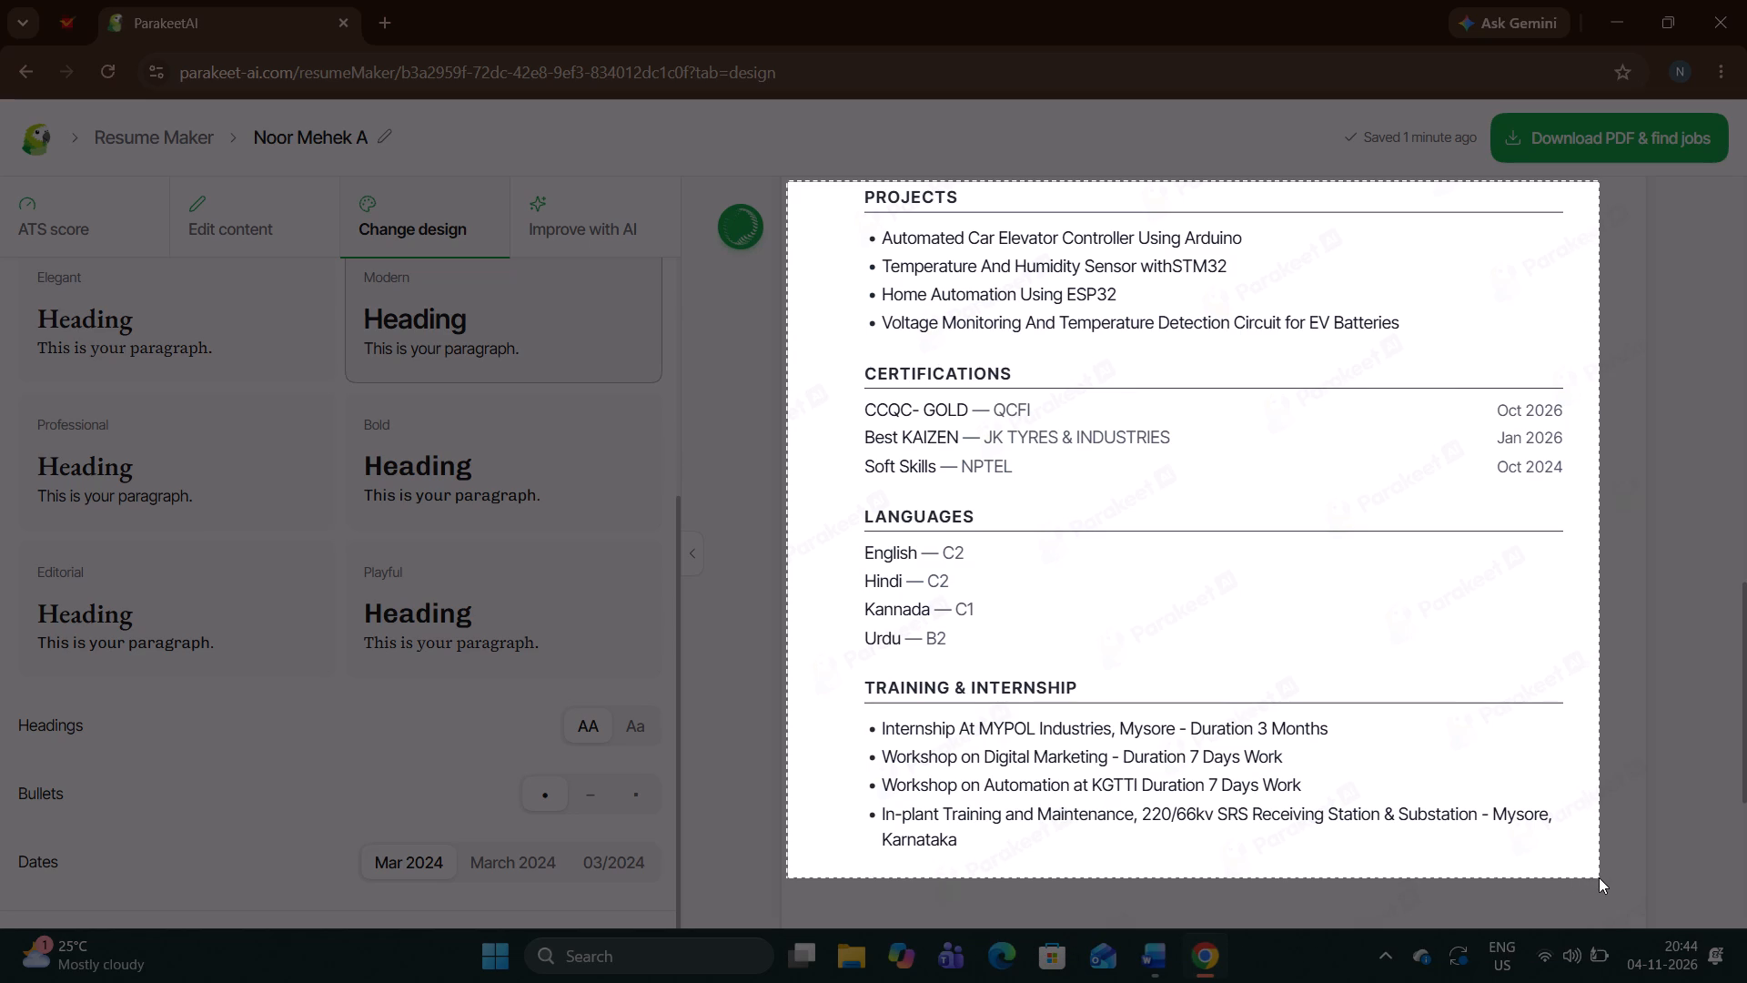
drag(1599, 877, 1612, 887)
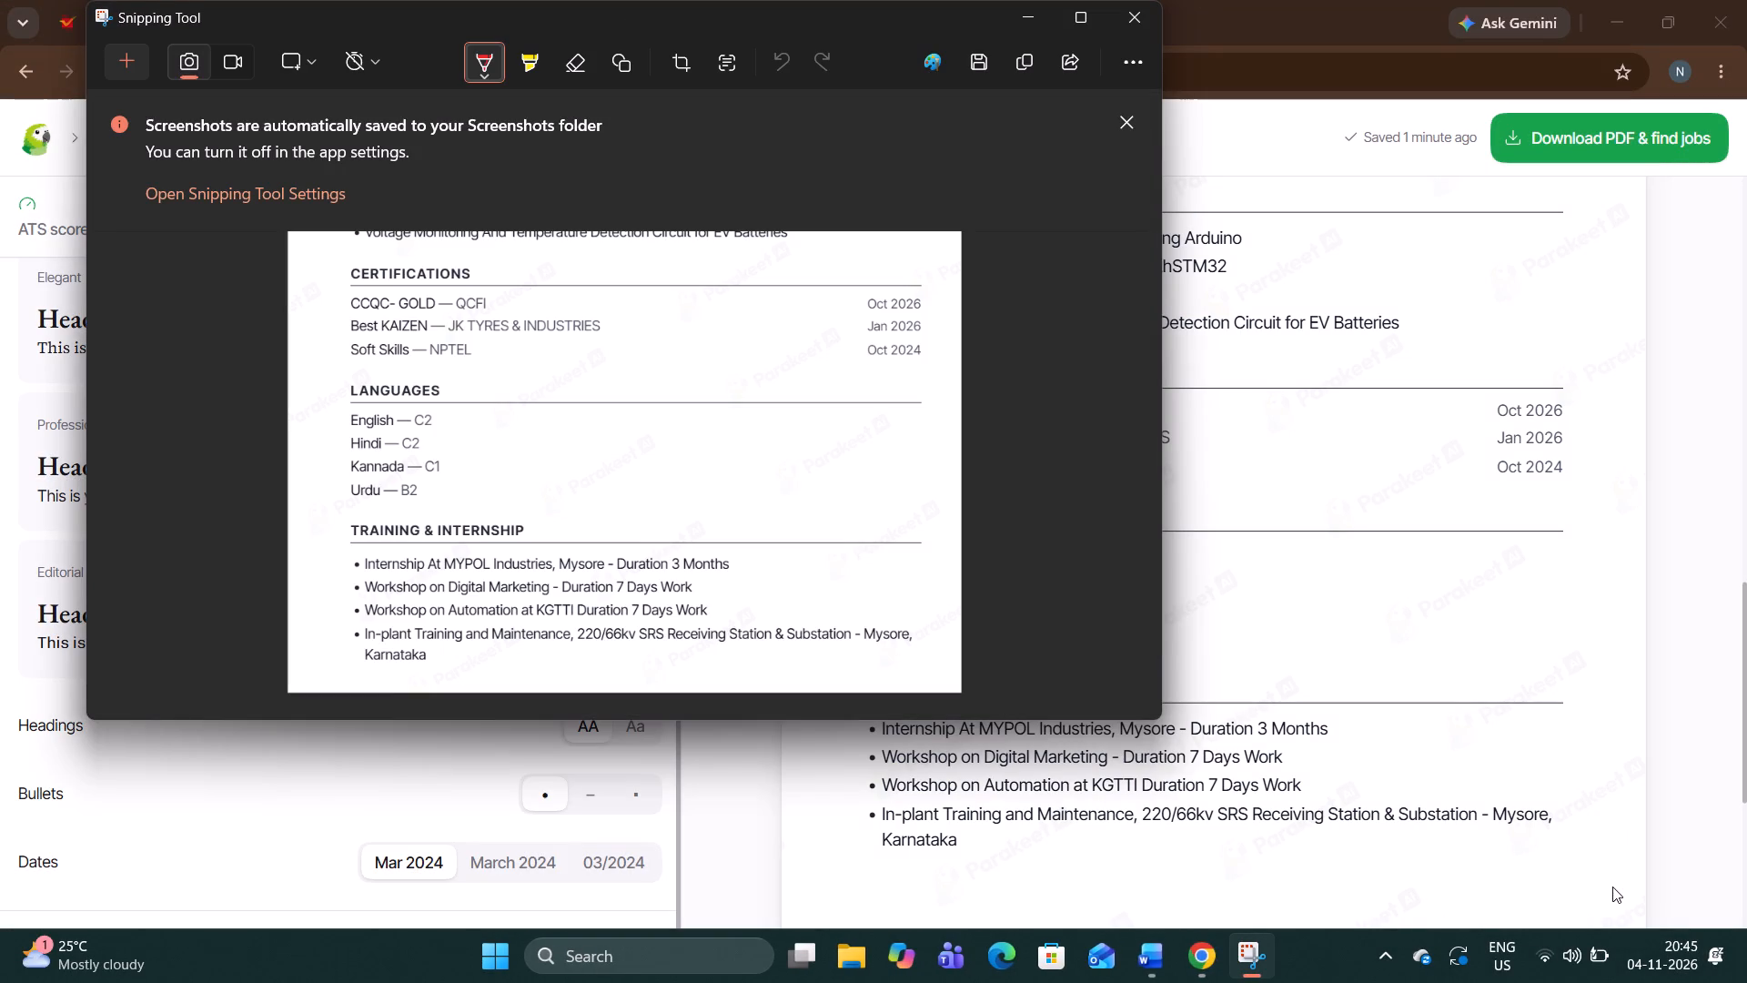
click(1136, 30)
Move the Training & Internship section directly below Projects, above Certifications, in the resume preview.
scroll(1271, 628, down, 3)
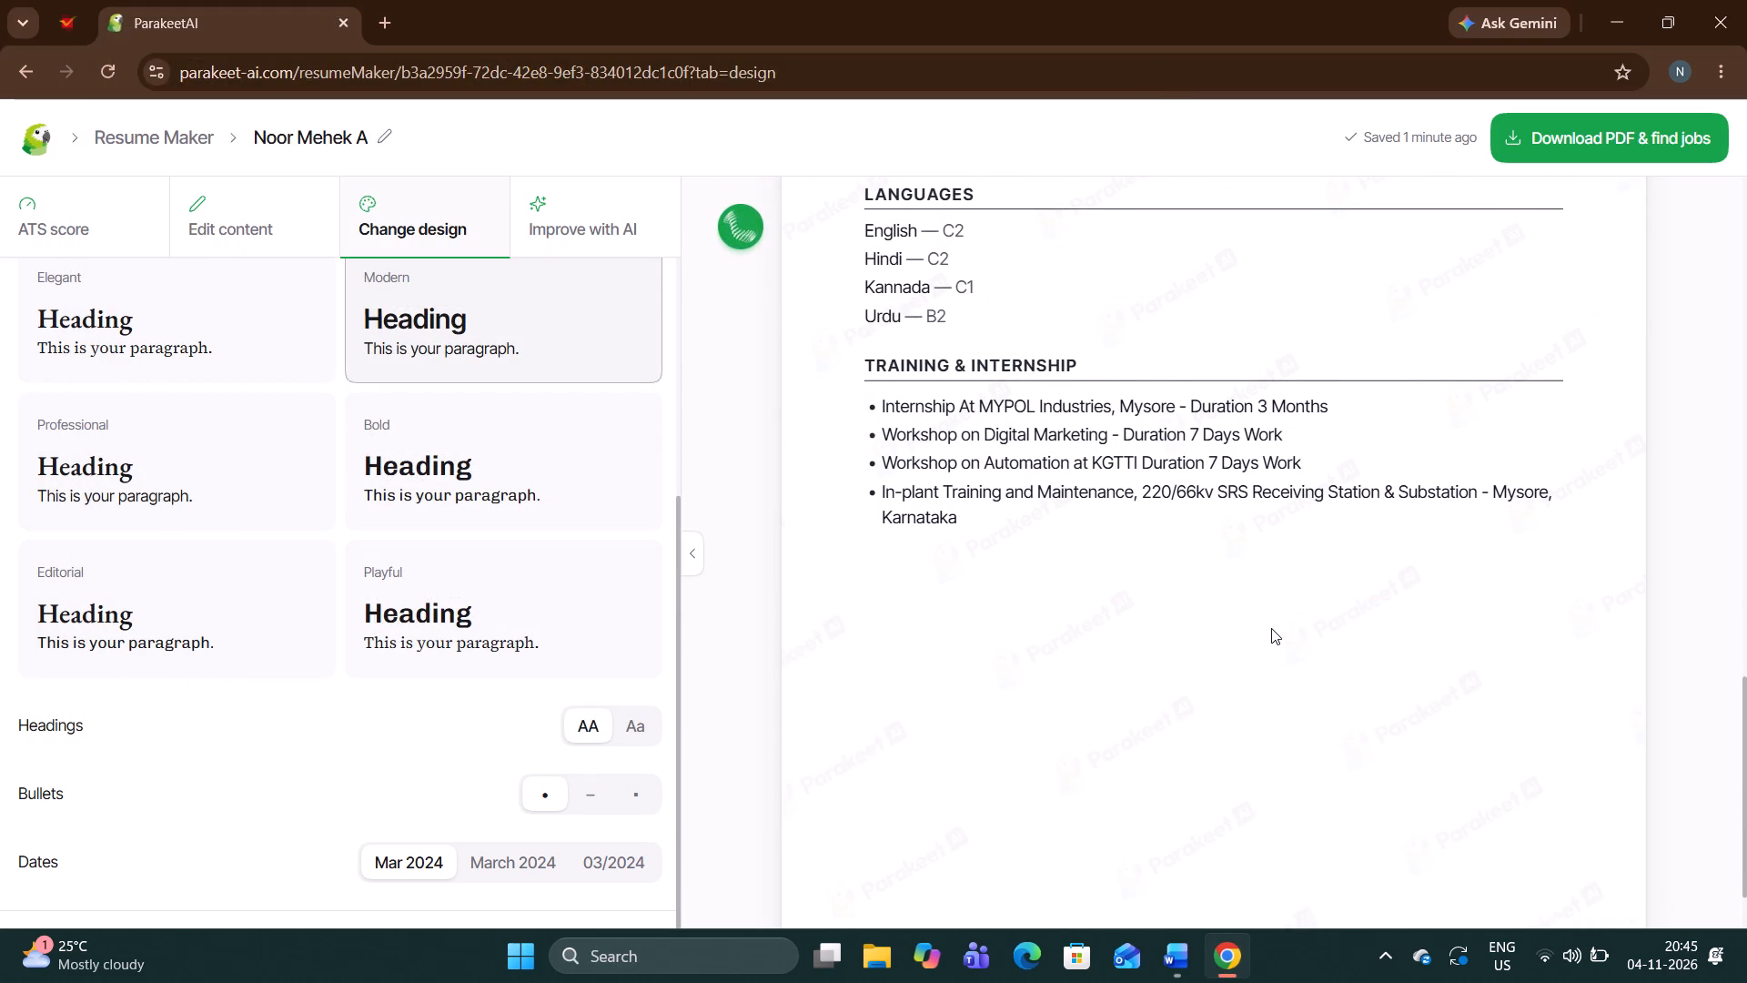
scroll(1271, 628, down, 2)
scroll(1271, 628, up, 3)
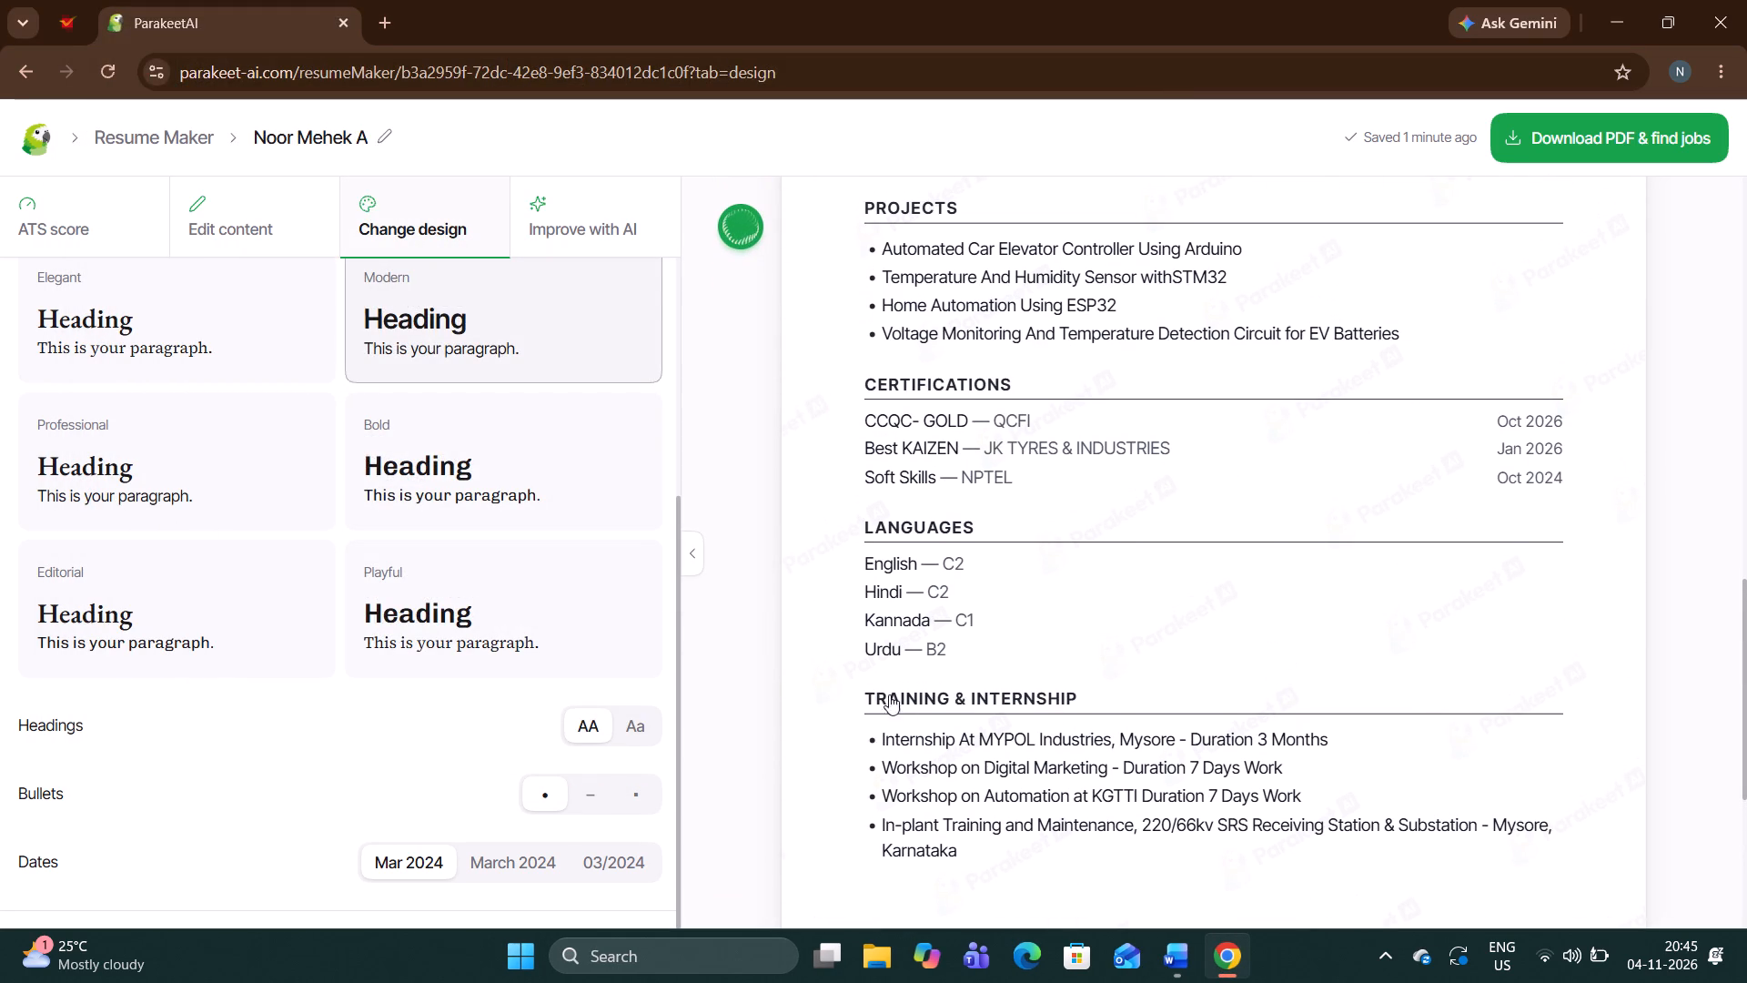
drag(830, 704, 831, 544)
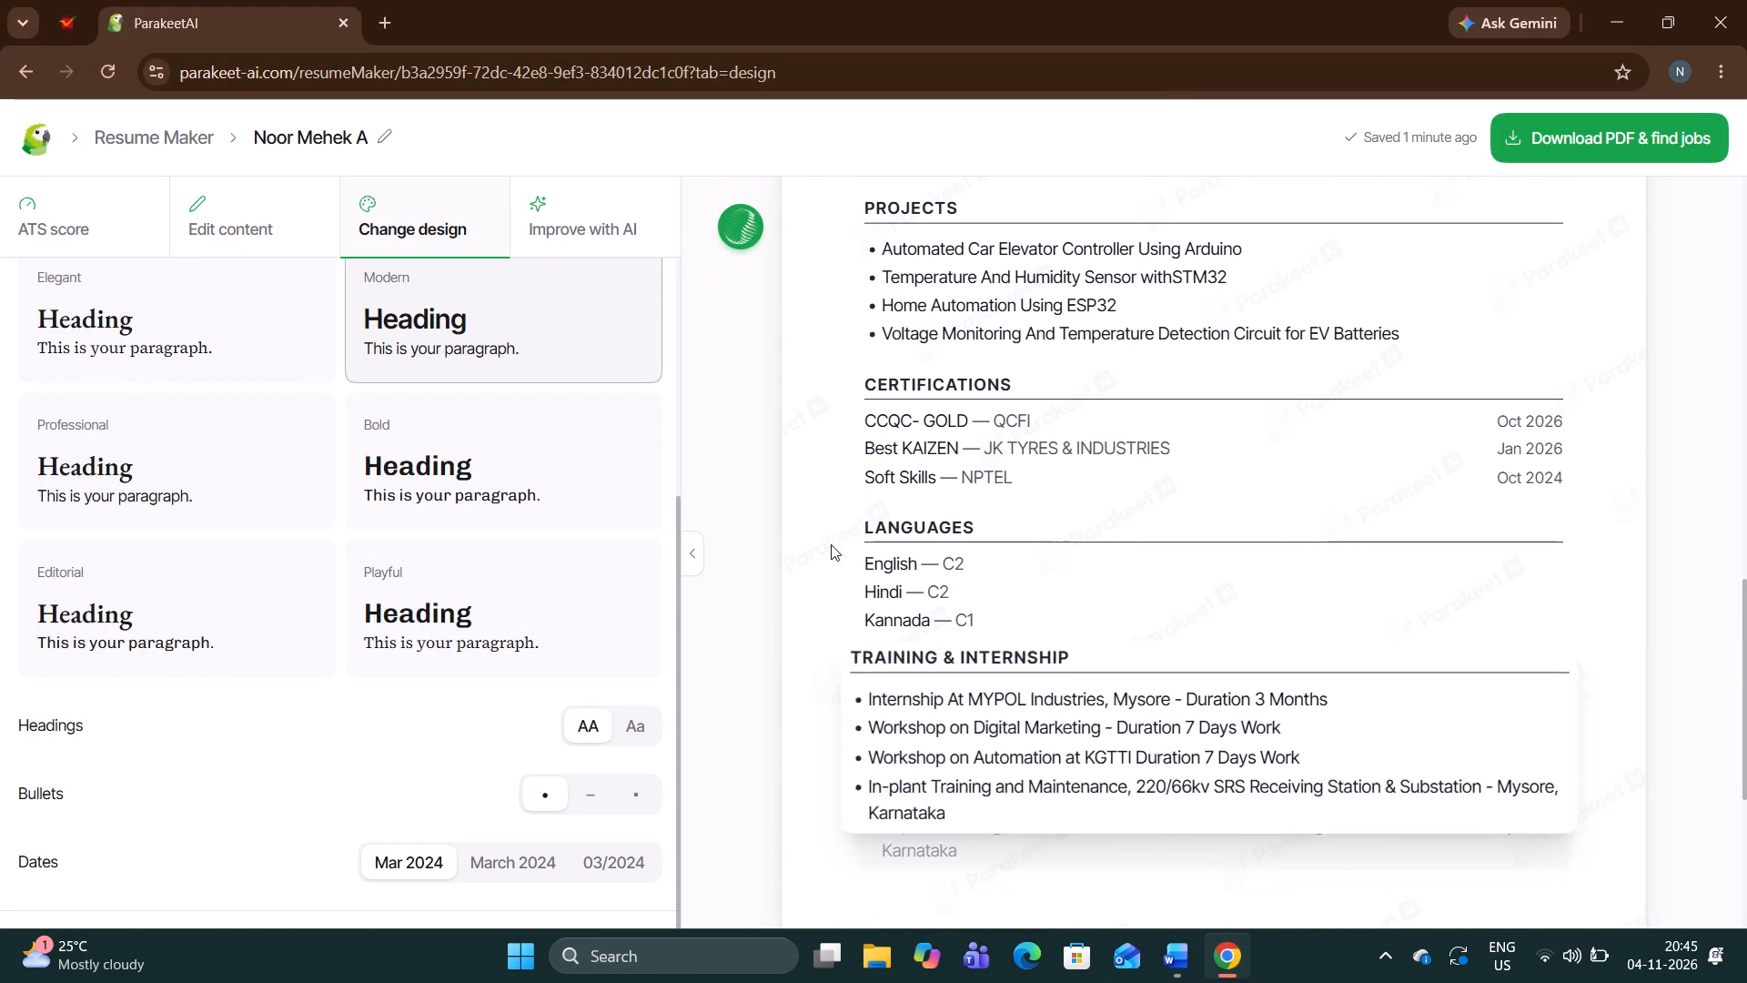
drag(831, 544, 822, 355)
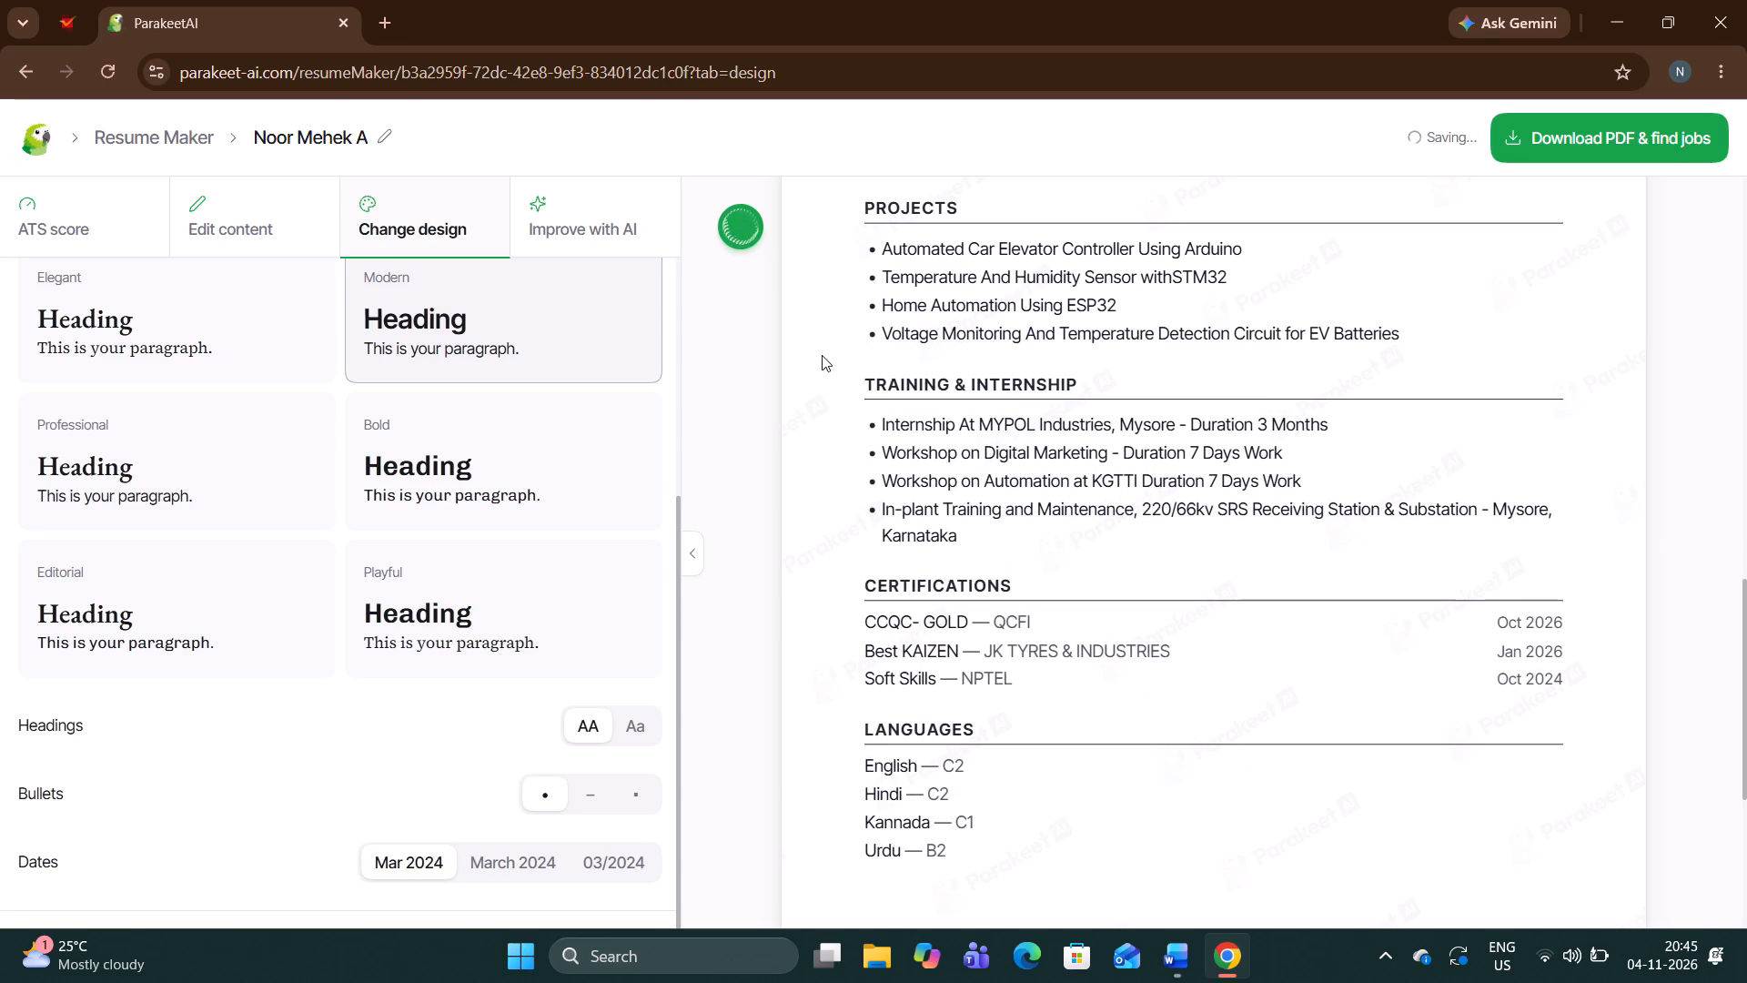
click(1535, 126)
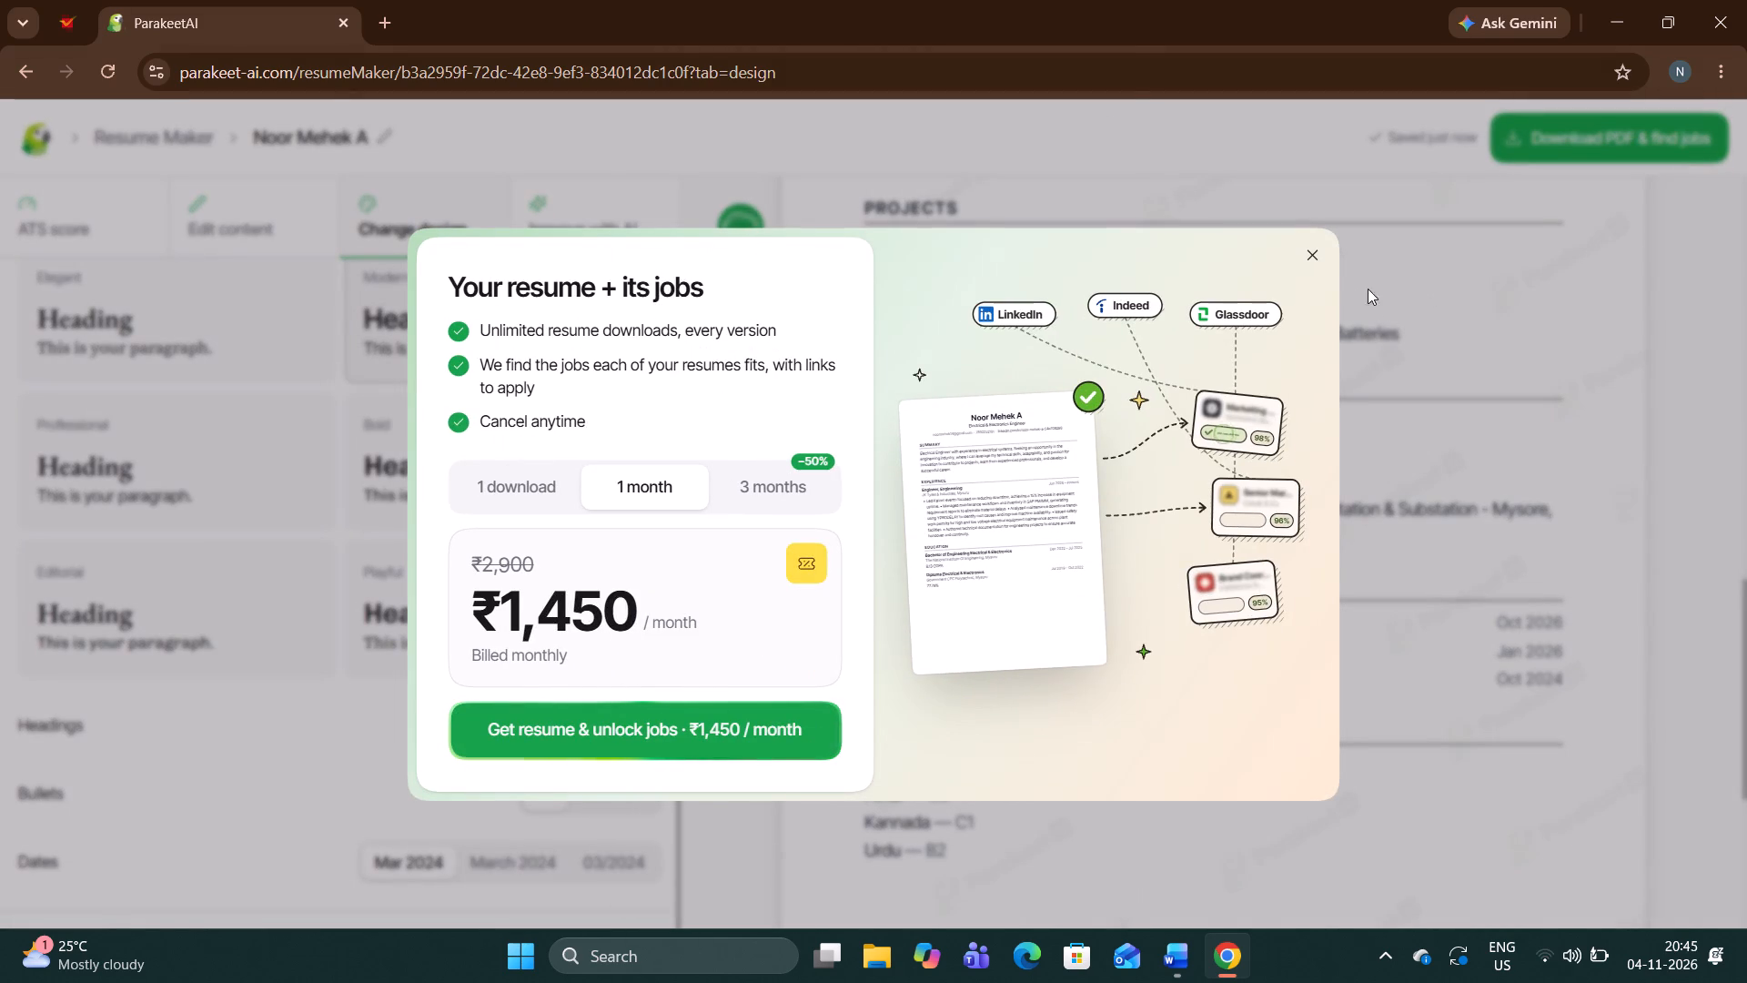
click(1316, 258)
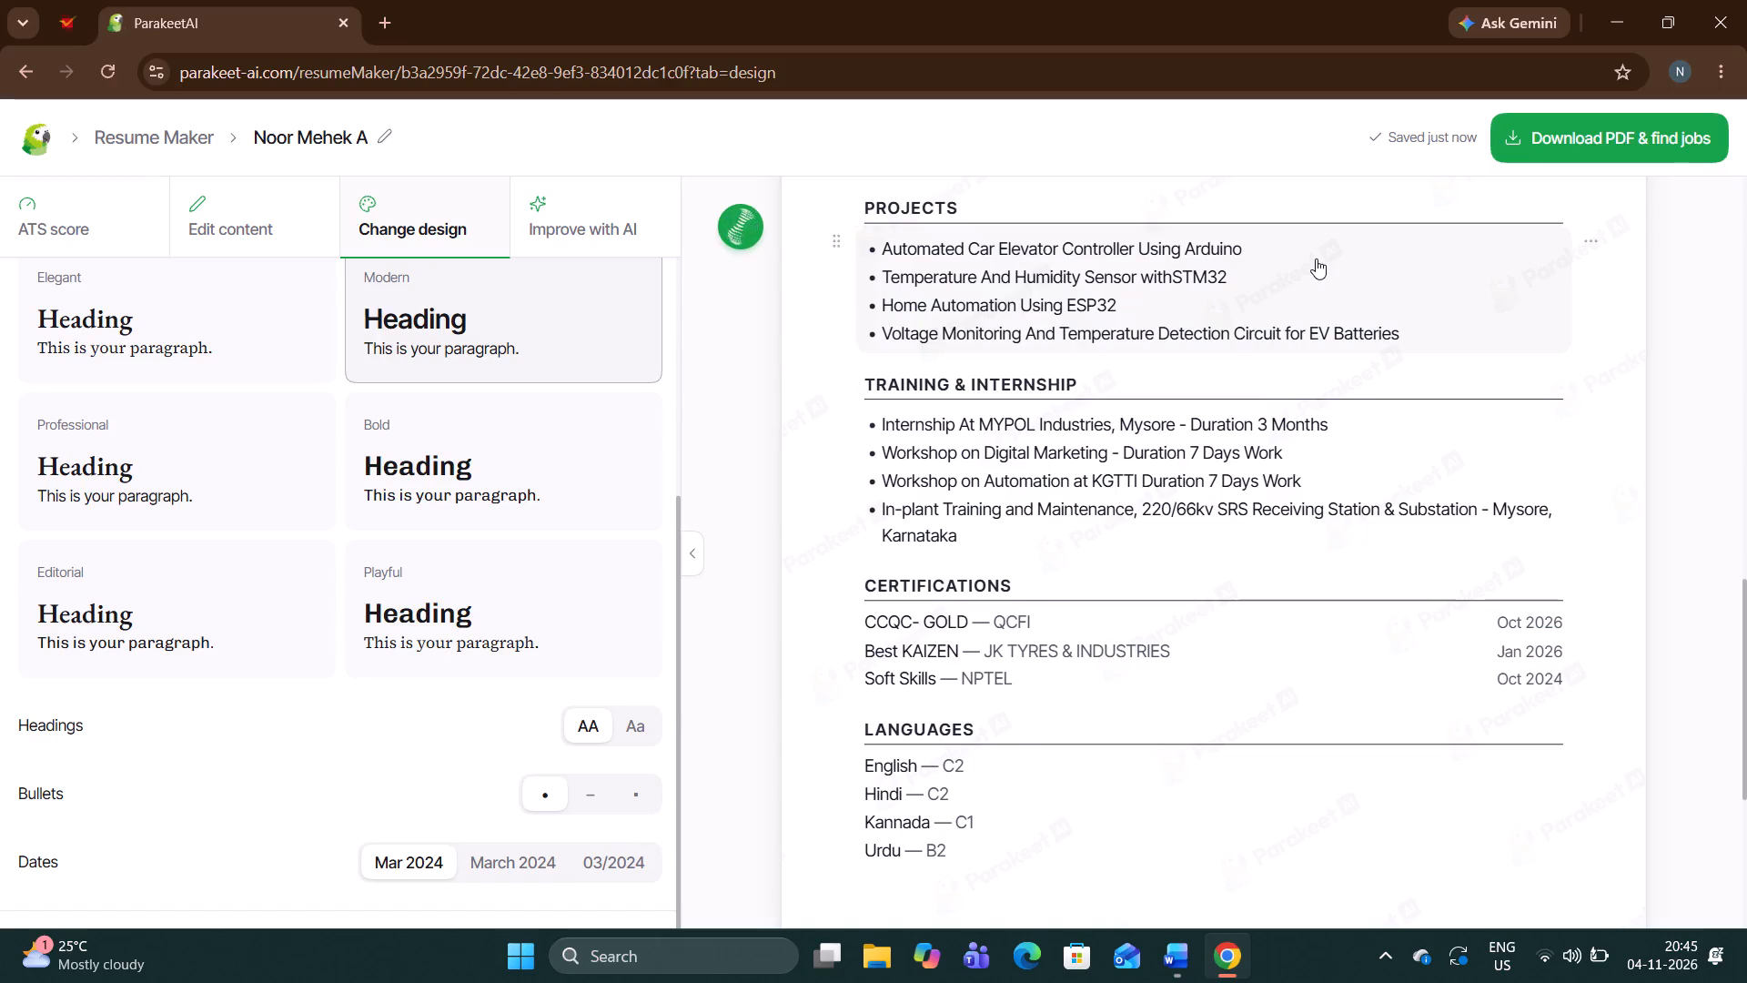
scroll(1316, 258, down, 3)
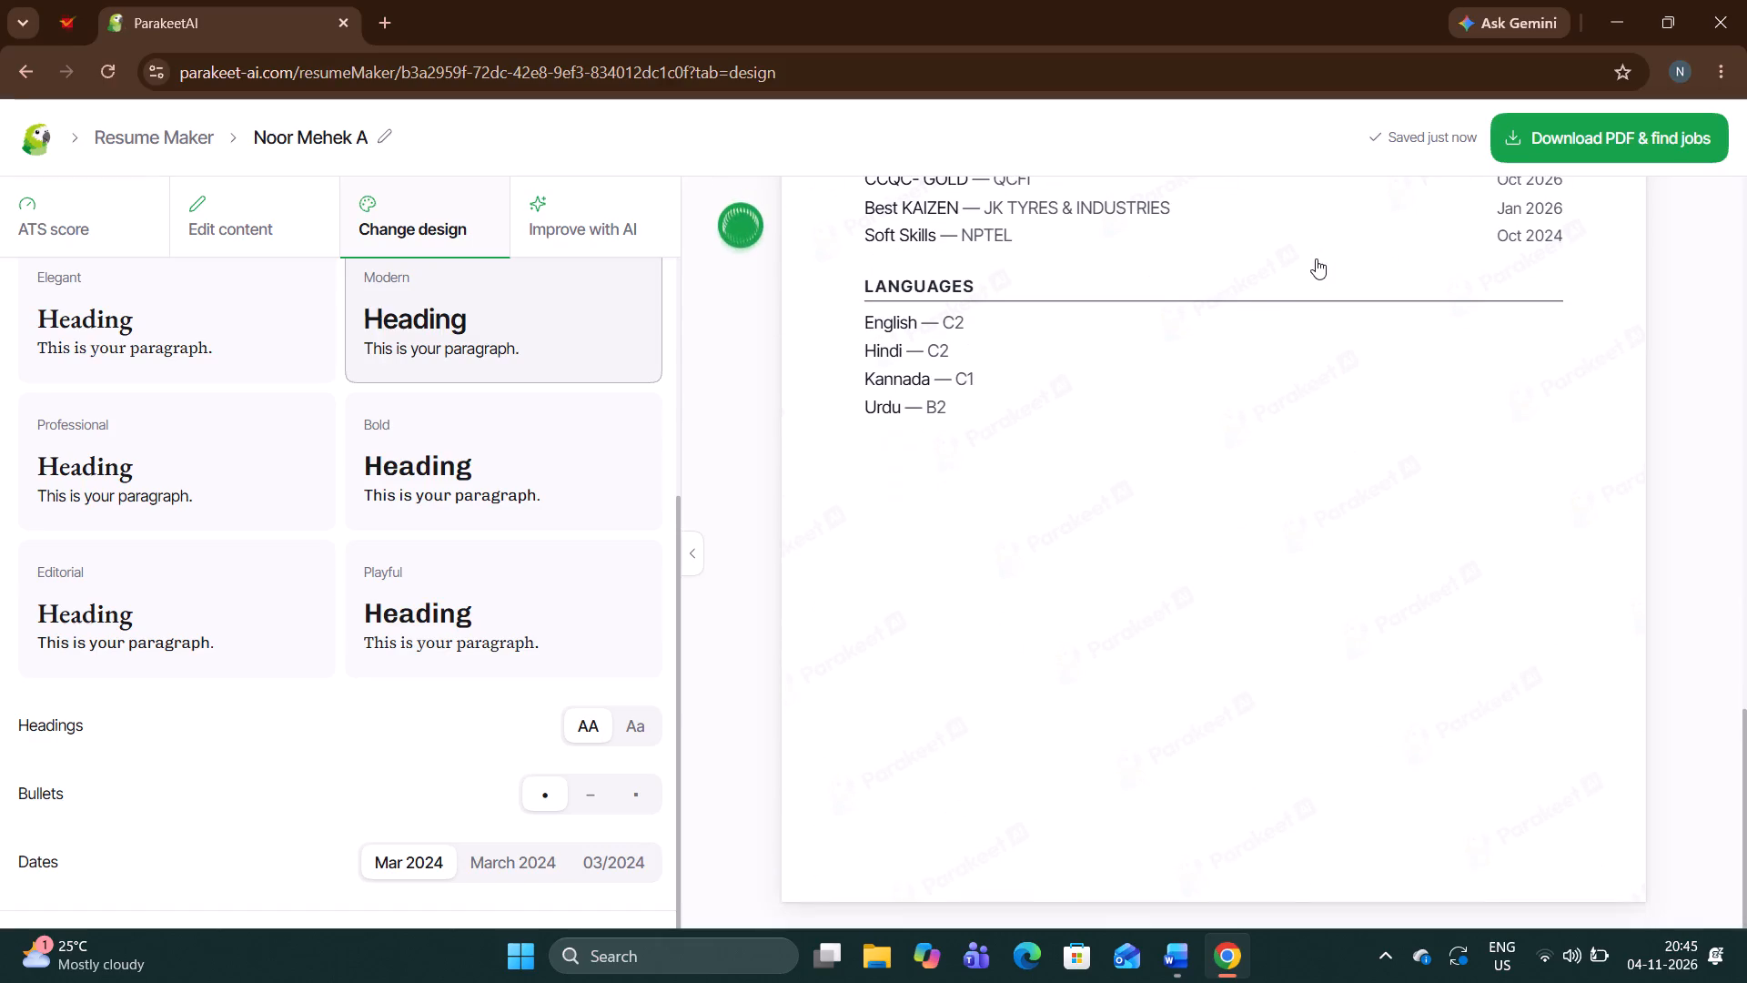
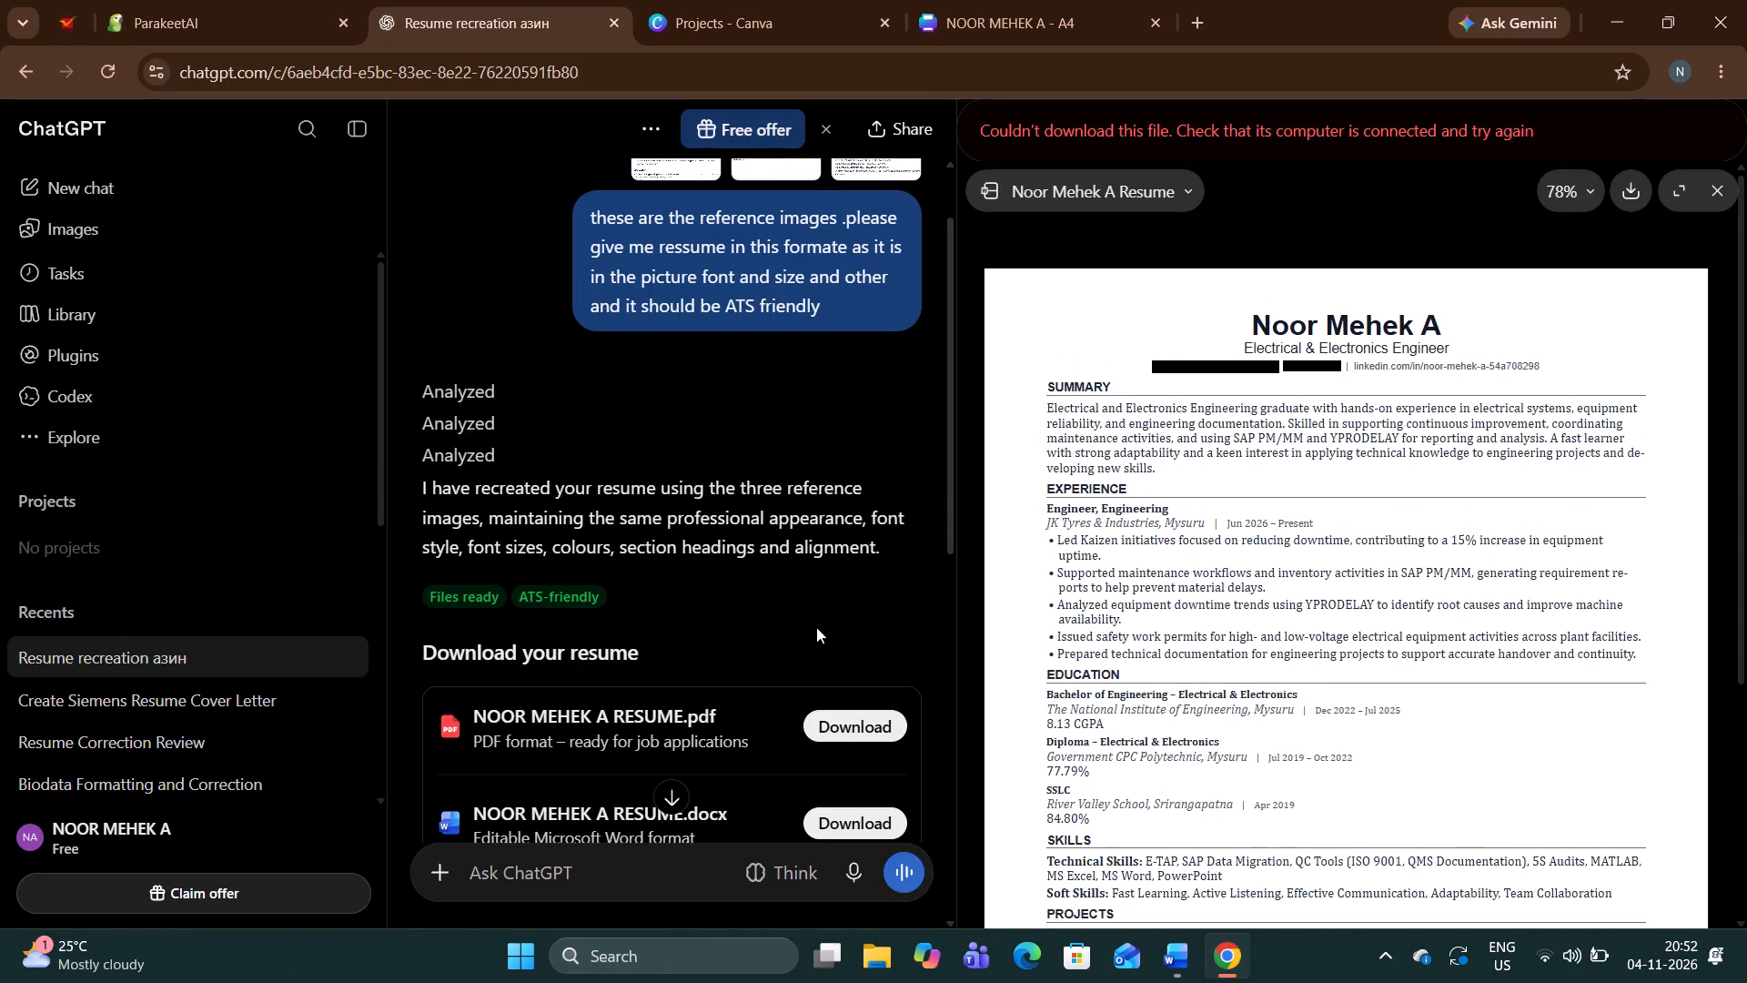
Copy the Summary paragraph from the ParakeetAI resume and select the Professional Summary text box in the Canva resume design.
click(702, 0)
click(167, 0)
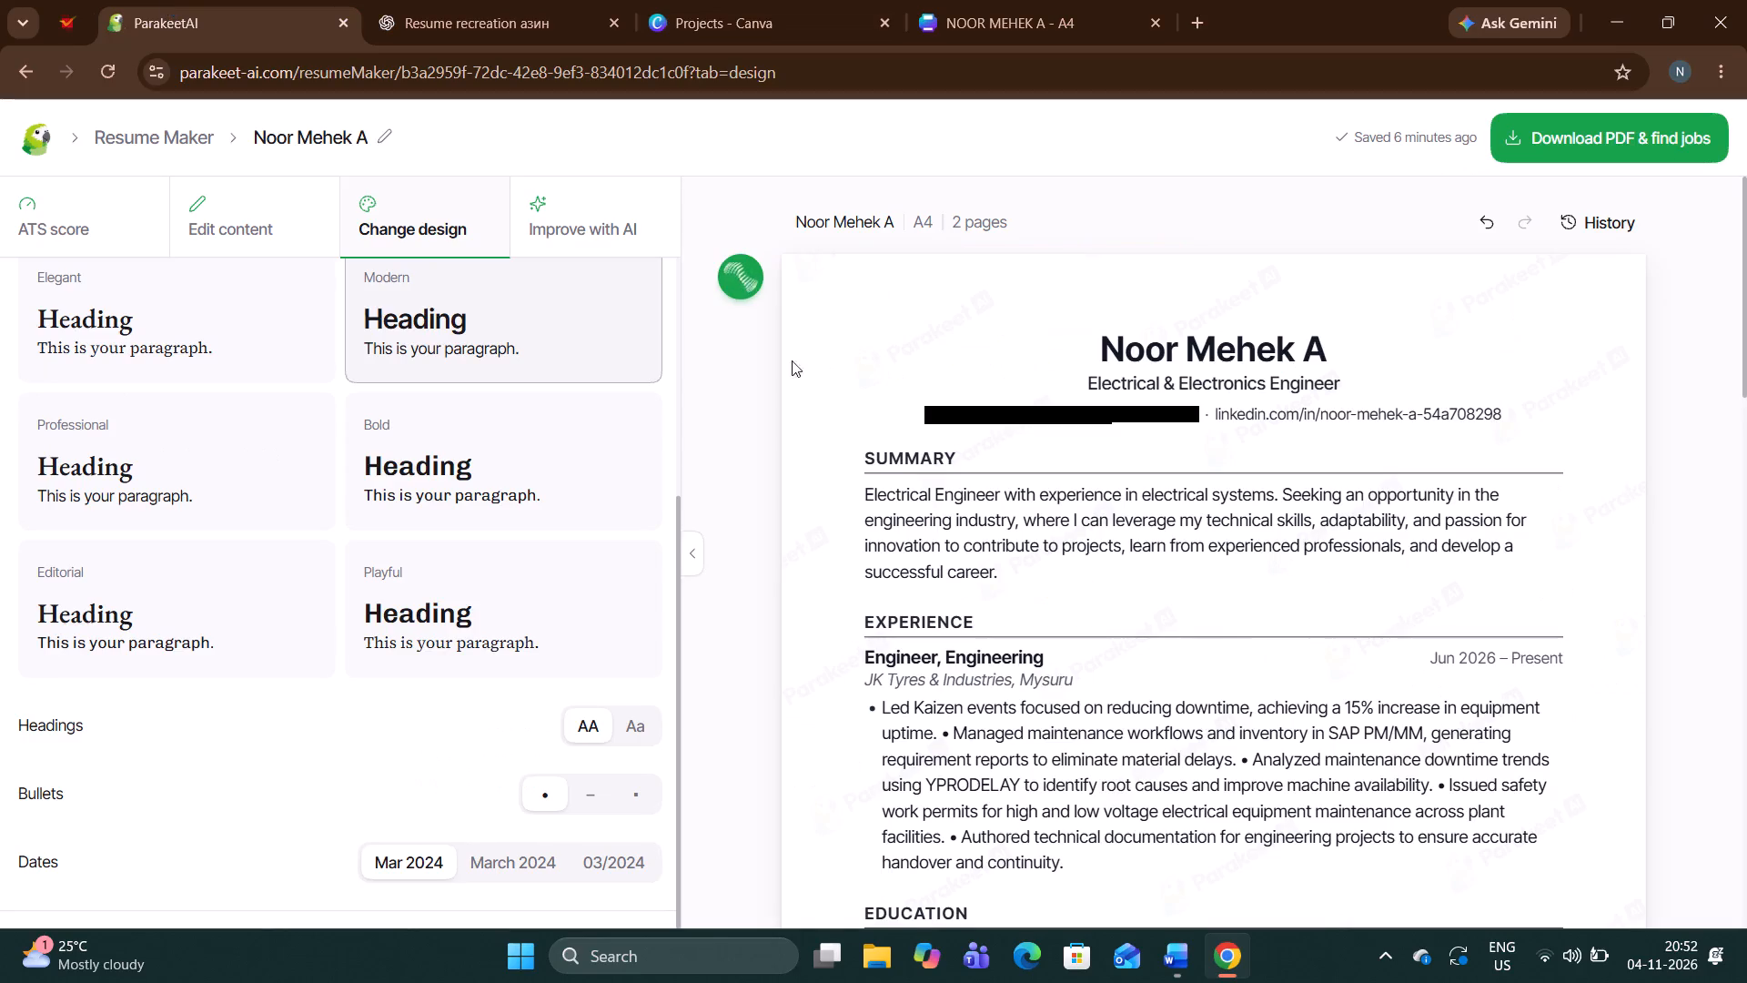
click(935, 574)
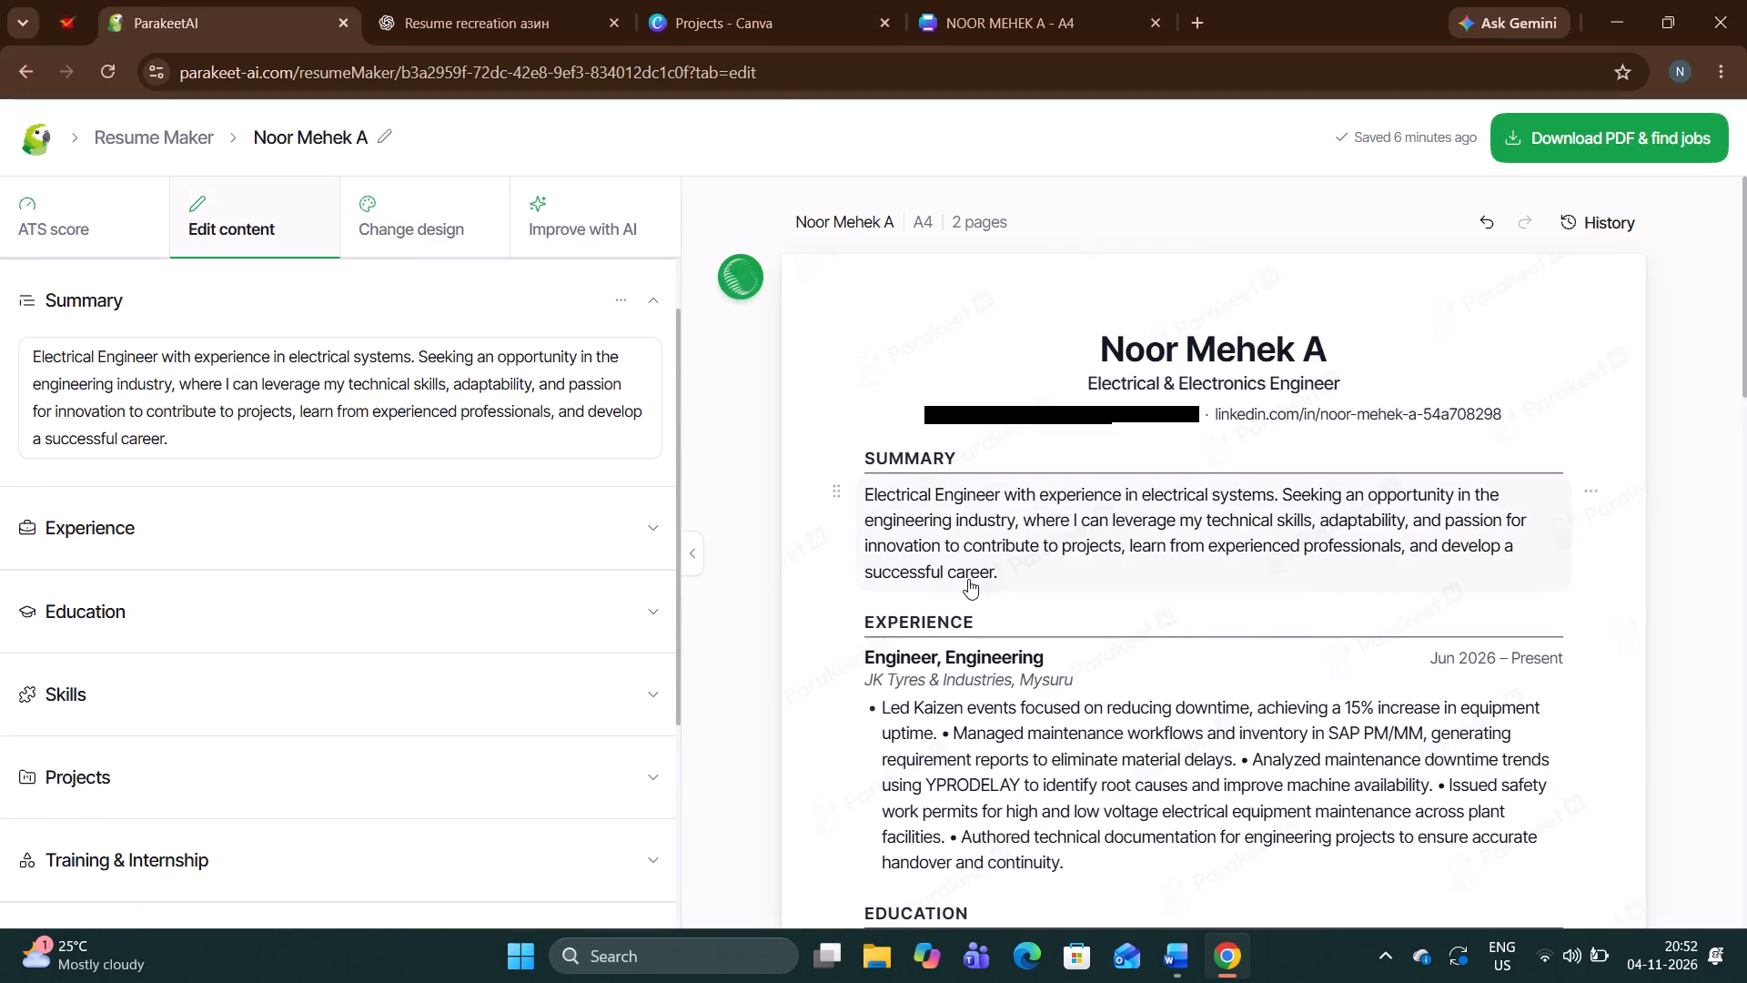
drag(871, 494, 1000, 573)
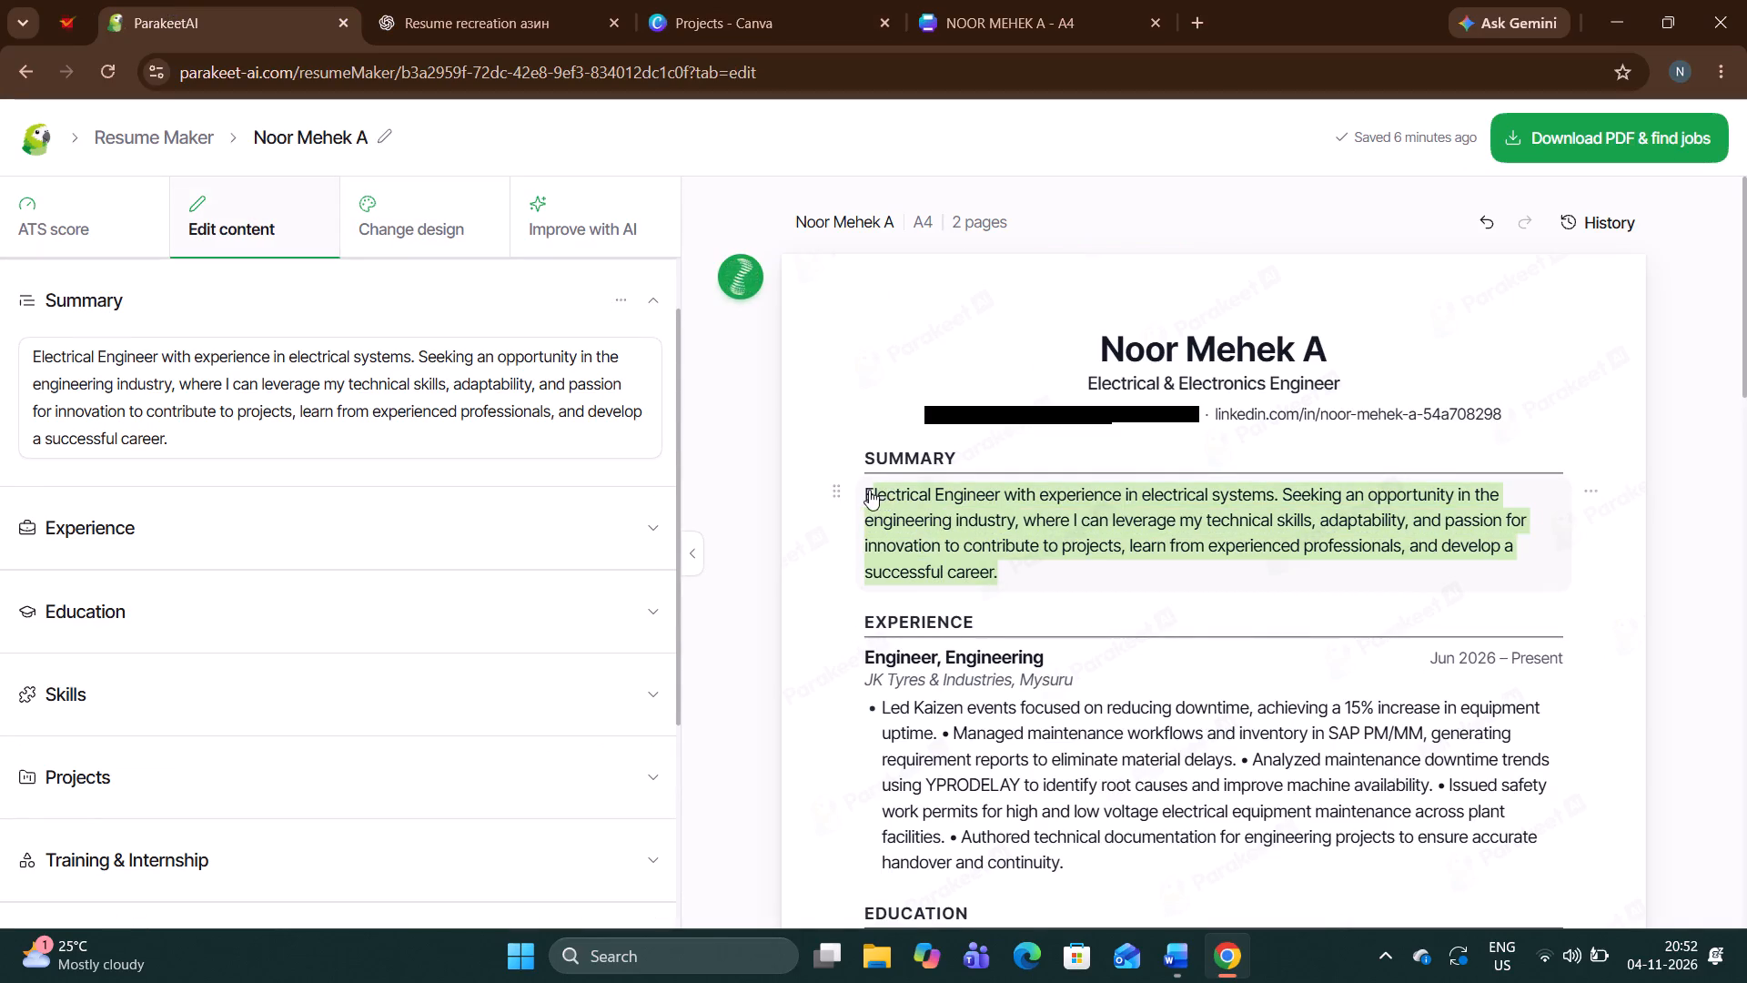
drag(869, 487, 1019, 587)
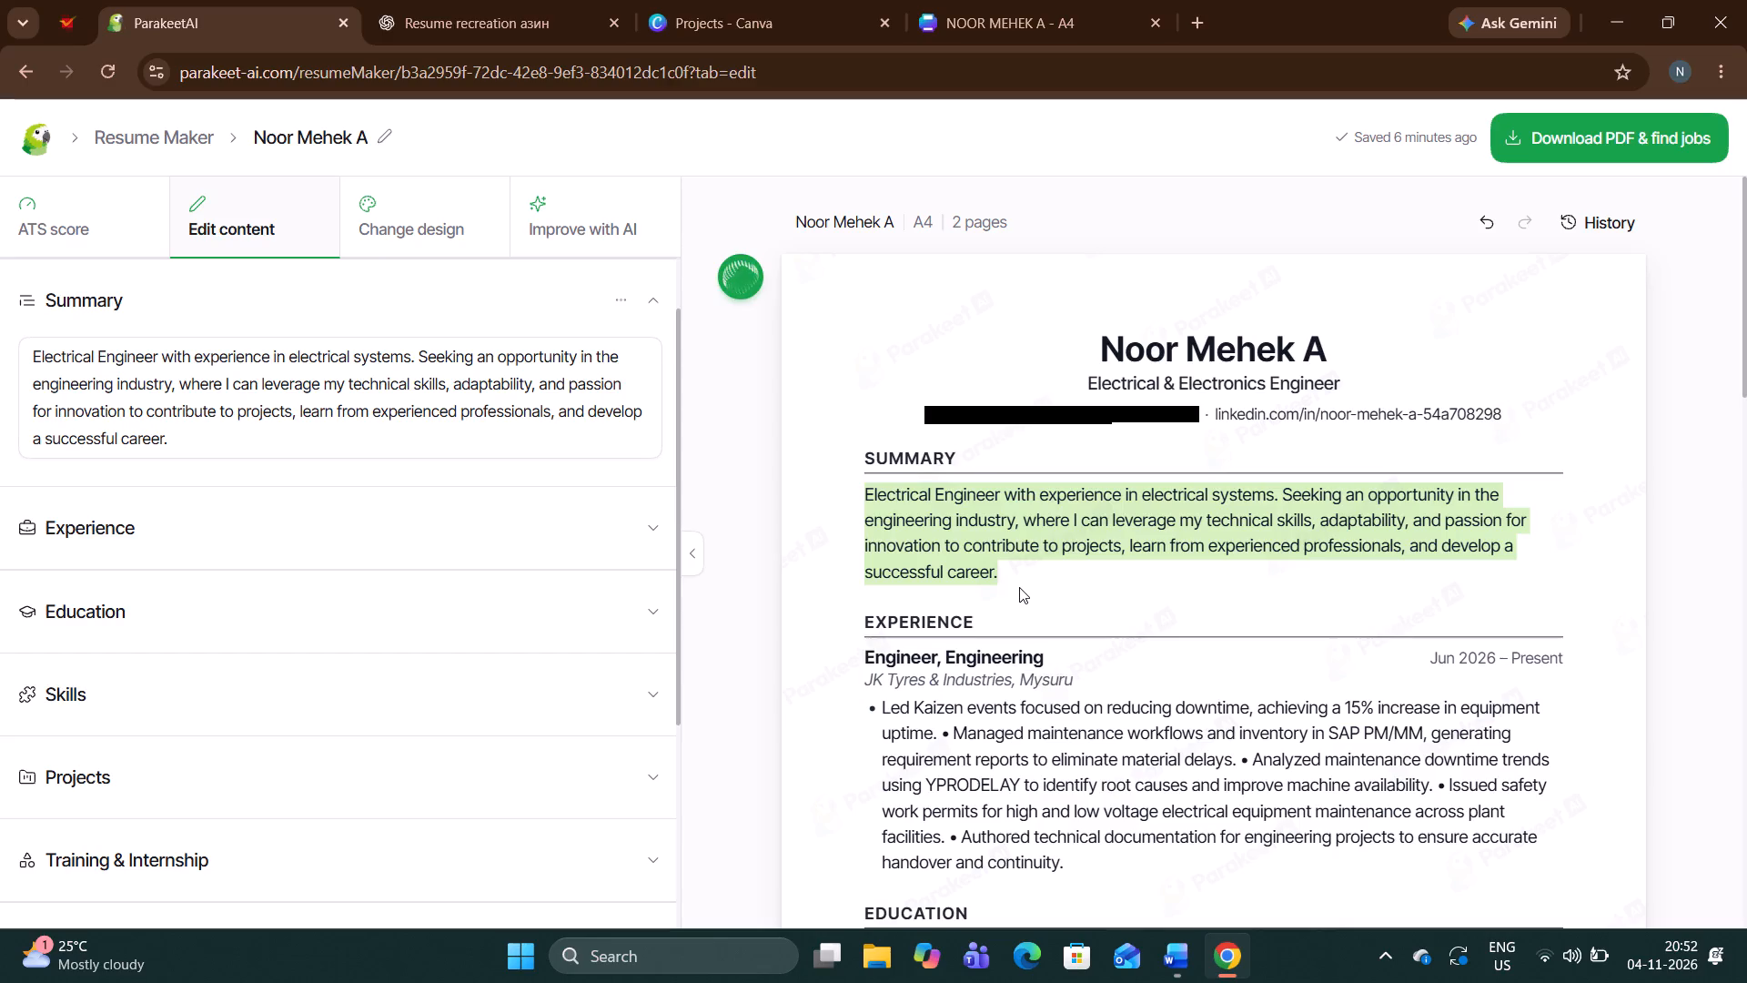
key(ctrl+c)
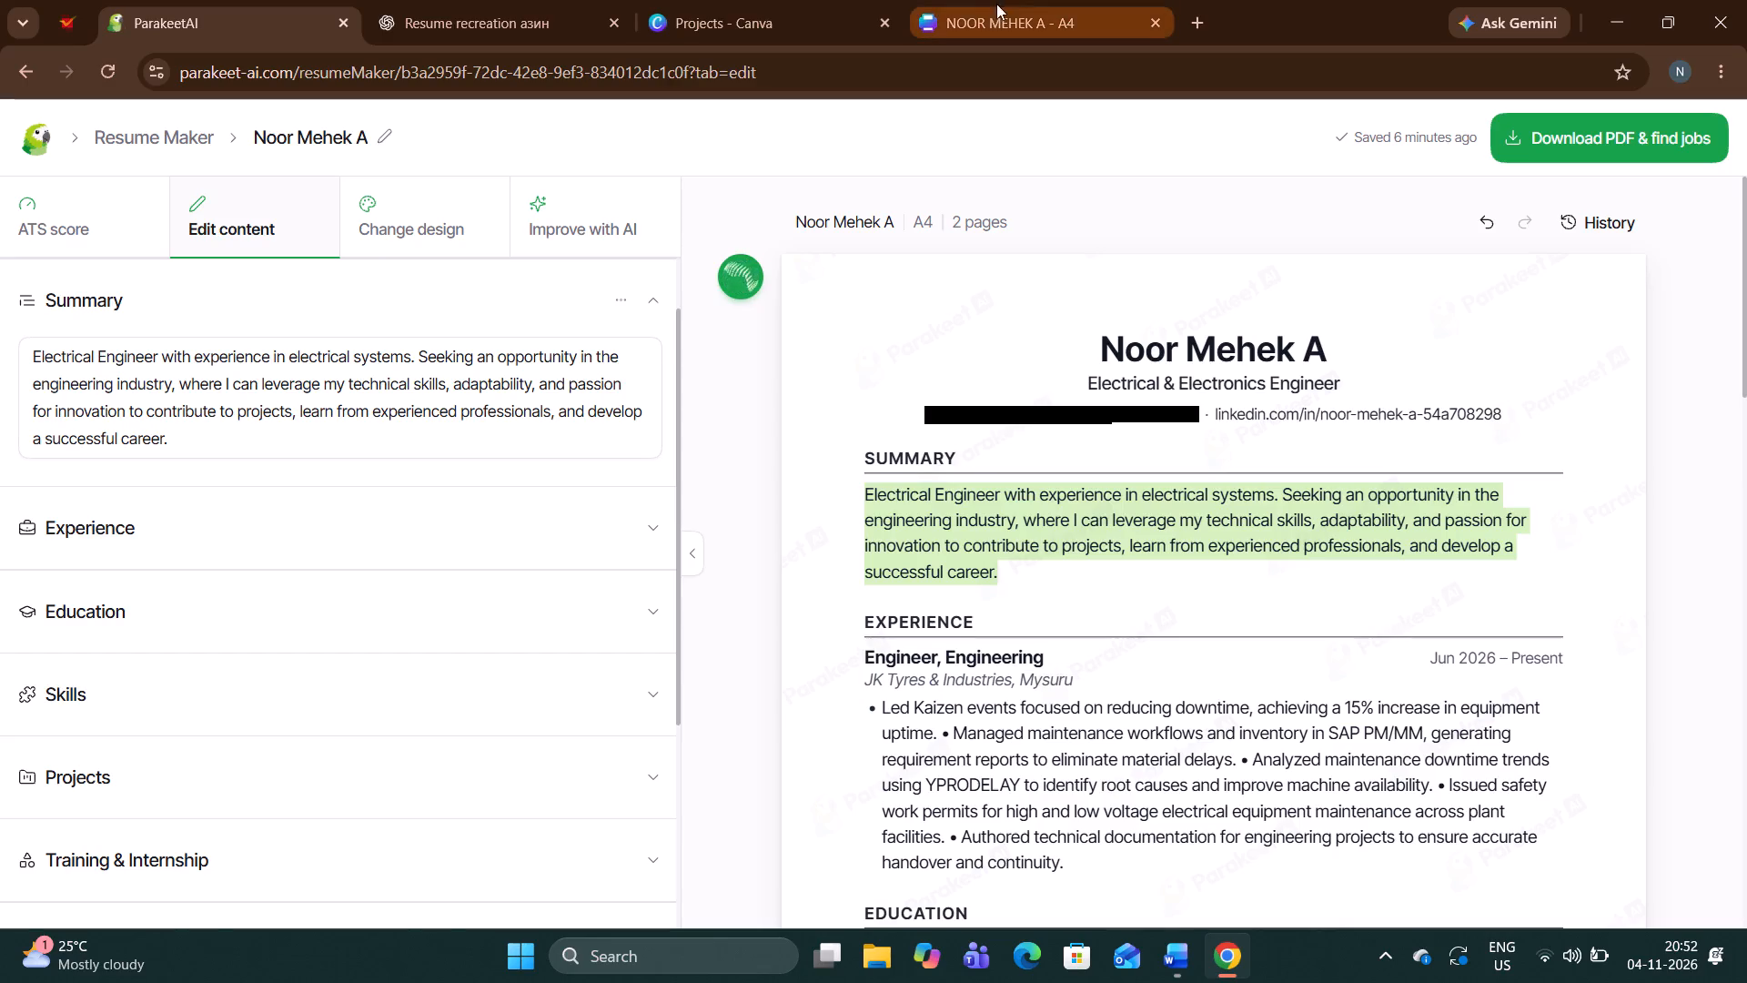
click(956, 1)
scroll(772, 565, up, 2)
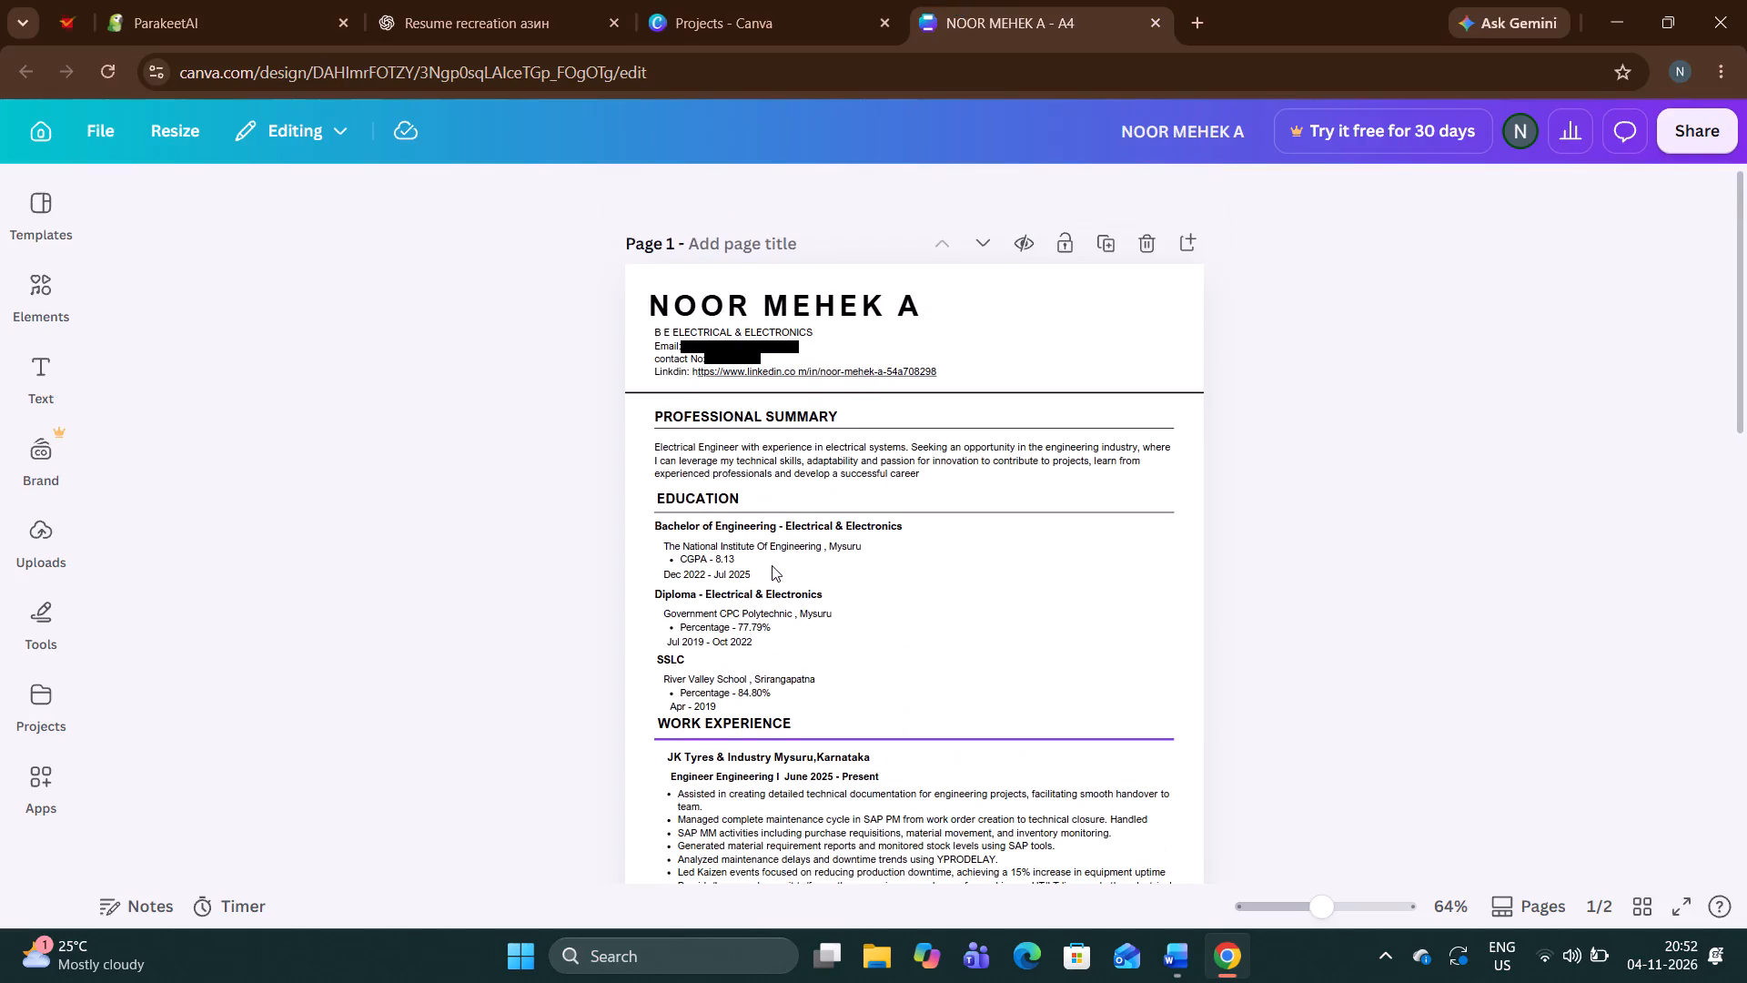
click(743, 466)
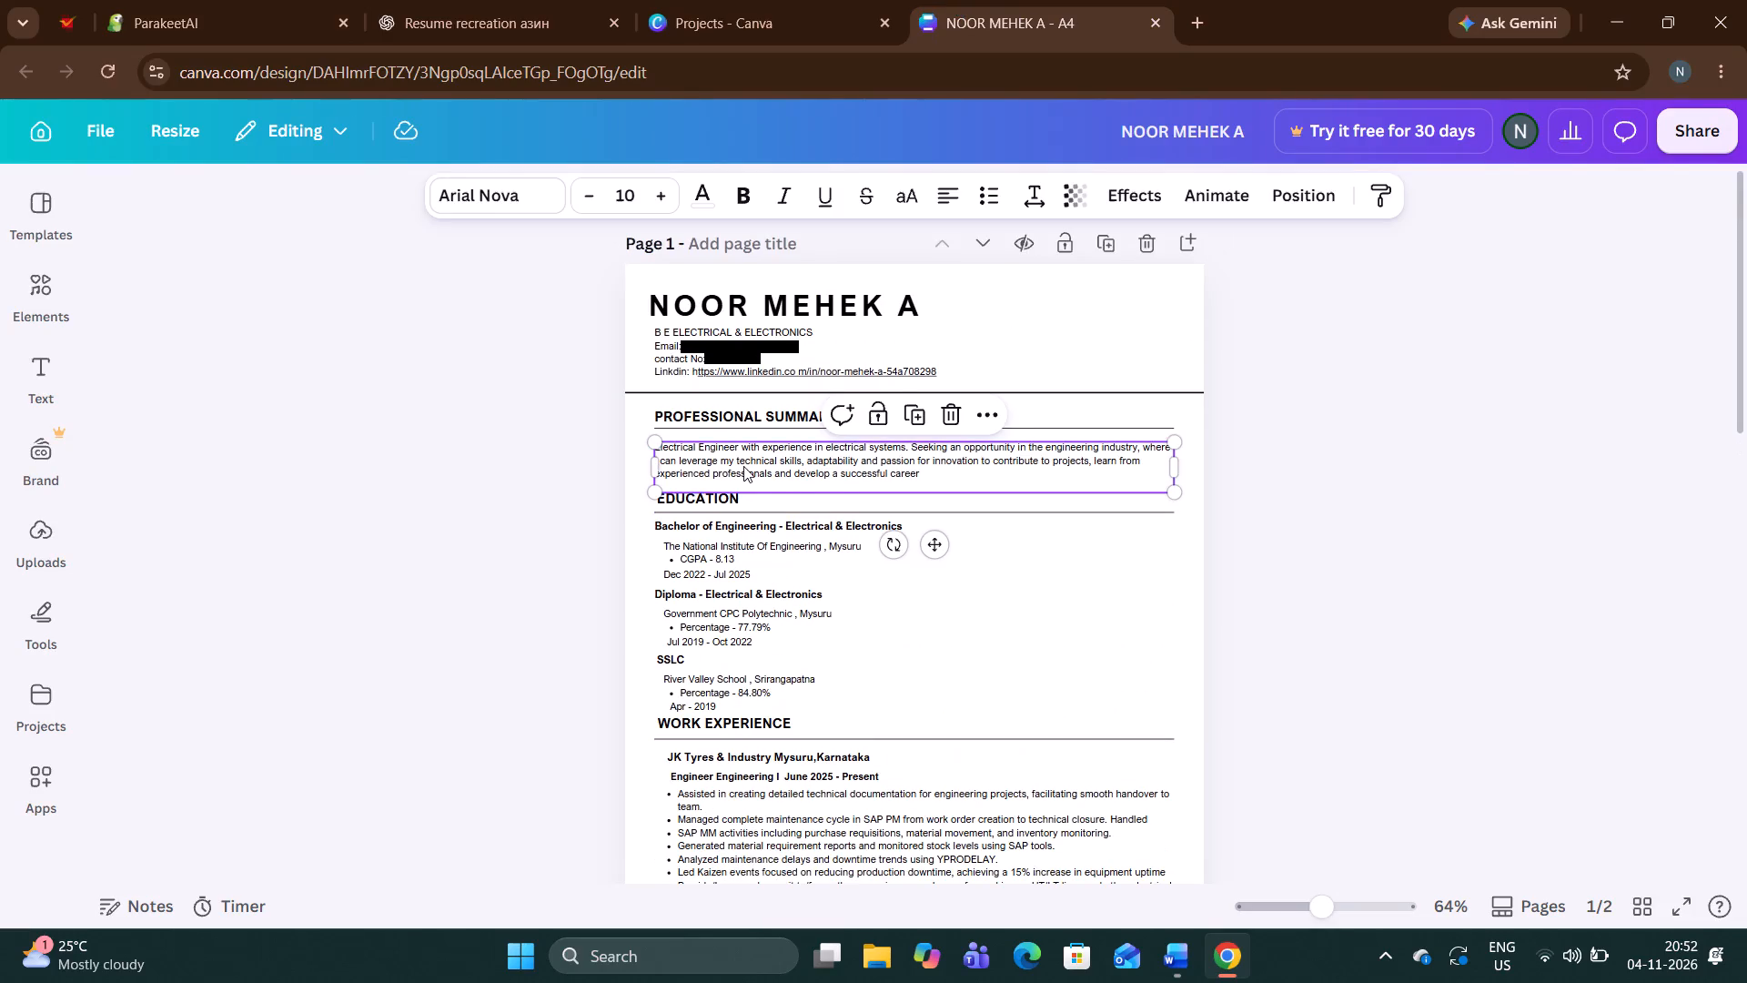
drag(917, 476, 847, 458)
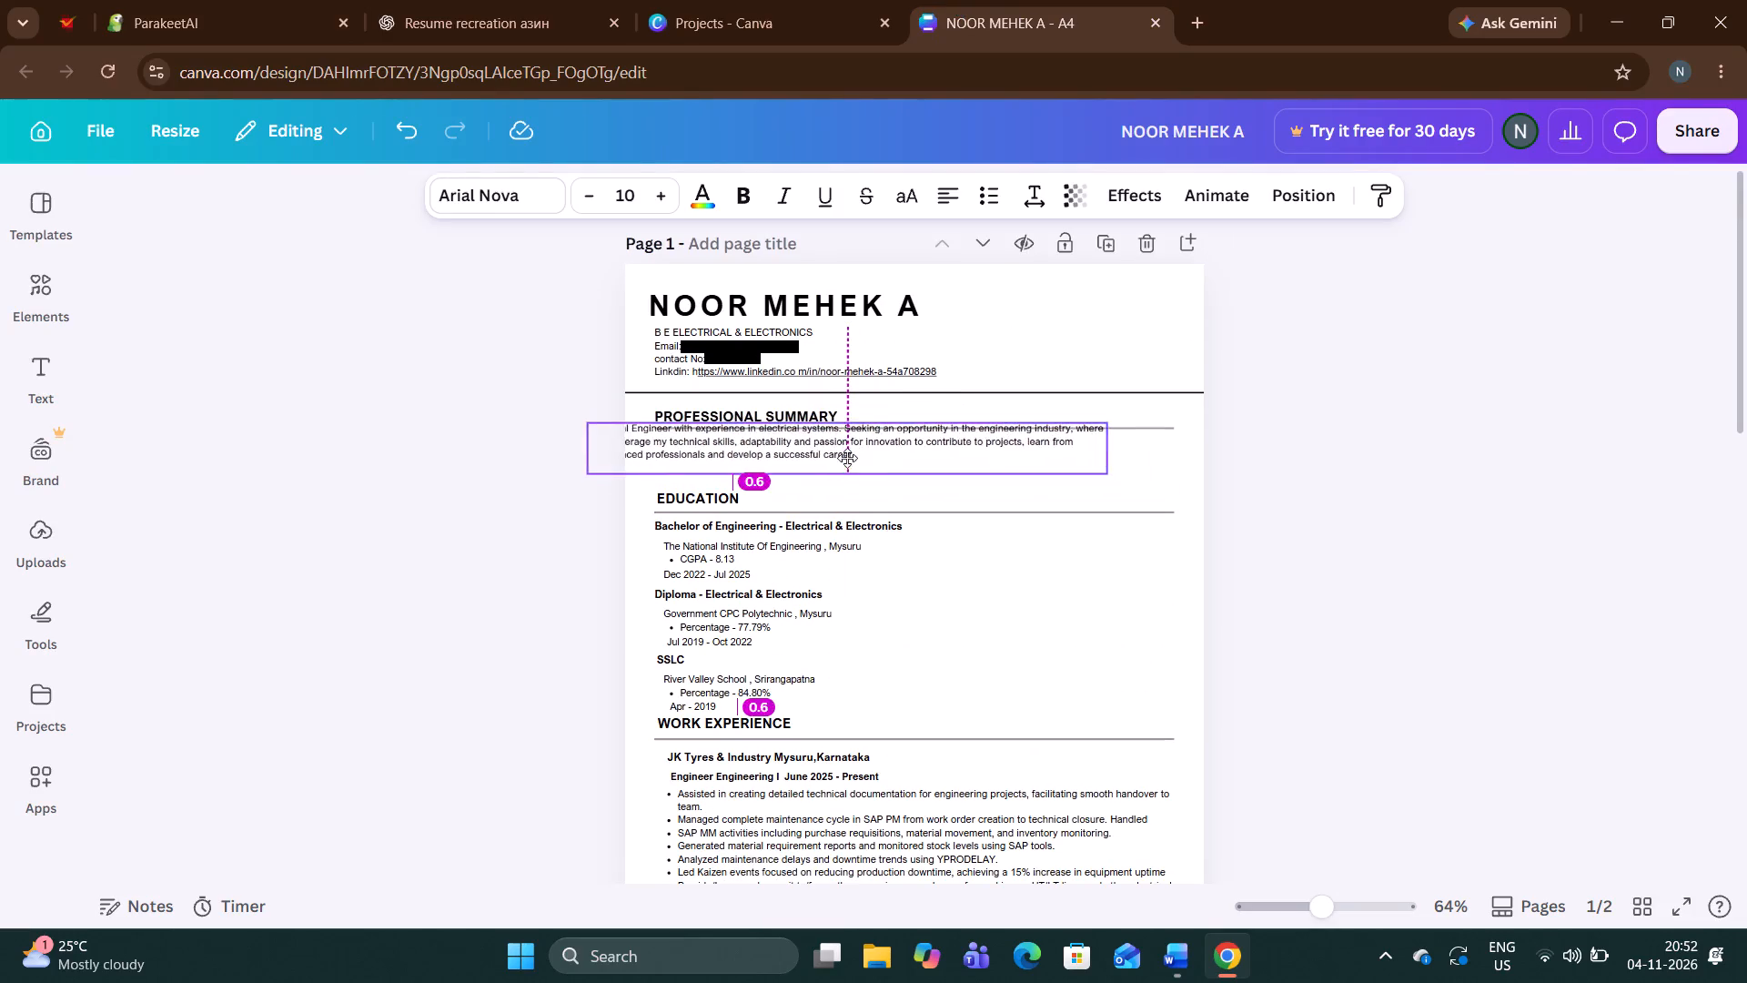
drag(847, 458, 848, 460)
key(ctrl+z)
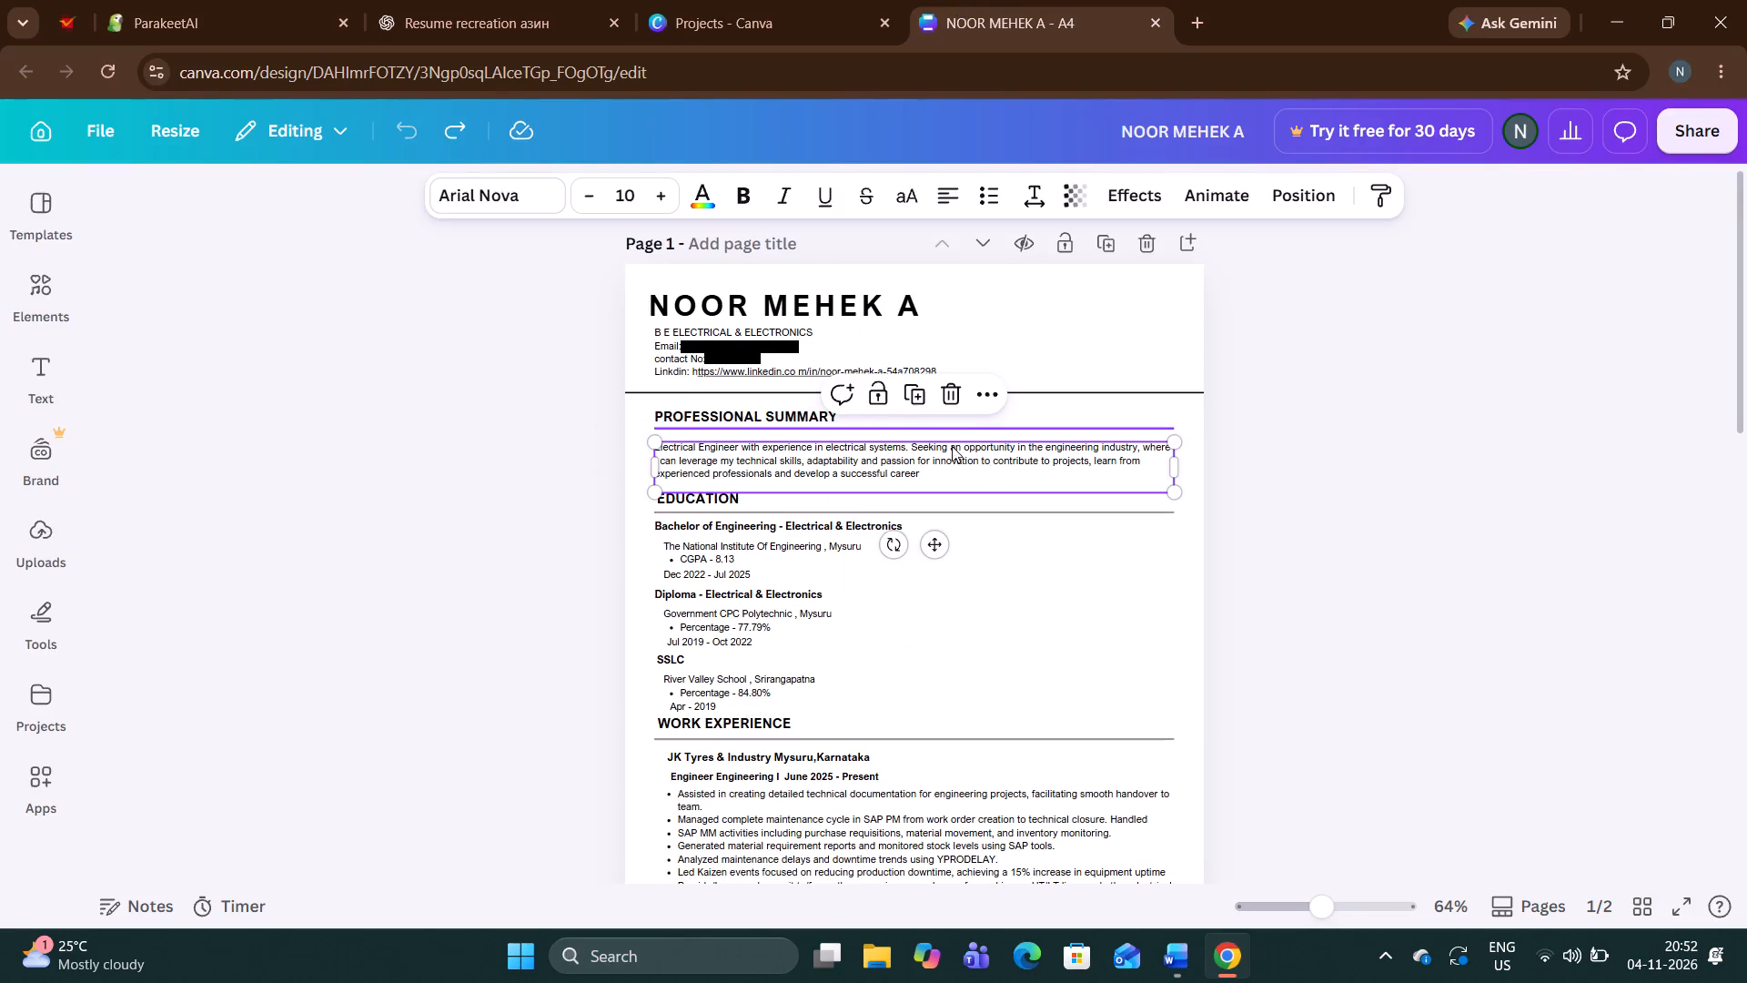
Replace all the text in the Professional Summary box with the summary copied from ParakeetAI.
click(917, 471)
key(ctrl+a)
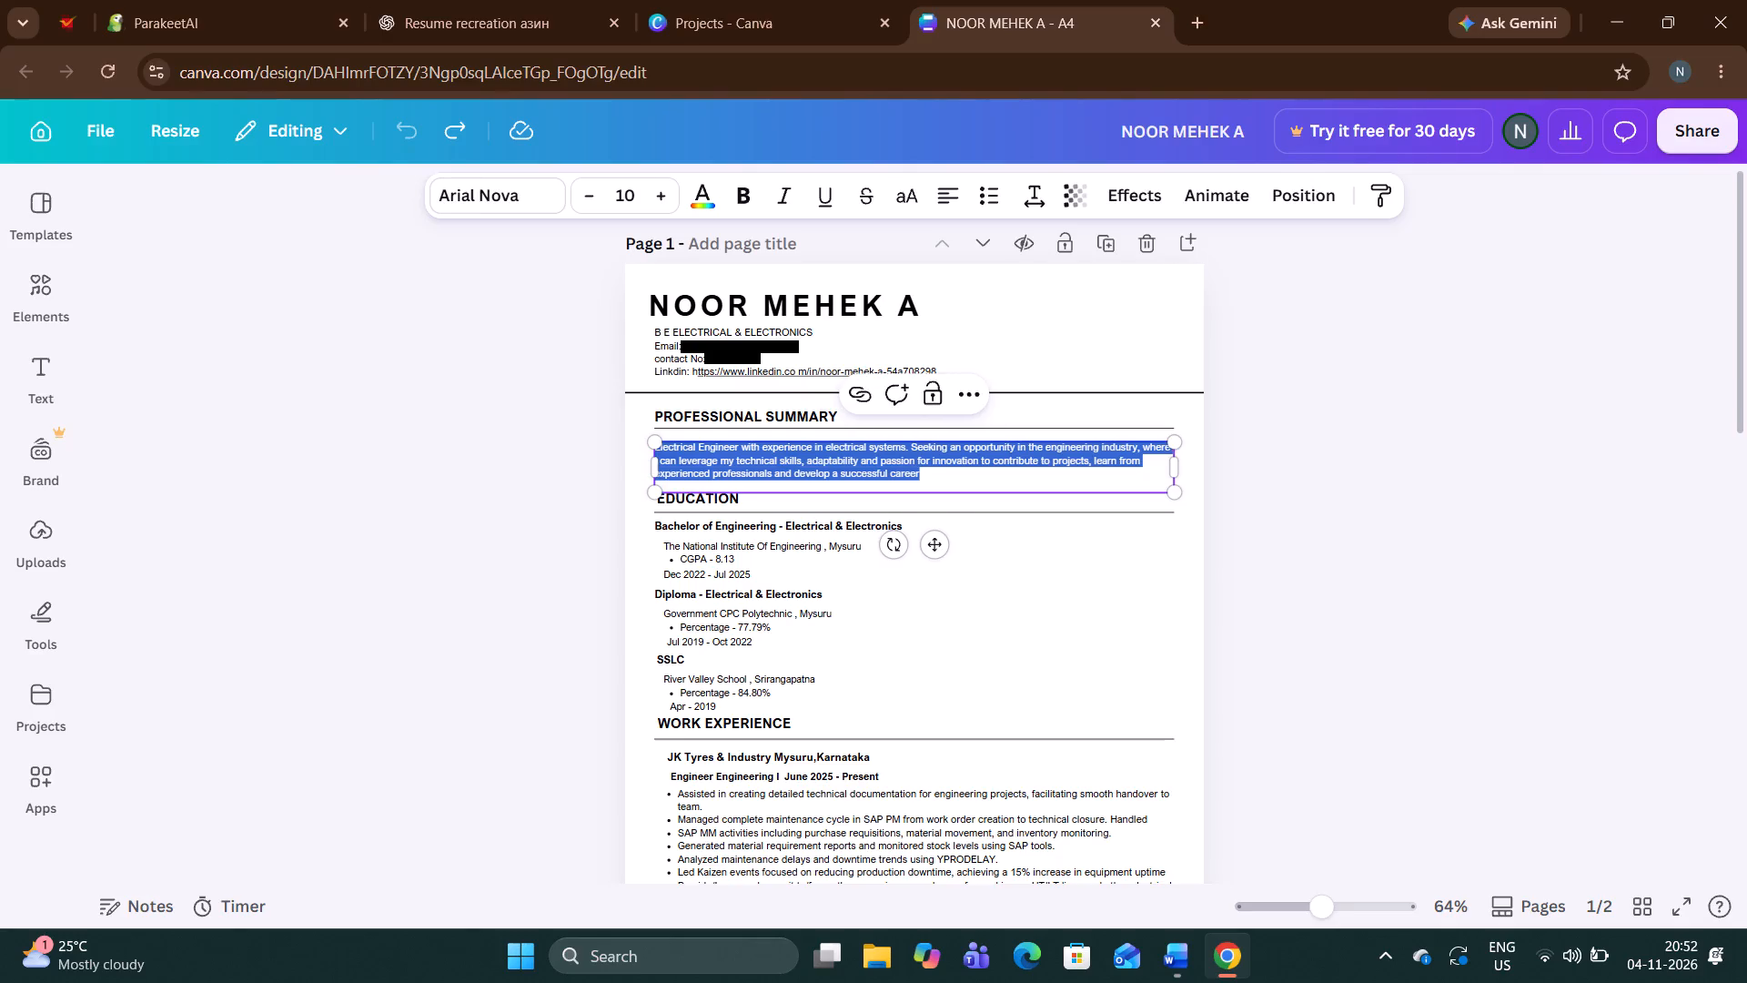
key(ctrl+v)
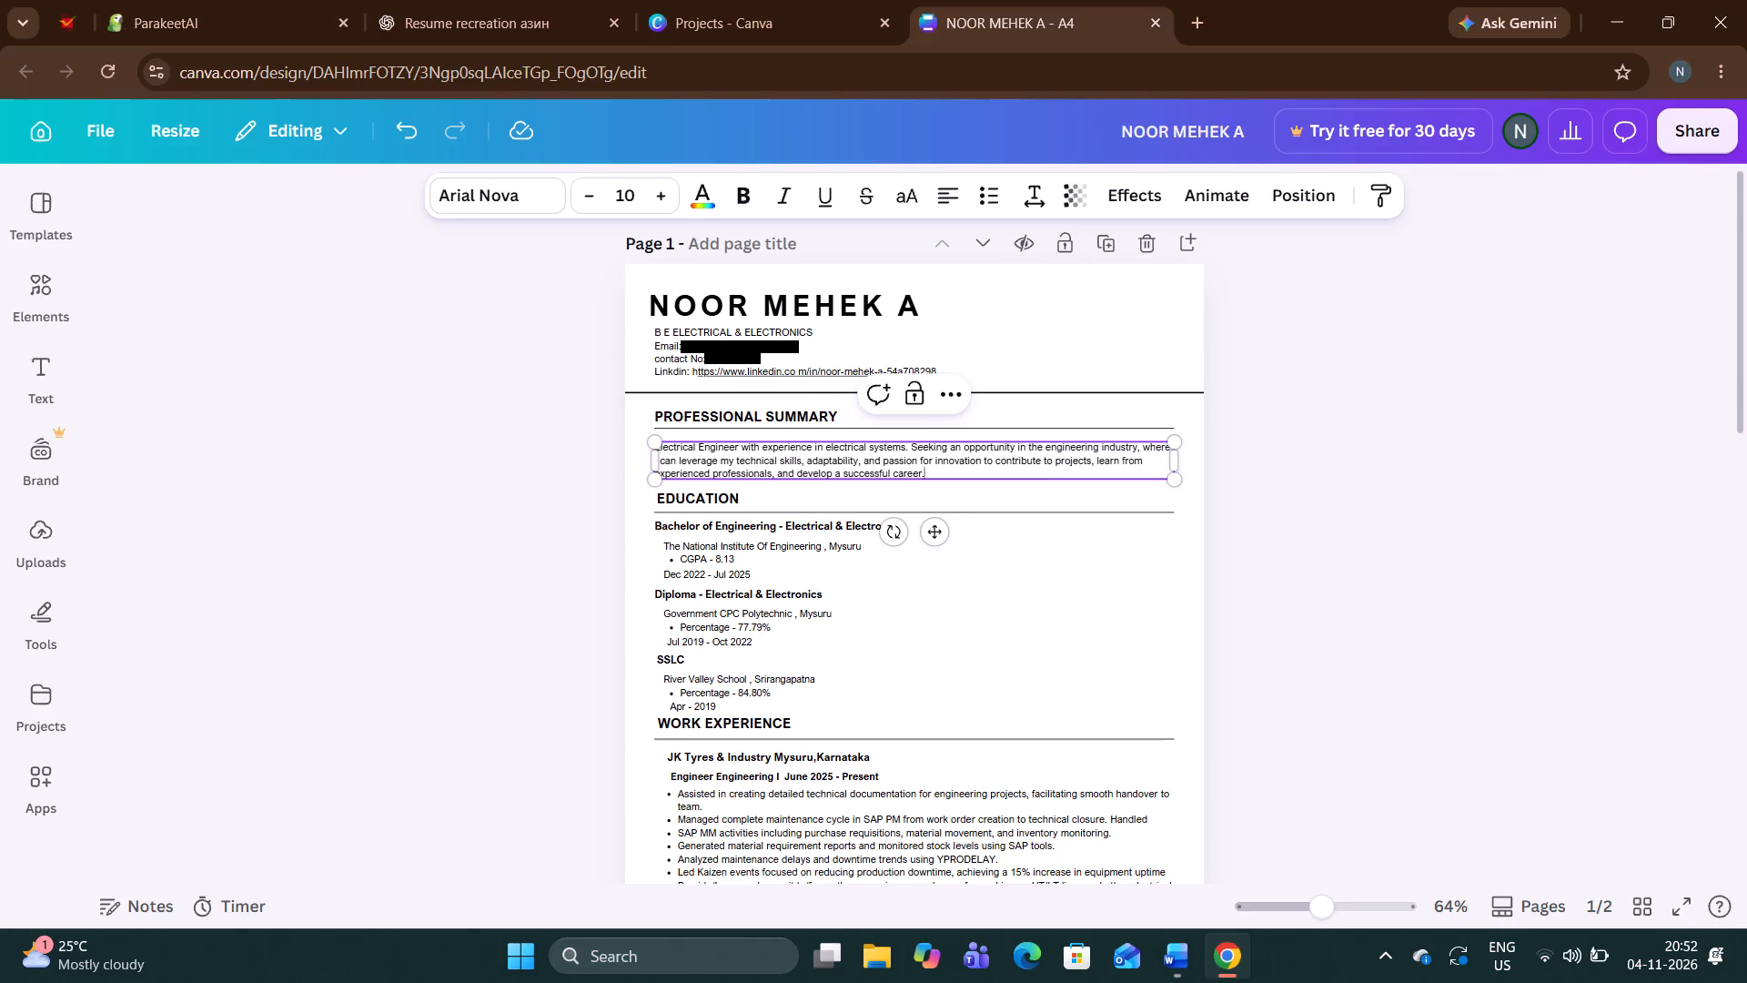
key(ctrl+z)
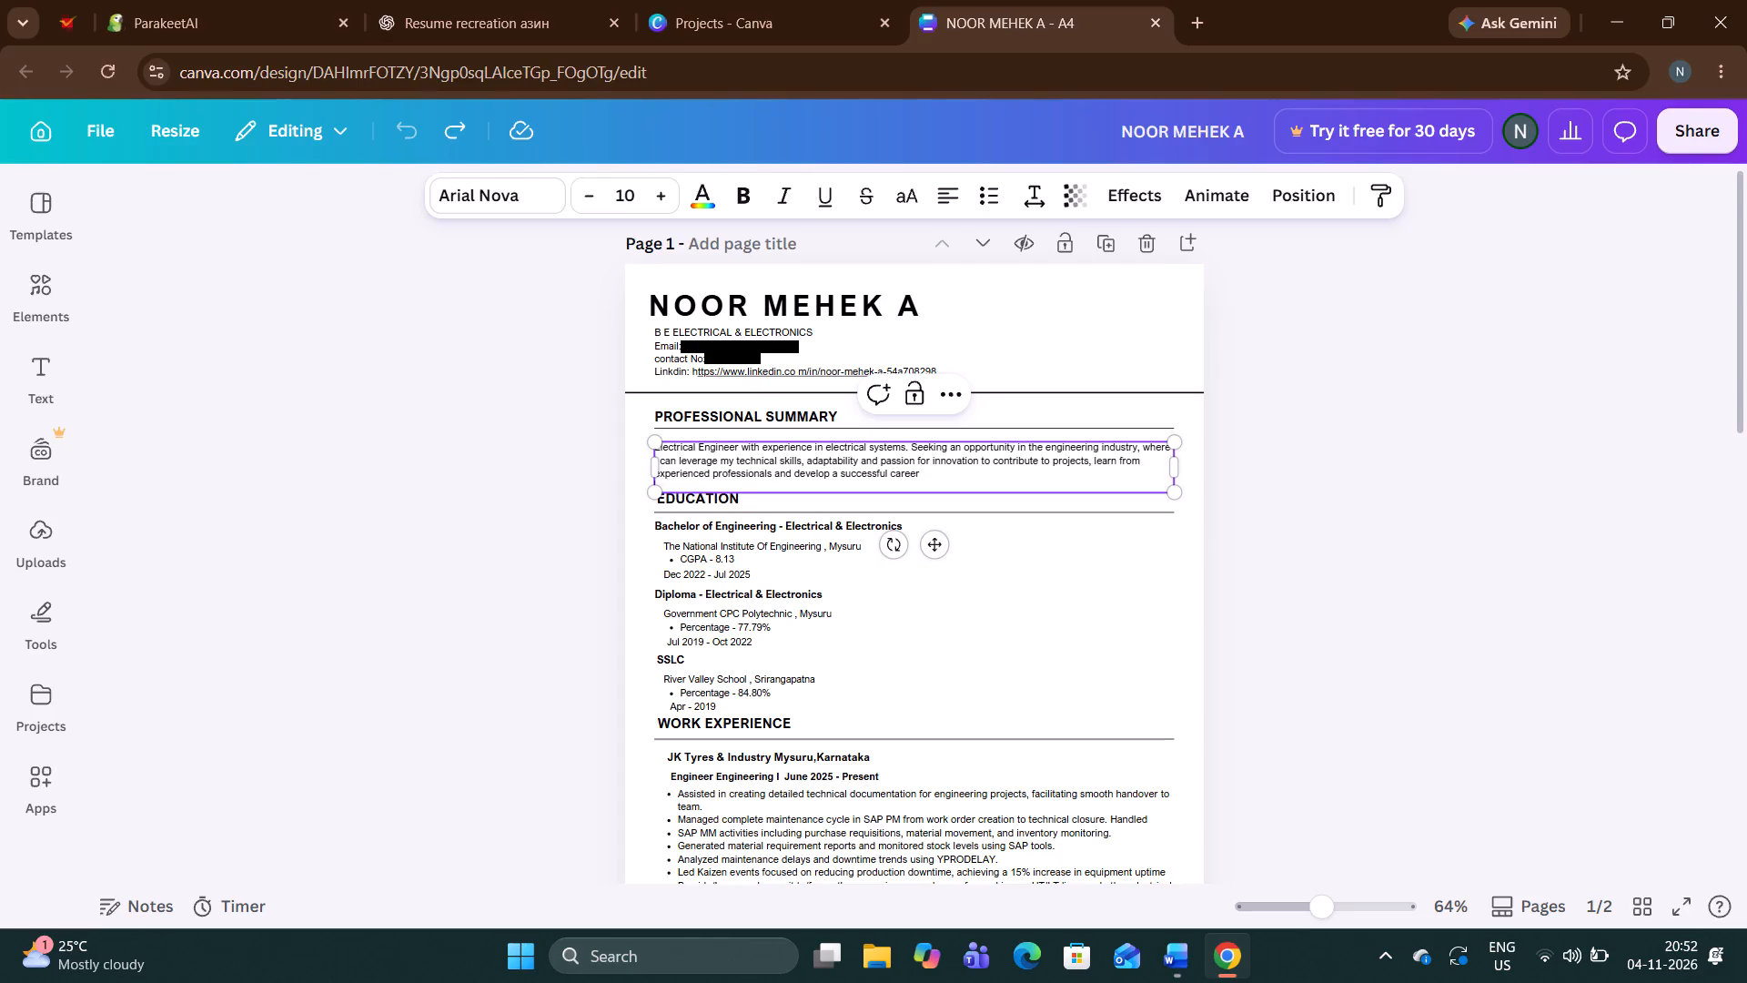
key(ctrl+z)
key(ctrl+v)
key(ctrl+z)
key(ctrl+a)
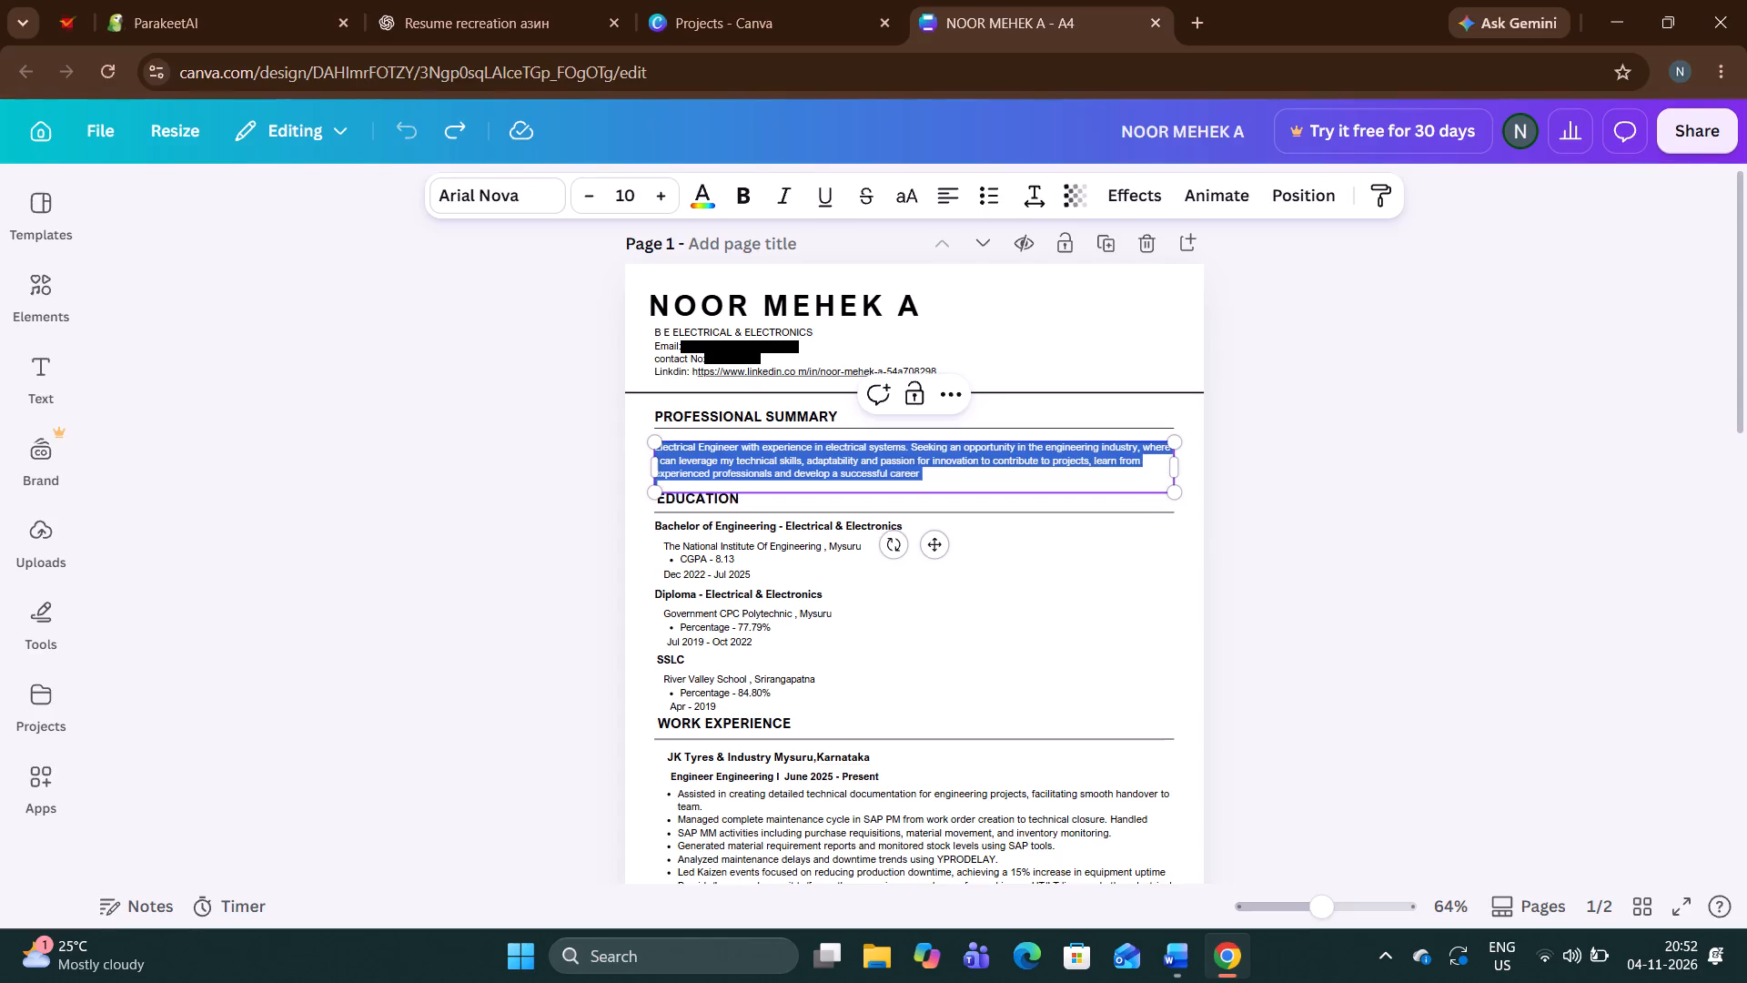
key(ctrl+v)
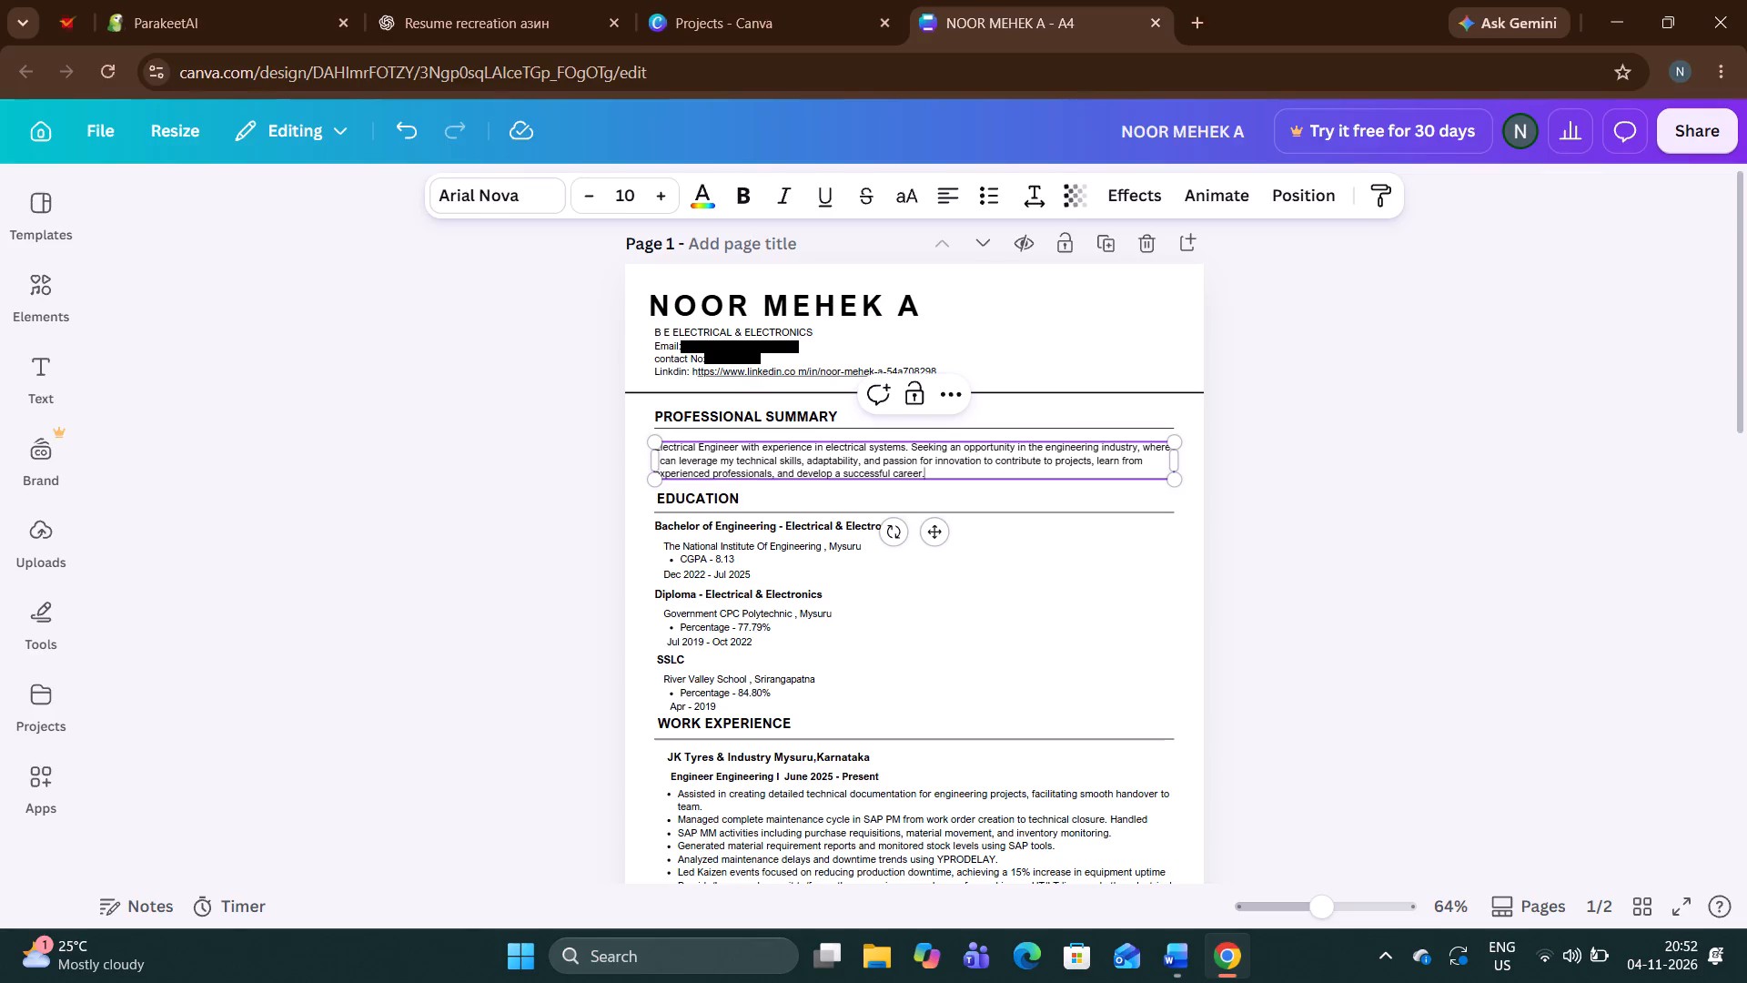
Delete "with experience in electrical systems." from the summary, leaving one space between "Electrical Engineer" and "Seeking an opportunity".
click(914, 451)
key(BackSpace)
key(BackSpace)
key(BackSpace)
key(BackSpace)
key(BackSpace)
key(BackSpace)
key(BackSpace)
key(BackSpace)
key(BackSpace)
key(BackSpace)
key(BackSpace)
key(BackSpace)
key(BackSpace)
key(BackSpace)
key(BackSpace)
key(BackSpace)
key(BackSpace)
key(BackSpace)
key(BackSpace)
key(BackSpace)
key(BackSpace)
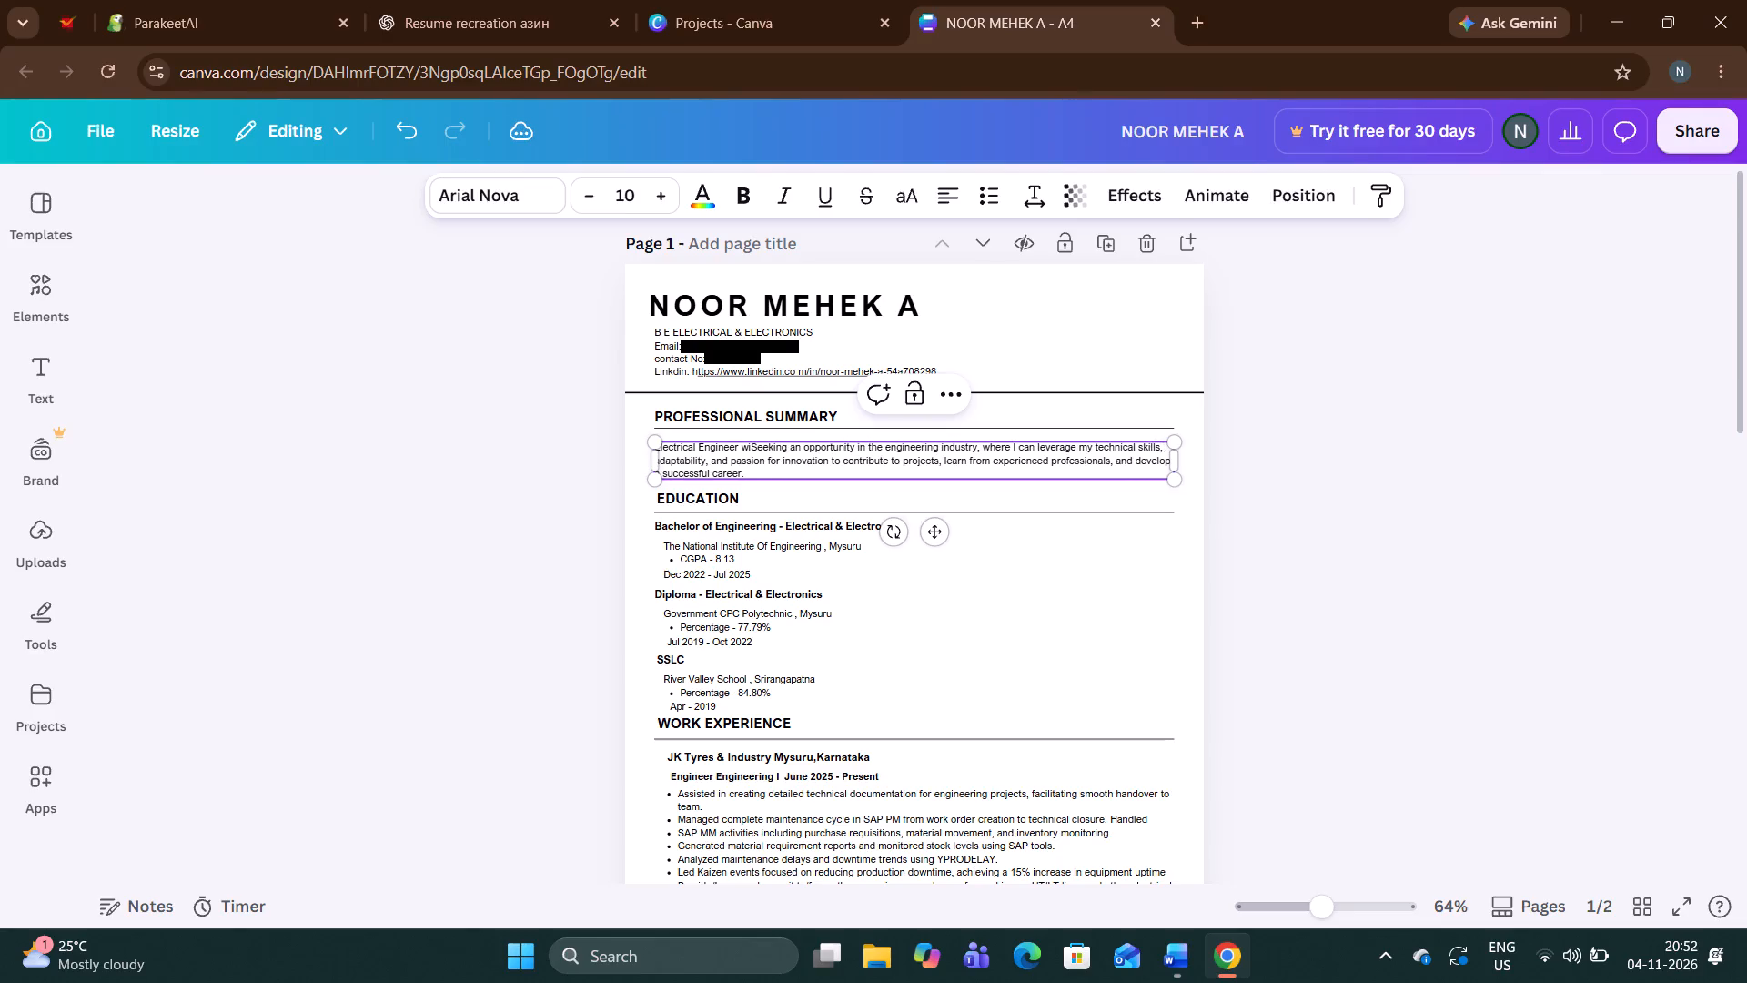
key(BackSpace)
key(BackSpace)
key(BackSpace)
key(space)
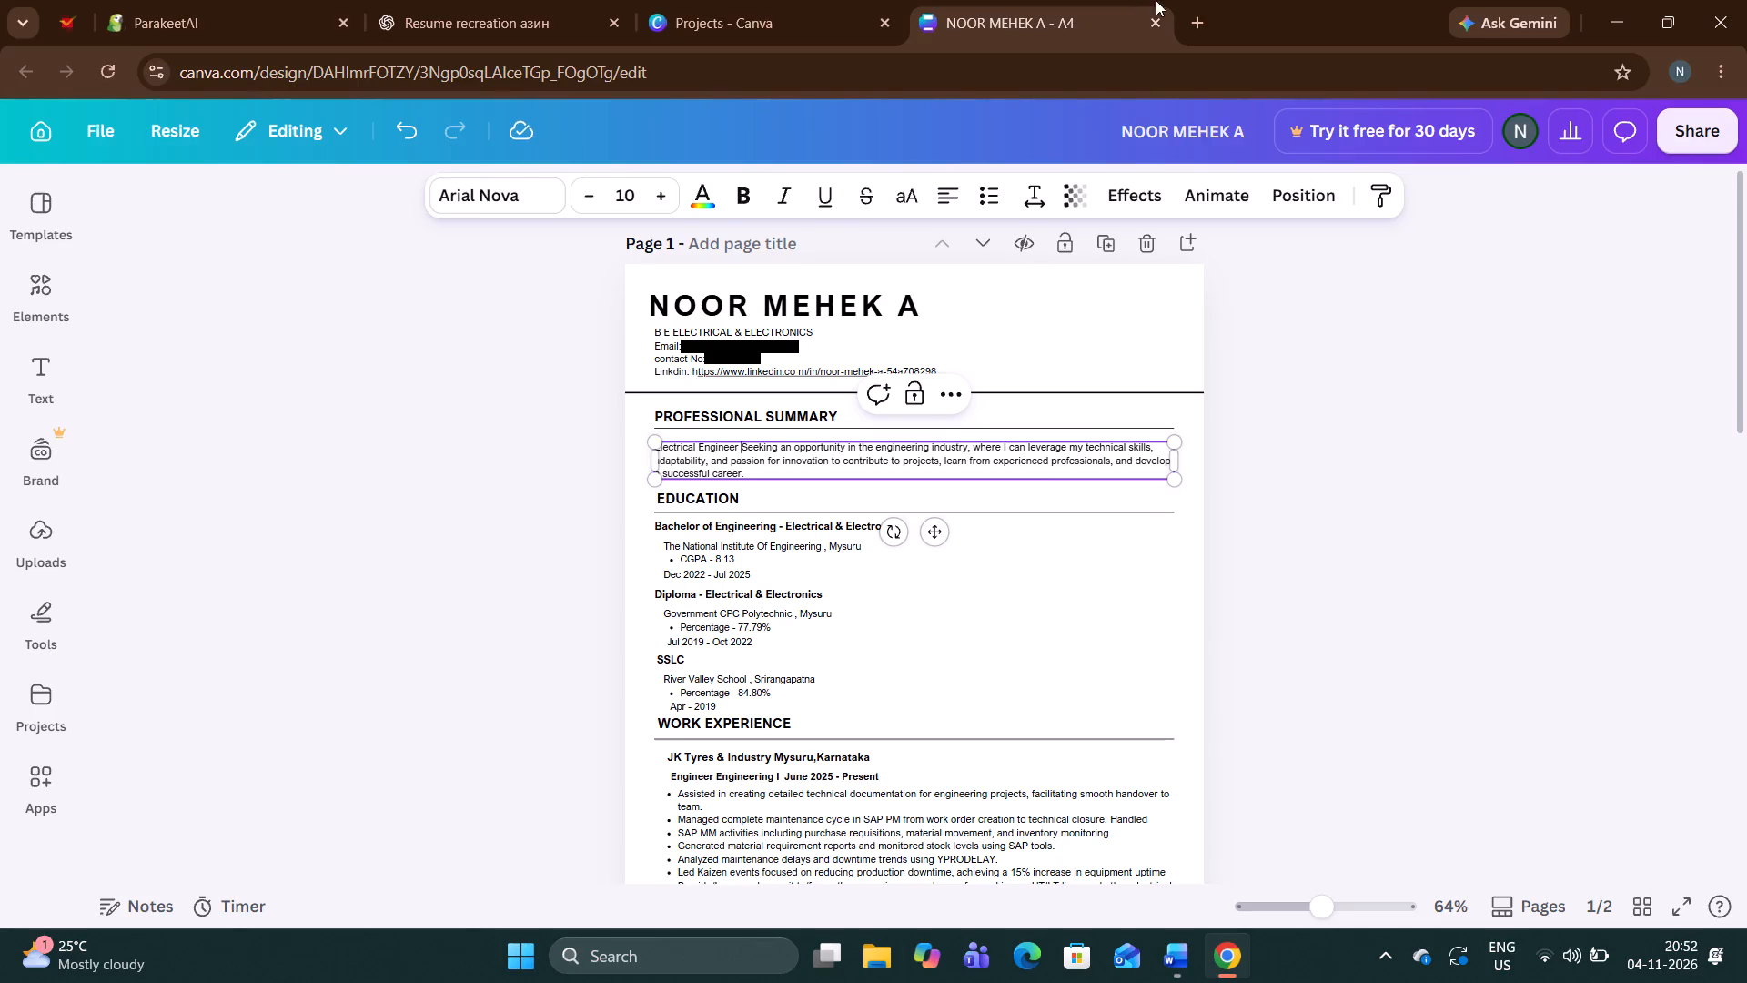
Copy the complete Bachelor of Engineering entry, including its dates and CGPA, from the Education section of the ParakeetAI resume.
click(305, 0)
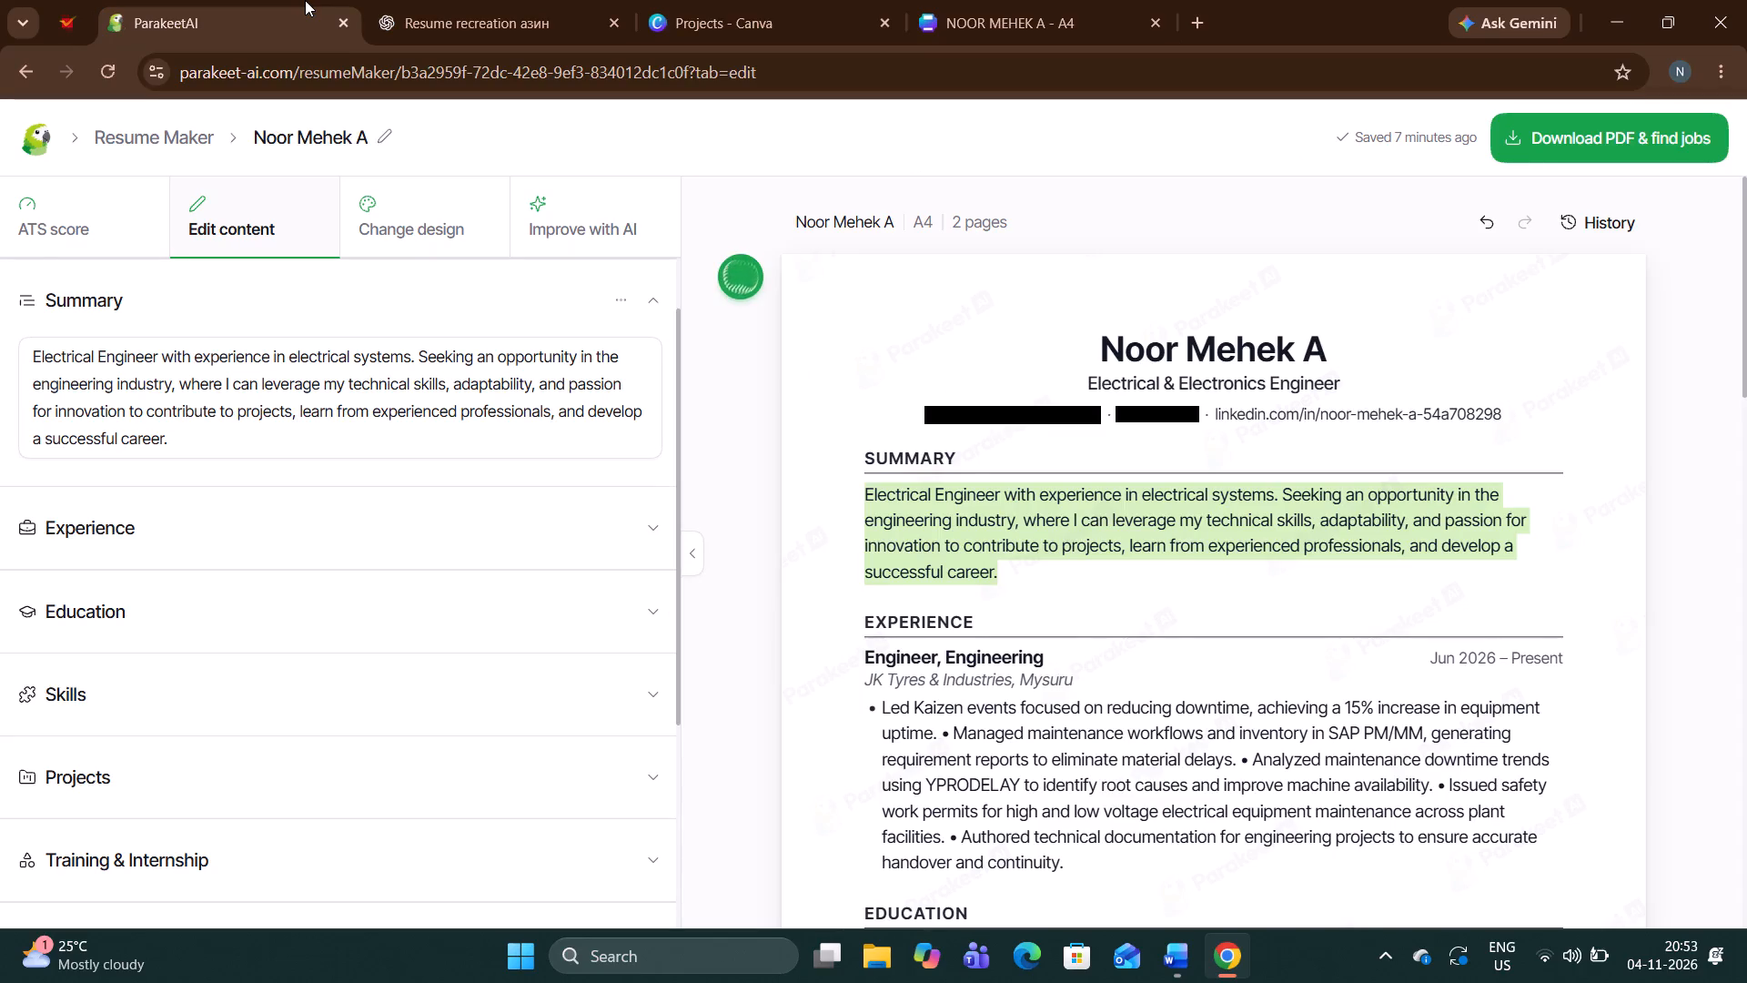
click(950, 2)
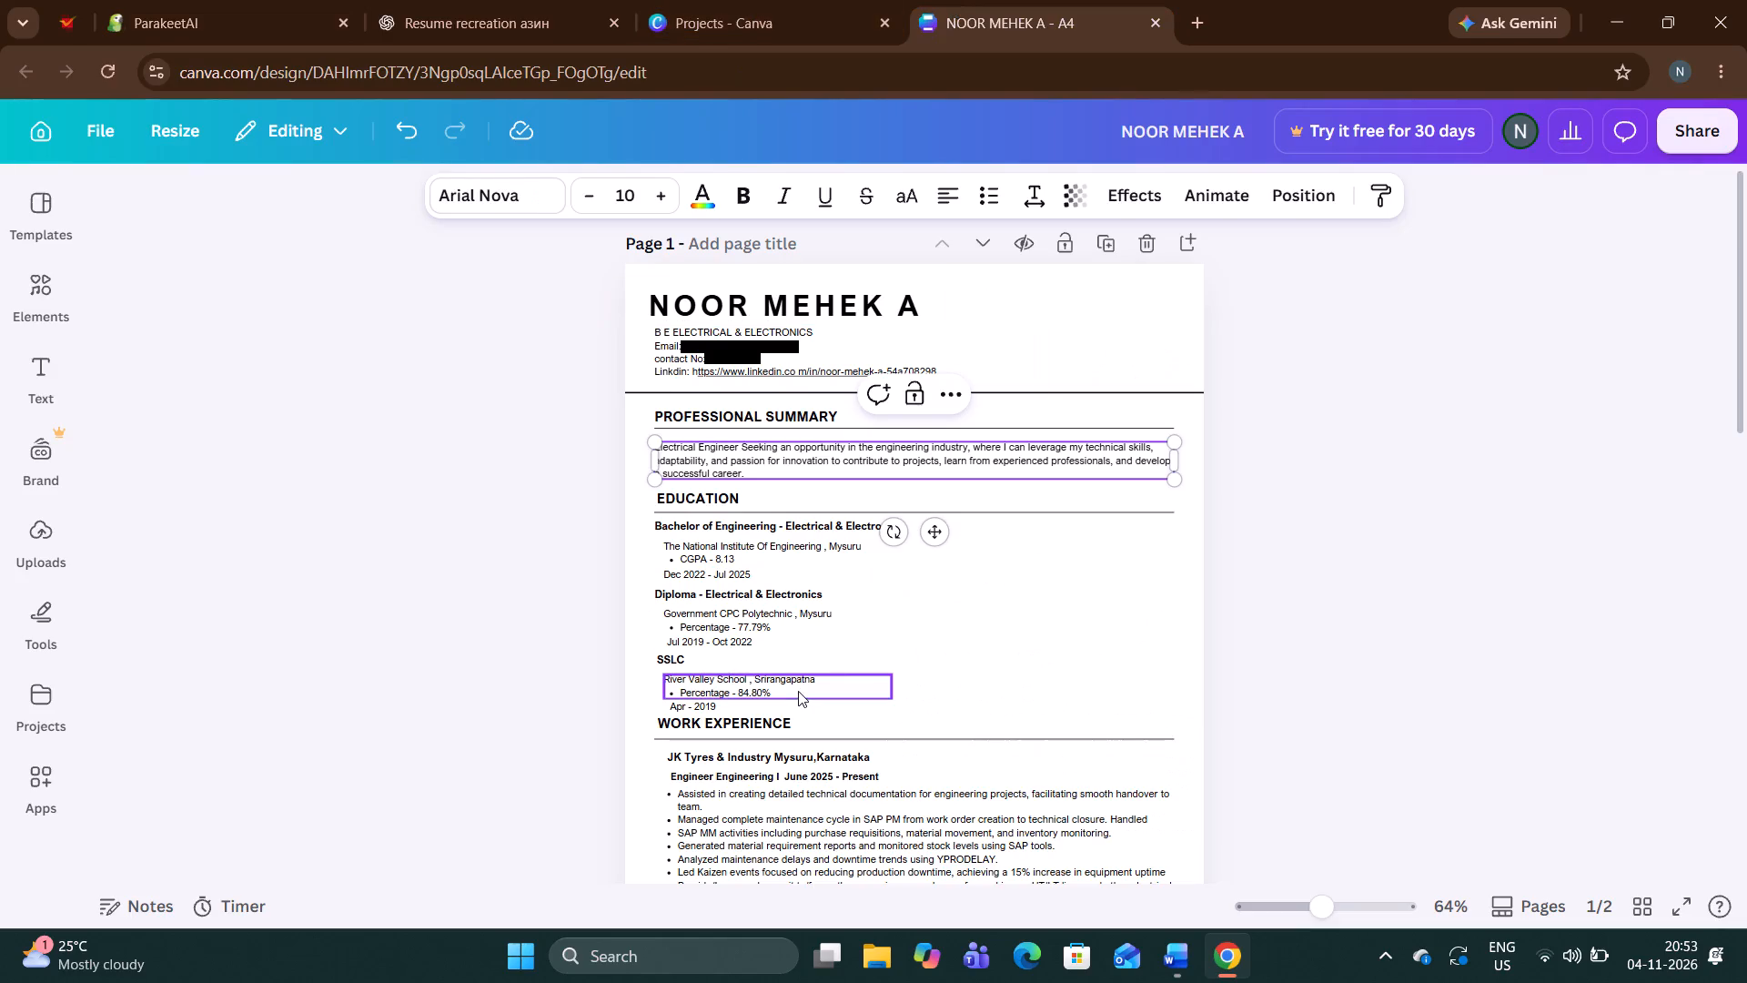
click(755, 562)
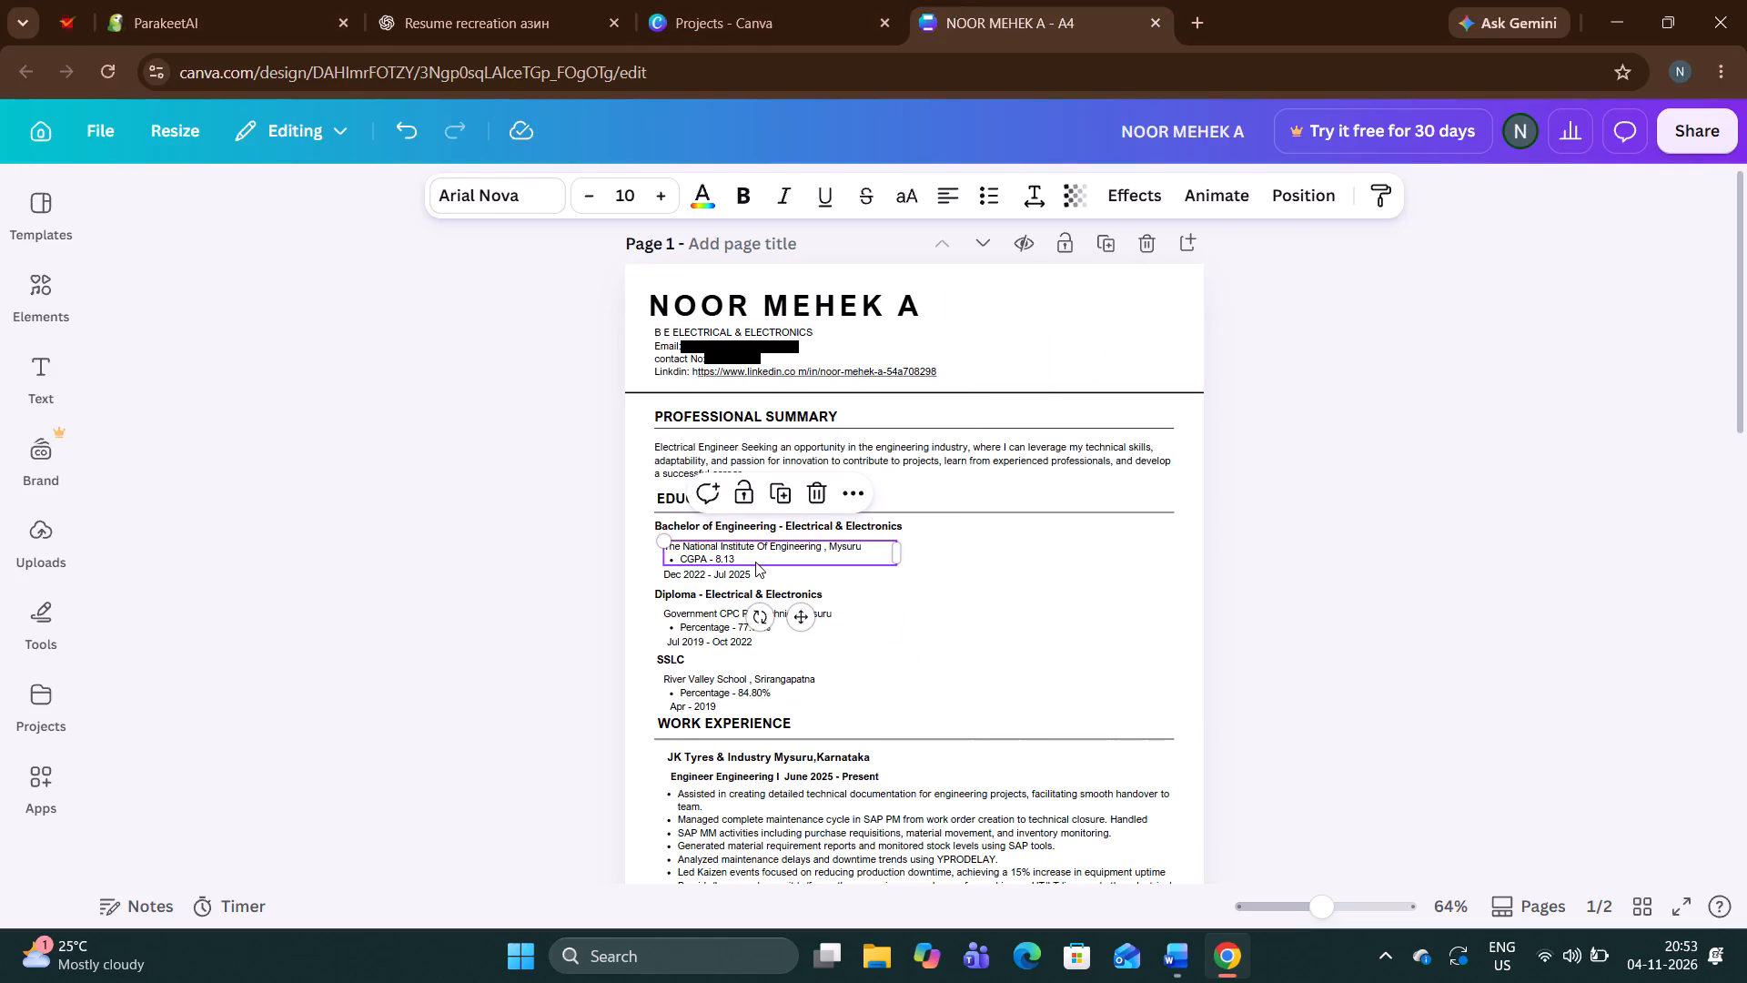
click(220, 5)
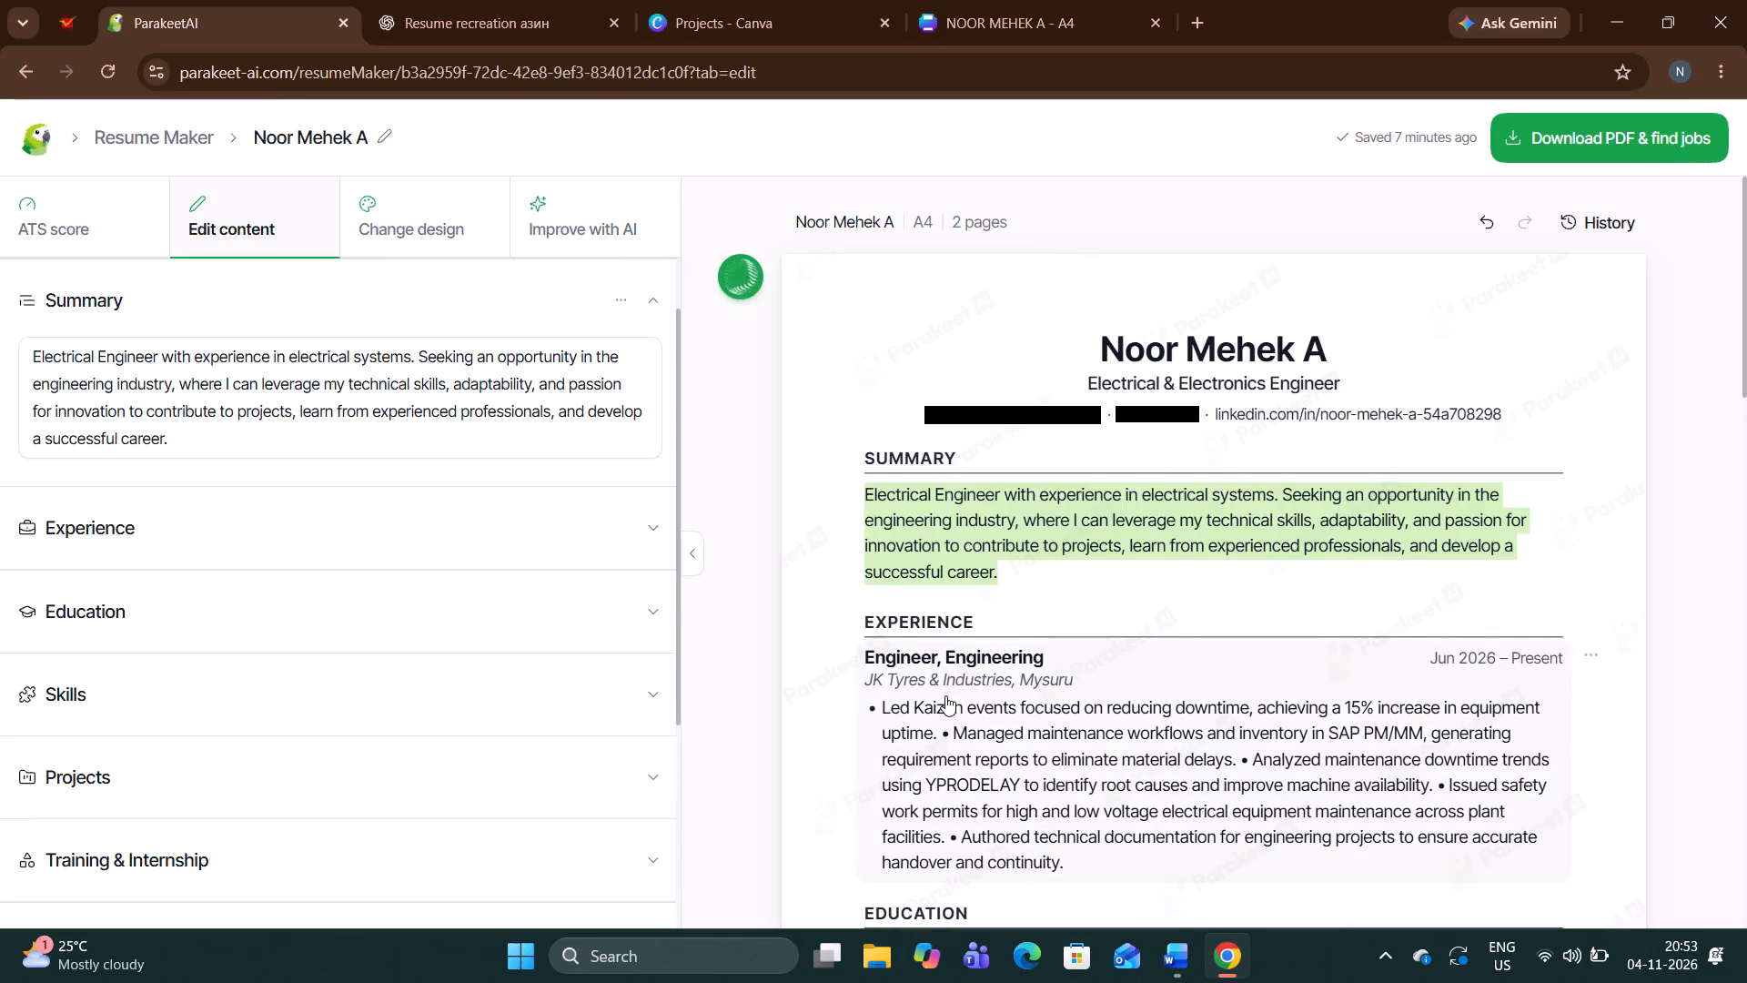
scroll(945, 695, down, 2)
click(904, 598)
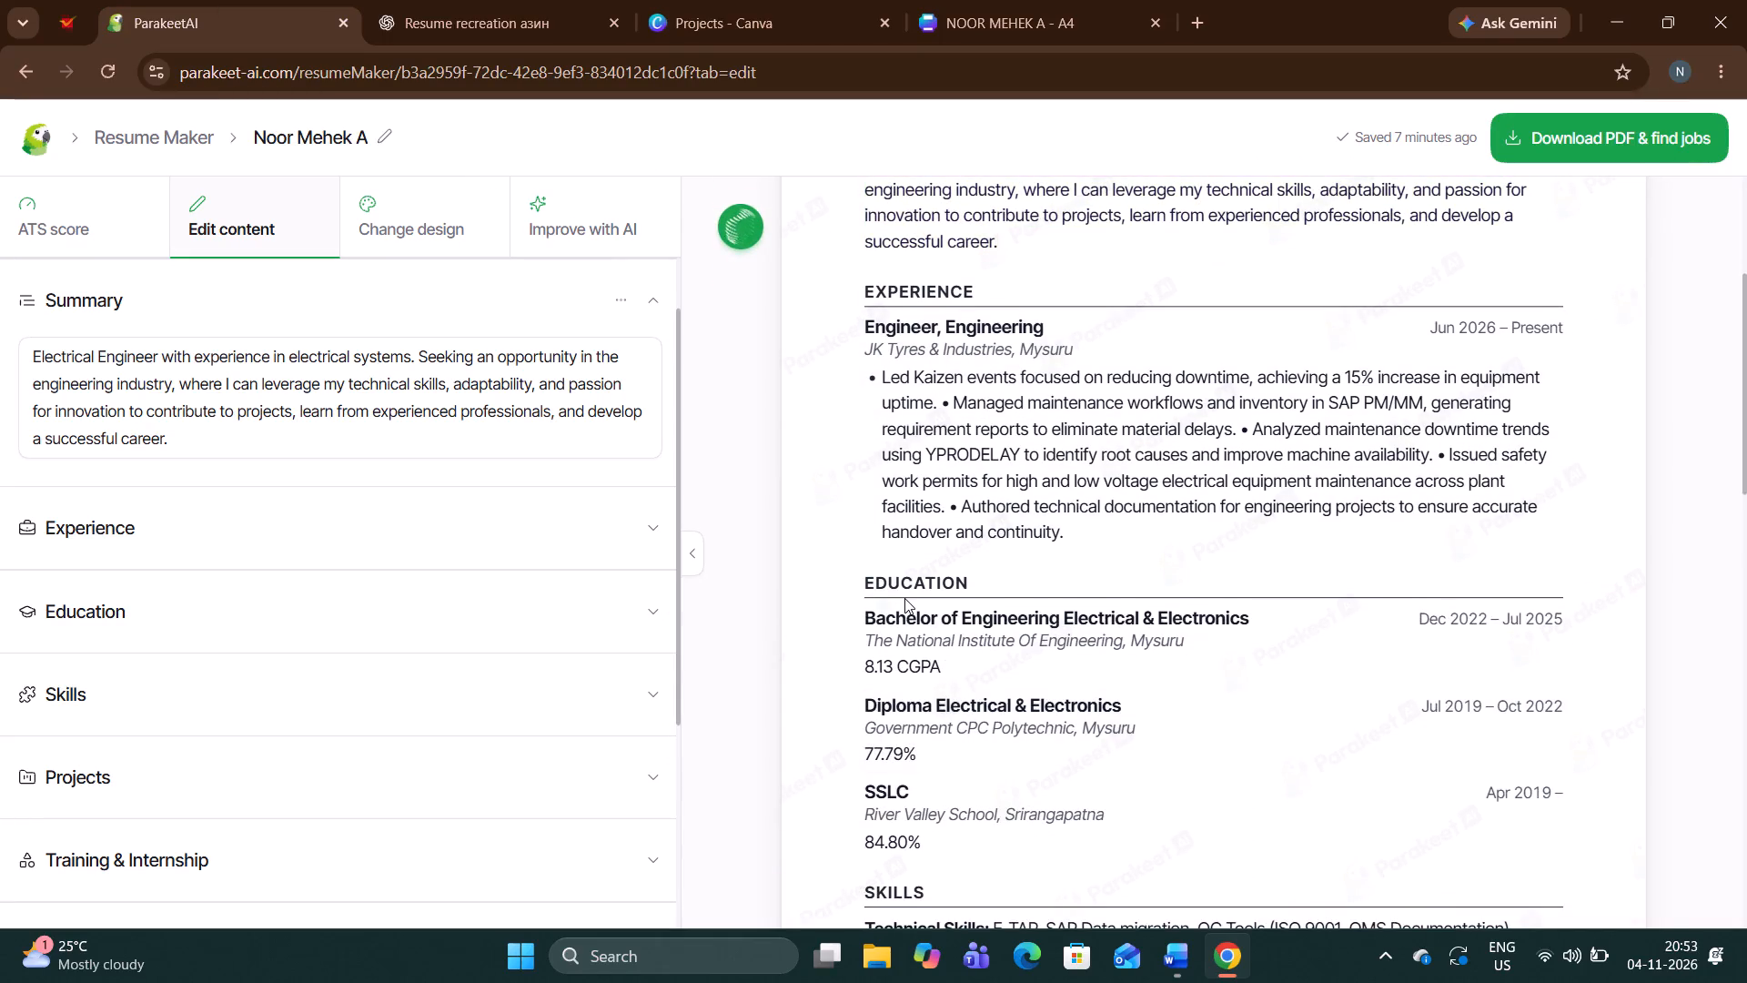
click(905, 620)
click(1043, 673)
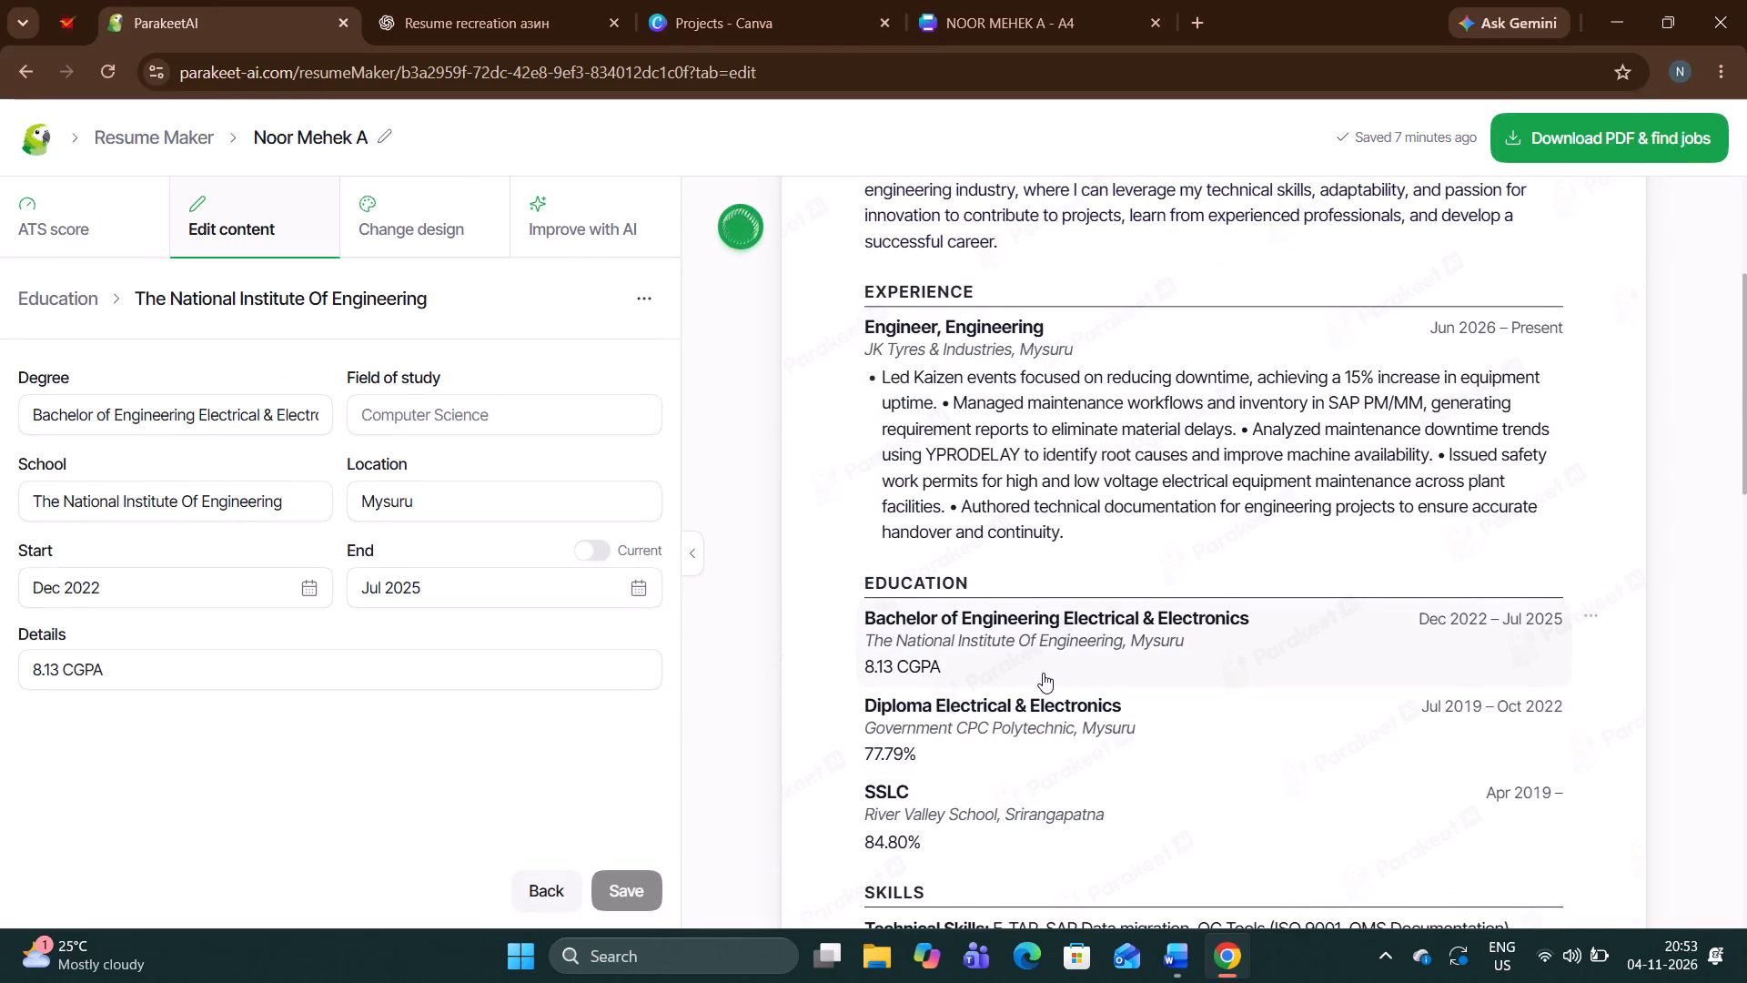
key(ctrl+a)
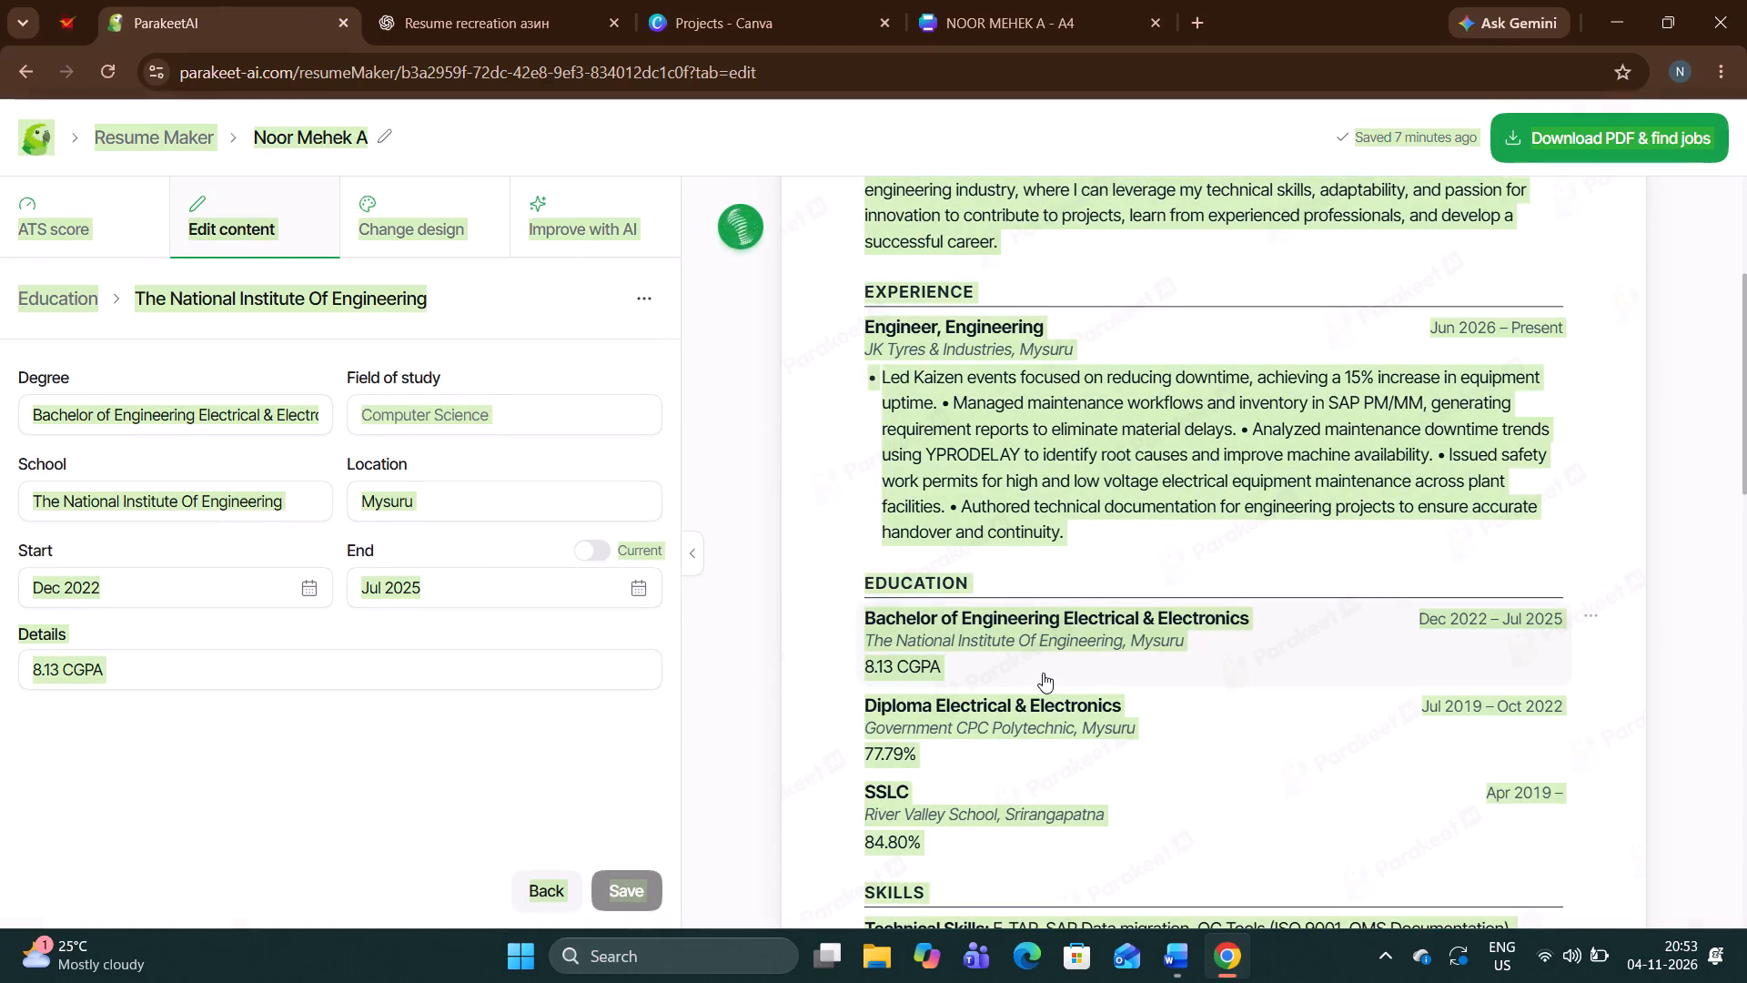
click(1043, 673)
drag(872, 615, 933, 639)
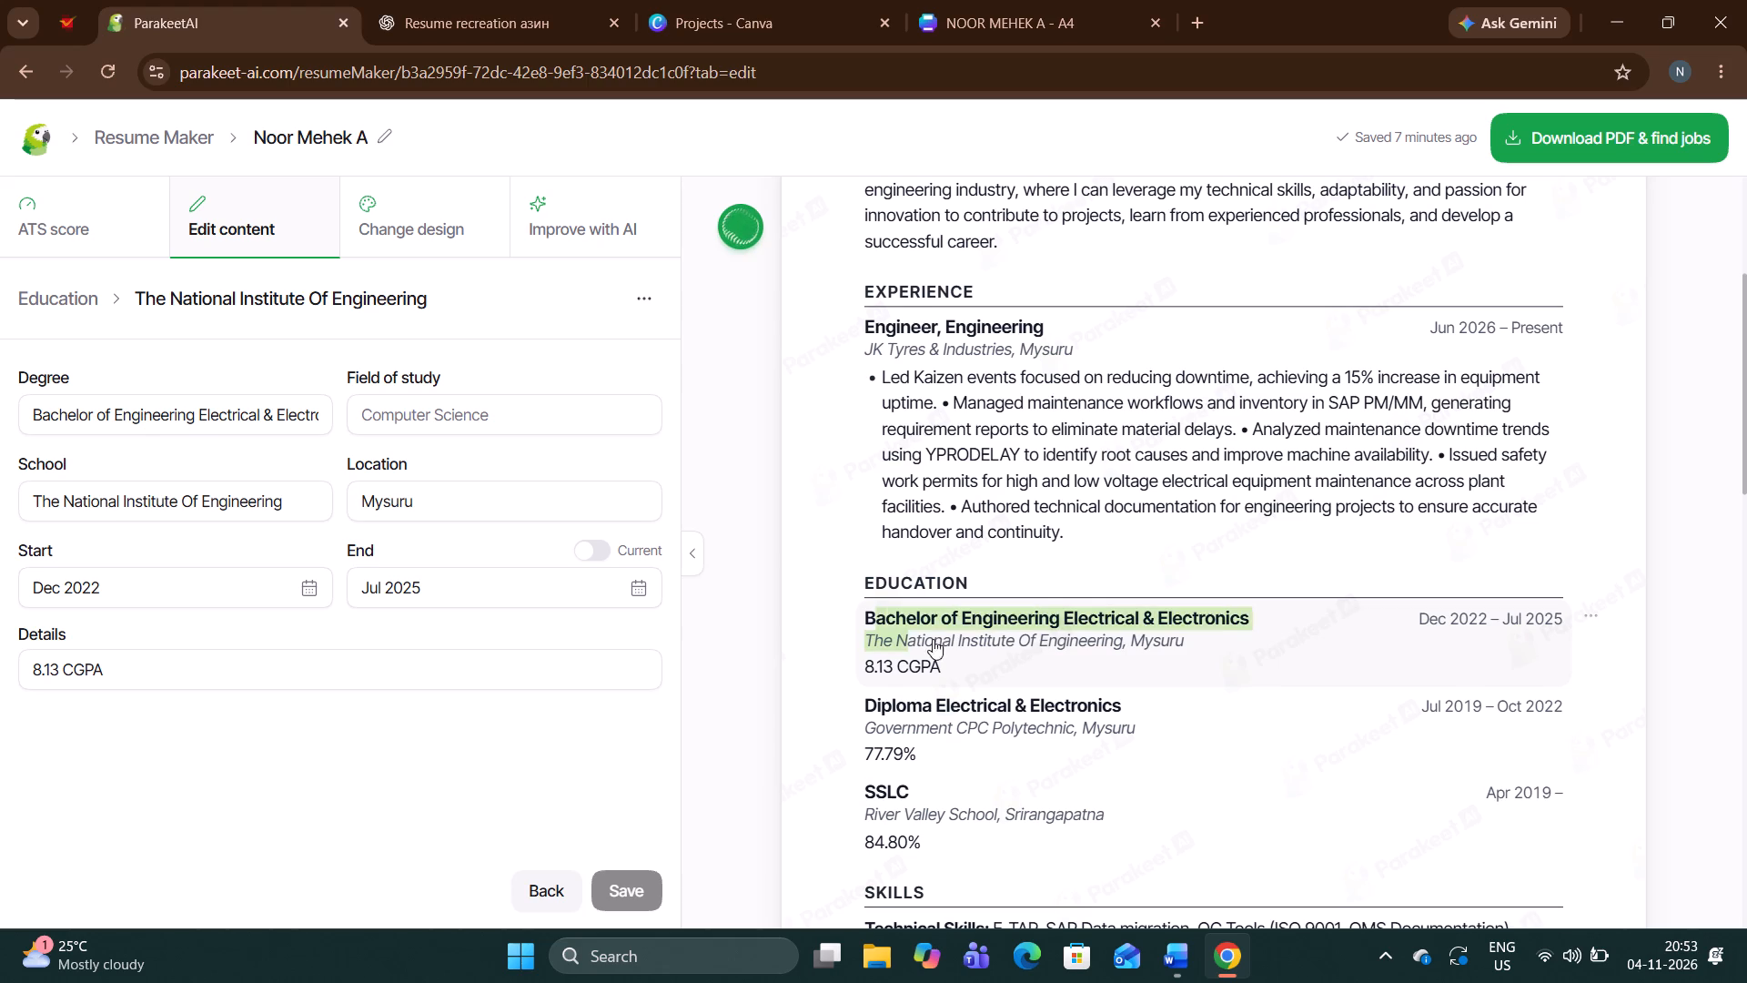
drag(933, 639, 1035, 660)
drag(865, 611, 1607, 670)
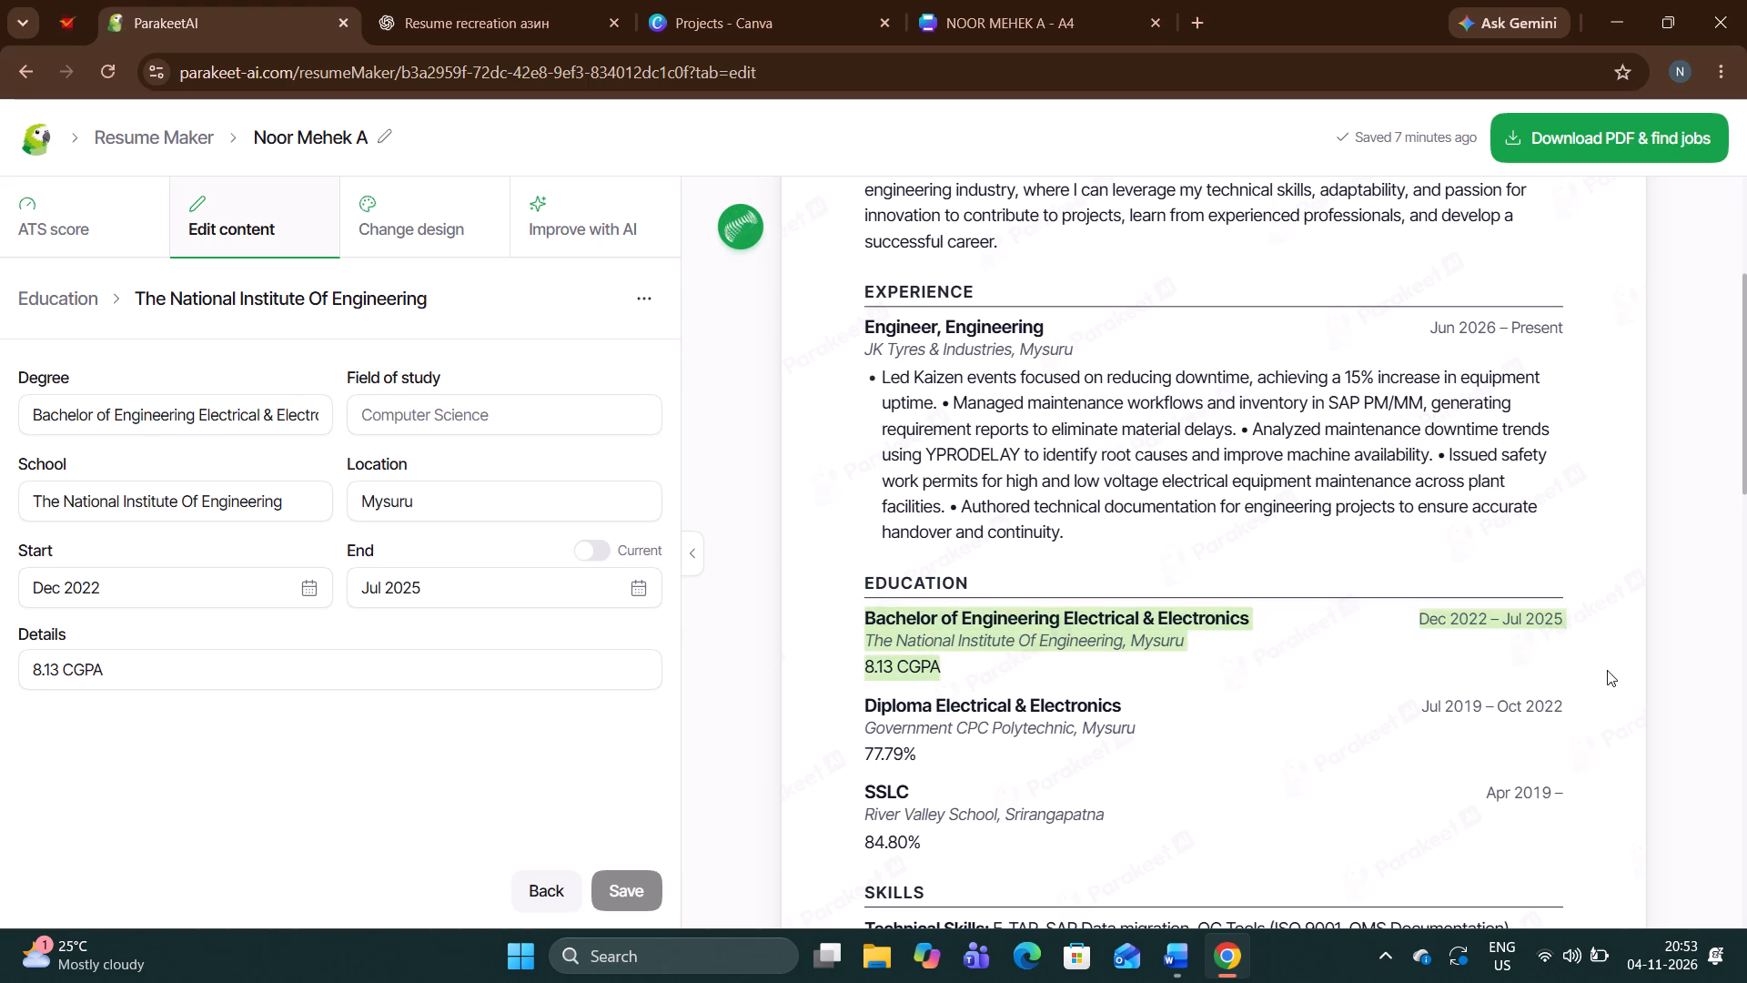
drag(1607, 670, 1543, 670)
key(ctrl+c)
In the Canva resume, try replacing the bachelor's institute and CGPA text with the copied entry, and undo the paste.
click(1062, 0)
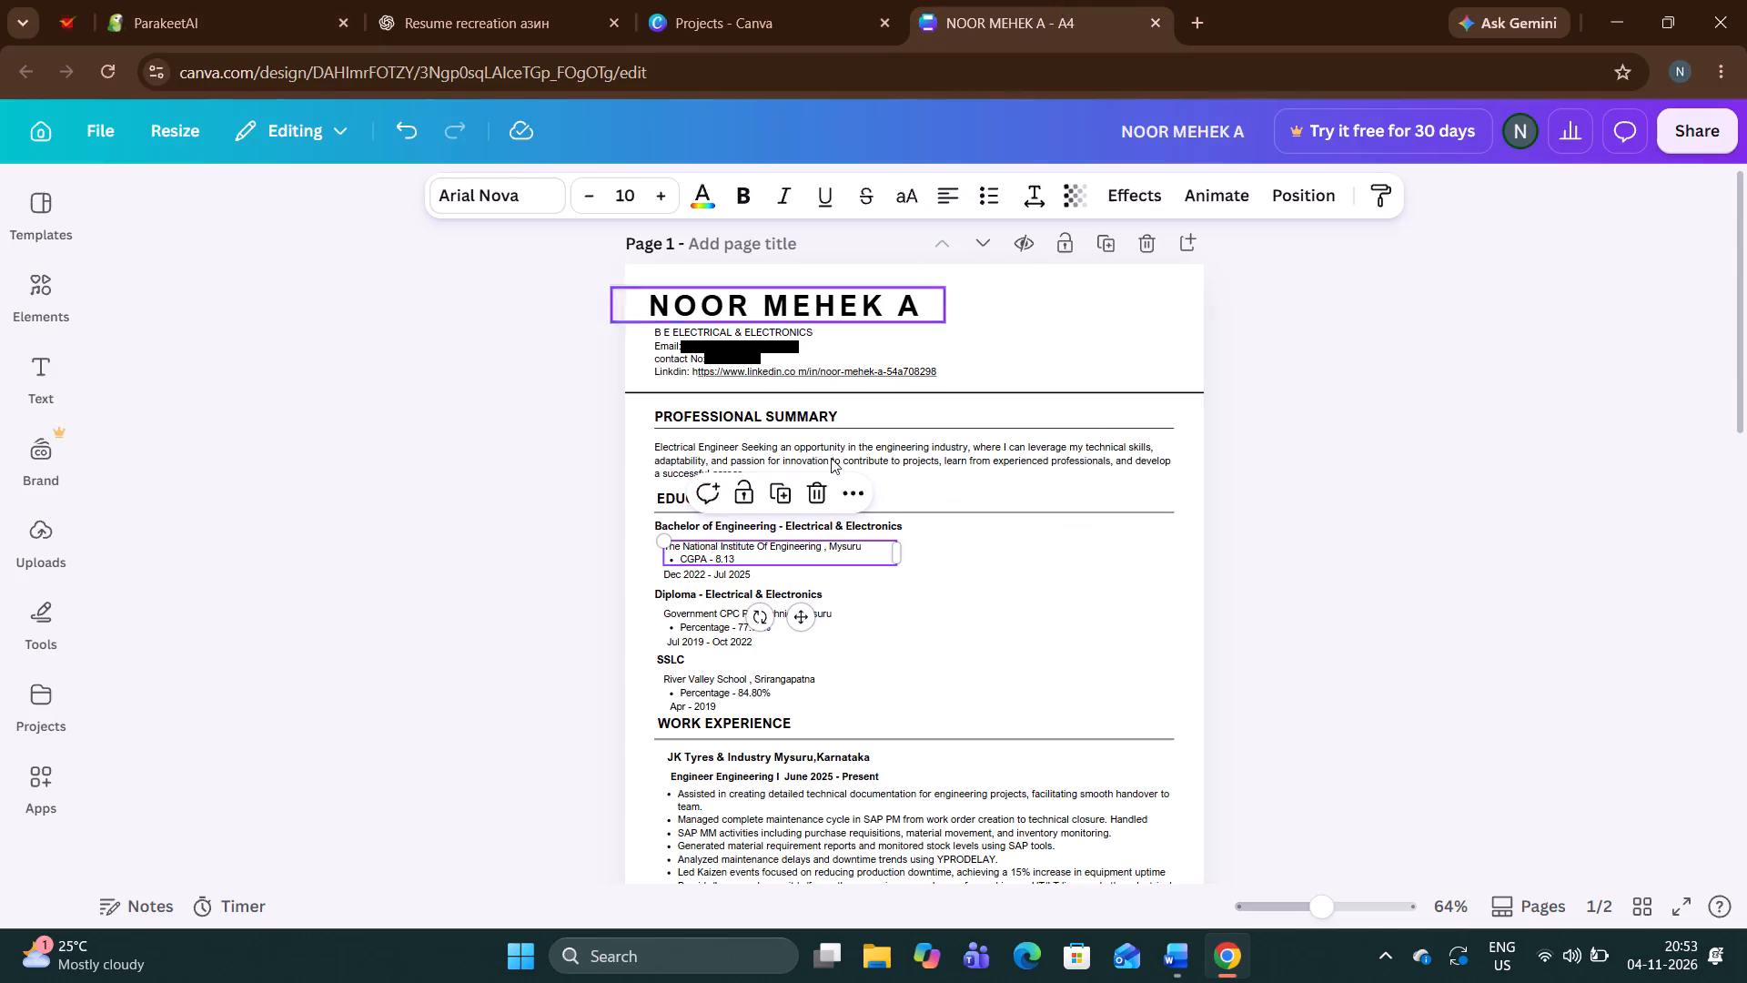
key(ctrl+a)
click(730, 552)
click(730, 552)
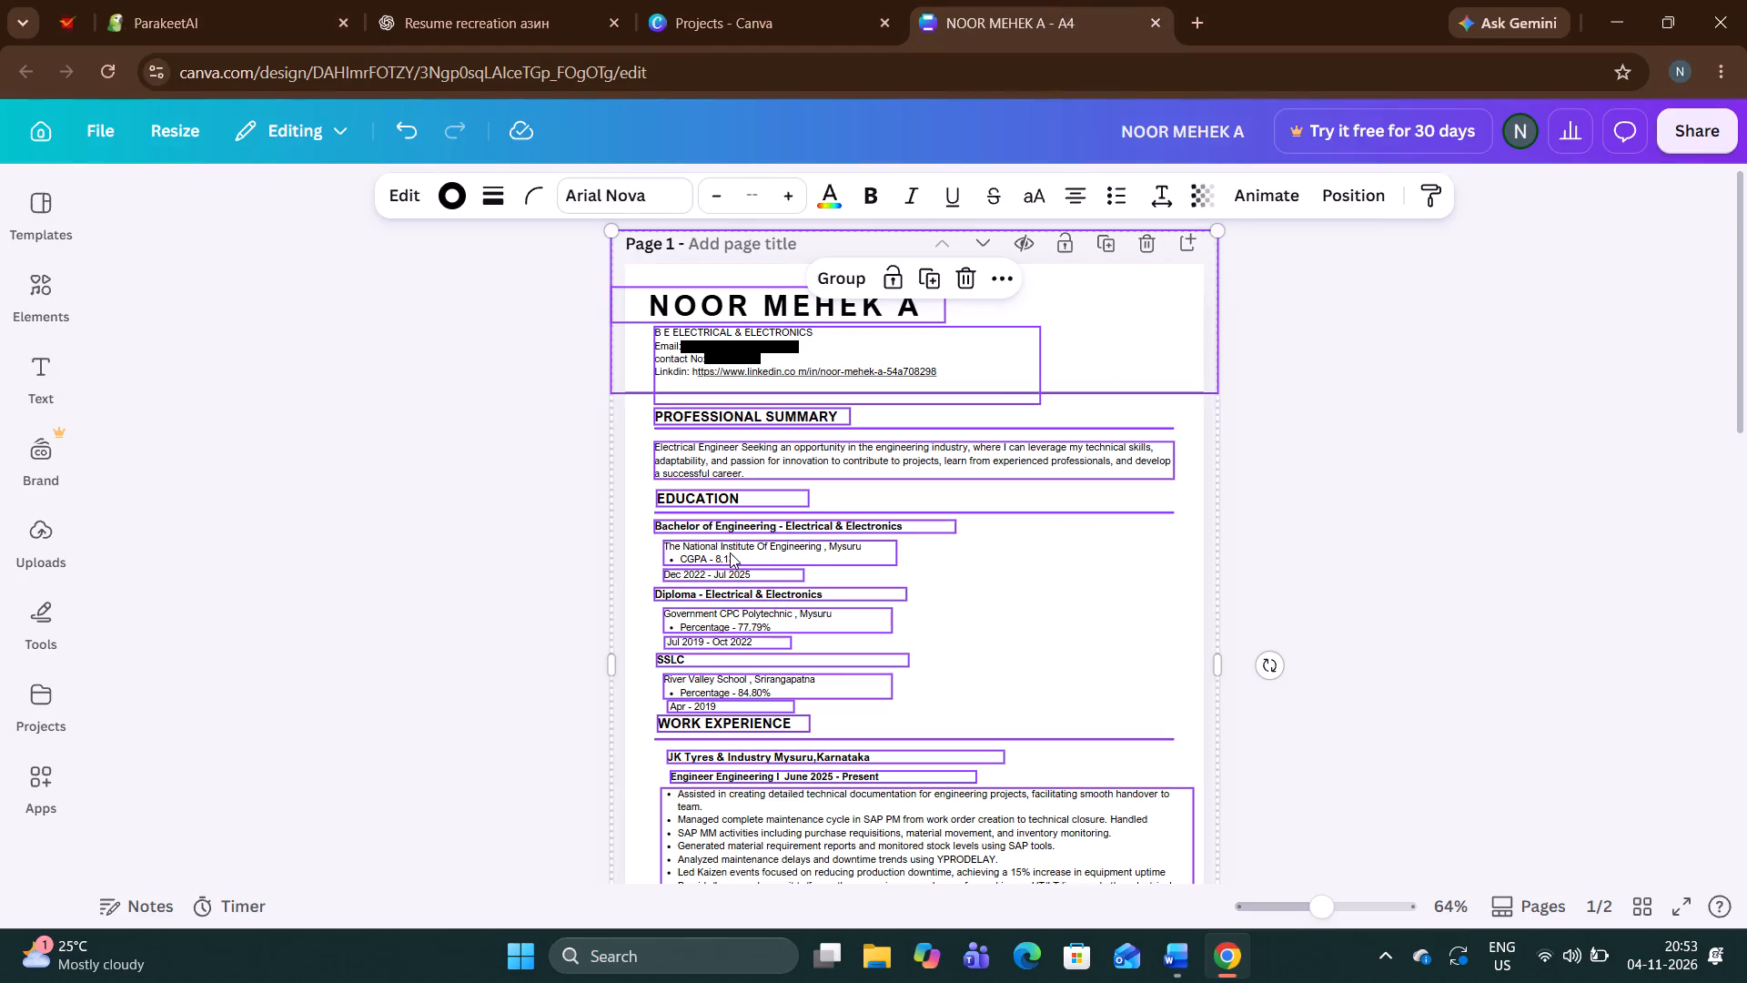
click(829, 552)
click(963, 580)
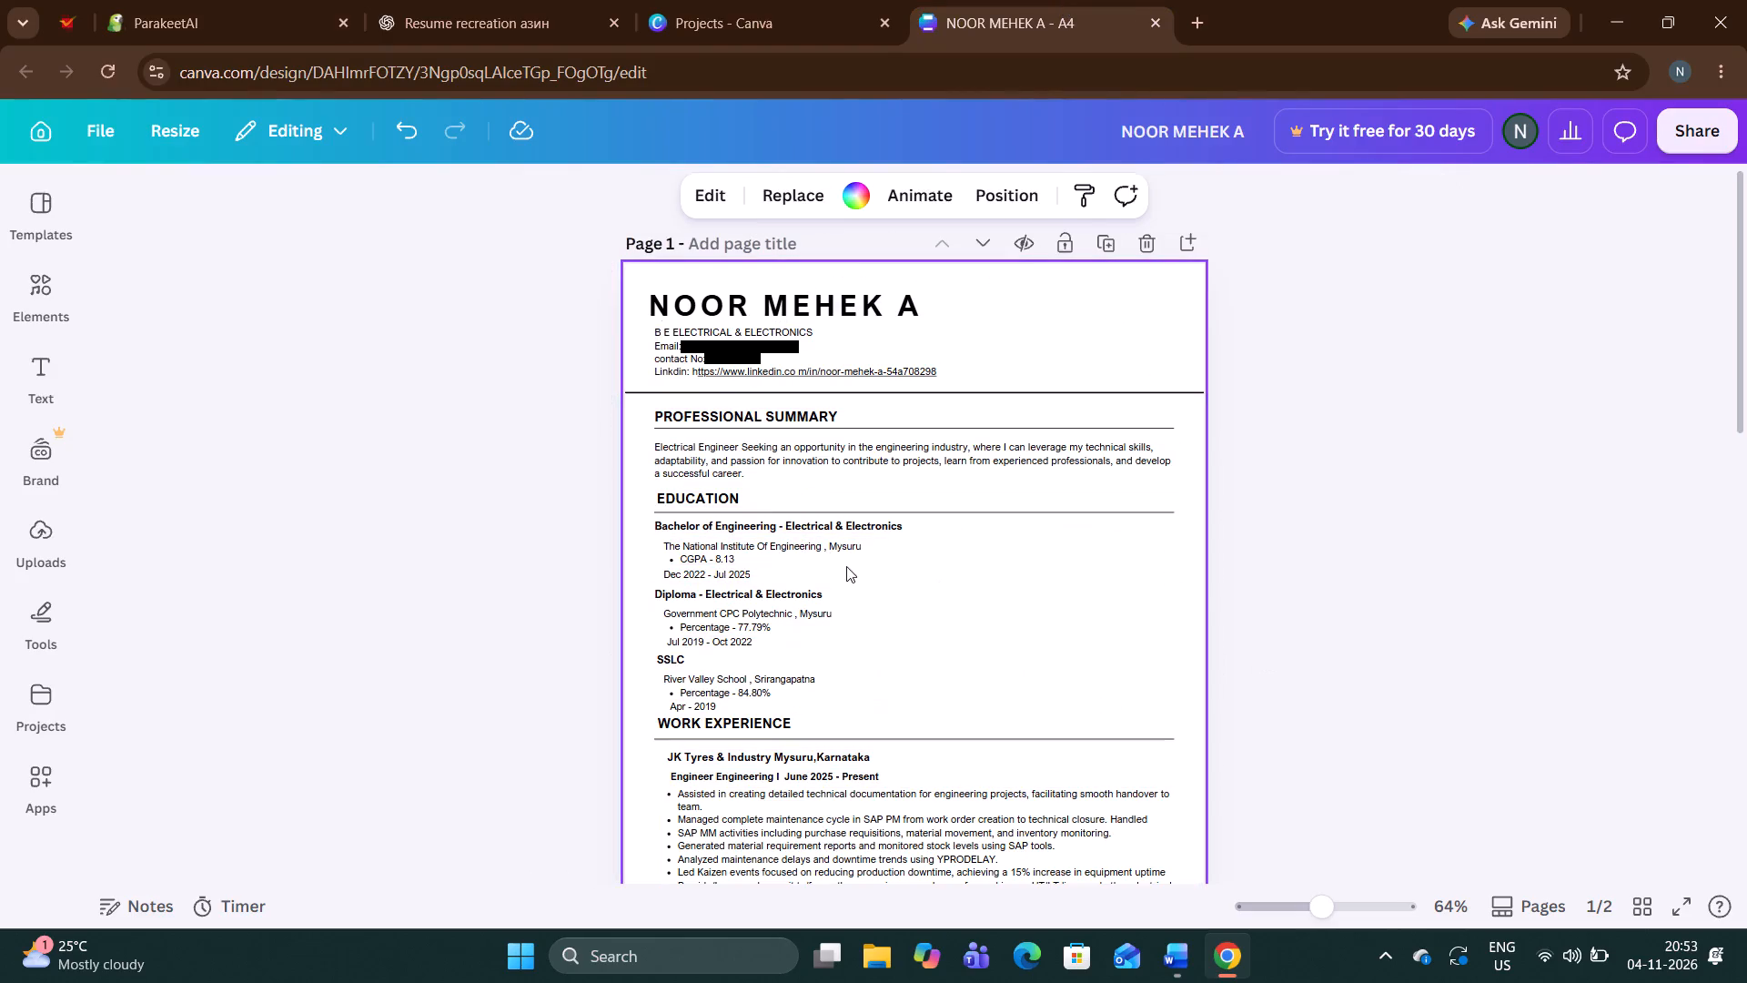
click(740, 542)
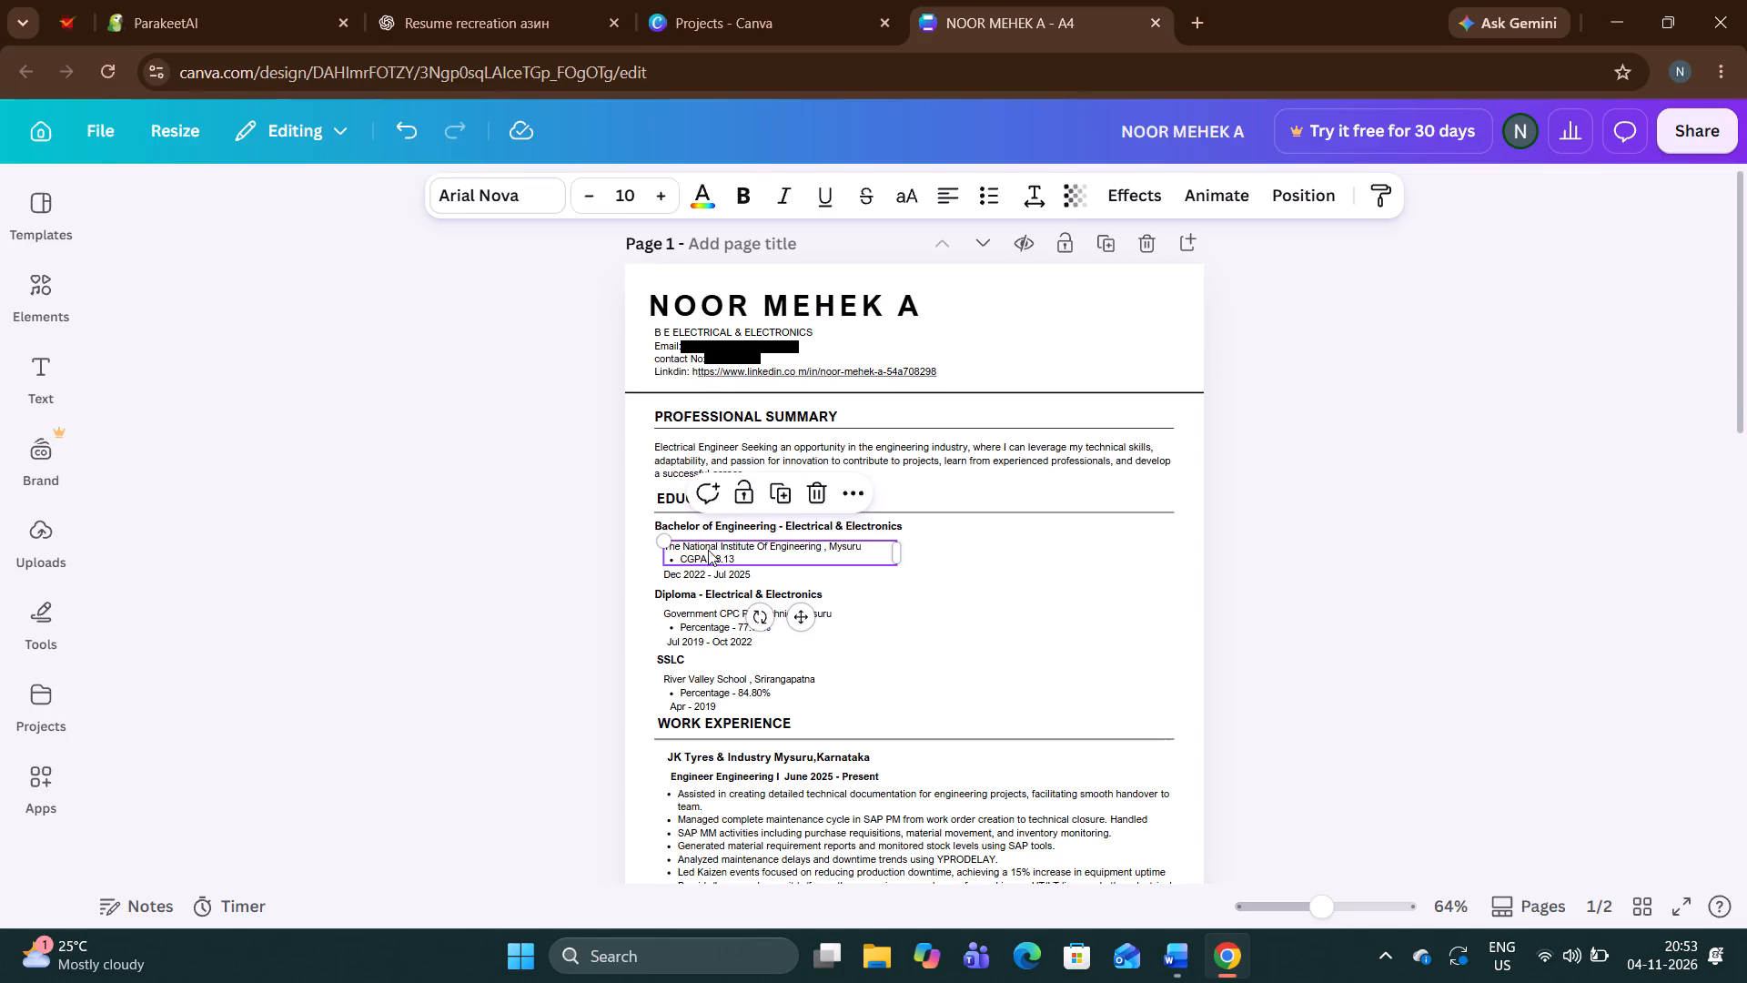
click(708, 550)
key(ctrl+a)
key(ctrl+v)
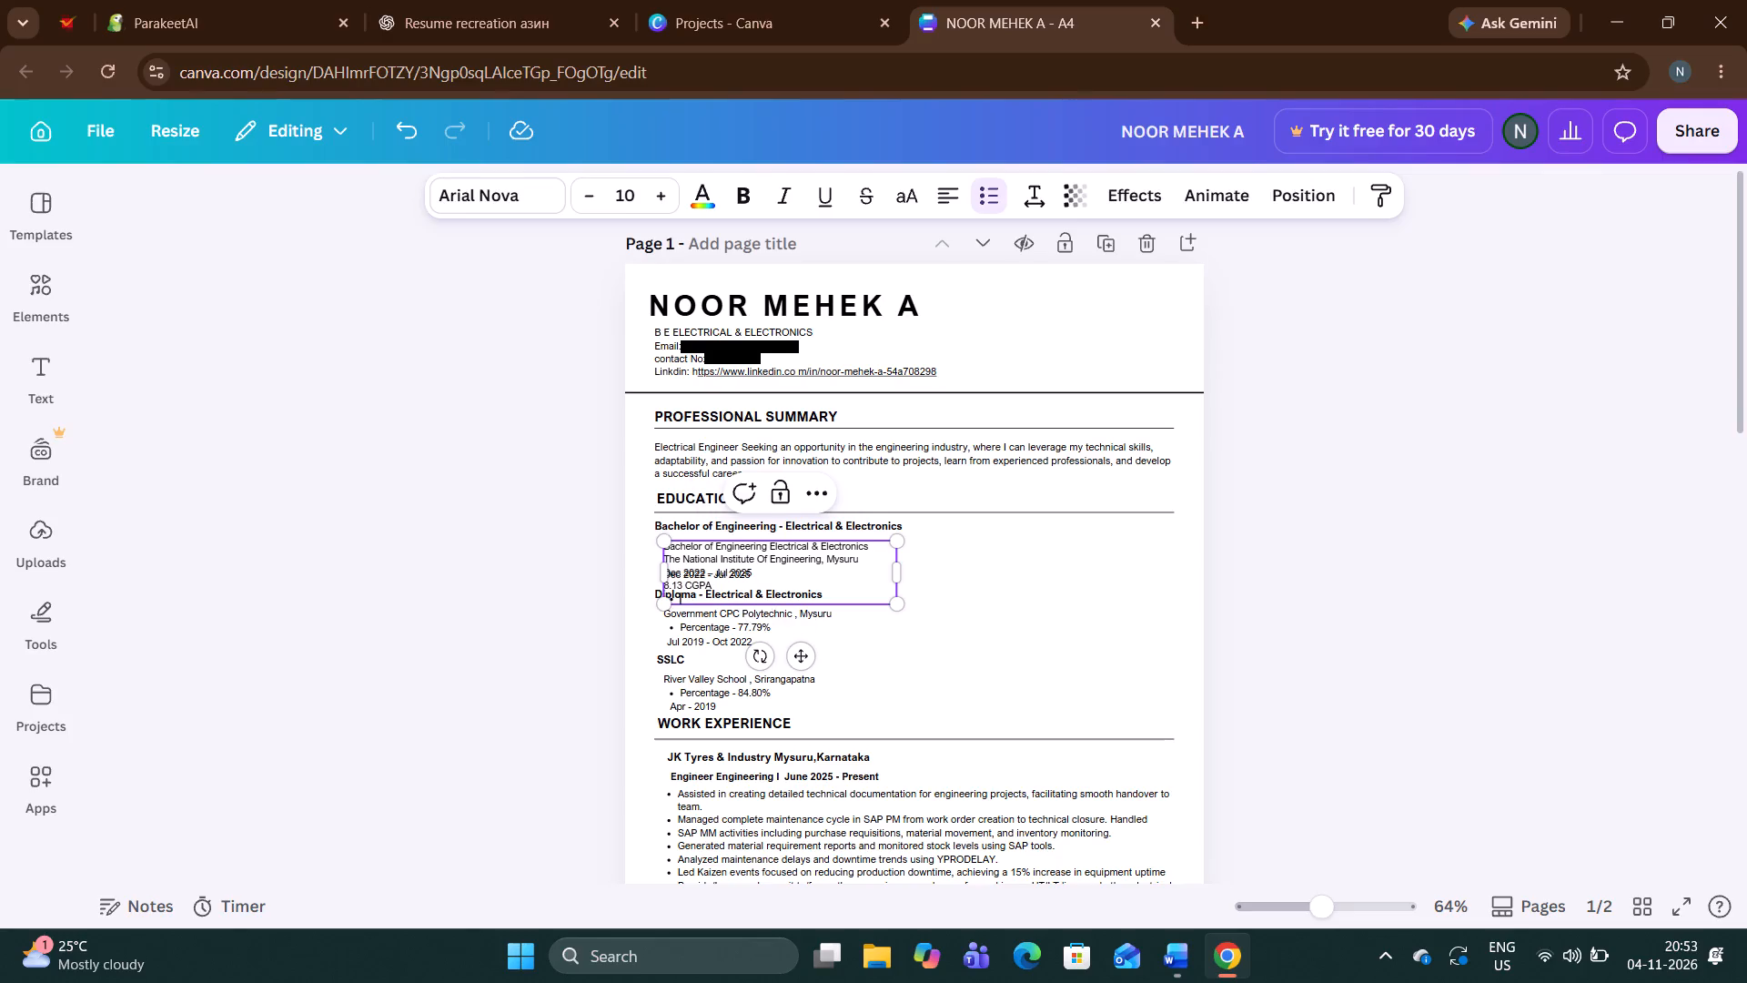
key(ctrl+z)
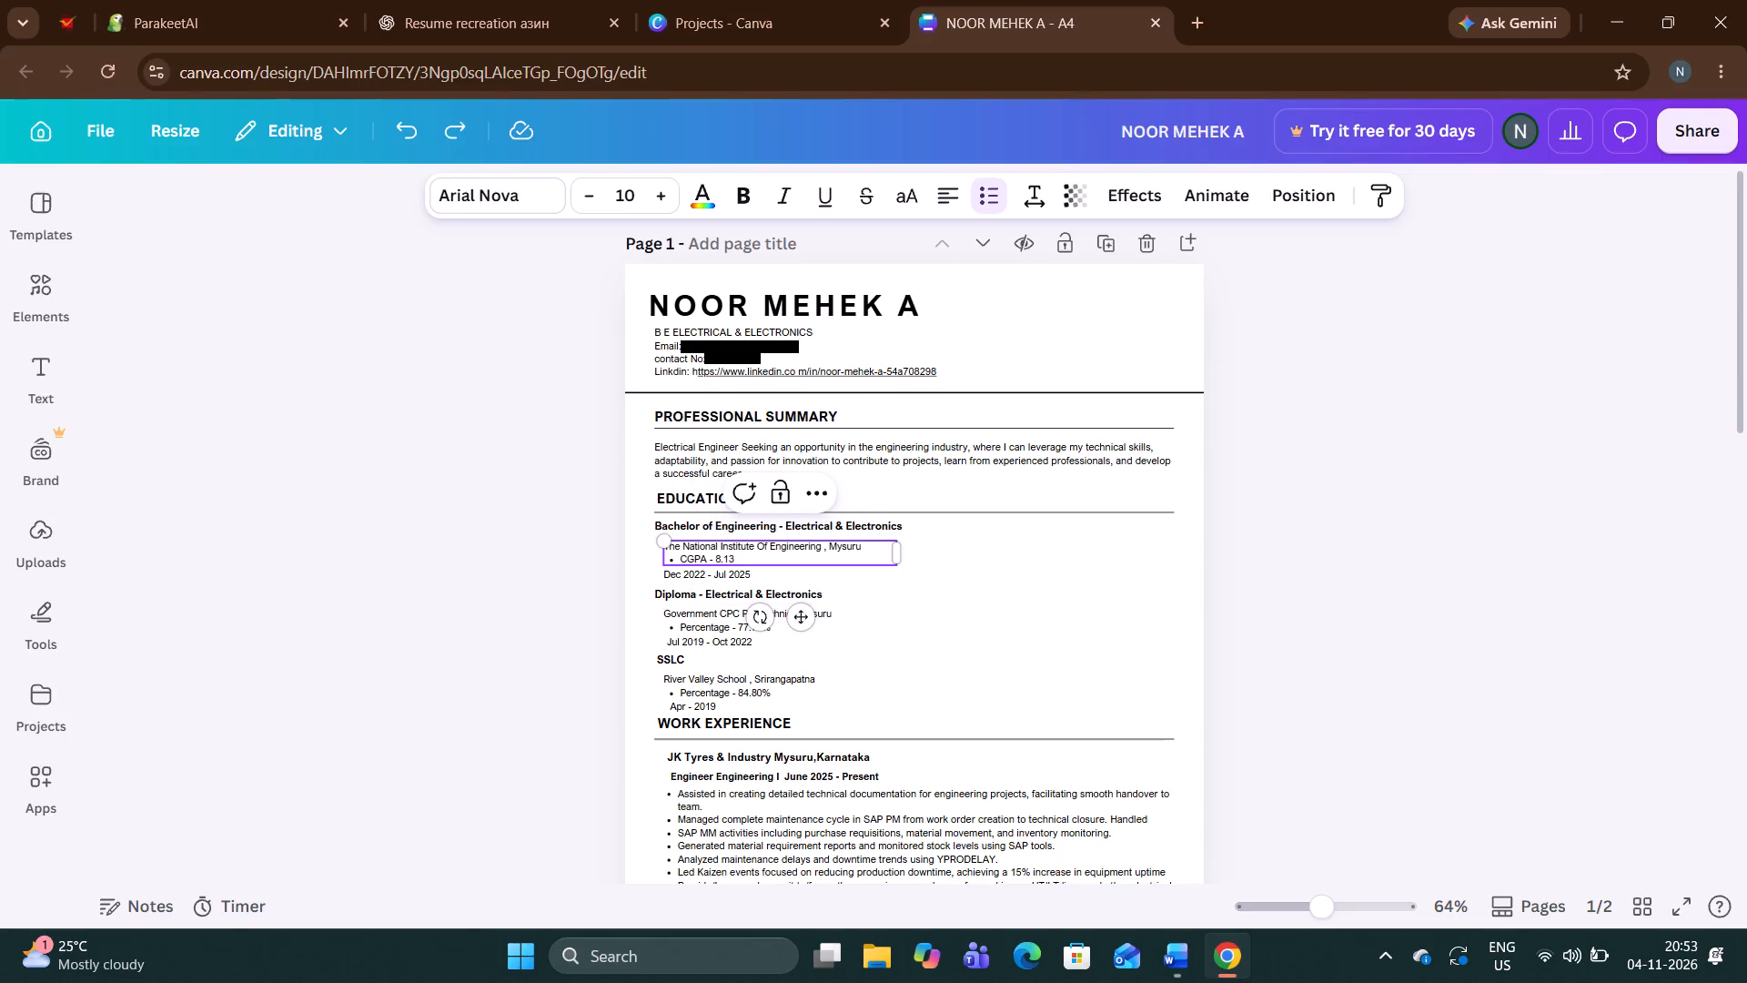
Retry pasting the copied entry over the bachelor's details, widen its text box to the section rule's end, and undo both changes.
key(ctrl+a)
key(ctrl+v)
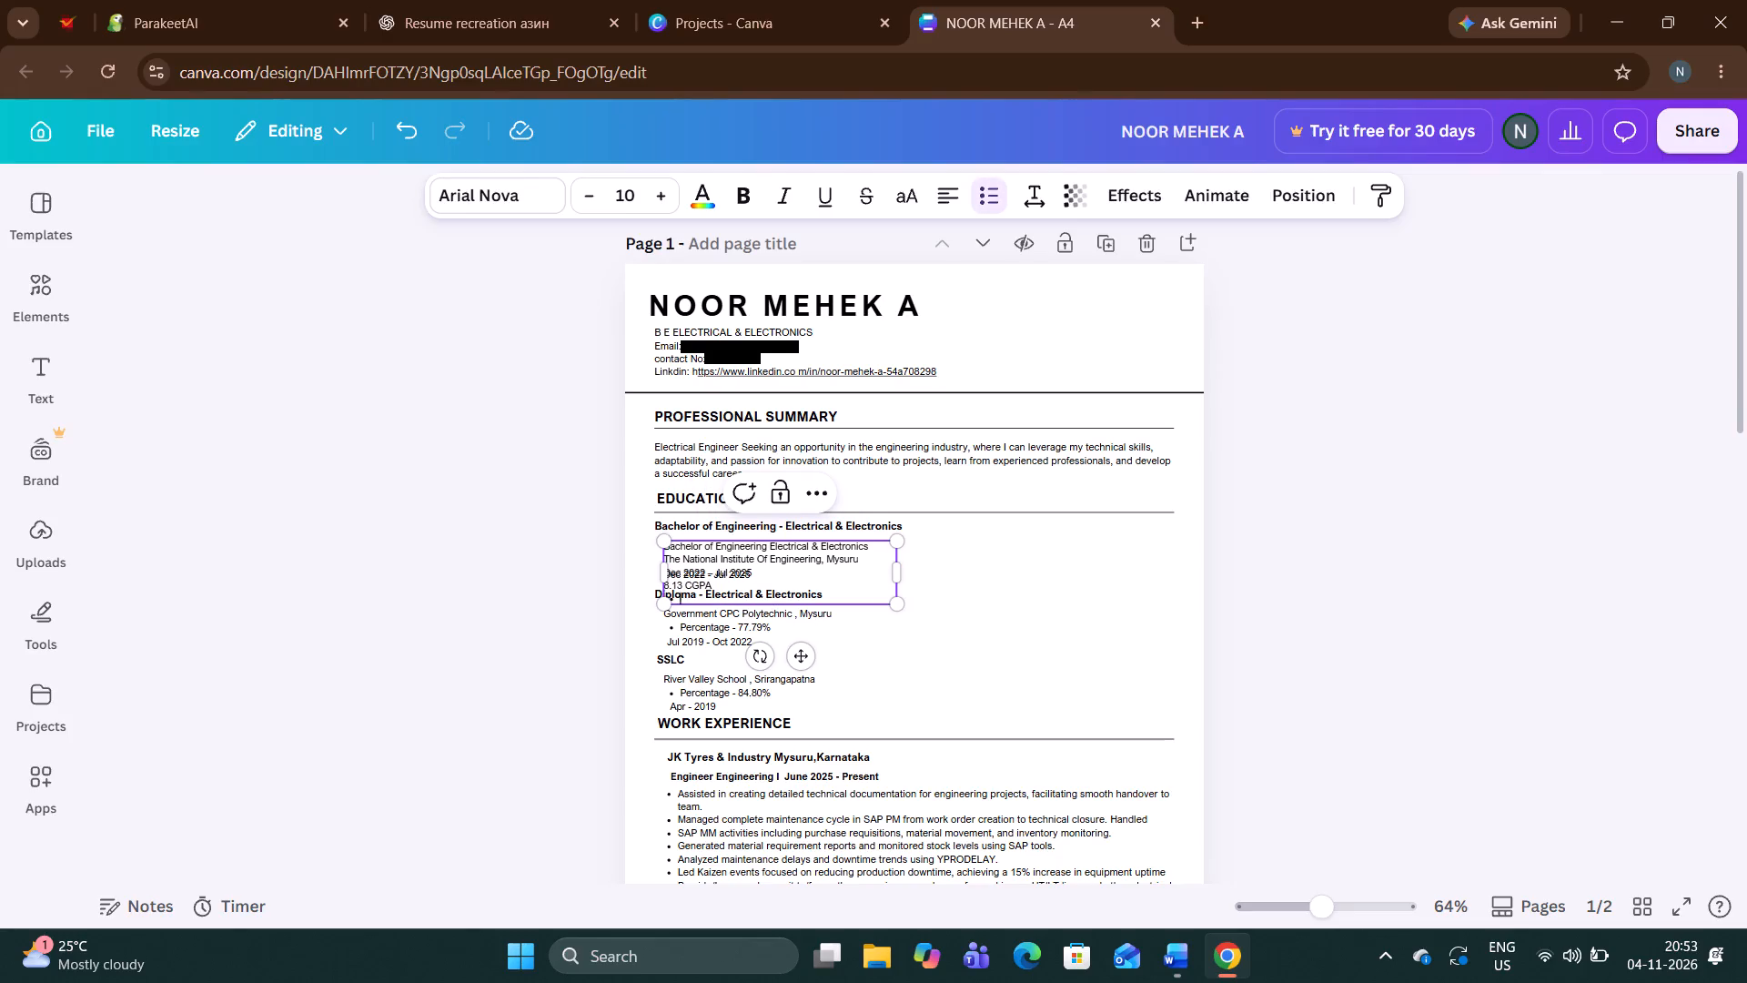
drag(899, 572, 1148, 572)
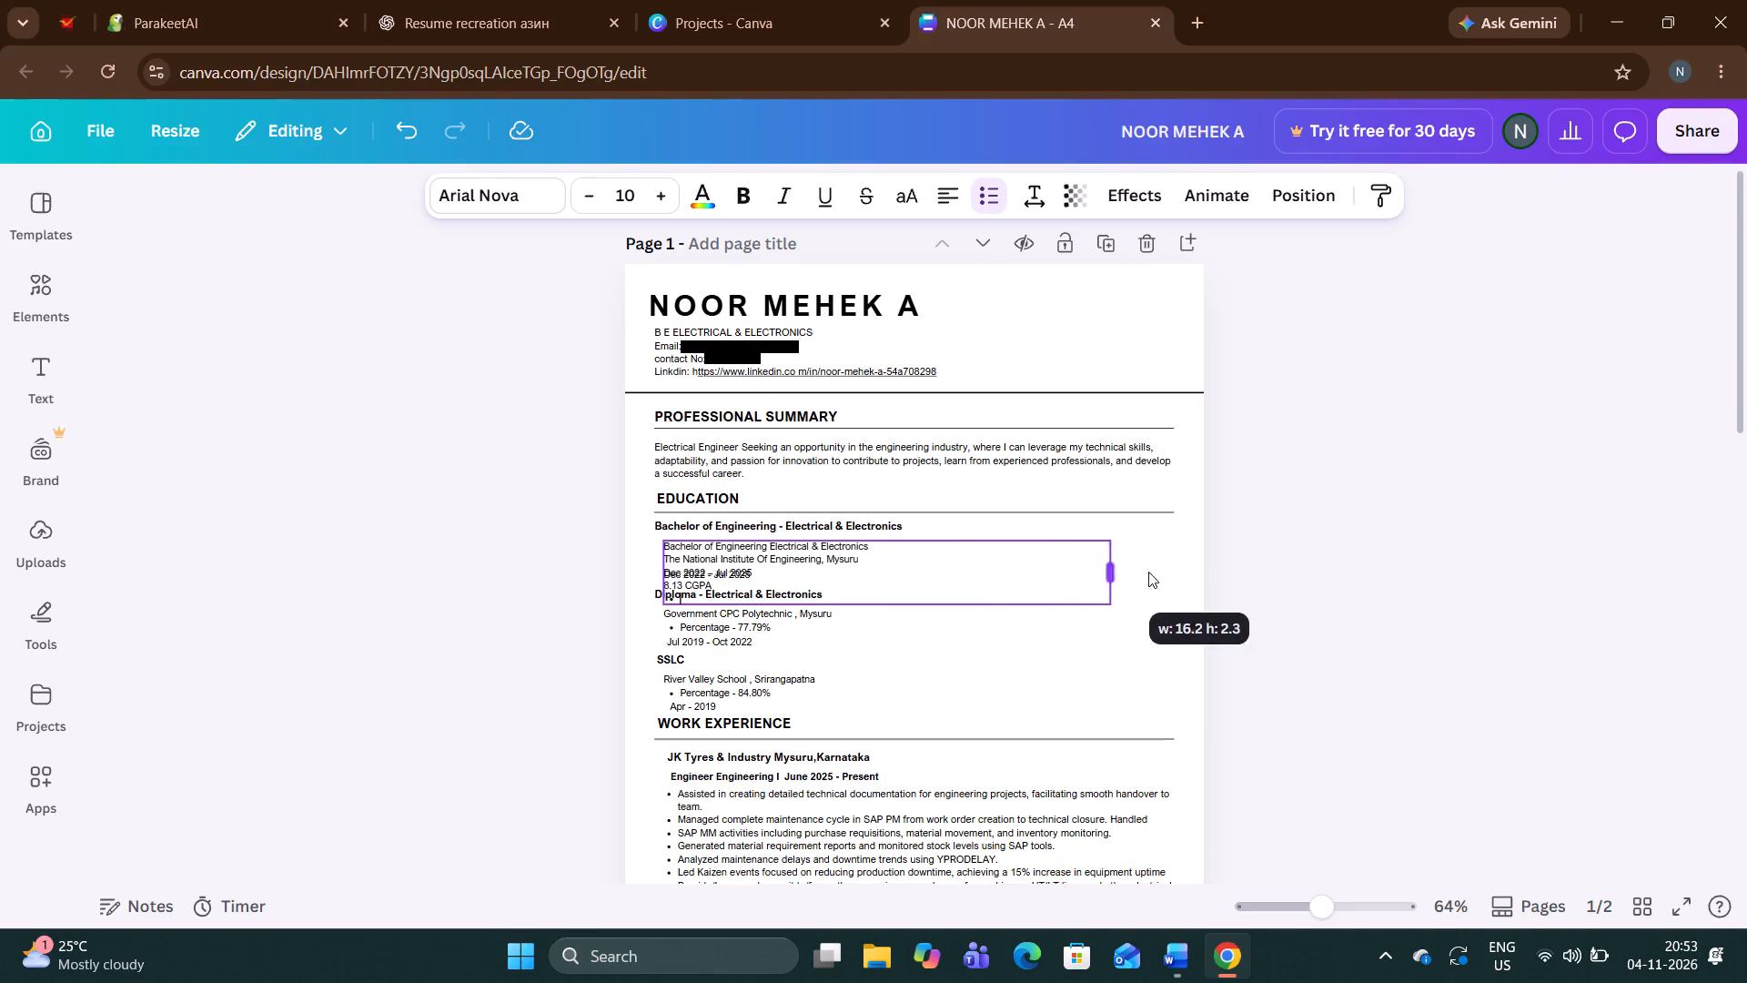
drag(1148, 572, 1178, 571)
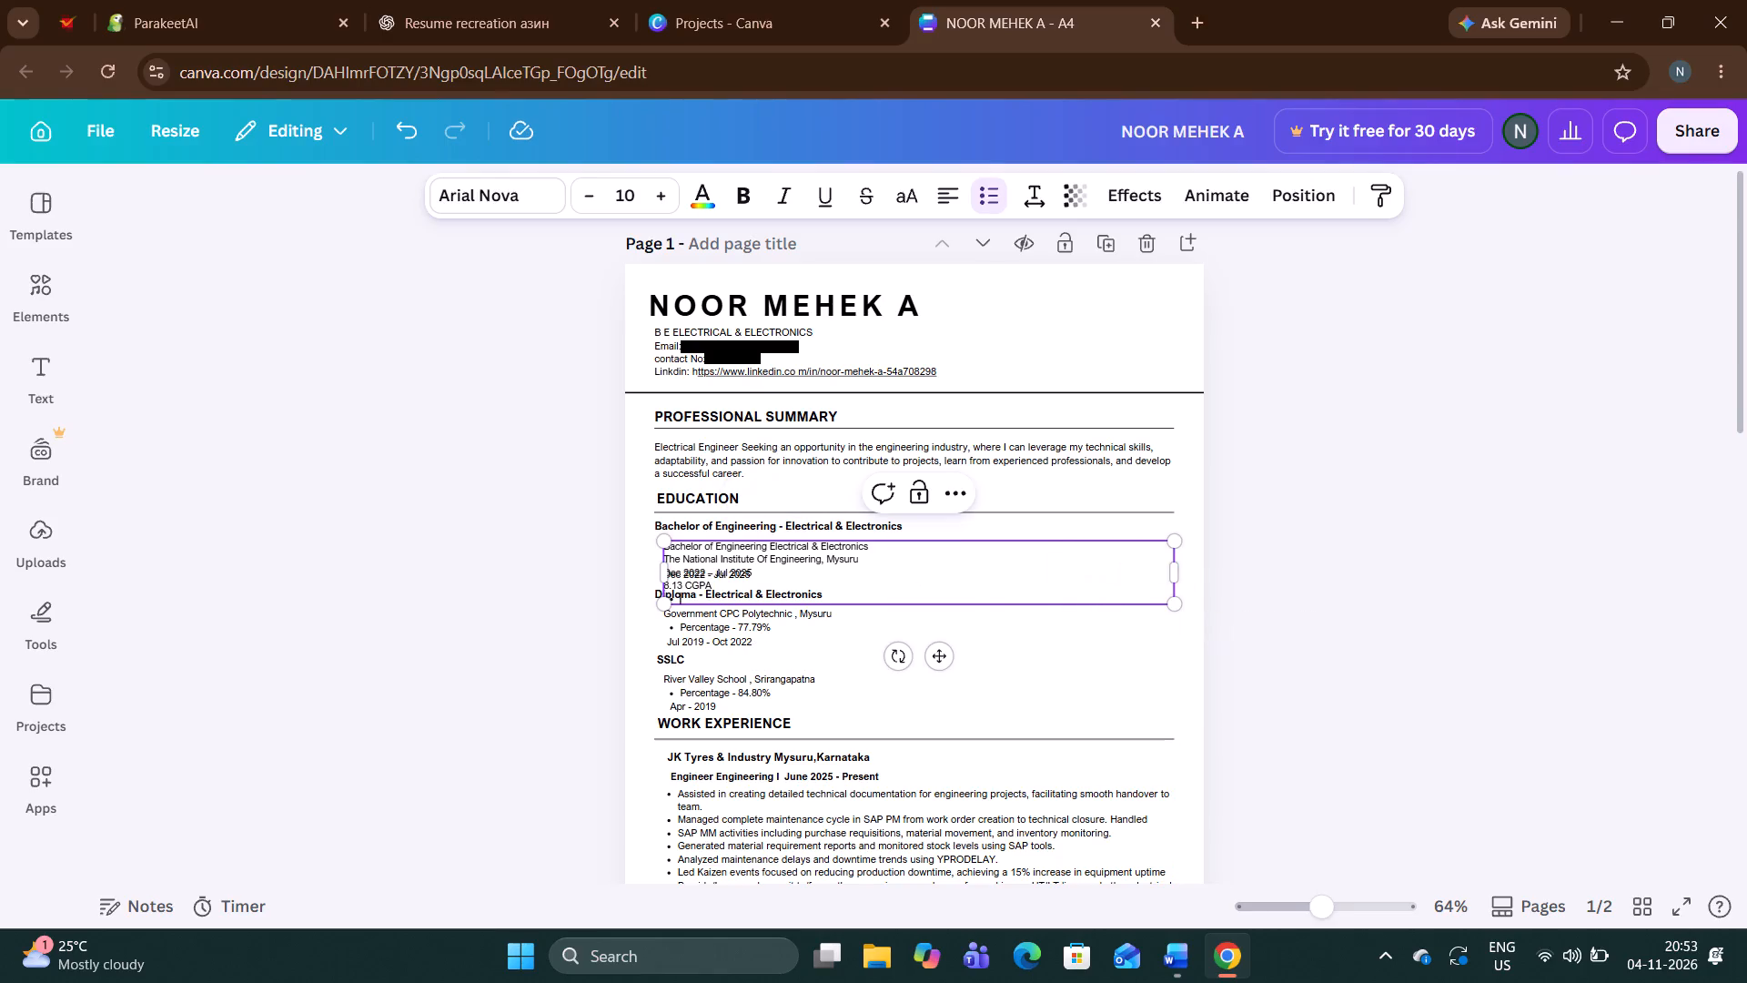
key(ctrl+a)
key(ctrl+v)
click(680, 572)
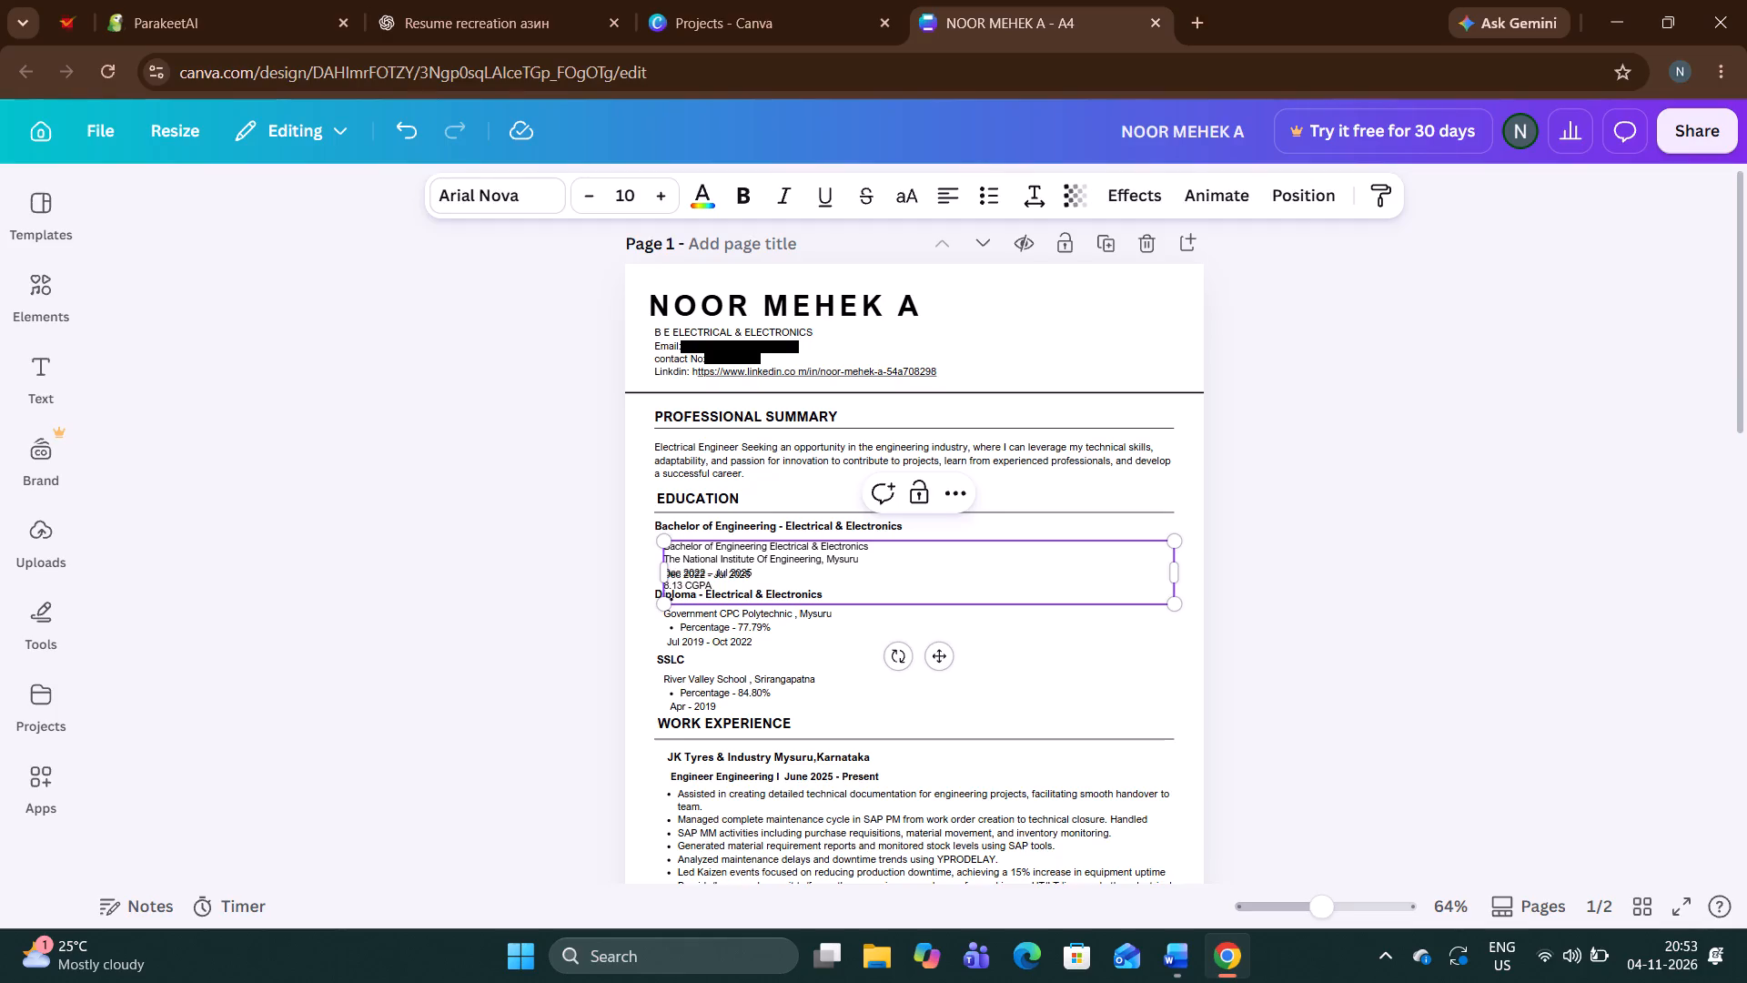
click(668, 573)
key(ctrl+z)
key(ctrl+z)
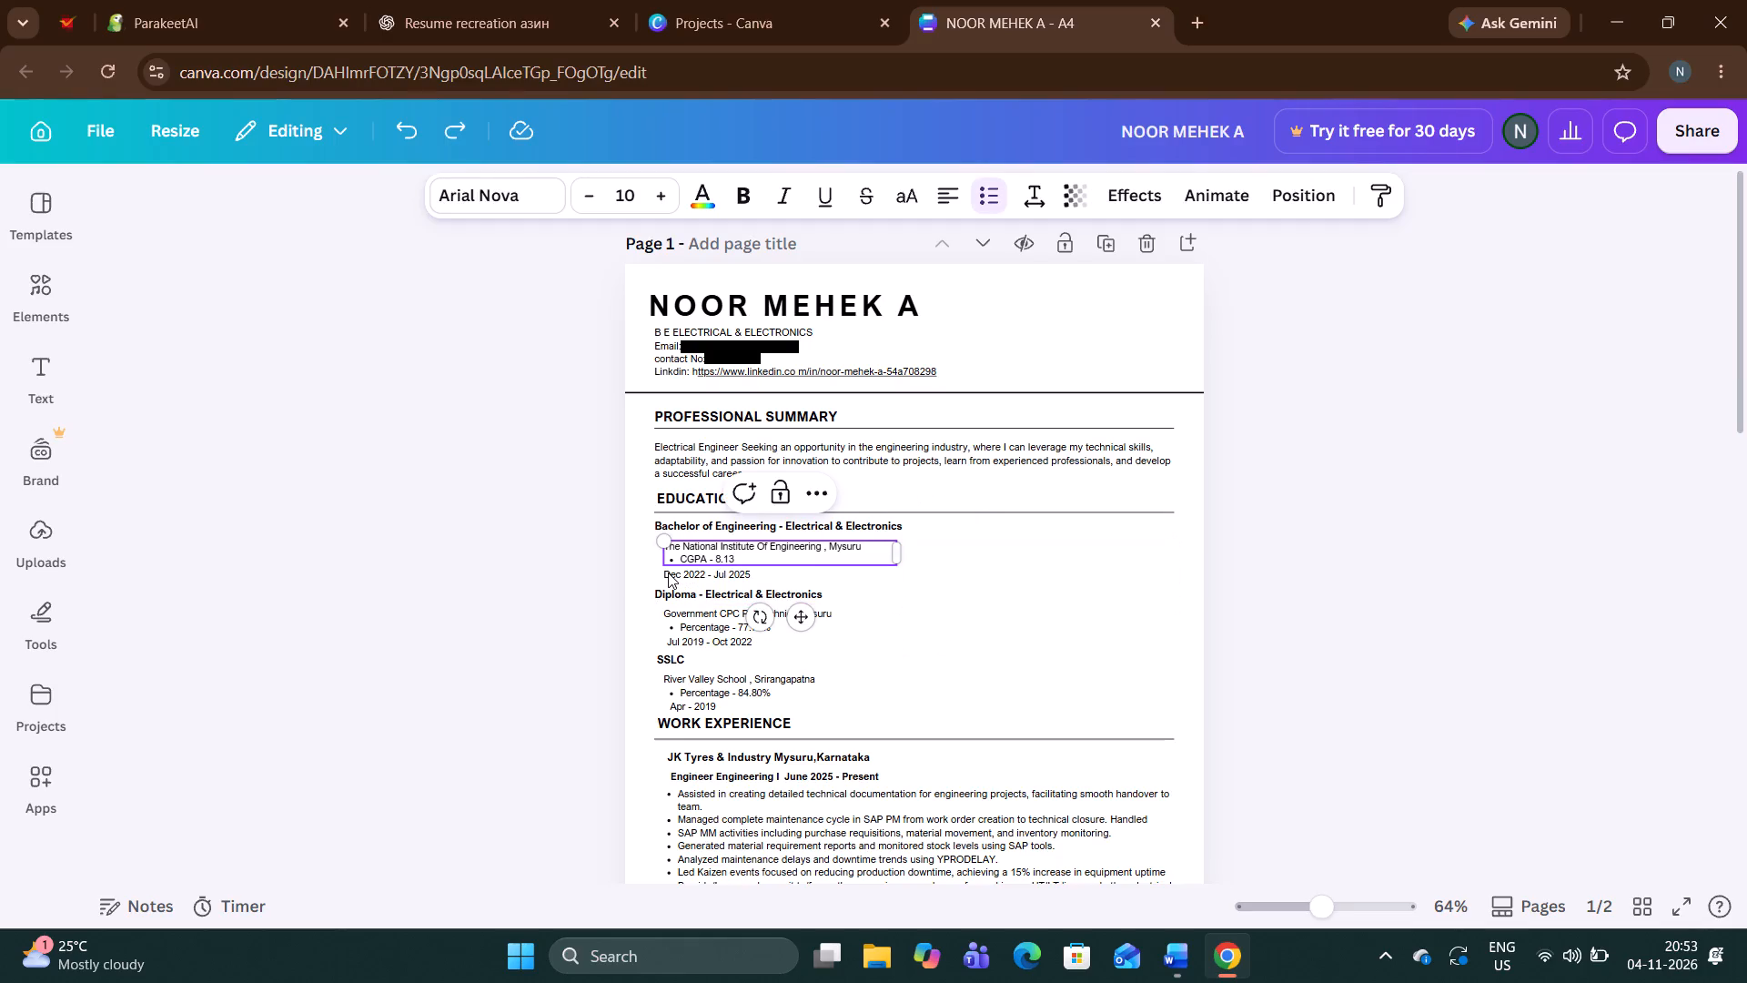
Remove the bullet before "Percentage - 77.79%" in the Diploma entry, keeping the text.
click(1106, 580)
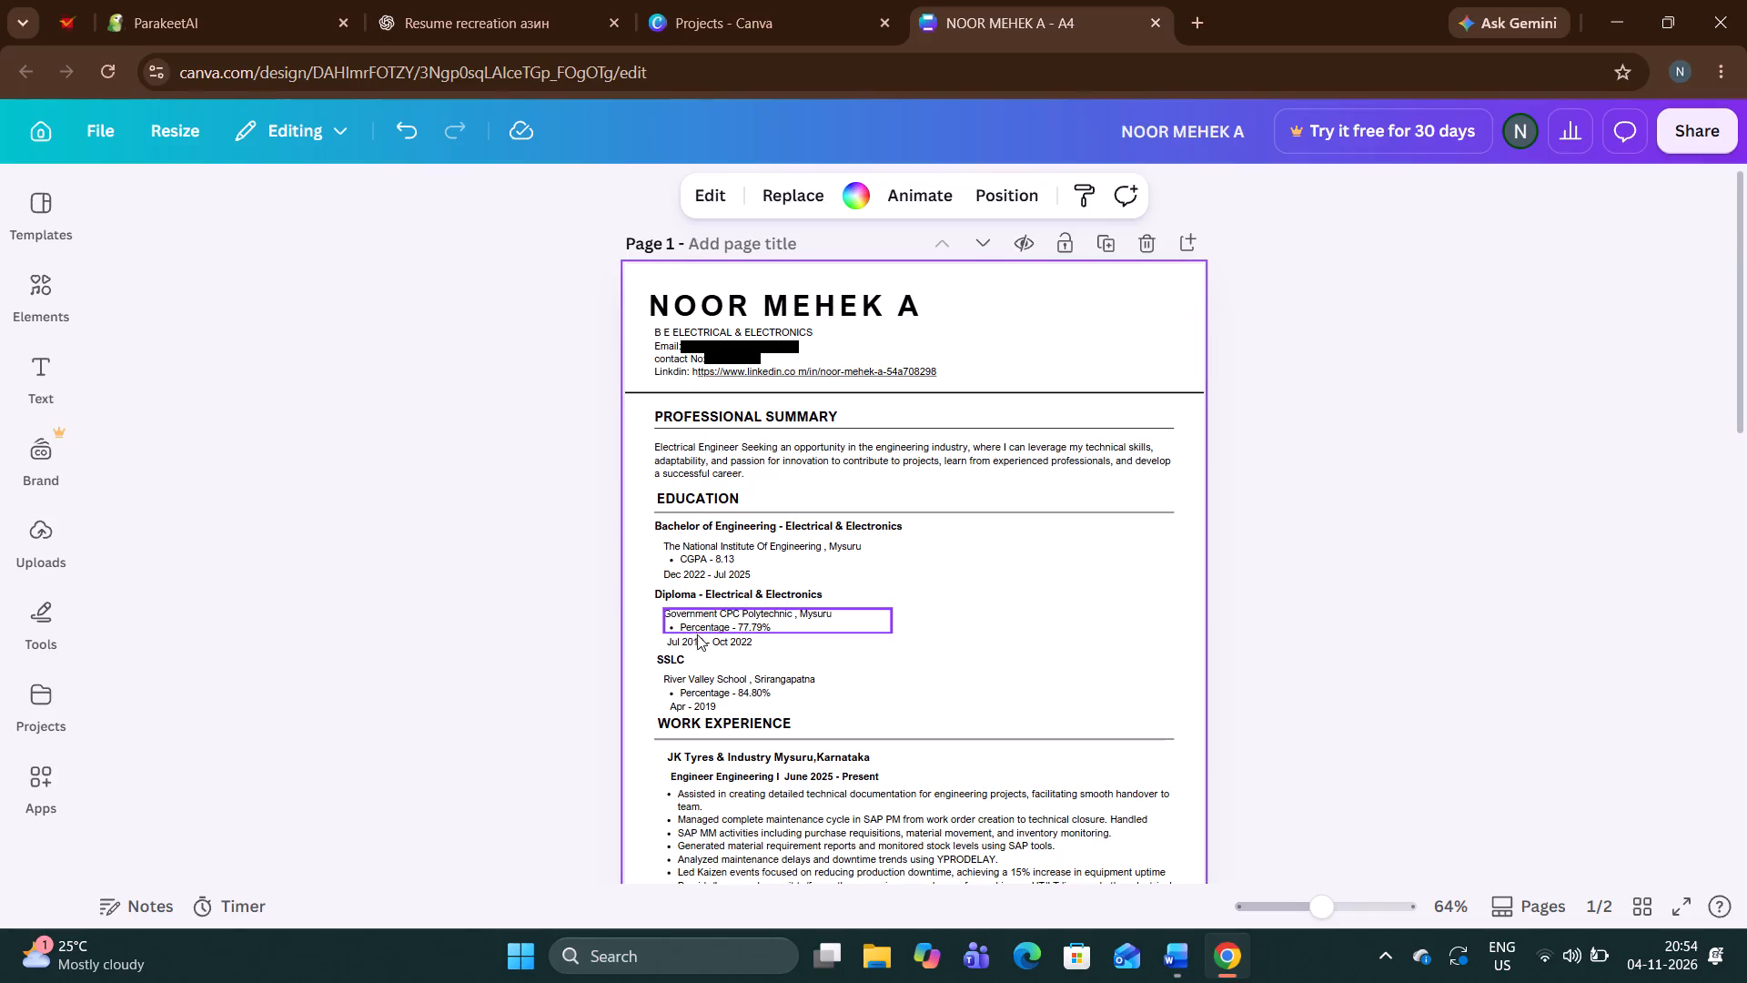
click(672, 623)
click(675, 626)
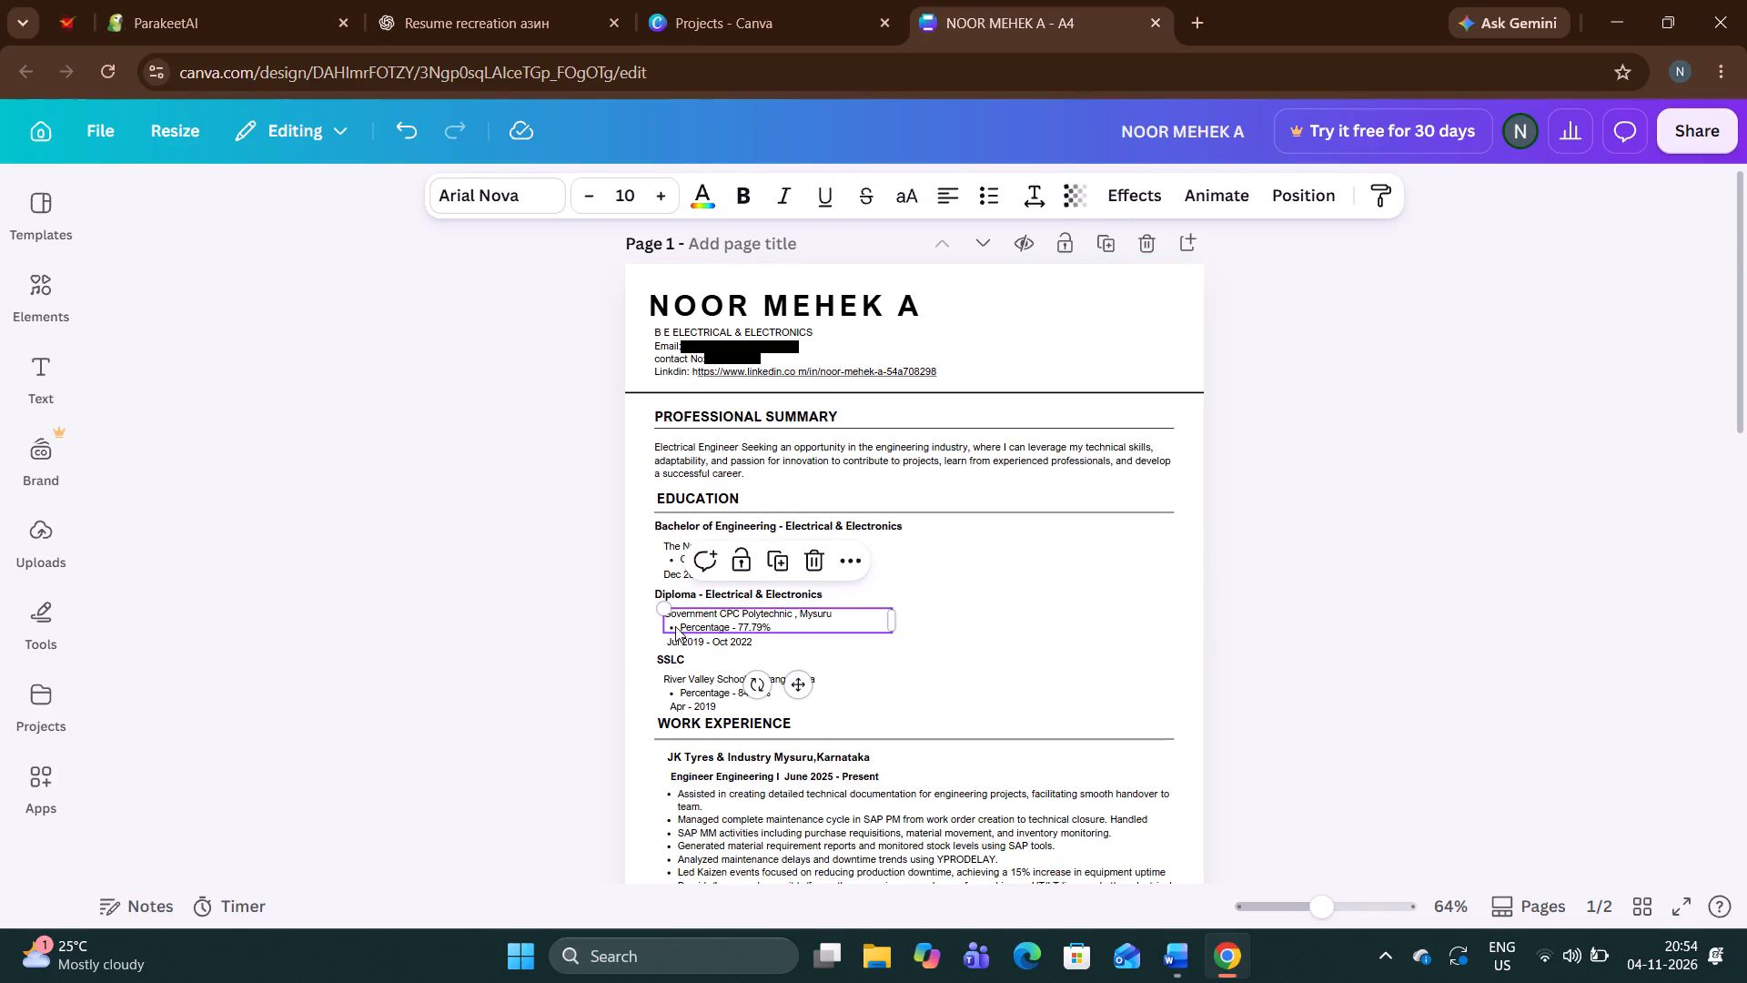
click(676, 627)
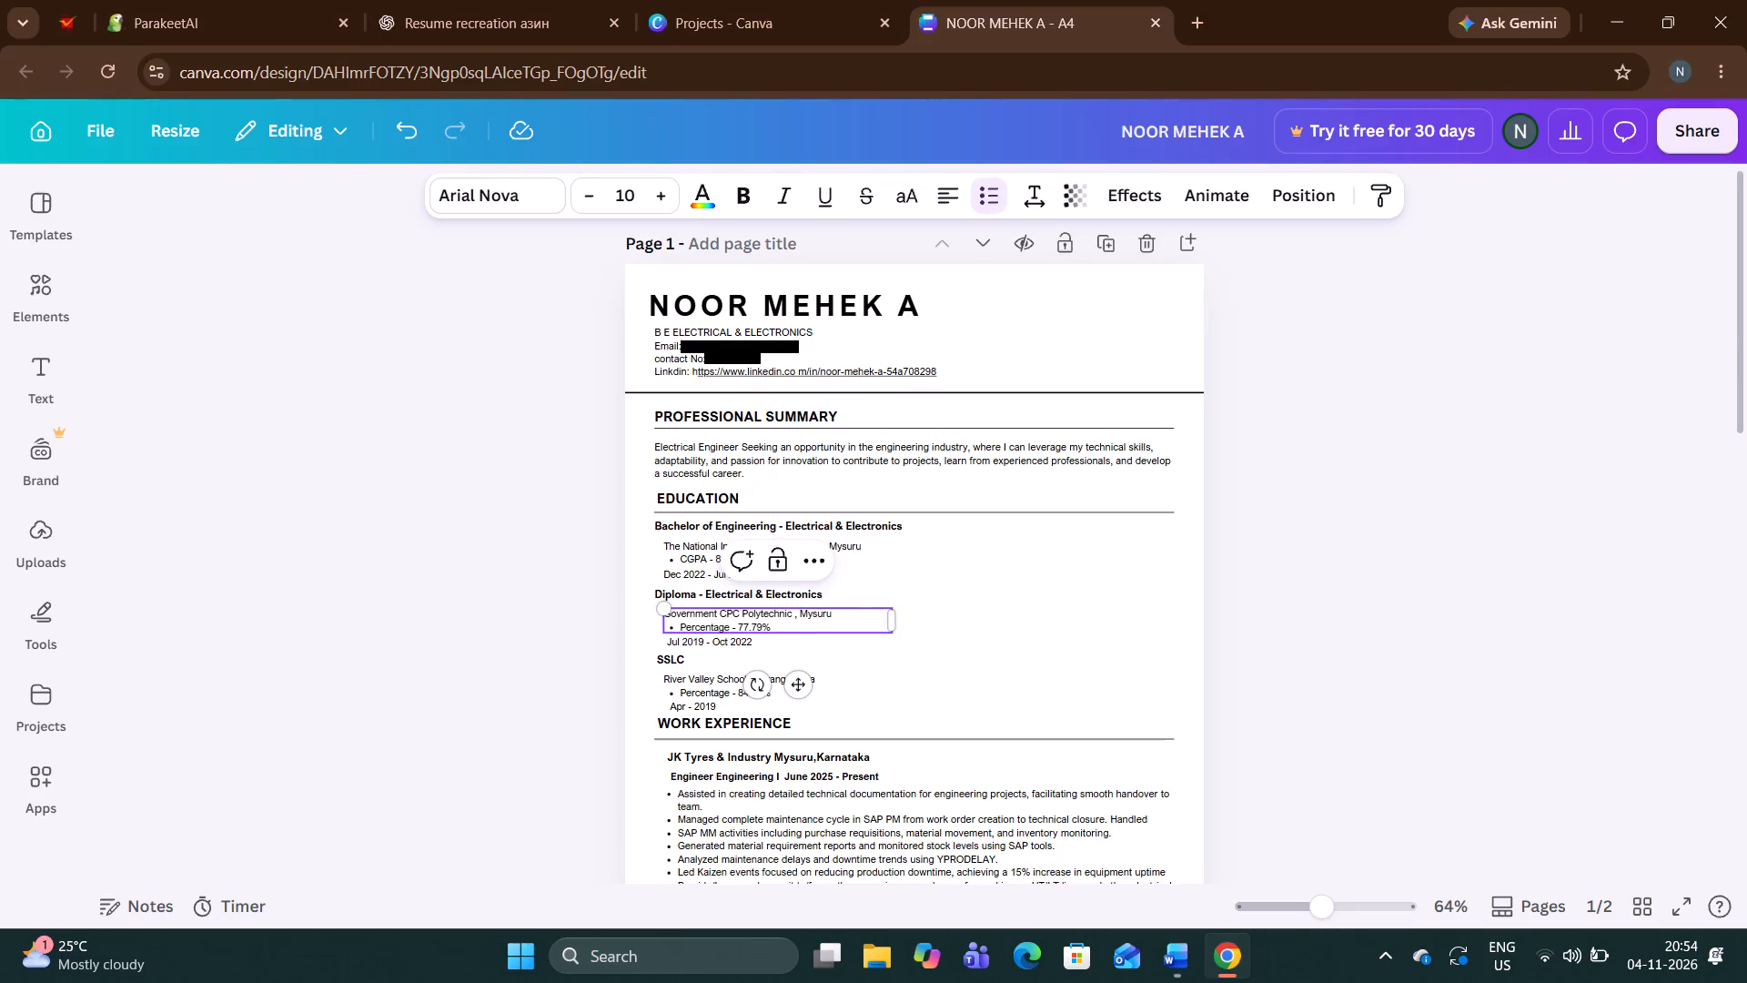
key(BackSpace)
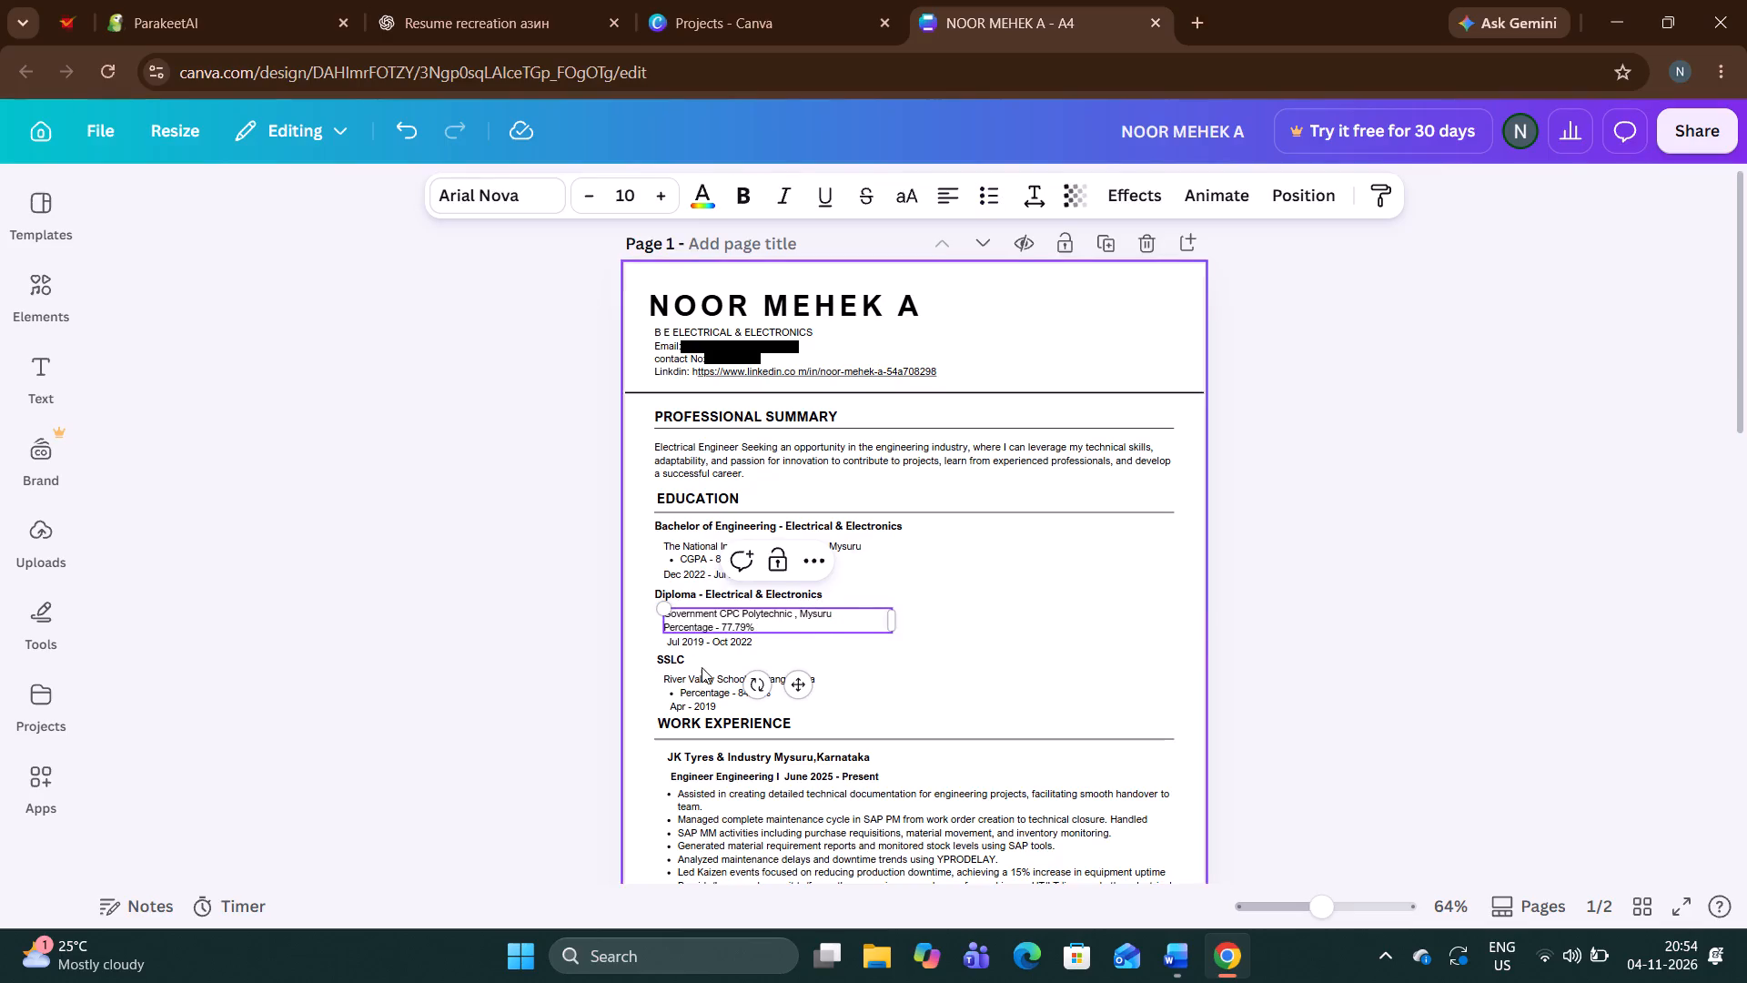
click(677, 639)
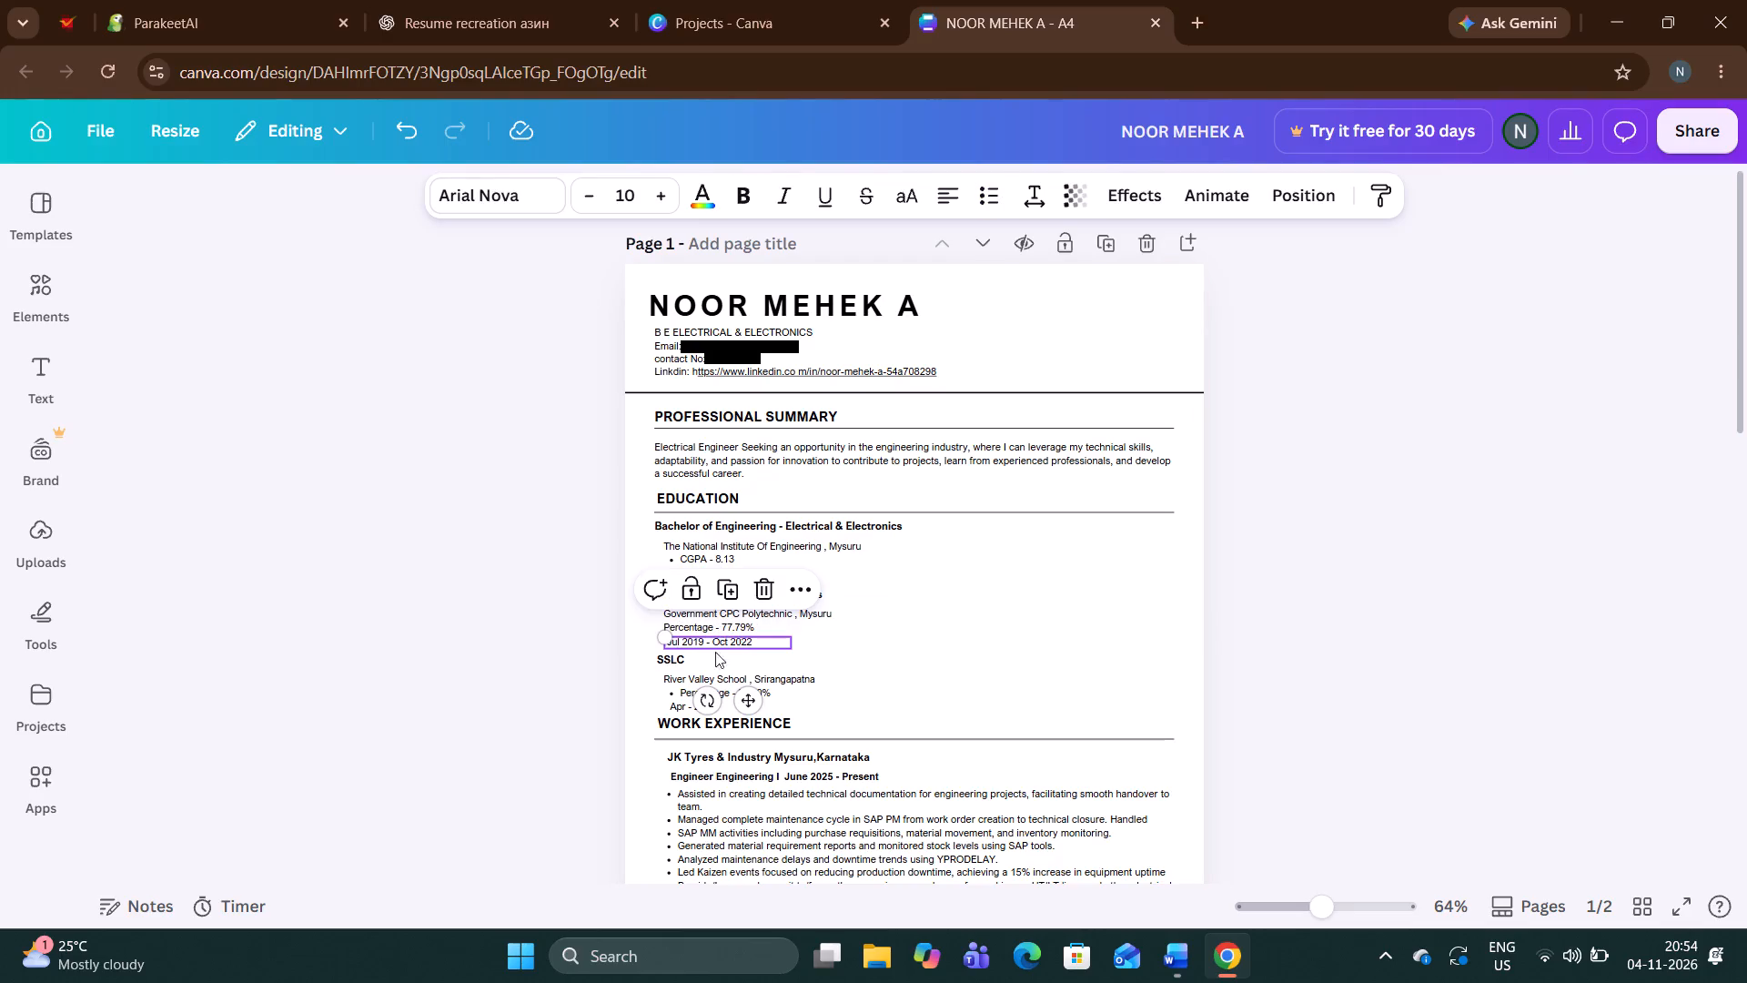
click(870, 628)
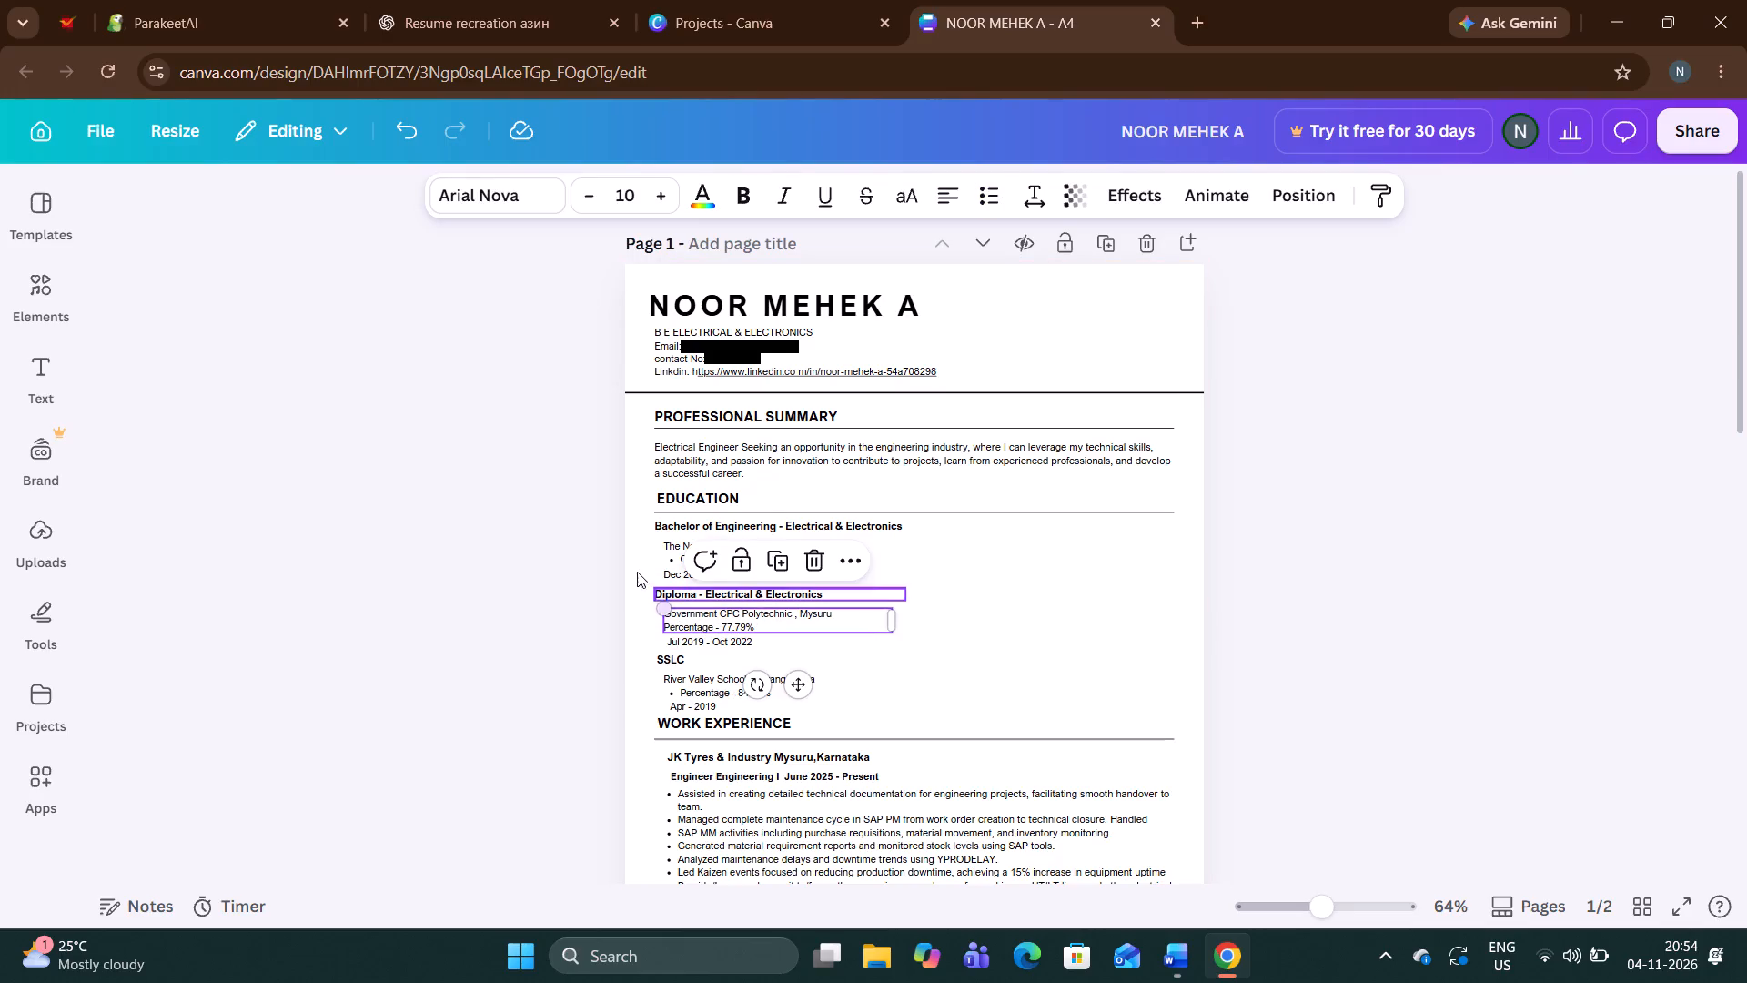
Remove the bullet before "CGPA - 8.13" in the Bachelor of Engineering entry, keeping the text.
click(682, 572)
click(684, 560)
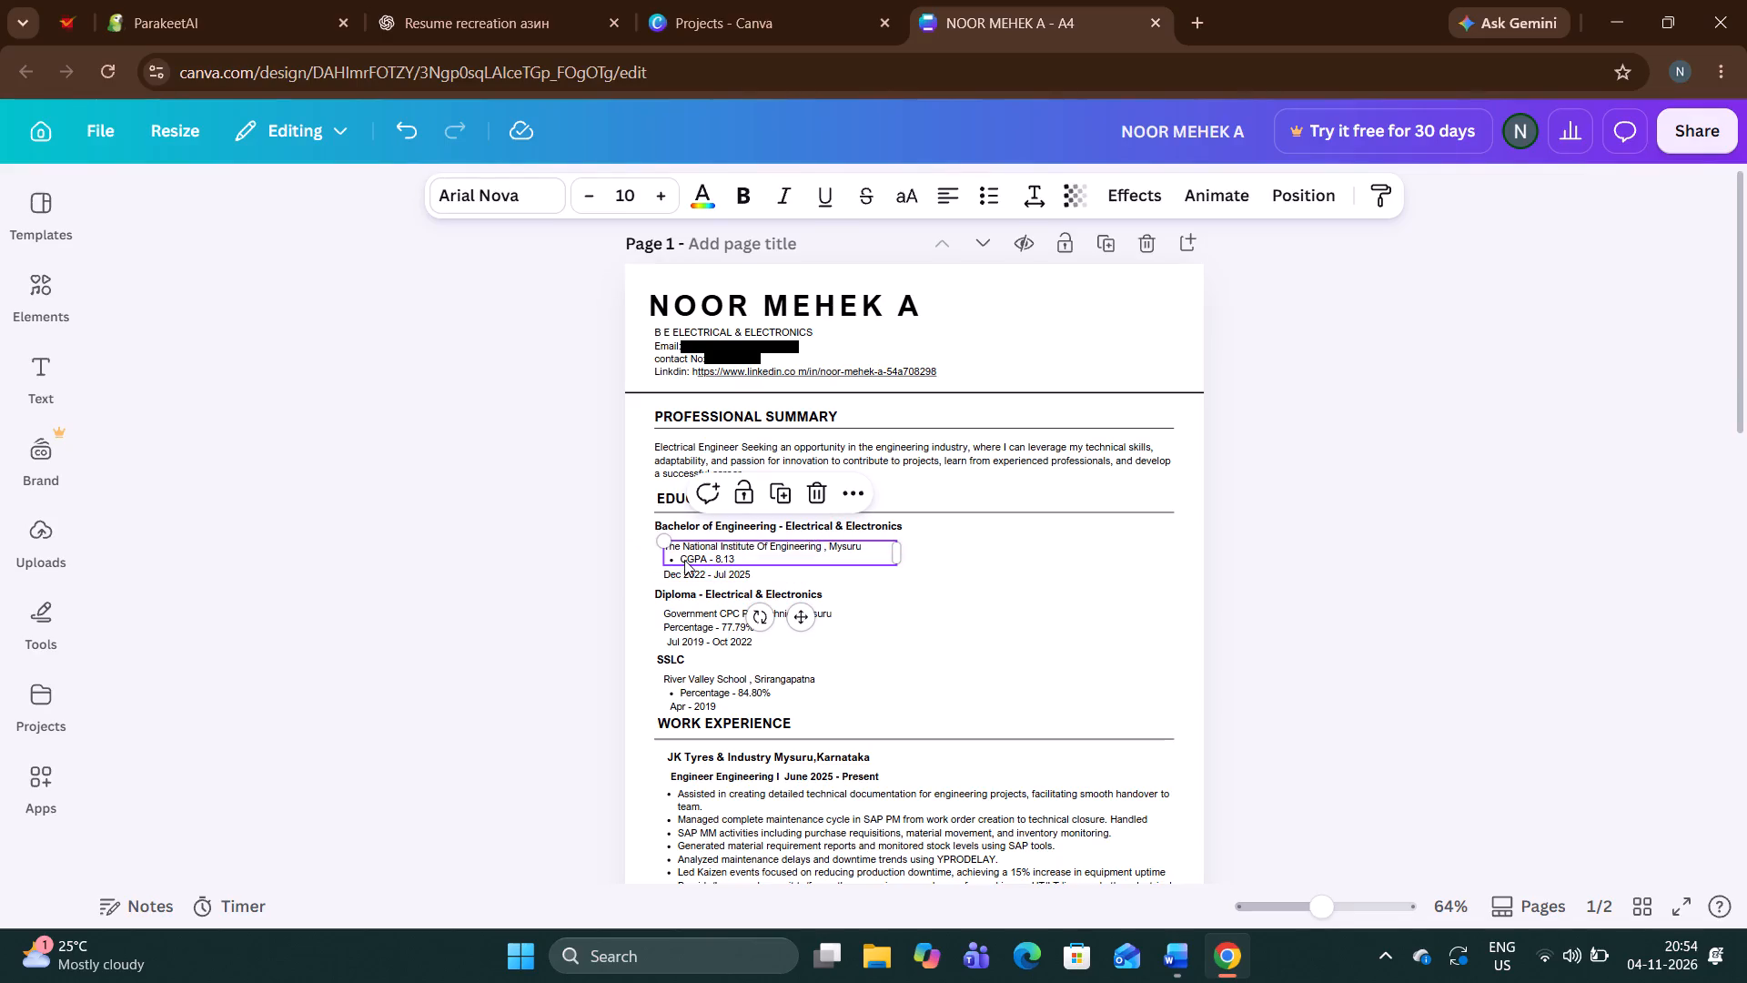
click(684, 560)
click(684, 560)
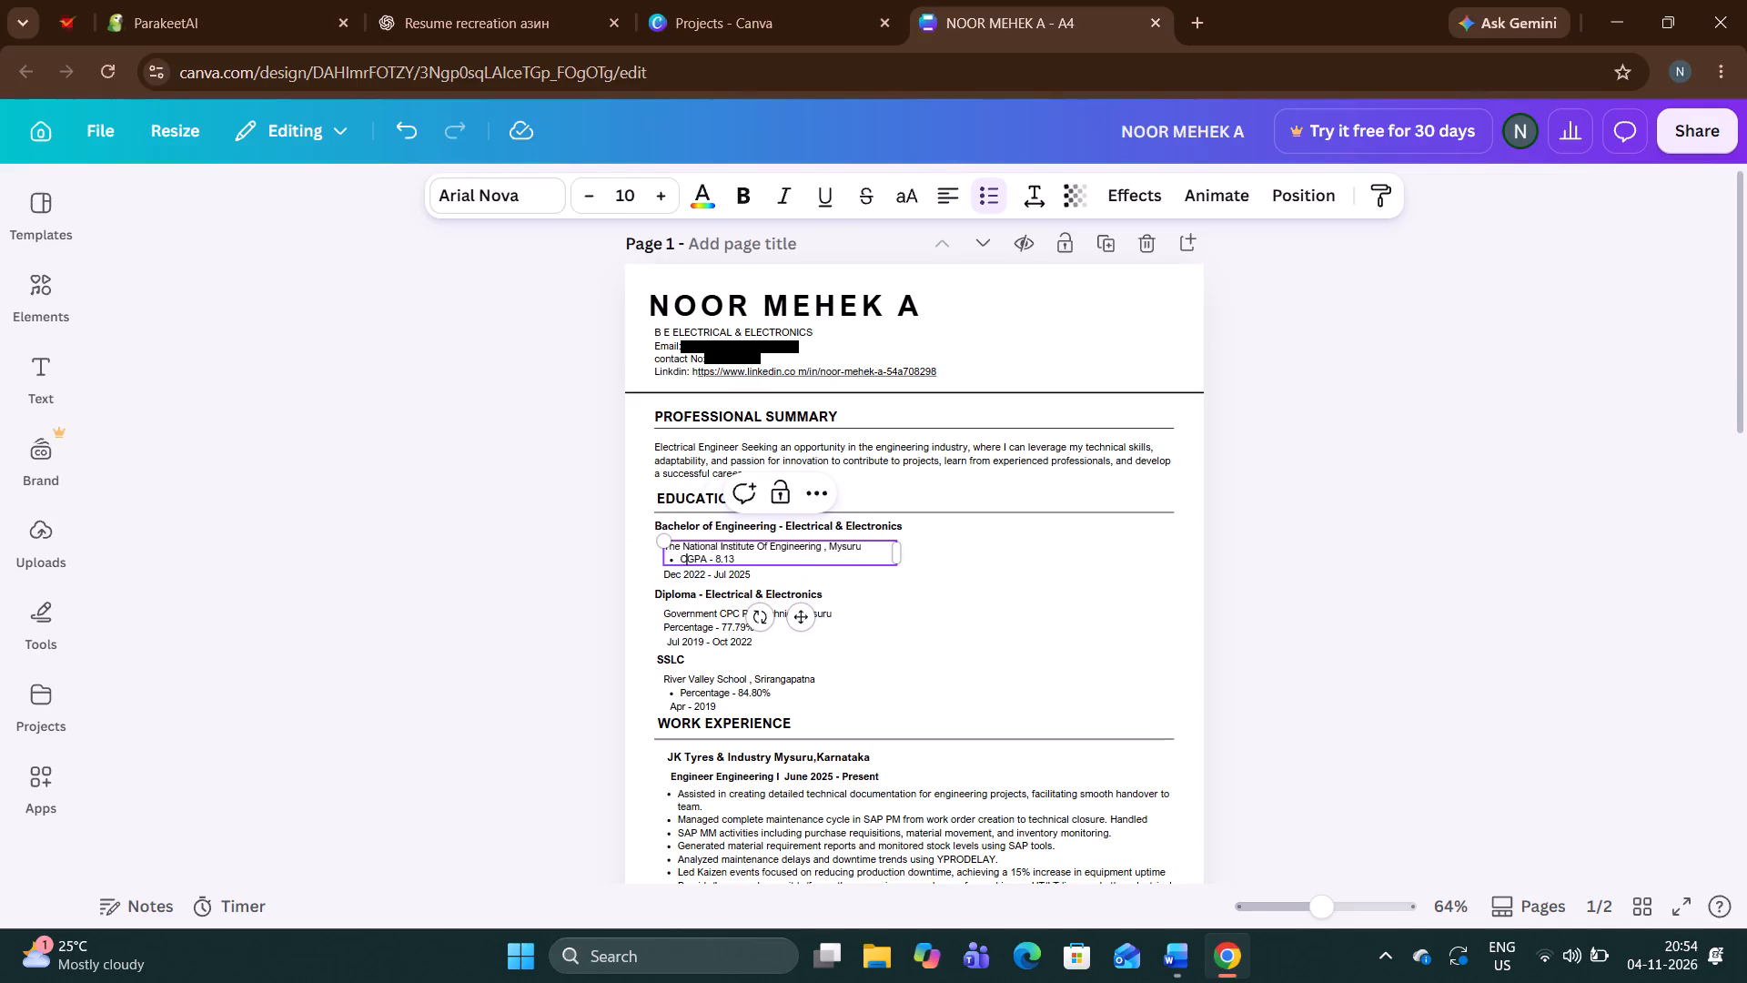
key(Left)
key(BackSpace)
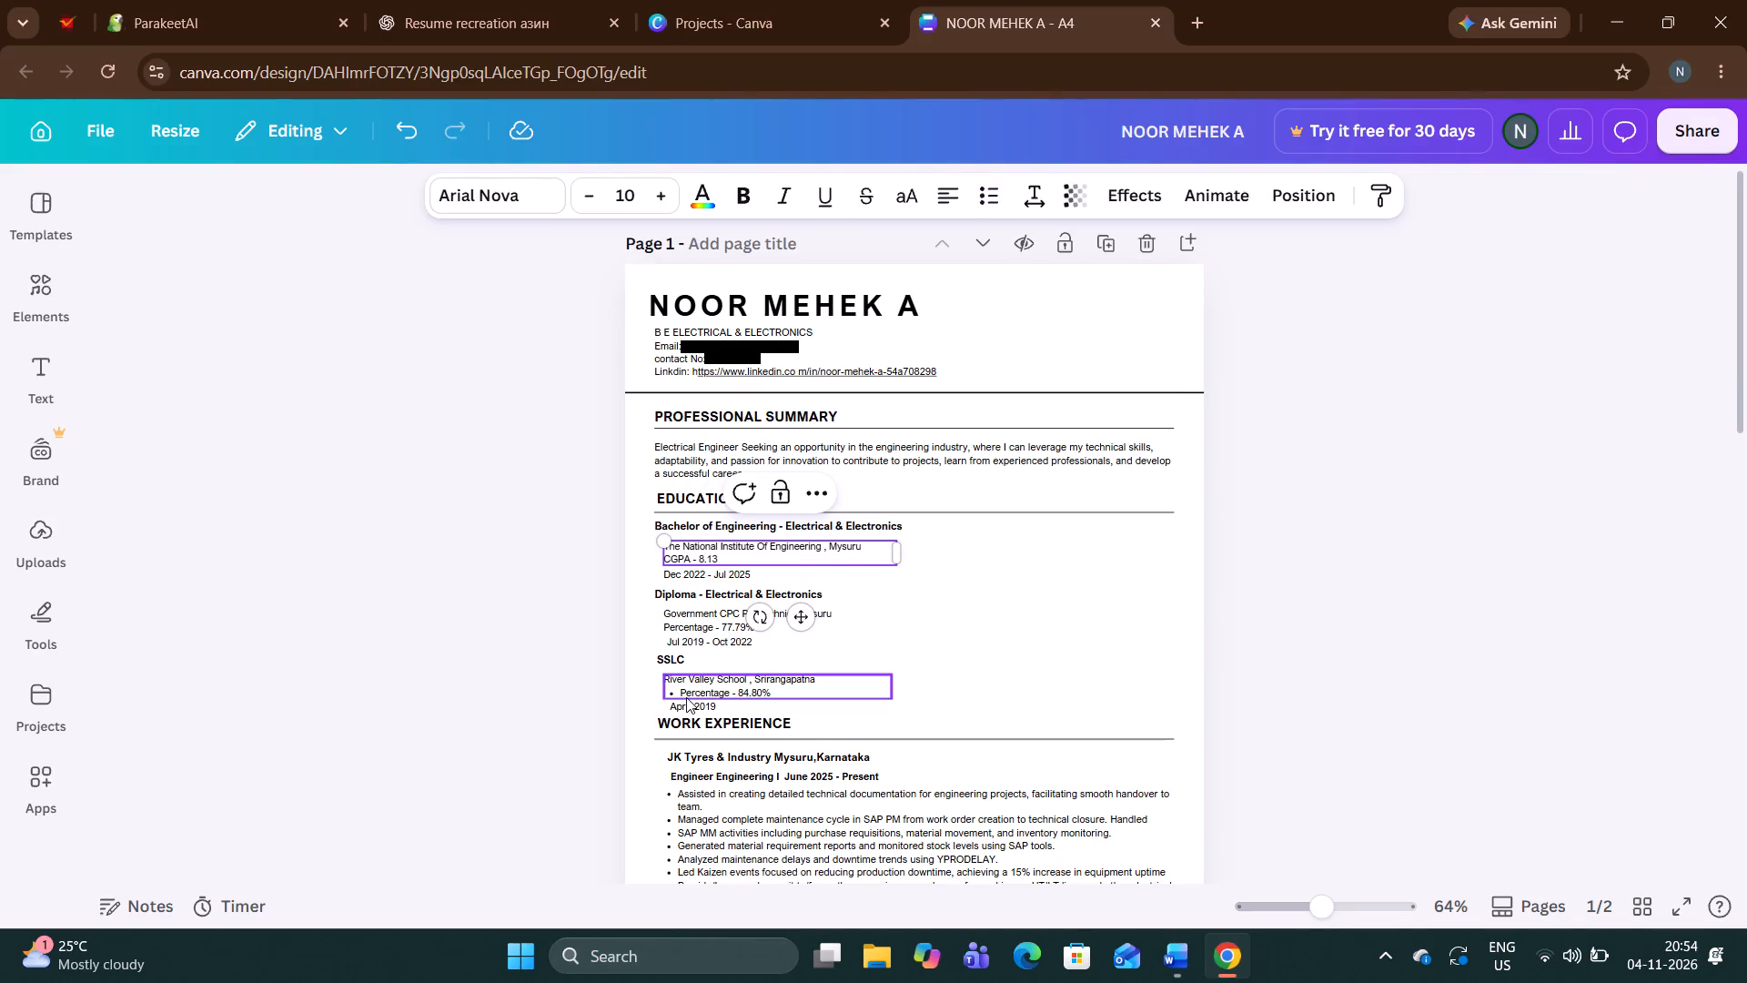
Remove the bullet before "Percentage - 84.80%" in the SSLC entry, keeping the text.
click(686, 697)
click(680, 694)
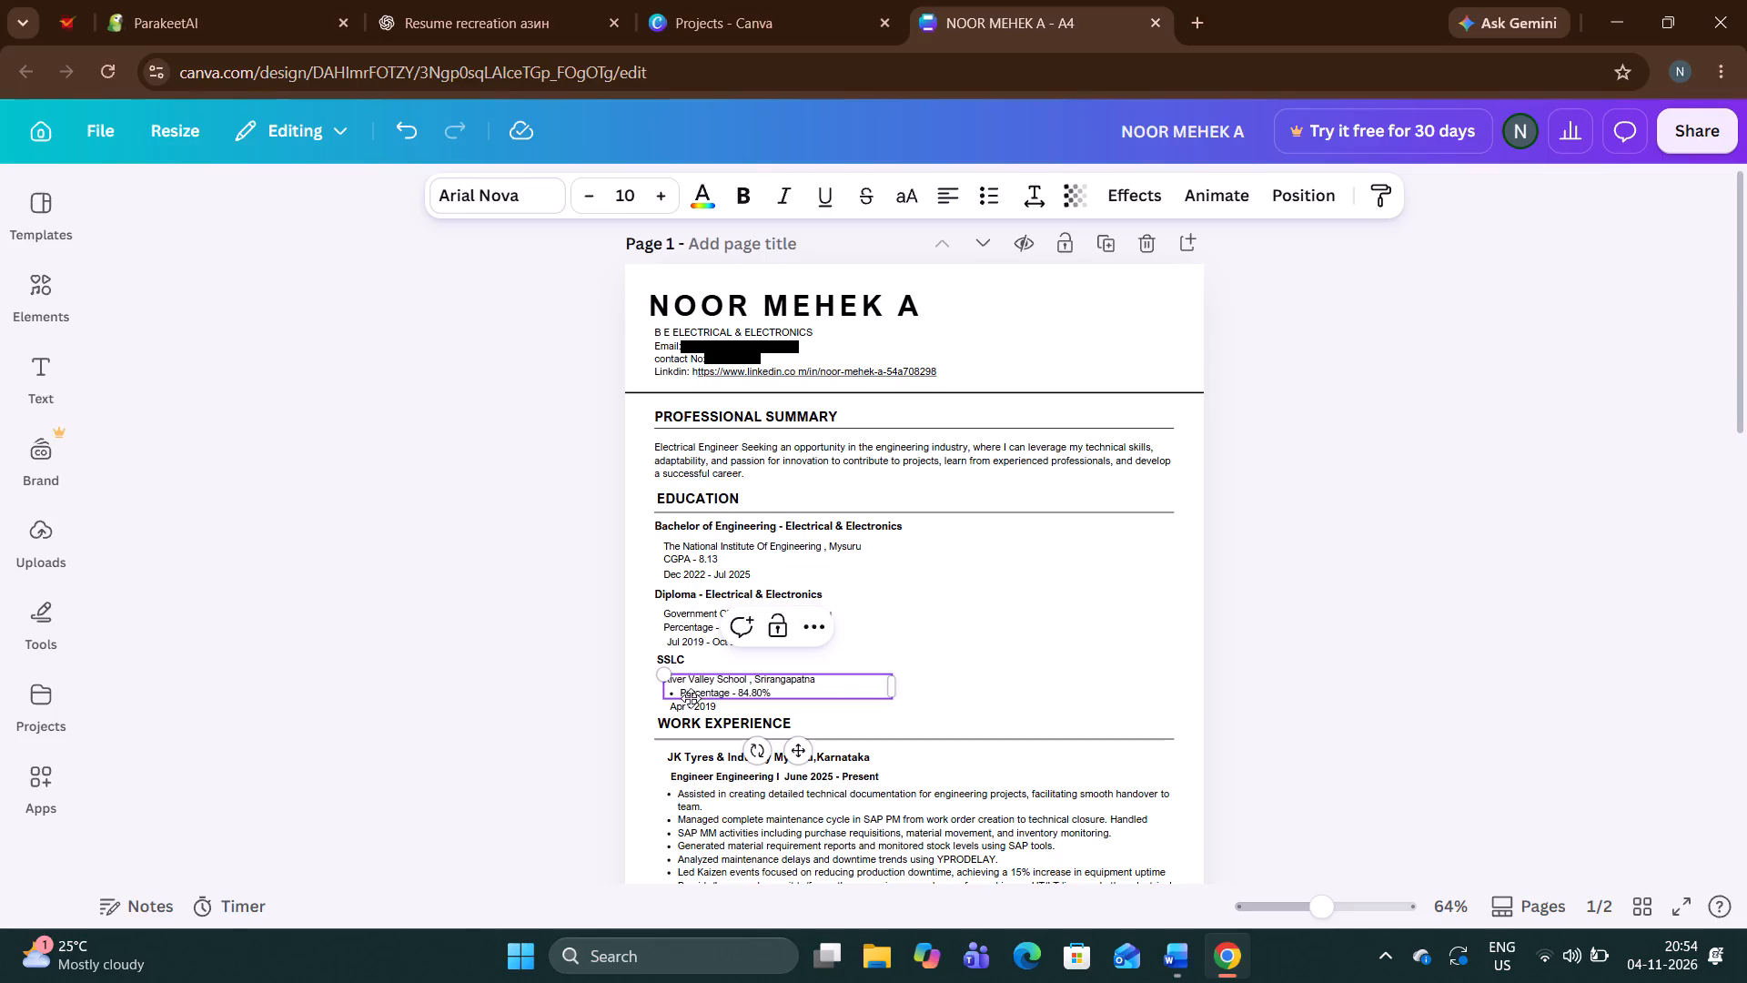
click(683, 694)
key(Left)
key(BackSpace)
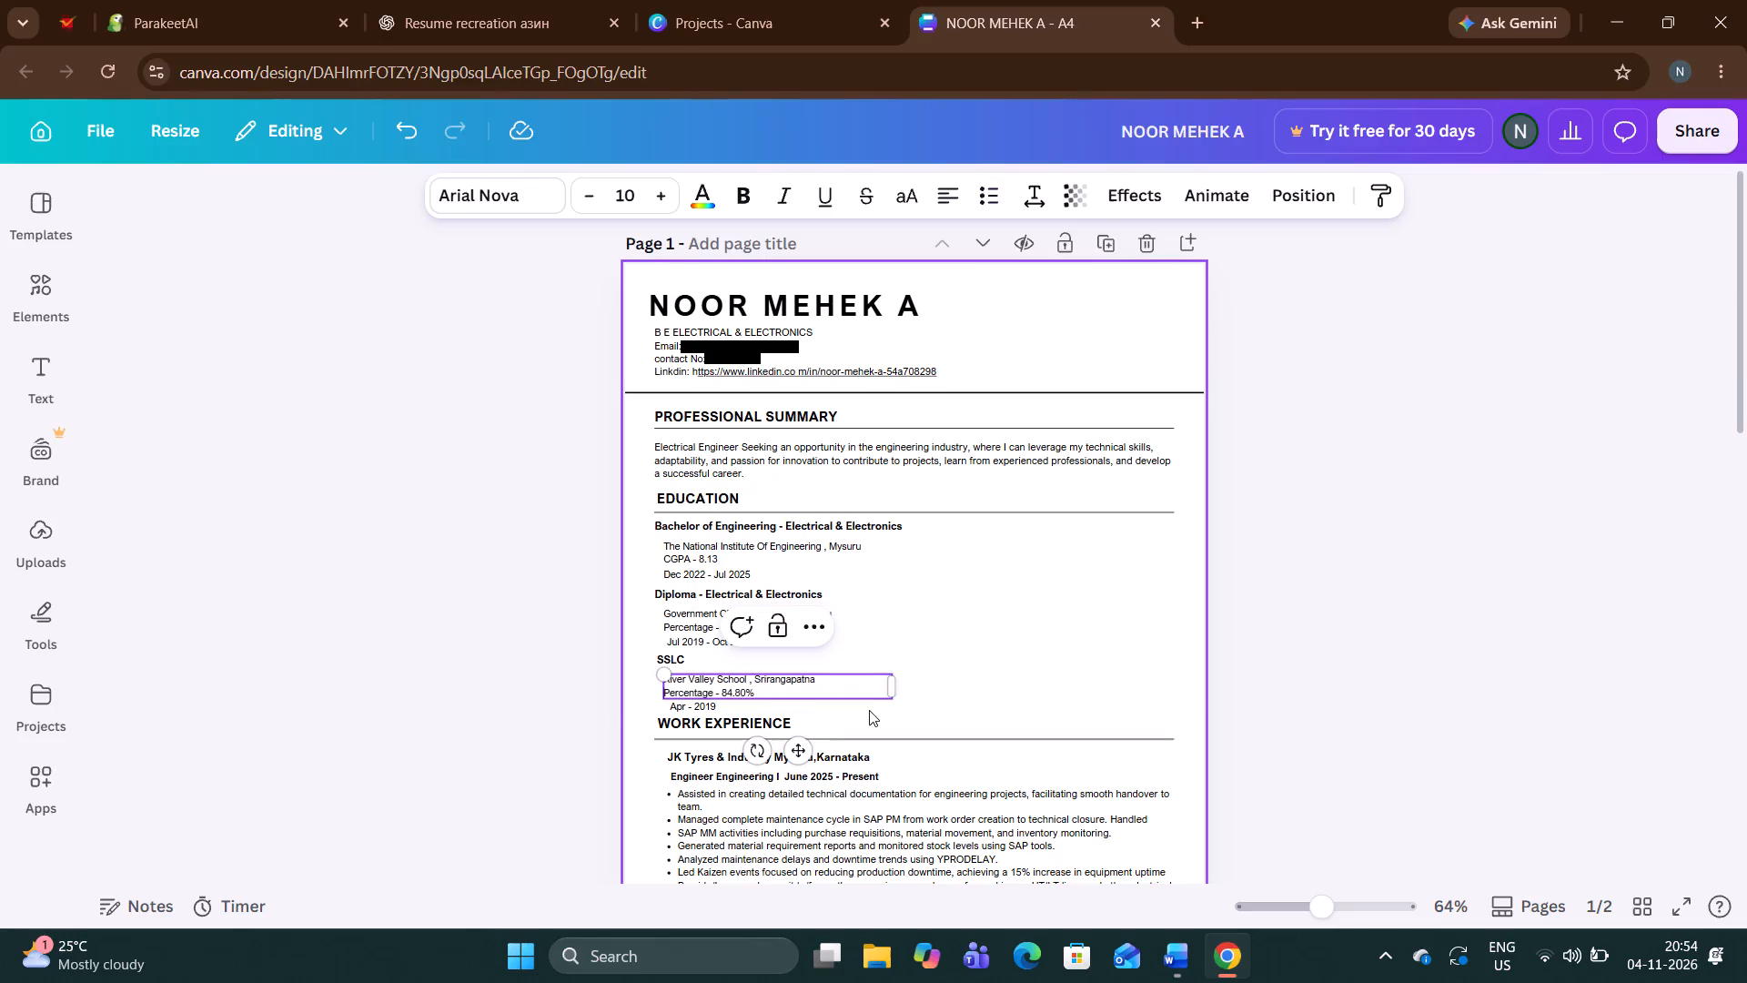
click(869, 710)
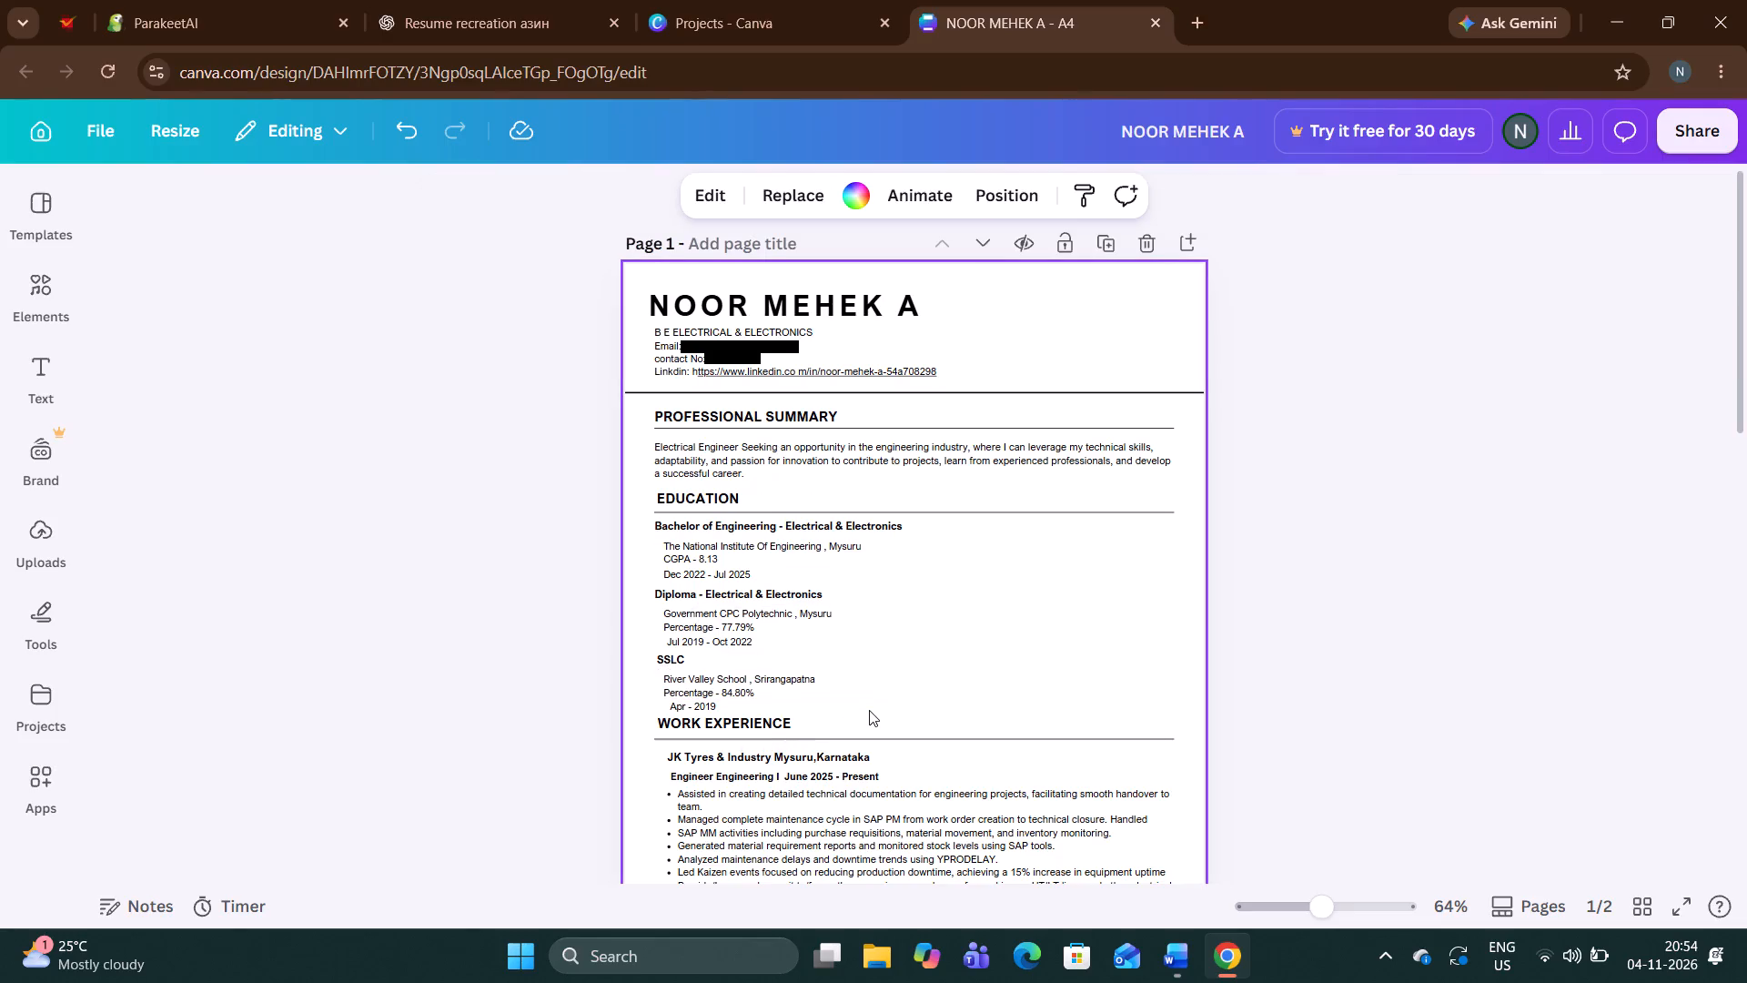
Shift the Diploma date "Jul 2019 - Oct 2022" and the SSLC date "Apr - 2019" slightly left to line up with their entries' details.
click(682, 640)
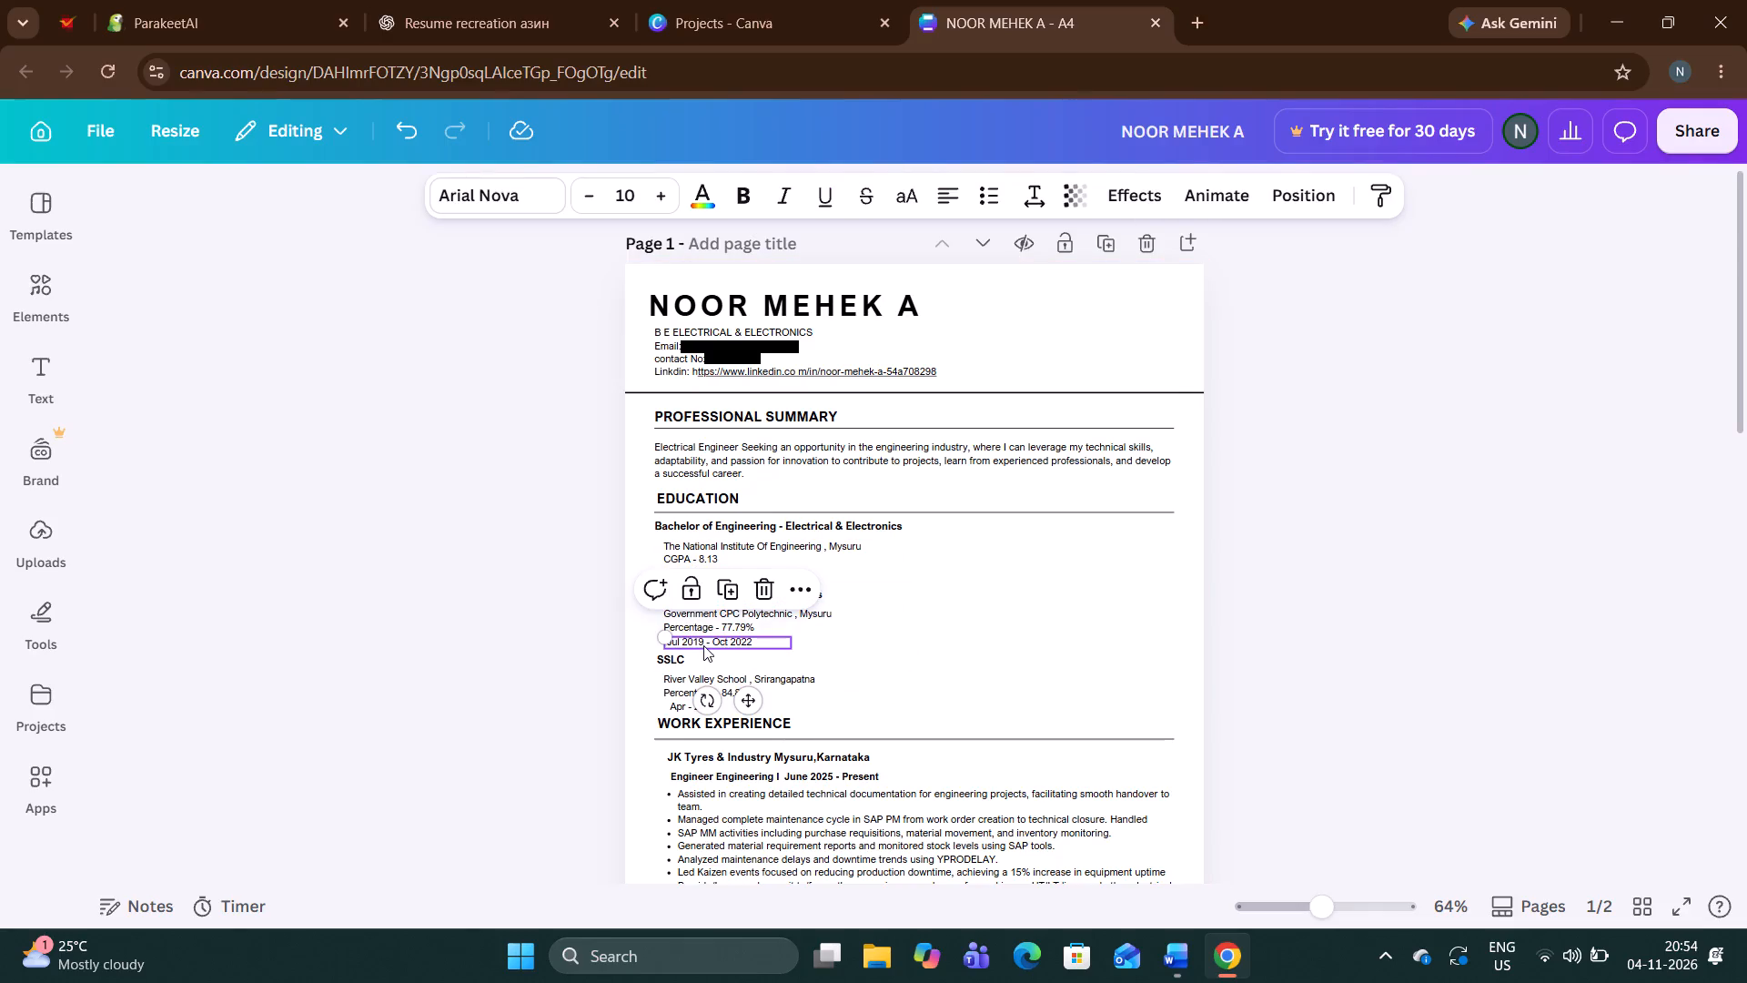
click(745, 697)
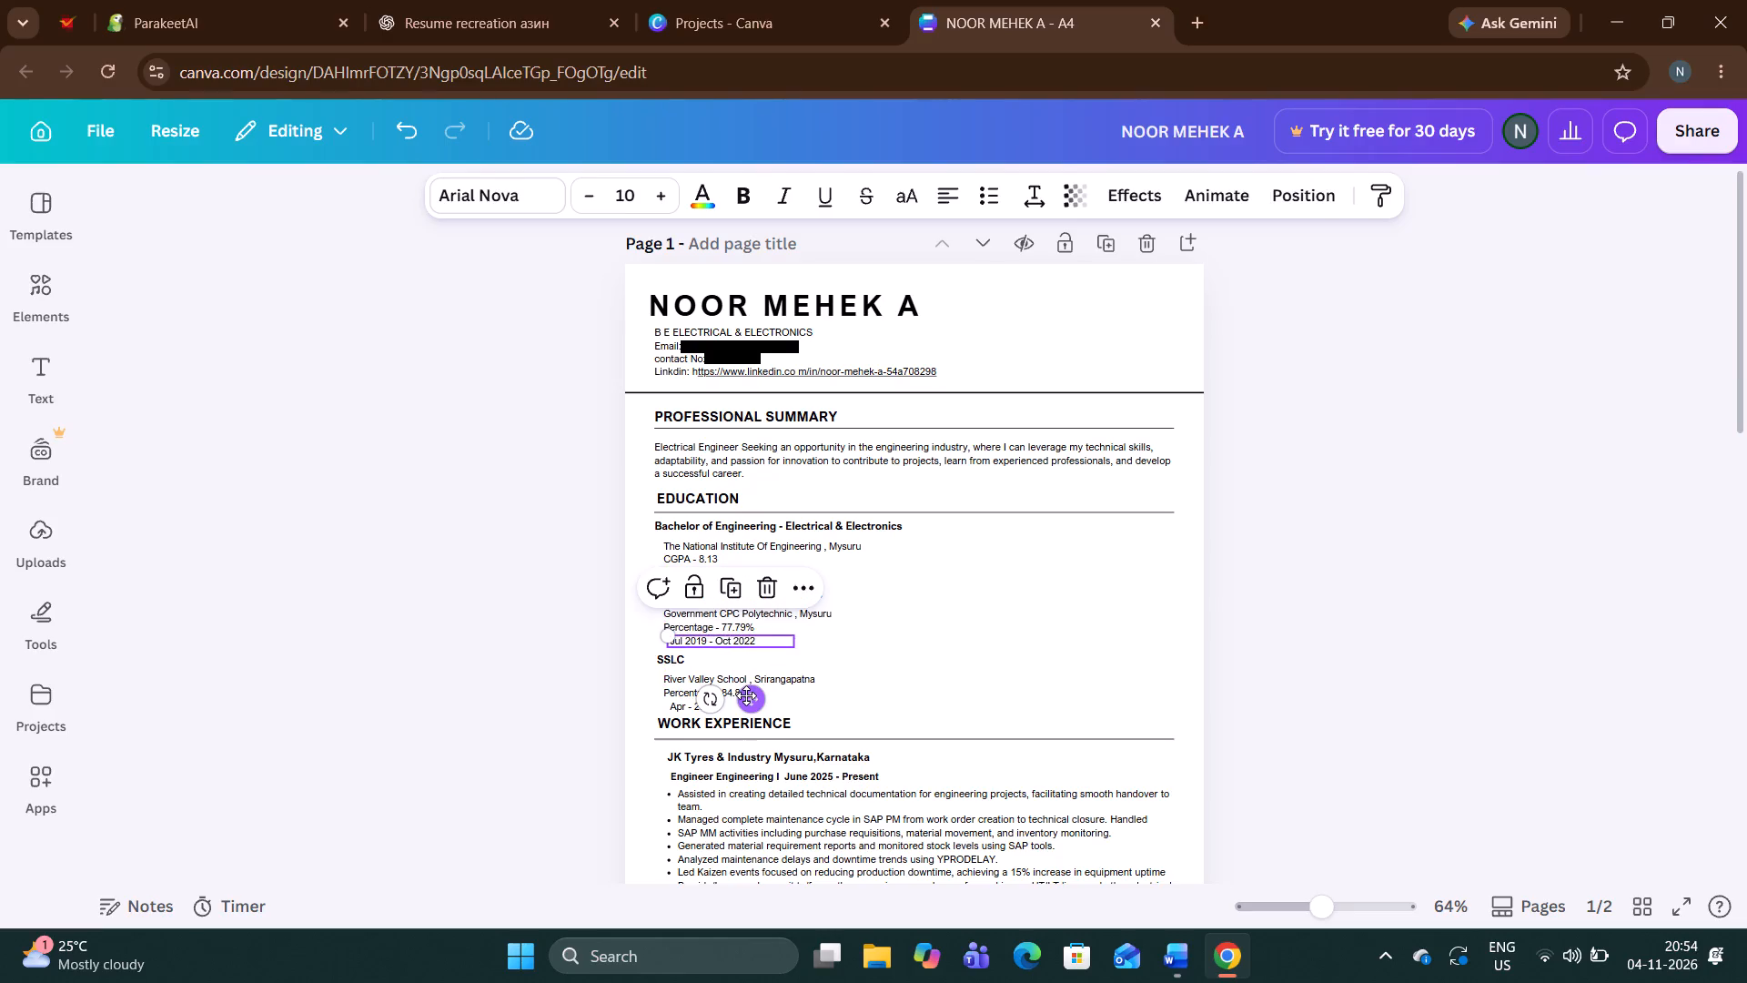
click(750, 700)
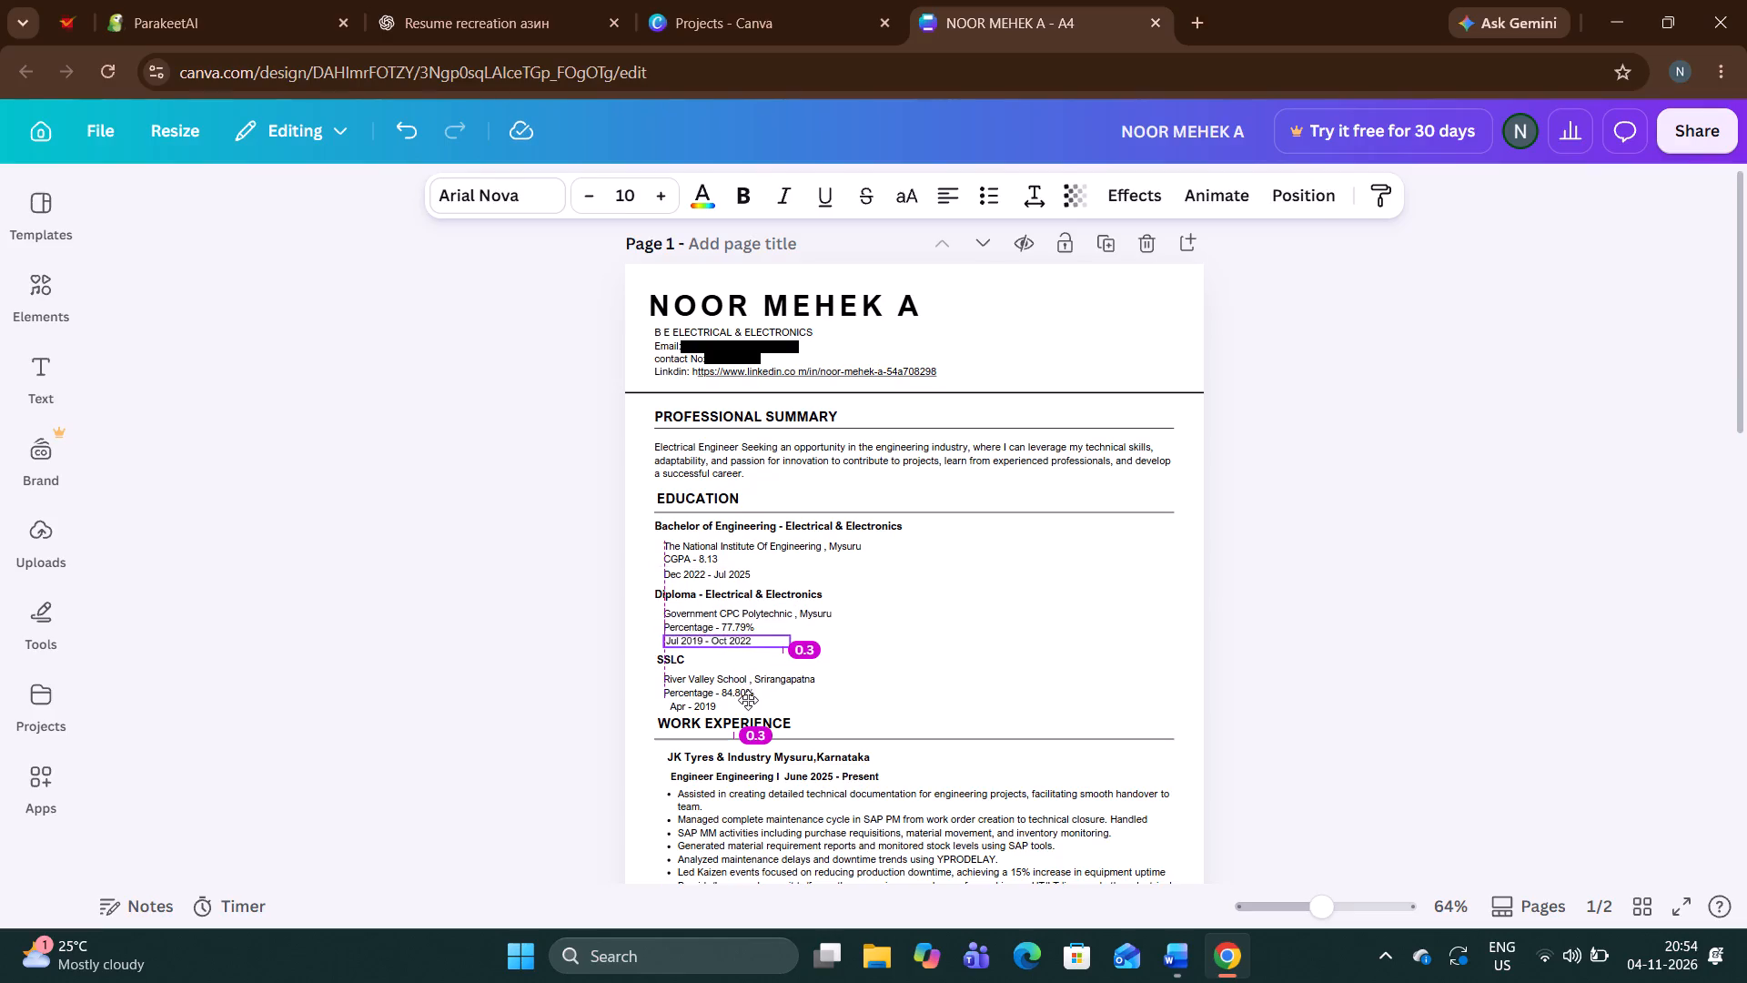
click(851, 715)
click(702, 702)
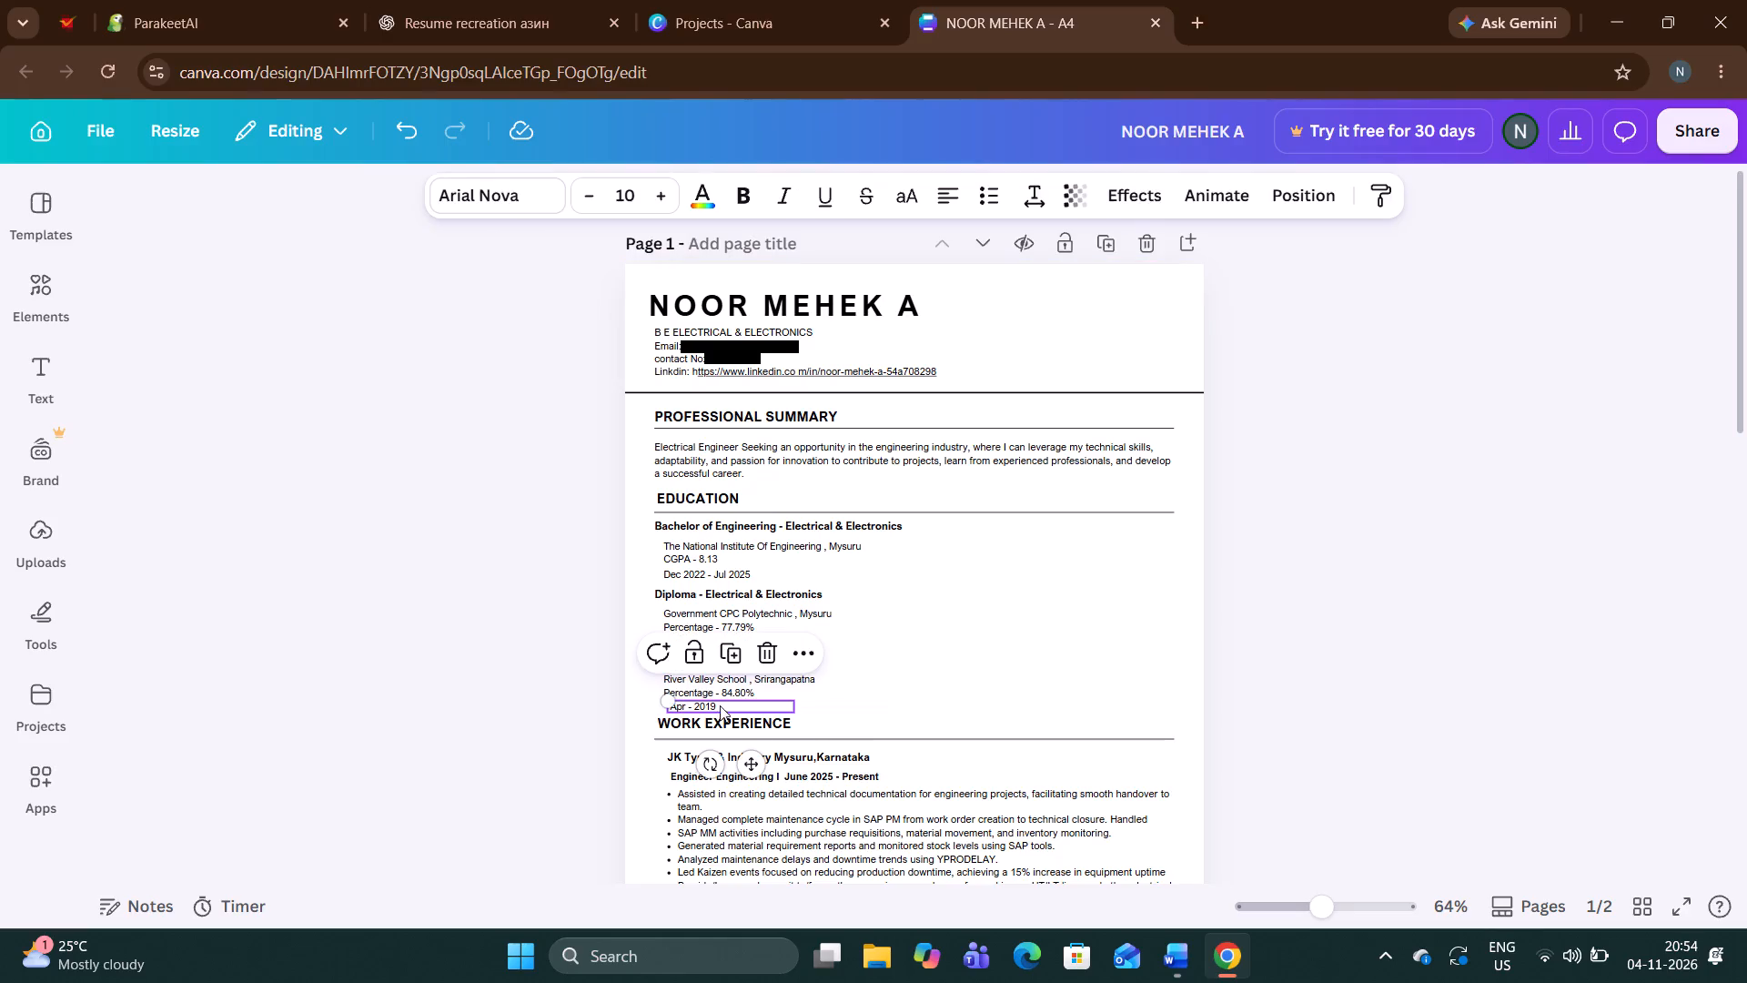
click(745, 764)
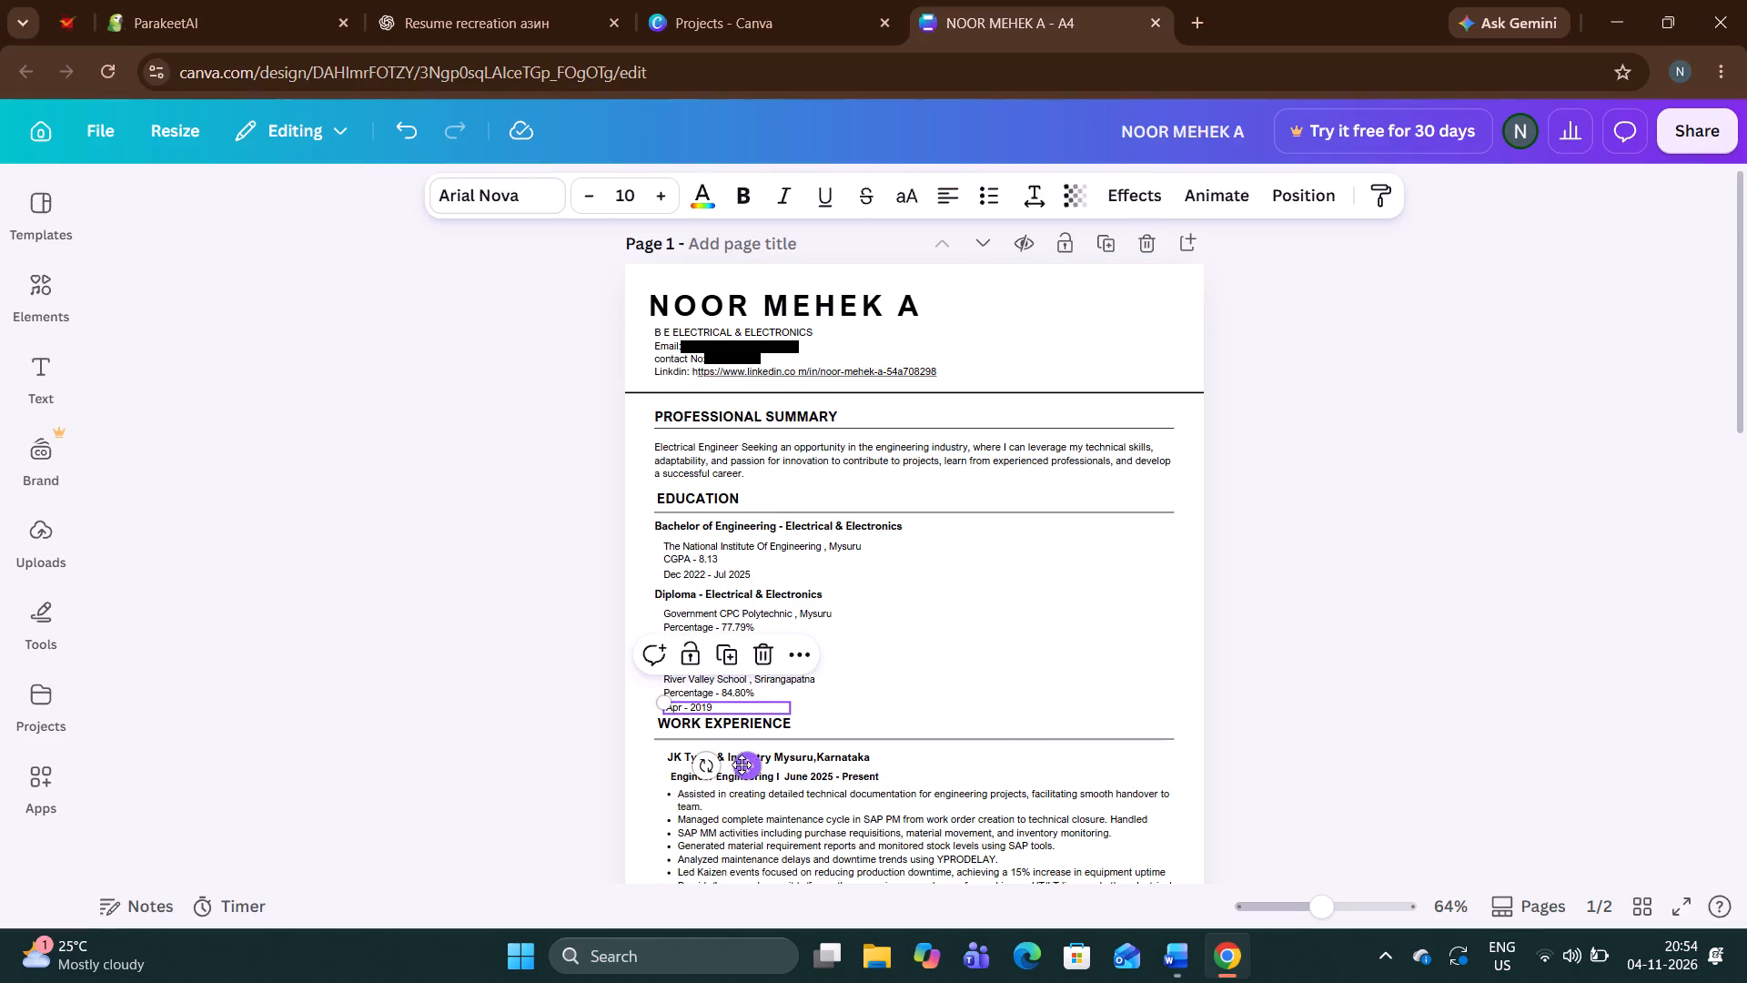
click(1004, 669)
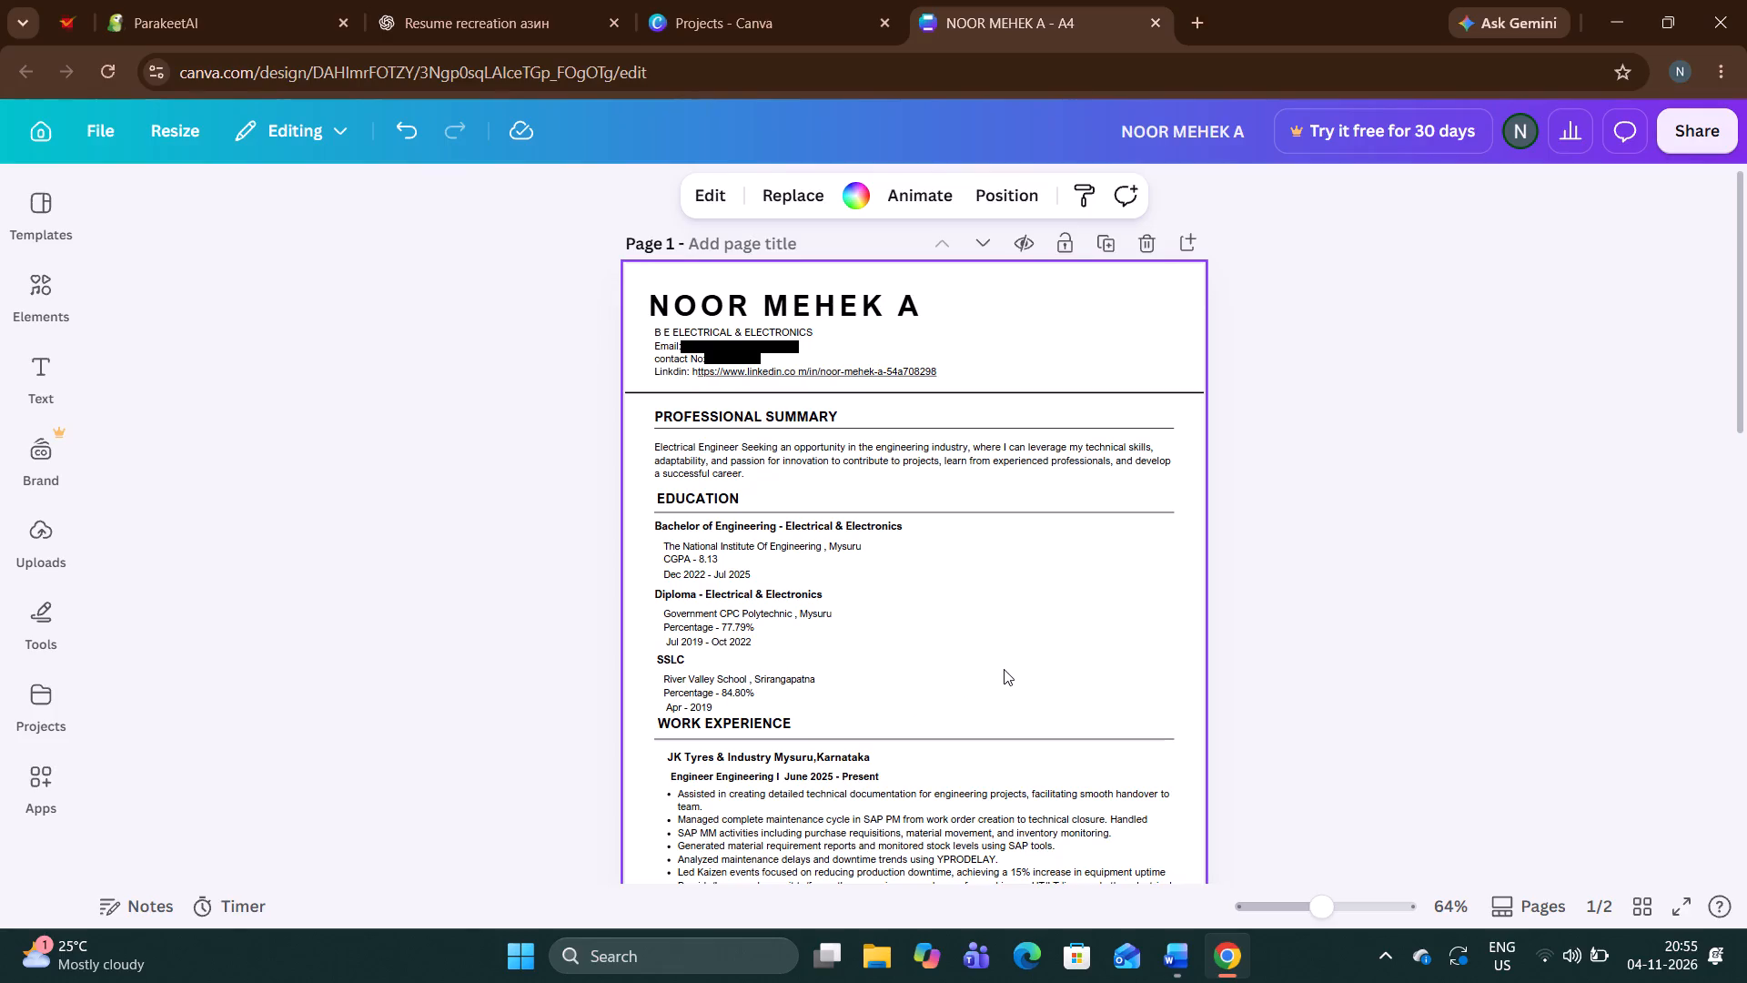
Move the bachelor's date "Dec 2022 - Jul 2025" to the right side of the page, level with the institute line.
click(736, 572)
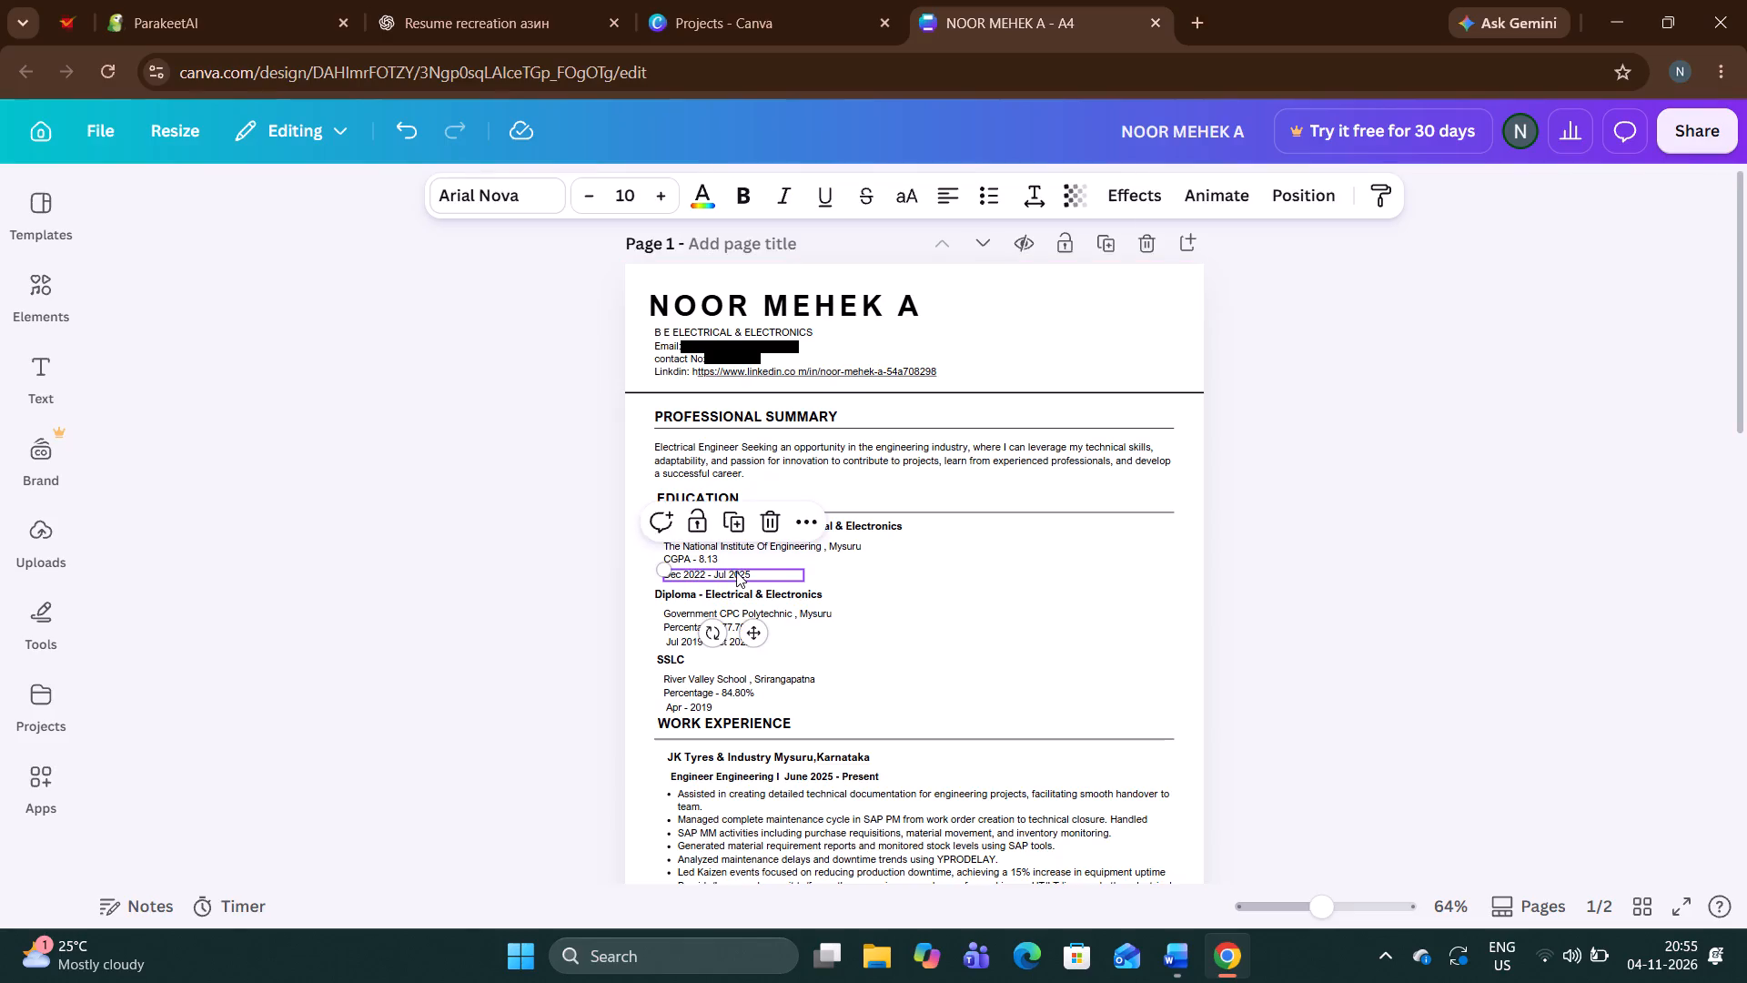
drag(746, 633, 1065, 615)
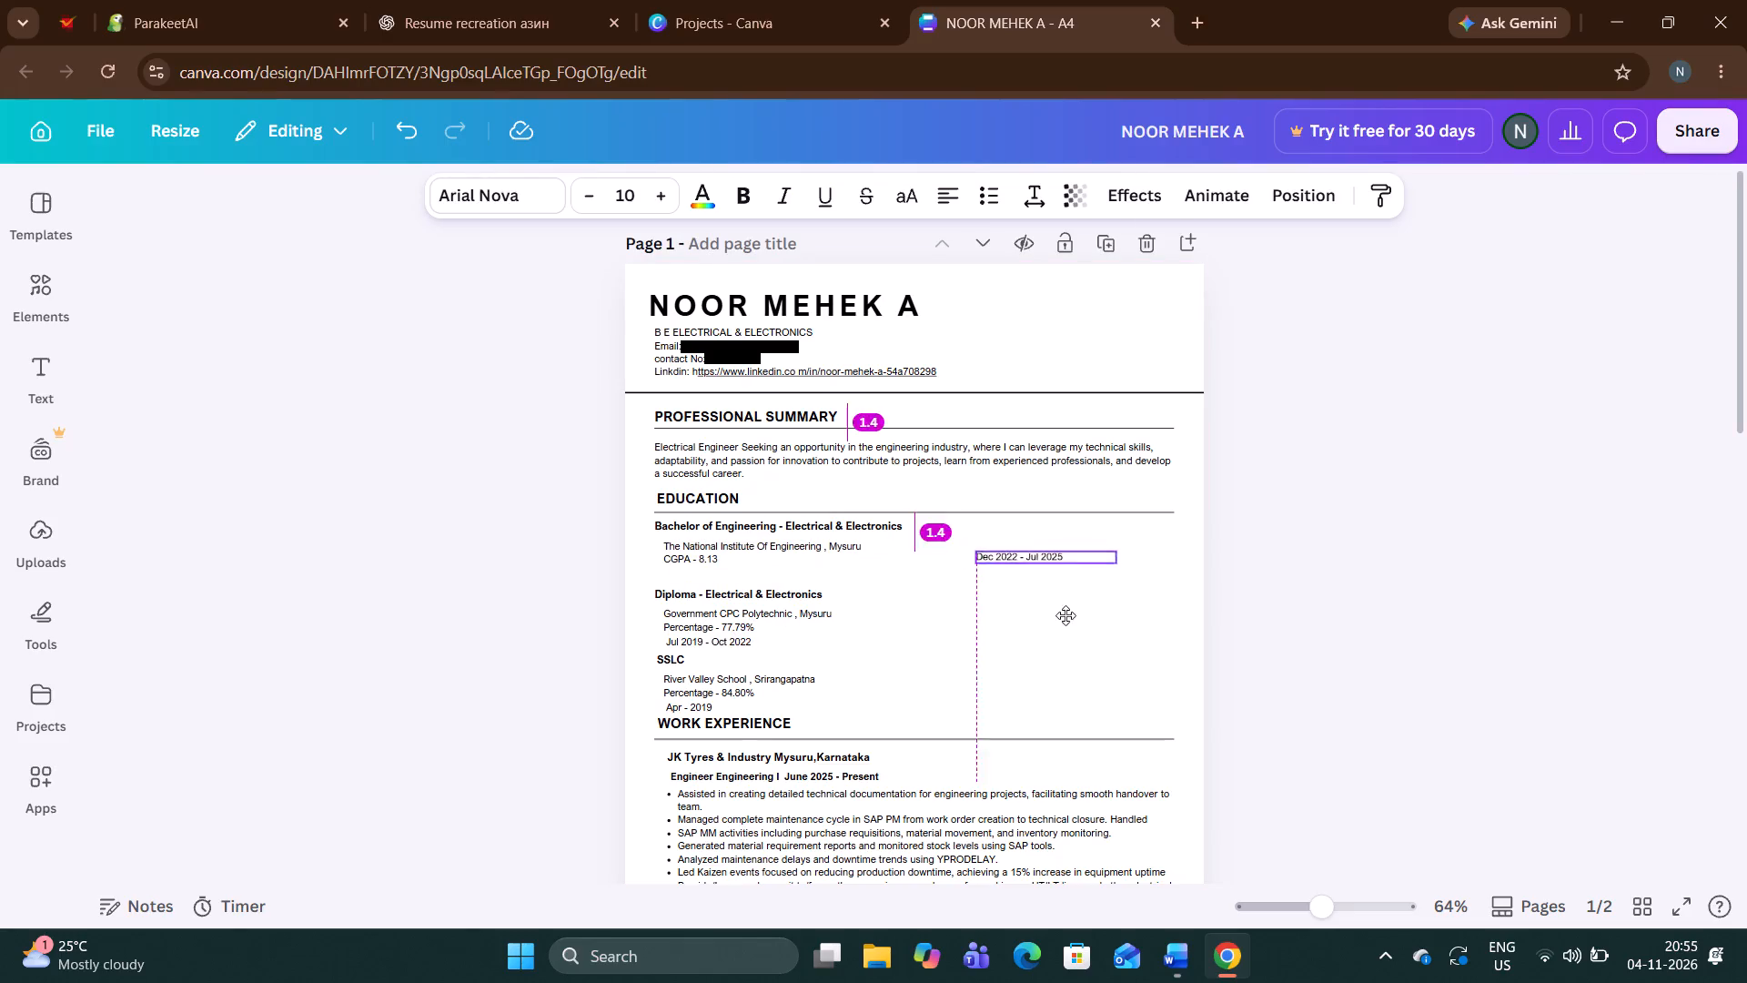
drag(1065, 615, 1095, 618)
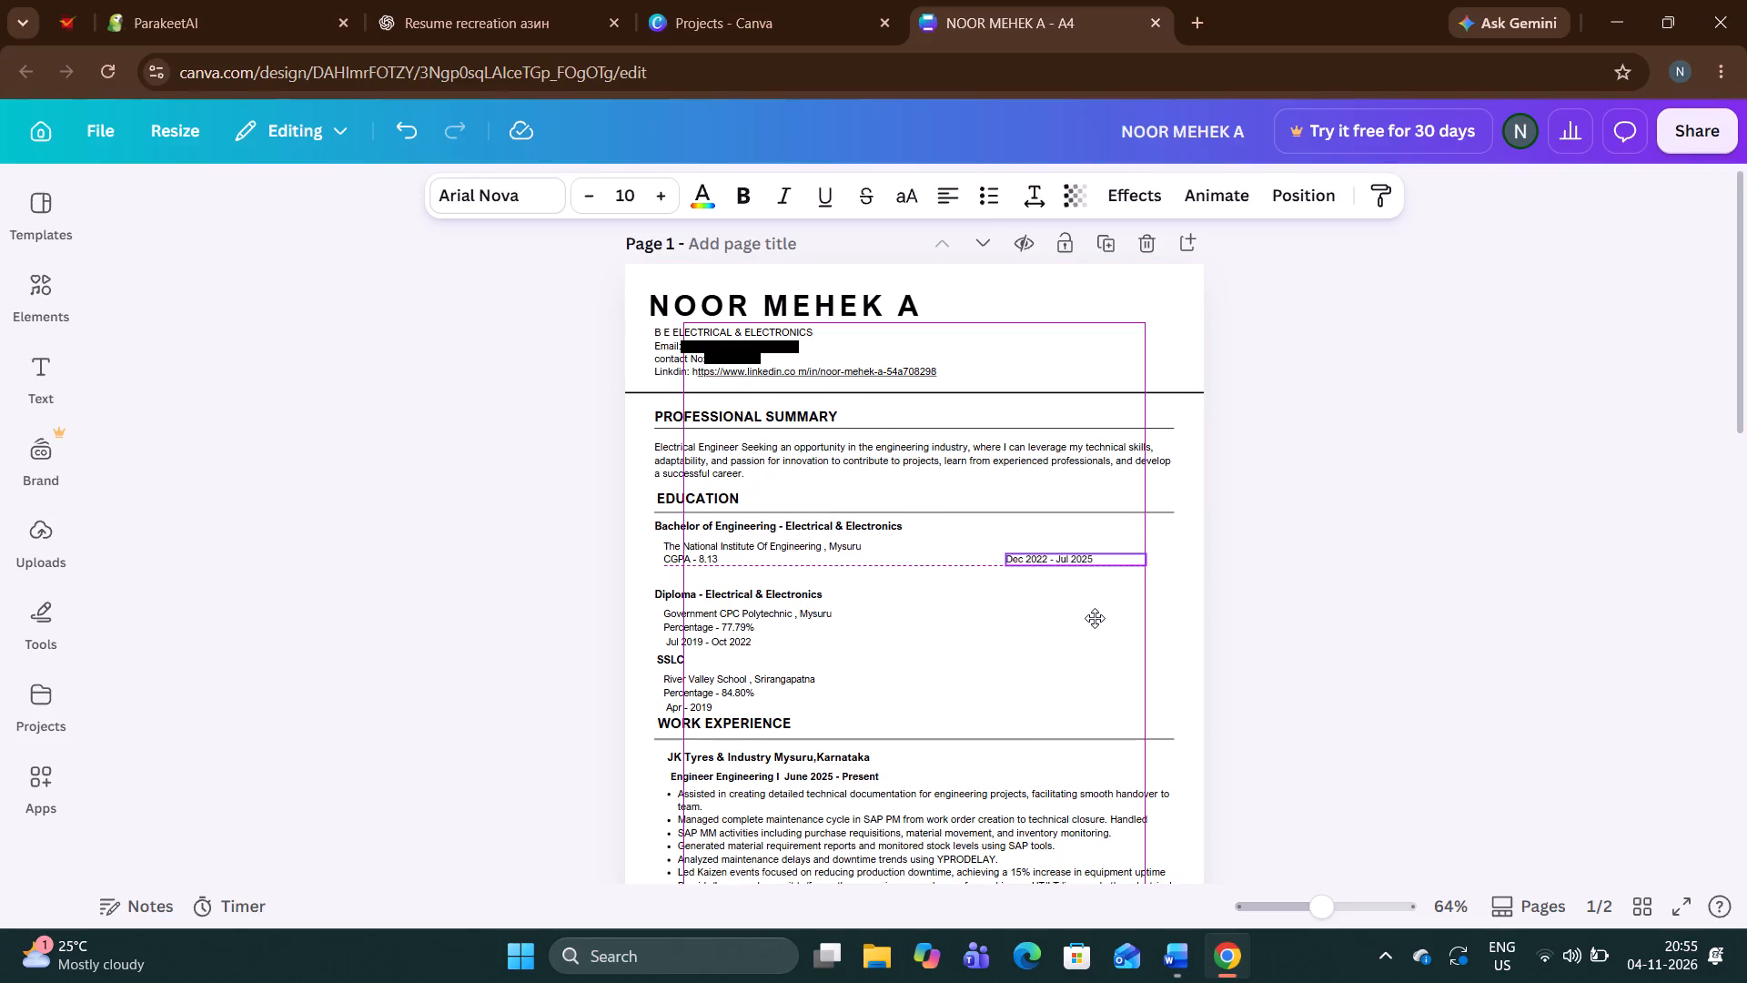
drag(1095, 618, 1093, 607)
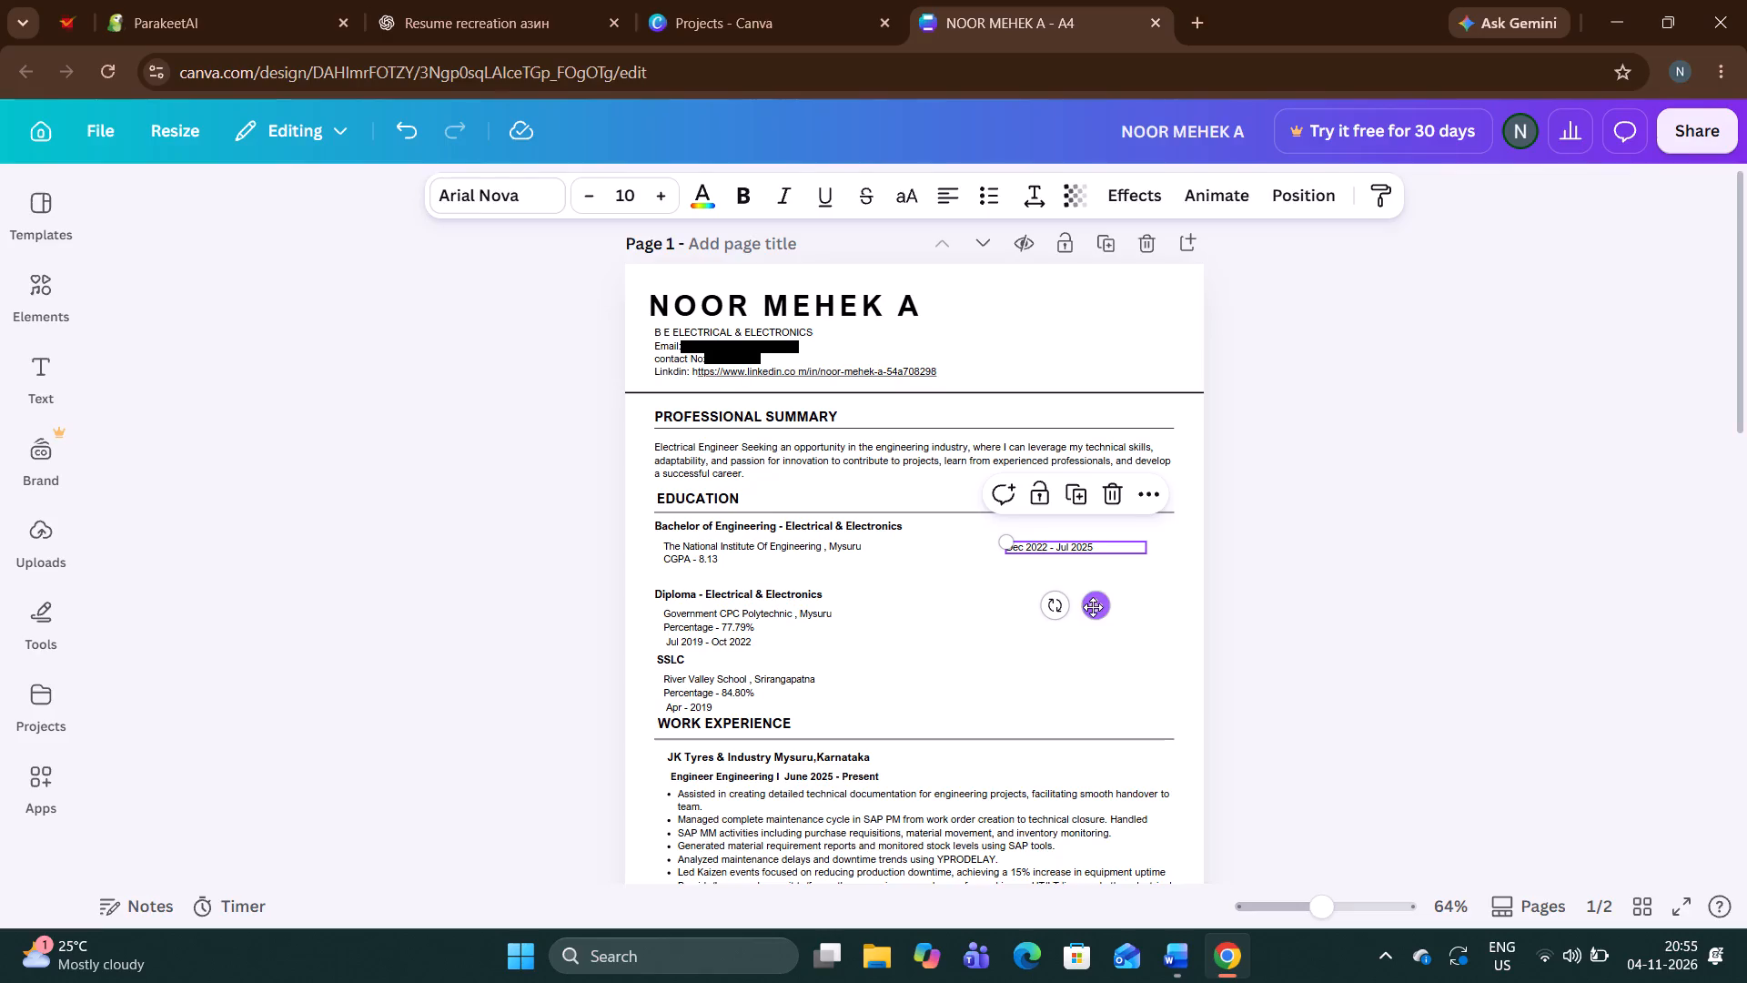
Move the Diploma date "Jul 2019 - Oct 2022" level with the Government CPC Polytechnic line, aligned beneath the bachelor's date.
click(750, 645)
drag(746, 691, 1081, 664)
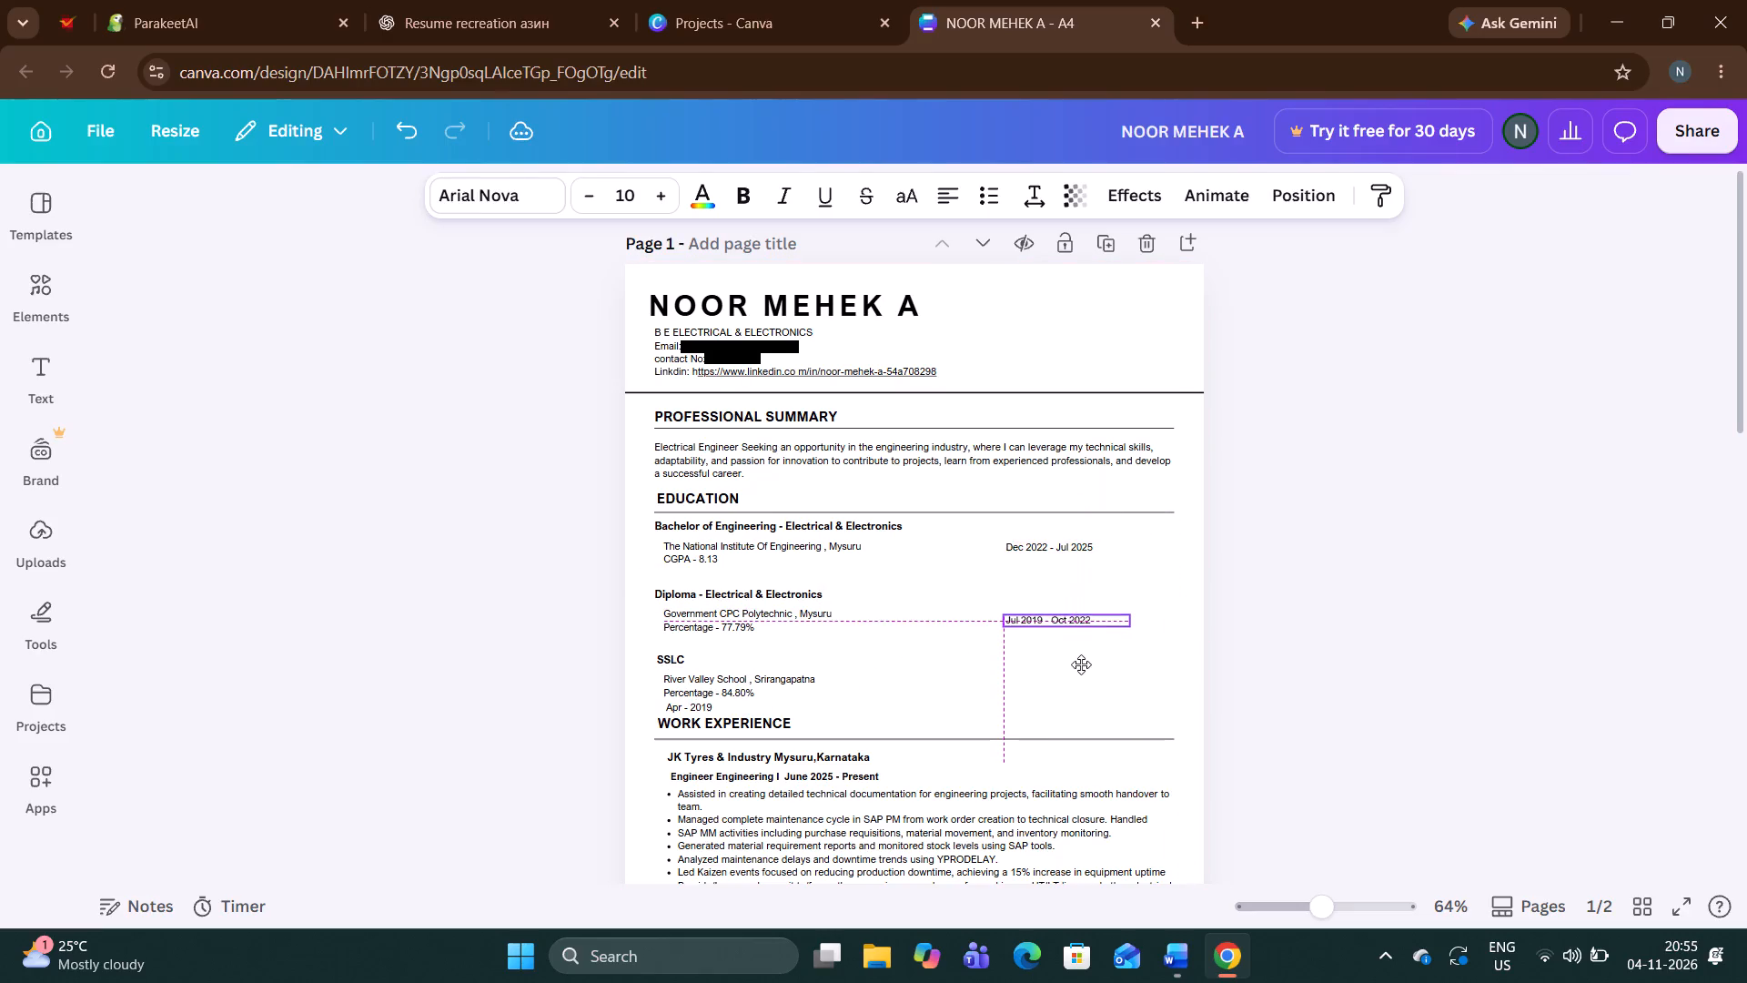
drag(1081, 664, 1079, 664)
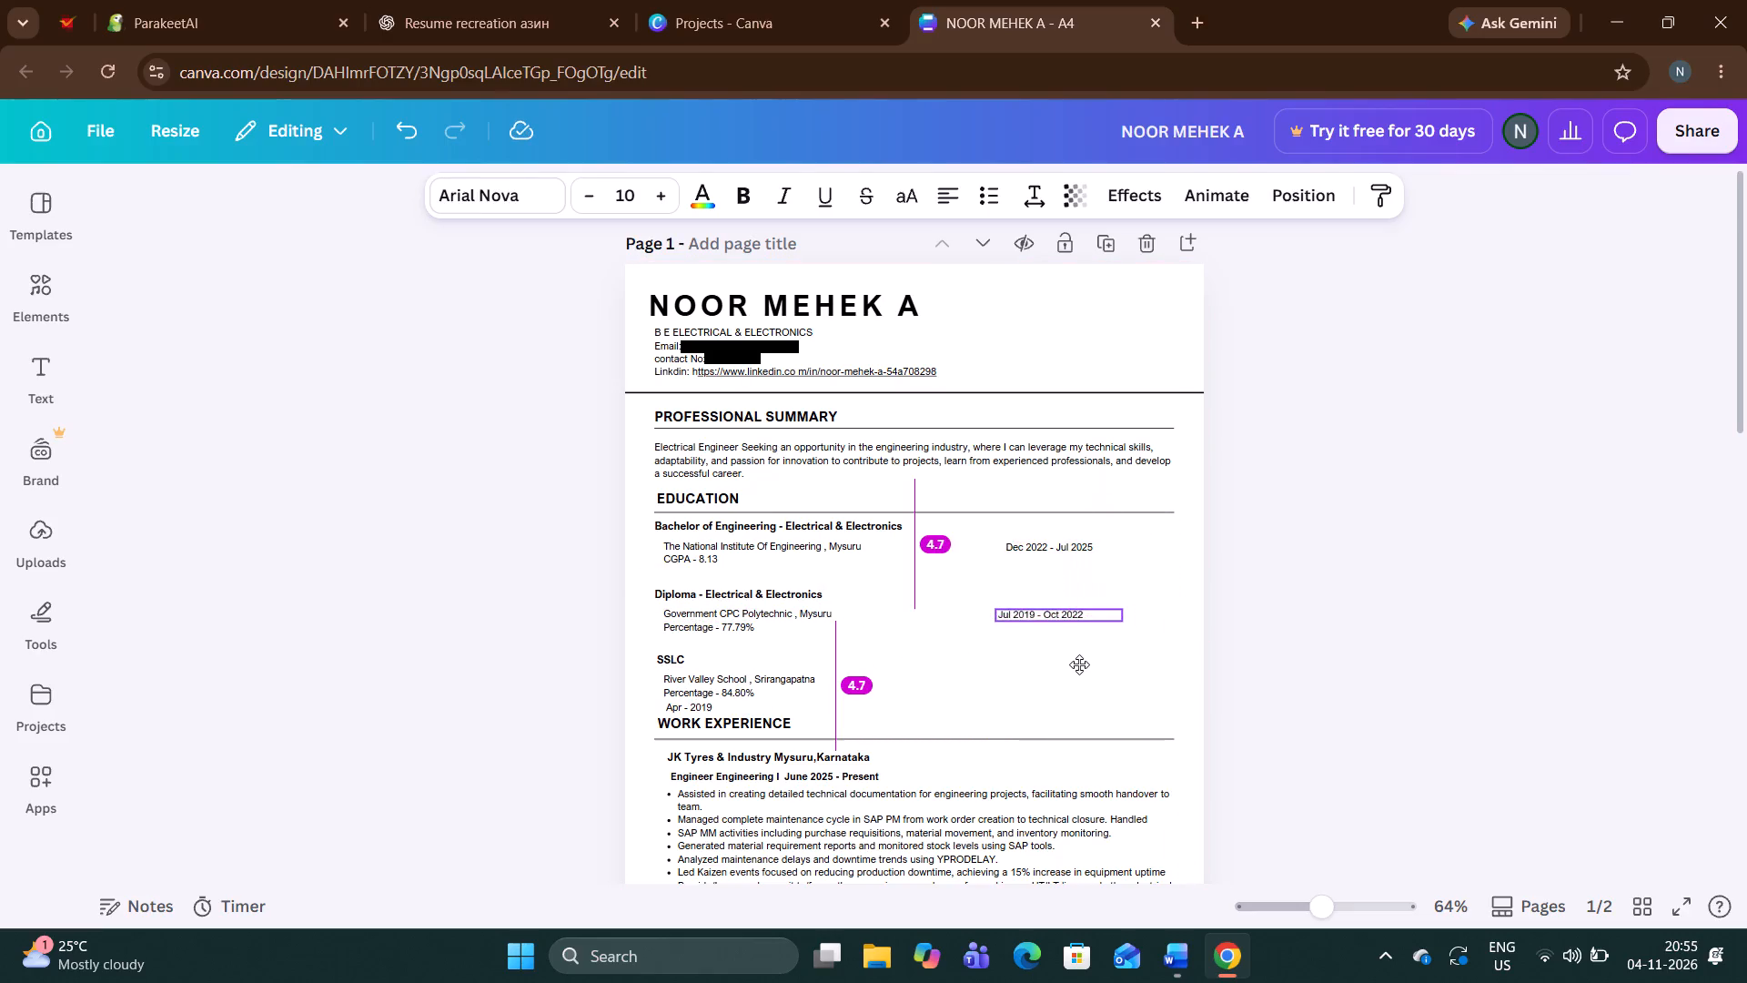
drag(1079, 664, 1086, 662)
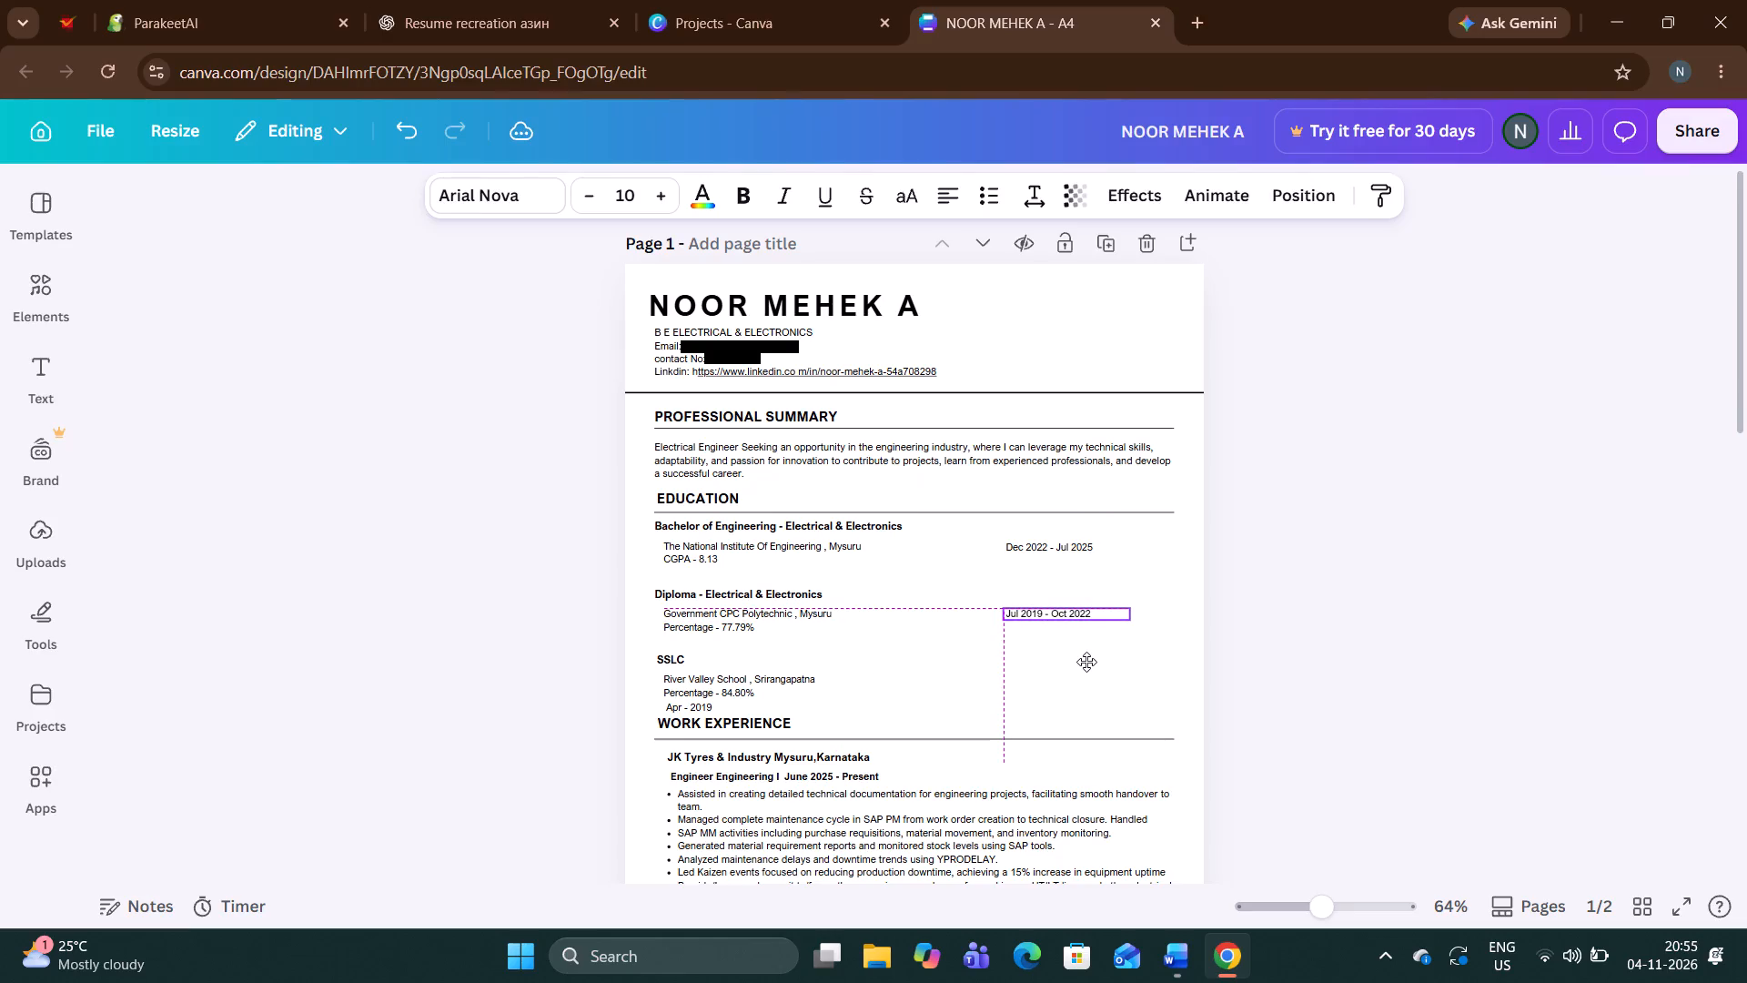
drag(1086, 662, 1081, 665)
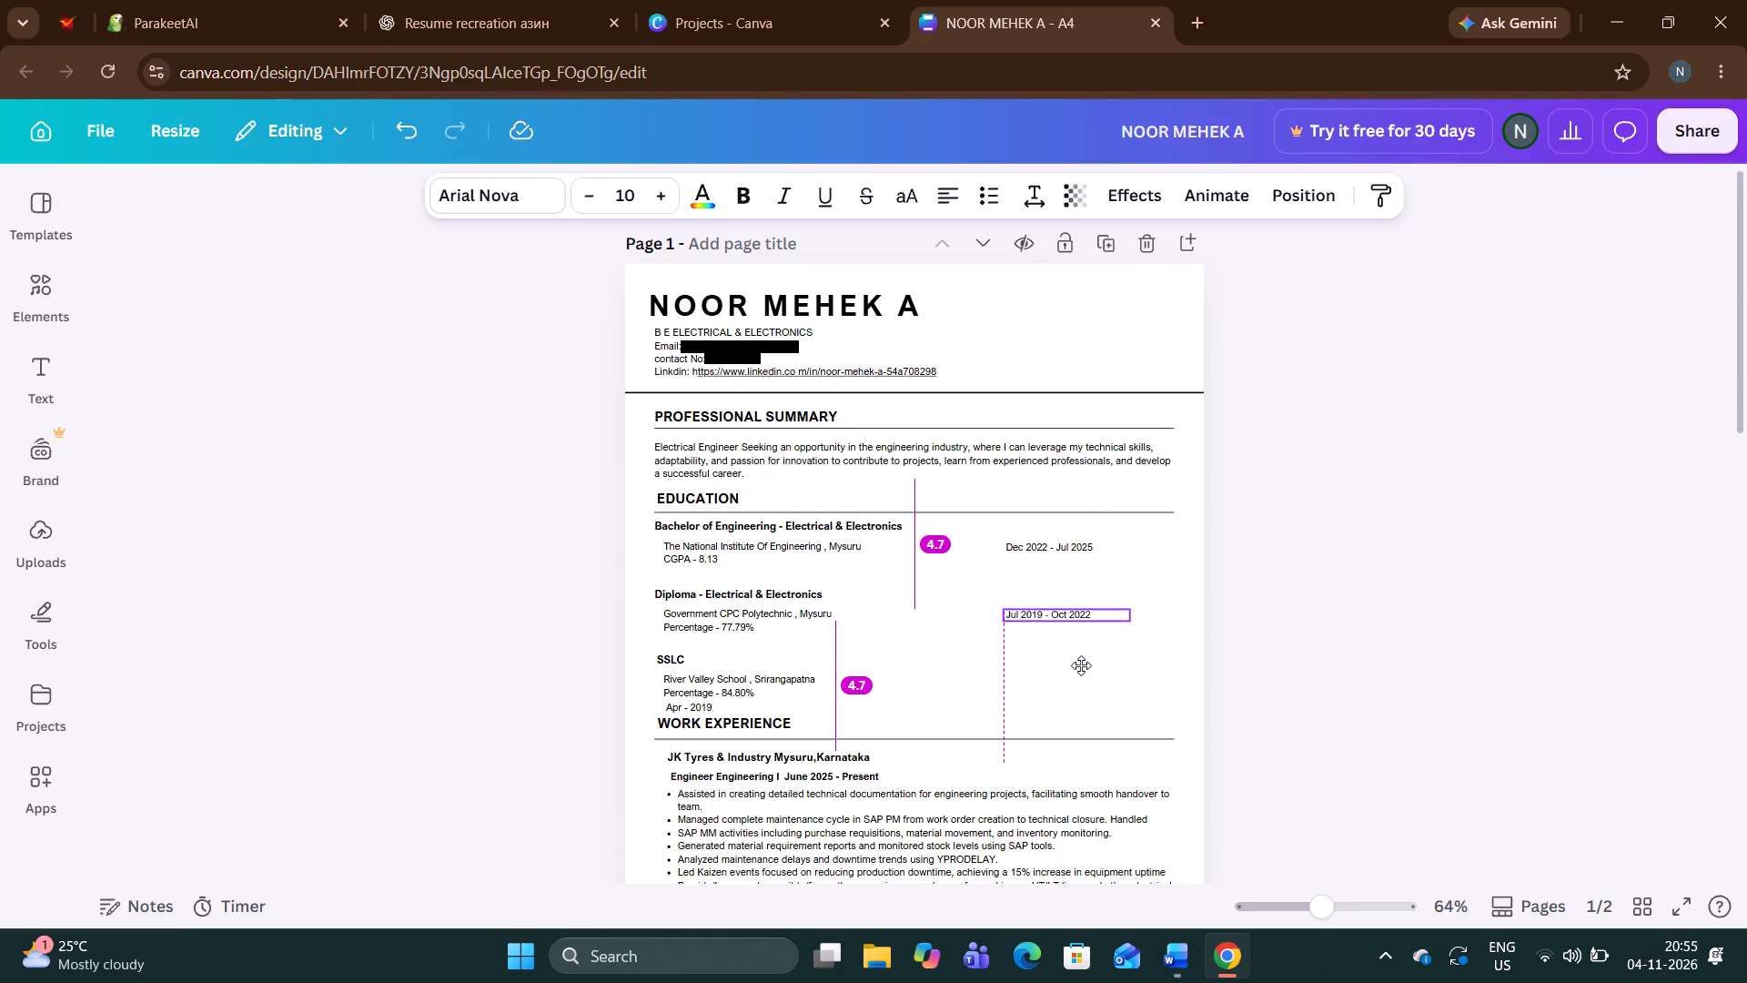
drag(1081, 665, 1086, 664)
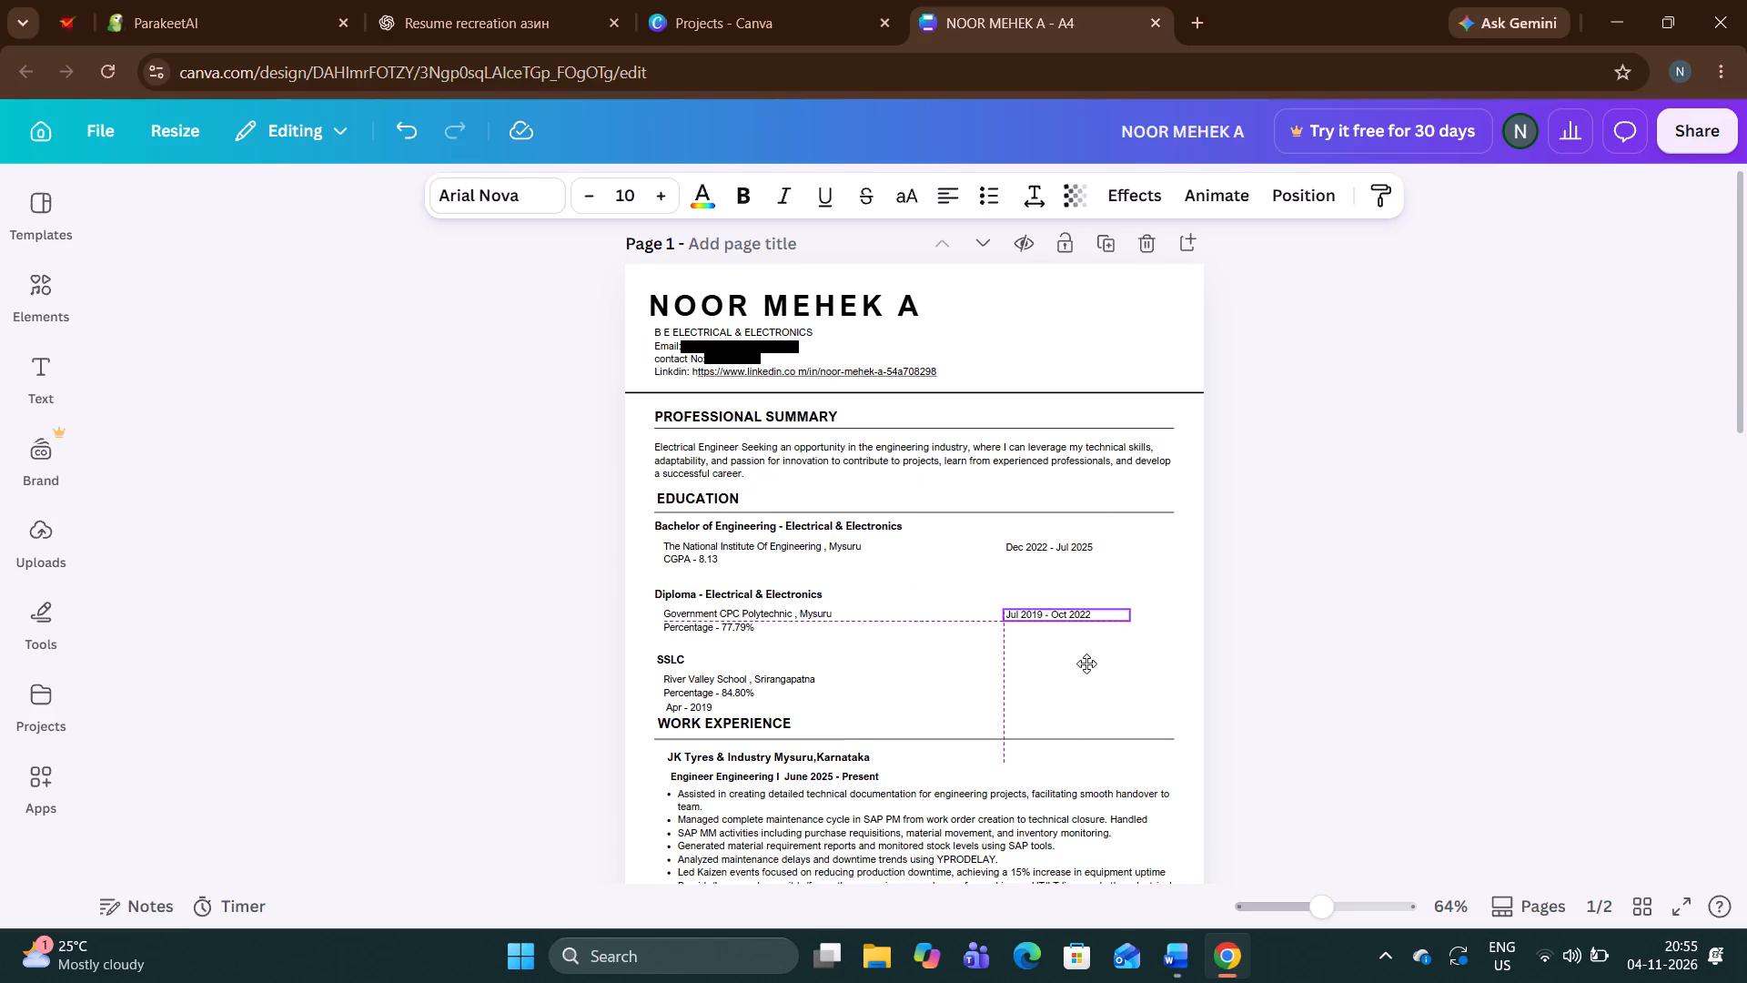
drag(1086, 664, 1086, 664)
drag(1086, 664, 1083, 667)
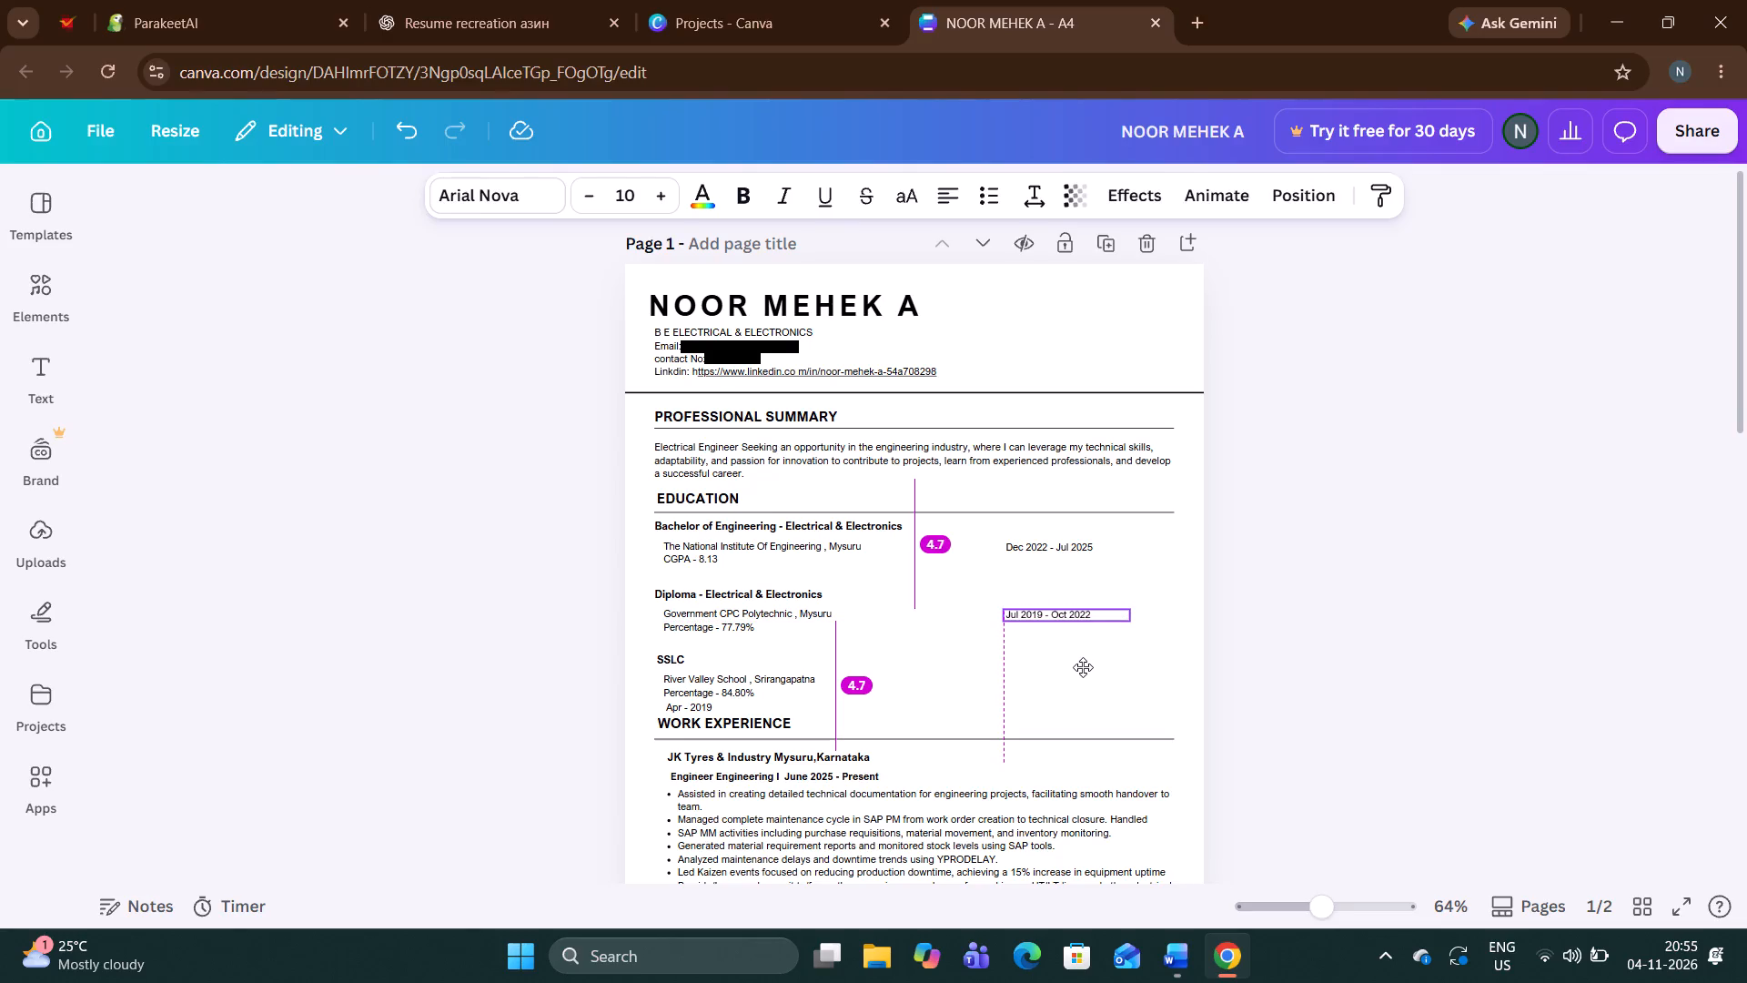
drag(1083, 667, 1082, 665)
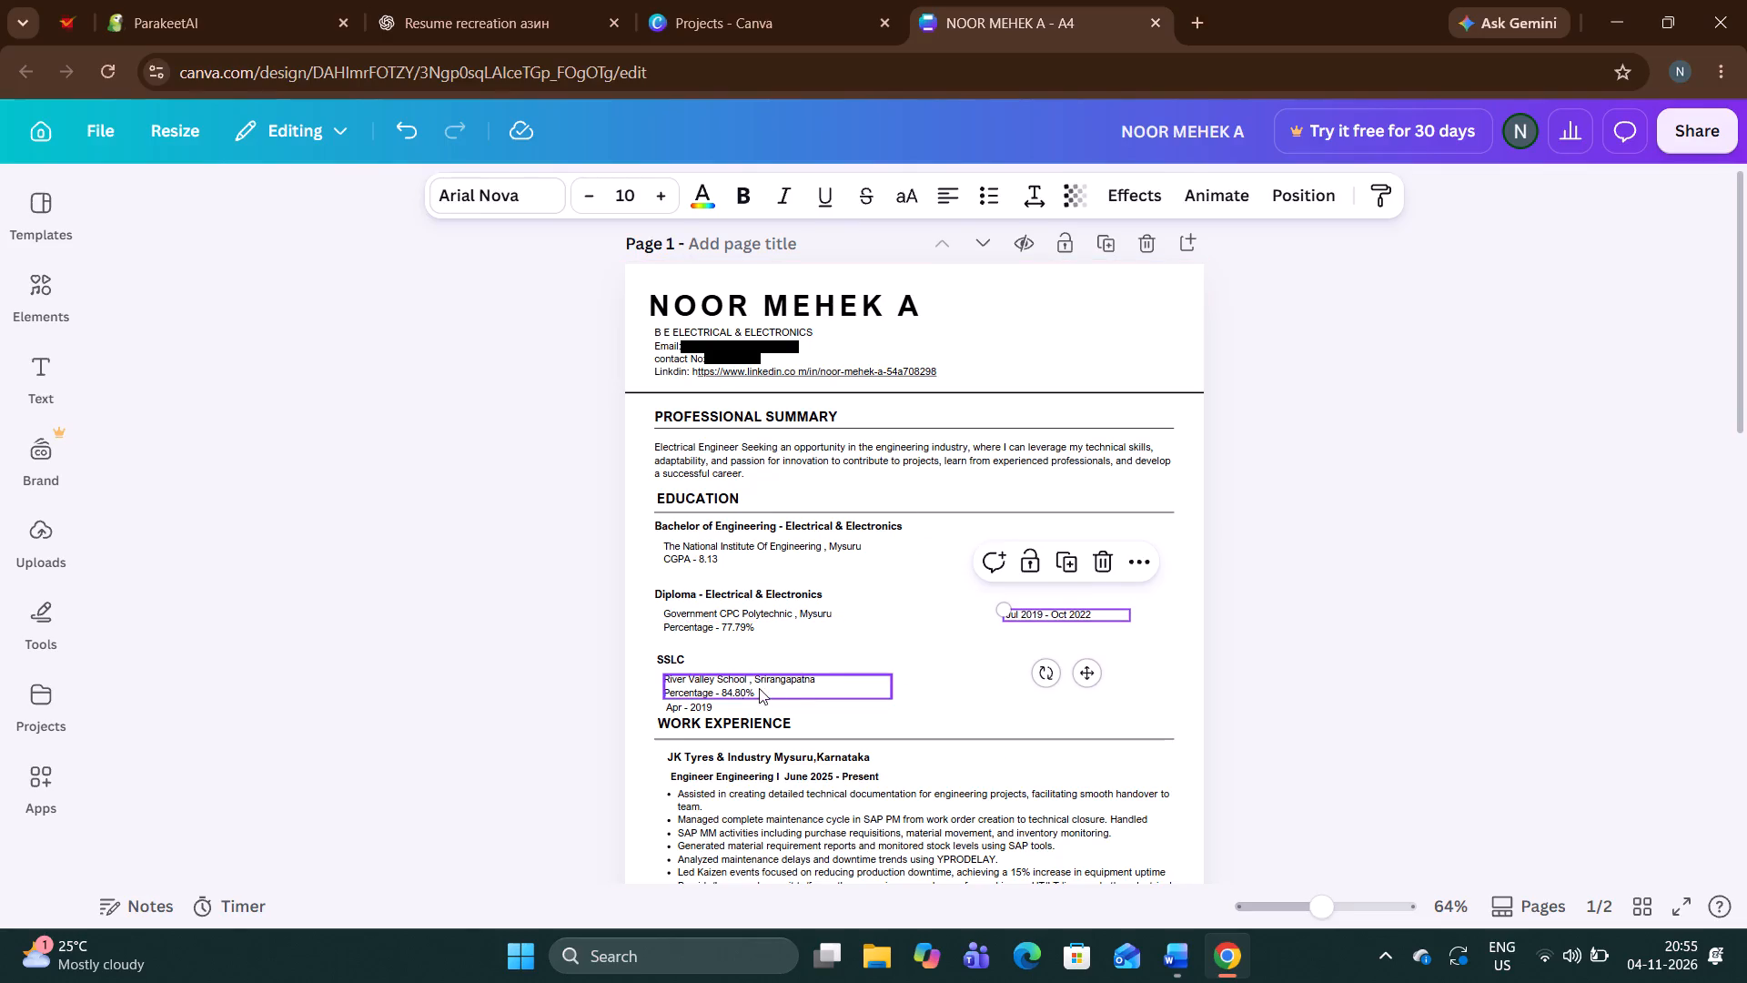
Move the SSLC date "Apr - 2019" beside the River Valley School details, aligned beneath the Diploma date.
click(693, 705)
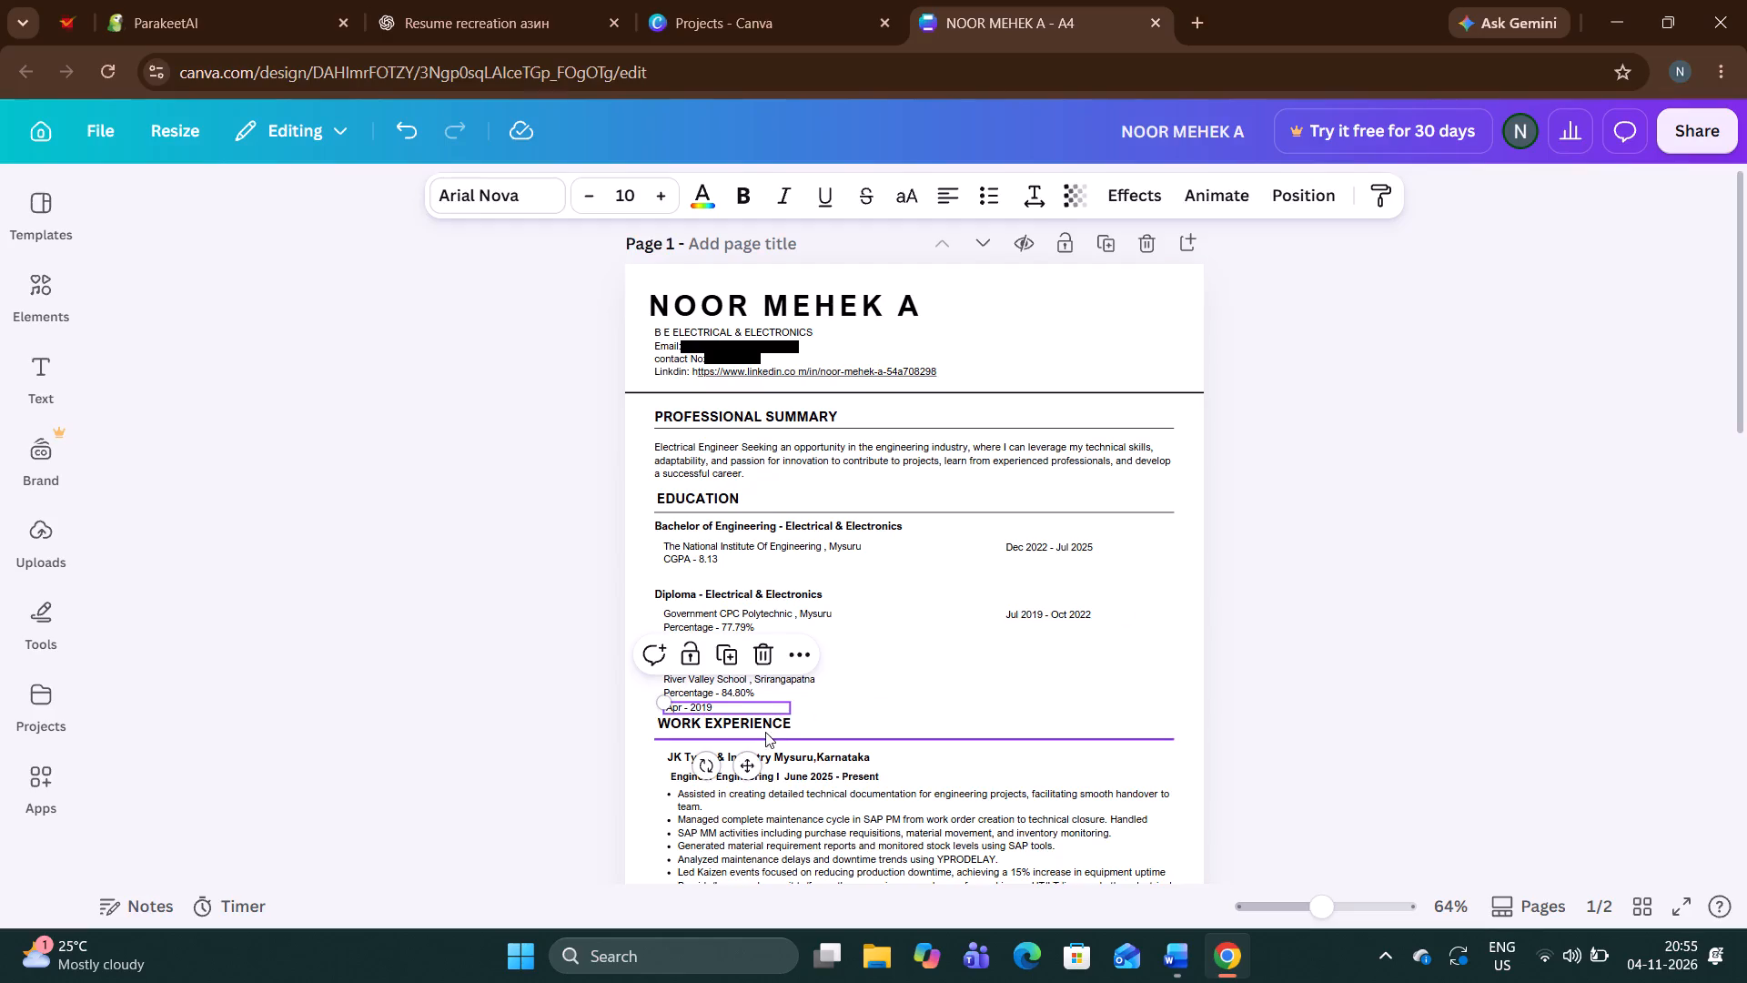
drag(741, 769, 1098, 760)
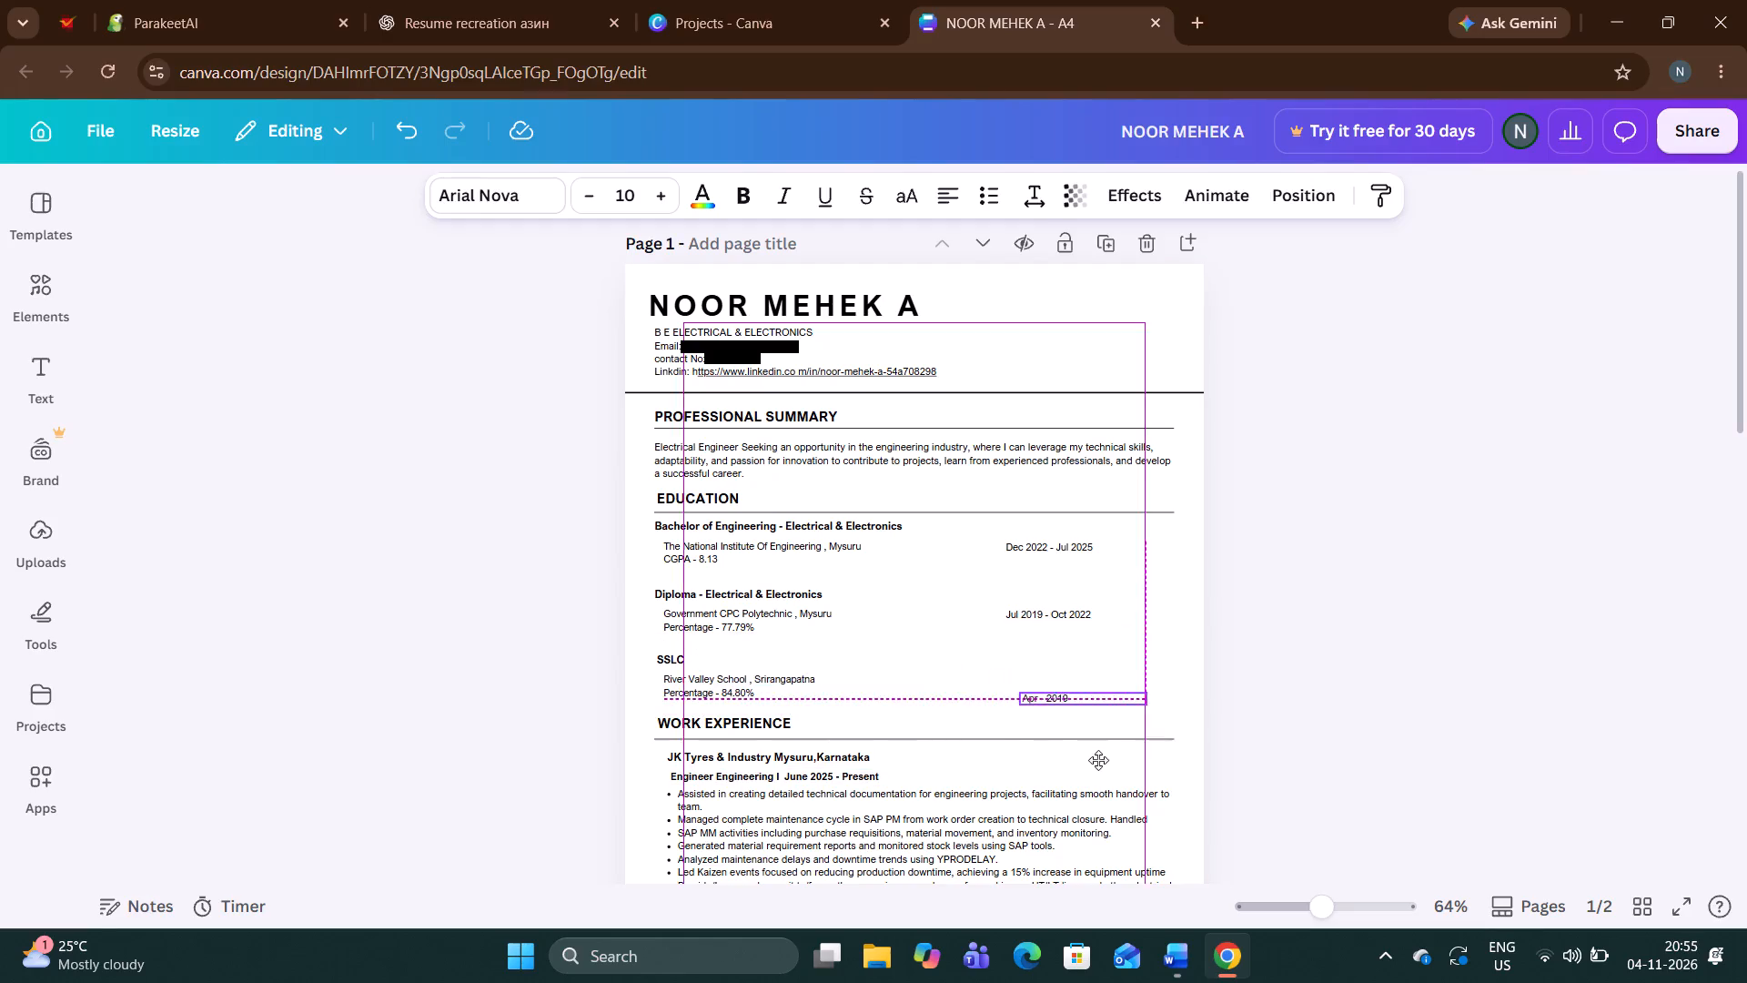
drag(1098, 760, 1070, 751)
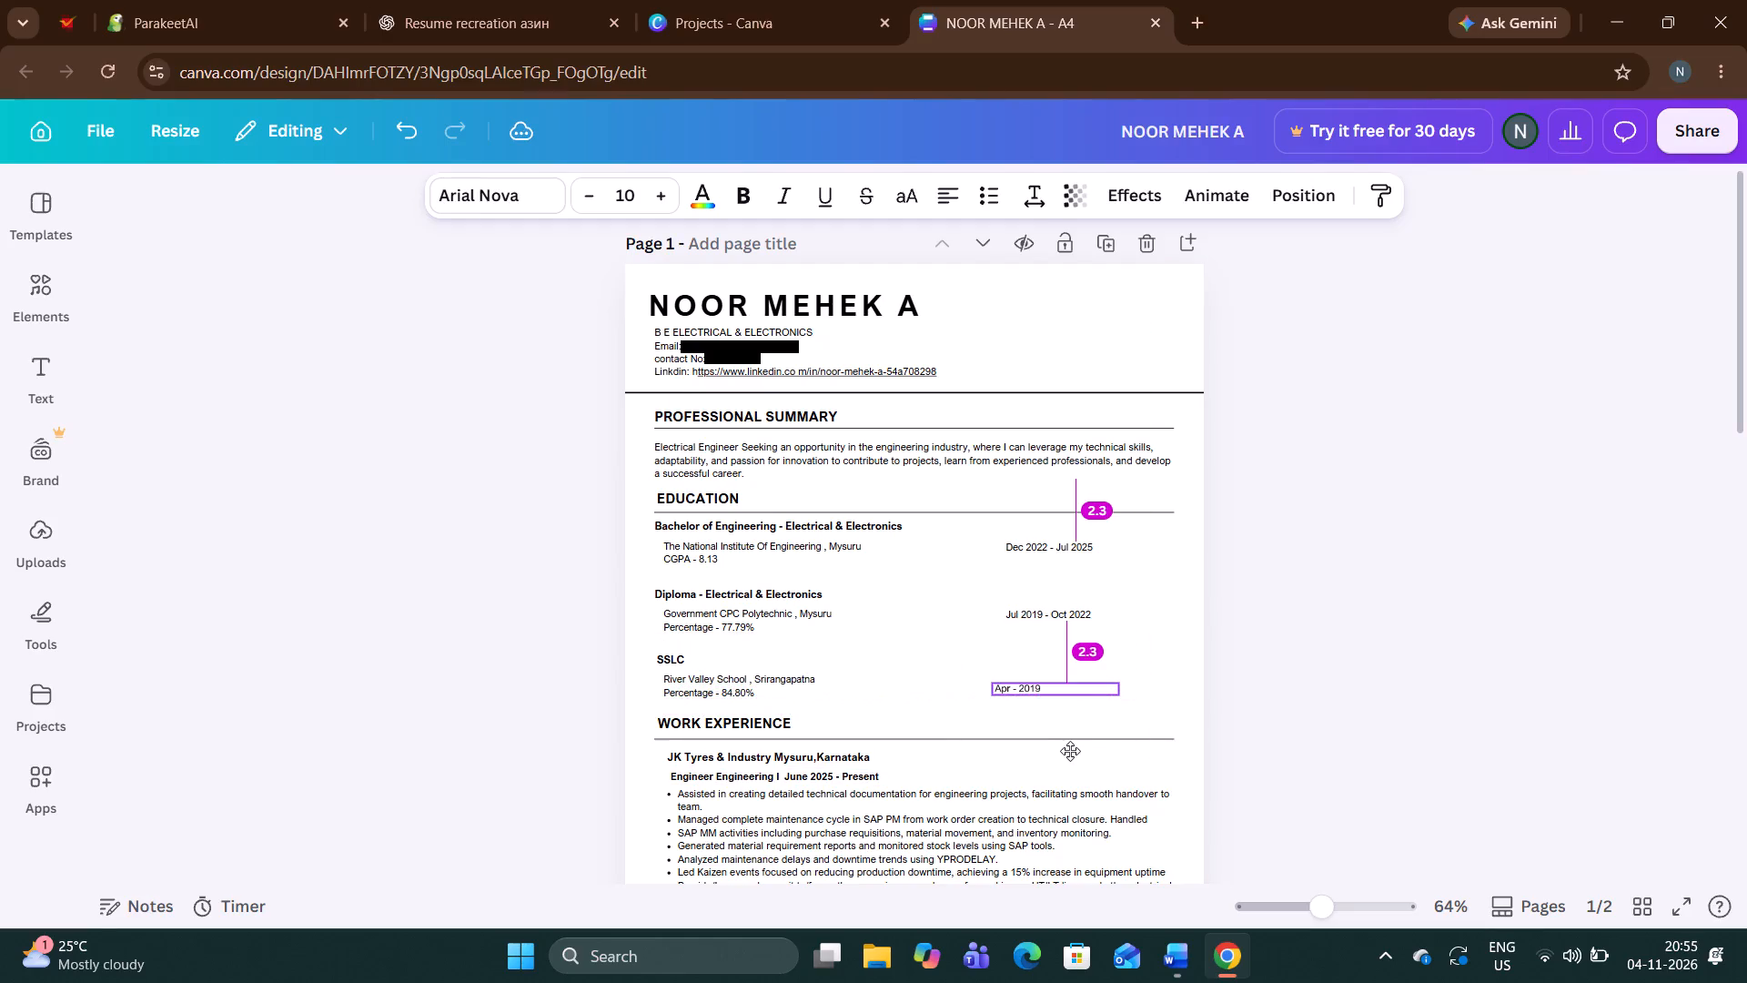
drag(1070, 751, 1081, 748)
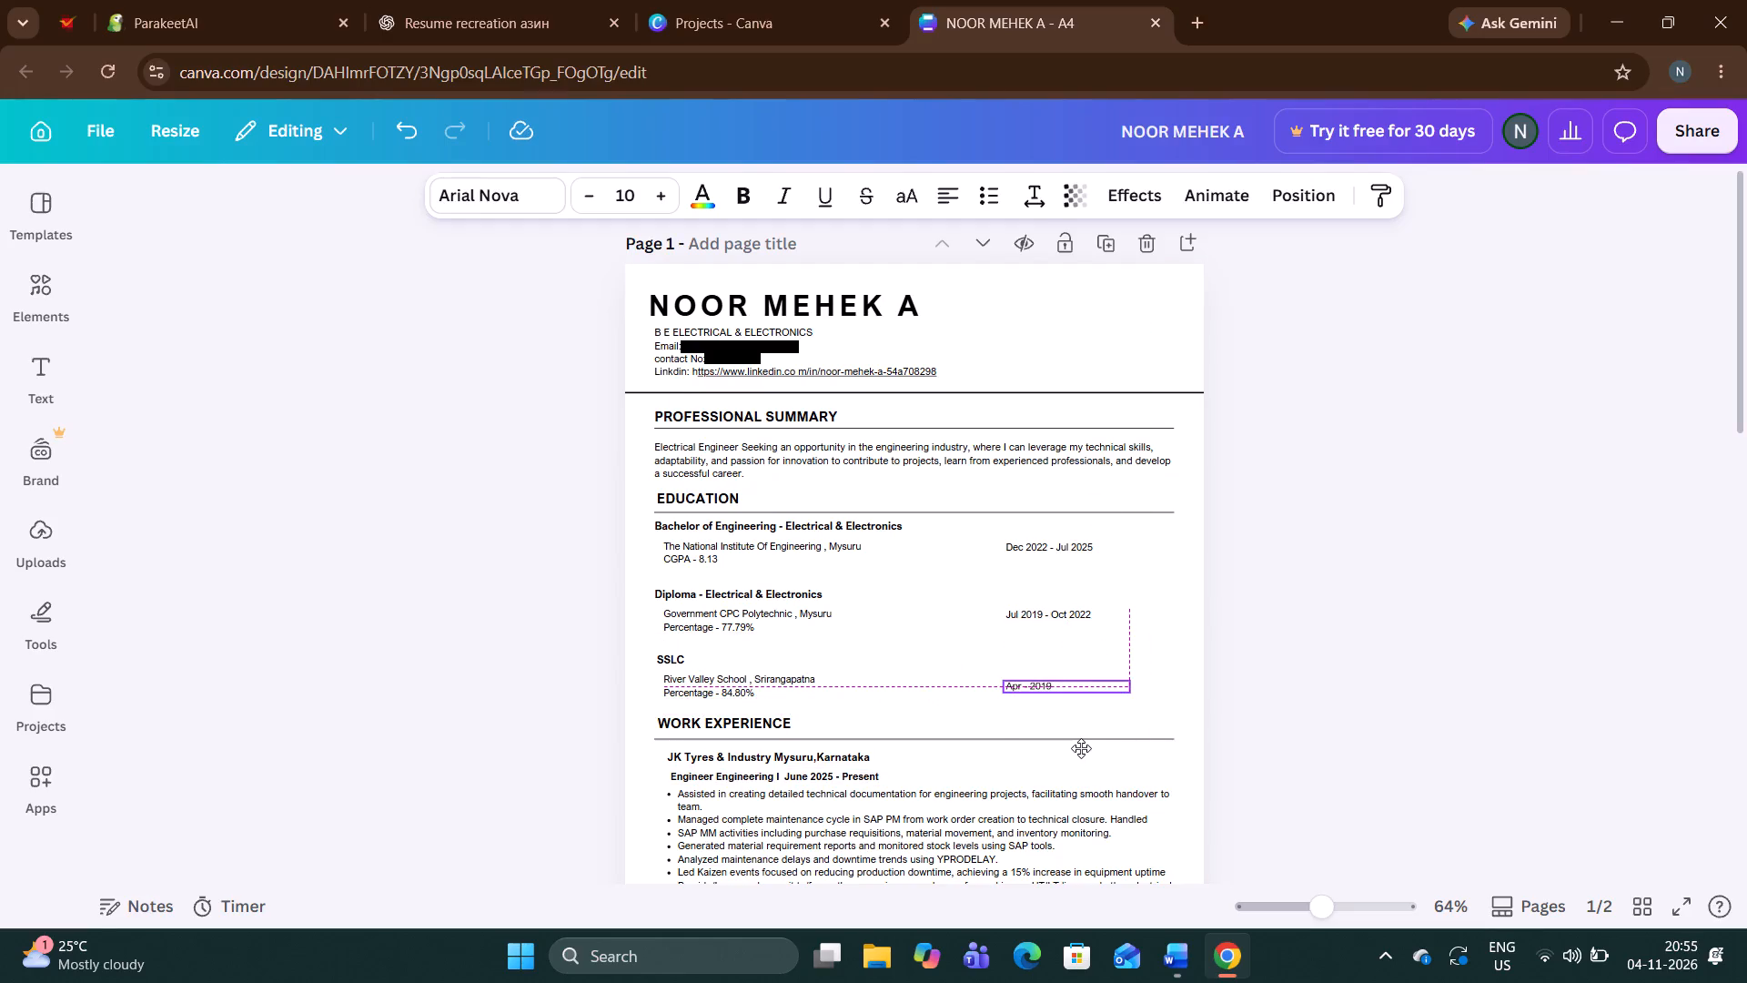
drag(1081, 748, 1079, 748)
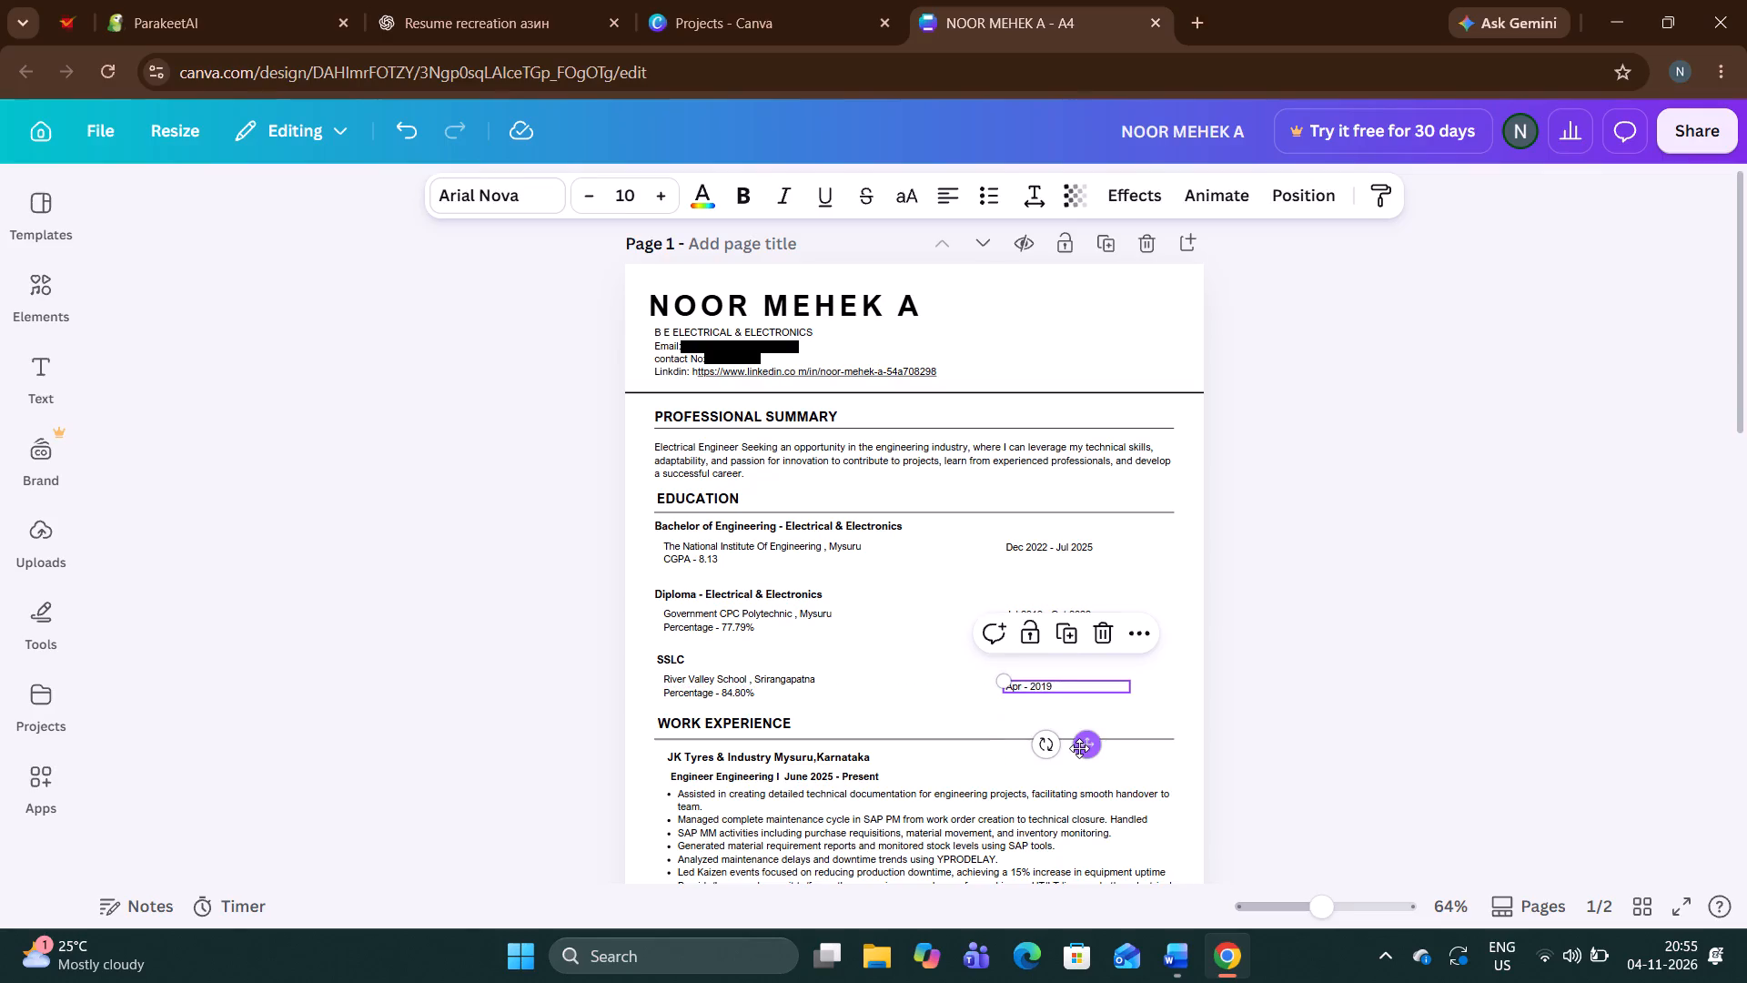
click(540, 574)
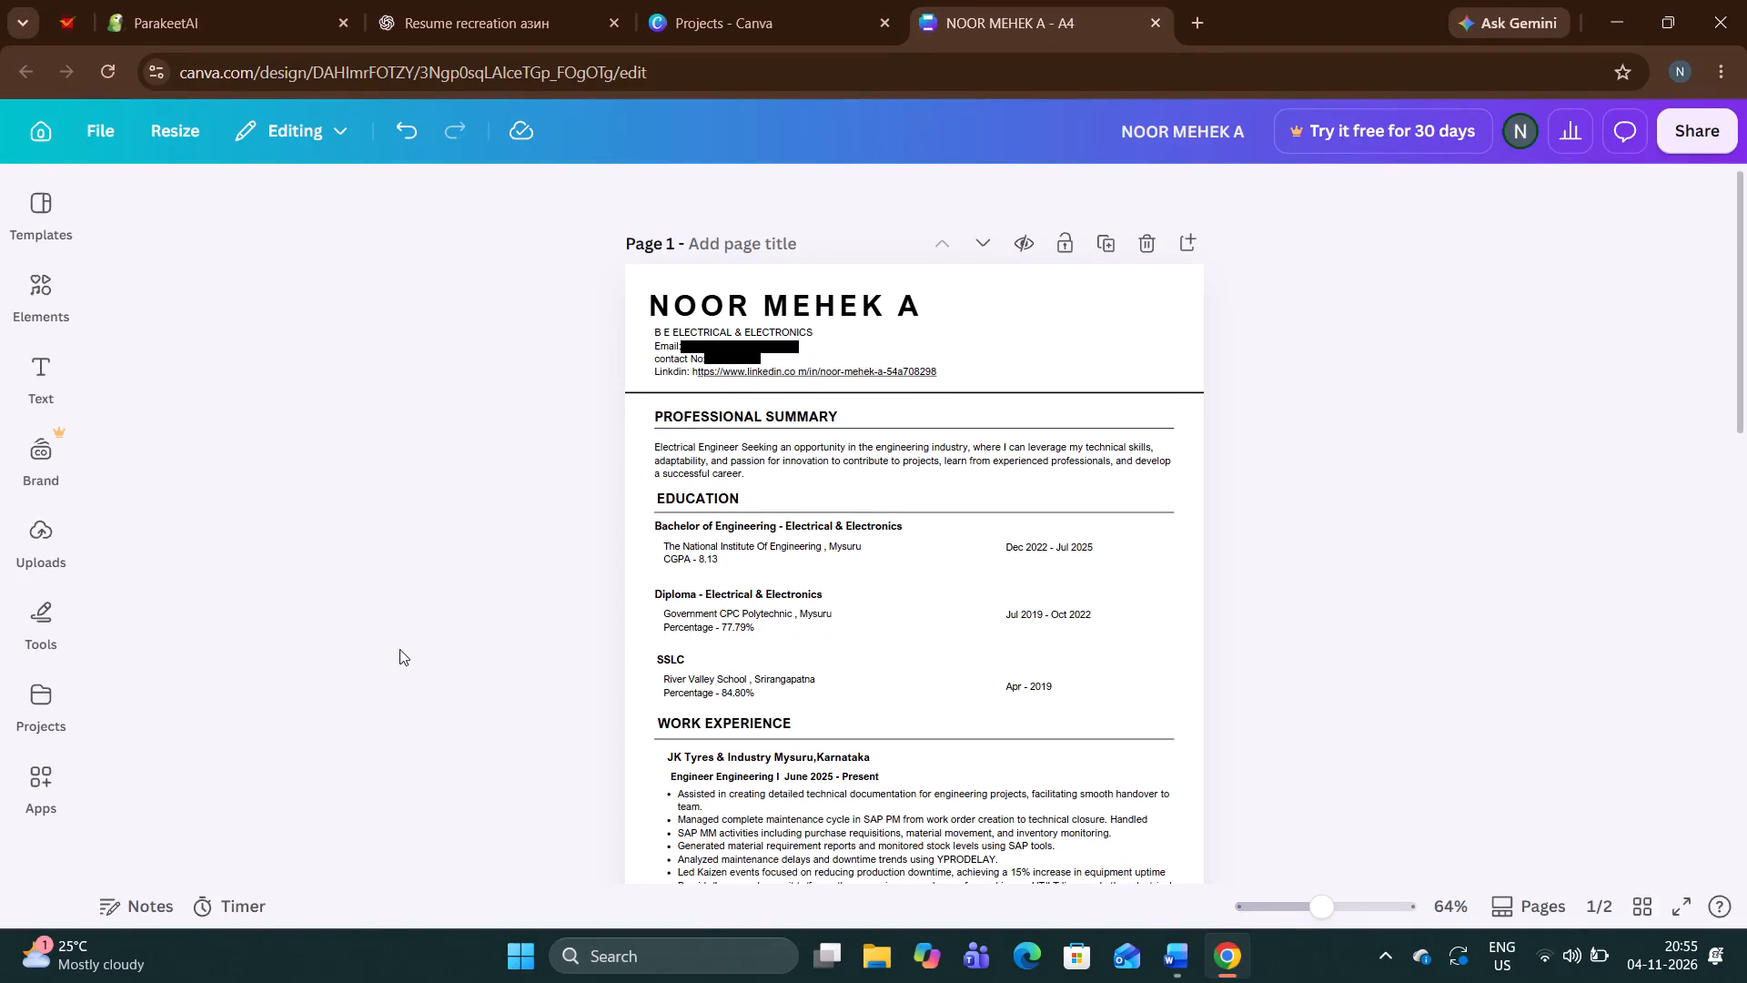
Switch to the ParakeetAI resume and copy the whole JK Tyres & Industries experience entry, from the role to "handover and continuity.".
scroll(399, 649, down, 3)
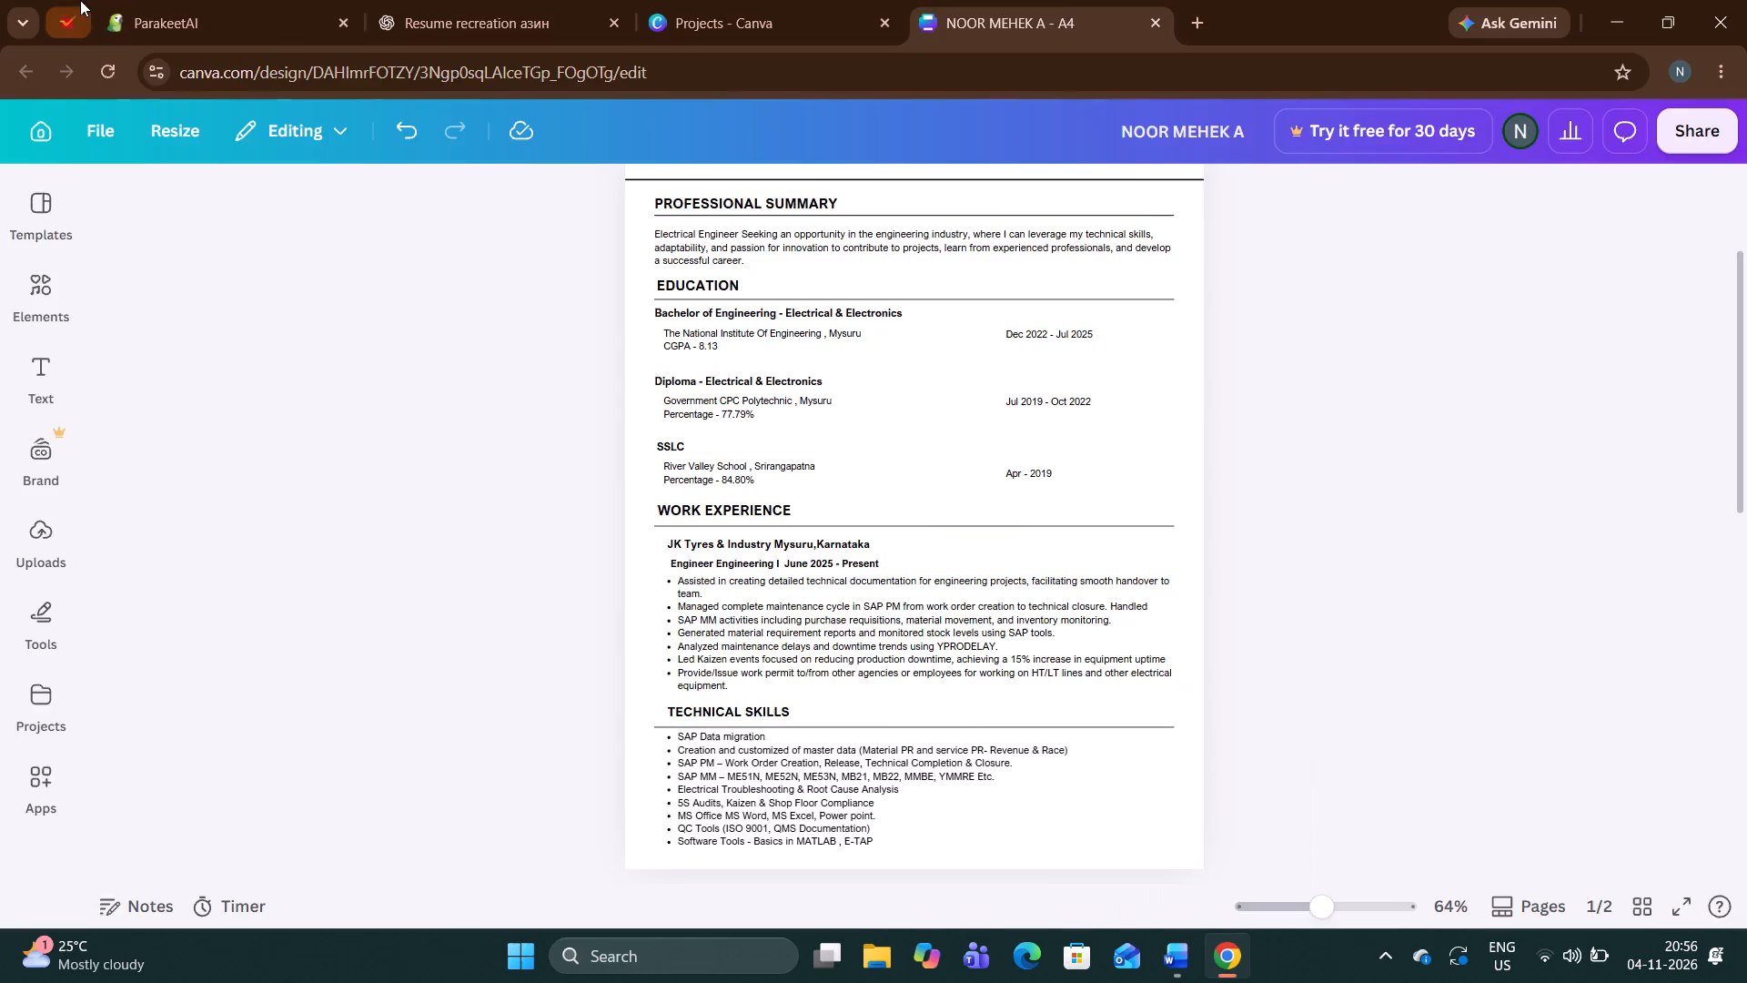
click(156, 21)
scroll(1217, 720, down, 1)
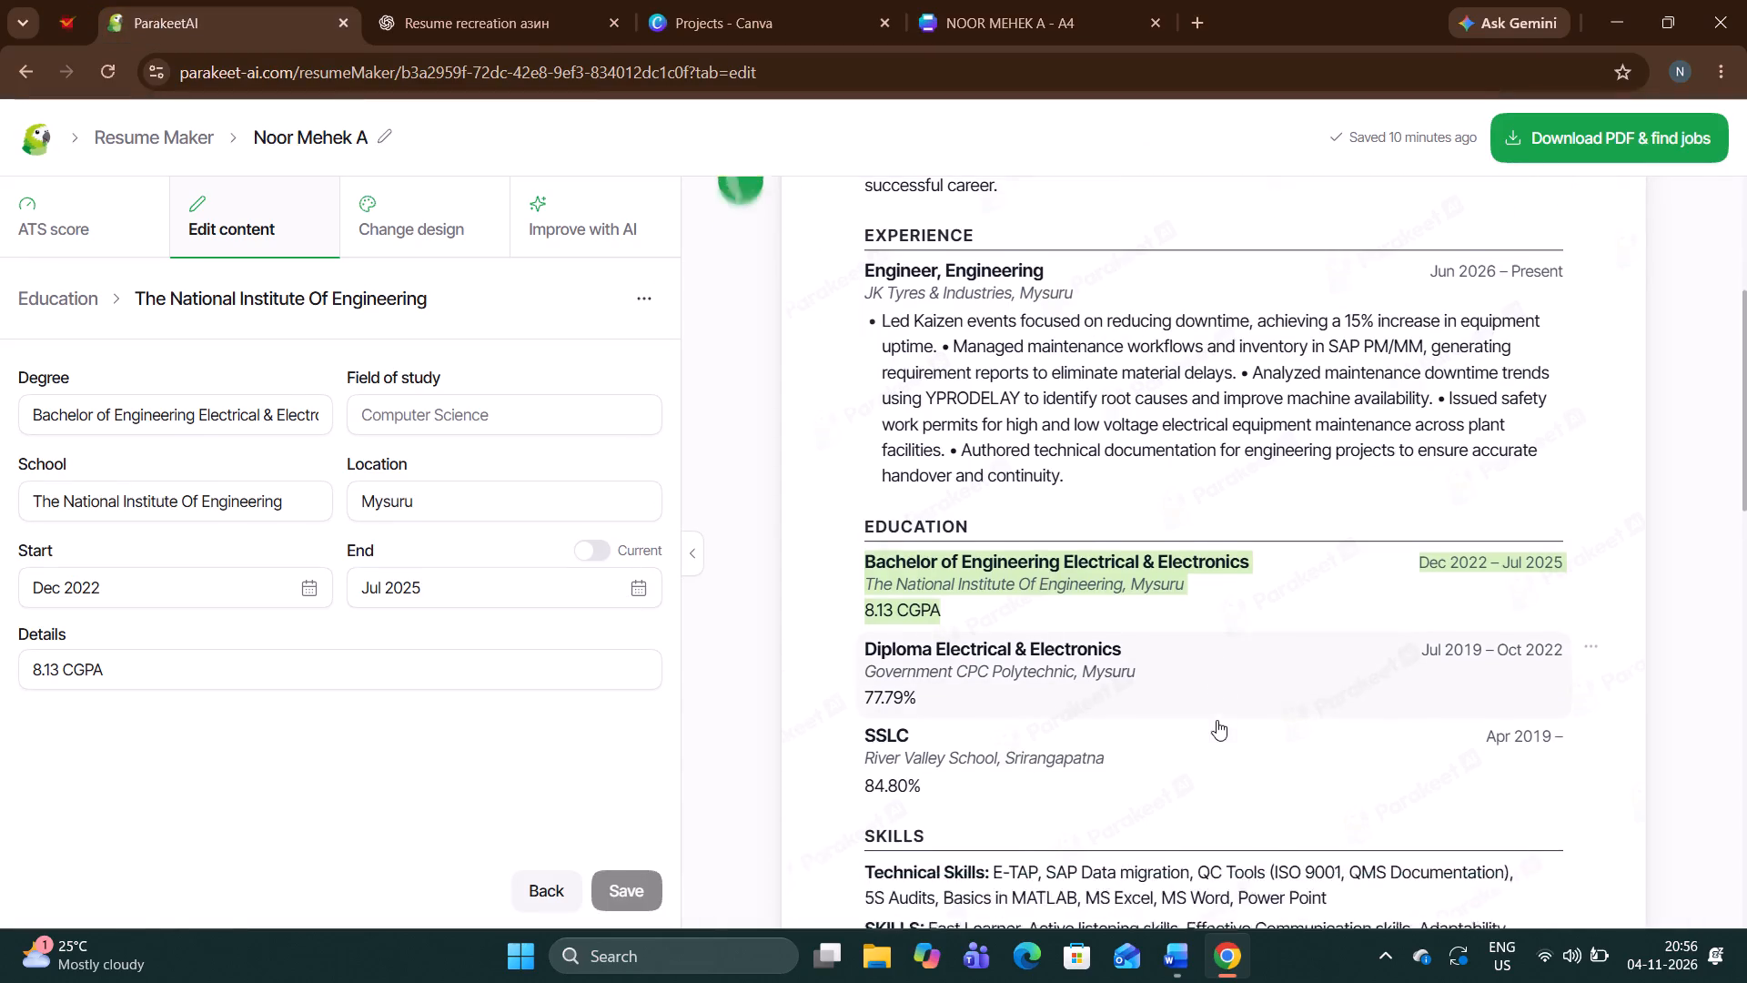
scroll(1217, 720, down, 1)
scroll(1217, 720, up, 2)
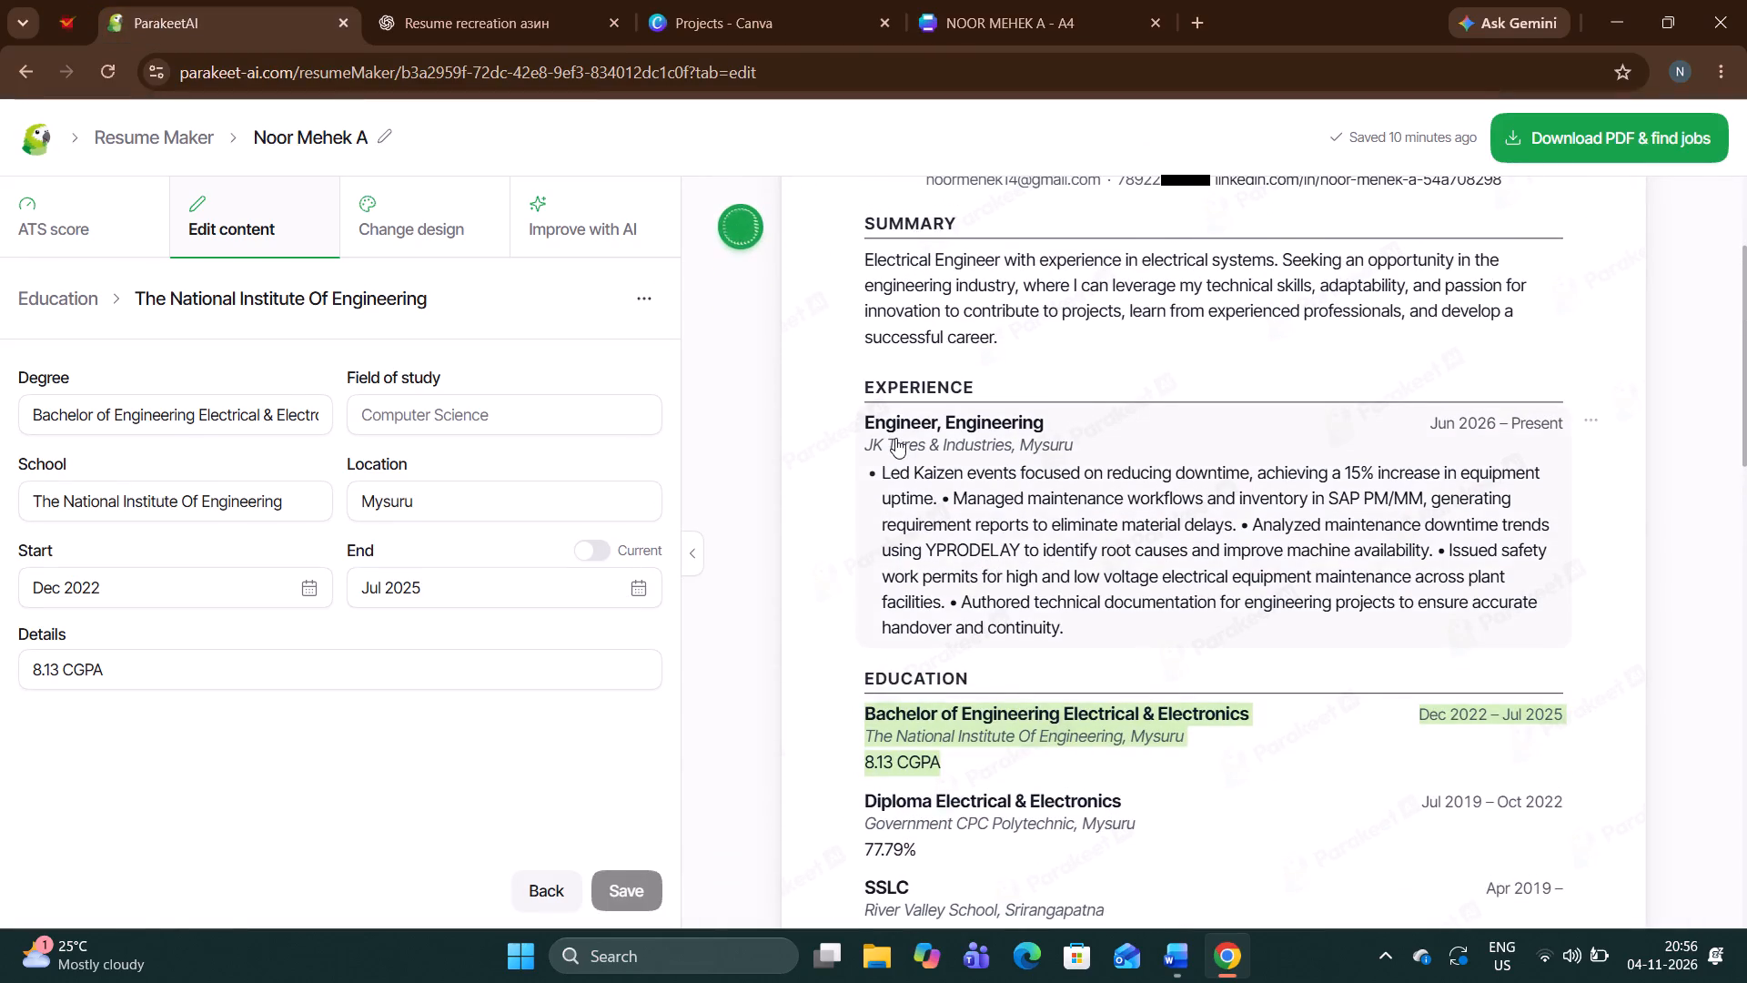
click(894, 438)
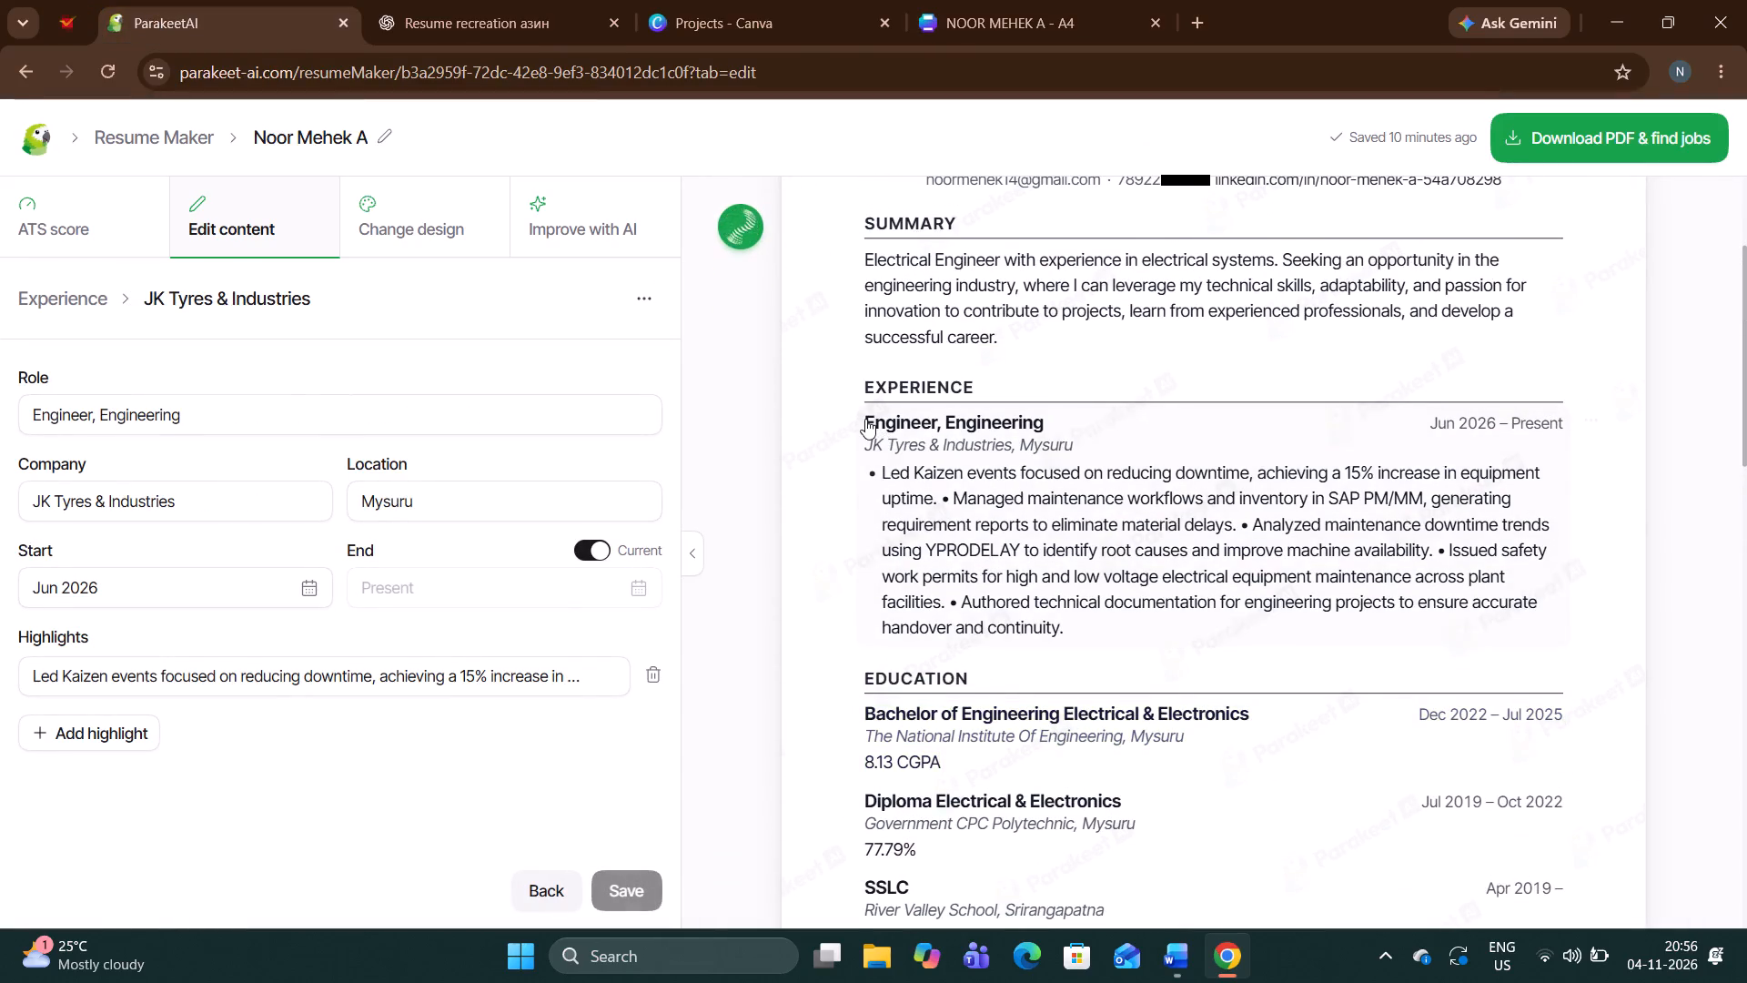
drag(866, 419, 1067, 628)
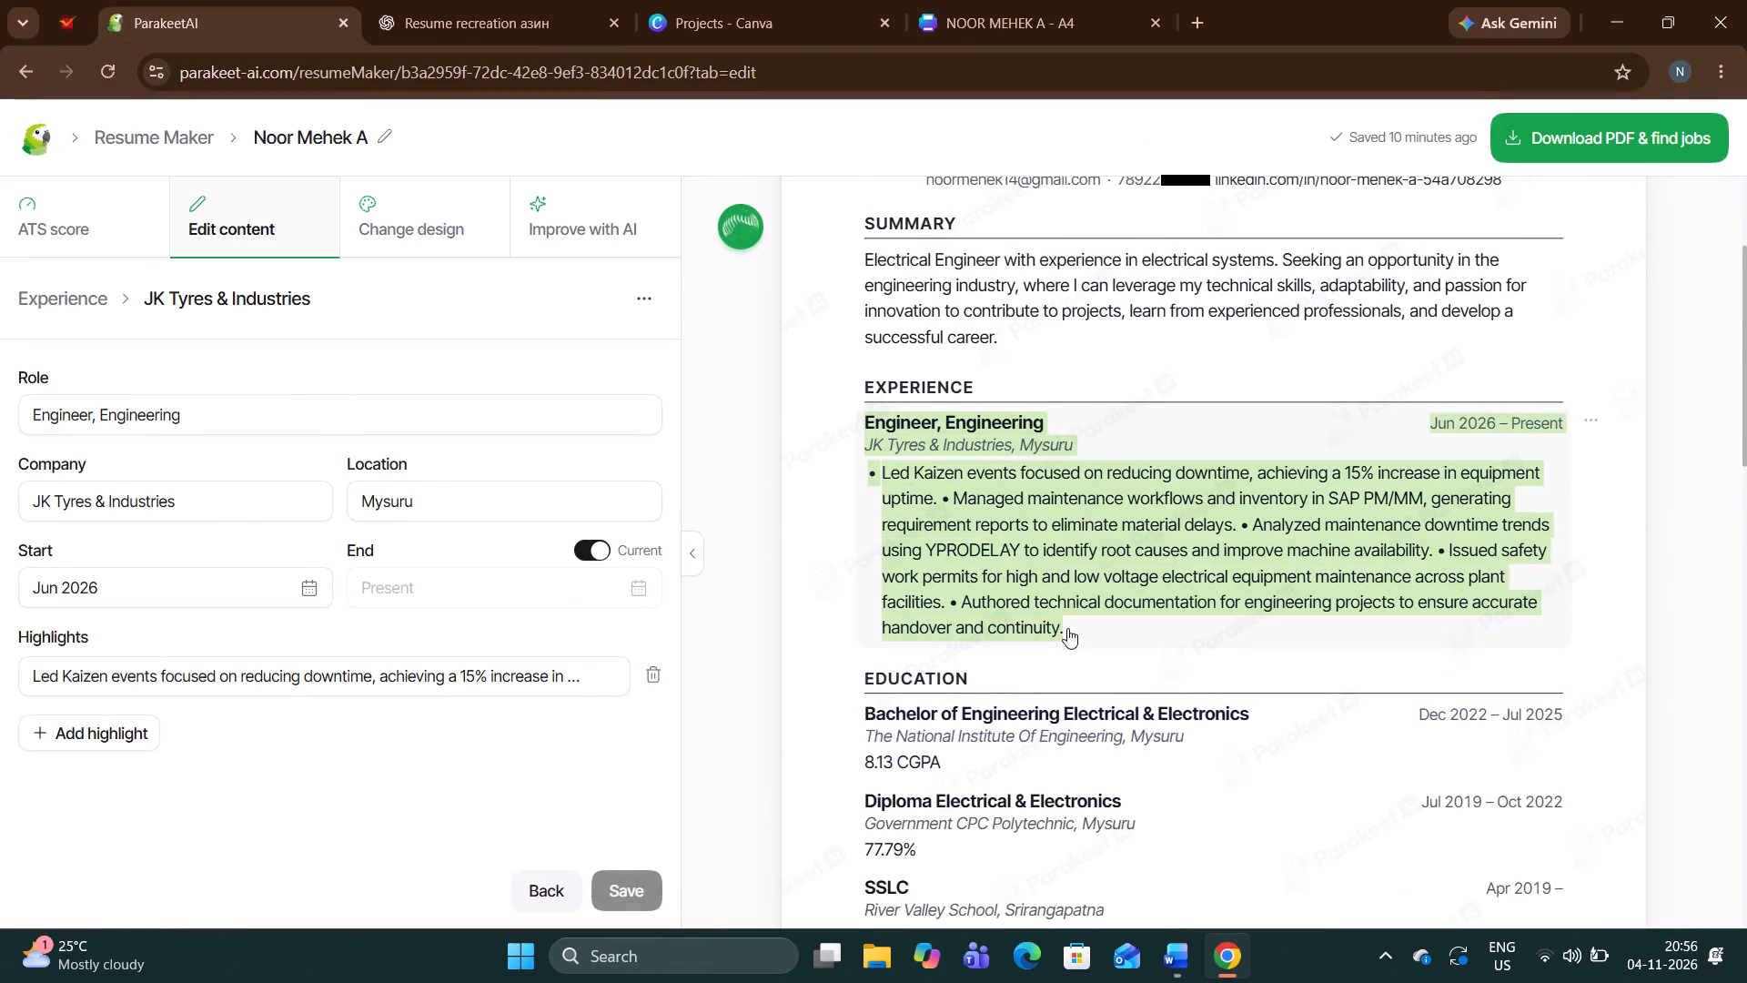
drag(1067, 628, 1071, 630)
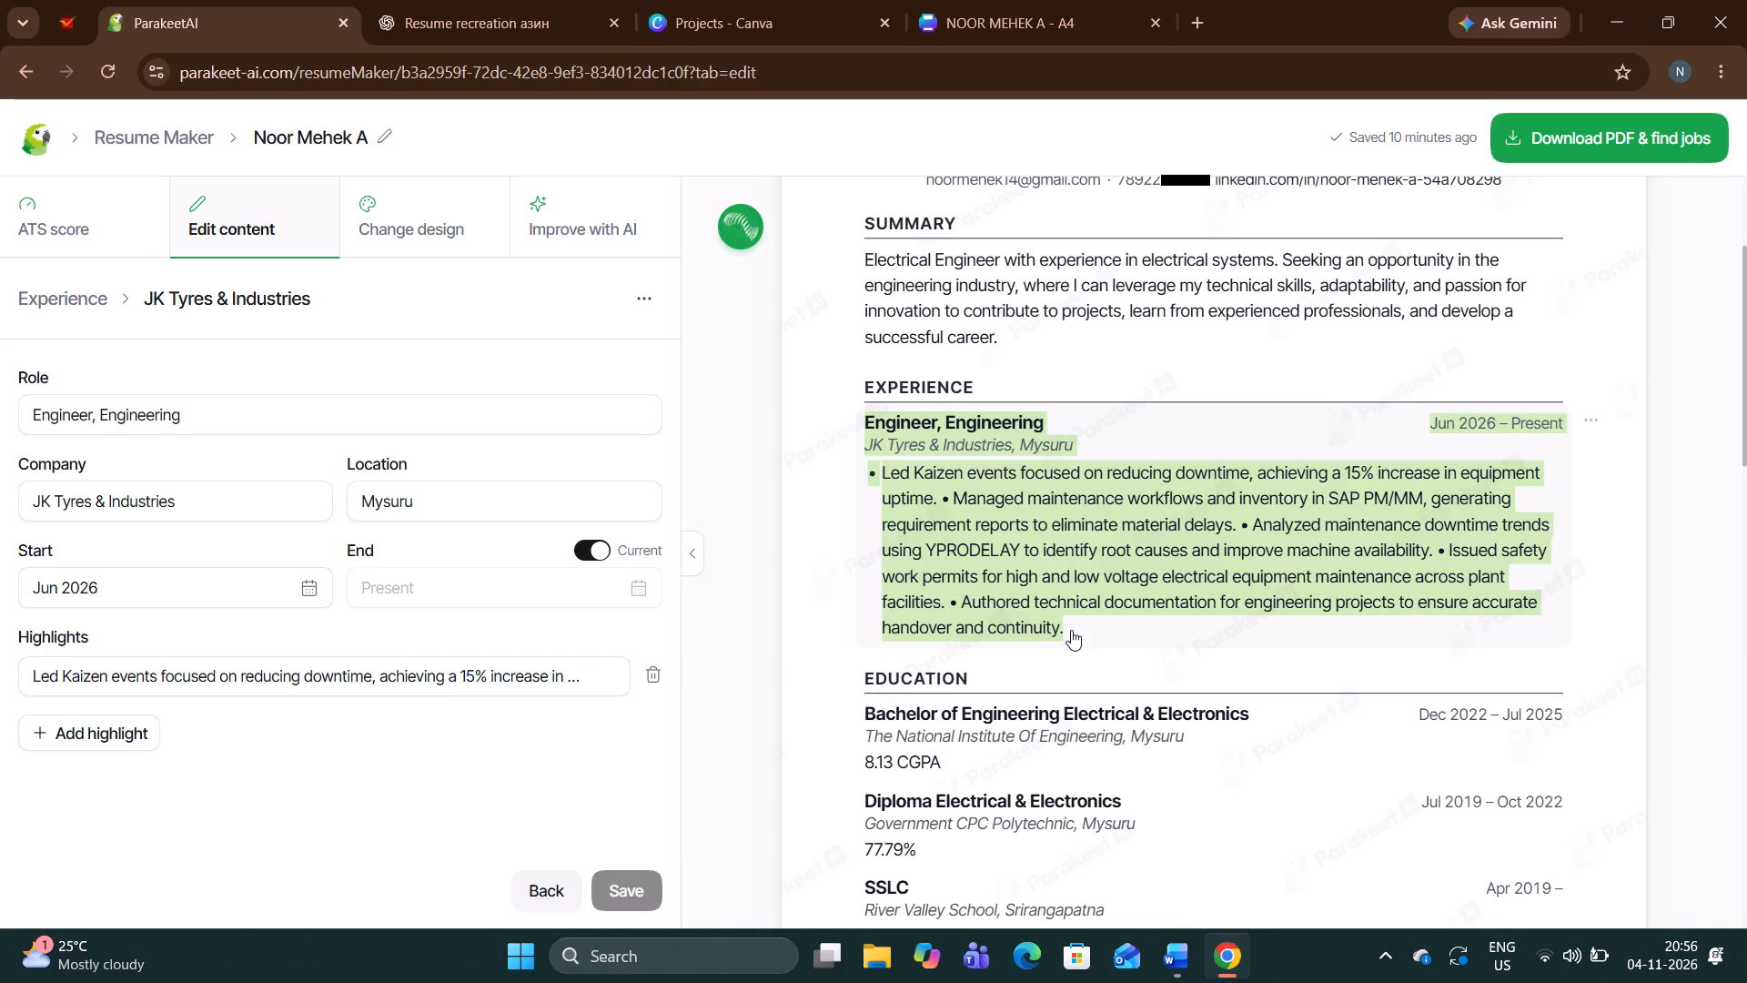
key(ctrl+c)
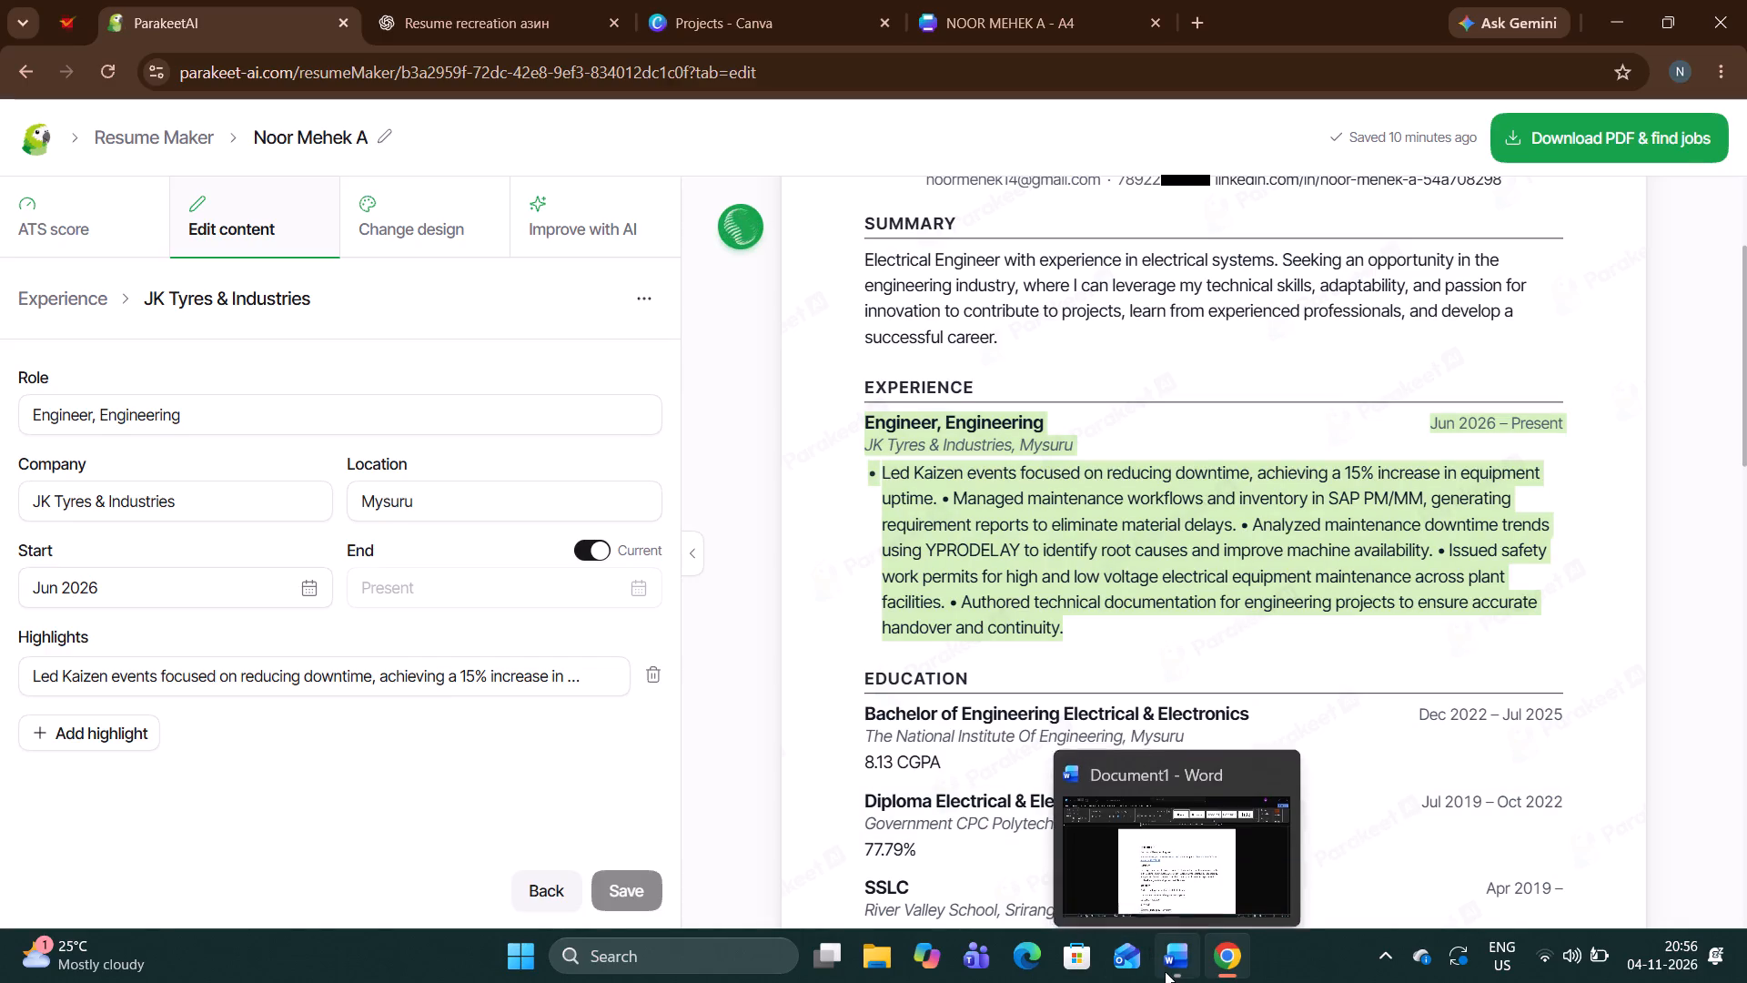
click(969, 0)
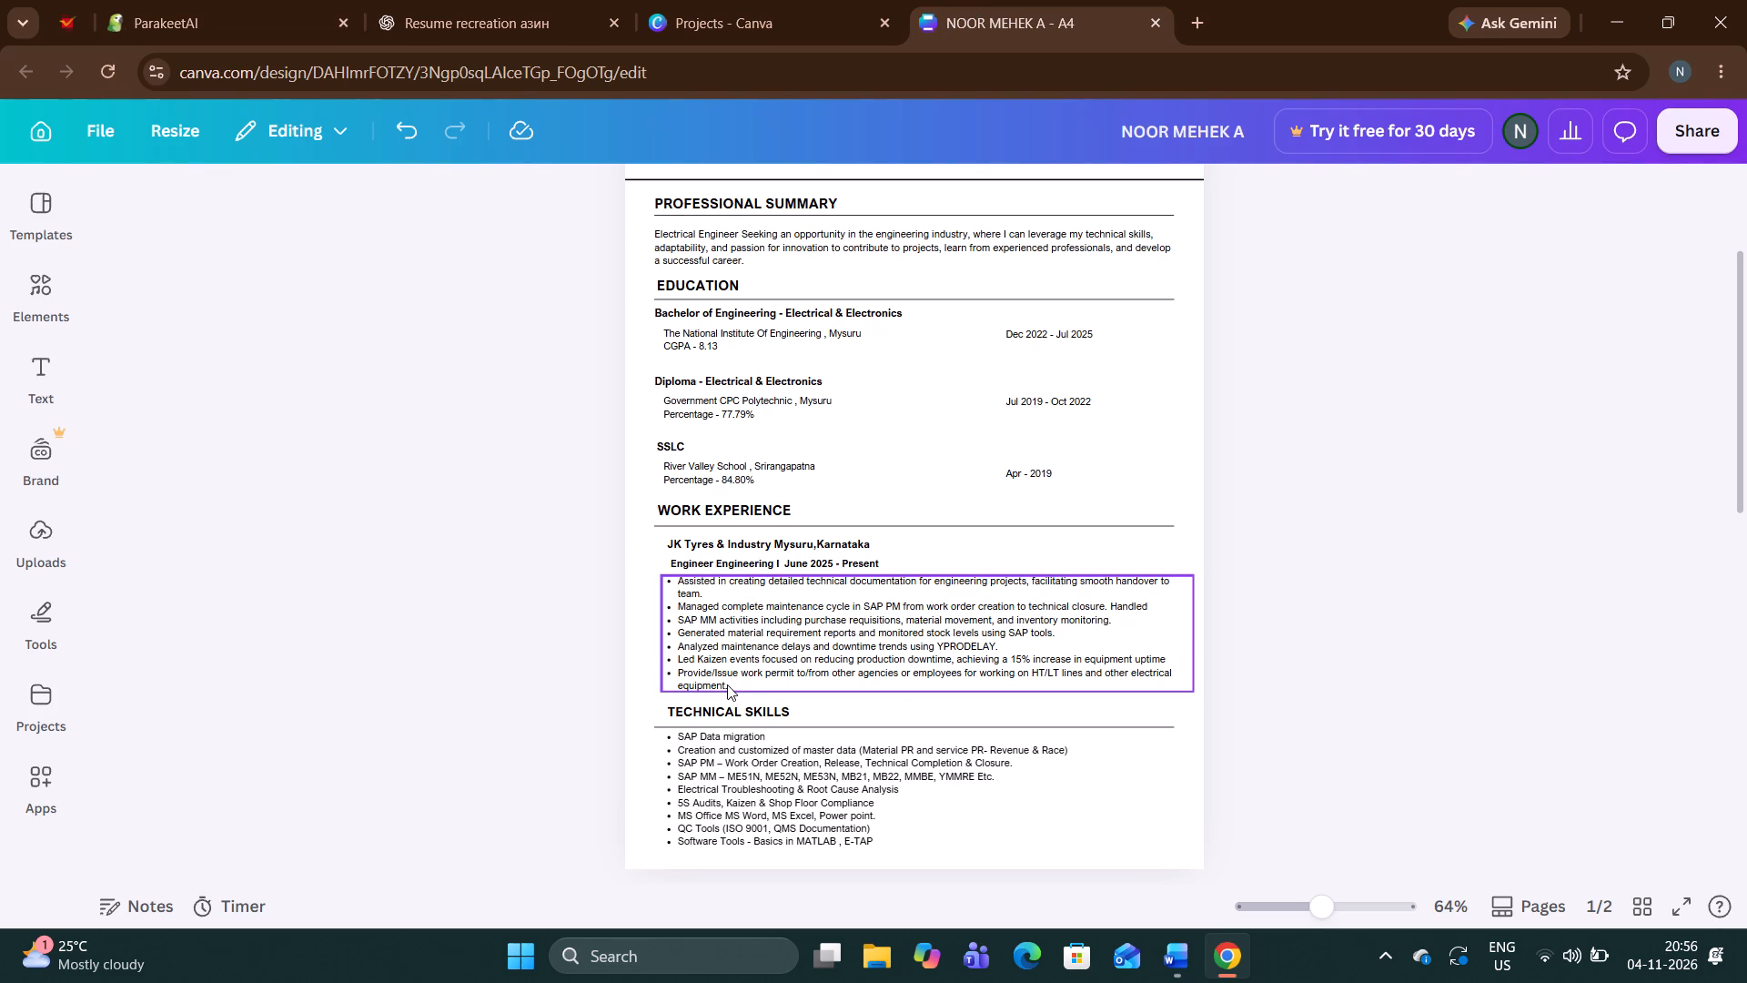
drag(727, 684, 716, 677)
key(ctrl+z)
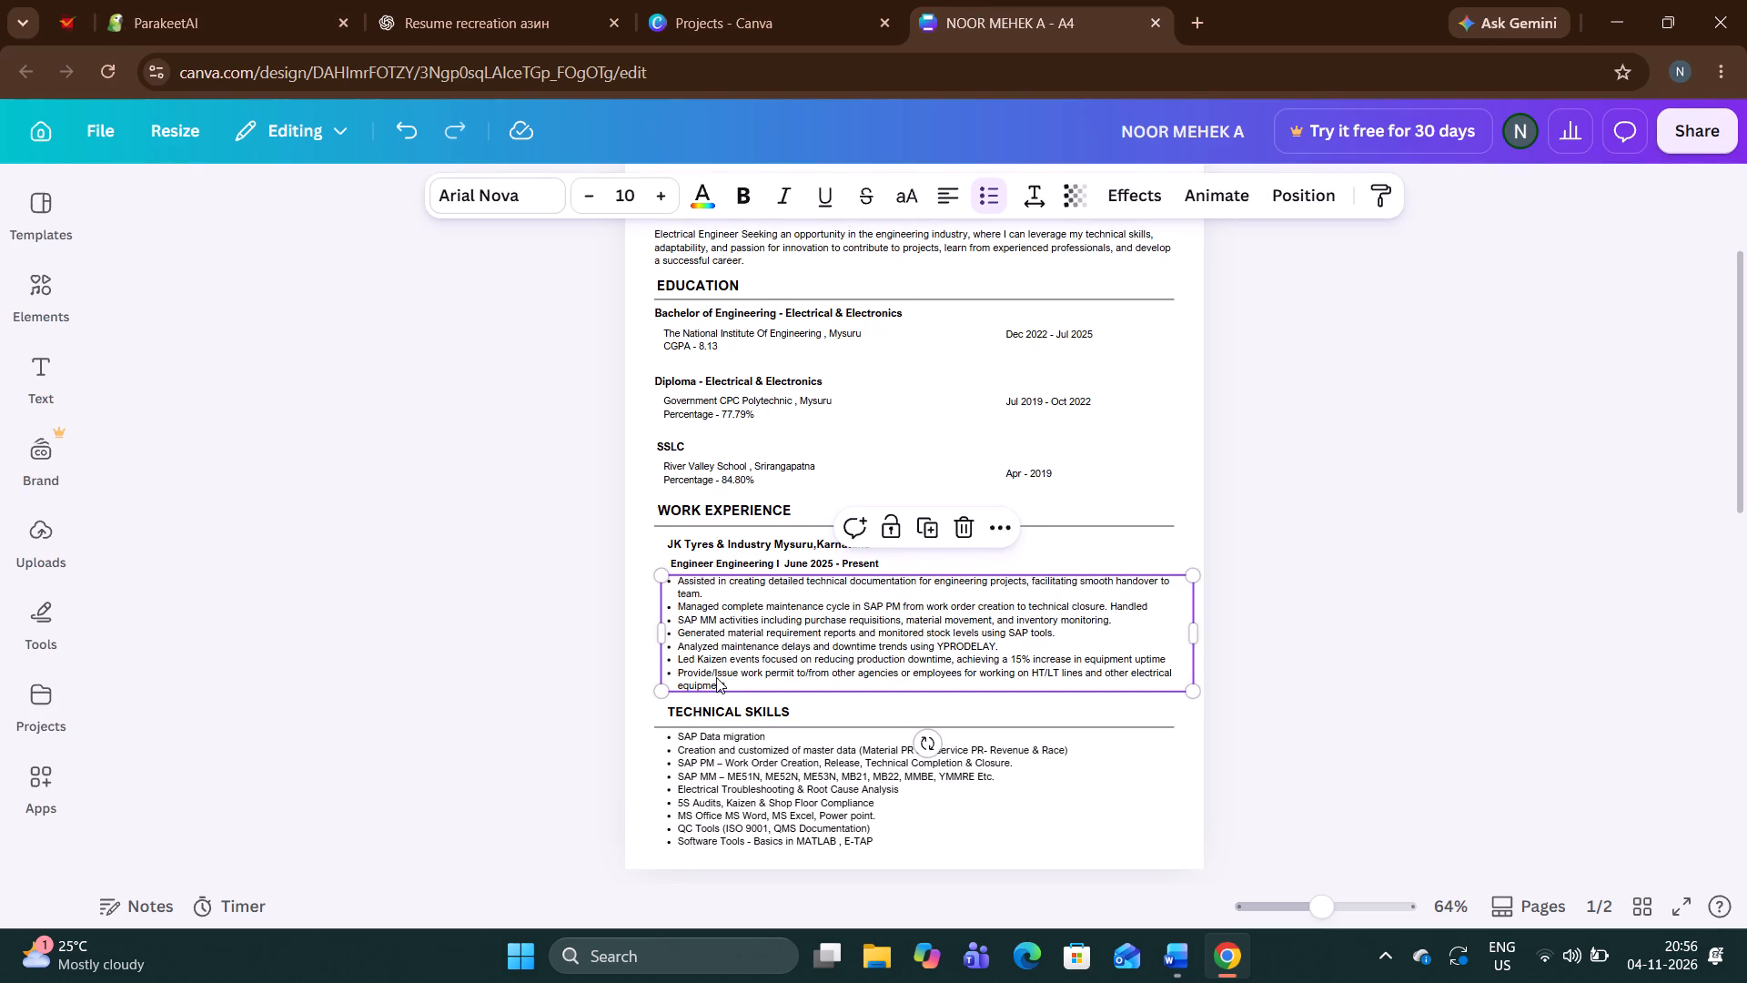
key(ctrl+z)
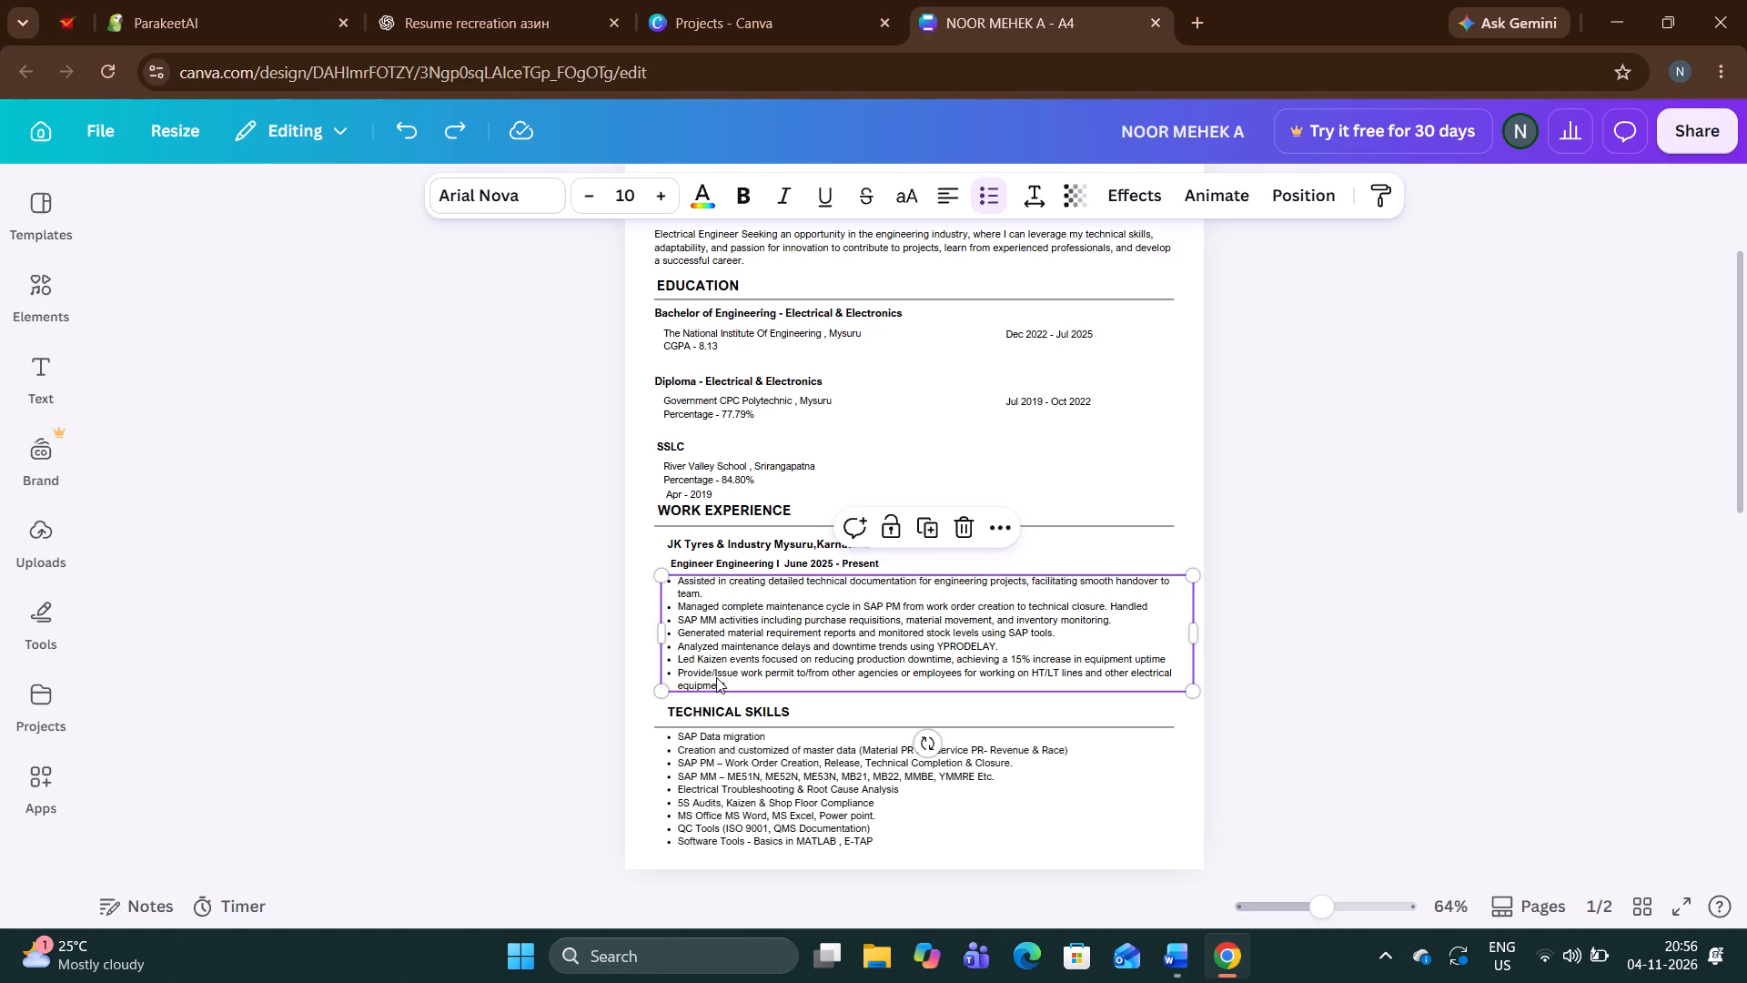
click(760, 665)
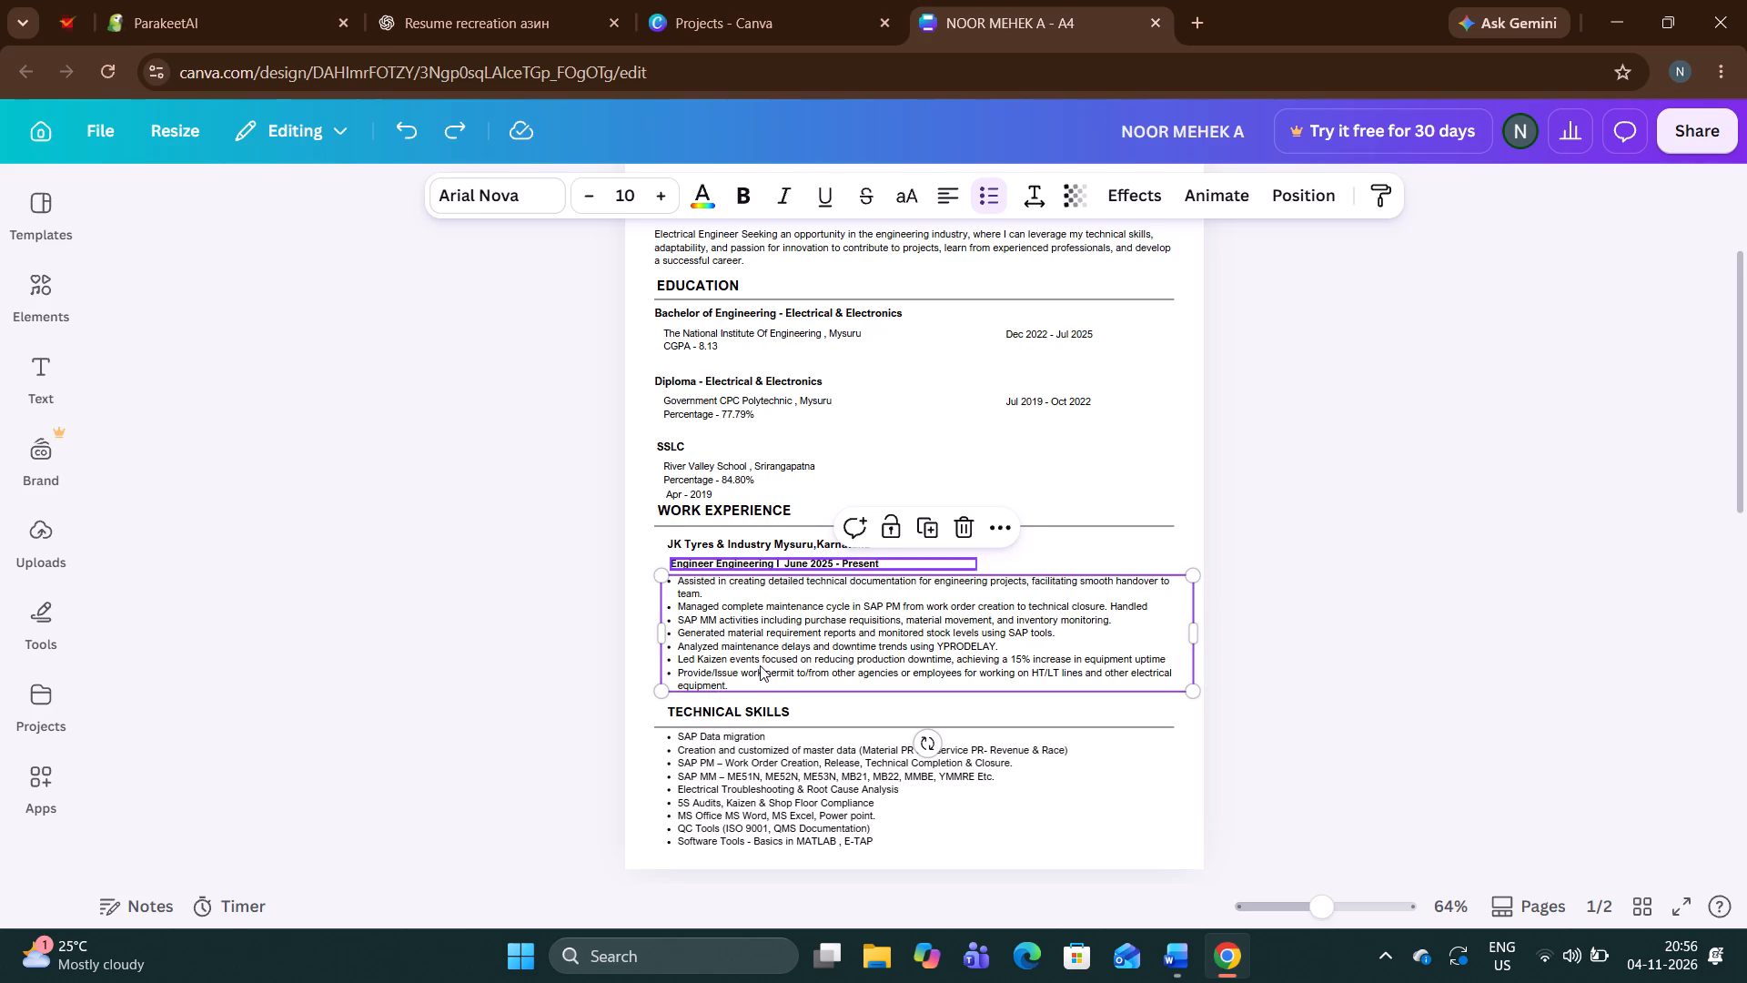
key(ctrl+a)
key(ctrl+v)
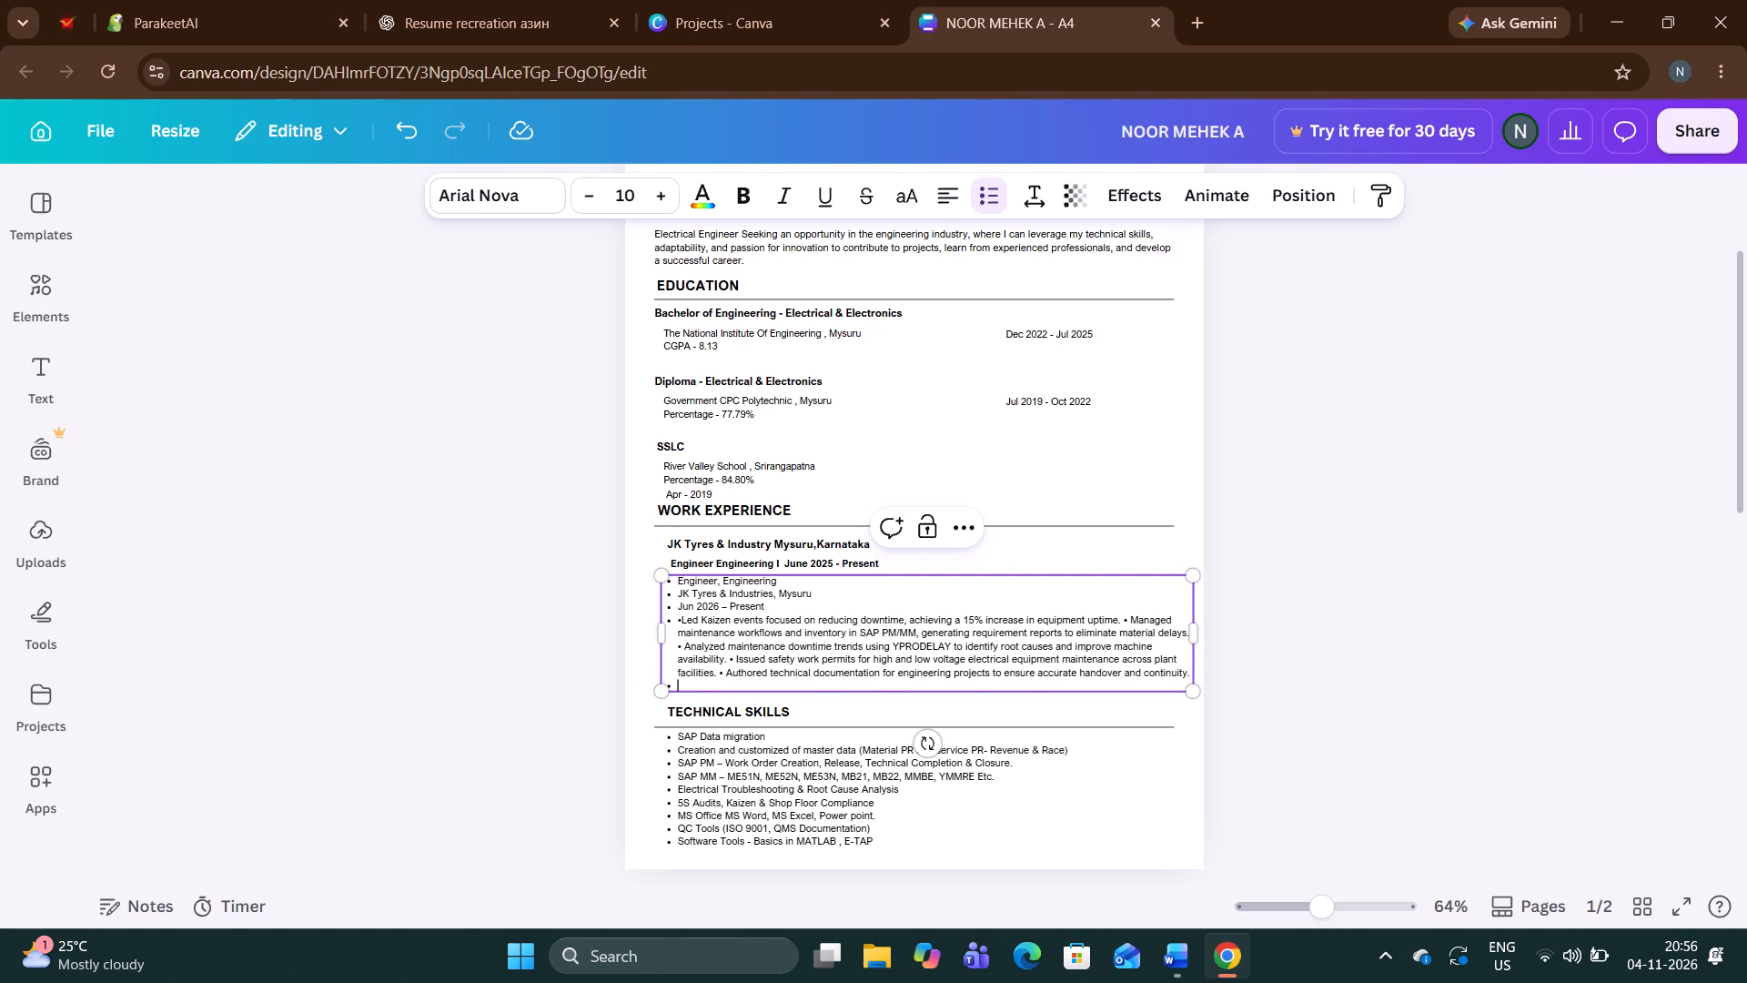
Delete the pasted role, company and date lines above "Led Kaizen events" in the work experience text.
click(767, 604)
key(BackSpace)
key(BackSpace)
key(BackSpace)
key(BackSpace)
key(BackSpace)
key(BackSpace)
key(BackSpace)
key(BackSpace)
key(BackSpace)
key(BackSpace)
key(BackSpace)
key(BackSpace)
key(BackSpace)
key(BackSpace)
key(BackSpace)
key(BackSpace)
key(BackSpace)
key(BackSpace)
key(BackSpace)
key(BackSpace)
key(BackSpace)
key(BackSpace)
key(BackSpace)
key(BackSpace)
key(BackSpace)
key(BackSpace)
key(BackSpace)
key(BackSpace)
key(BackSpace)
key(BackSpace)
key(BackSpace)
key(BackSpace)
key(BackSpace)
key(BackSpace)
key(BackSpace)
key(BackSpace)
key(BackSpace)
key(BackSpace)
key(BackSpace)
key(BackSpace)
key(BackSpace)
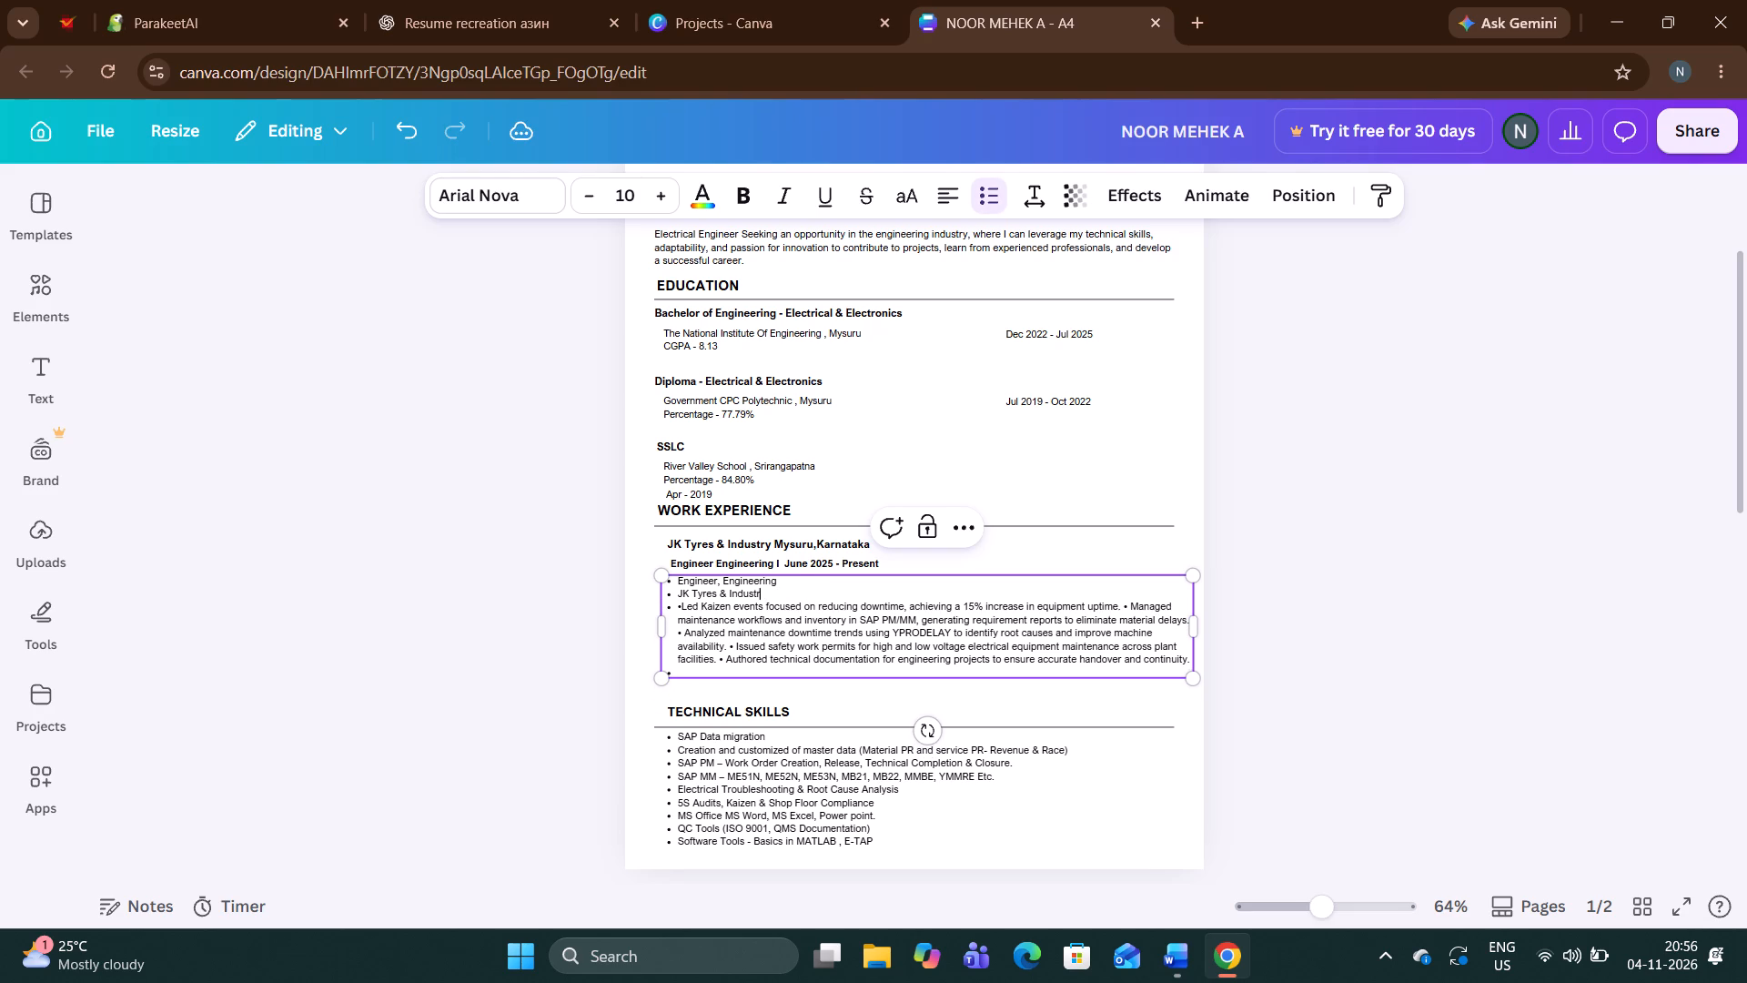
key(BackSpace)
key(BackSpace)
key(BackSpace)
key(BackSpace)
key(BackSpace)
key(BackSpace)
key(BackSpace)
key(BackSpace)
key(BackSpace)
key(BackSpace)
key(BackSpace)
key(BackSpace)
key(BackSpace)
key(BackSpace)
key(BackSpace)
key(BackSpace)
key(BackSpace)
key(BackSpace)
key(BackSpace)
key(BackSpace)
key(BackSpace)
key(BackSpace)
key(BackSpace)
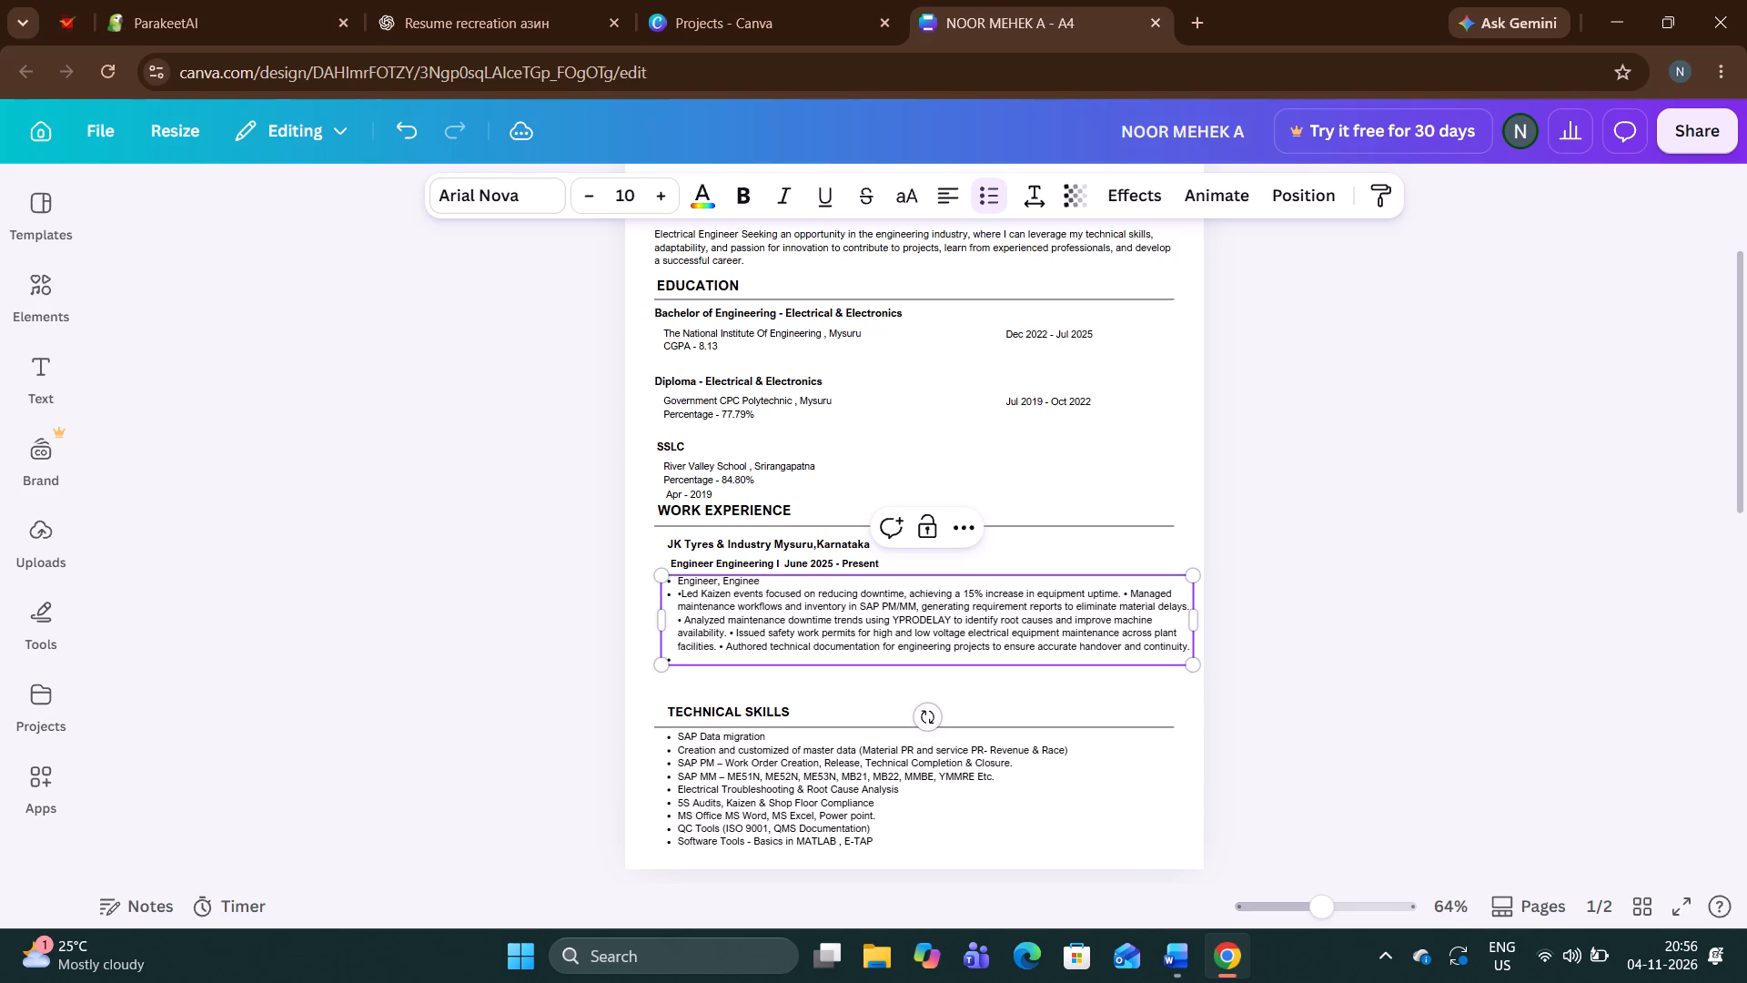
key(BackSpace)
key(BackSpace)
key(BackSpace)
Remove the extra bullet characters before "Led Kaizen events" and "Analyzed maintenance downtime trends", keeping the text formatted as a bulleted list.
key(Down)
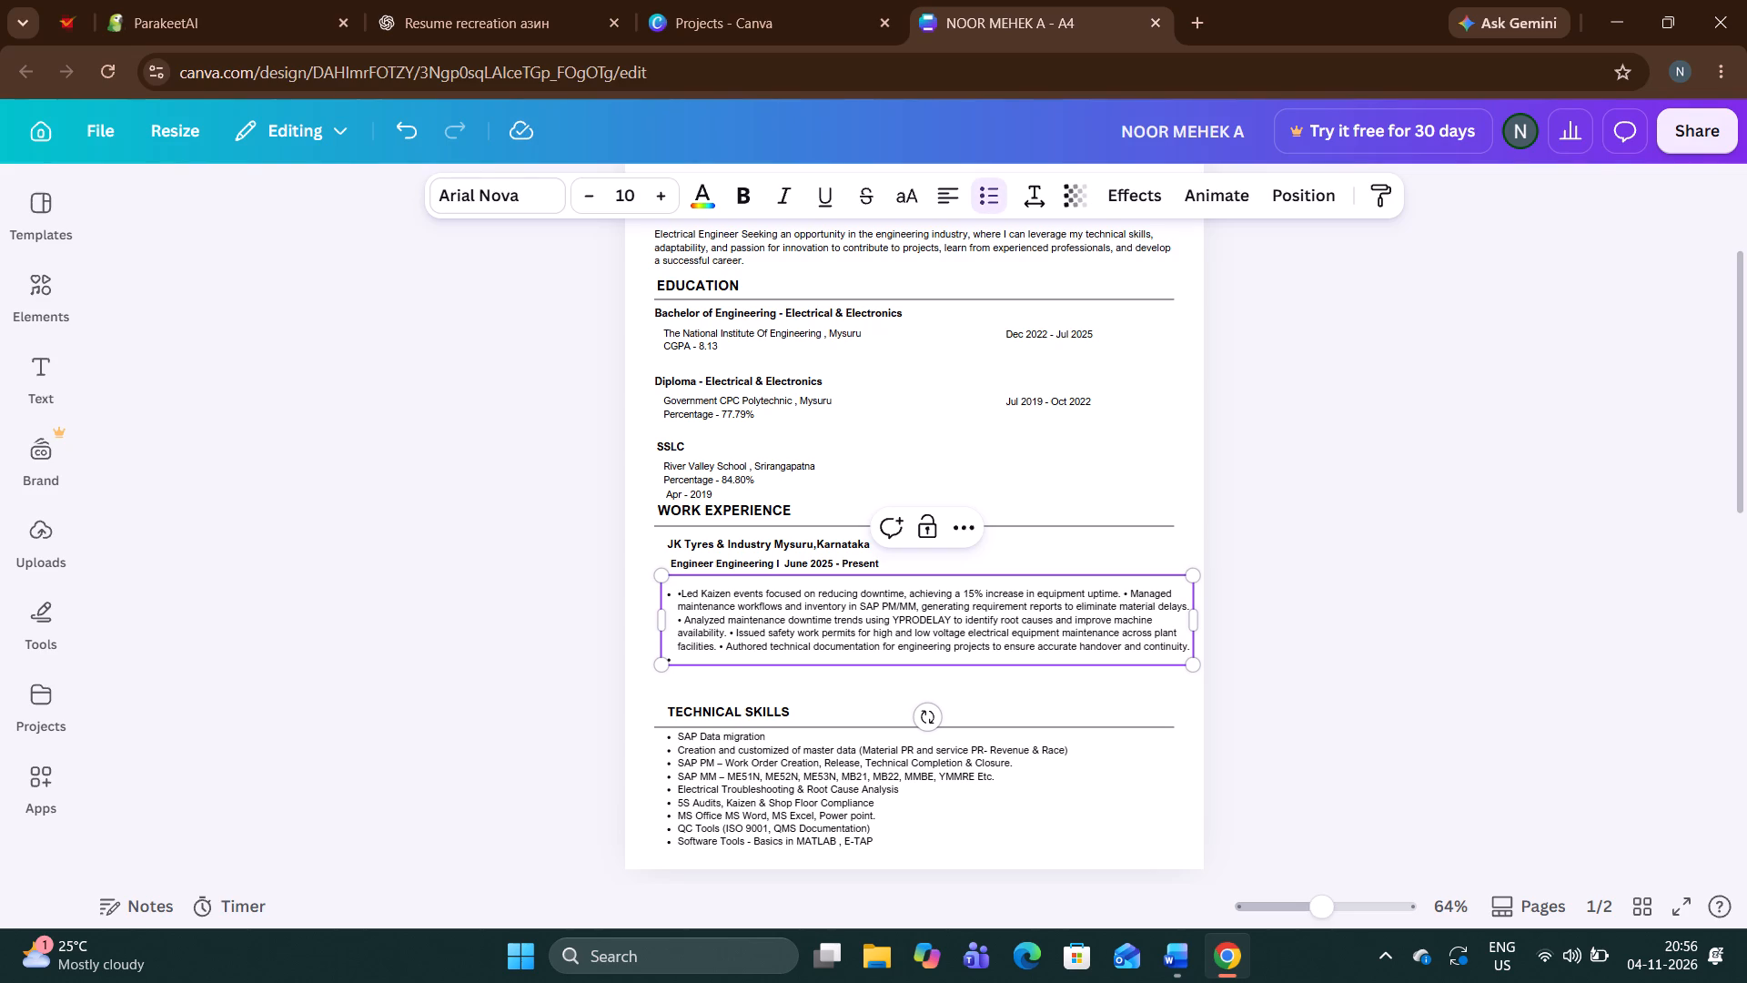
key(Right)
key(BackSpace)
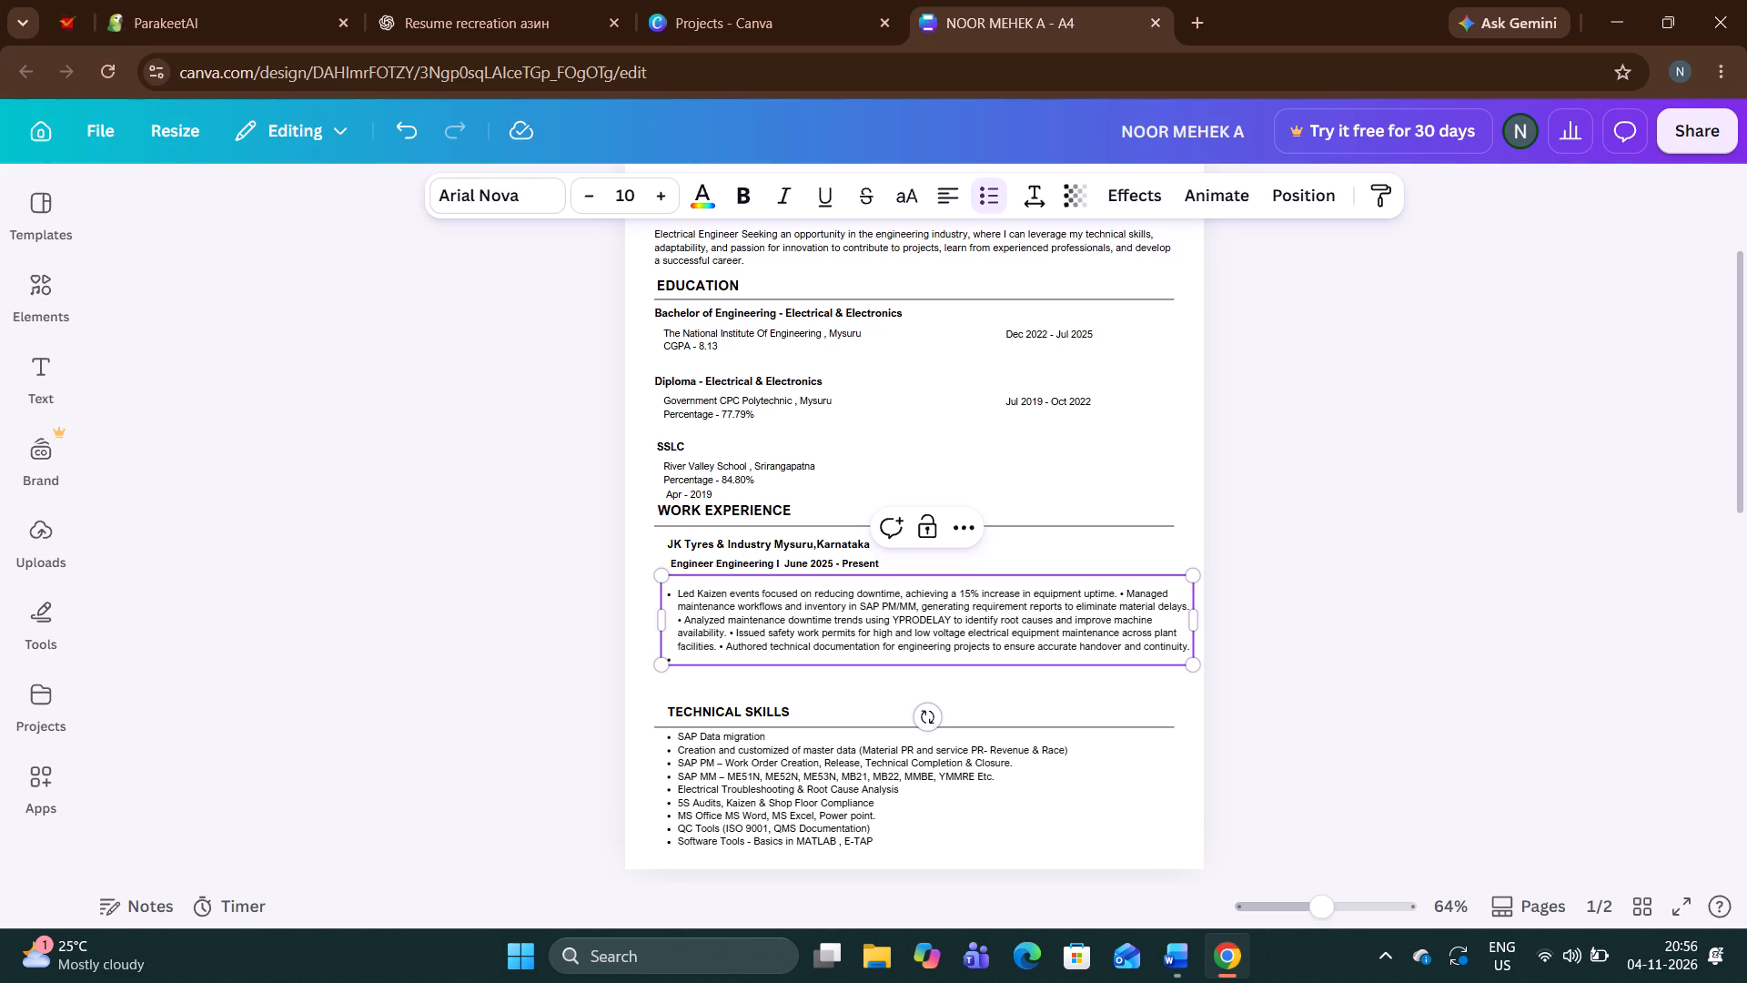
key(BackSpace)
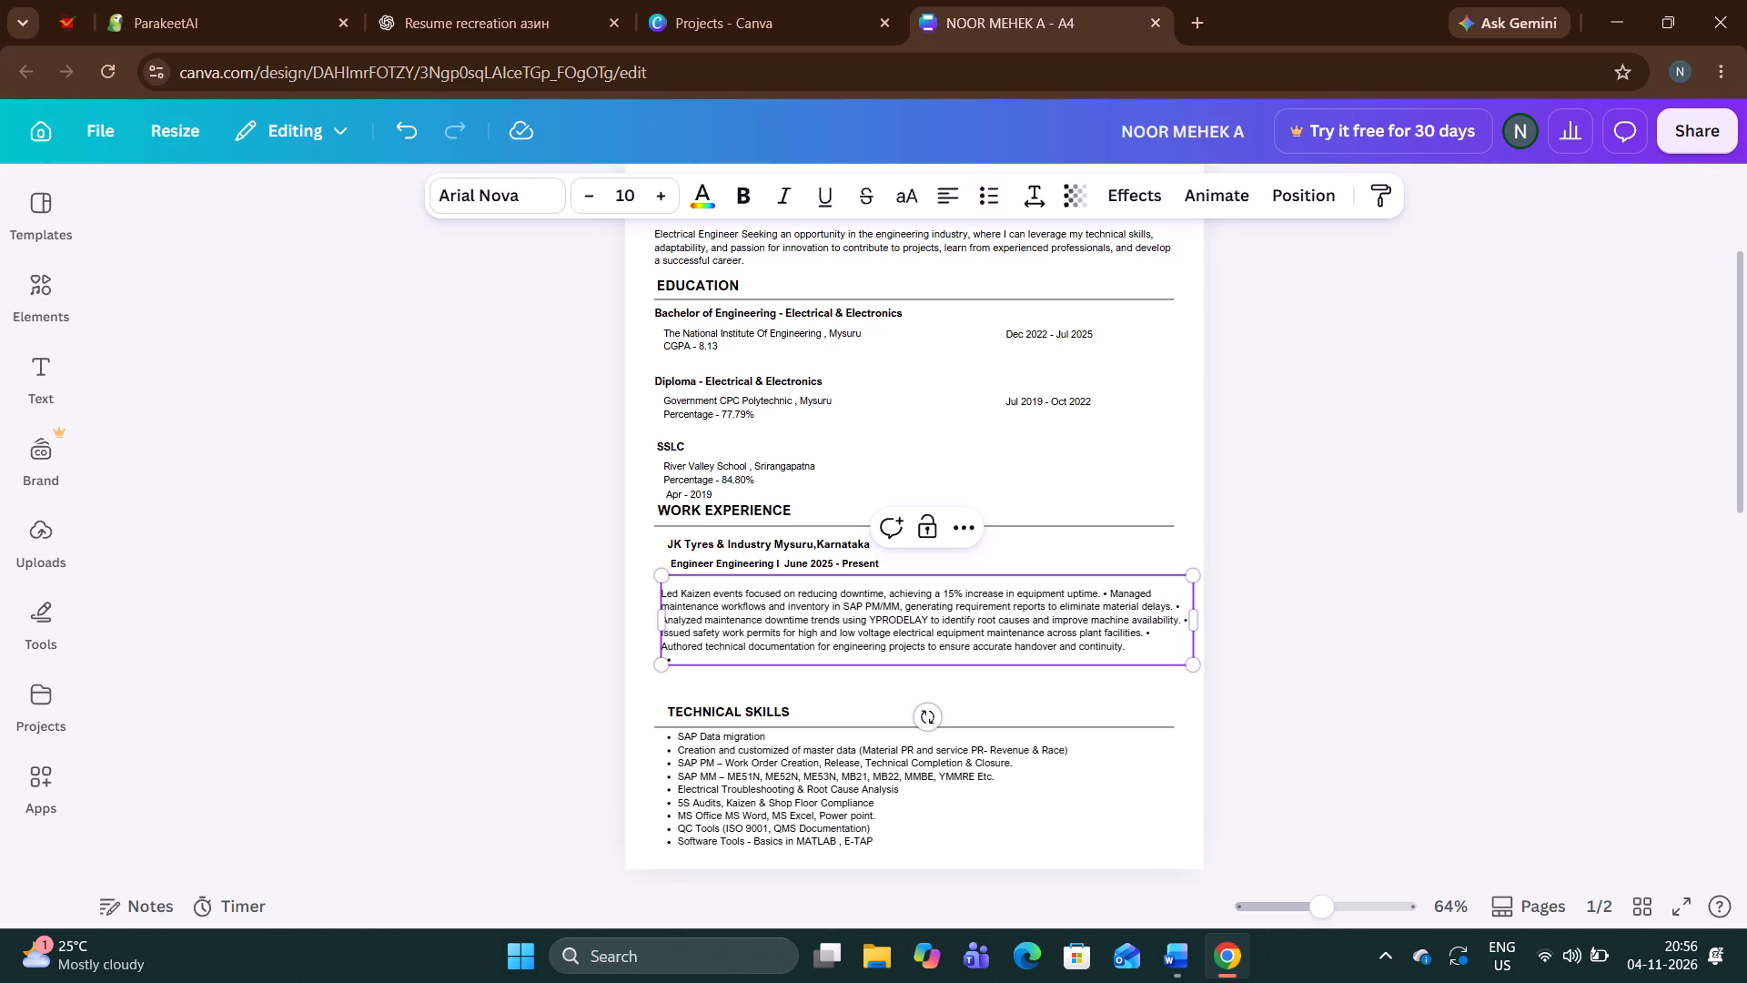
click(976, 196)
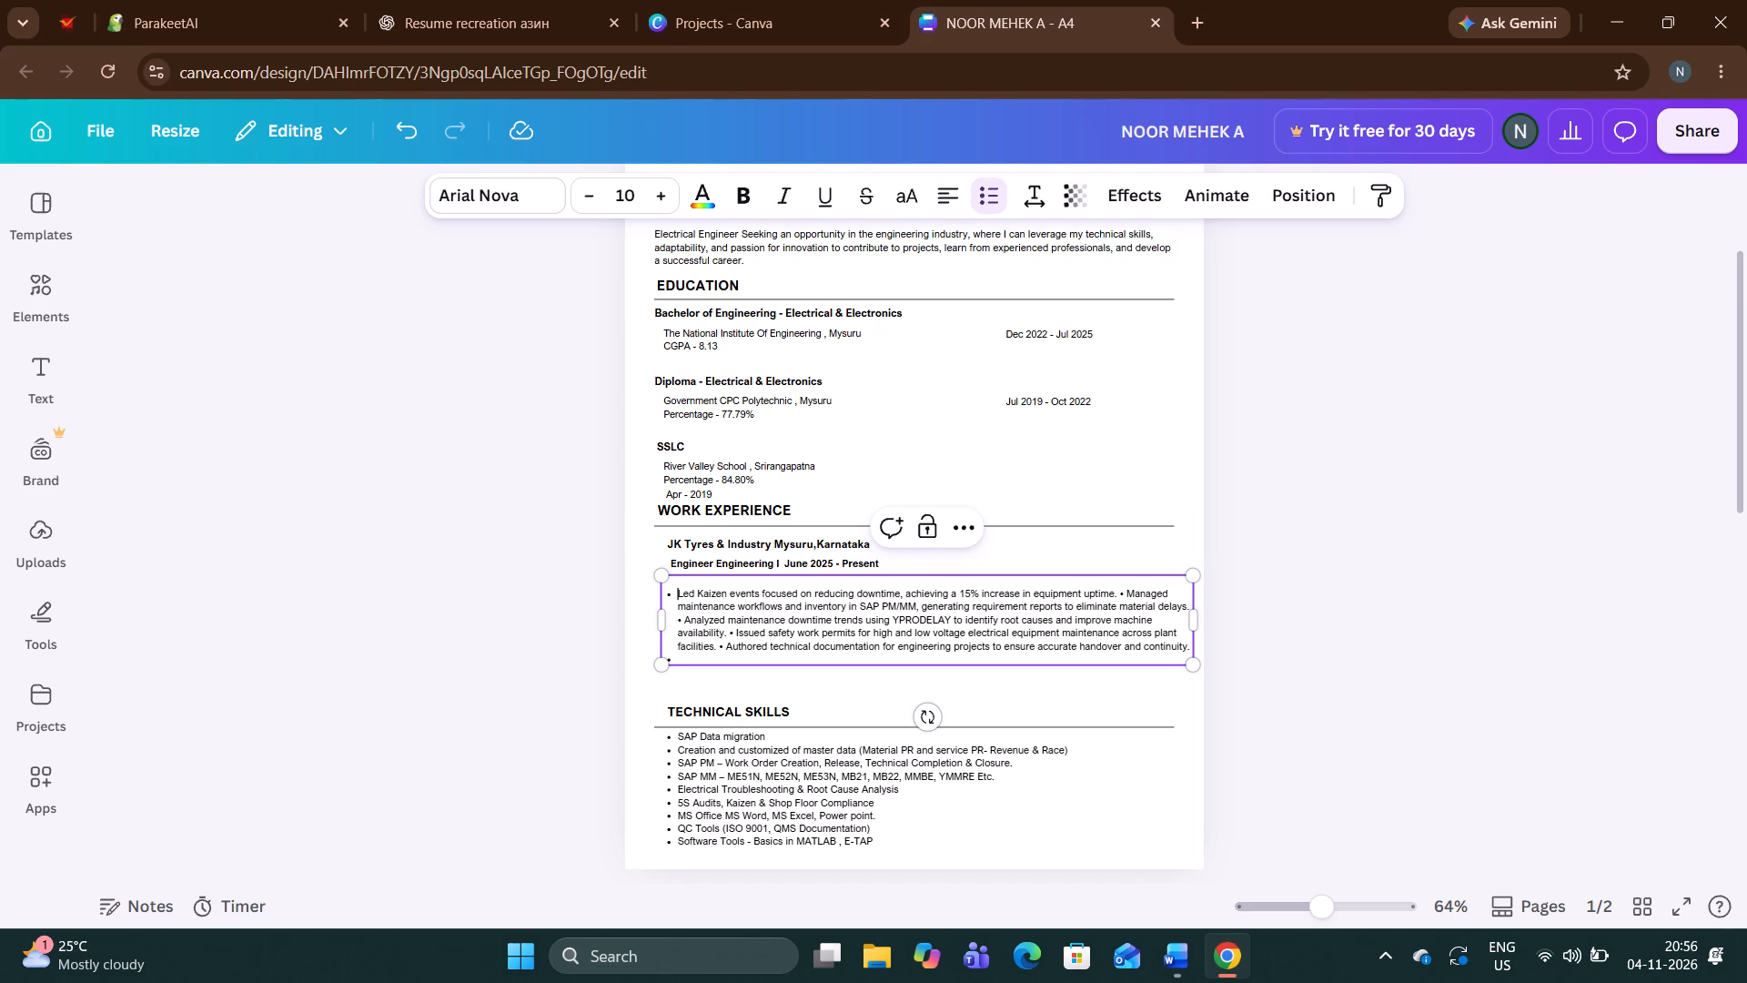
click(688, 618)
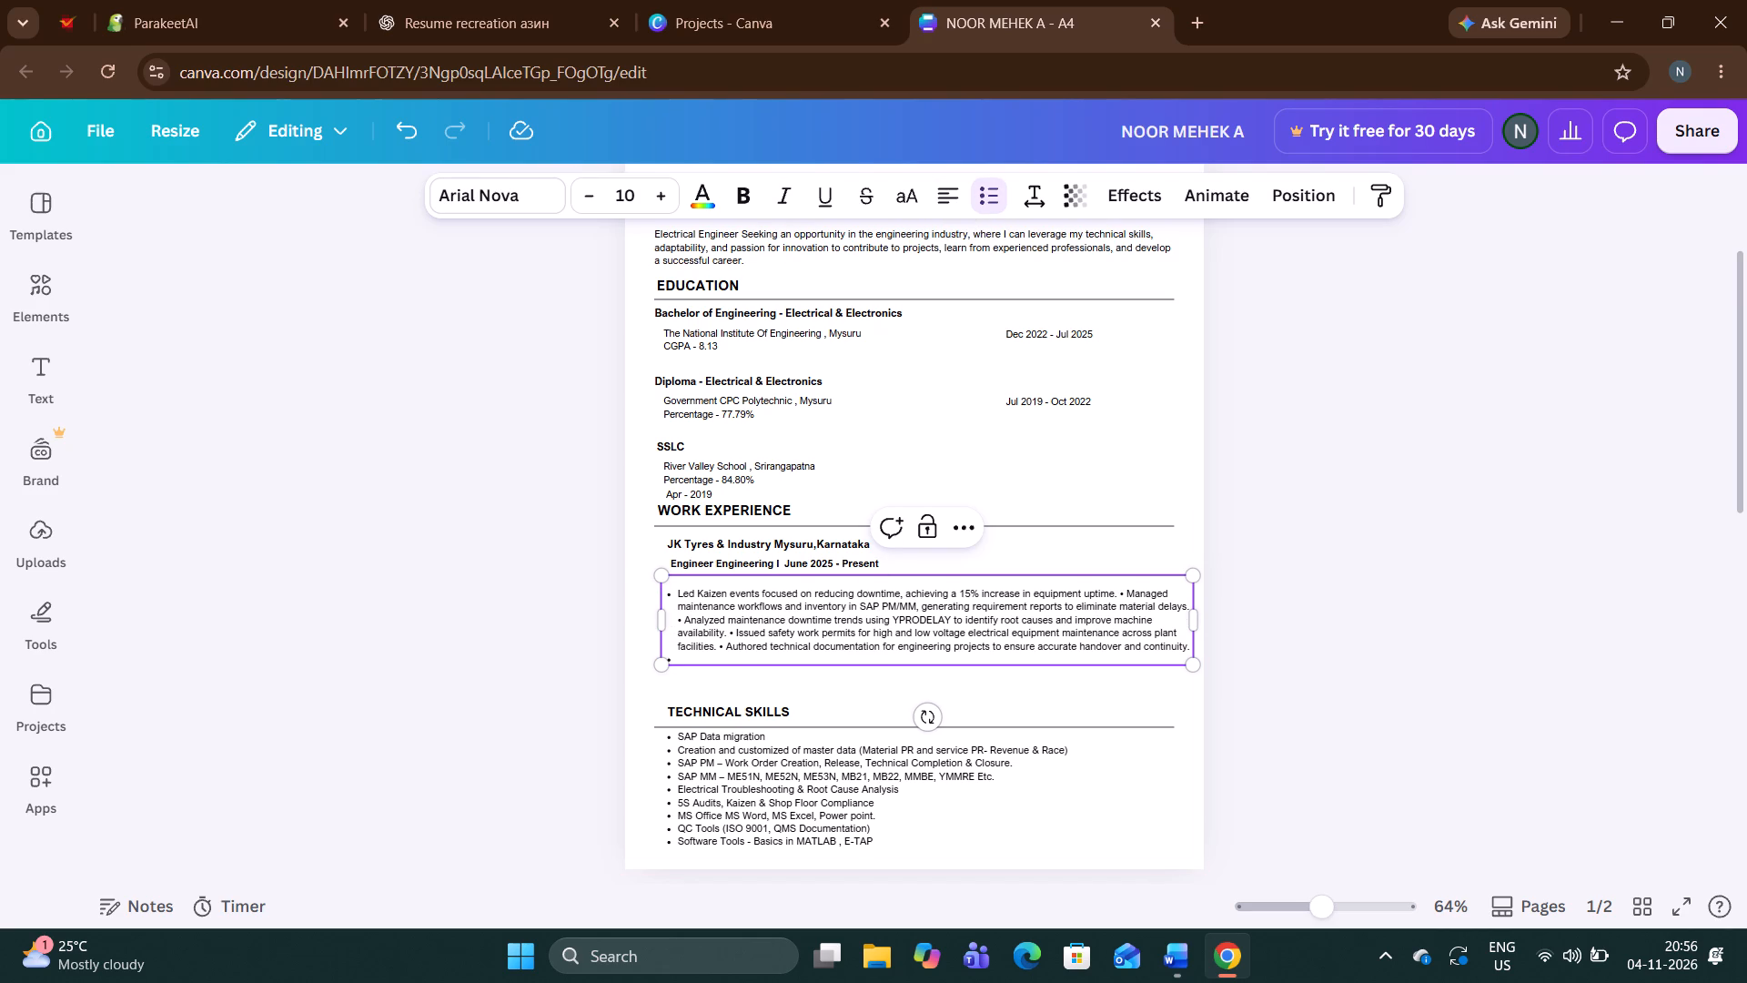
click(685, 622)
key(BackSpace)
key(BackSpace)
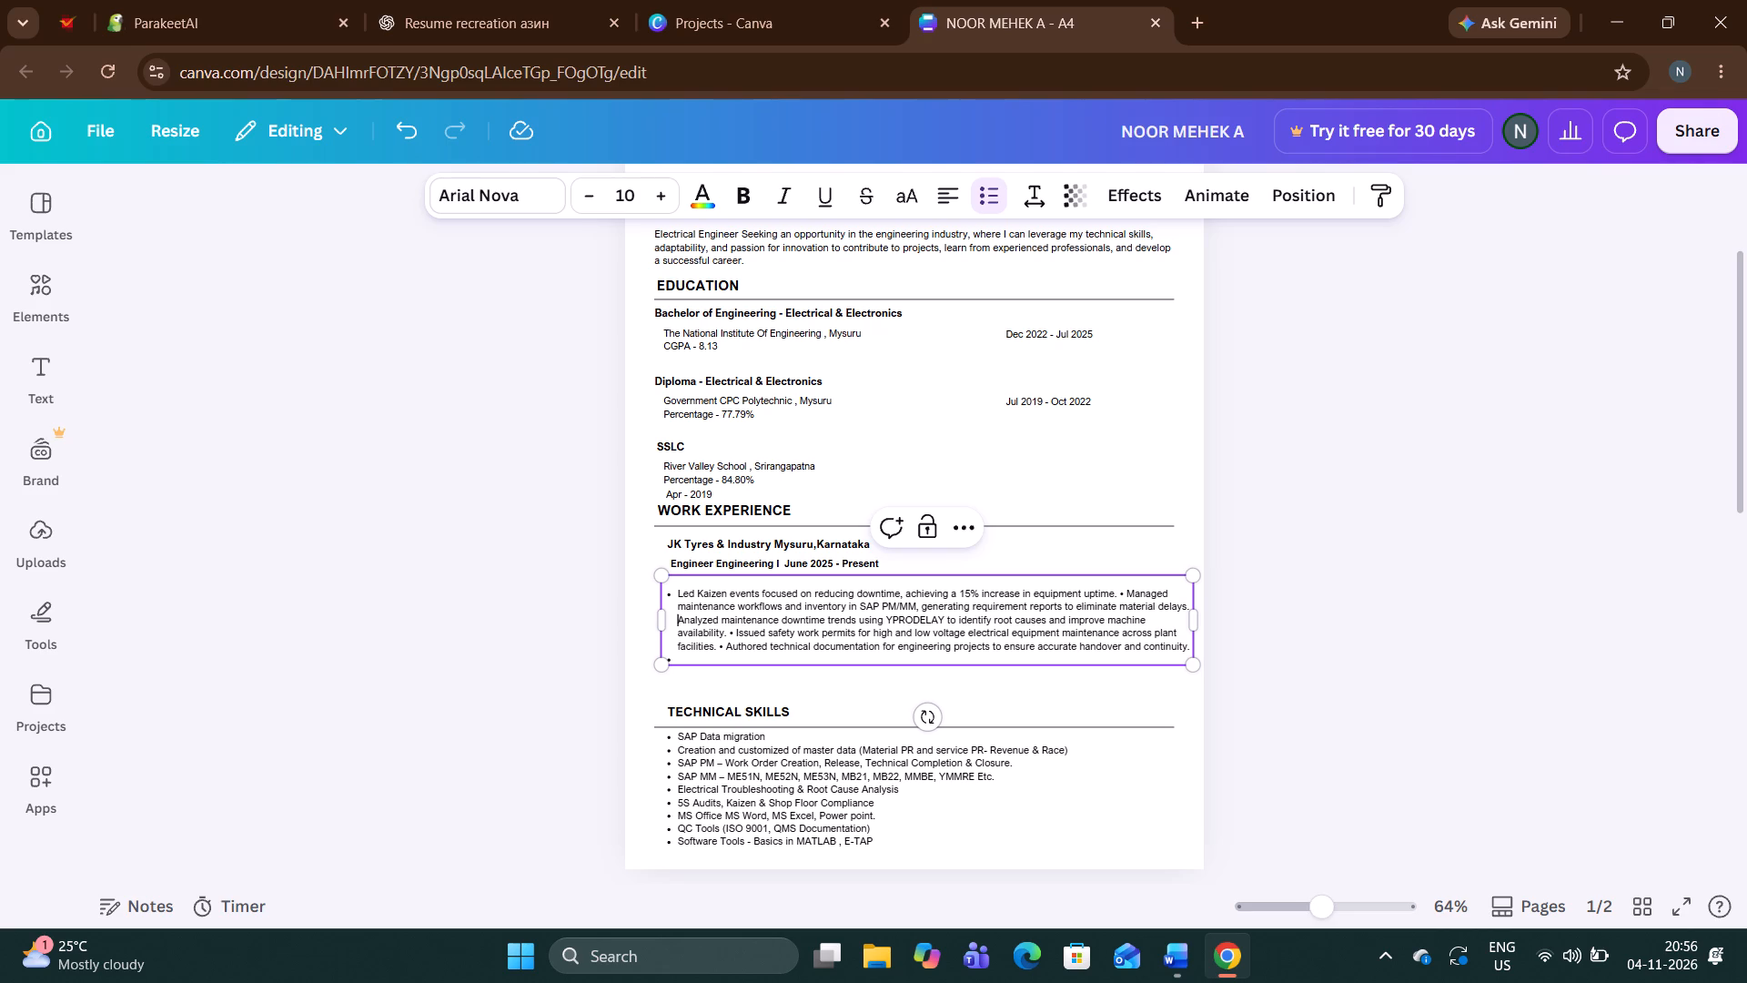
Delete the empty last bullet from the work experience text.
click(676, 657)
key(BackSpace)
key(BackSpace)
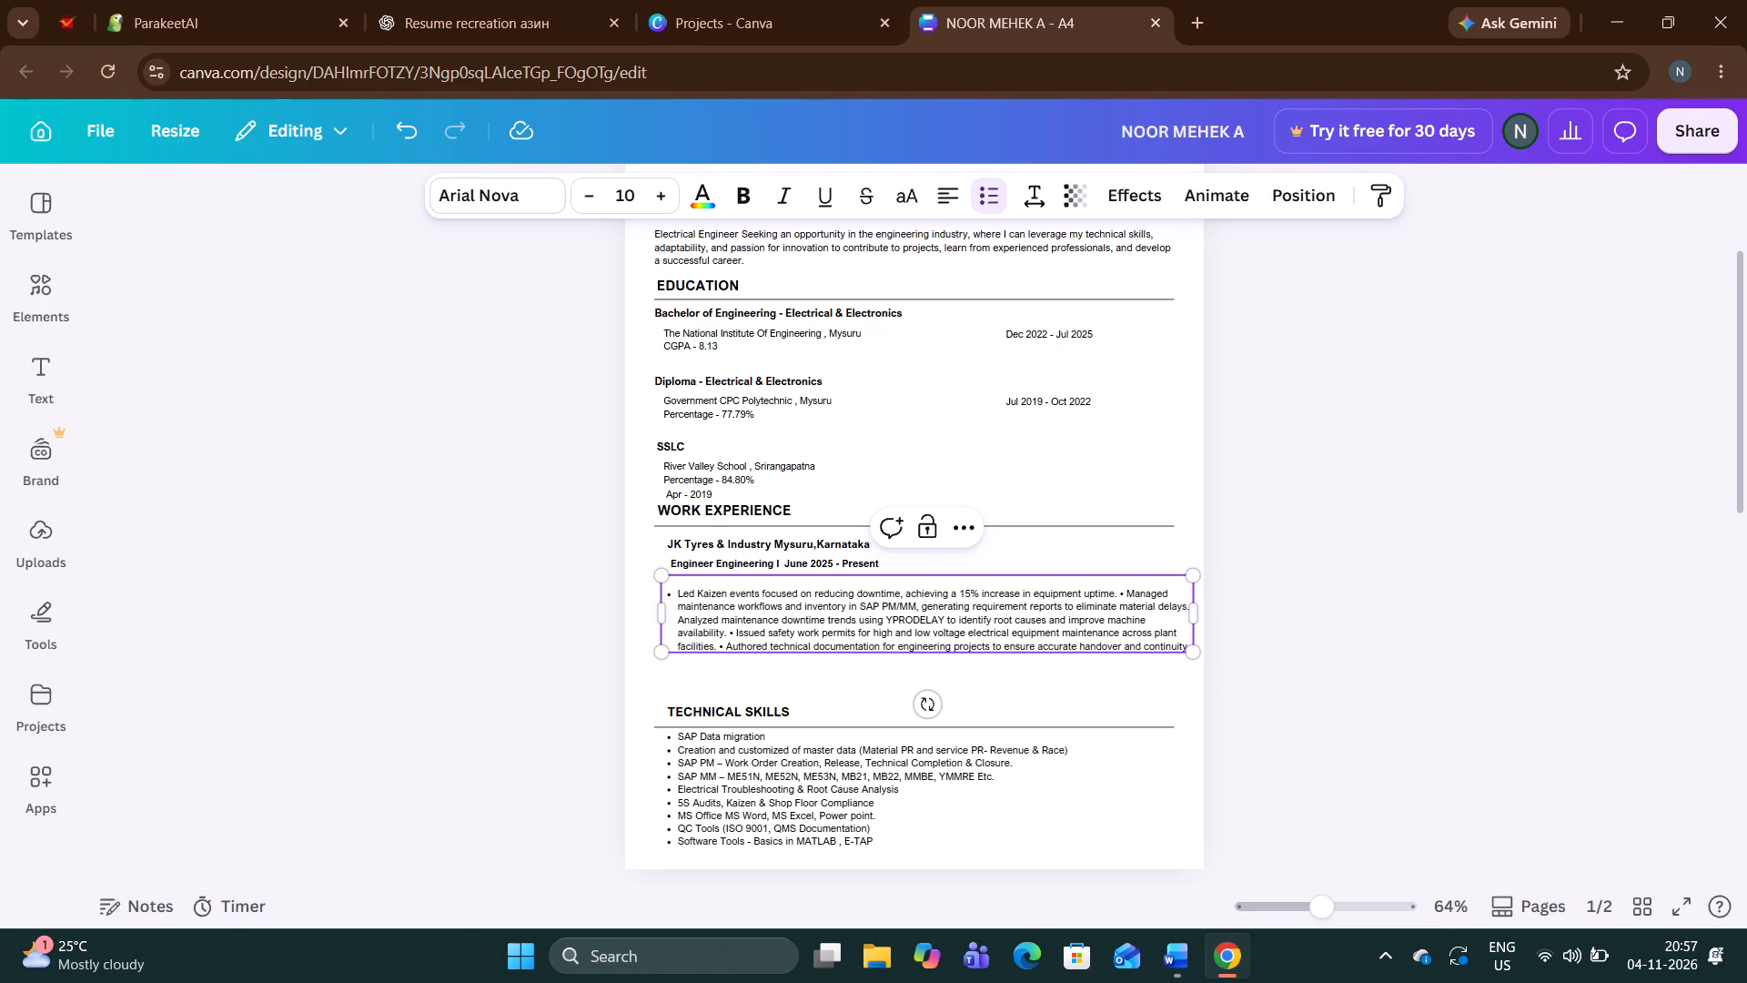
Move the SSLC date "Apr - 2019" level with the River Valley School line, aligned beneath the Diploma date, and save the design.
click(705, 494)
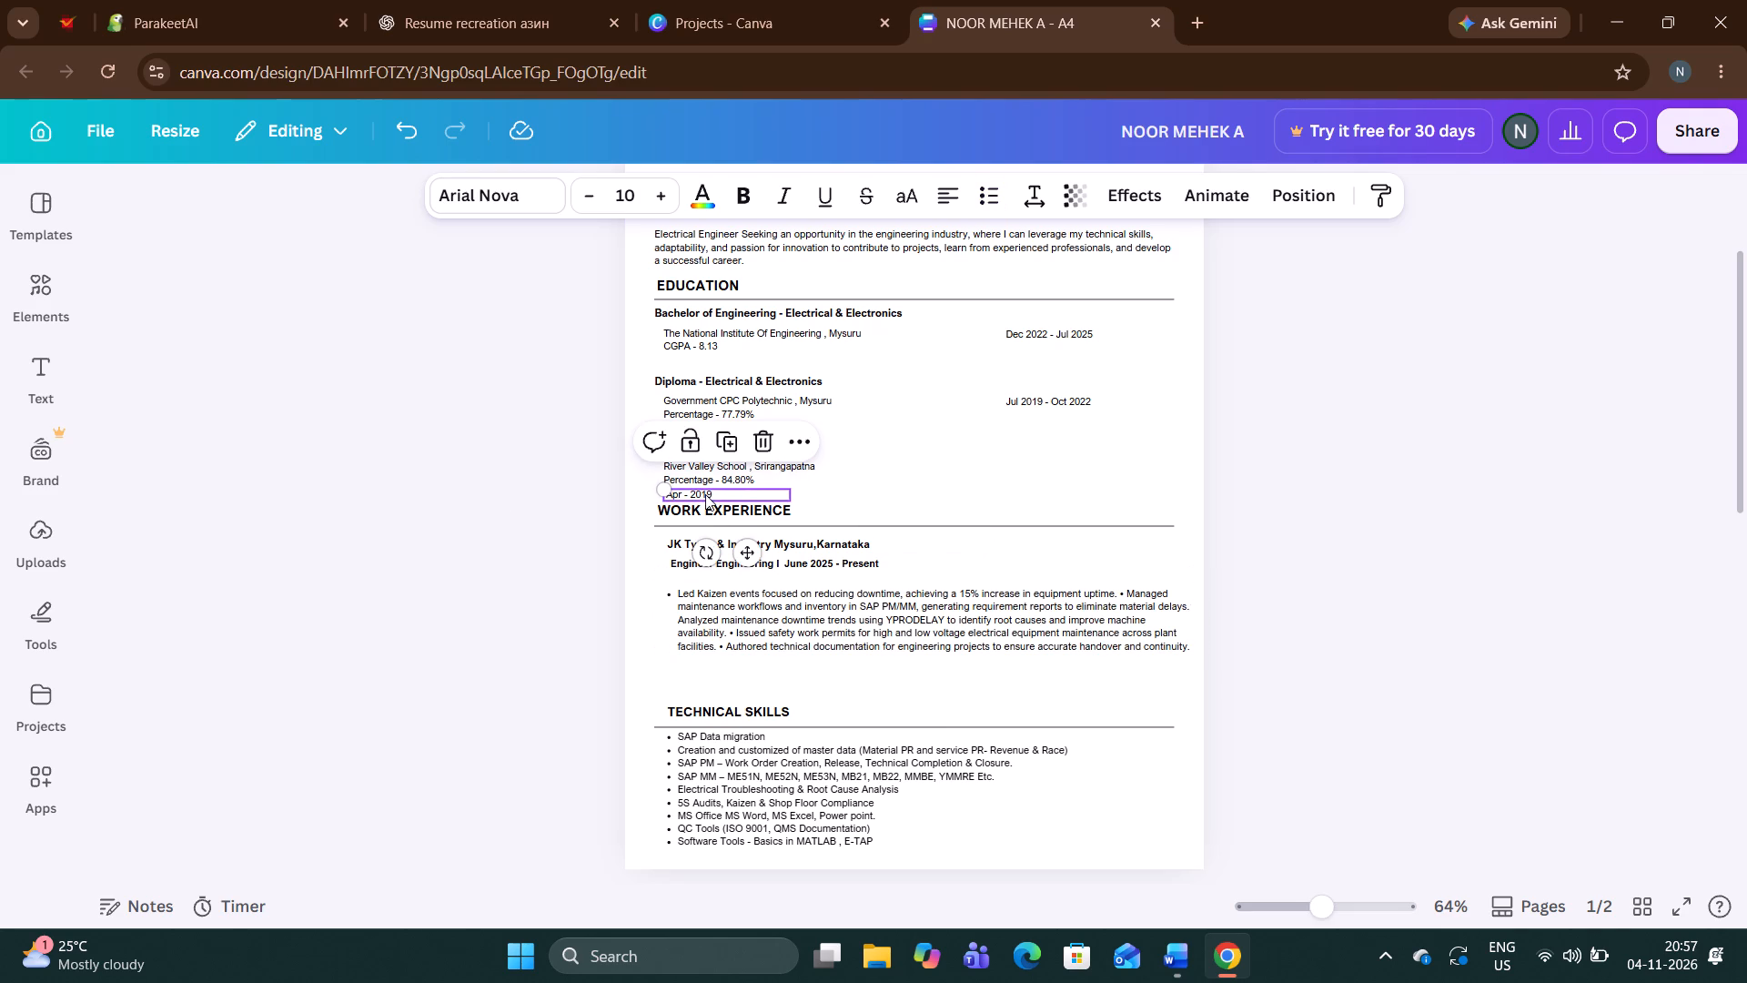
drag(742, 553, 906, 557)
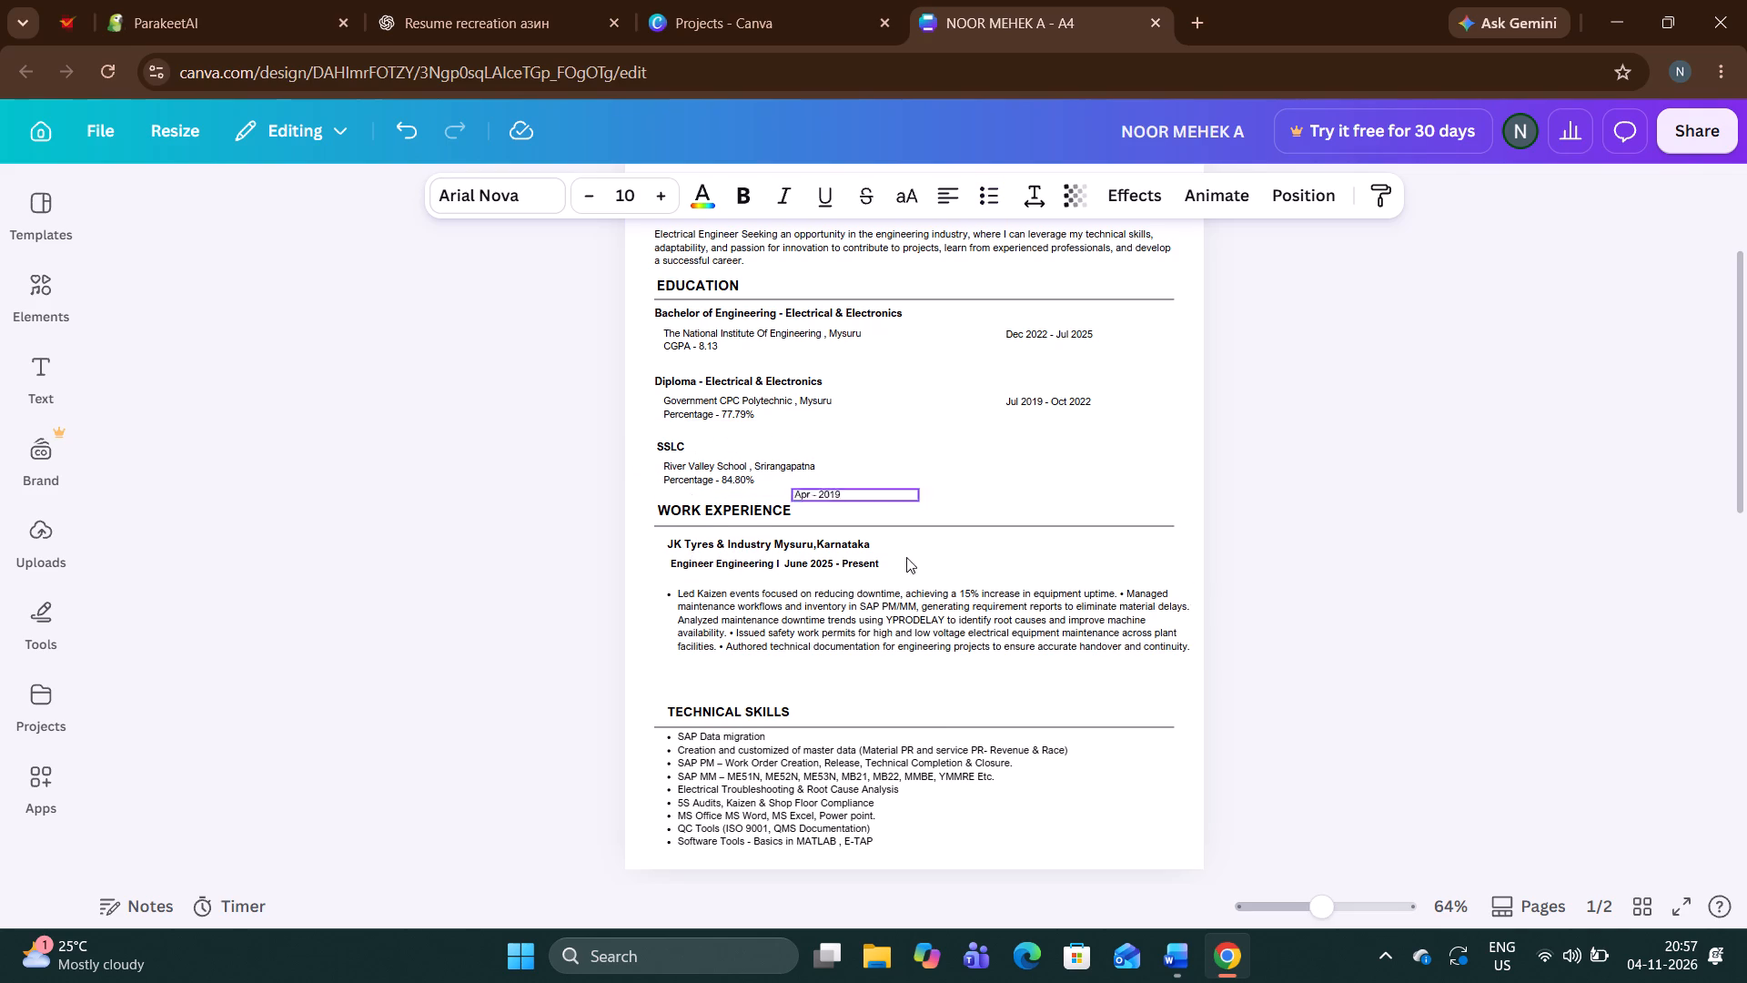
drag(906, 557, 1049, 527)
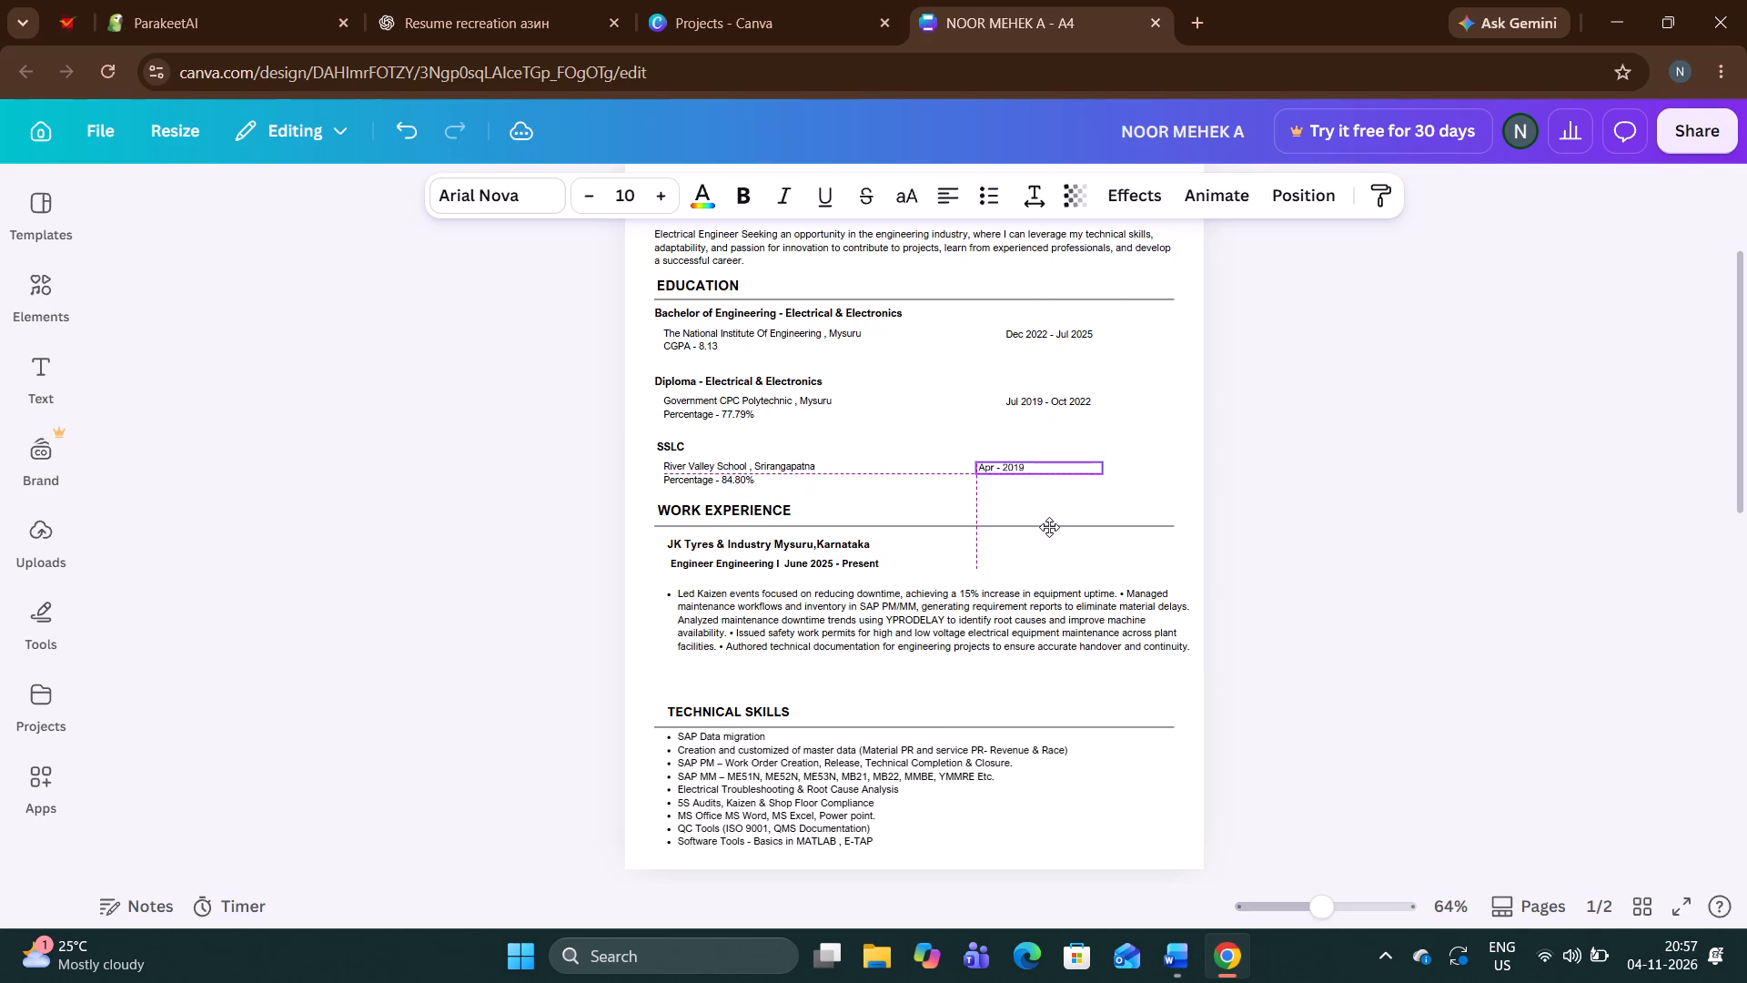
drag(1049, 527, 1075, 527)
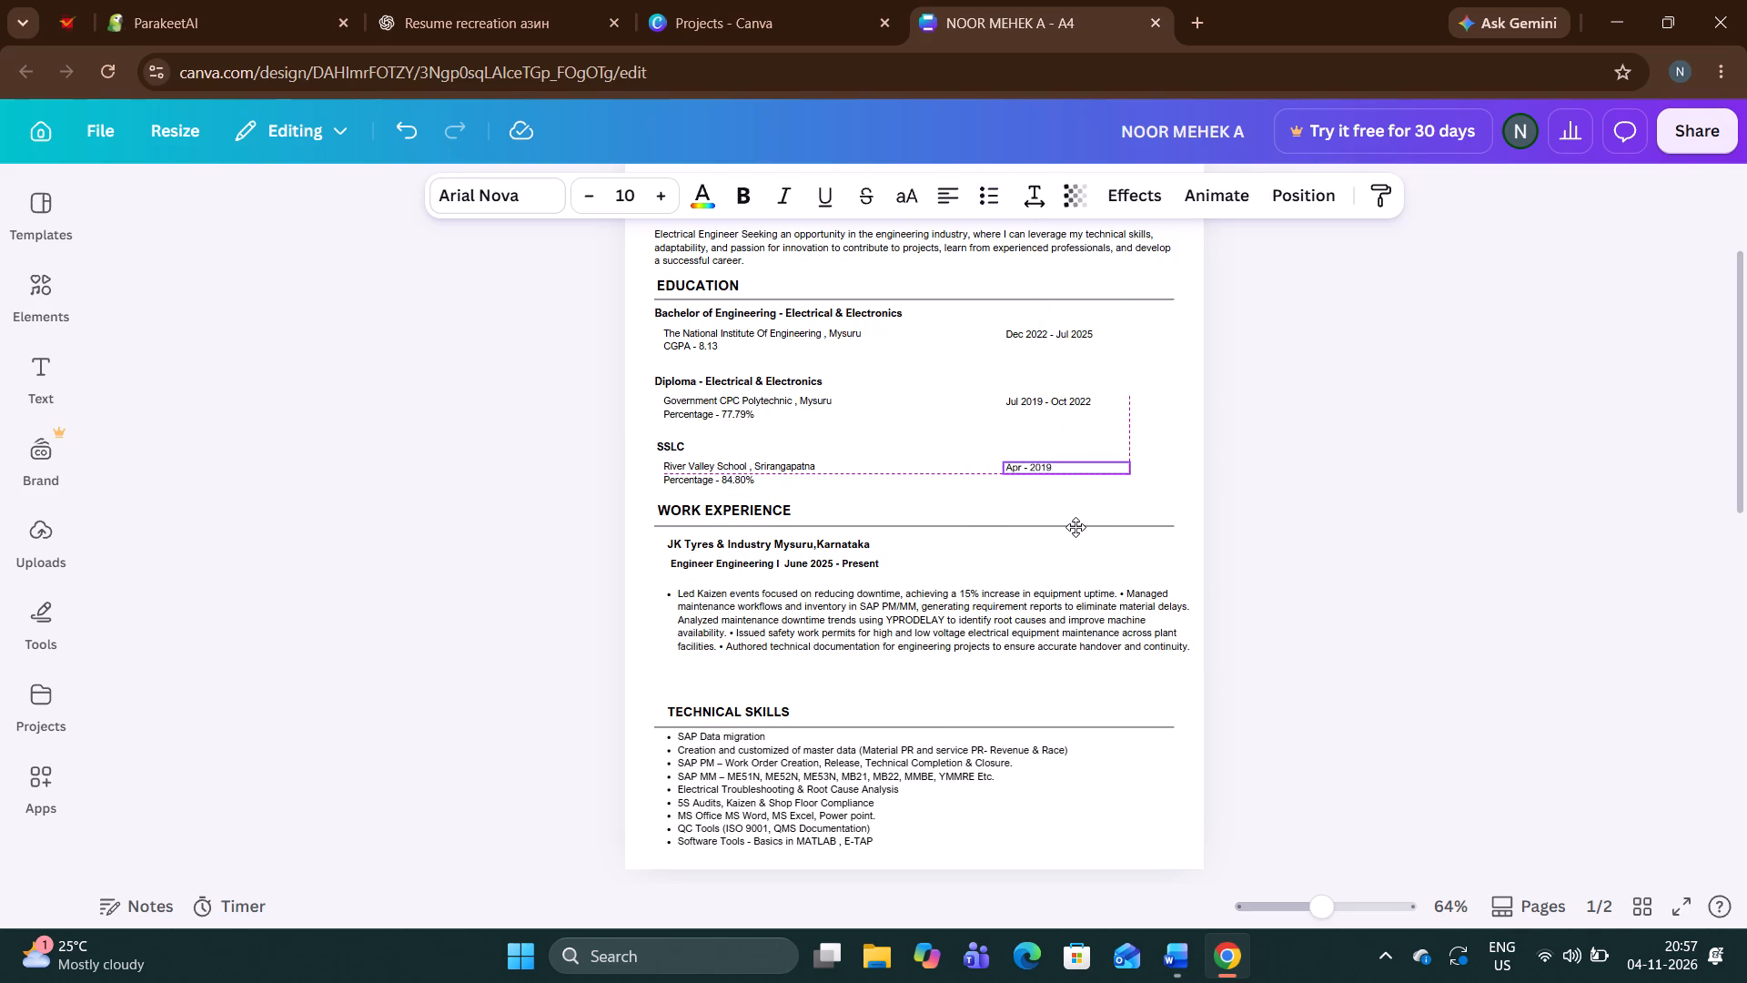
drag(1075, 527, 1072, 525)
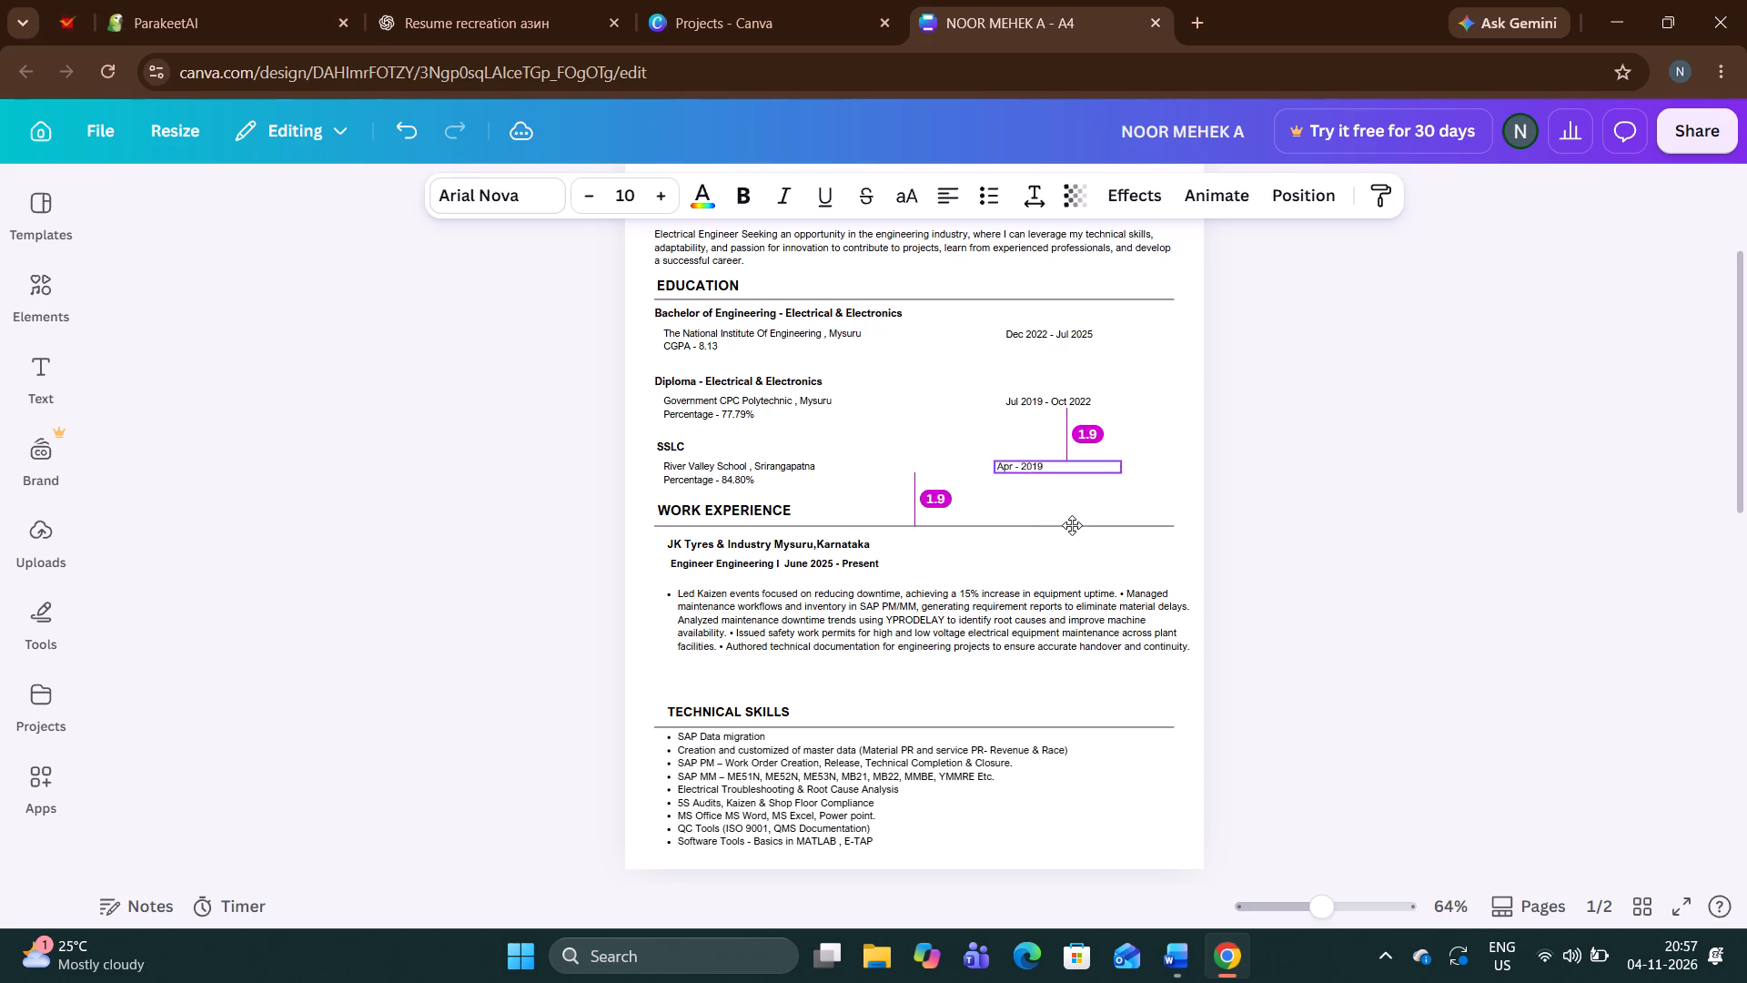
drag(1072, 525, 1080, 527)
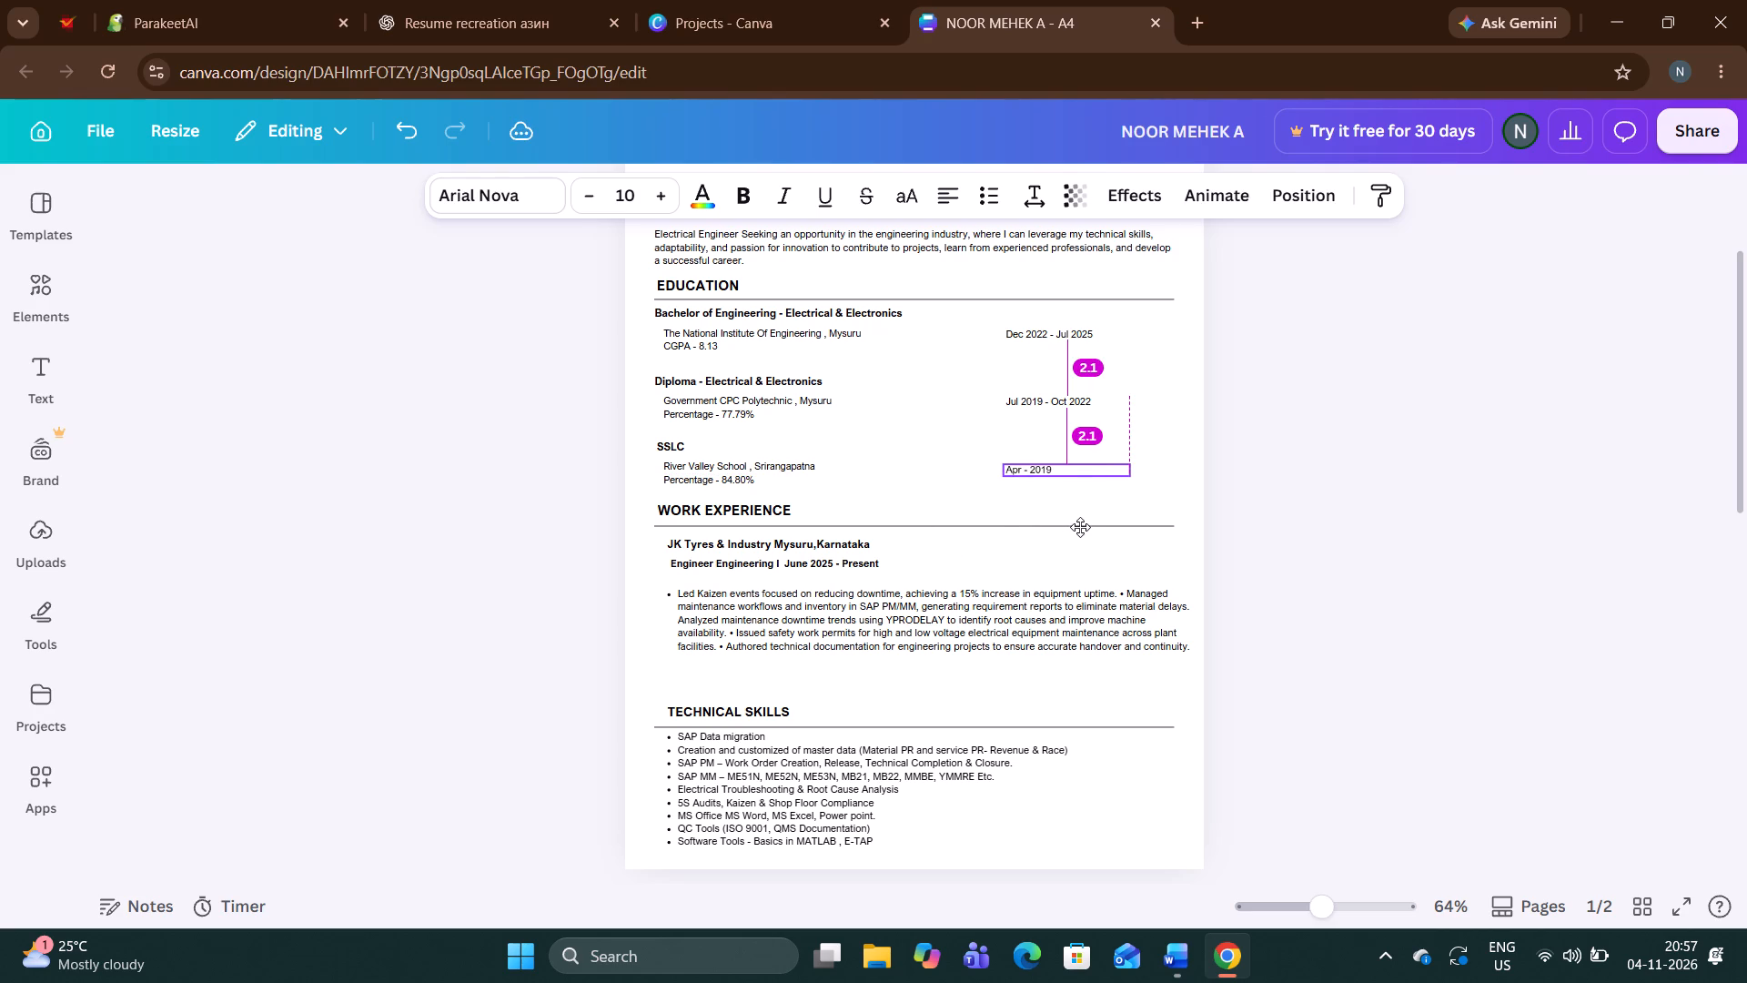
drag(1080, 527, 1082, 527)
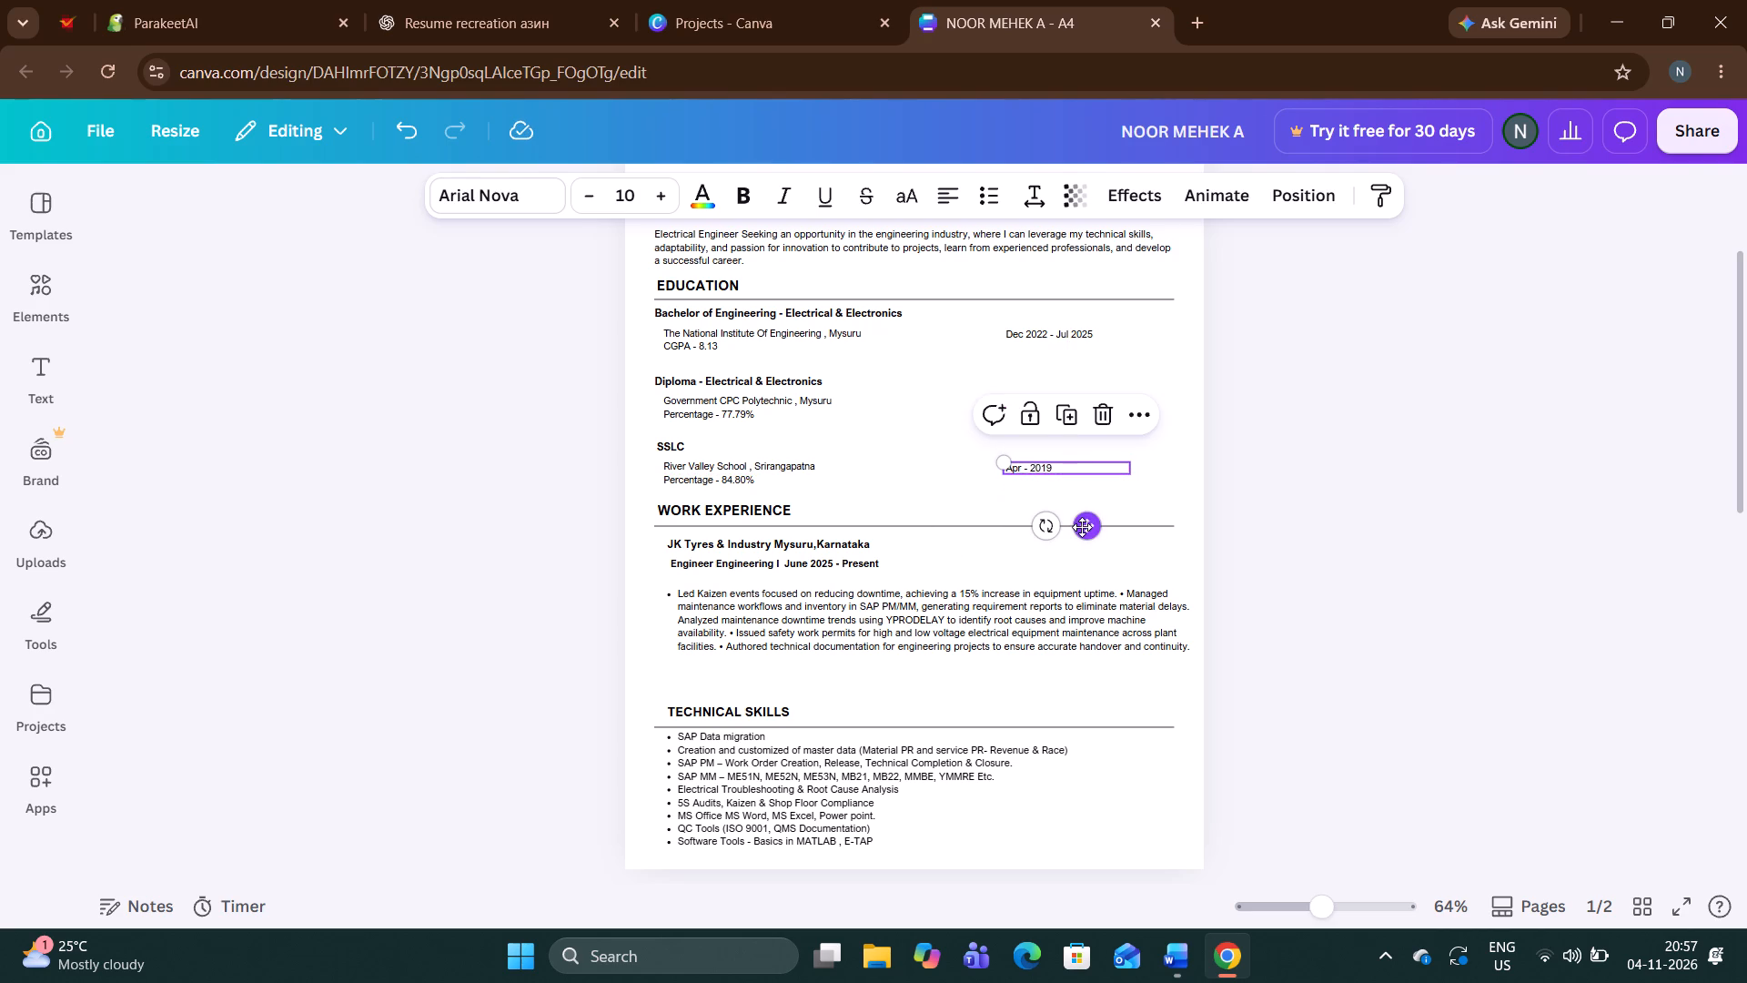
click(845, 694)
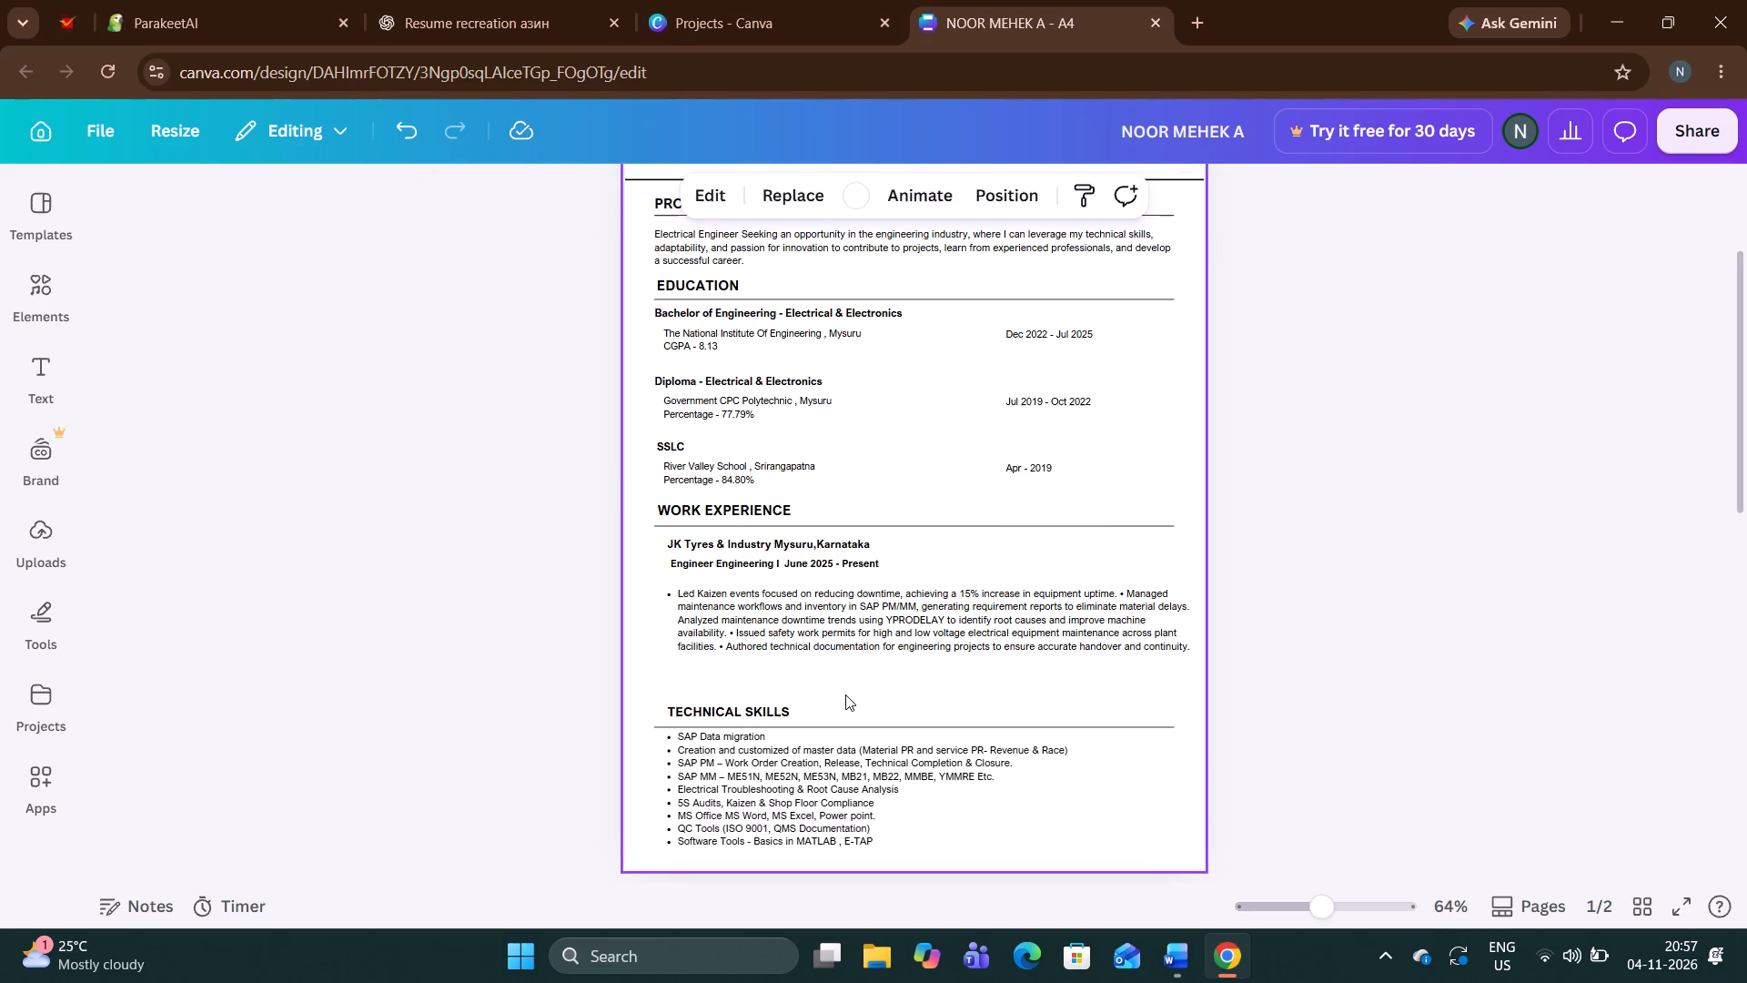
key(ctrl+s)
key(ctrl+s)
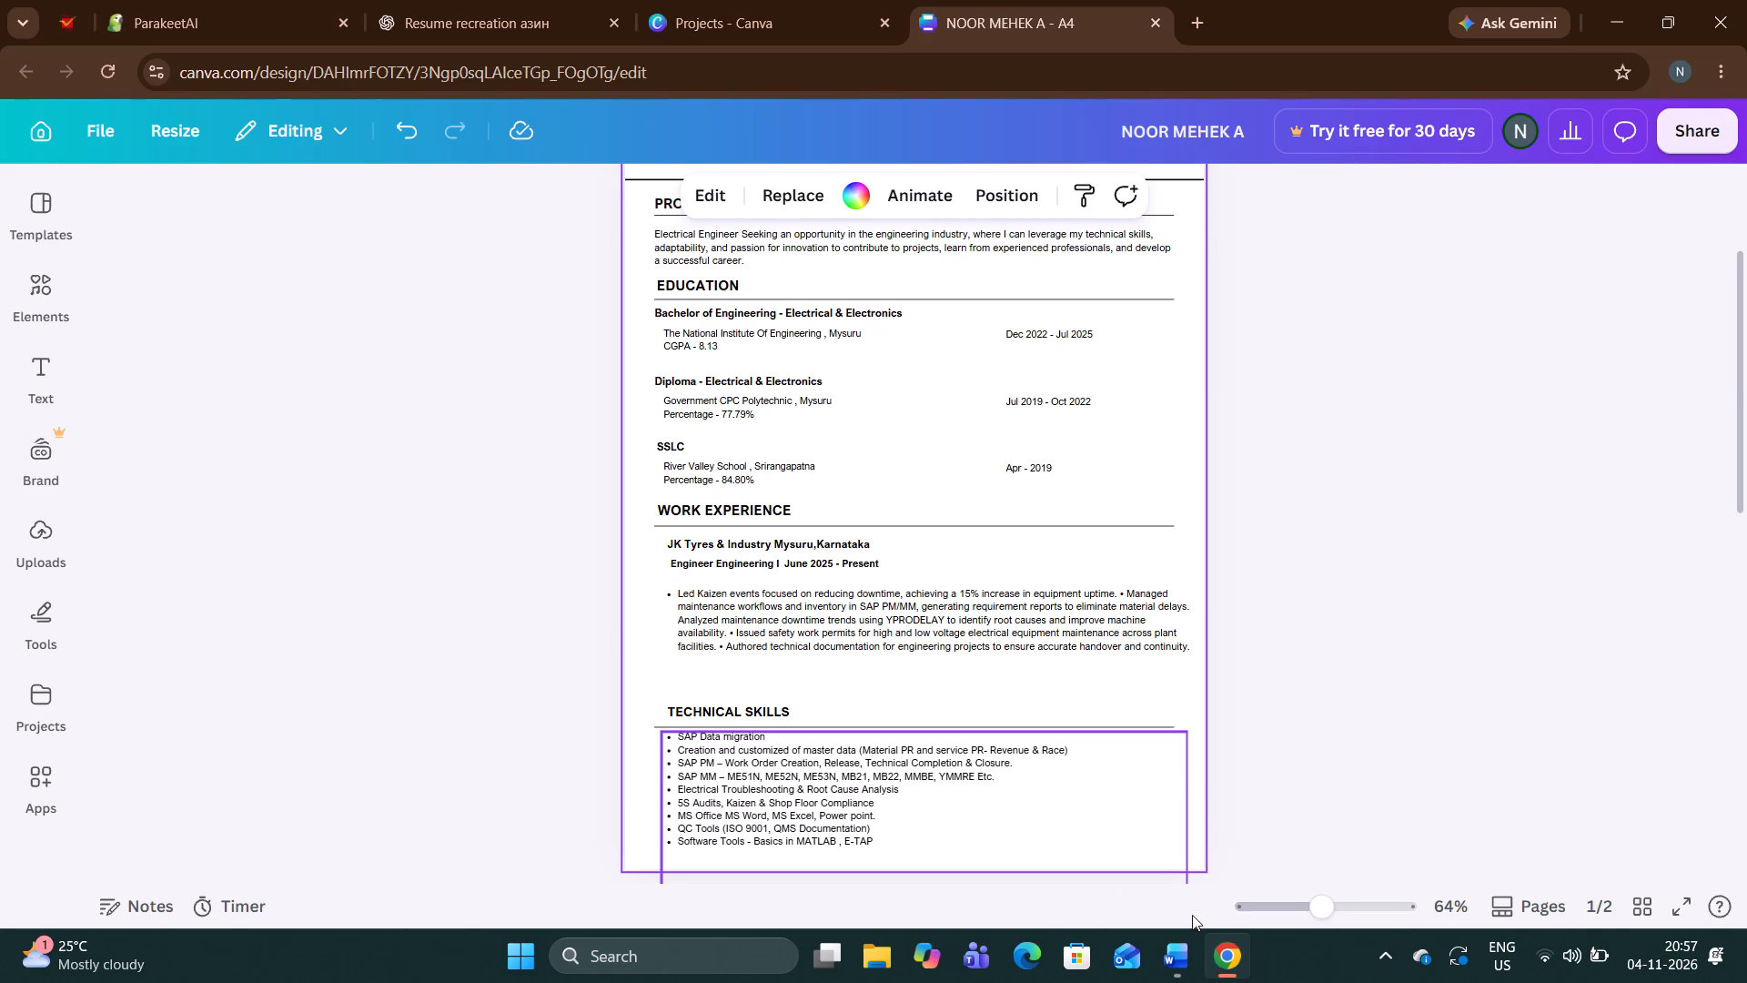
Shift the work experience bullet text slightly left to line up with the section headings, and save the design.
click(865, 645)
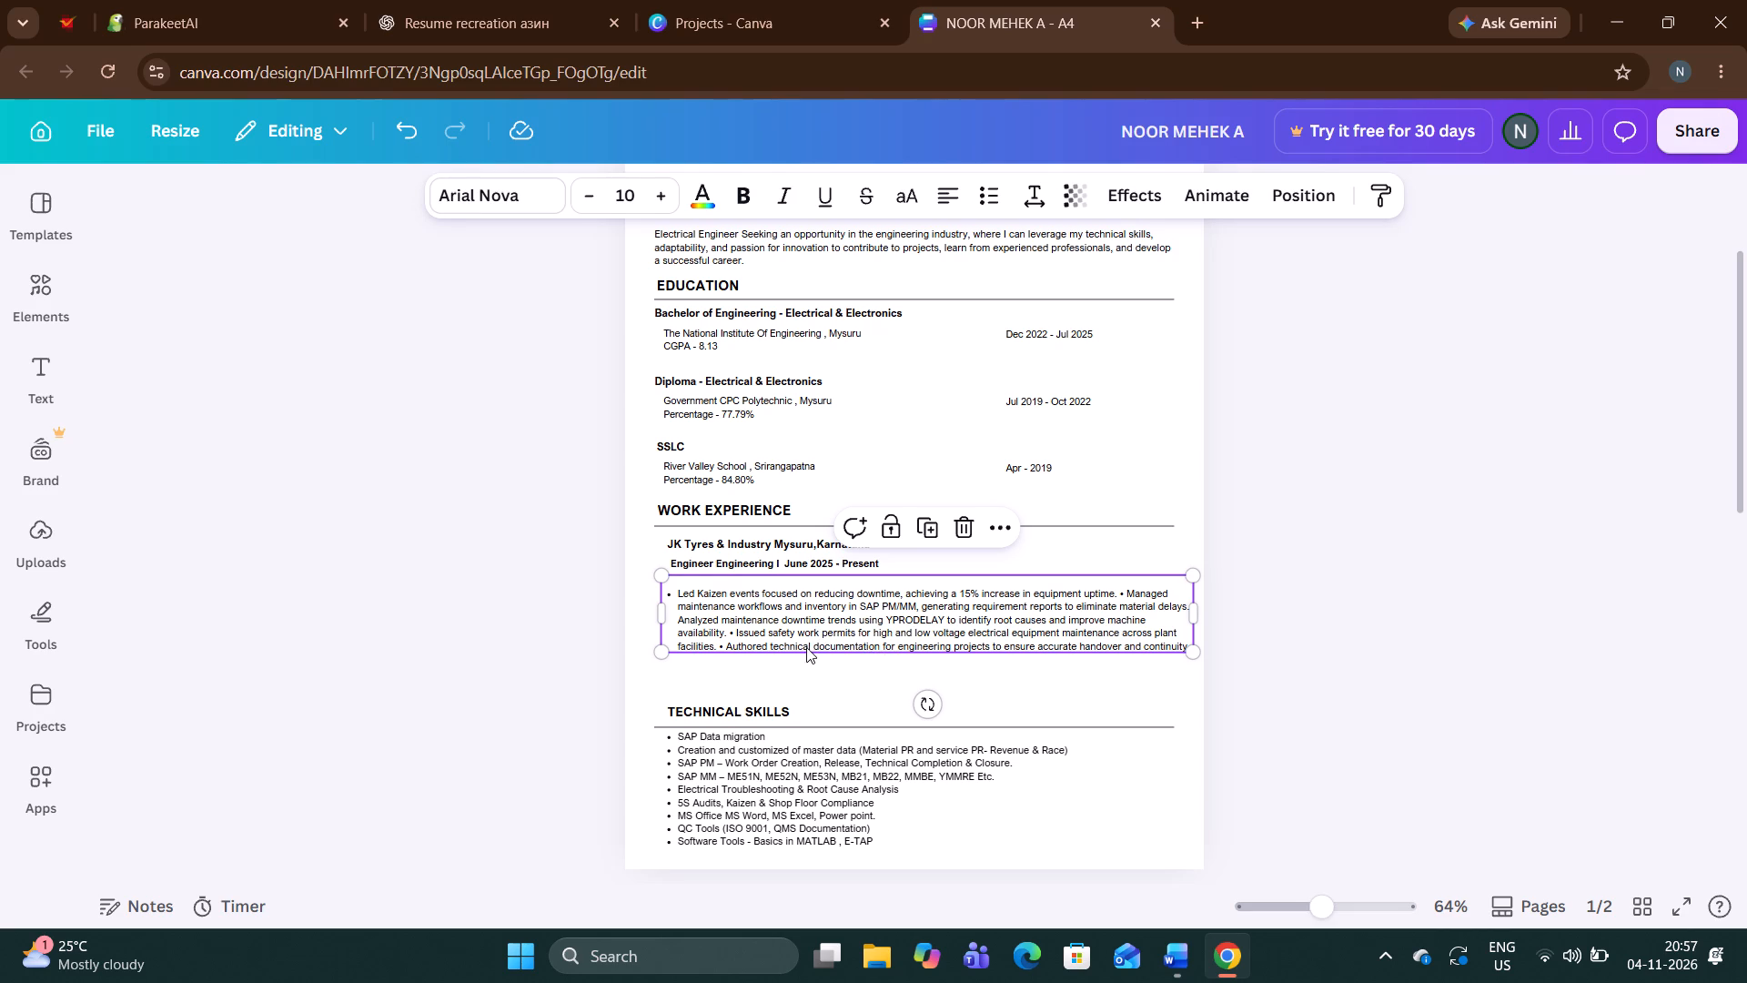
click(823, 652)
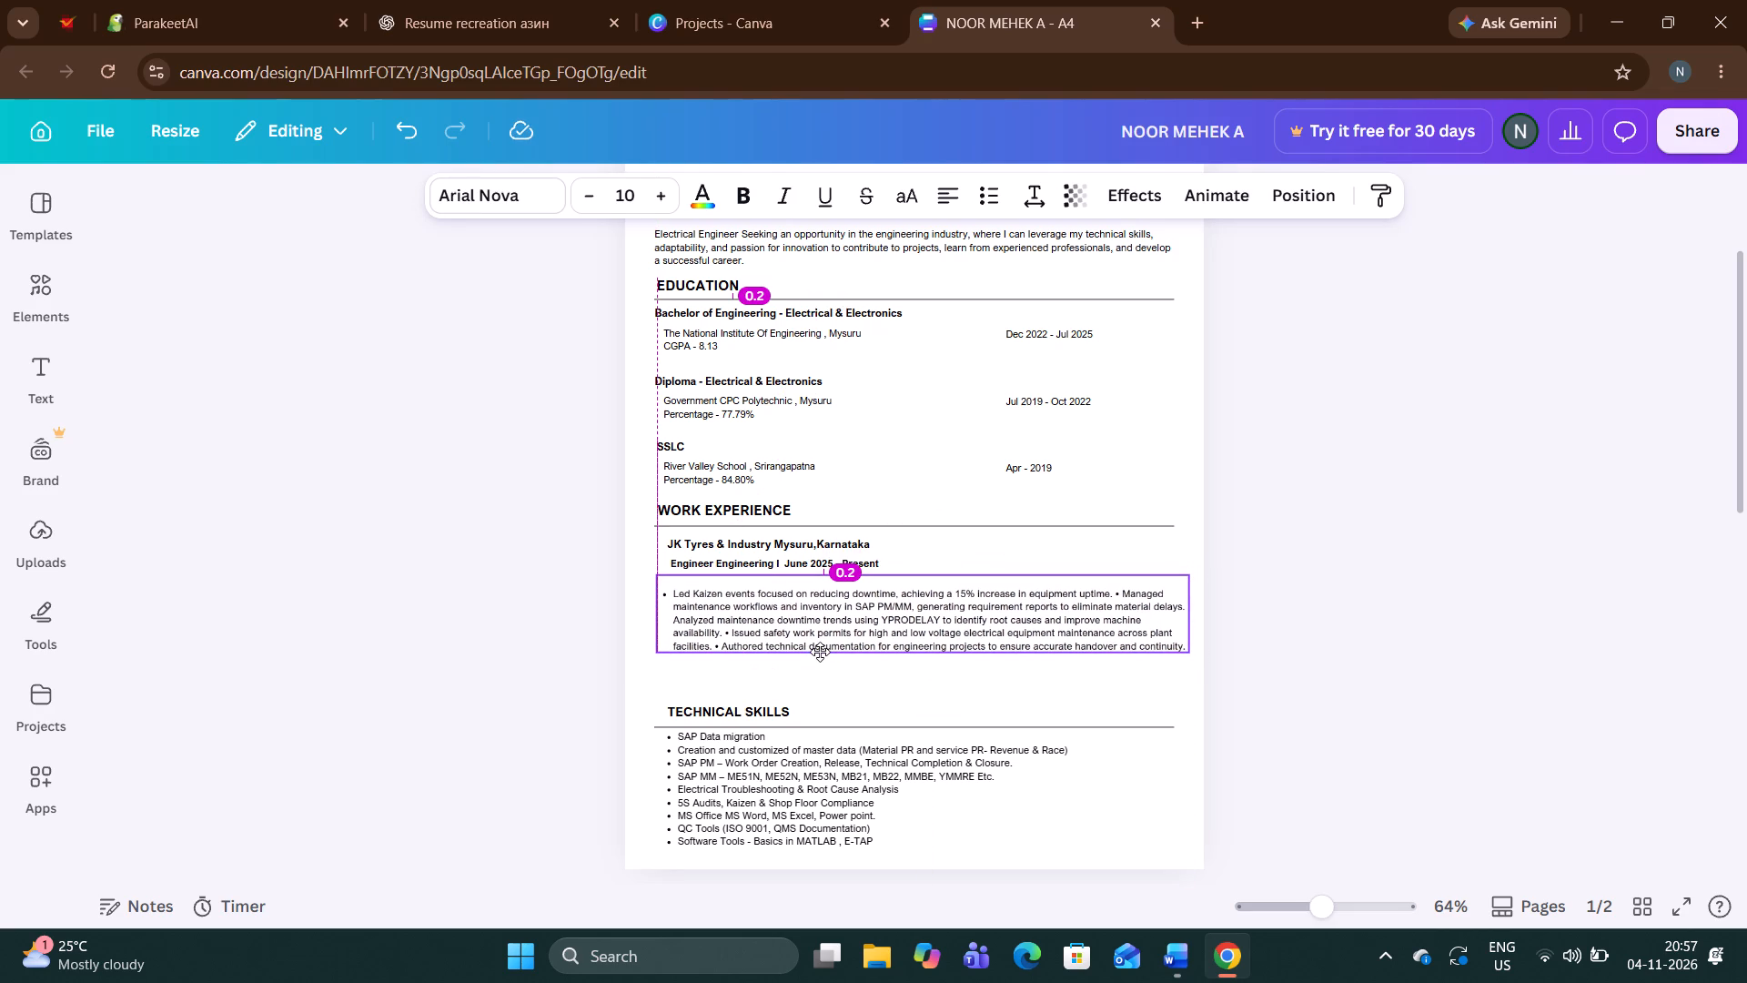
click(878, 688)
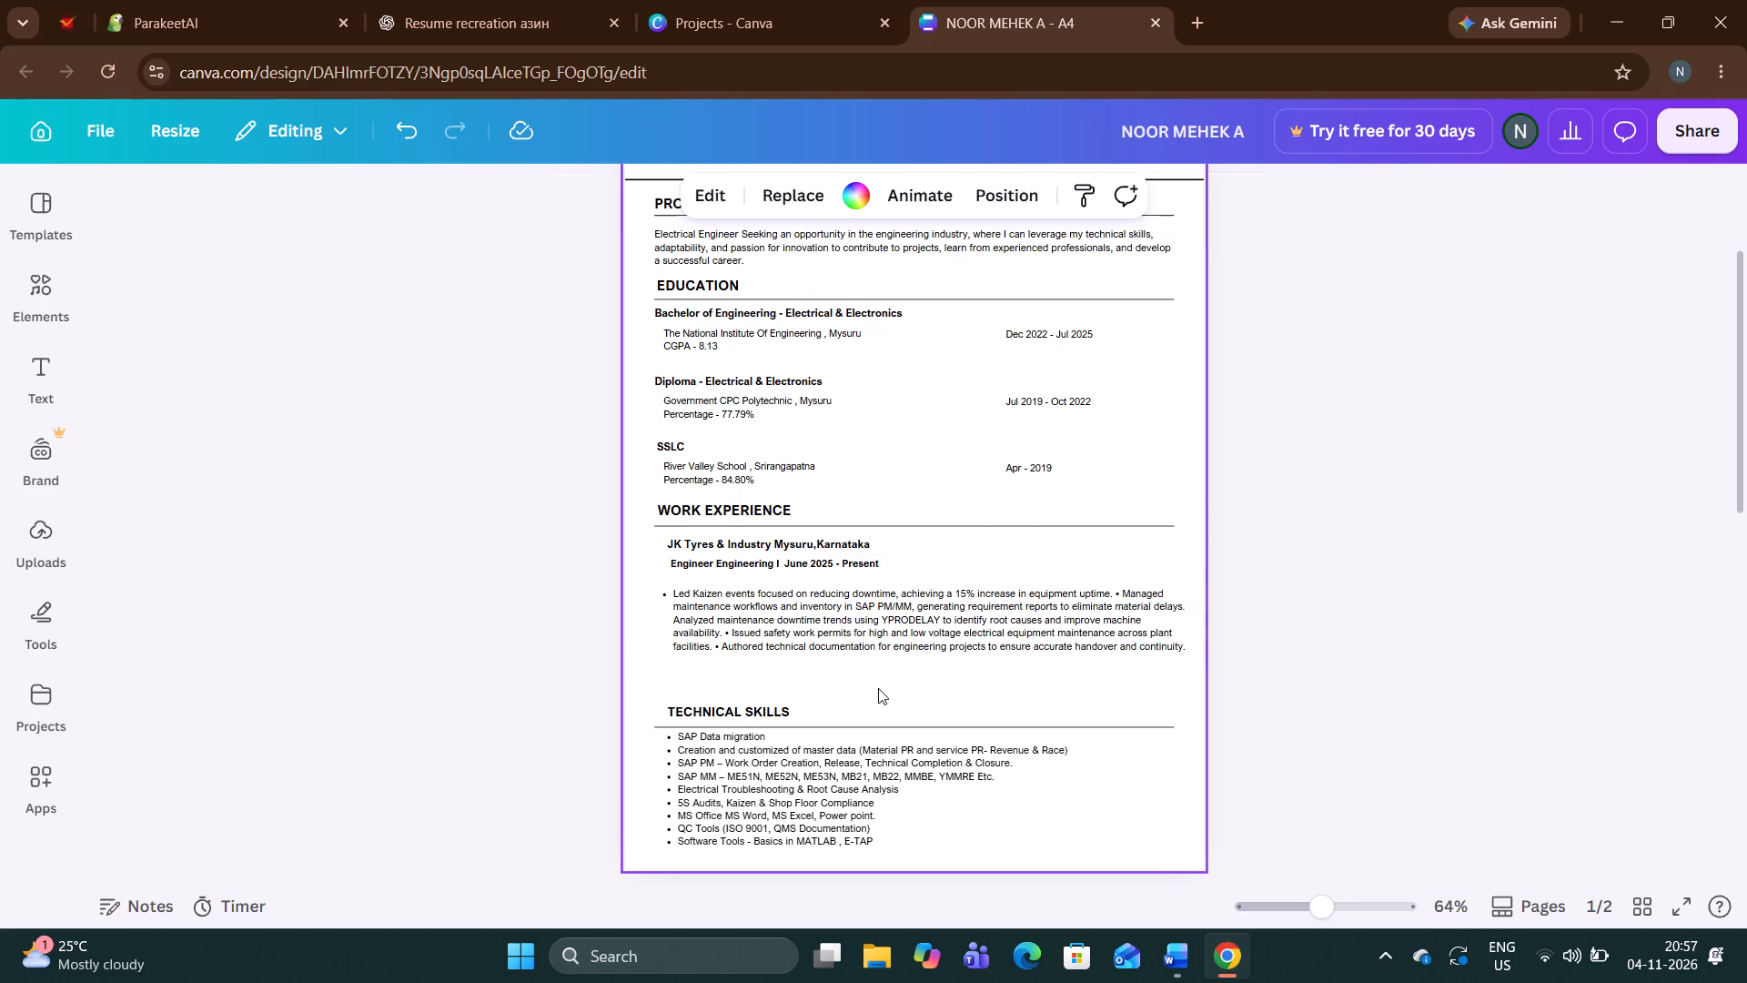
key(ctrl+s)
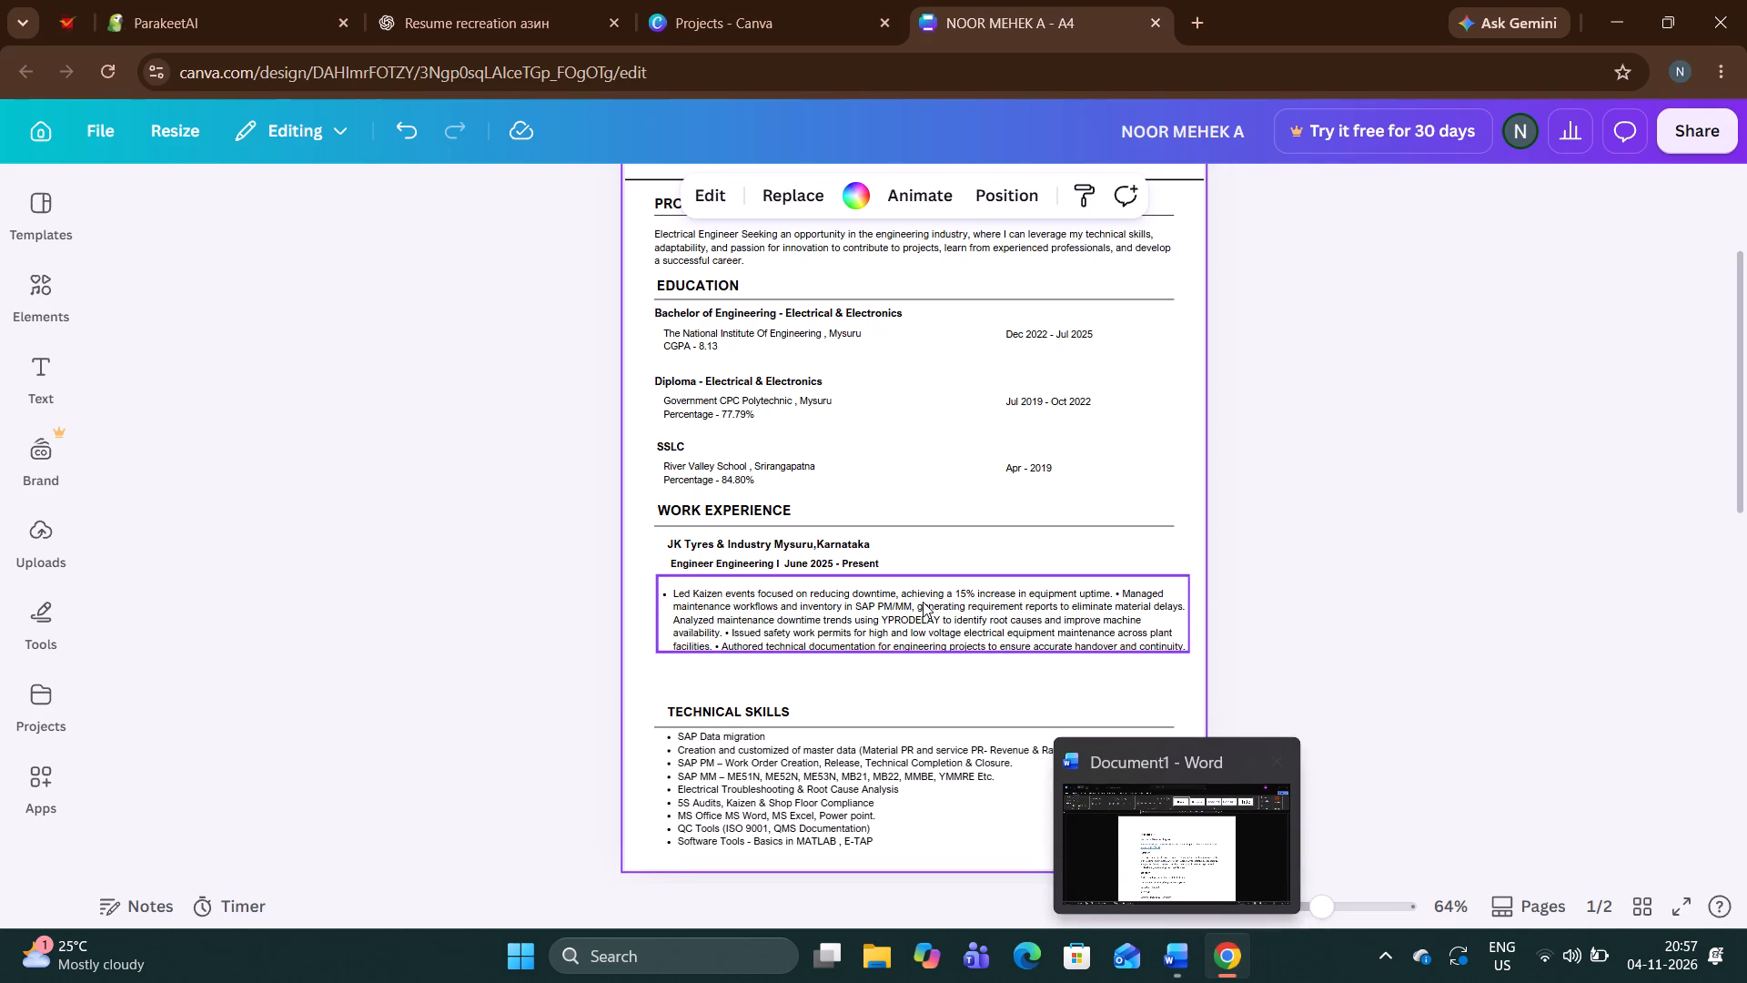
Copy the technical skills list, from E-TAP to Power Point, from the ParakeetAI resume and return to the Canva design.
click(234, 0)
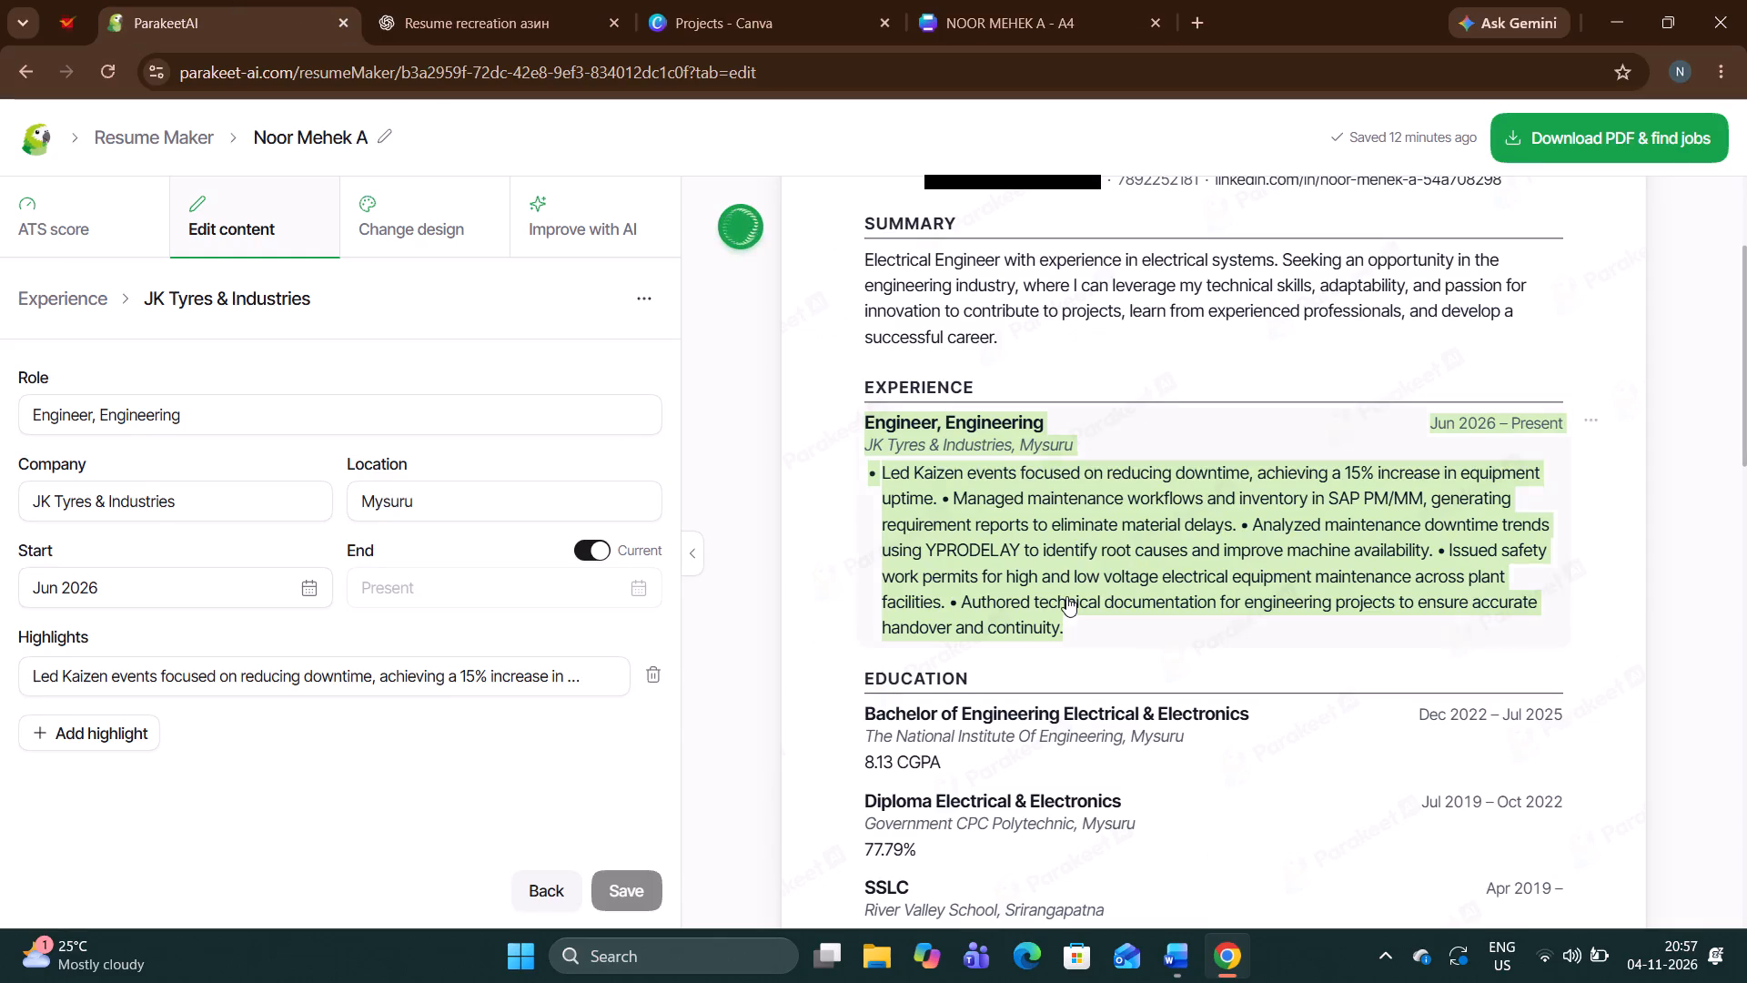
scroll(1066, 596, down, 4)
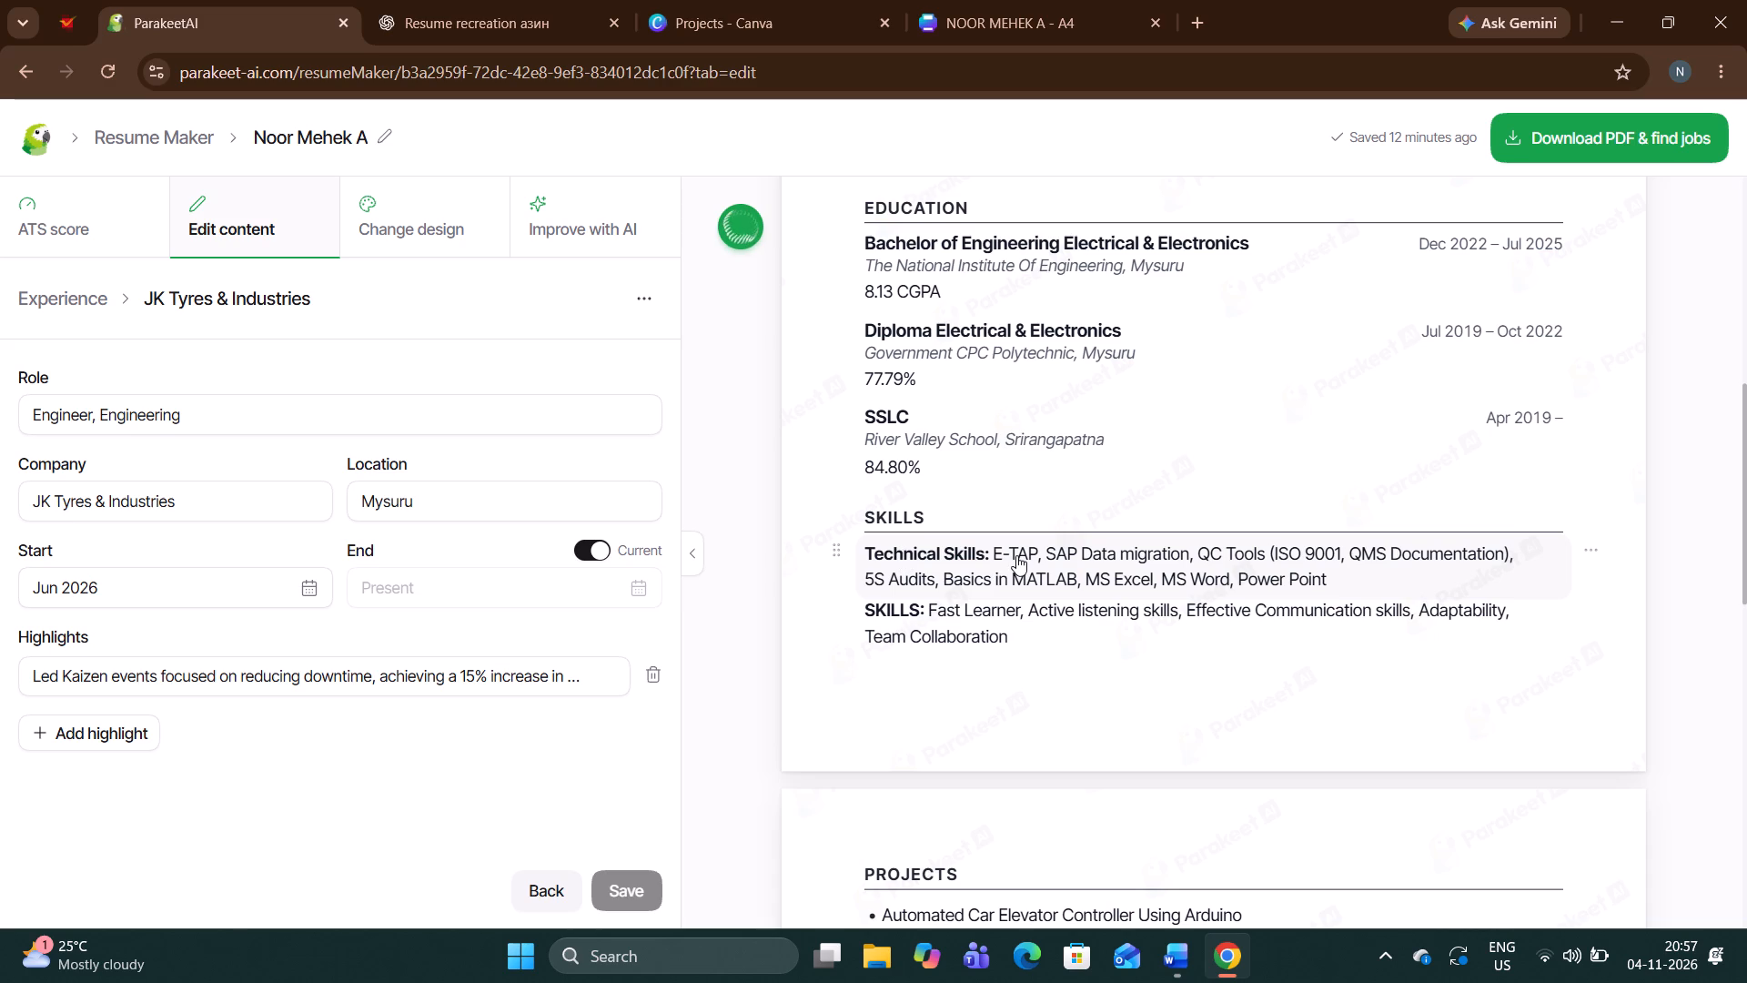
click(1016, 555)
click(996, 552)
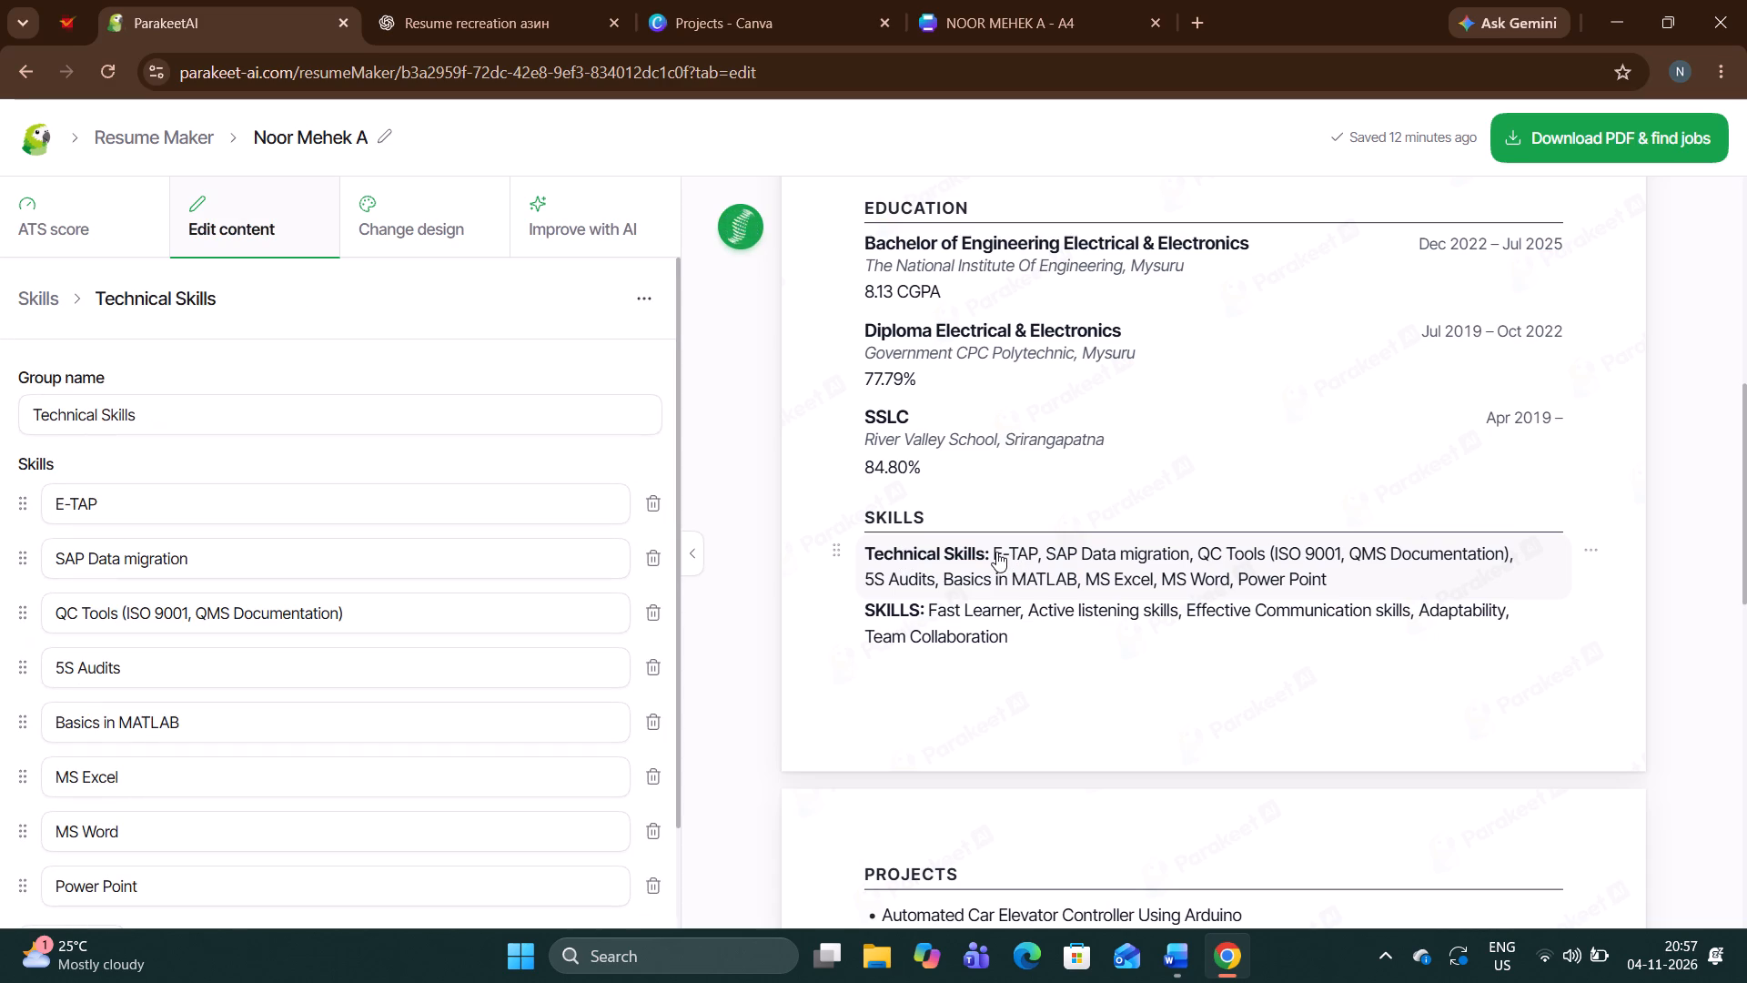
drag(996, 552, 1332, 591)
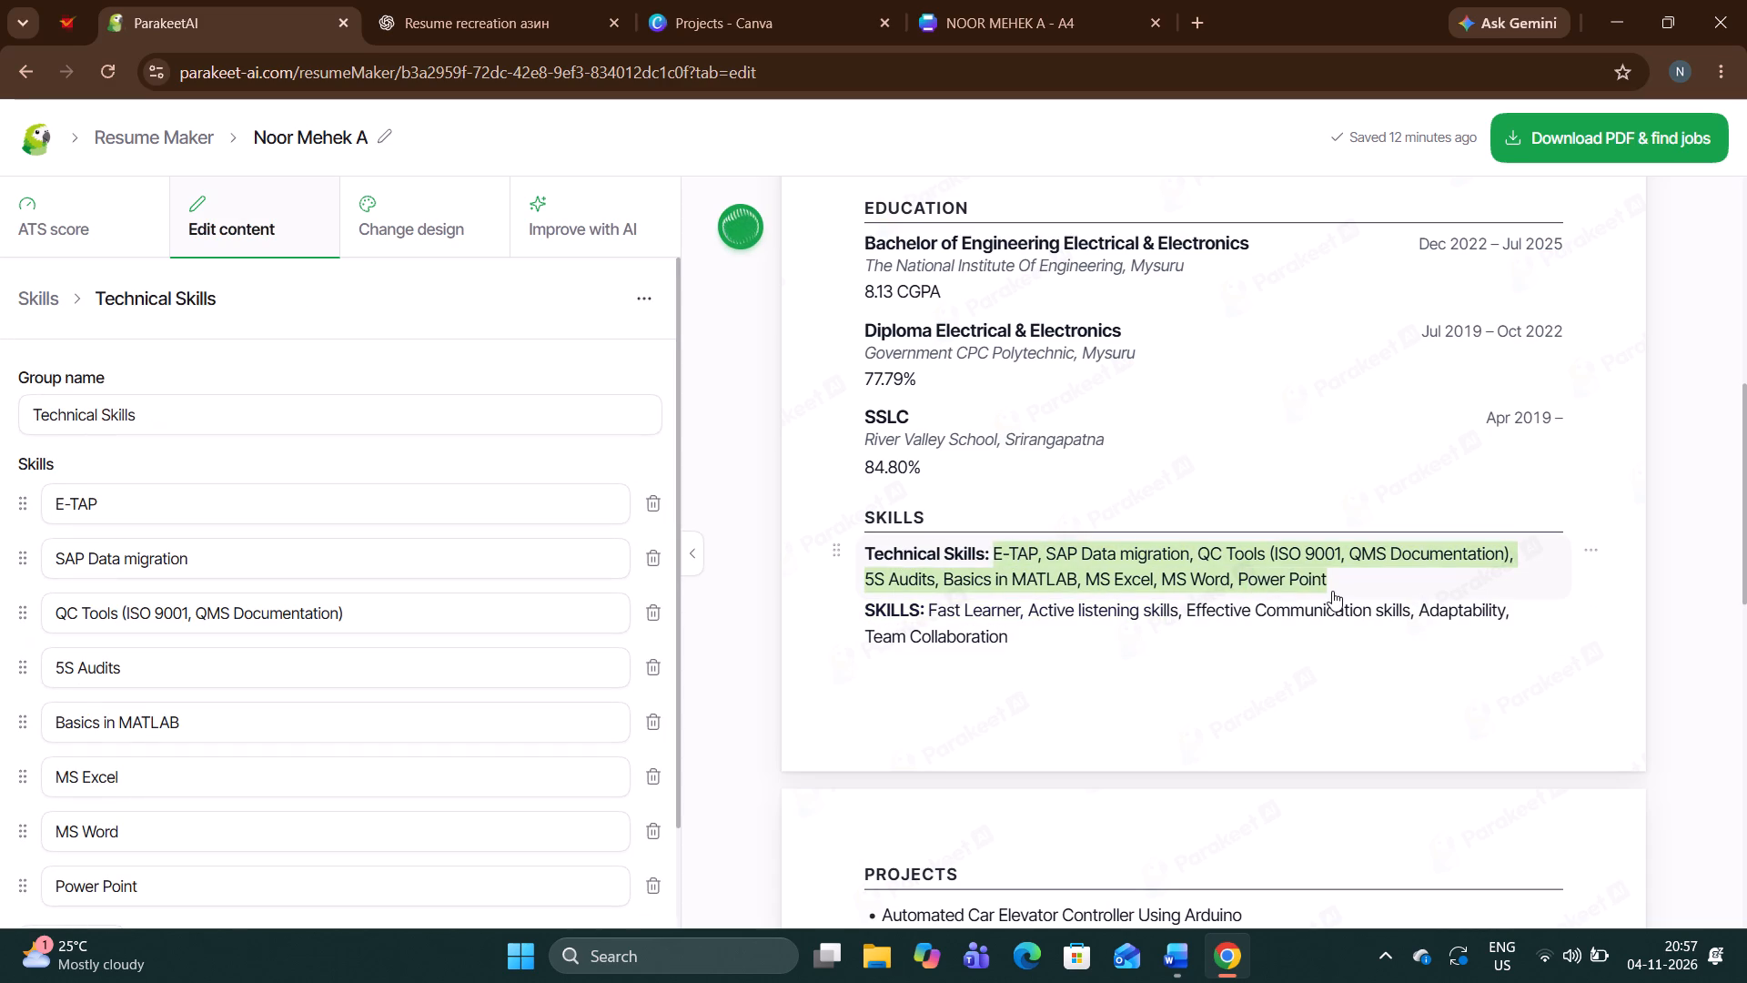
drag(1332, 591, 1334, 590)
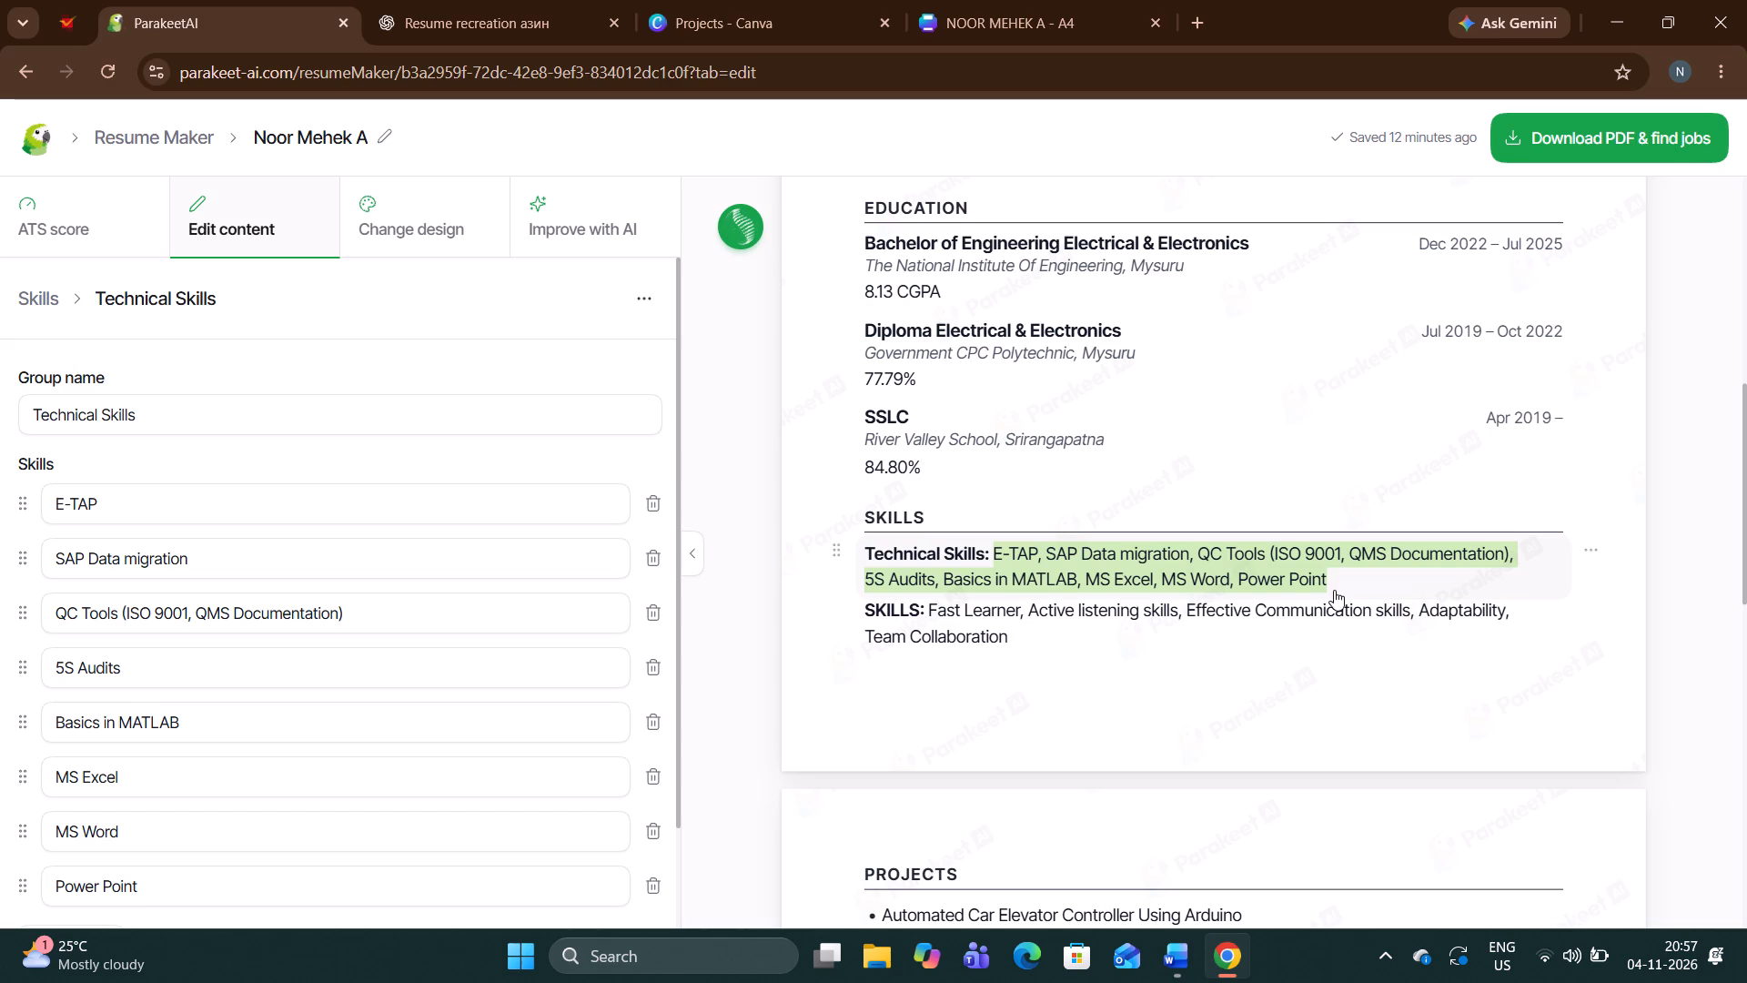
key(ctrl+c)
click(1025, 0)
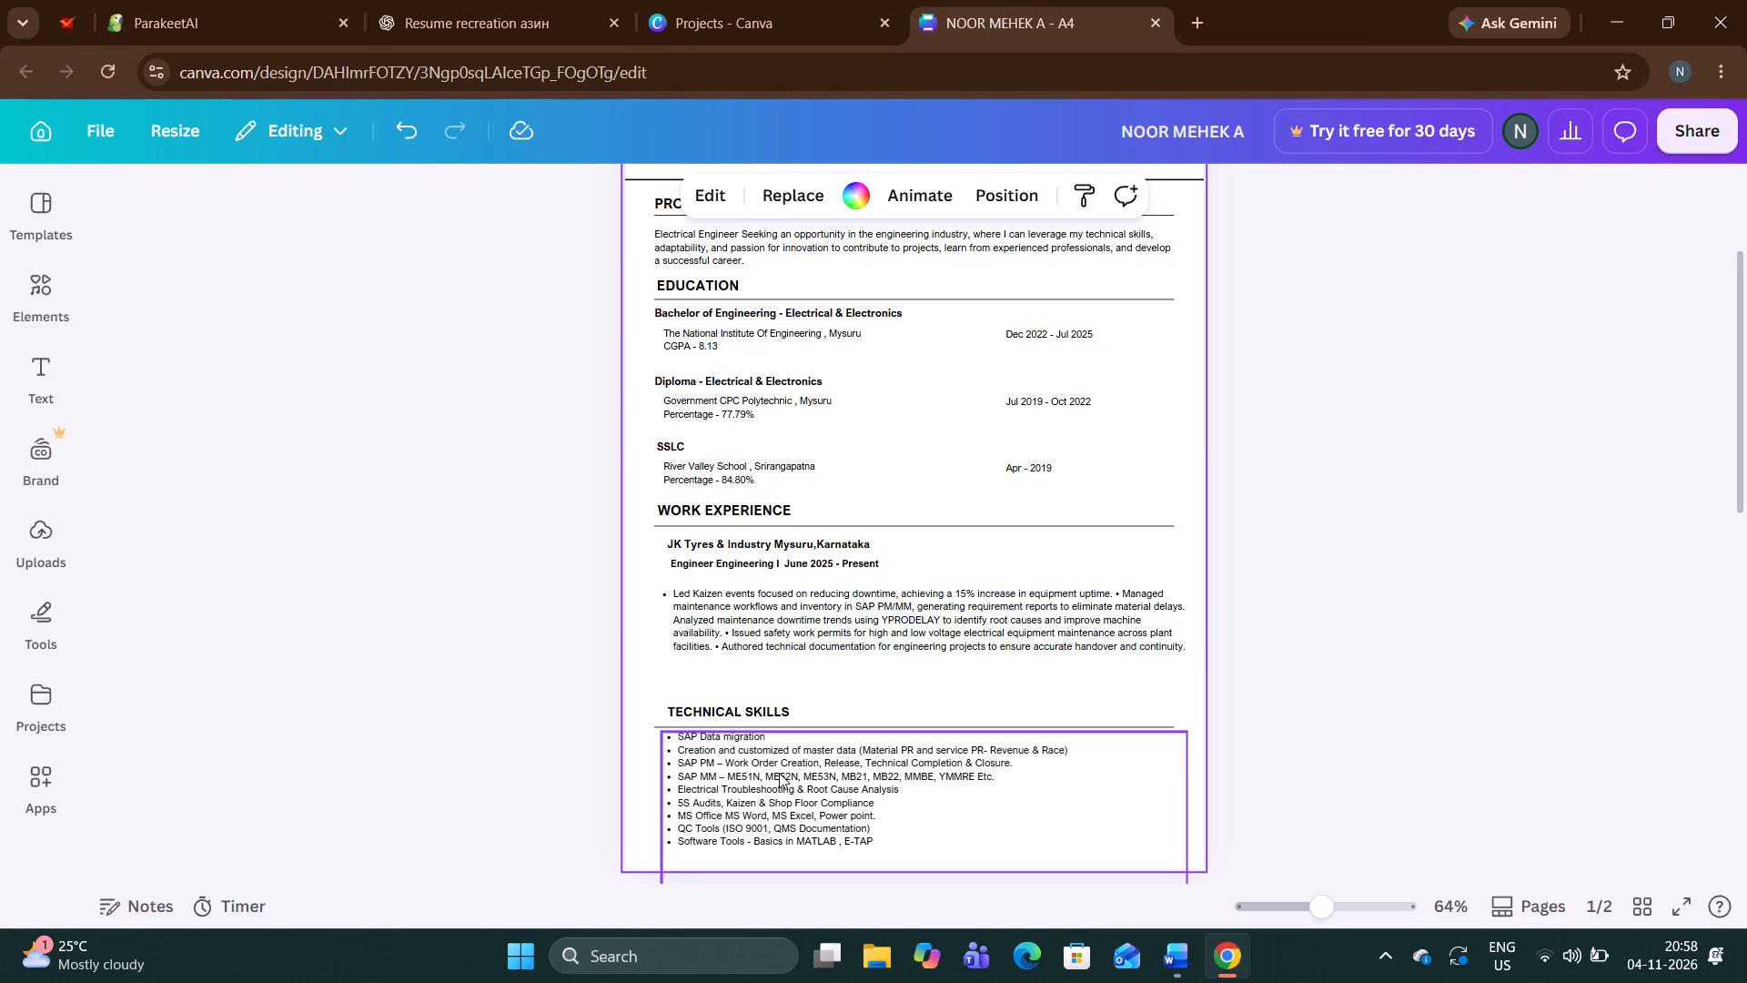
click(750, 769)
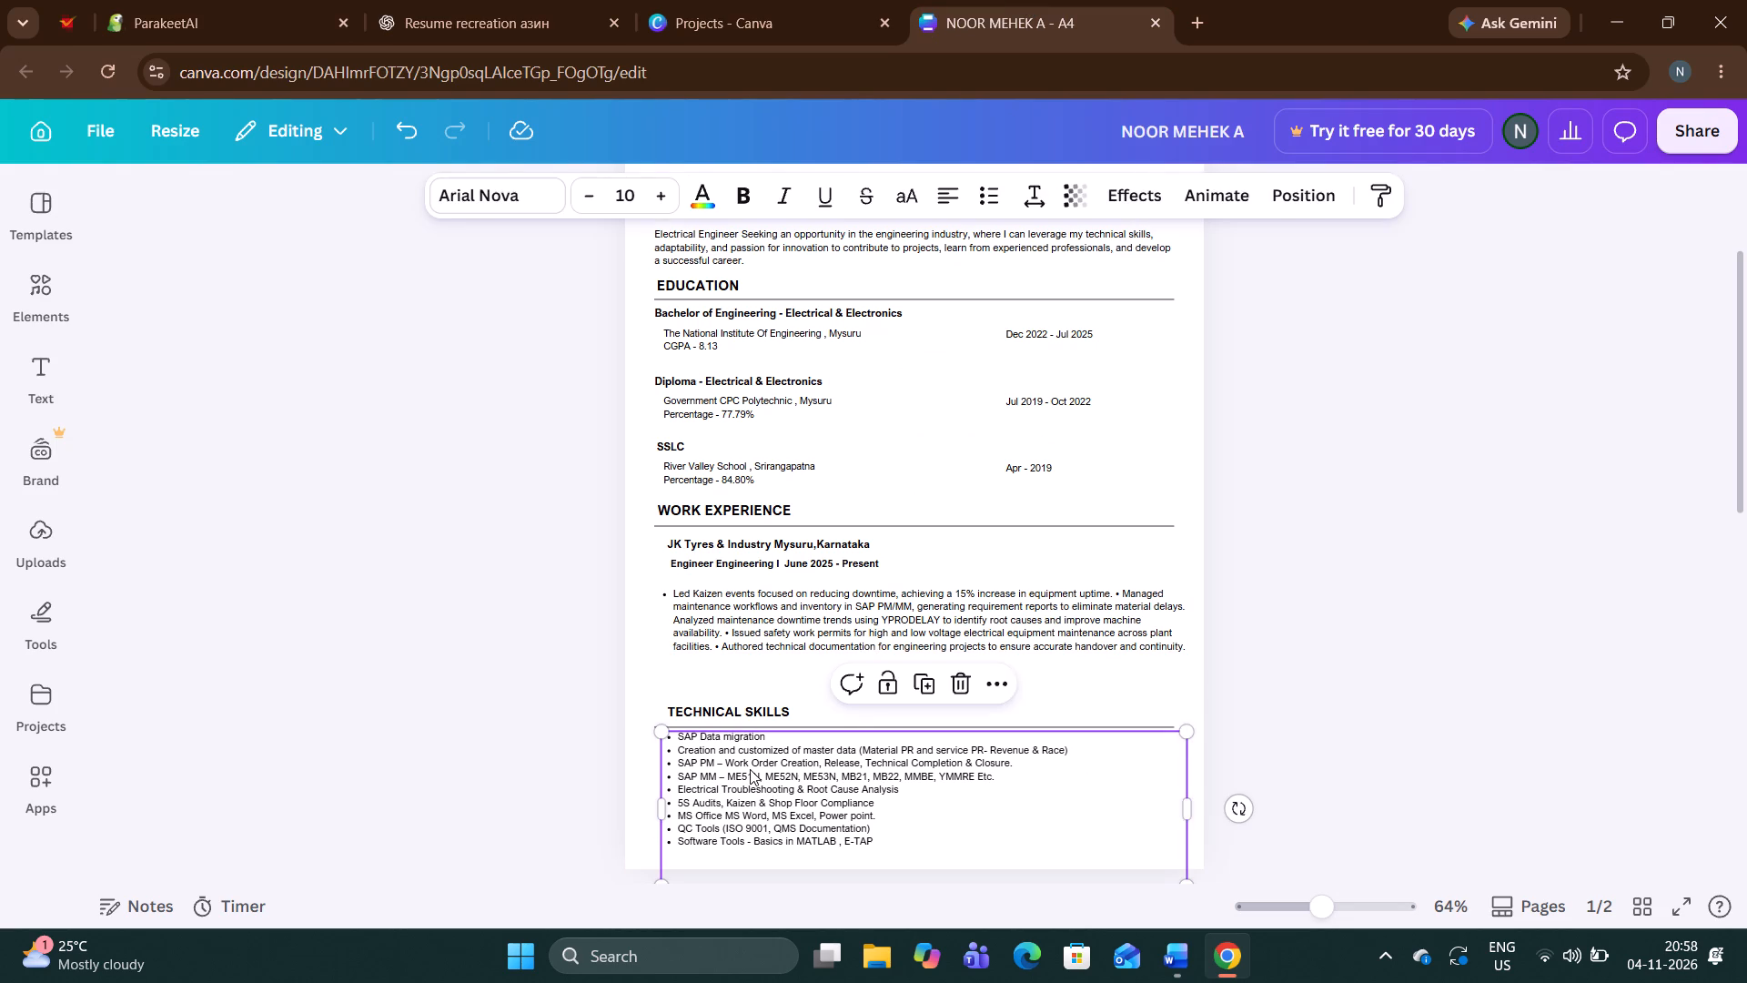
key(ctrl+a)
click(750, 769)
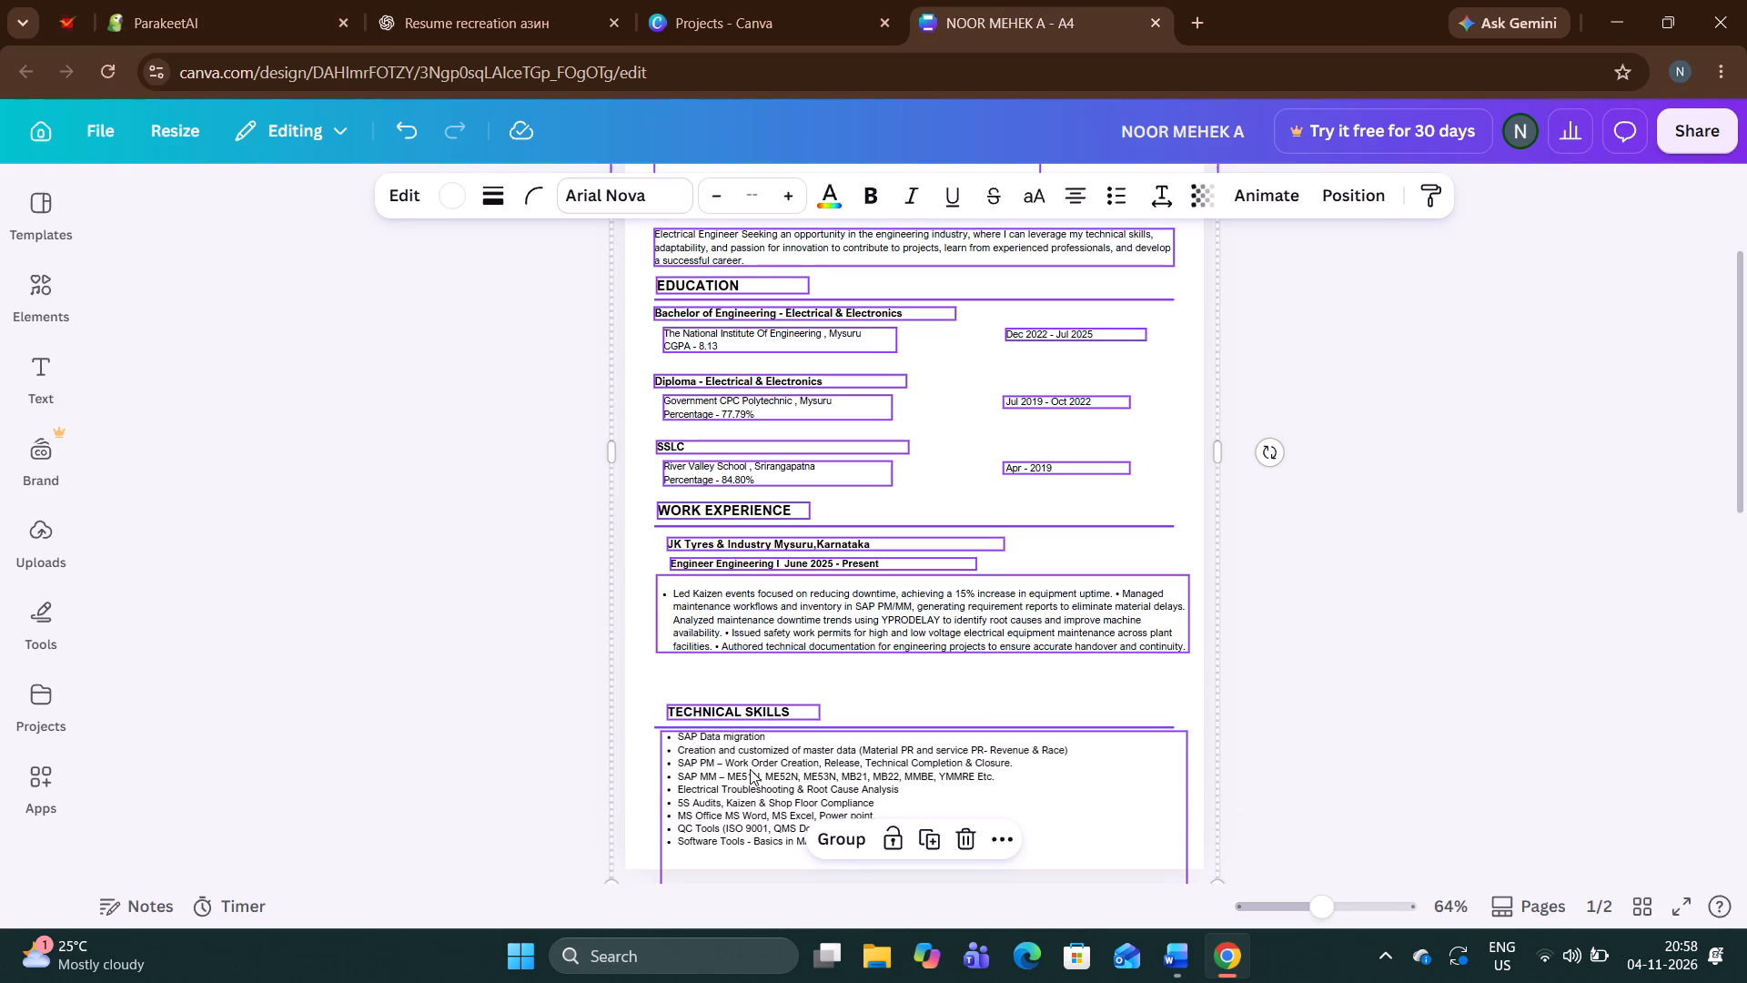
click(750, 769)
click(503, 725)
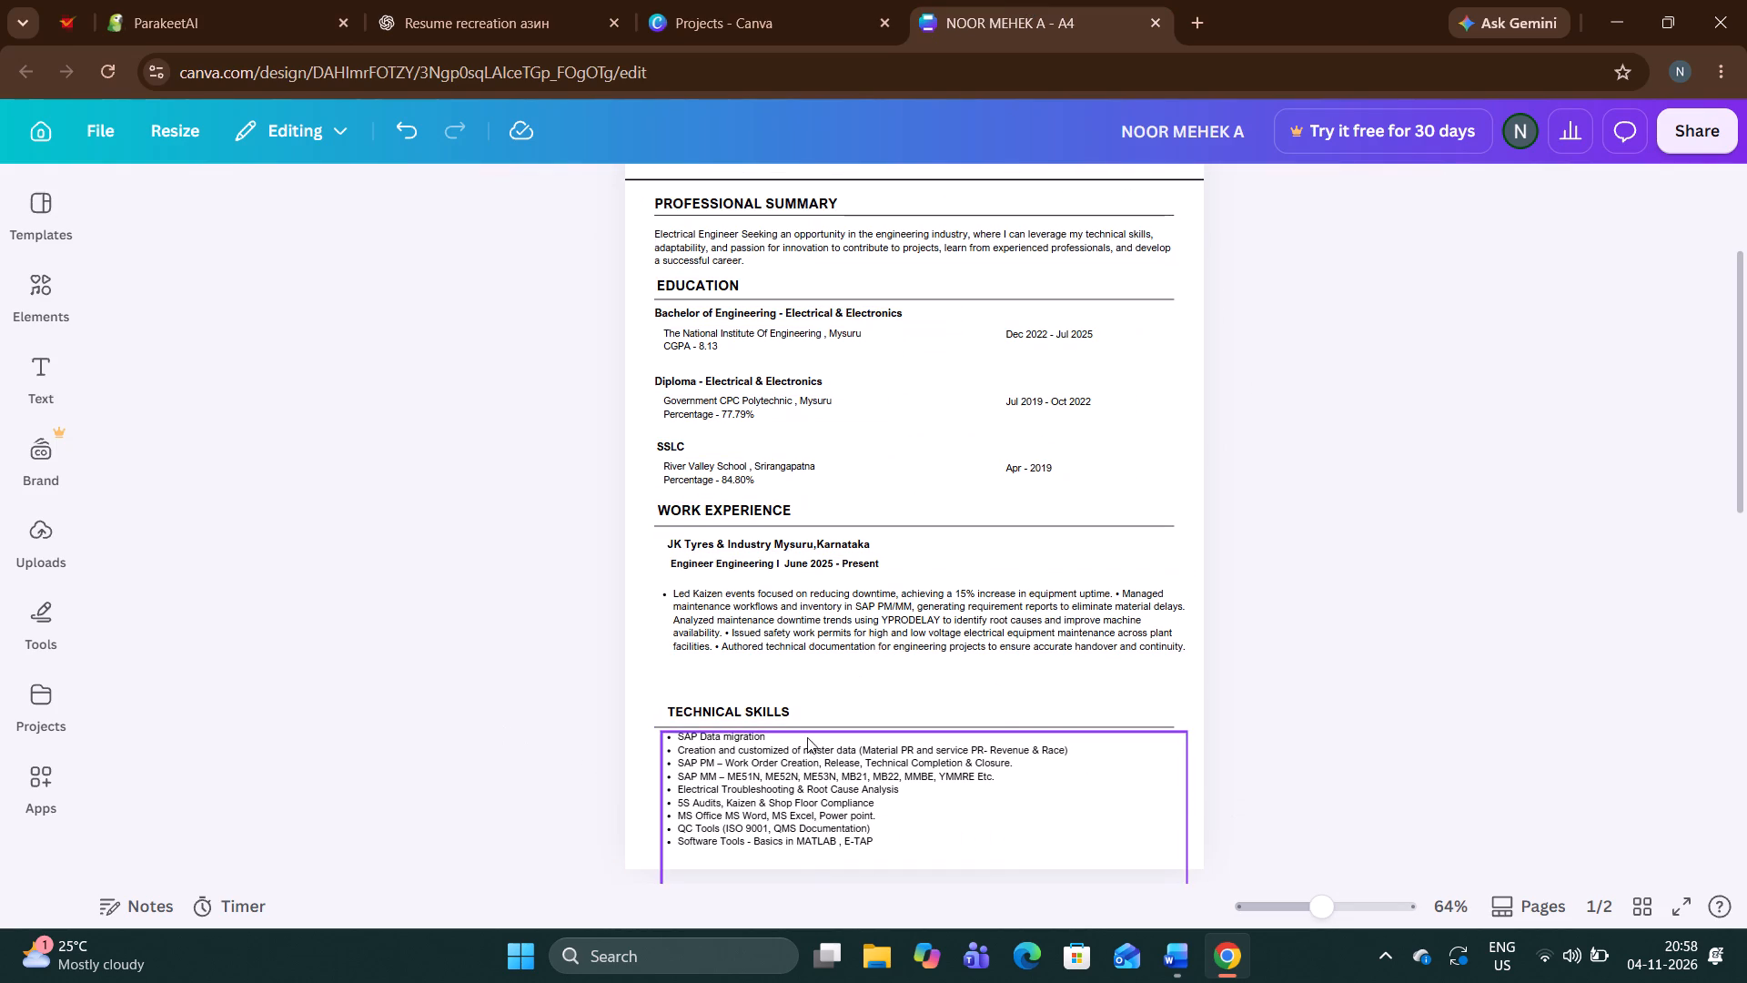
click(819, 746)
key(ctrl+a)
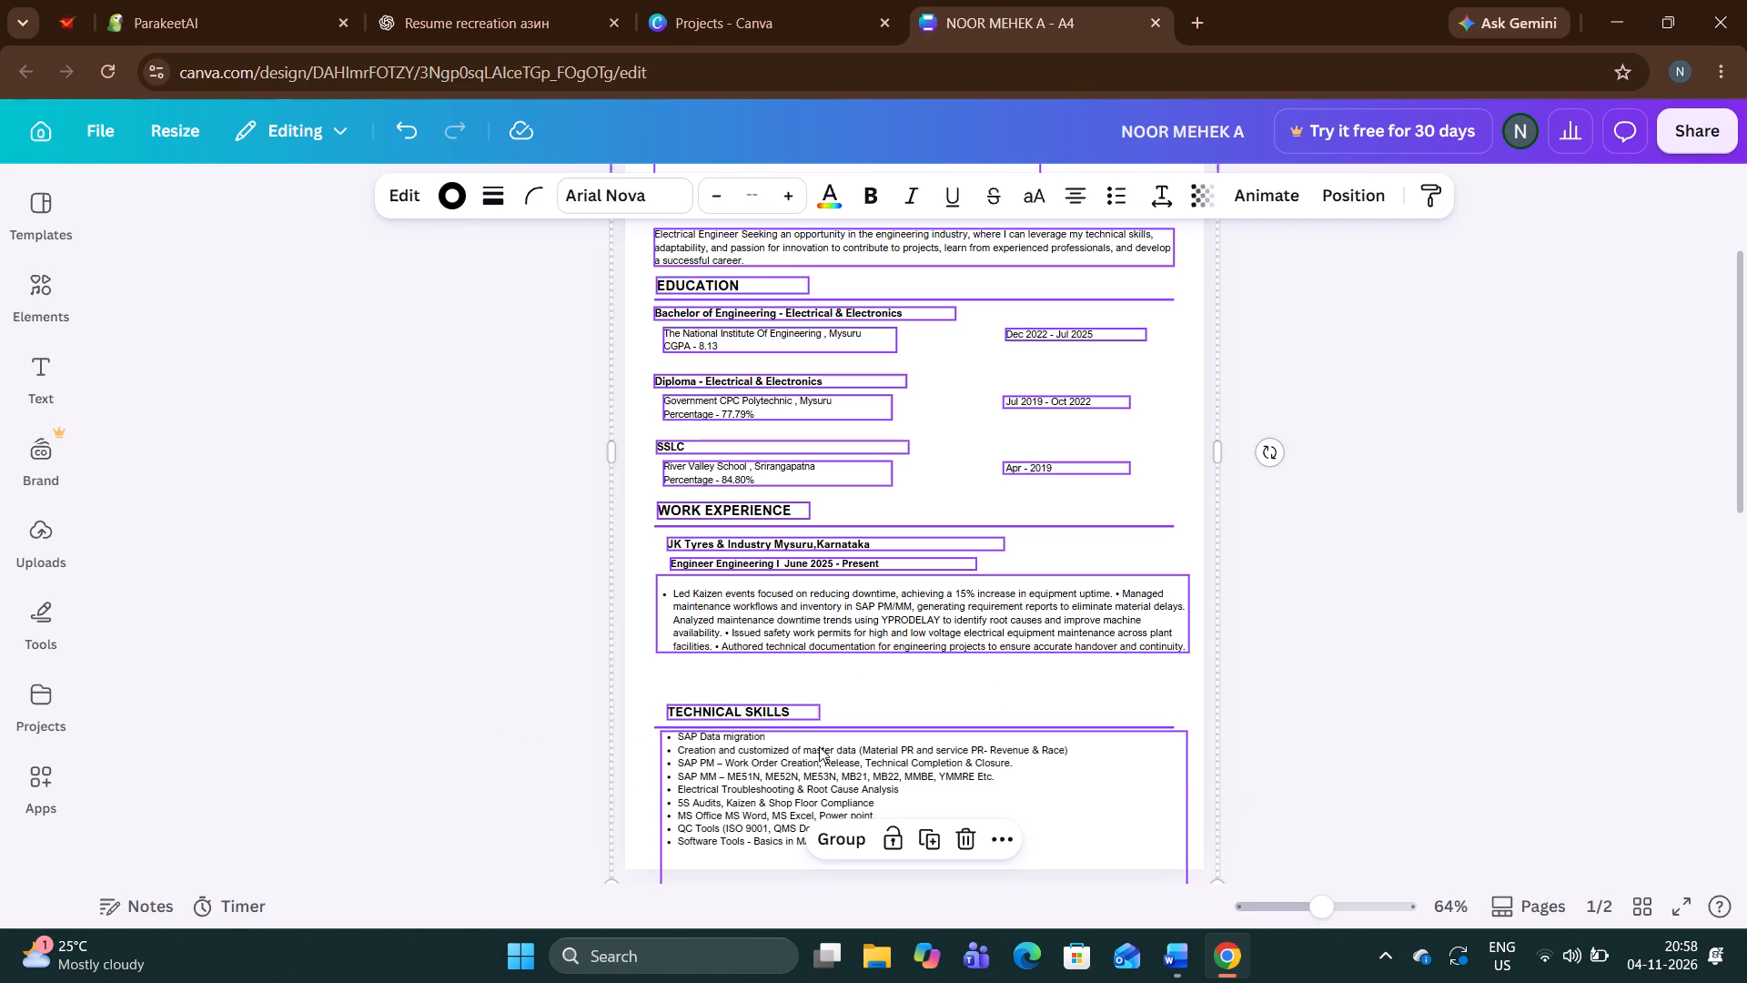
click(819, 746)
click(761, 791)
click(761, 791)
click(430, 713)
Replace the whole bulleted text under the TECHNICAL SKILLS heading with the copied skills list.
click(738, 773)
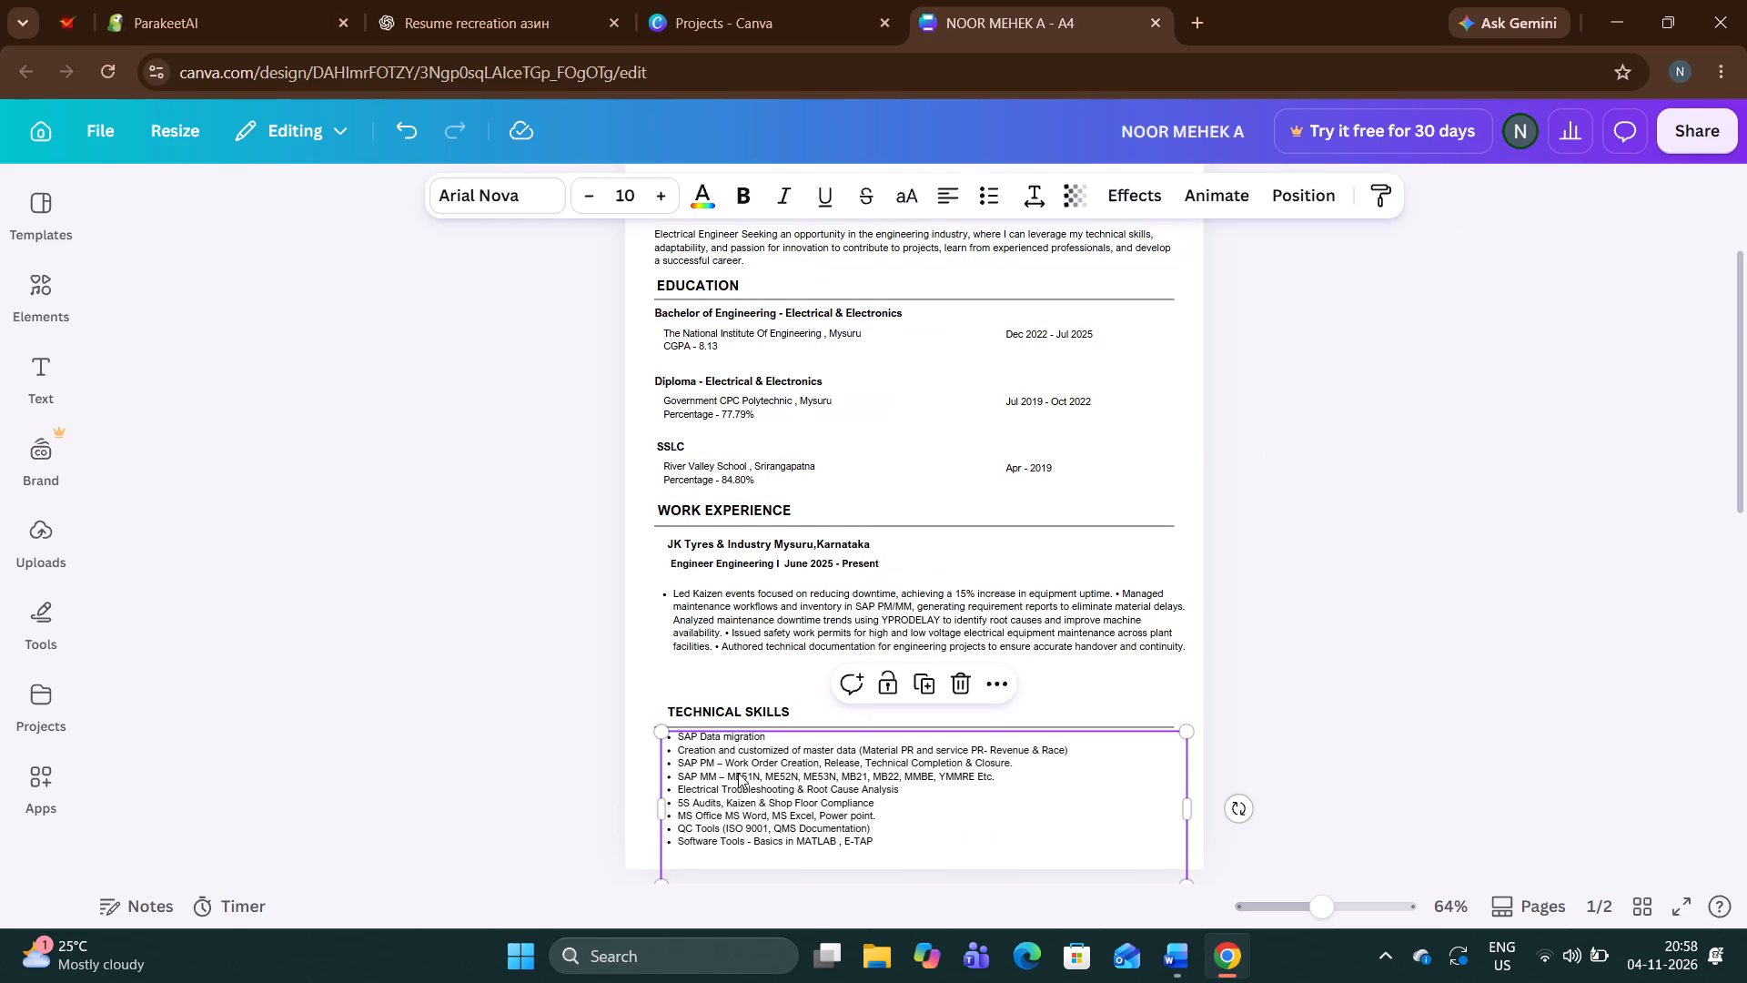
scroll(738, 773, down, 1)
click(702, 654)
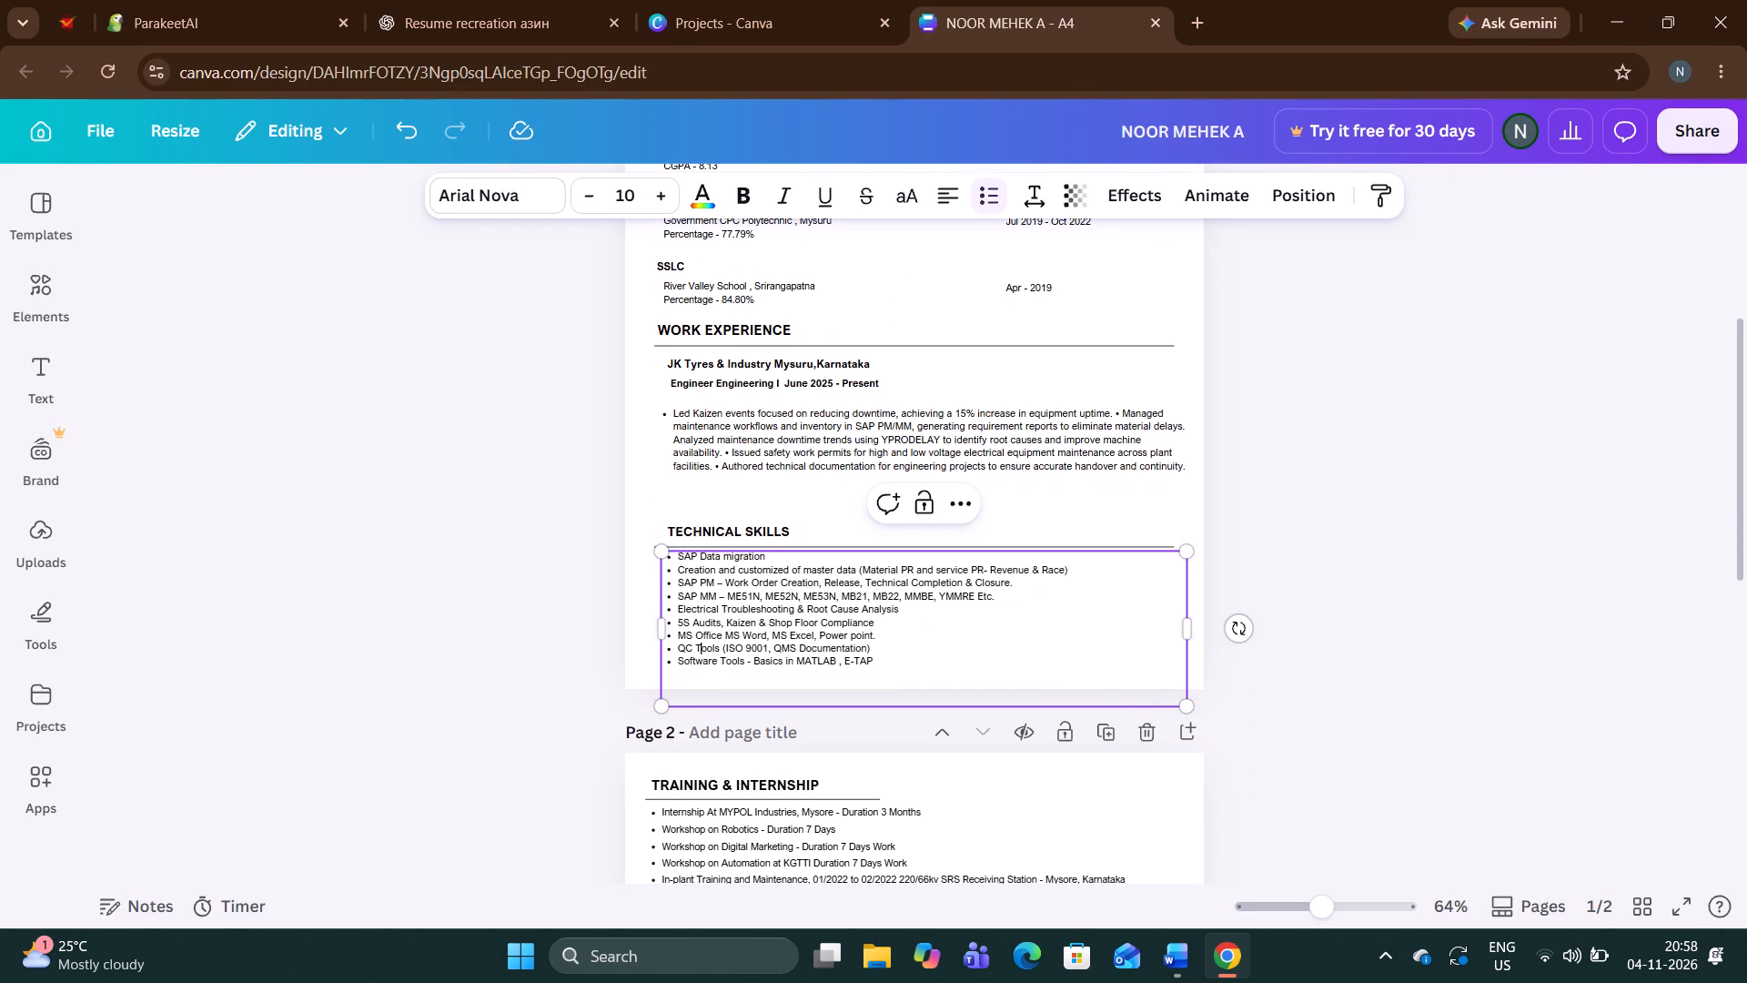
key(ctrl+a)
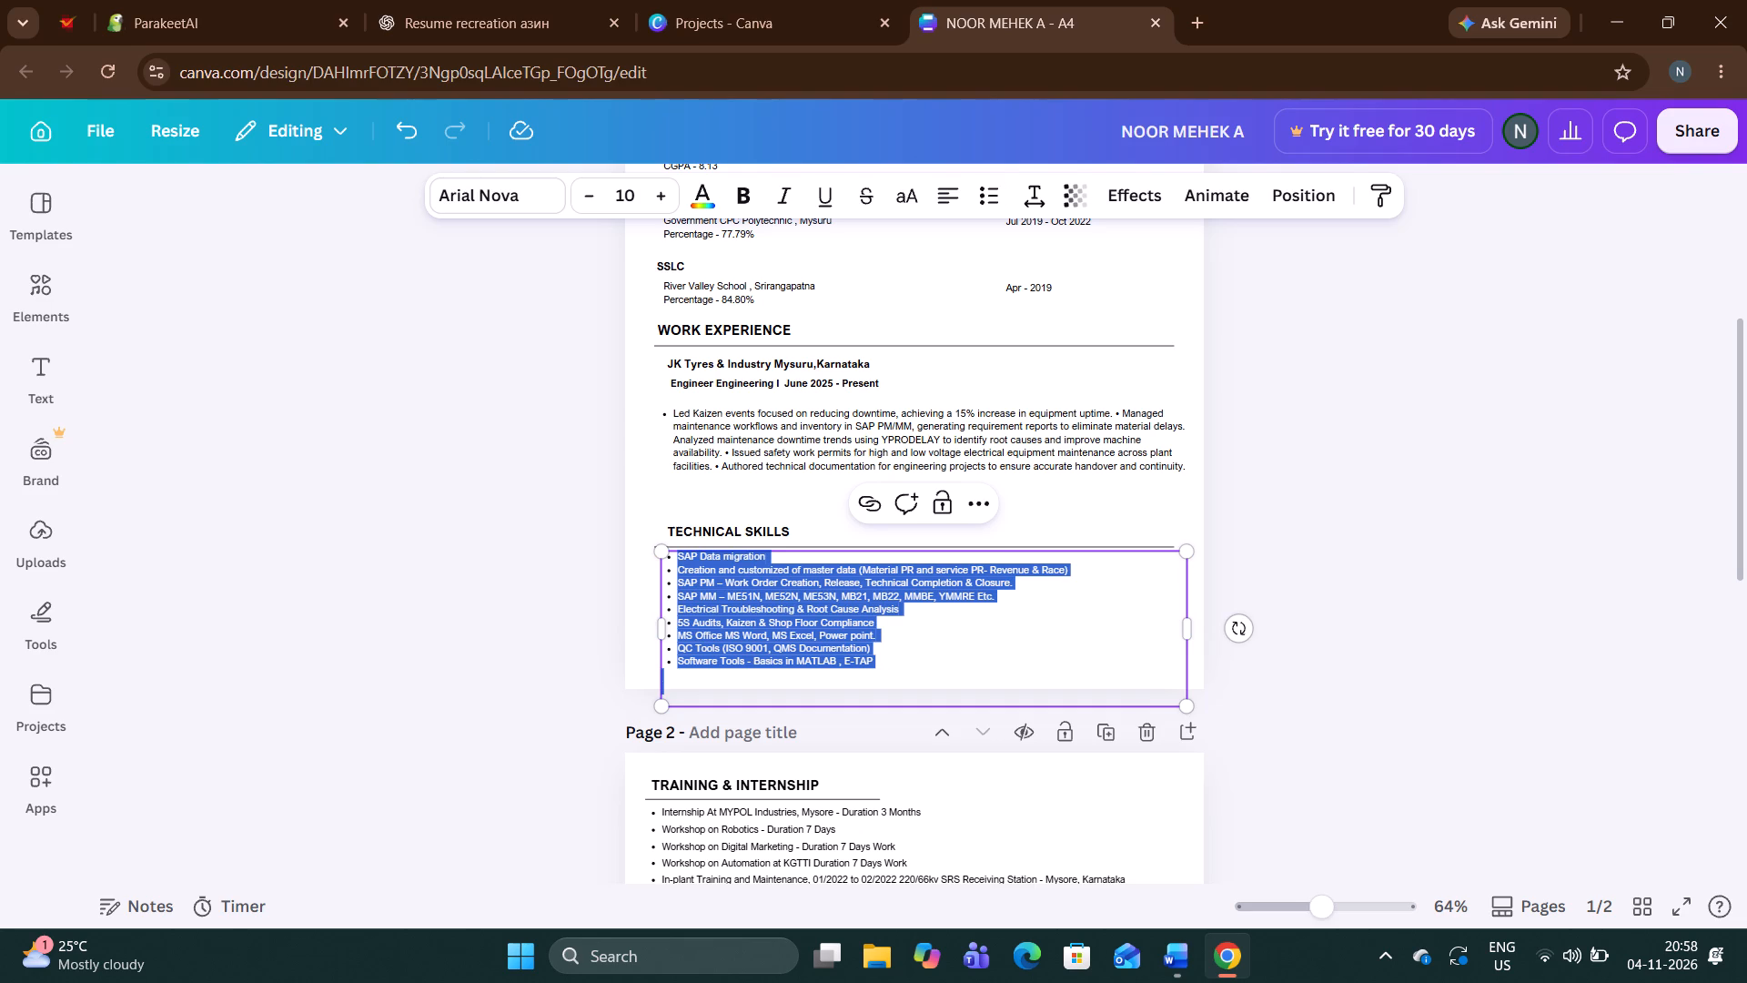
key(ctrl+v)
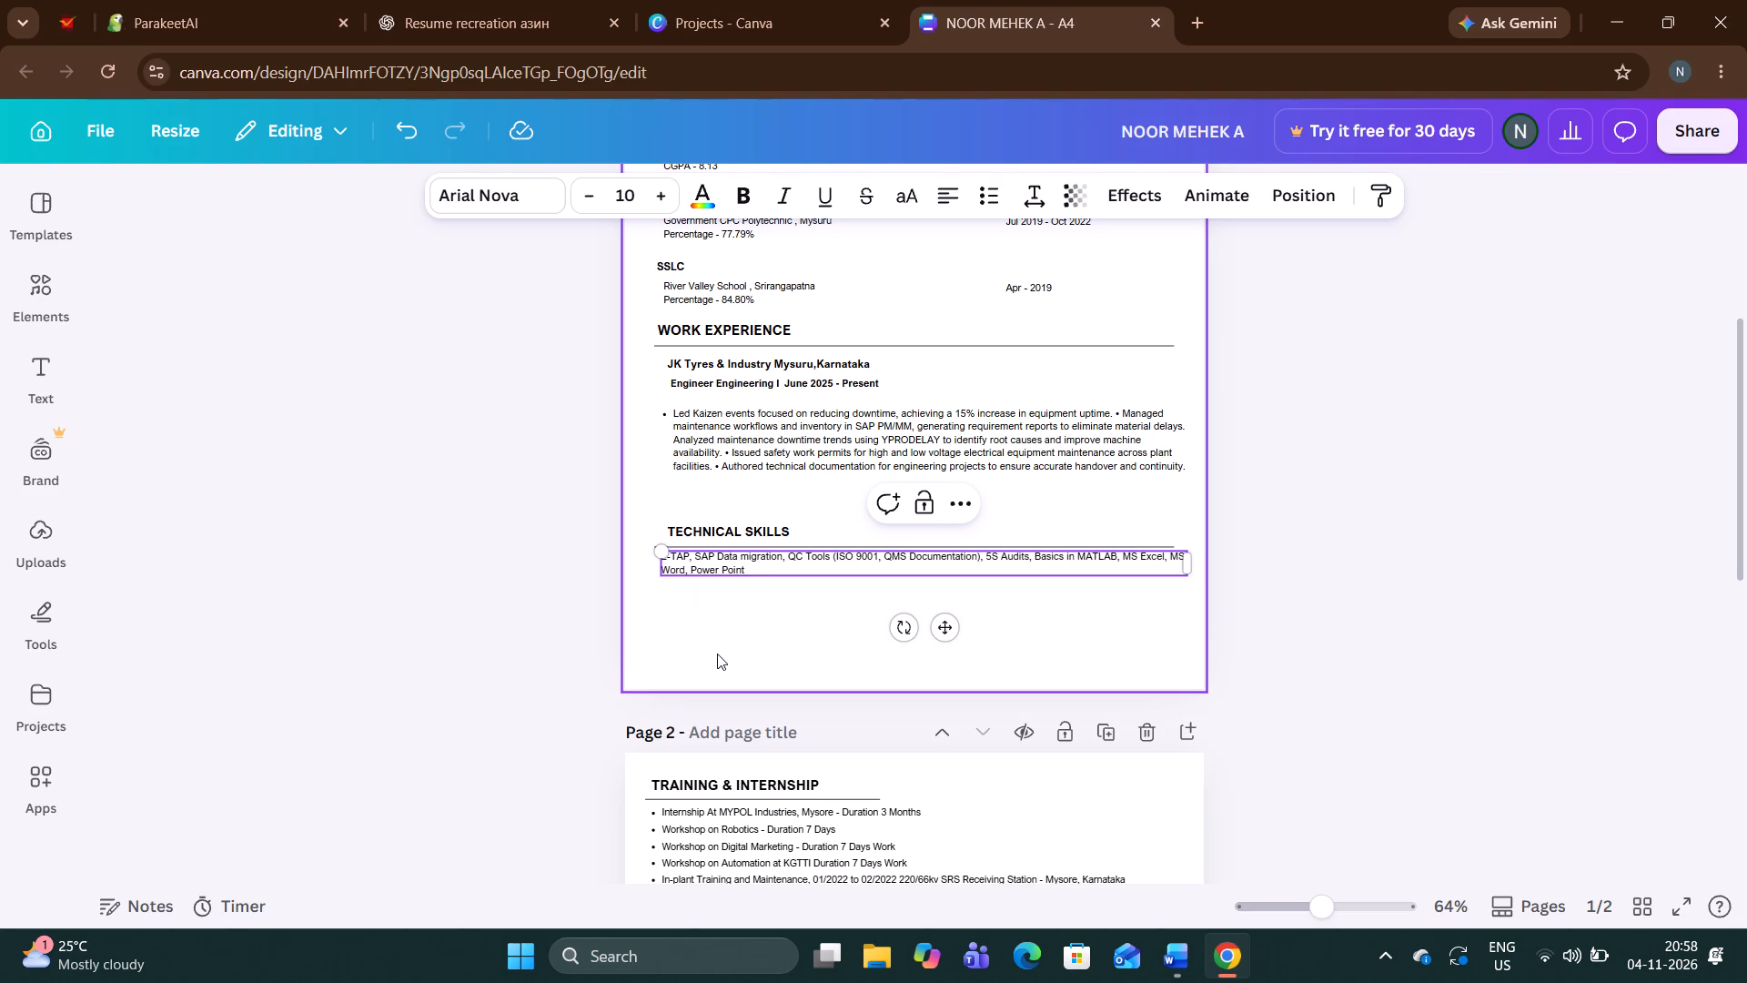
Split the skills onto separate lines, dropping the comma after E-TAP and keeping MS Excel, MS Word, Power Point together on the last line.
click(693, 558)
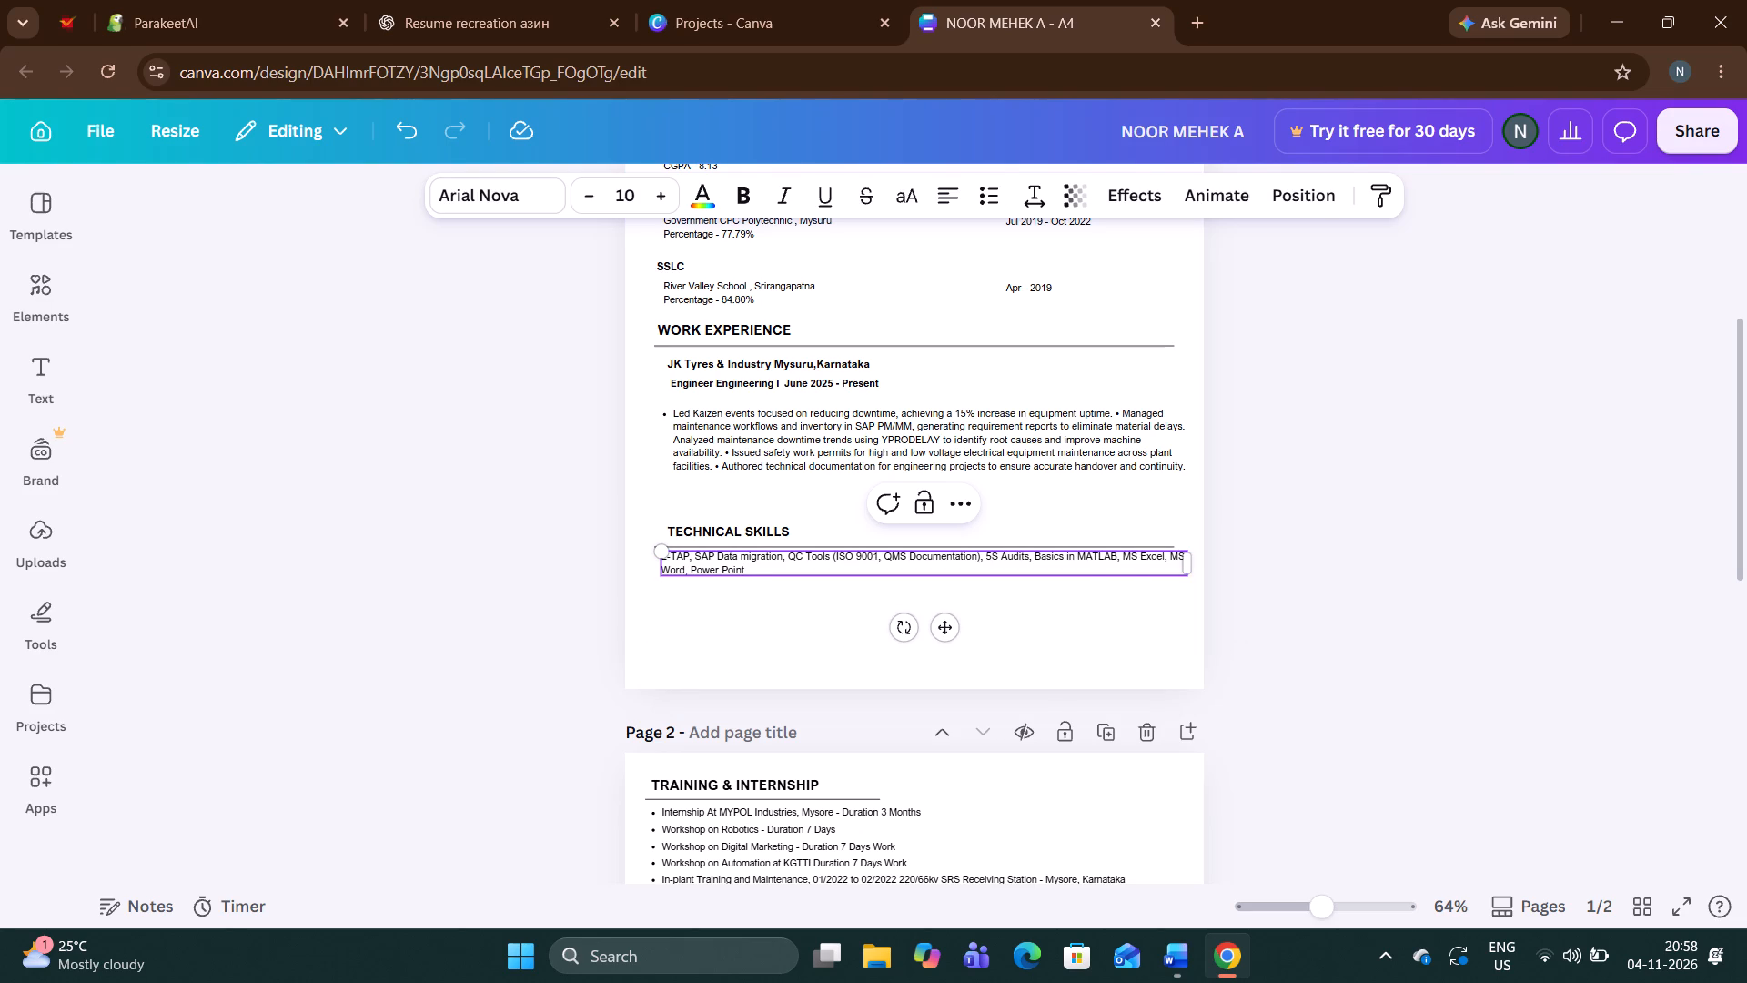
key(BackSpace)
key(Return)
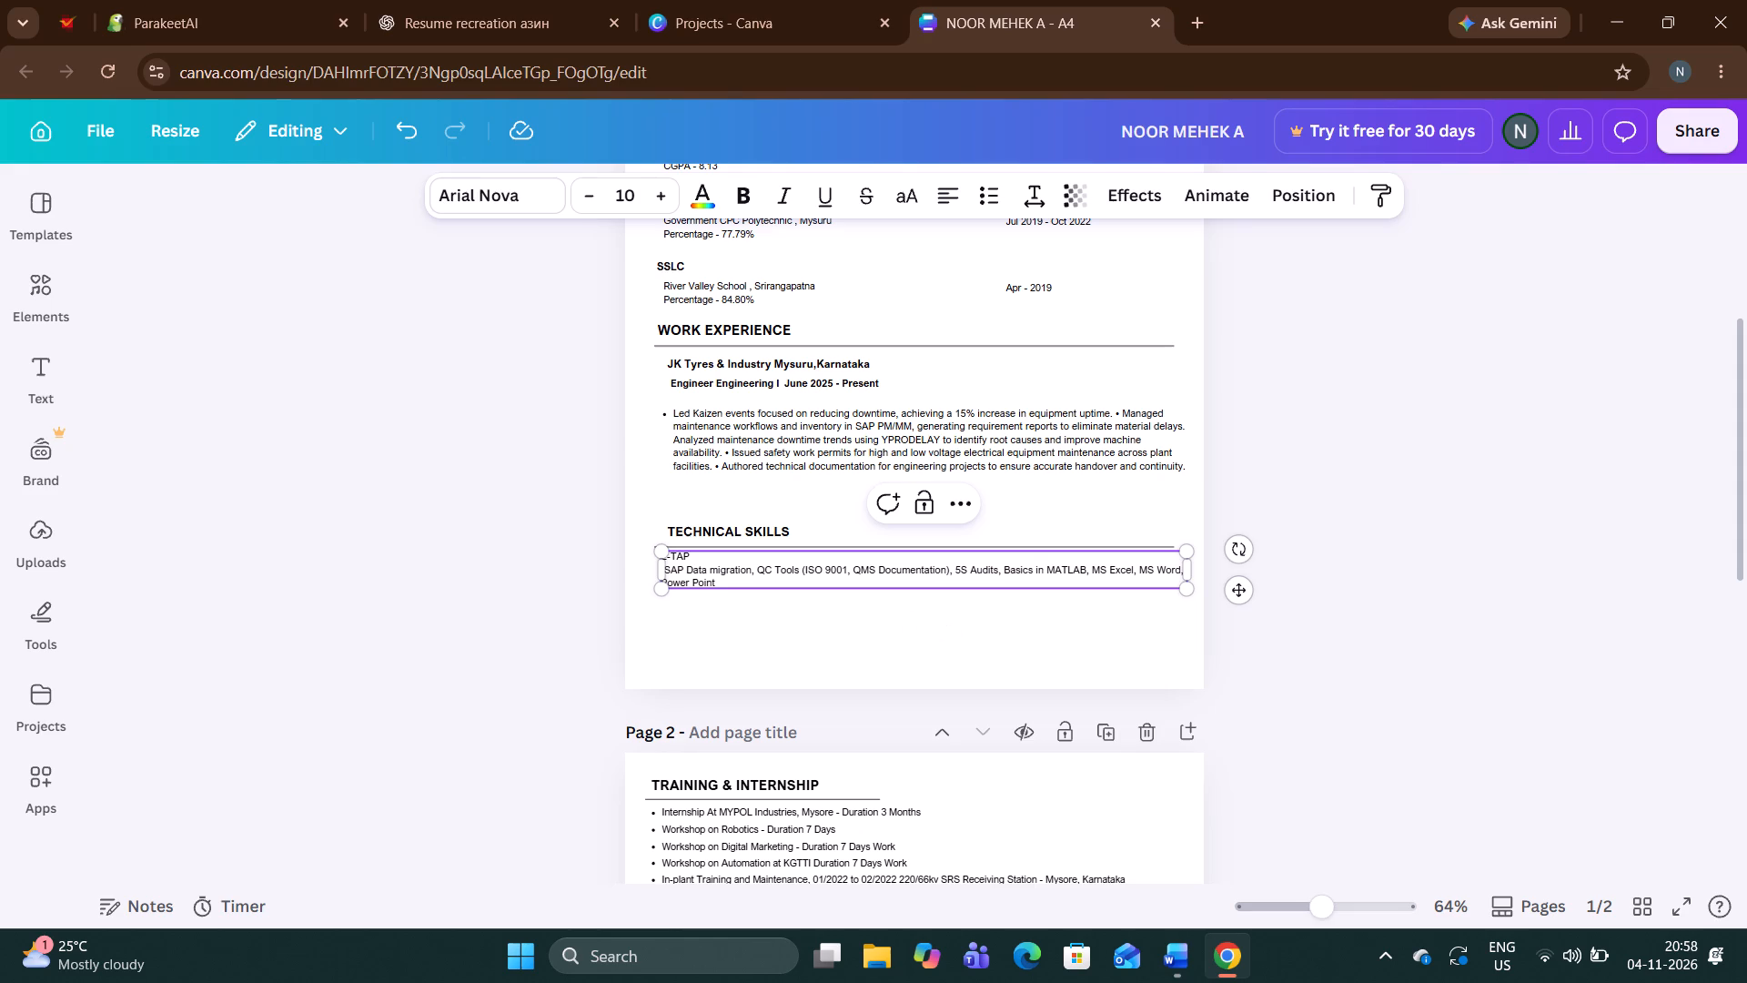
click(756, 571)
key(Return)
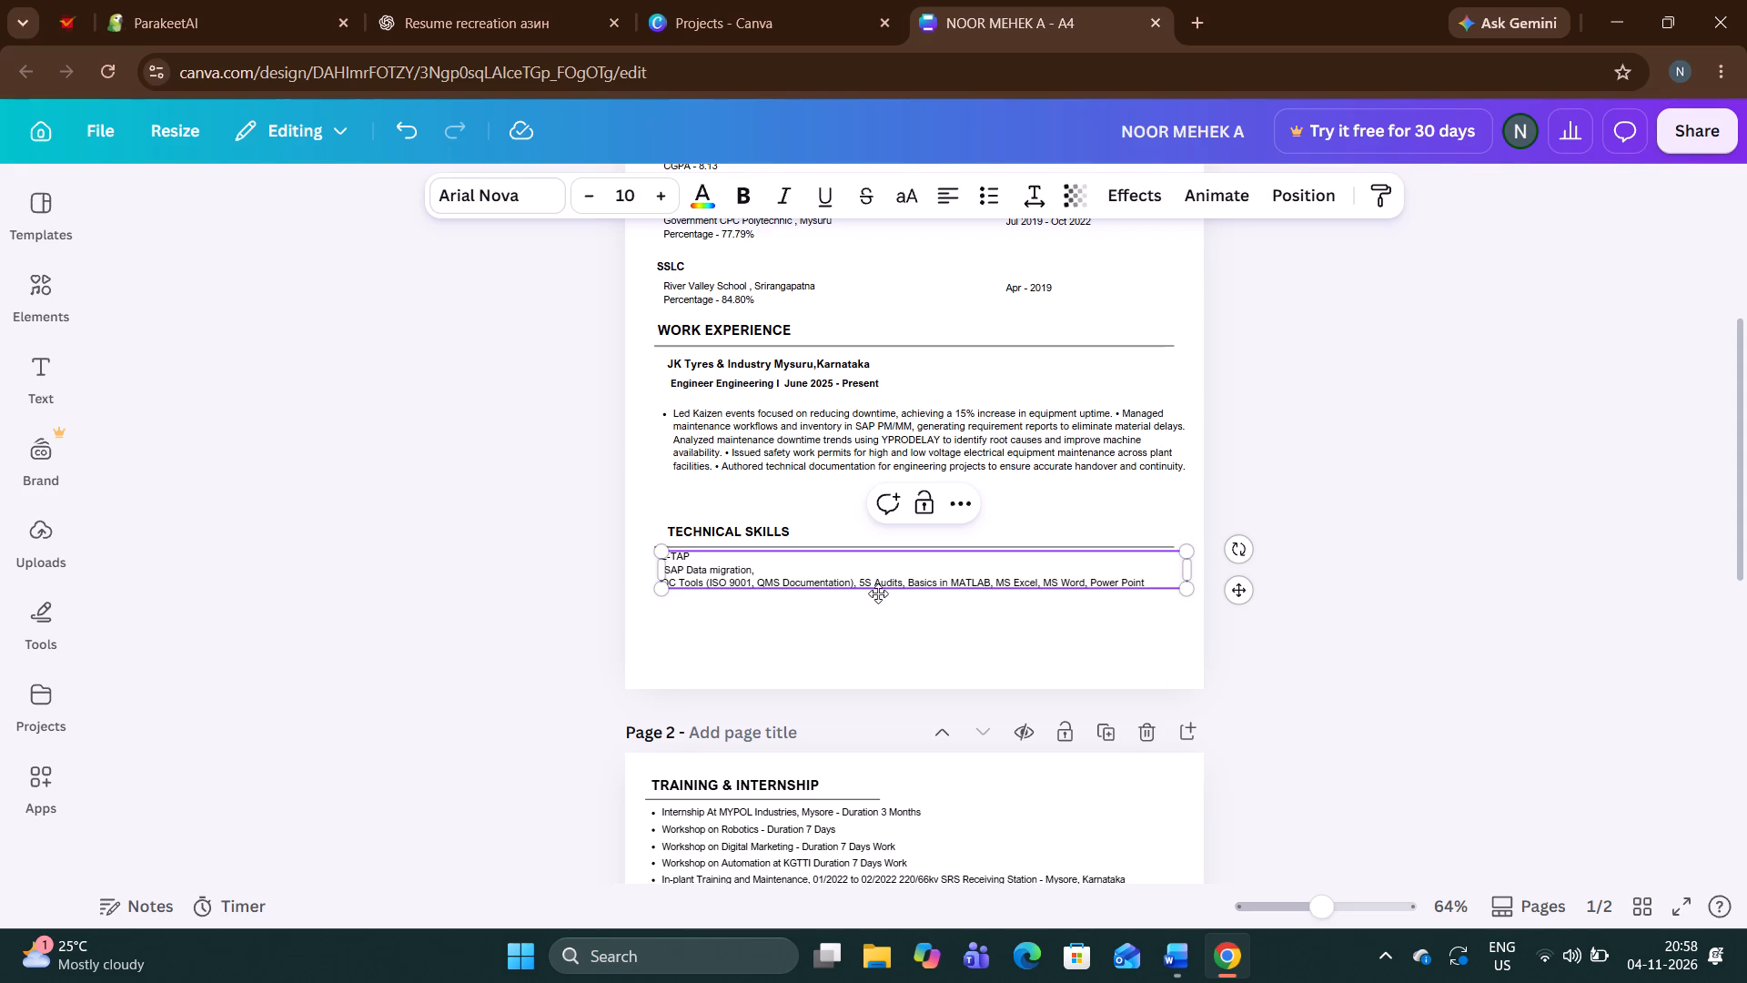
click(859, 584)
key(Return)
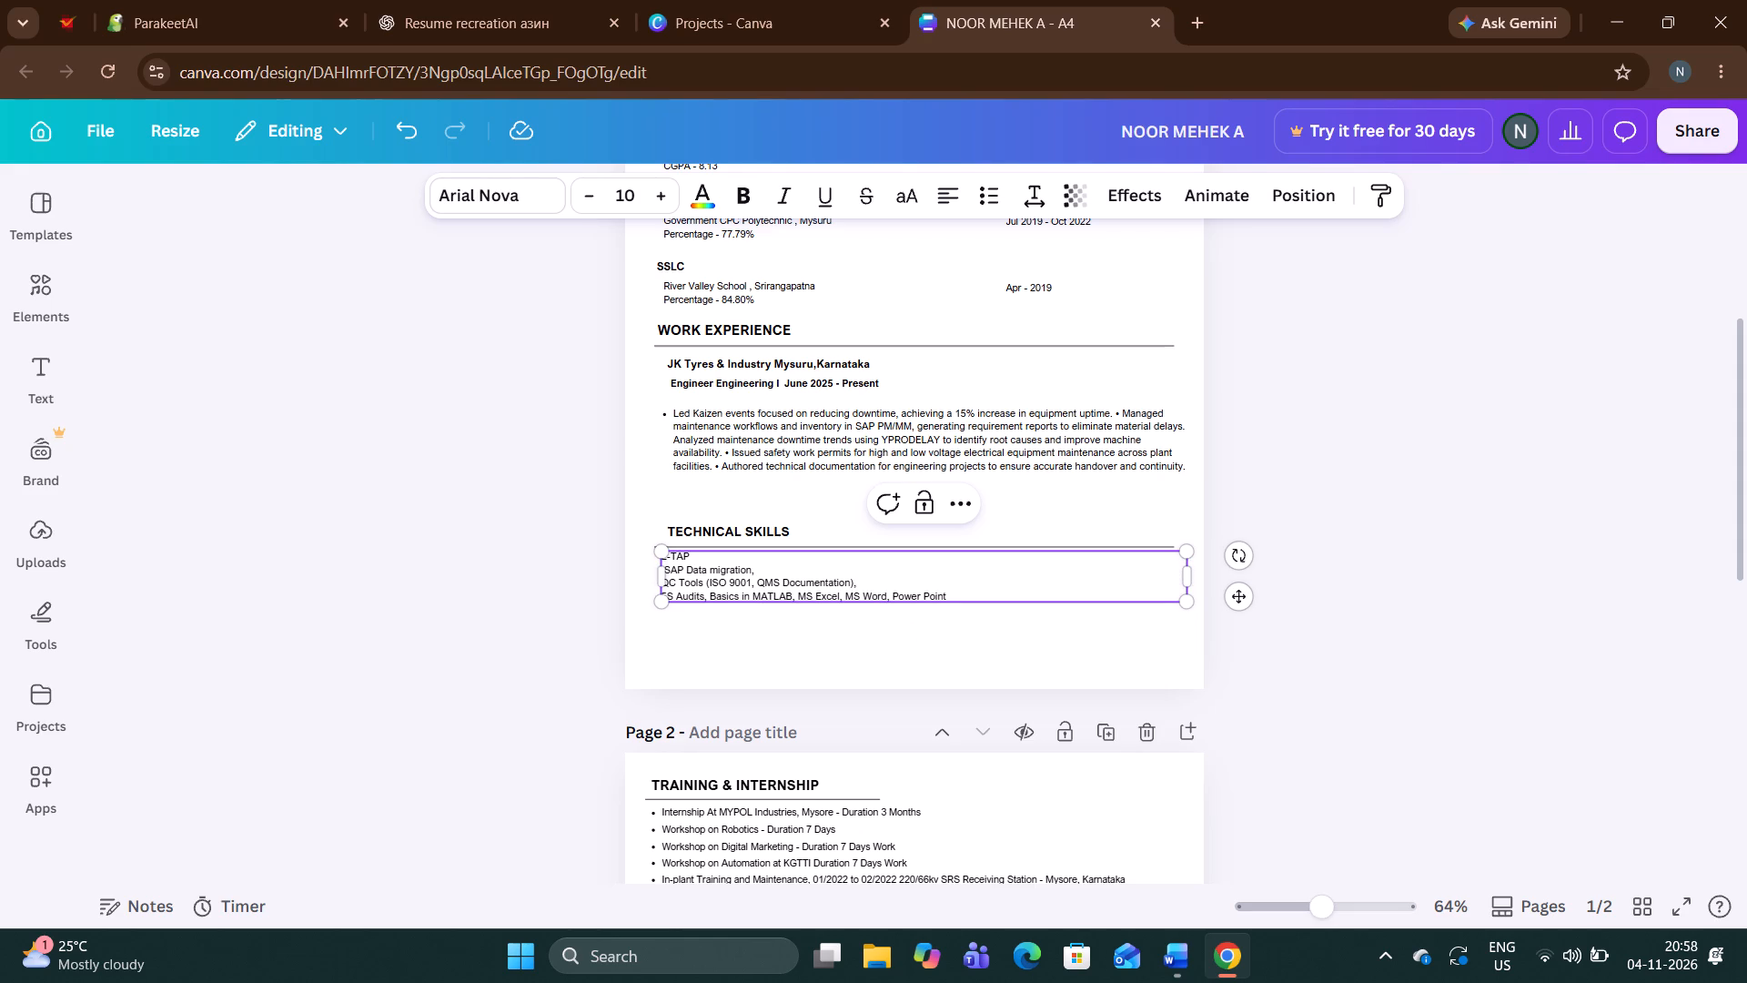
click(712, 592)
key(Return)
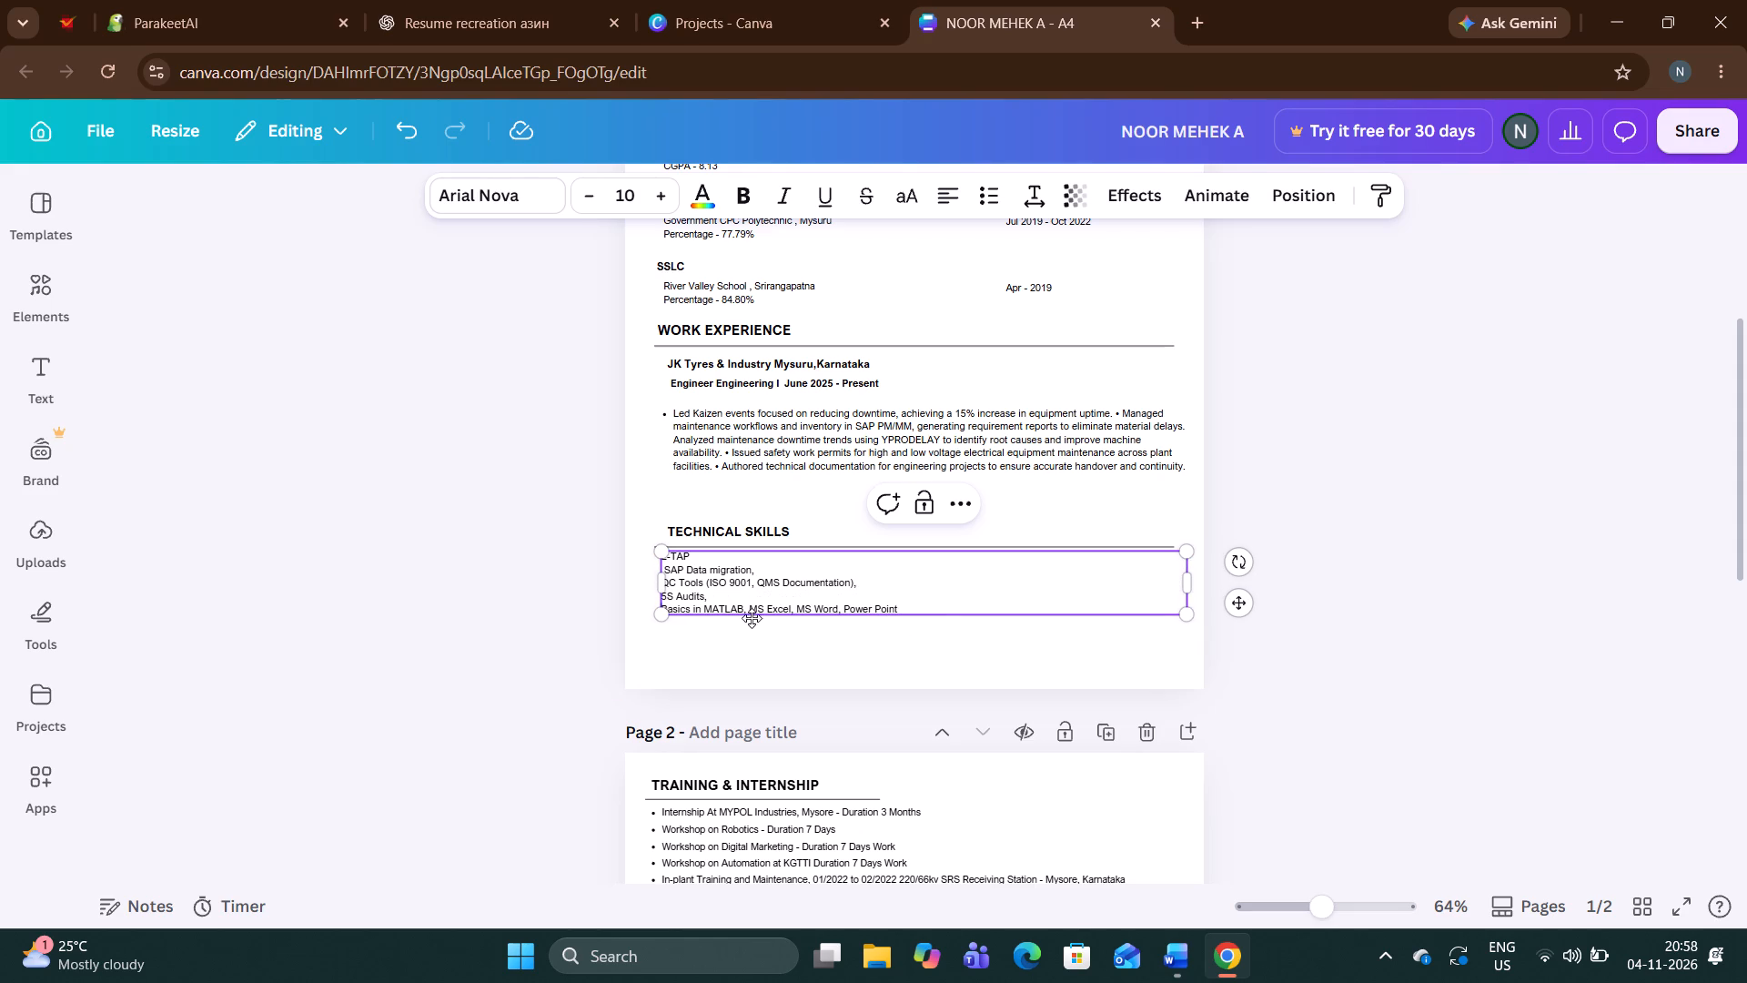
click(751, 610)
key(Return)
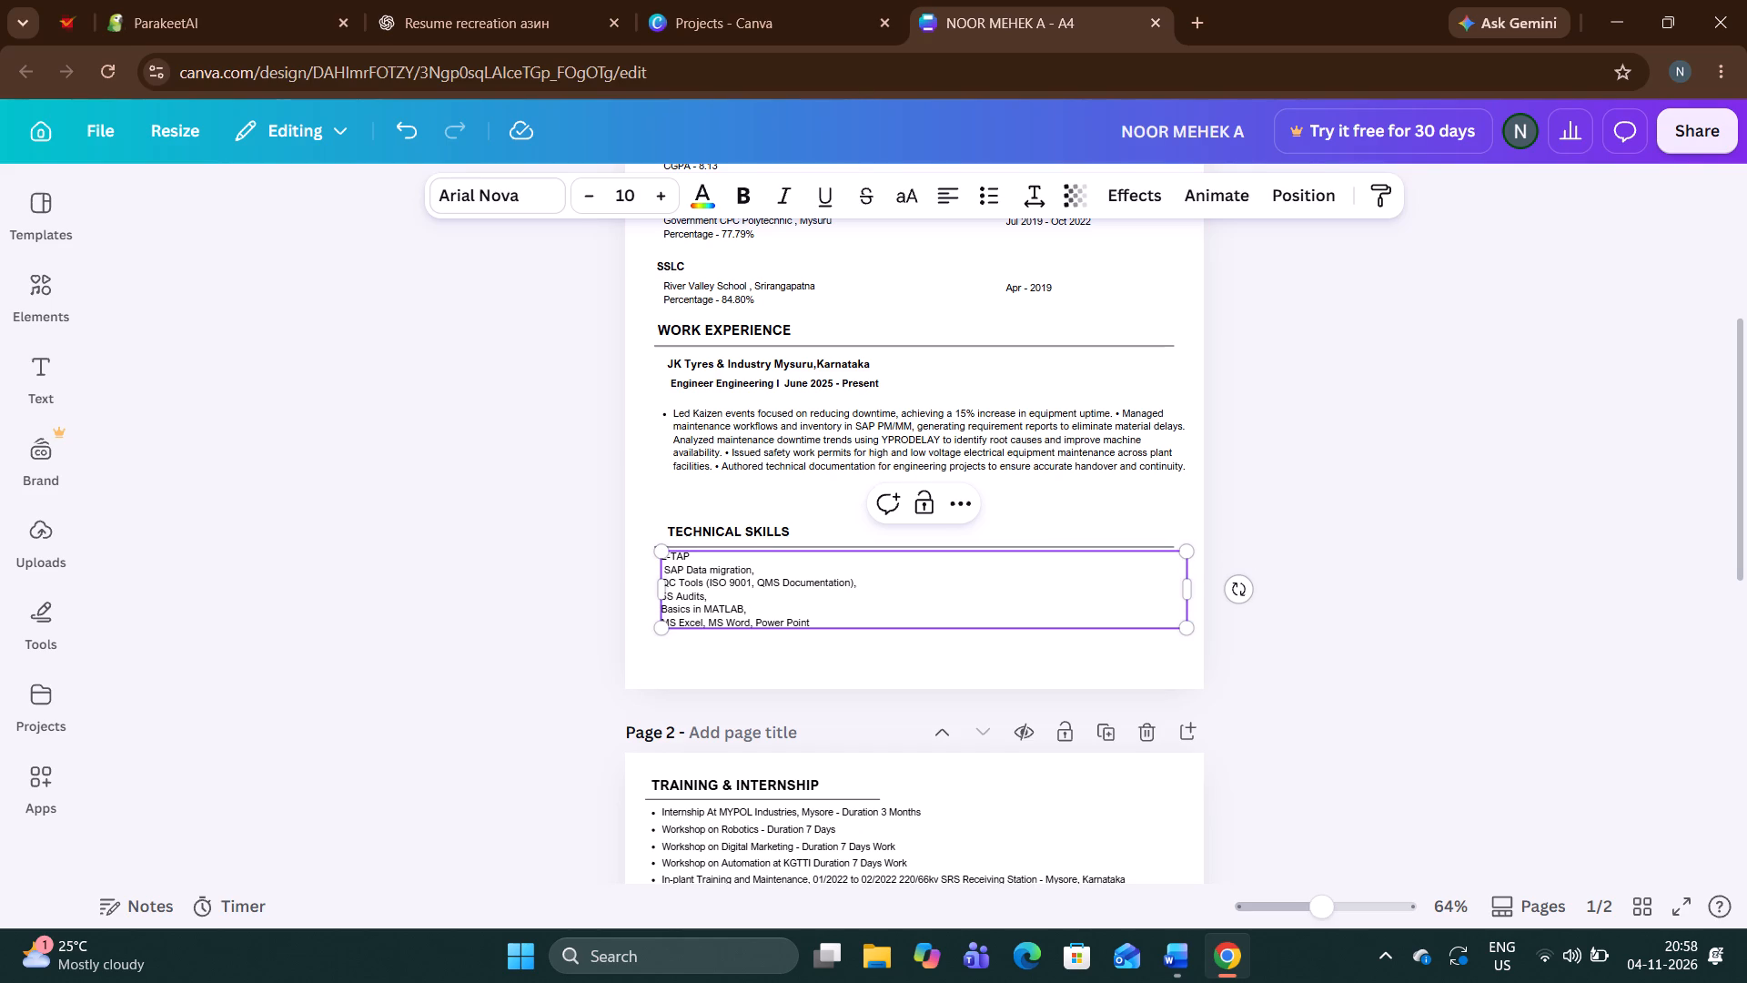
Move the "SAP Data migration," line above E-TAP as the first skill and remove the blank line left behind.
drag(759, 569, 660, 572)
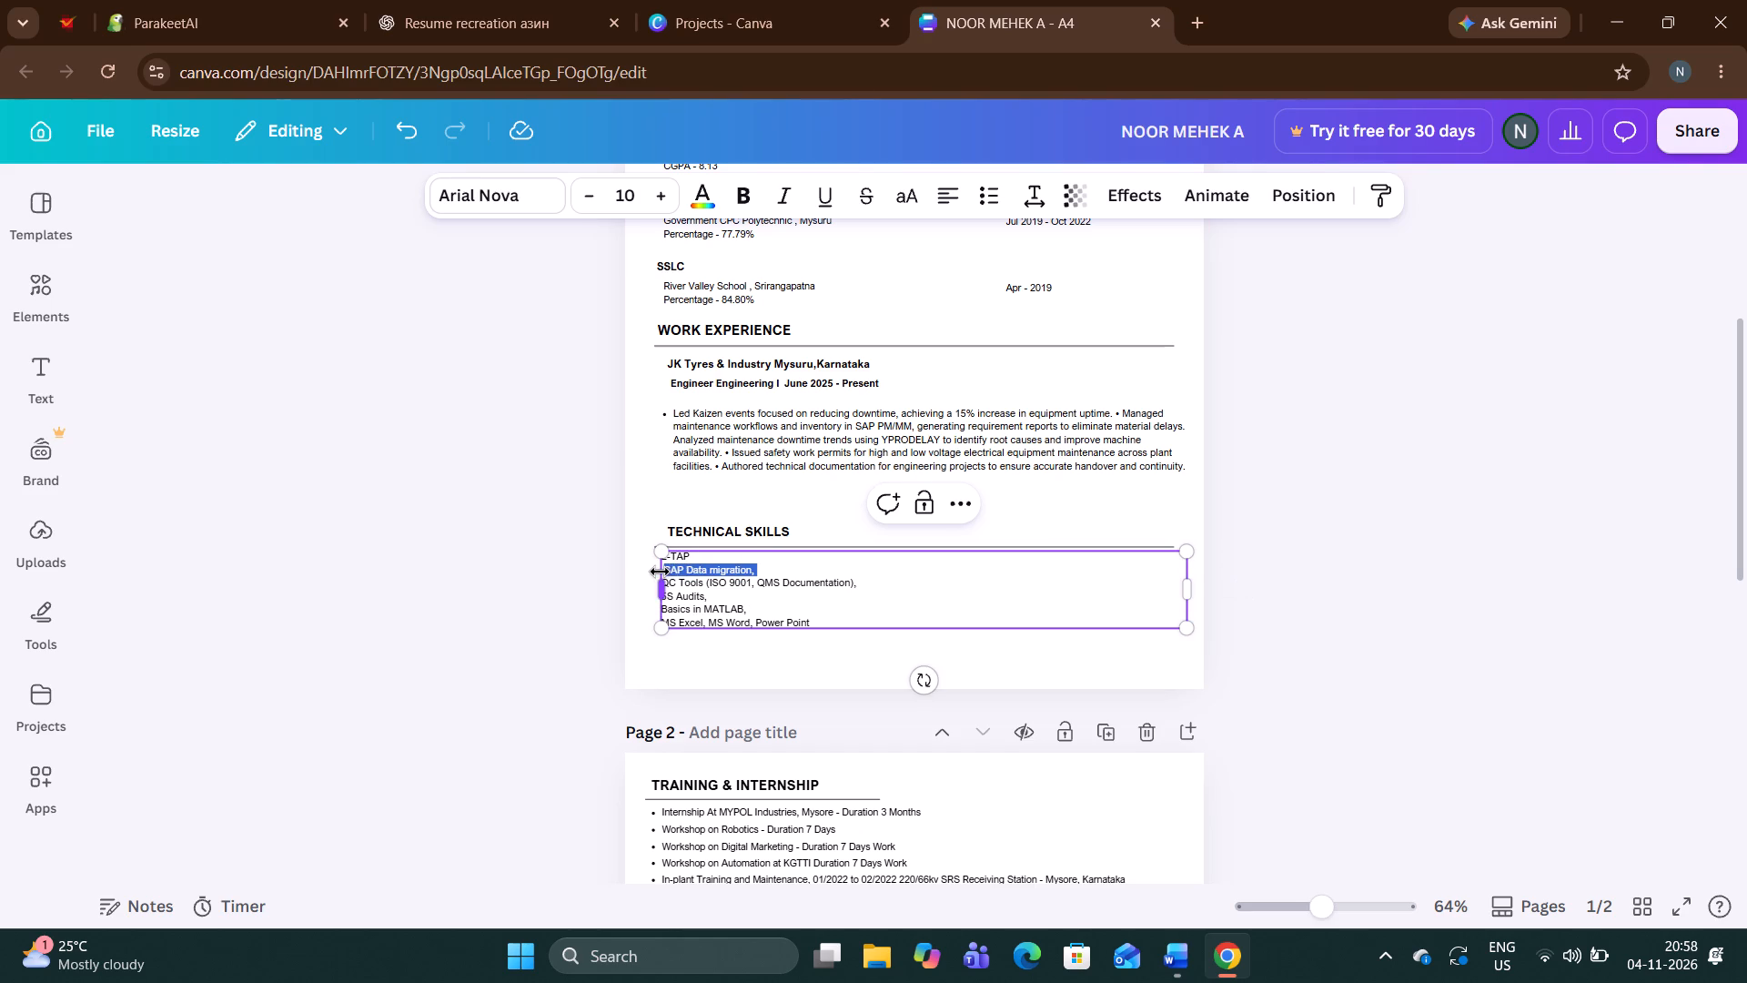
drag(660, 572, 663, 570)
drag(663, 570, 664, 571)
key(ctrl+x)
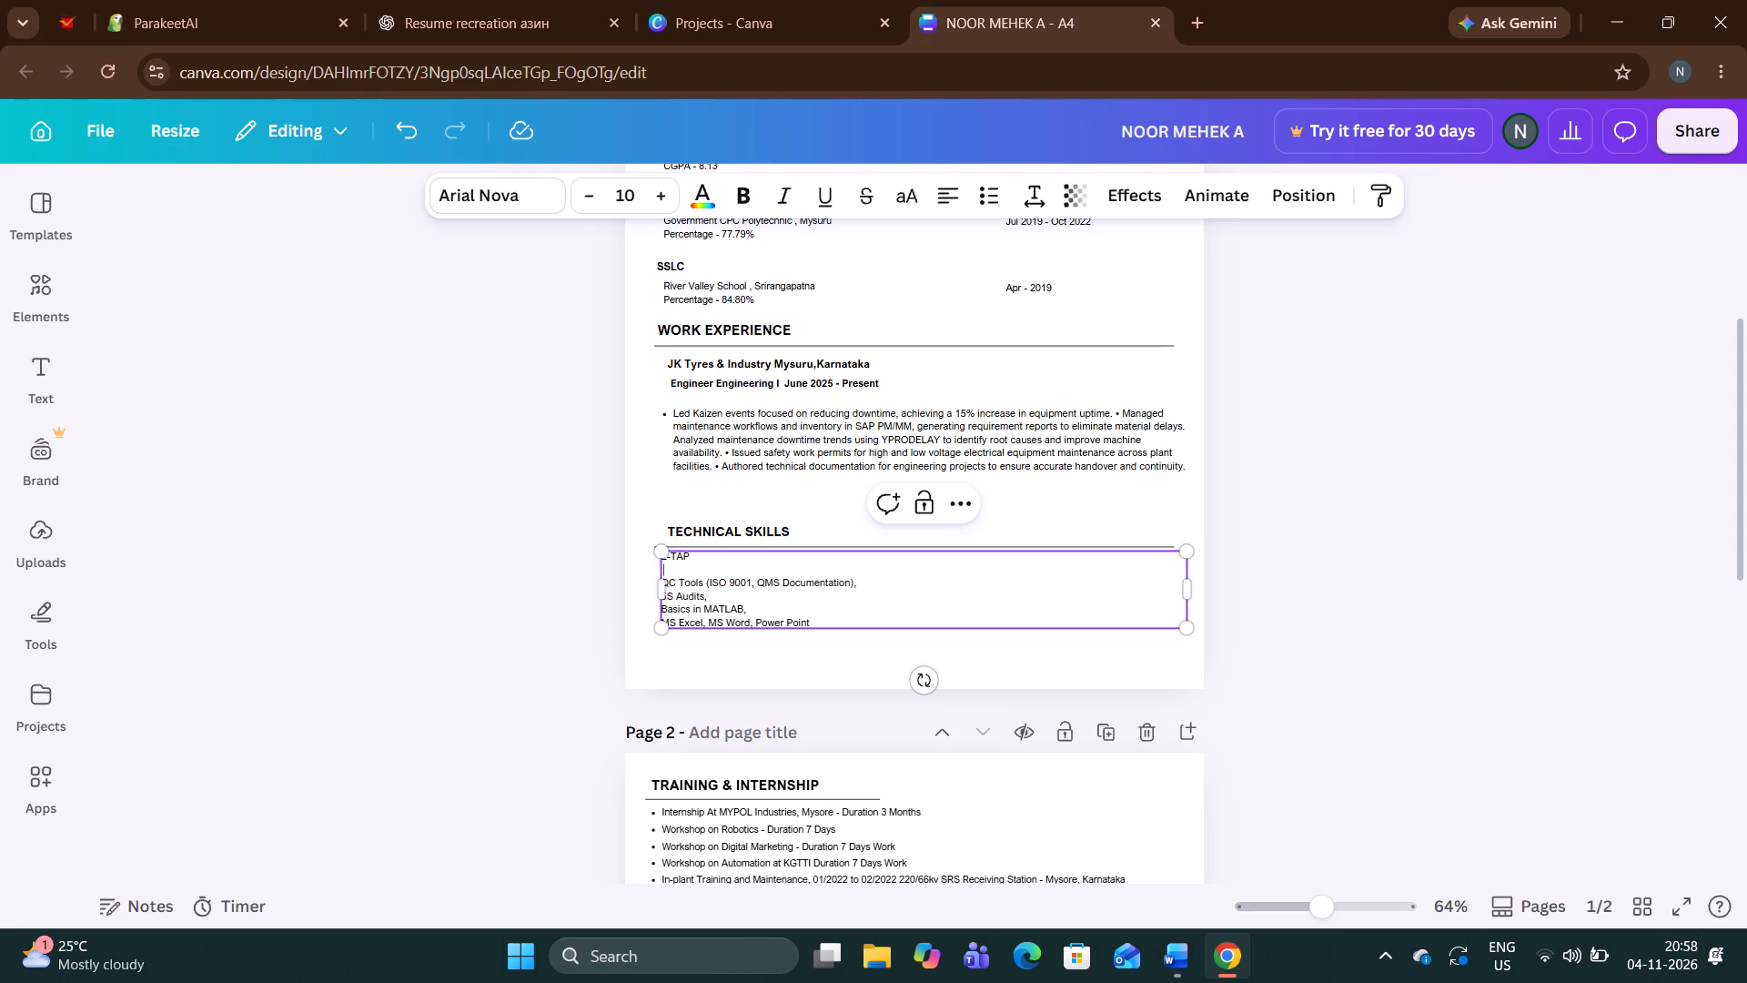
click(692, 556)
key(Left)
key(Left)
key(Left)
key(Left)
key(Left)
key(Return)
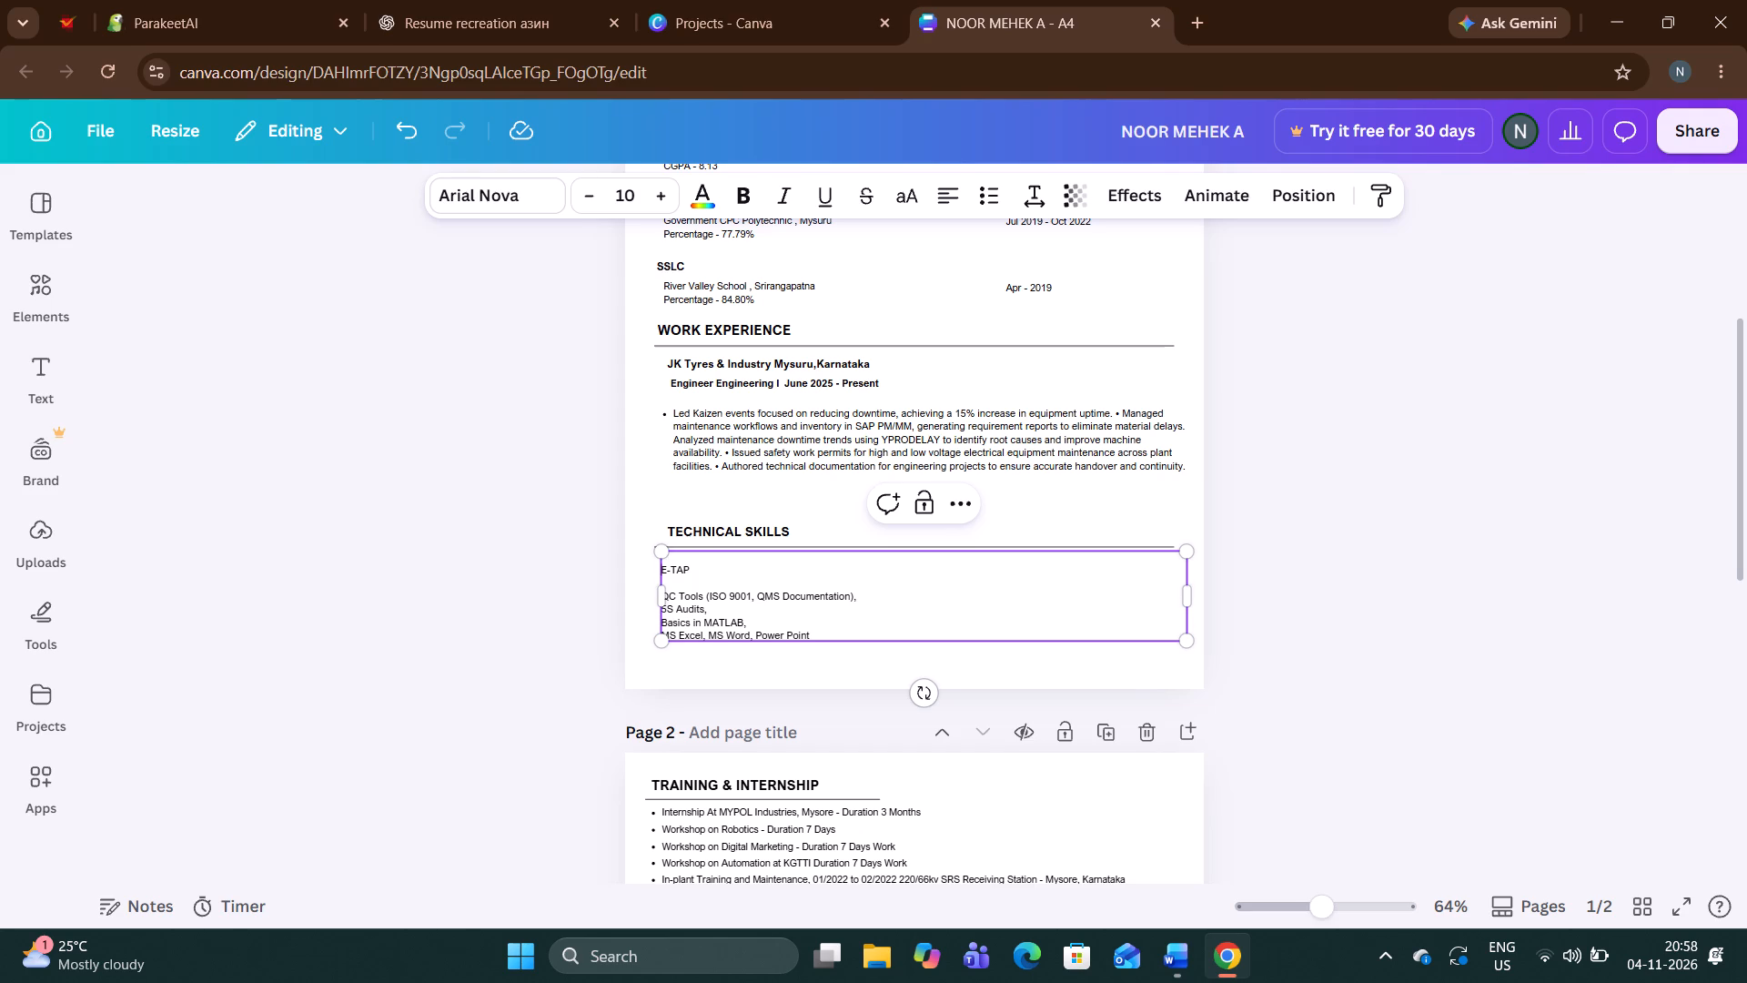
key(Up)
key(ctrl+v)
click(663, 585)
key(BackSpace)
key(Down)
key(BackSpace)
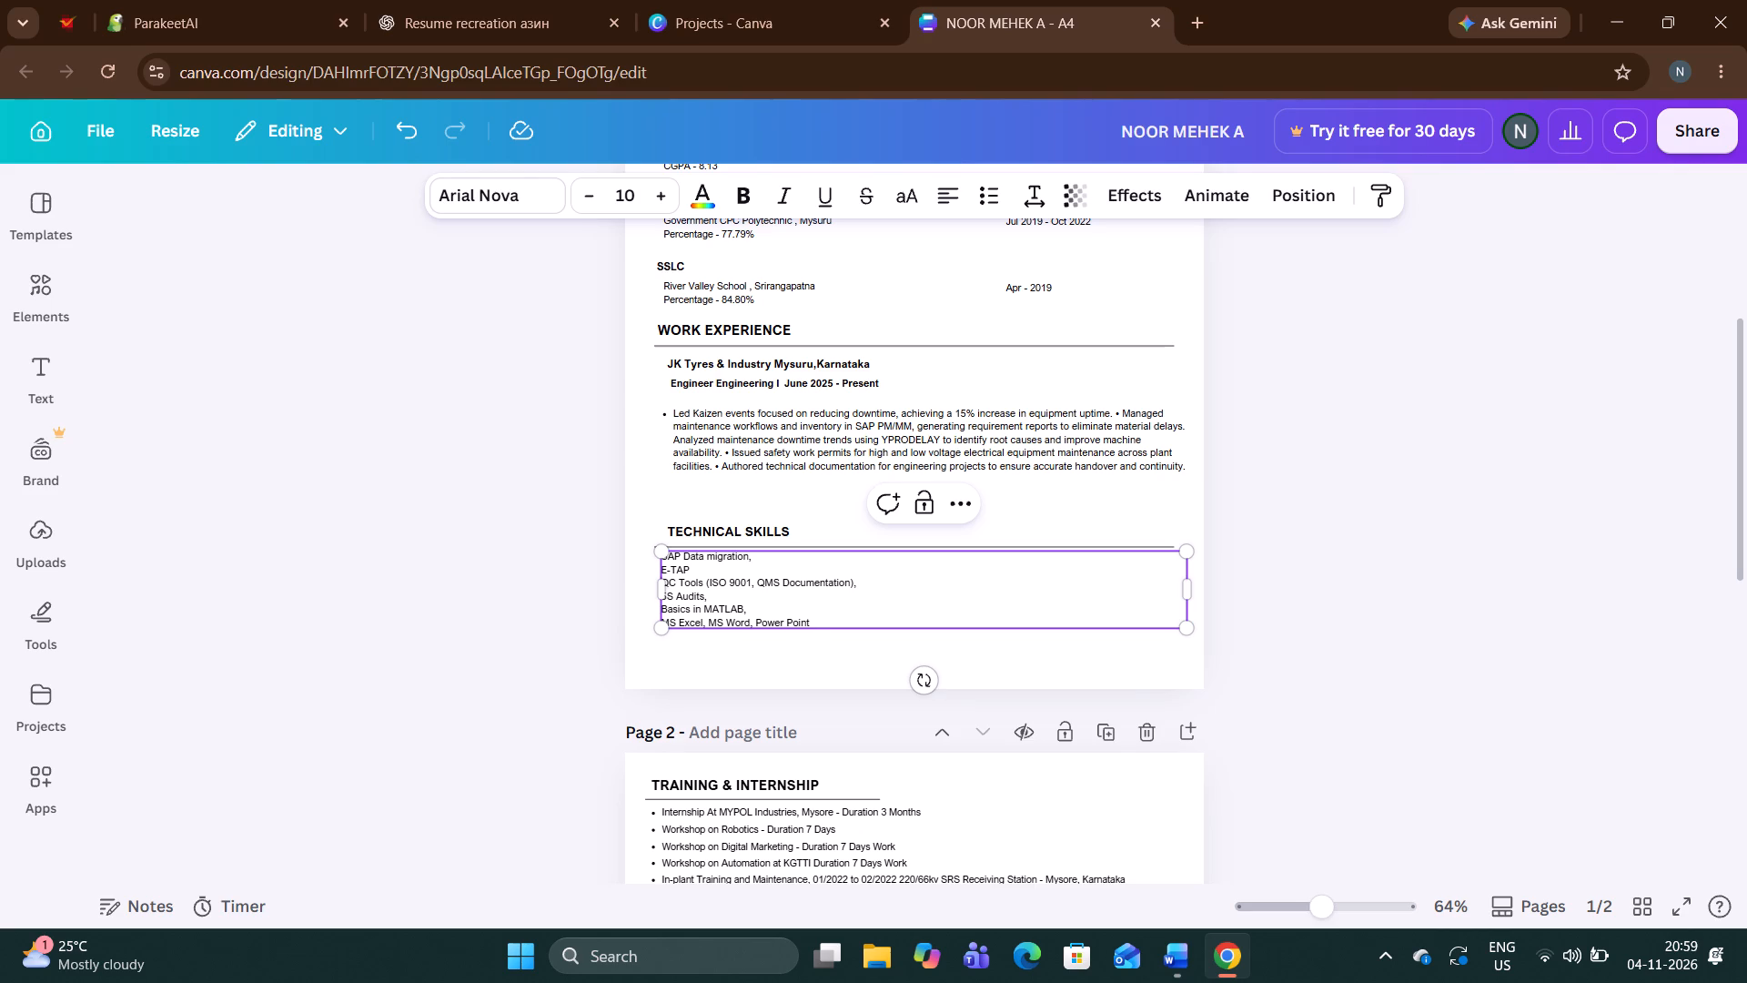
Format all six lines under TECHNICAL SKILLS, from SAP Data migration to Power Point, as a bulleted list.
drag(812, 619, 666, 545)
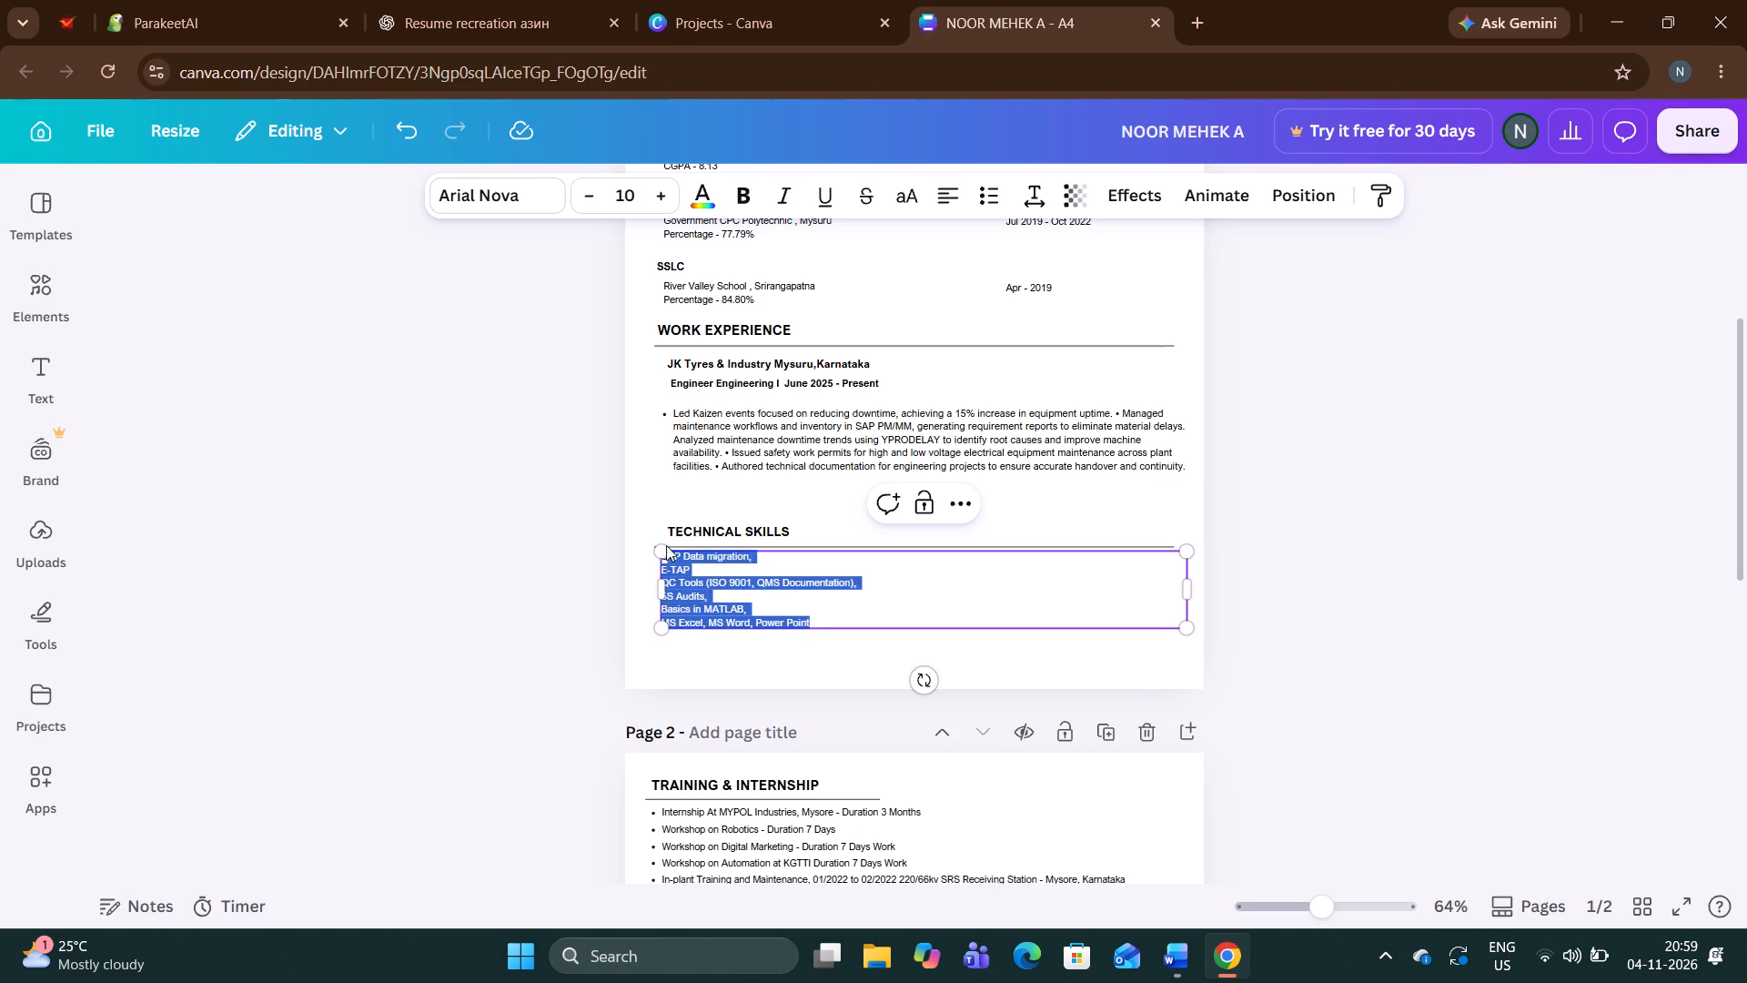
drag(666, 545, 656, 536)
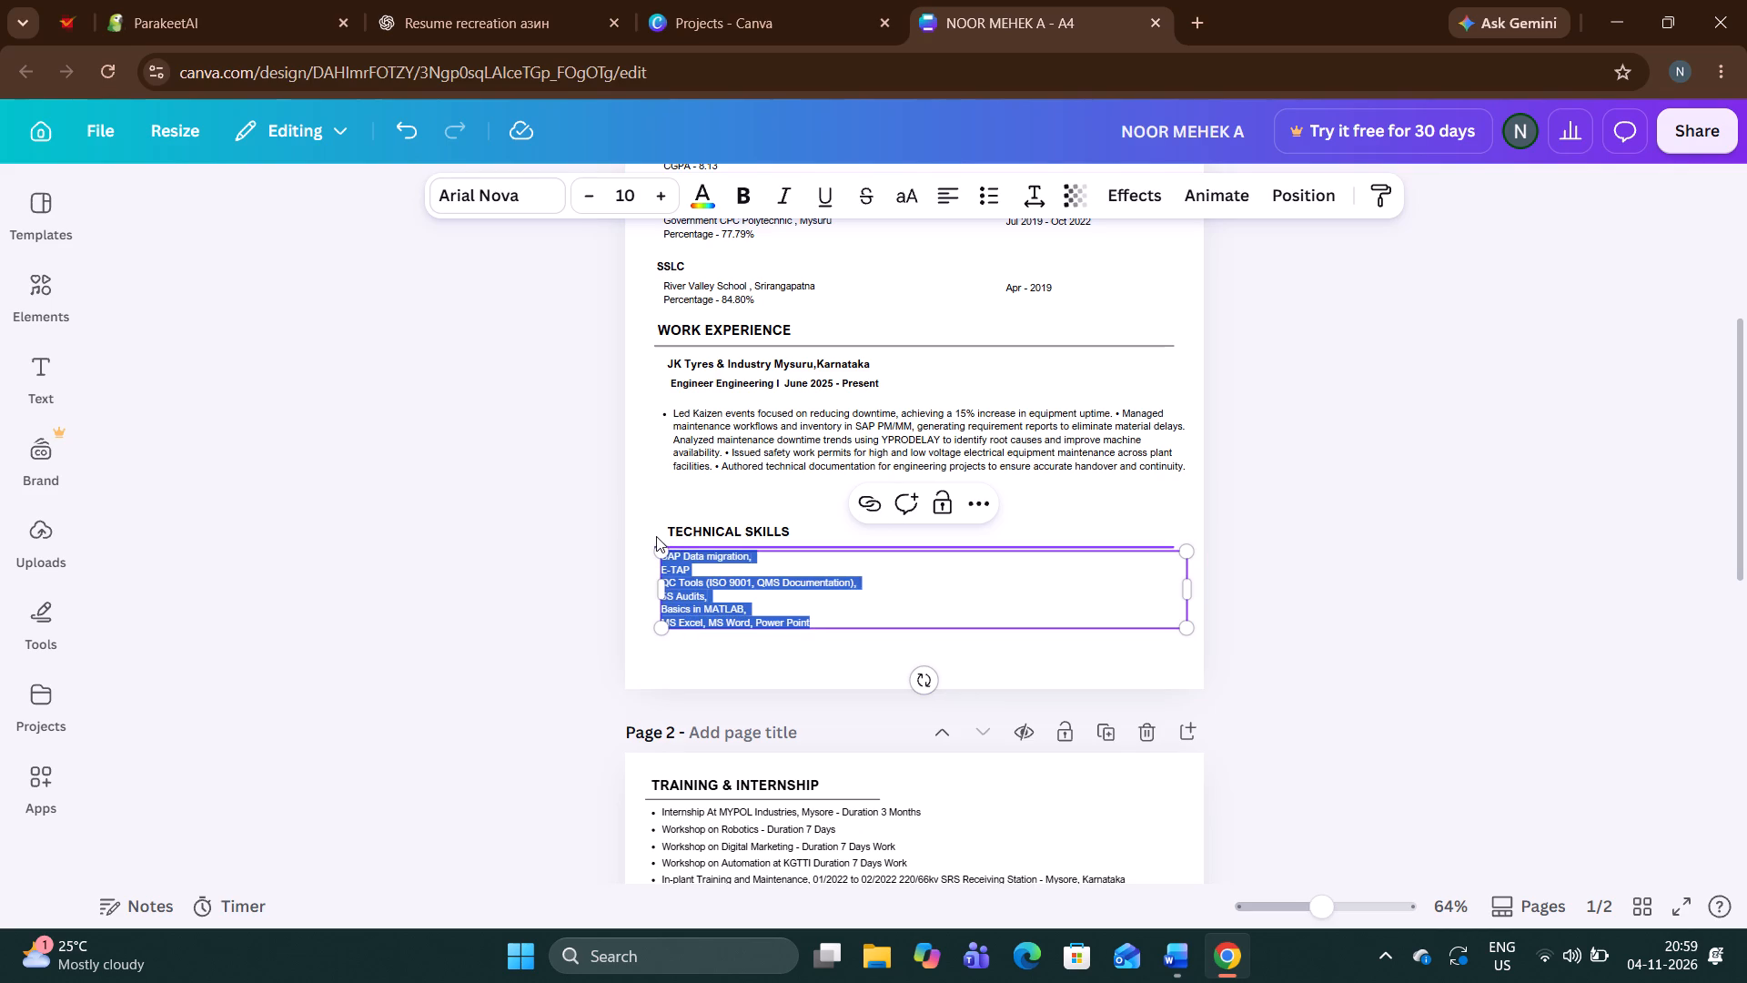
click(977, 190)
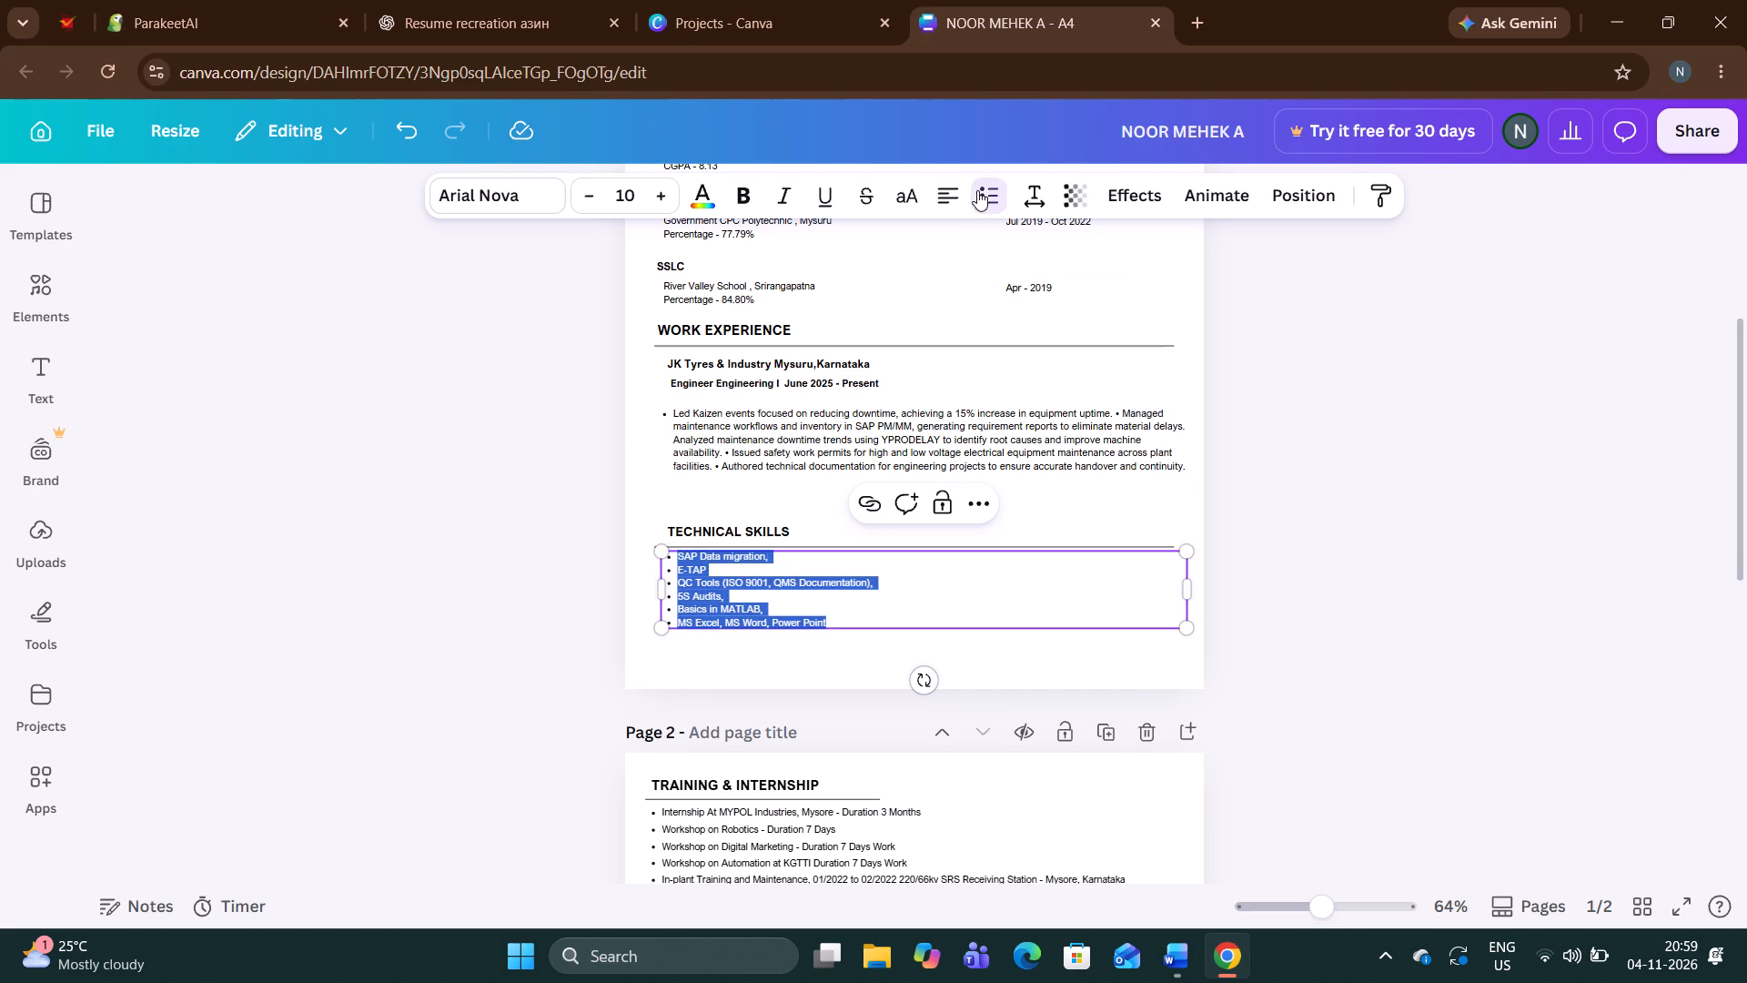
click(480, 519)
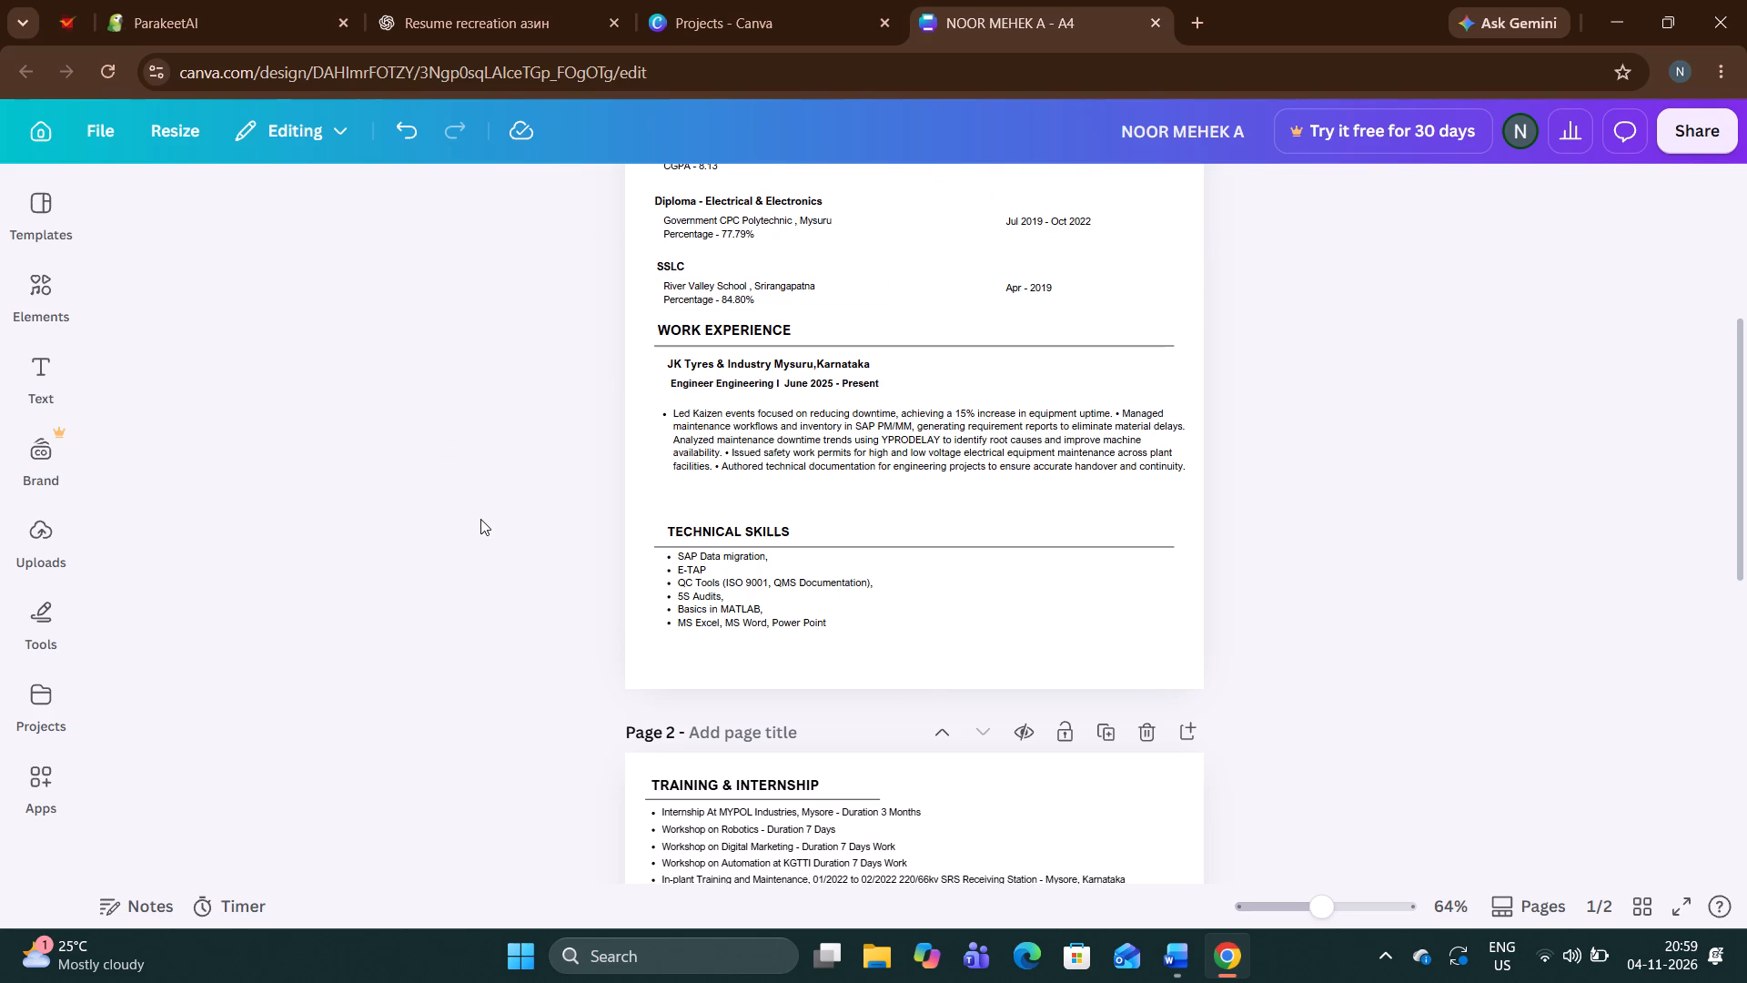
Move the TECHNICAL SKILLS heading up towards the work experience paragraph and slightly left, in line with the WORK EXPERIENCE heading.
click(691, 529)
click(694, 525)
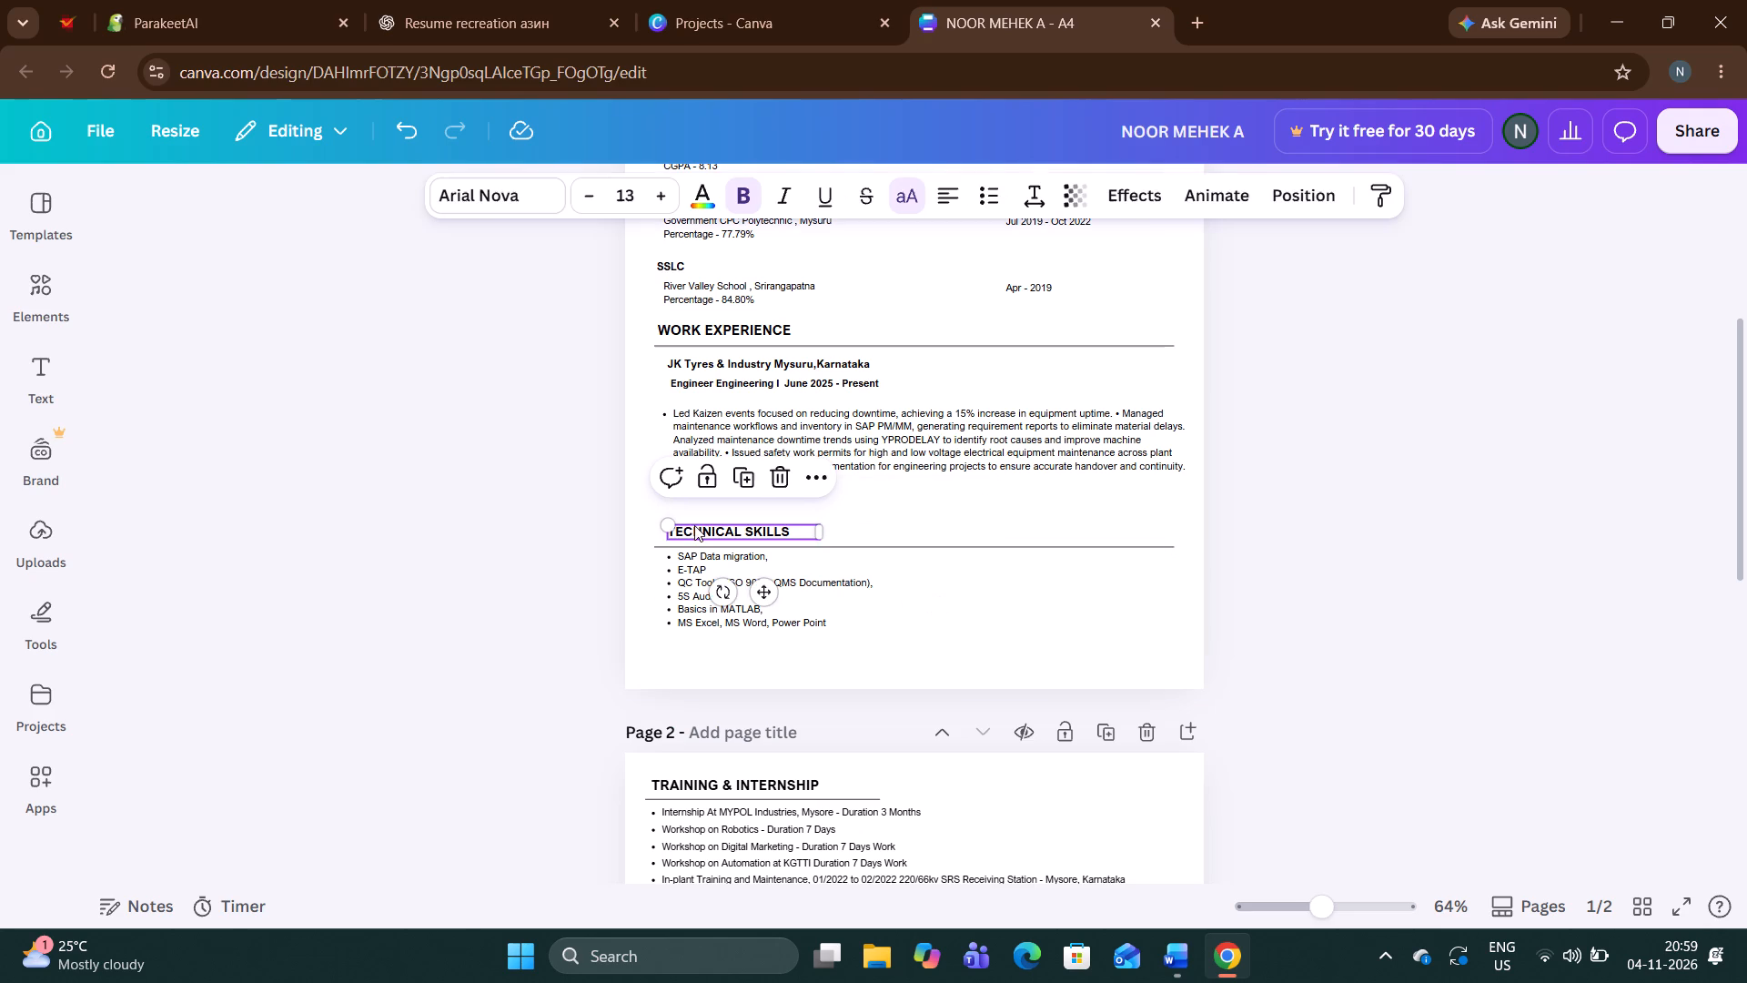
drag(760, 596, 756, 582)
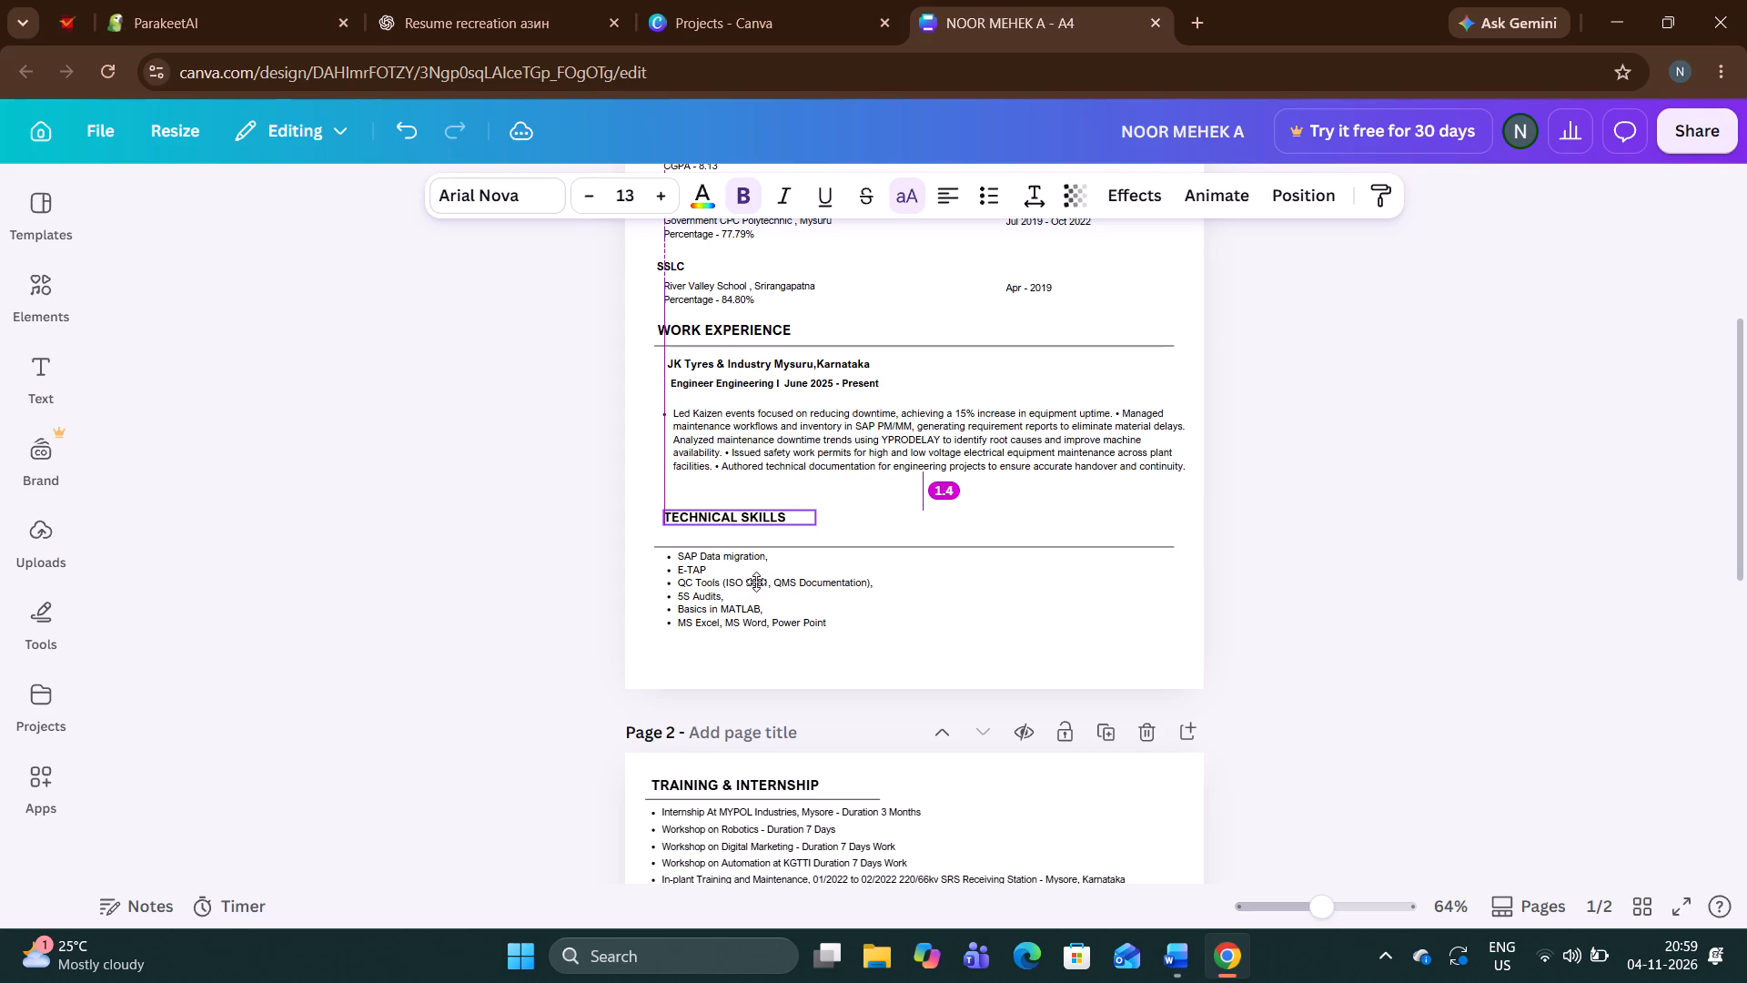
drag(756, 582, 752, 579)
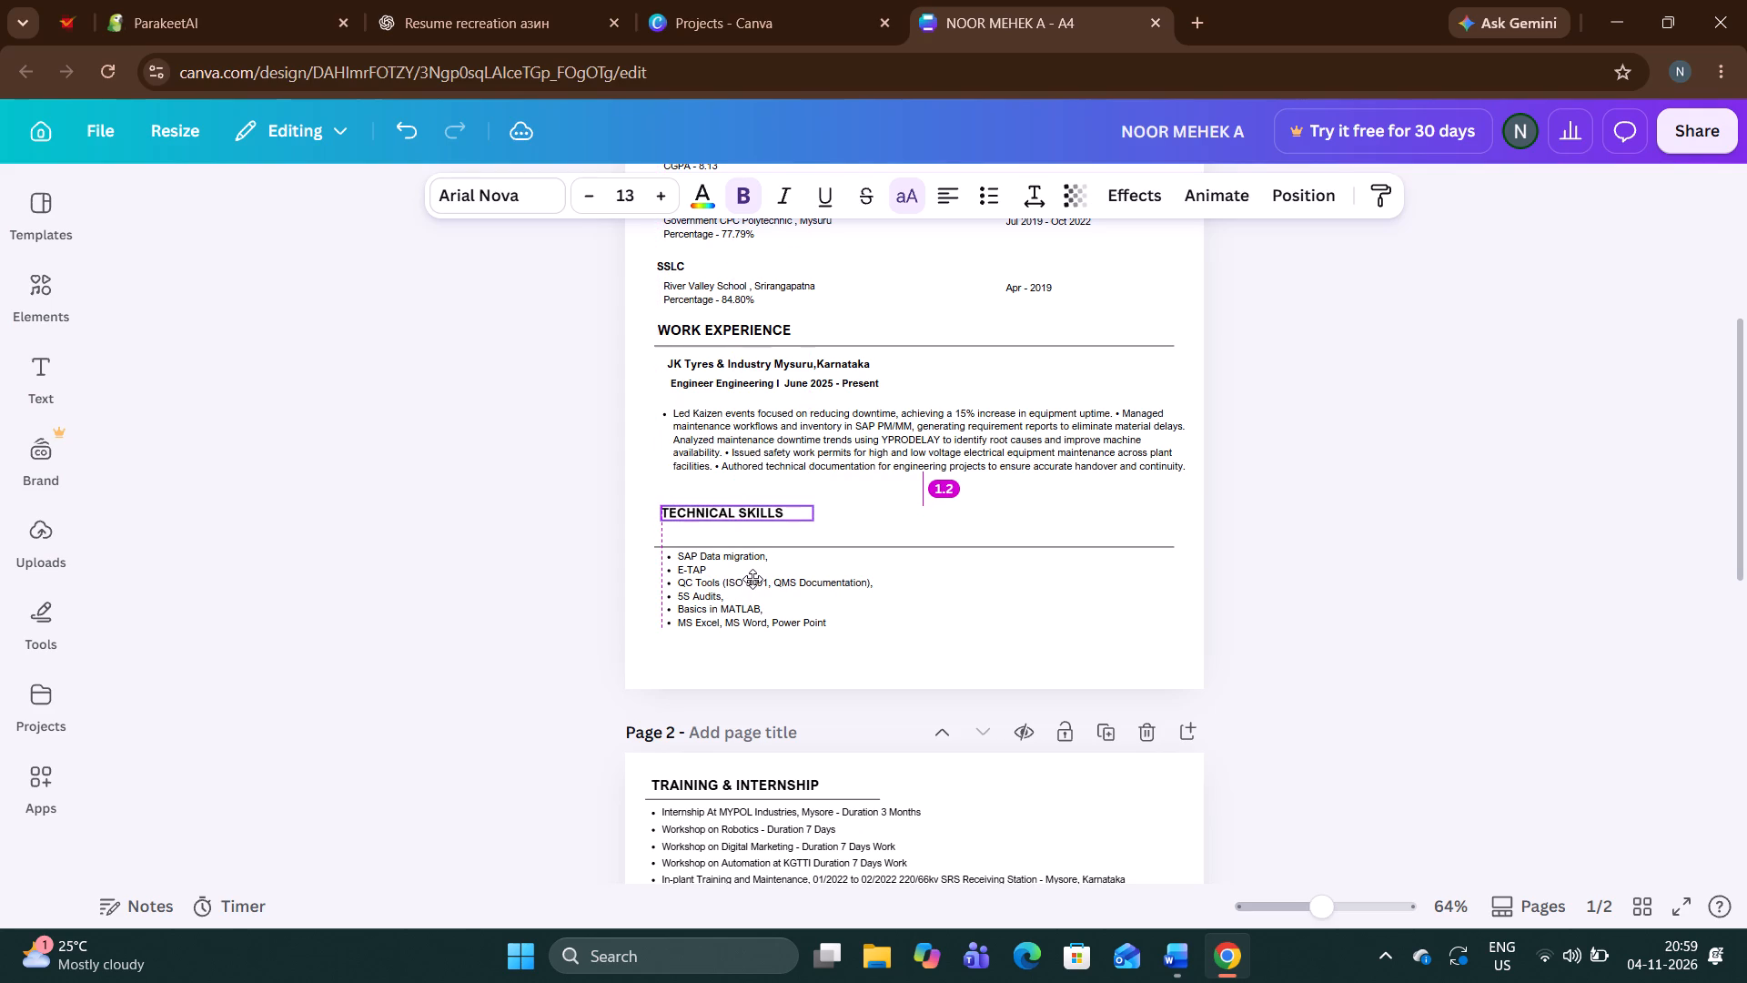
drag(752, 579, 752, 574)
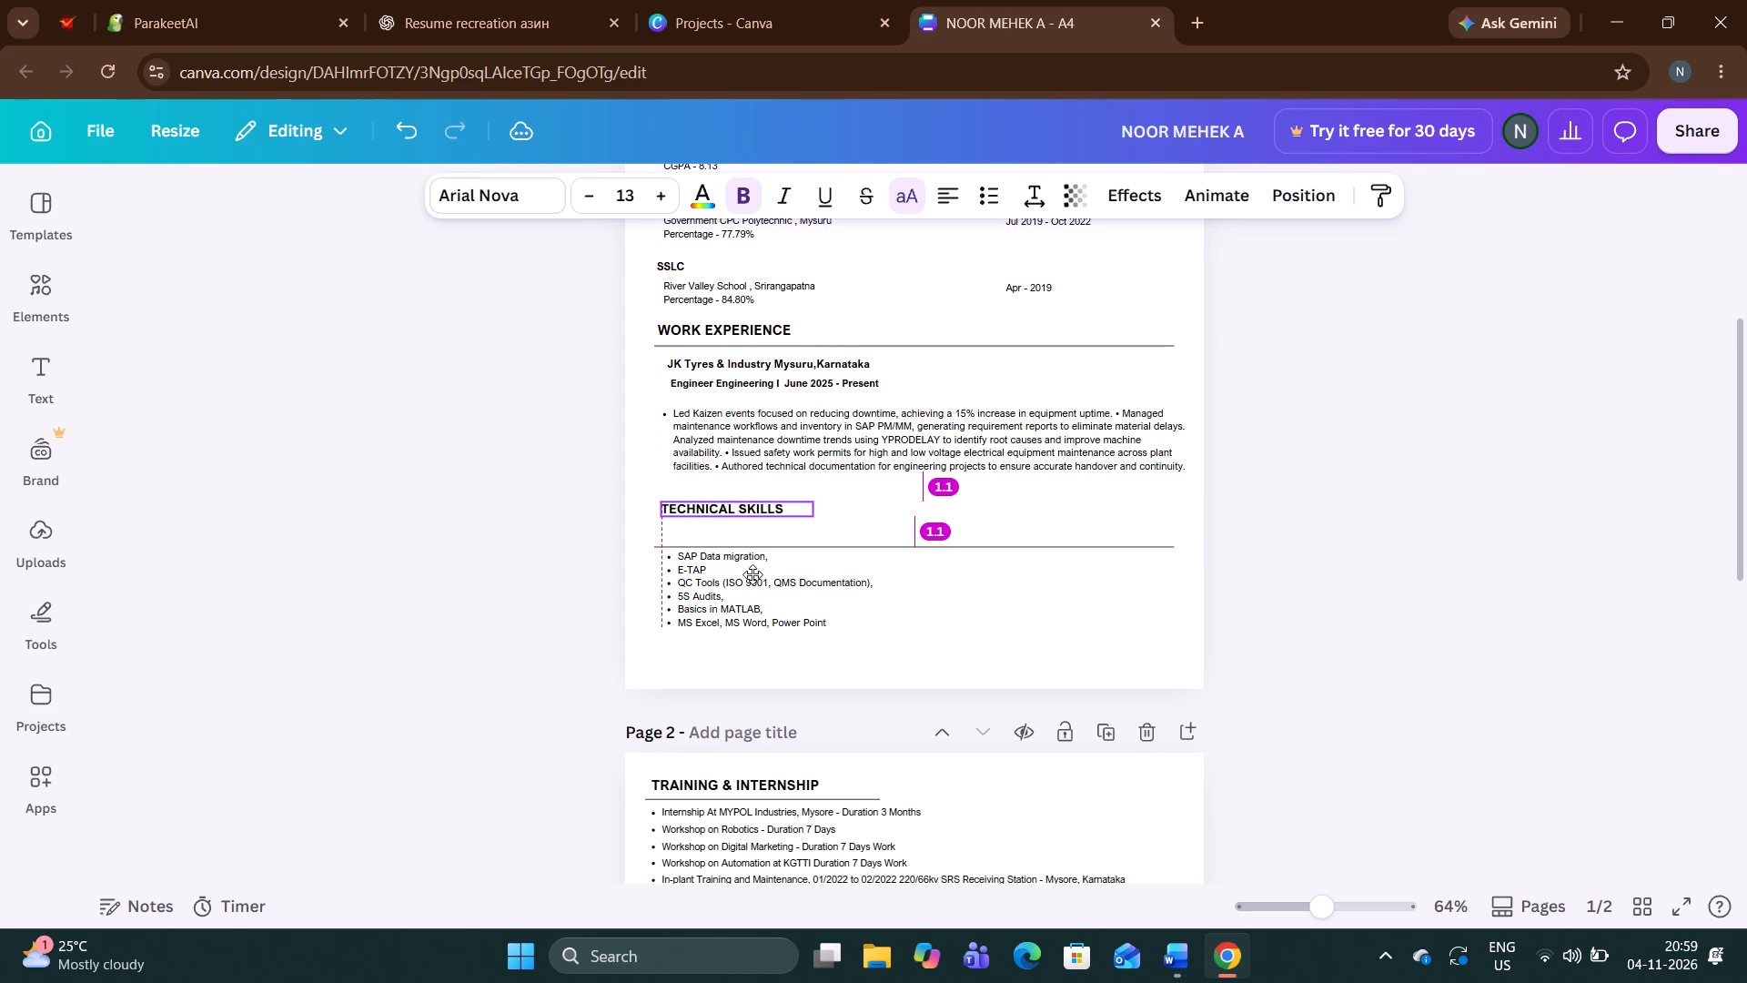
drag(752, 574, 751, 572)
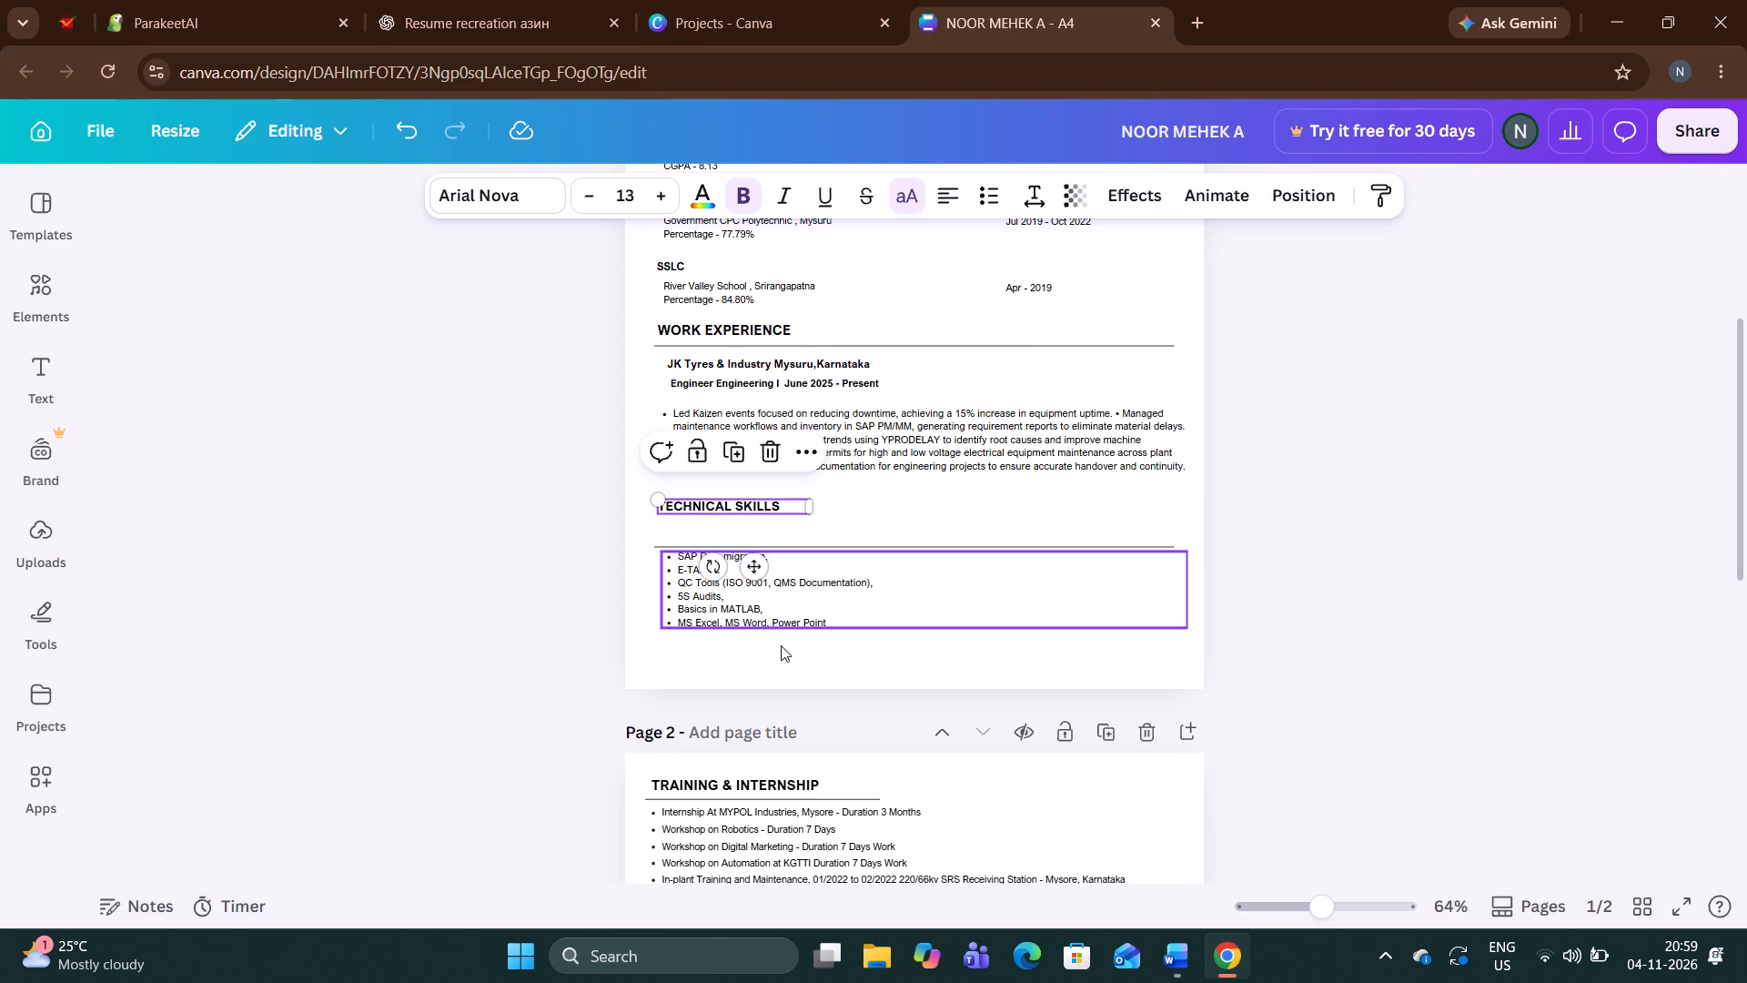
Move the divider line up beneath the TECHNICAL SKILLS heading, leaving a gap of about 0.7 below the heading.
click(845, 545)
drag(845, 545, 844, 530)
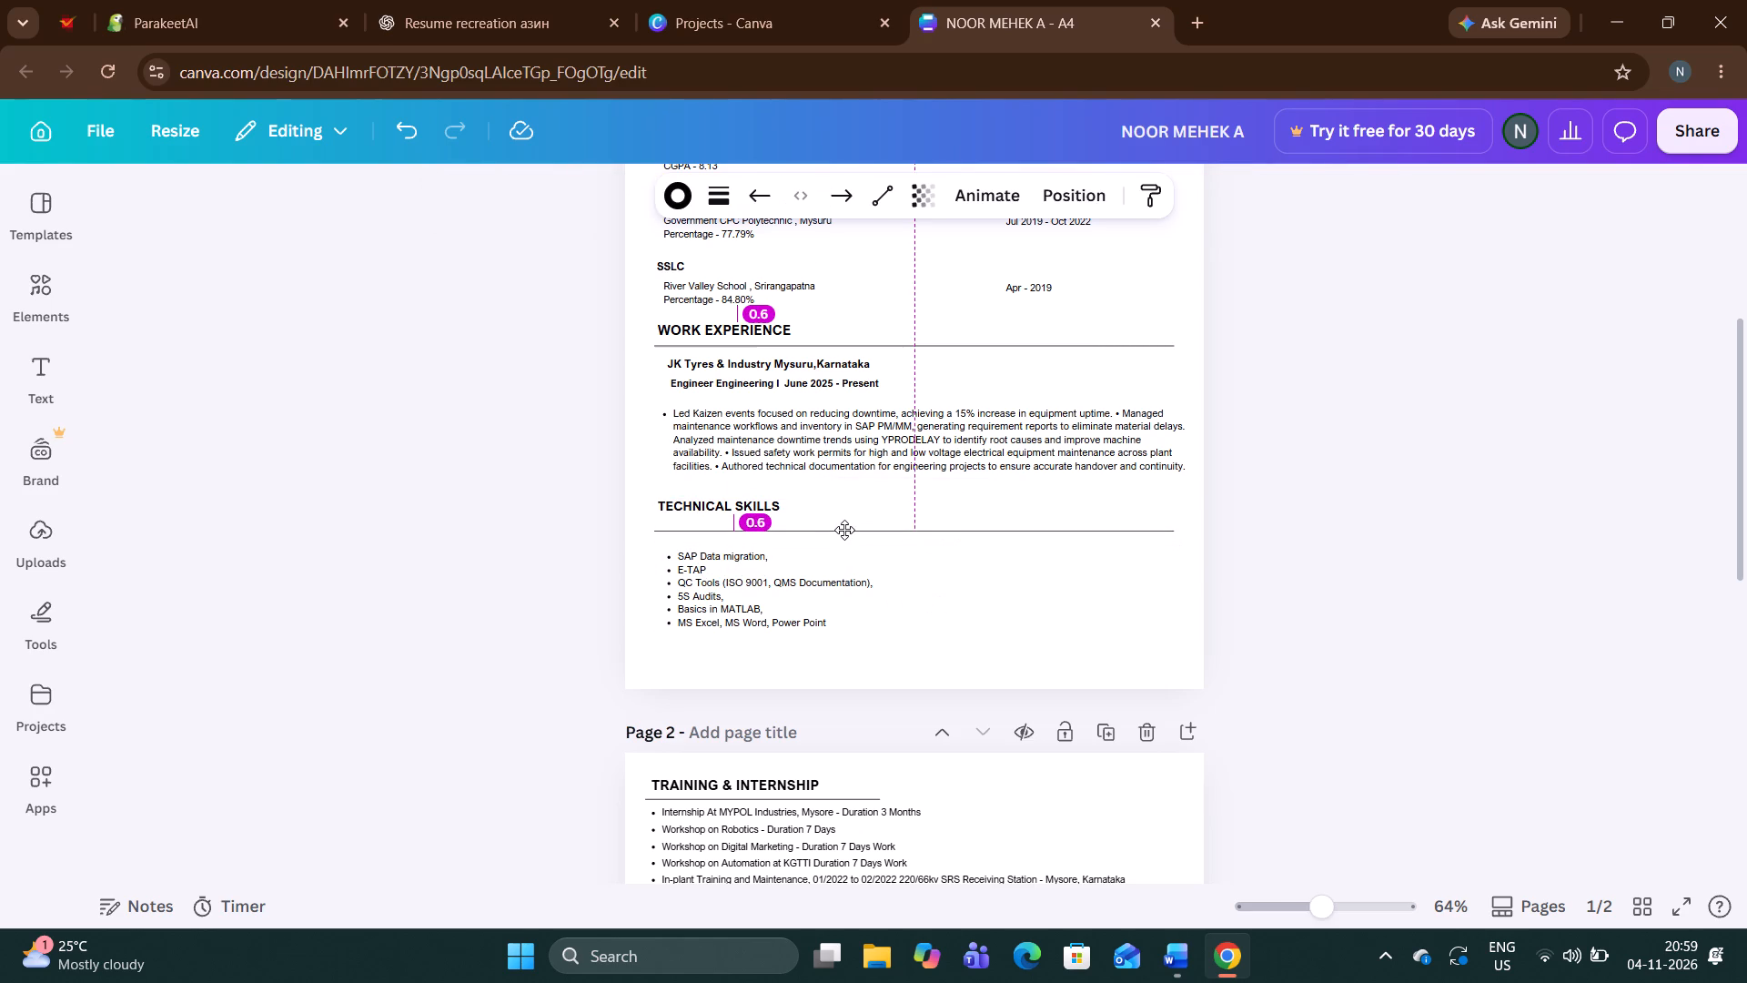
drag(844, 530, 845, 531)
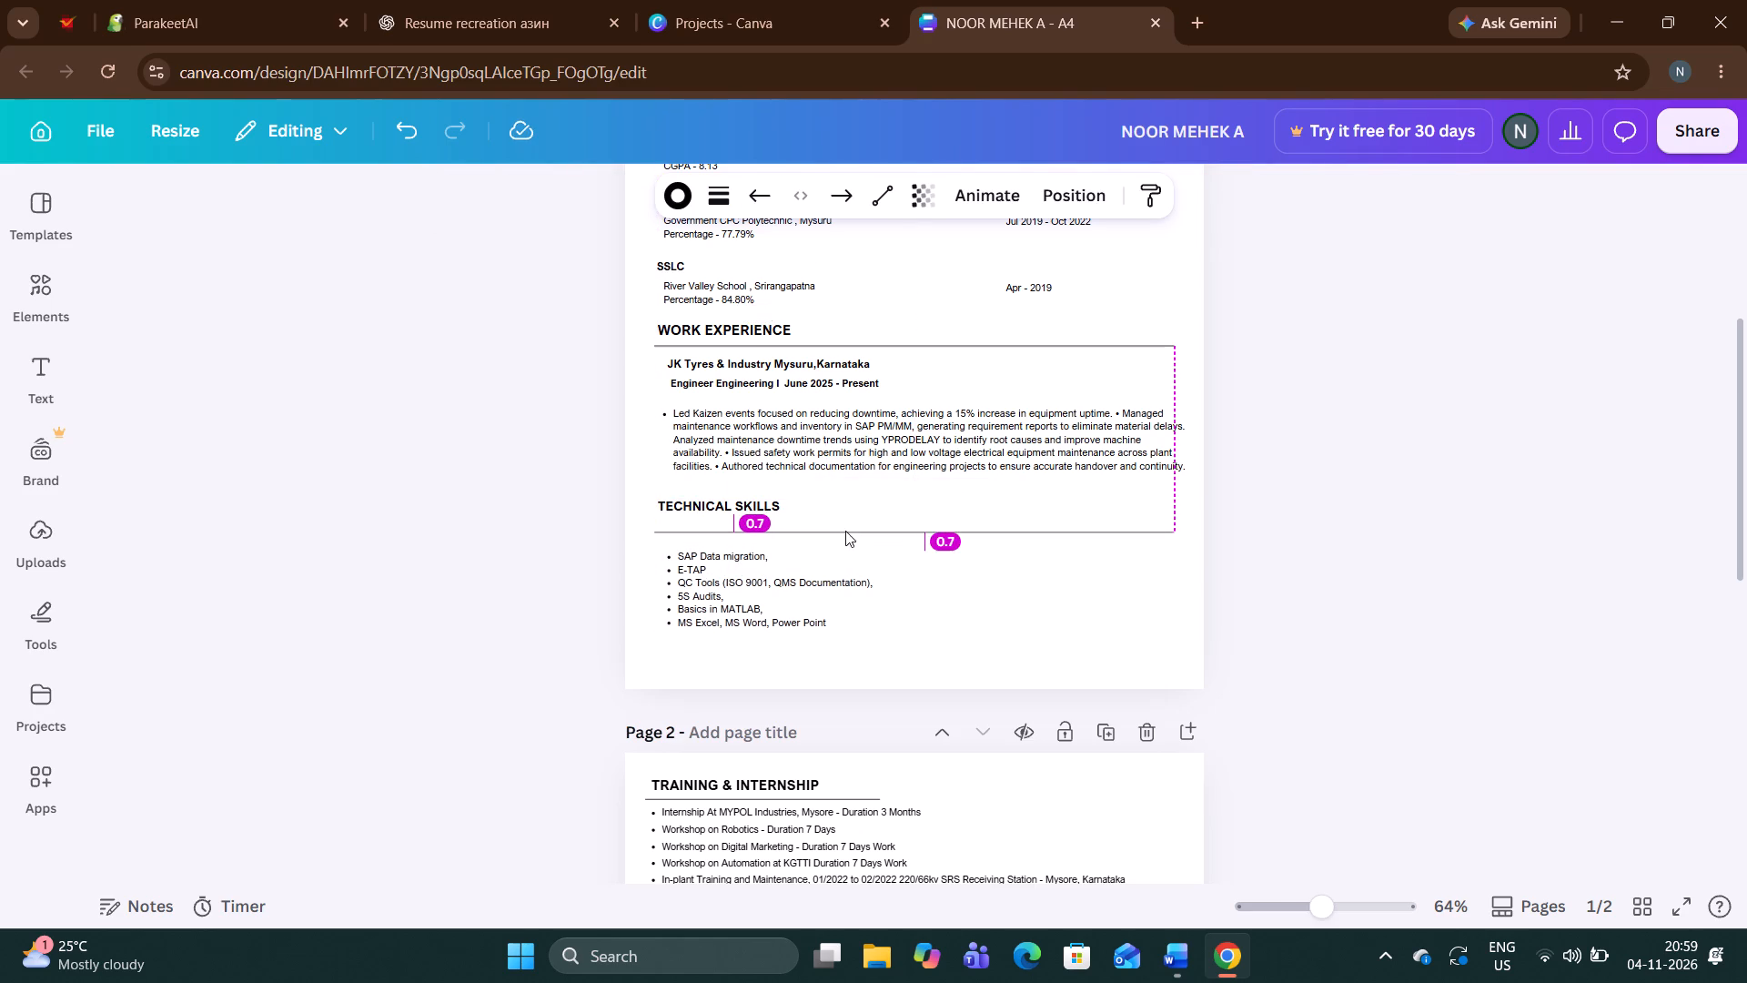
Shift the bulleted skills list slightly to the right and save the design.
click(743, 610)
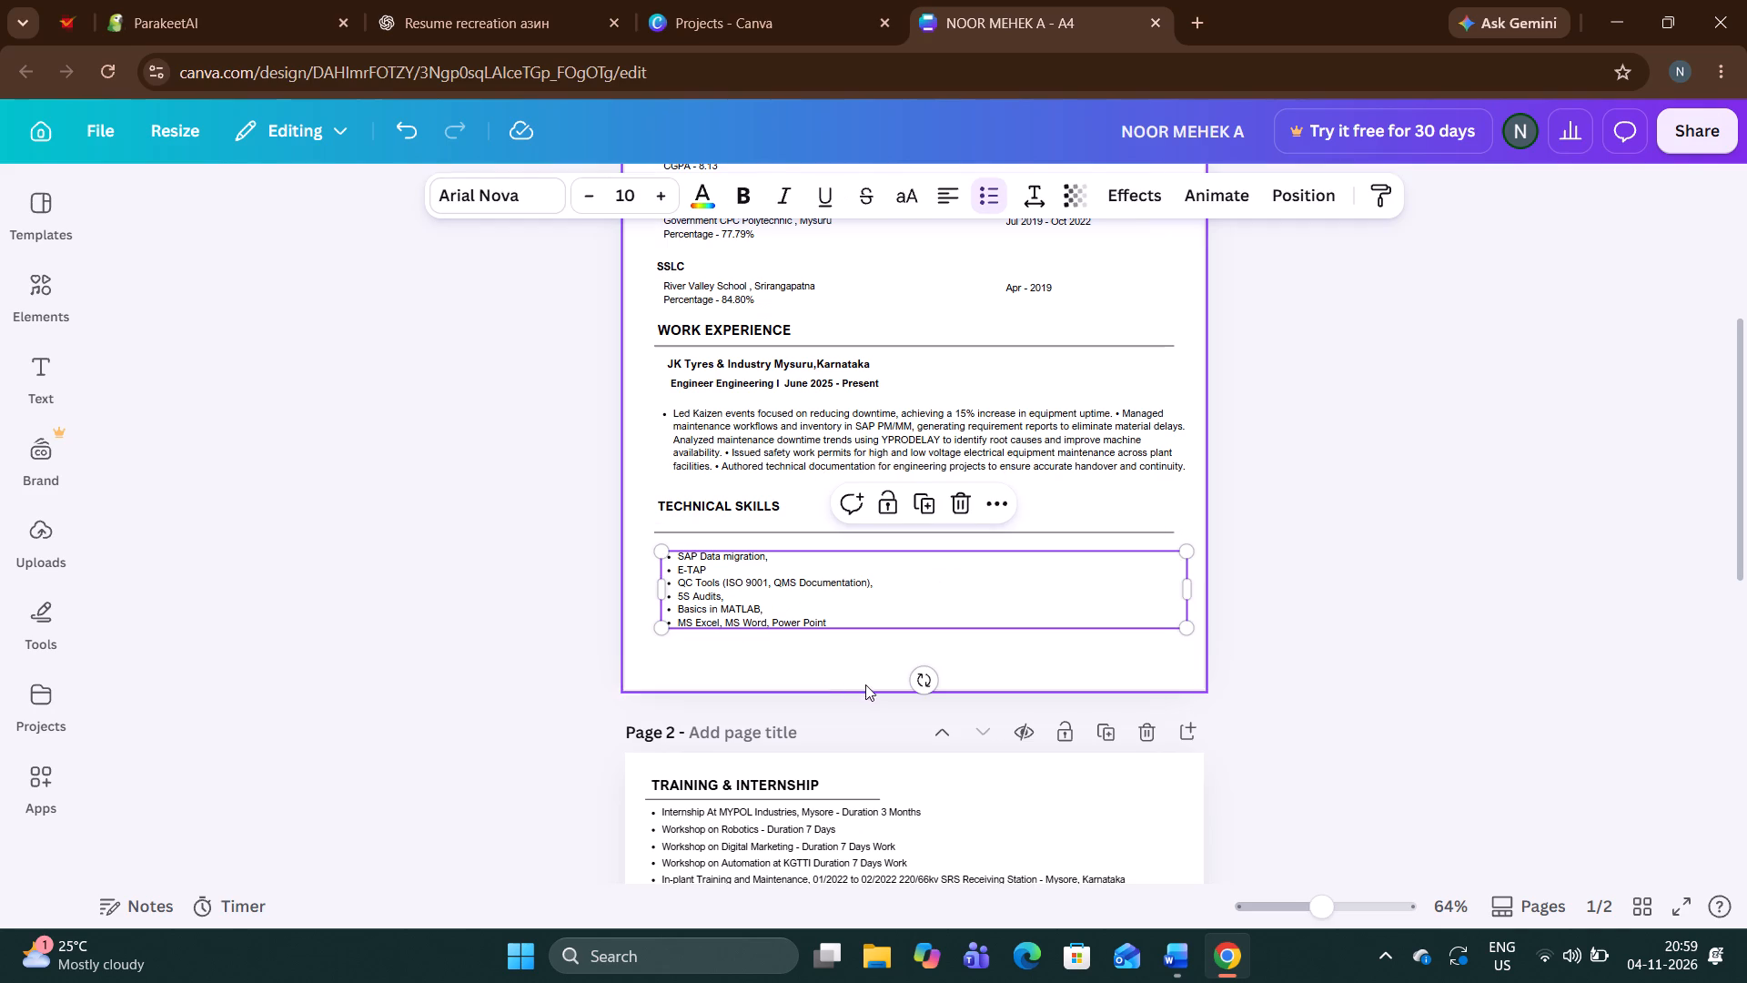
click(850, 622)
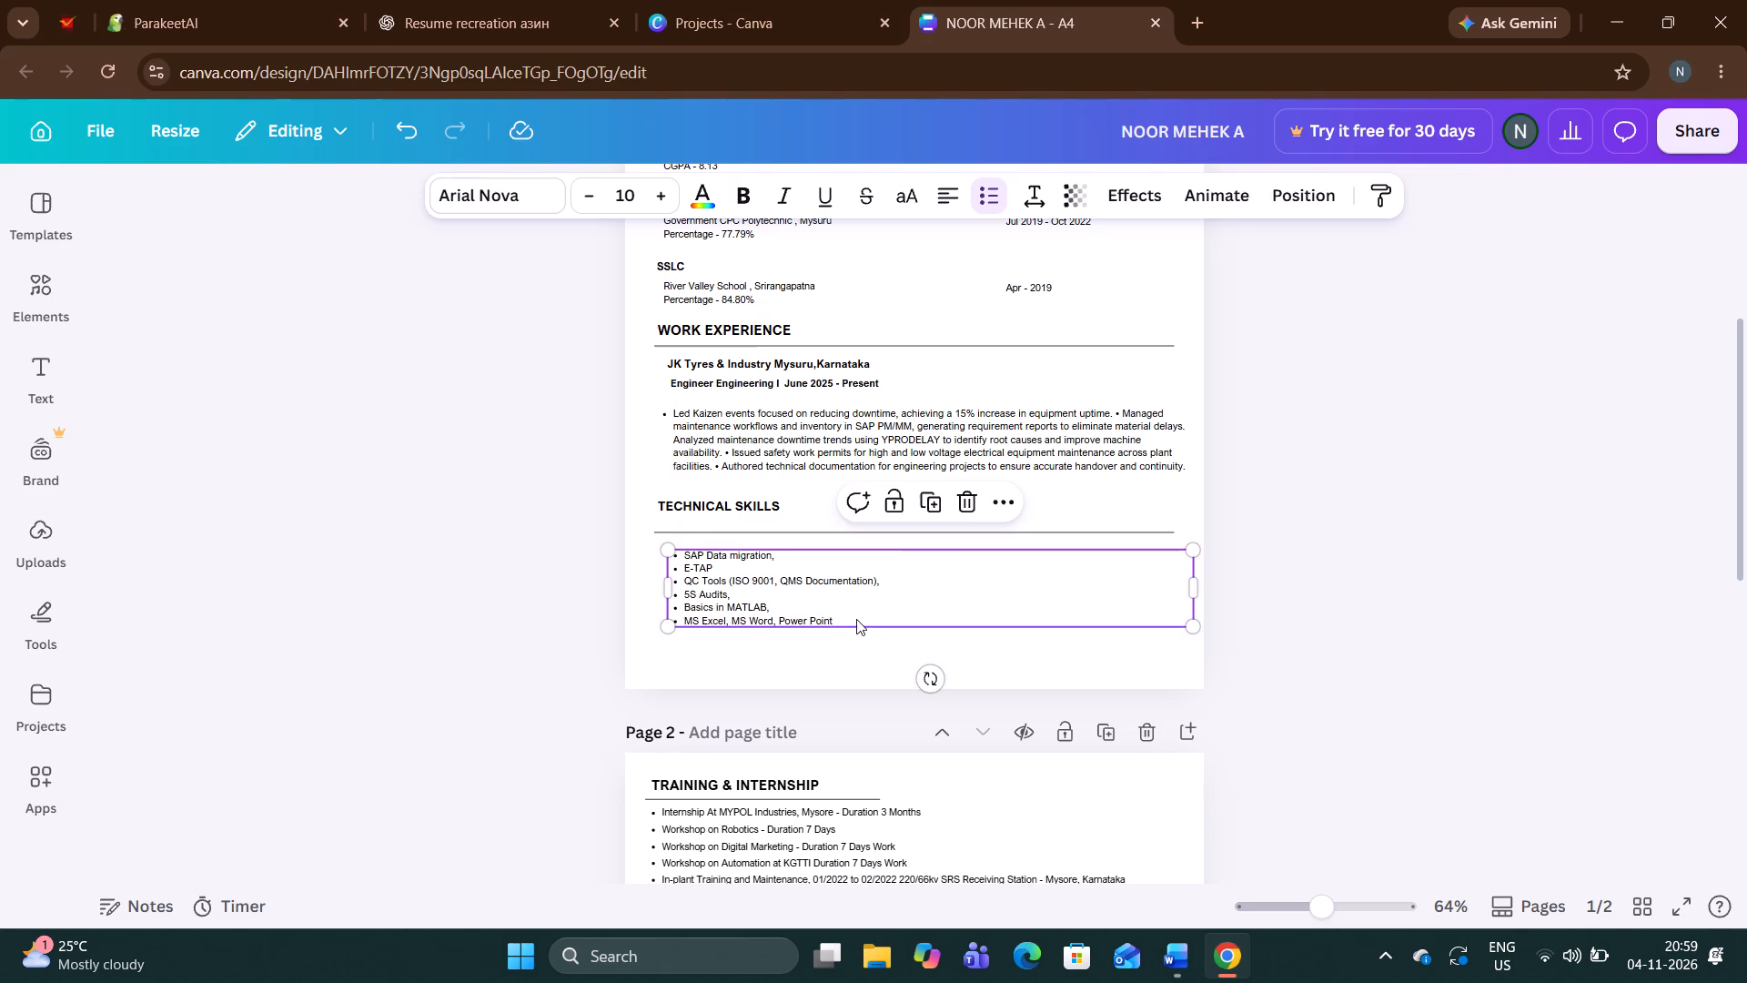
click(779, 661)
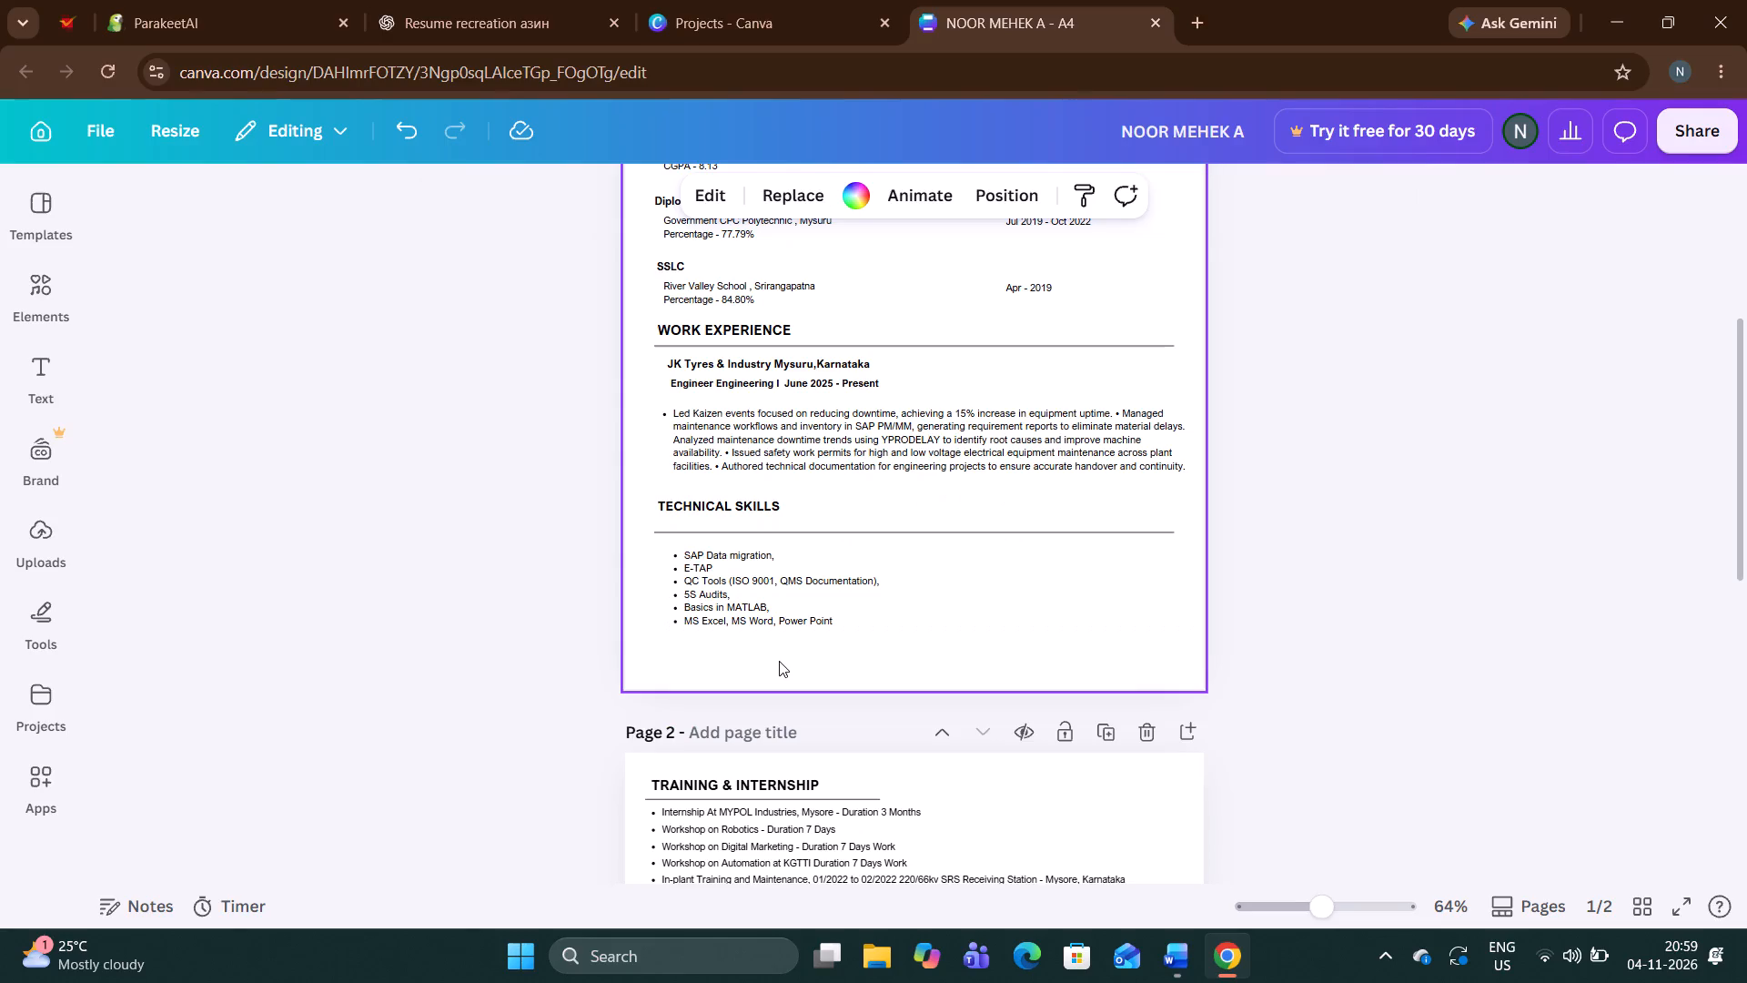
key(ctrl+s)
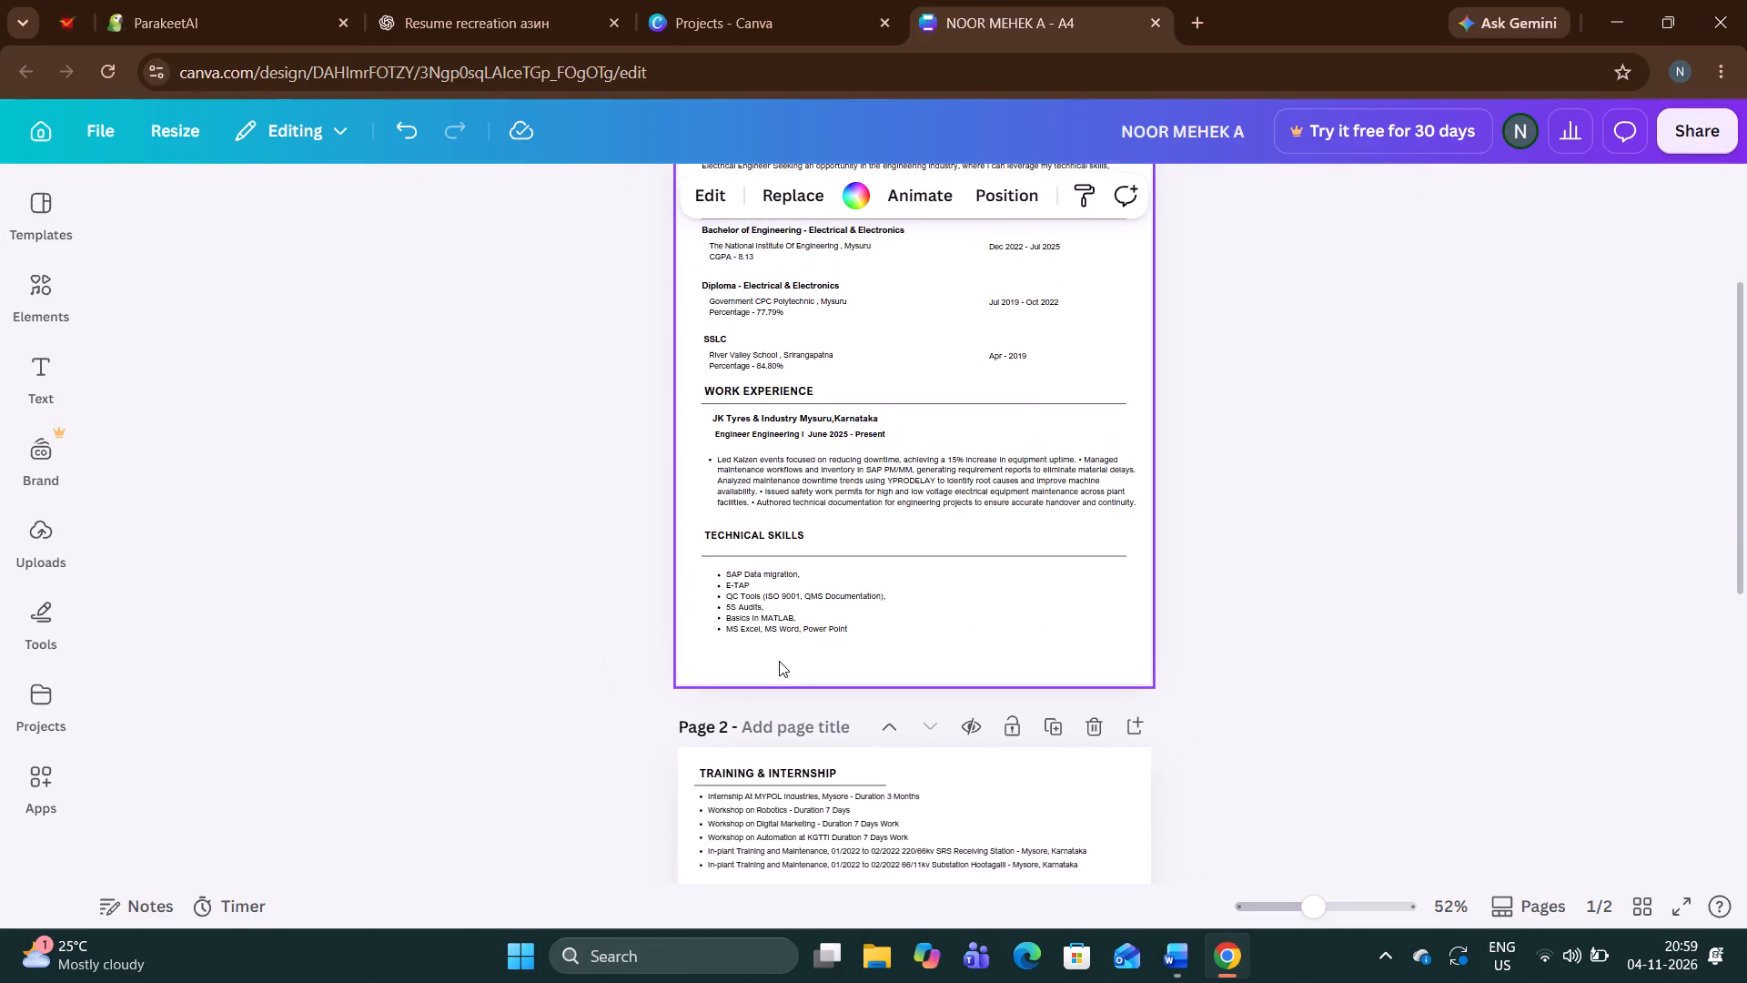
Nudge the Kaizen work experience paragraph slightly up, closer to the Engineer Engineering job title line.
scroll(779, 661, up, 2)
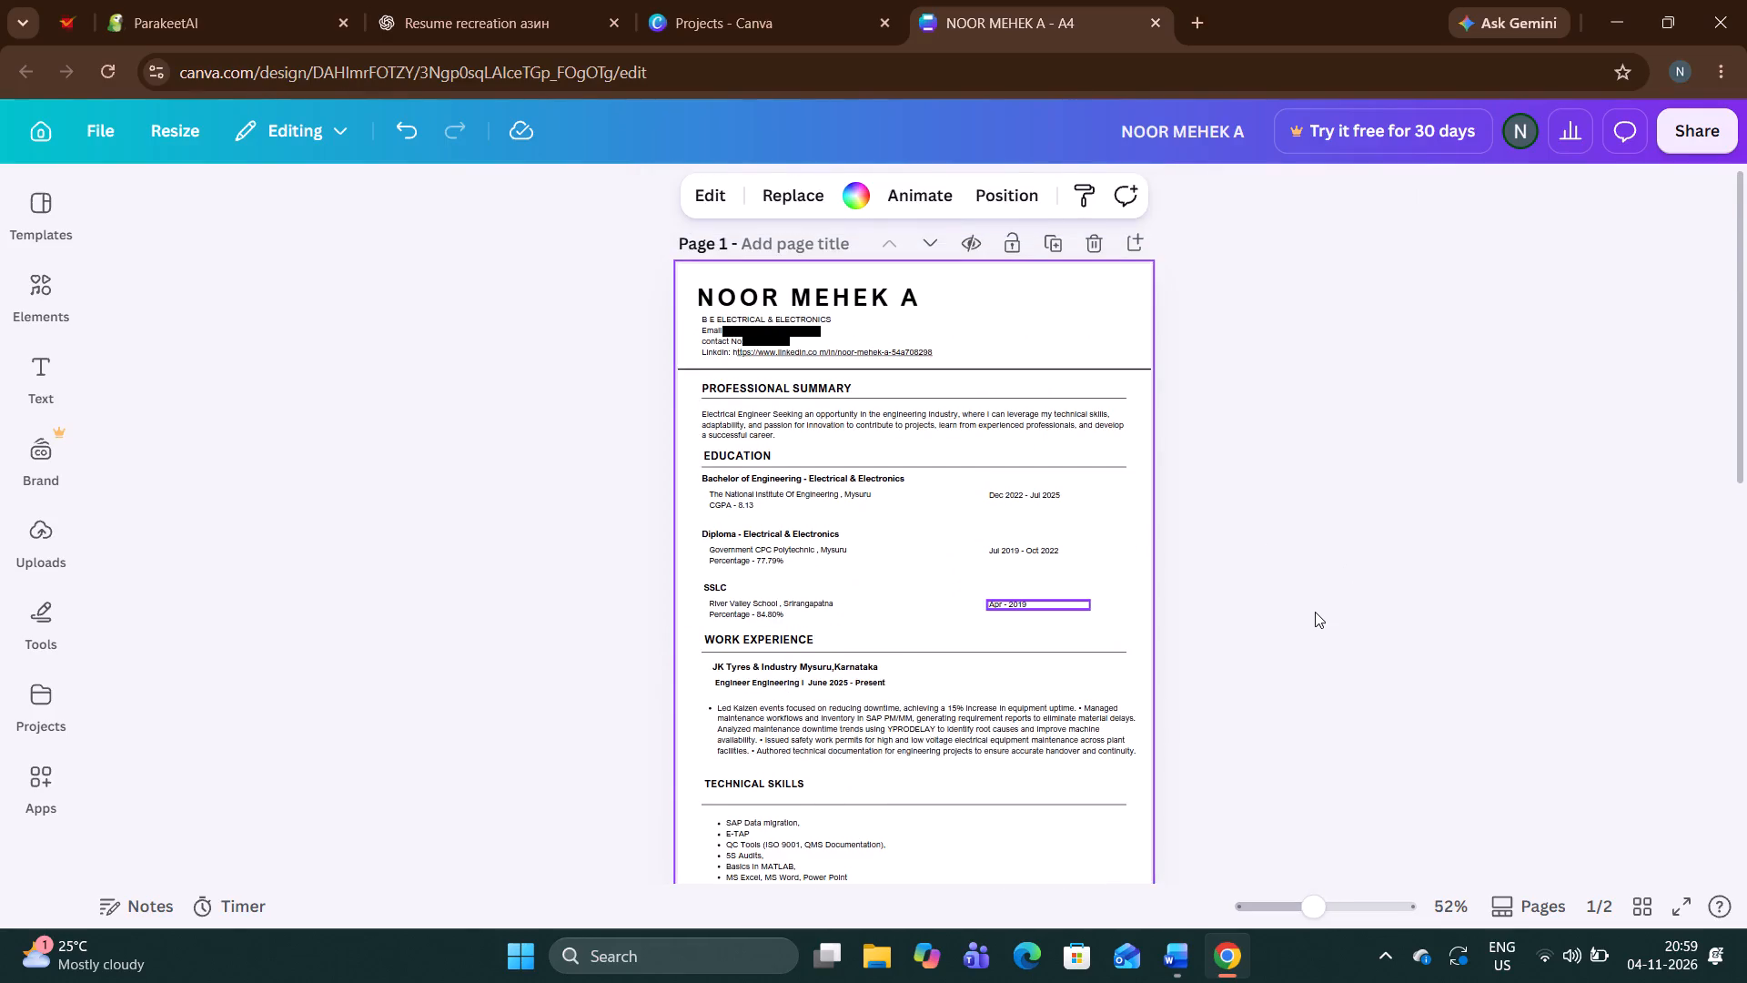
scroll(1315, 612, down, 2)
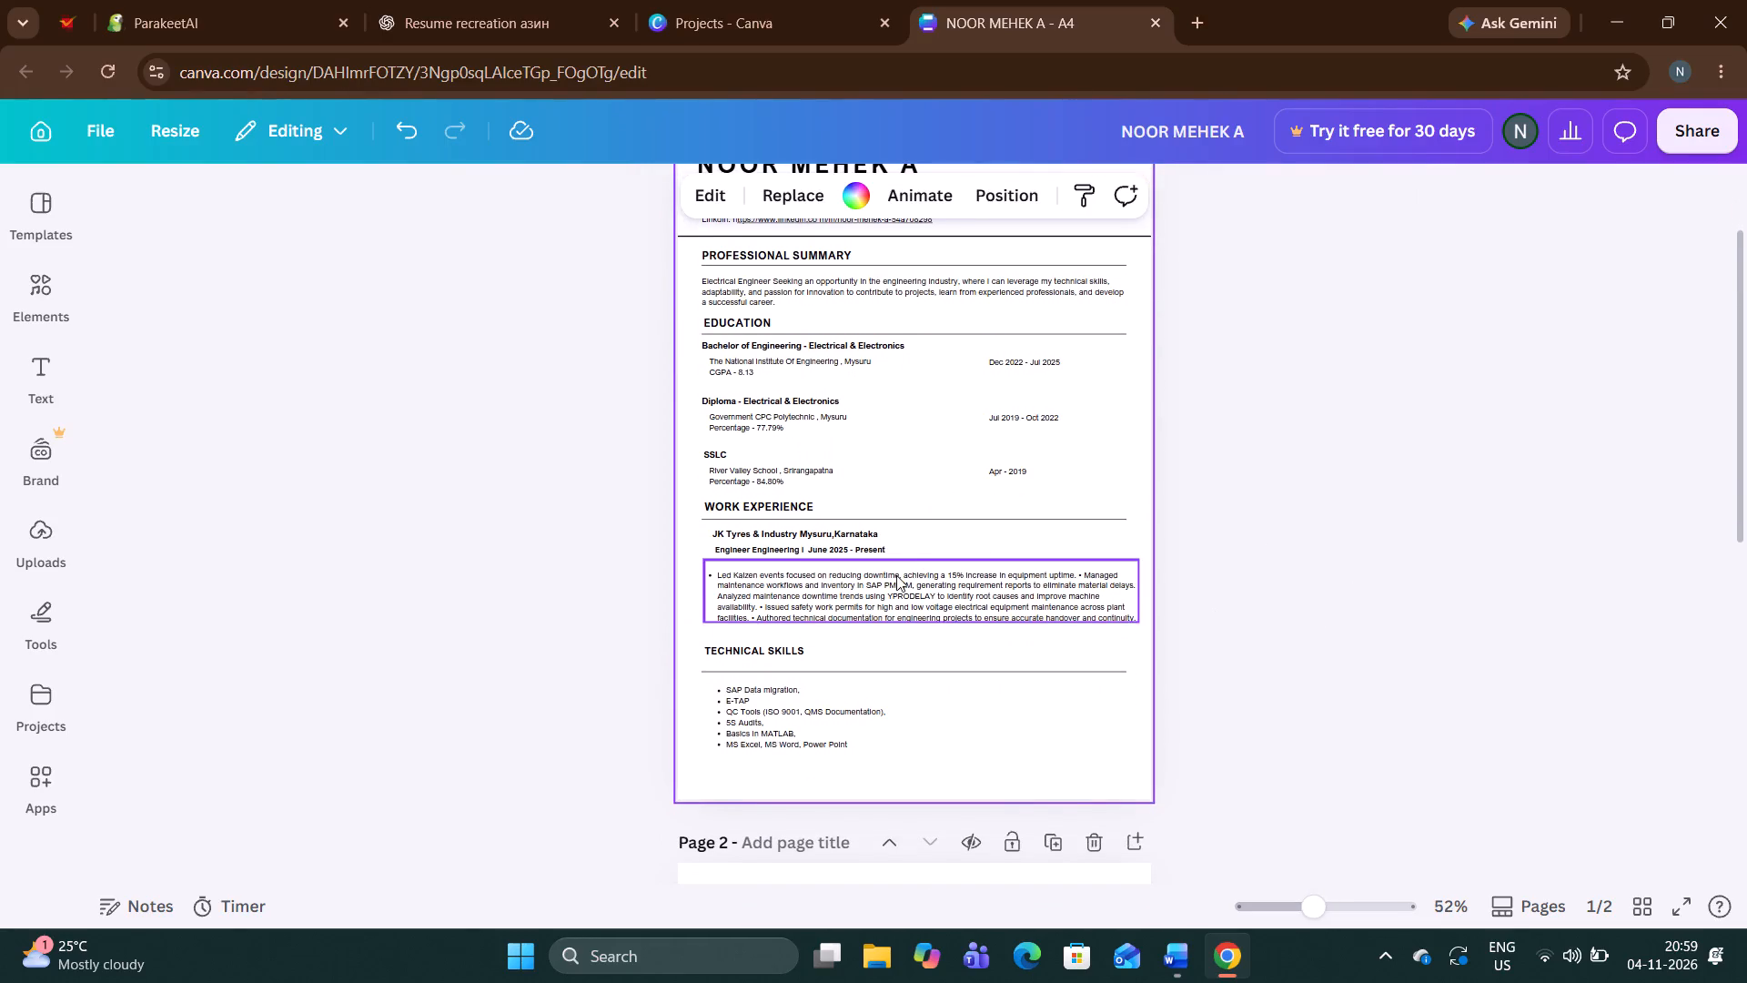
click(900, 595)
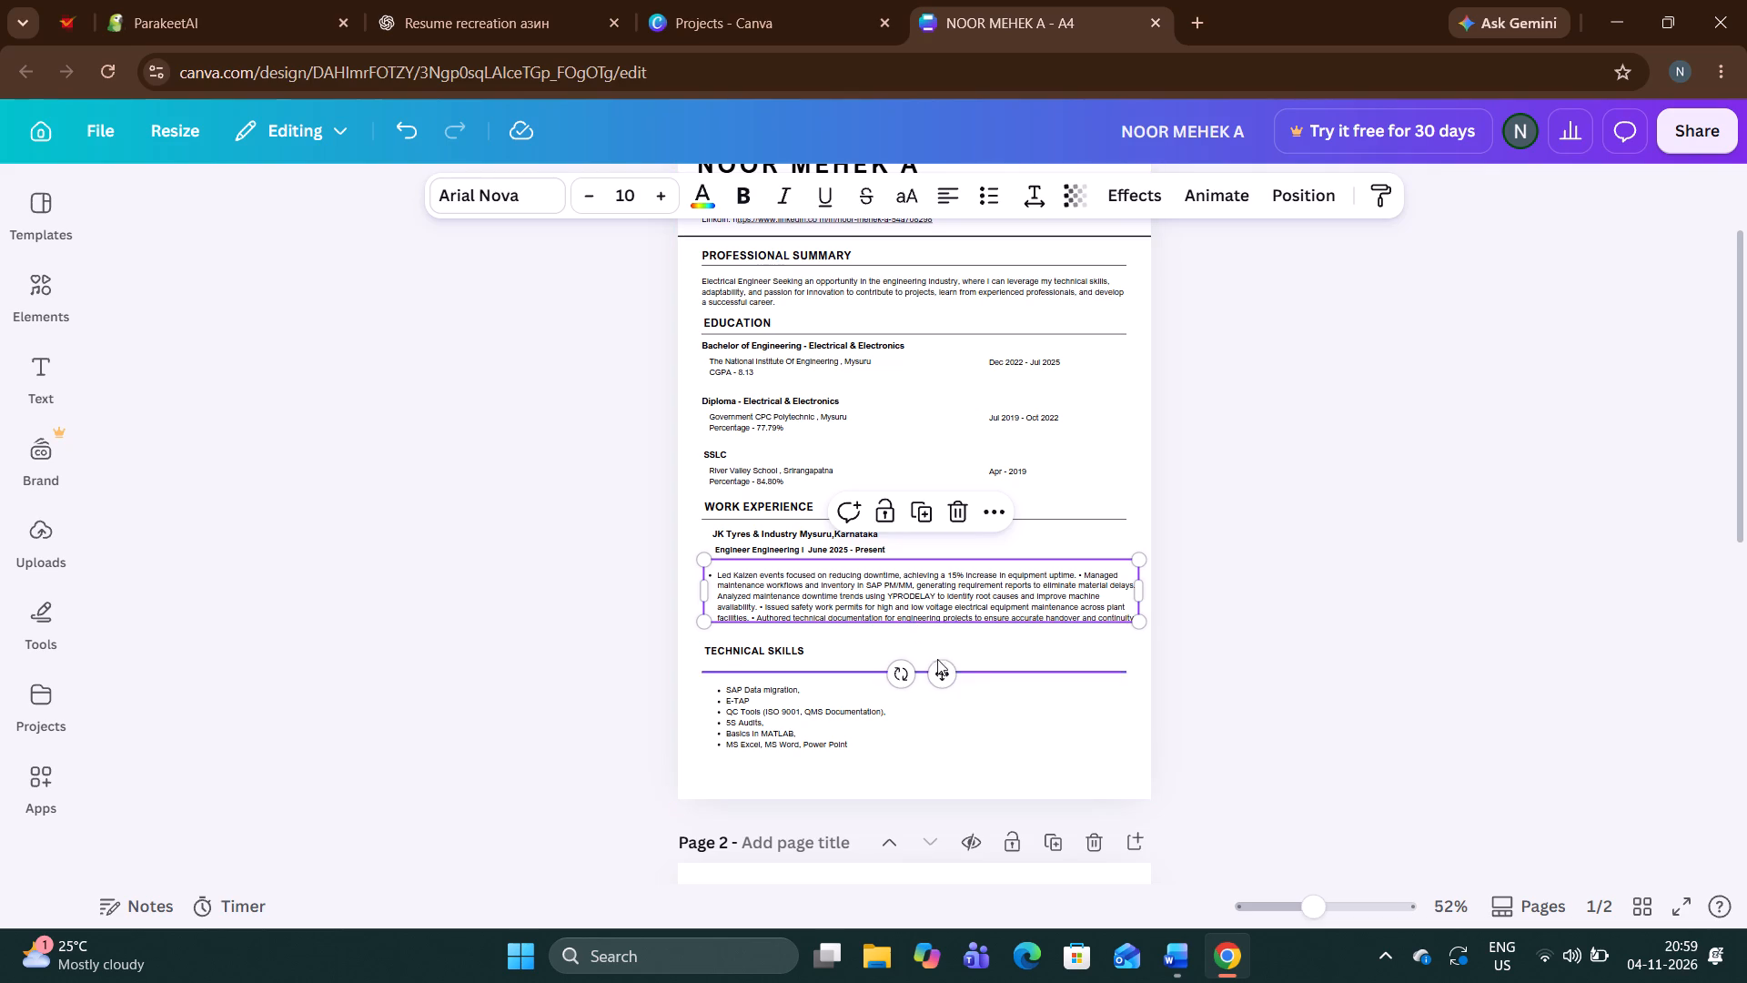
click(942, 669)
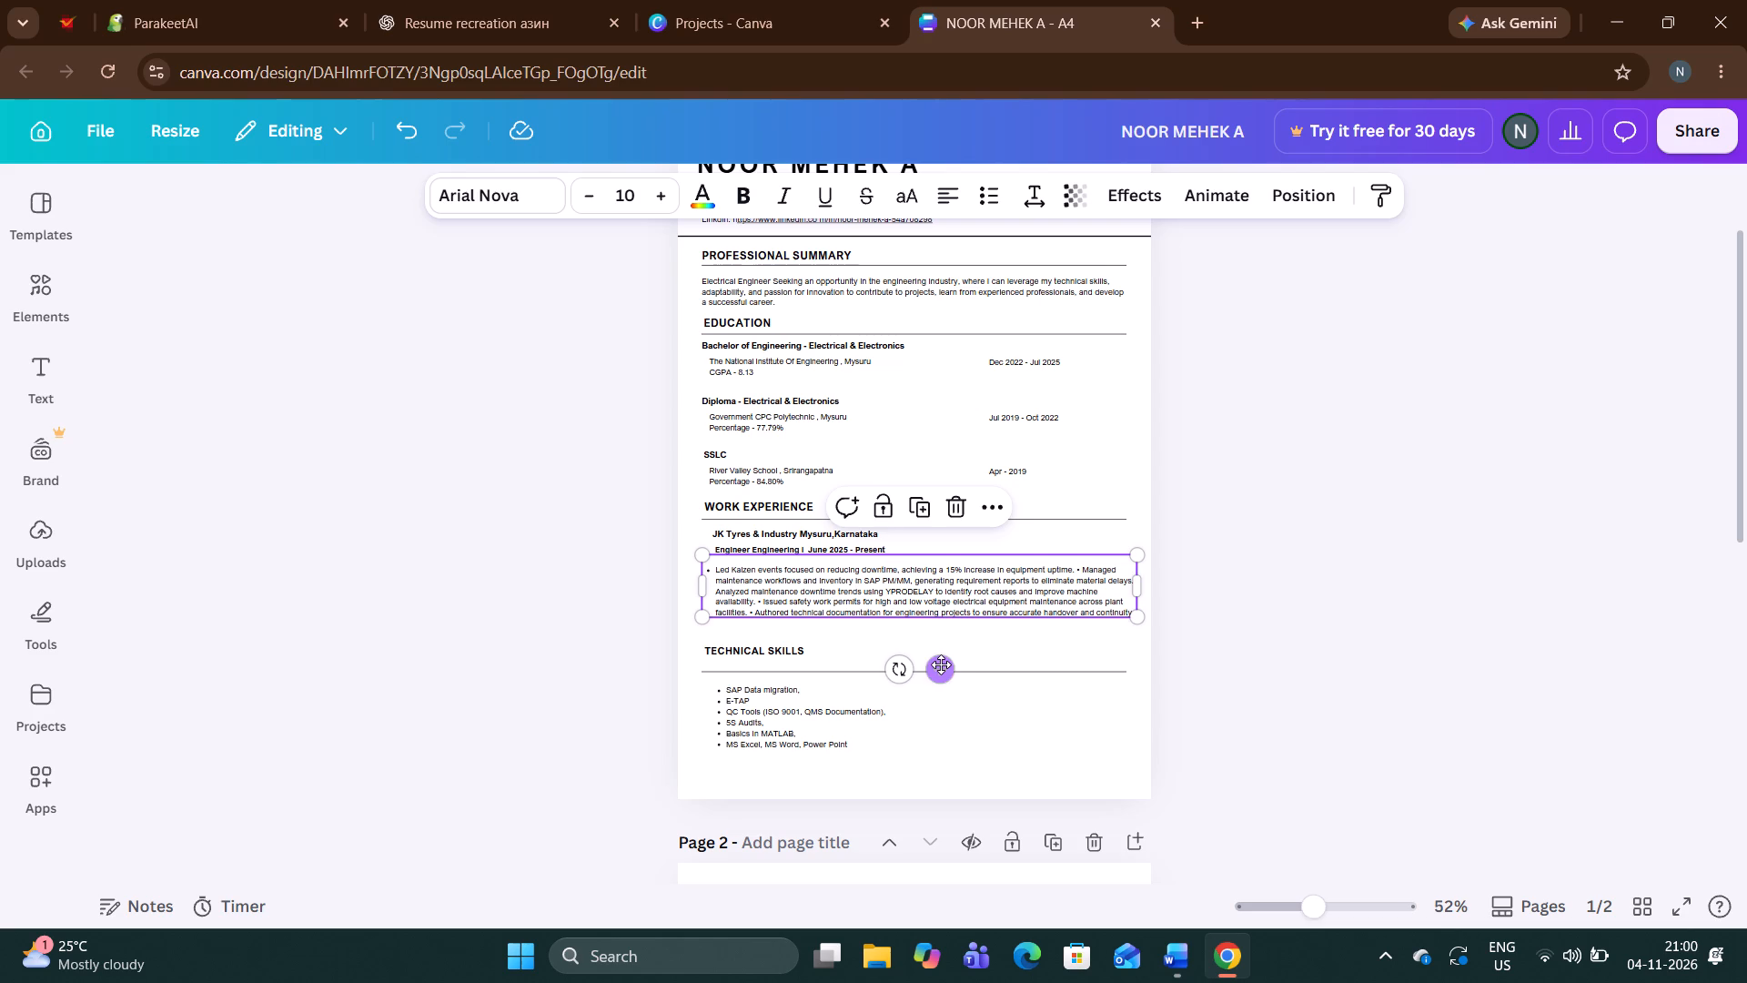
Move the TECHNICAL SKILLS heading up closer to the work experience paragraph and slightly to the right.
click(788, 646)
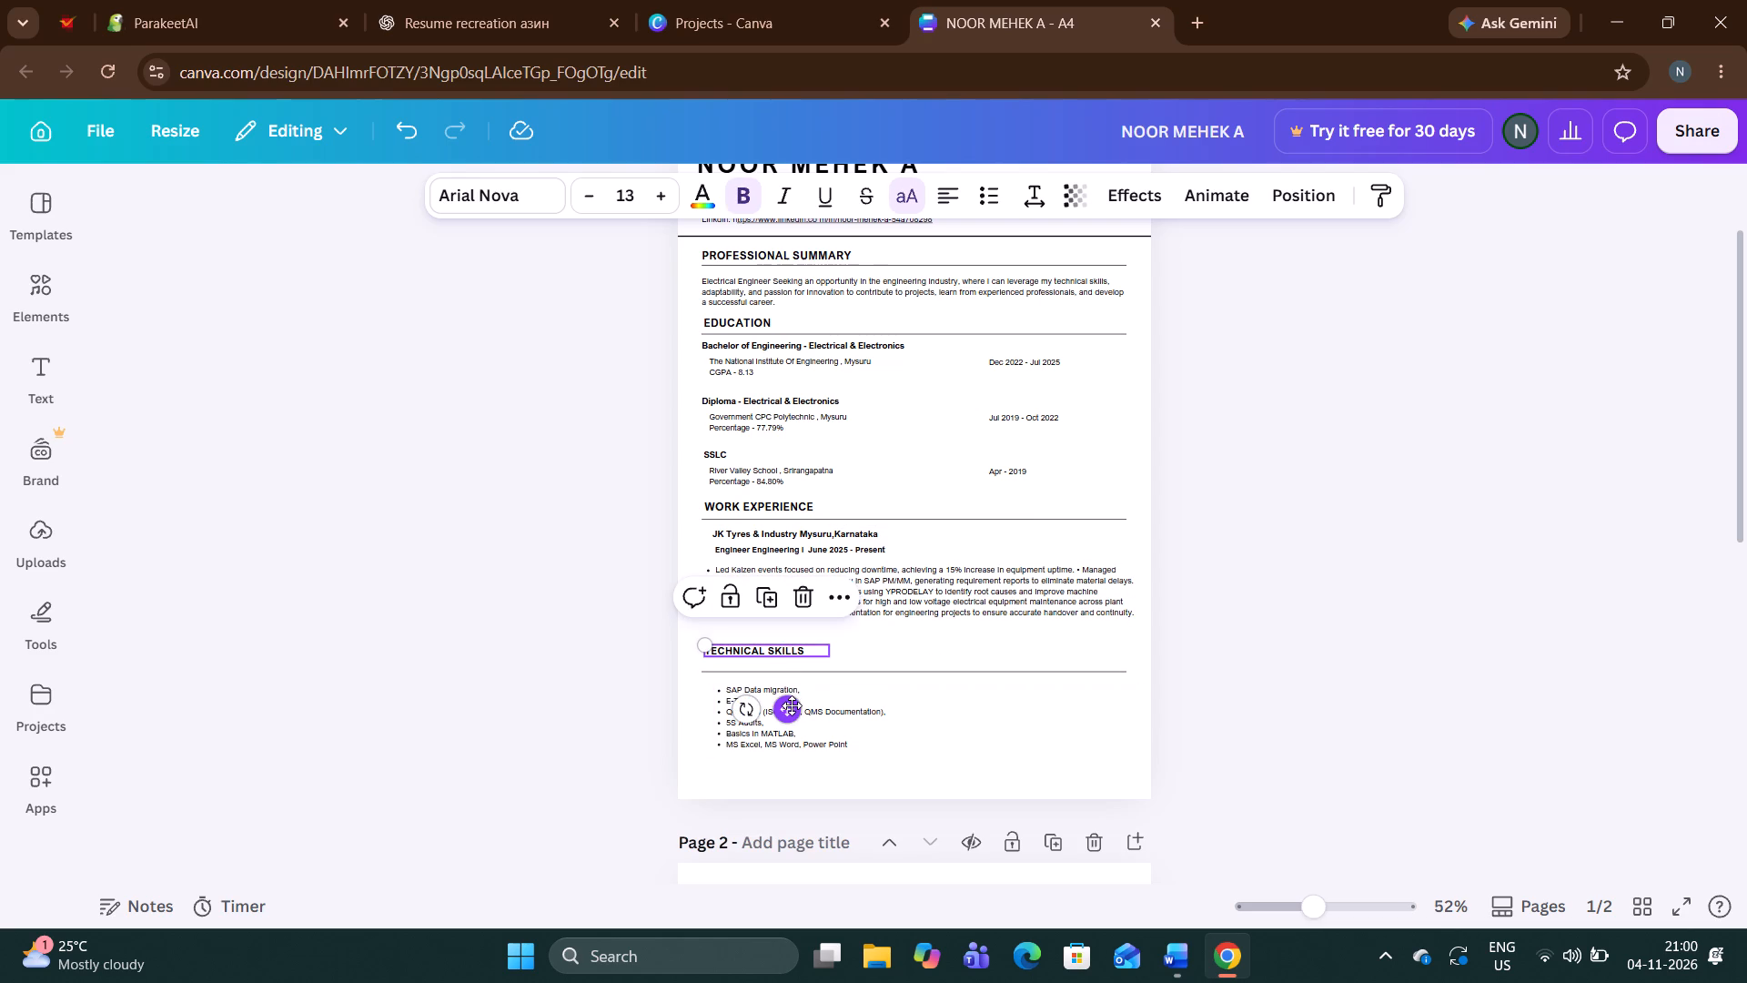
drag(792, 705, 793, 694)
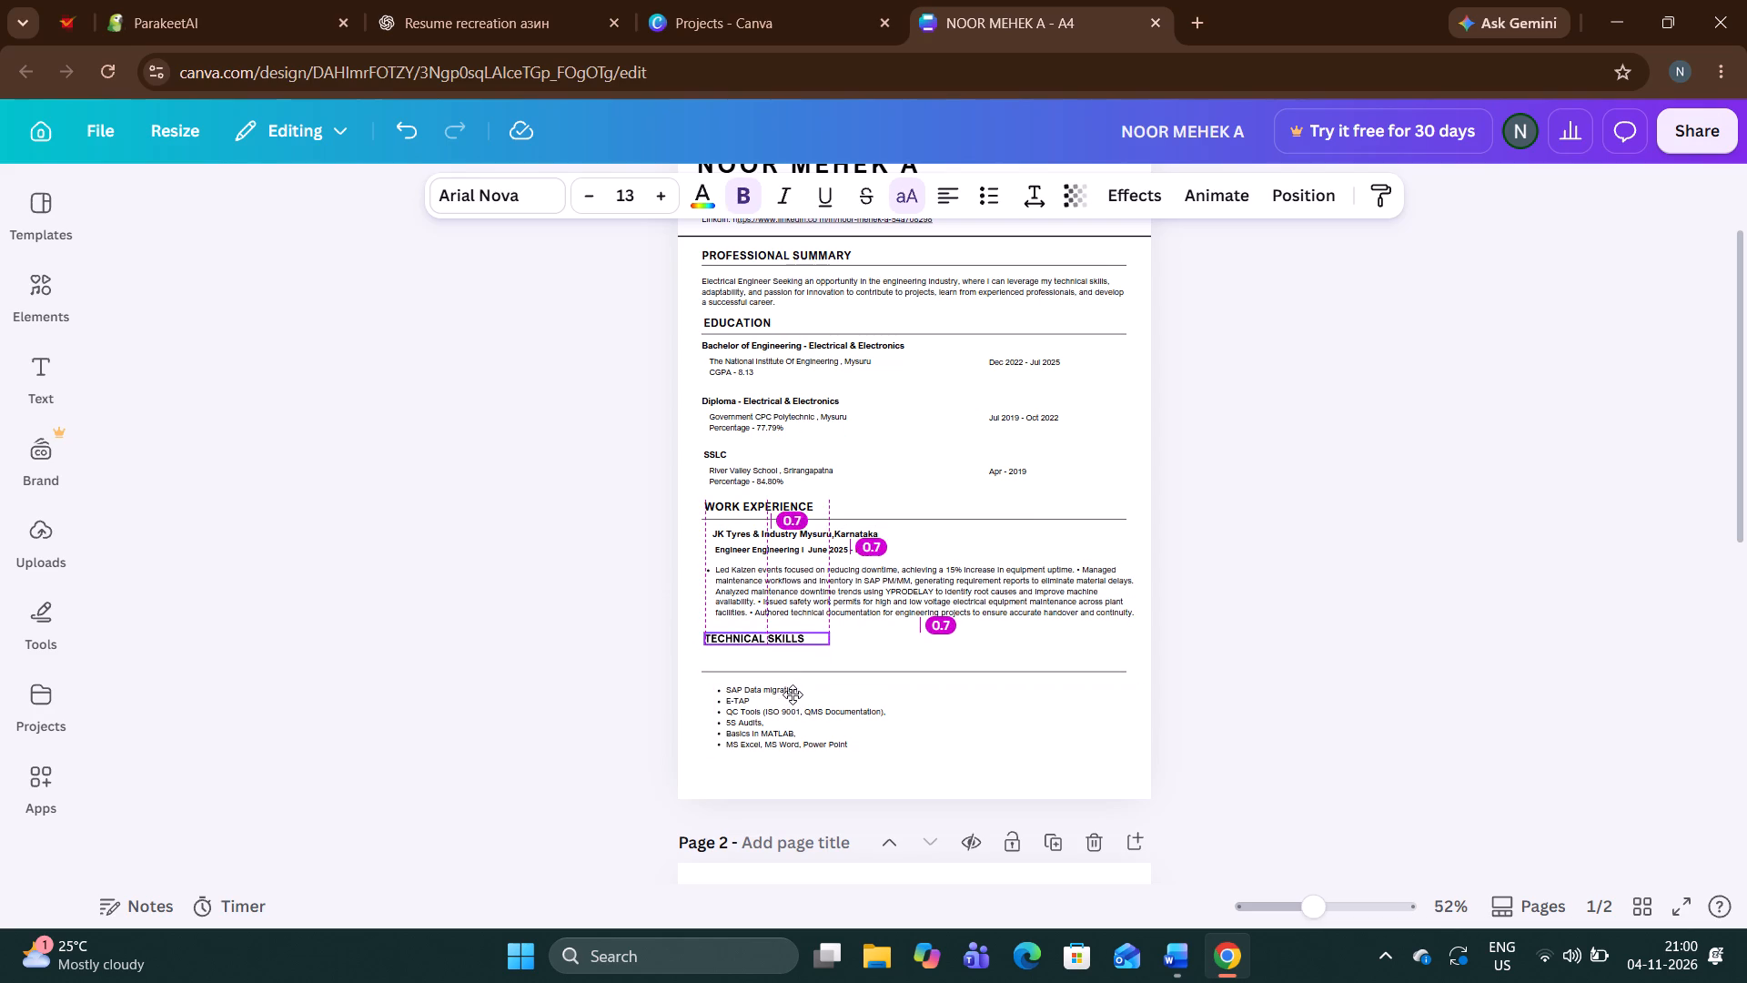
drag(793, 694, 794, 695)
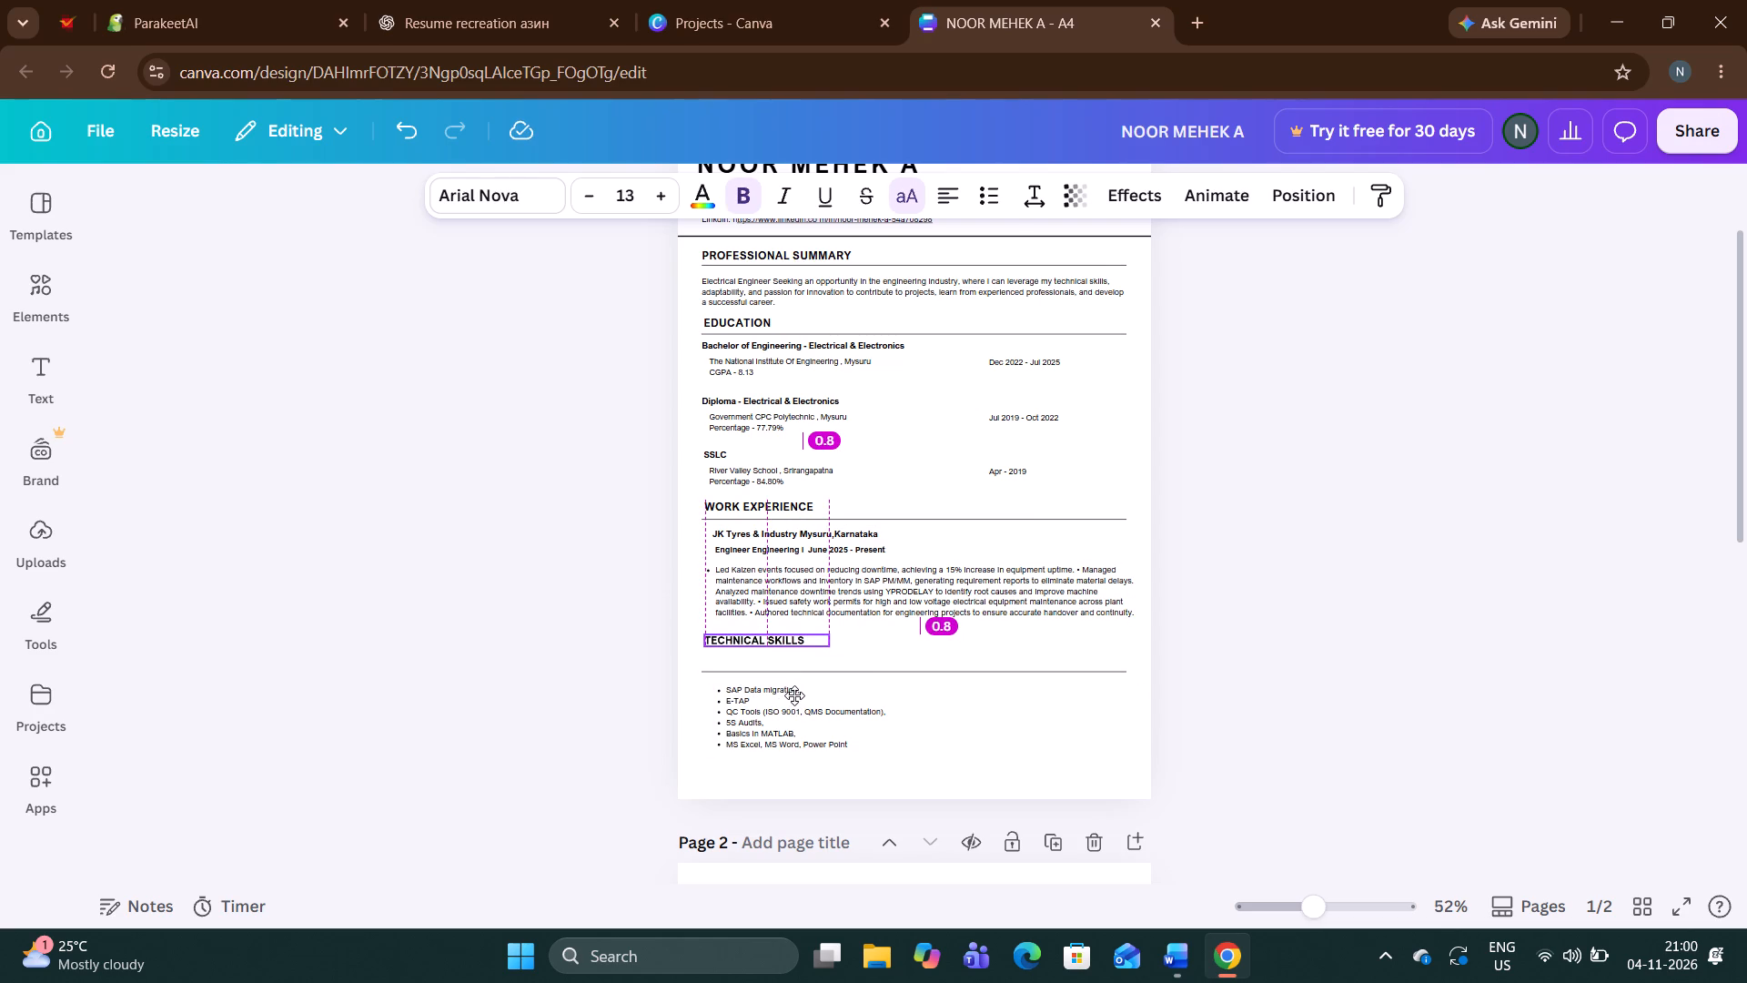
drag(794, 695, 795, 696)
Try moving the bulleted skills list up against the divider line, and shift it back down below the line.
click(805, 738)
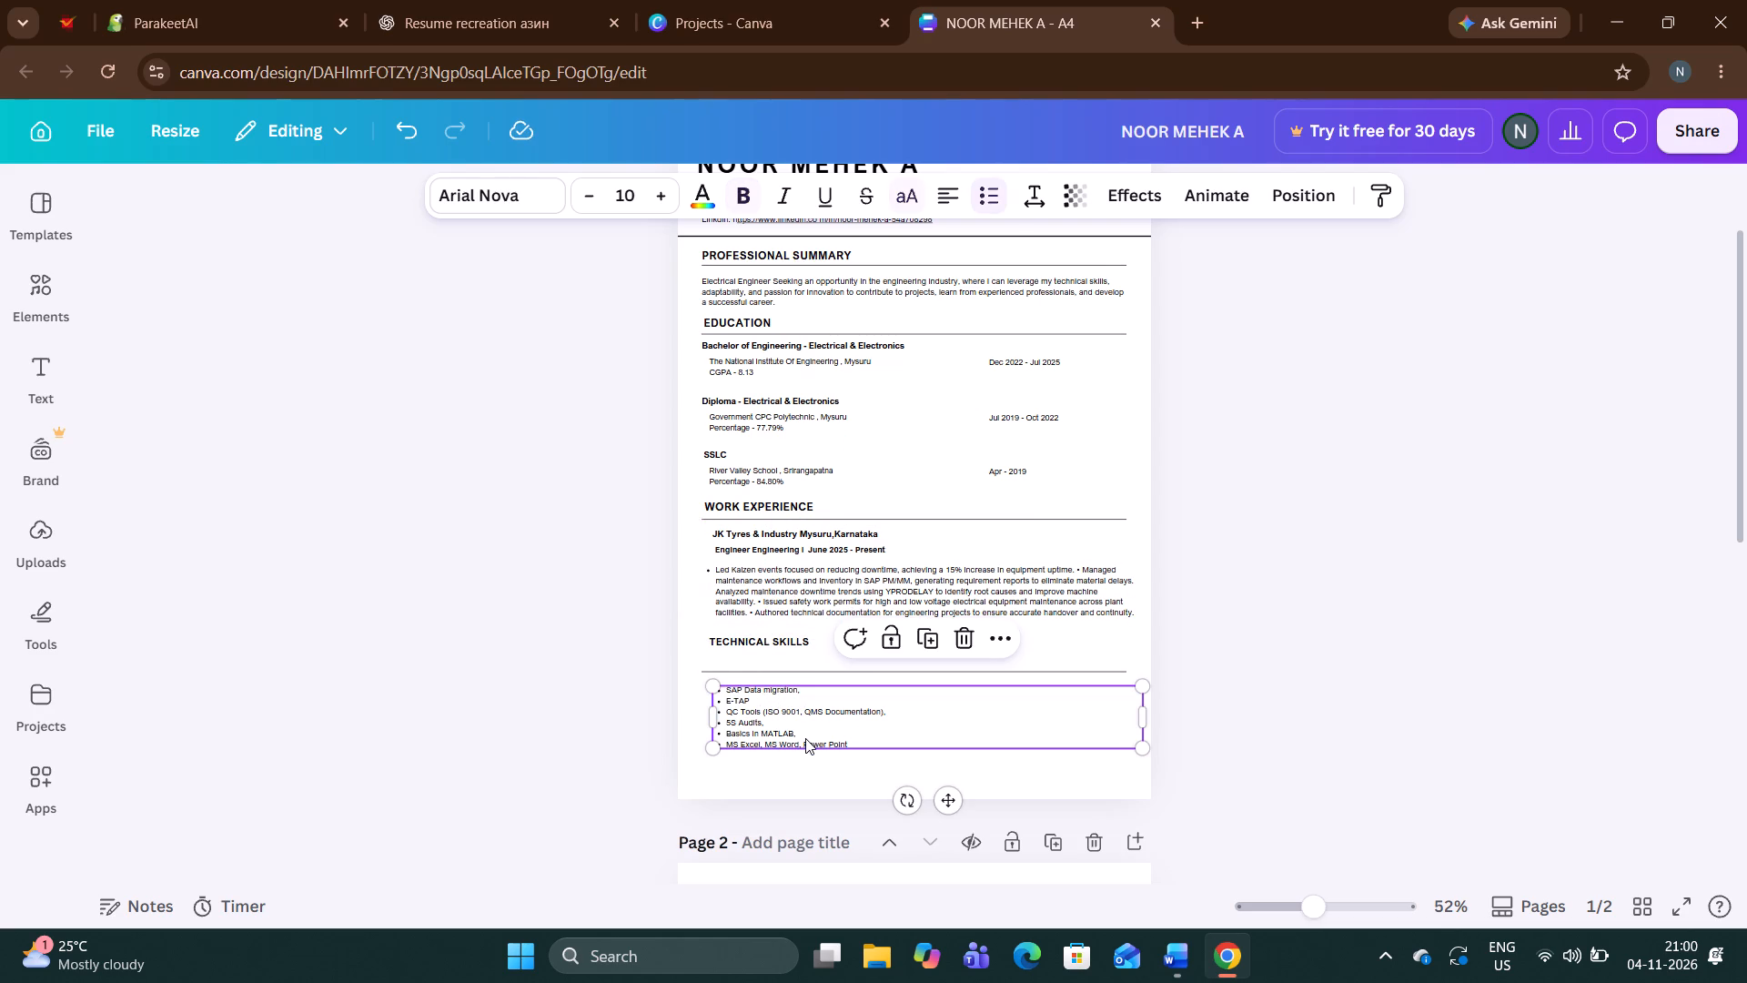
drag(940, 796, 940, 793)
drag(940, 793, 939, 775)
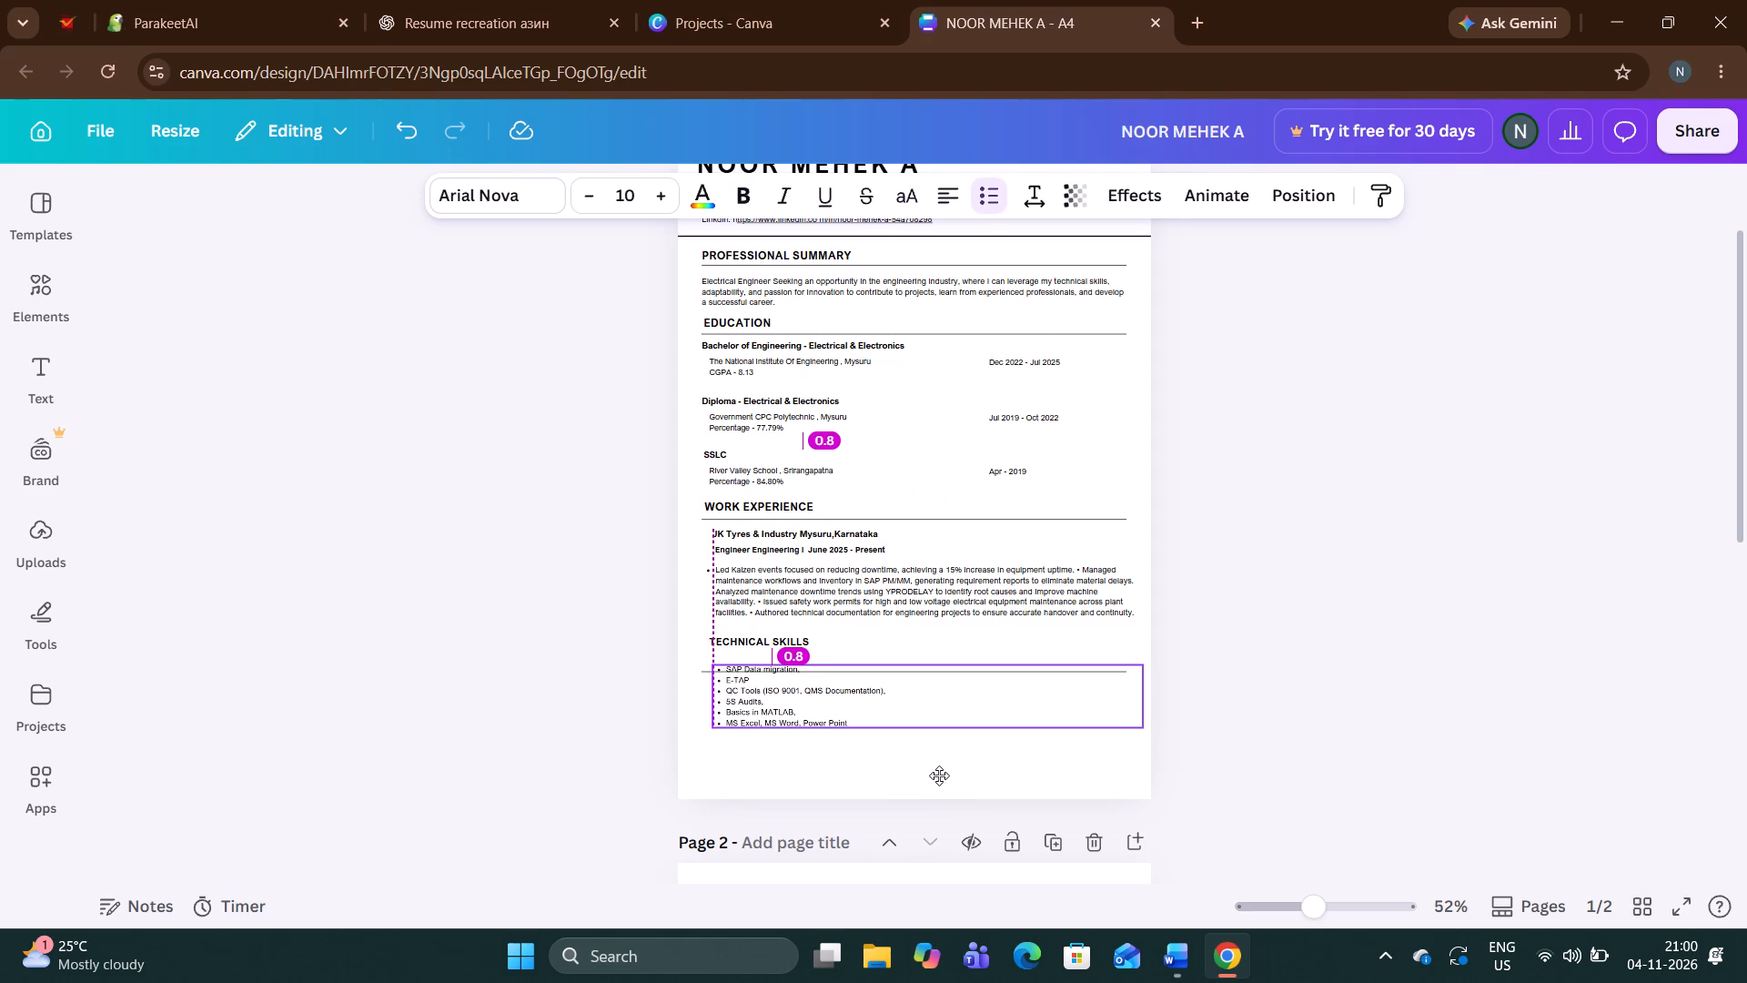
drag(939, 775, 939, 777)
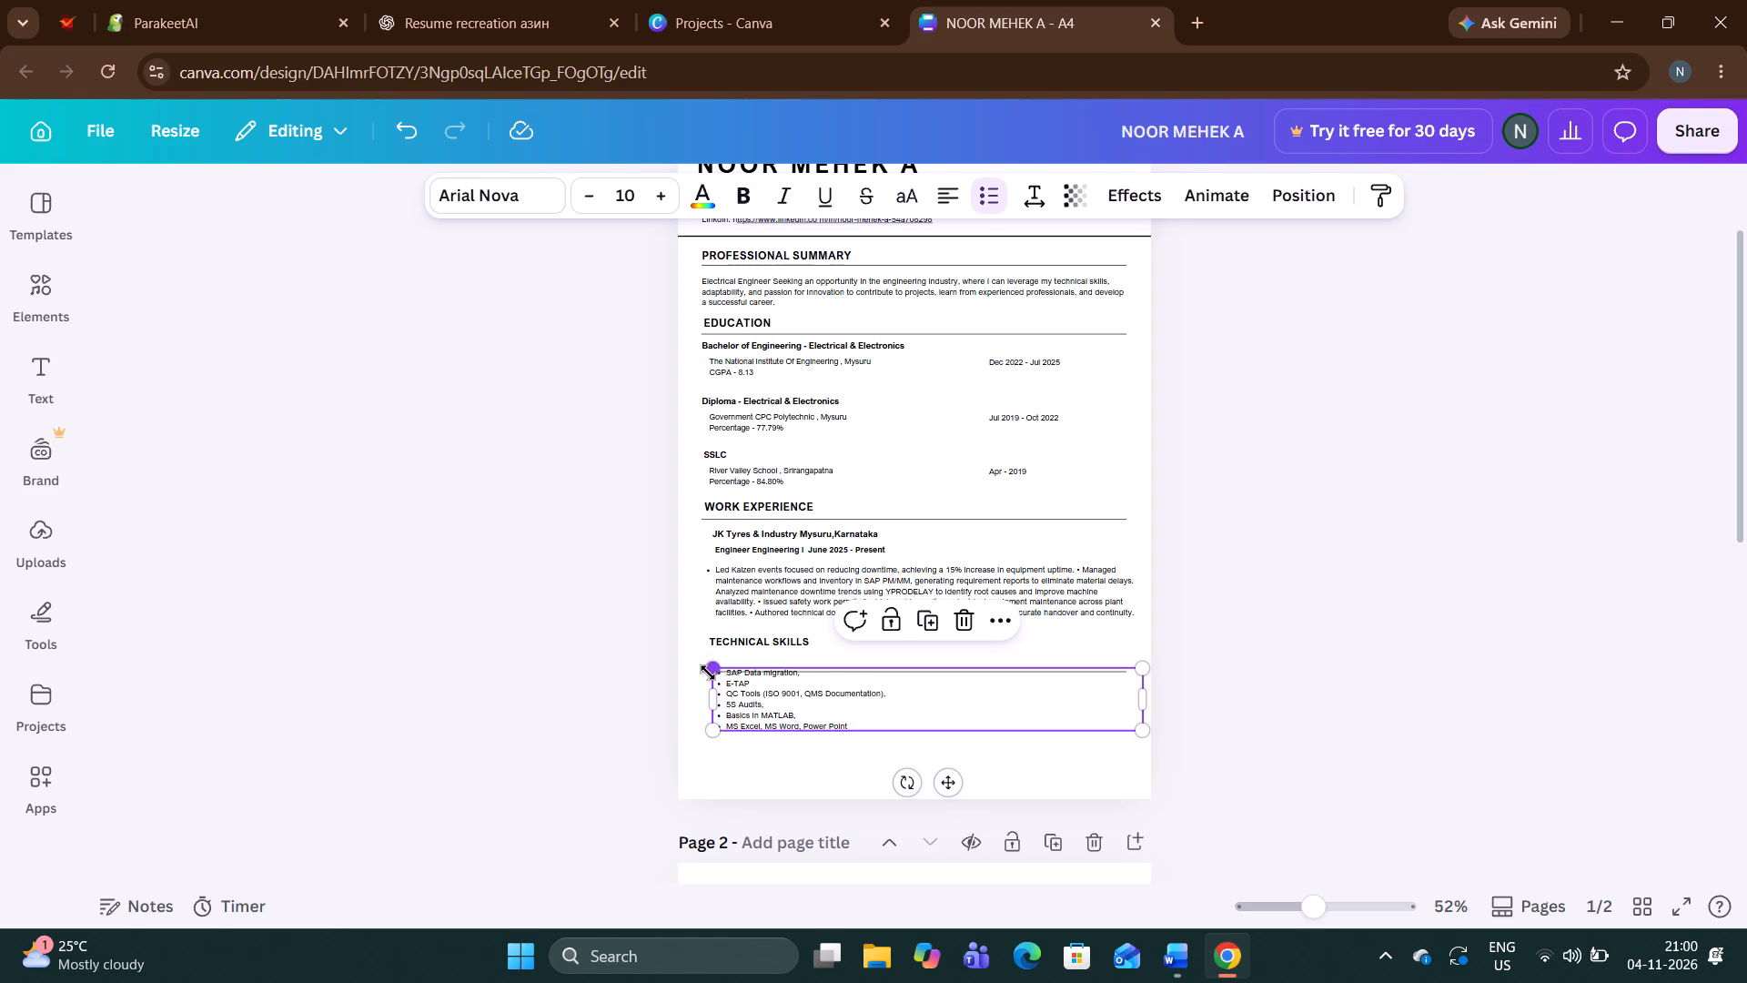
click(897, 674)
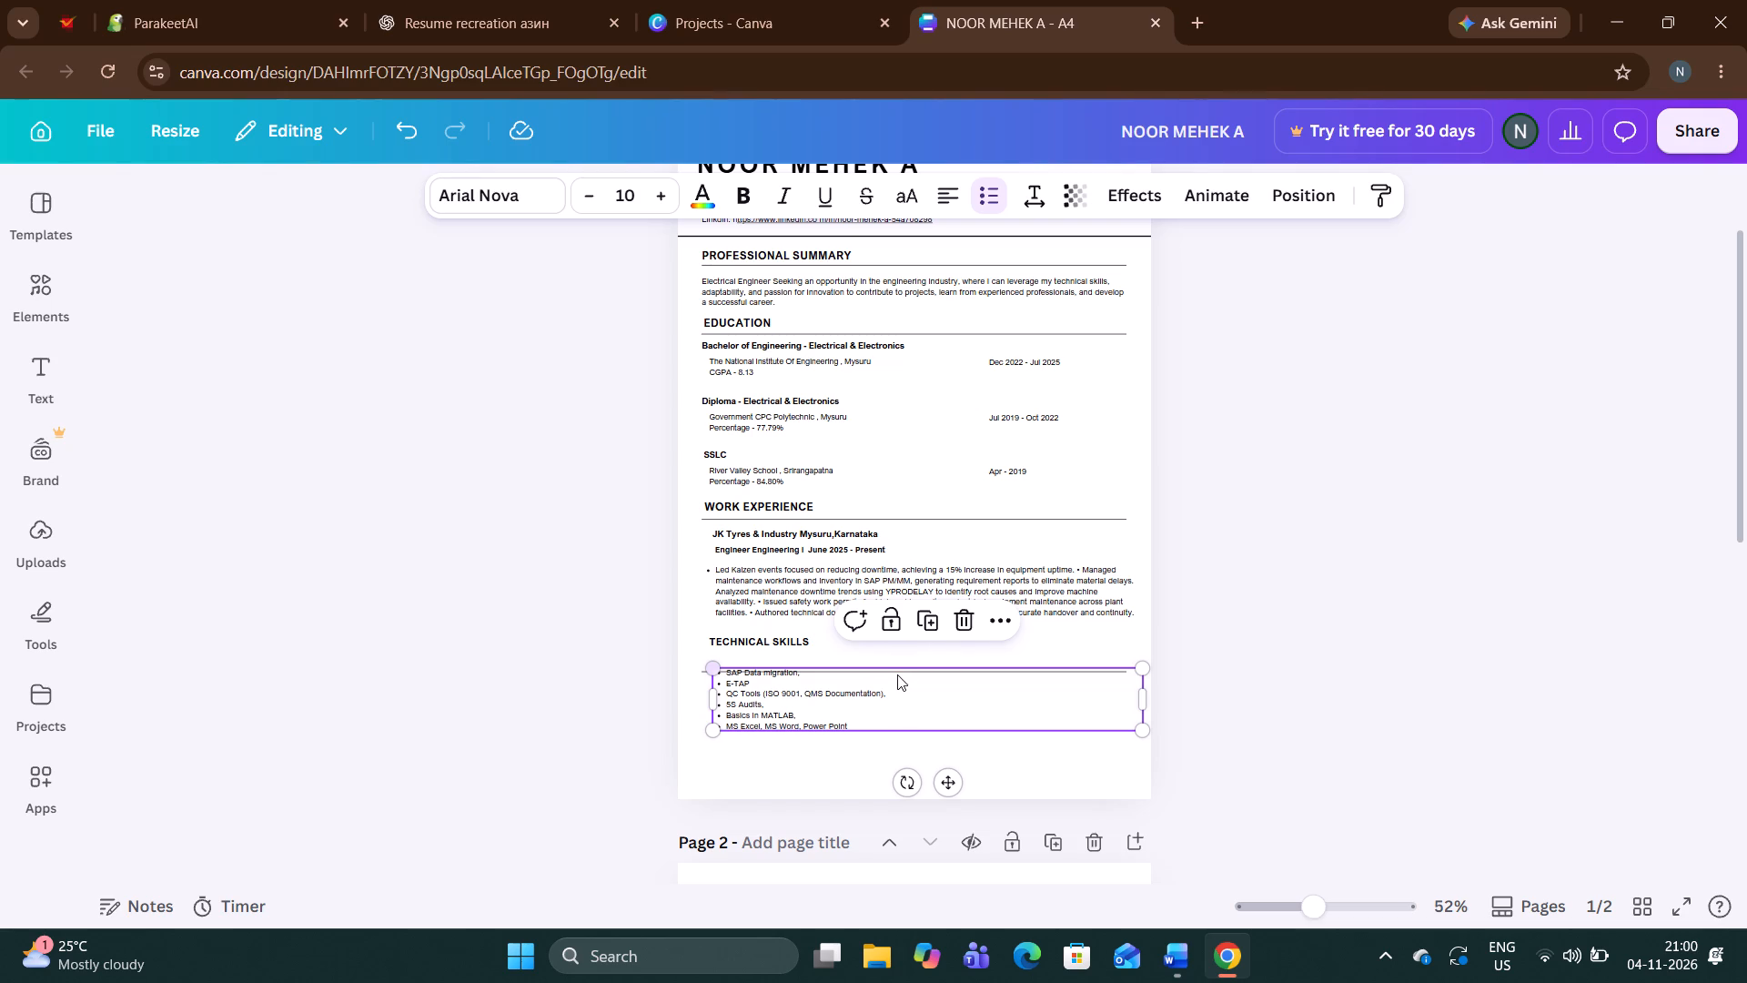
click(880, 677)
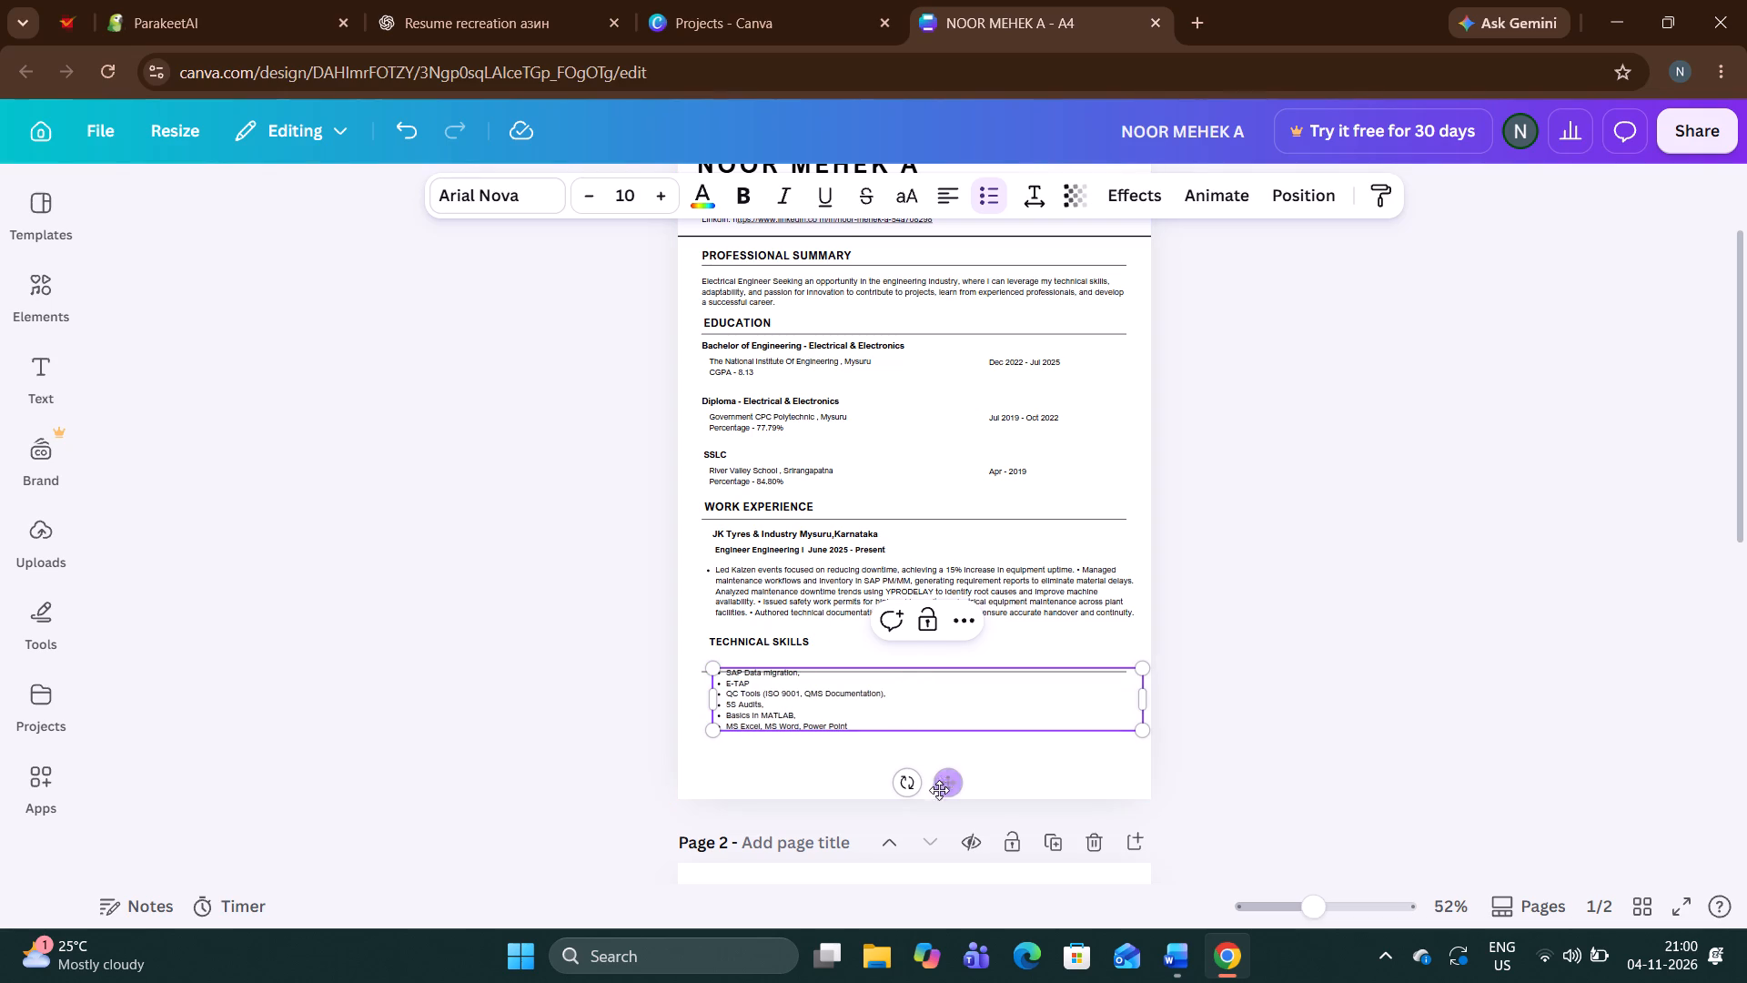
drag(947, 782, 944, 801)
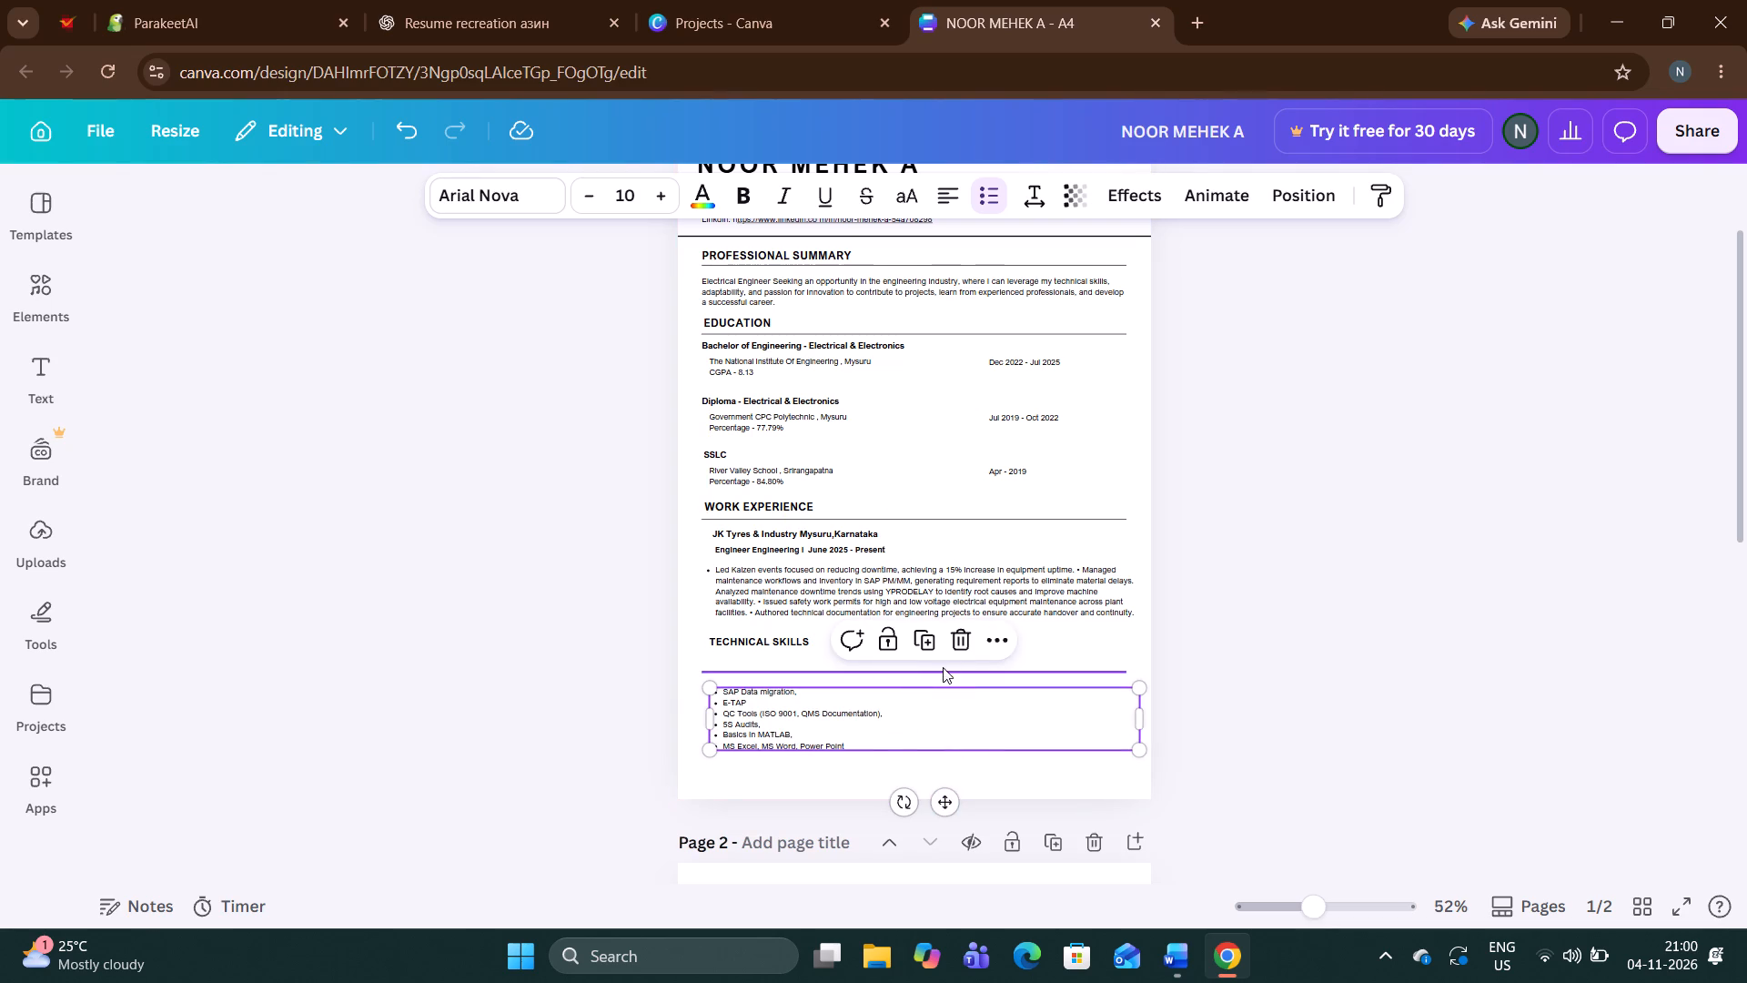
Raise the divider line closer under the TECHNICAL SKILLS heading, with a gap of about 0.5.
click(941, 668)
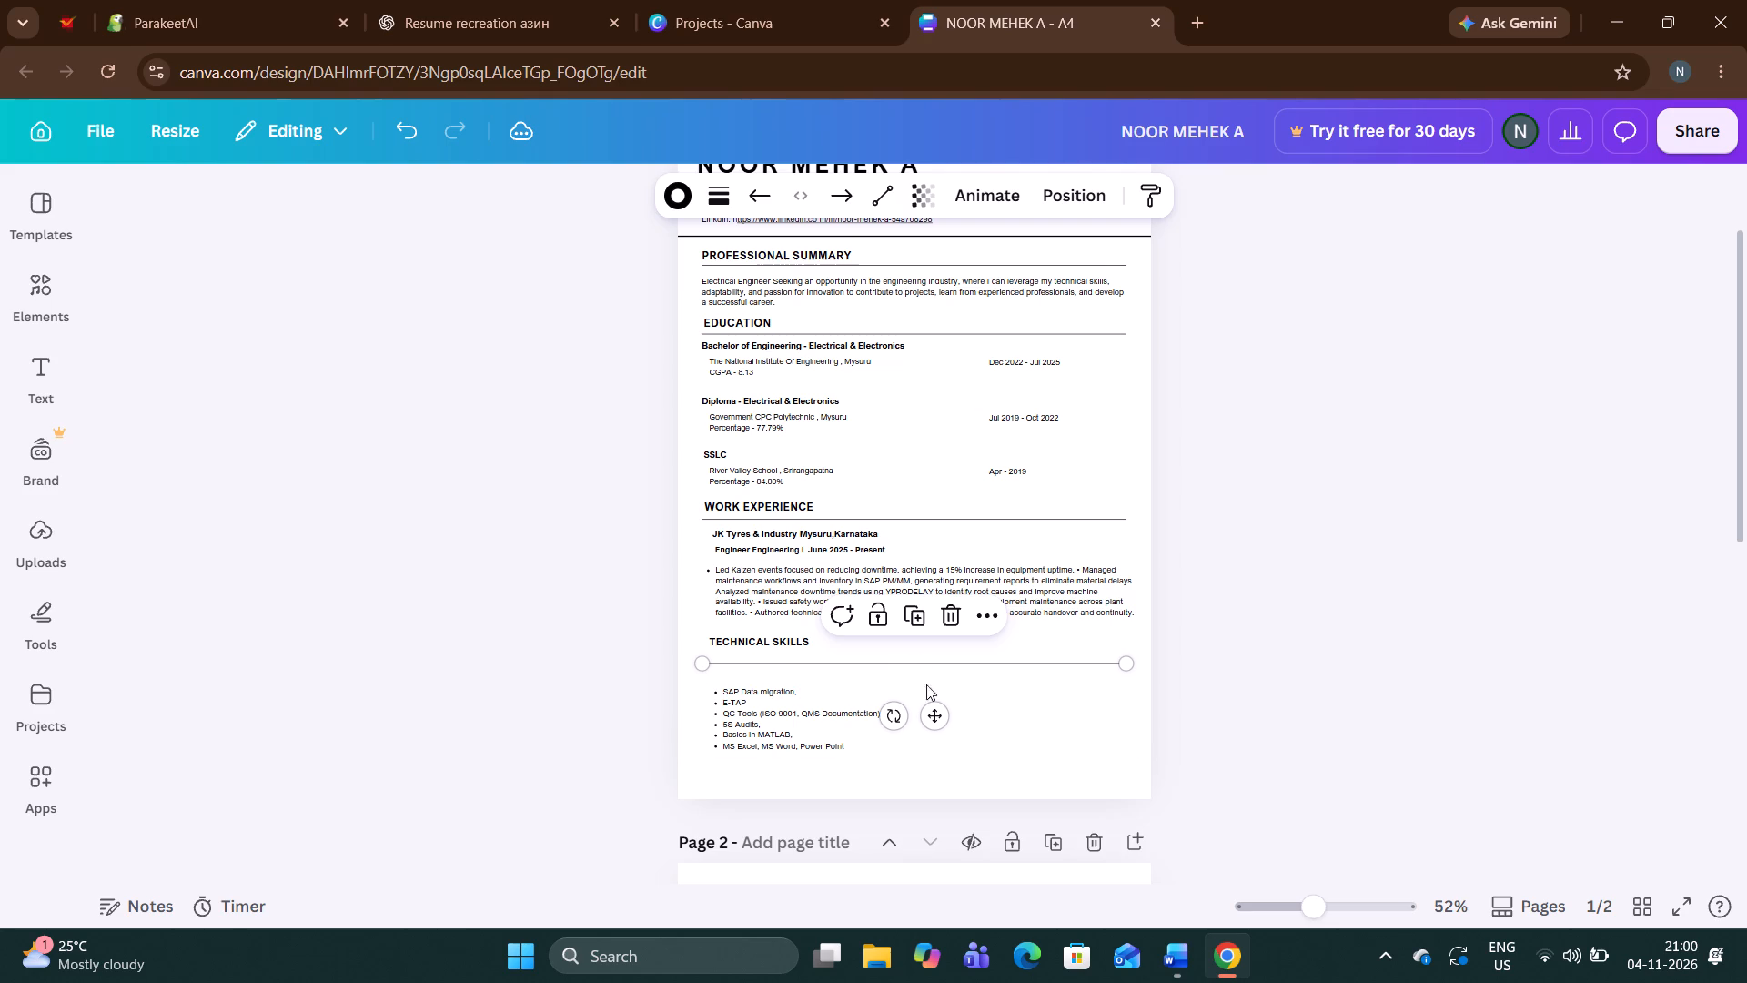
click(917, 662)
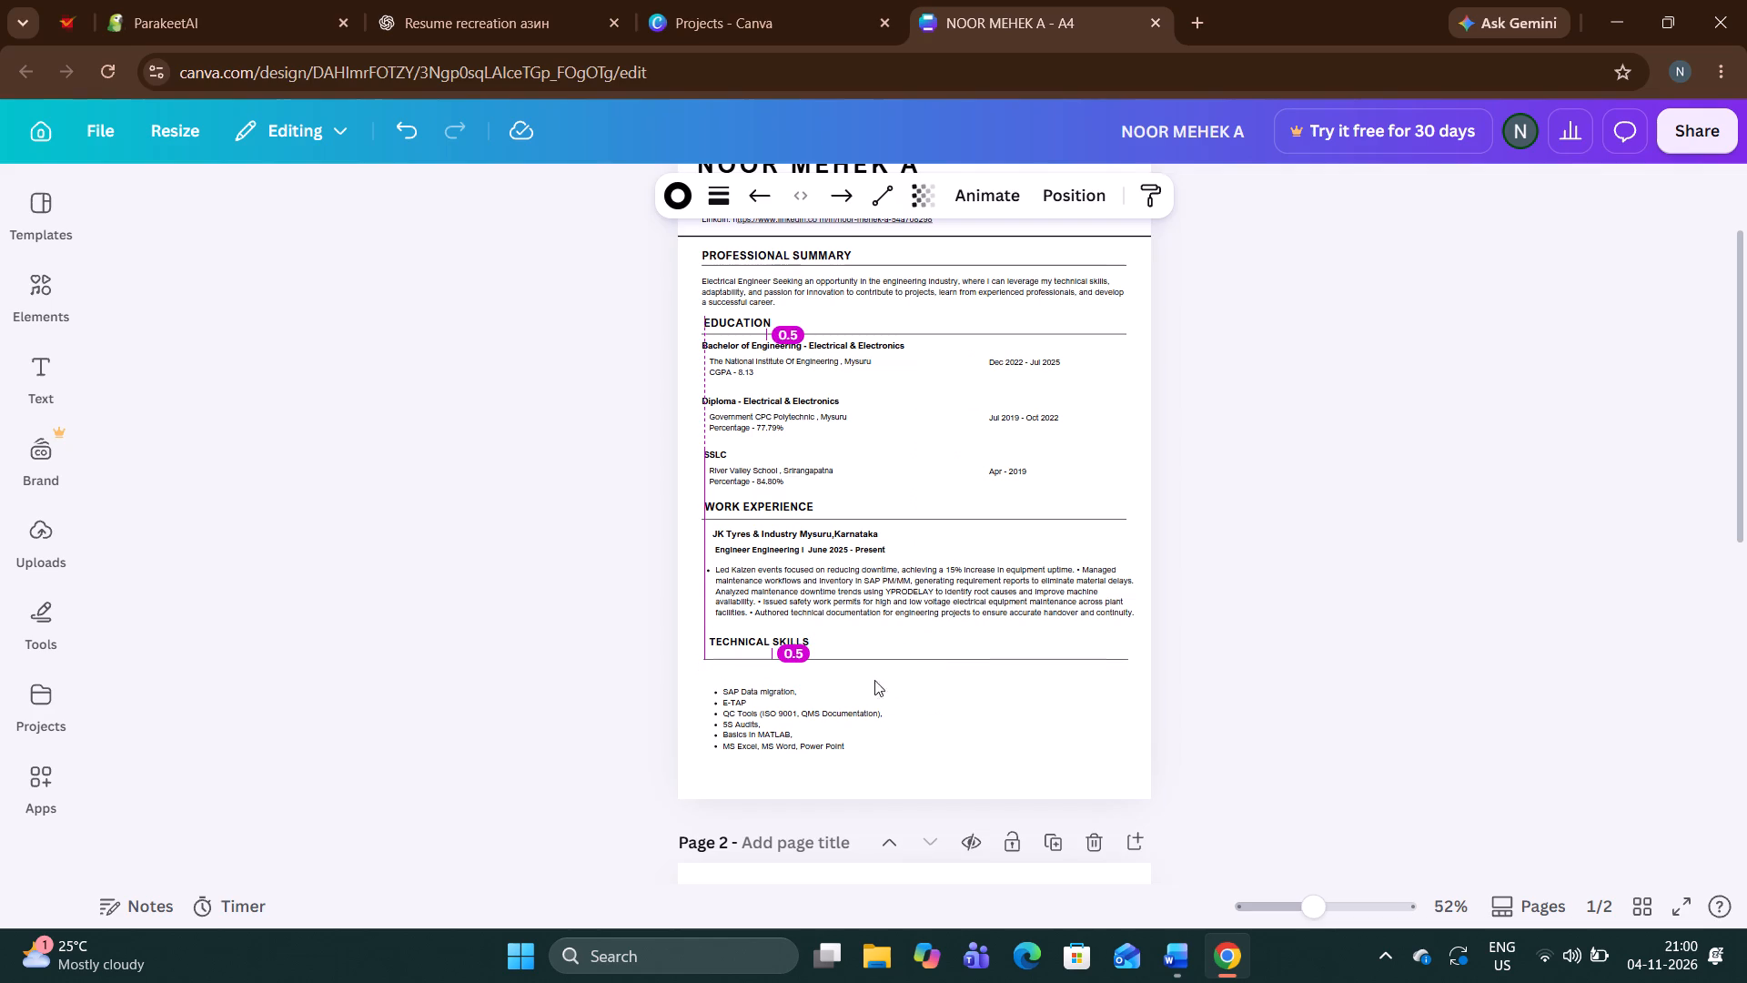
Move the bulleted technical skills list up to about 0.6 below its divider line and slightly left, and save the design.
click(810, 706)
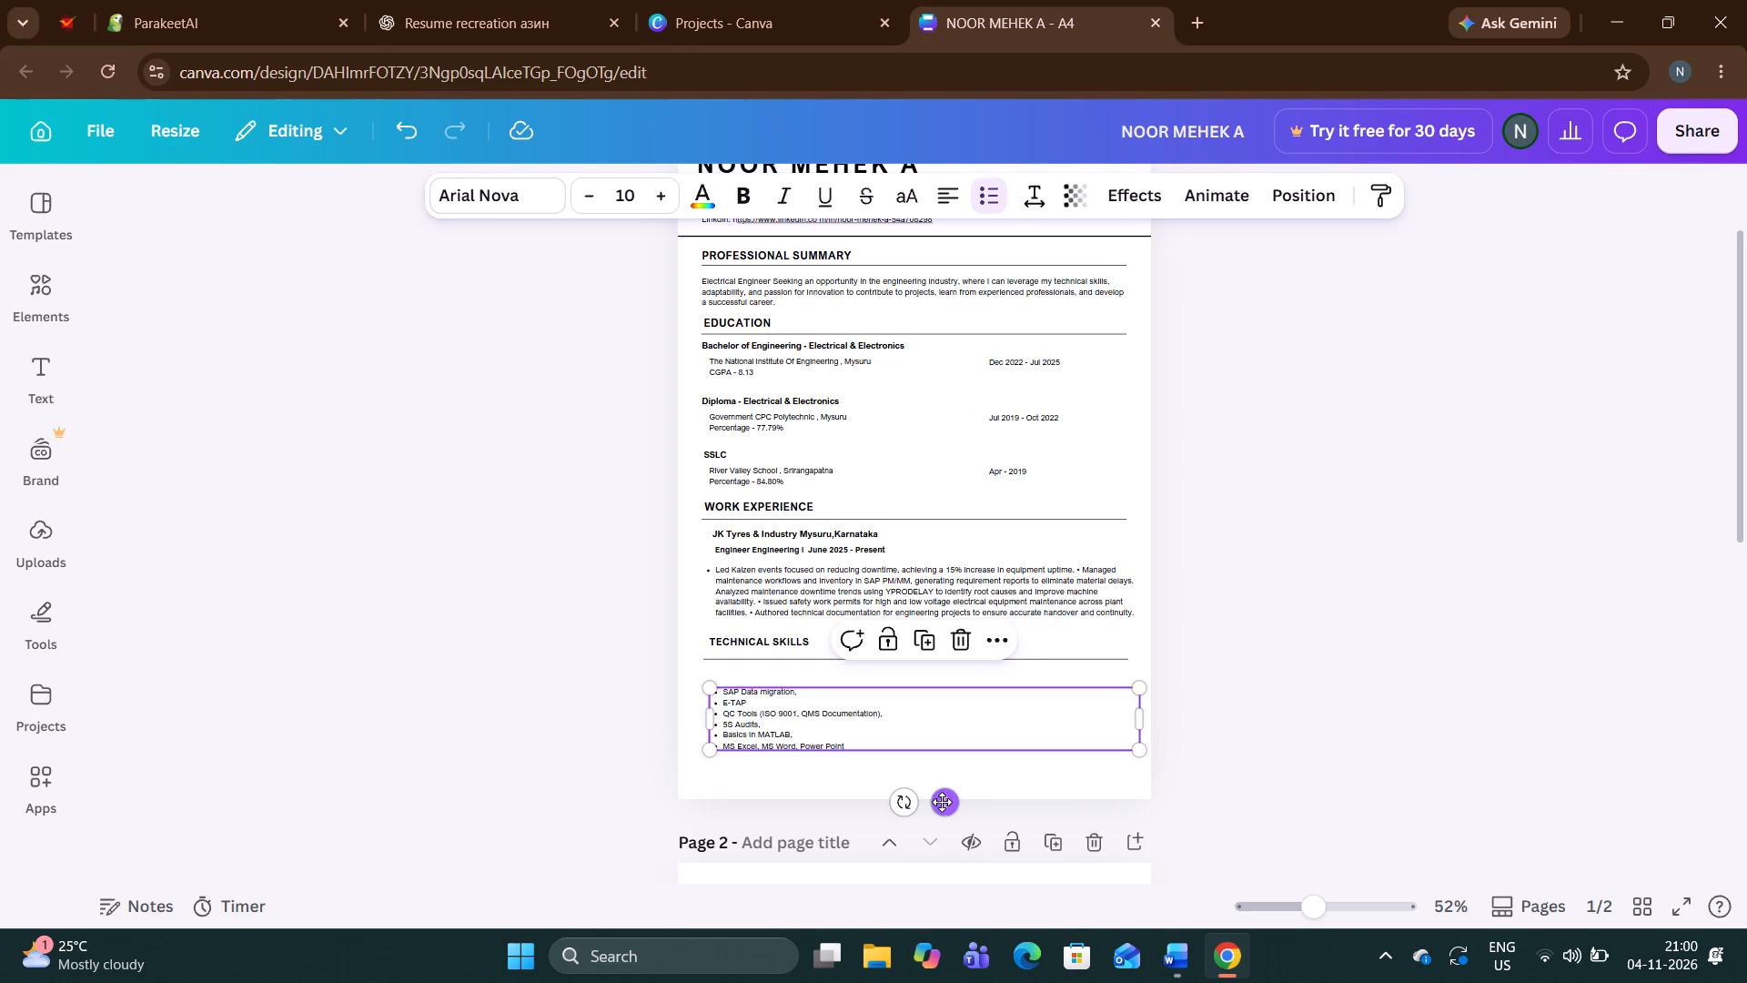
drag(942, 802, 944, 786)
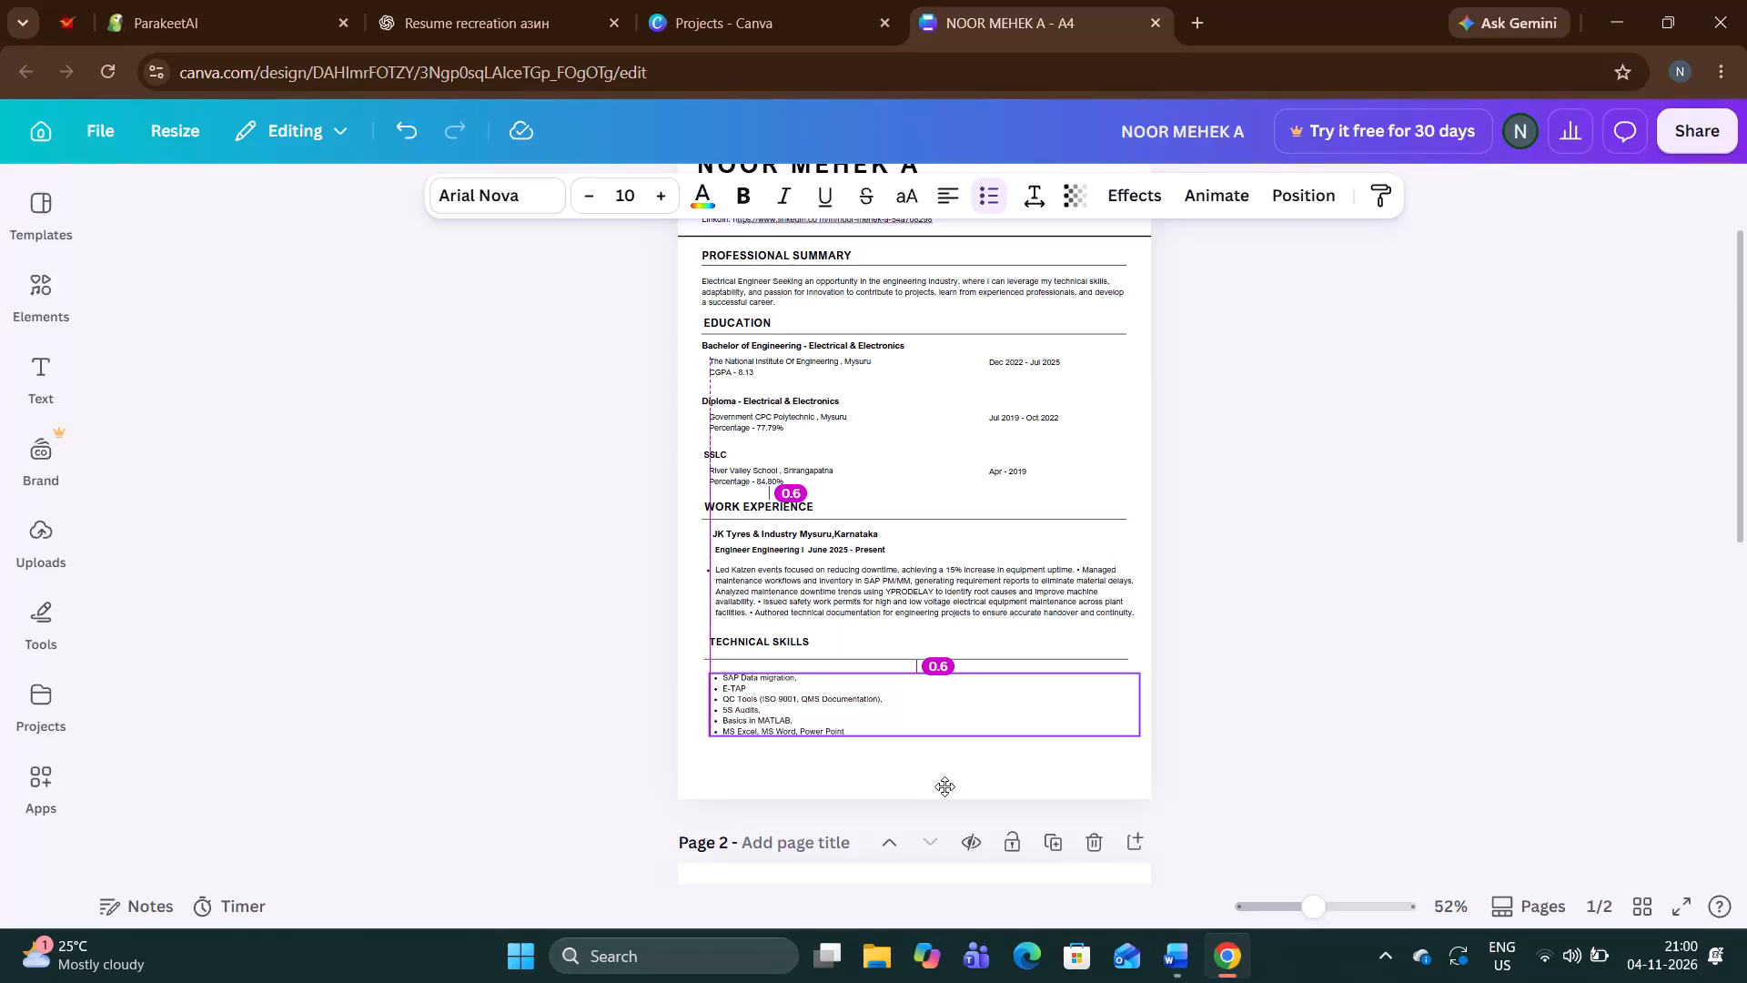
drag(944, 786, 942, 787)
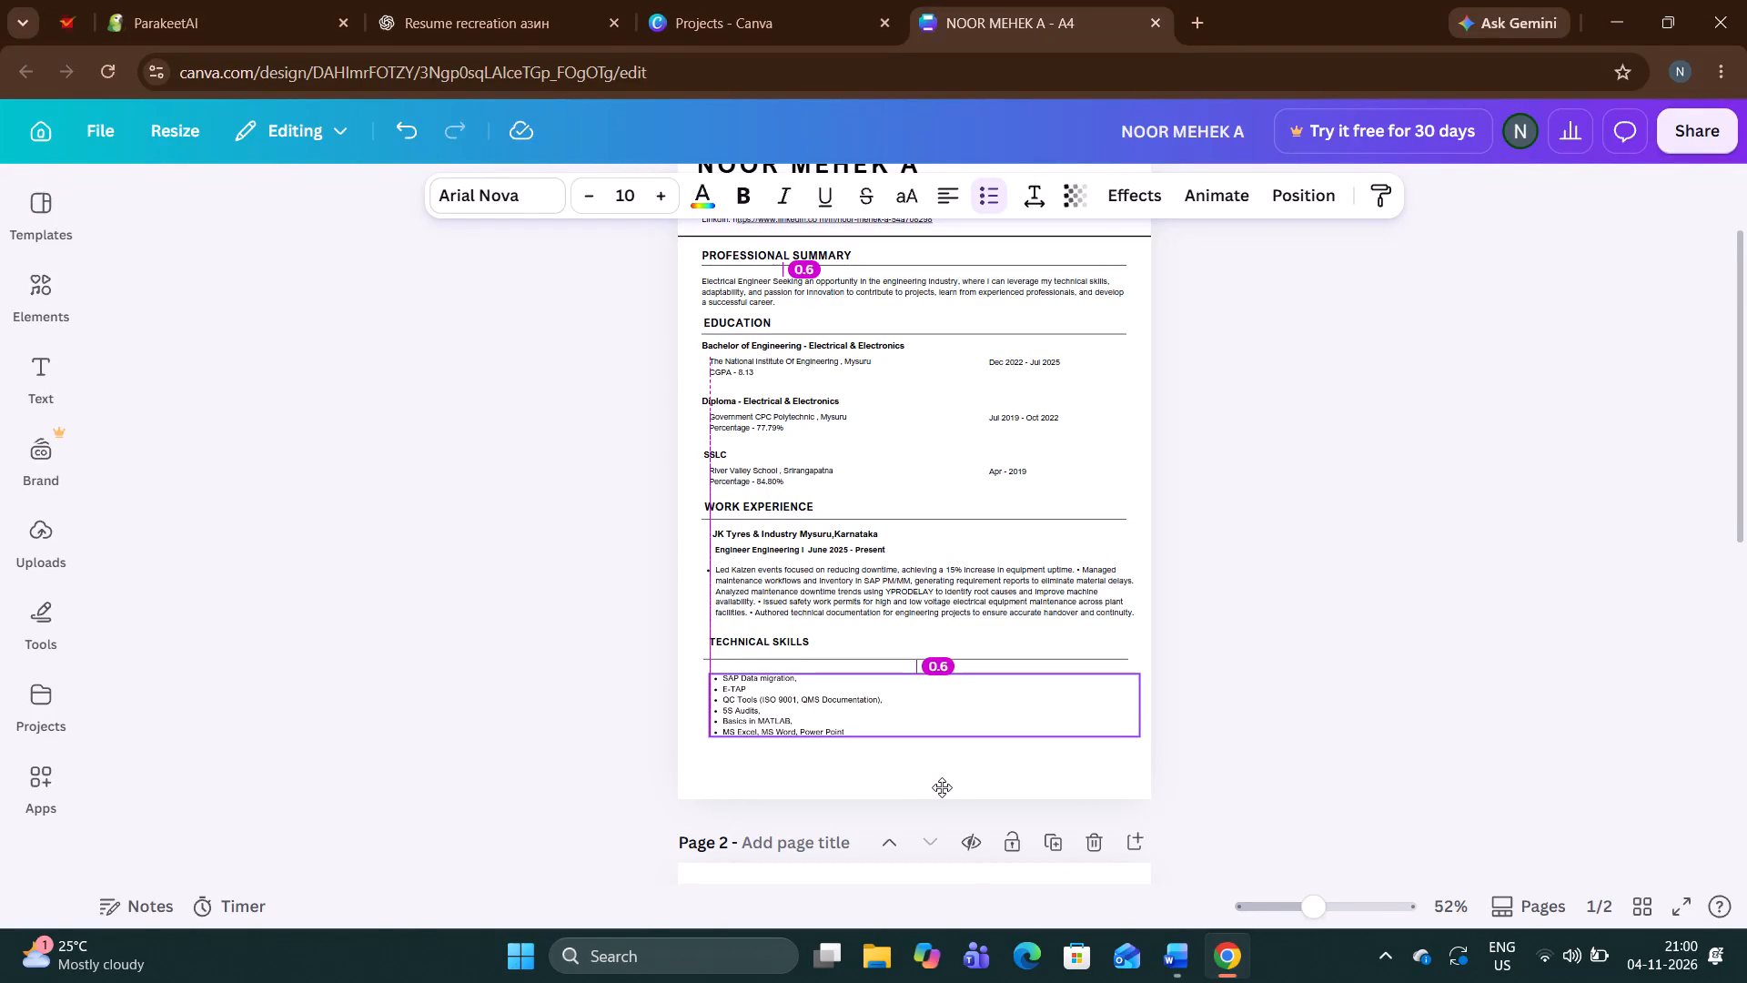
drag(942, 787, 937, 788)
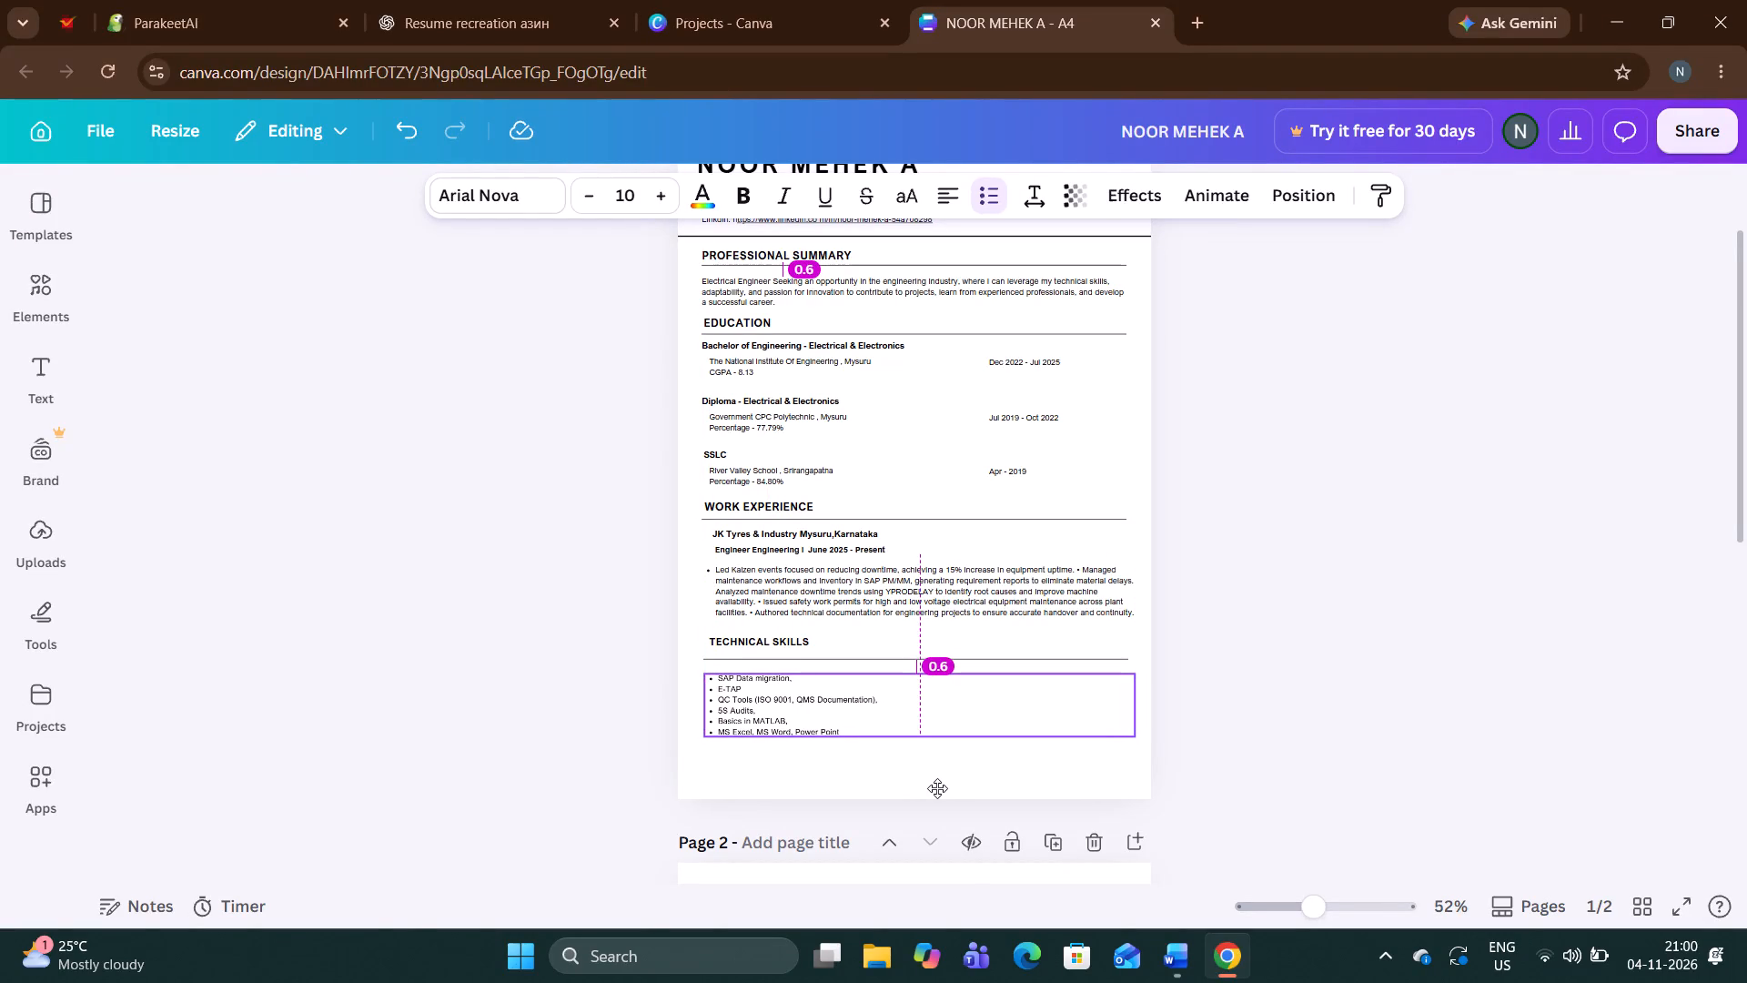
drag(937, 788, 935, 788)
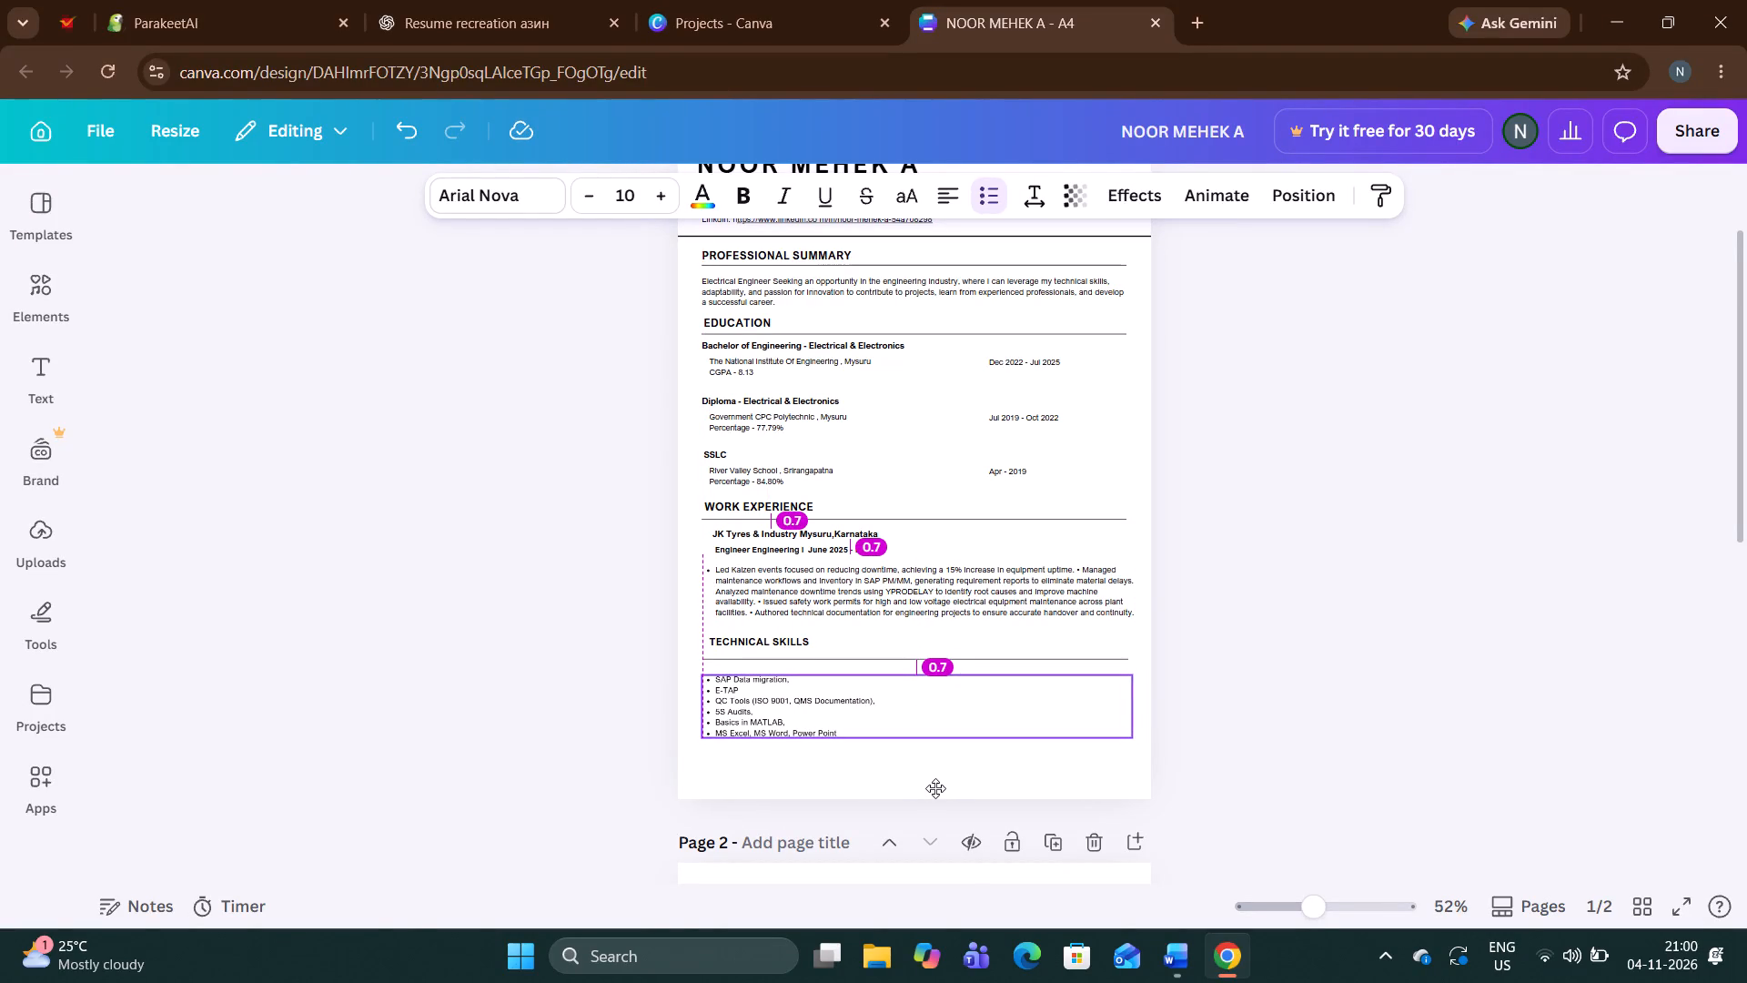
drag(935, 788, 936, 785)
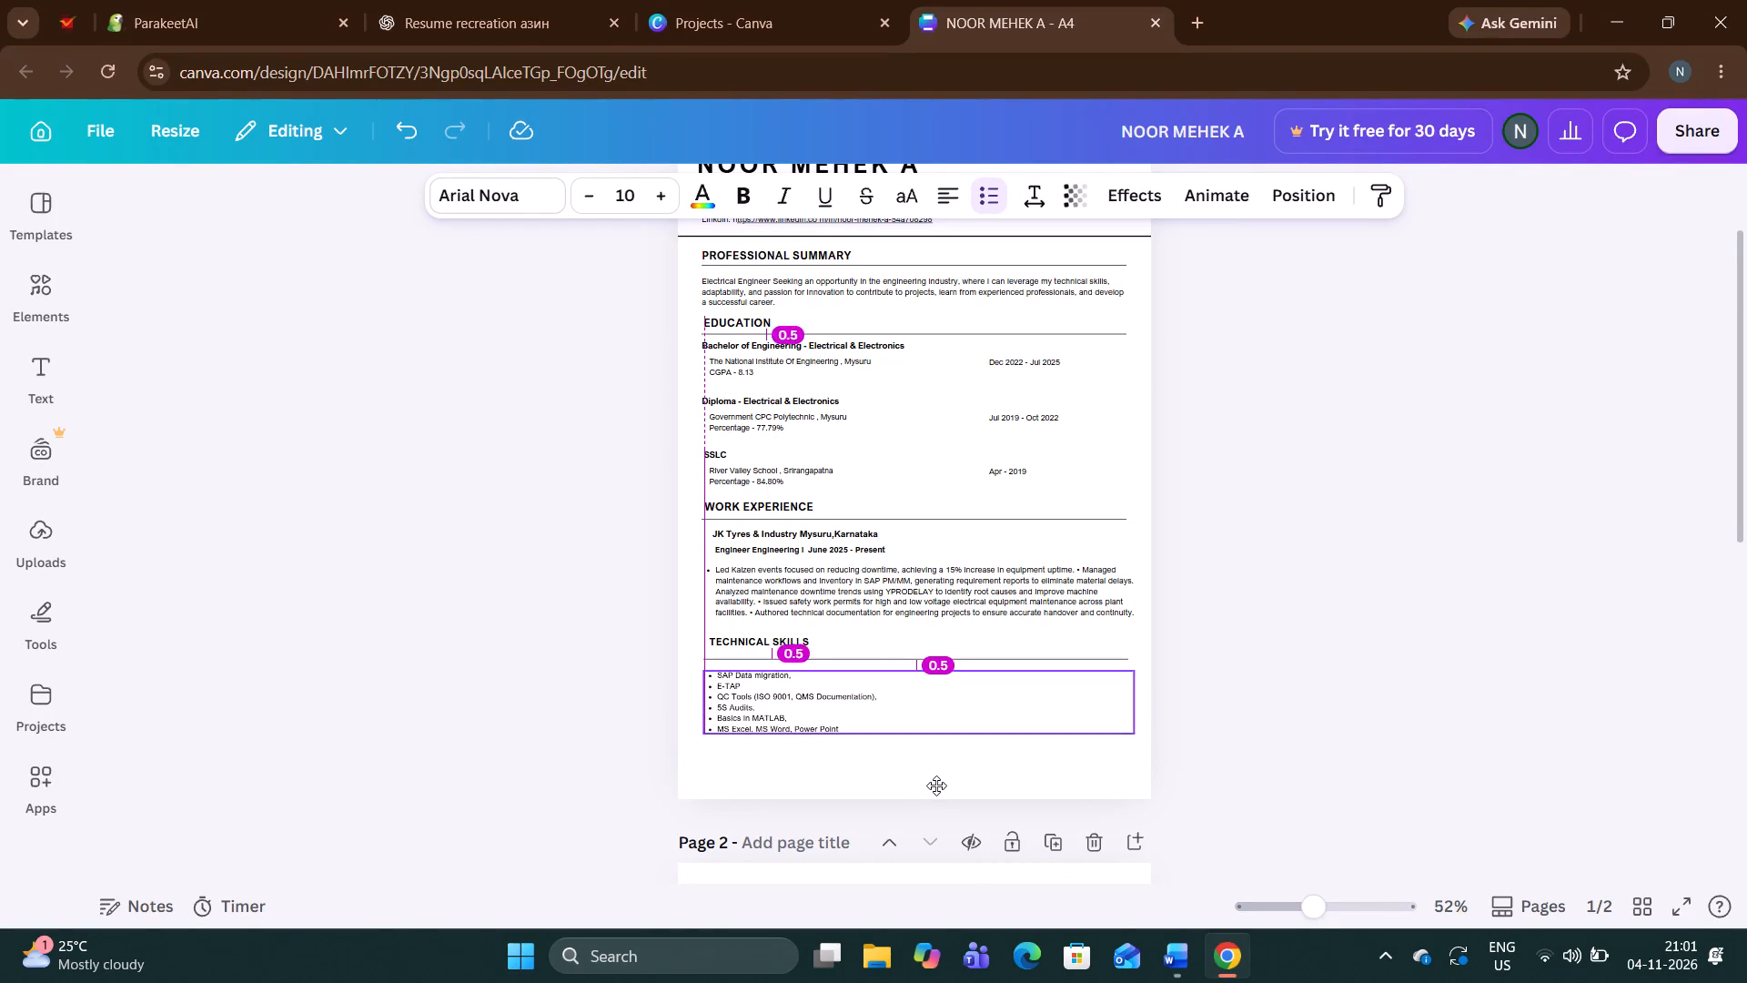
drag(936, 785, 936, 787)
click(1237, 701)
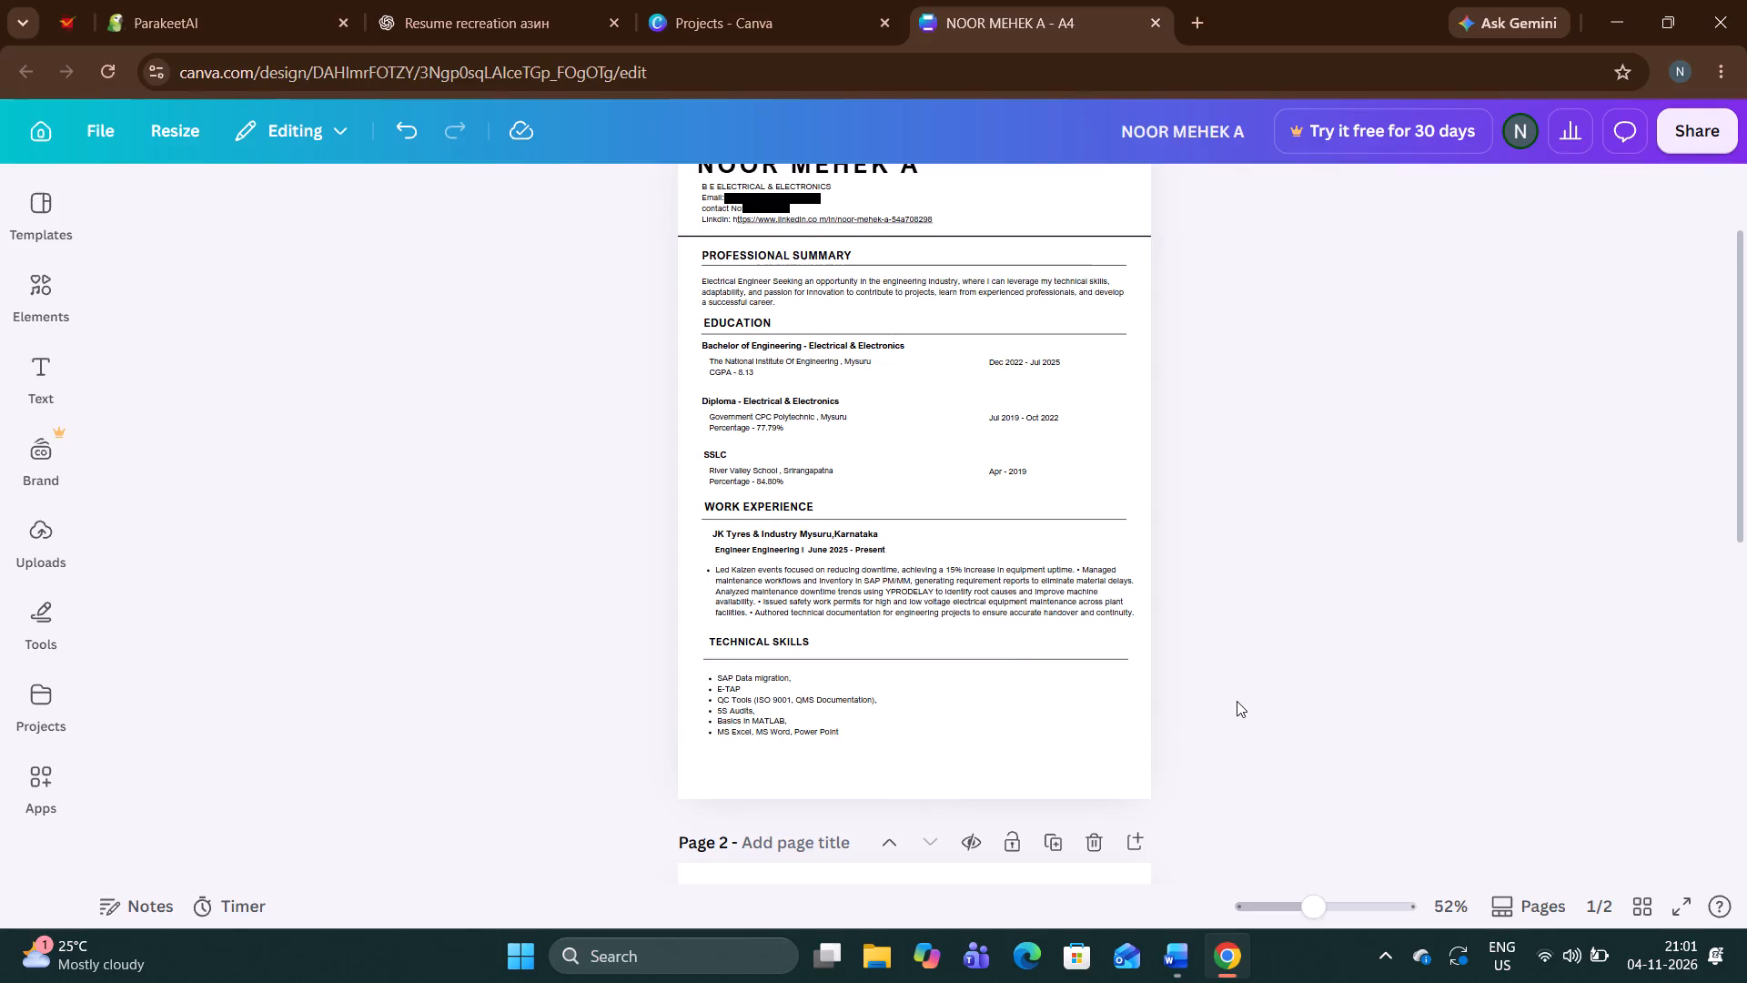
key(ctrl+s)
Change the SKILLS heading on page 2 to SOFT SKILLS.
scroll(1237, 701, down, 4)
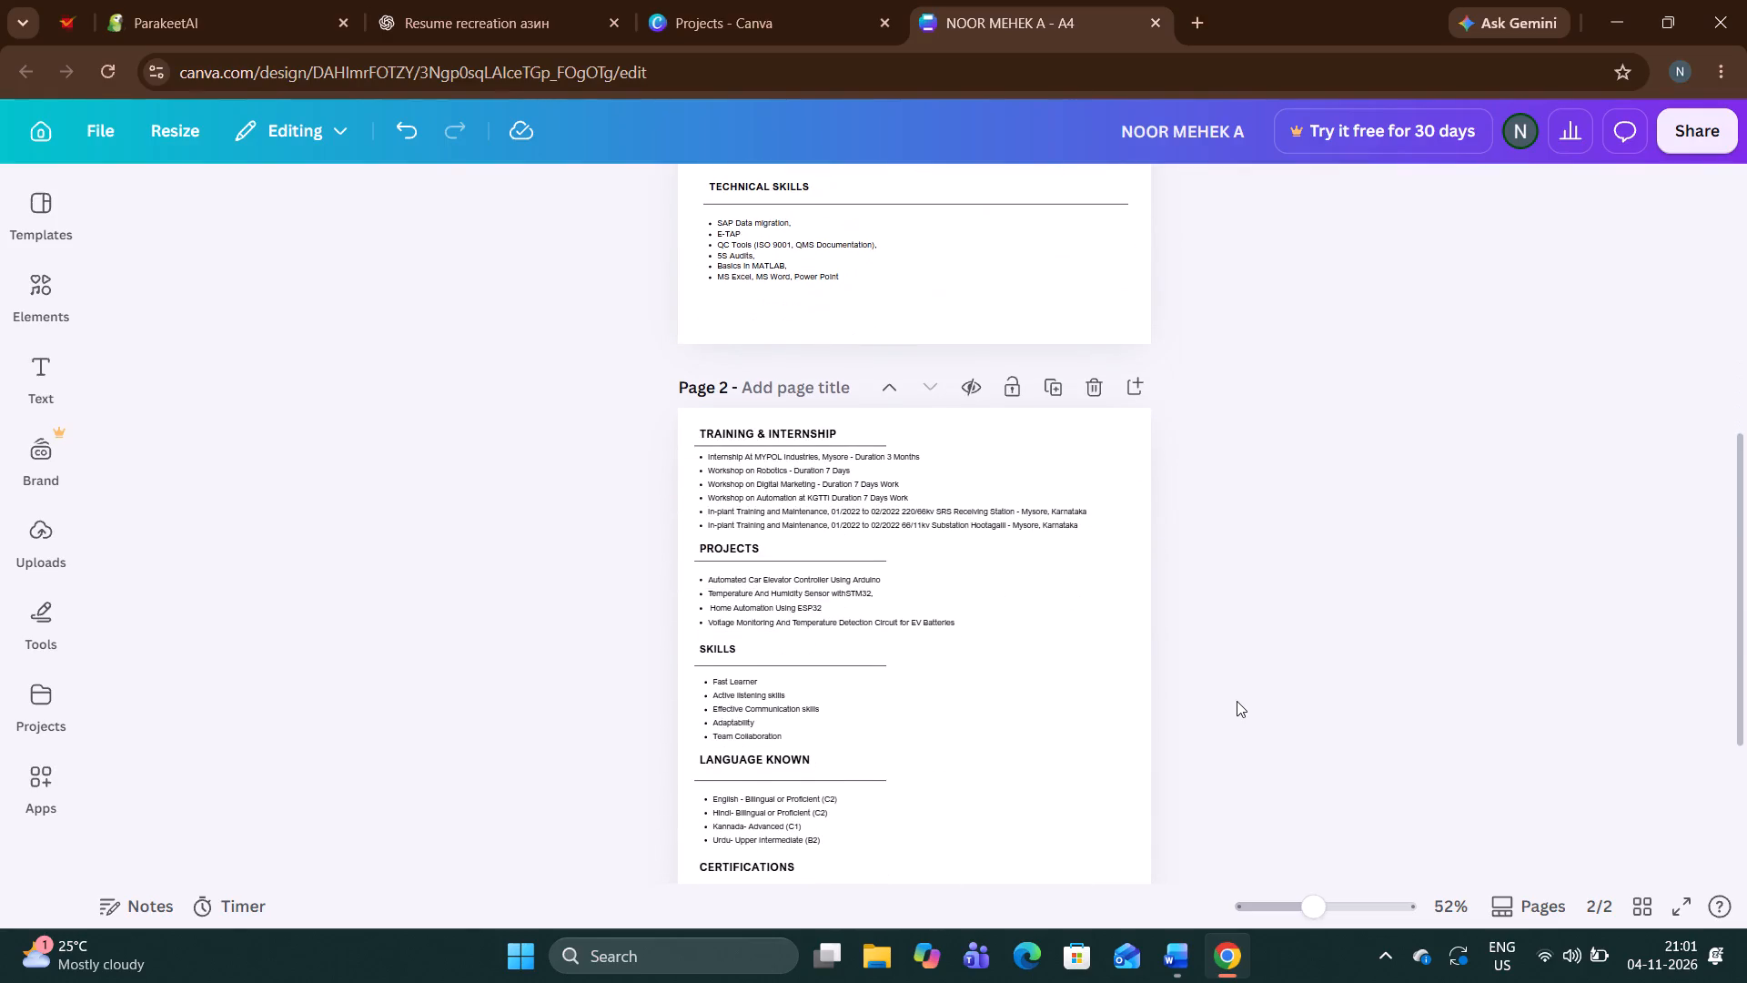
scroll(1237, 701, down, 1)
scroll(1237, 701, up, 1)
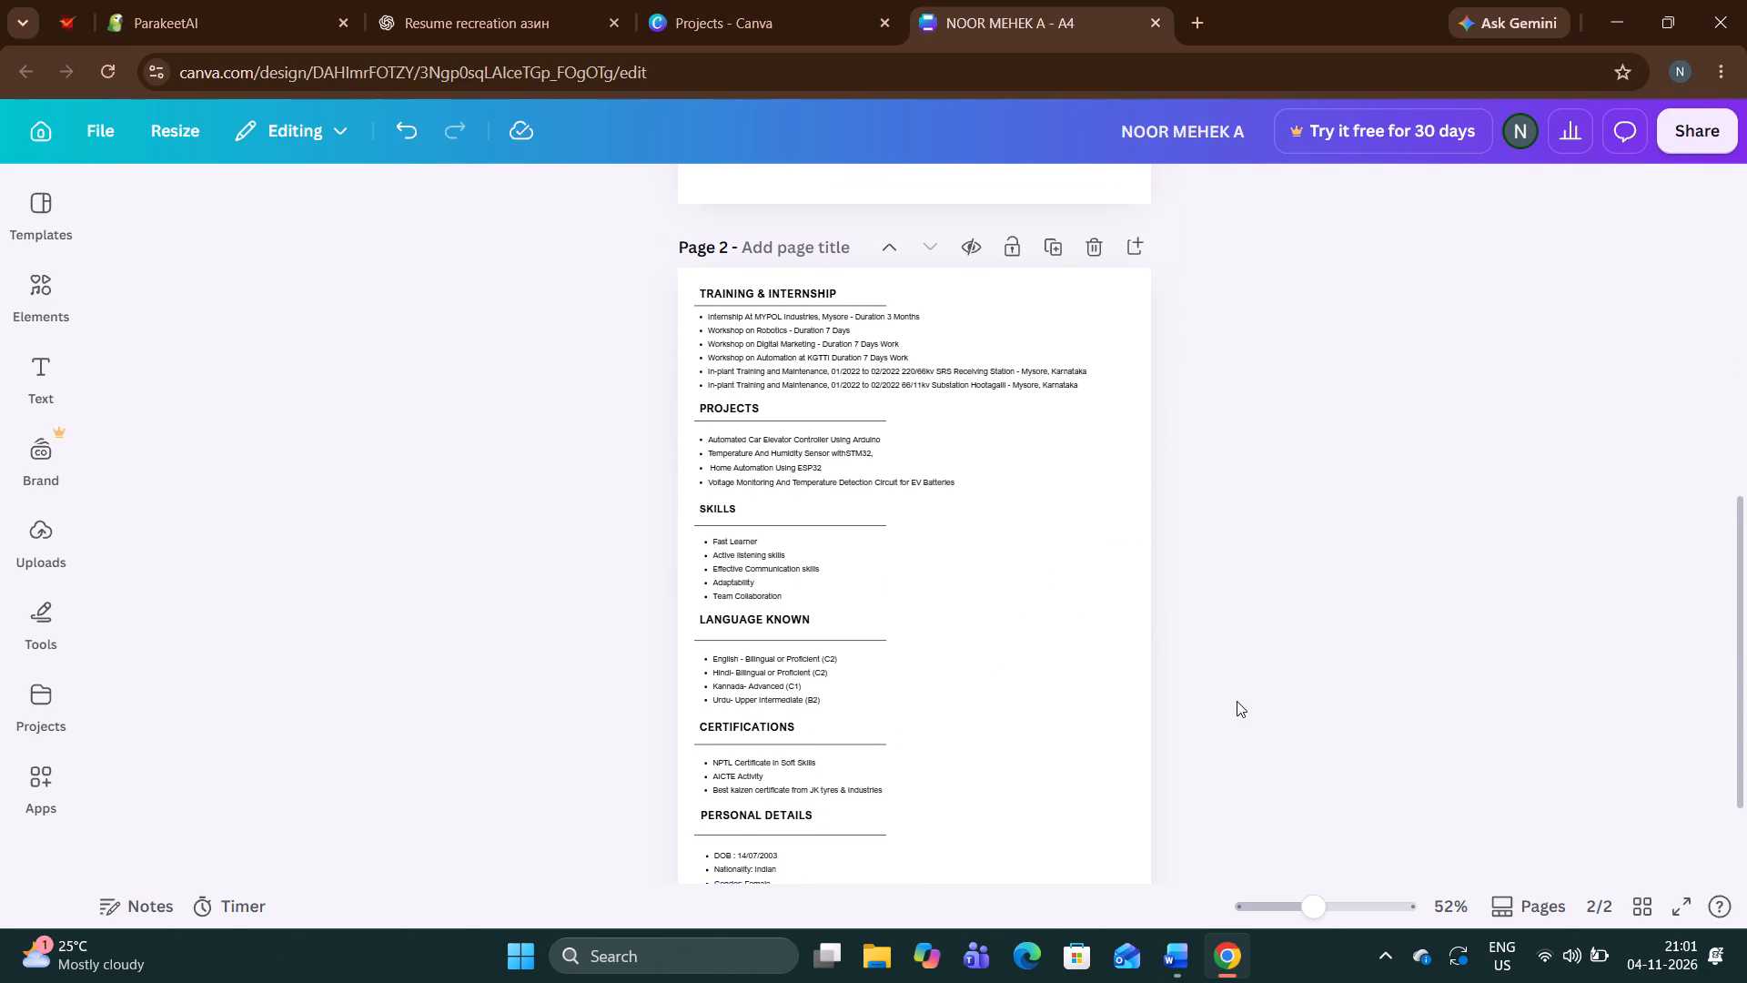
scroll(1237, 701, up, 1)
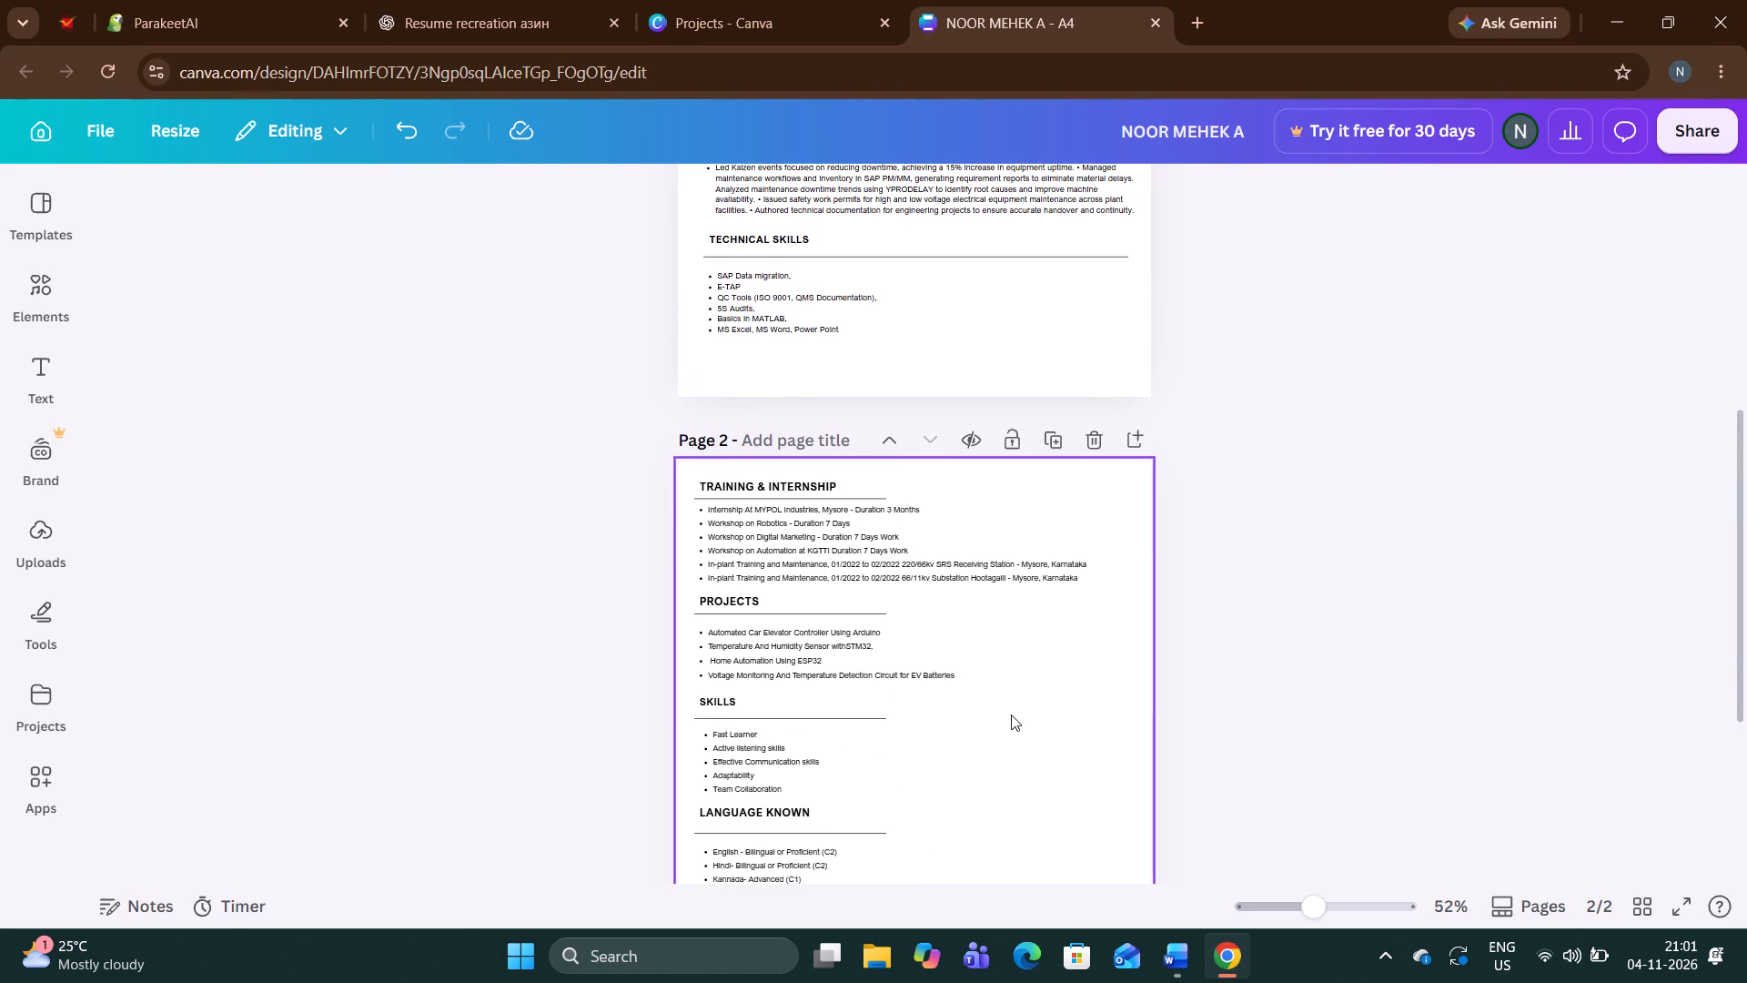
click(701, 698)
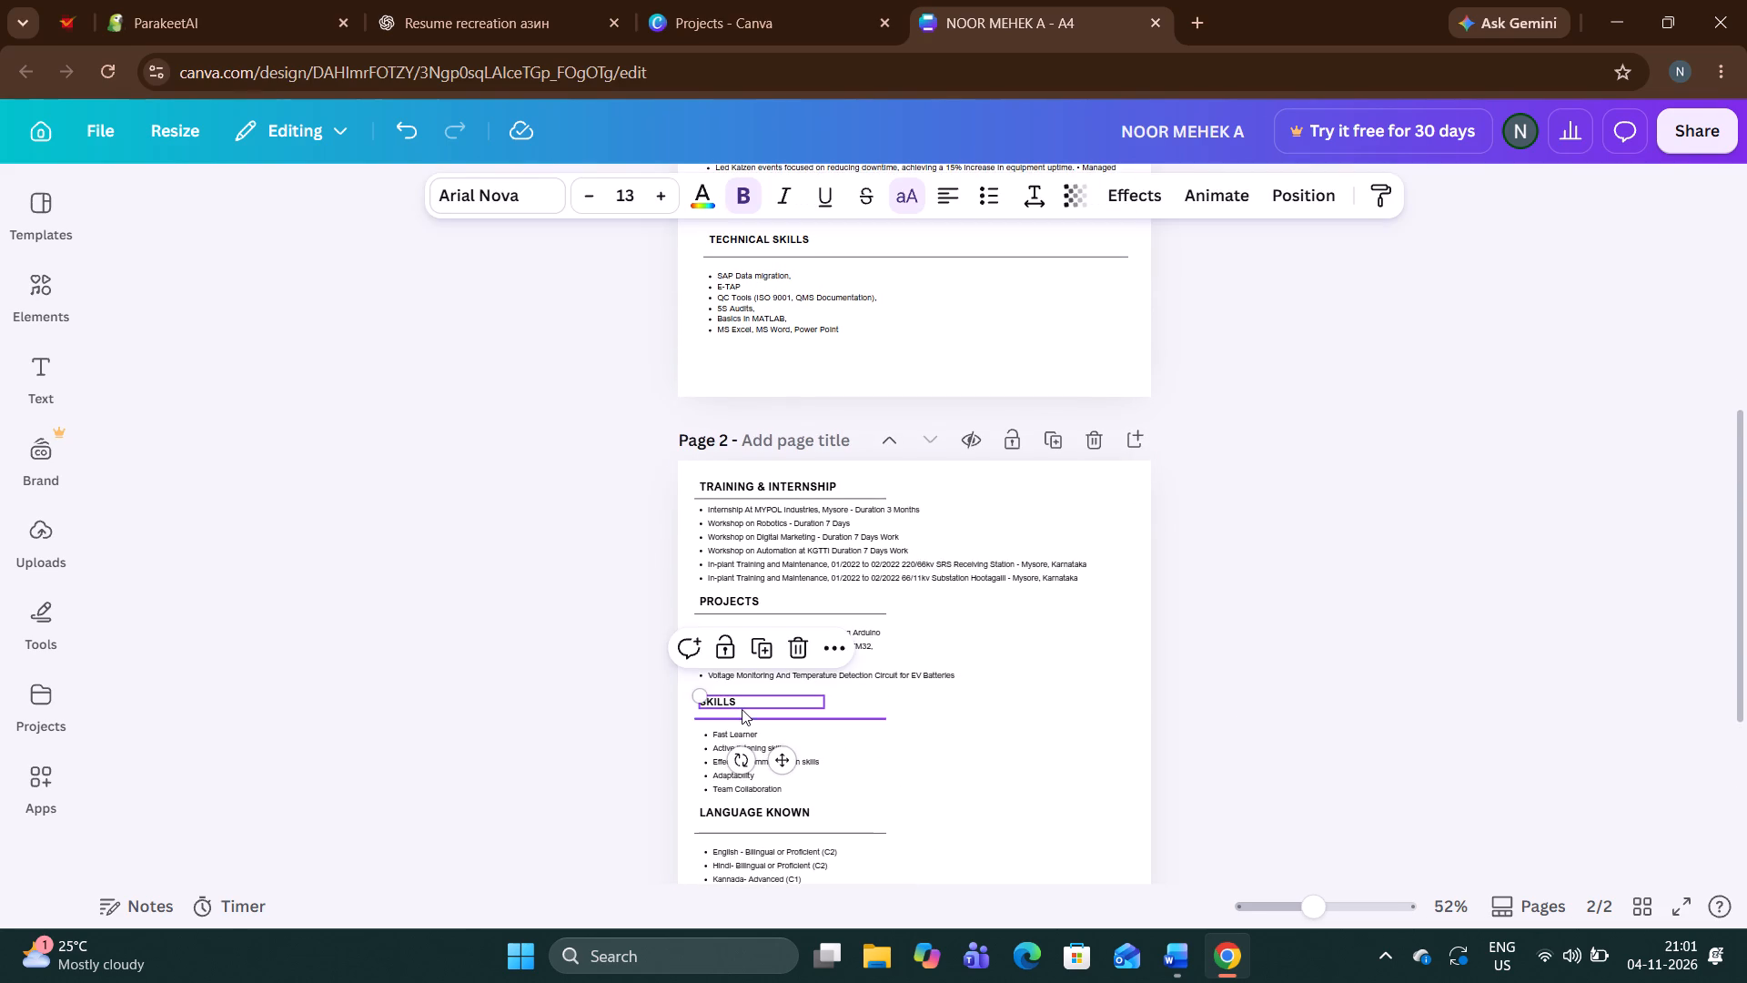
click(730, 700)
key(Left)
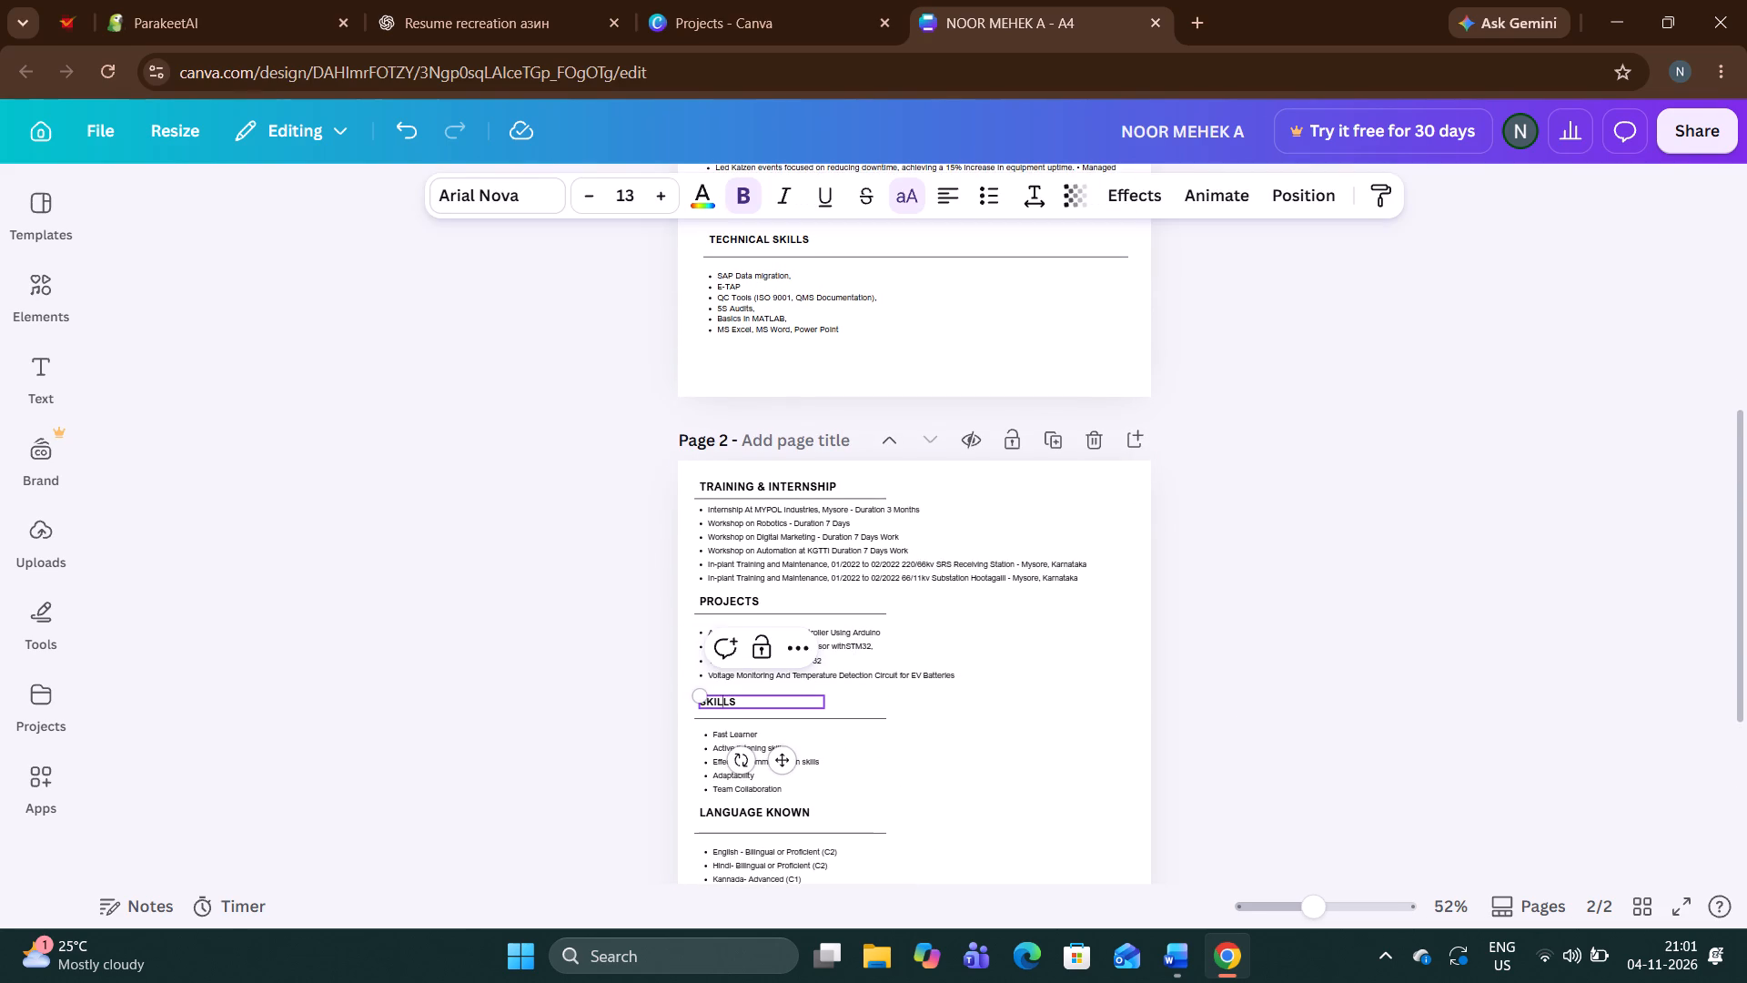
key(Left)
key(Left)
key(Left)
key(Left)
key(s)
text(oft)
key(space)
click(543, 817)
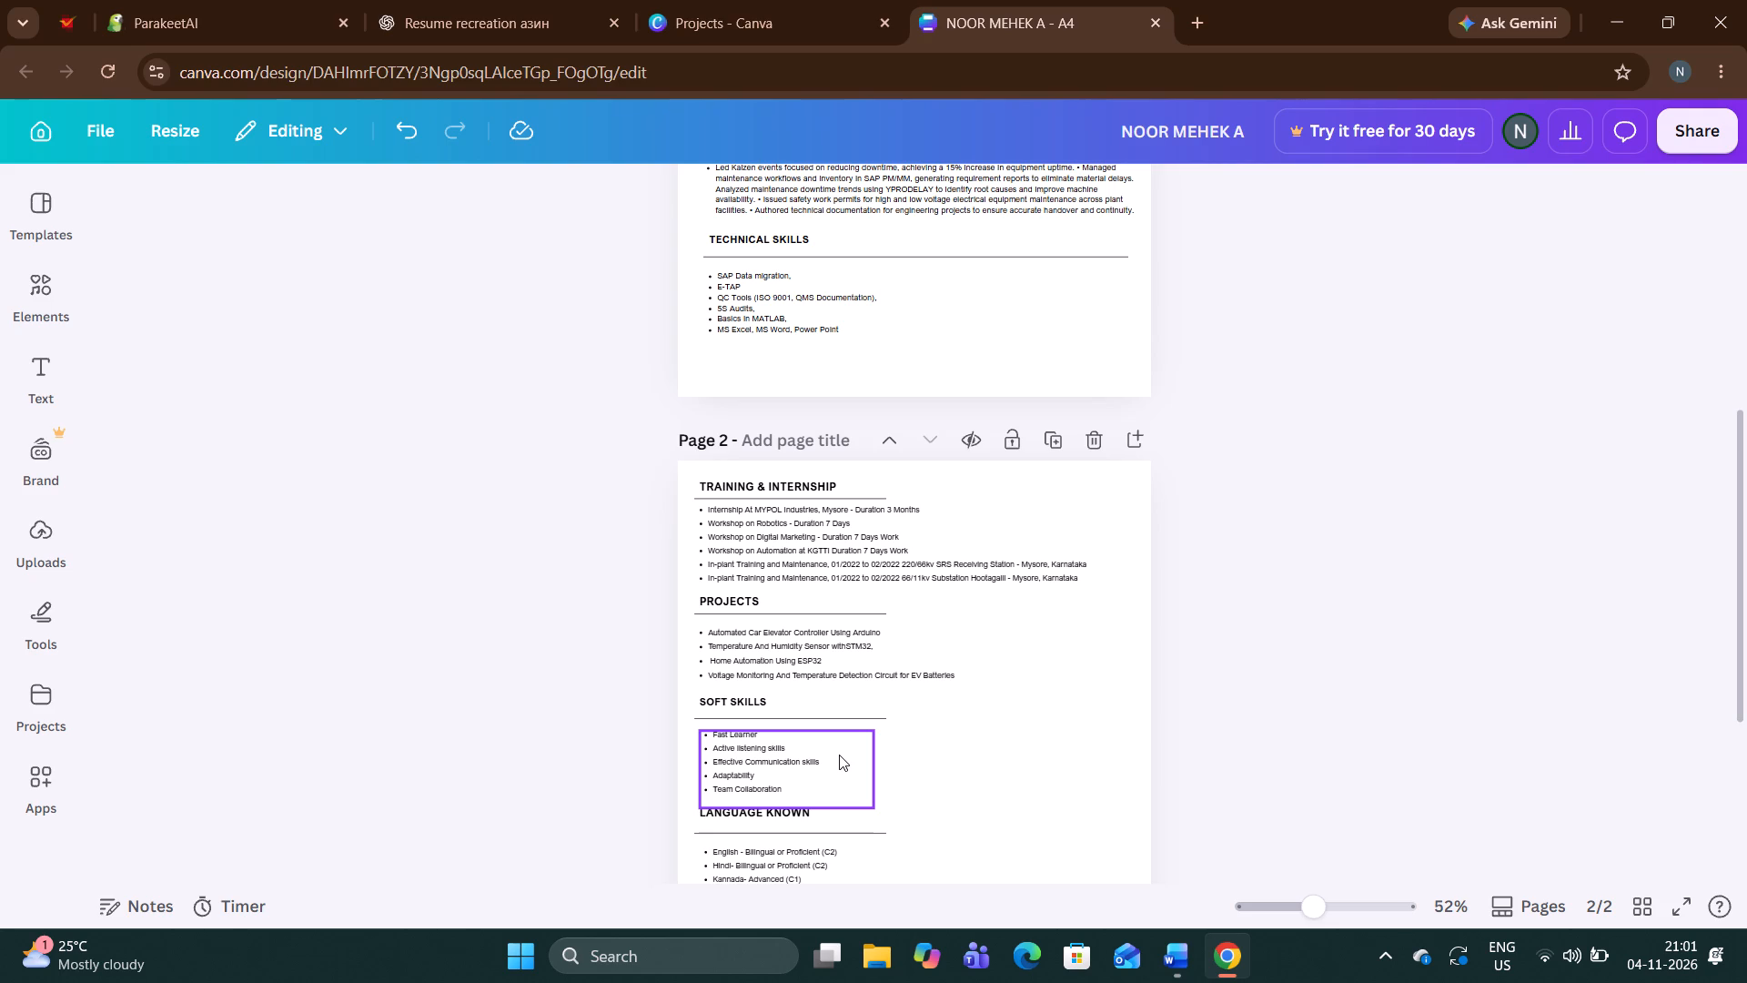
Move the SOFT SKILLS heading to page 1, above the divider line and level with the TECHNICAL SKILLS heading.
click(747, 694)
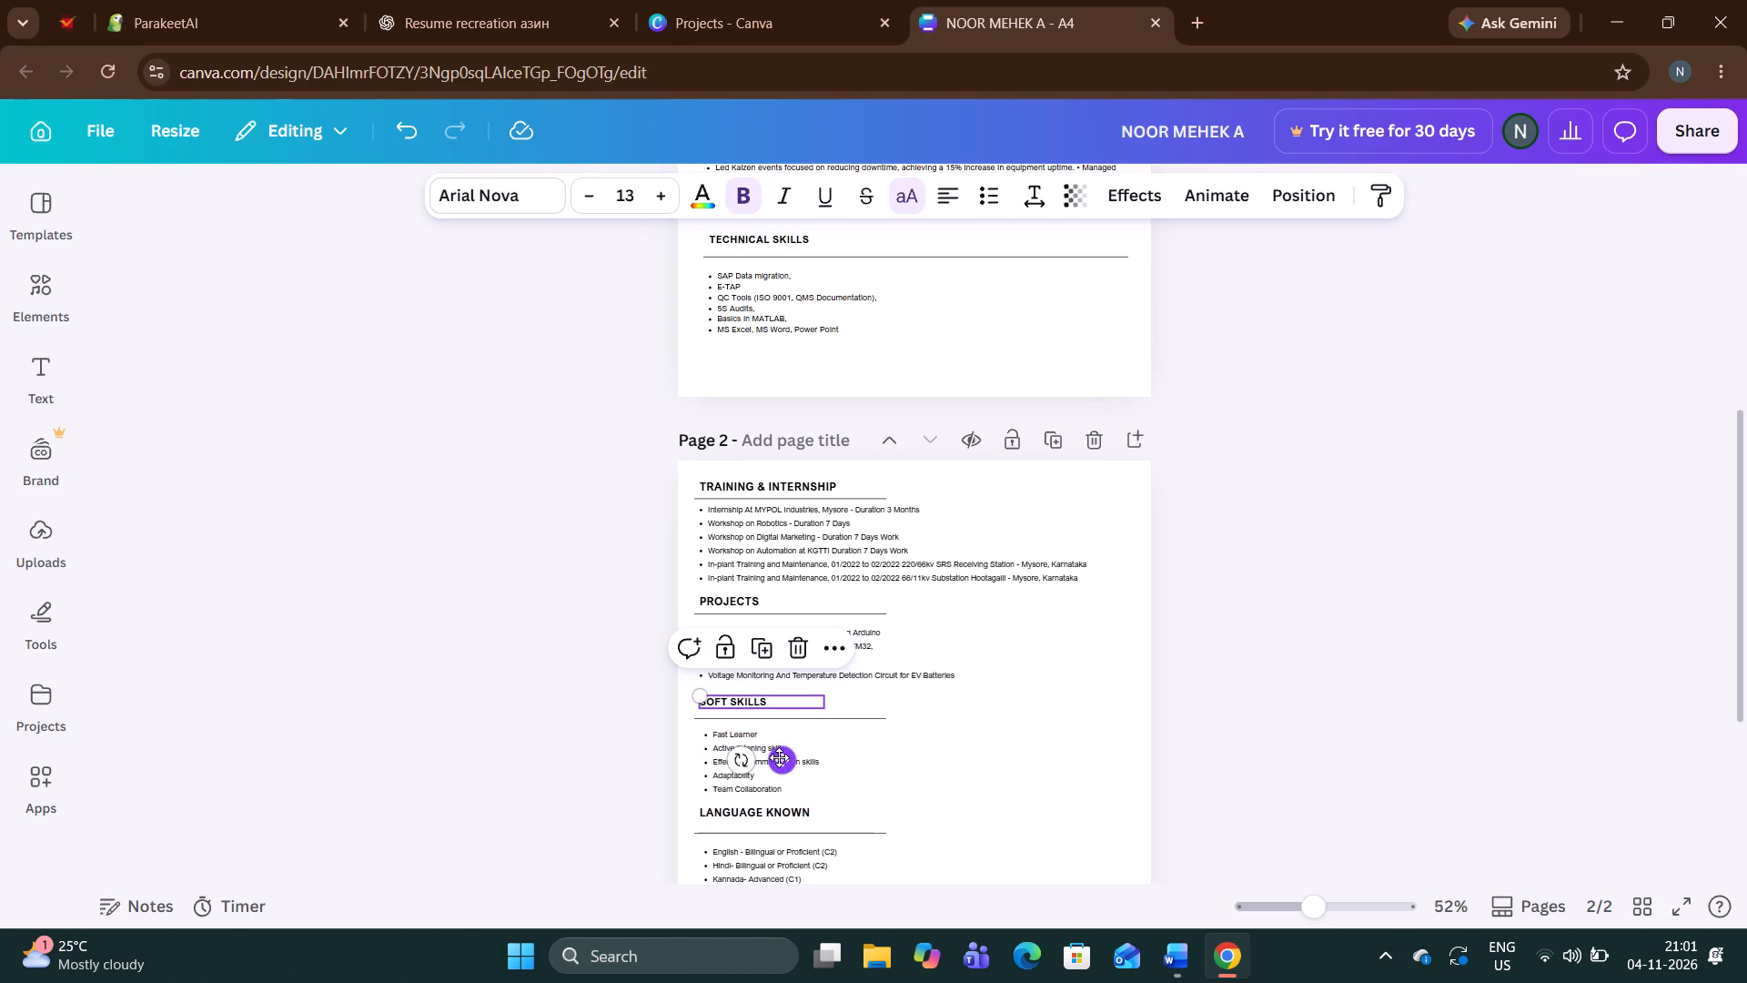
drag(779, 757, 1045, 296)
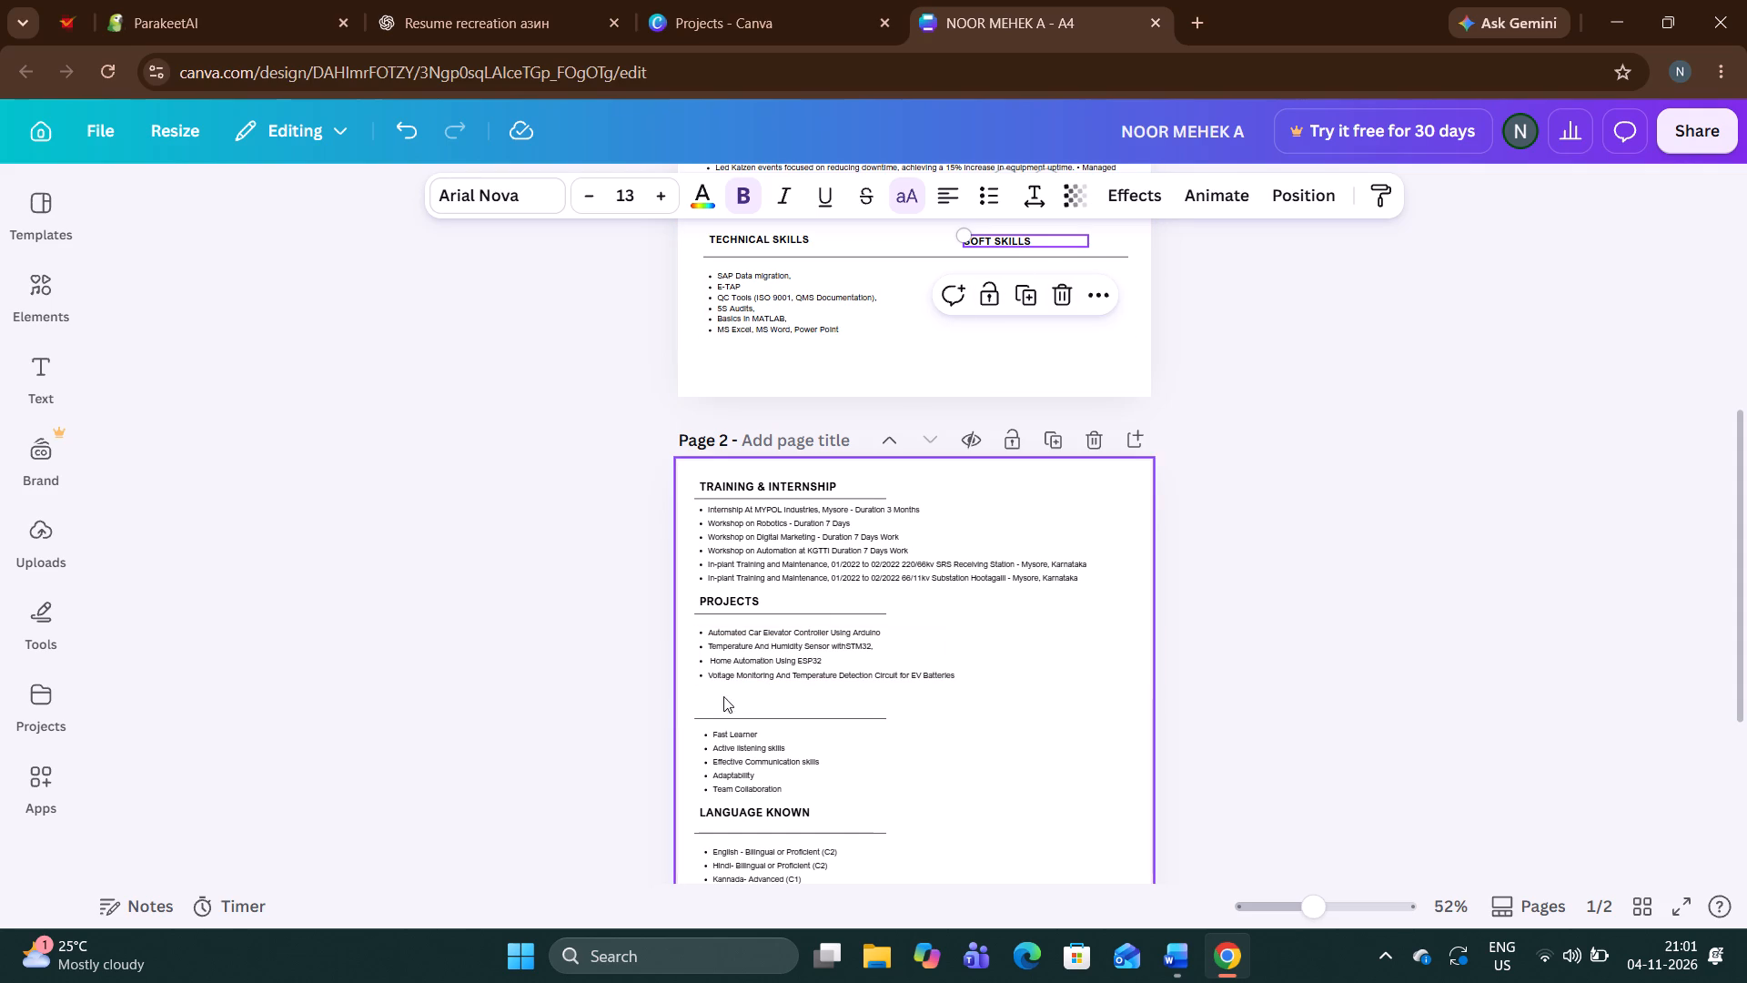
Move the bulleted soft skills list from page 2 to page 1, under the SOFT SKILLS heading beside the technical skills list.
click(731, 755)
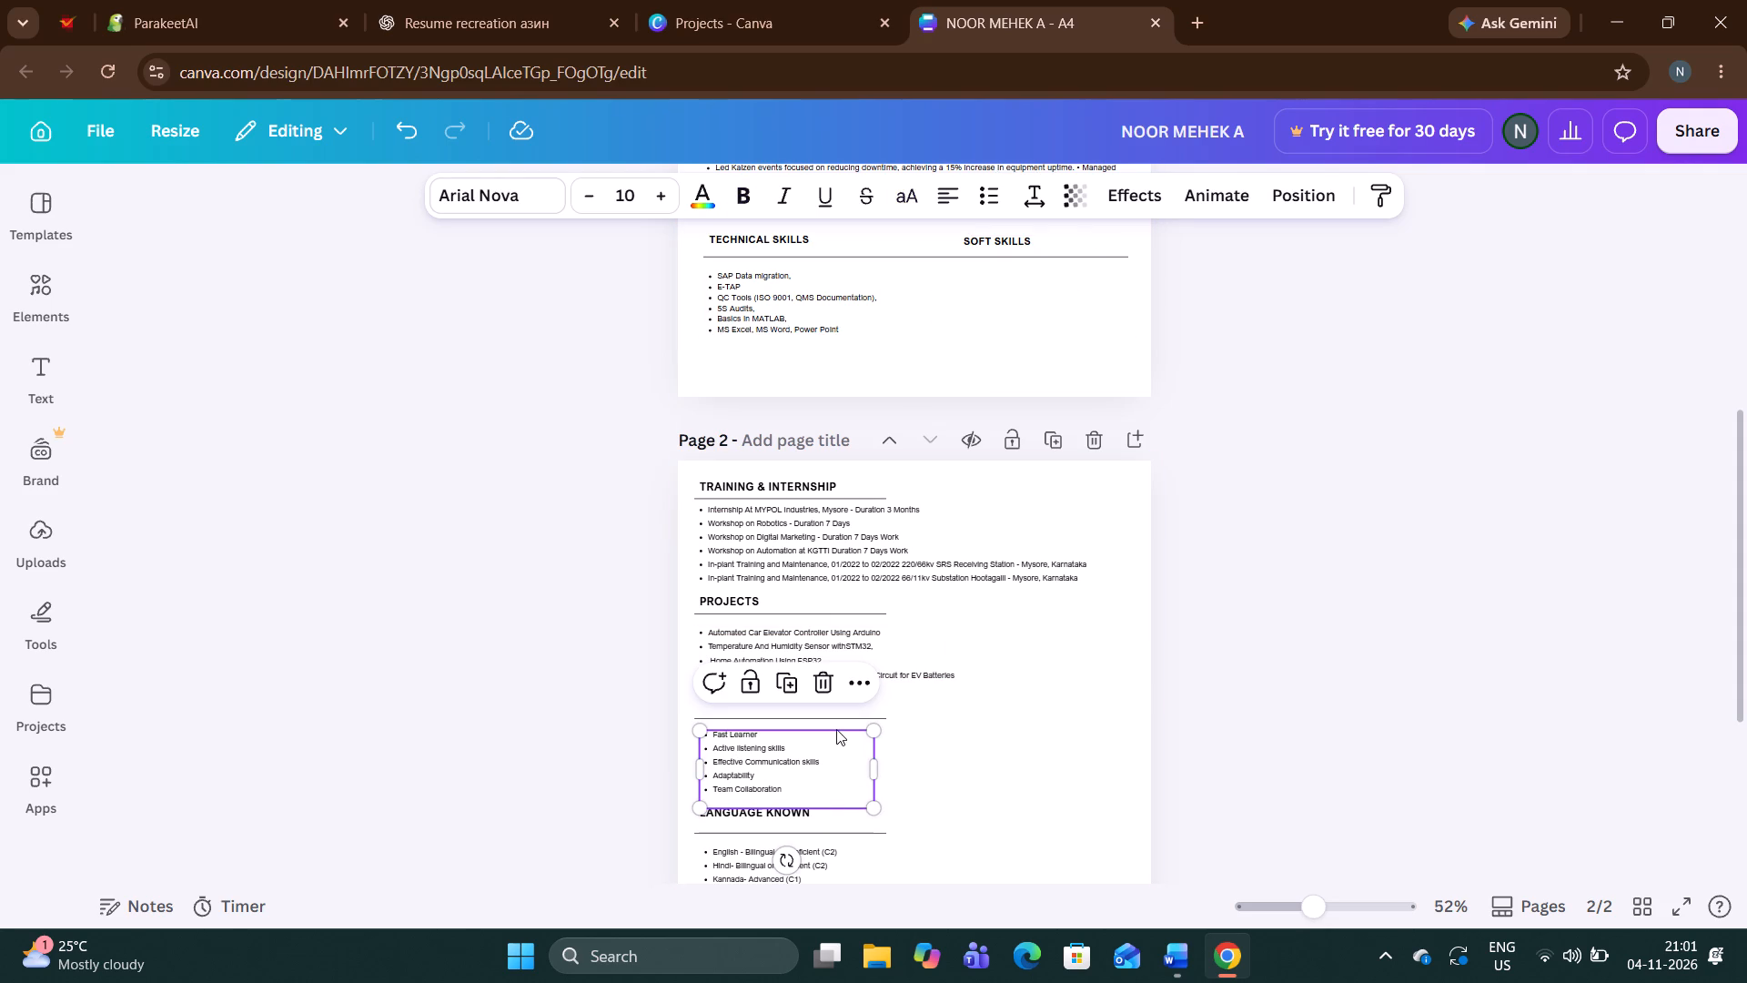
drag(836, 728, 803, 772)
click(803, 772)
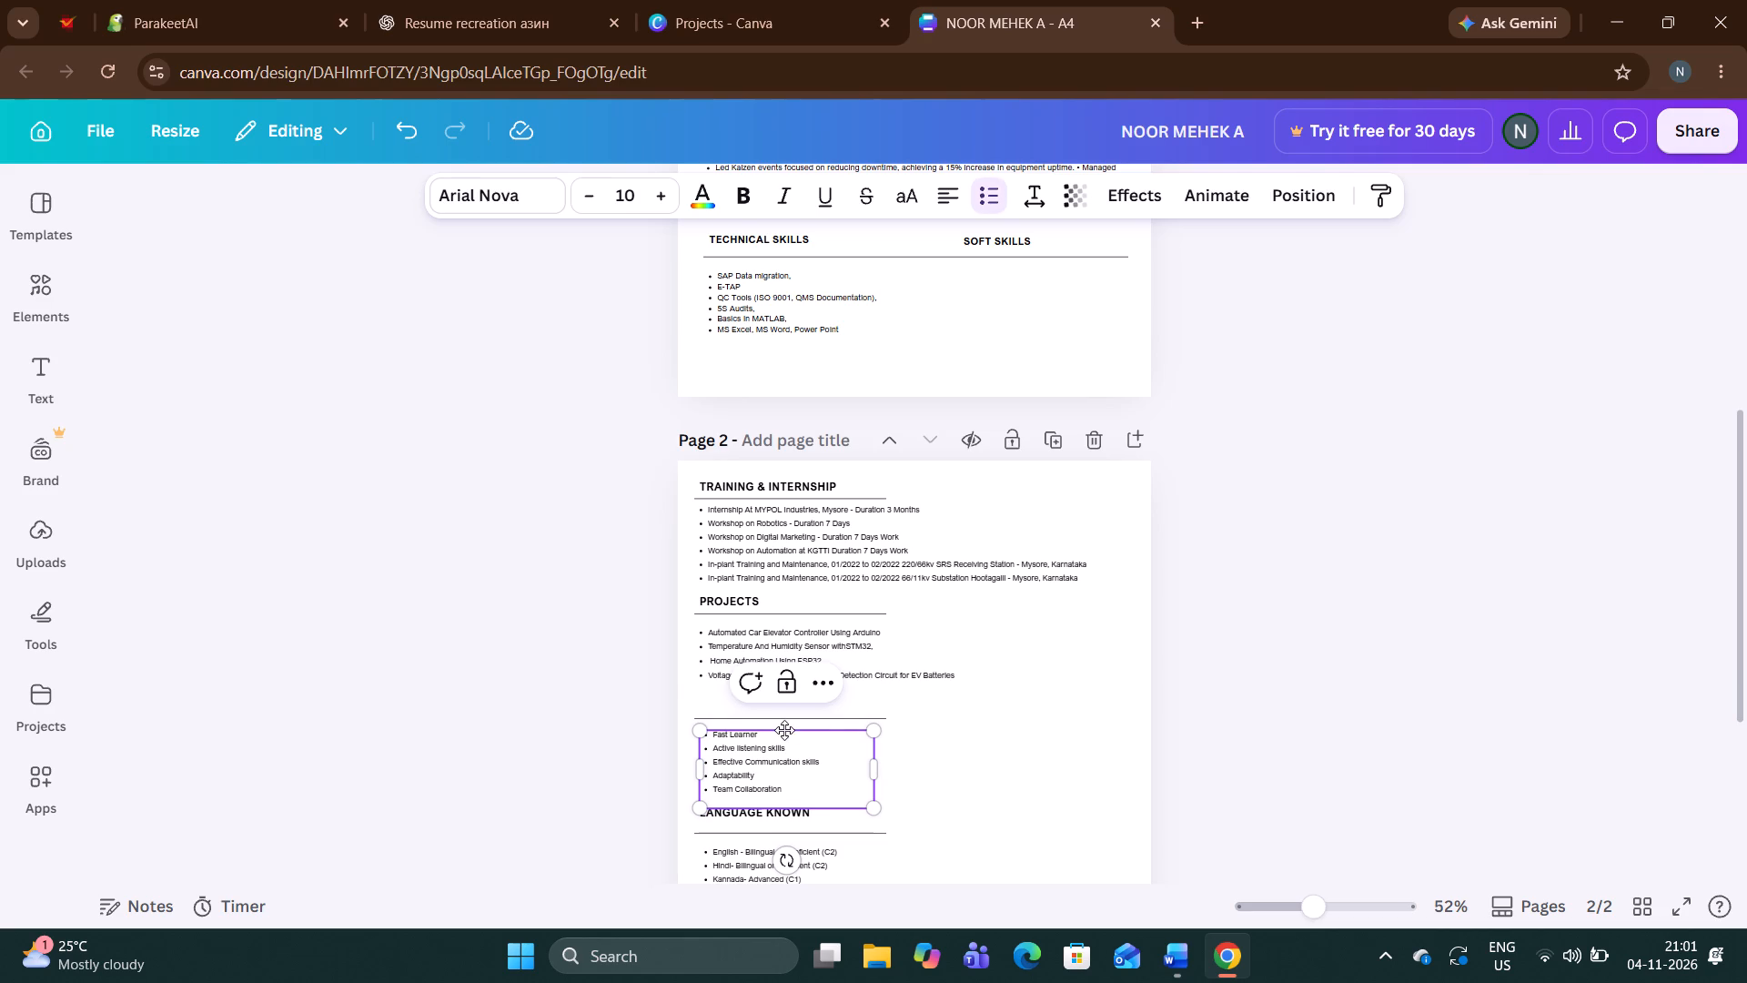
click(784, 731)
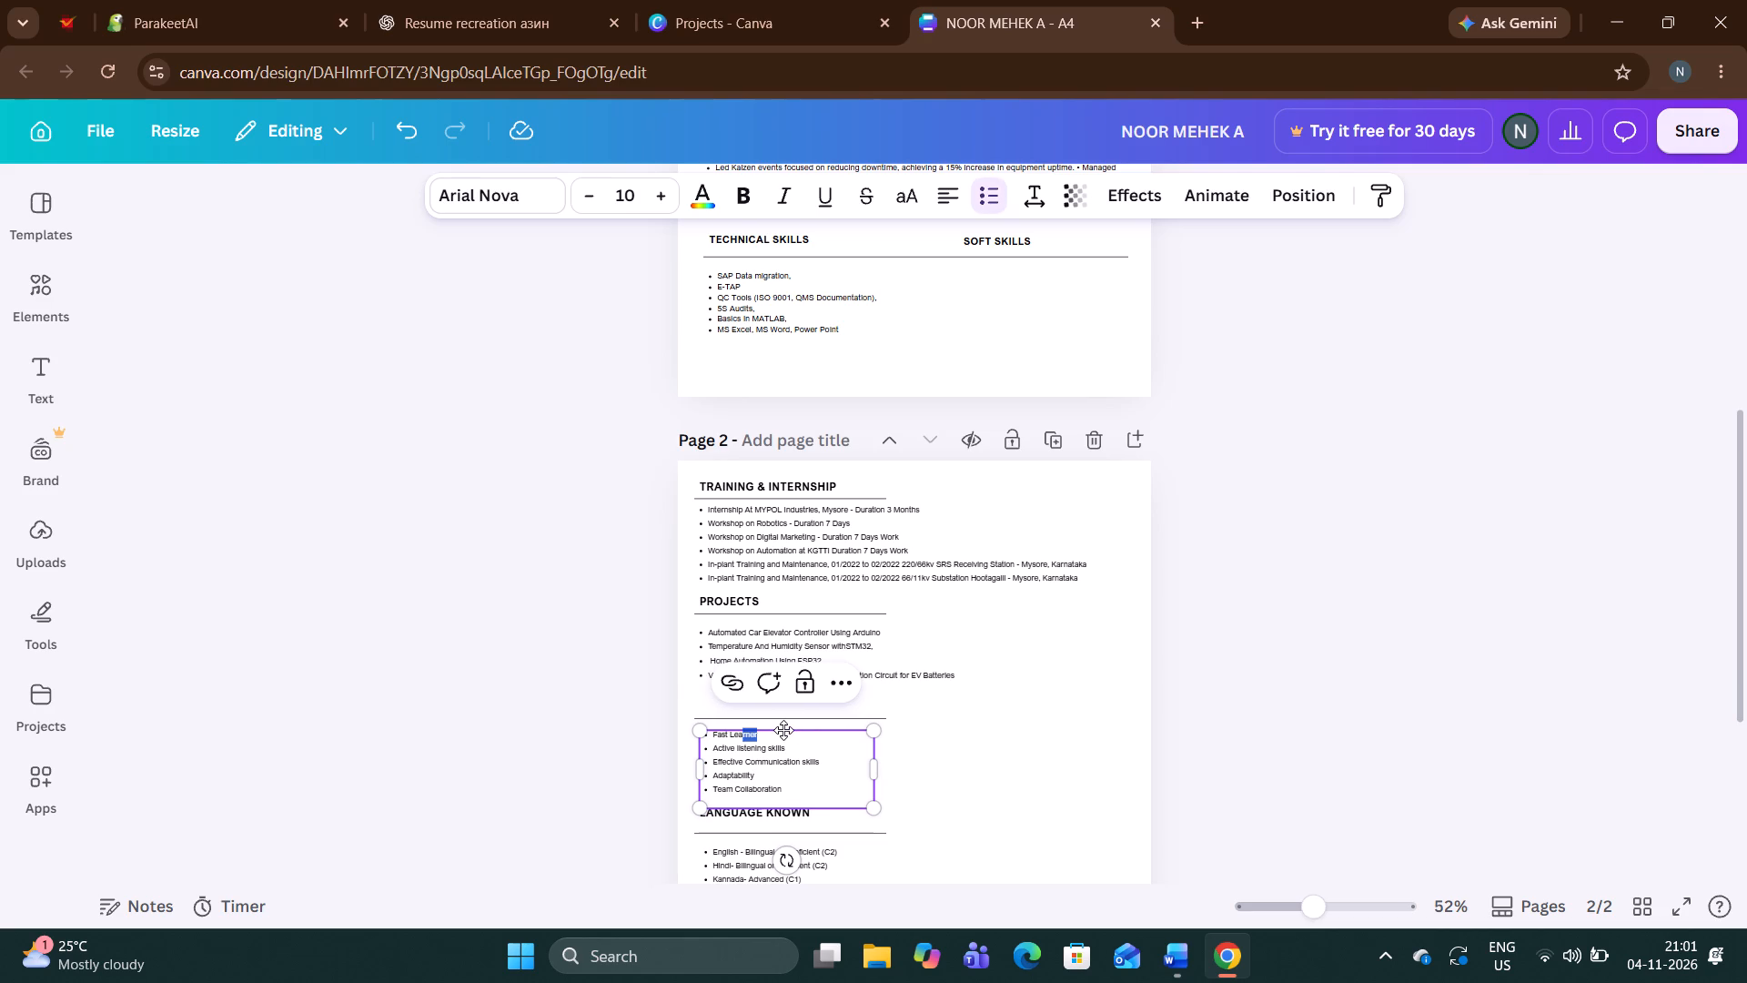
drag(783, 730, 1012, 263)
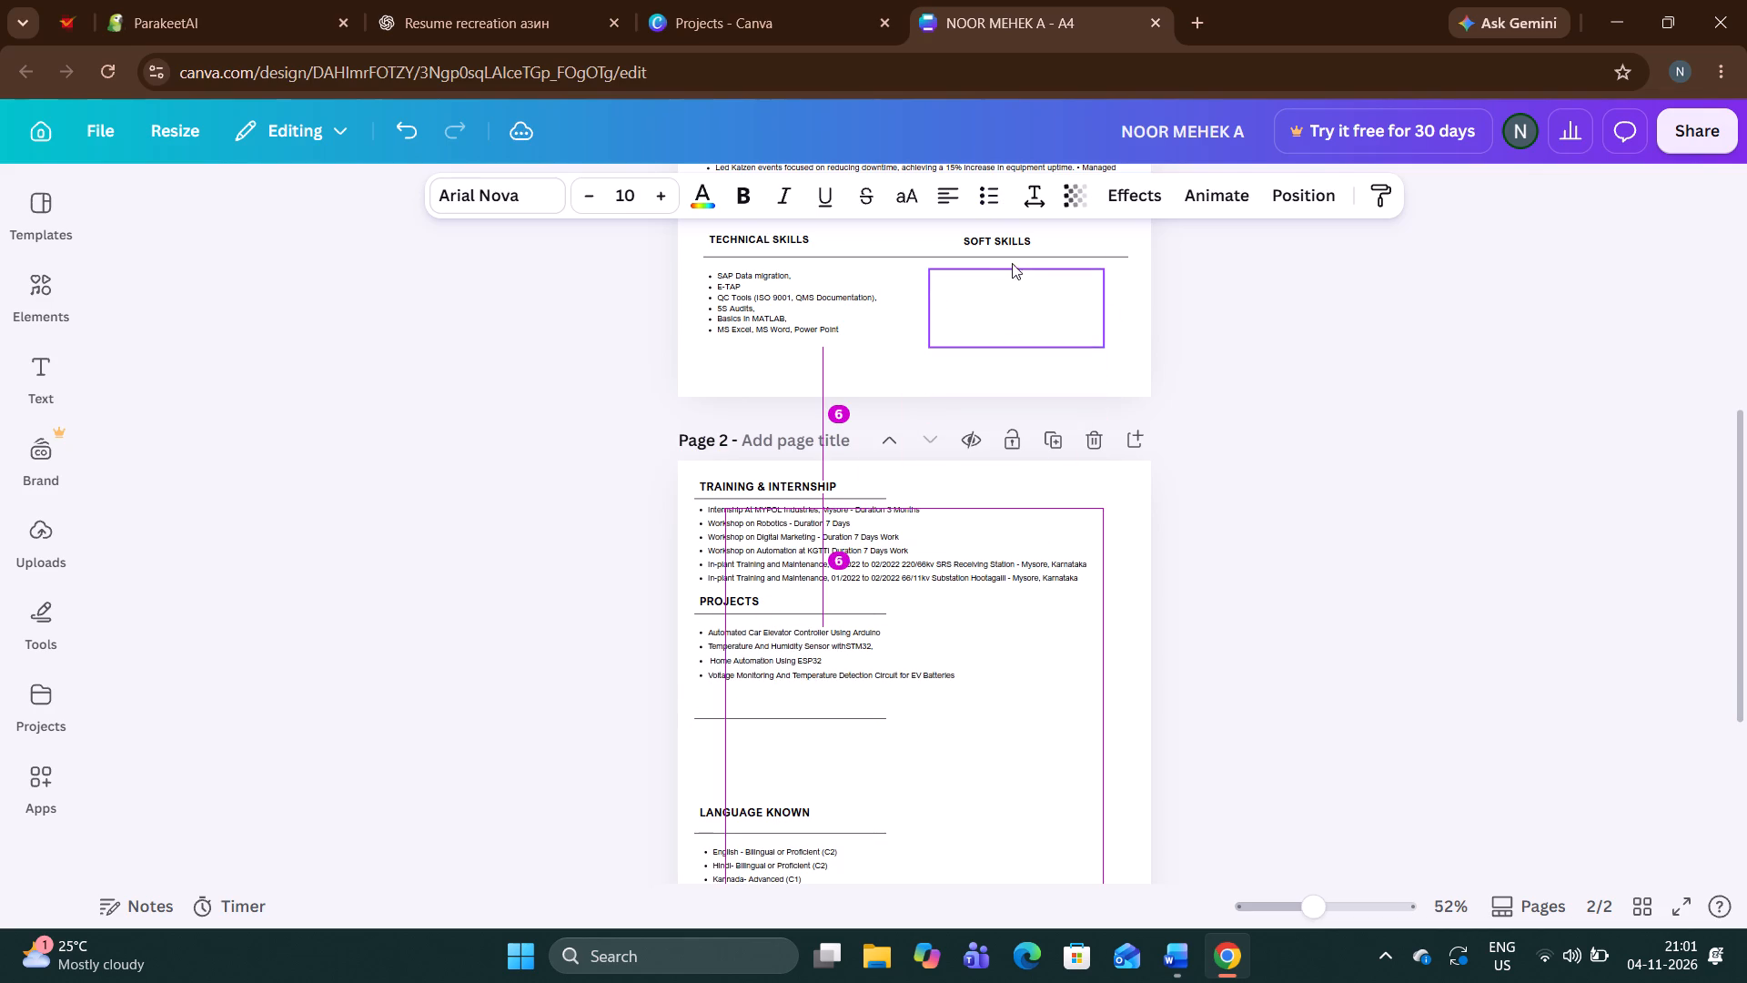
drag(1012, 263, 1015, 265)
drag(1015, 265, 1015, 263)
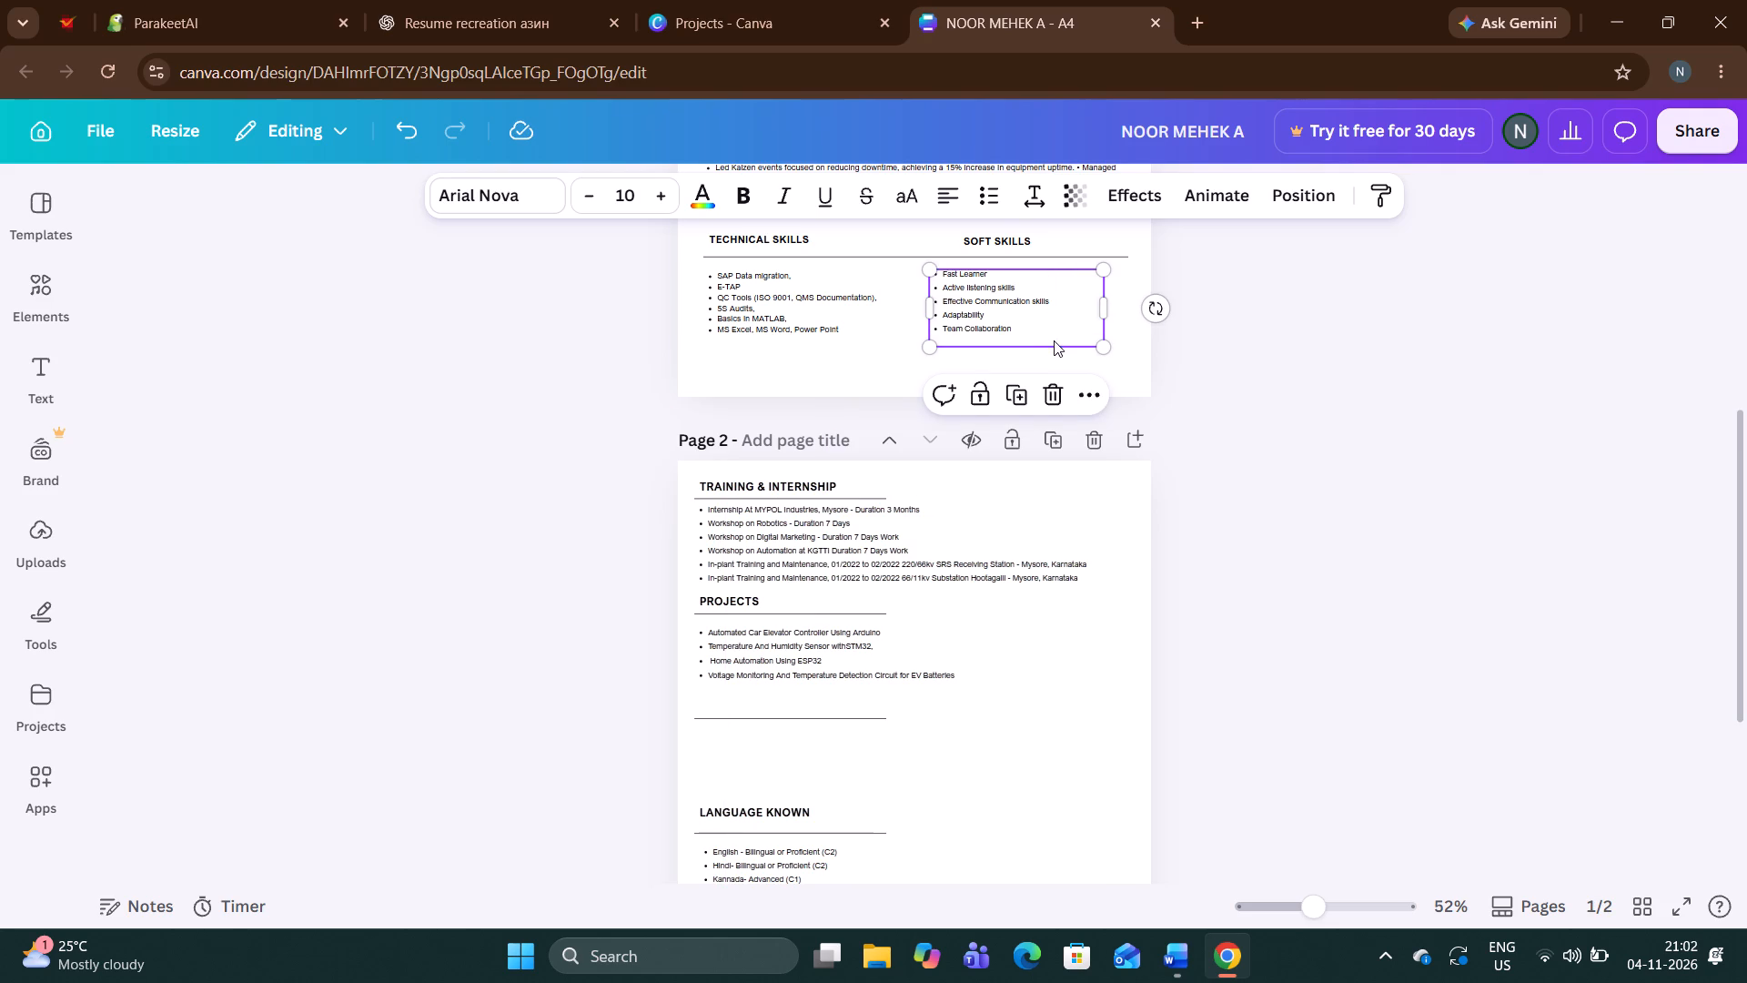
Delete the leftover divider line of the soft skills section on page 2.
scroll(781, 772, down, 1)
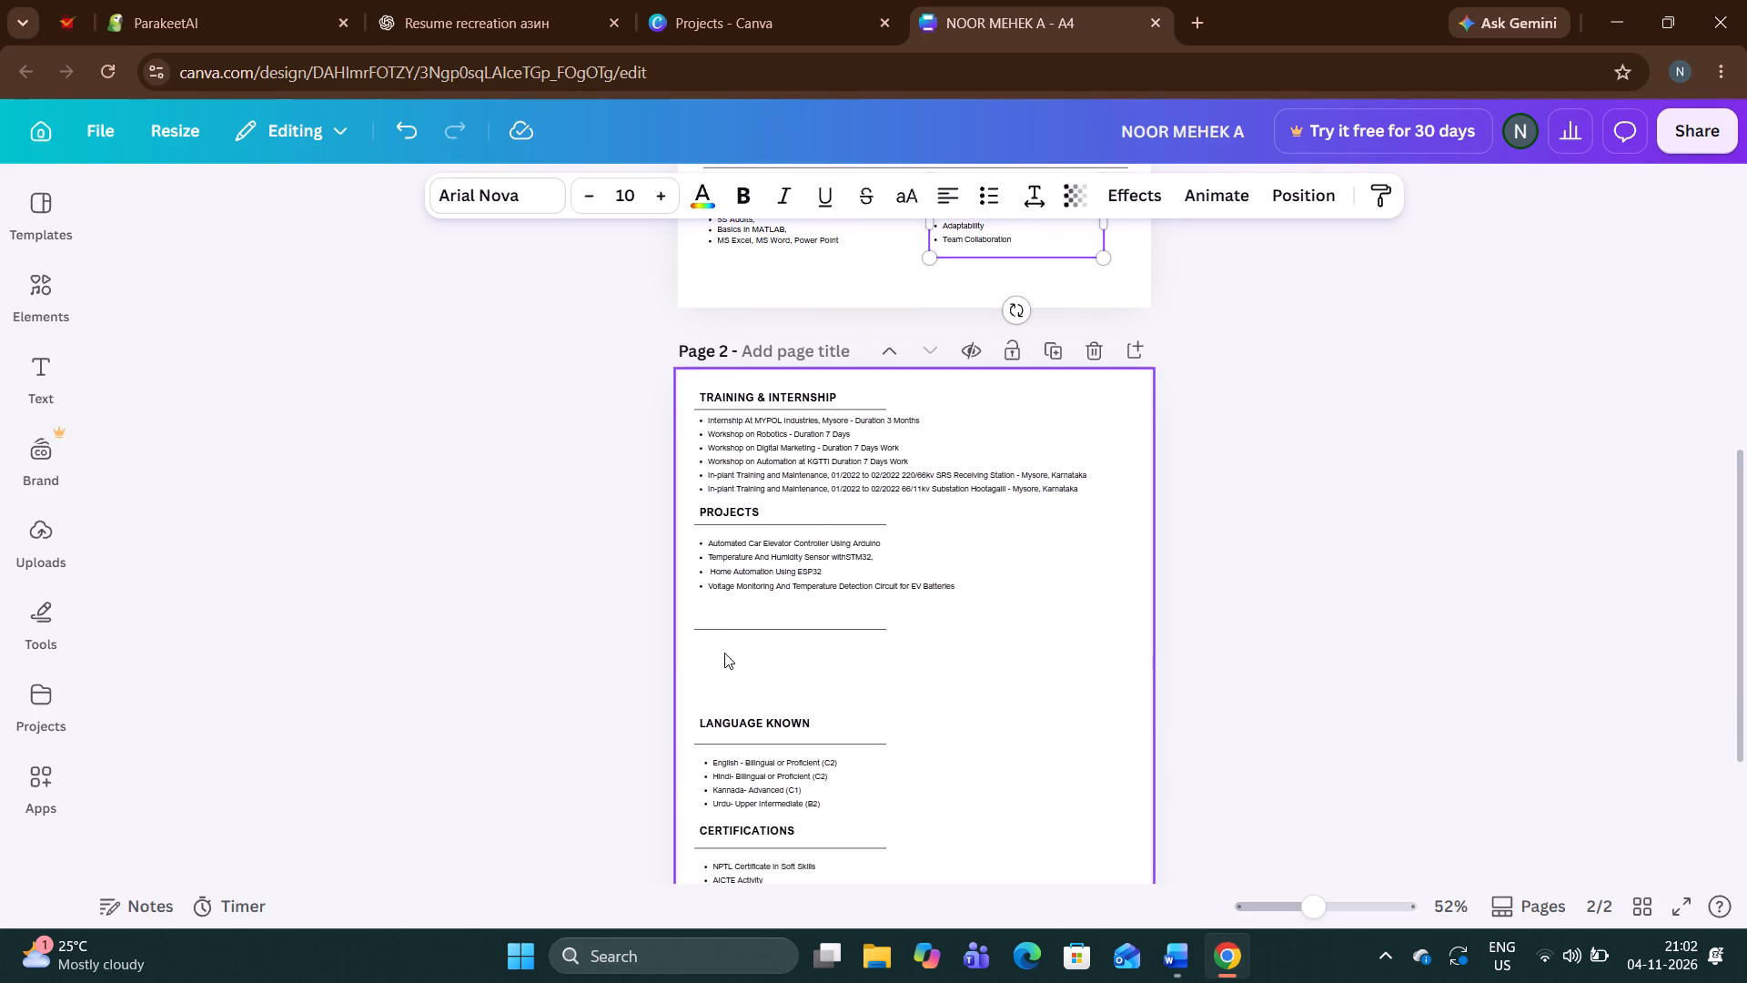
click(728, 633)
key(Delete)
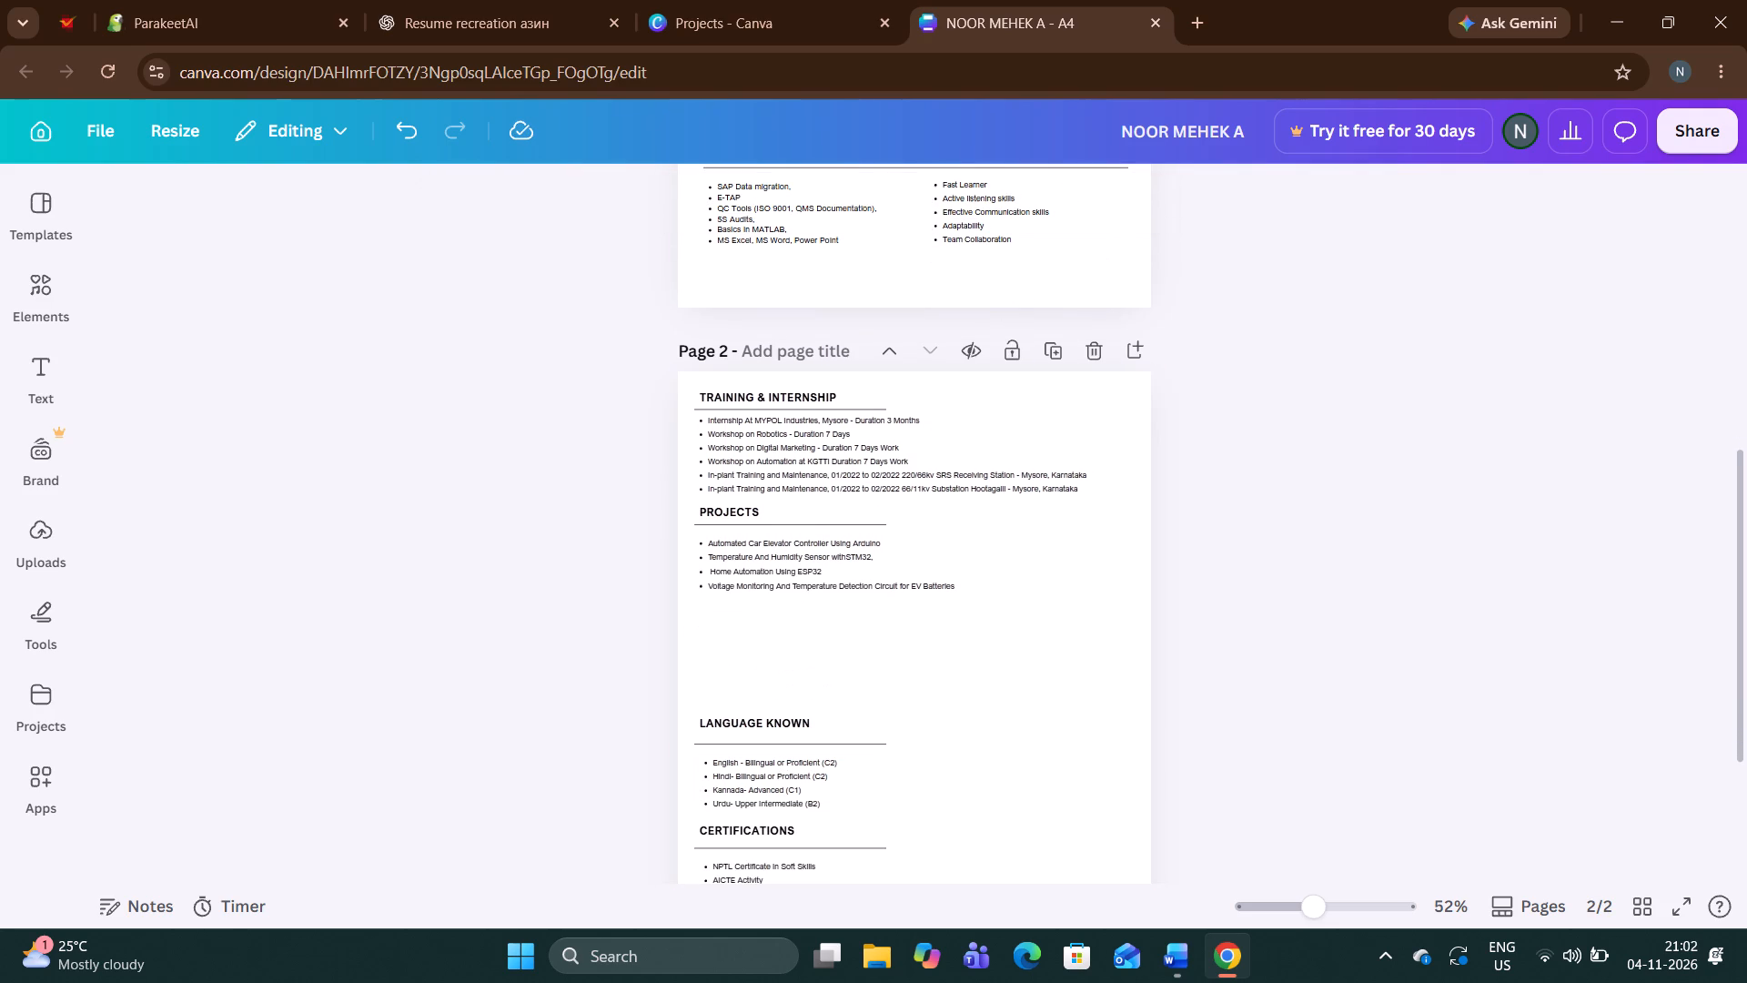
click(733, 652)
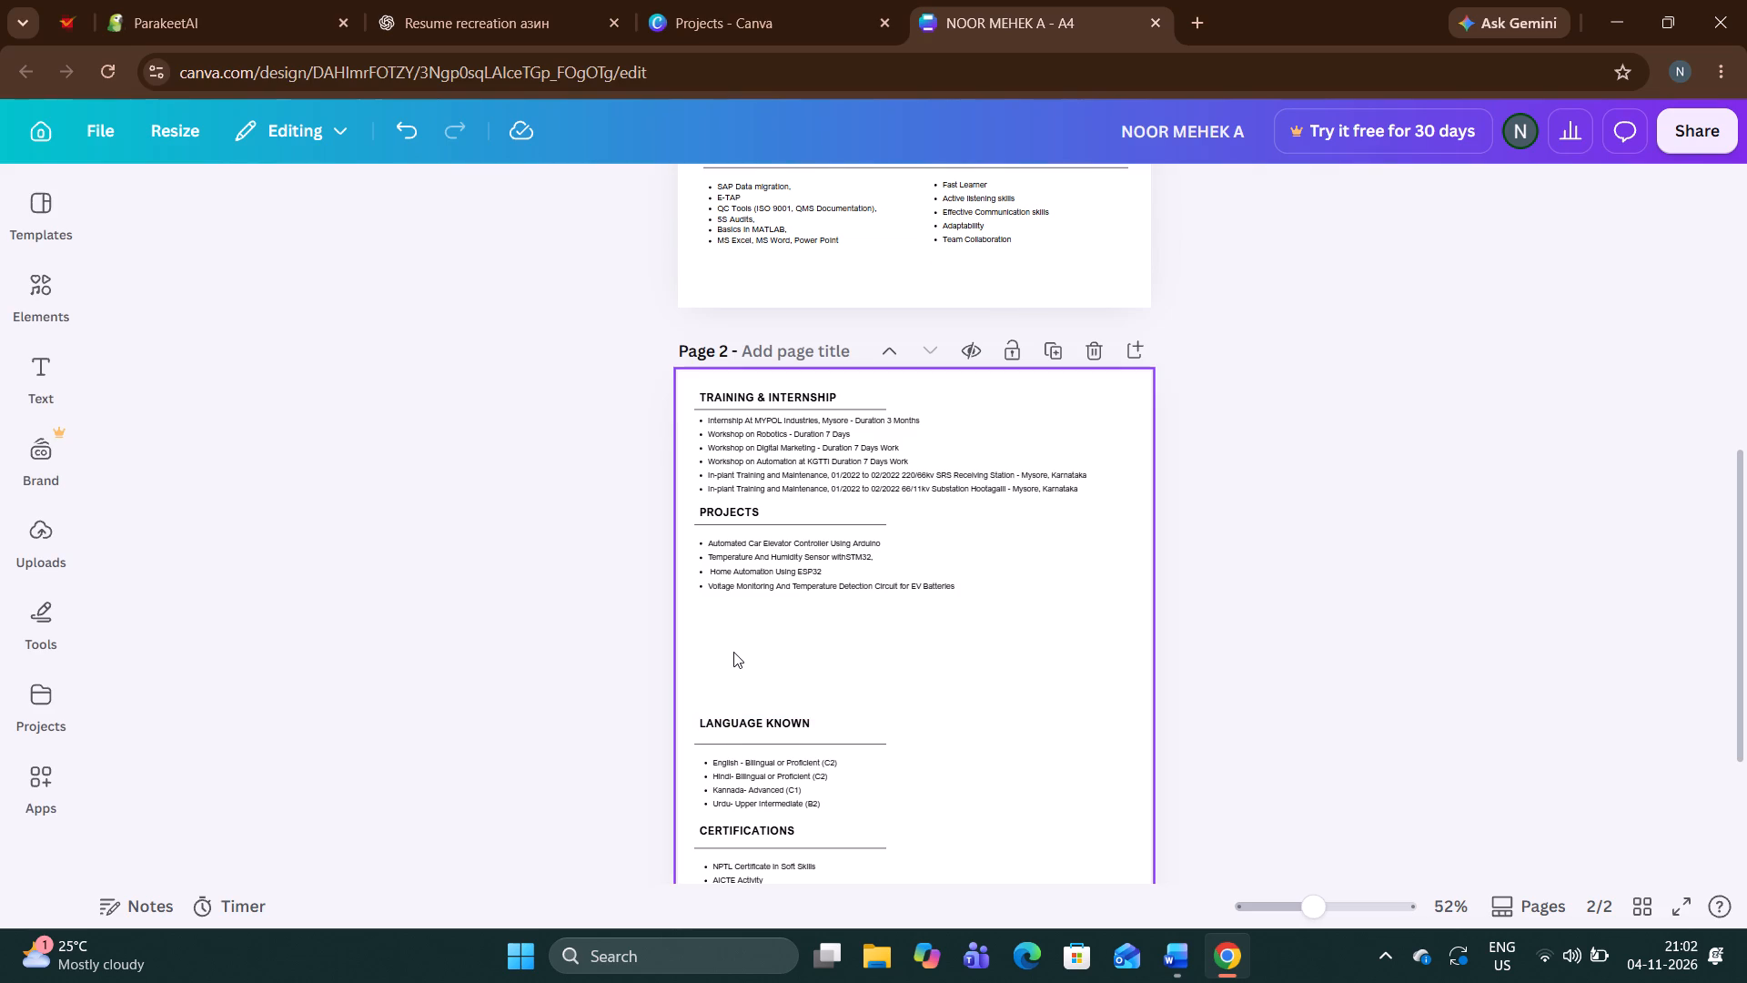
Move the LANGUAGE KNOWN heading up to about 0.6 below the projects list, aligned with the other page 2 headings.
click(748, 720)
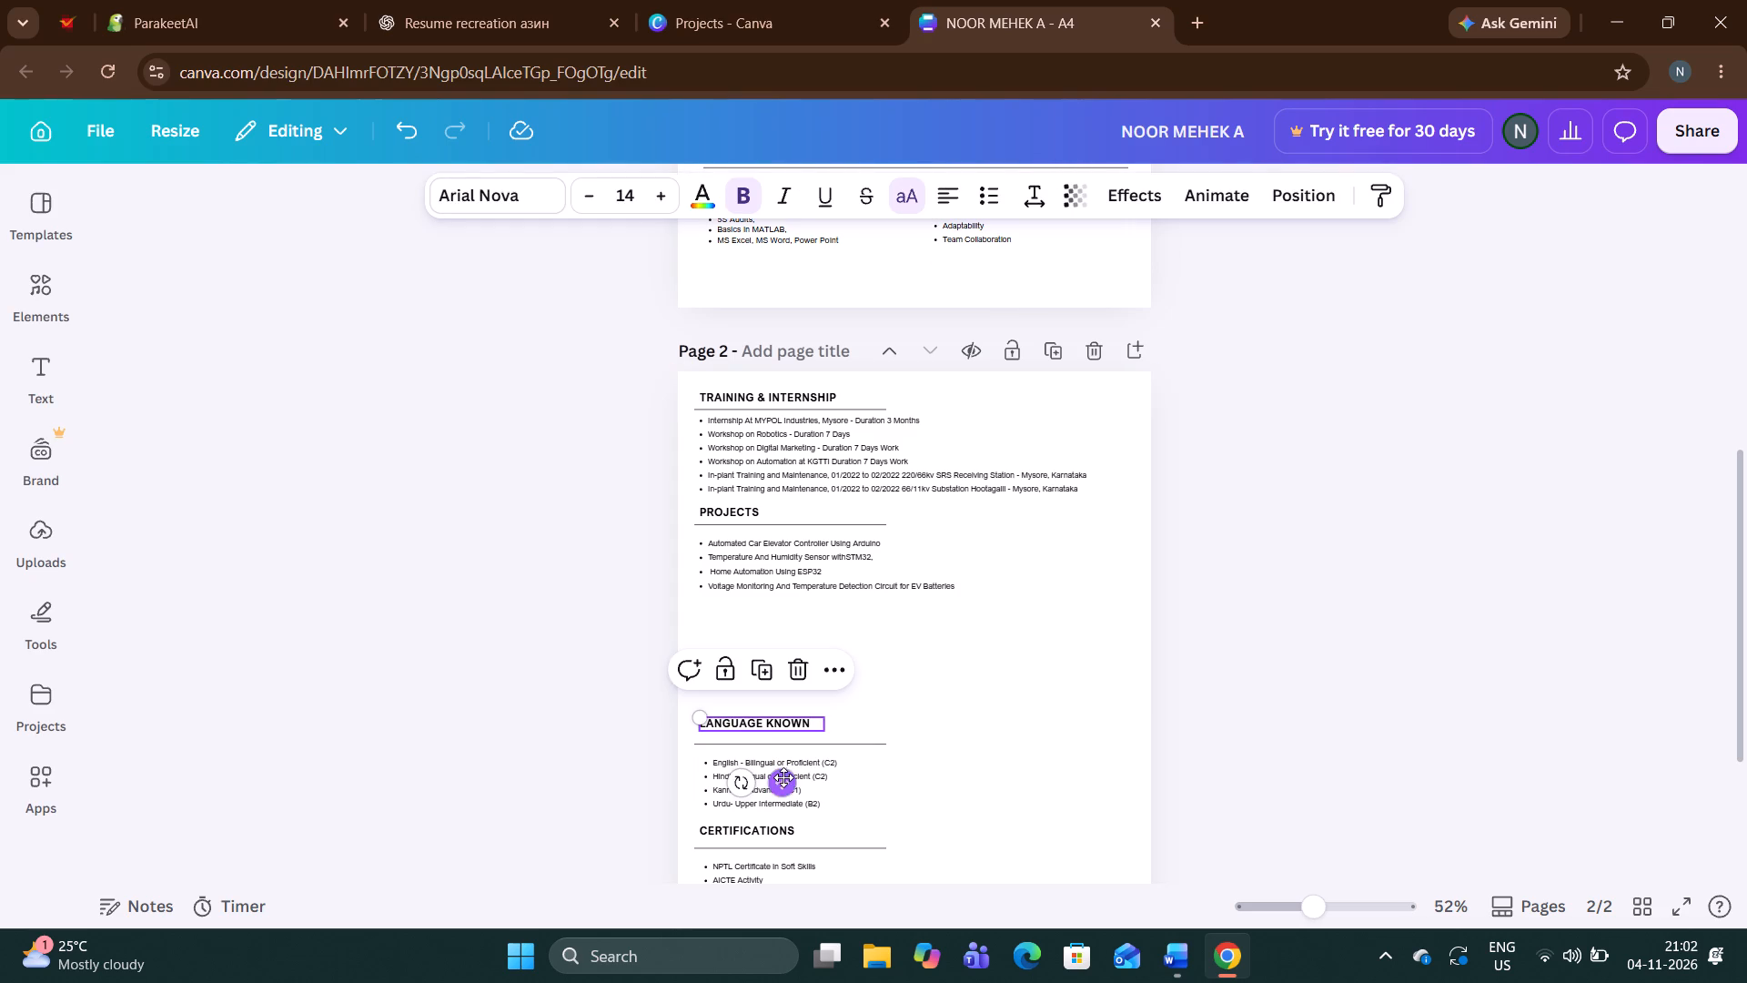
drag(784, 778, 777, 691)
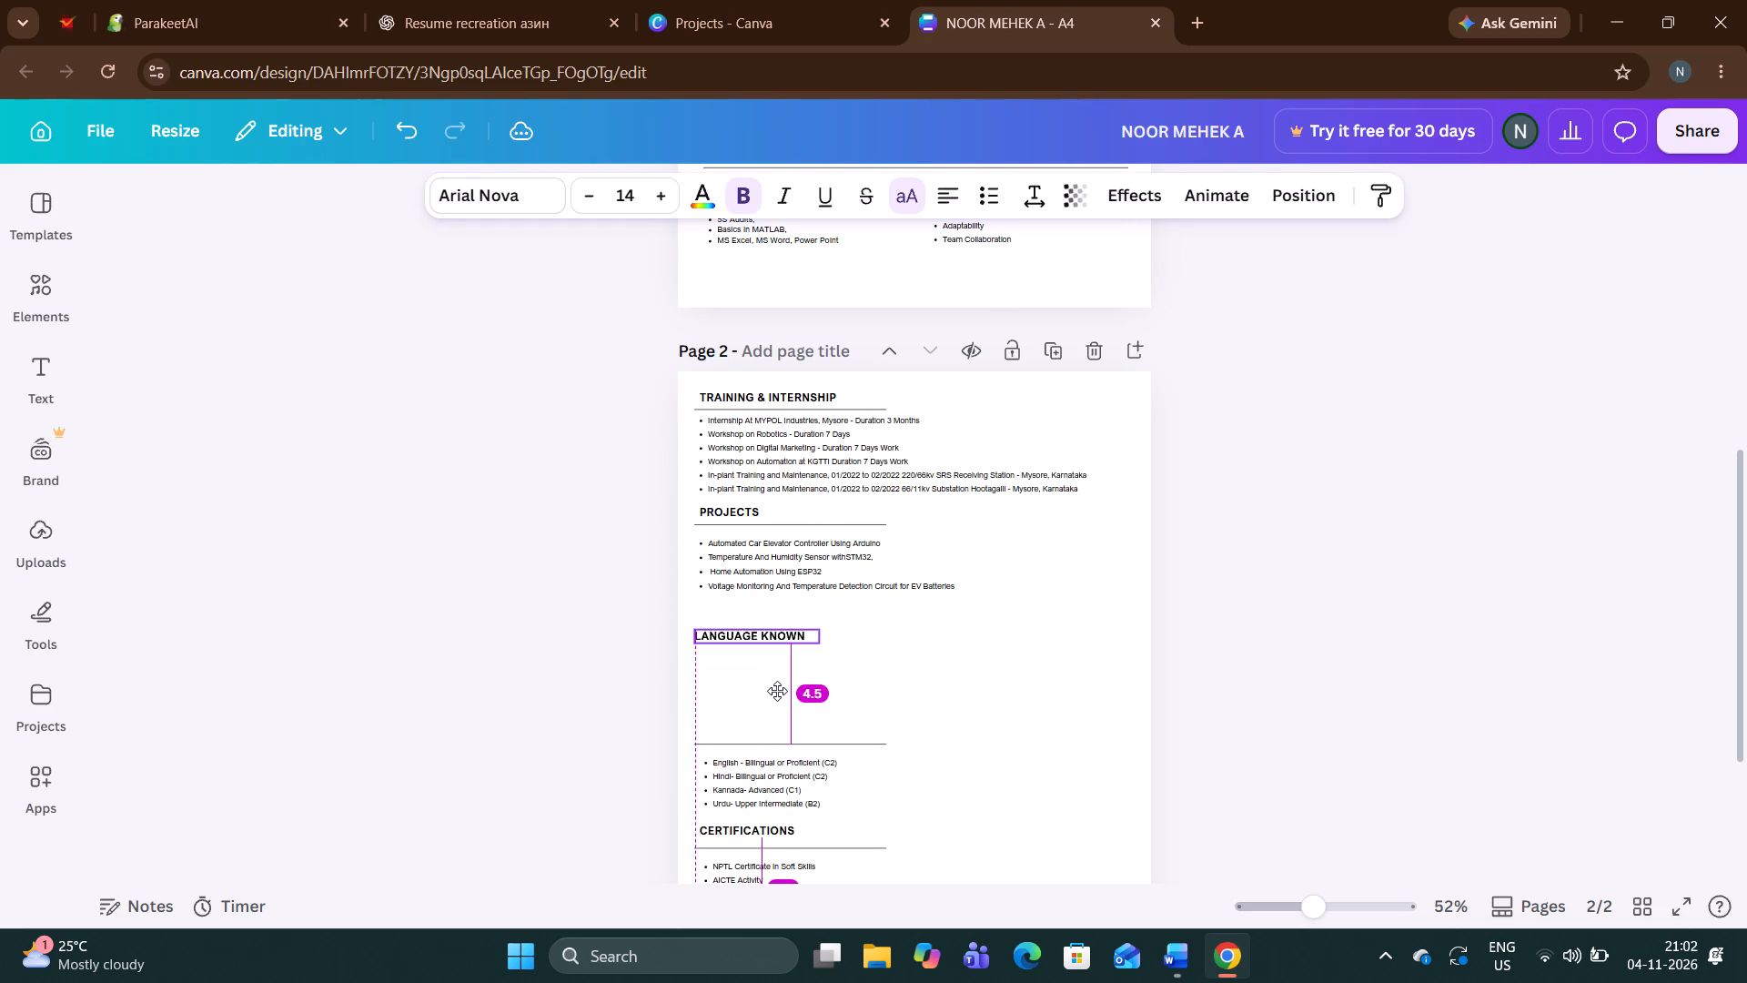
drag(777, 691, 778, 691)
drag(778, 691, 783, 692)
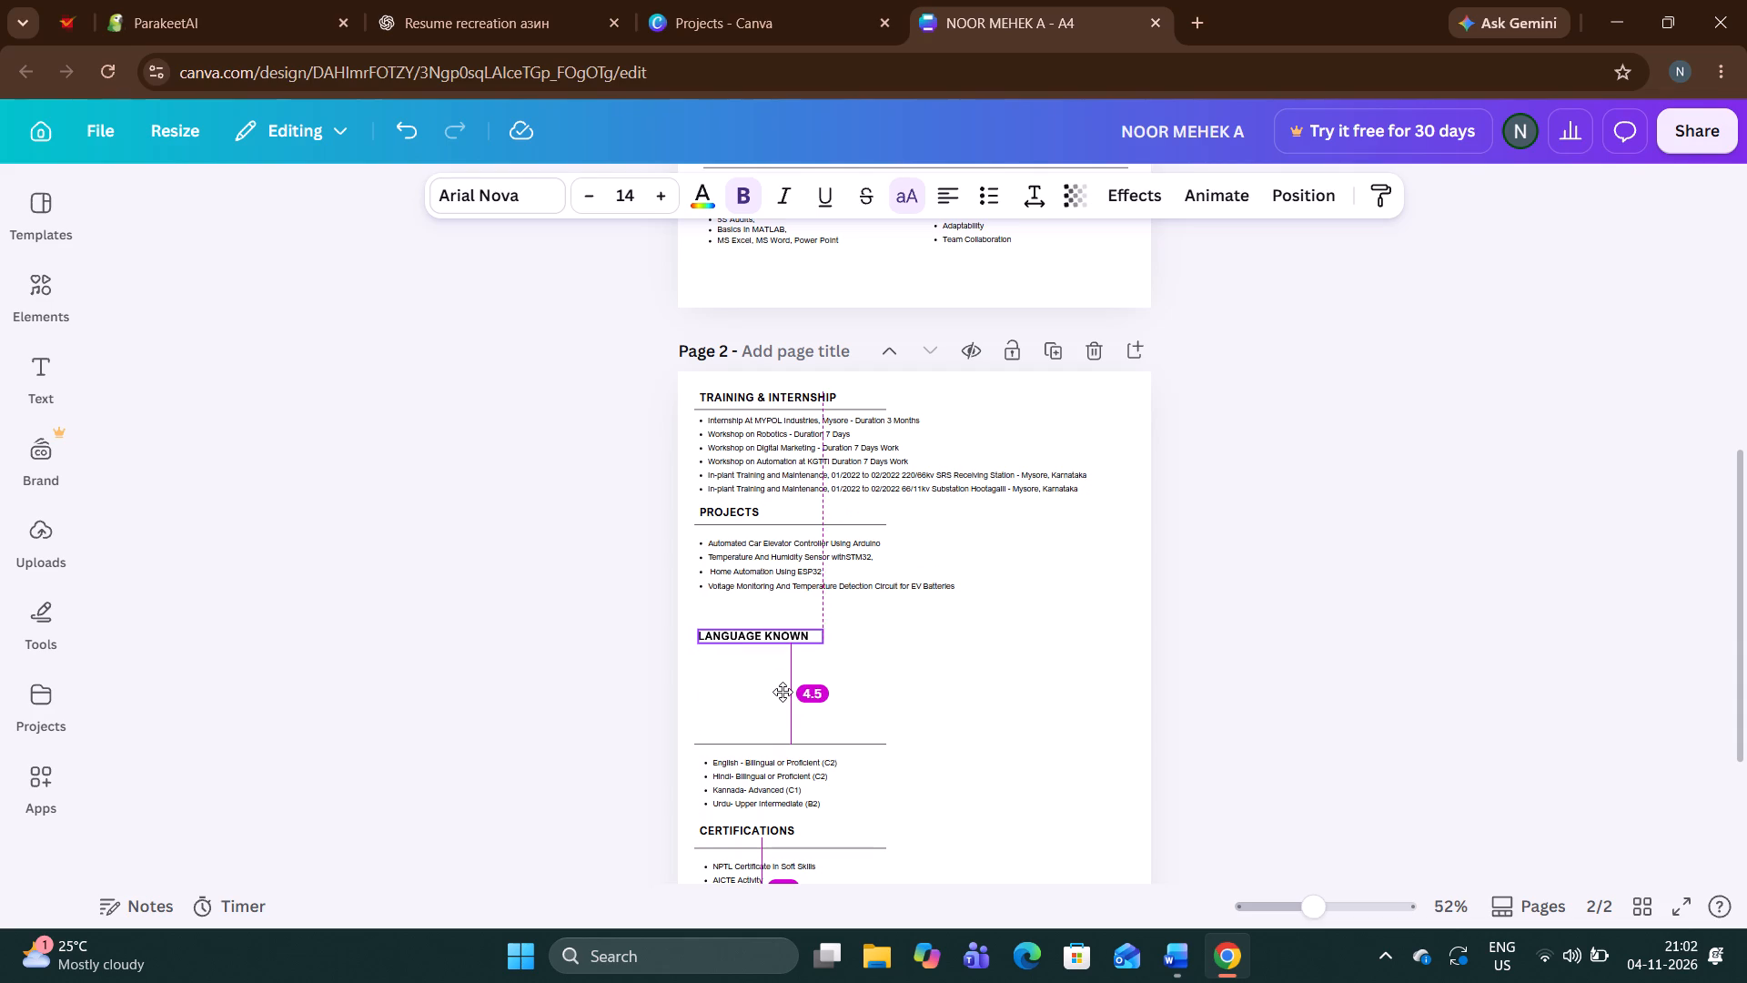
drag(783, 692, 782, 593)
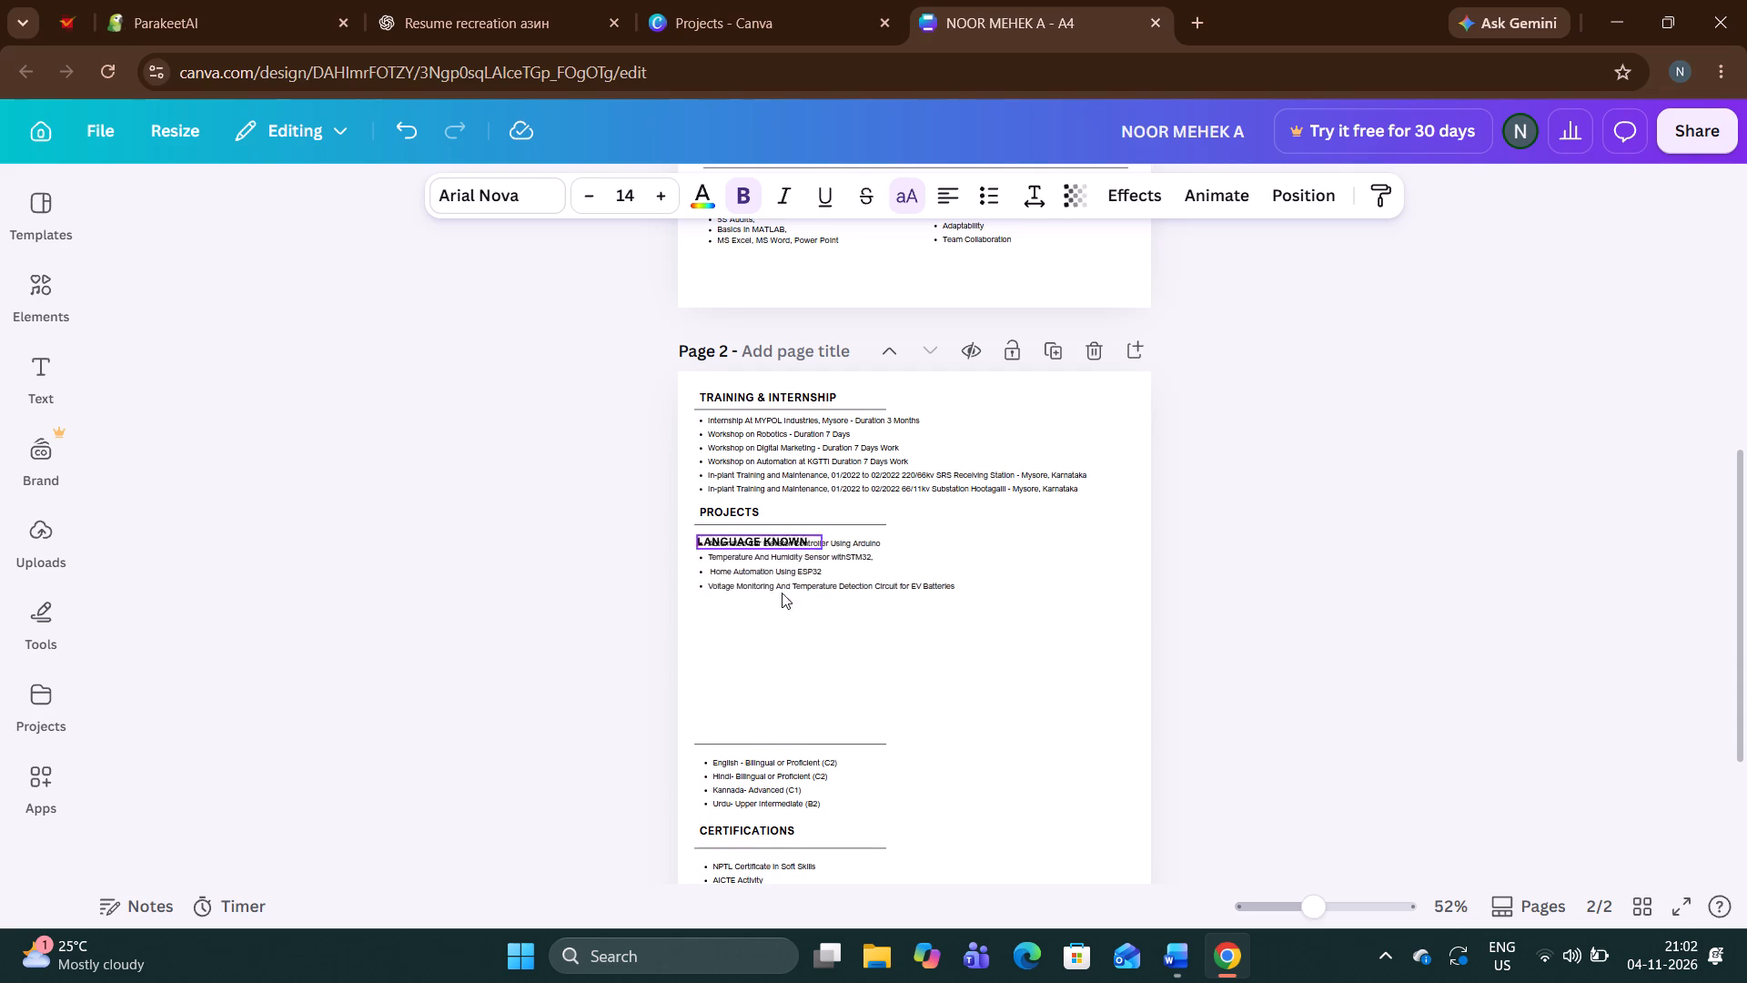
drag(782, 593, 787, 597)
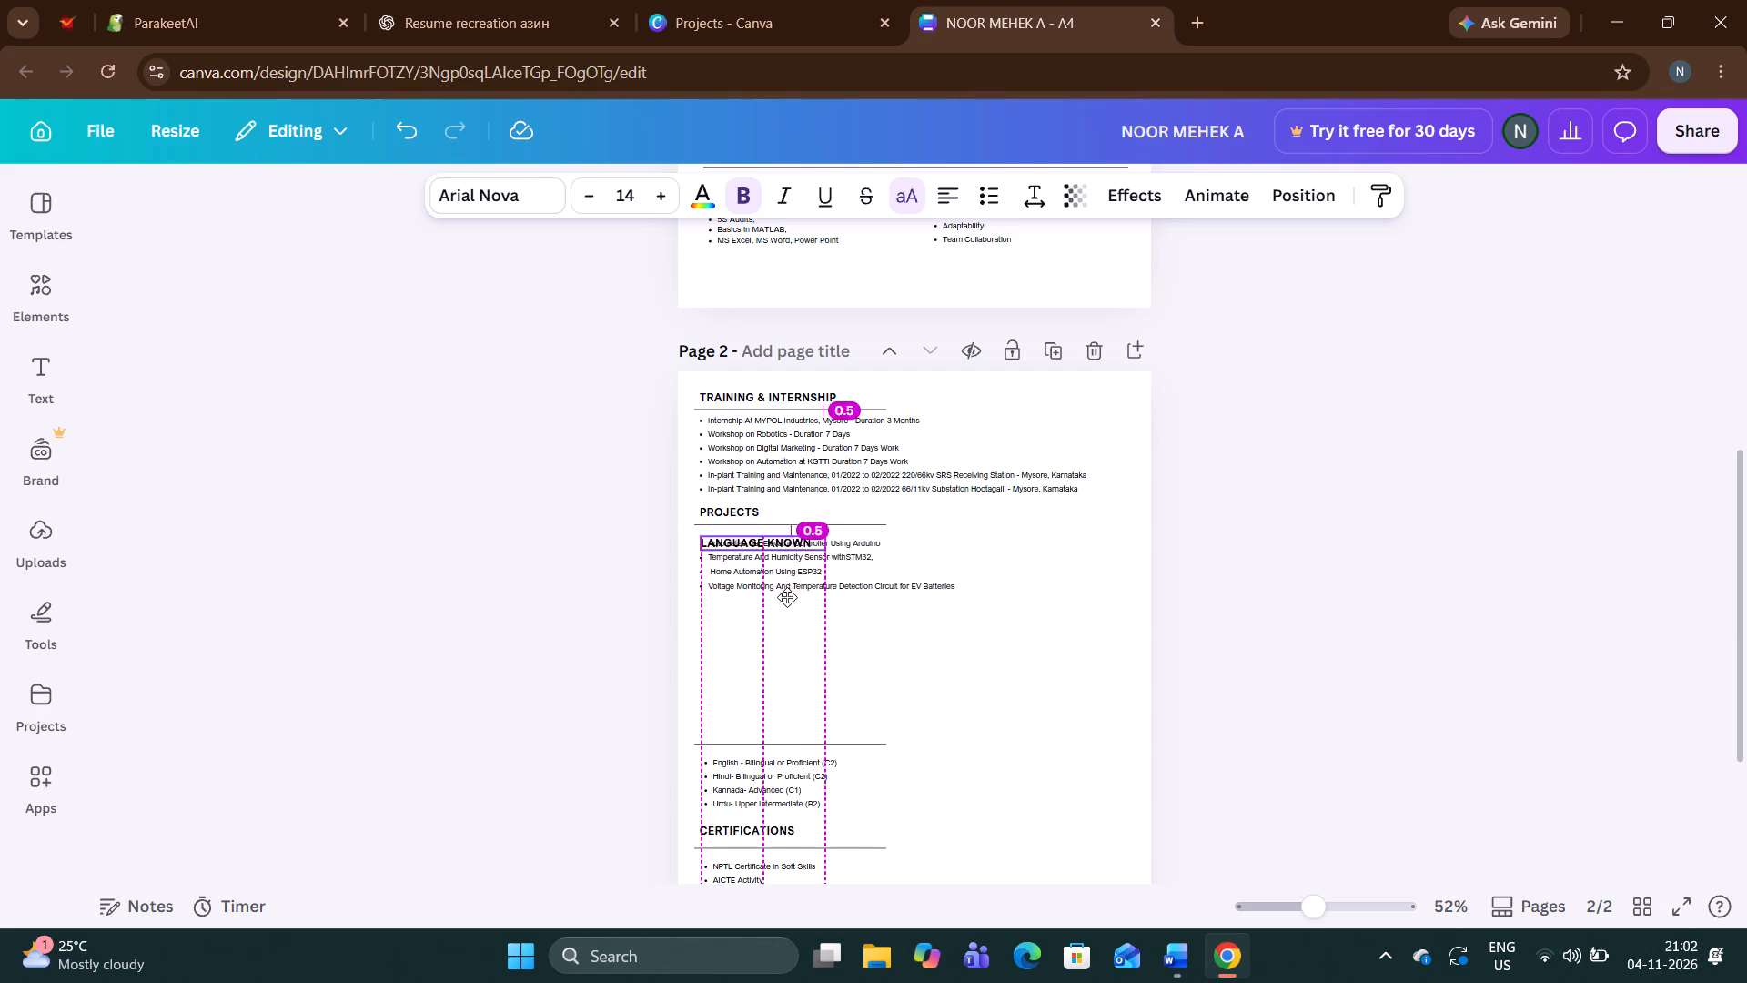
drag(787, 597, 783, 674)
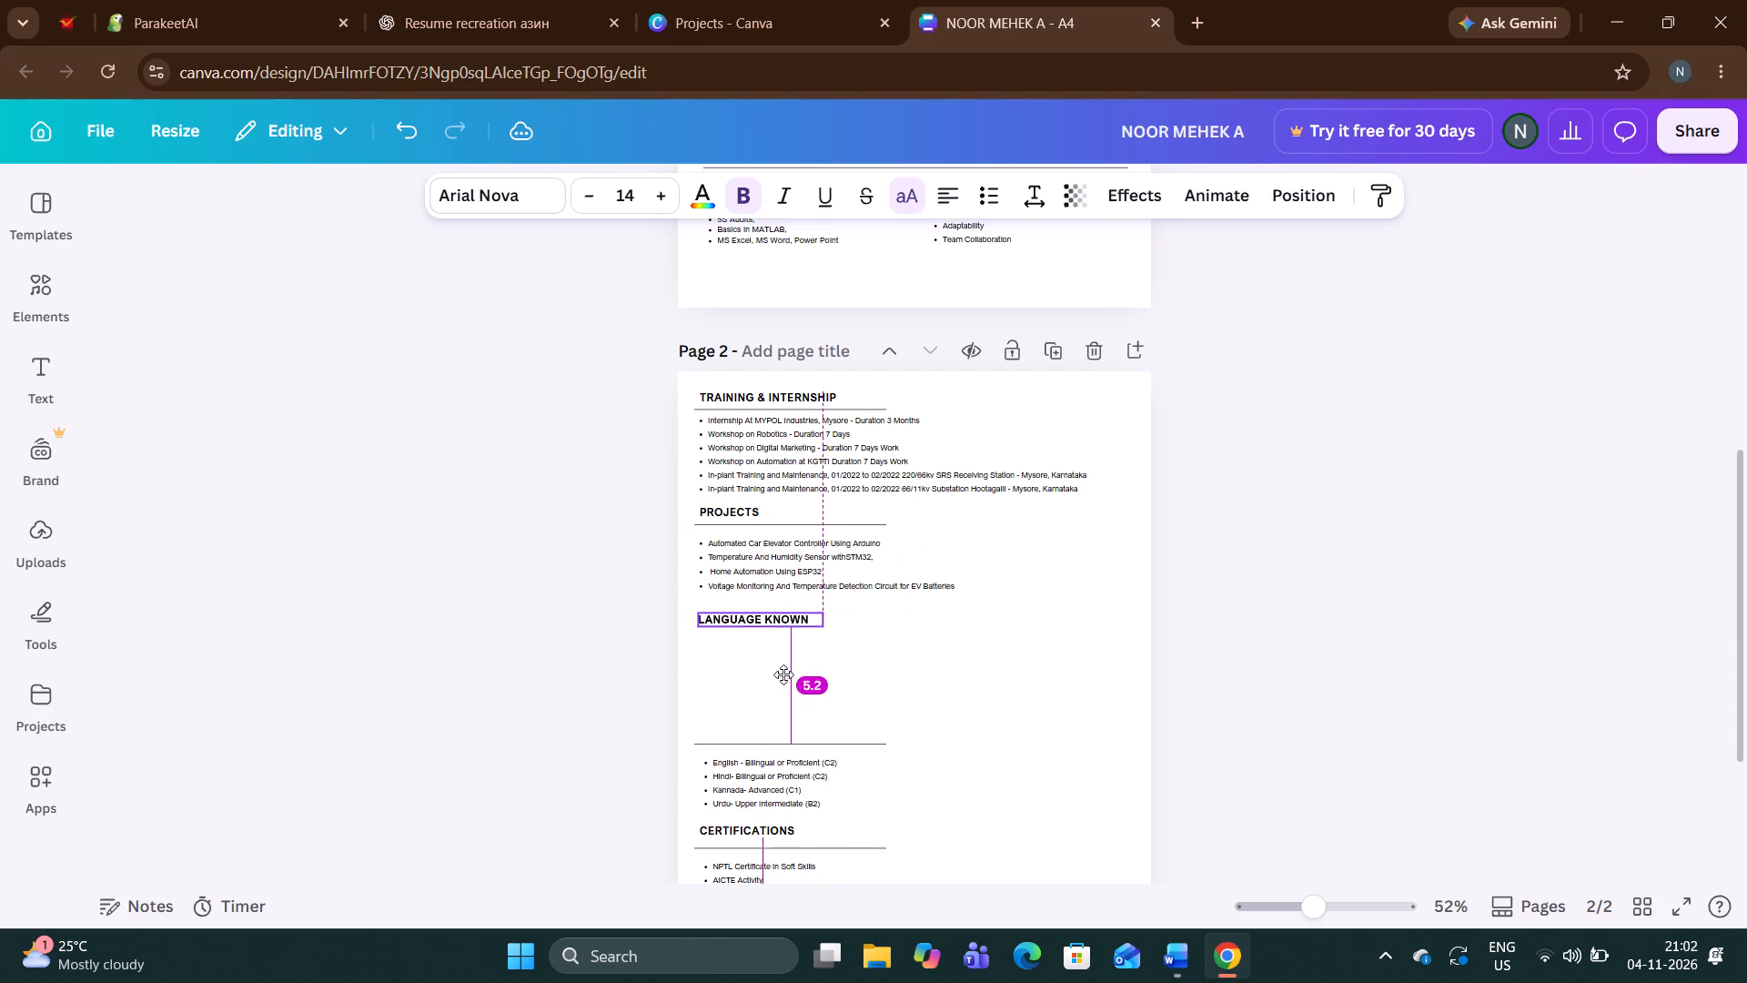
drag(783, 674, 787, 668)
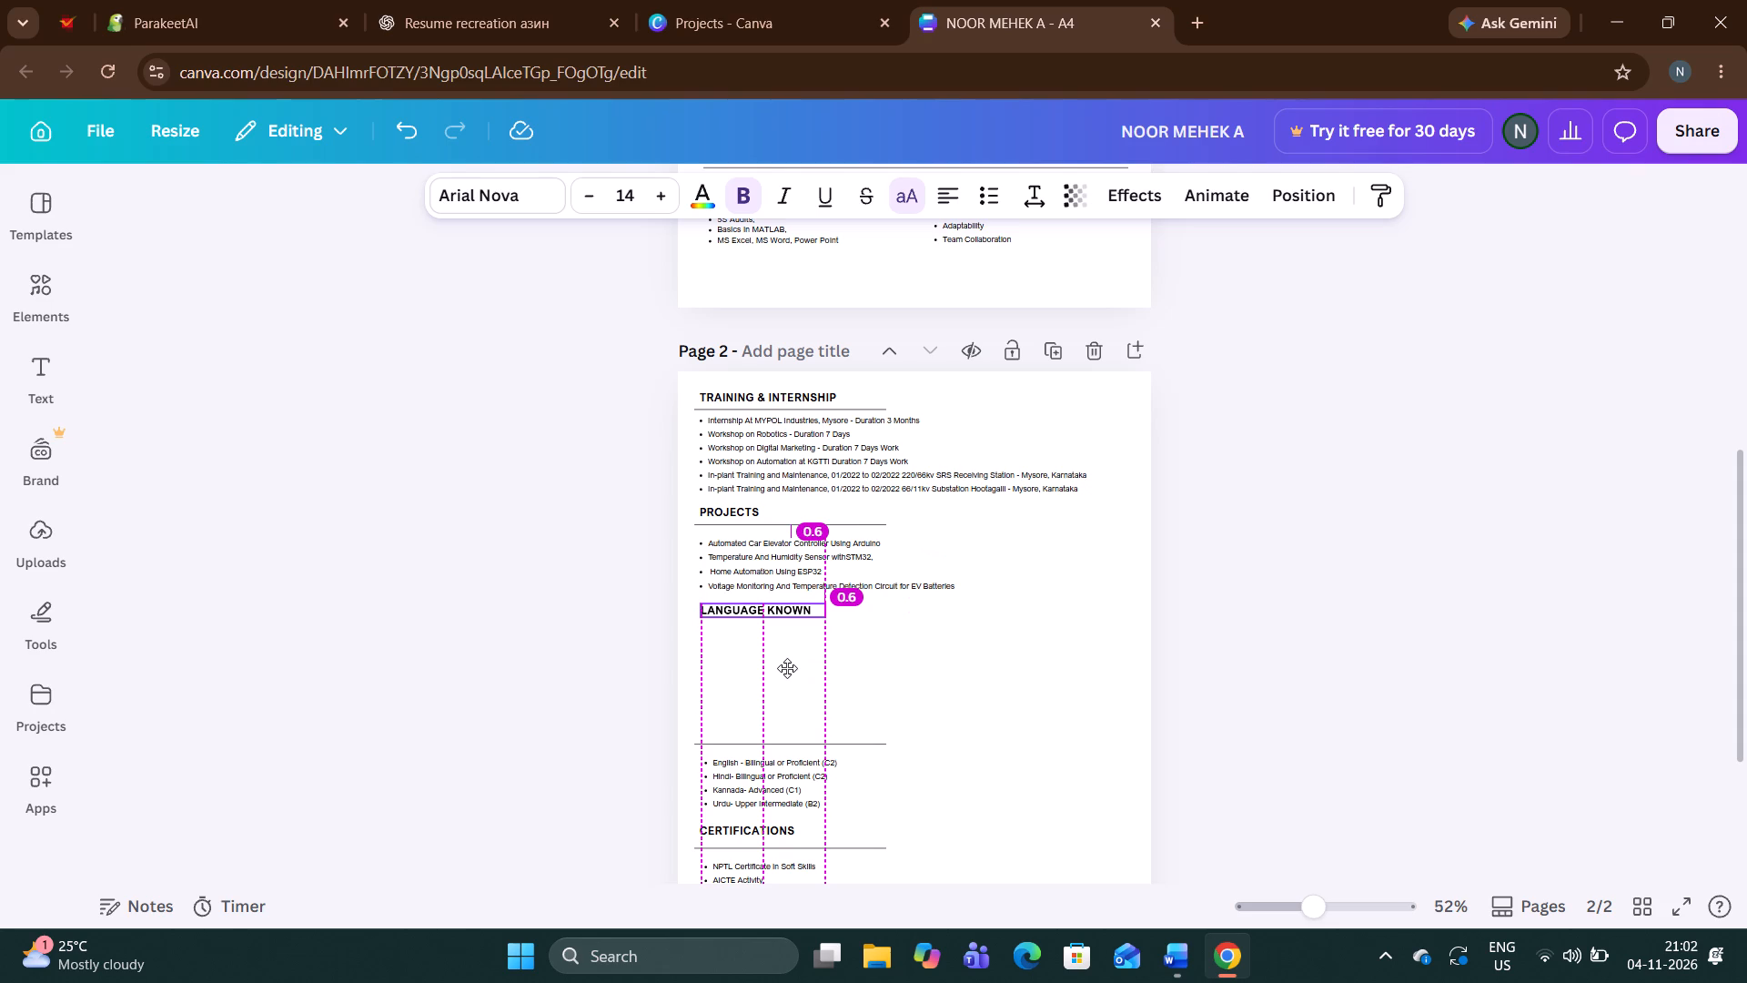
Fine-tune the height of the LANGUAGE KNOWN heading on page 2 to about 0.6 below the projects list.
drag(787, 668, 787, 673)
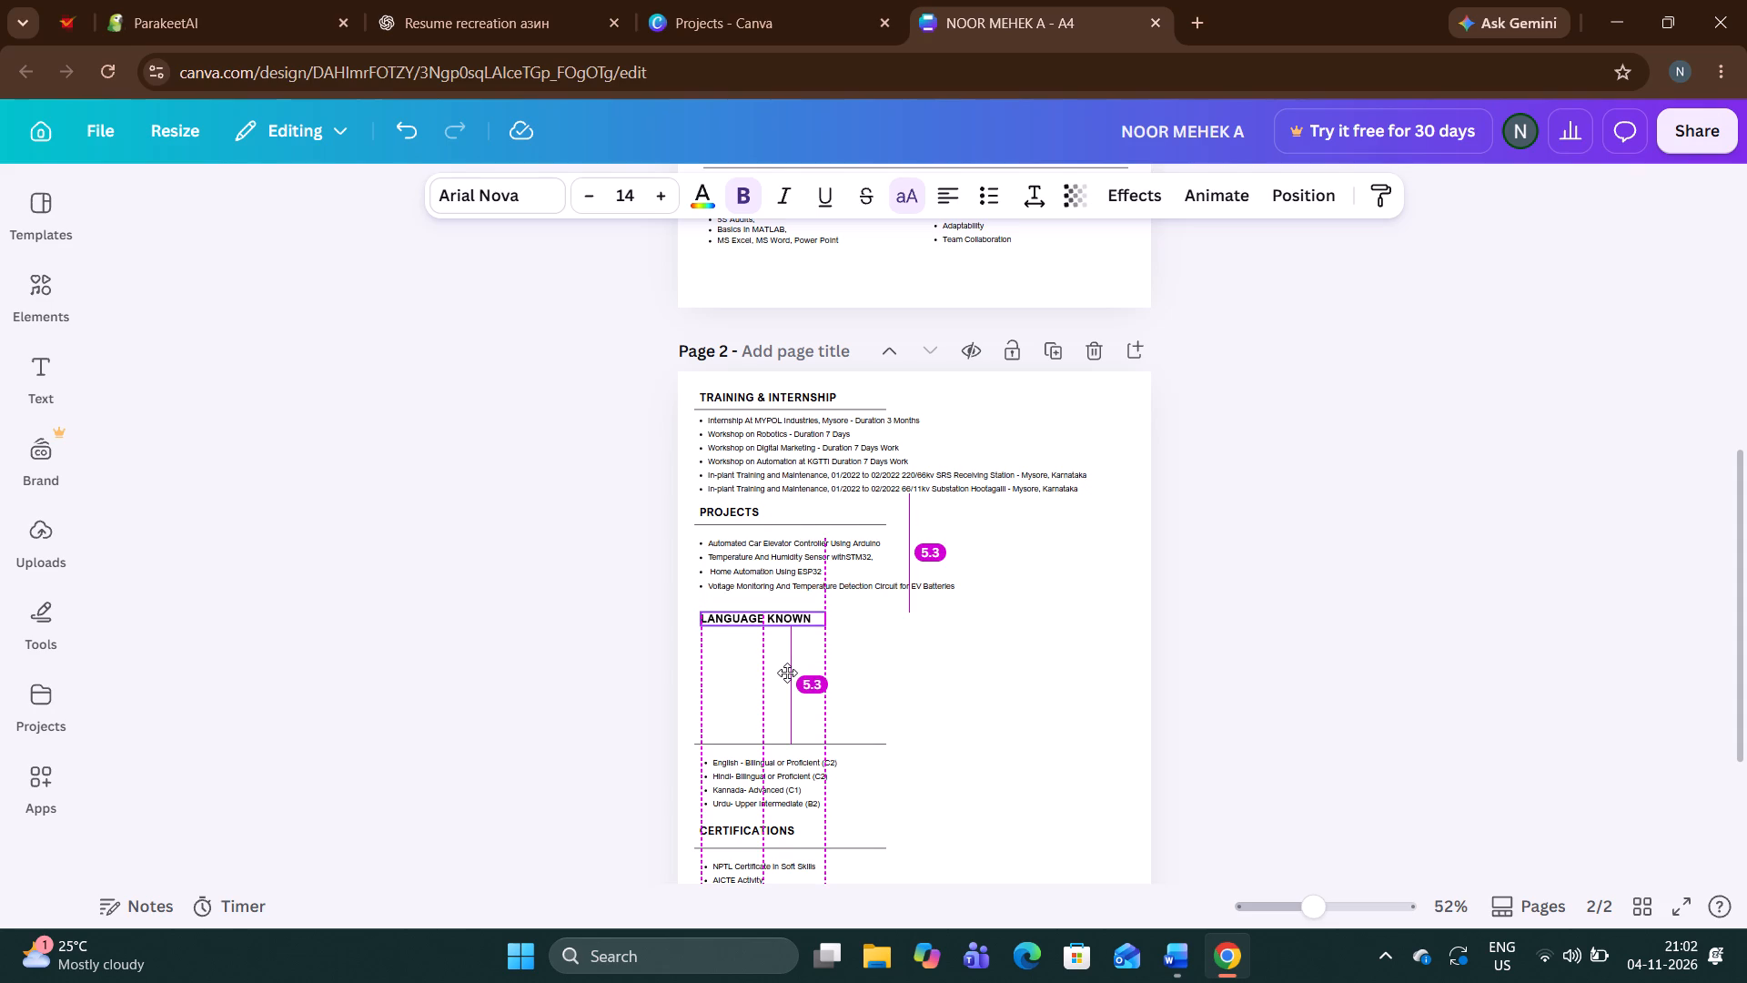
drag(787, 673, 786, 666)
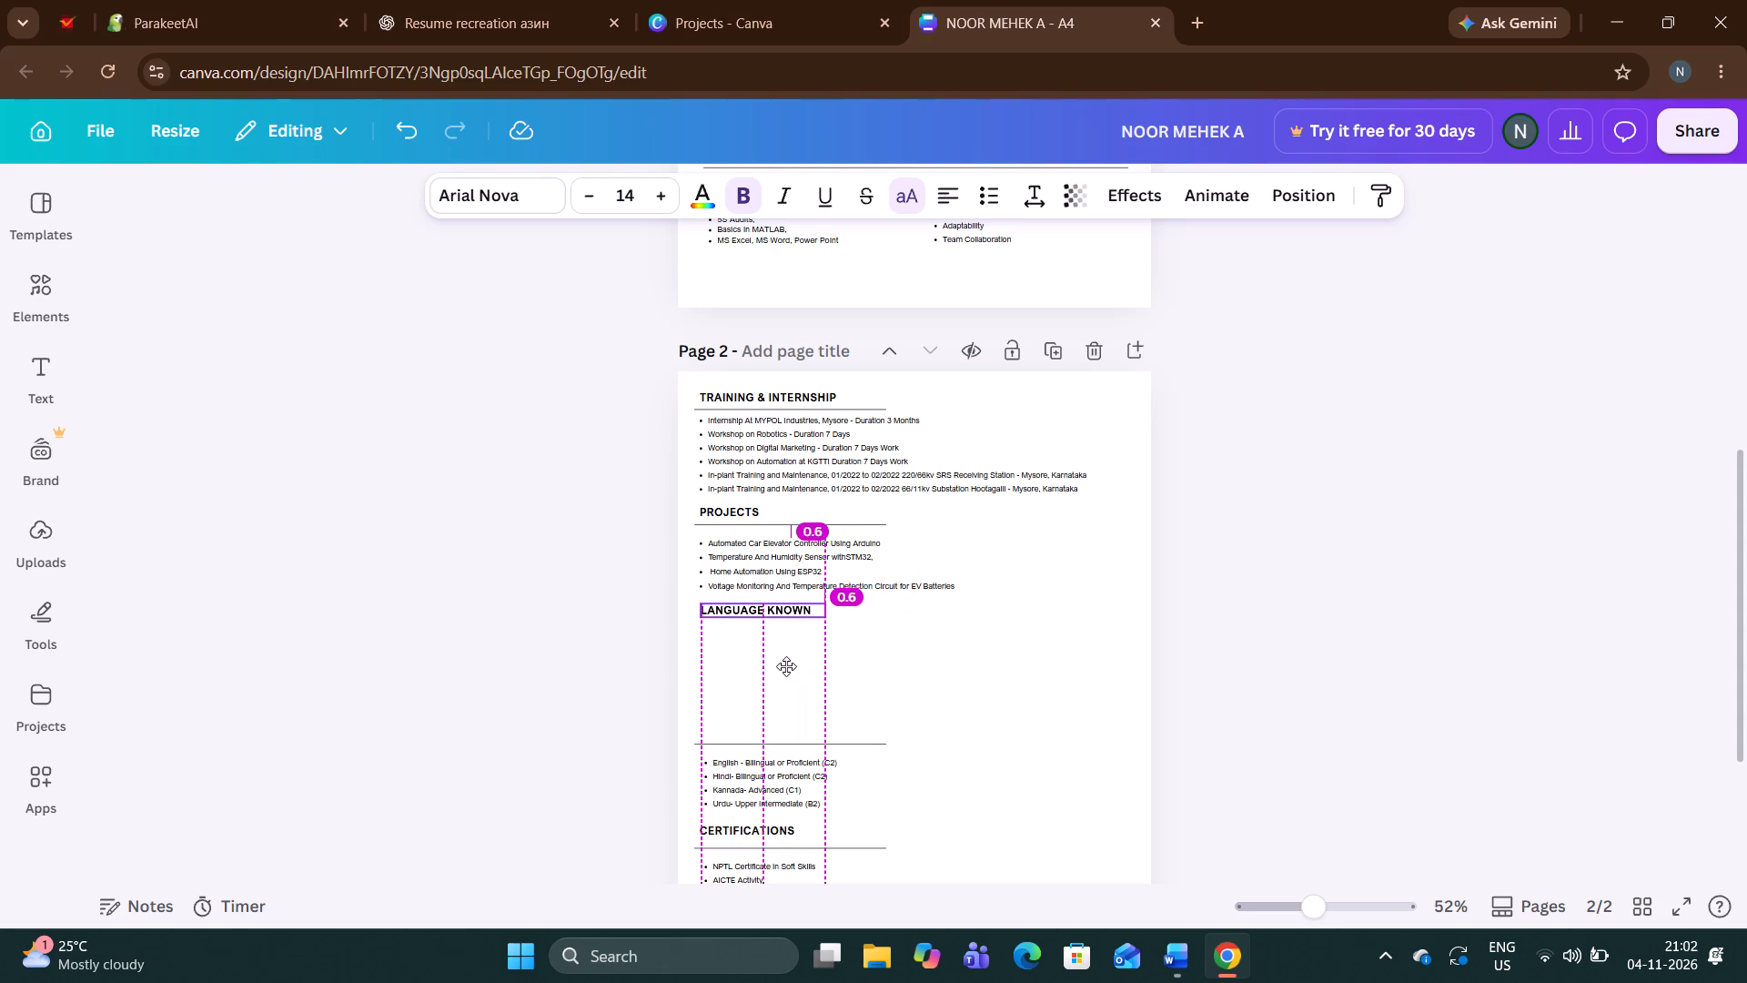
drag(786, 666, 786, 667)
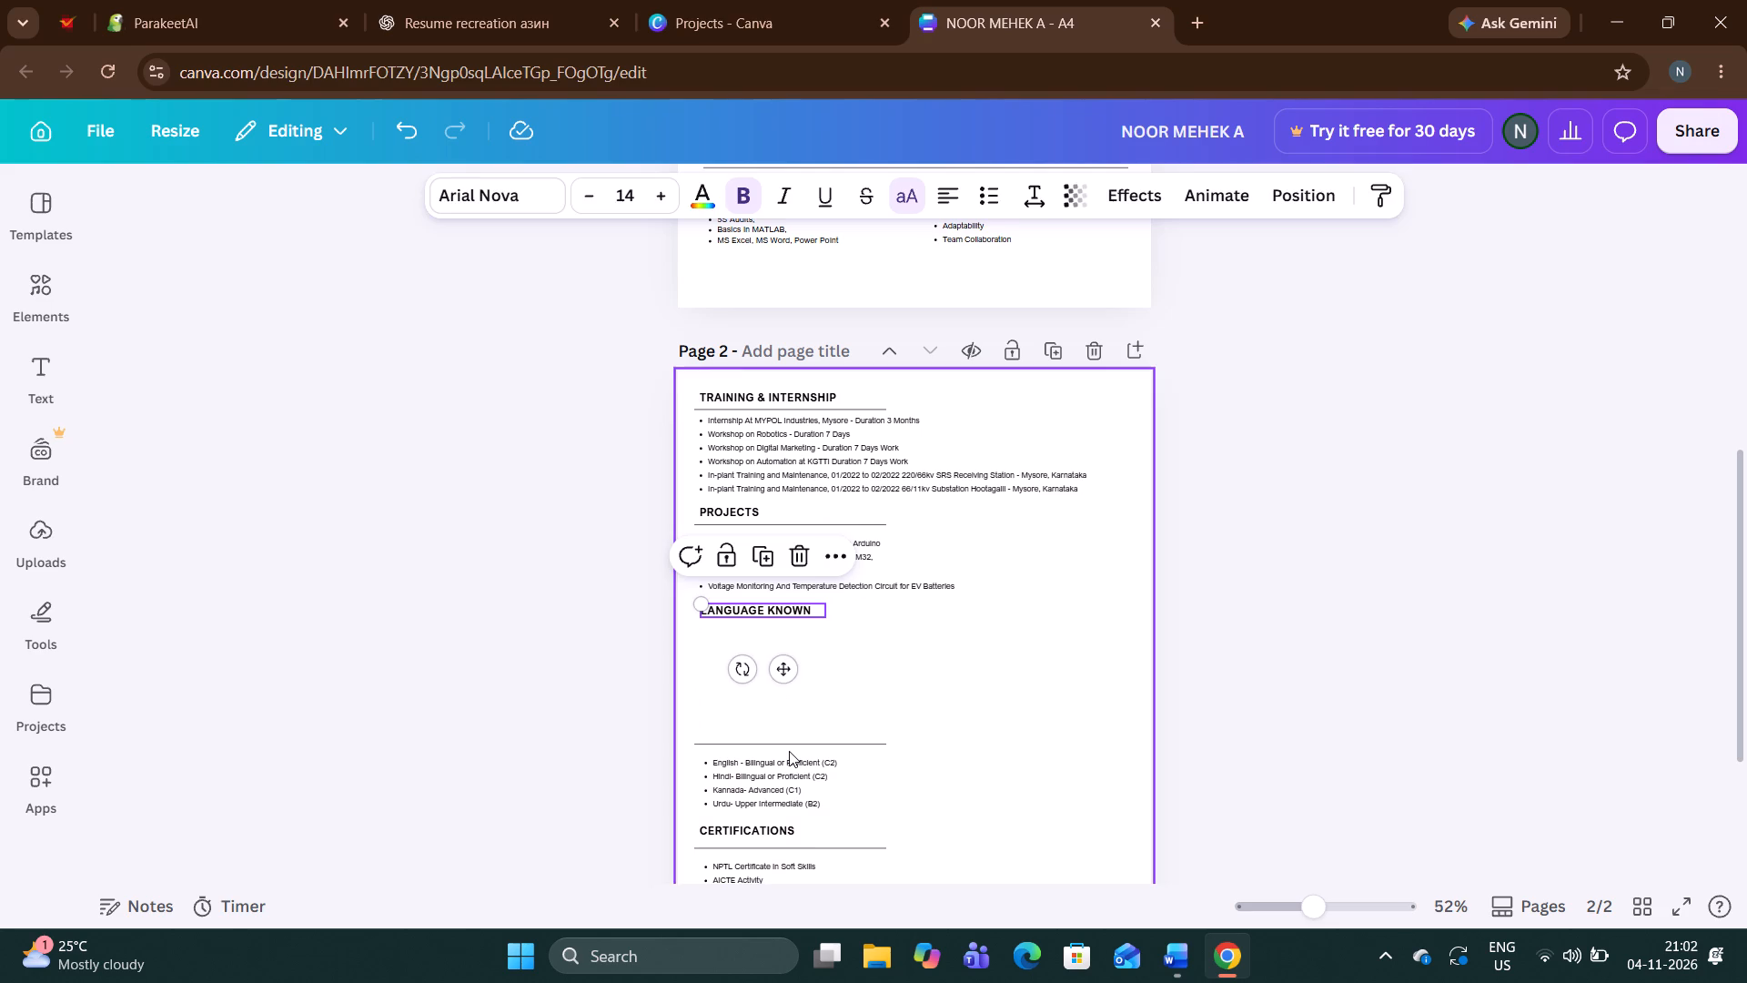
Move the language section's divider line up to about 0.5 below the LANGUAGE KNOWN heading, aligned with the other dividers.
drag(789, 751, 790, 643)
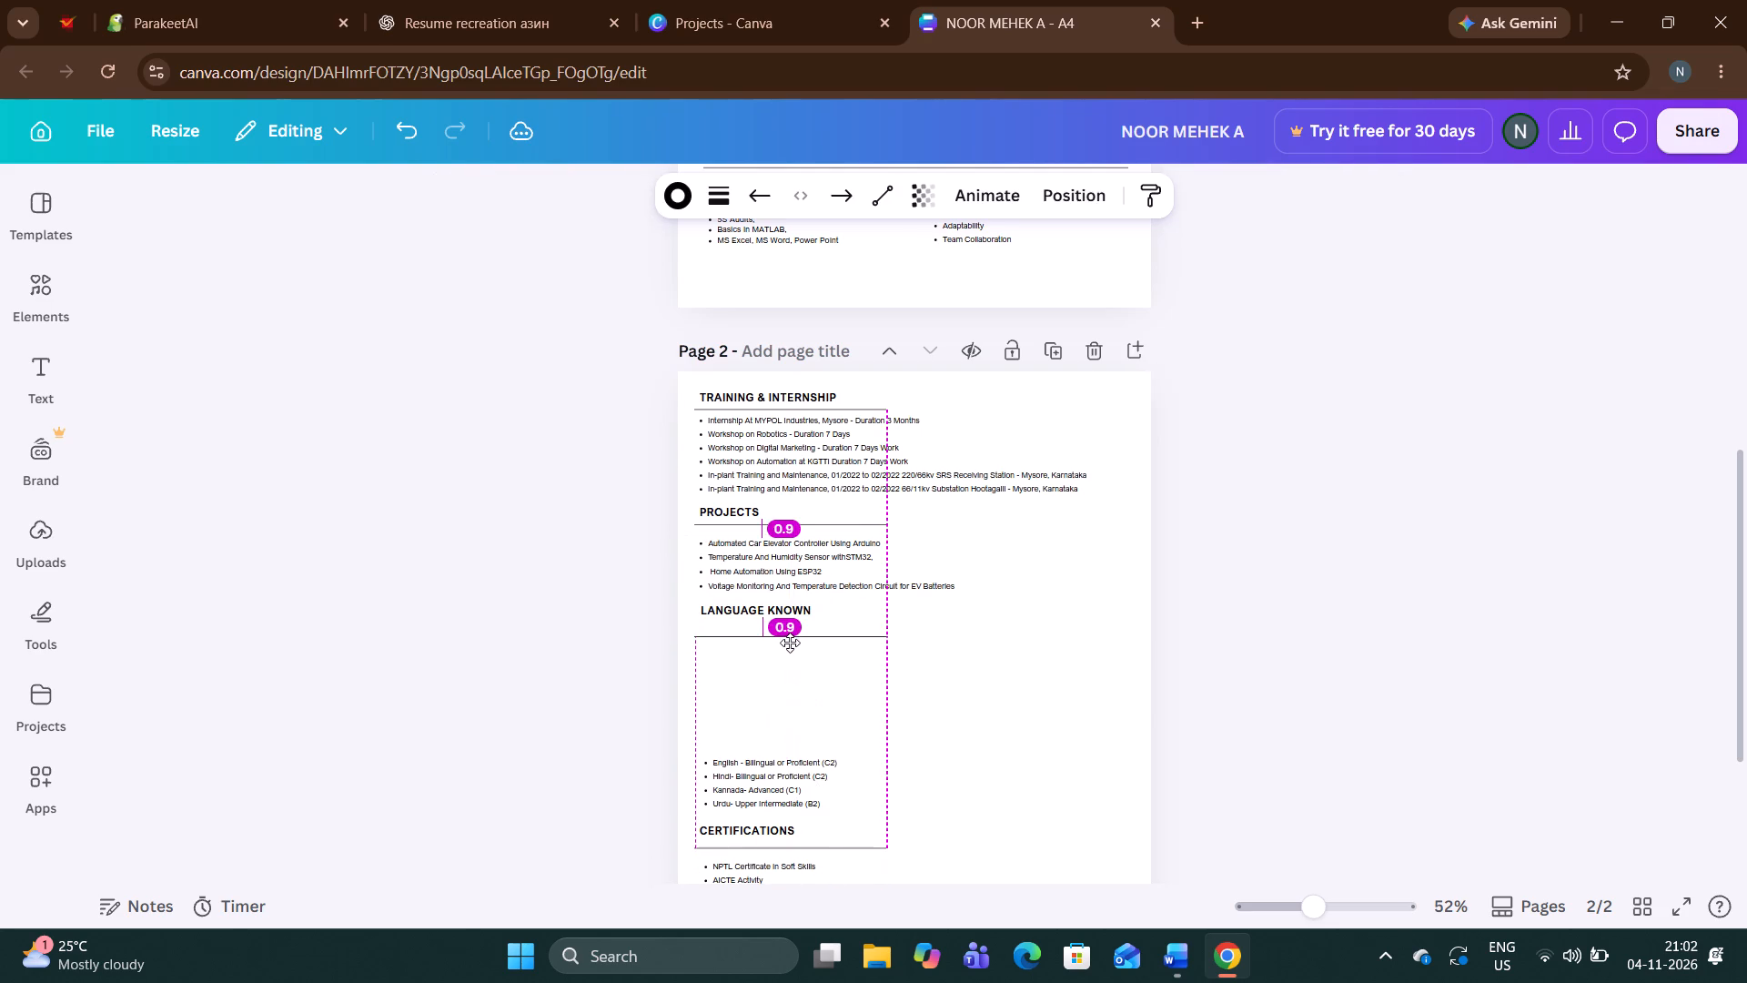
drag(790, 643, 790, 638)
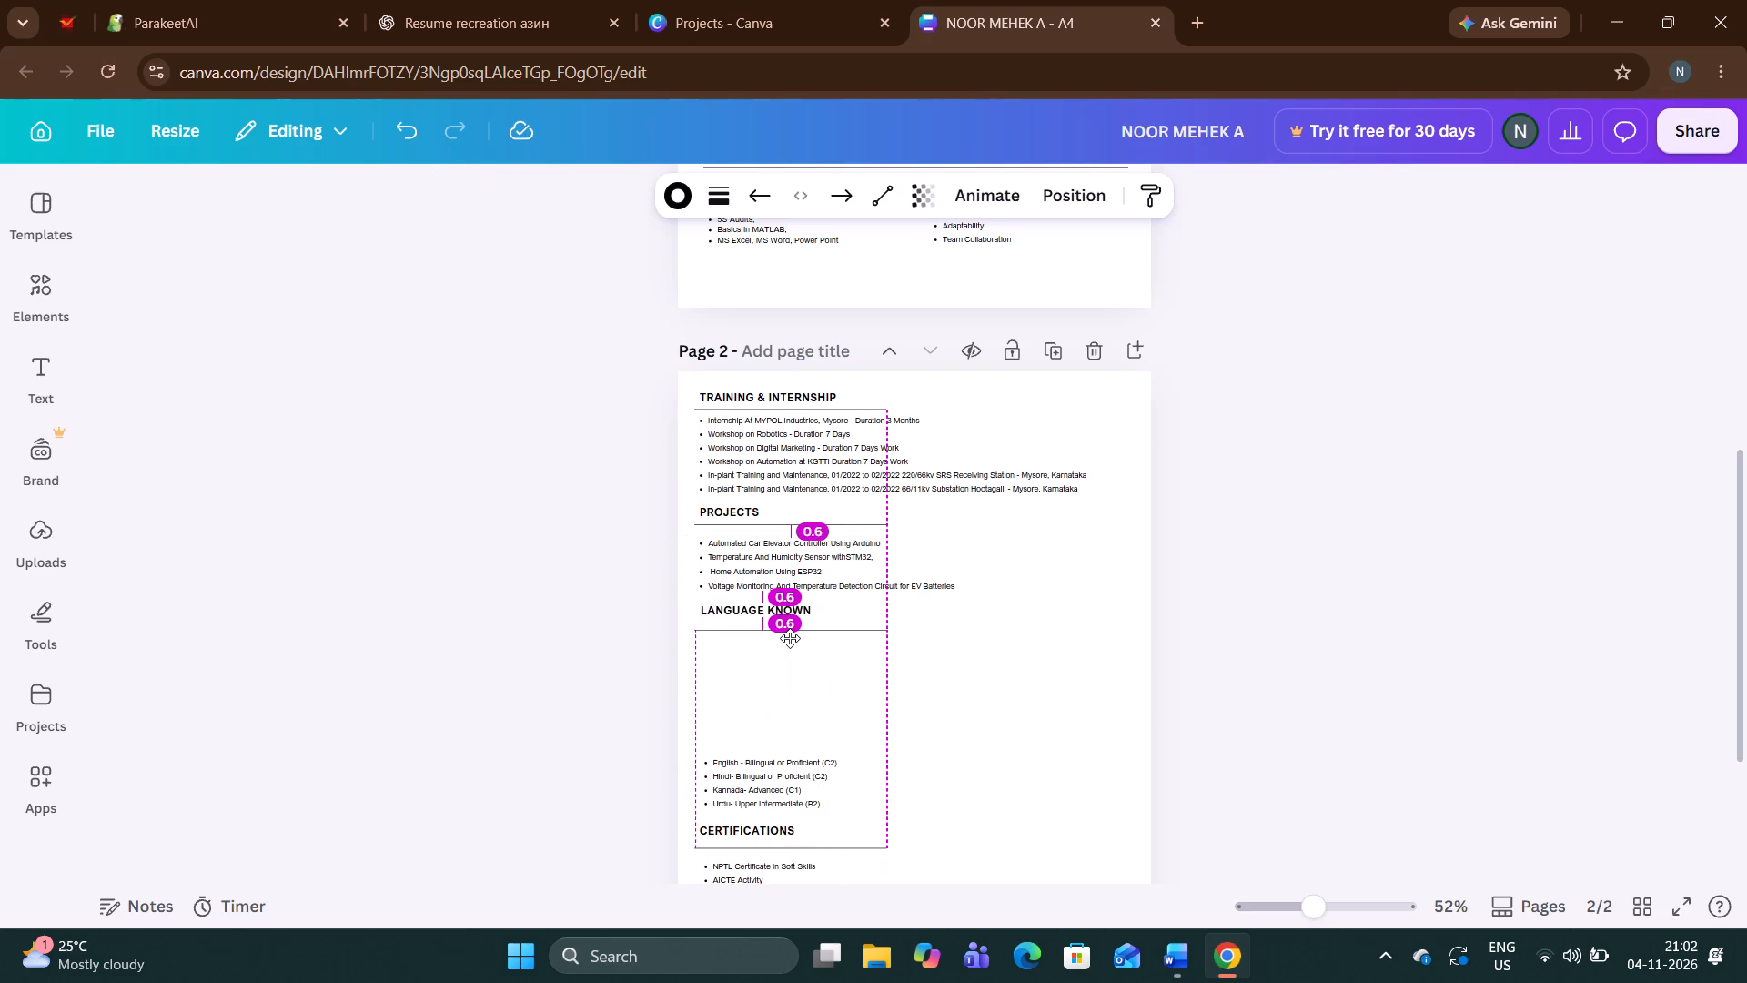
drag(790, 638, 789, 638)
drag(789, 638, 788, 633)
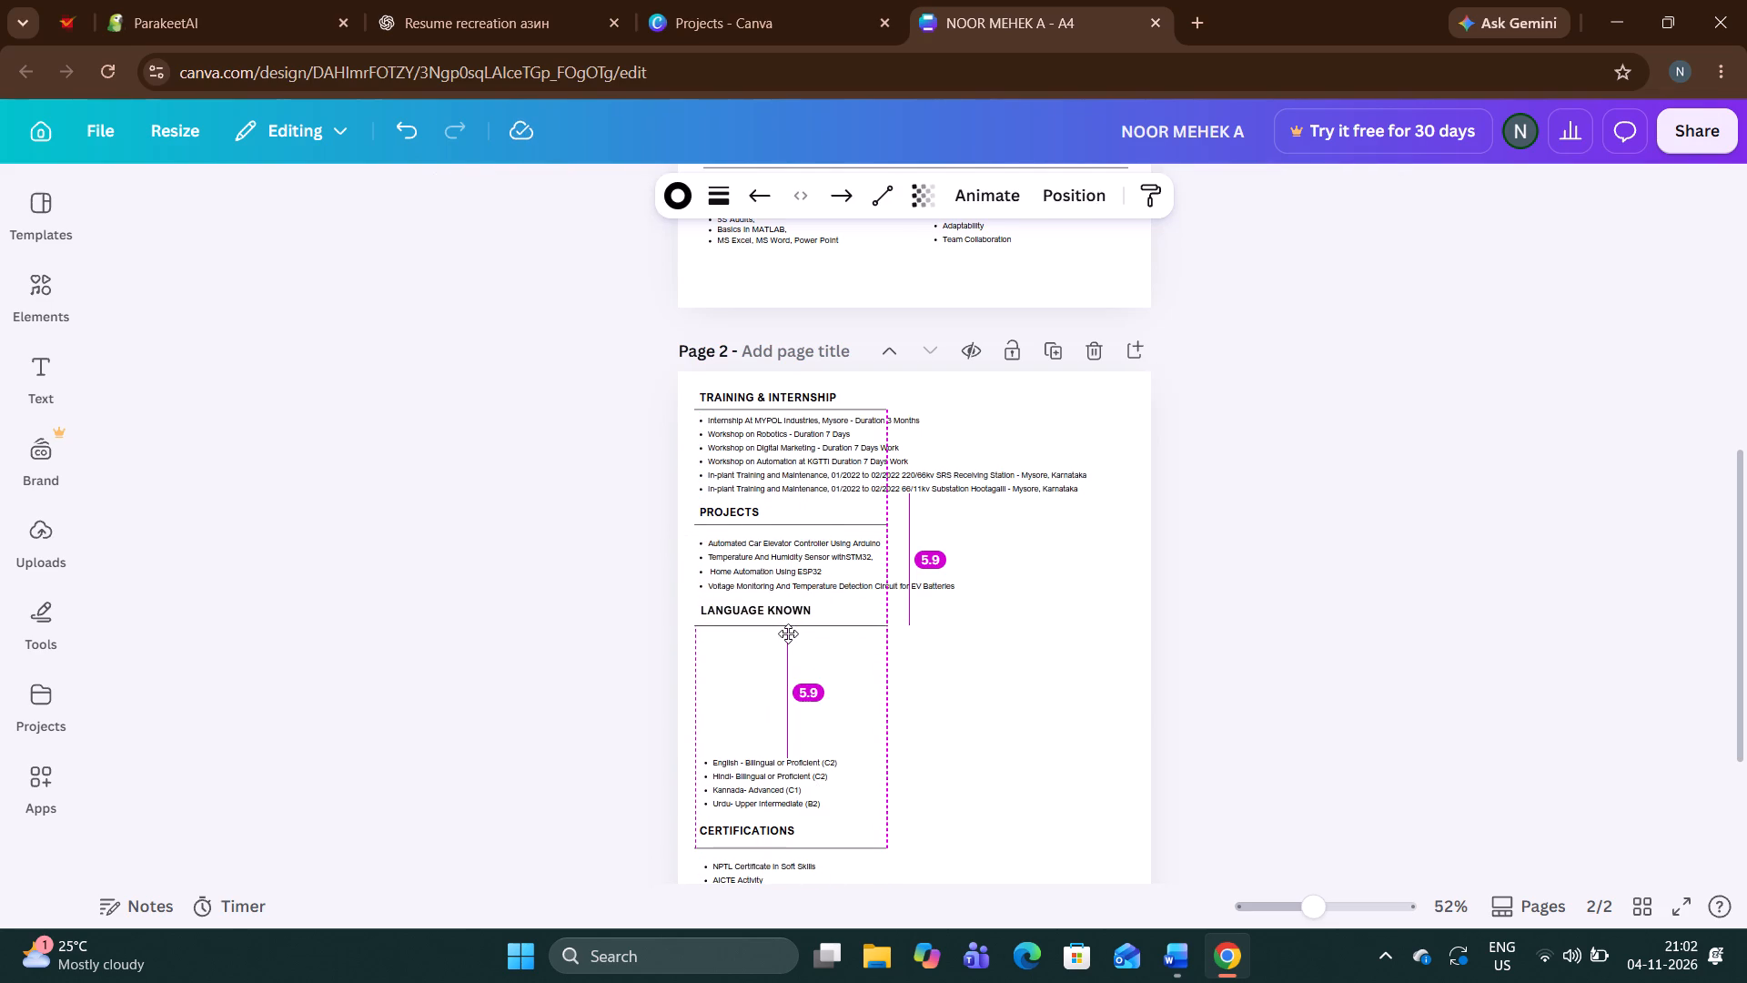
drag(788, 633, 788, 635)
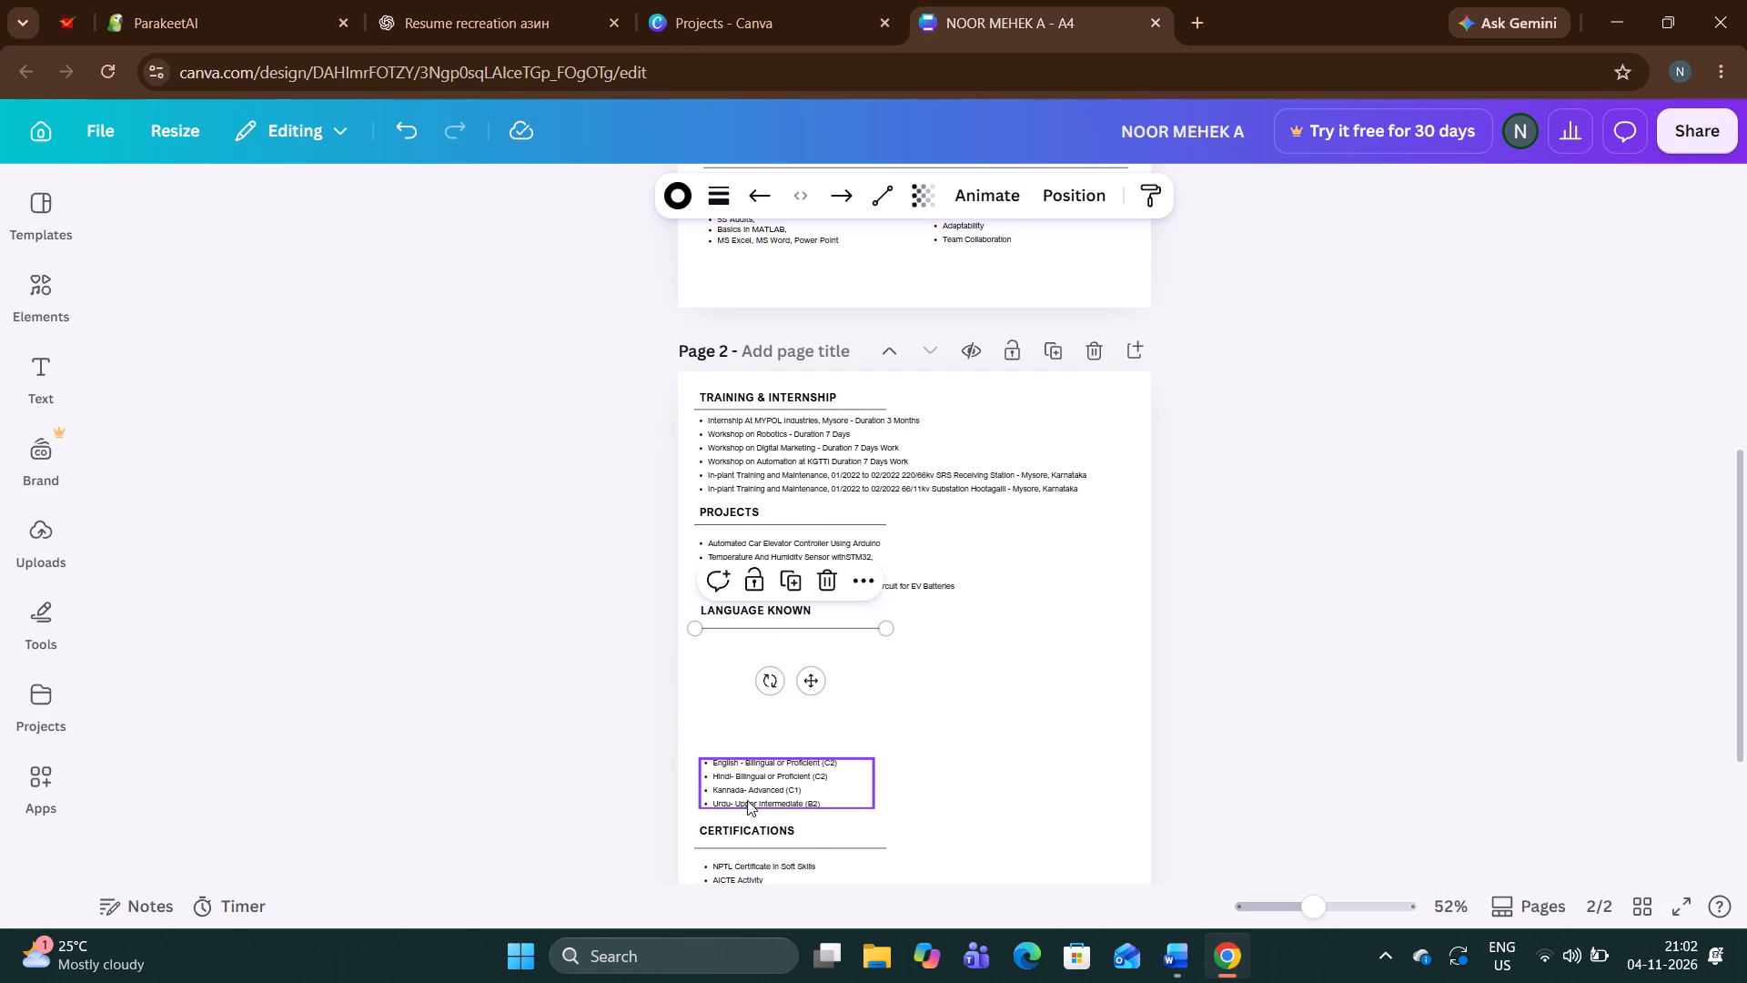
Move the bulleted languages list up to sit just below the divider line under LANGUAGE KNOWN.
click(747, 800)
drag(813, 856, 797, 773)
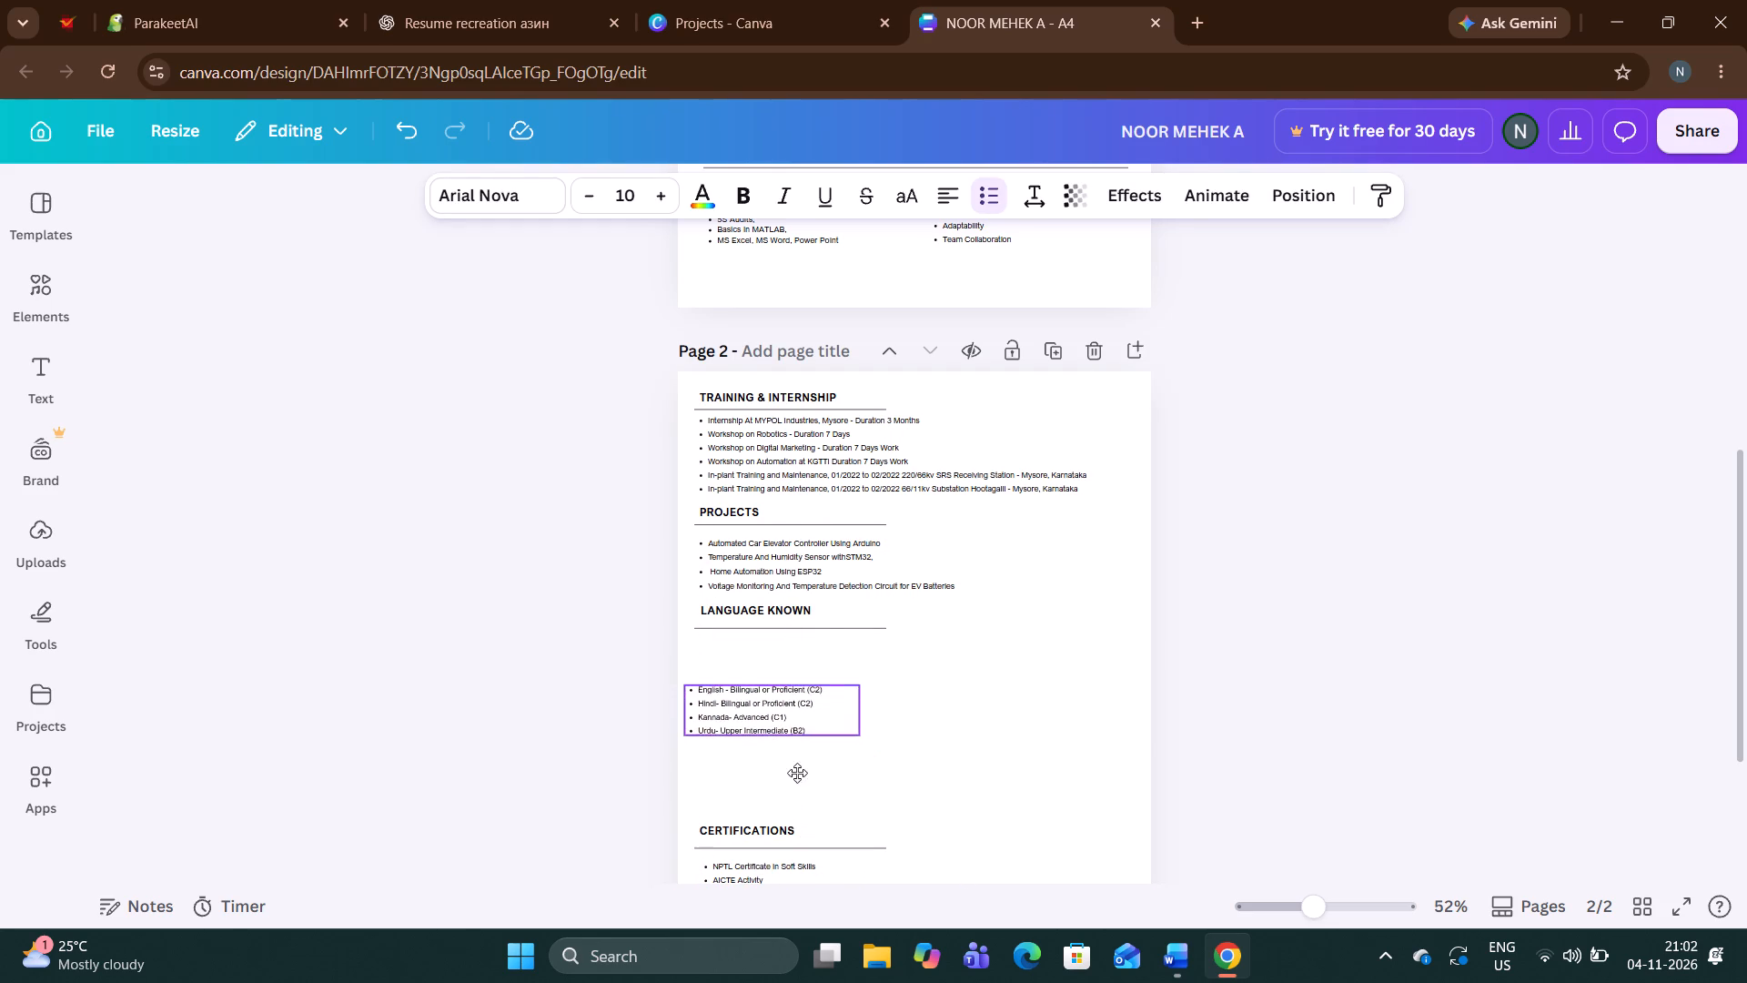
drag(797, 773, 812, 742)
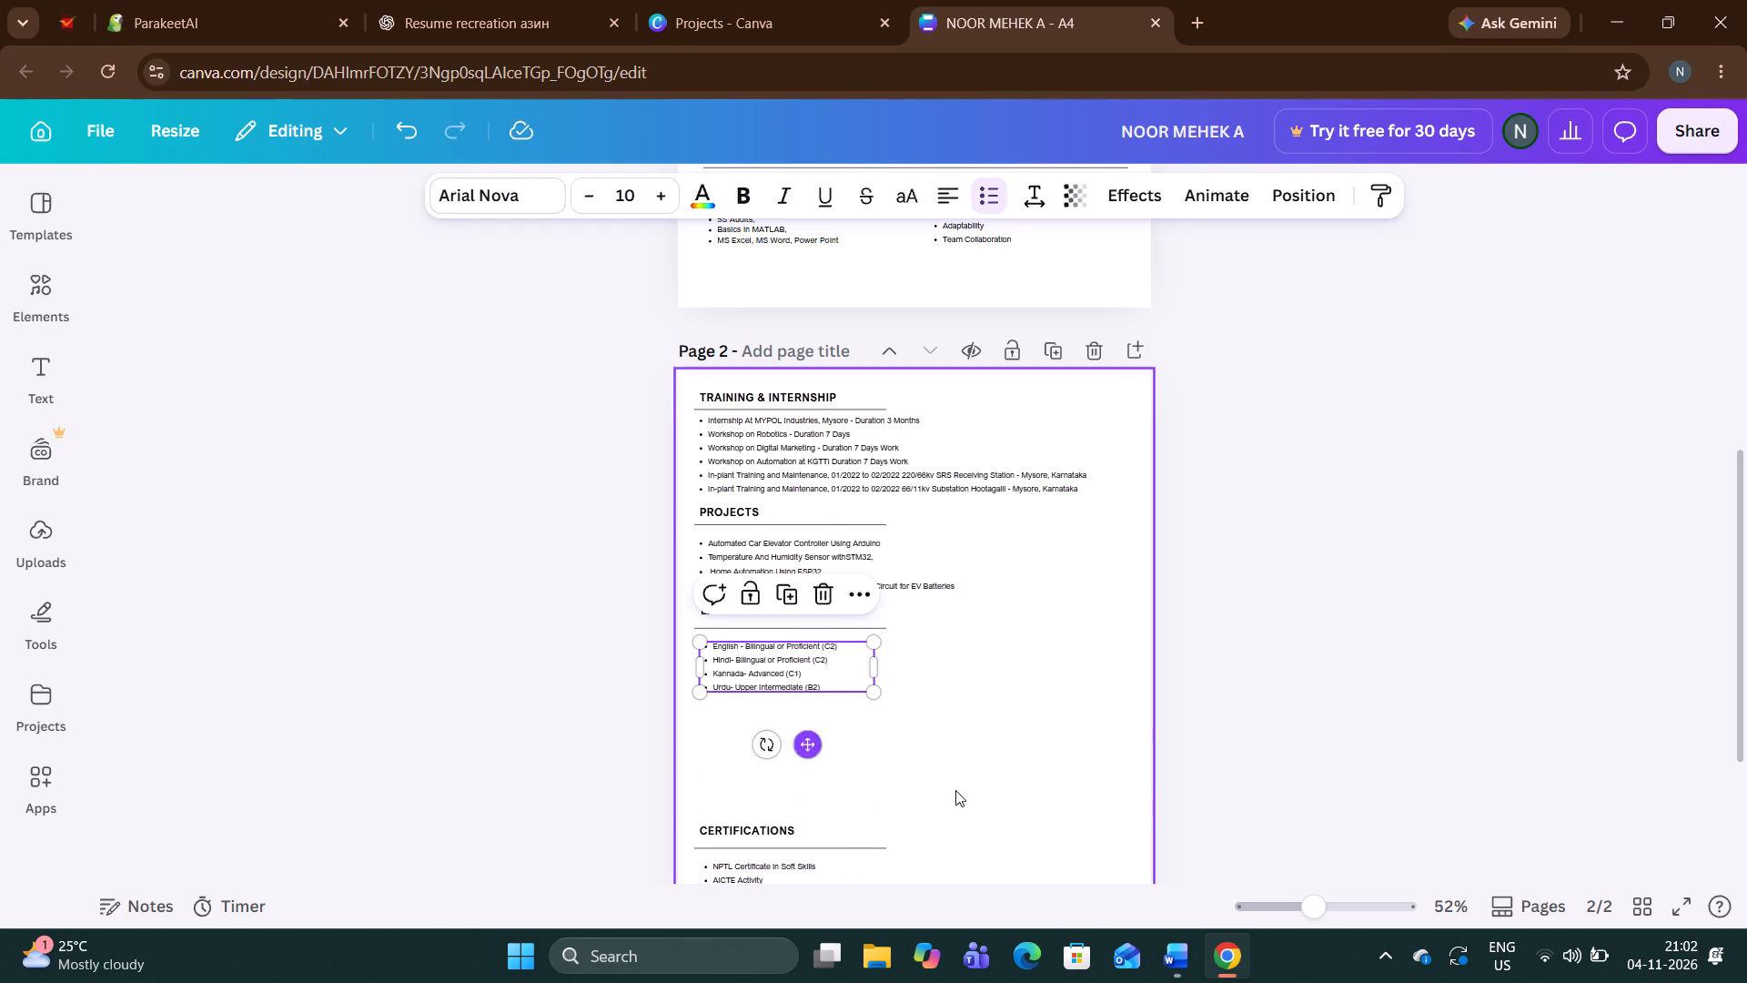
Move the CERTIFICATIONS heading up to about 1.1 below the languages list, aligned with the LANGUAGE KNOWN heading.
click(762, 826)
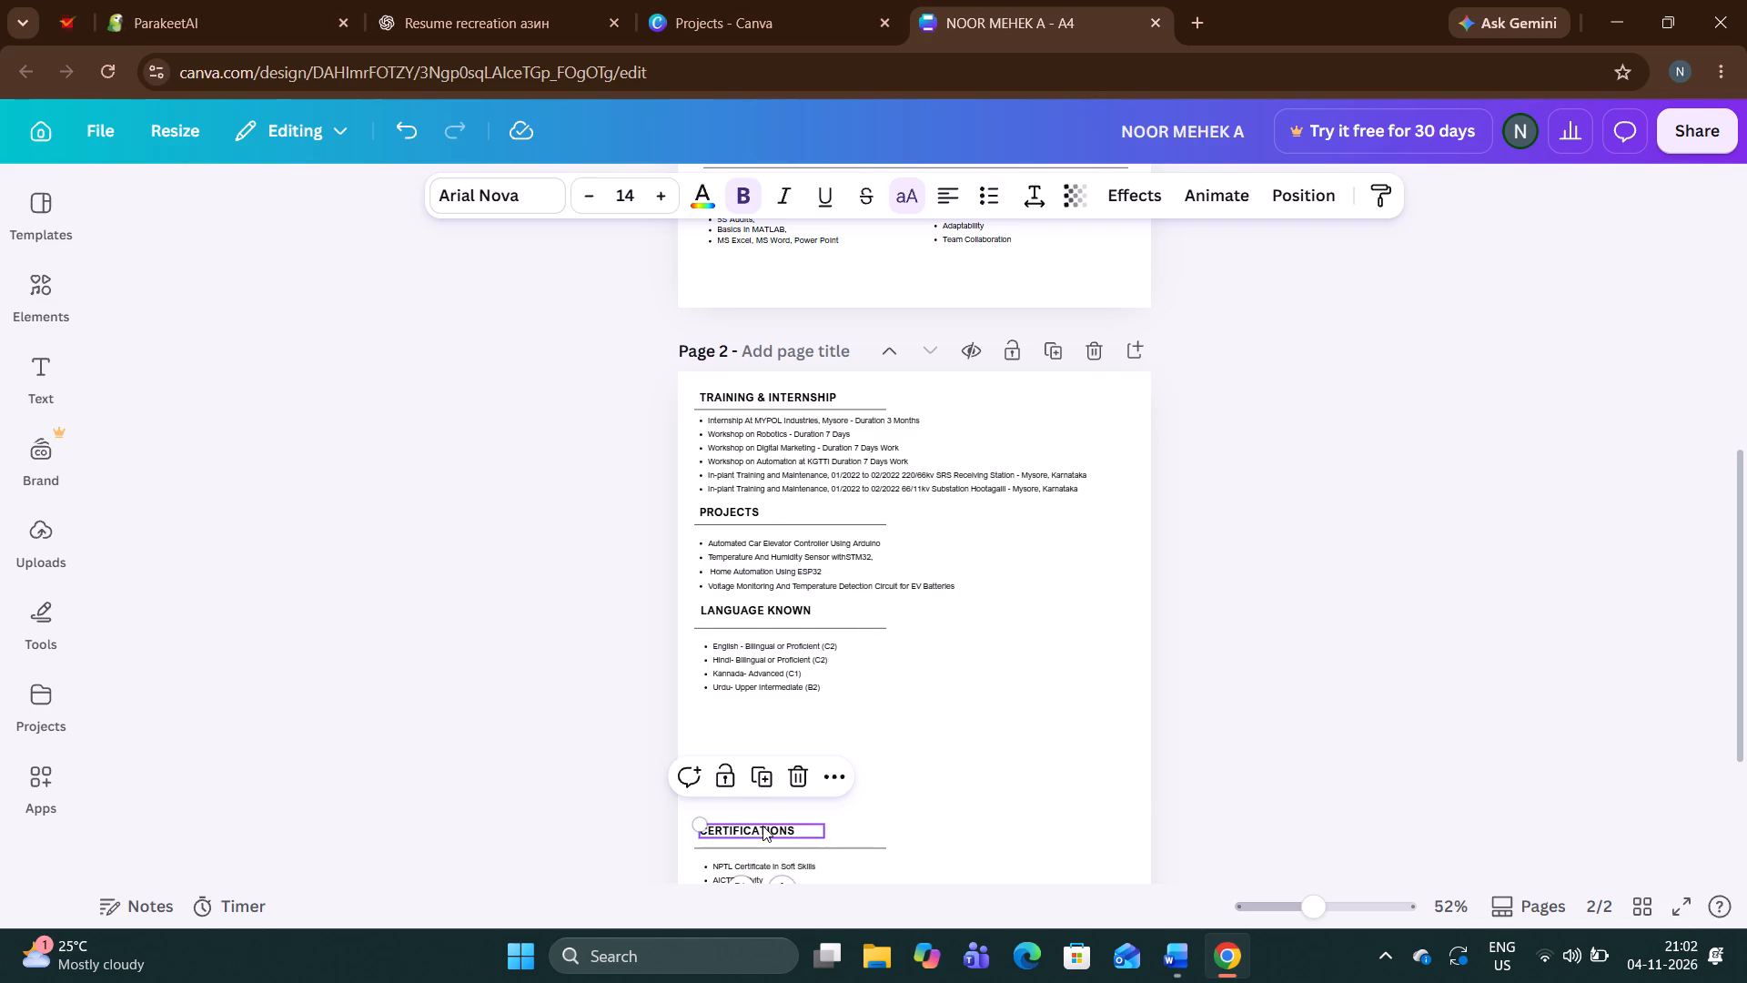
scroll(802, 848, down, 1)
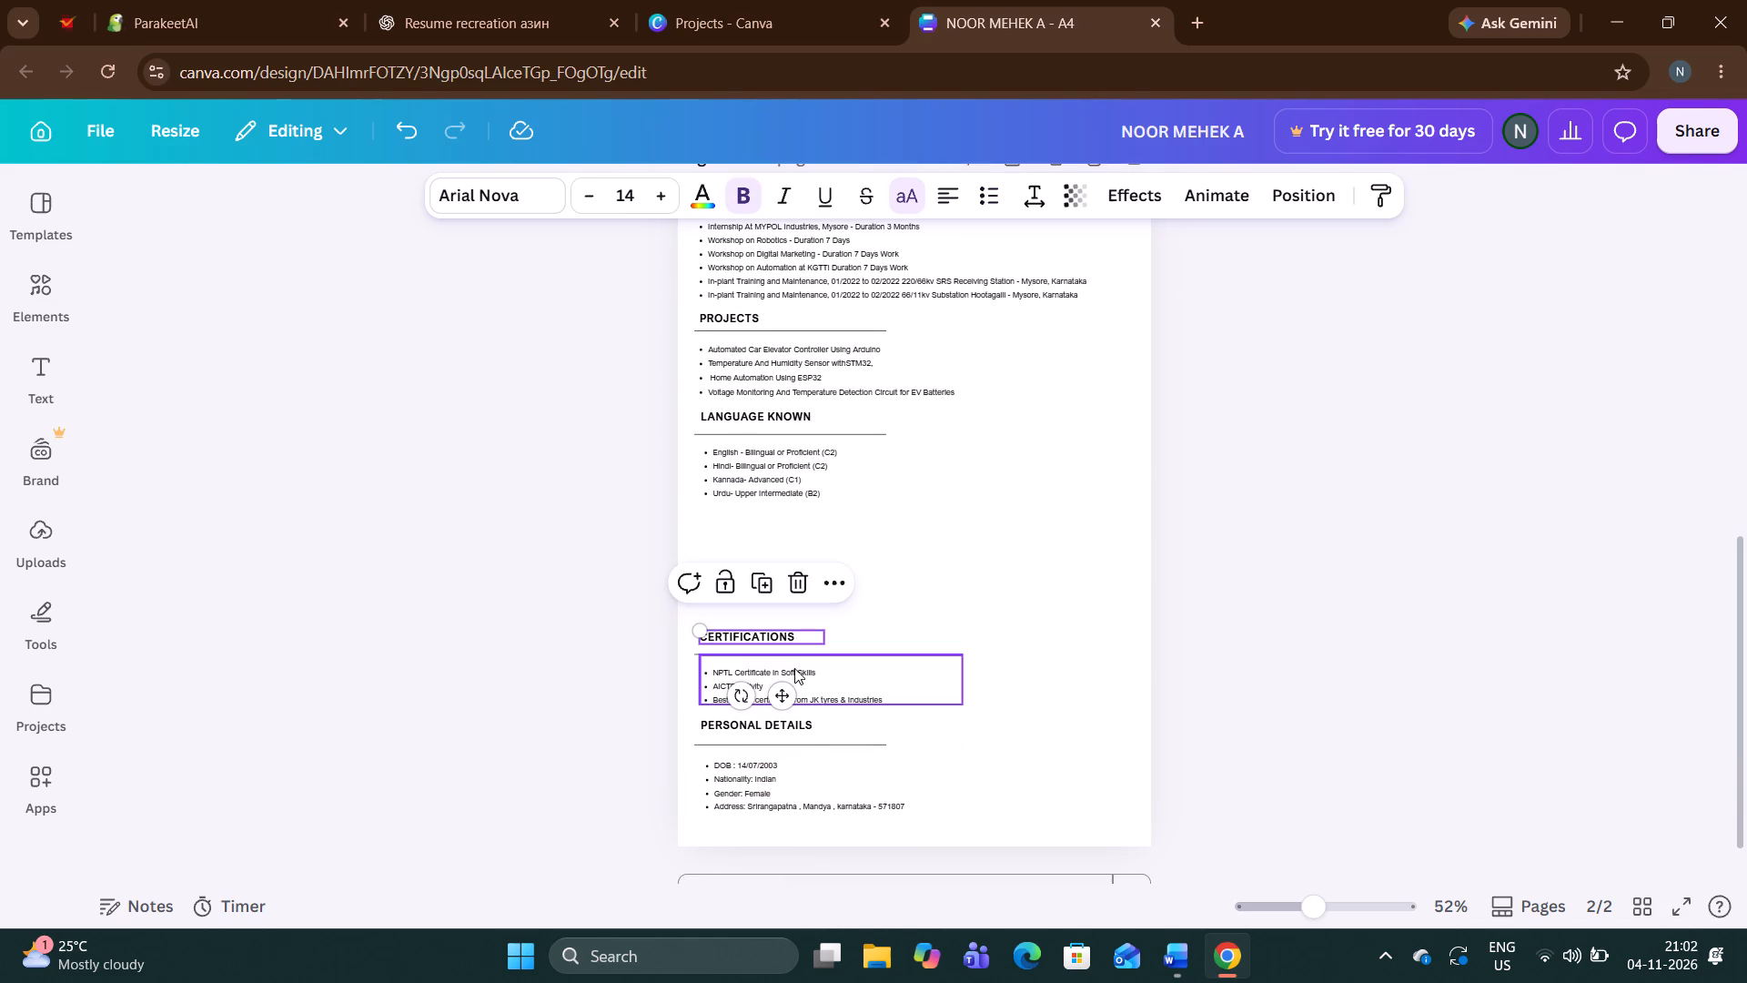
scroll(796, 636, down, 1)
scroll(796, 636, up, 1)
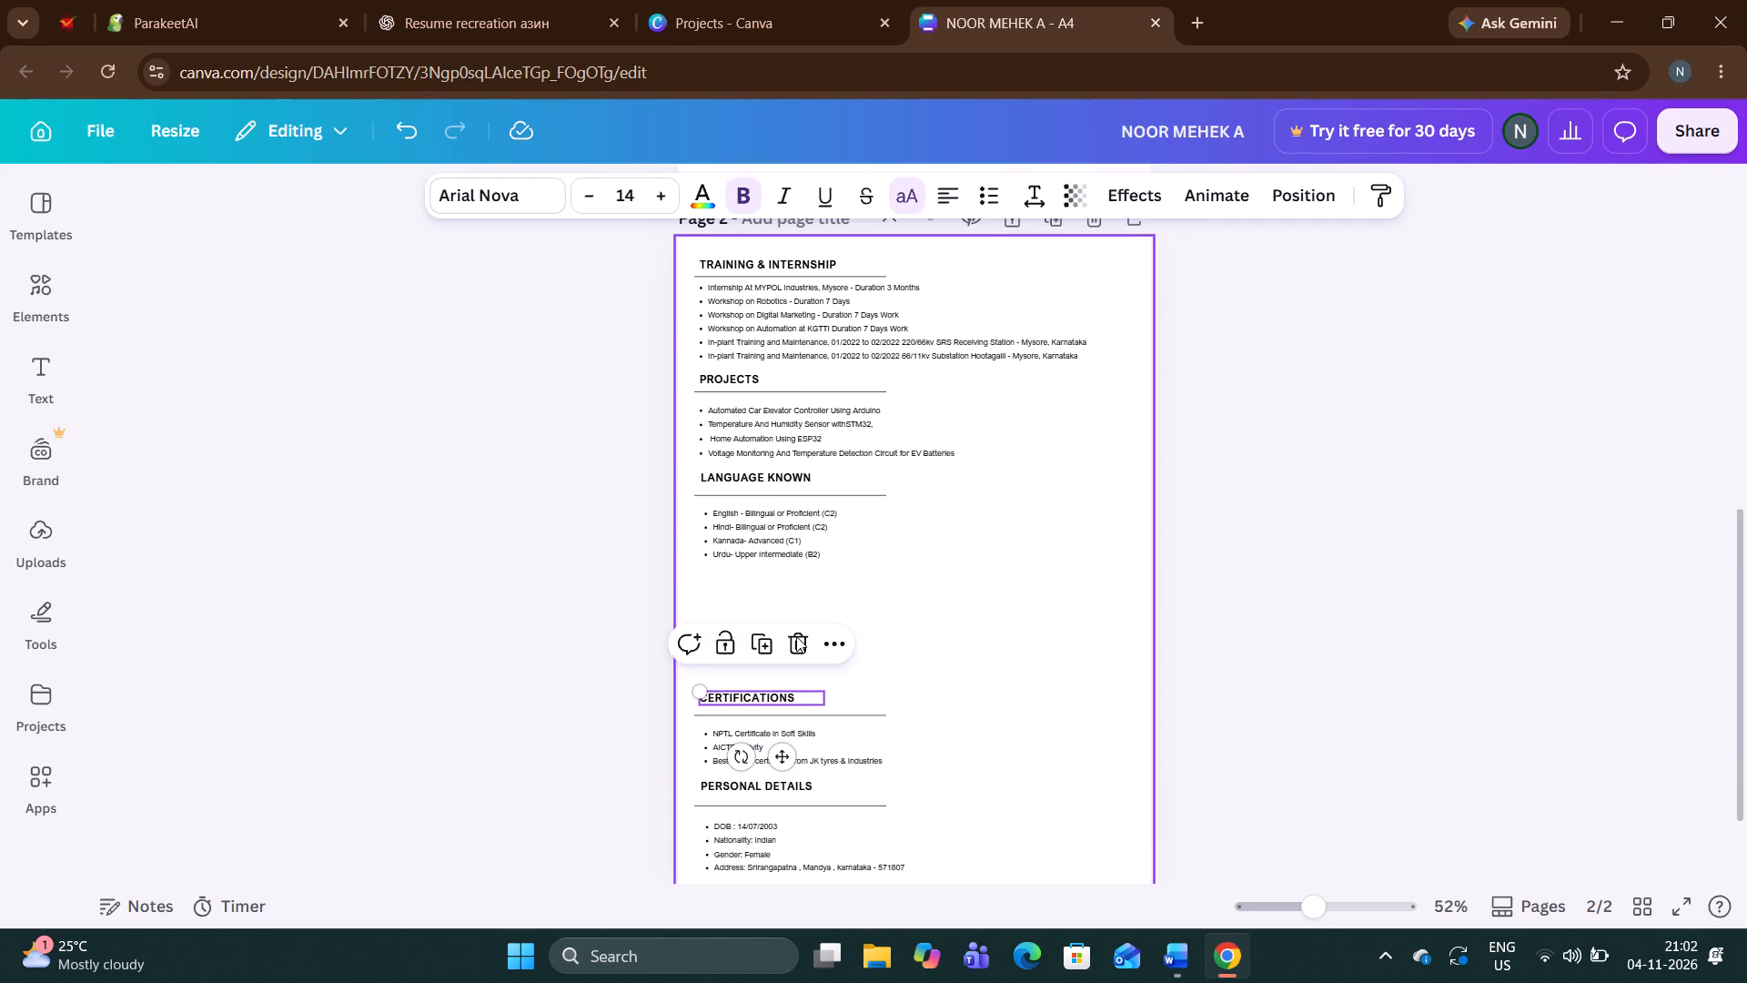
drag(782, 757, 783, 650)
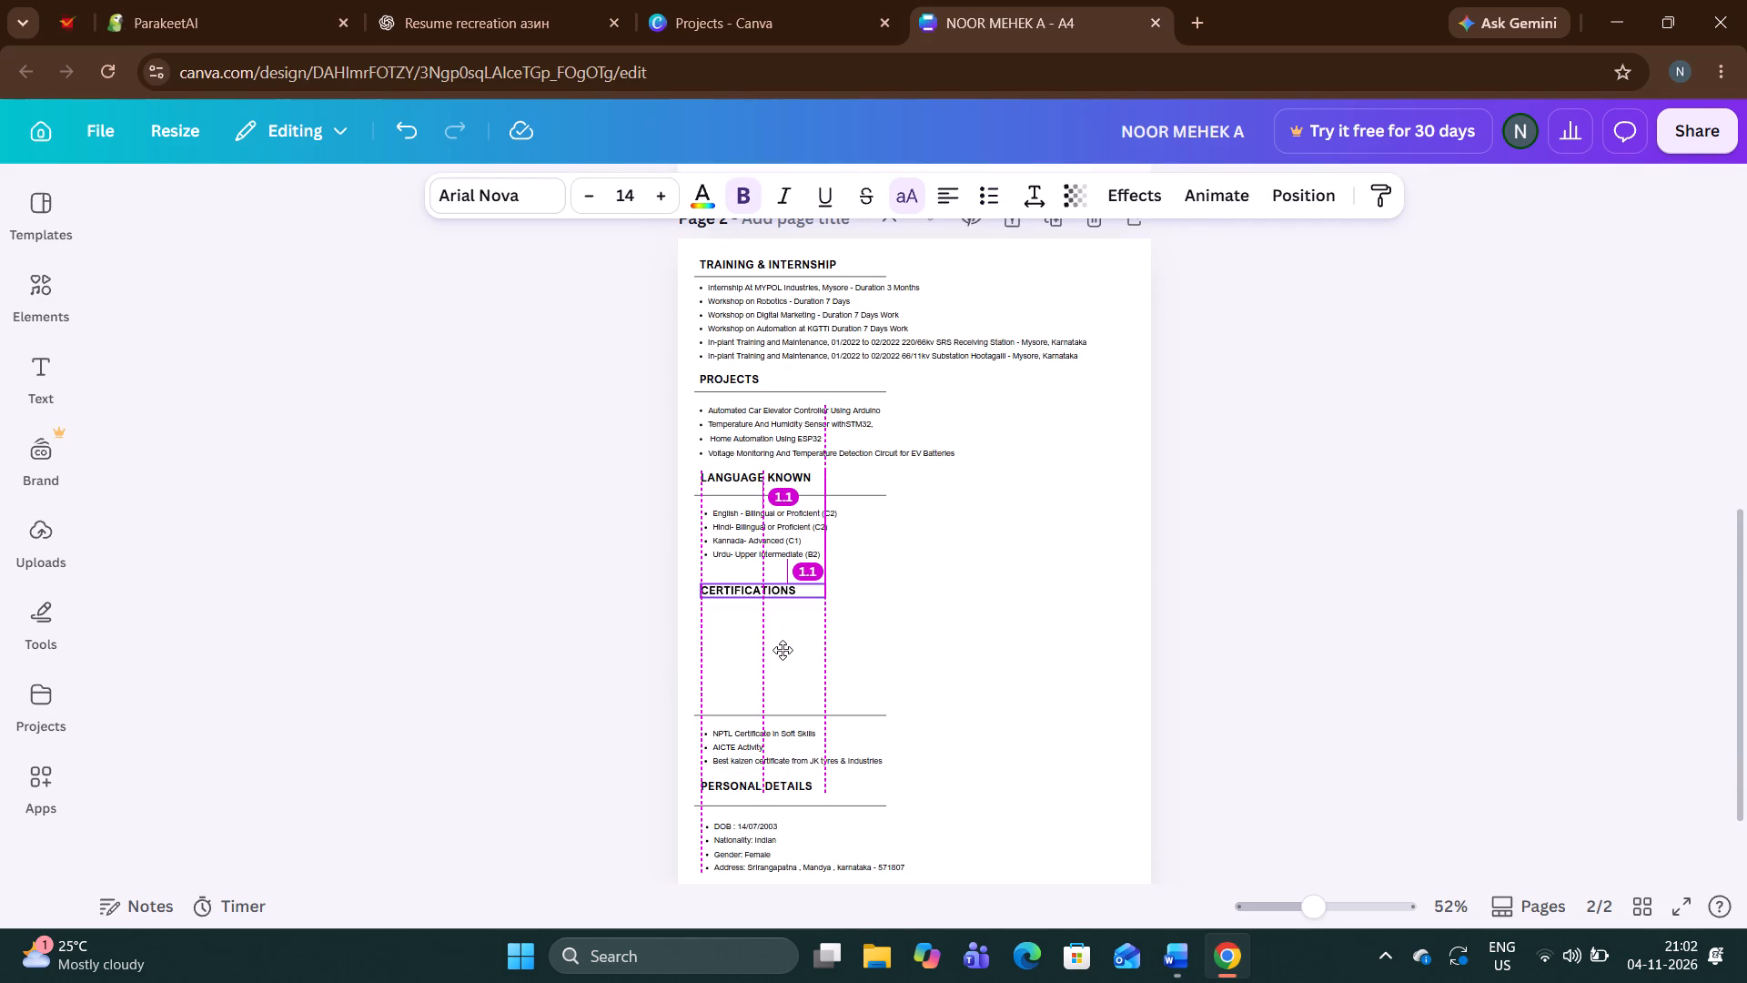
drag(783, 650, 783, 652)
Move the bulleted certifications list up to about 0.9 below the CERTIFICATIONS heading.
click(793, 747)
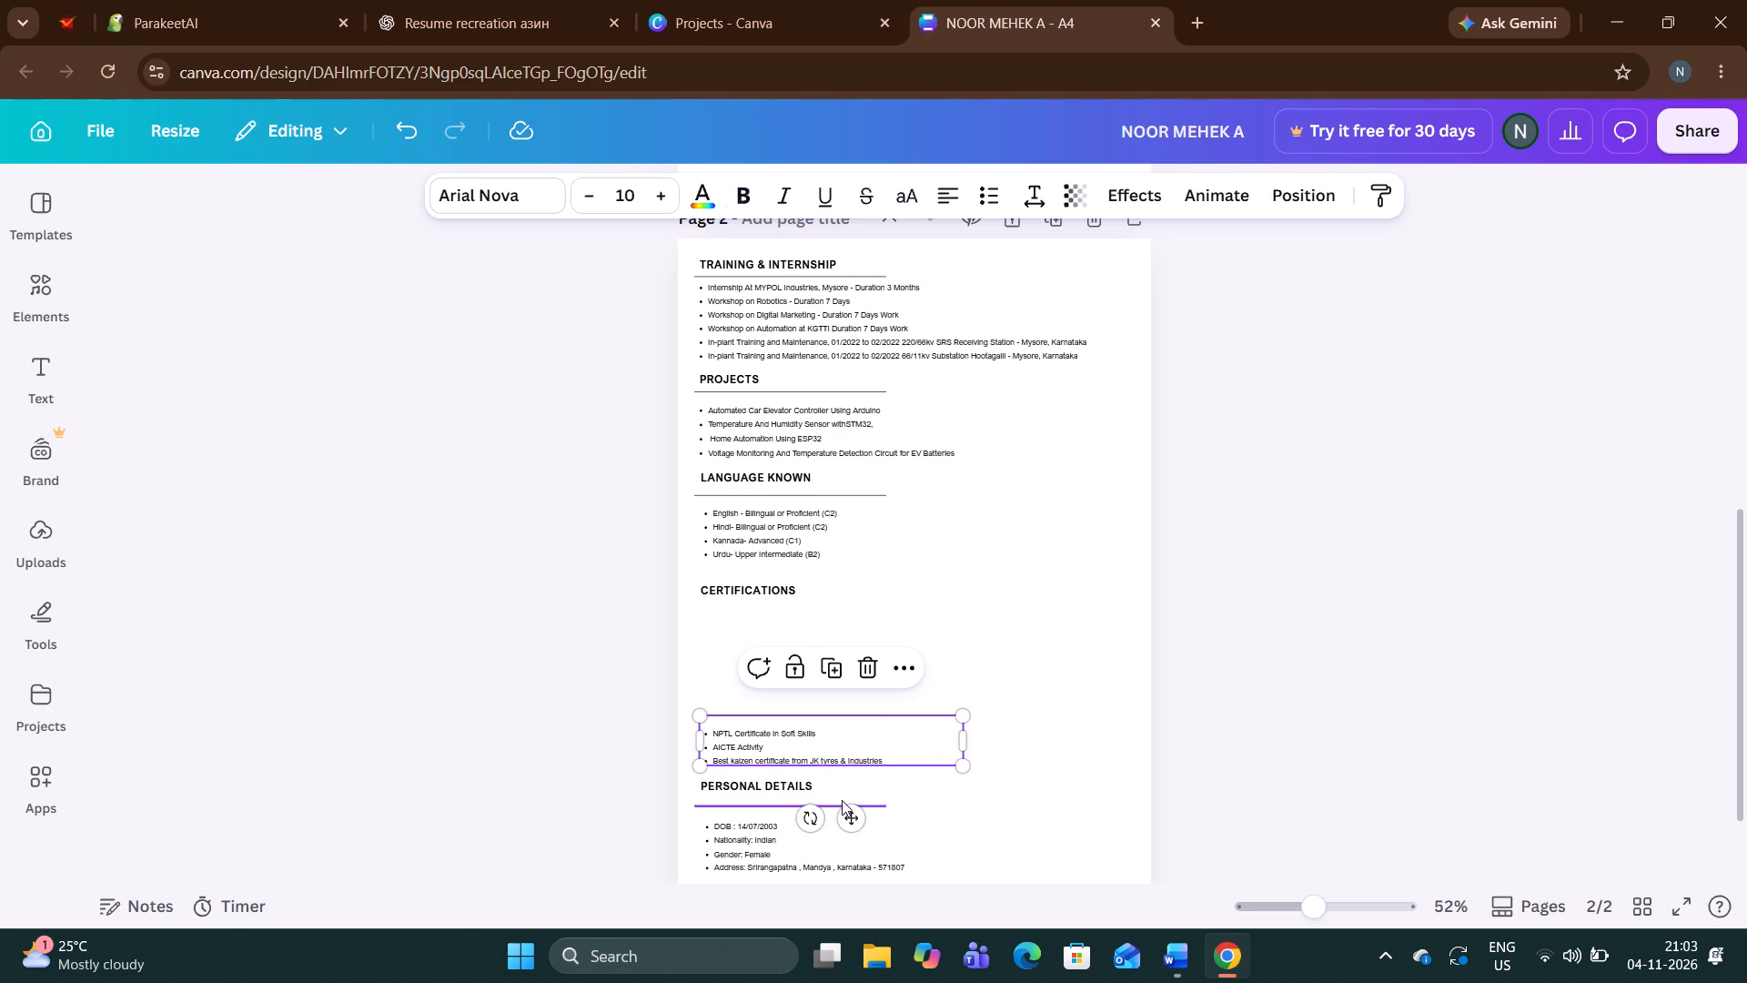
drag(845, 811, 843, 719)
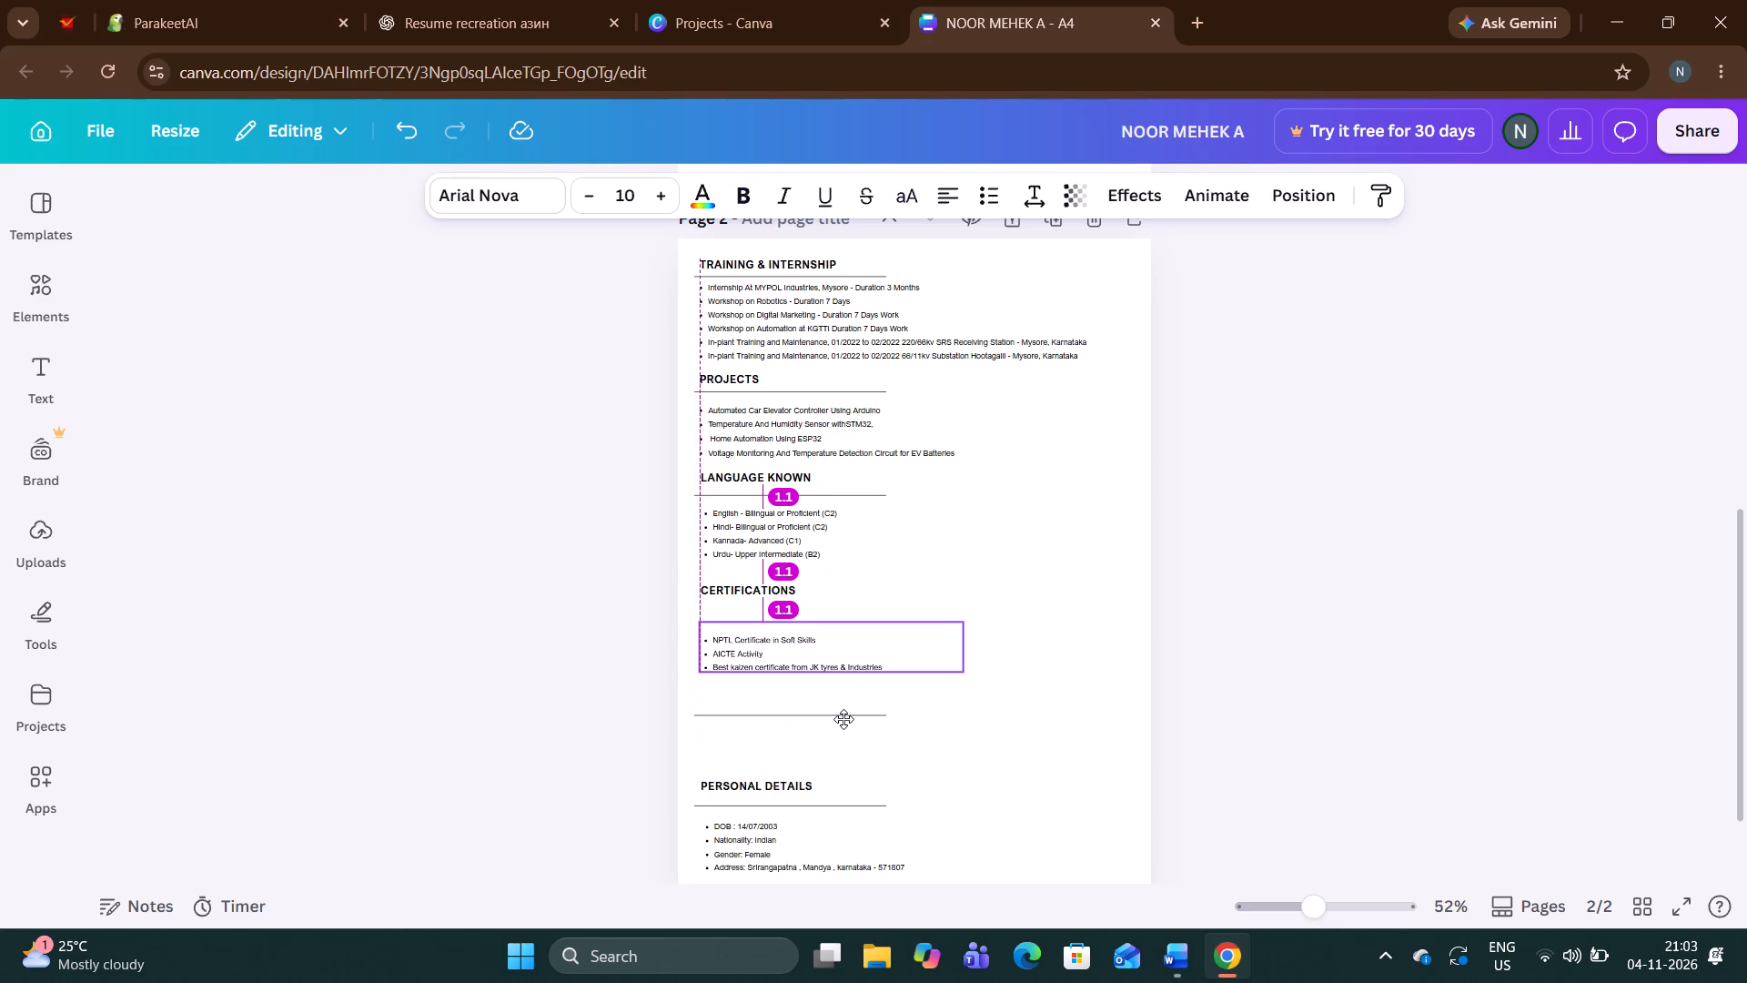
drag(843, 719, 847, 711)
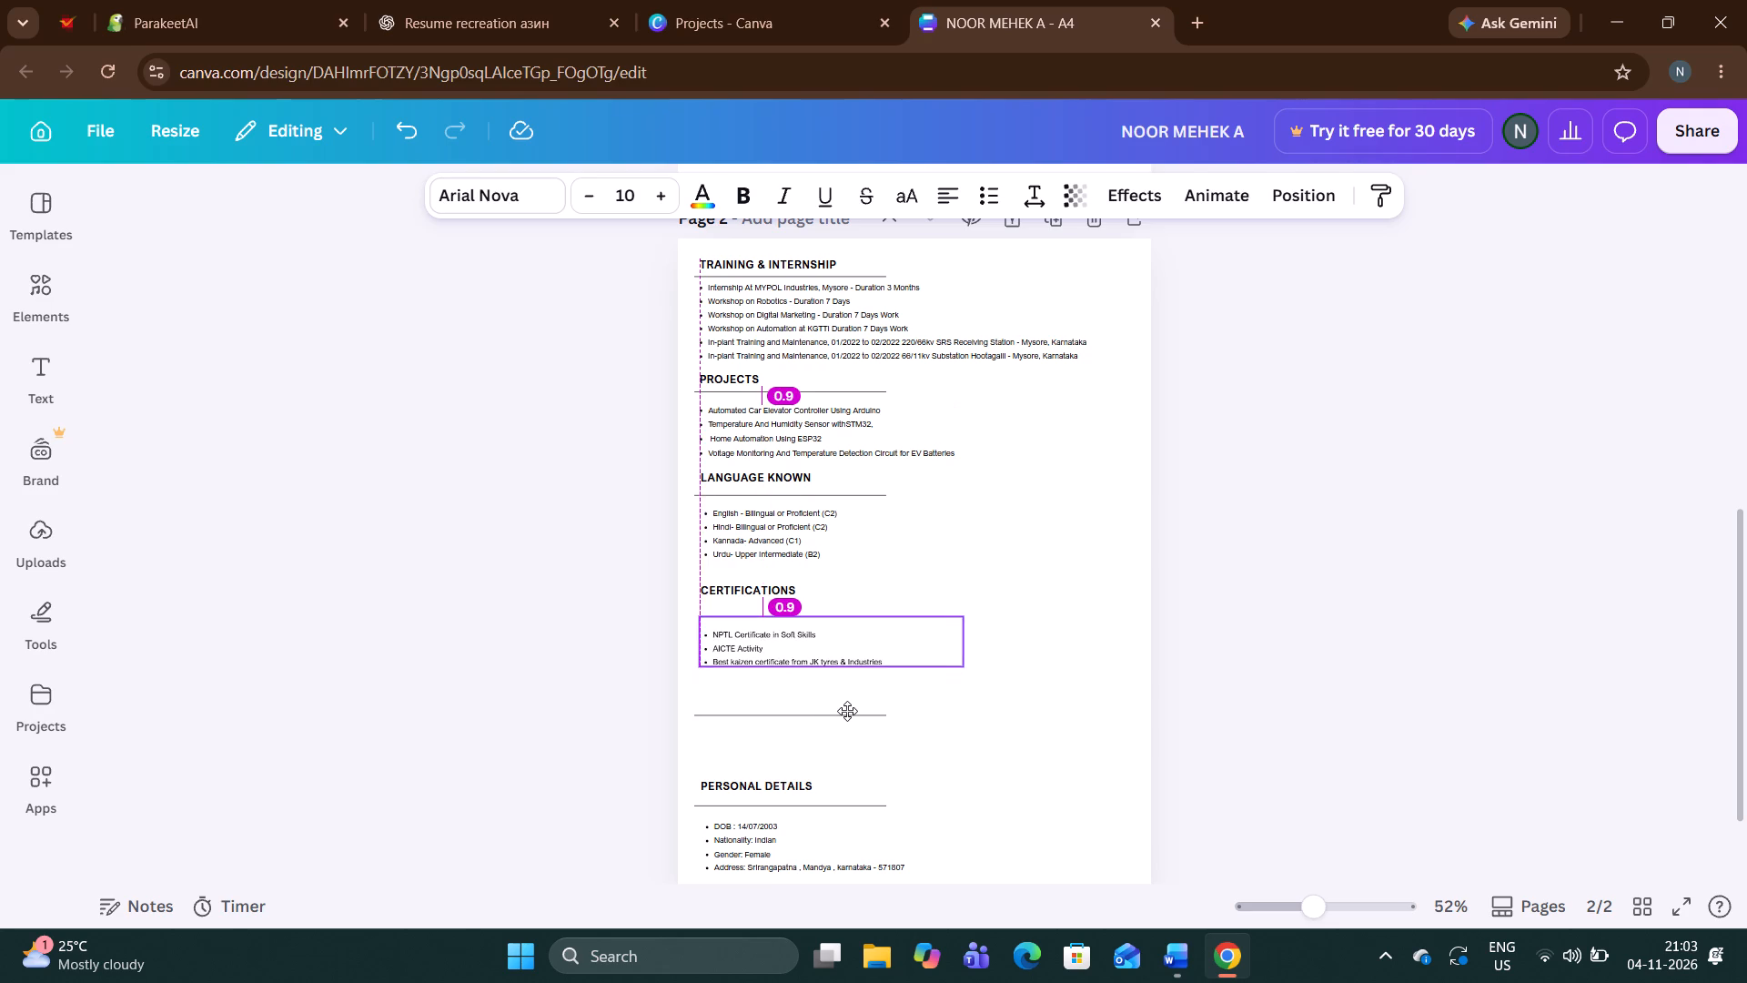
drag(847, 711, 845, 711)
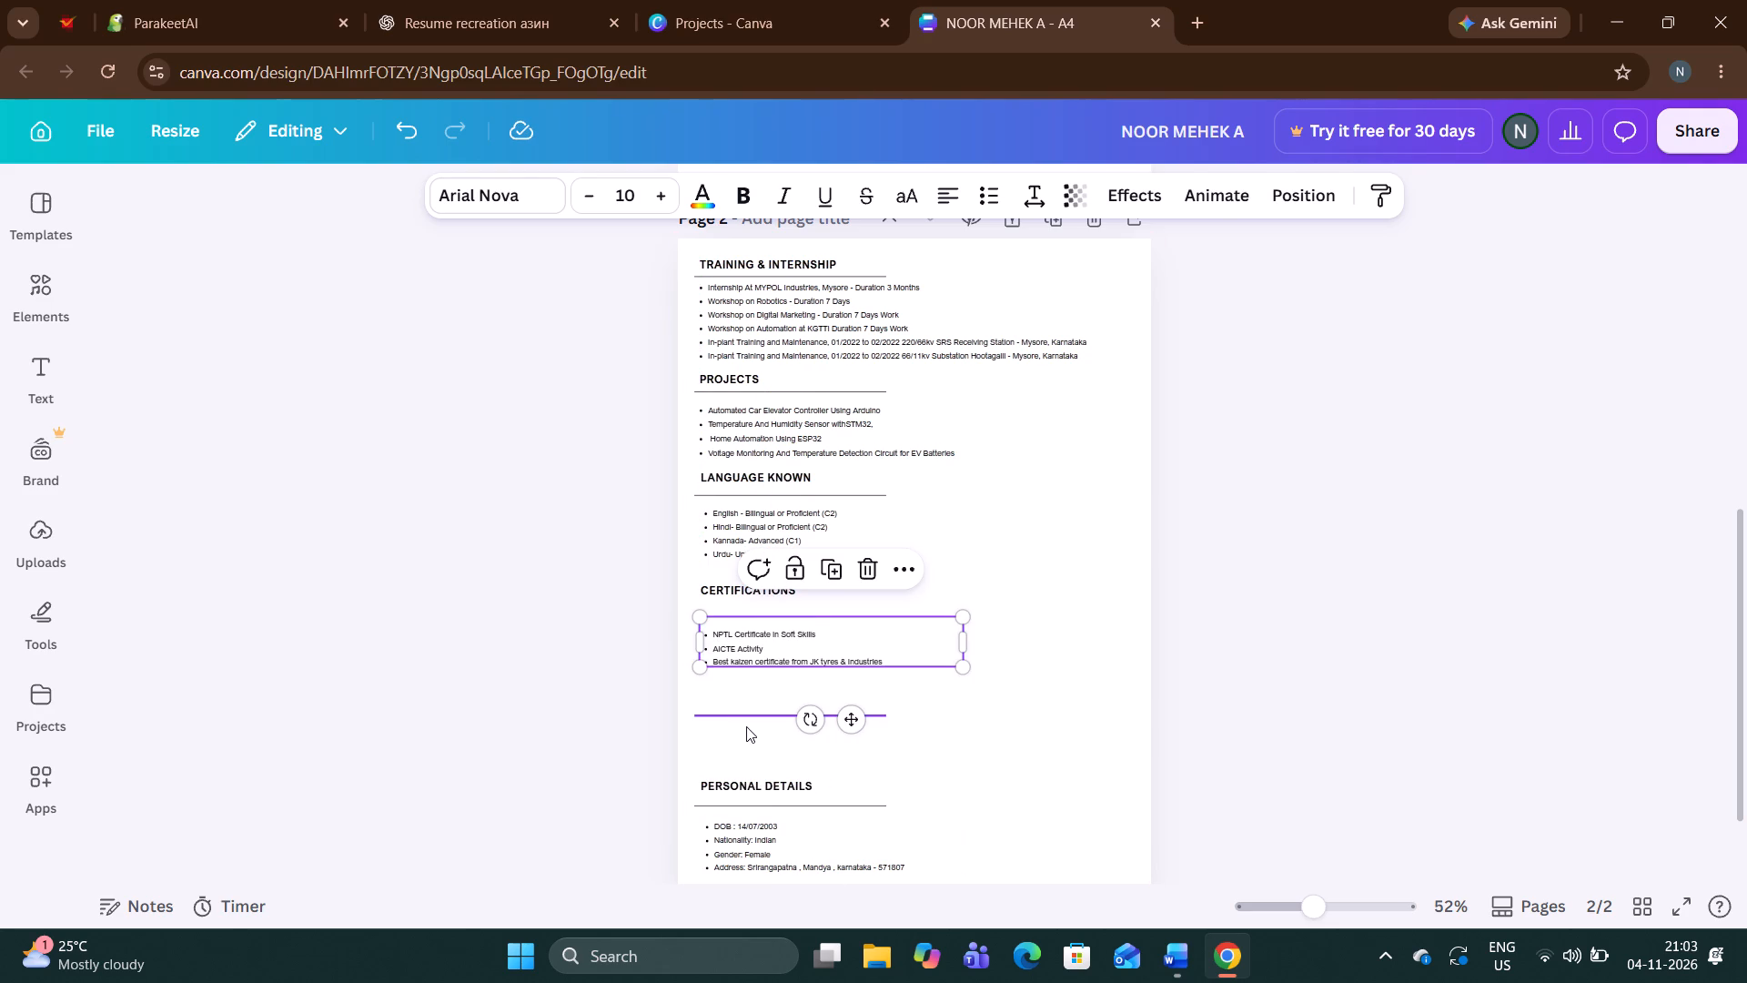
Move the certifications divider line up between the CERTIFICATIONS heading and its list, about 0.5 below the heading.
drag(745, 719, 753, 617)
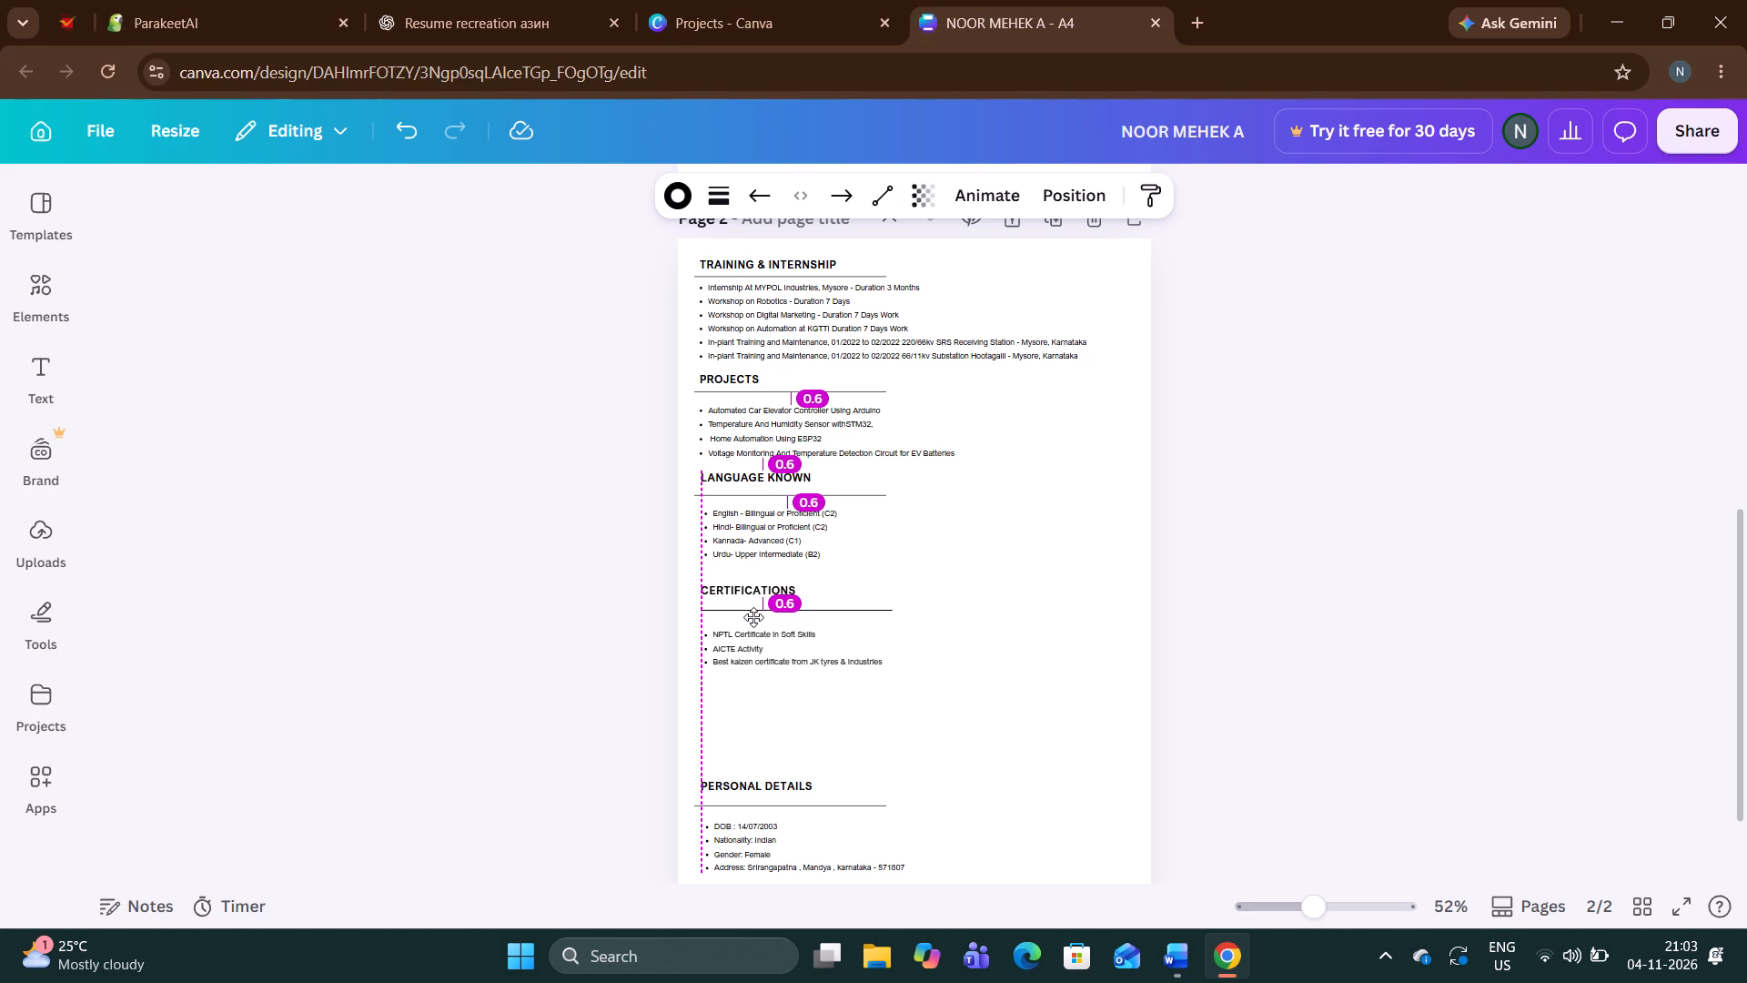
drag(753, 617, 753, 610)
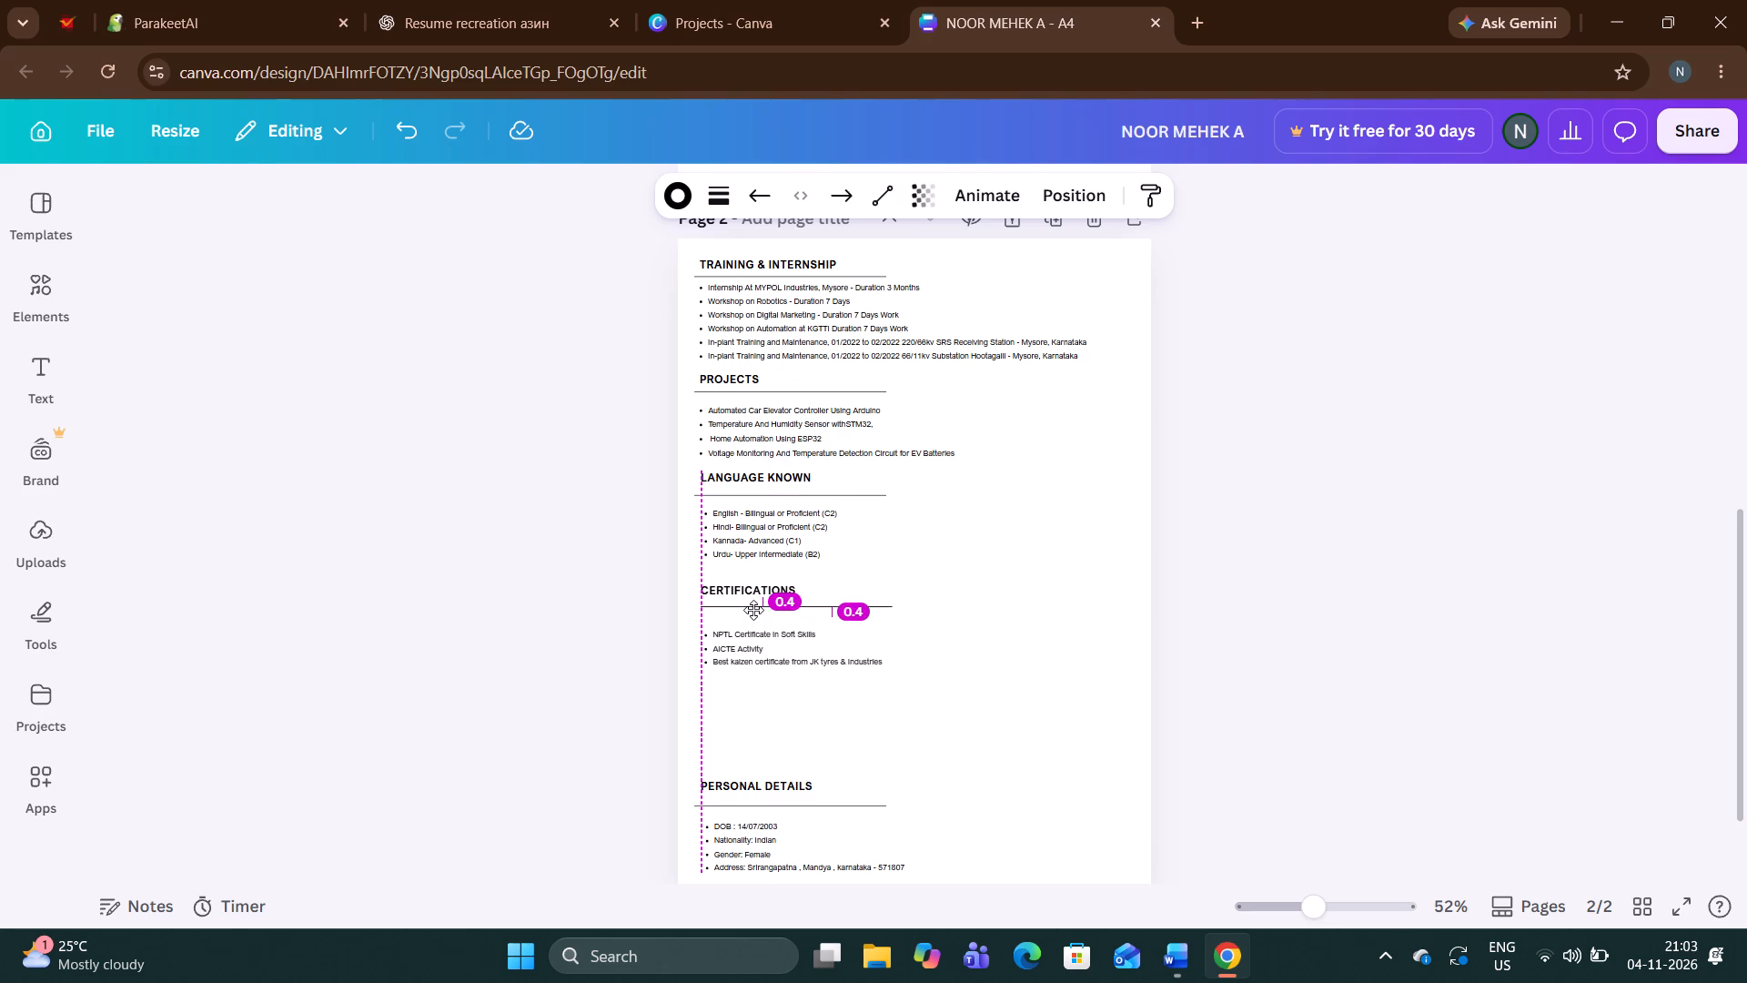
drag(753, 610, 753, 613)
Move the PERSONAL DETAILS heading up to about 0.8 below the certifications list, aligned with the CERTIFICATIONS heading.
click(742, 780)
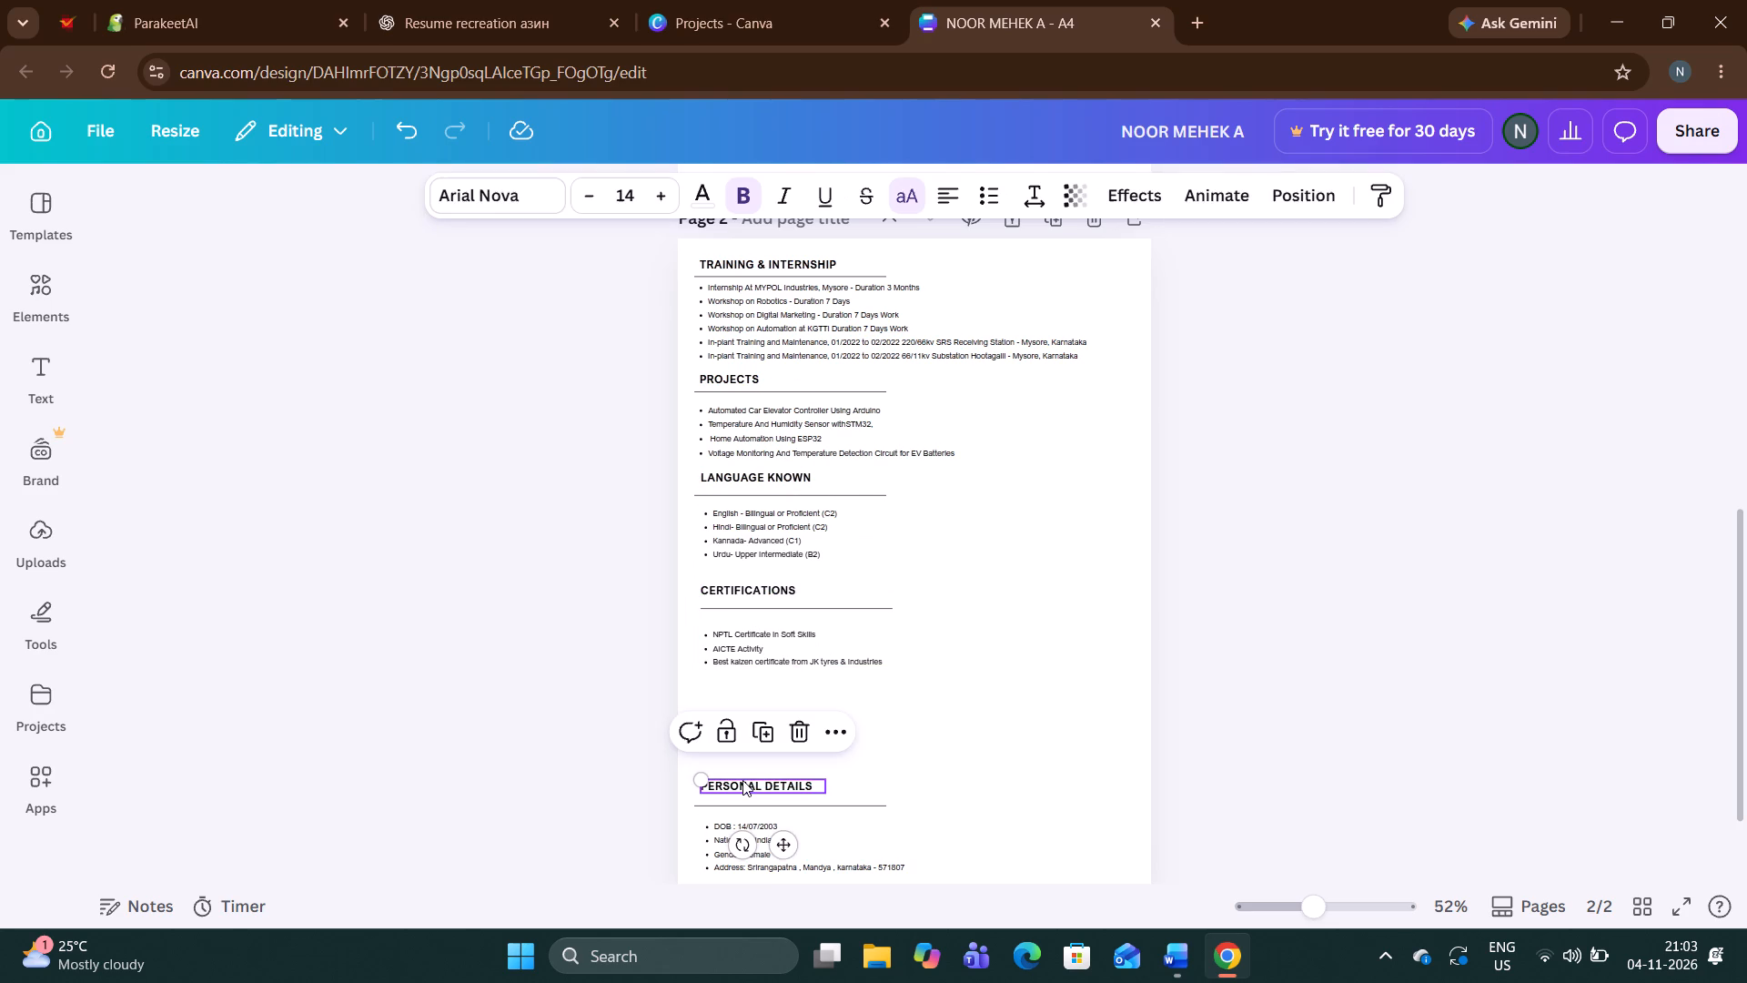
drag(782, 843, 776, 750)
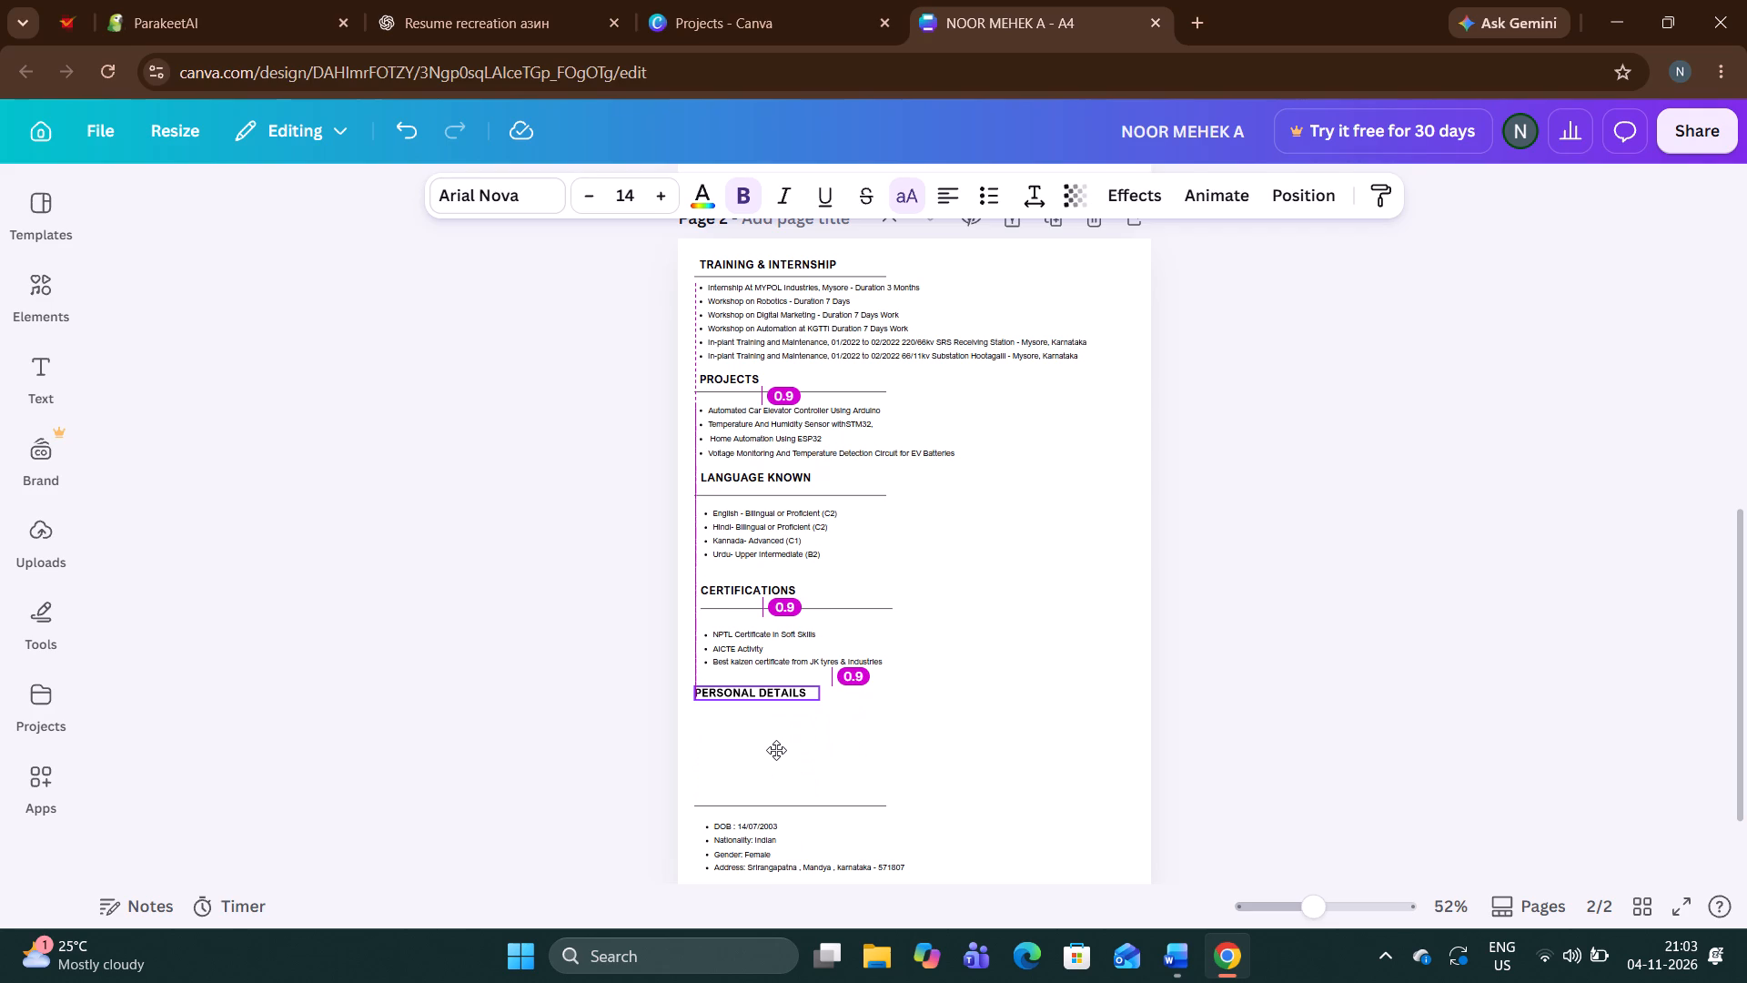
drag(776, 750, 793, 747)
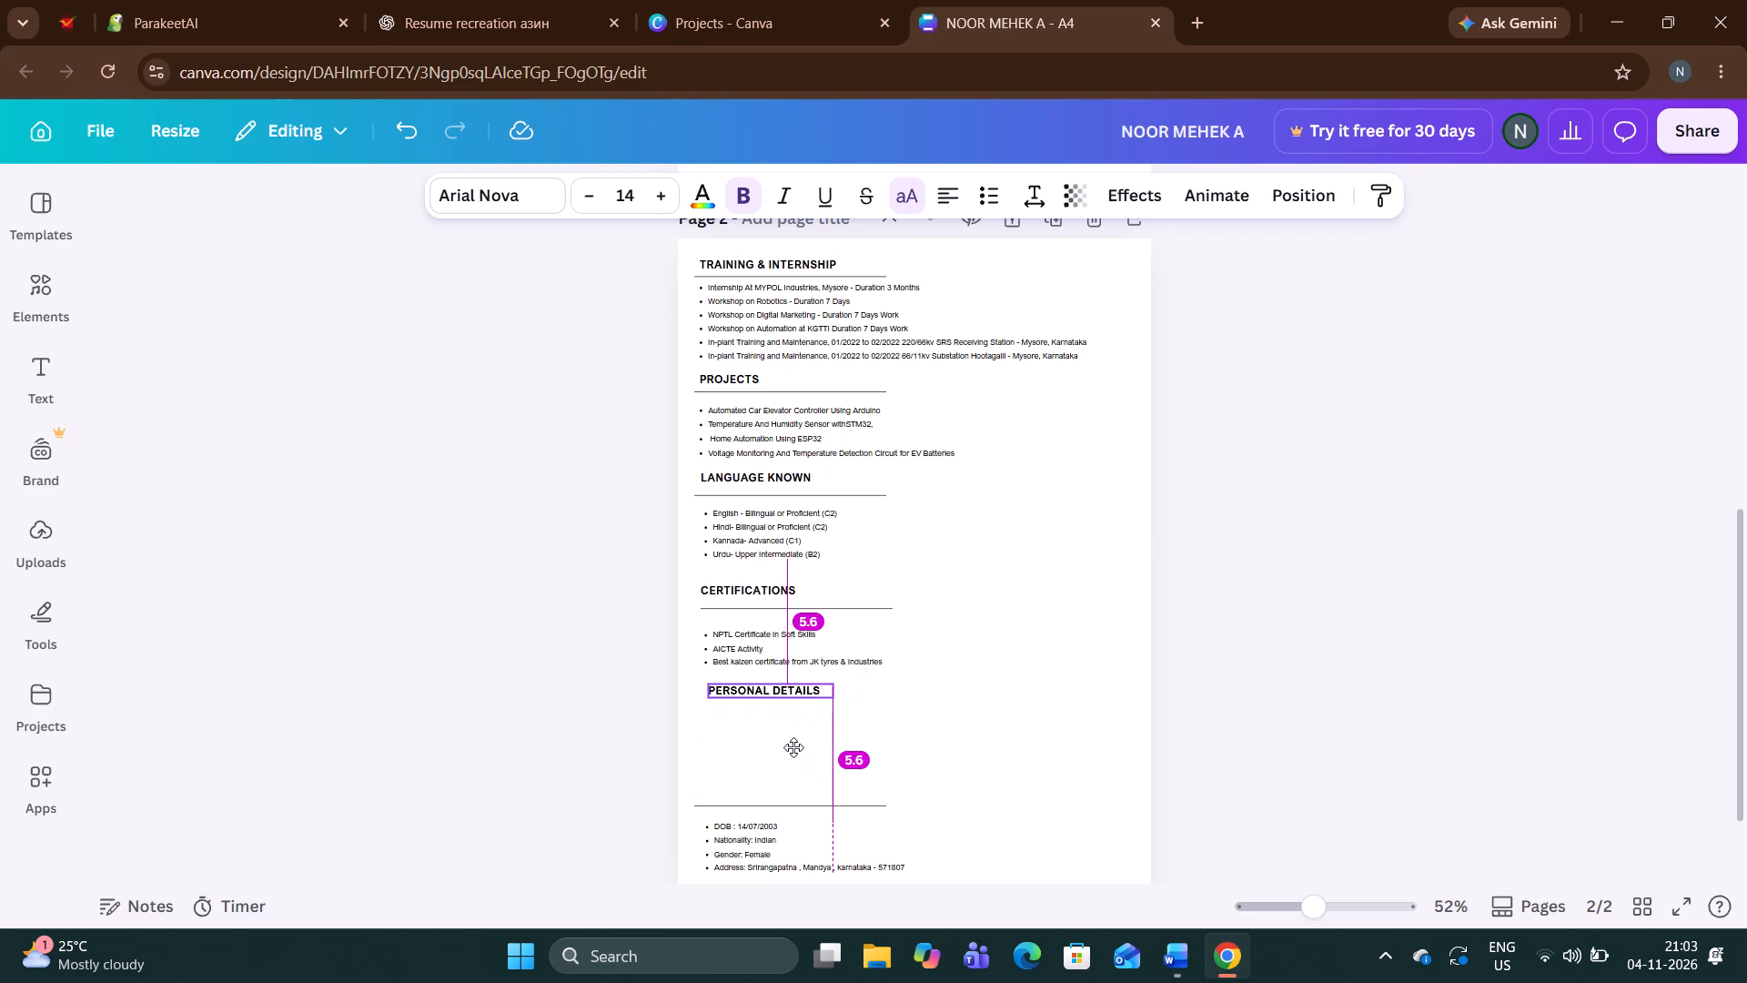
drag(793, 747, 782, 745)
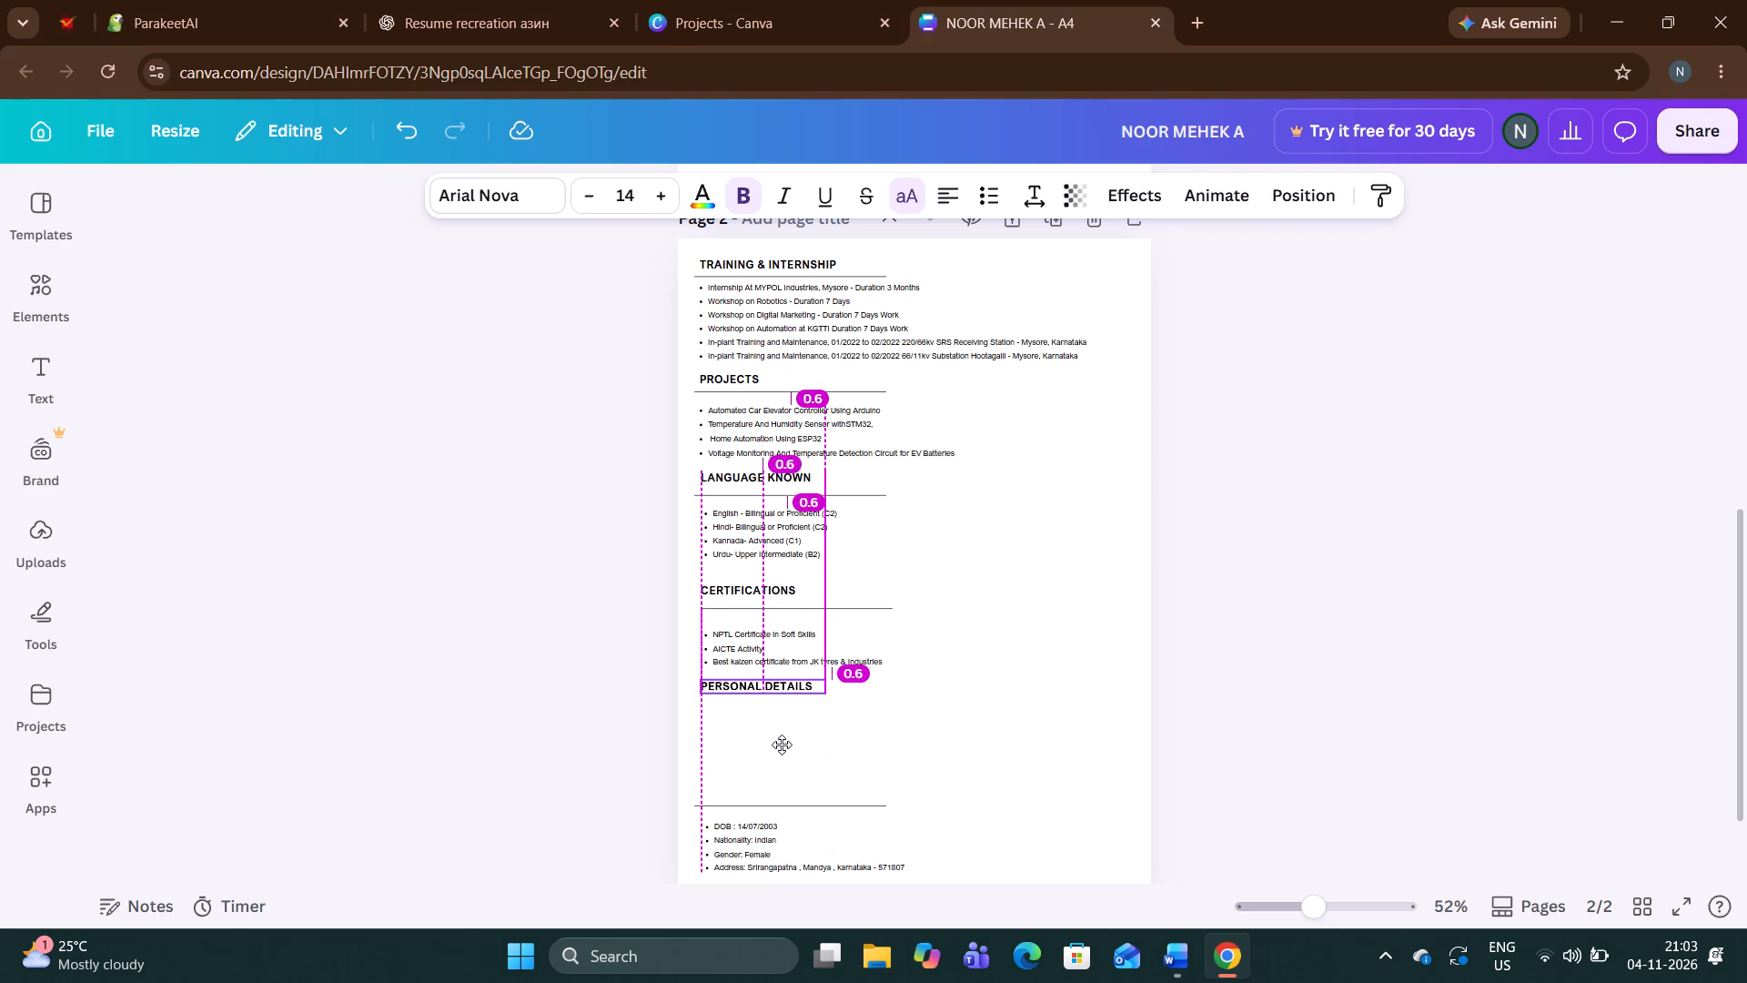
drag(782, 745, 782, 748)
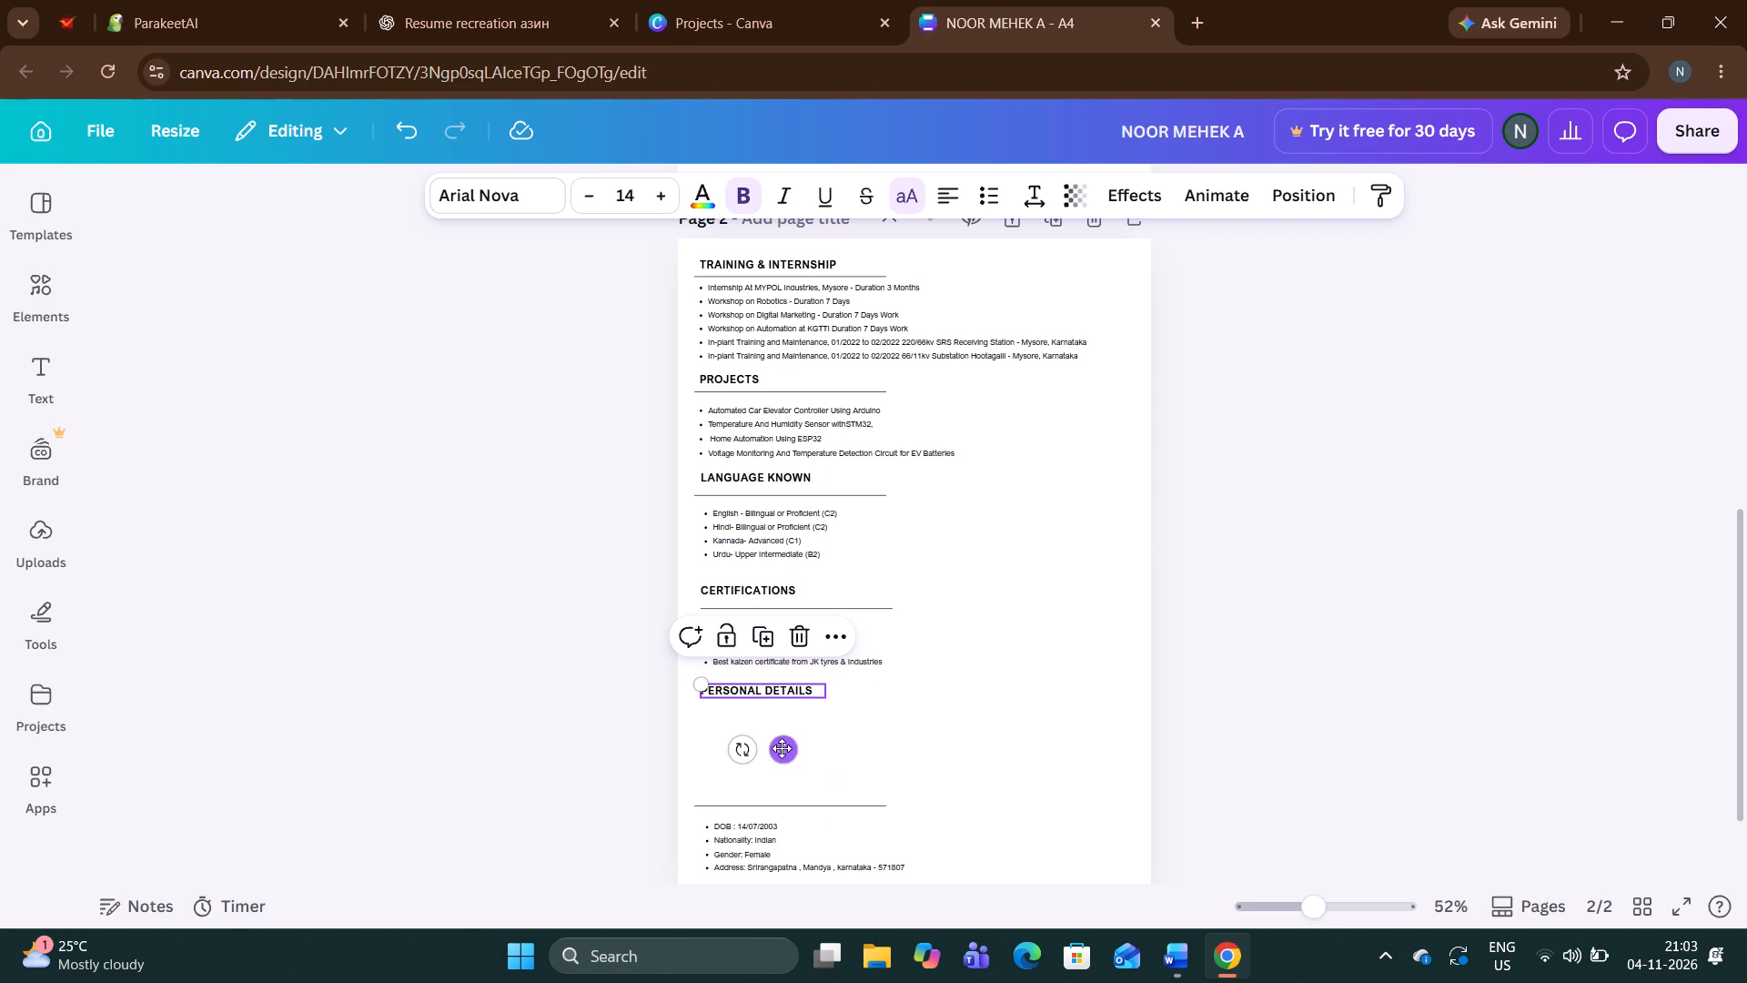
Move the bulleted personal details list up under the PERSONAL DETAILS heading, leaving room for a divider line.
click(791, 836)
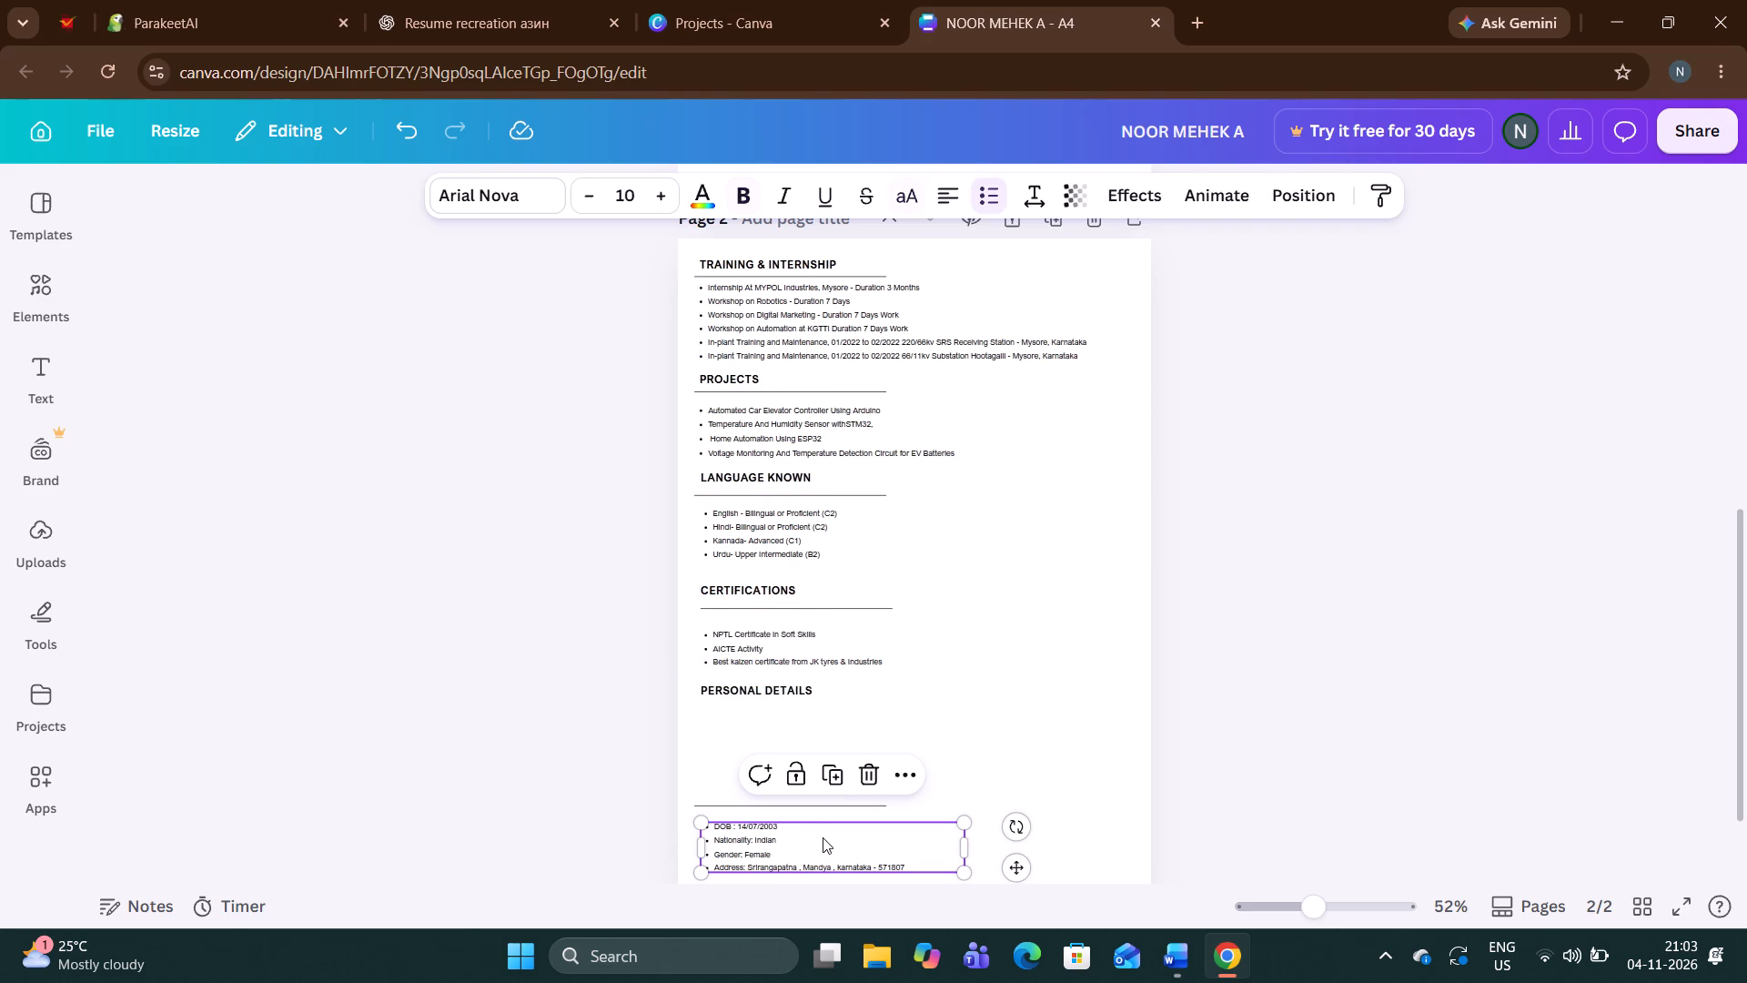
drag(823, 837, 818, 737)
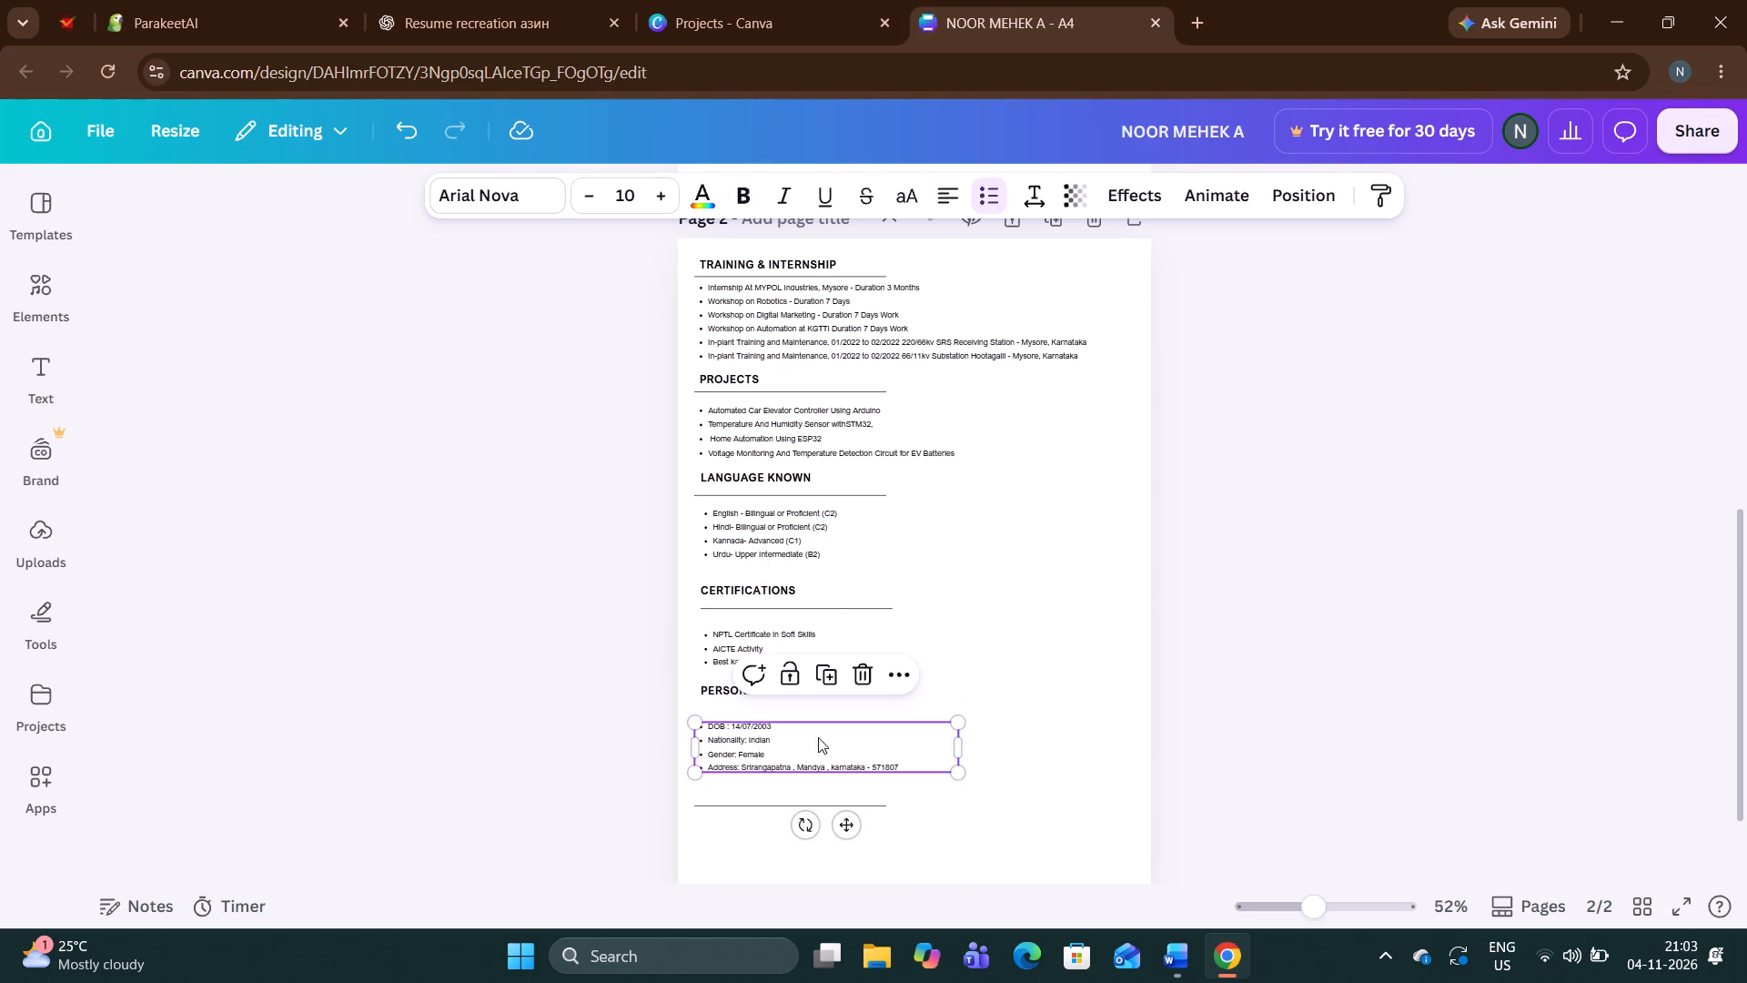
Move the last divider line up between the PERSONAL DETAILS heading and its list, about 0.5 below the heading.
drag(782, 805, 783, 713)
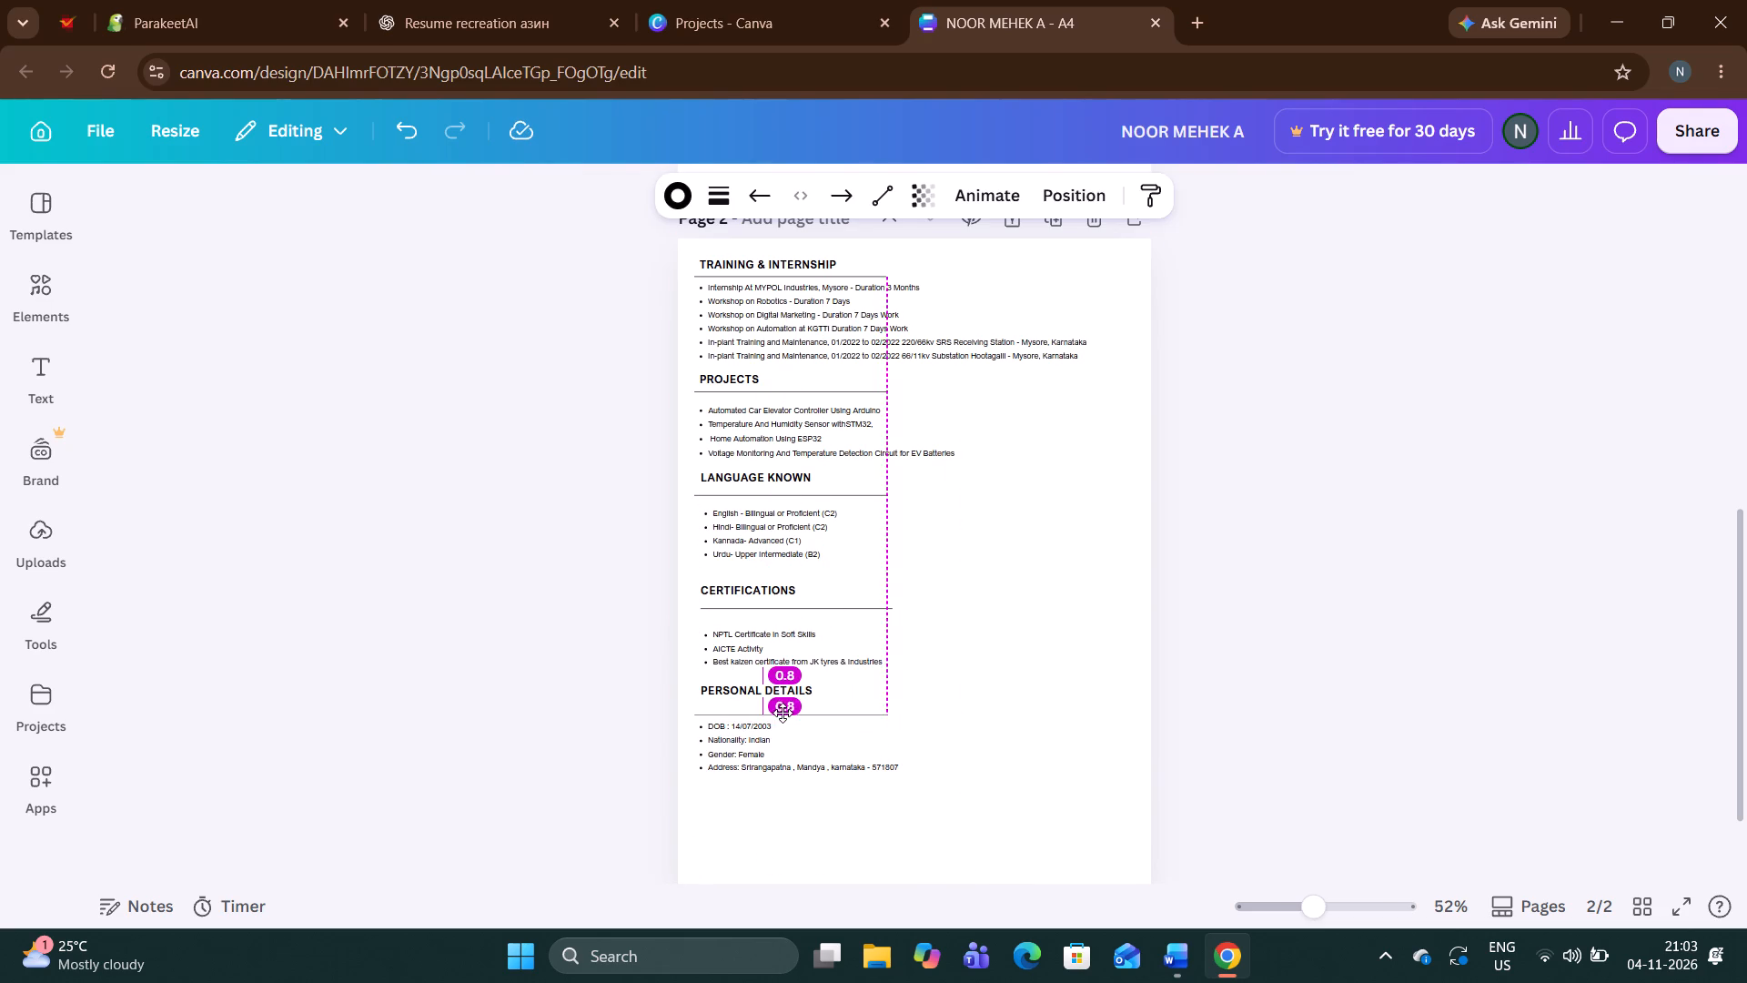
drag(783, 713, 793, 712)
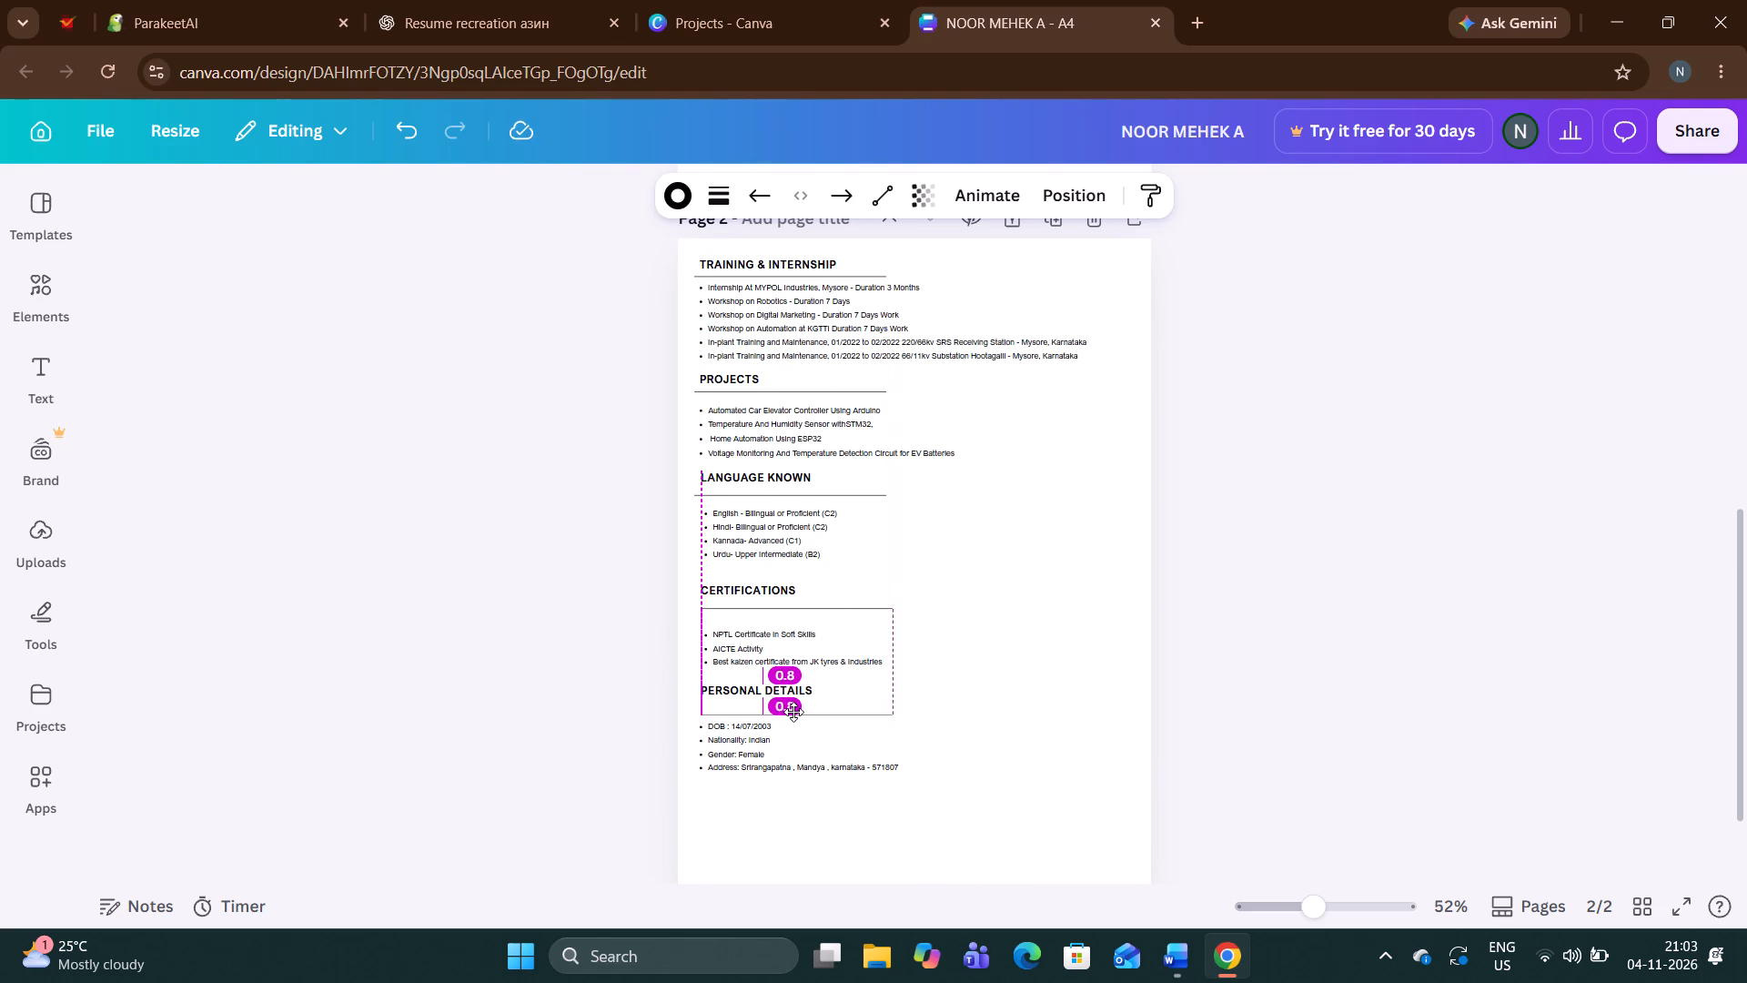
drag(793, 712, 786, 710)
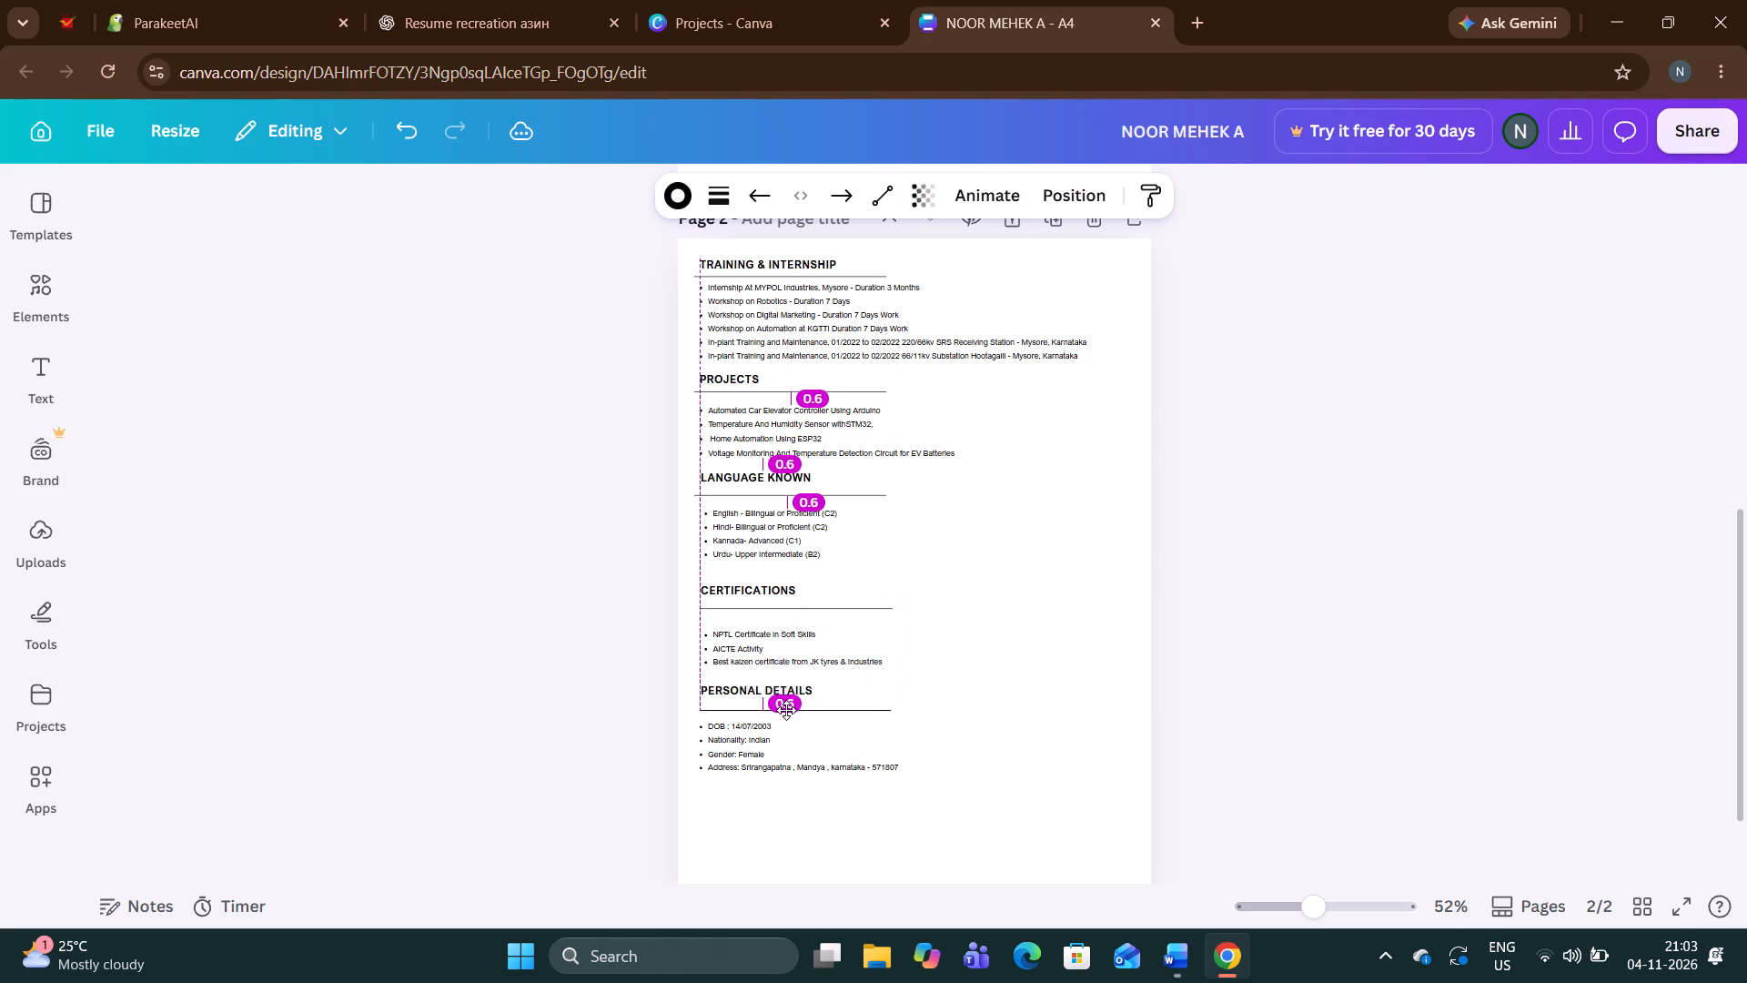
drag(786, 710, 787, 707)
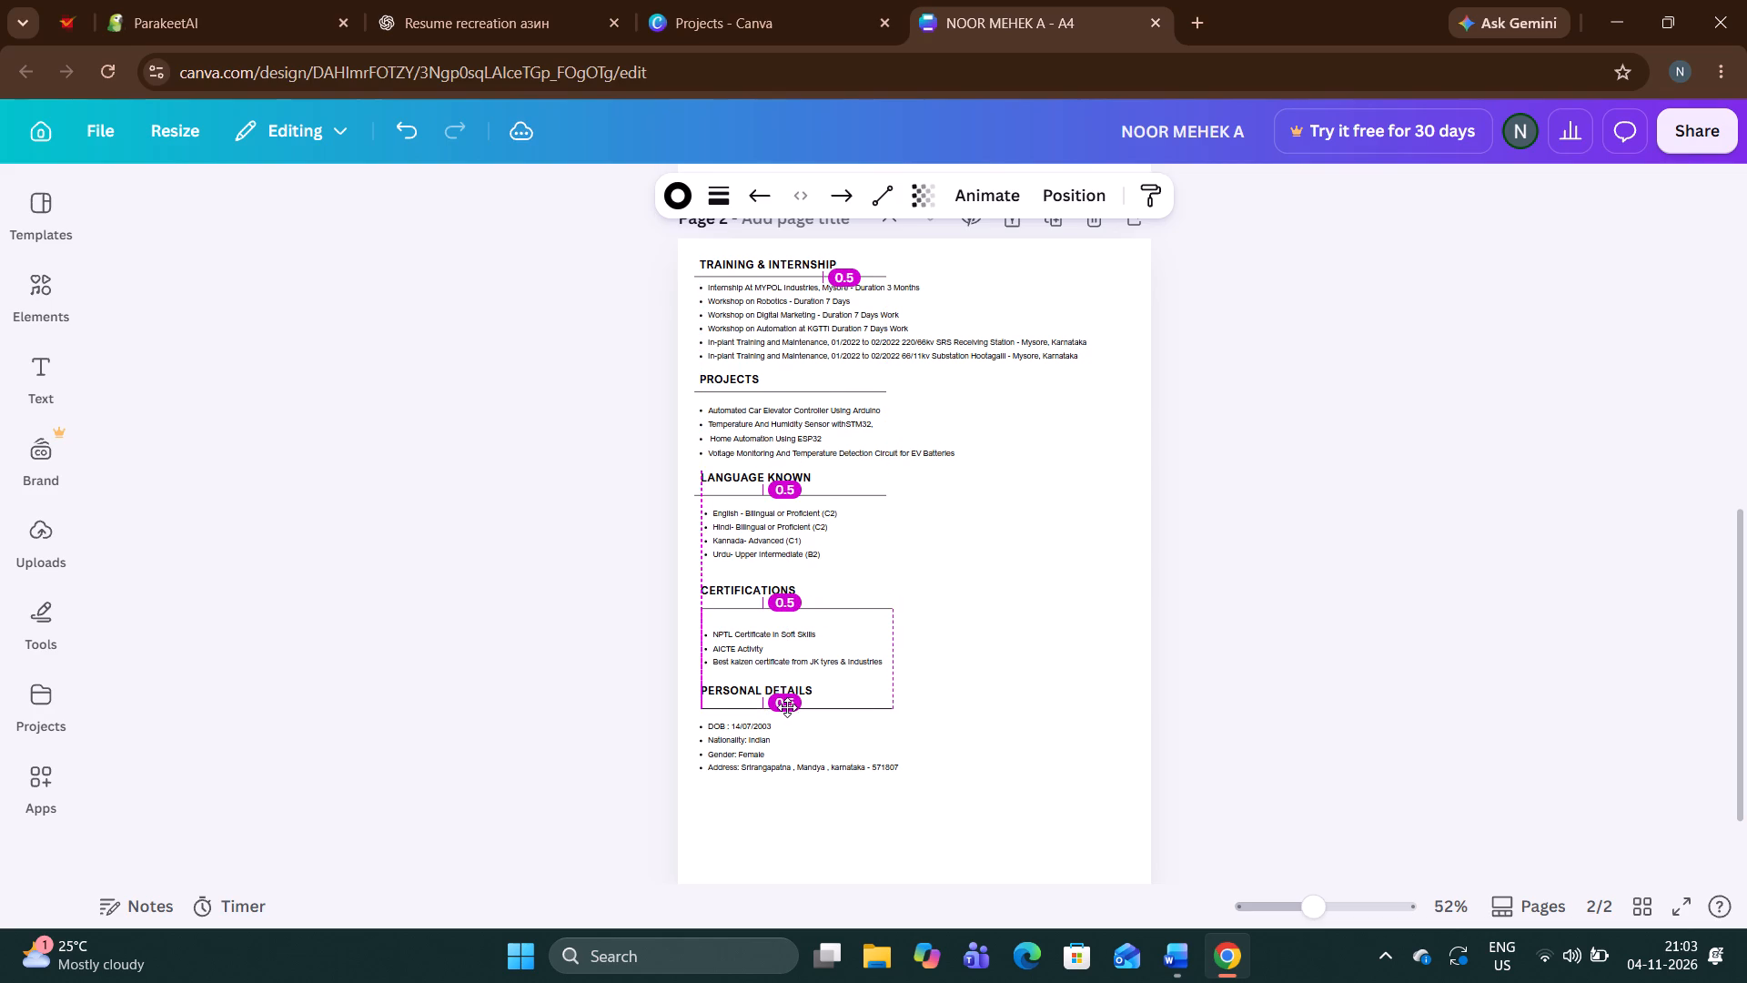
drag(787, 707, 784, 705)
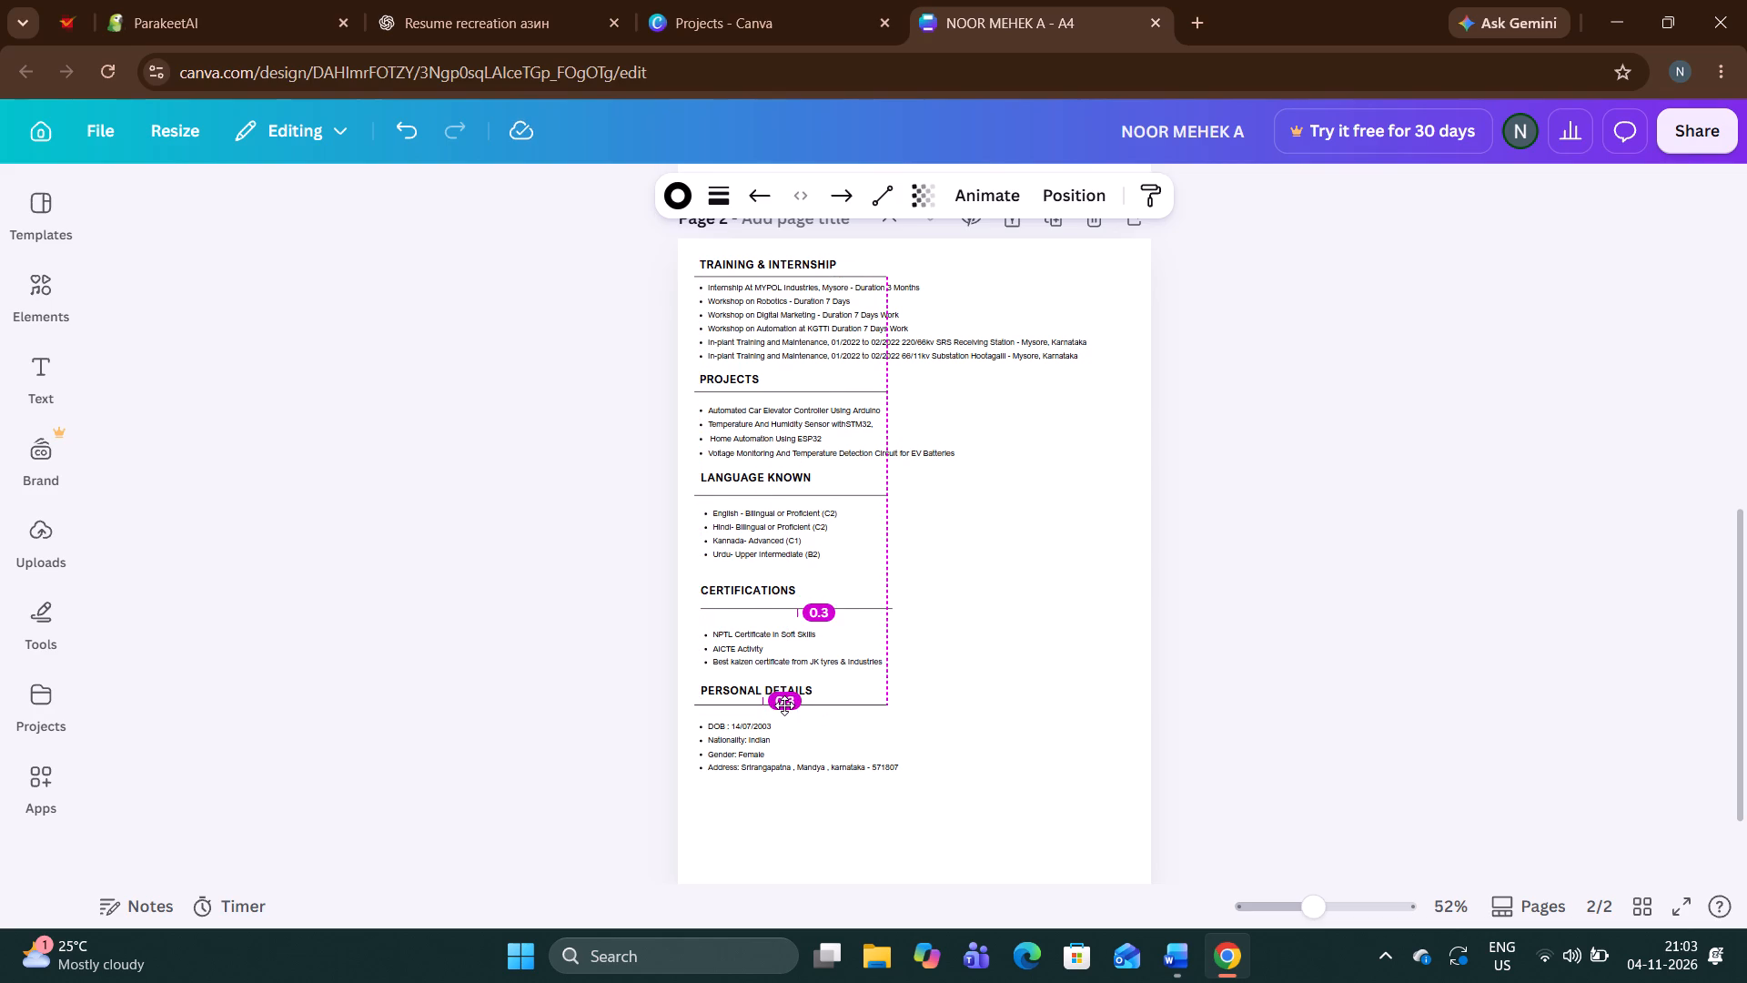
drag(784, 705, 787, 704)
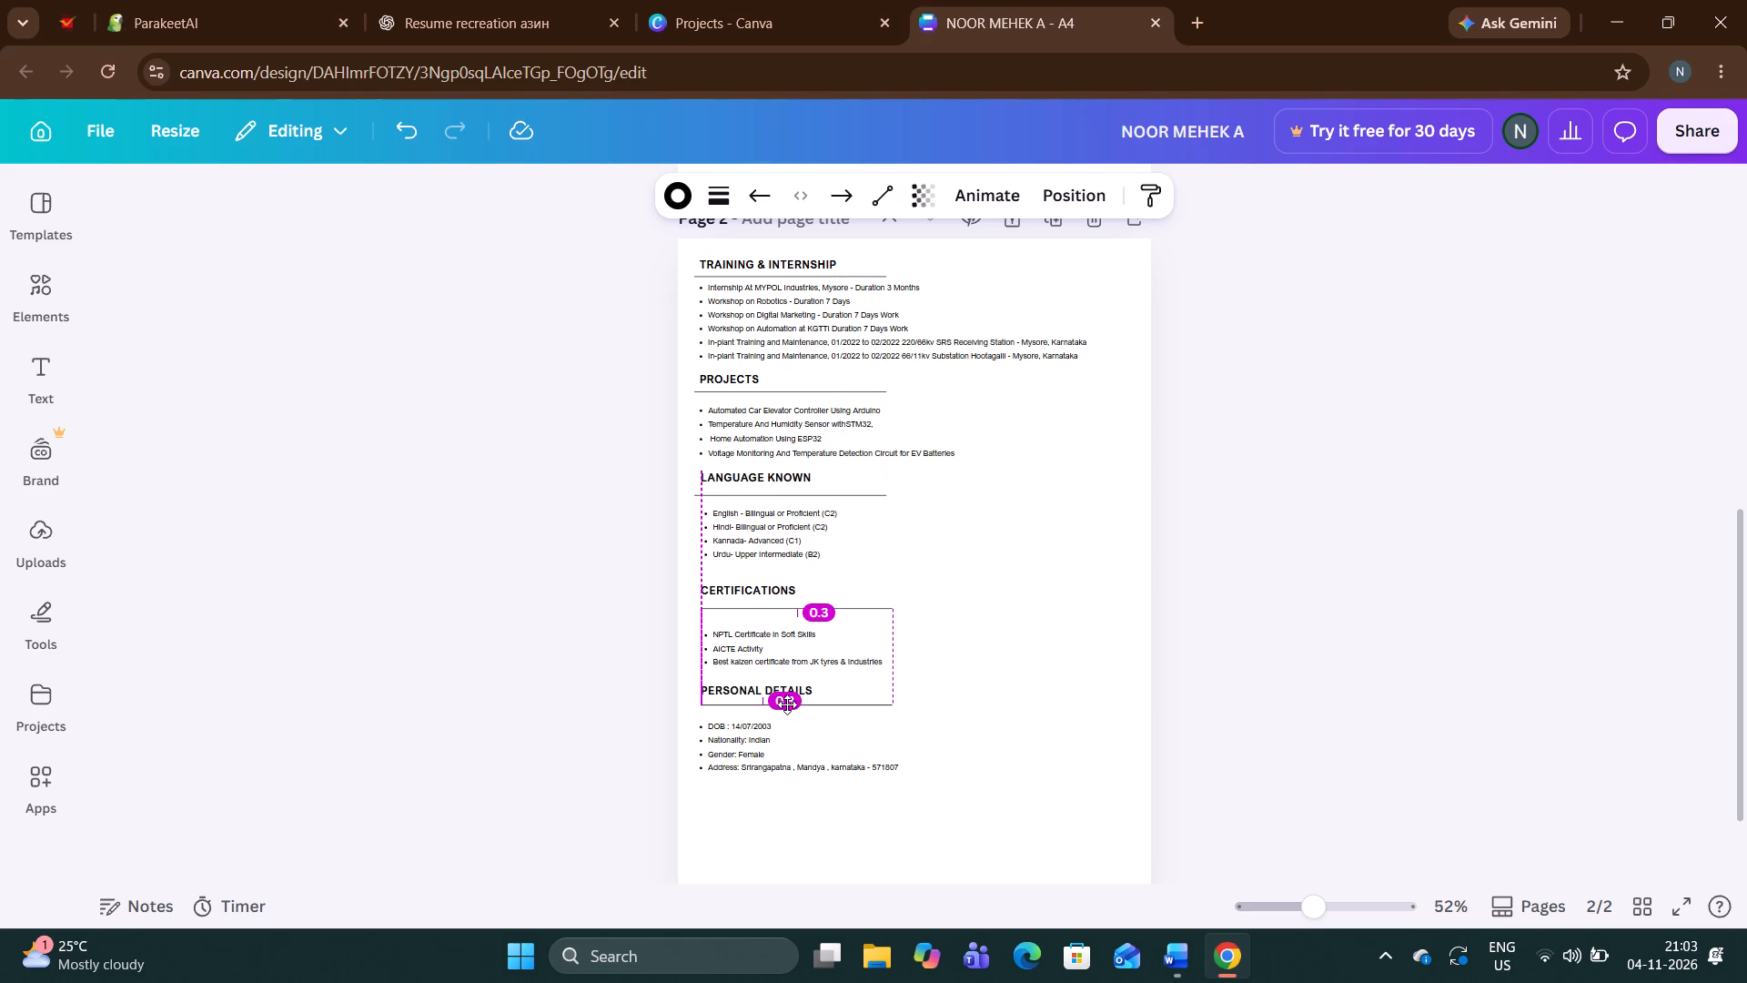
drag(787, 704, 786, 706)
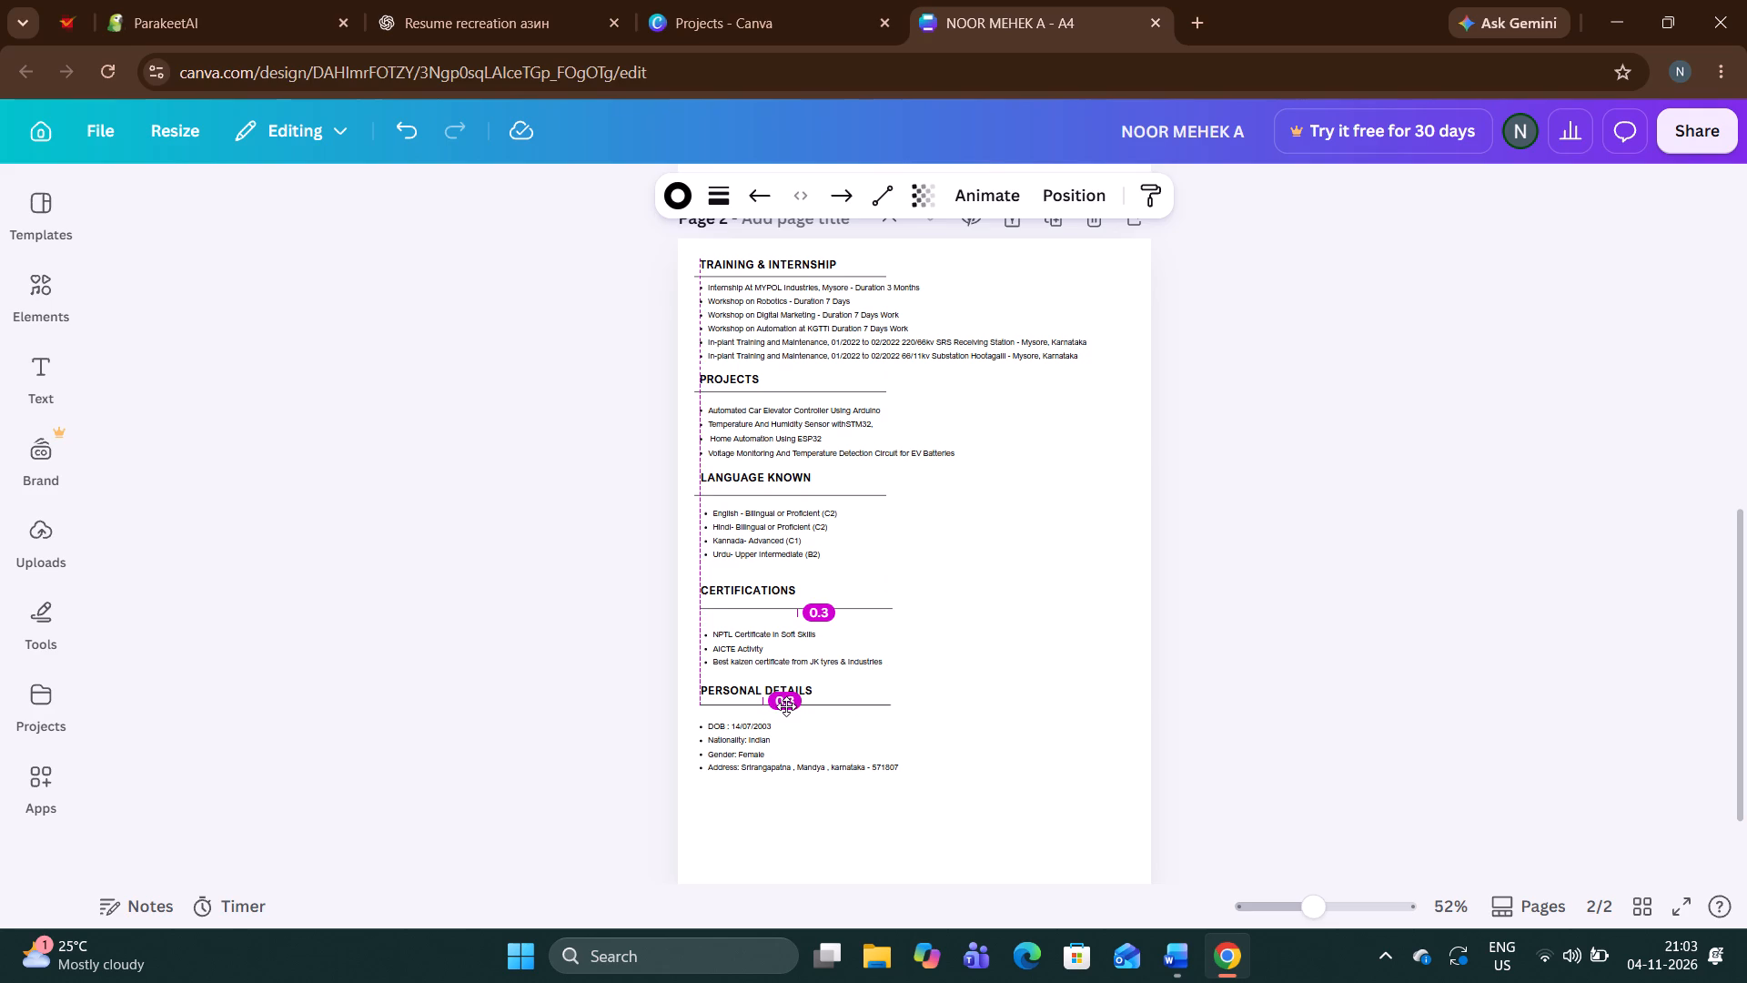
drag(786, 706, 786, 708)
click(1013, 758)
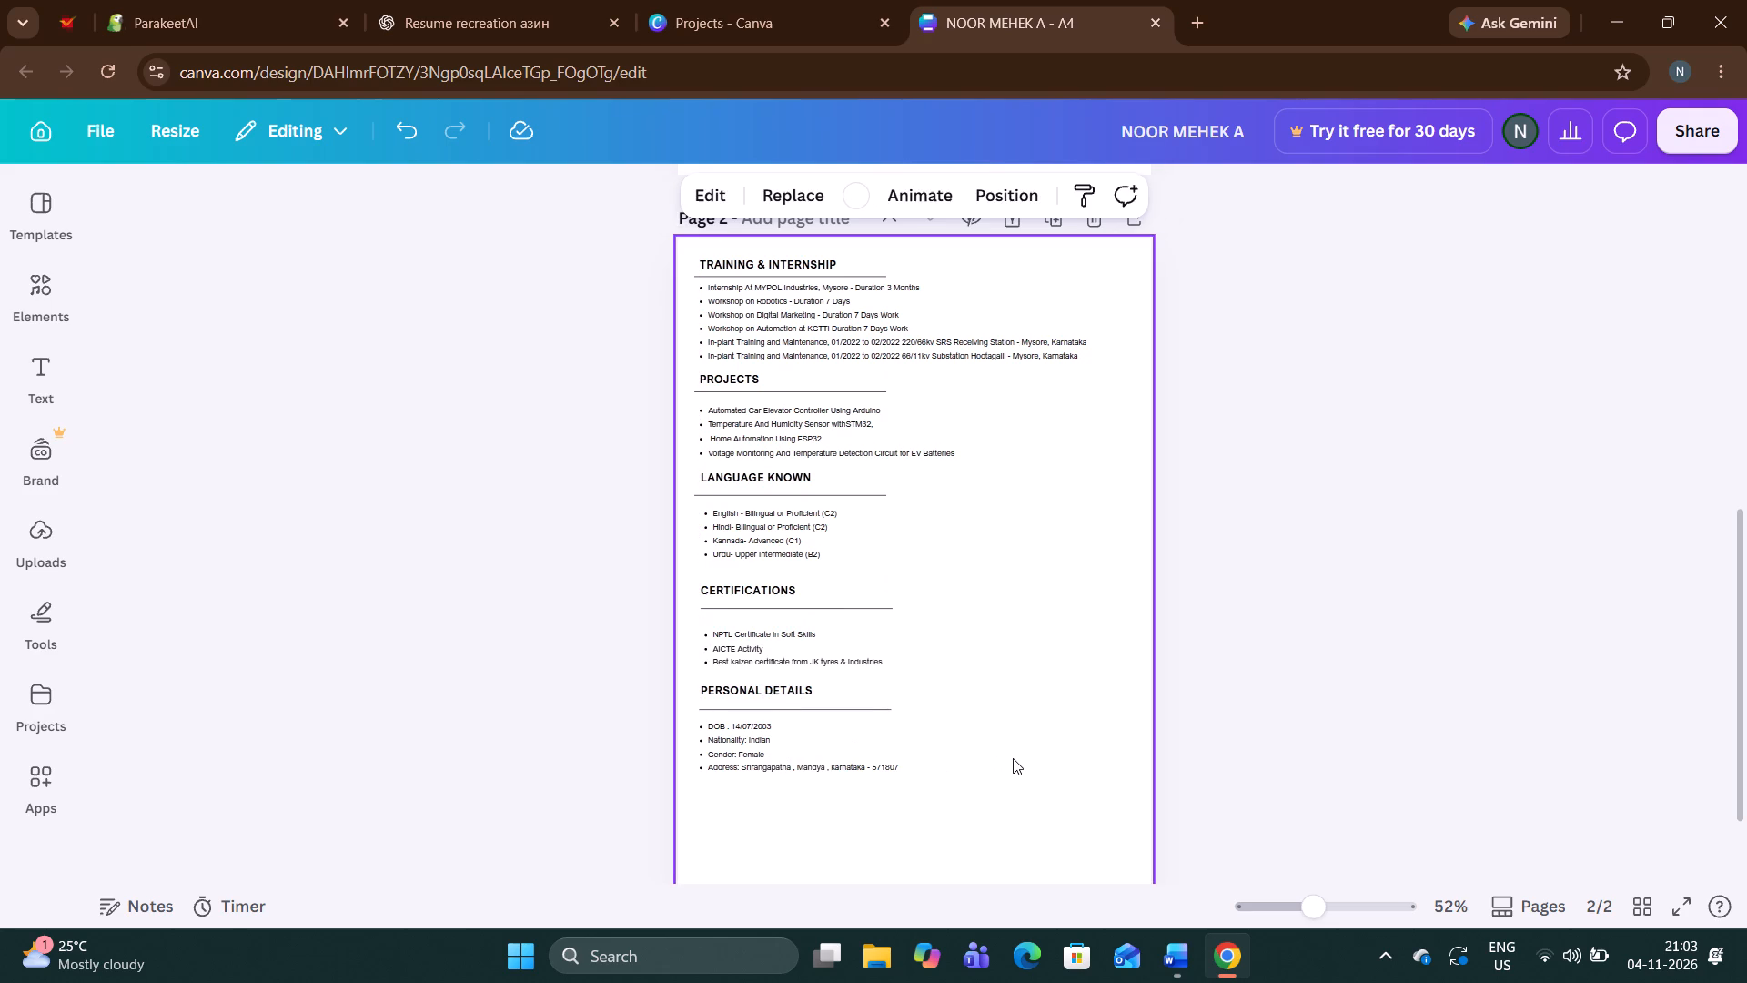
Move the soft skills list on page 1 slightly right, aligning its top with the technical skills list.
scroll(1013, 758, up, 2)
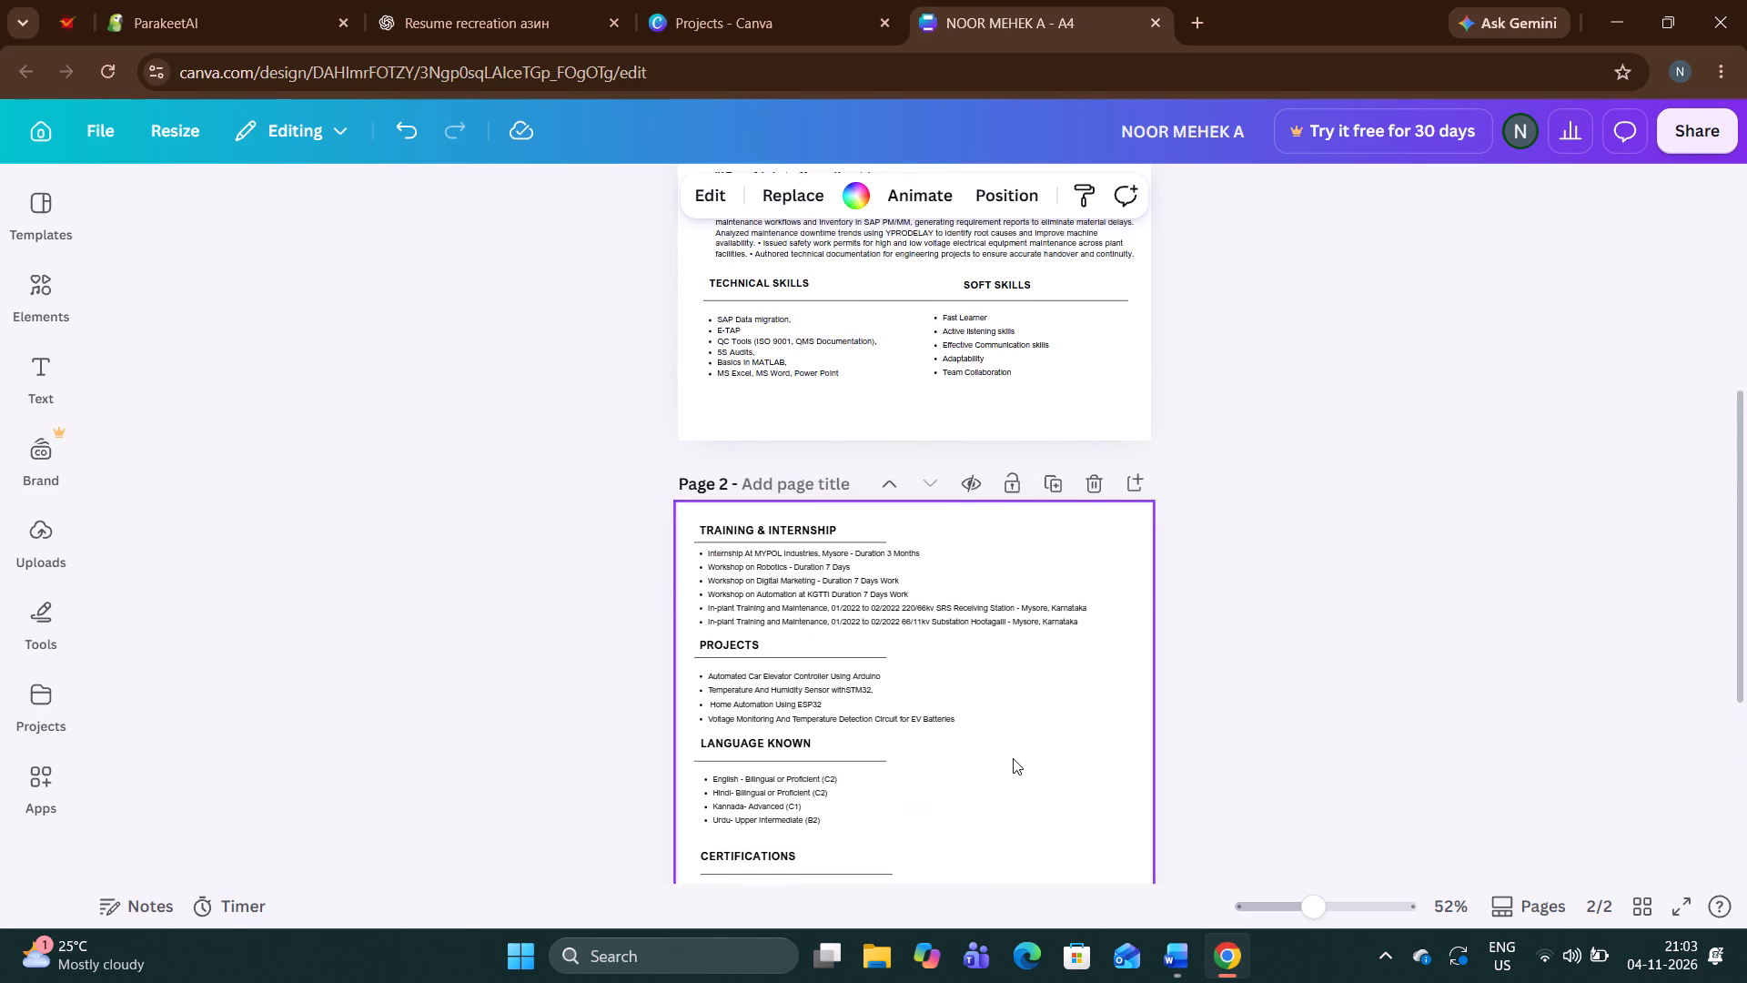
scroll(1013, 758, up, 1)
click(983, 465)
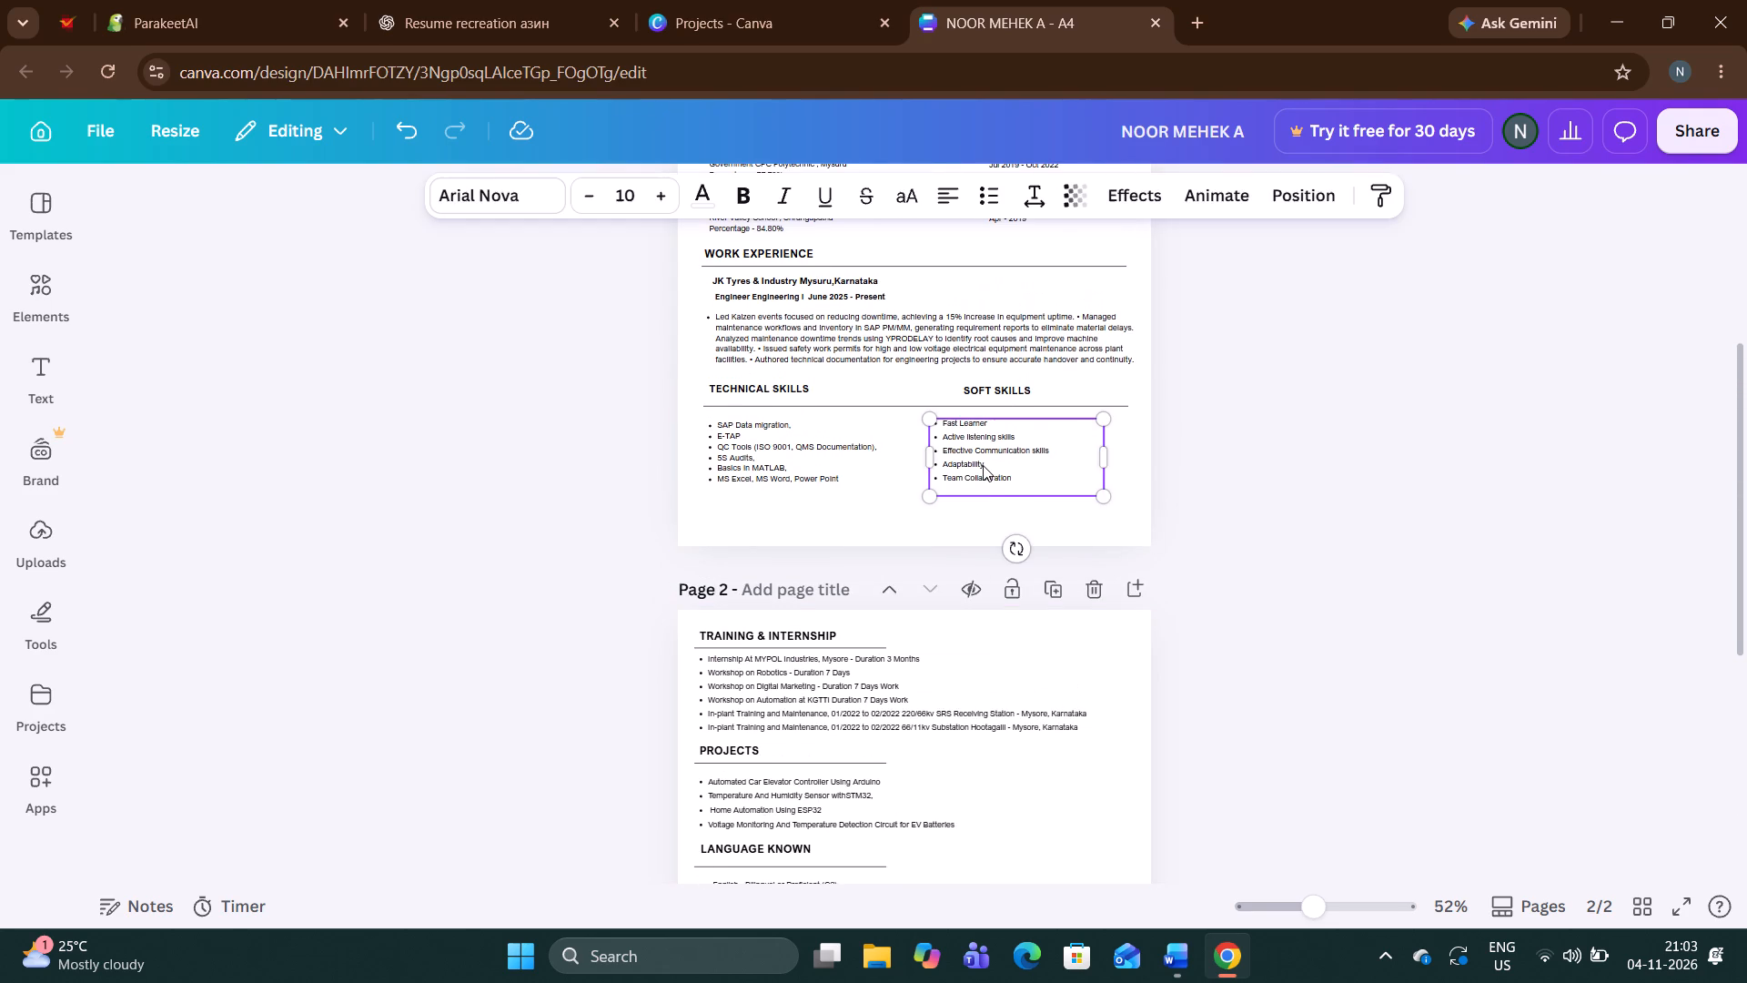
drag(1013, 495, 1032, 495)
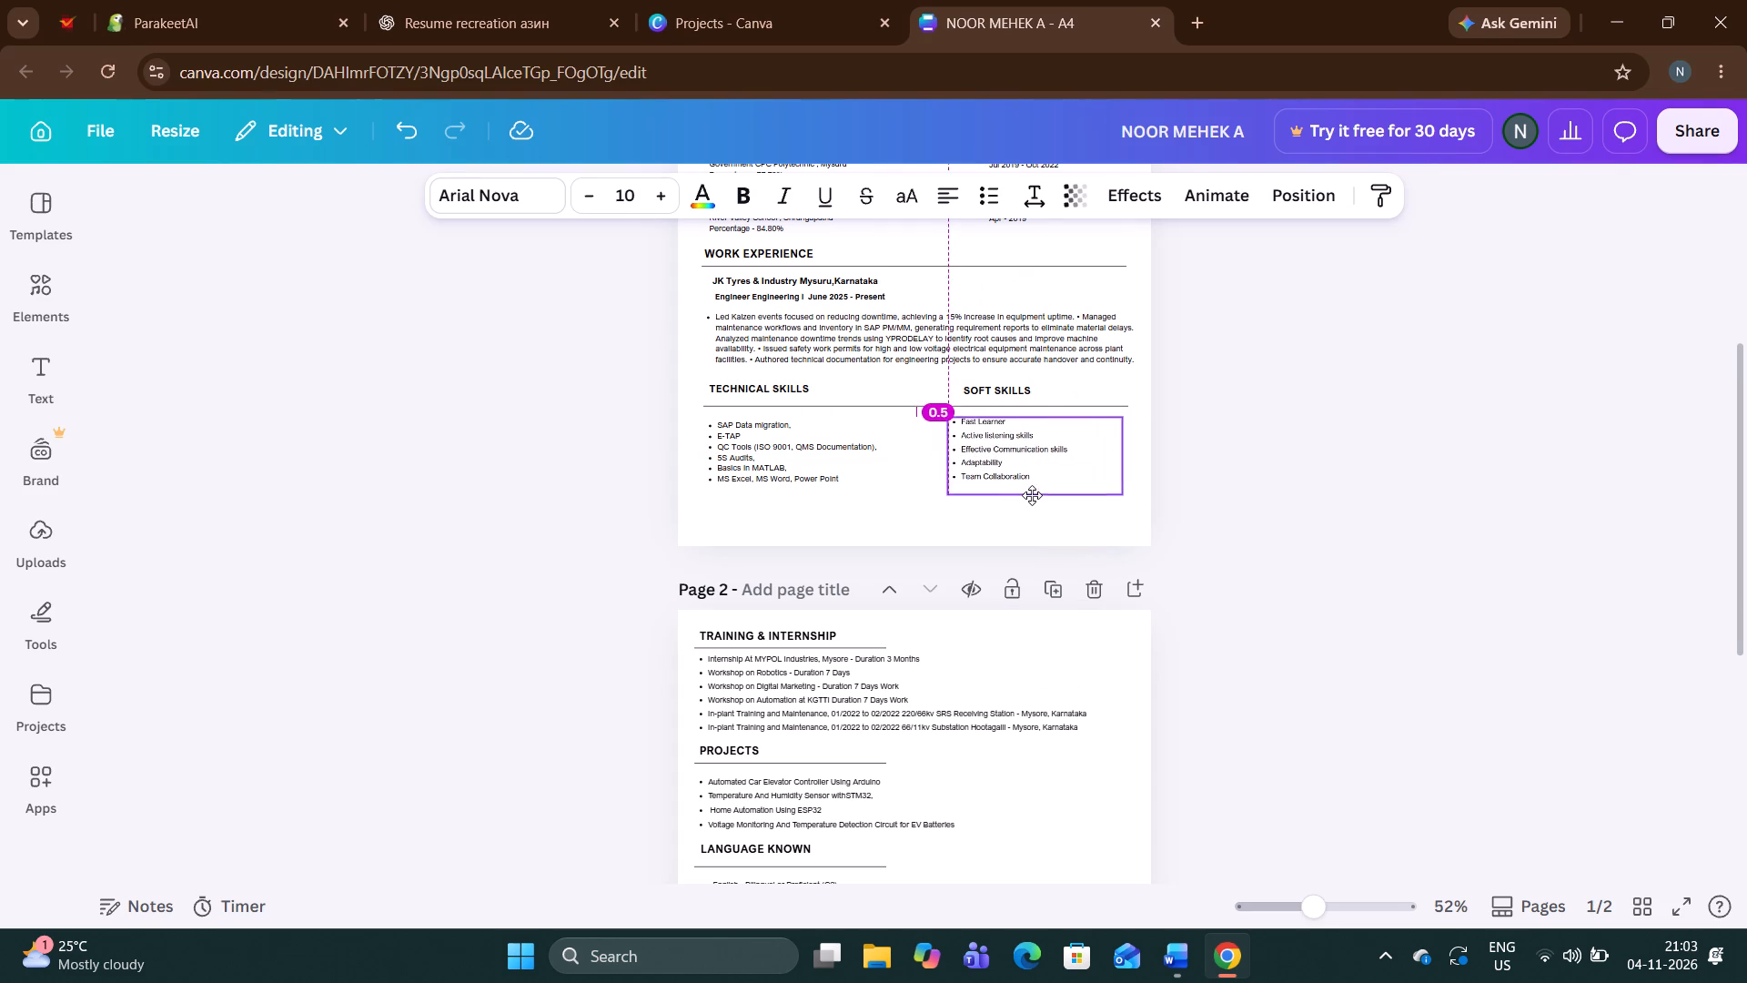
drag(1032, 495, 1028, 491)
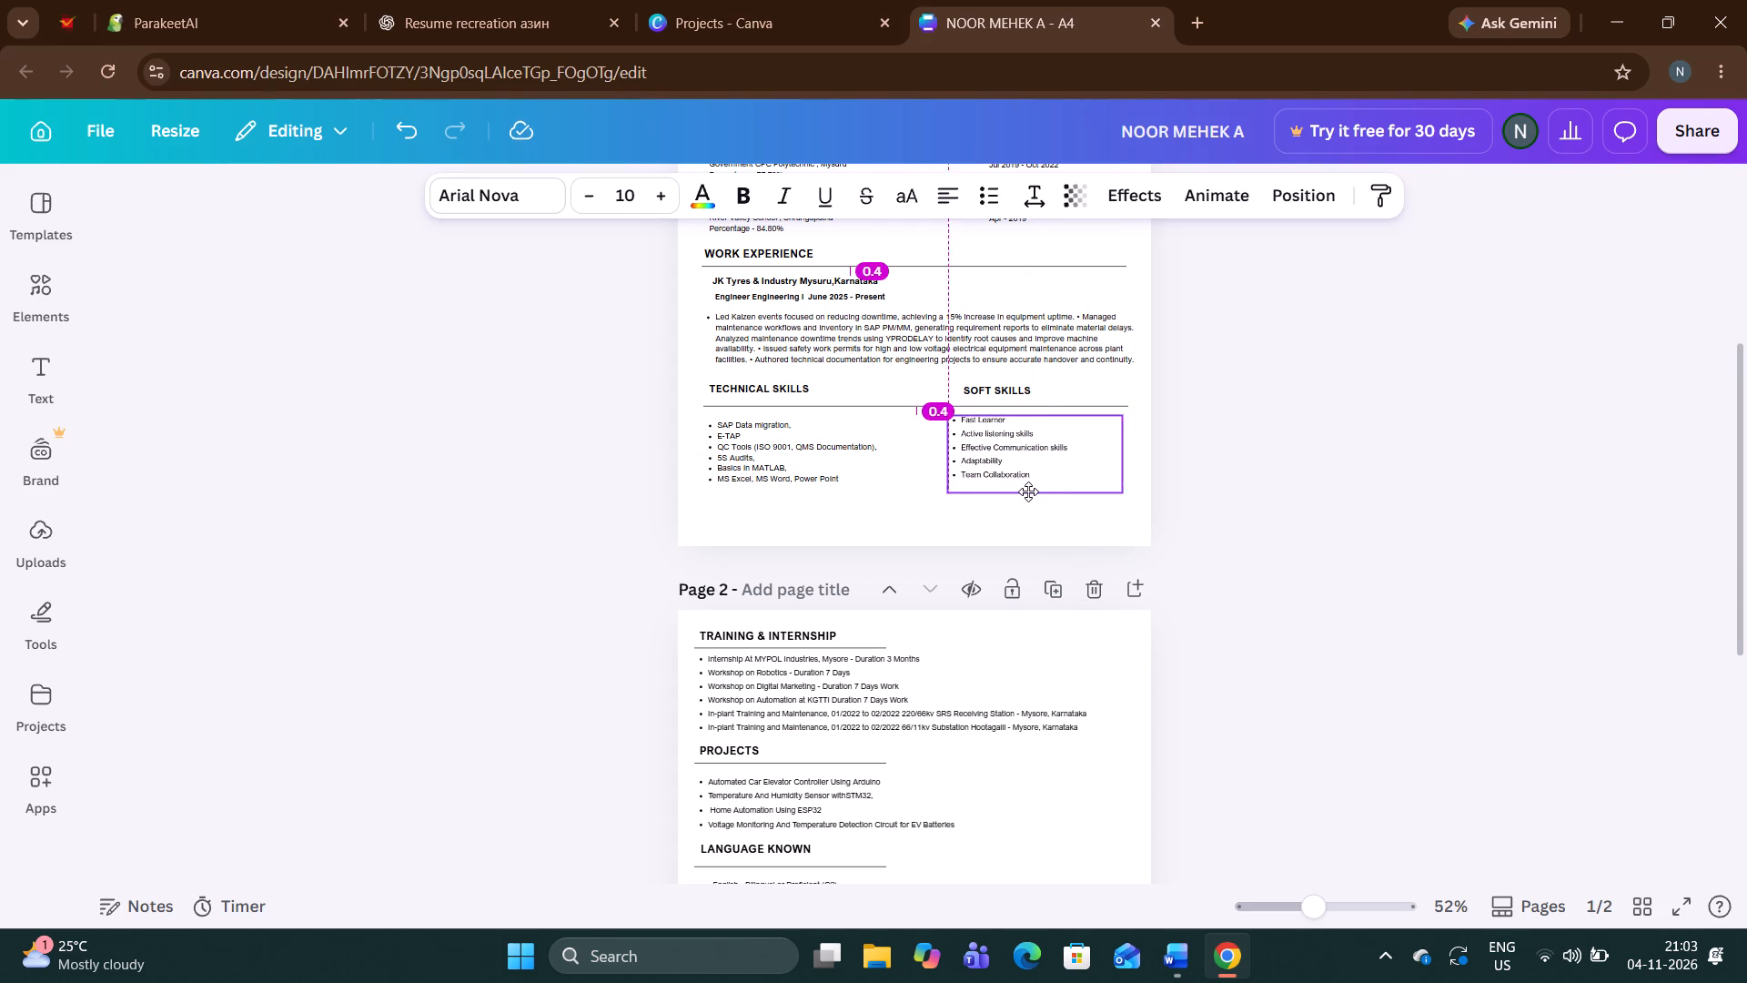
drag(1028, 491, 1023, 495)
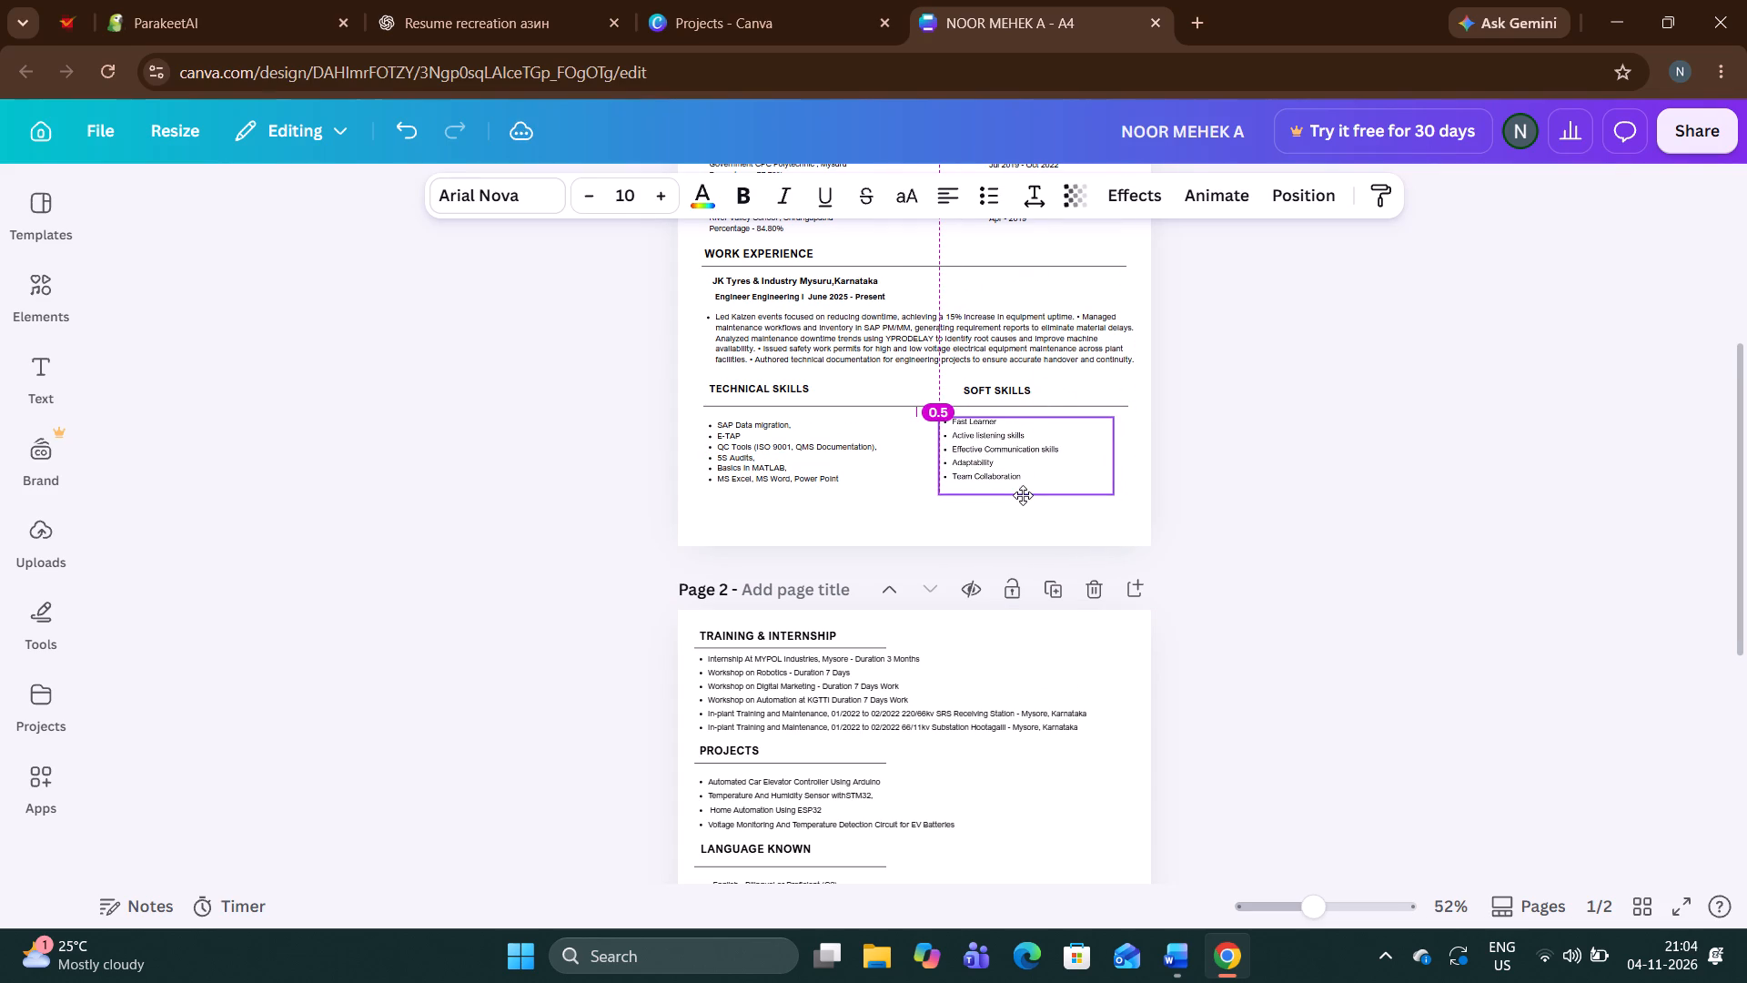
drag(1023, 495, 1023, 497)
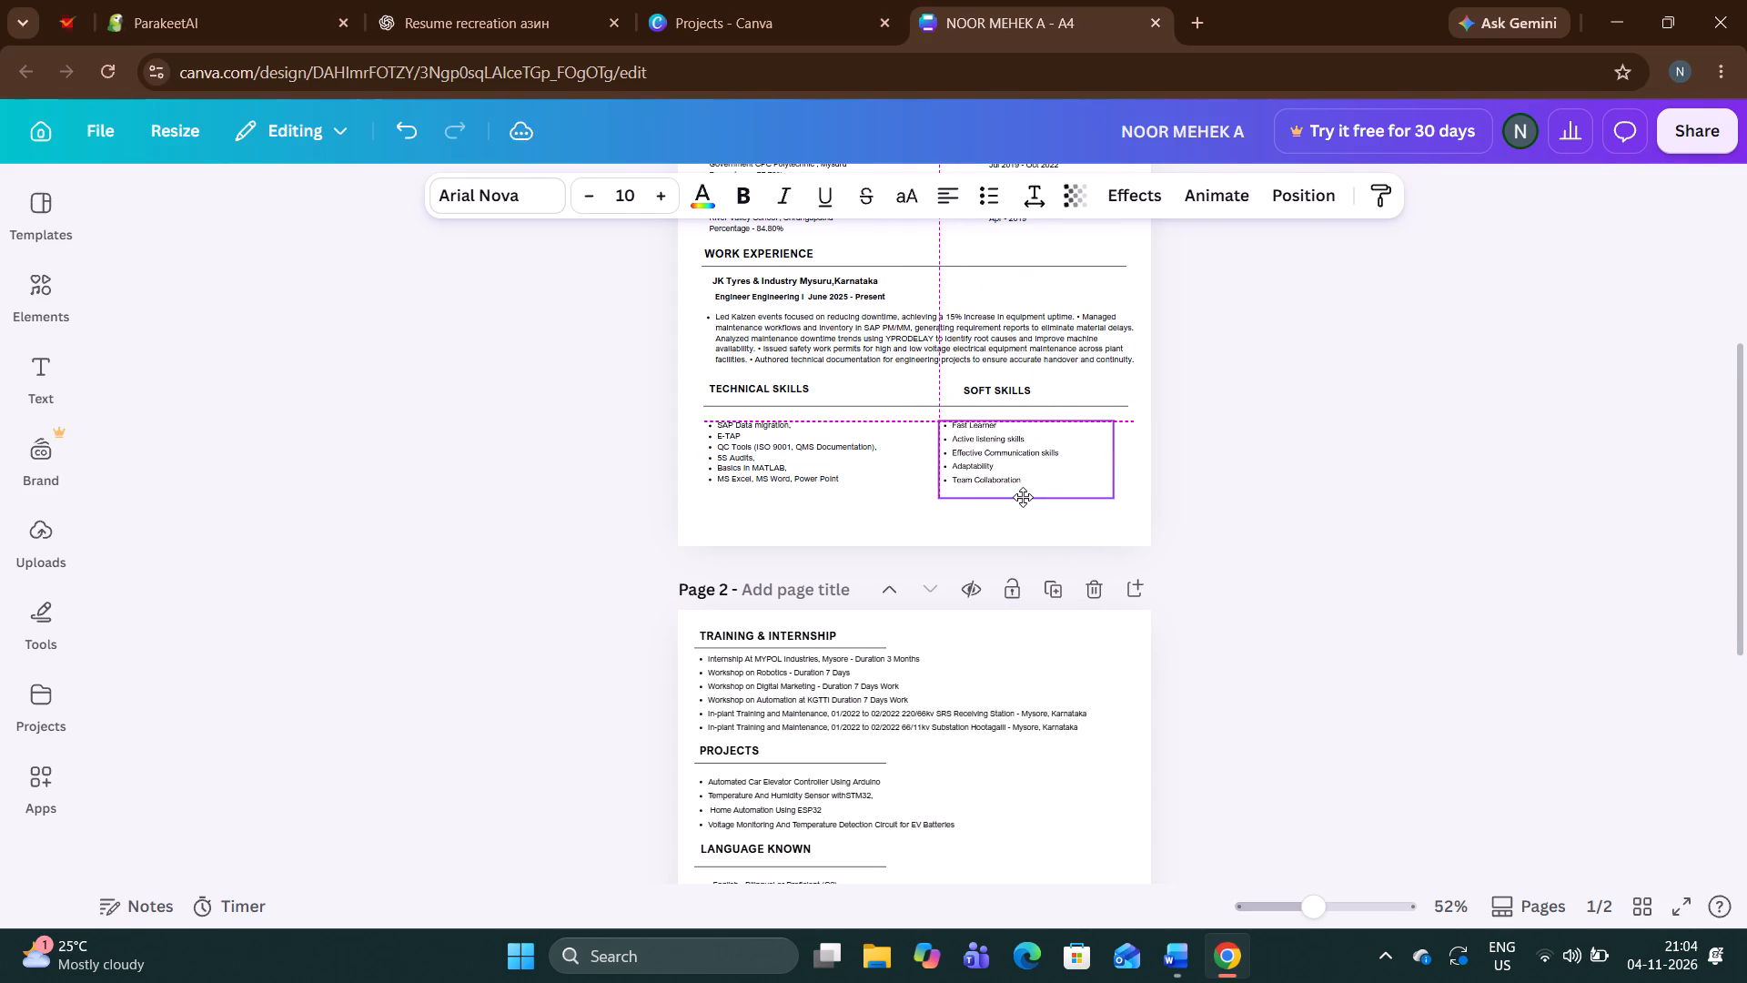
drag(1023, 497, 1022, 497)
click(894, 385)
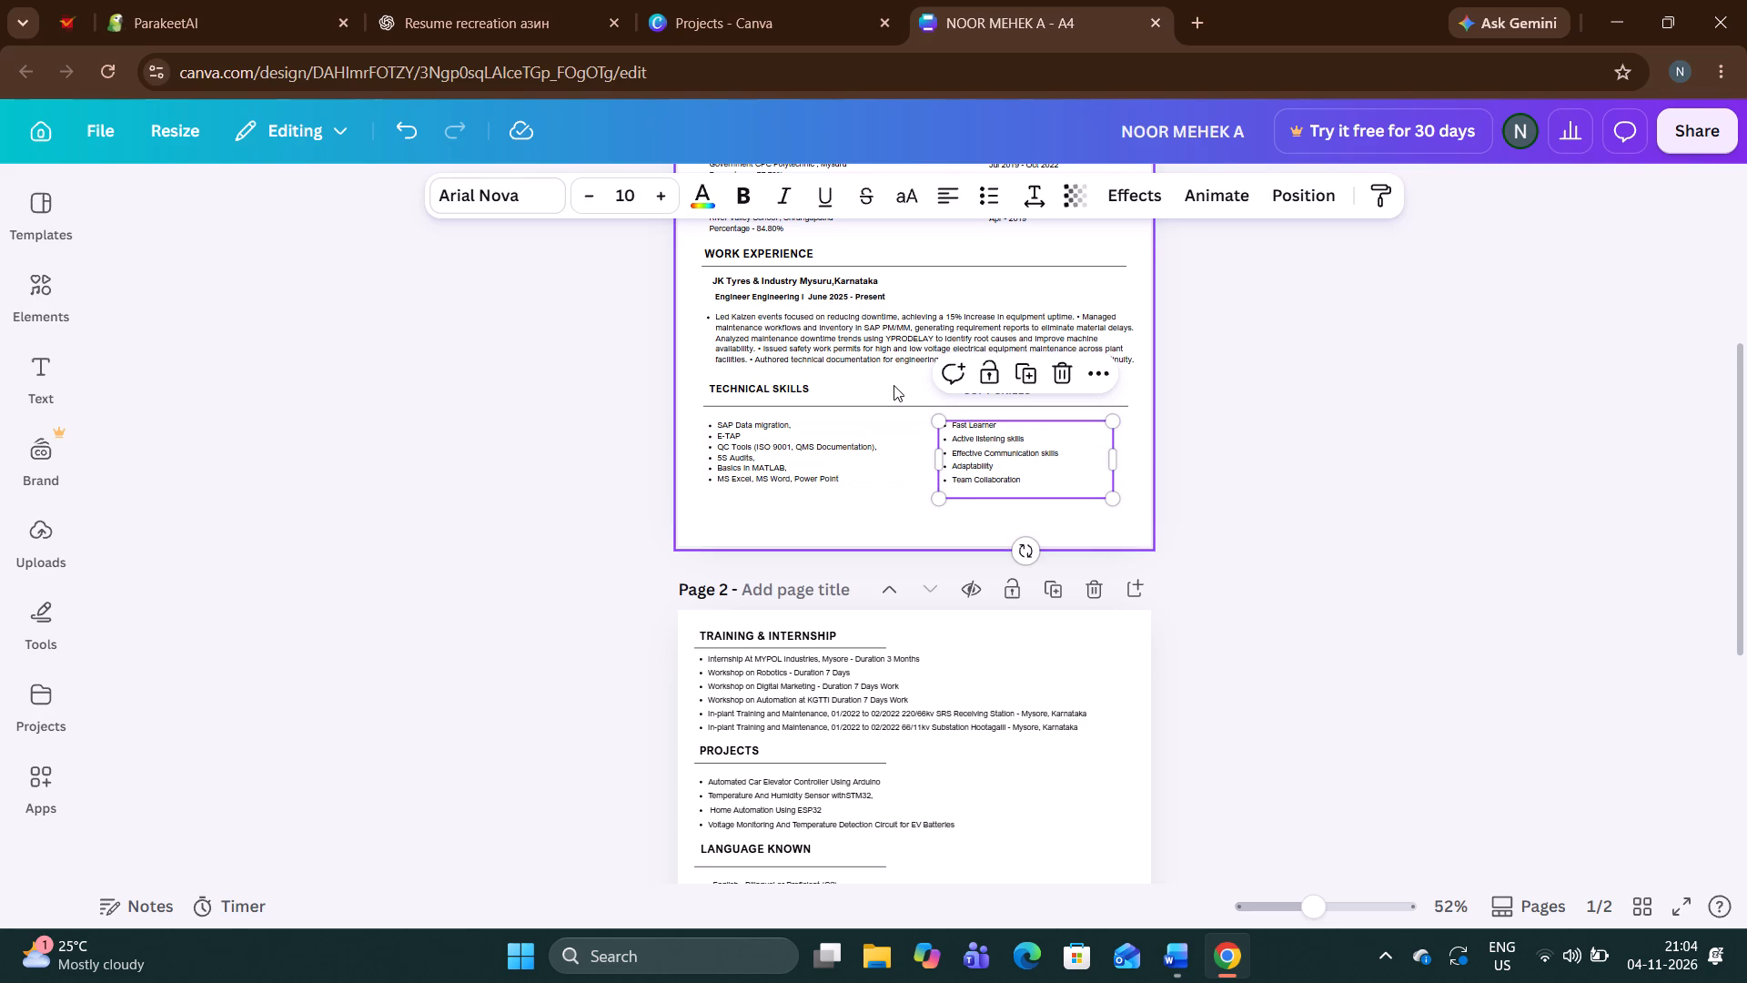
Move the SOFT SKILLS heading over its list, aligned with the list's left edge and level with the TECHNICAL SKILLS heading.
click(974, 390)
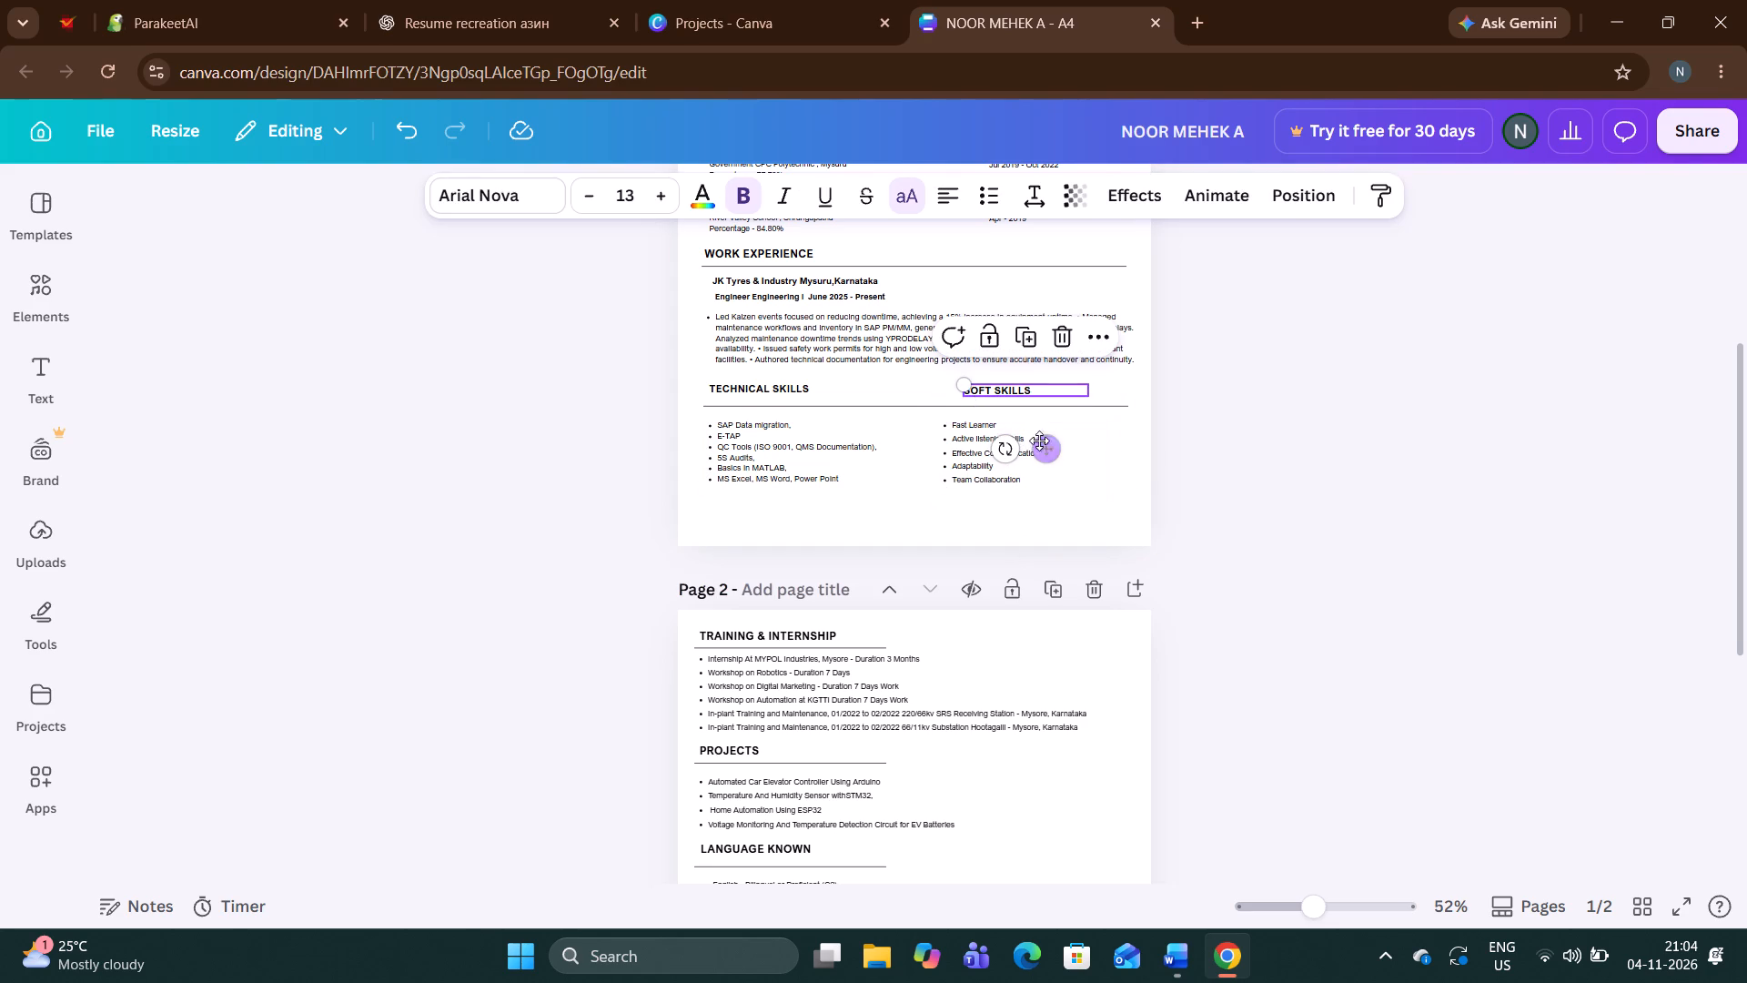
drag(1043, 441, 1022, 441)
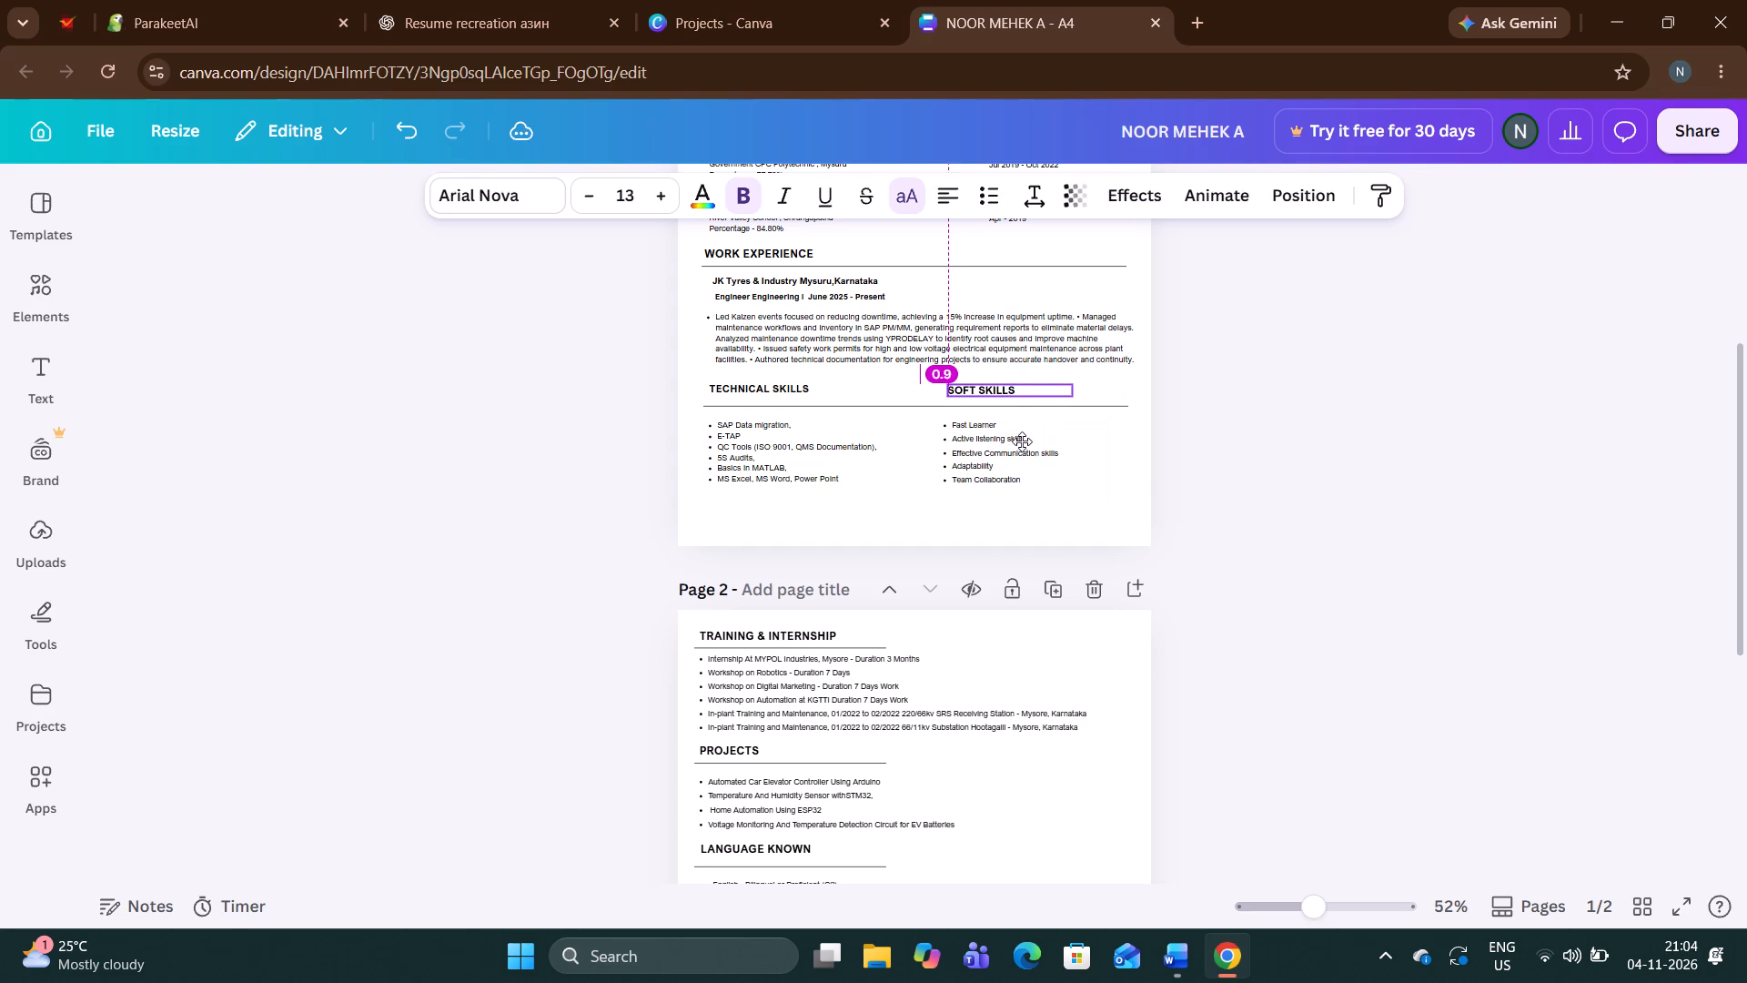
drag(1022, 441, 1011, 440)
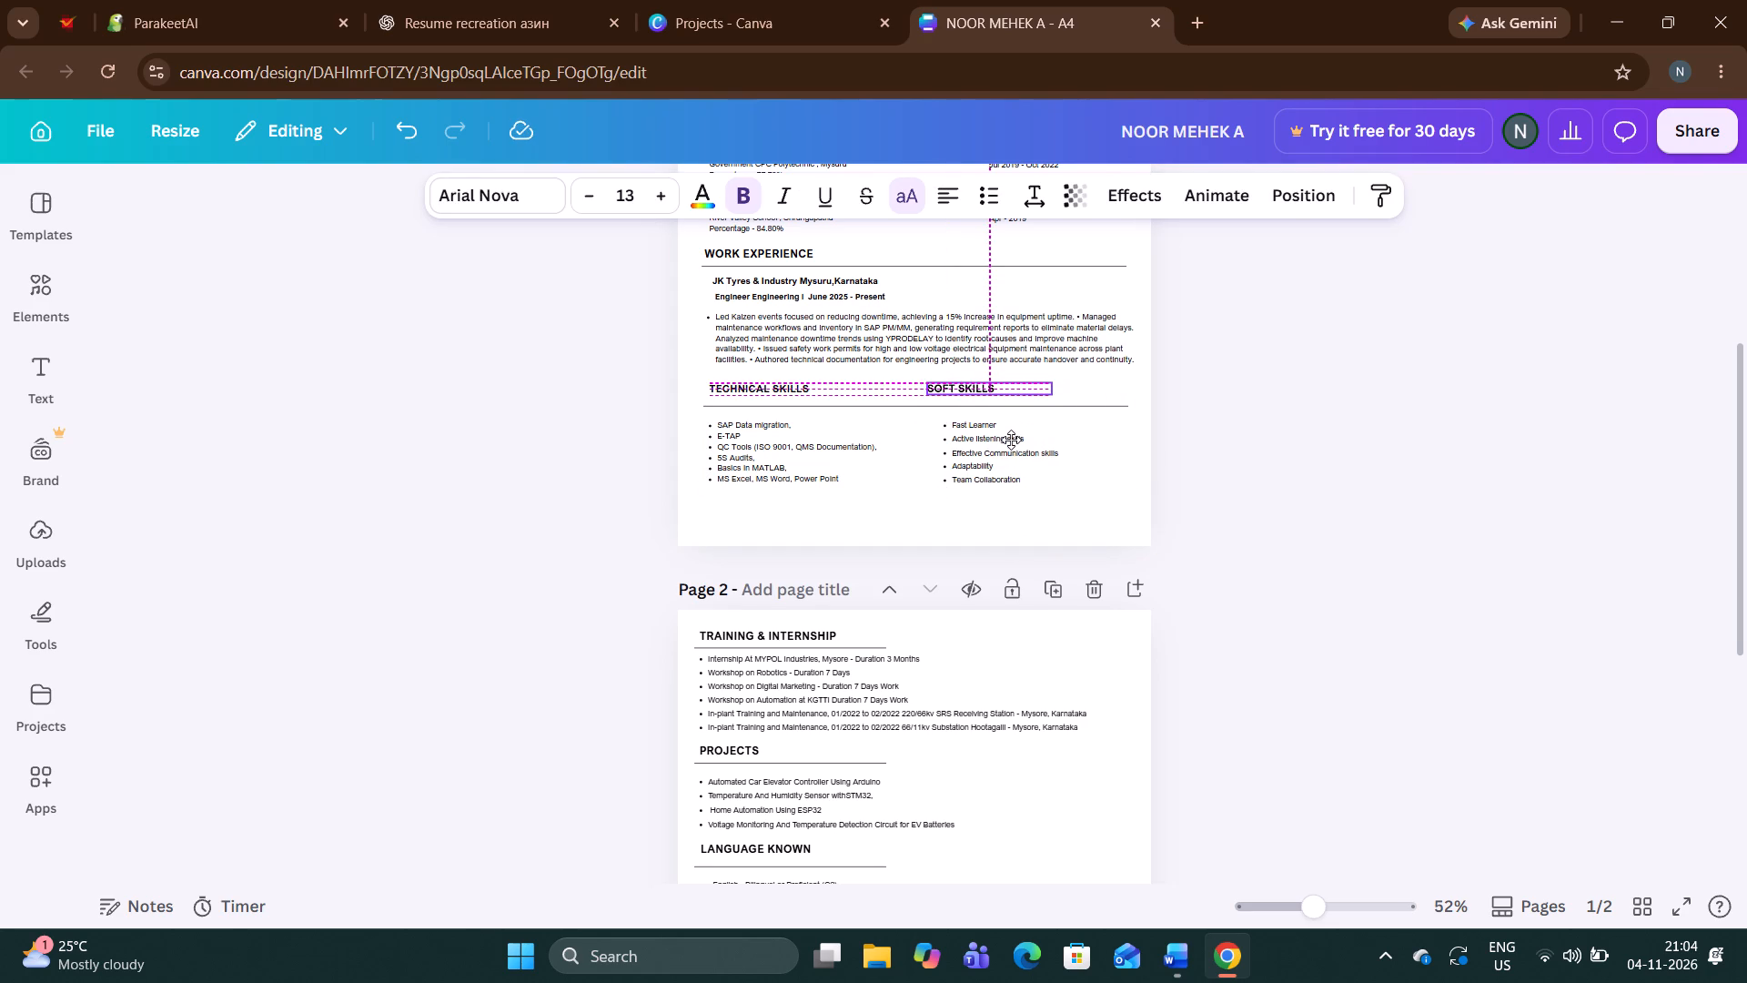
drag(1011, 440, 1019, 440)
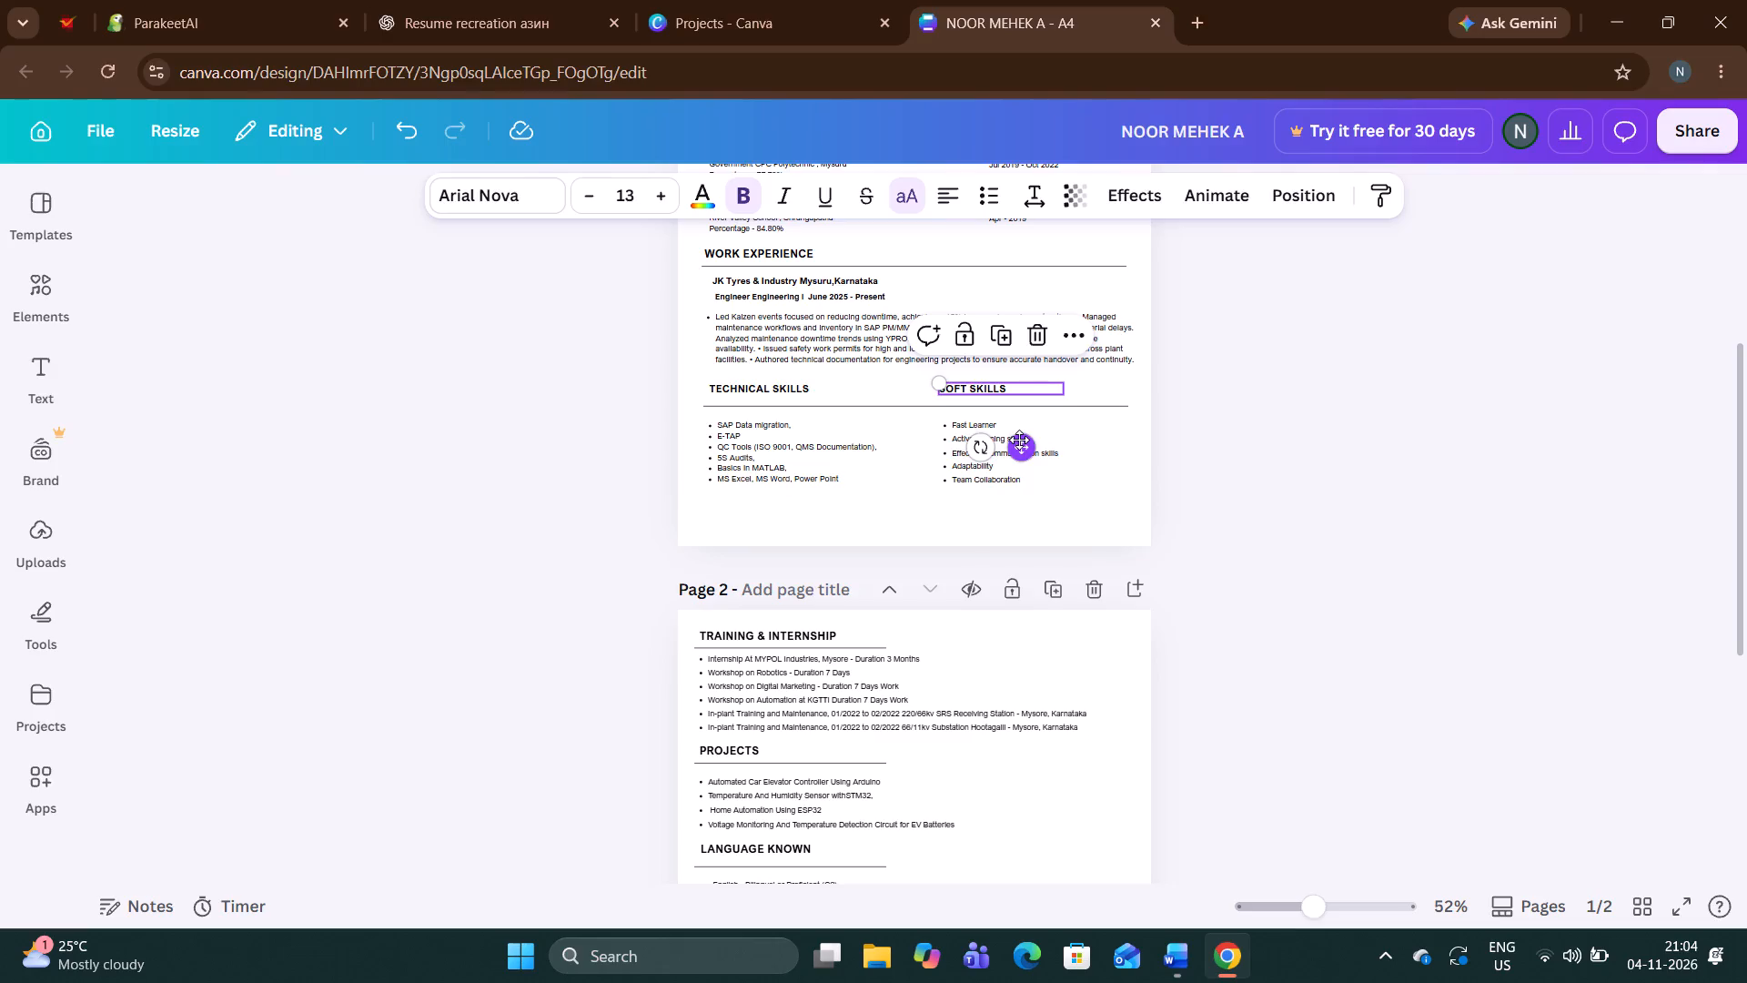
click(1261, 424)
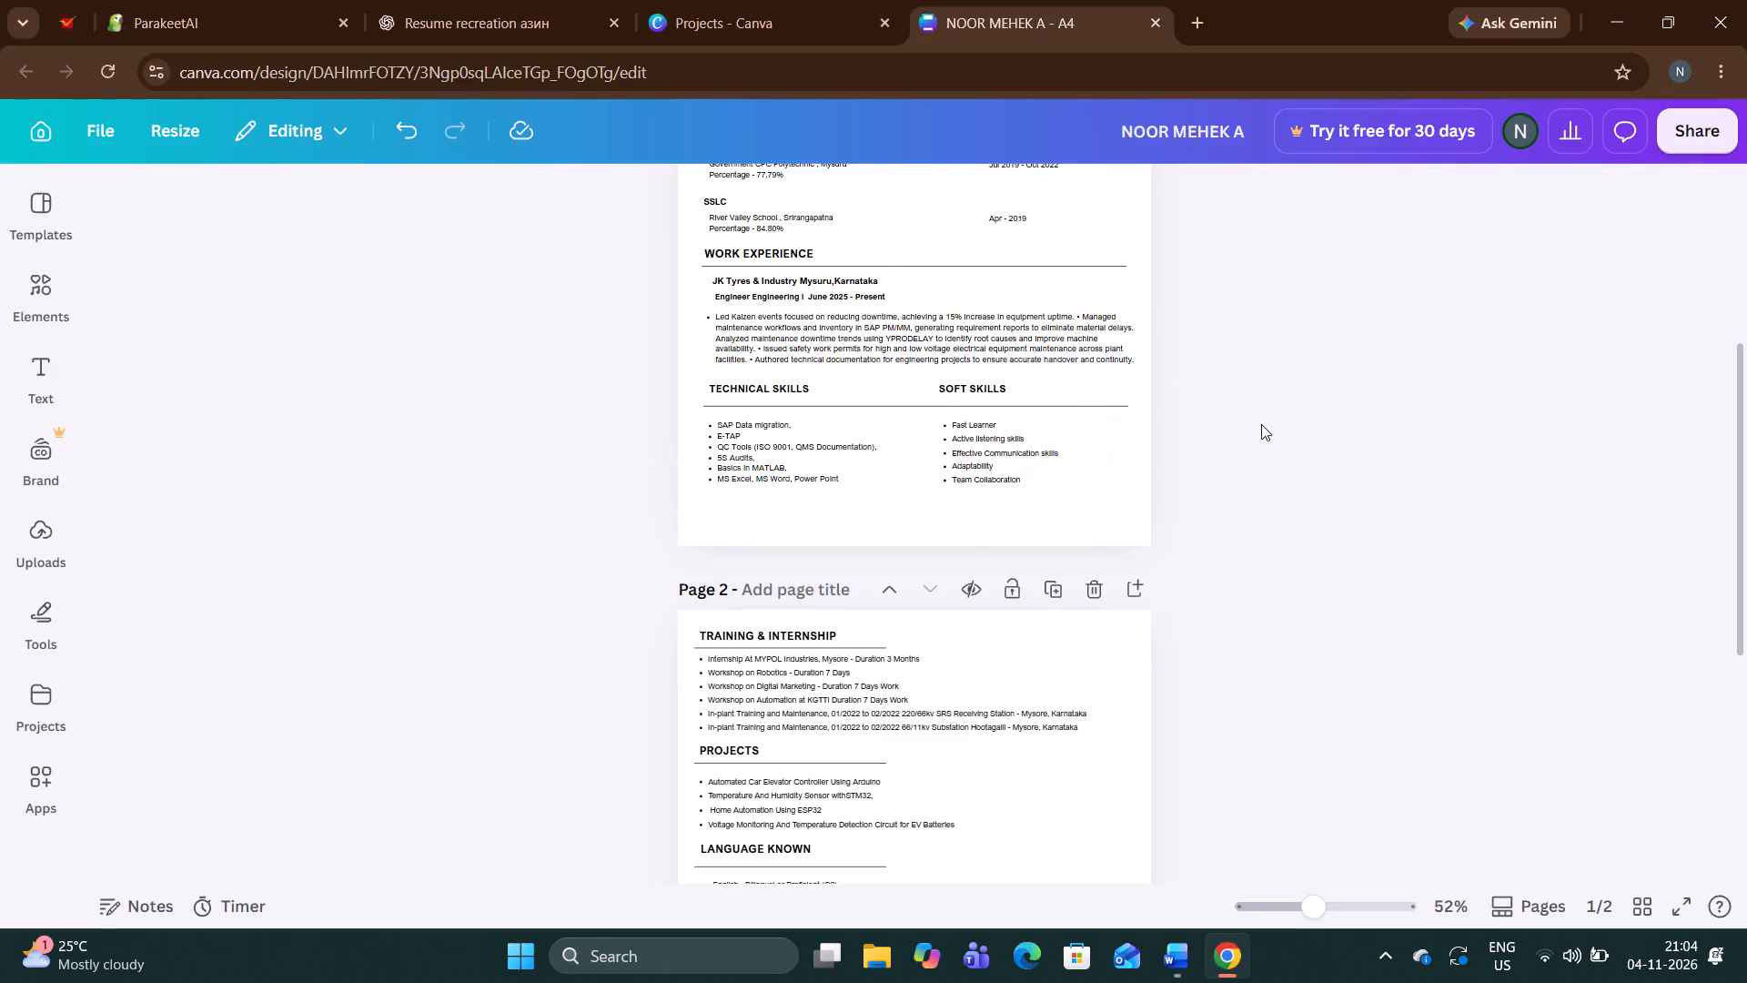
Review the layout and section spacing of both resume pages from top to bottom.
scroll(1261, 424, up, 4)
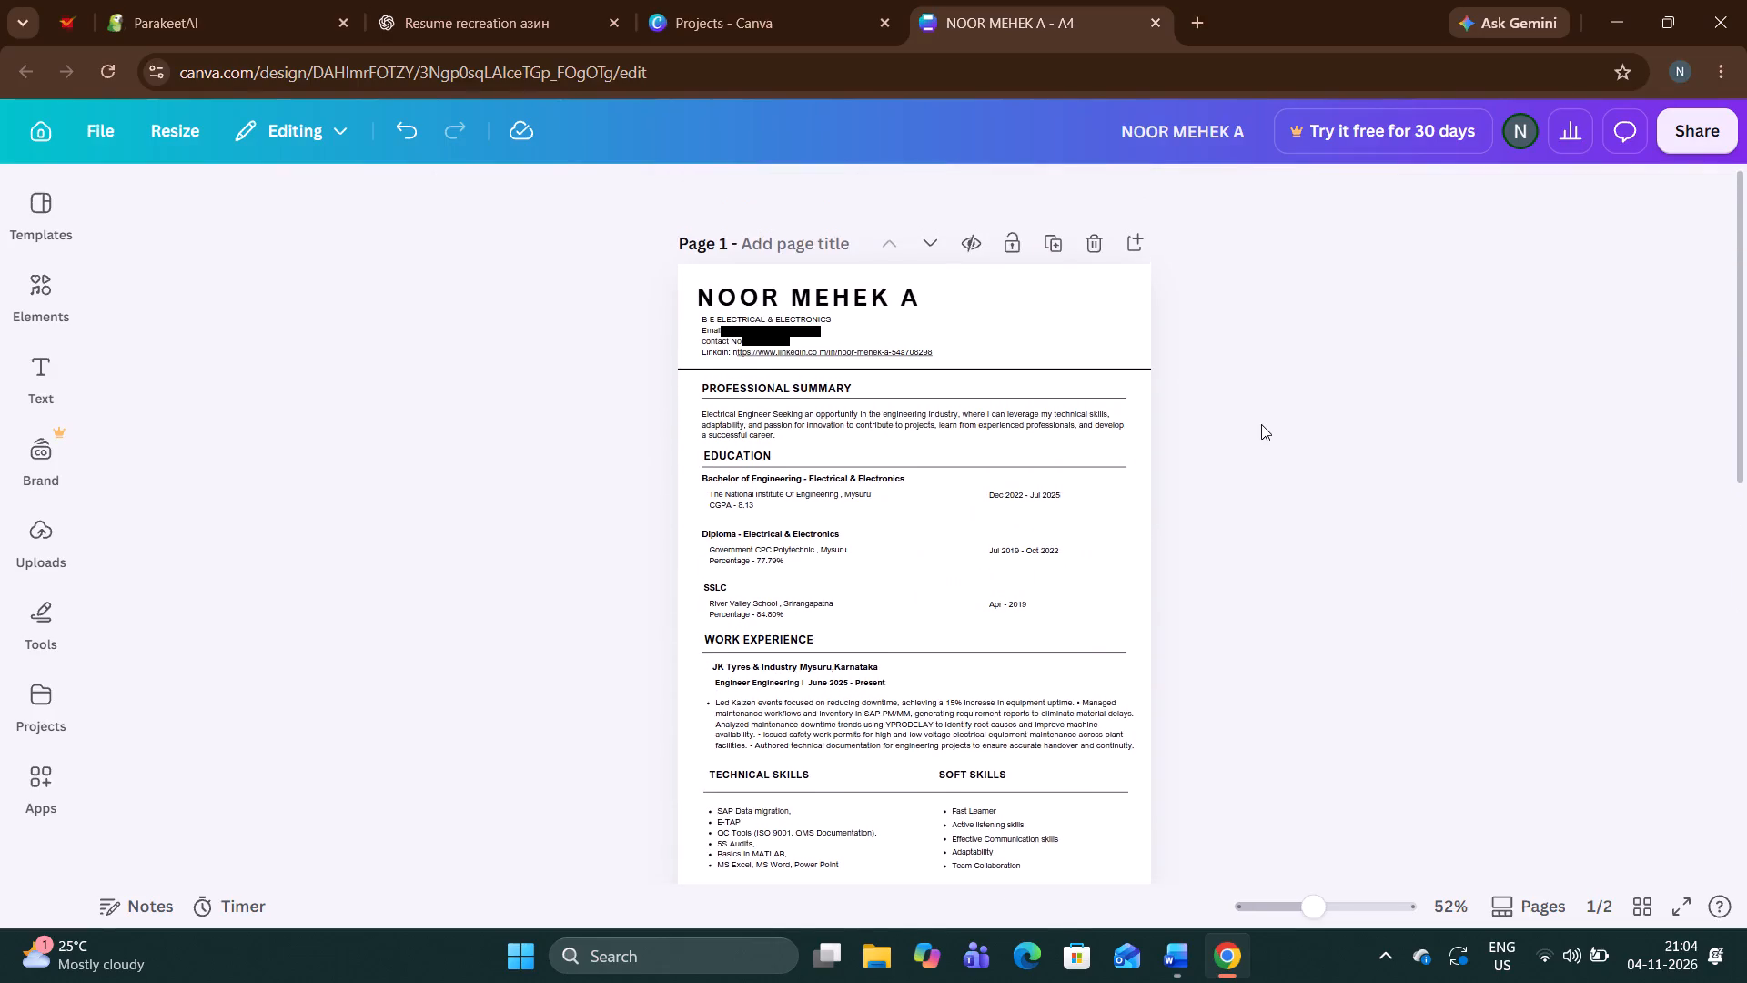
scroll(1261, 424, down, 3)
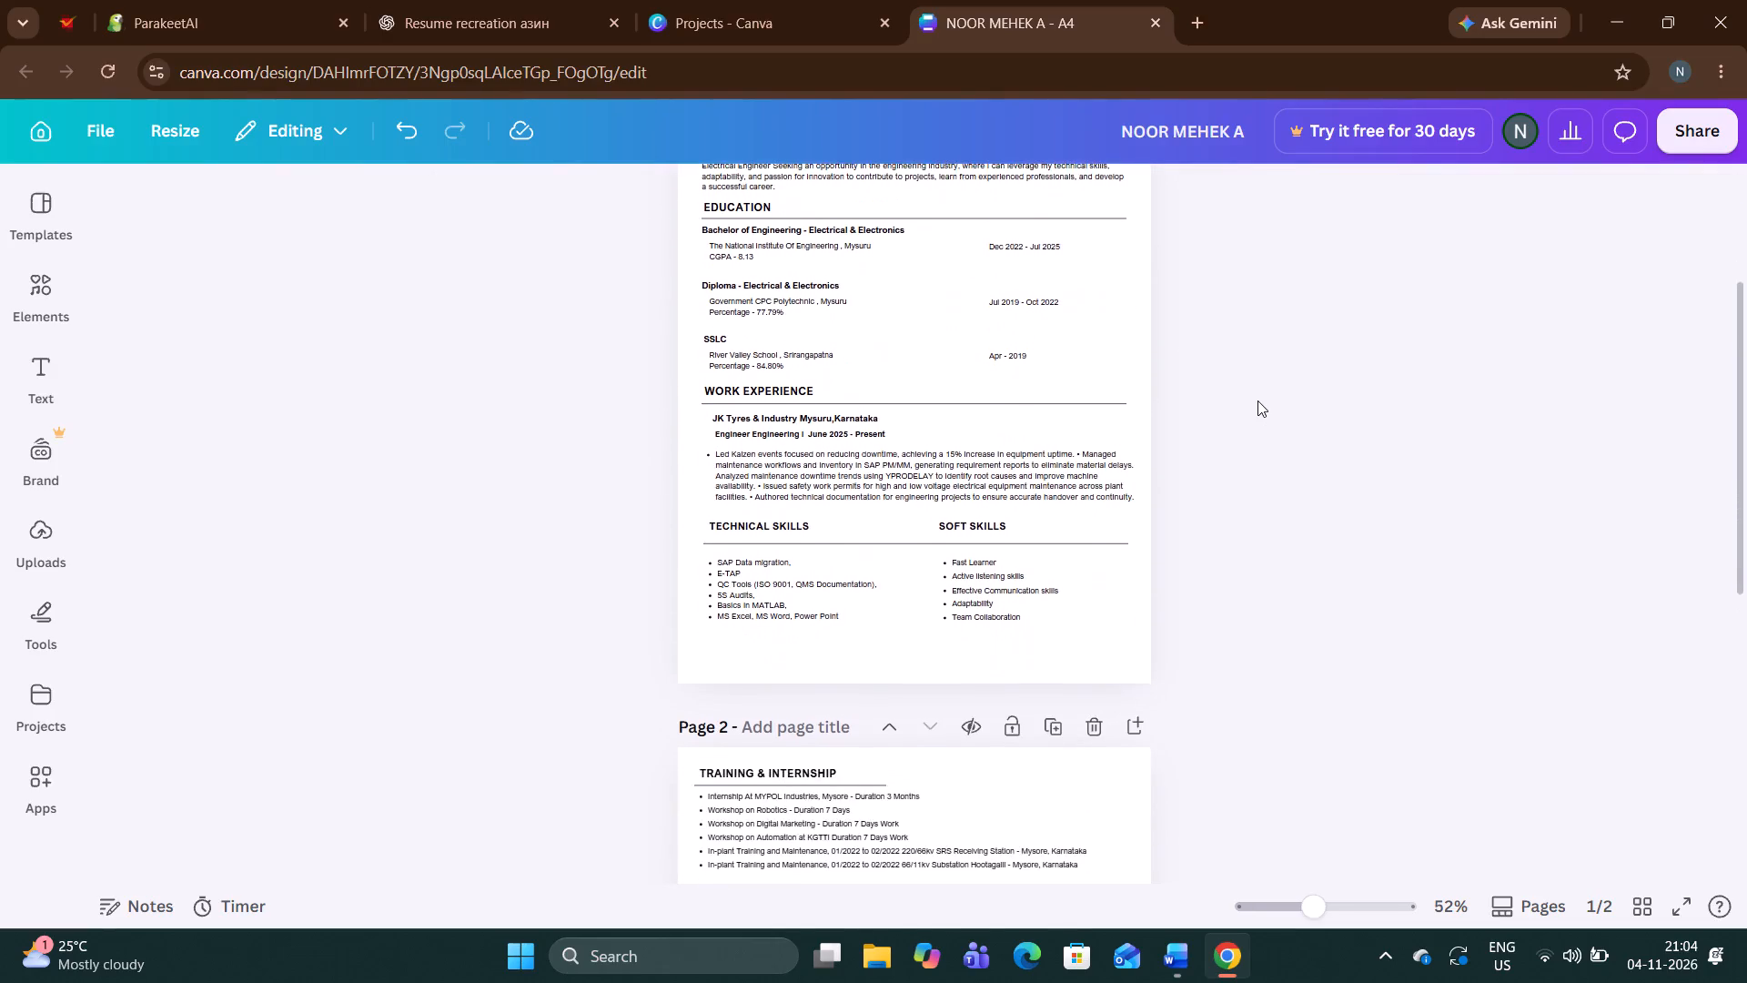
scroll(1257, 400, down, 4)
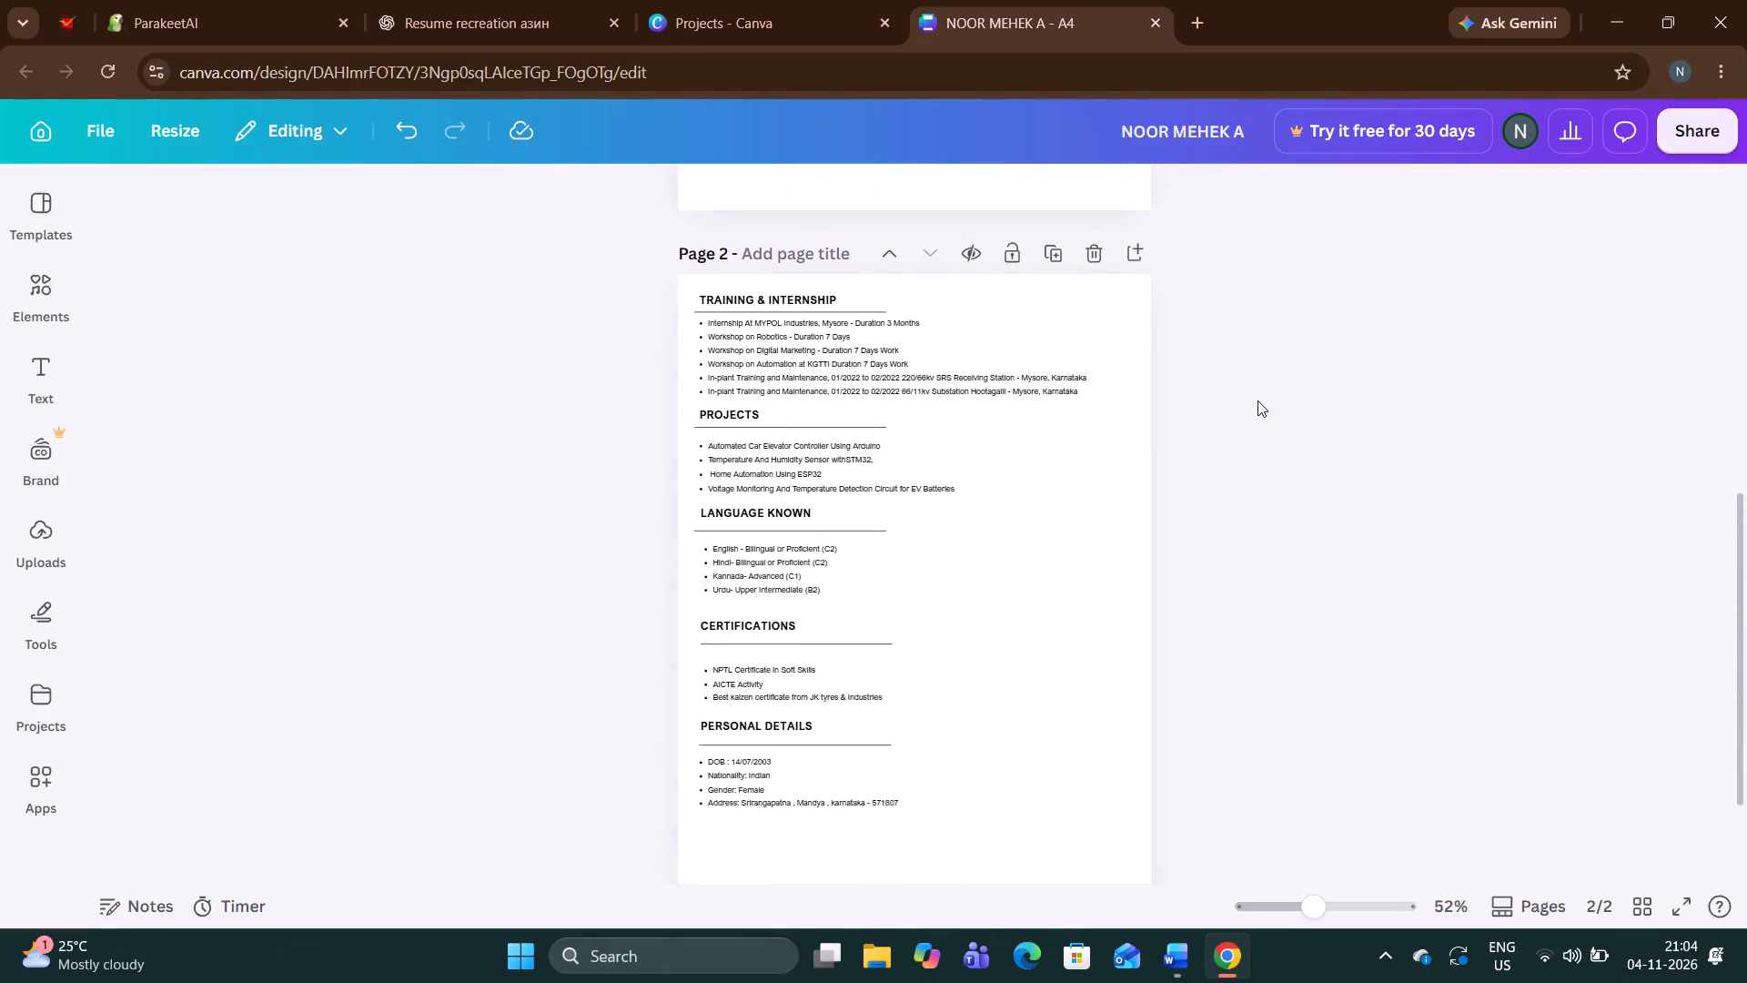
scroll(1257, 400, down, 1)
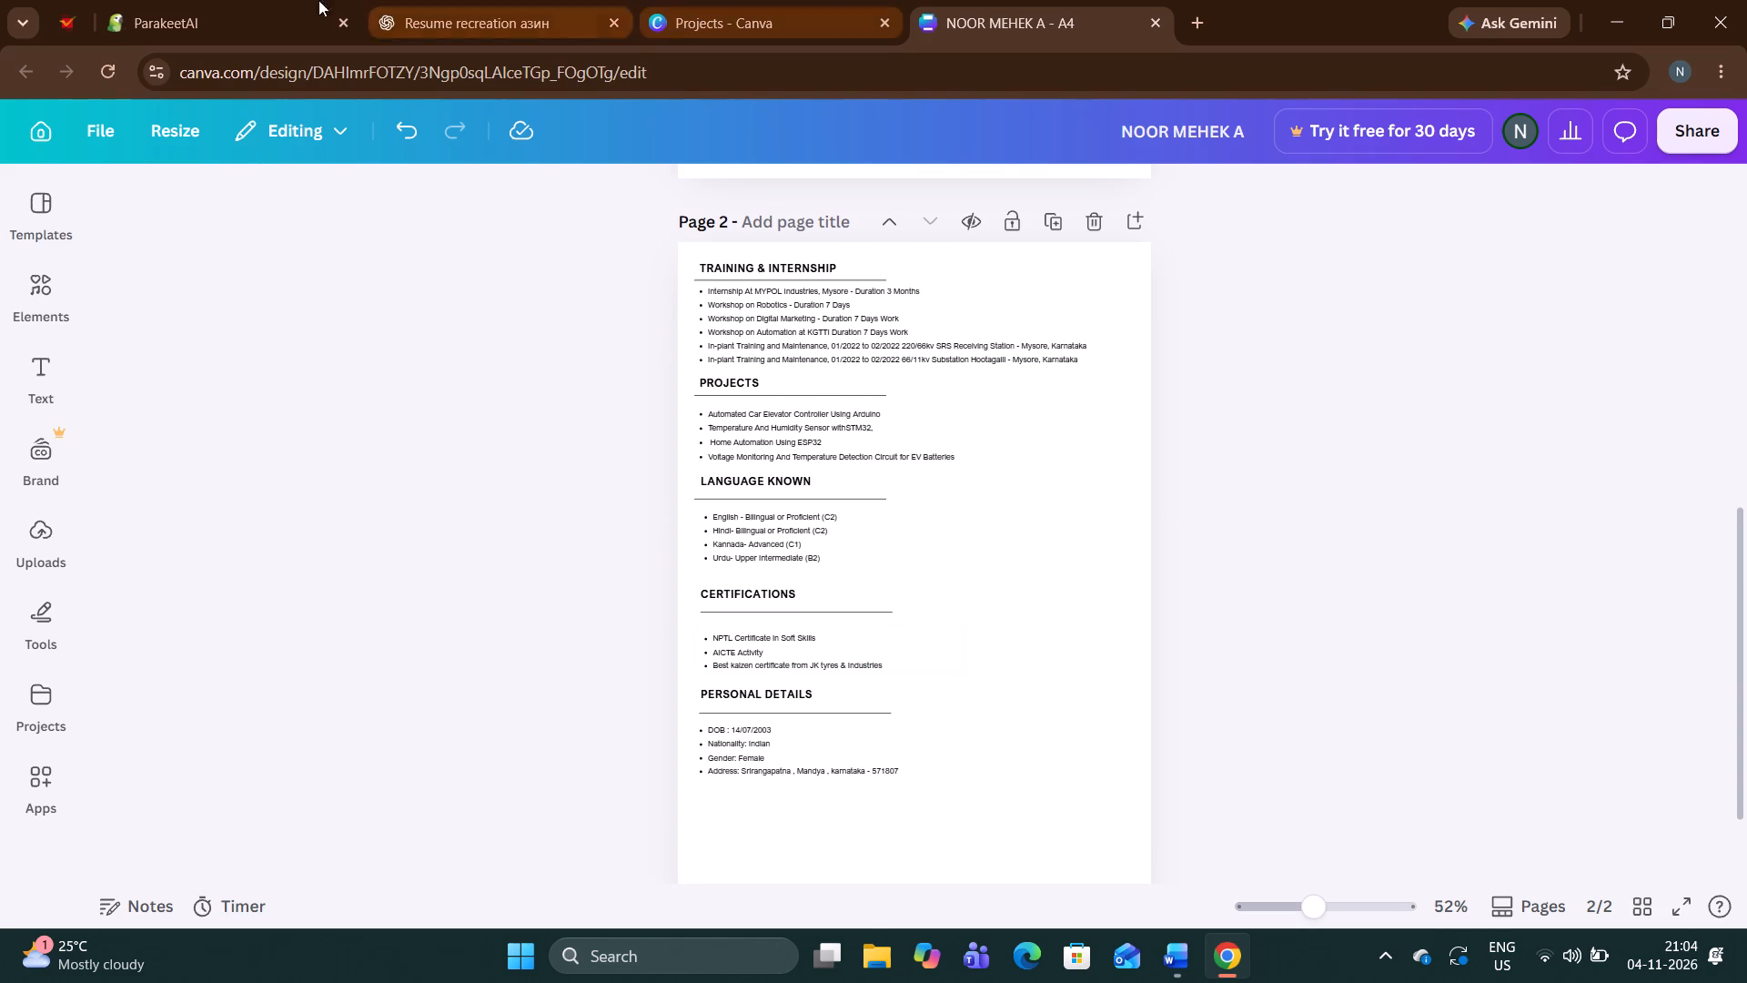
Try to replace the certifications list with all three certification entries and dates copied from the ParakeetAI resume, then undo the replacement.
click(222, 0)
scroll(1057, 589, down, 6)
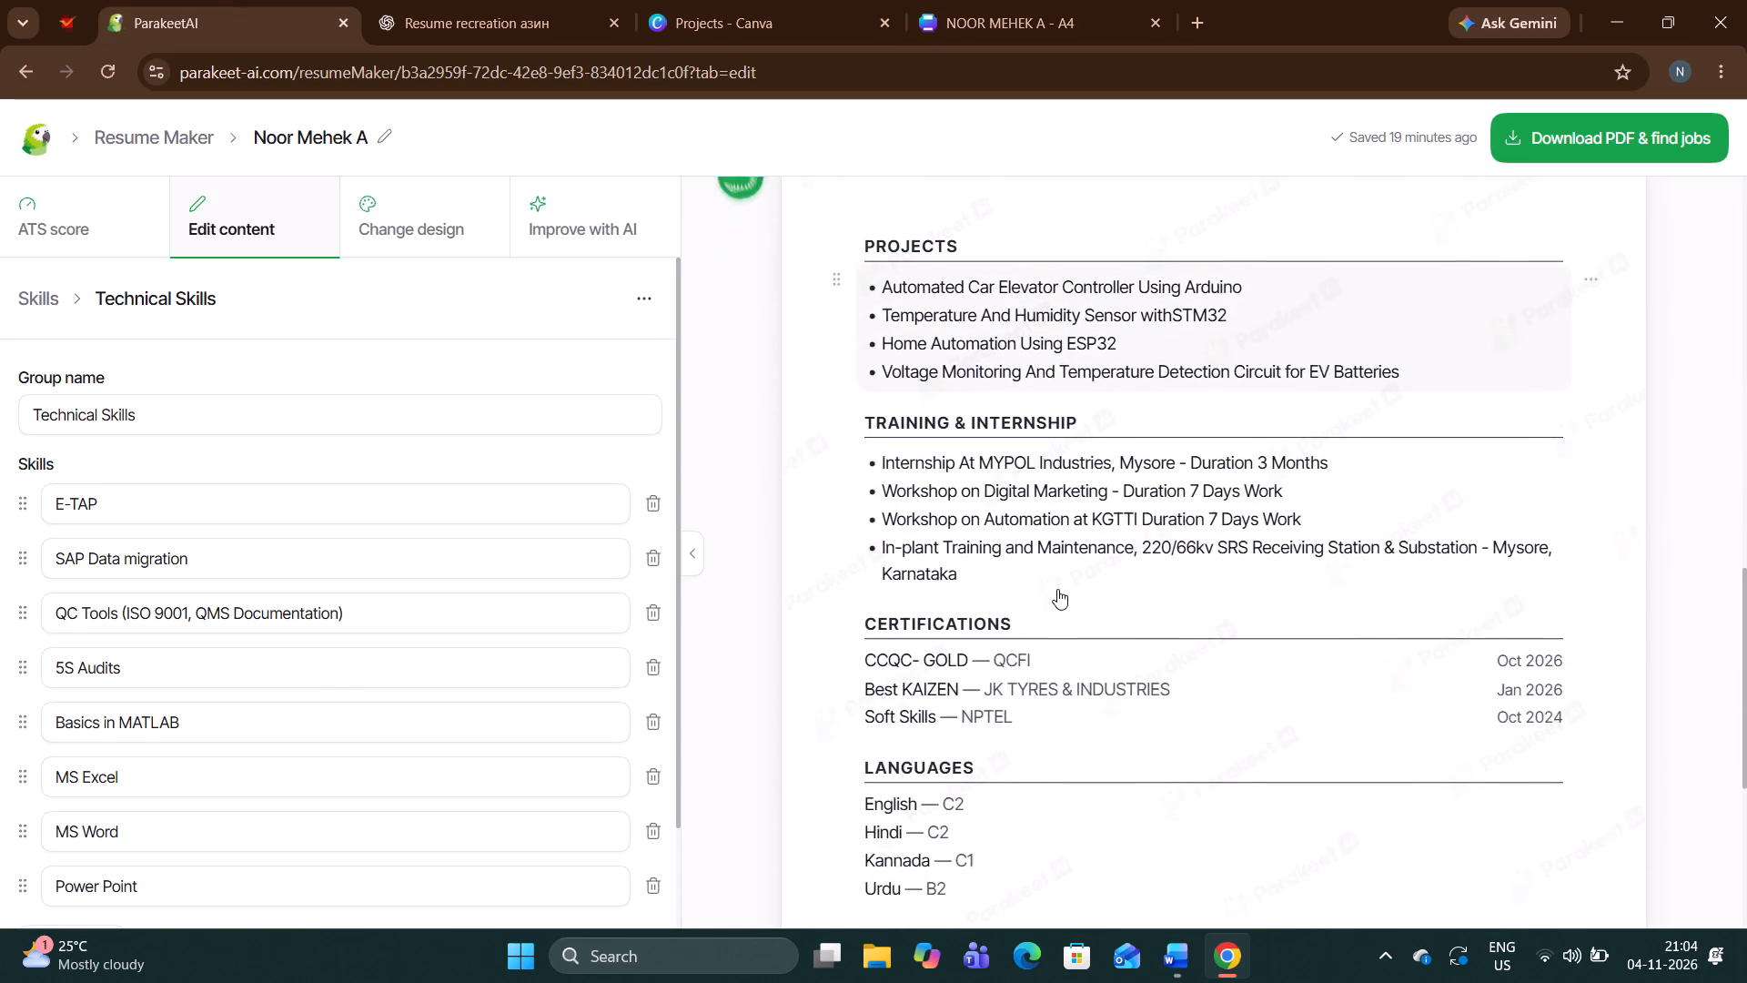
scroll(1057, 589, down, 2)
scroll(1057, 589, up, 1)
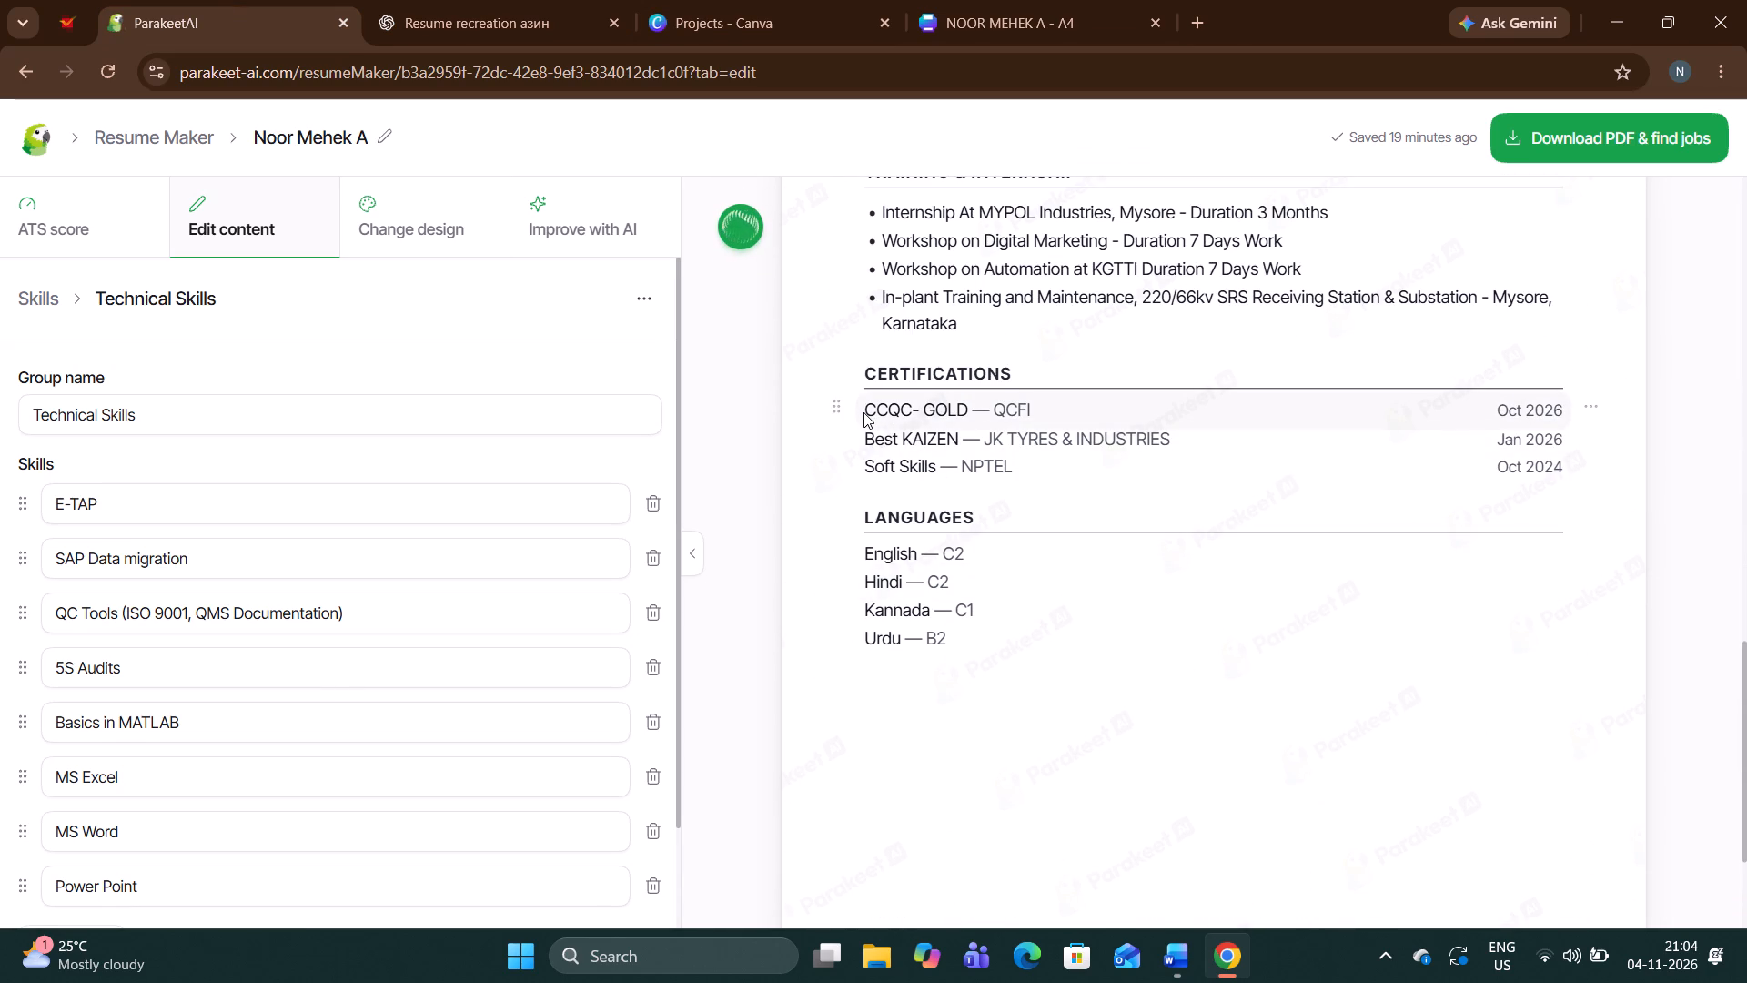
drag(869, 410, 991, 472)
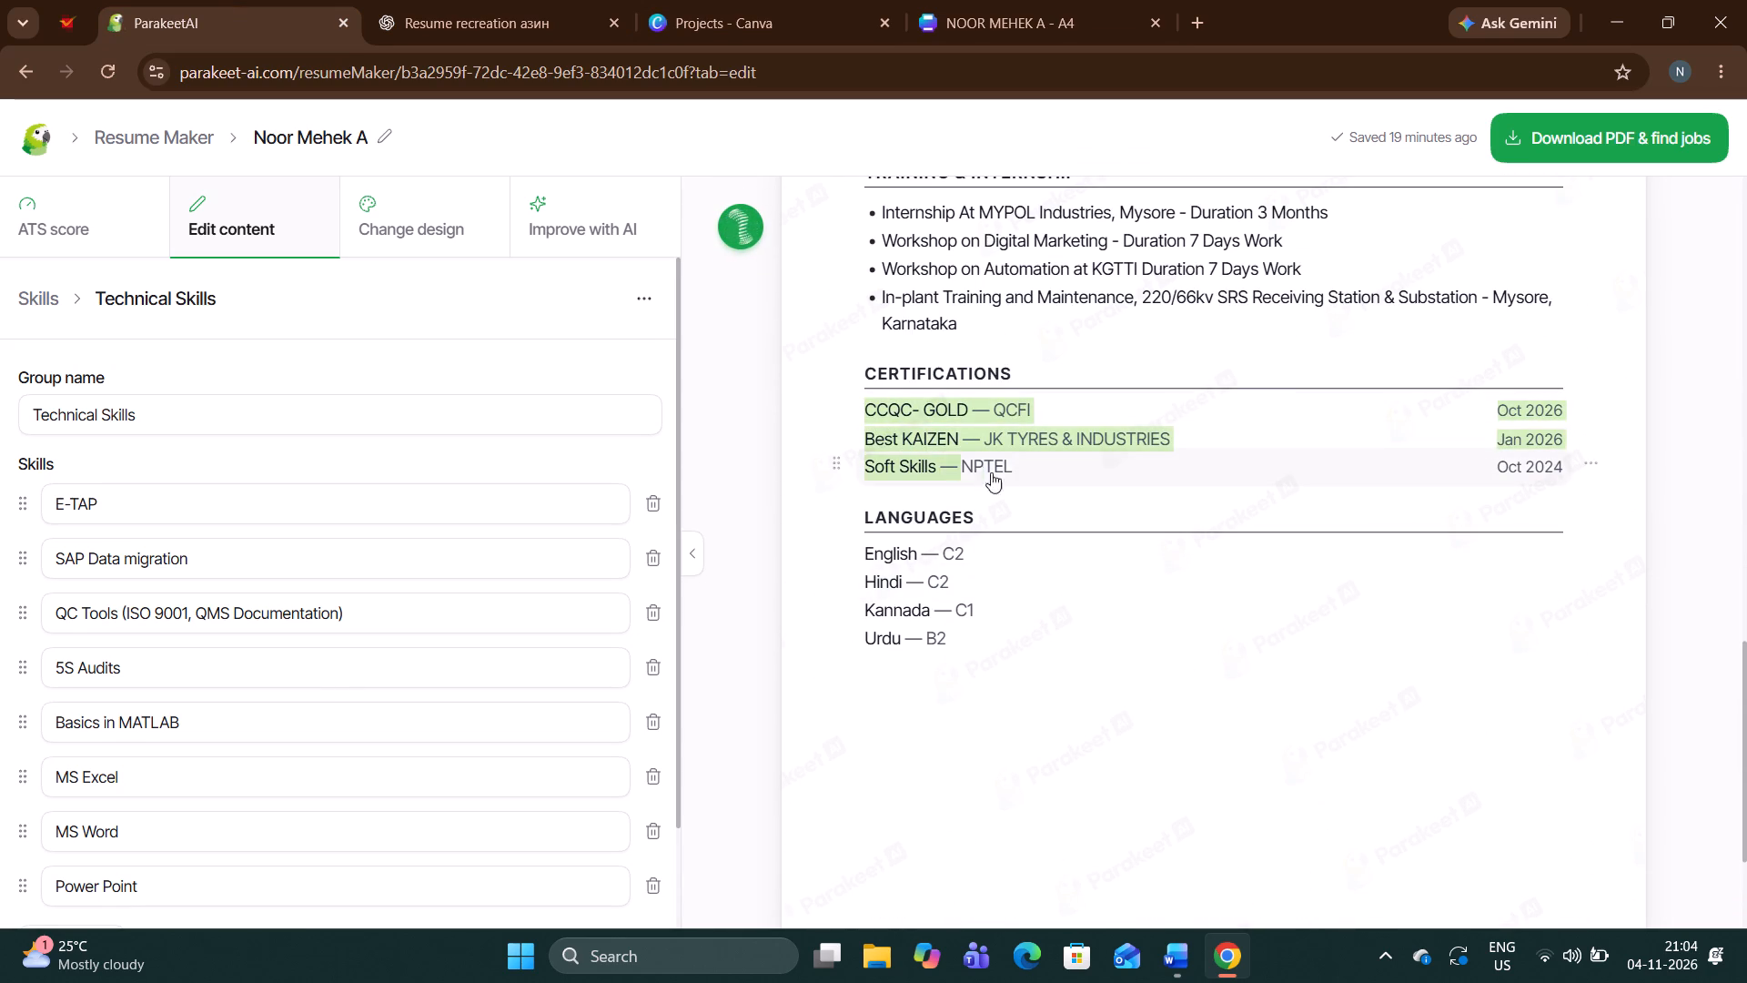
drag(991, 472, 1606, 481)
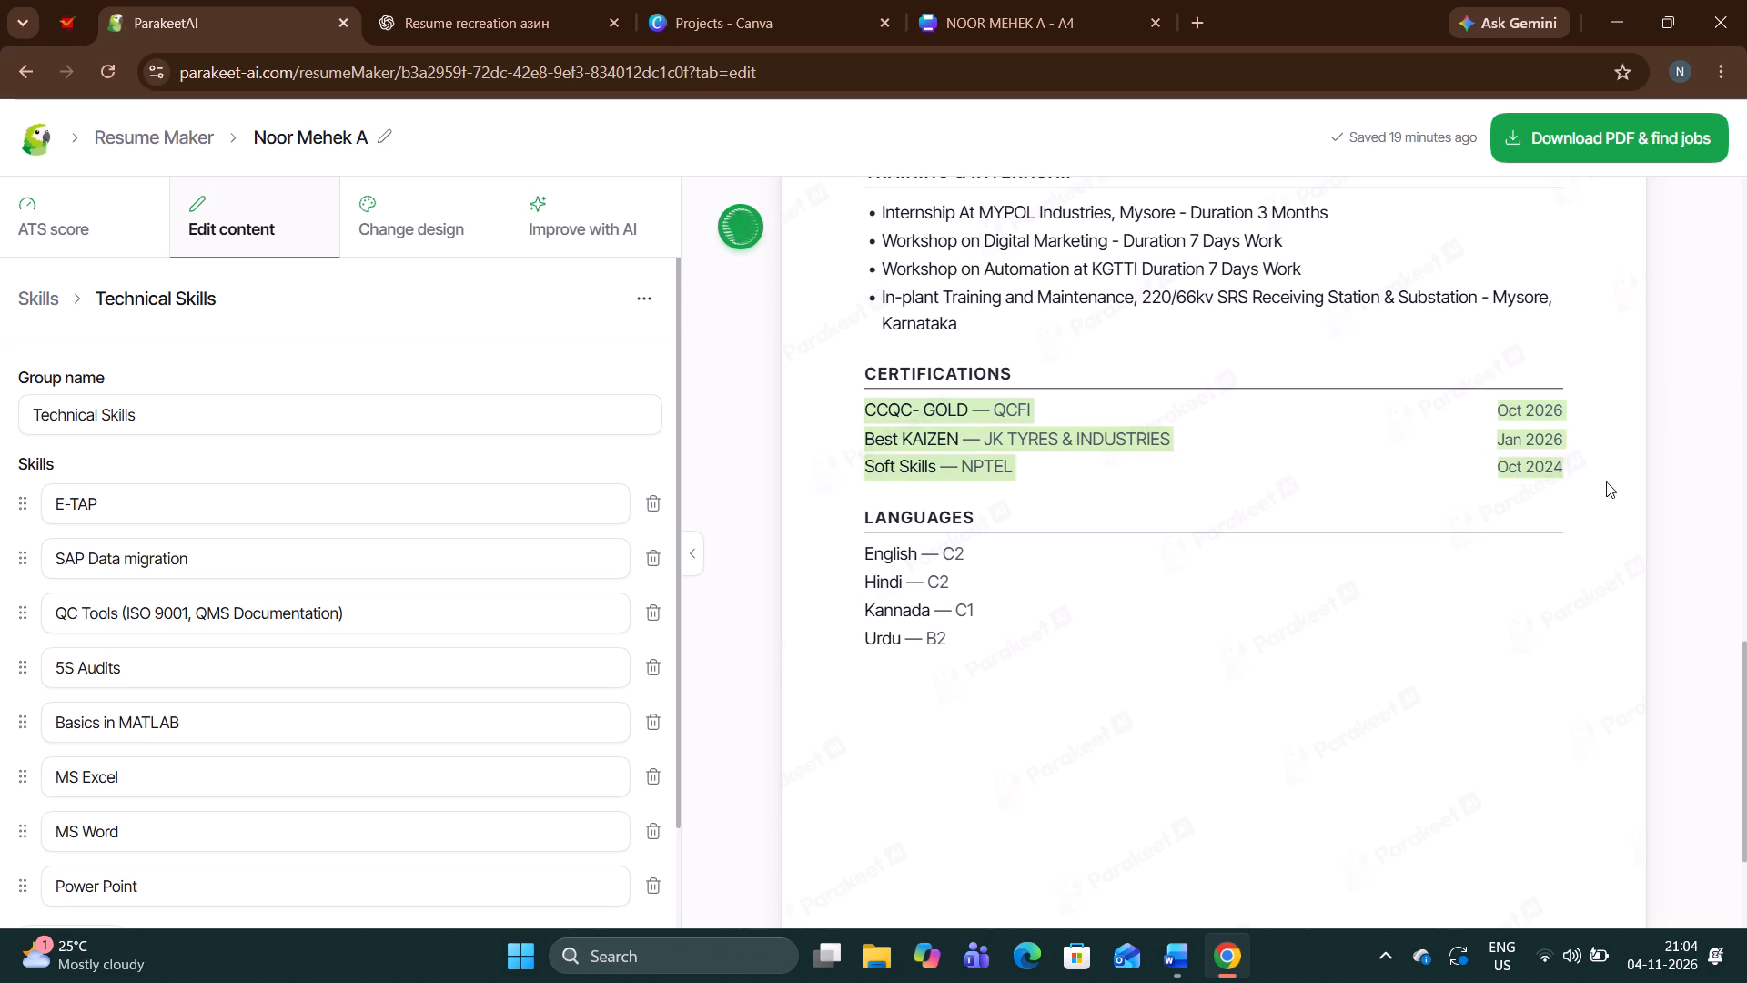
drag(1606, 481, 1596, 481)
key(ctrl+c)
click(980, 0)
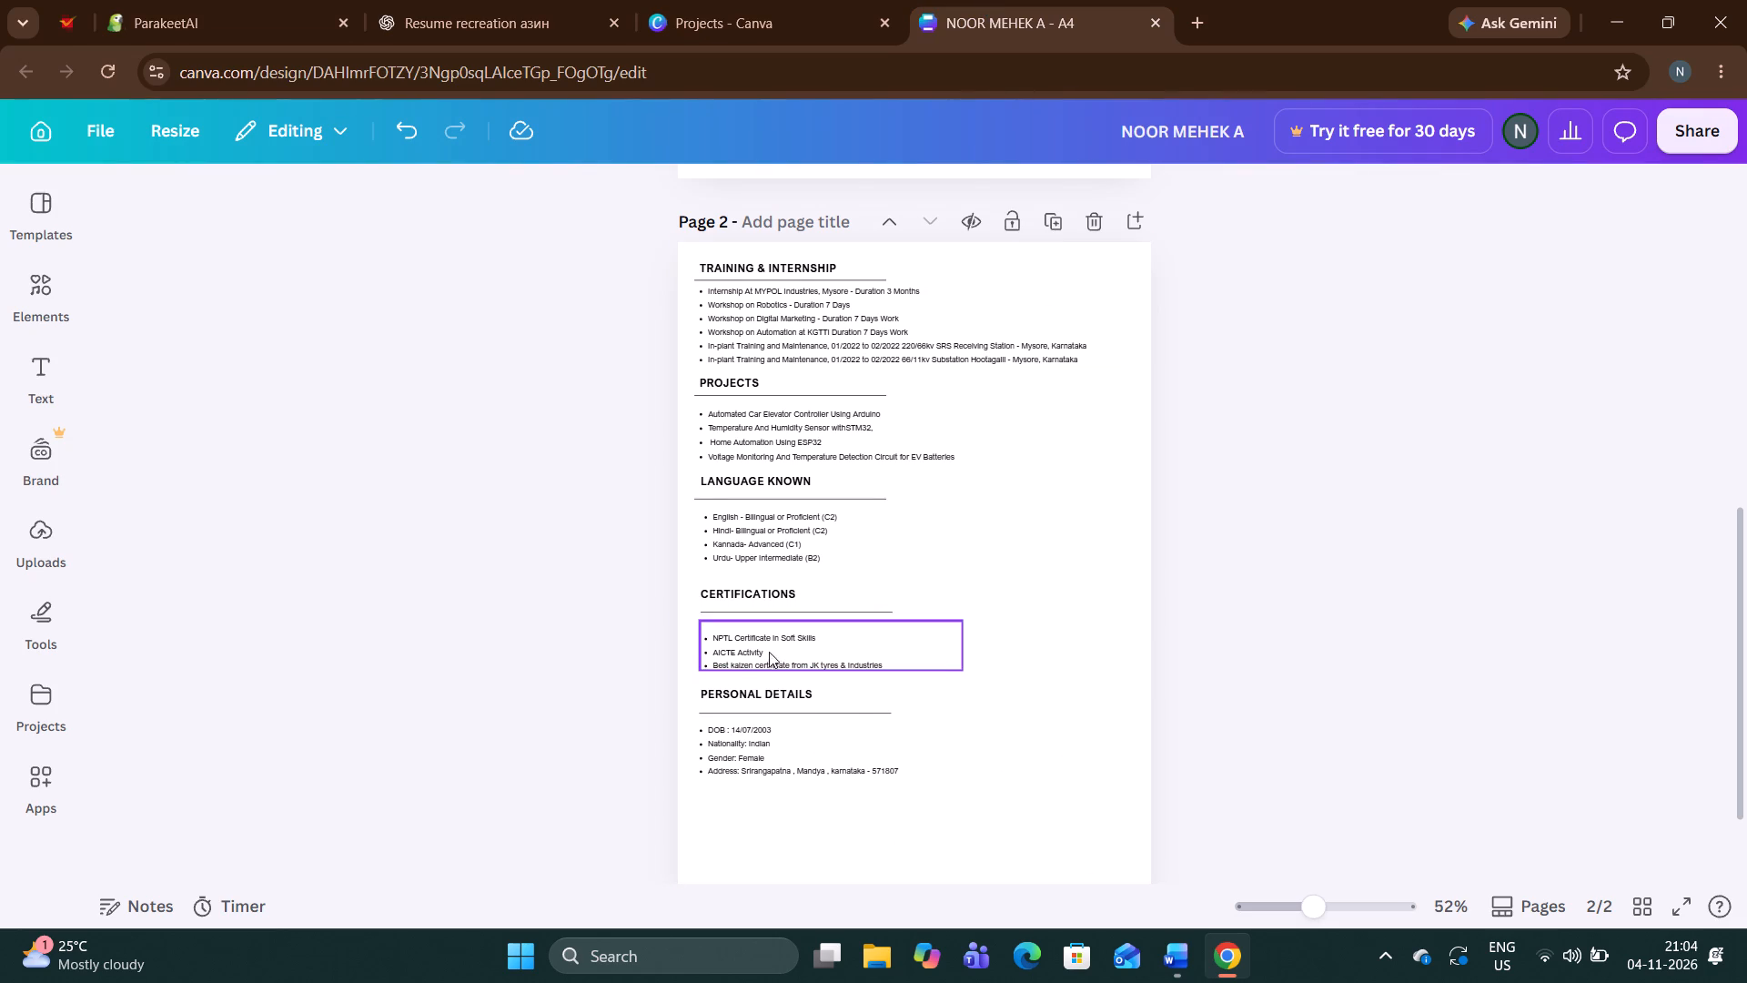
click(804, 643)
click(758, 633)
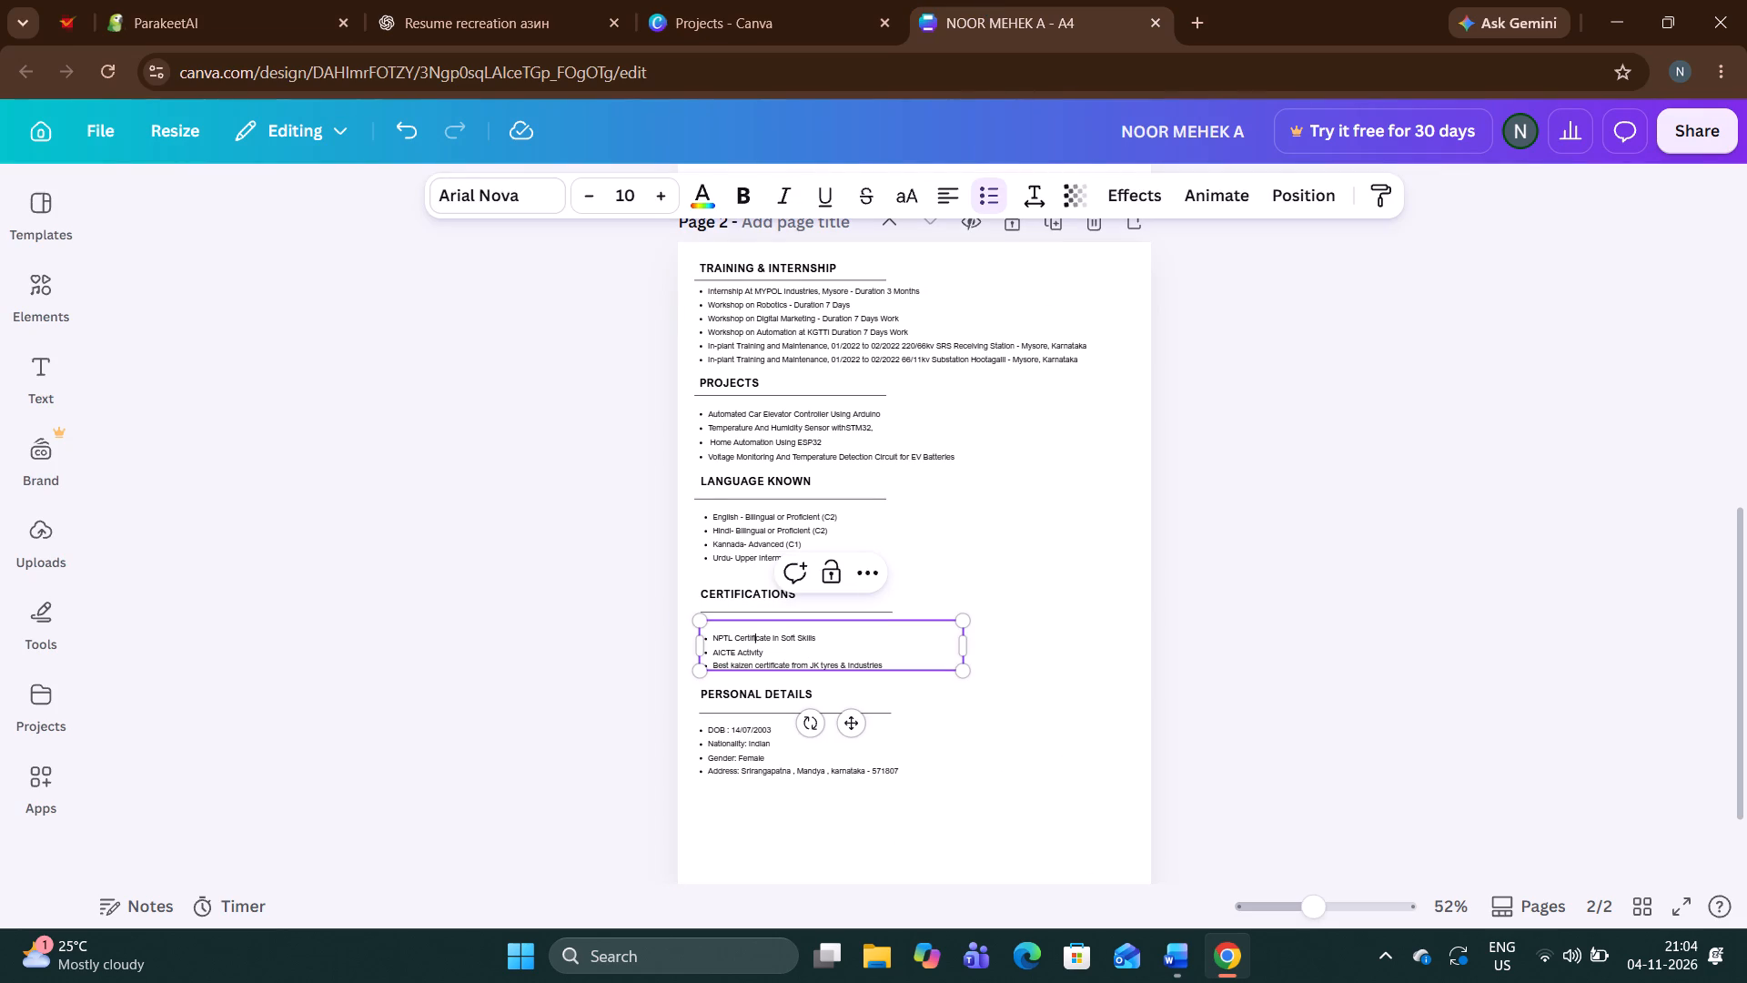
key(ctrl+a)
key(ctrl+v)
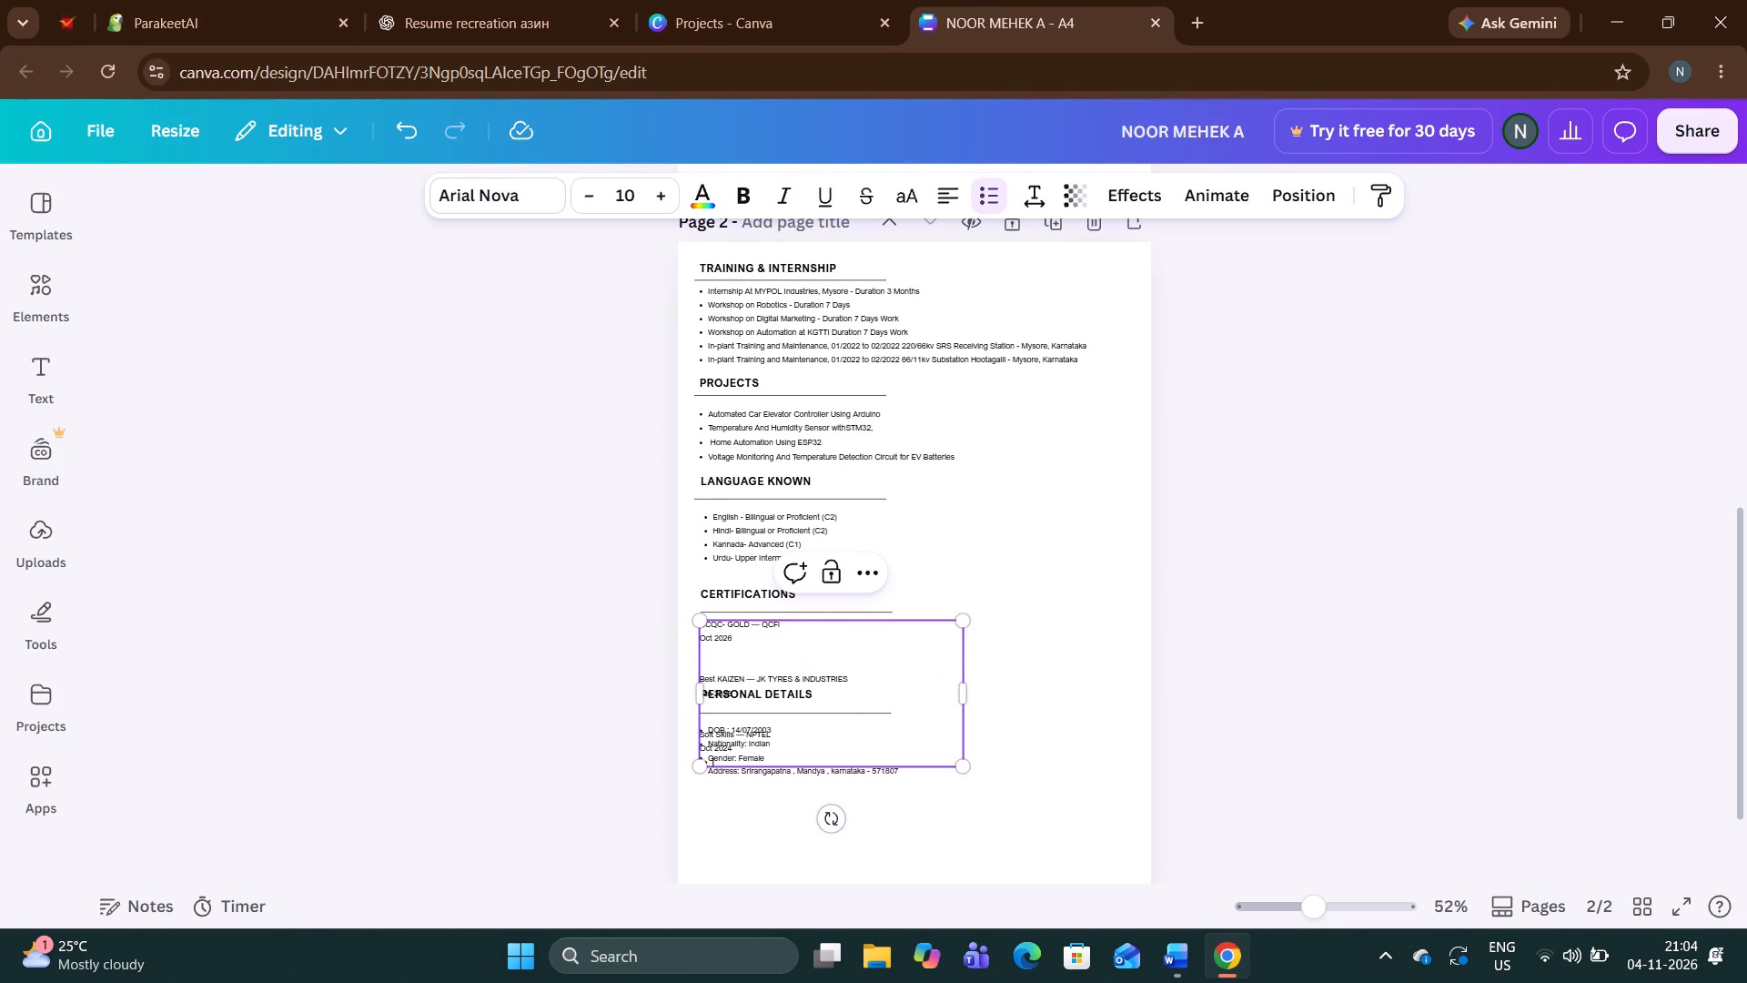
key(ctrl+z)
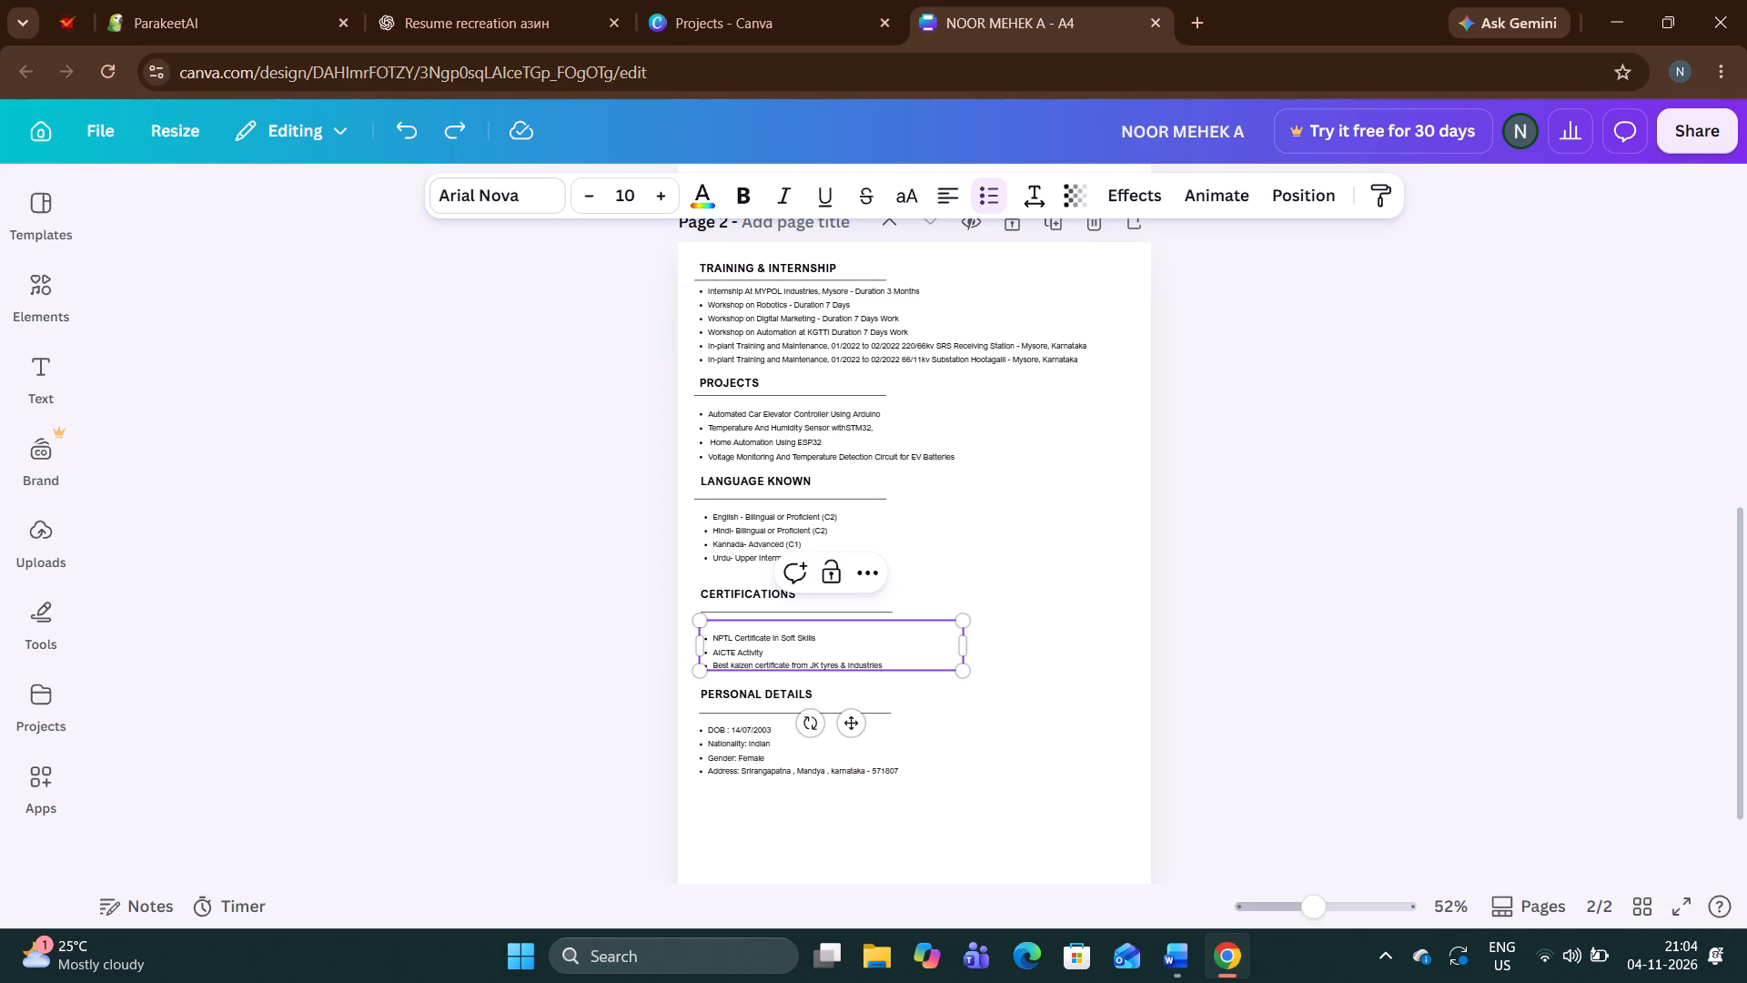
Clear all entries from the certifications list on page 2, keeping one empty bullet.
drag(884, 667, 721, 630)
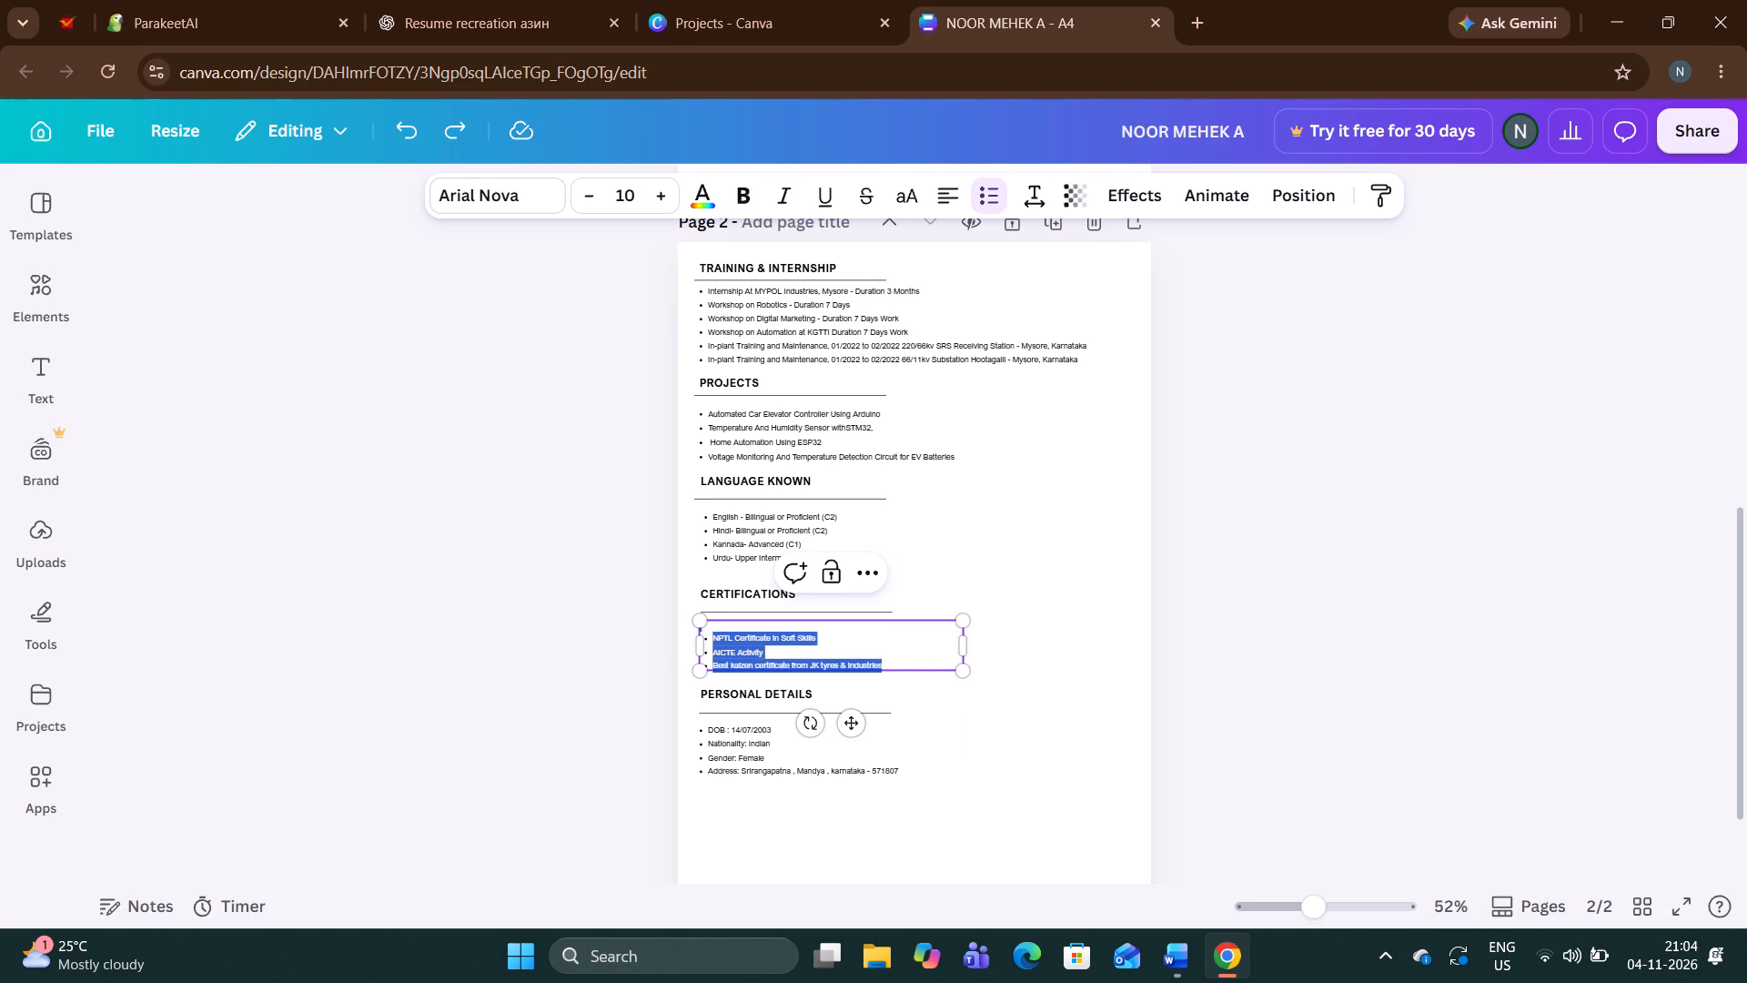
drag(721, 630, 721, 631)
key(Delete)
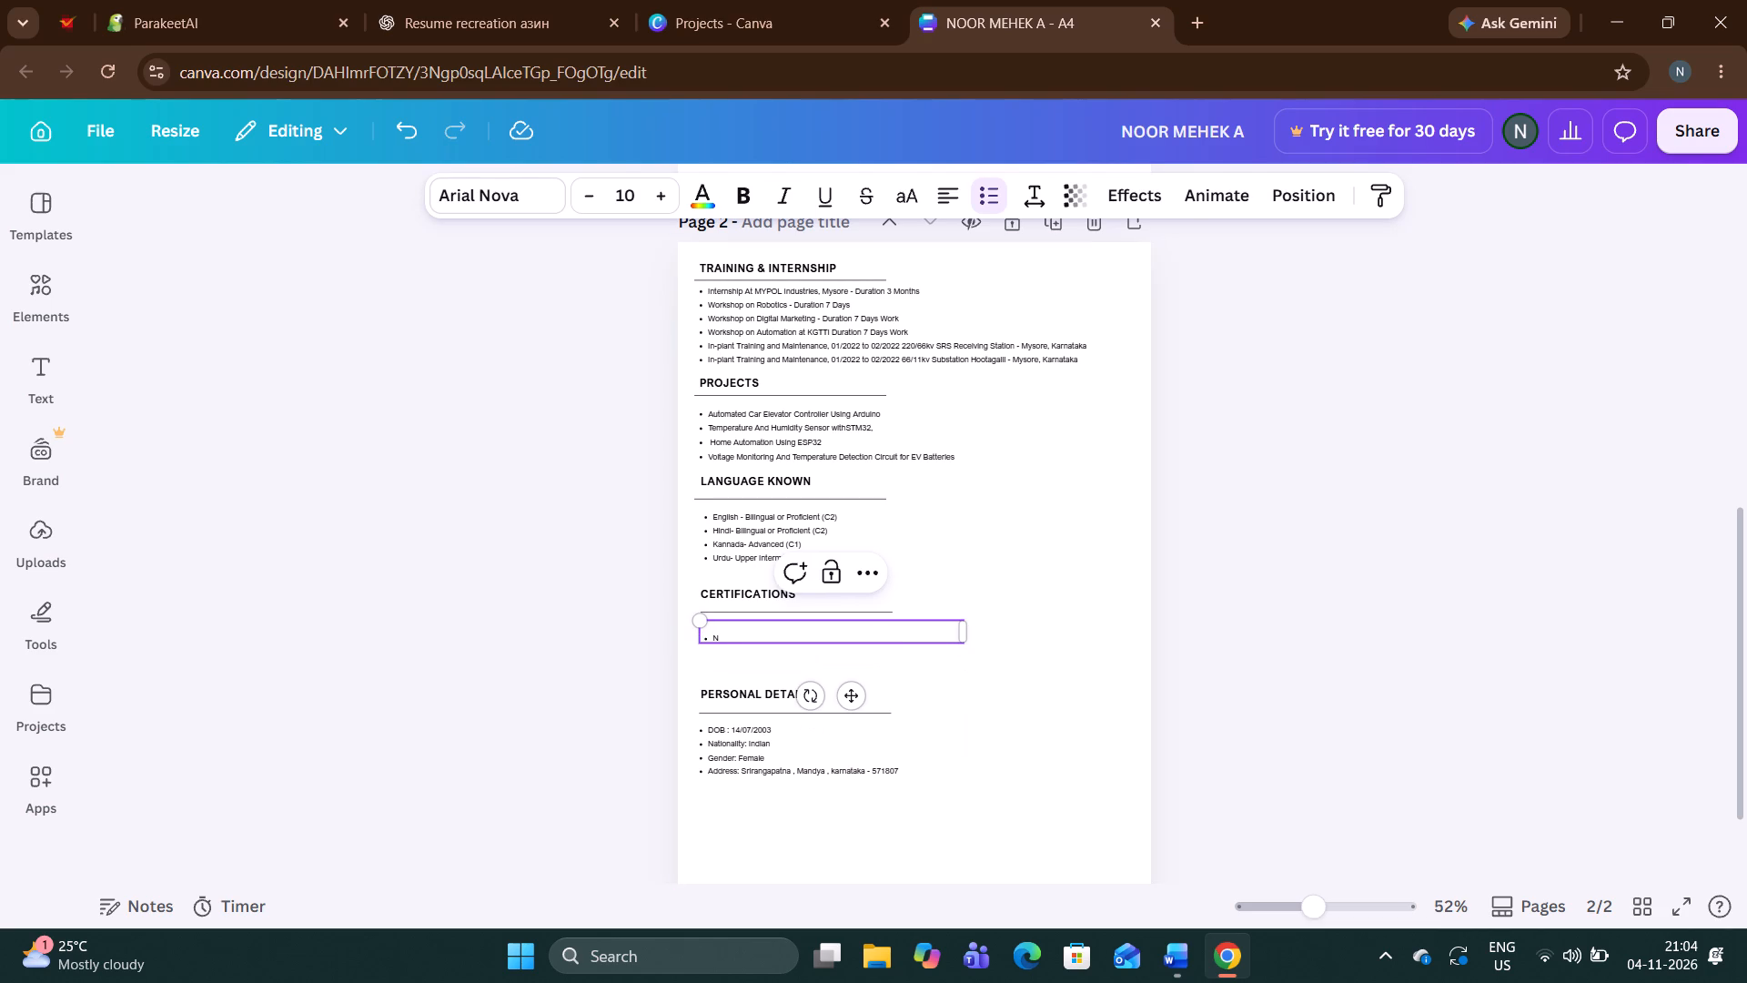
key(BackSpace)
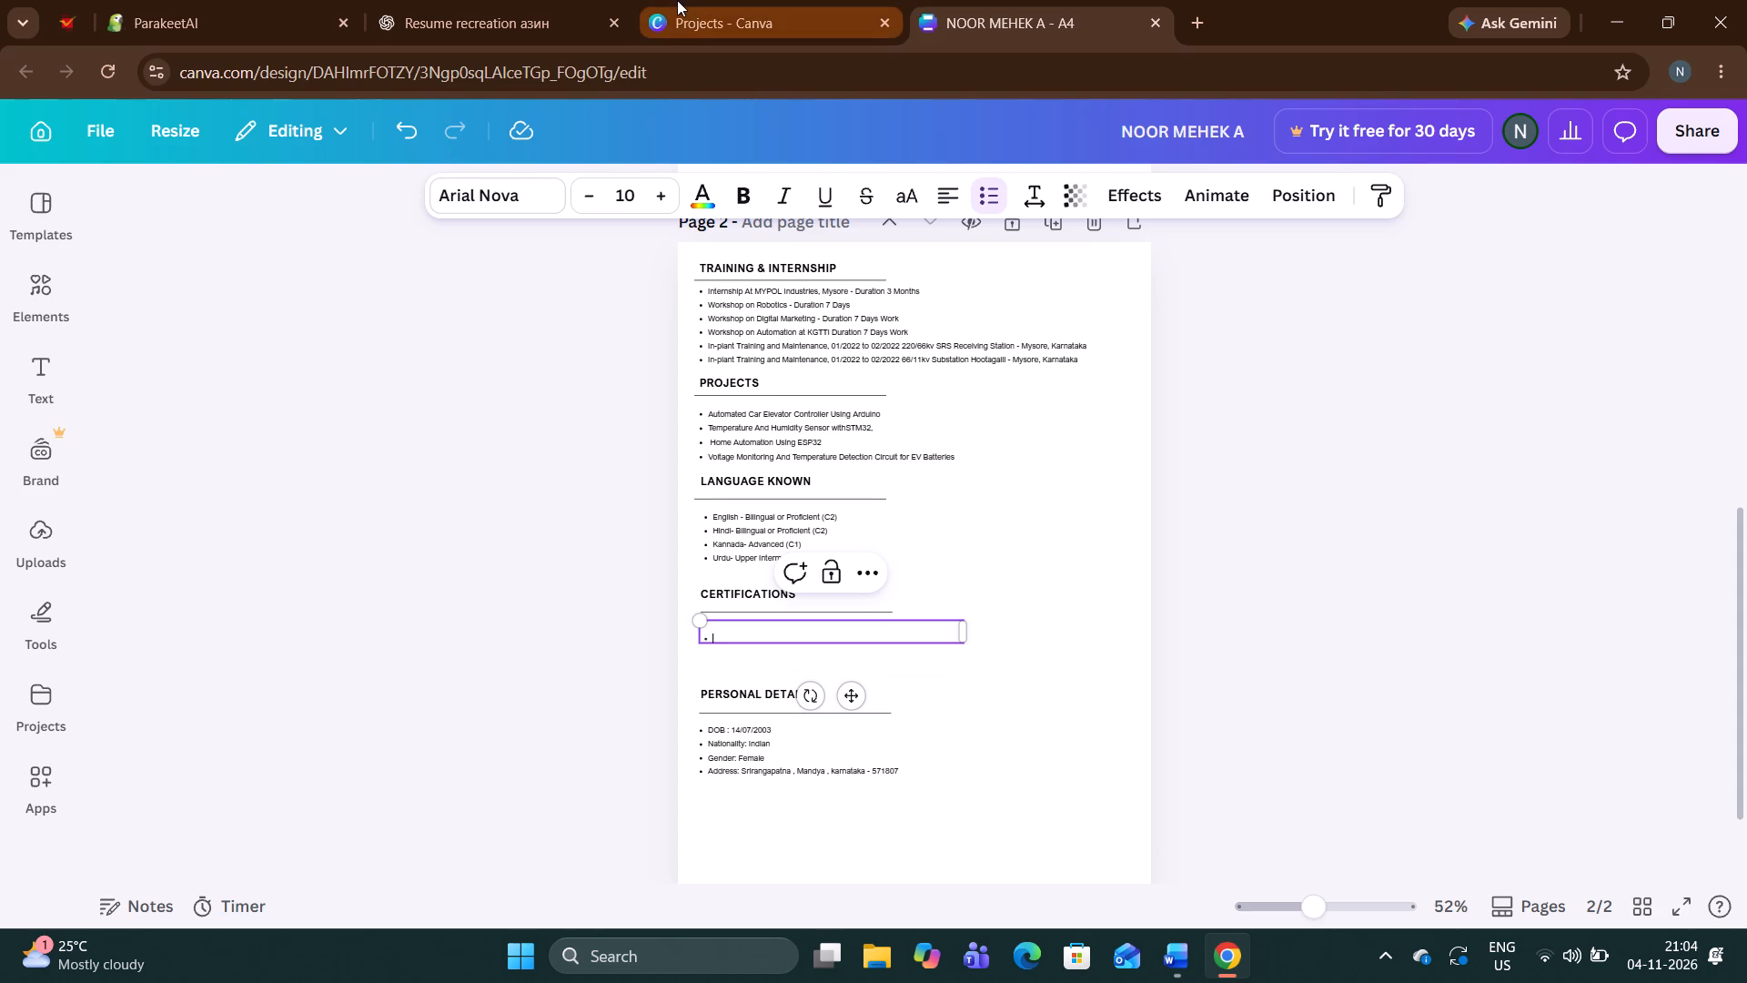
Copy the CCQC- GOLD — QCFI entry with its Oct 2026 date from the ParakeetAI resume into the empty certifications list in Canva.
click(295, 12)
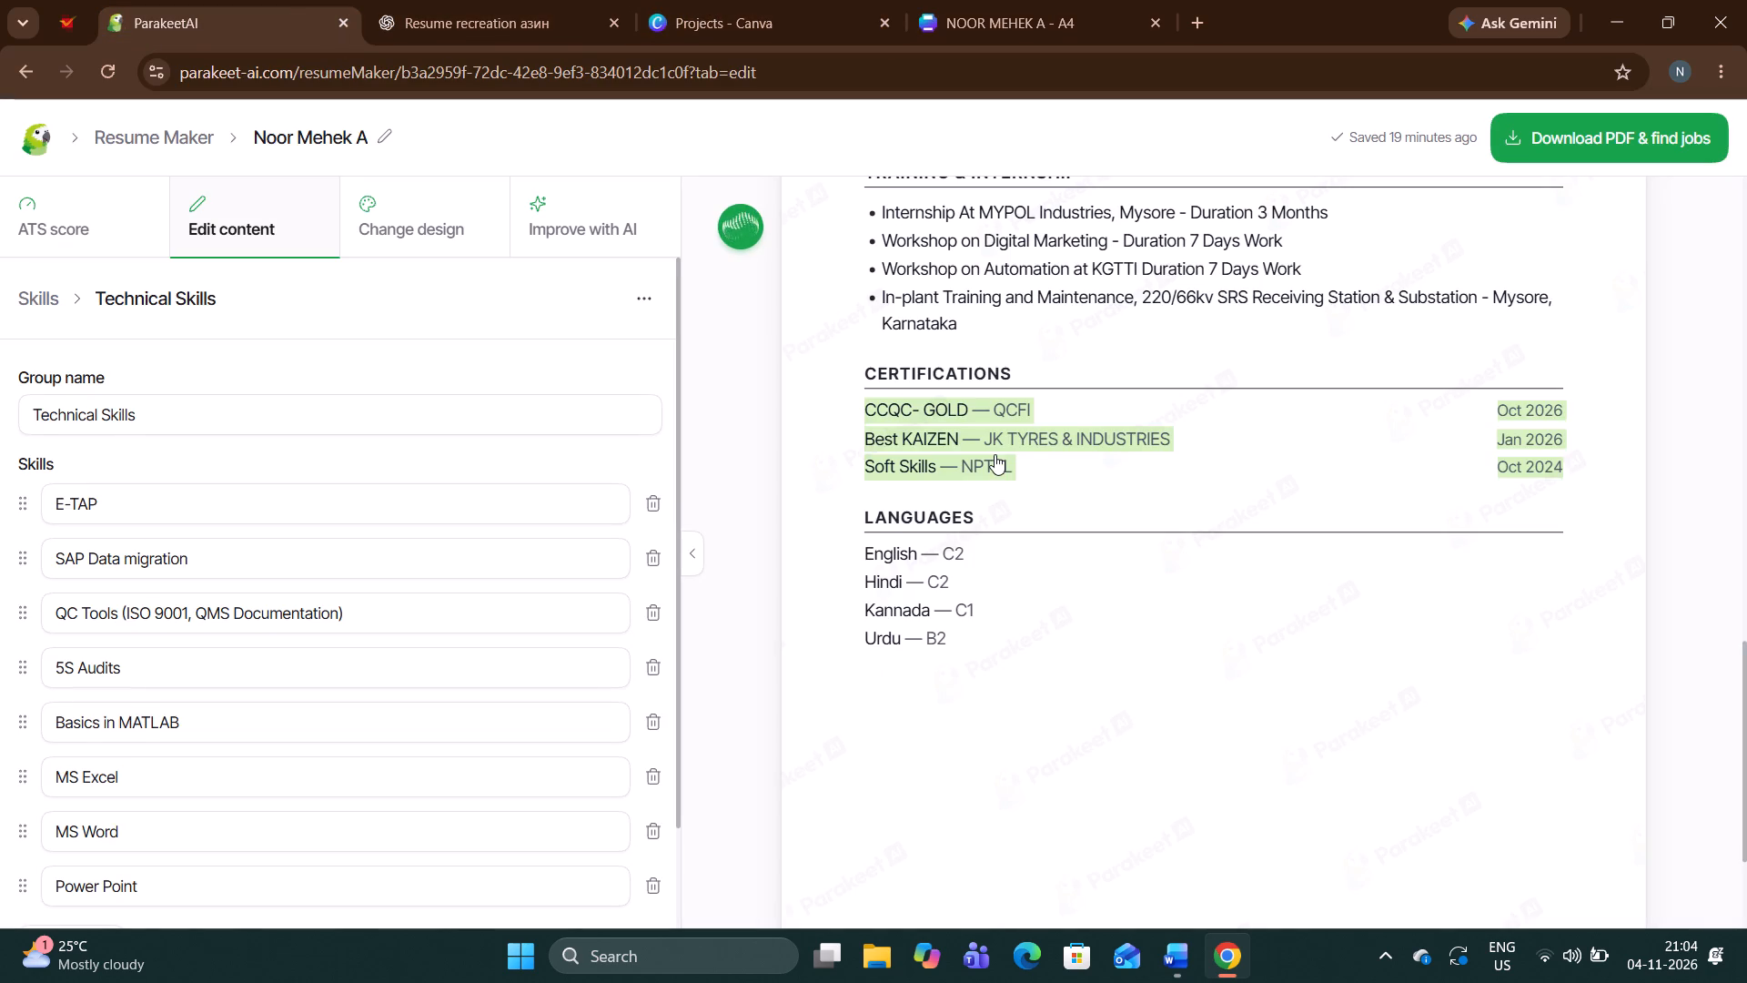
click(992, 451)
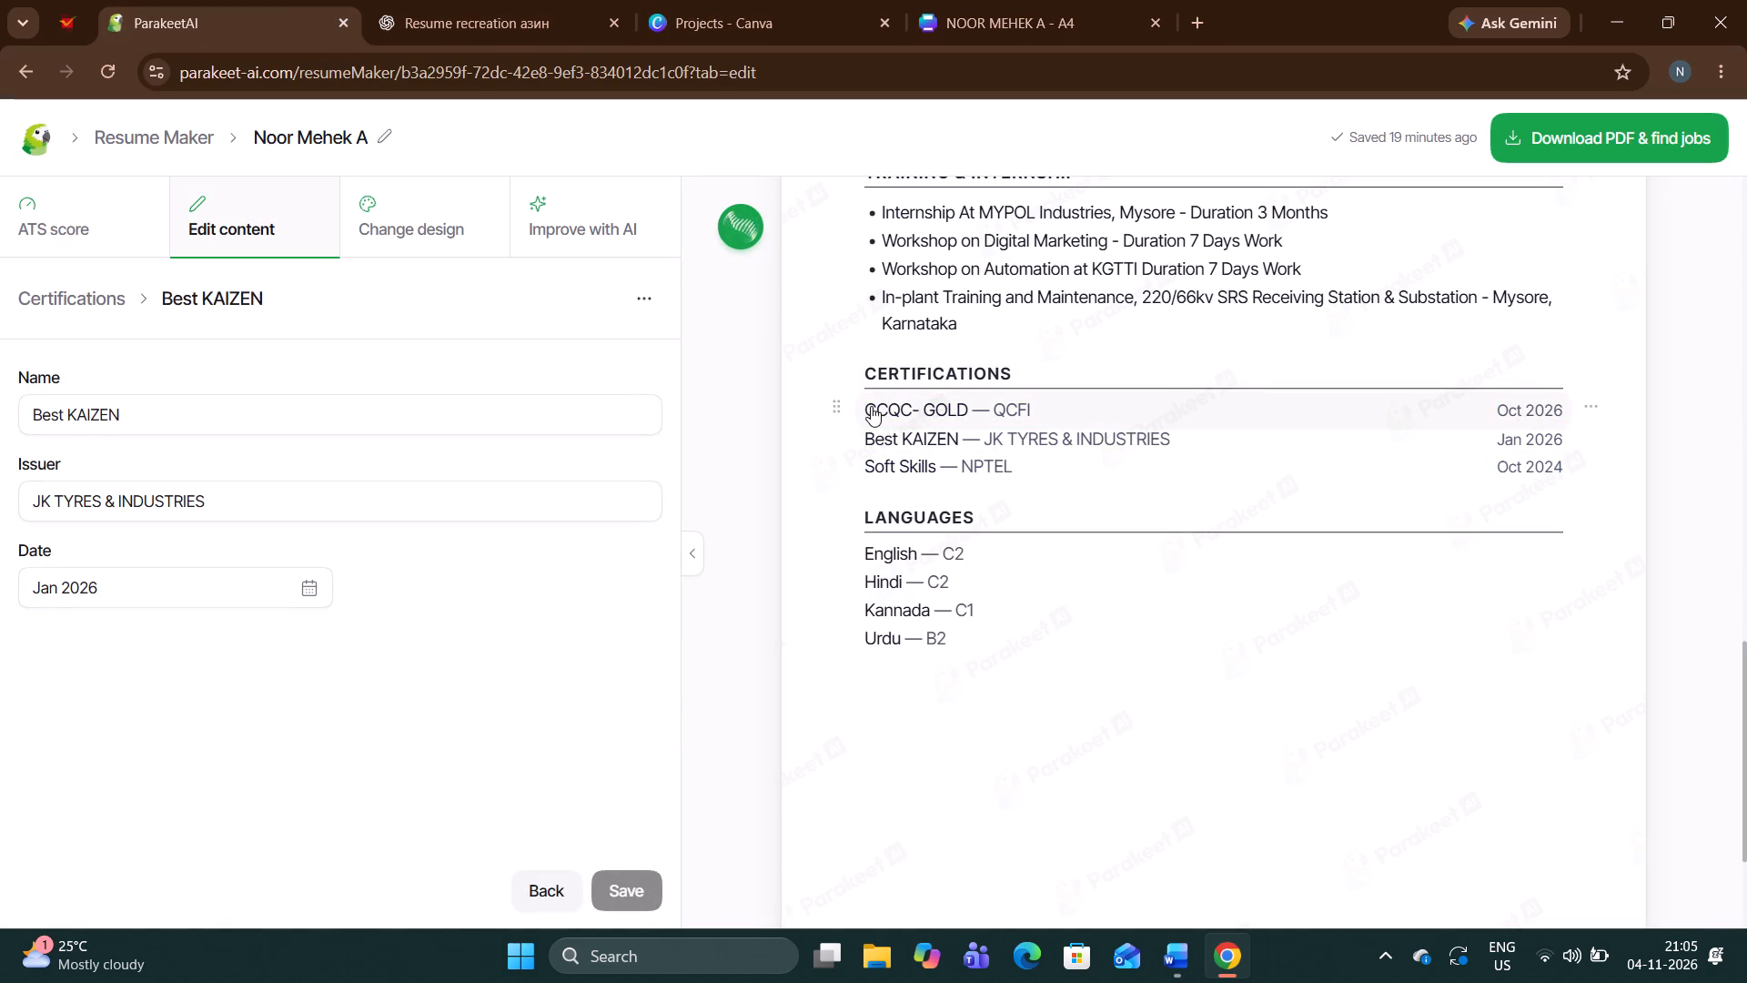
click(871, 406)
drag(871, 406, 1570, 407)
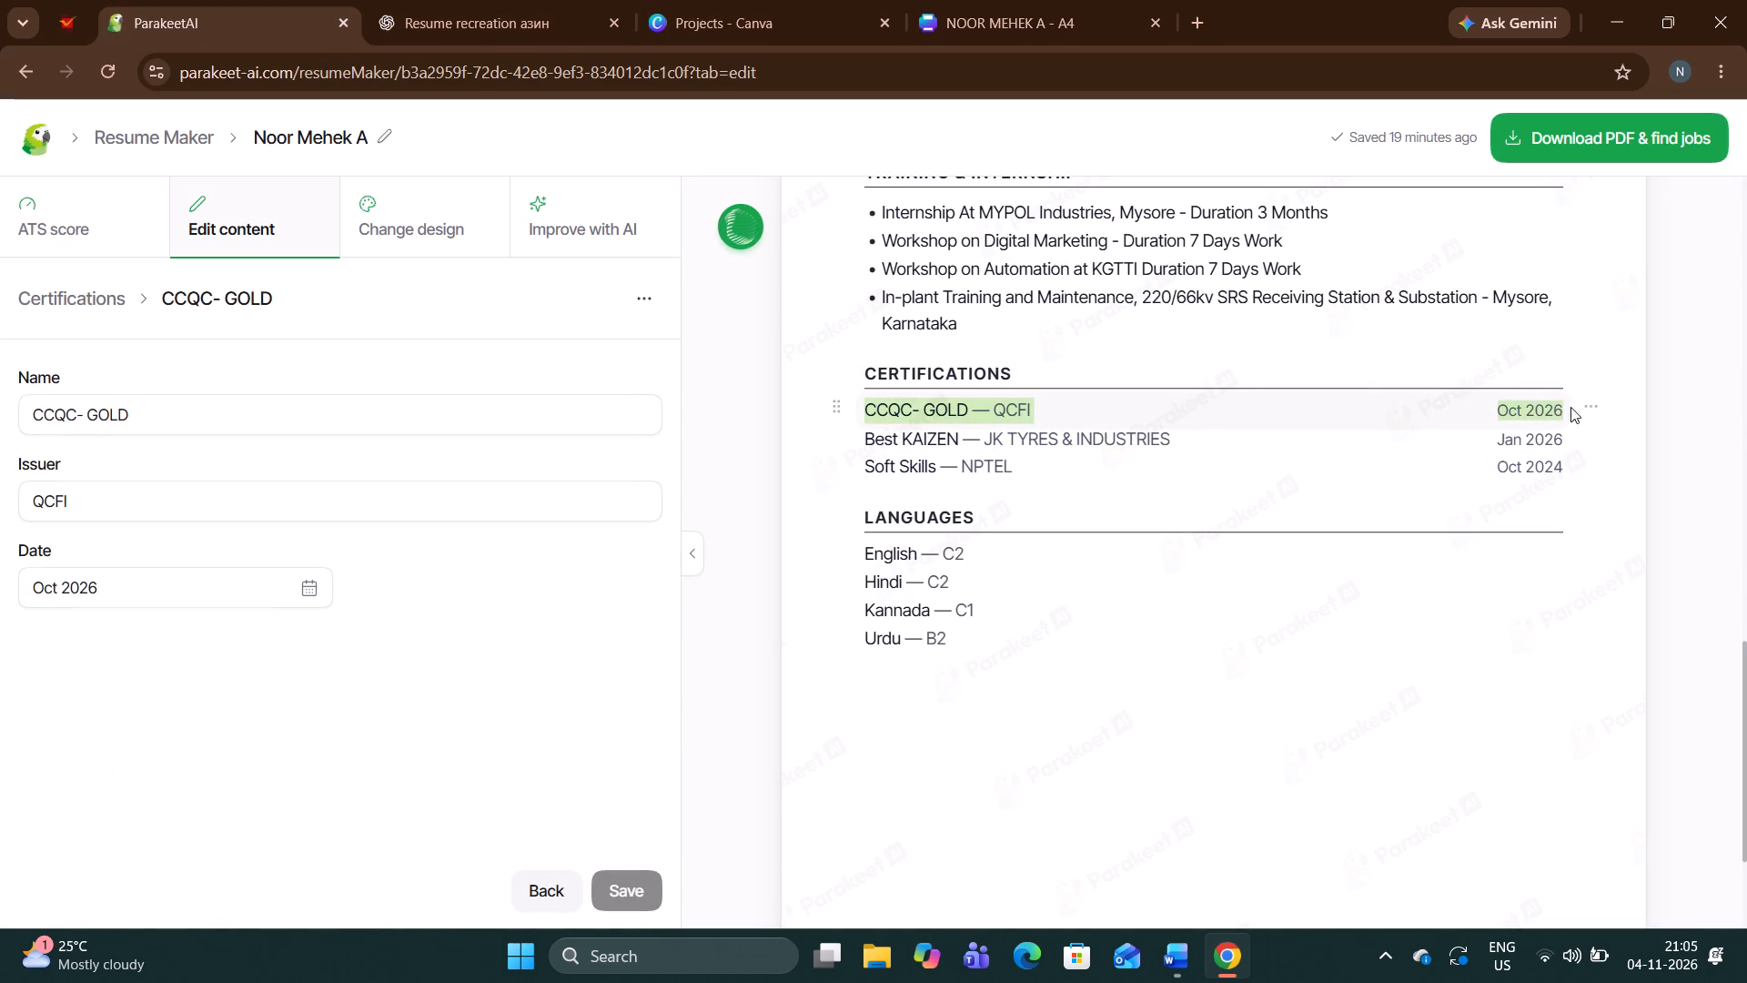
drag(1570, 407, 1540, 419)
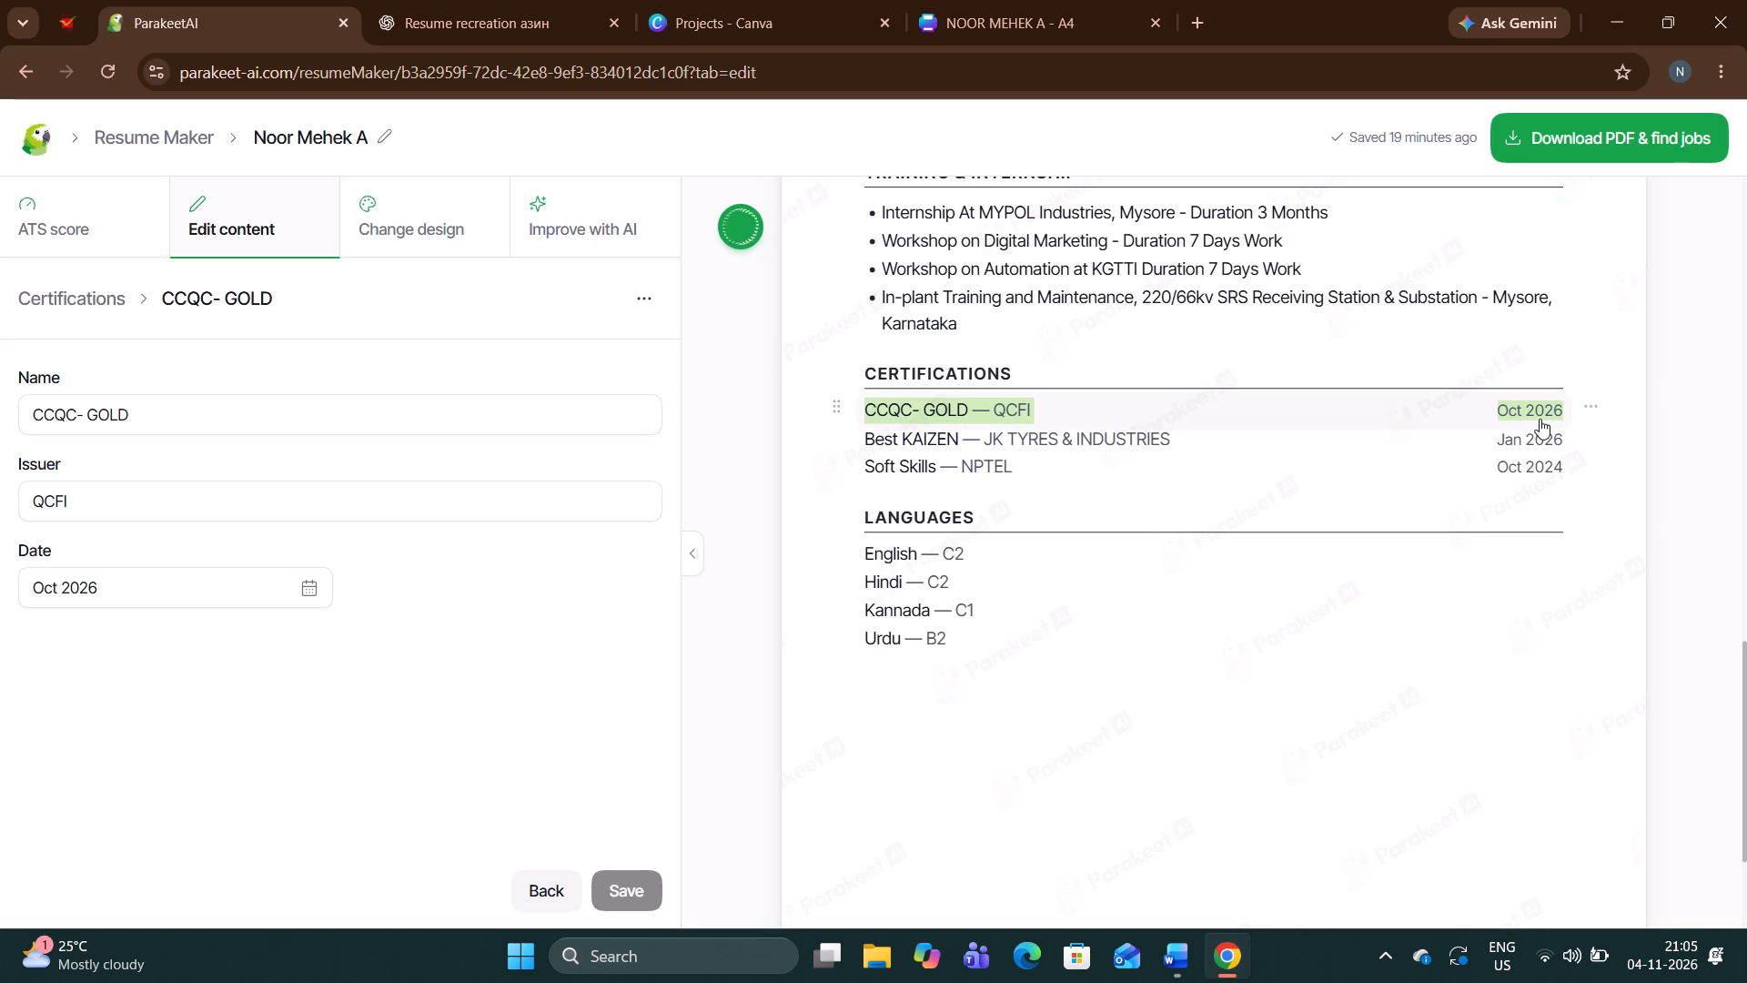
key(ctrl+c)
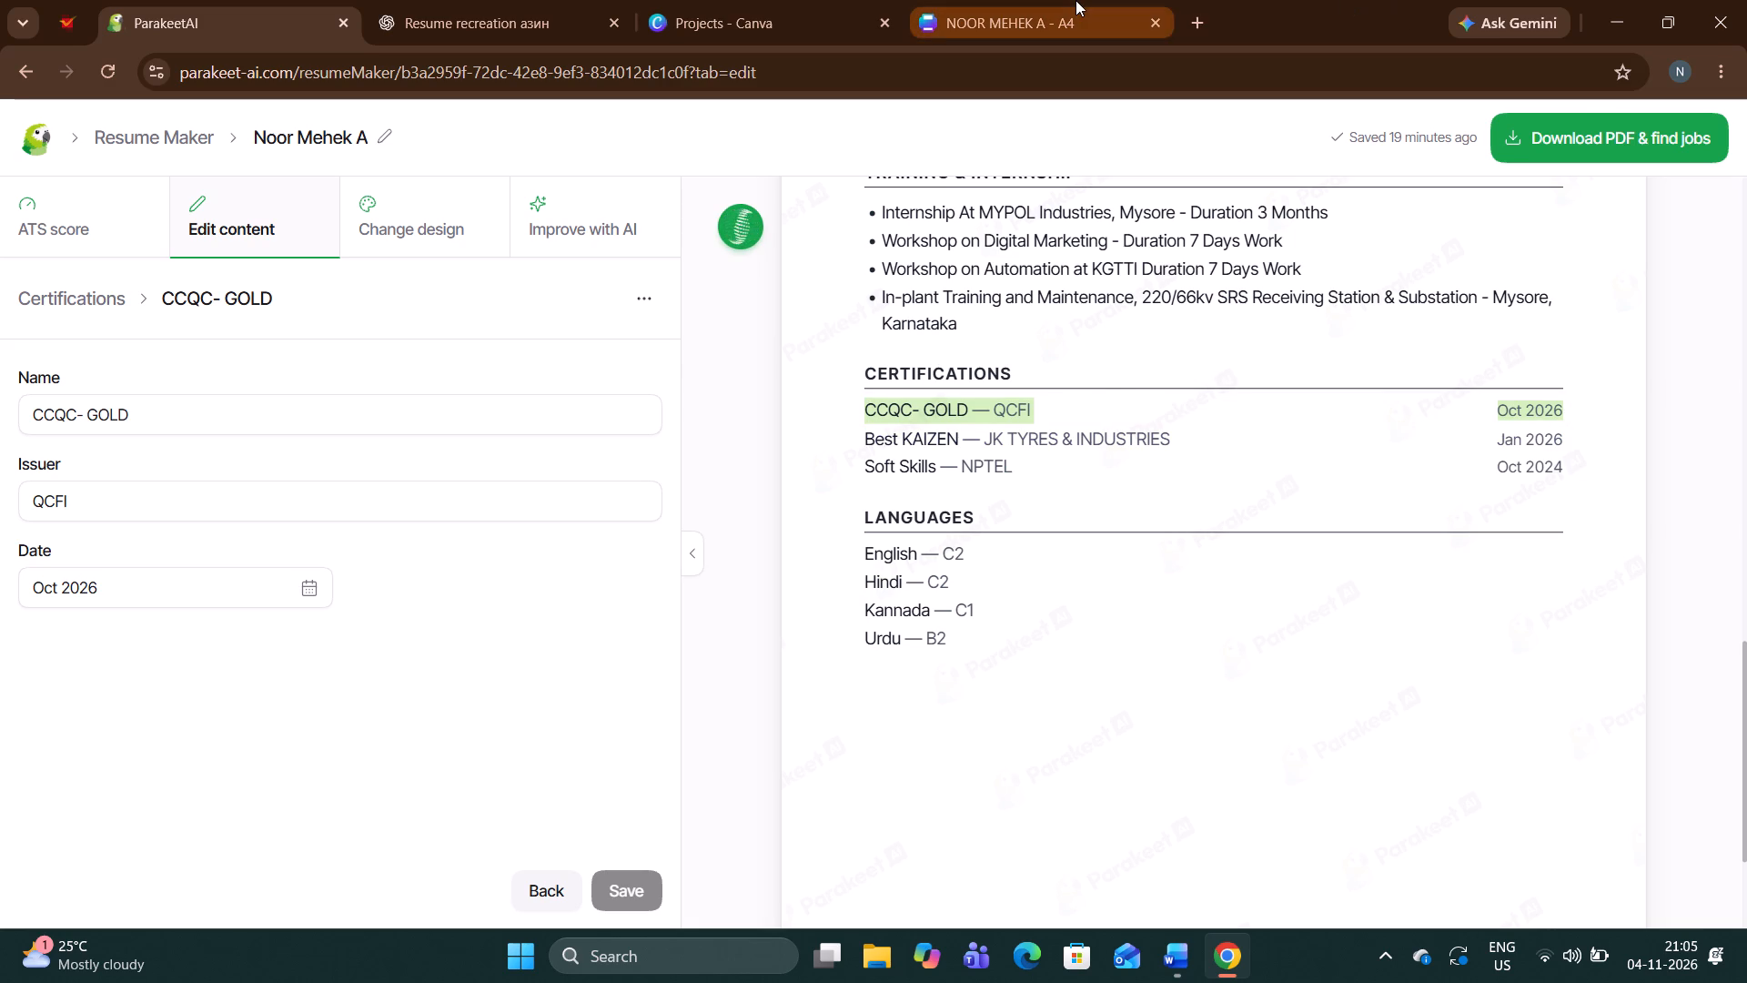
click(1075, 0)
key(ctrl+v)
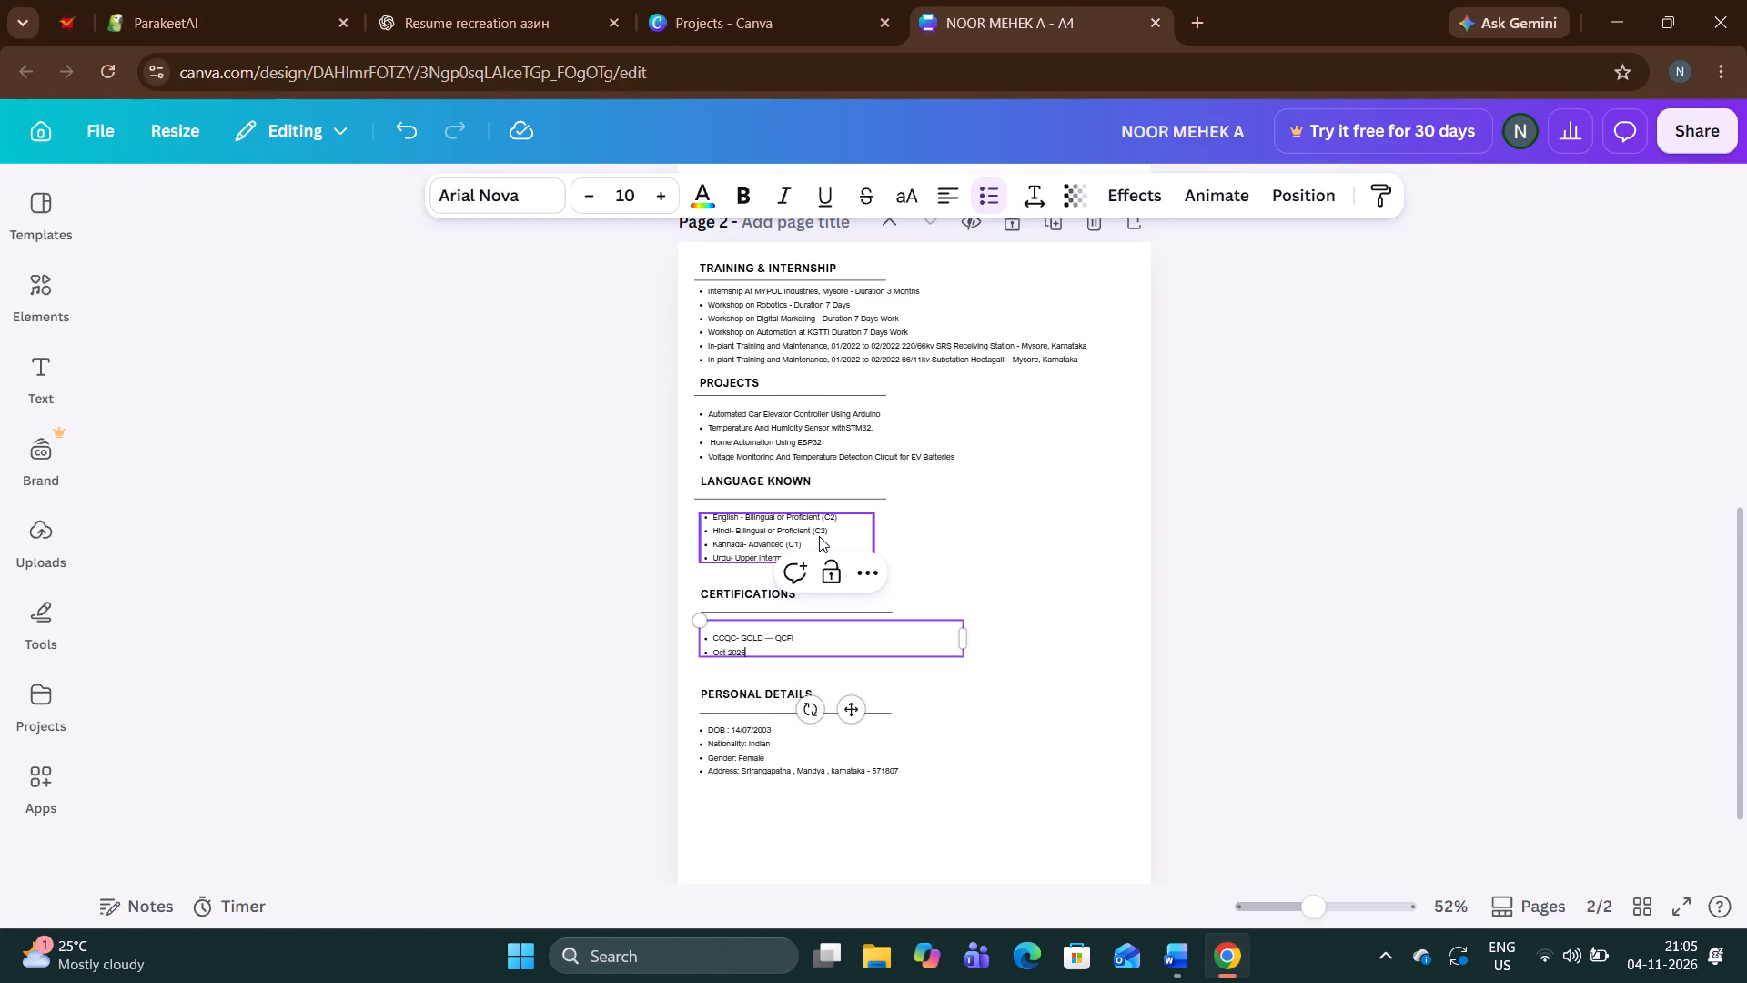
Delete the Oct 2026 bullet beneath the CCQC- GOLD — QCFI entry in the page 2 certifications list.
key(BackSpace)
key(BackSpace)
key(BackSpace)
key(BackSpace)
key(BackSpace)
key(BackSpace)
key(BackSpace)
key(BackSpace)
key(BackSpace)
key(BackSpace)
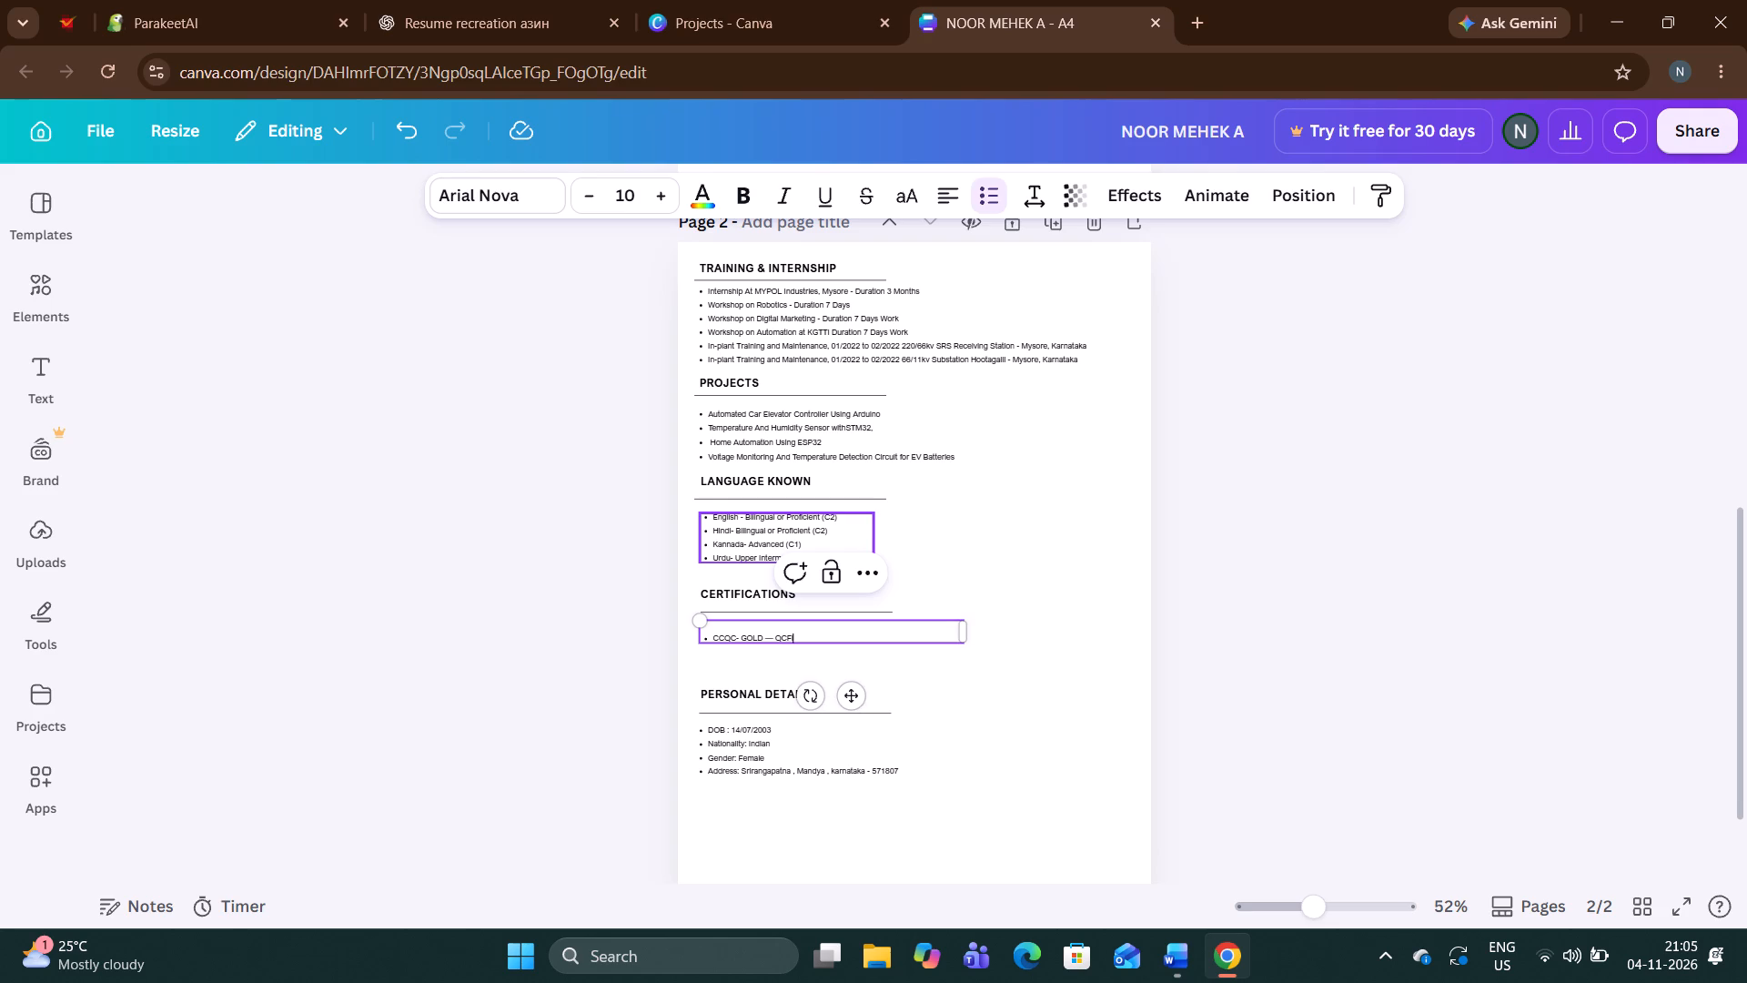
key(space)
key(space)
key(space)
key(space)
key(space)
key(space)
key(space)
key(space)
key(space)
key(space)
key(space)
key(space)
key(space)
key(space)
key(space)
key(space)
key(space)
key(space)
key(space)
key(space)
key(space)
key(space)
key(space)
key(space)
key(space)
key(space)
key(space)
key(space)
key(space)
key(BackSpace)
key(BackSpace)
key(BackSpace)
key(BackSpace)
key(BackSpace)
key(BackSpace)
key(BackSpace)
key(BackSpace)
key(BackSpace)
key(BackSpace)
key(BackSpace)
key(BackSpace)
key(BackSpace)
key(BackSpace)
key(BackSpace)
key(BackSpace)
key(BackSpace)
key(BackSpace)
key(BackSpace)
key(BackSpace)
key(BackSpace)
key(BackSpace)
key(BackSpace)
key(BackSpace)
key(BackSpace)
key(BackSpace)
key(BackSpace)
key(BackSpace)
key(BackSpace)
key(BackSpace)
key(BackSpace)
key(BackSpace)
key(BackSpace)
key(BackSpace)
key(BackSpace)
Copy the Best KAIZEN — JK TYRES & INDUSTRIES entry without its date from the ParakeetAI resume into a second certifications bullet in Canva.
key(Return)
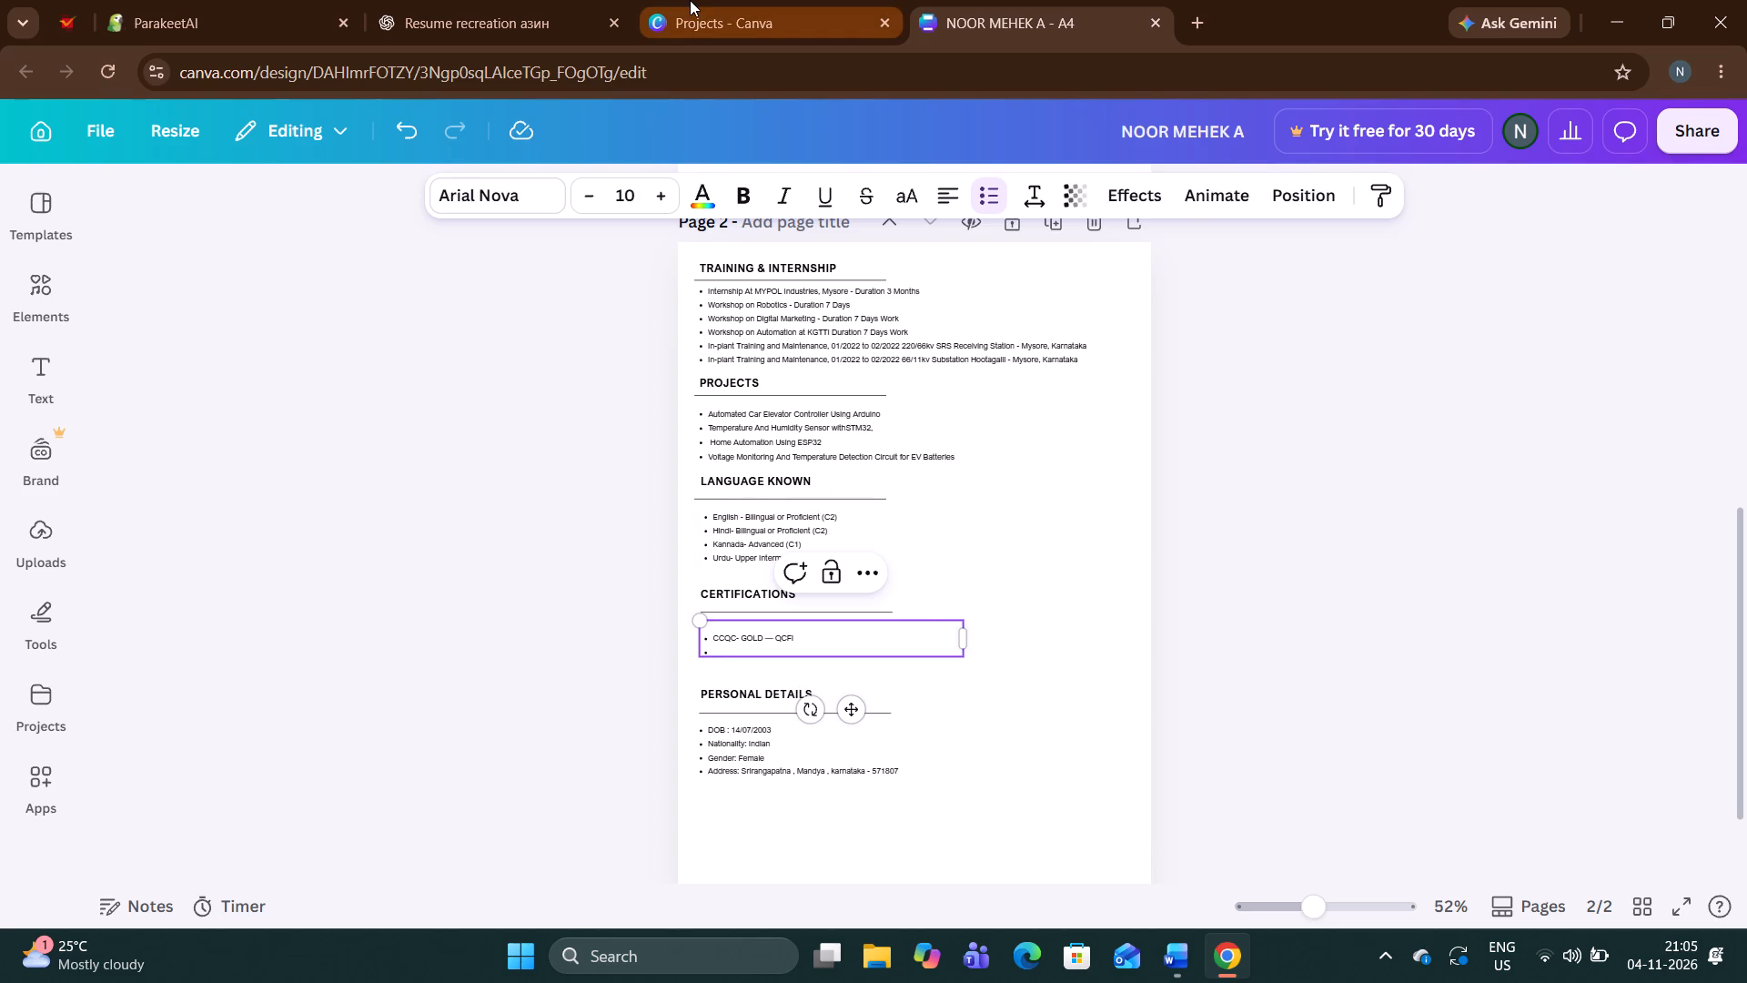
click(690, 0)
click(198, 7)
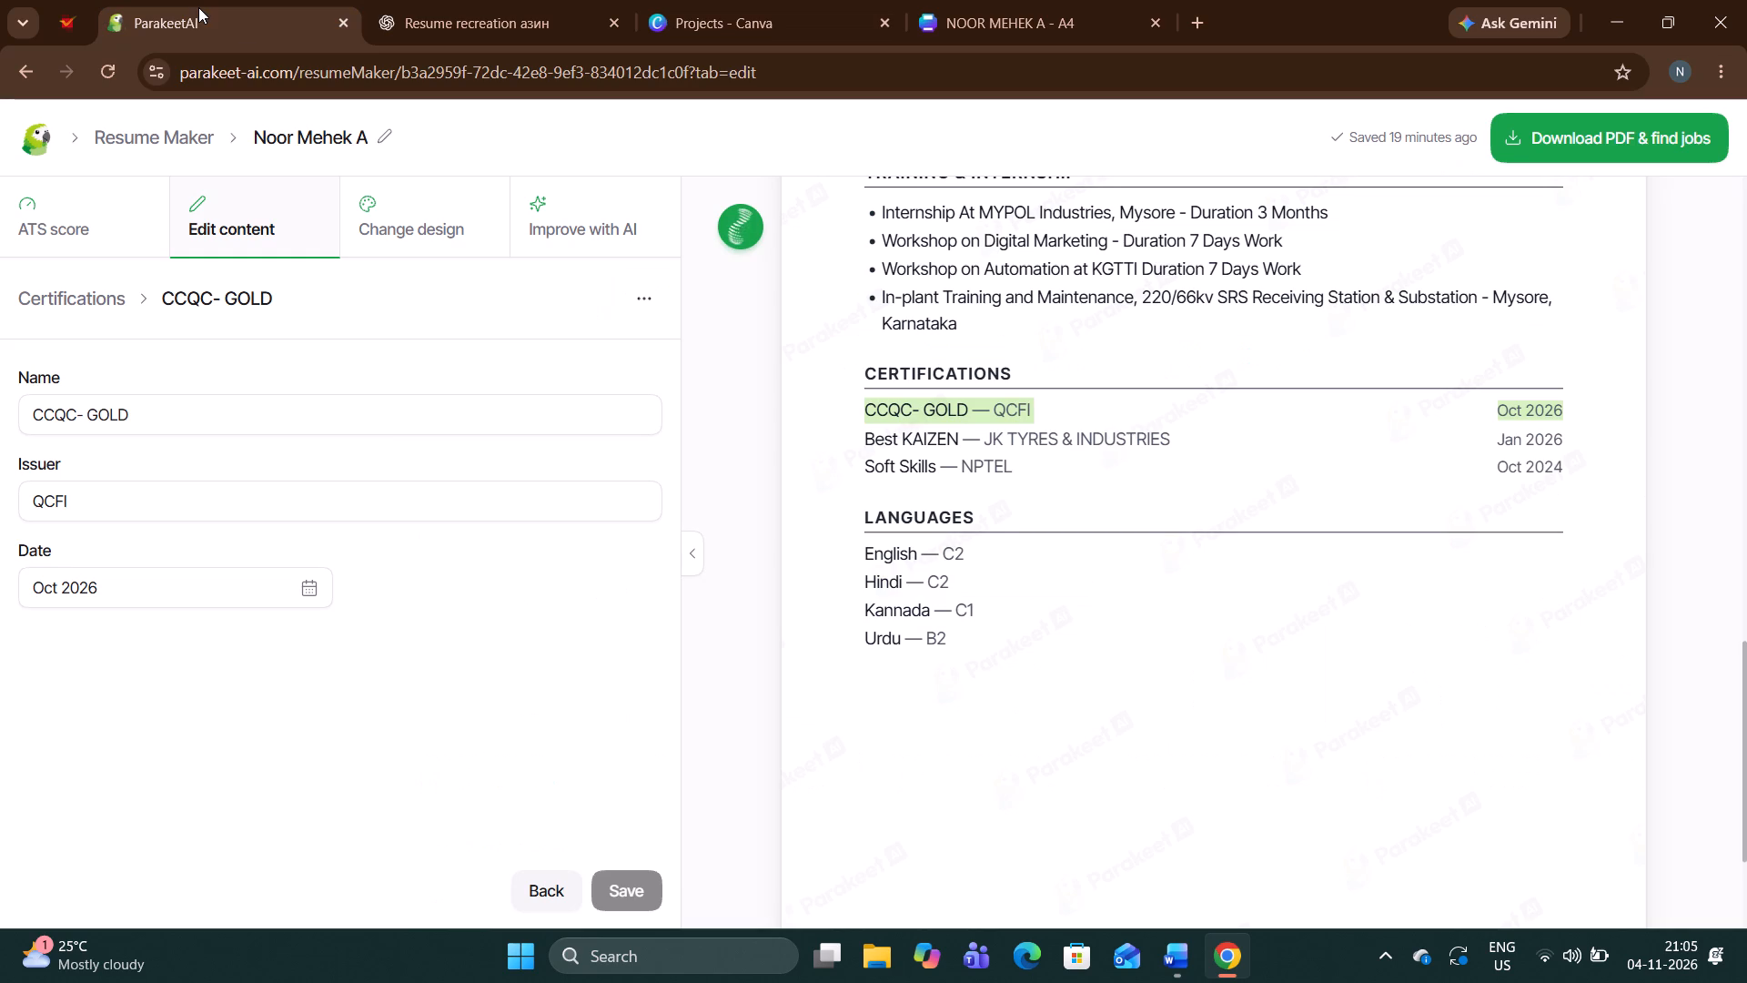
click(874, 430)
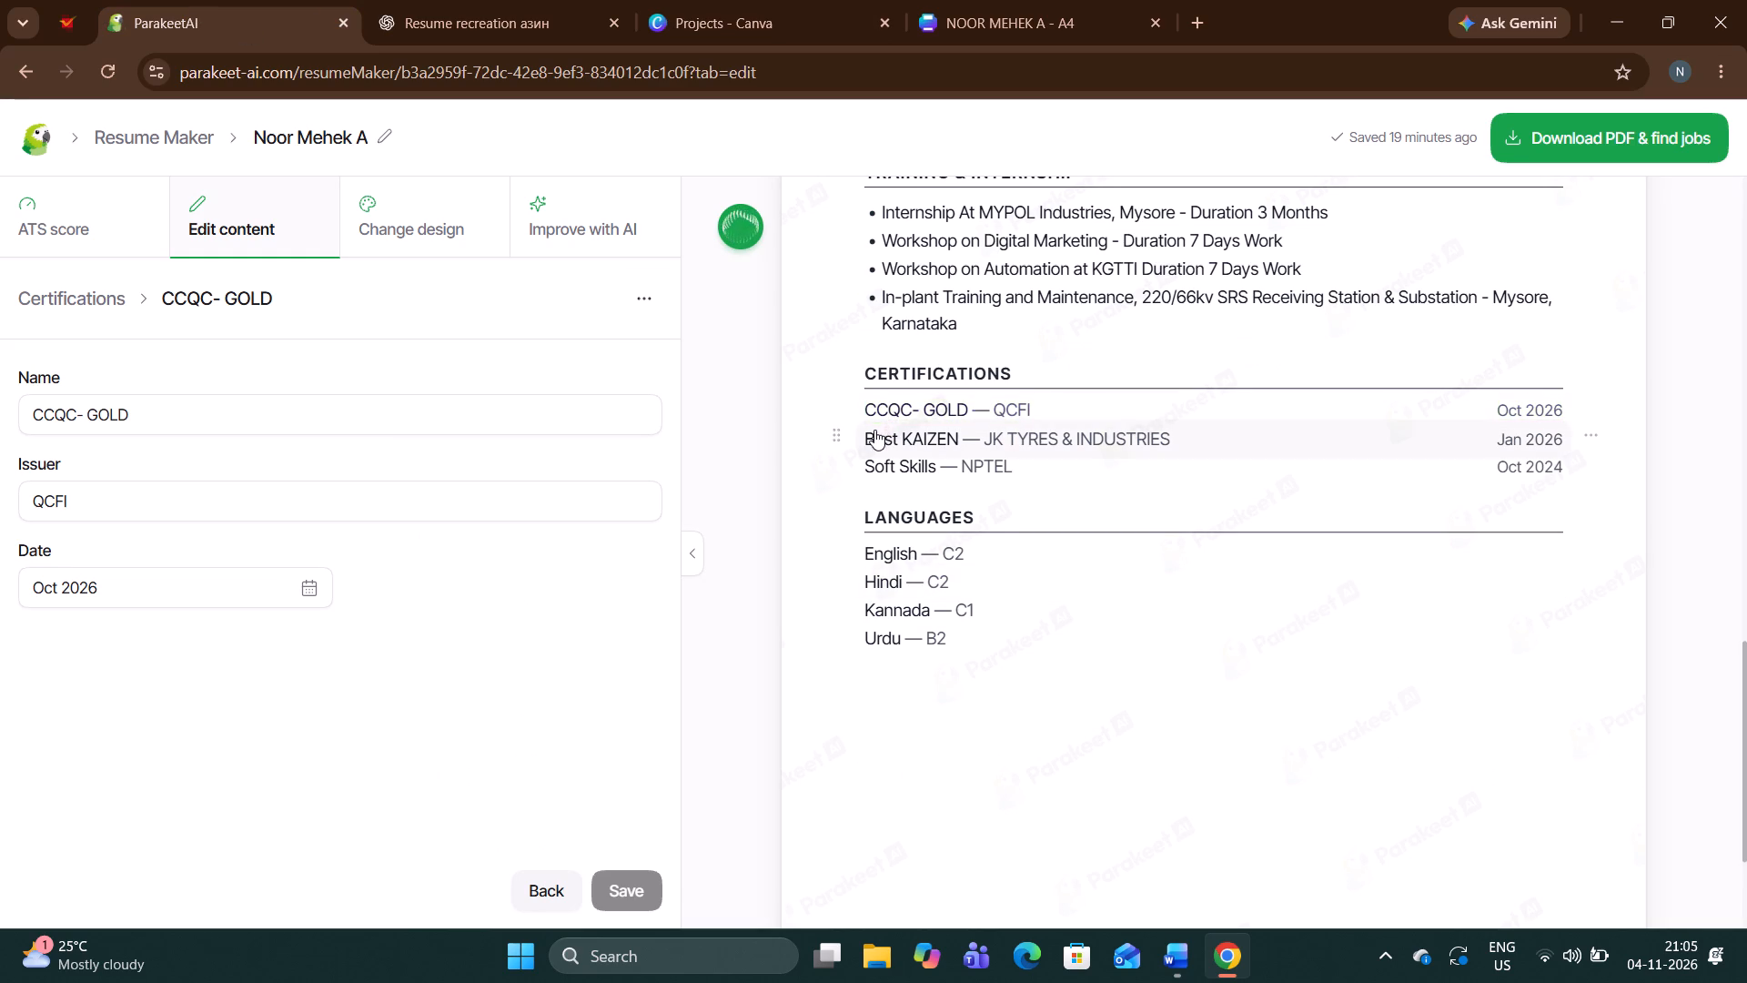
drag(867, 437, 1088, 446)
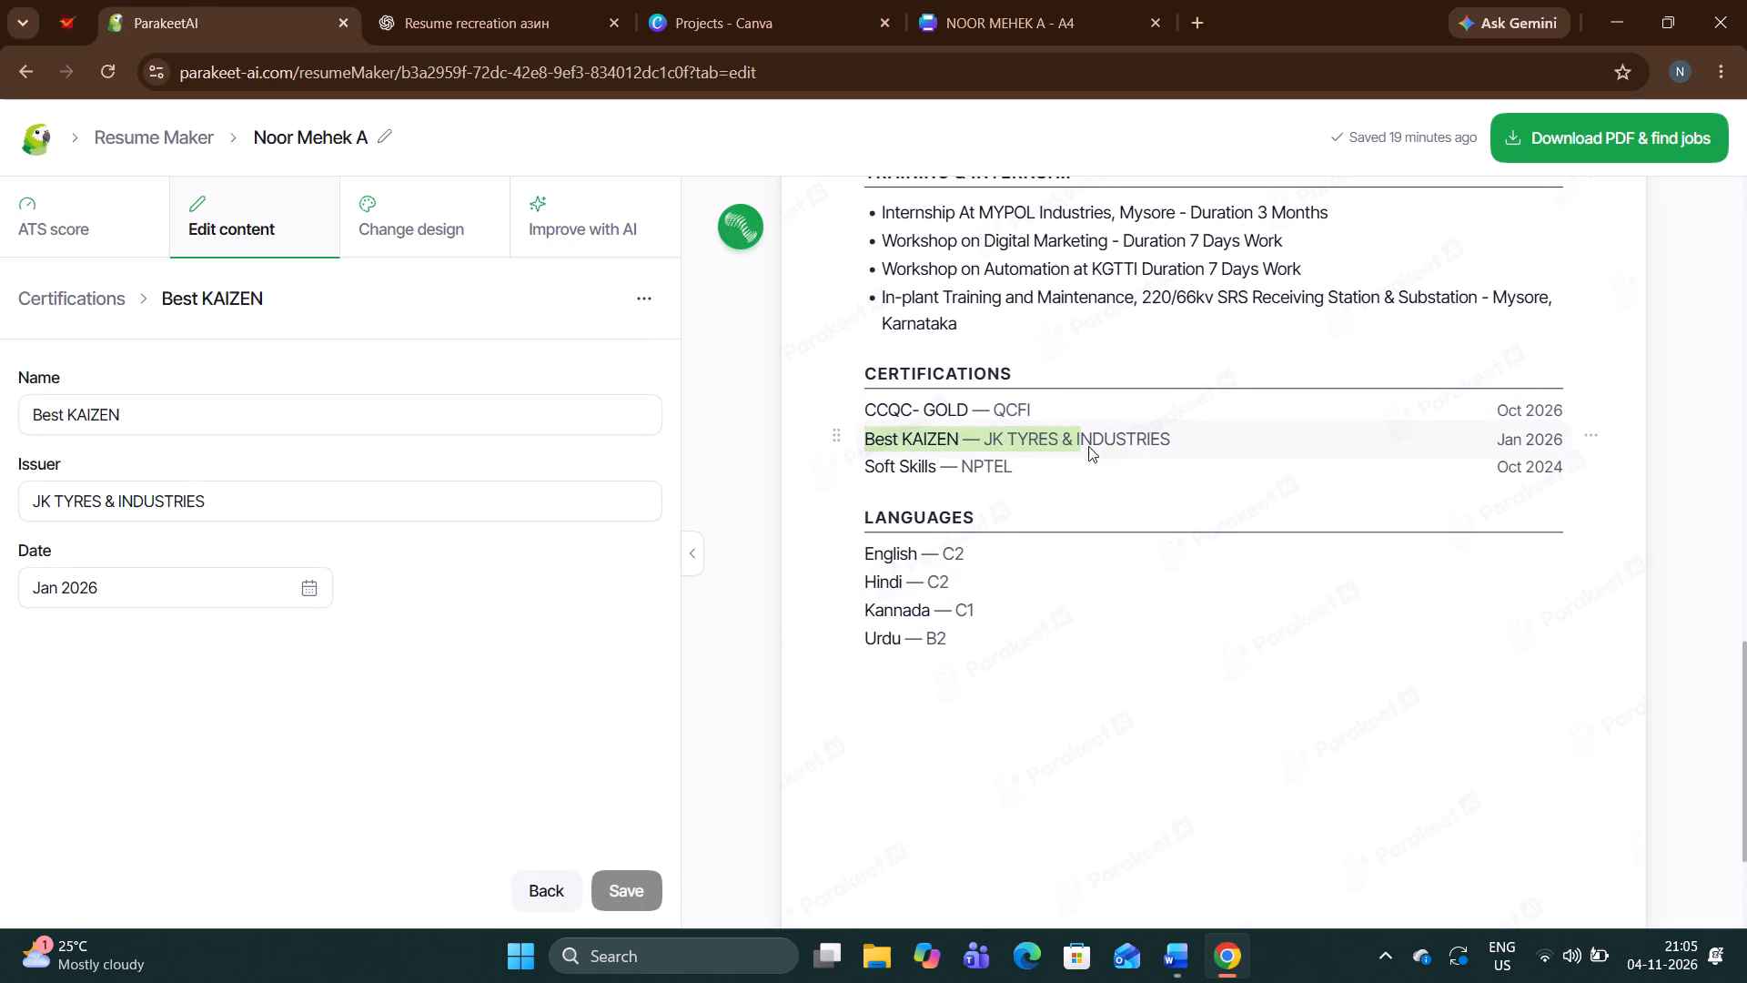
drag(1088, 446, 1178, 439)
key(ctrl+c)
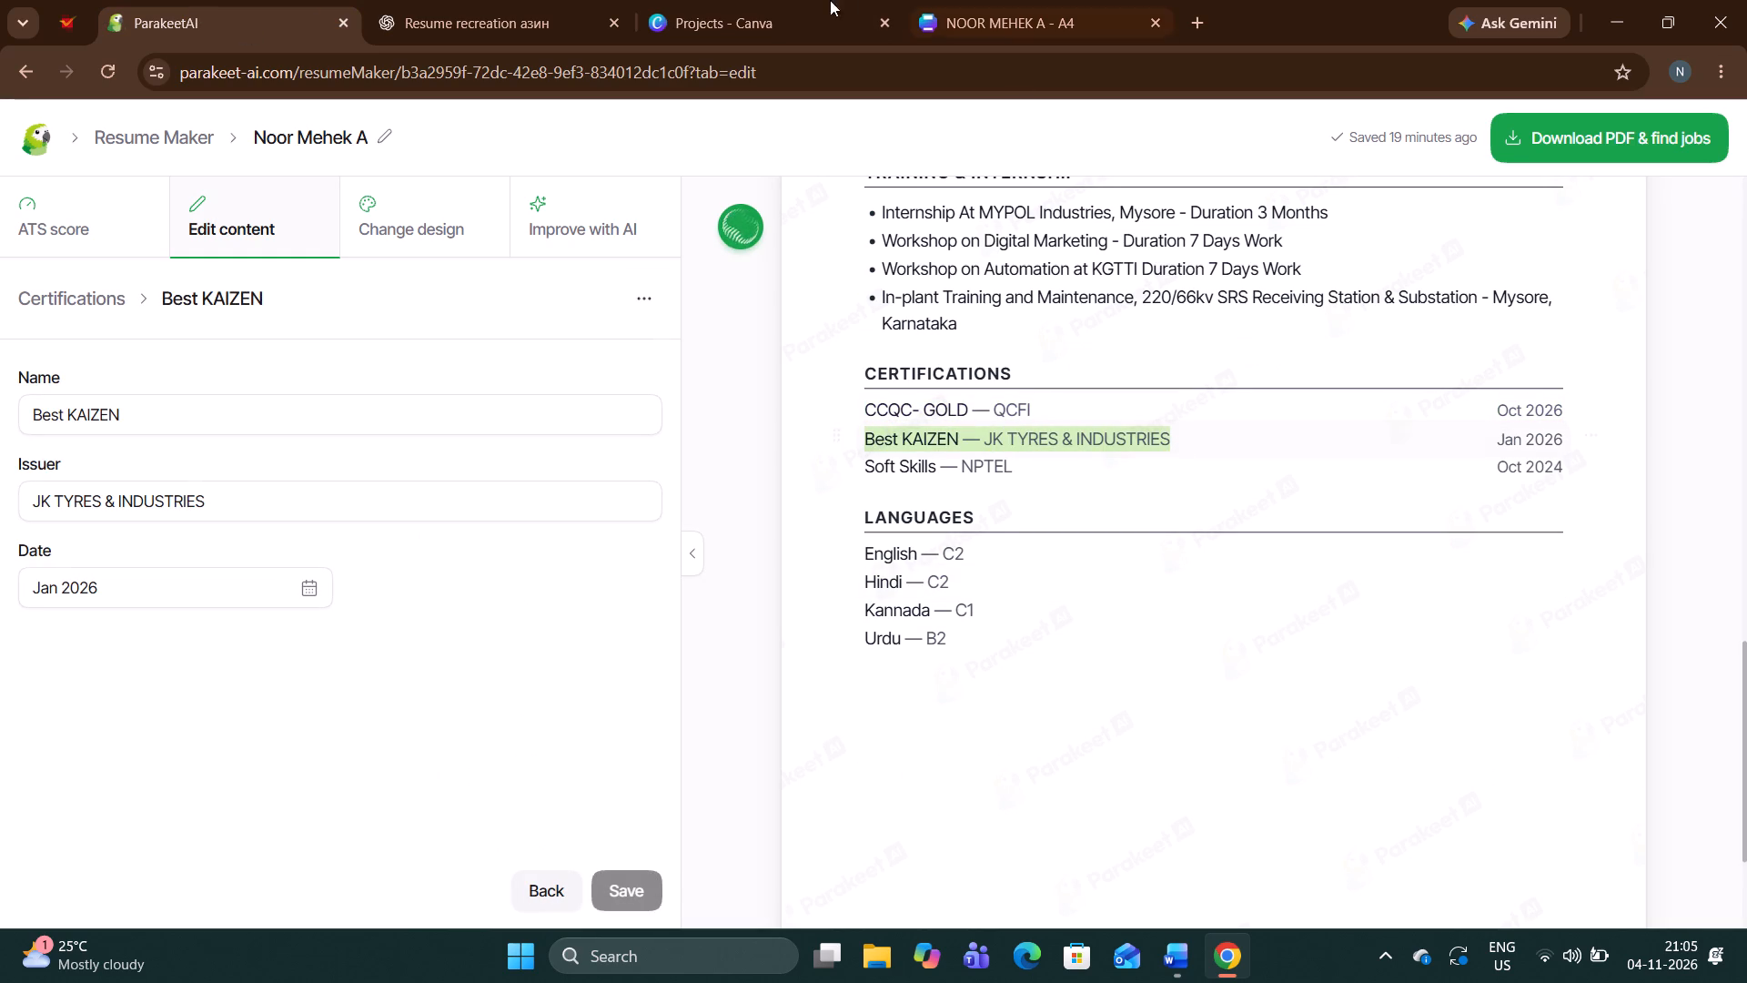
click(1005, 0)
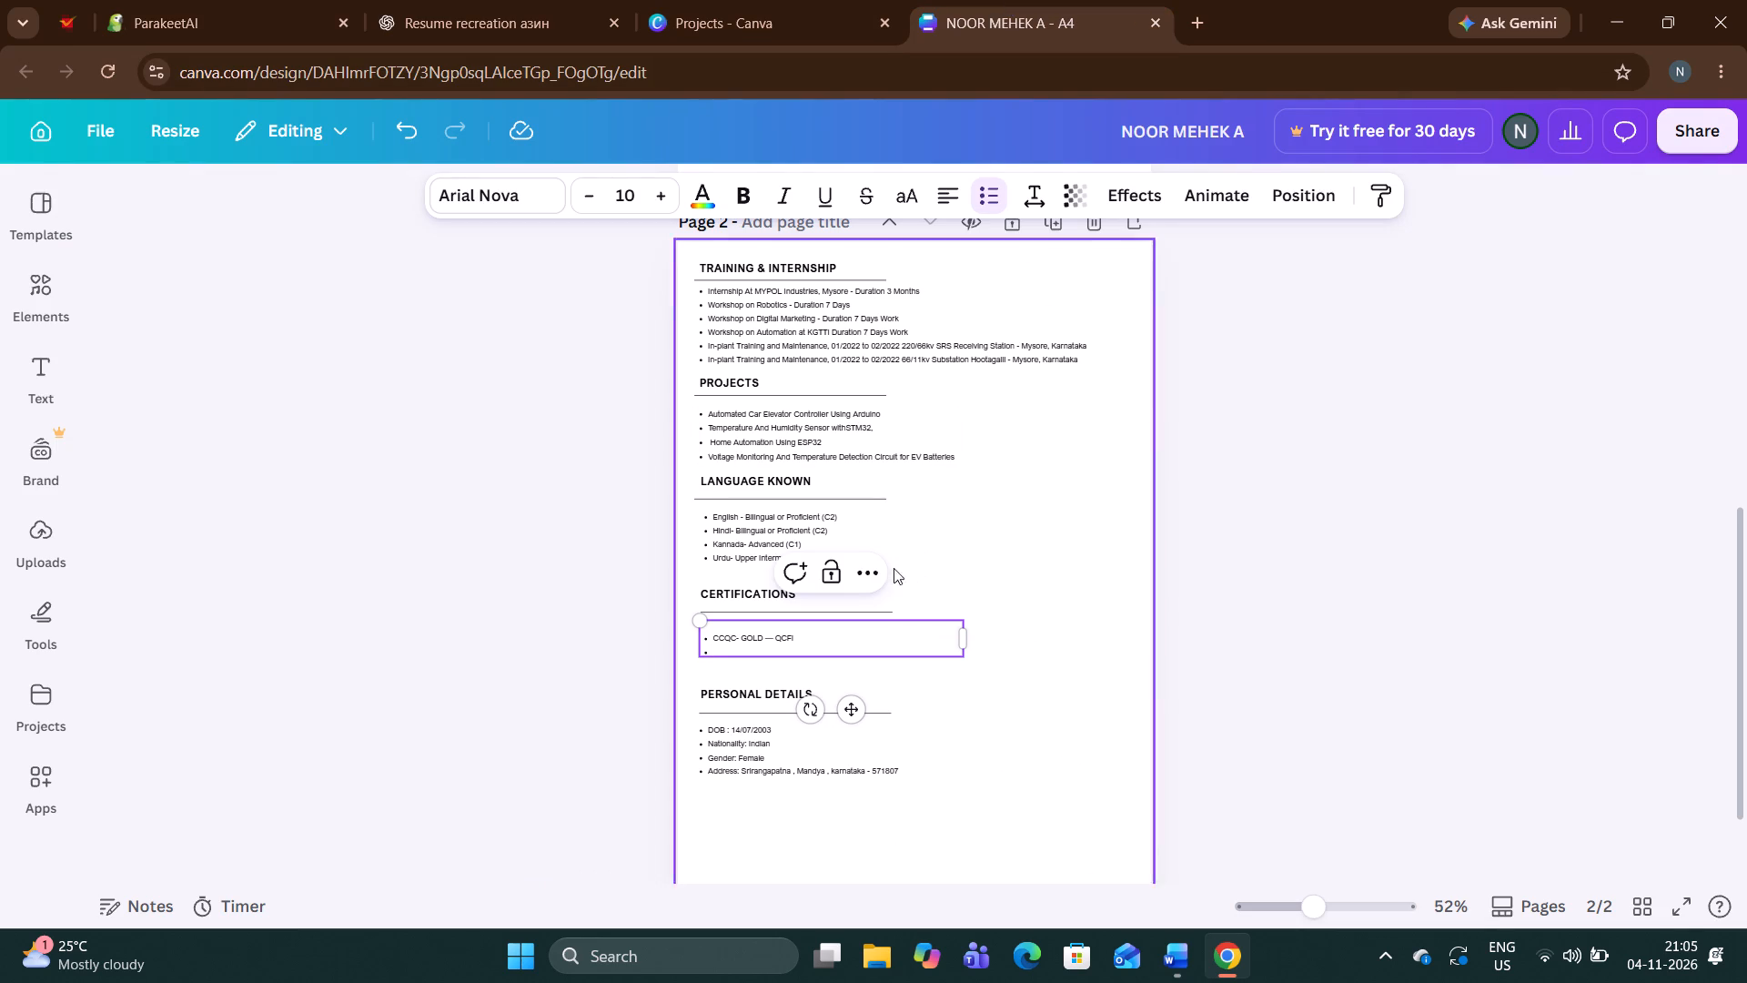
key(ctrl+v)
Copy the Soft Skills — NPTEL entry without its date from the ParakeetAI resume into a third certifications bullet in Canva.
key(Return)
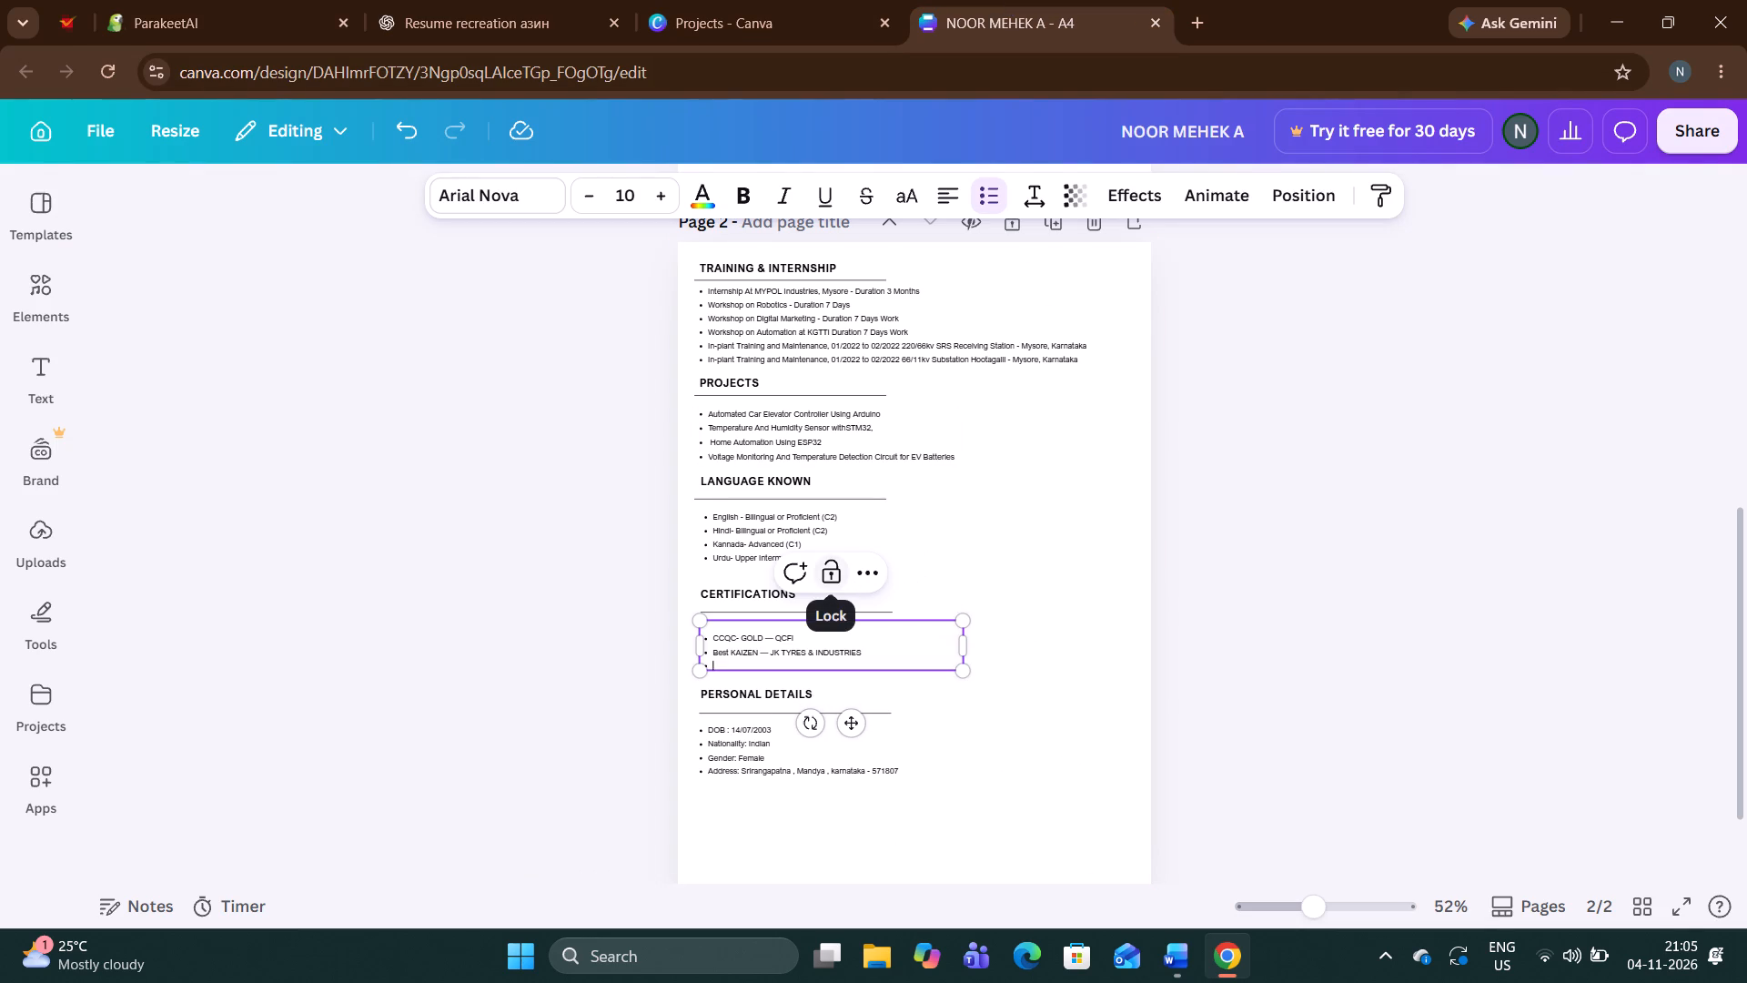
click(144, 0)
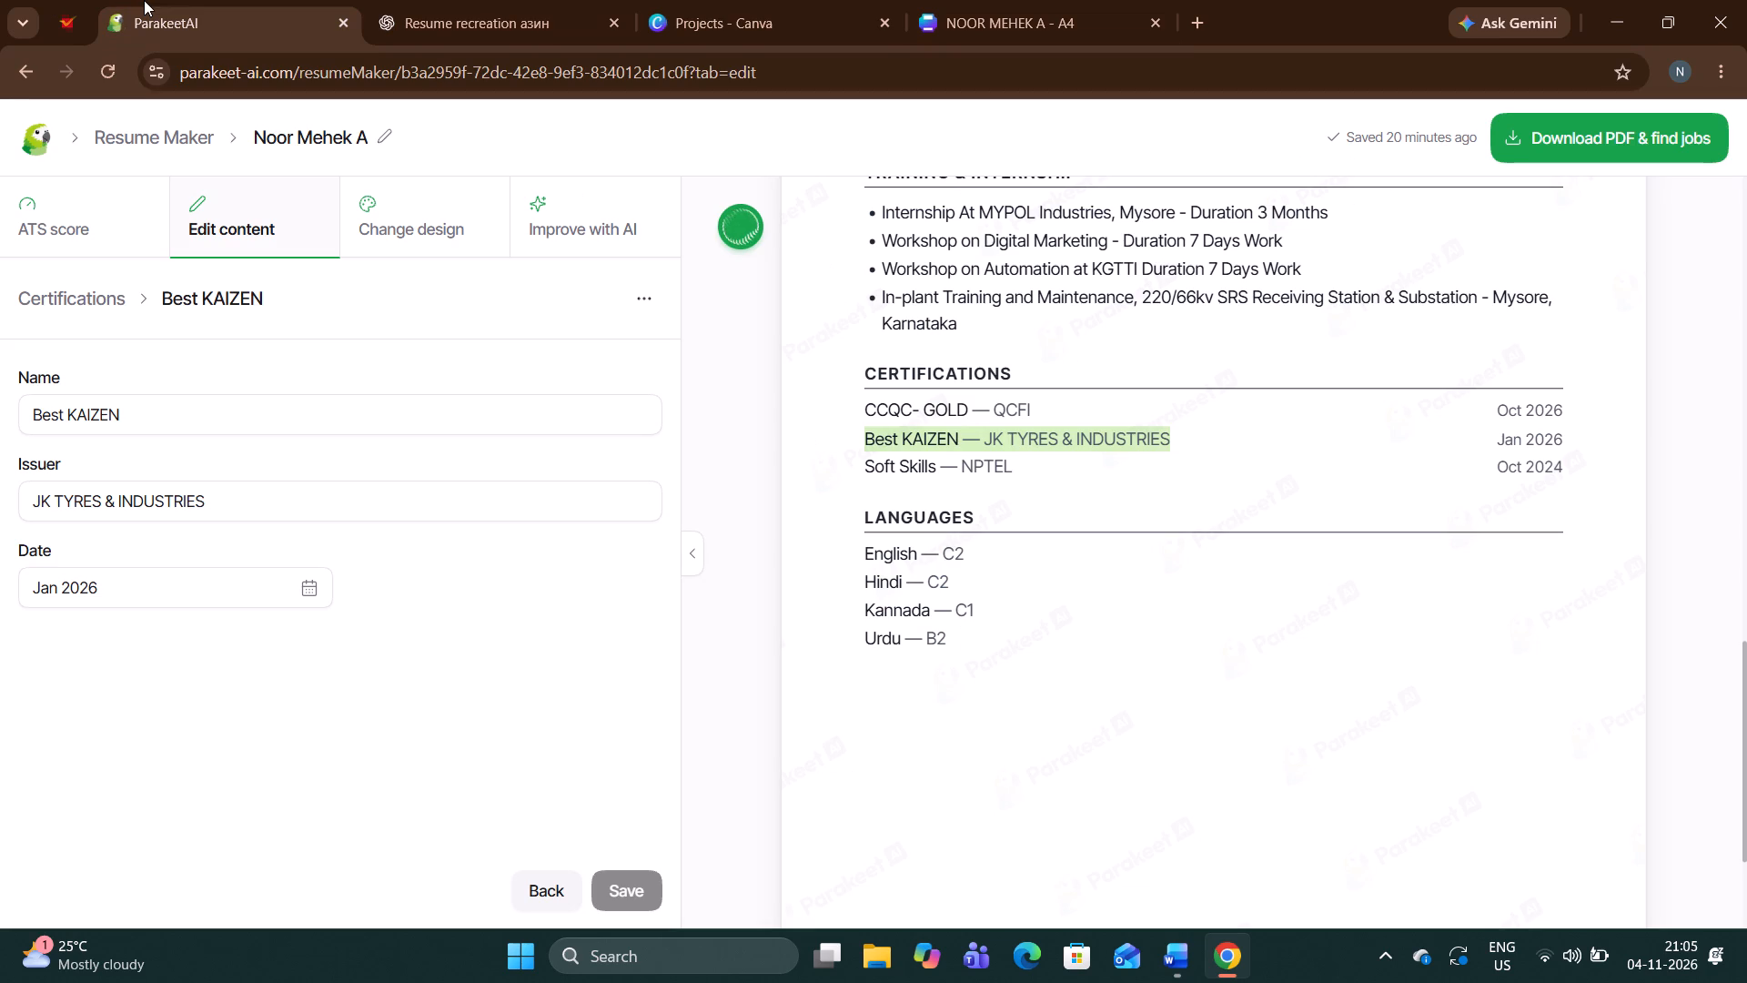
drag(869, 467, 1015, 473)
key(ctrl+c)
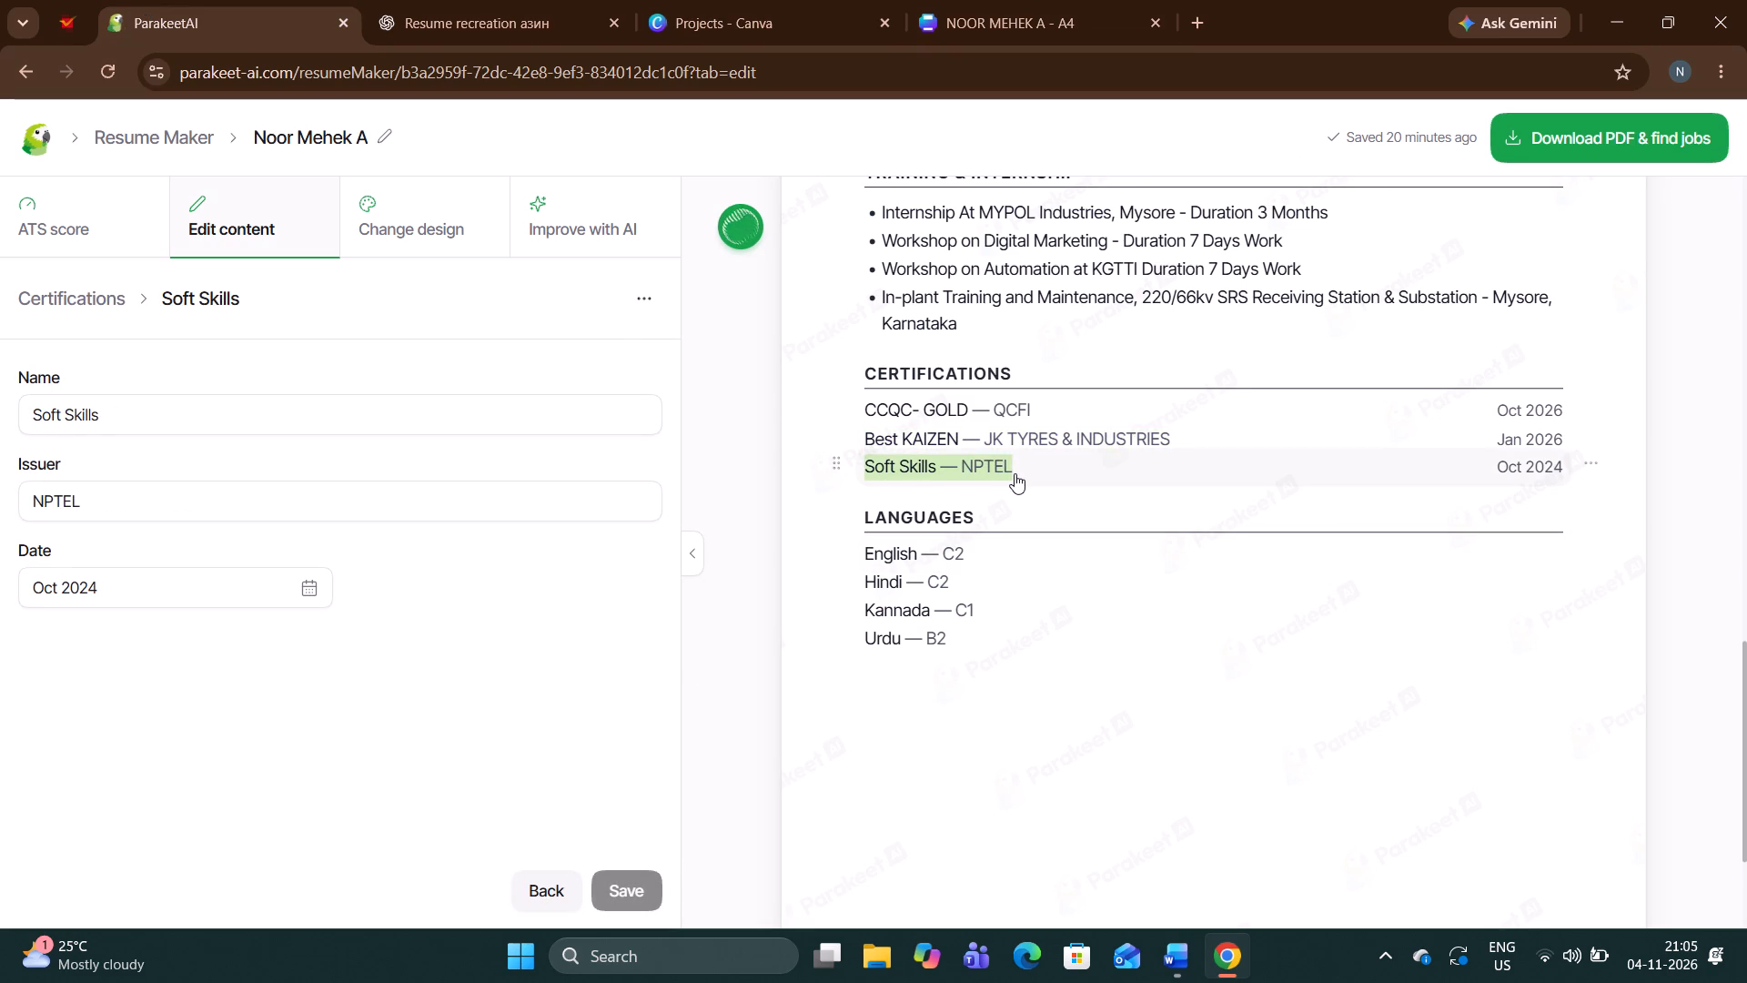
click(1040, 0)
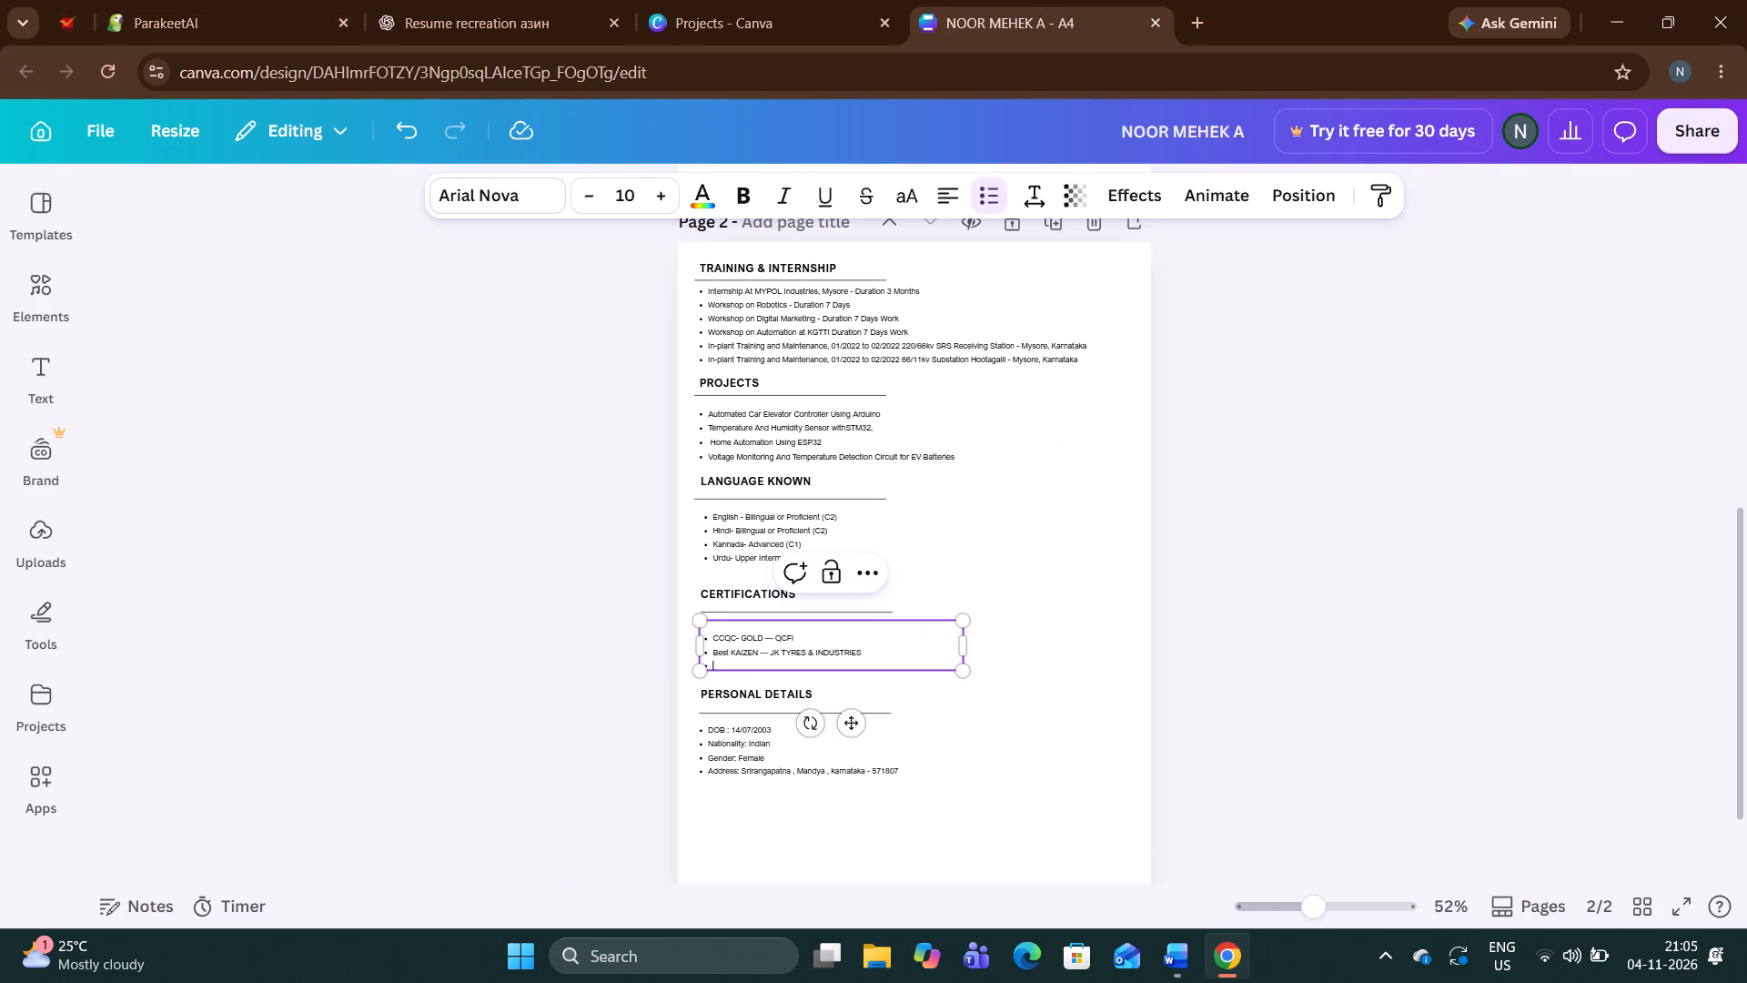
key(ctrl+v)
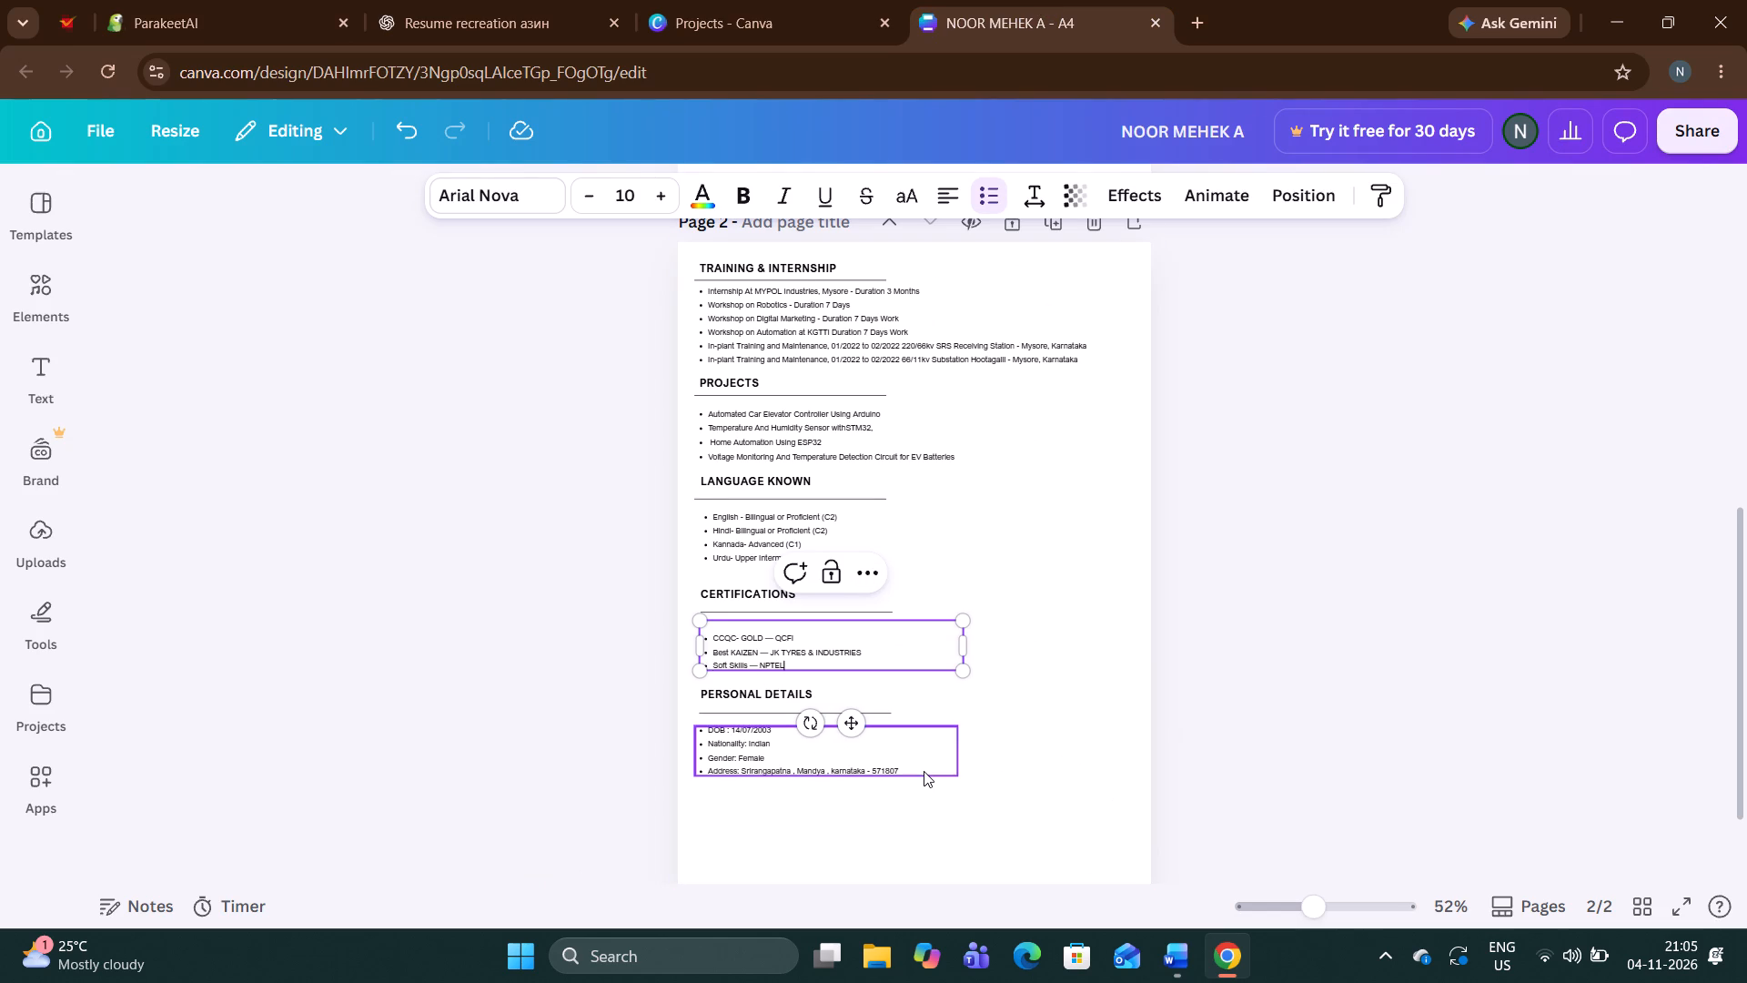
click(914, 836)
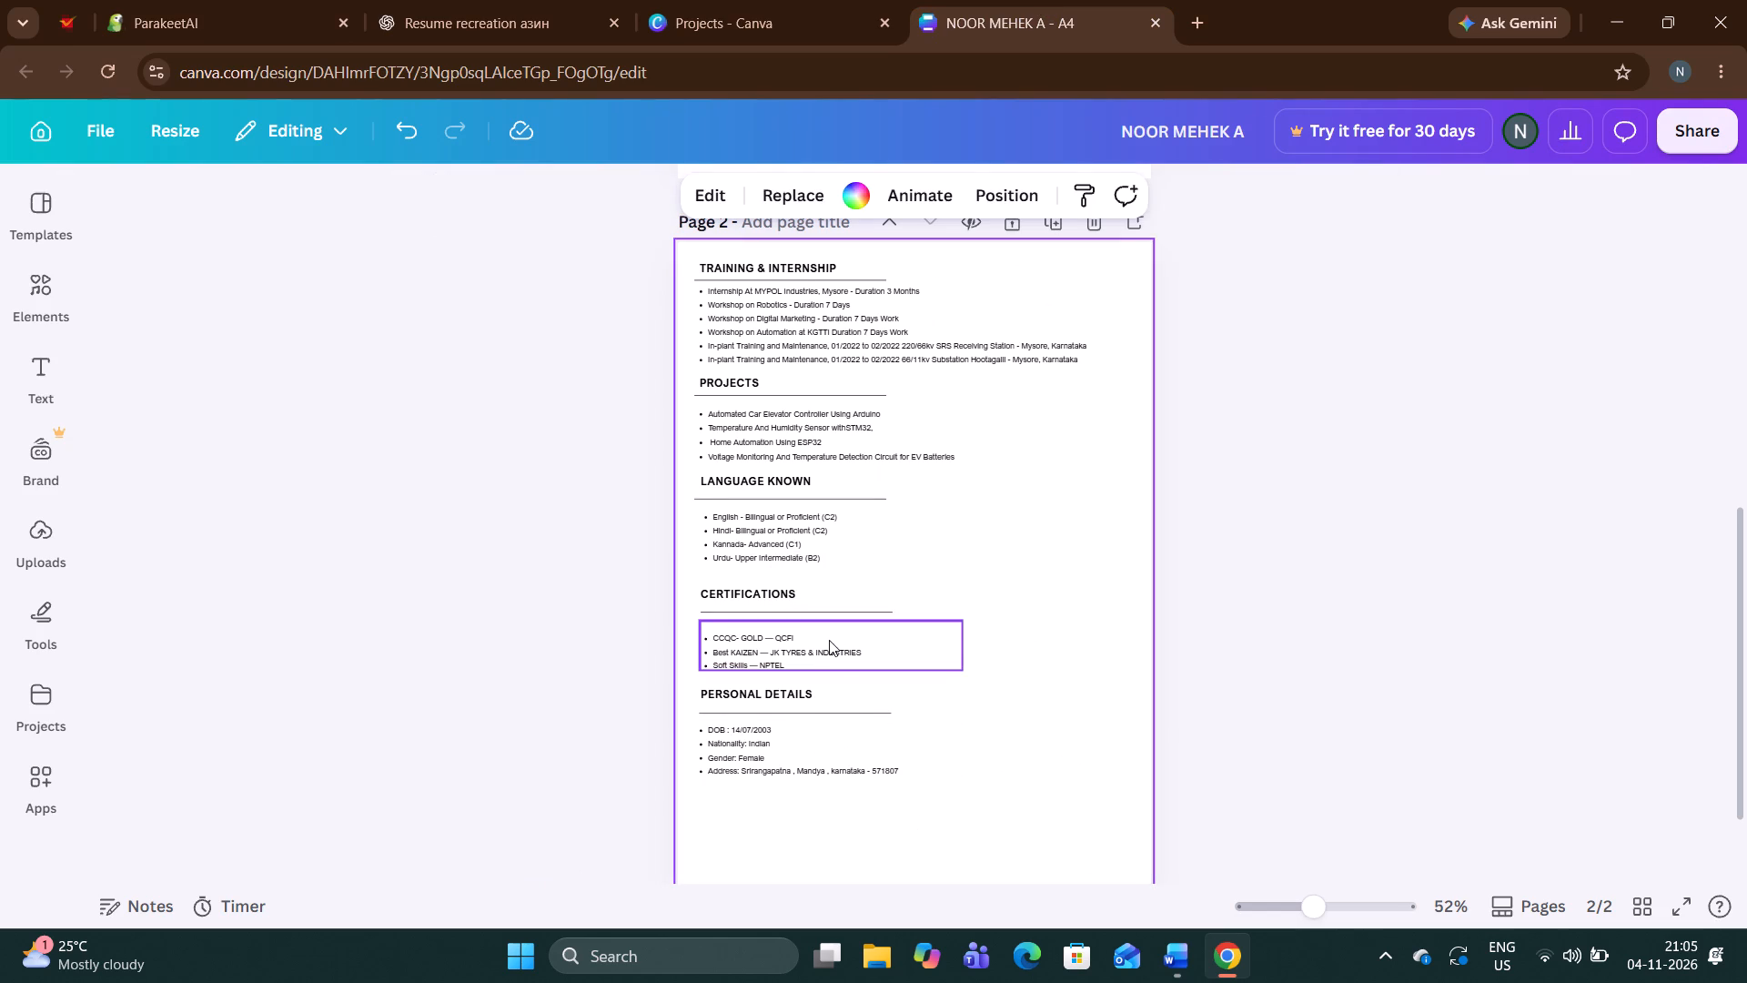
Rewrite the issuer in the Best KAIZEN certification entry in title case as JK Tyres & Industries.
click(829, 640)
click(842, 654)
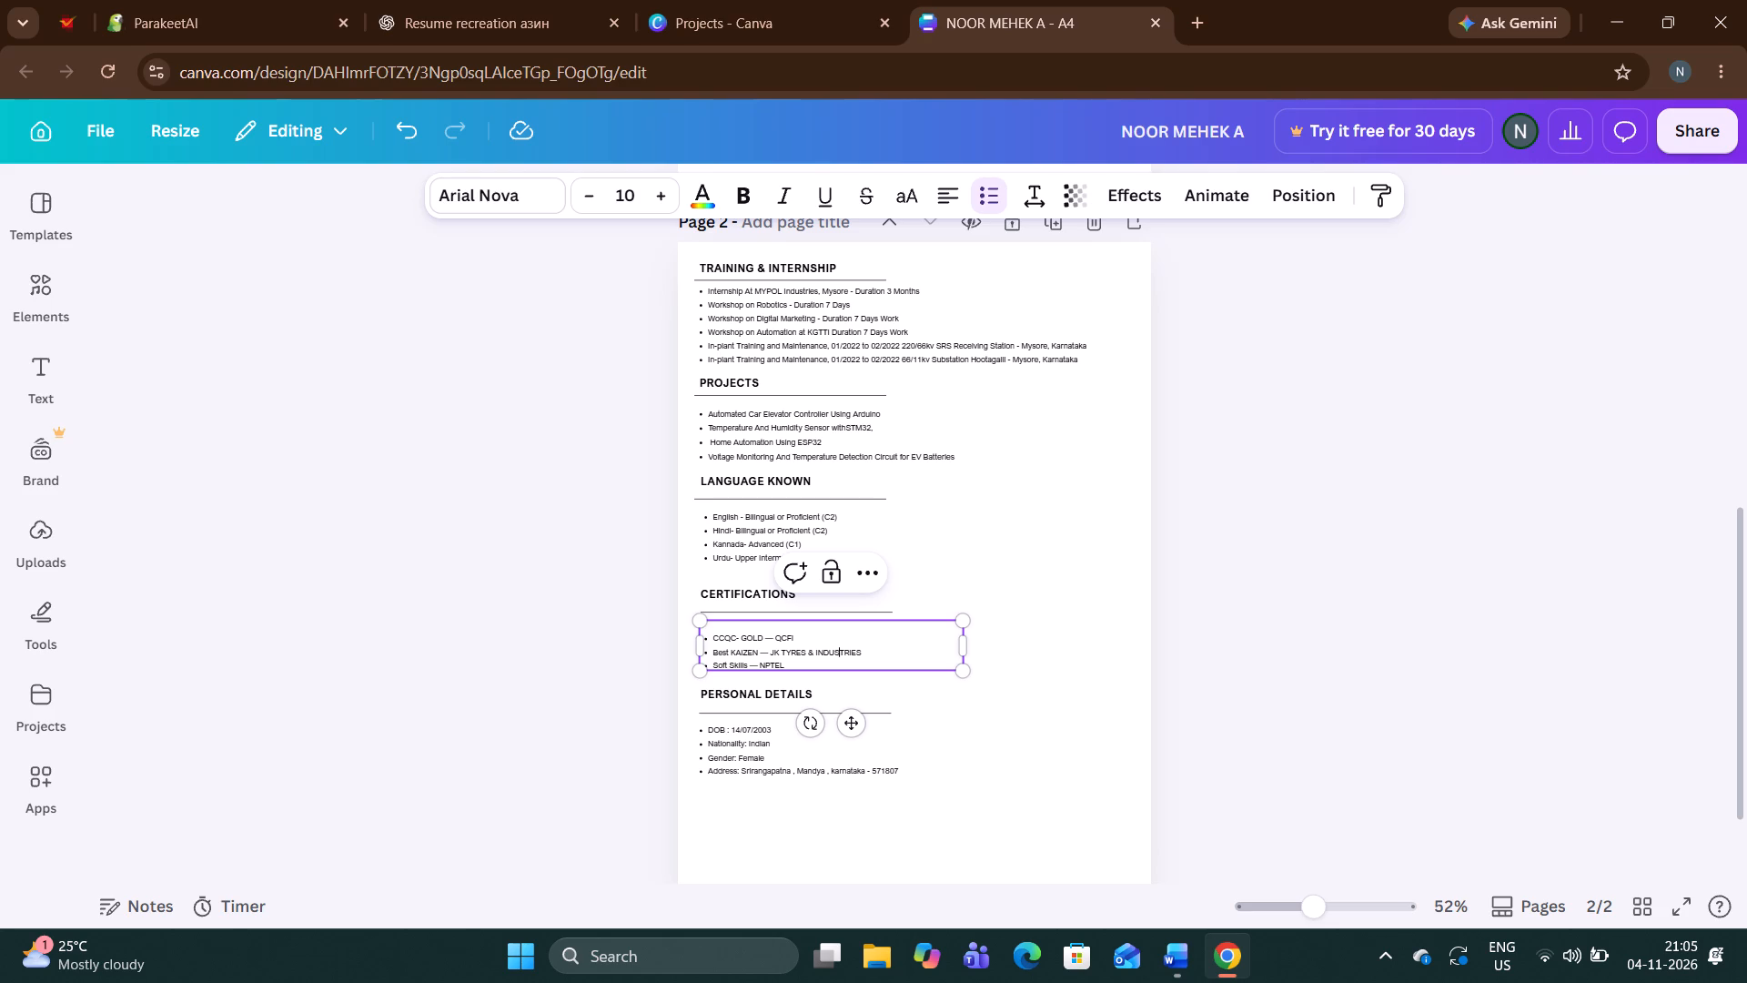
click(863, 654)
key(BackSpace)
key(BackSpace)
key(BackSpace)
key(BackSpace)
key(BackSpace)
key(BackSpace)
key(BackSpace)
key(BackSpace)
key(BackSpace)
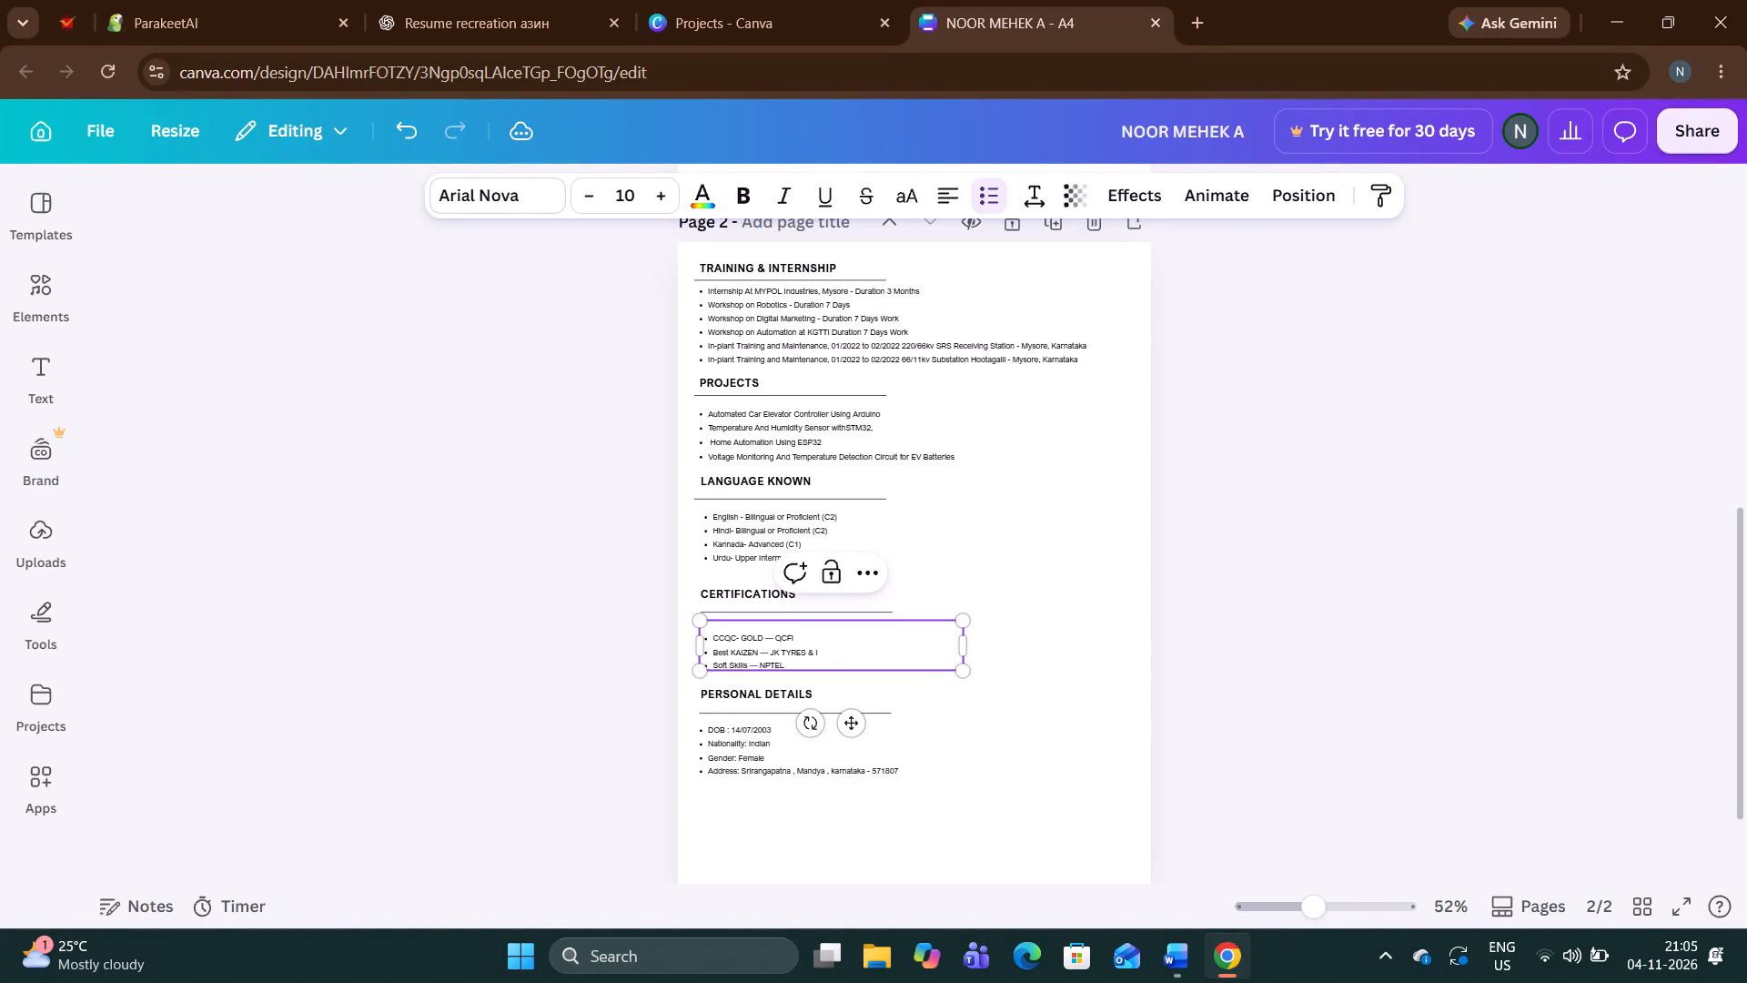
text(ndustries)
key(Left)
key(Left)
key(Left)
key(Left)
key(Left)
key(Left)
key(Left)
key(Left)
key(Left)
key(Left)
key(Left)
key(Left)
key(Left)
key(BackSpace)
key(BackSpace)
key(BackSpace)
key(BackSpace)
text(yres)
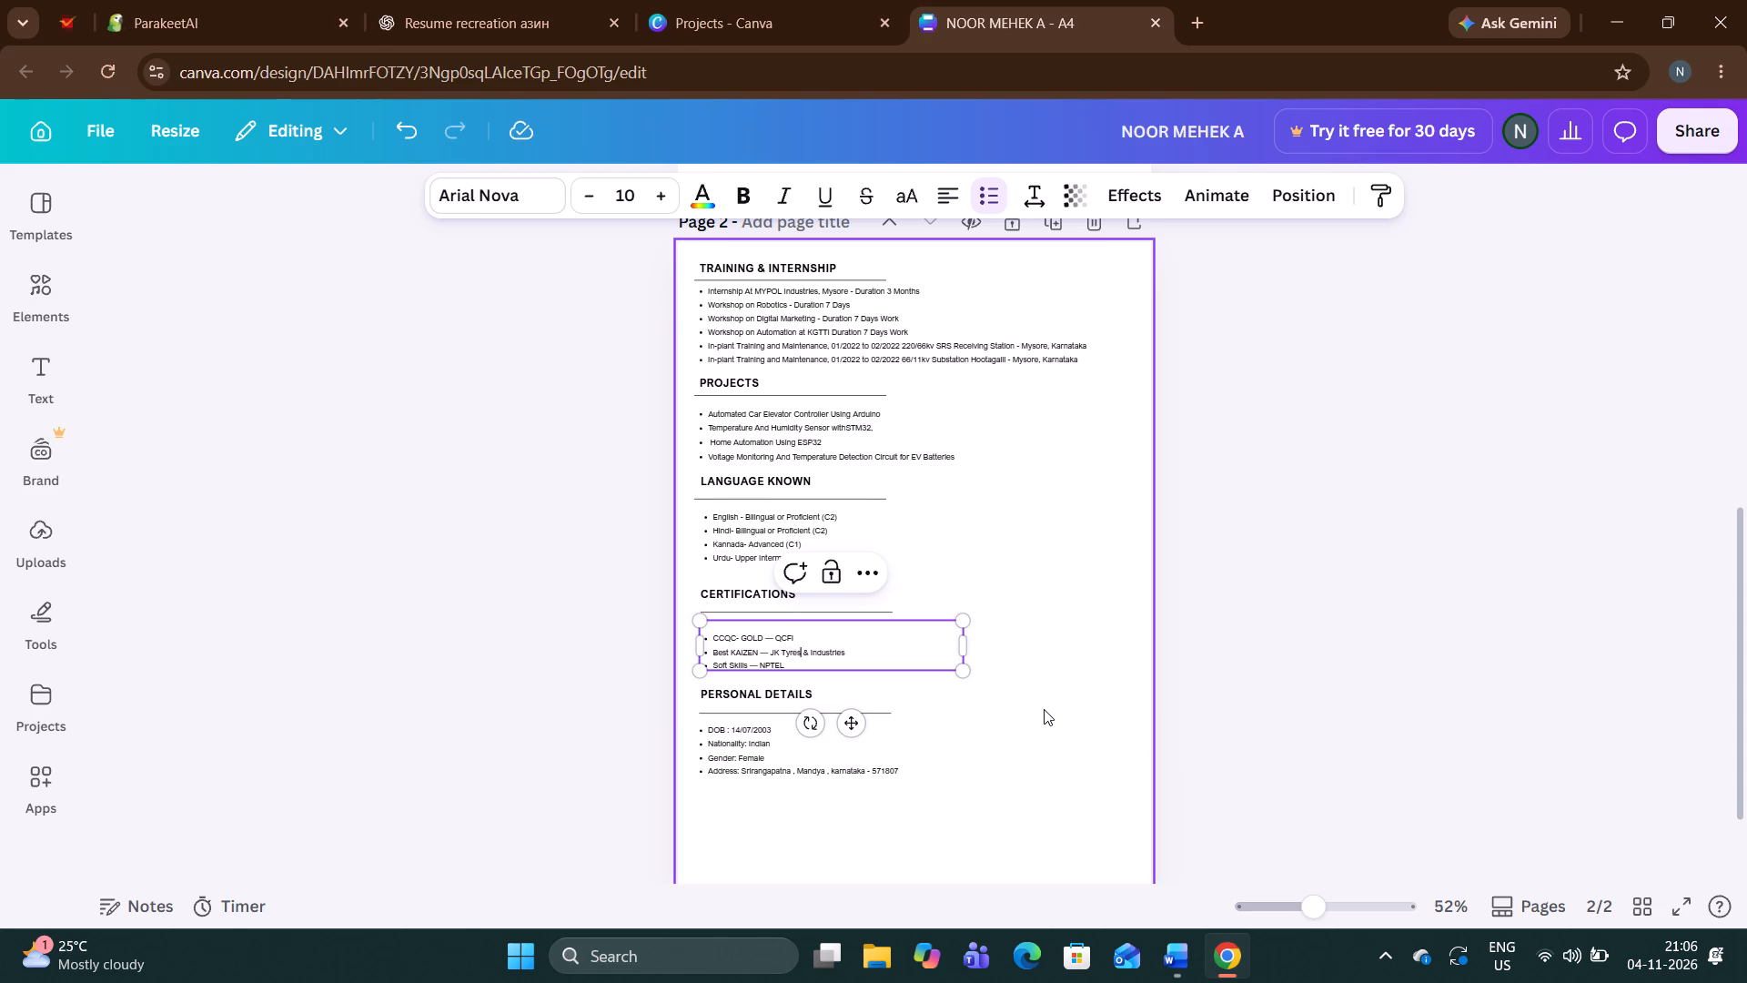
Save the resume design.
key(ctrl+s)
key(ctrl+s)
Capitalise the first letter of the contact number label in the page 1 header, keeping it on its own line.
scroll(1044, 709, up, 5)
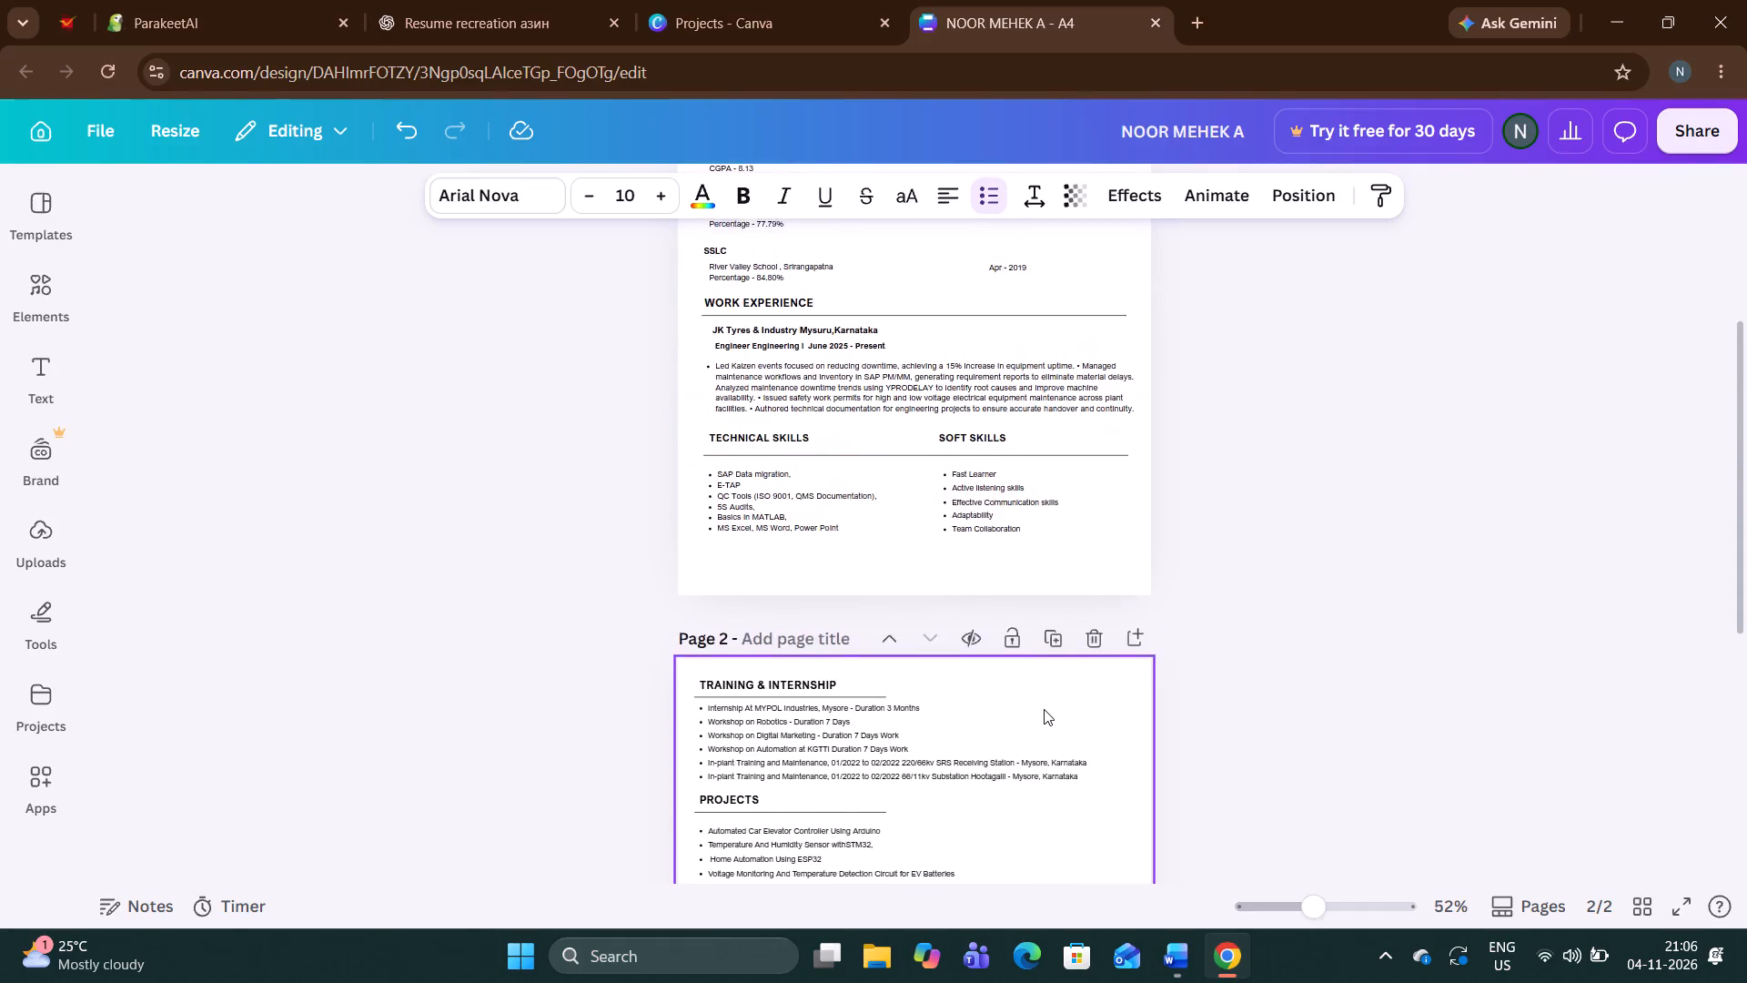
scroll(1044, 709, up, 2)
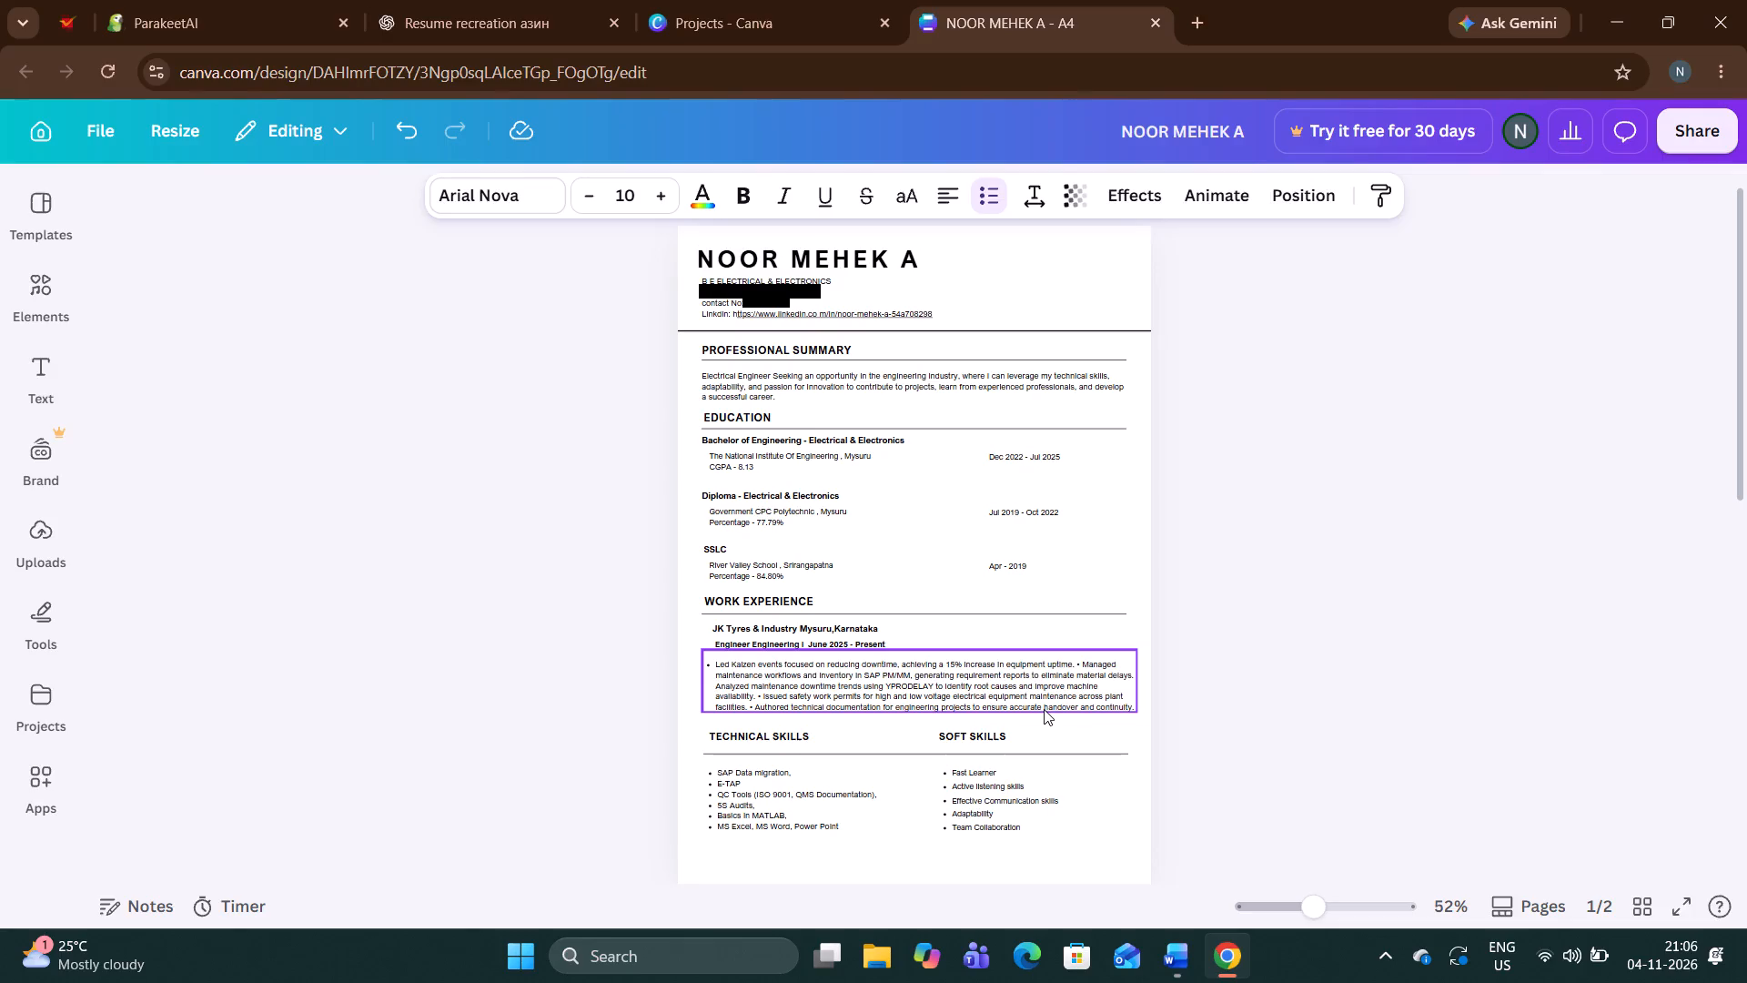
click(713, 299)
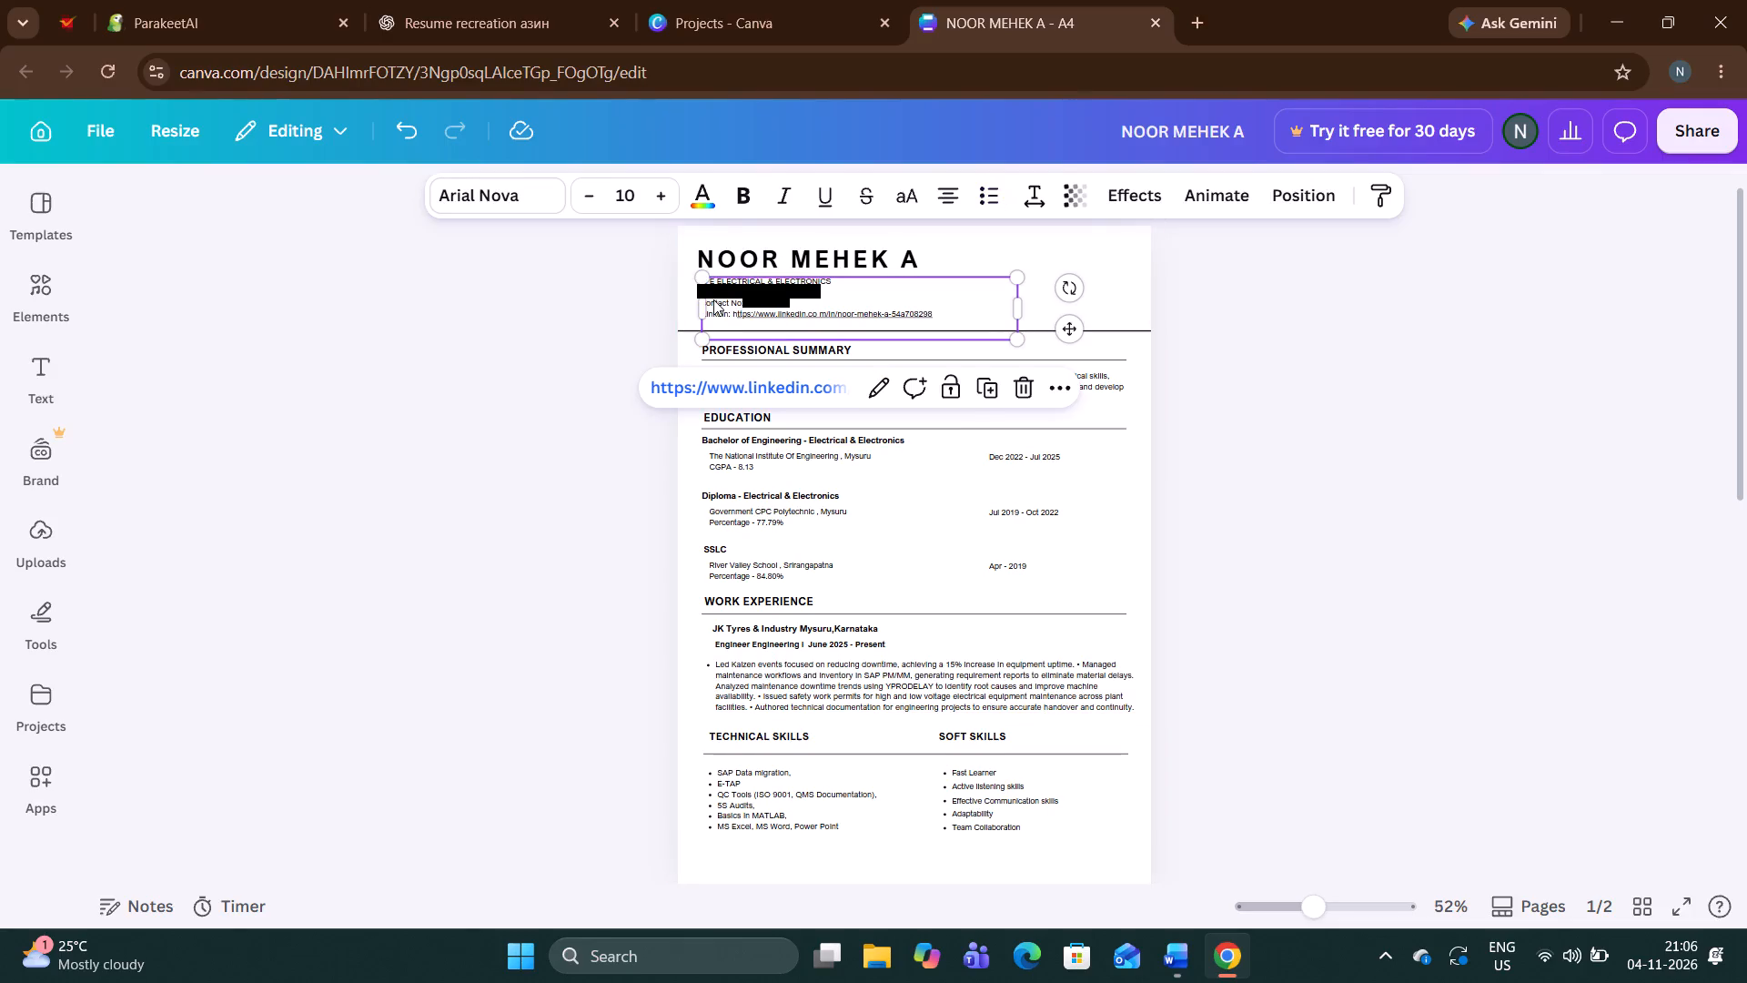
click(709, 303)
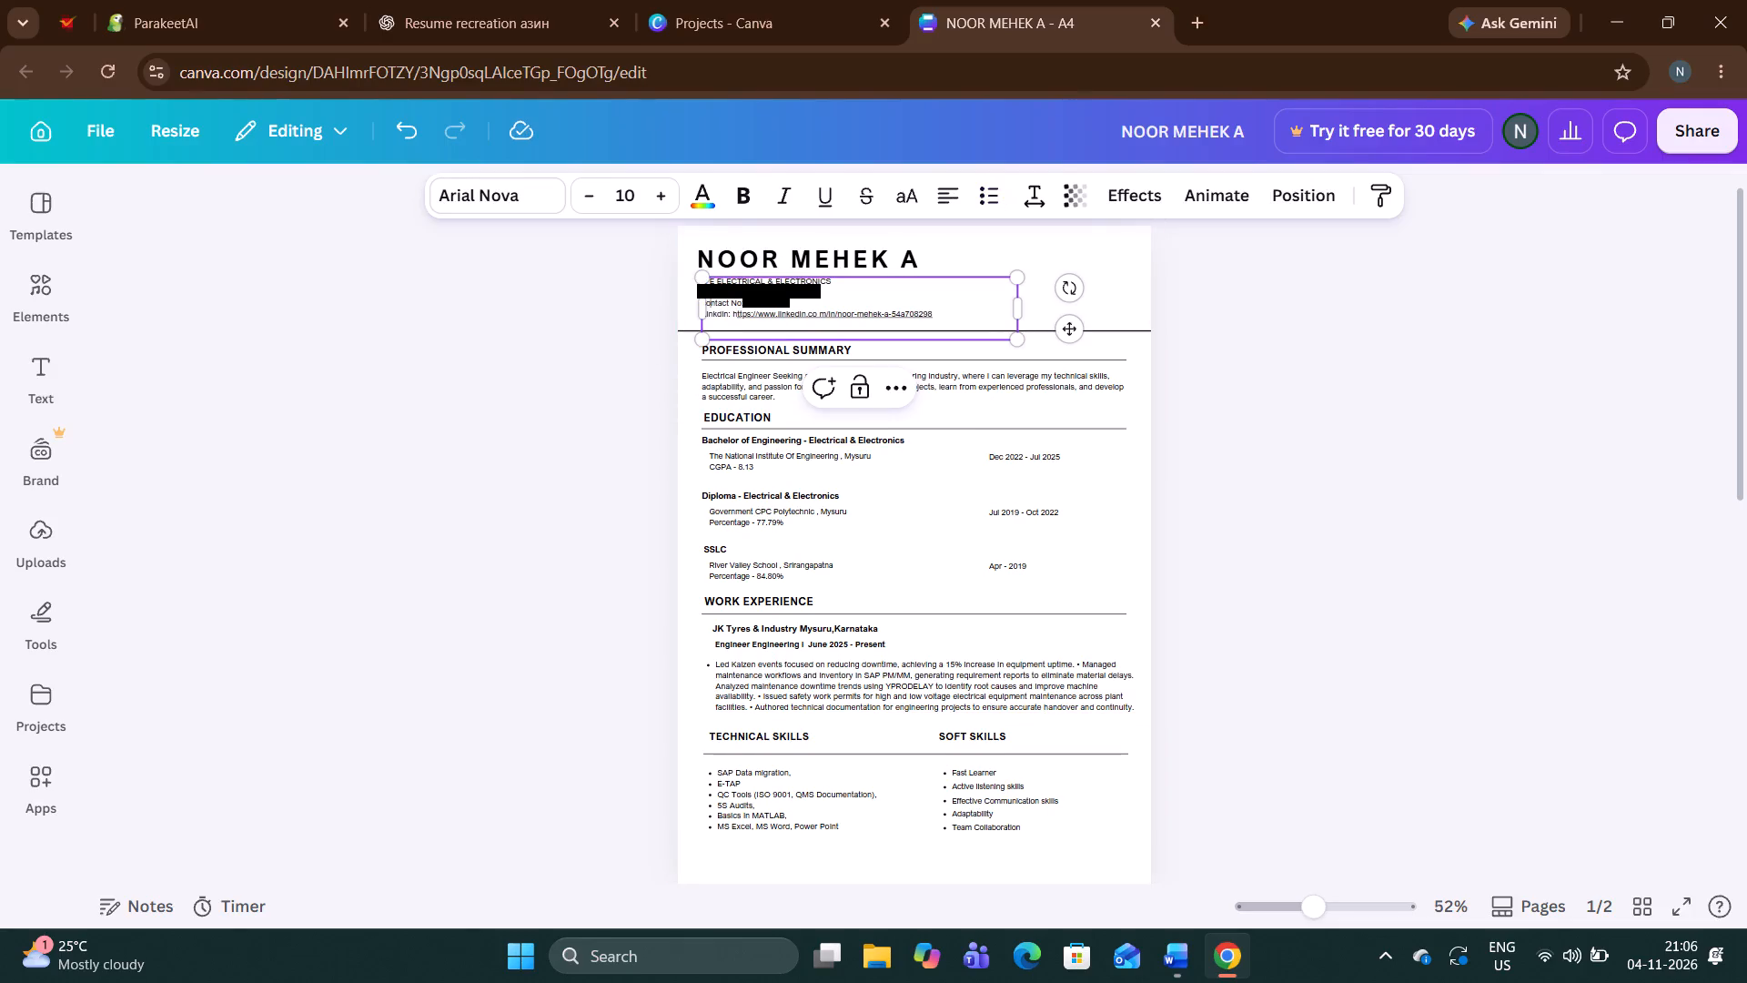
key(Left)
key(Left)
key(Right)
key(BackSpace)
key(BackSpace)
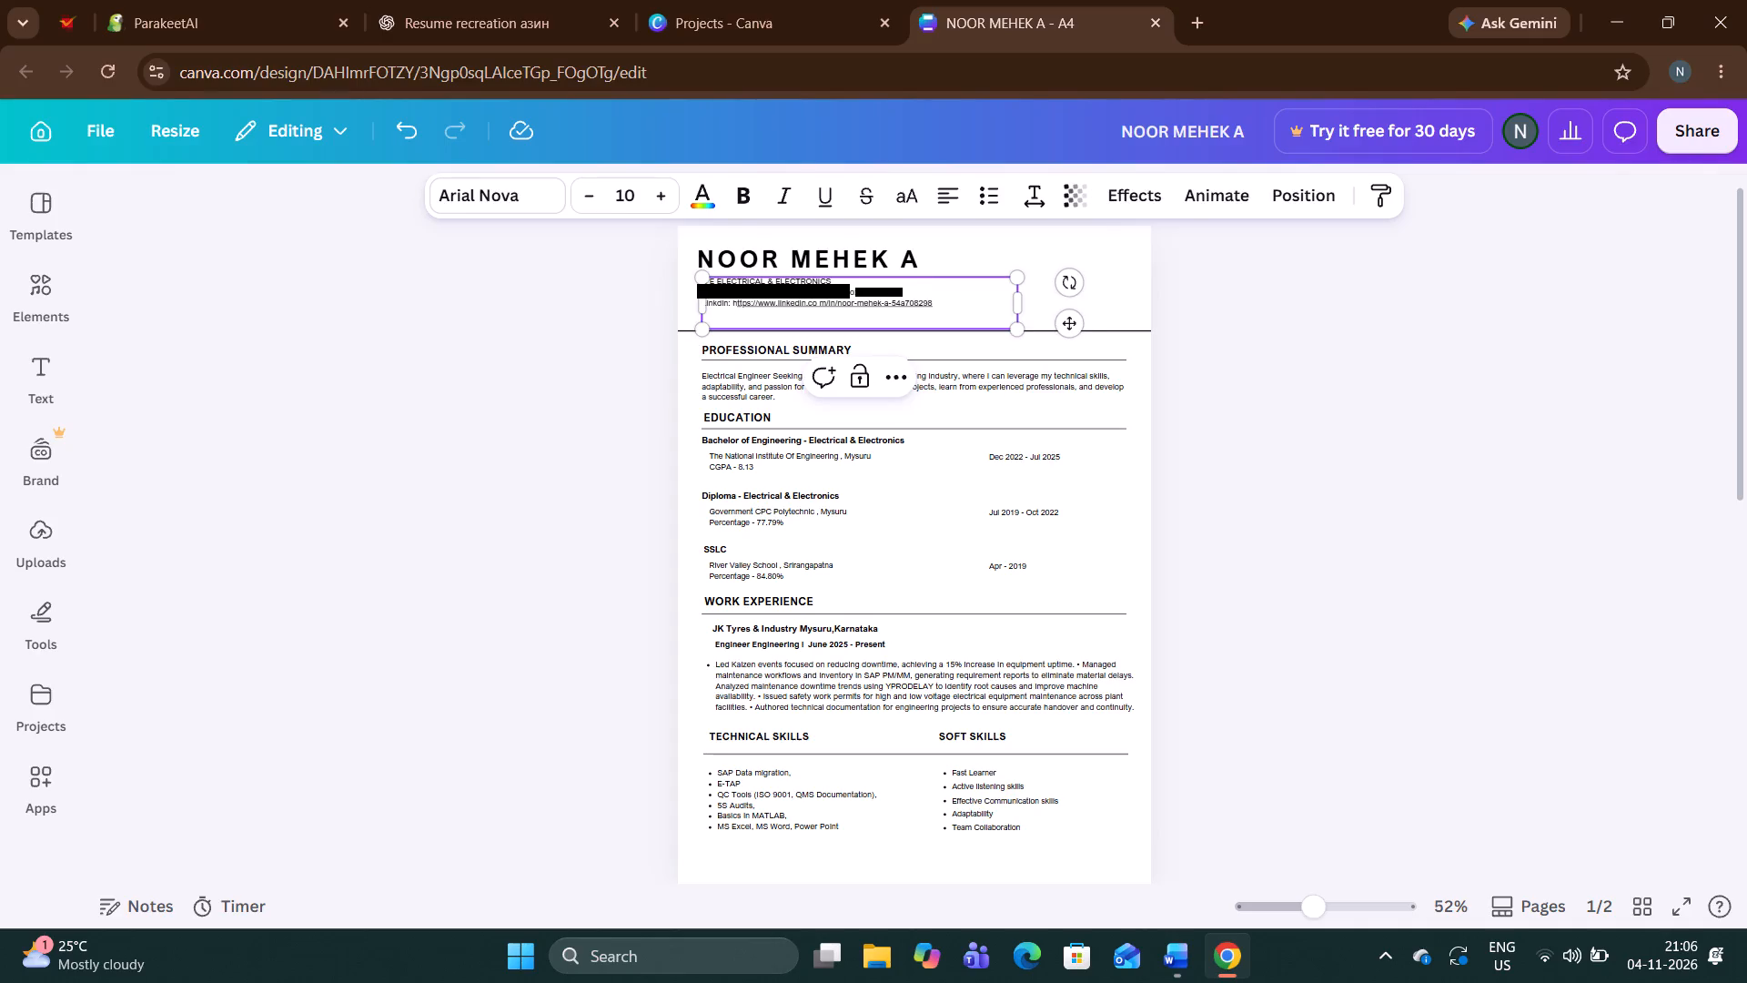
key(c)
key(Left)
key(Return)
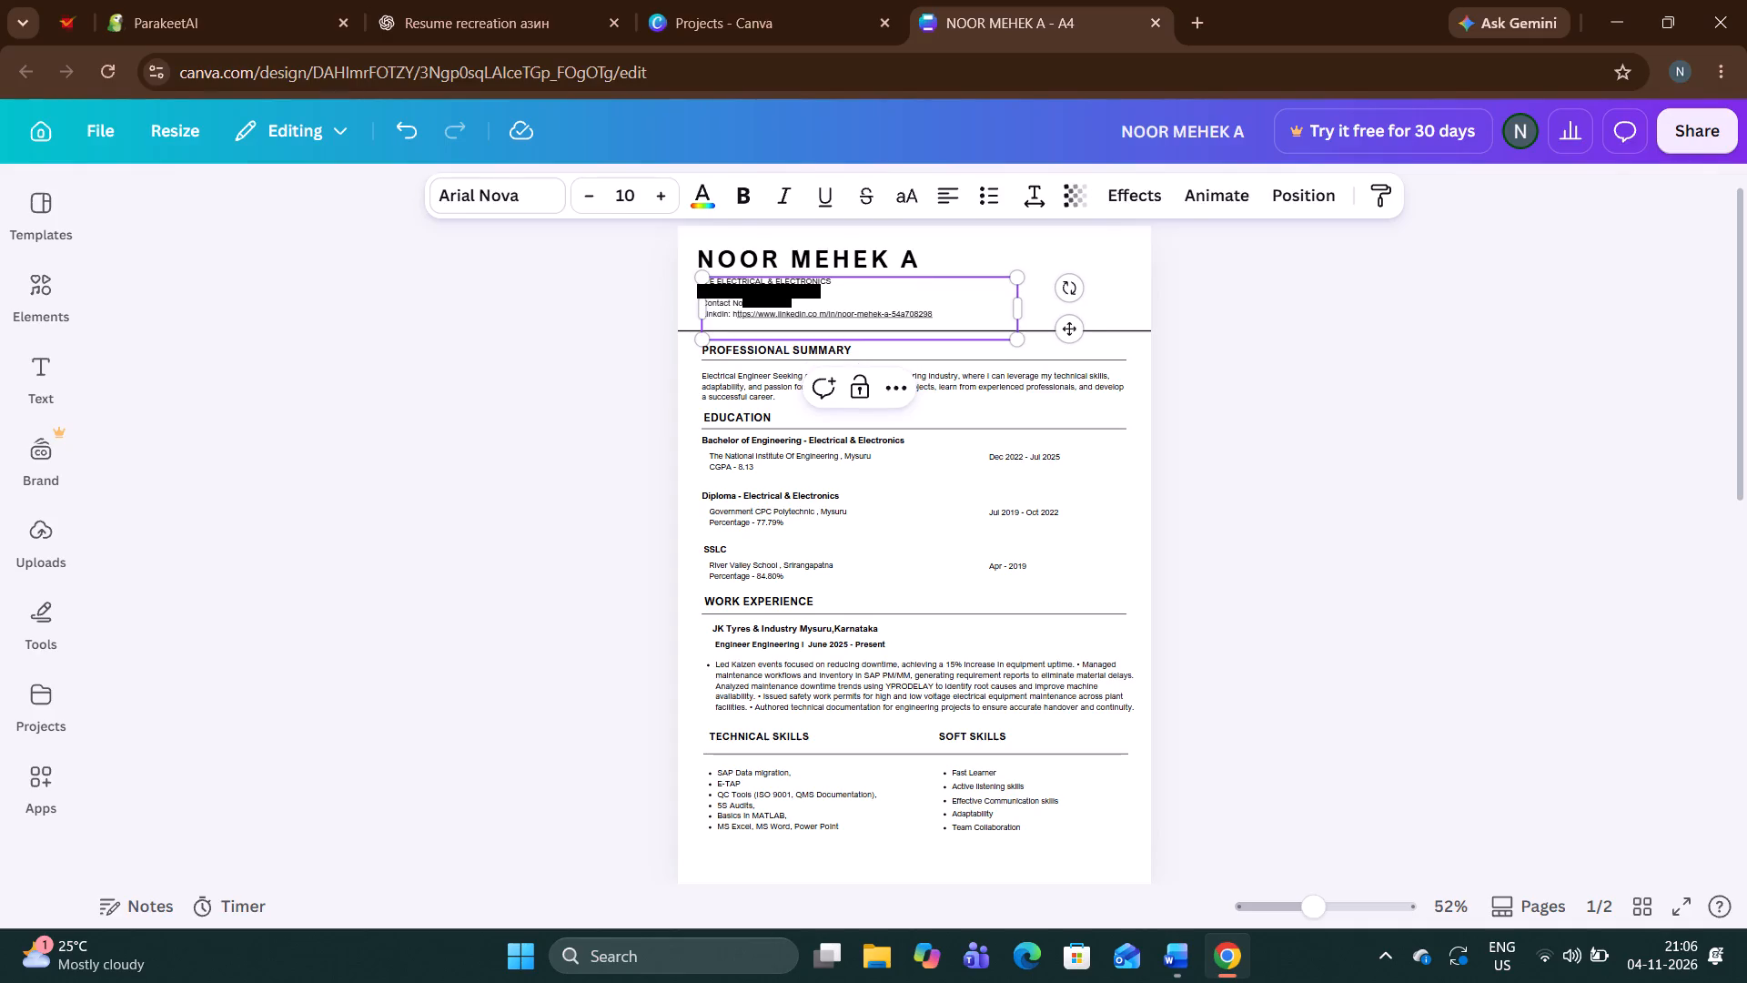
click(609, 360)
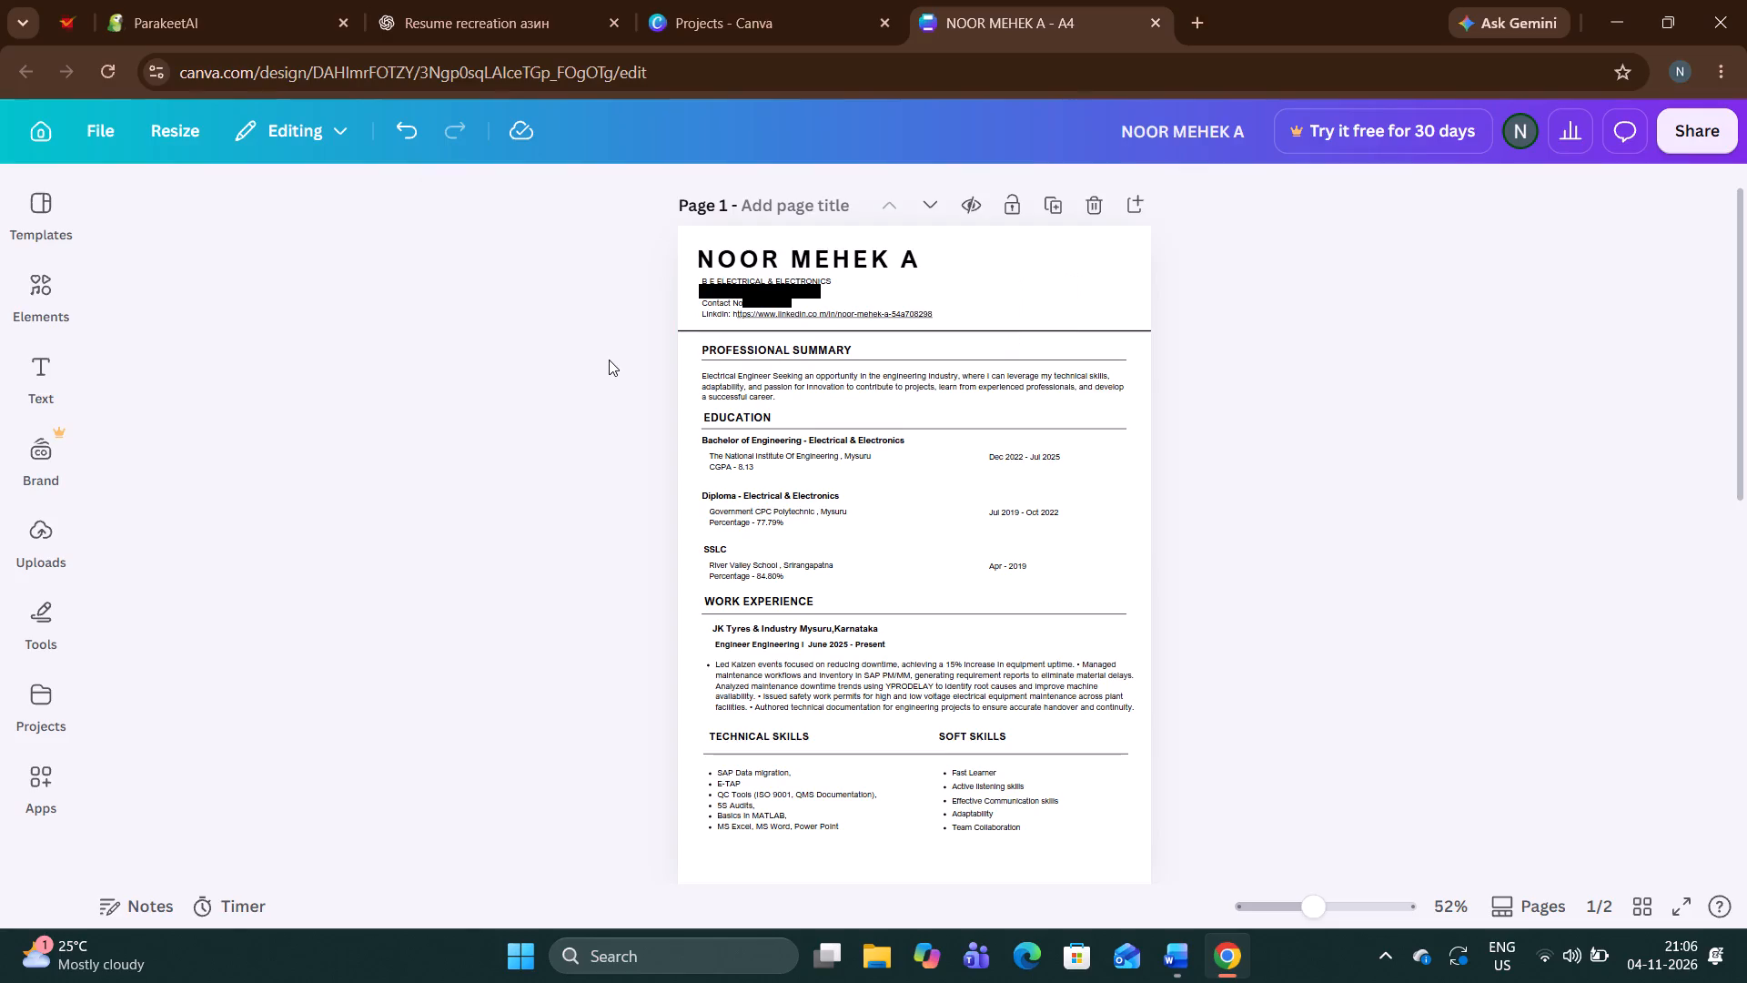
Move the SSLC date slightly down in the Education section, keeping it aligned with the dates above.
click(1006, 566)
click(1056, 621)
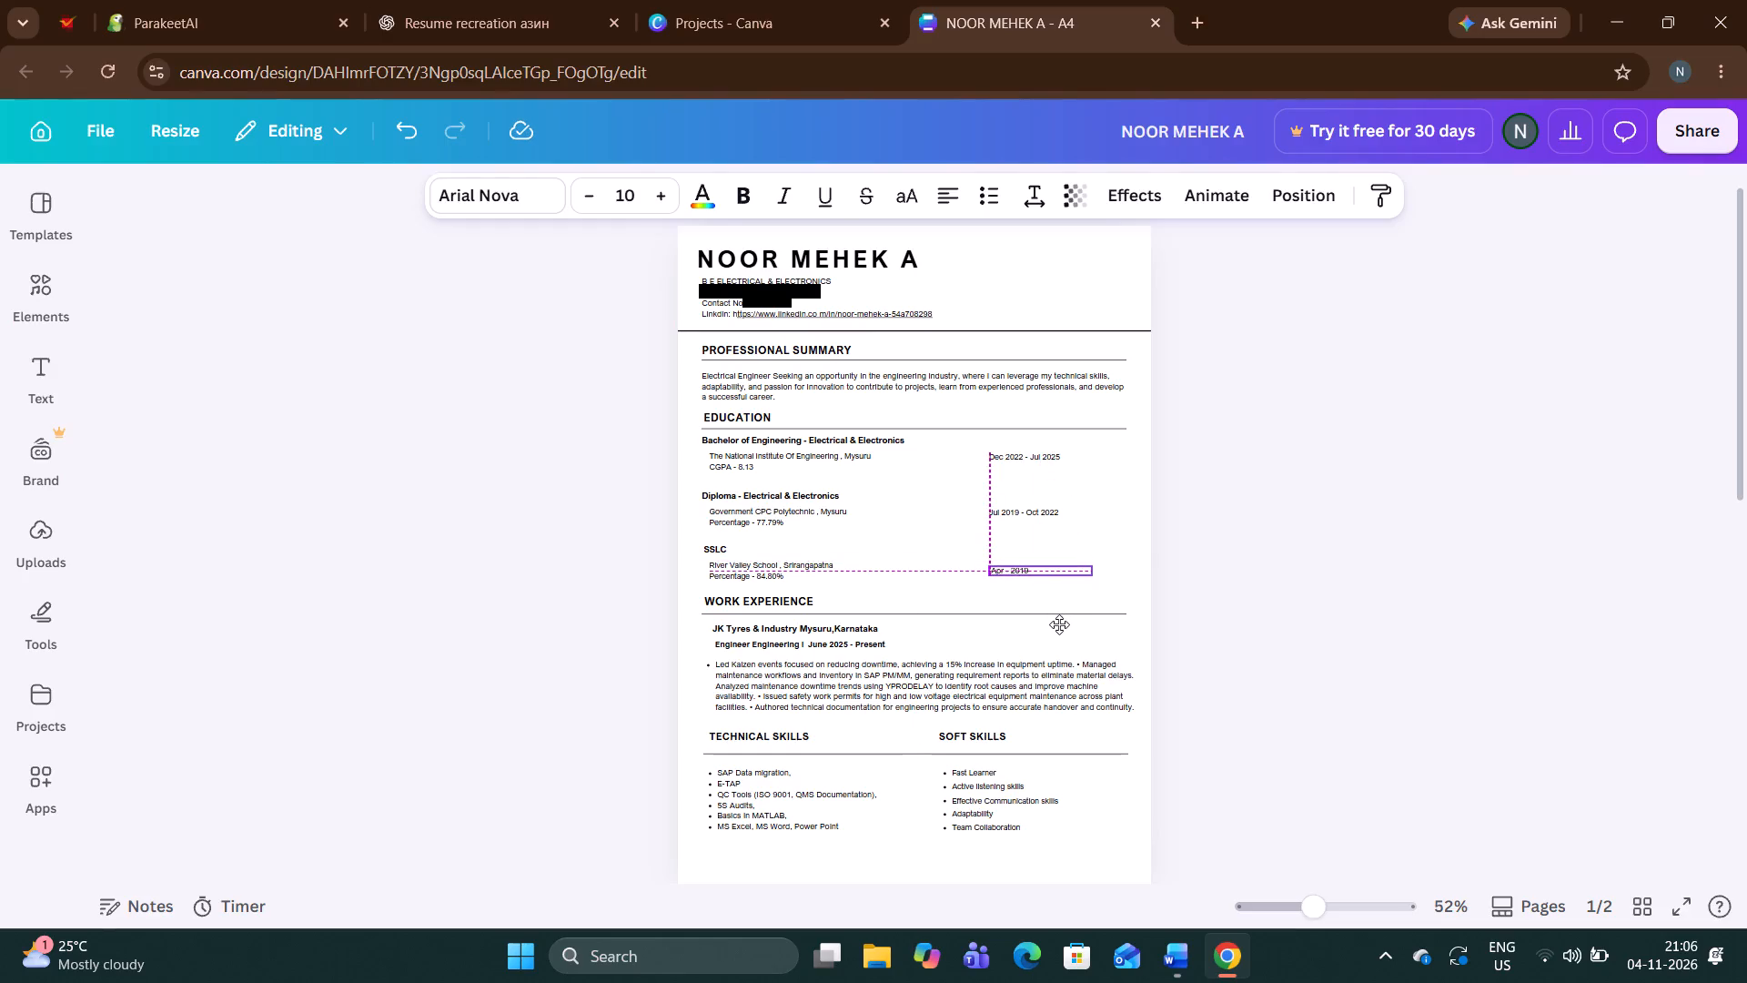
click(1289, 538)
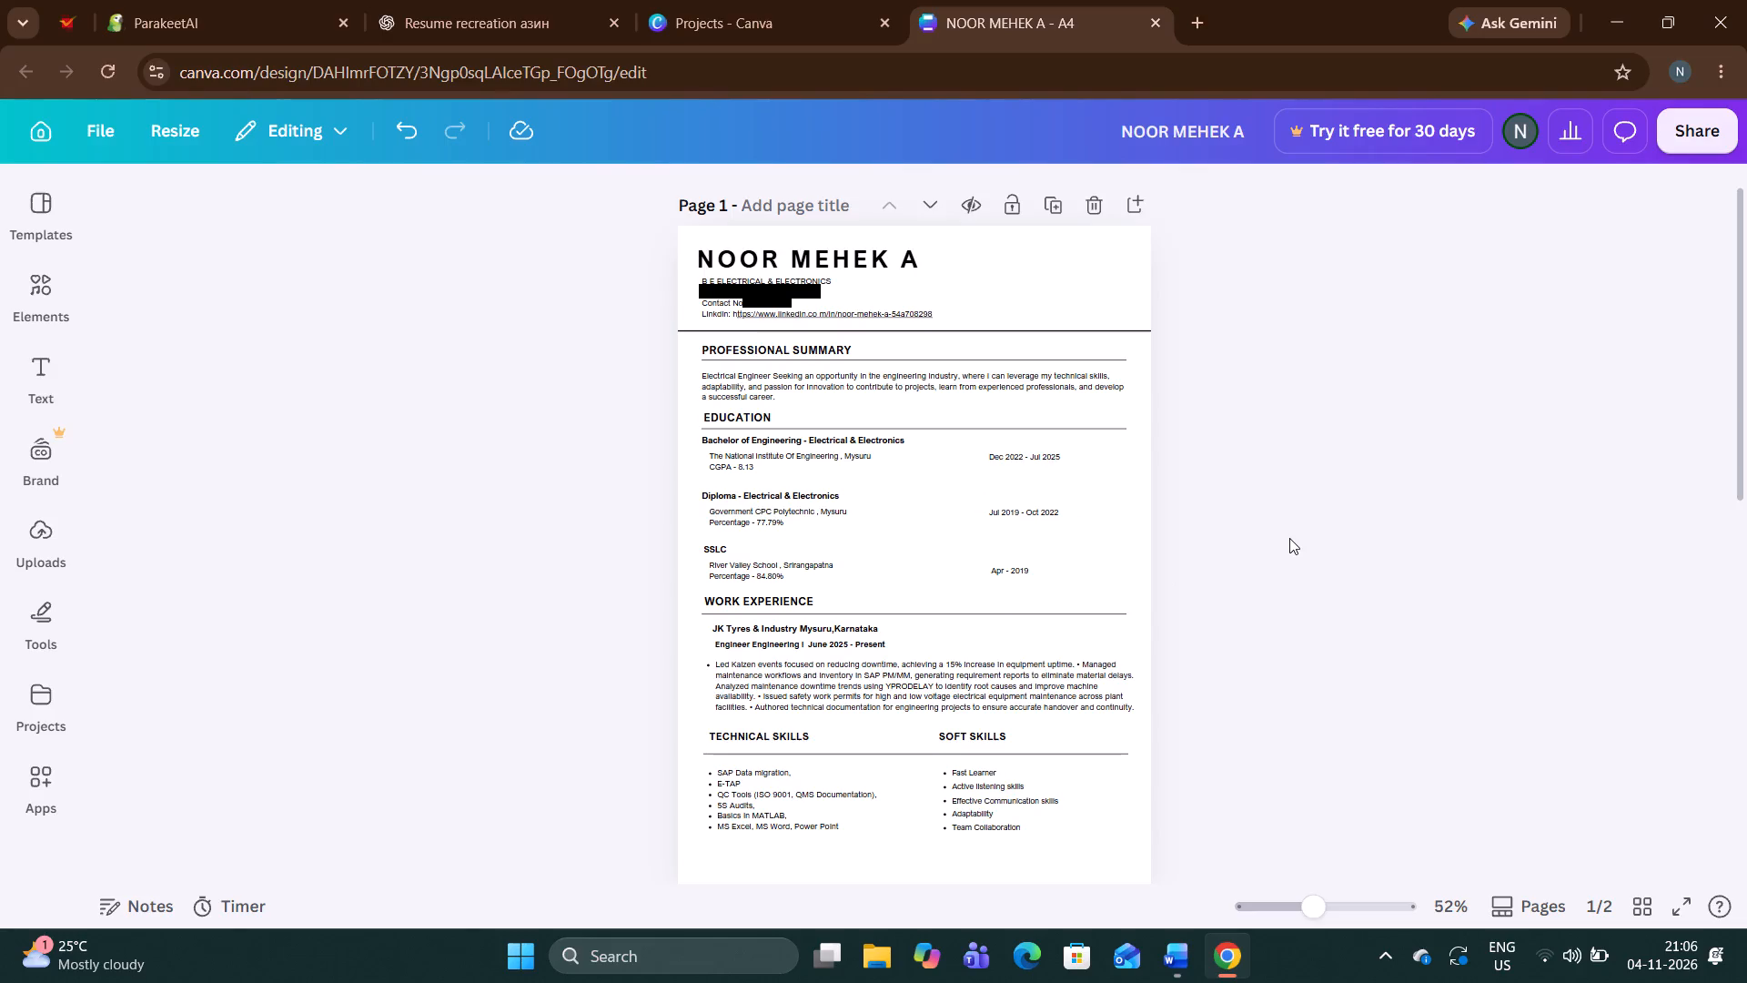
Save the resume design.
key(ctrl+s)
key(ctrl+s)
key(ctrl+s)
key(ctrl+s)
Review both pages of the resume from the header through Personal Details, checking content, spacing and alignment.
scroll(1289, 538, down, 1)
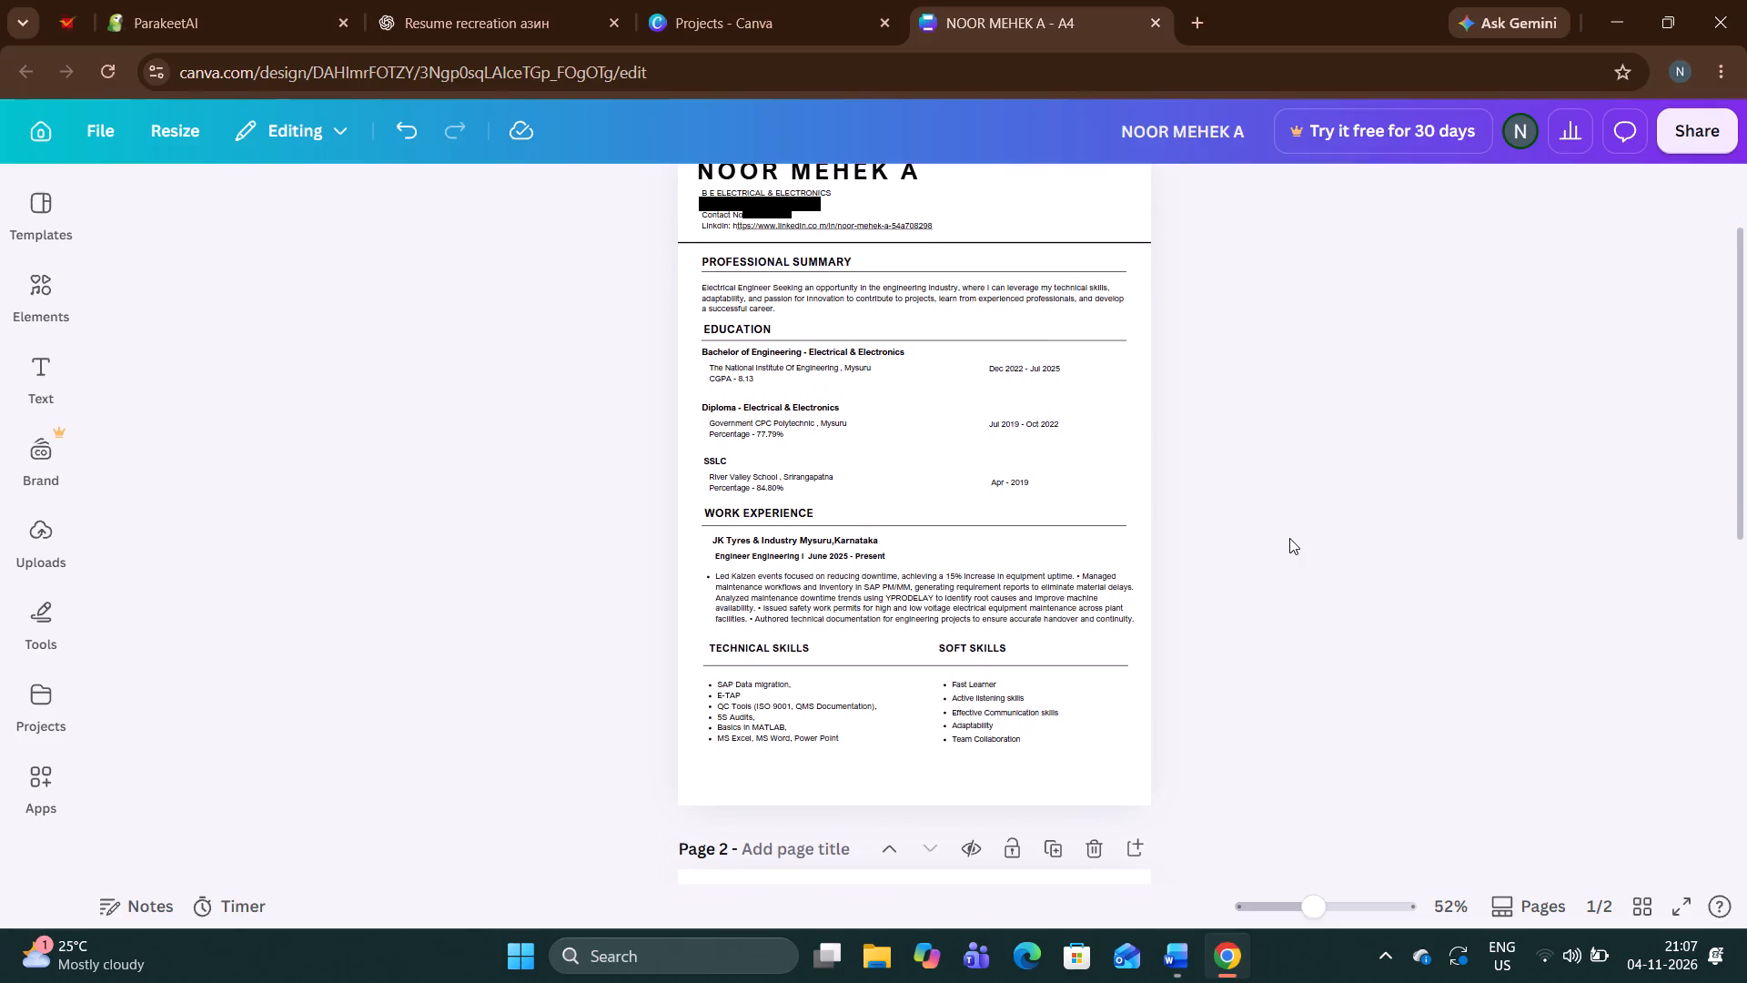
scroll(1289, 538, down, 1)
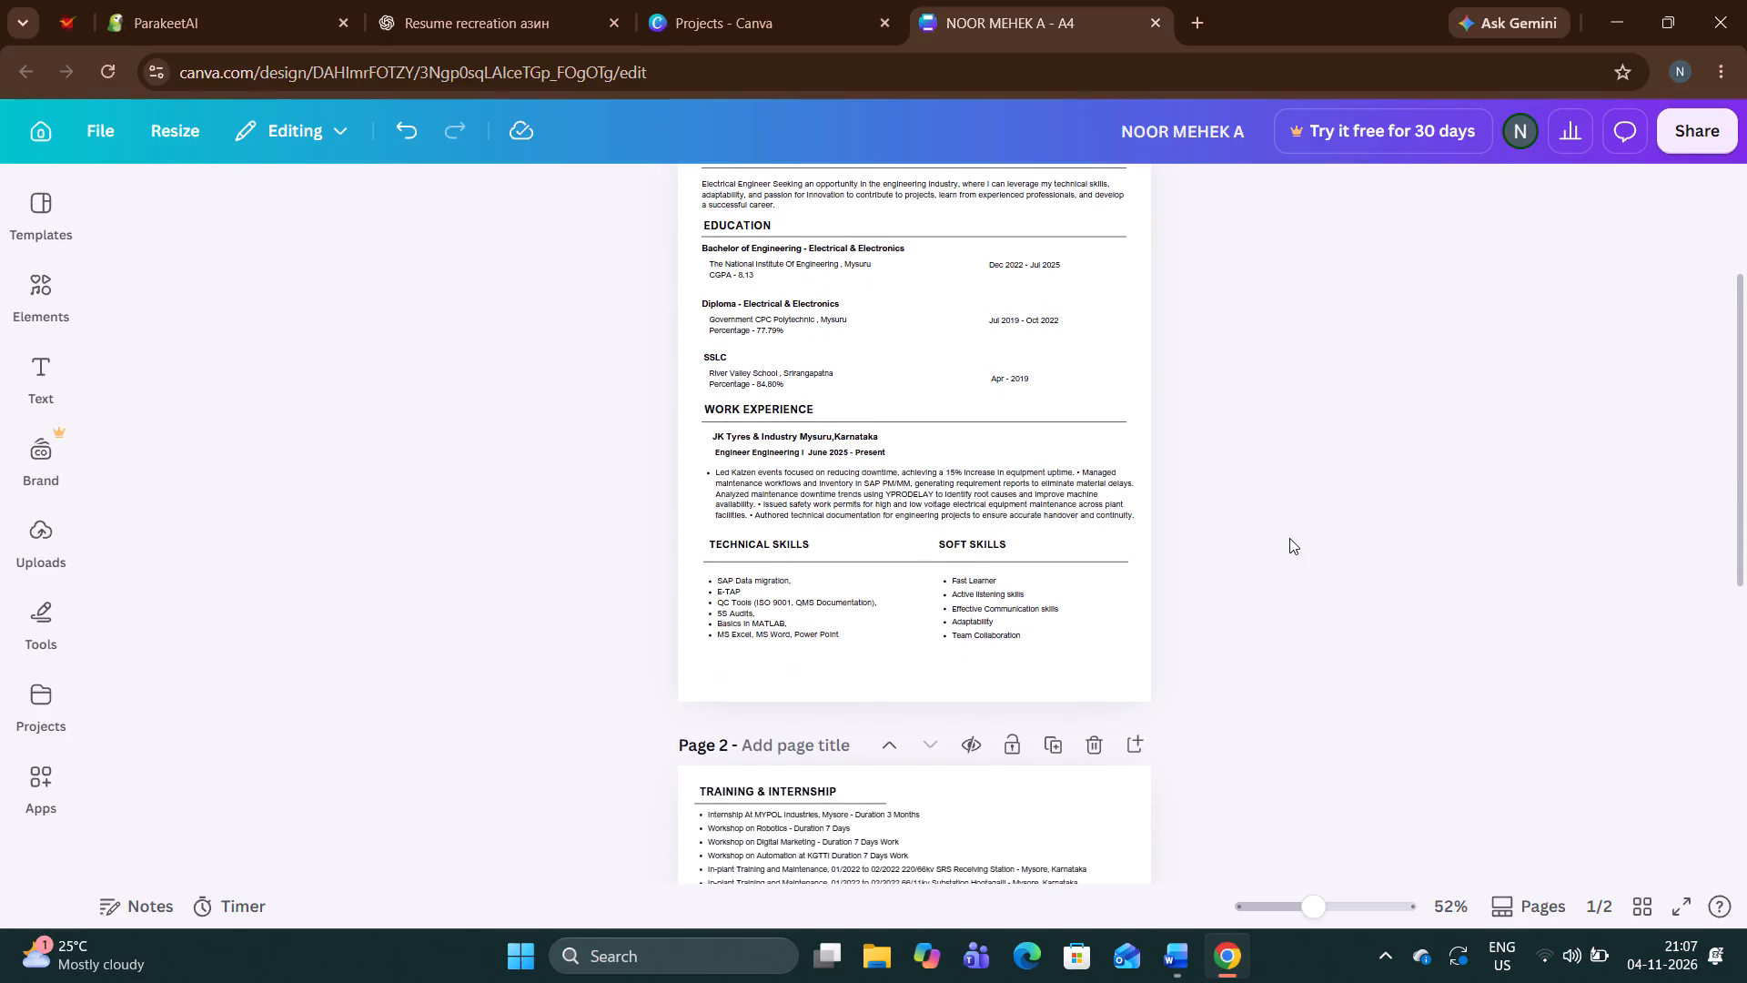
scroll(1289, 538, down, 2)
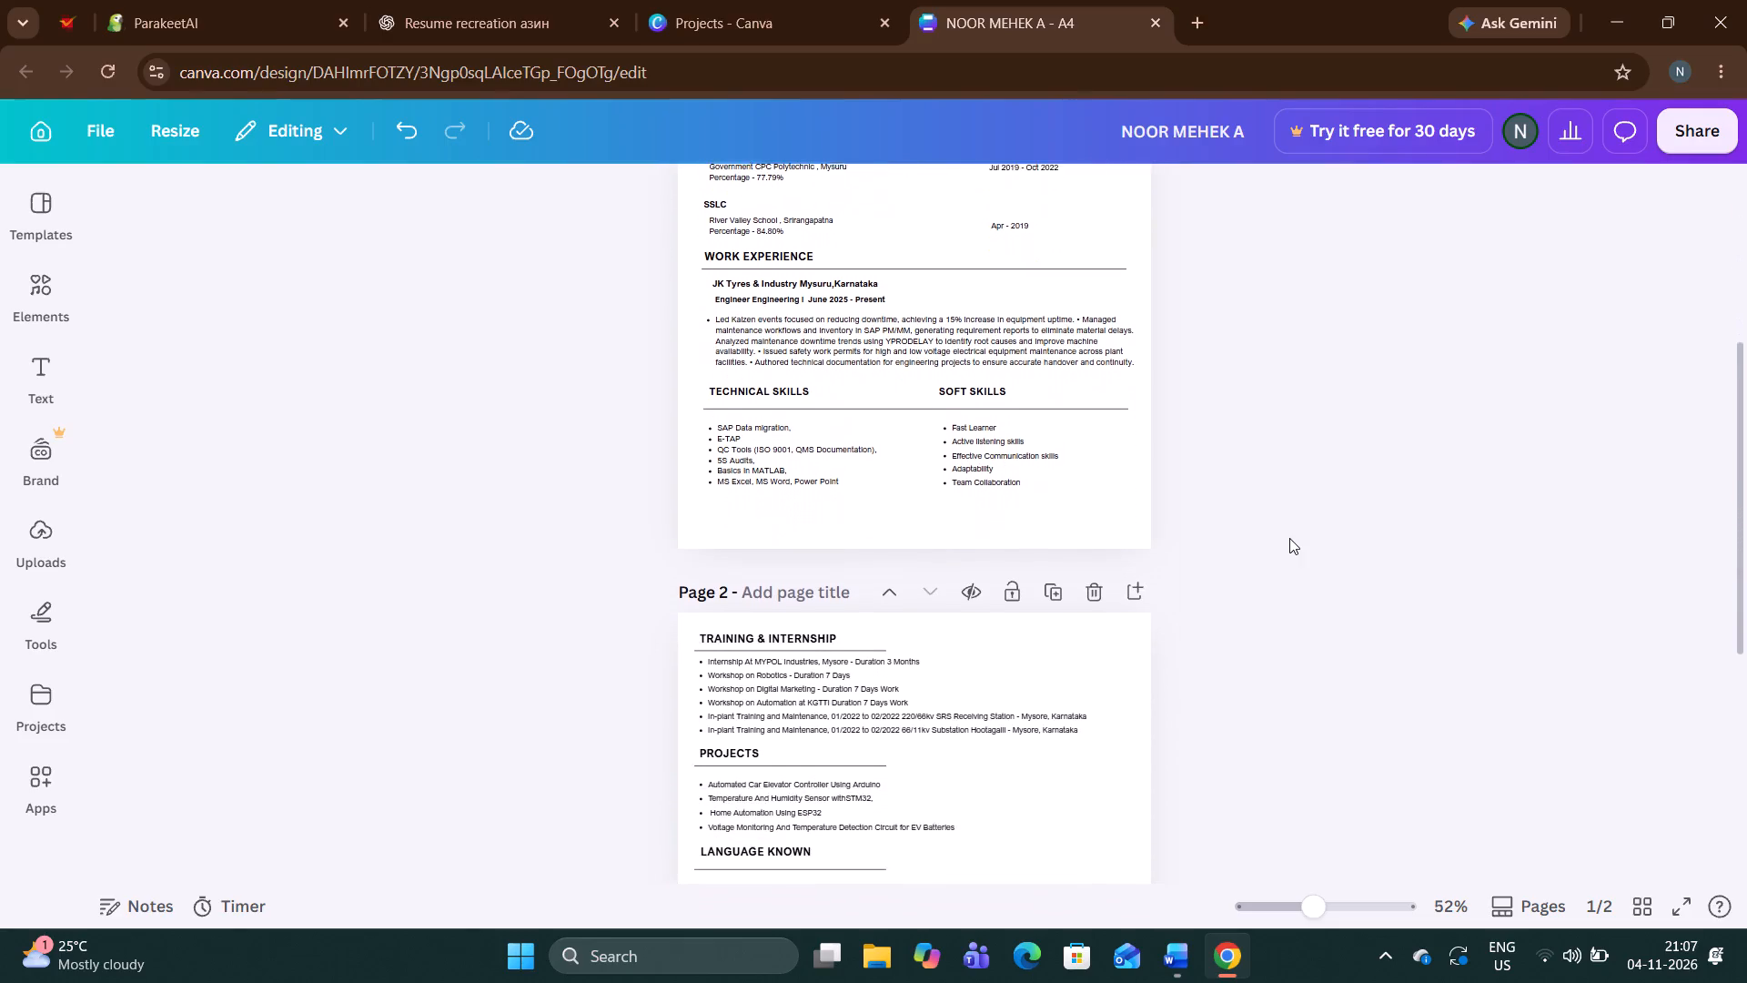
scroll(1289, 538, down, 3)
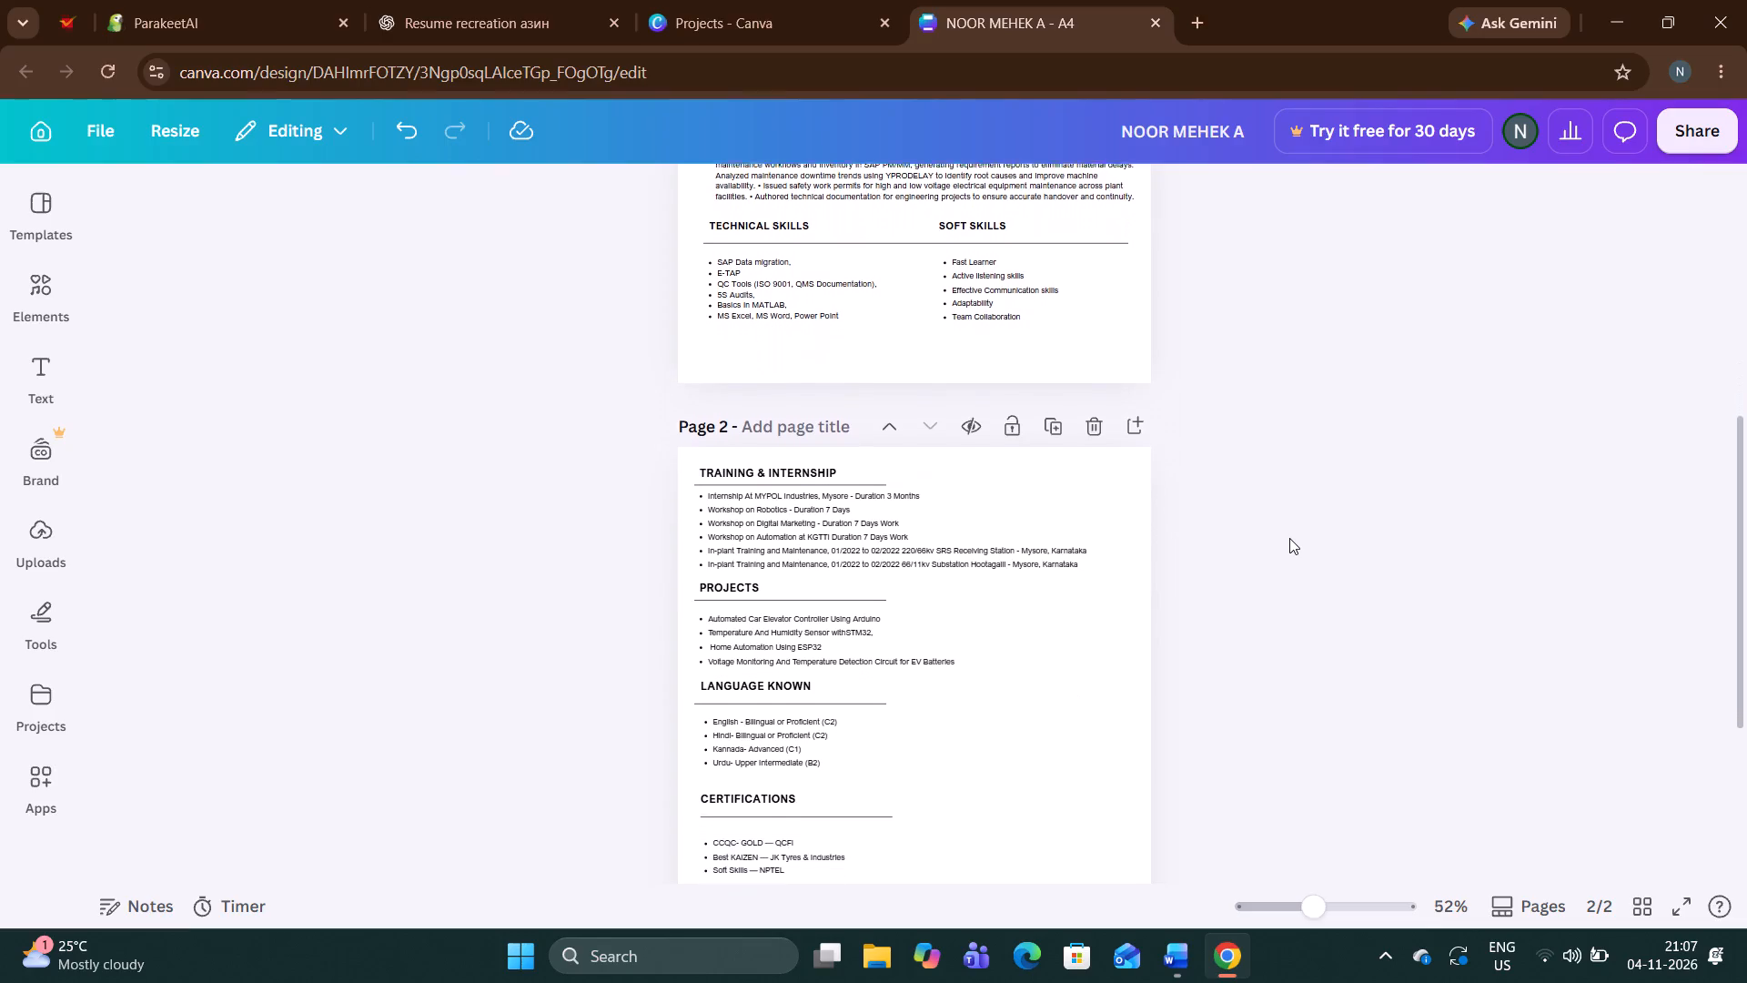
scroll(1289, 538, down, 3)
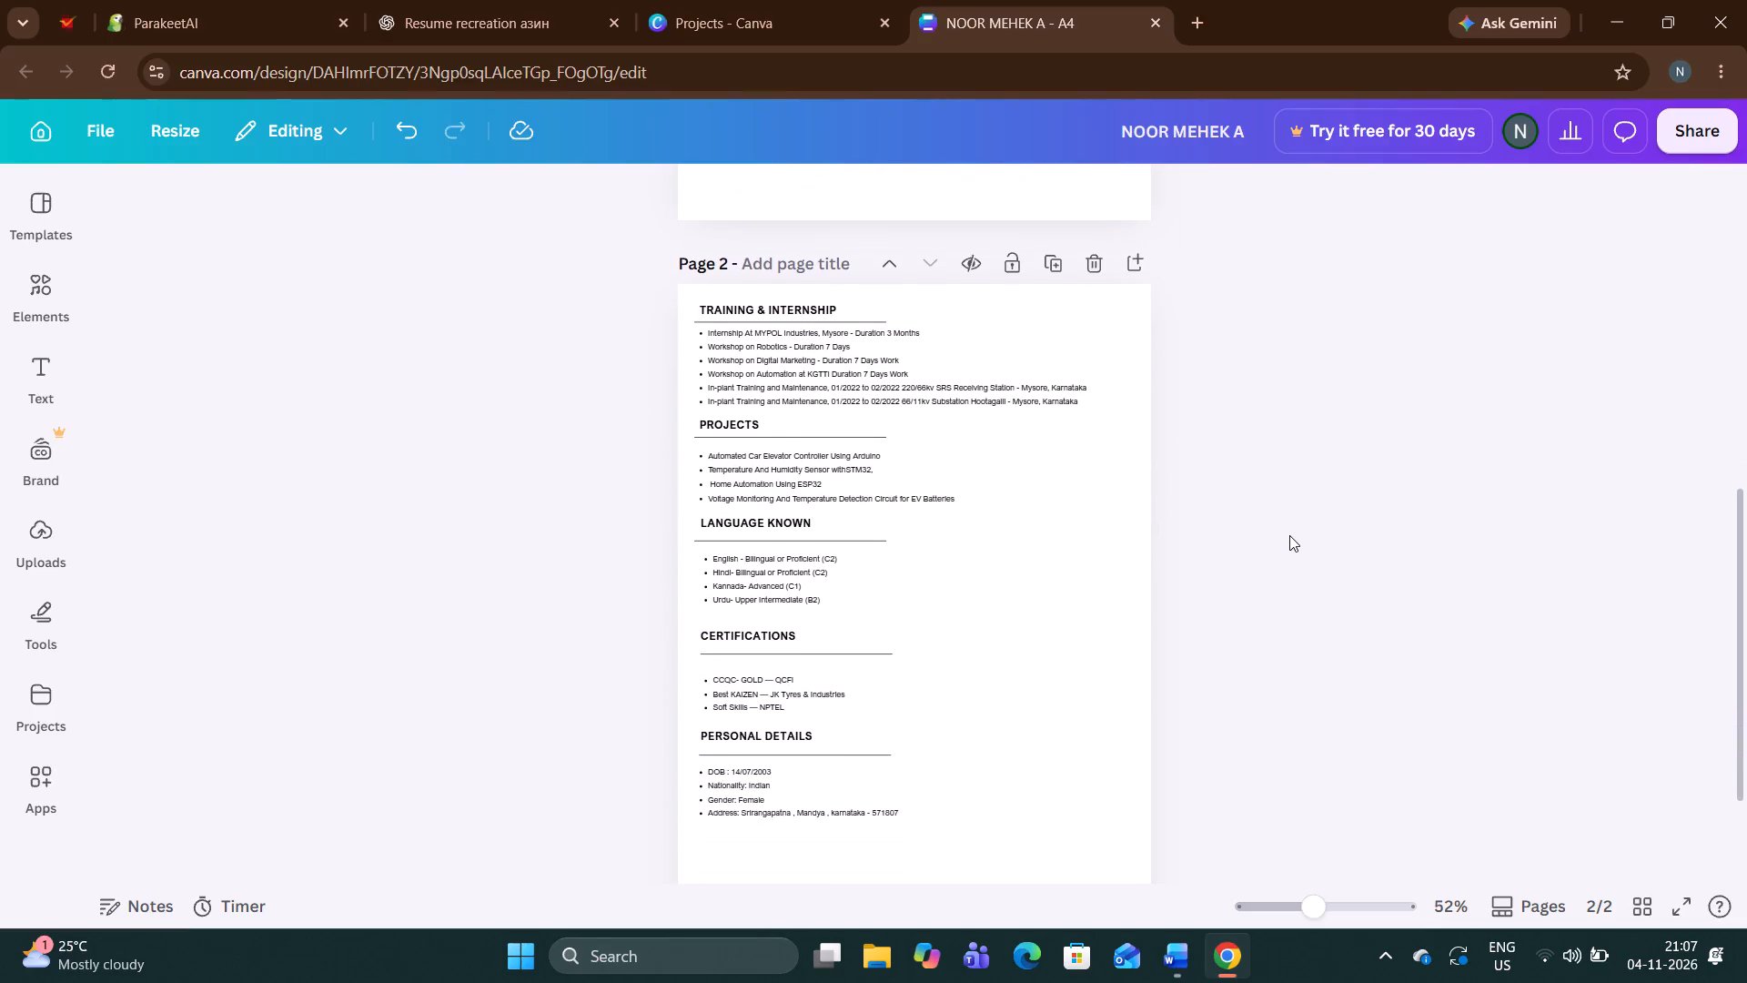
scroll(1289, 535, down, 2)
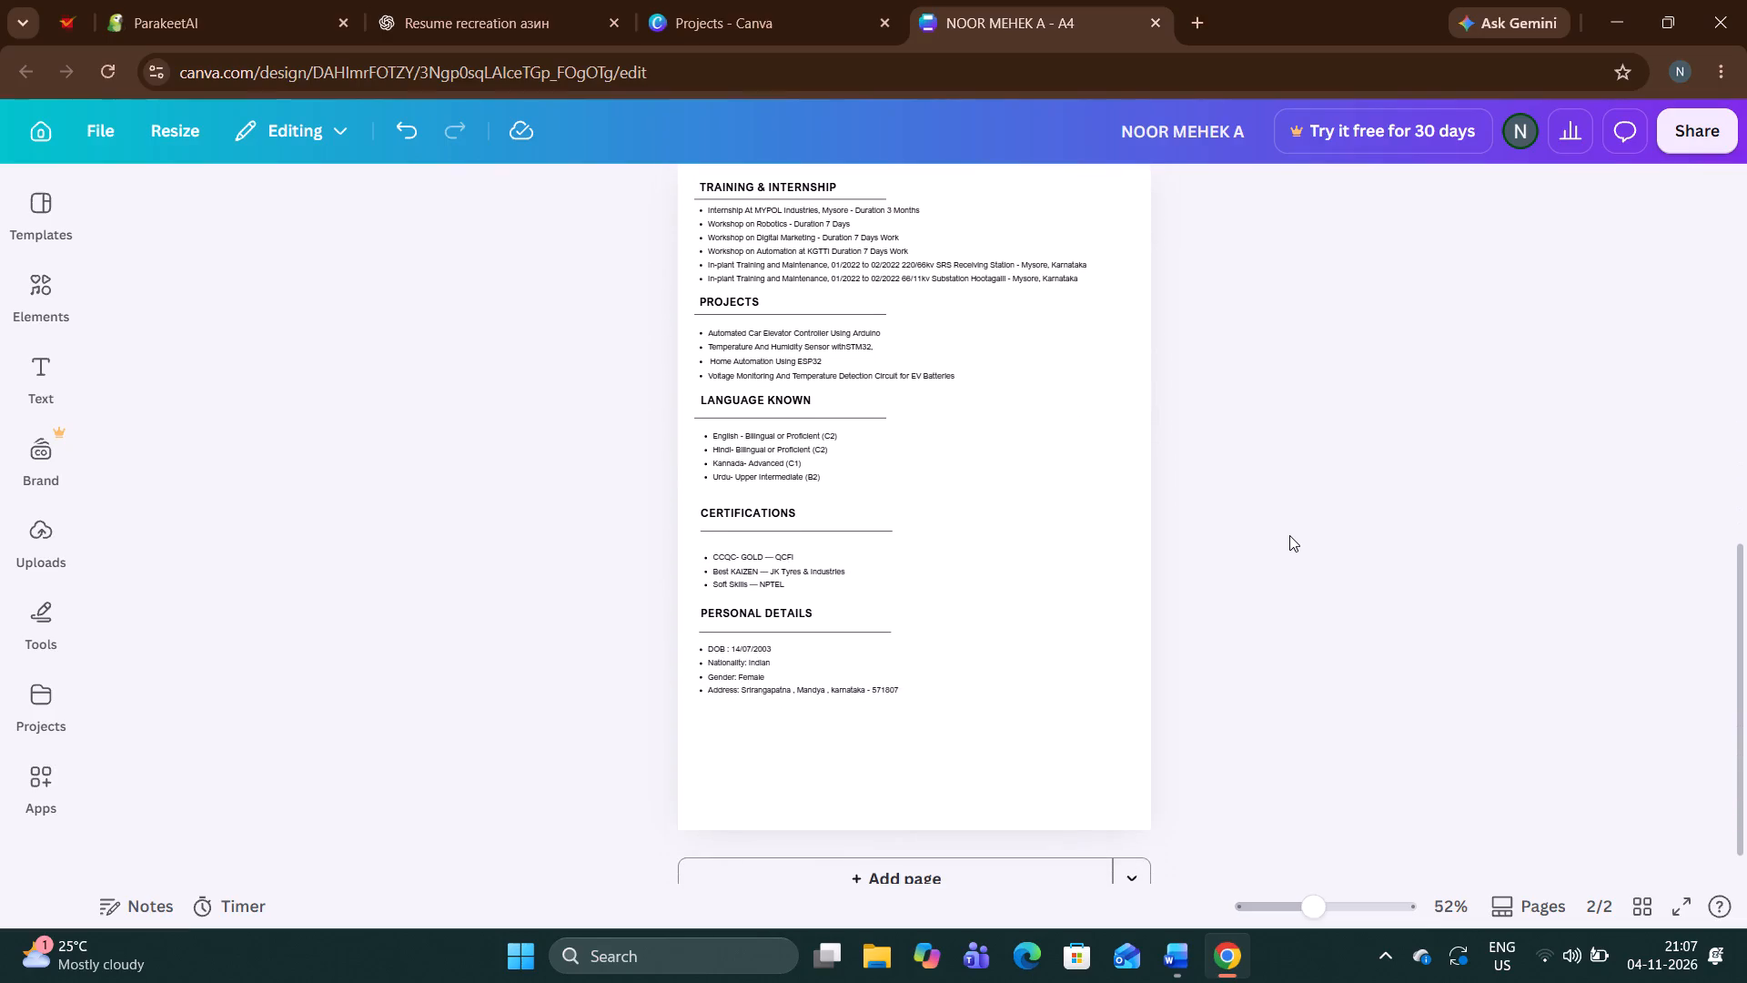
scroll(1289, 535, down, 2)
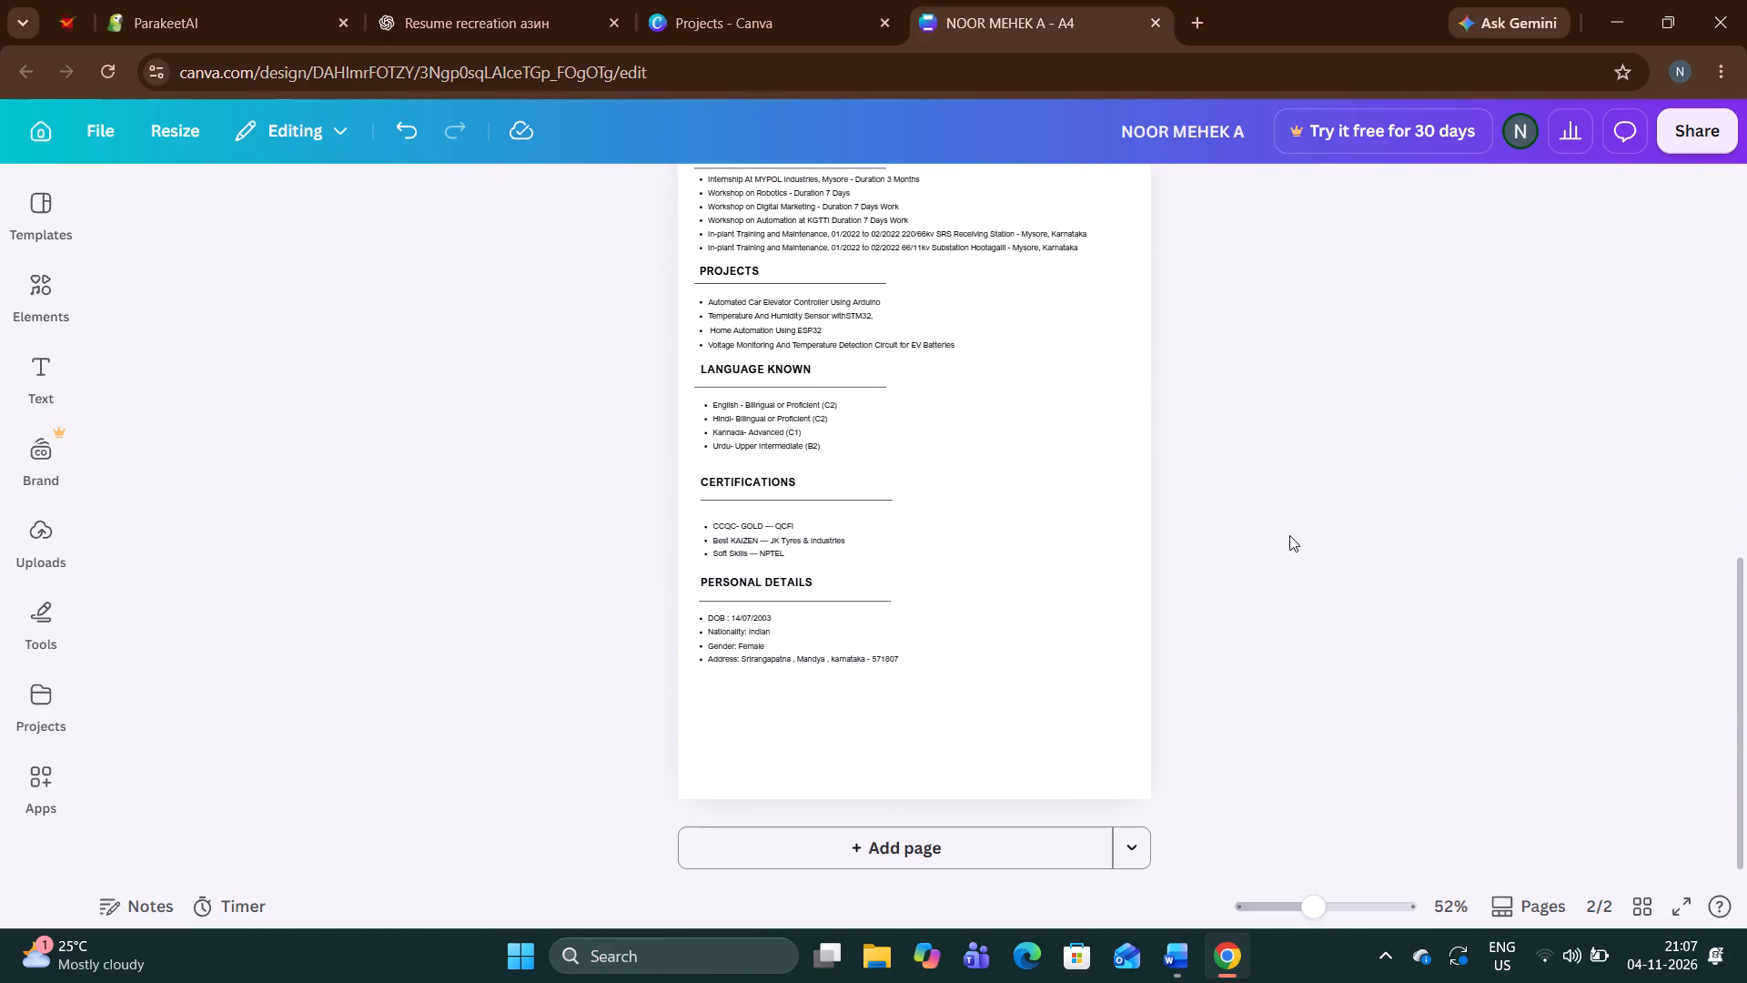
scroll(1289, 535, up, 6)
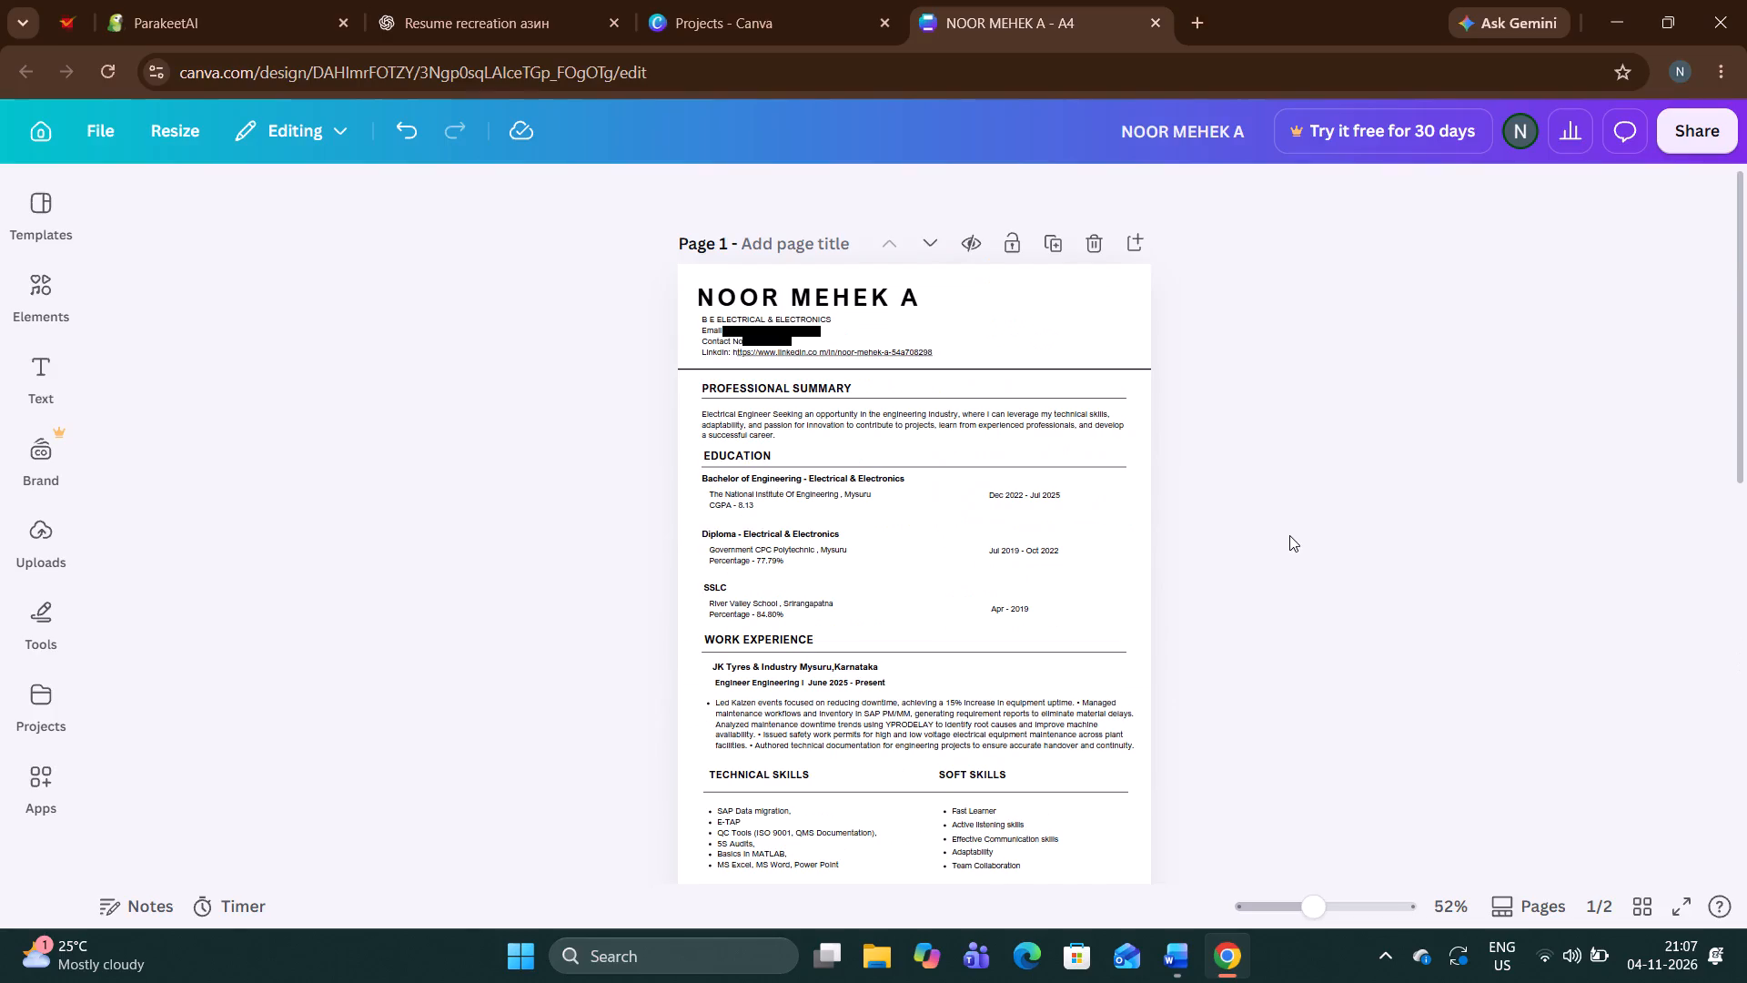
scroll(1289, 535, down, 3)
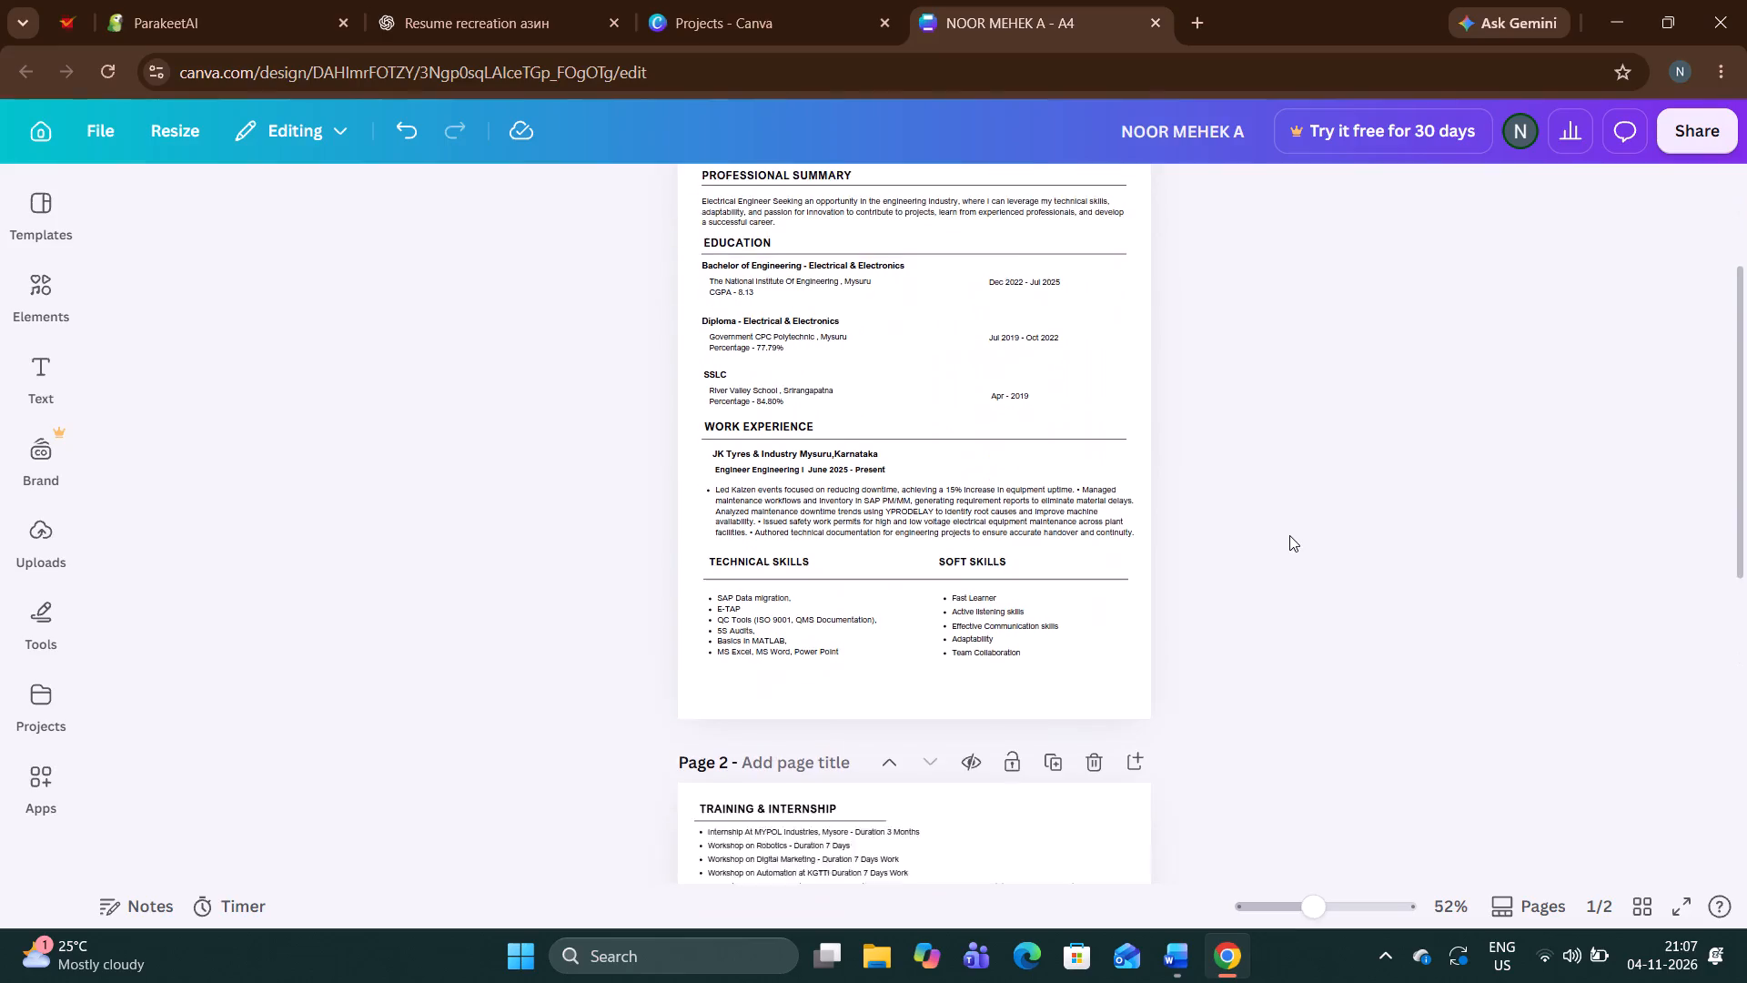
scroll(1289, 535, down, 2)
right_click(1289, 535)
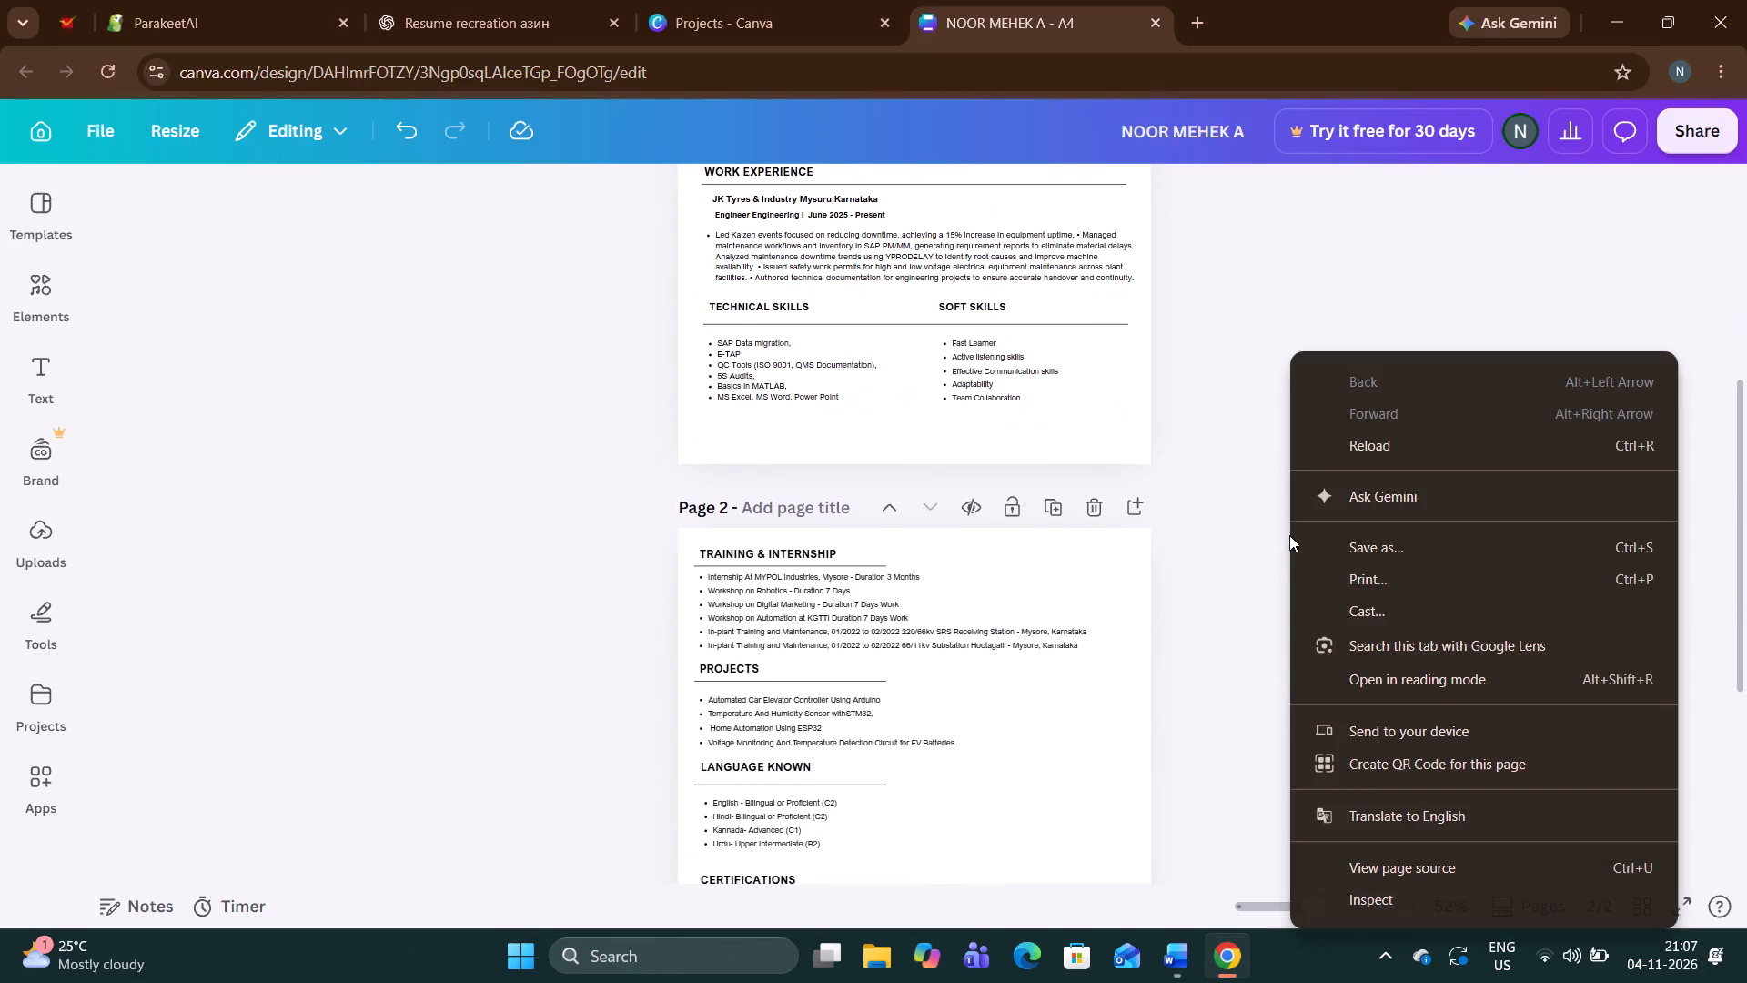
click(1216, 409)
scroll(1216, 409, down, 2)
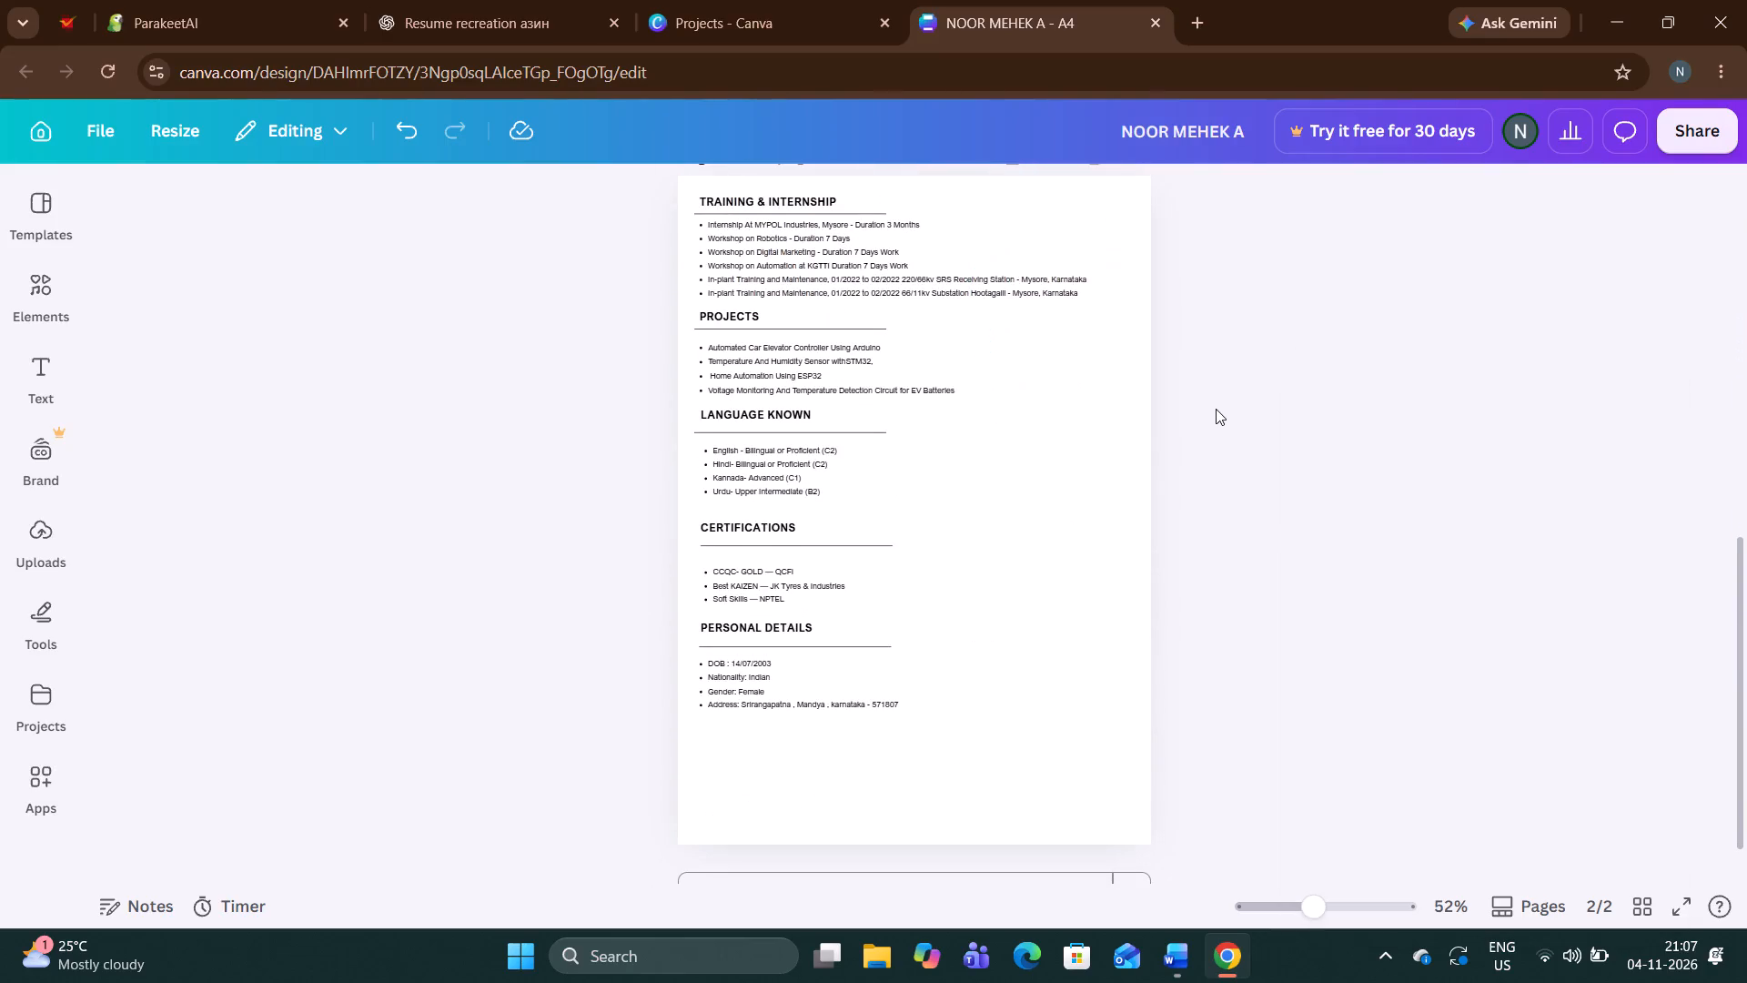
scroll(1216, 409, down, 1)
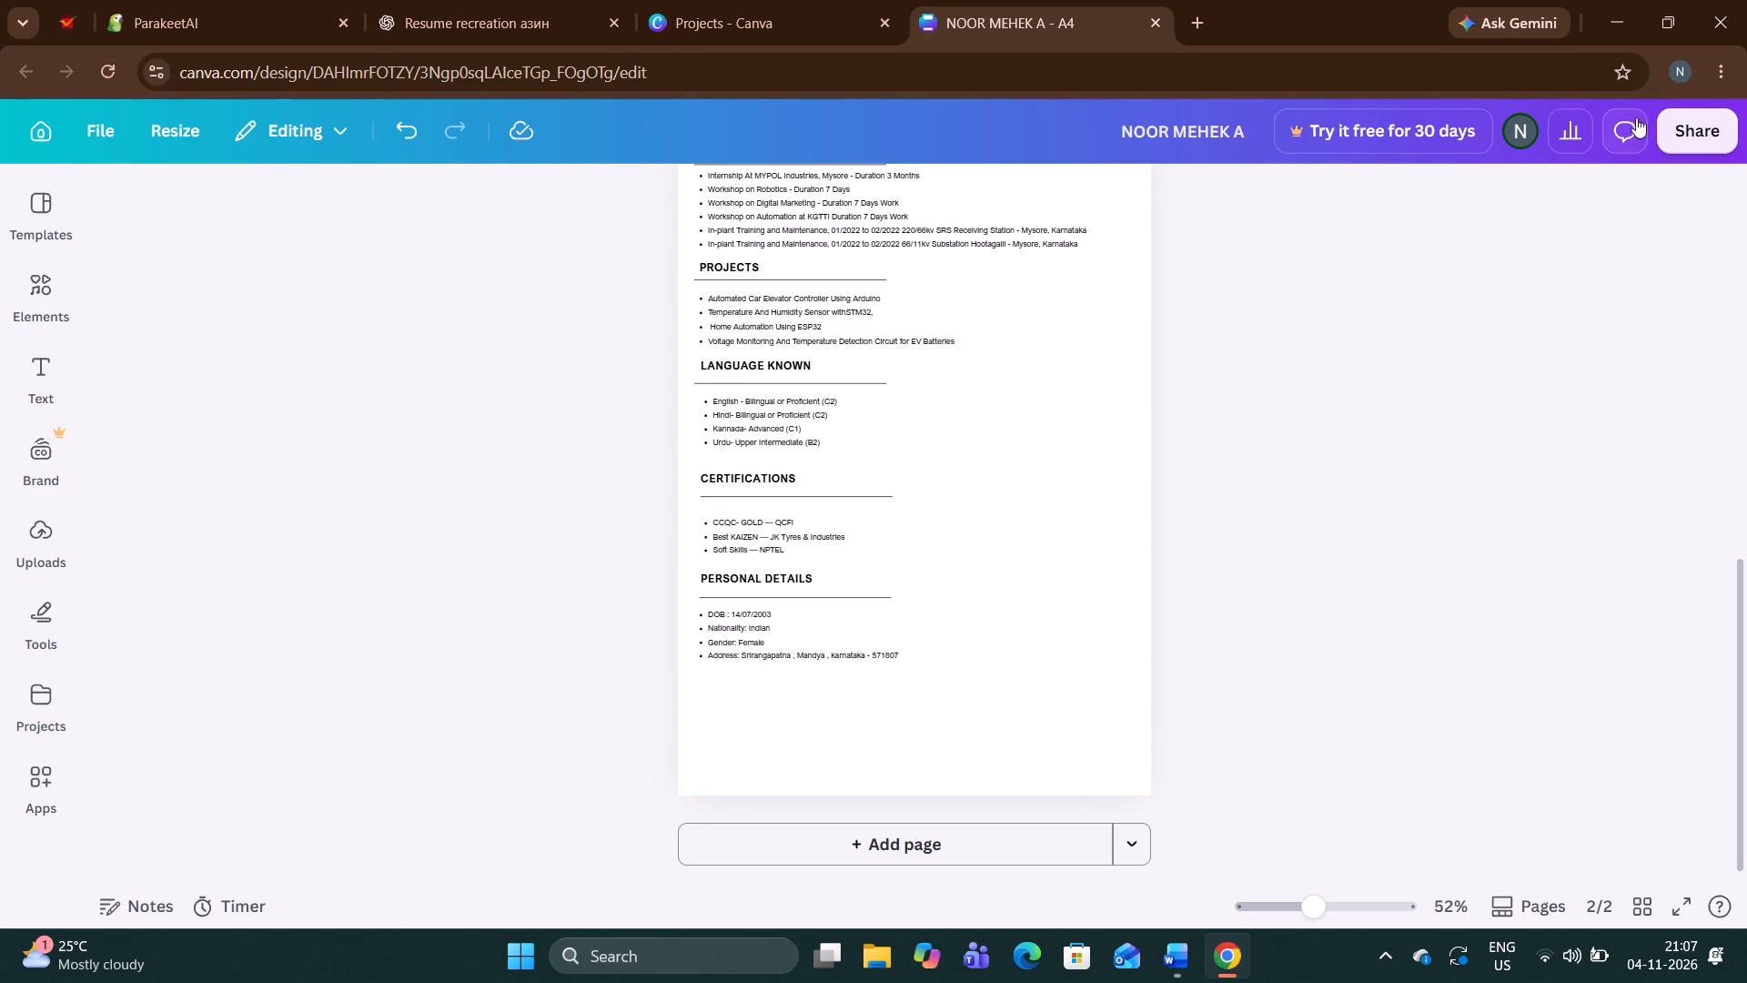
Download all pages of the resume as a PDF with the Digital preset.
click(1707, 123)
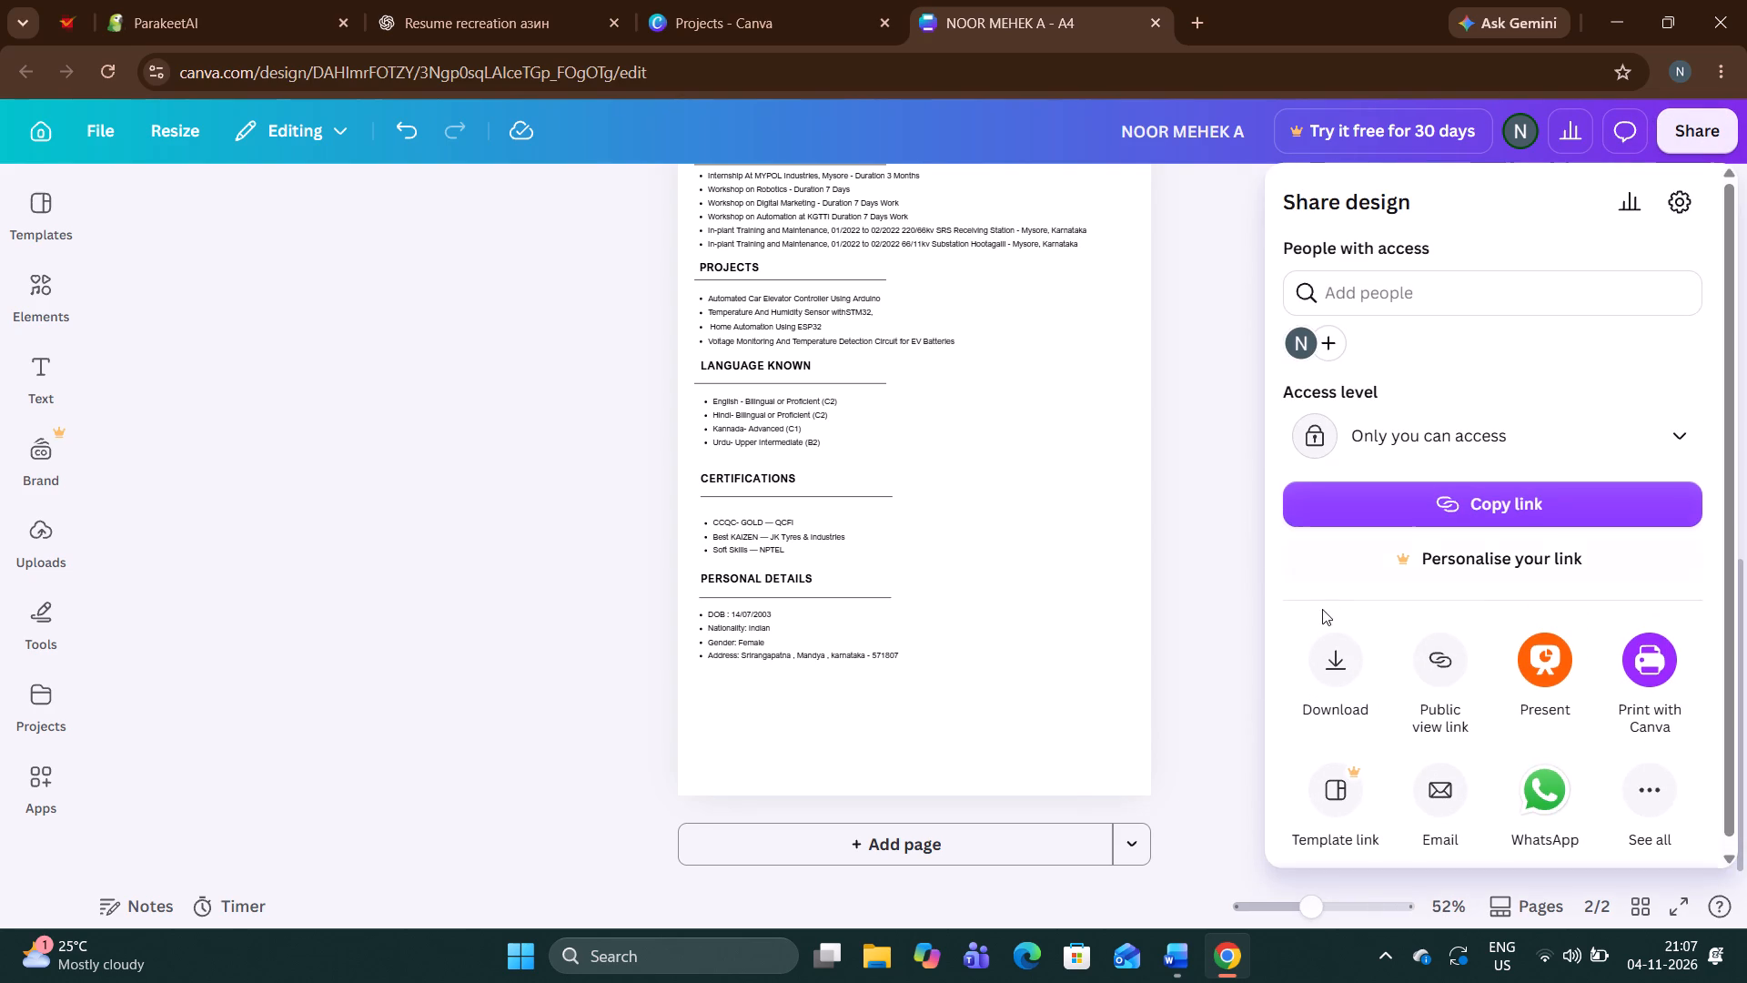
click(1310, 656)
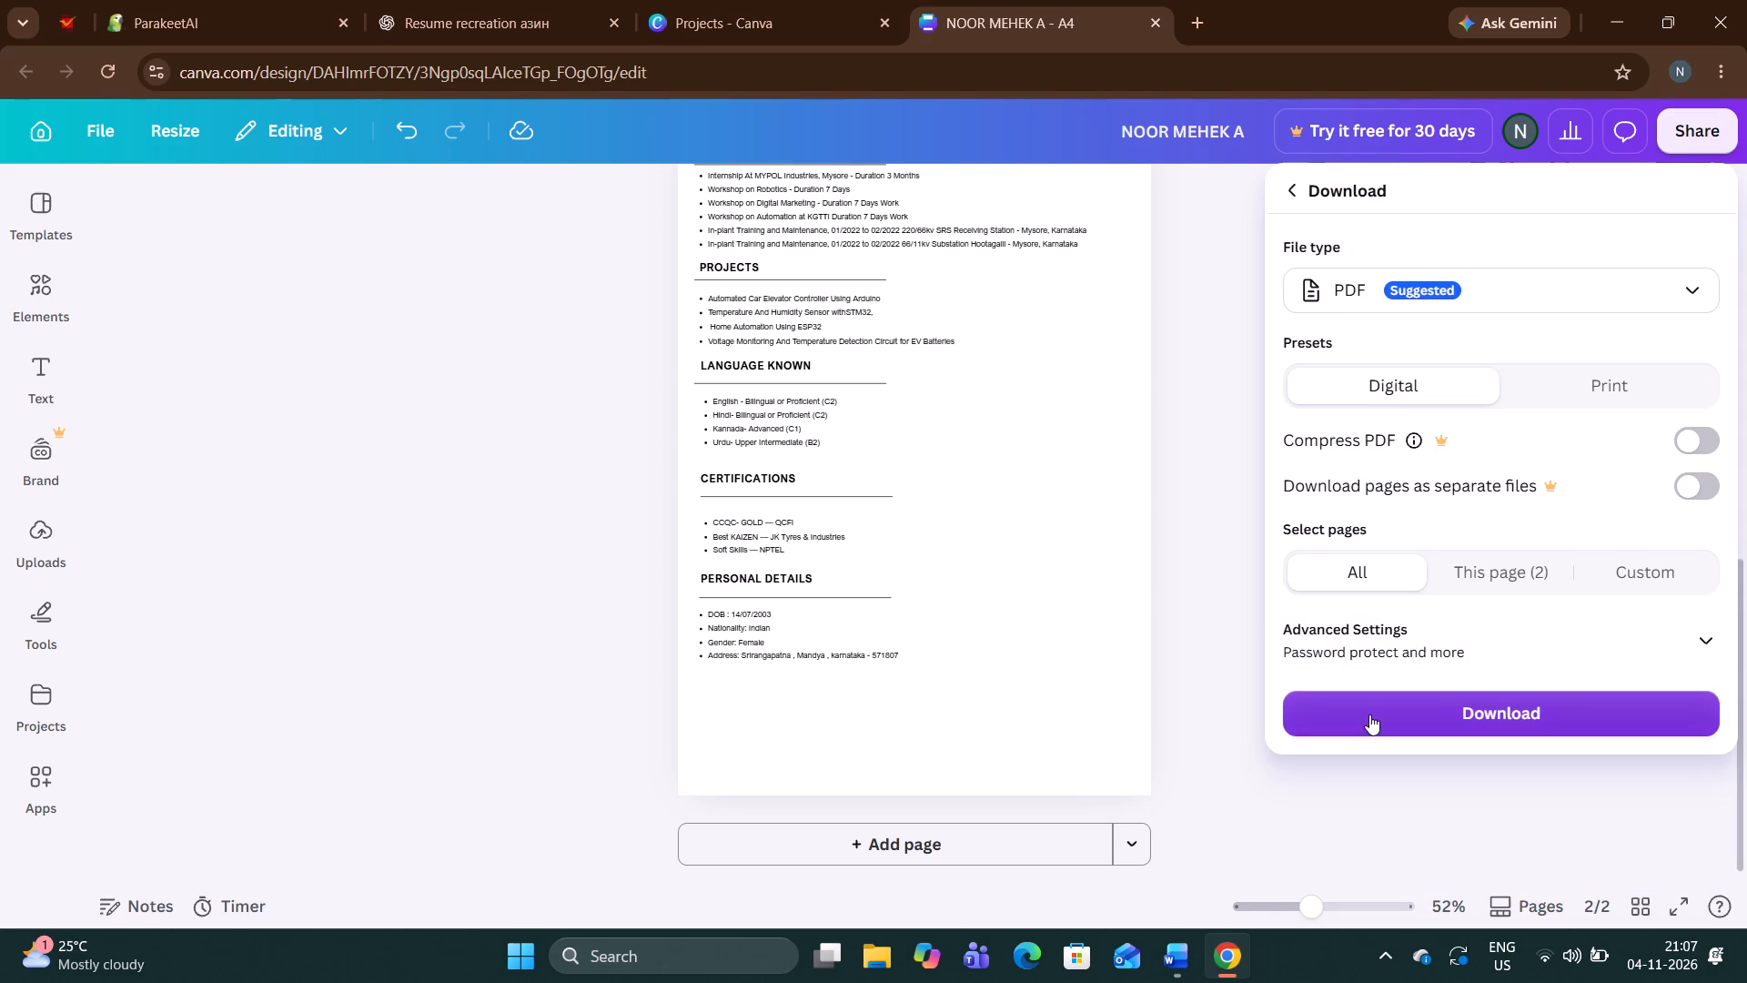
click(1369, 714)
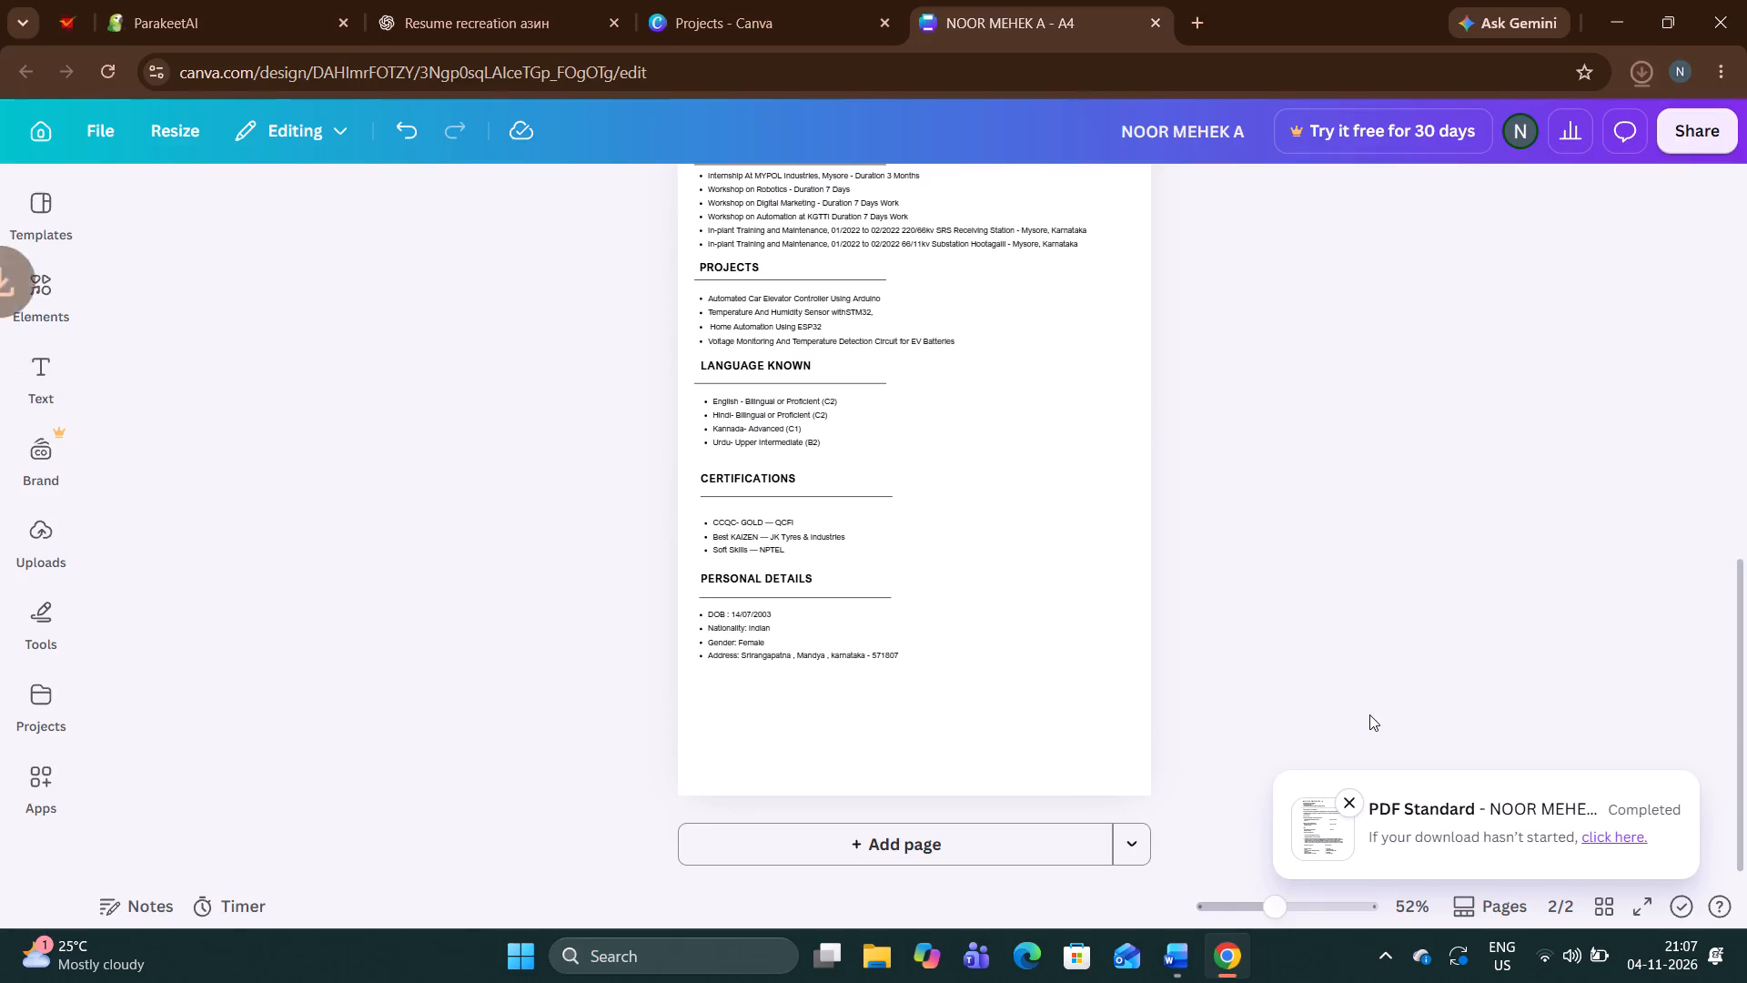
scroll(995, 385, up, 3)
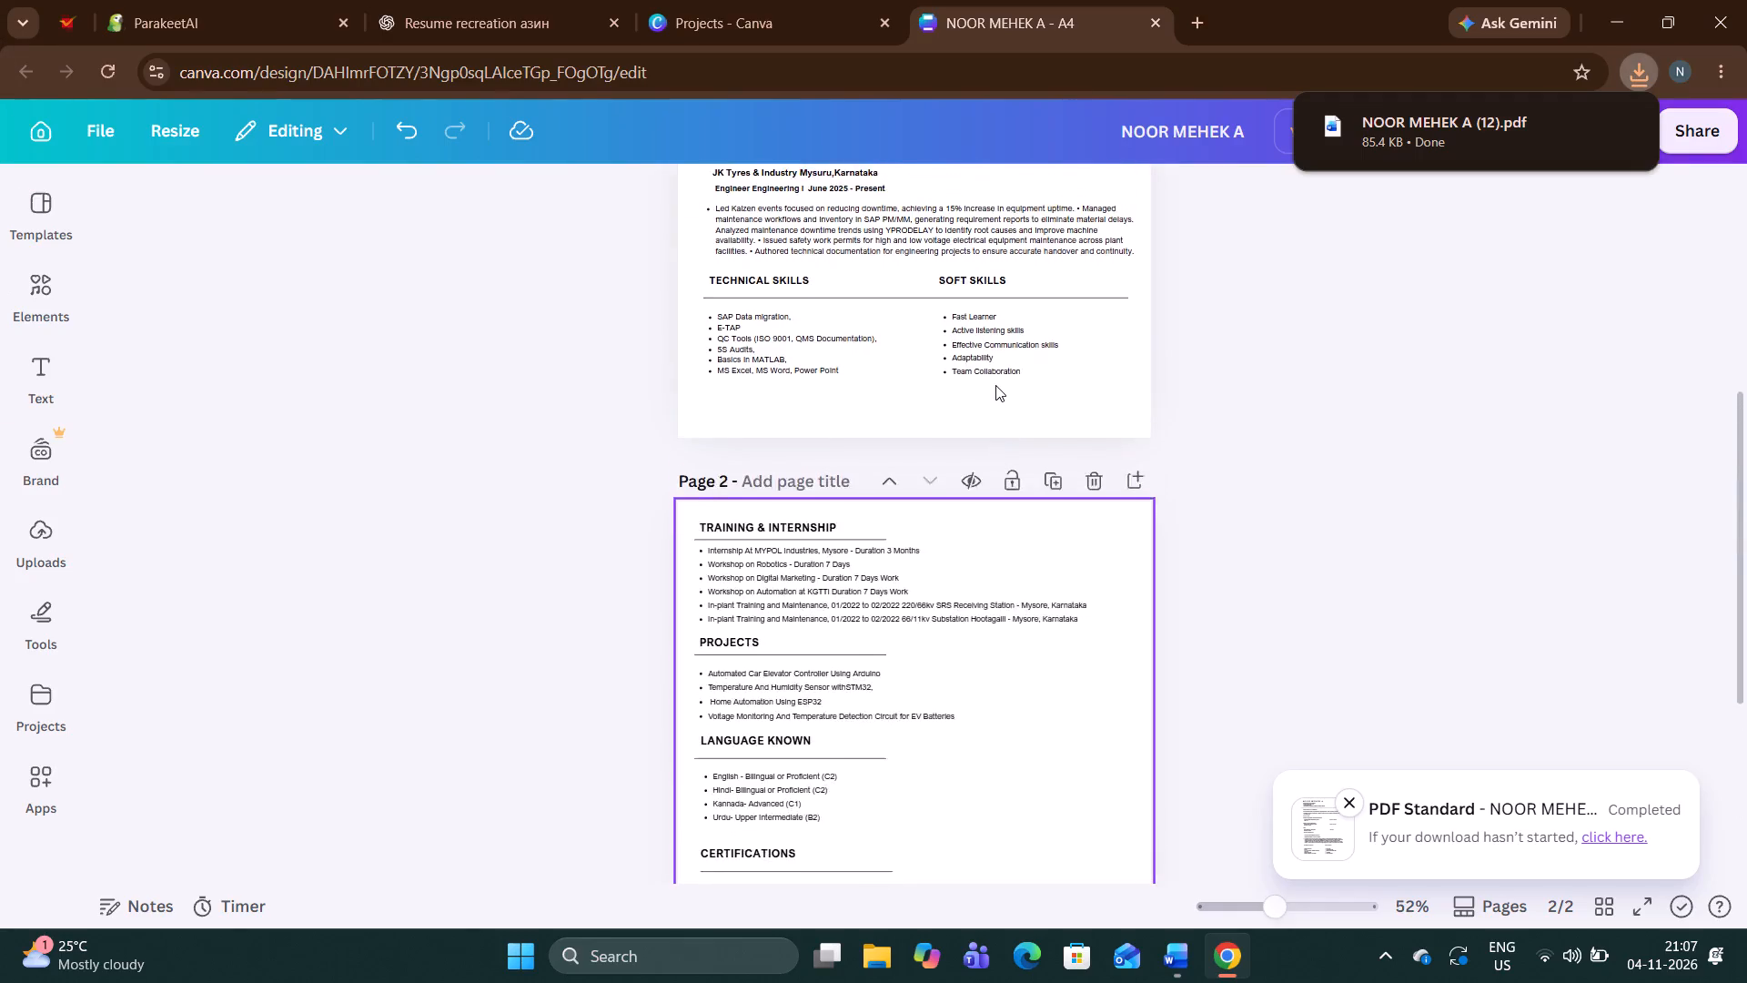
scroll(995, 385, up, 3)
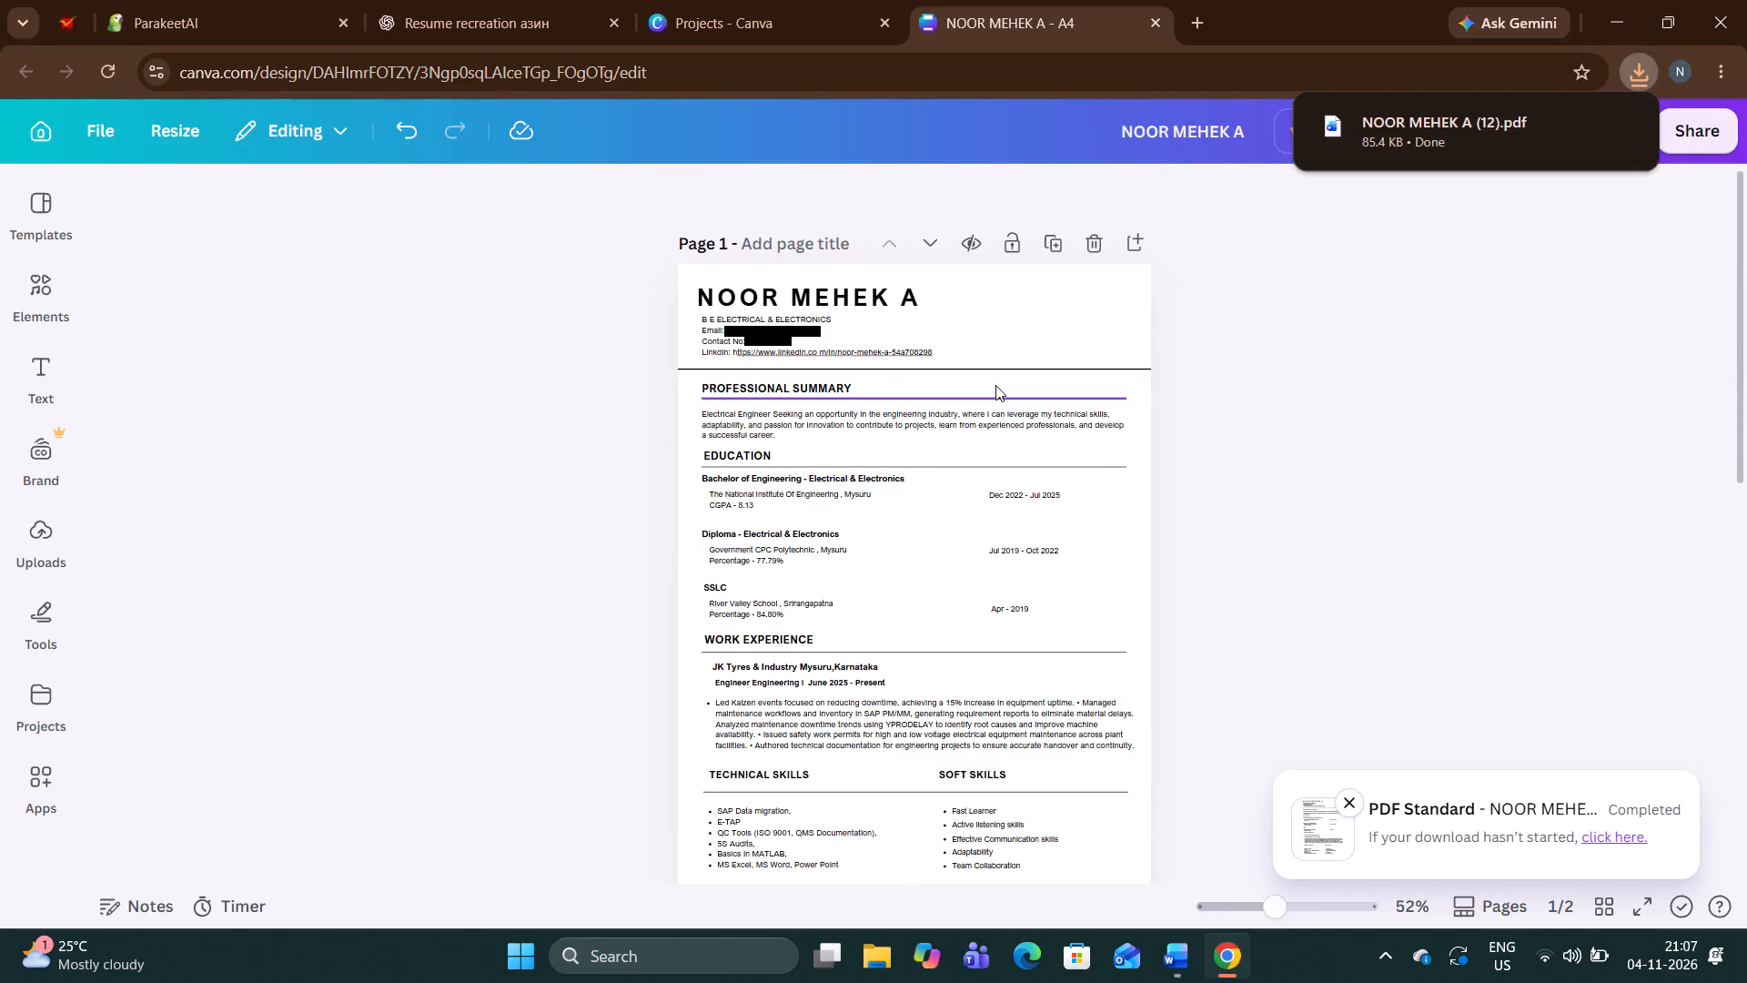
Open a new browser tab.
click(1203, 11)
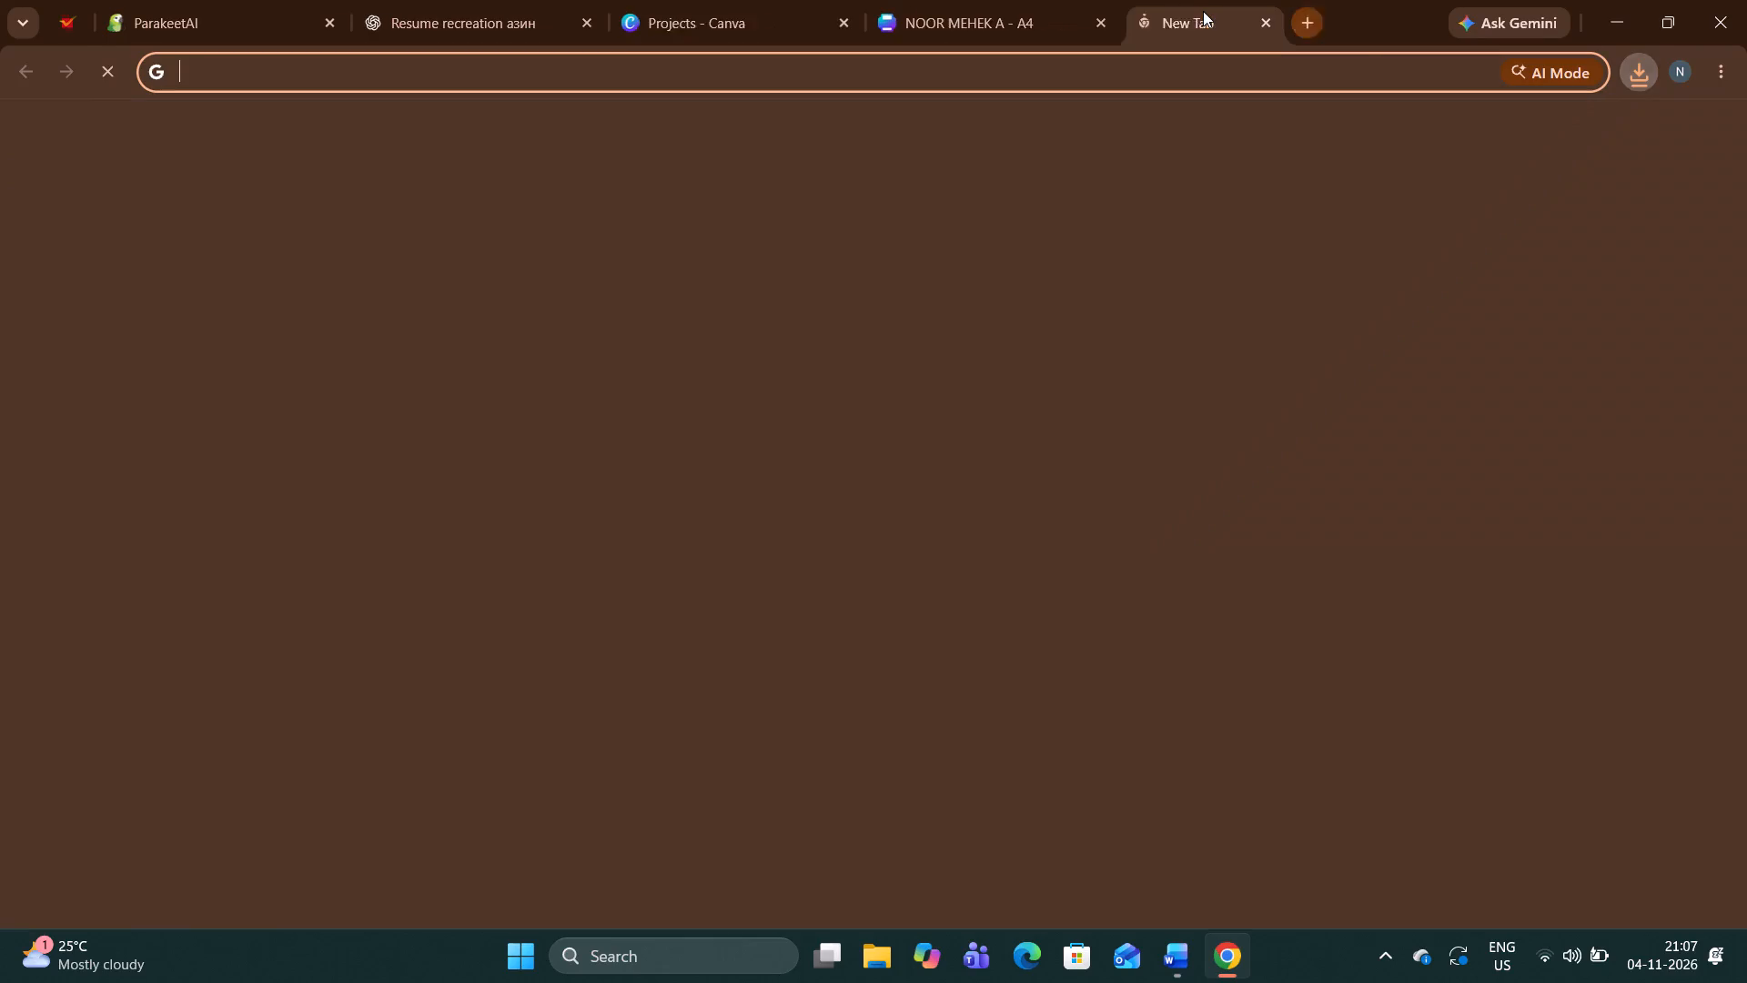
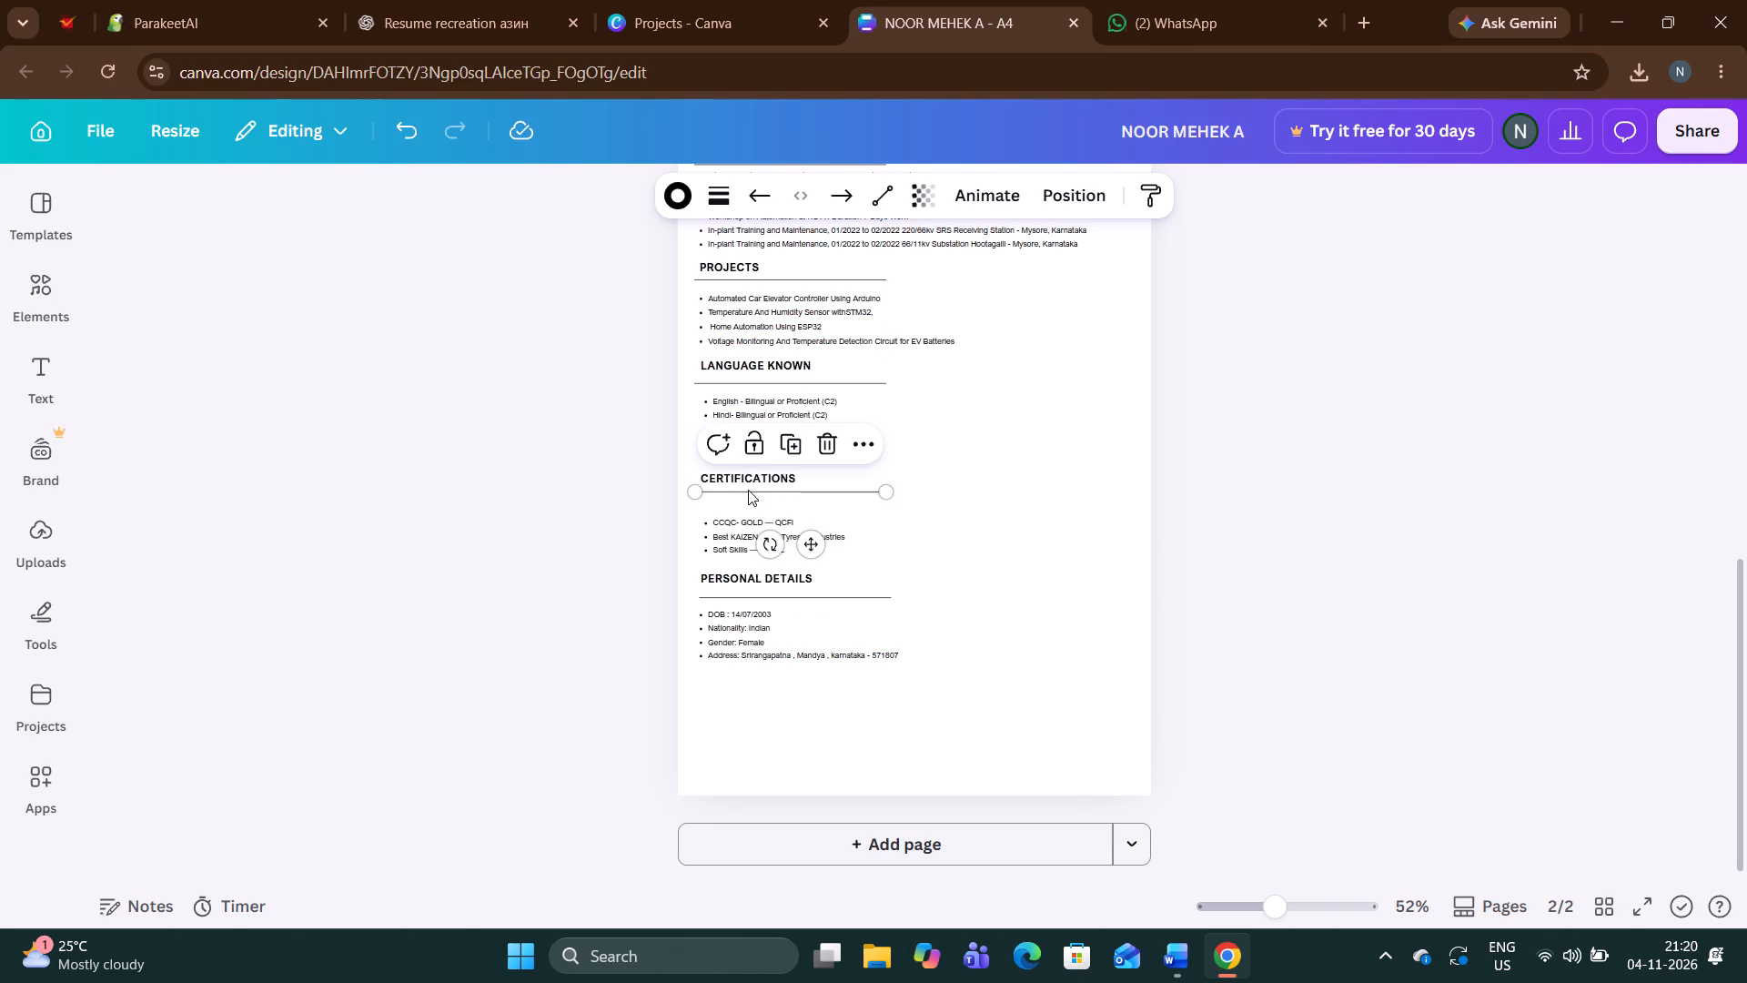
Move the certifications bullet list up to sit just beneath its divider line, keeping it aligned with the CERTIFICATIONS heading.
click(744, 532)
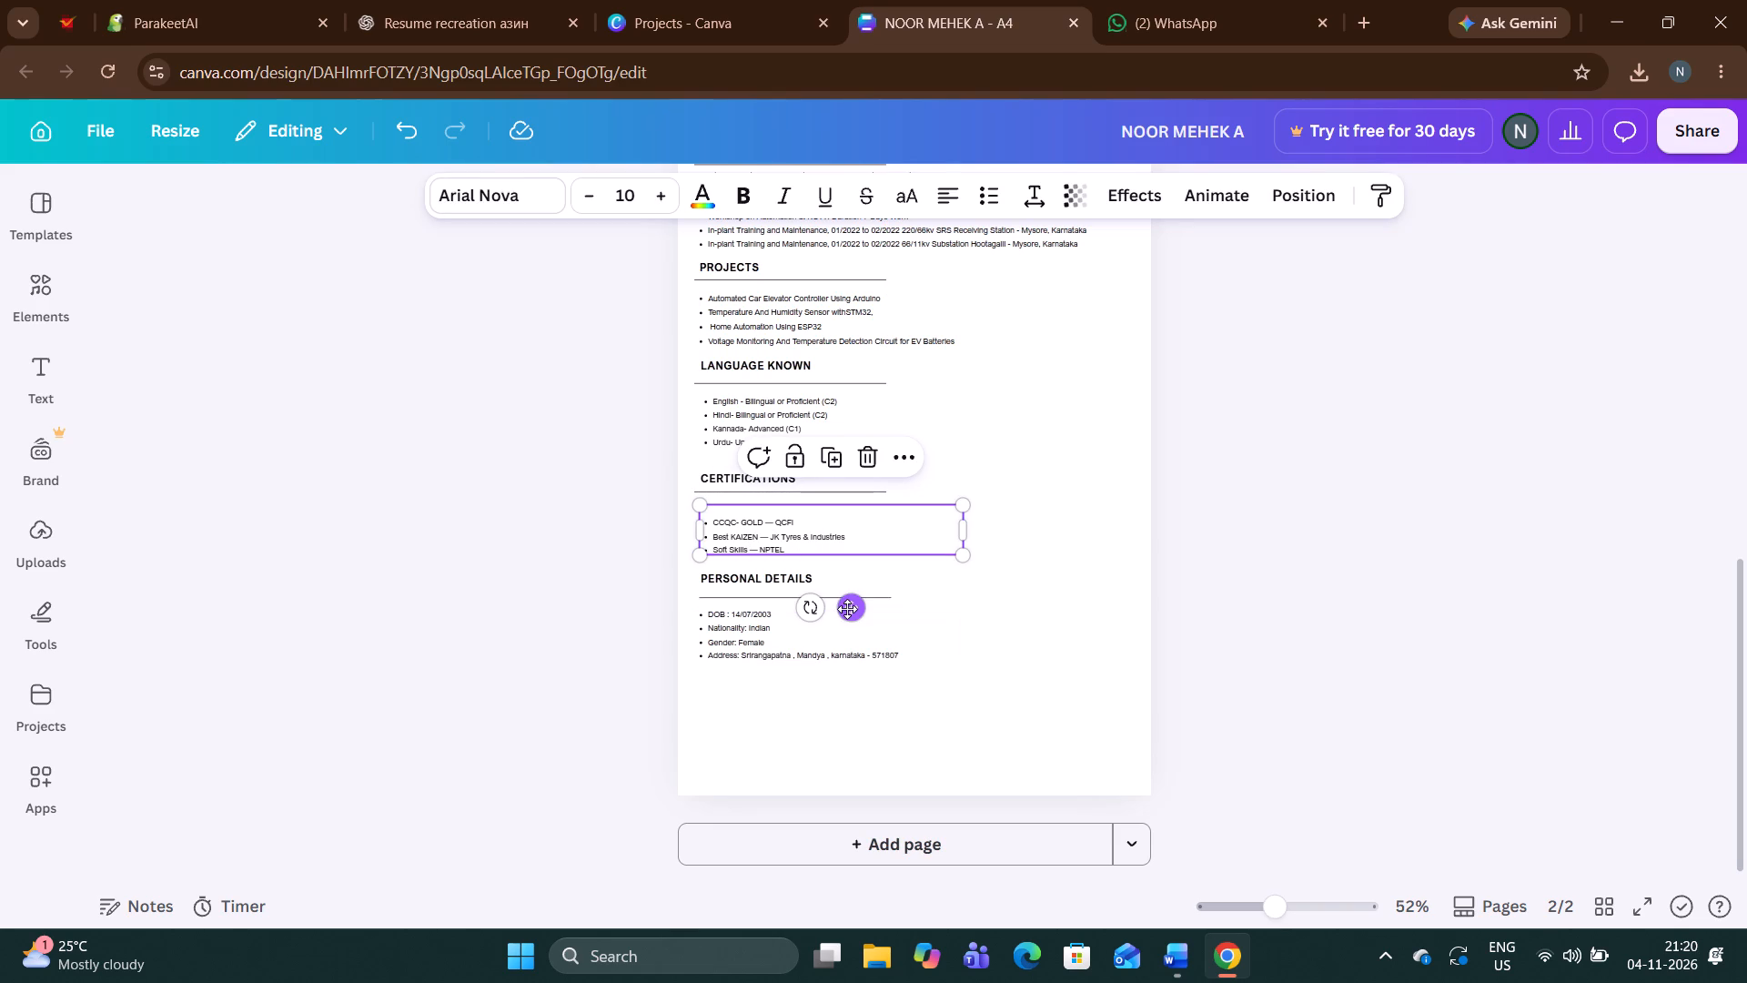
drag(847, 609, 839, 595)
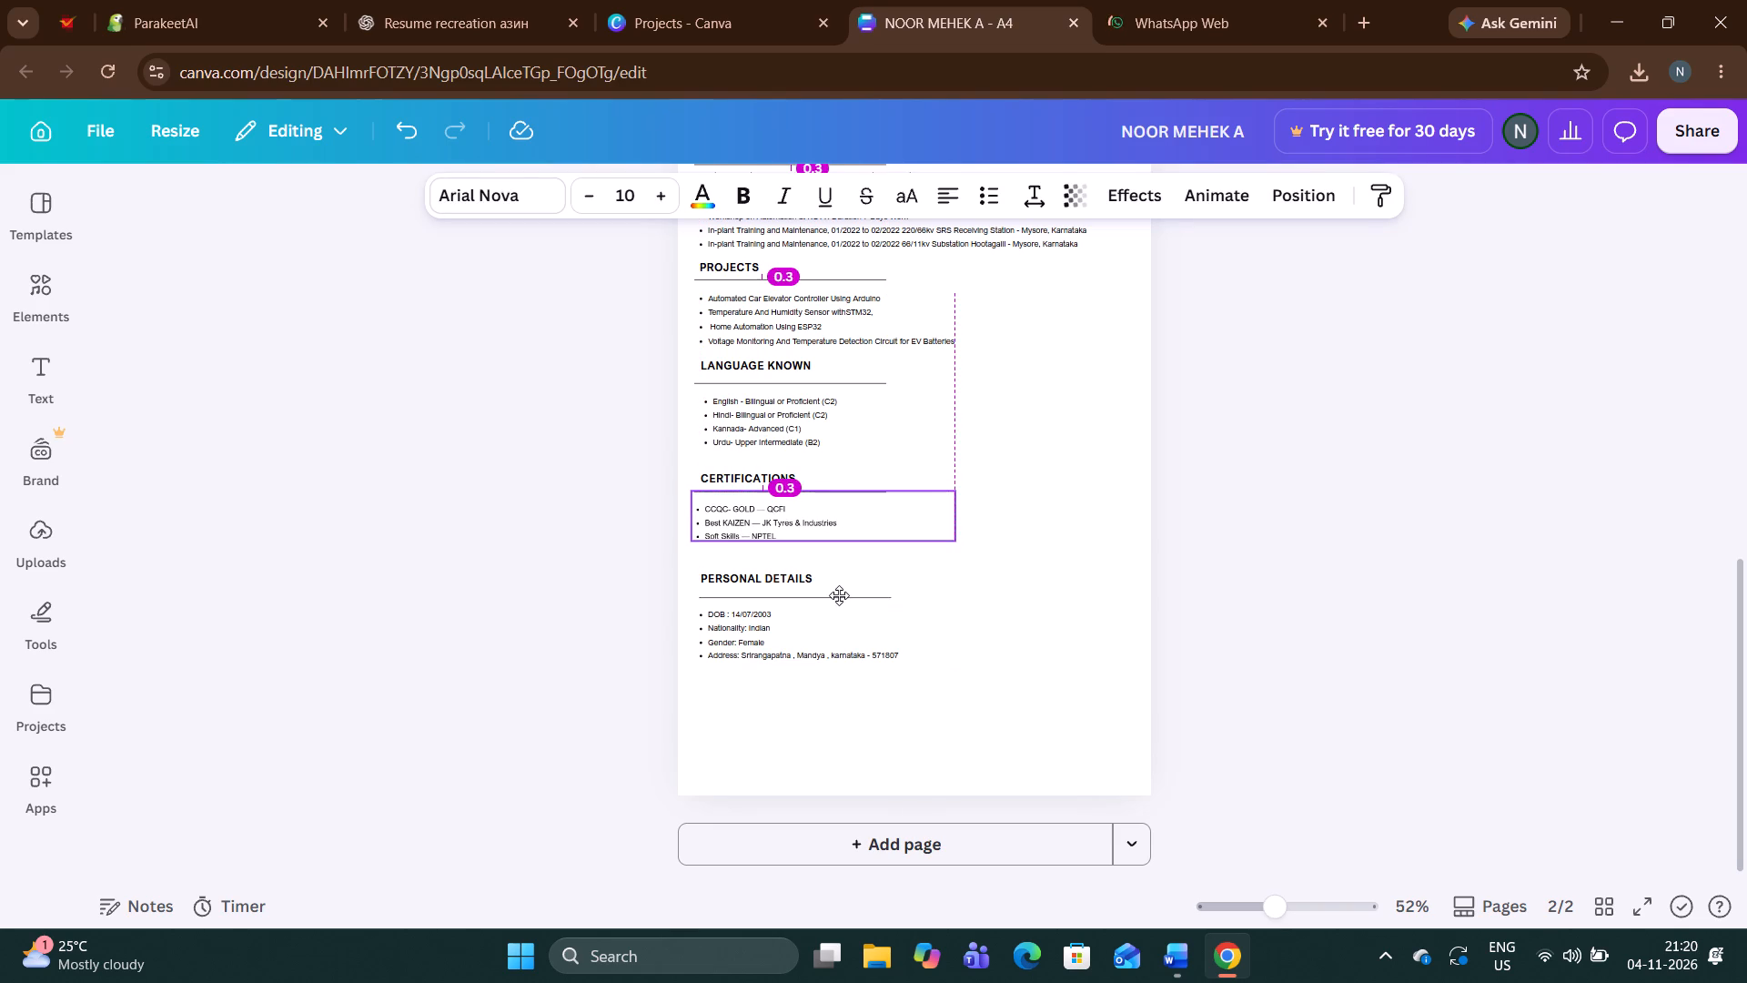
drag(839, 595, 842, 595)
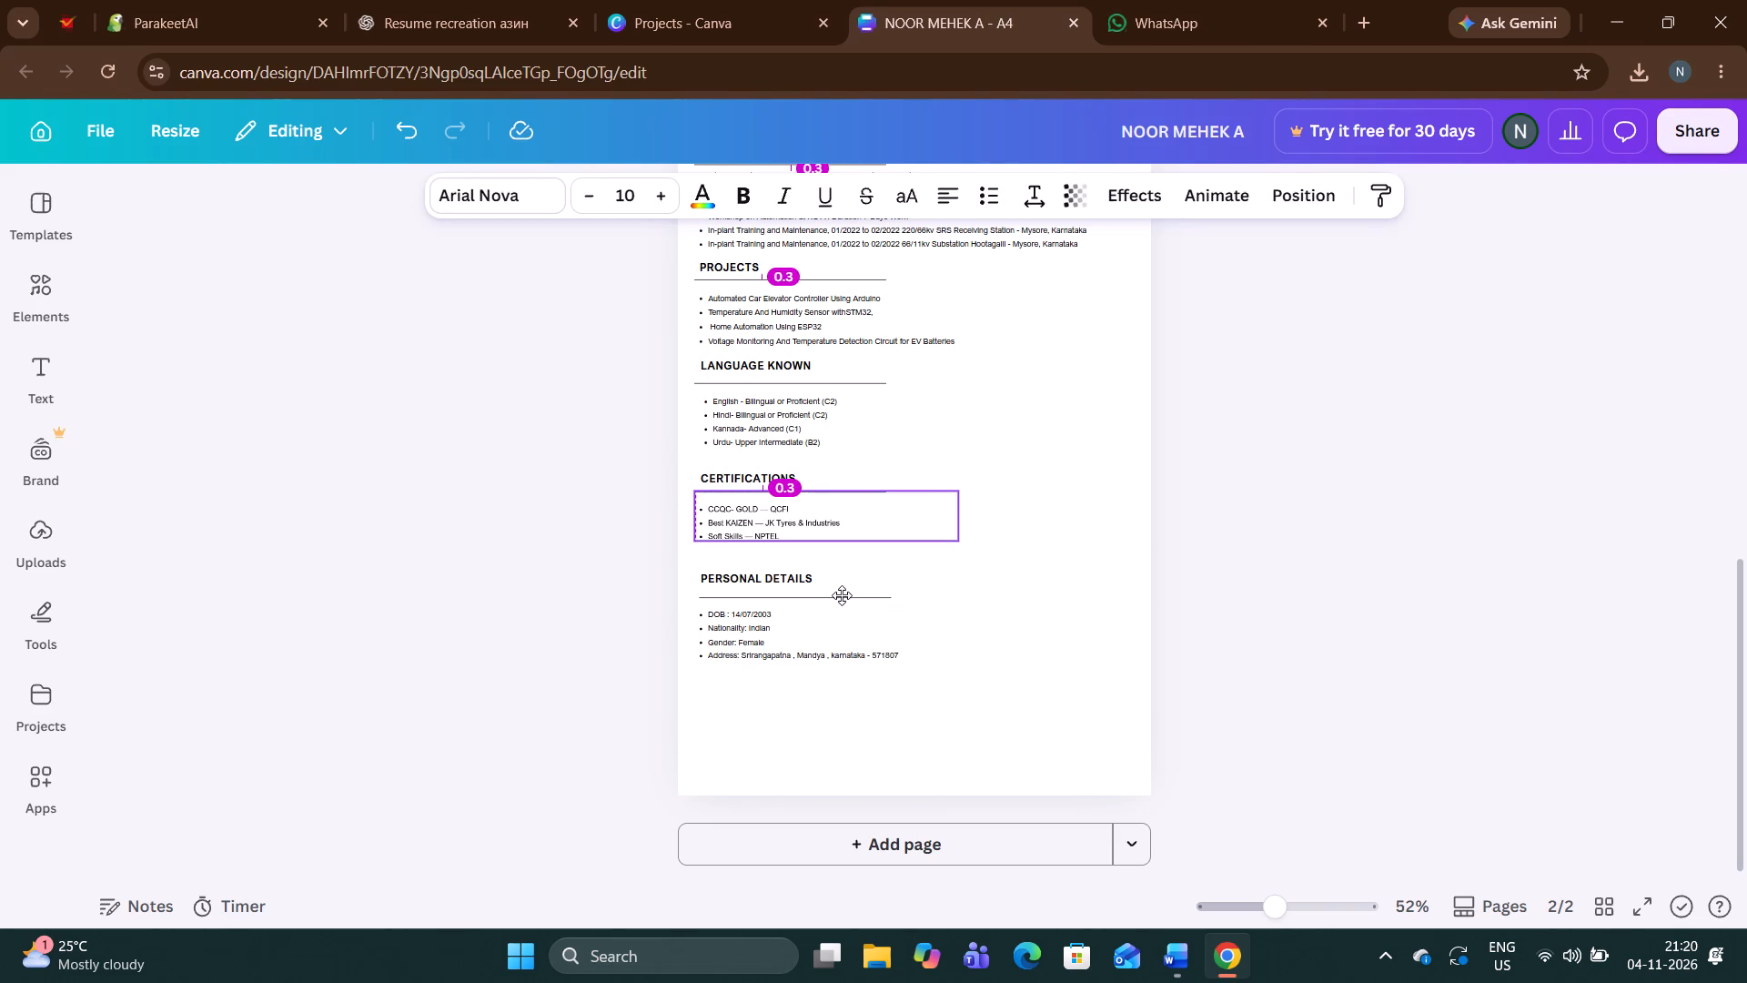
drag(842, 595, 846, 596)
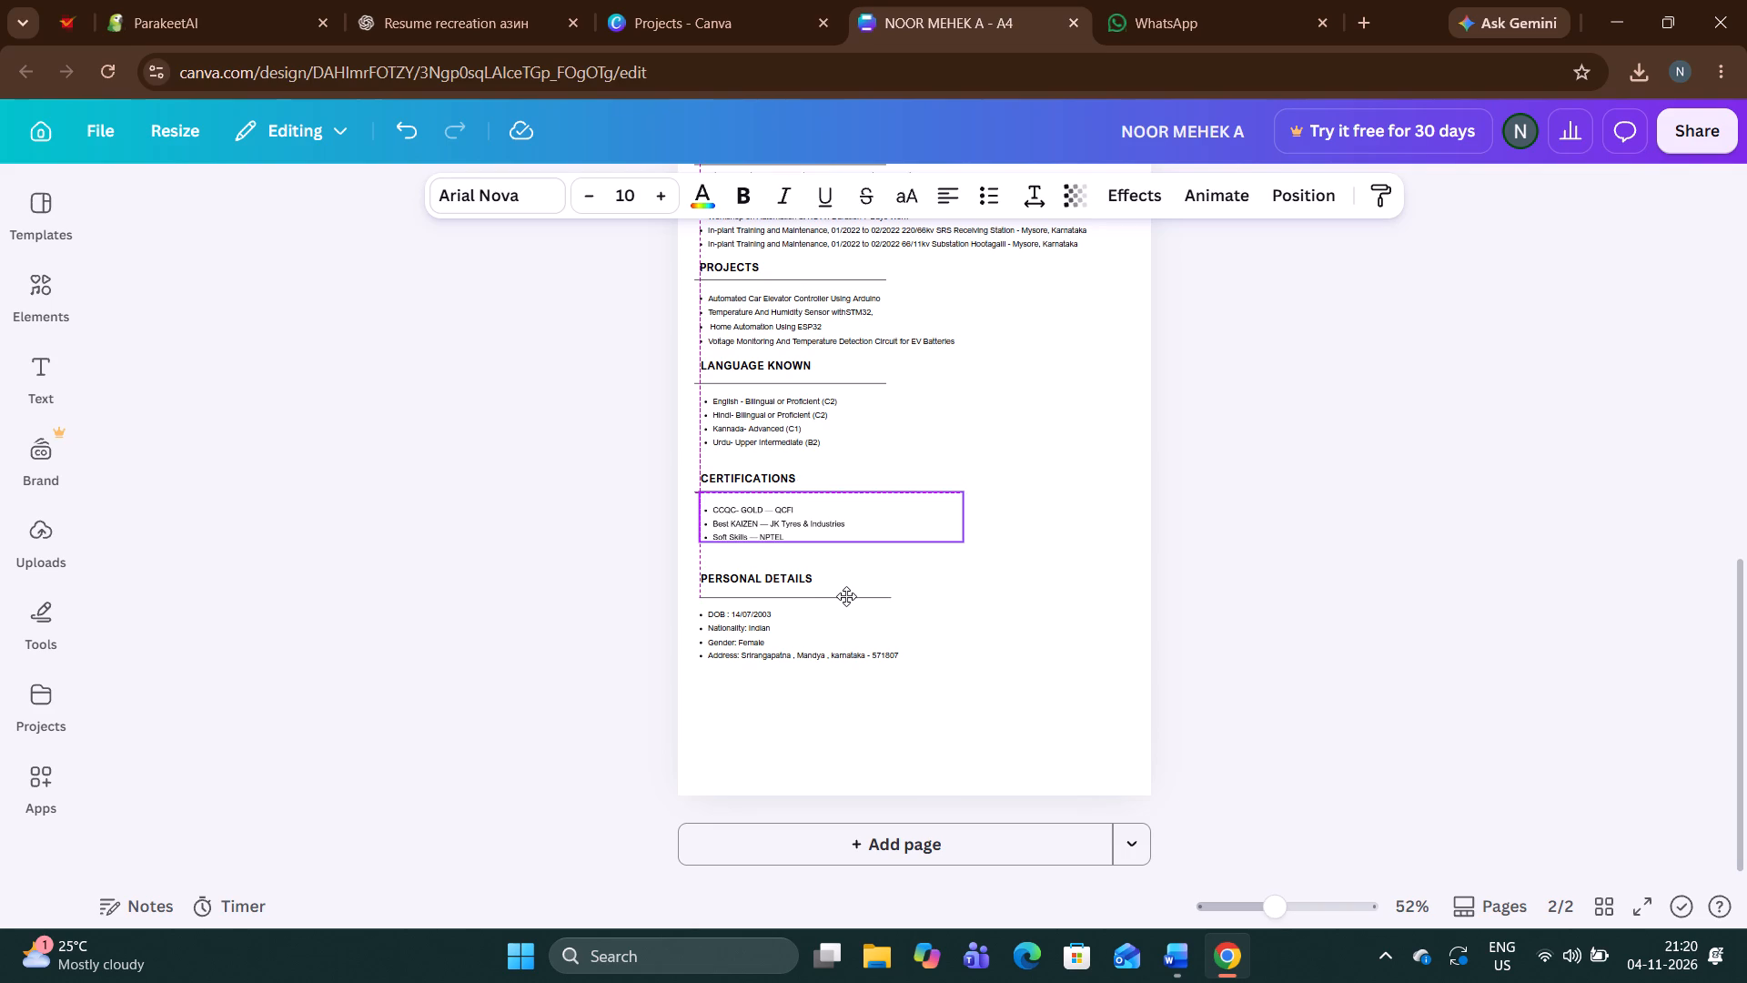
drag(846, 596, 852, 595)
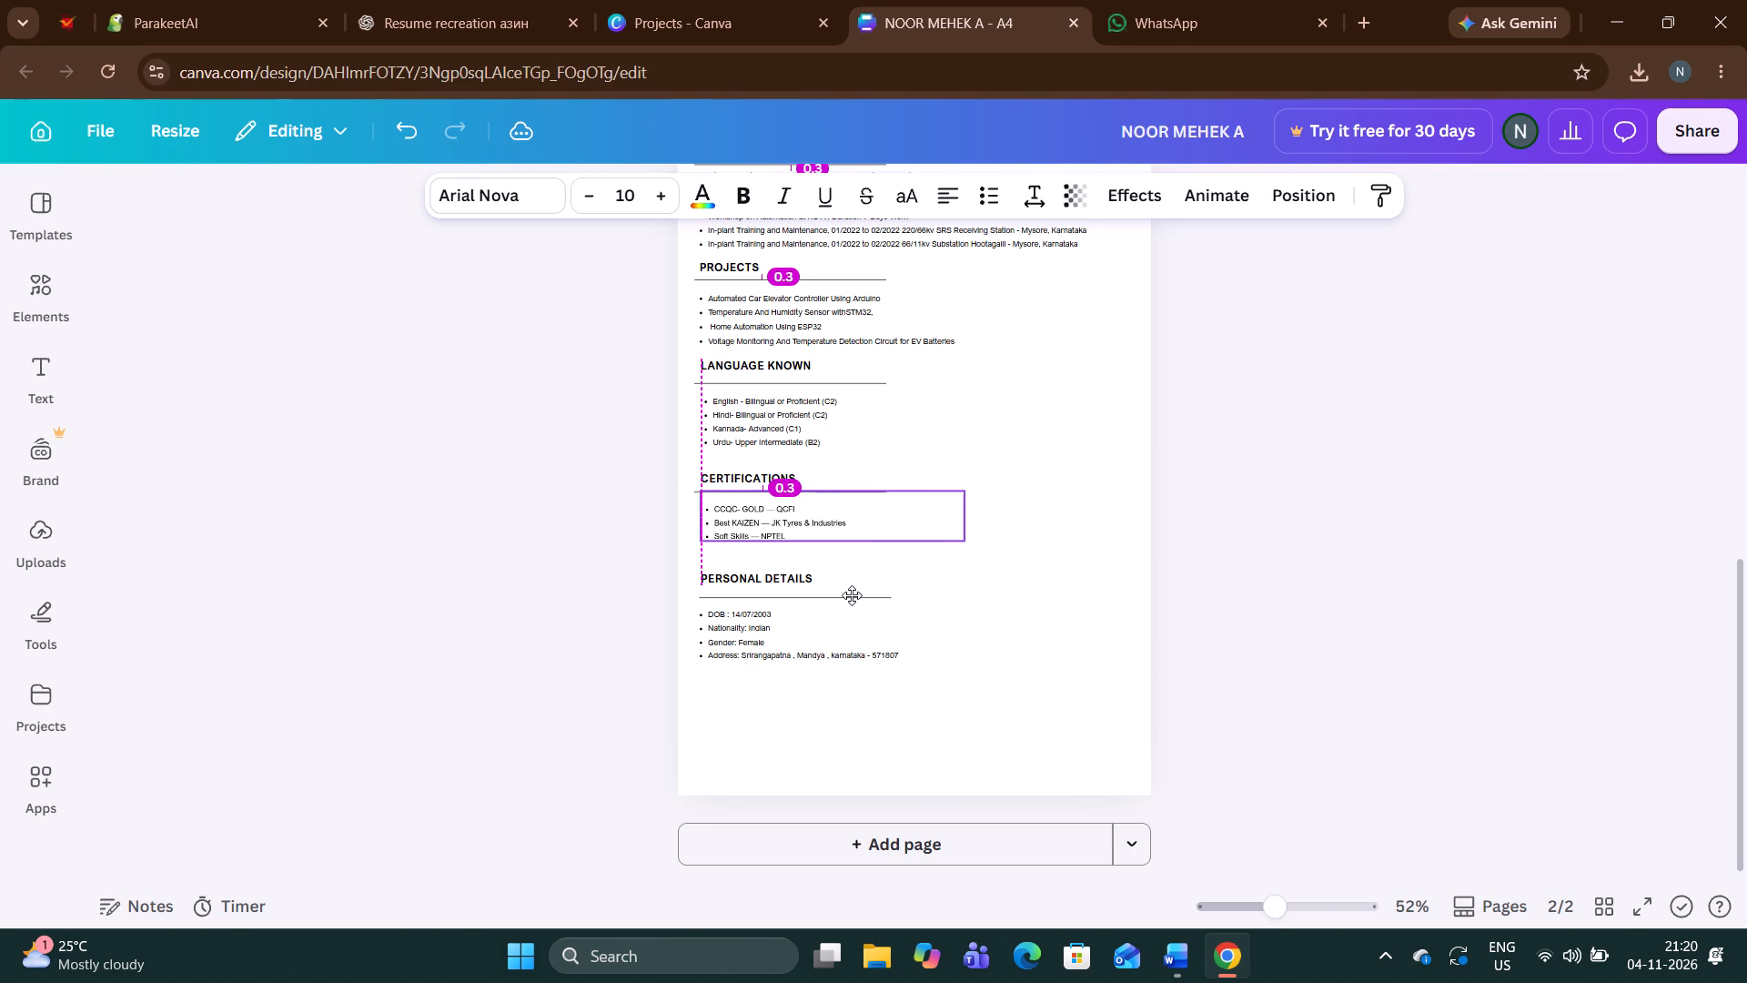
drag(852, 595, 848, 597)
click(971, 614)
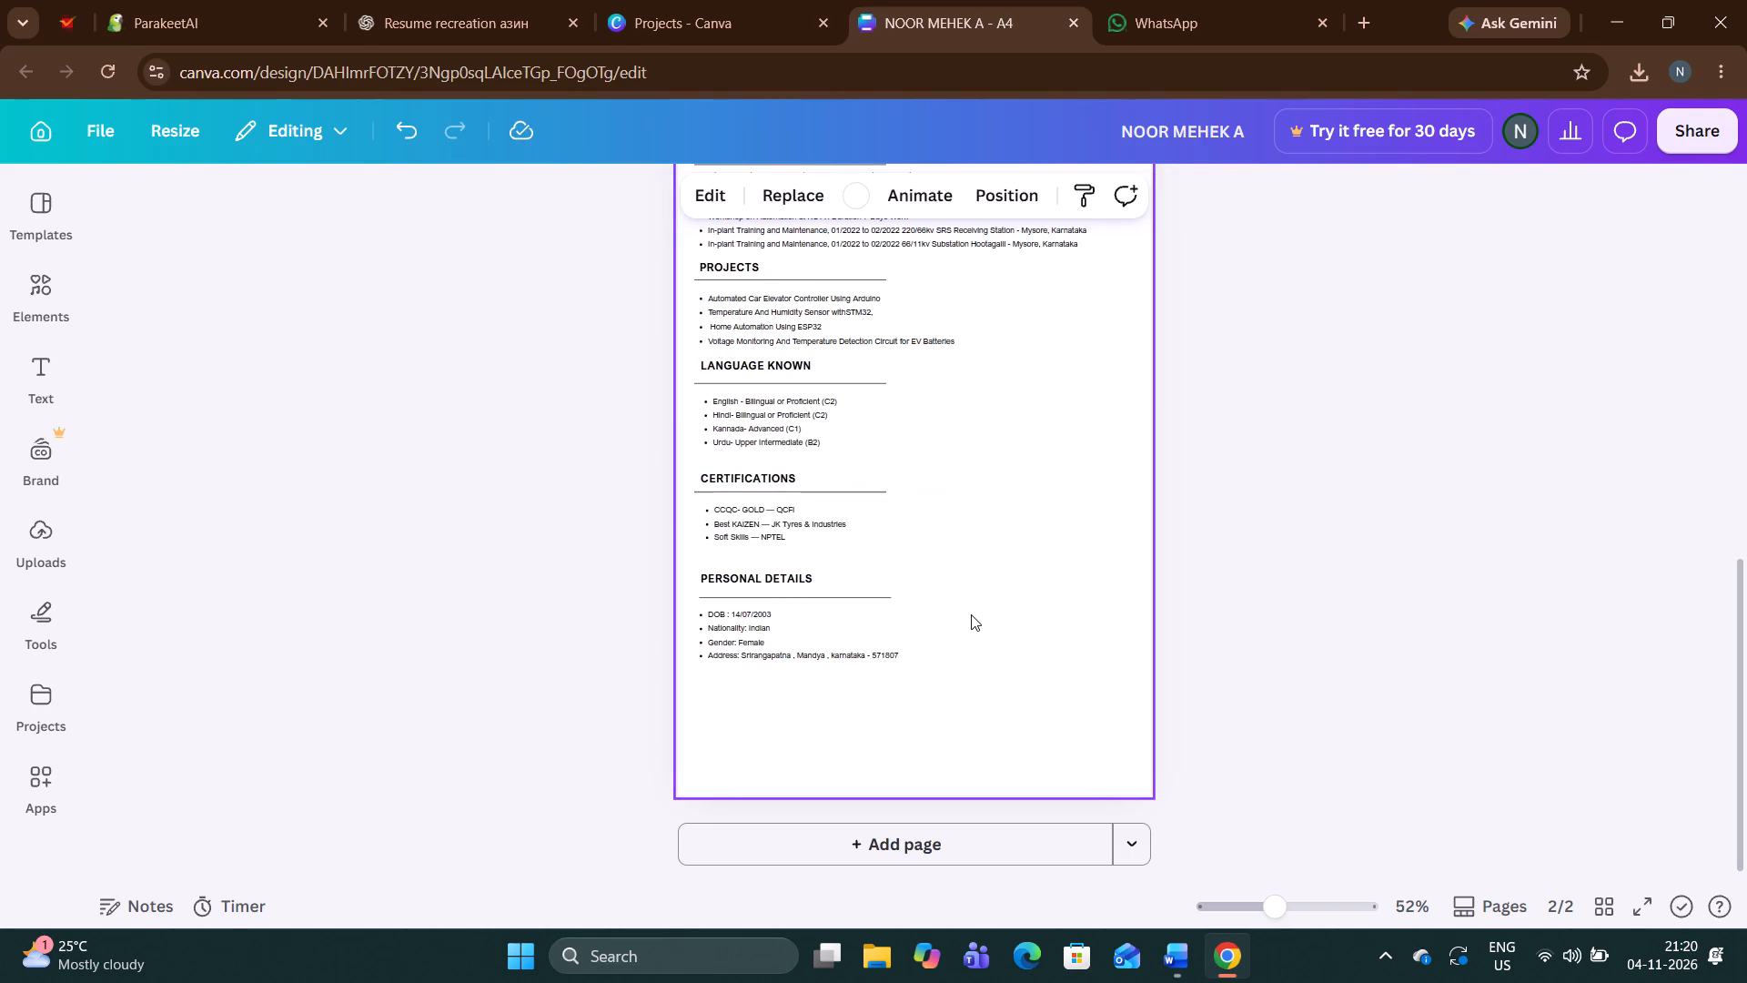
Move the PERSONAL DETAILS heading and its divider up closer to the certifications list, aligning the divider with the section lines above.
click(772, 573)
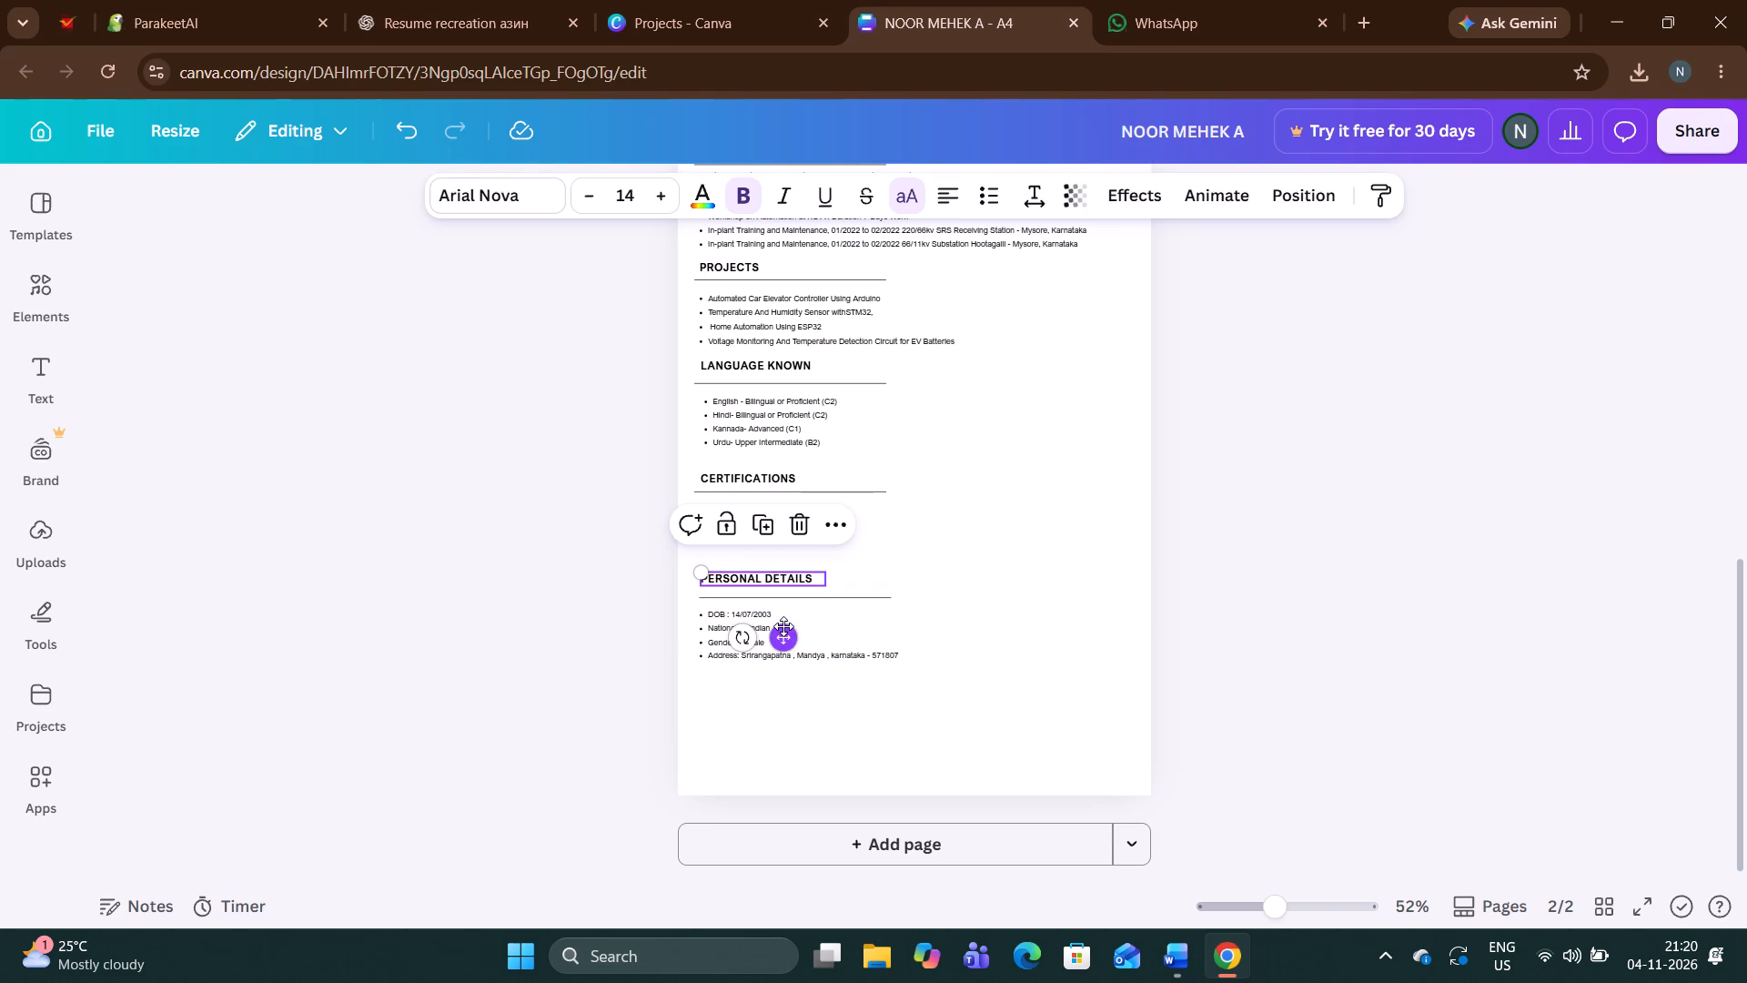
click(783, 626)
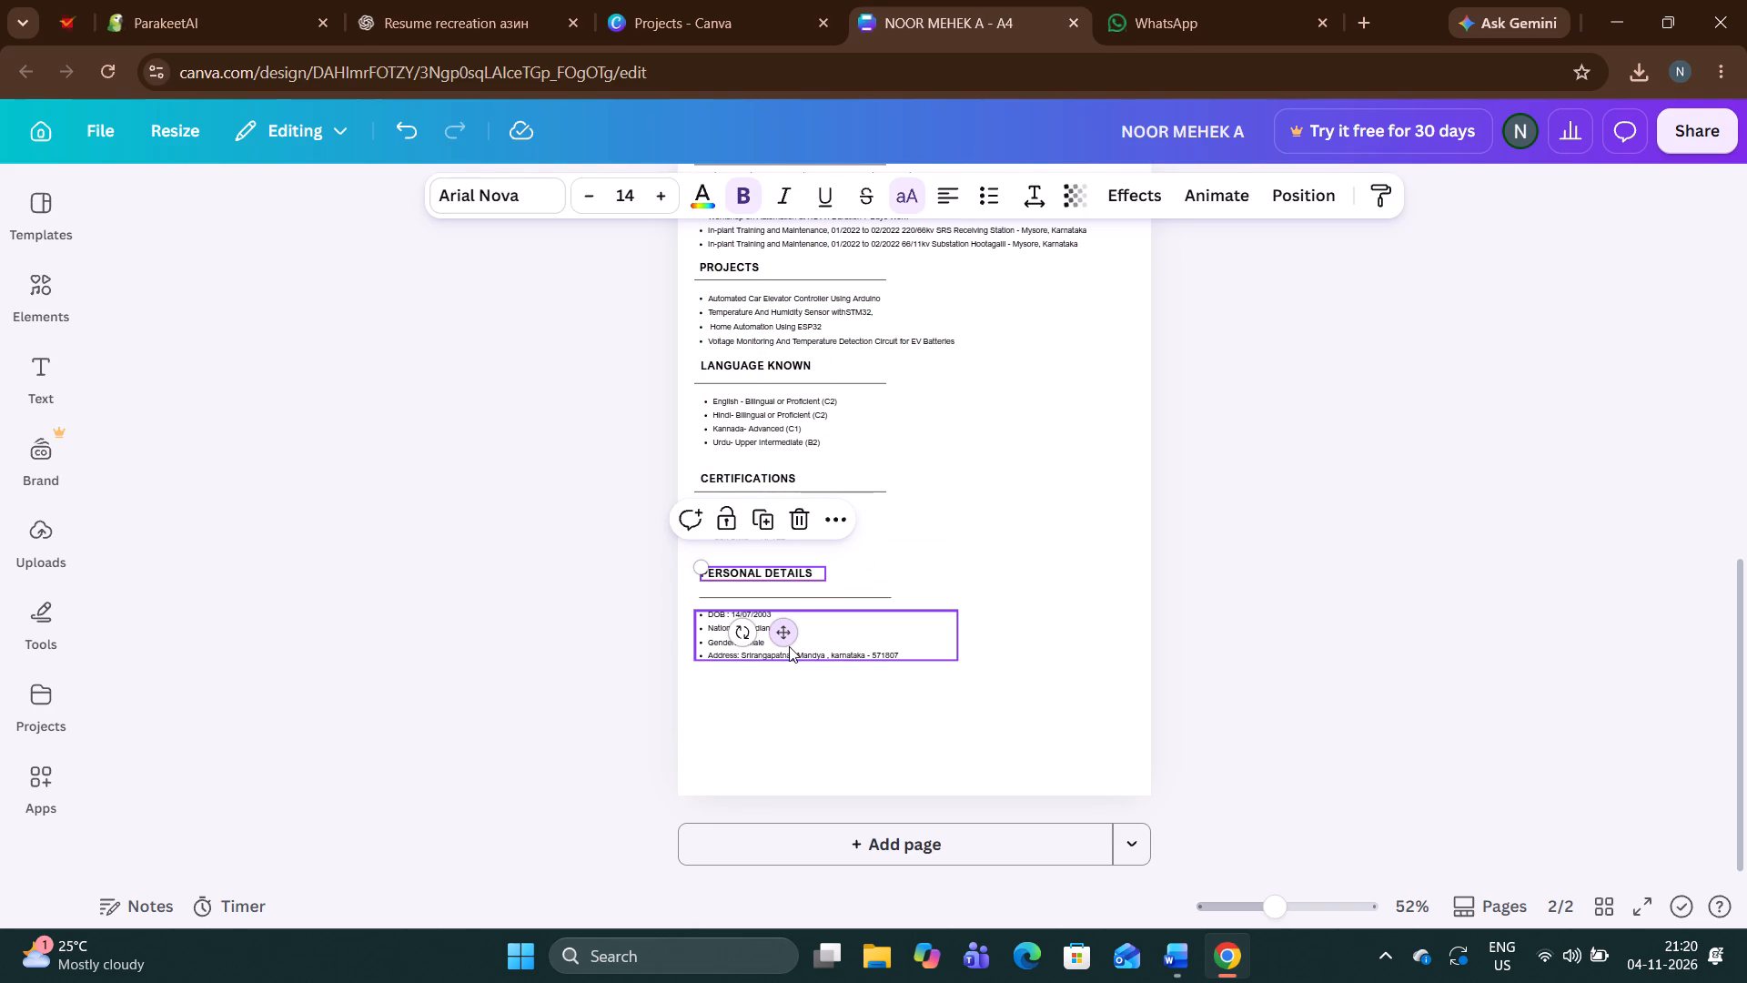
click(785, 638)
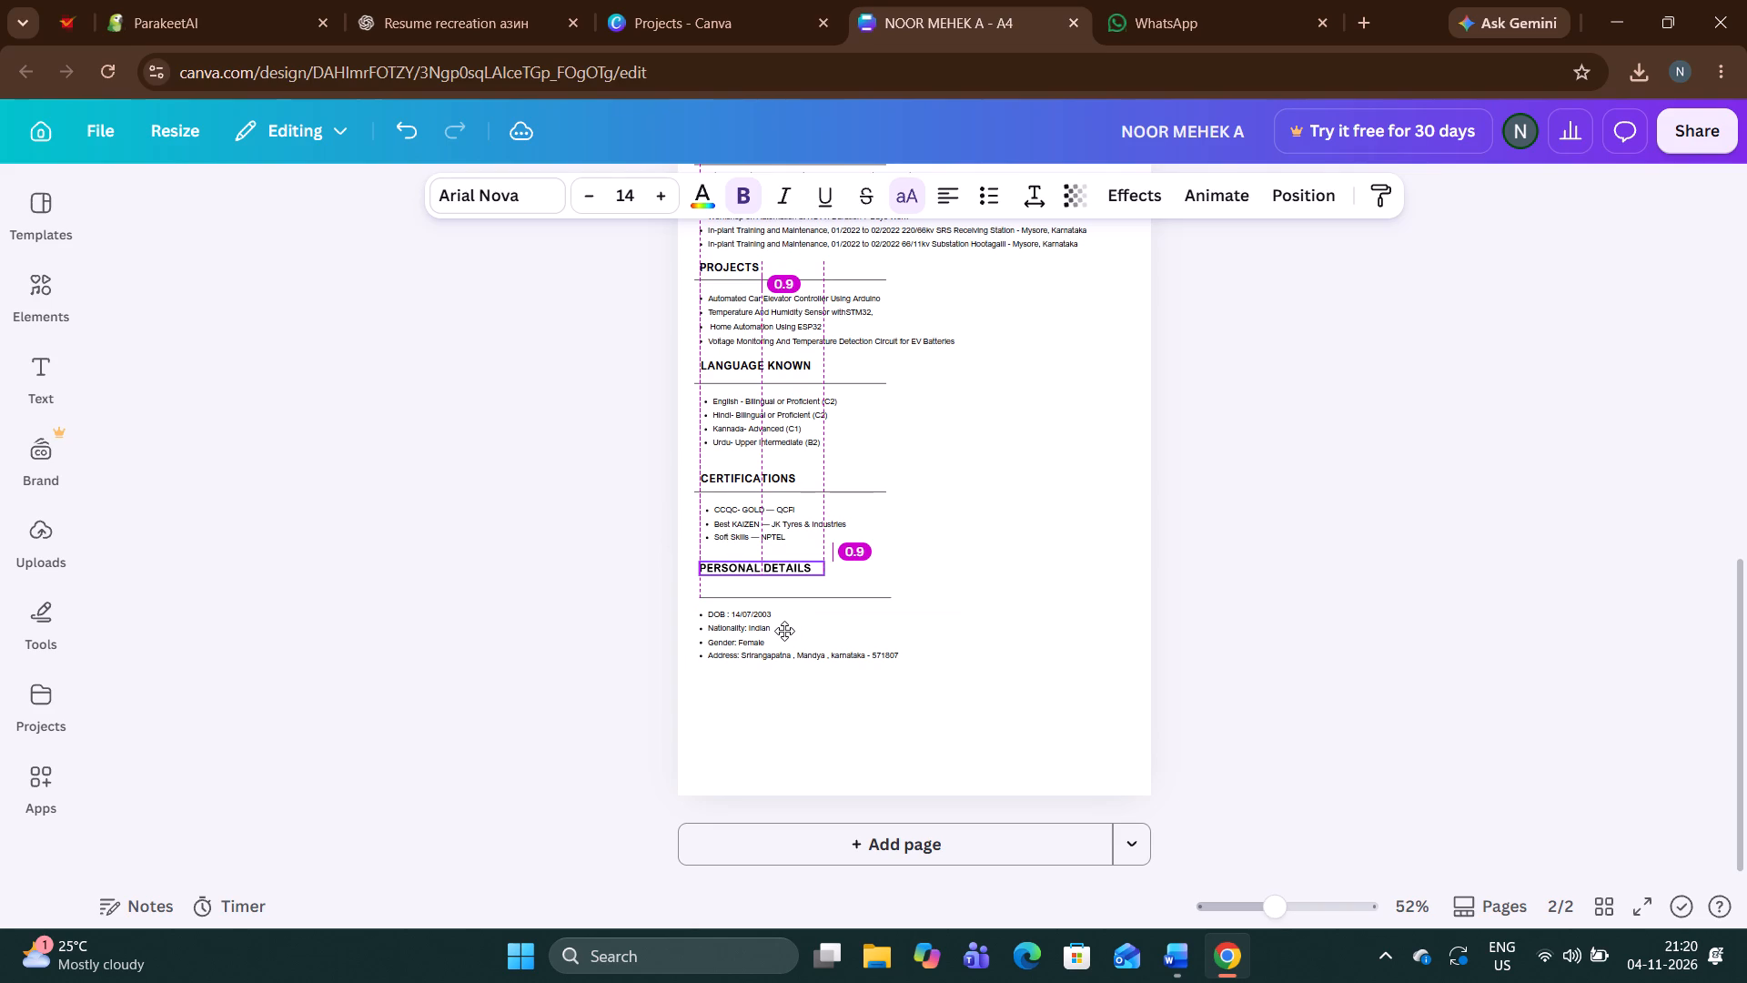
click(829, 648)
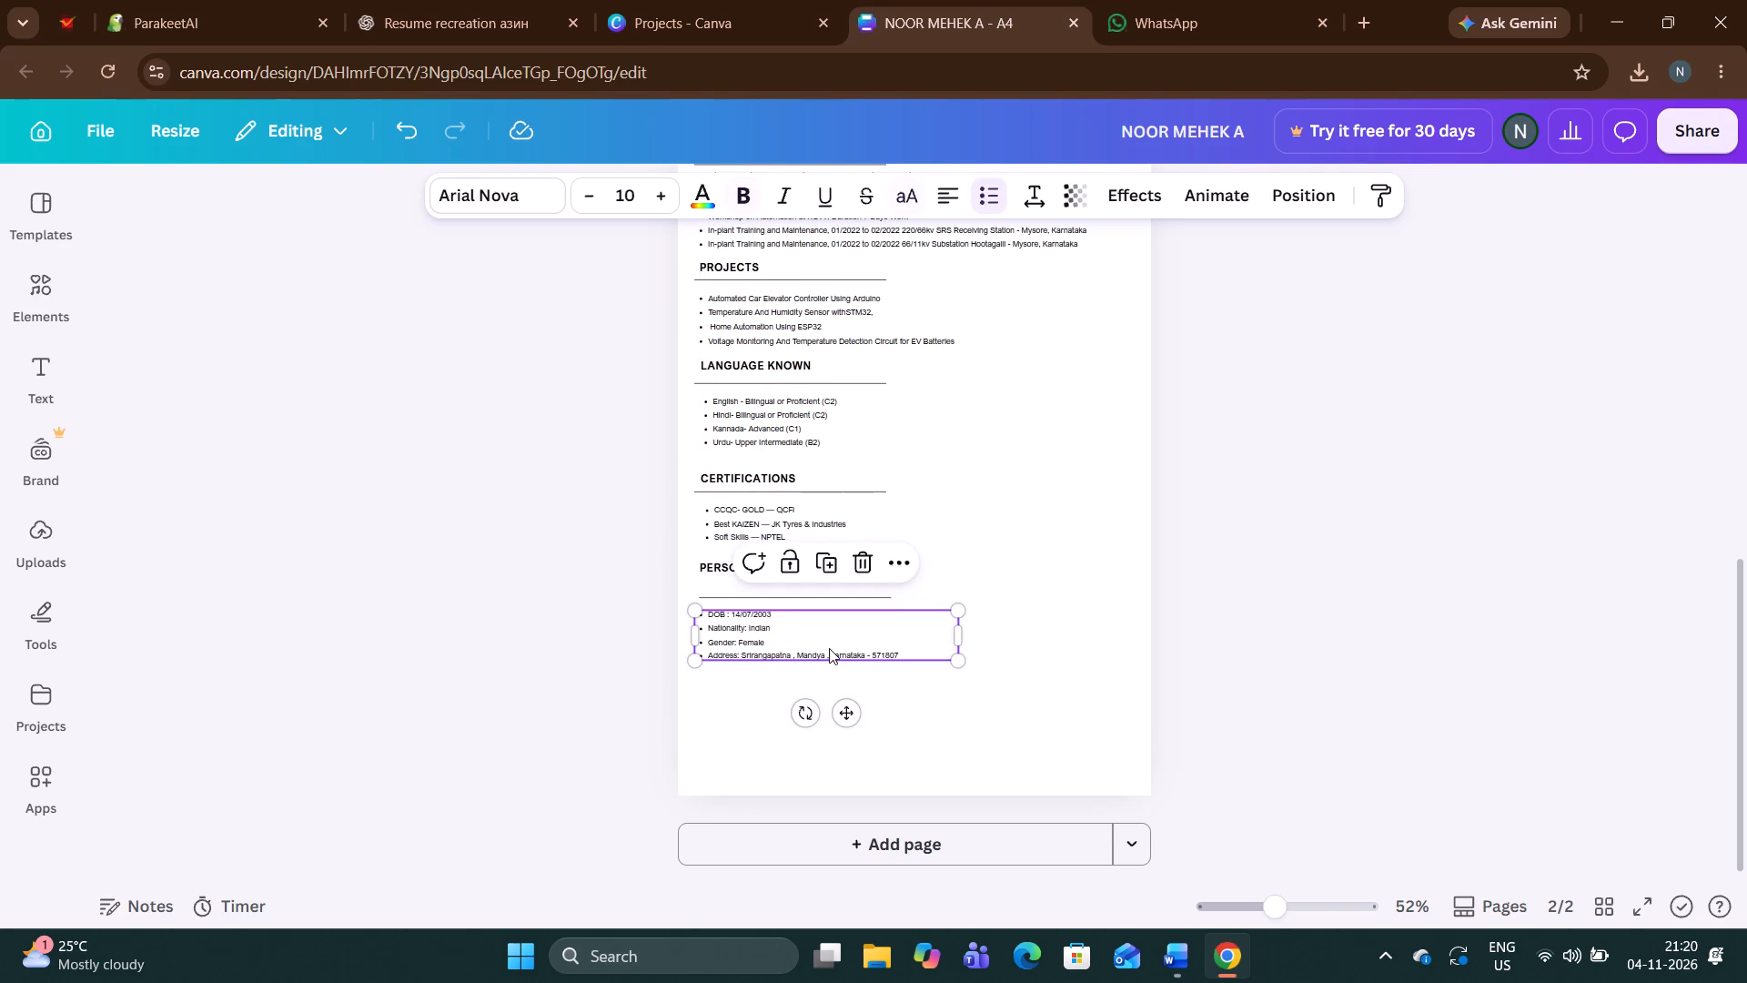
drag(828, 603, 827, 593)
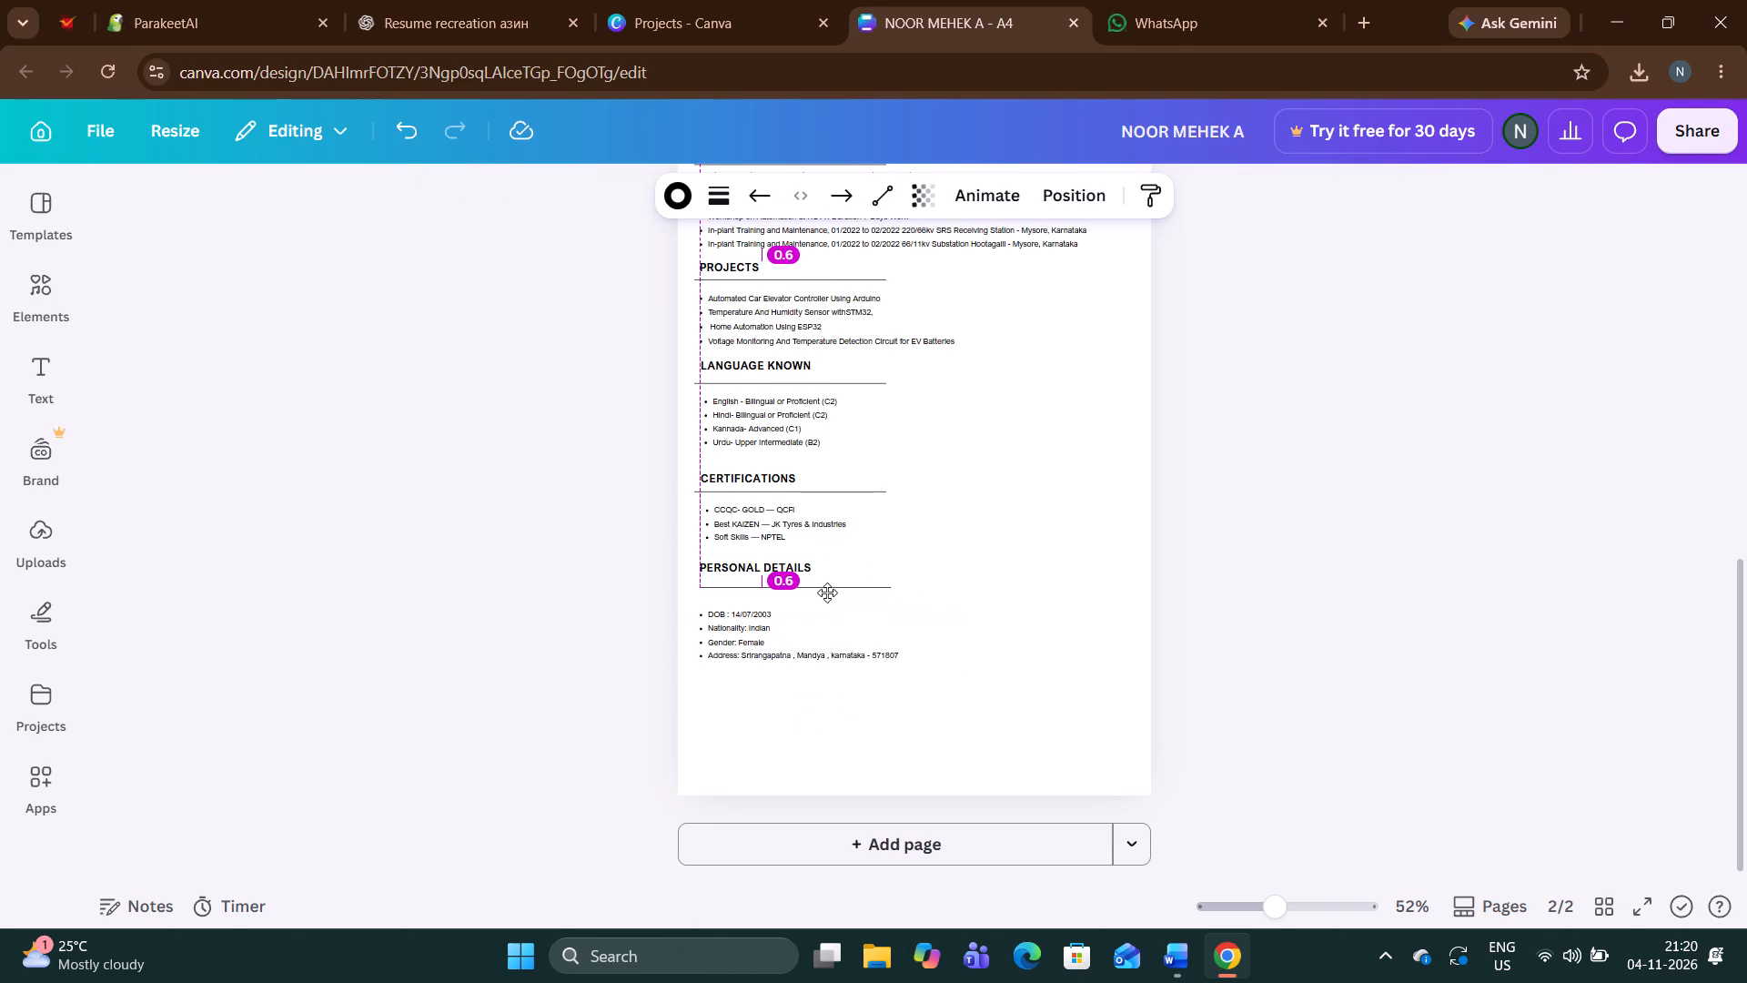
drag(827, 593, 824, 593)
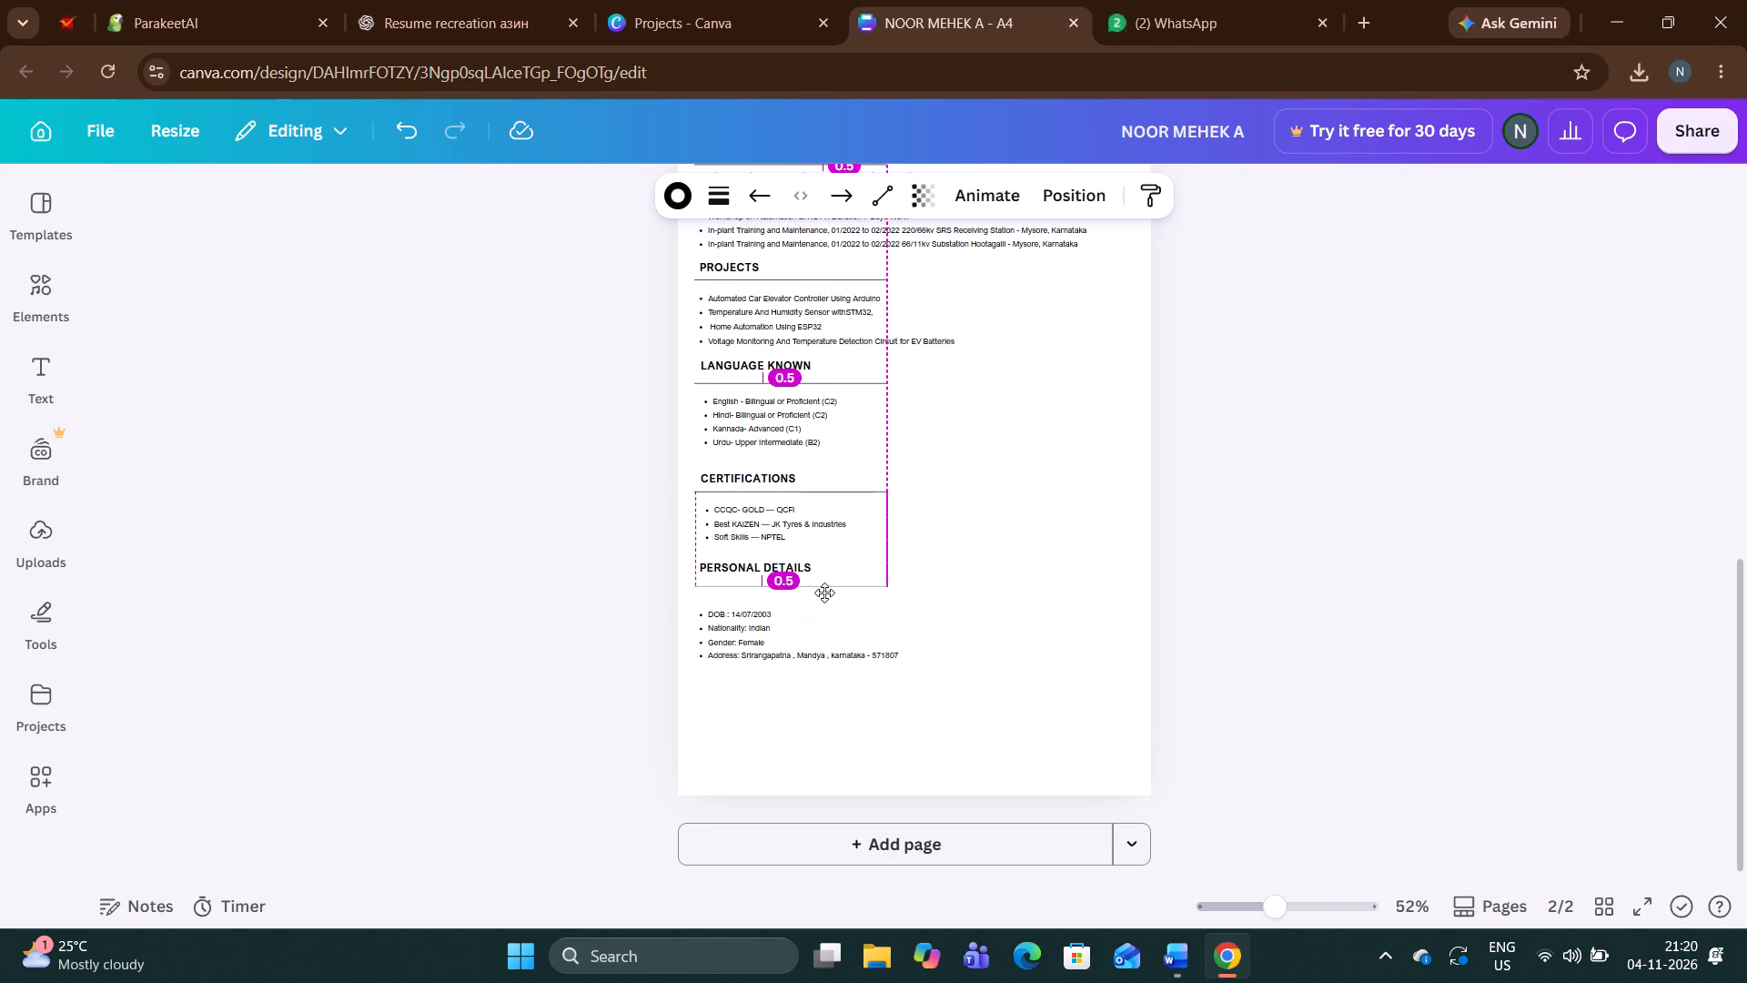
drag(824, 593, 825, 588)
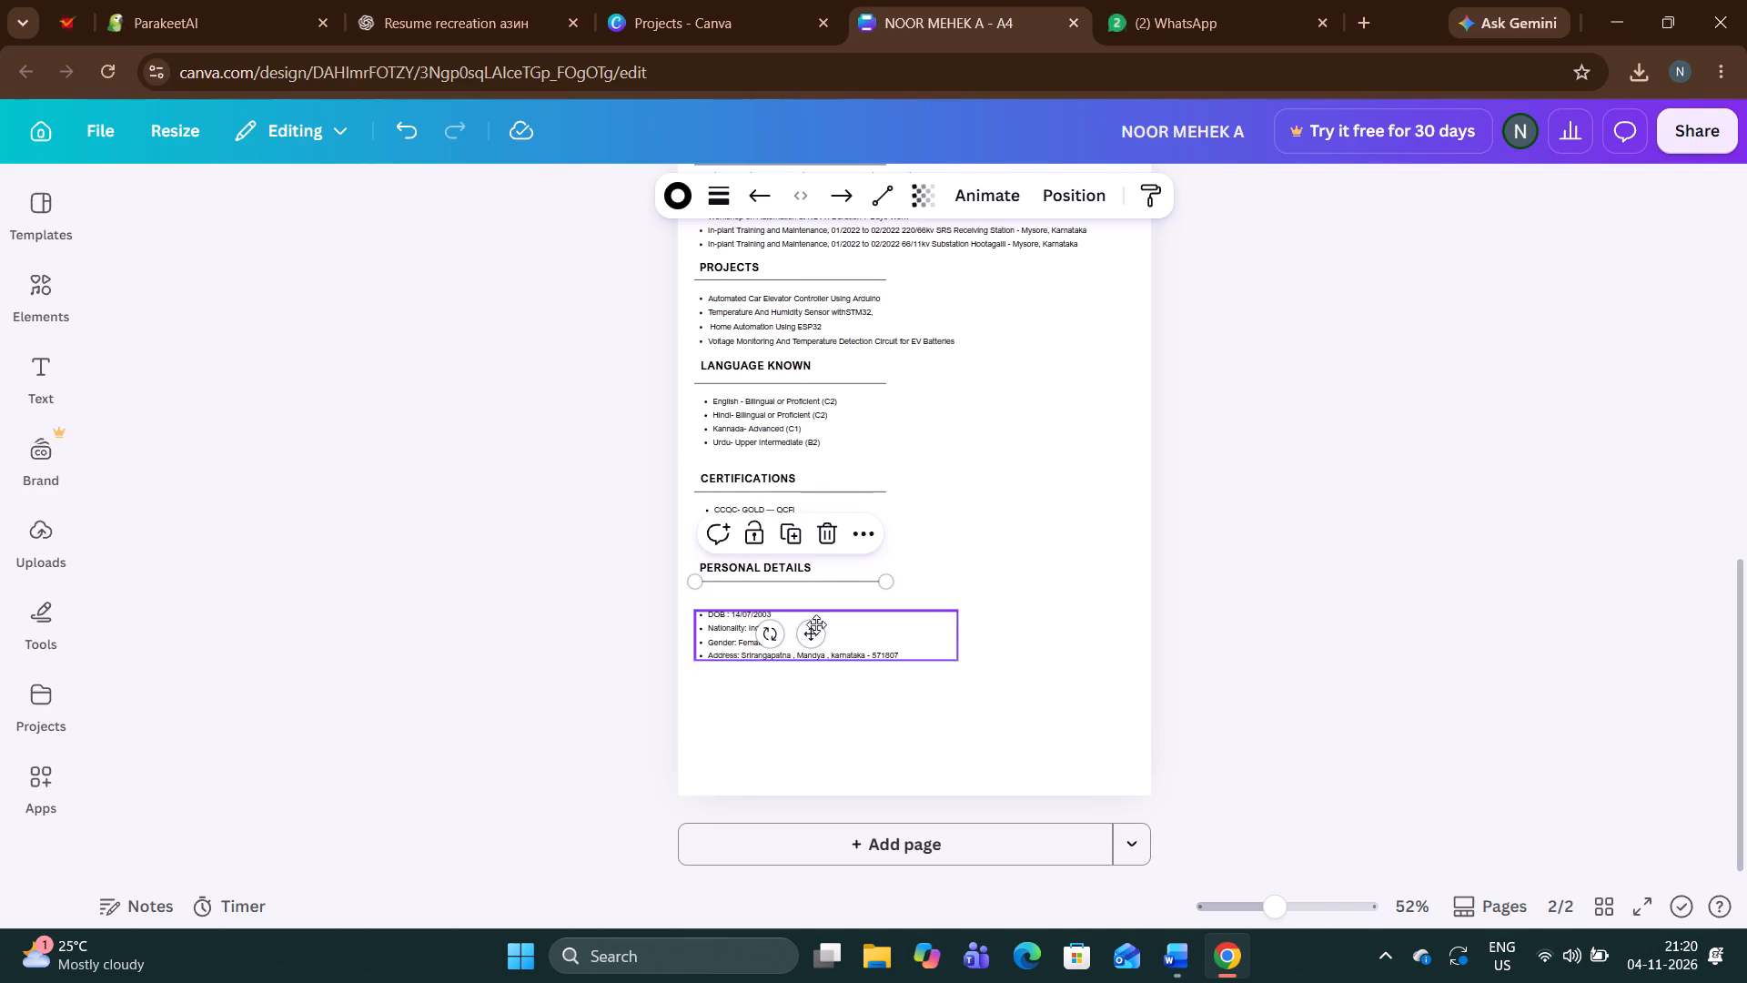
Move the personal details bullet list up beneath its divider and align its left edge with the certifications list.
click(834, 644)
drag(851, 708, 850, 679)
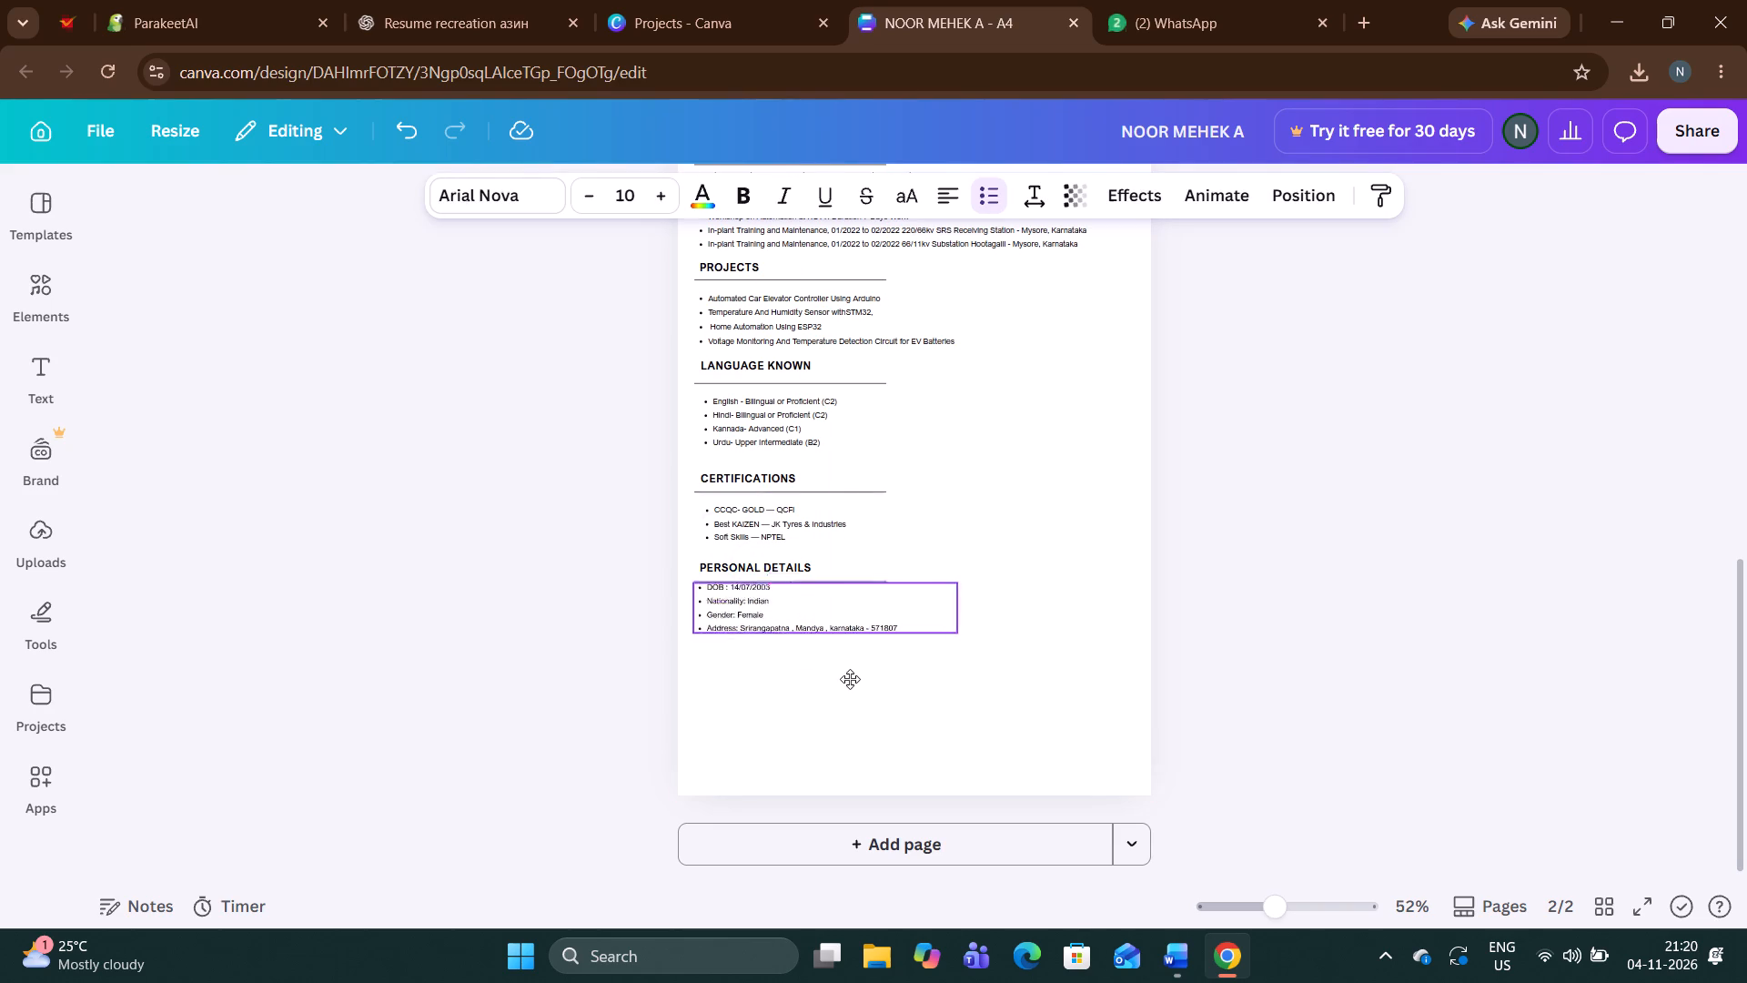
drag(850, 679, 857, 689)
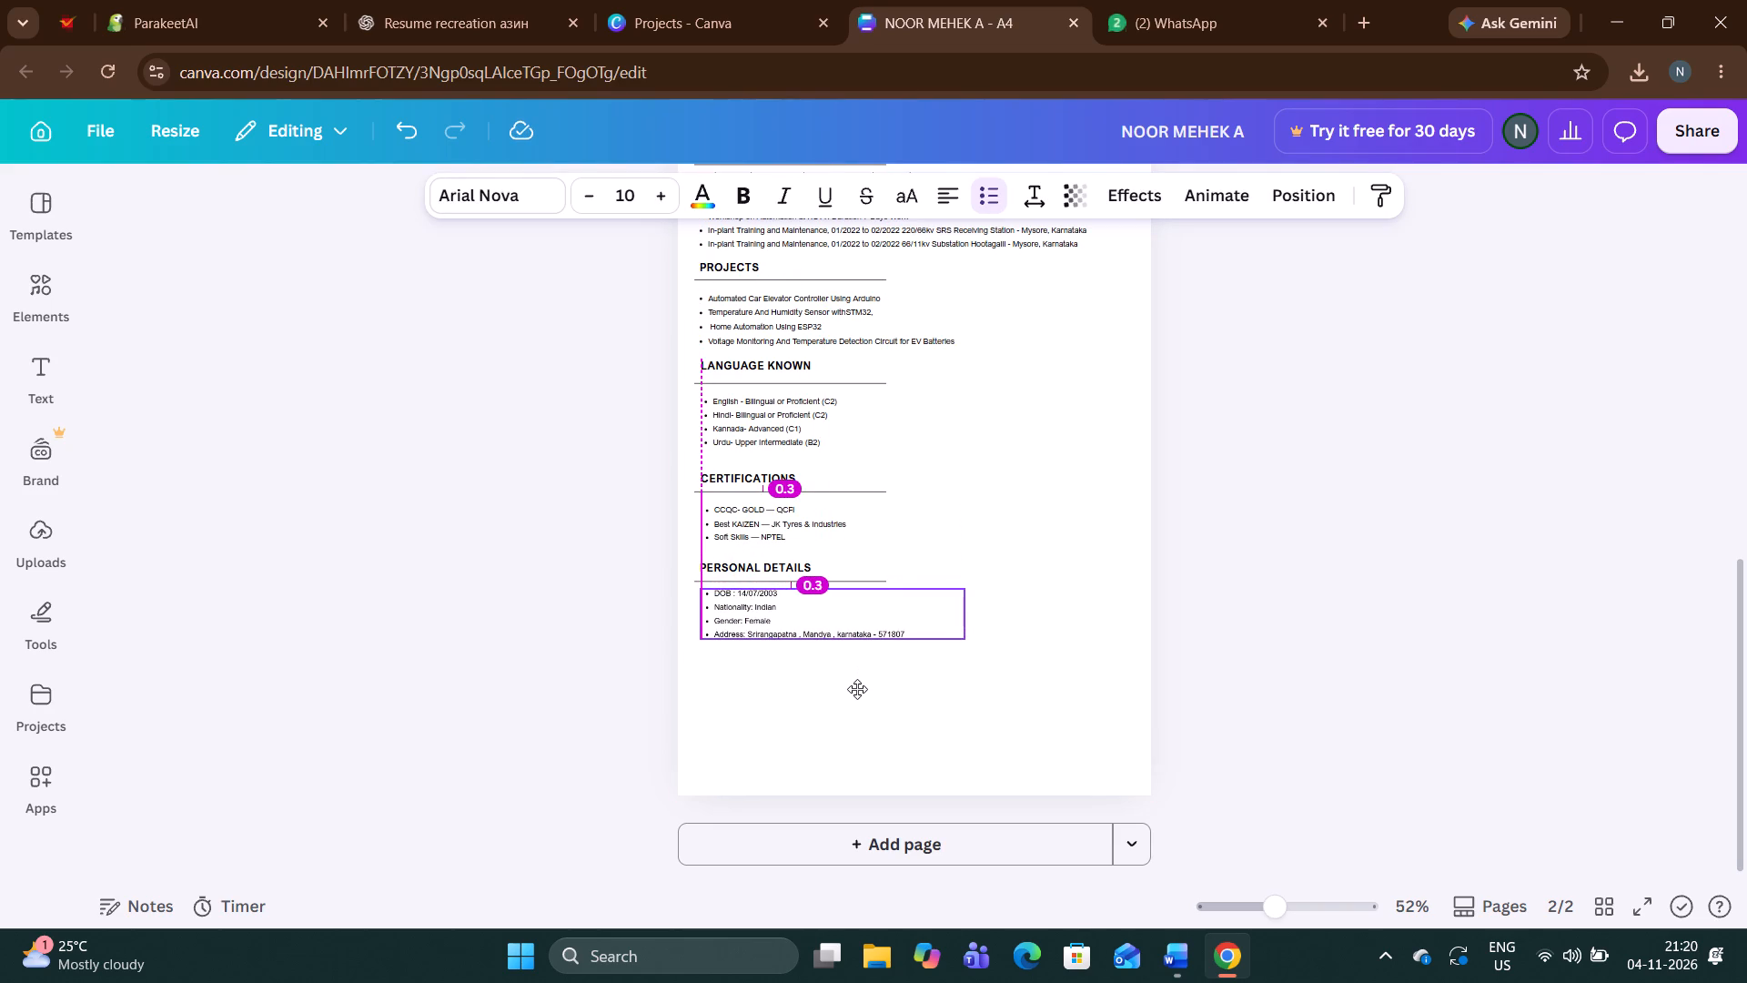
drag(857, 689, 857, 692)
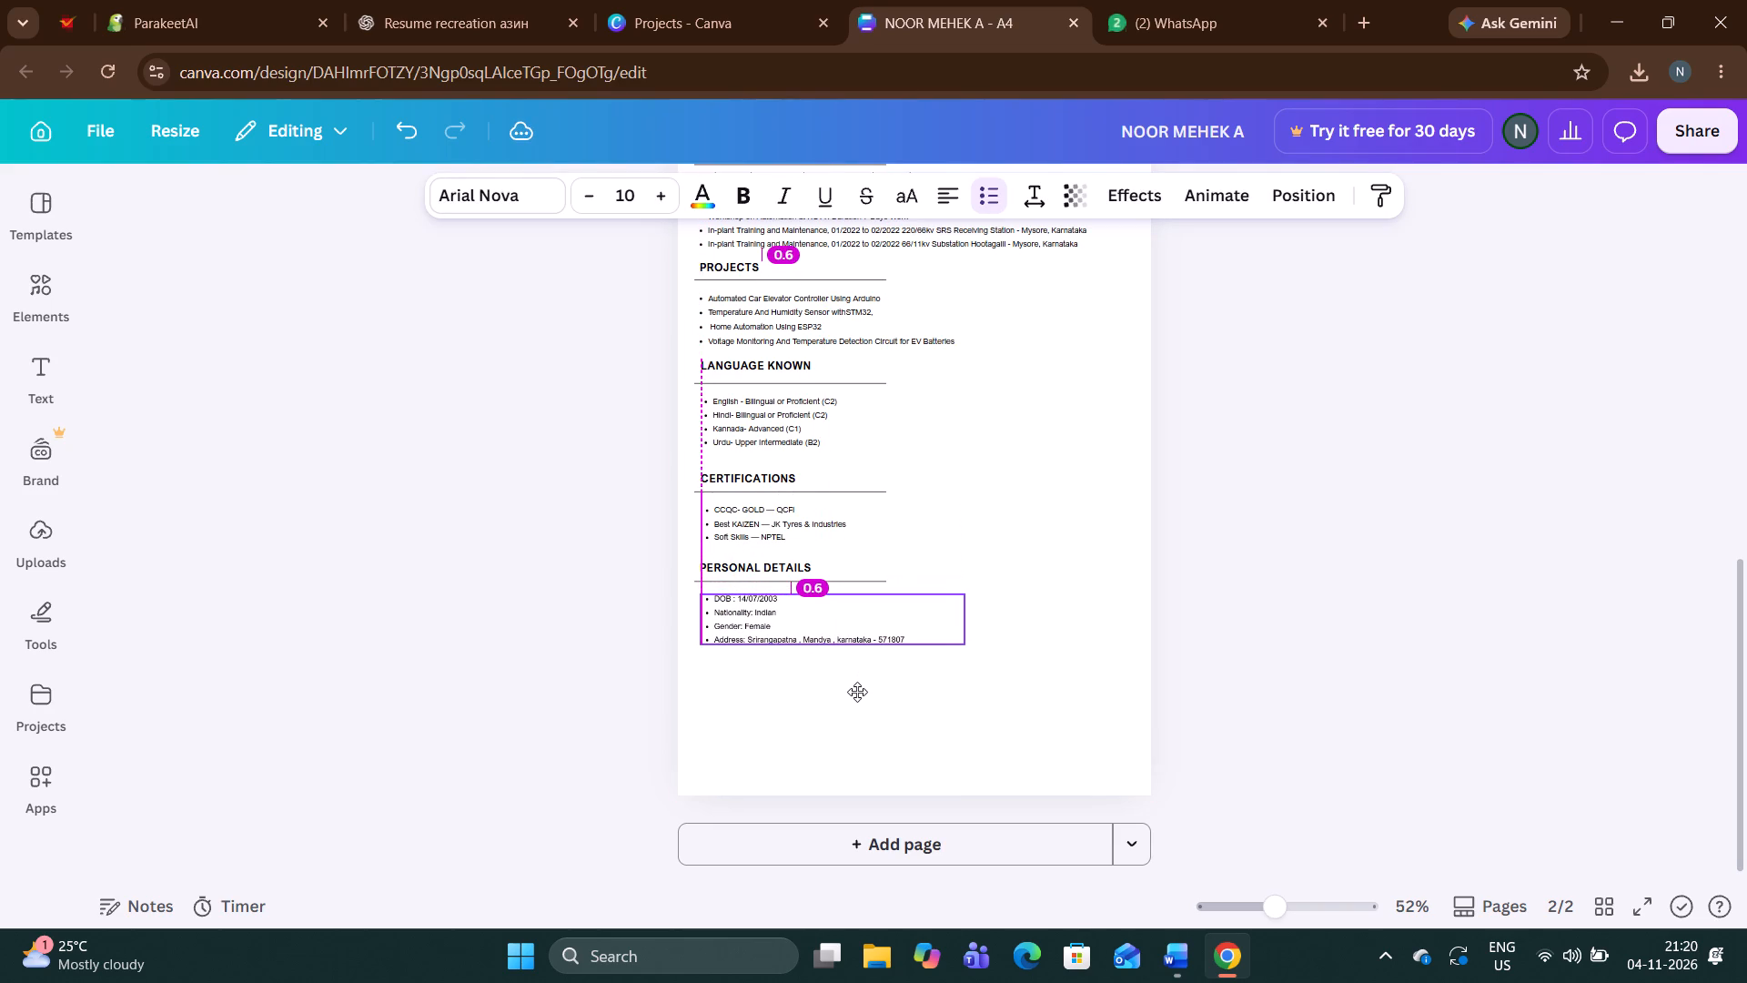
drag(857, 692, 864, 690)
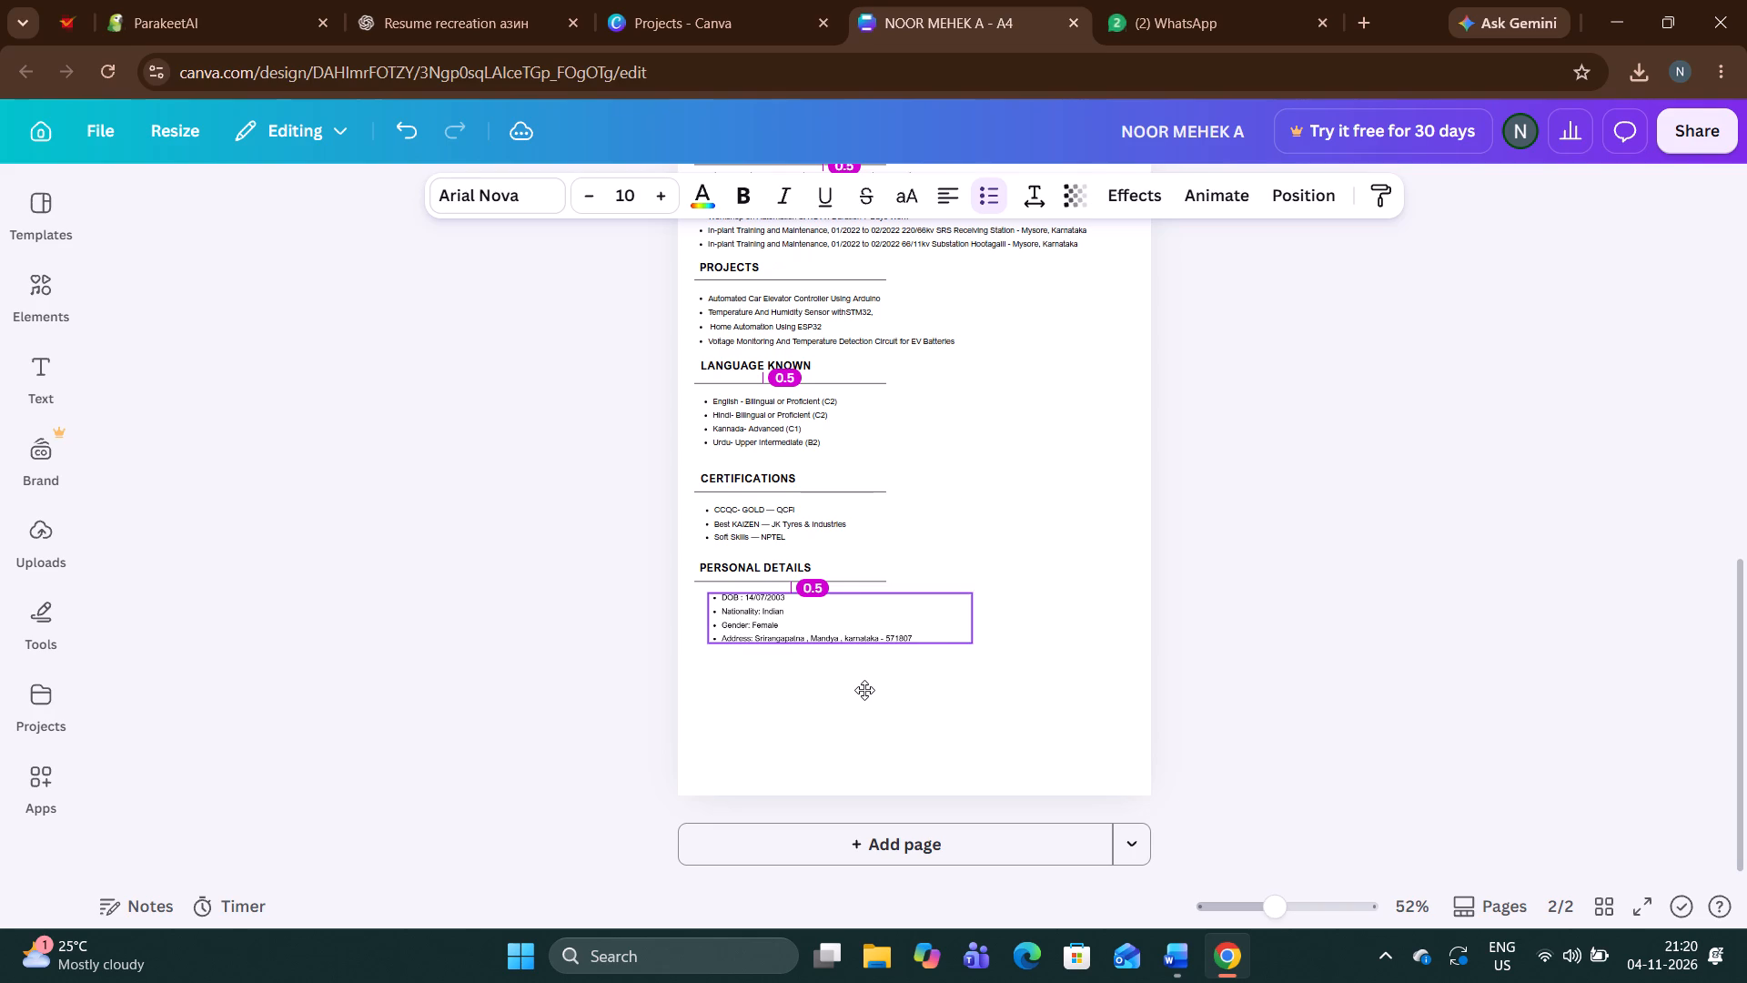
drag(864, 690, 856, 689)
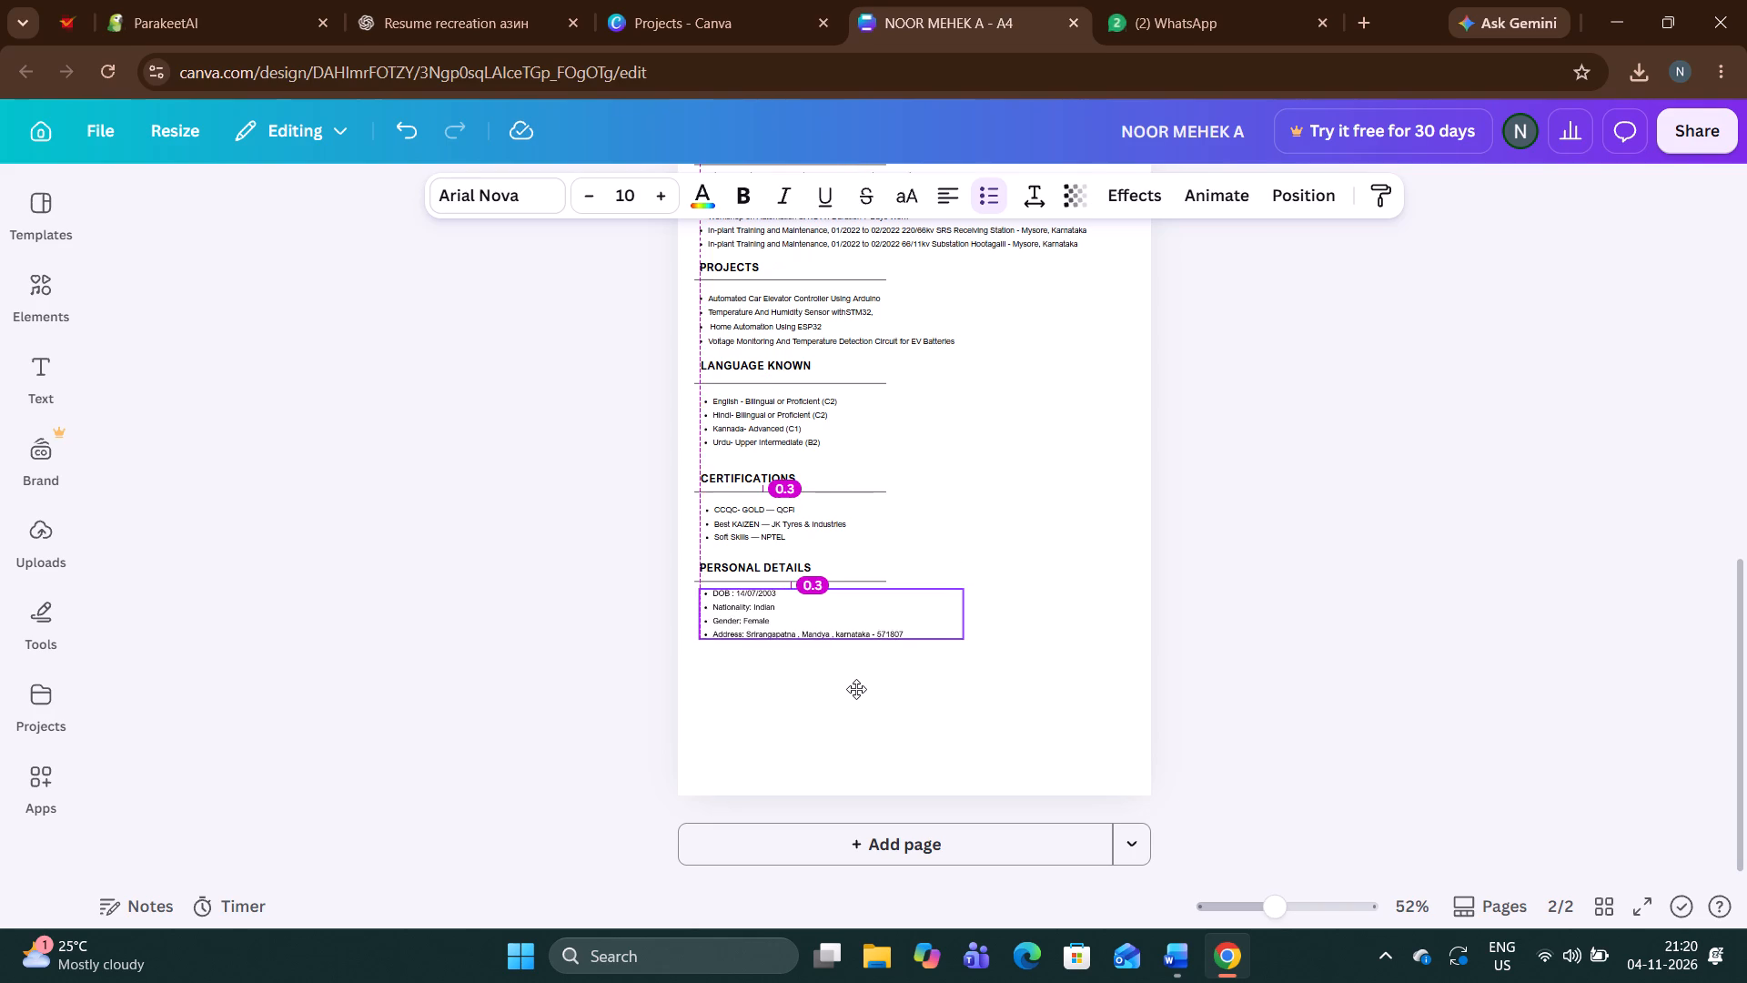
drag(856, 689, 857, 687)
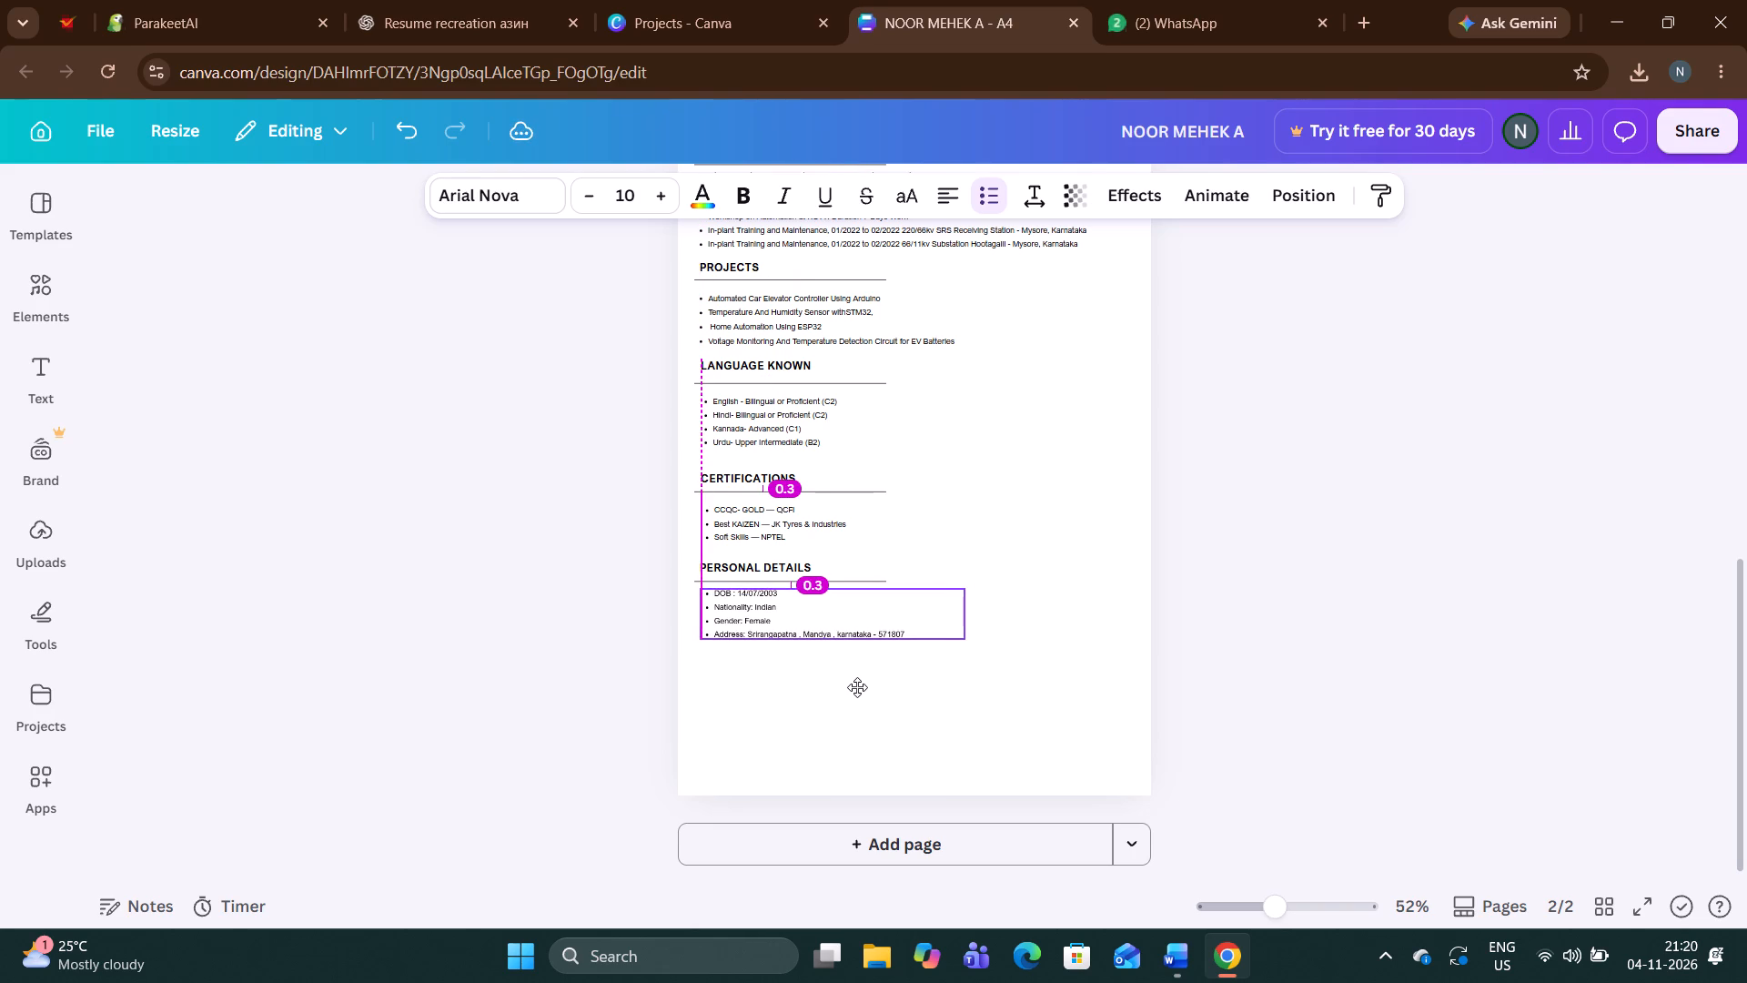
drag(857, 687, 857, 688)
drag(857, 688, 856, 690)
click(940, 738)
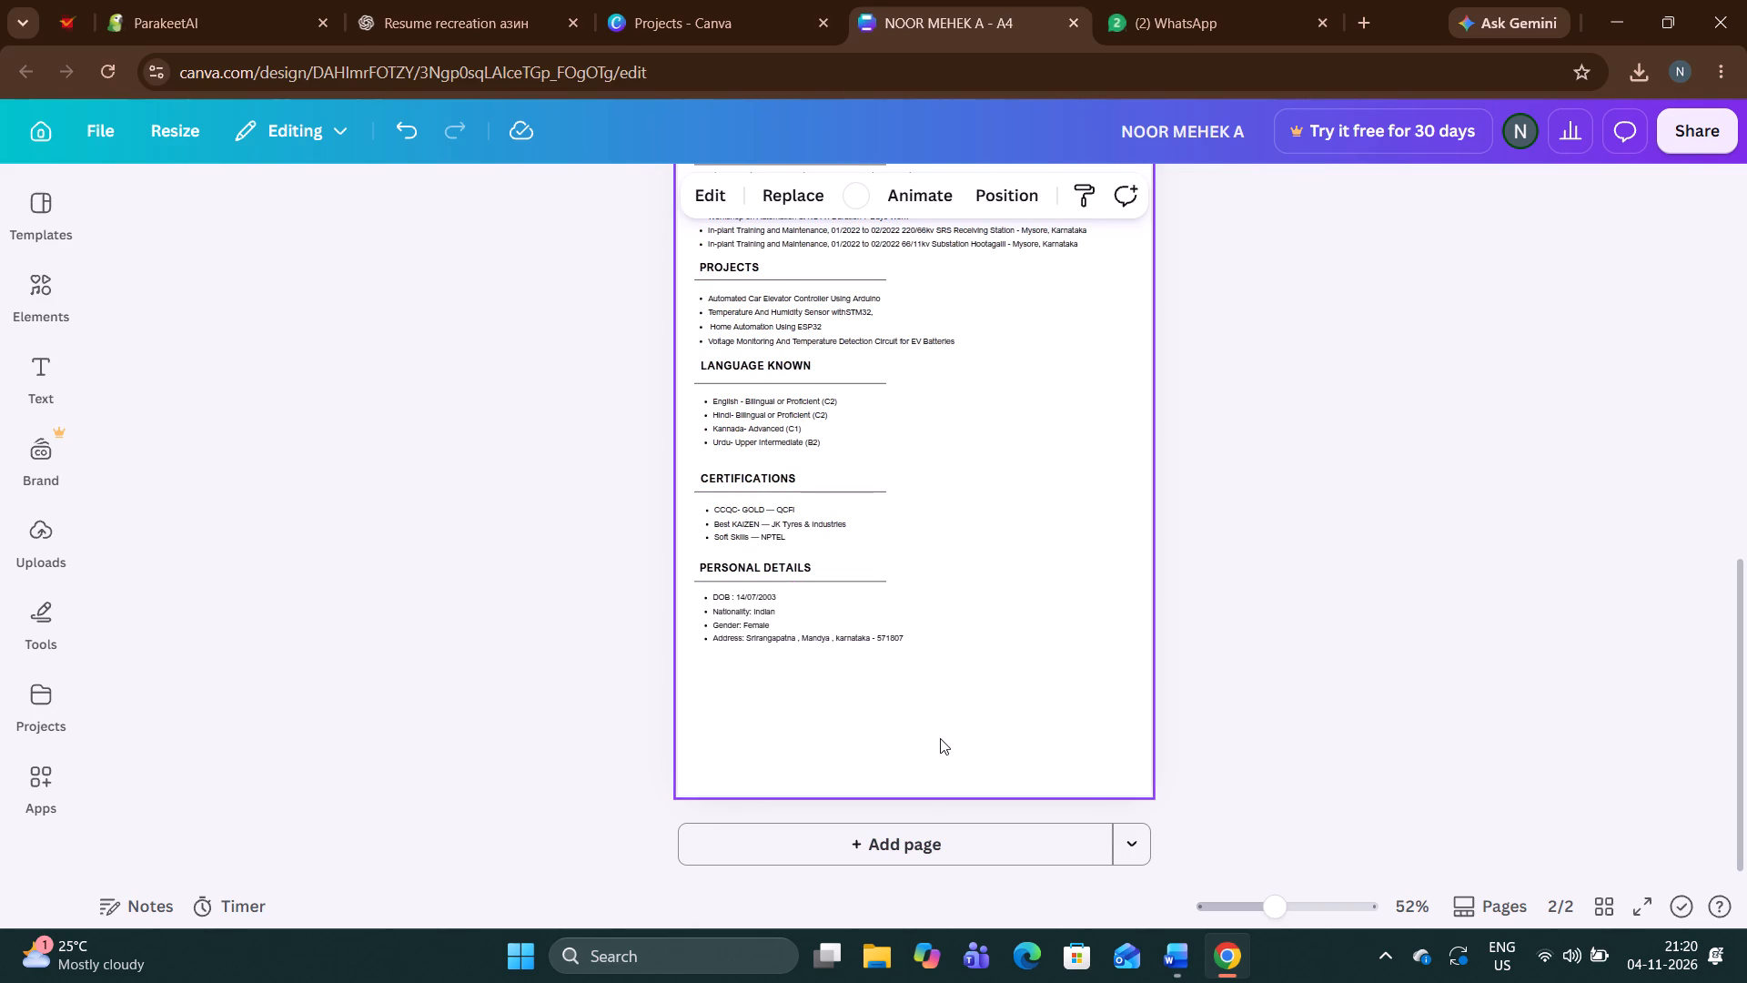
Nudge the CERTIFICATIONS heading up slightly and fine-tune the spacing of its divider line and bullet list.
click(772, 476)
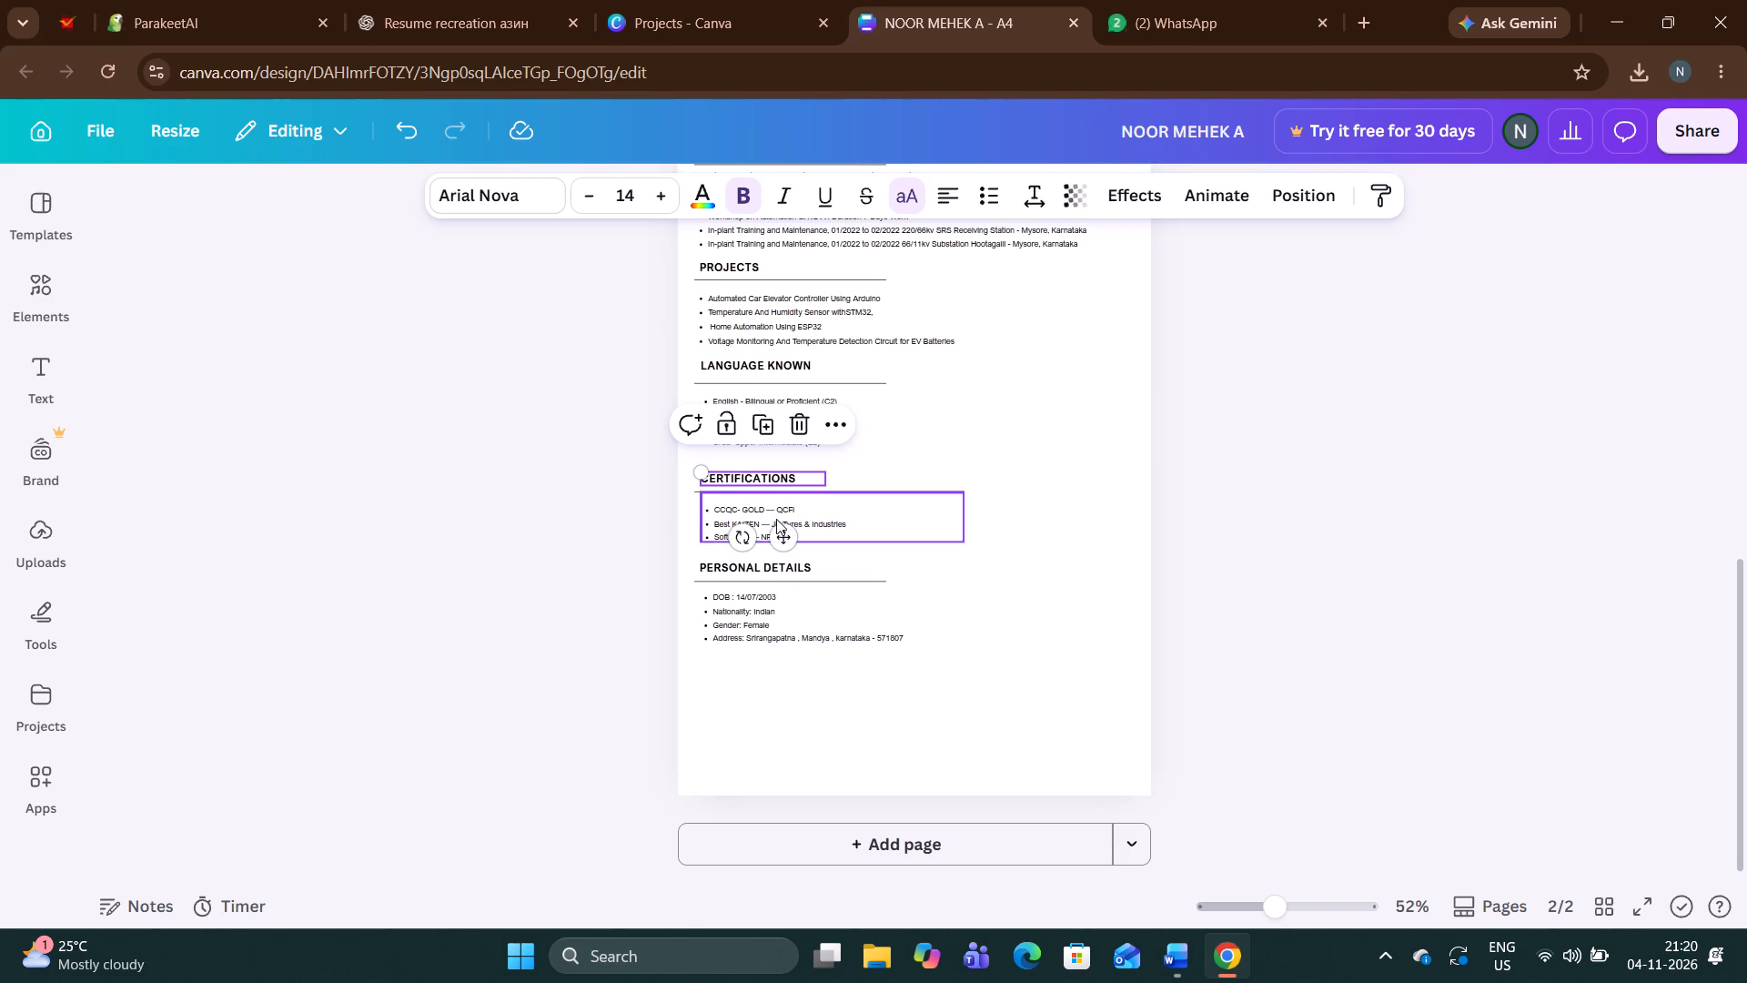
click(781, 526)
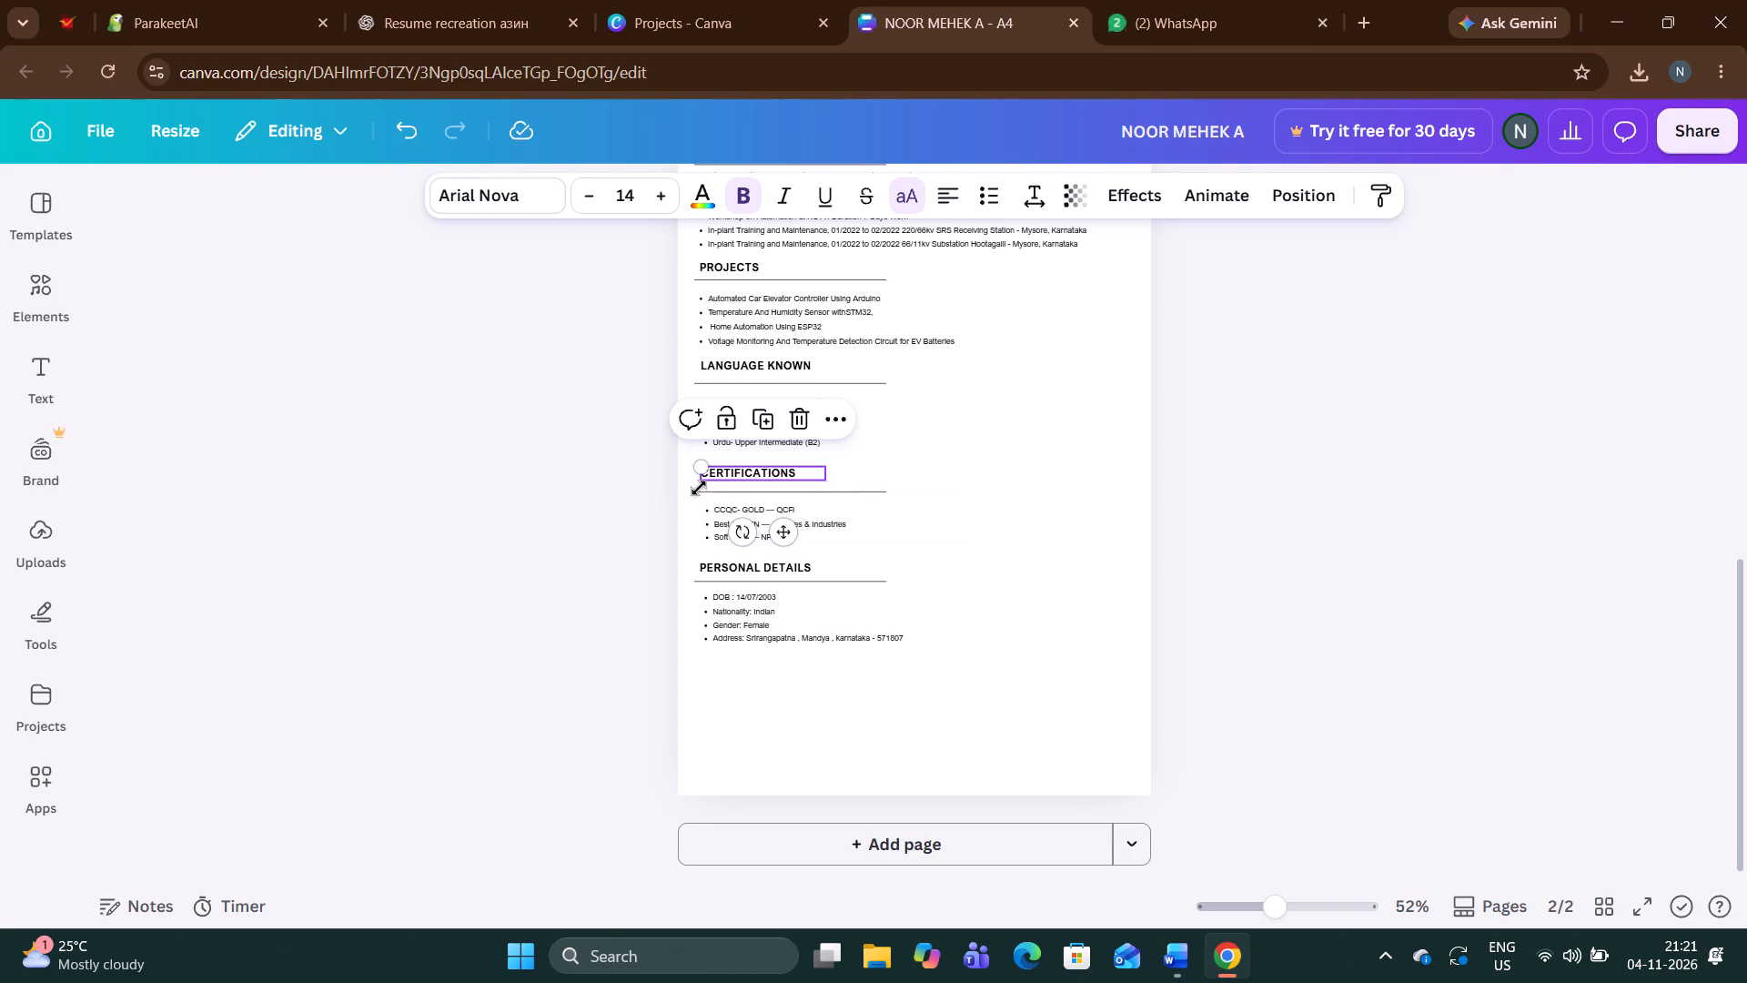
double_click(860, 507)
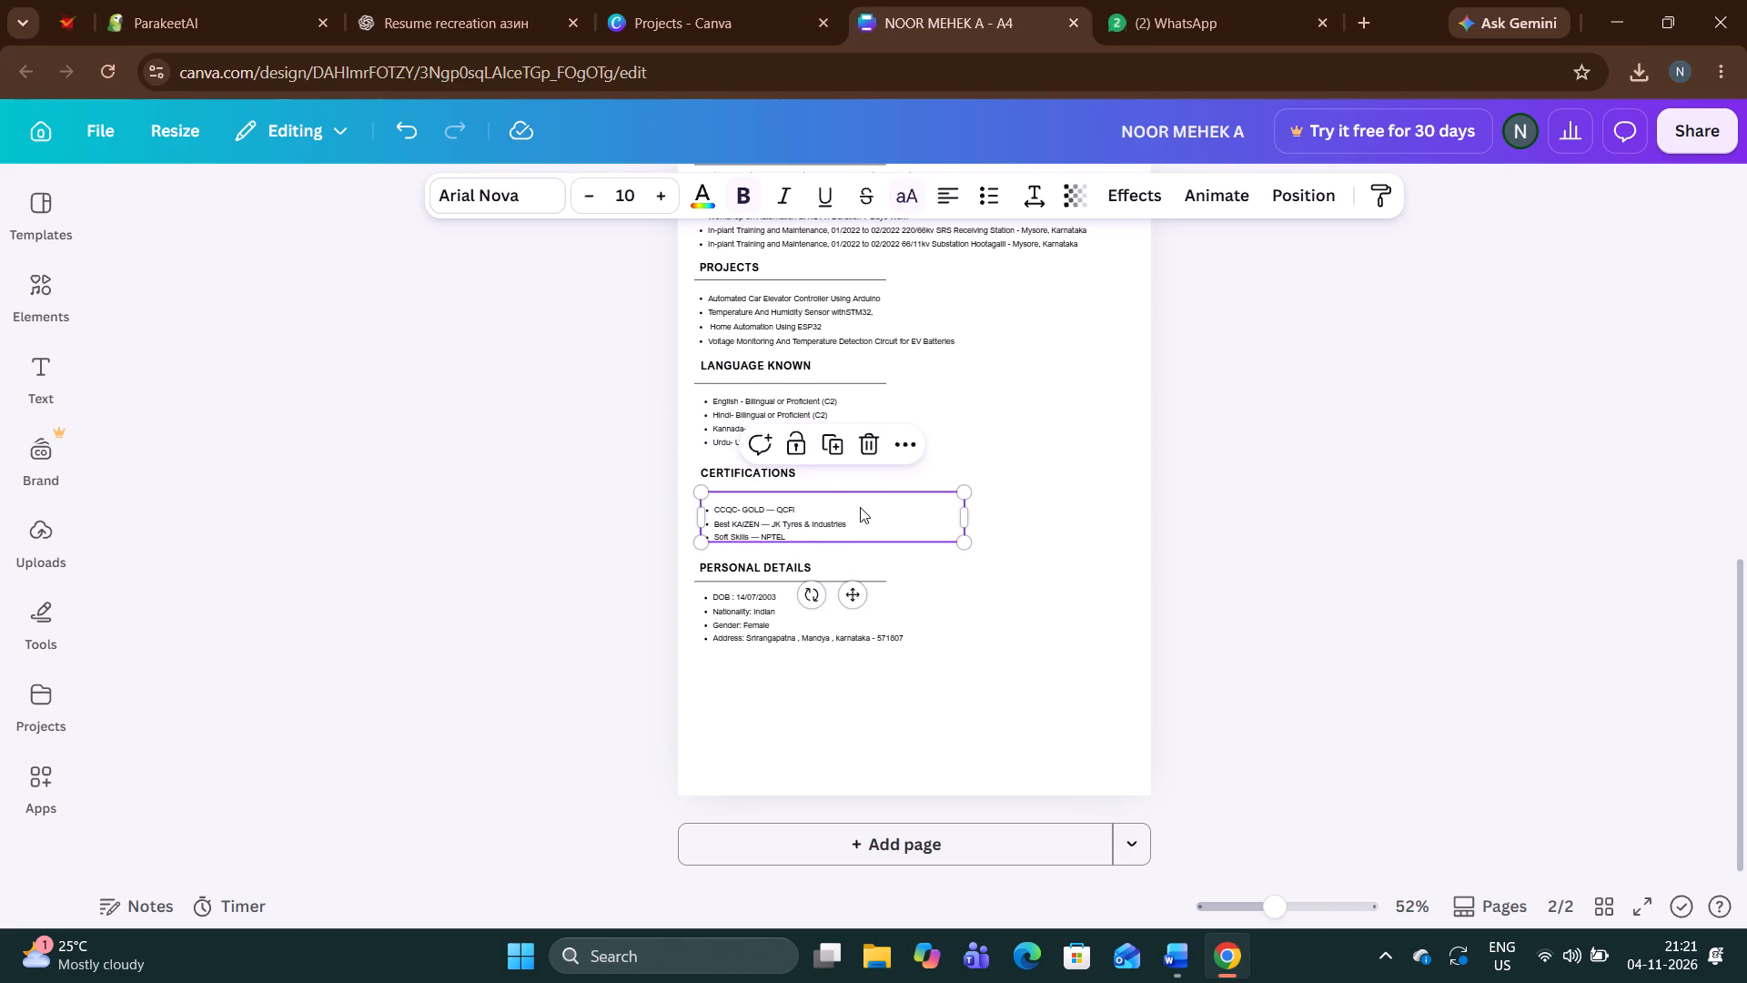
click(852, 484)
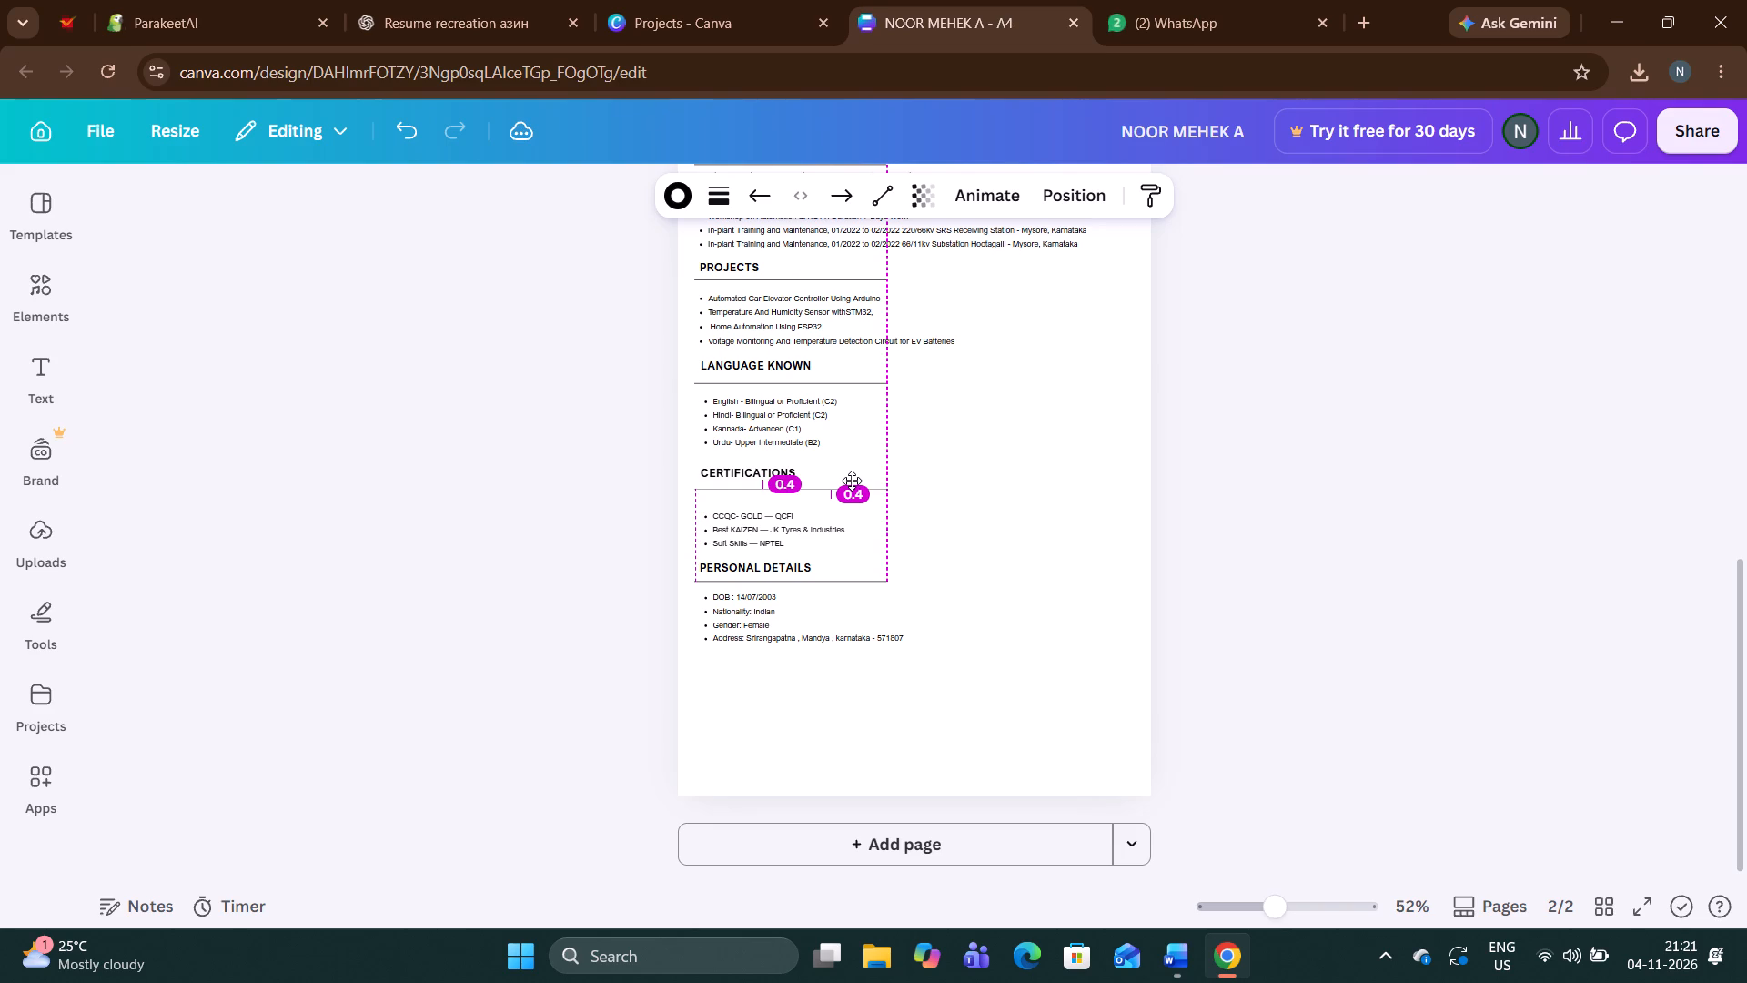
click(836, 520)
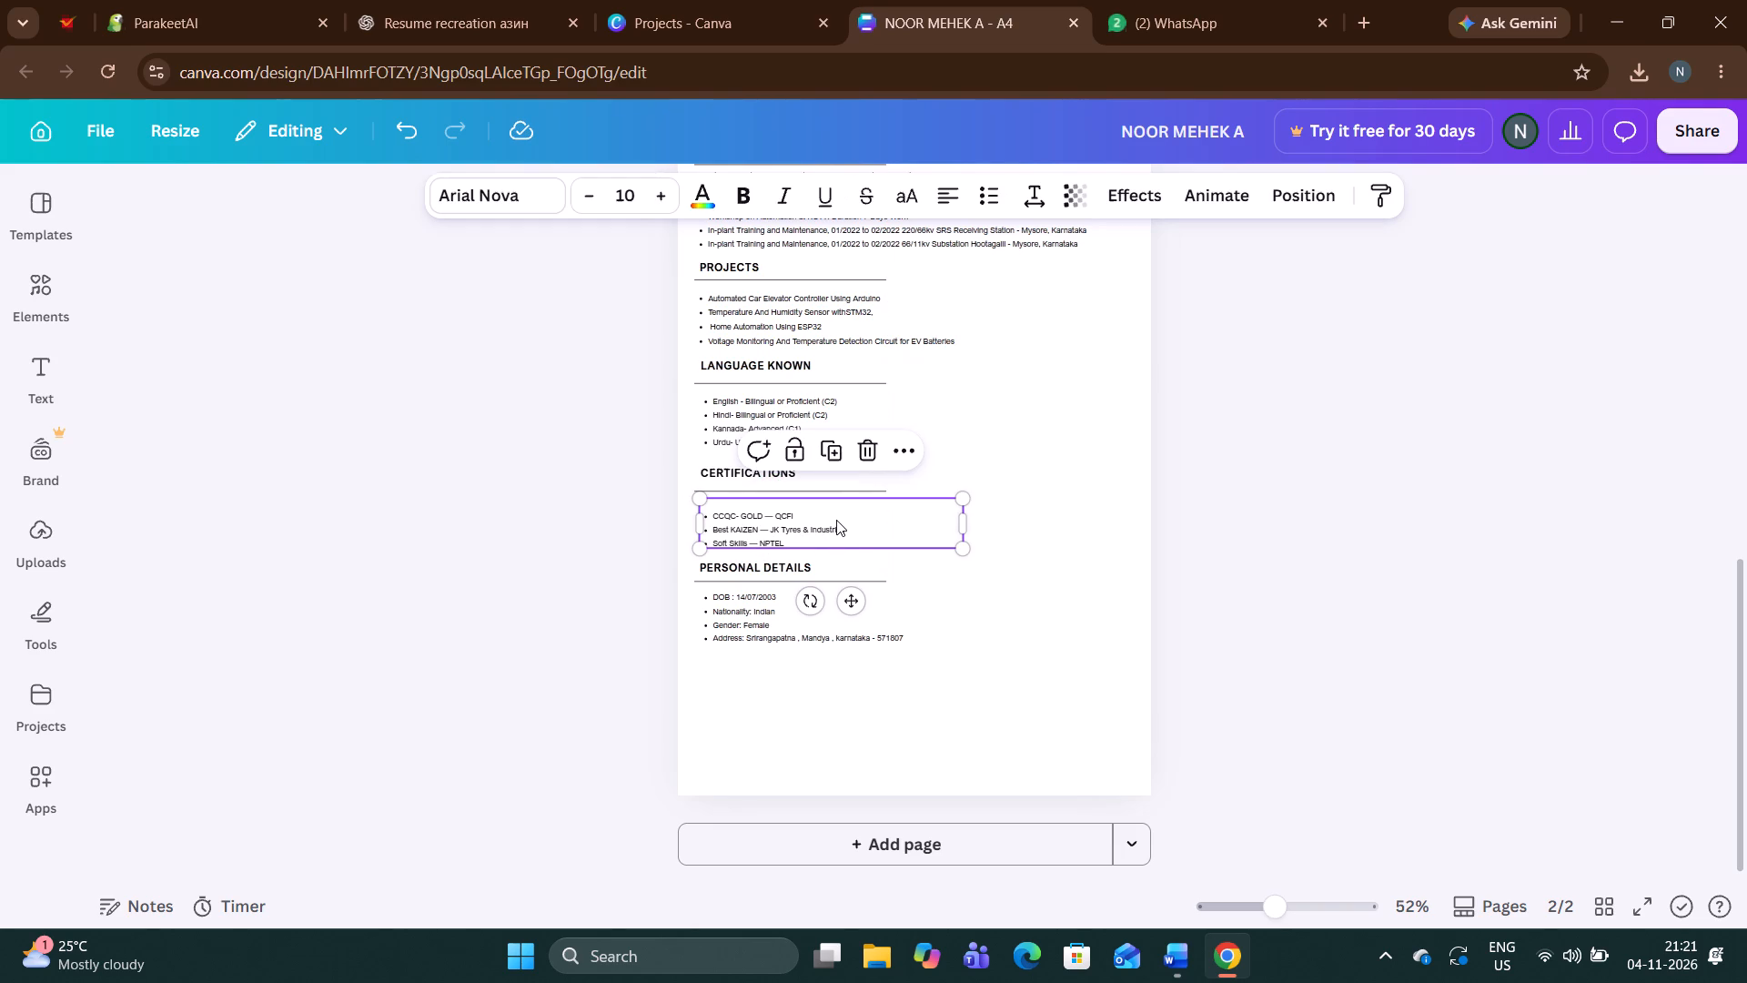
click(853, 599)
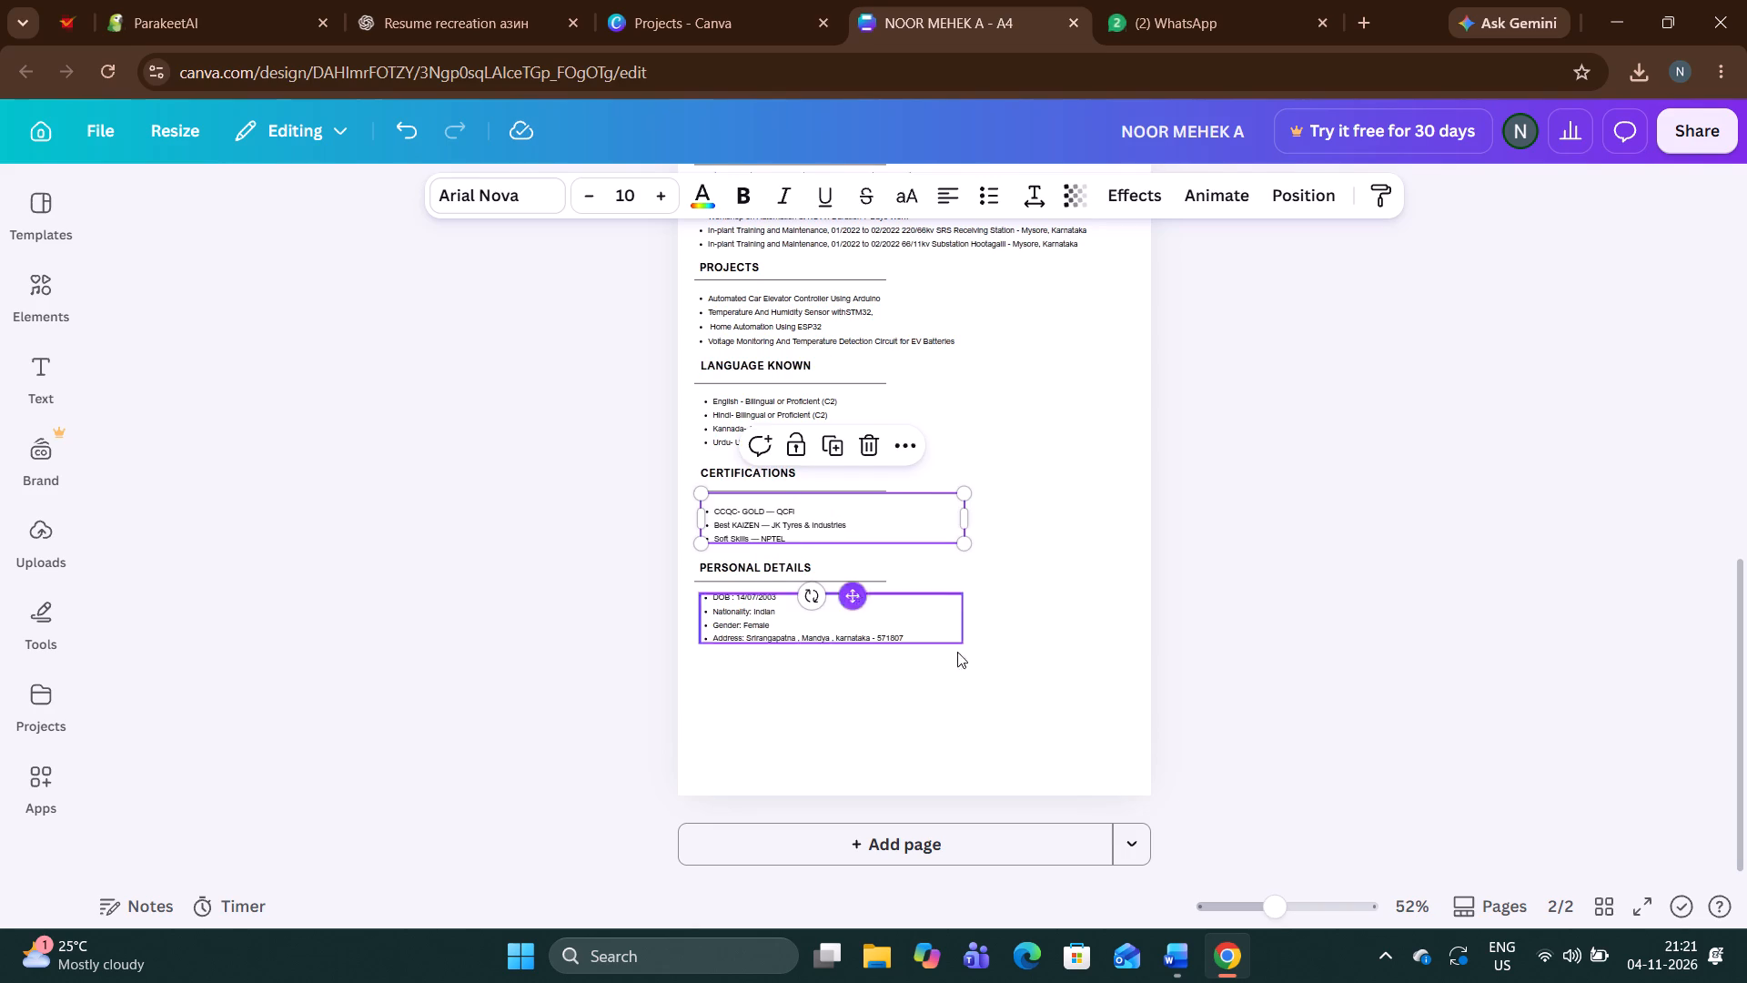
click(1032, 725)
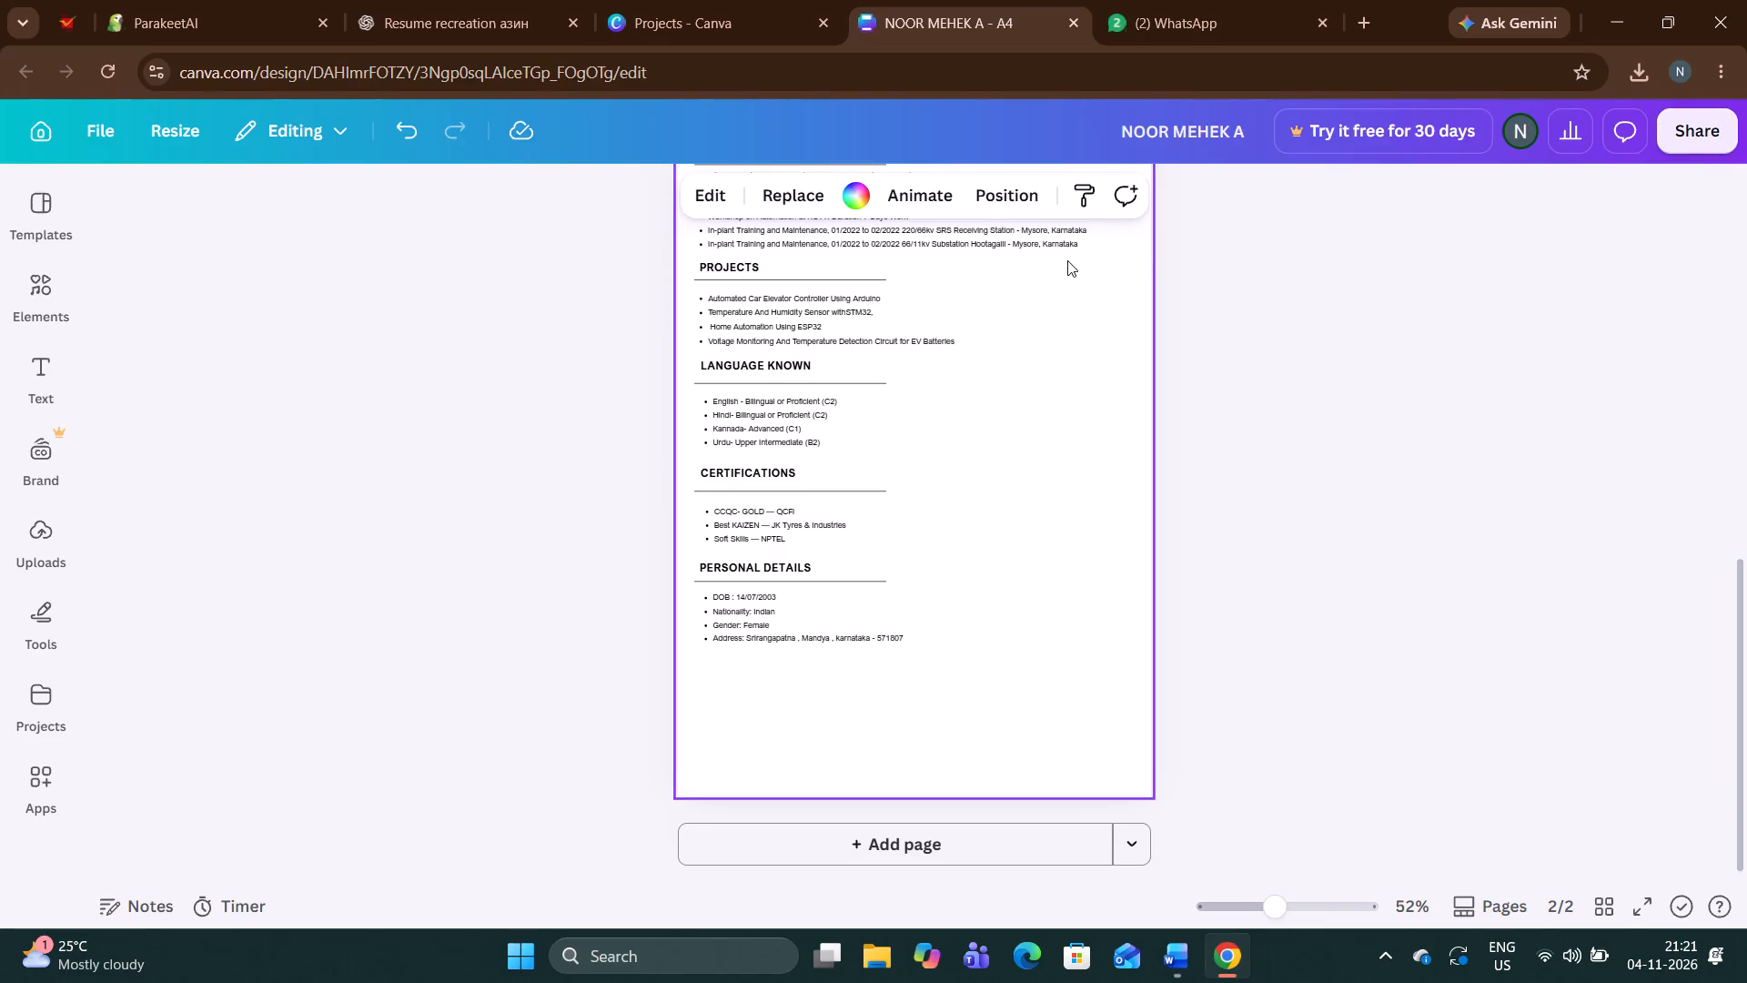
Open the download options for the two-page resume.
scroll(1067, 260, up, 7)
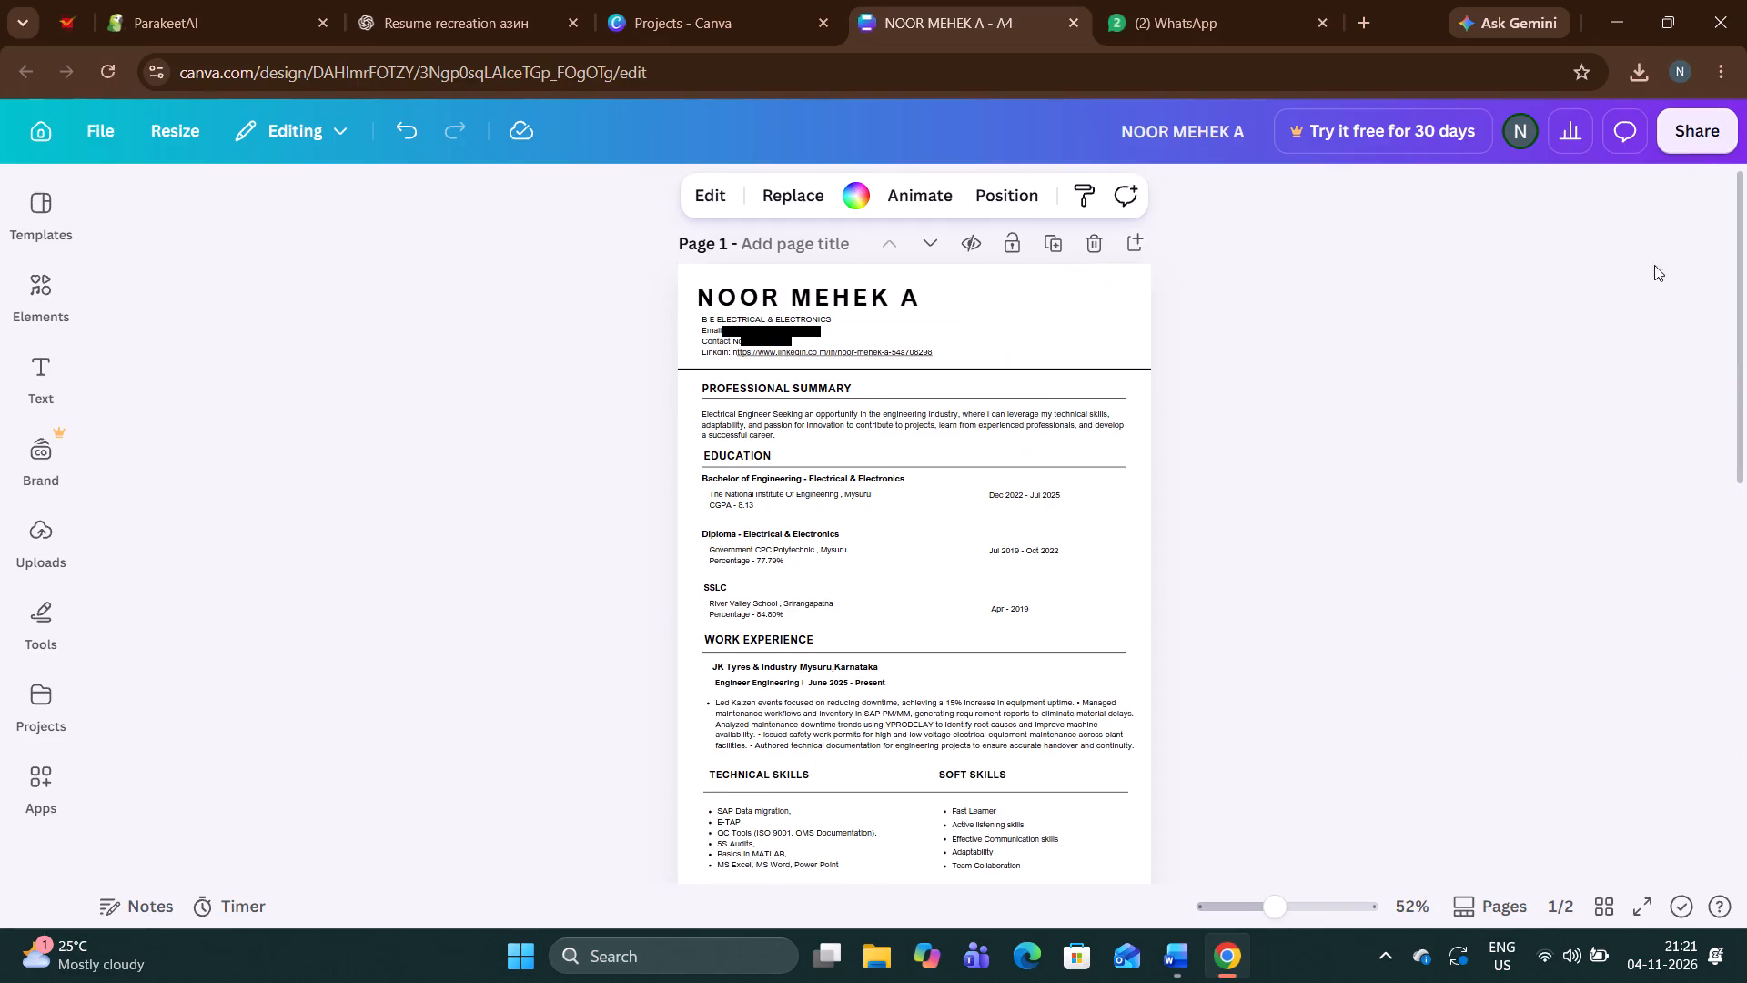
click(1679, 137)
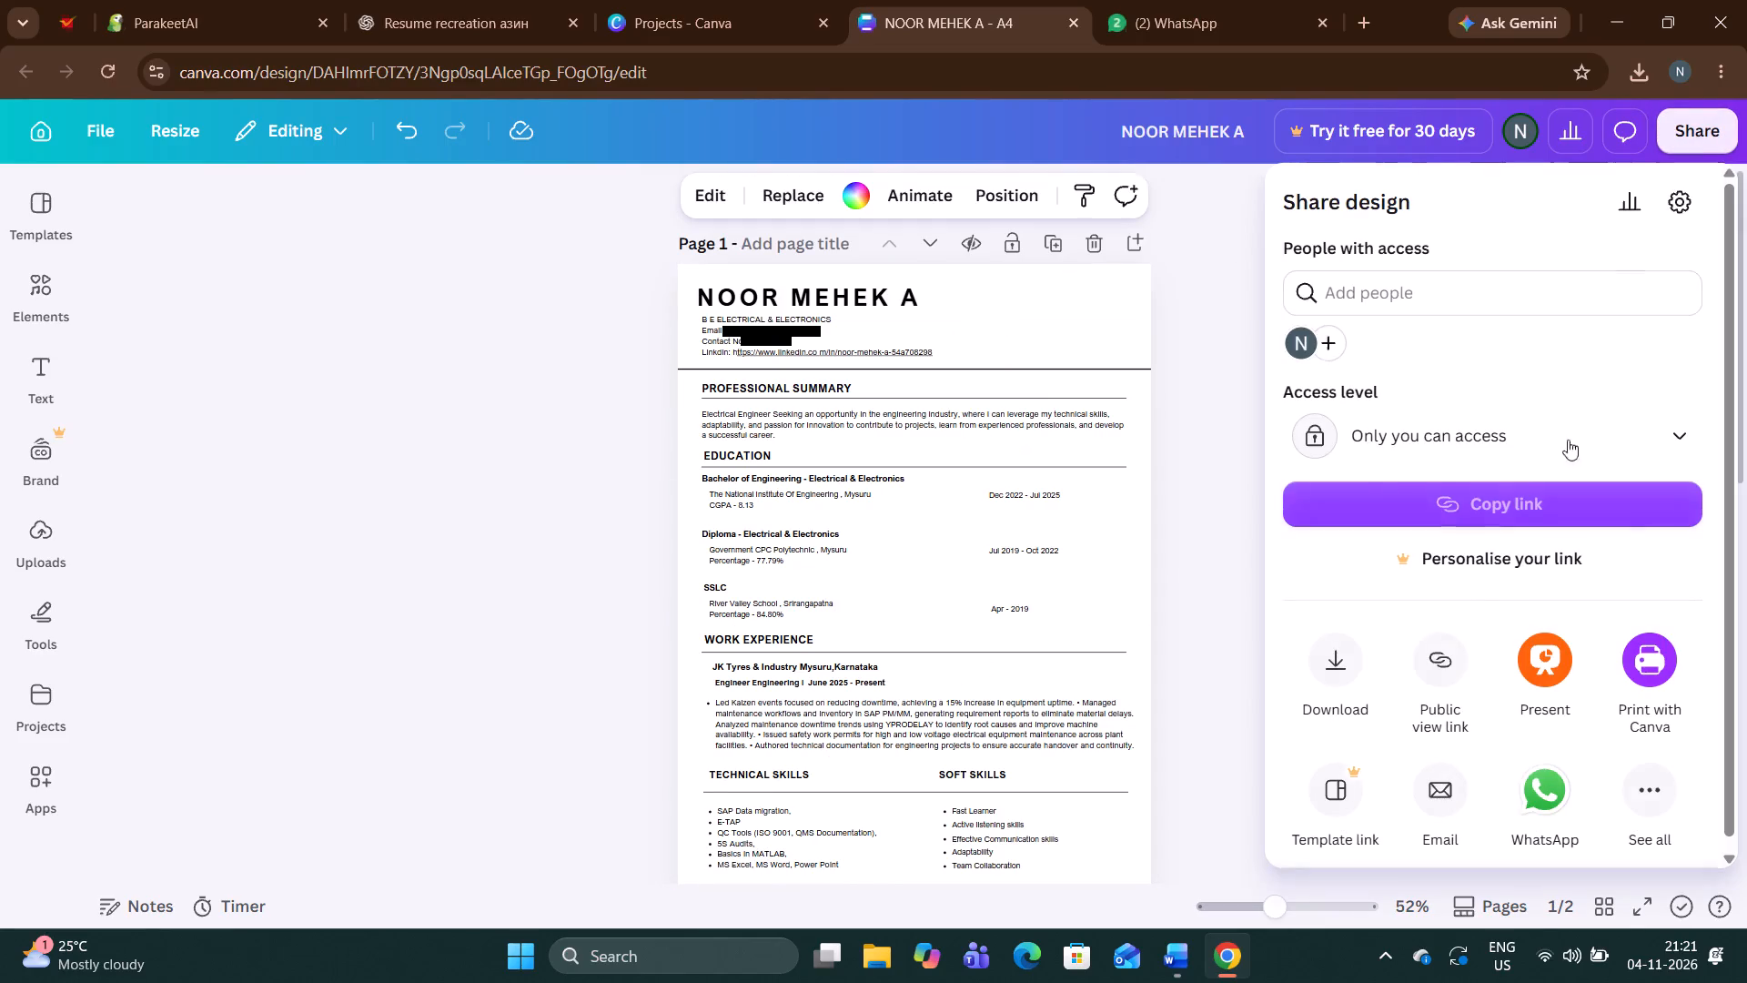
click(1324, 669)
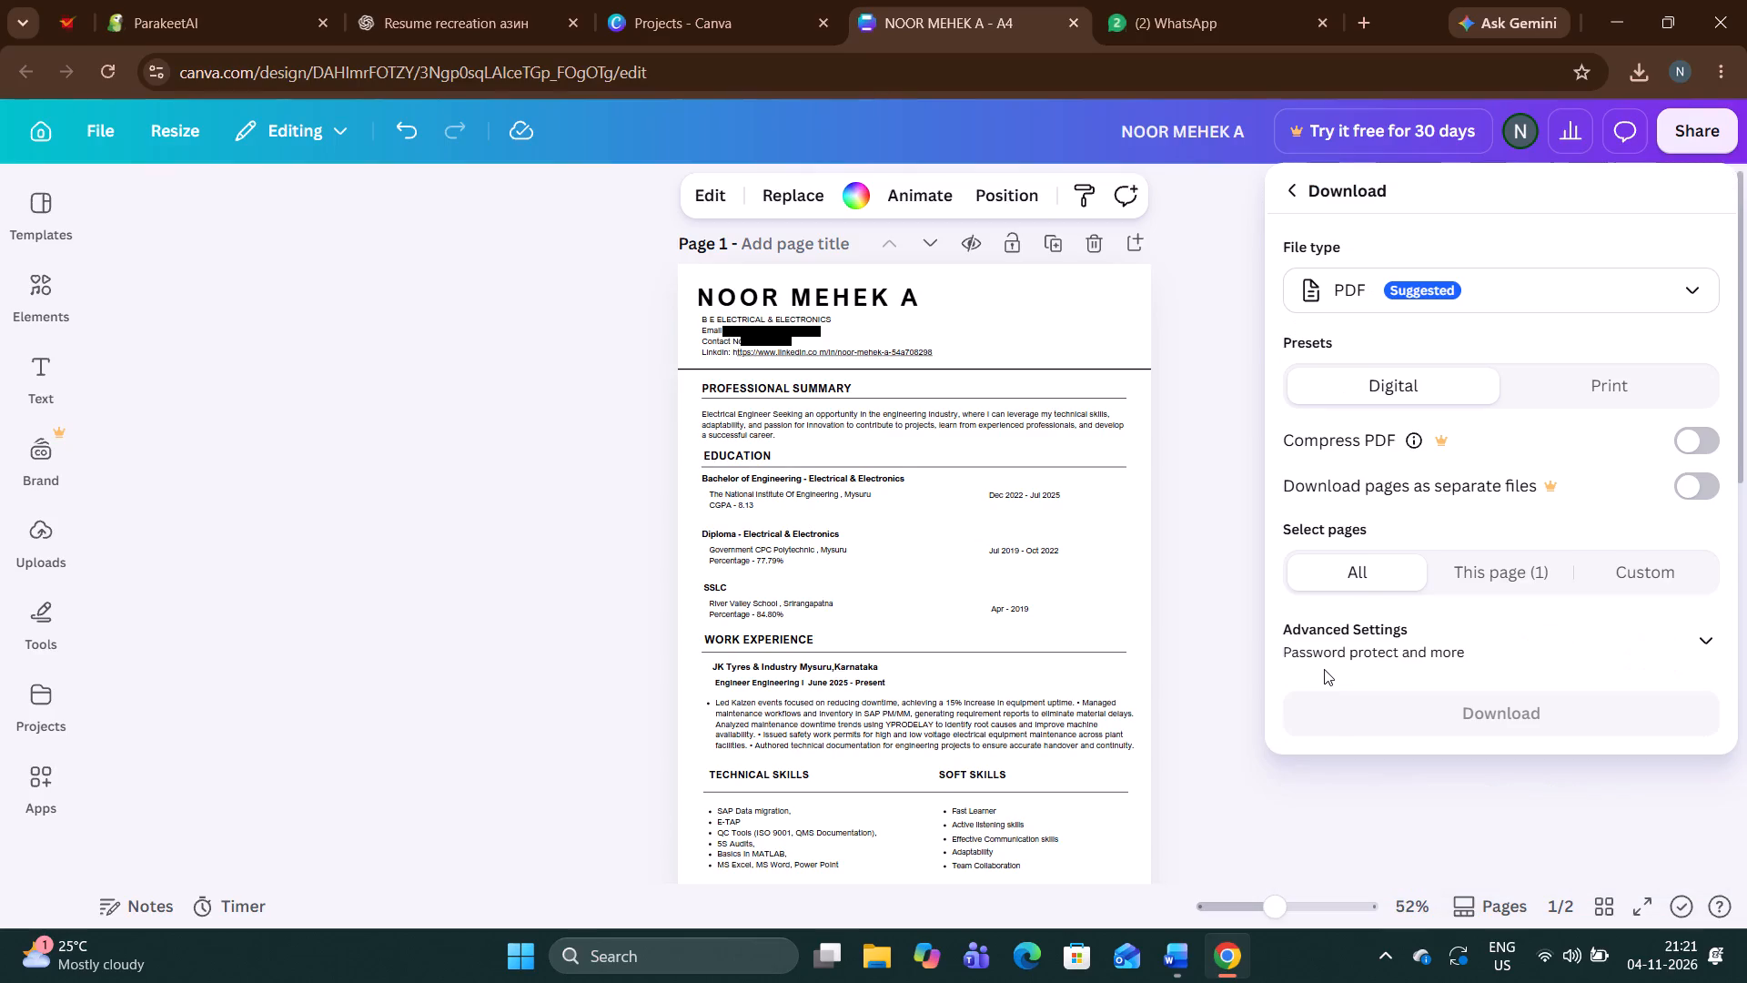
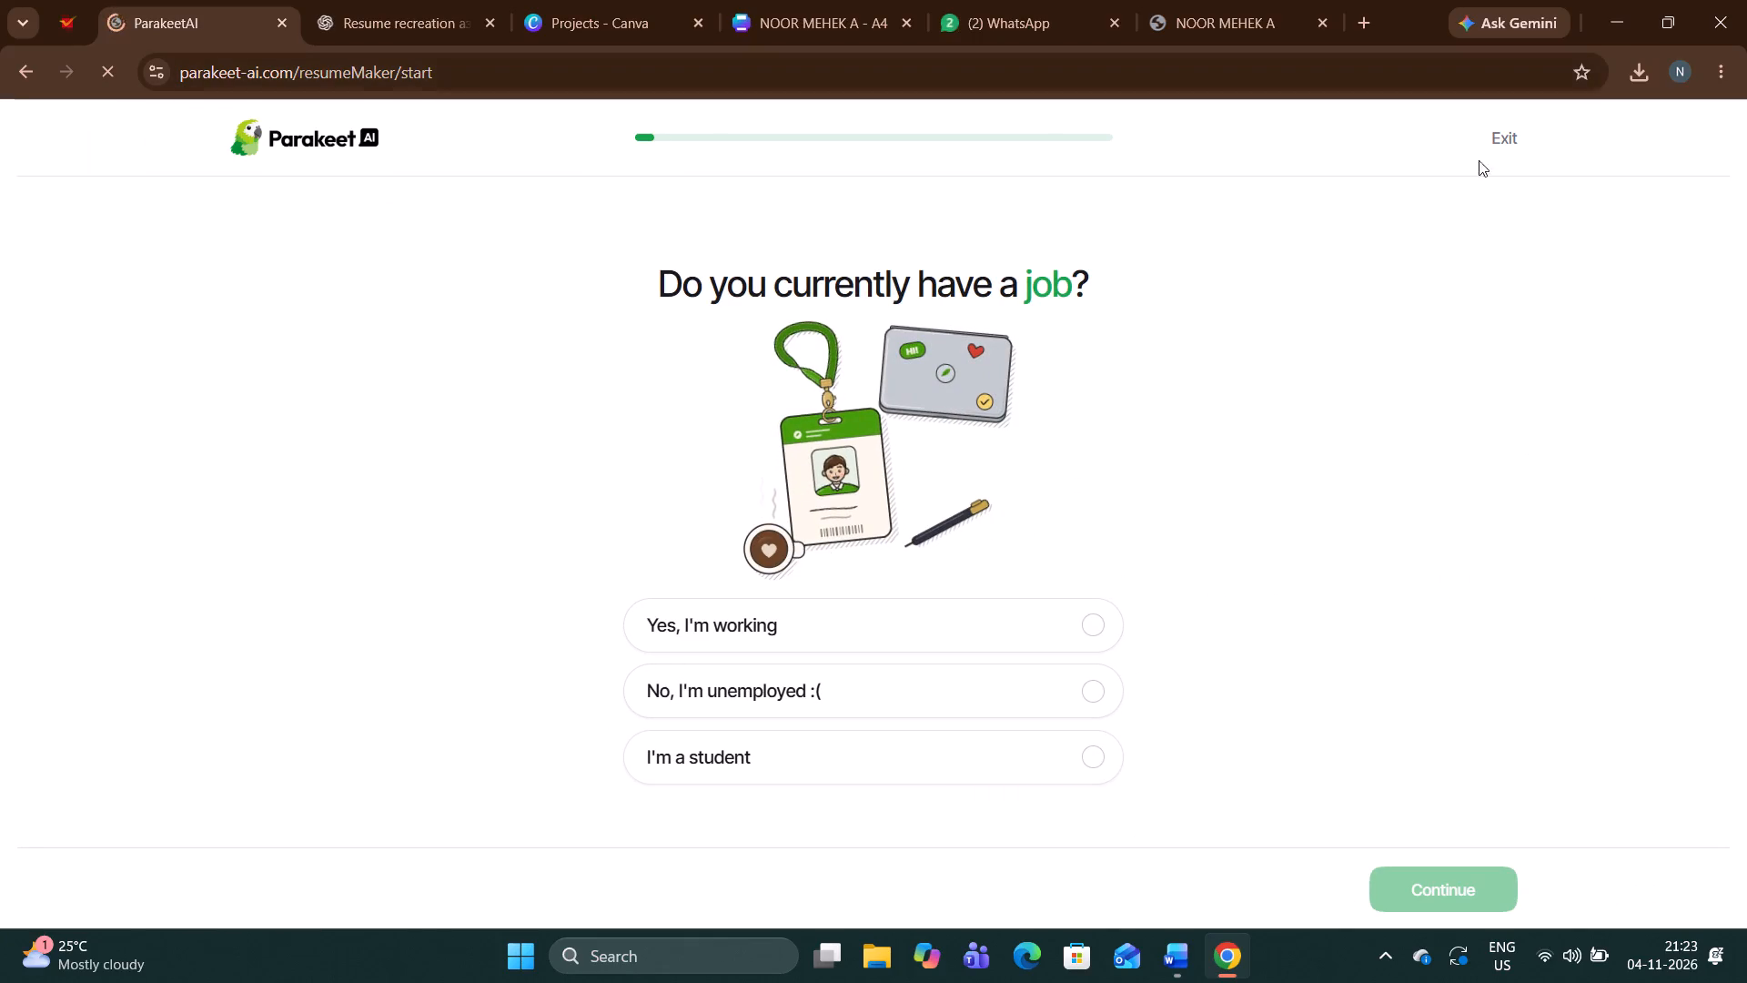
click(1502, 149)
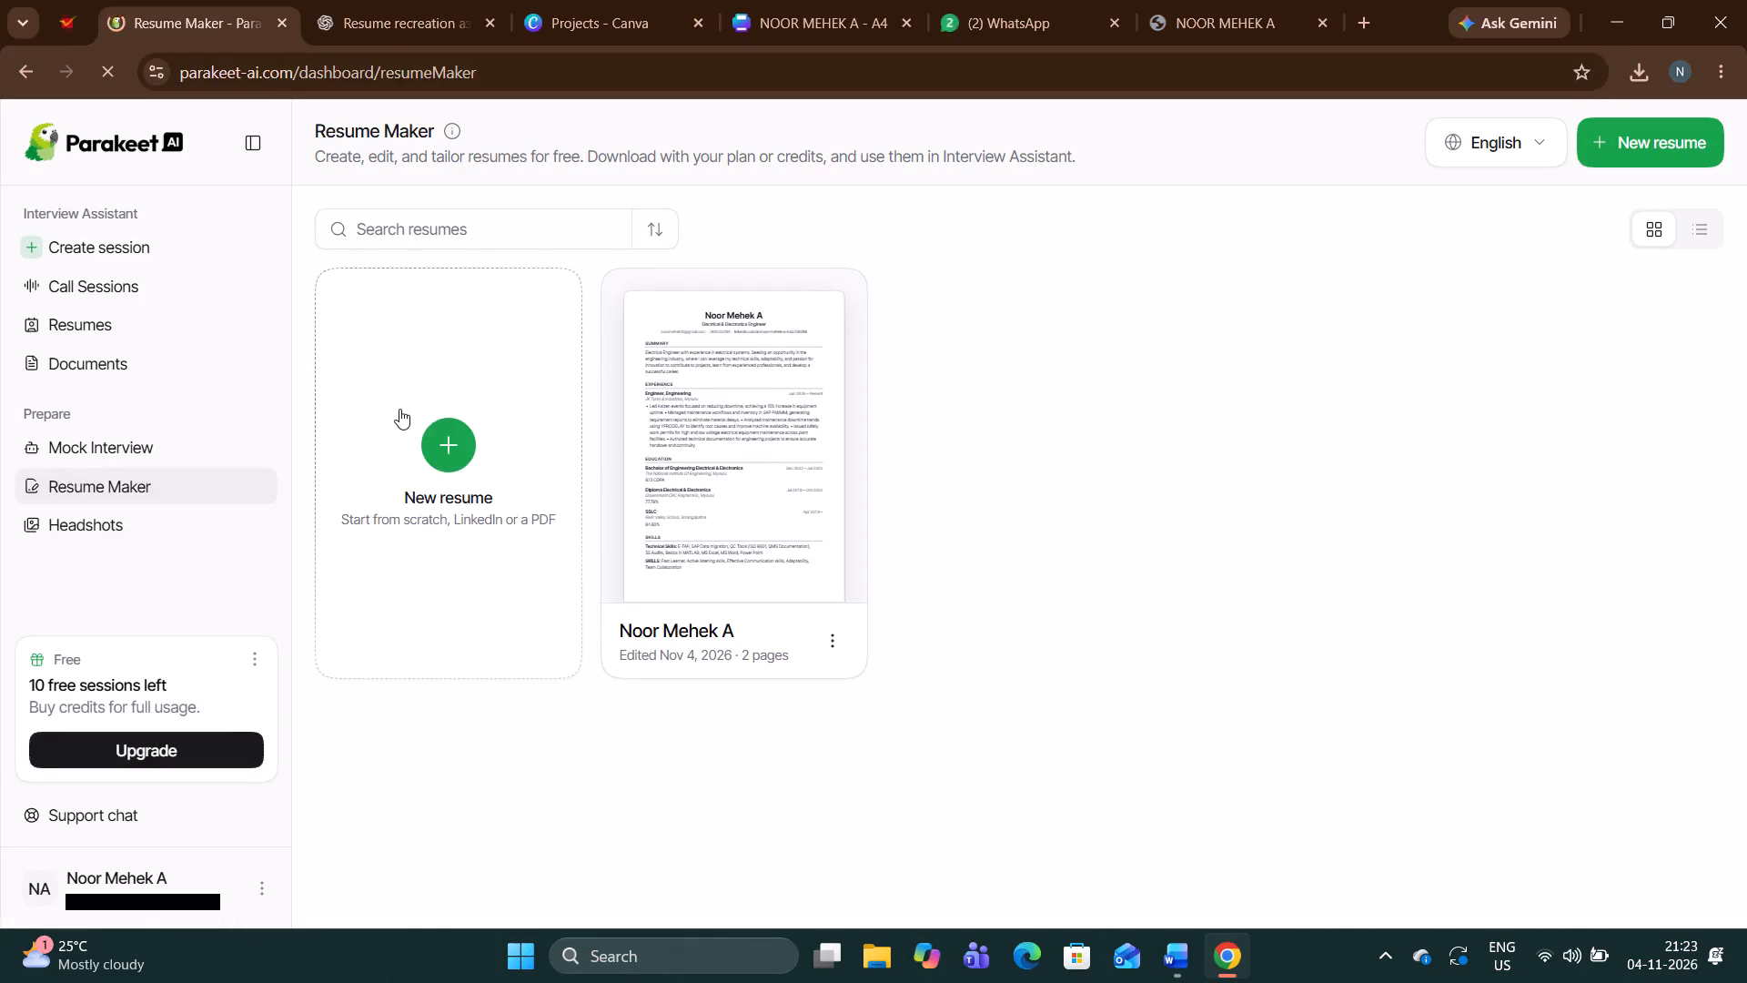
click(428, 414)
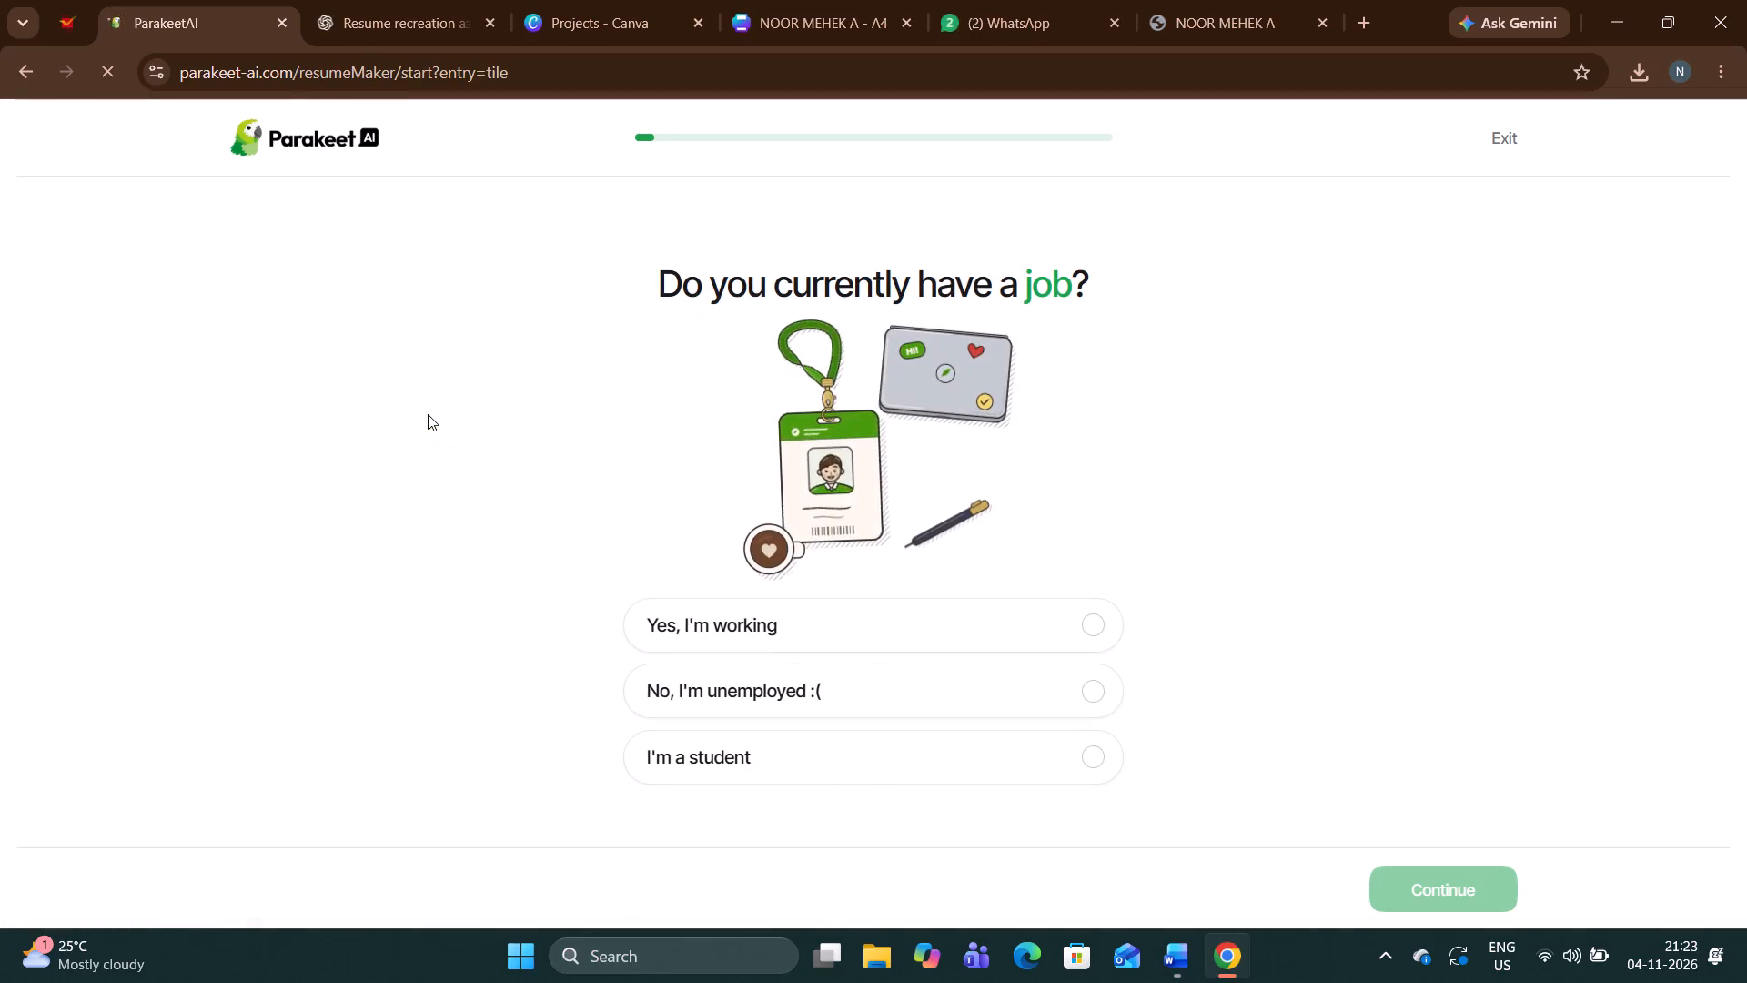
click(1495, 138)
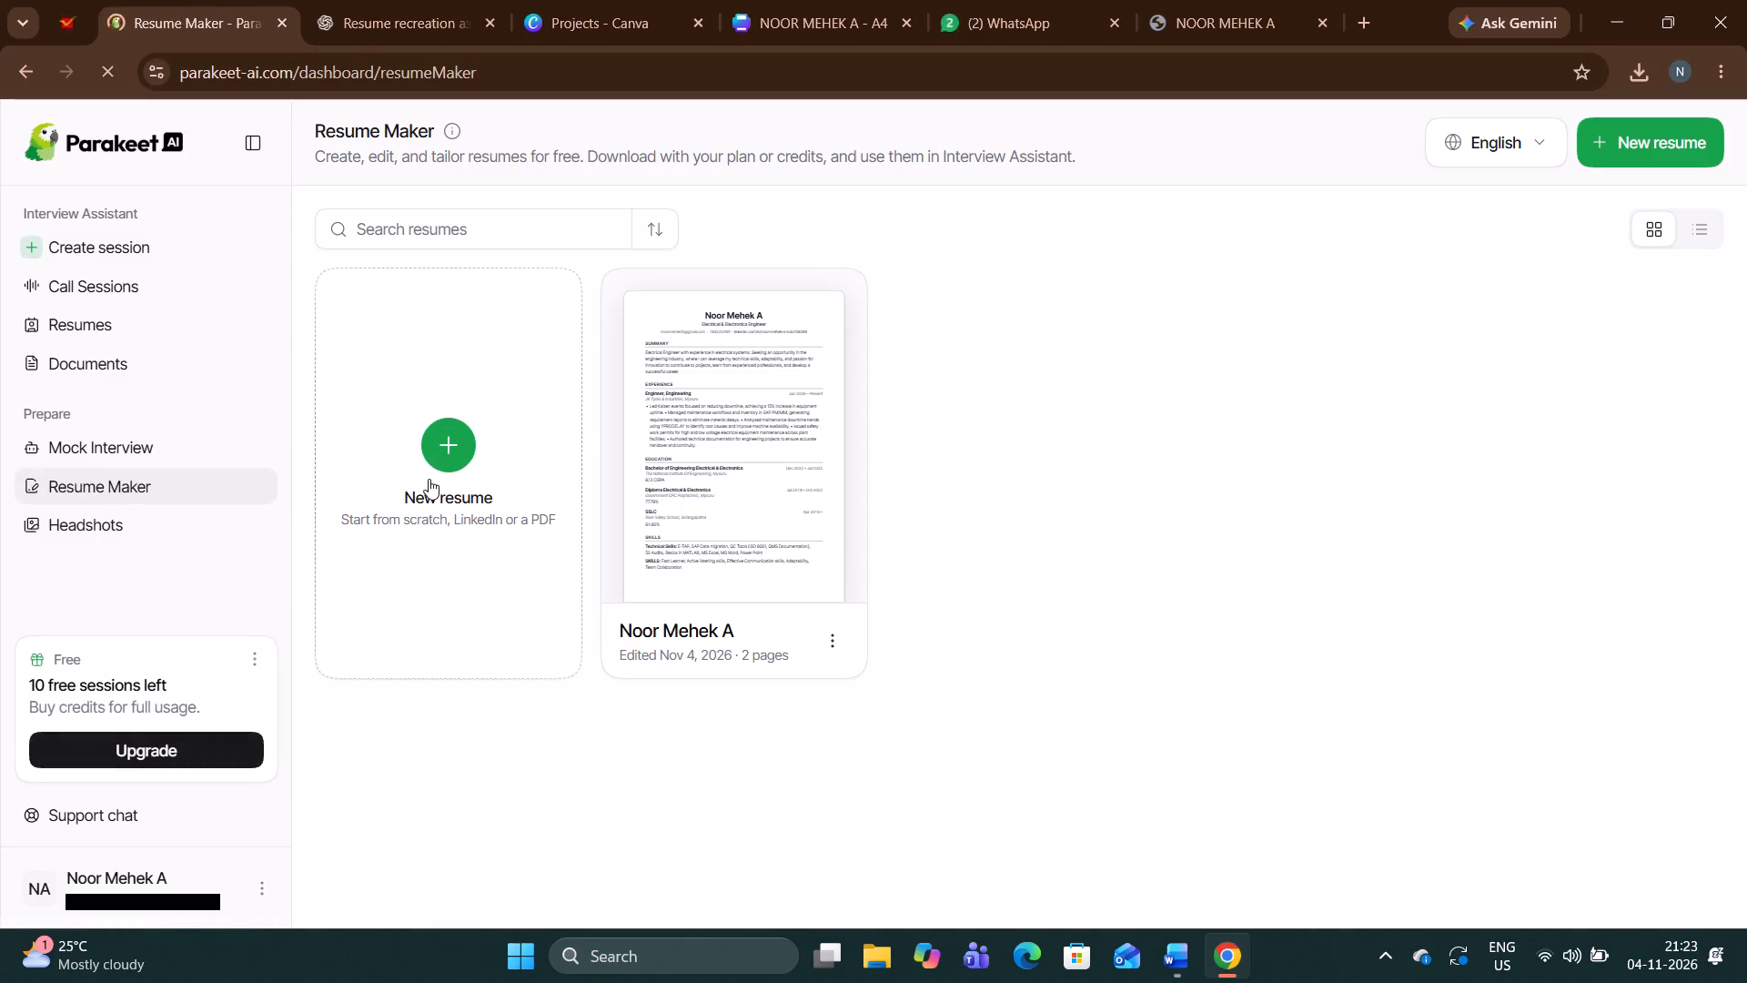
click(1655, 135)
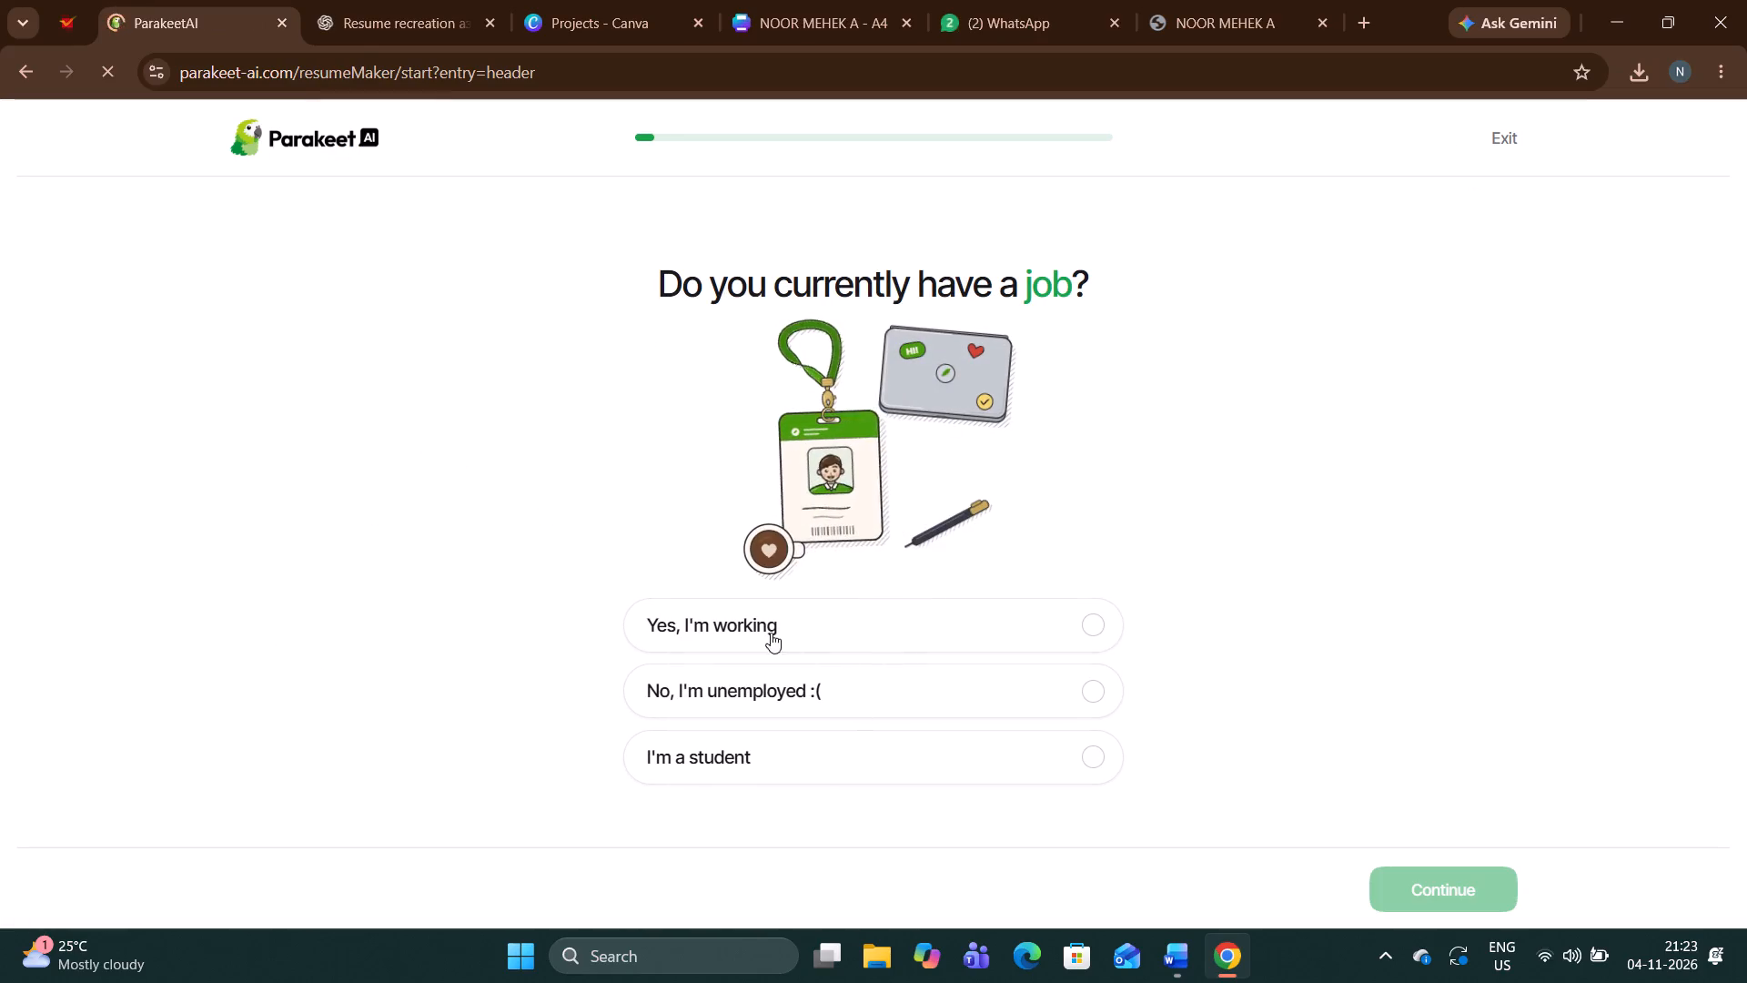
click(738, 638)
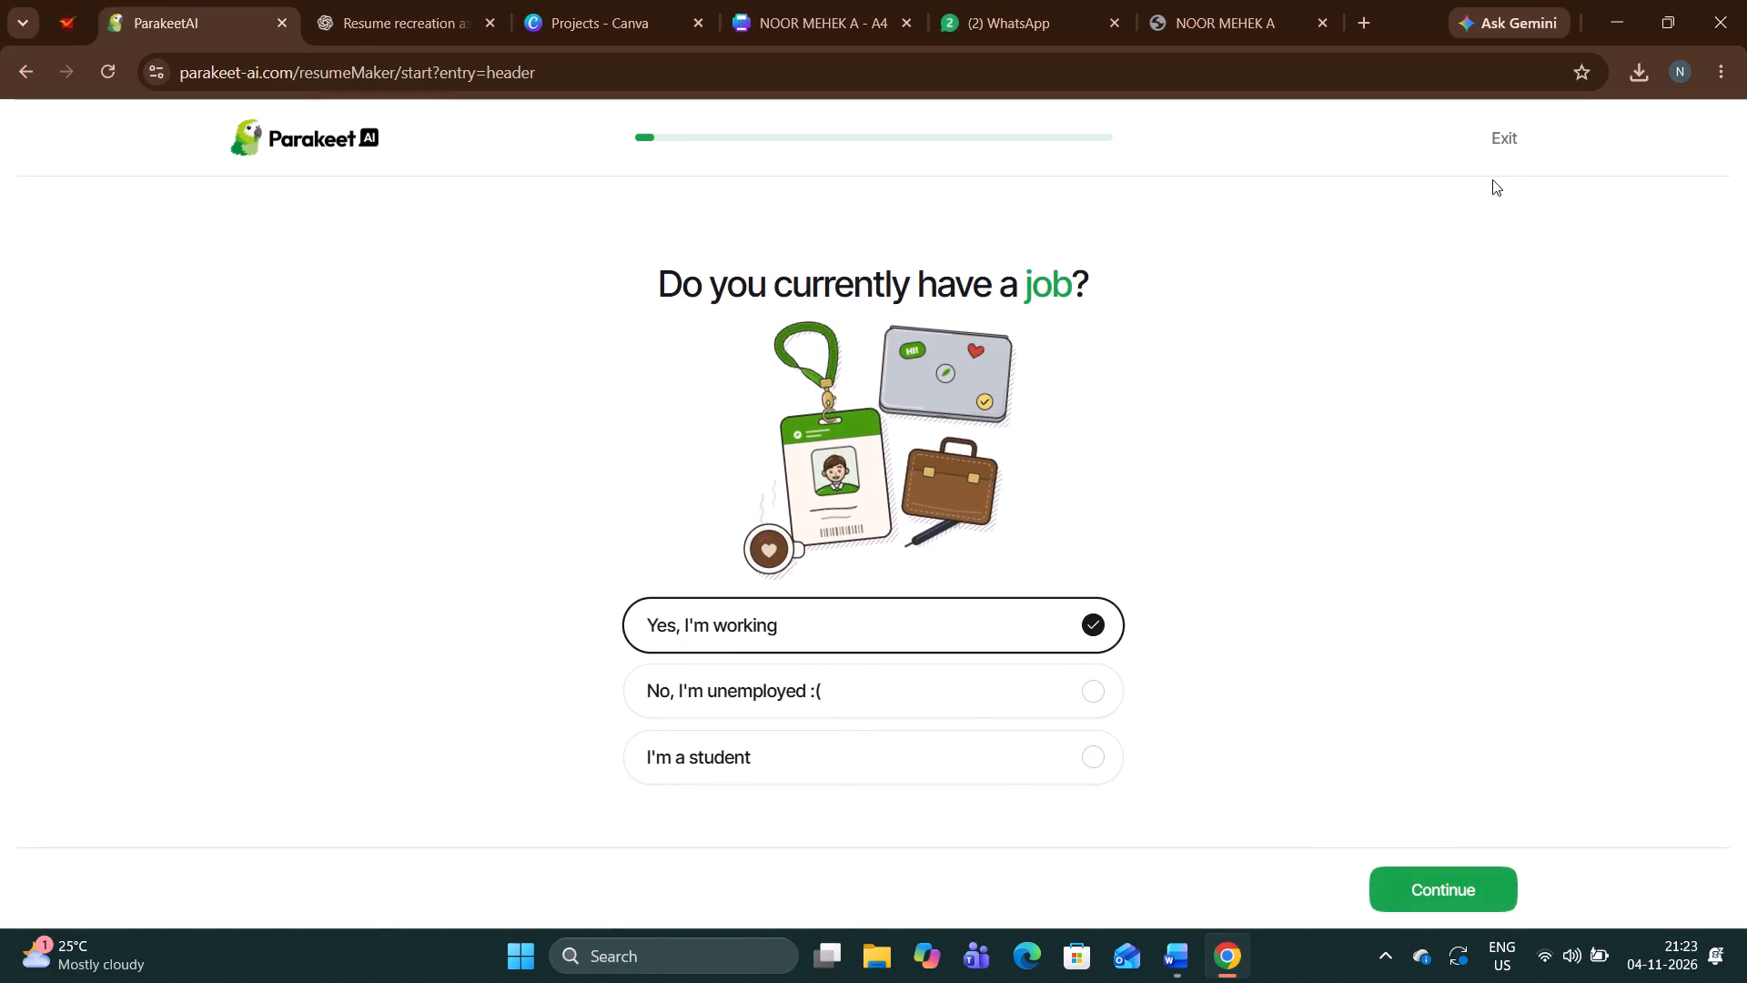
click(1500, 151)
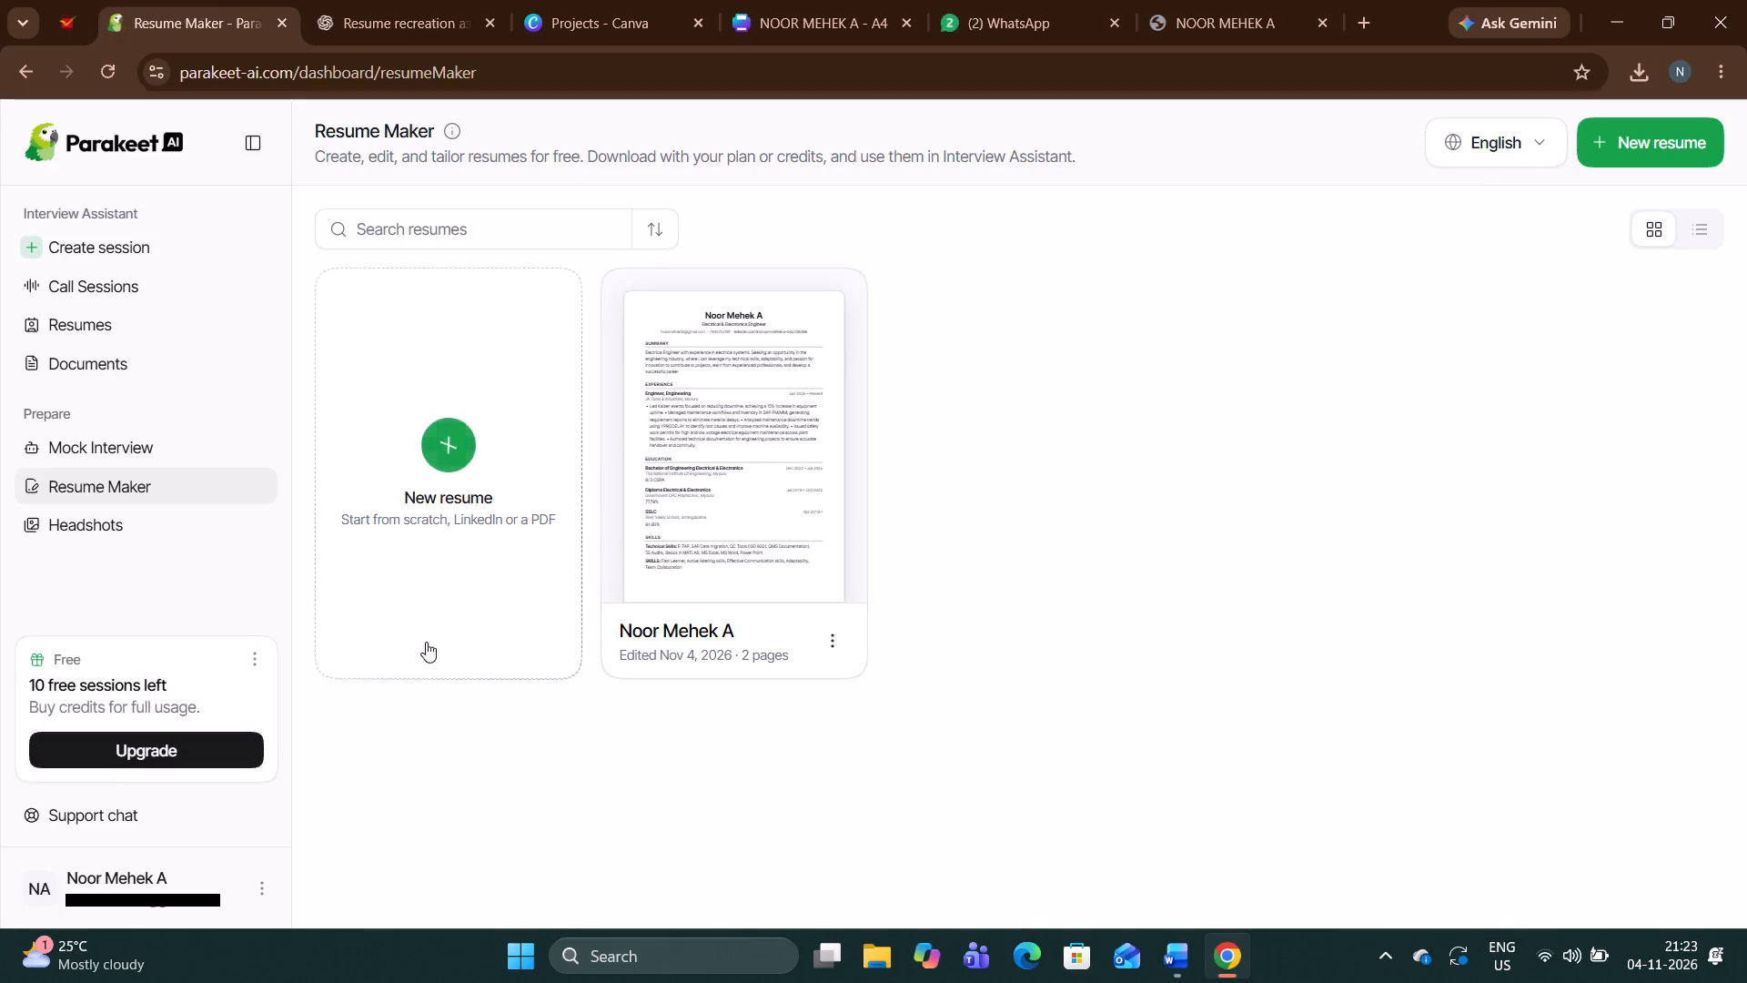
Open the list of saved resumes and check the options available for the existing resume.
scroll(305, 708, down, 2)
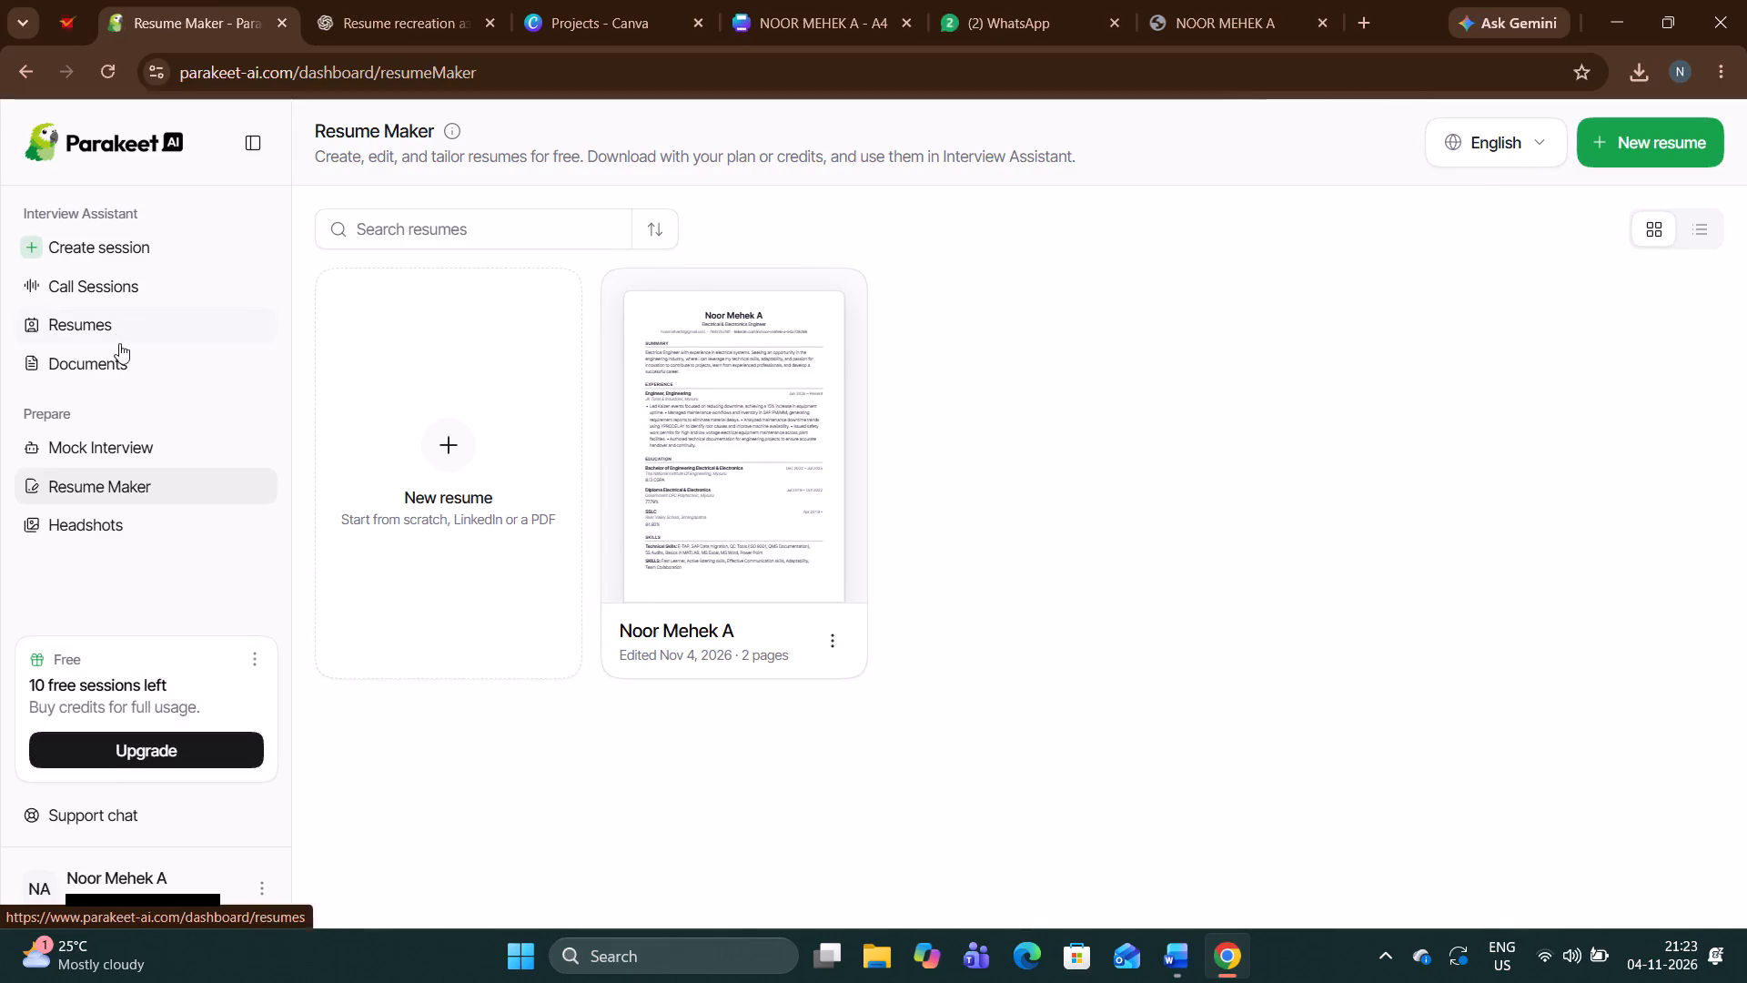
click(111, 319)
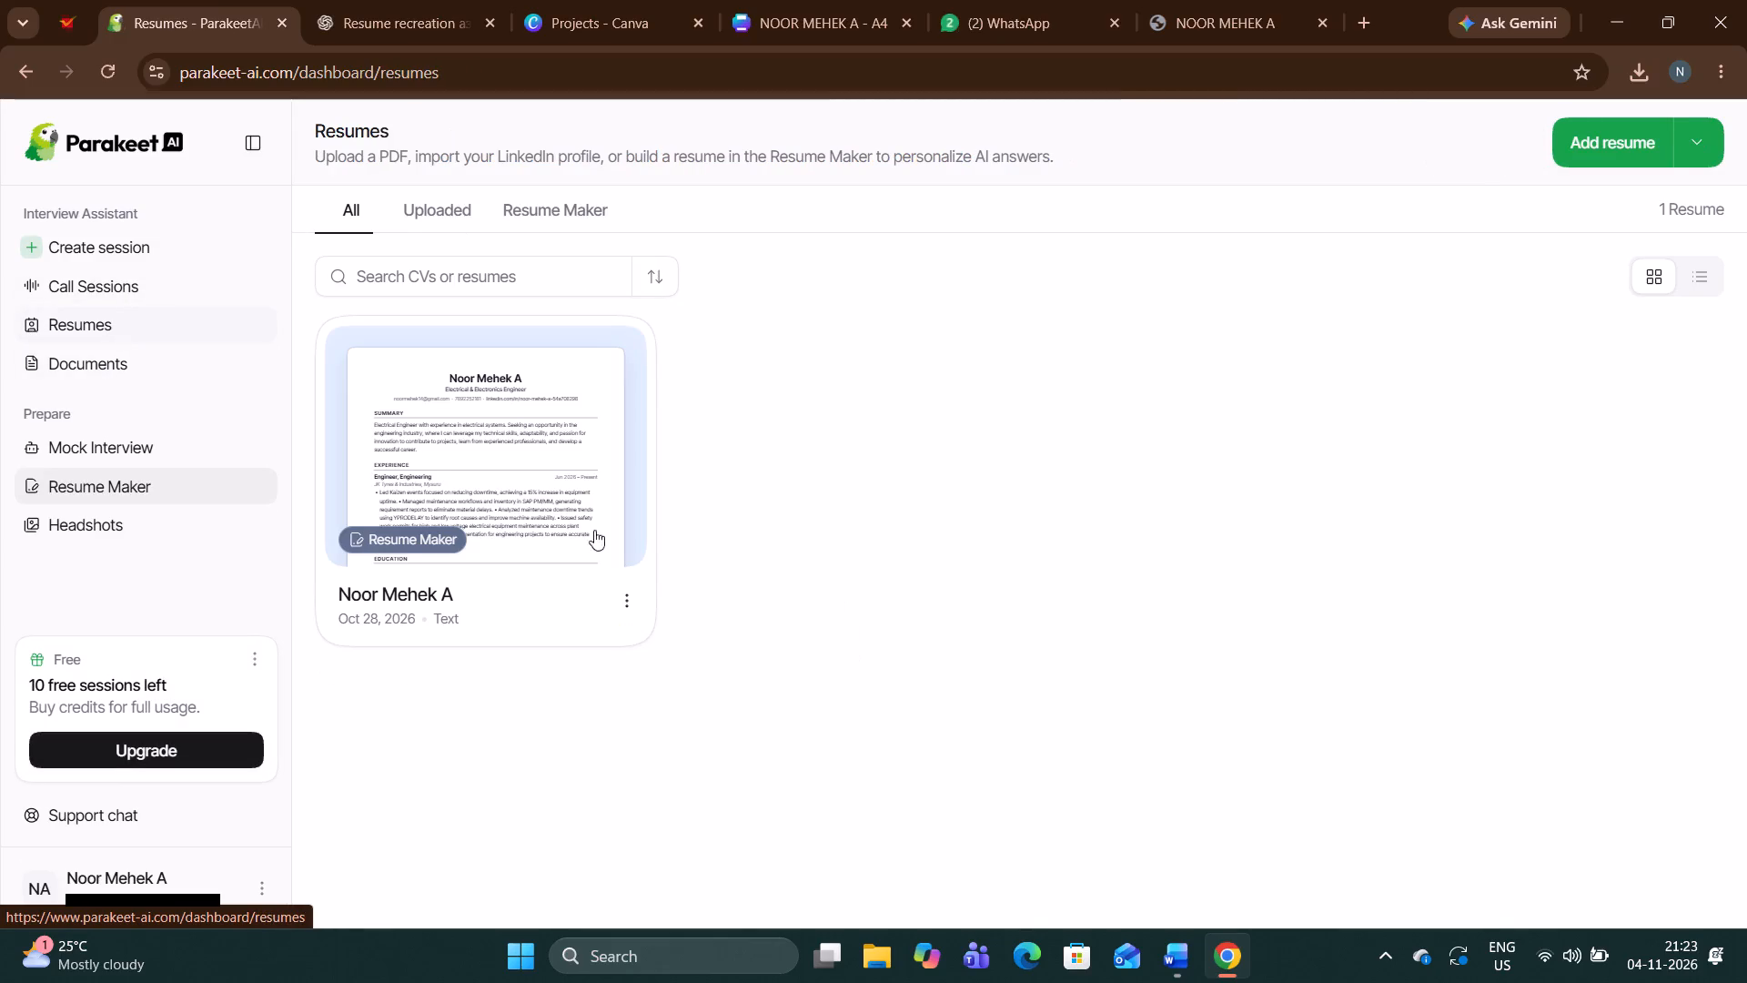
click(614, 583)
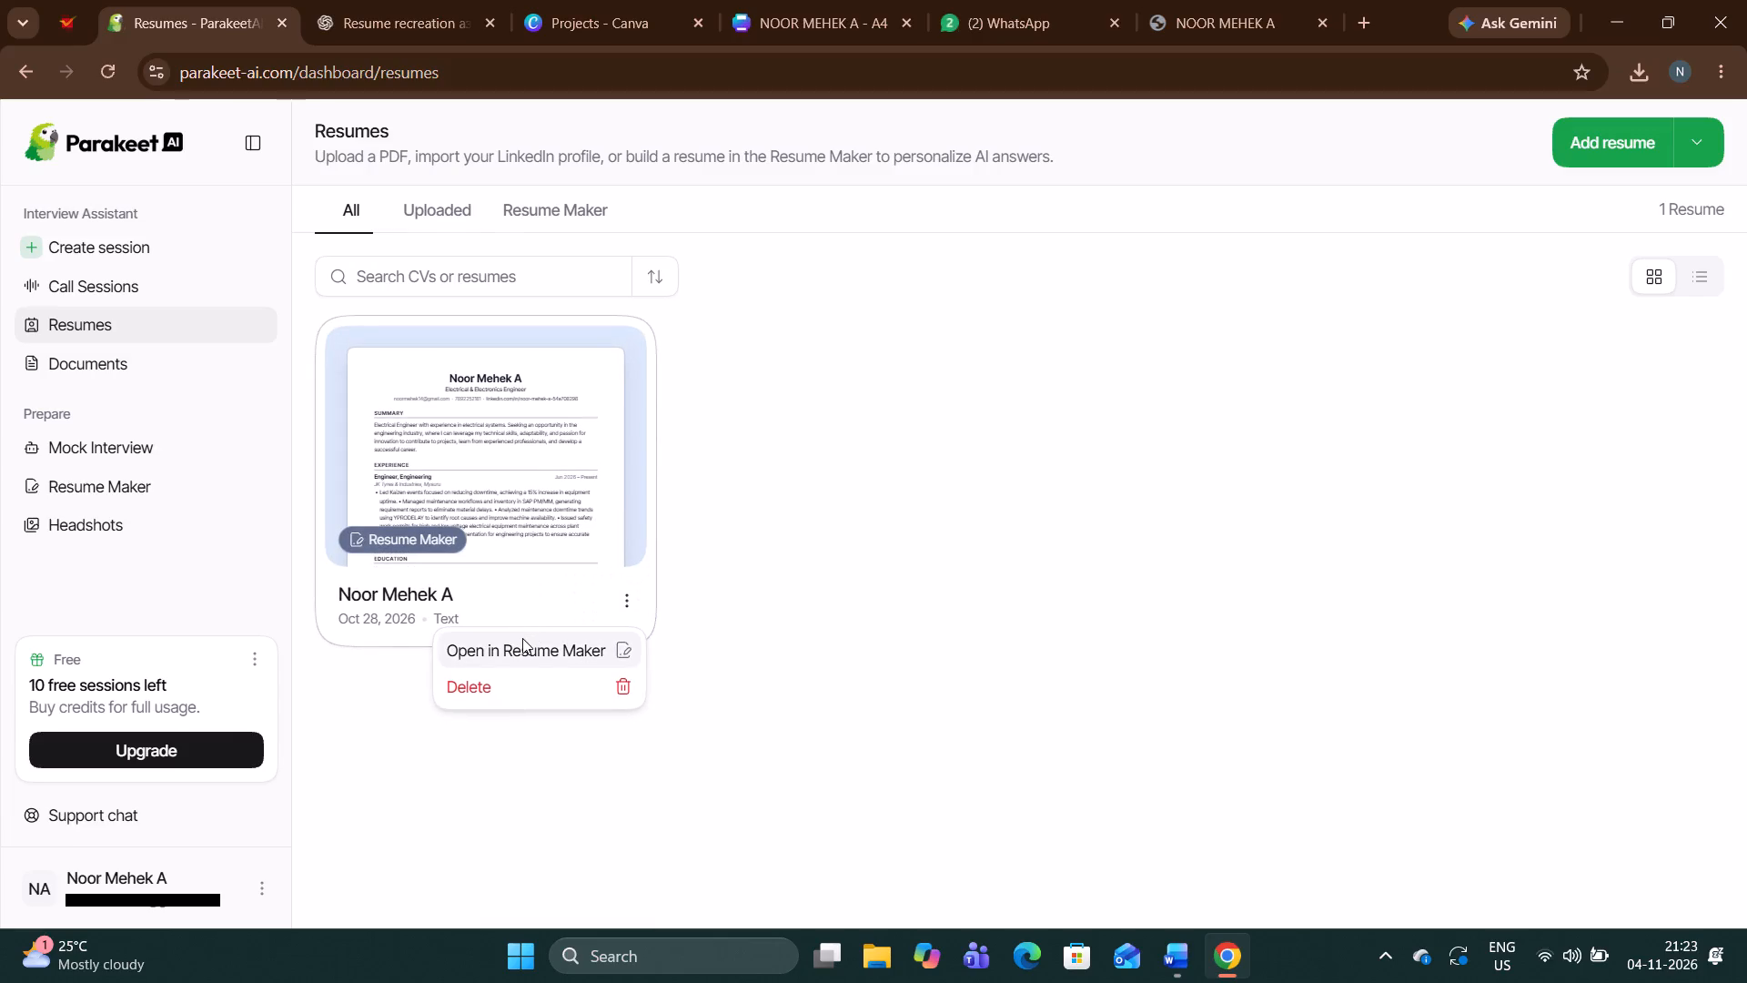
Save the Resumes page as a complete webpage in the Pictures folder.
right_click(497, 484)
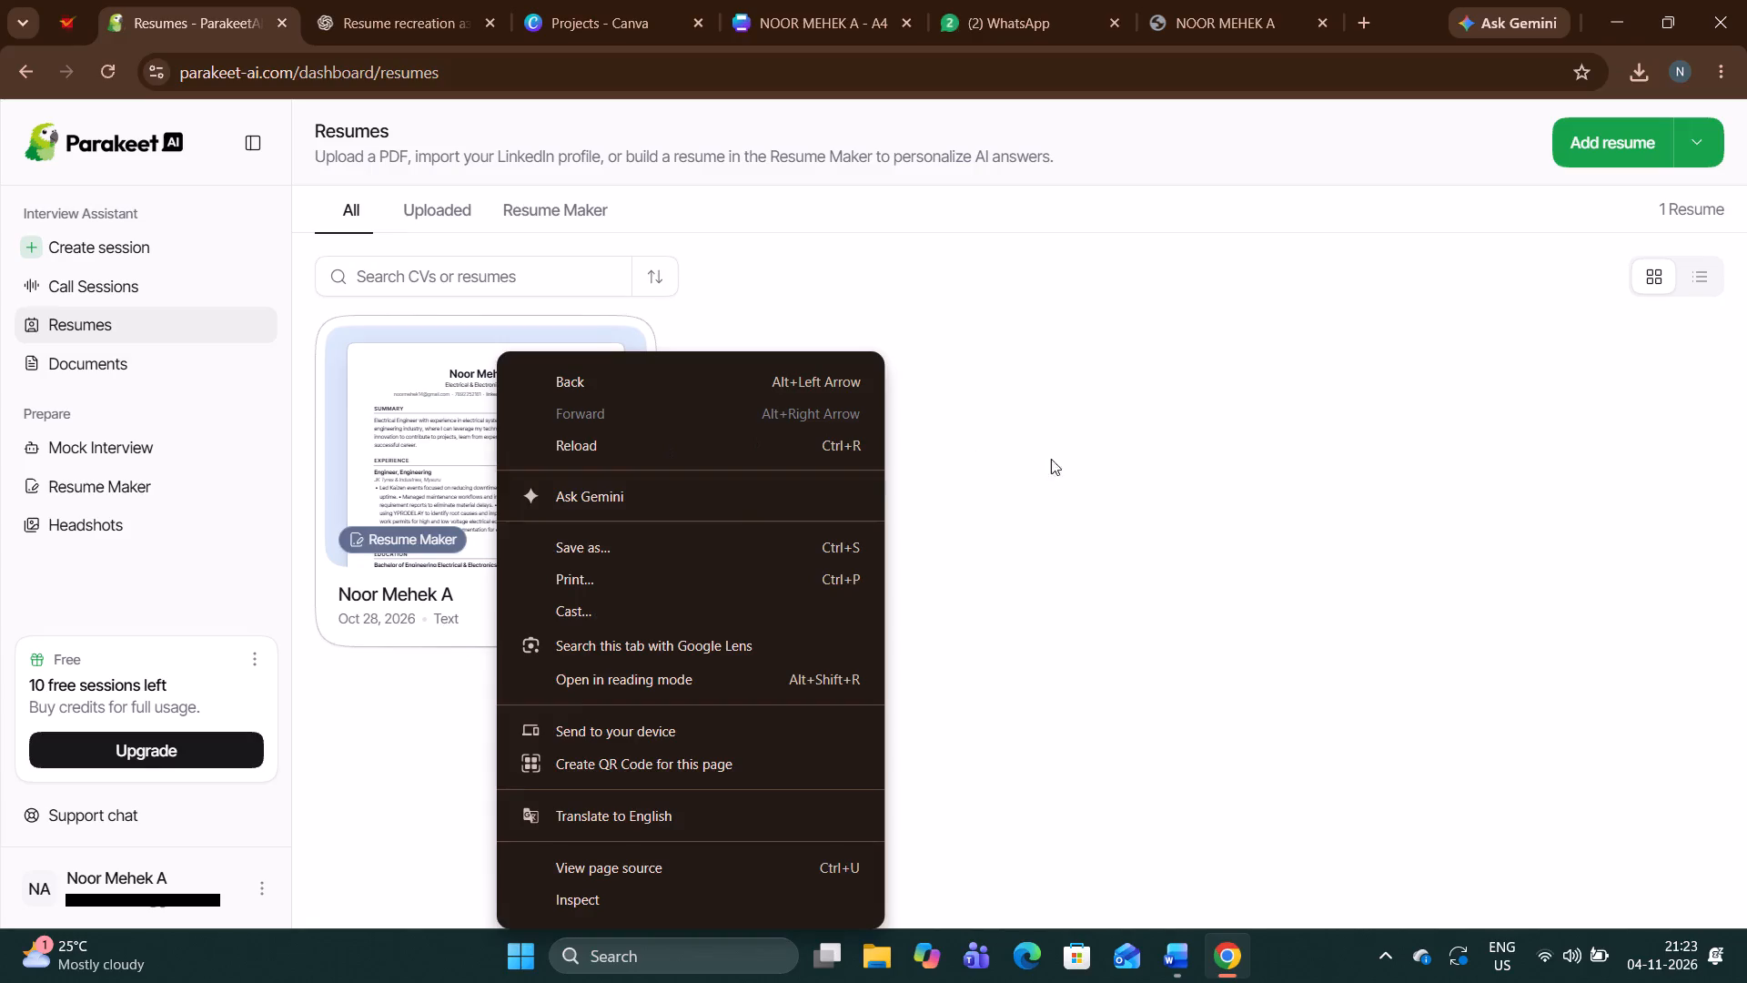
click(680, 548)
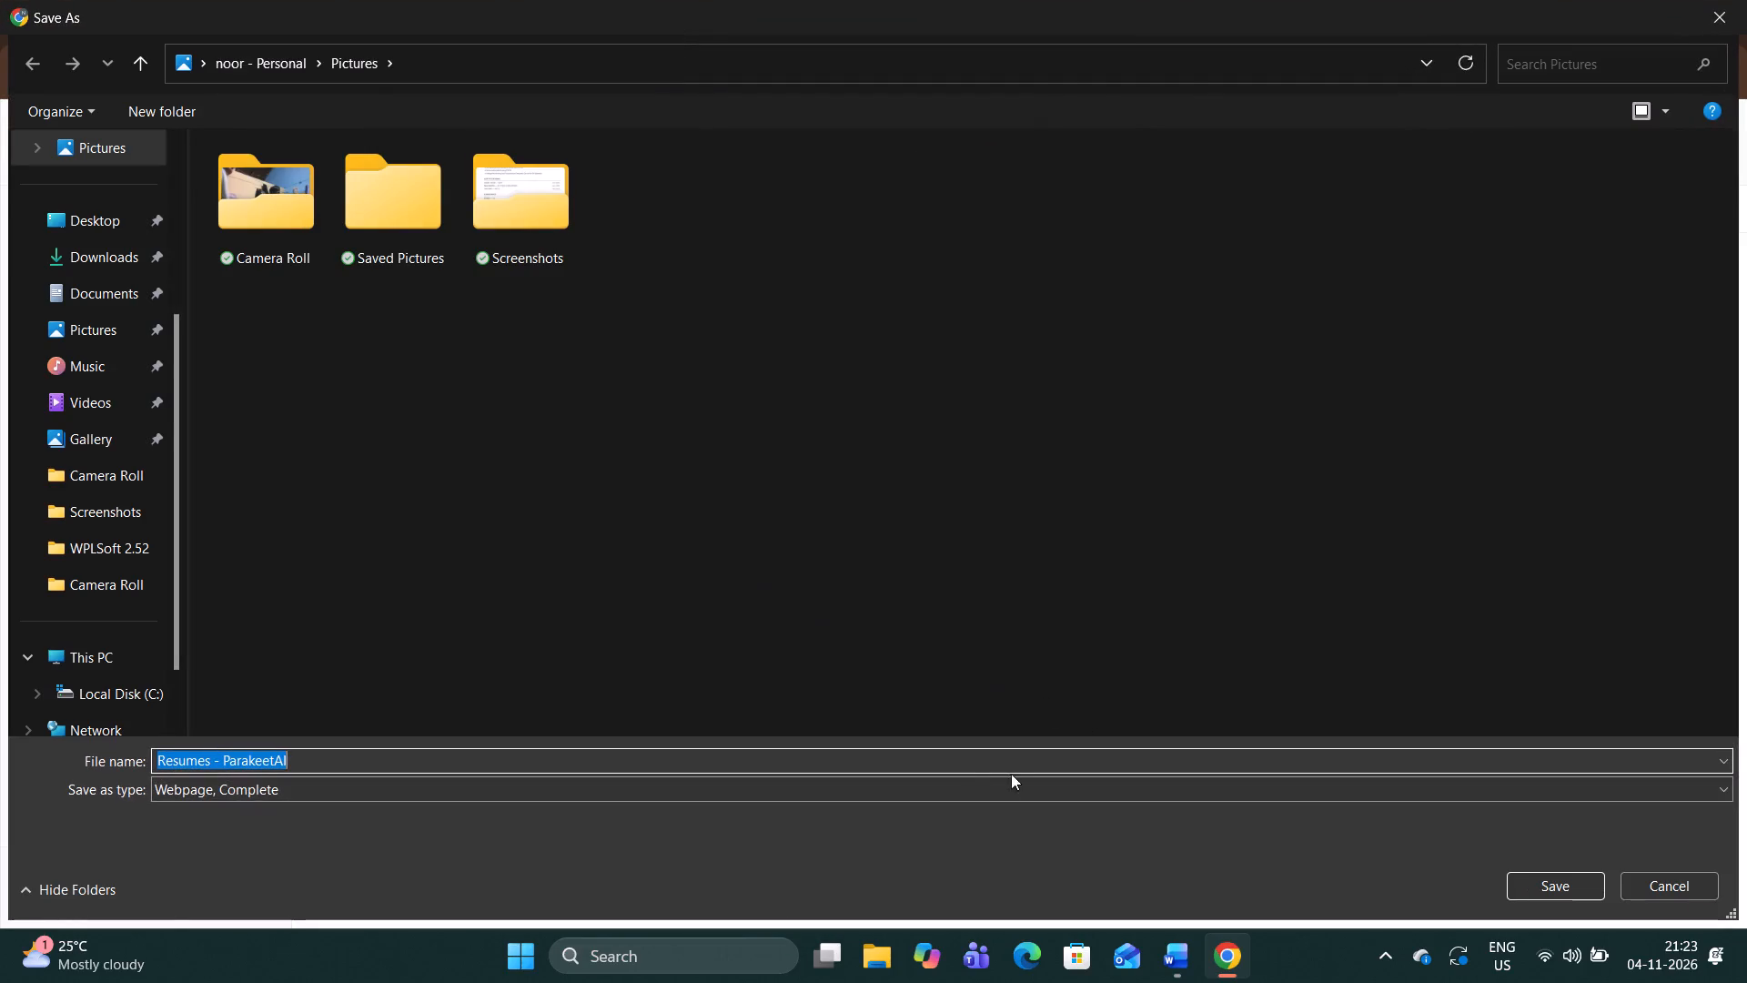
click(962, 784)
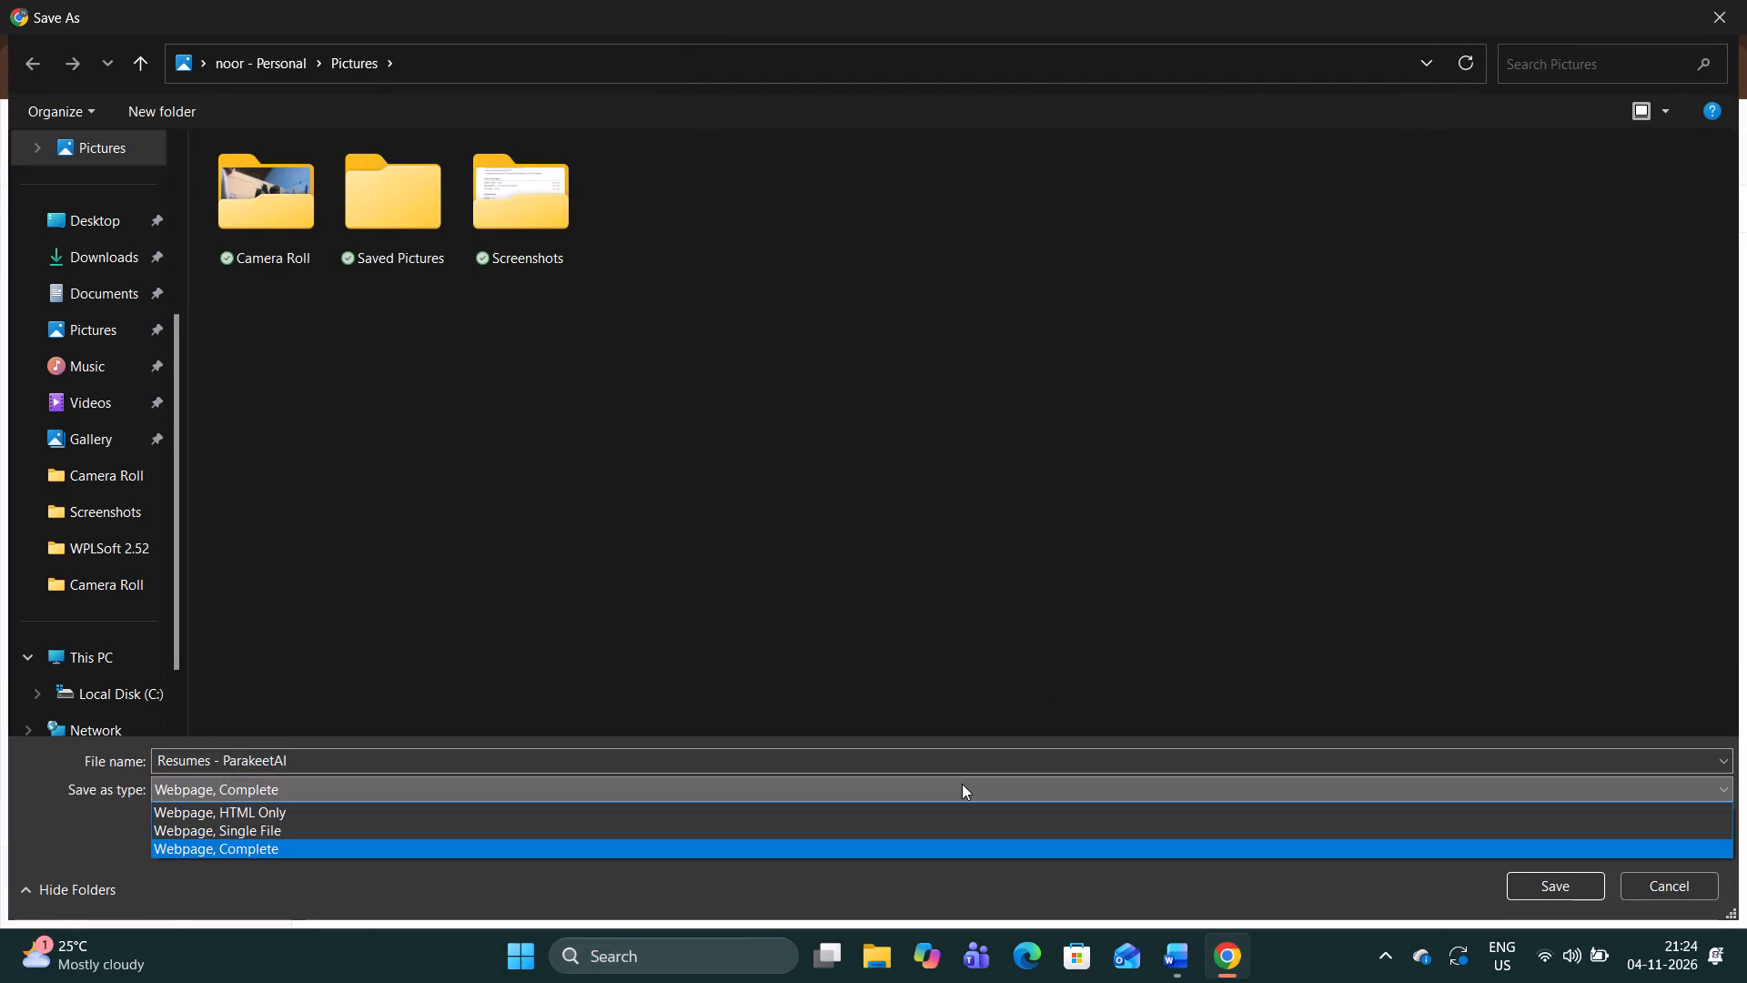
click(915, 674)
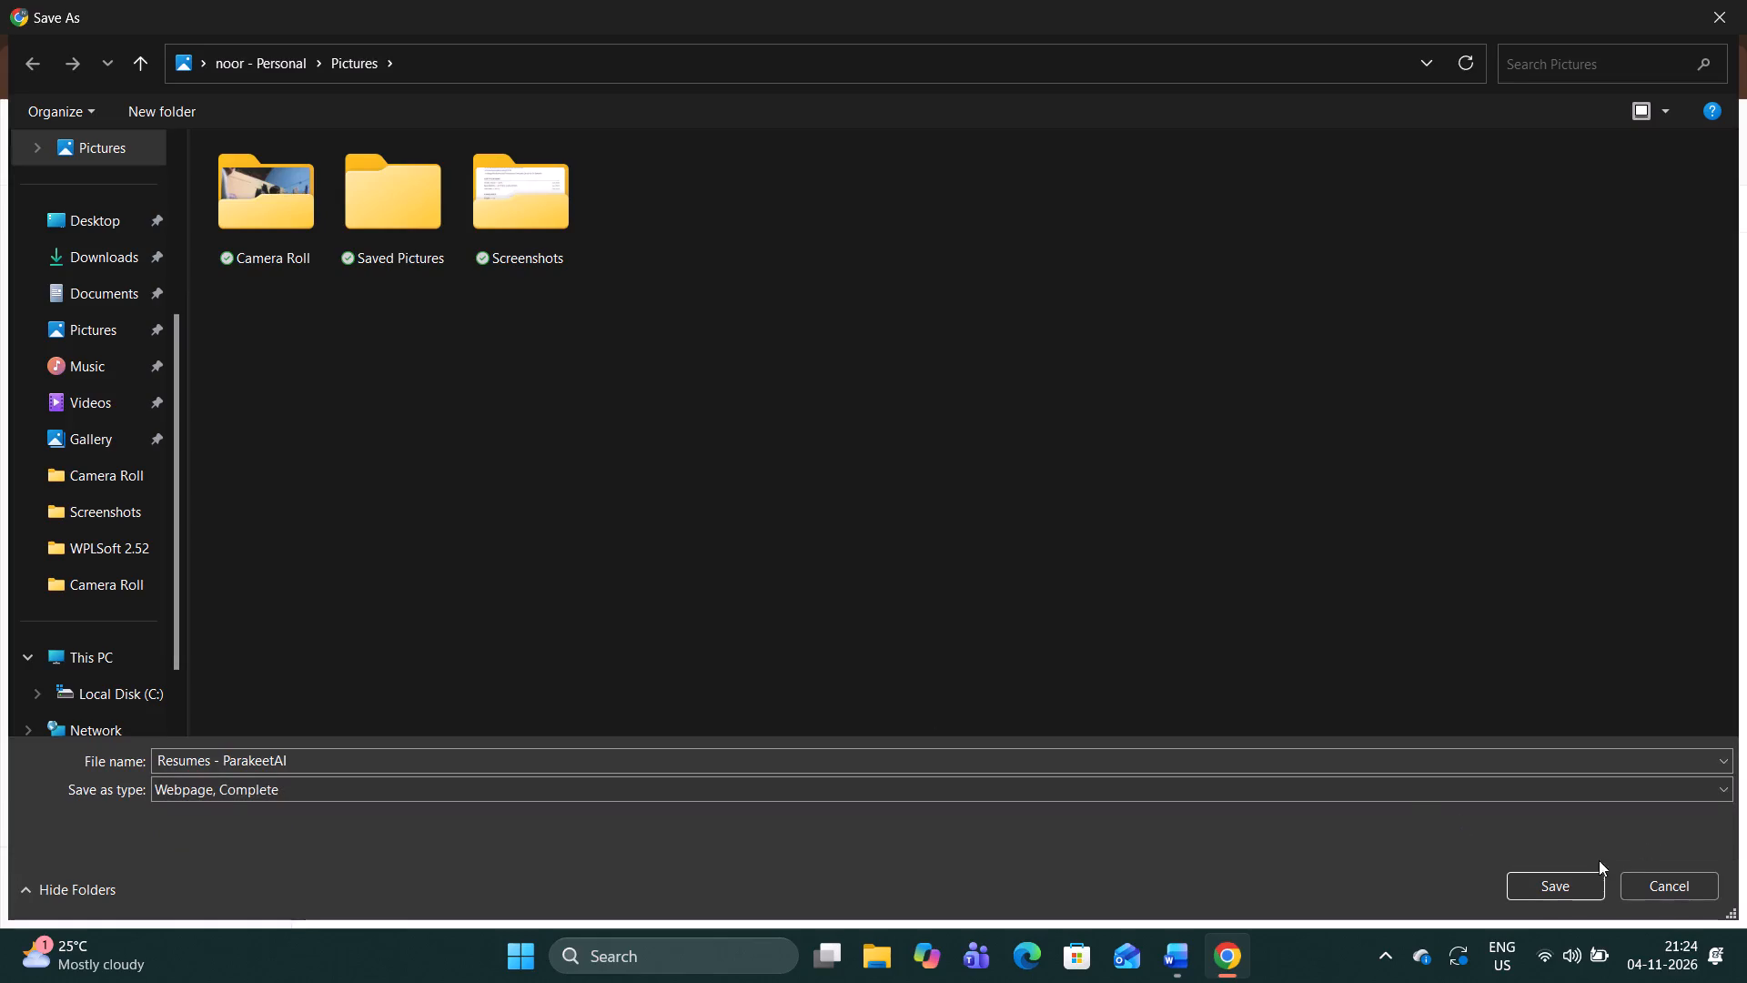
click(1551, 889)
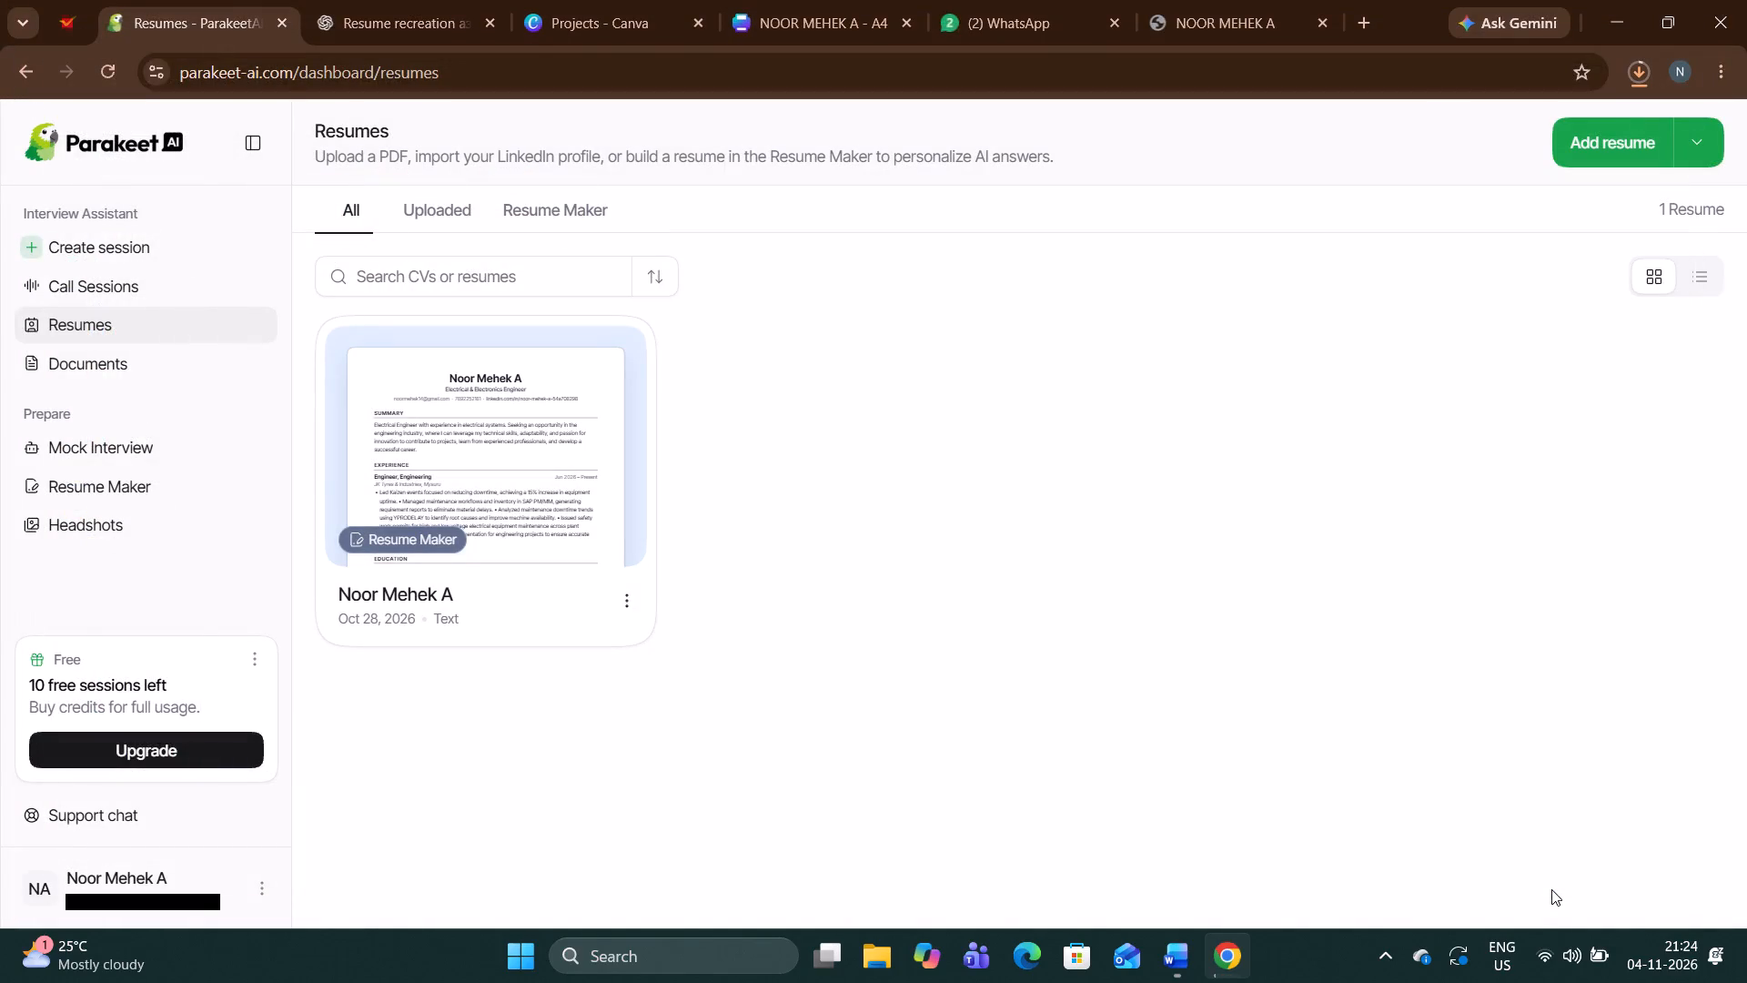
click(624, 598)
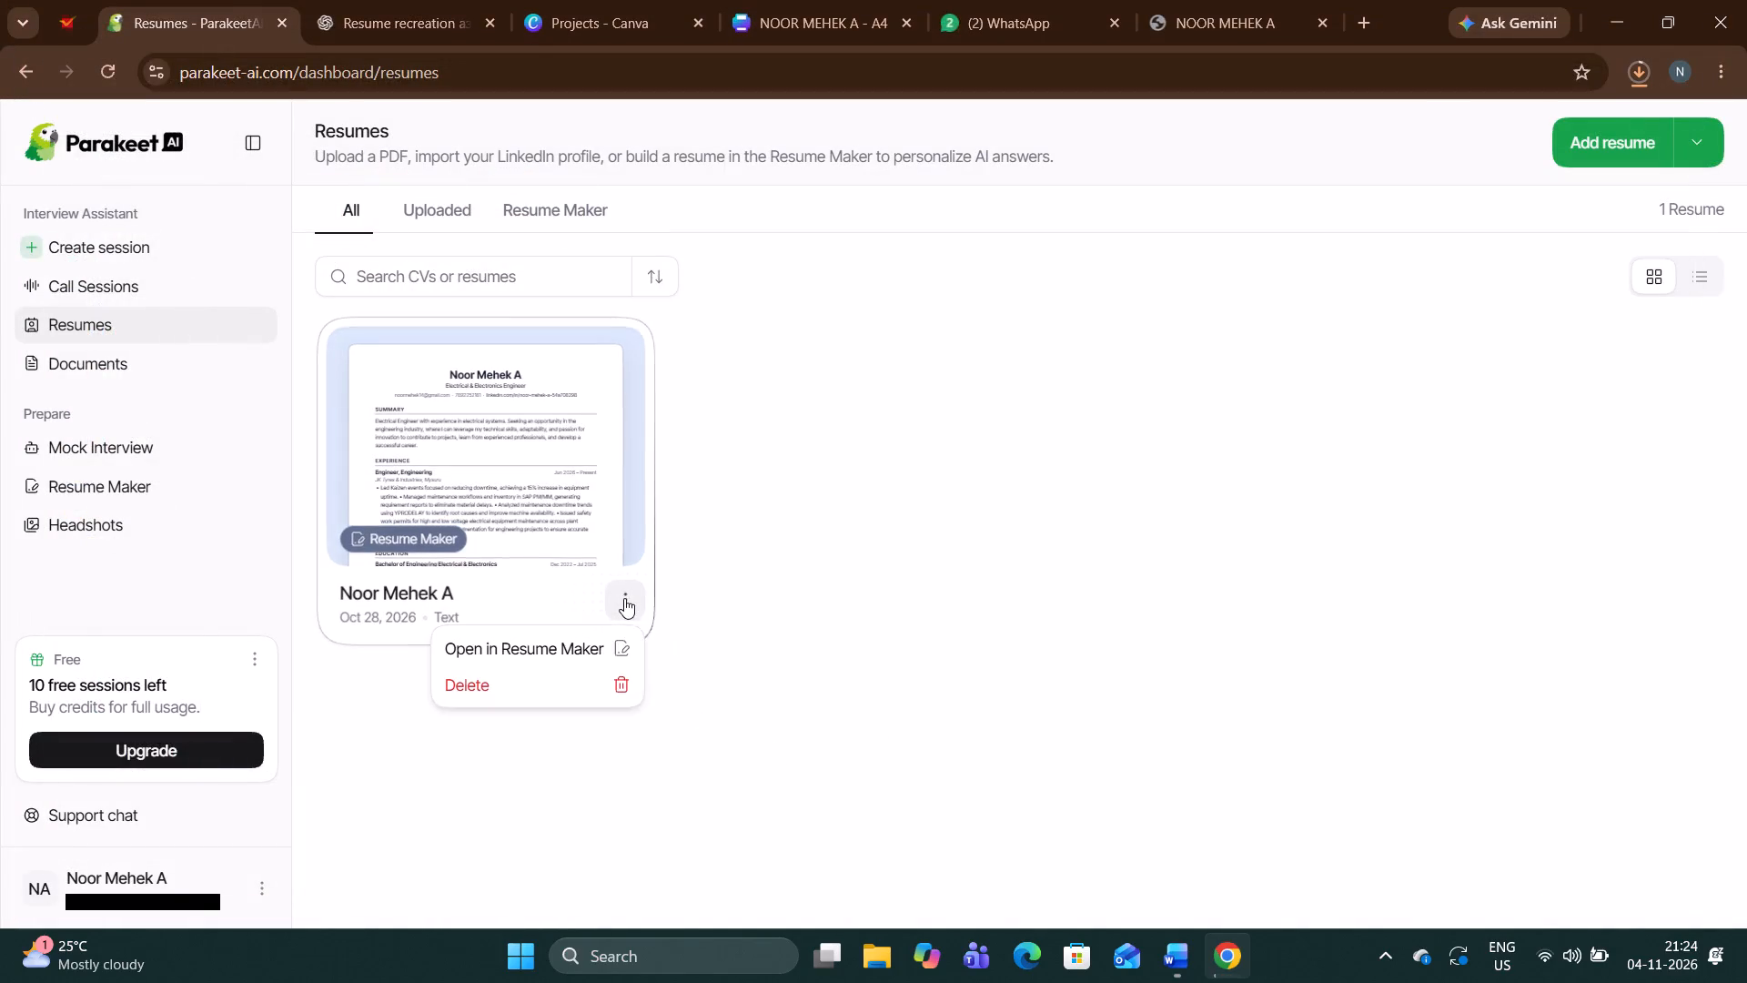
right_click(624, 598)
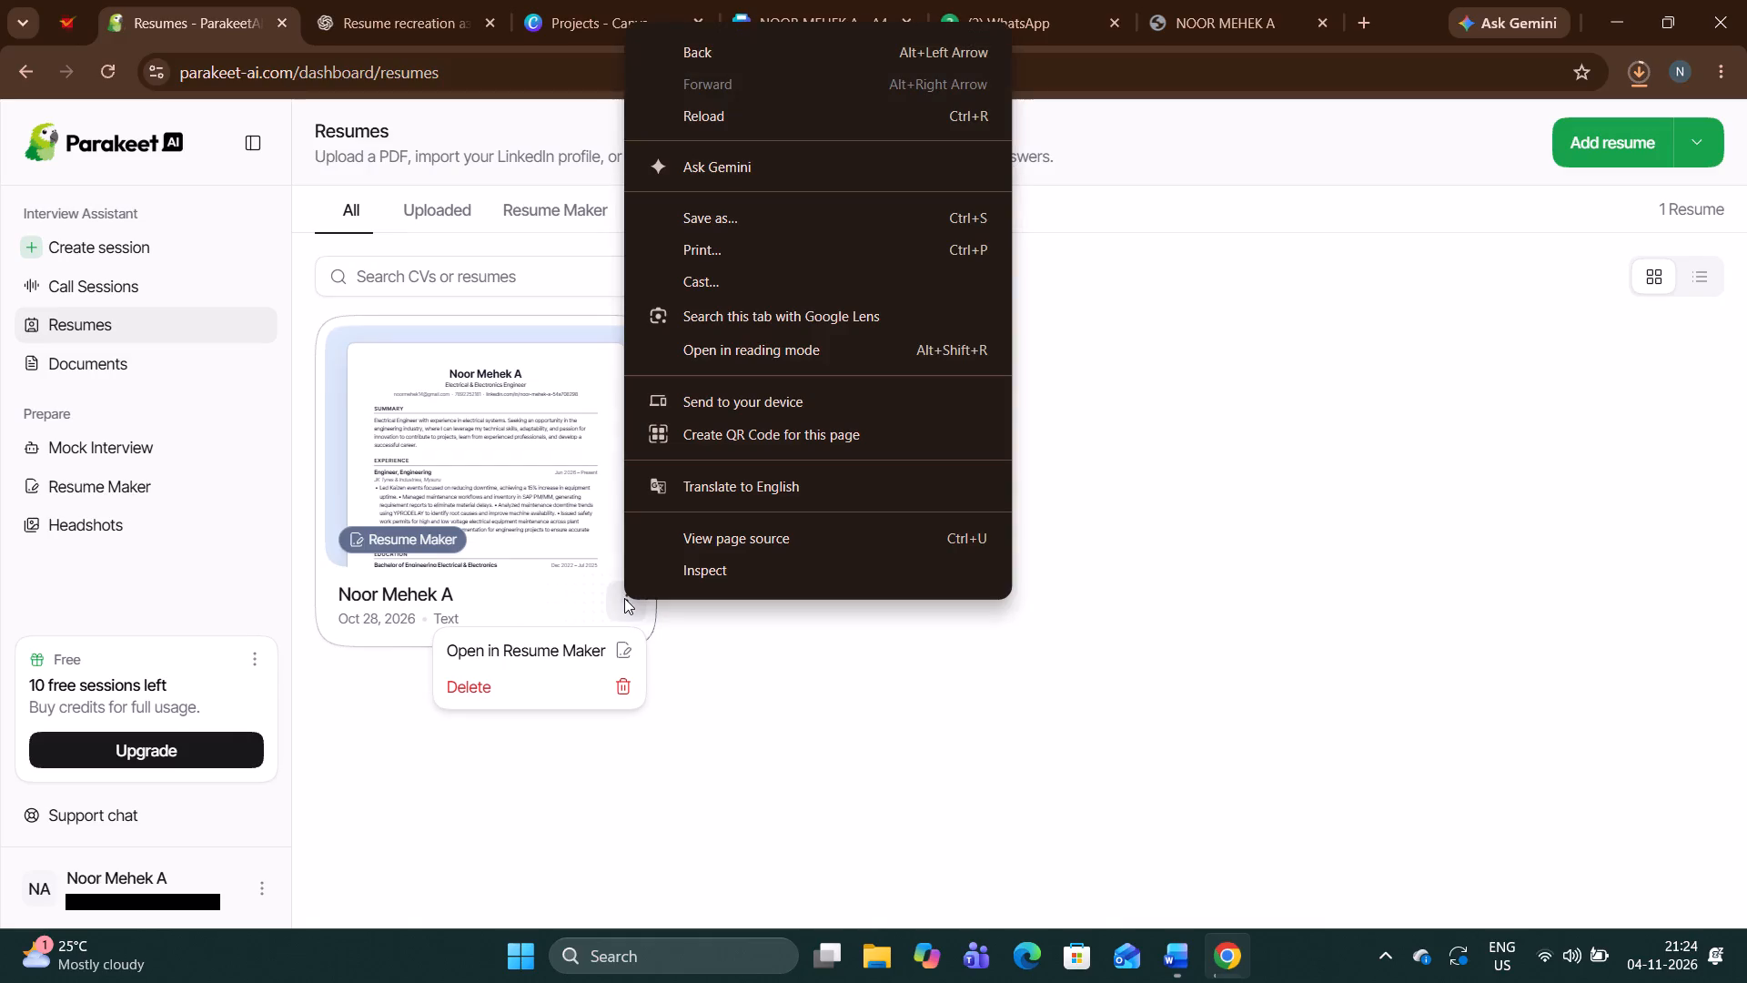
Switch to File Explorer and open the Downloads folder to look over the resume files.
click(870, 956)
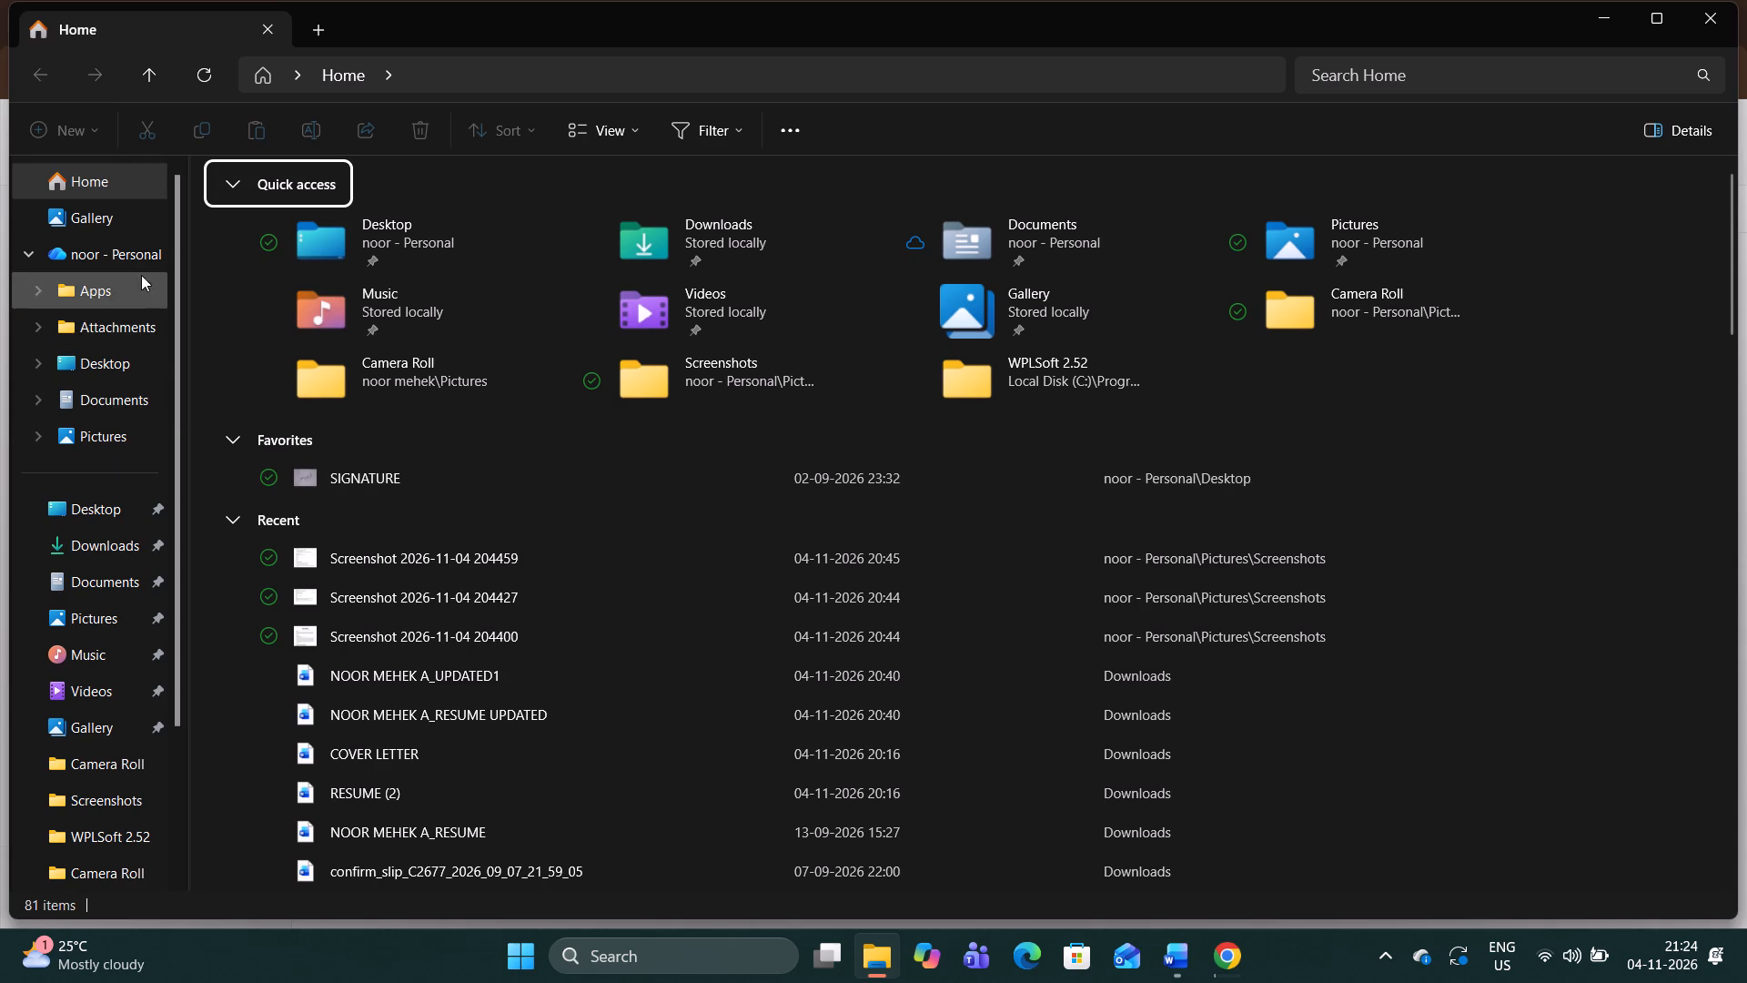
click(114, 284)
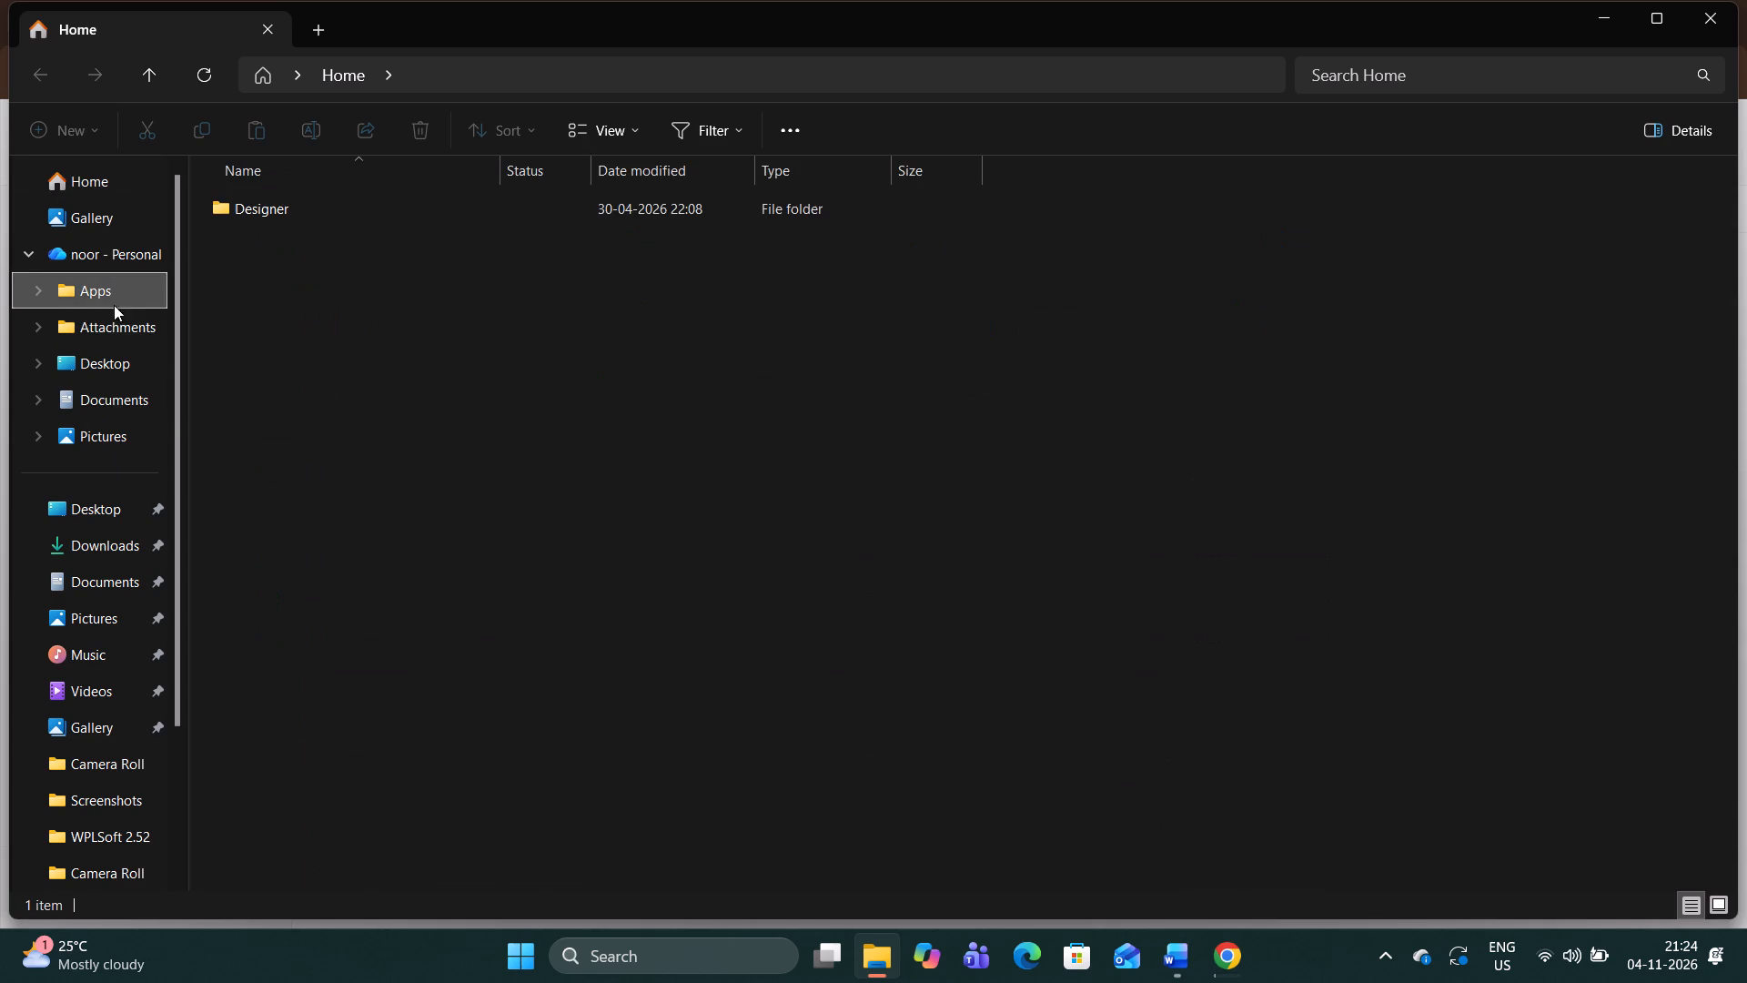
click(106, 341)
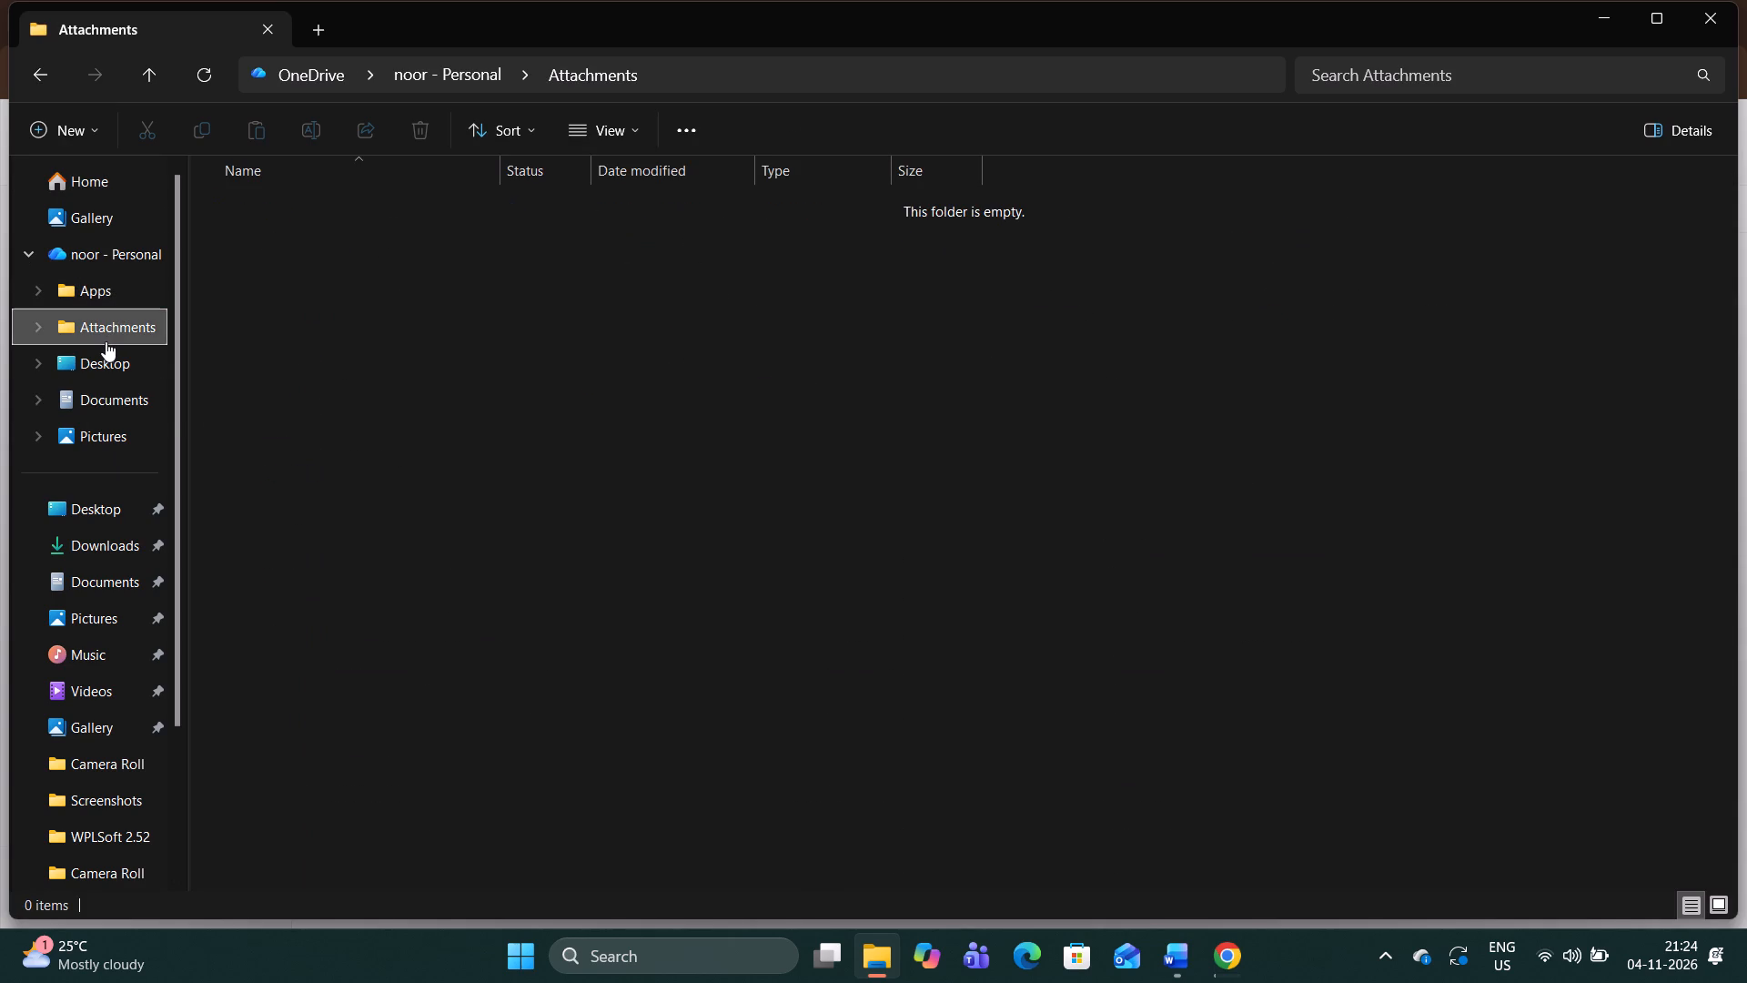
click(86, 531)
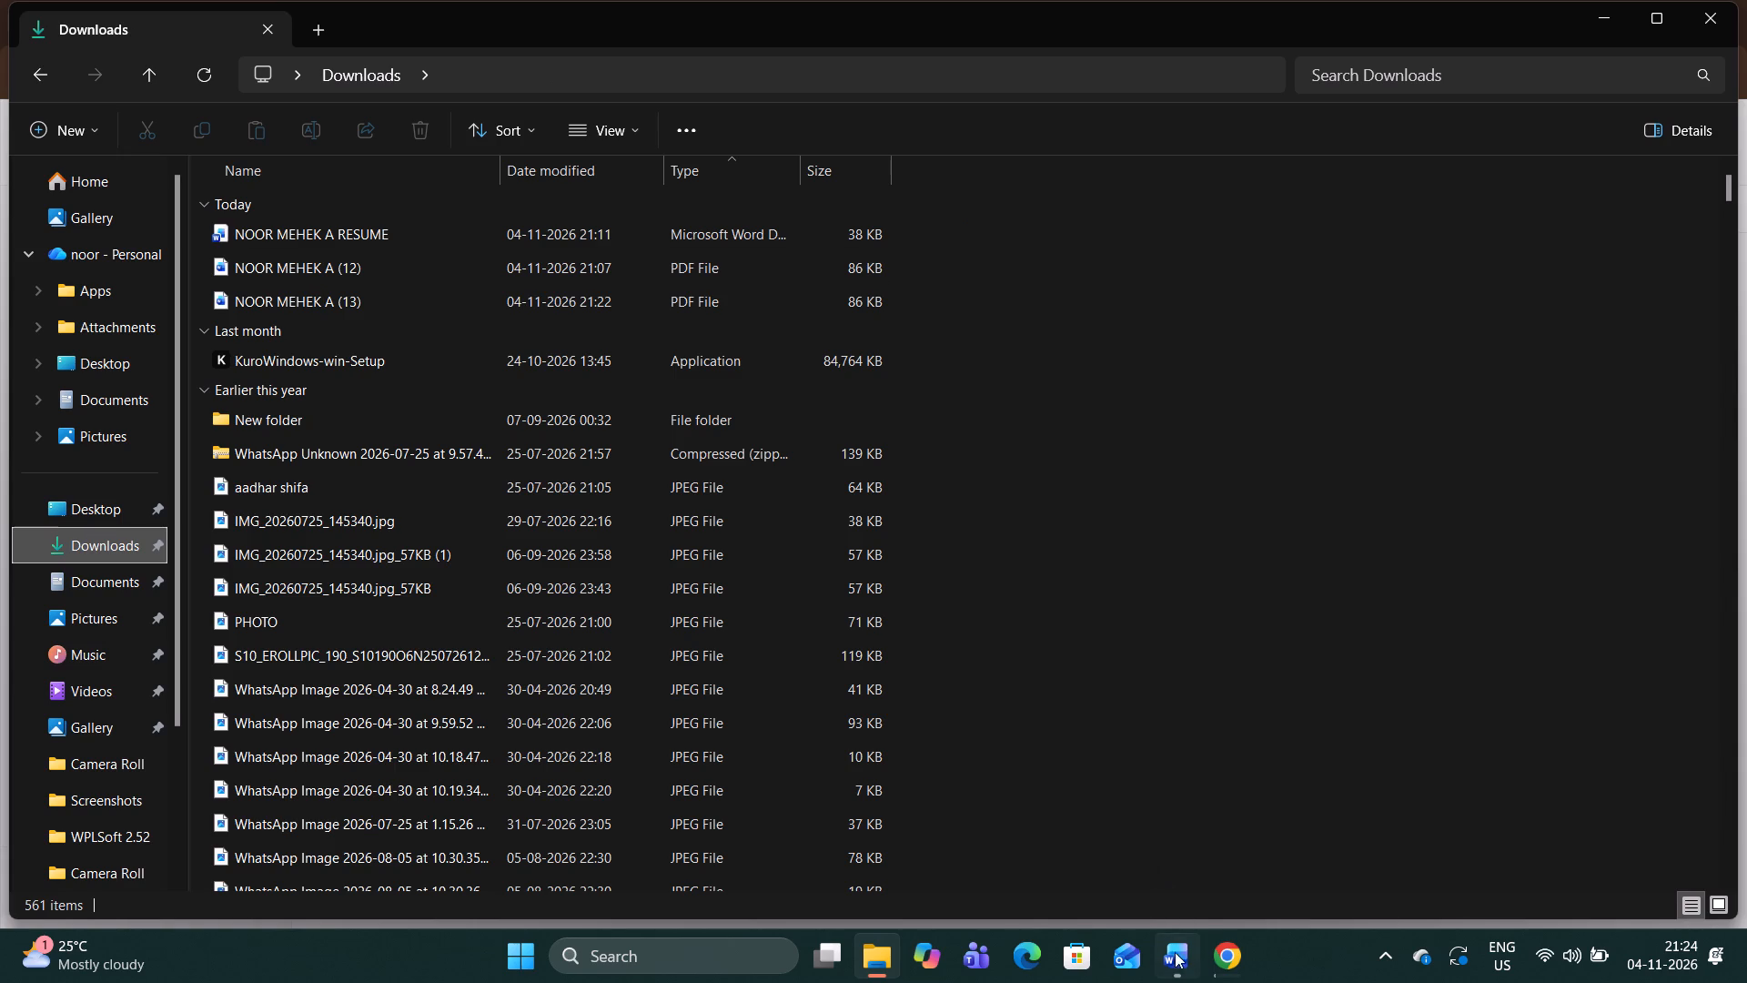
click(1212, 812)
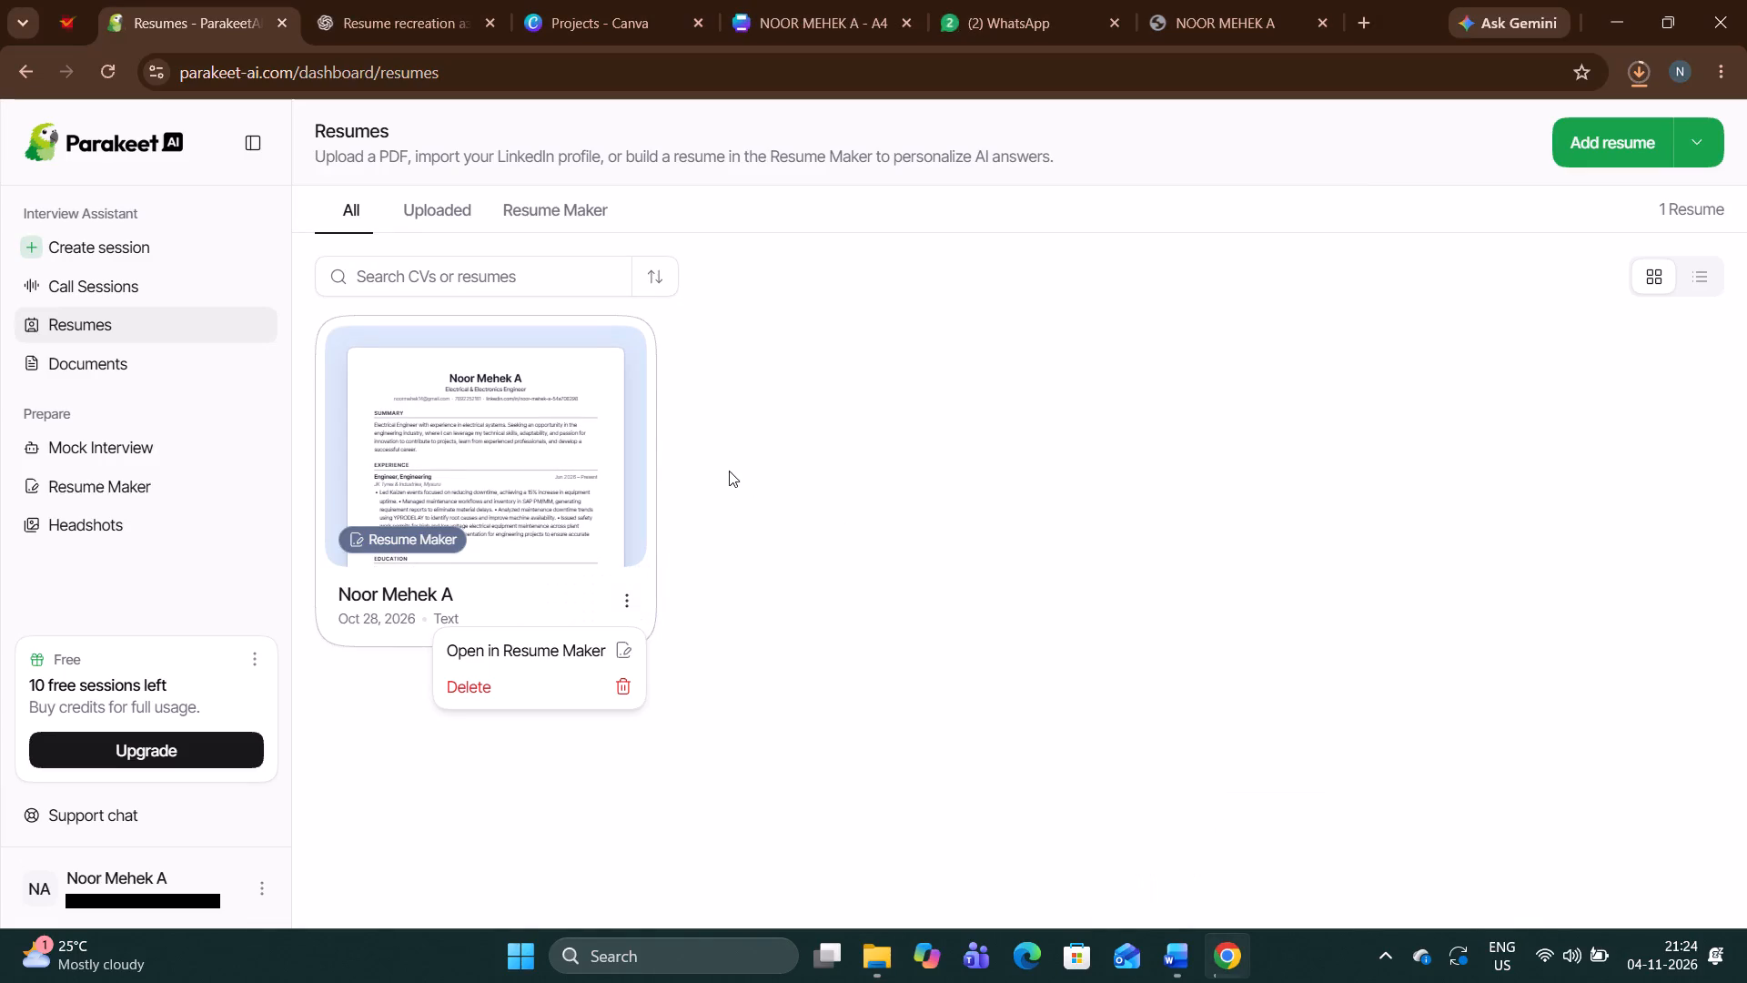
right_click(435, 397)
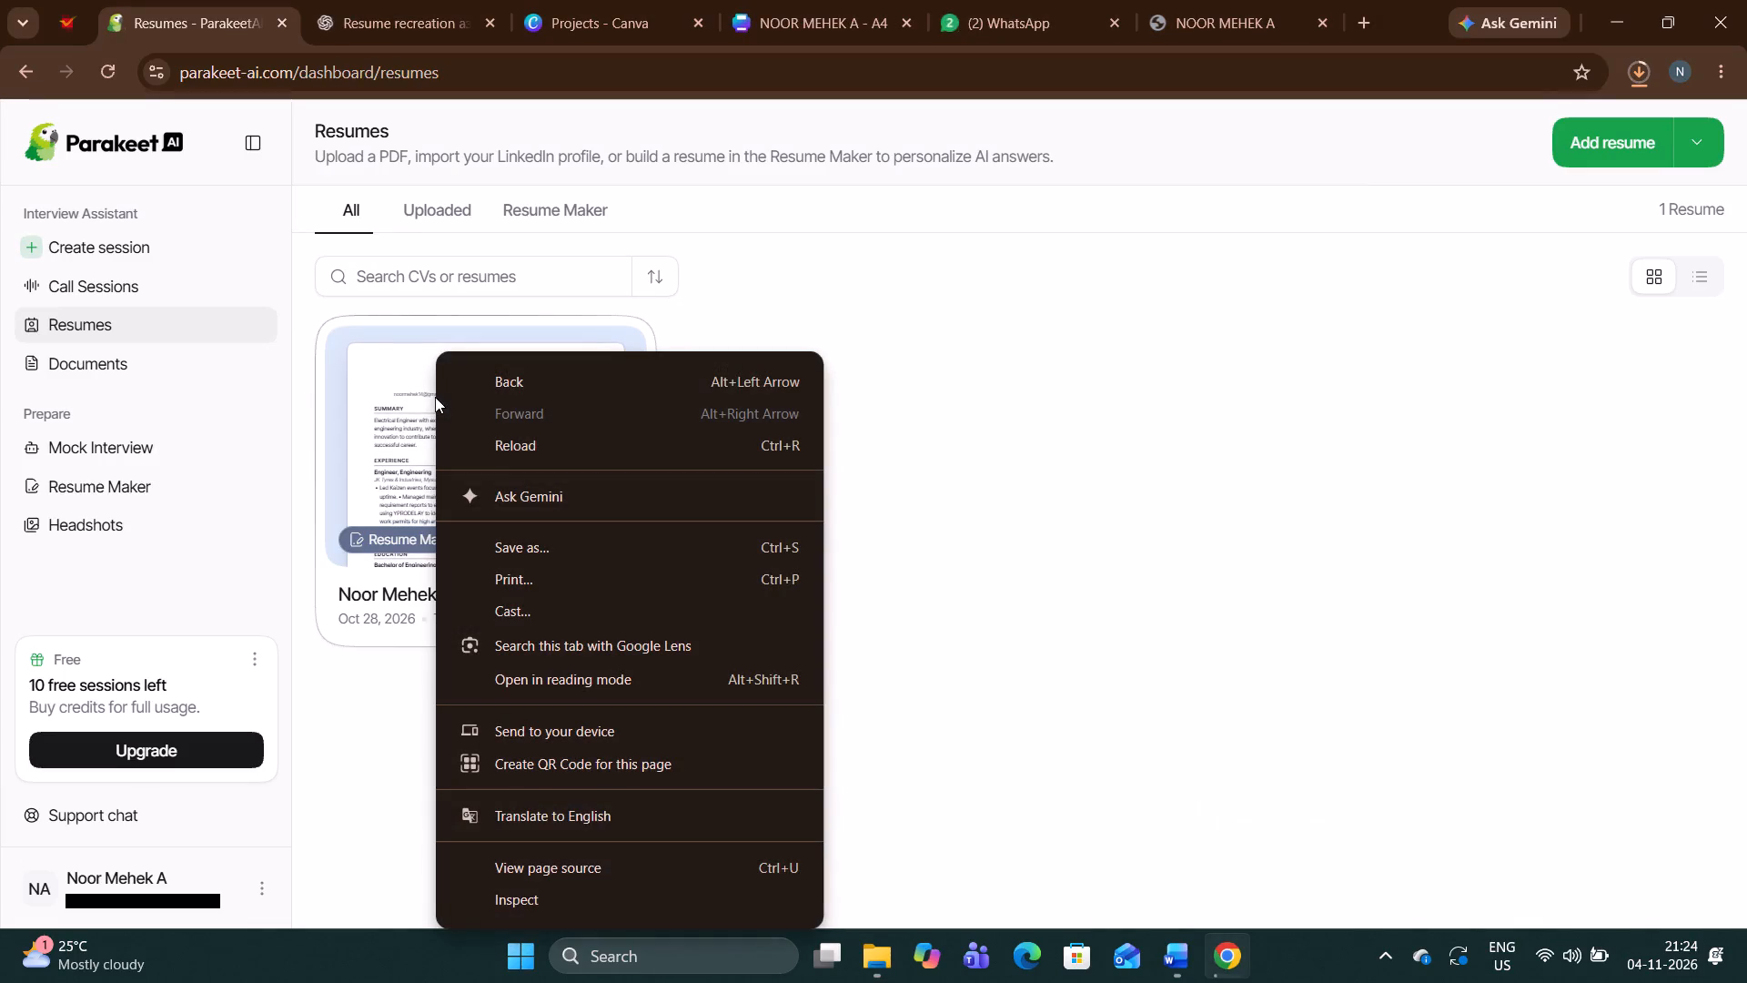